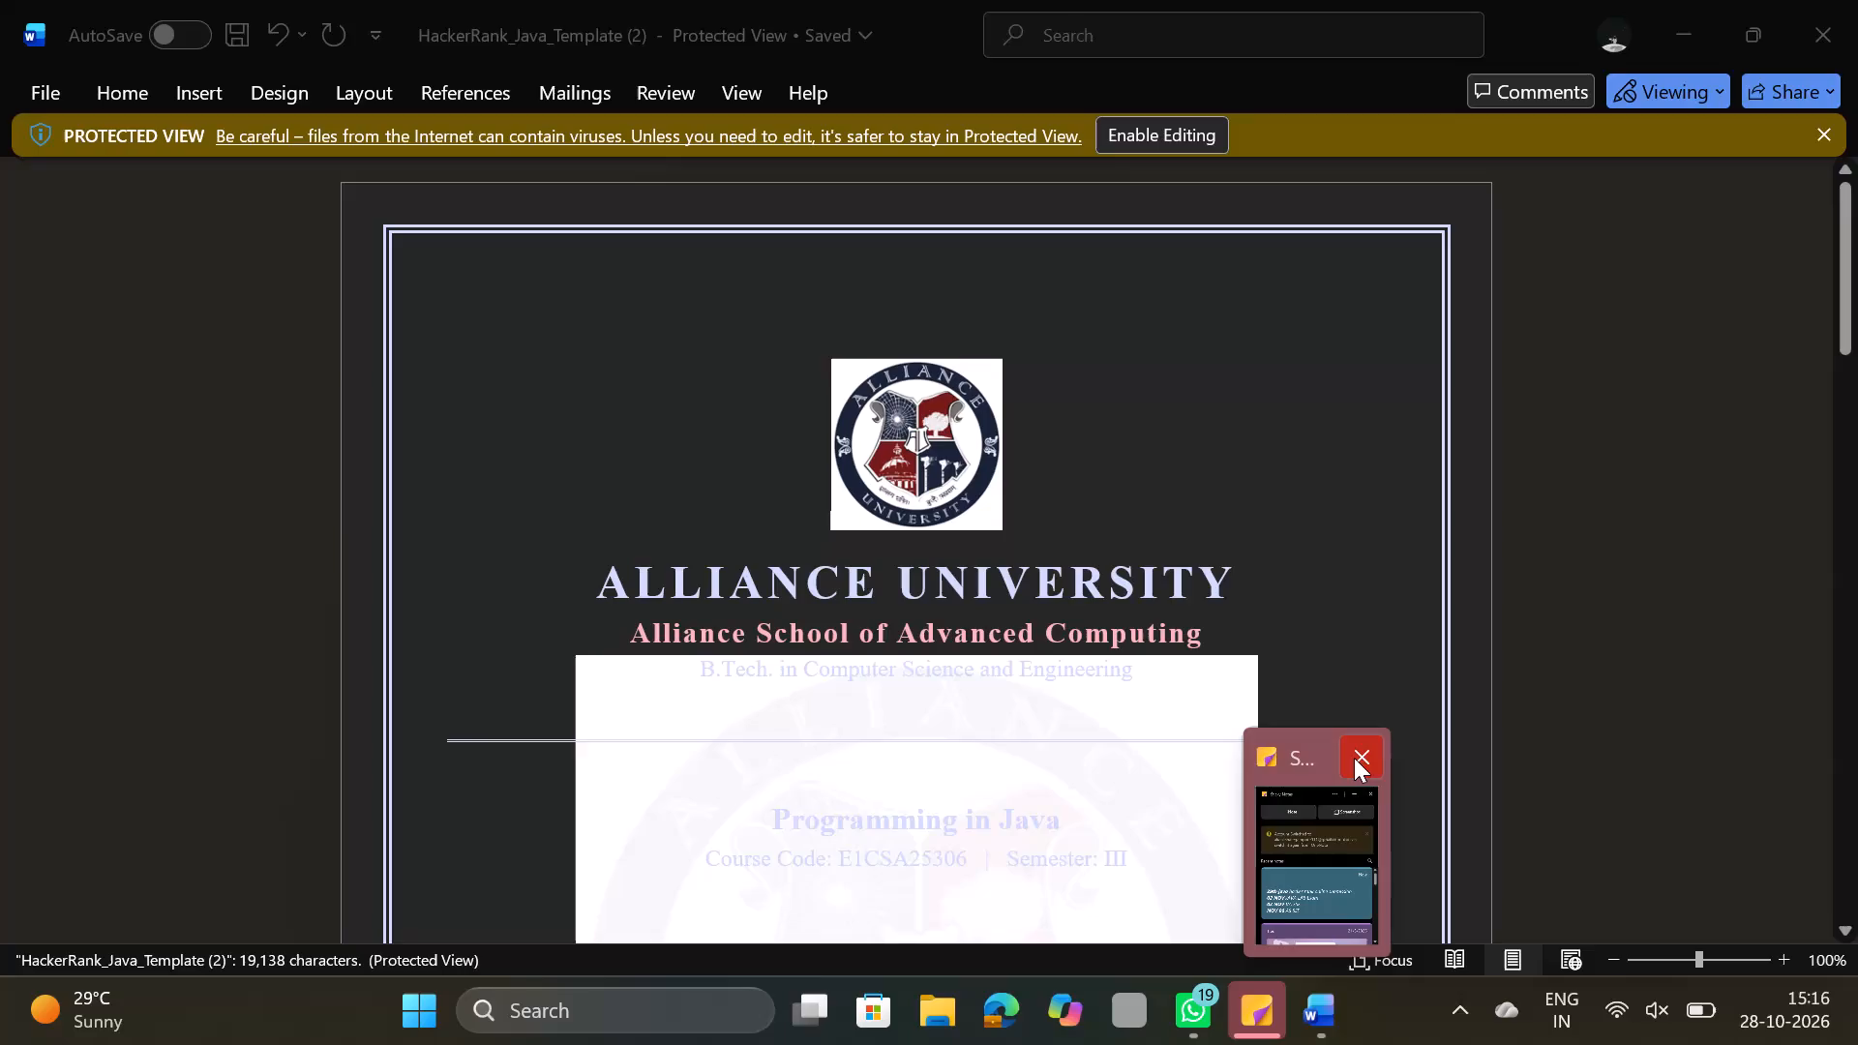
# Close the open Sticky Notes window.
pyautogui.click(1354, 758)
# Examine the HackerRank Java template's cover page fields and the Java If-Else question's details, code and output sections.
pyautogui.scroll(-1, 1211, 684)
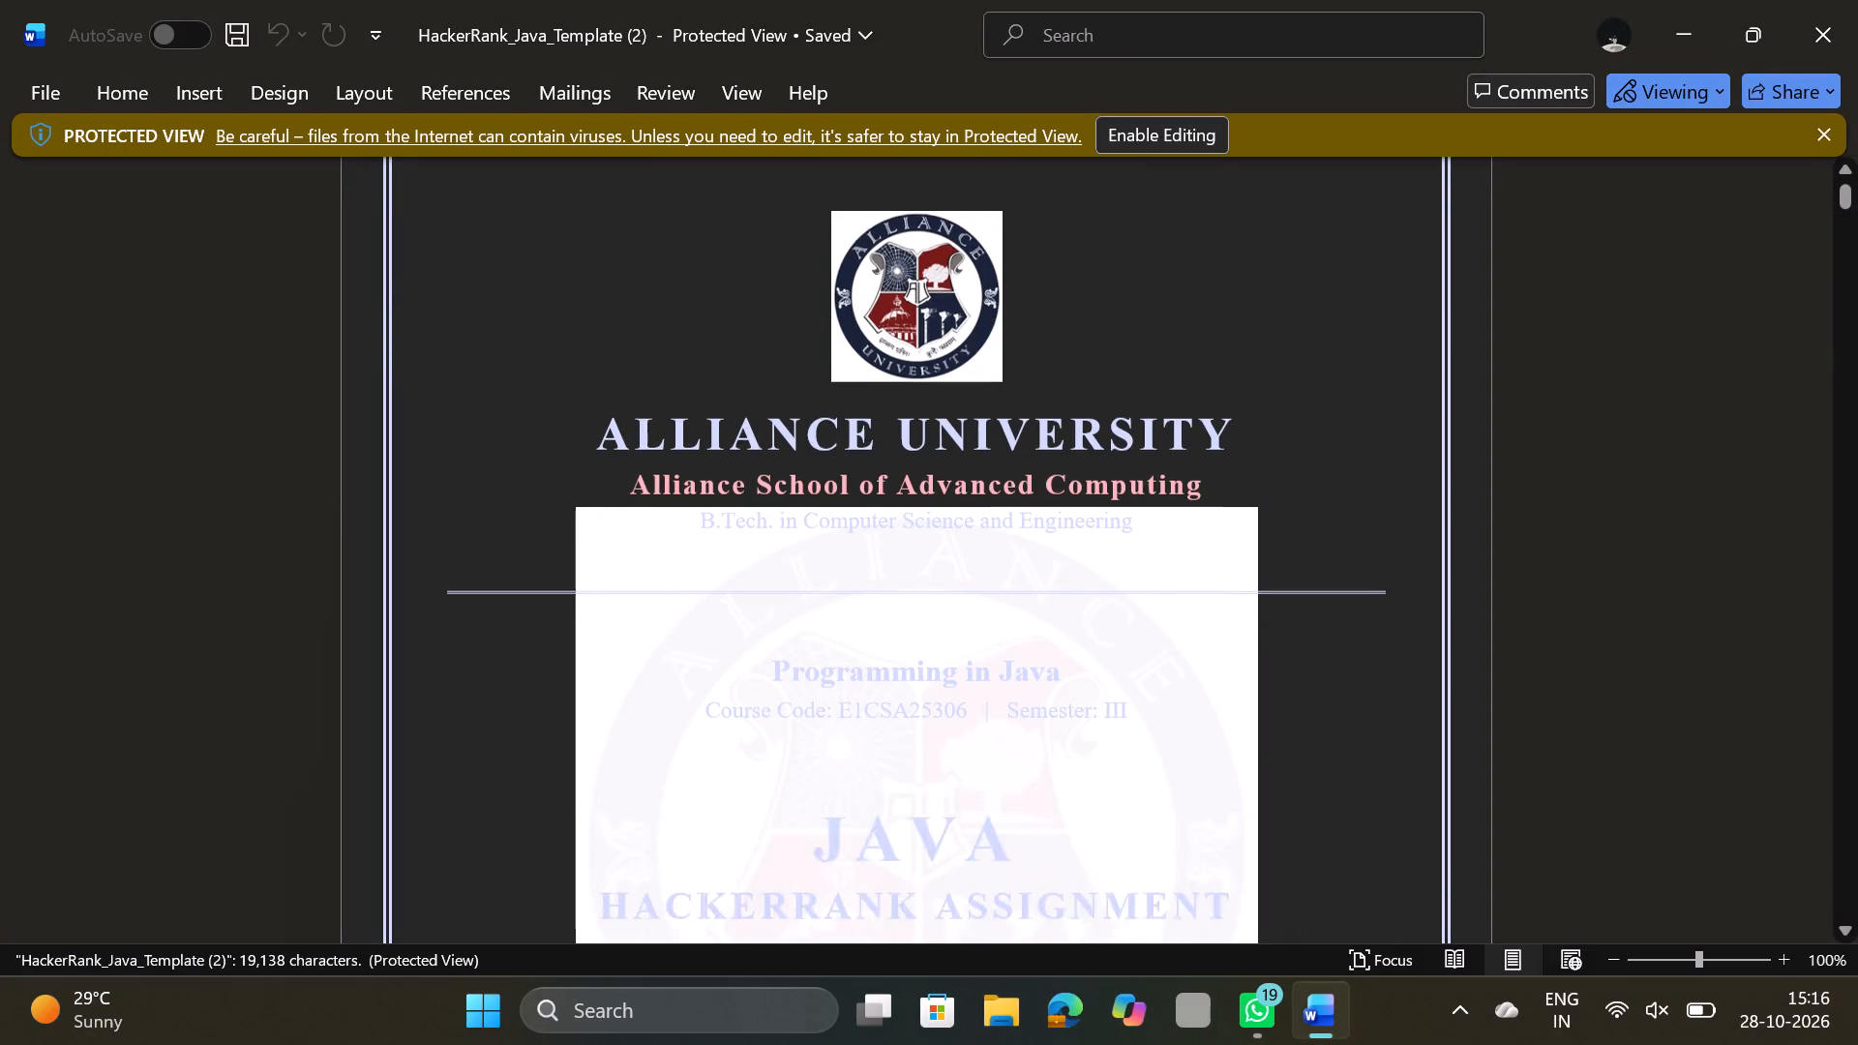
pyautogui.scroll(-2, 1211, 684)
pyautogui.keyDown('ctrl'); pyautogui.scroll(-1, 1211, 684); pyautogui.keyUp('ctrl')
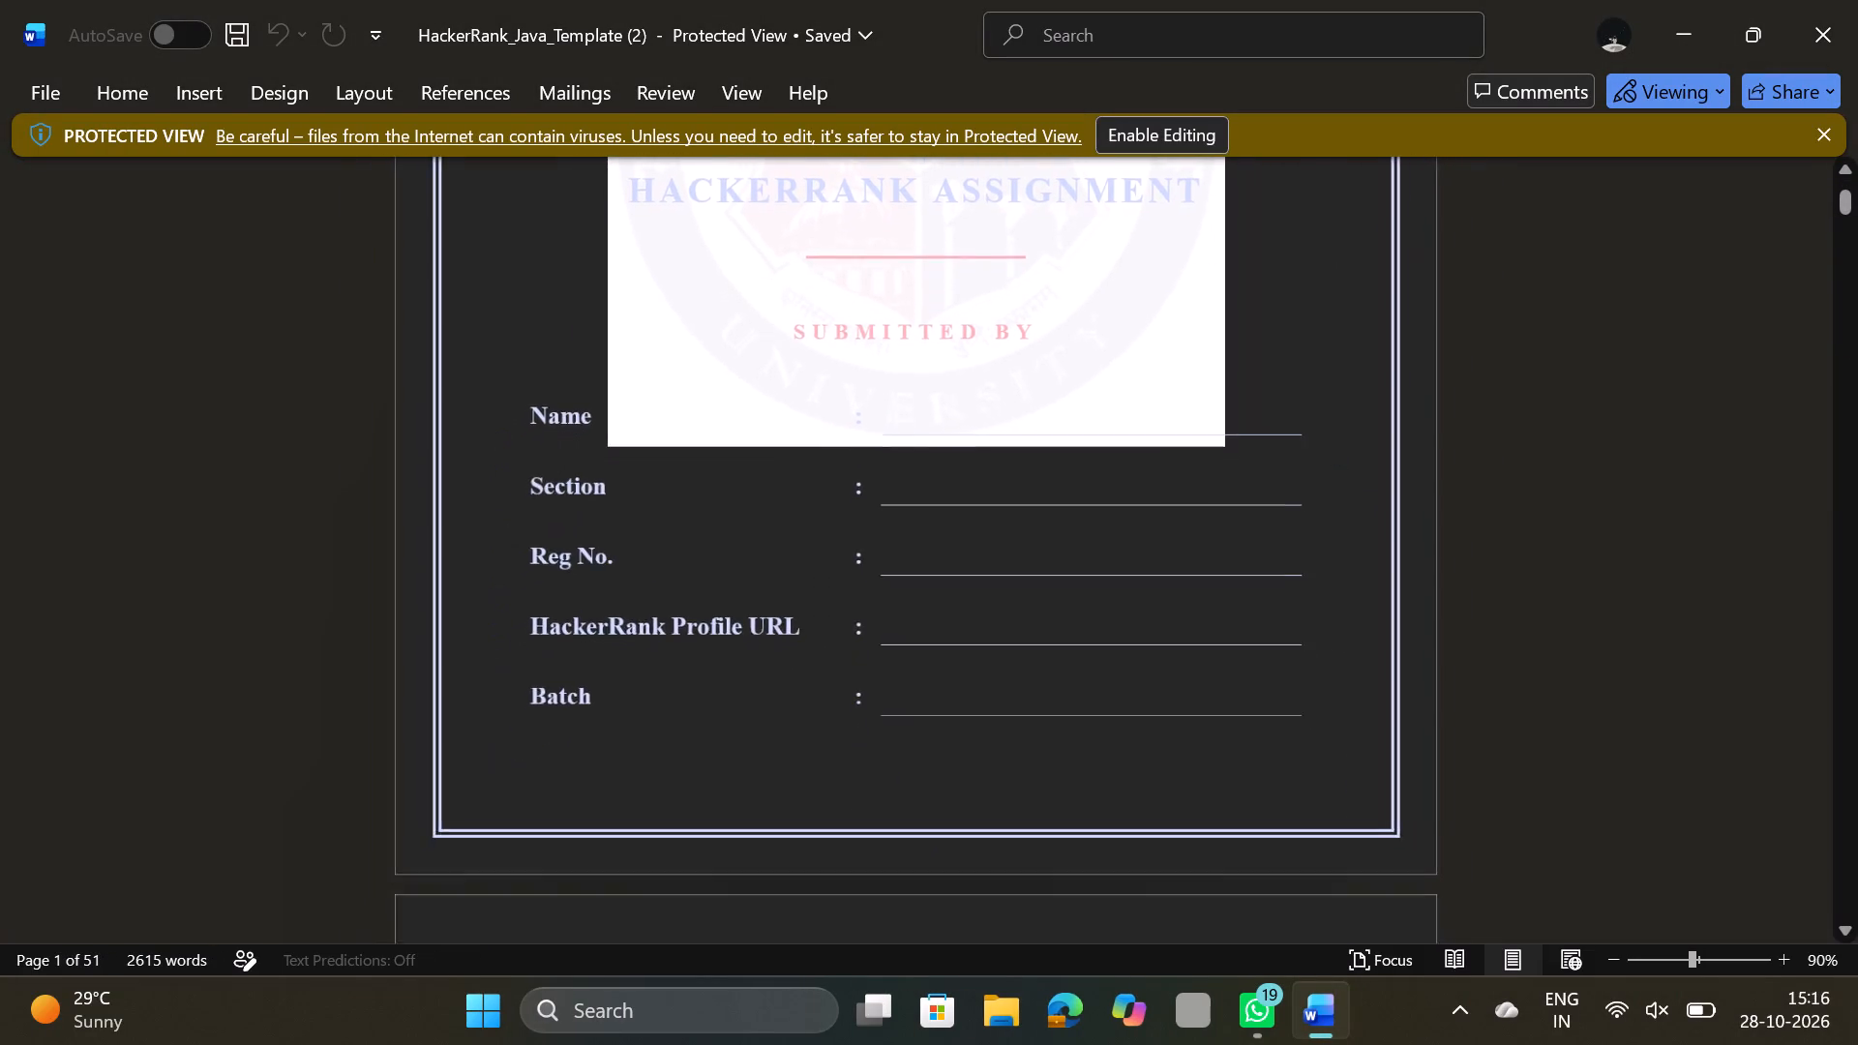
pyautogui.scroll(3, 1211, 684)
pyautogui.scroll(-2, 1211, 684)
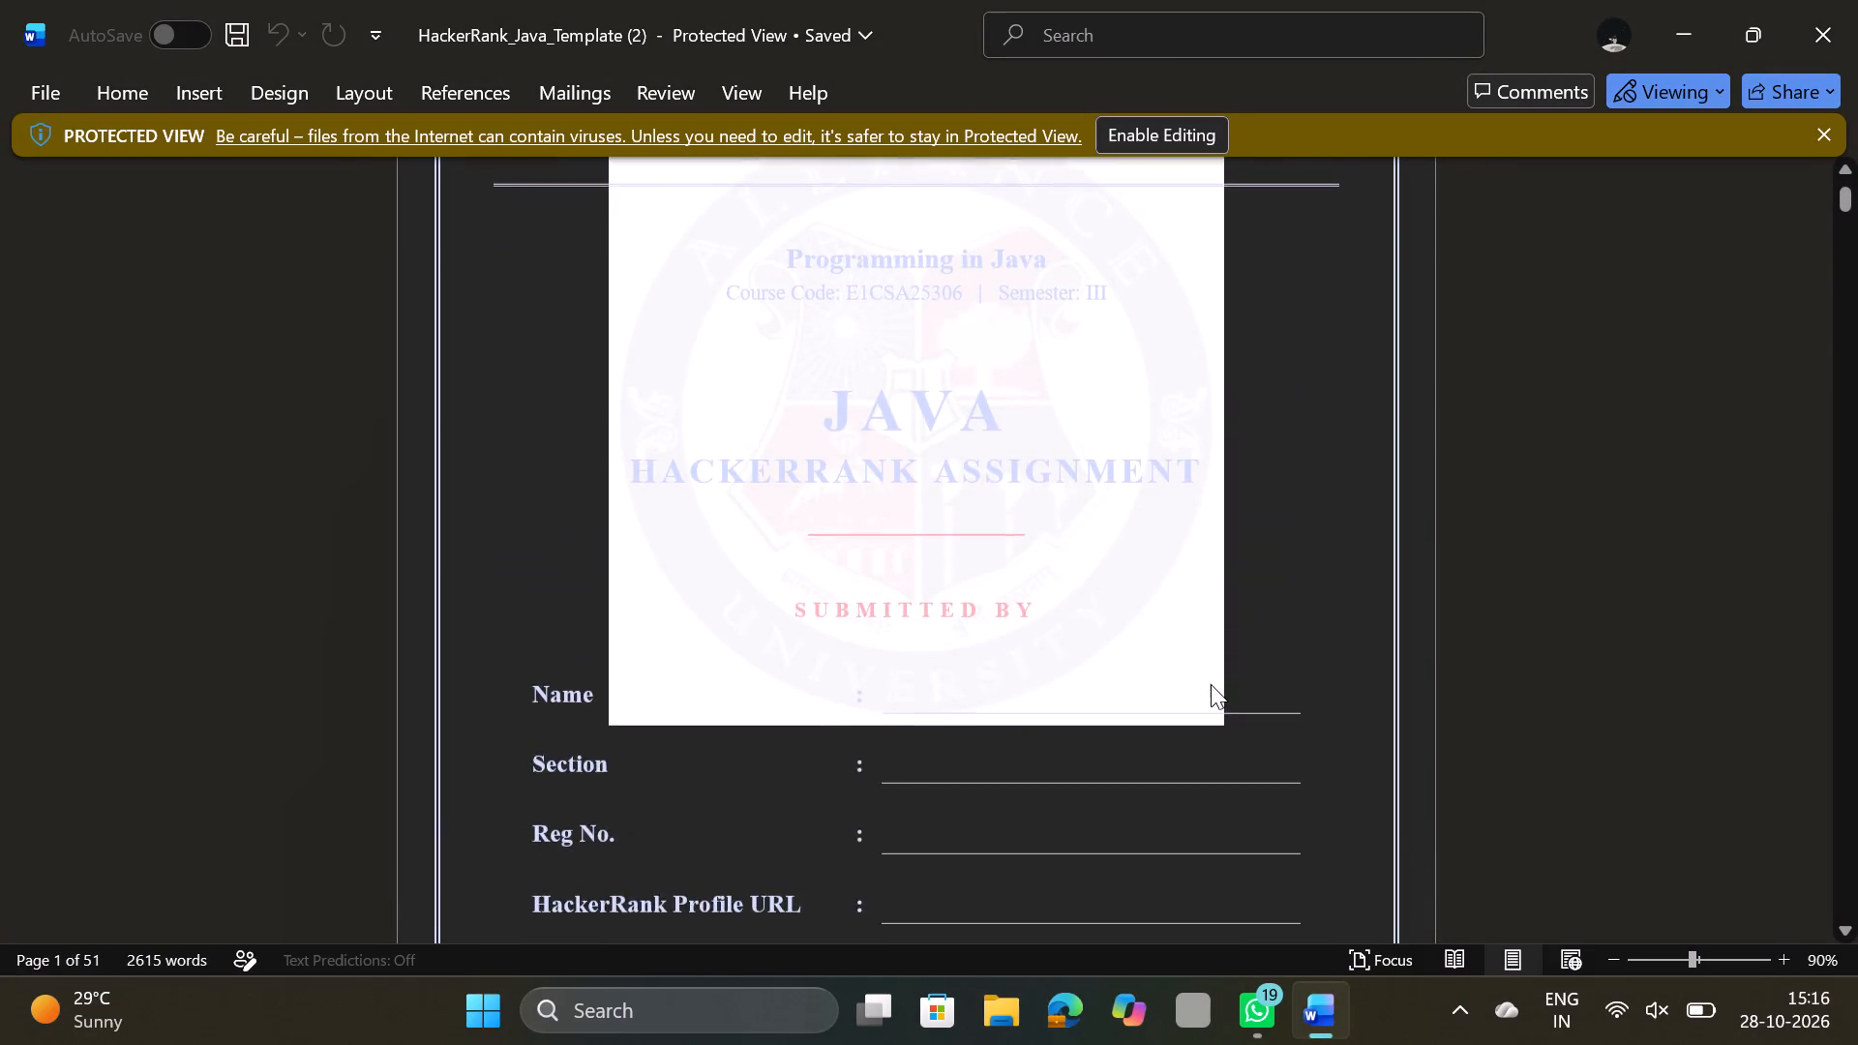
pyautogui.scroll(-5, 1211, 684)
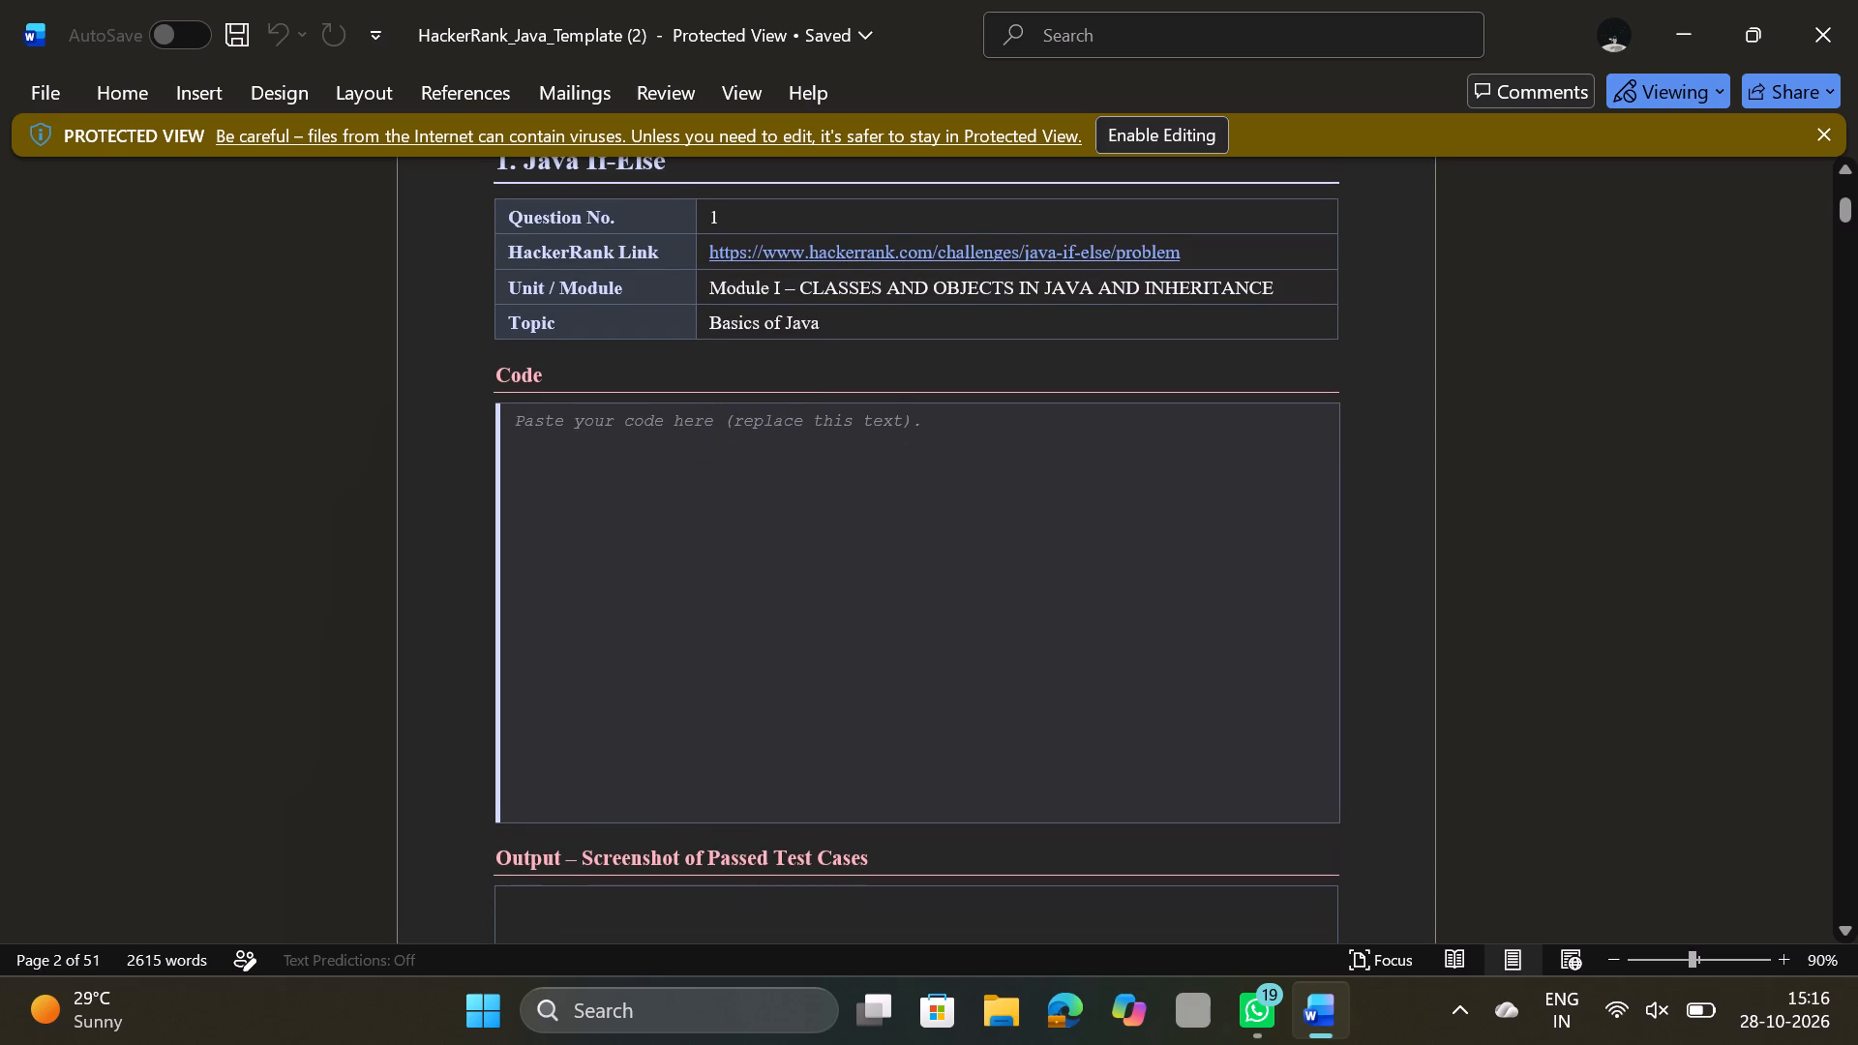
pyautogui.scroll(1, 1211, 684)
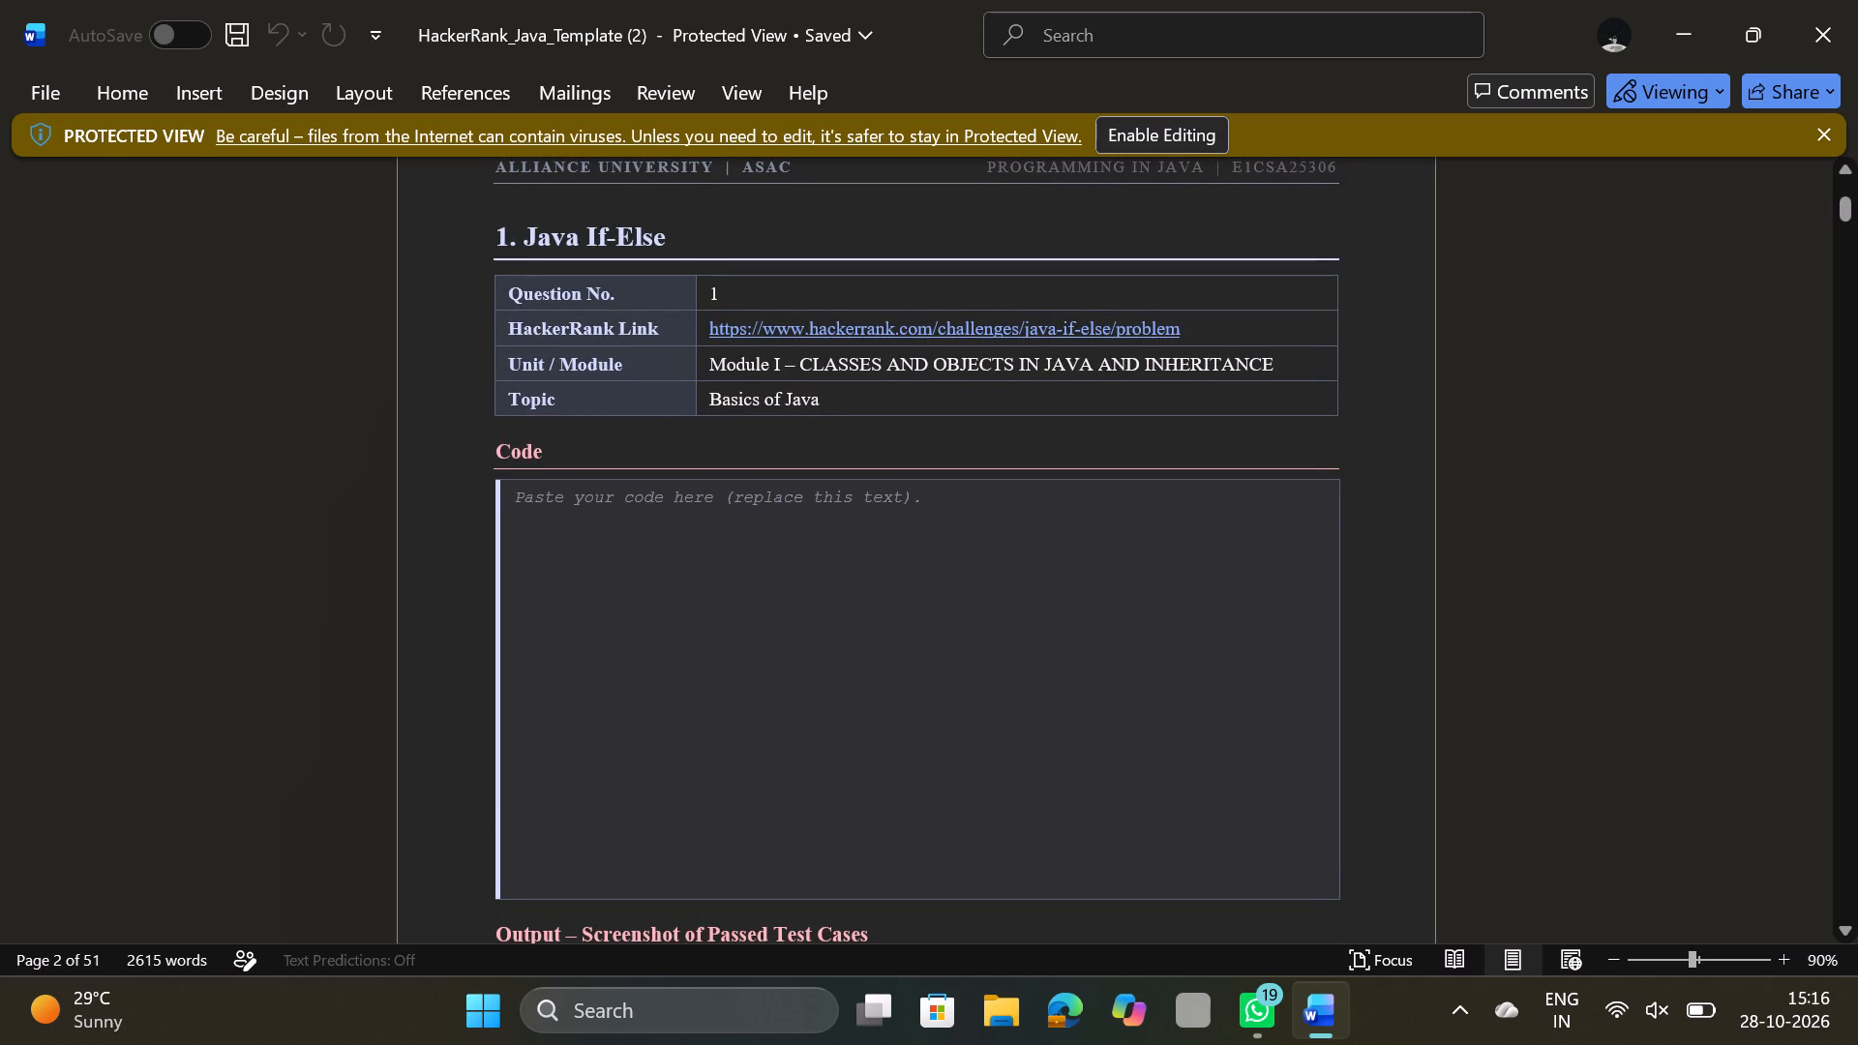
pyautogui.scroll(-1, 1211, 684)
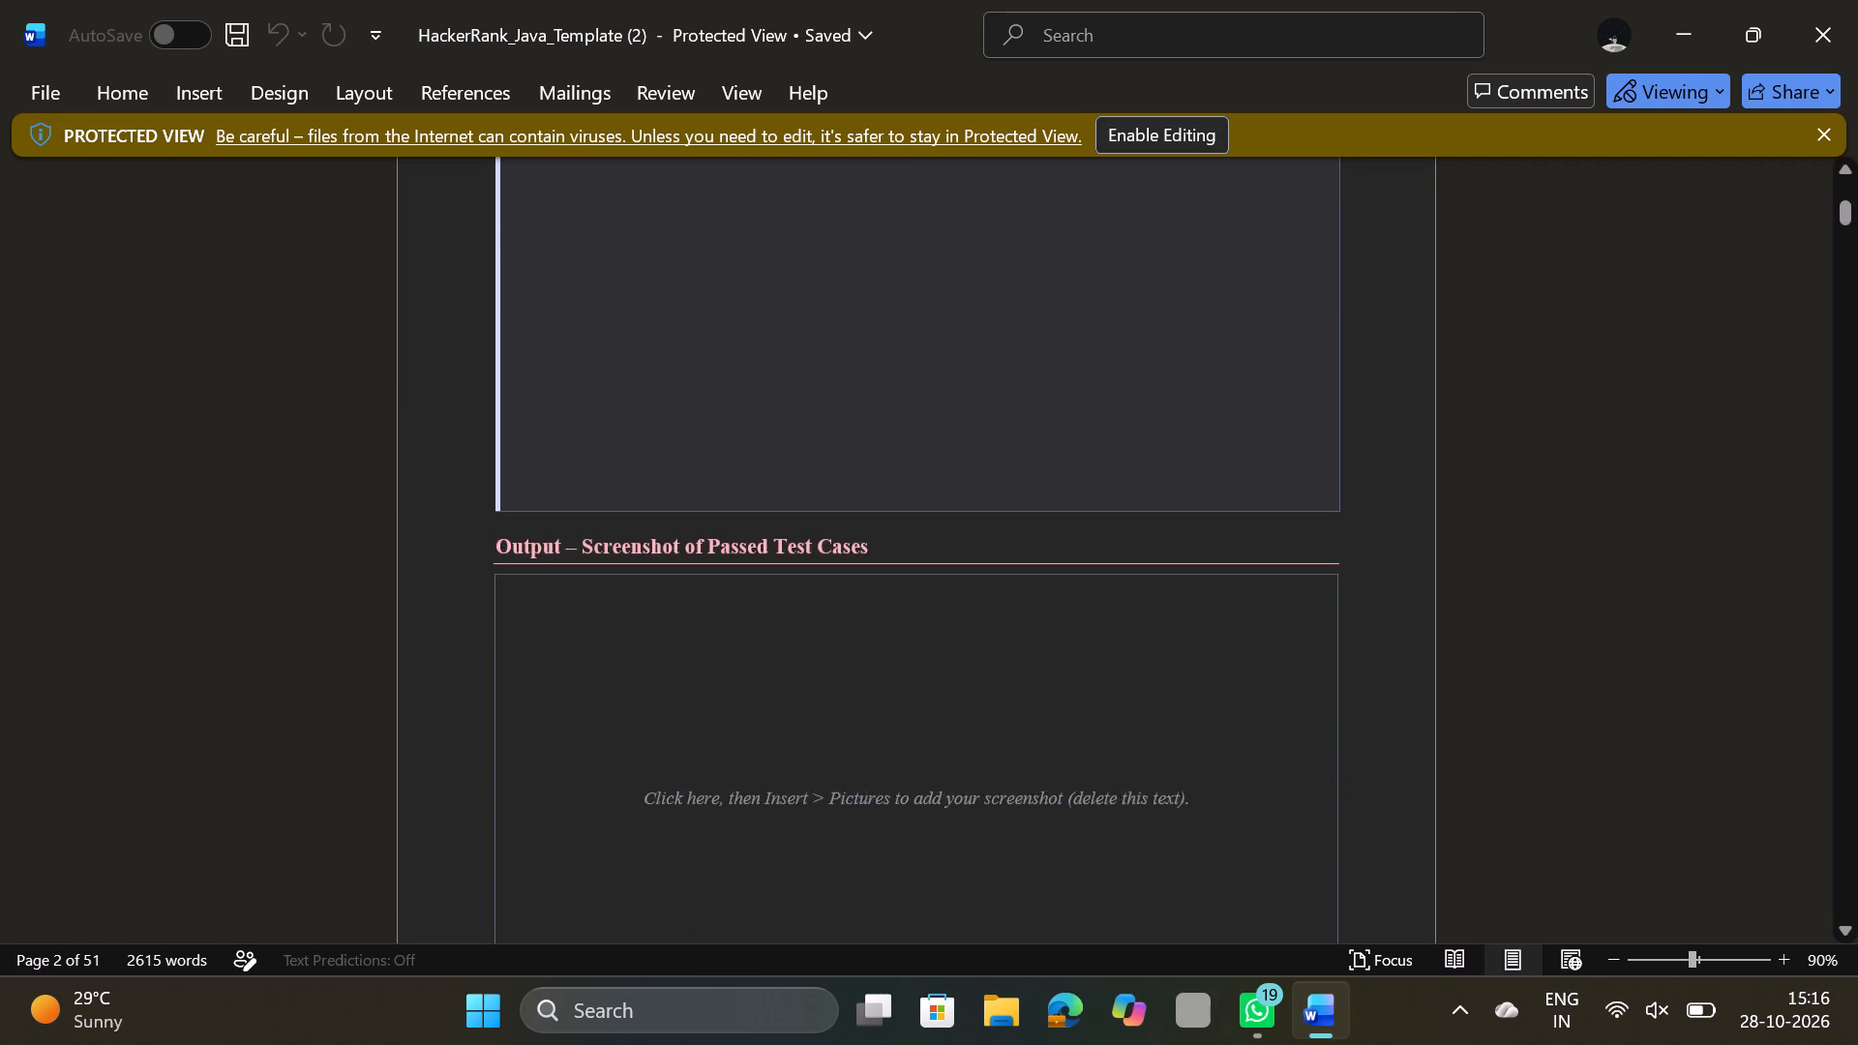
# Review the Java If-Else output screenshot area and the start of the Java Stdin & Stdout II question, returning to the Java If-Else details.
pyautogui.scroll(-3, 1211, 684)
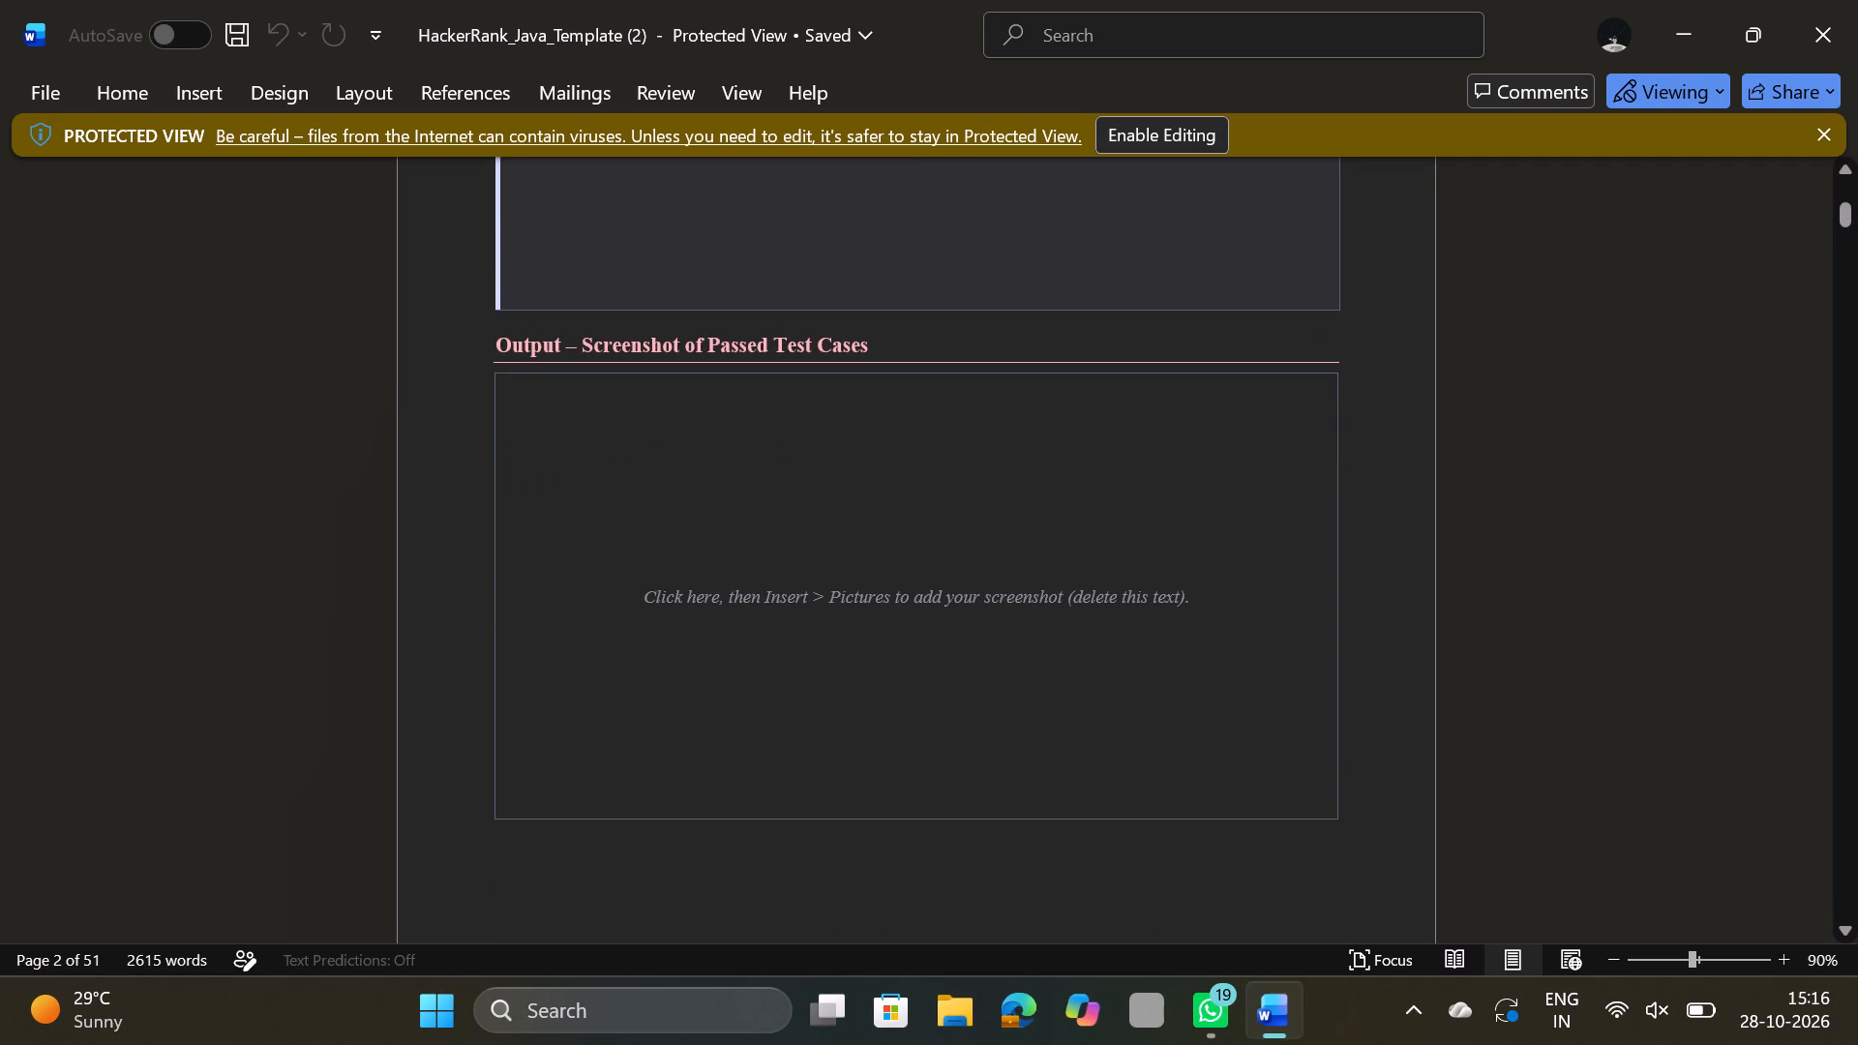
pyautogui.scroll(-2, 1211, 684)
pyautogui.scroll(2, 1211, 684)
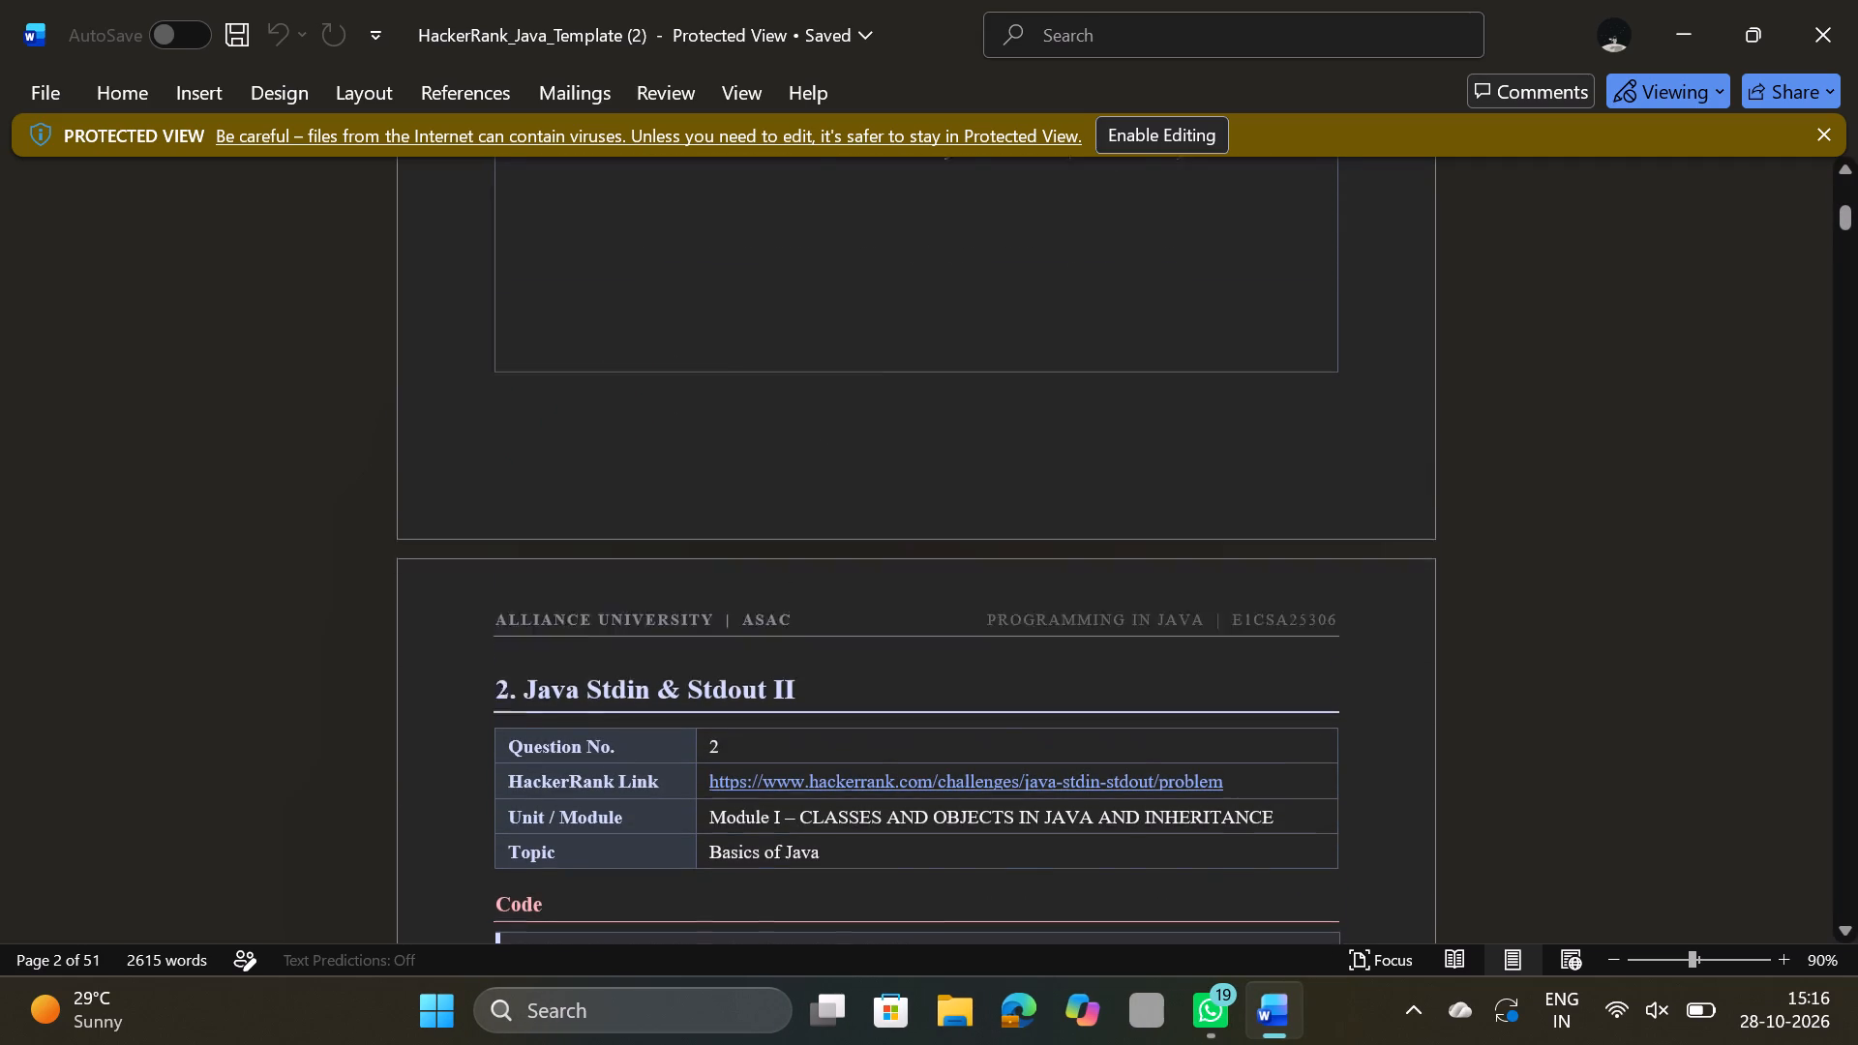
pyautogui.scroll(4, 1211, 684)
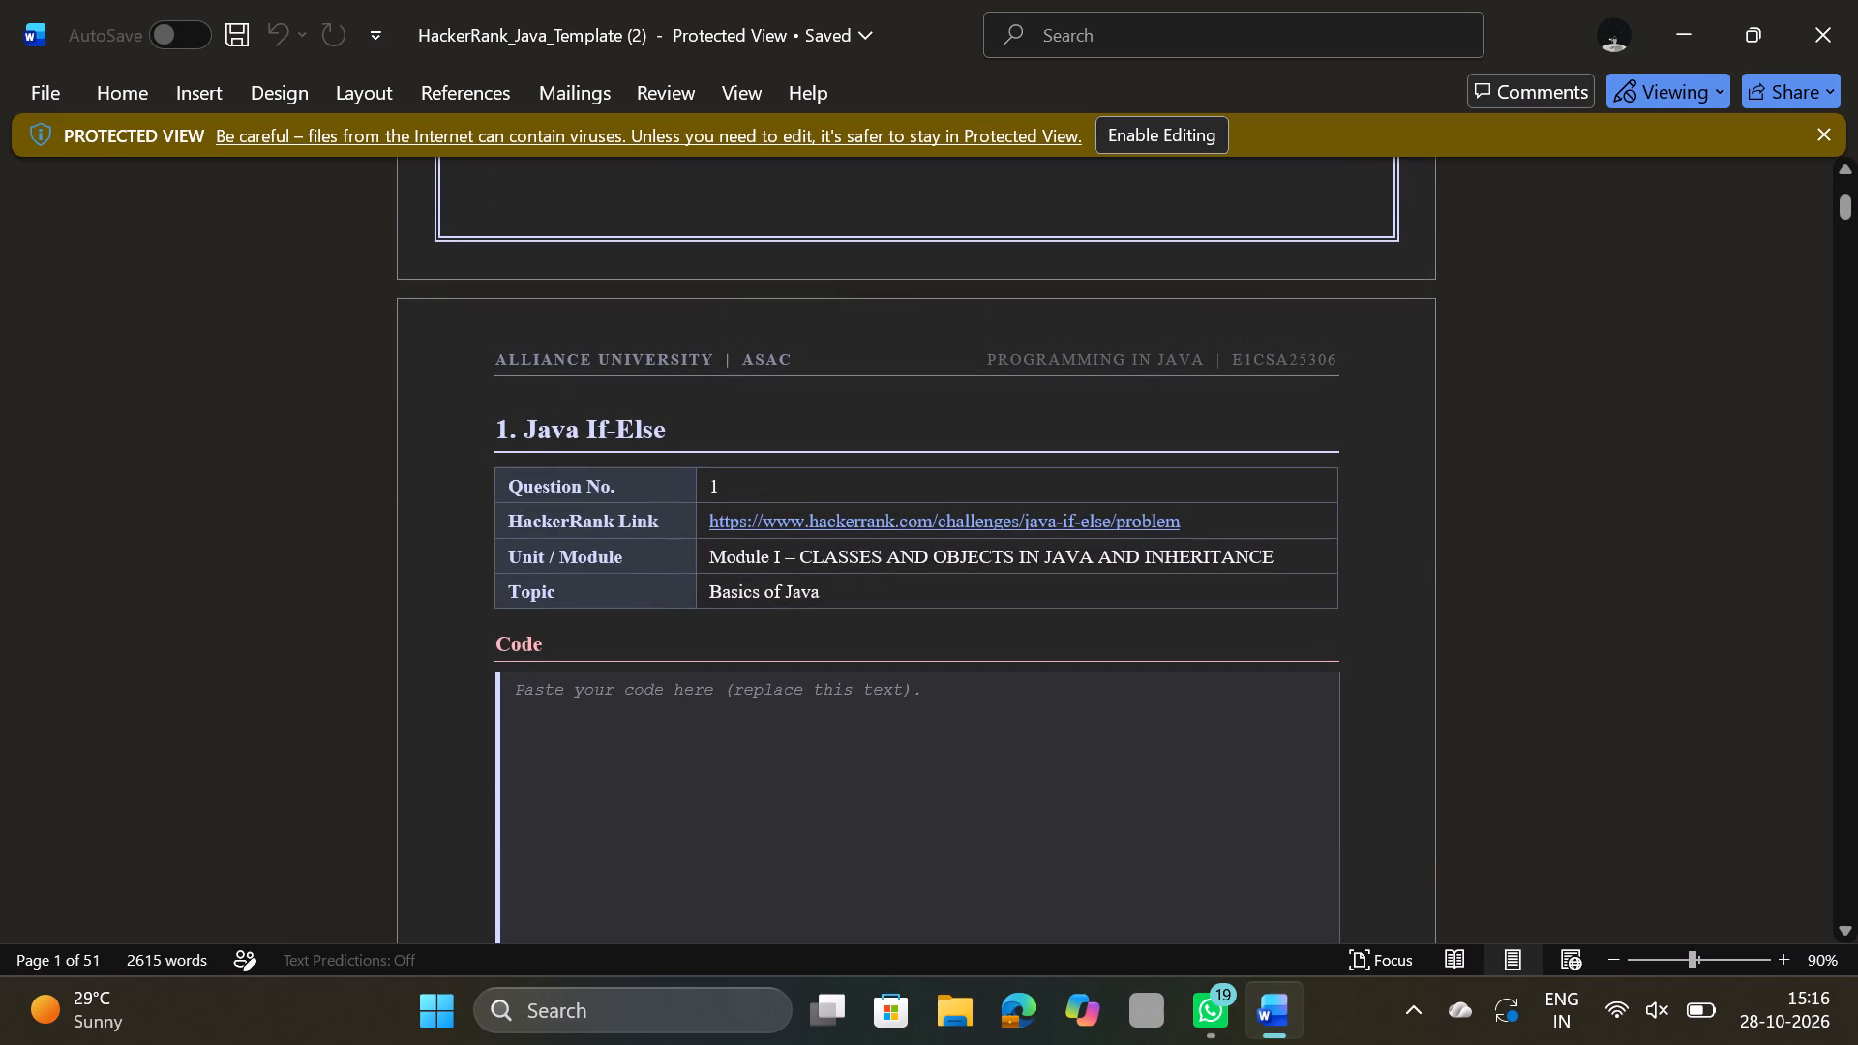
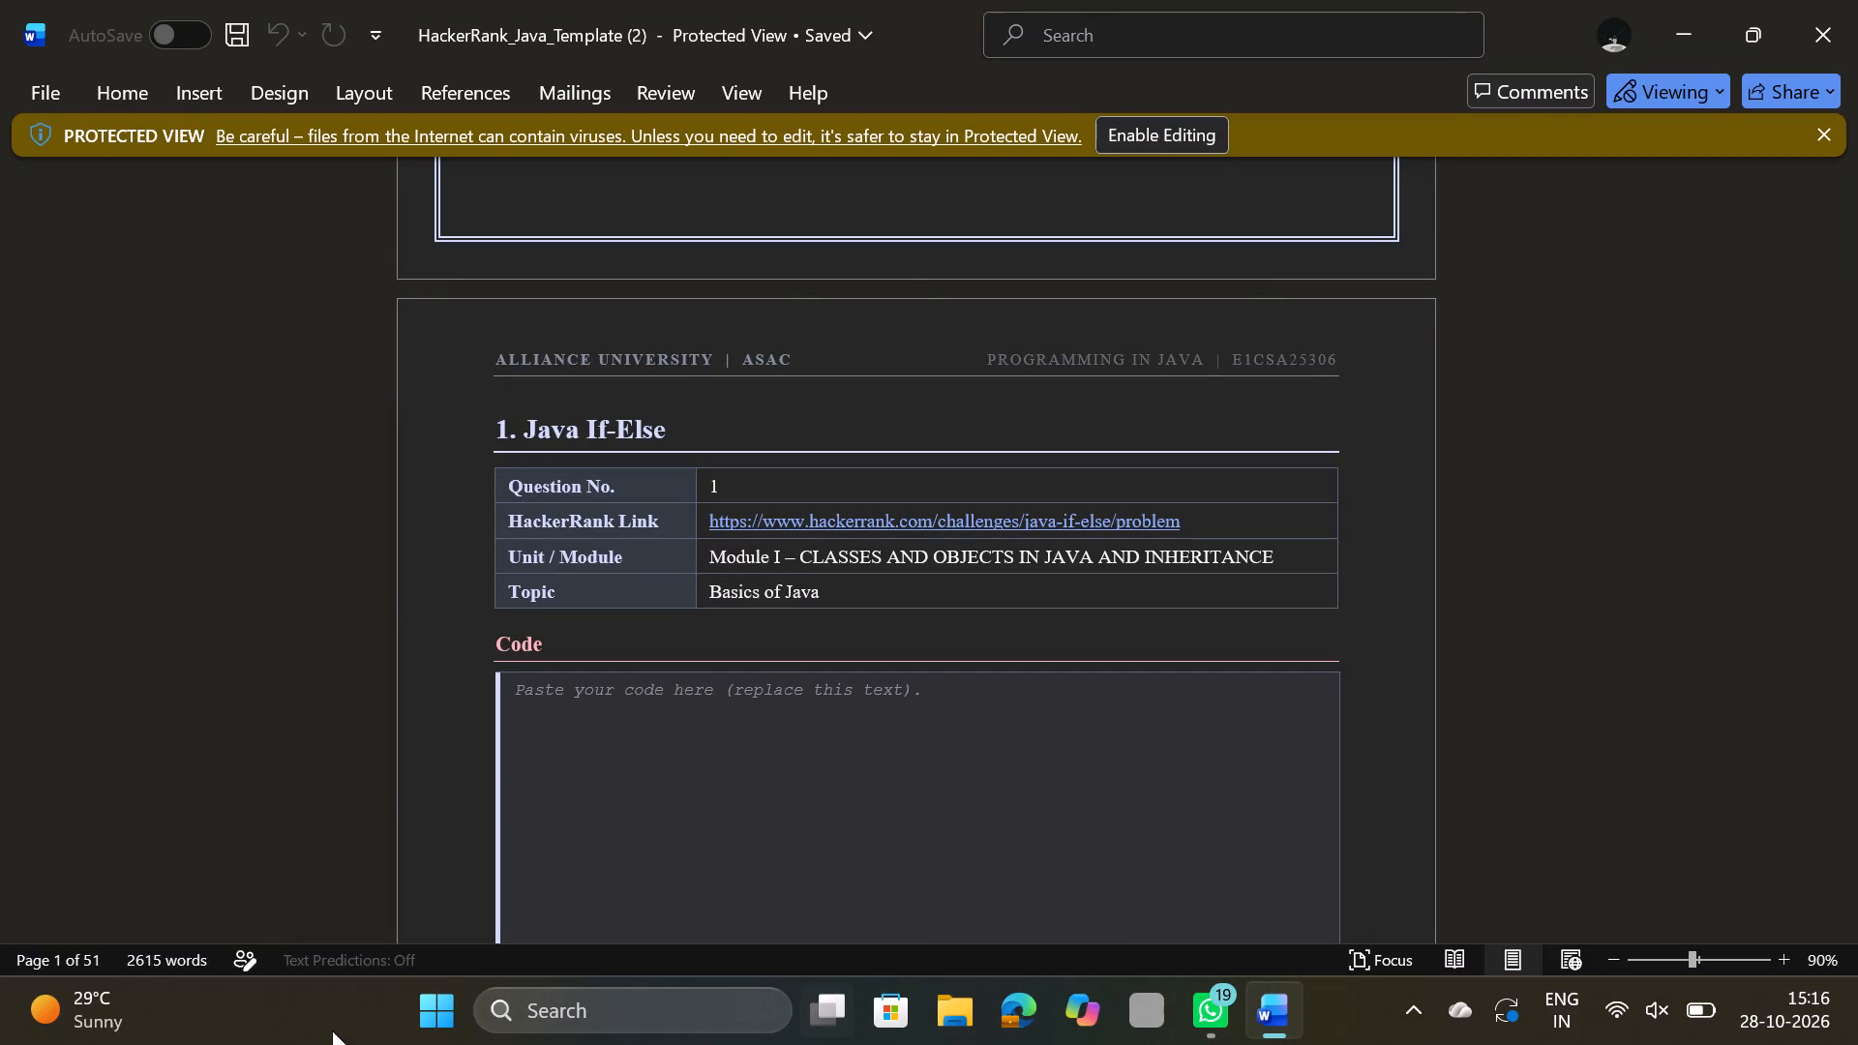
# Switch from the Java template document to the Chrome browser with a new tab open.
pyautogui.click(636, 1004)
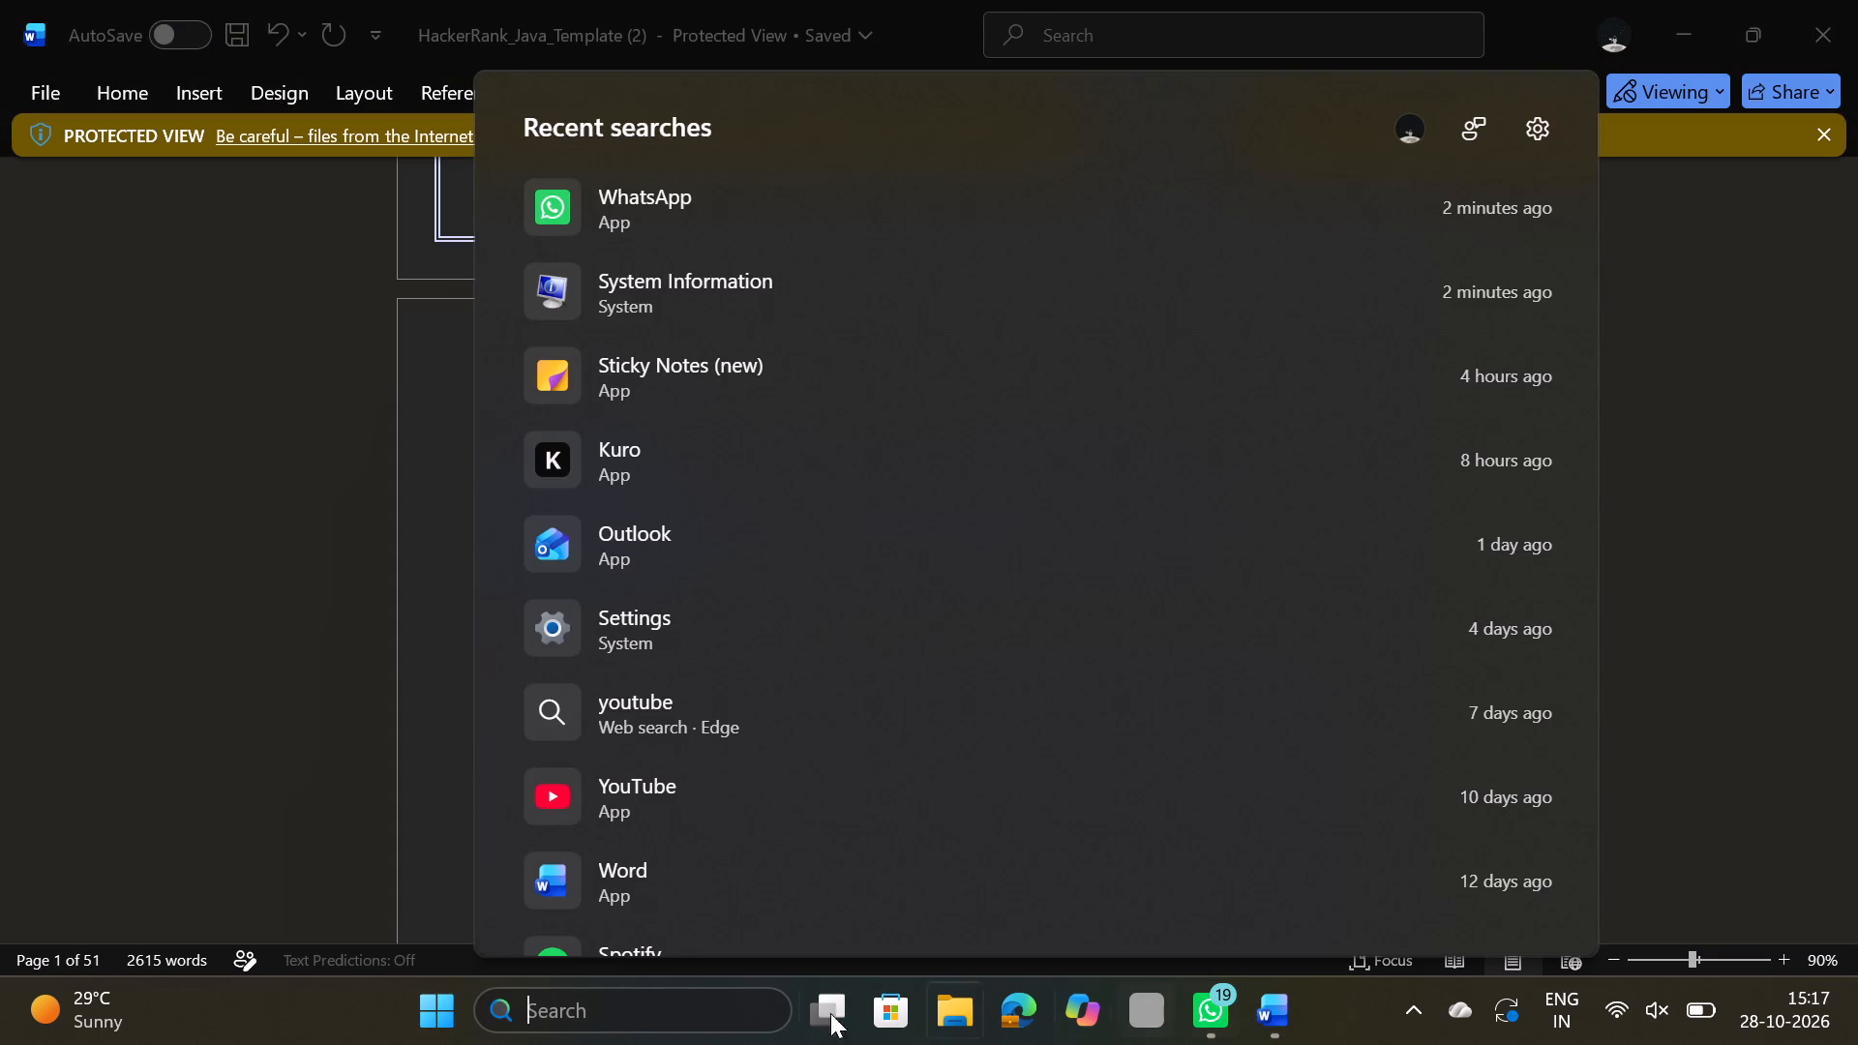
pyautogui.click(329, 813)
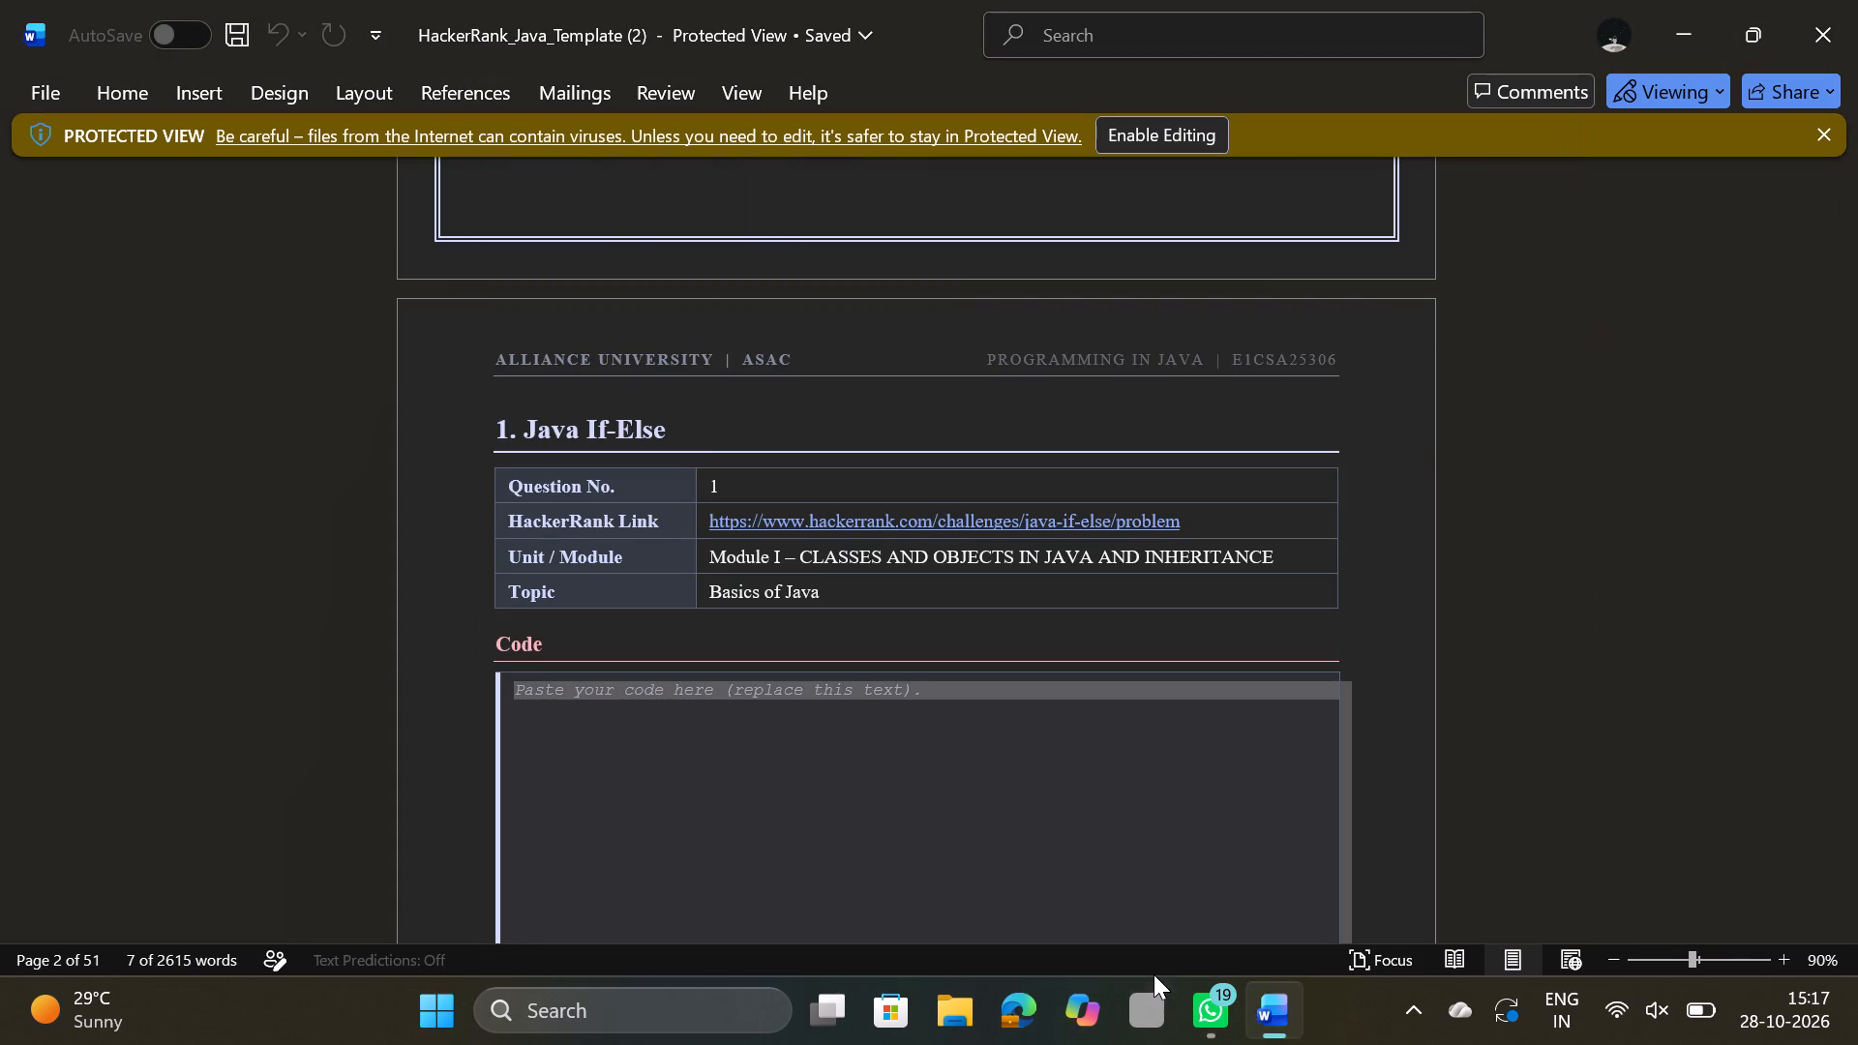
pyautogui.click(1154, 974)
pyautogui.click(1149, 1003)
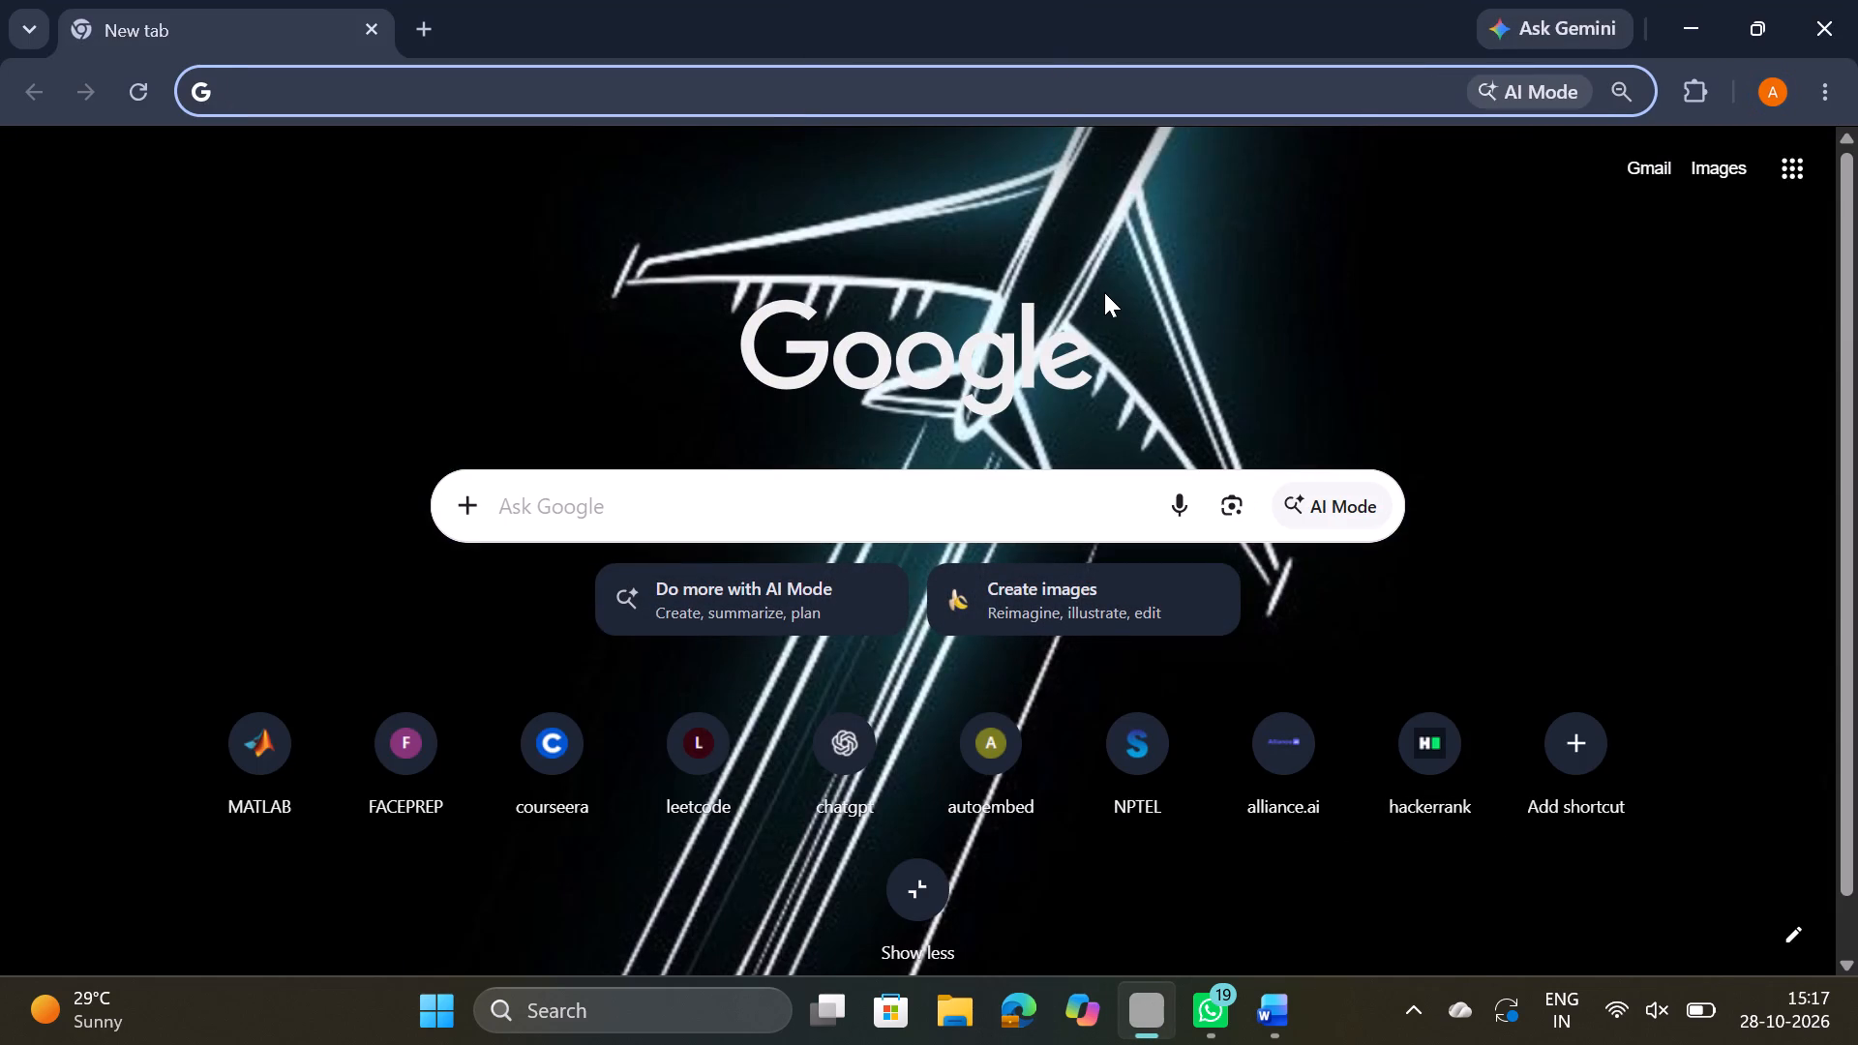
# Switch to Chrome, open HackerRank's Java challenge list and open the Java If-Else challenge.
pyautogui.click(1419, 732)
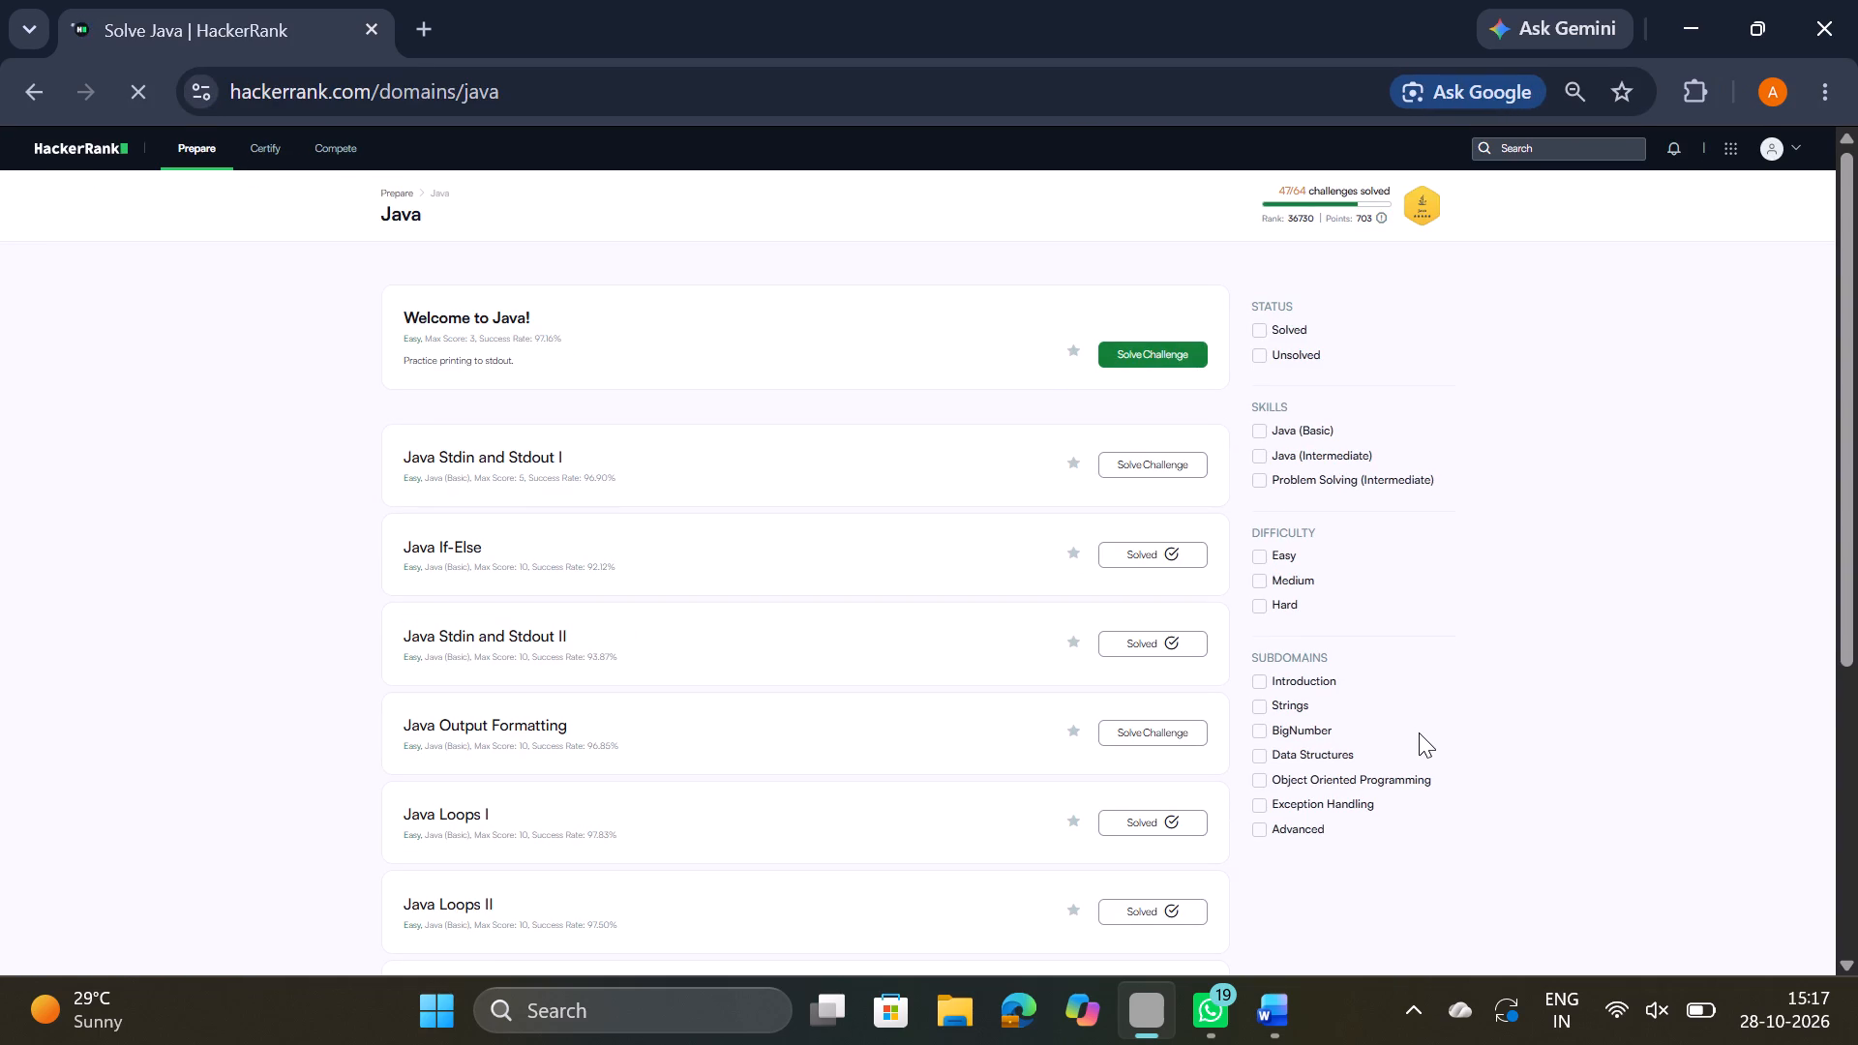
pyautogui.scroll(-1, 829, 554)
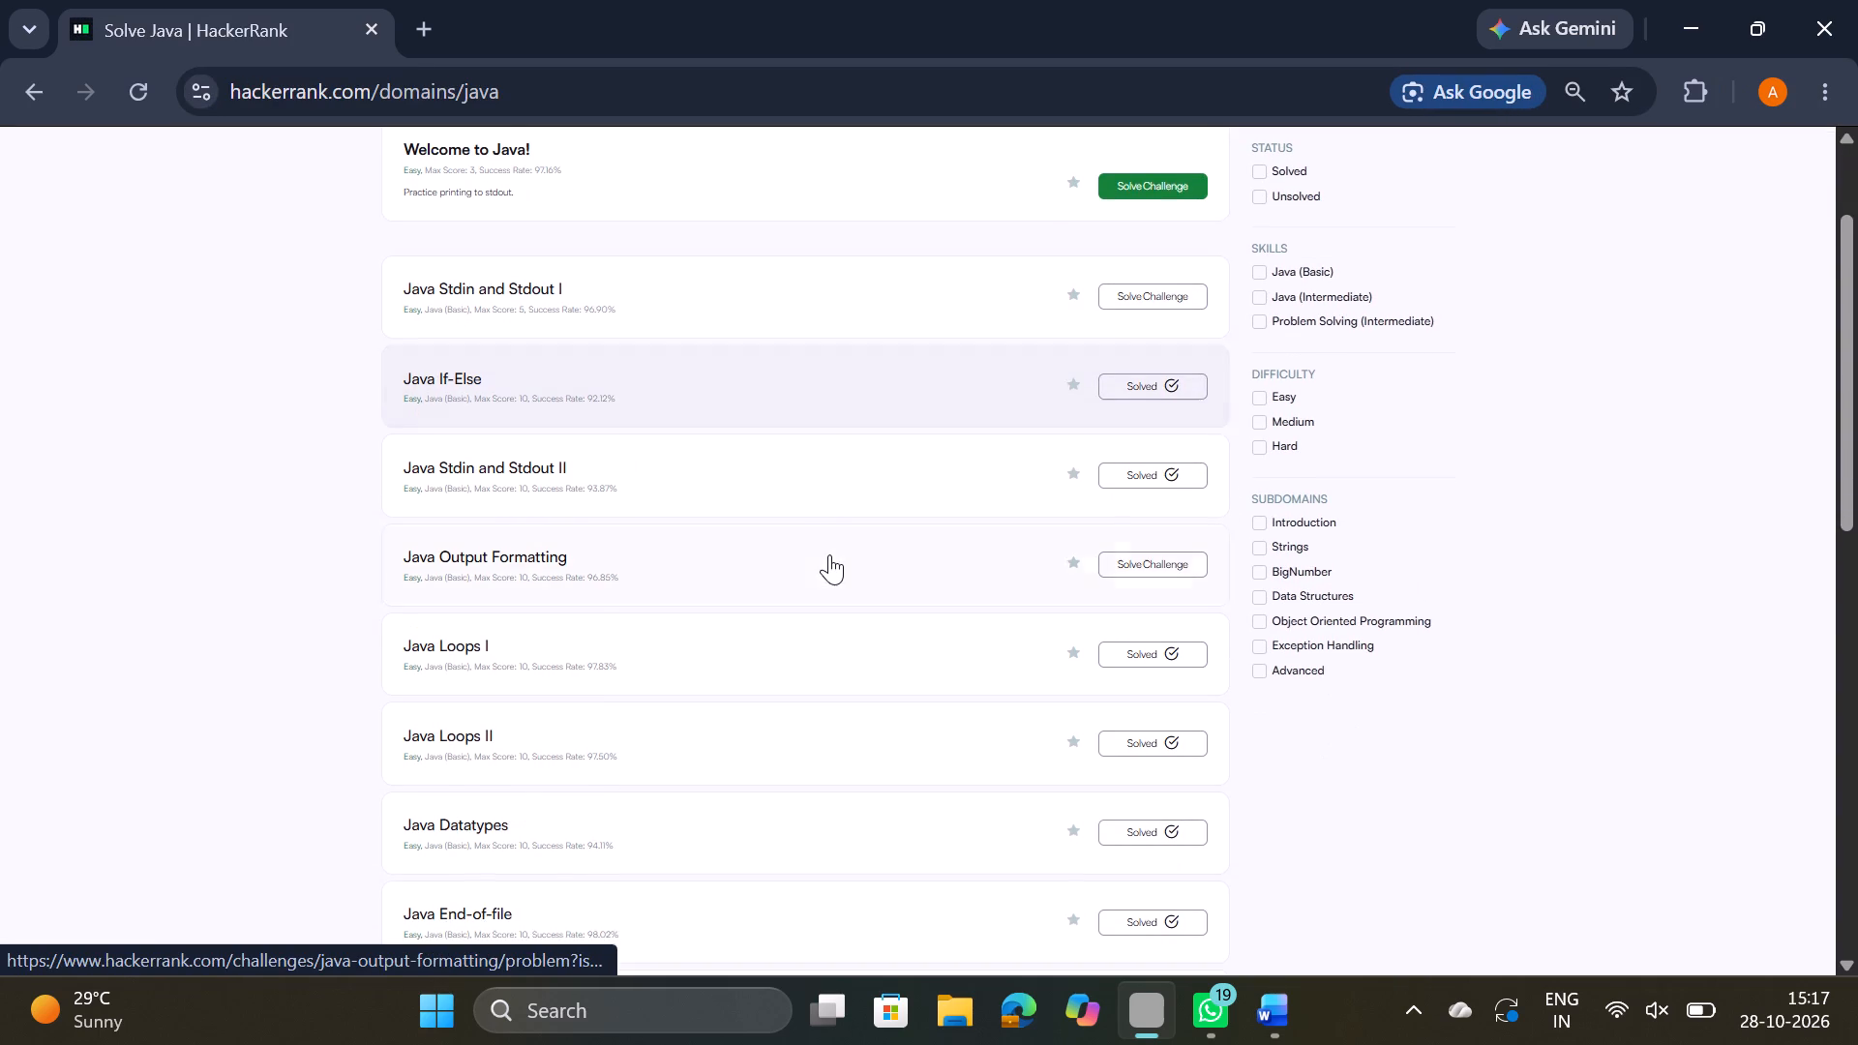
pyautogui.scroll(-1, 829, 554)
pyautogui.click(1150, 317)
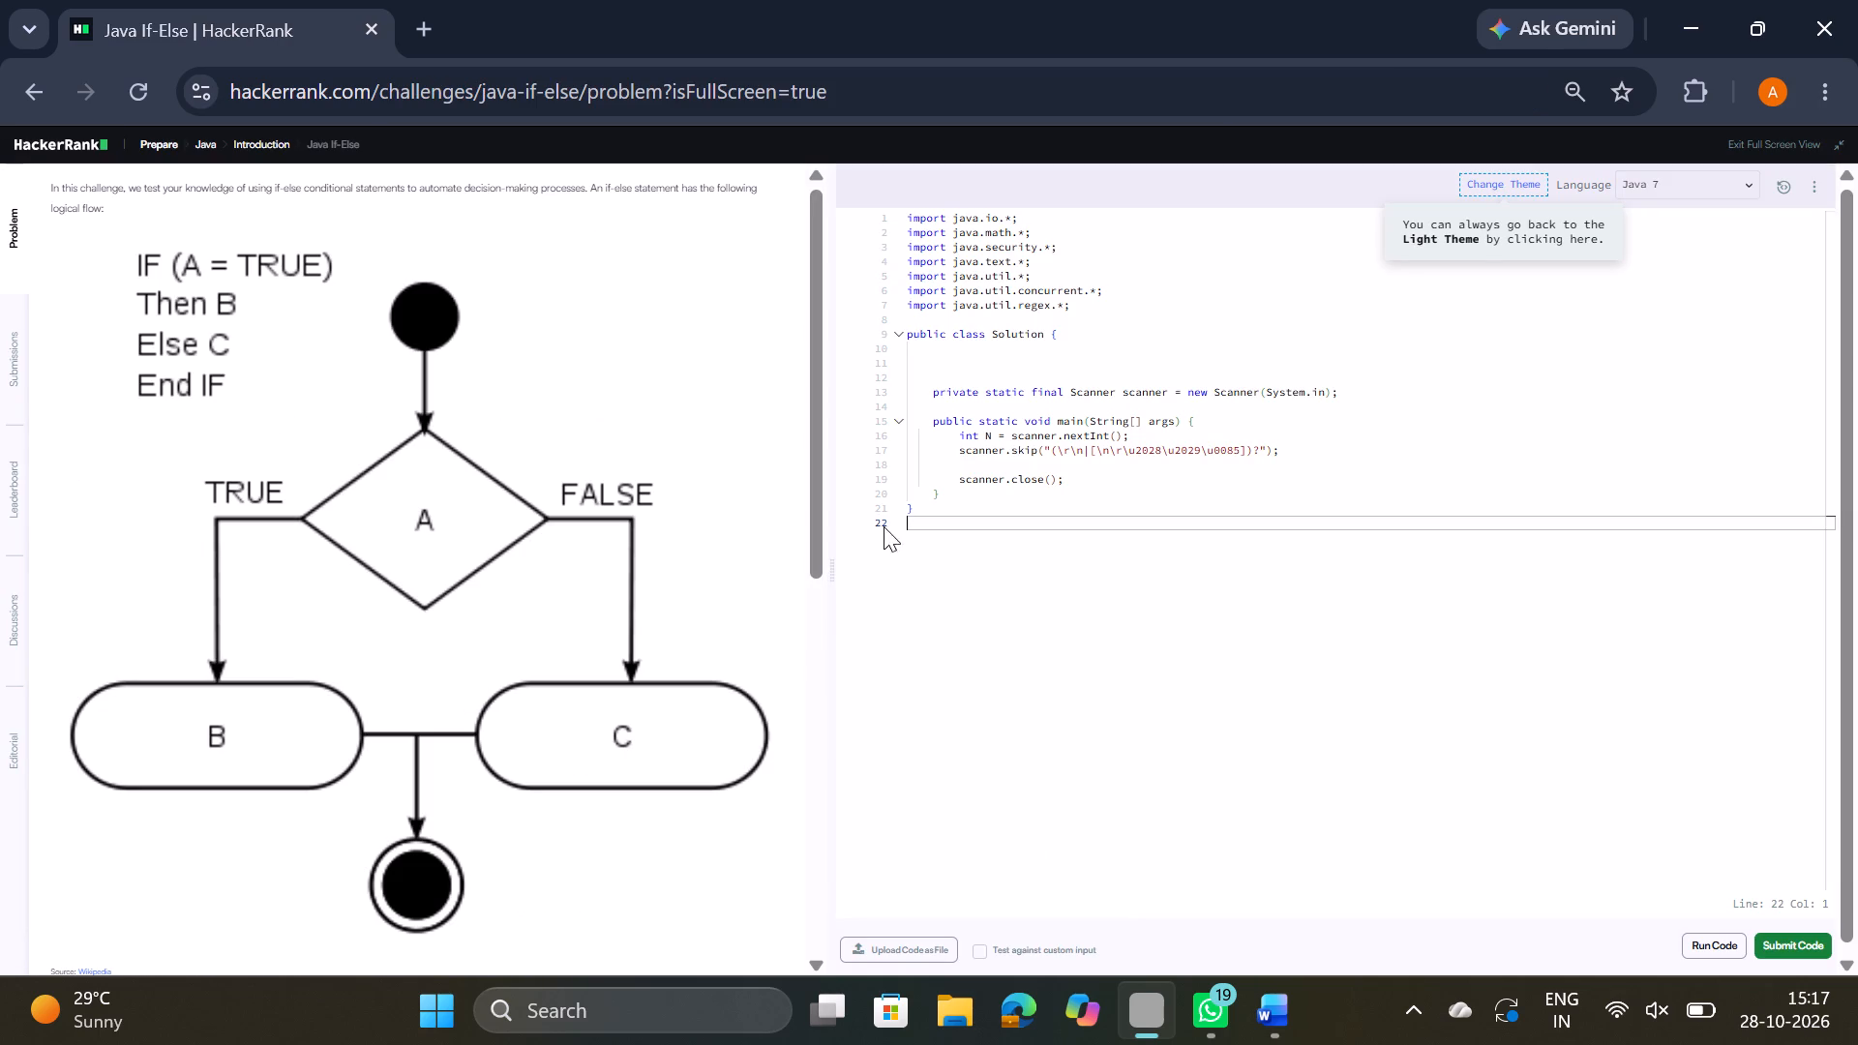
# Examine the Java If-Else task, formats, sample cases, code stub and editor settings.
pyautogui.scroll(-3, 914, 504)
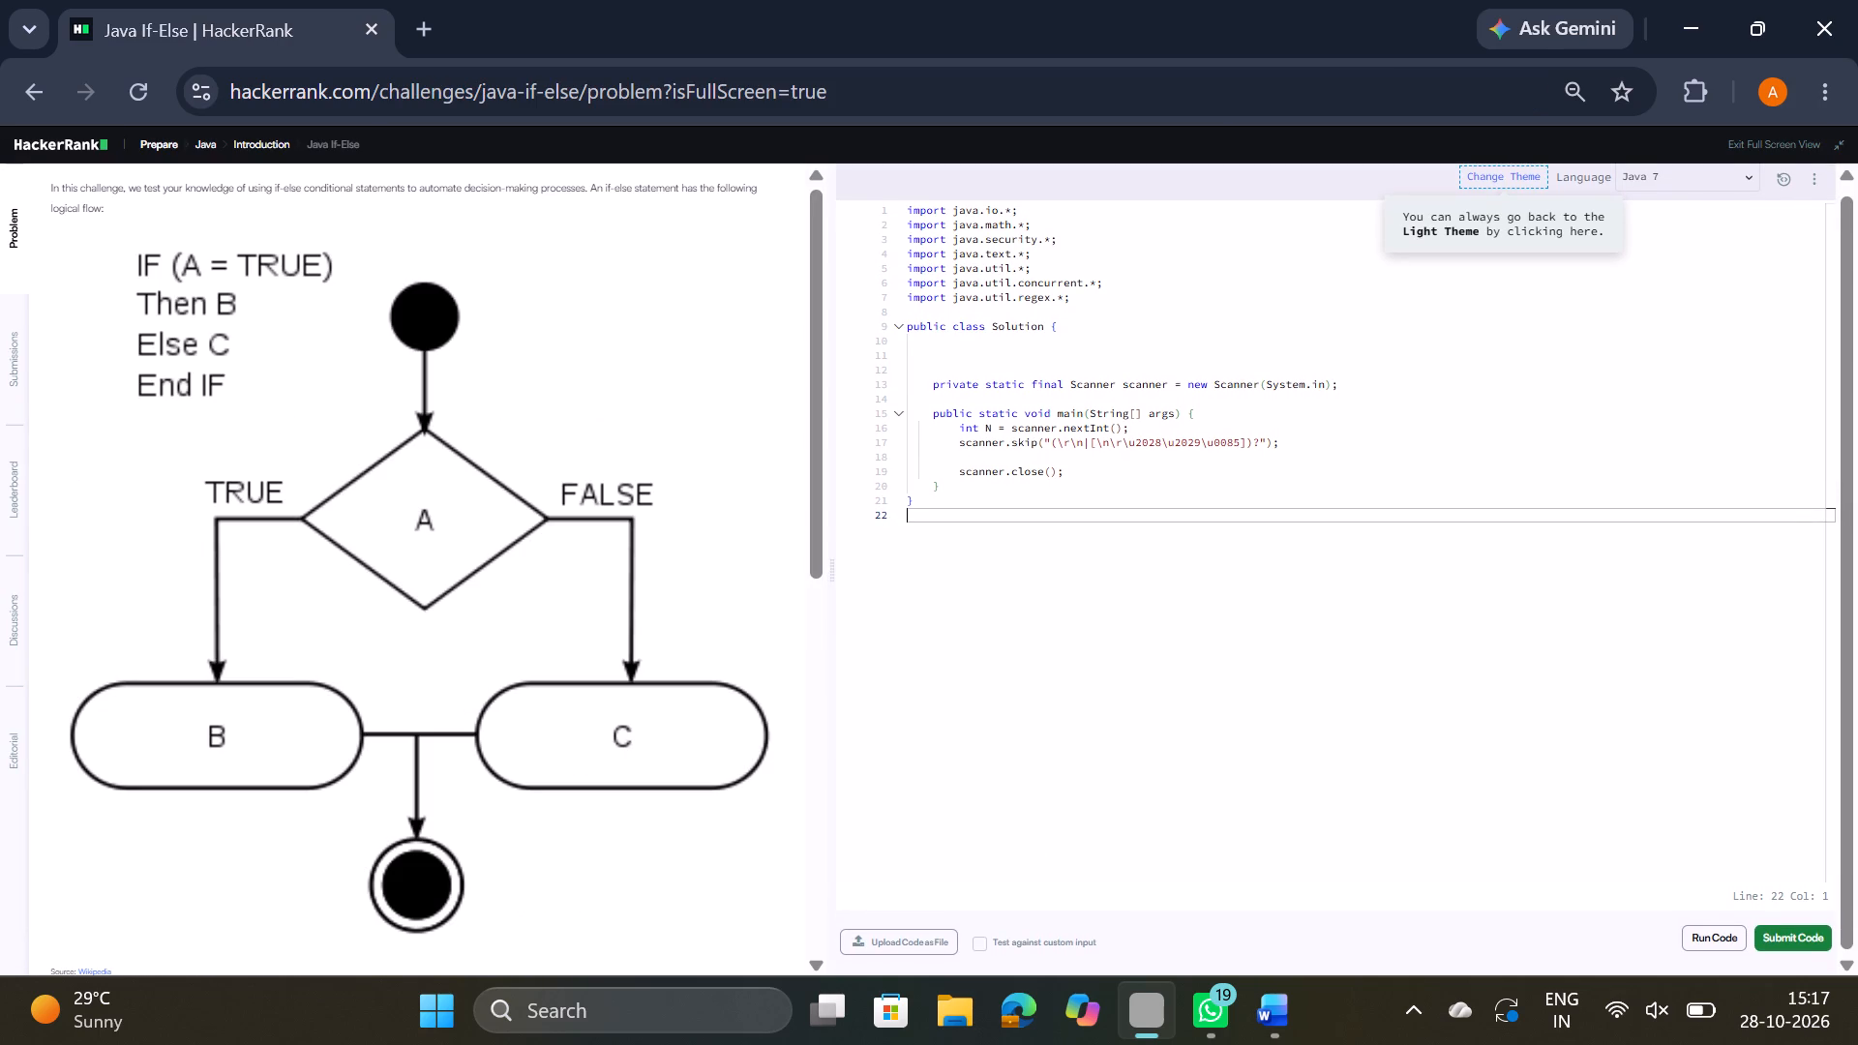
pyautogui.click(900, 325)
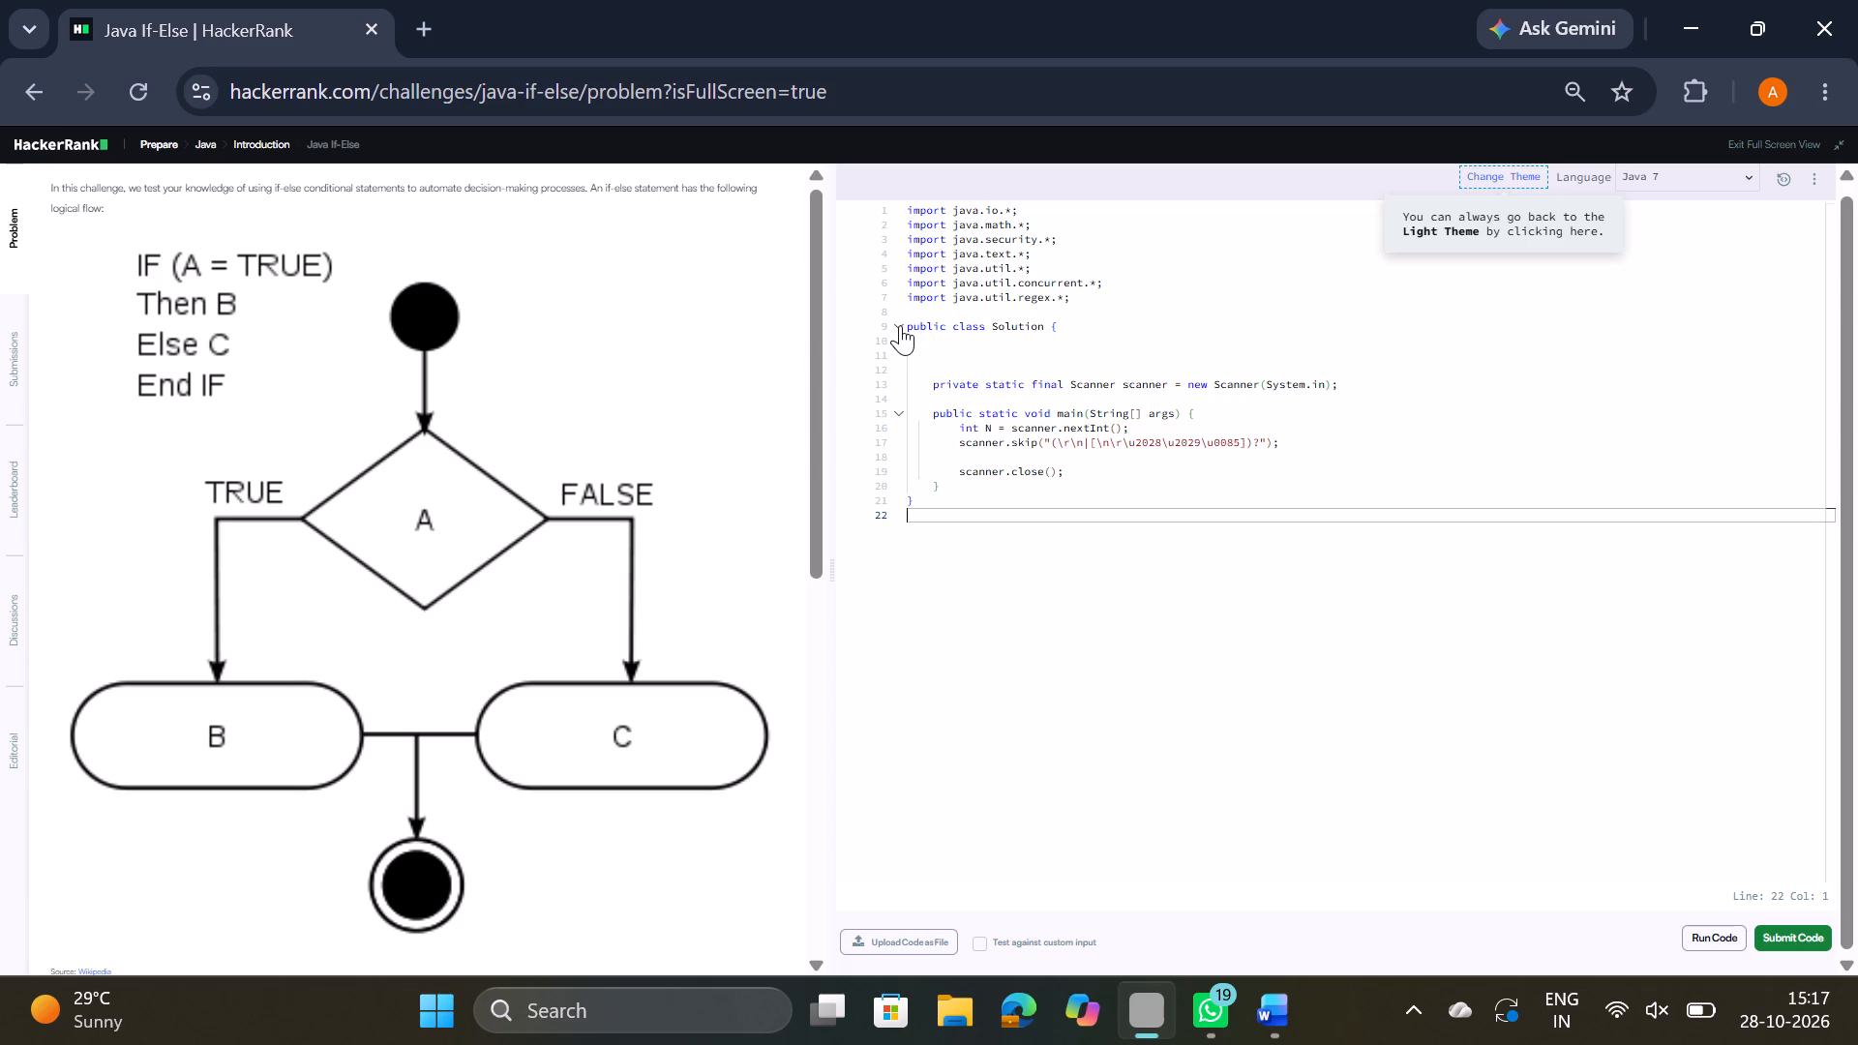
pyautogui.click(900, 321)
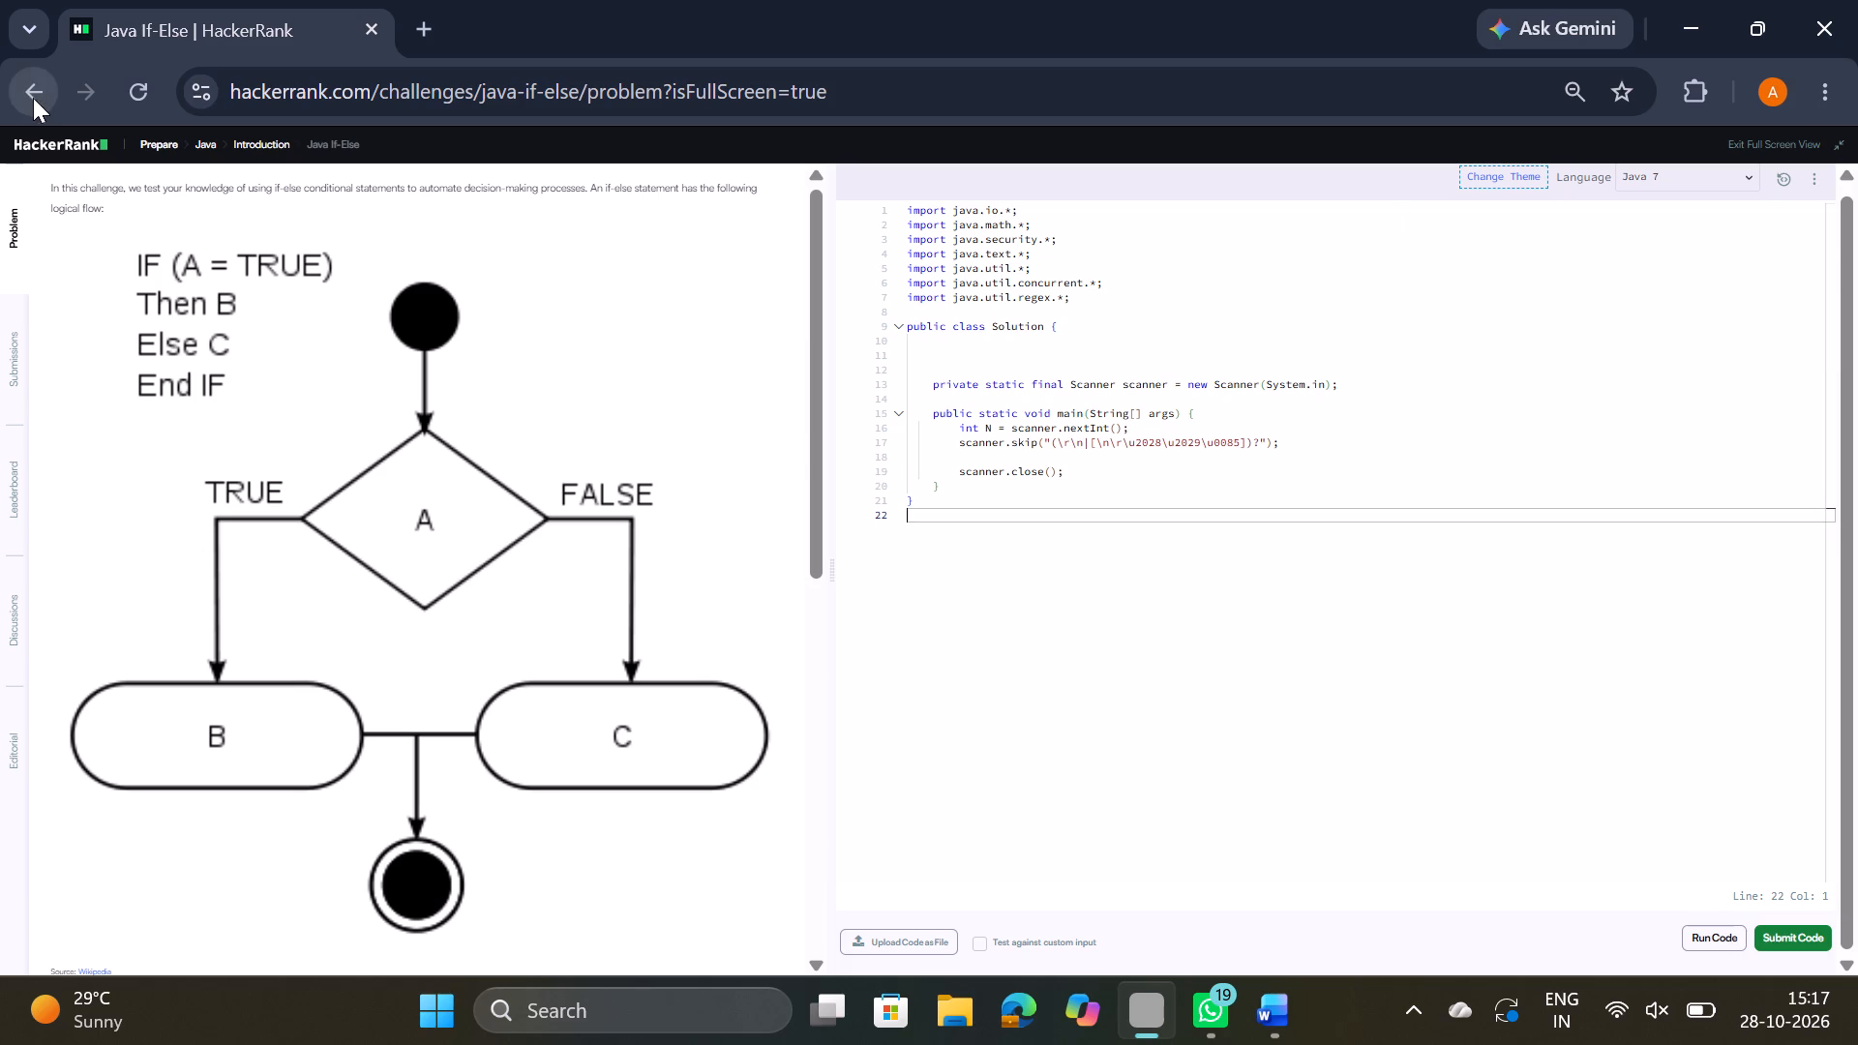
pyautogui.scroll(-6, 412, 552)
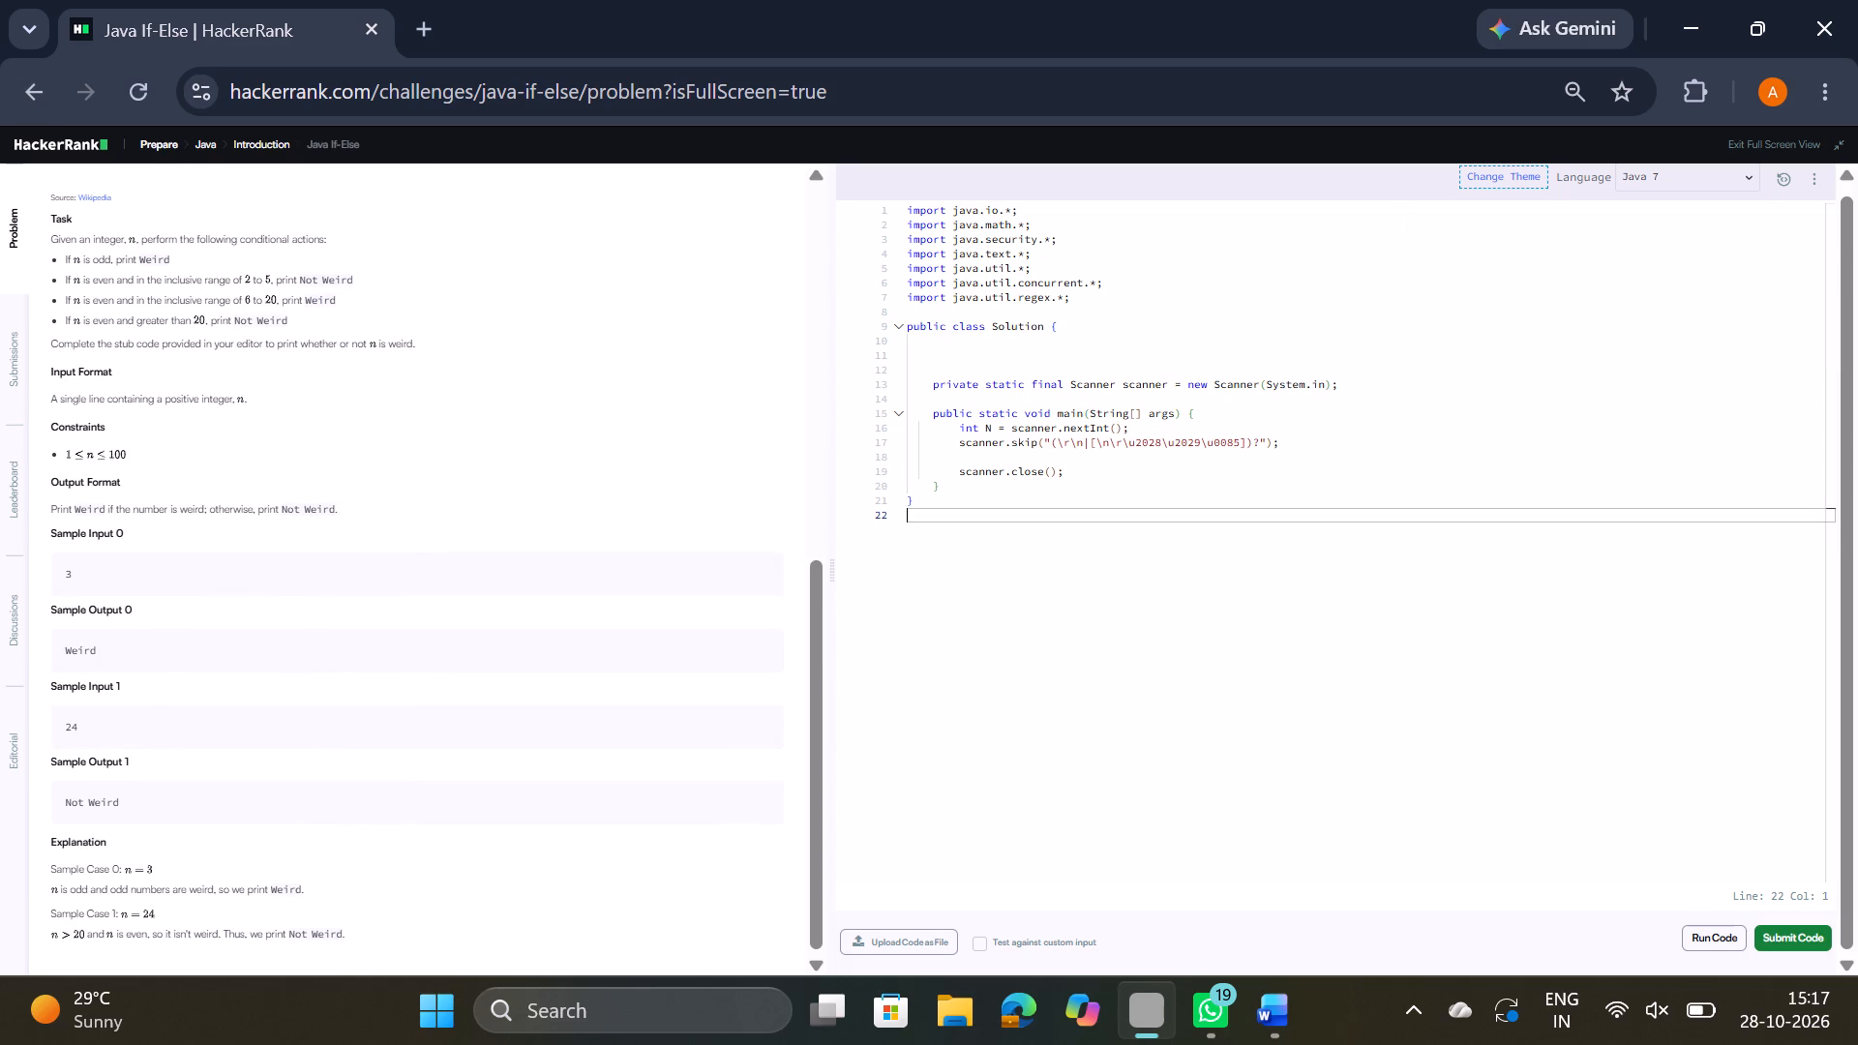
pyautogui.click(1825, 169)
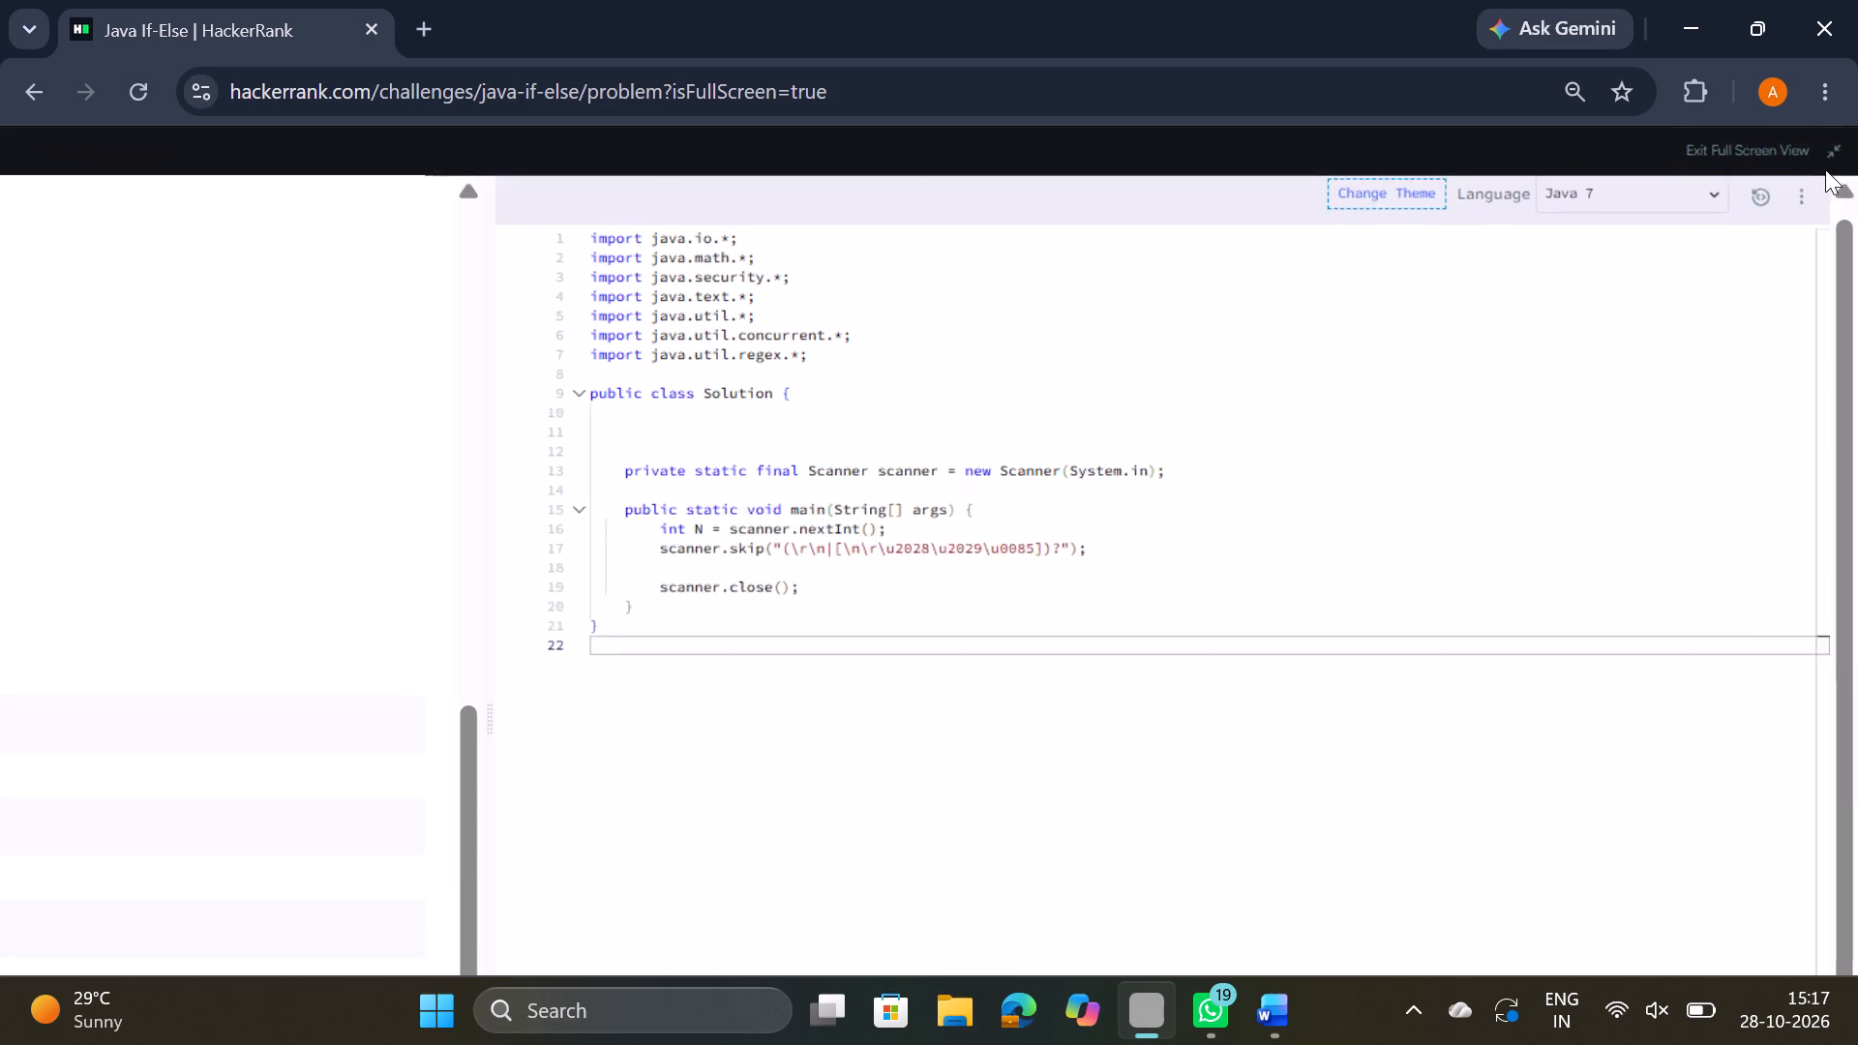
pyautogui.click(1793, 190)
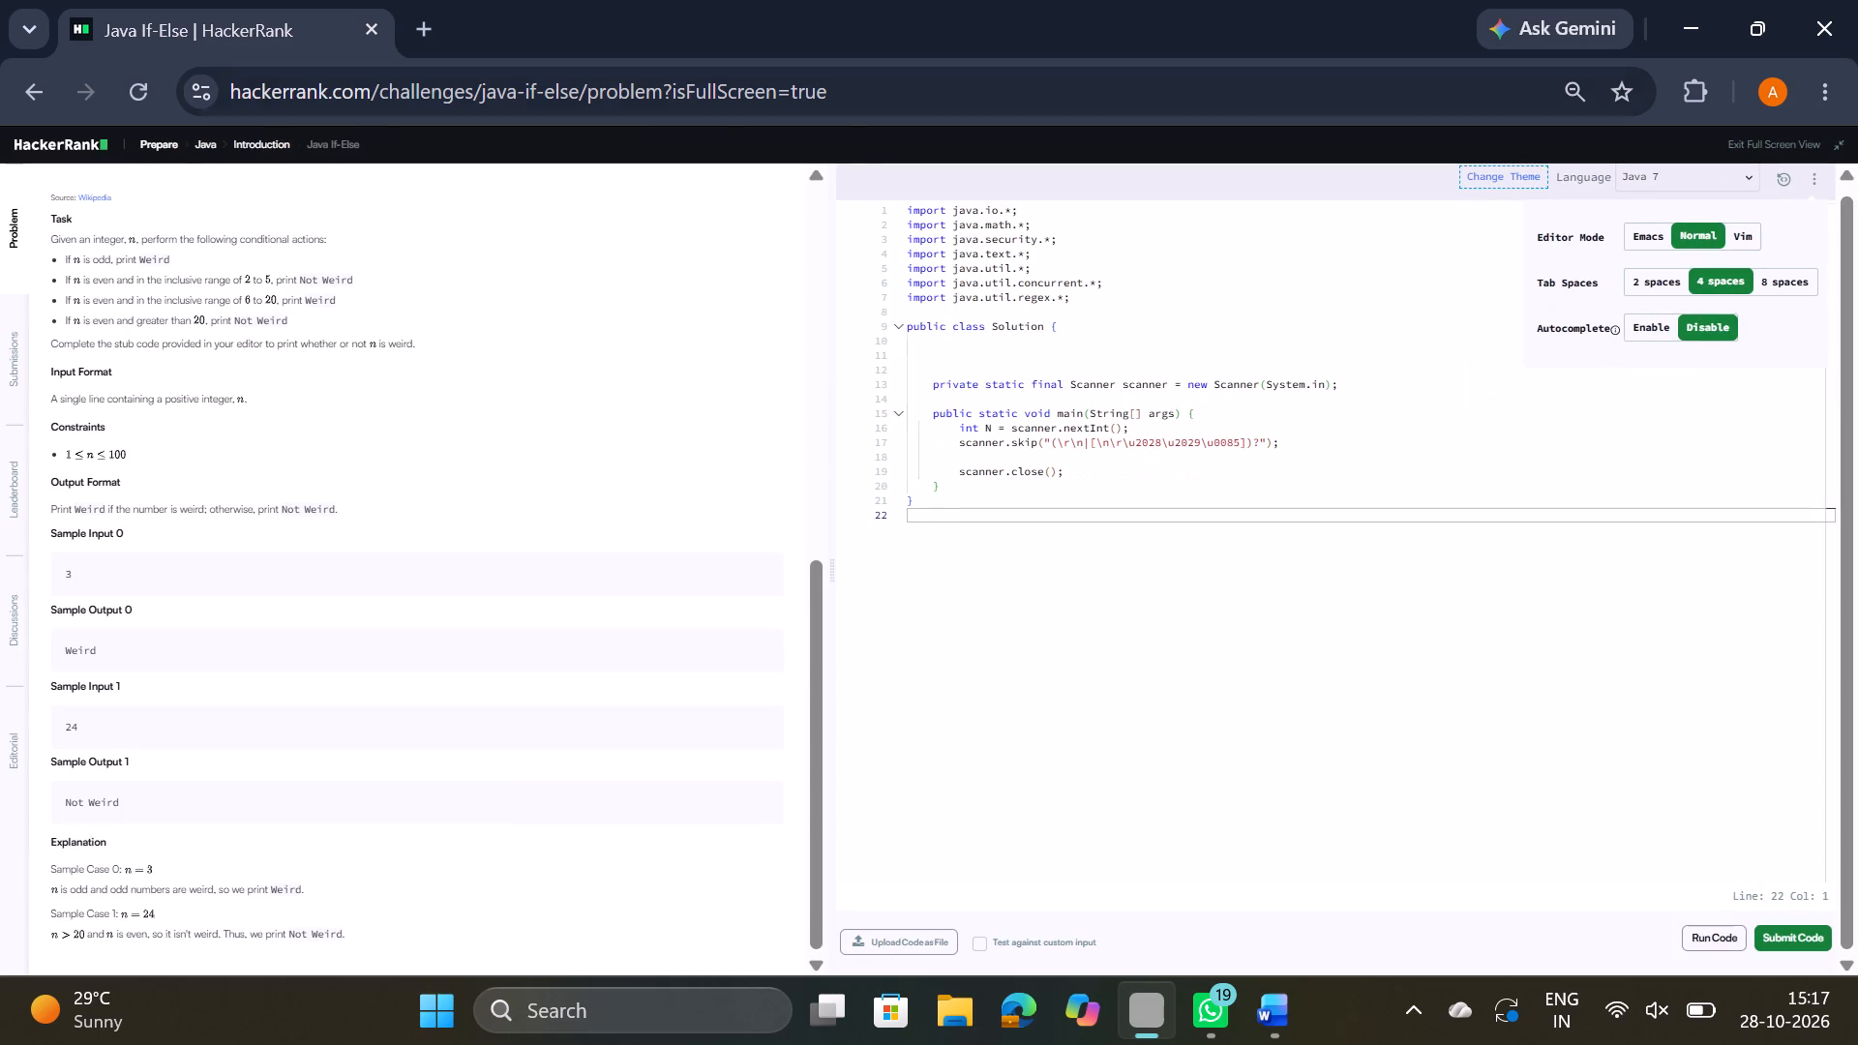
# Return to the HackerRank dashboard and continue the Java practice track.
pyautogui.click(35, 142)
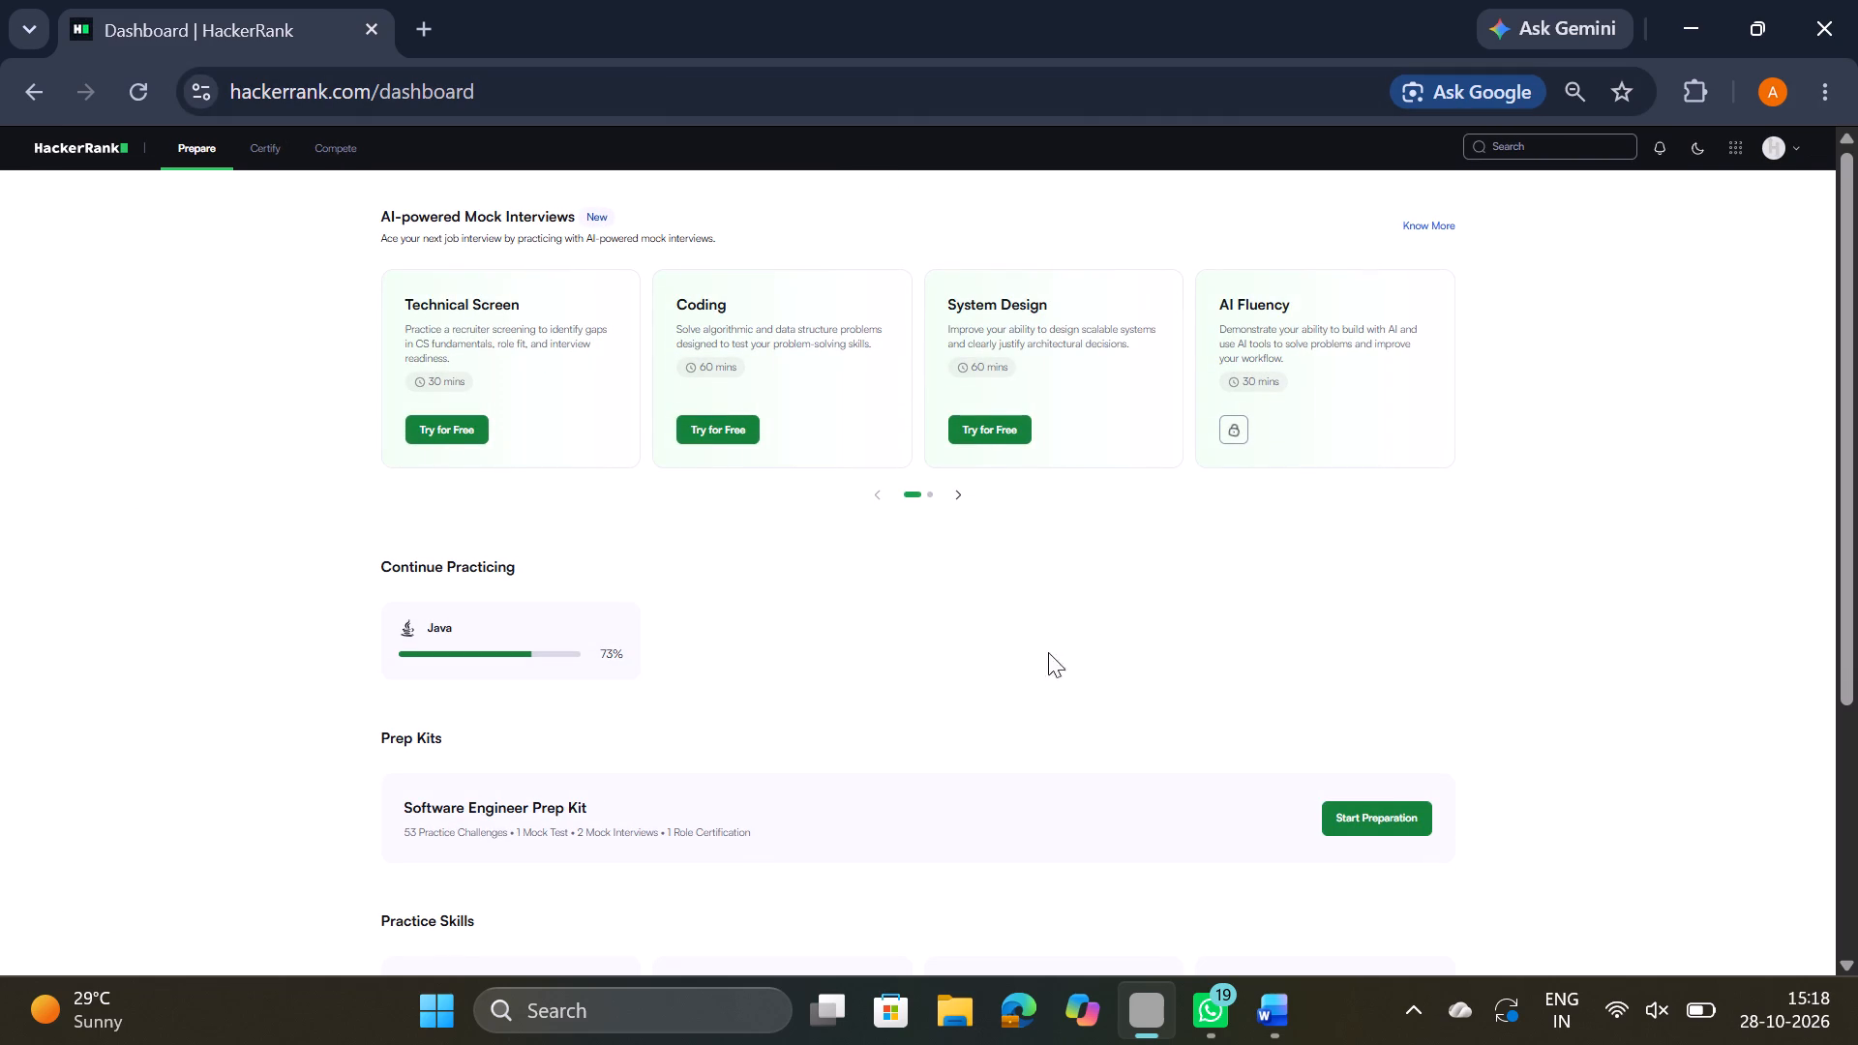
pyautogui.scroll(-1, 1025, 657)
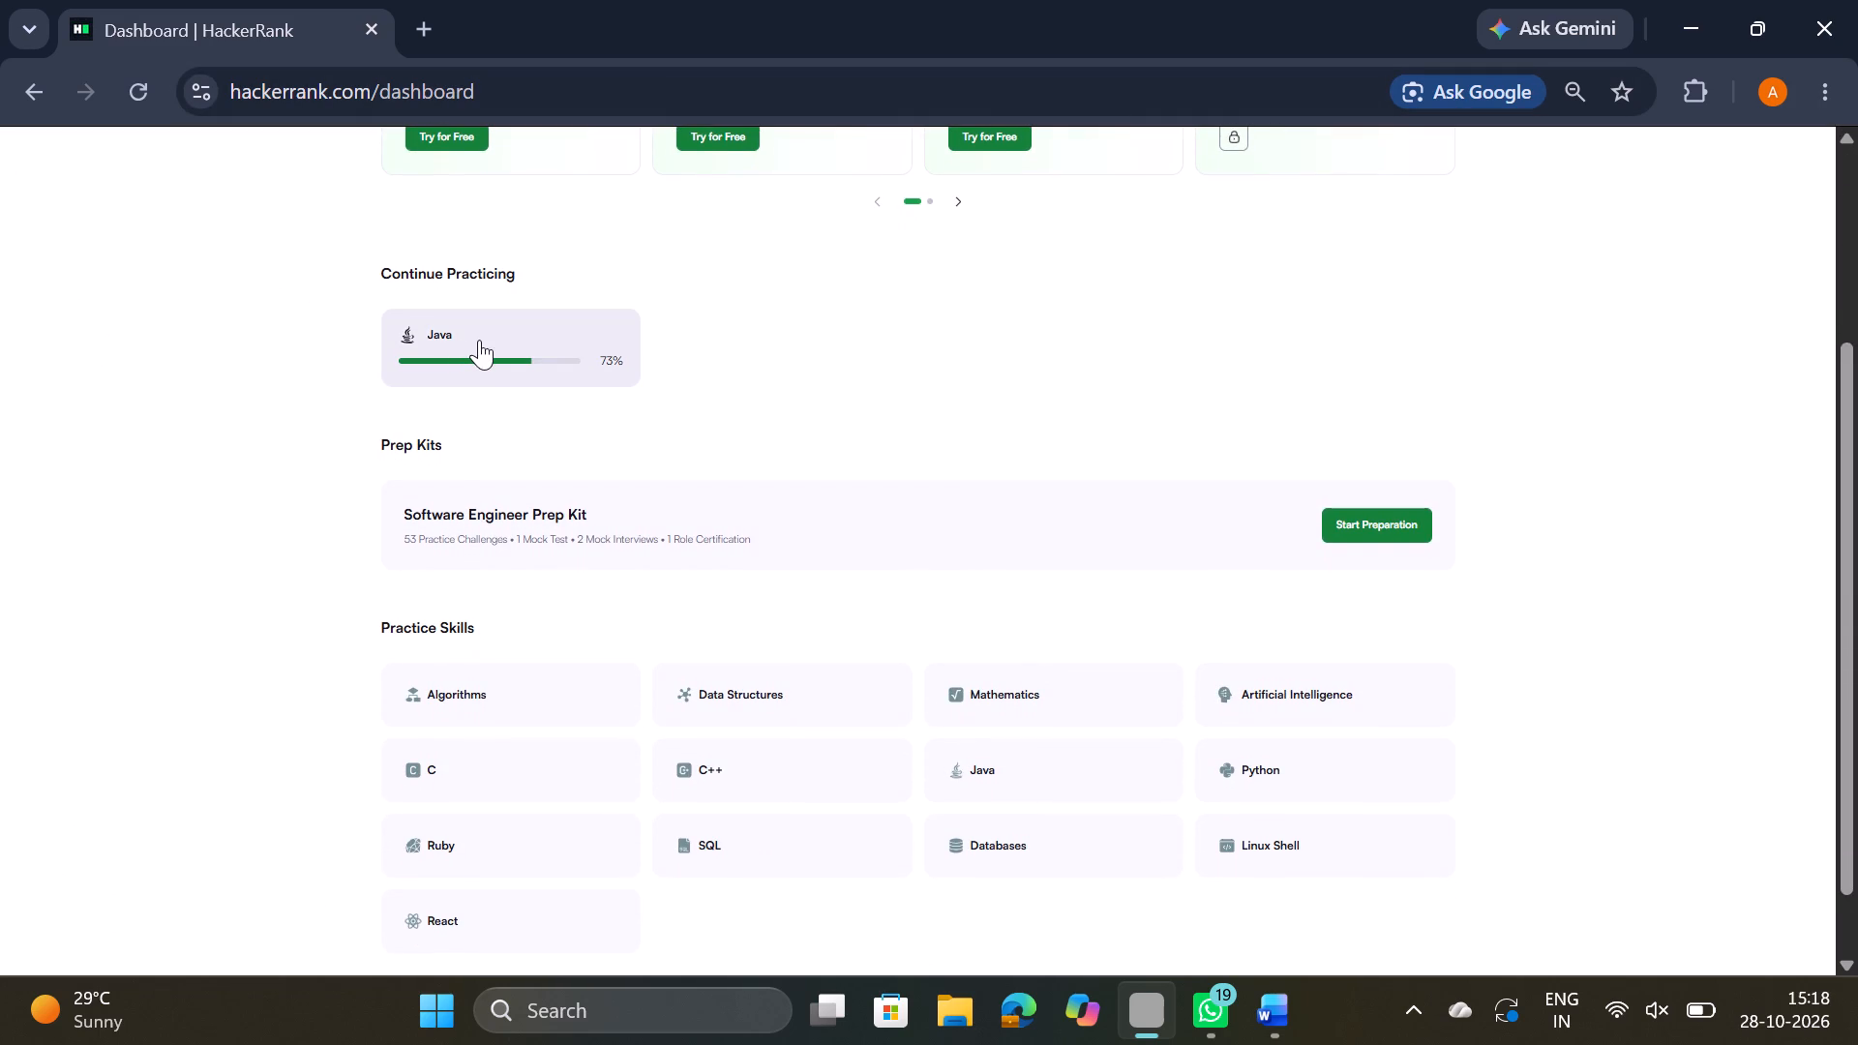
pyautogui.click(479, 340)
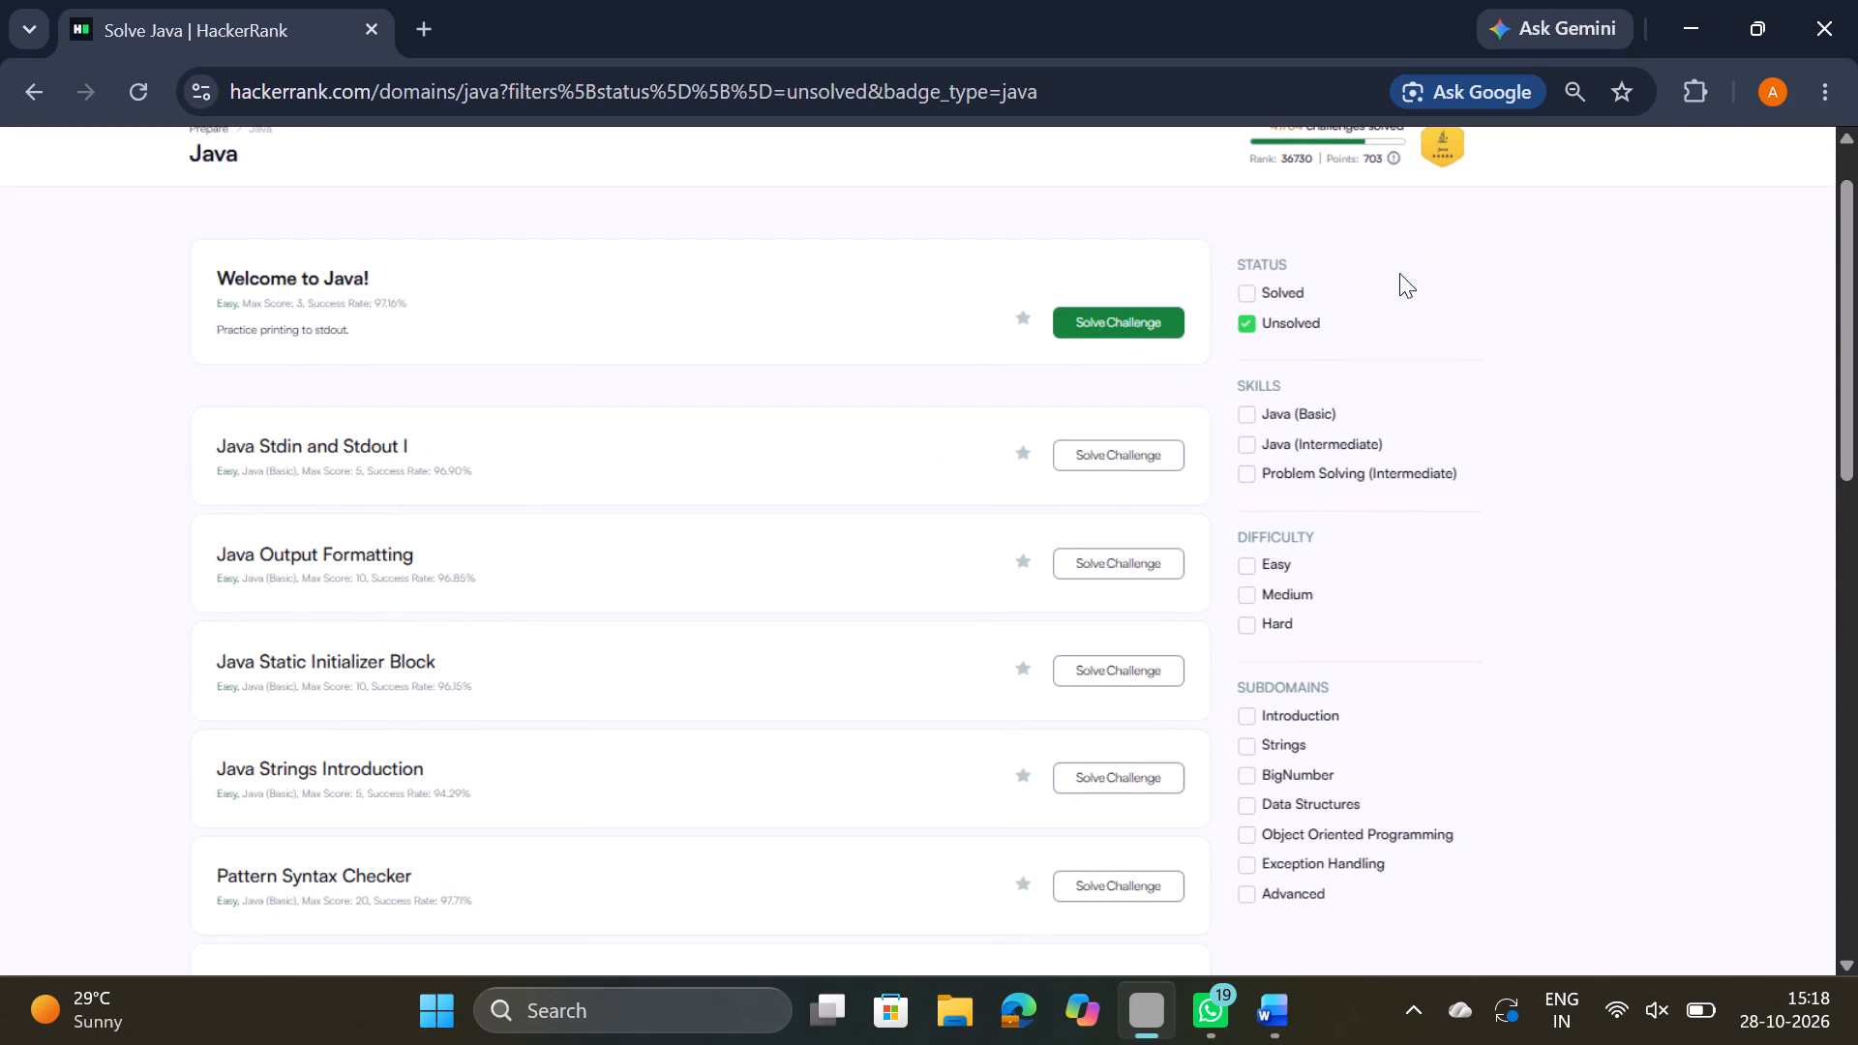
# Filter the Java challenge list by status to show only Solved challenges.
pyautogui.scroll(-1, 1381, 274)
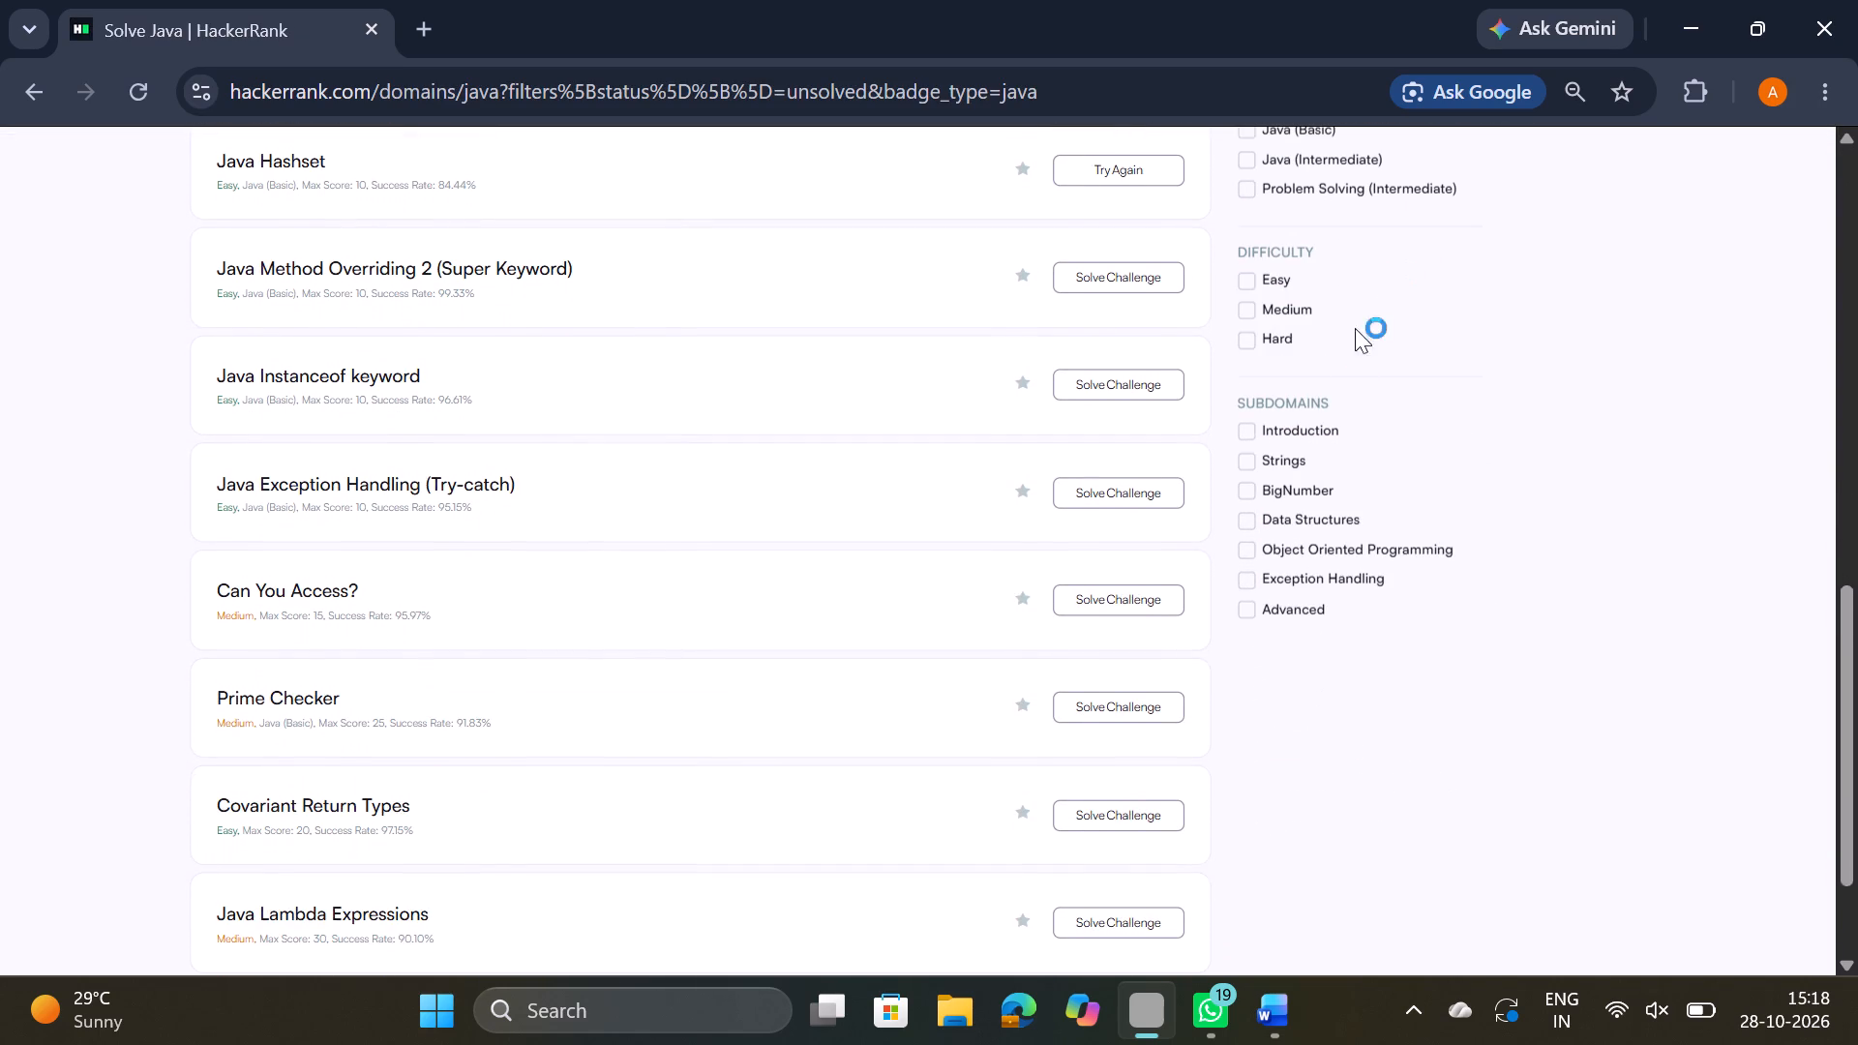
pyautogui.scroll(6, 1332, 488)
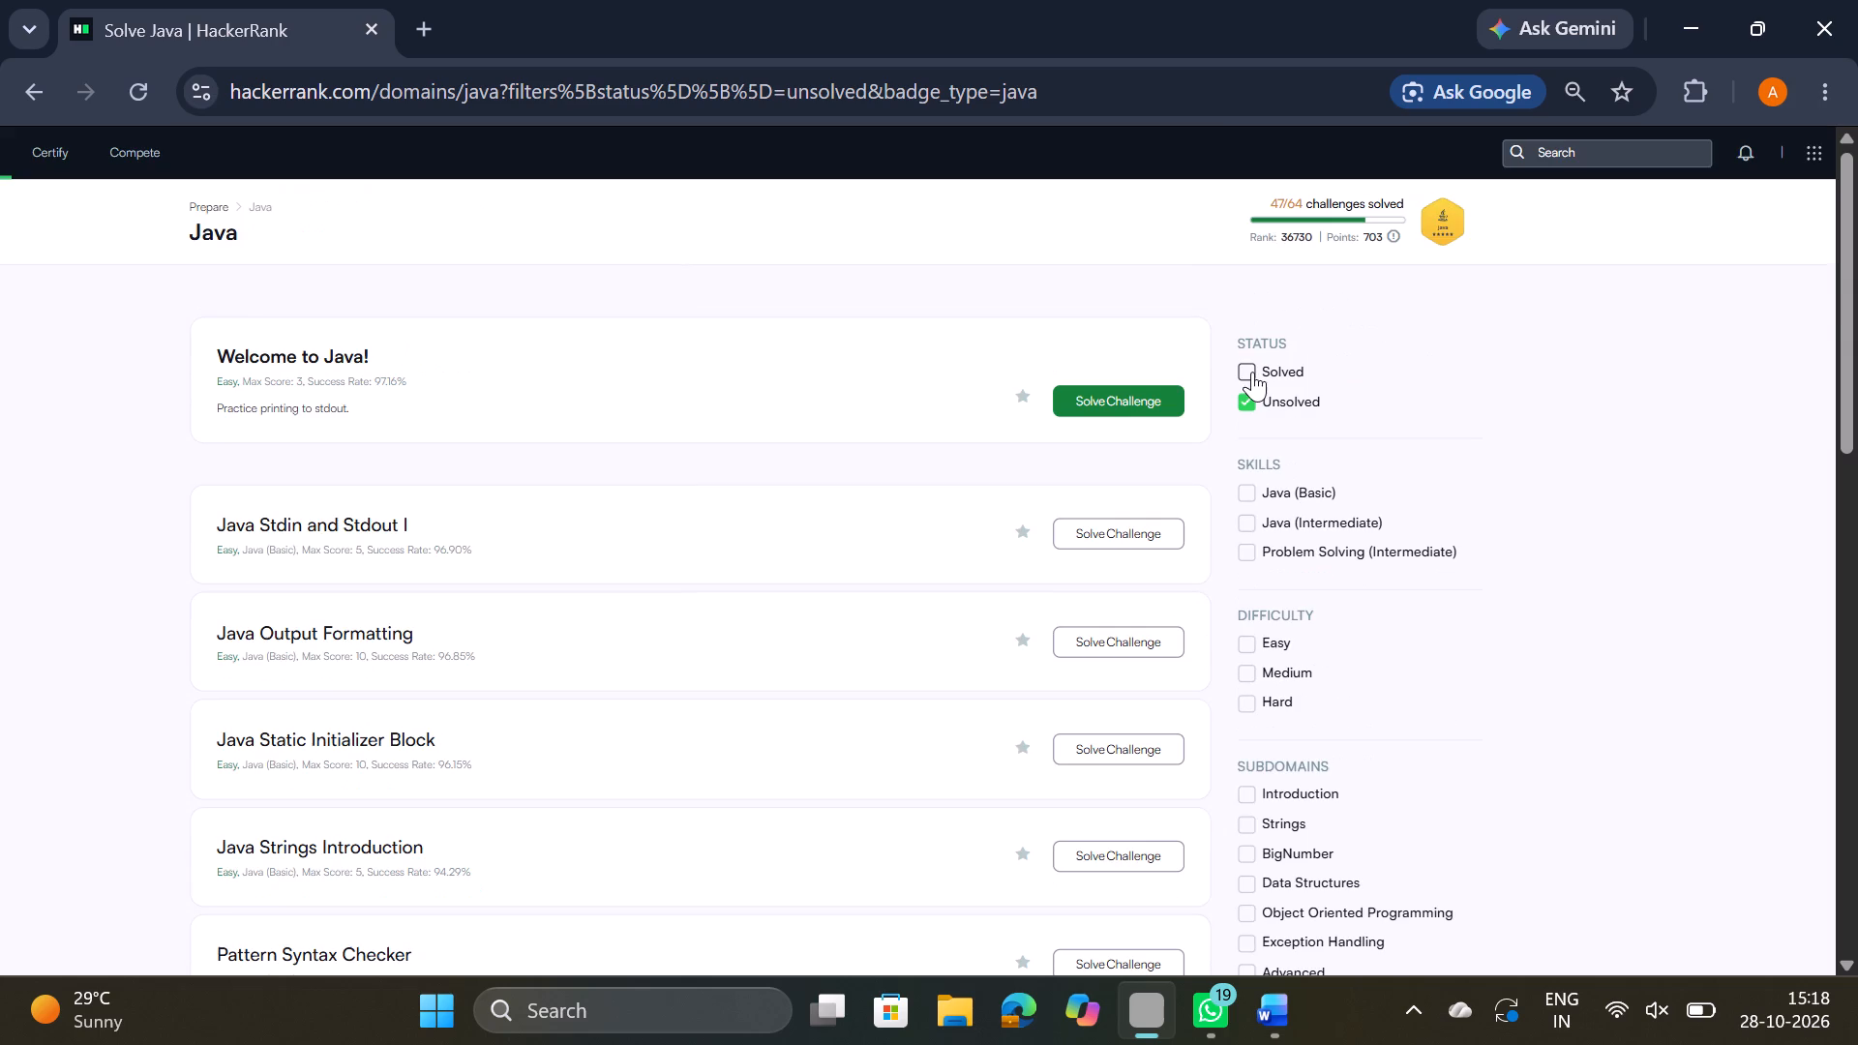
pyautogui.click(1252, 372)
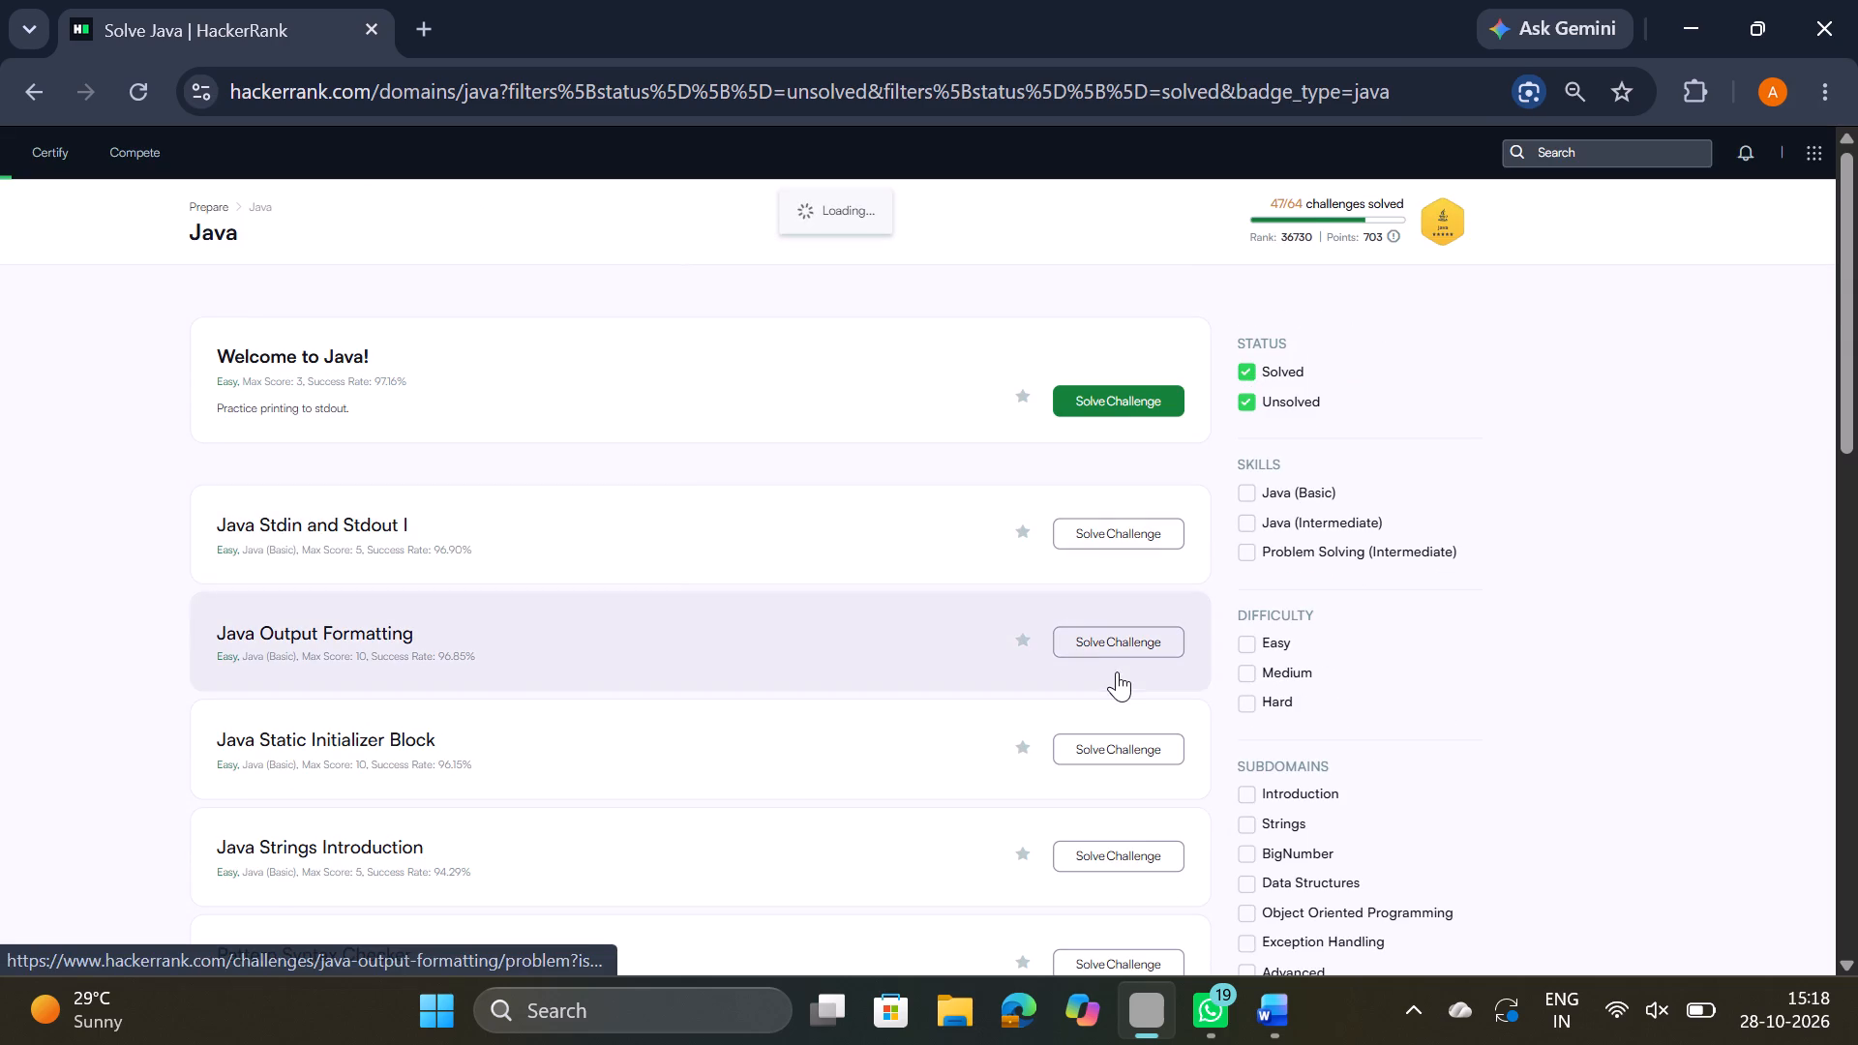
pyautogui.scroll(-1, 933, 558)
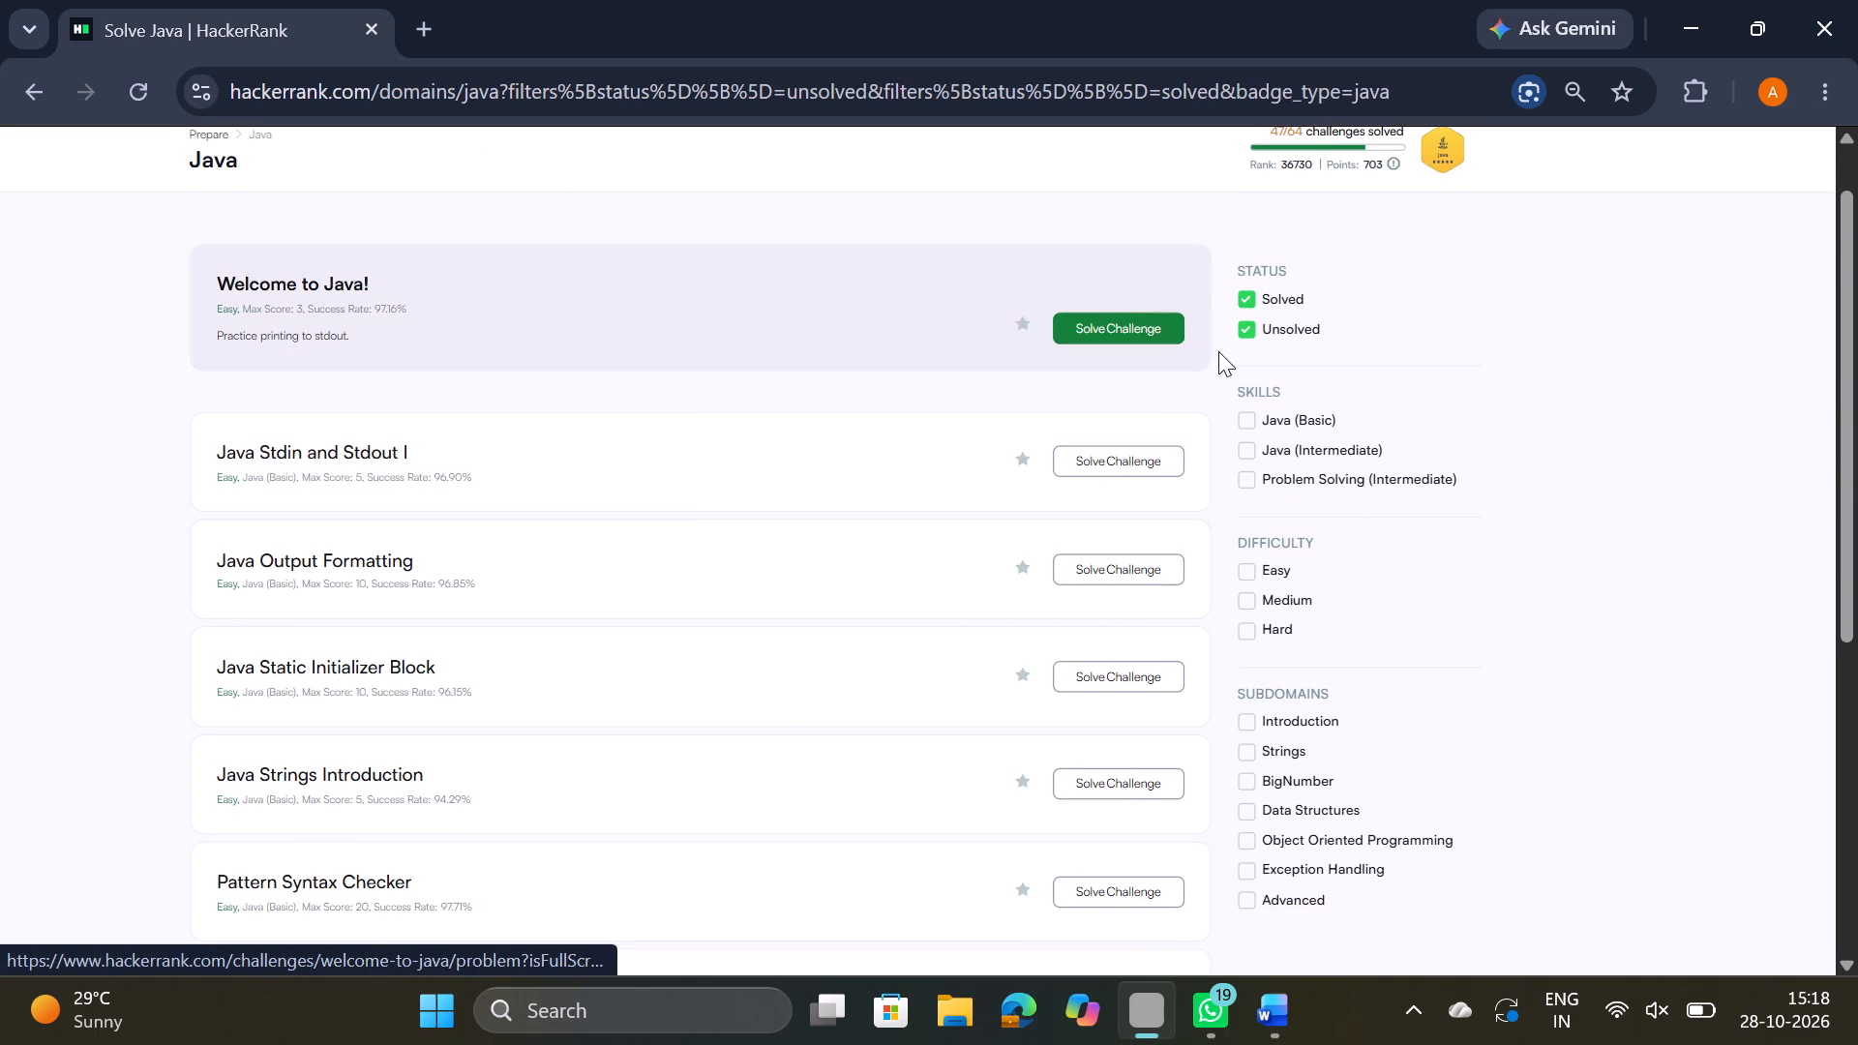
pyautogui.click(1263, 320)
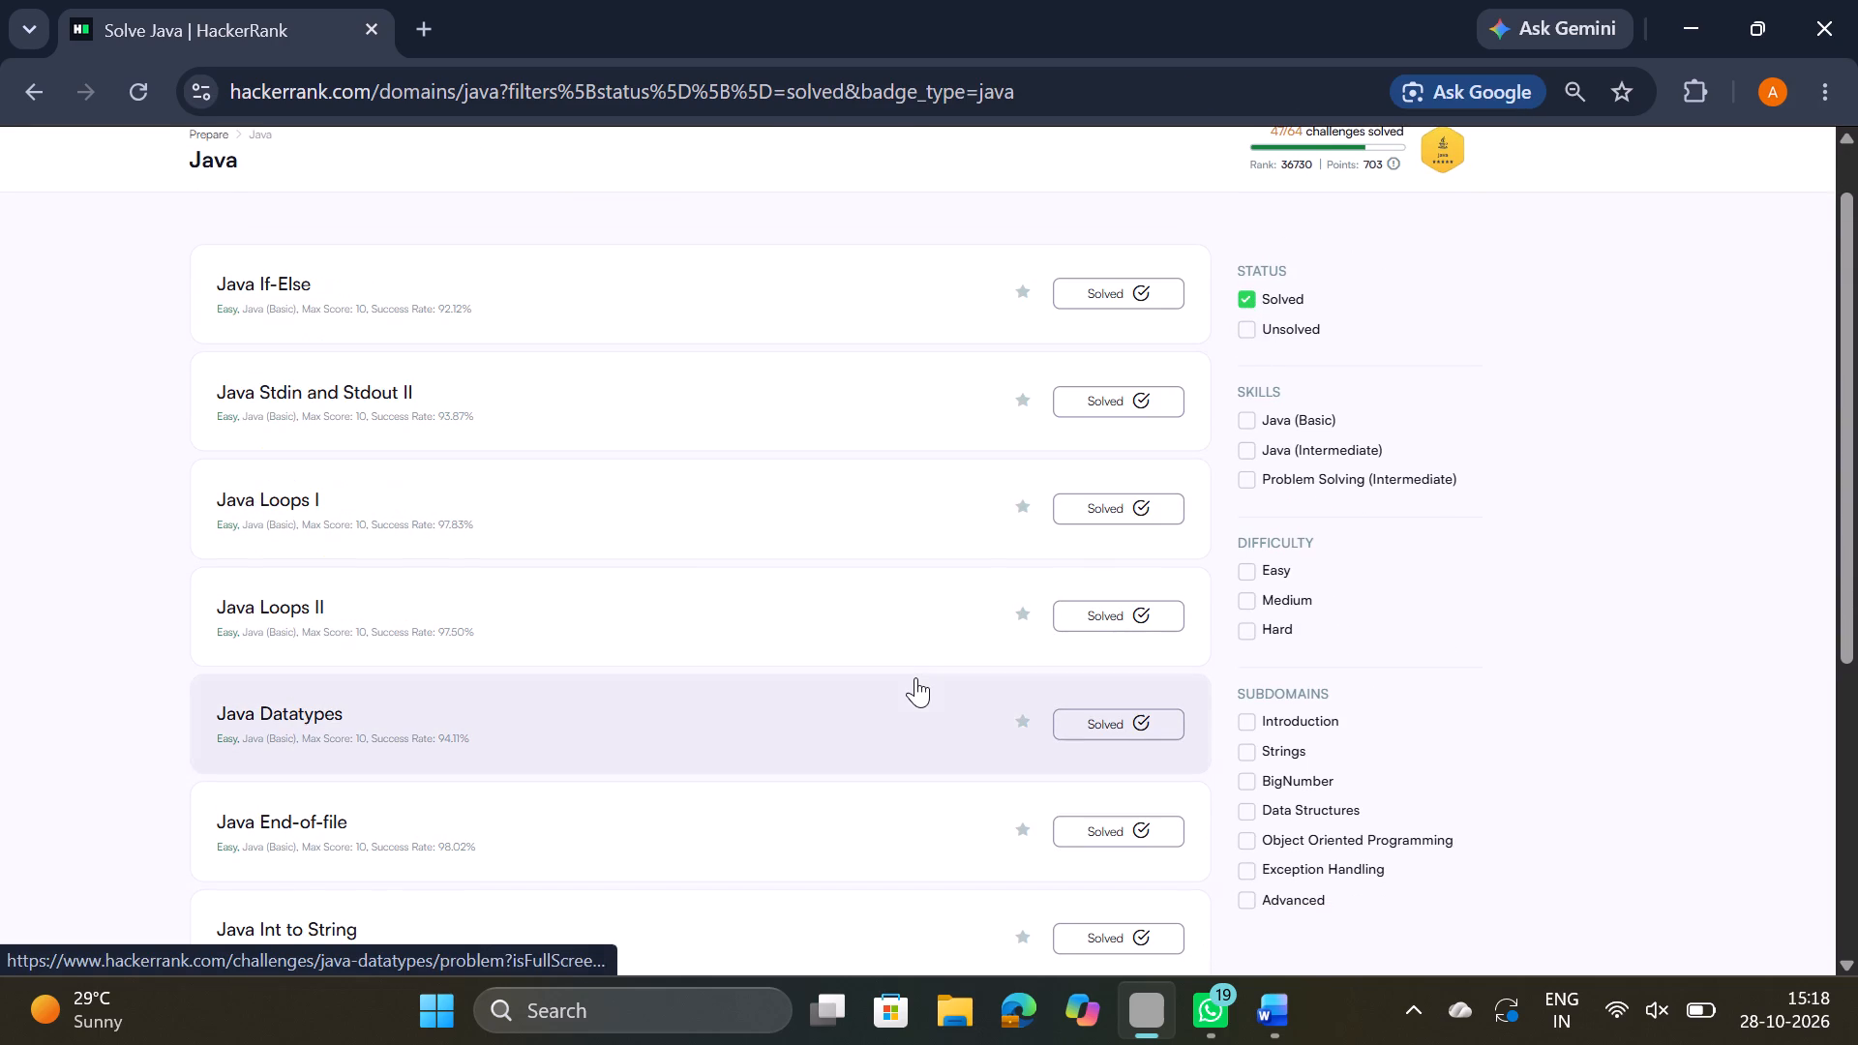
# Open the Java If-Else challenge from the filtered list of solved challenges.
pyautogui.scroll(-3, 915, 677)
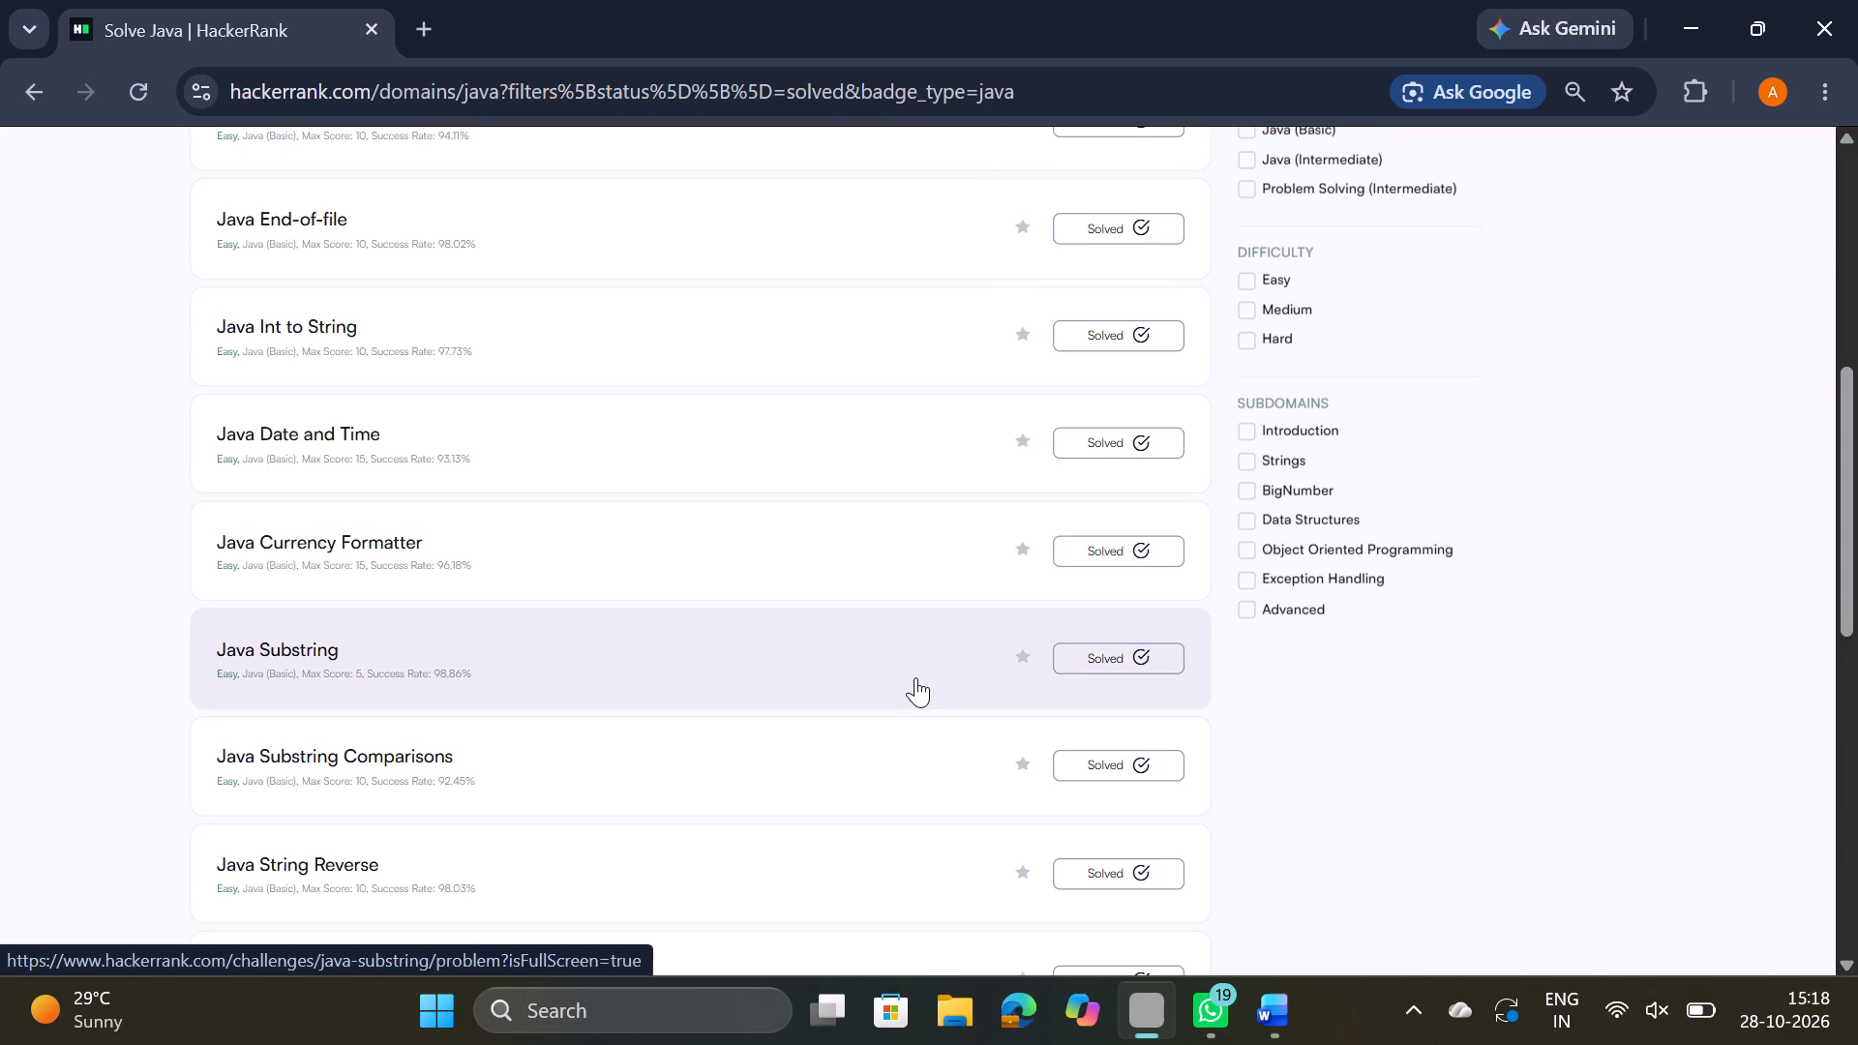
pyautogui.scroll(8, 915, 677)
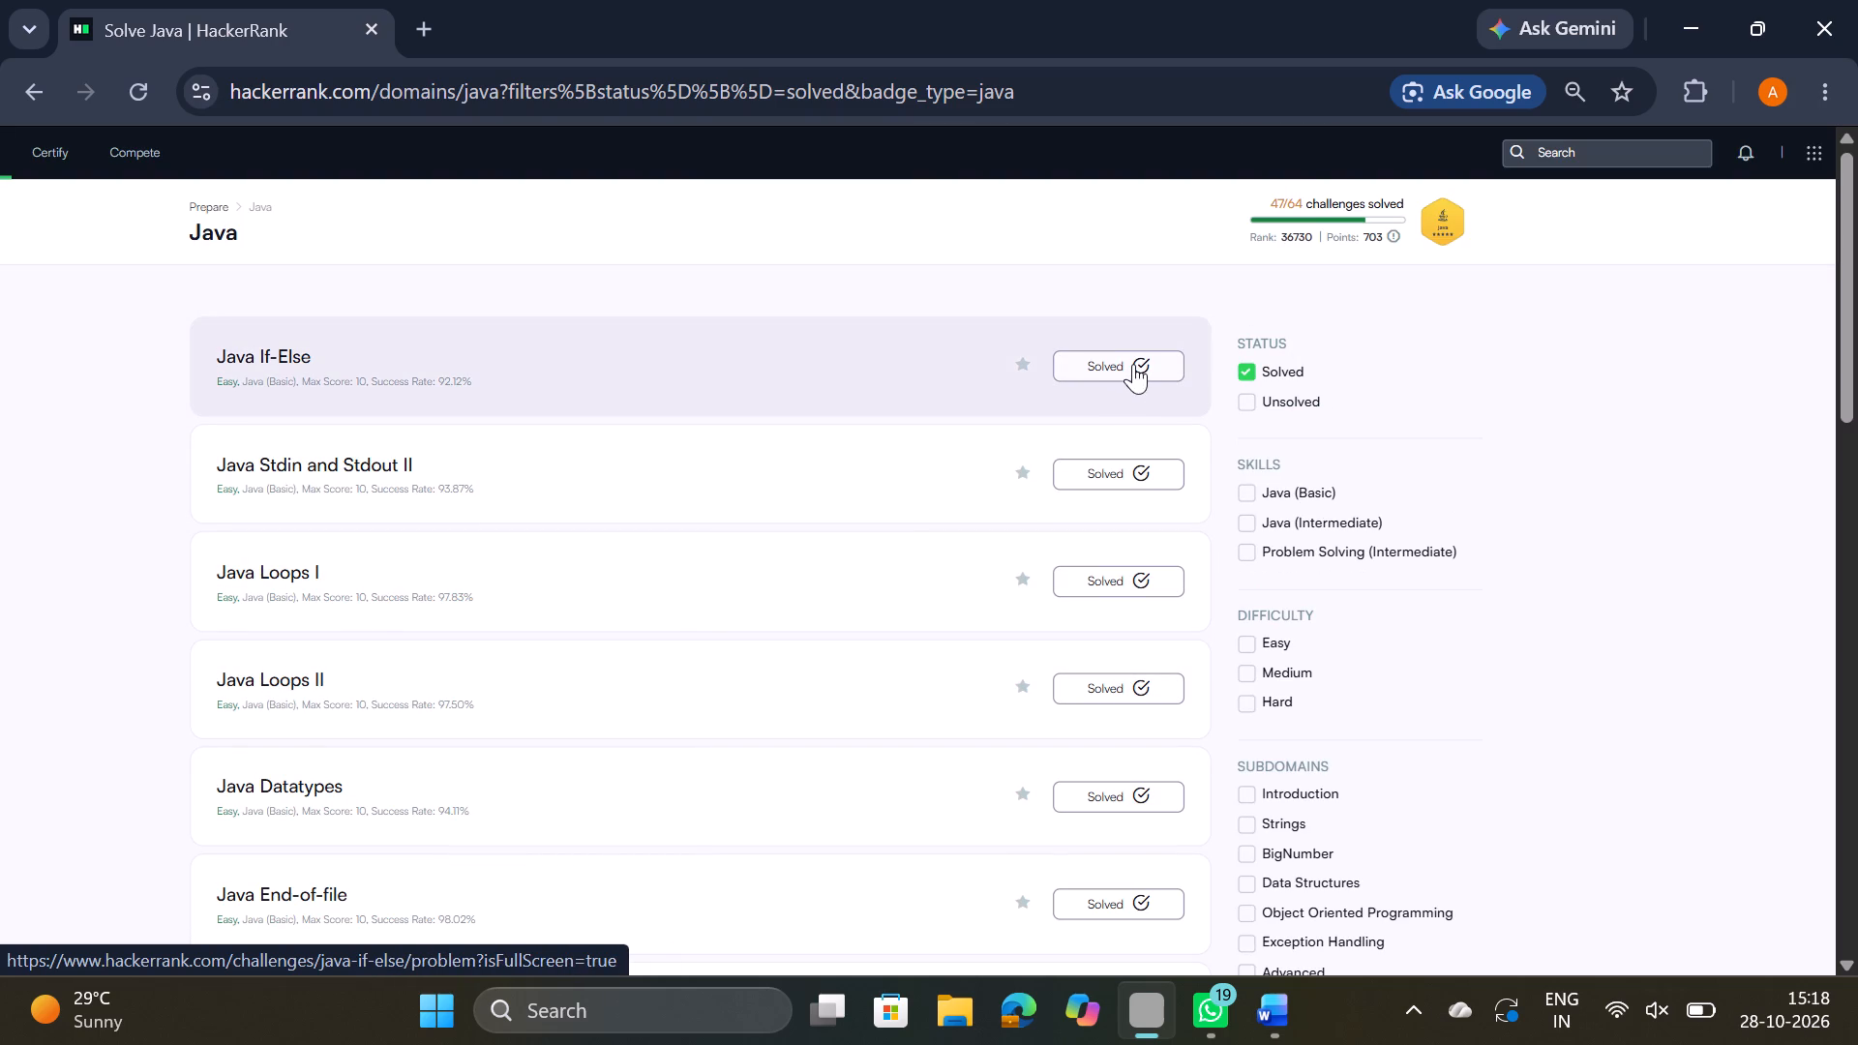
pyautogui.click(1133, 364)
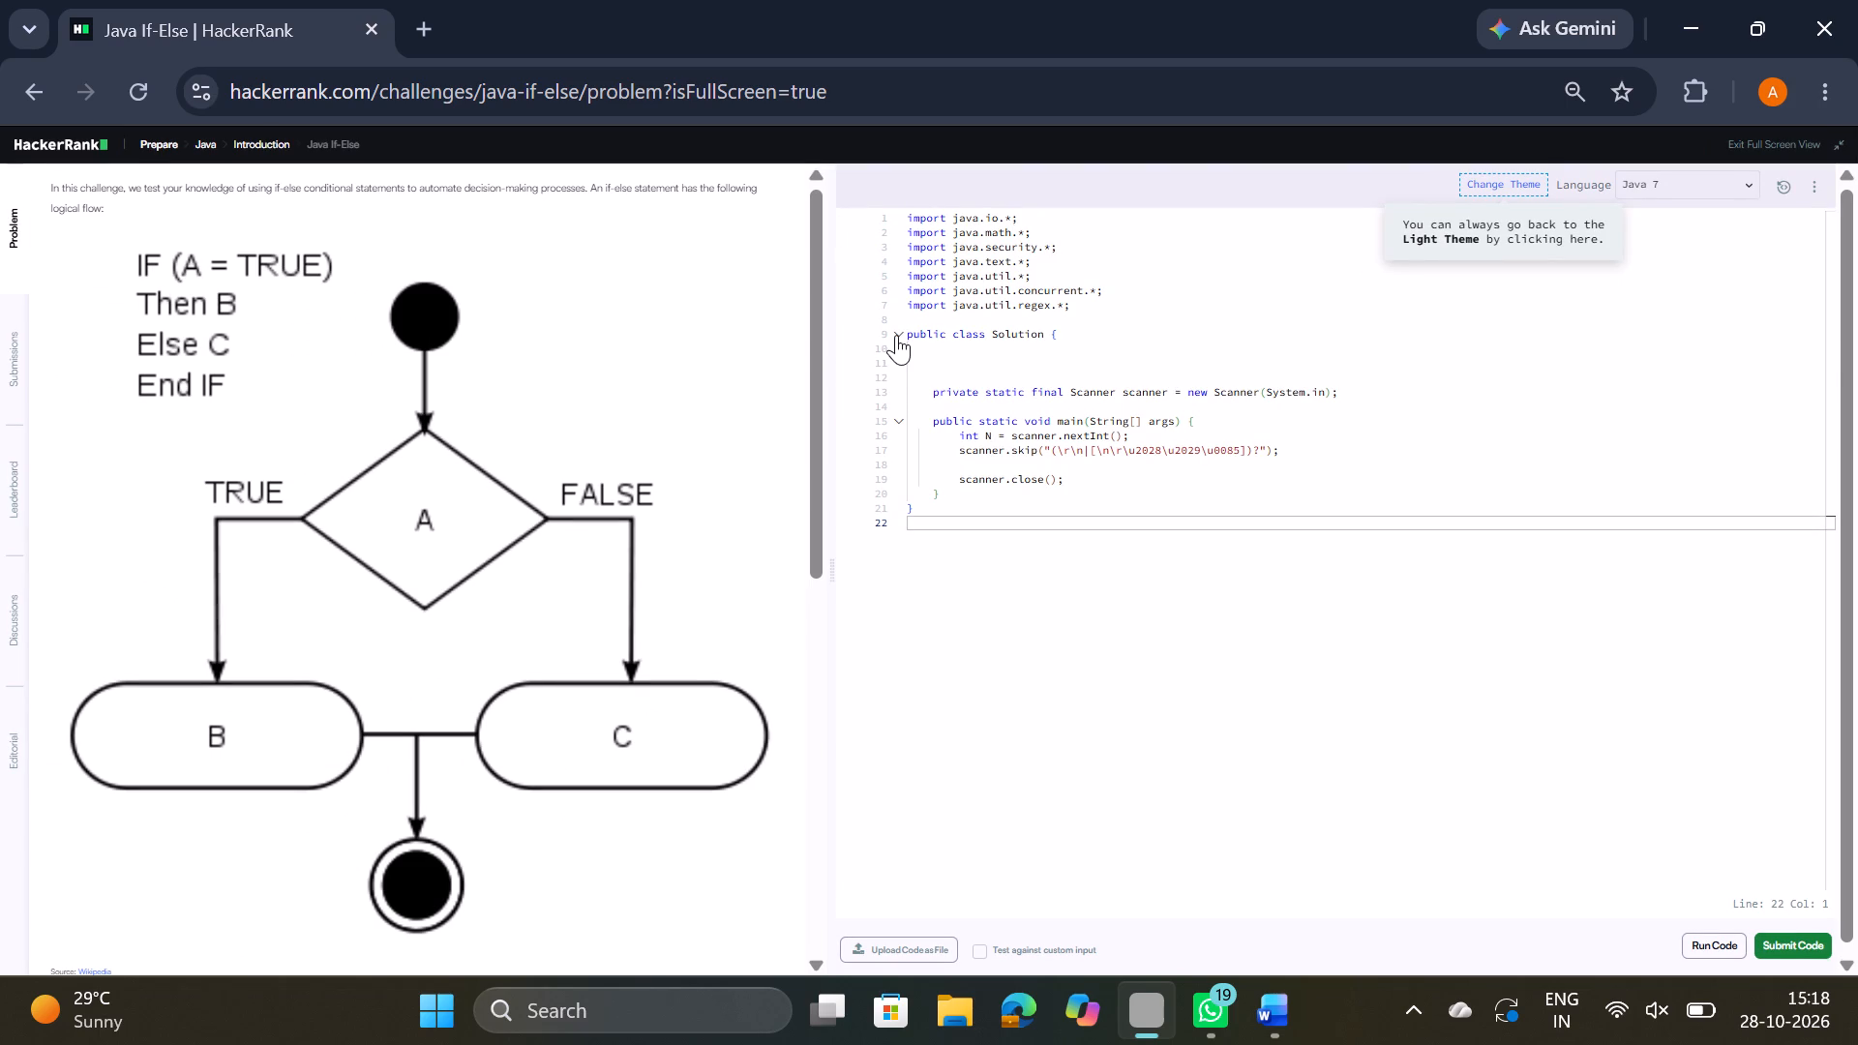
# Inspect the Java If-Else code stub by folding and unfolding the Solution class and its main method.
pyautogui.click(896, 334)
pyautogui.click(898, 336)
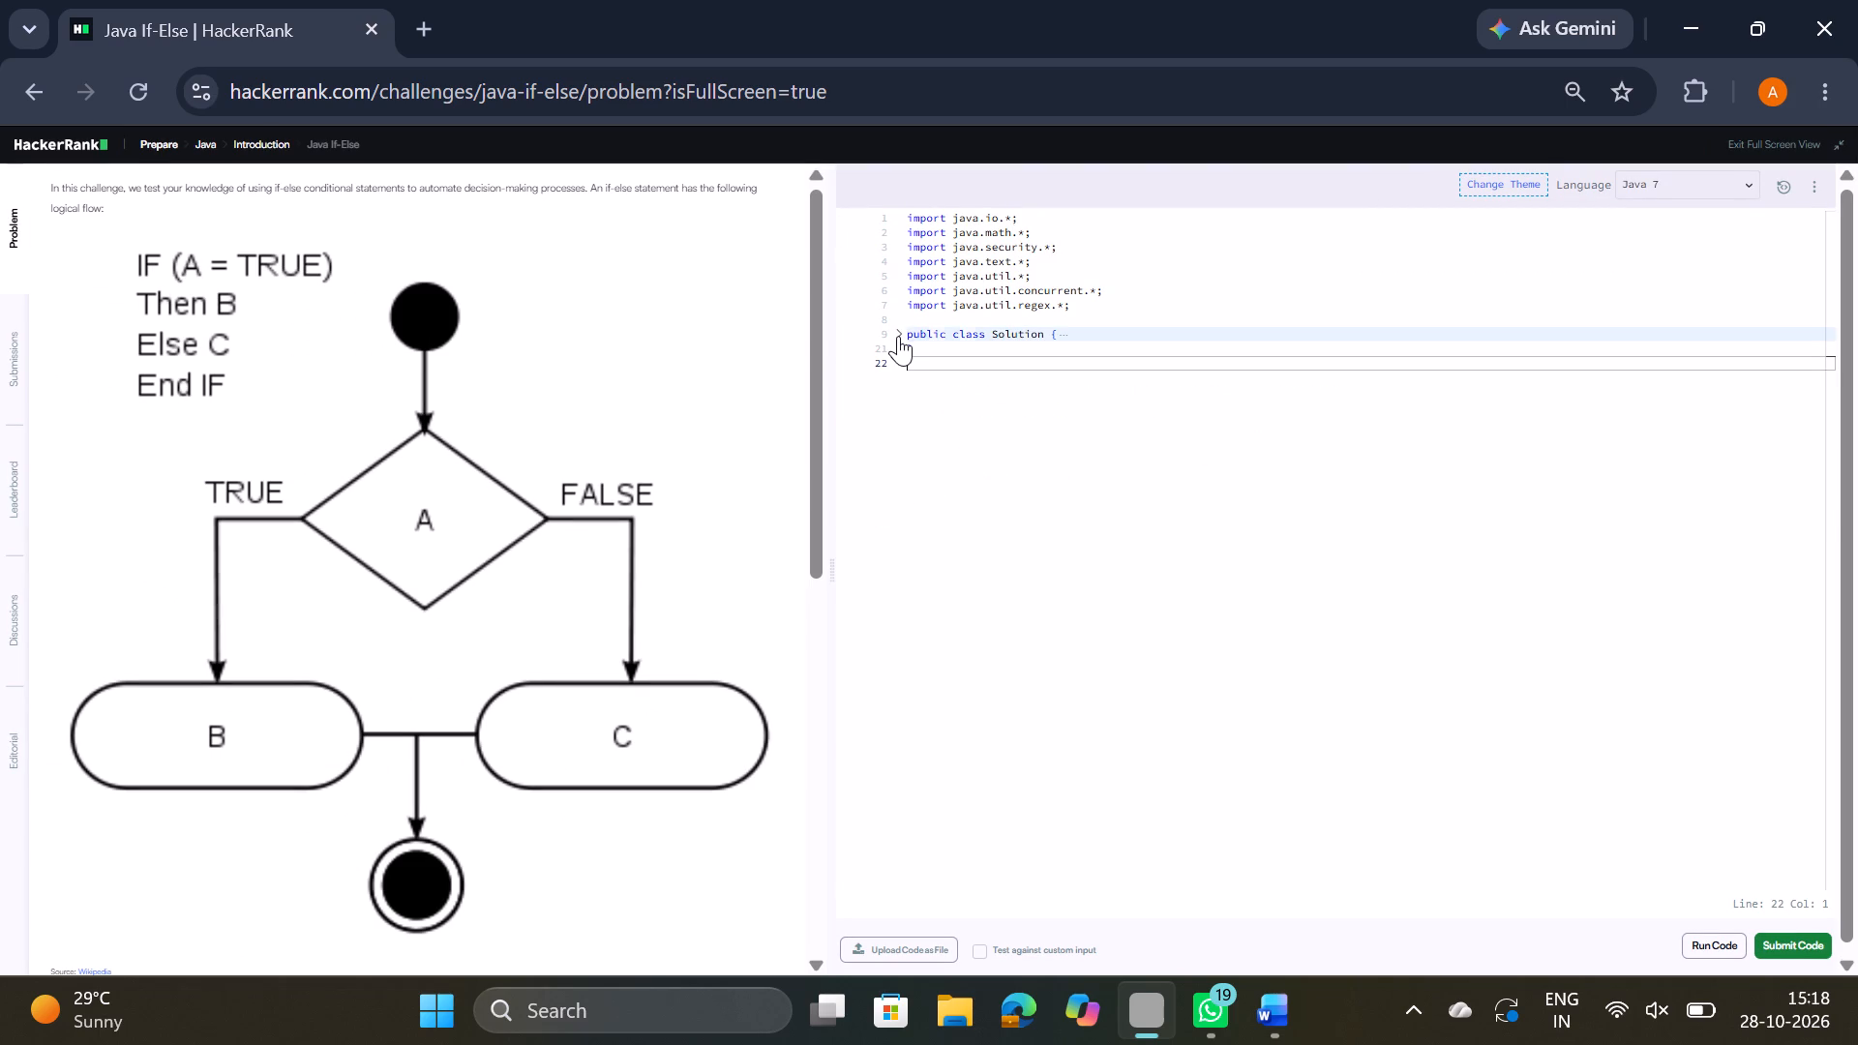
pyautogui.click(897, 429)
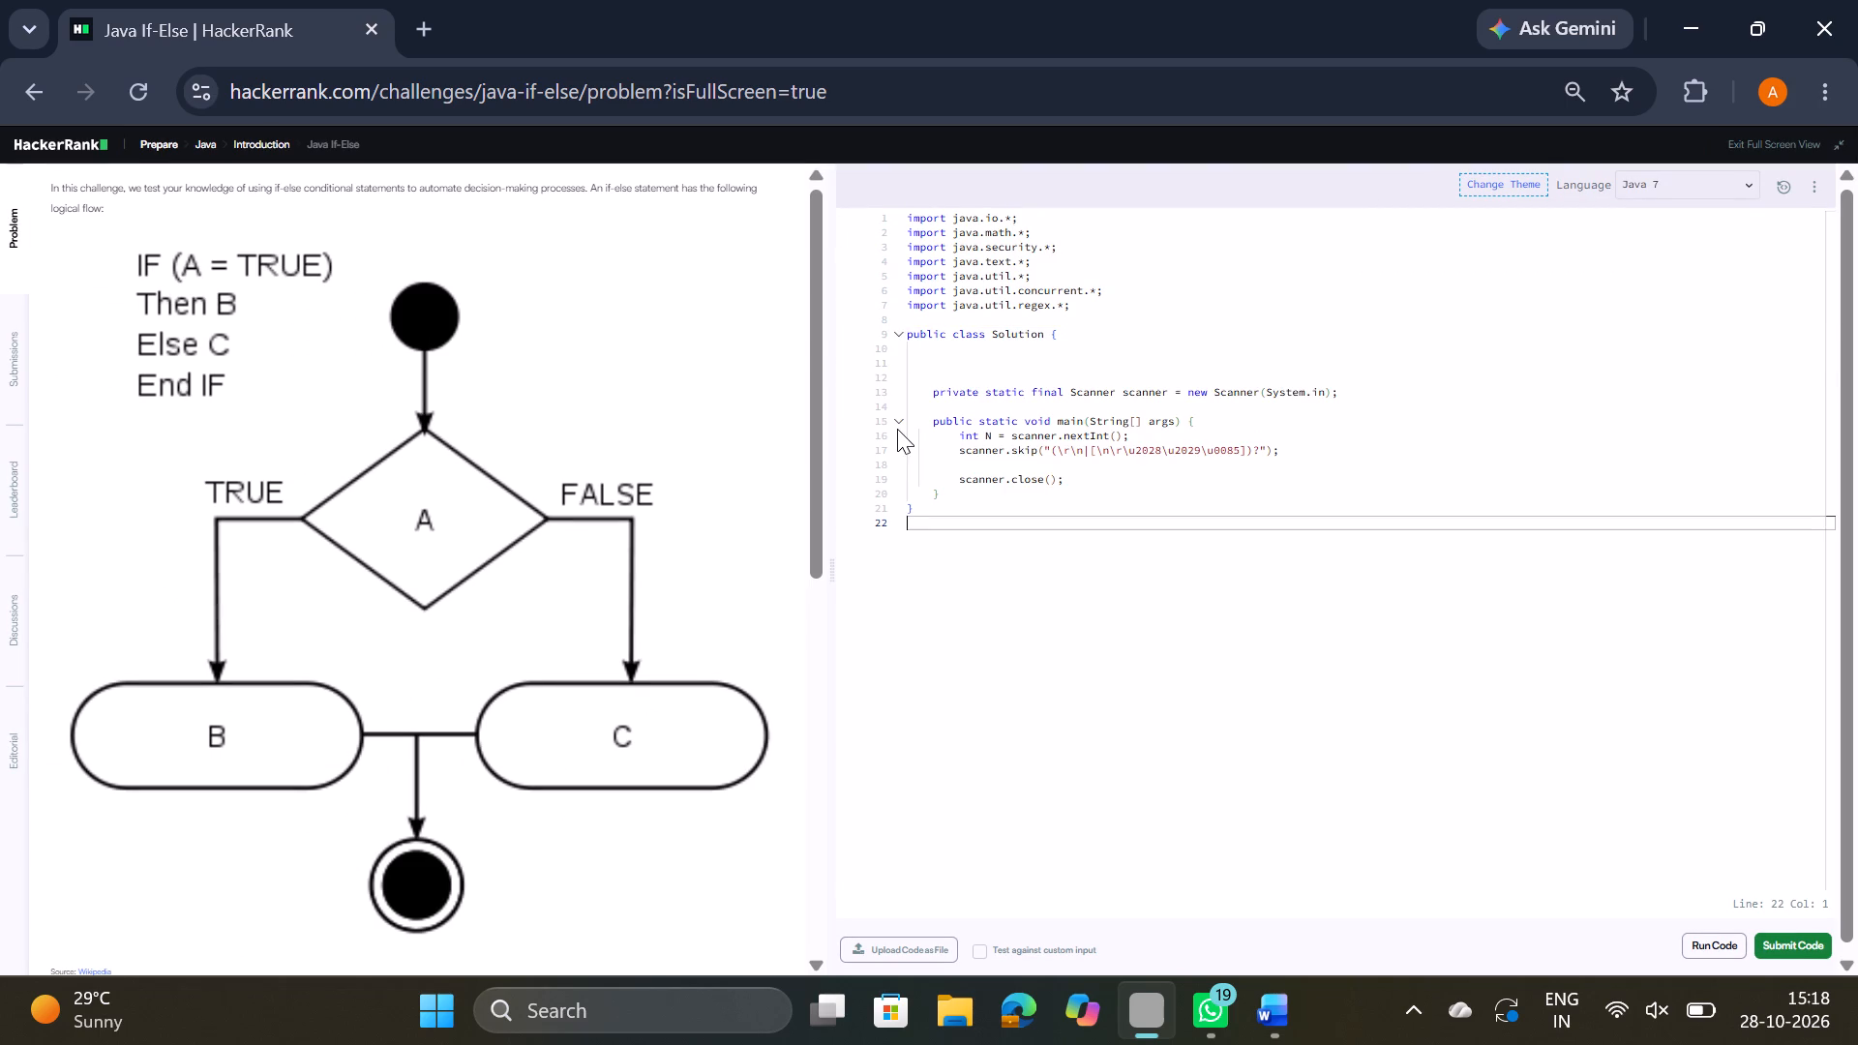
pyautogui.click(904, 417)
pyautogui.click(905, 421)
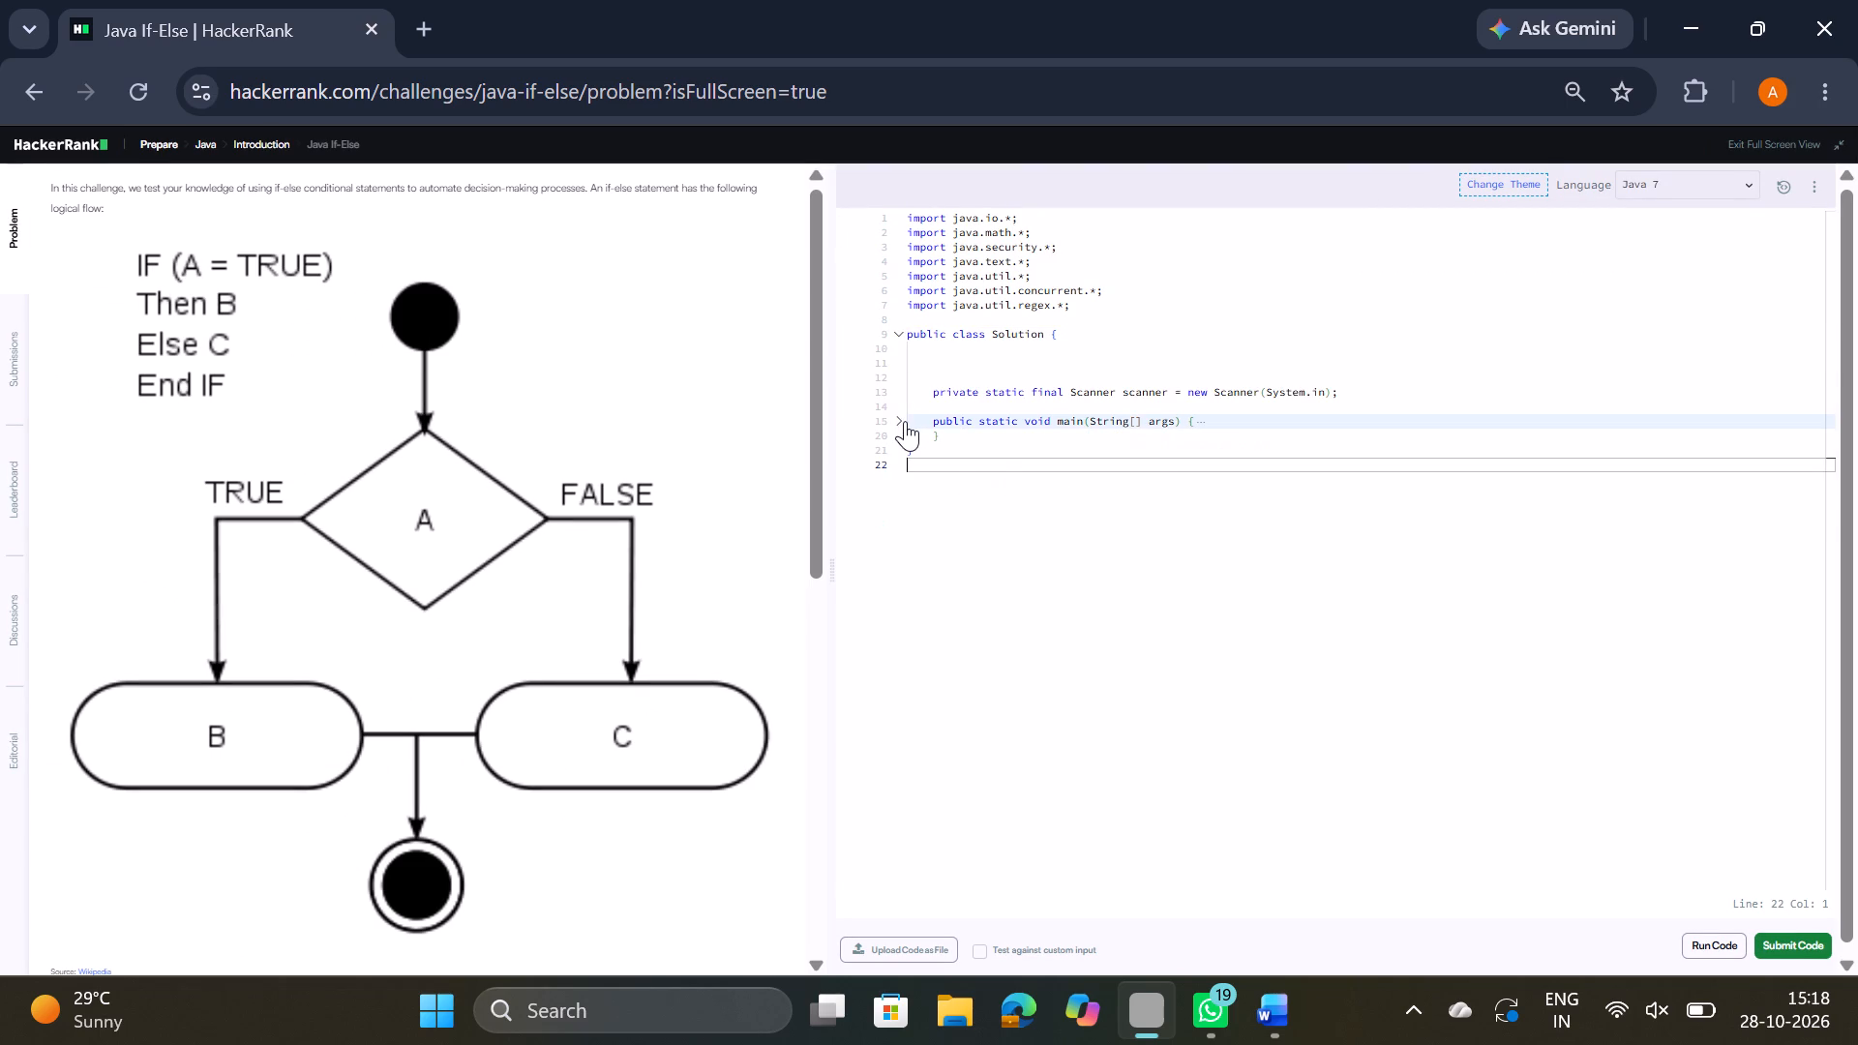
pyautogui.scroll(-2, 1047, 711)
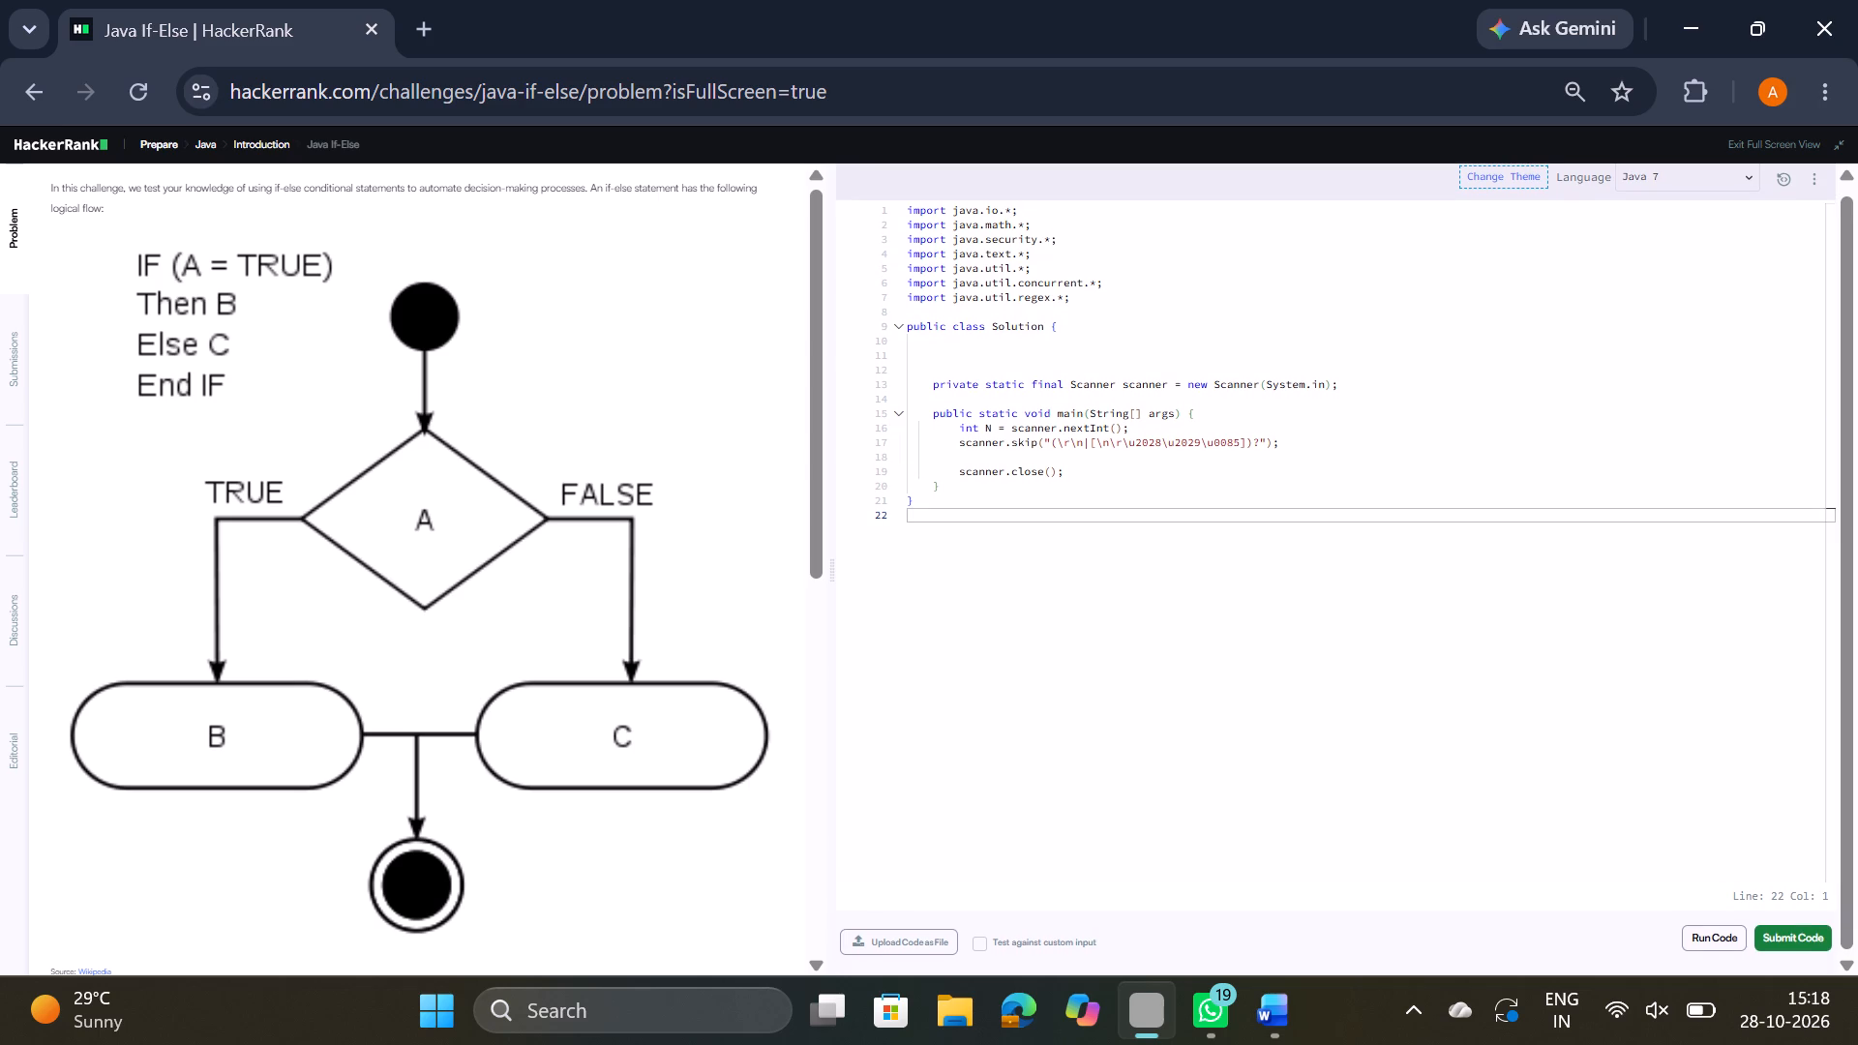
pyautogui.scroll(-2, 1047, 711)
# Open the results of the Java 7 submission from the Java If-Else challenge's submission history.
pyautogui.click(9, 373)
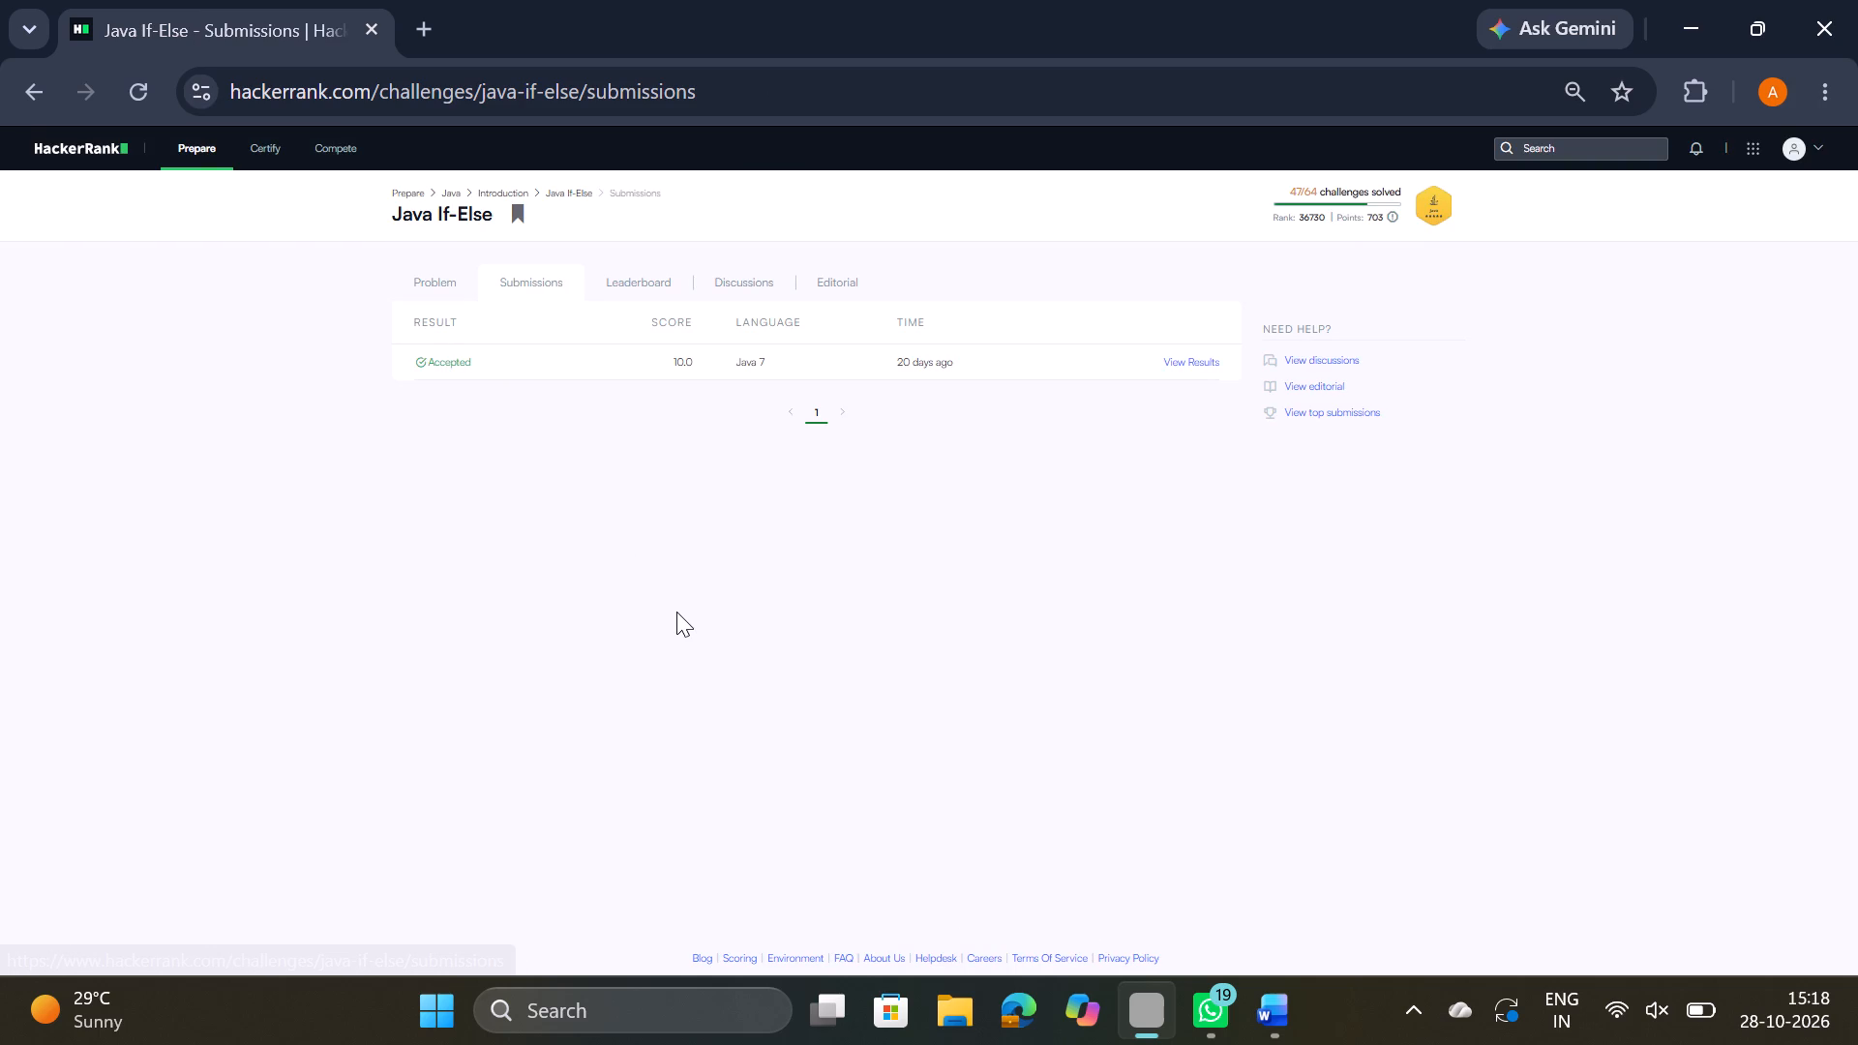
pyautogui.hotkey('ctrl', '=')
pyautogui.hotkey('ctrl', '=')
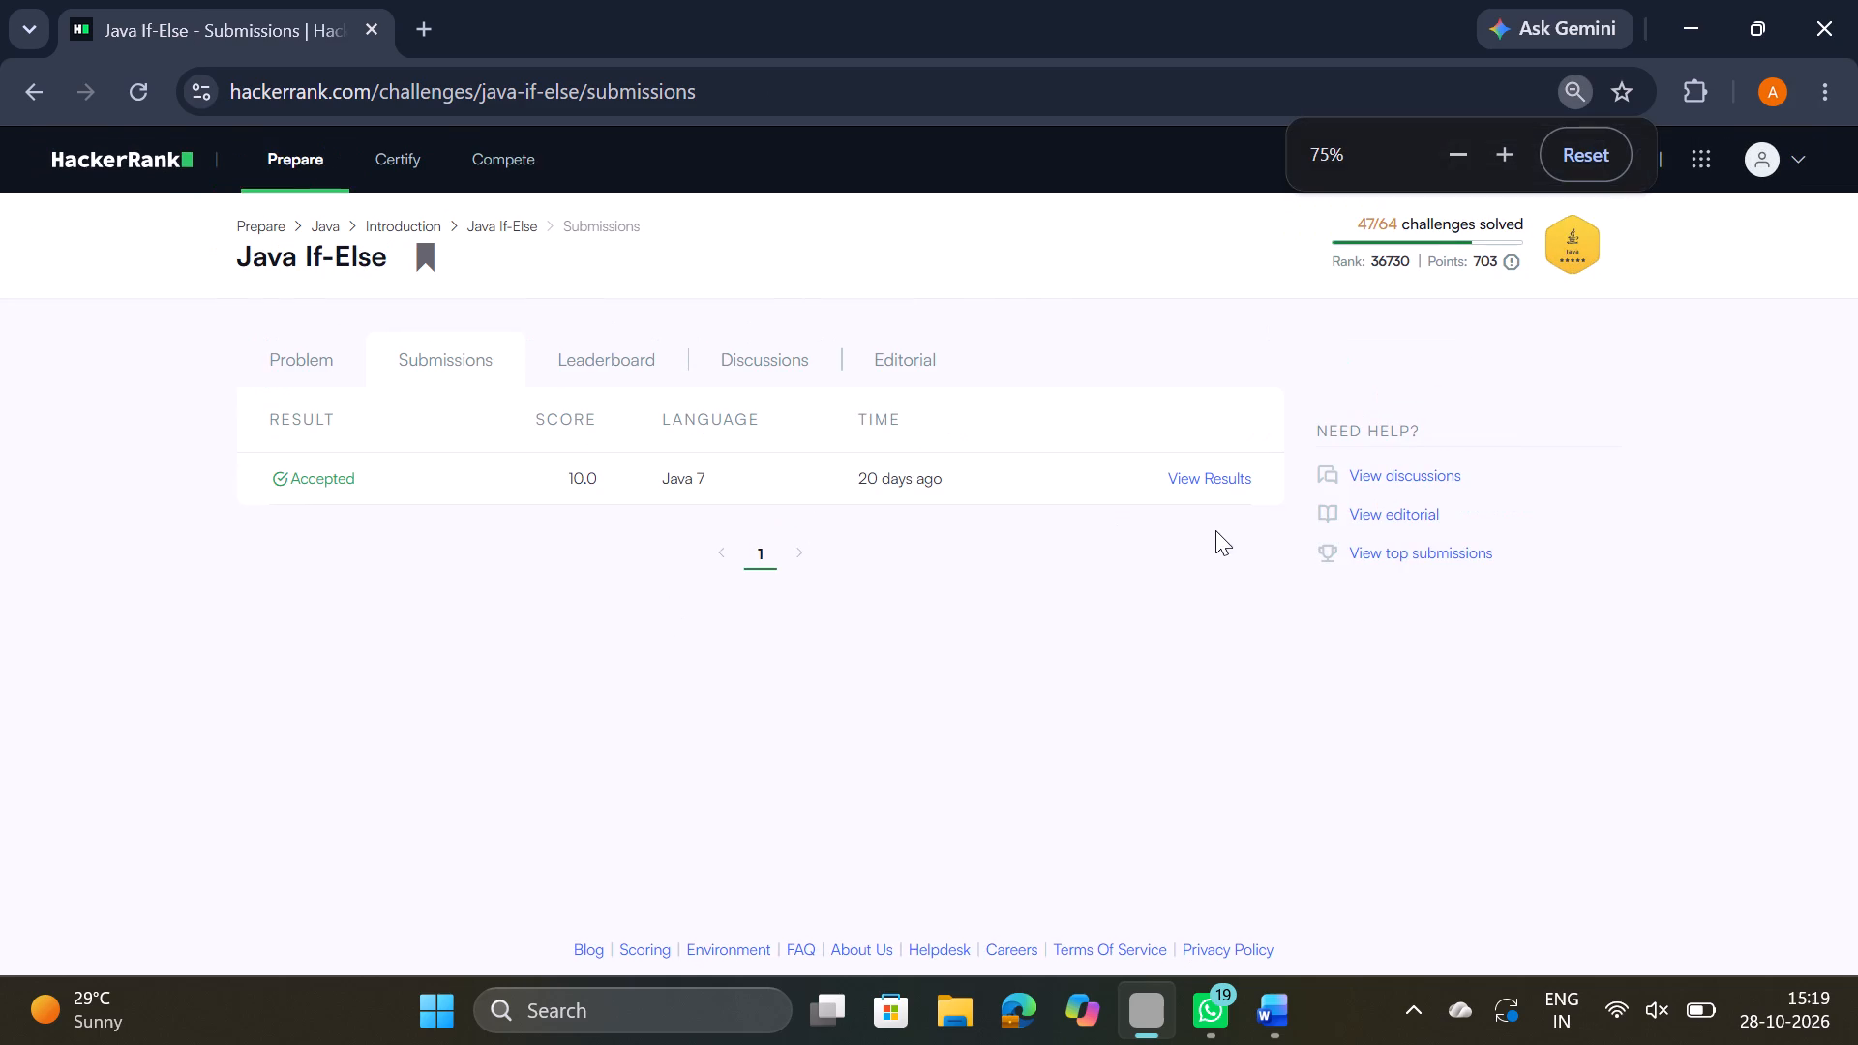
pyautogui.click(1222, 486)
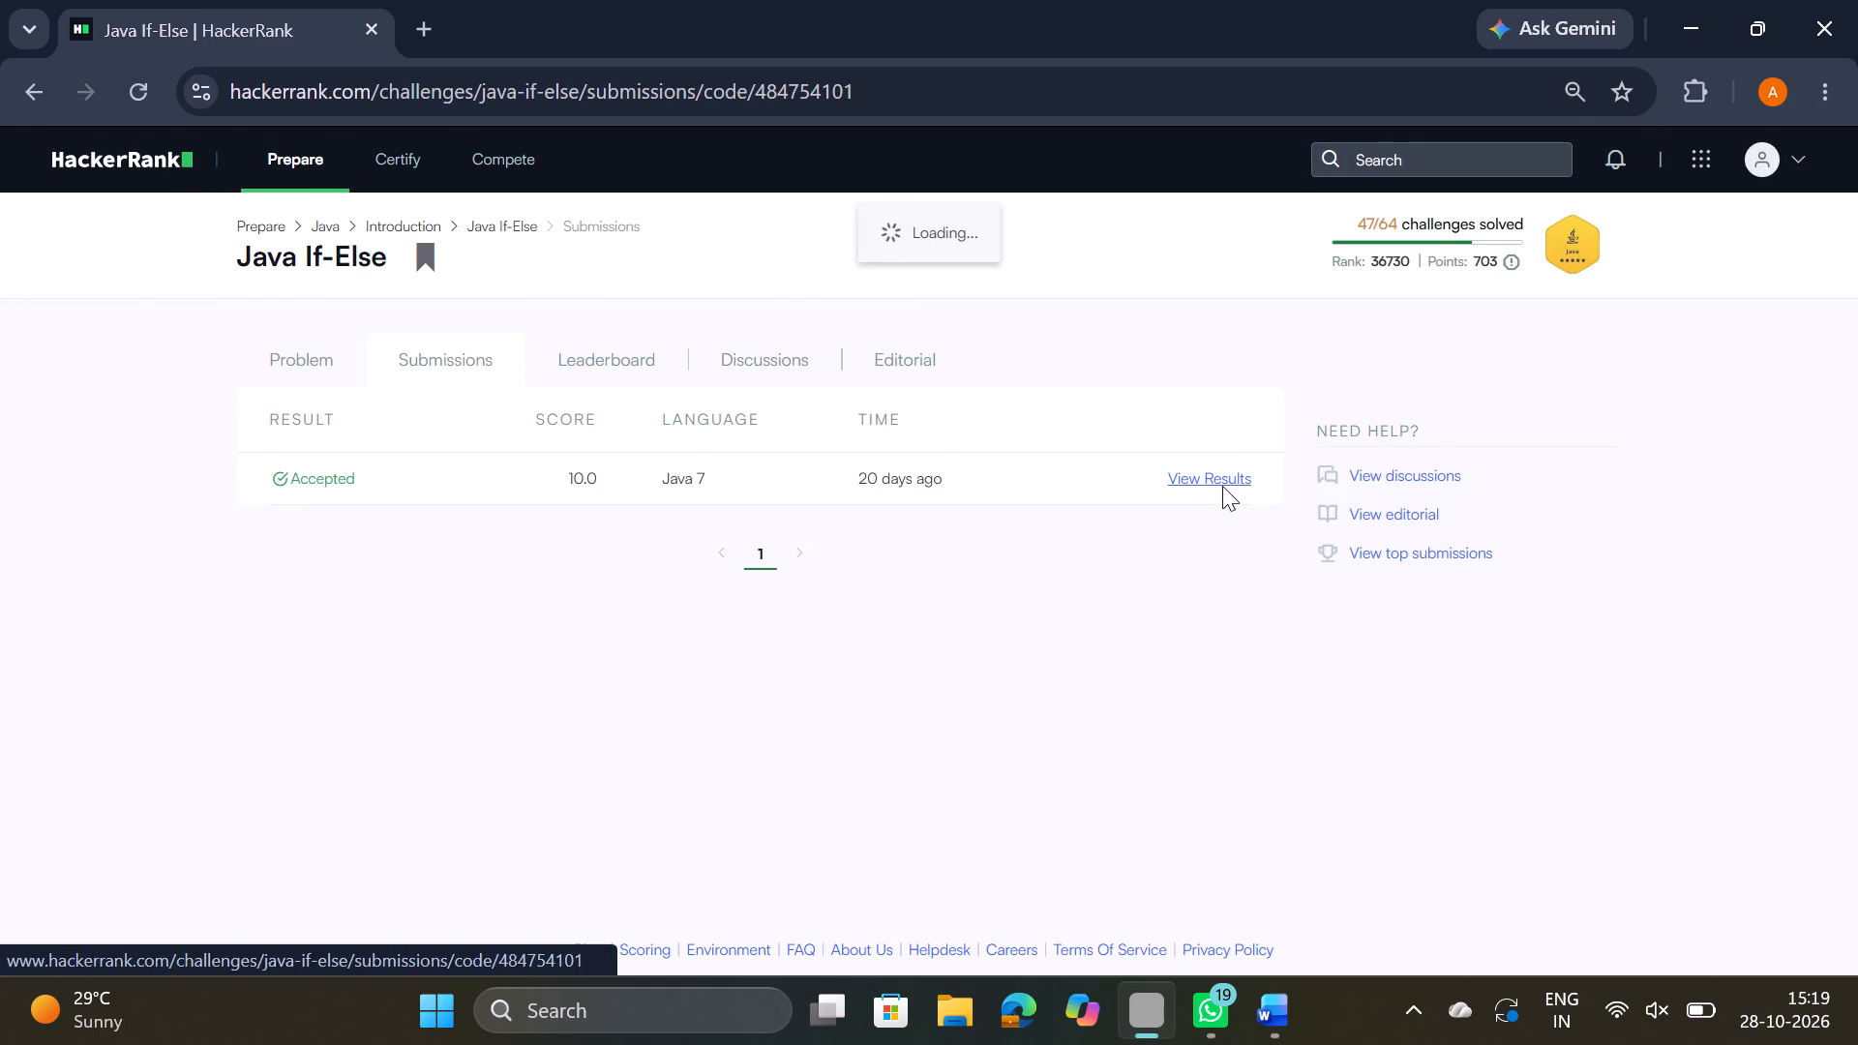
# Examine the Java If-Else submission's details, submitted code section and test case input and expected output.
pyautogui.scroll(-2, 922, 763)
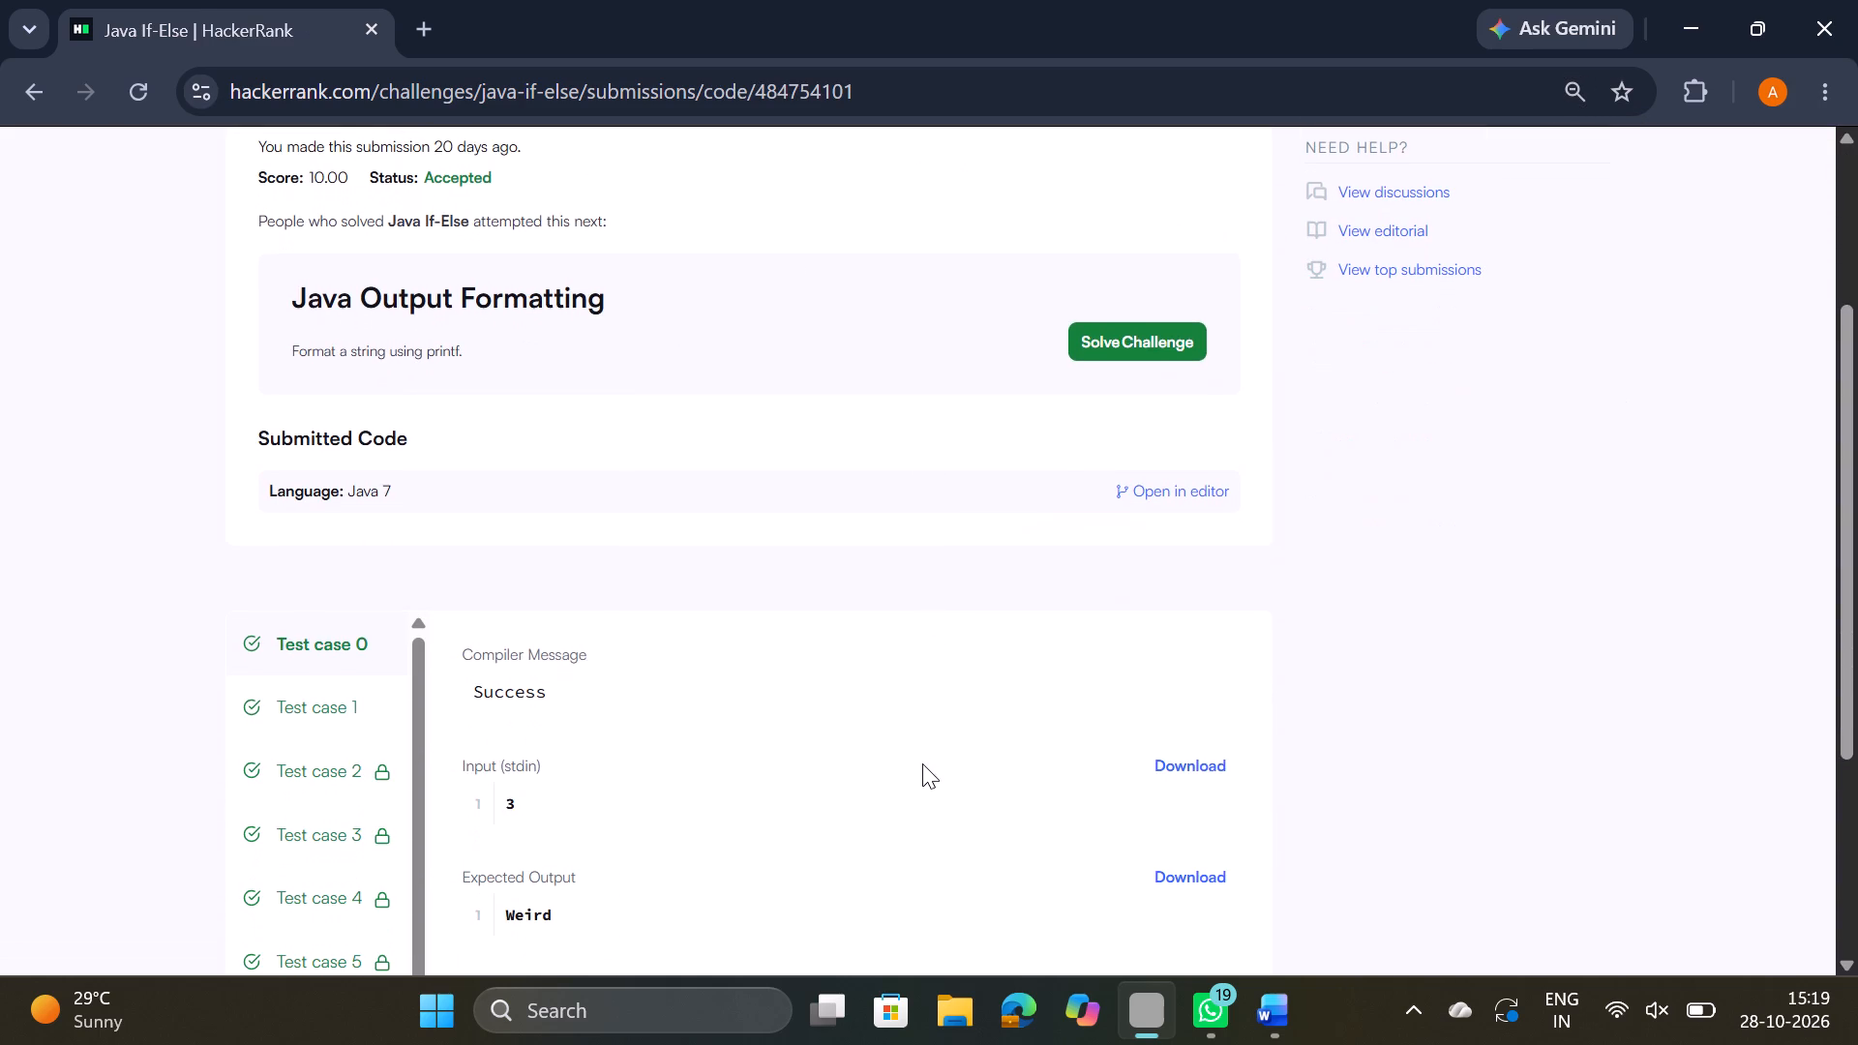
pyautogui.scroll(-2, 922, 763)
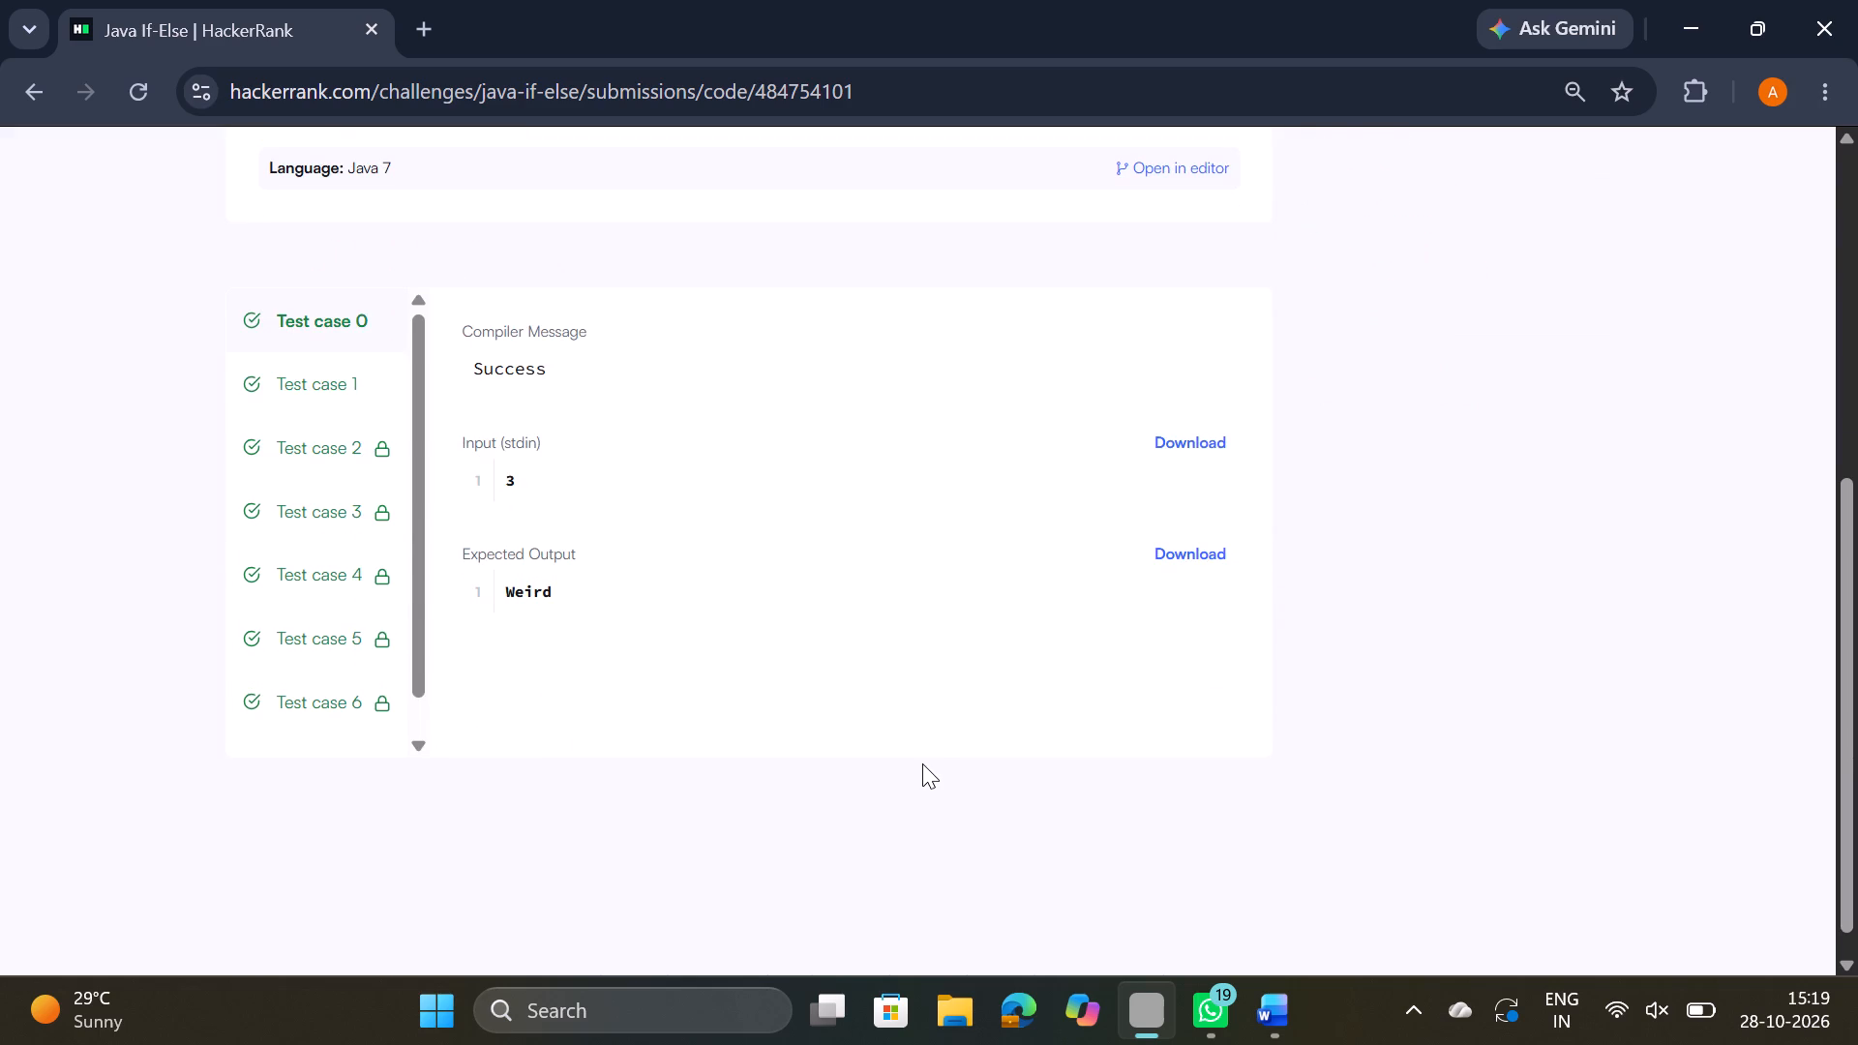
pyautogui.scroll(4, 922, 763)
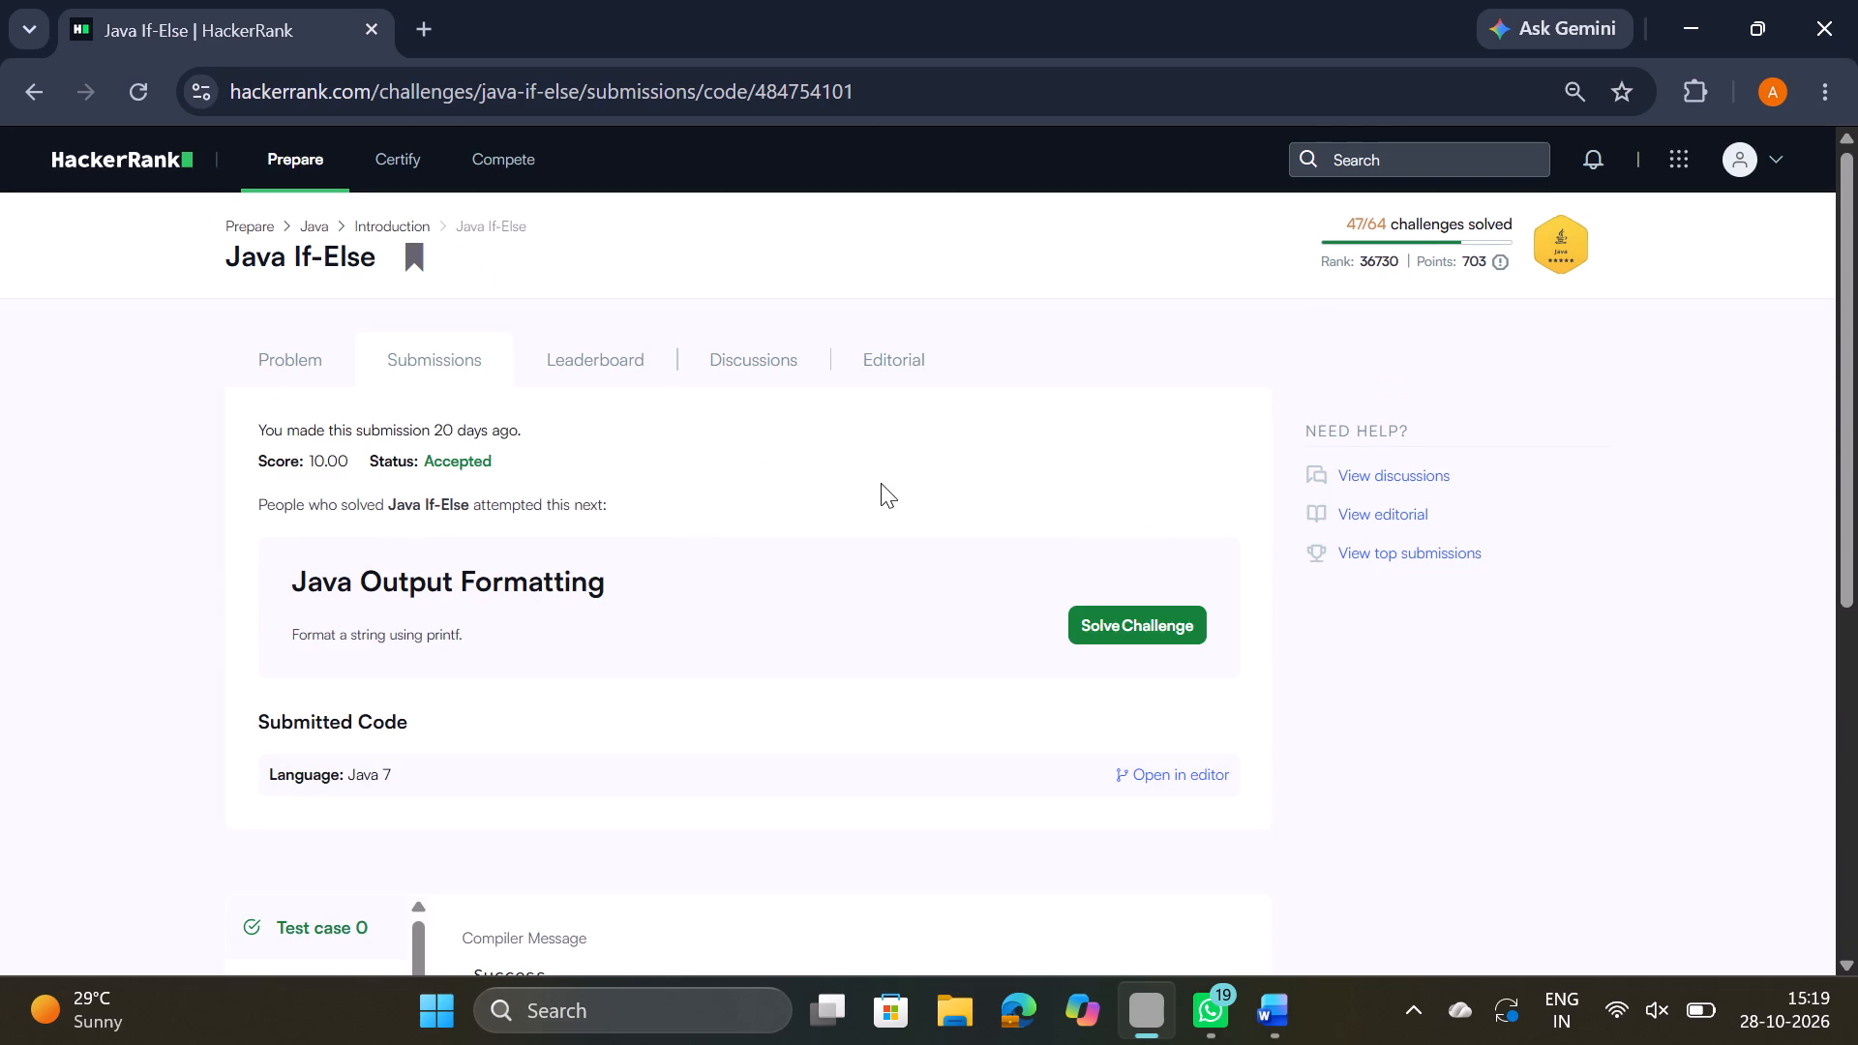
pyautogui.scroll(-1, 997, 495)
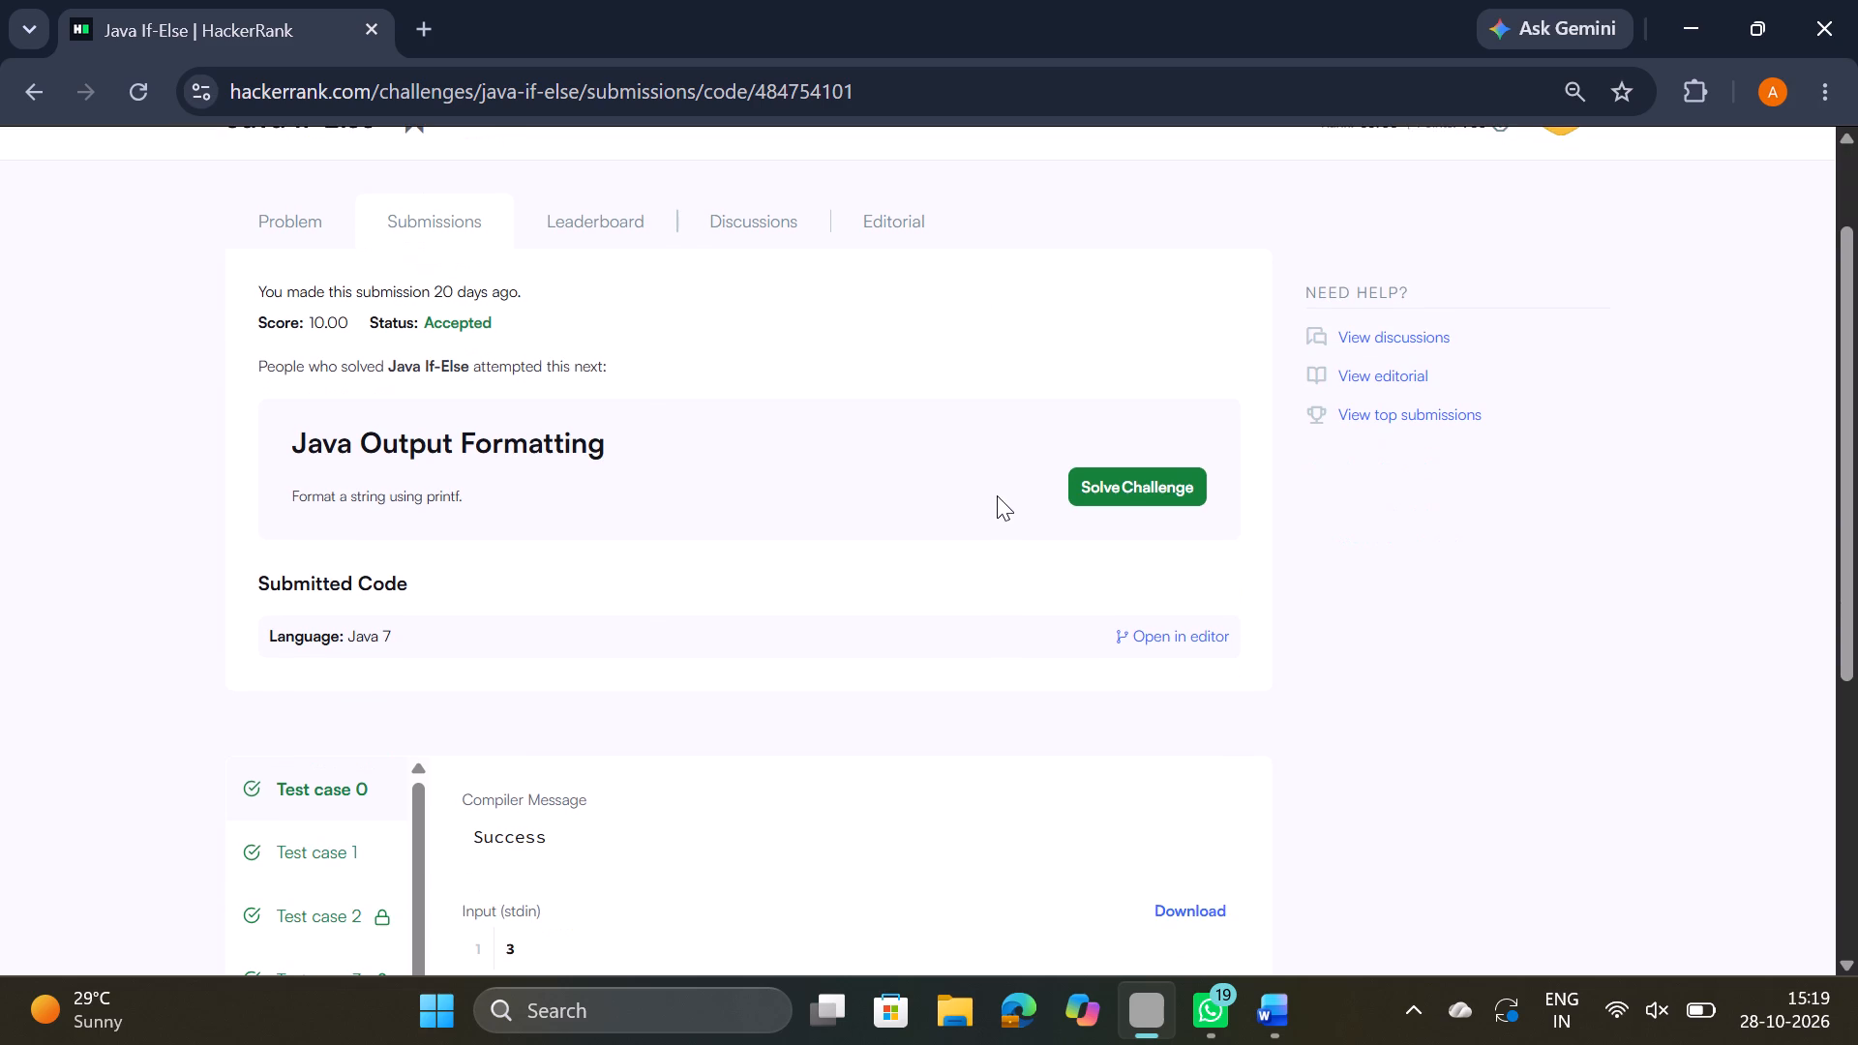
pyautogui.scroll(-3, 997, 495)
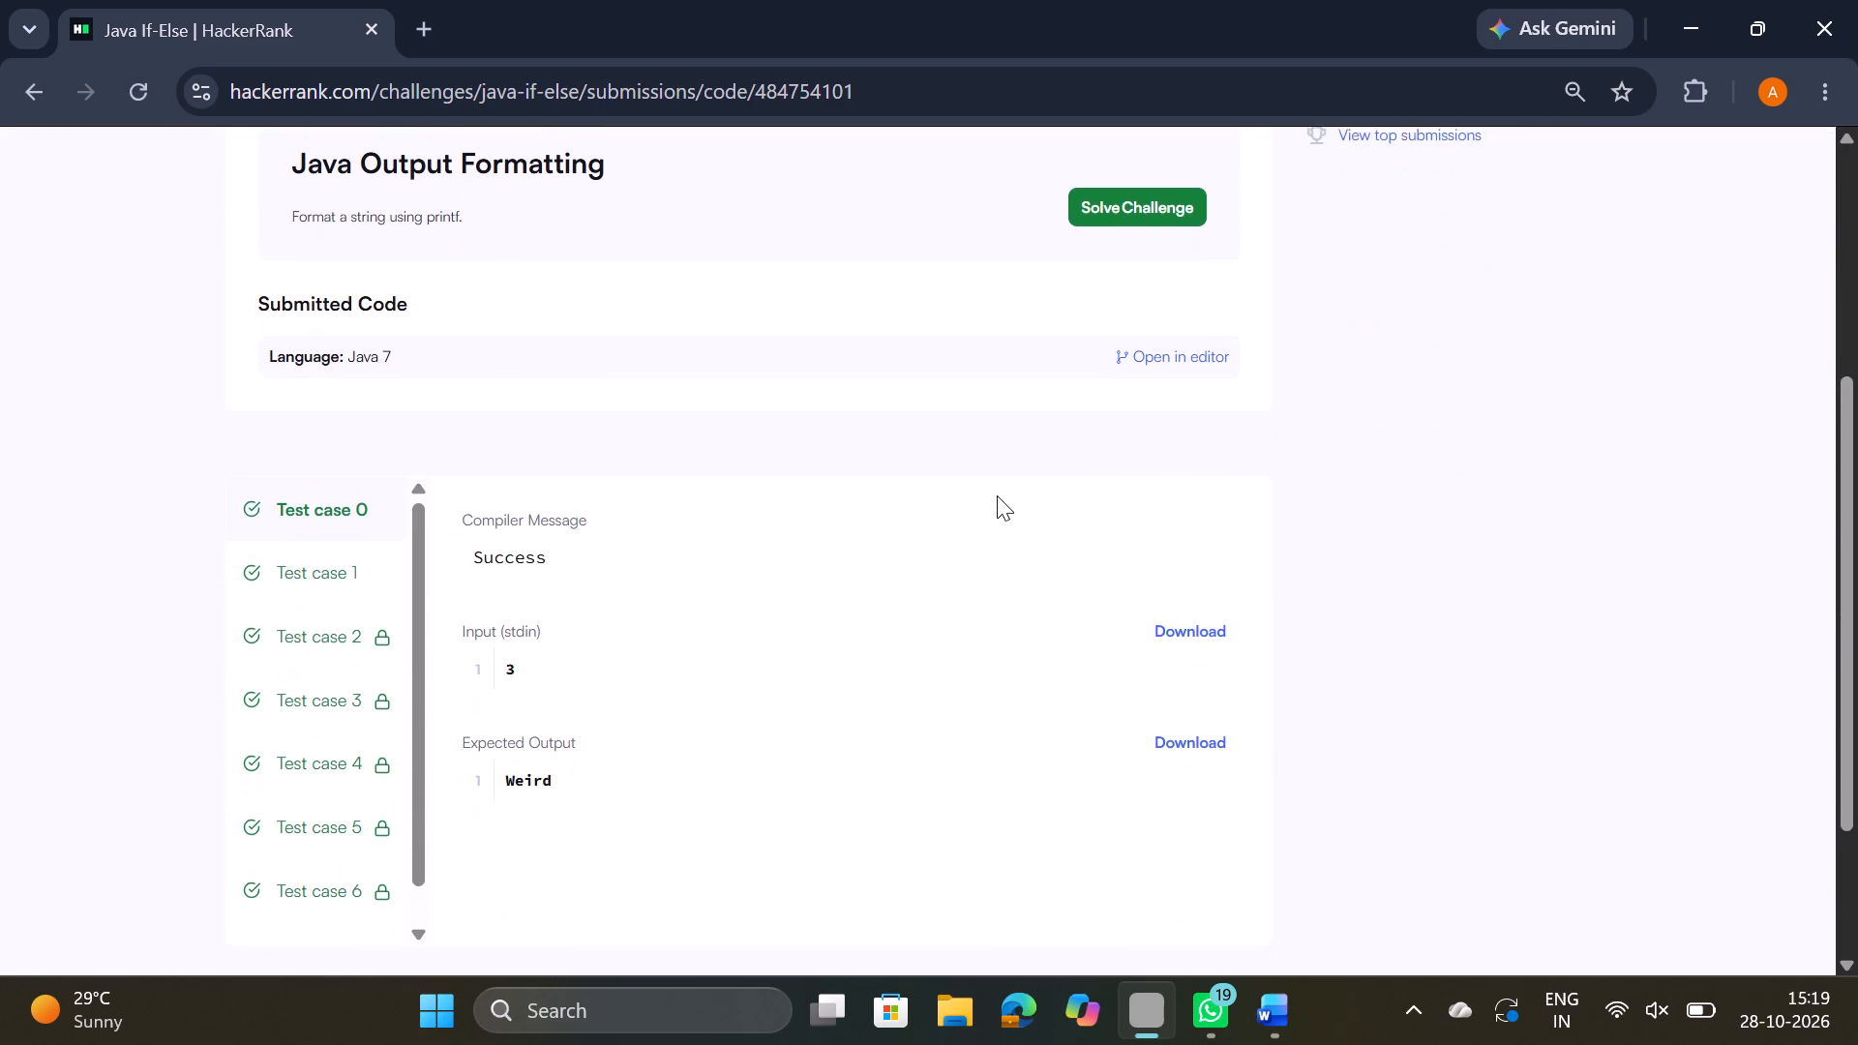
pyautogui.scroll(-1, 997, 495)
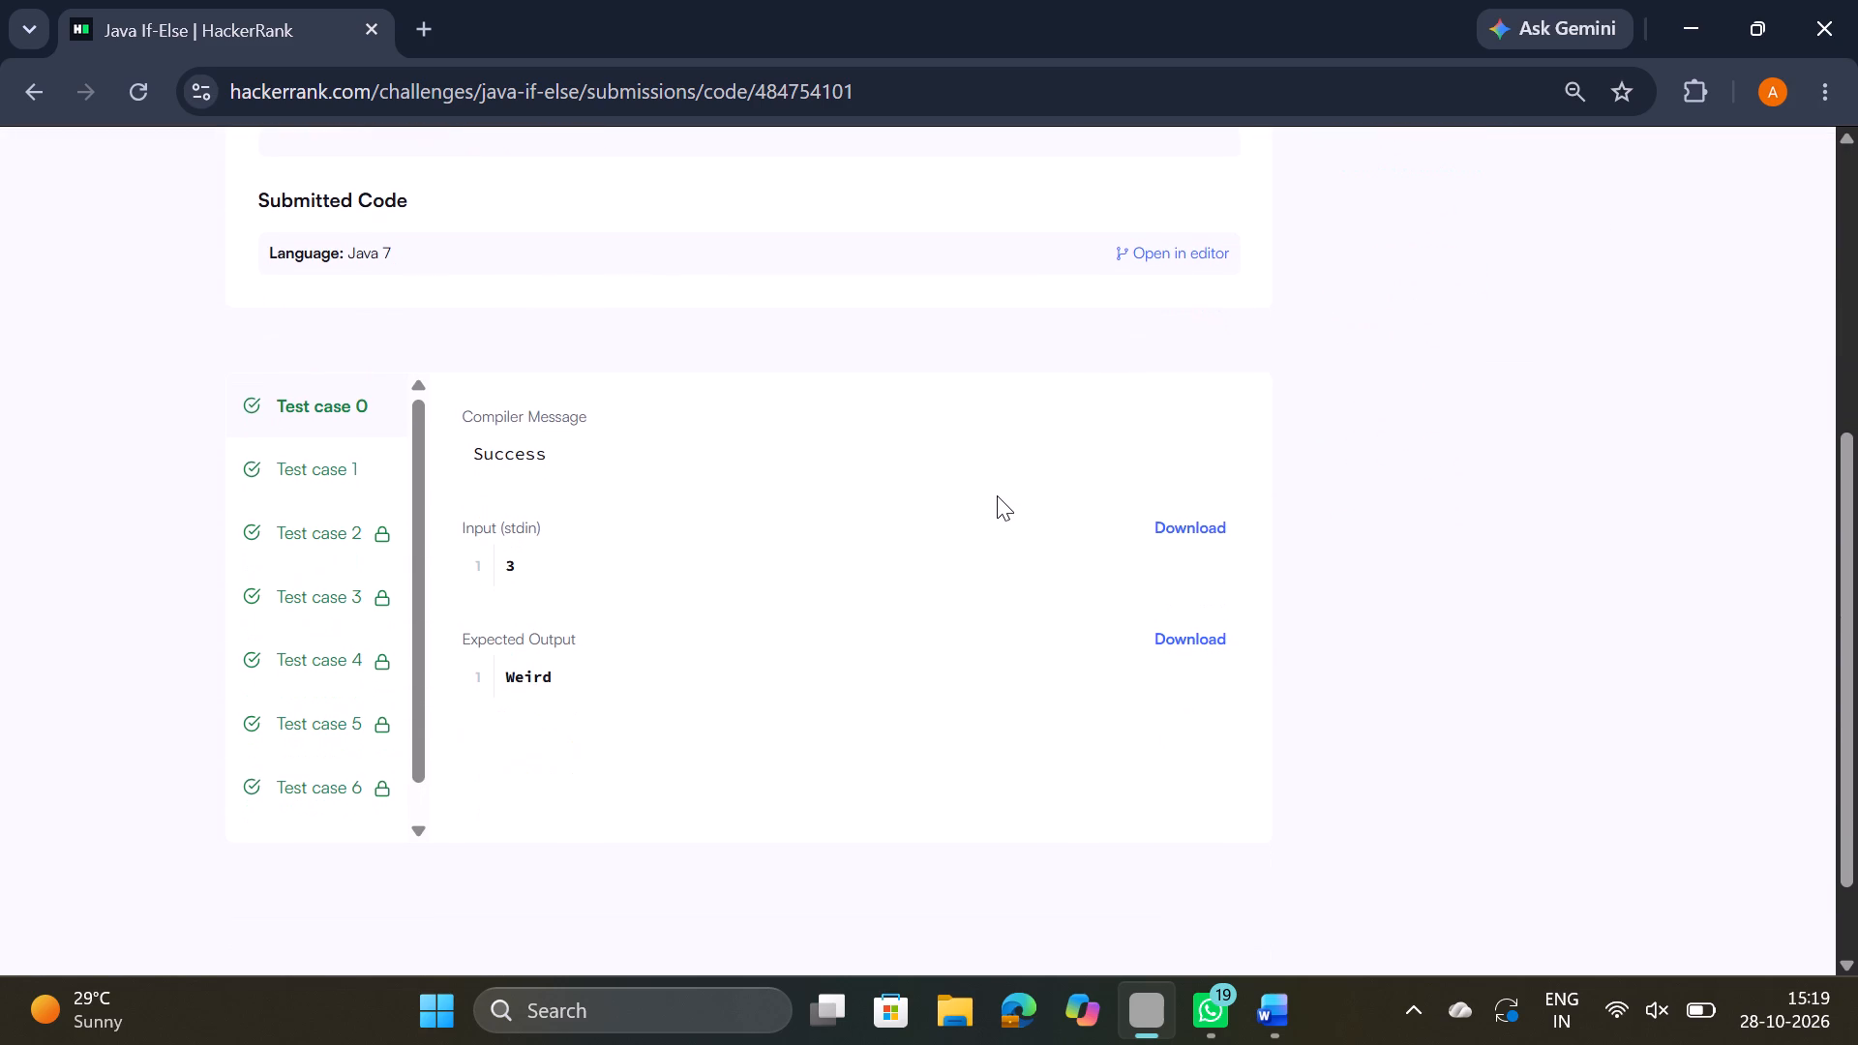
pyautogui.hotkey('ctrl', '-')
pyautogui.hotkey('ctrl', '-')
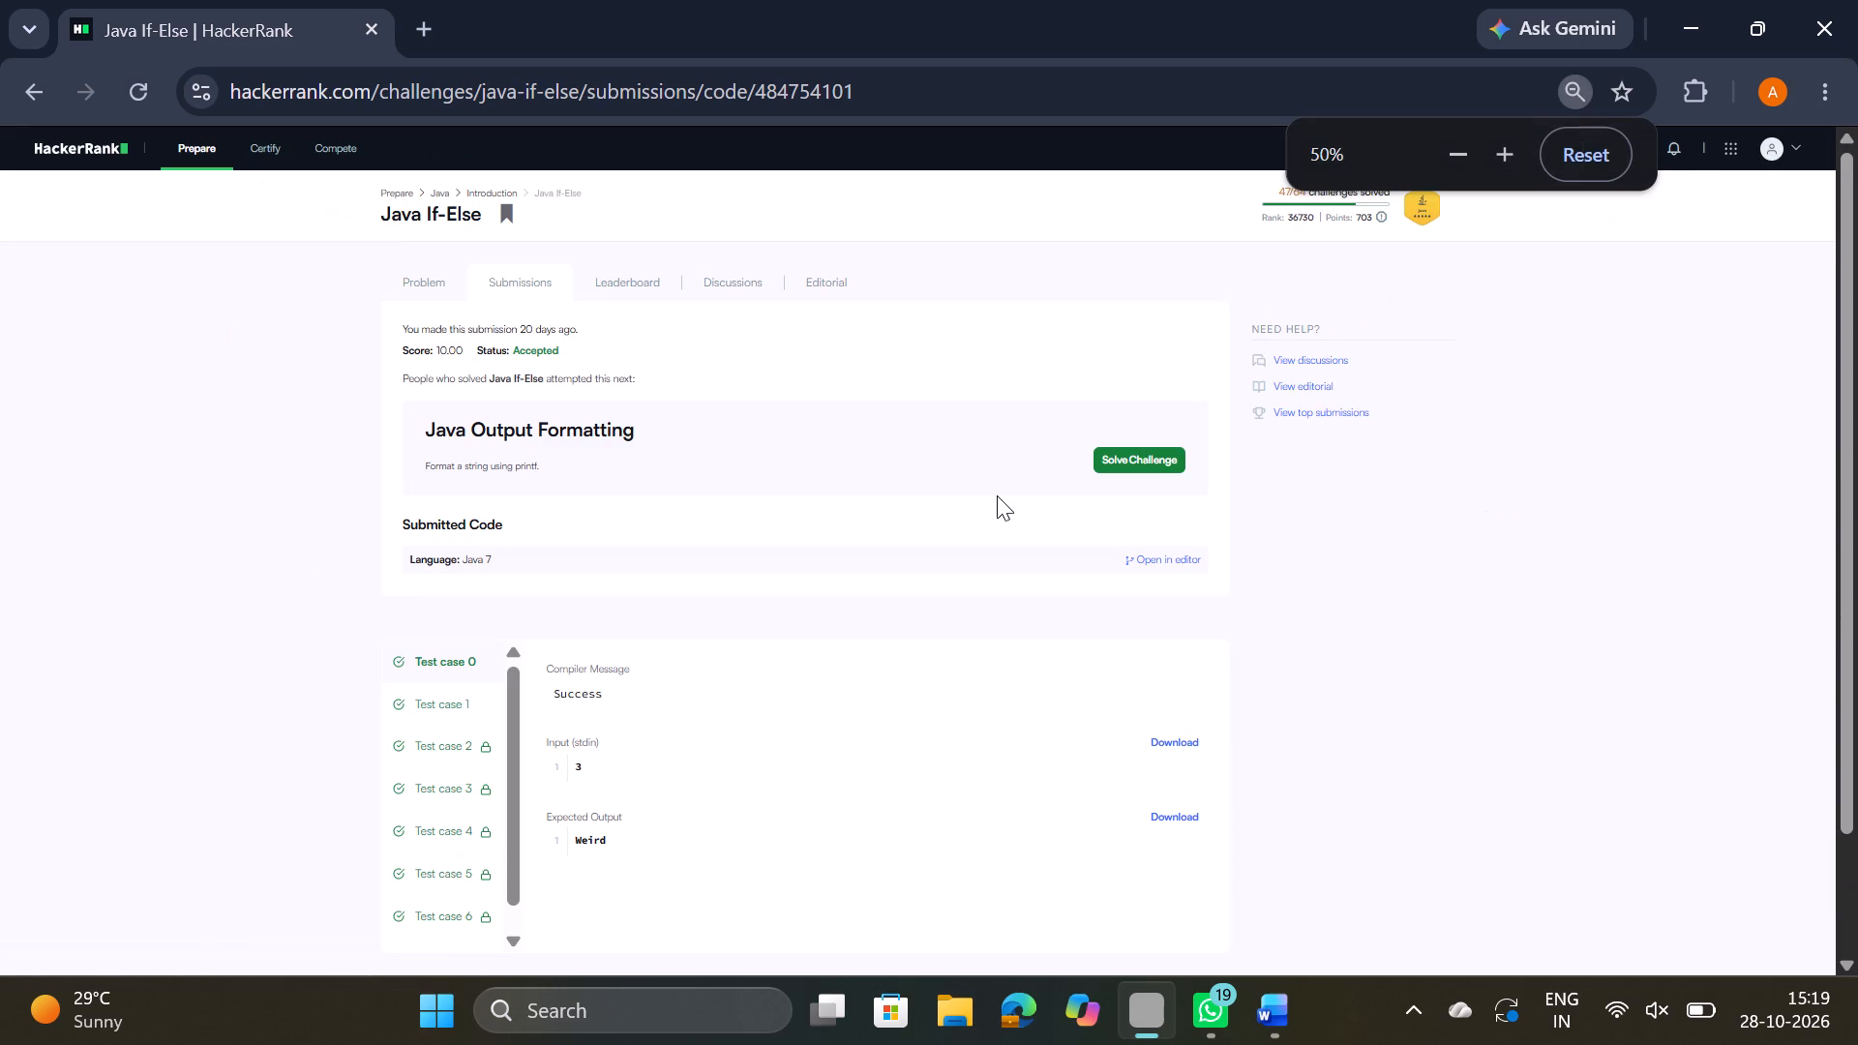
# Look through the full list of test cases for the Java If-Else submission, from Test case 0 to Test case 7.
pyautogui.scroll(-1, 832, 510)
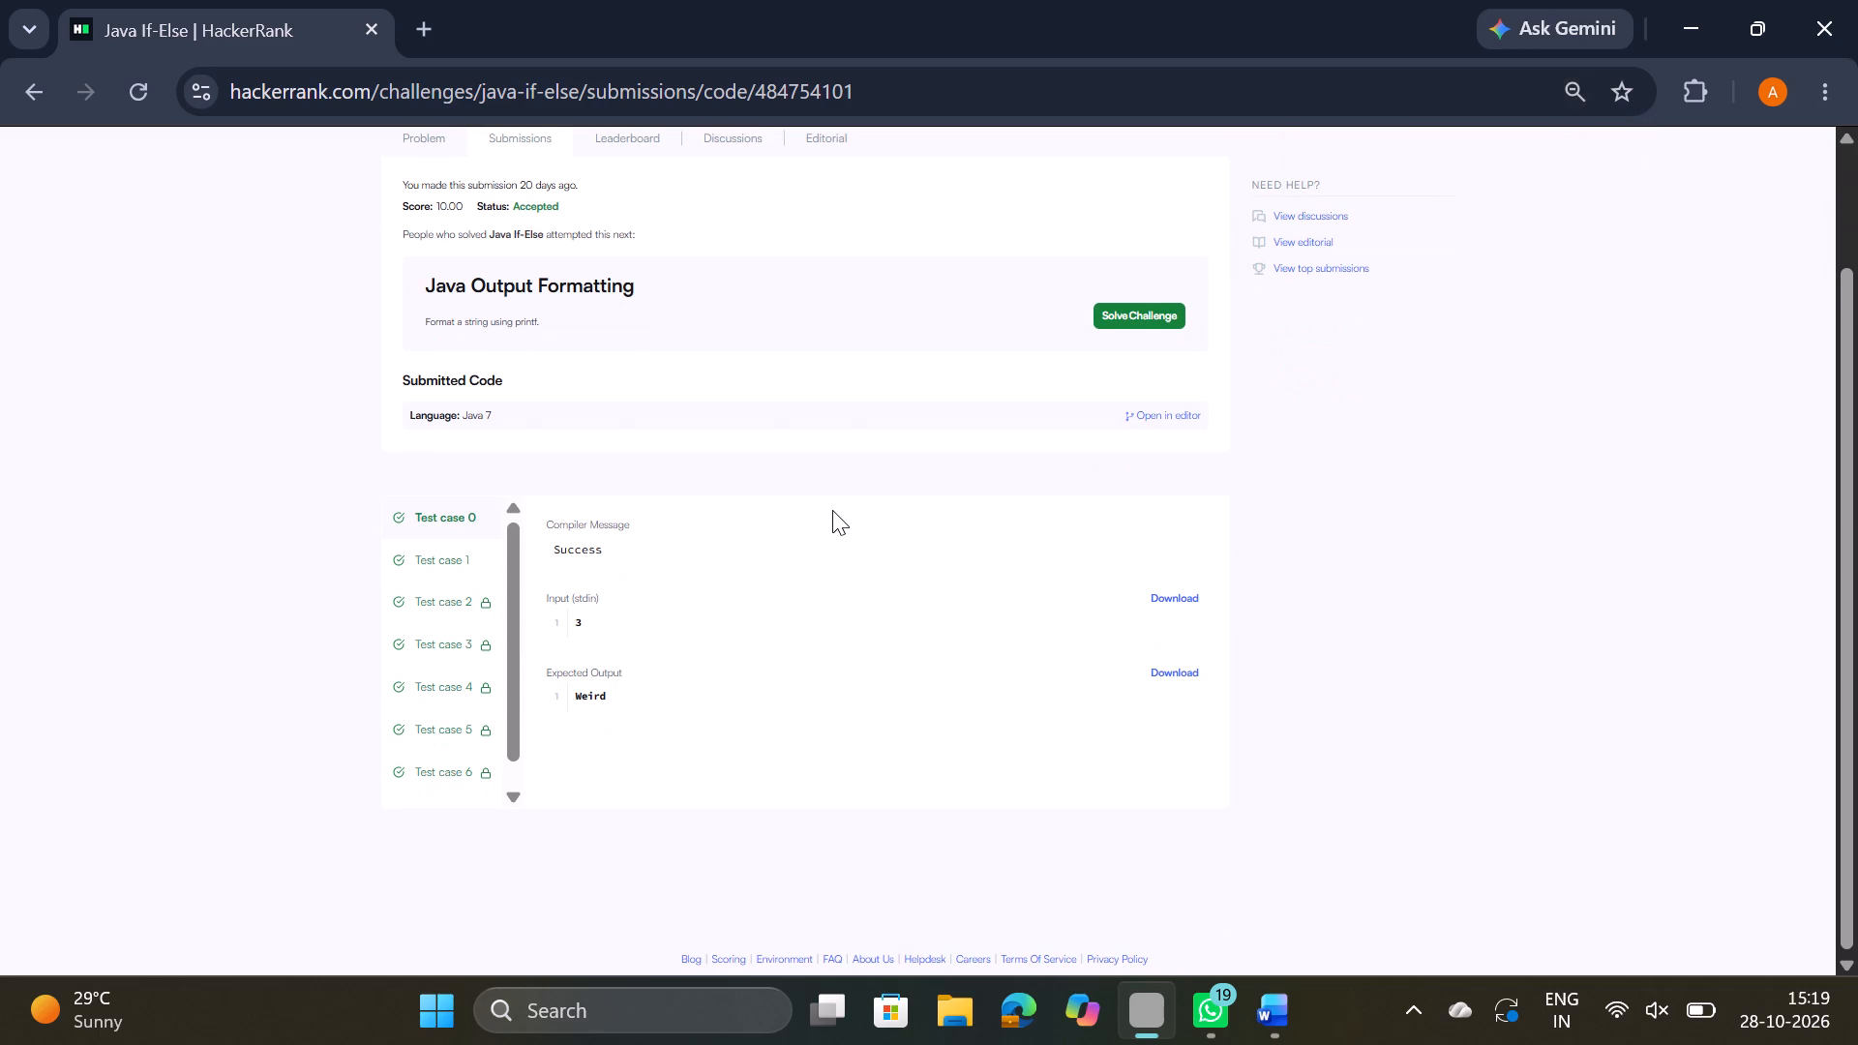
pyautogui.scroll(1, 832, 510)
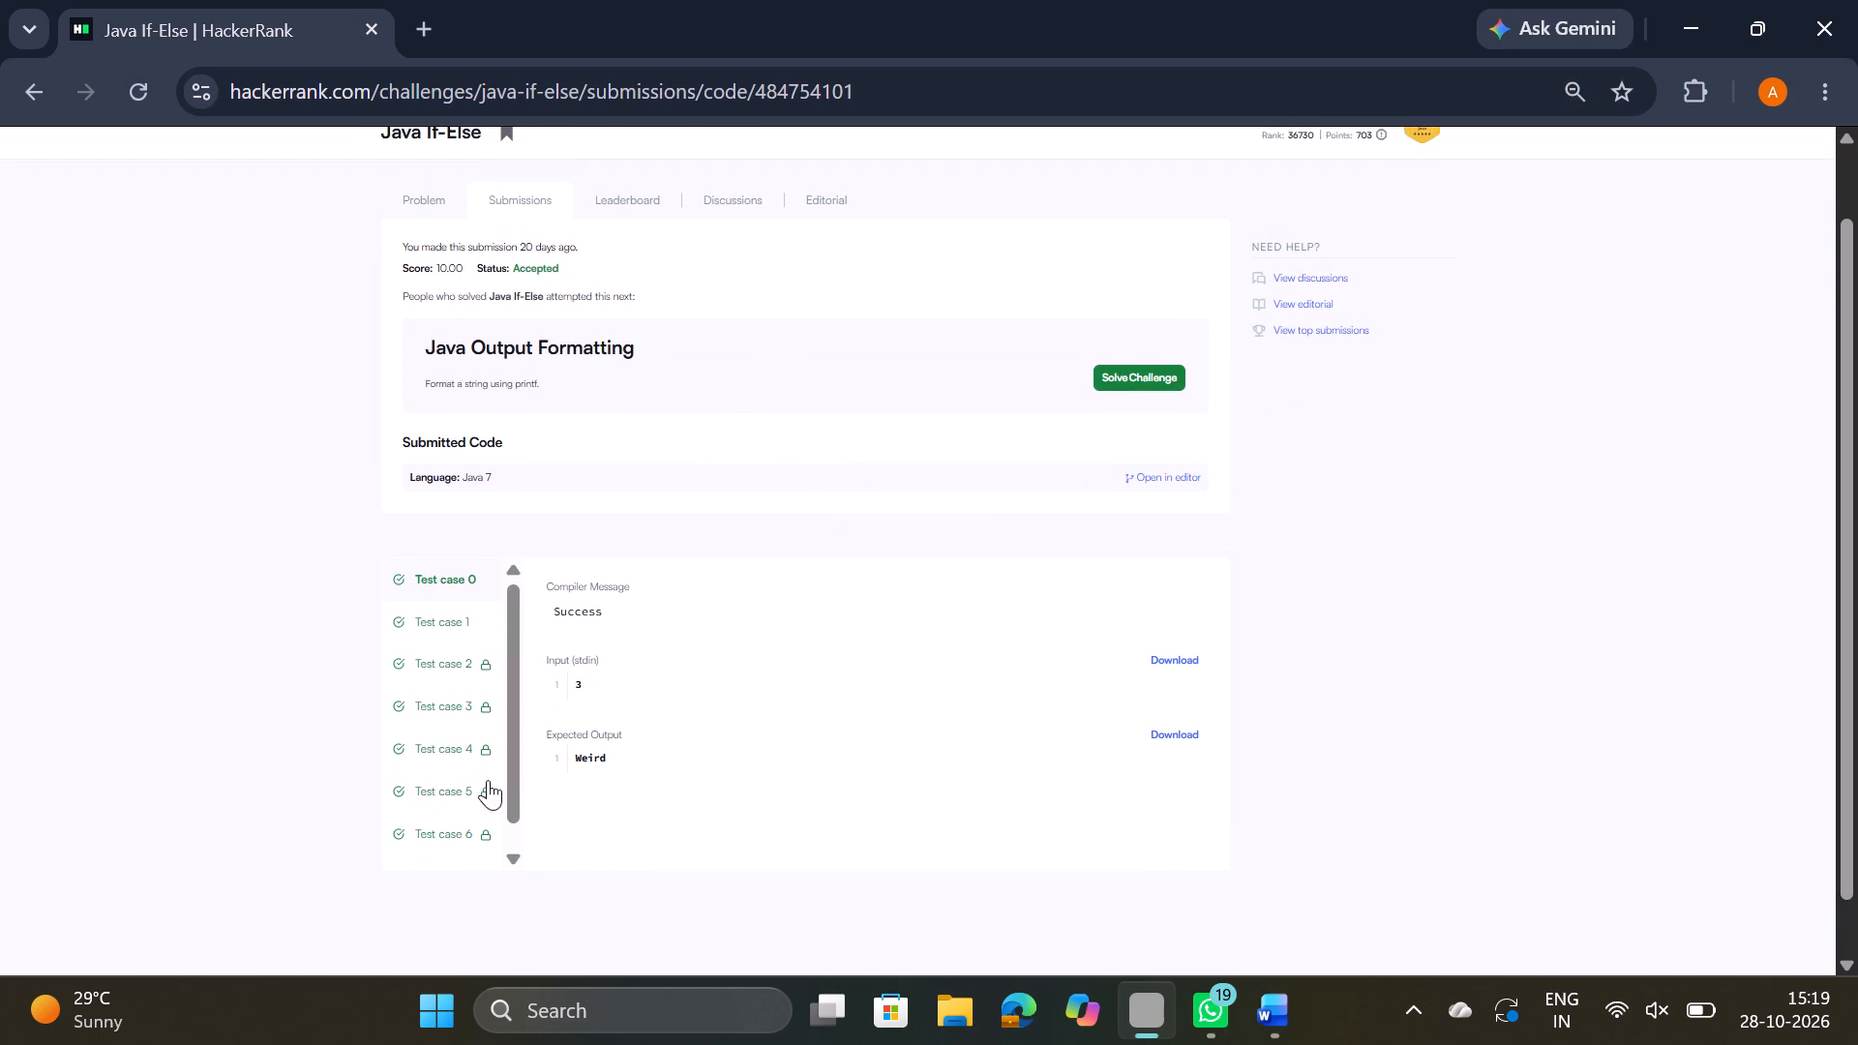
pyautogui.moveTo(511, 780); pyautogui.dragTo(531, 822)
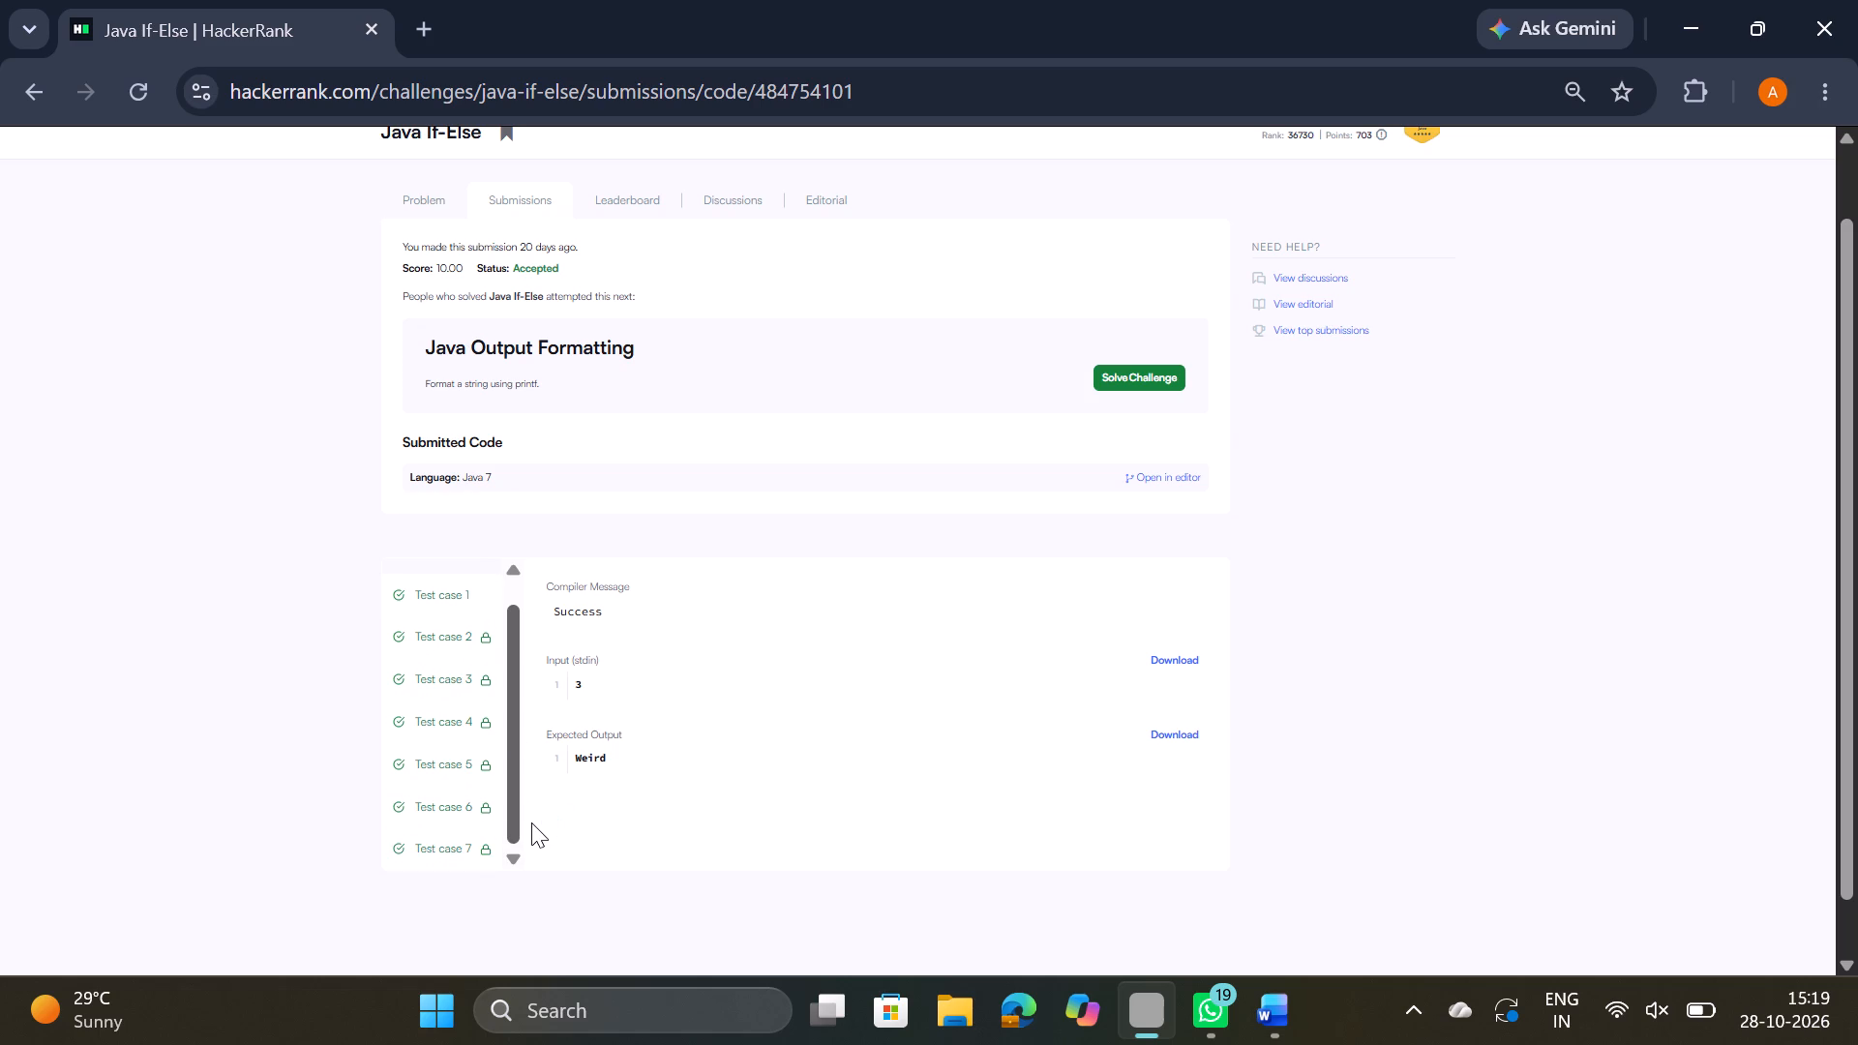
pyautogui.moveTo(531, 822); pyautogui.dragTo(535, 687)
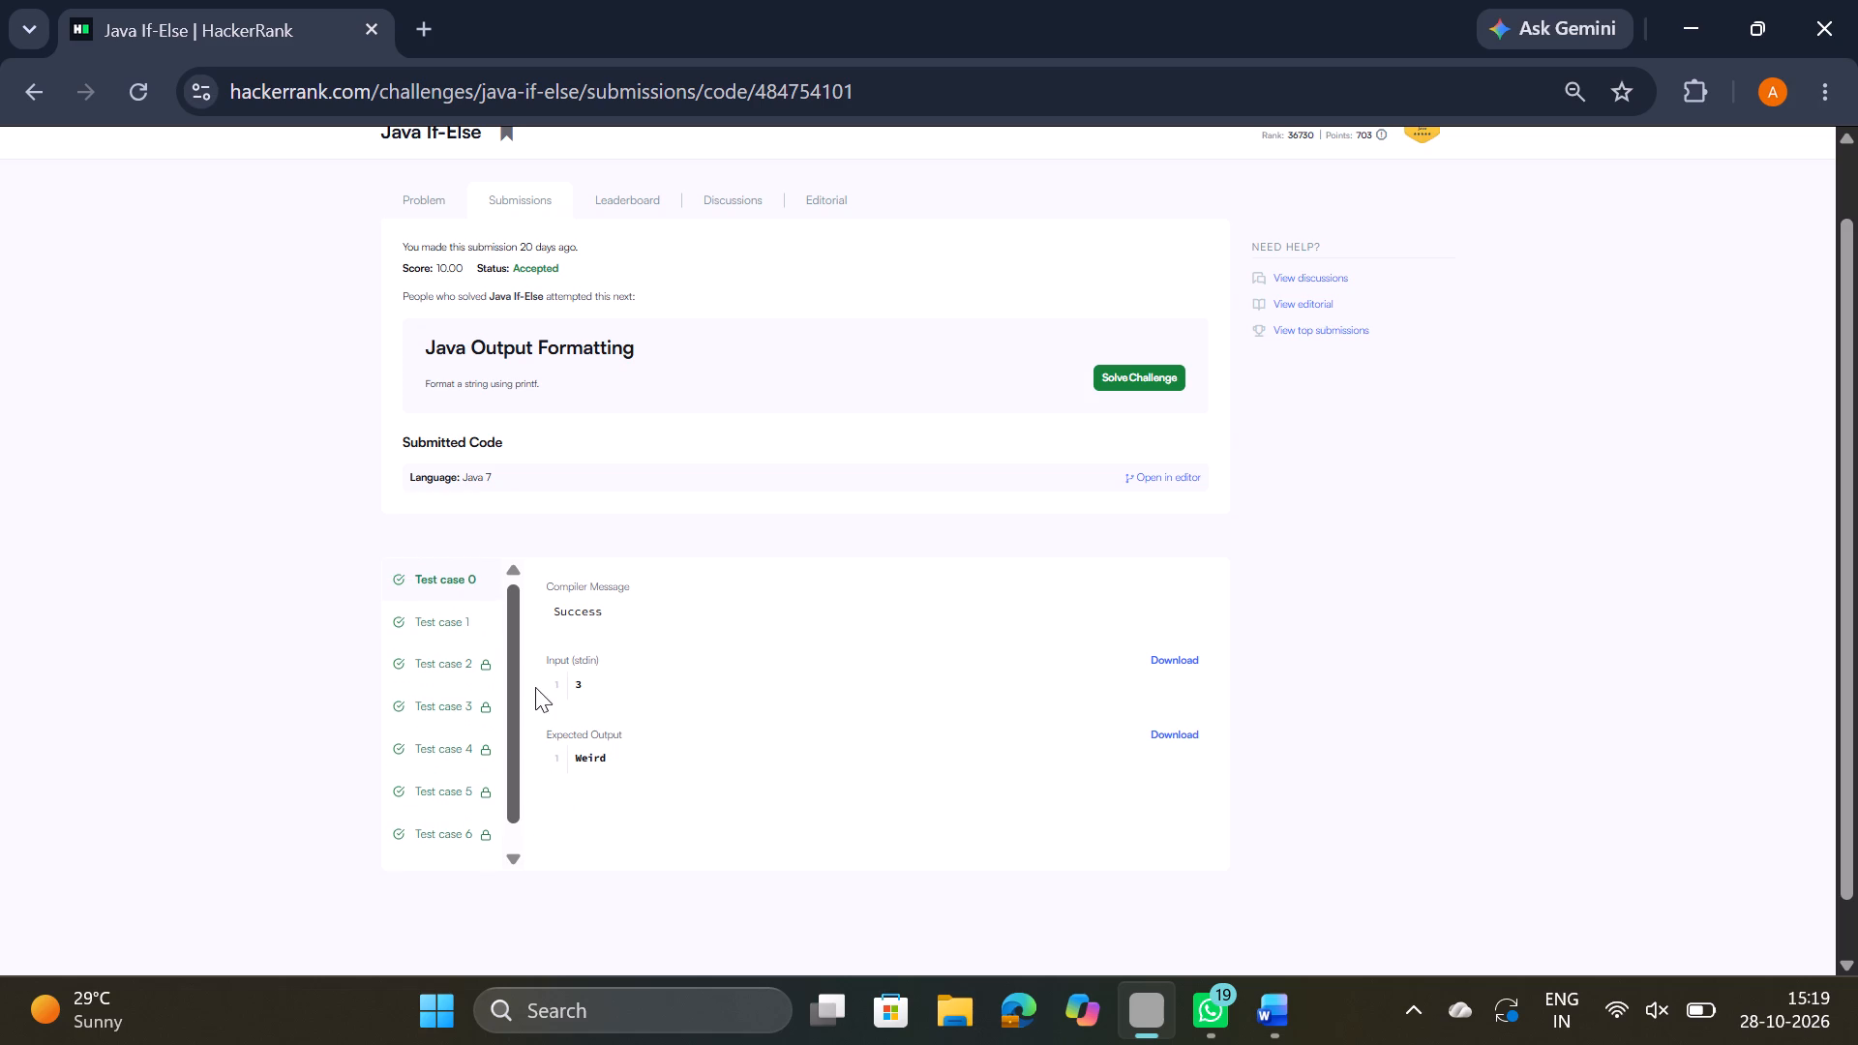
pyautogui.moveTo(535, 687); pyautogui.dragTo(564, 707)
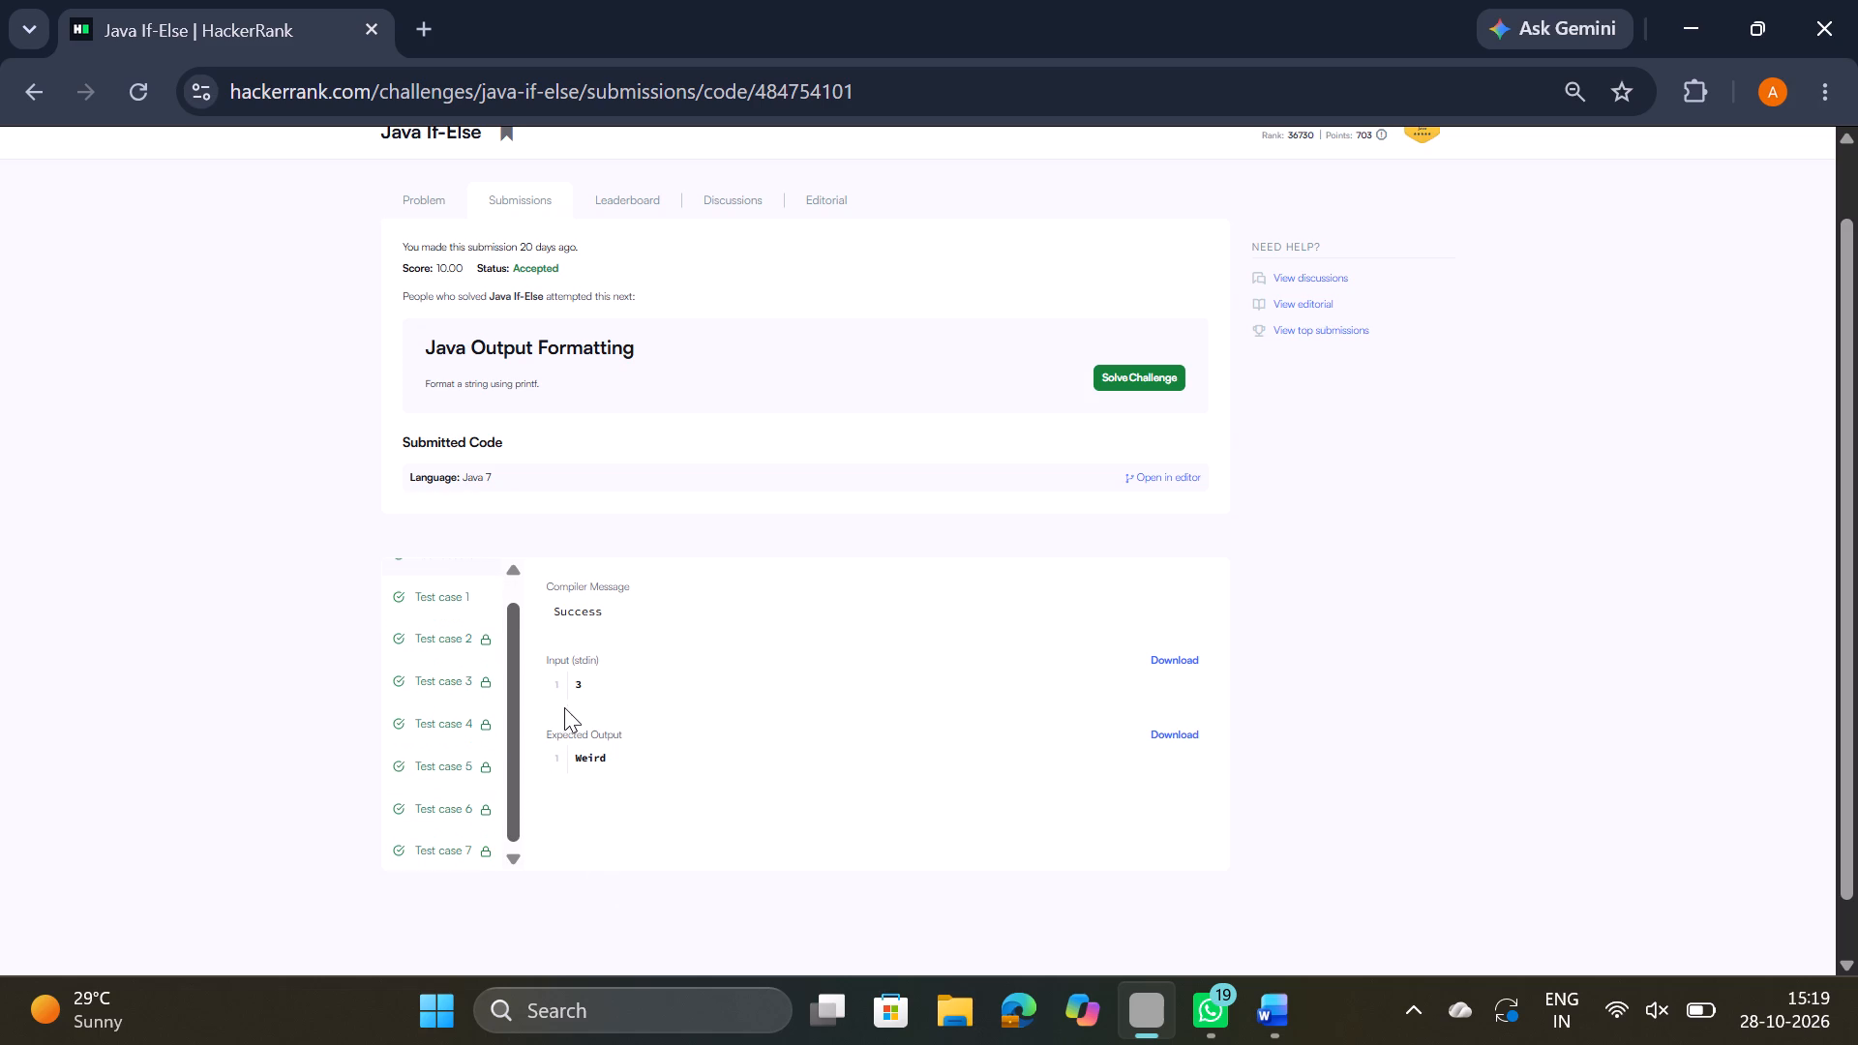
pyautogui.moveTo(564, 707); pyautogui.dragTo(562, 700)
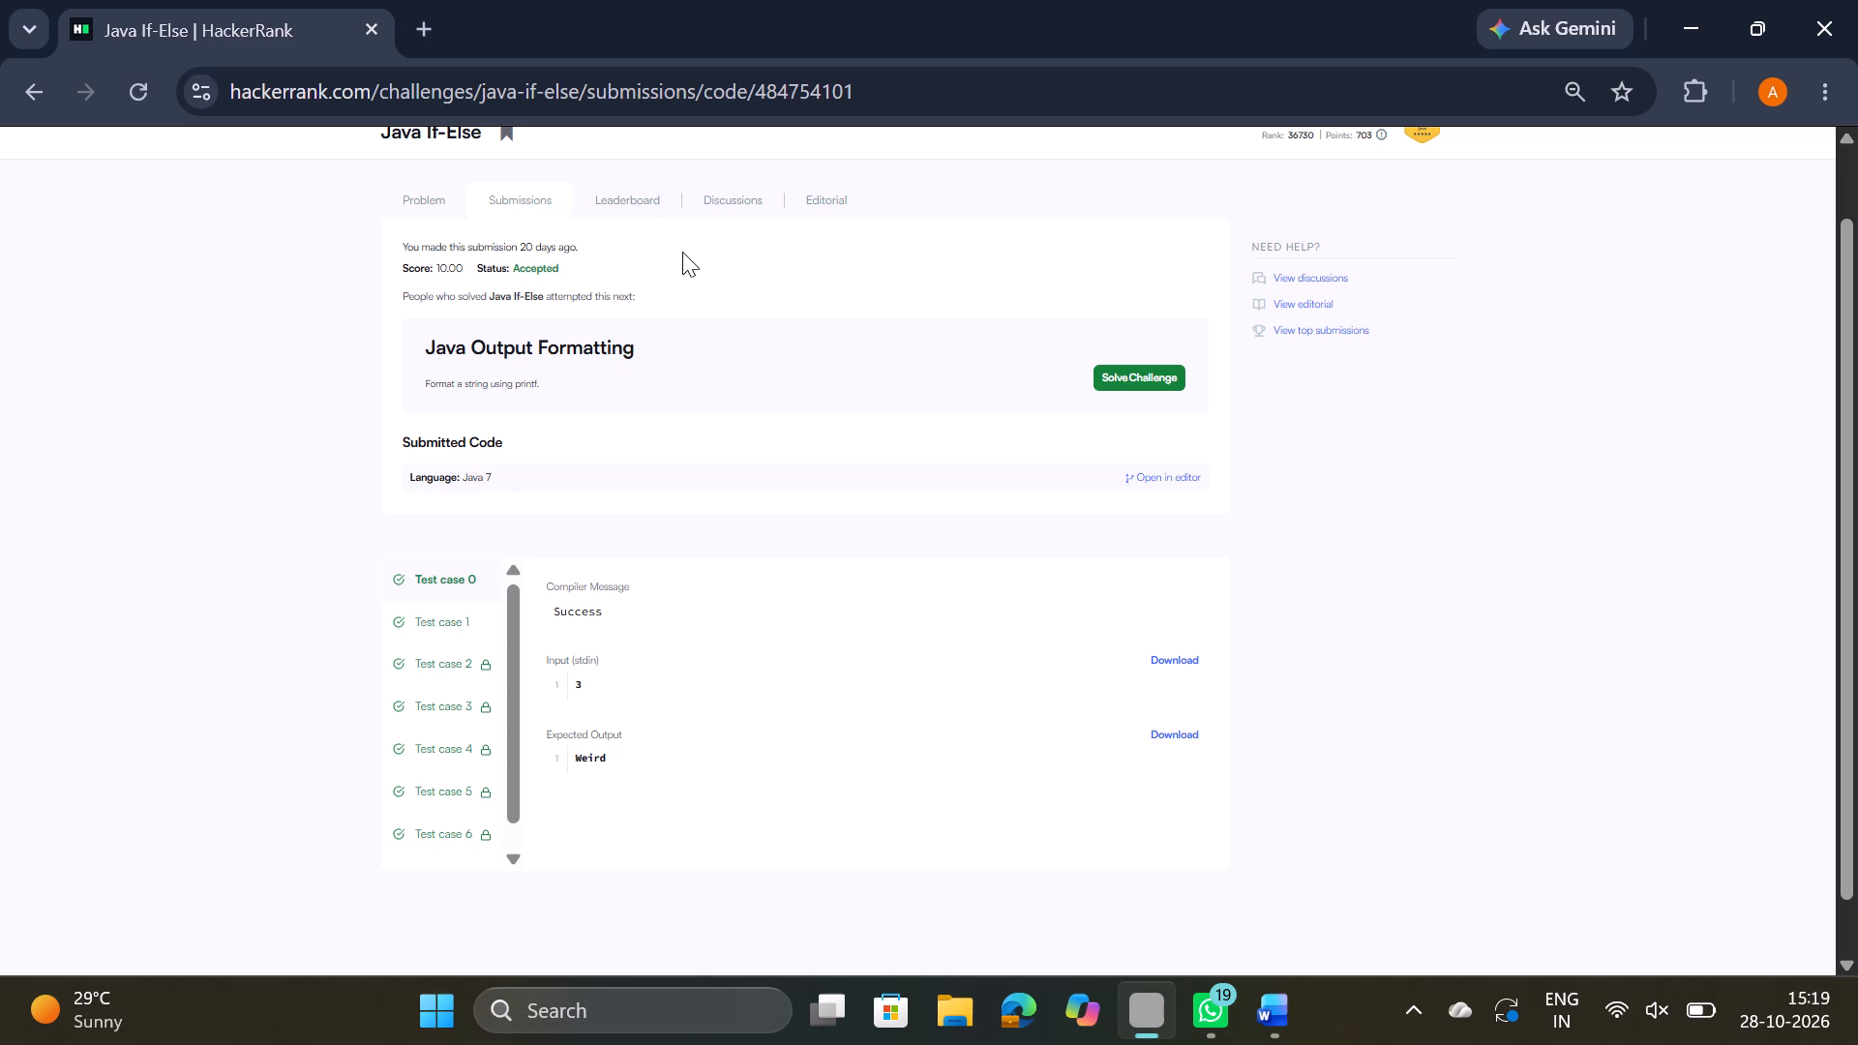
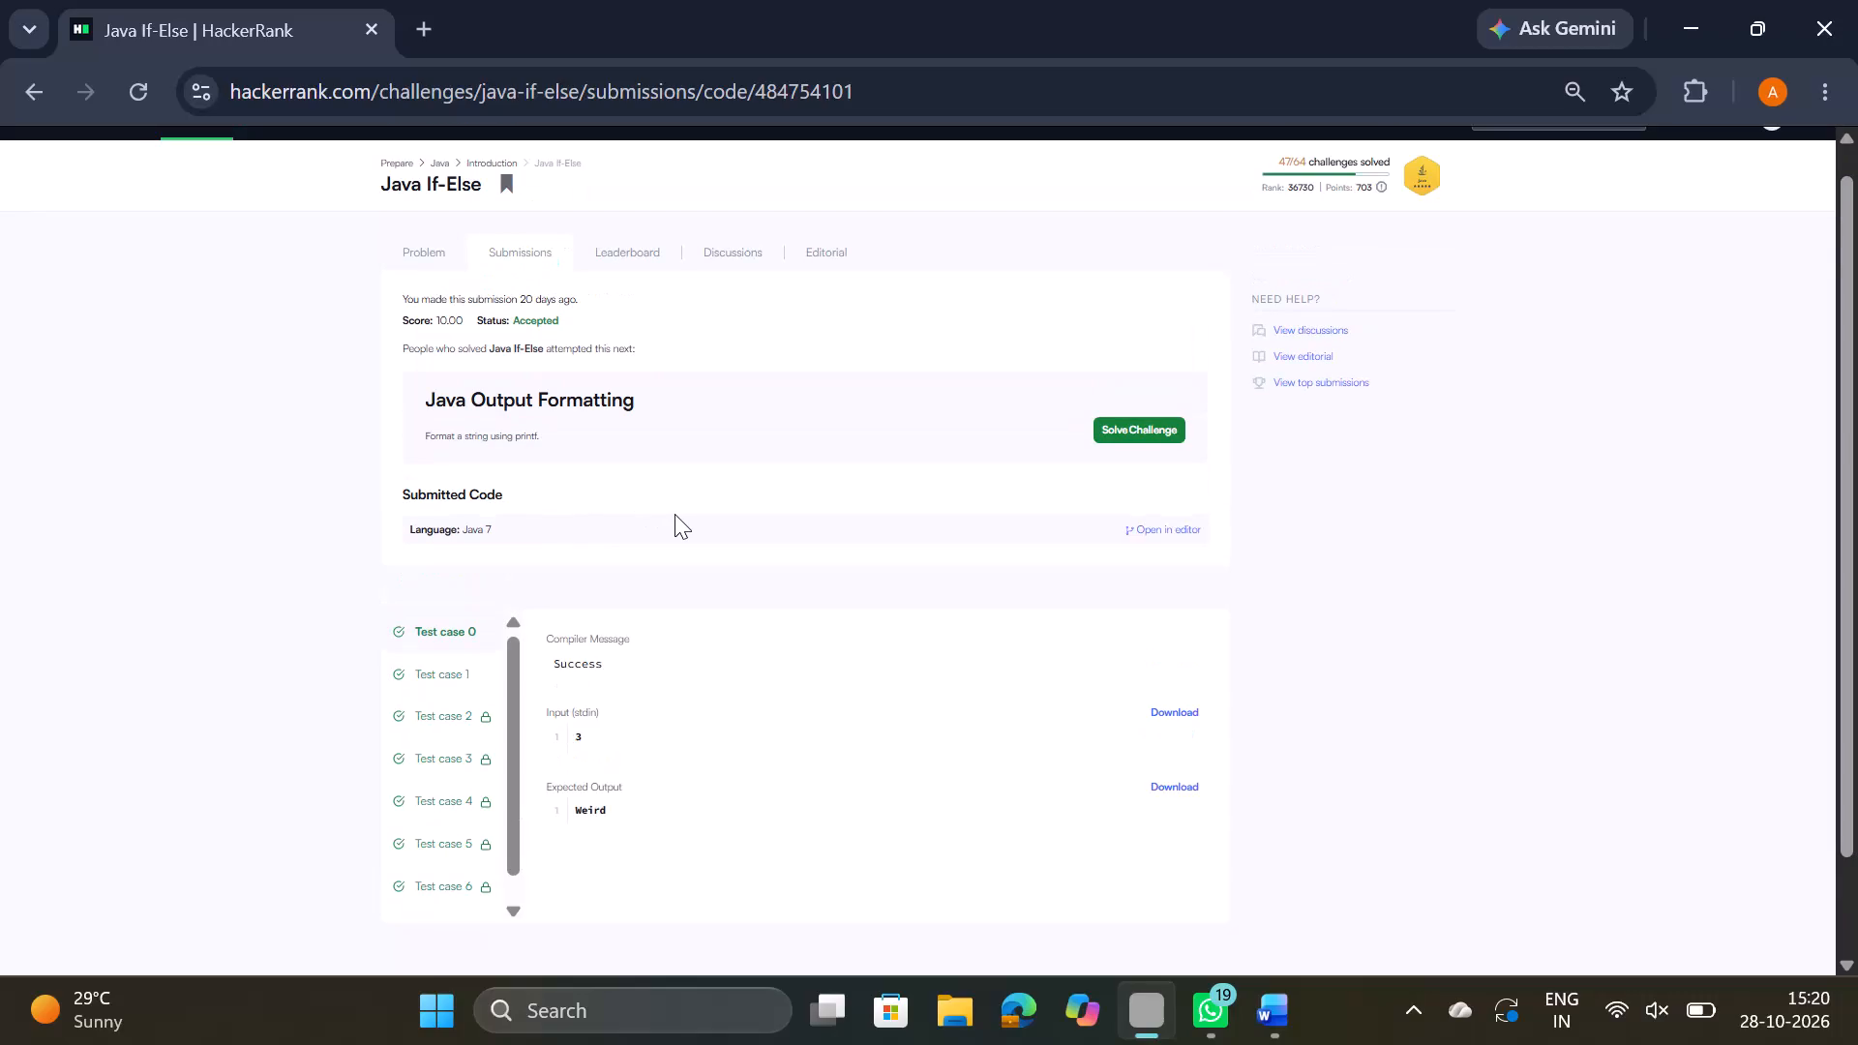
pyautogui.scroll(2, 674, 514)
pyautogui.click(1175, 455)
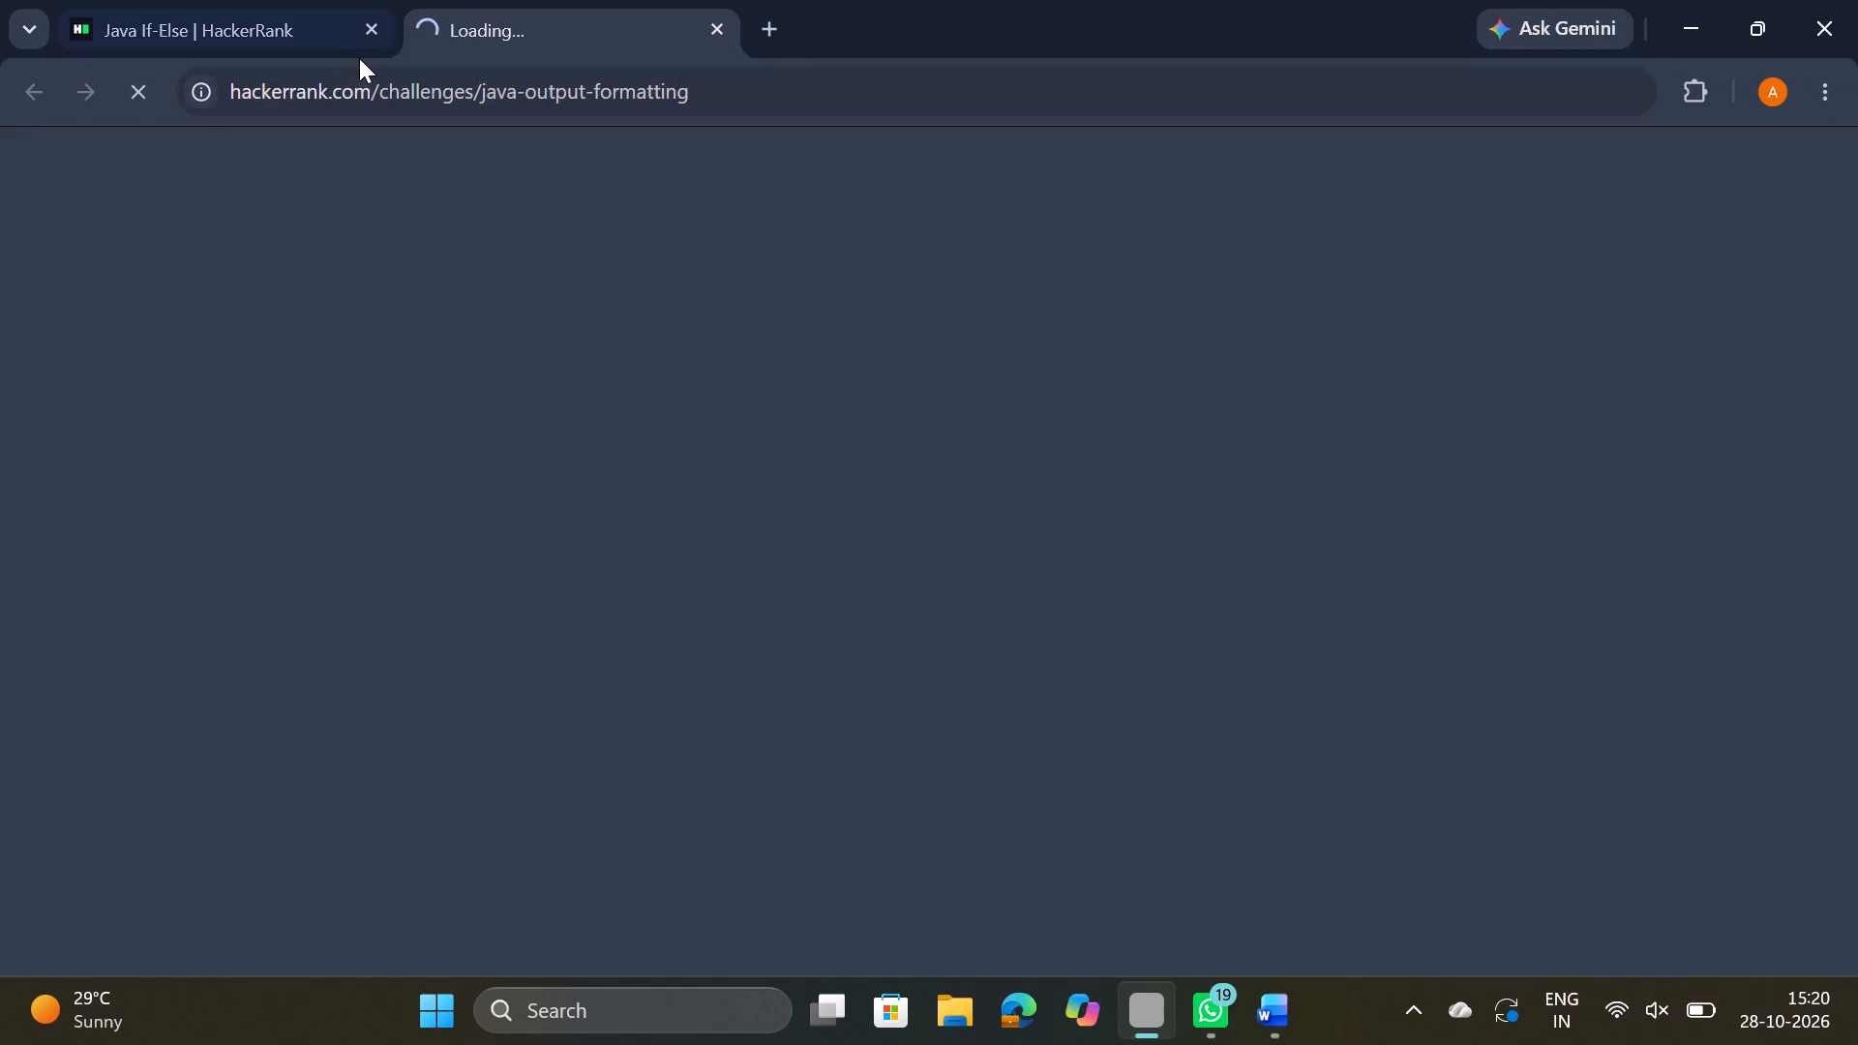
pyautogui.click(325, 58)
# Examine the Java If-Else problem page's code stub by folding and unfolding the Solution class and main method.
pyautogui.scroll(1, 760, 559)
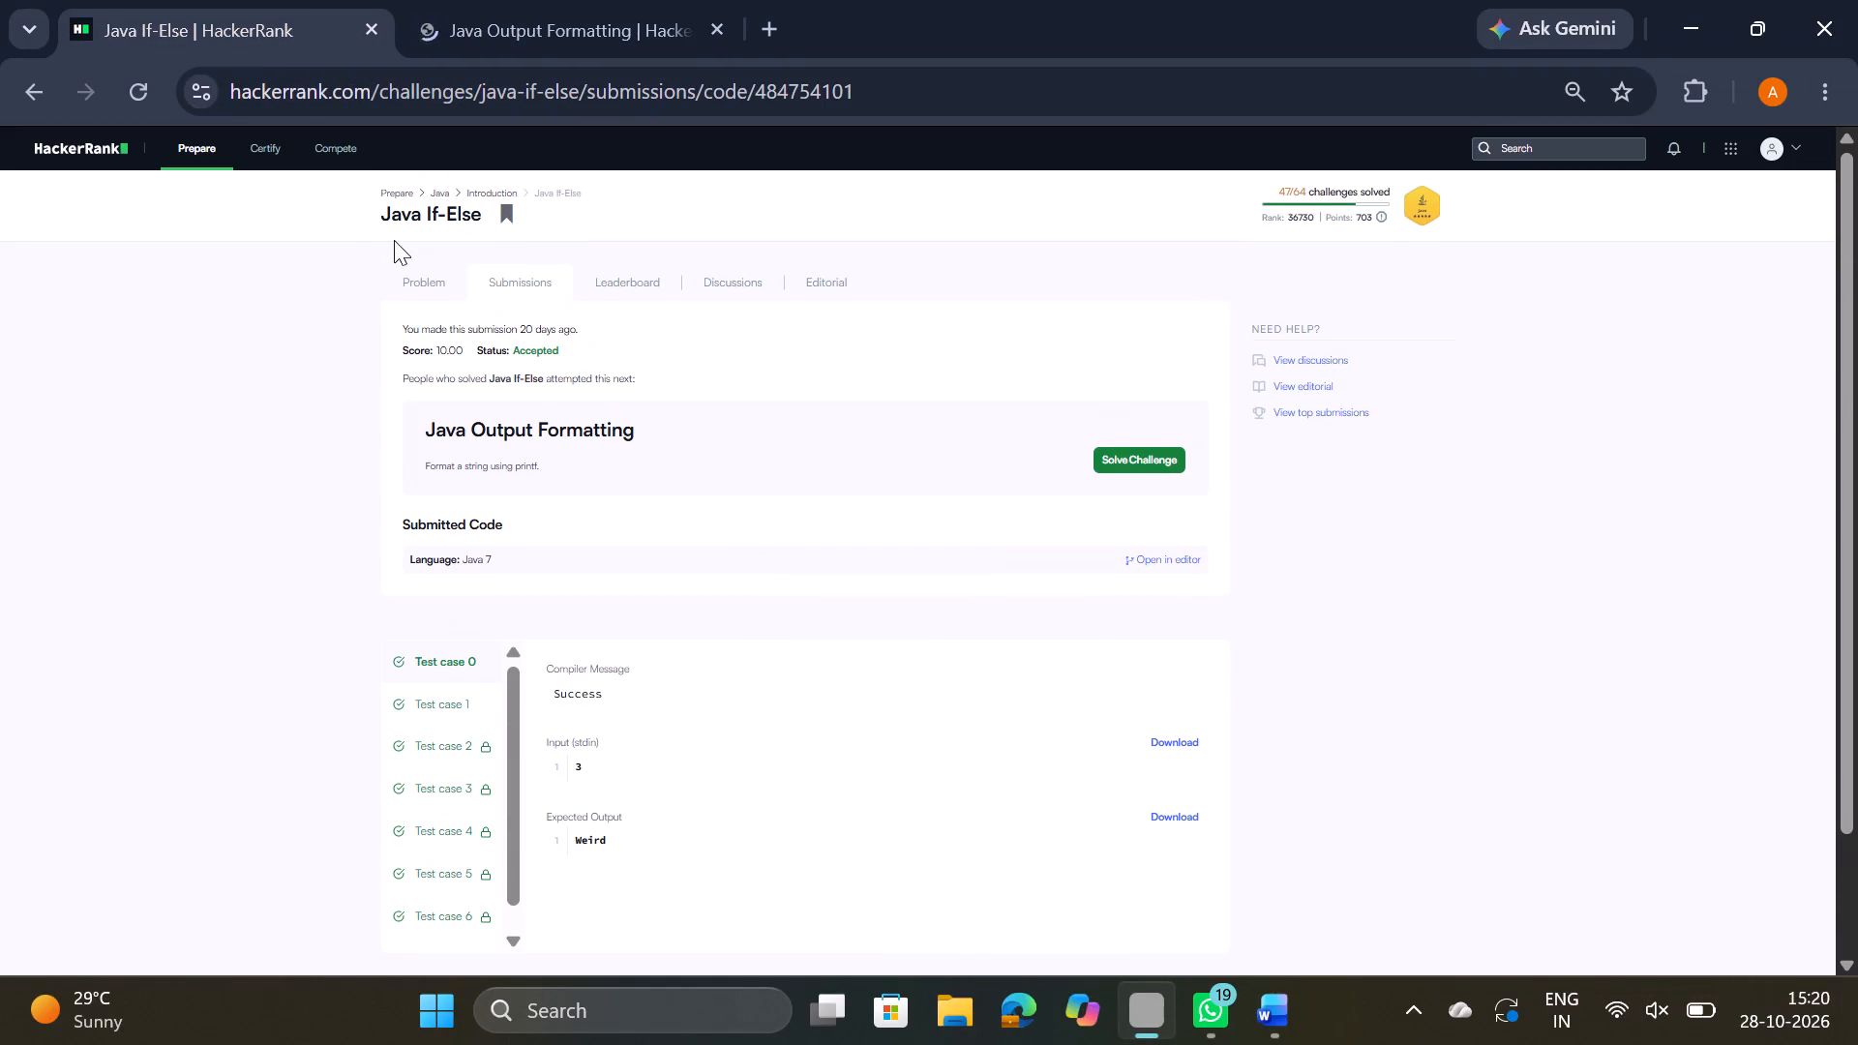
pyautogui.click(427, 289)
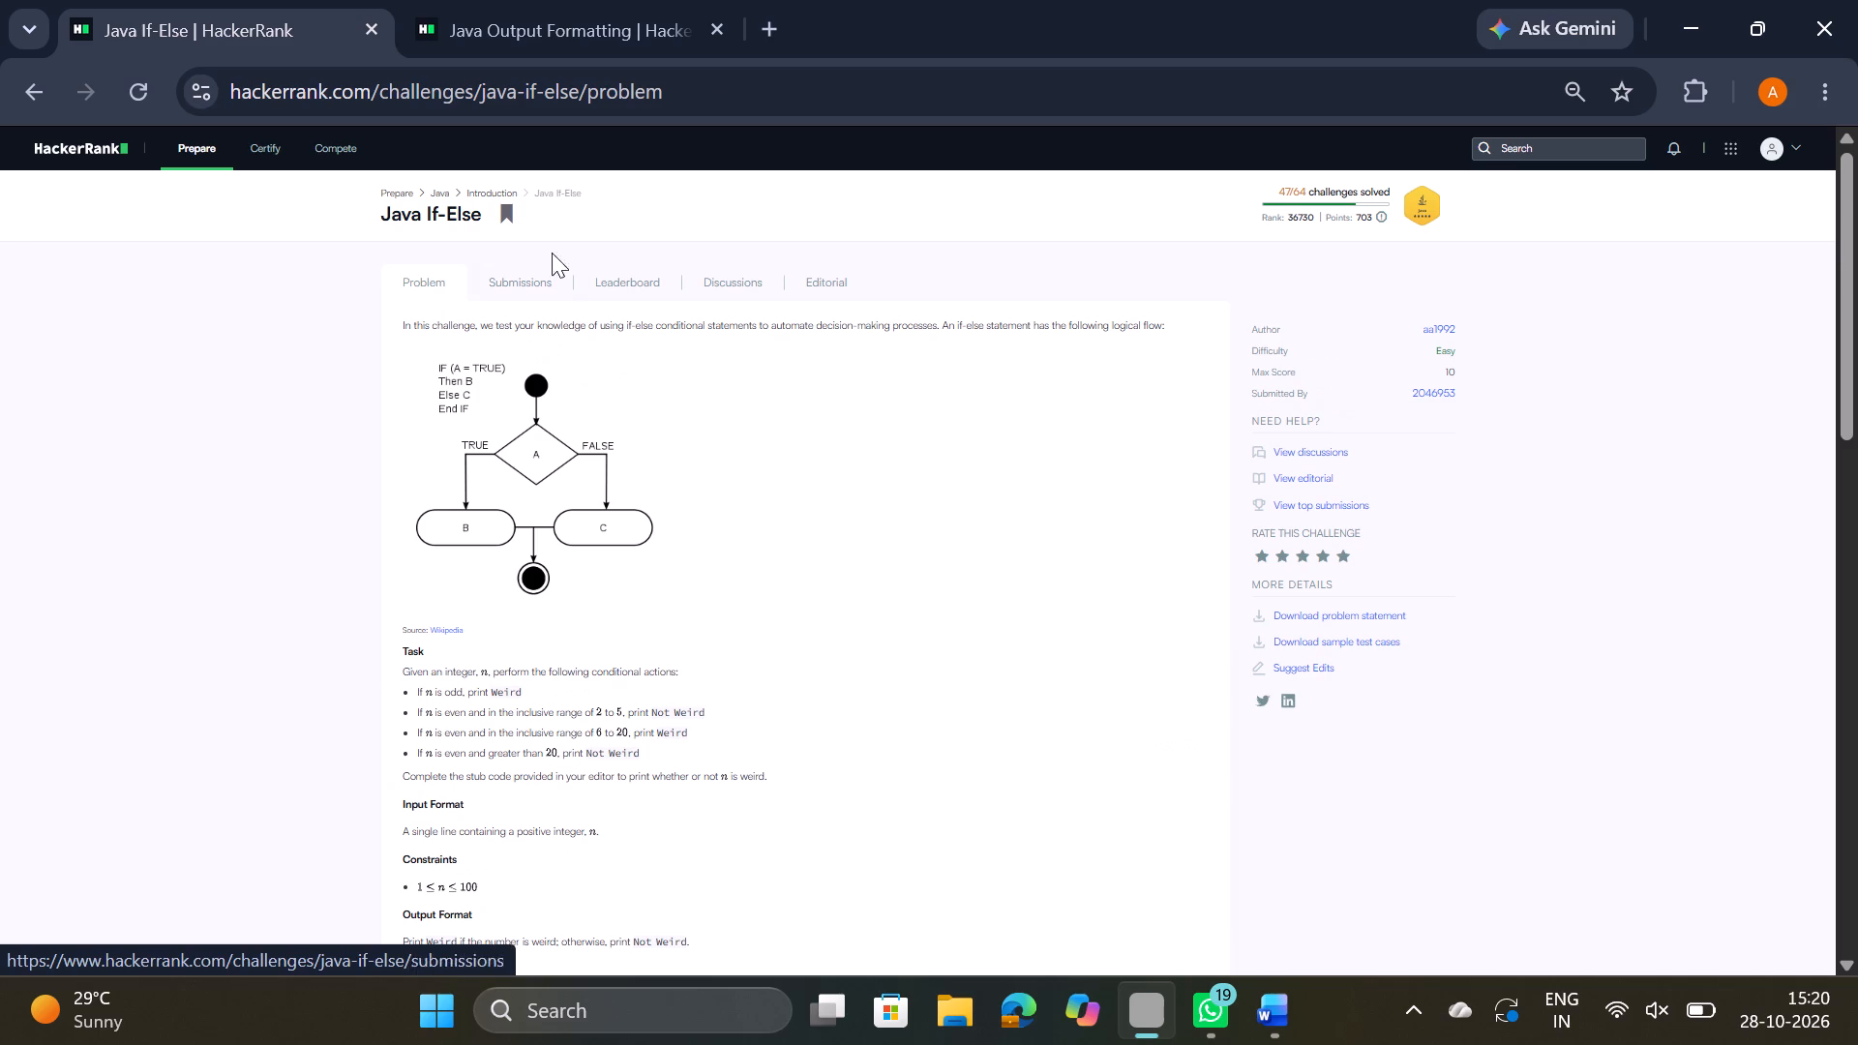
pyautogui.scroll(-6, 851, 446)
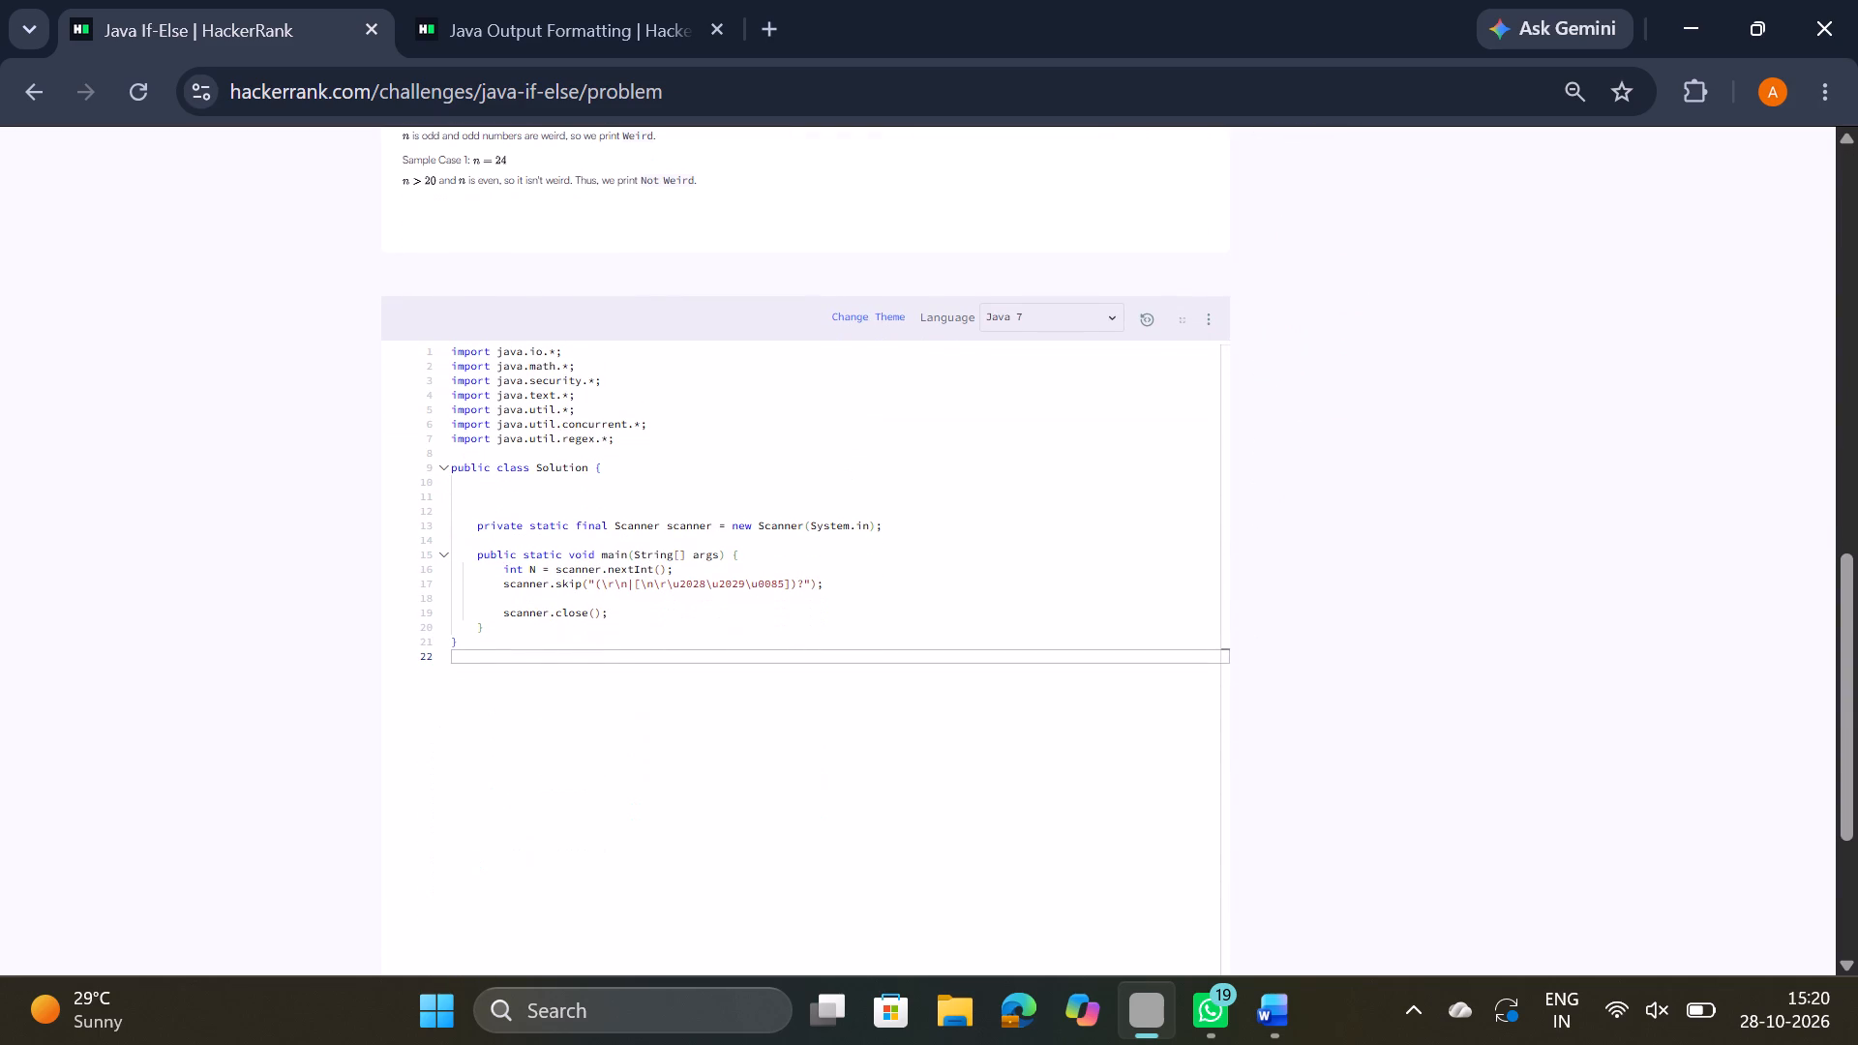
pyautogui.click(440, 464)
pyautogui.click(437, 457)
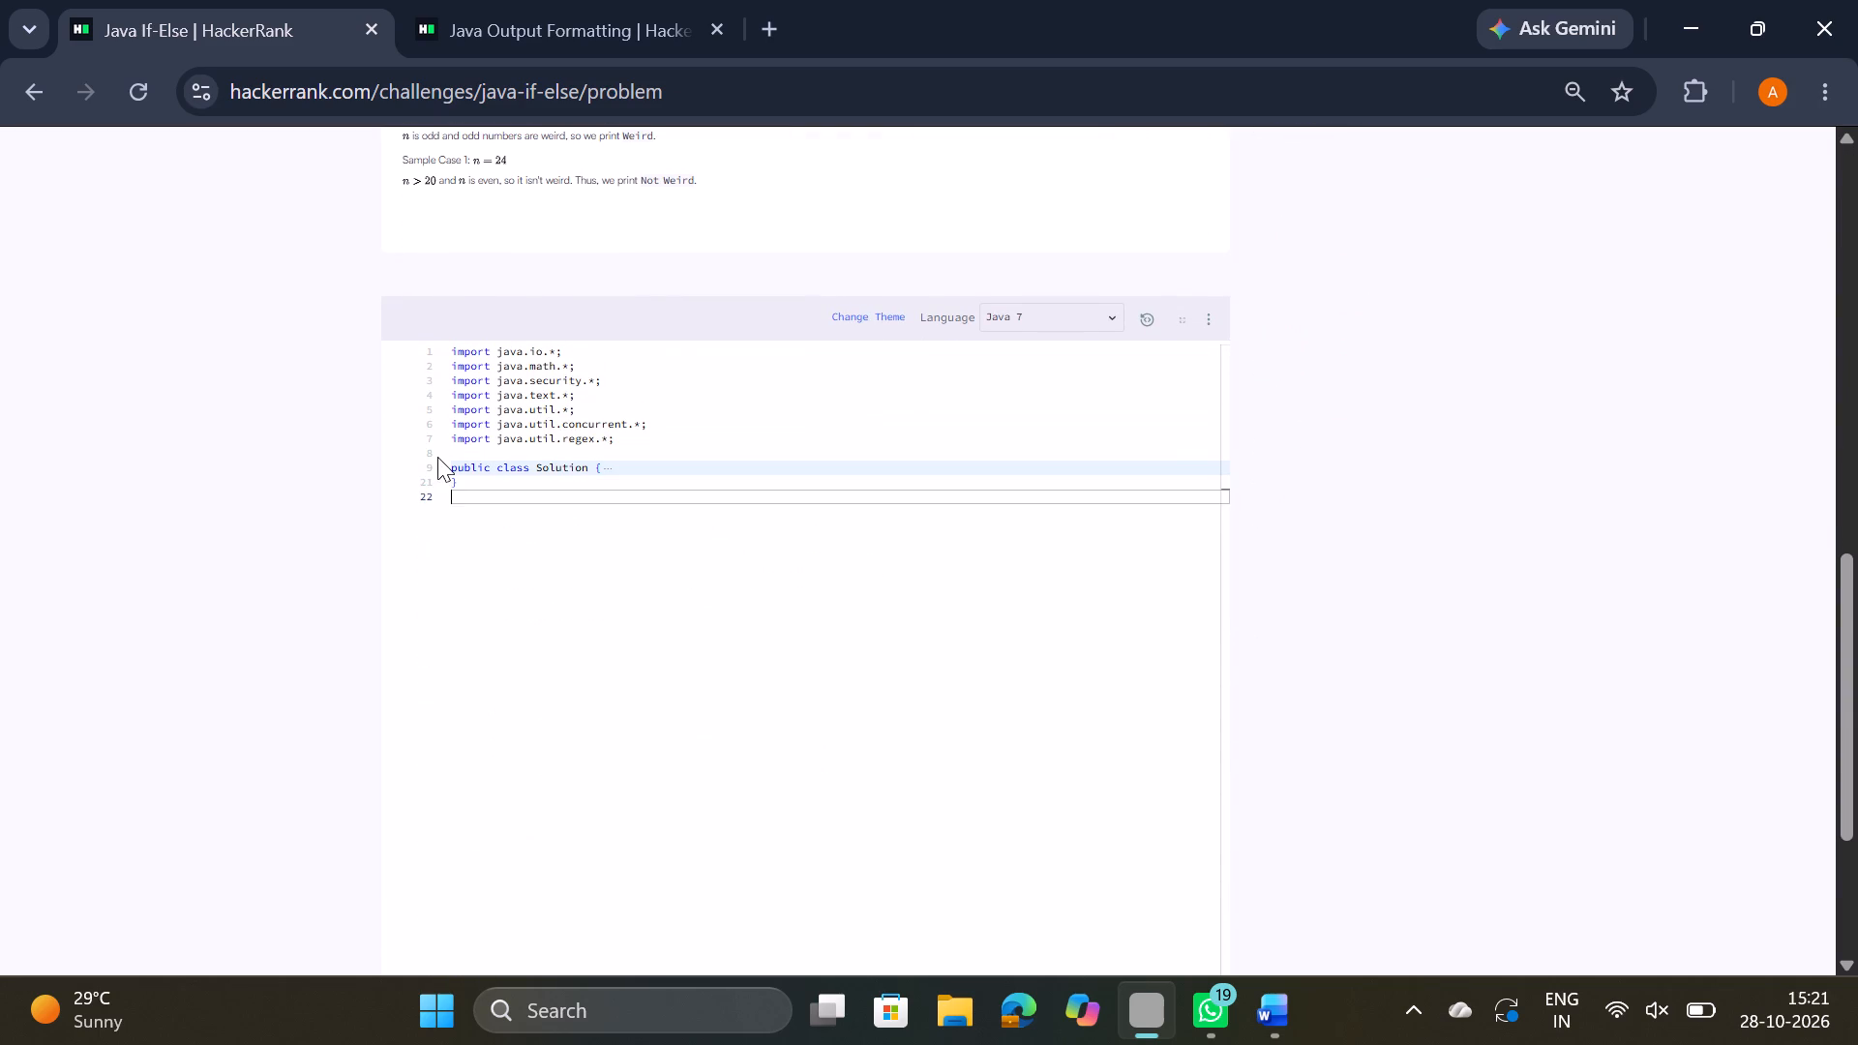
pyautogui.click(445, 558)
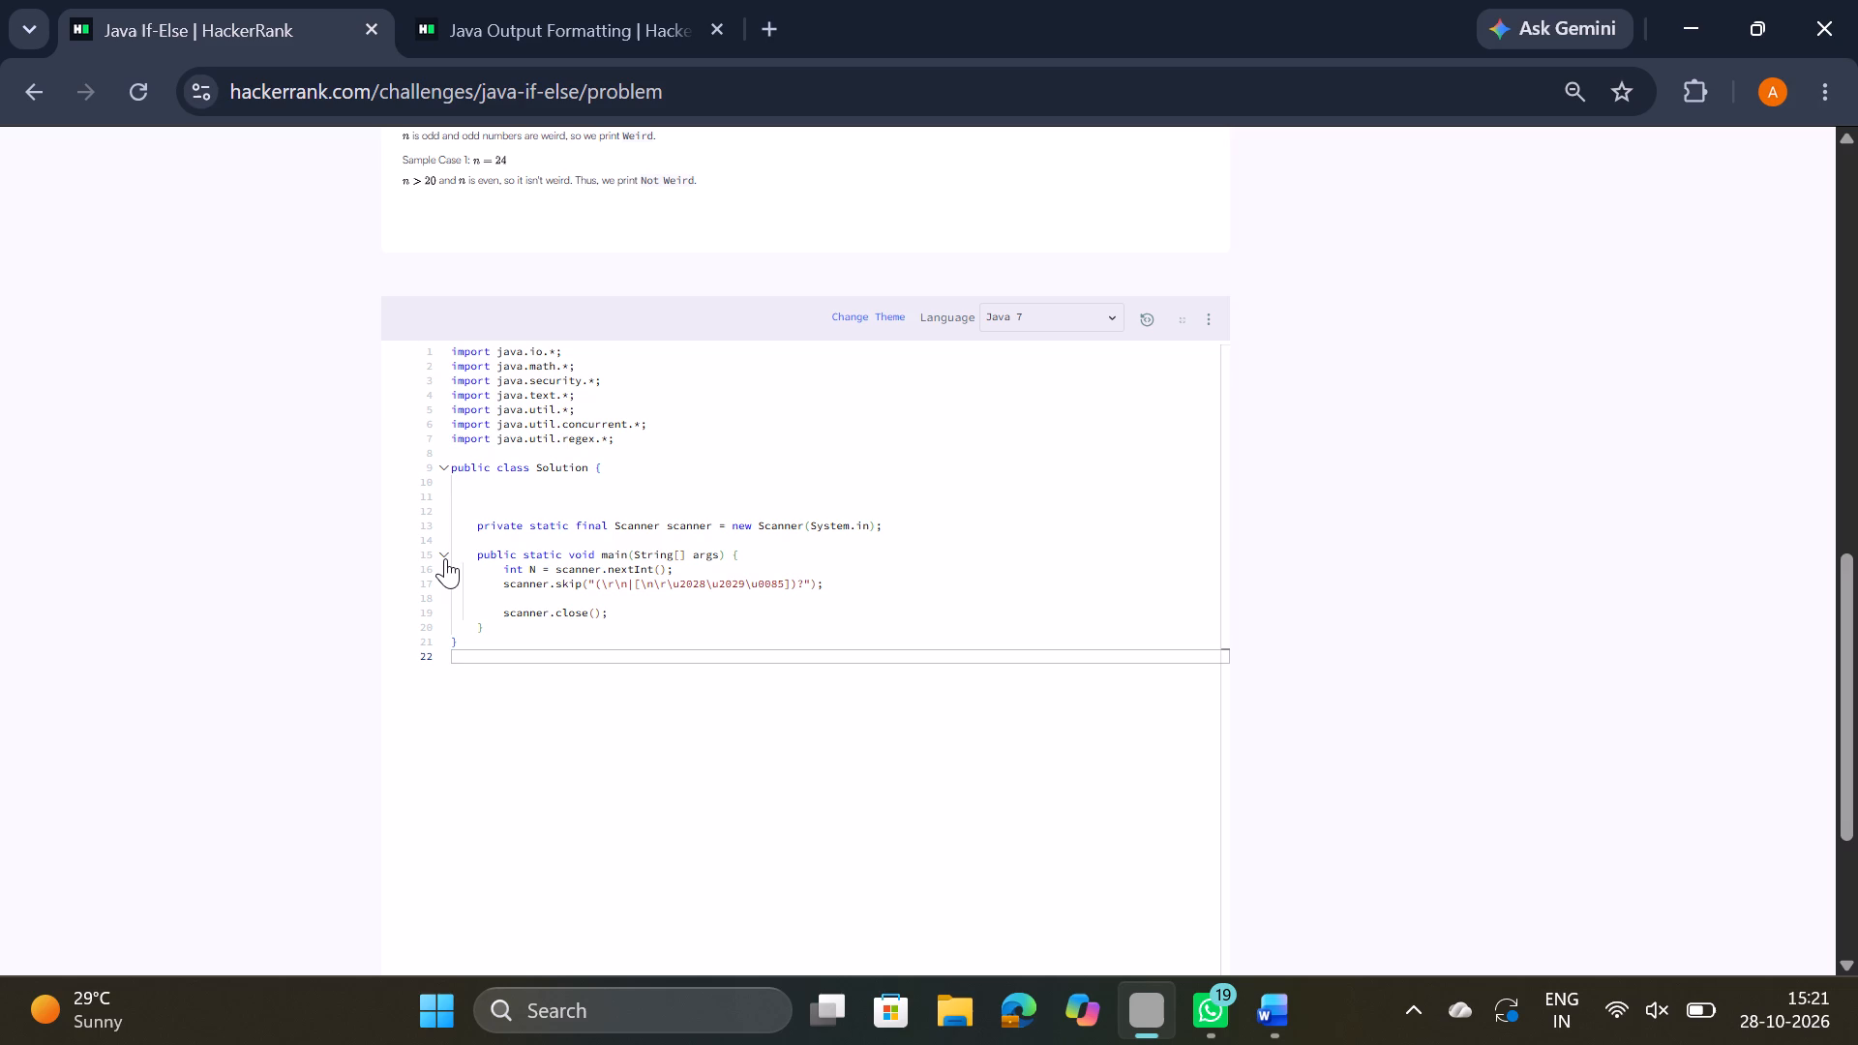
pyautogui.click(445, 550)
pyautogui.click(445, 550)
pyautogui.scroll(6, 926, 832)
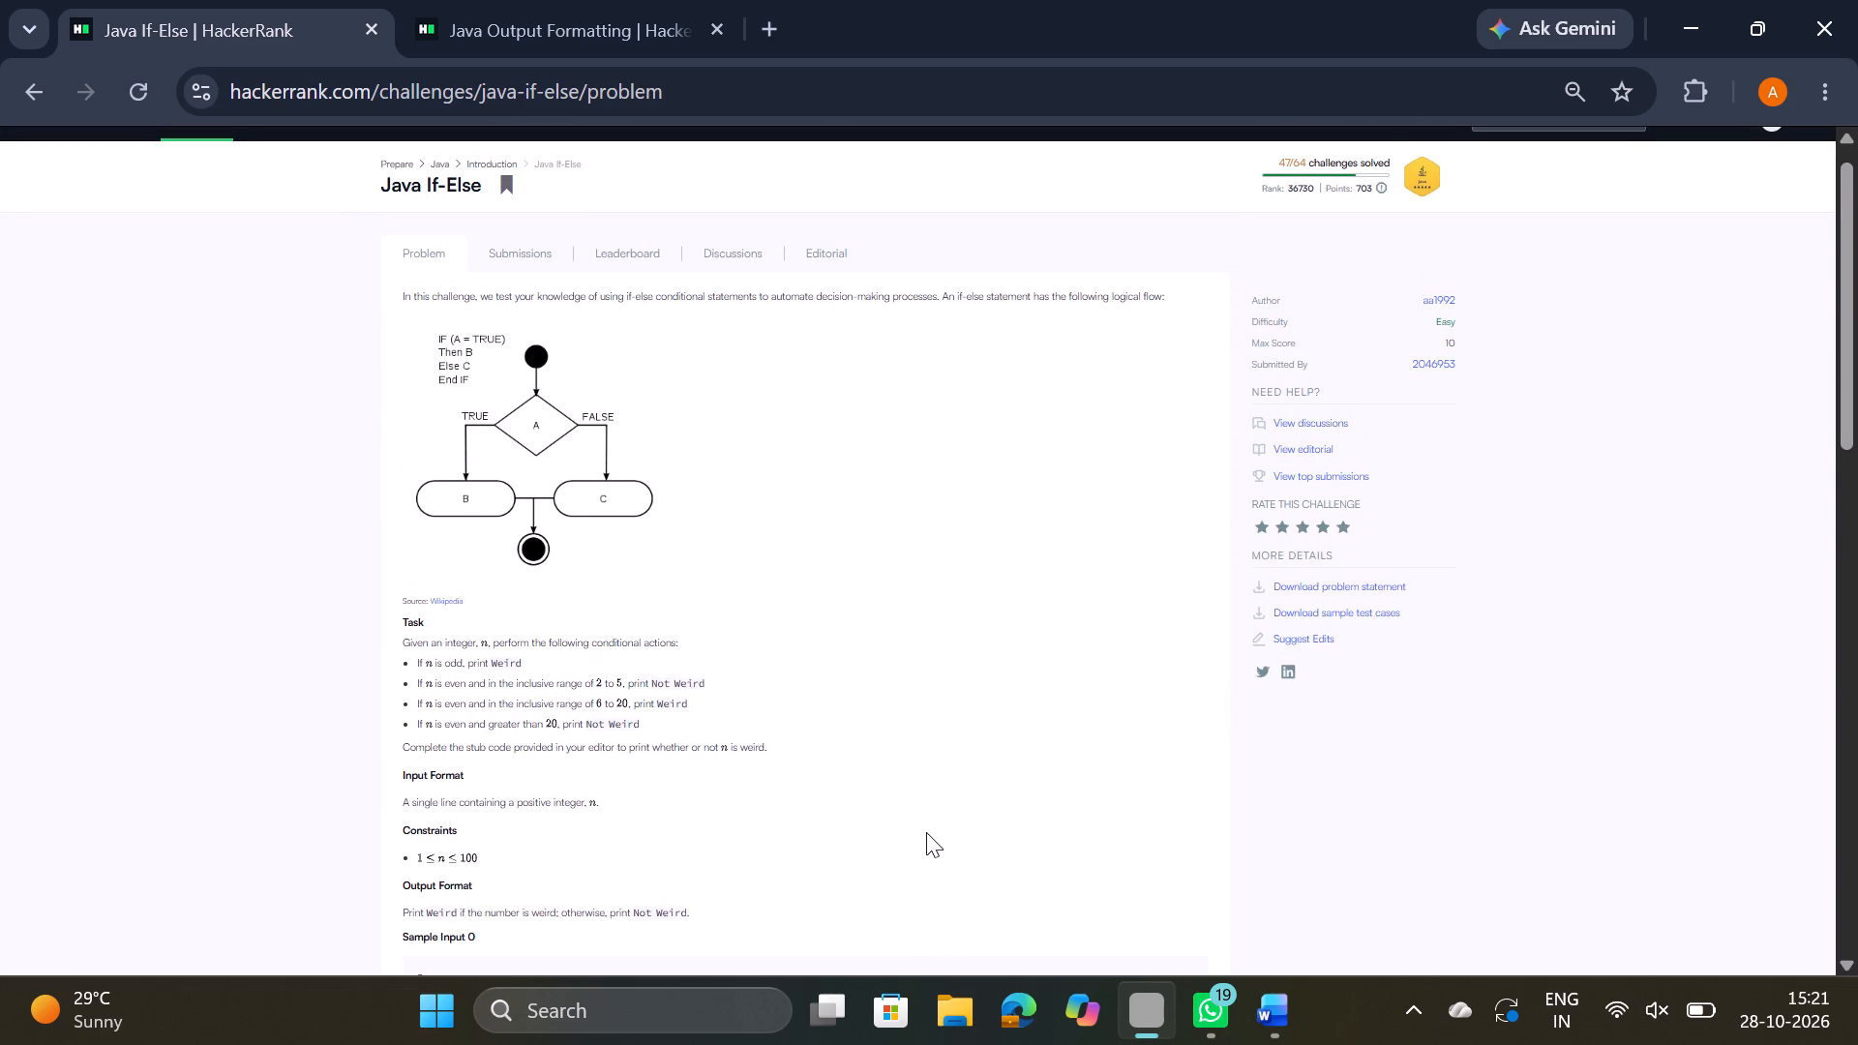
pyautogui.scroll(1, 926, 832)
# Open the results of the Java 7 submission from the Java If-Else challenge's submission history.
pyautogui.click(532, 242)
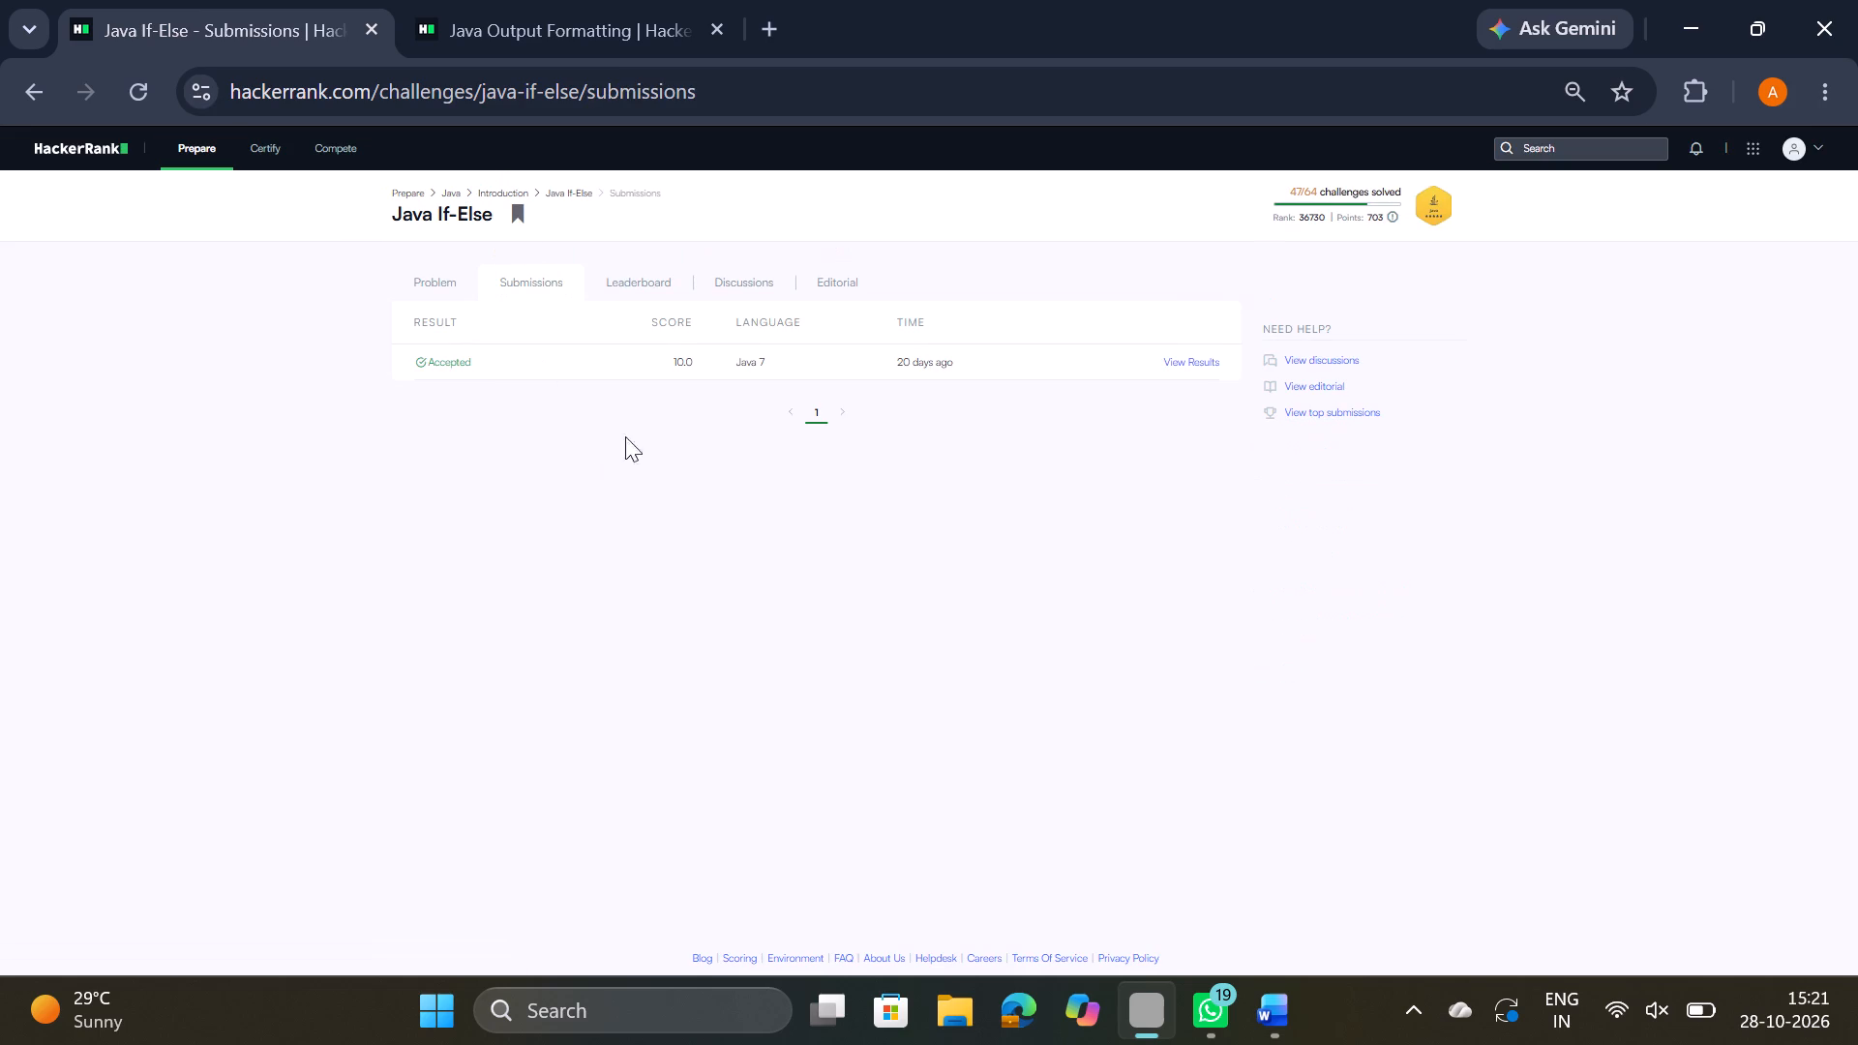
pyautogui.click(1185, 362)
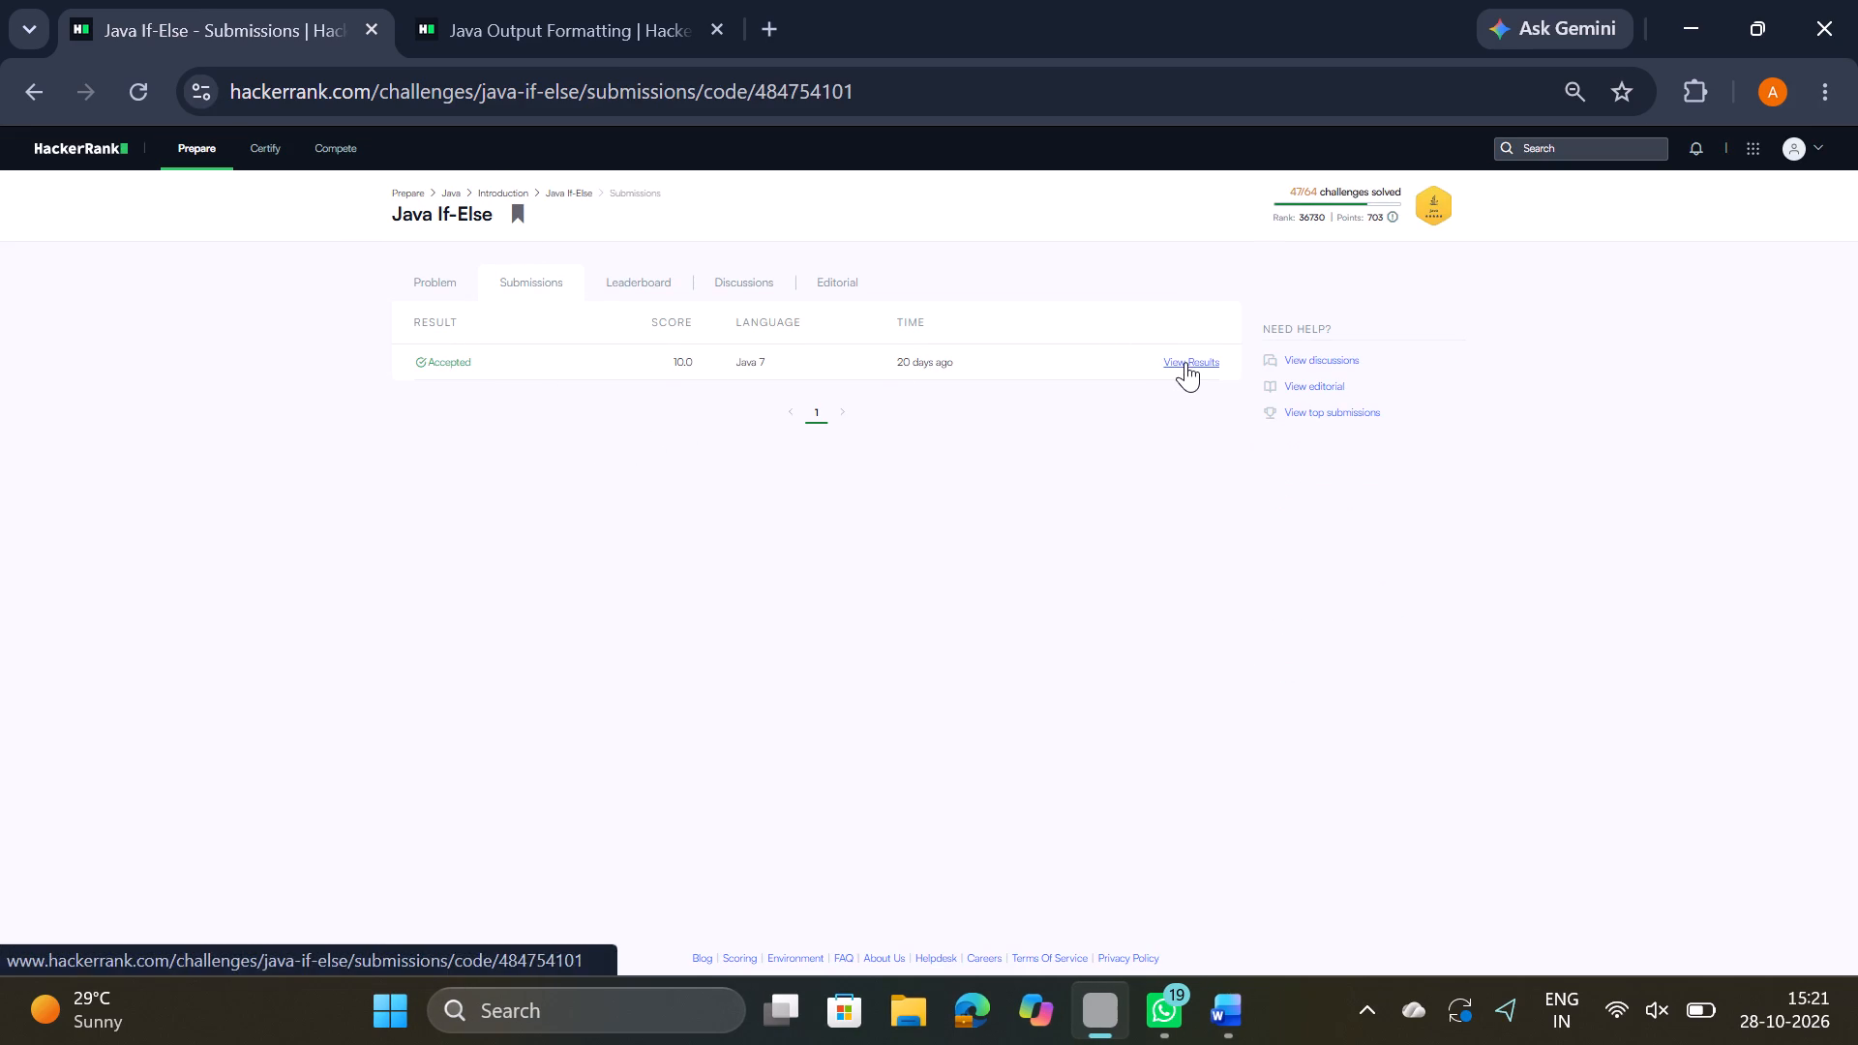
# Look through the submitted code section on the Java If-Else submission page.
pyautogui.scroll(-5, 912, 627)
pyautogui.scroll(2, 912, 627)
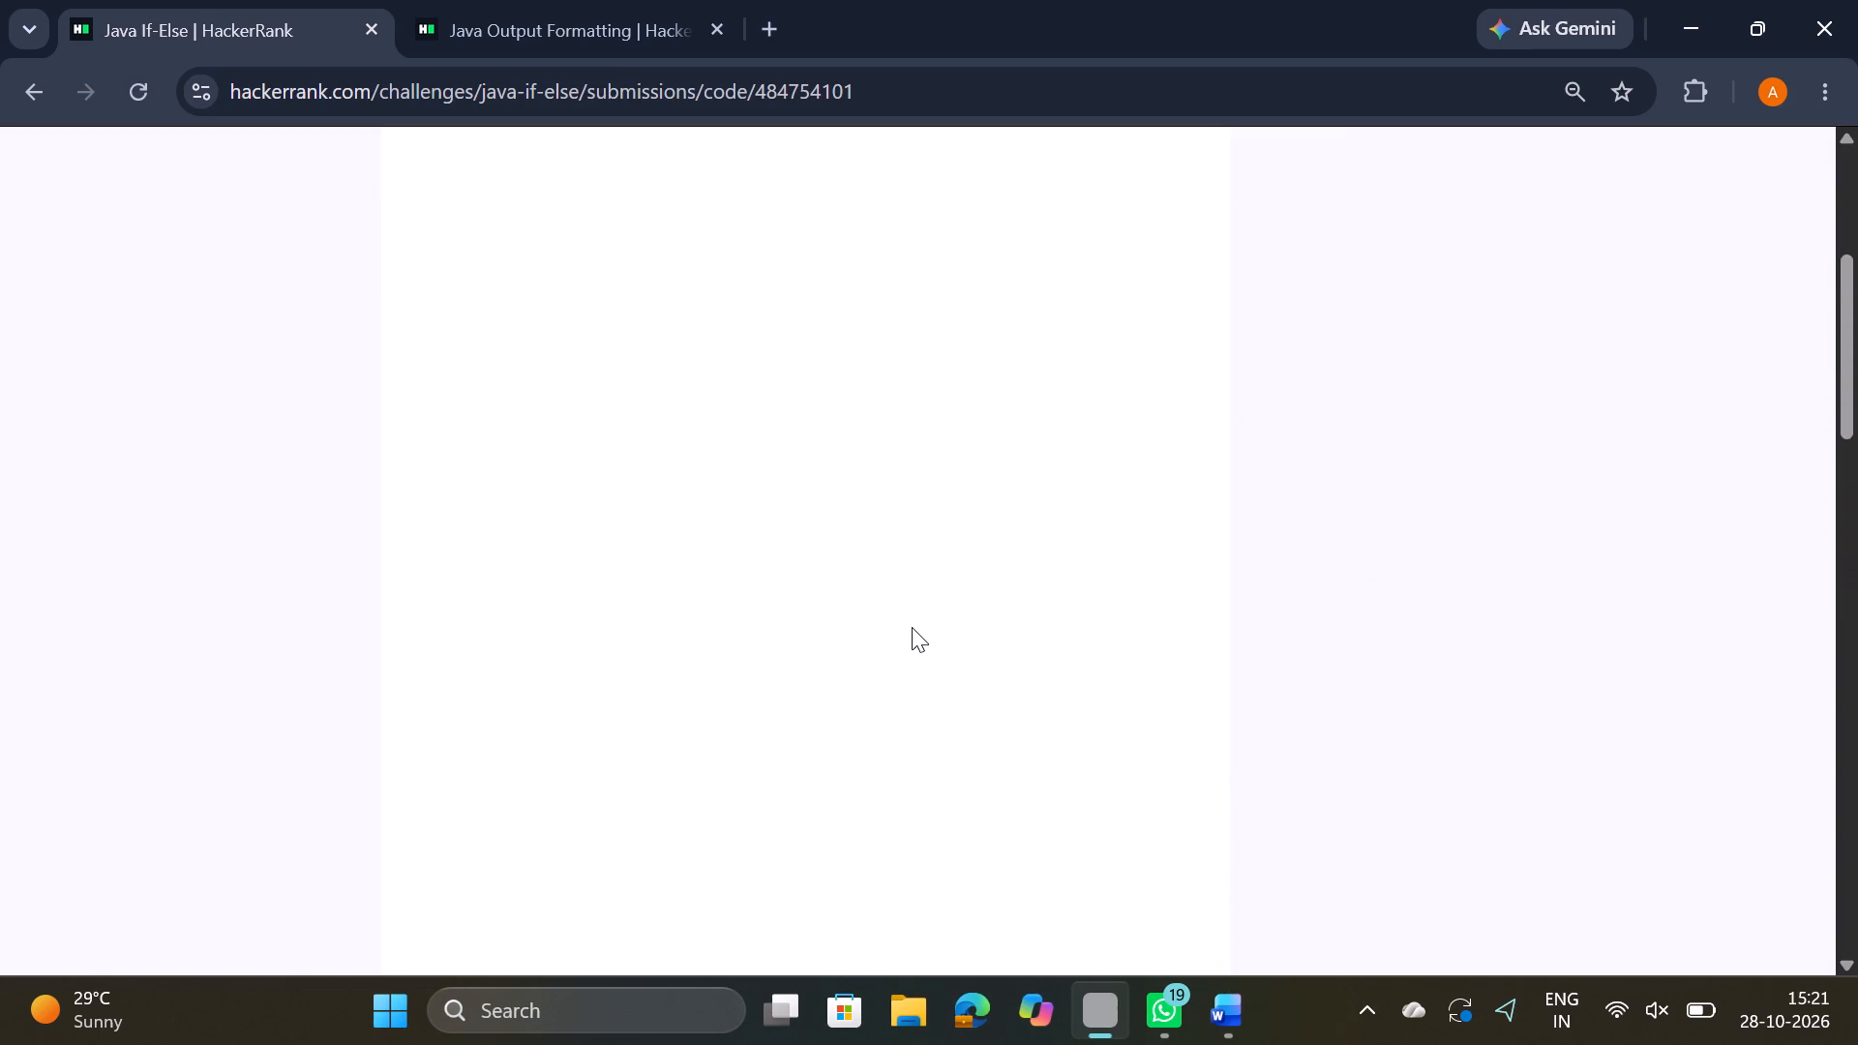
pyautogui.scroll(4, 912, 627)
pyautogui.scroll(-10, 912, 627)
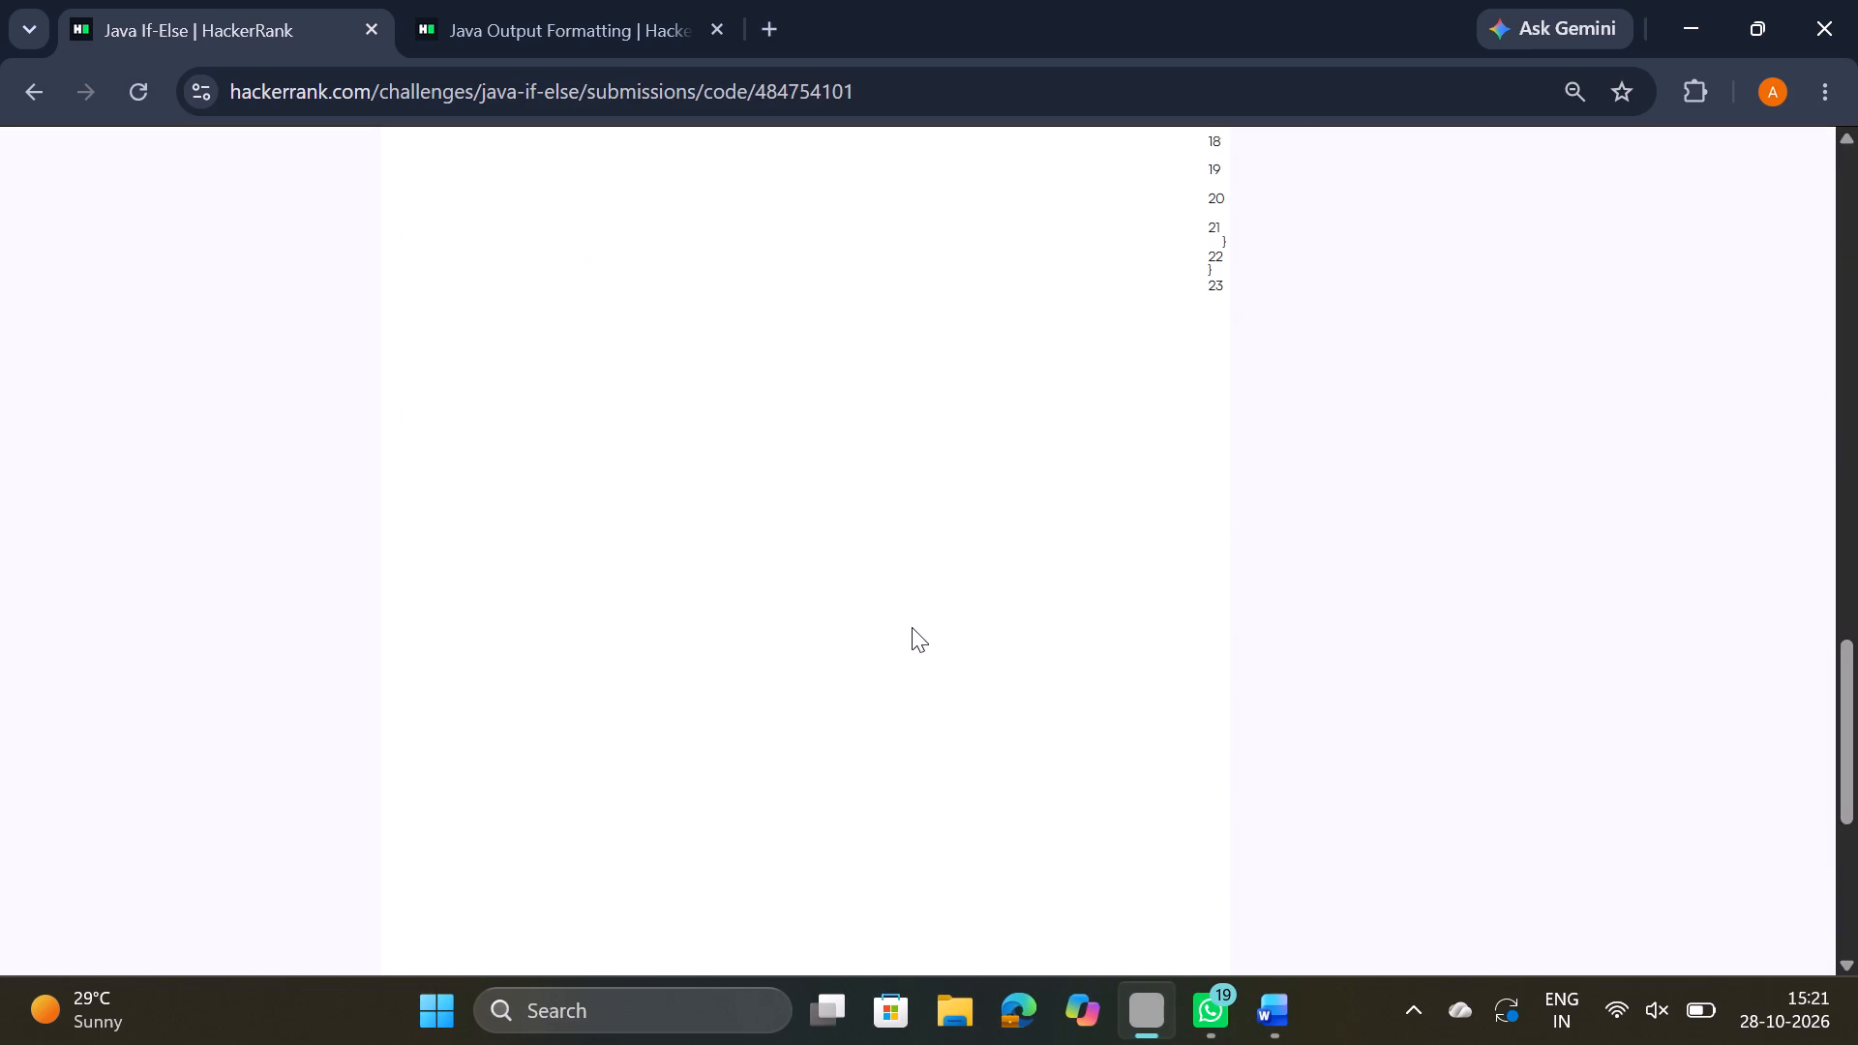
pyautogui.scroll(5, 912, 627)
pyautogui.hscroll(-2, 1100, 608)
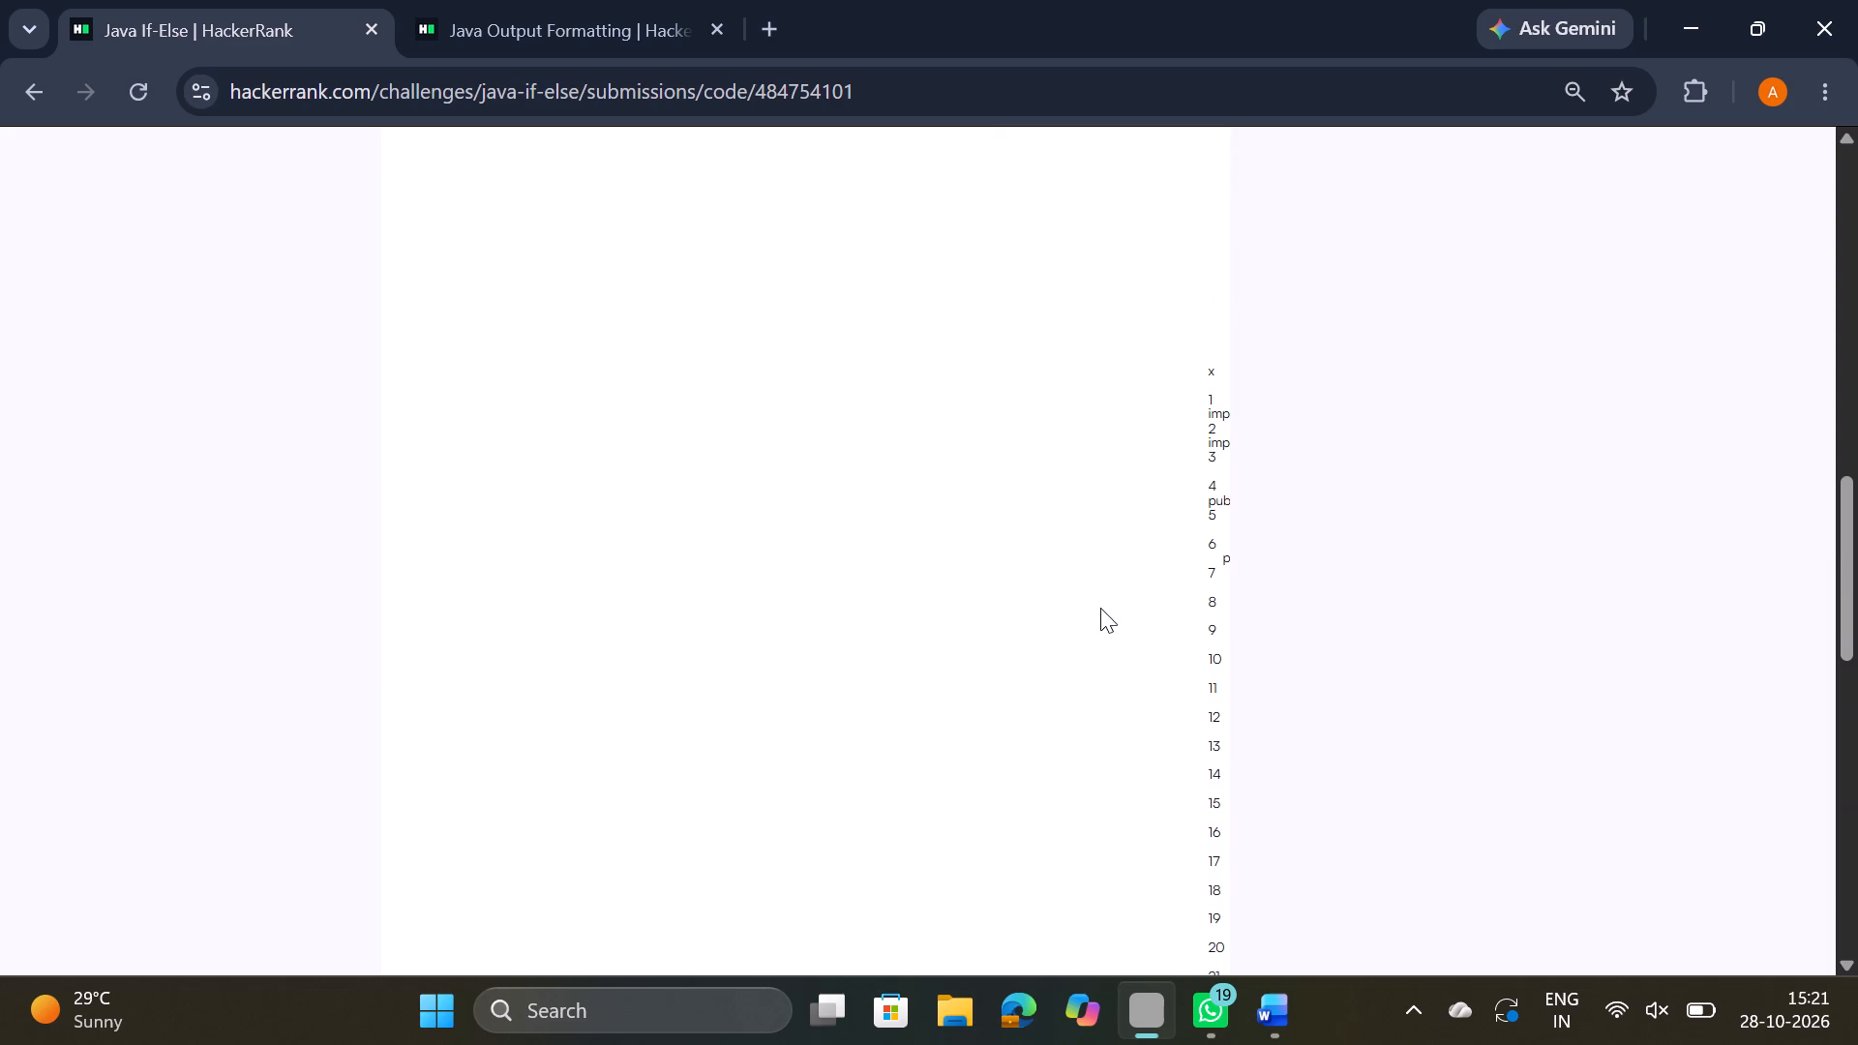
pyautogui.hscroll(-1, 1100, 608)
pyautogui.hscroll(-1, 1218, 528)
pyautogui.scroll(8, 1218, 528)
pyautogui.hscroll(-4, 1218, 528)
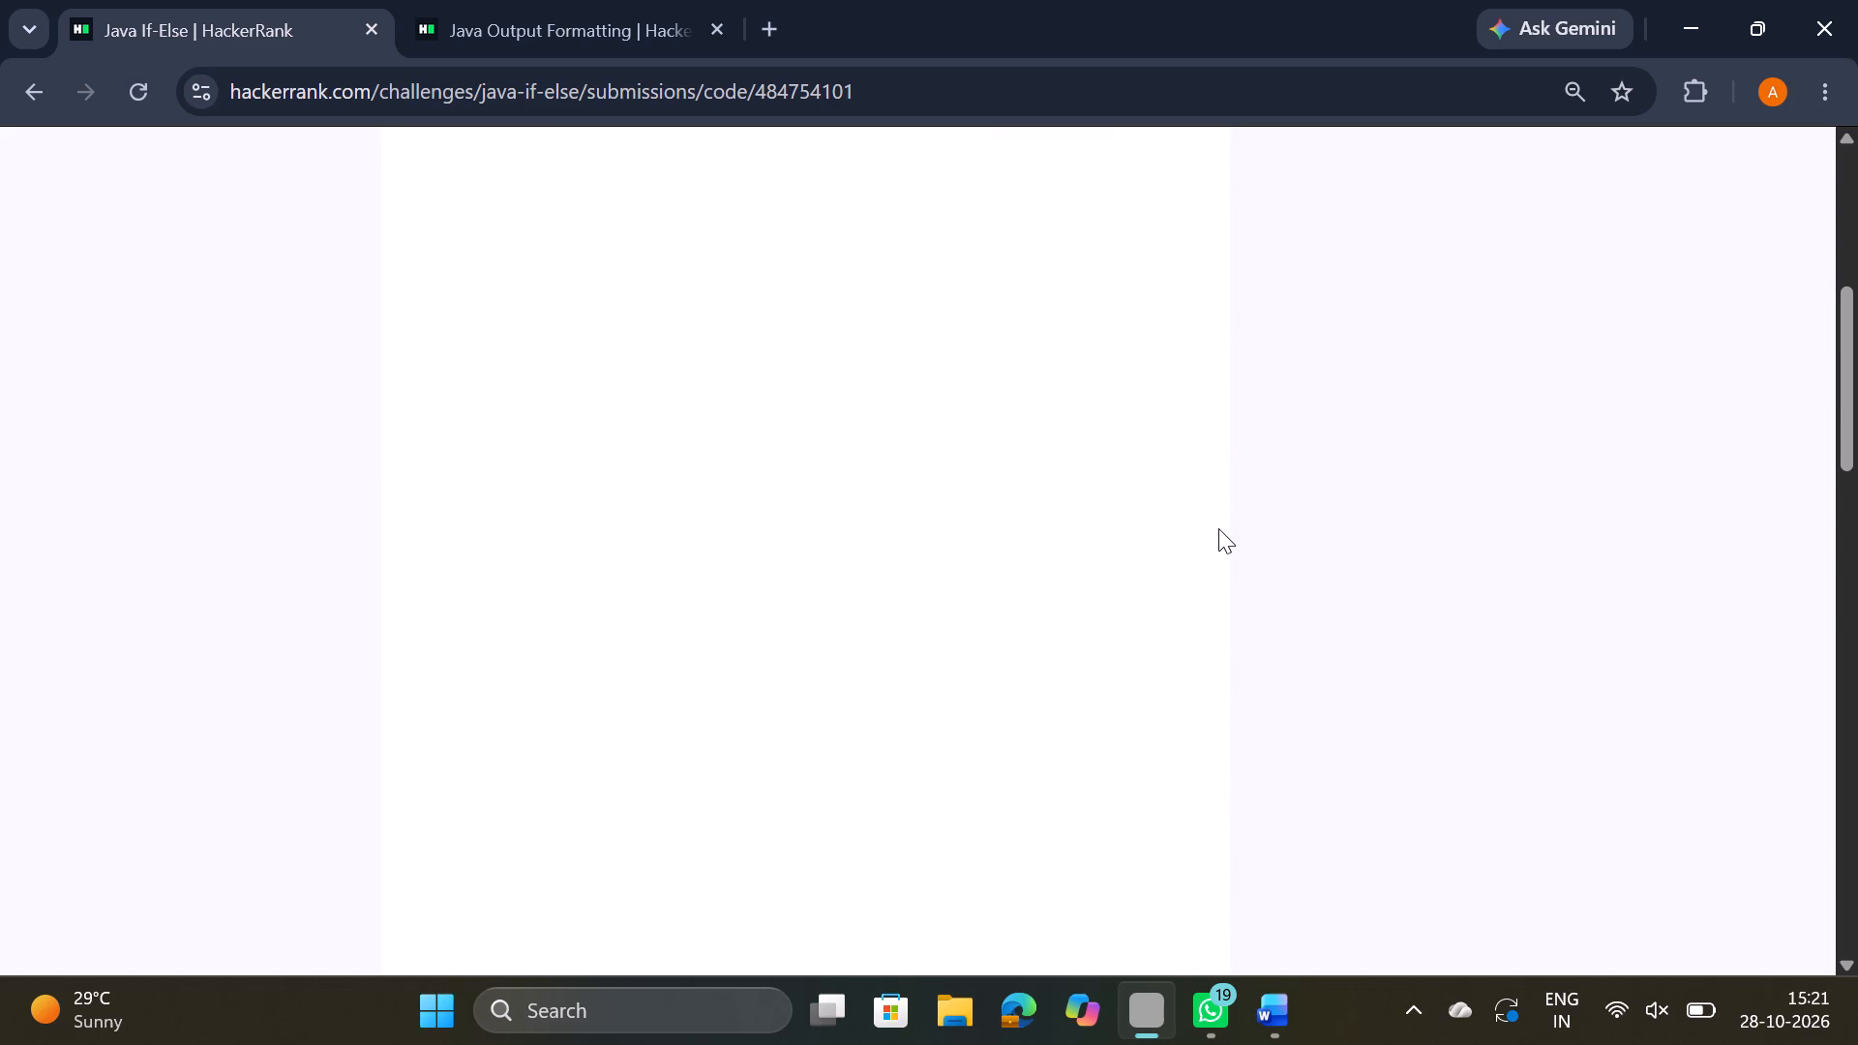
pyautogui.scroll(3, 1218, 528)
# Load the submitted Java 7 code for Java If-Else into the challenge's code editor.
pyautogui.click(1163, 448)
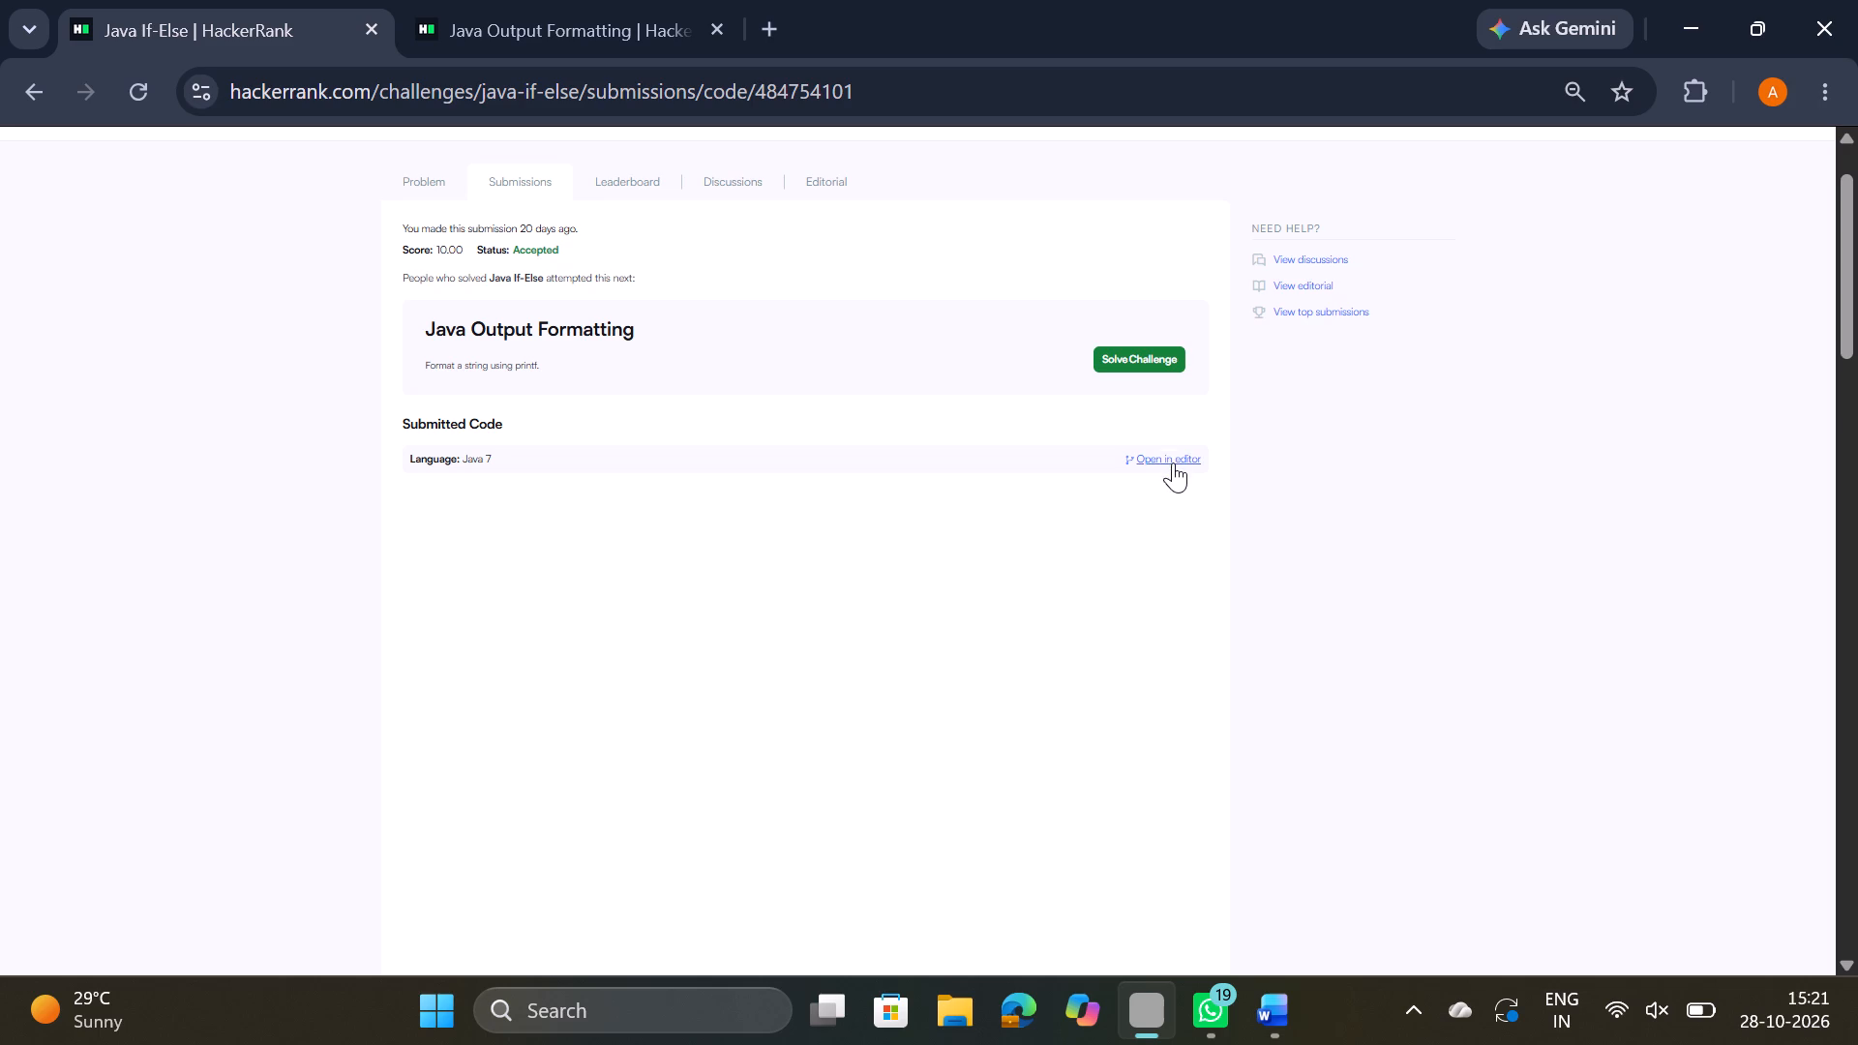
pyautogui.click(1174, 463)
# Examine the submitted Java If-Else solution in the editor by folding and unfolding its main method and conditional blocks.
pyautogui.scroll(-3, 876, 508)
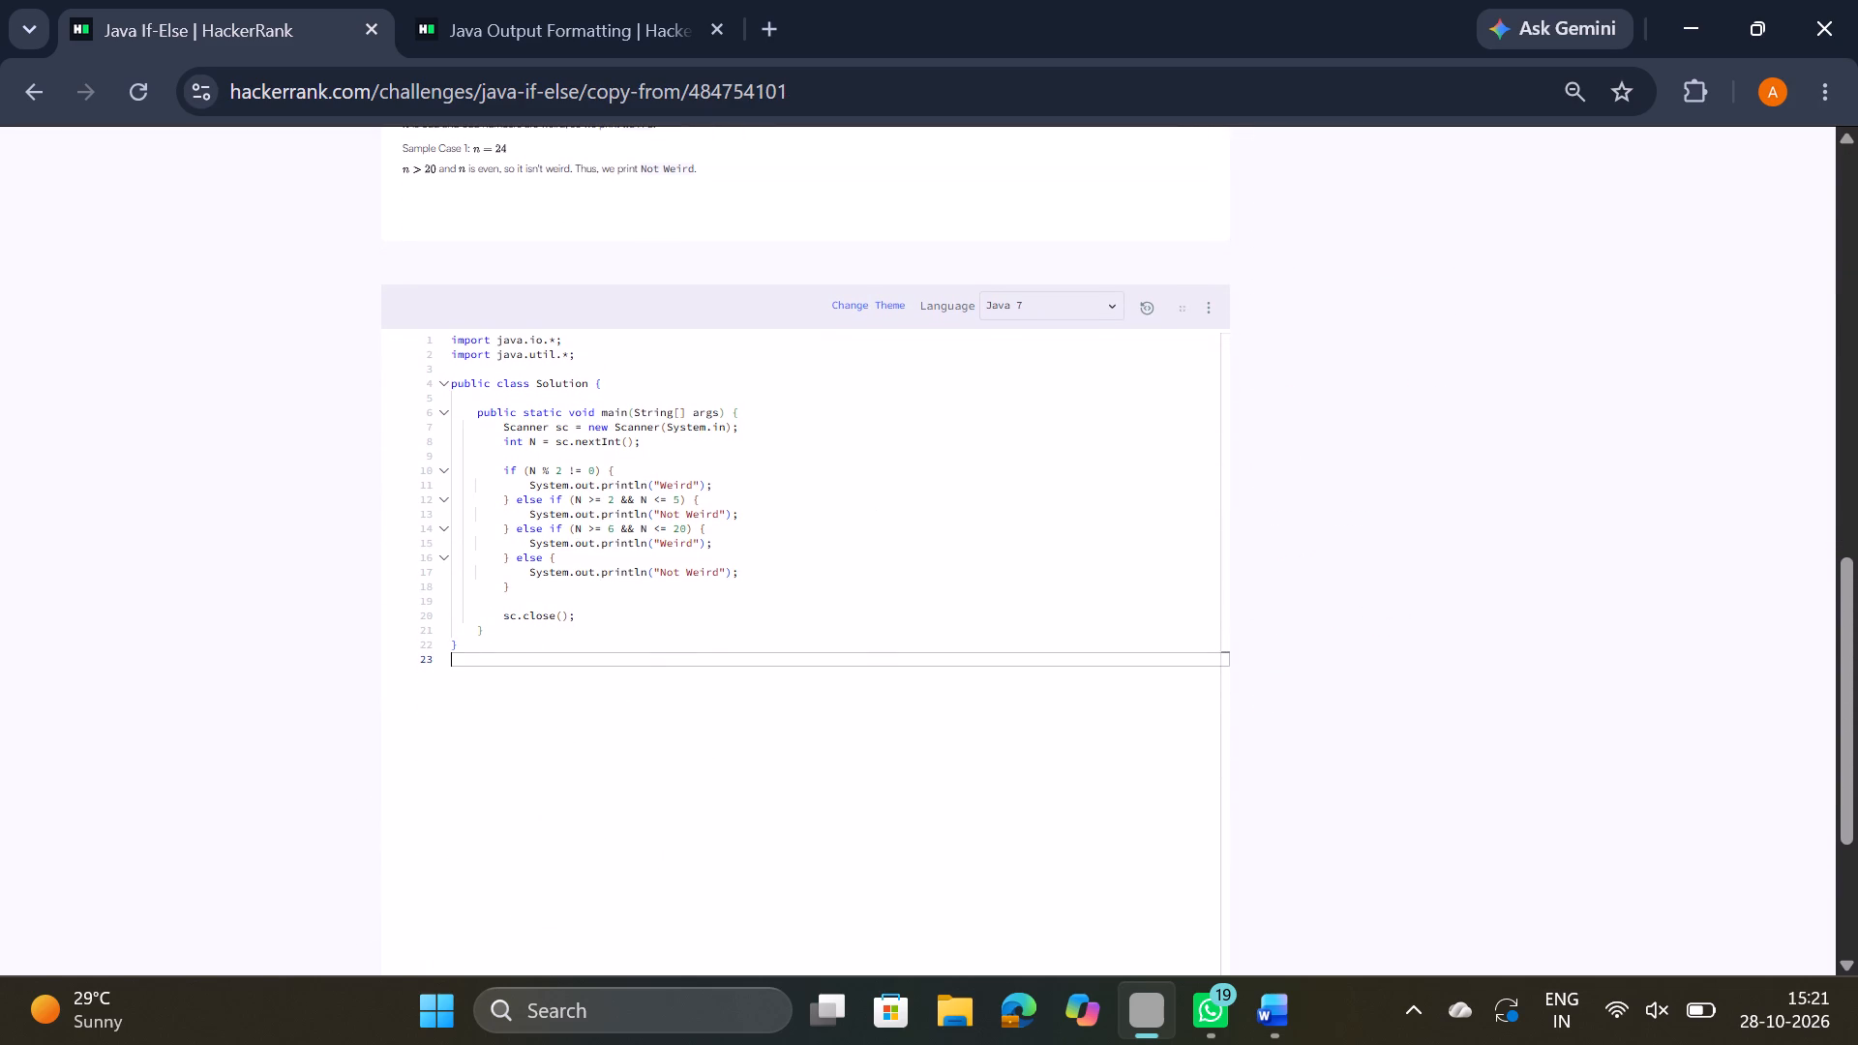
pyautogui.click(446, 410)
pyautogui.click(446, 410)
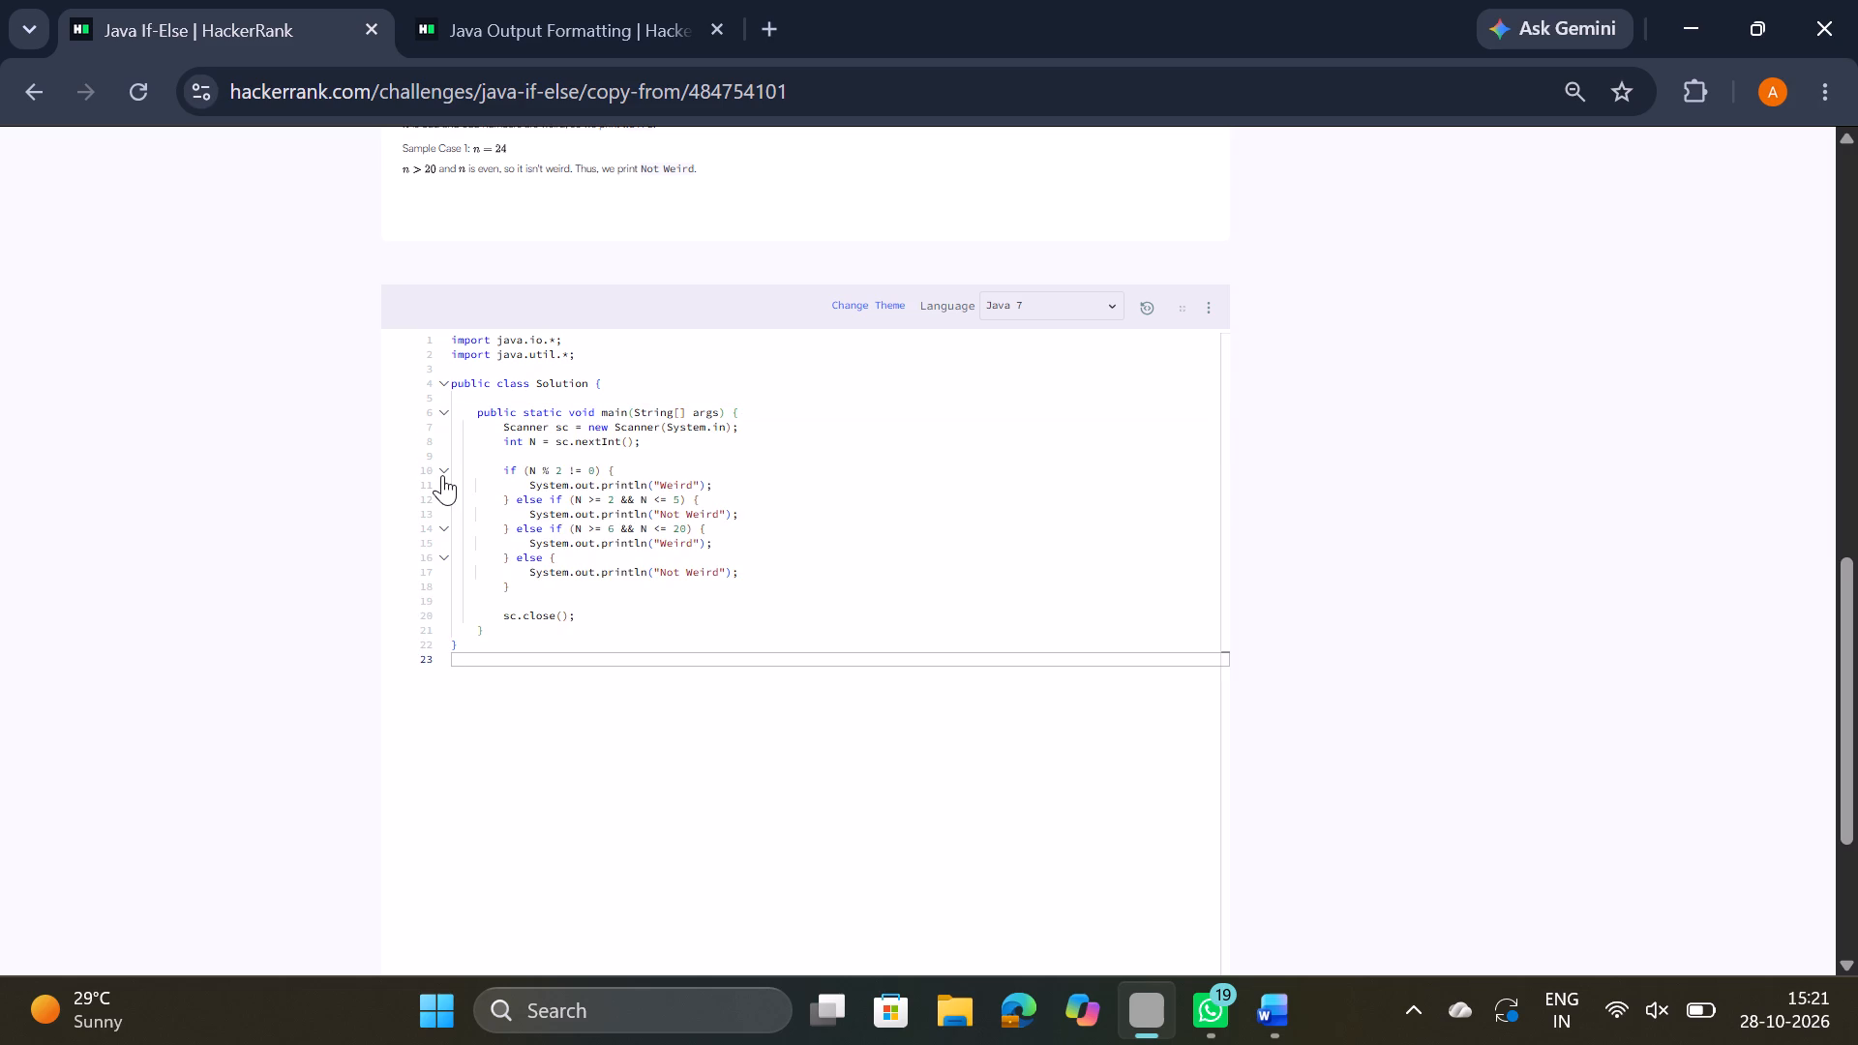
pyautogui.click(442, 477)
pyautogui.click(446, 472)
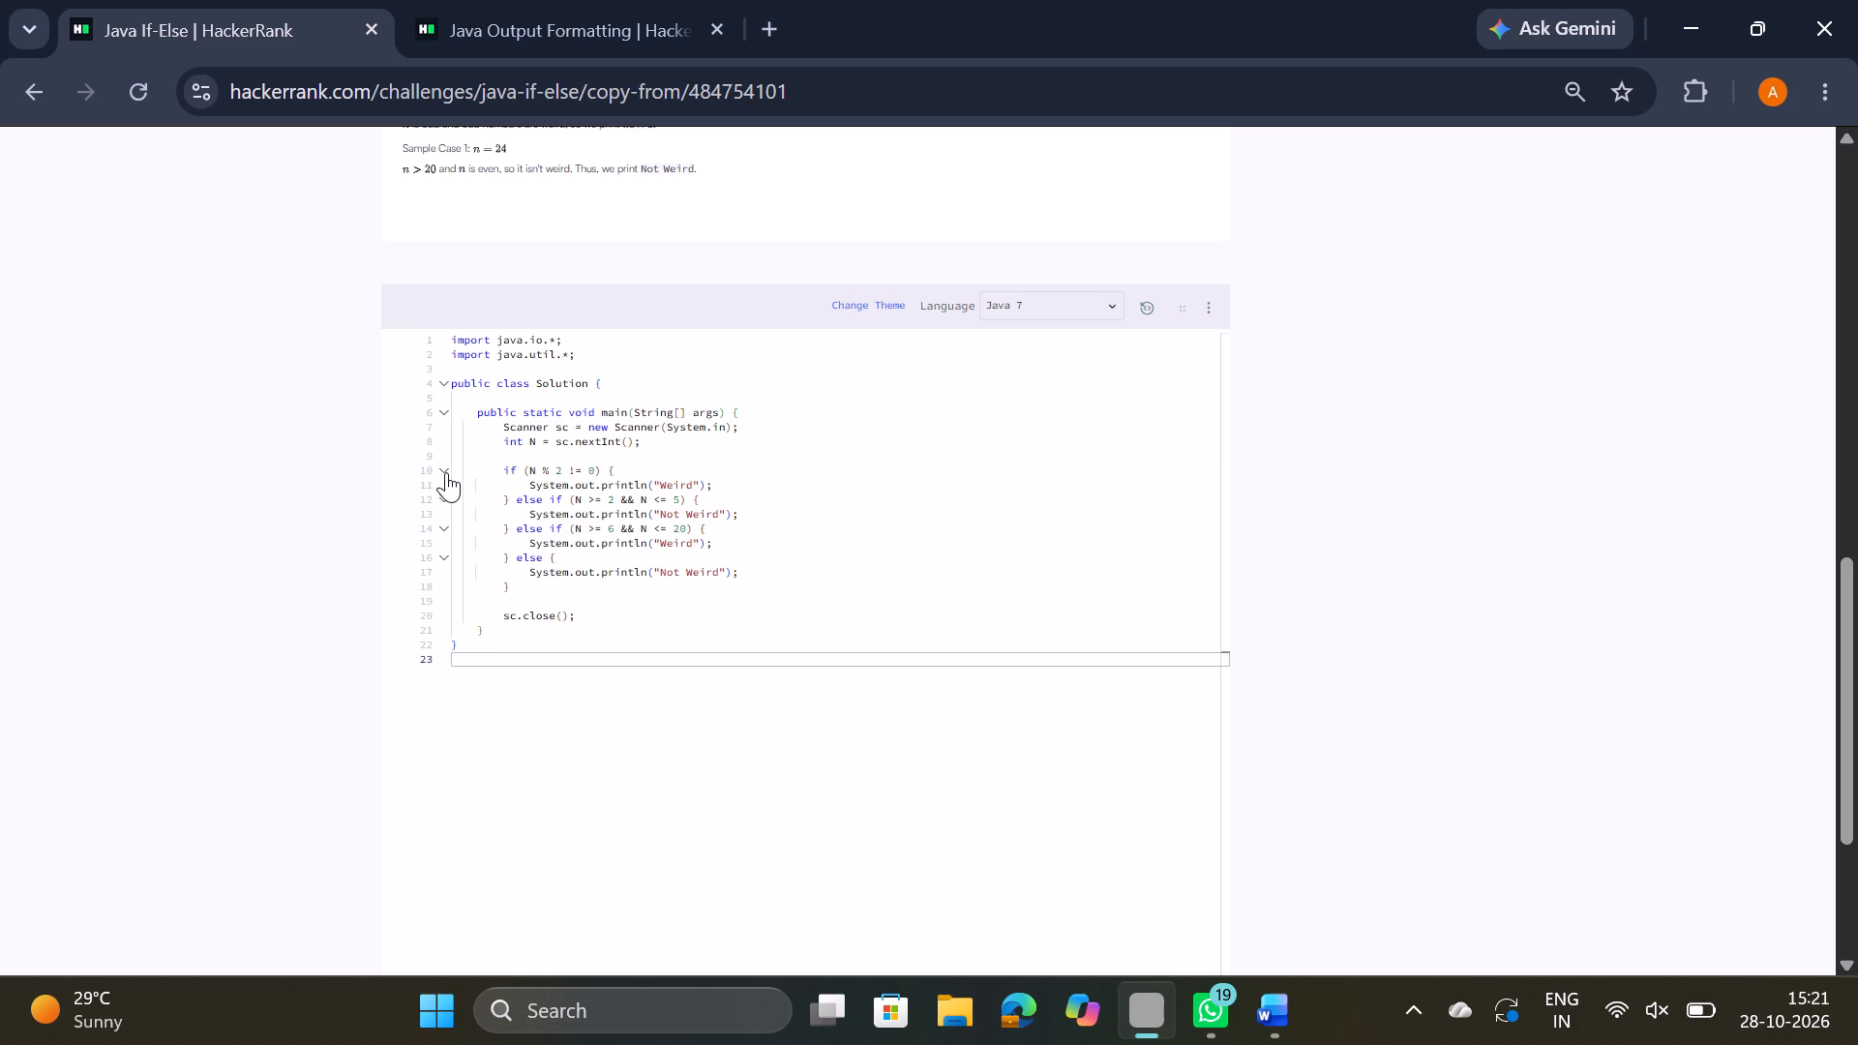
pyautogui.click(446, 472)
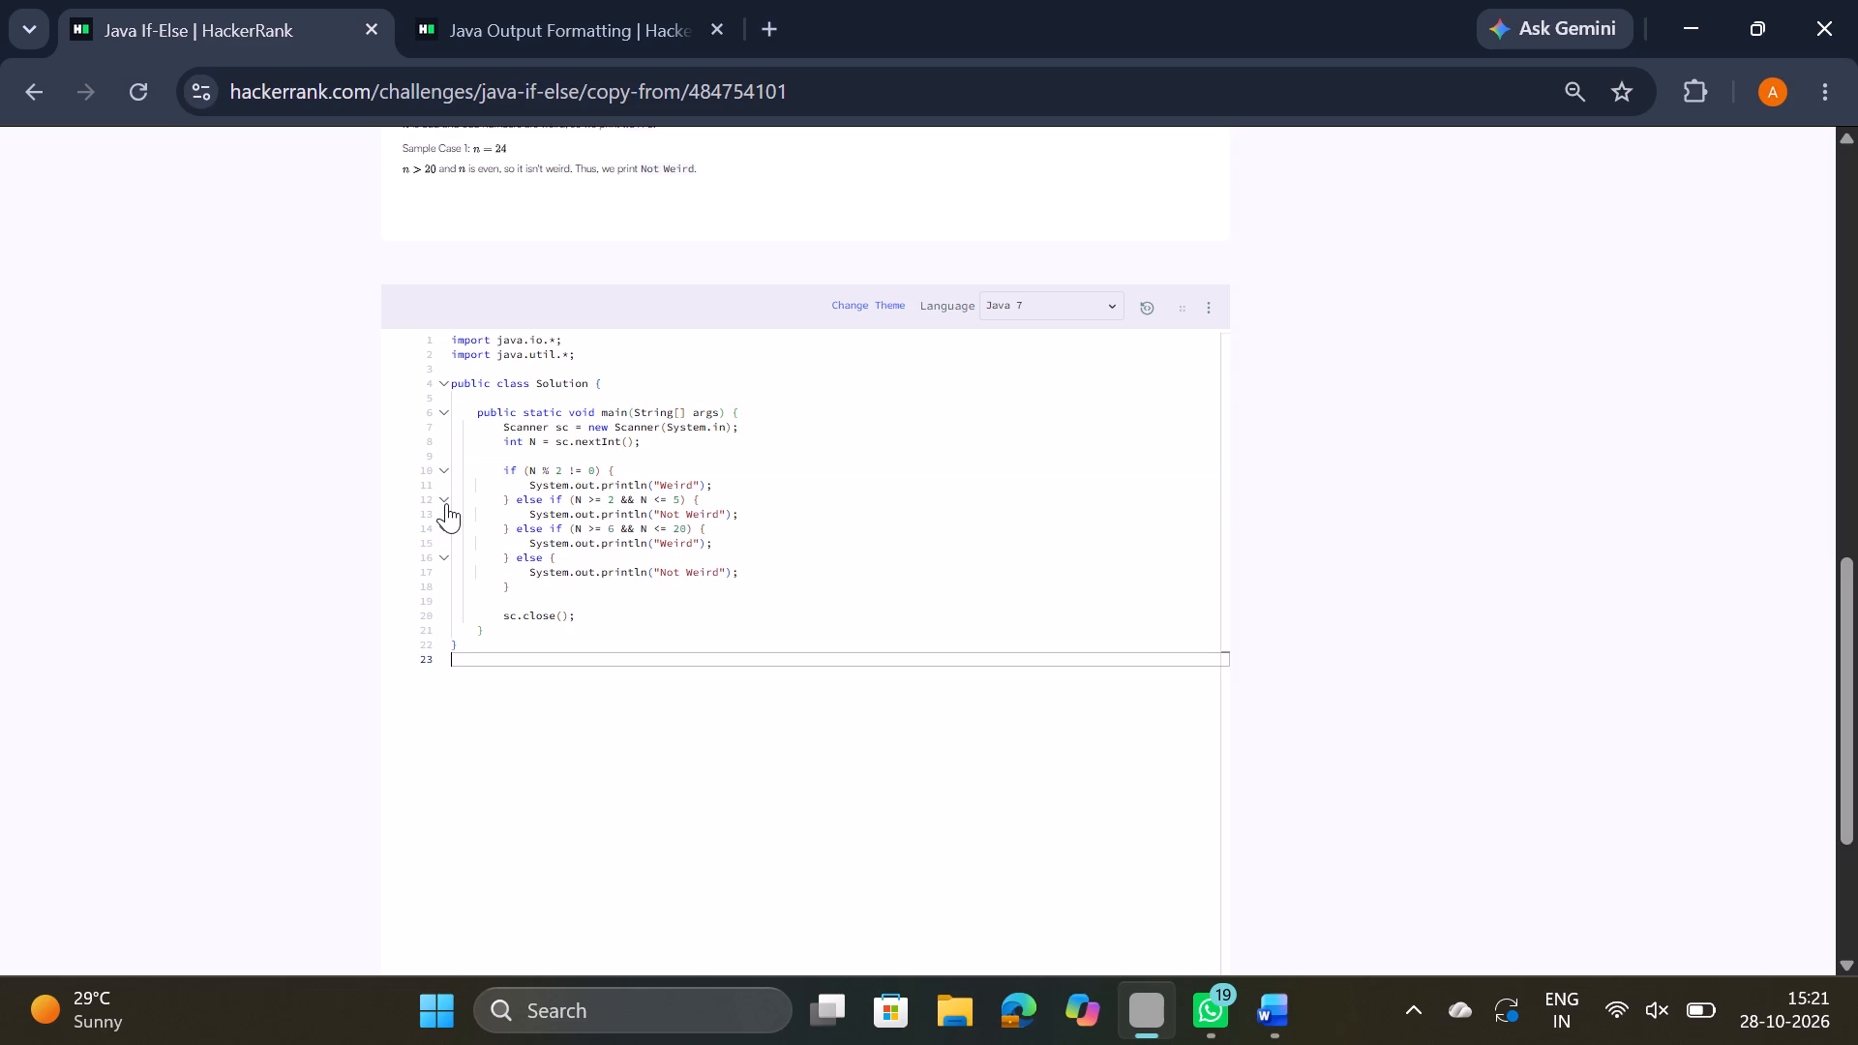
pyautogui.click(446, 503)
pyautogui.click(446, 501)
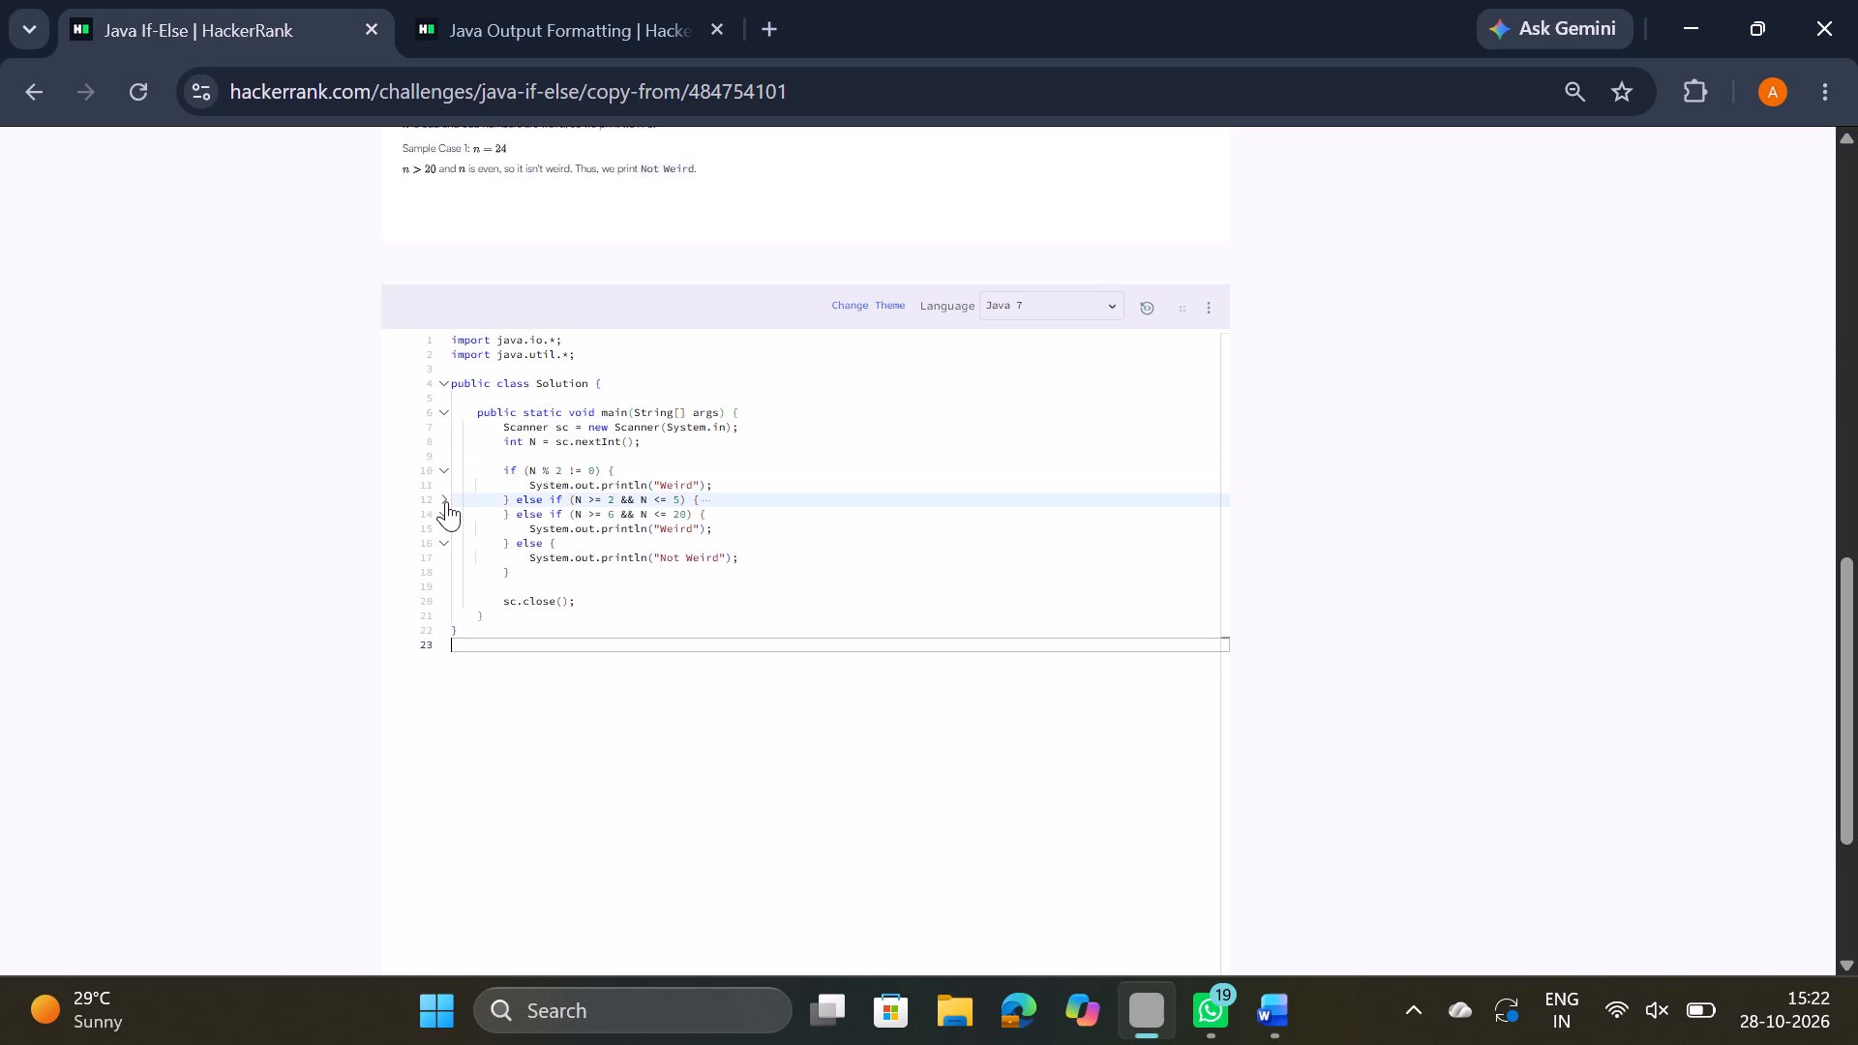
pyautogui.click(446, 501)
pyautogui.click(444, 557)
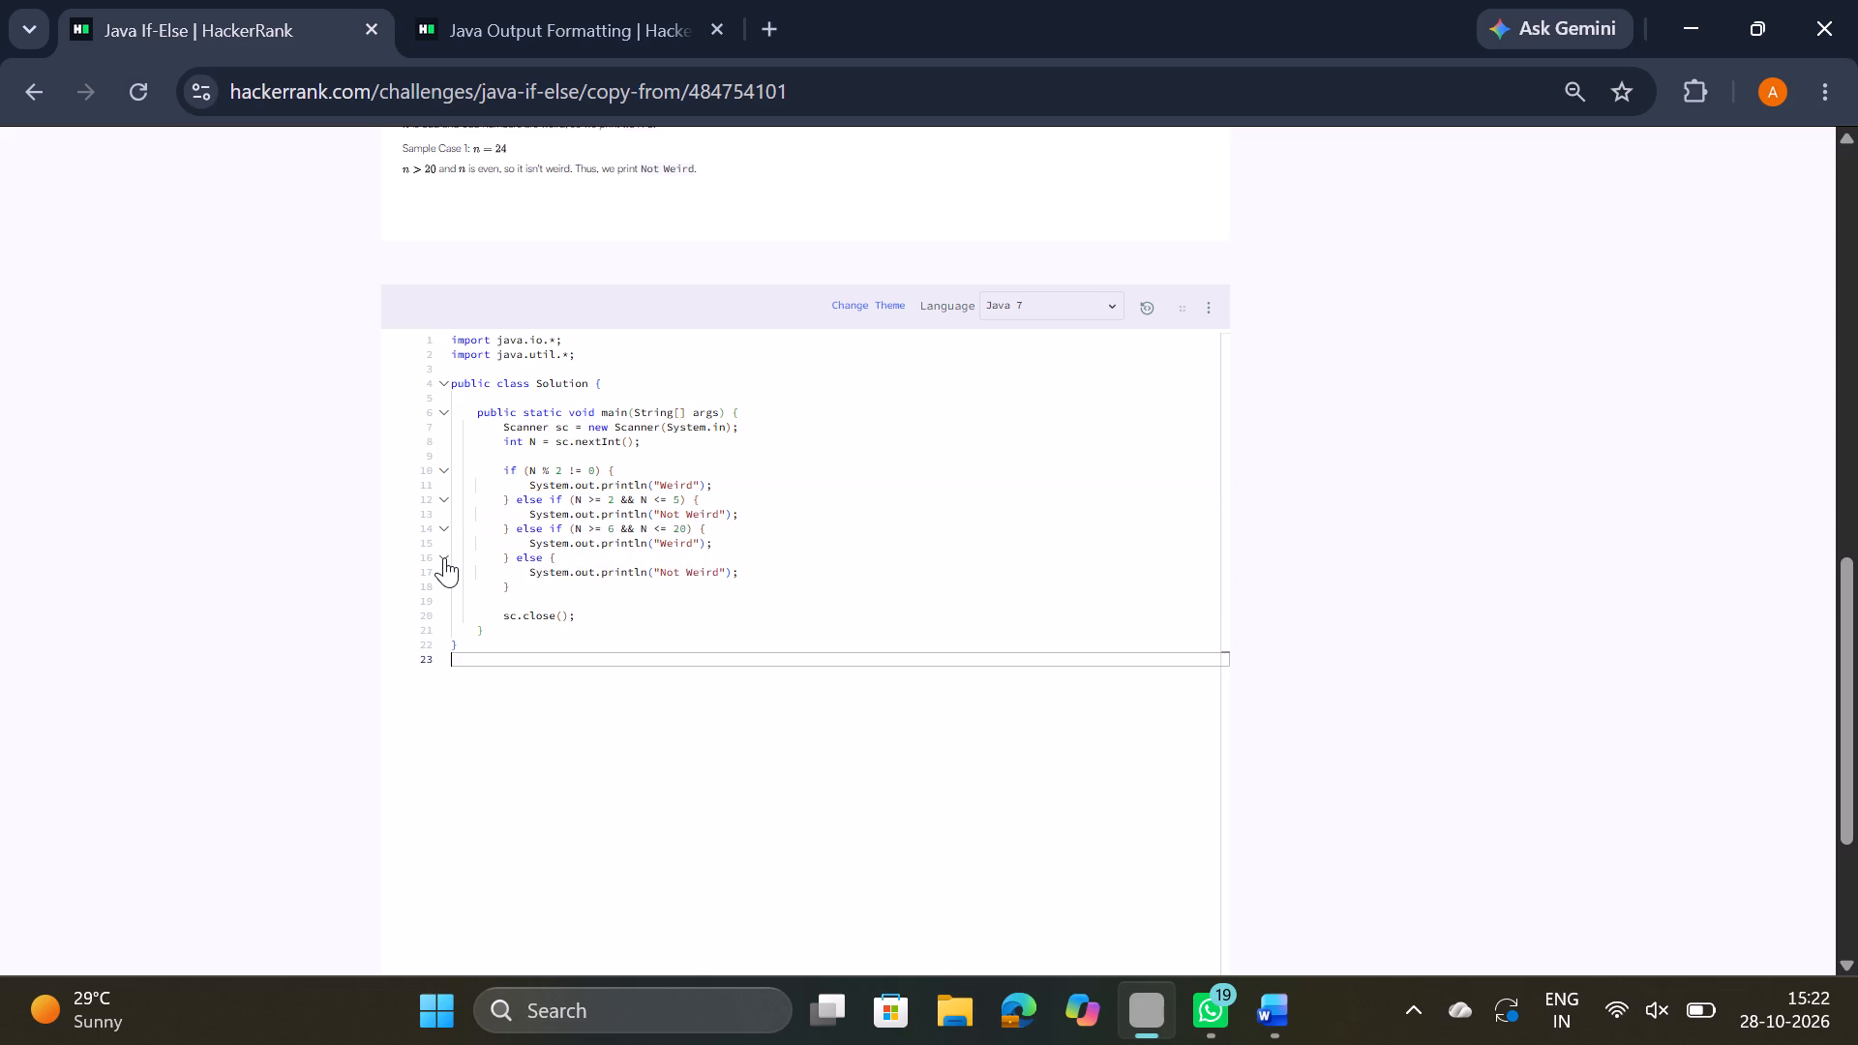
pyautogui.click(444, 557)
pyautogui.scroll(3, 678, 669)
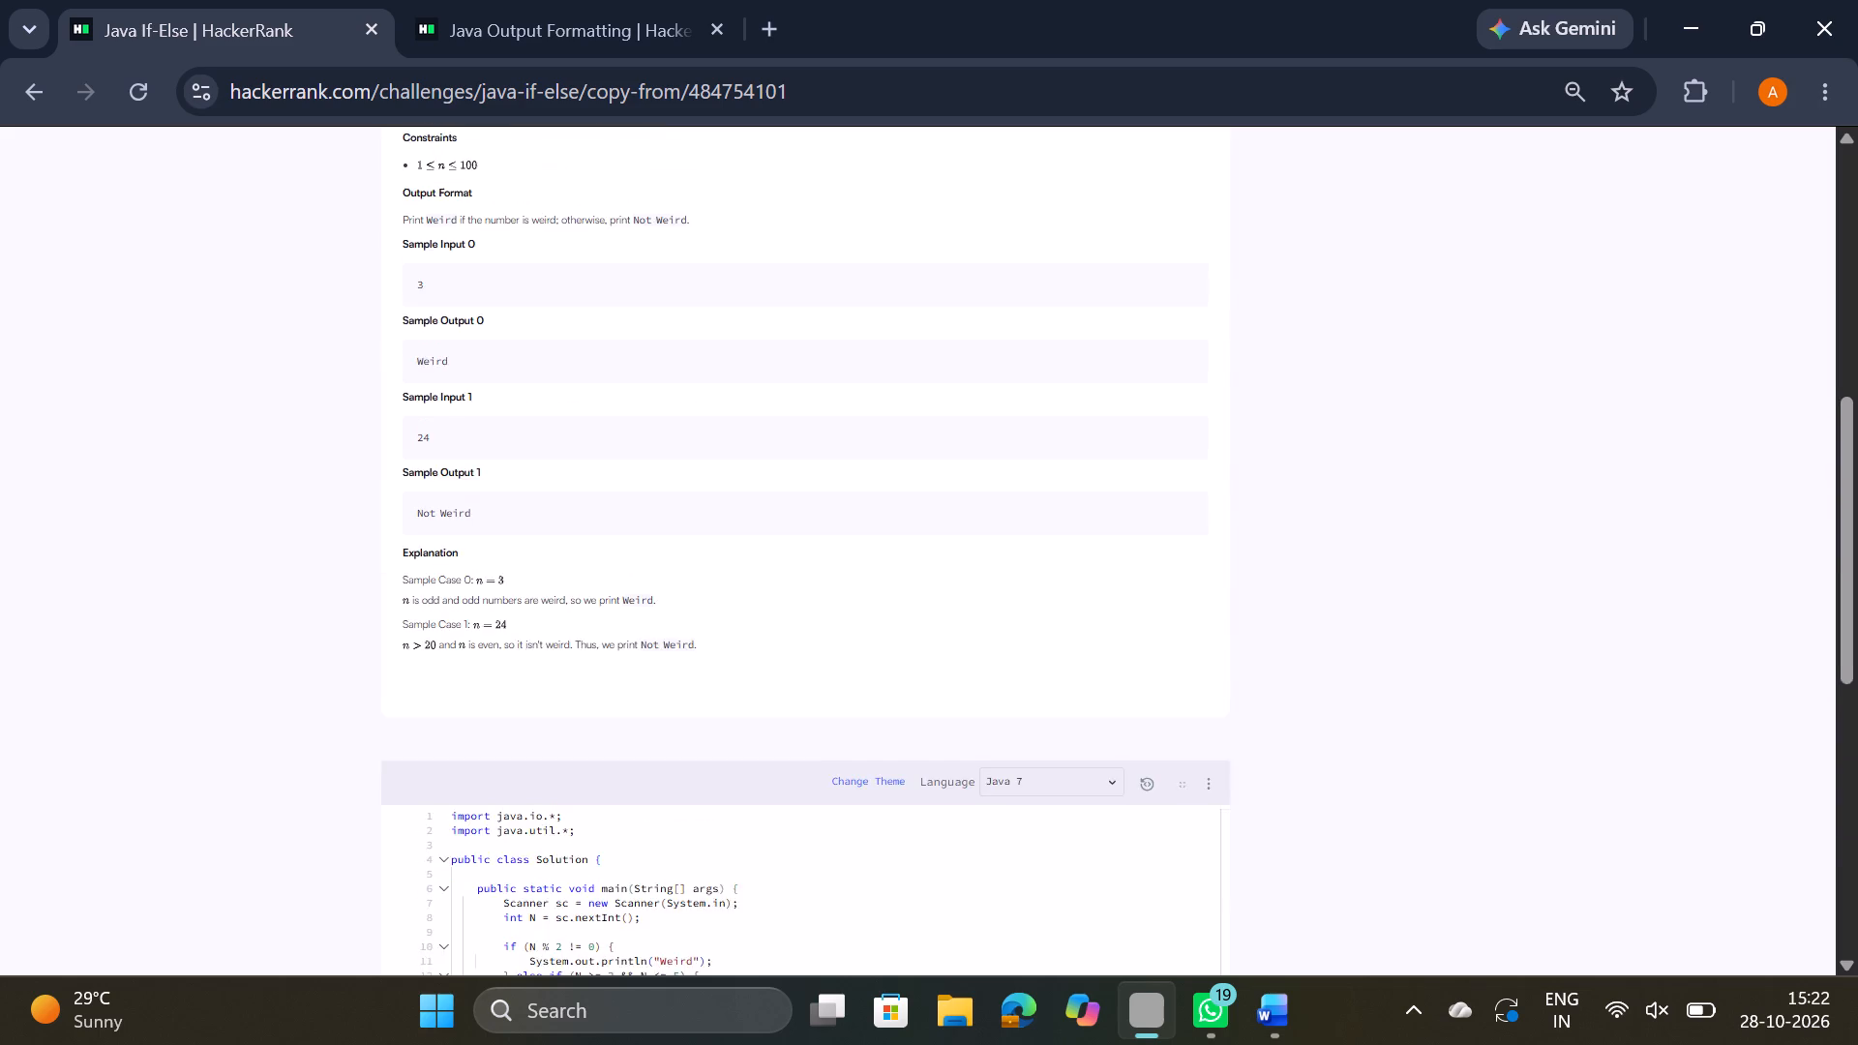
pyautogui.scroll(3, 678, 669)
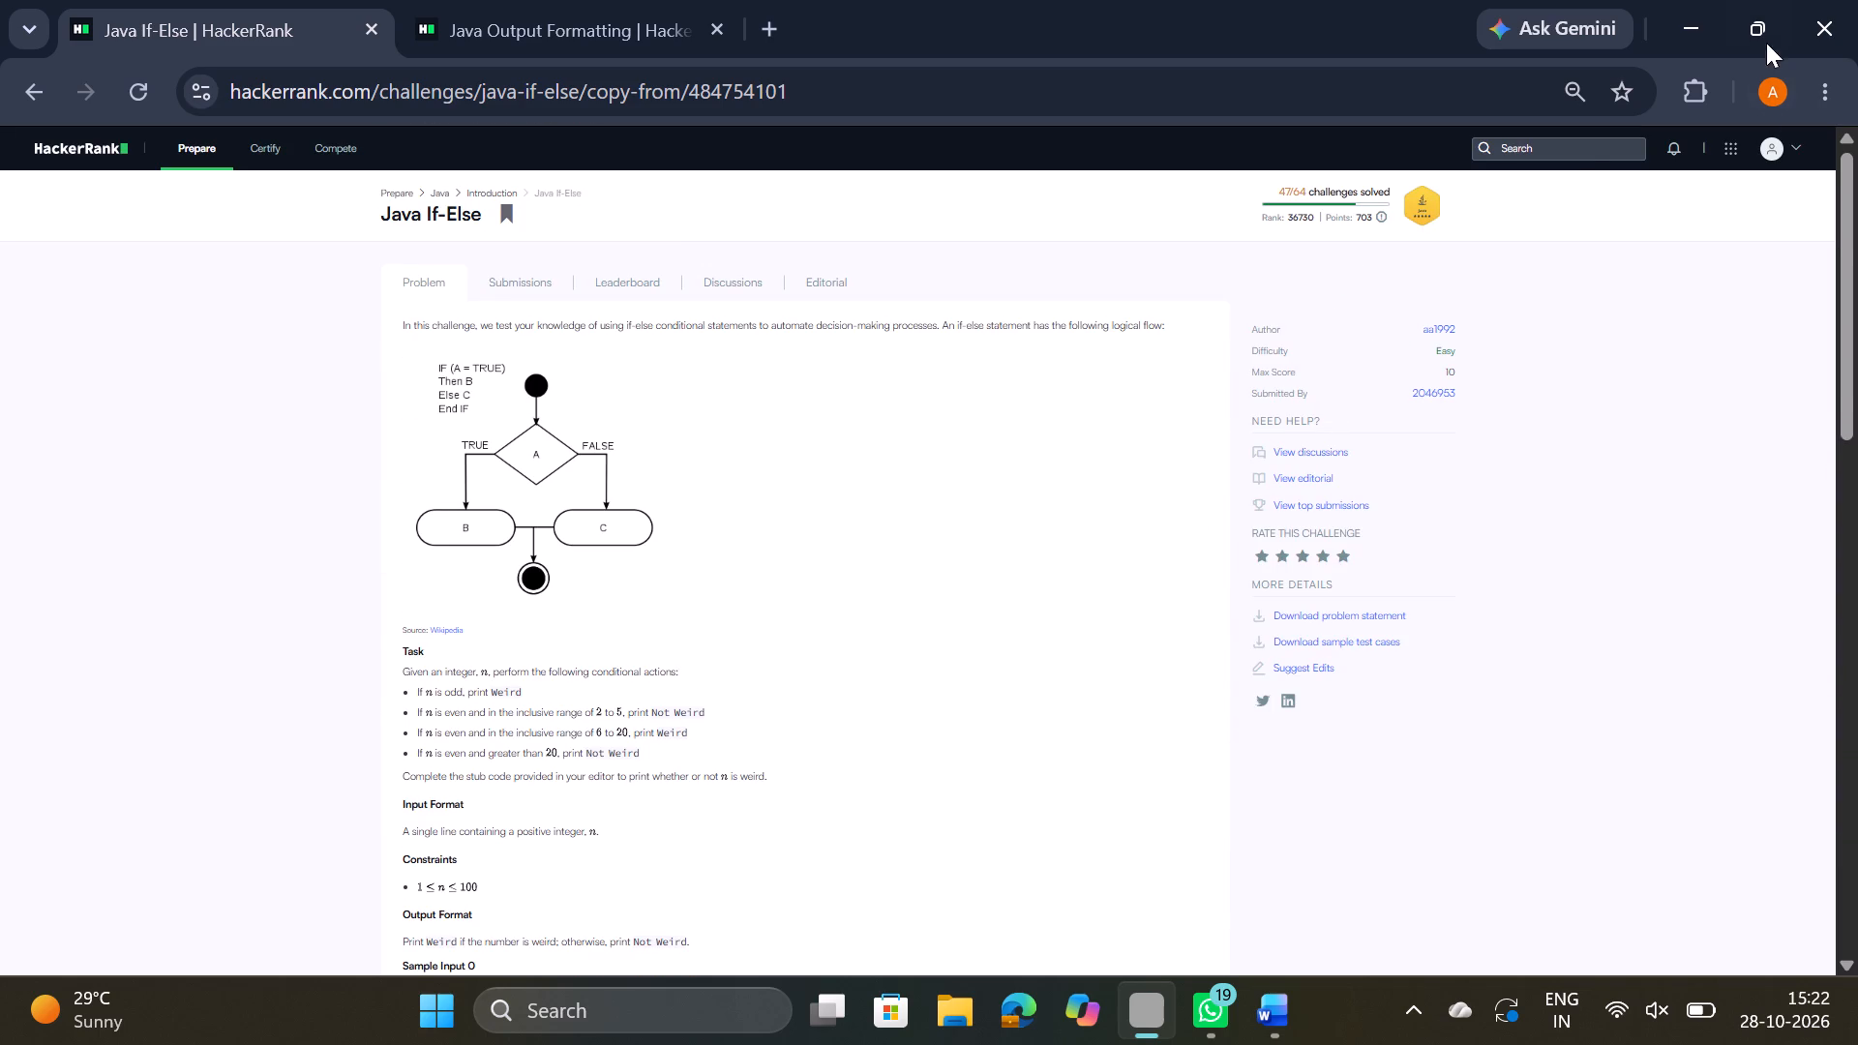
# Close the Java Output Formatting challenge page, keeping Java If-Else open.
pyautogui.click(718, 29)
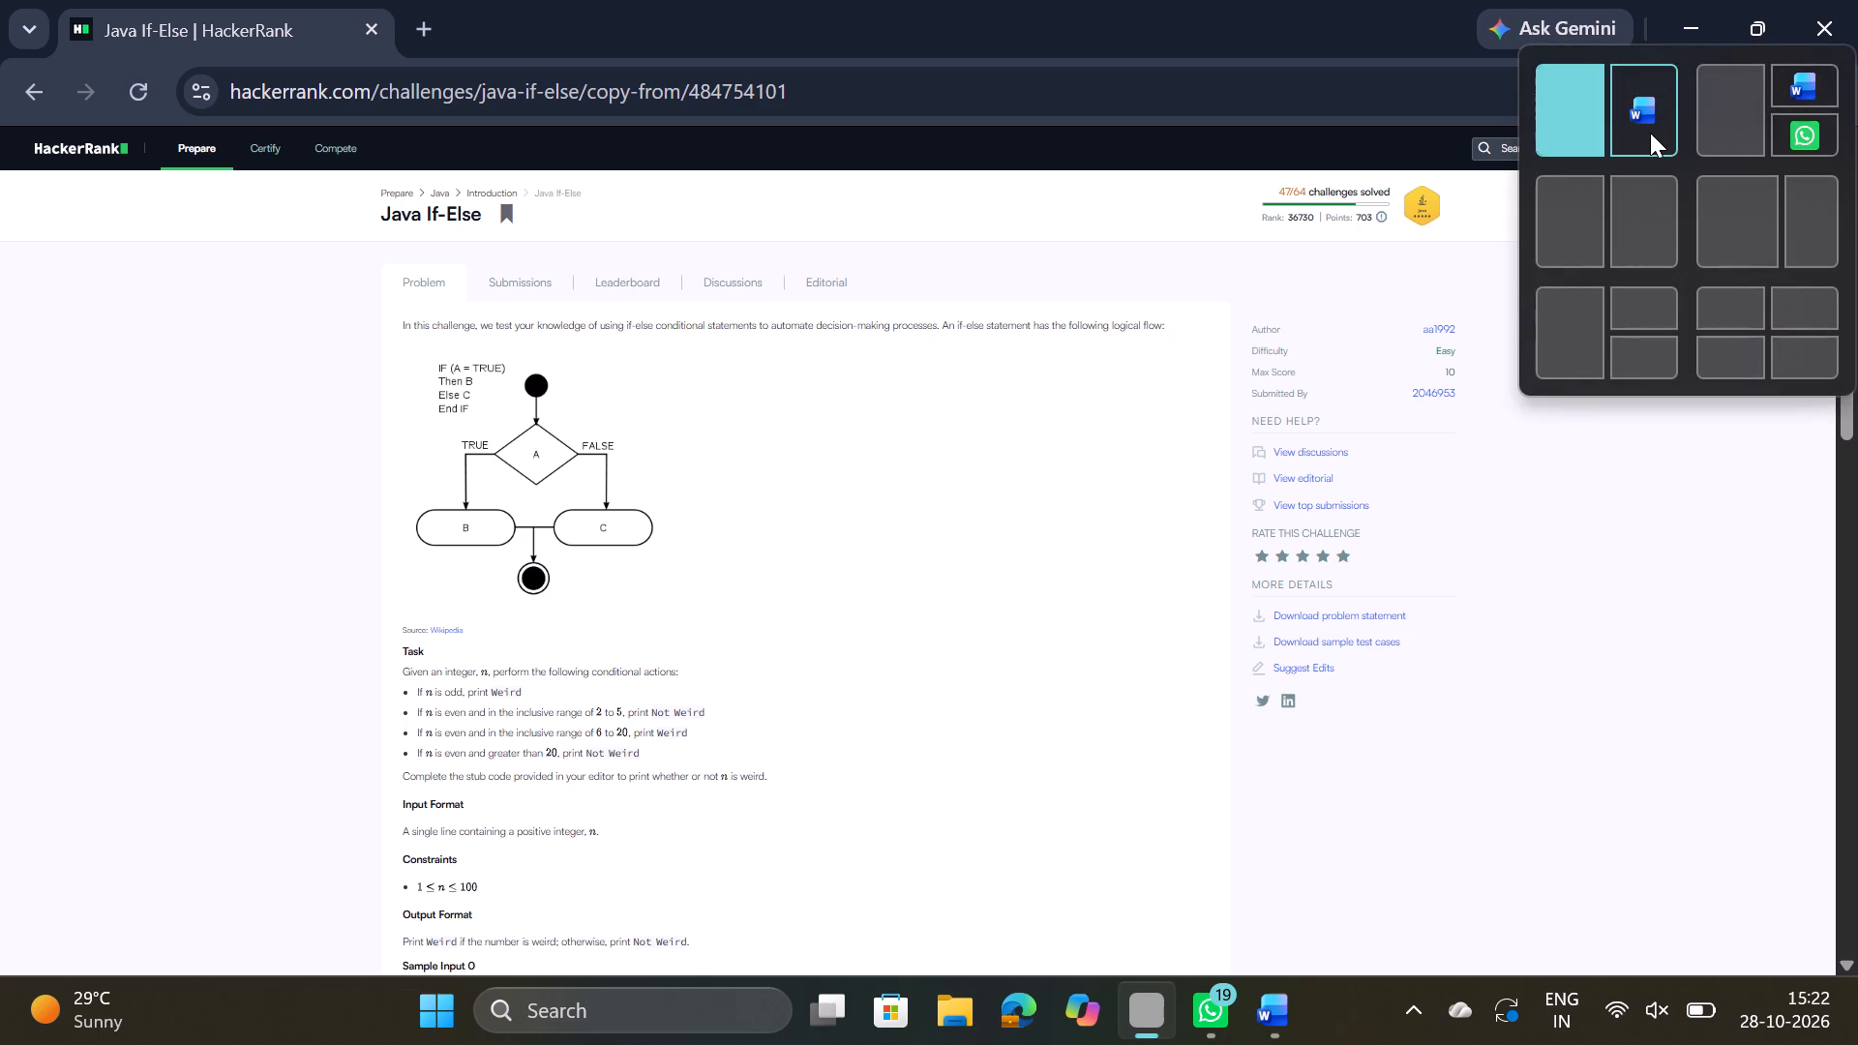
# Arrange the Java If-Else page and the Word assignment template side by side.
pyautogui.click(1650, 133)
# Enable editing of the protected HackerRank Java template in Word and maximize its window.
pyautogui.scroll(-5, 1331, 626)
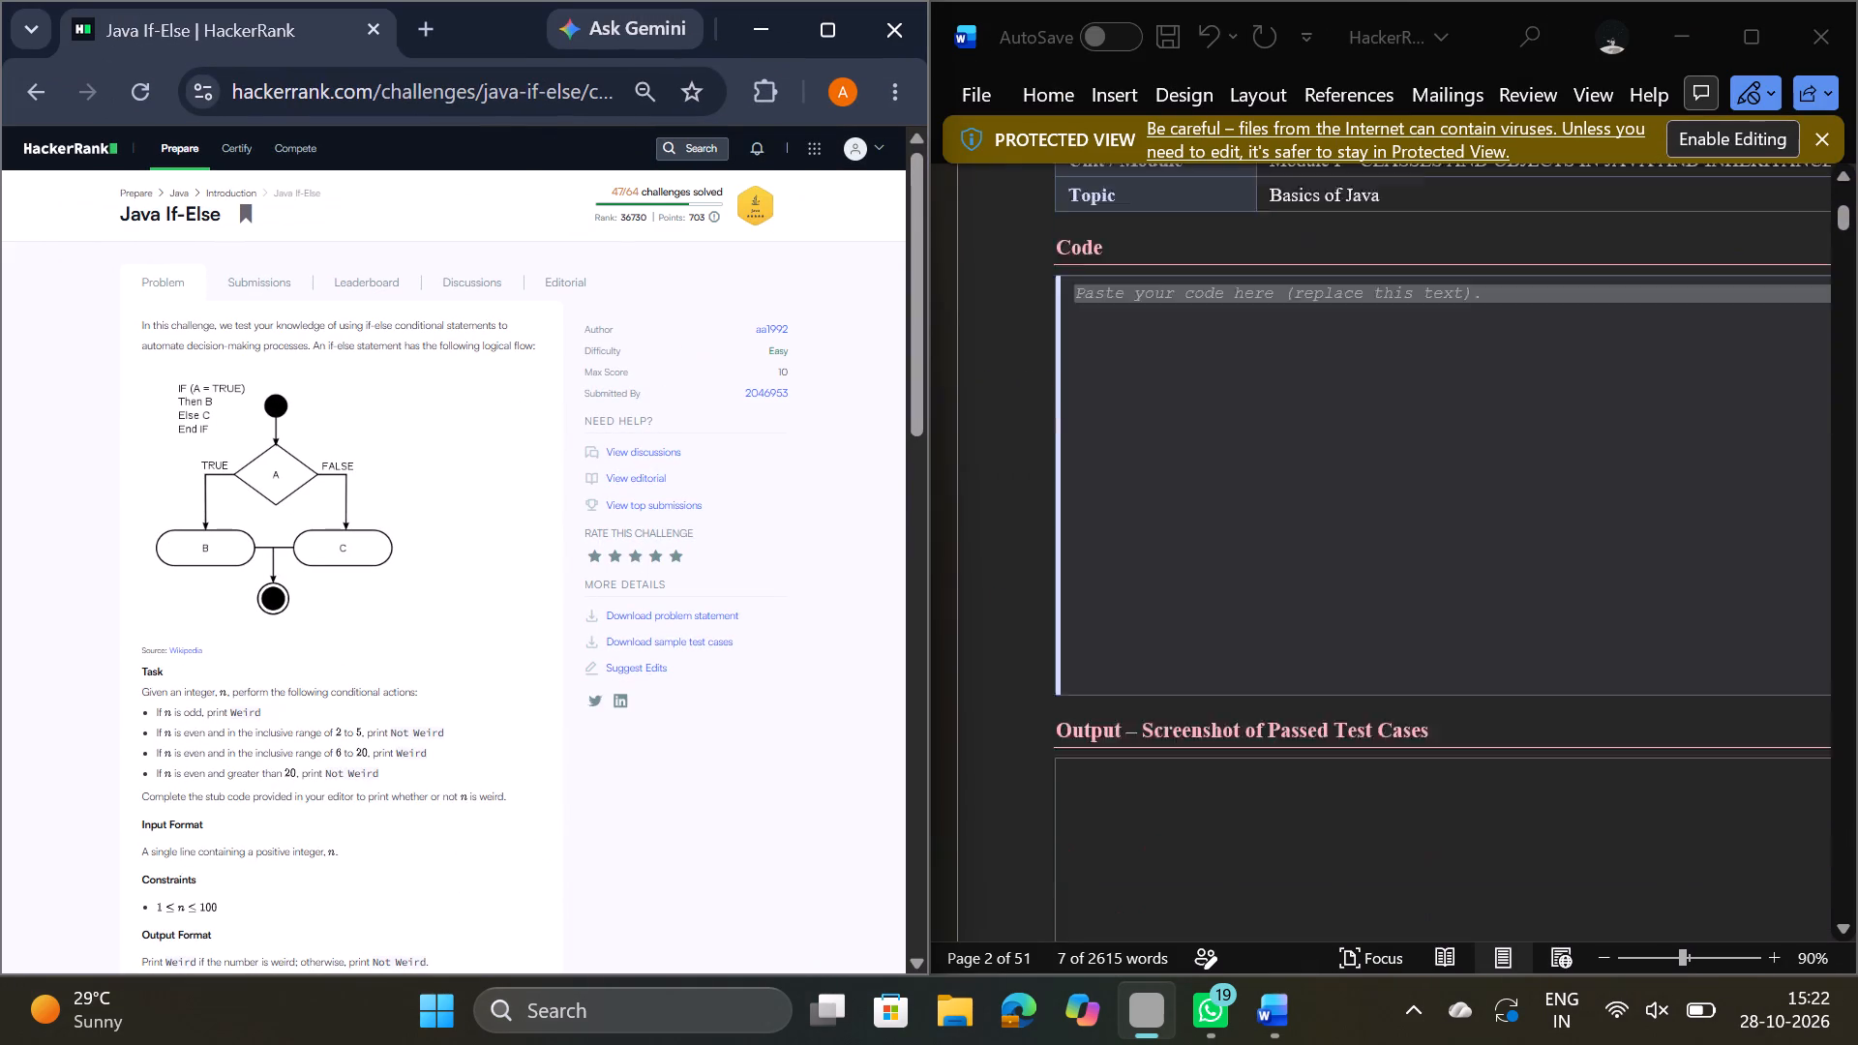
pyautogui.scroll(-2, 1331, 626)
pyautogui.scroll(5, 1331, 626)
pyautogui.scroll(-1, 1330, 572)
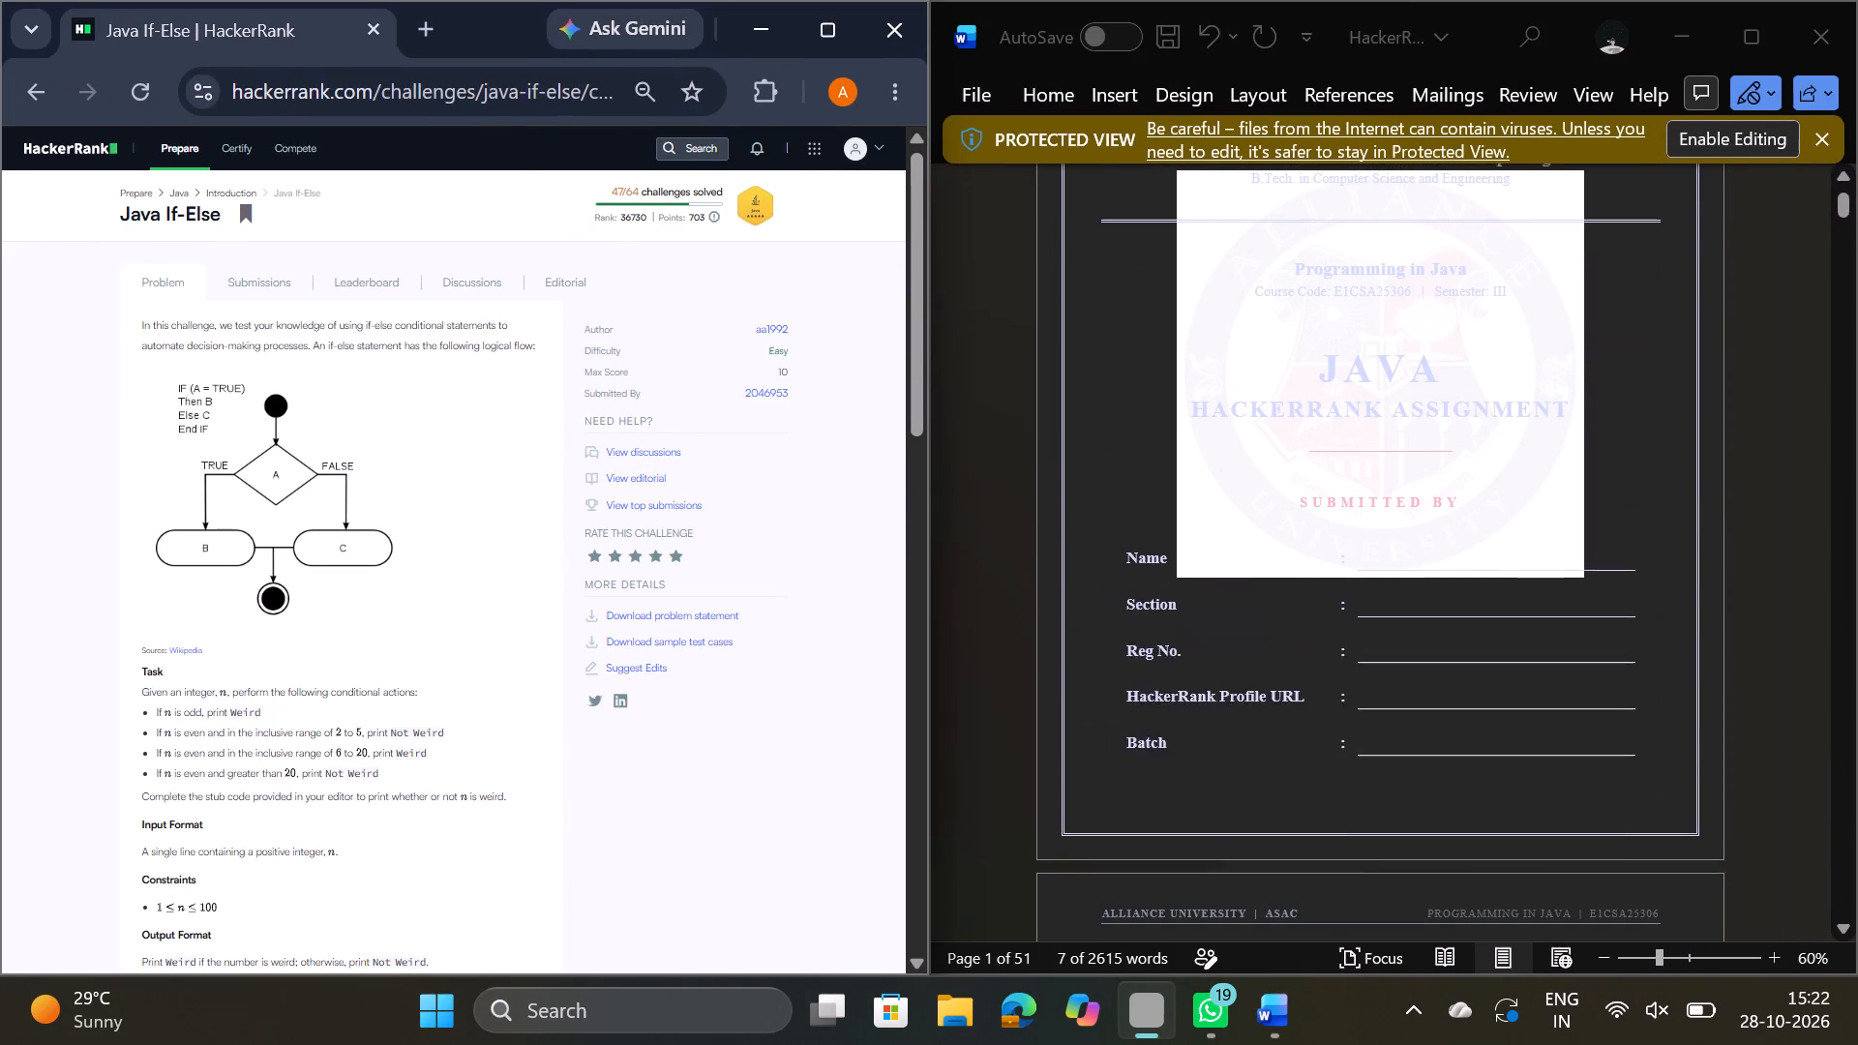
pyautogui.scroll(-1, 1330, 572)
pyautogui.click(1377, 537)
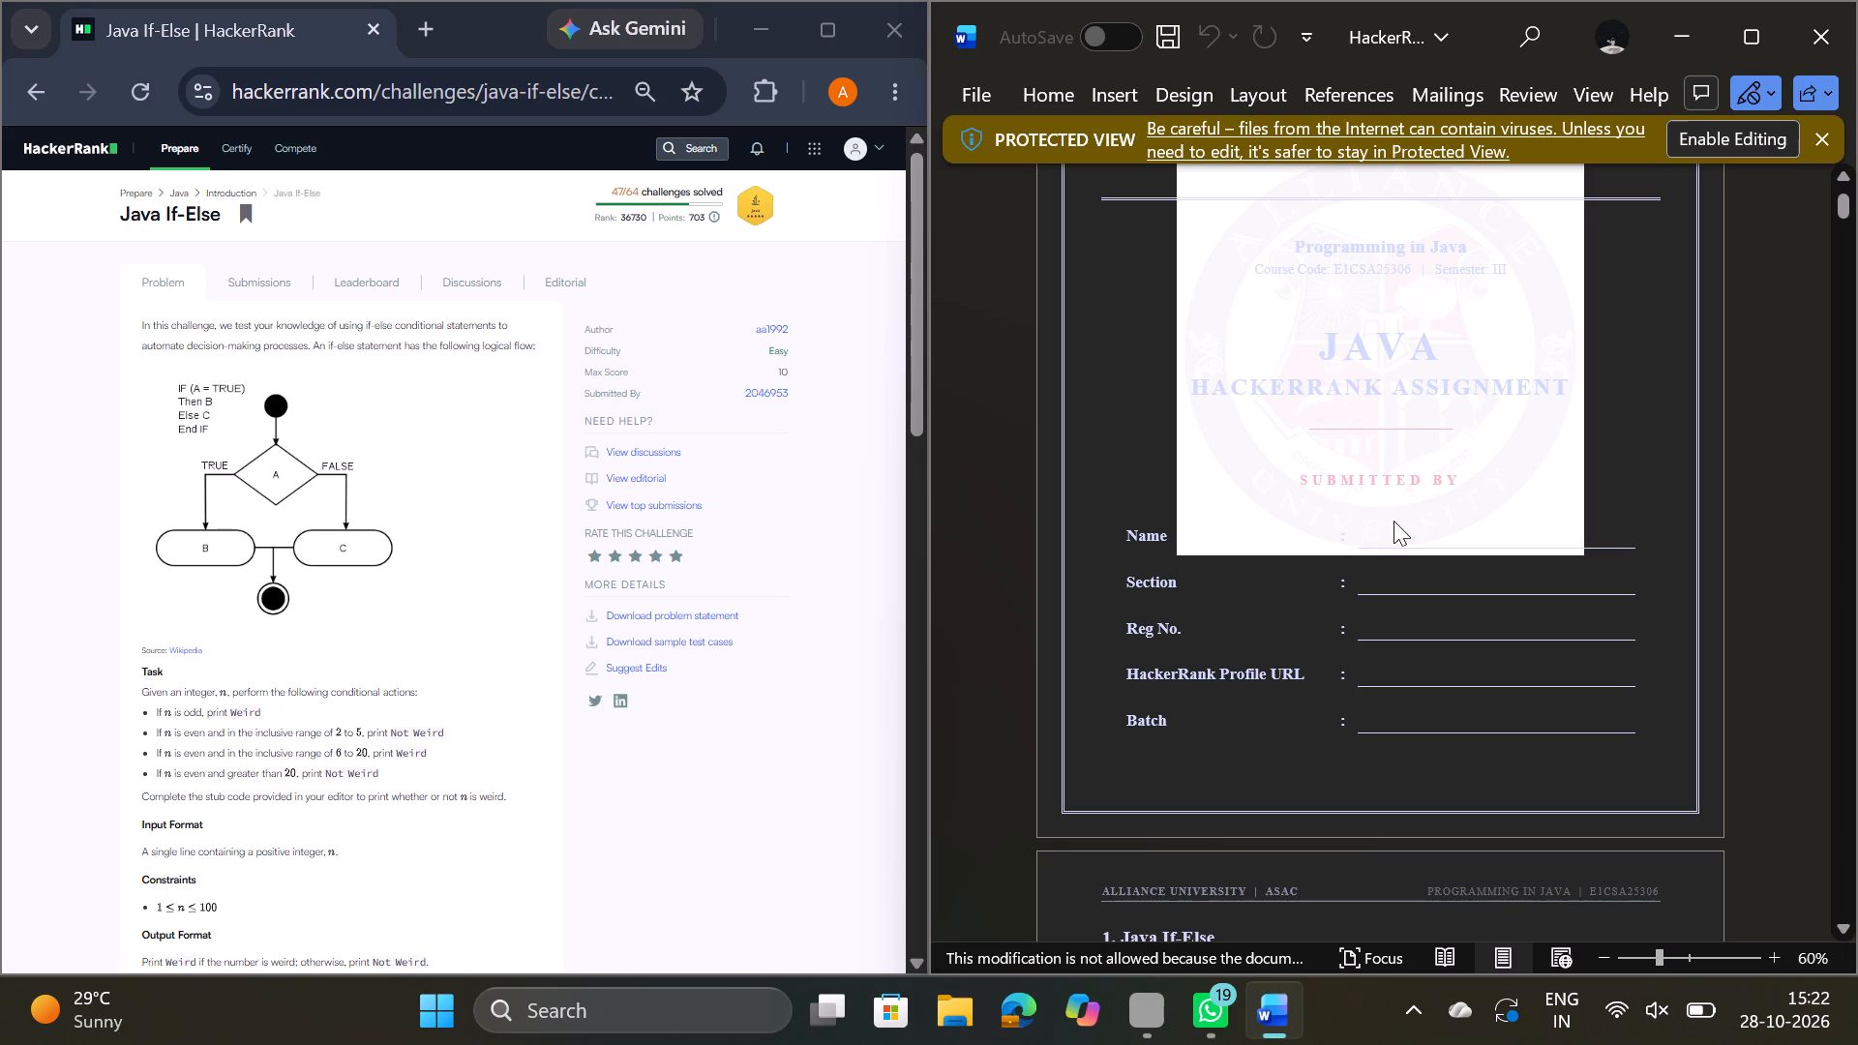
pyautogui.click(1399, 524)
pyautogui.click(1732, 134)
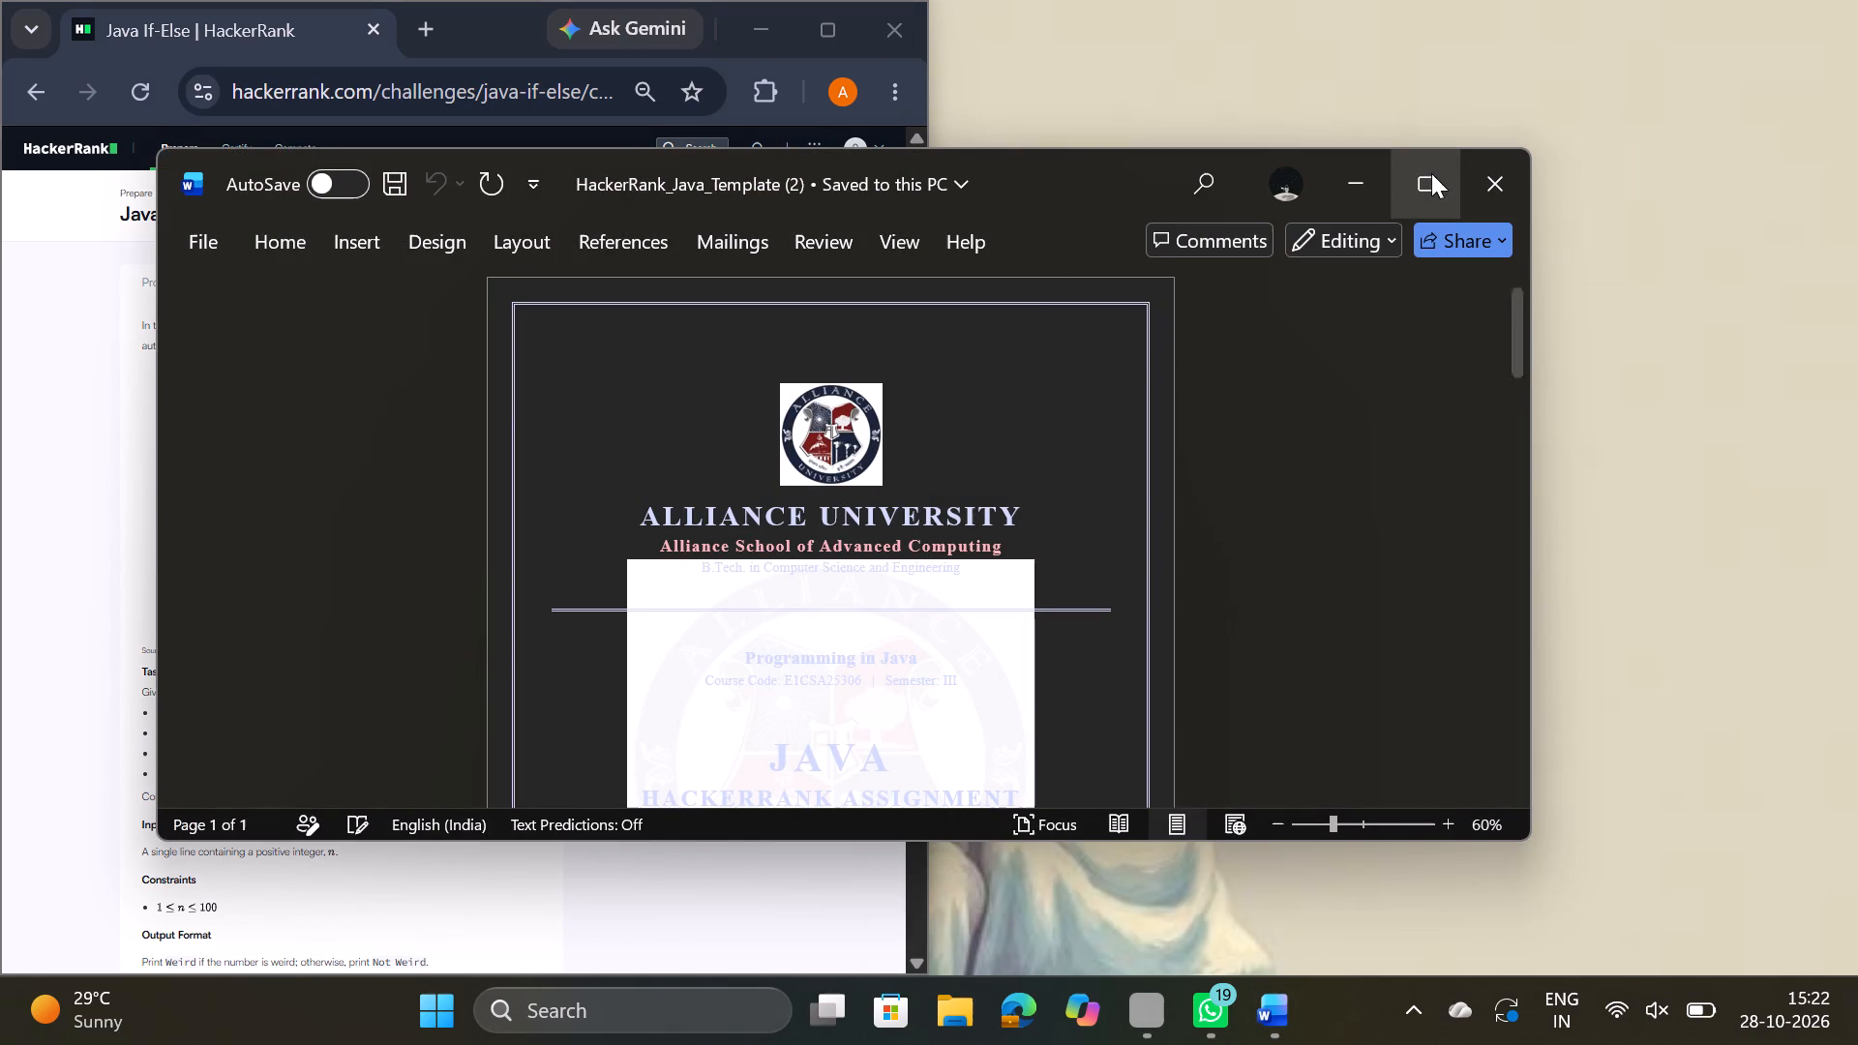
pyautogui.click(1424, 179)
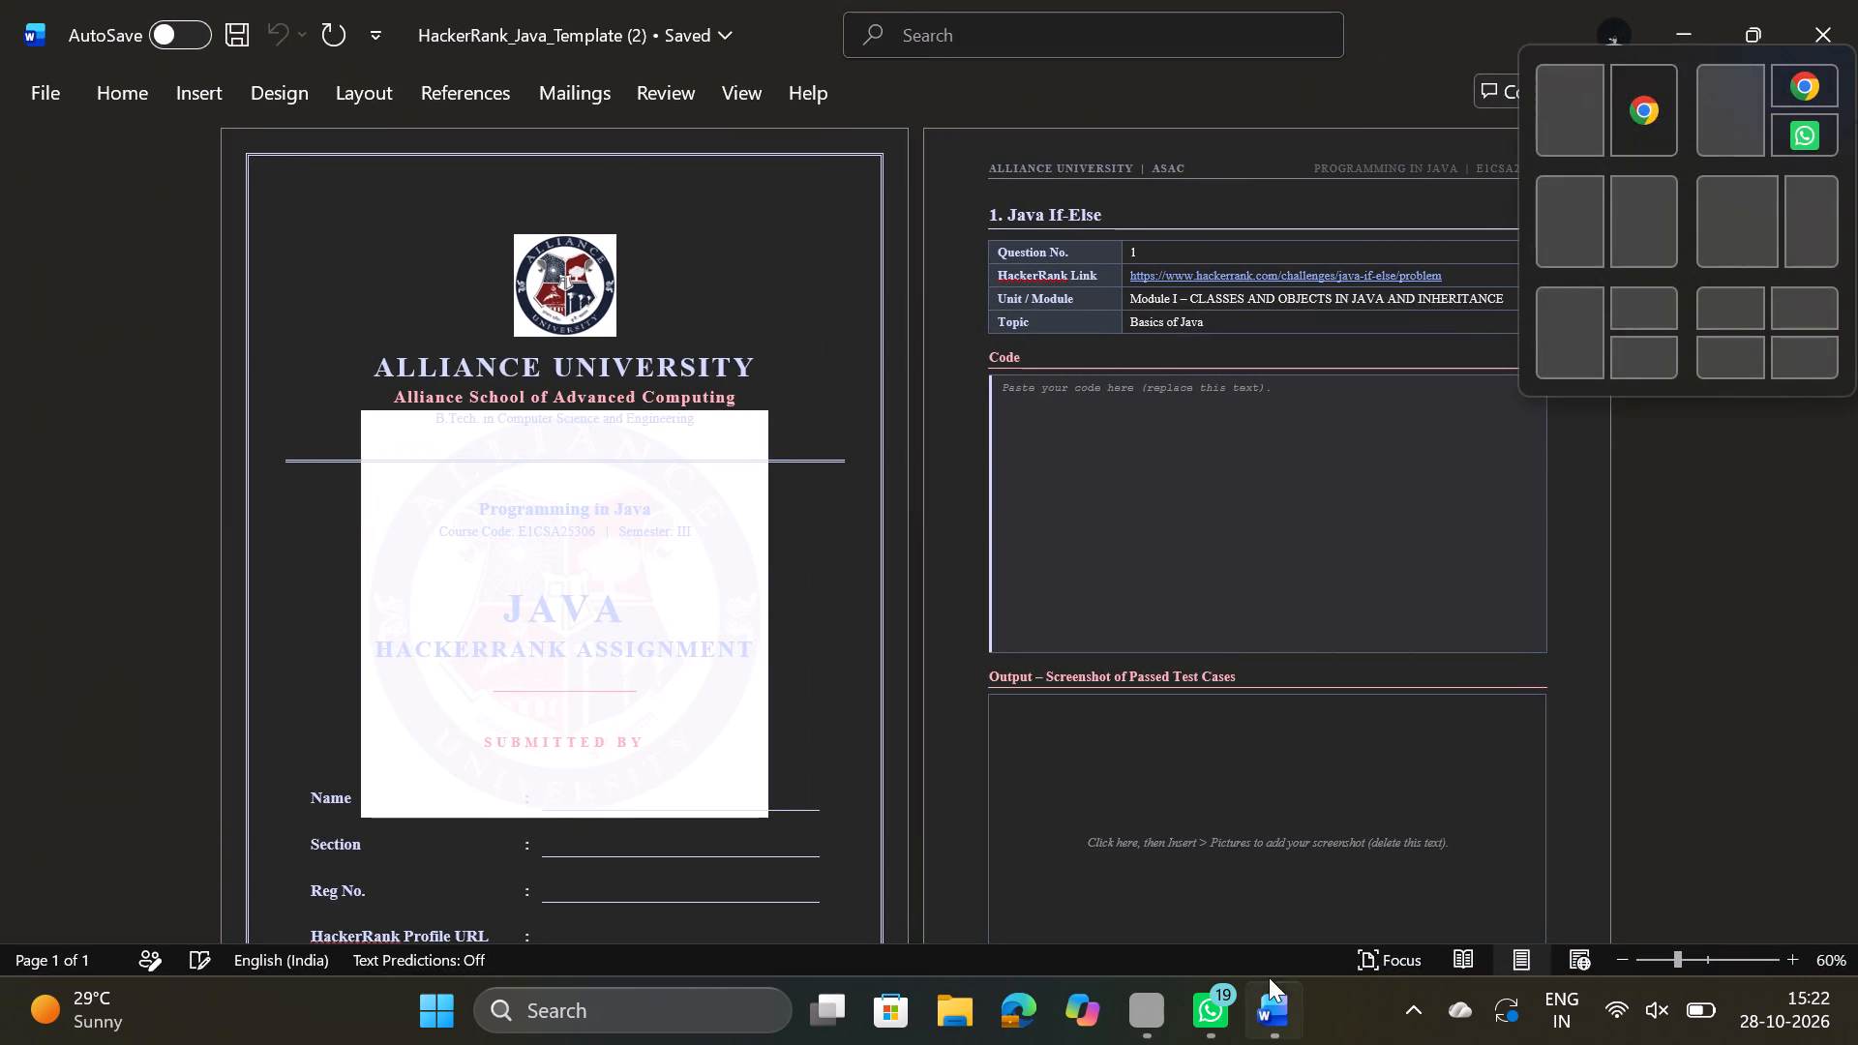
# Bring up the Java If-Else page in Chrome and place it side by side with the Word assignment template.
pyautogui.click(1138, 1010)
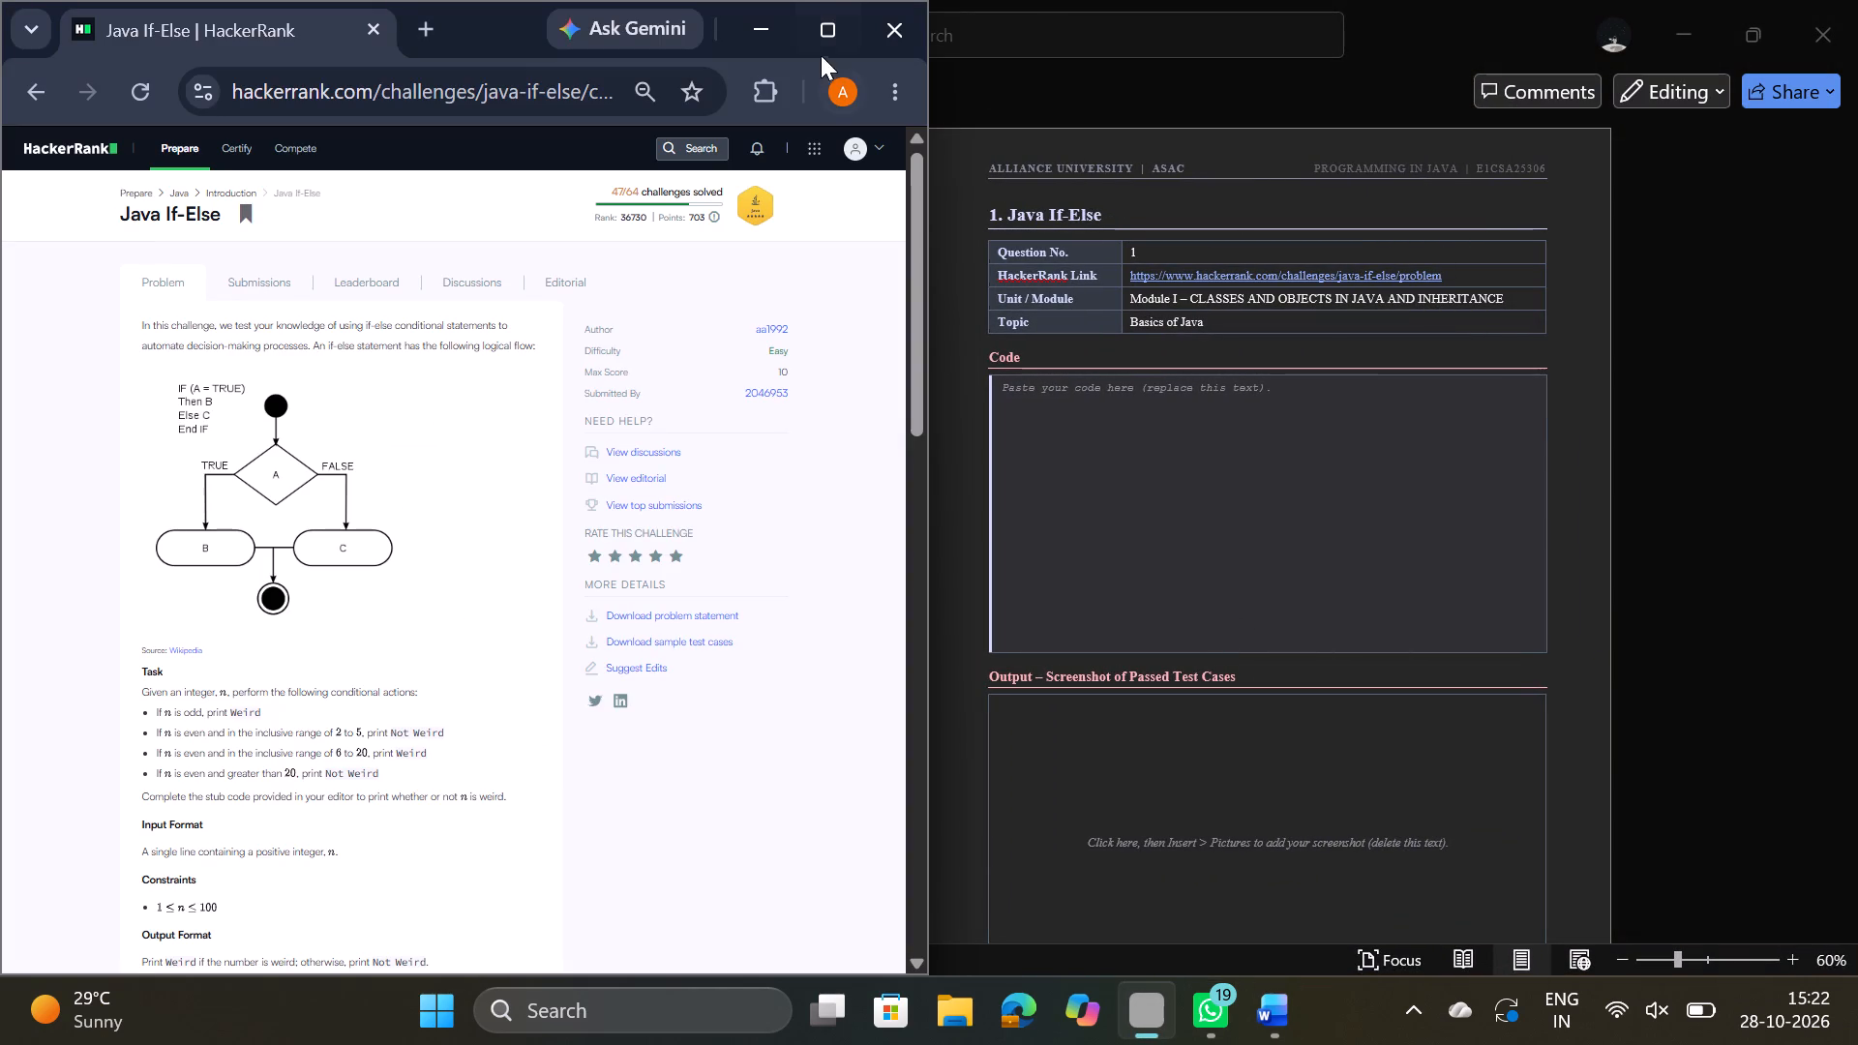
pyautogui.click(765, 118)
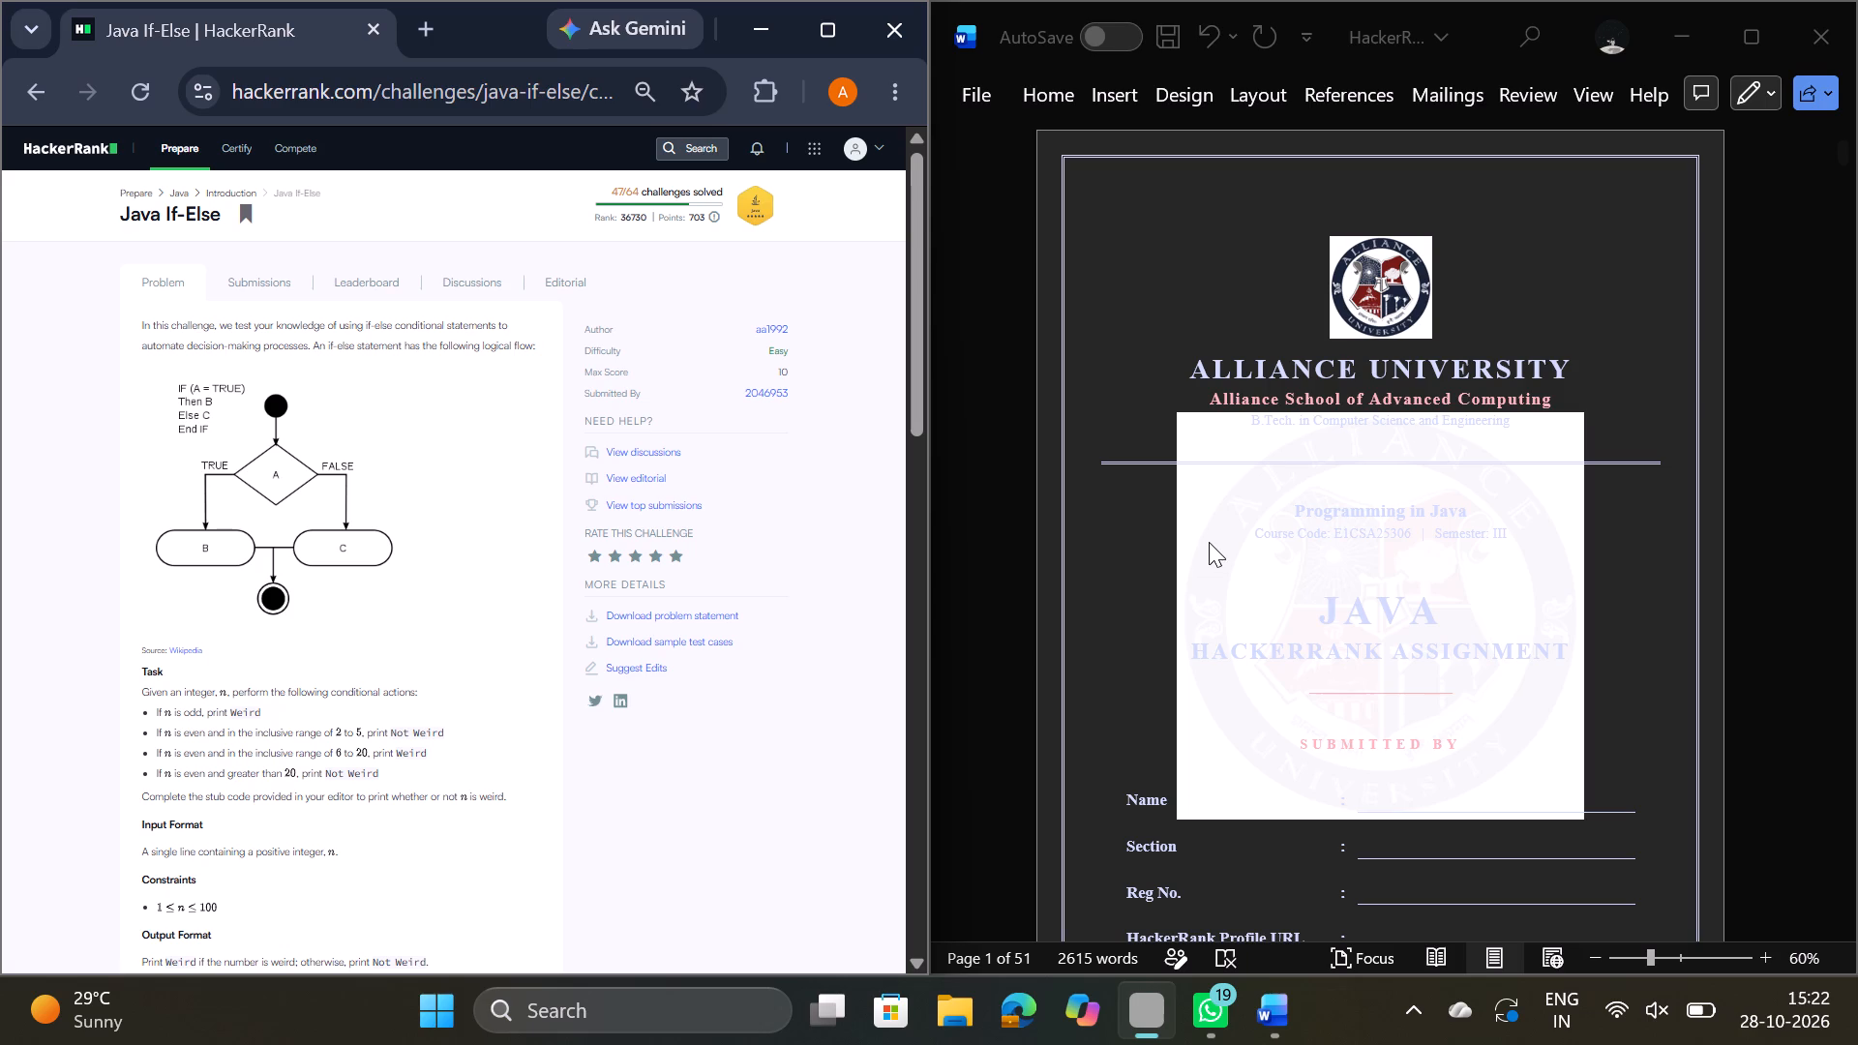
# Enter the student's name in the Name field of the assignment cover page in Word.
pyautogui.scroll(-1, 1416, 662)
pyautogui.click(1390, 656)
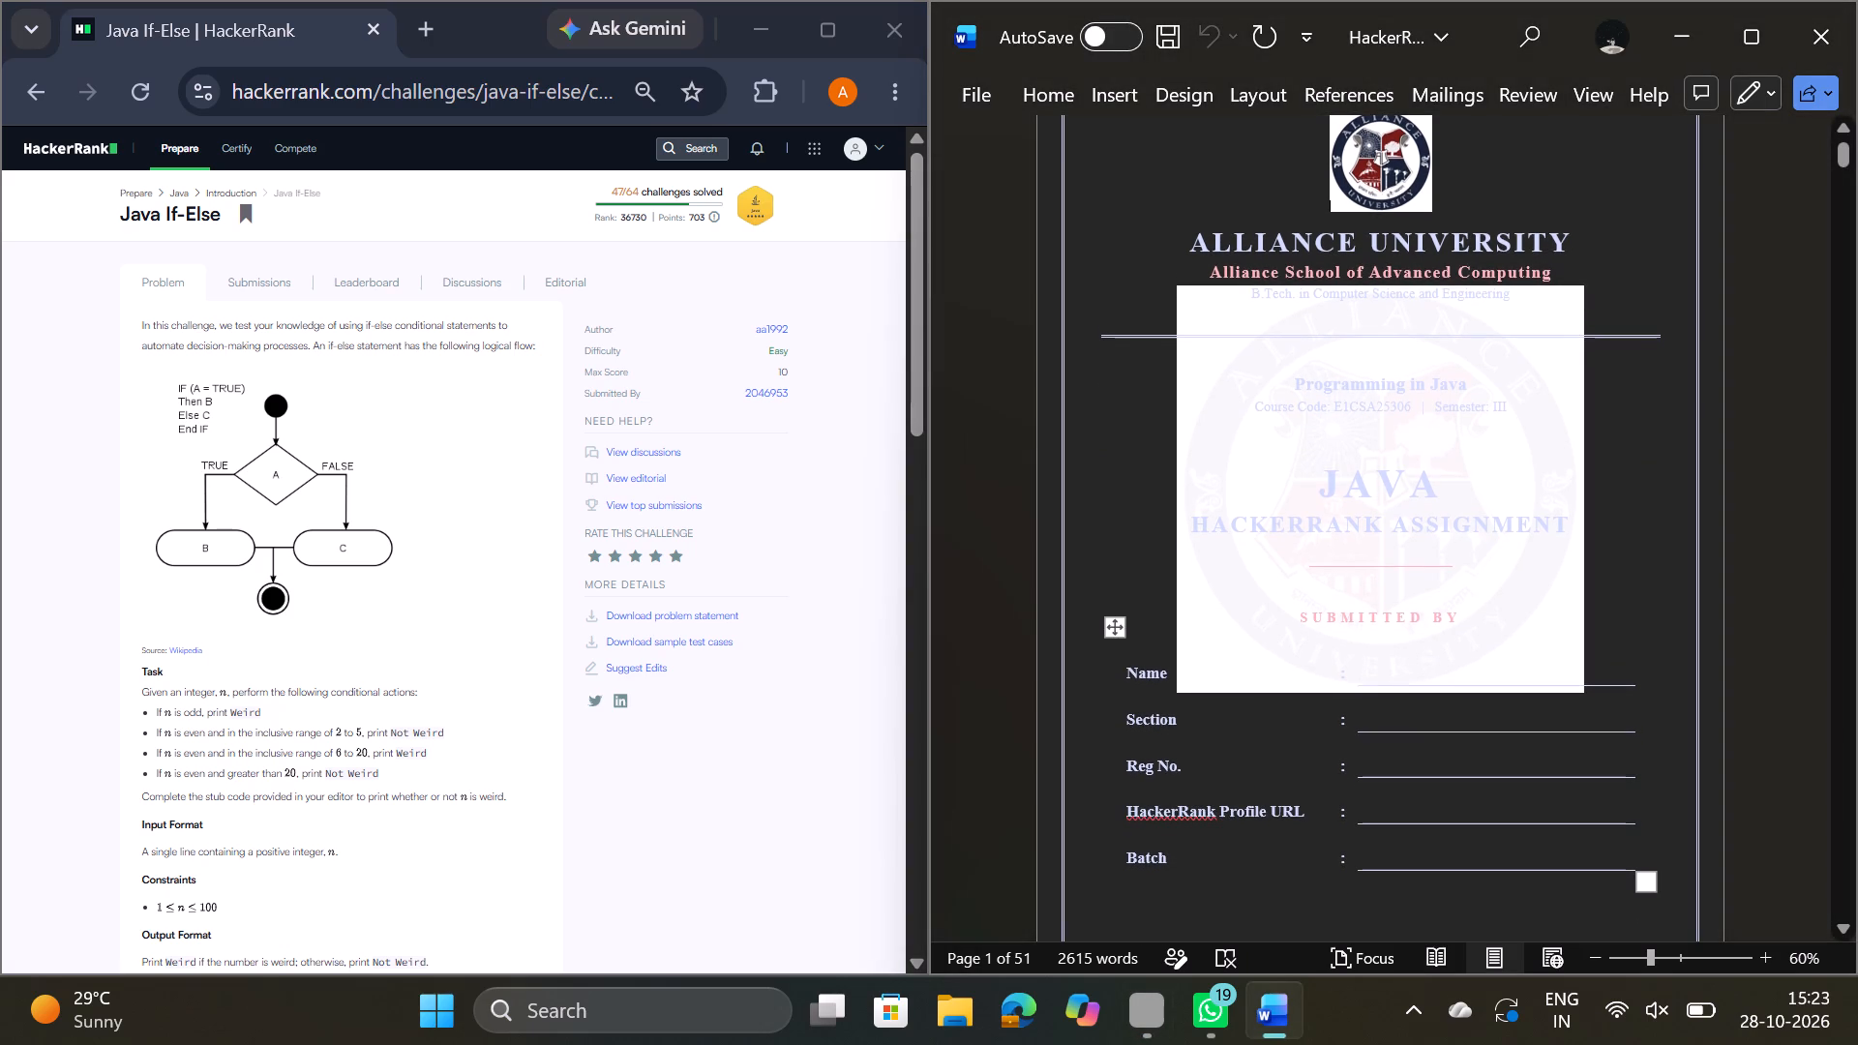
pyautogui.click(1386, 678)
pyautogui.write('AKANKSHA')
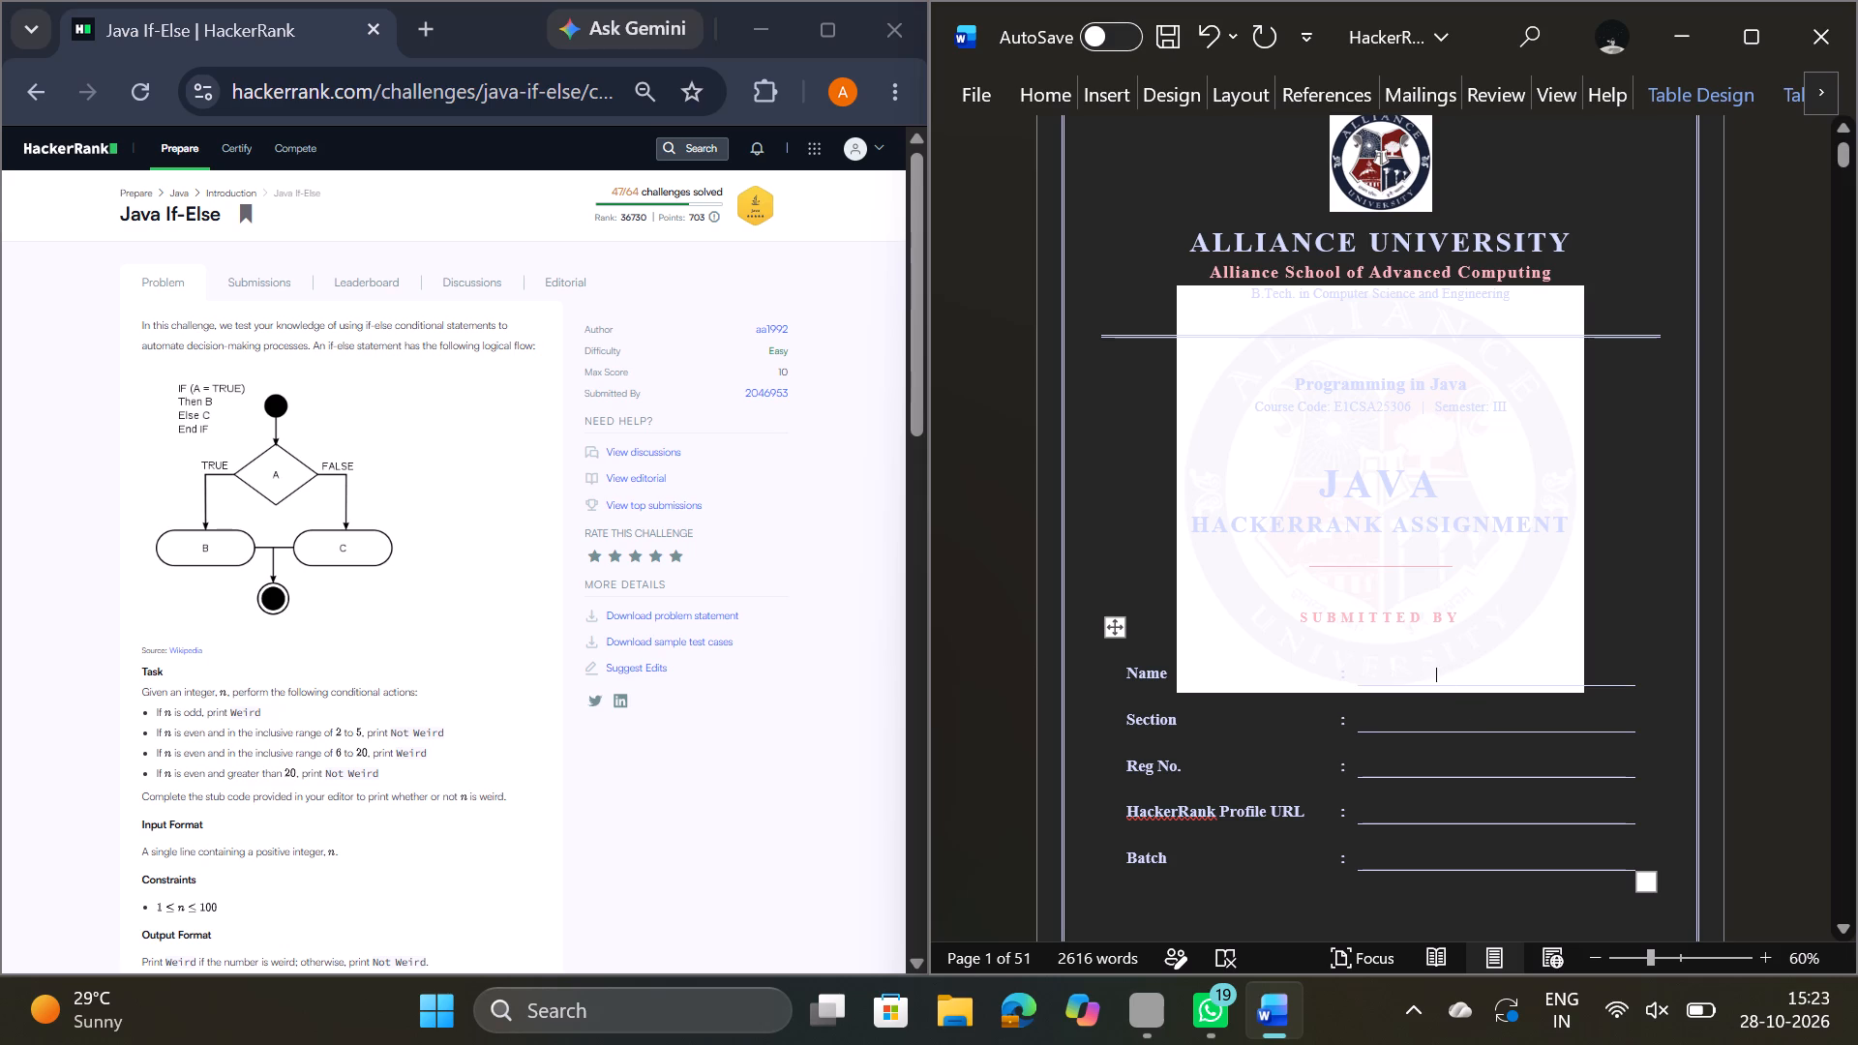
pyautogui.moveTo(1363, 673); pyautogui.dragTo(1438, 676)
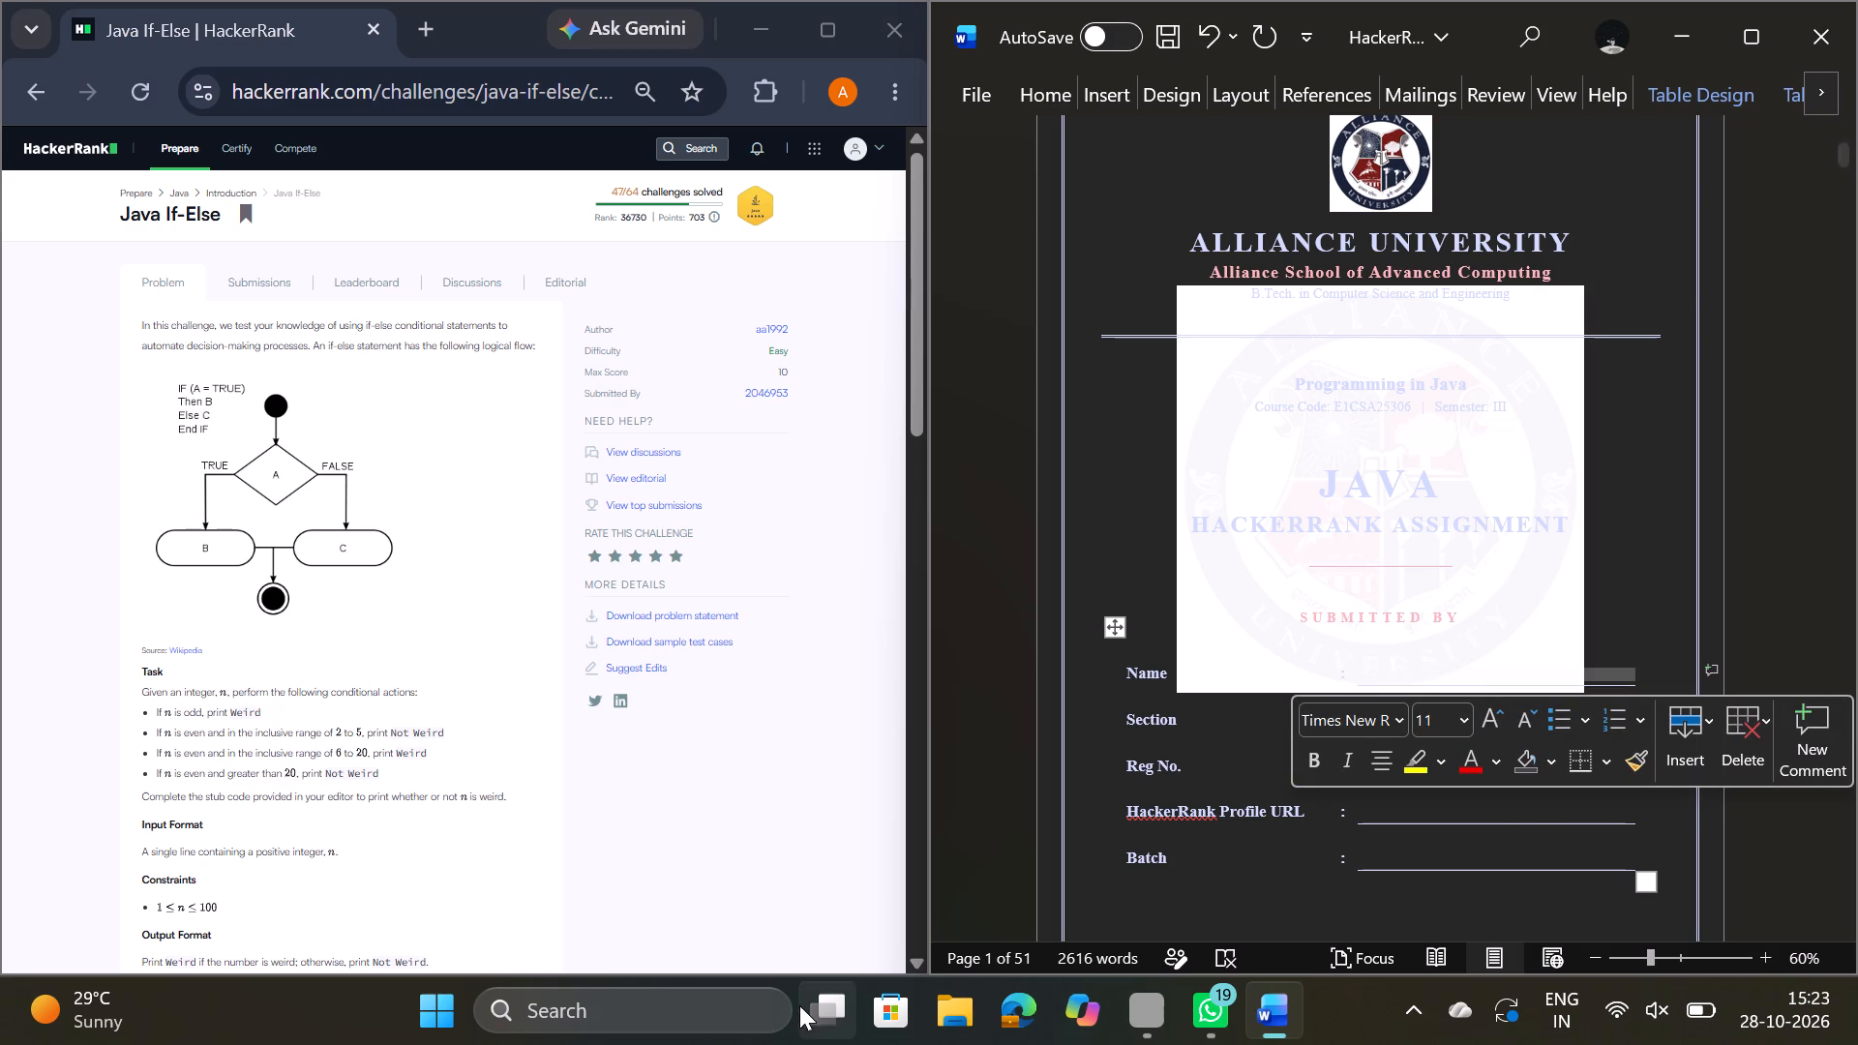
# In Windows Settings, find the light theme settings, set the colour mode to Light, and close Settings.
pyautogui.click(702, 1010)
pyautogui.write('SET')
pyautogui.click(1161, 502)
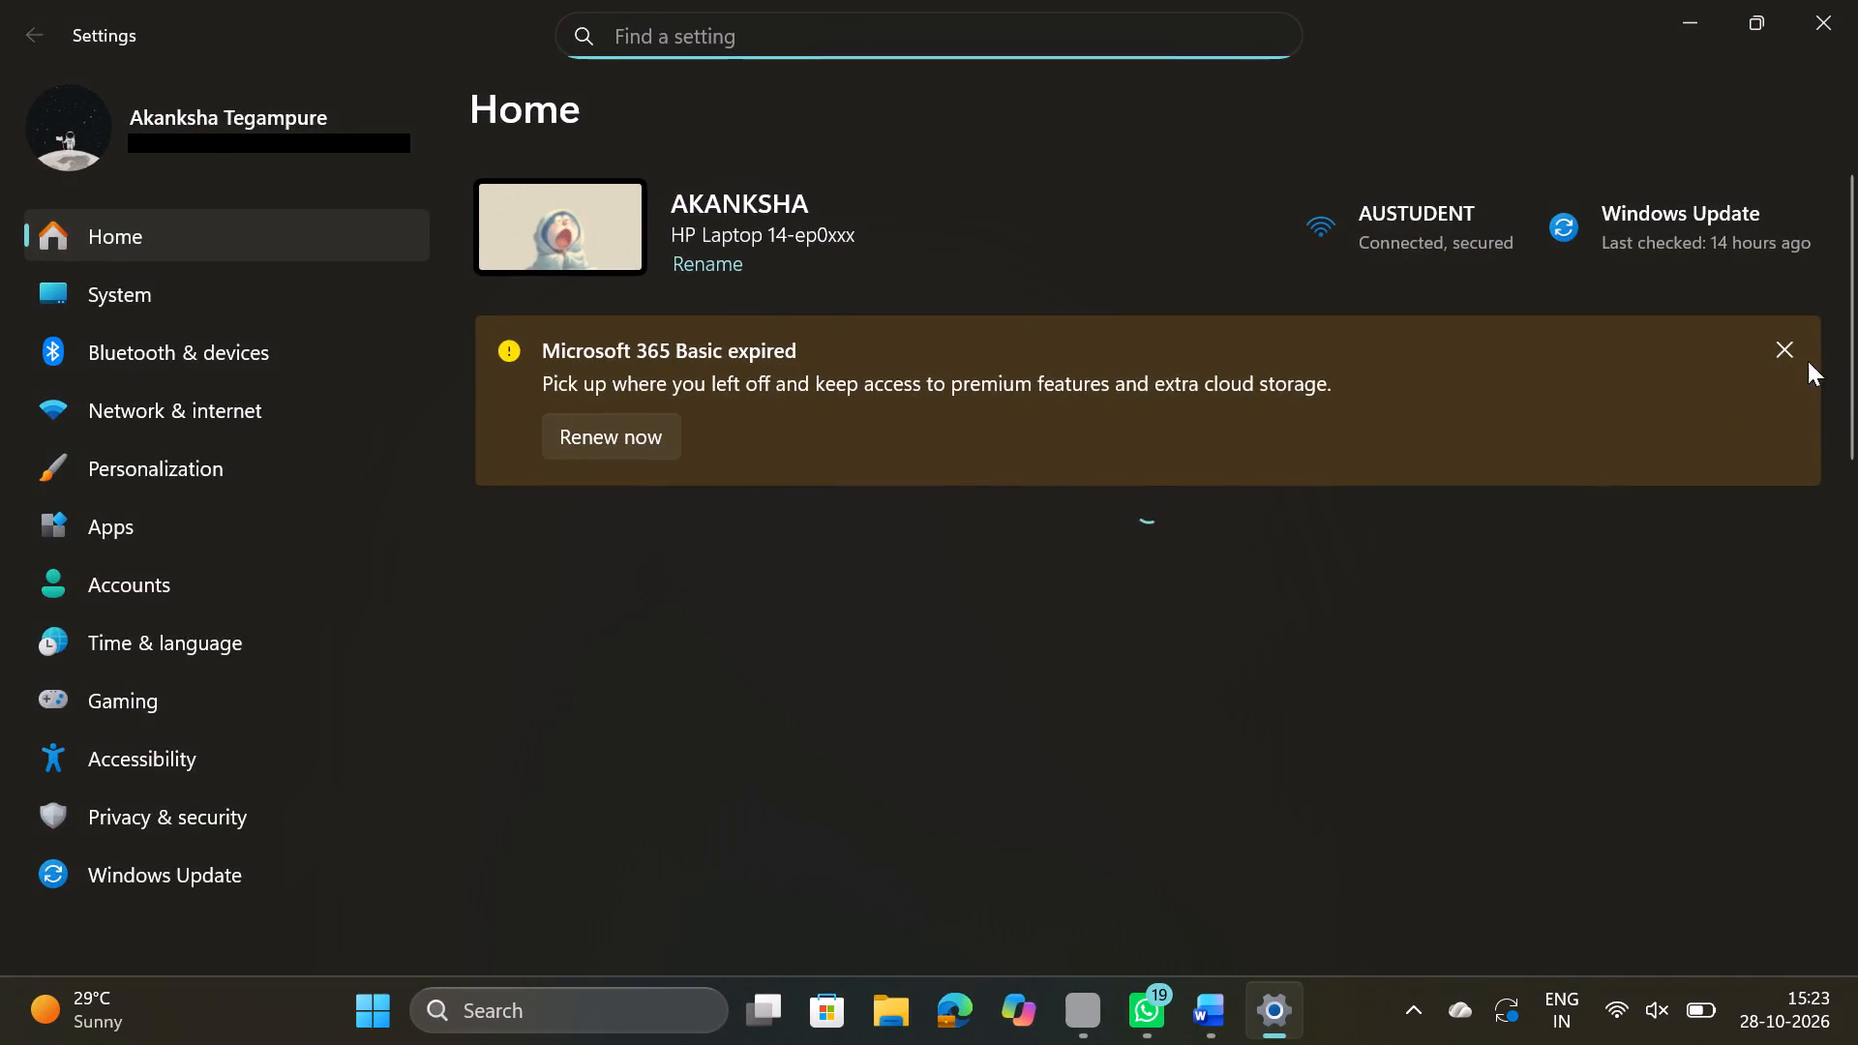
pyautogui.click(1781, 357)
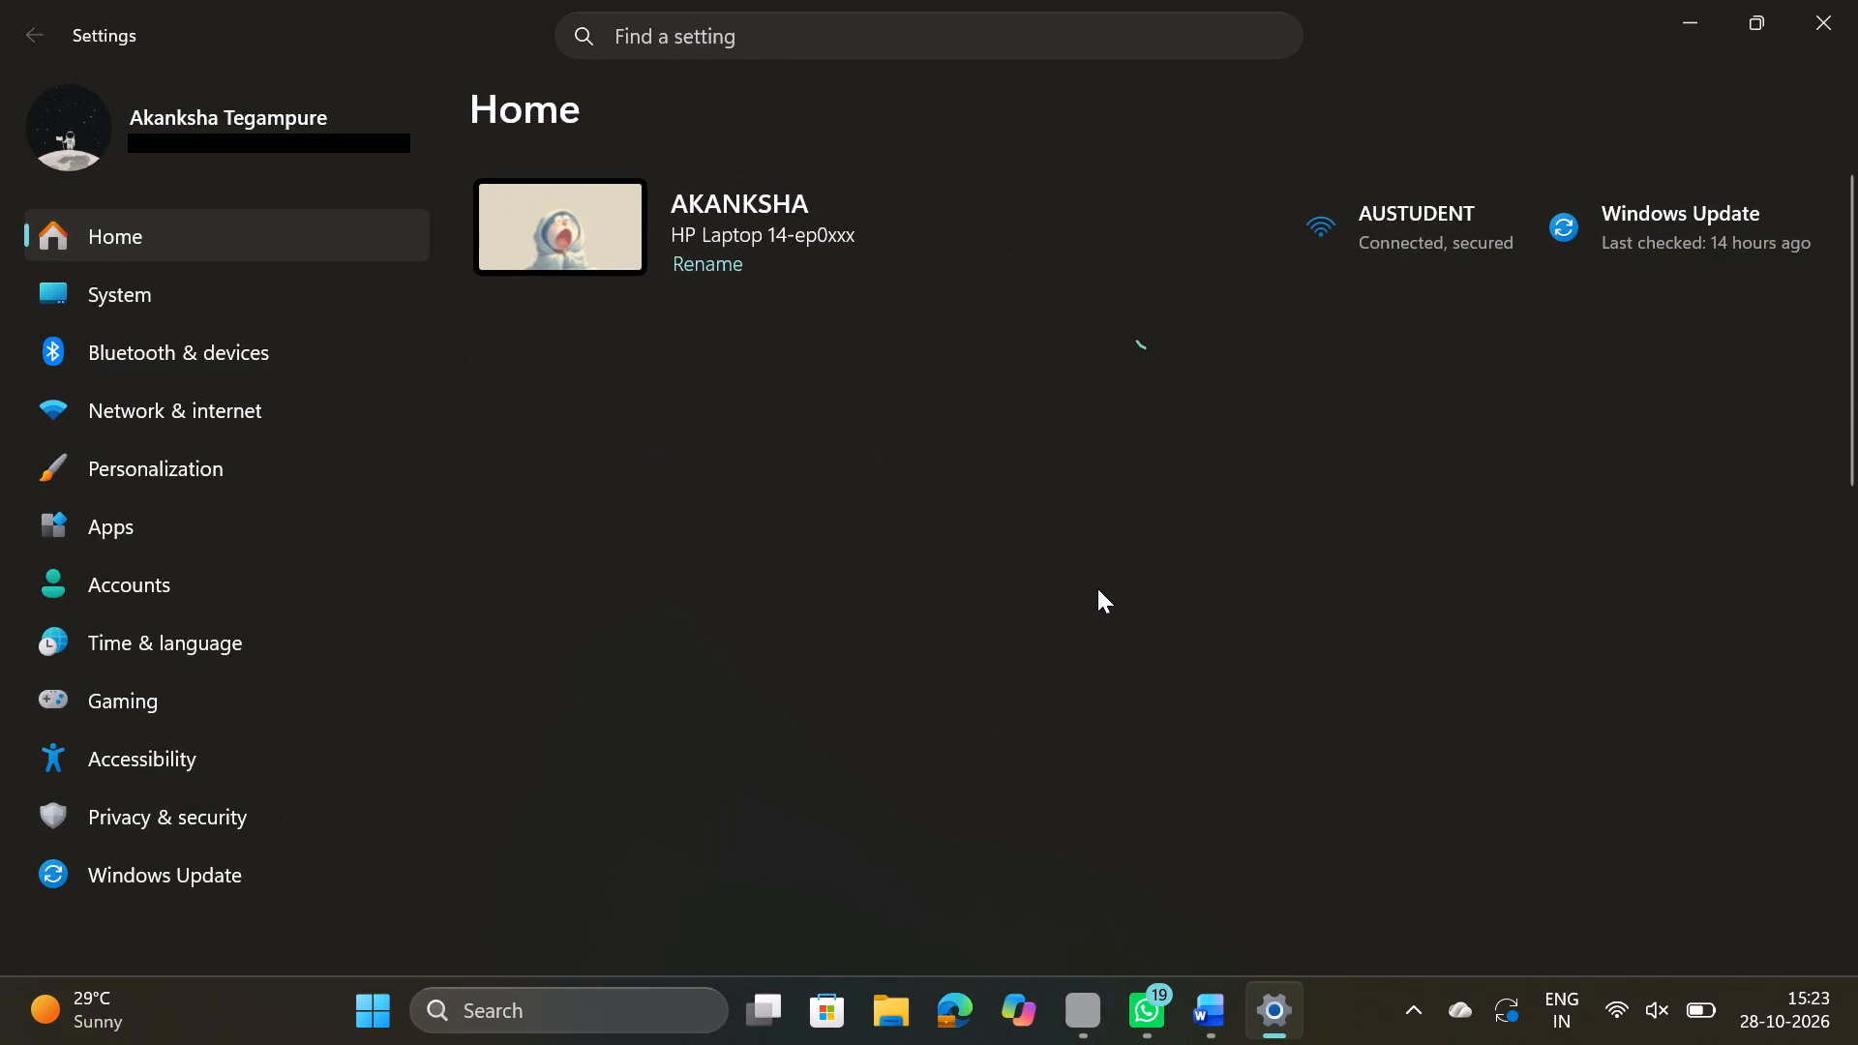
pyautogui.scroll(-1, 797, 732)
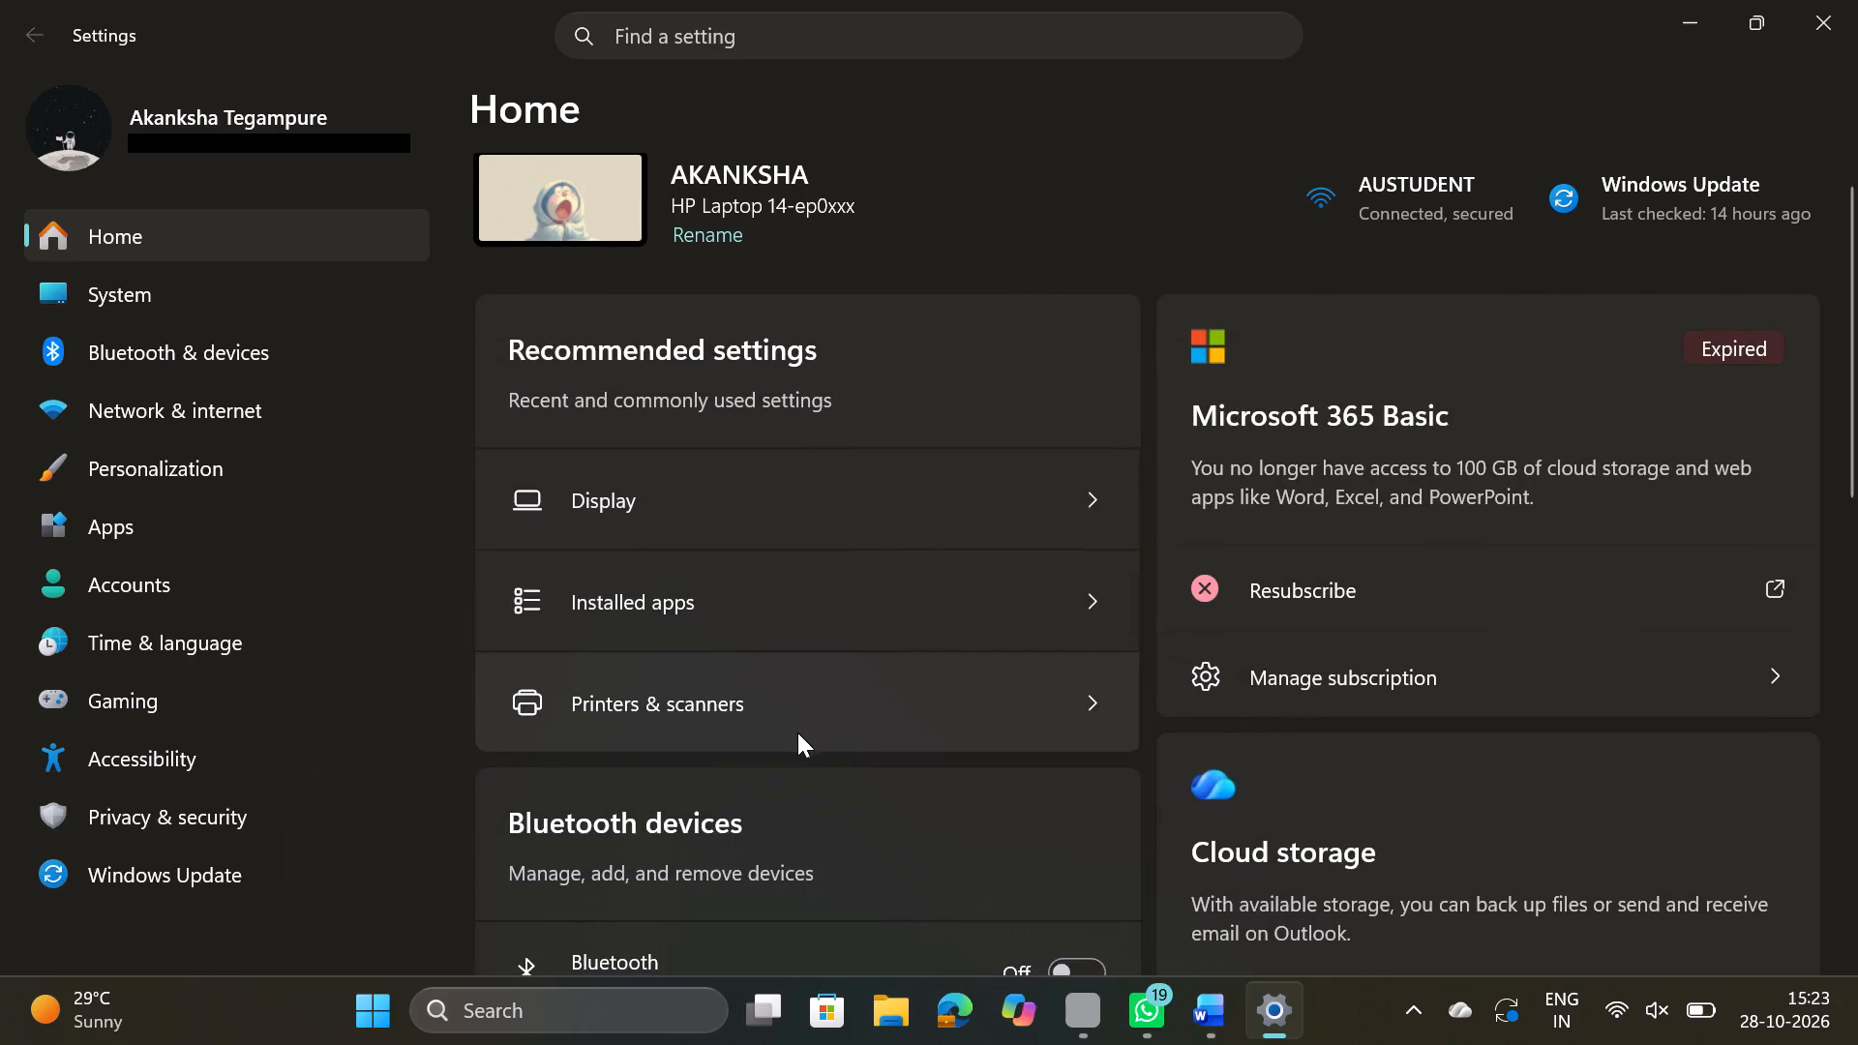
pyautogui.click(834, 41)
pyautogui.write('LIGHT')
pyautogui.click(791, 232)
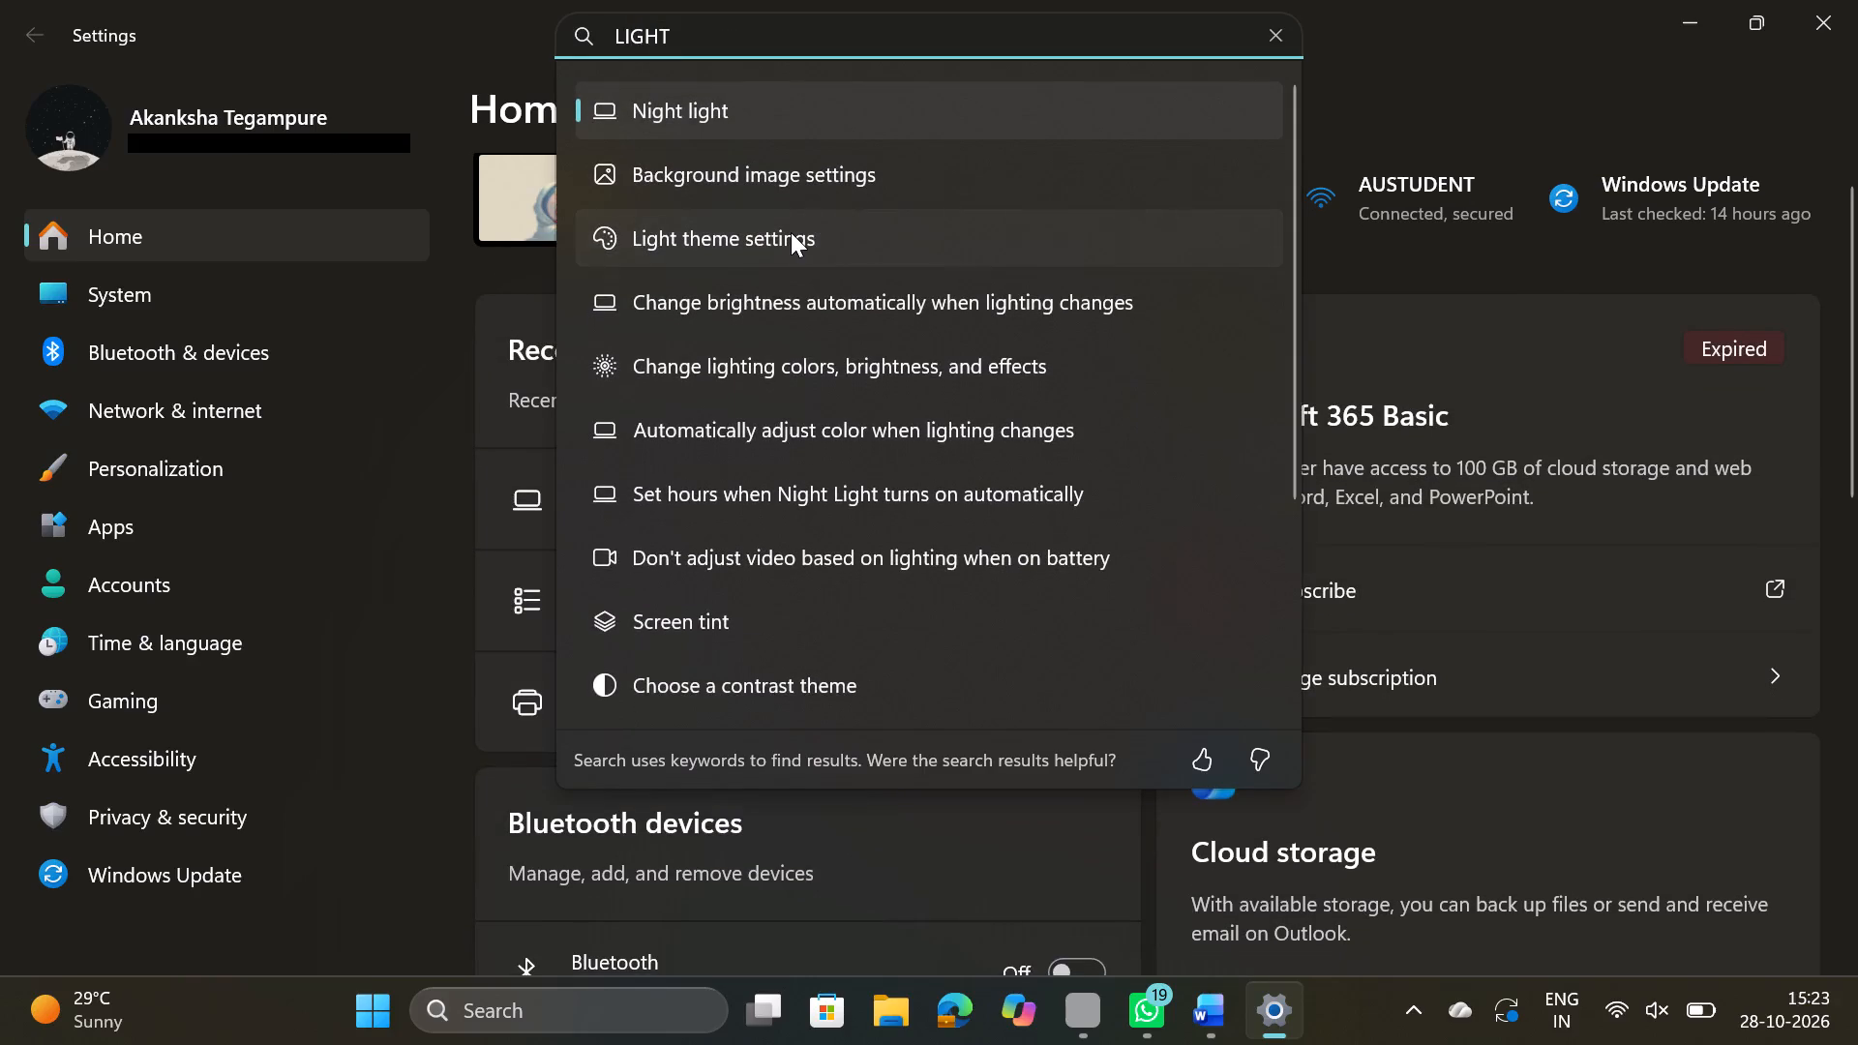
pyautogui.click(1660, 442)
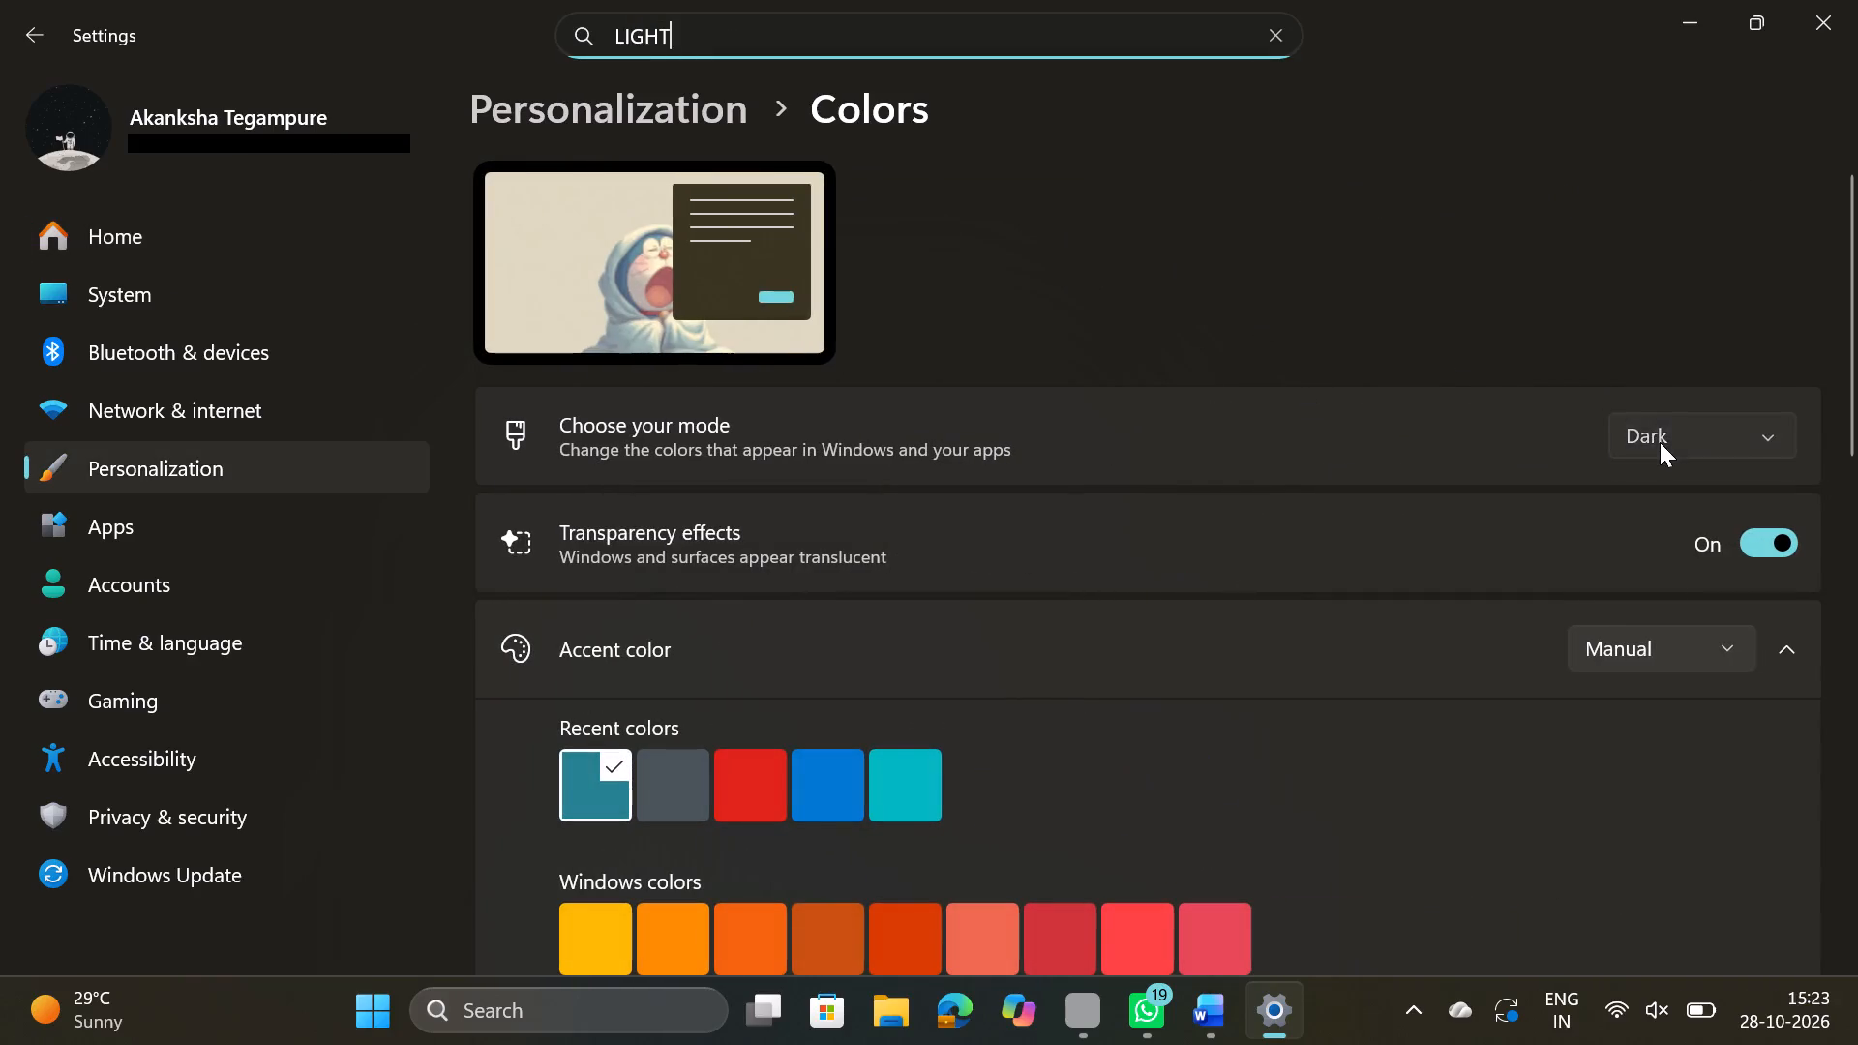
pyautogui.click(1688, 379)
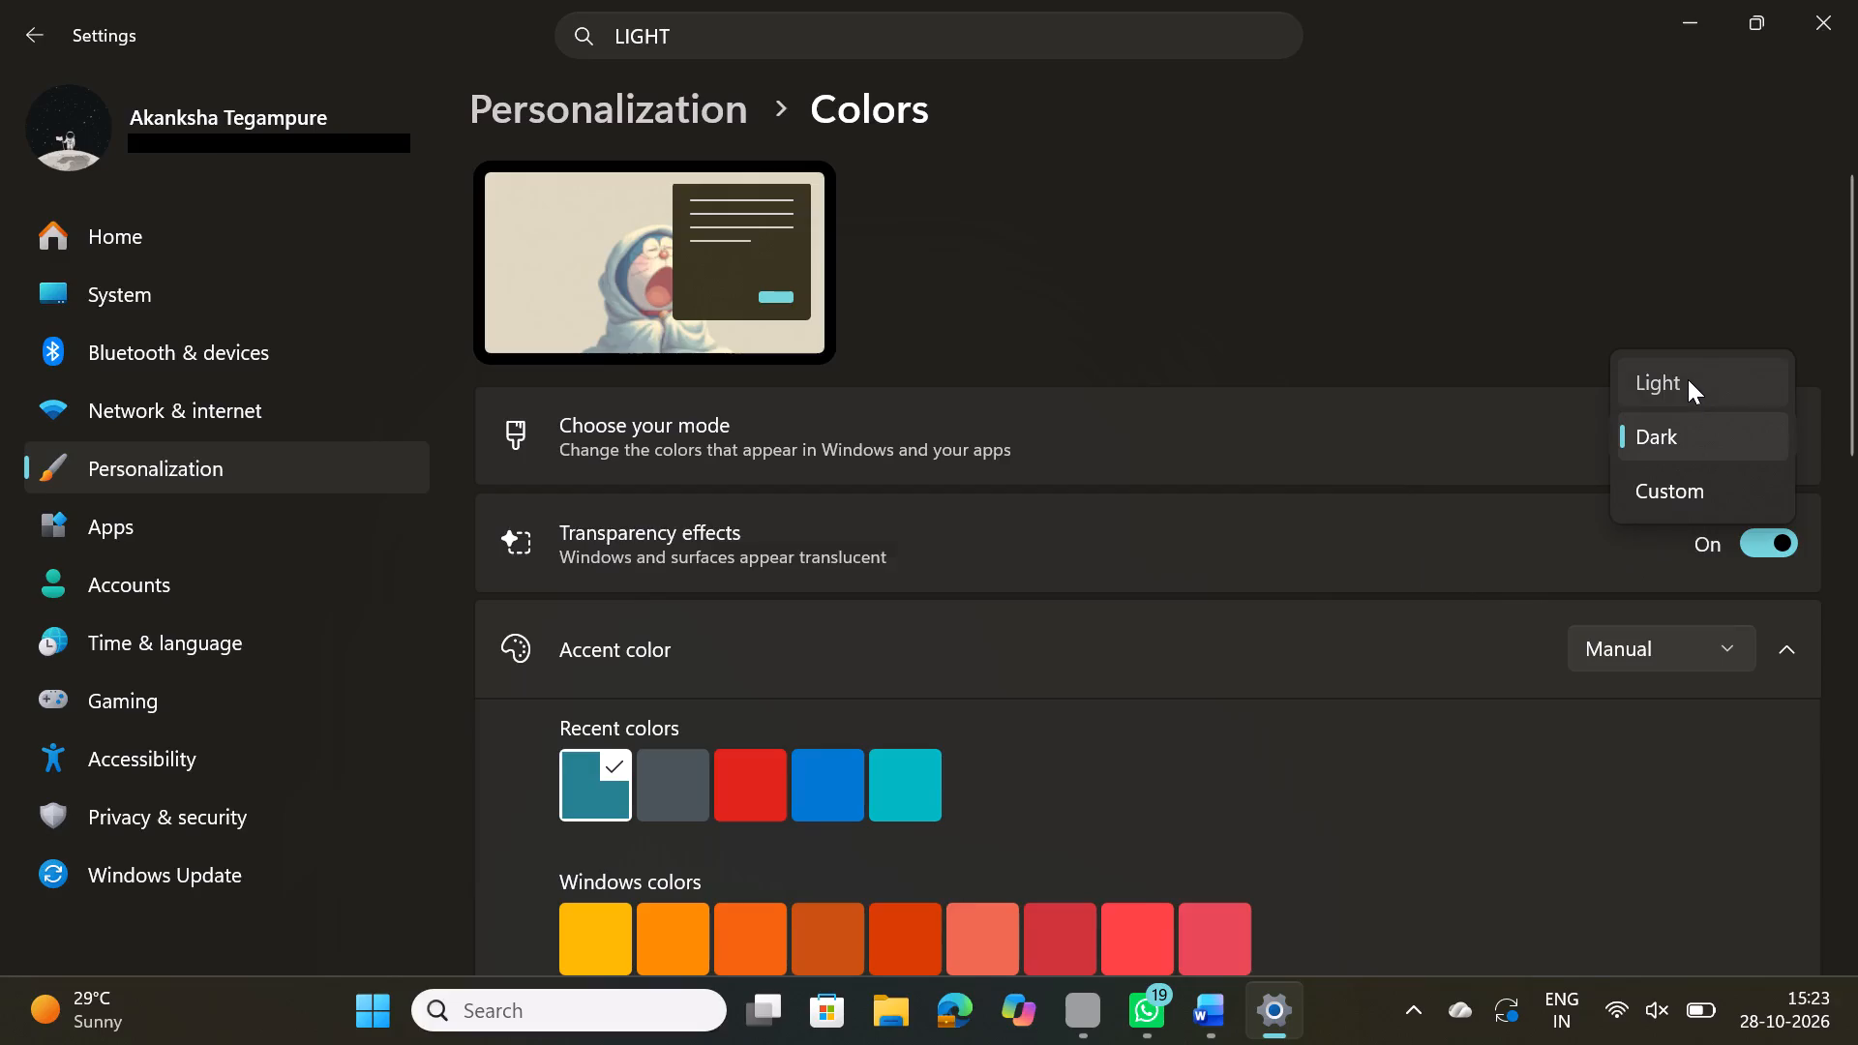
pyautogui.click(1850, 14)
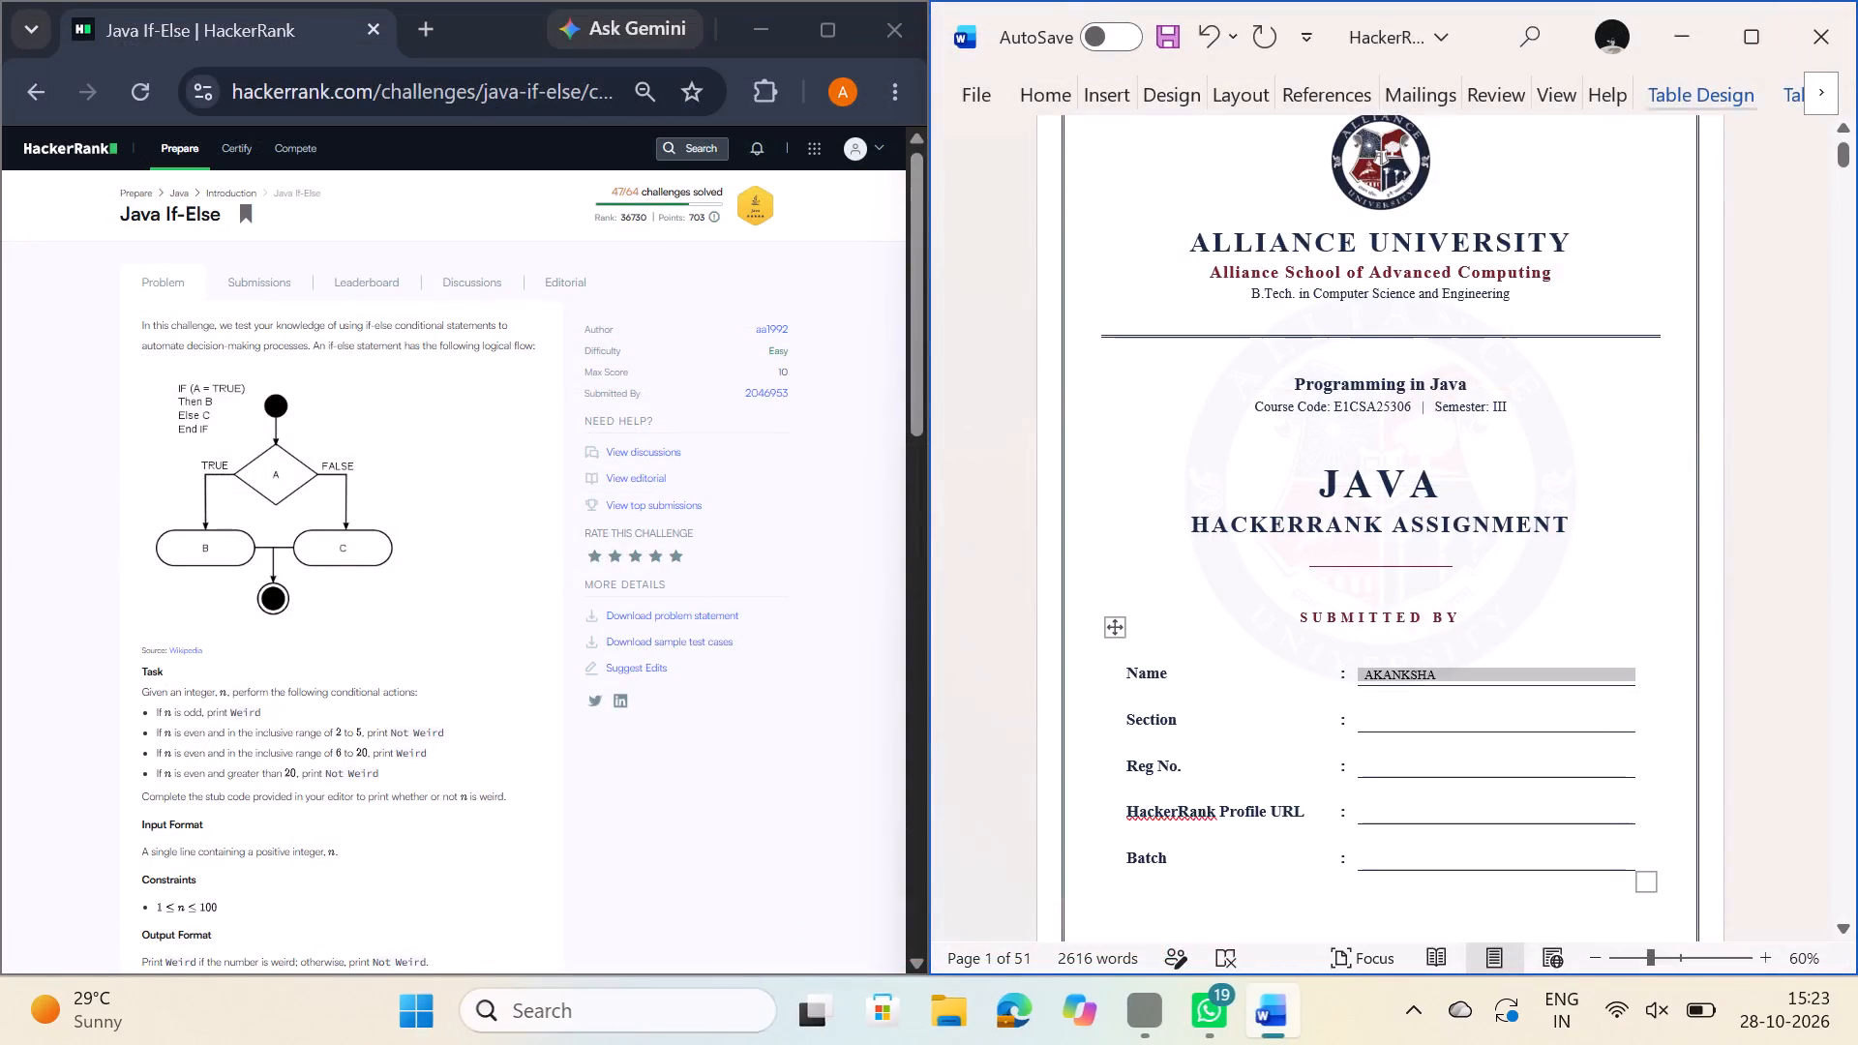
# Fill in the cover page's Section as CYBER SECURITY and enter the student's registration number.
pyautogui.scroll(-1, 1417, 669)
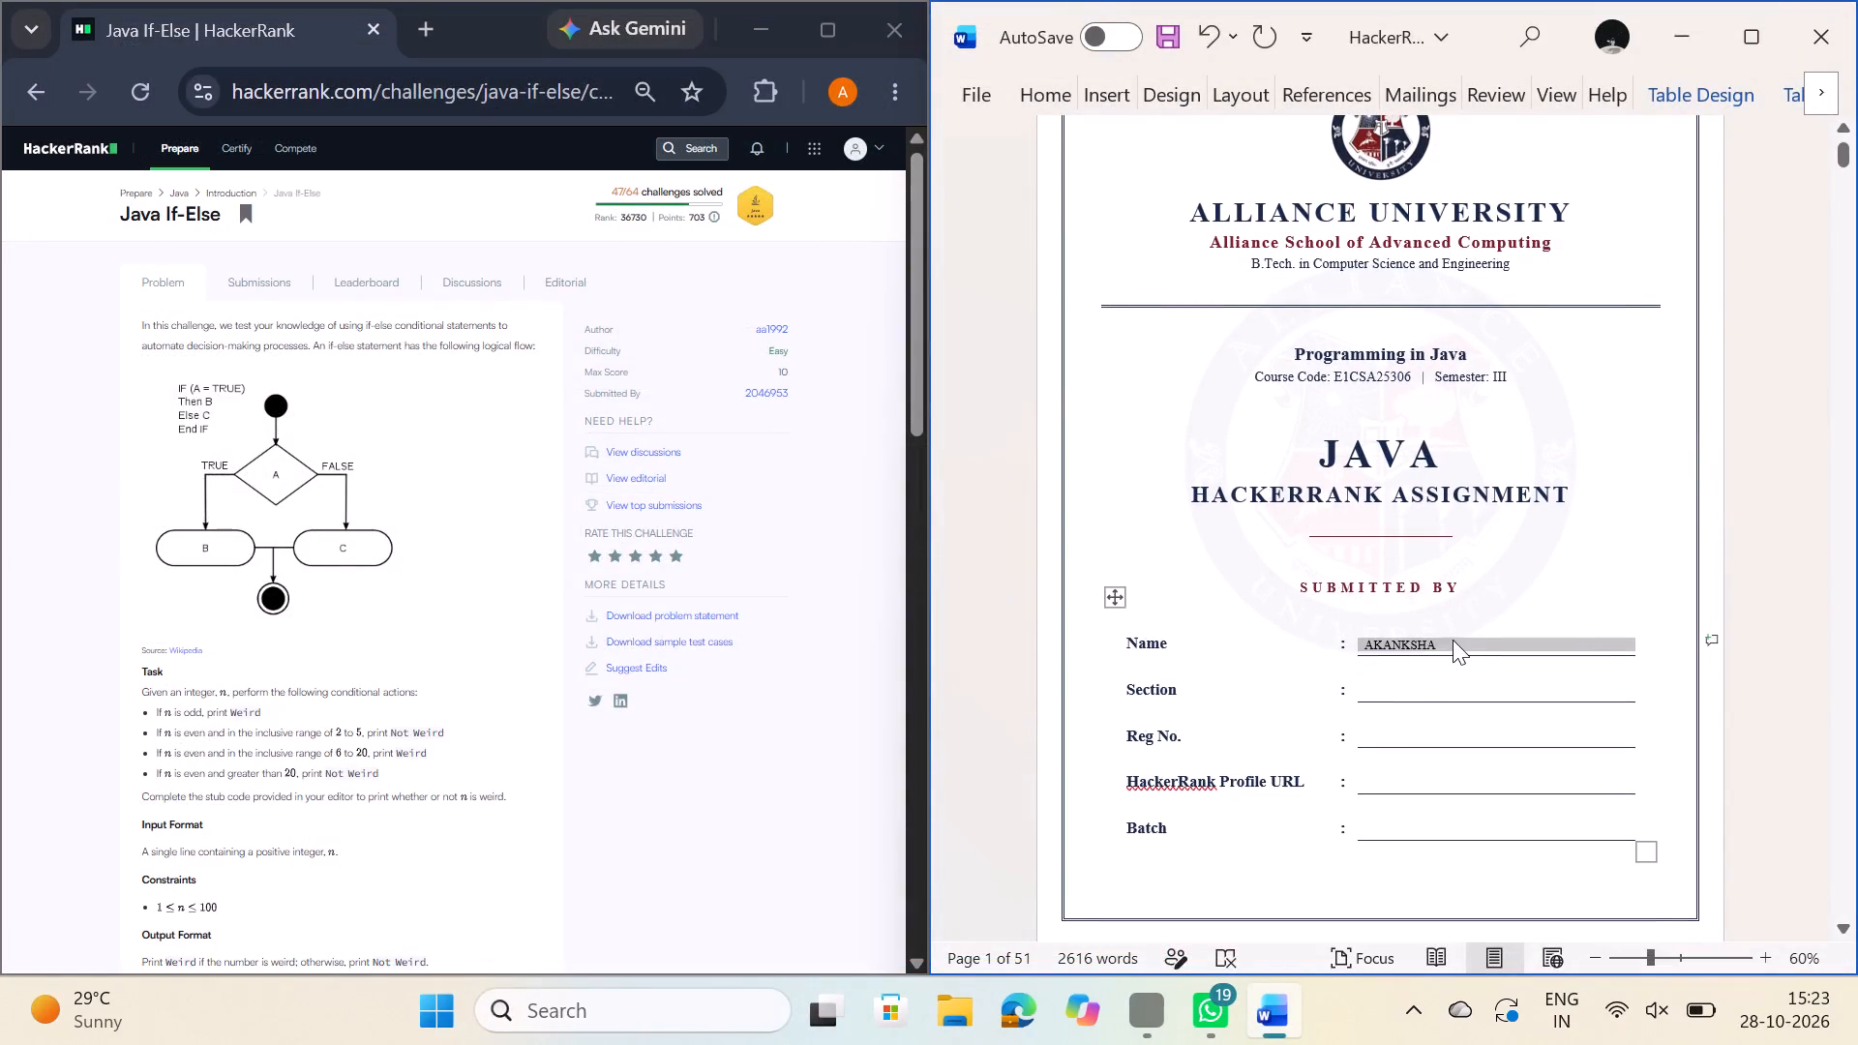
pyautogui.click(1453, 640)
pyautogui.click(1377, 690)
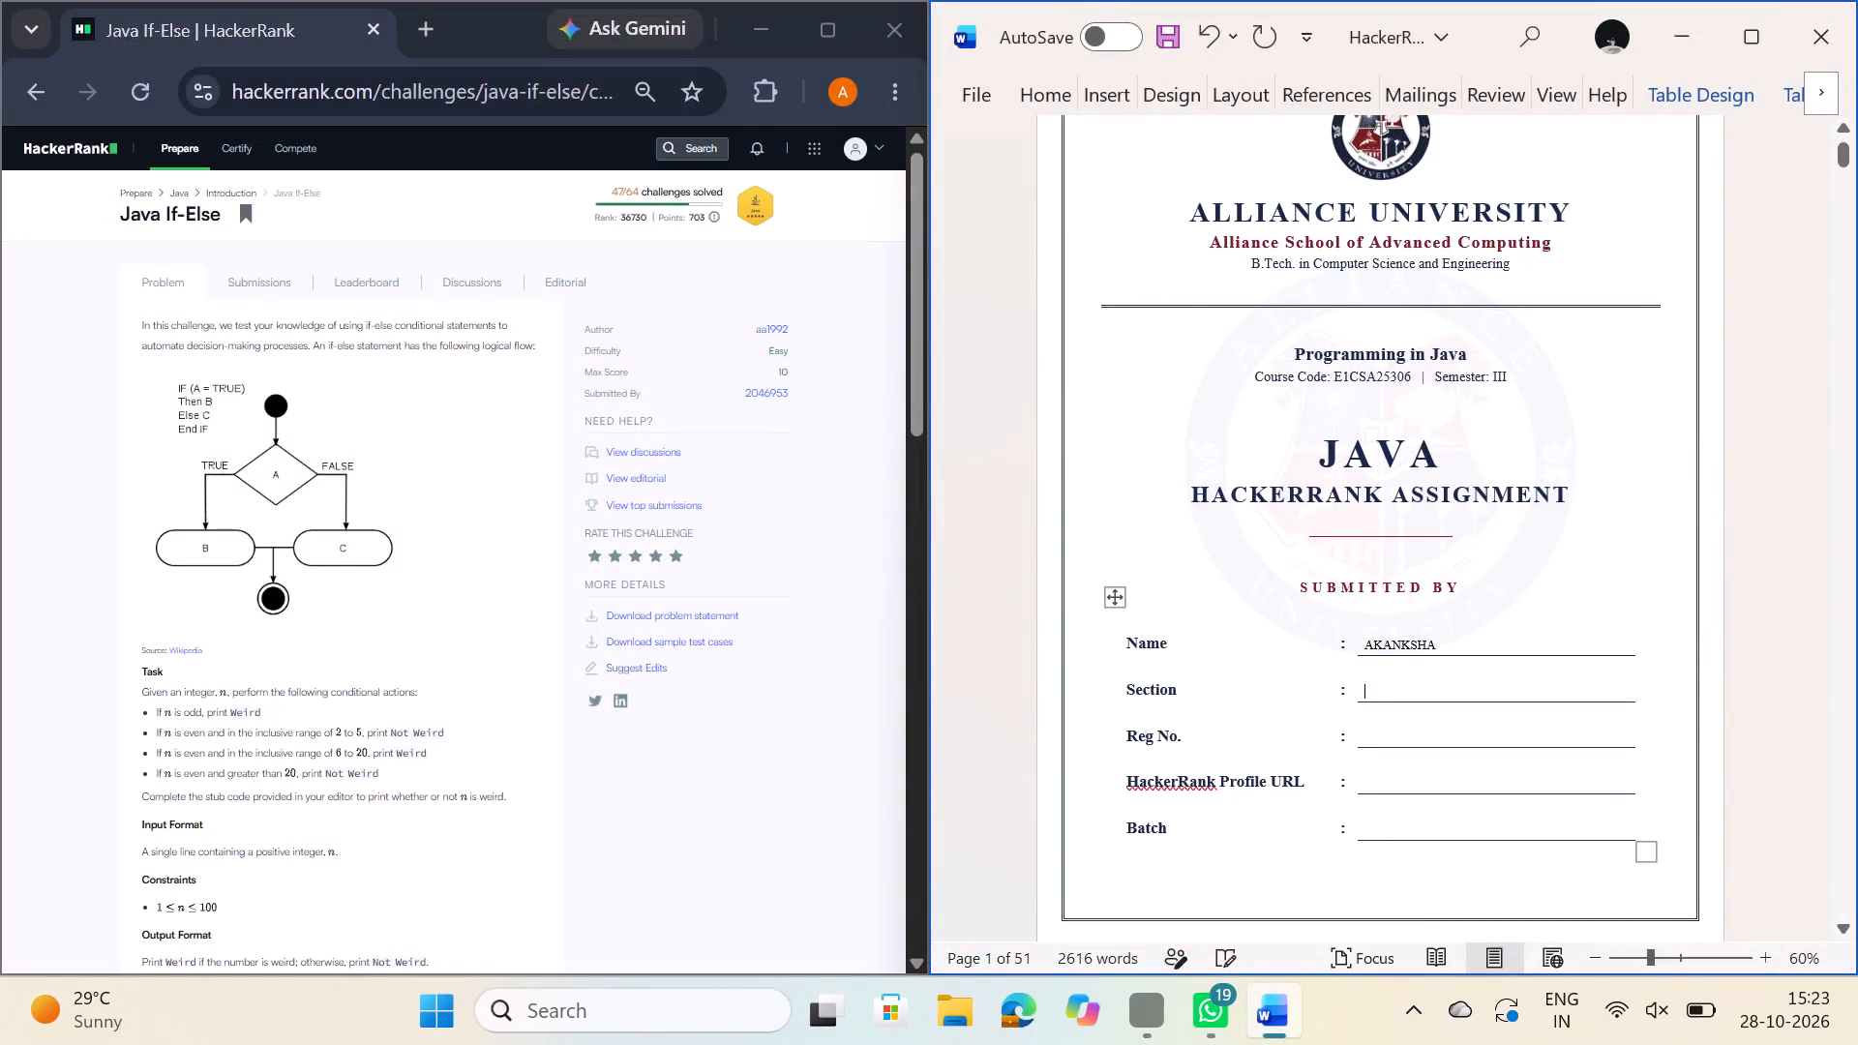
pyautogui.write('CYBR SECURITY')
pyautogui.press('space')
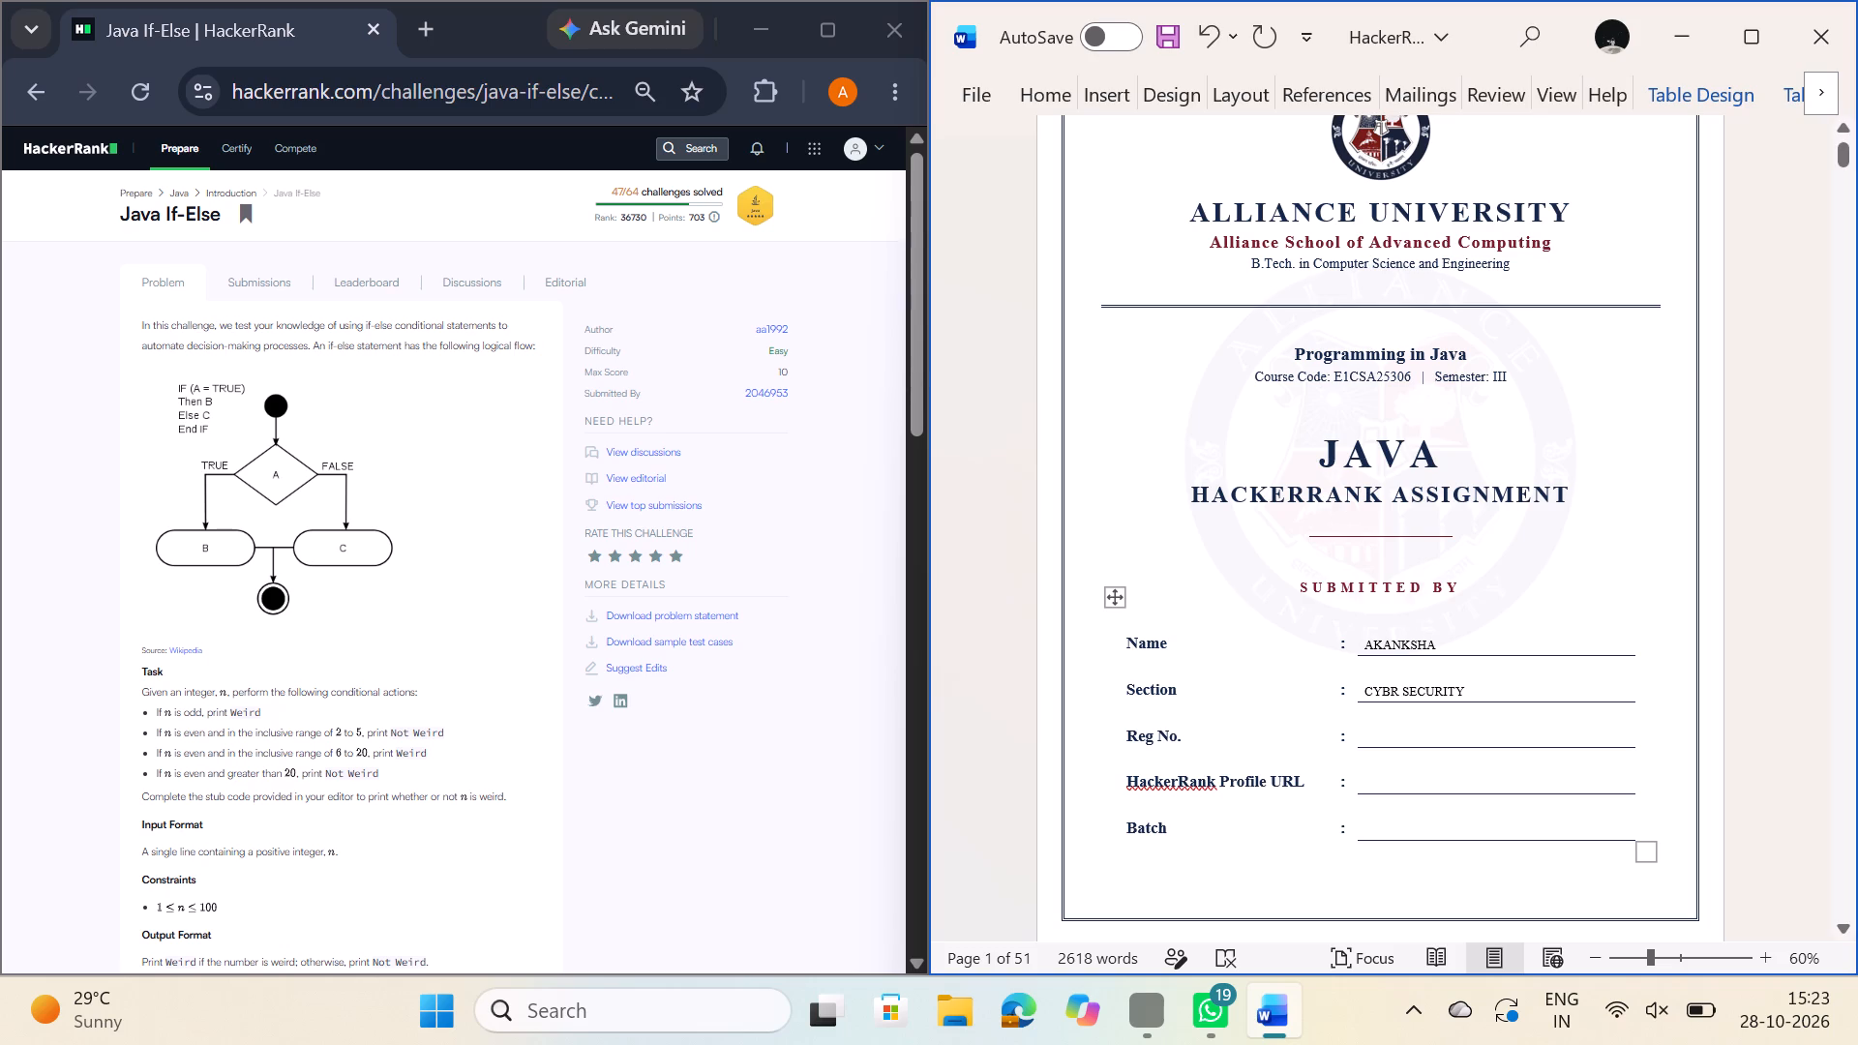
pyautogui.click(1387, 688)
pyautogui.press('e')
pyautogui.click(1395, 744)
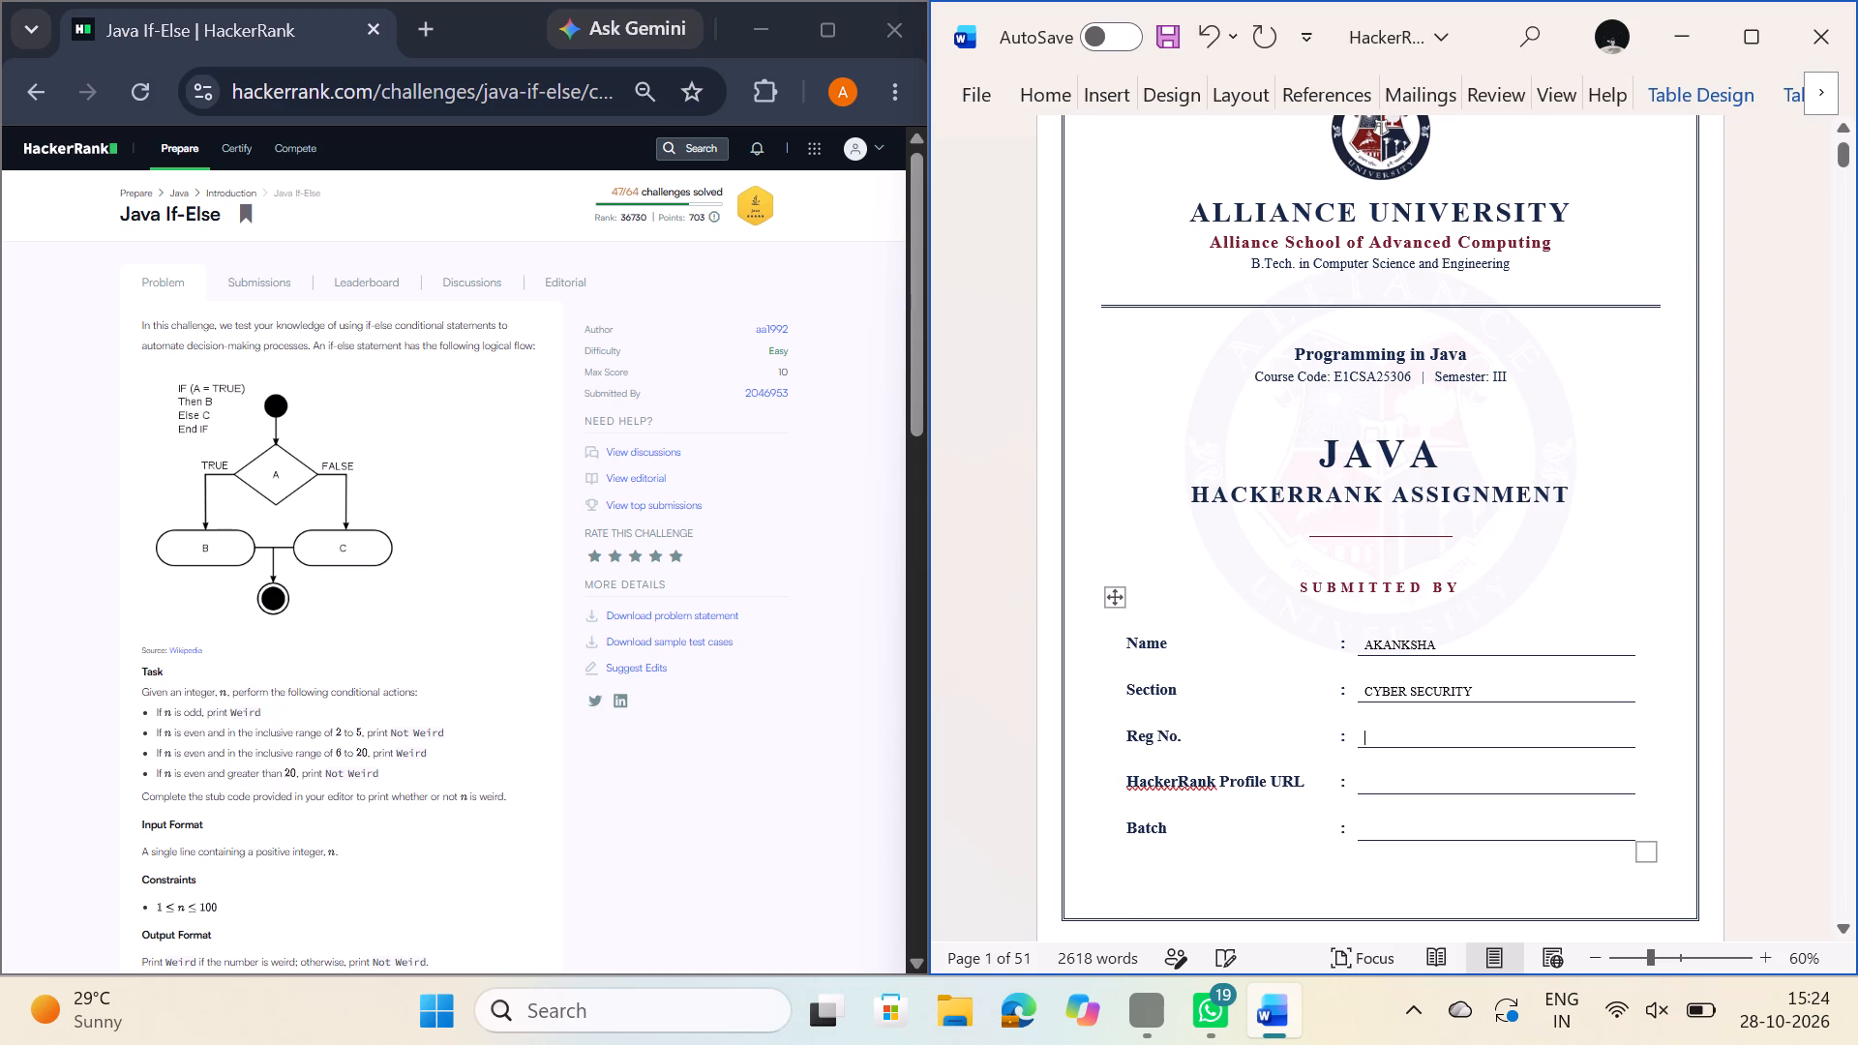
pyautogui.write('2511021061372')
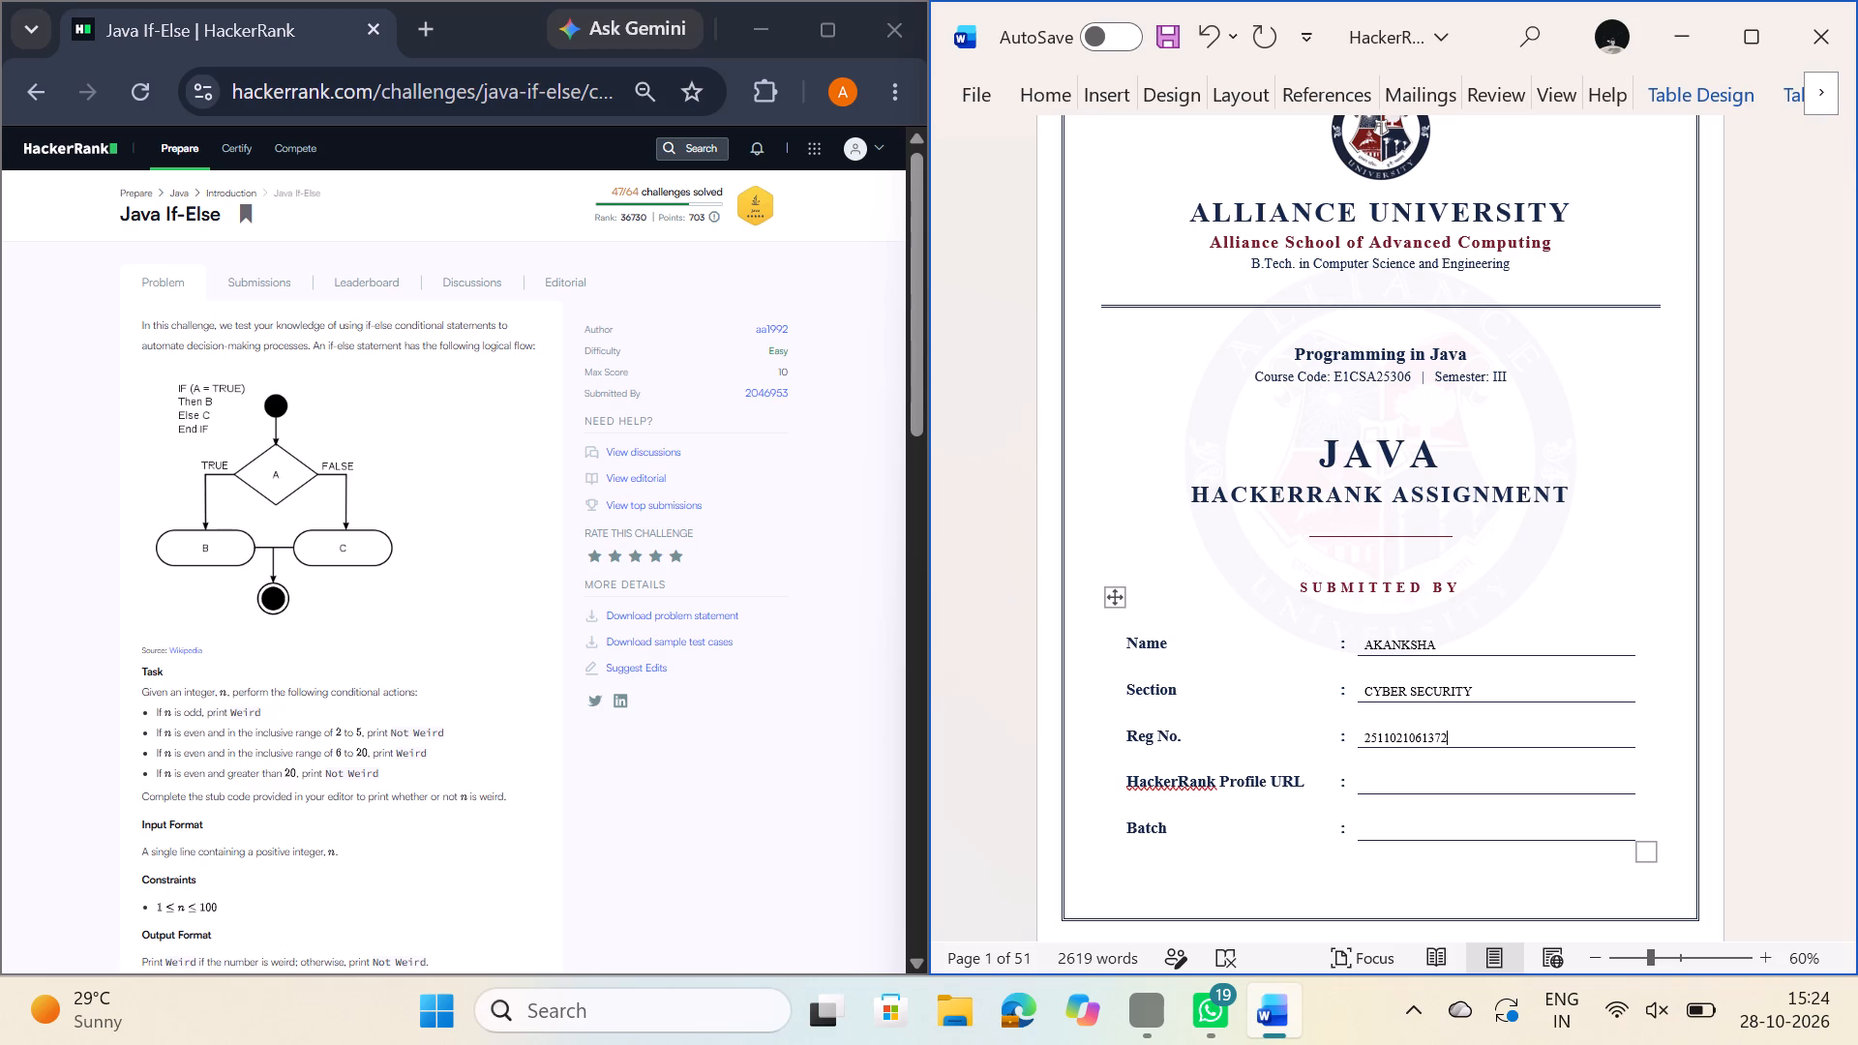
# Set the Batch on the cover page to 2025, leaving the HackerRank Profile URL blank.
pyautogui.click(1383, 791)
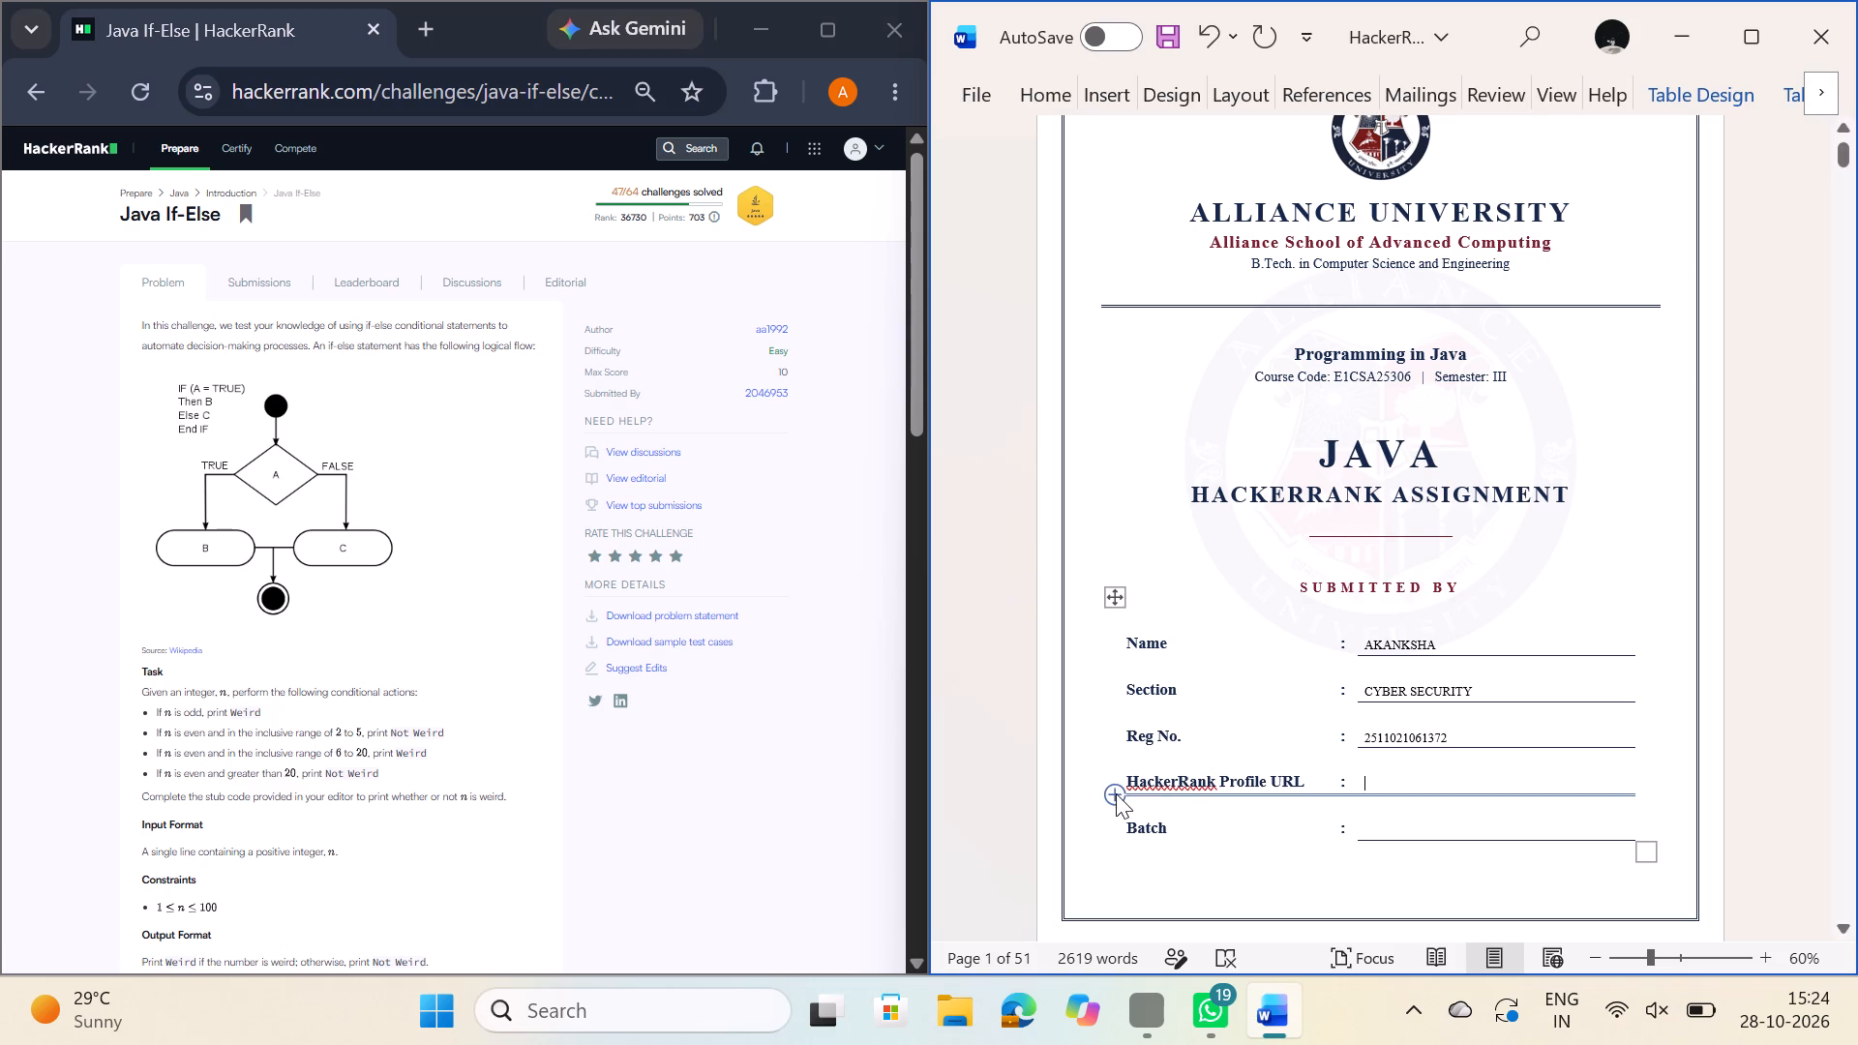
pyautogui.scroll(3, 638, 662)
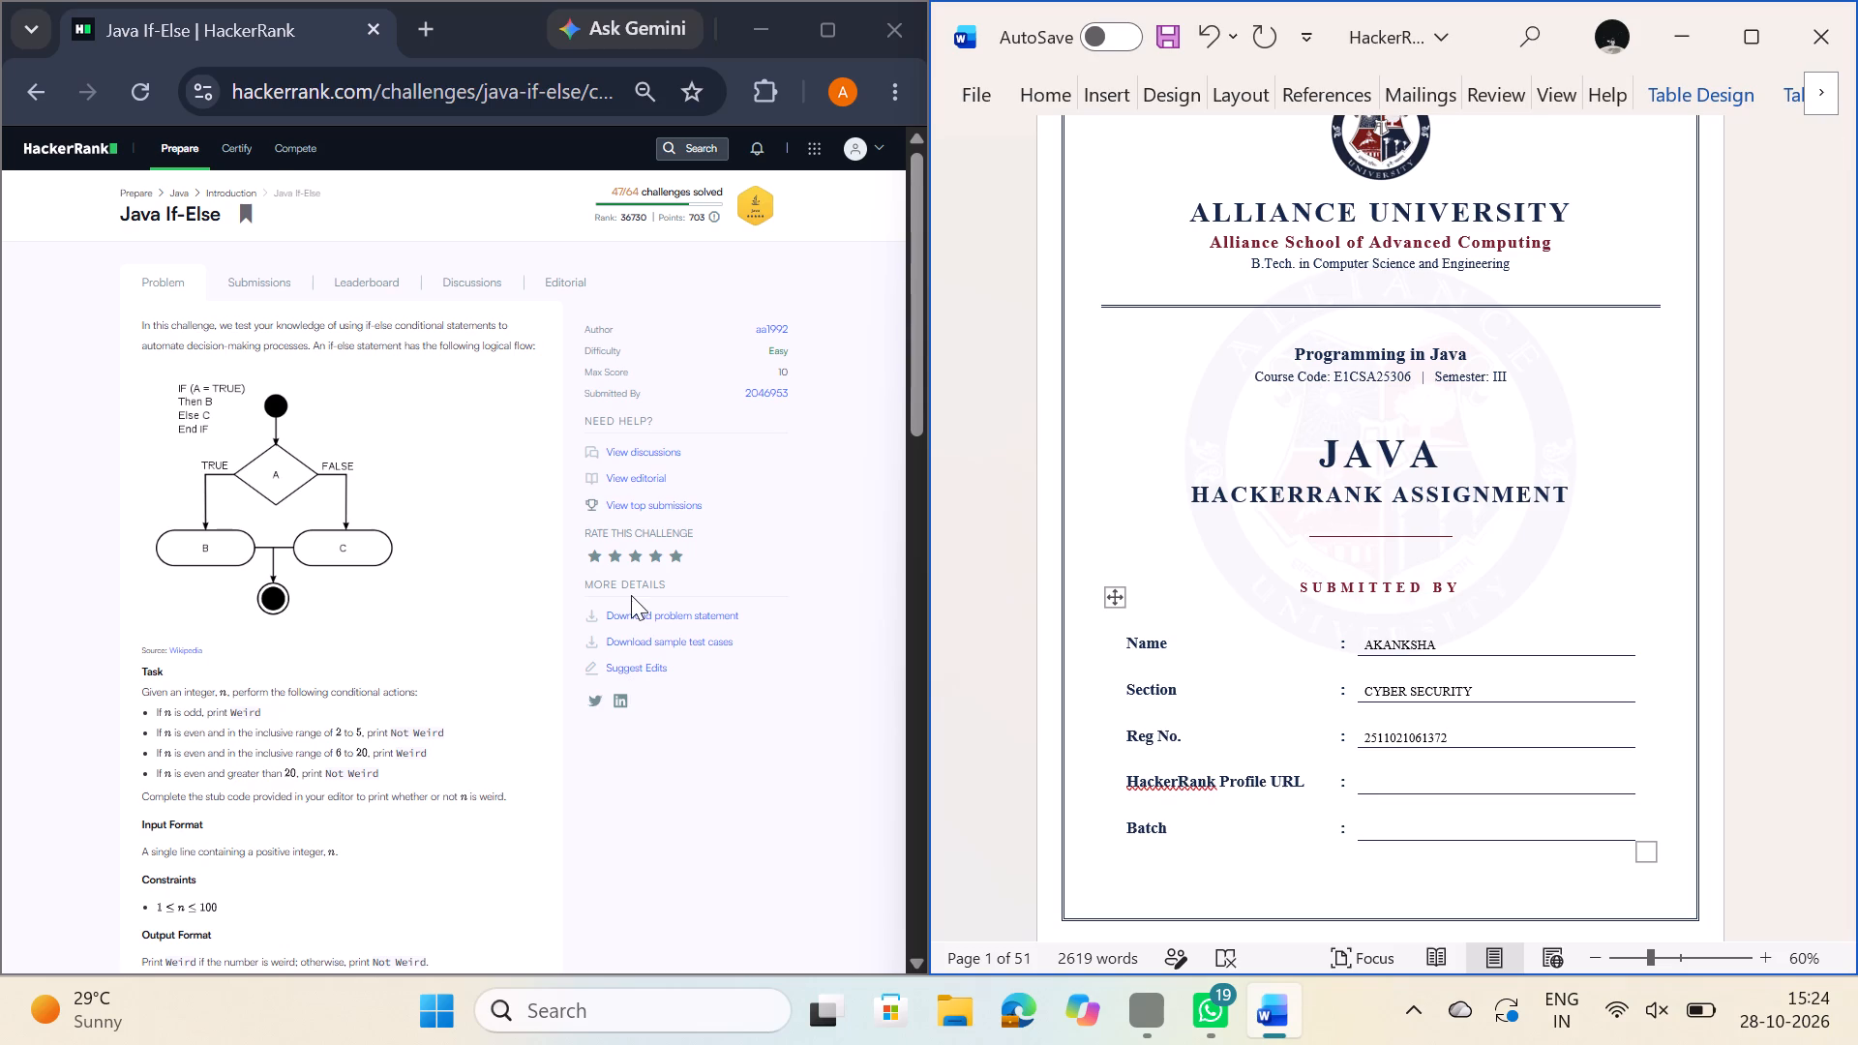
pyautogui.click(1387, 838)
pyautogui.click(1382, 831)
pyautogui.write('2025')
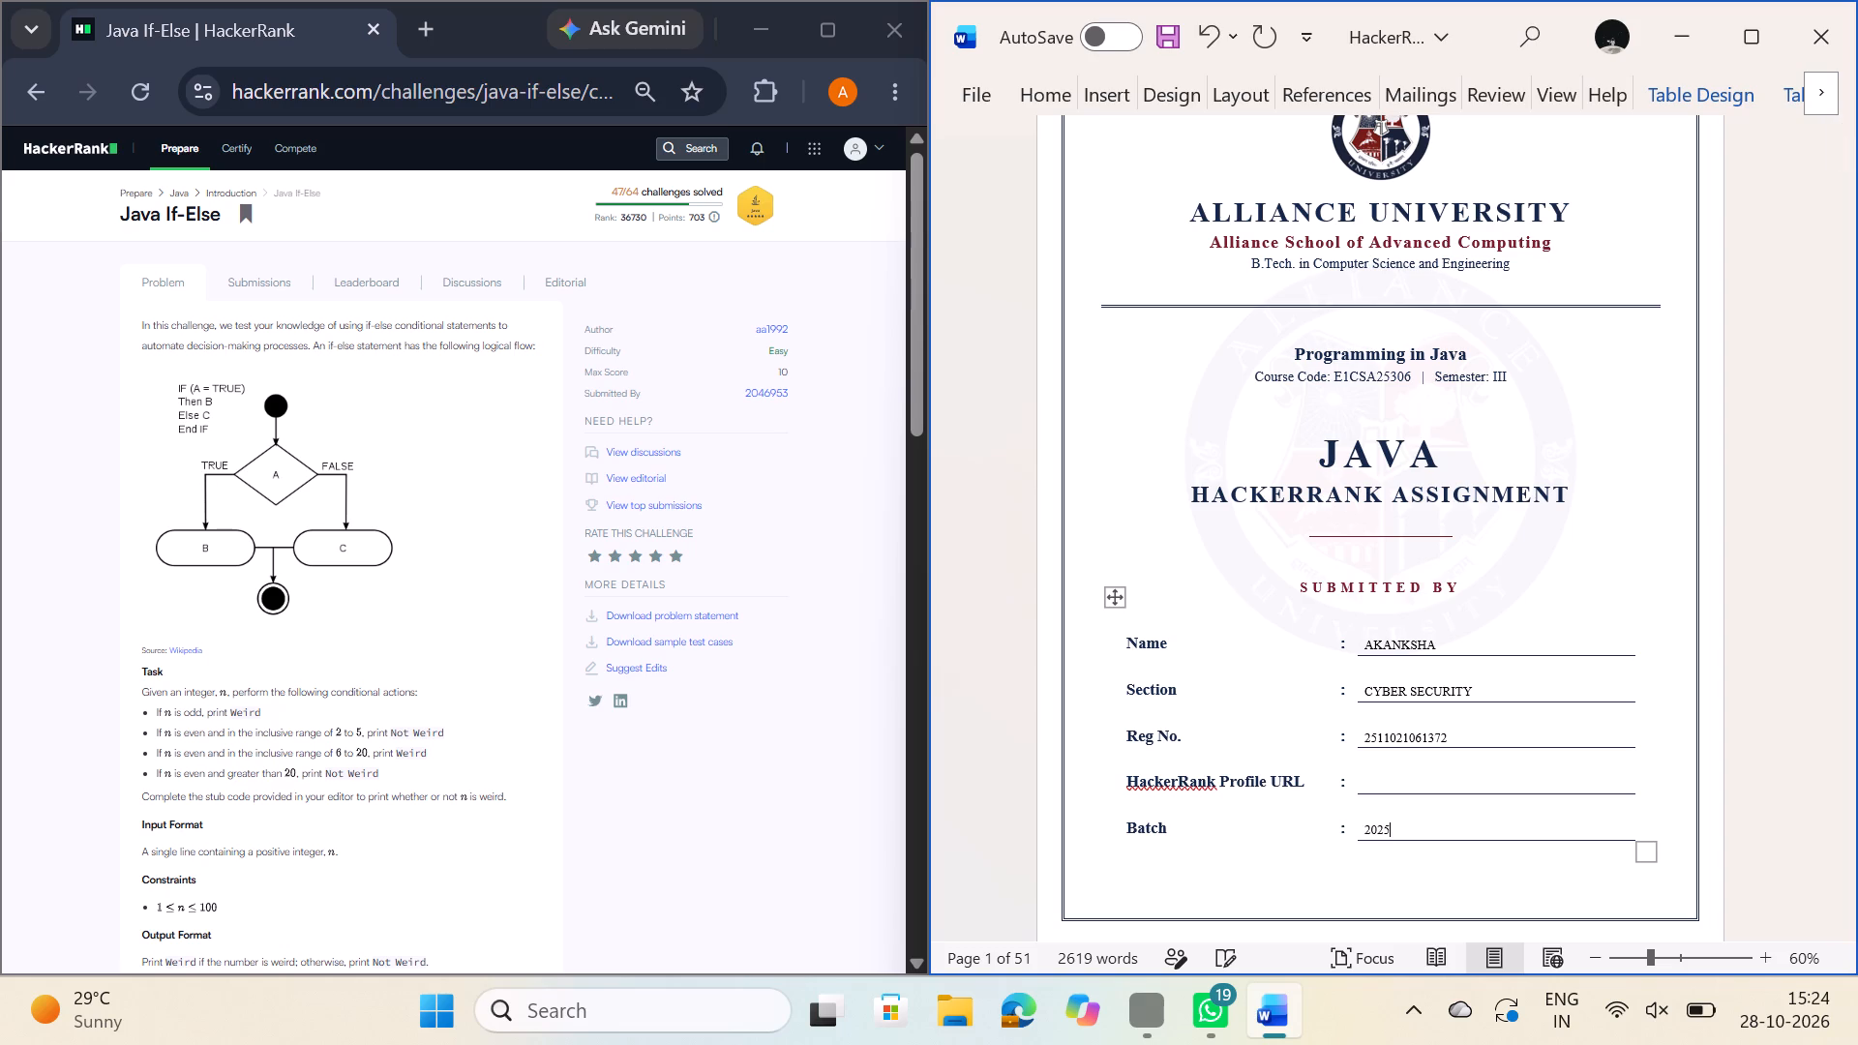
# Copy the complete Java If-Else solution, from the import lines to the closing brace, from the HackerRank code editor.
pyautogui.scroll(-3, 1832, 825)
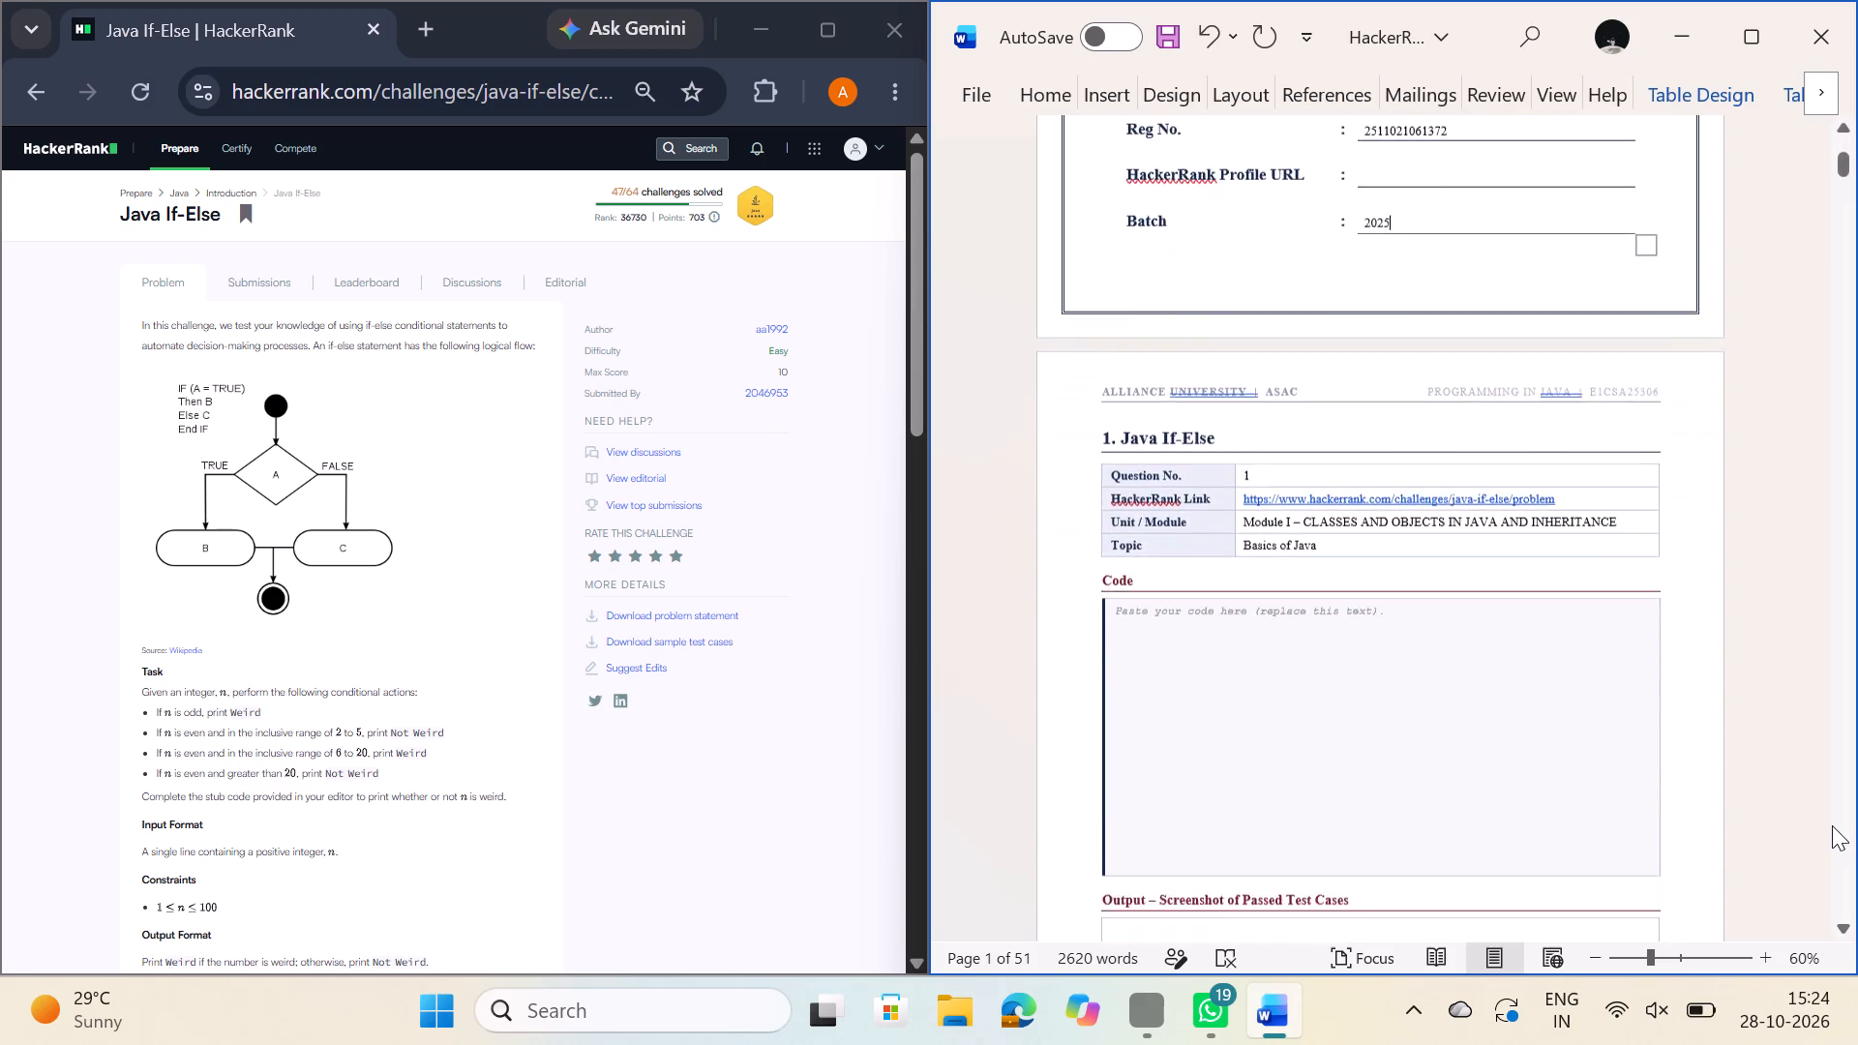
pyautogui.scroll(-1, 1832, 825)
pyautogui.scroll(-1, 521, 486)
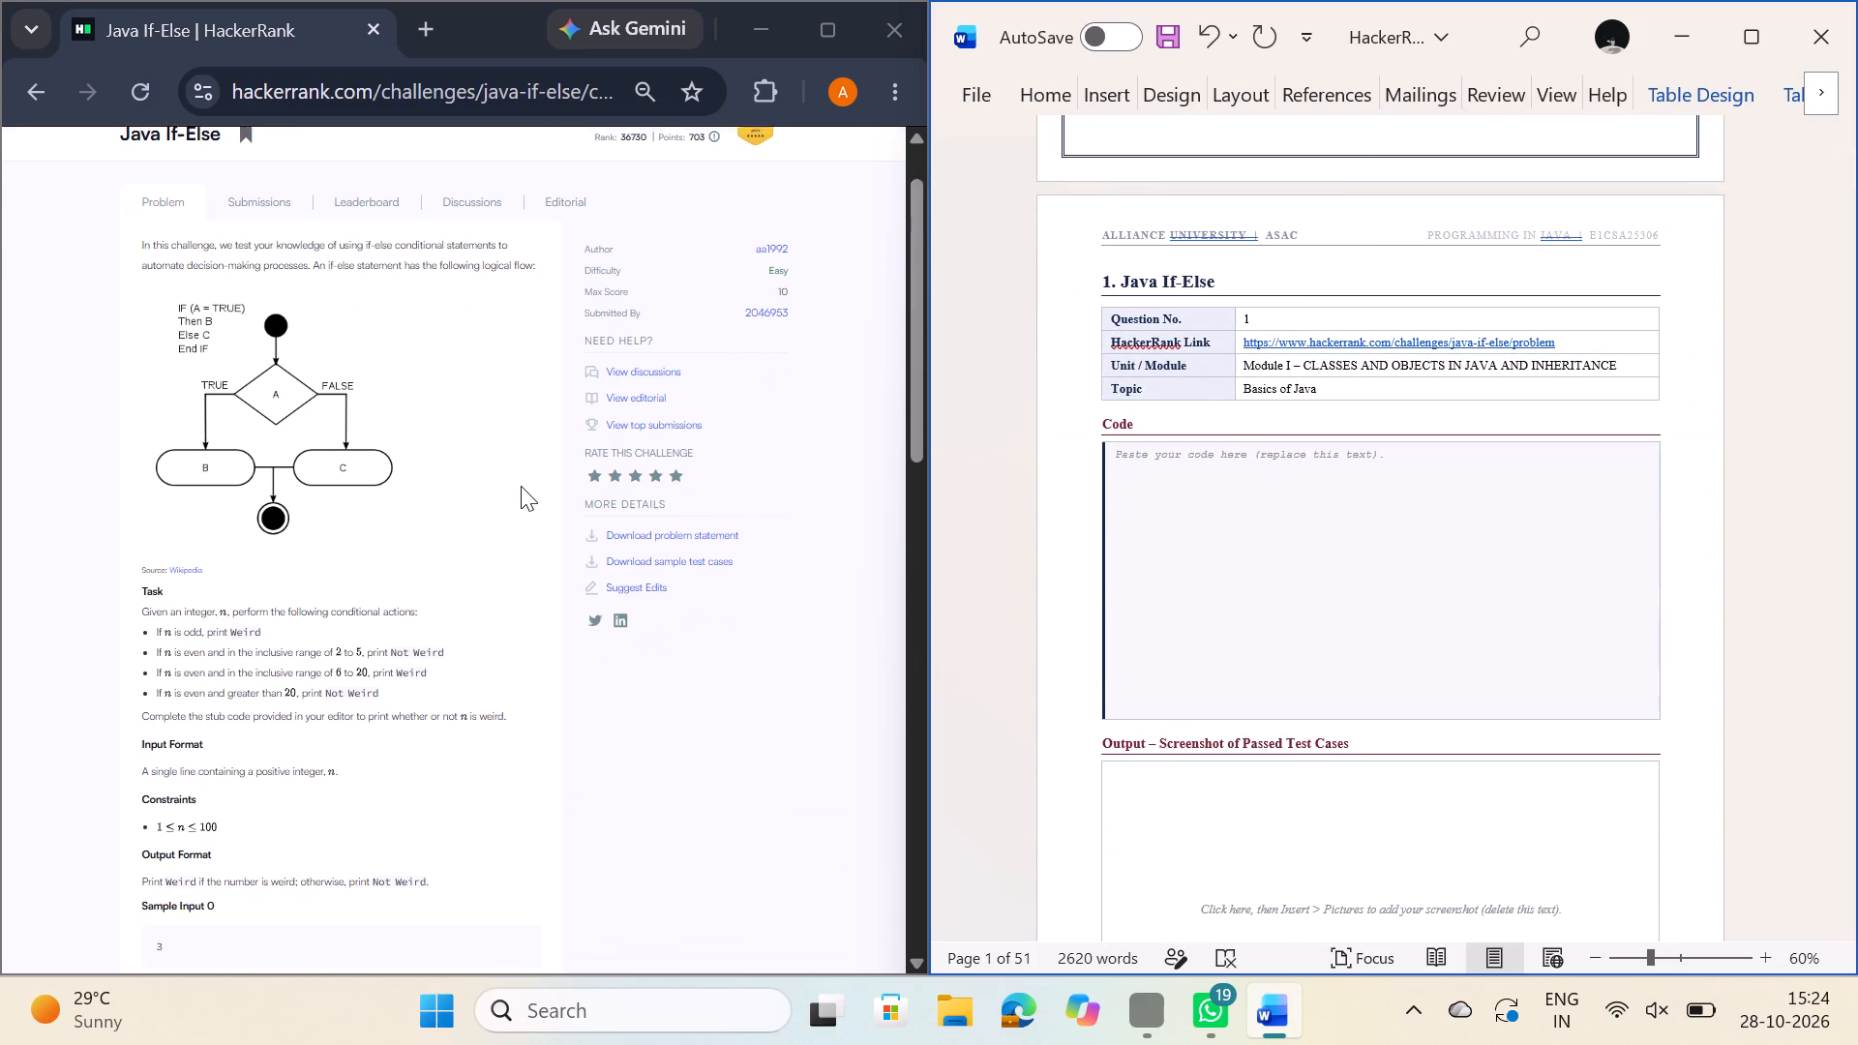
pyautogui.scroll(-5, 521, 486)
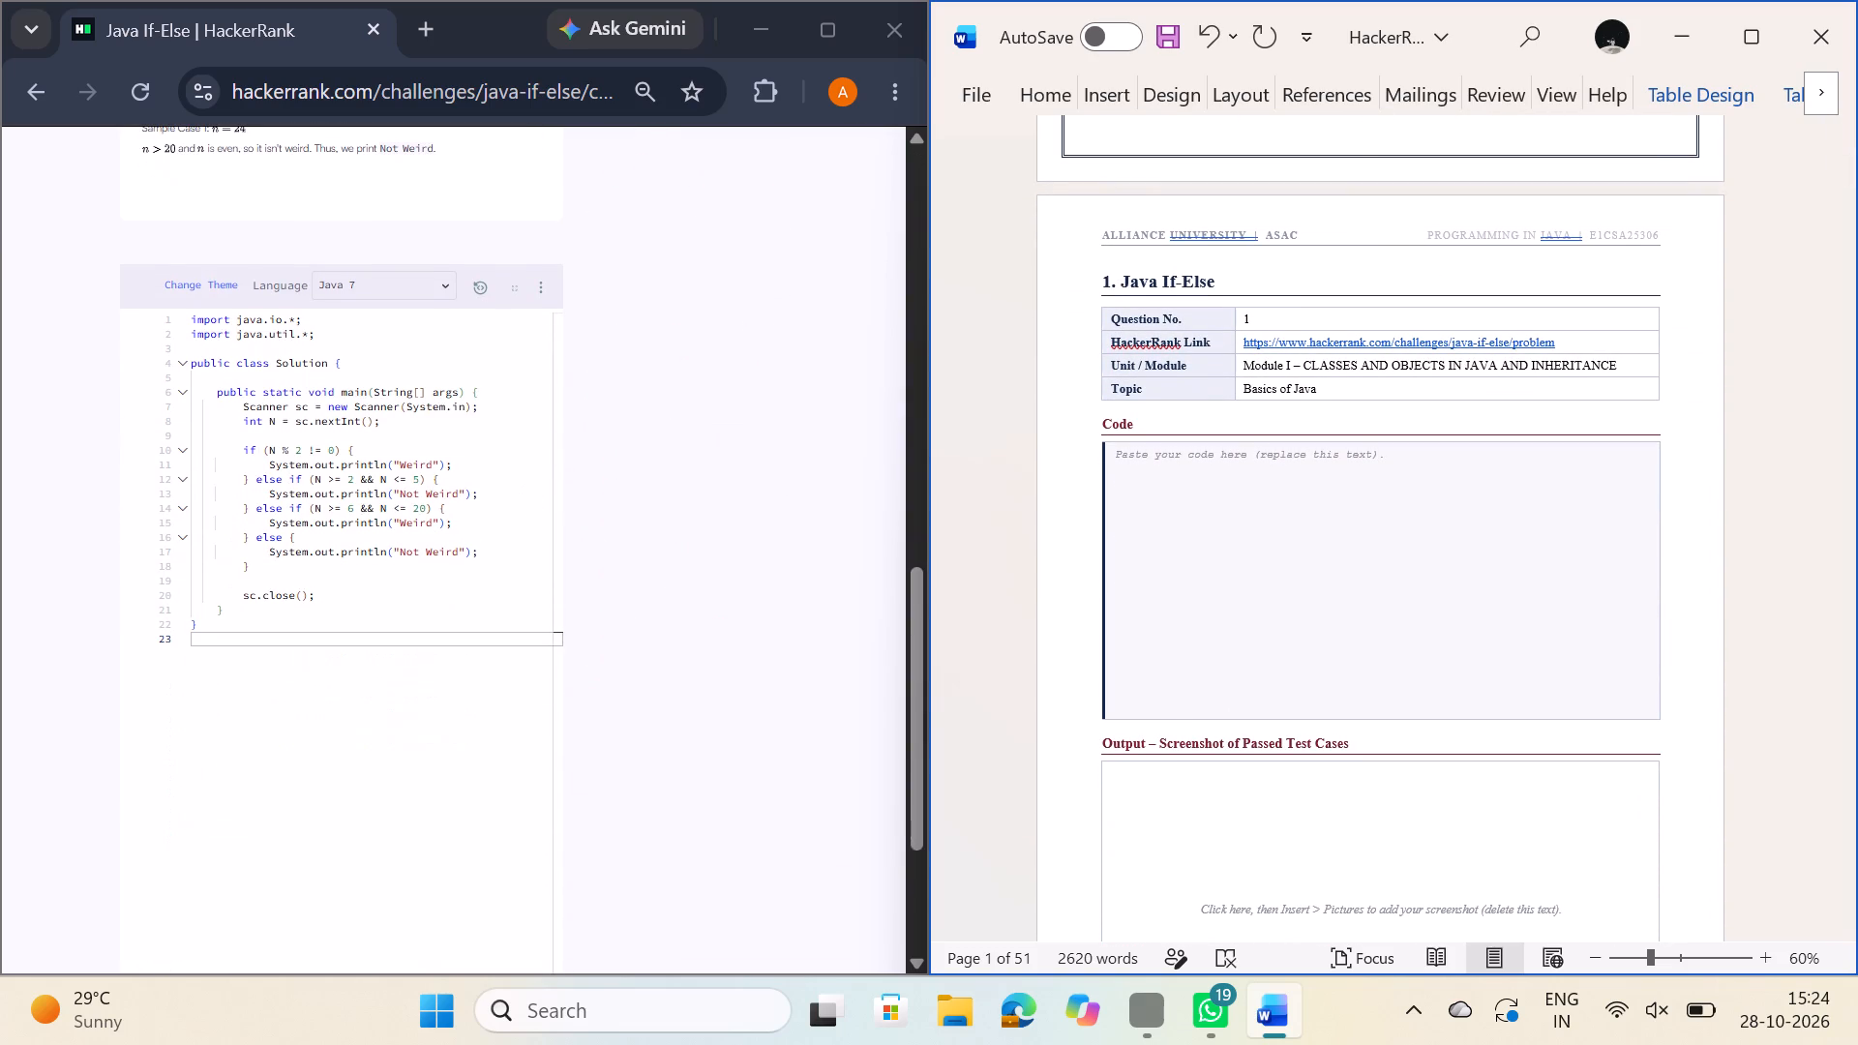
pyautogui.hscroll(-1, 517, 501)
pyautogui.moveTo(193, 322); pyautogui.dragTo(282, 634)
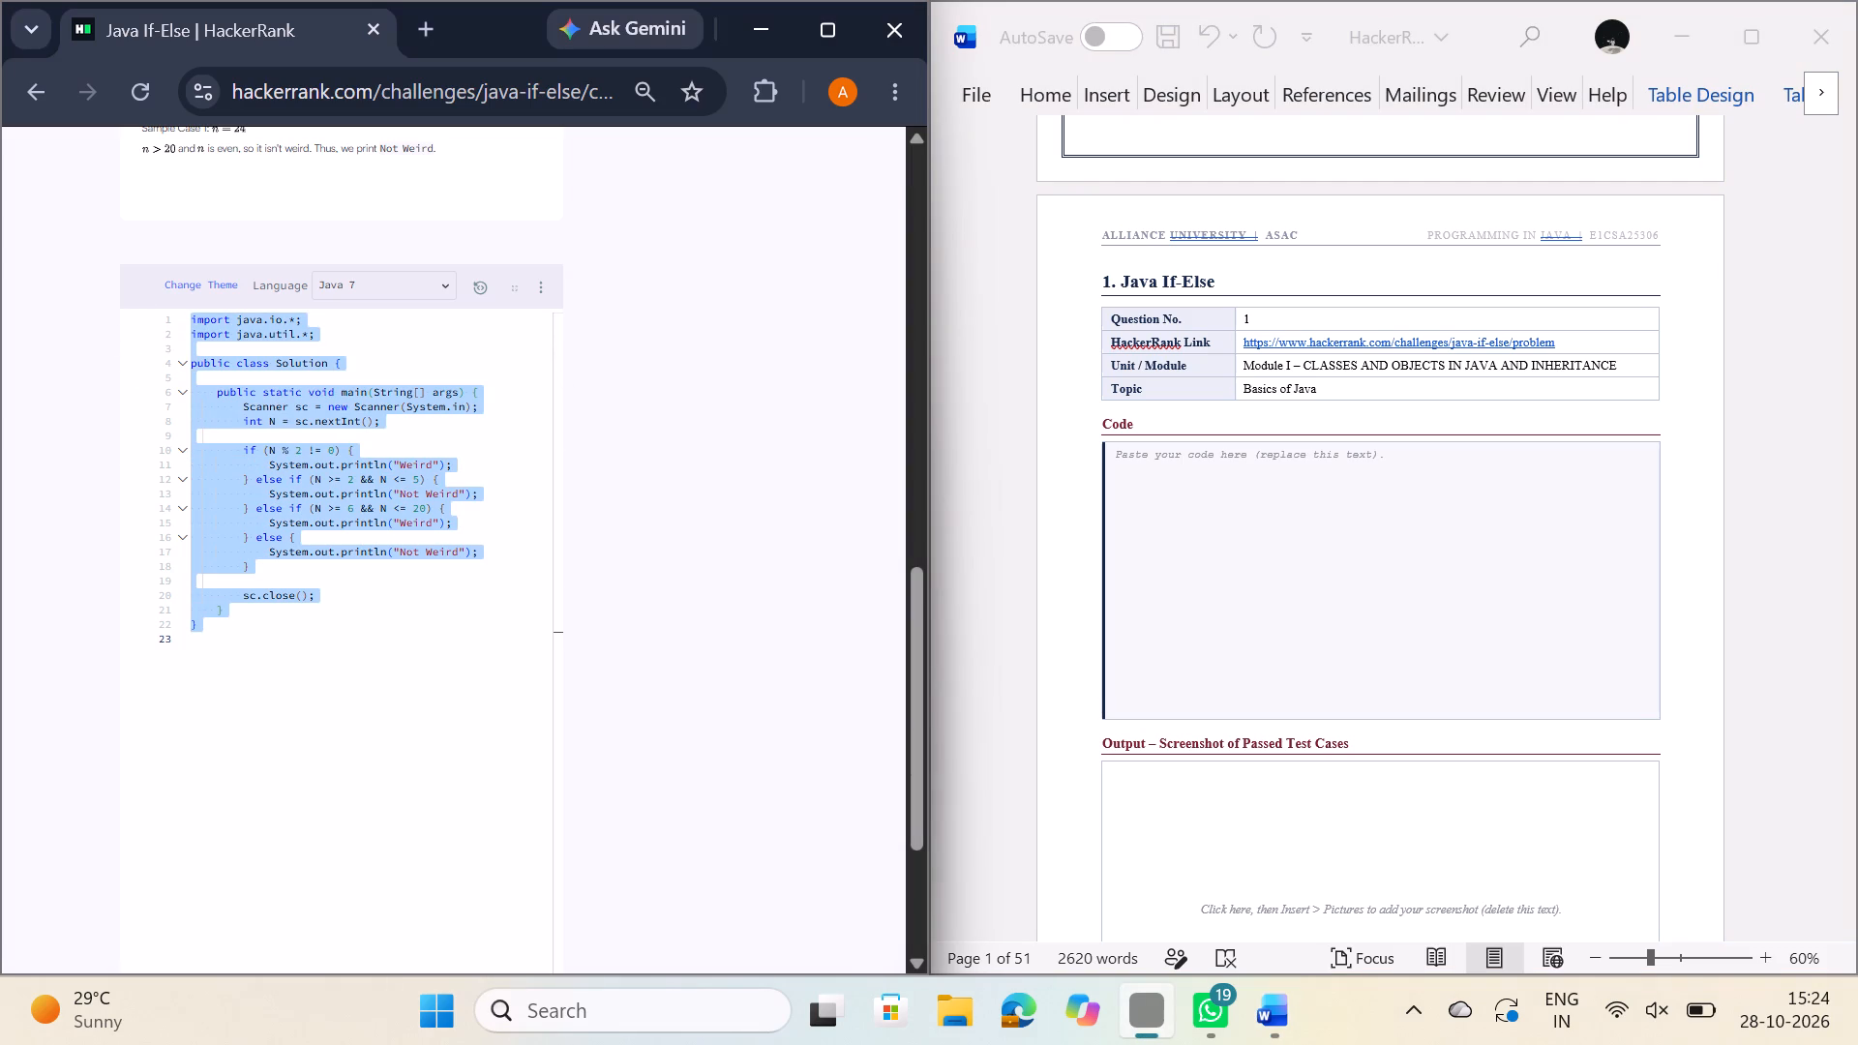
pyautogui.hotkey('ctrl', 'c')
# Replace the placeholder text in the Code box of question 1, Java If-Else, with the copied solution in Word.
pyautogui.click(1184, 475)
pyautogui.moveTo(1371, 458); pyautogui.dragTo(1274, 455)
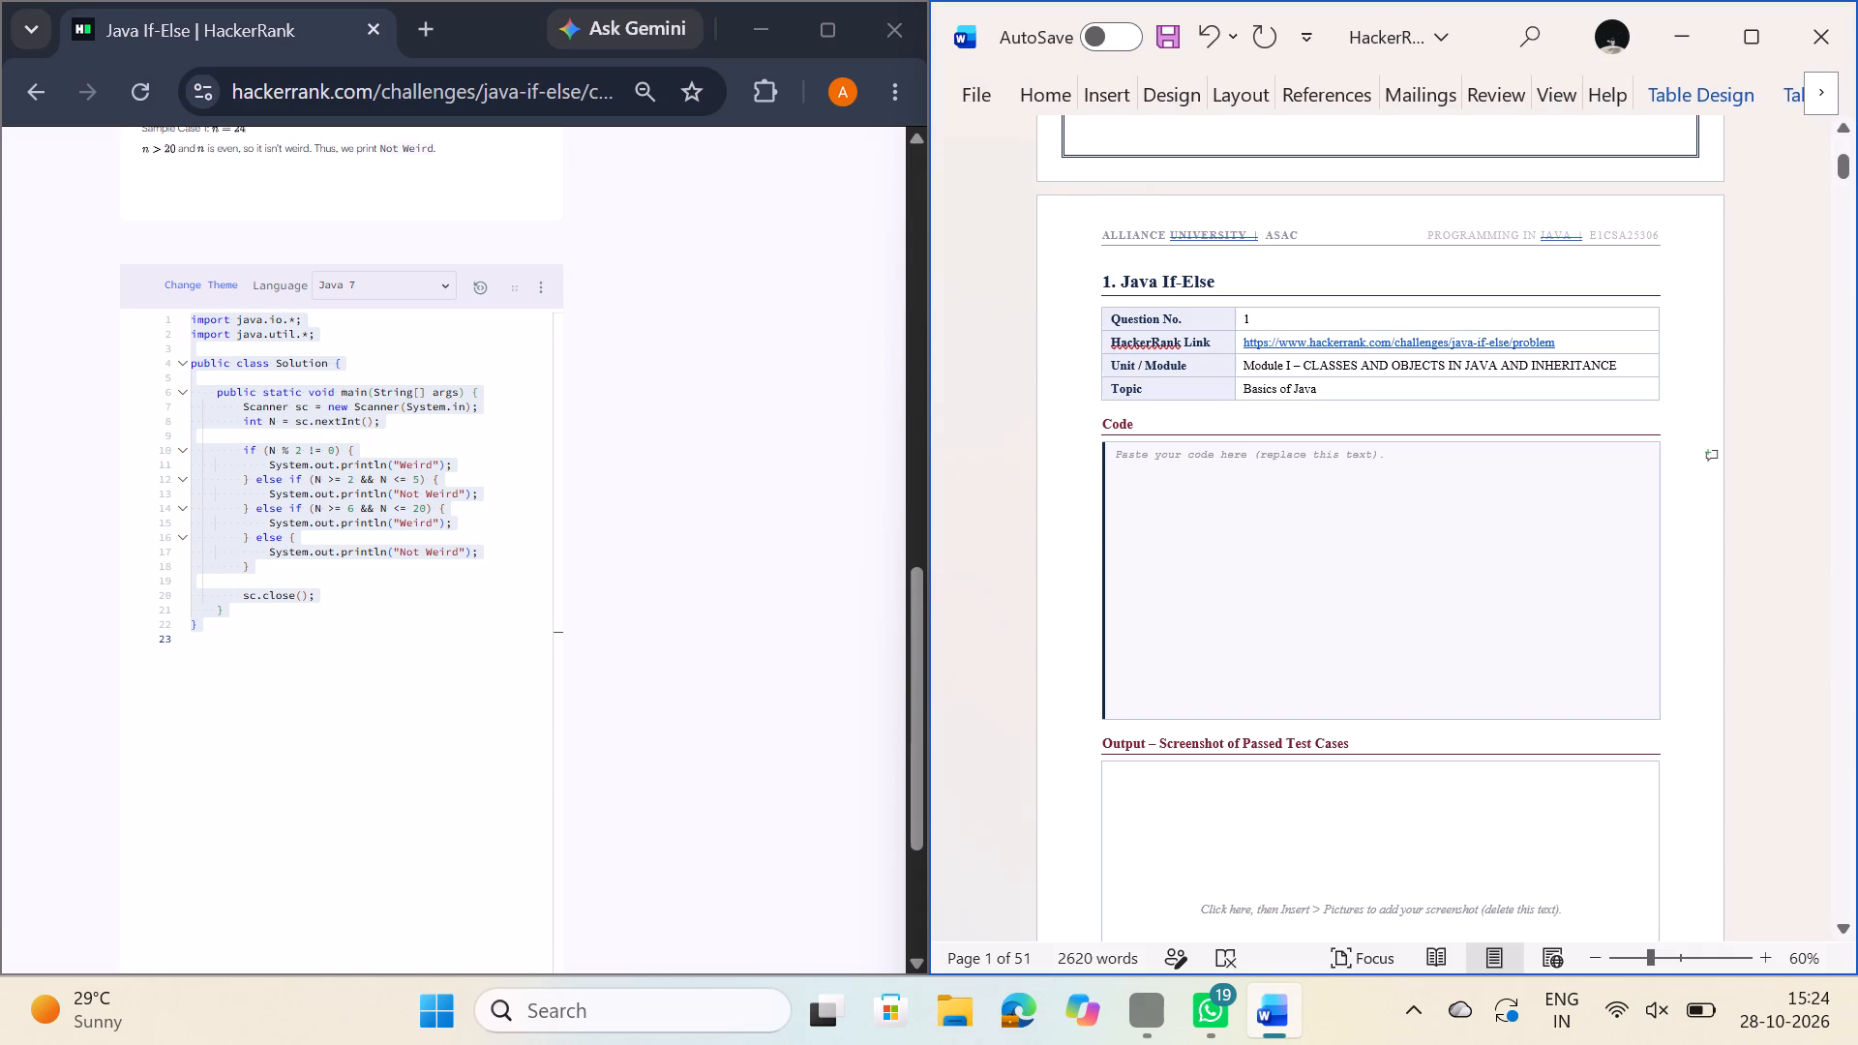
pyautogui.moveTo(1274, 455); pyautogui.dragTo(1133, 460)
pyautogui.press('BackSpace')
pyautogui.press('Right')
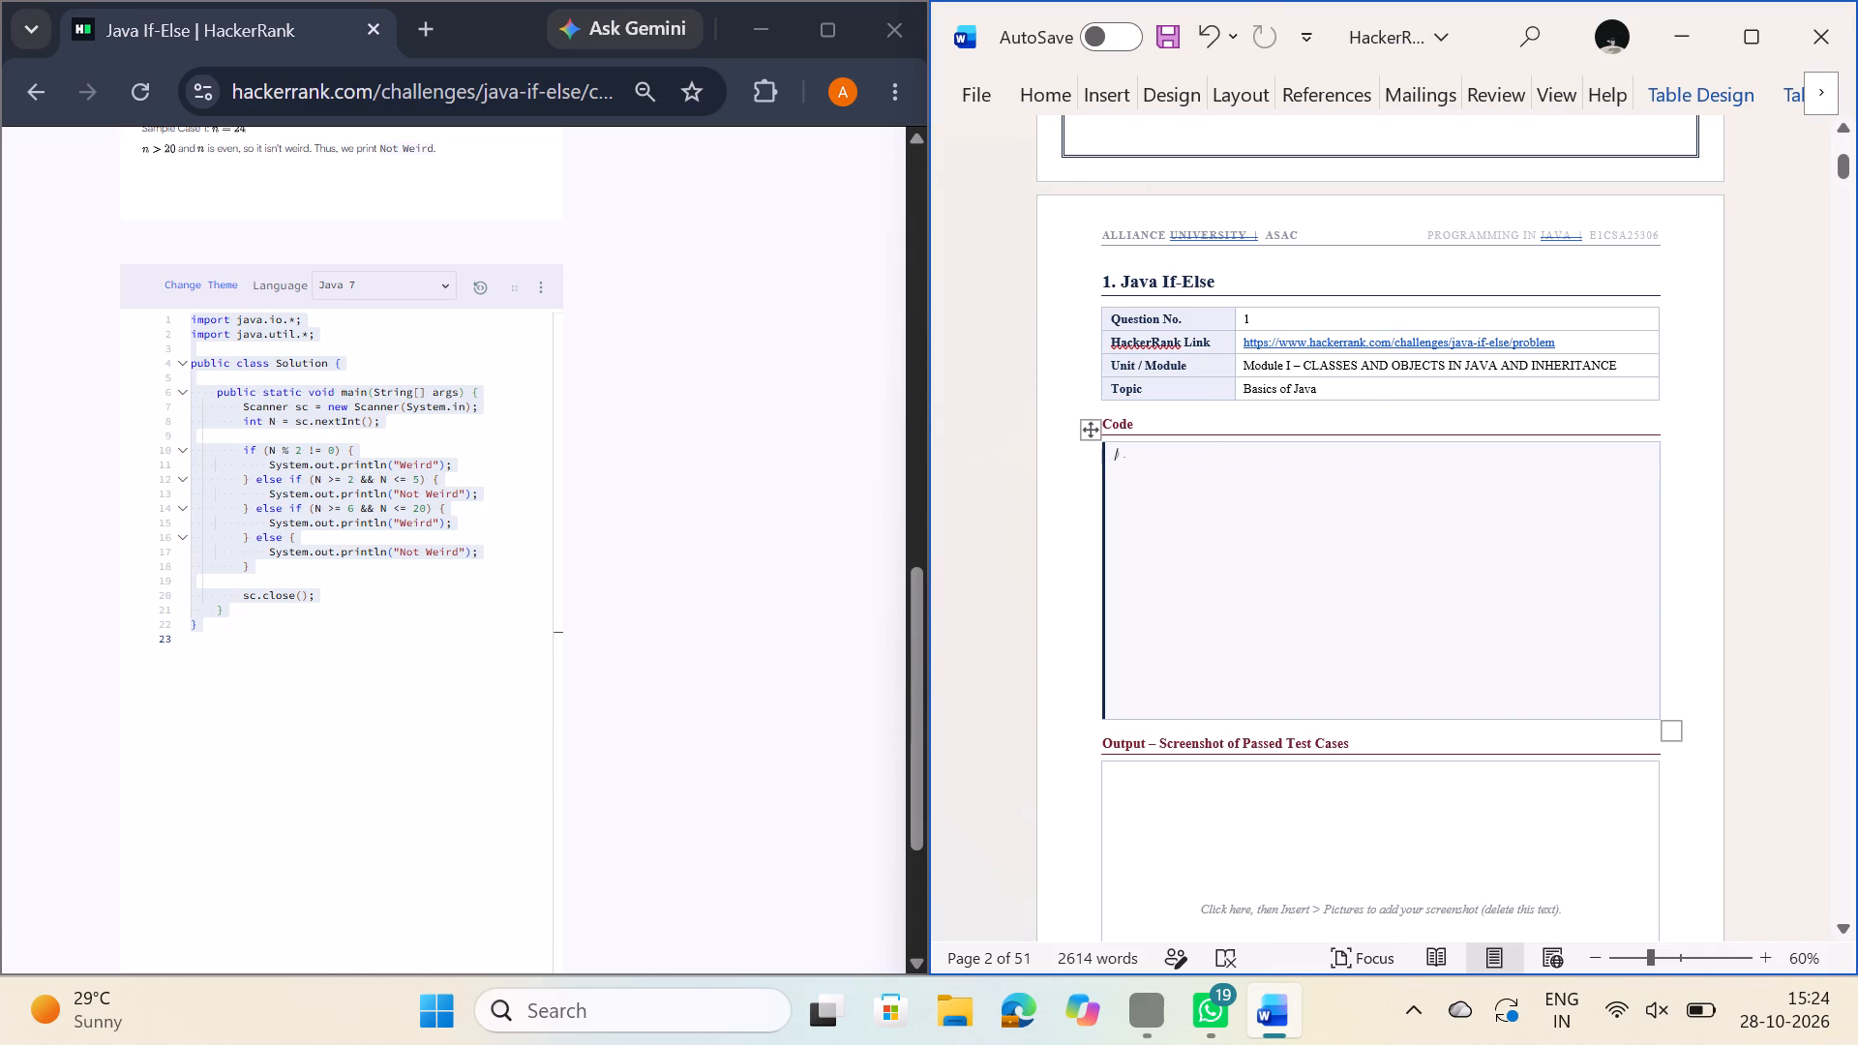
pyautogui.press('Right')
pyautogui.press('BackSpace')
pyautogui.press('BackSpace')
pyautogui.hotkey('ctrl', 'v')
pyautogui.scroll(1, 1133, 460)
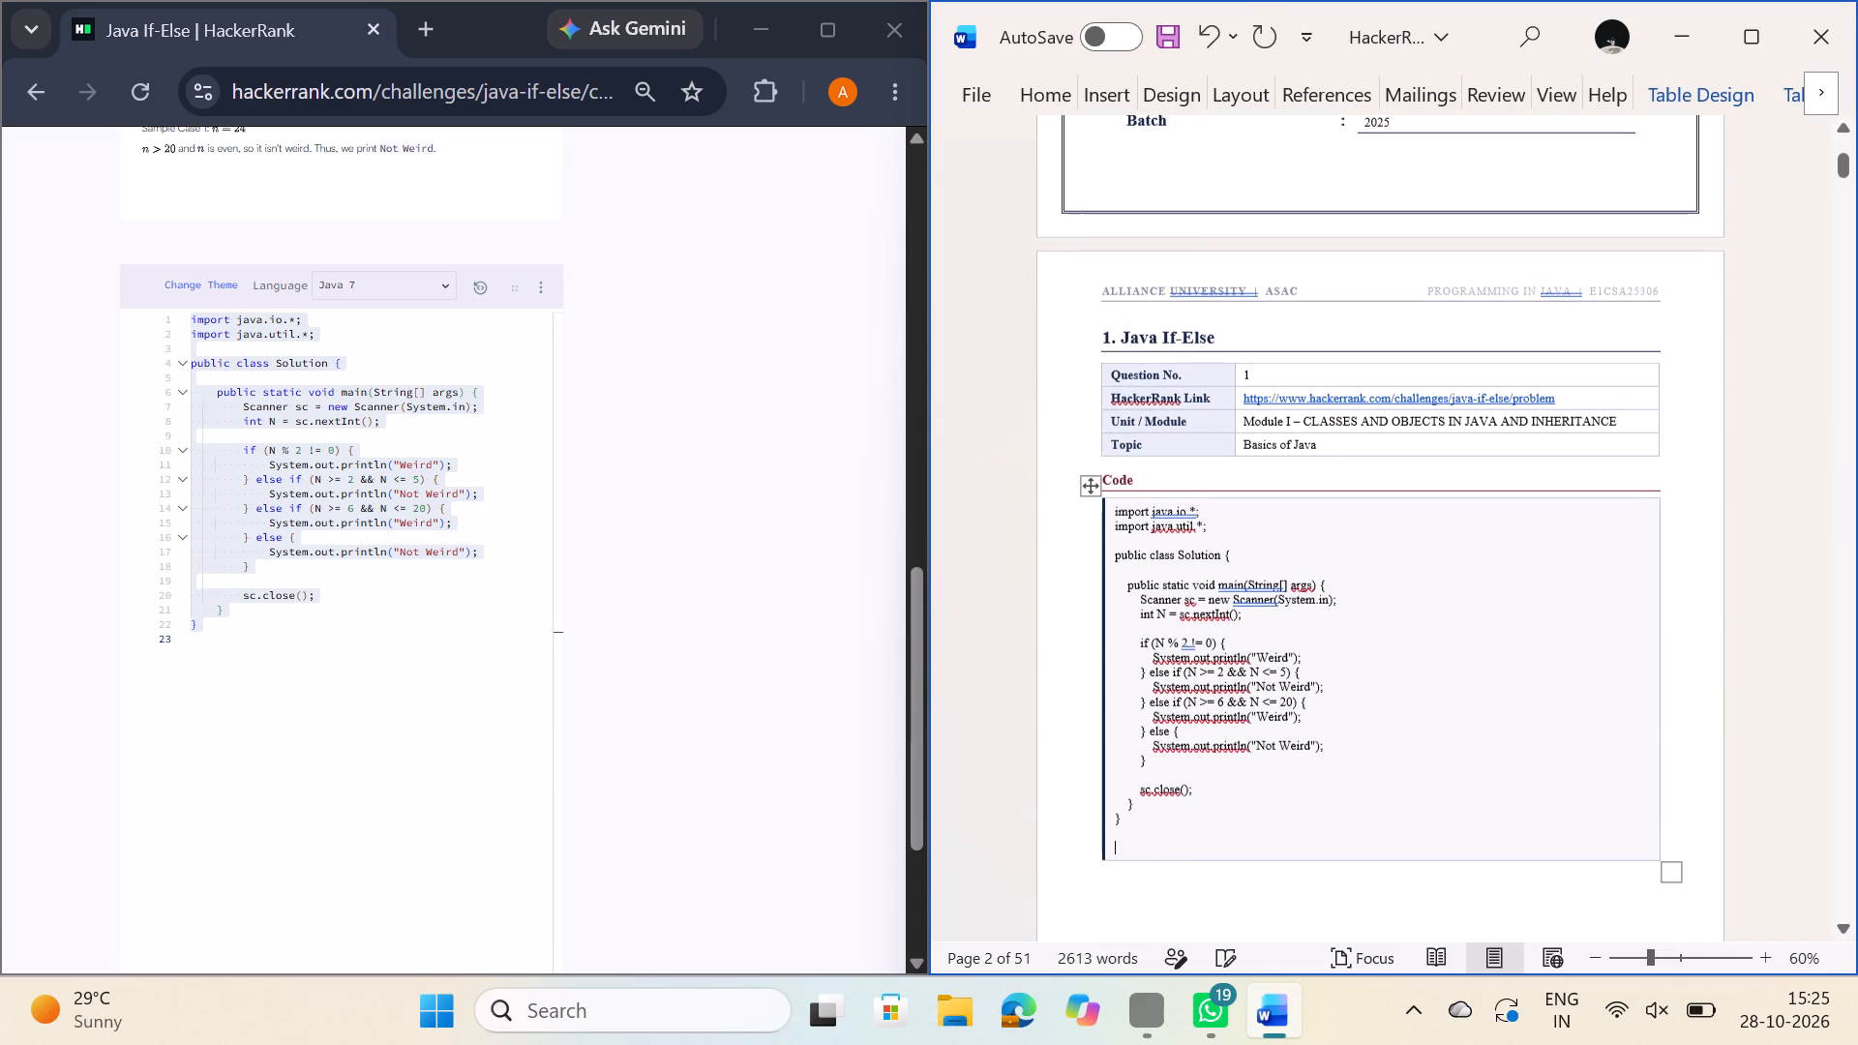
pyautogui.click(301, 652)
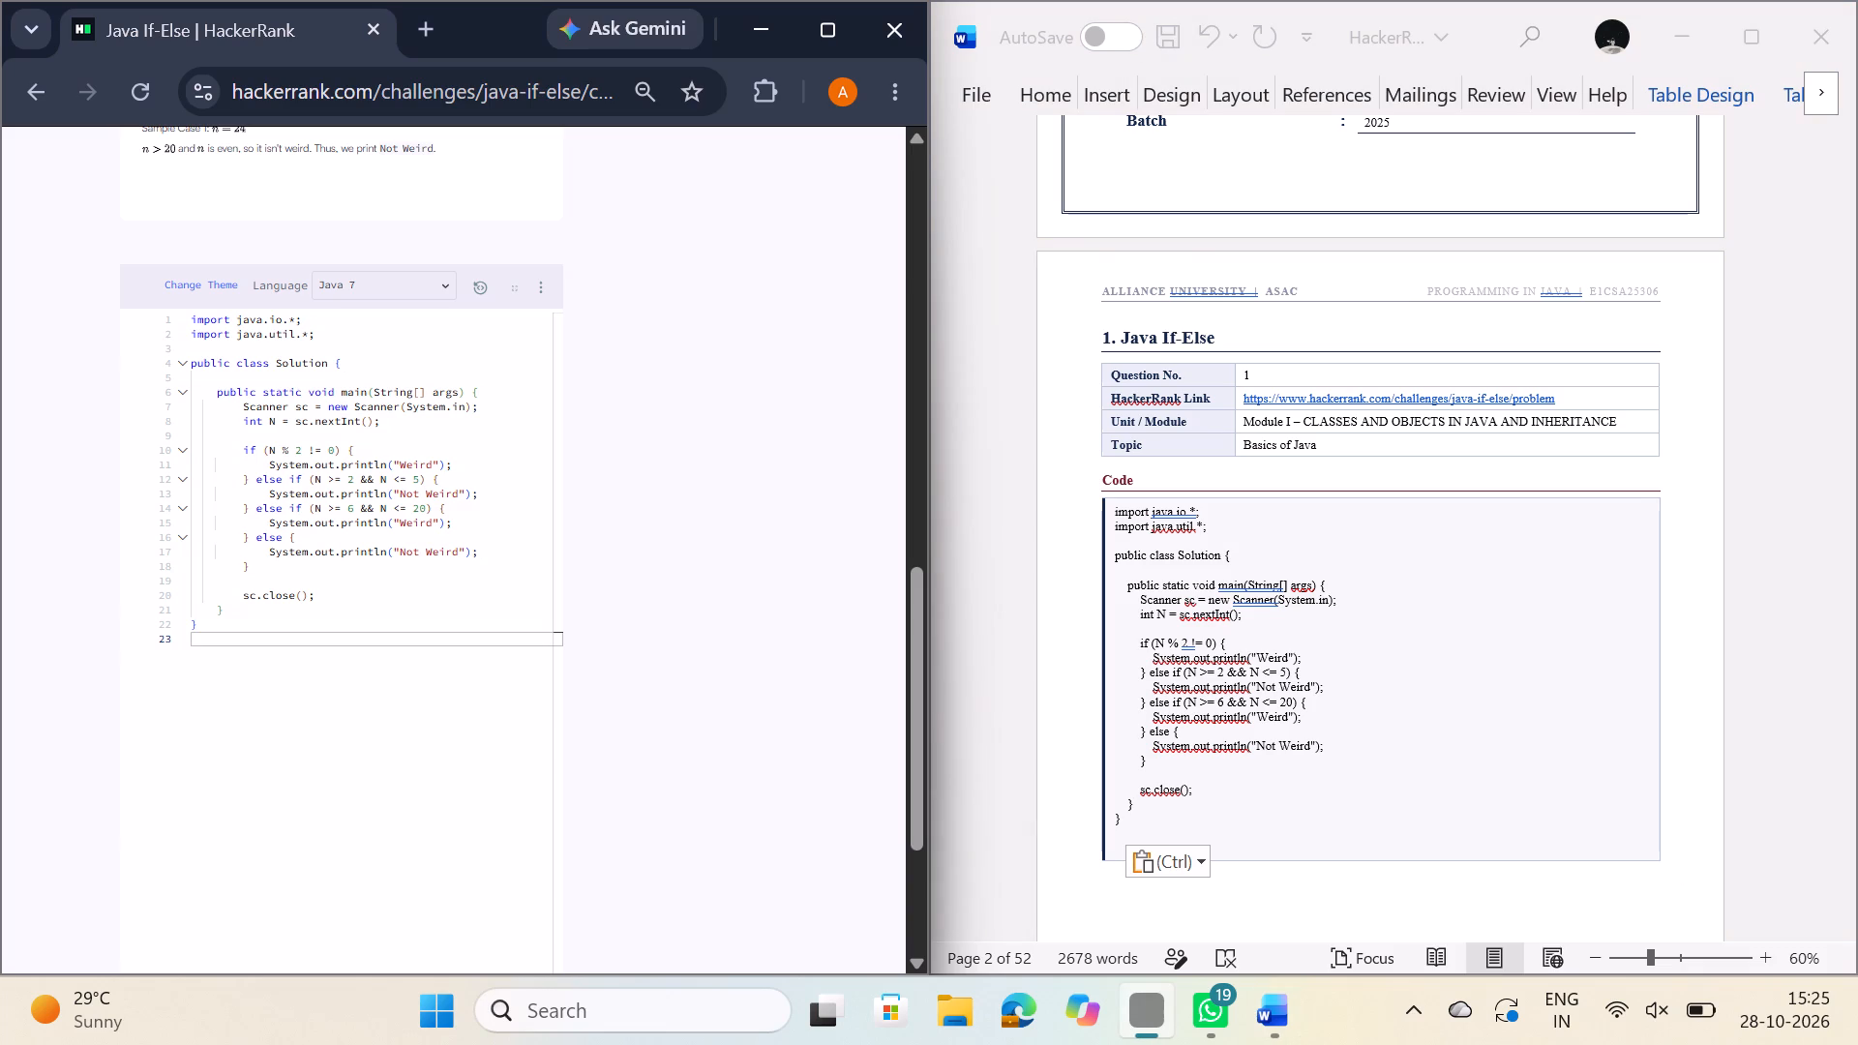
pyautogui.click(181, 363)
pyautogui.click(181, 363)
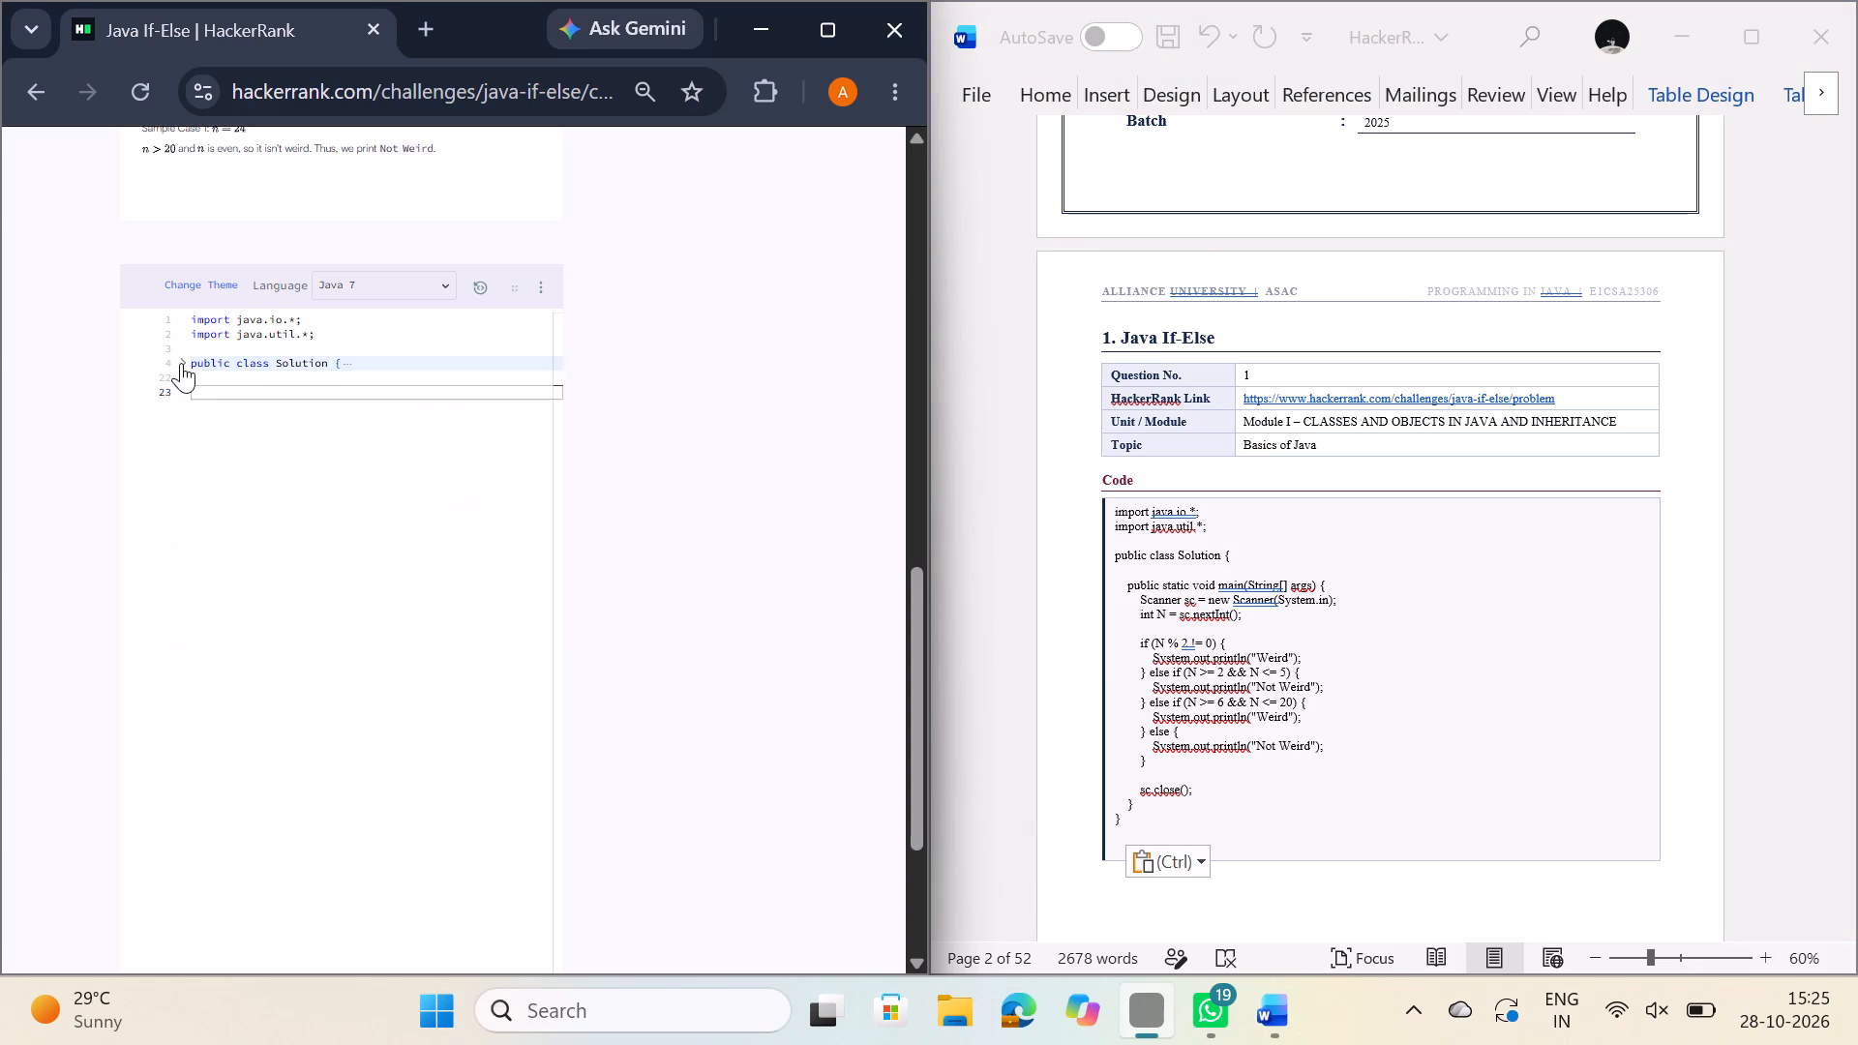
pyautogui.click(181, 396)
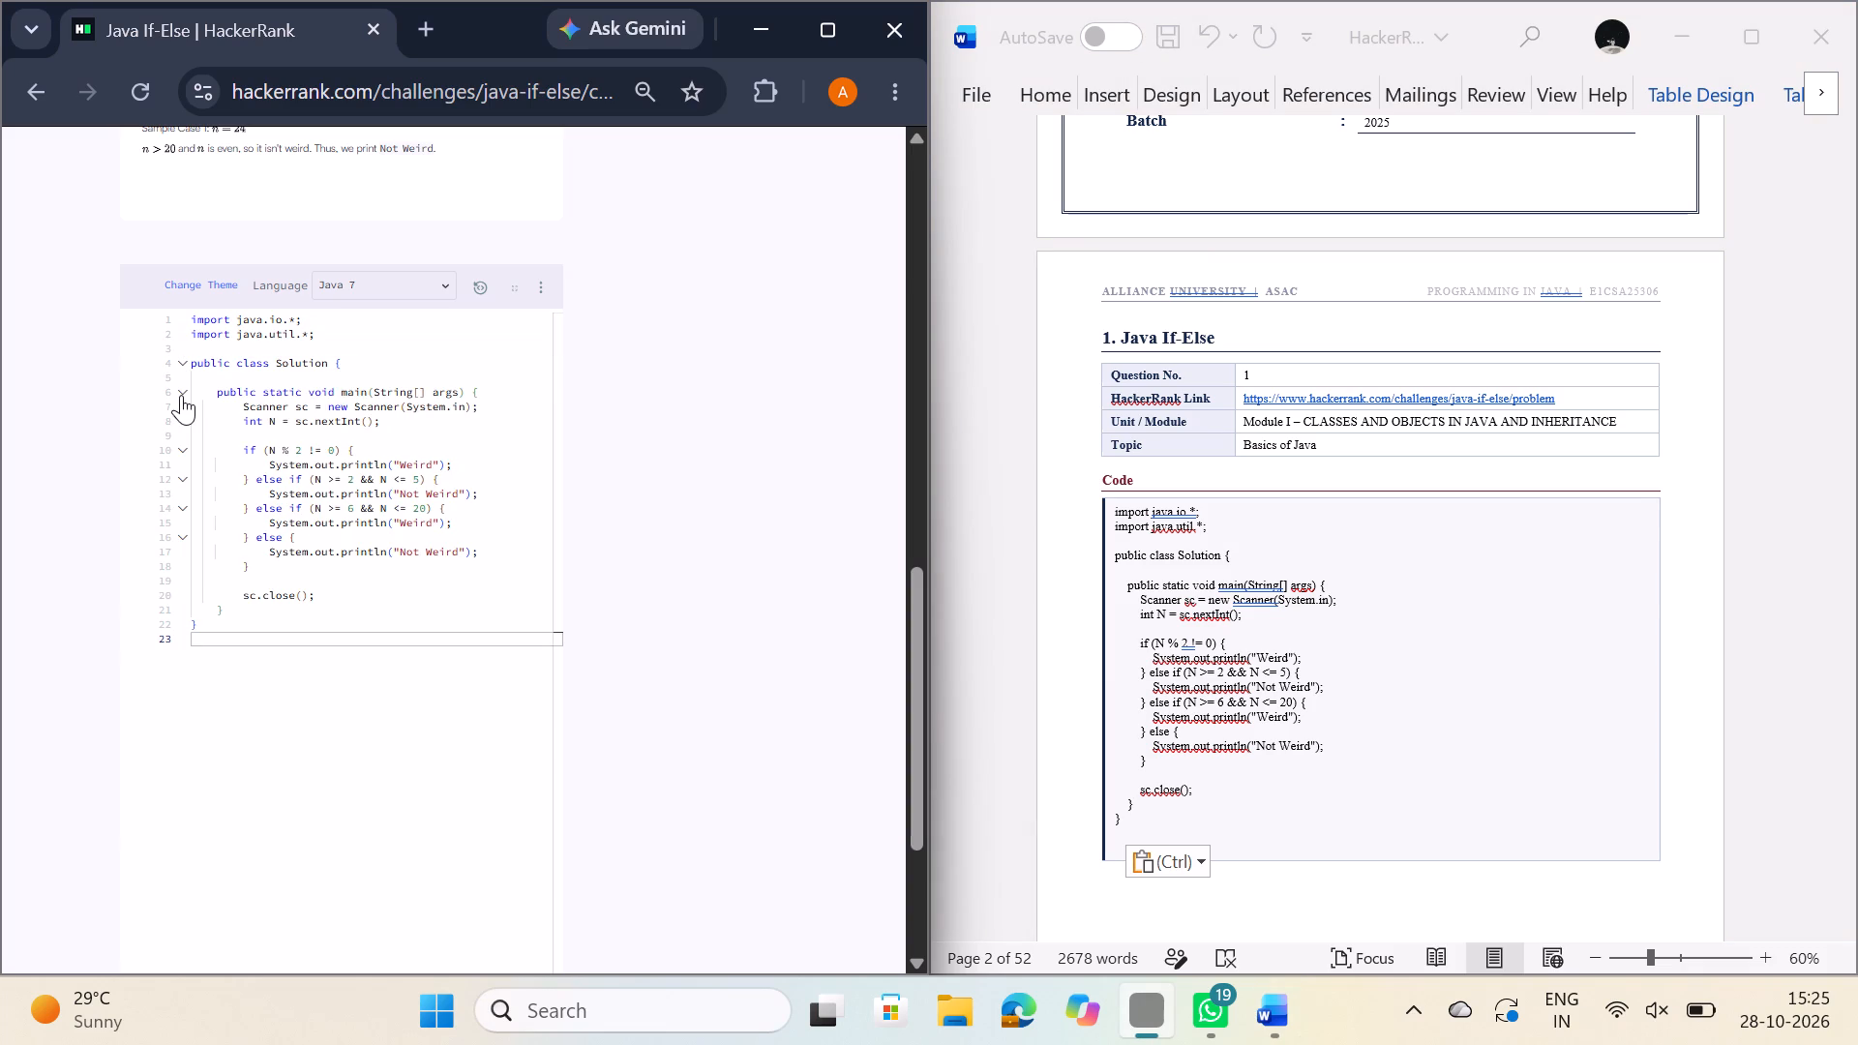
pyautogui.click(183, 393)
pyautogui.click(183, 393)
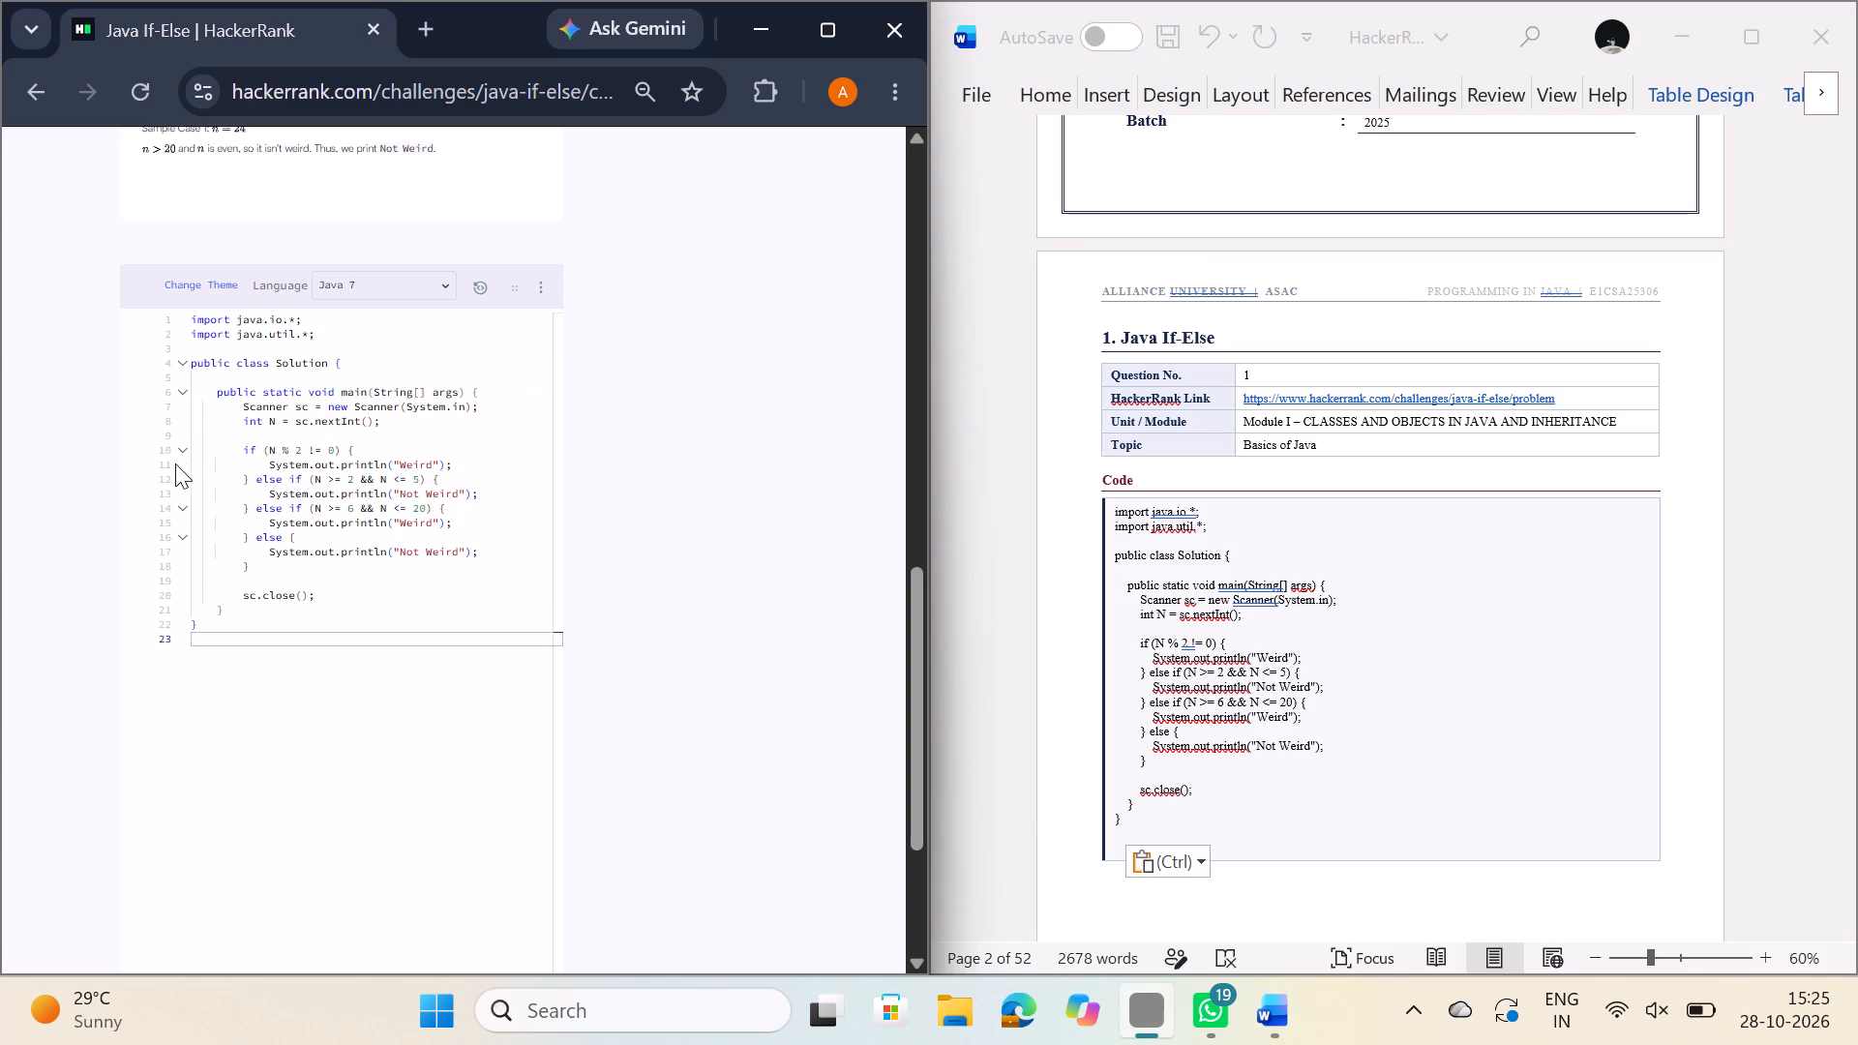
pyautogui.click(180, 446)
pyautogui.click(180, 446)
# Look over the template's Output – Screenshot of Passed Test Cases box and the HackerRank problem page for the passed test cases.
pyautogui.hscroll(1, 405, 612)
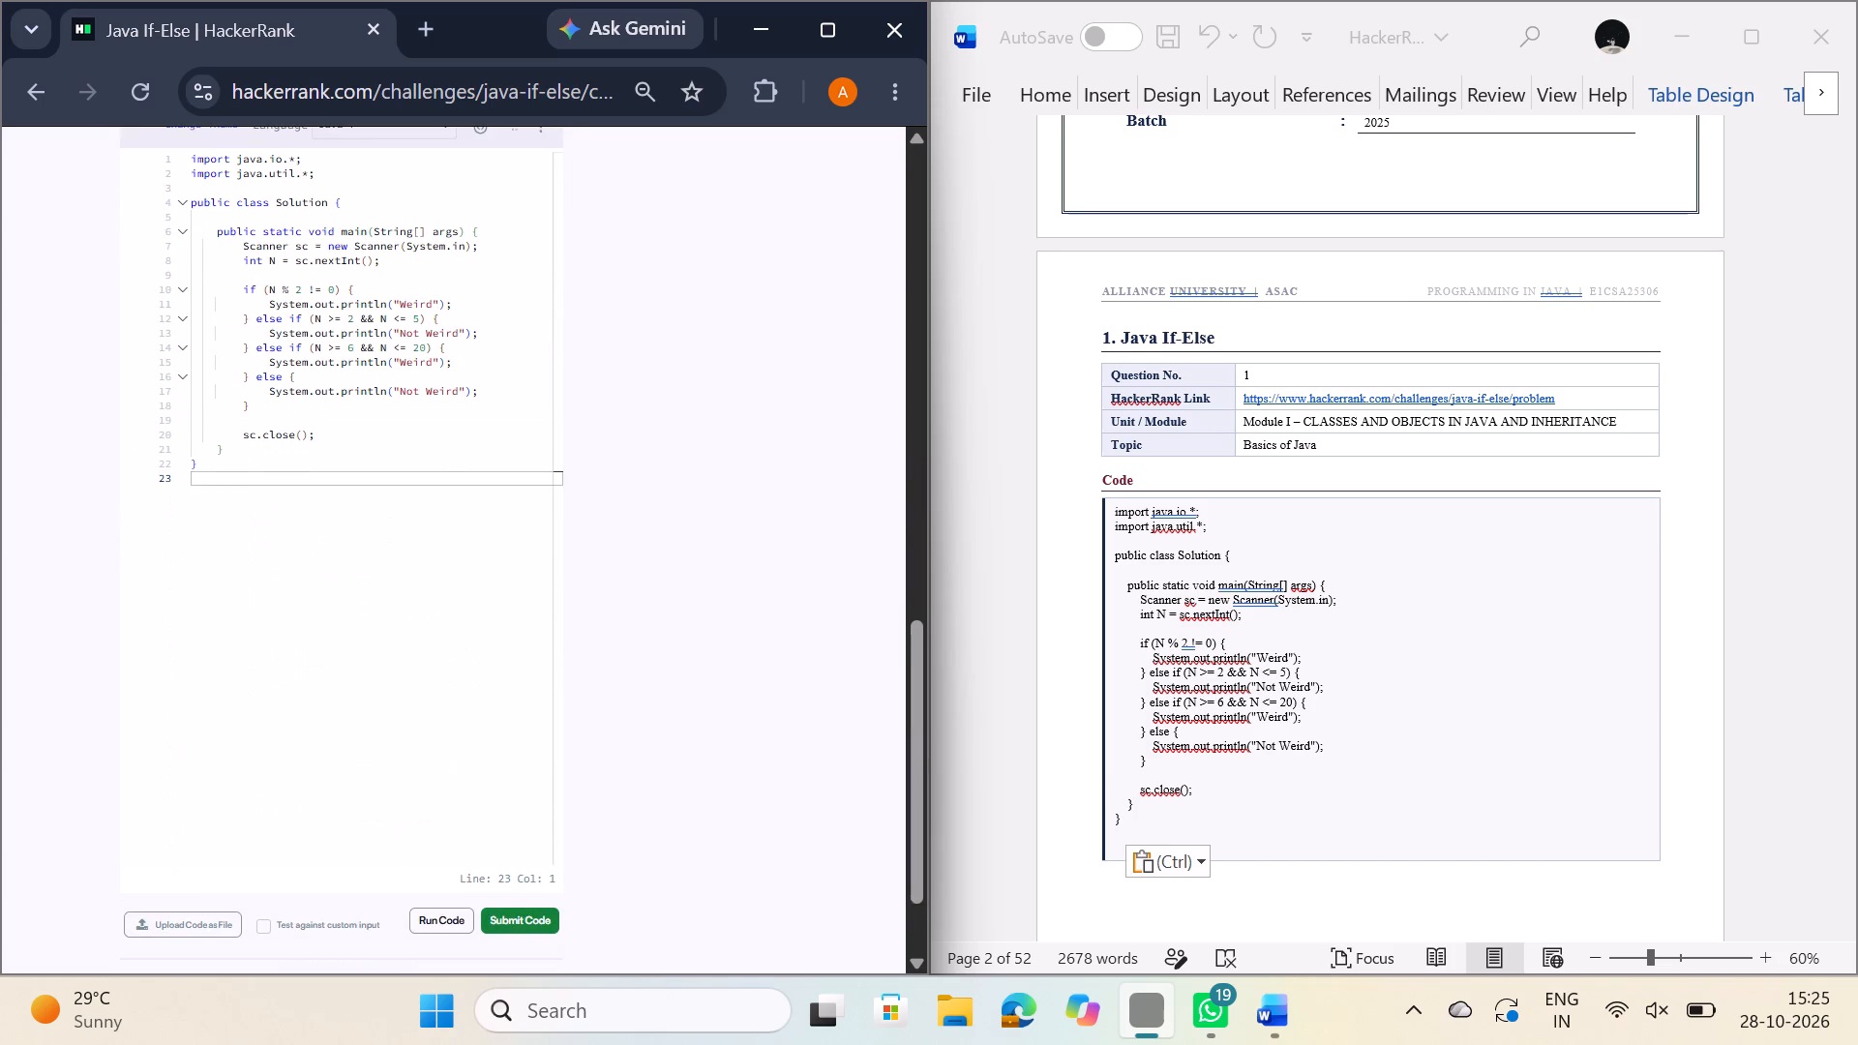
pyautogui.scroll(-1, 1124, 838)
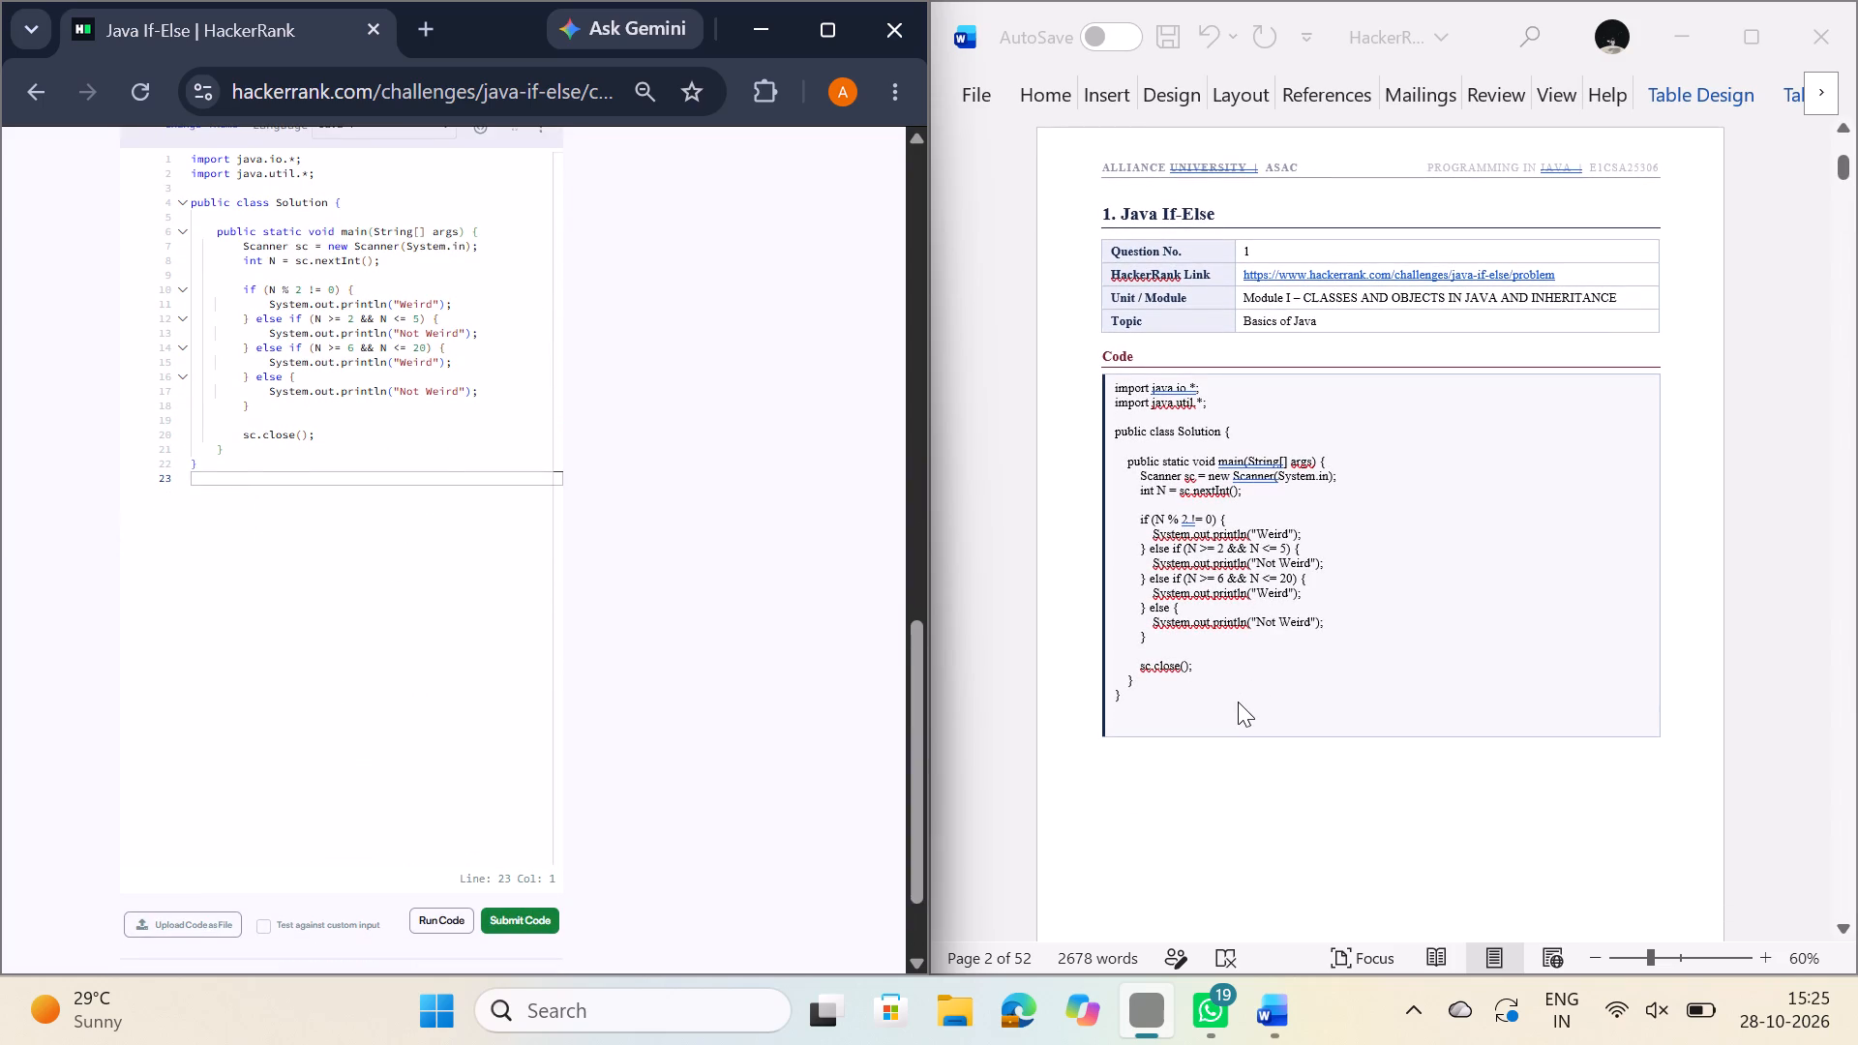
pyautogui.scroll(-4, 1238, 702)
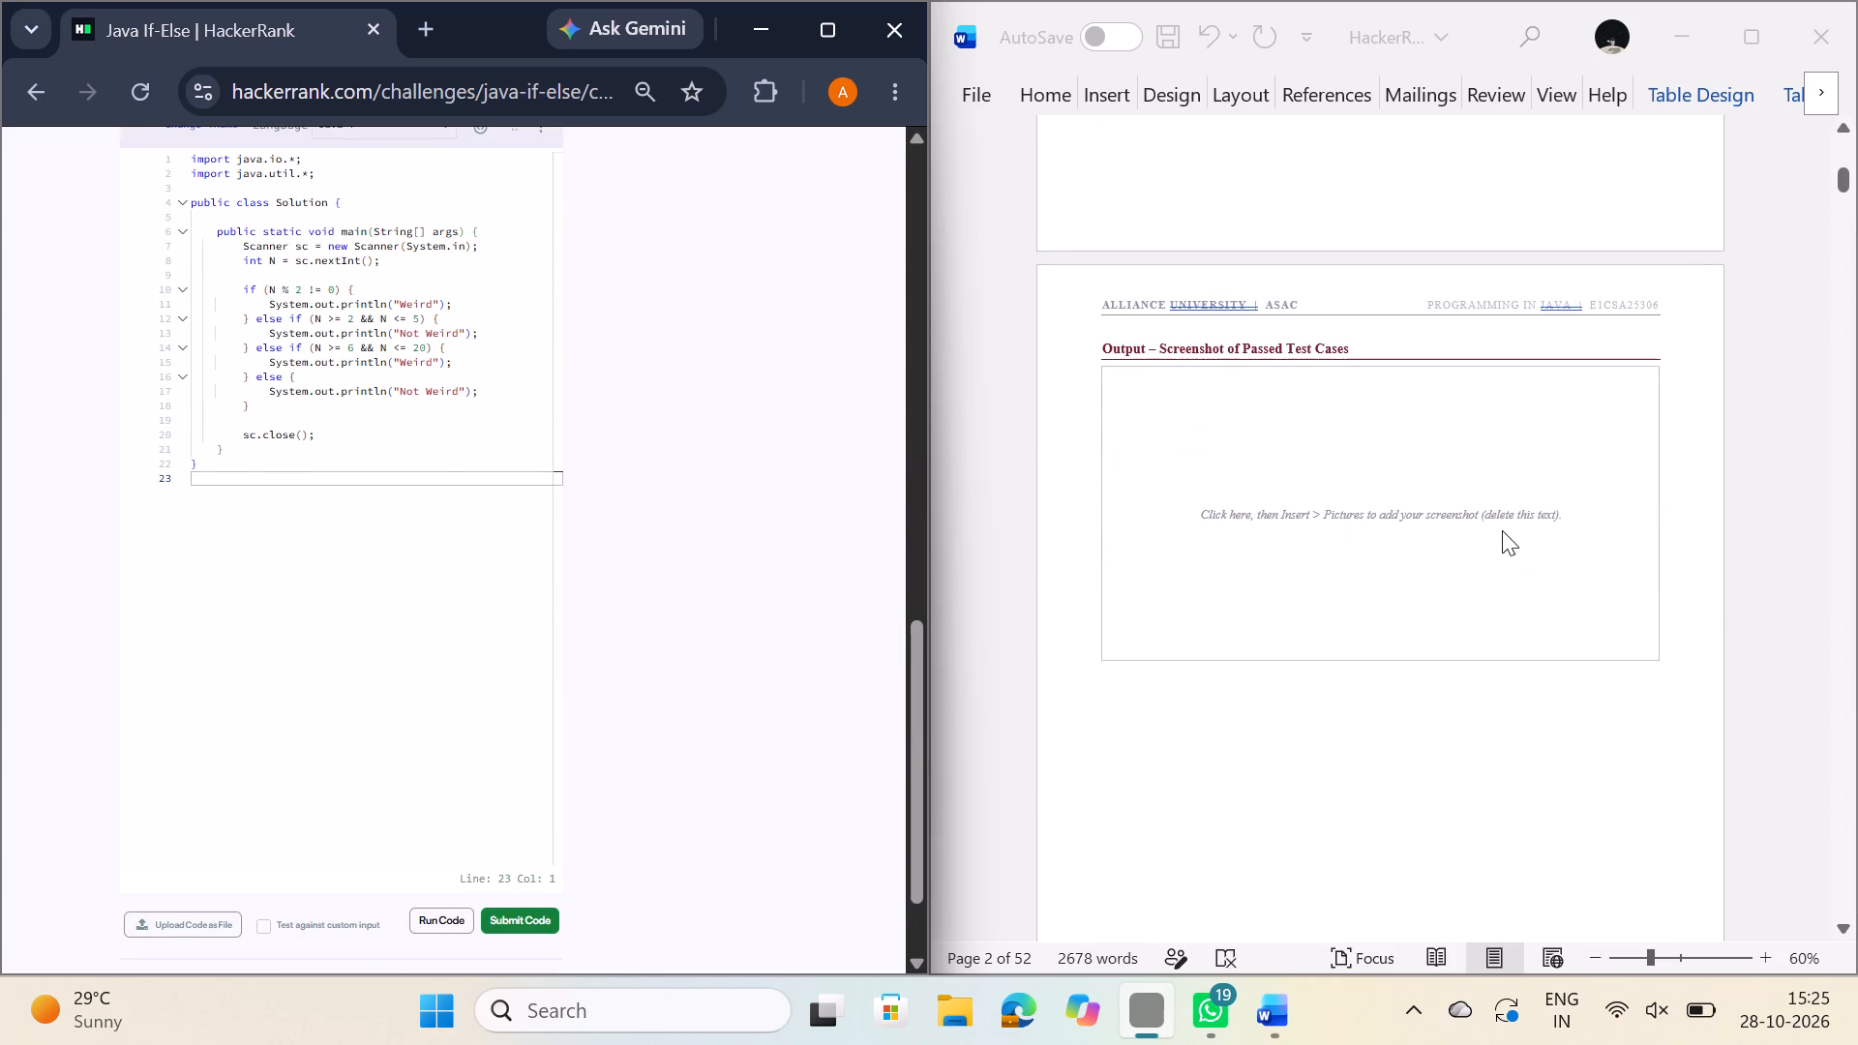
pyautogui.scroll(-1, 339, 608)
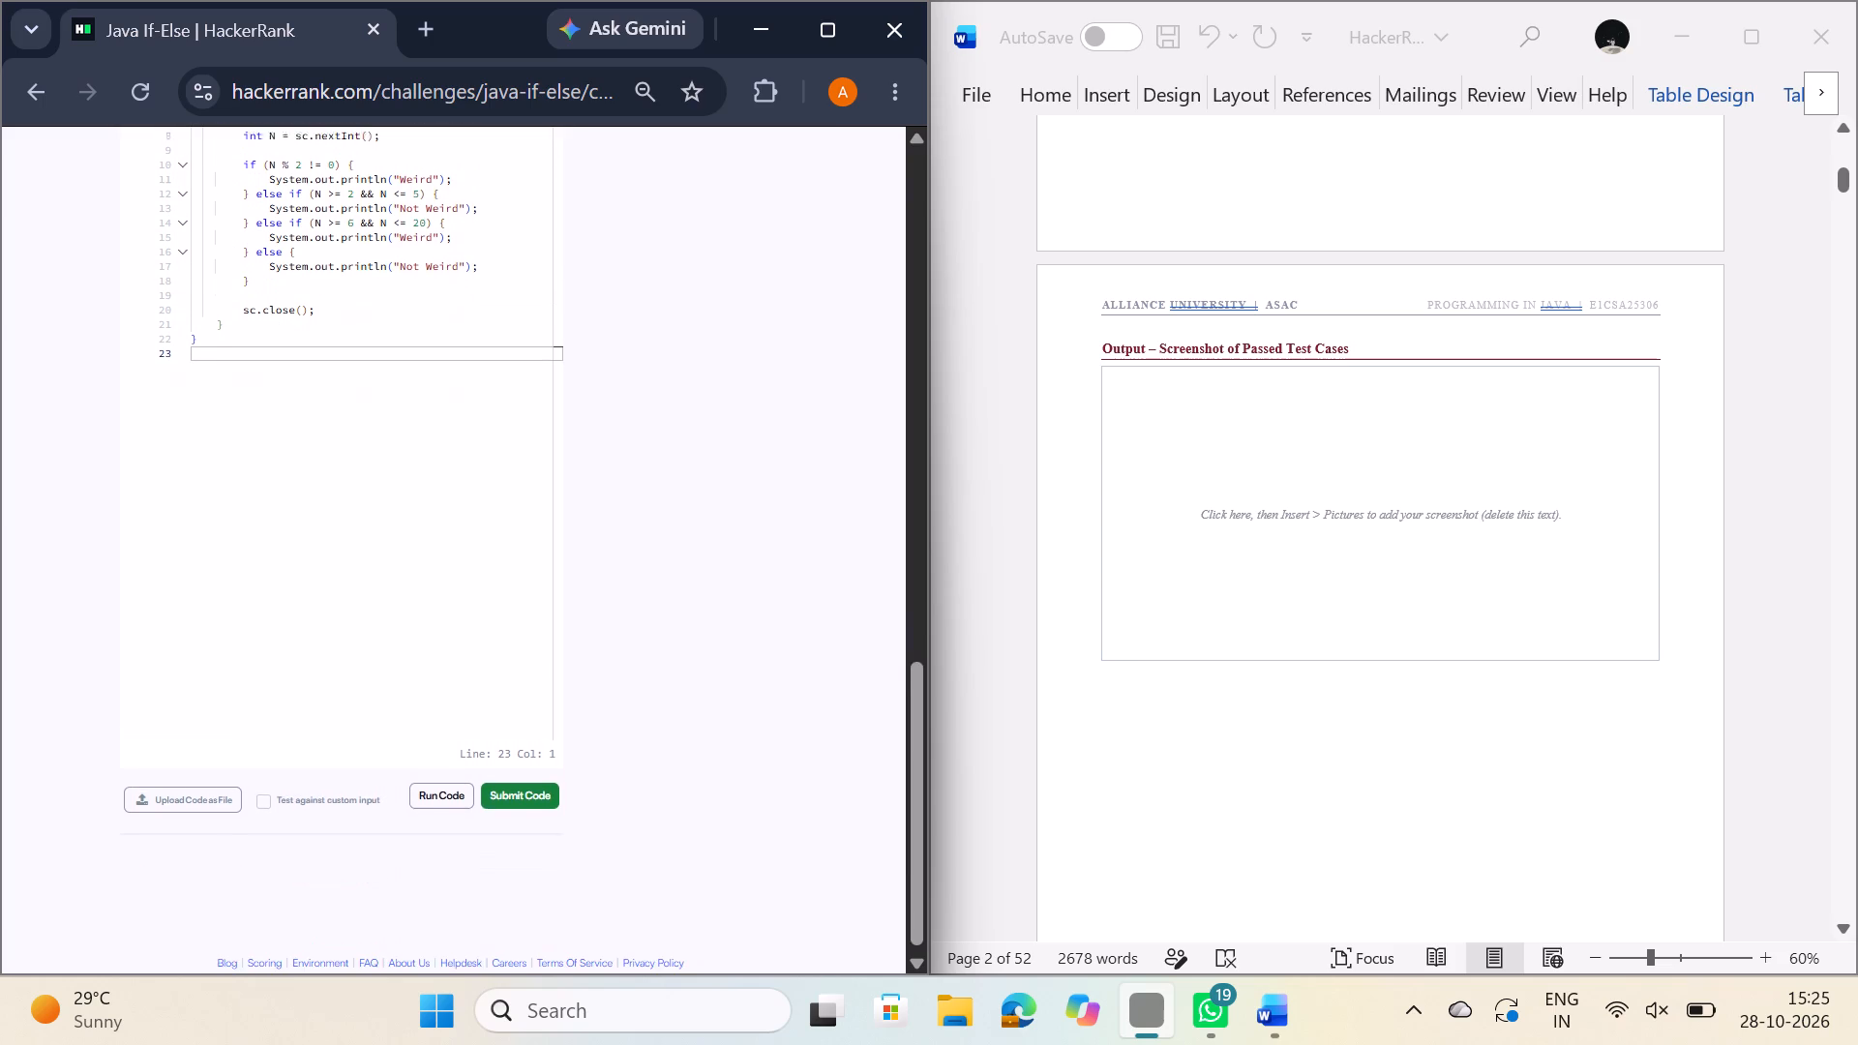
pyautogui.scroll(2, 362, 607)
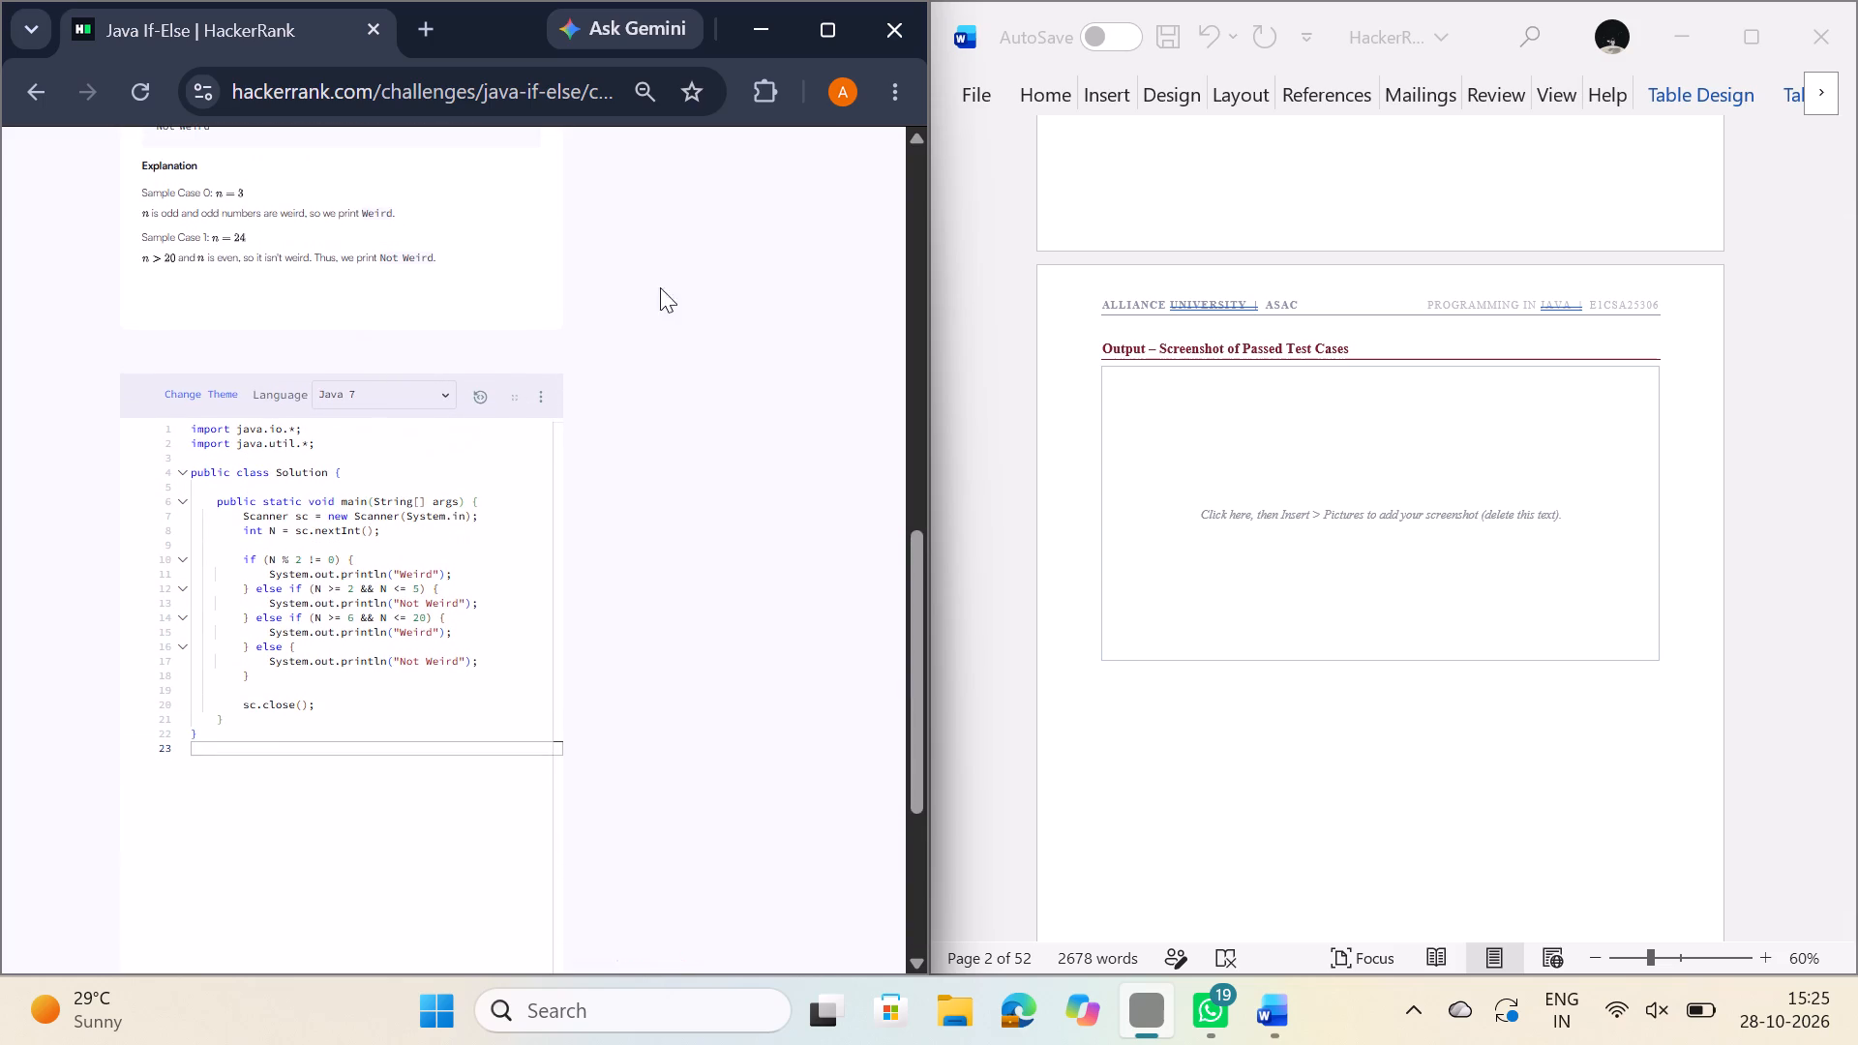
pyautogui.click(677, 341)
pyautogui.hotkey('ctrl', '-')
pyautogui.hotkey('ctrl', '-')
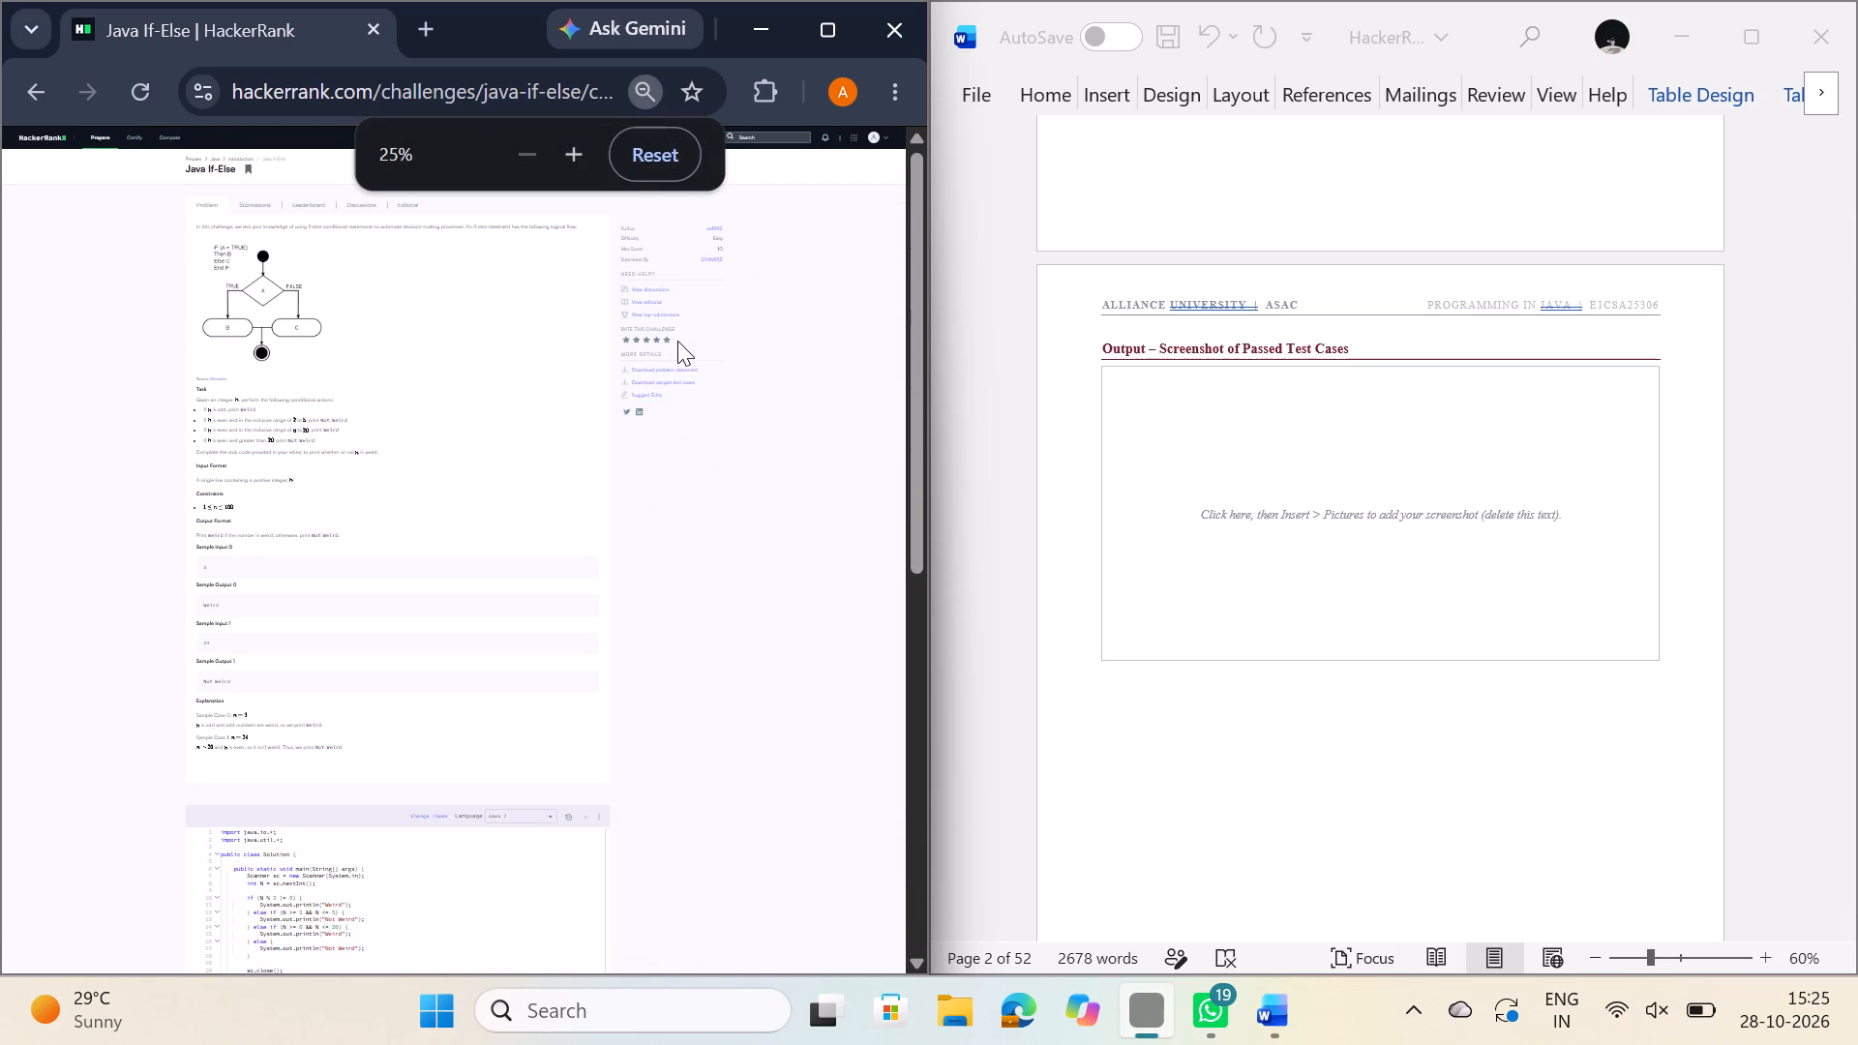
pyautogui.scroll(-4, 289, 592)
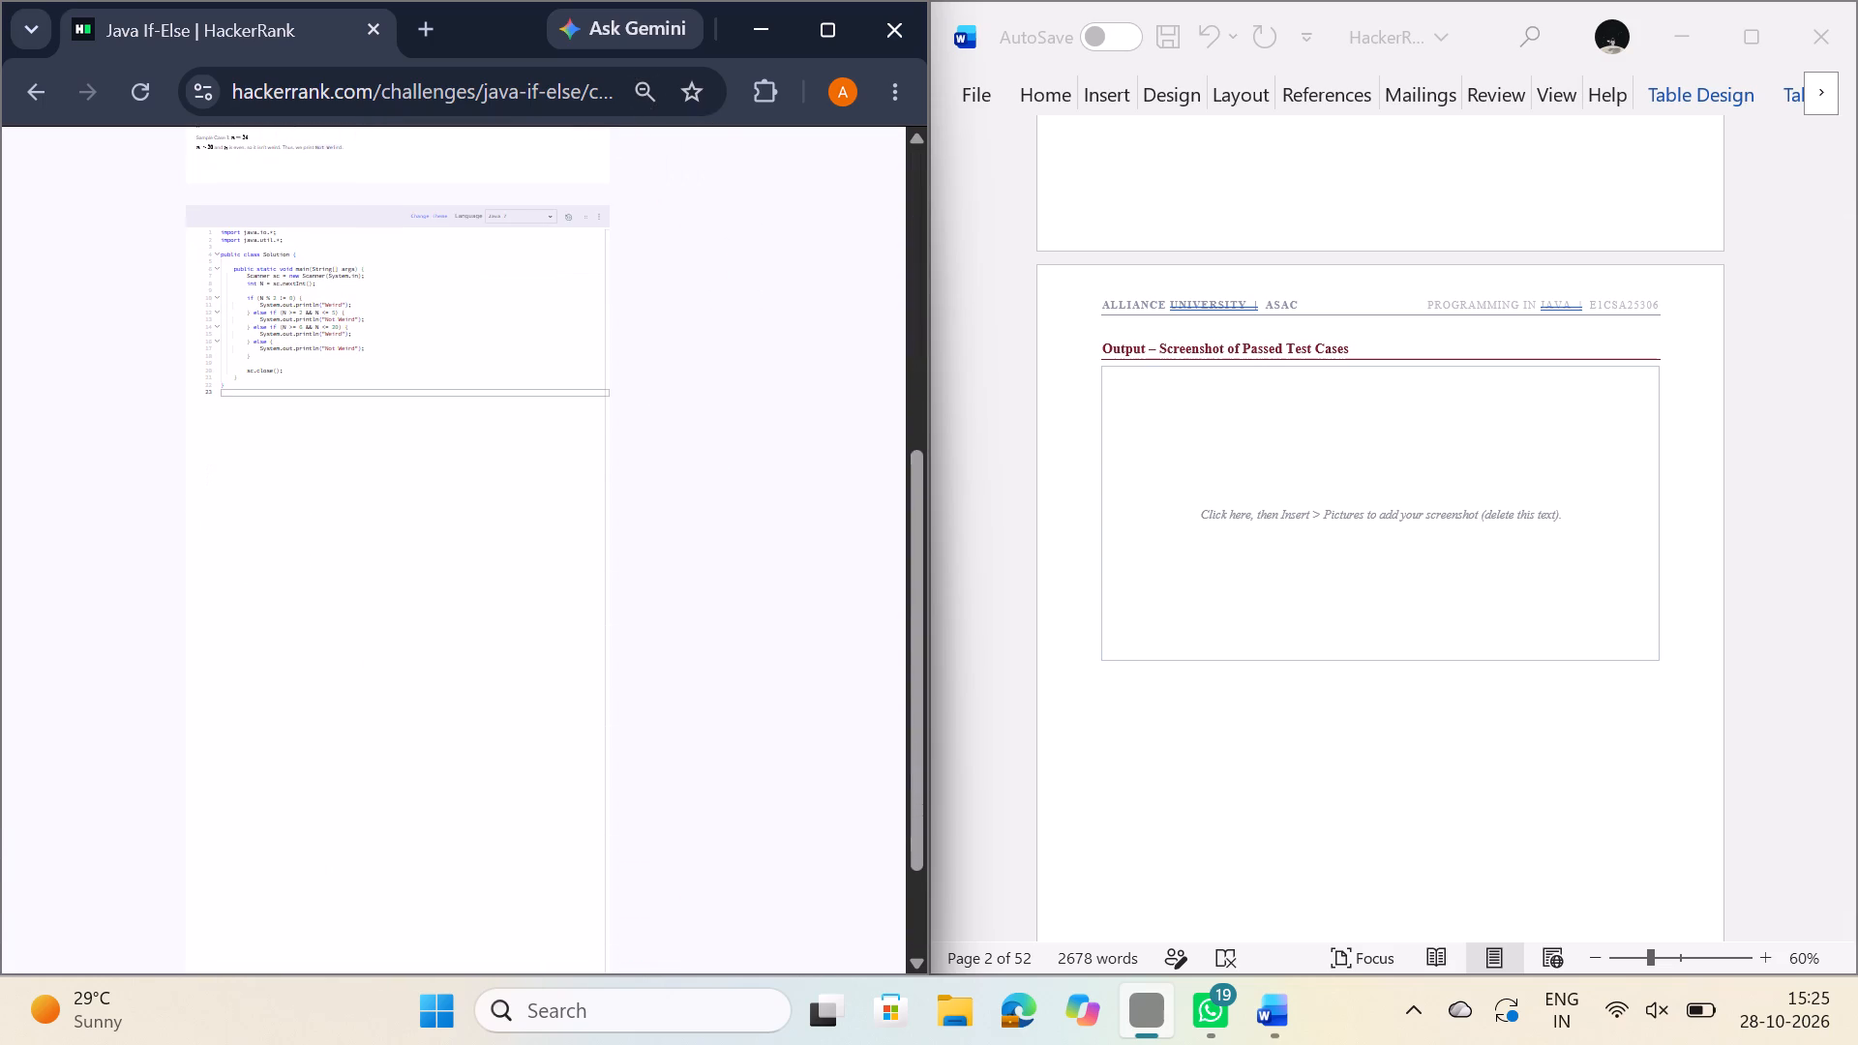
pyautogui.hotkey('ctrl', '=')
pyautogui.hotkey('ctrl', '=')
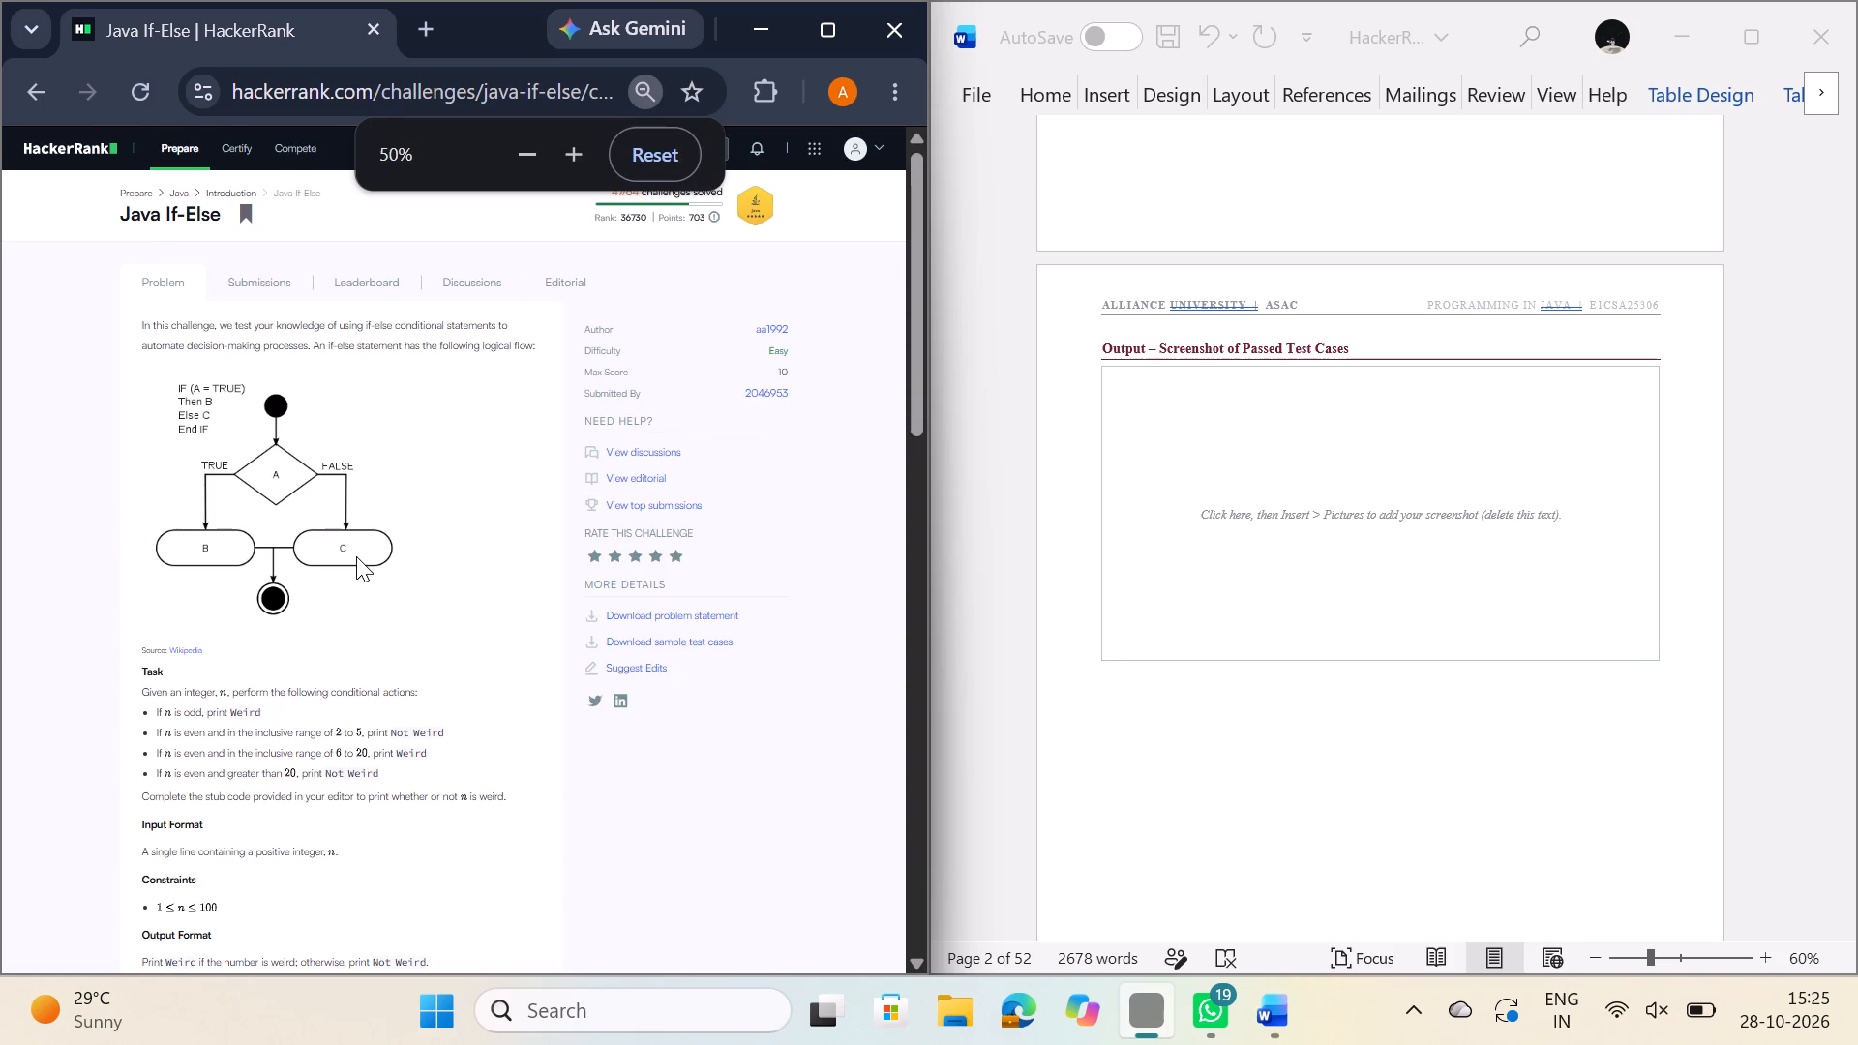
pyautogui.scroll(-5, 356, 556)
pyautogui.scroll(1, 356, 556)
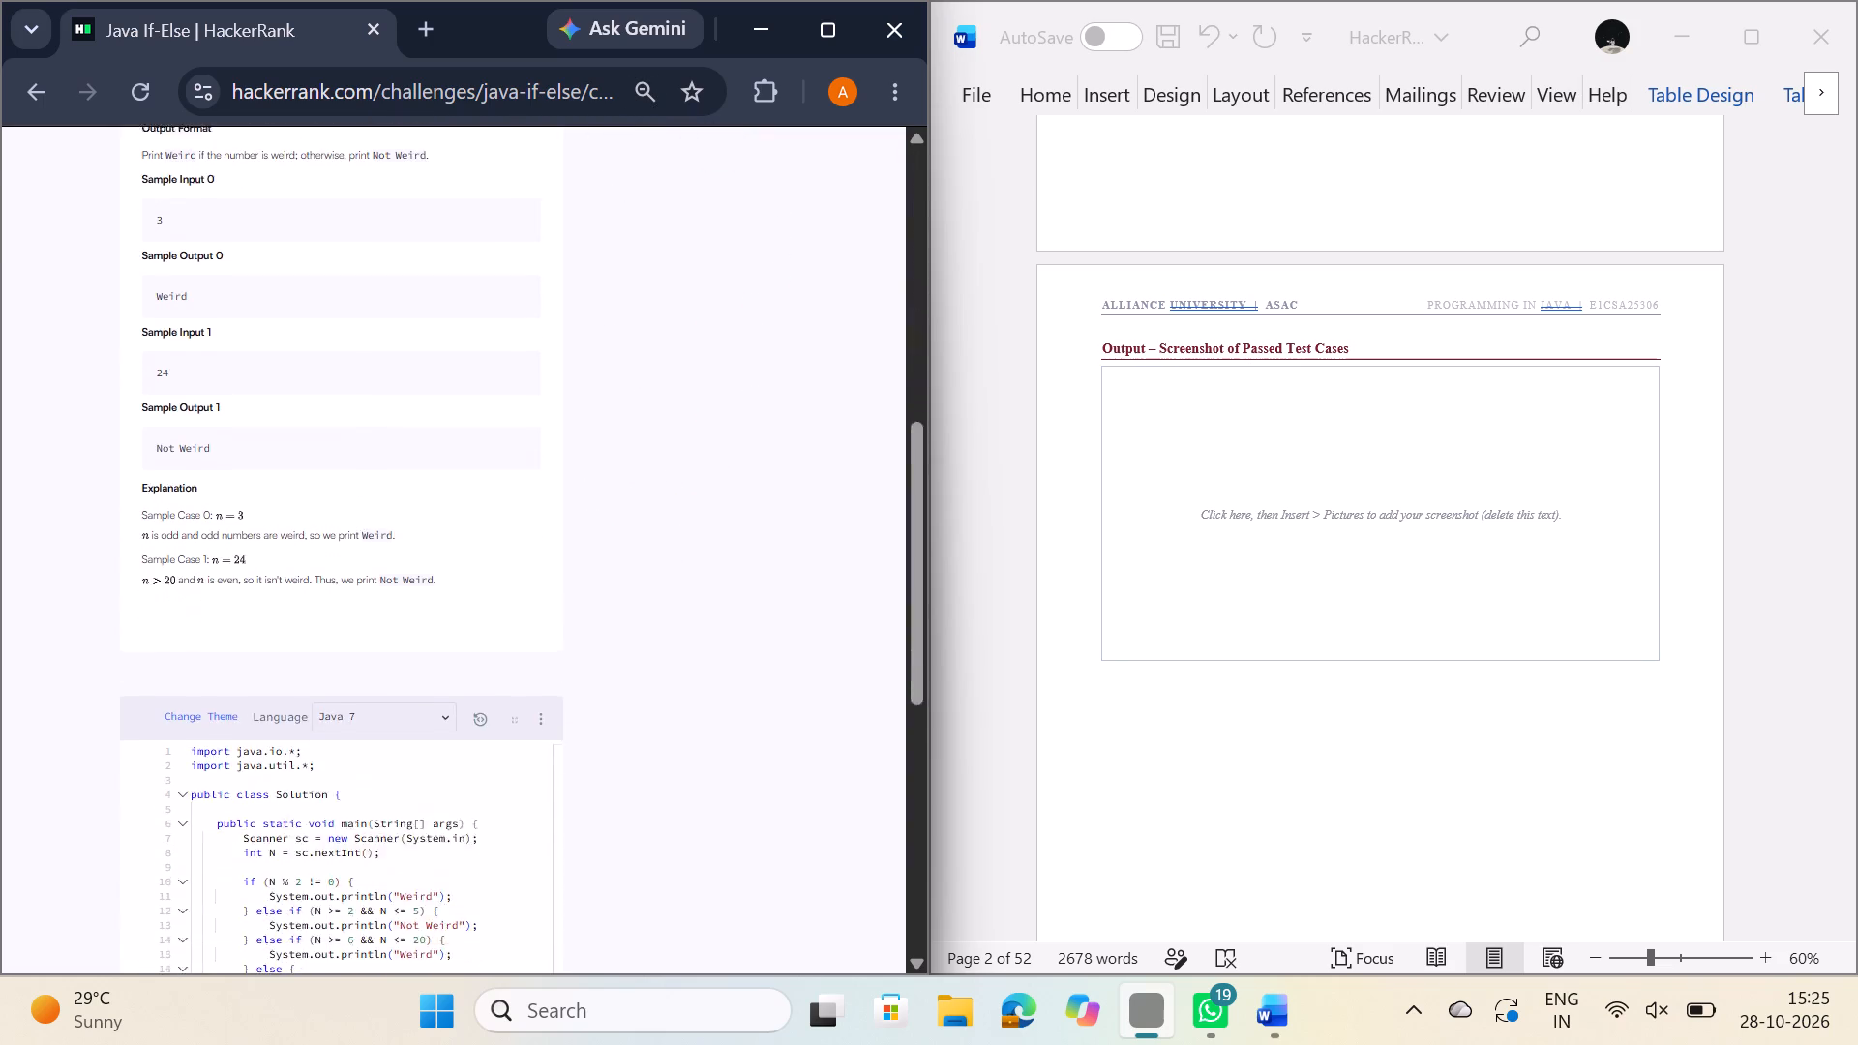
pyautogui.scroll(1, 356, 556)
# Open the results of the accepted Java If-Else submission, maximize the browser window, and examine the submitted code and test cases.
pyautogui.click(261, 285)
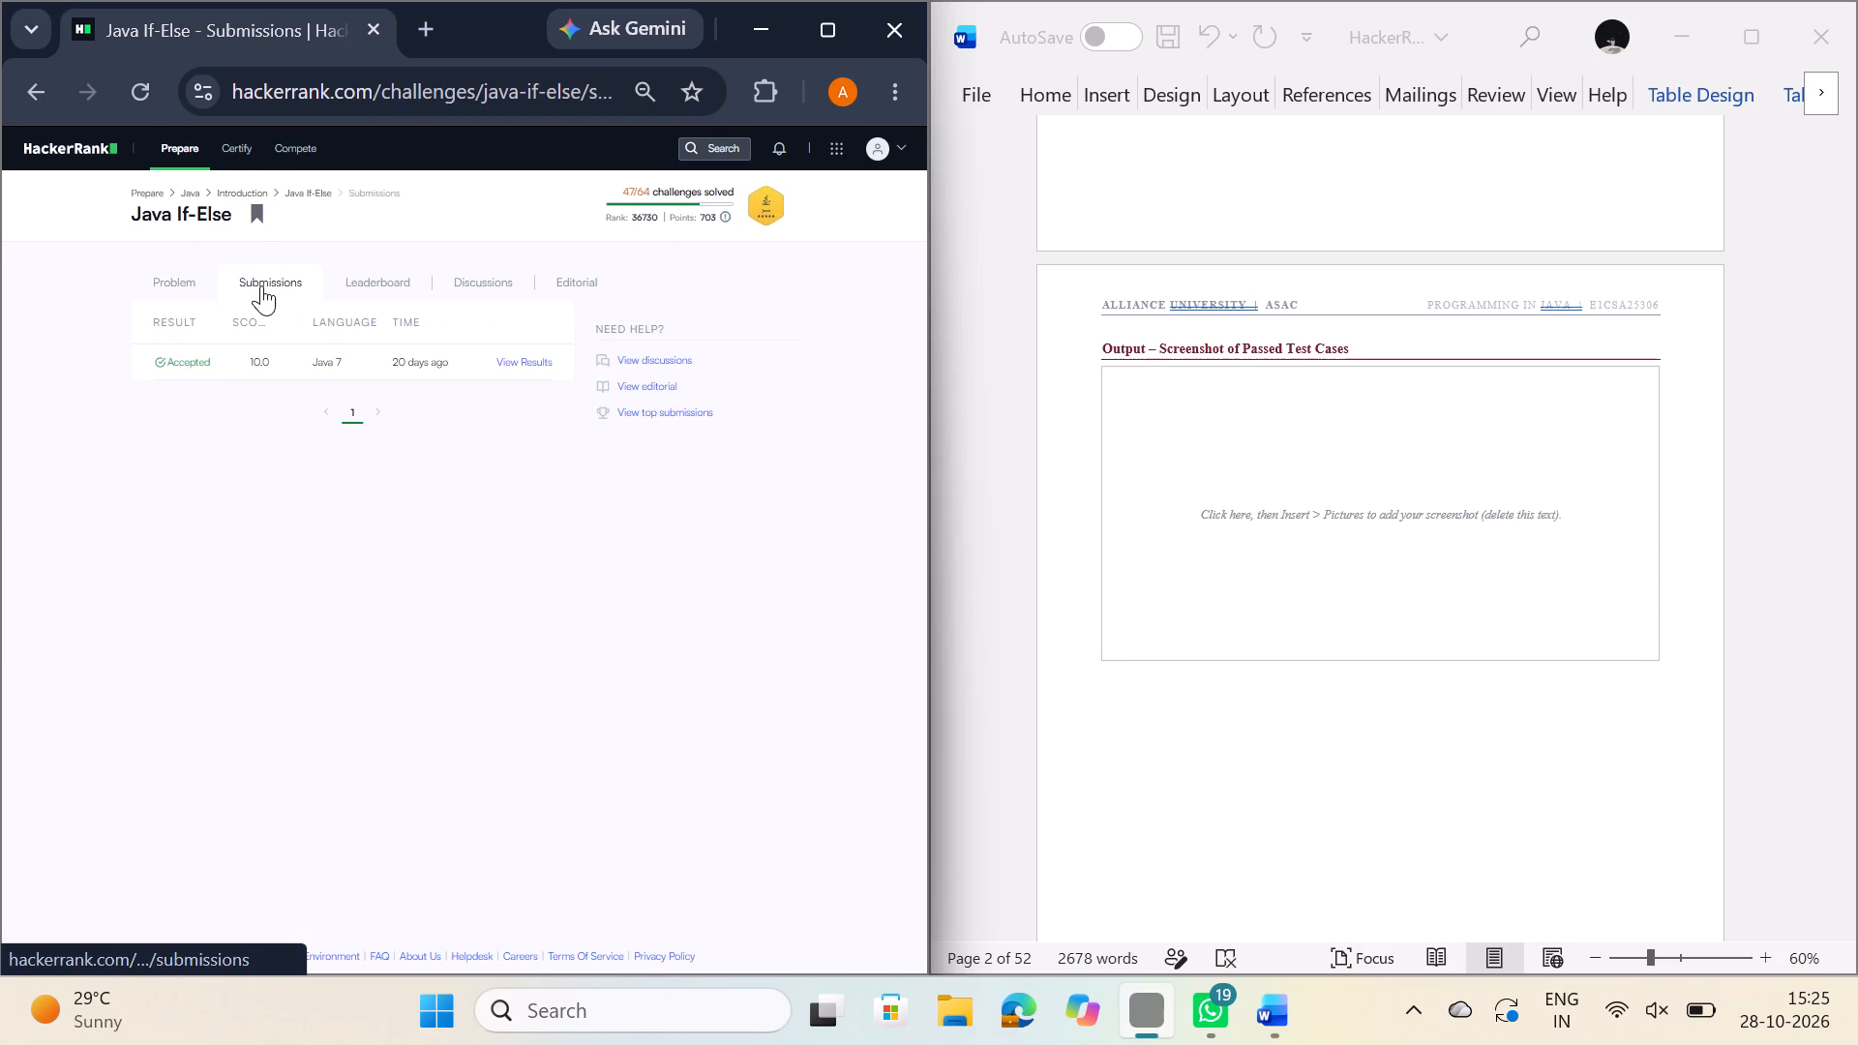
pyautogui.scroll(-1, 375, 529)
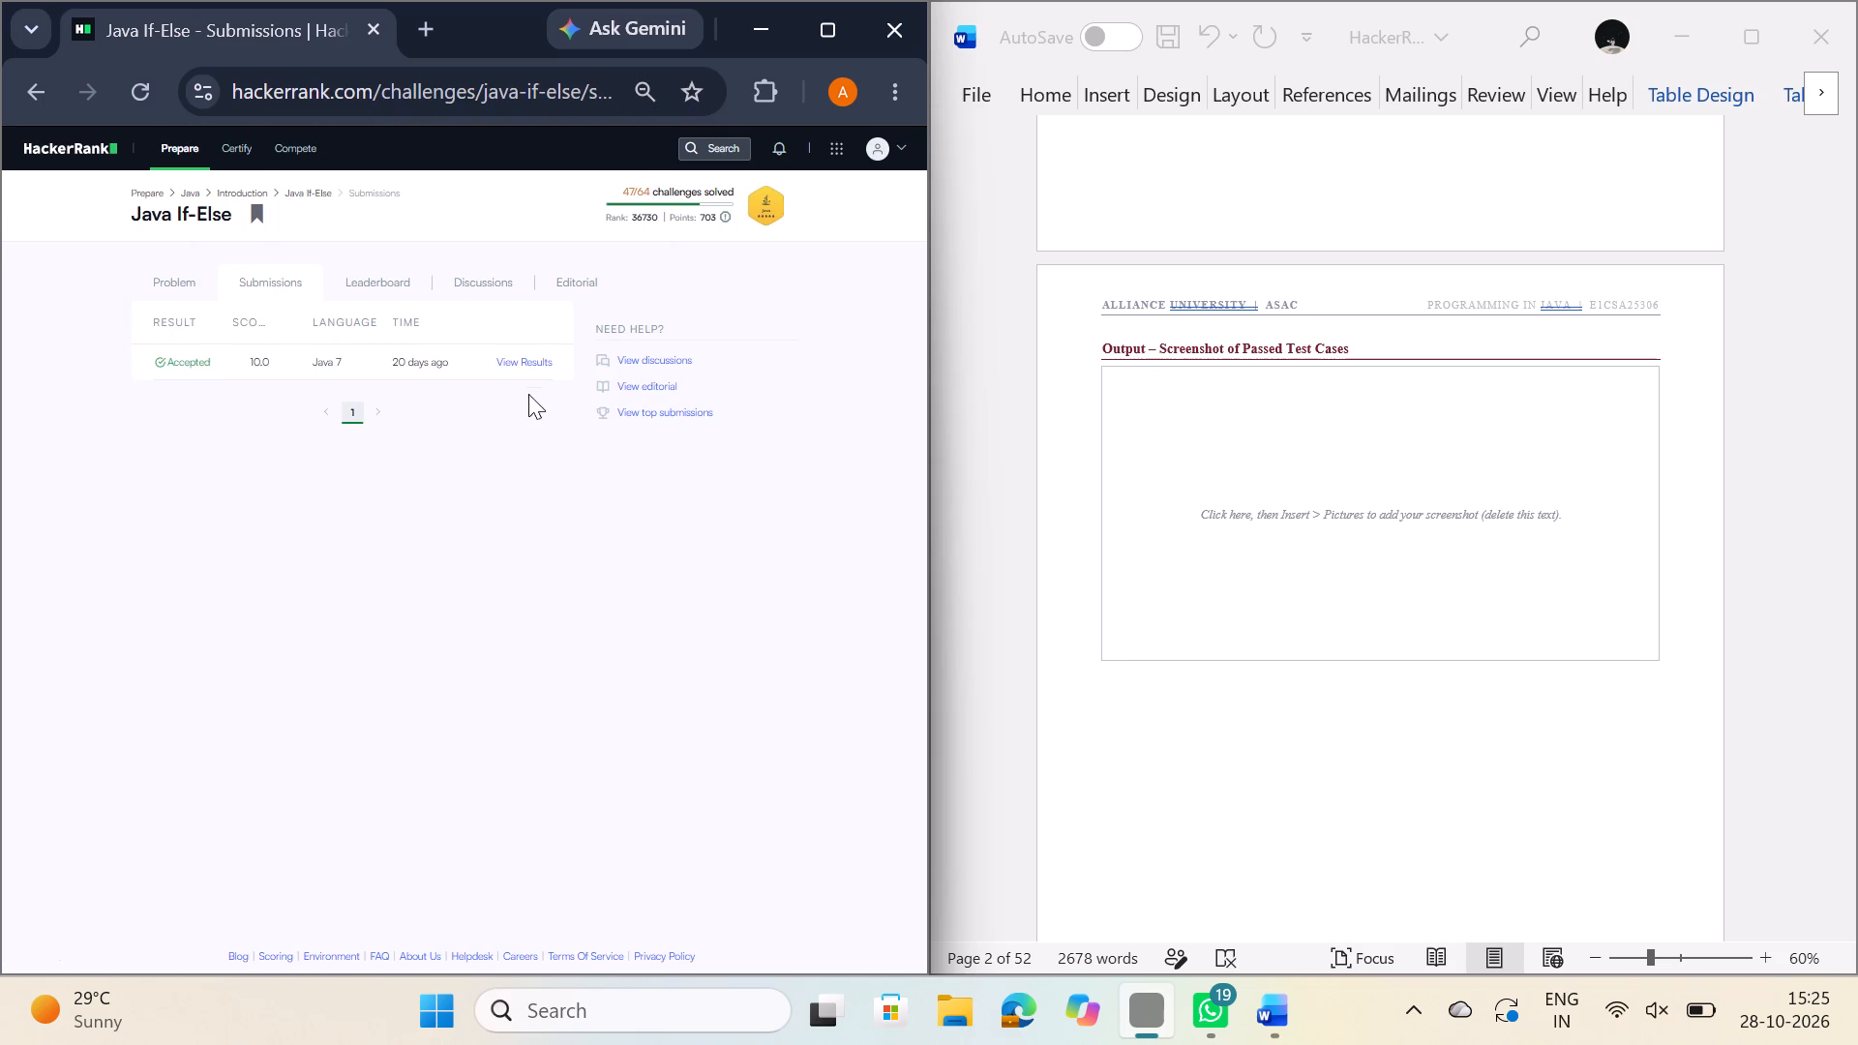
pyautogui.click(535, 363)
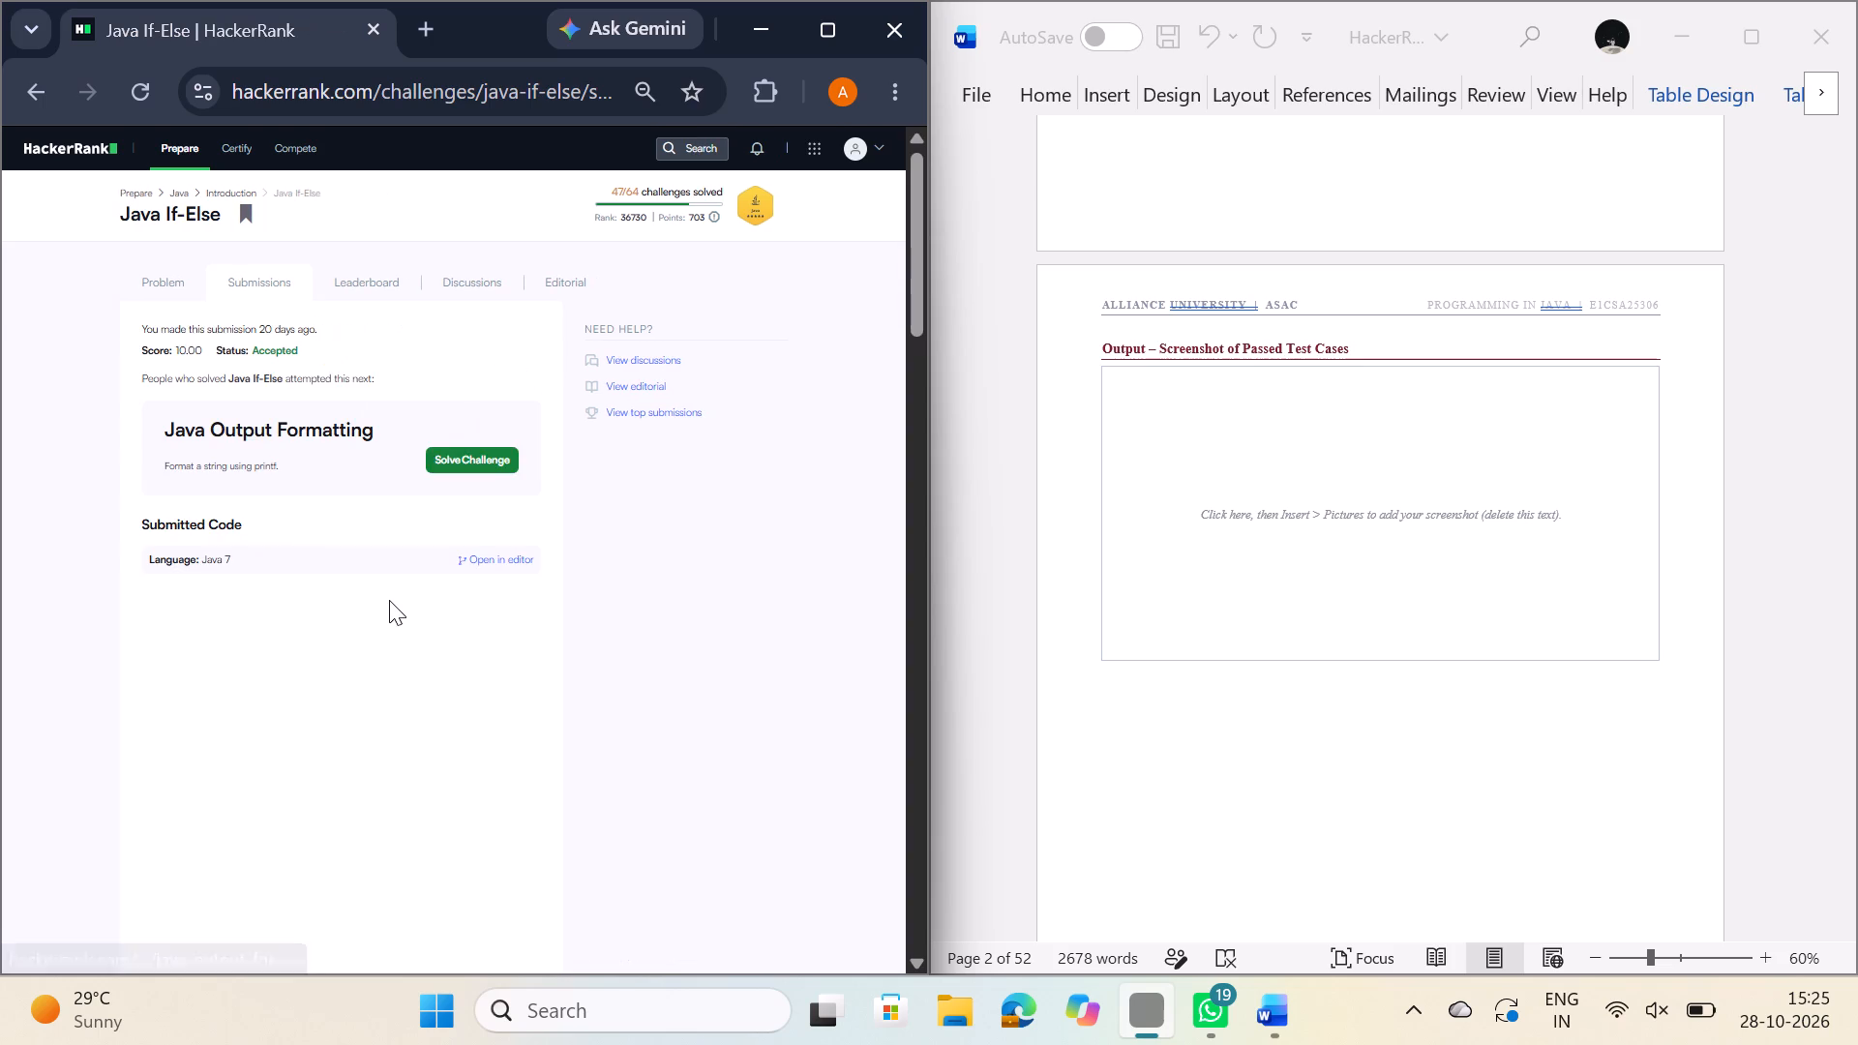
pyautogui.scroll(-9, 389, 600)
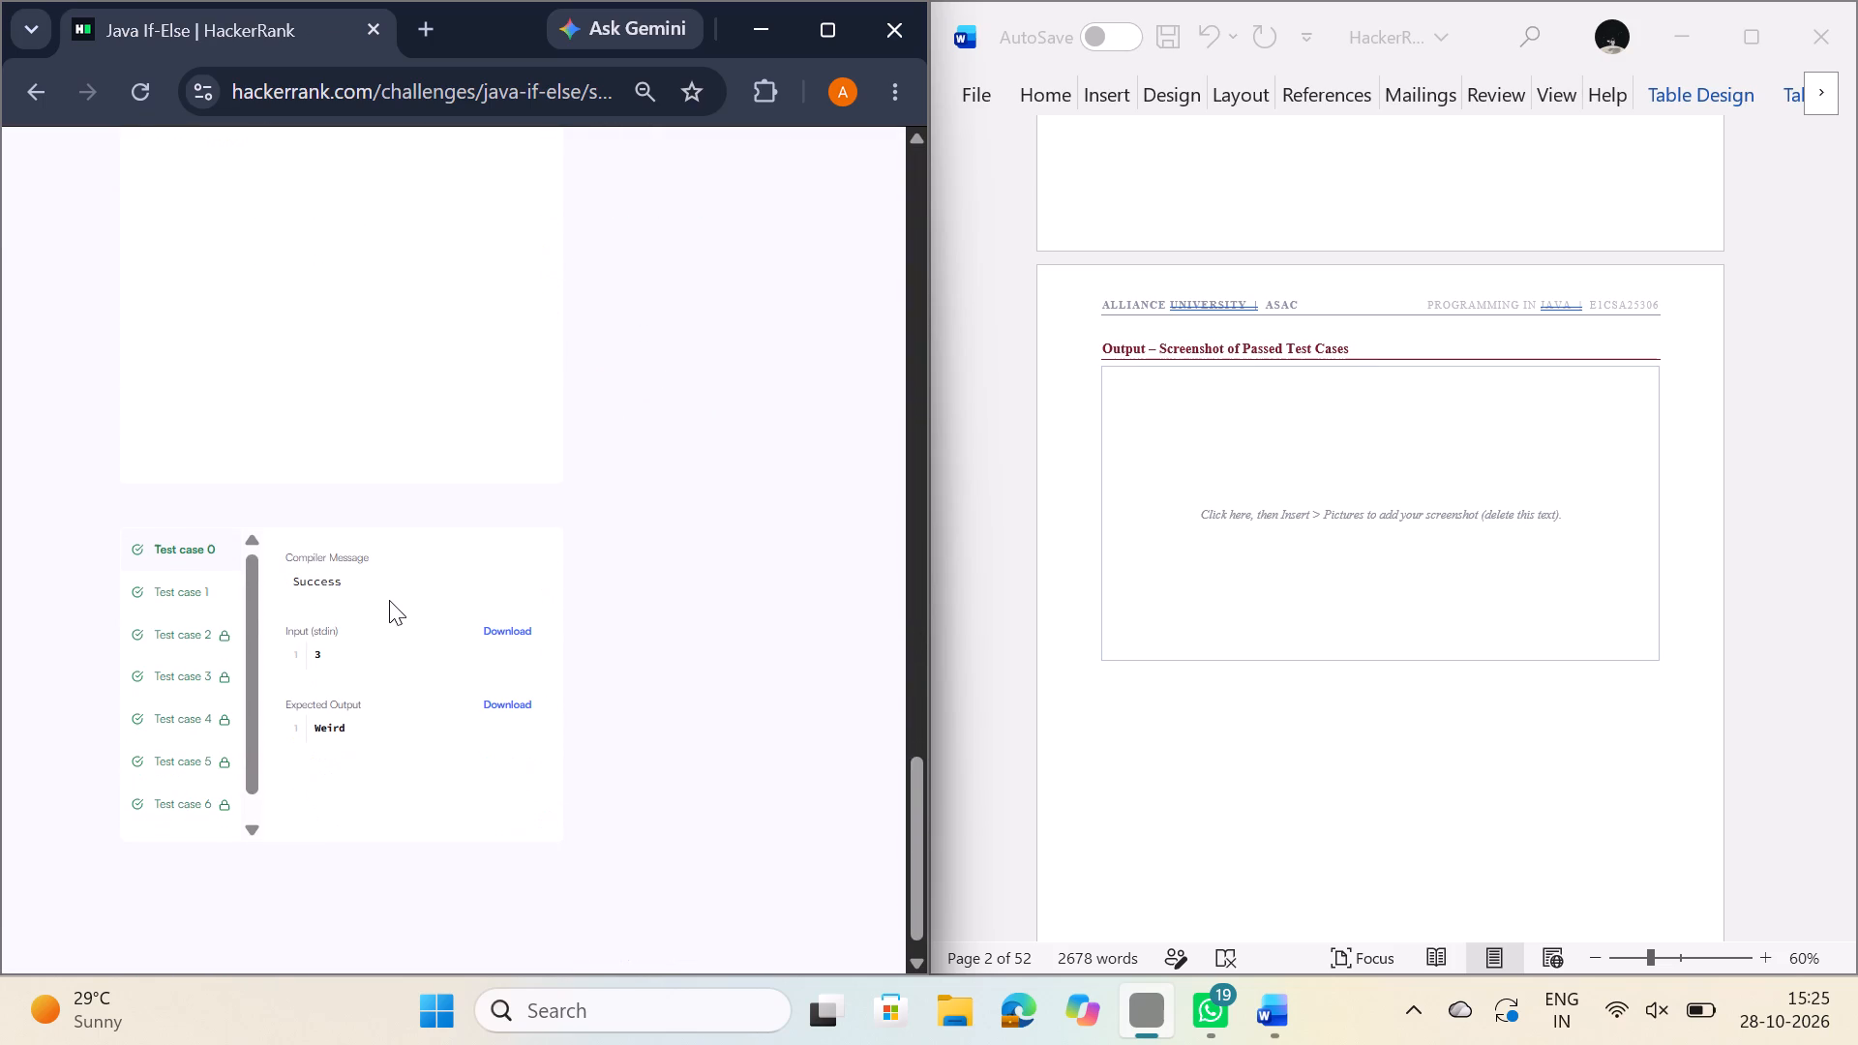
pyautogui.click(822, 7)
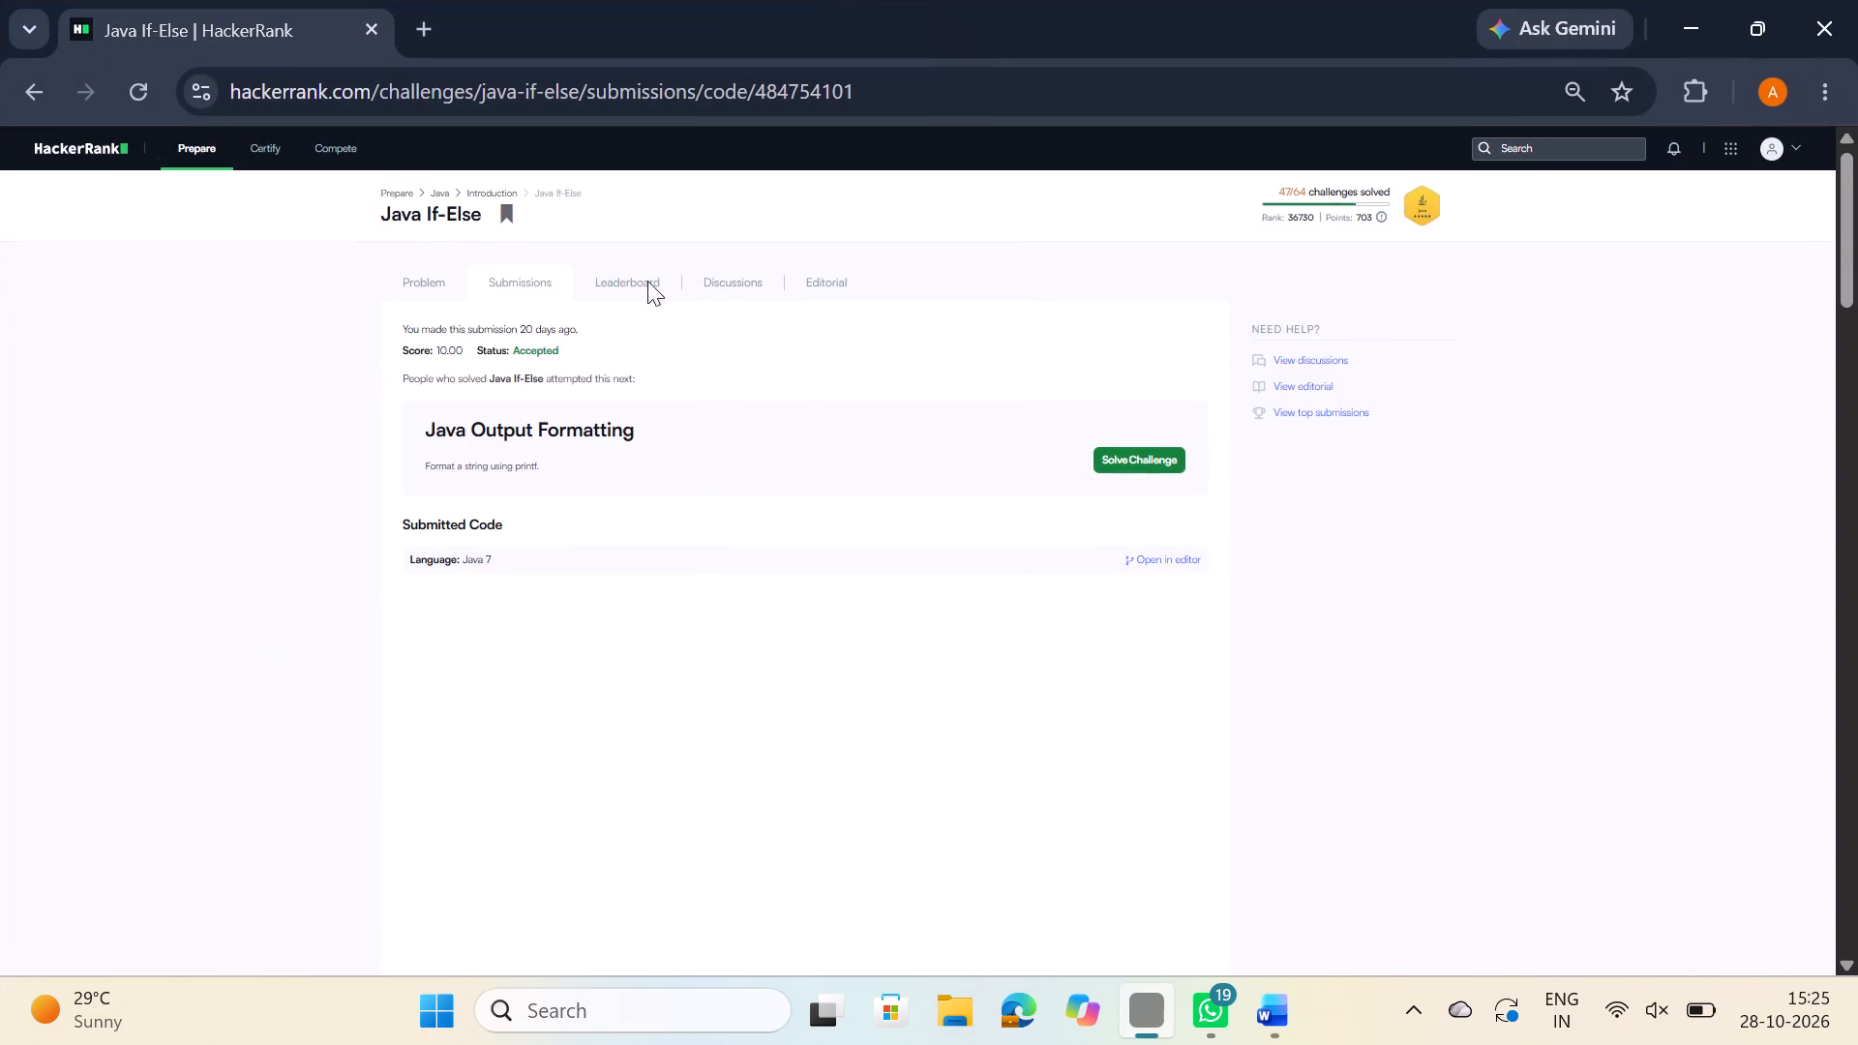
pyautogui.scroll(-8, 576, 630)
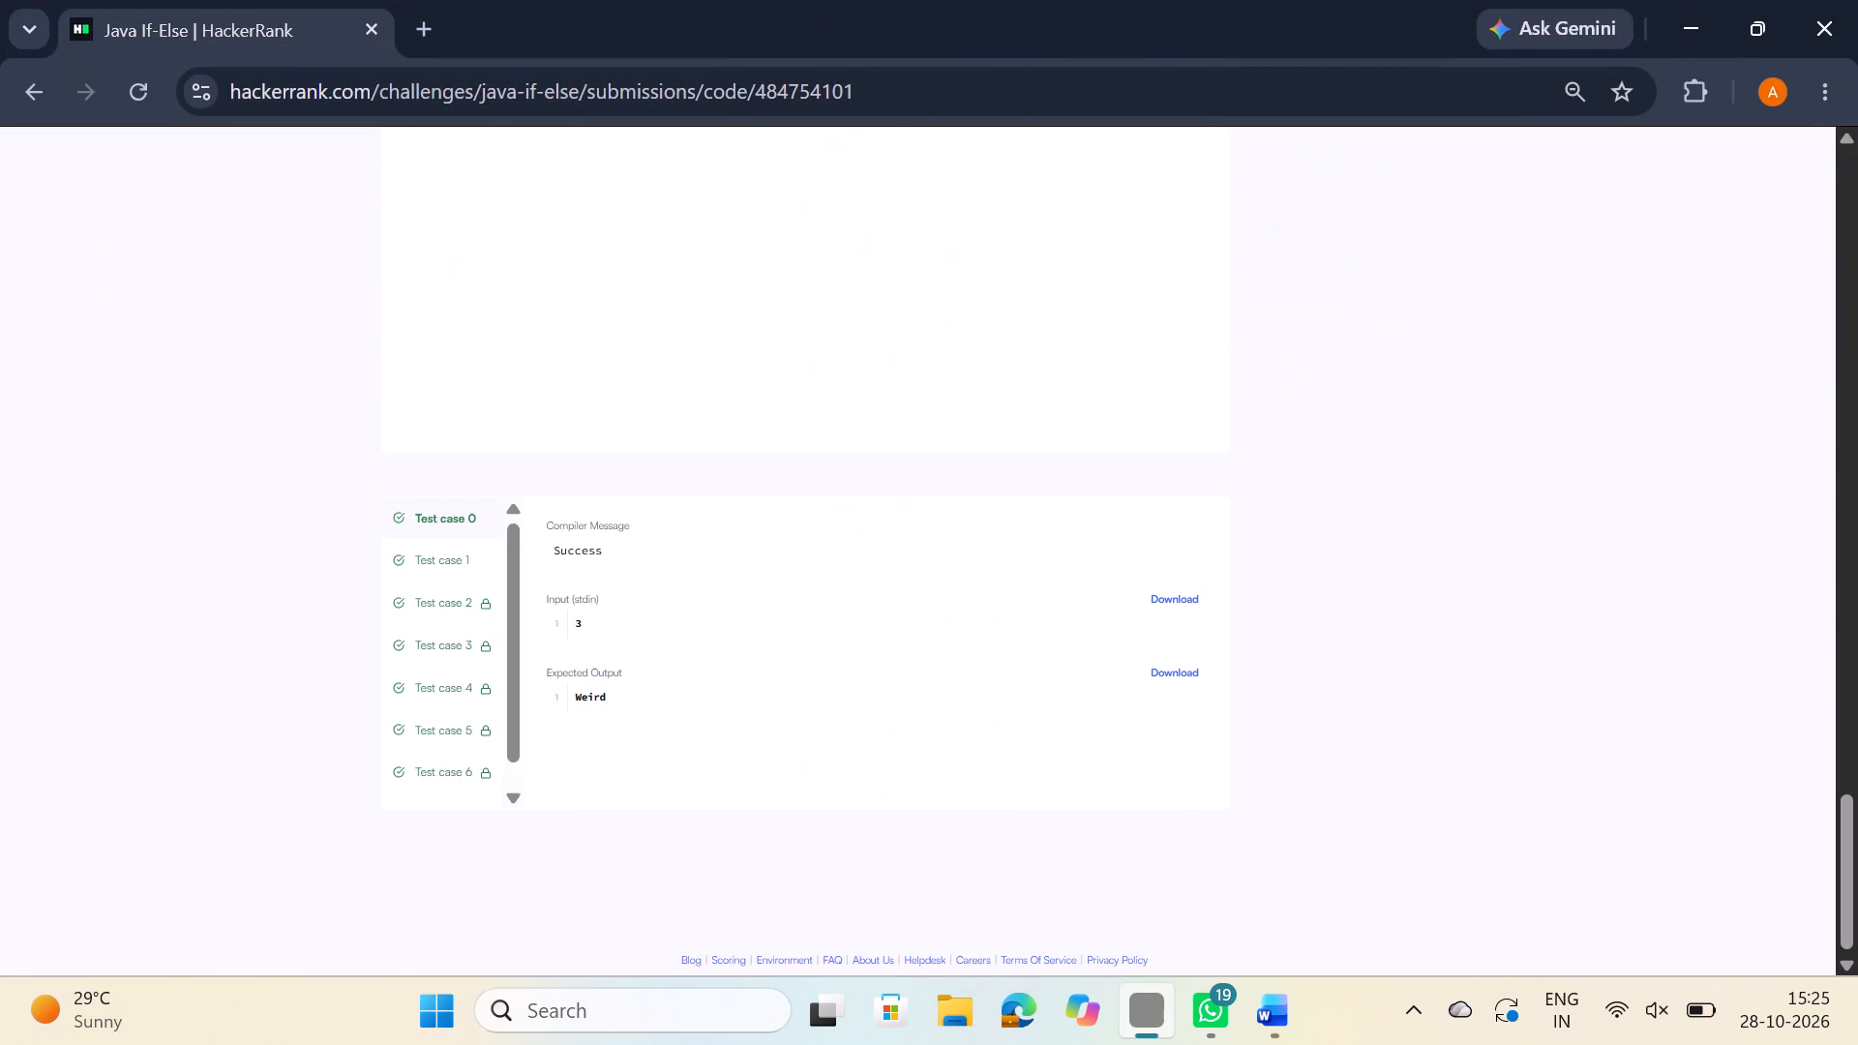
pyautogui.scroll(-2, 576, 630)
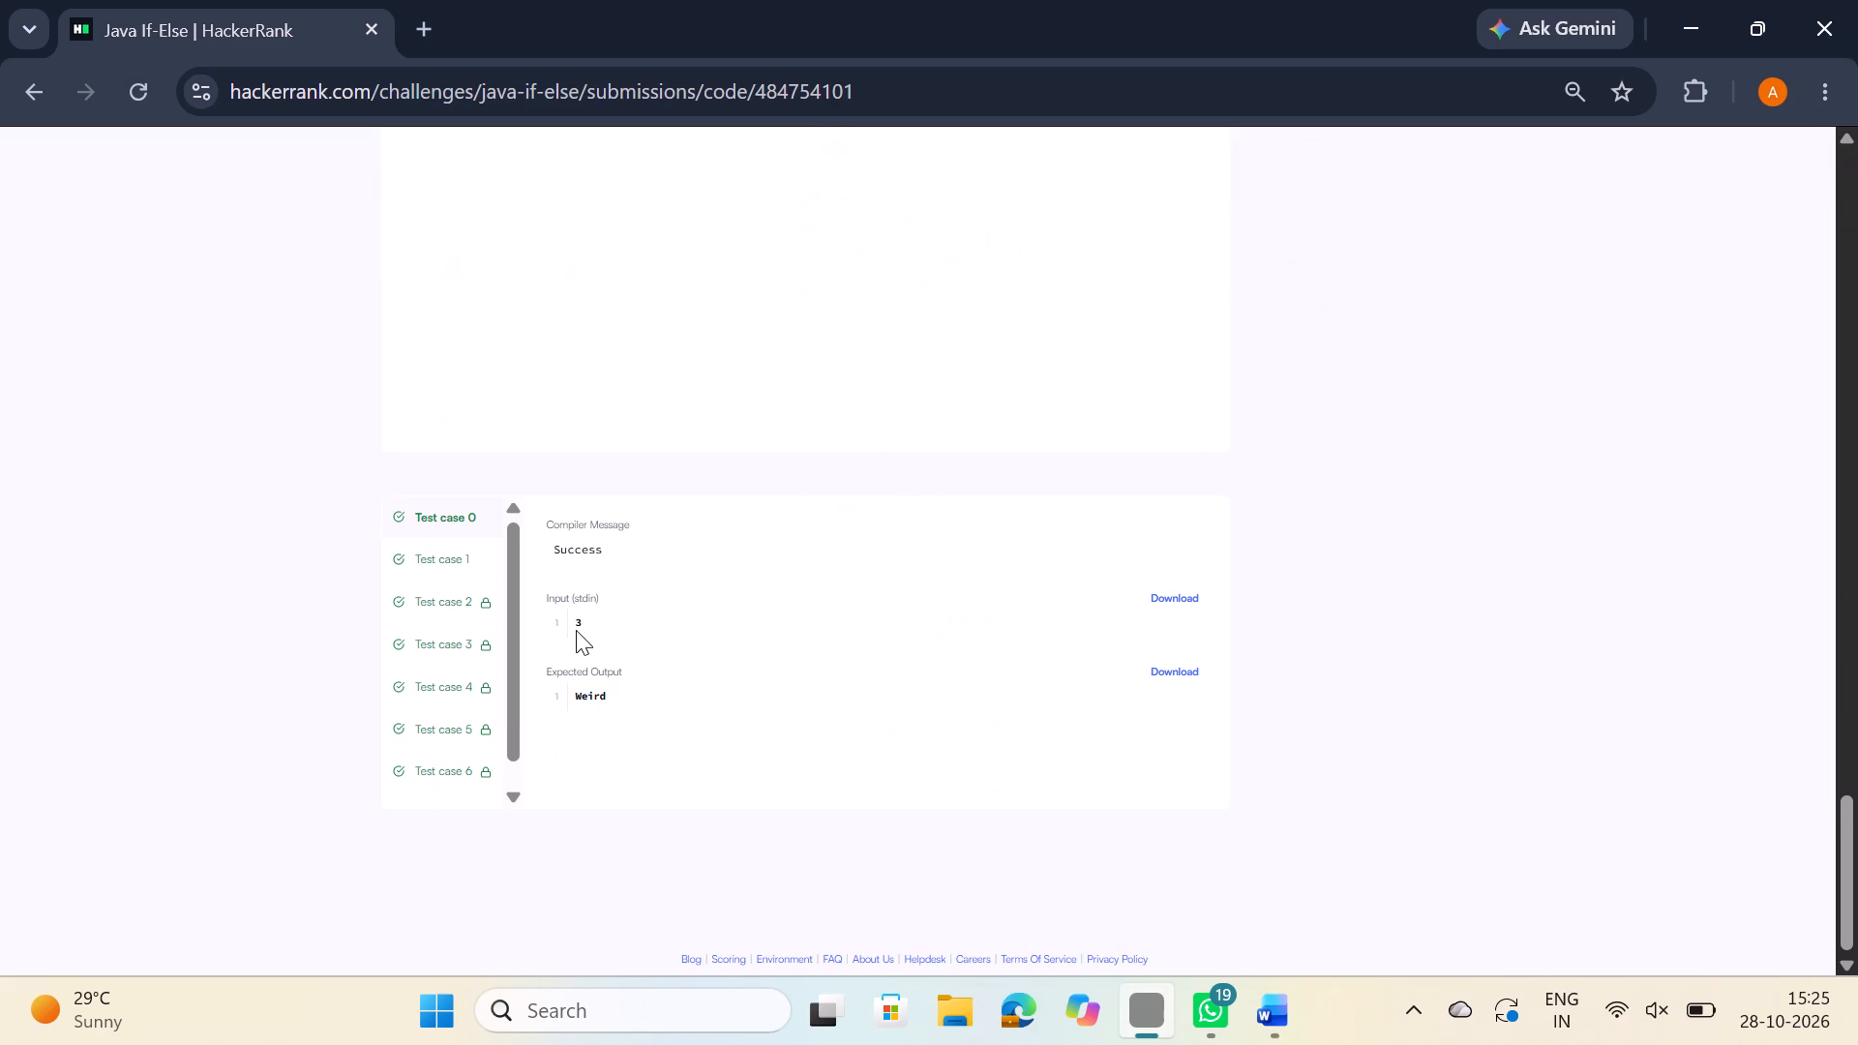
pyautogui.scroll(-1, 576, 630)
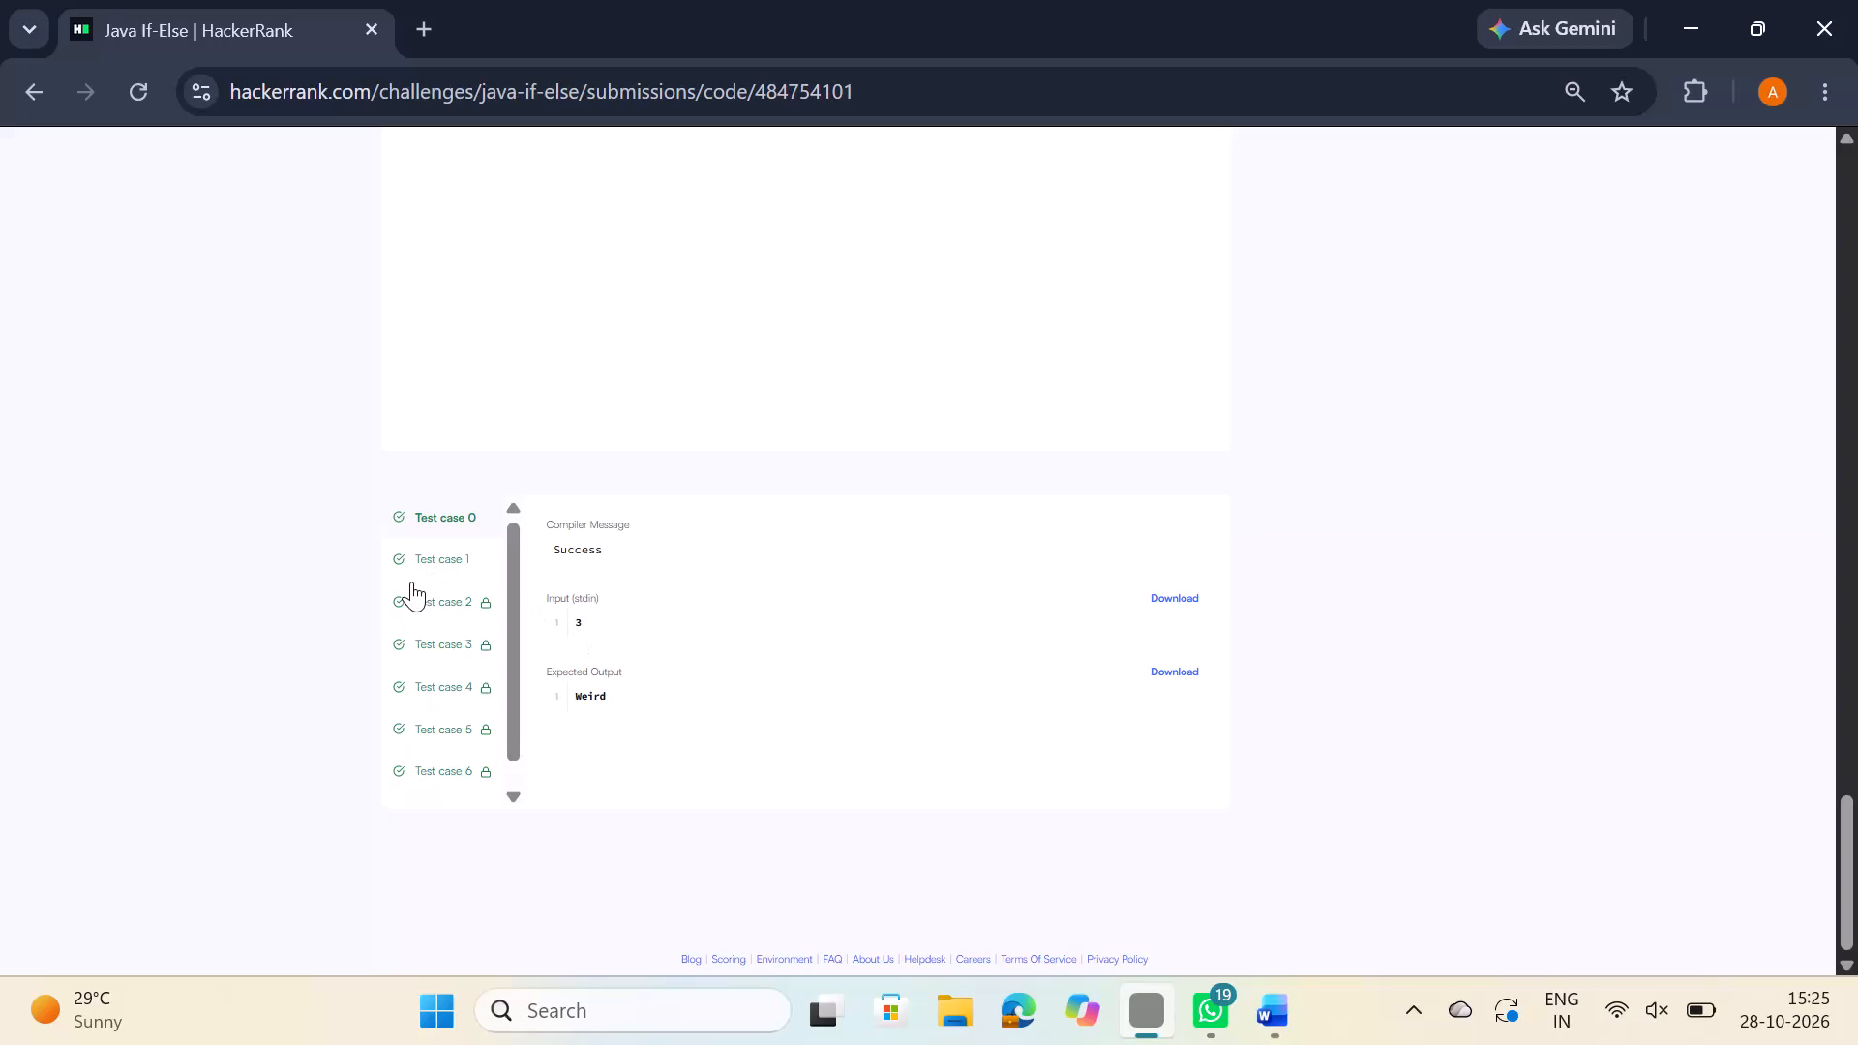
pyautogui.scroll(10, 644, 458)
pyautogui.scroll(-2, 644, 458)
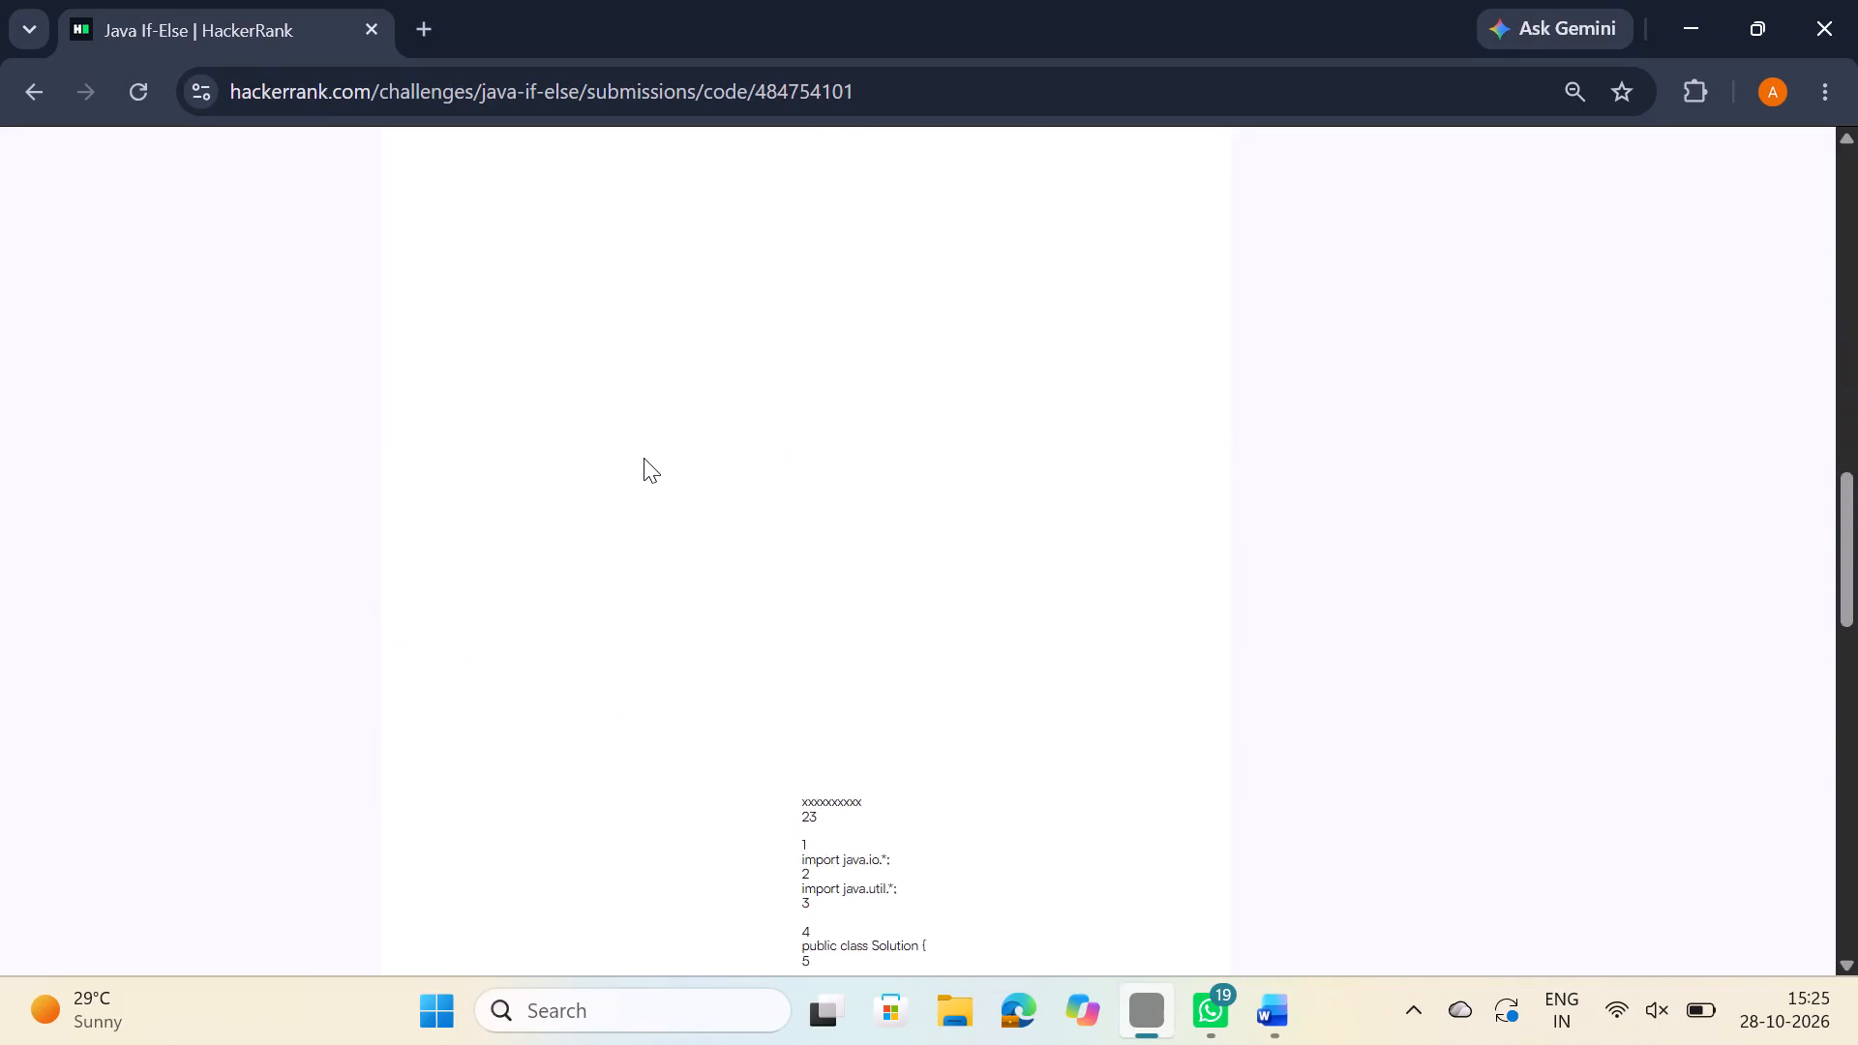
pyautogui.scroll(-4, 644, 458)
pyautogui.hscroll(-1, 644, 458)
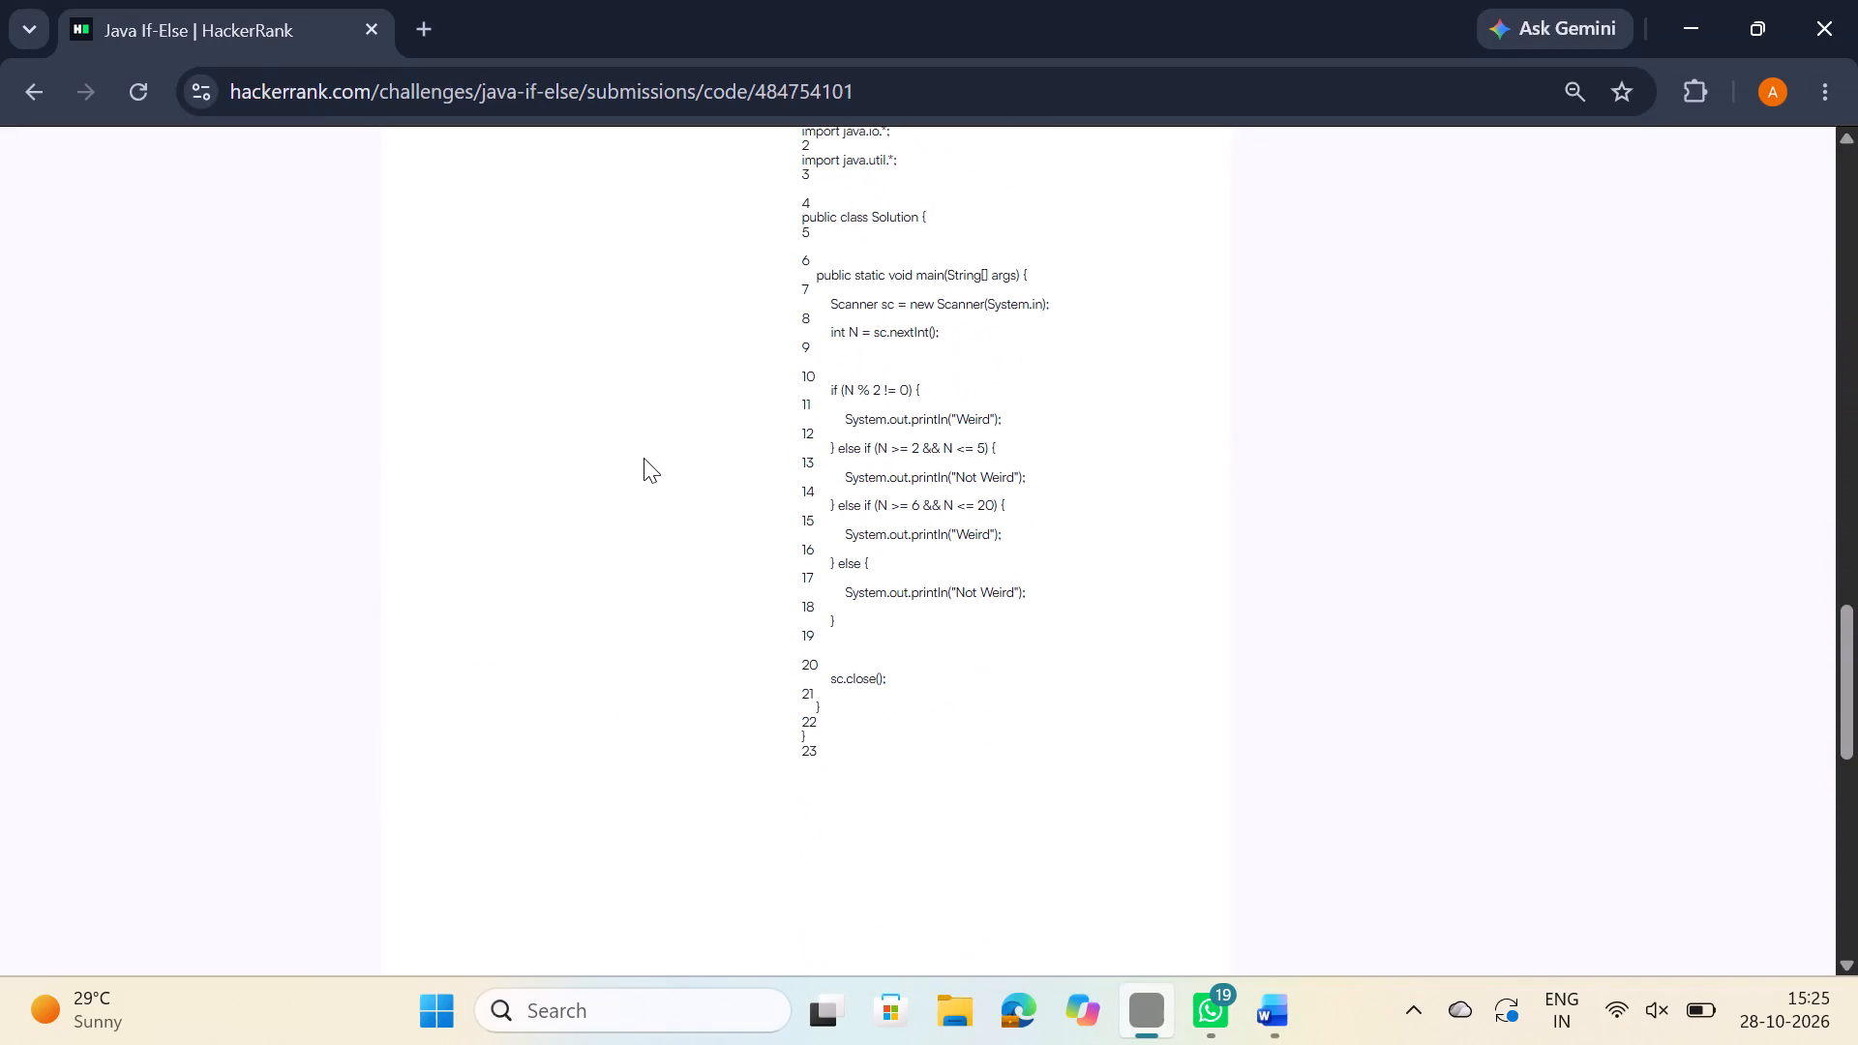
pyautogui.scroll(-2, 644, 458)
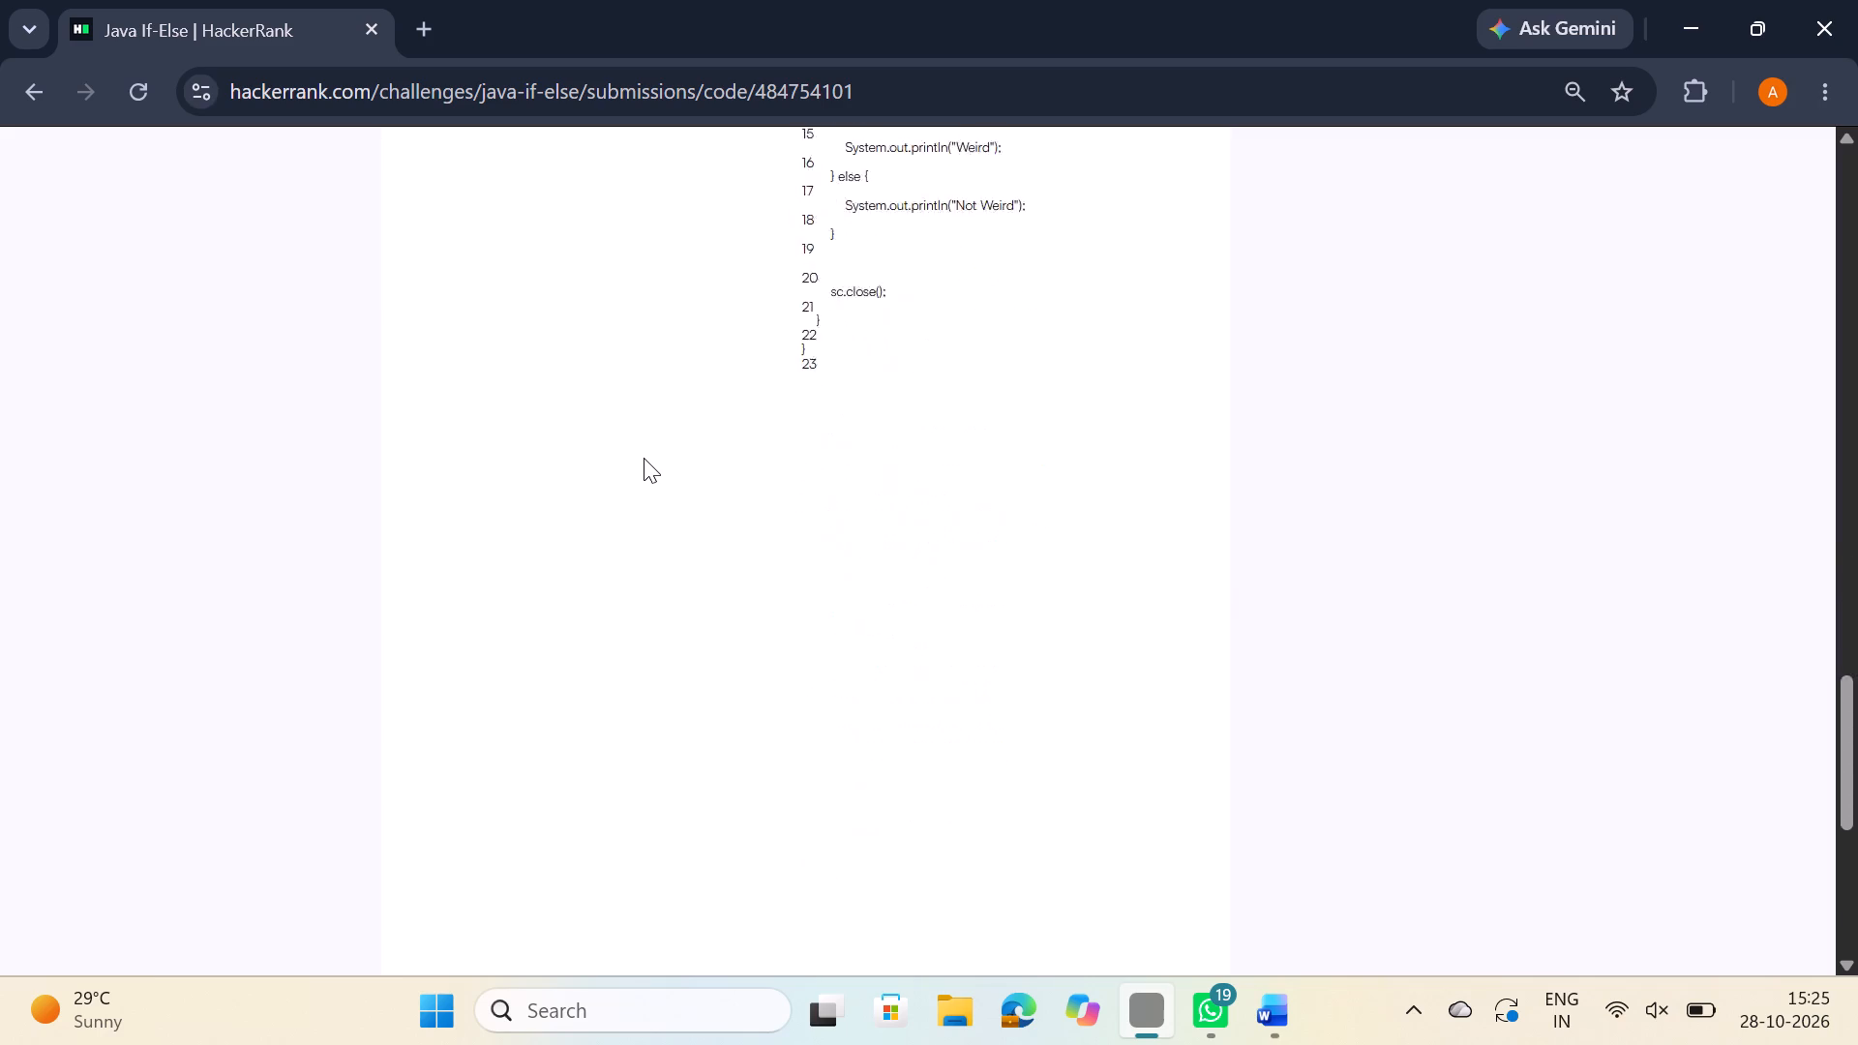
pyautogui.scroll(-1, 644, 458)
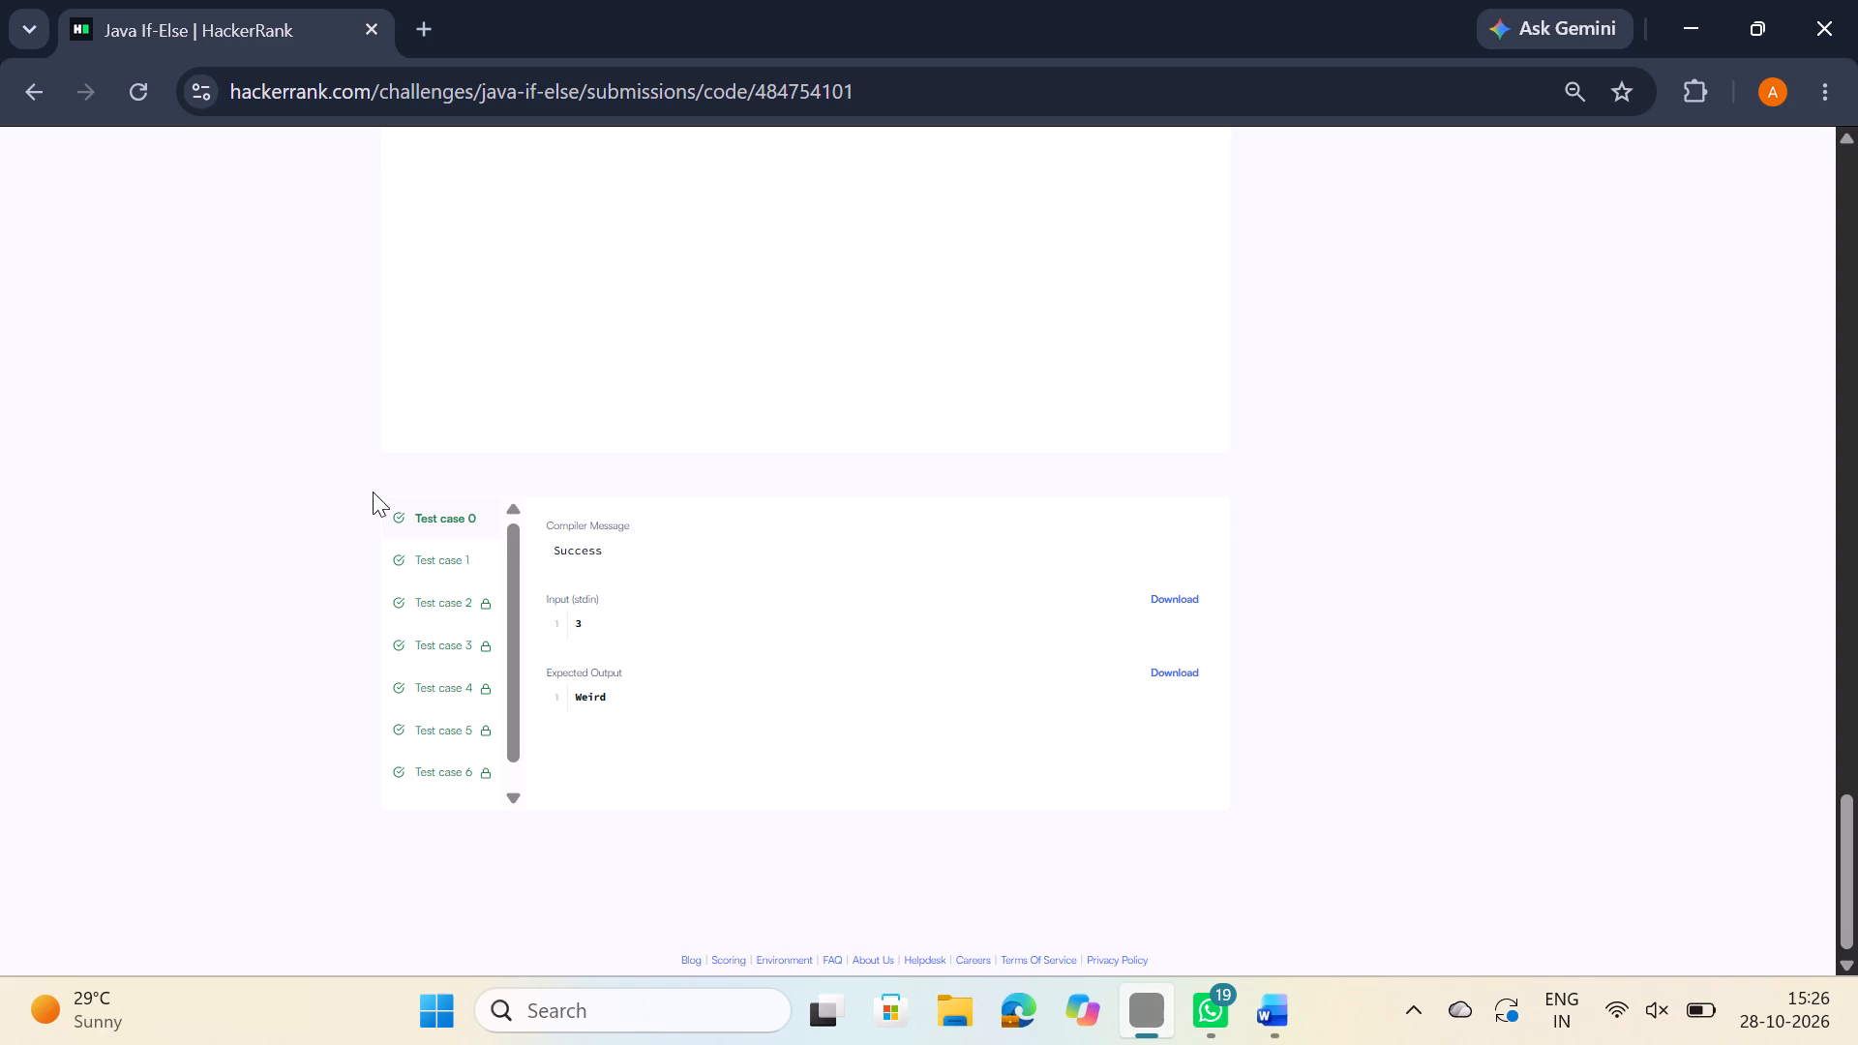
pyautogui.hscroll(1, 373, 492)
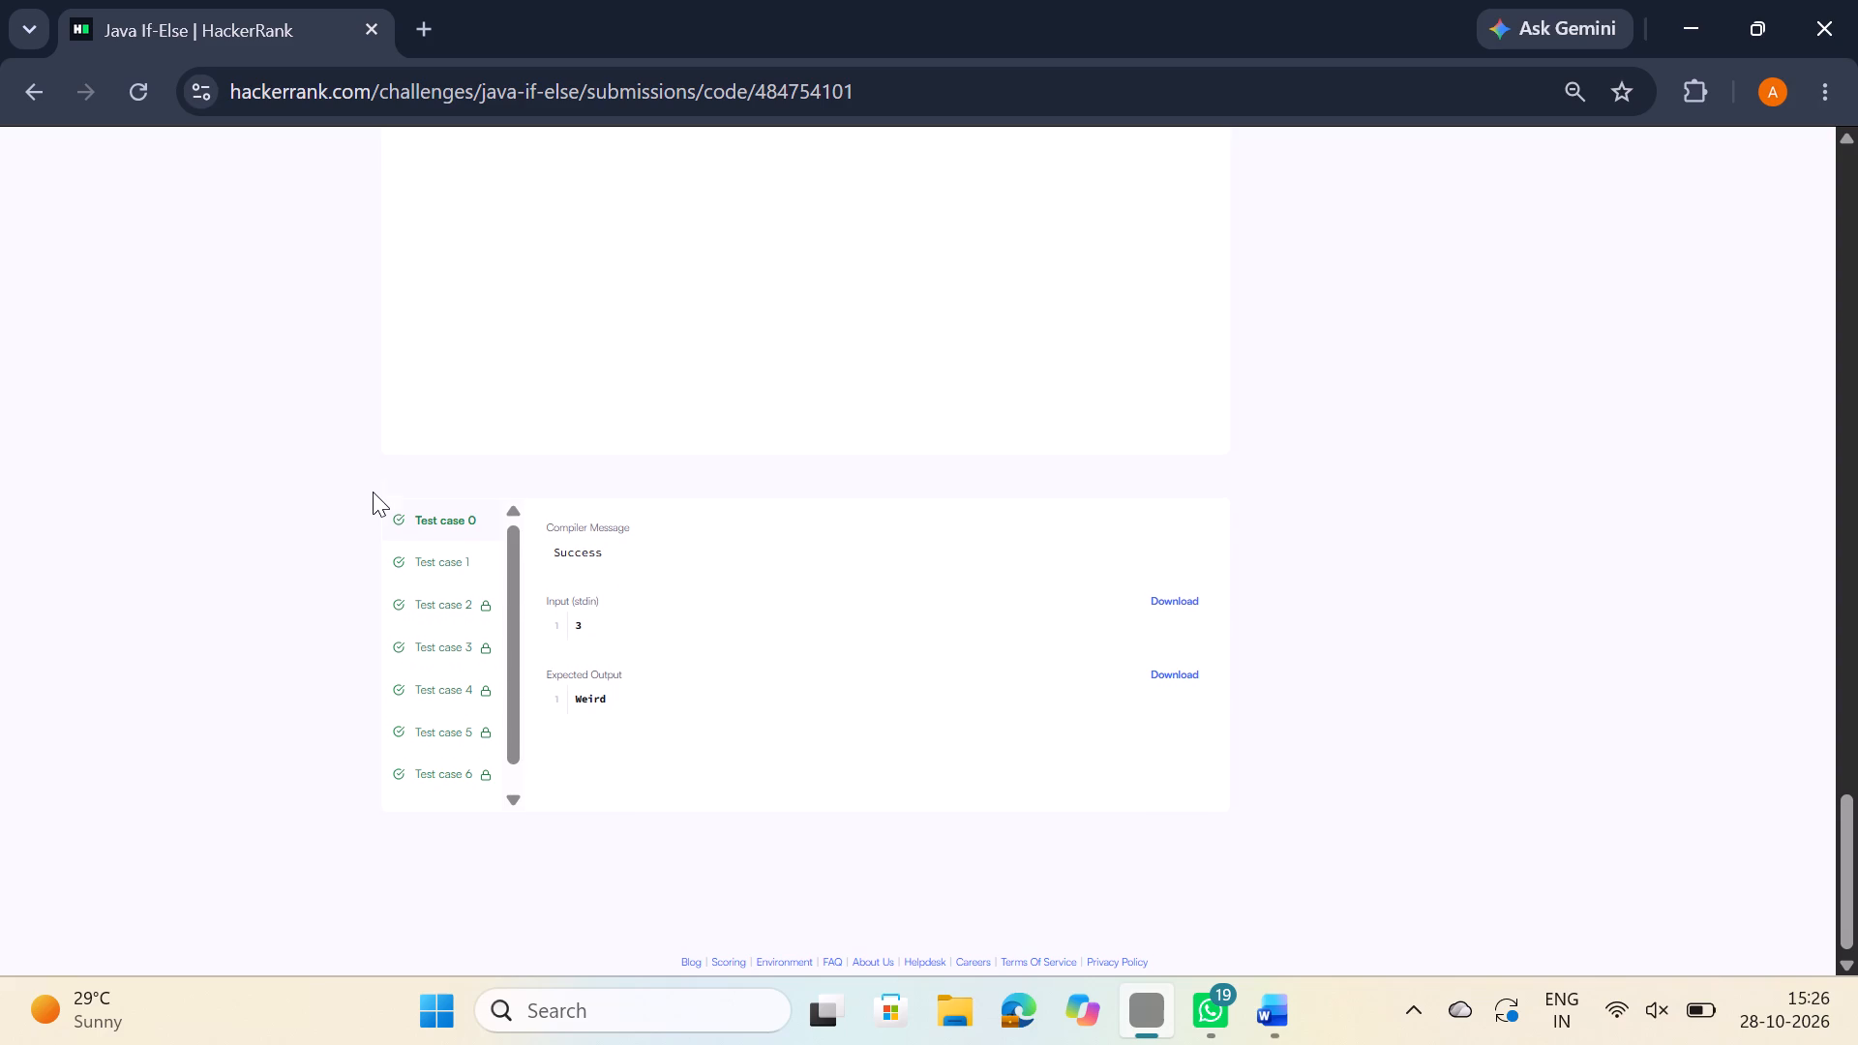
pyautogui.hscroll(1, 373, 492)
pyautogui.scroll(13, 373, 492)
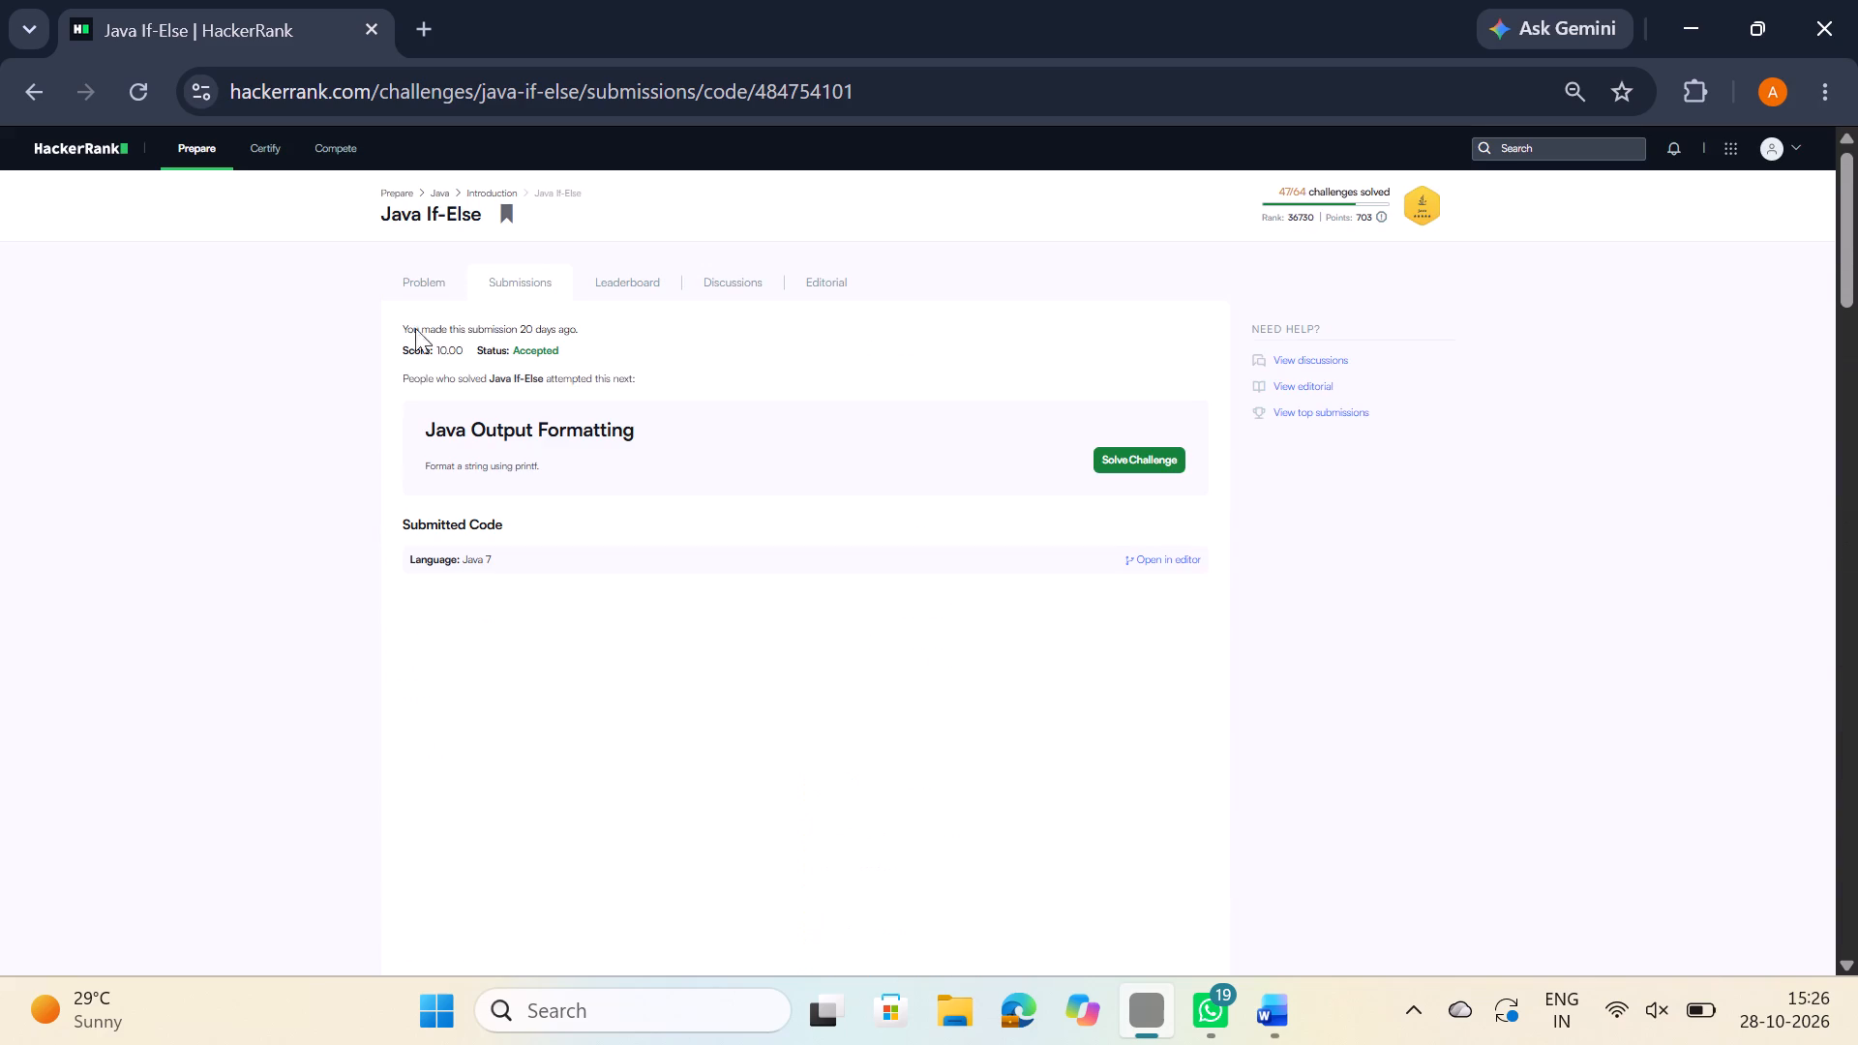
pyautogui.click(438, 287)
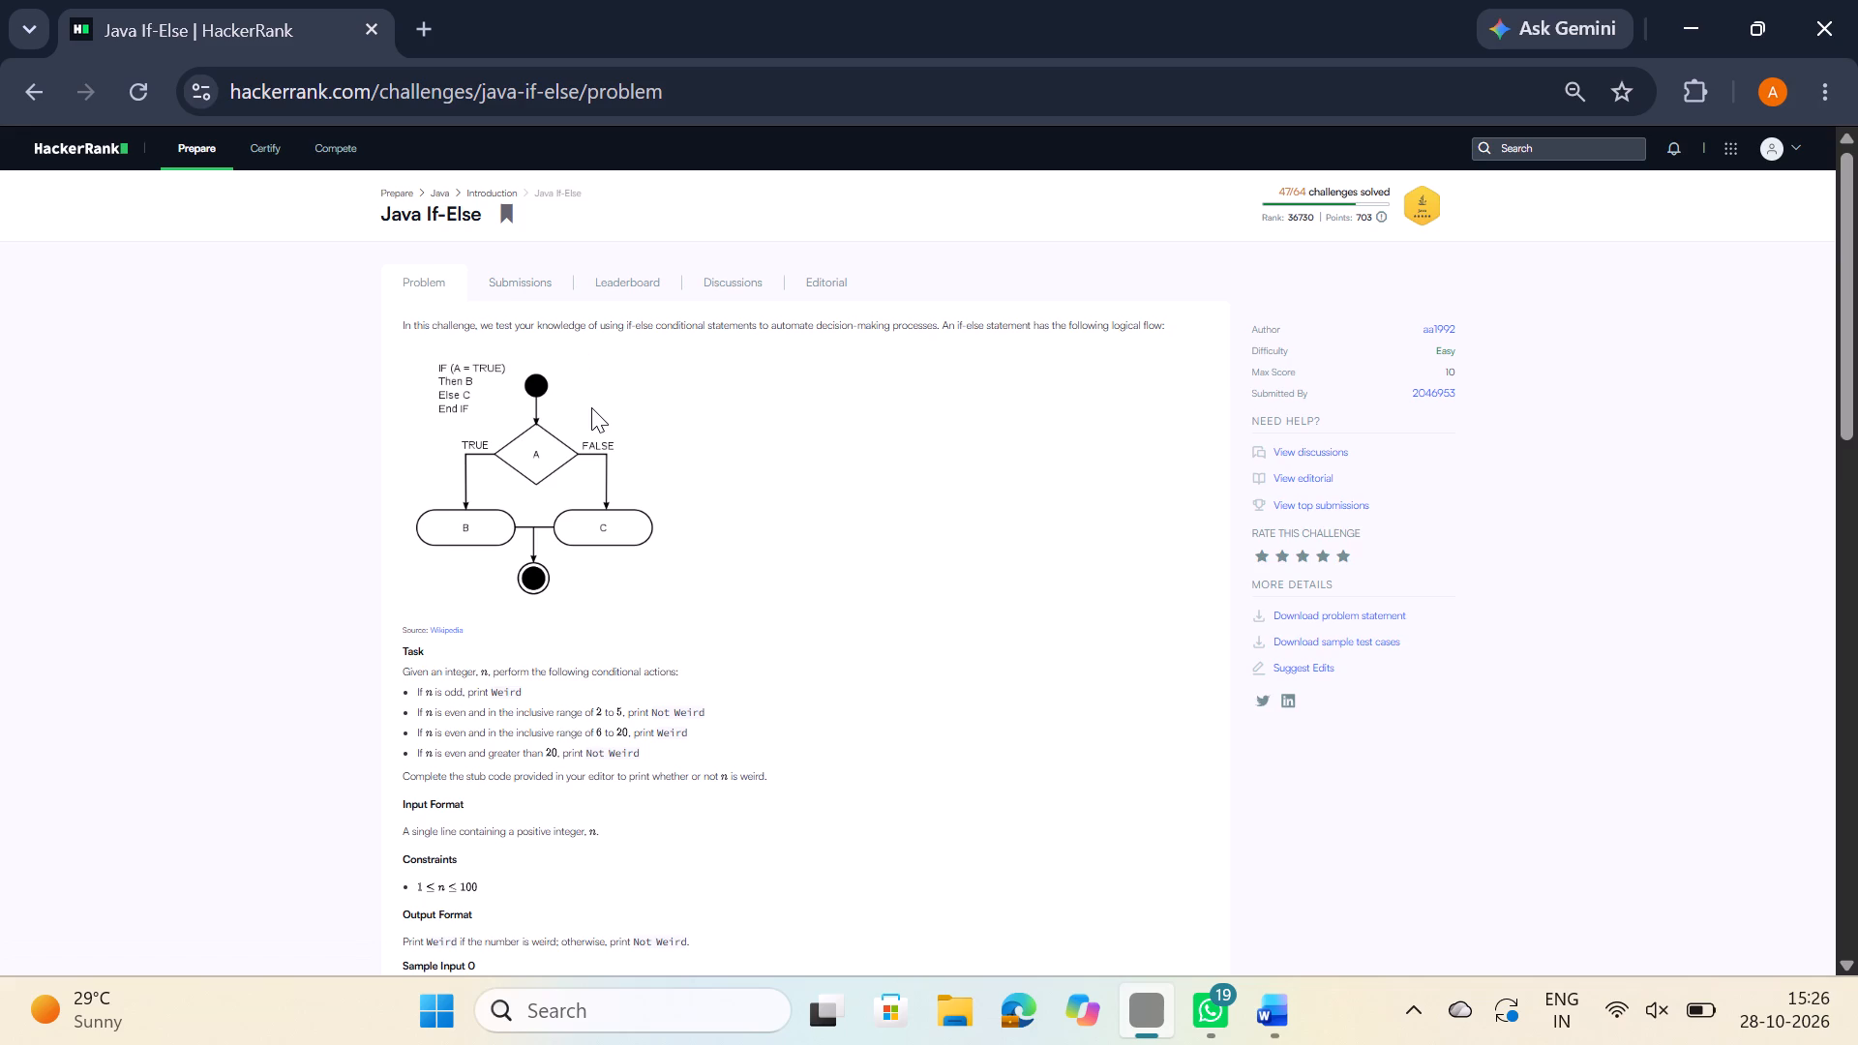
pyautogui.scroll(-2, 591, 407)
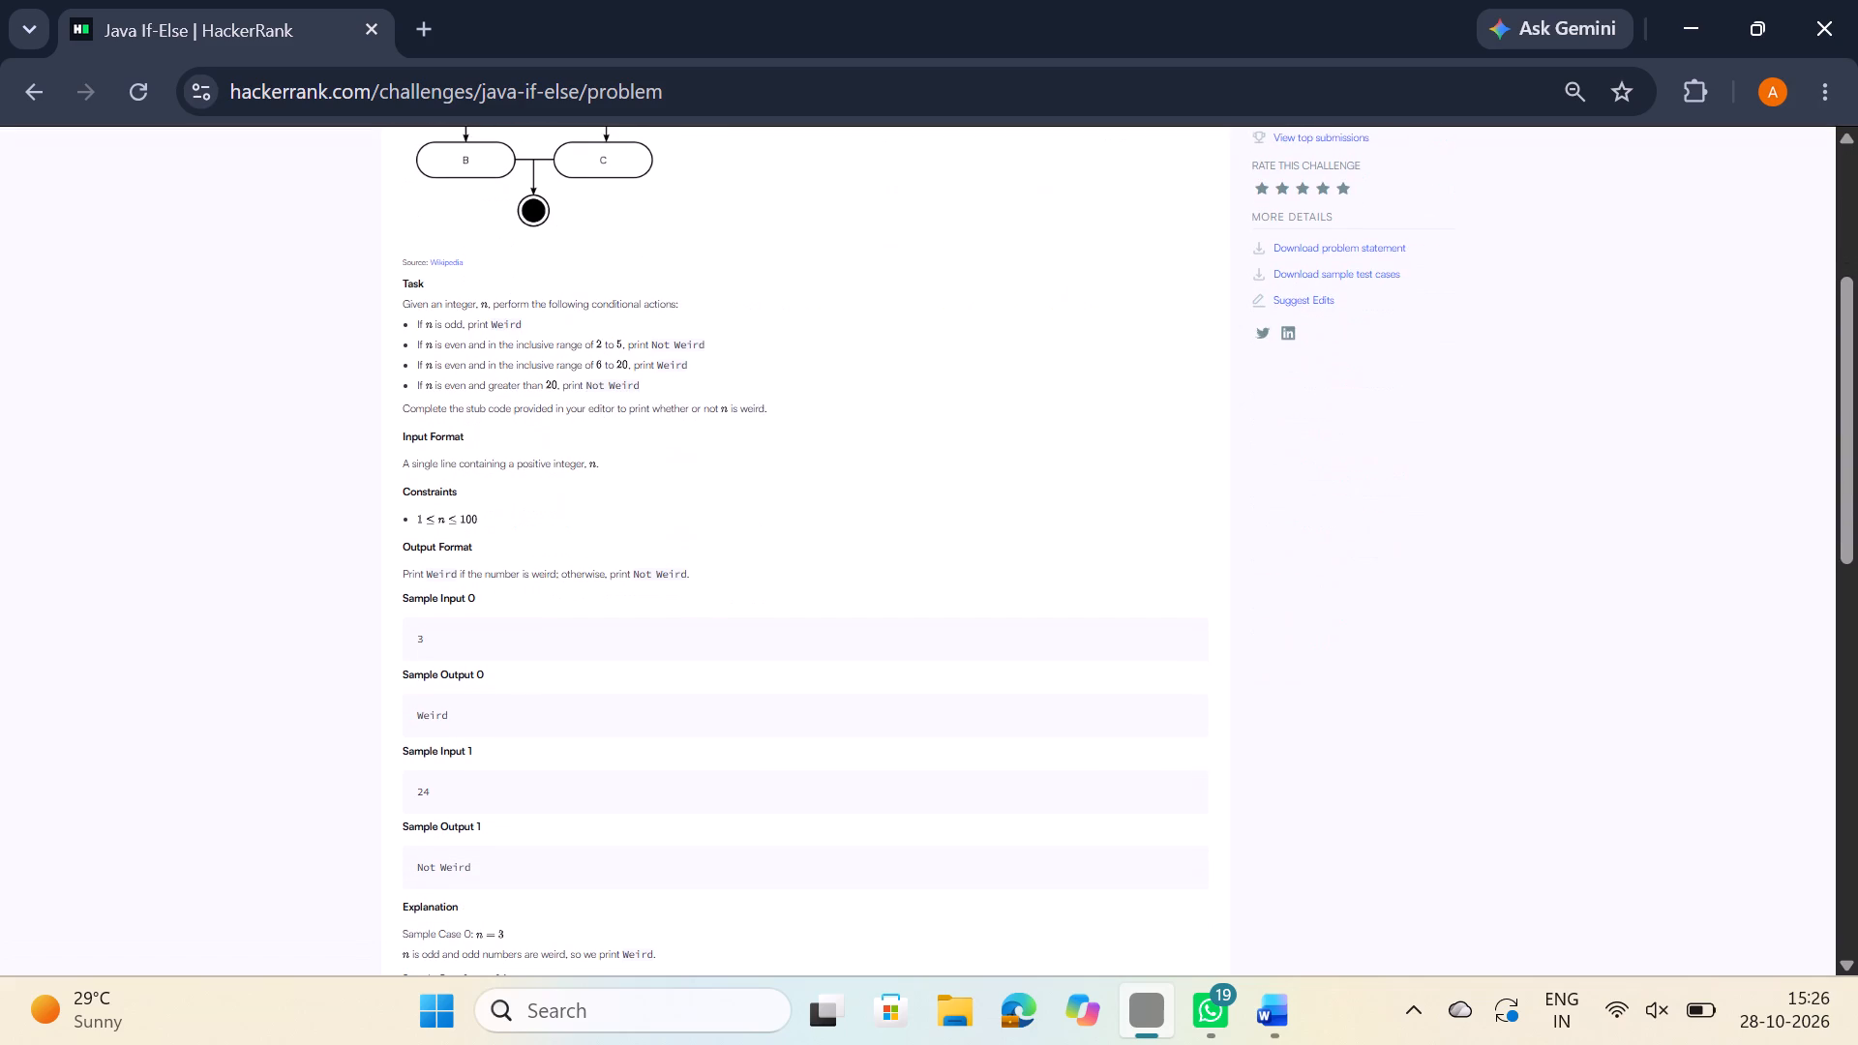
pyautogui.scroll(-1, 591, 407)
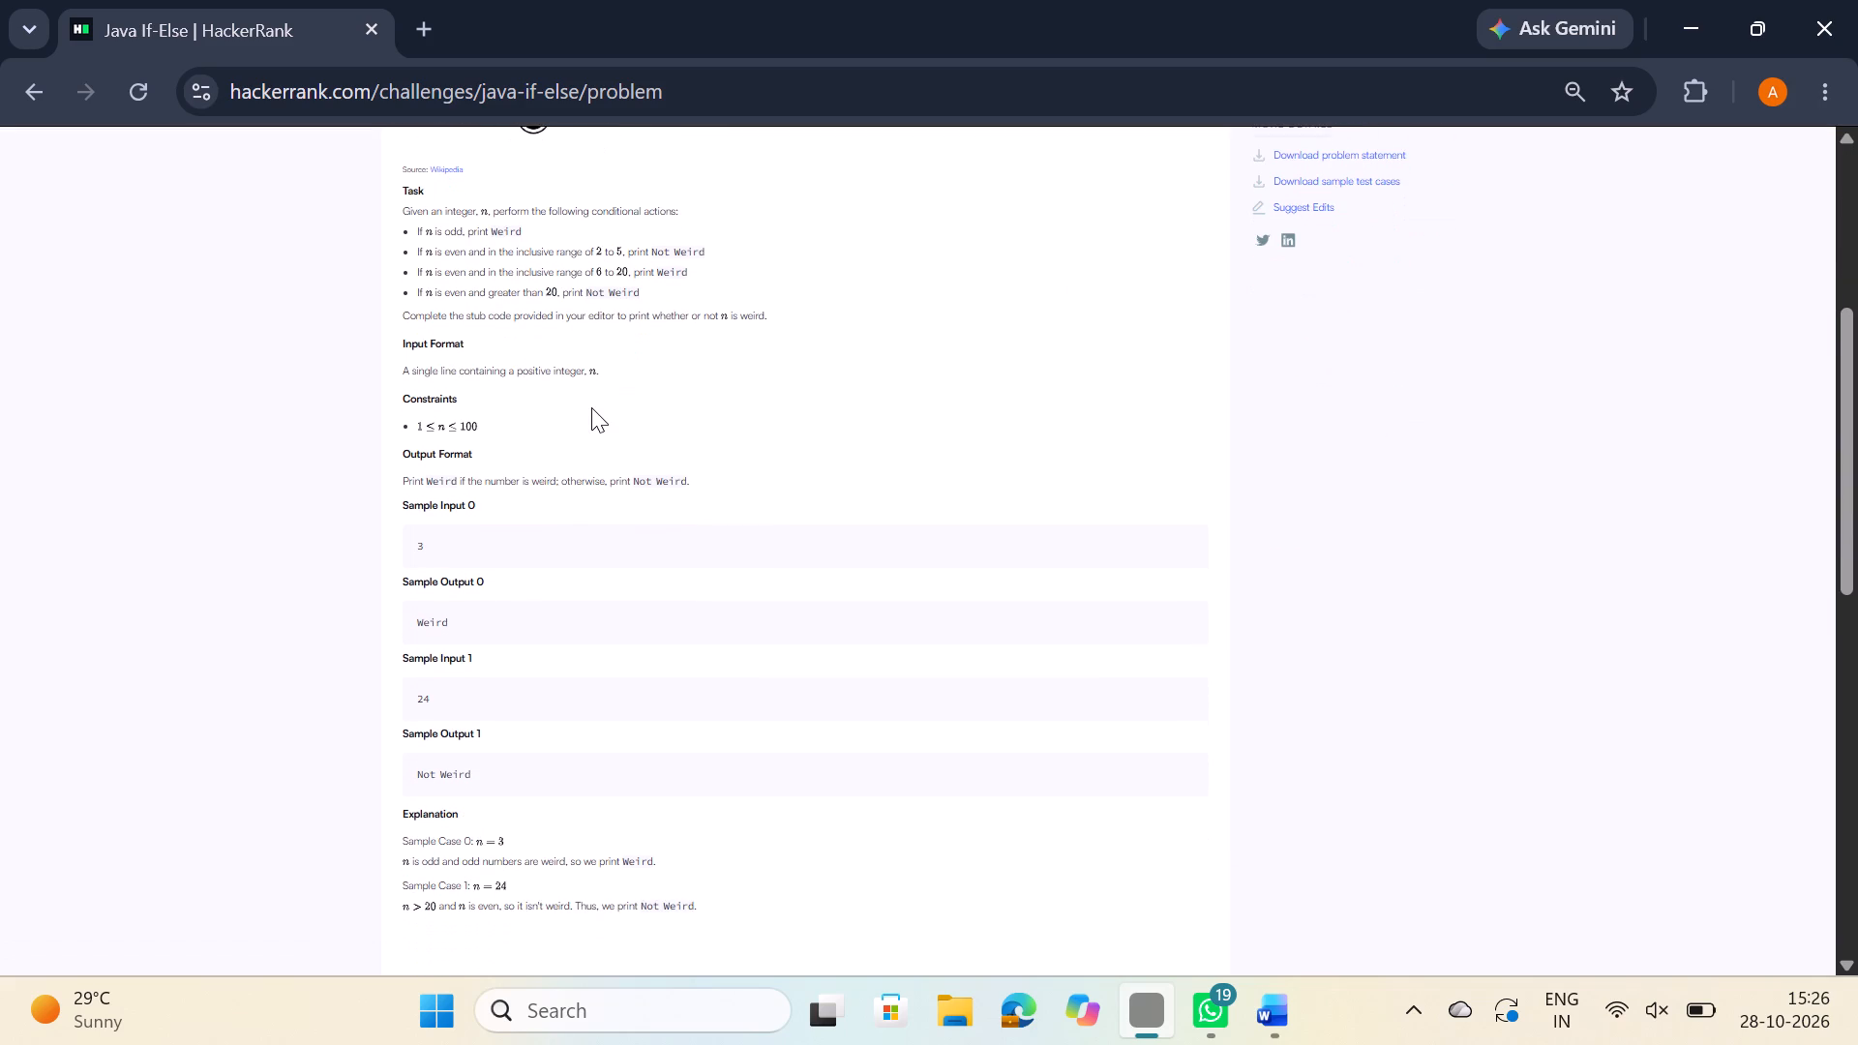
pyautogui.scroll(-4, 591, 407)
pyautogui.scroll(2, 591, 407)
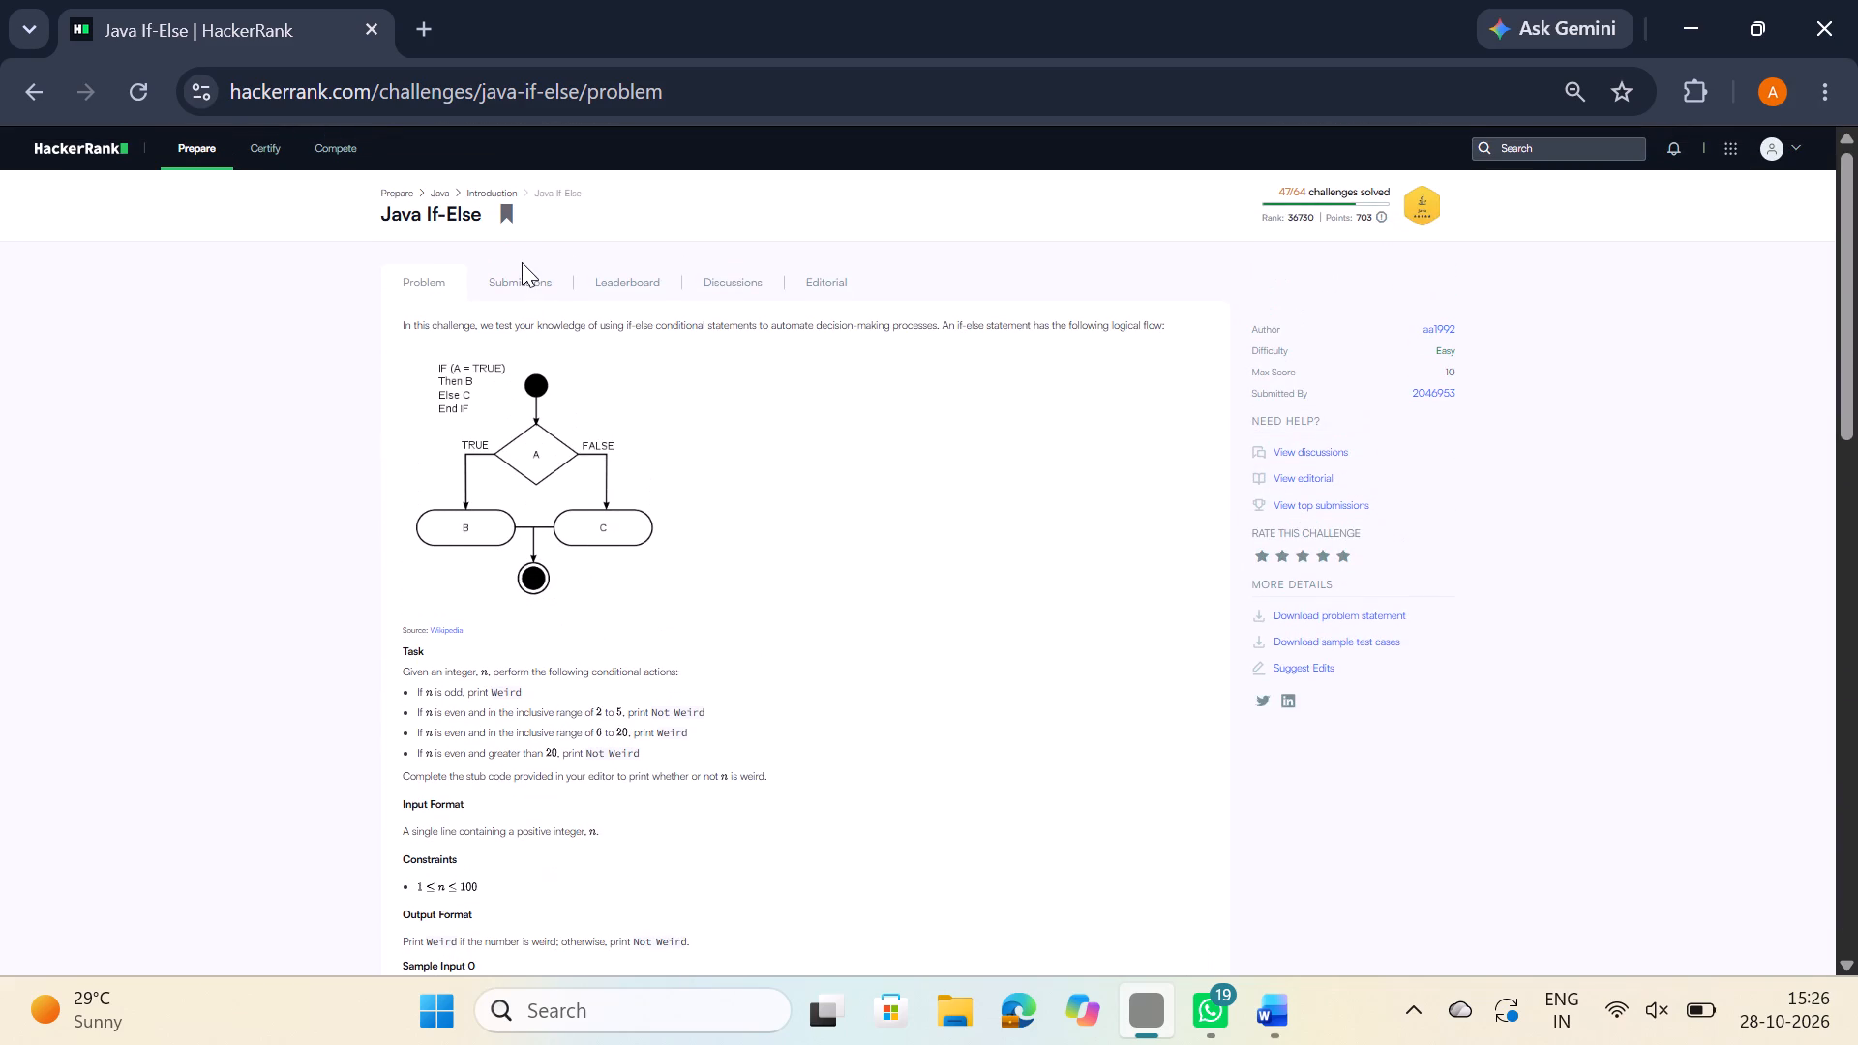
# Reopen the results of the accepted Java 7 submission from the challenge's submission list.
pyautogui.click(522, 262)
pyautogui.click(522, 275)
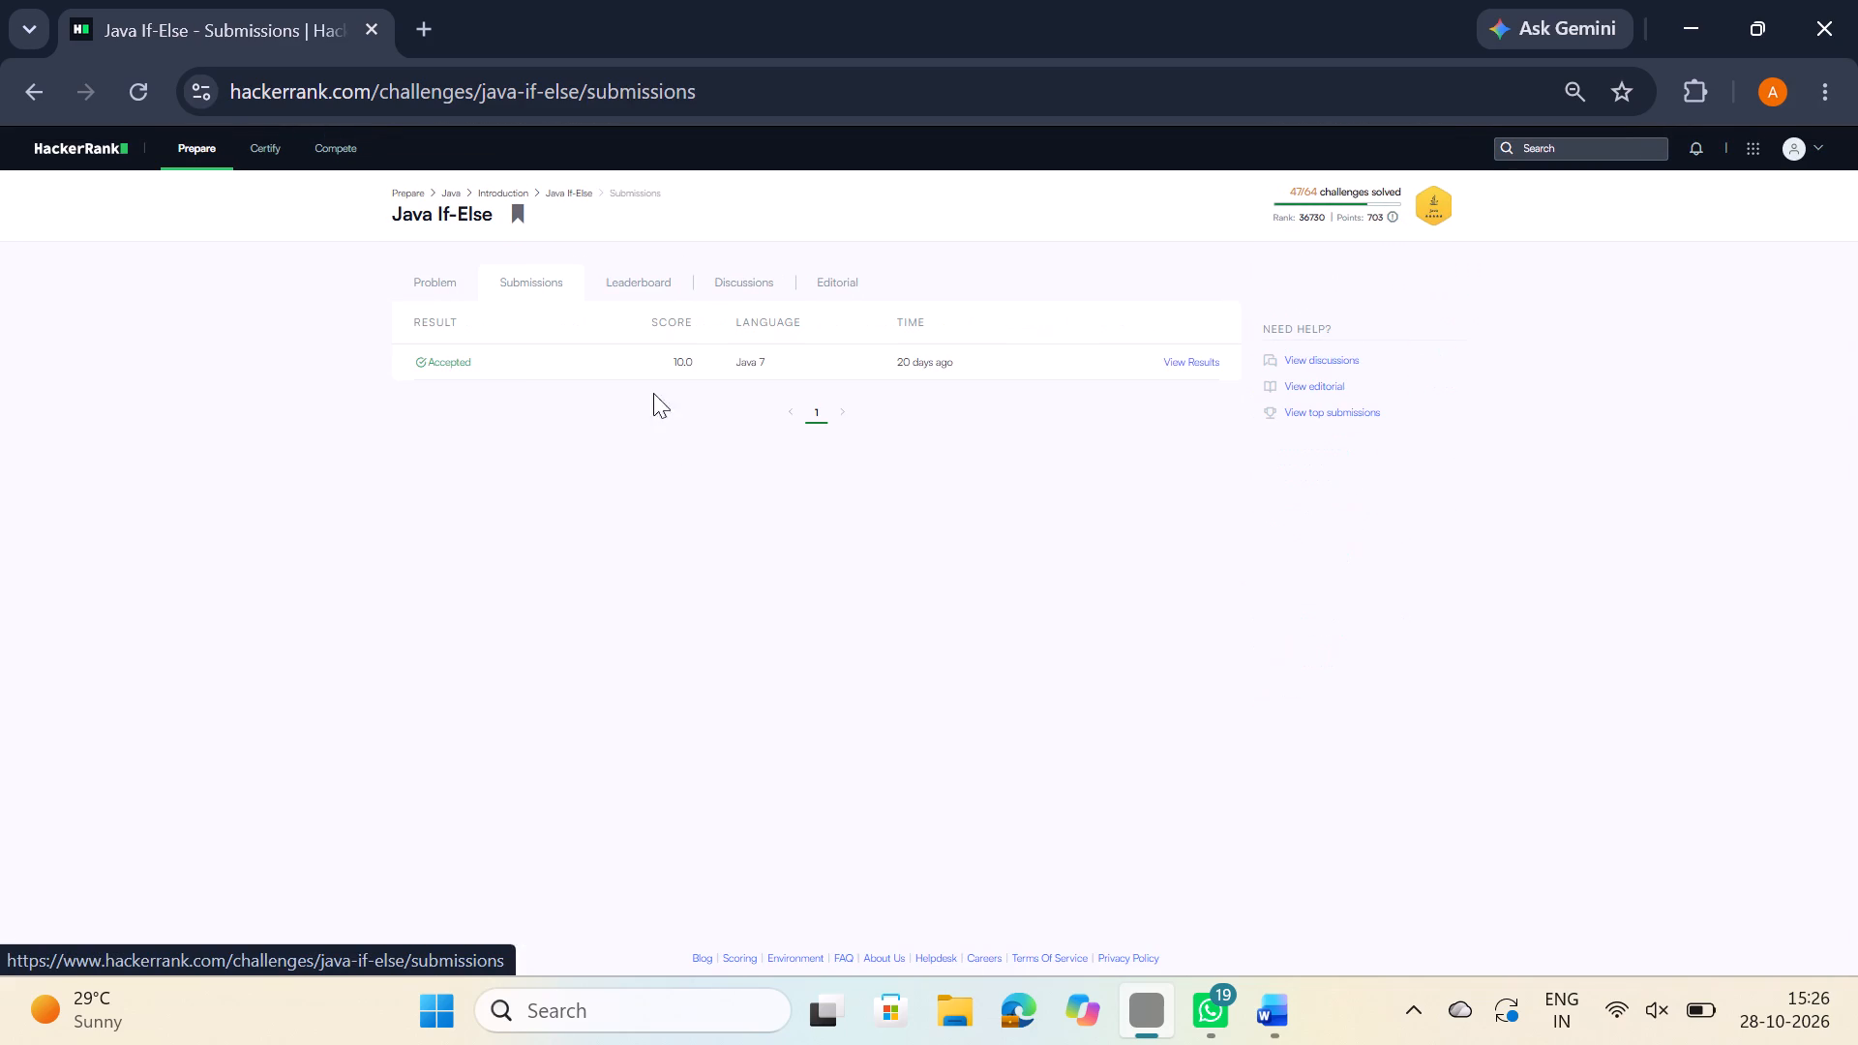
pyautogui.click(1189, 364)
# Capture a screenshot of the enlarged test results, covering Test case 0 to Test case 6, the compiler message, input and expected output.
pyautogui.scroll(-3, 734, 646)
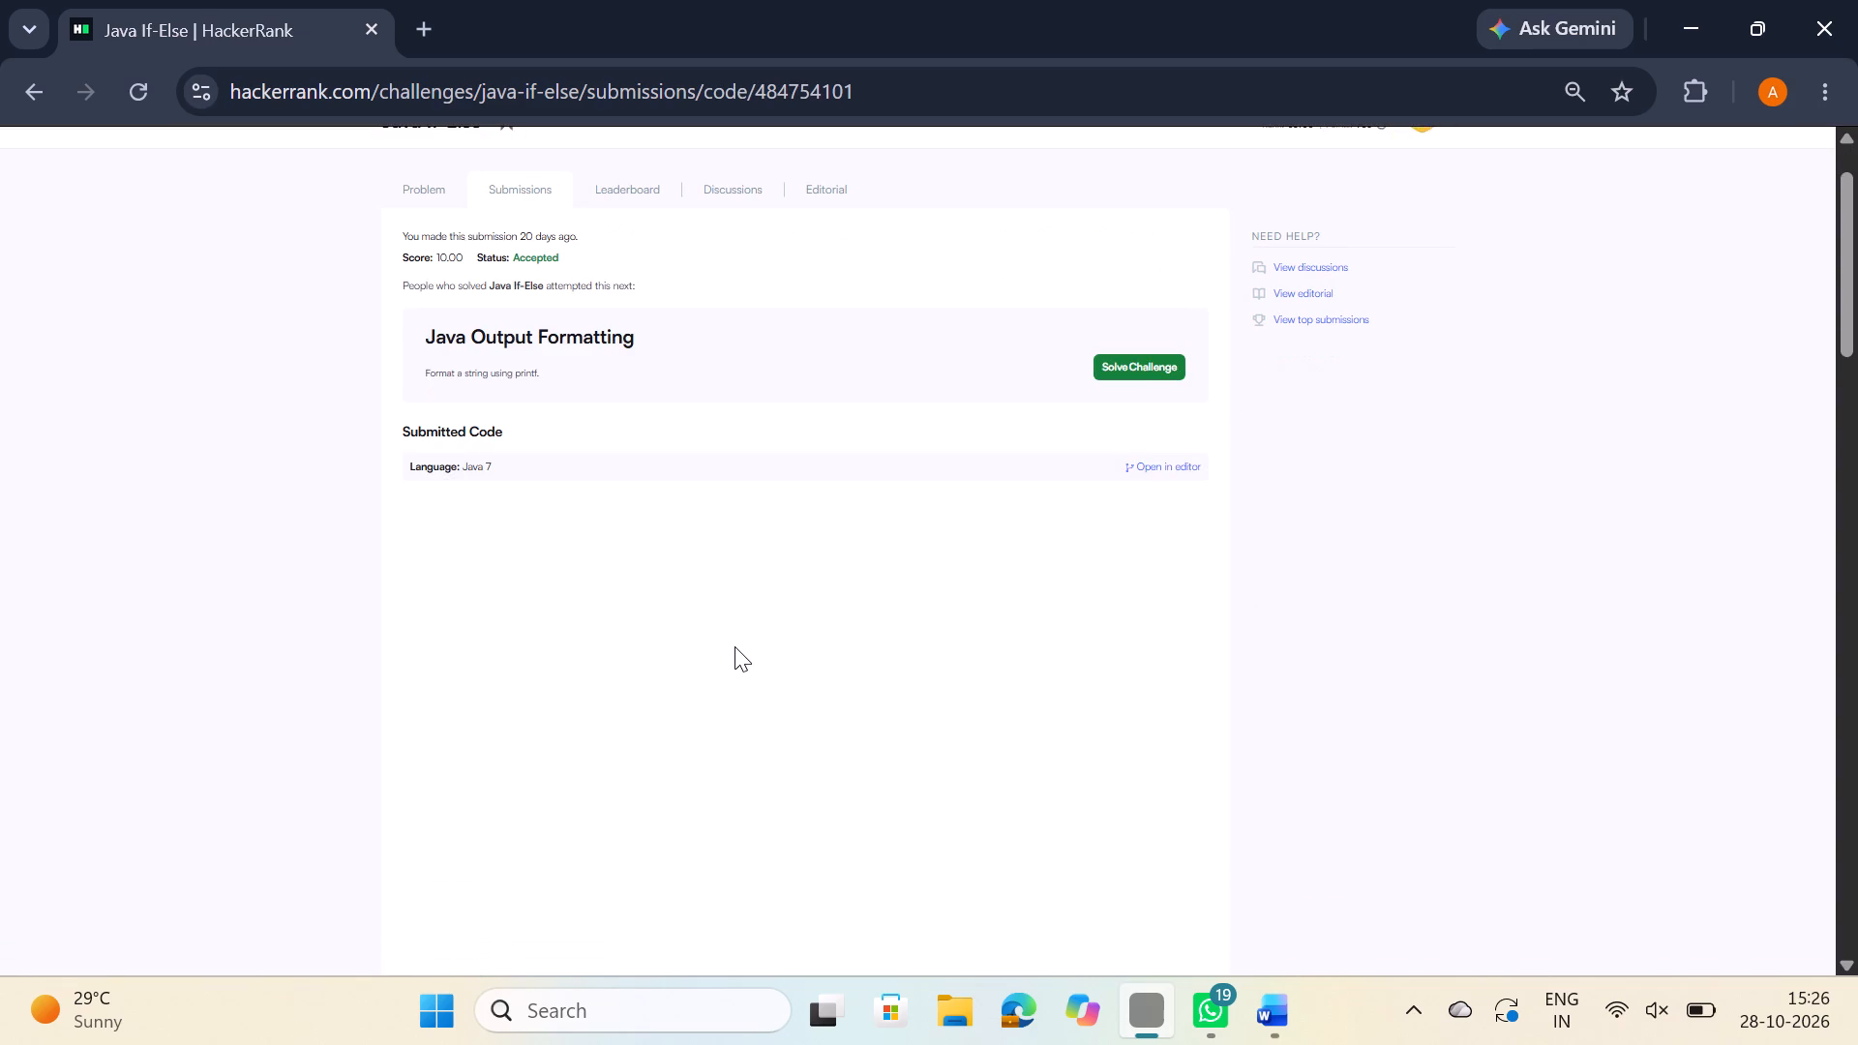
pyautogui.scroll(-5, 734, 646)
pyautogui.hscroll(-1, 734, 646)
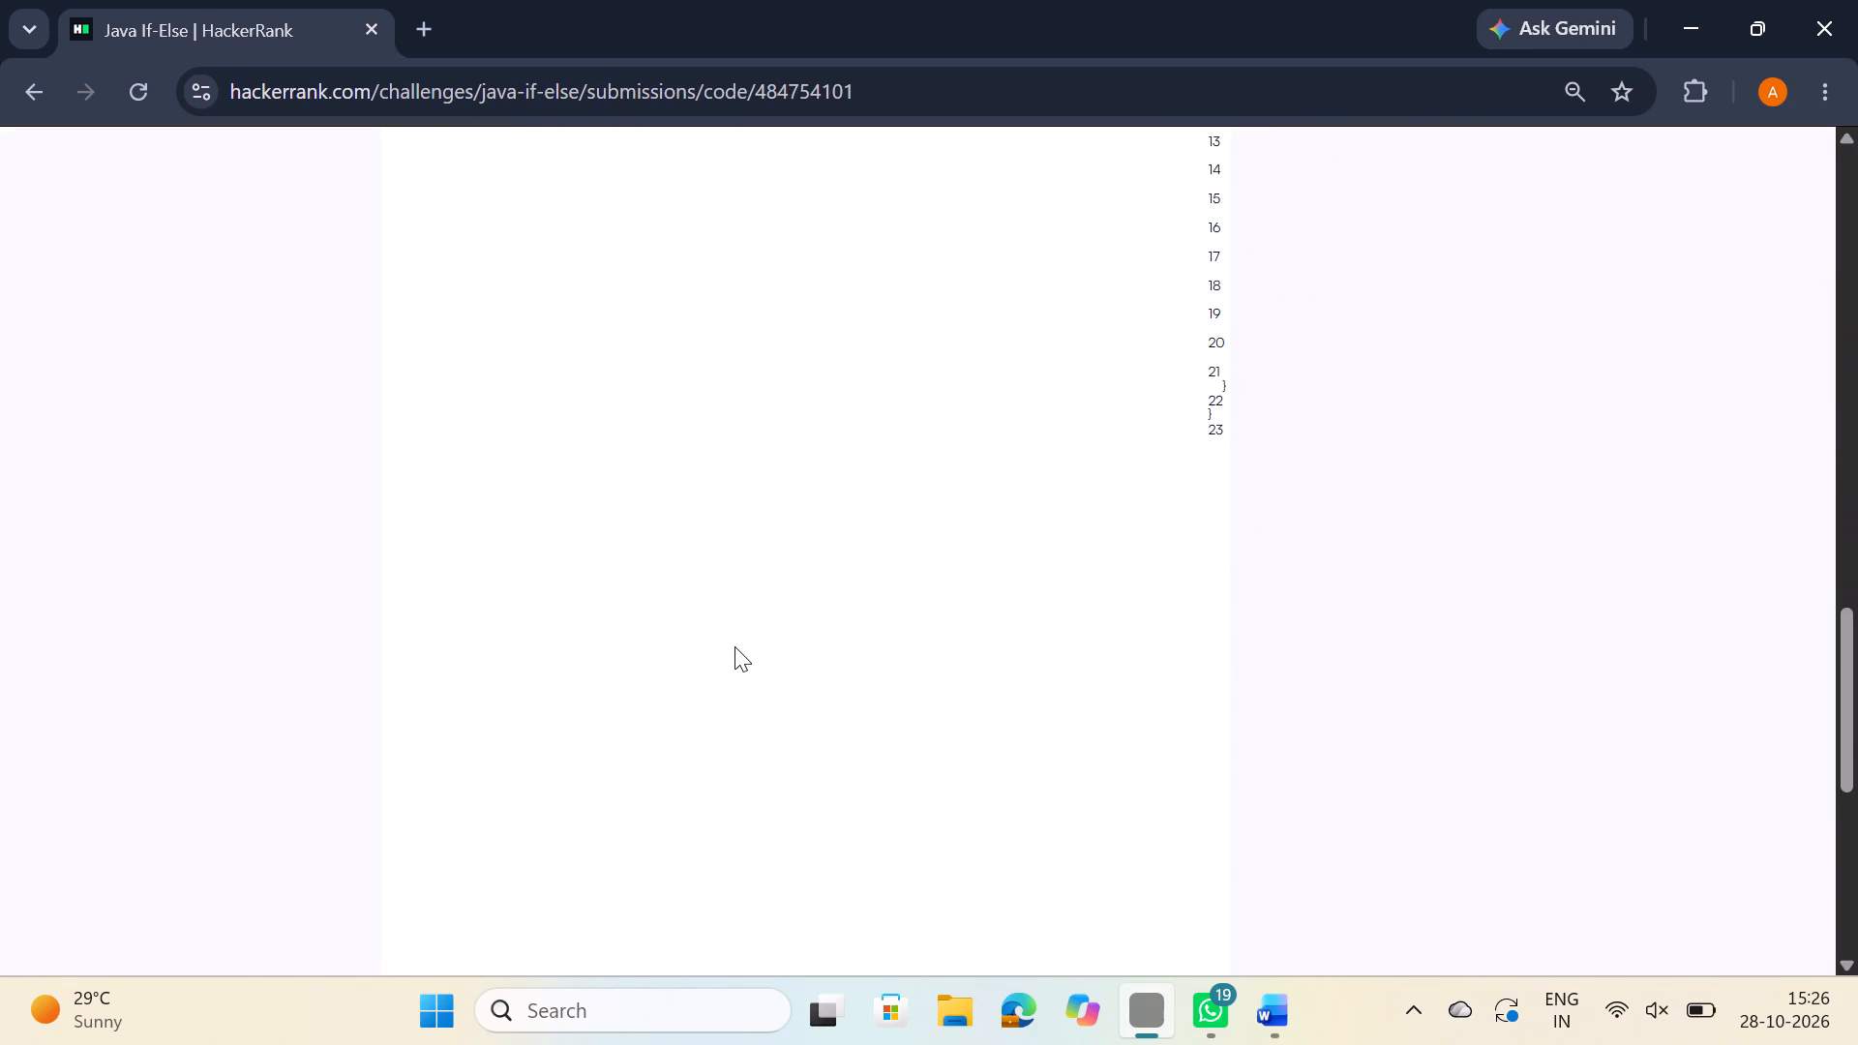
pyautogui.scroll(10, 912, 342)
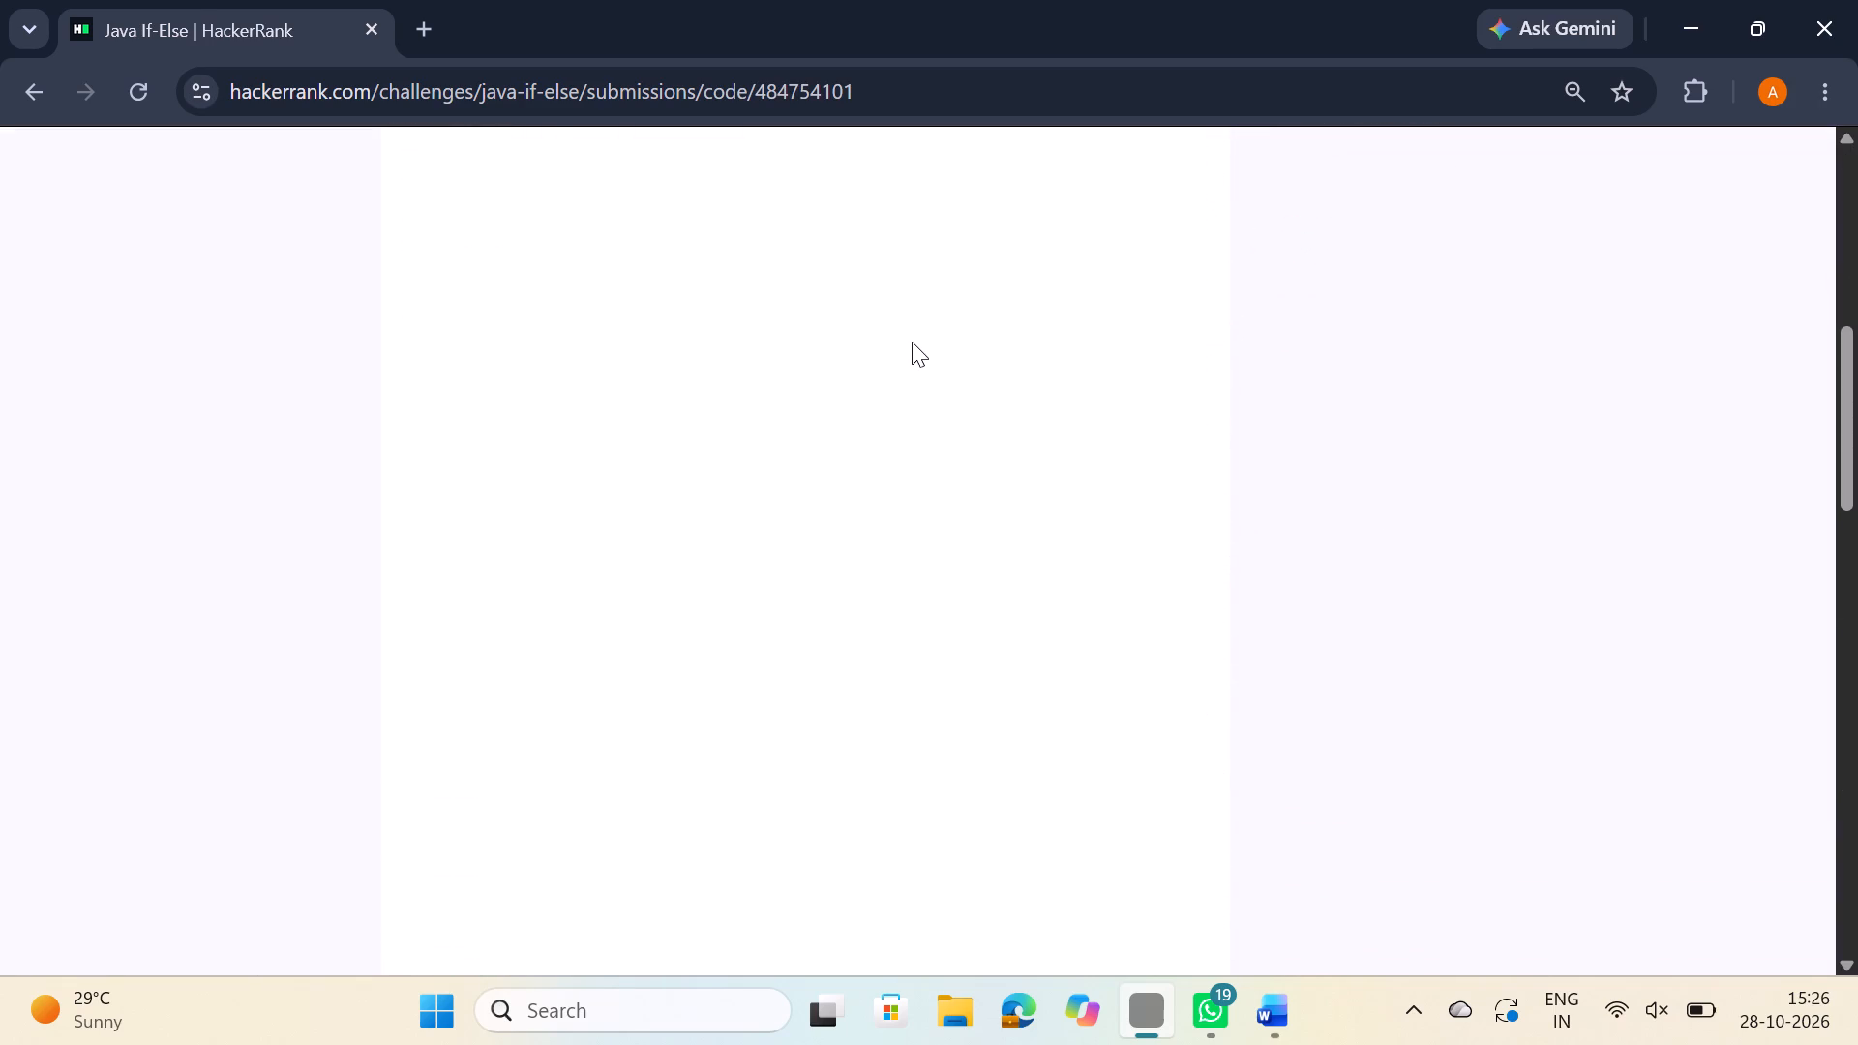
pyautogui.scroll(-7, 912, 342)
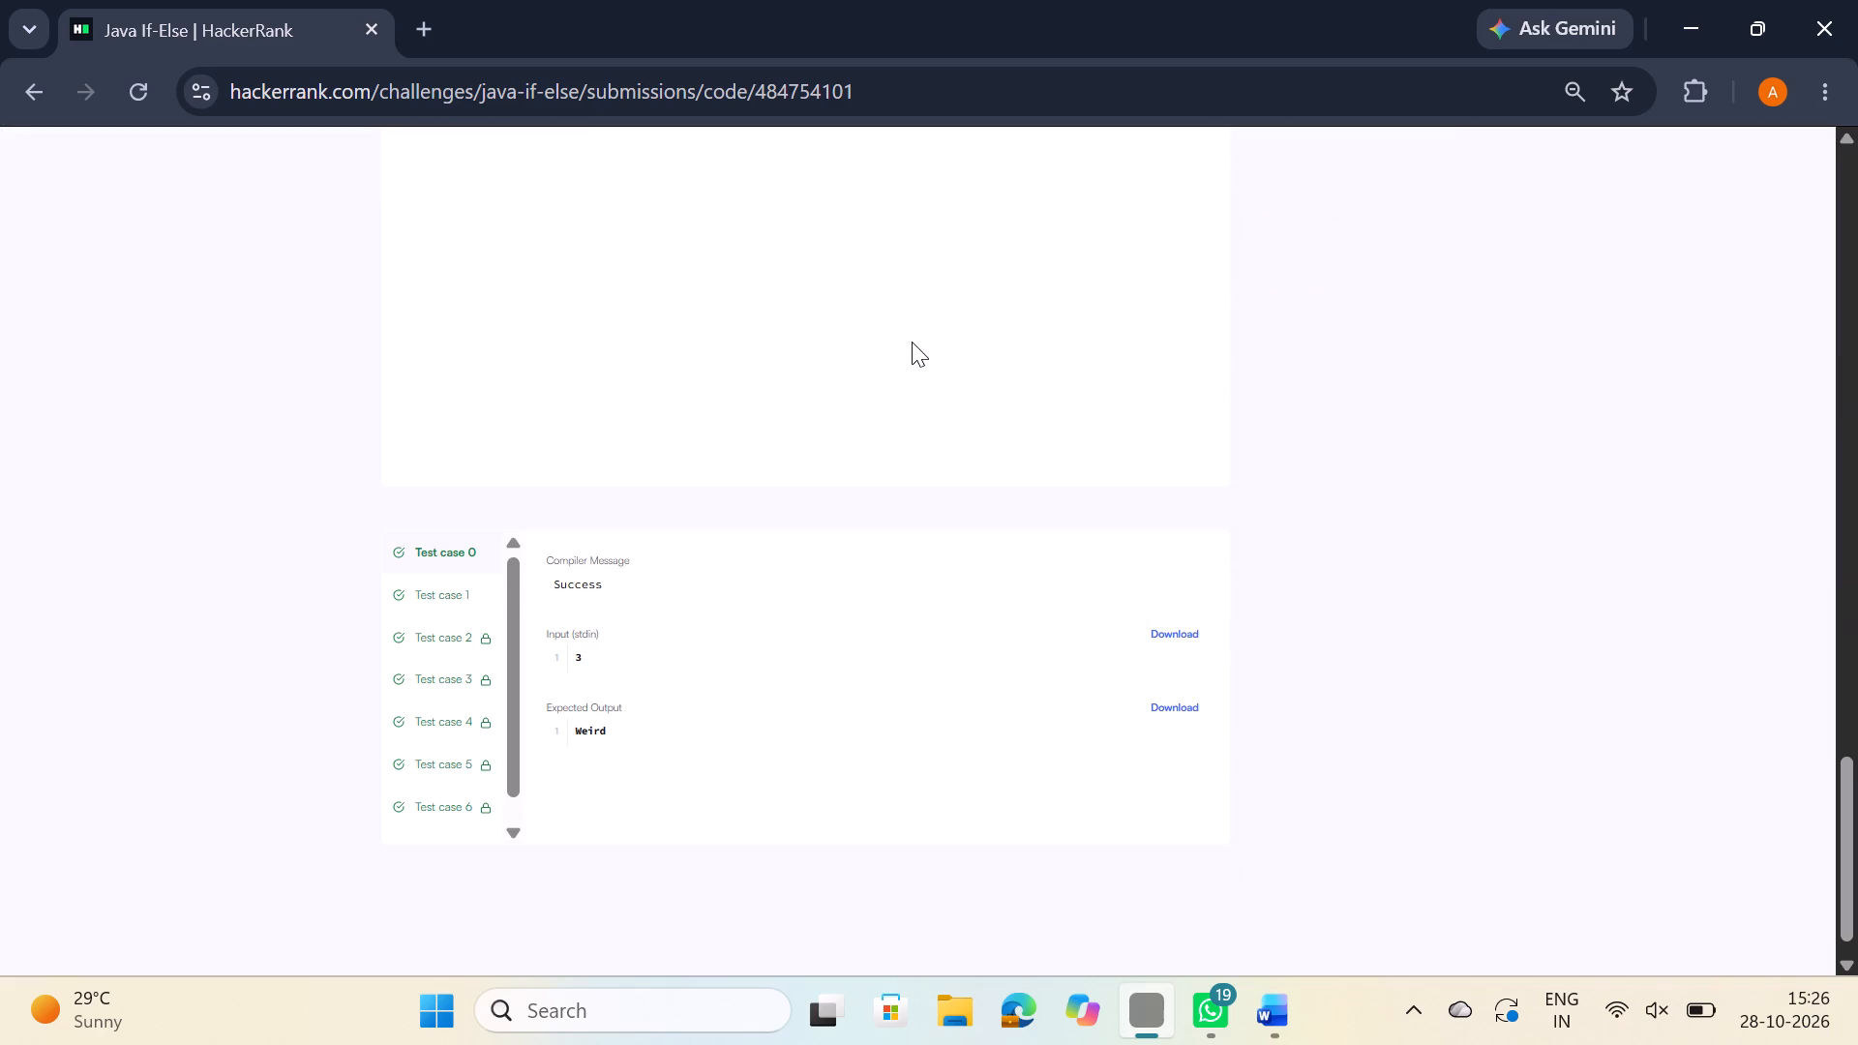
pyautogui.scroll(-2, 912, 342)
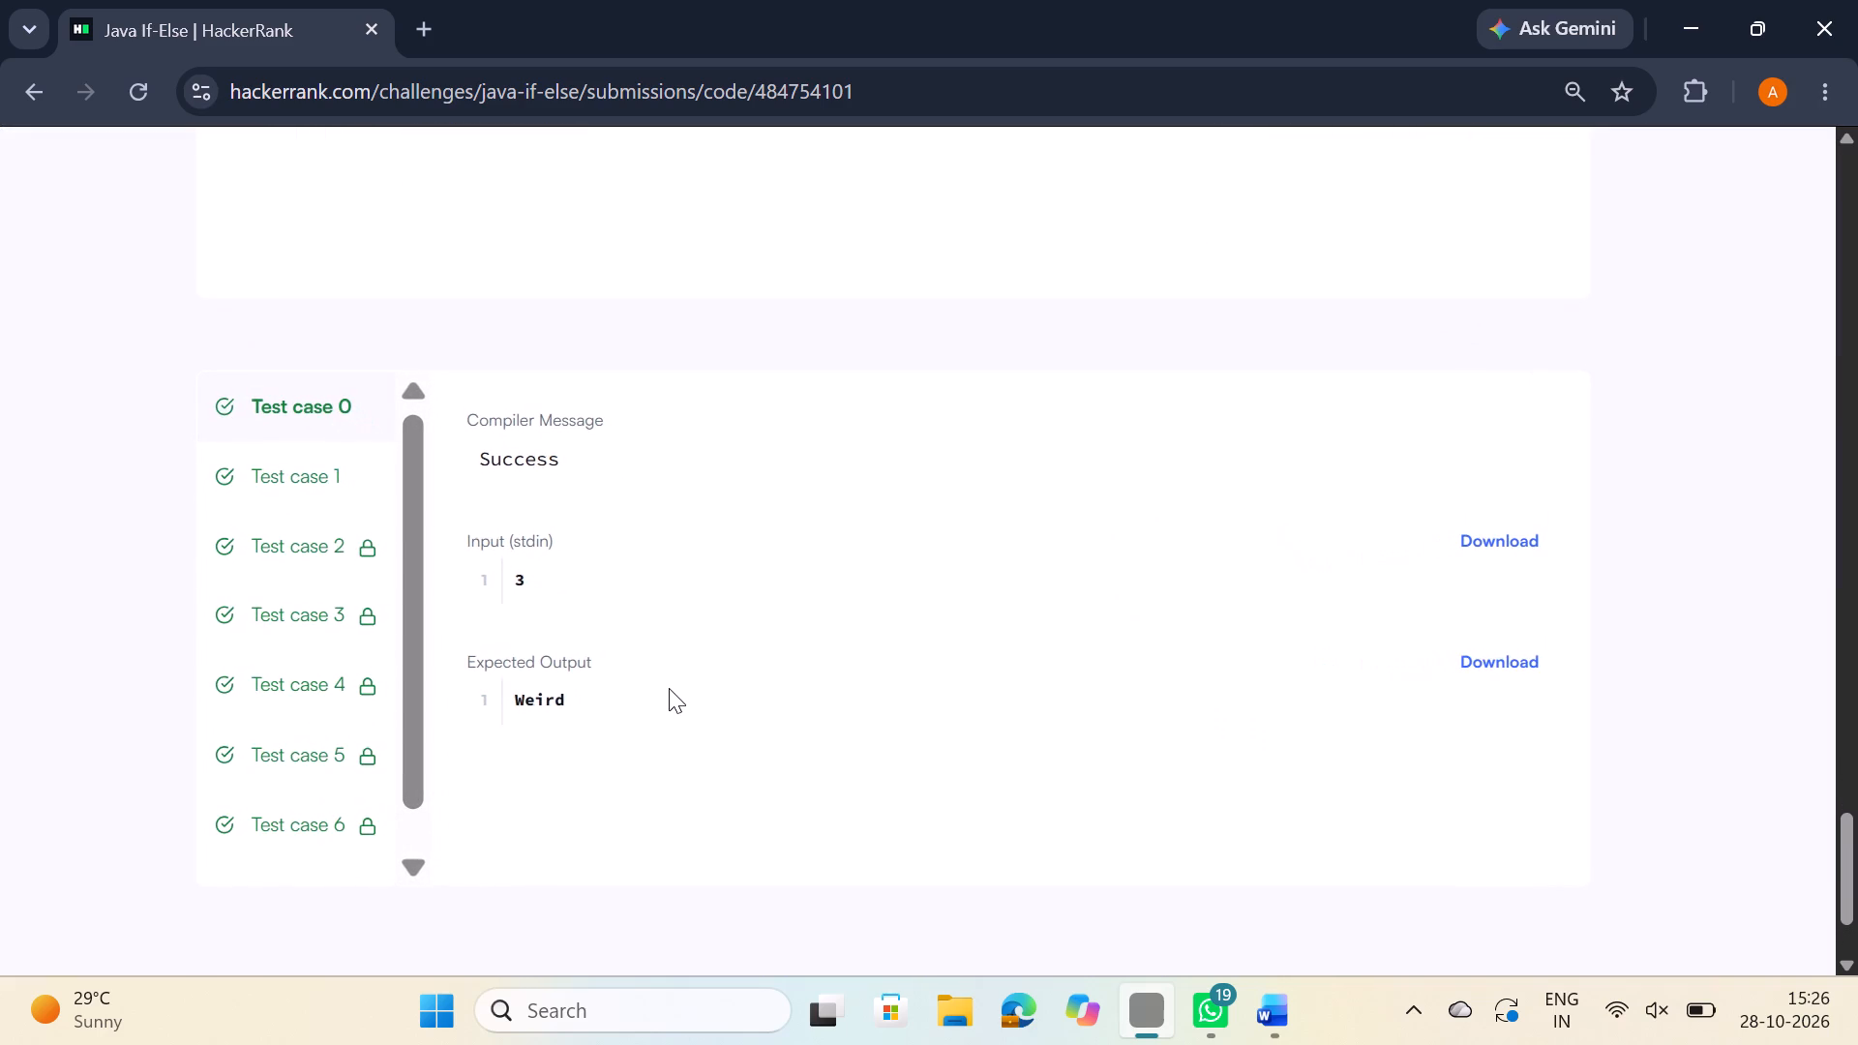
pyautogui.press('Print')
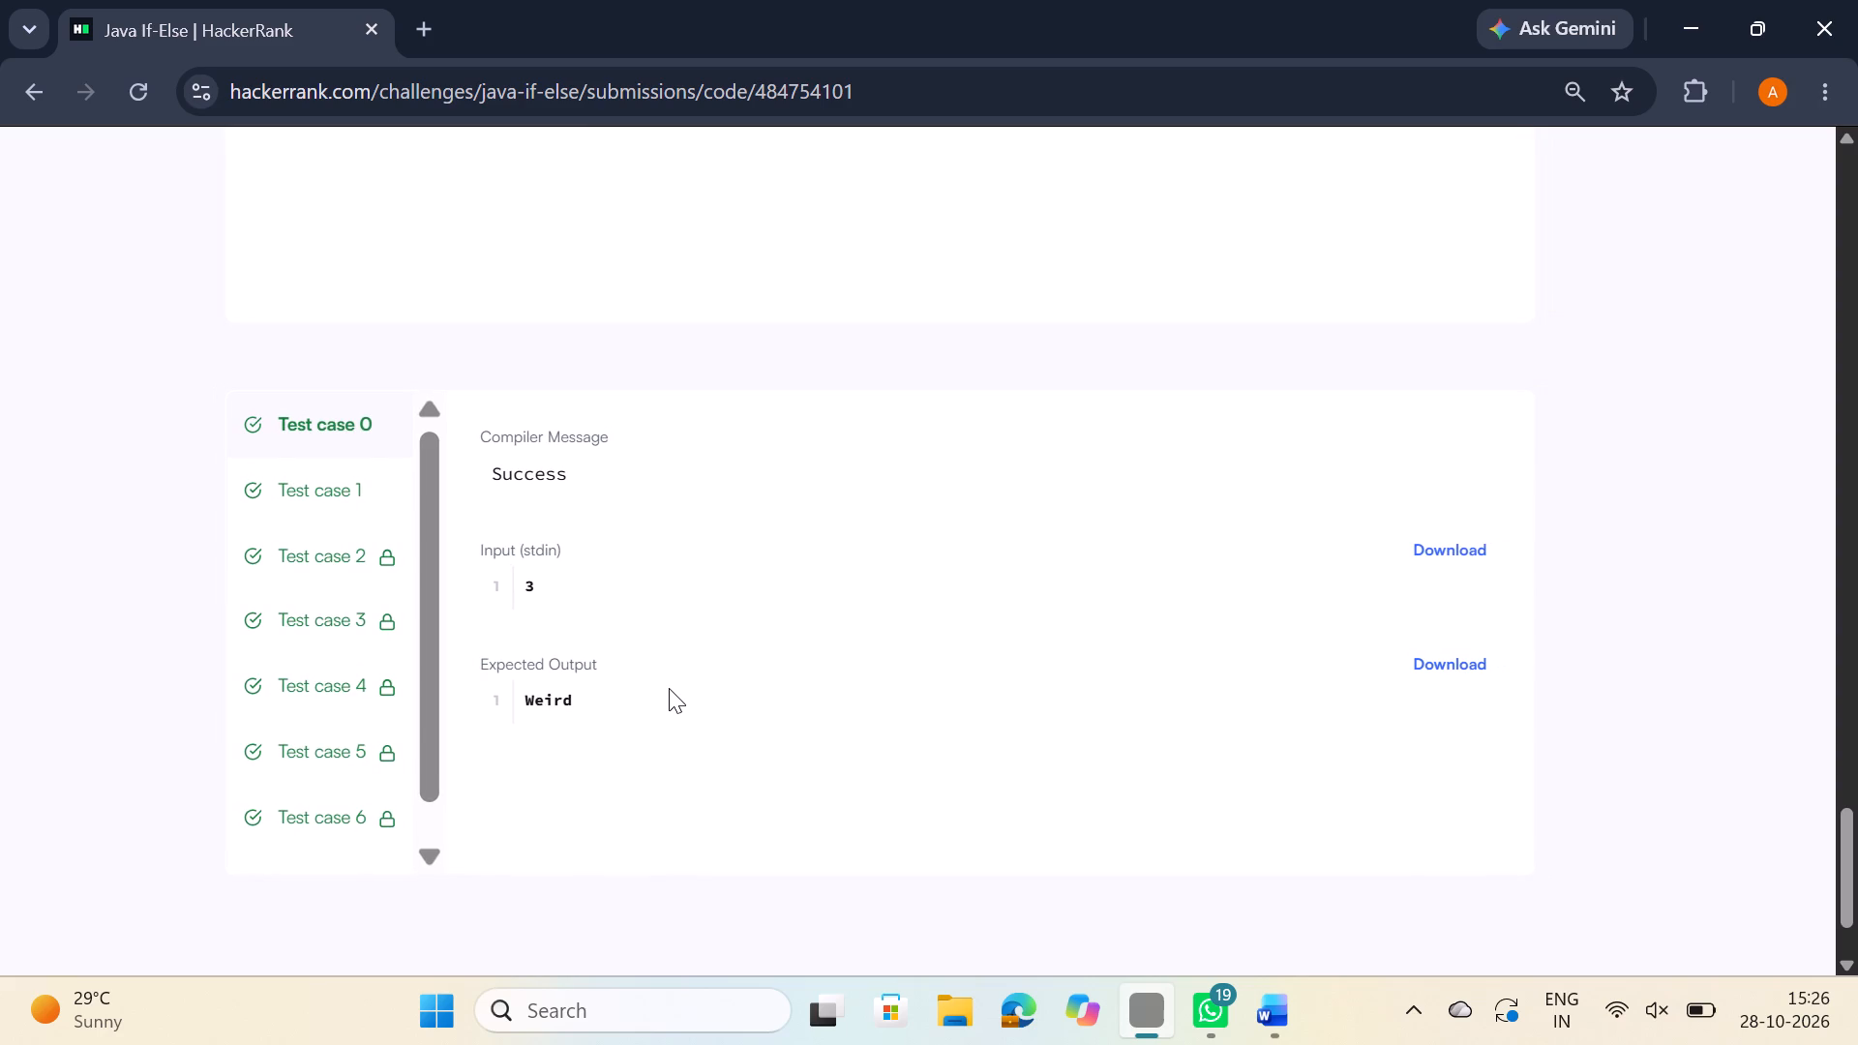
pyautogui.moveTo(213, 373); pyautogui.dragTo(462, 506)
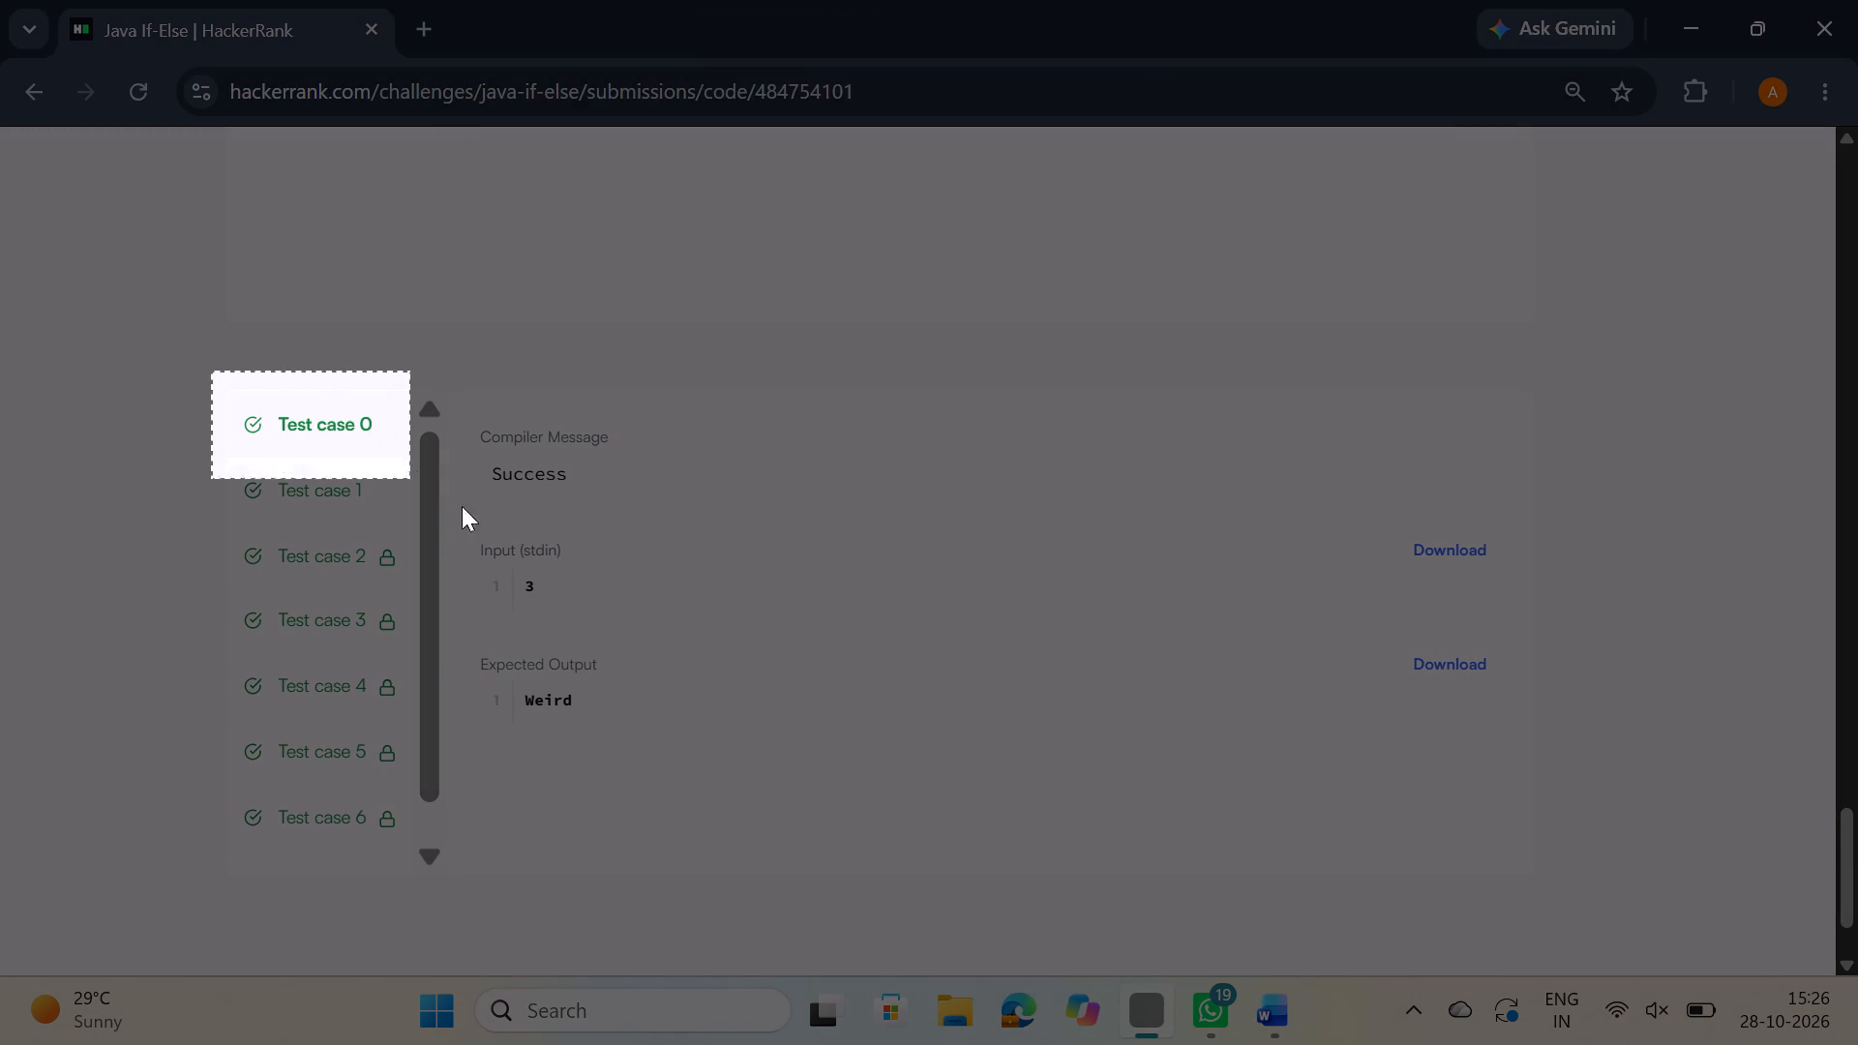
pyautogui.moveTo(462, 506); pyautogui.dragTo(1543, 923)
pyautogui.hscroll(1, 1456, 875)
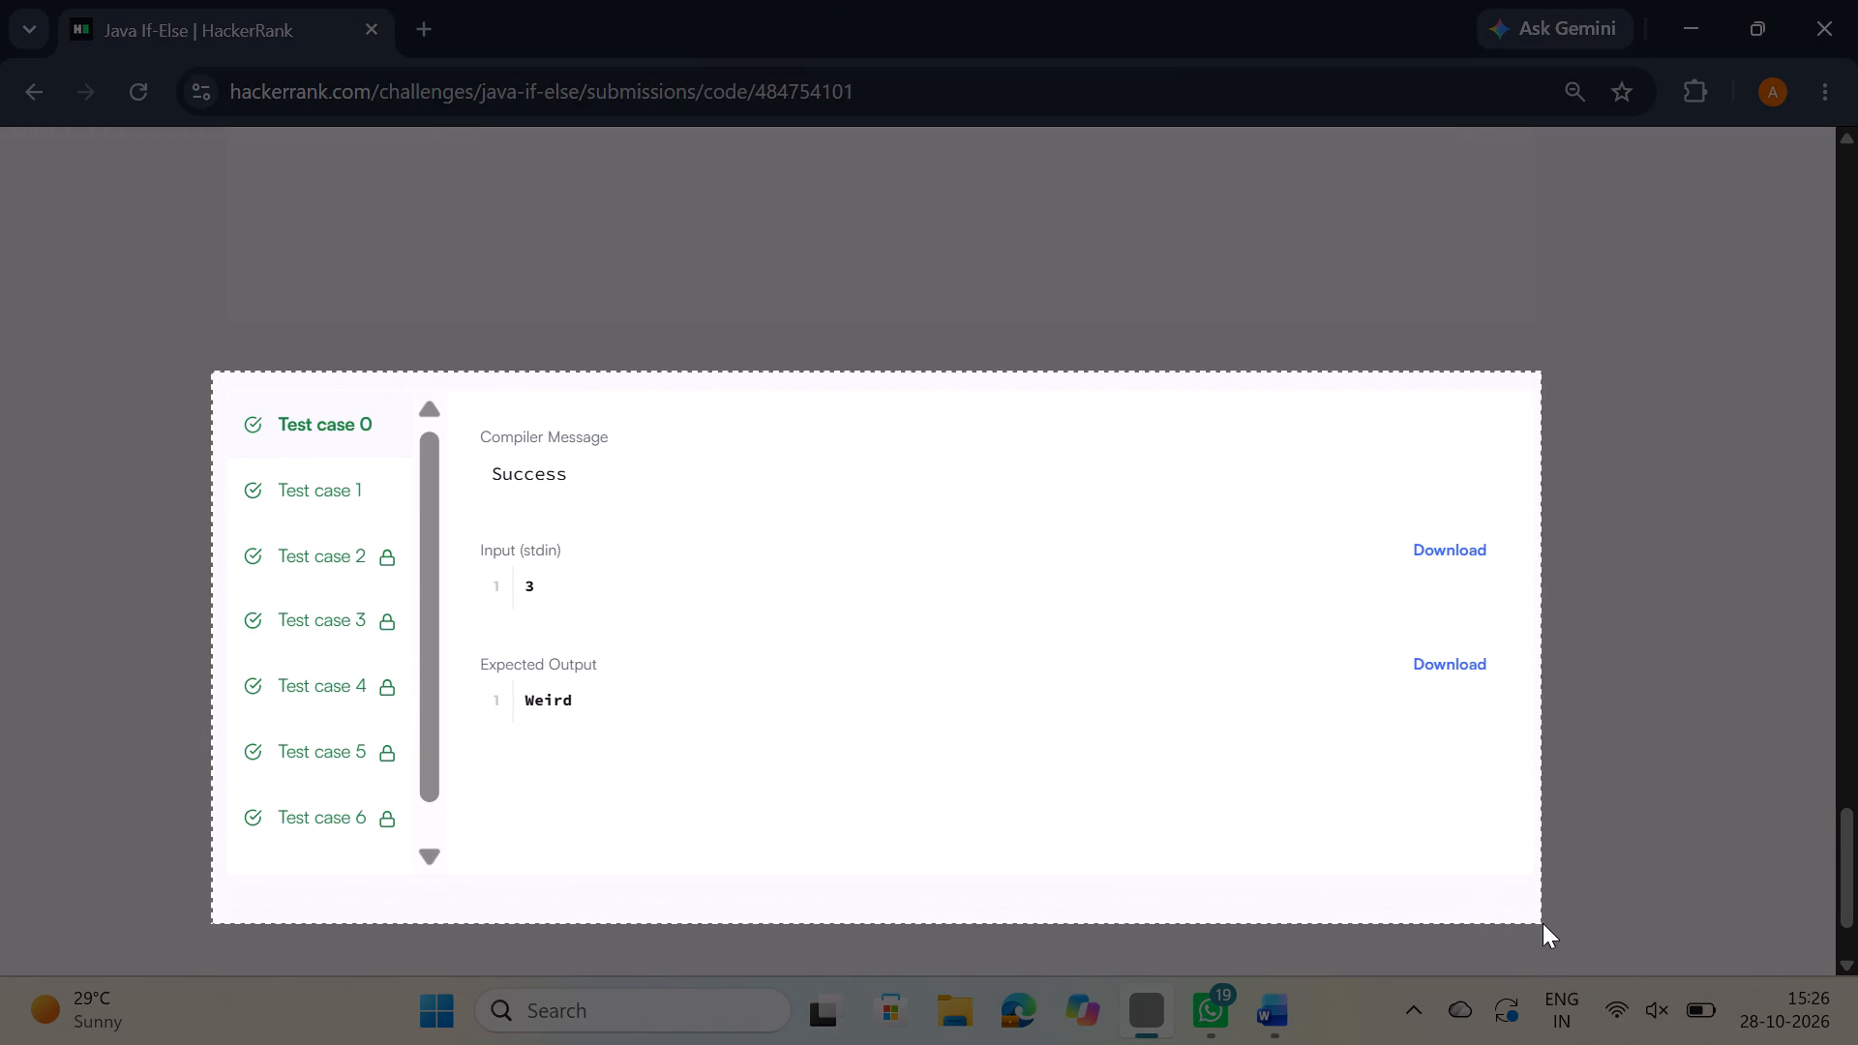
pyautogui.moveTo(1543, 923); pyautogui.dragTo(1576, 918)
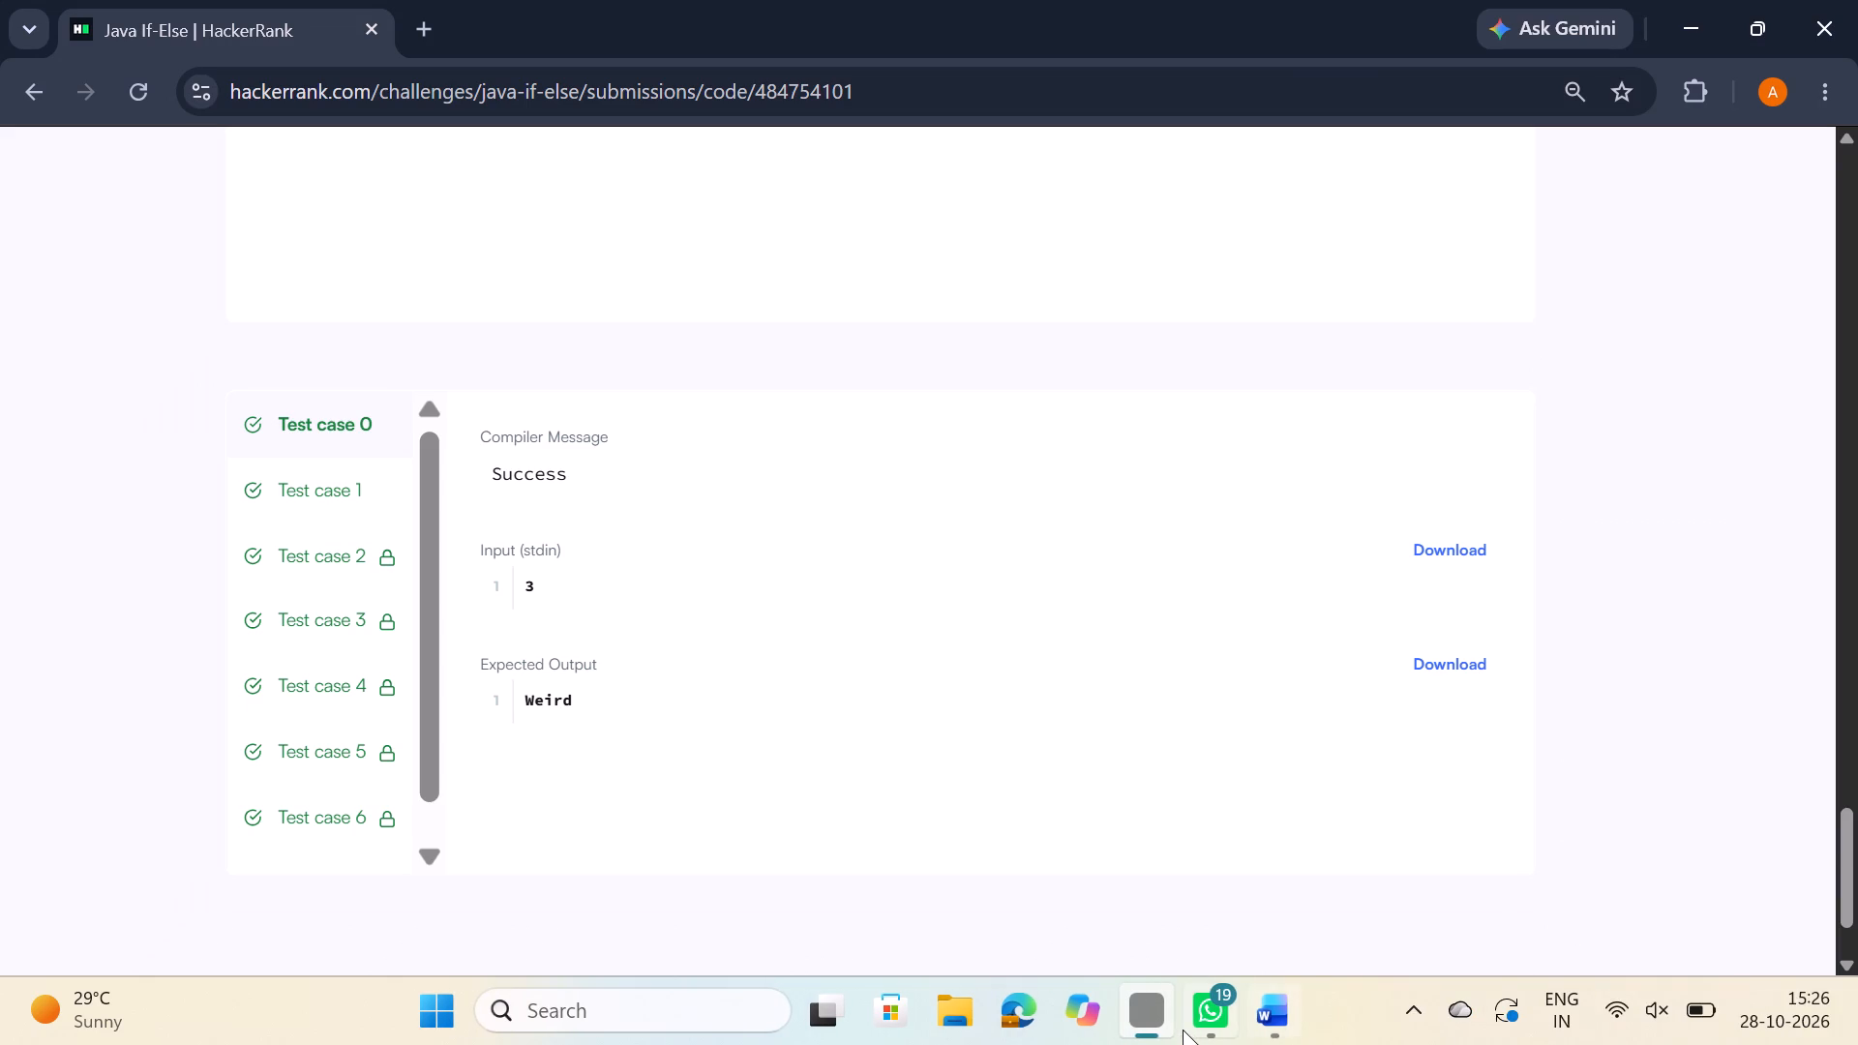
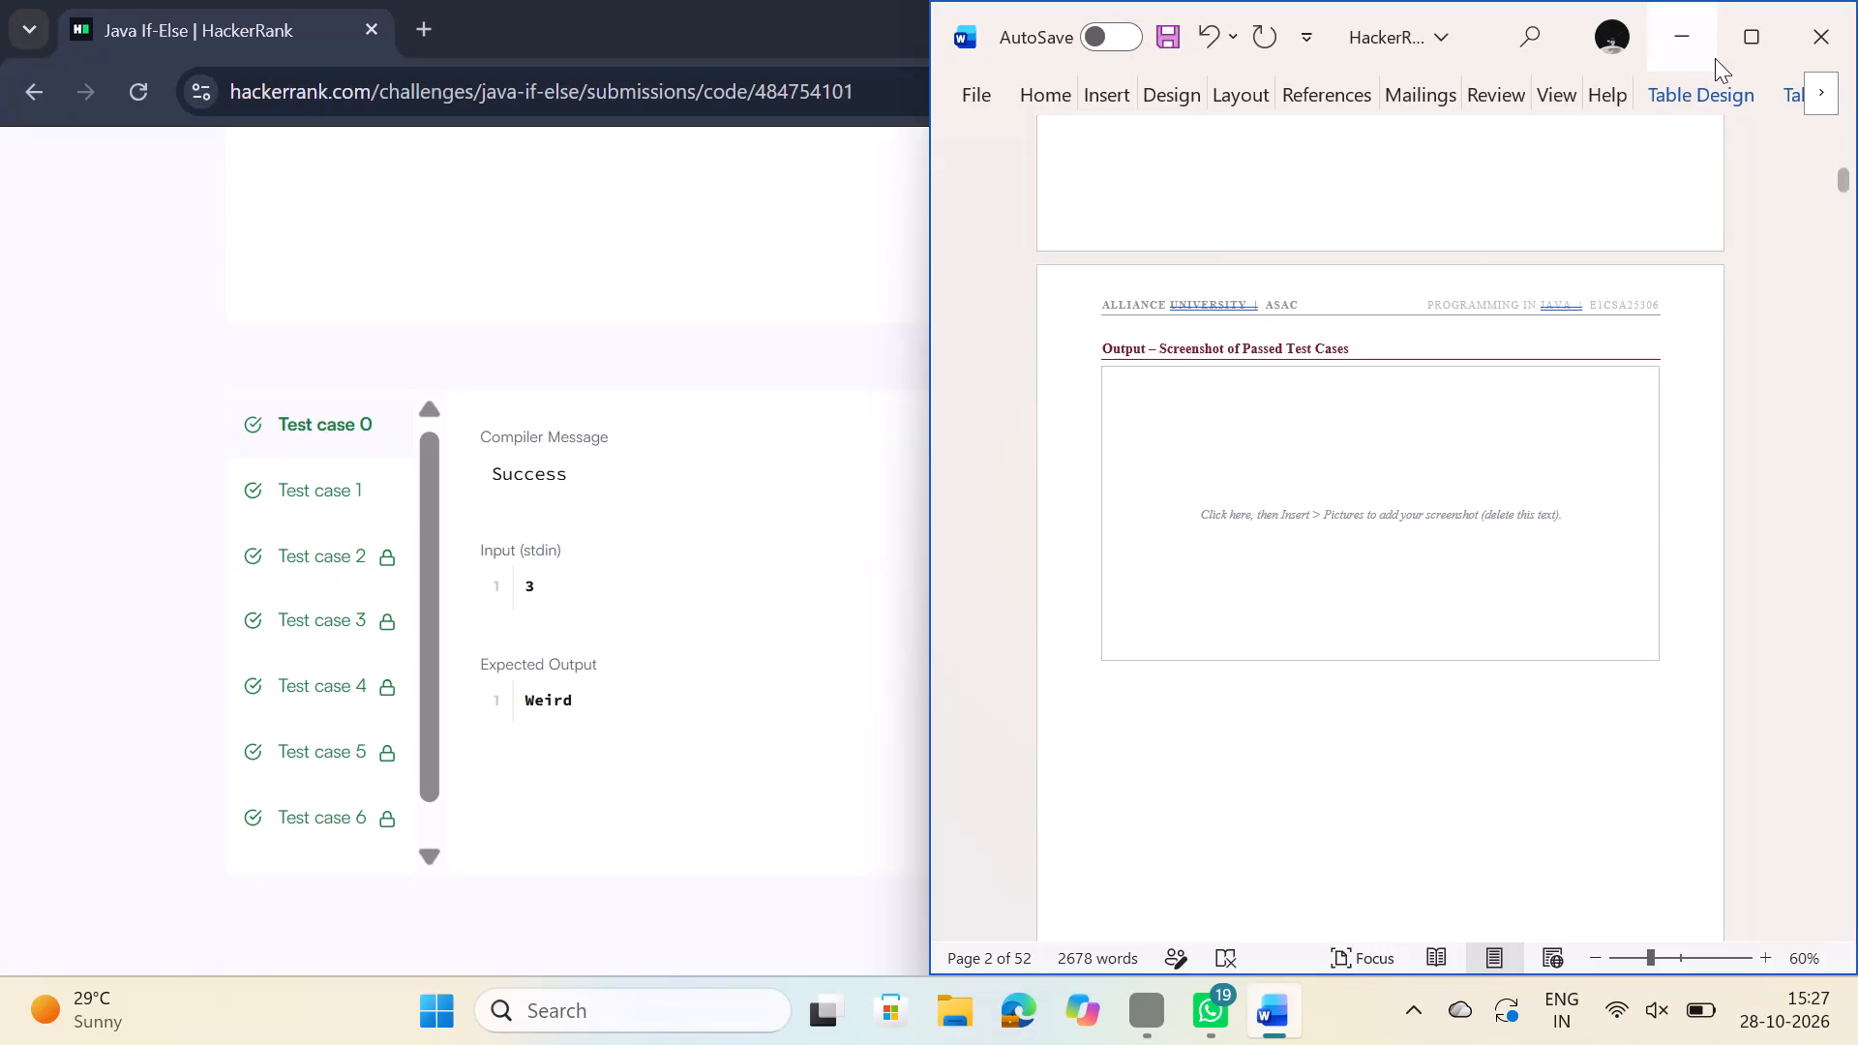
# Maximize the Word window and delete the placeholder text in Java If-Else's Output – Screenshot of Passed Test Cases box.
pyautogui.click(1744, 29)
pyautogui.scroll(4, 722, 520)
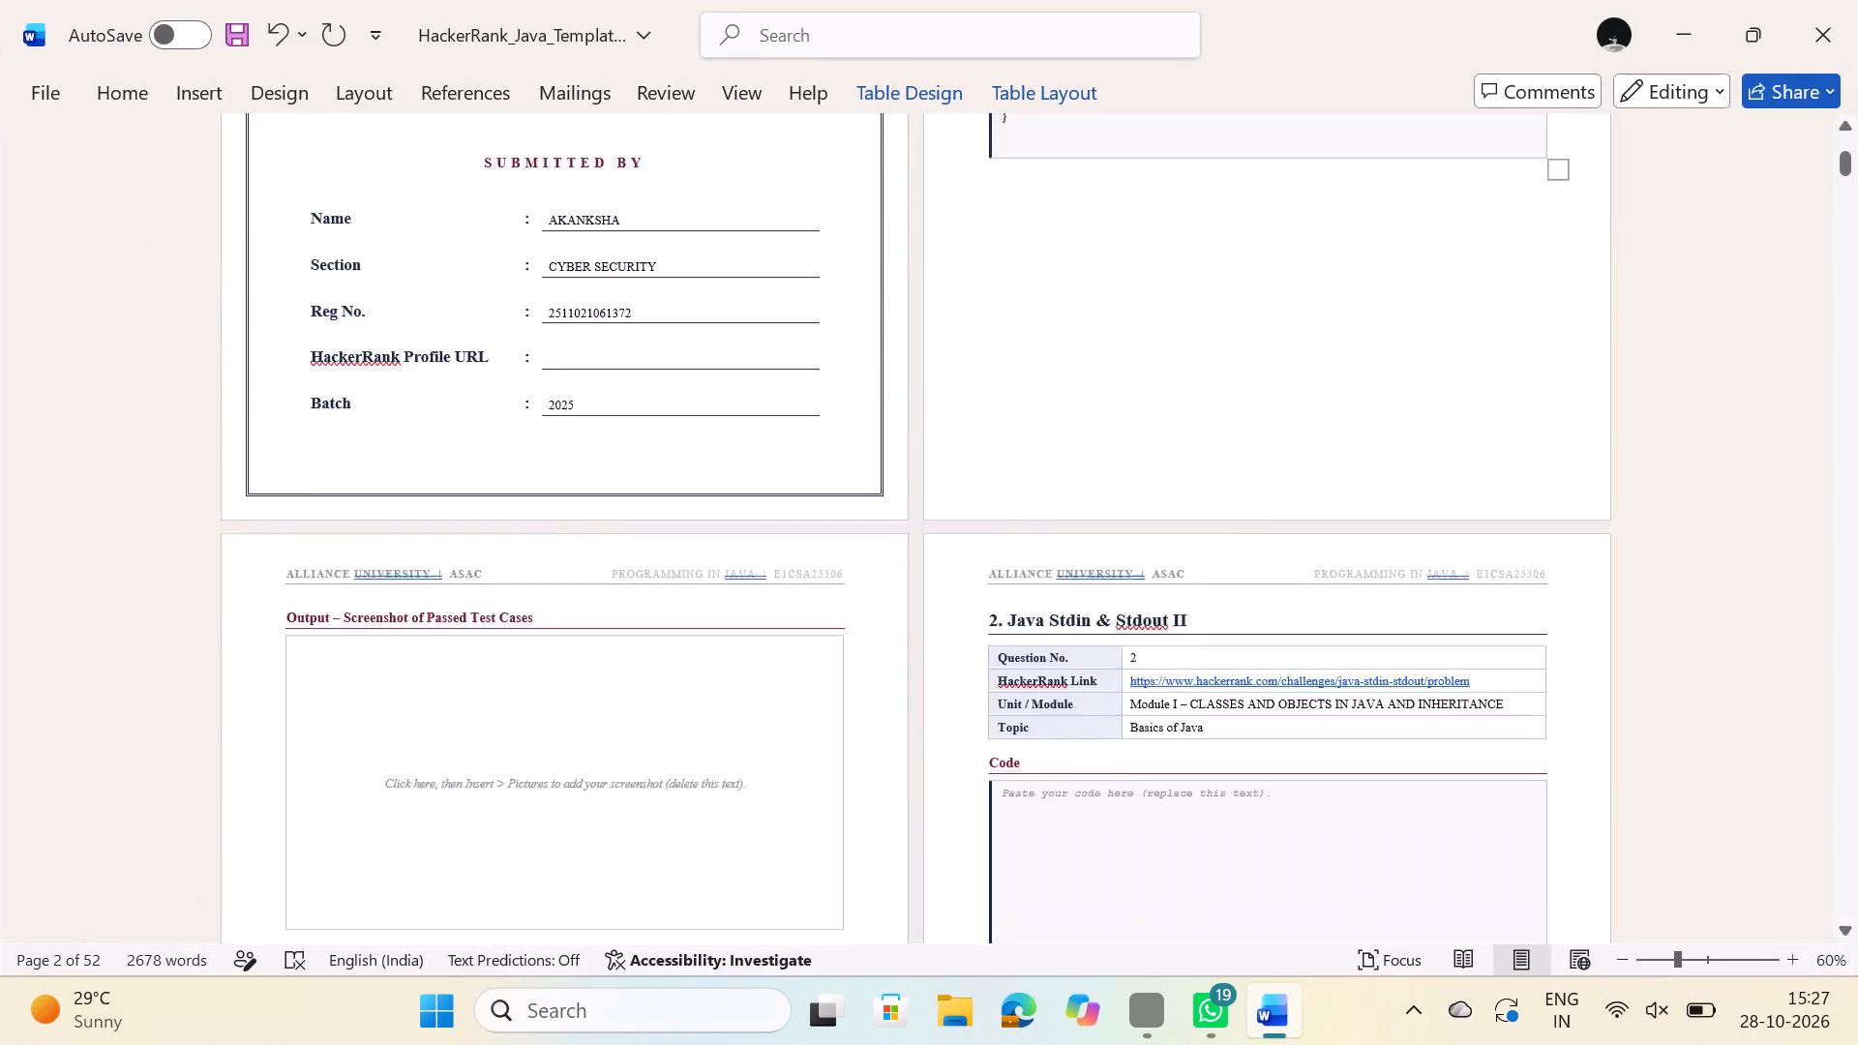
pyautogui.scroll(-3, 722, 520)
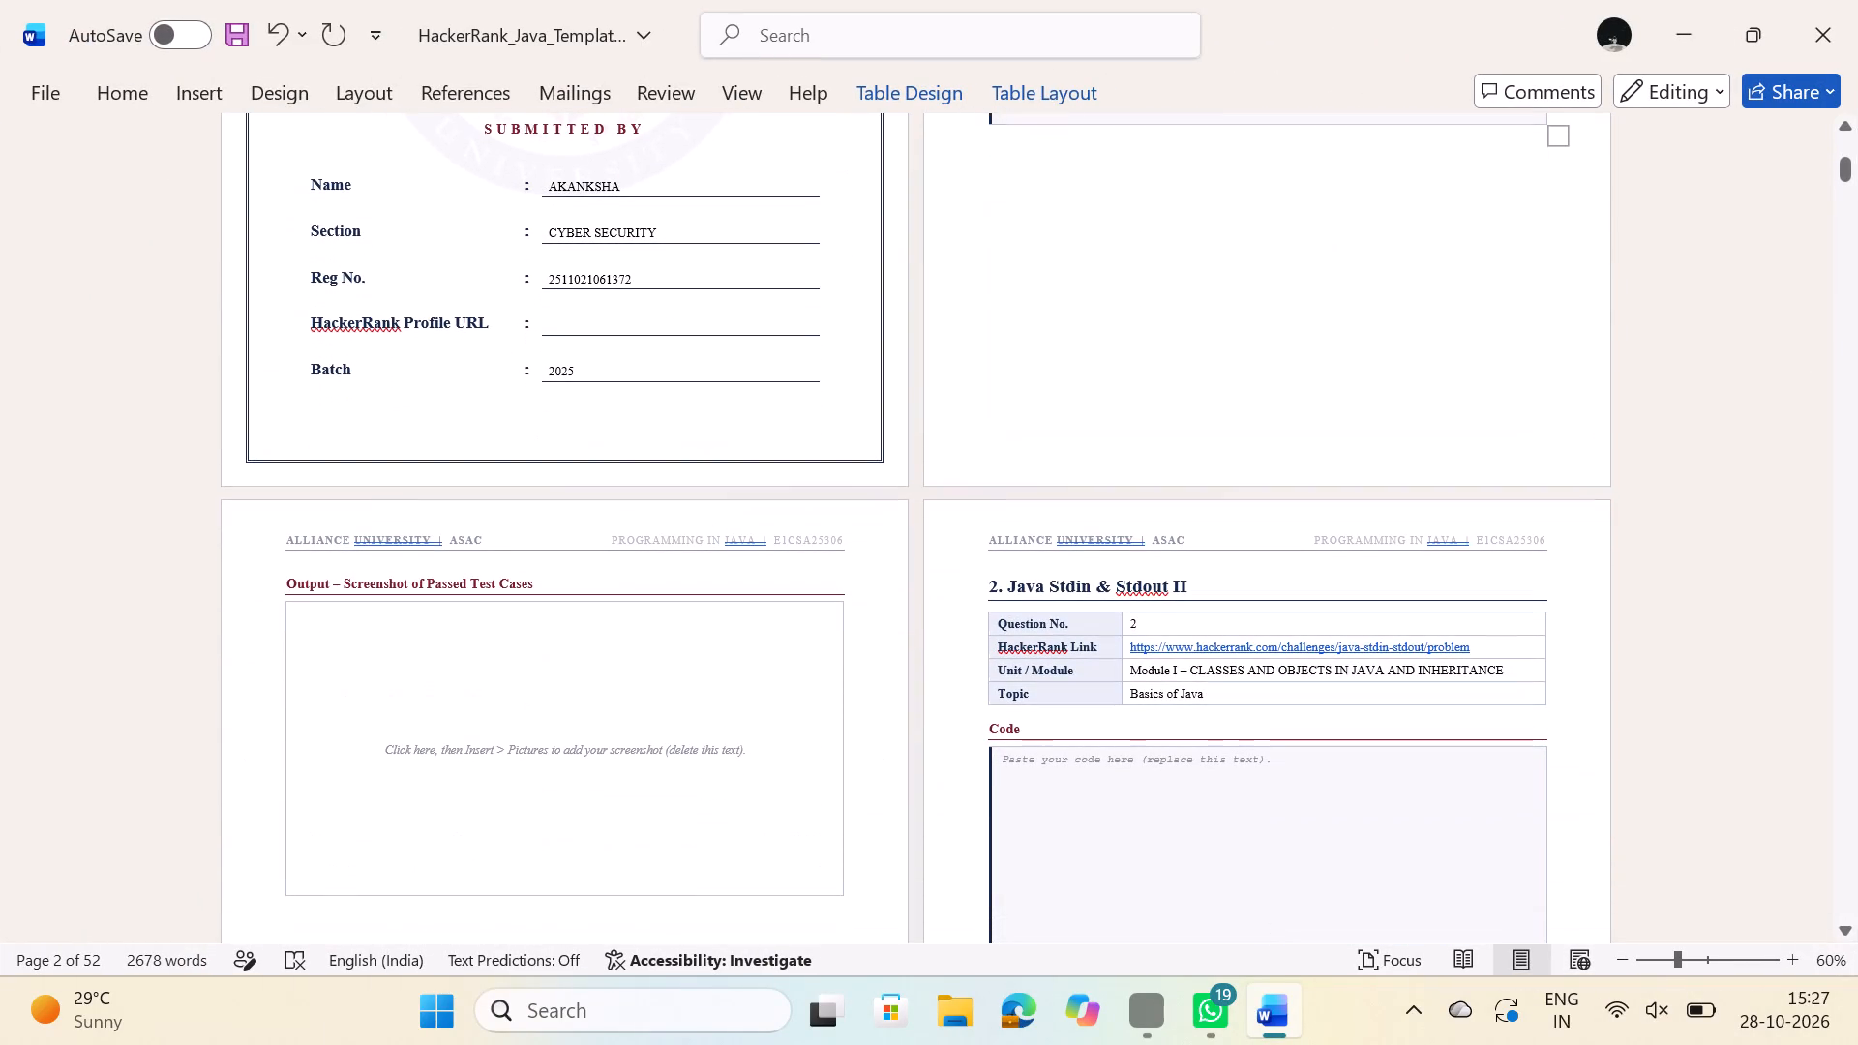
pyautogui.click(739, 744)
pyautogui.moveTo(761, 752); pyautogui.dragTo(369, 773)
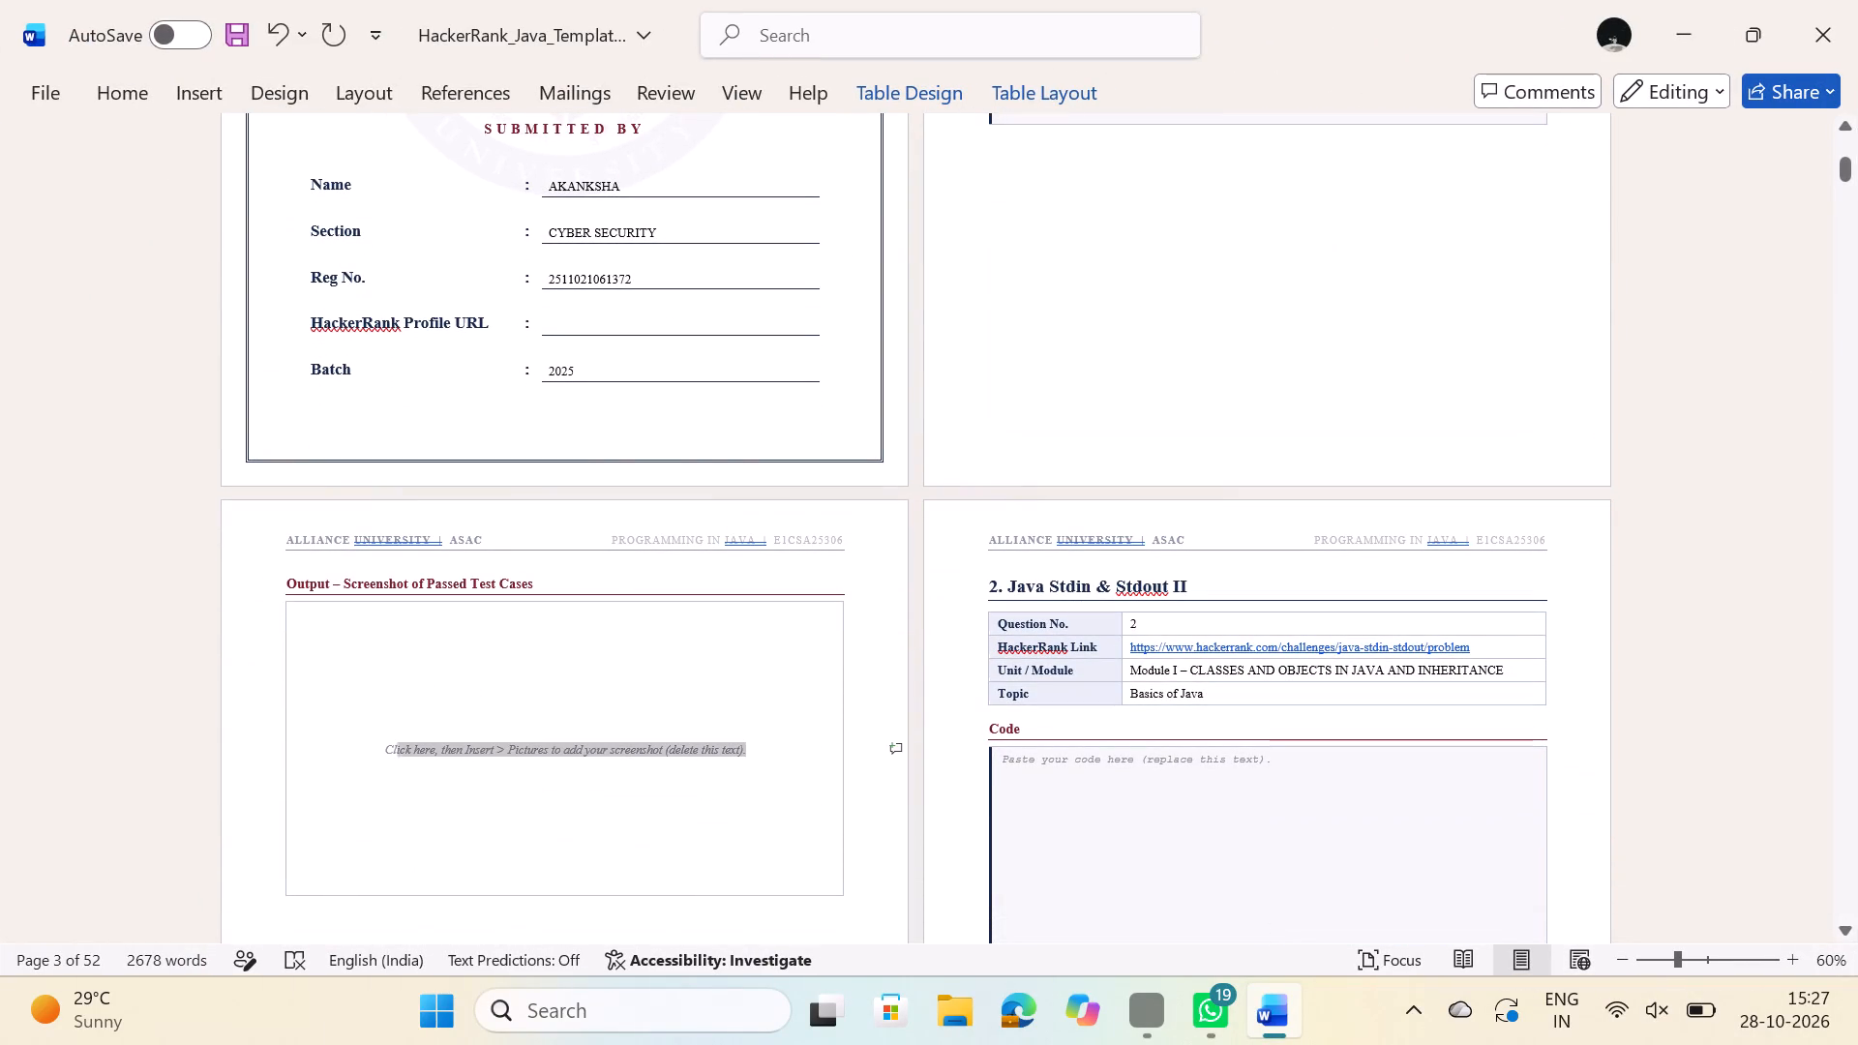
pyautogui.moveTo(369, 773); pyautogui.dragTo(352, 768)
pyautogui.press('BackSpace')
pyautogui.click(324, 628)
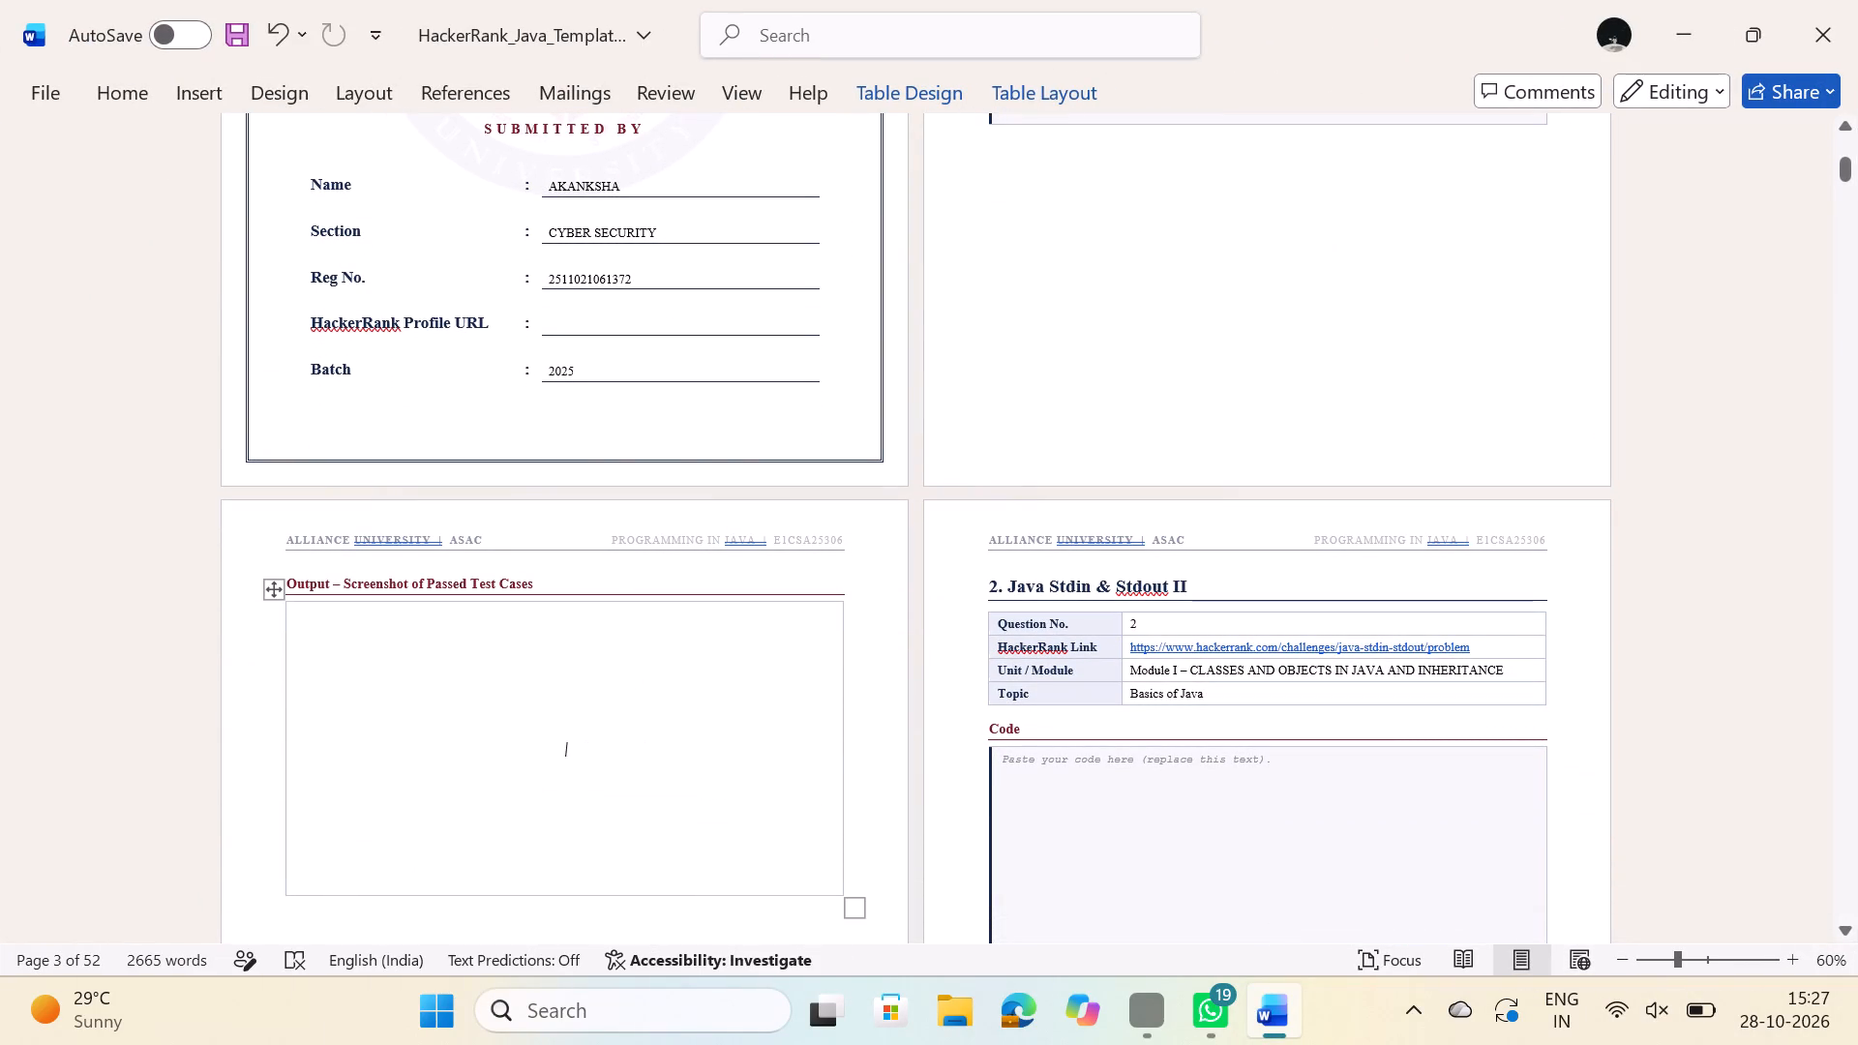
pyautogui.click(336, 642)
pyautogui.click(566, 575)
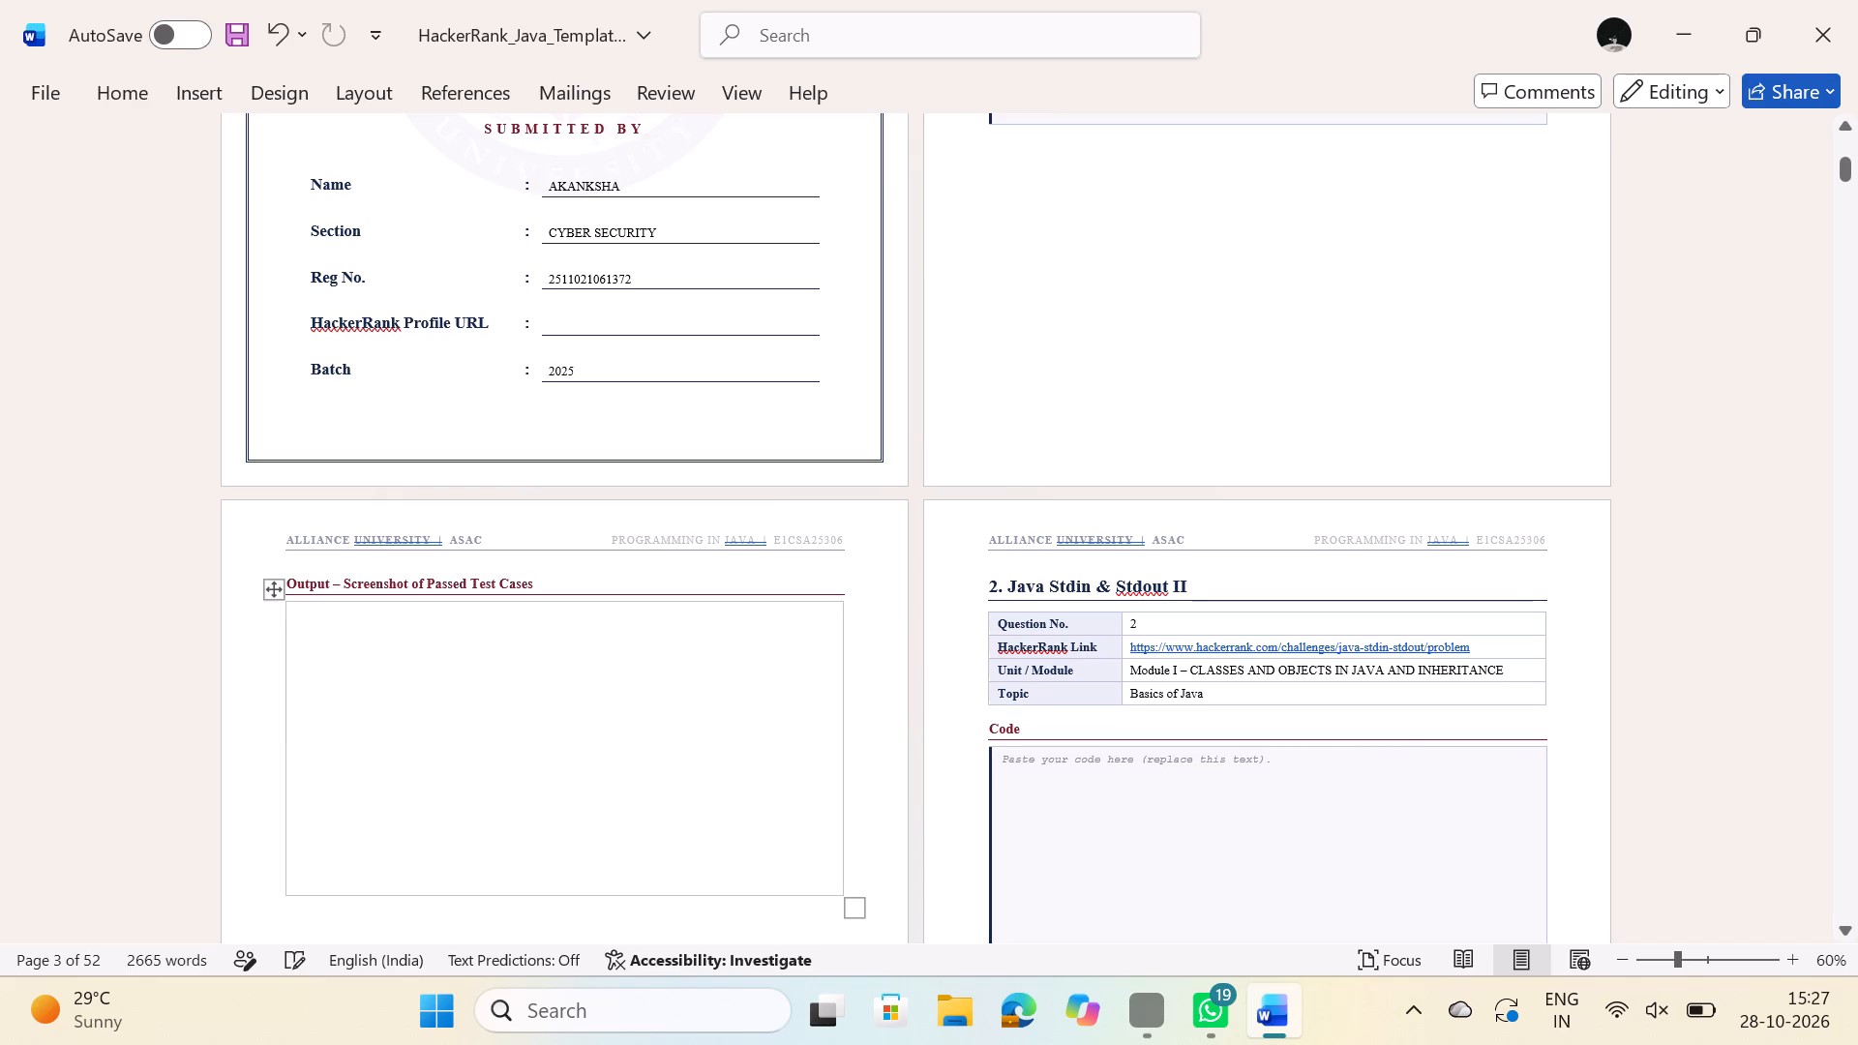
pyautogui.press('Down')
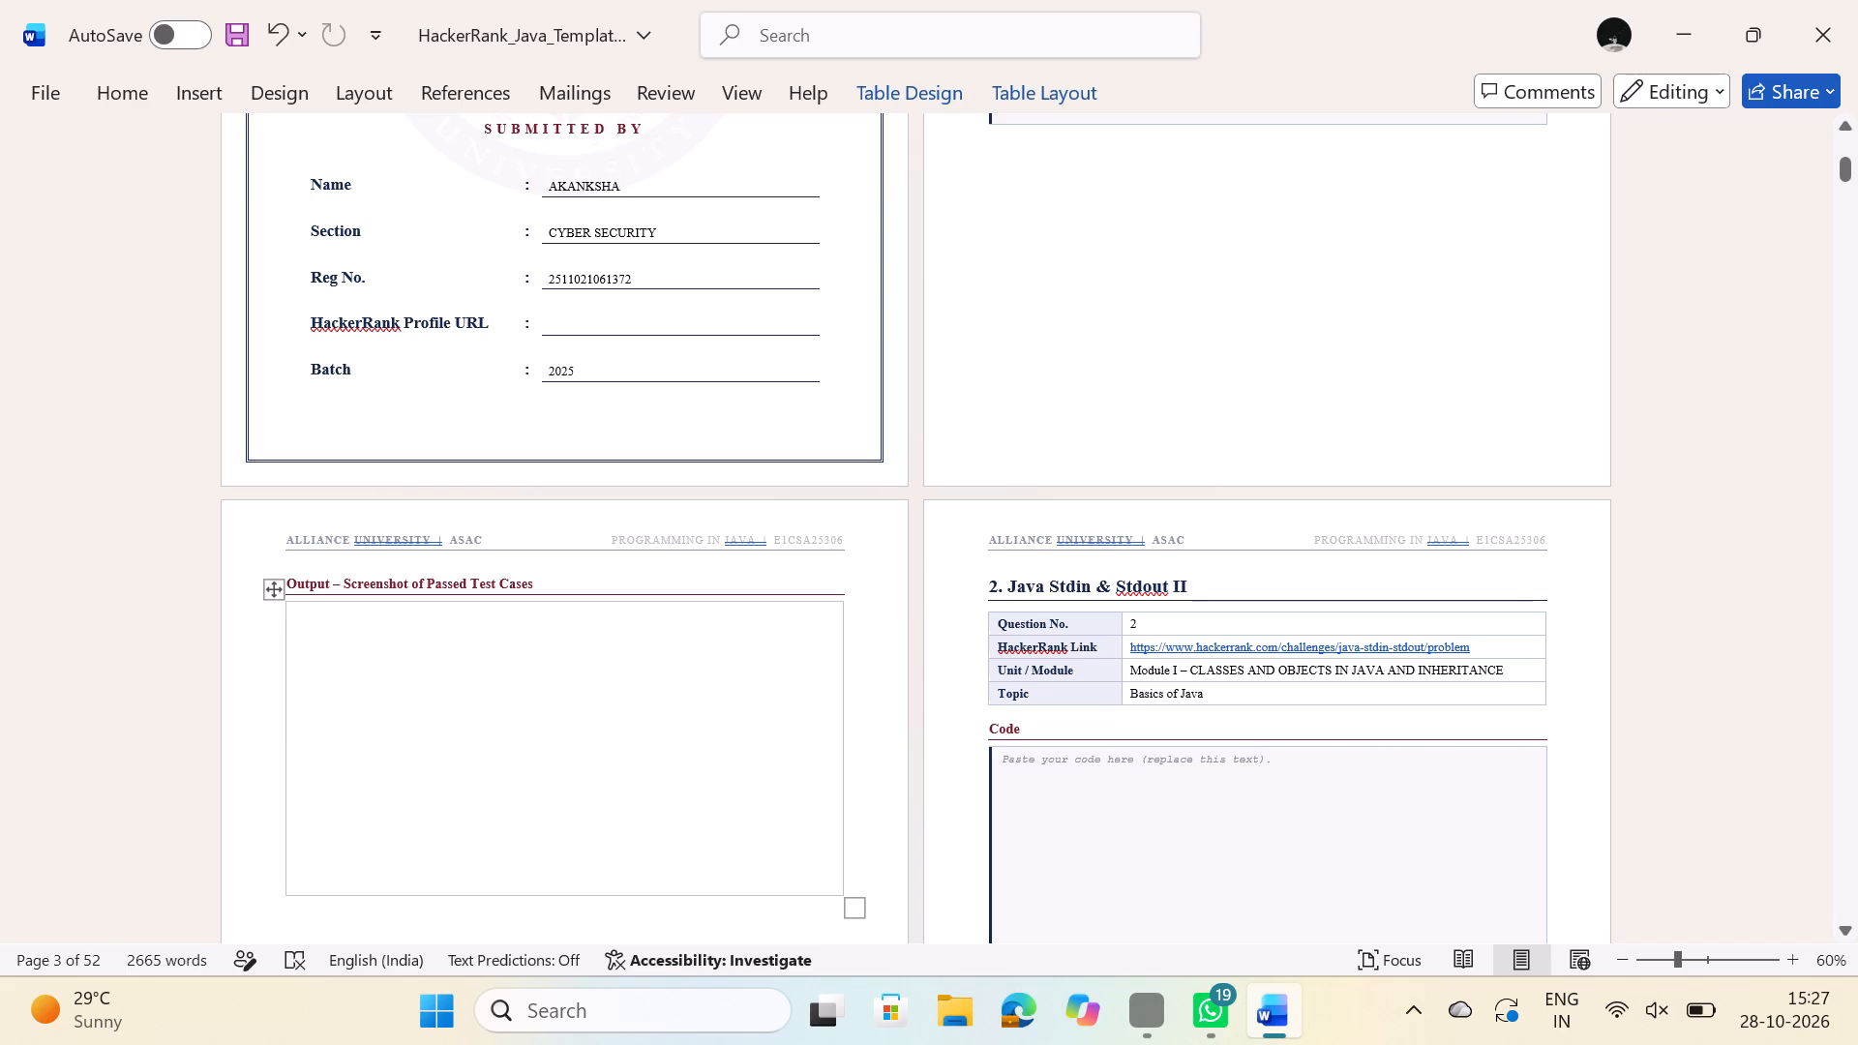
pyautogui.press('Up')
pyautogui.click(314, 621)
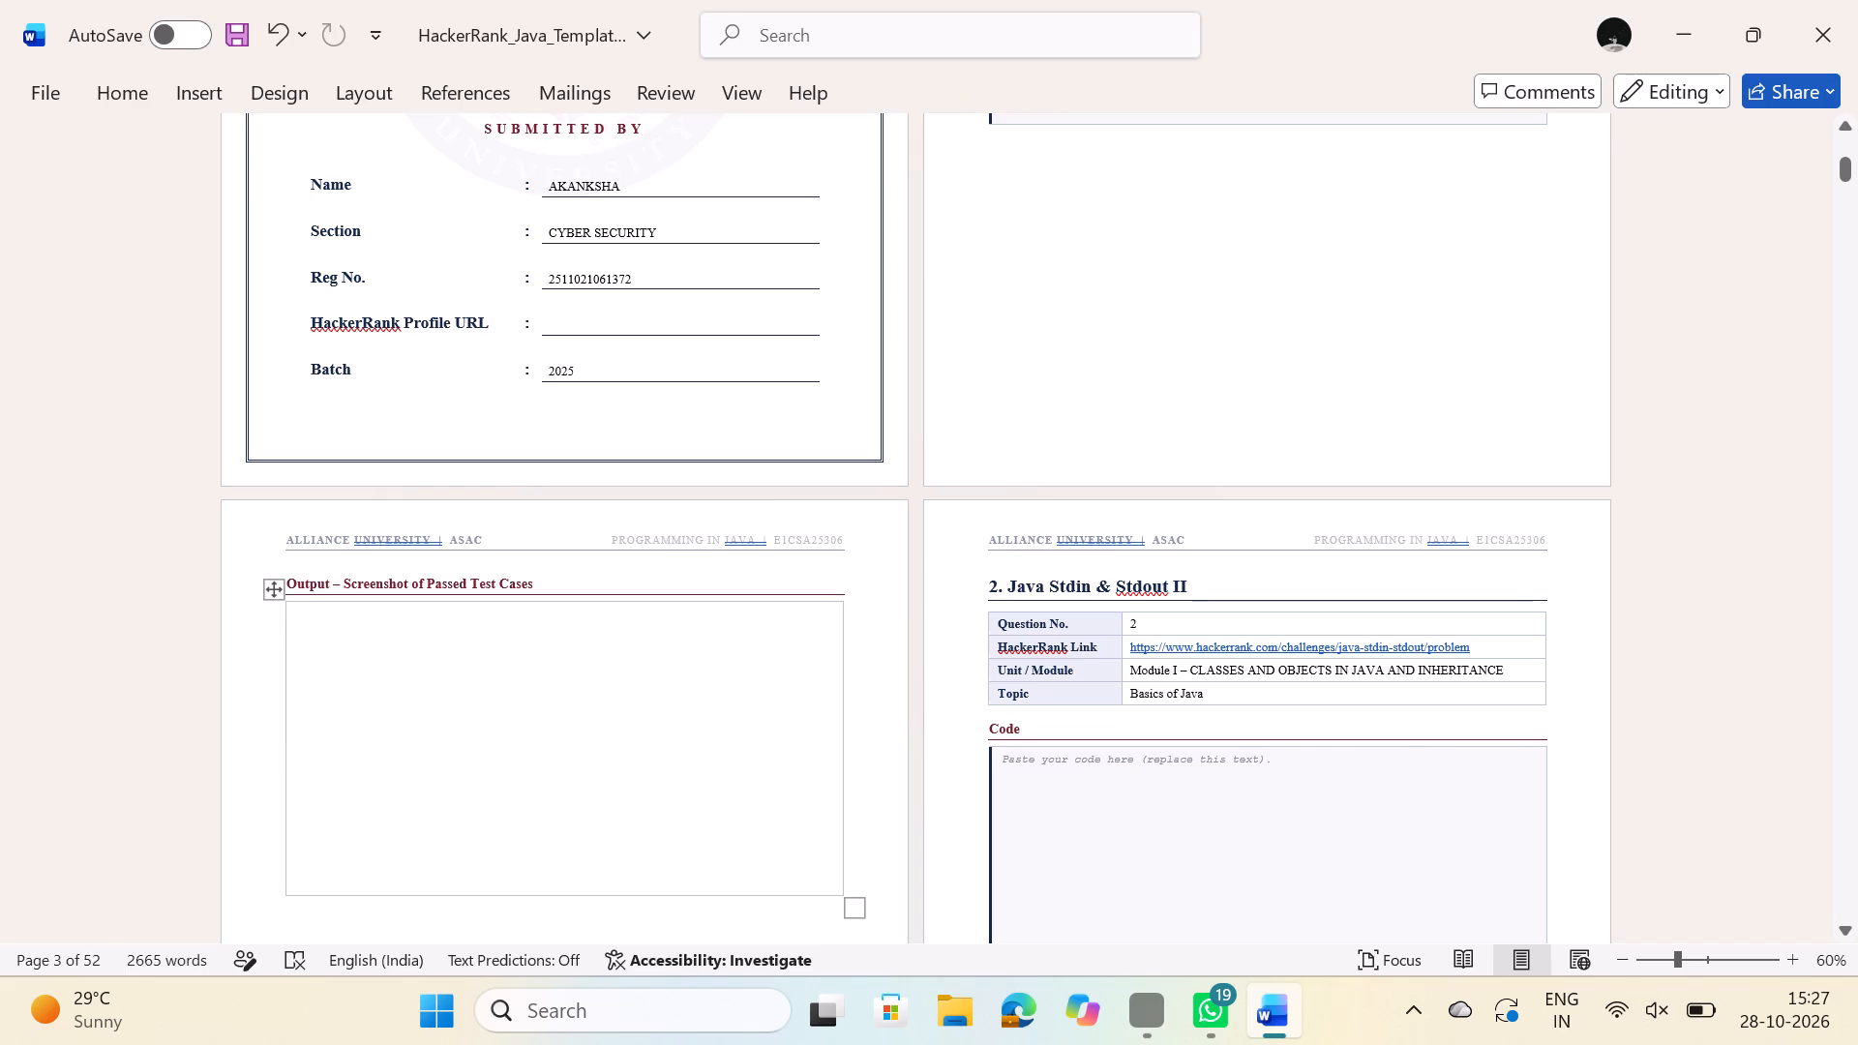
pyautogui.click(201, 103)
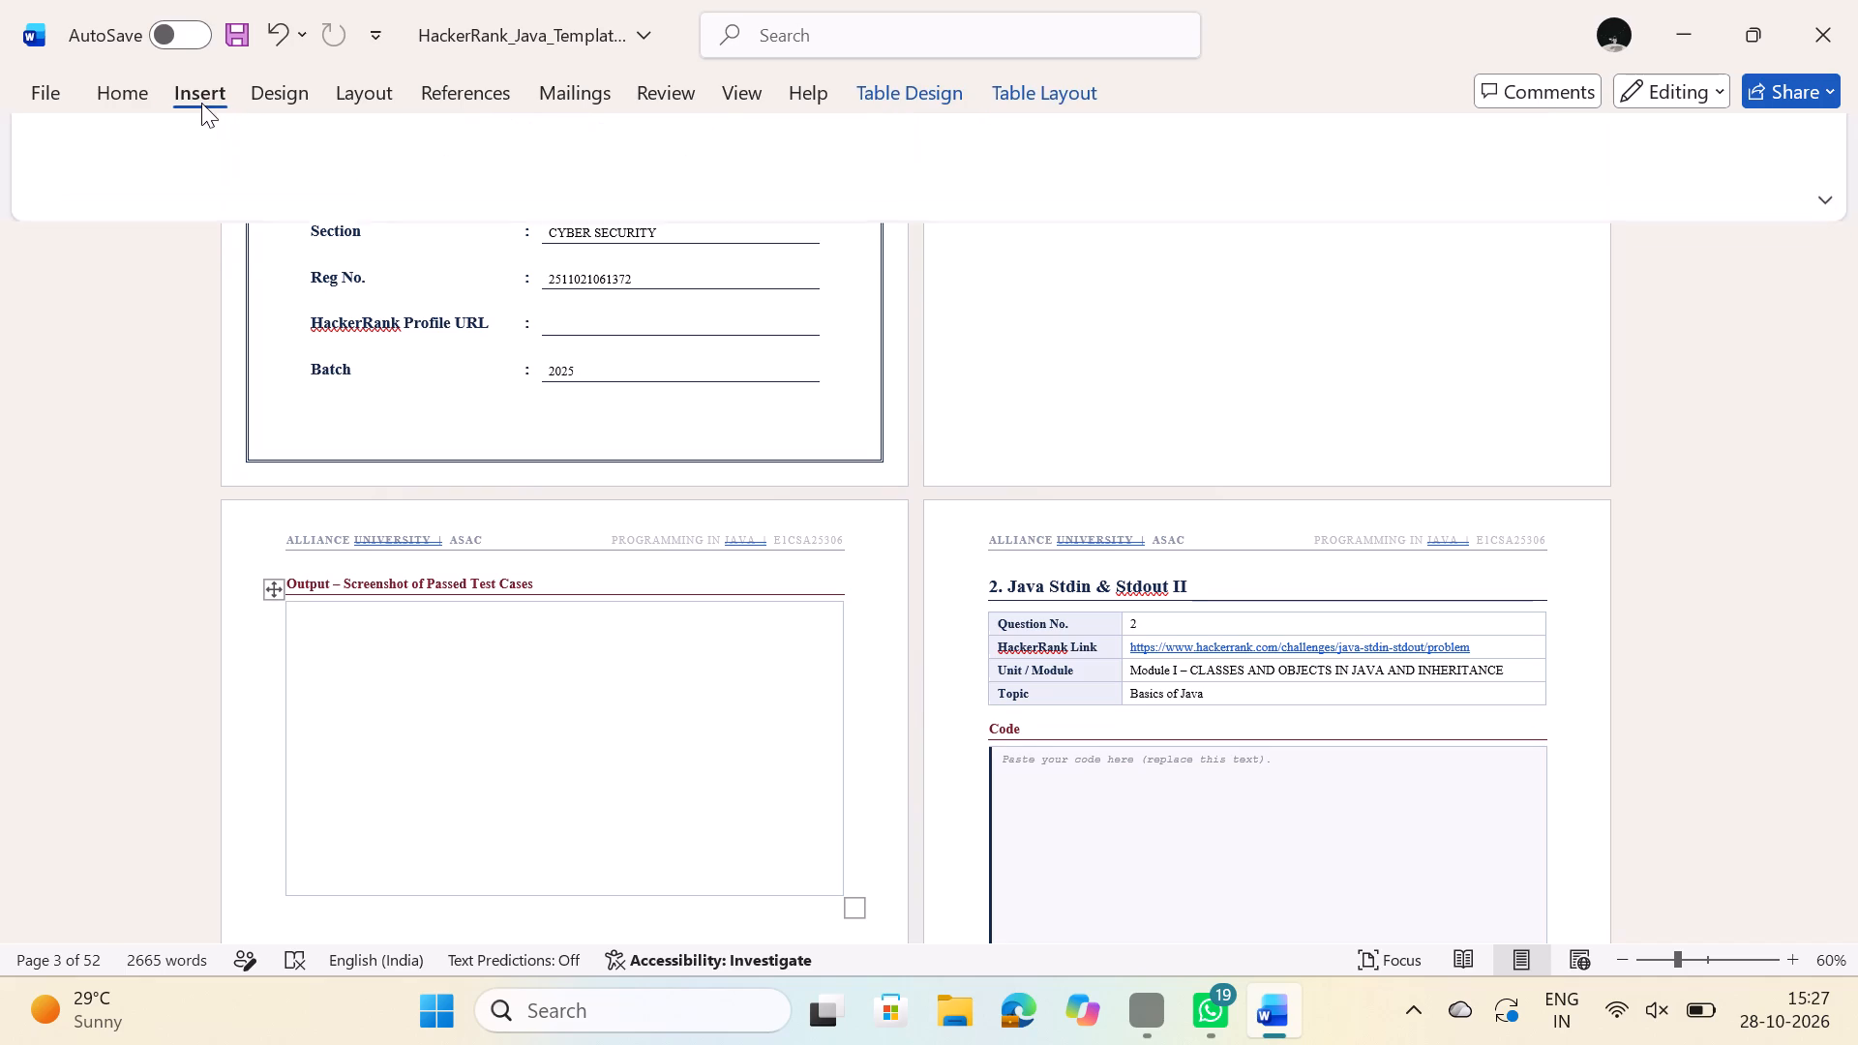
pyautogui.click(316, 203)
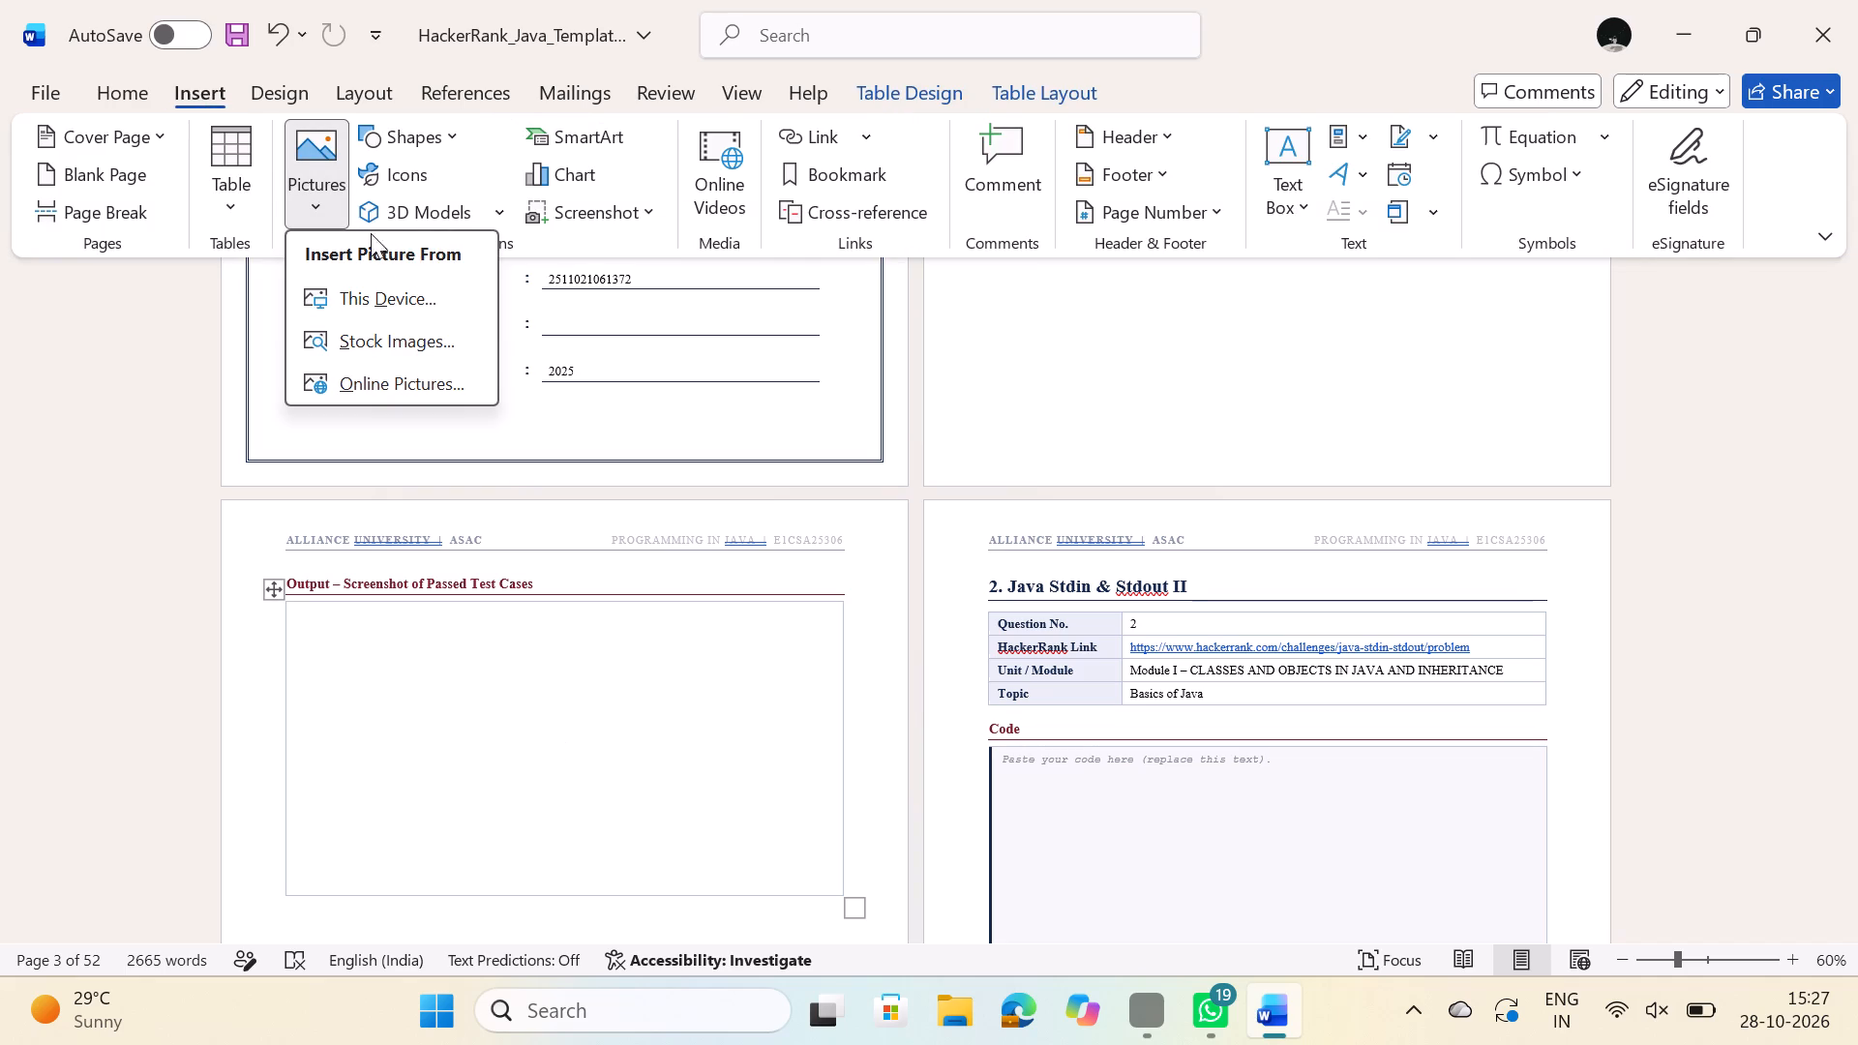
pyautogui.click(384, 284)
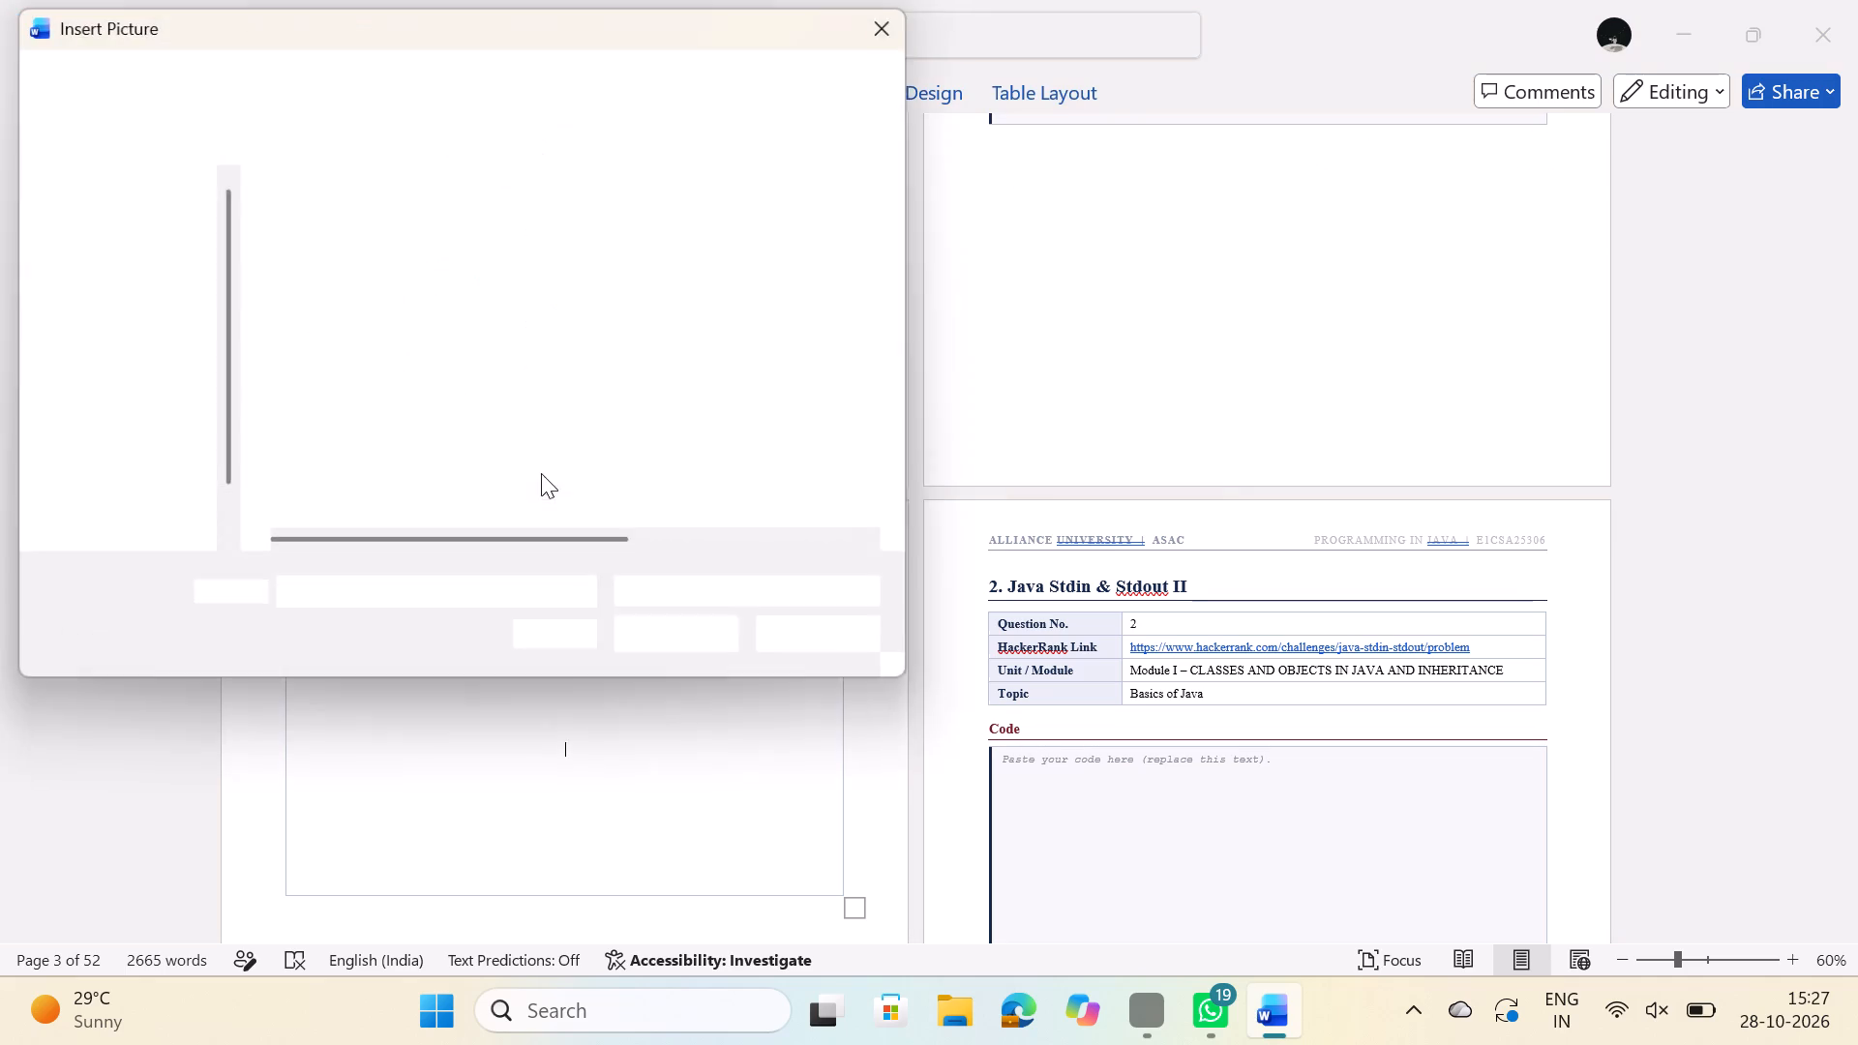
pyautogui.scroll(5, 174, 416)
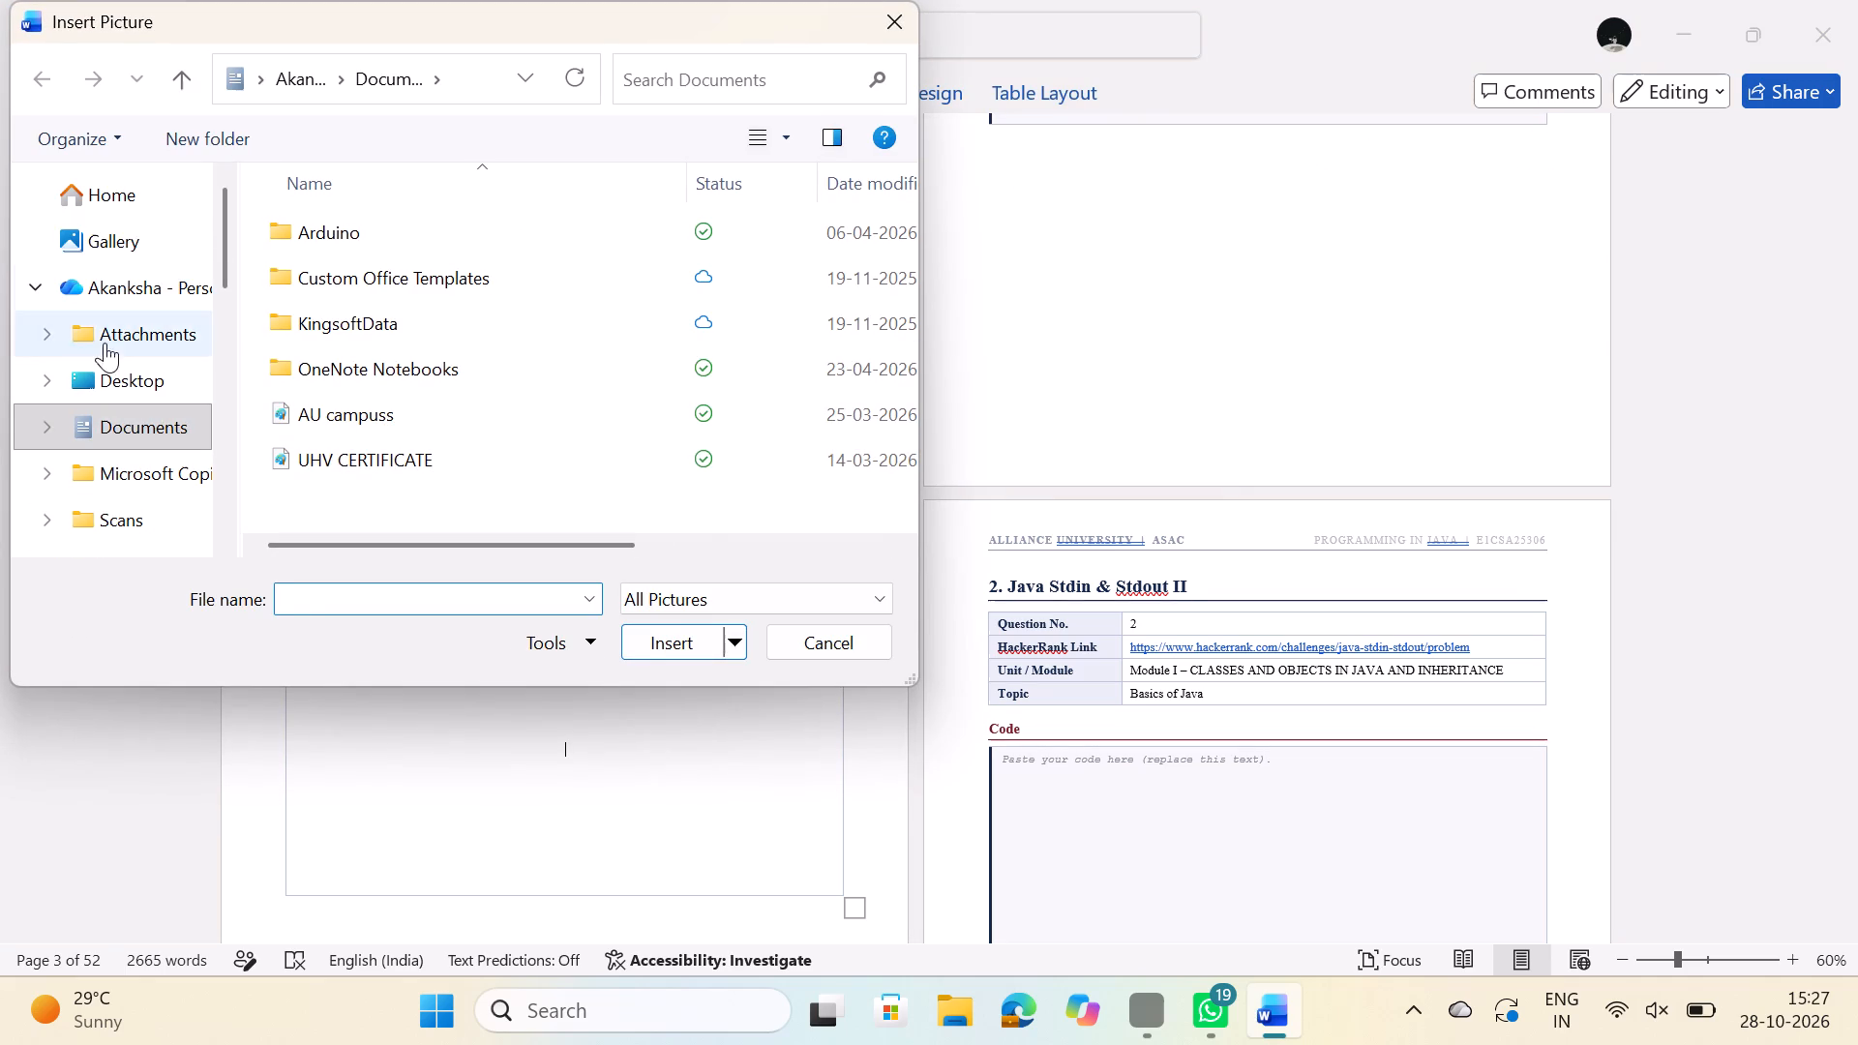
pyautogui.click(154, 227)
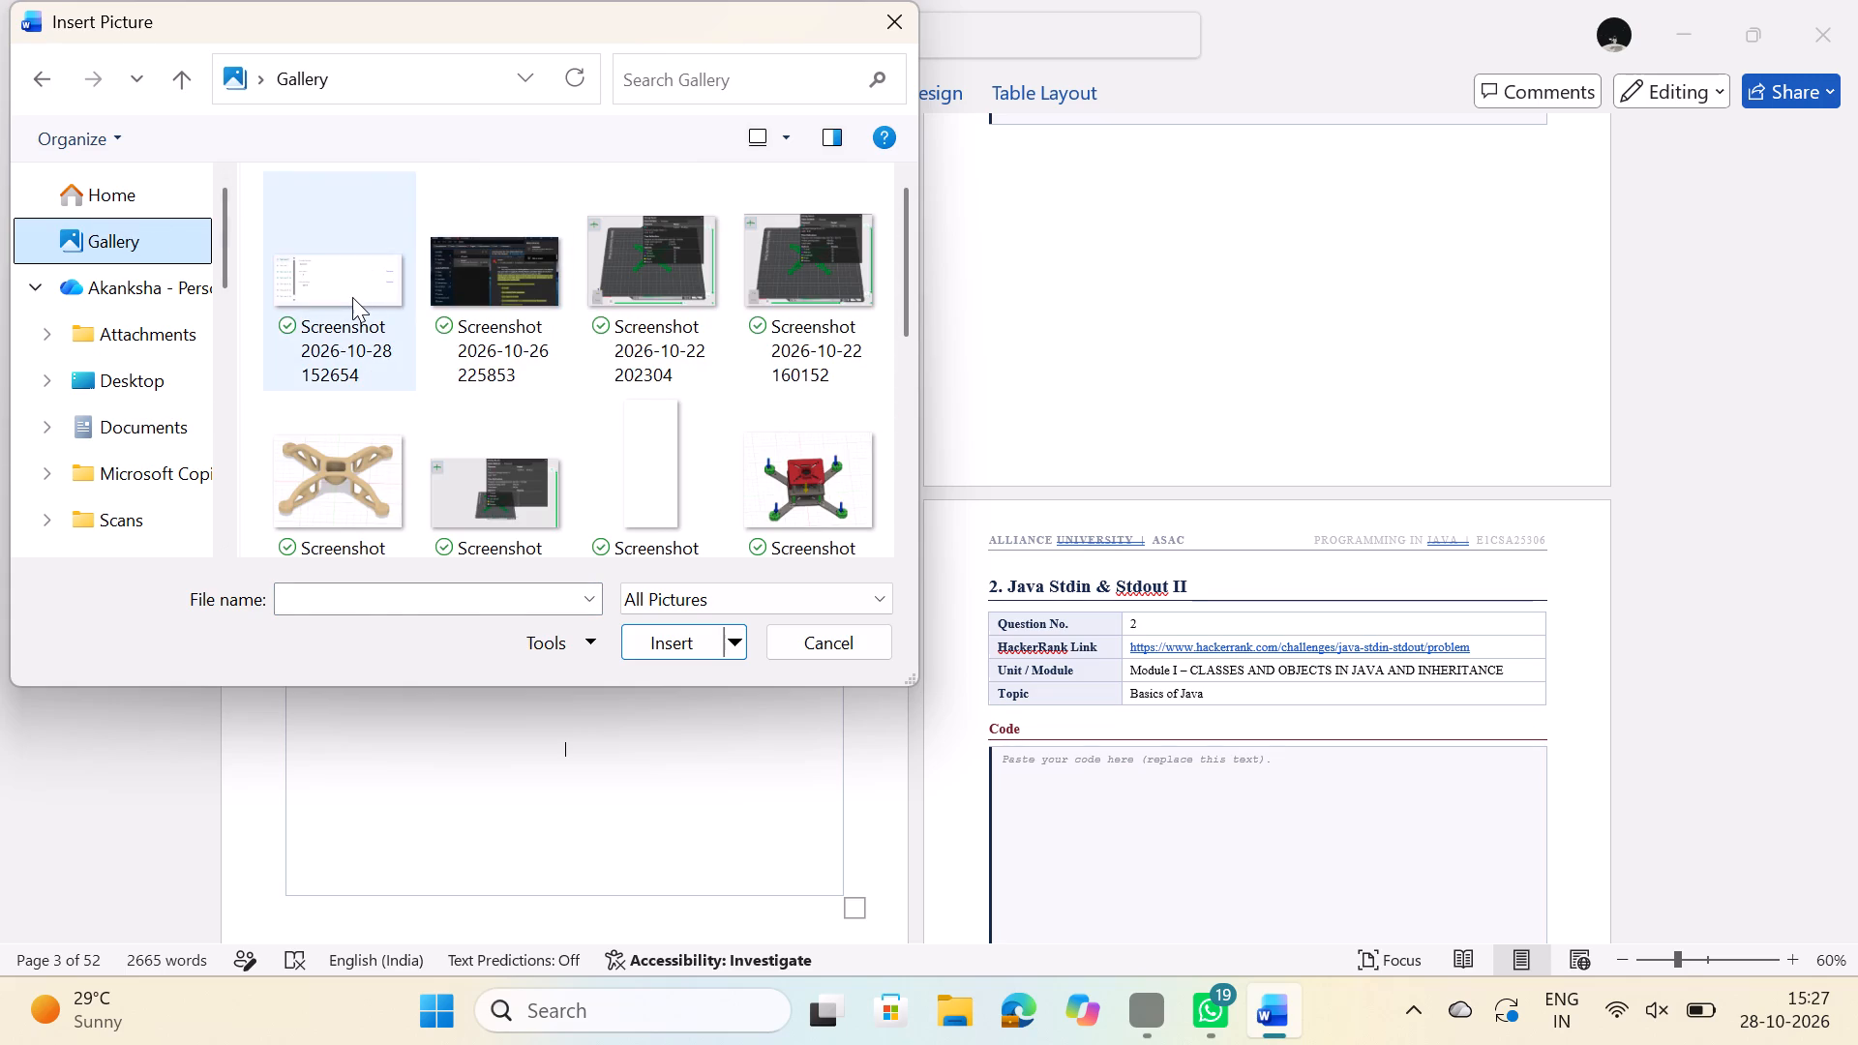
pyautogui.click(352, 297)
pyautogui.click(676, 647)
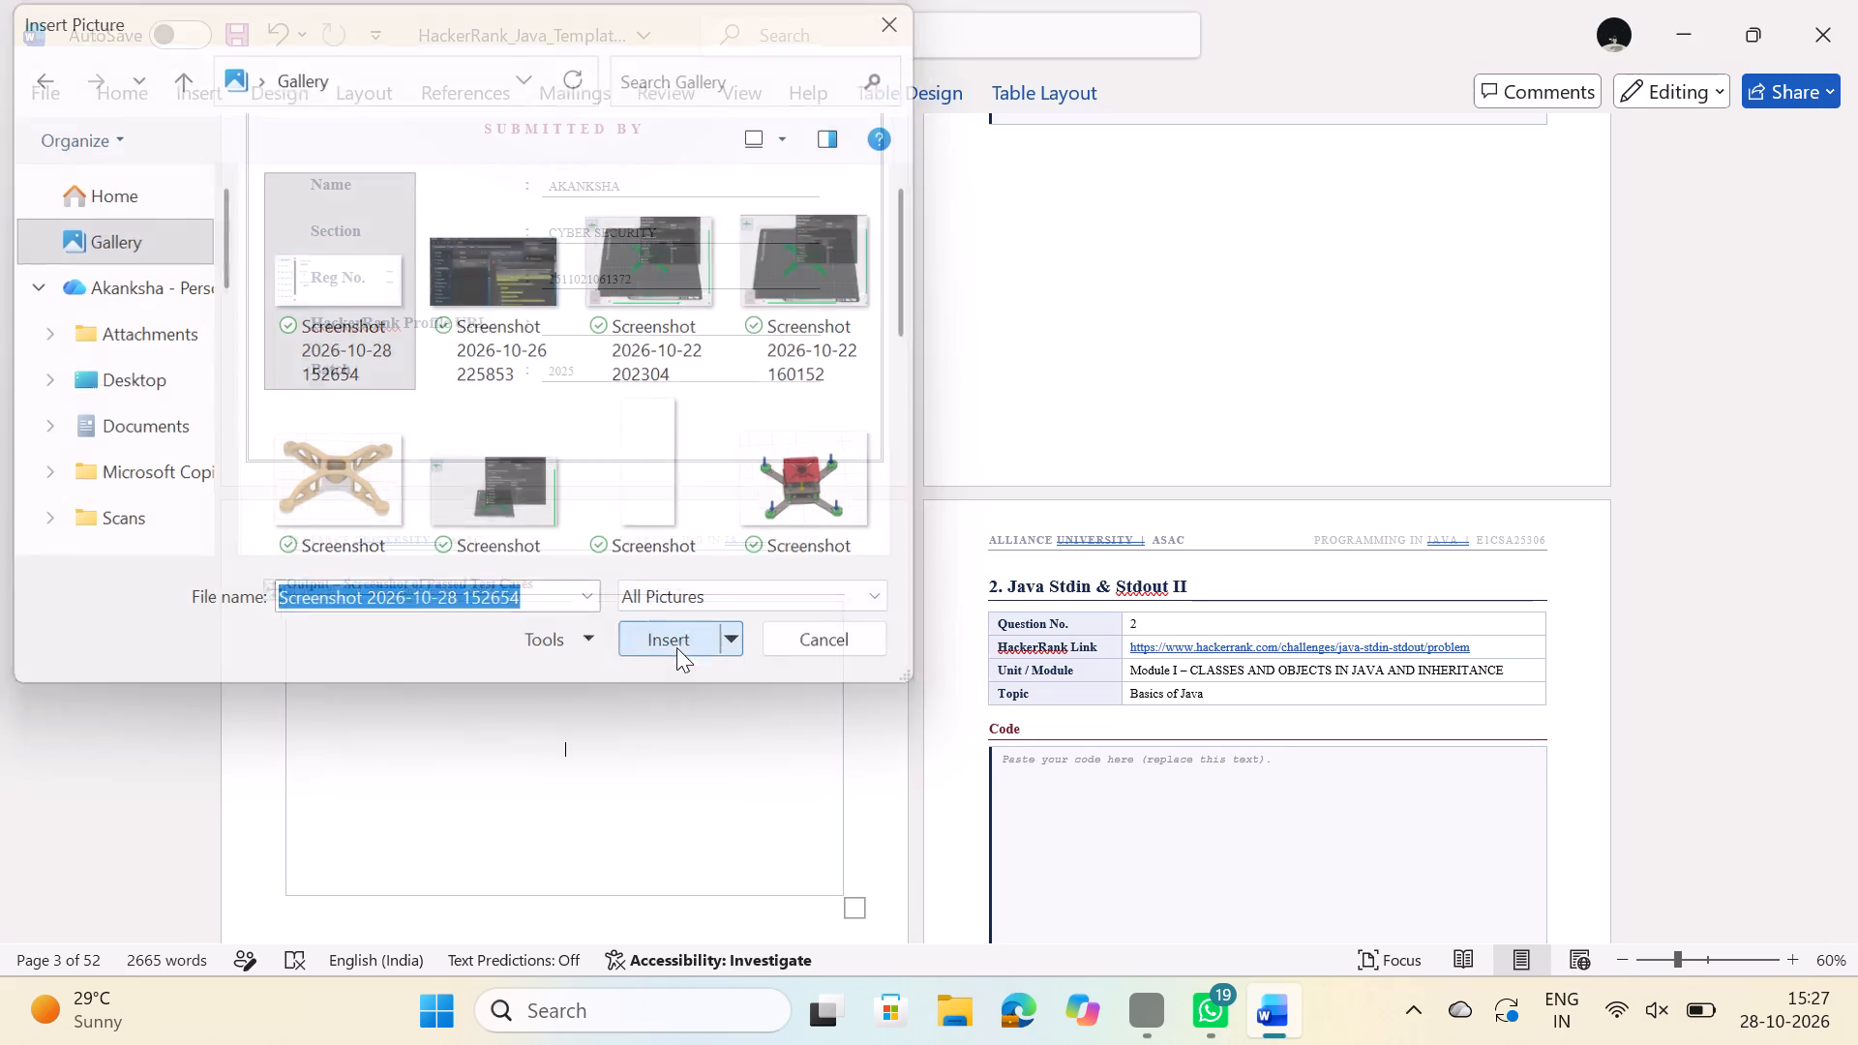
# Set the screenshot's text wrapping to In Front of Text, shrink it slightly and position it inside the output box.
pyautogui.scroll(-1, 668, 710)
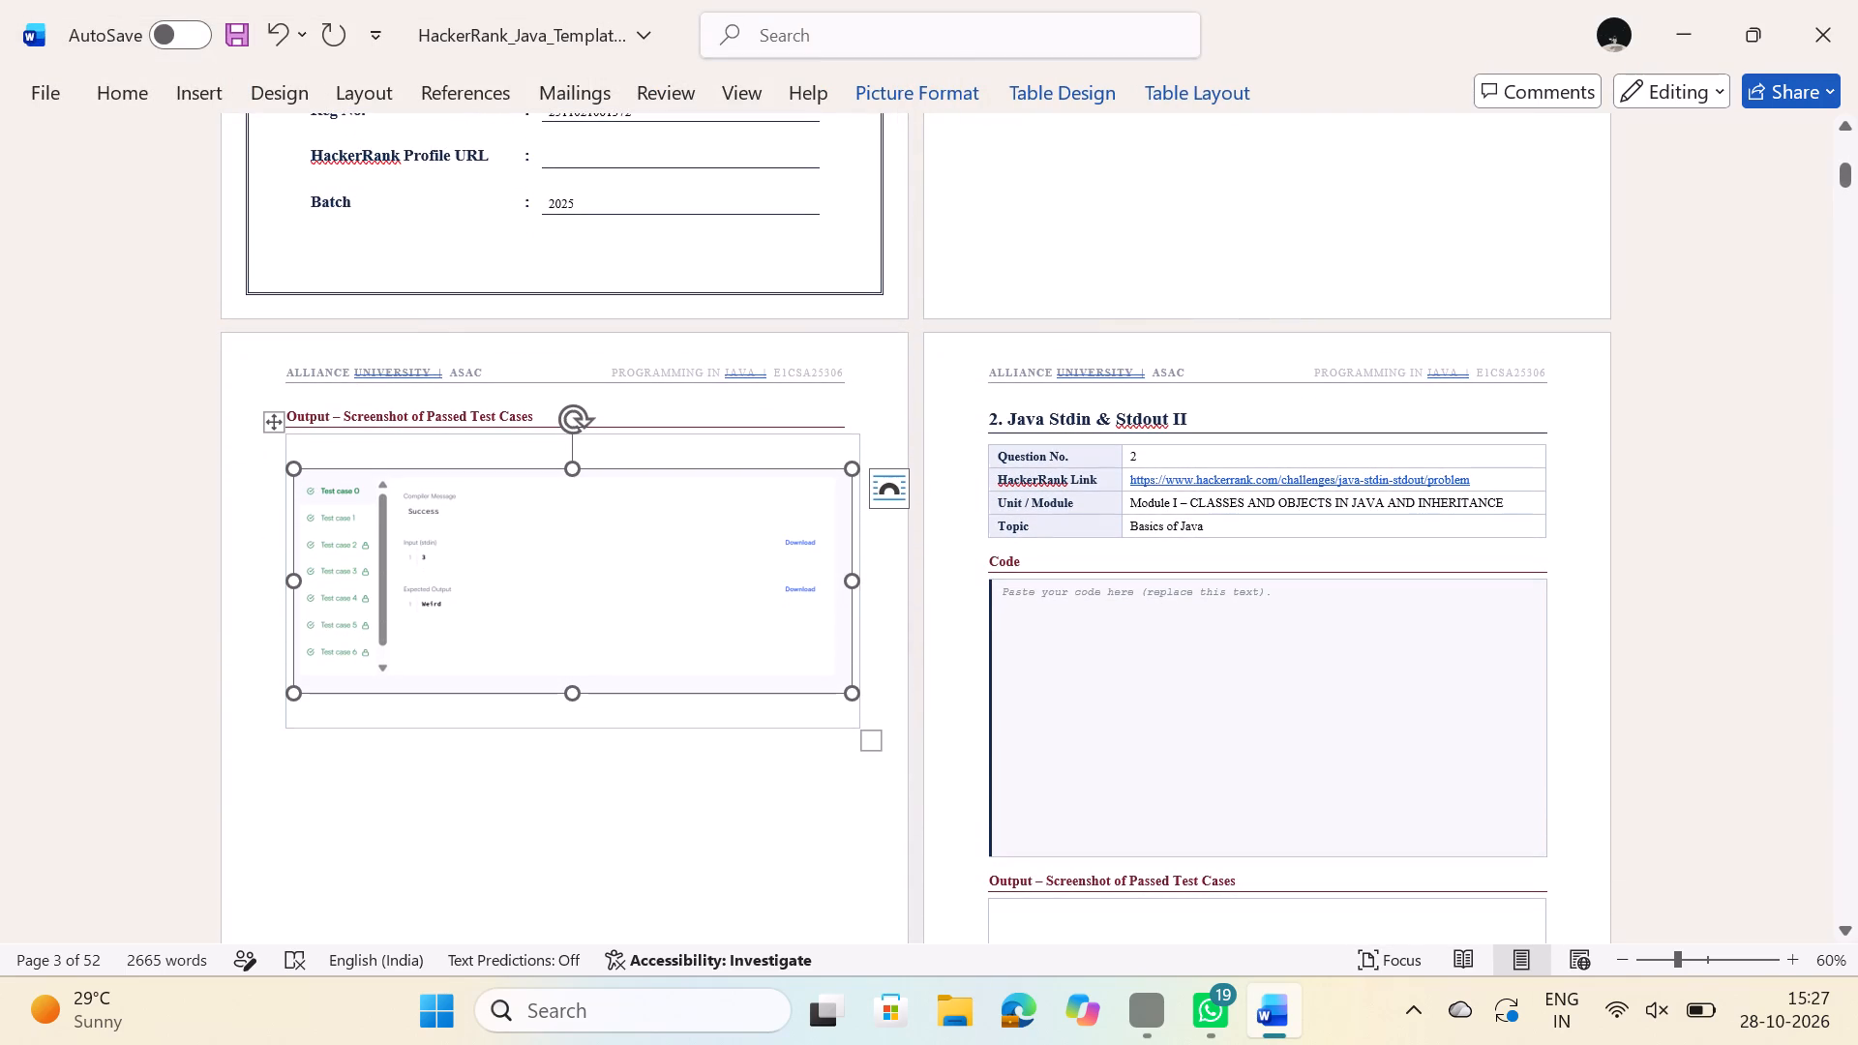
pyautogui.click(882, 490)
pyautogui.click(1079, 756)
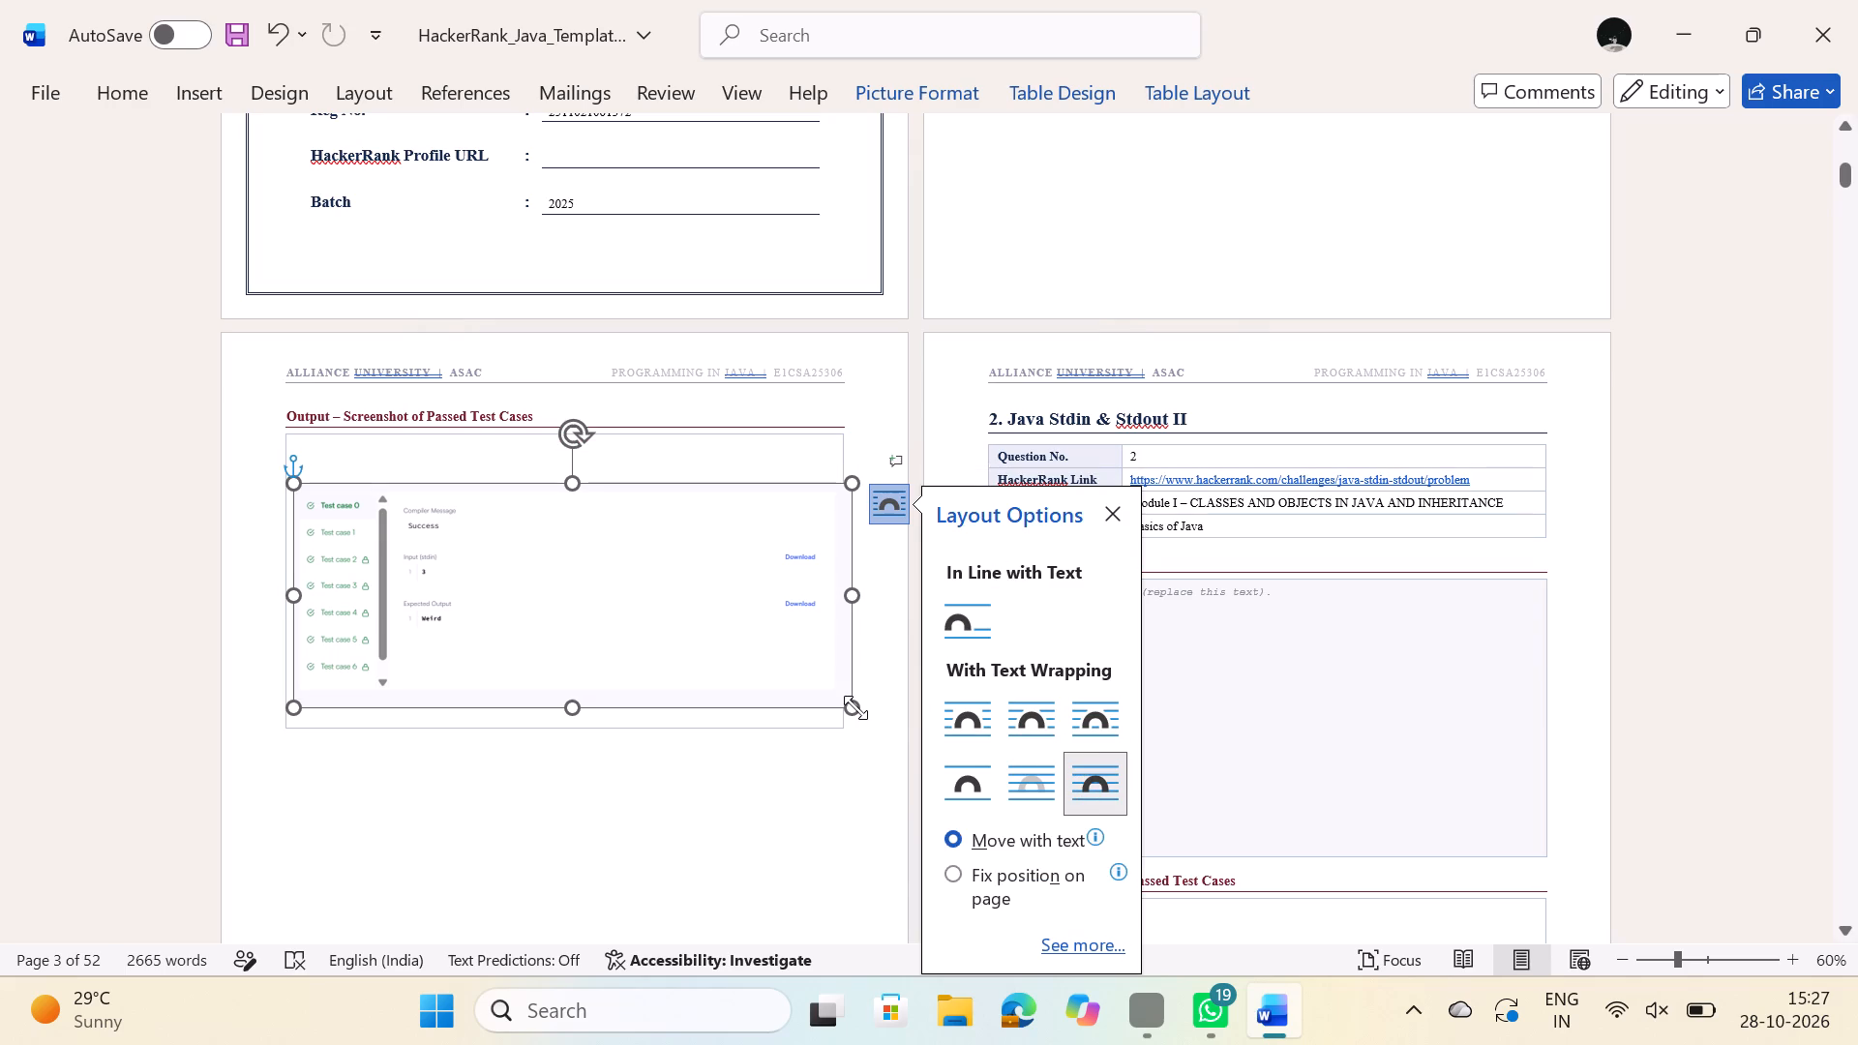
pyautogui.moveTo(855, 707); pyautogui.dragTo(824, 677)
pyautogui.moveTo(660, 603); pyautogui.dragTo(662, 589)
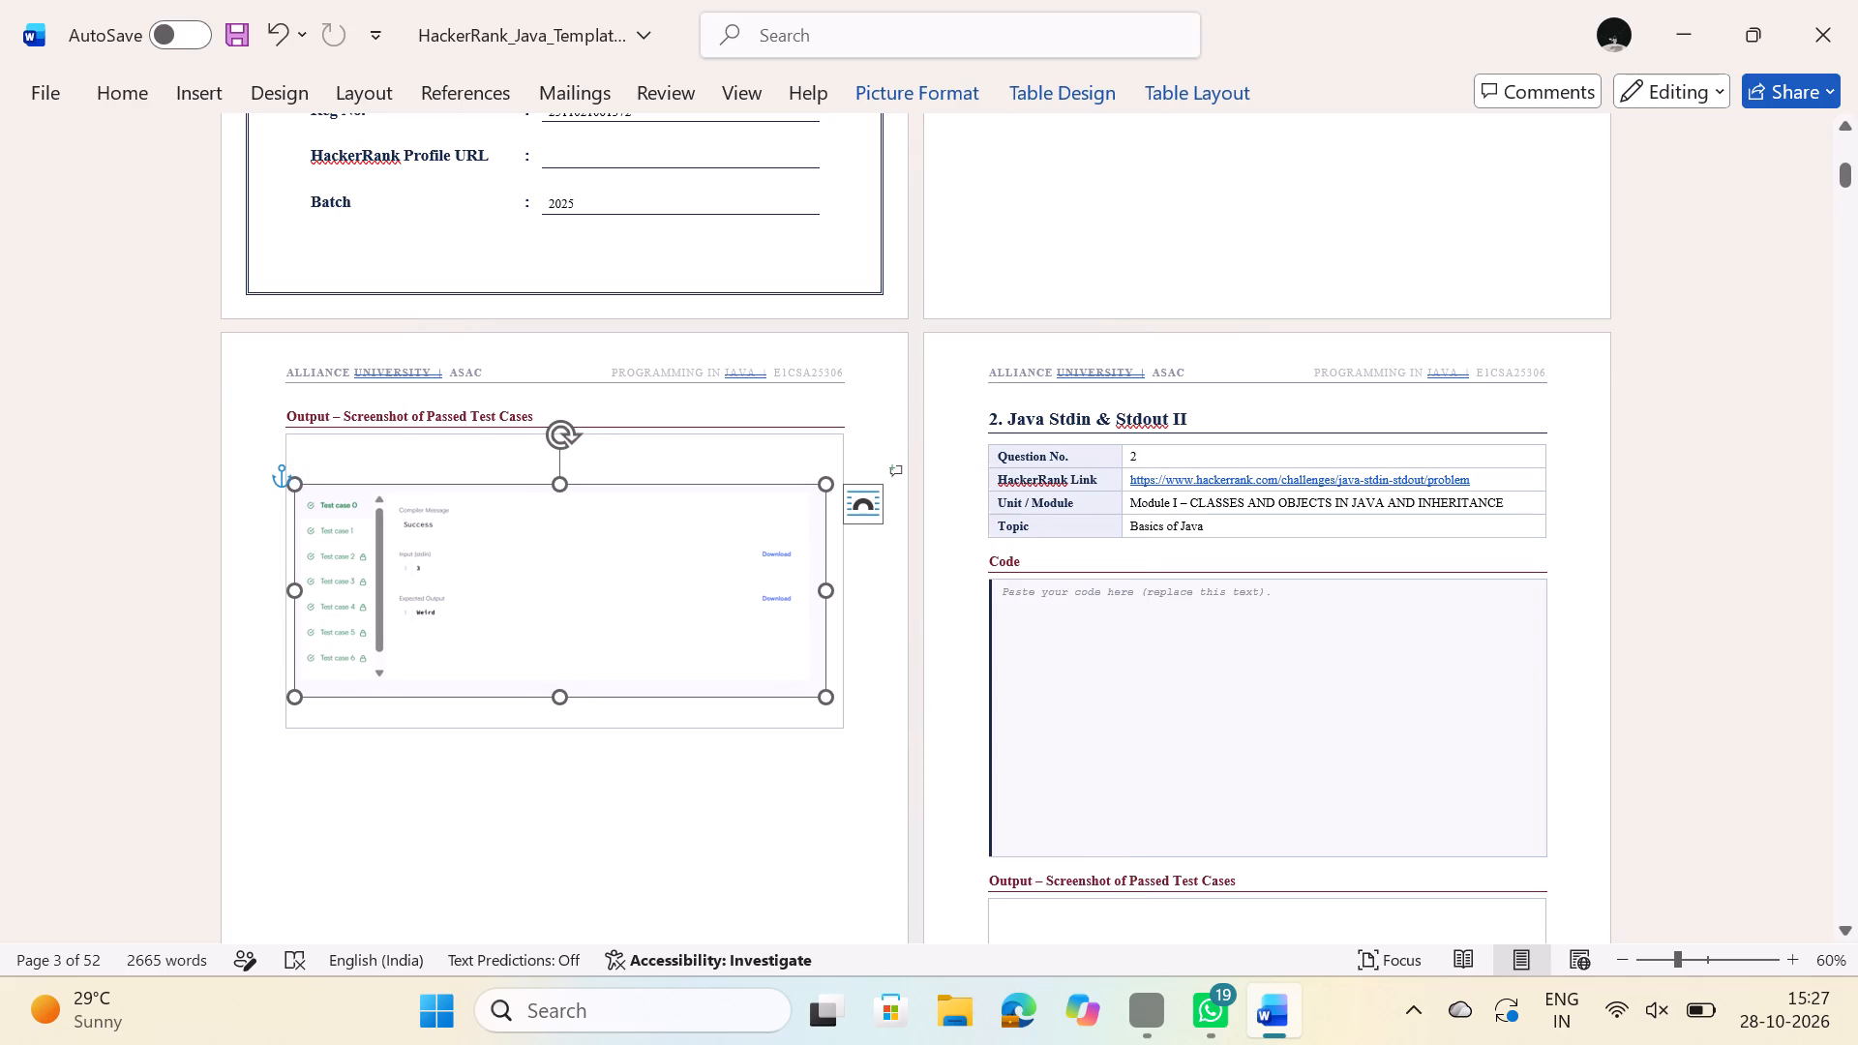
pyautogui.moveTo(662, 589); pyautogui.dragTo(651, 586)
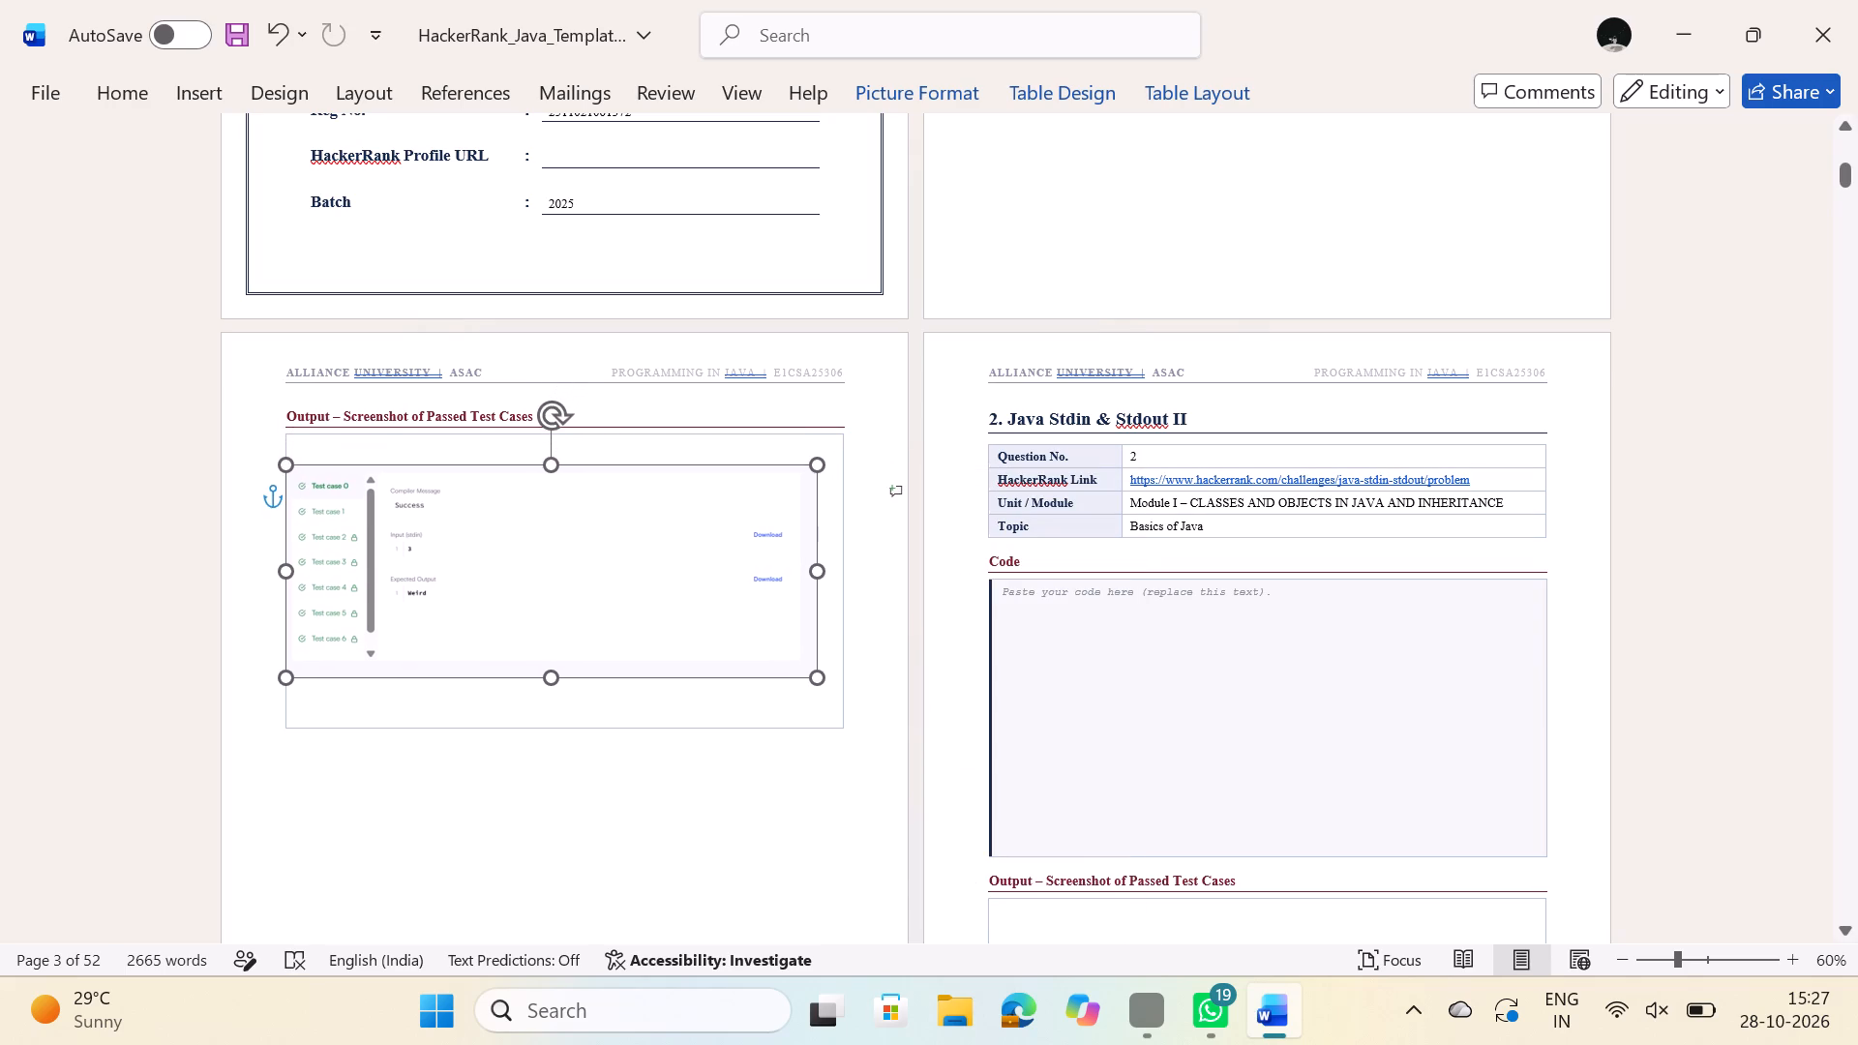
pyautogui.moveTo(651, 586); pyautogui.dragTo(656, 585)
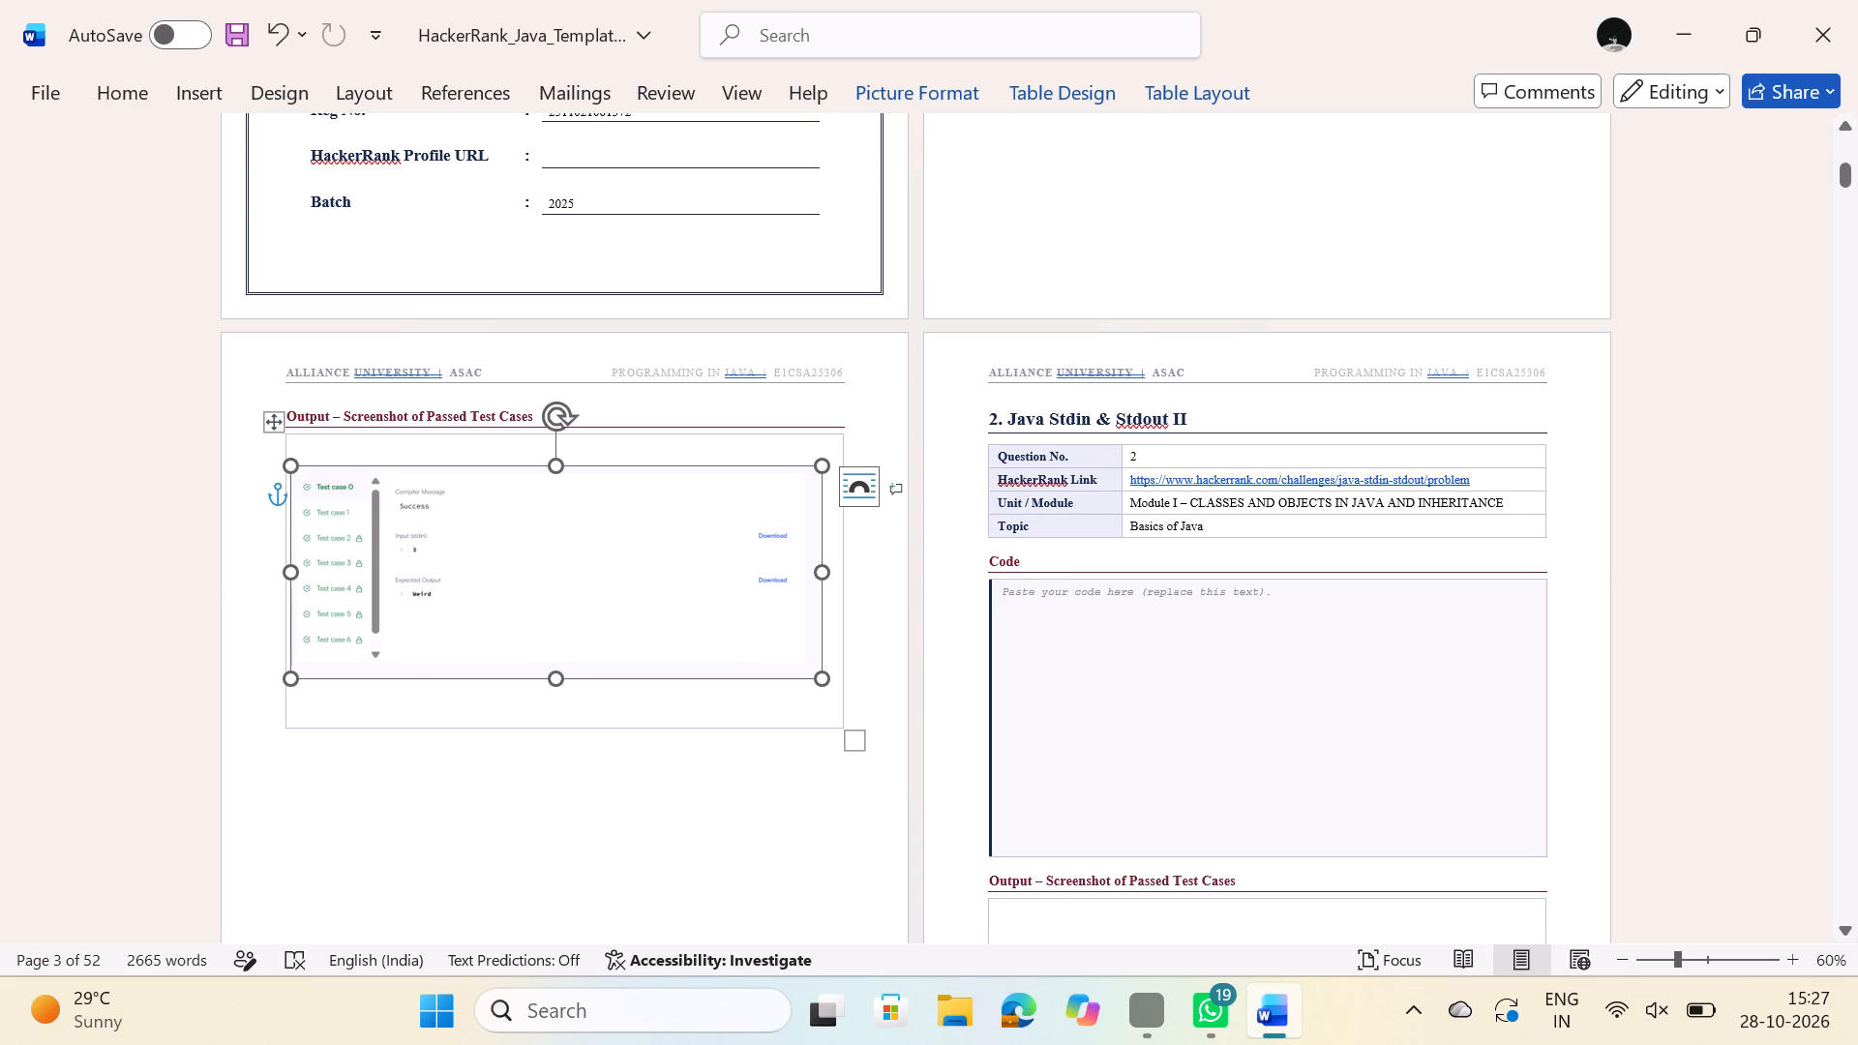
pyautogui.click(771, 745)
# Arrange the Word document side by side with the Chrome window.
pyautogui.scroll(1, 962, 830)
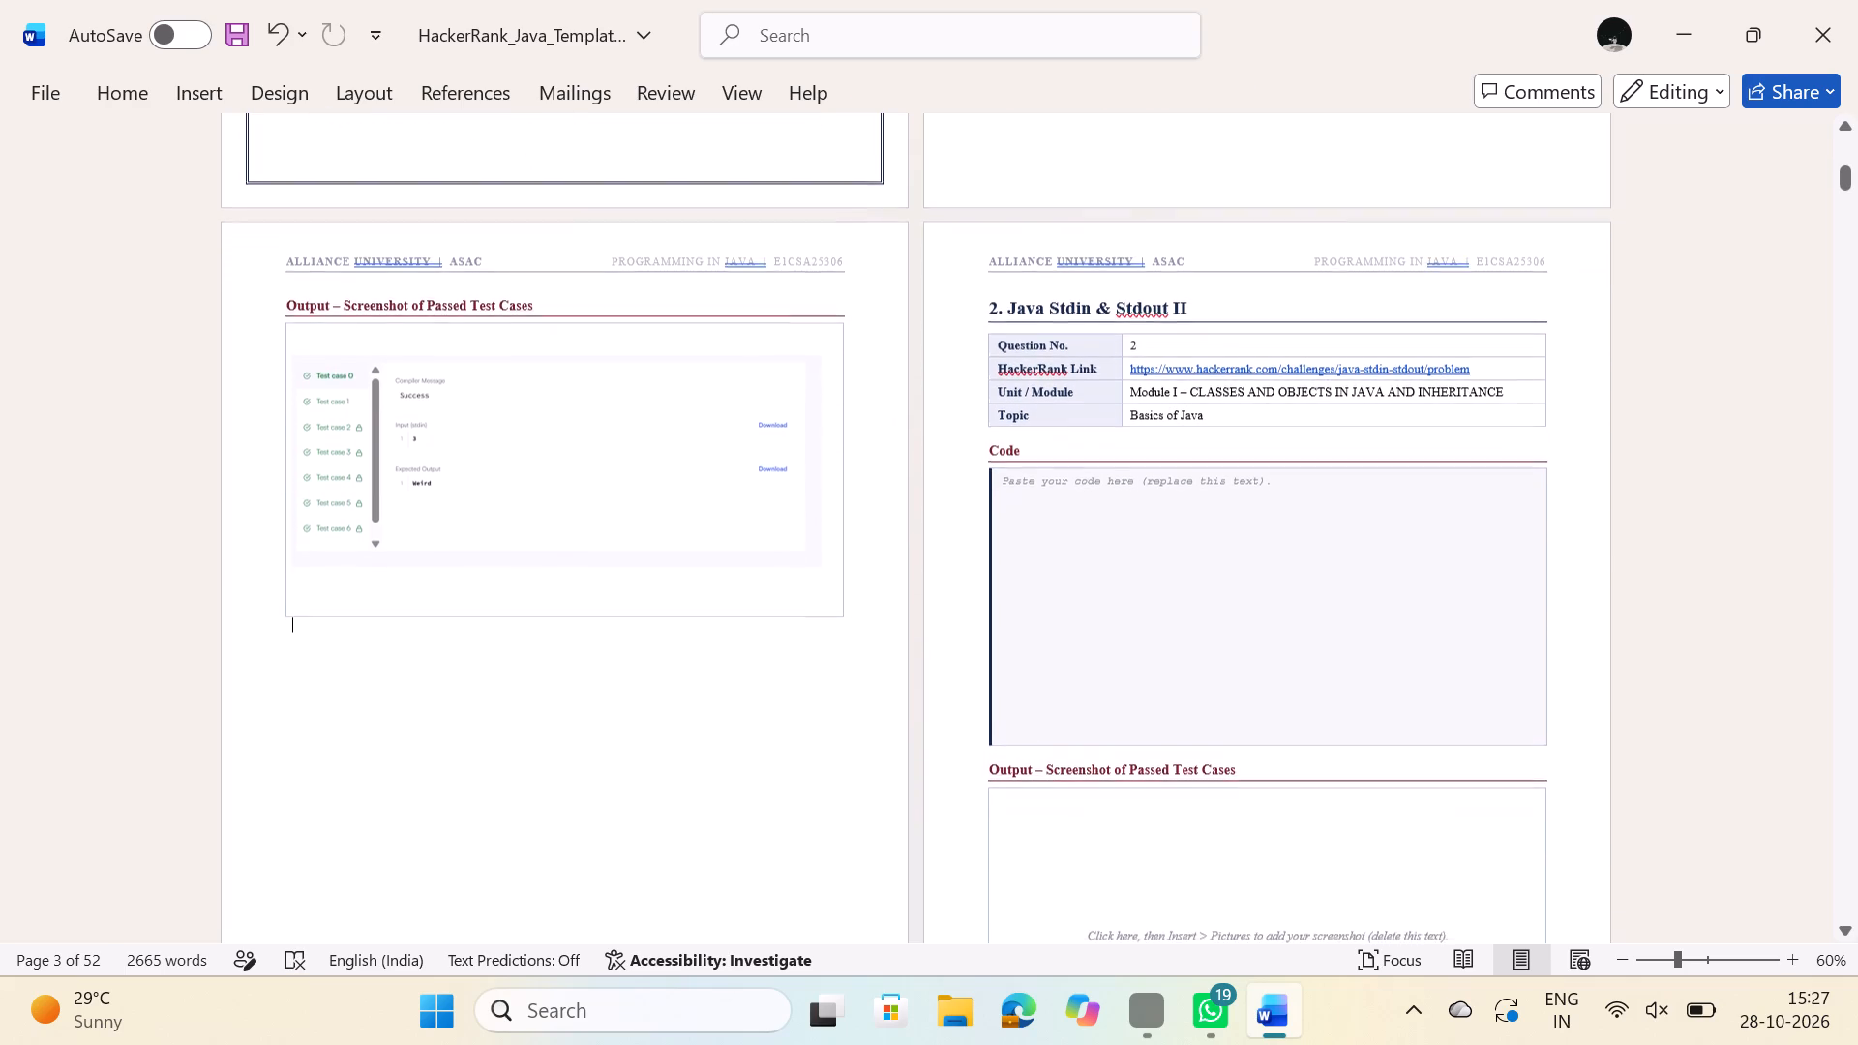
pyautogui.scroll(1, 962, 830)
pyautogui.scroll(-1, 962, 830)
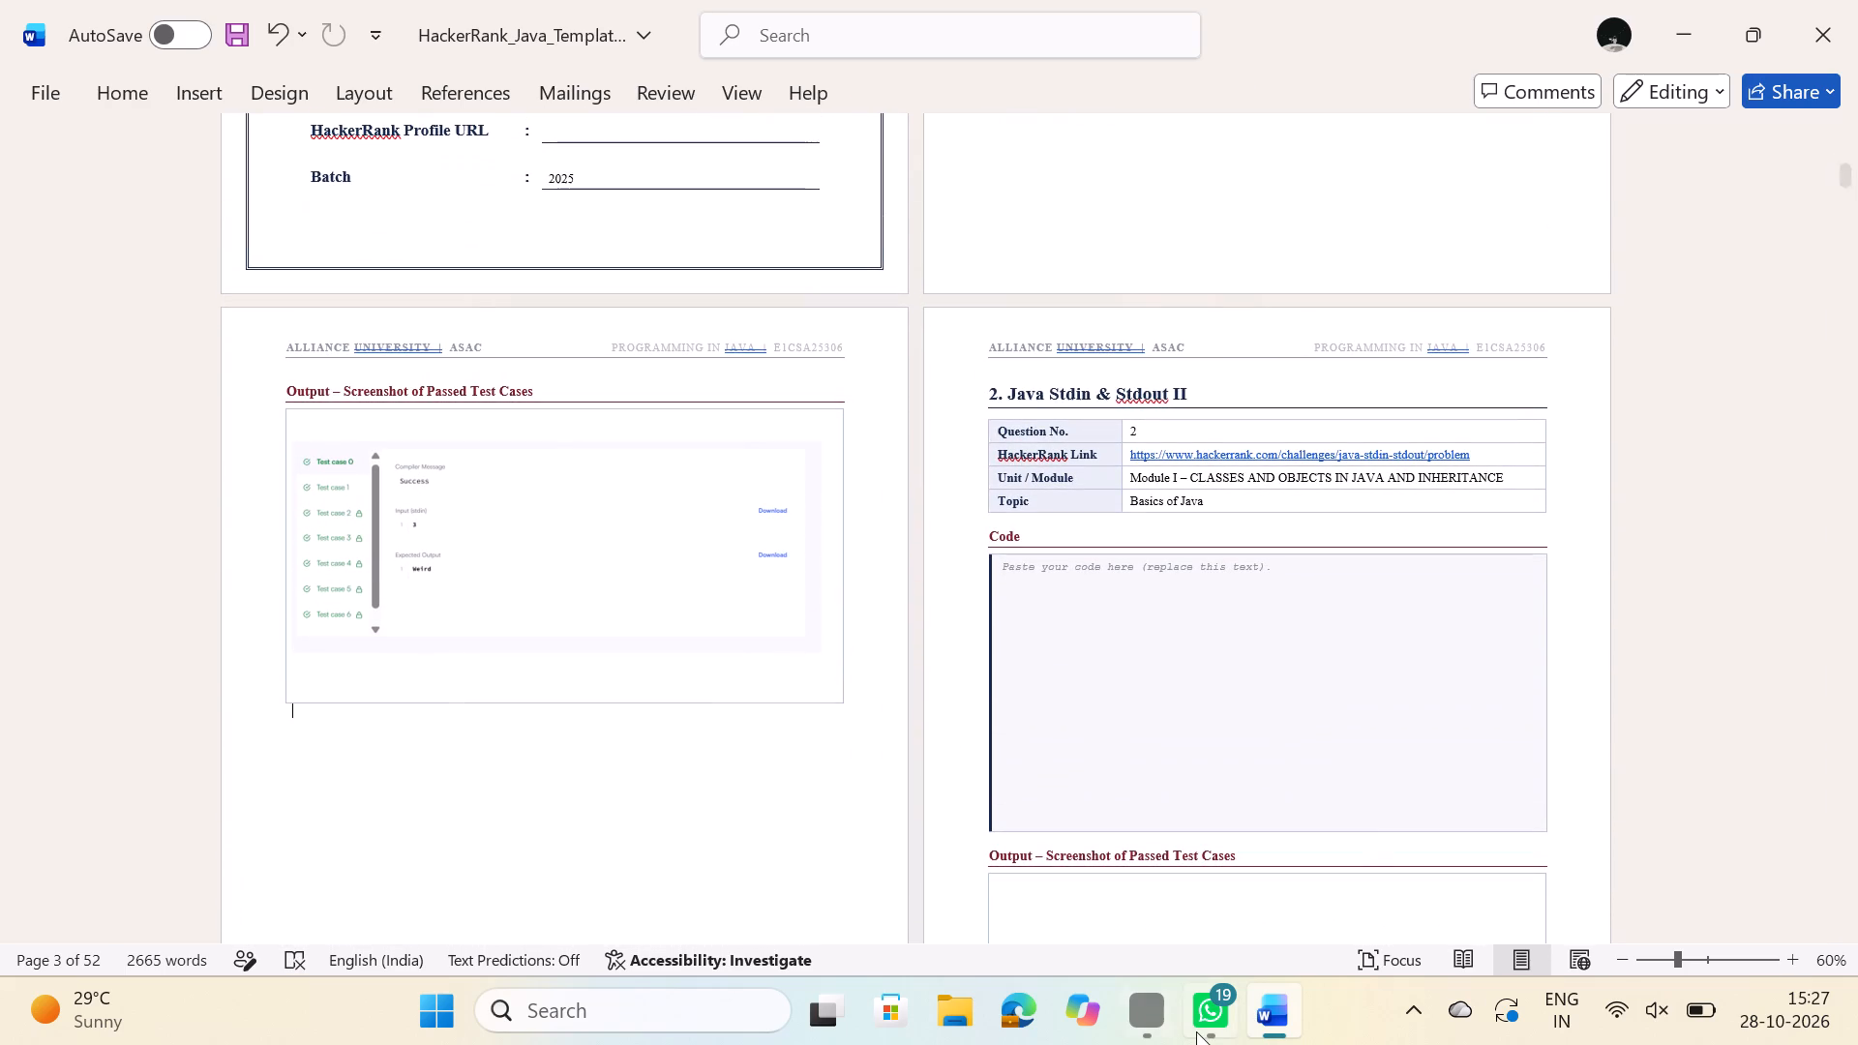
pyautogui.moveTo(1147, 1026); pyautogui.dragTo(1219, 1029)
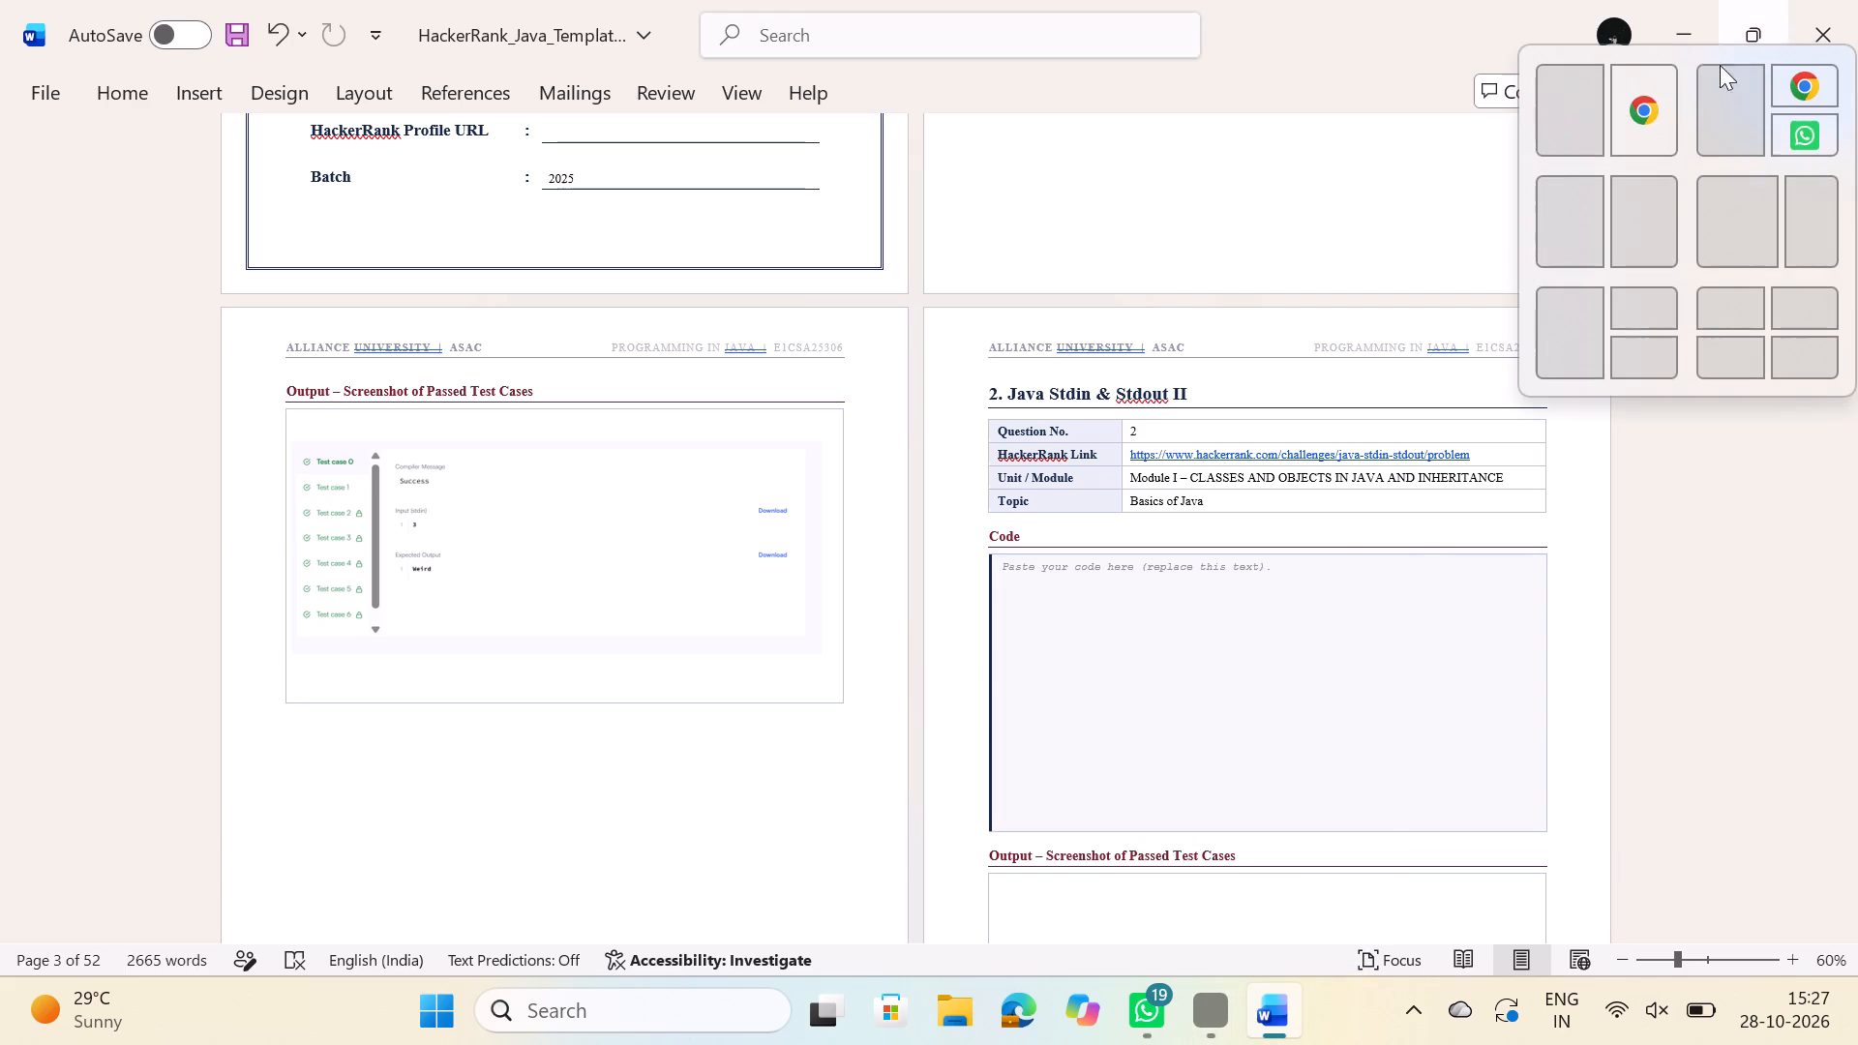
pyautogui.click(1653, 117)
# Bring question 2, Java Stdin & Stdout II, into view in the template and open the Java track from the HackerRank dashboard.
pyautogui.scroll(-1, 664, 478)
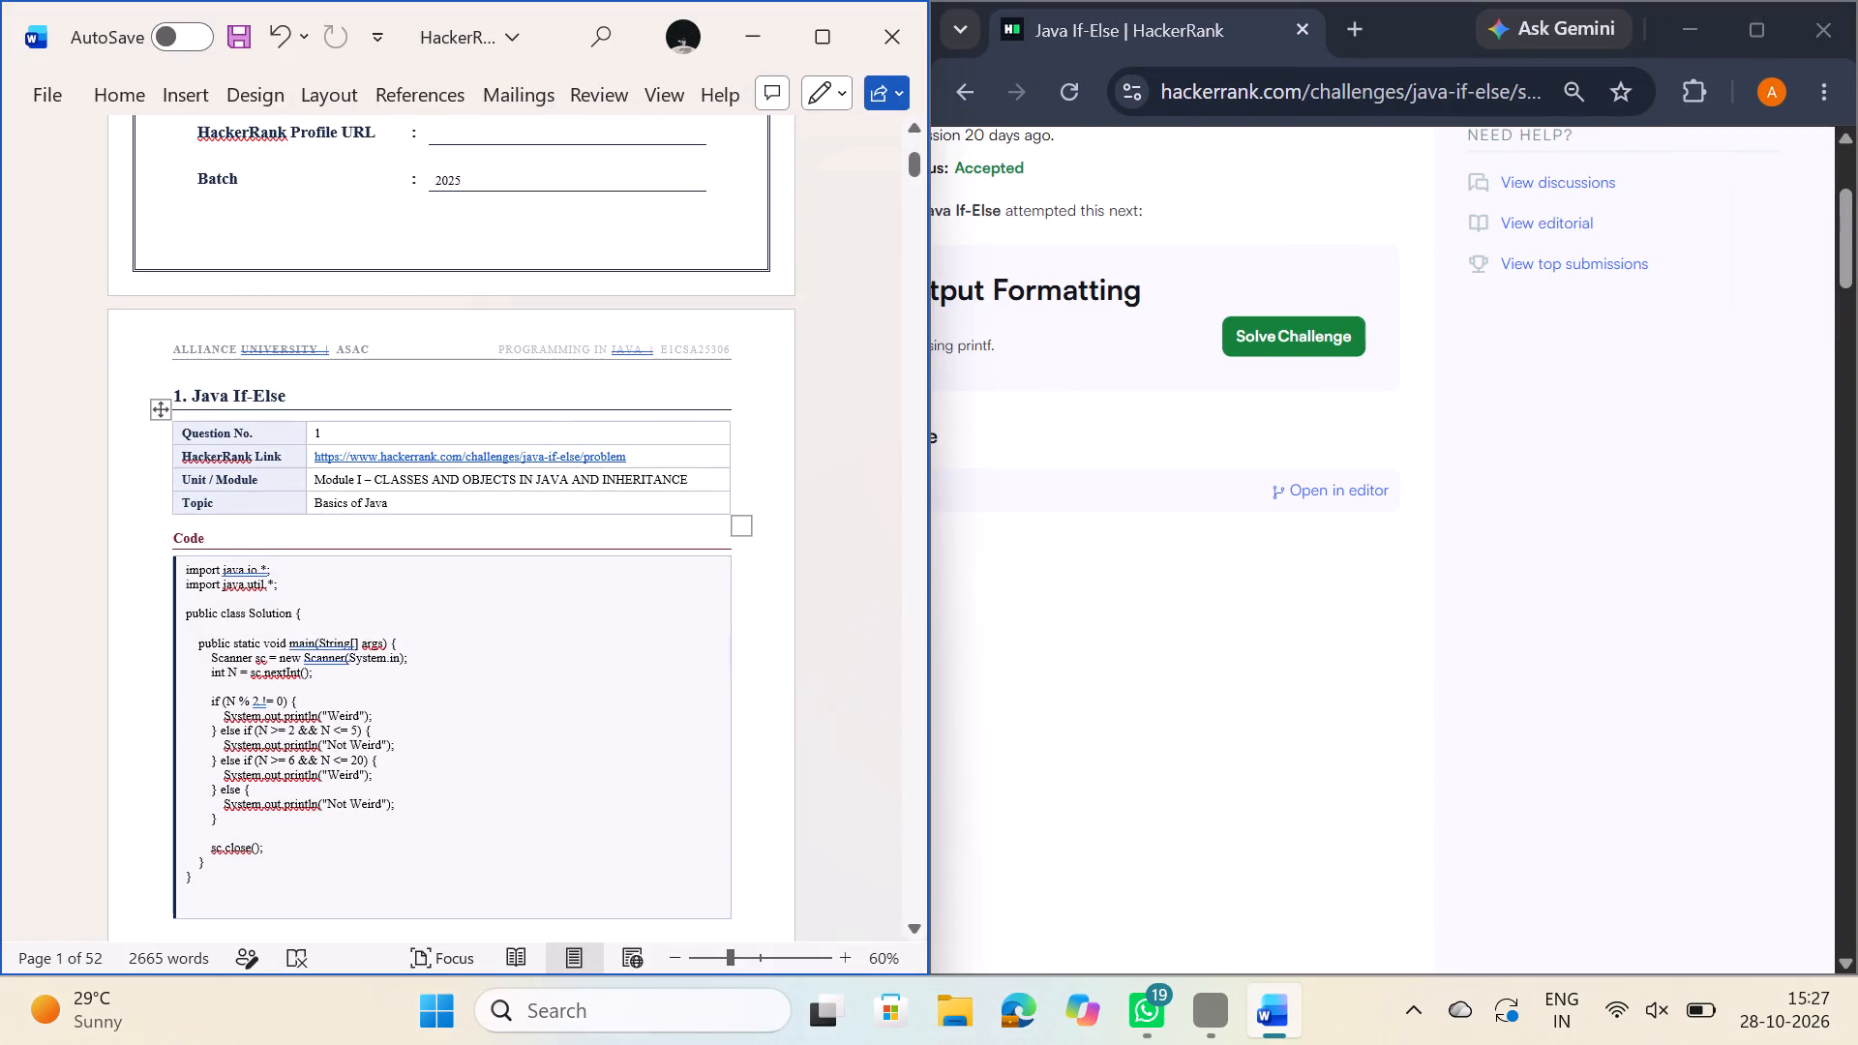
pyautogui.scroll(-3, 664, 478)
pyautogui.hscroll(2, 1094, 505)
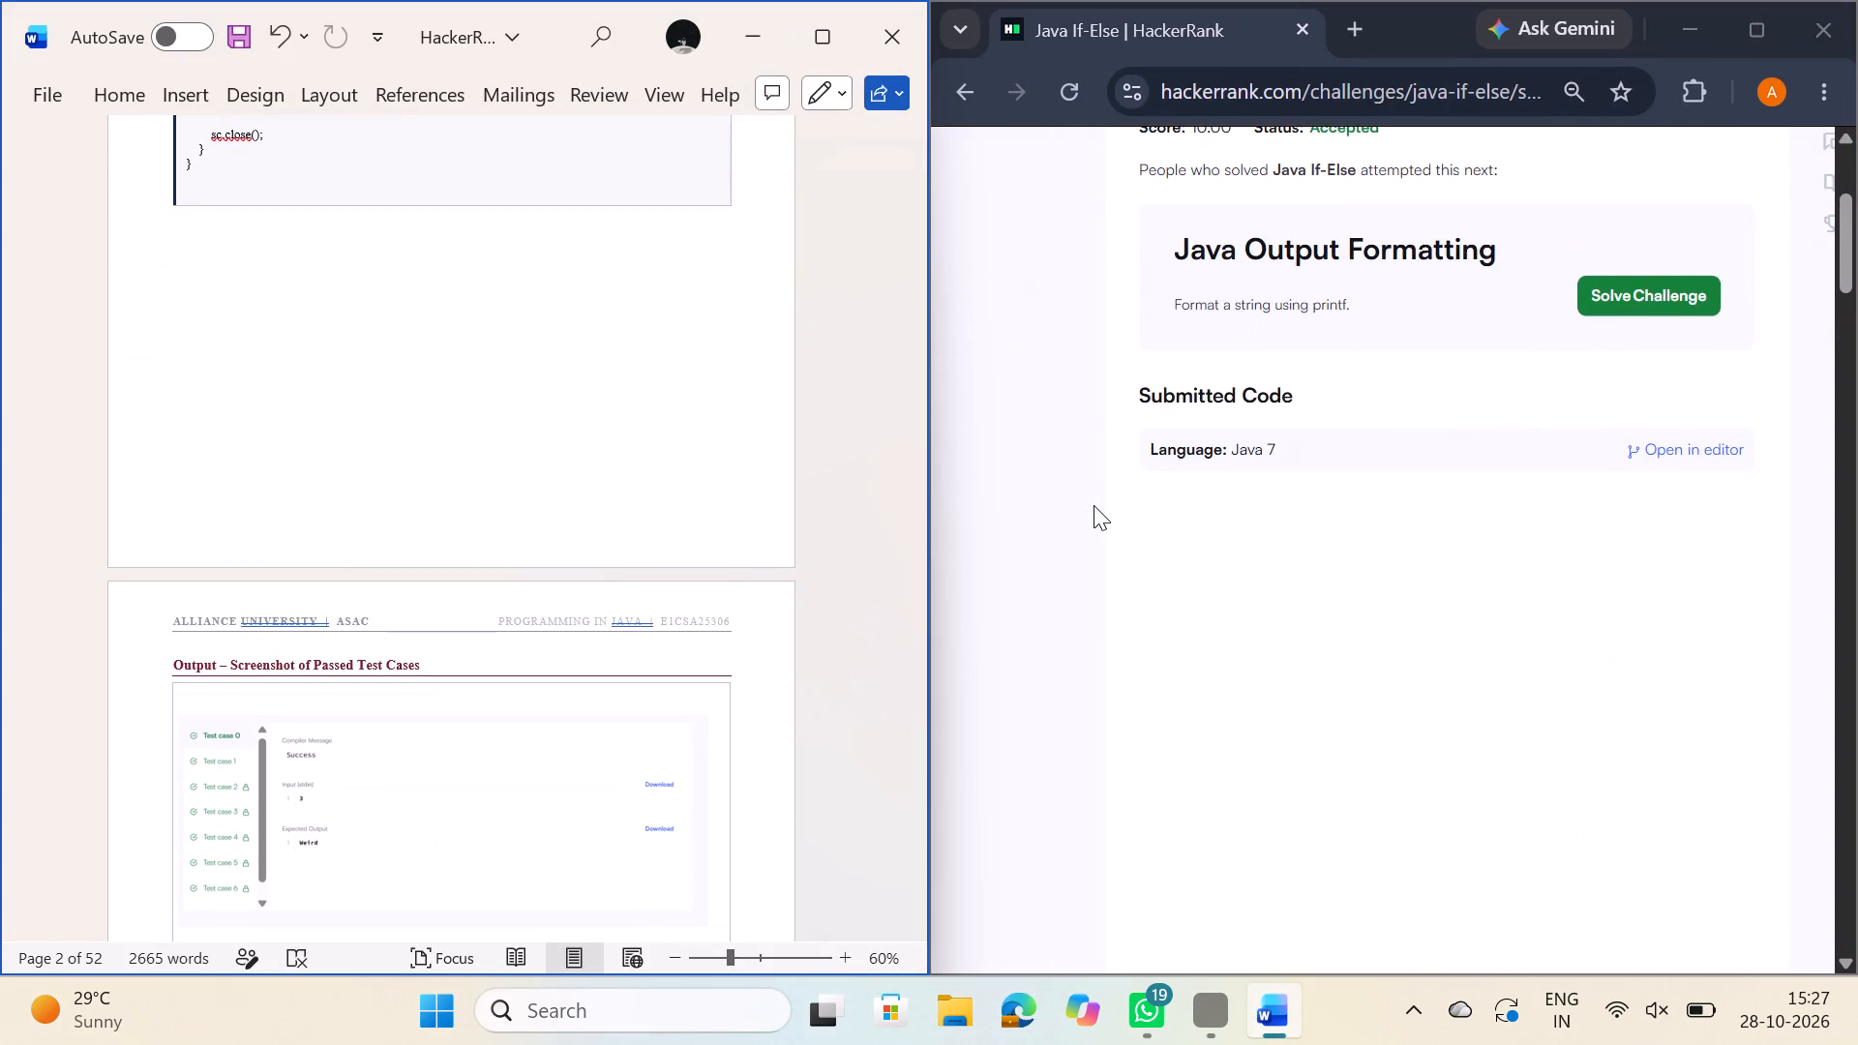
pyautogui.scroll(2, 1094, 505)
pyautogui.click(1006, 151)
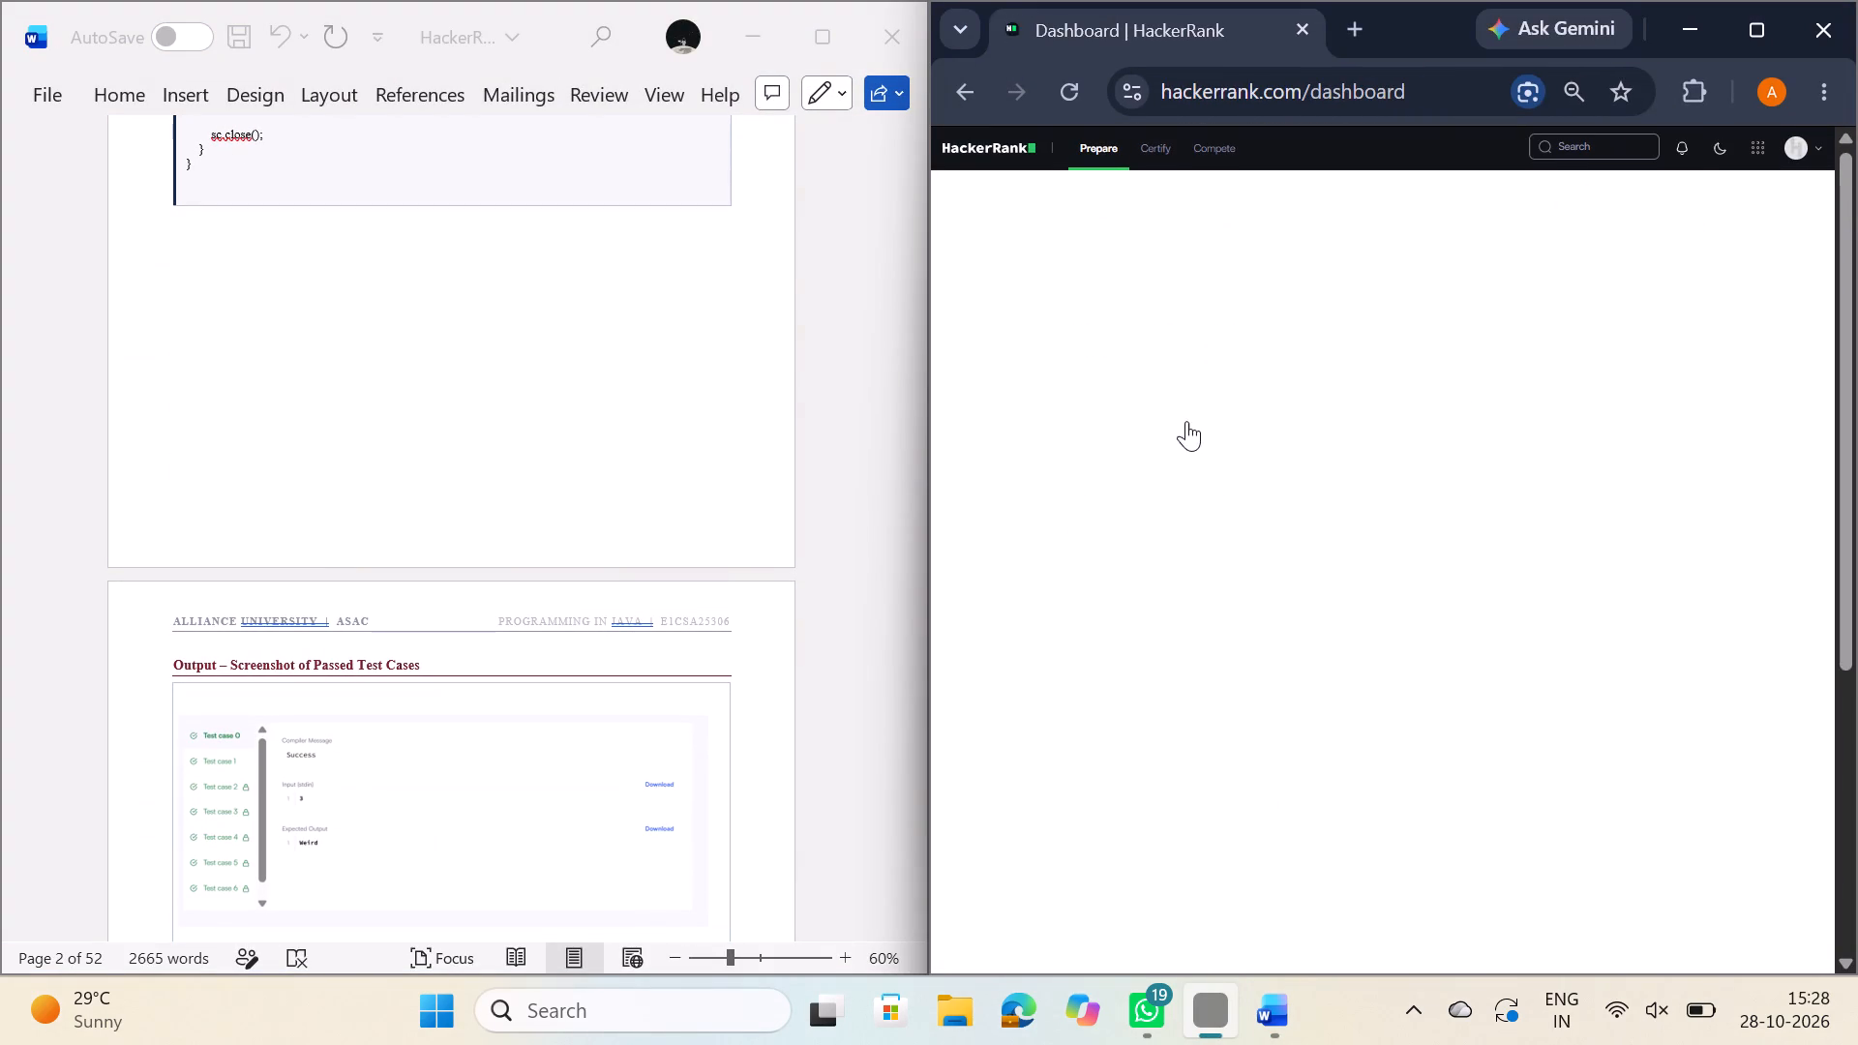
pyautogui.scroll(-2, 533, 552)
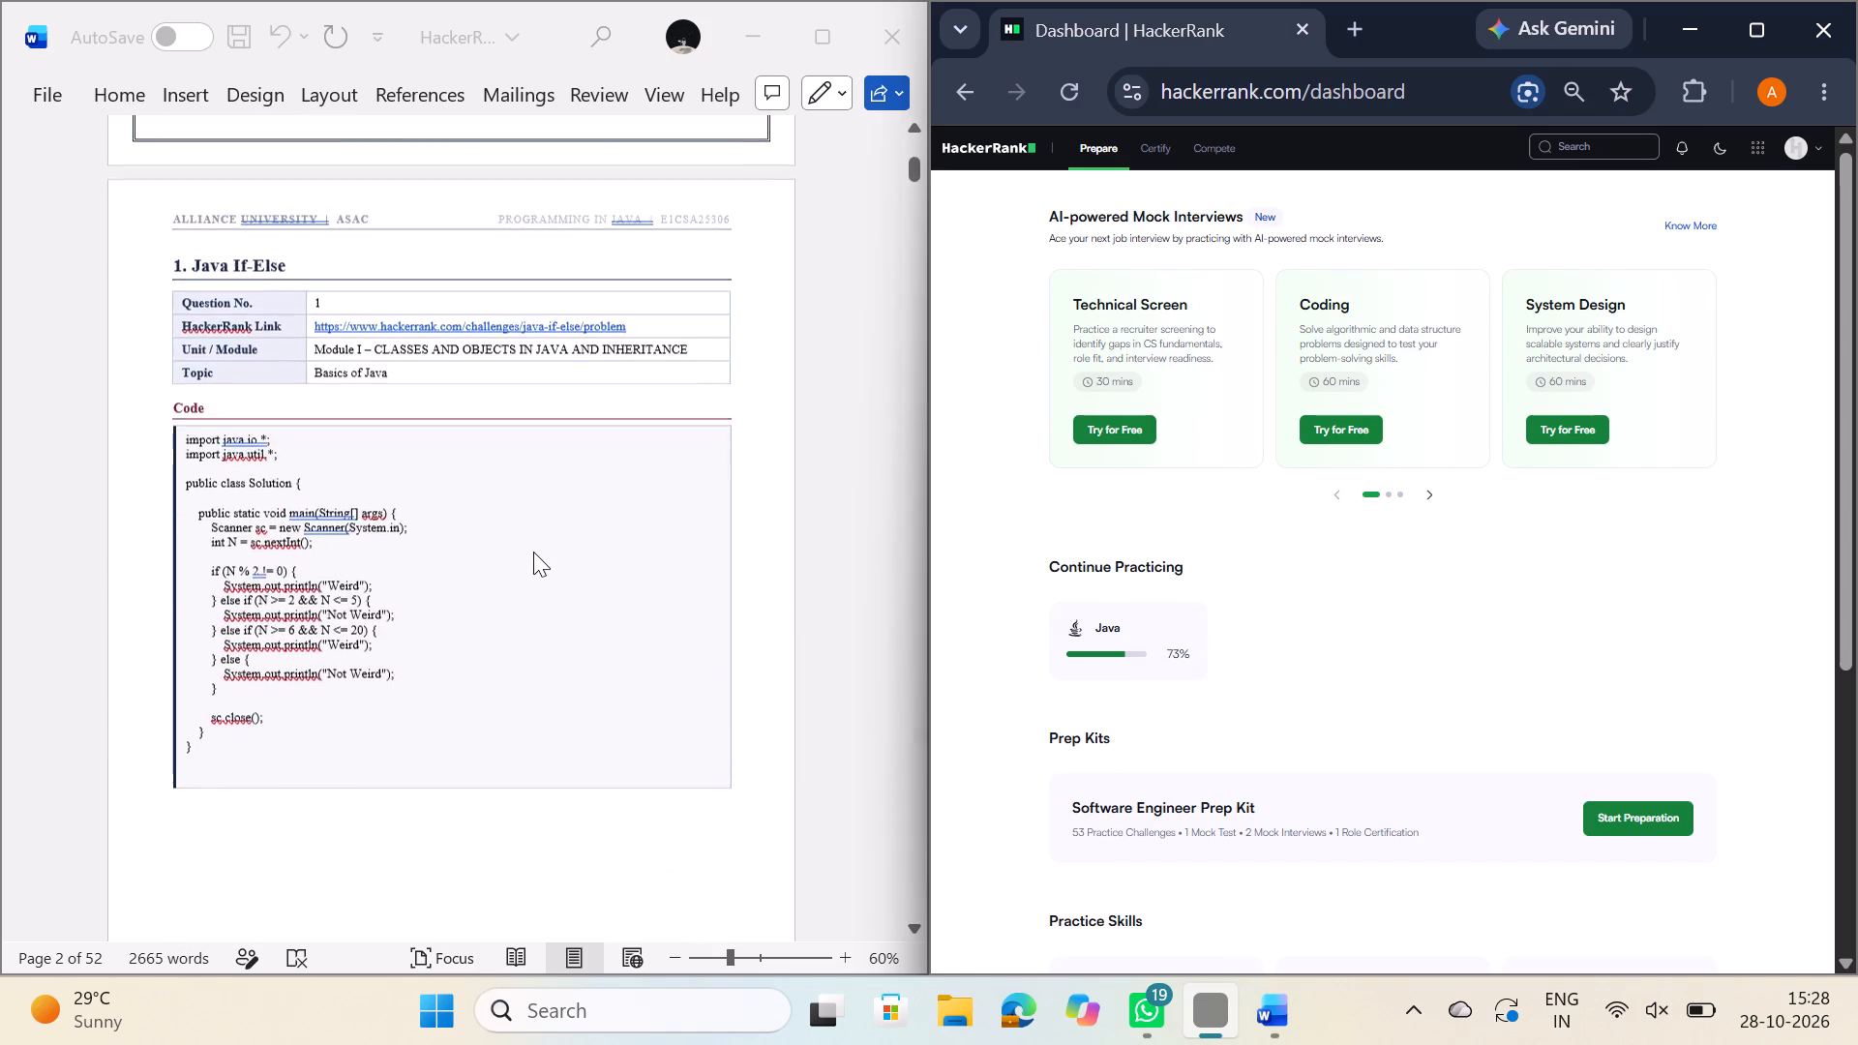
pyautogui.scroll(-3, 533, 552)
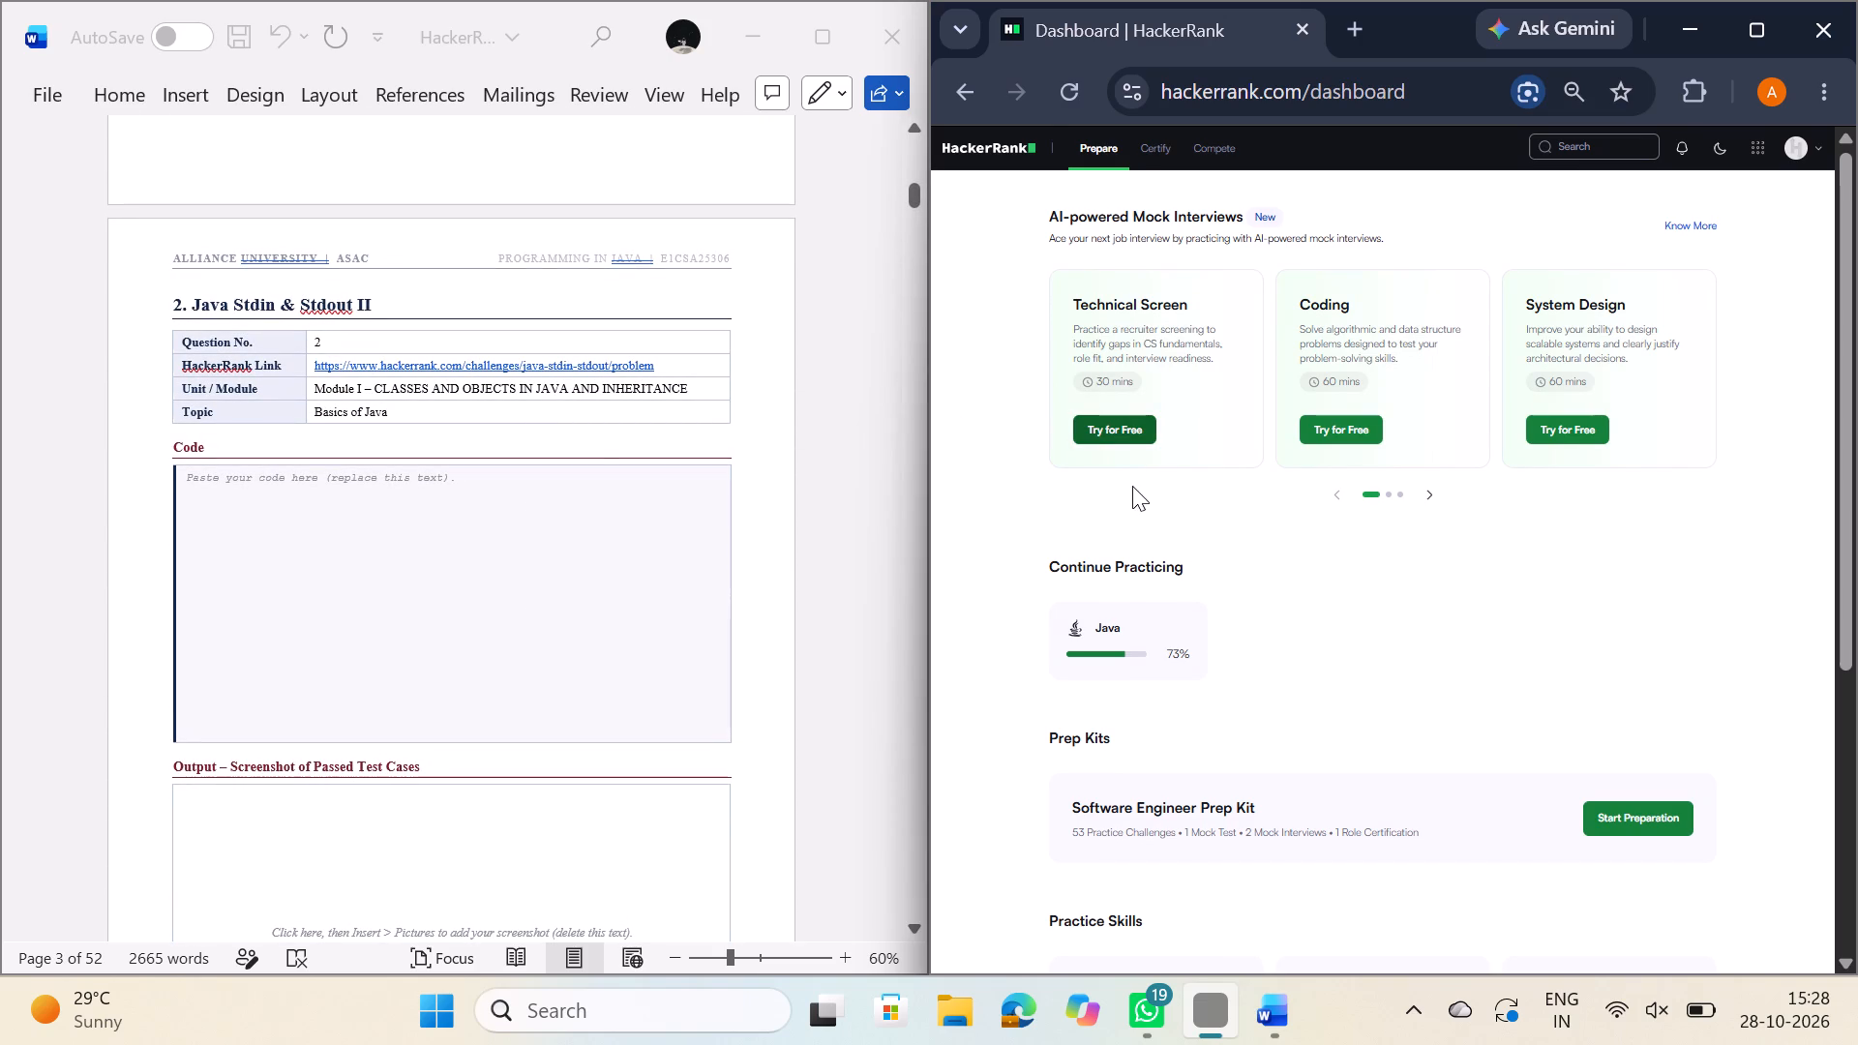
pyautogui.scroll(-1, 1251, 574)
pyautogui.click(1113, 612)
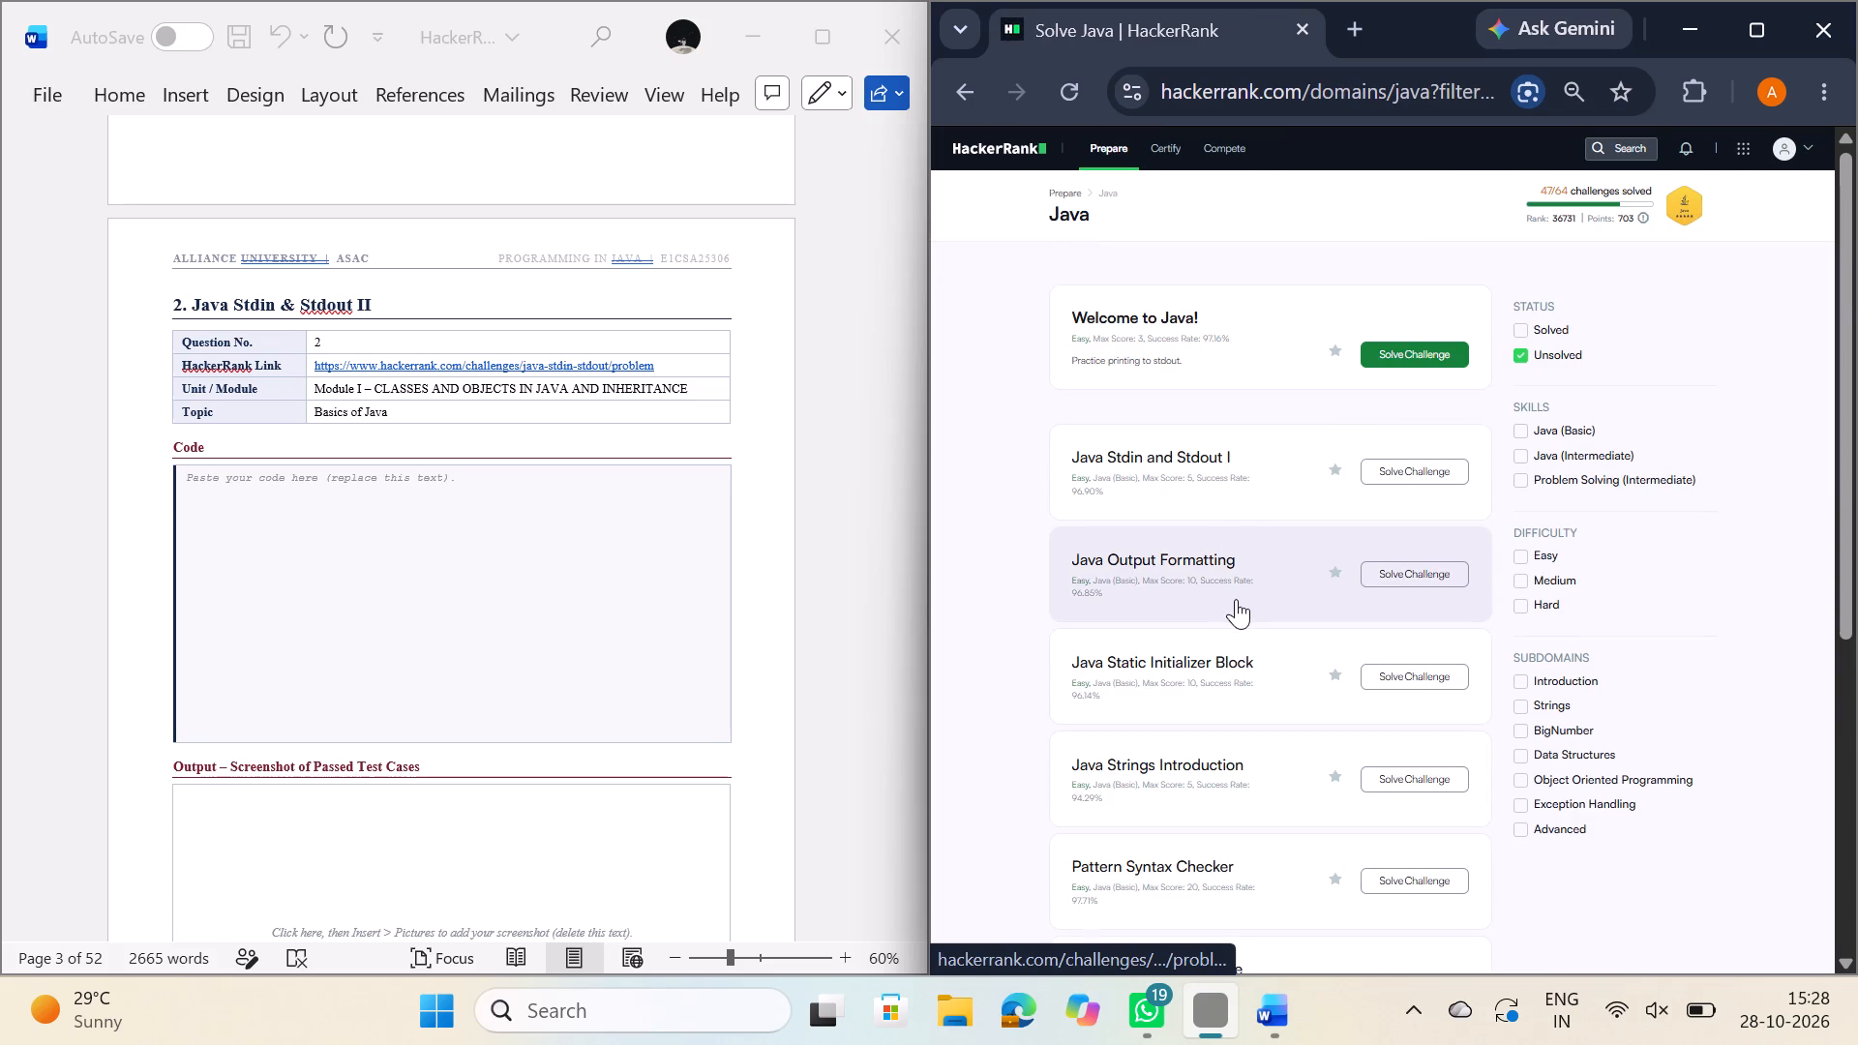
# Filter the Java challenge list by status to show only Solved challenges.
pyautogui.click(1524, 328)
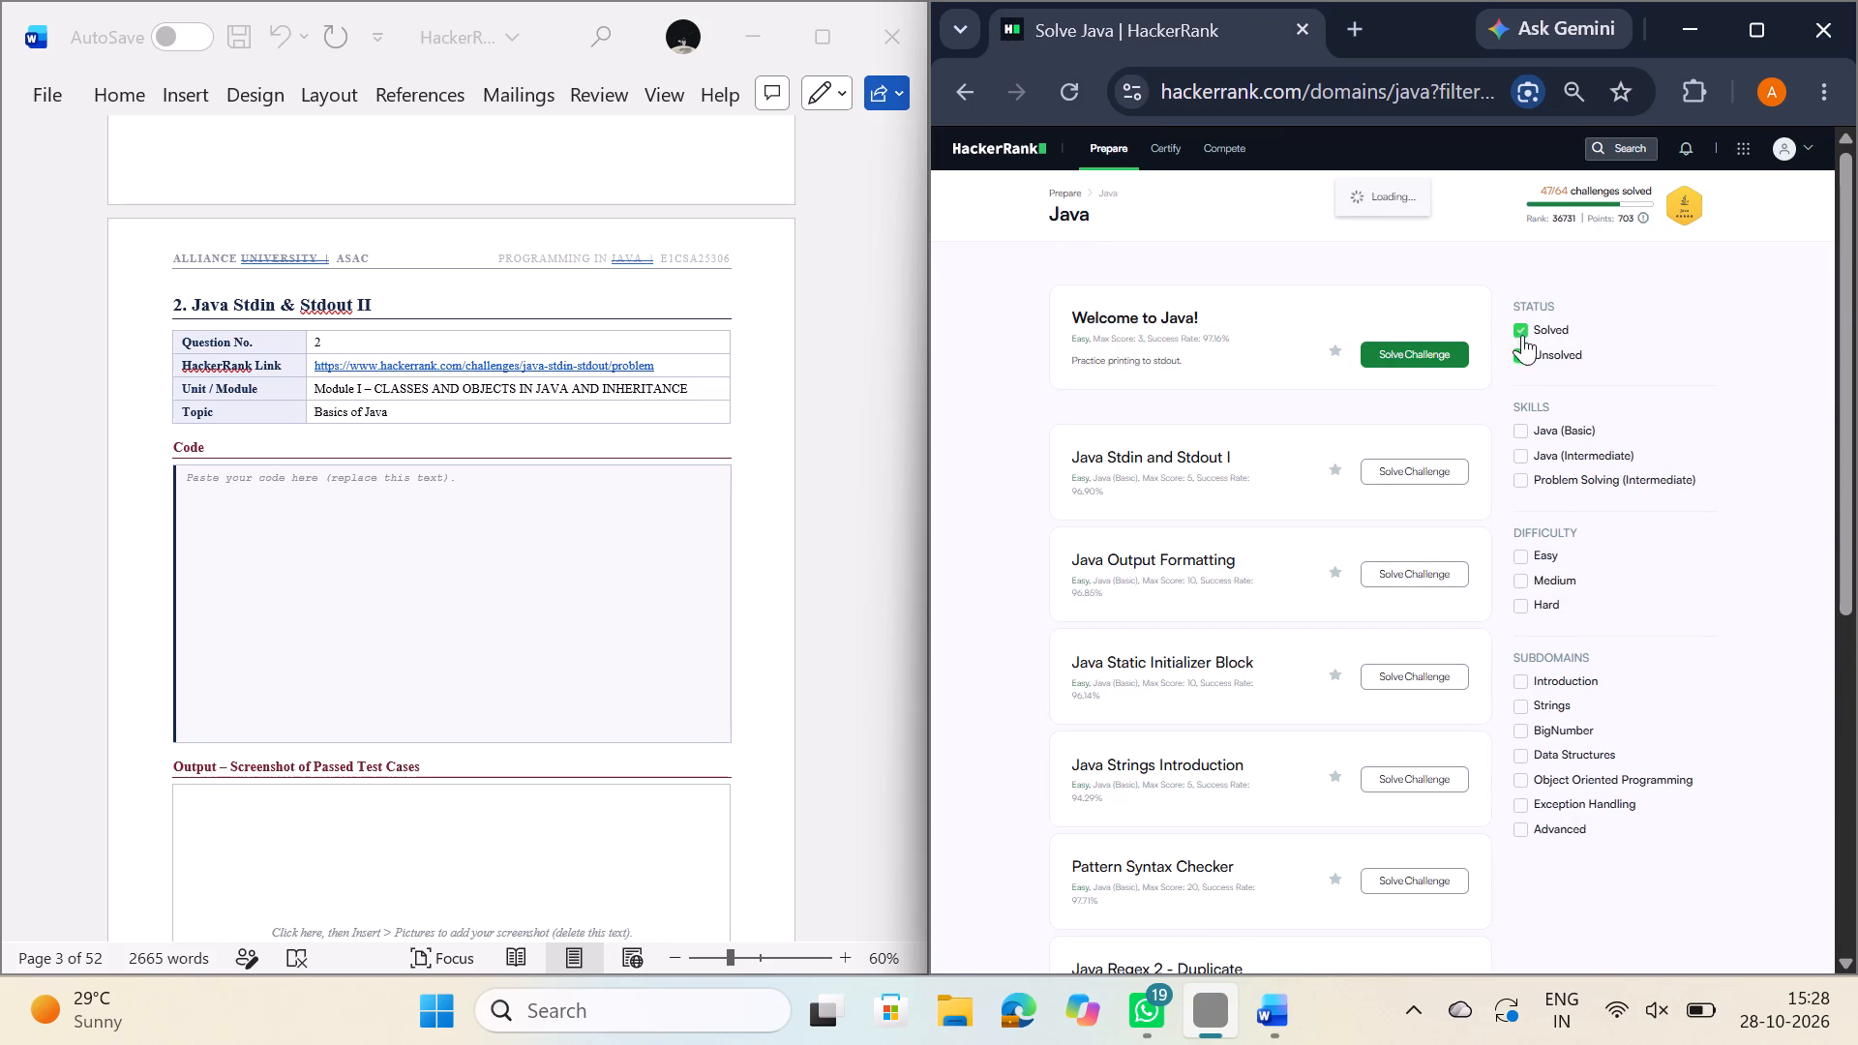
pyautogui.click(1513, 362)
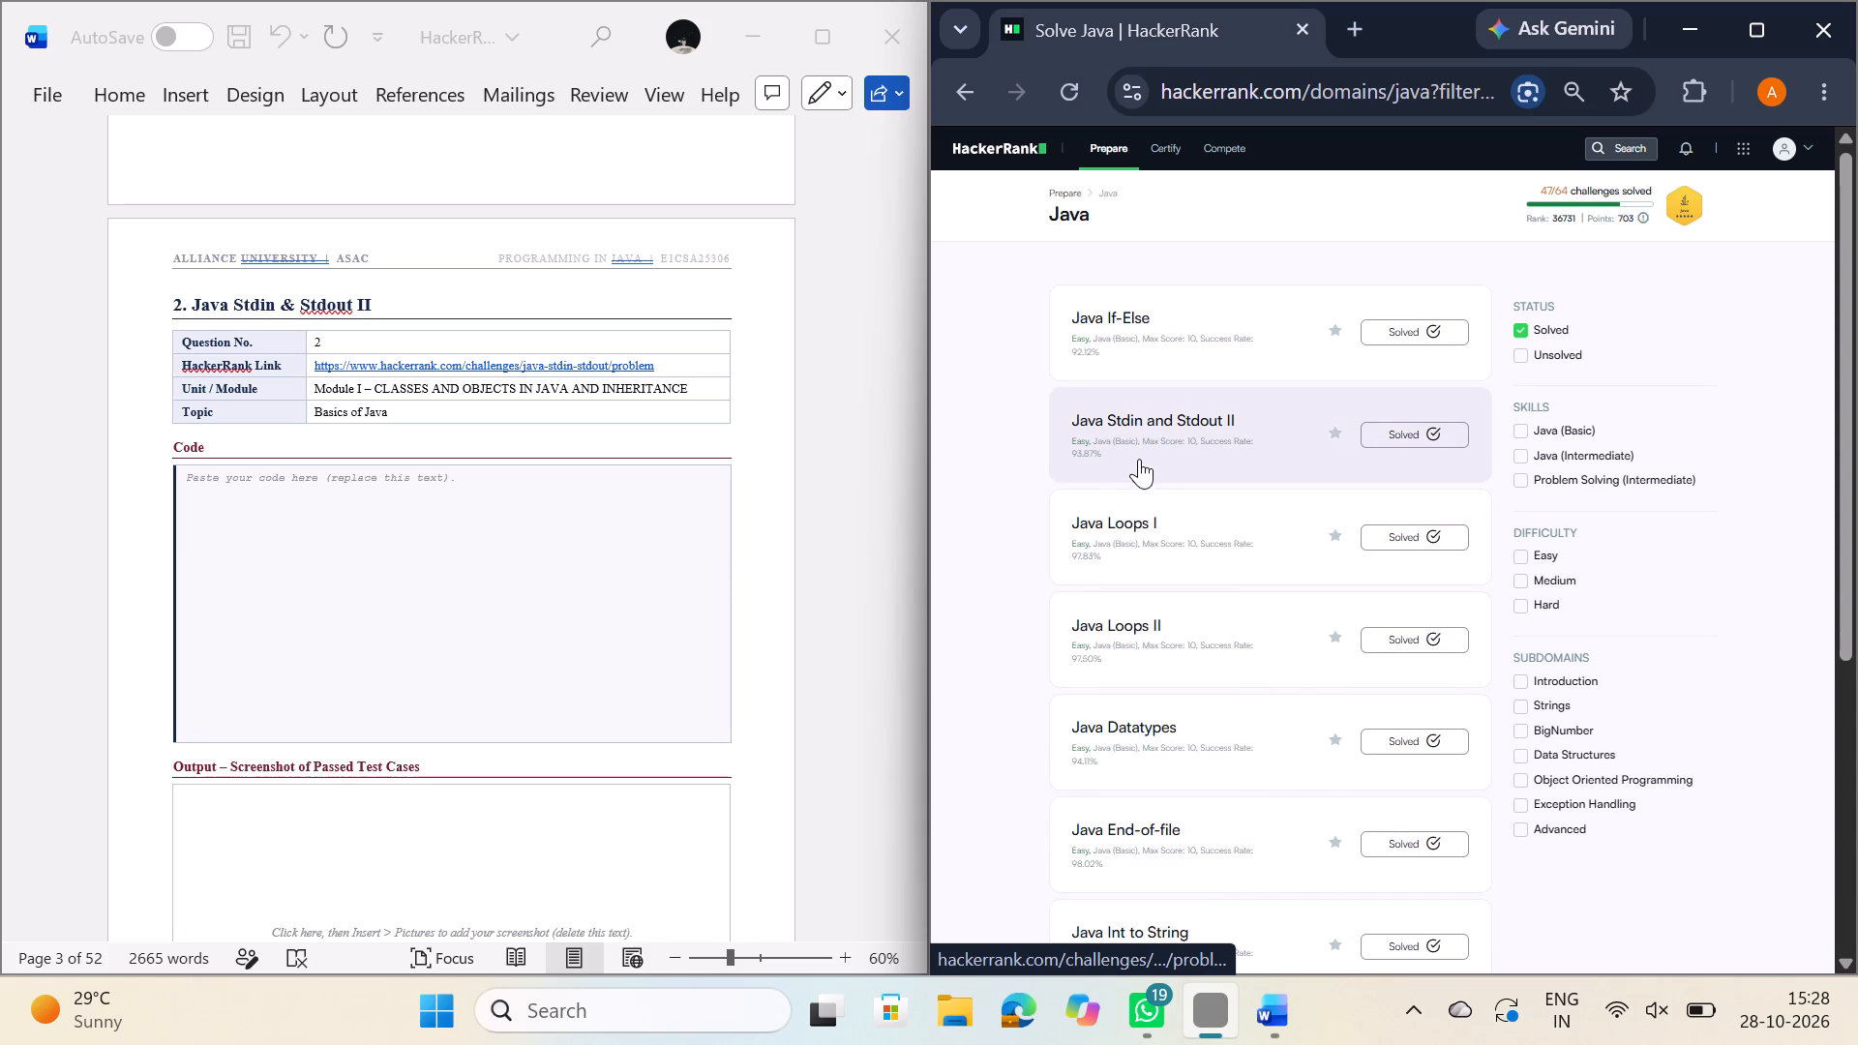
# Open the solved Java Stdin and Stdout II challenge and look over its problem page.
pyautogui.click(1402, 434)
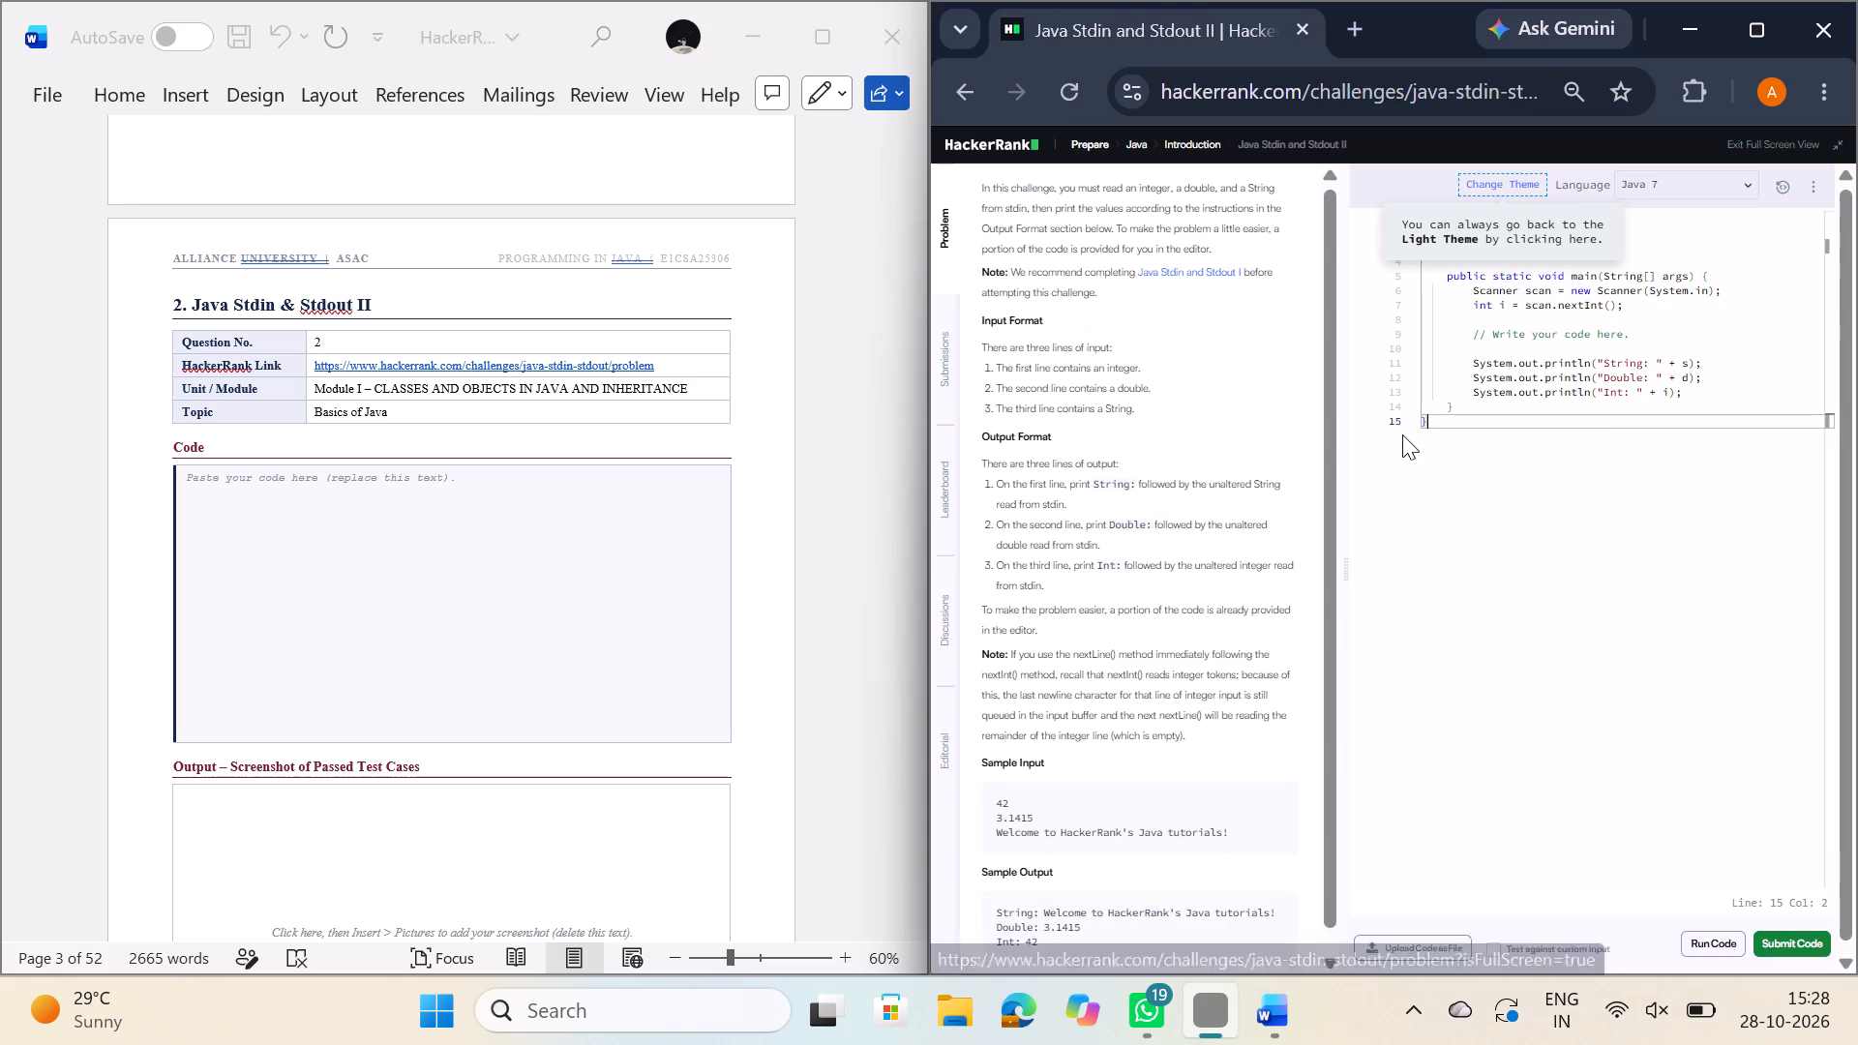
pyautogui.scroll(1, 1430, 462)
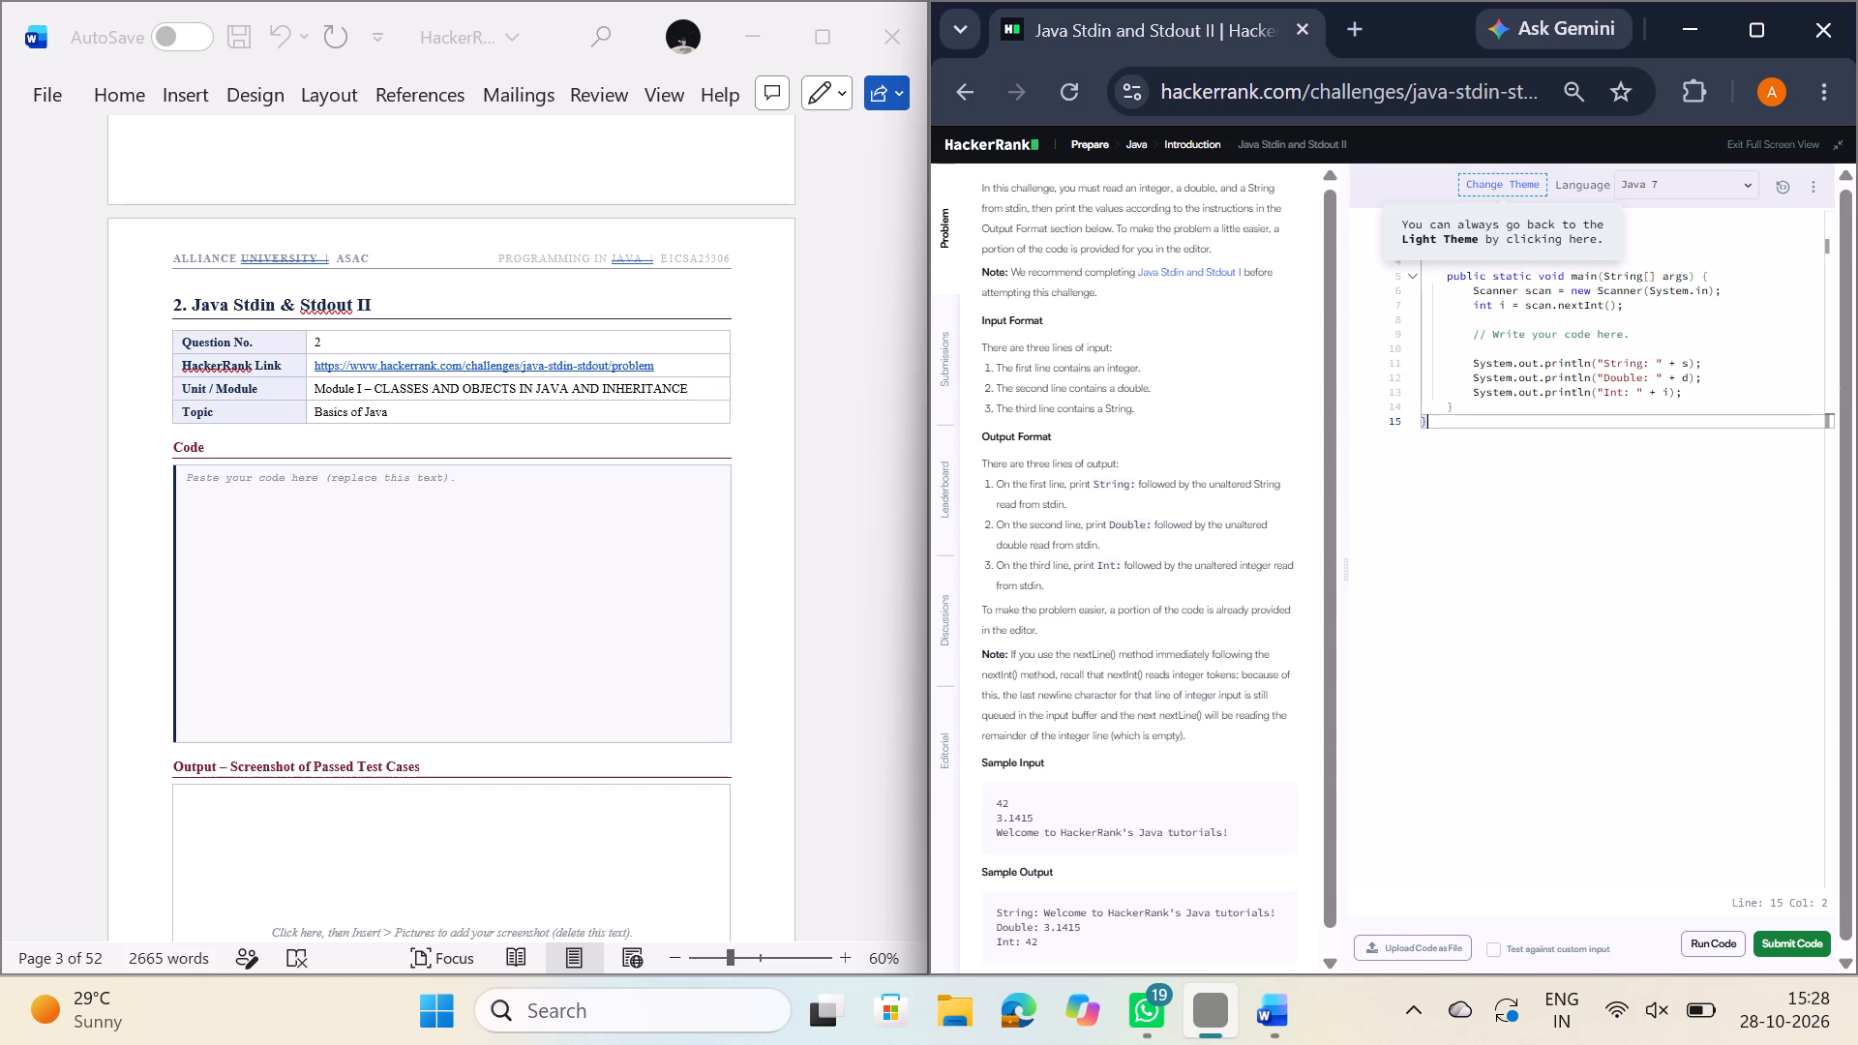
pyautogui.scroll(-3, 1430, 462)
pyautogui.scroll(2, 1179, 496)
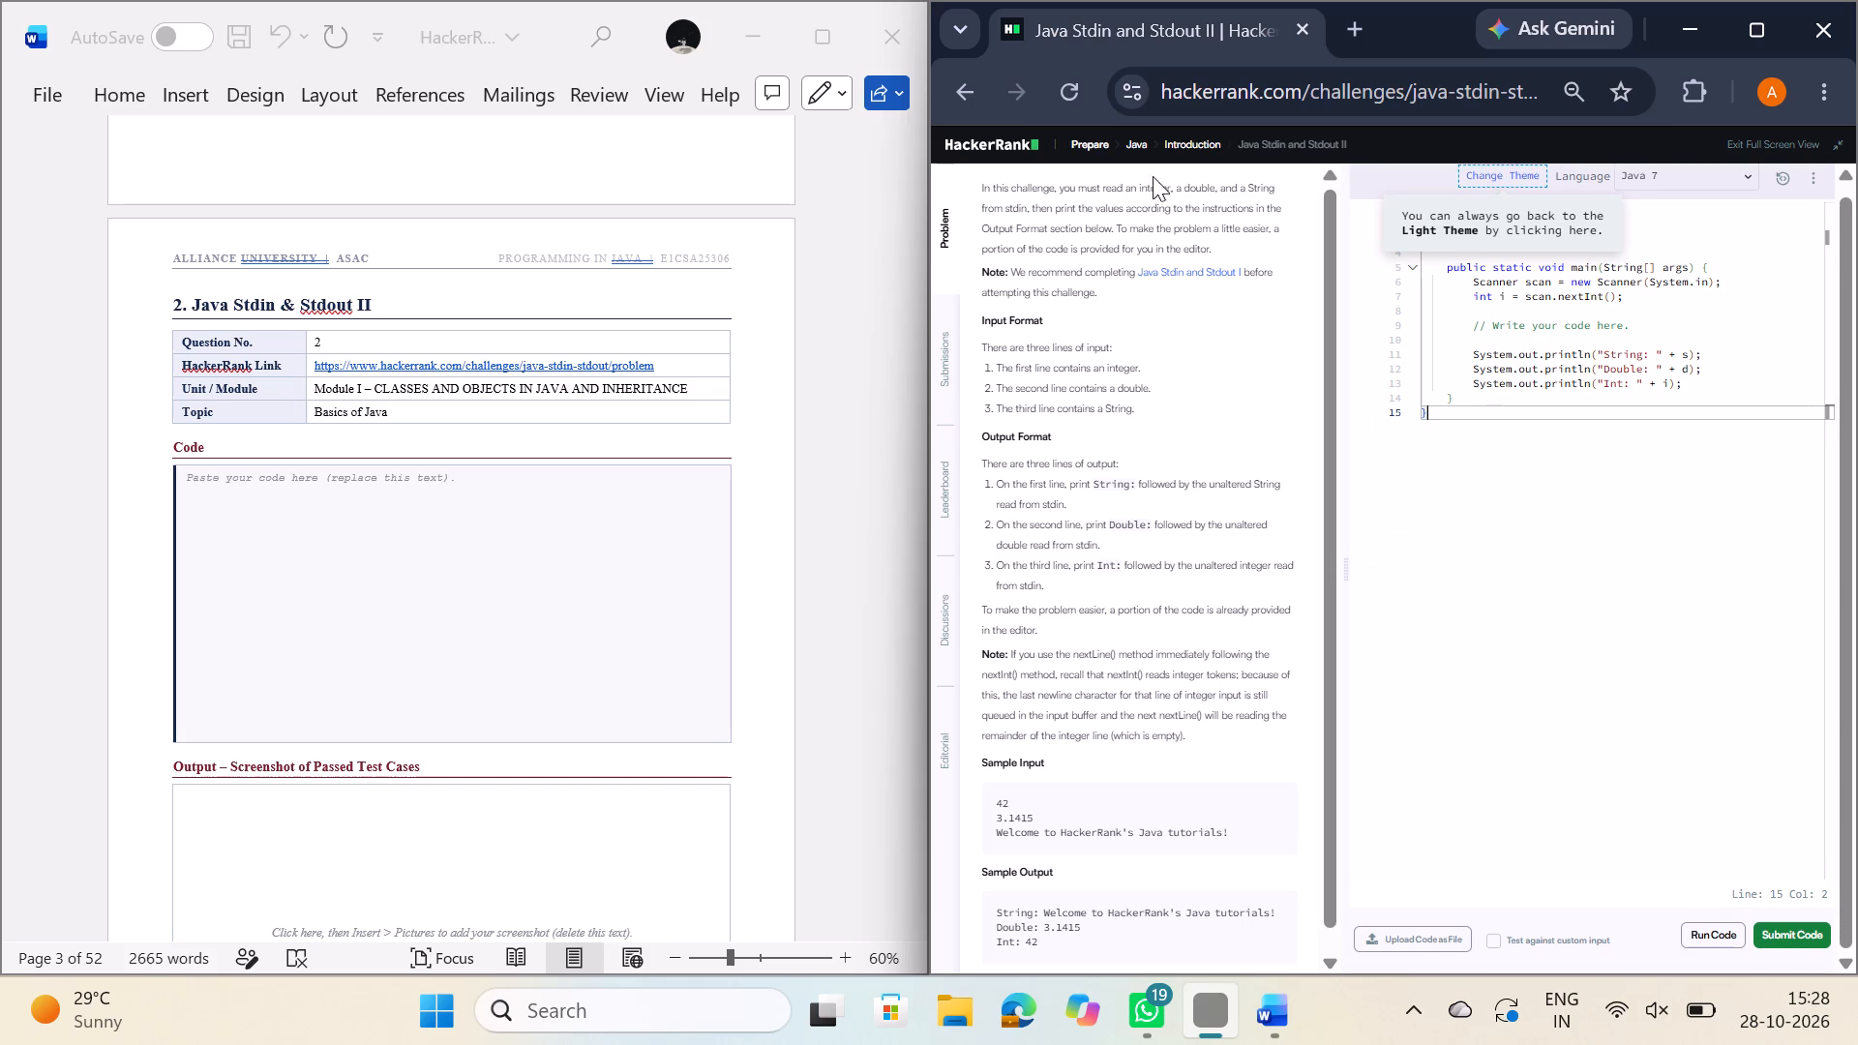
pyautogui.scroll(1, 1245, 368)
pyautogui.scroll(-2, 1245, 368)
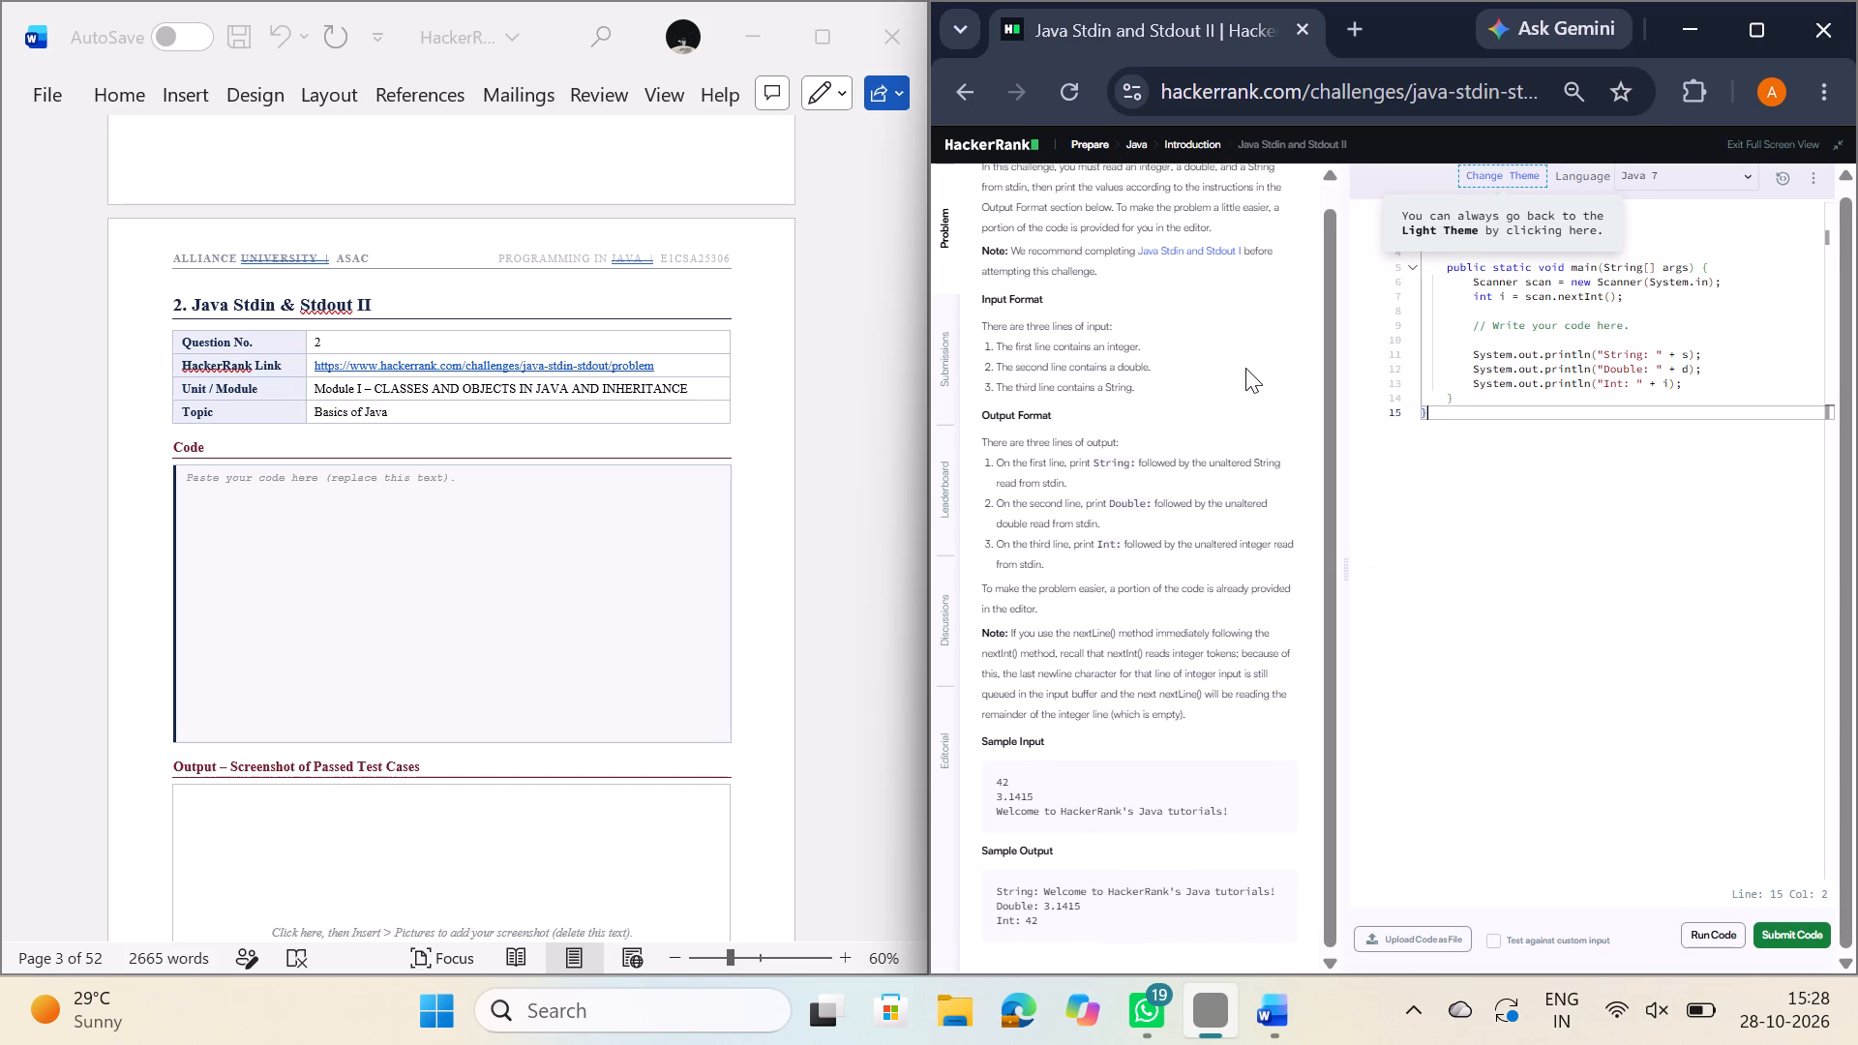
pyautogui.scroll(-4, 1571, 621)
# Open the results of the accepted Java 7 submission for Java Stdin and Stdout II and load its code in the editor.
pyautogui.click(941, 360)
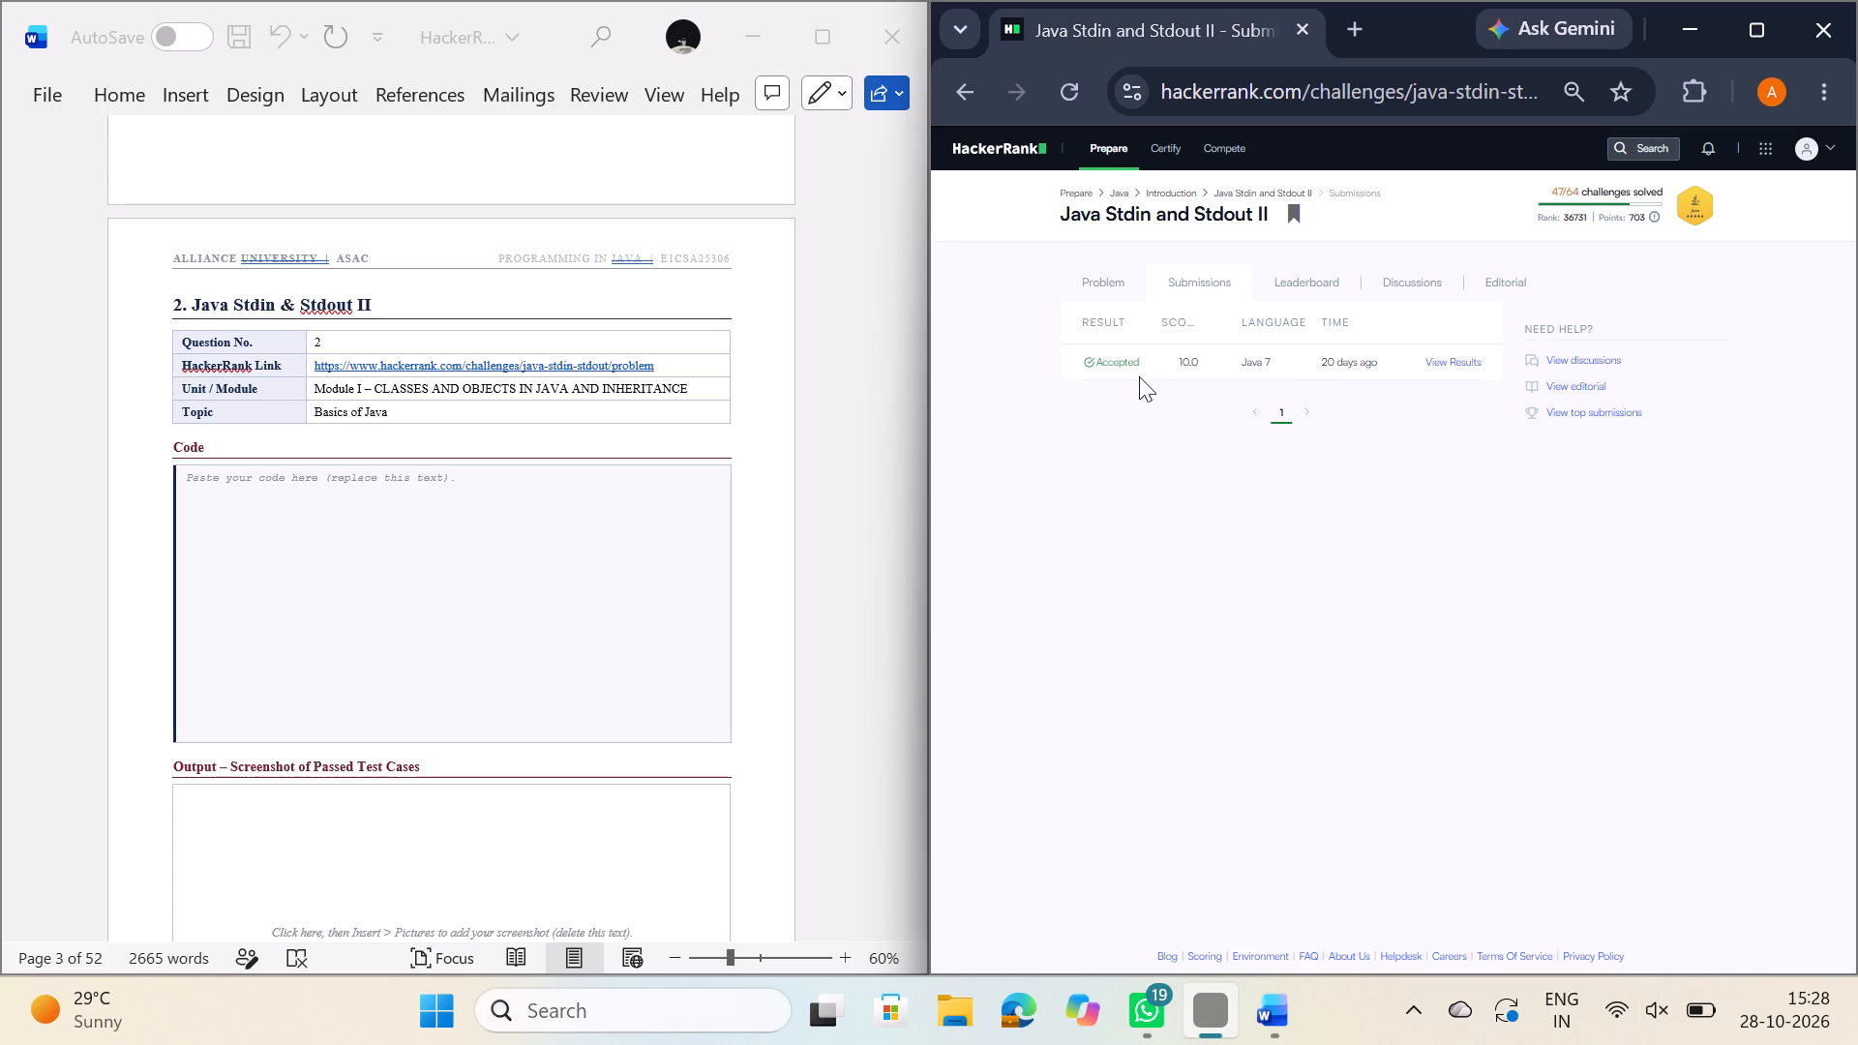
pyautogui.click(1458, 353)
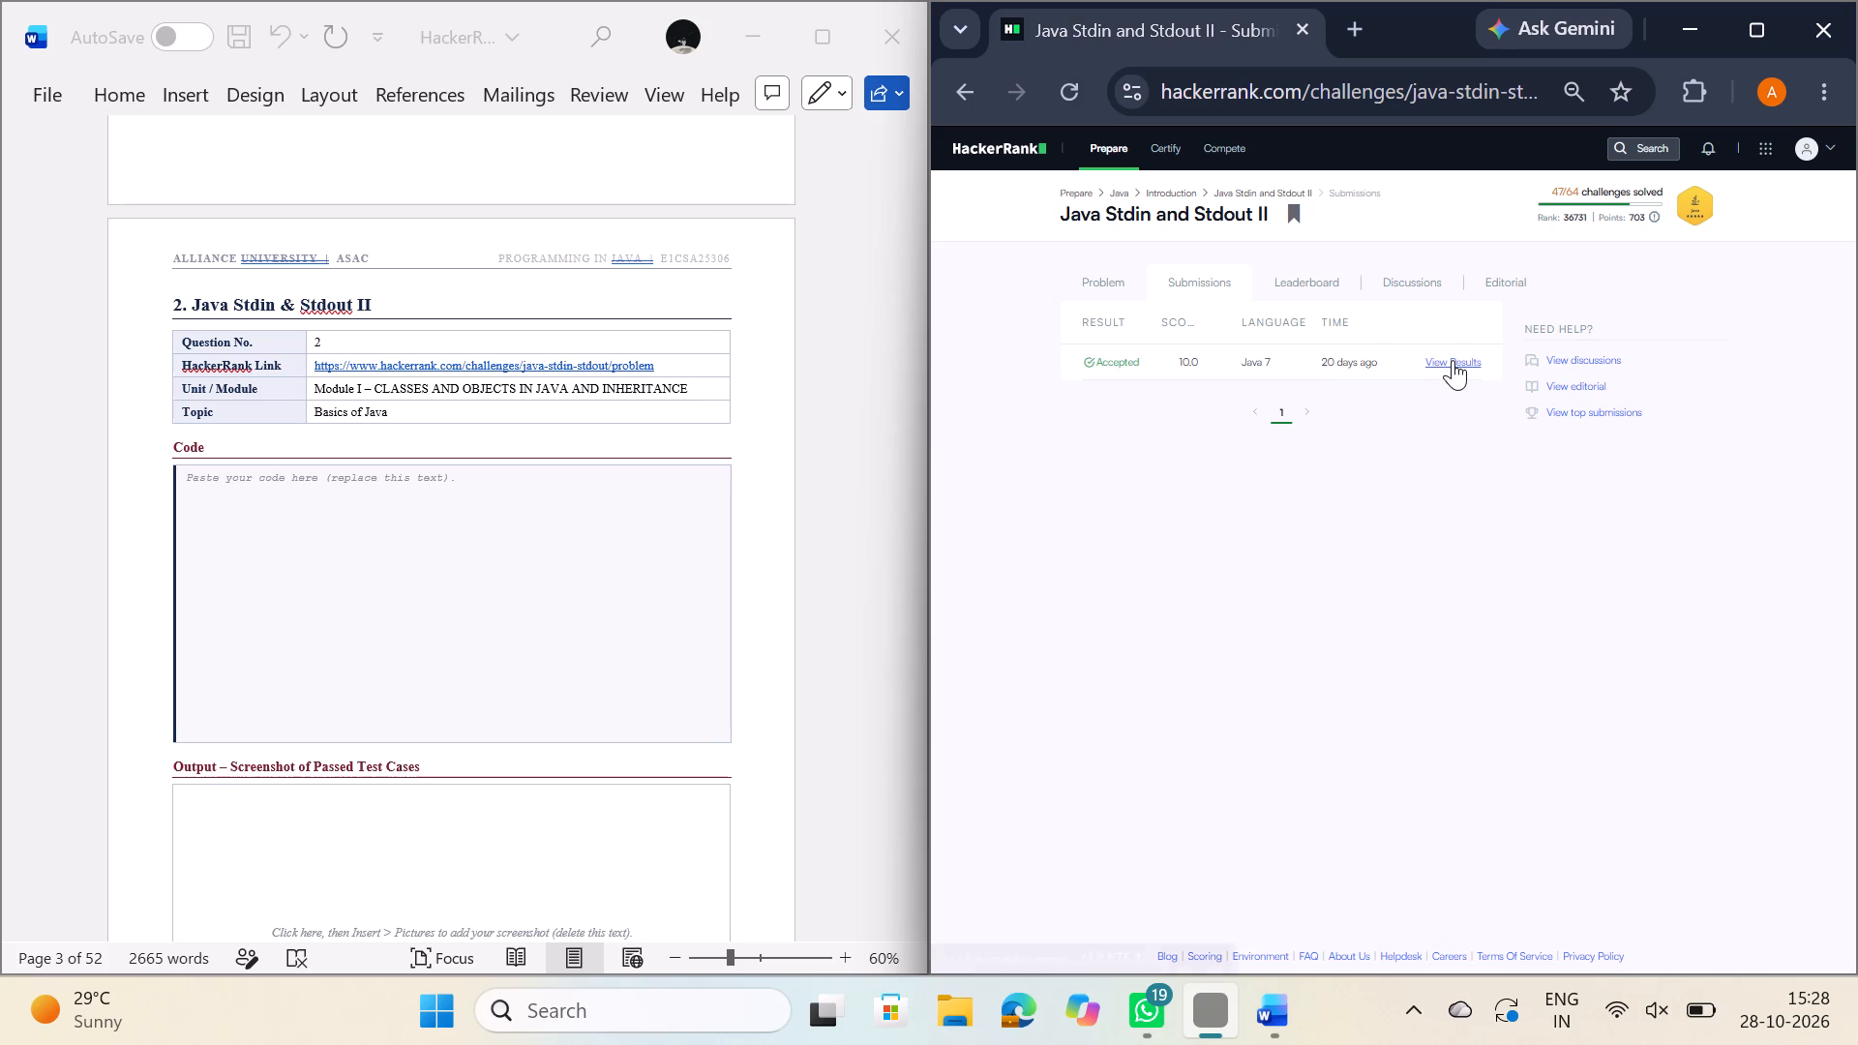
pyautogui.click(1453, 360)
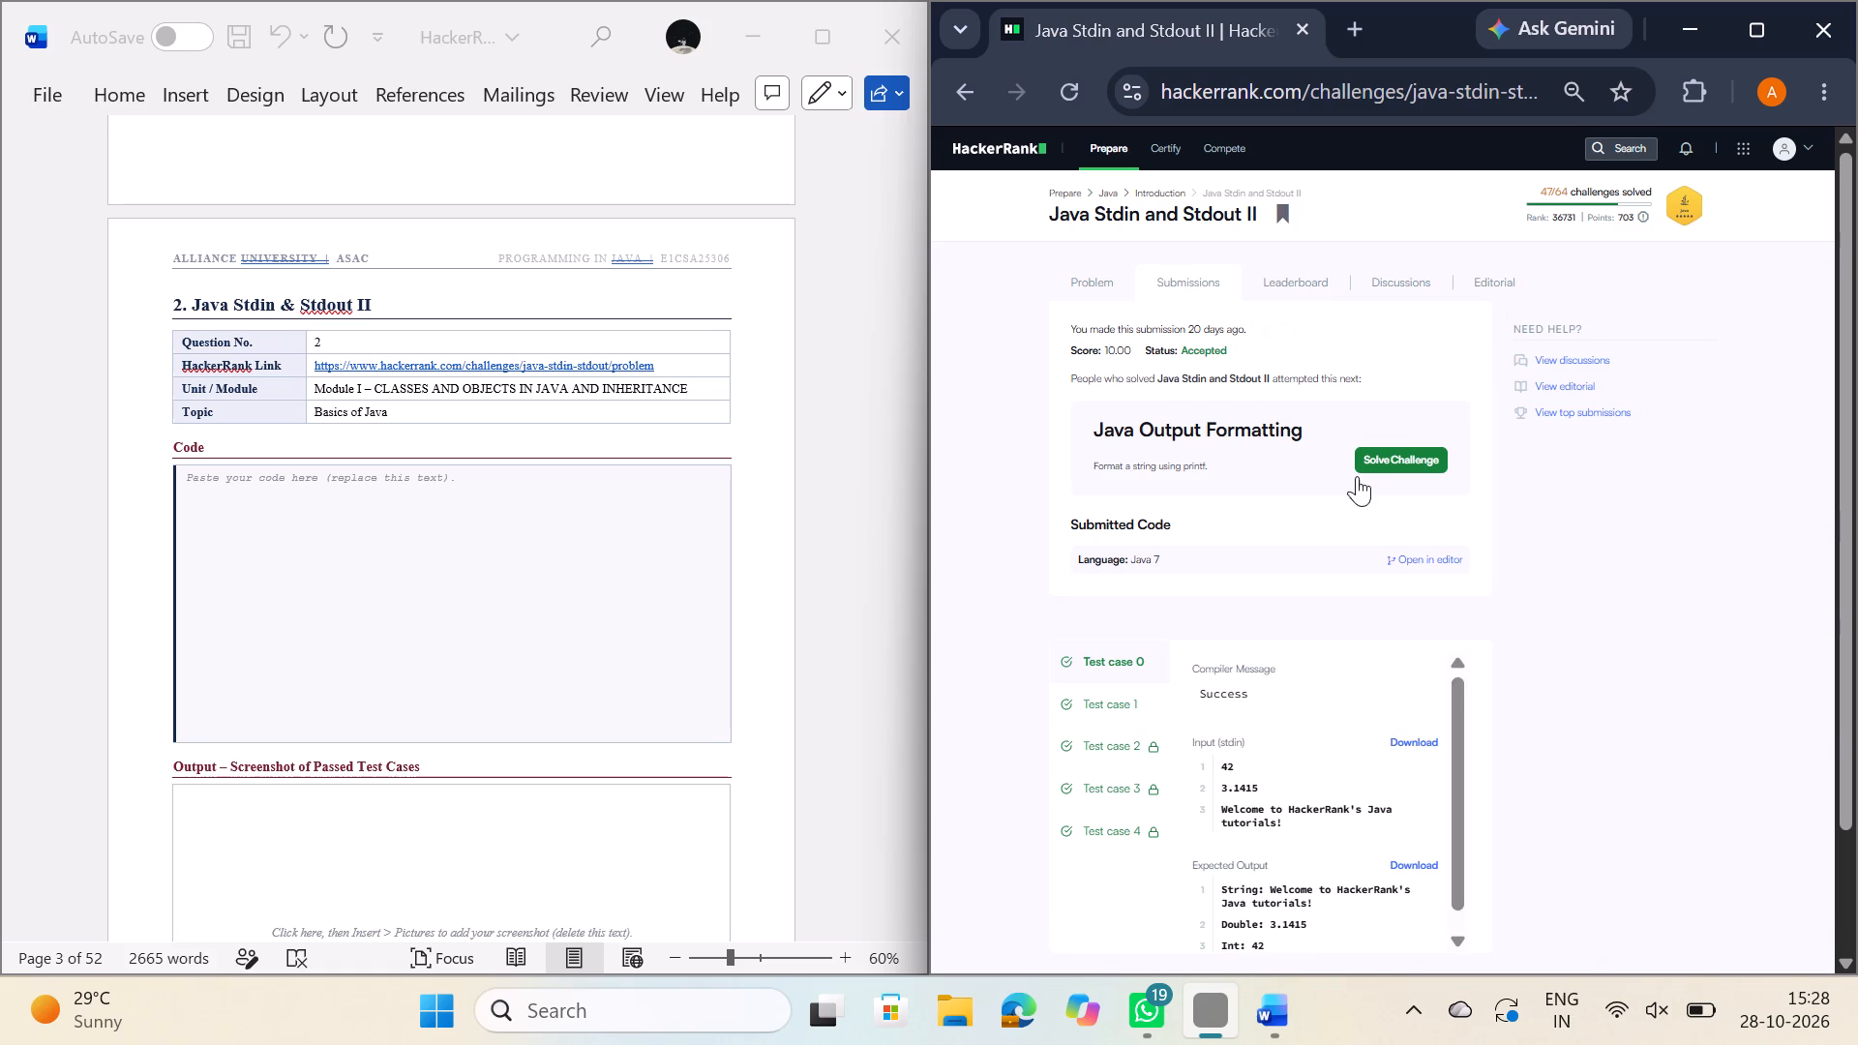
pyautogui.scroll(-1, 1312, 596)
pyautogui.hscroll(-1, 1312, 596)
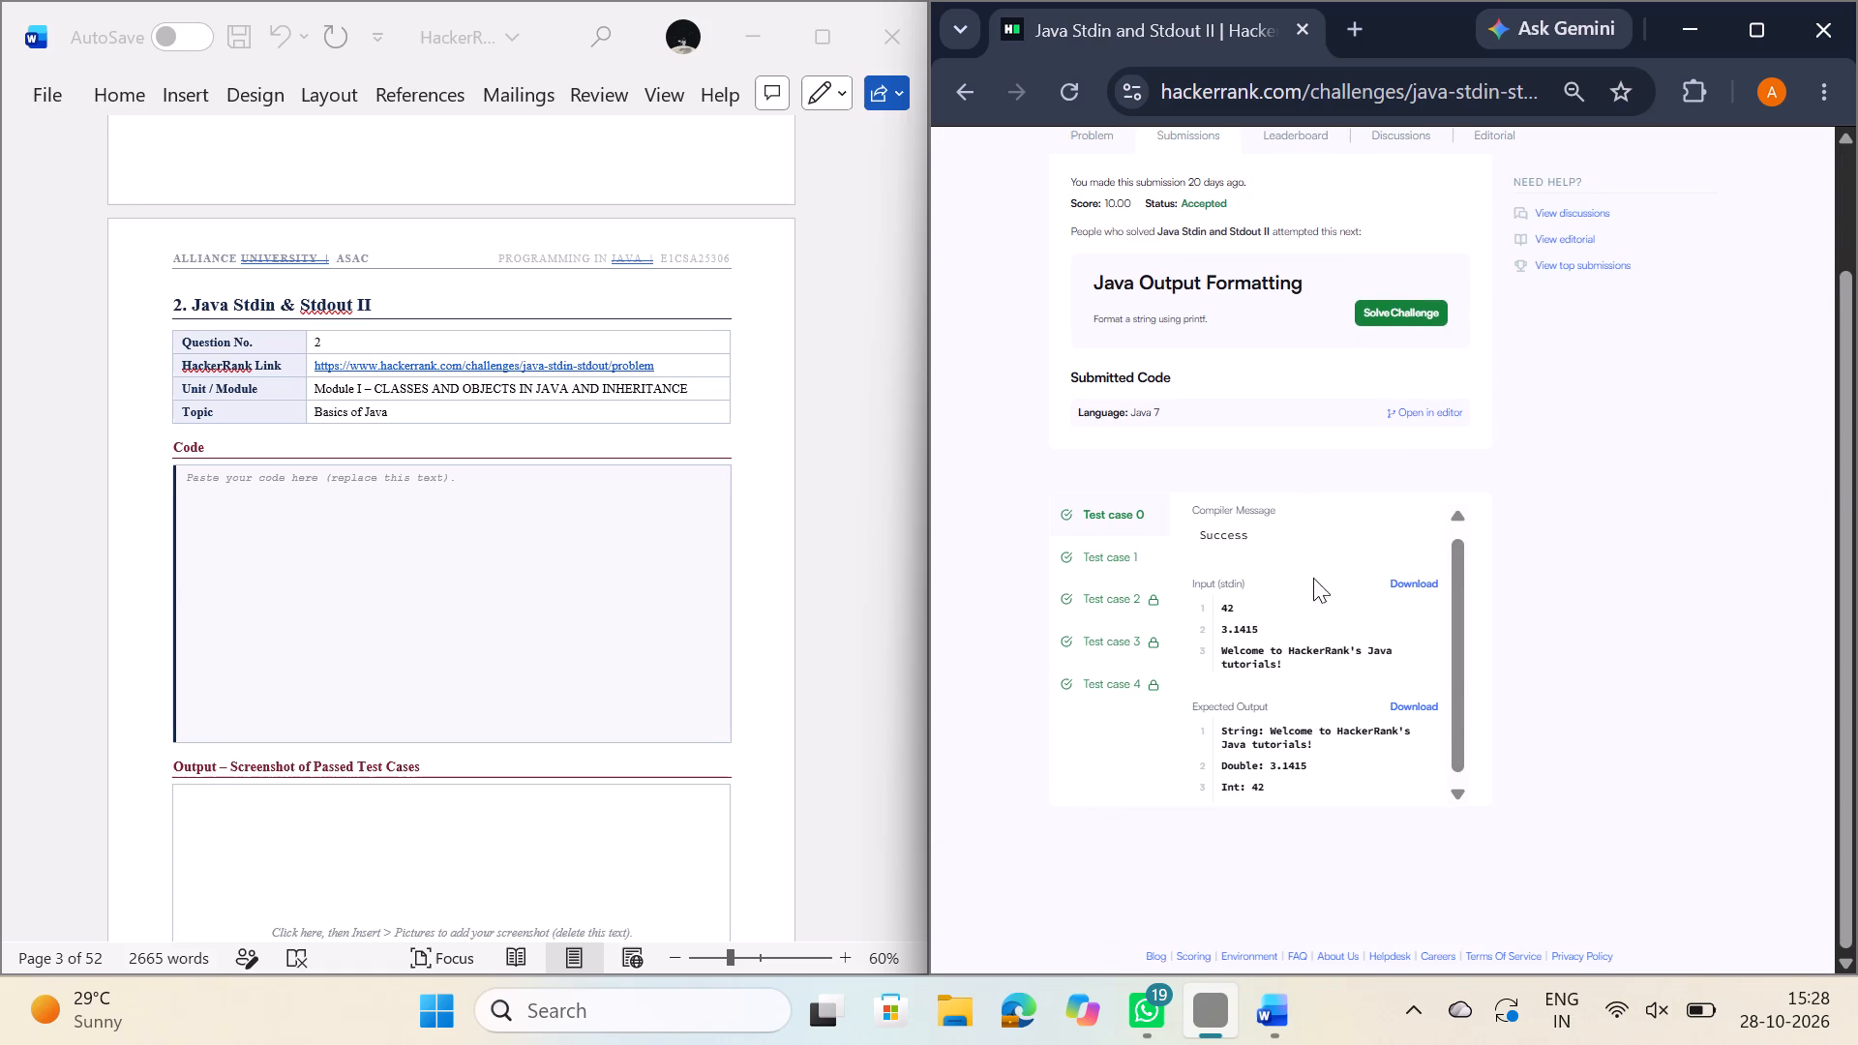
pyautogui.scroll(1, 1286, 674)
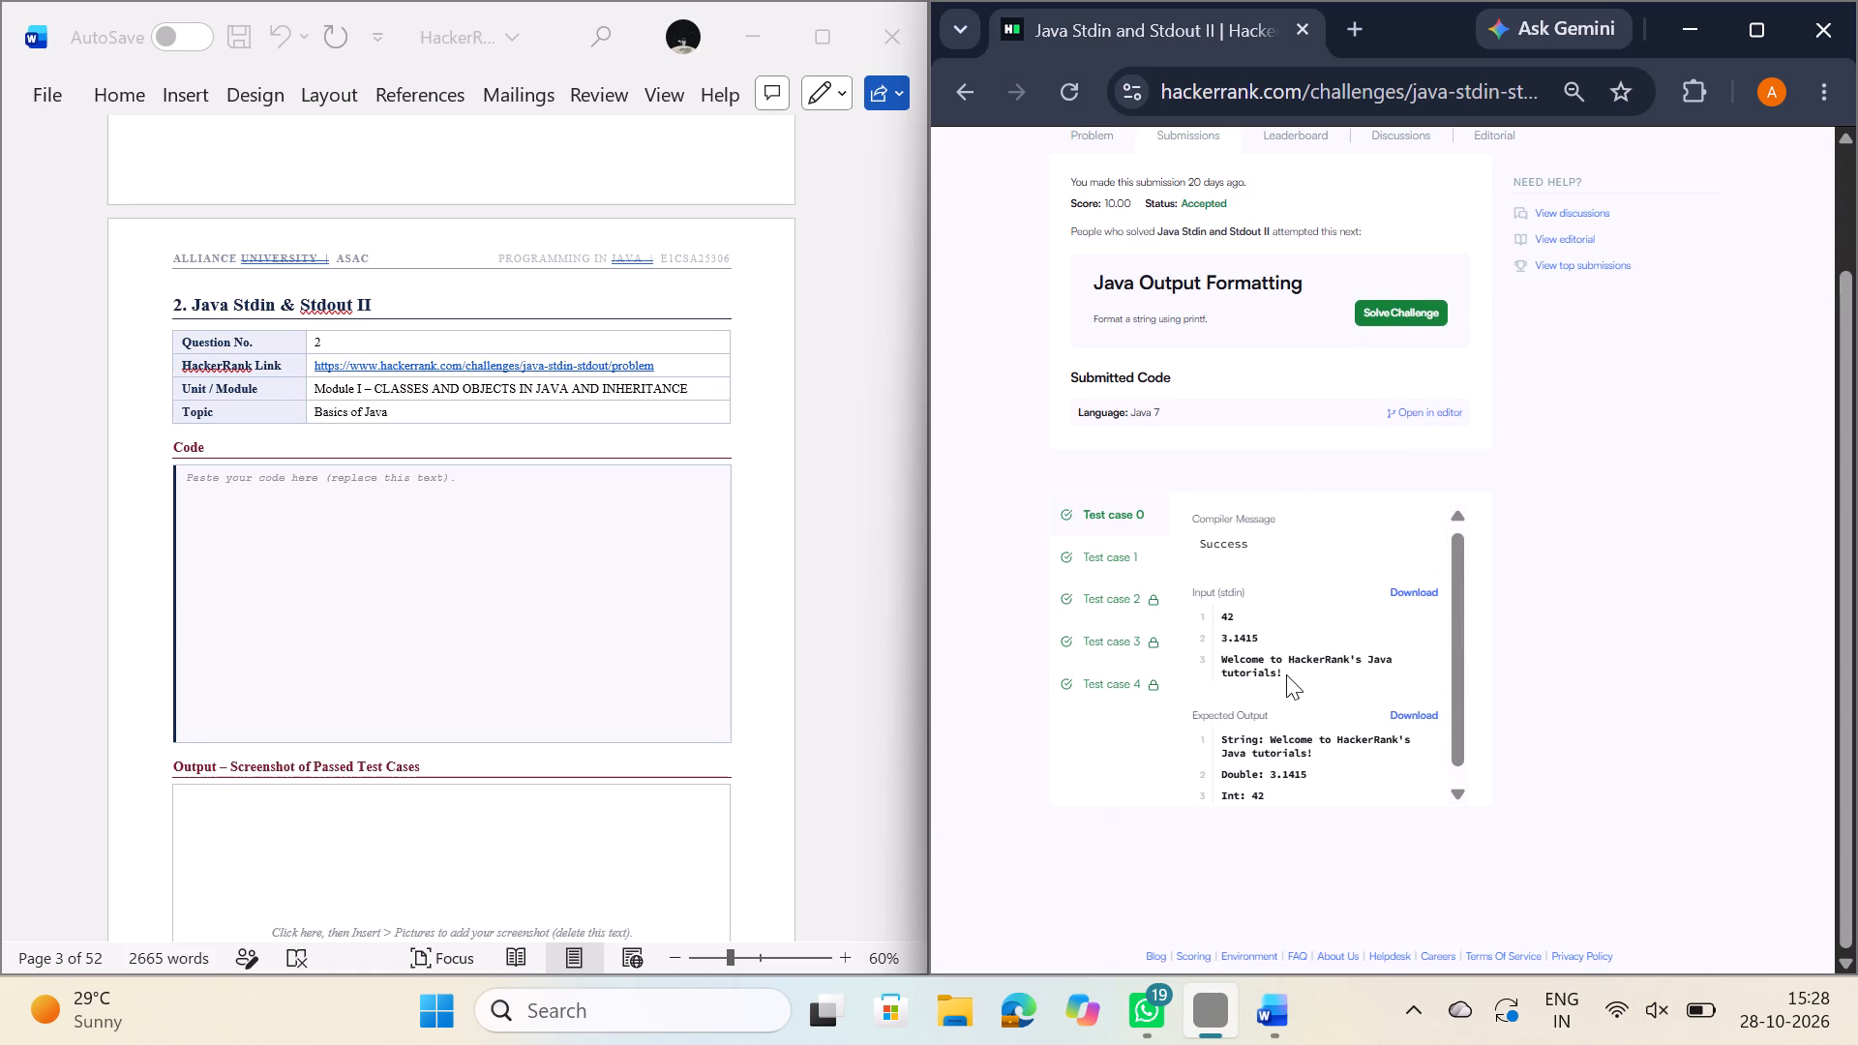
pyautogui.scroll(1, 1256, 452)
pyautogui.scroll(-1, 1204, 558)
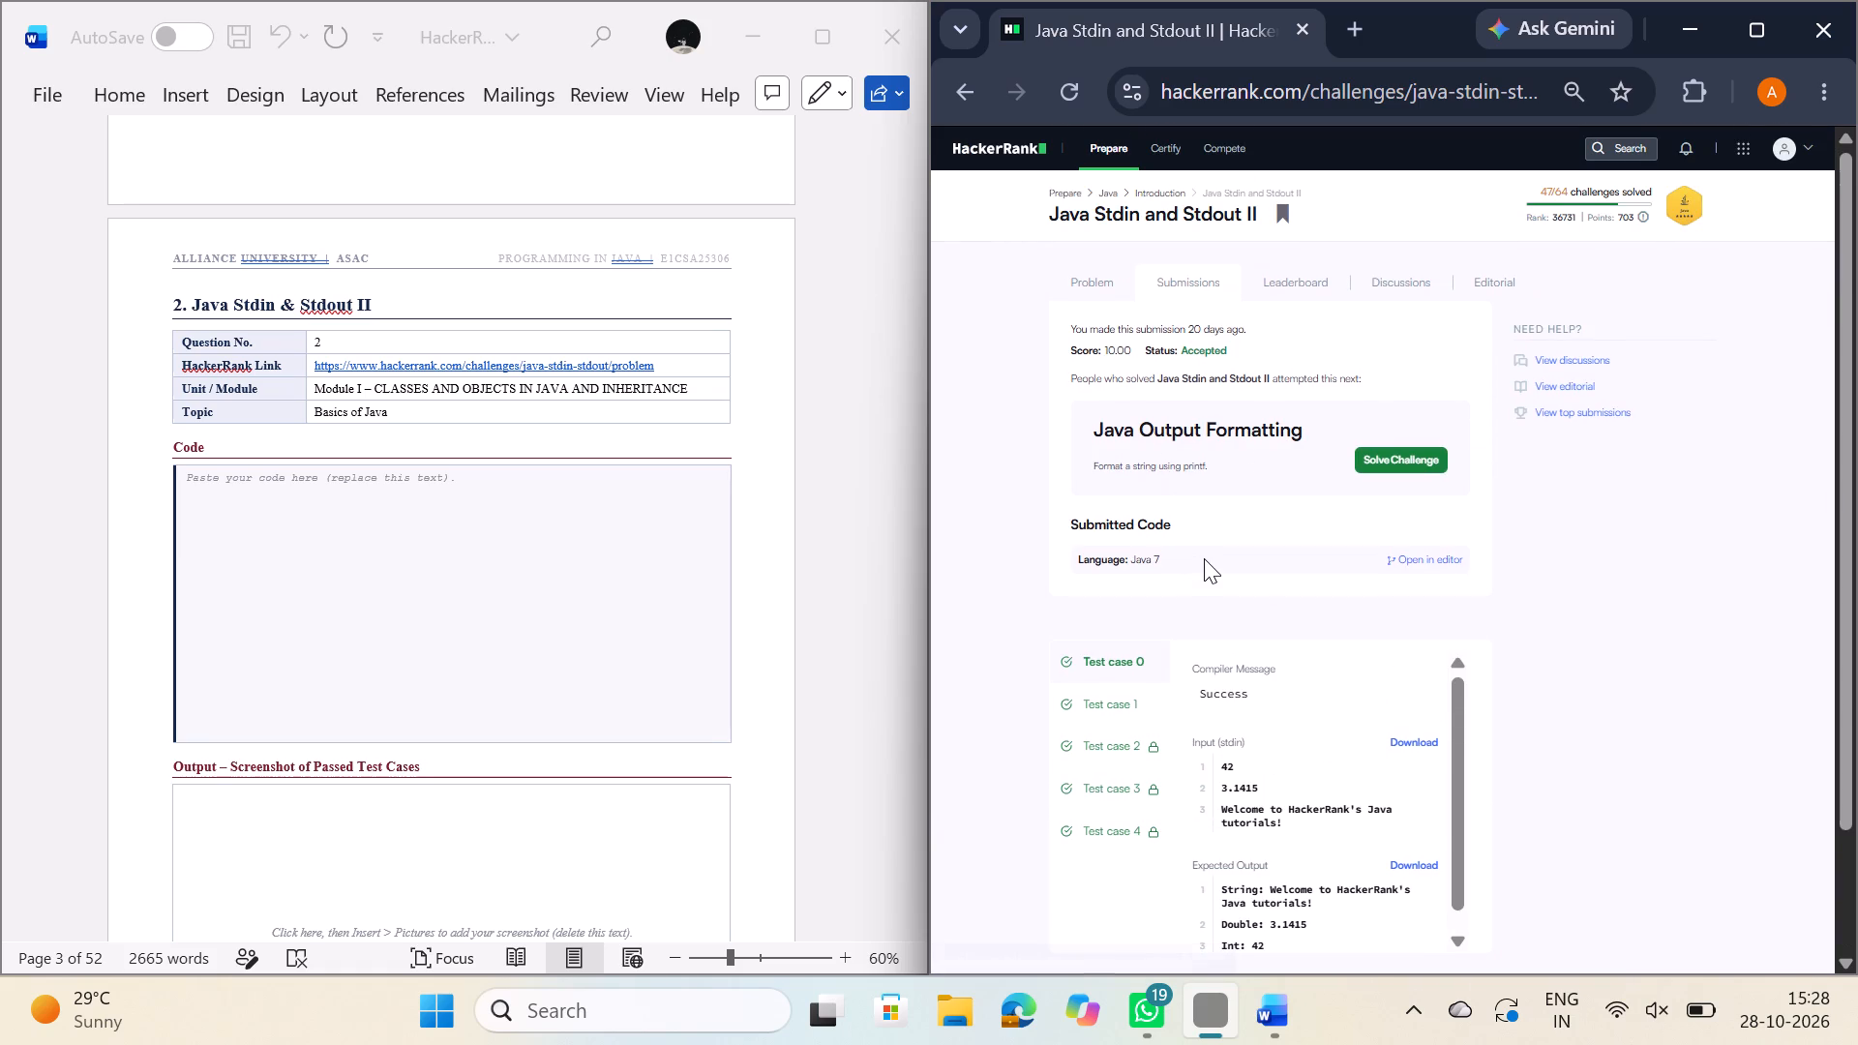
pyautogui.scroll(-1, 1204, 558)
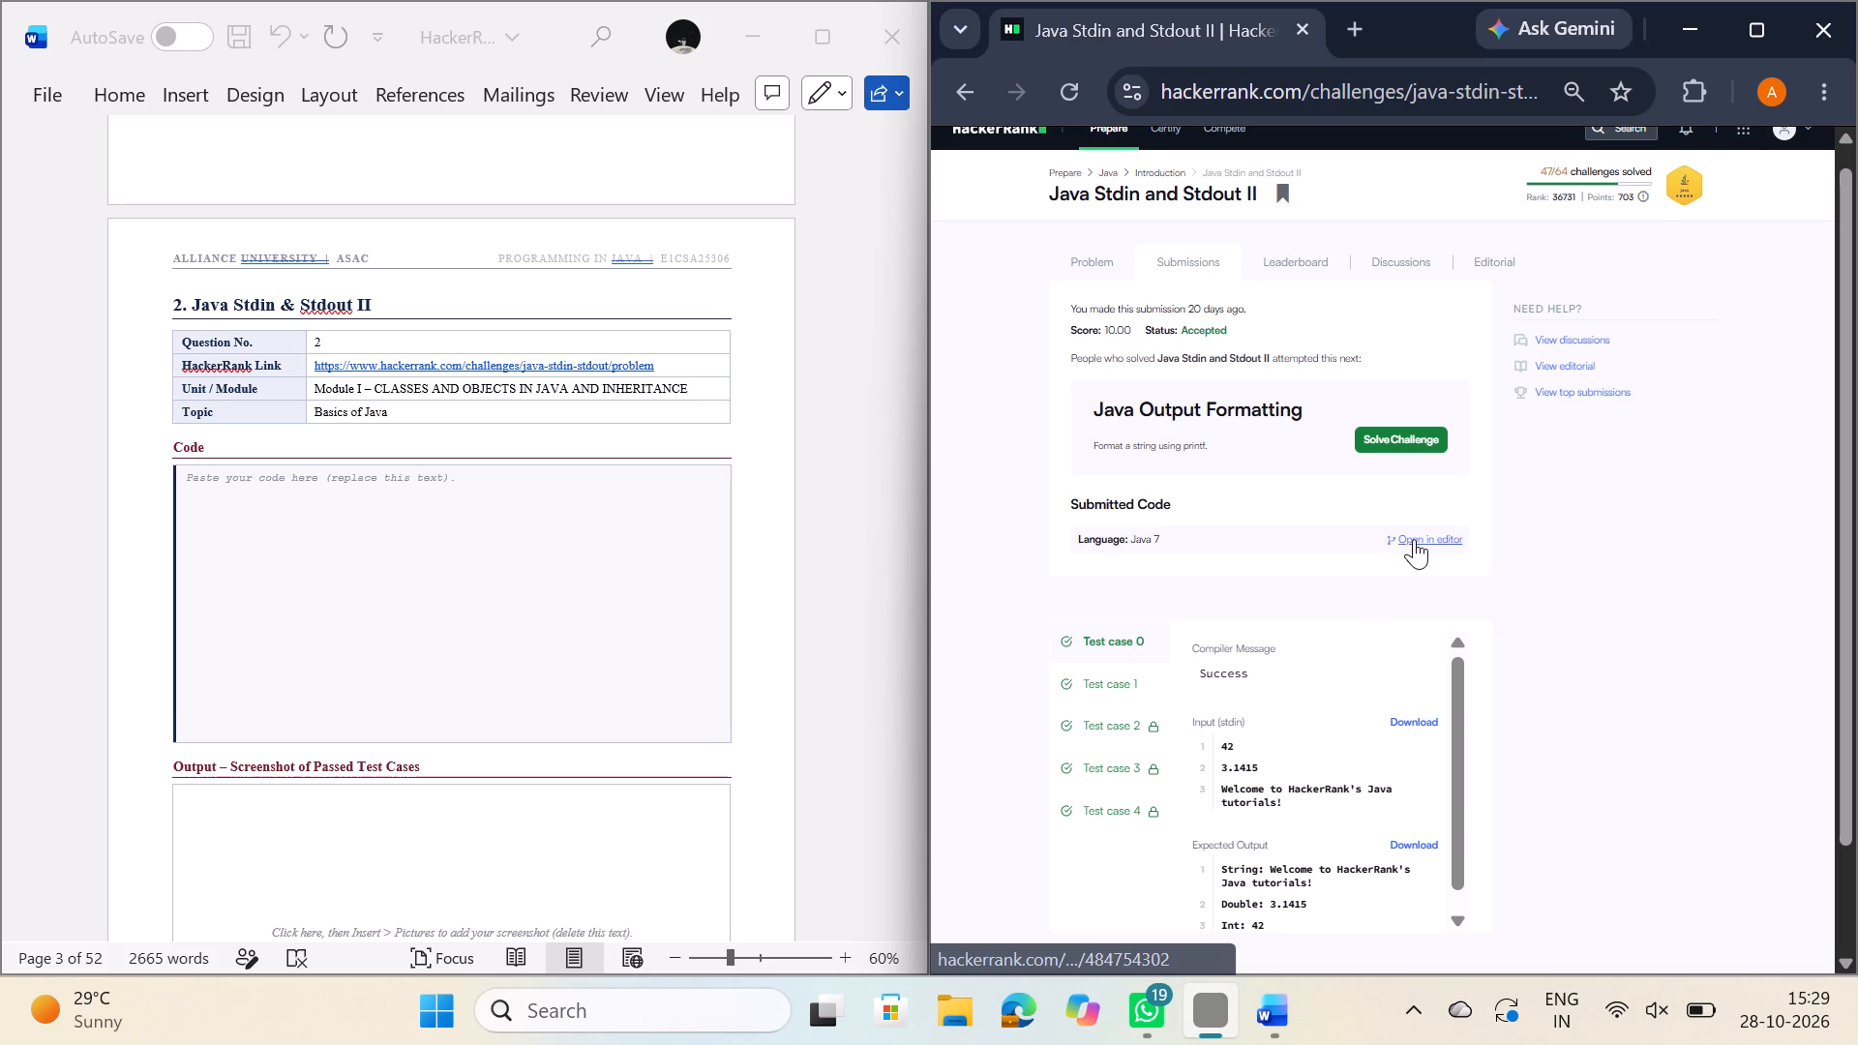
pyautogui.click(1414, 539)
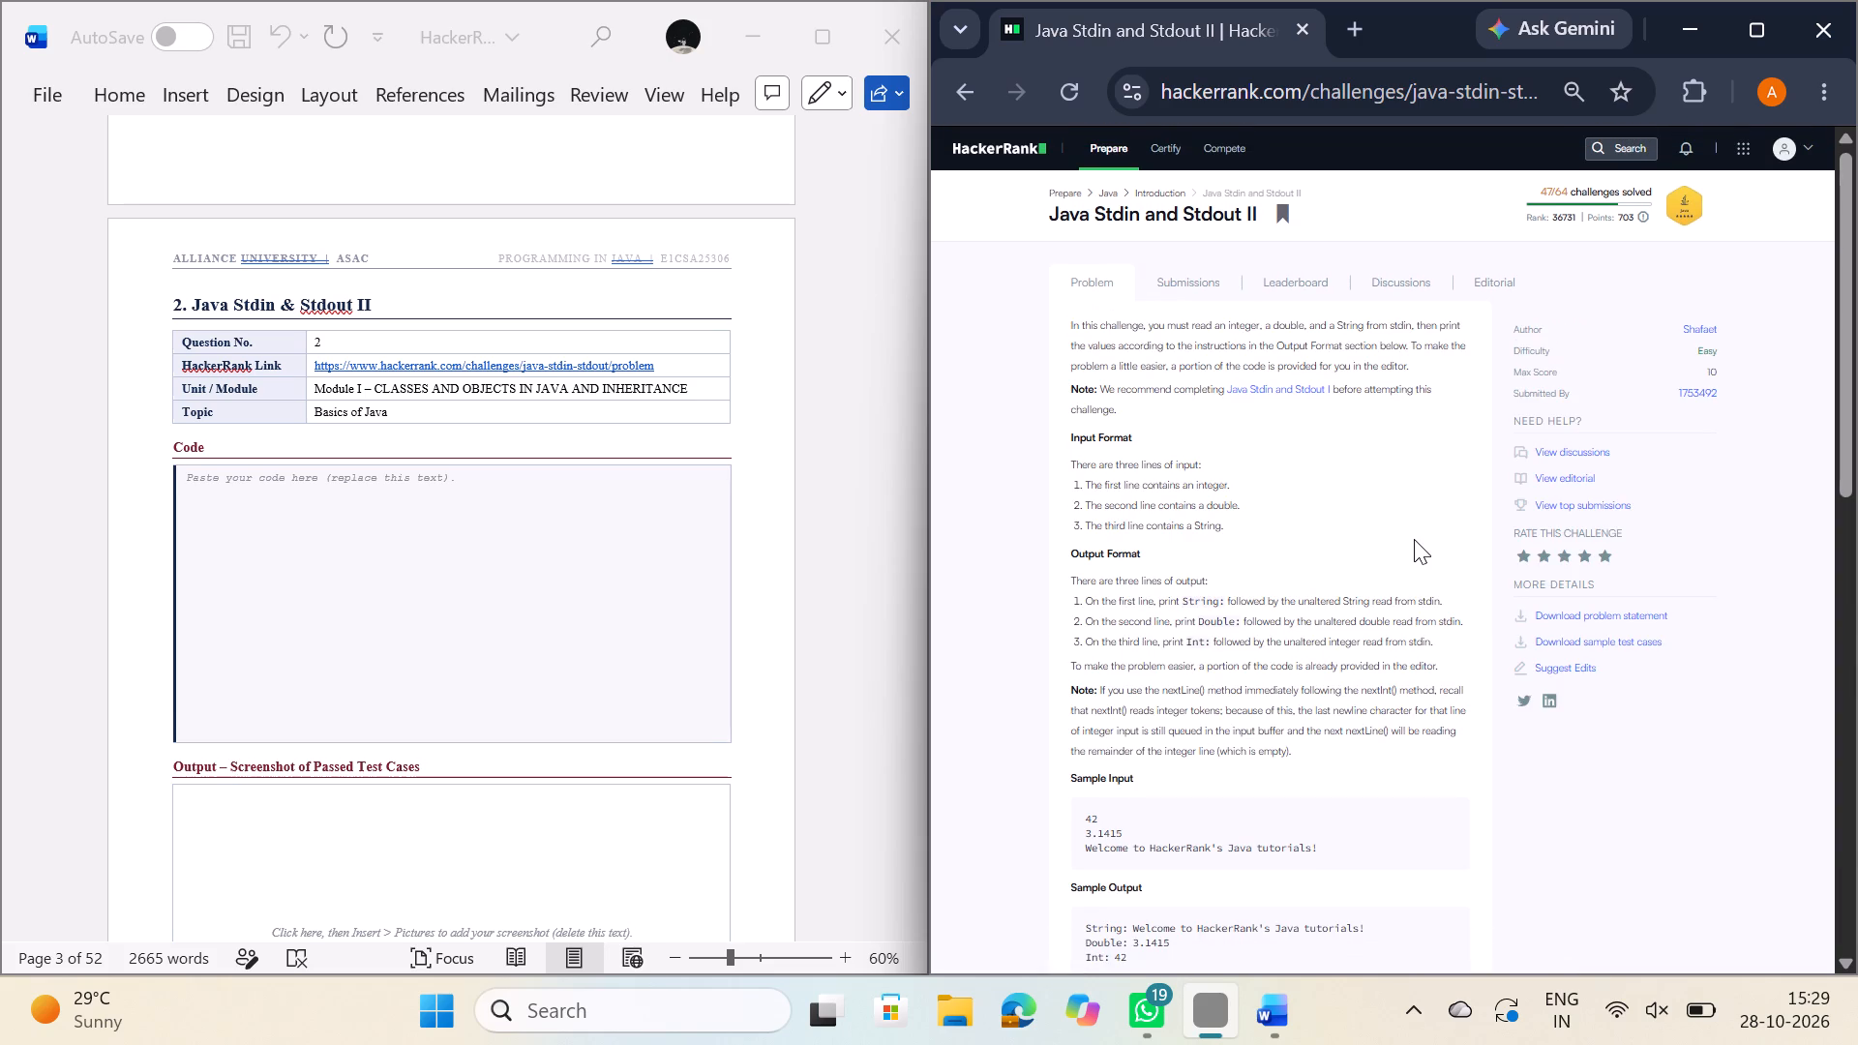
# Copy the complete submitted Java code from the editor, from the import line through the final closing brace.
pyautogui.scroll(-4, 1414, 539)
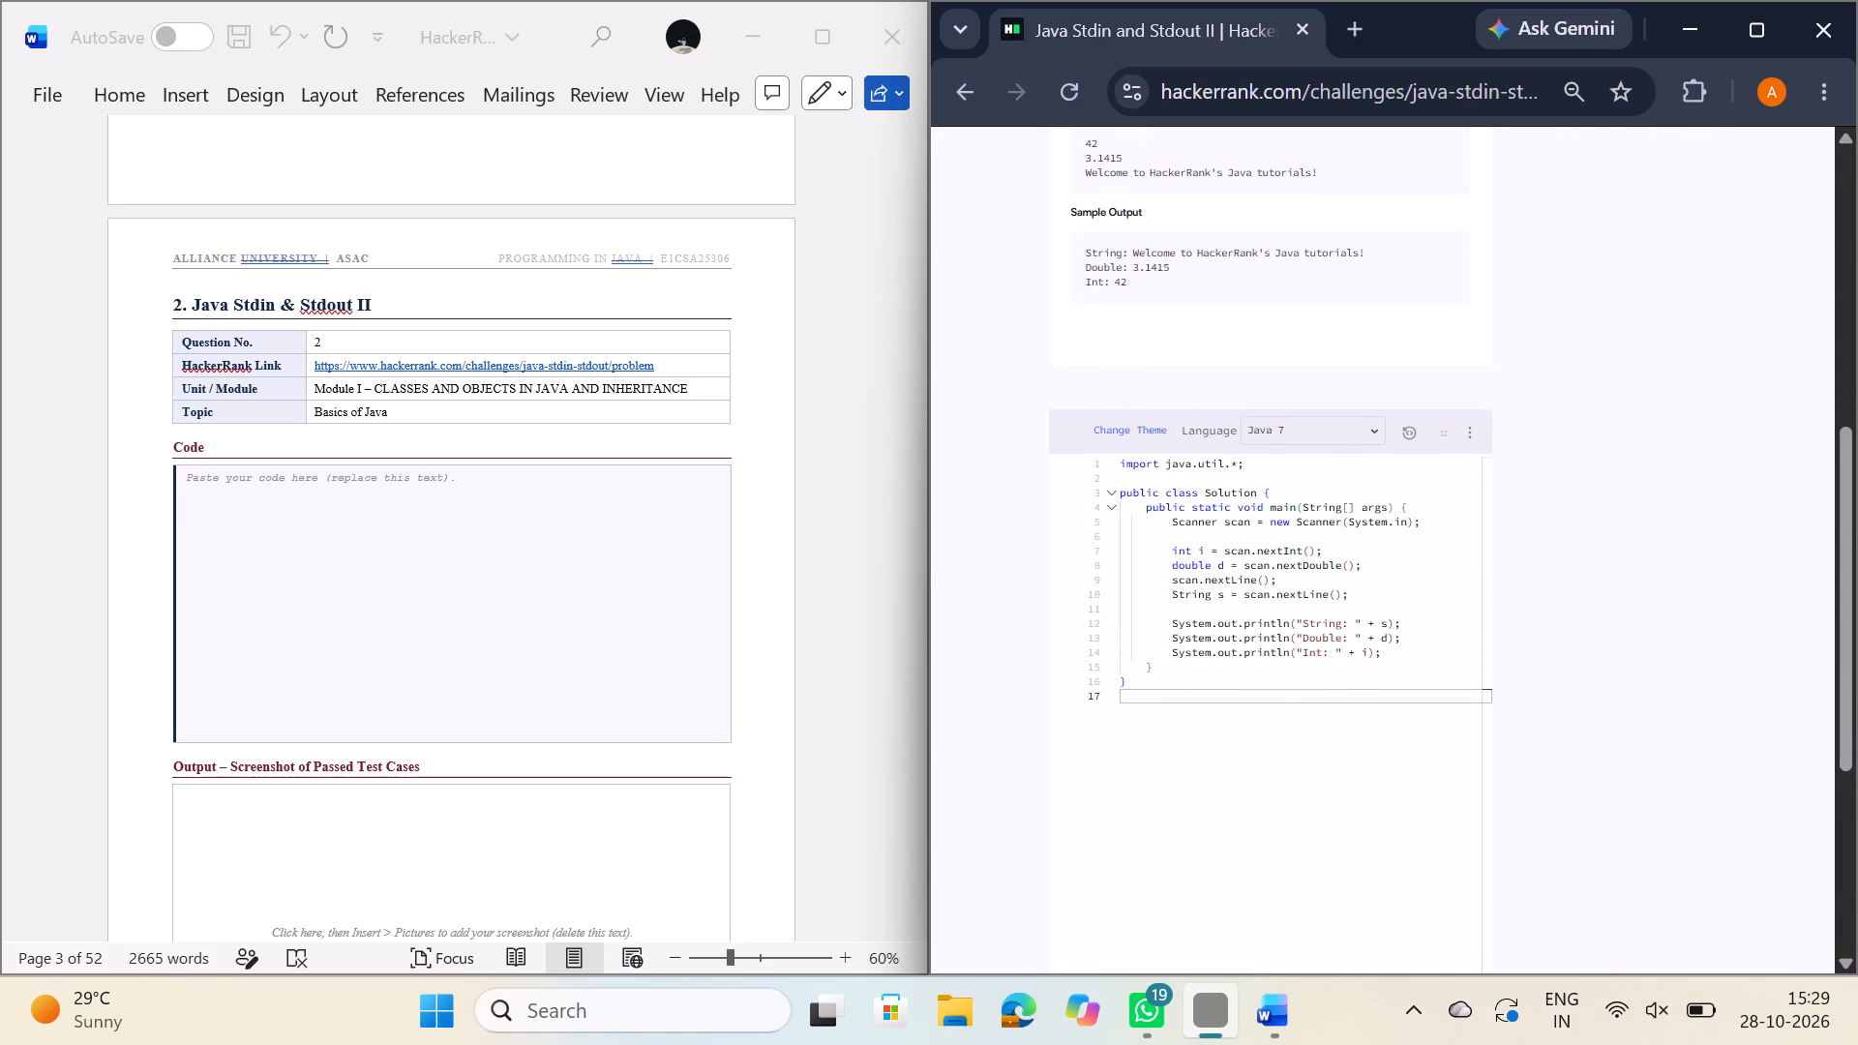
pyautogui.click(1112, 508)
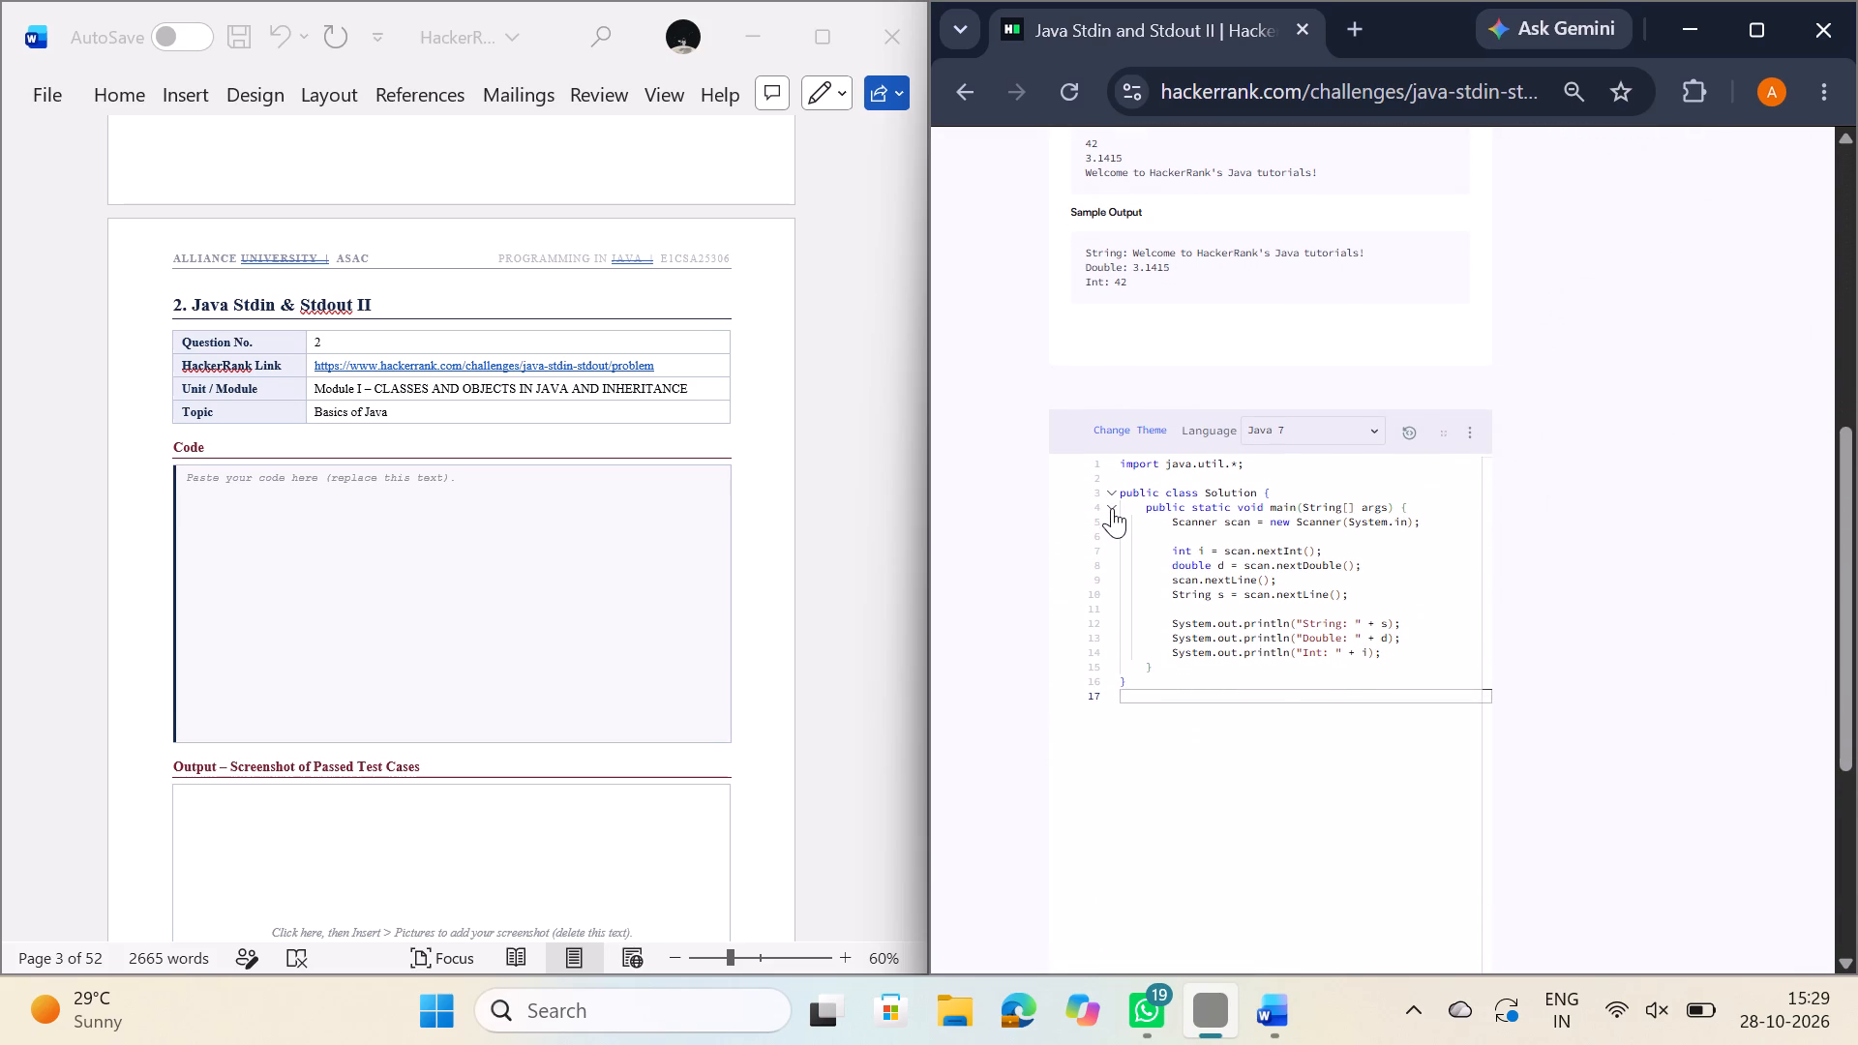
pyautogui.click(1112, 508)
pyautogui.click(1112, 493)
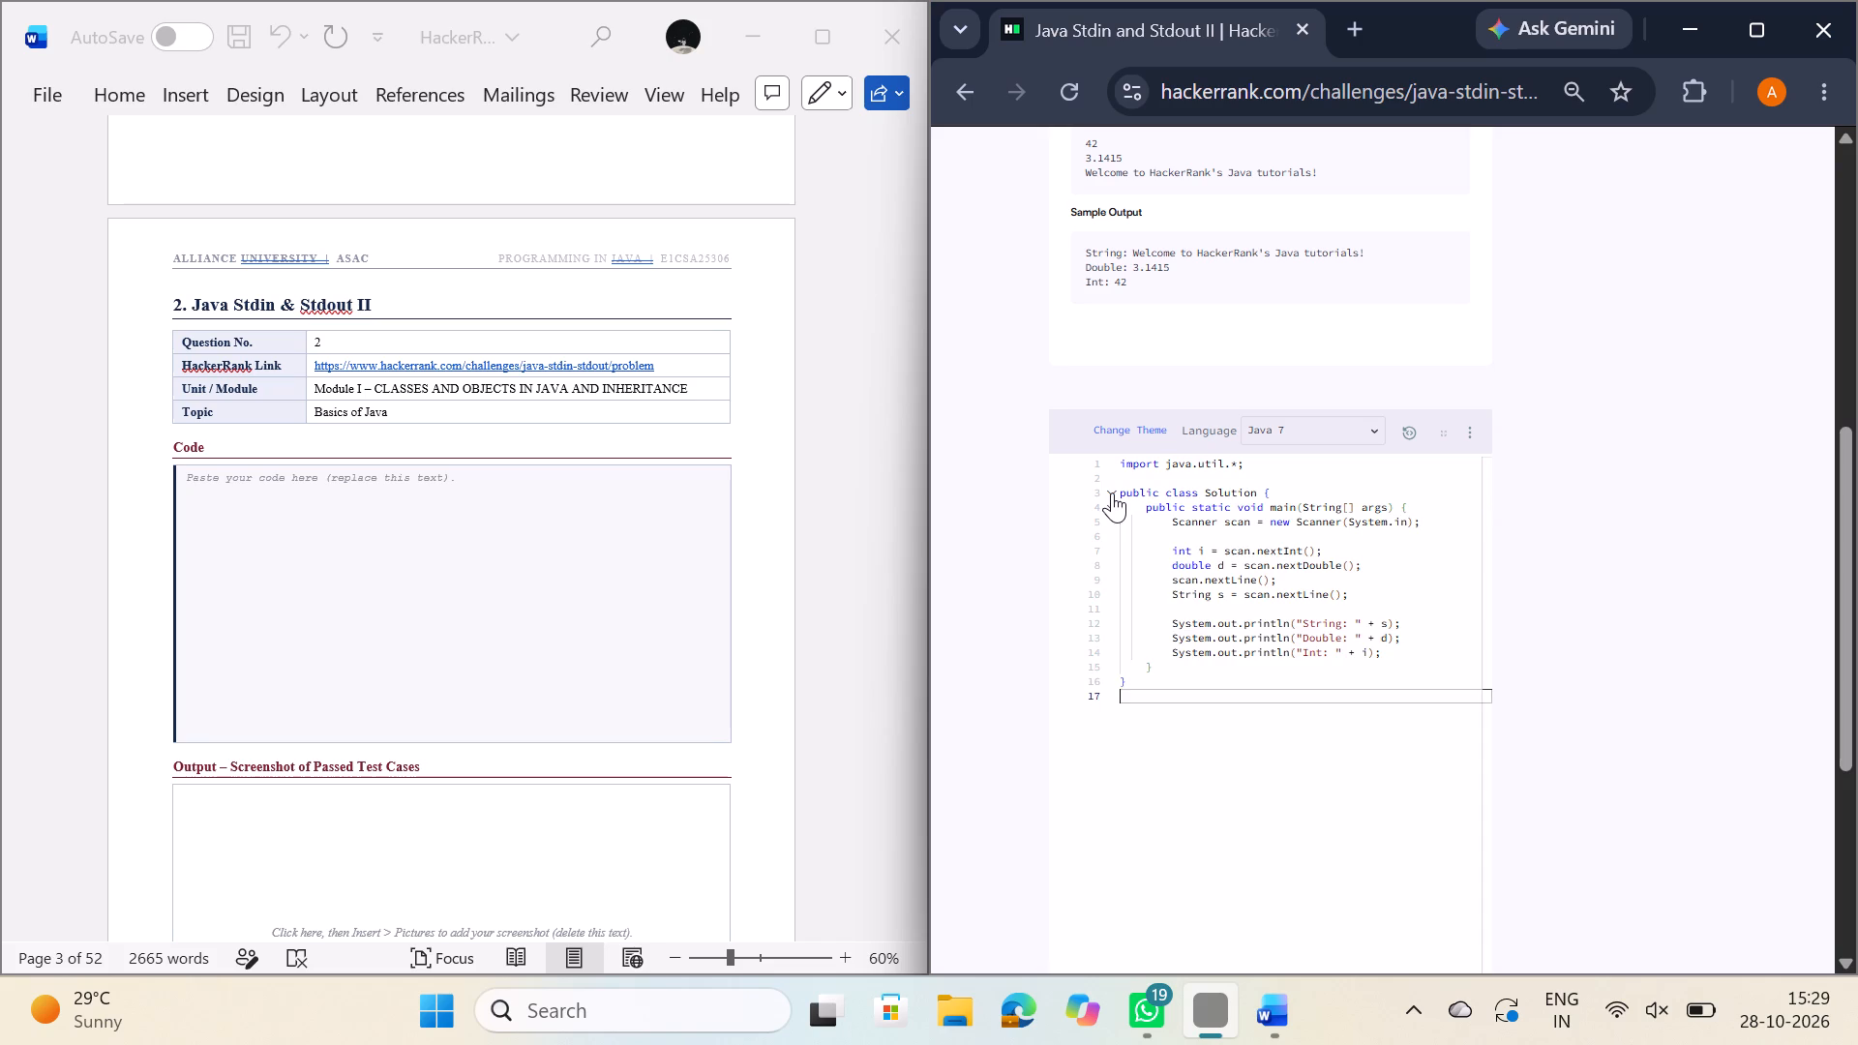
pyautogui.click(1112, 493)
pyautogui.scroll(1, 1156, 677)
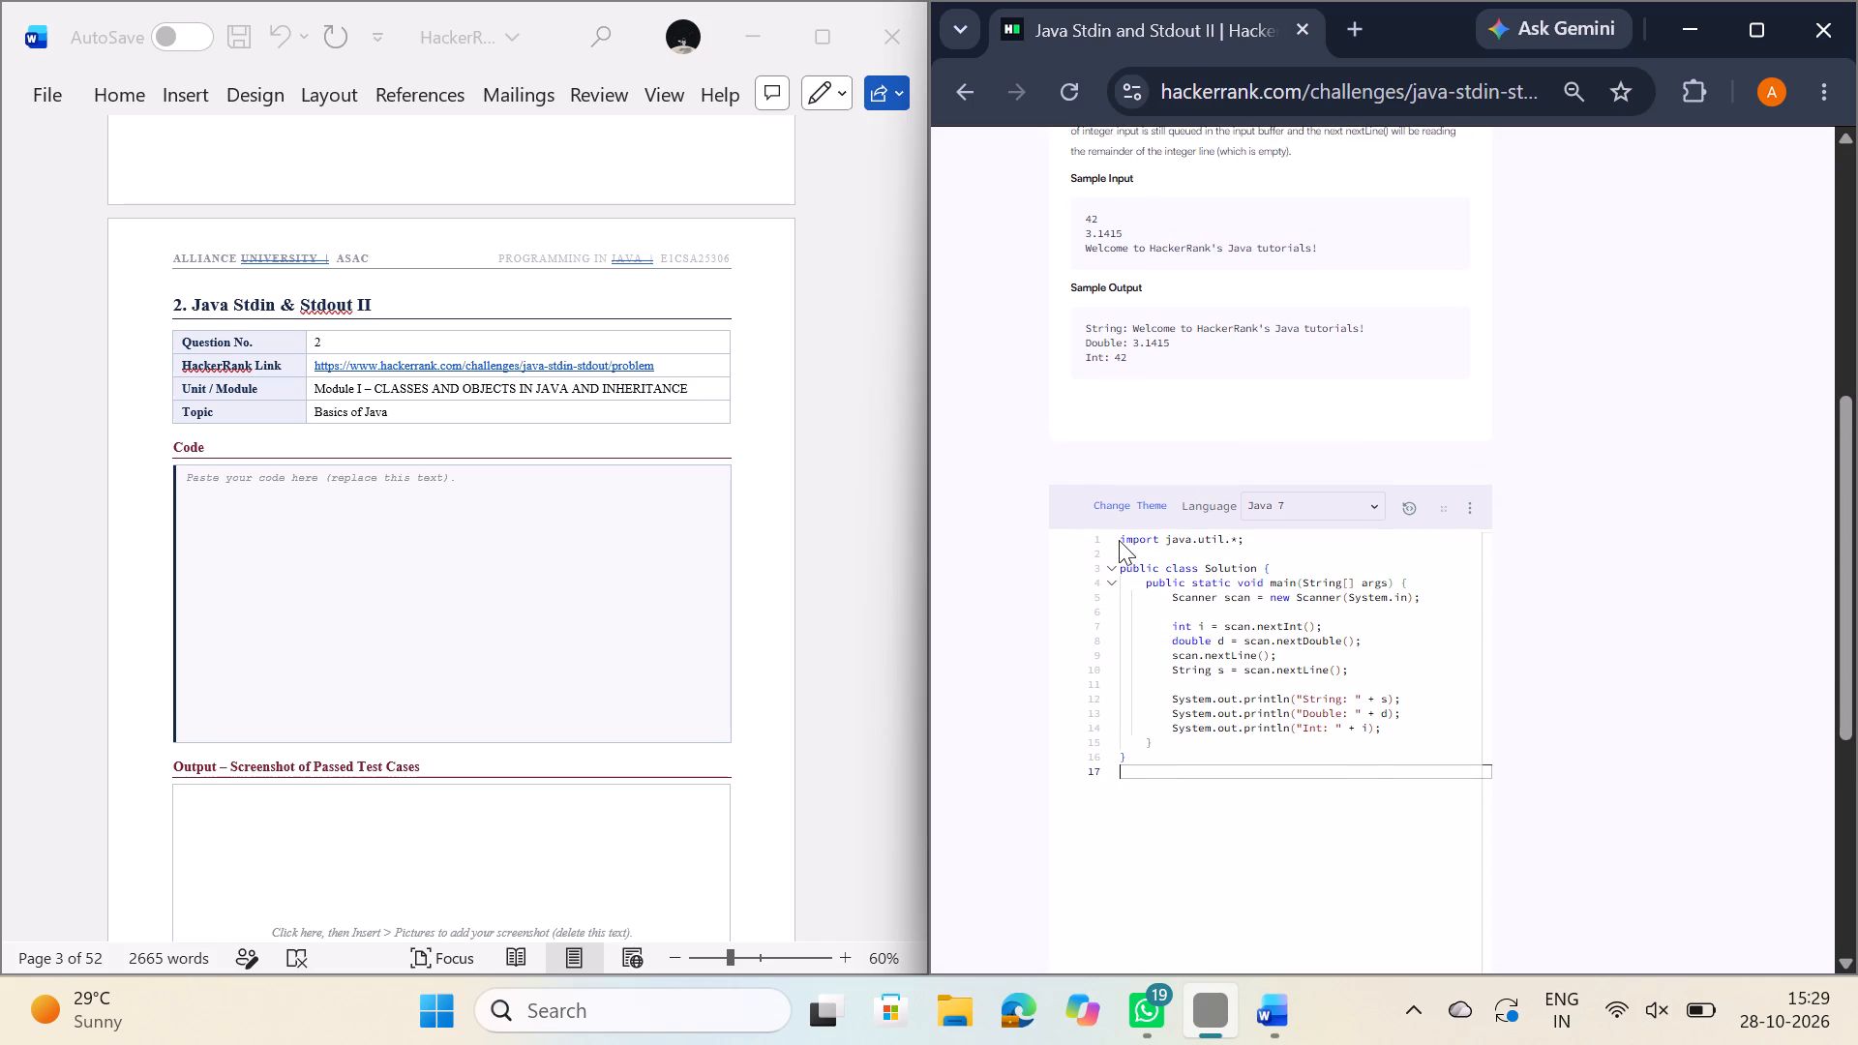
pyautogui.moveTo(1118, 539); pyautogui.dragTo(1144, 763)
pyautogui.moveTo(1144, 763); pyautogui.dragTo(1131, 615)
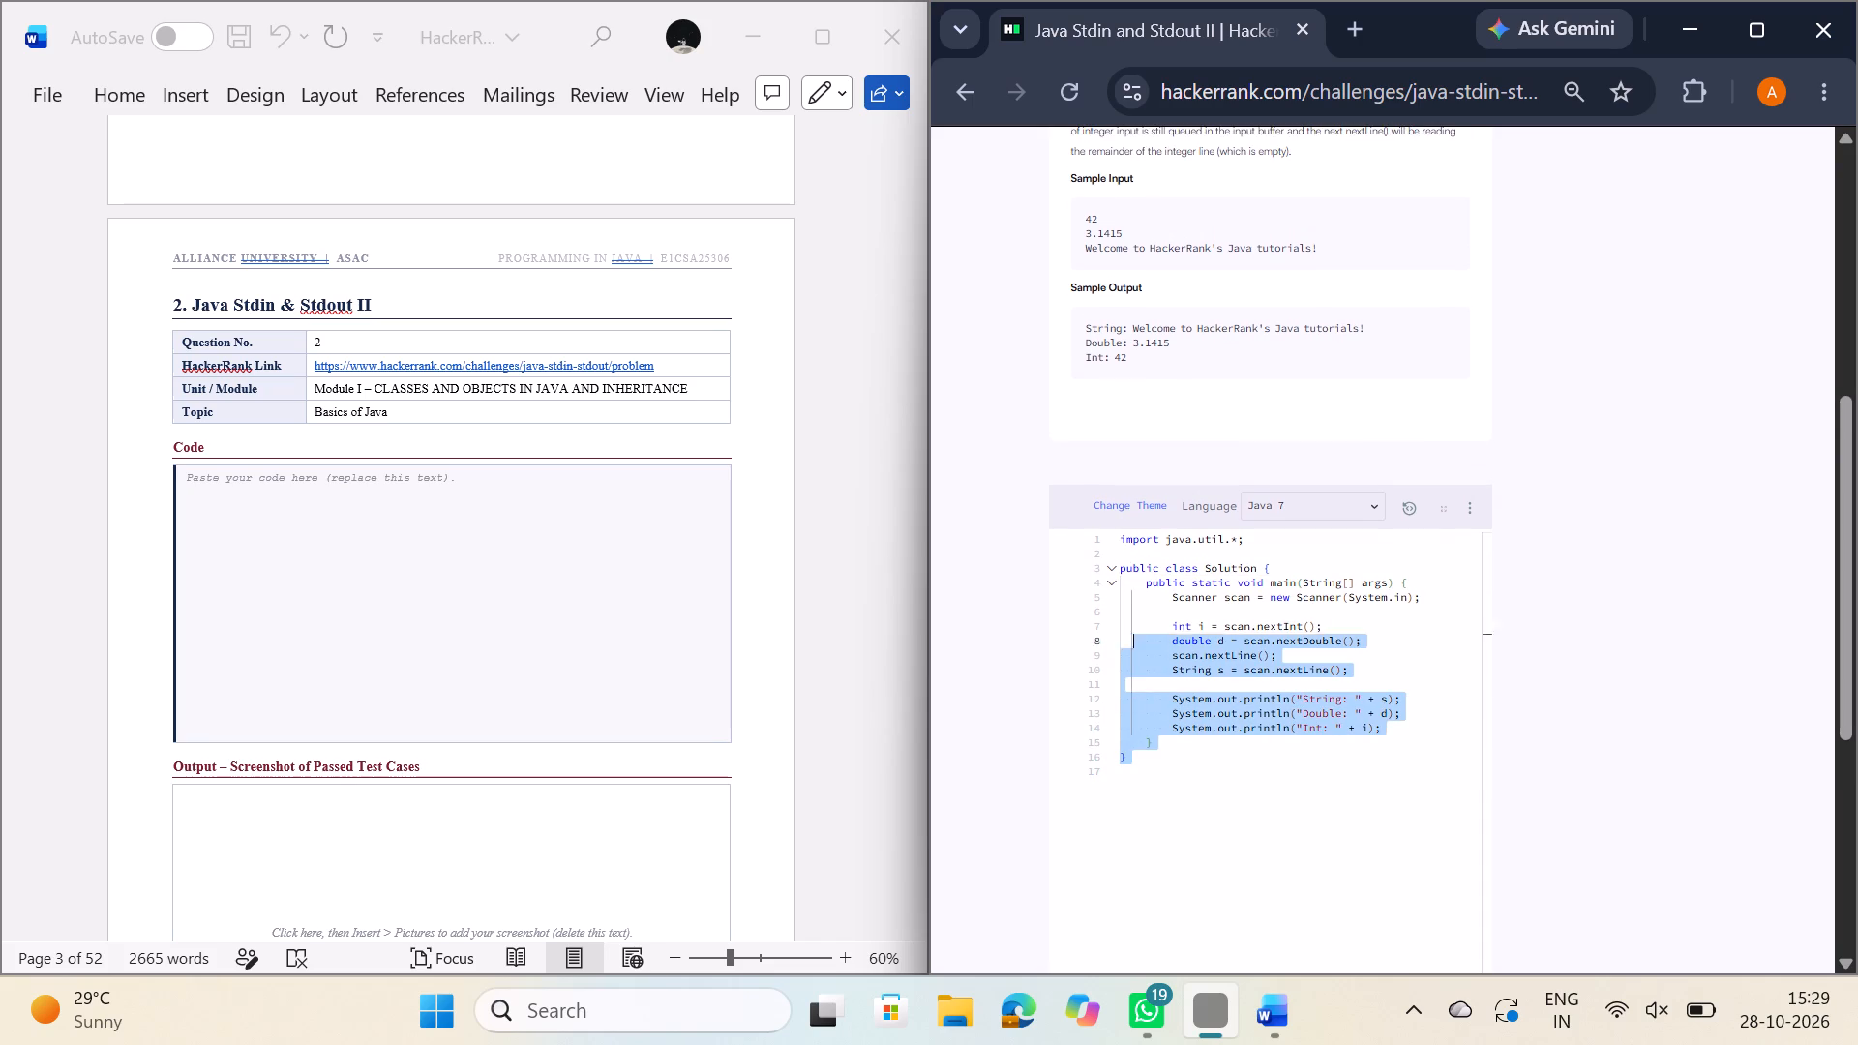
pyautogui.moveTo(1131, 615); pyautogui.dragTo(1116, 539)
pyautogui.hotkey('ctrl', 'c')
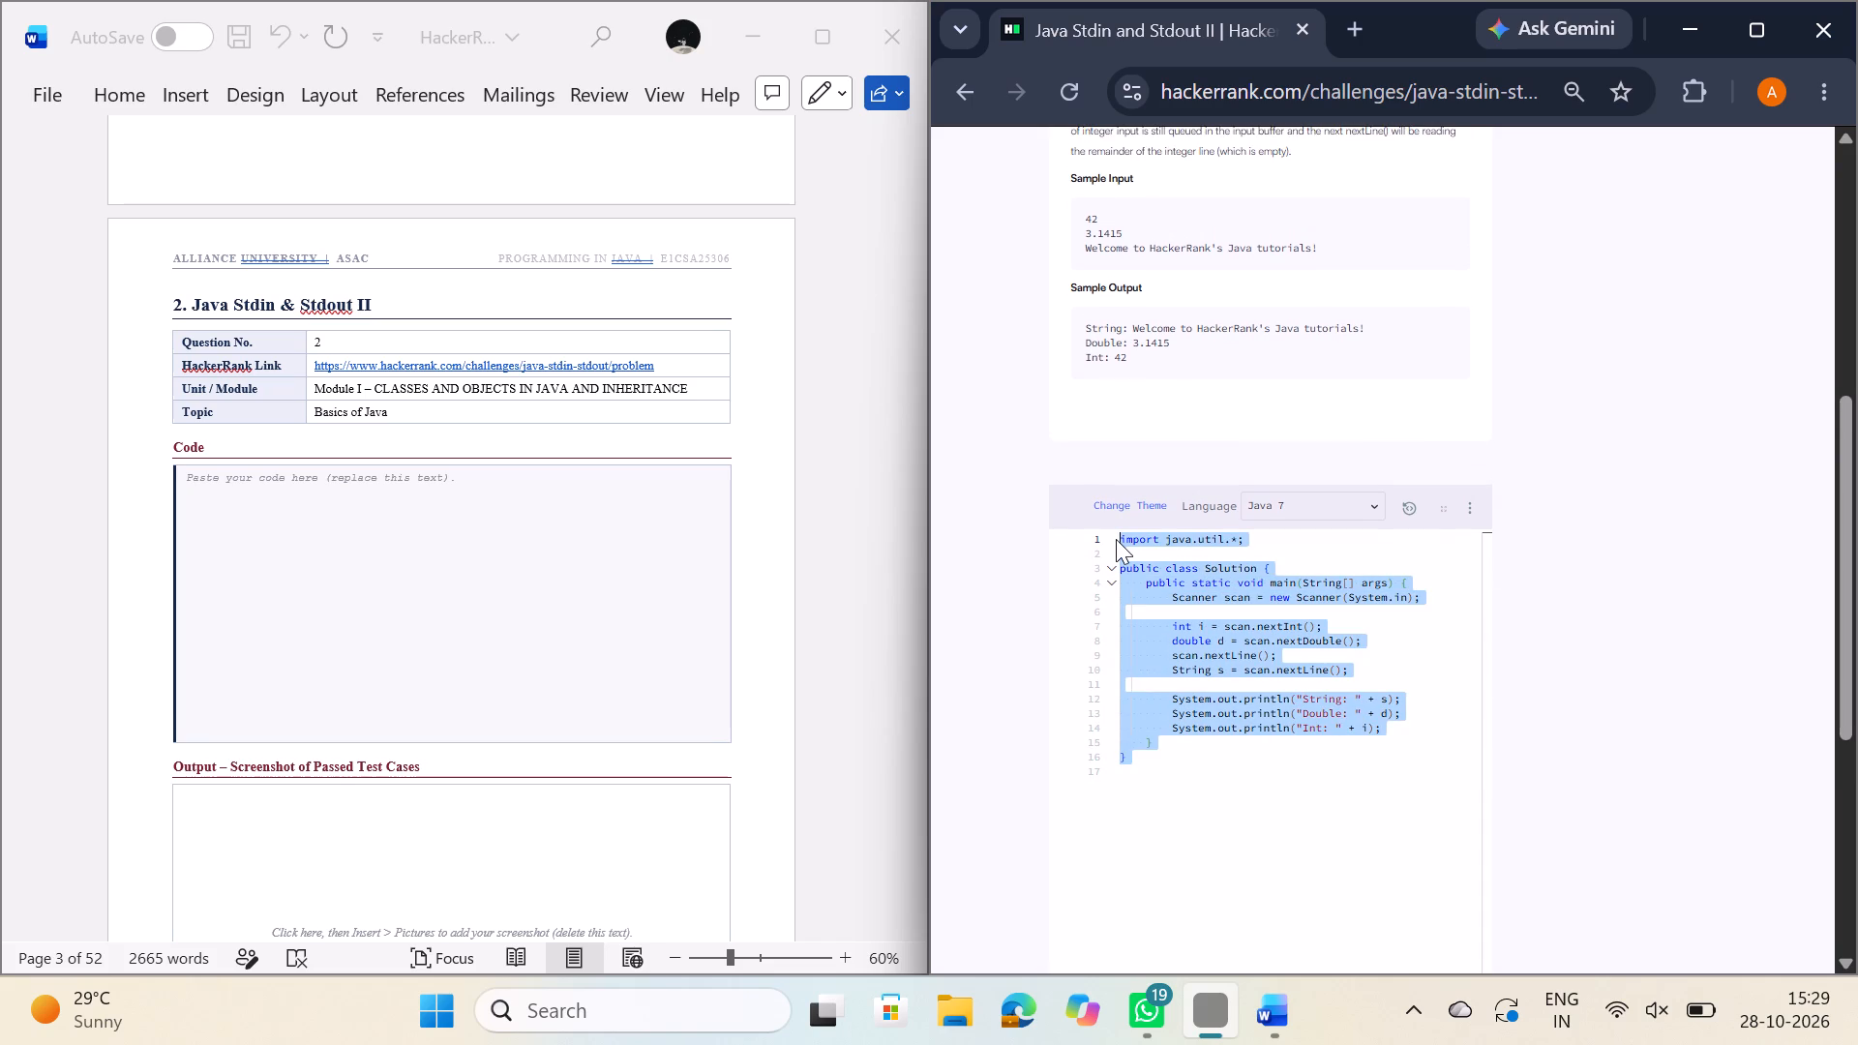
# Replace the placeholder text in question 2's Code box in the Word template with the copied Java code.
pyautogui.click(504, 474)
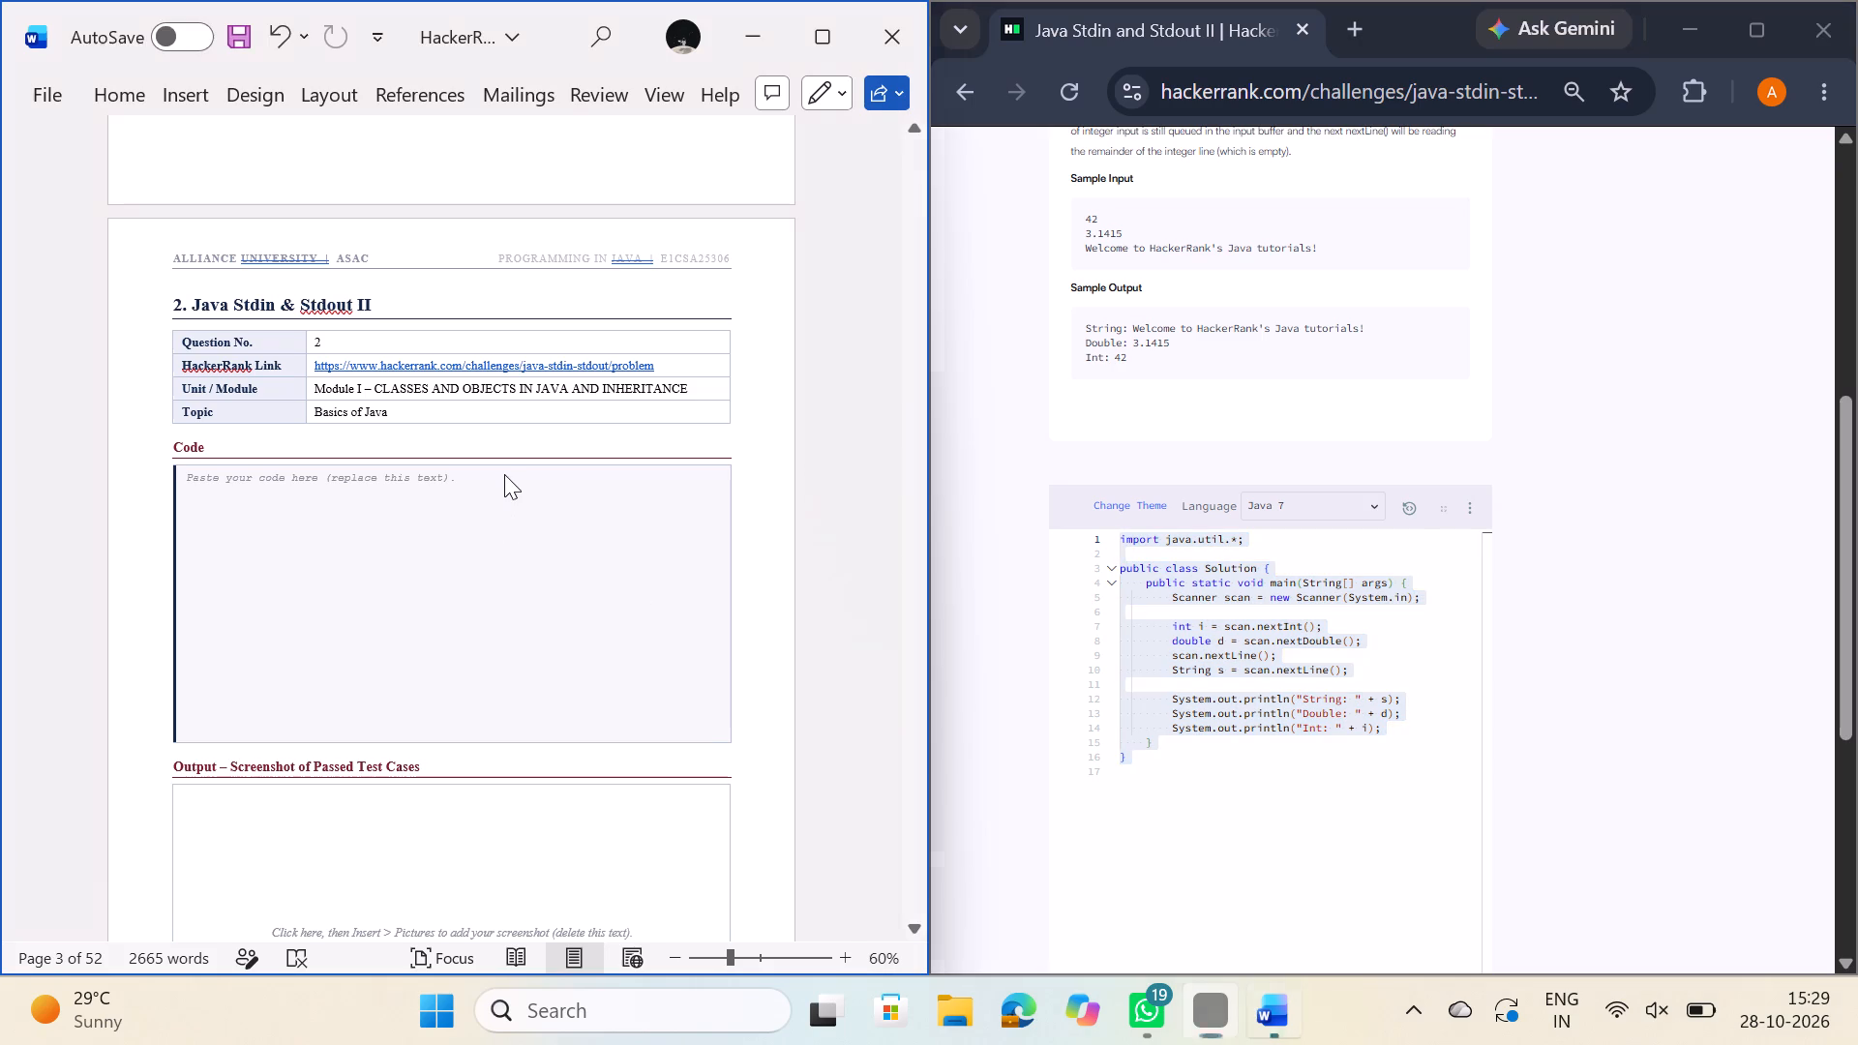
pyautogui.click(458, 488)
pyautogui.moveTo(458, 488); pyautogui.dragTo(255, 488)
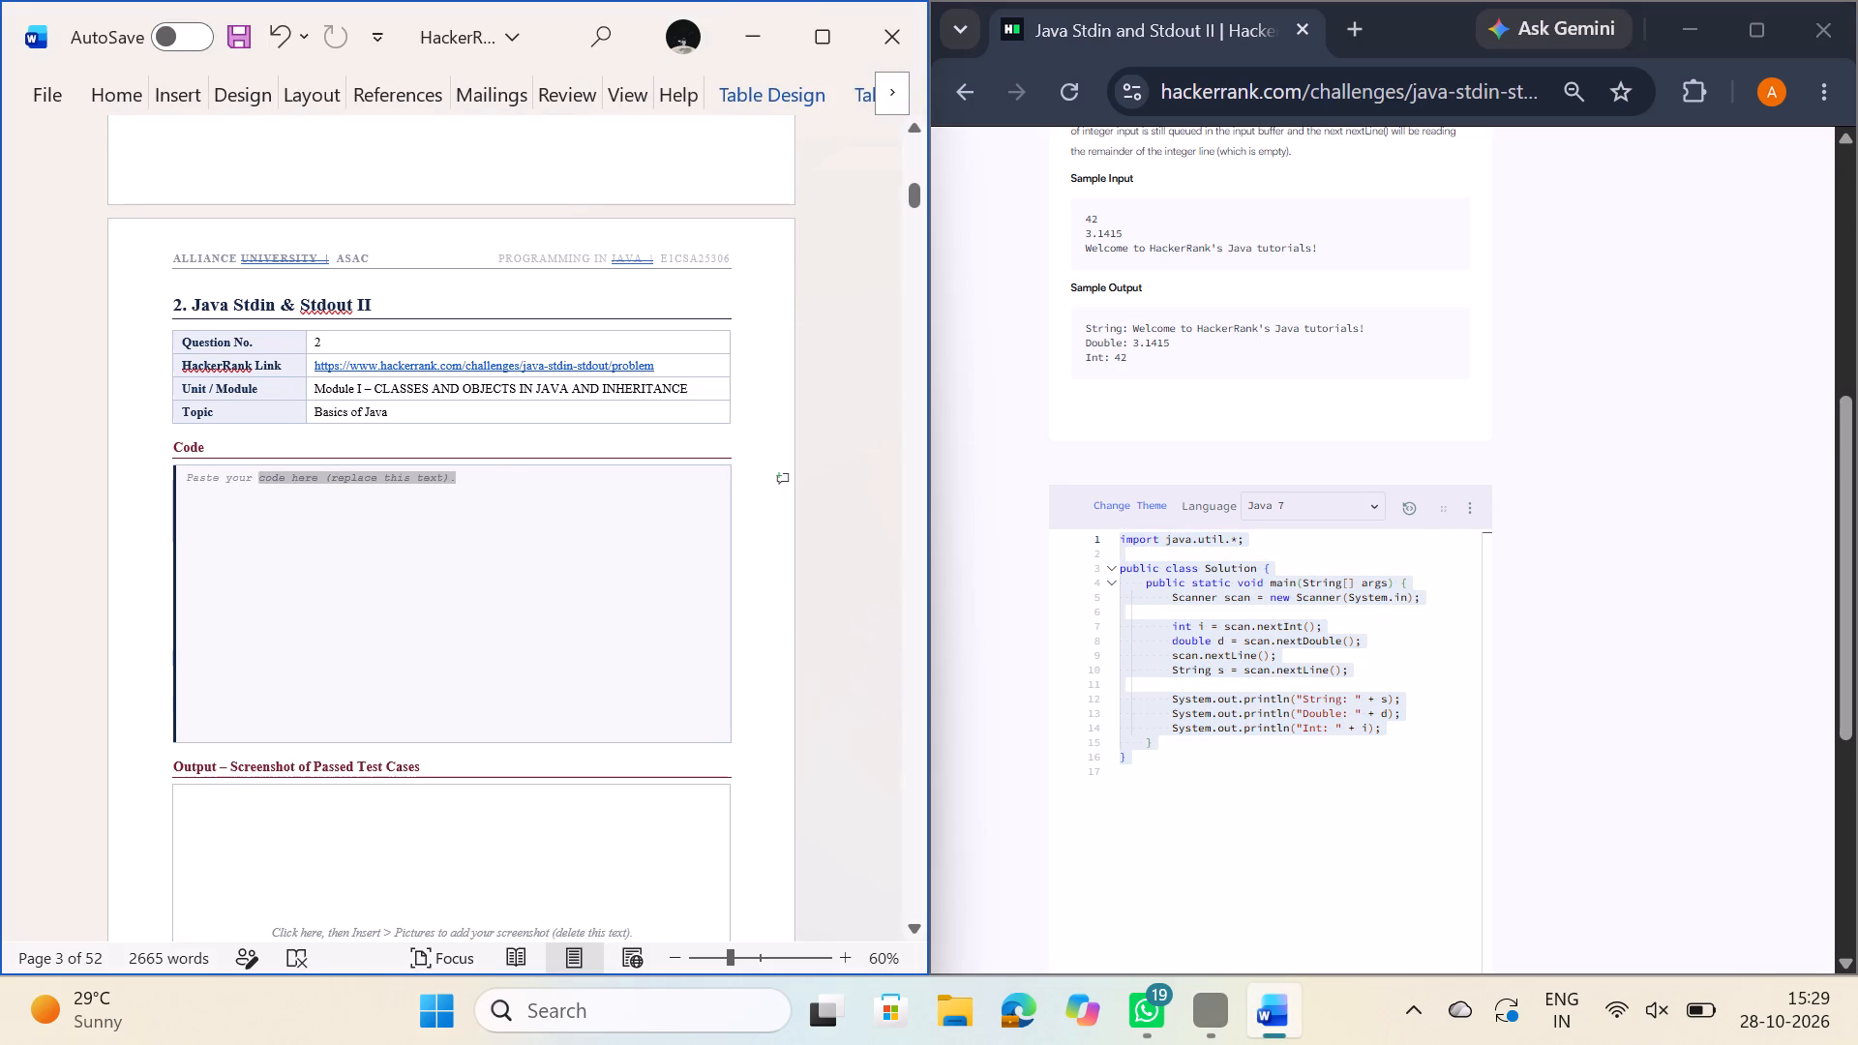
pyautogui.moveTo(255, 488); pyautogui.dragTo(225, 488)
pyautogui.press('BackSpace')
pyautogui.press('BackSpace')
pyautogui.press('BackSpace')
pyautogui.press('BackSpace')
pyautogui.press('BackSpace')
pyautogui.press('BackSpace')
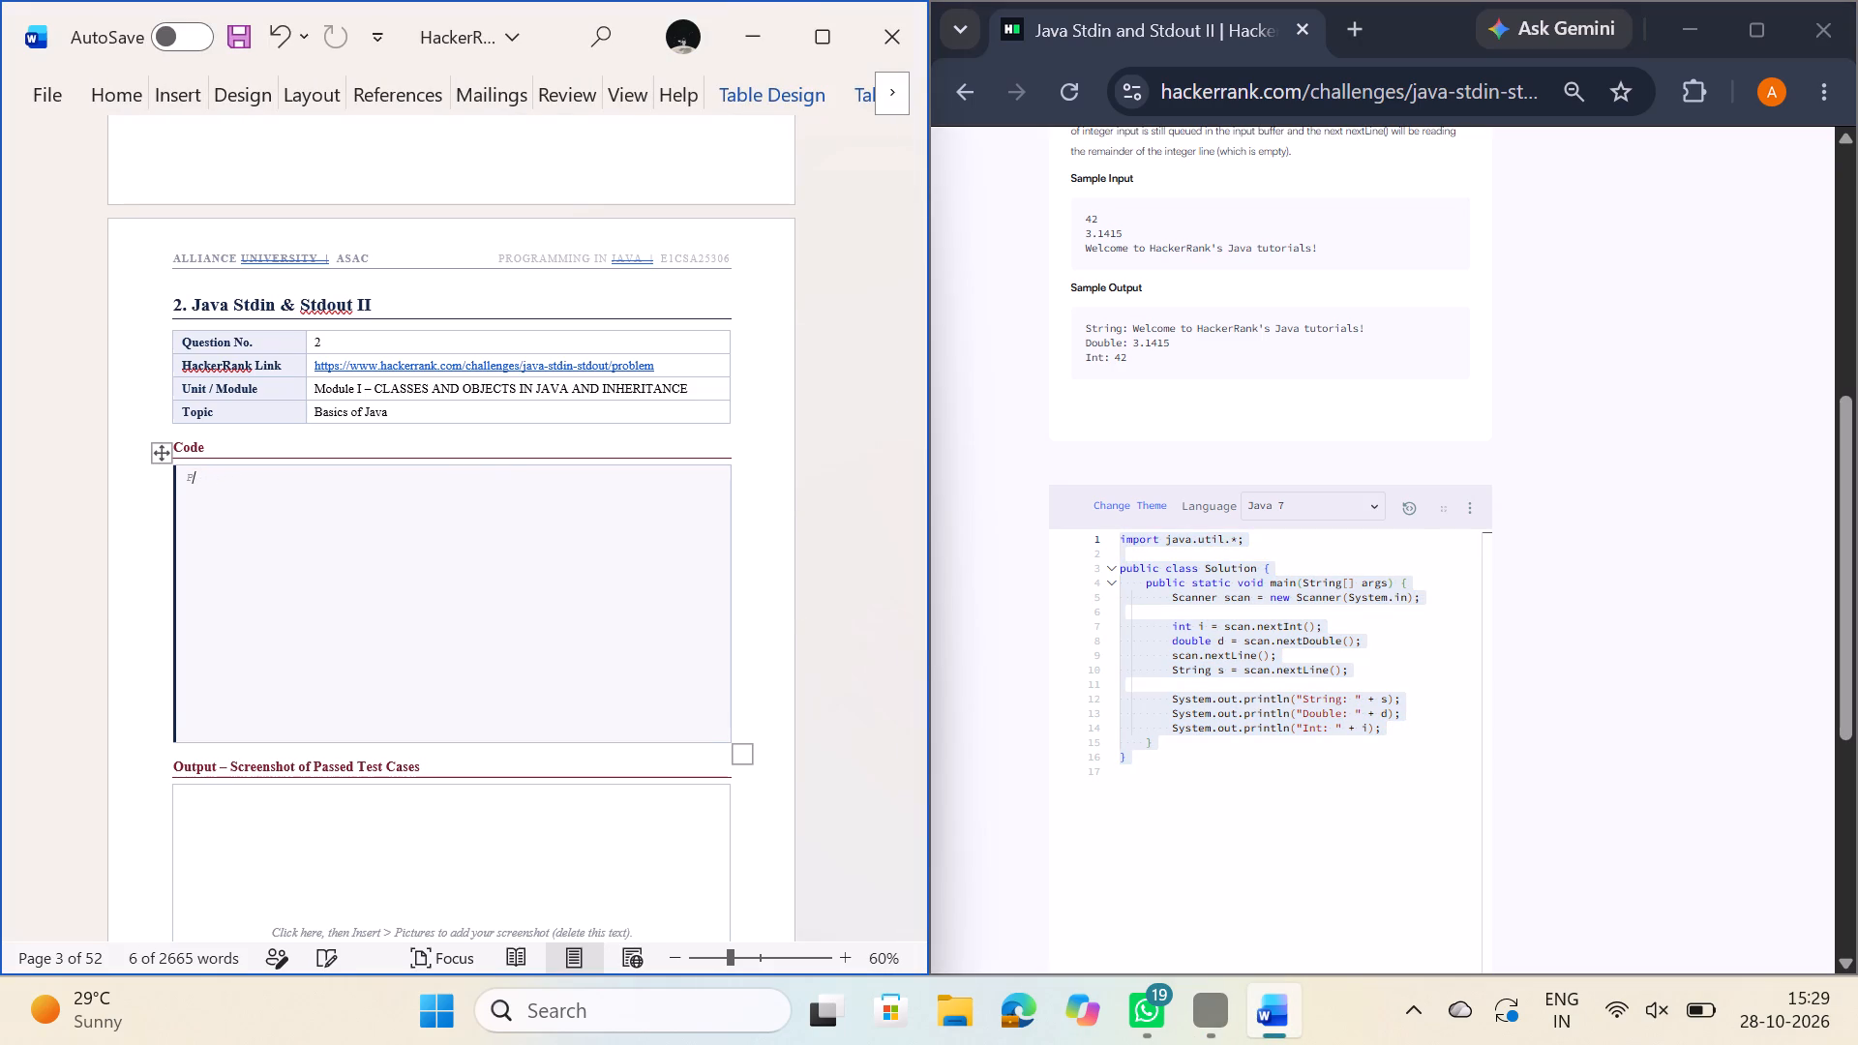
pyautogui.press('BackSpace')
pyautogui.hotkey('ctrl', 'v')
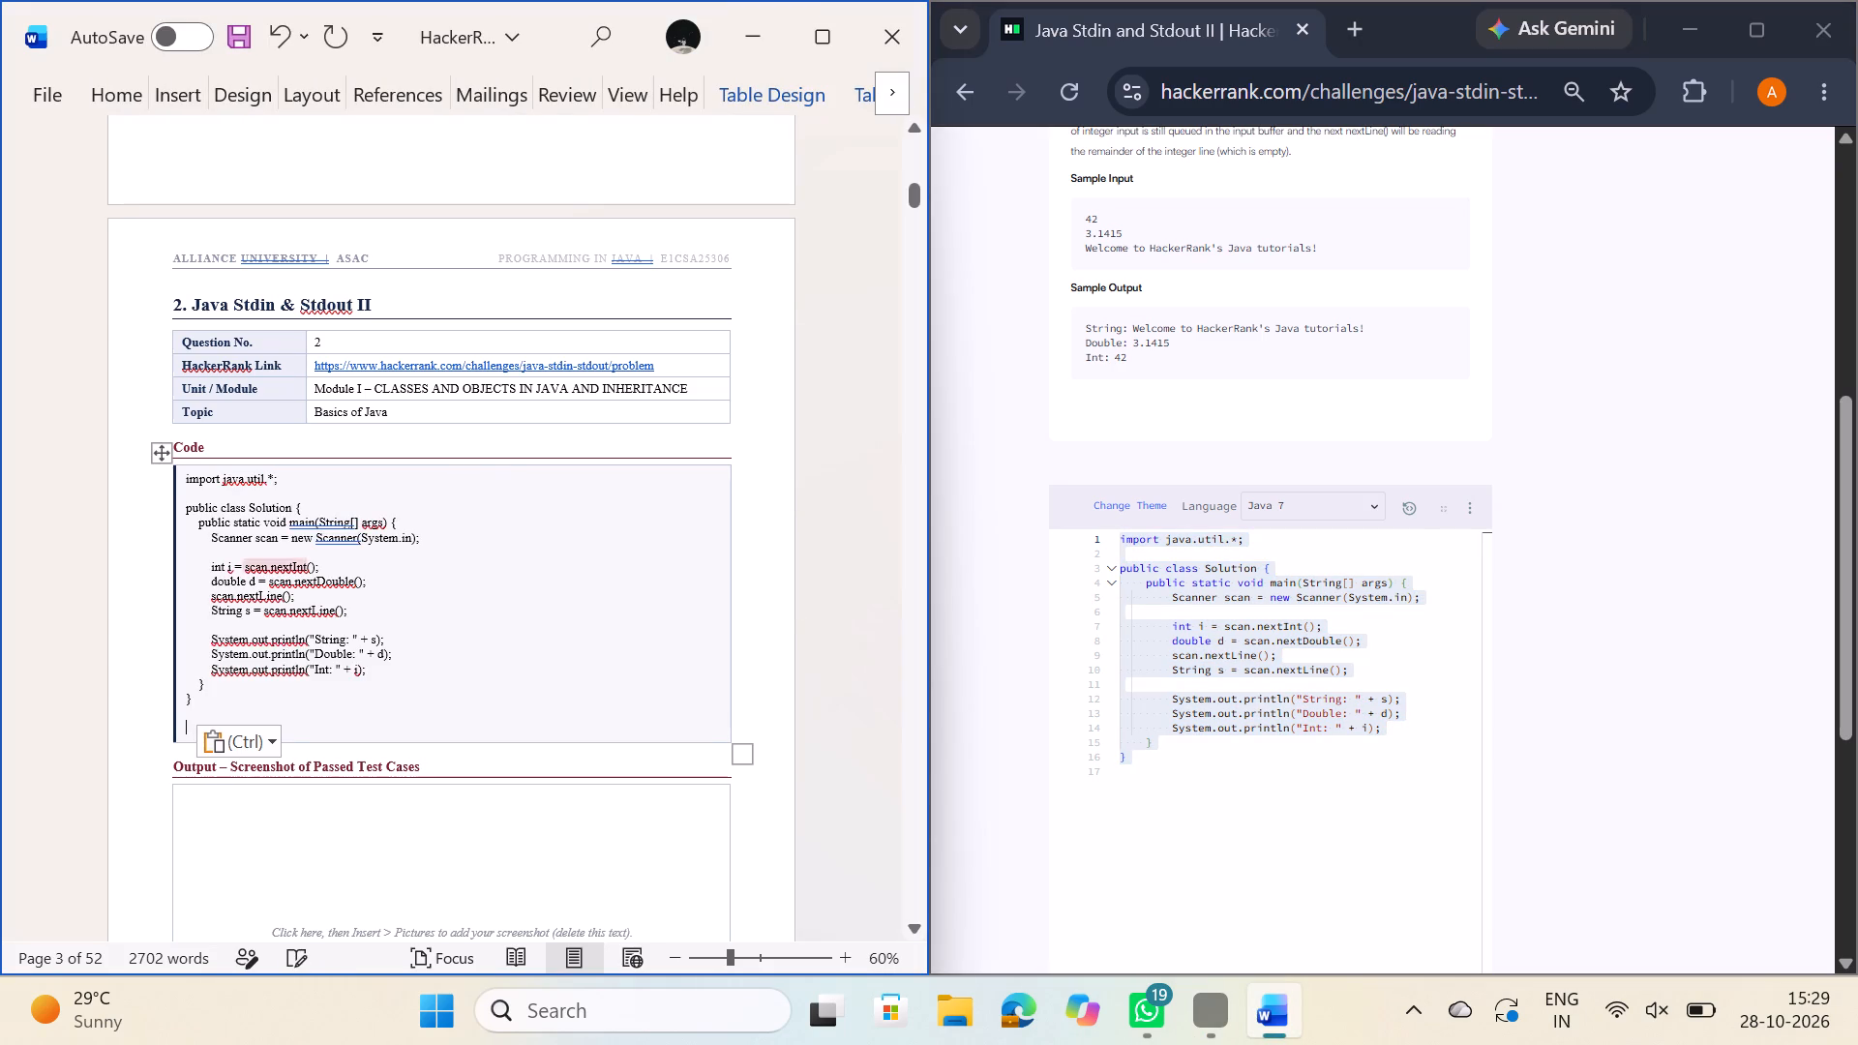
pyautogui.click(411, 716)
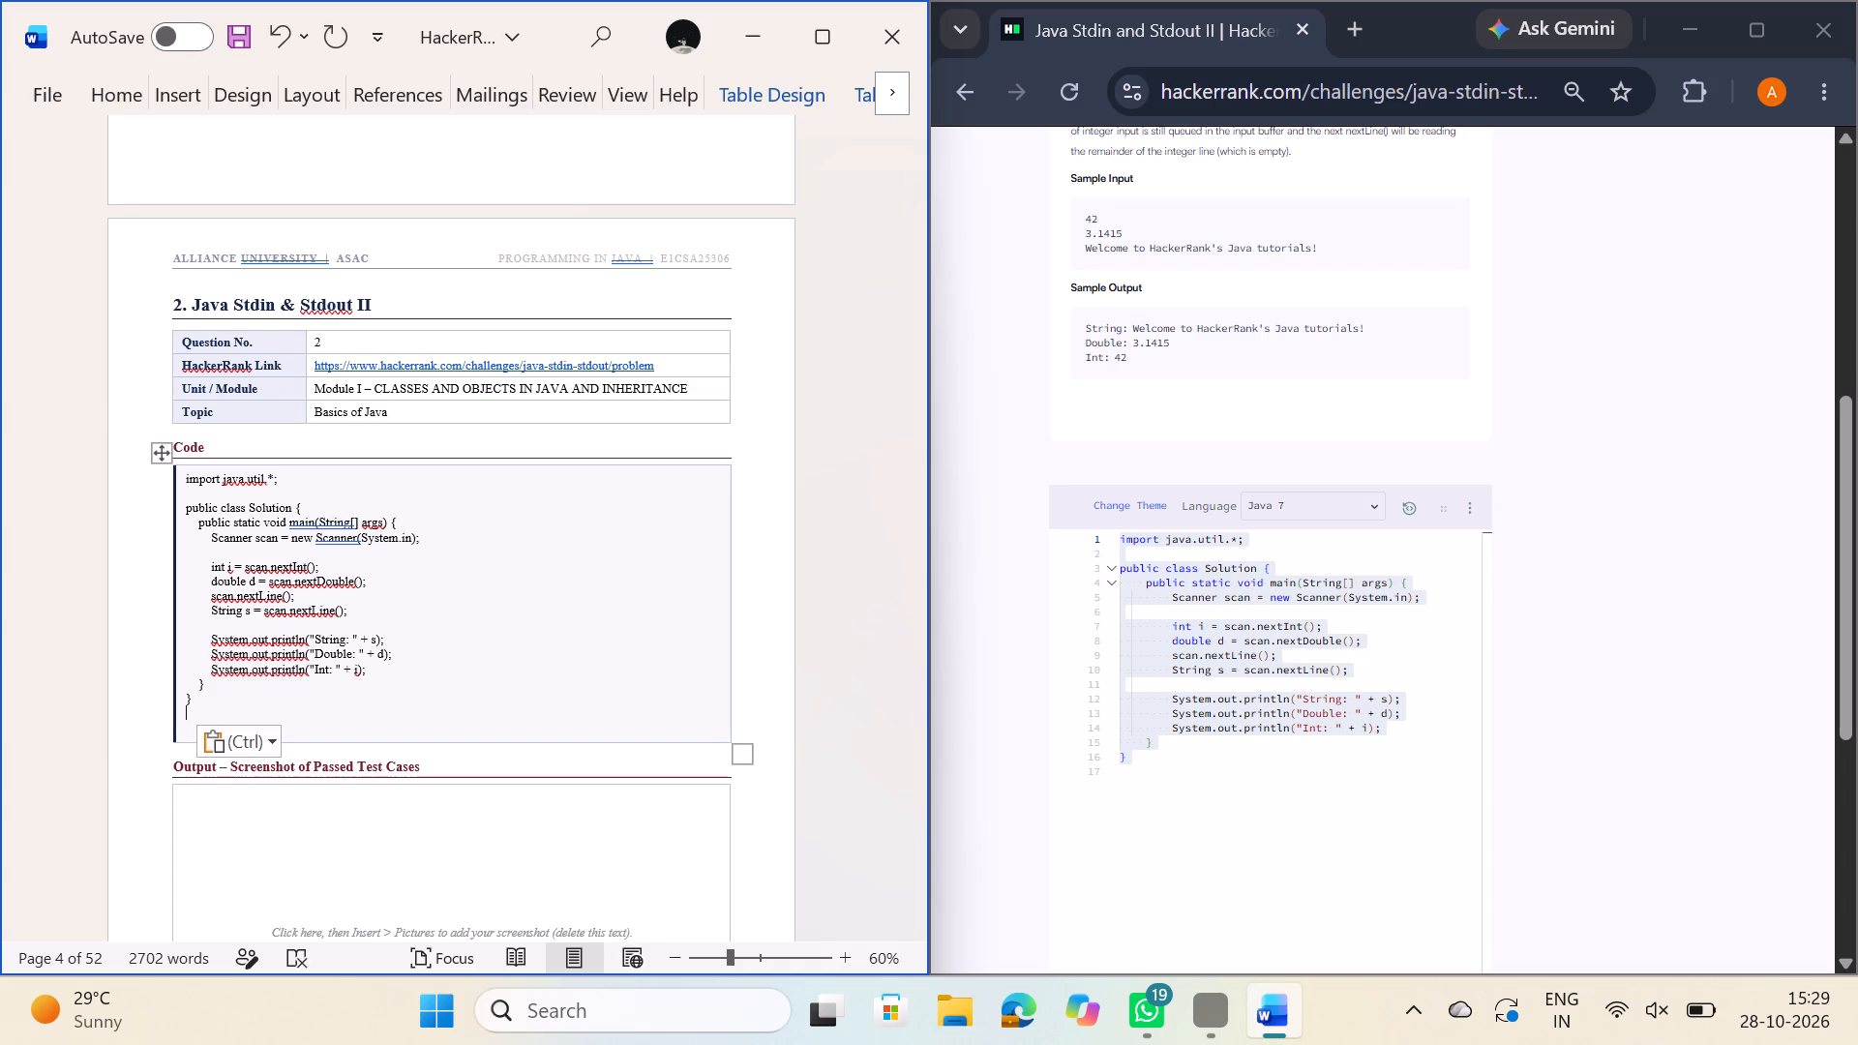
# Return to Chrome and reopen the accepted submission's results at its test case section.
pyautogui.click(1558, 623)
pyautogui.scroll(-1, 1558, 623)
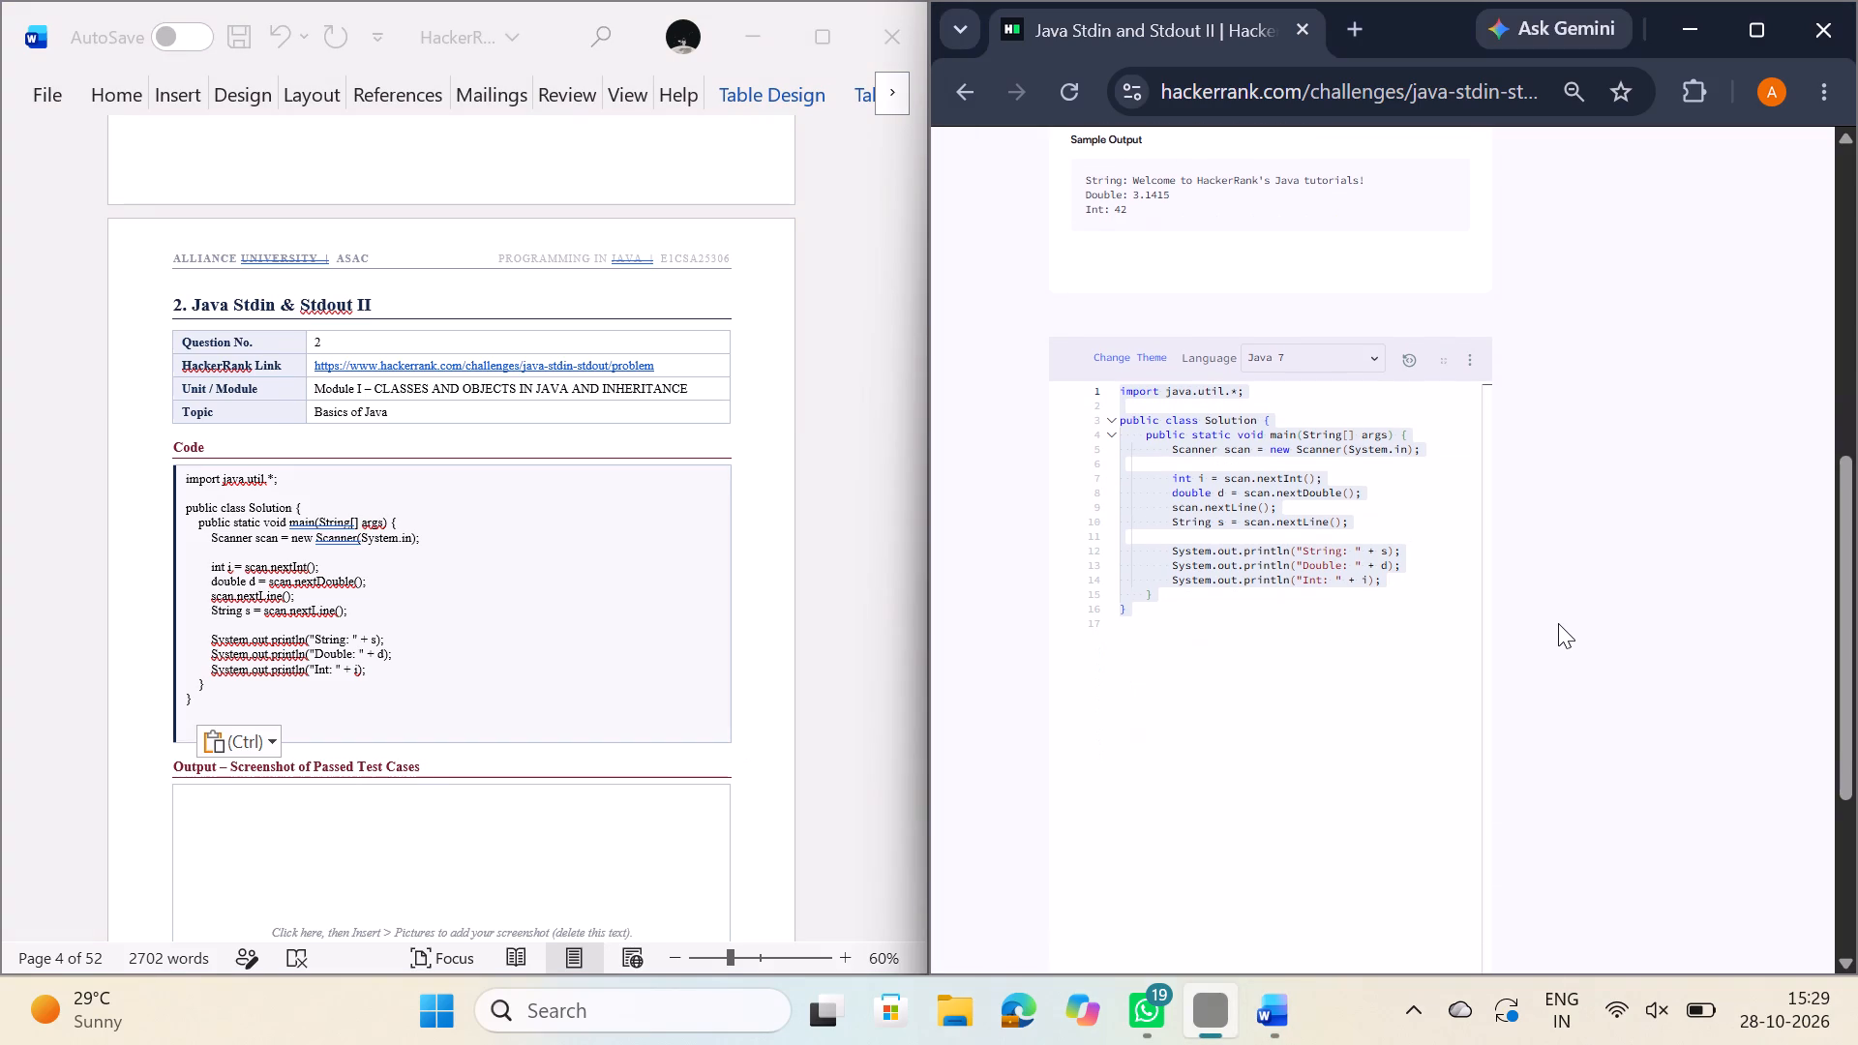
pyautogui.scroll(-1, 1558, 623)
pyautogui.click(1395, 677)
pyautogui.scroll(-3, 1395, 677)
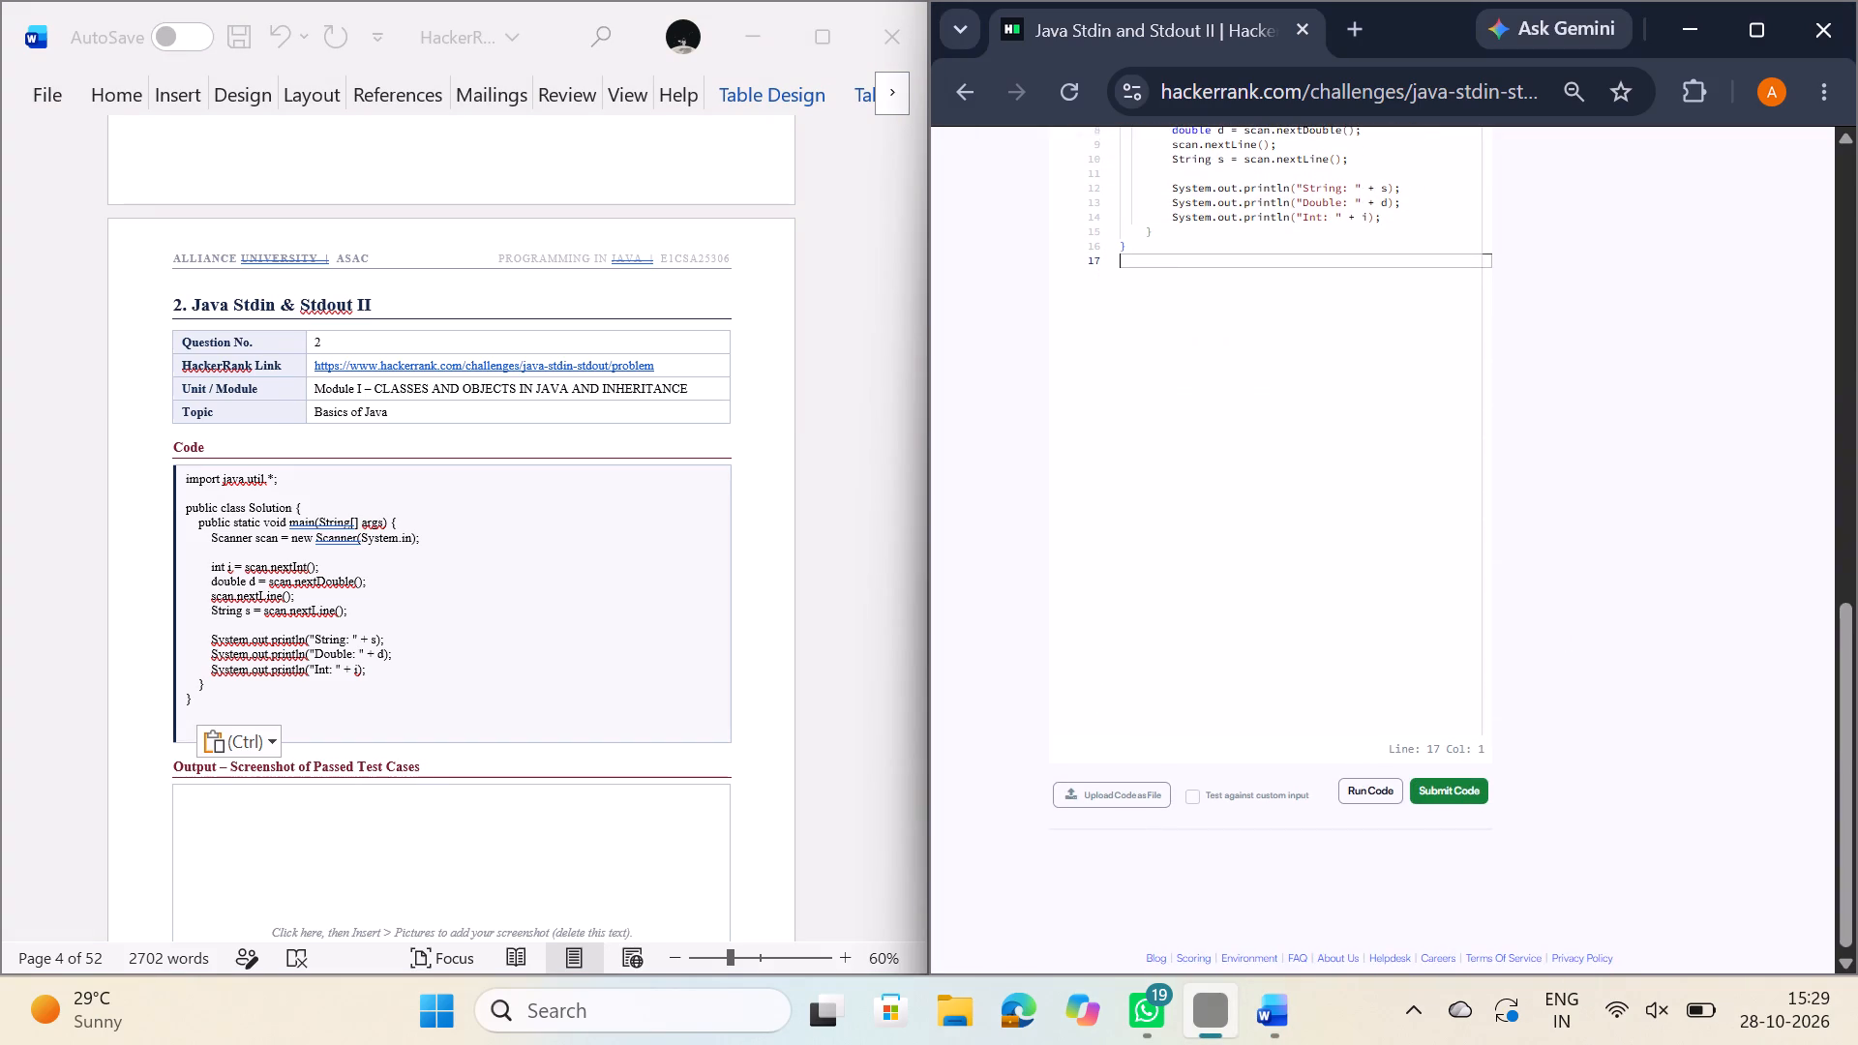
pyautogui.scroll(6, 1322, 778)
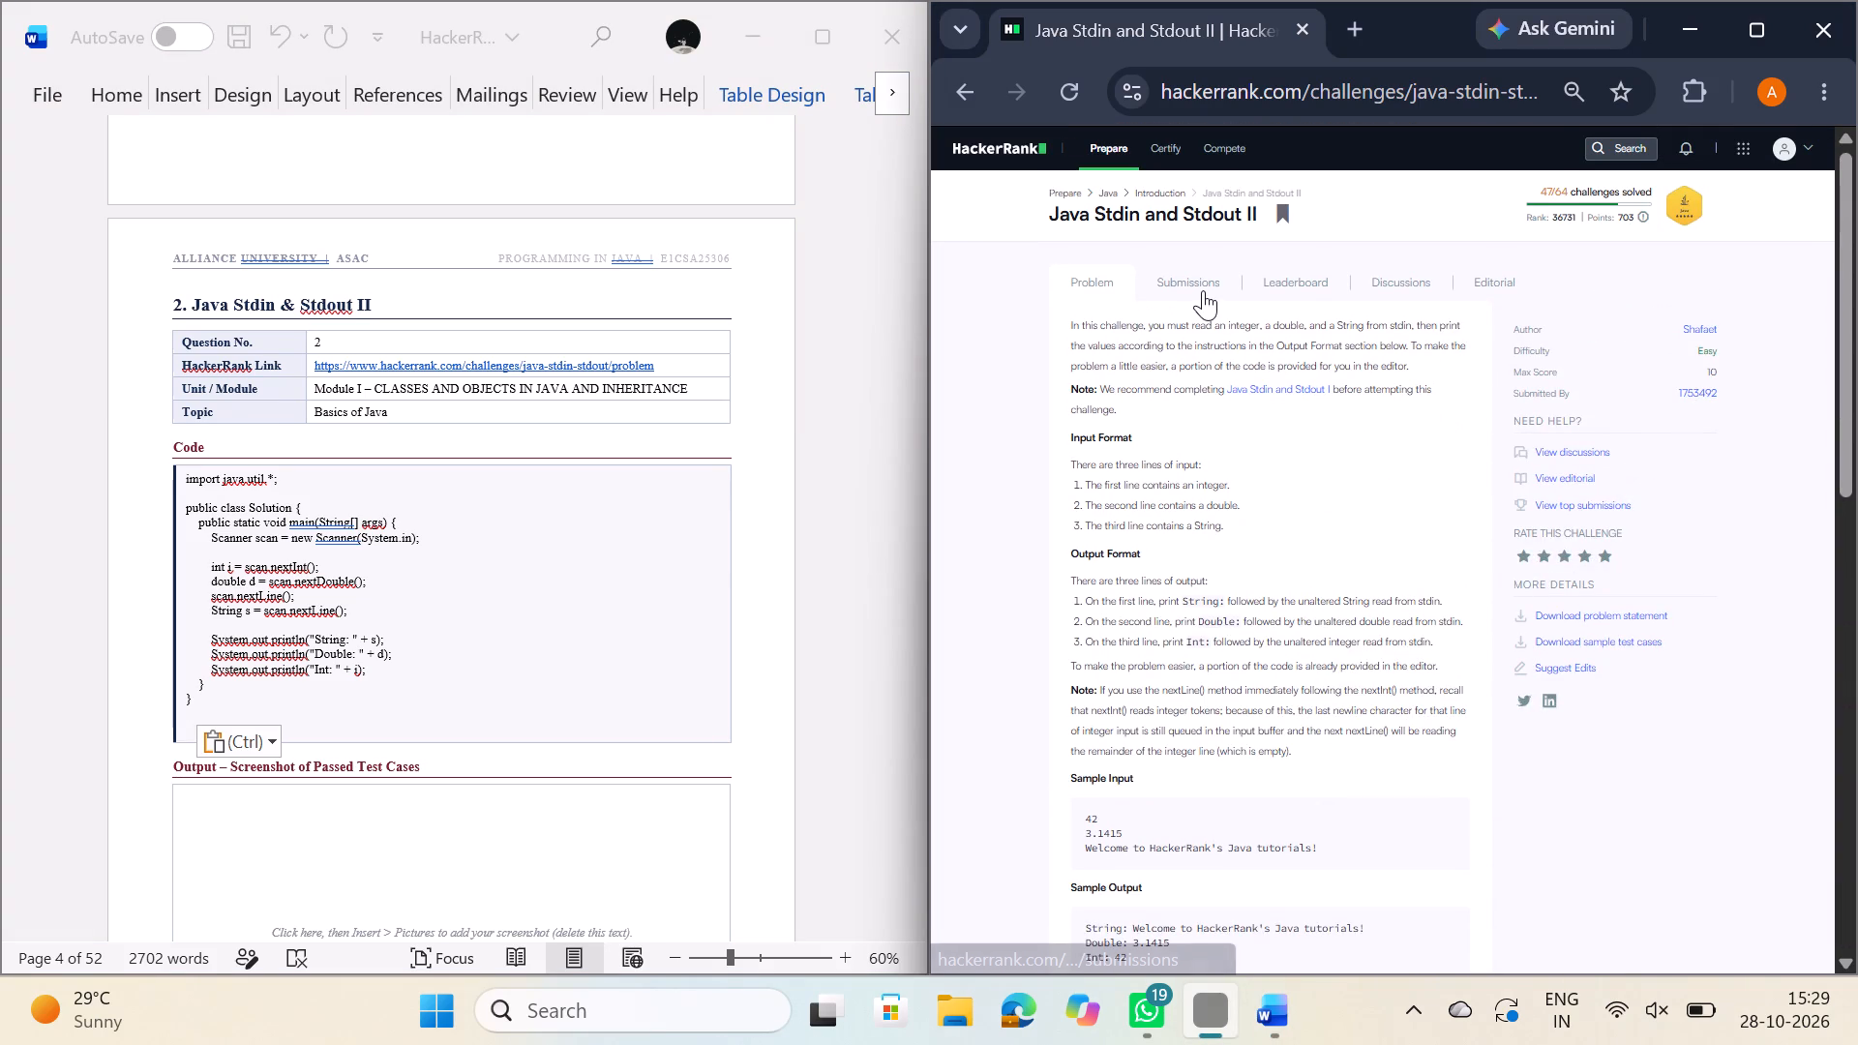
pyautogui.click(1203, 290)
pyautogui.click(1456, 363)
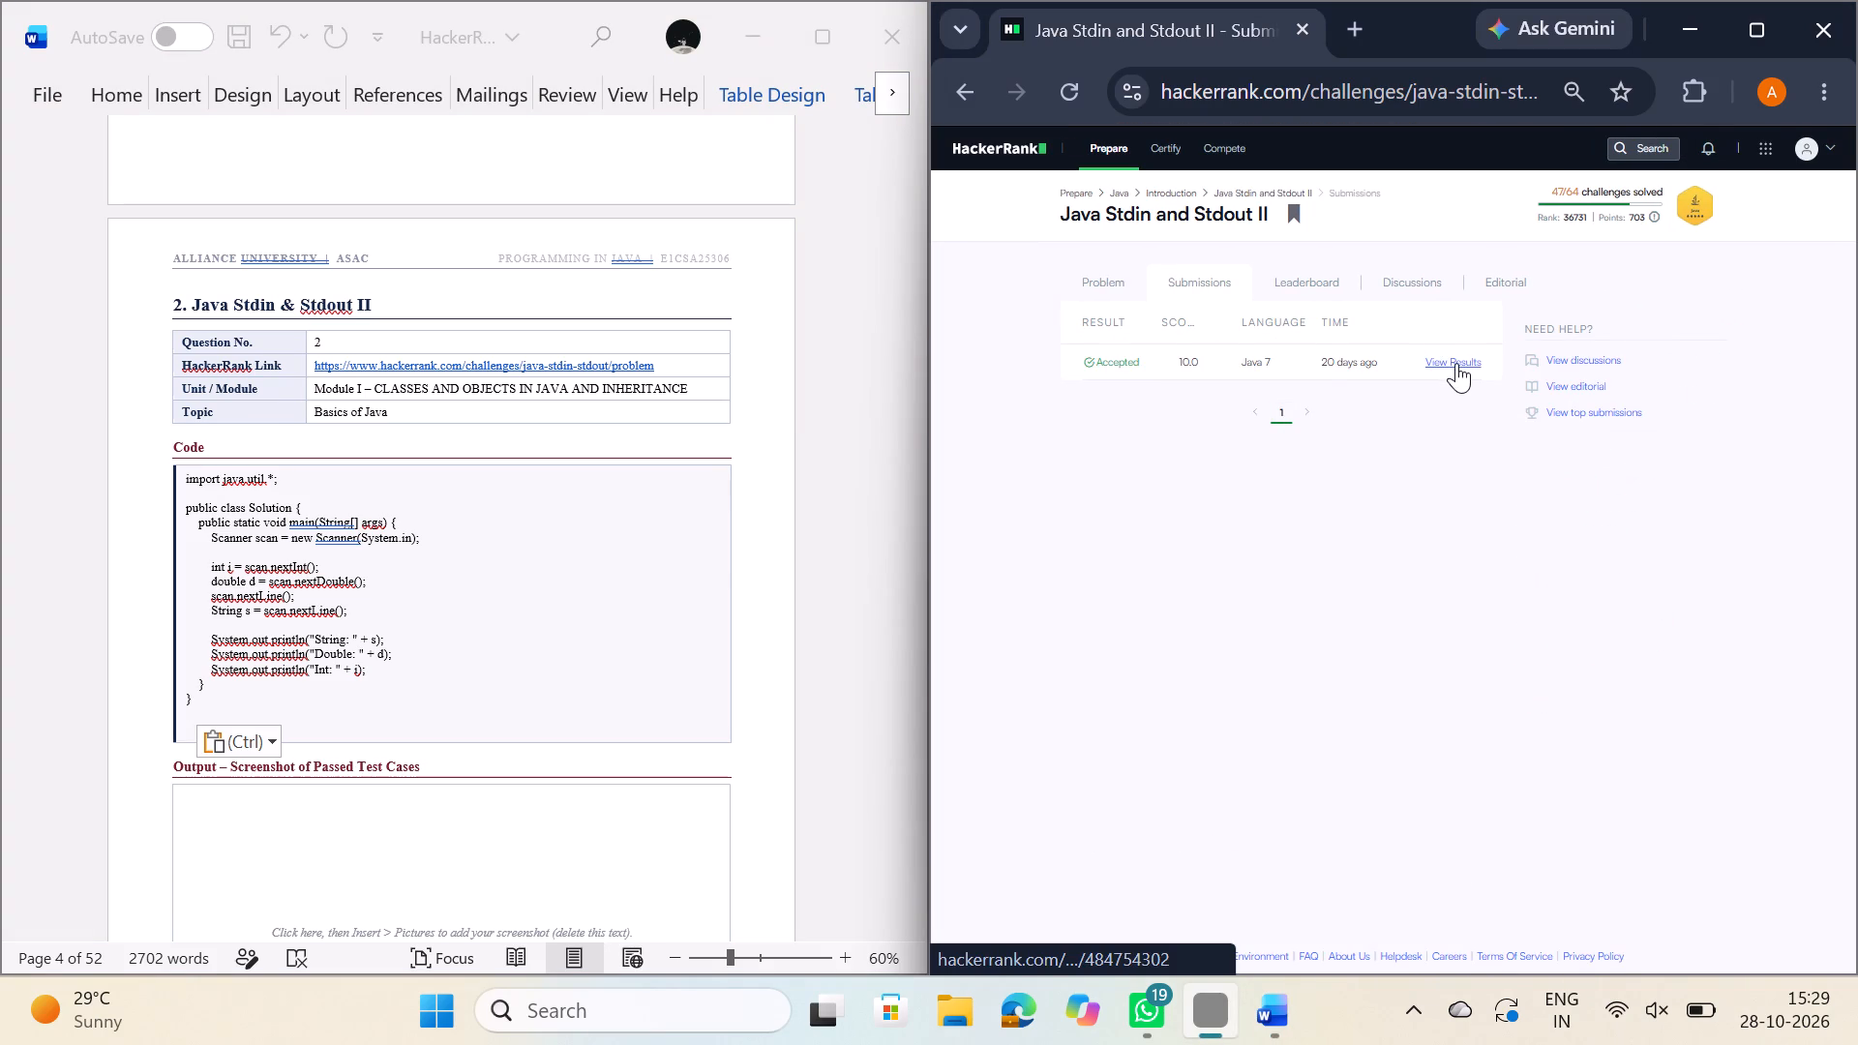
pyautogui.scroll(-6, 1297, 554)
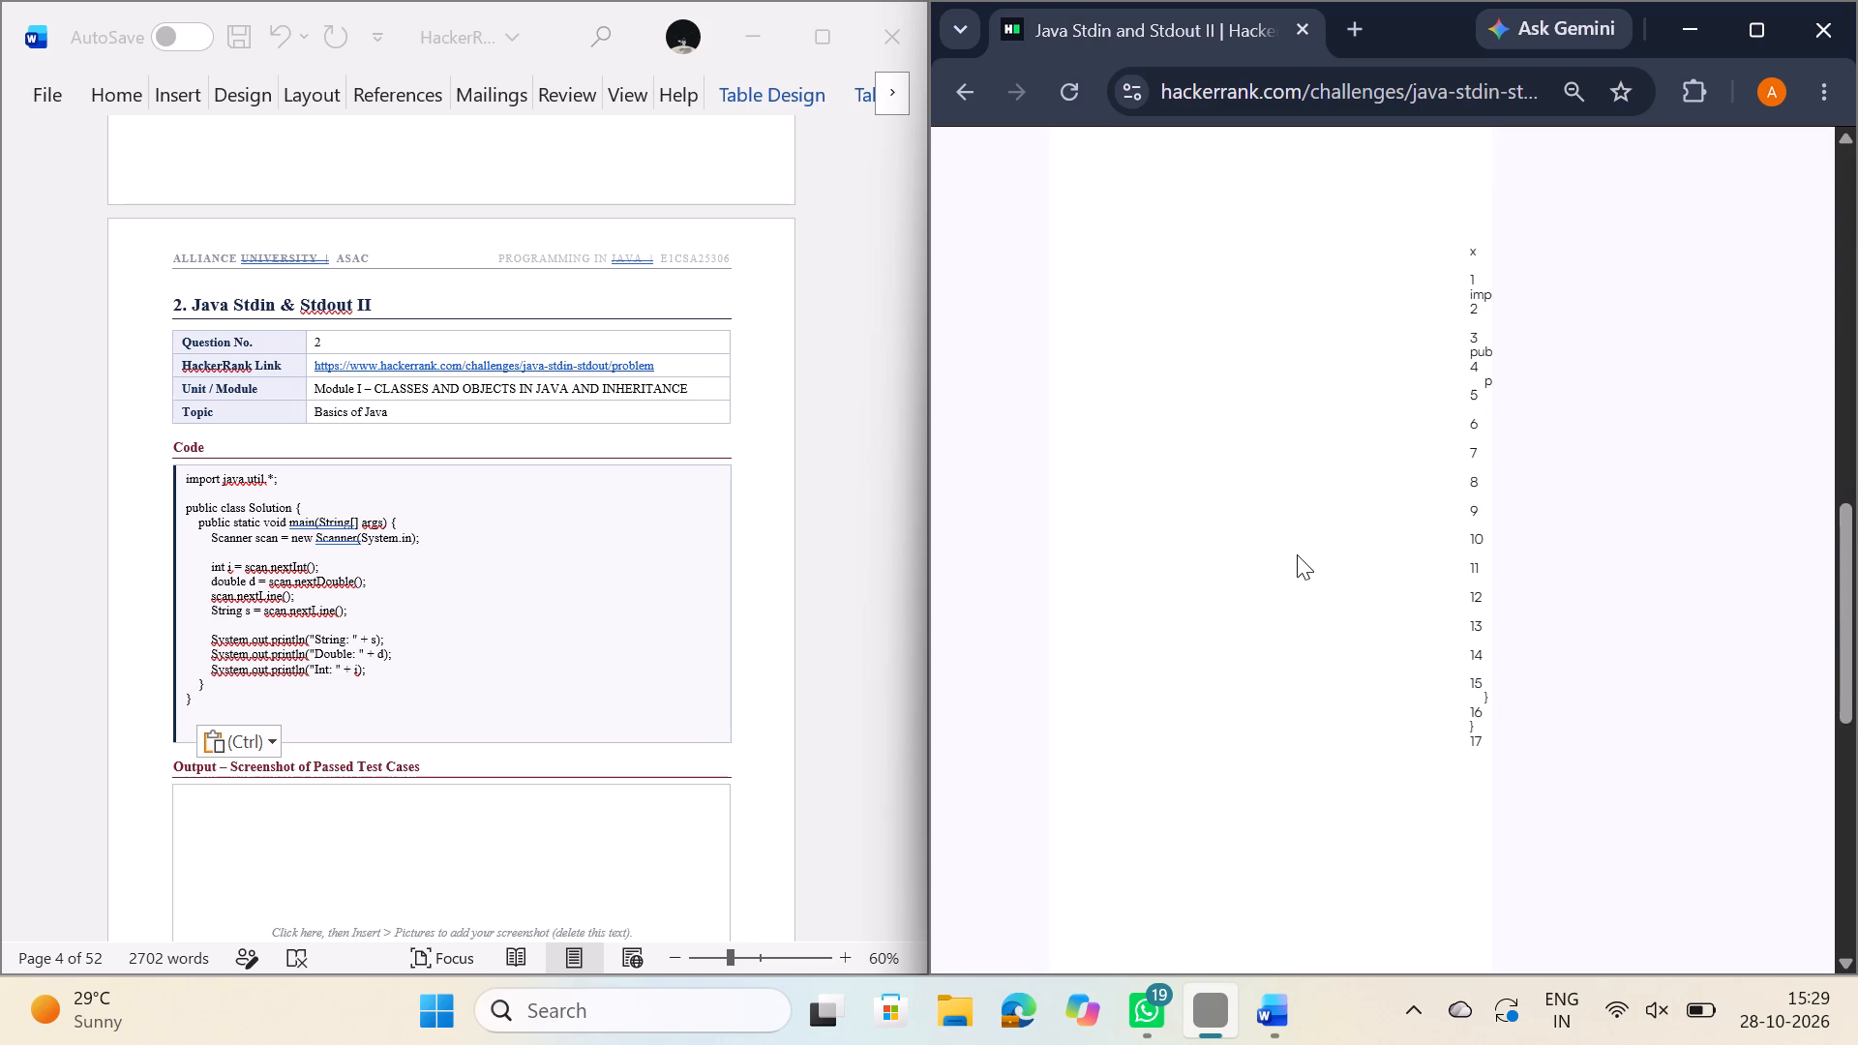
pyautogui.hscroll(-1, 1297, 554)
pyautogui.scroll(3, 1184, 569)
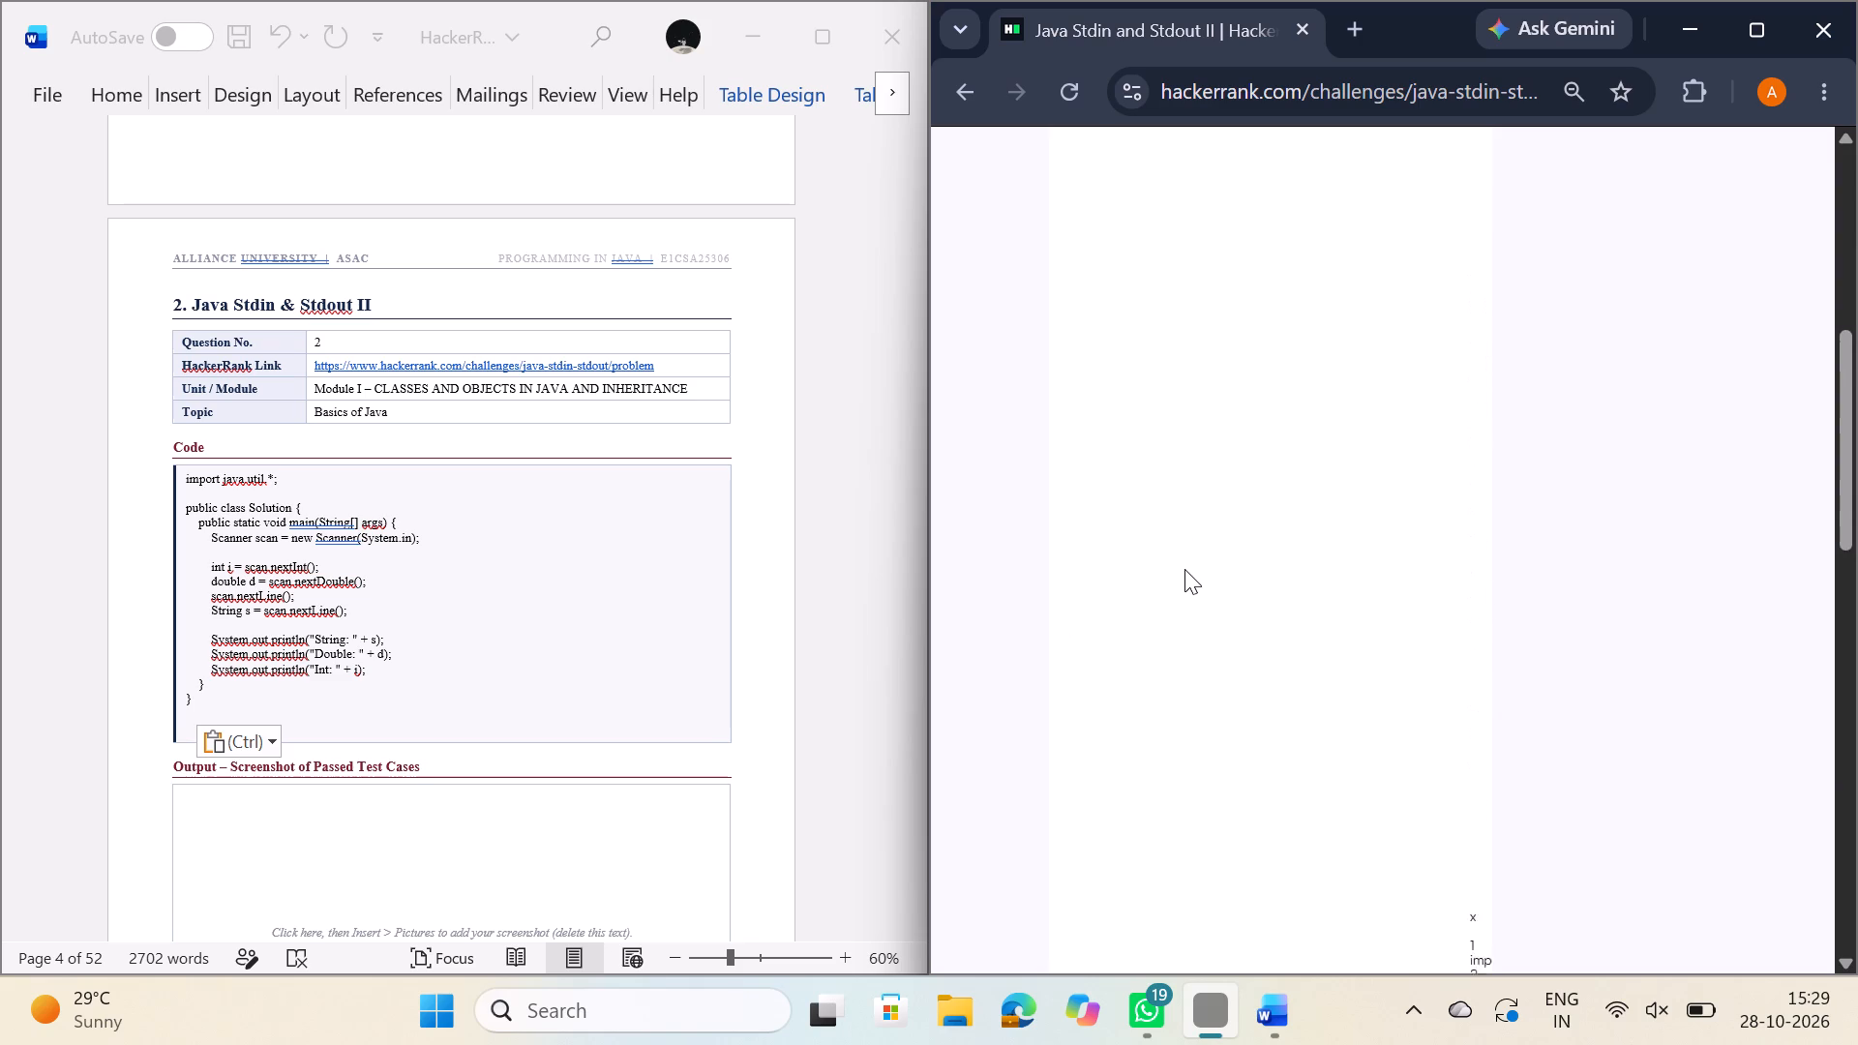
pyautogui.scroll(2, 1184, 569)
pyautogui.scroll(-8, 1184, 569)
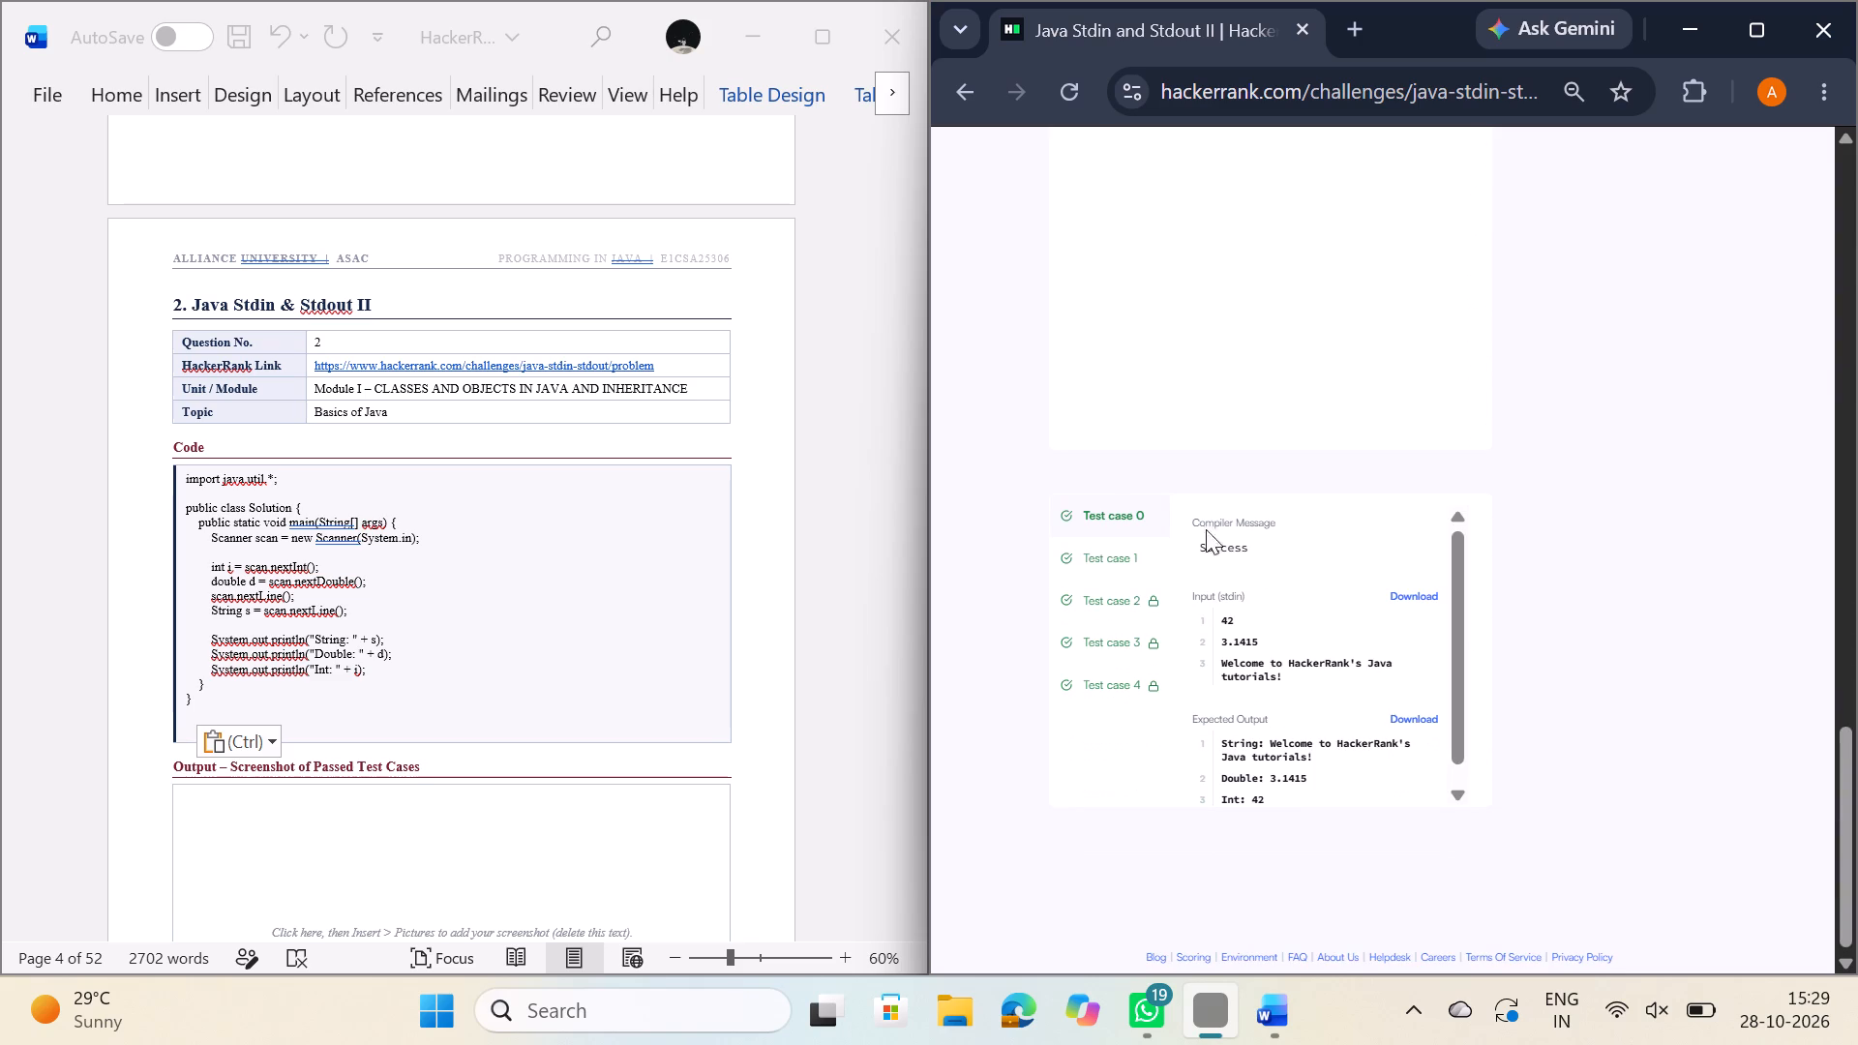
# Maximize the Chrome window and capture a rectangular screenshot of the results panel covering Test case 0 to Test case 4.
pyautogui.click(1752, 15)
pyautogui.scroll(-9, 1068, 596)
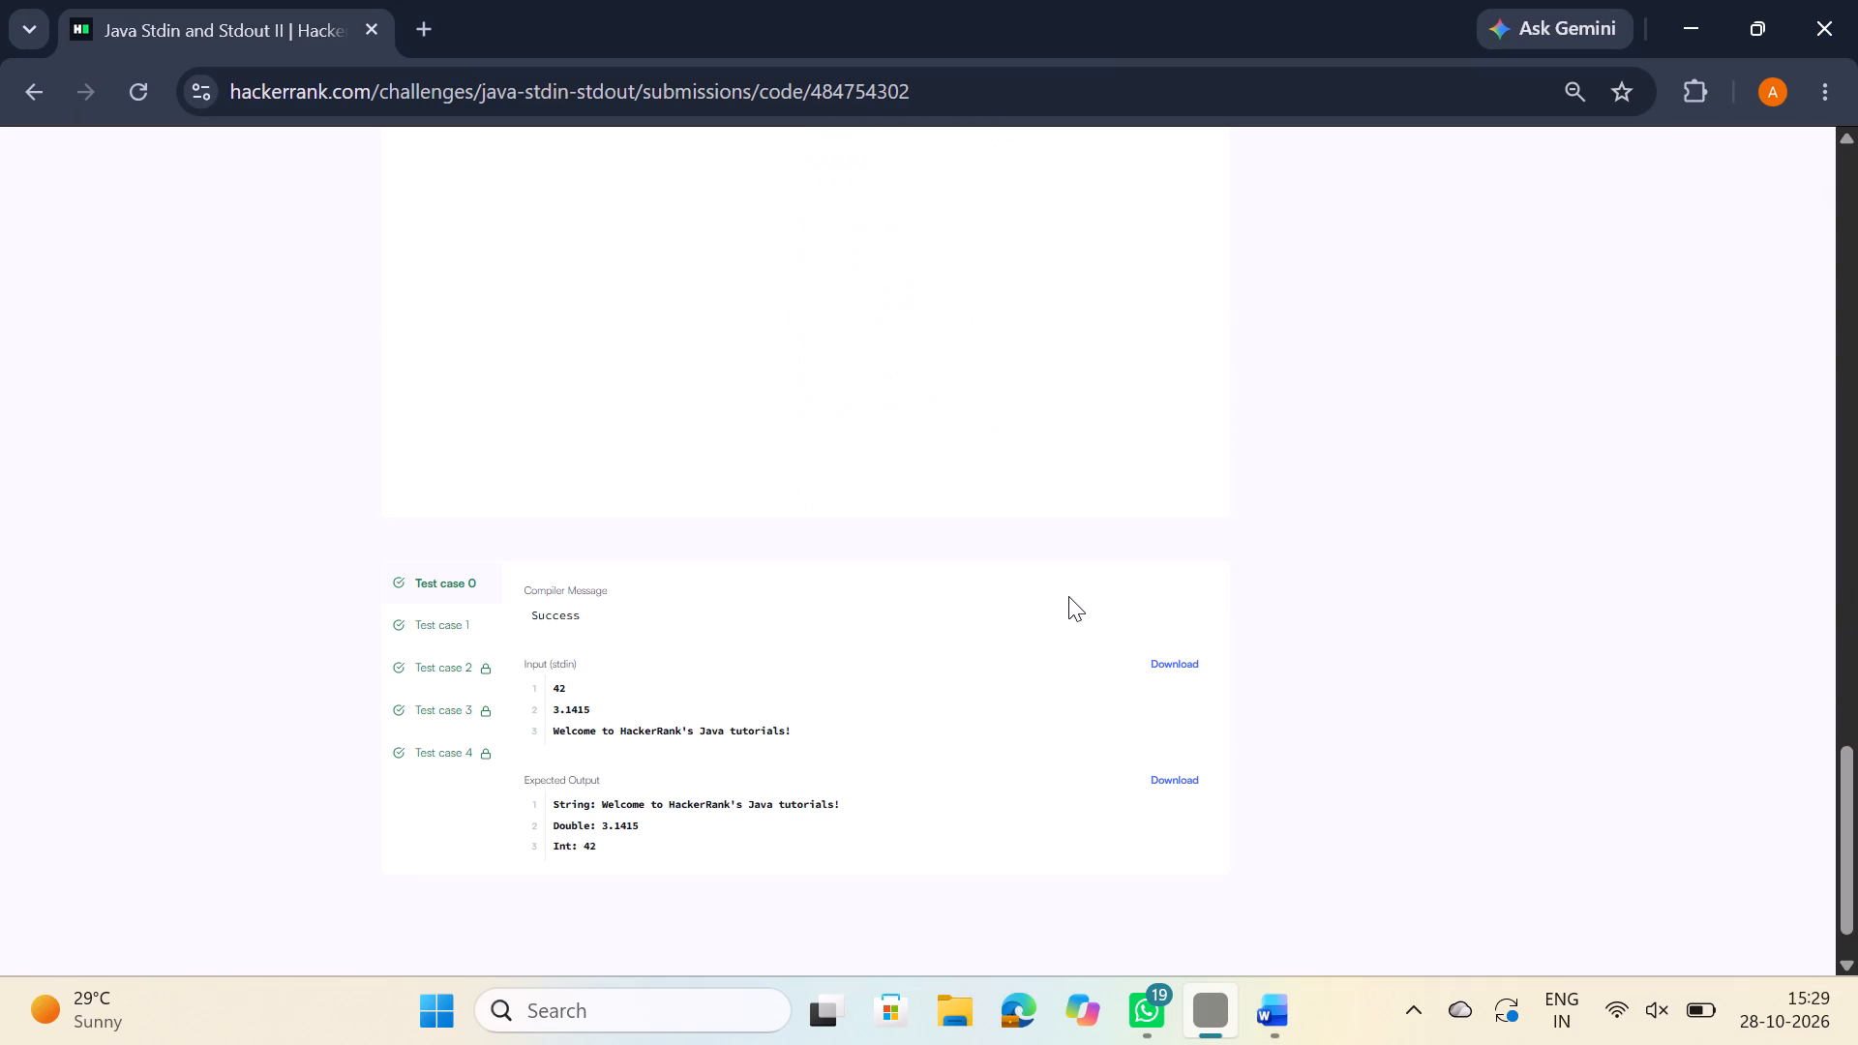
pyautogui.scroll(-2, 1068, 596)
pyautogui.press('Print')
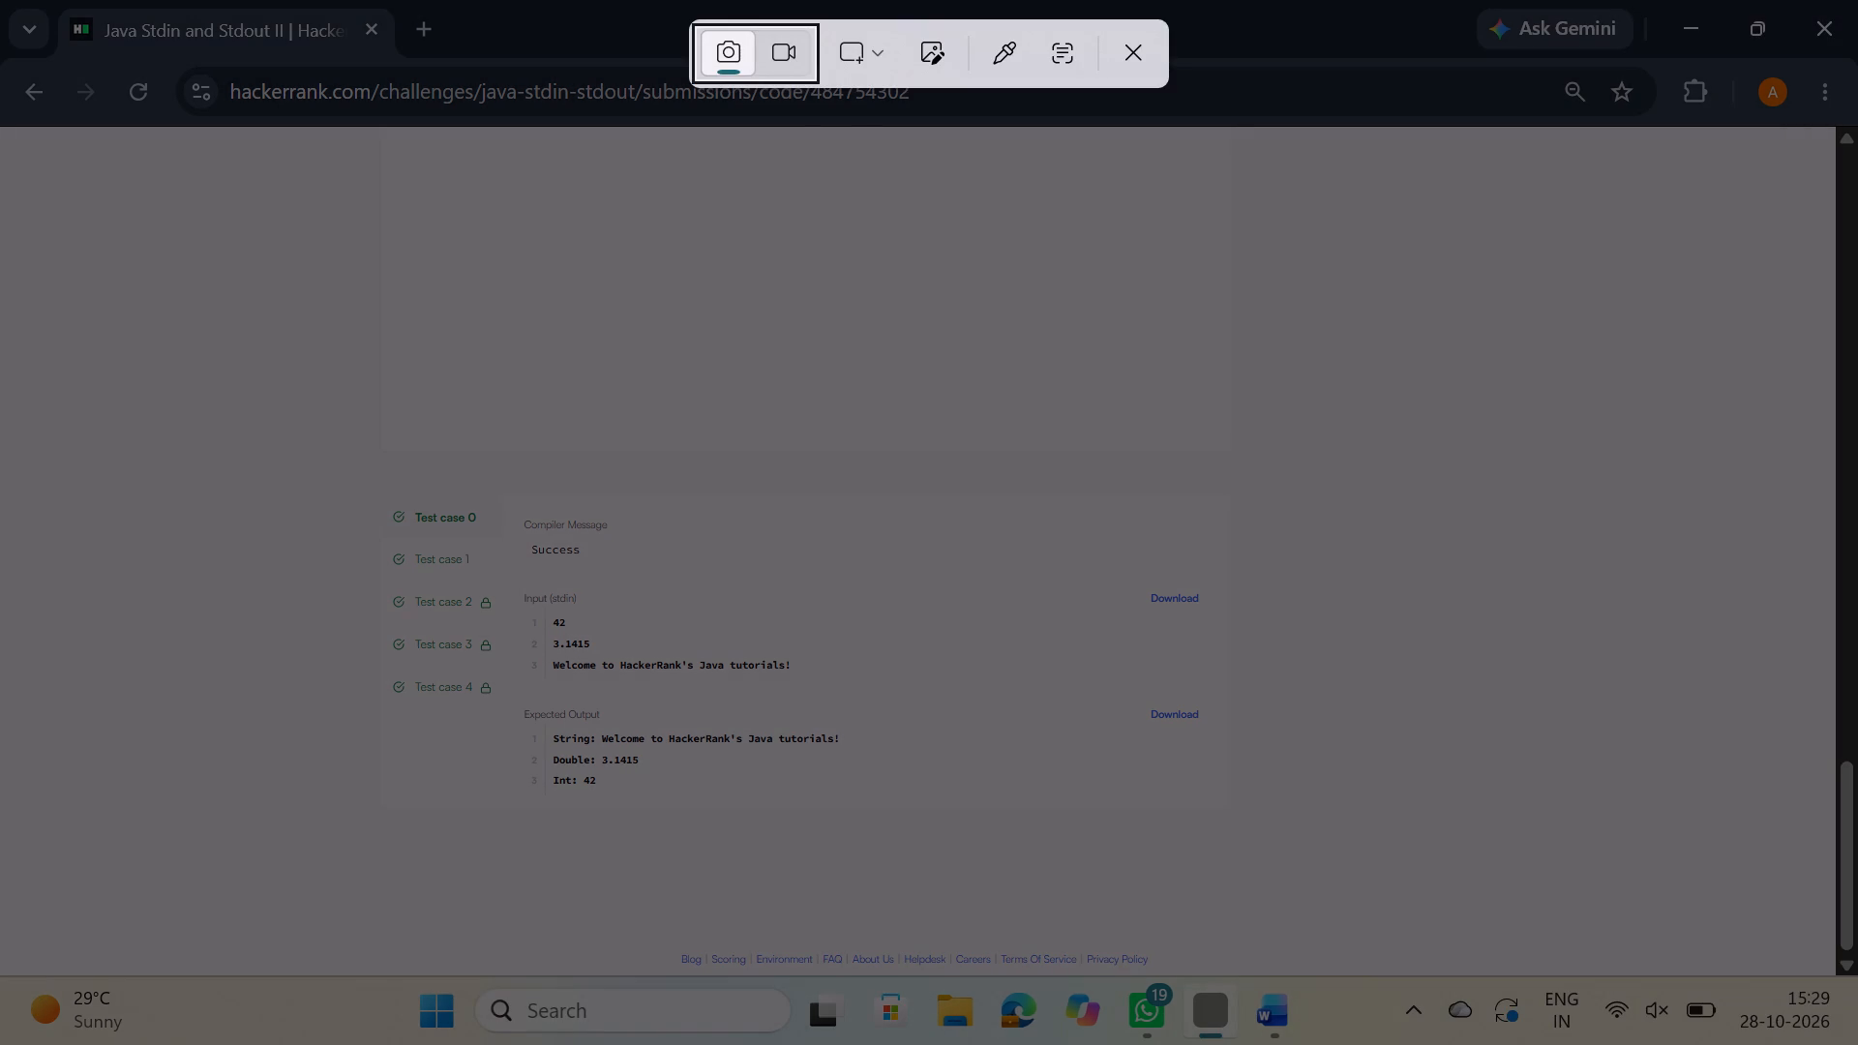
pyautogui.moveTo(377, 487); pyautogui.dragTo(1238, 863)
pyautogui.hscroll(1, 1124, 855)
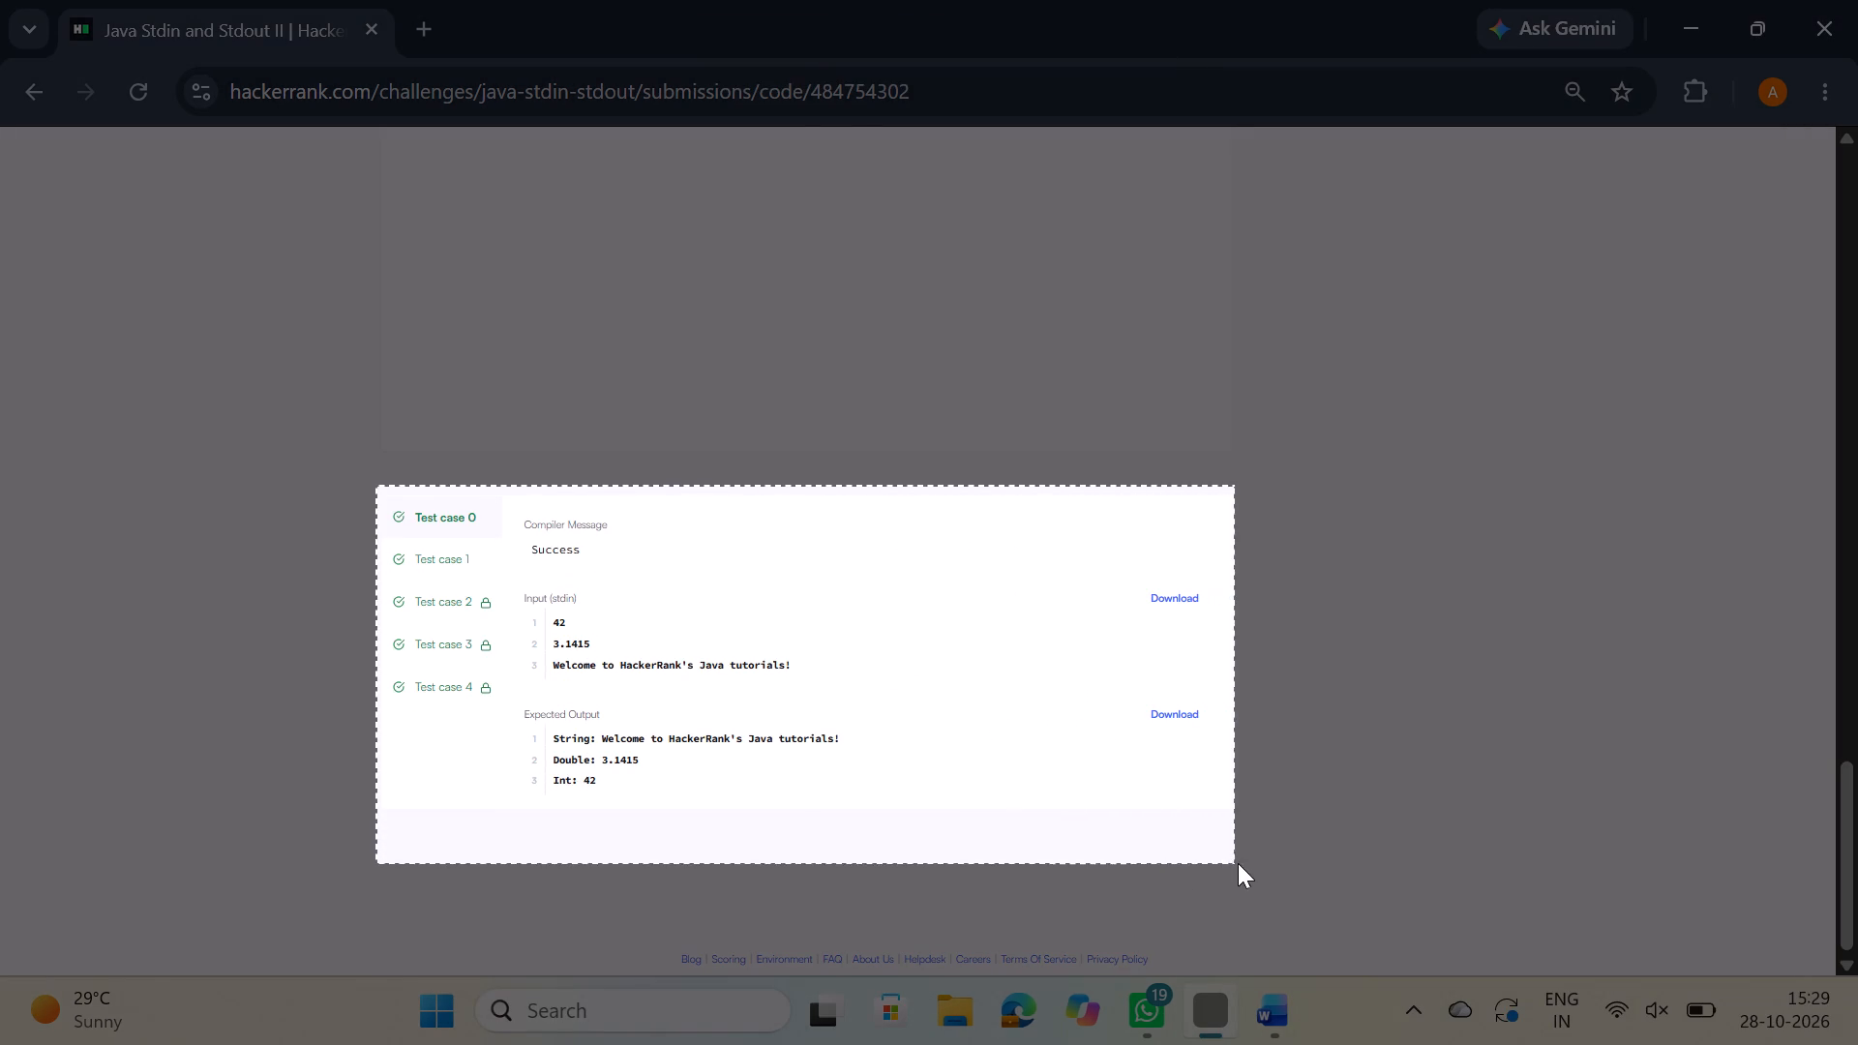
pyautogui.moveTo(1238, 863); pyautogui.dragTo(1252, 857)
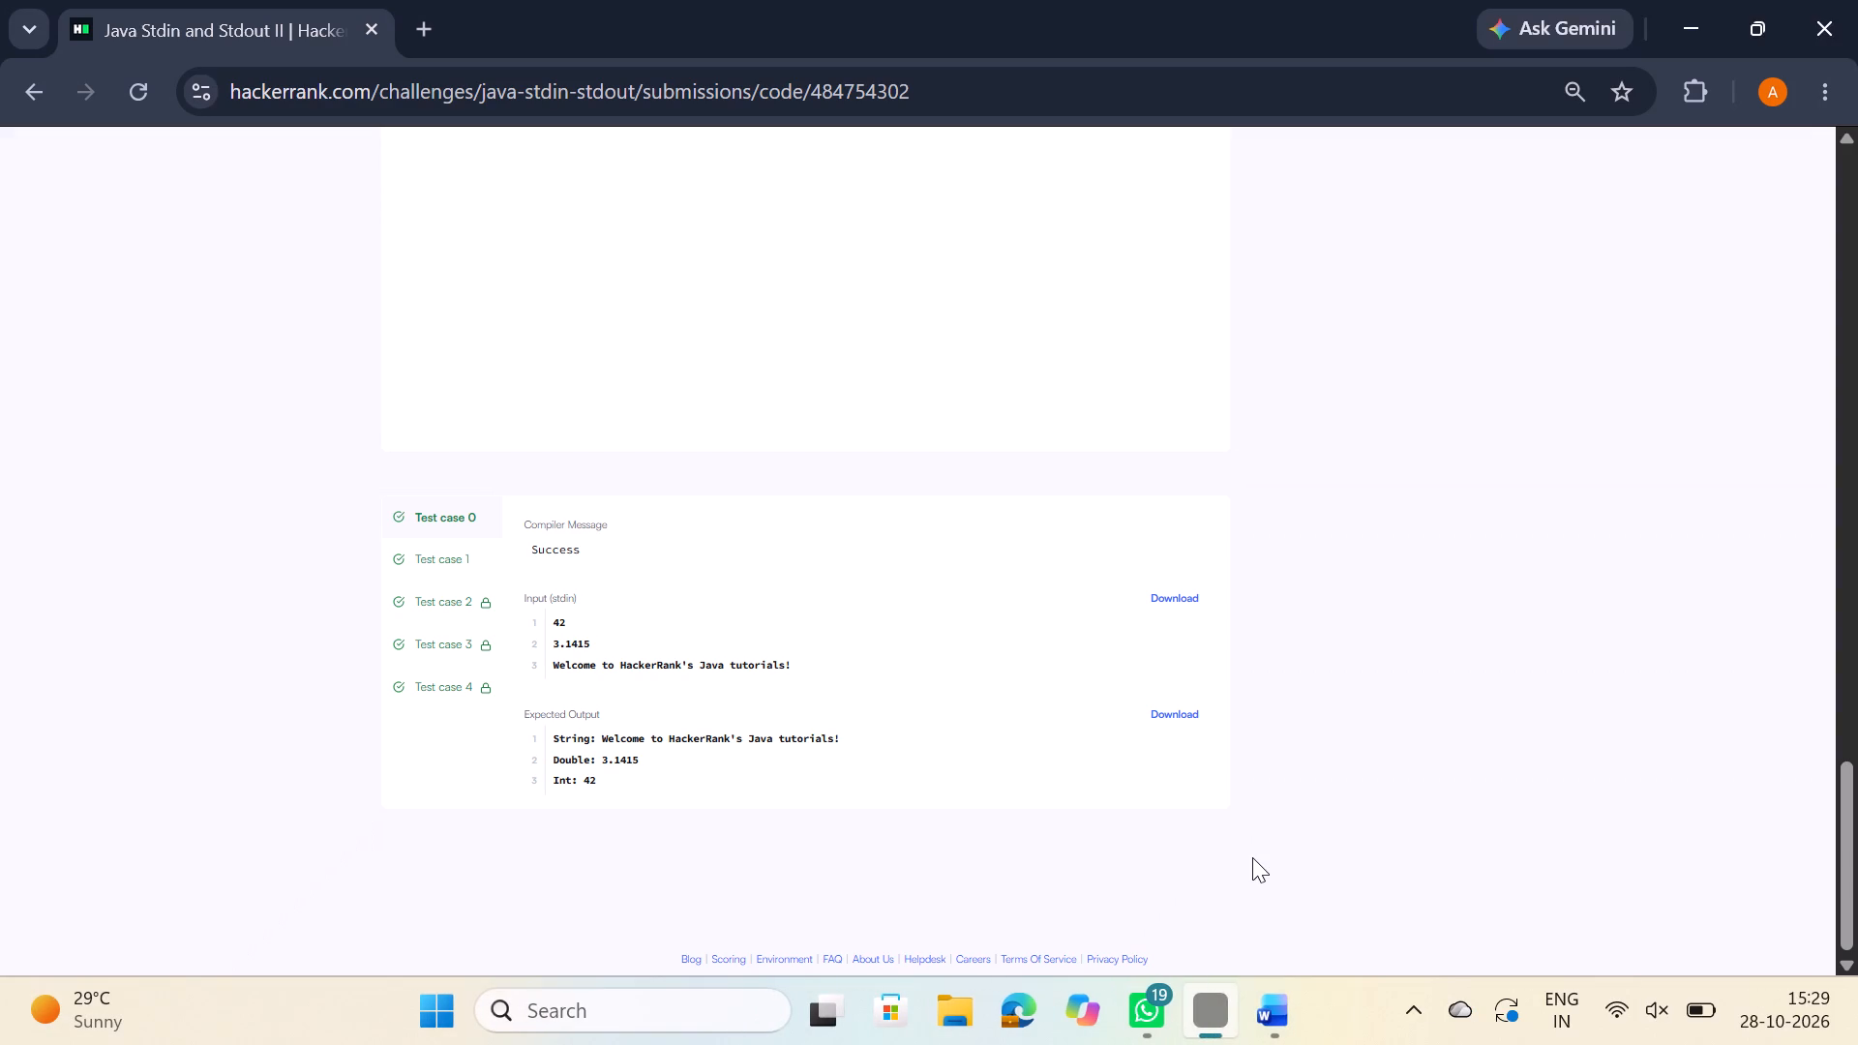
# Switch to Word, maximize its window, and delete the placeholder text in question 2's output screenshot box.
pyautogui.click(1292, 1013)
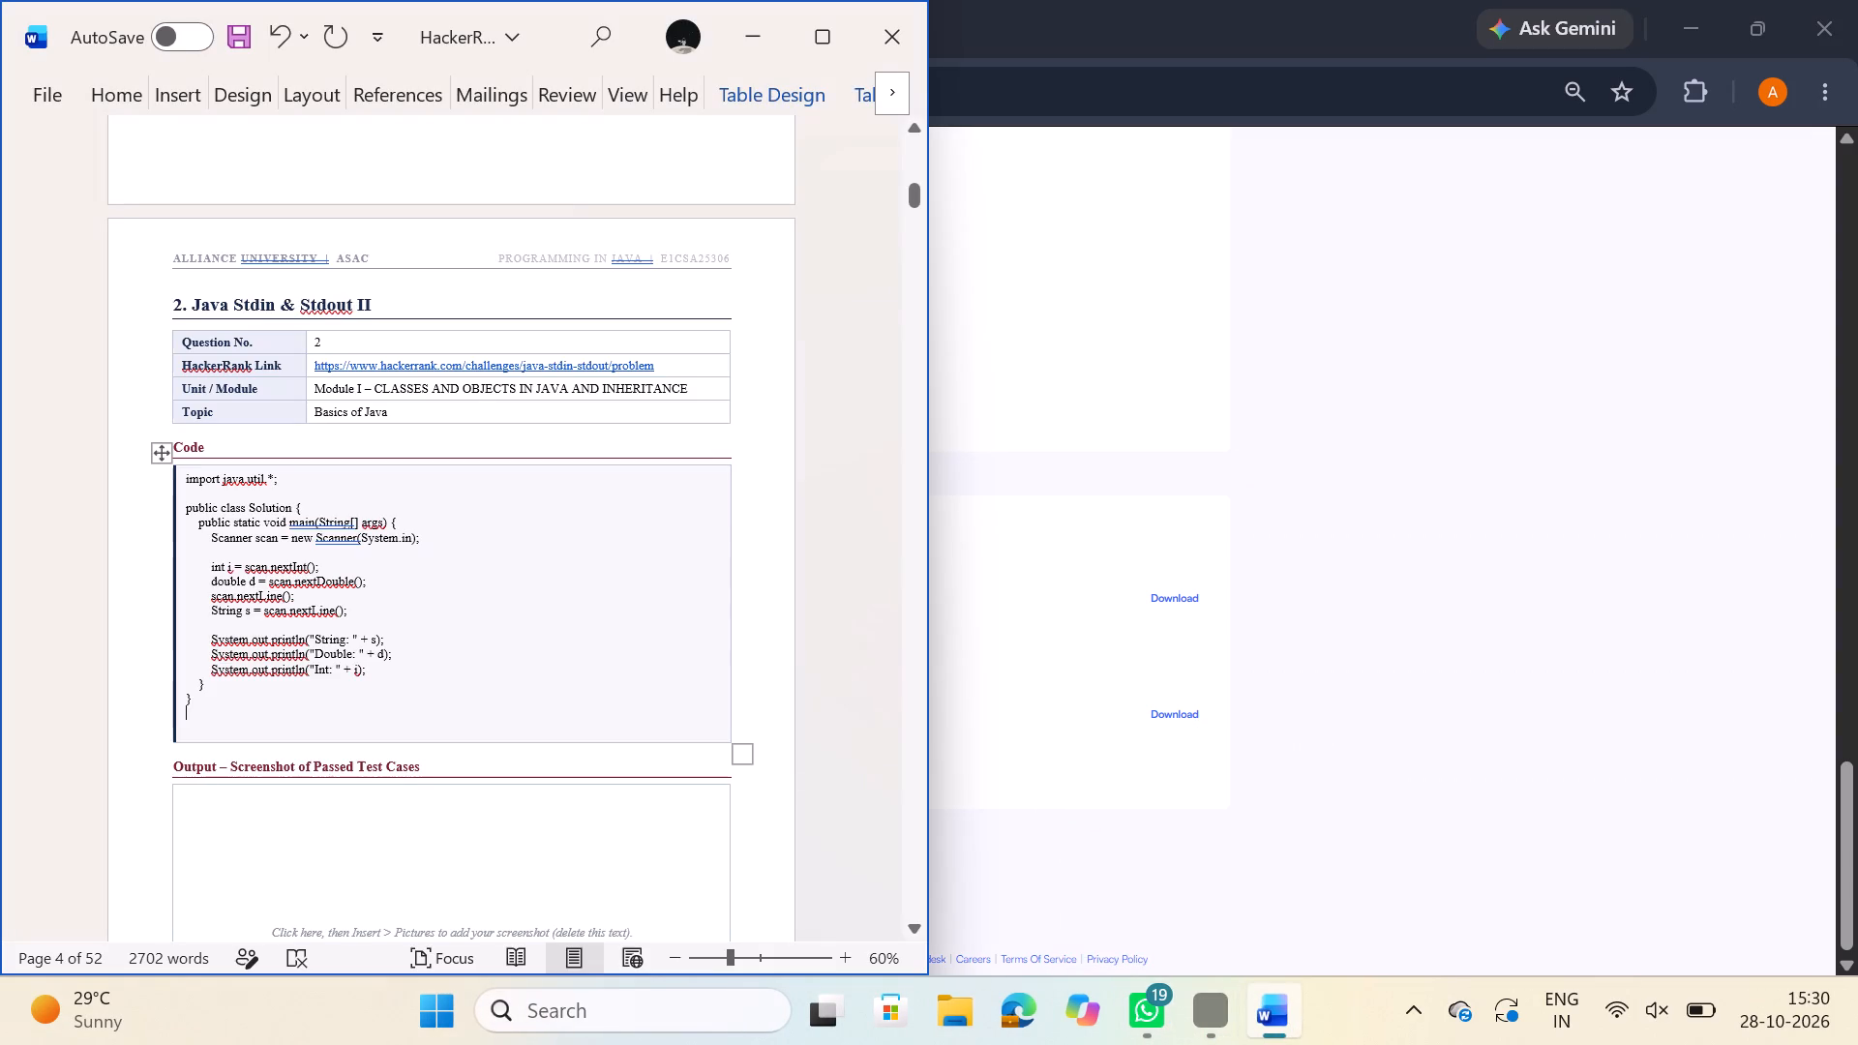
pyautogui.click(827, 29)
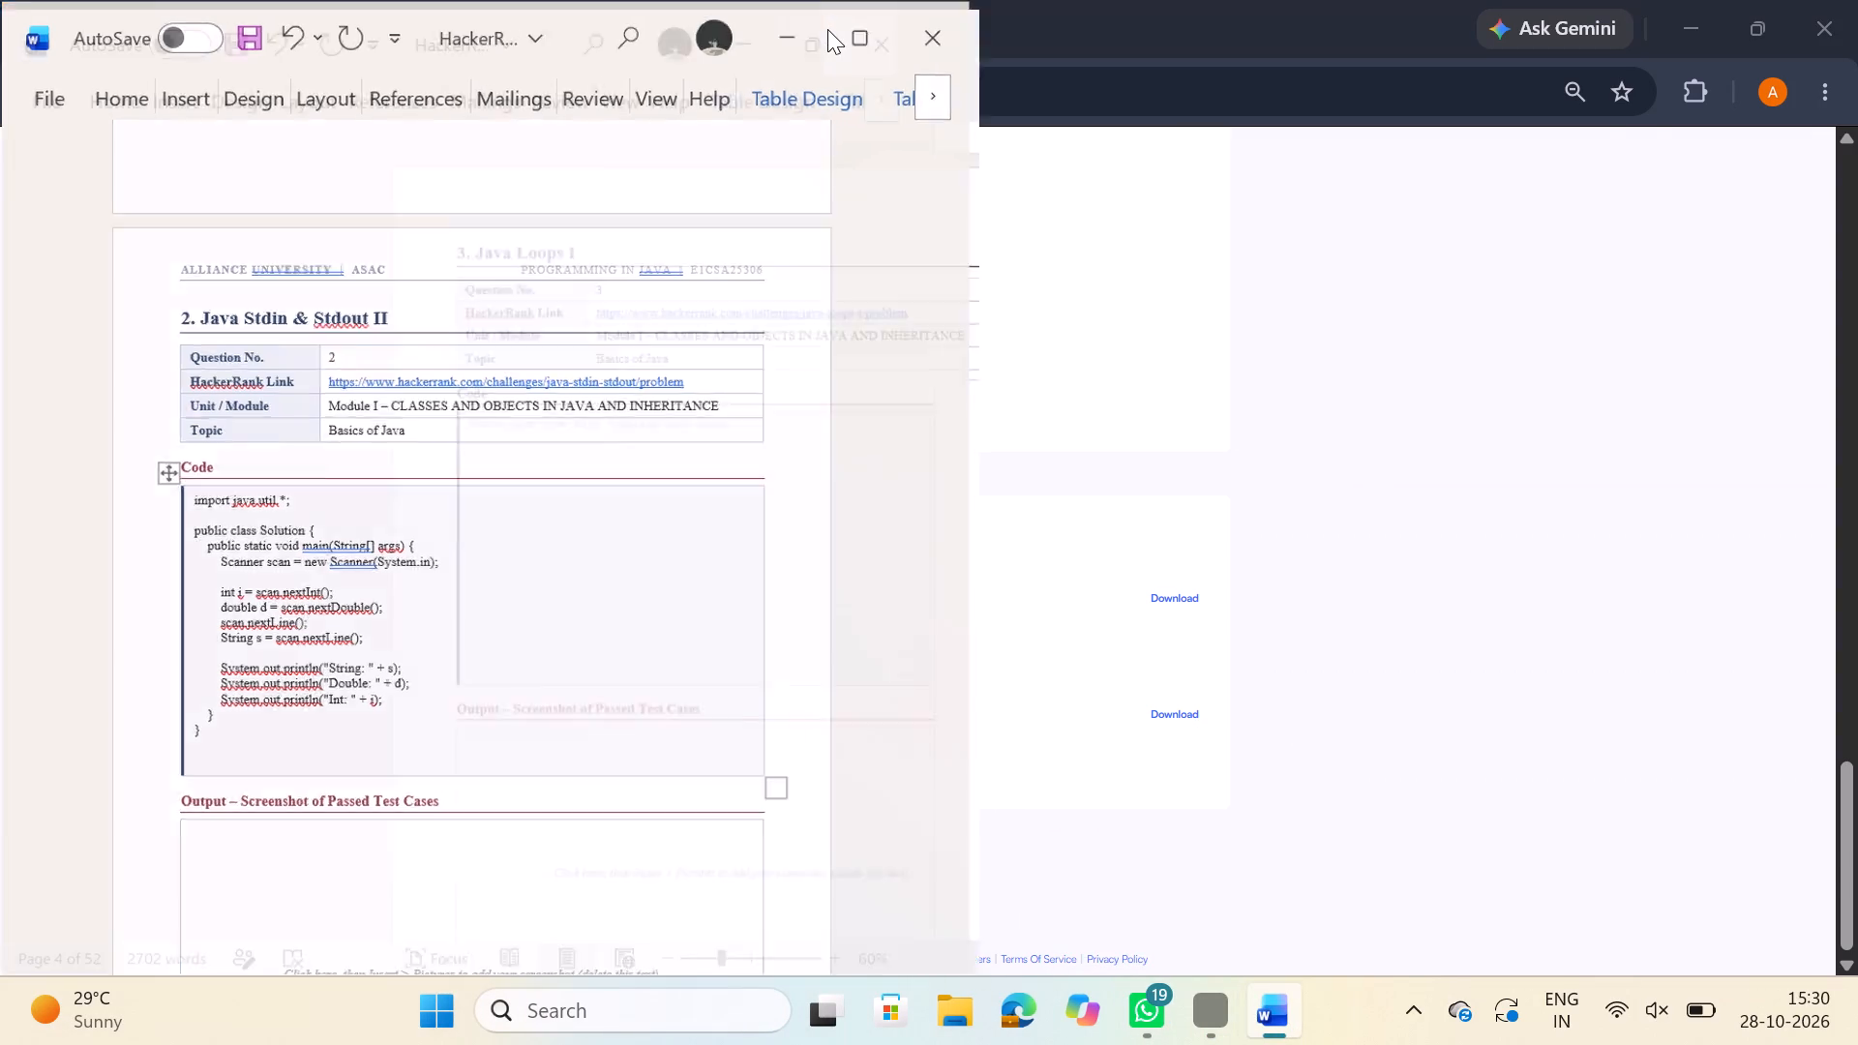
pyautogui.scroll(1, 477, 493)
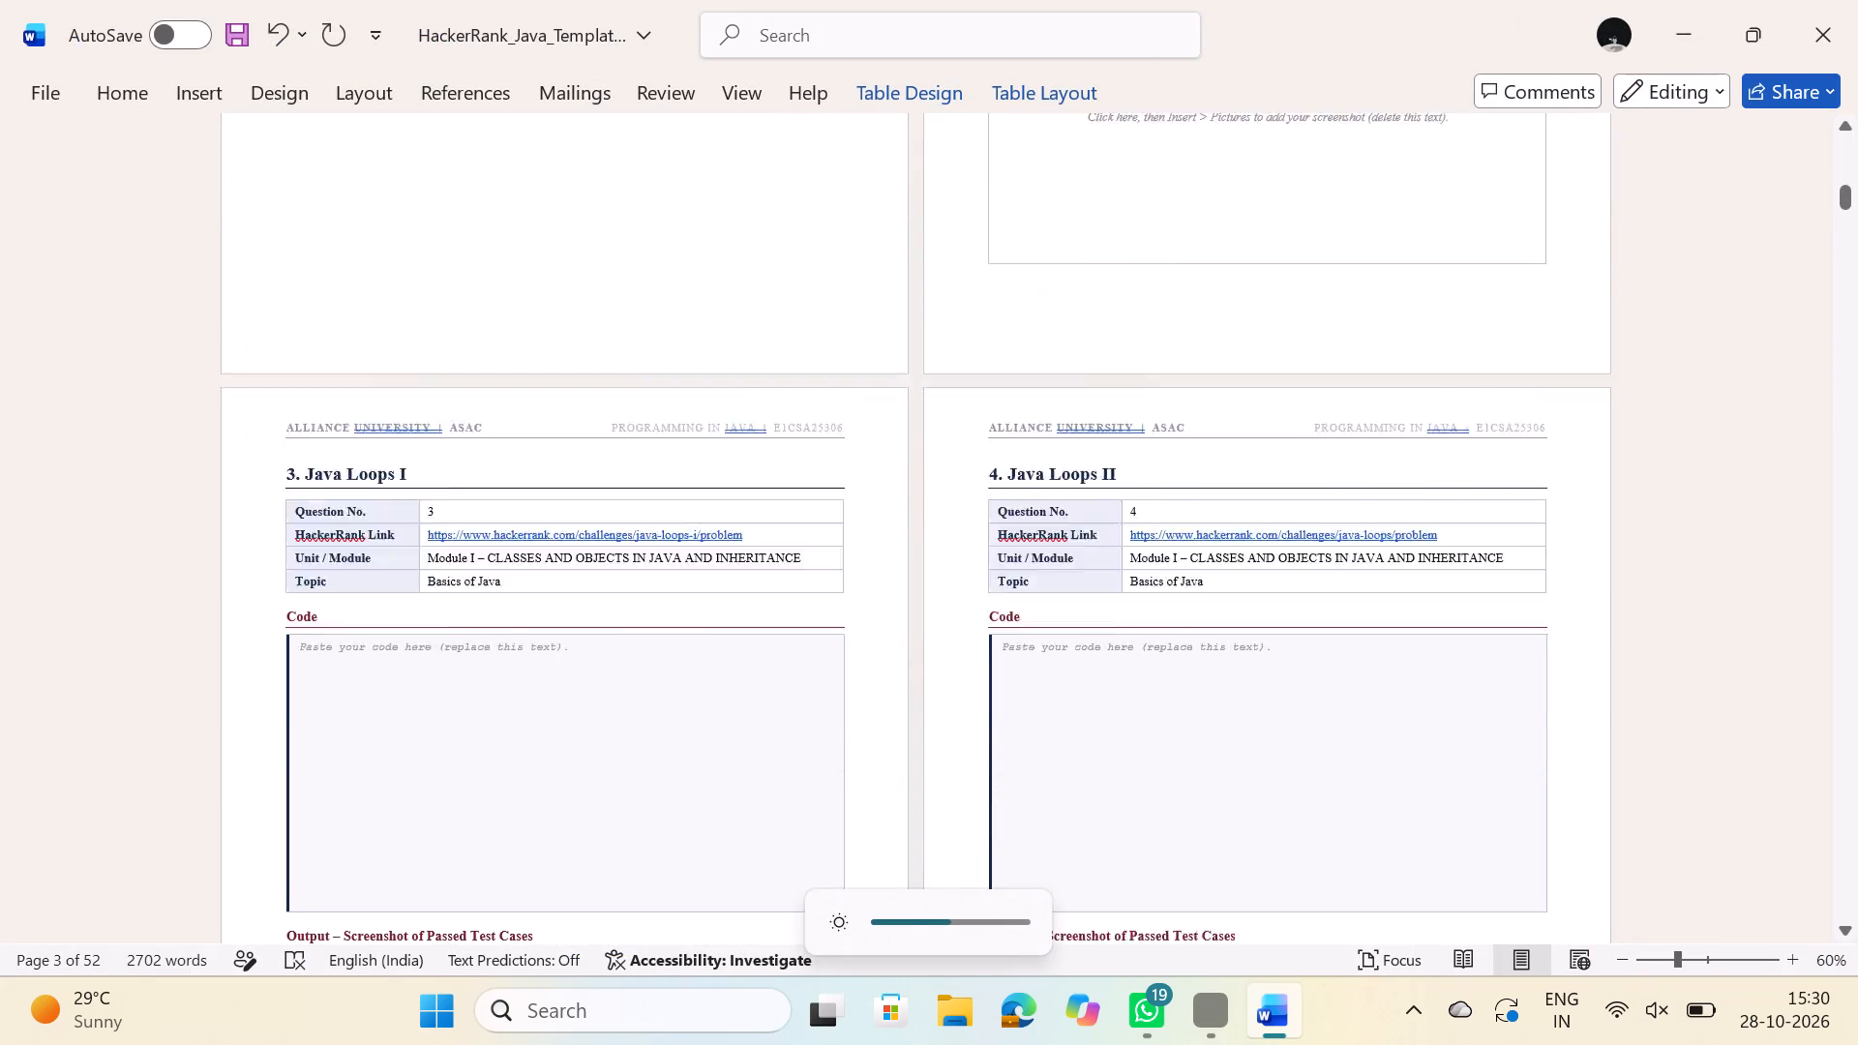
pyautogui.scroll(2, 477, 493)
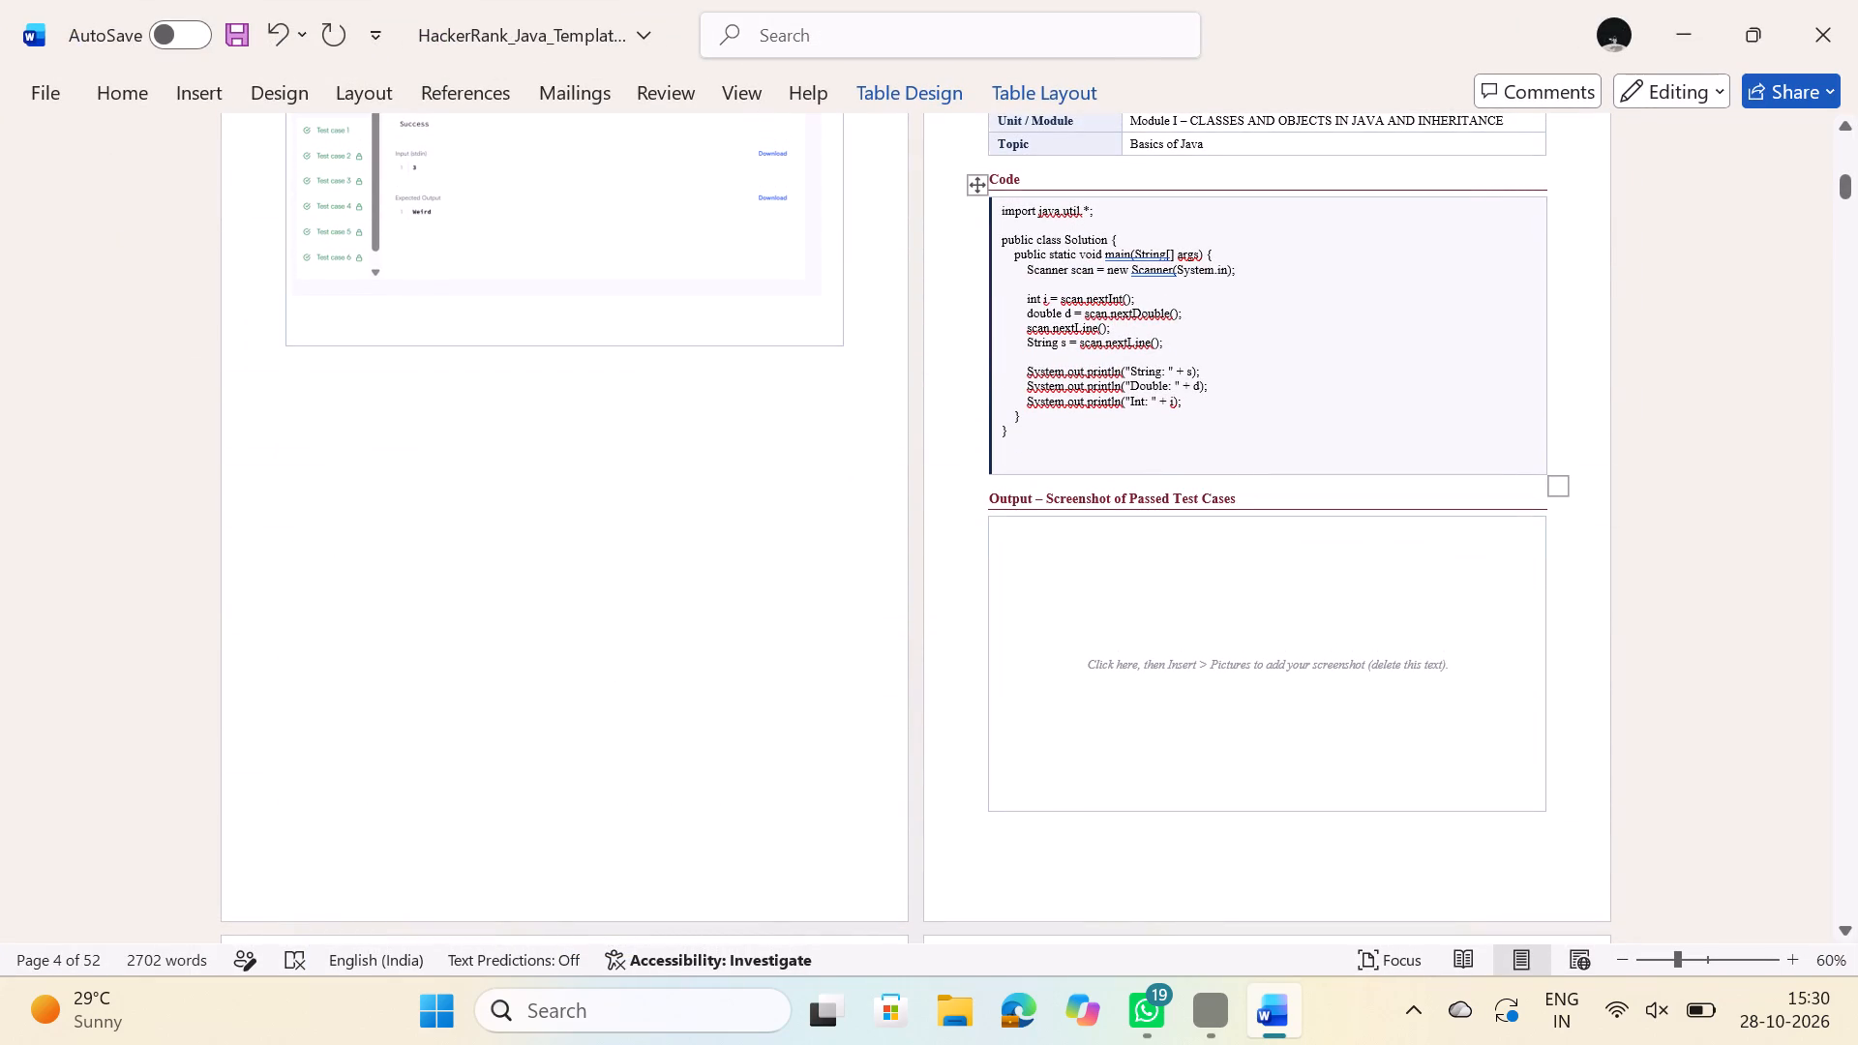
pyautogui.moveTo(1451, 669); pyautogui.dragTo(1021, 681)
pyautogui.press('BackSpace')
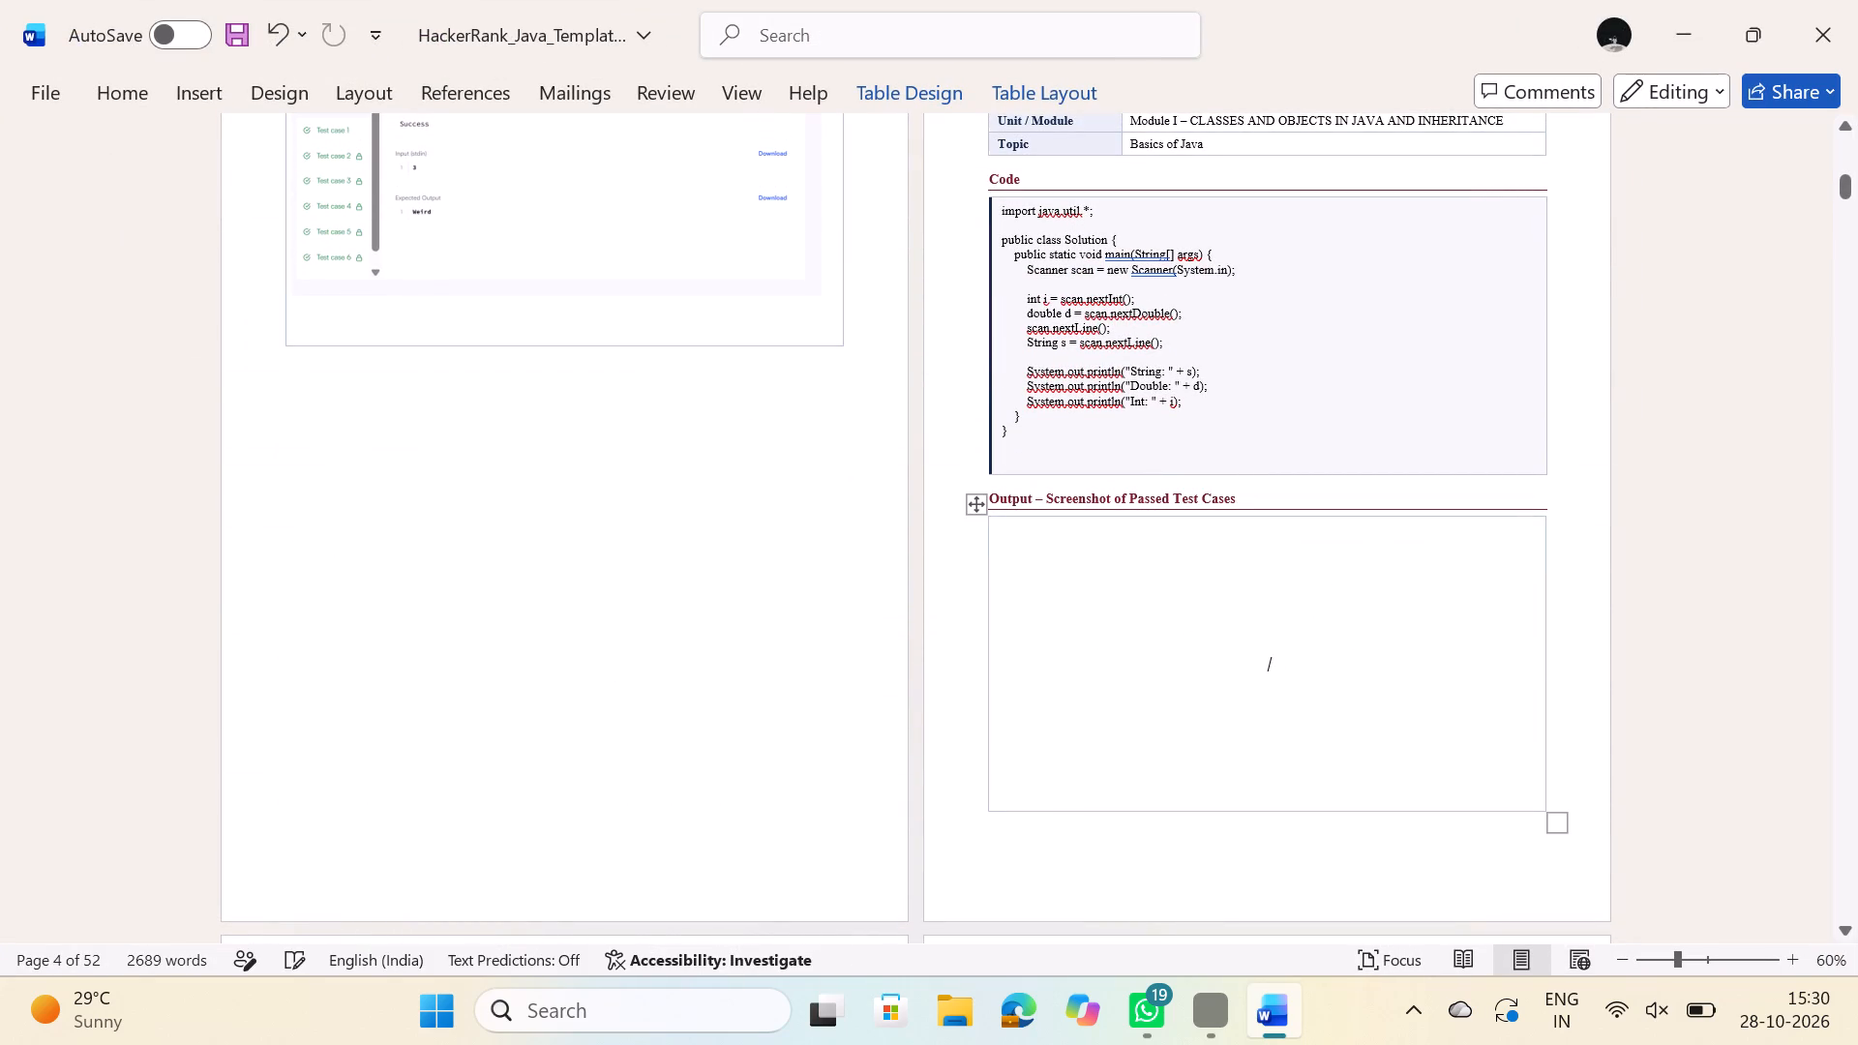
pyautogui.scroll(2, 1012, 582)
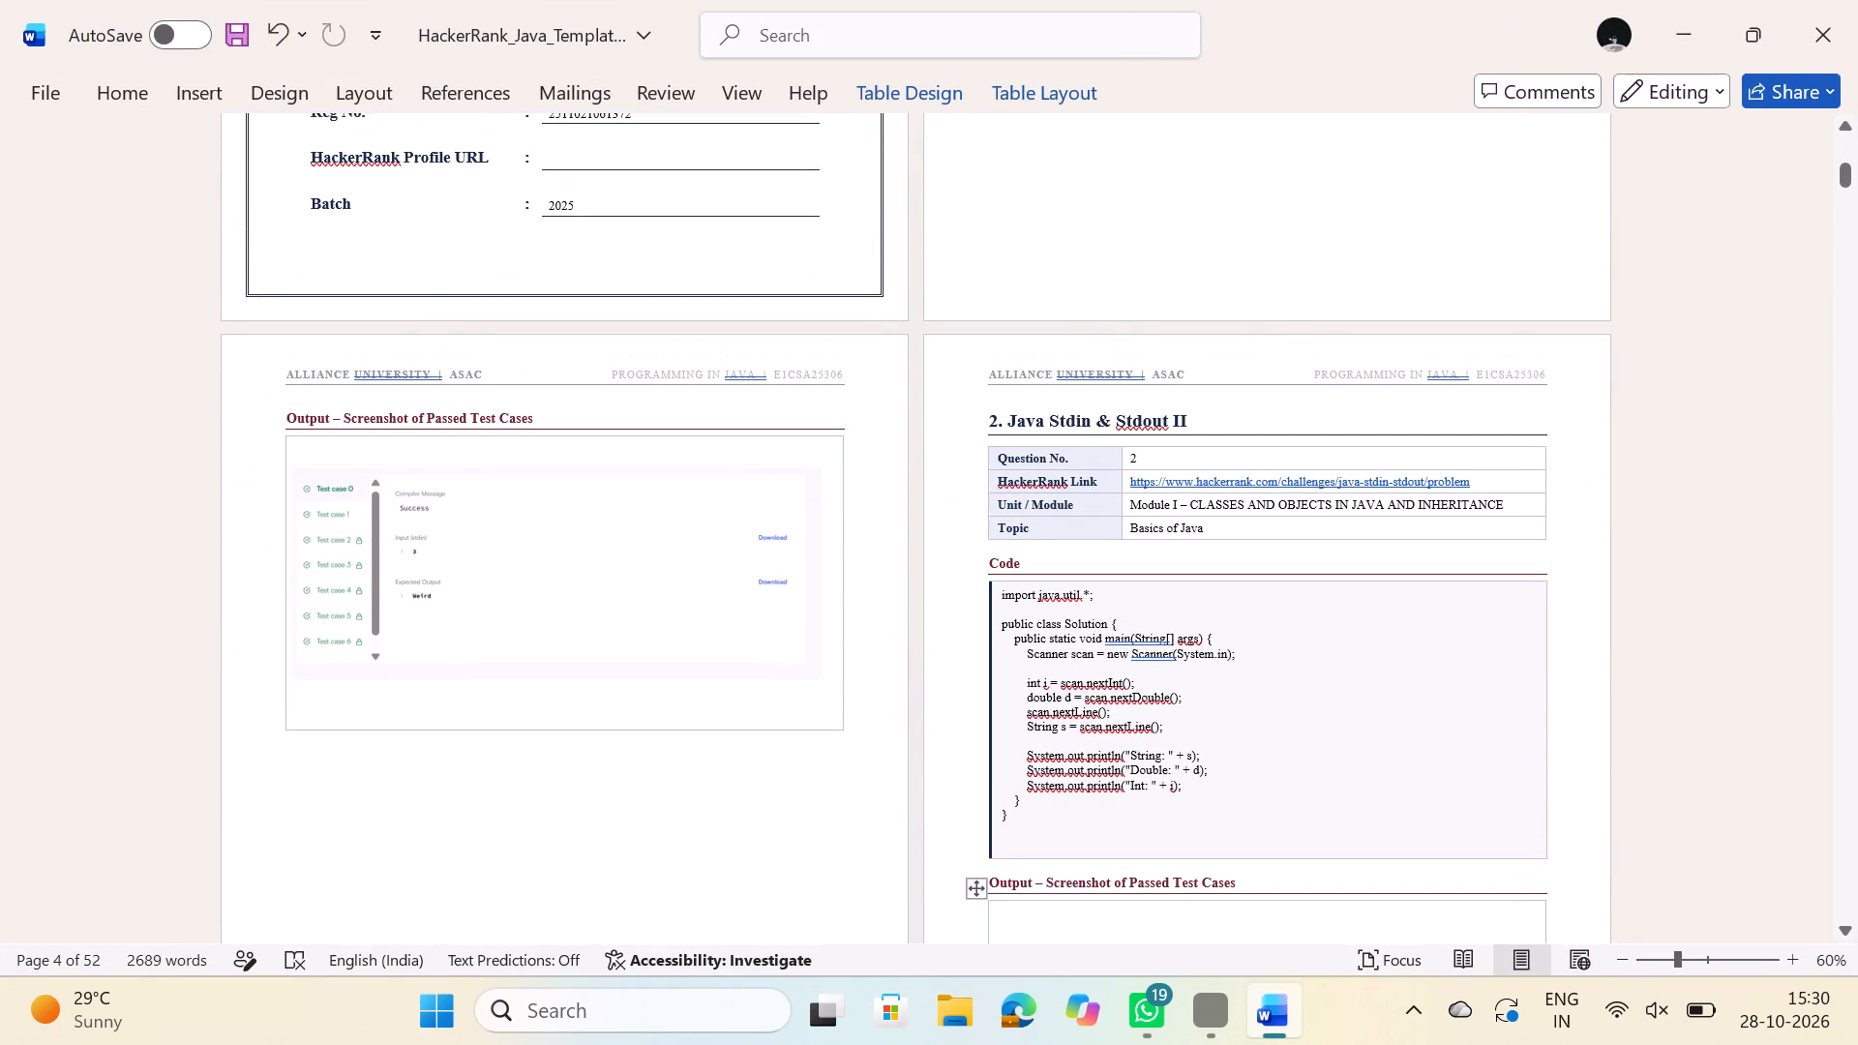
pyautogui.scroll(1, 1012, 582)
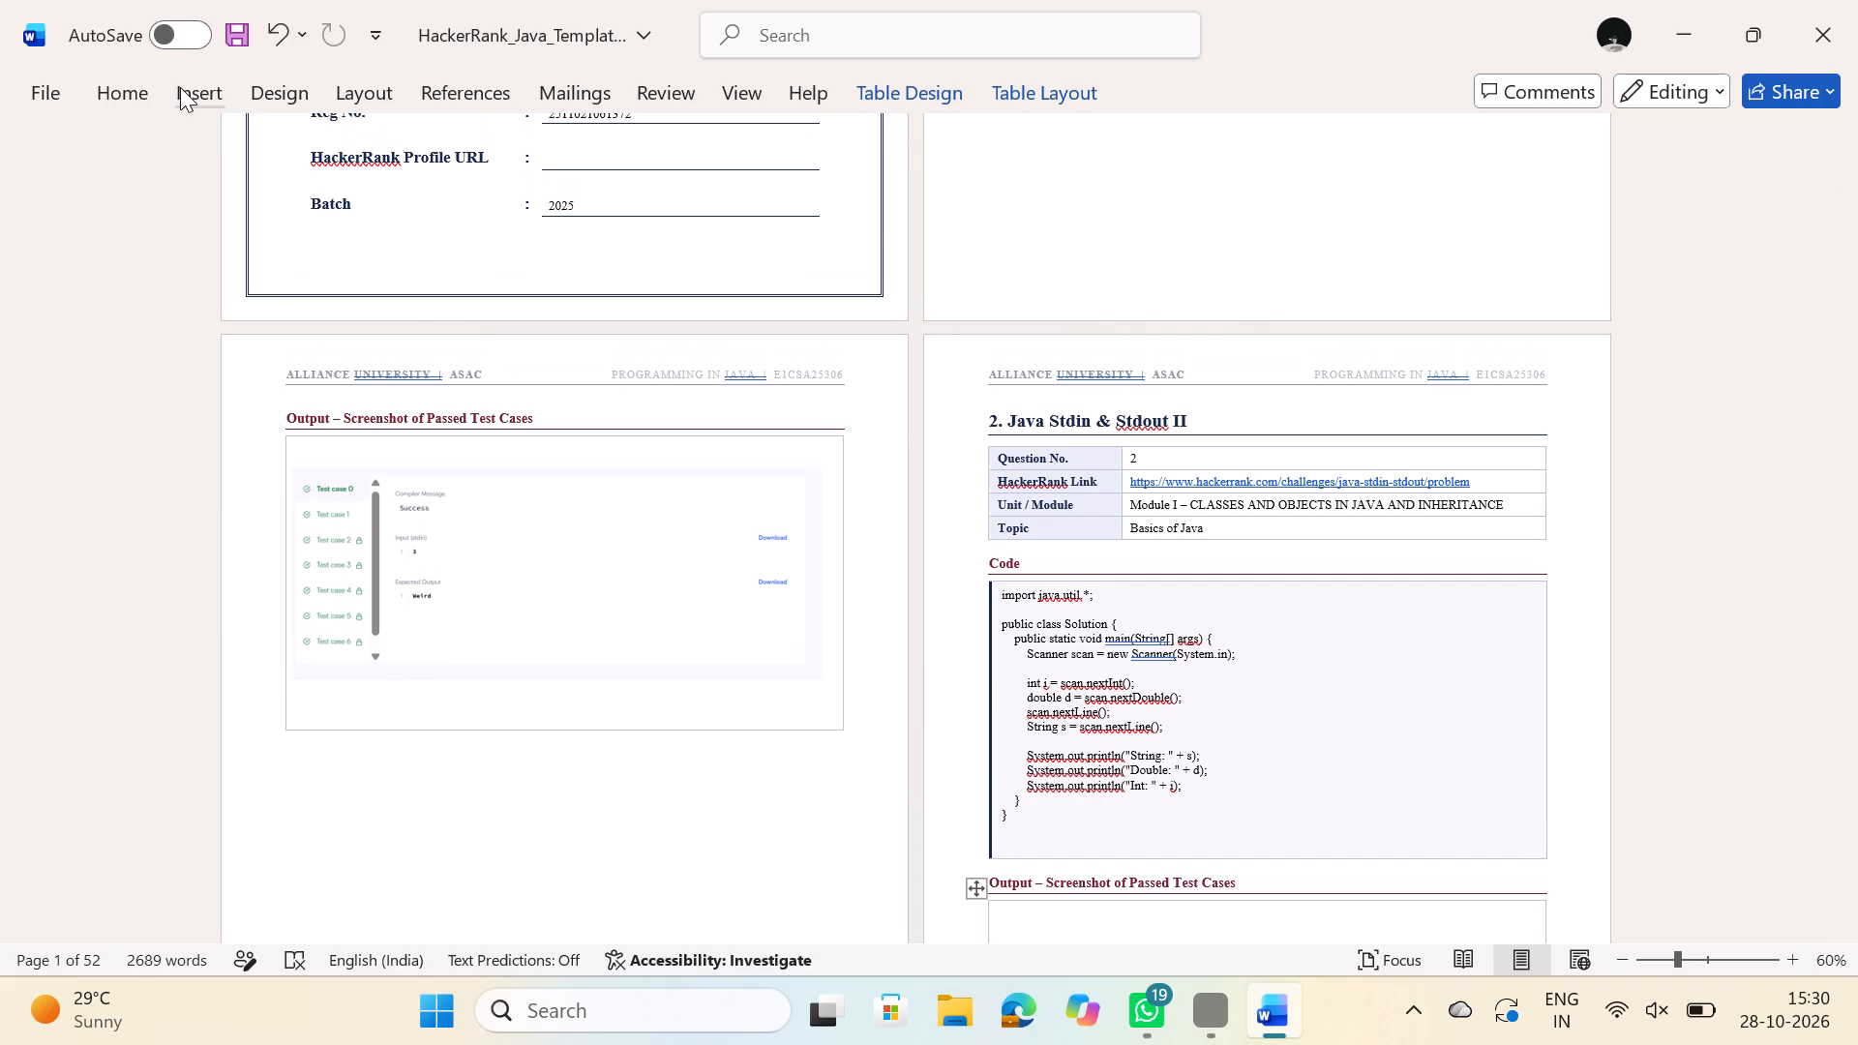
pyautogui.click(180, 87)
pyautogui.click(310, 205)
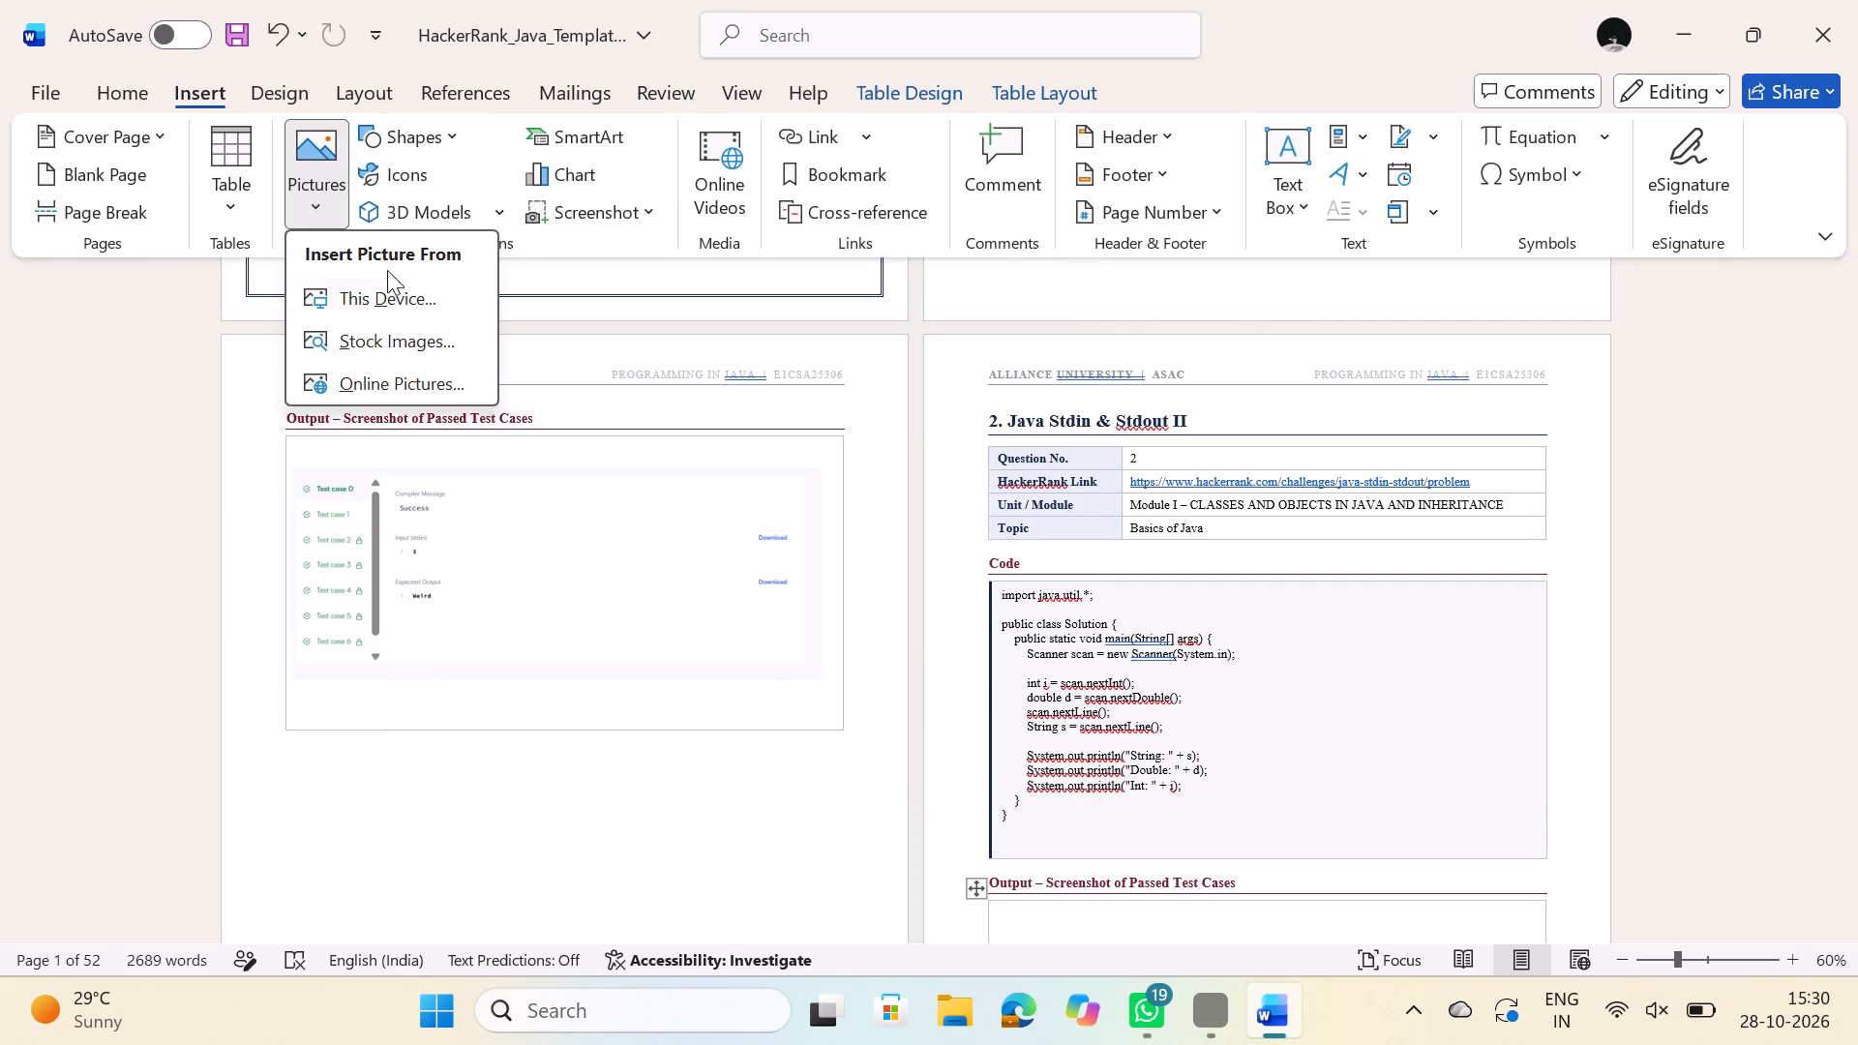
pyautogui.click(396, 312)
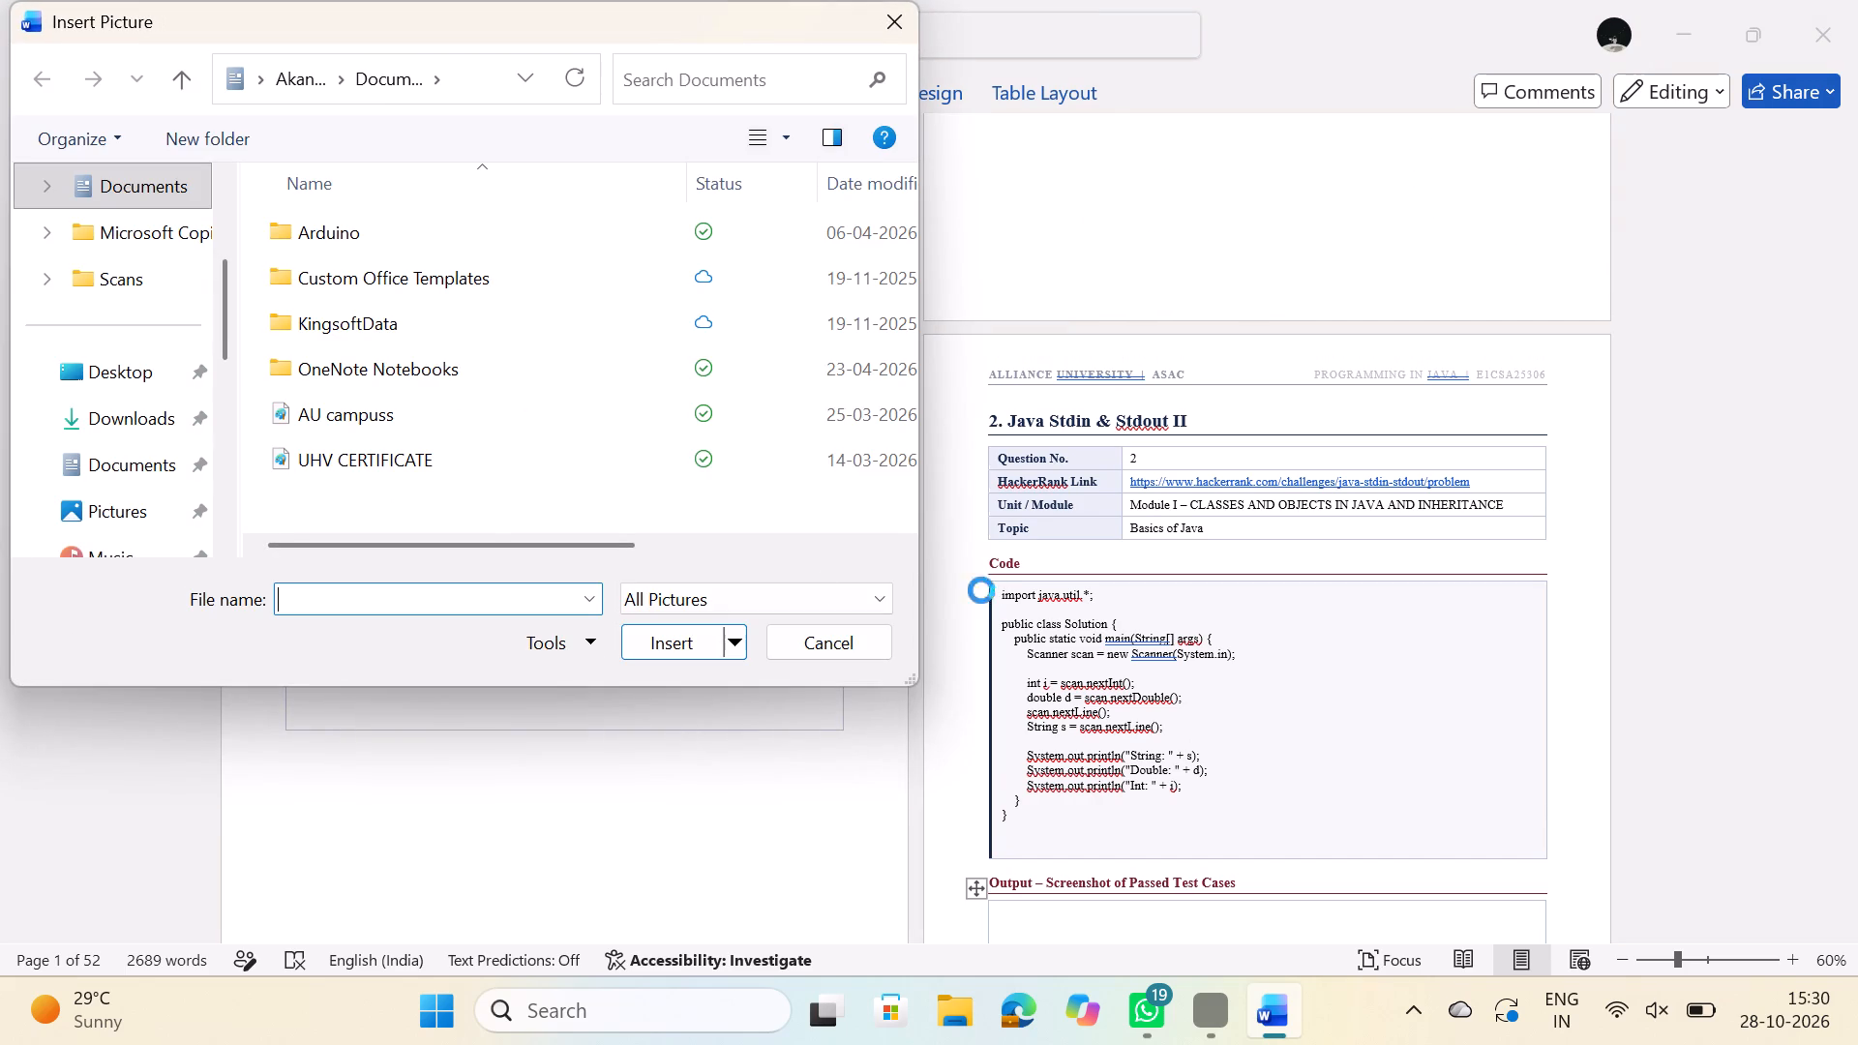
pyautogui.scroll(3, 125, 327)
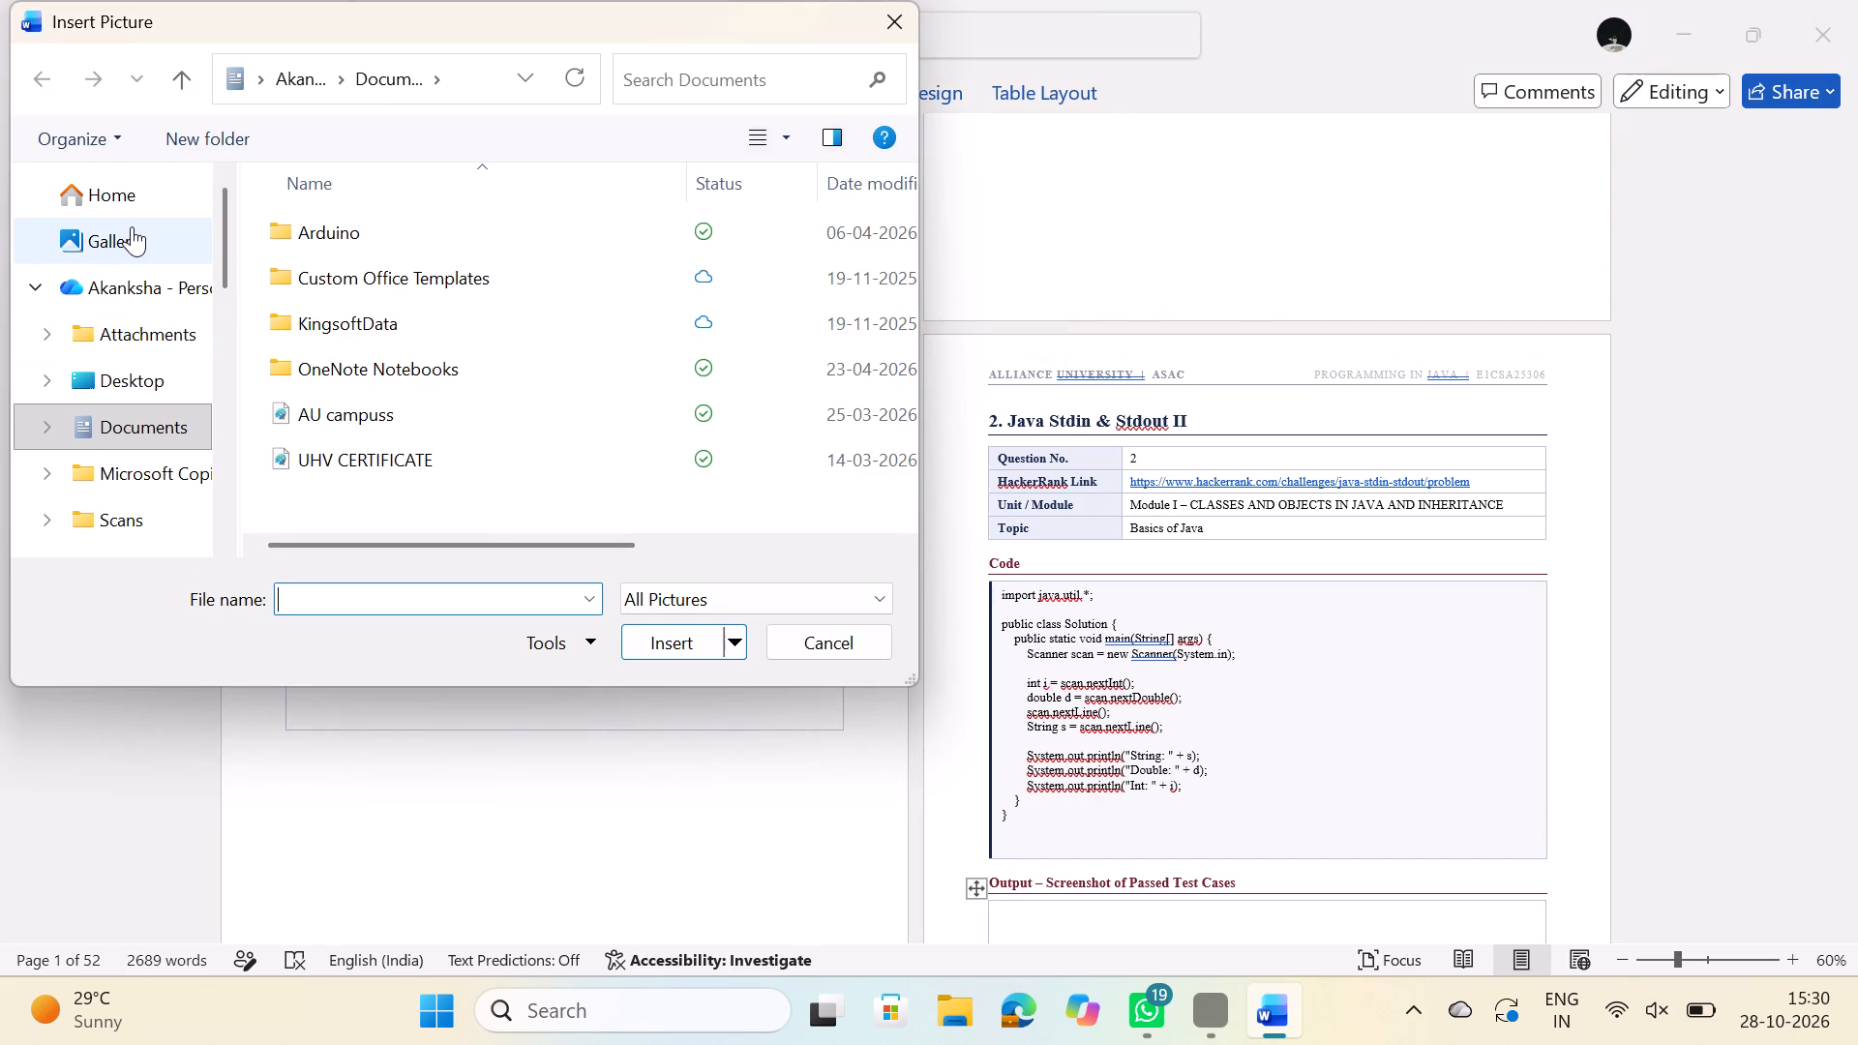
pyautogui.click(132, 226)
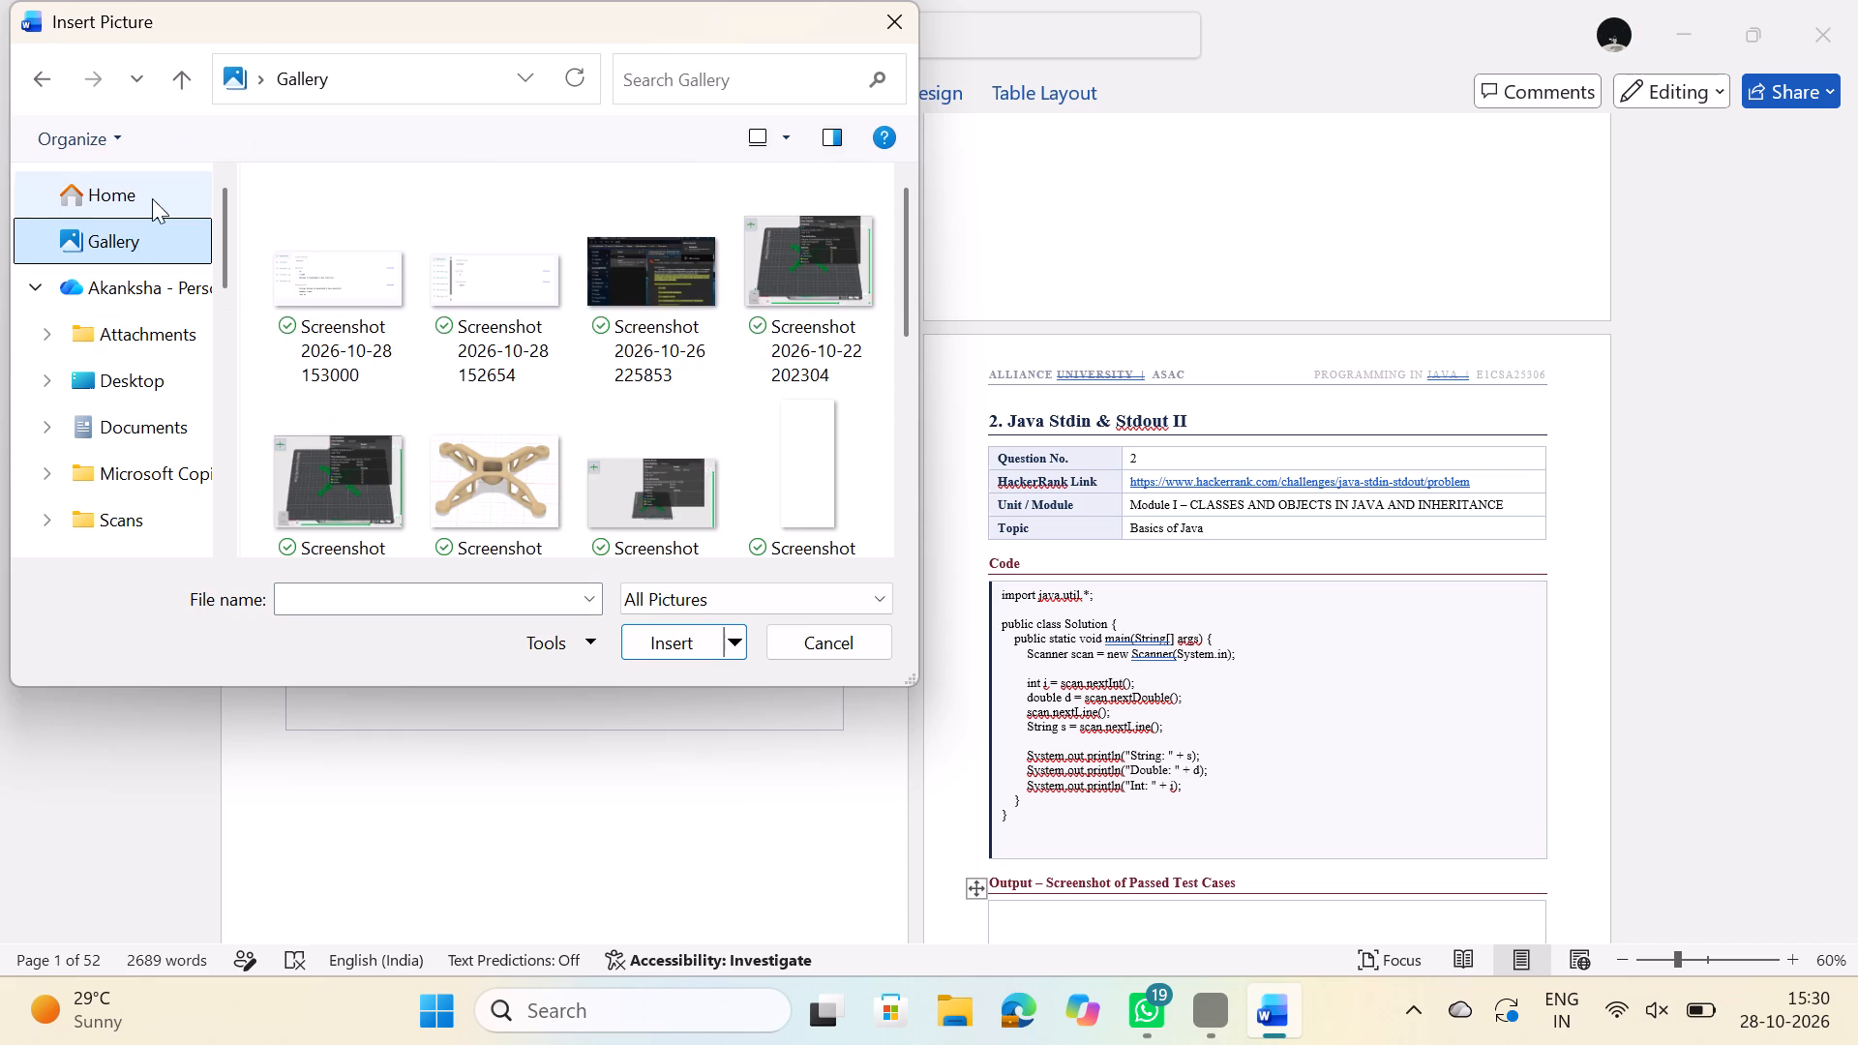
pyautogui.click(315, 315)
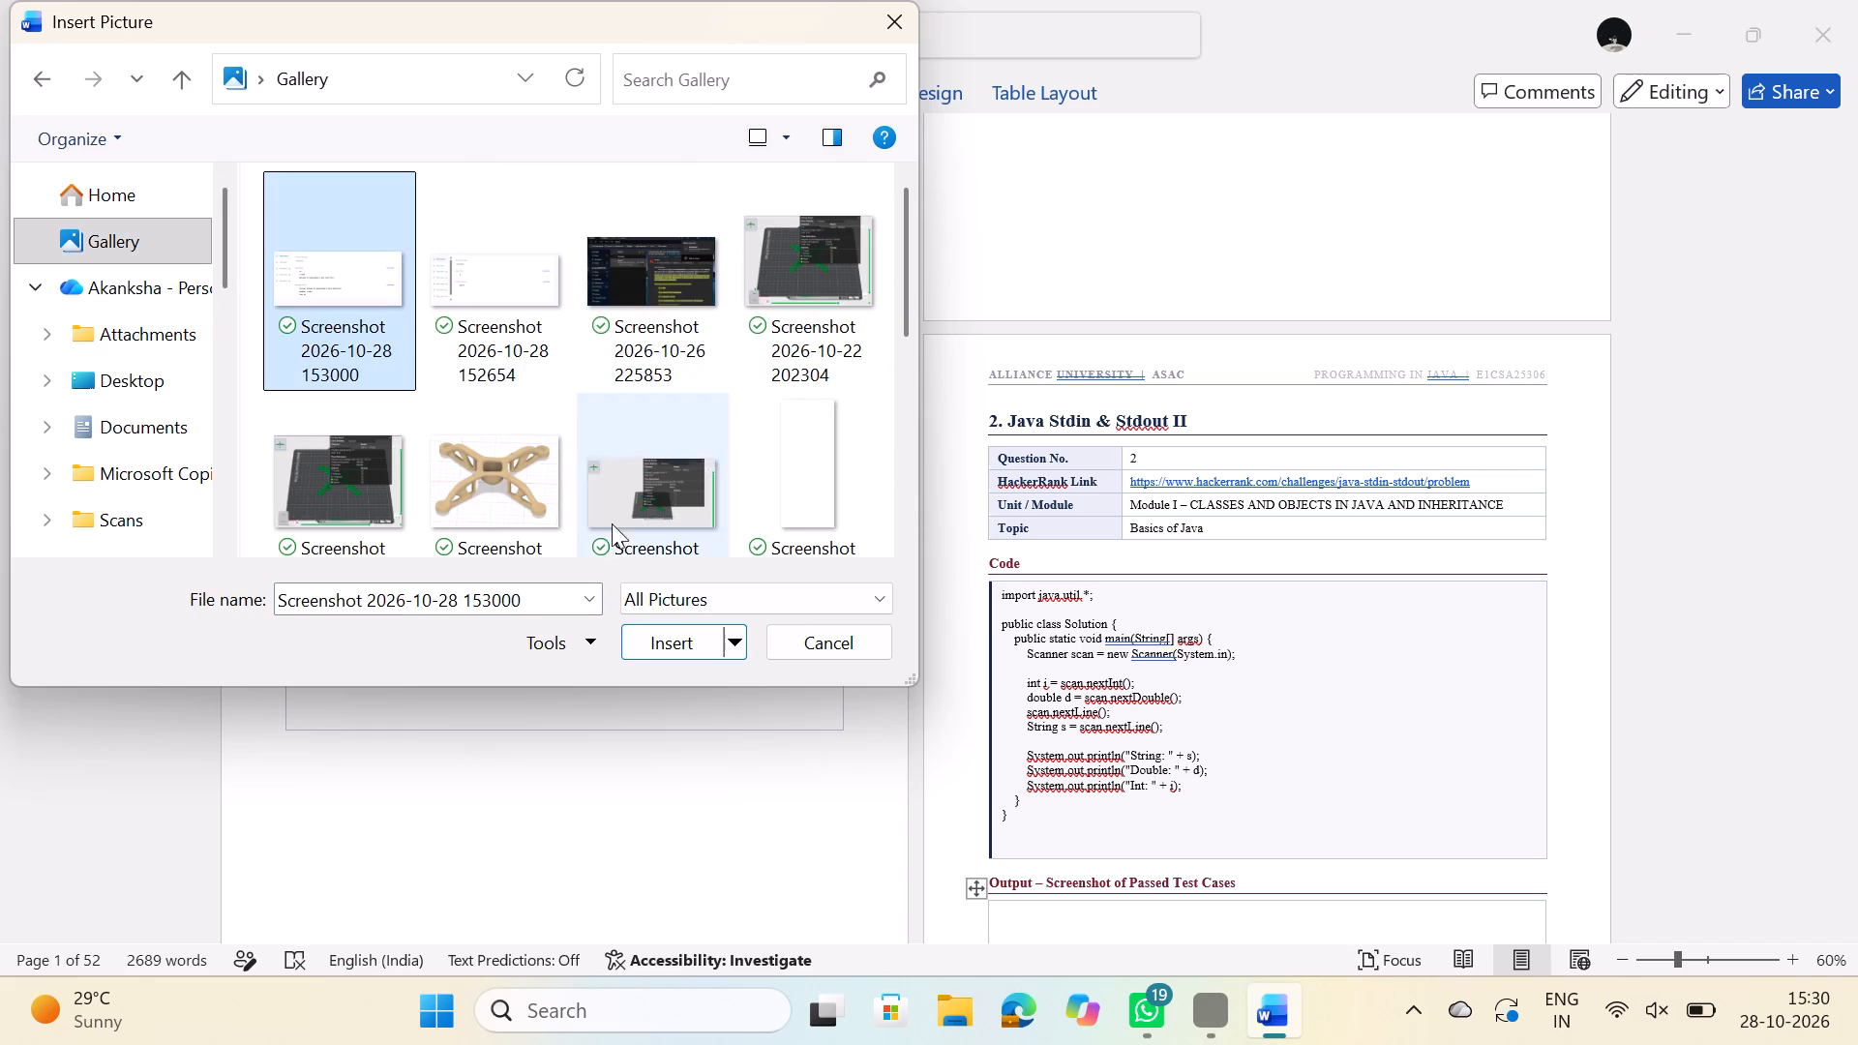
pyautogui.click(686, 655)
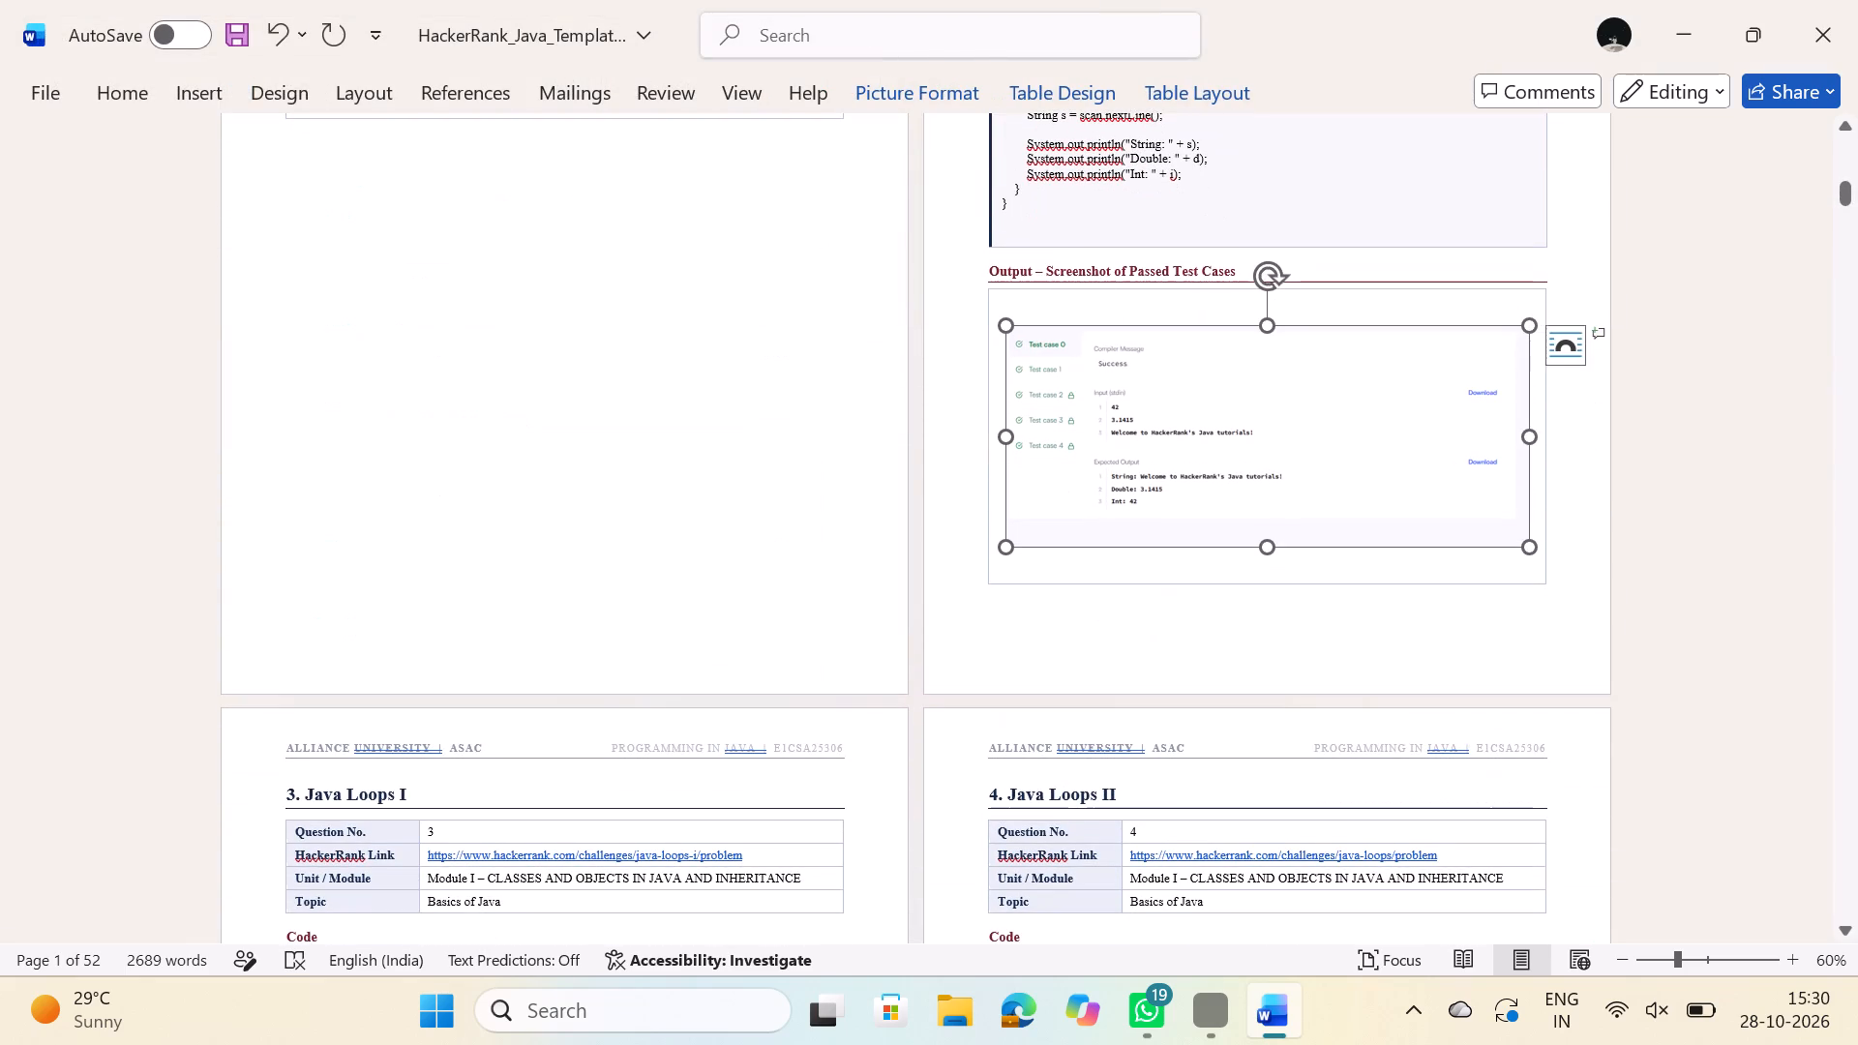
# Set the inserted screenshot's text wrapping to In Front of Text and centre it within question 2's output box.
pyautogui.click(1569, 361)
pyautogui.click(1786, 631)
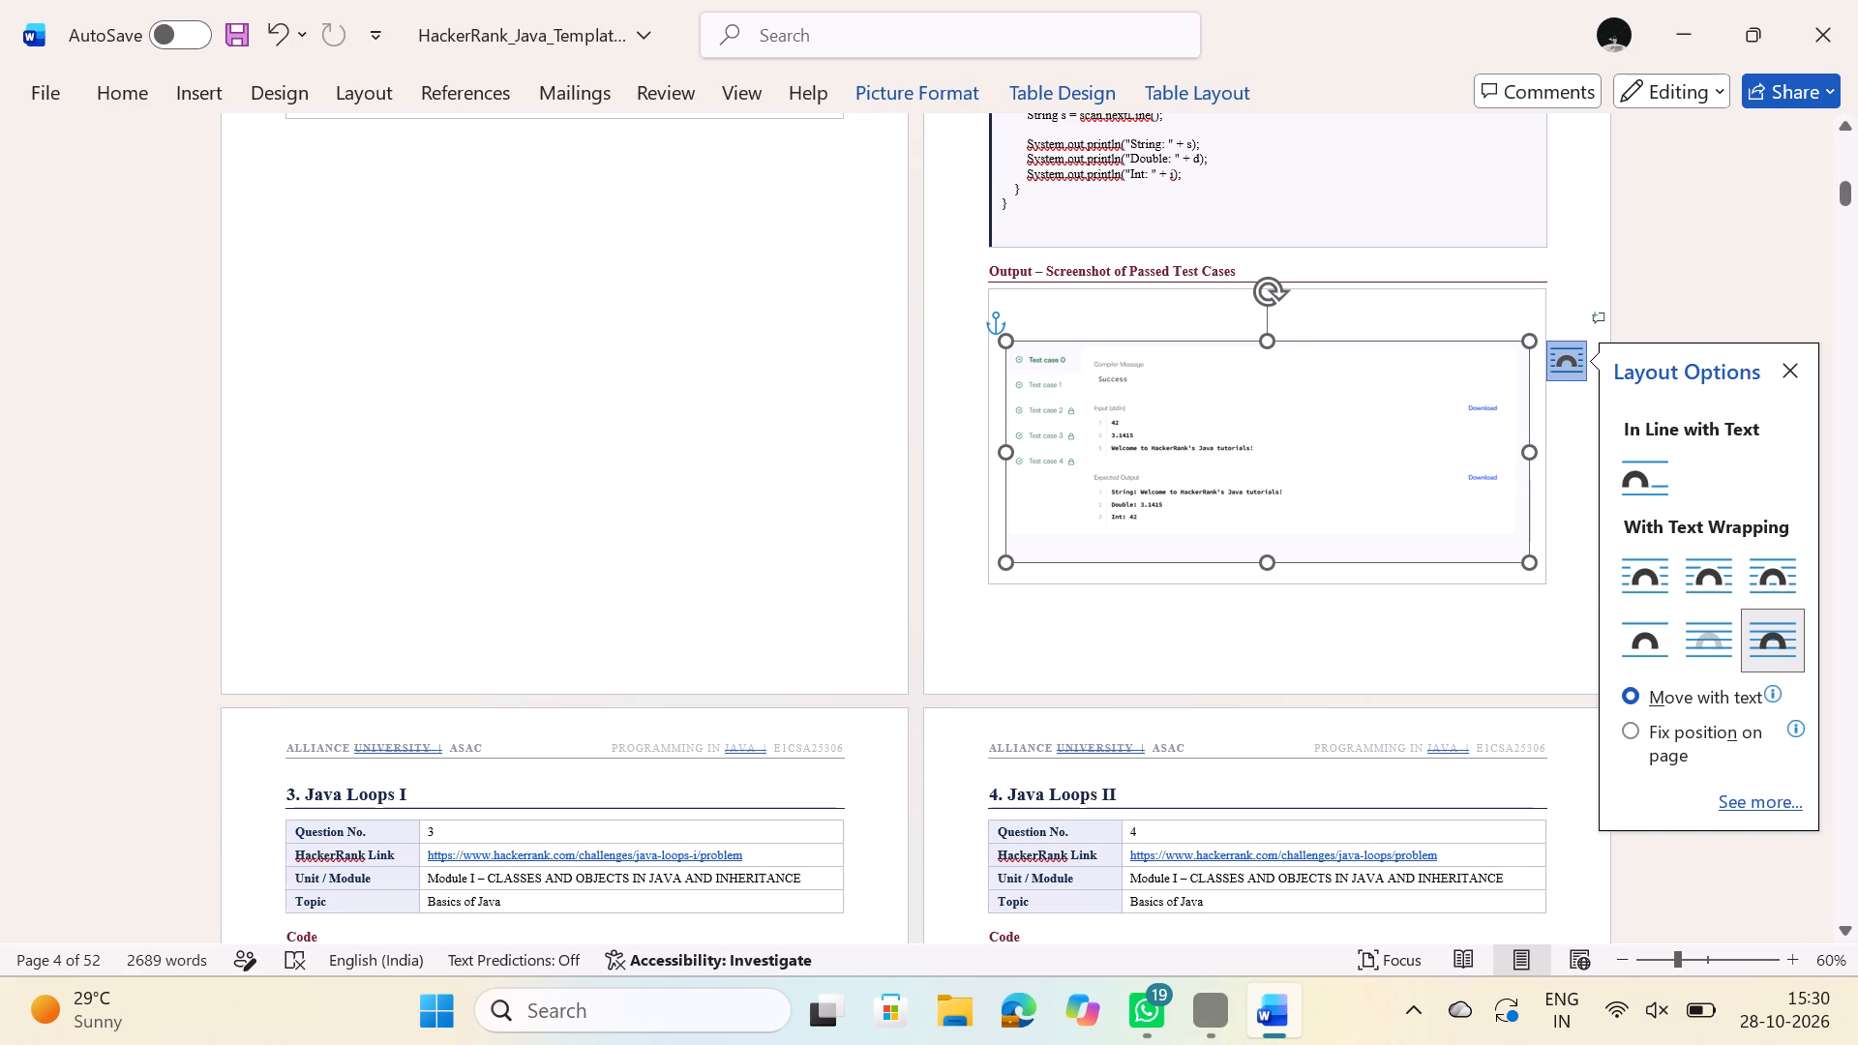
pyautogui.click(1508, 562)
pyautogui.moveTo(1380, 473); pyautogui.dragTo(1361, 428)
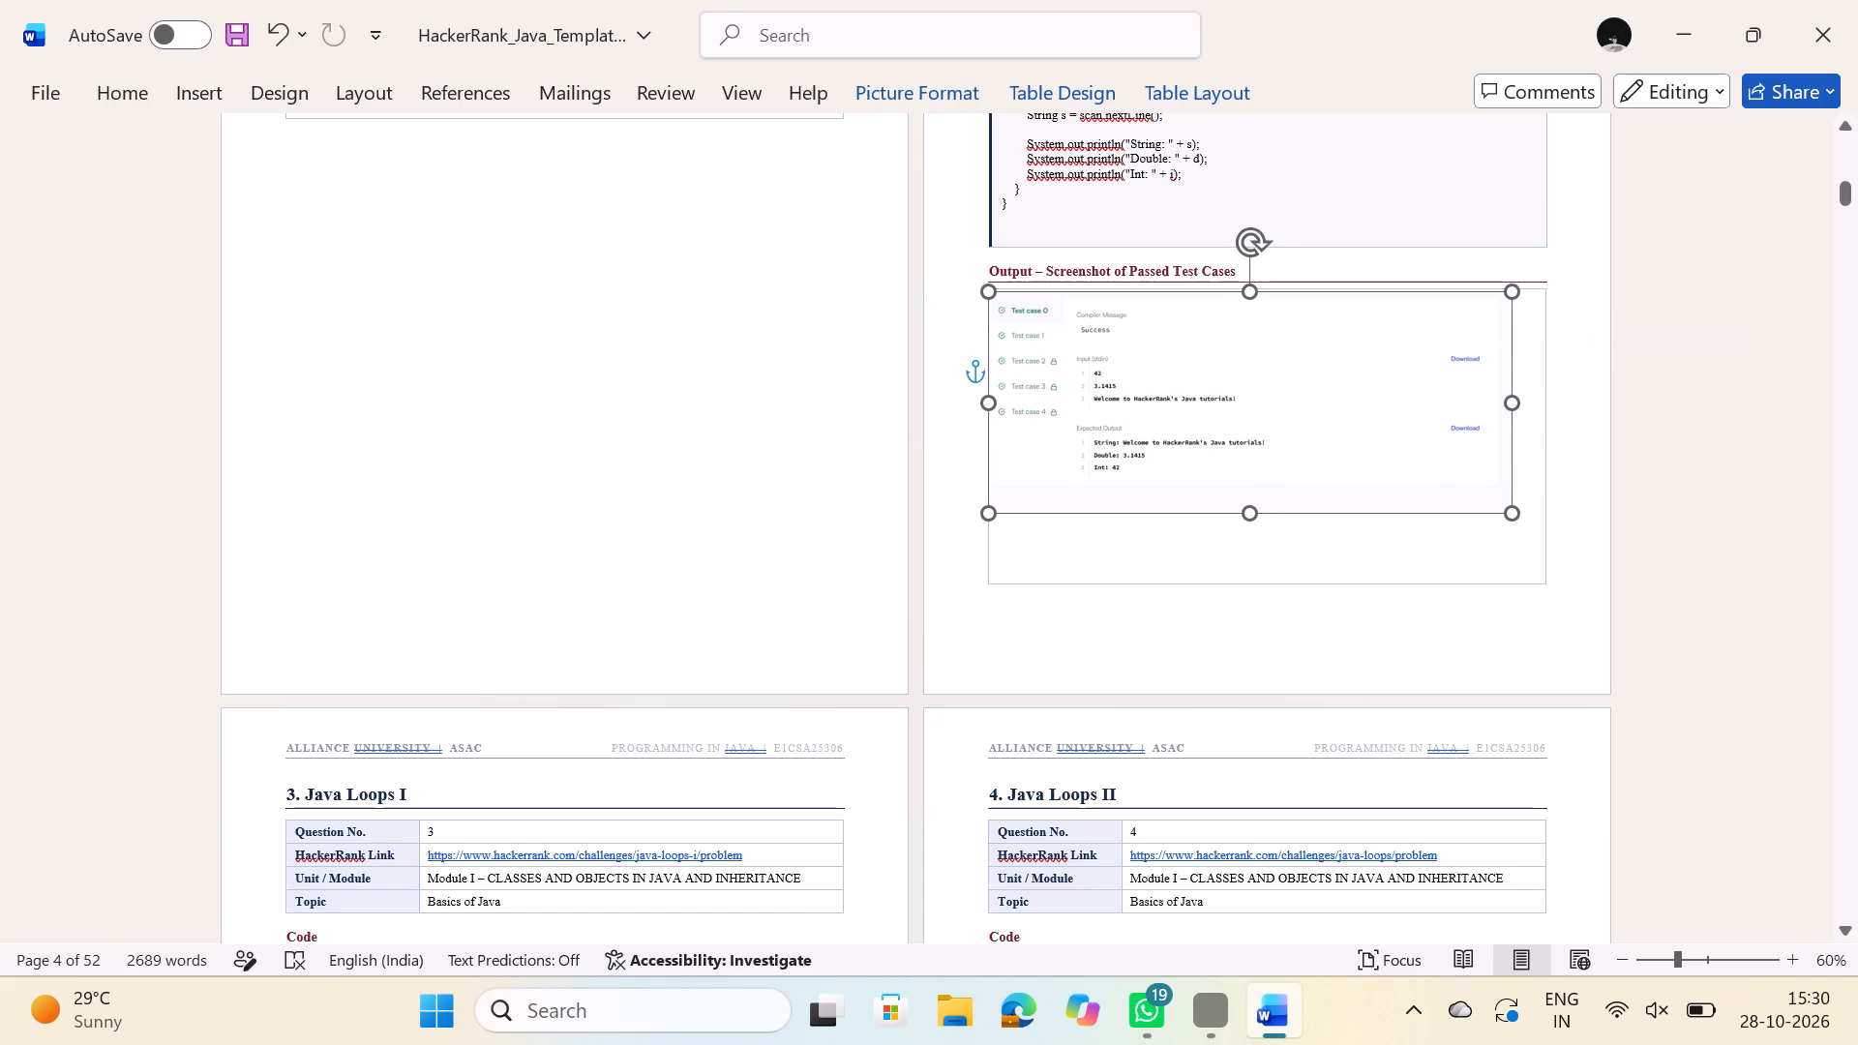
pyautogui.moveTo(1361, 428); pyautogui.dragTo(1368, 449)
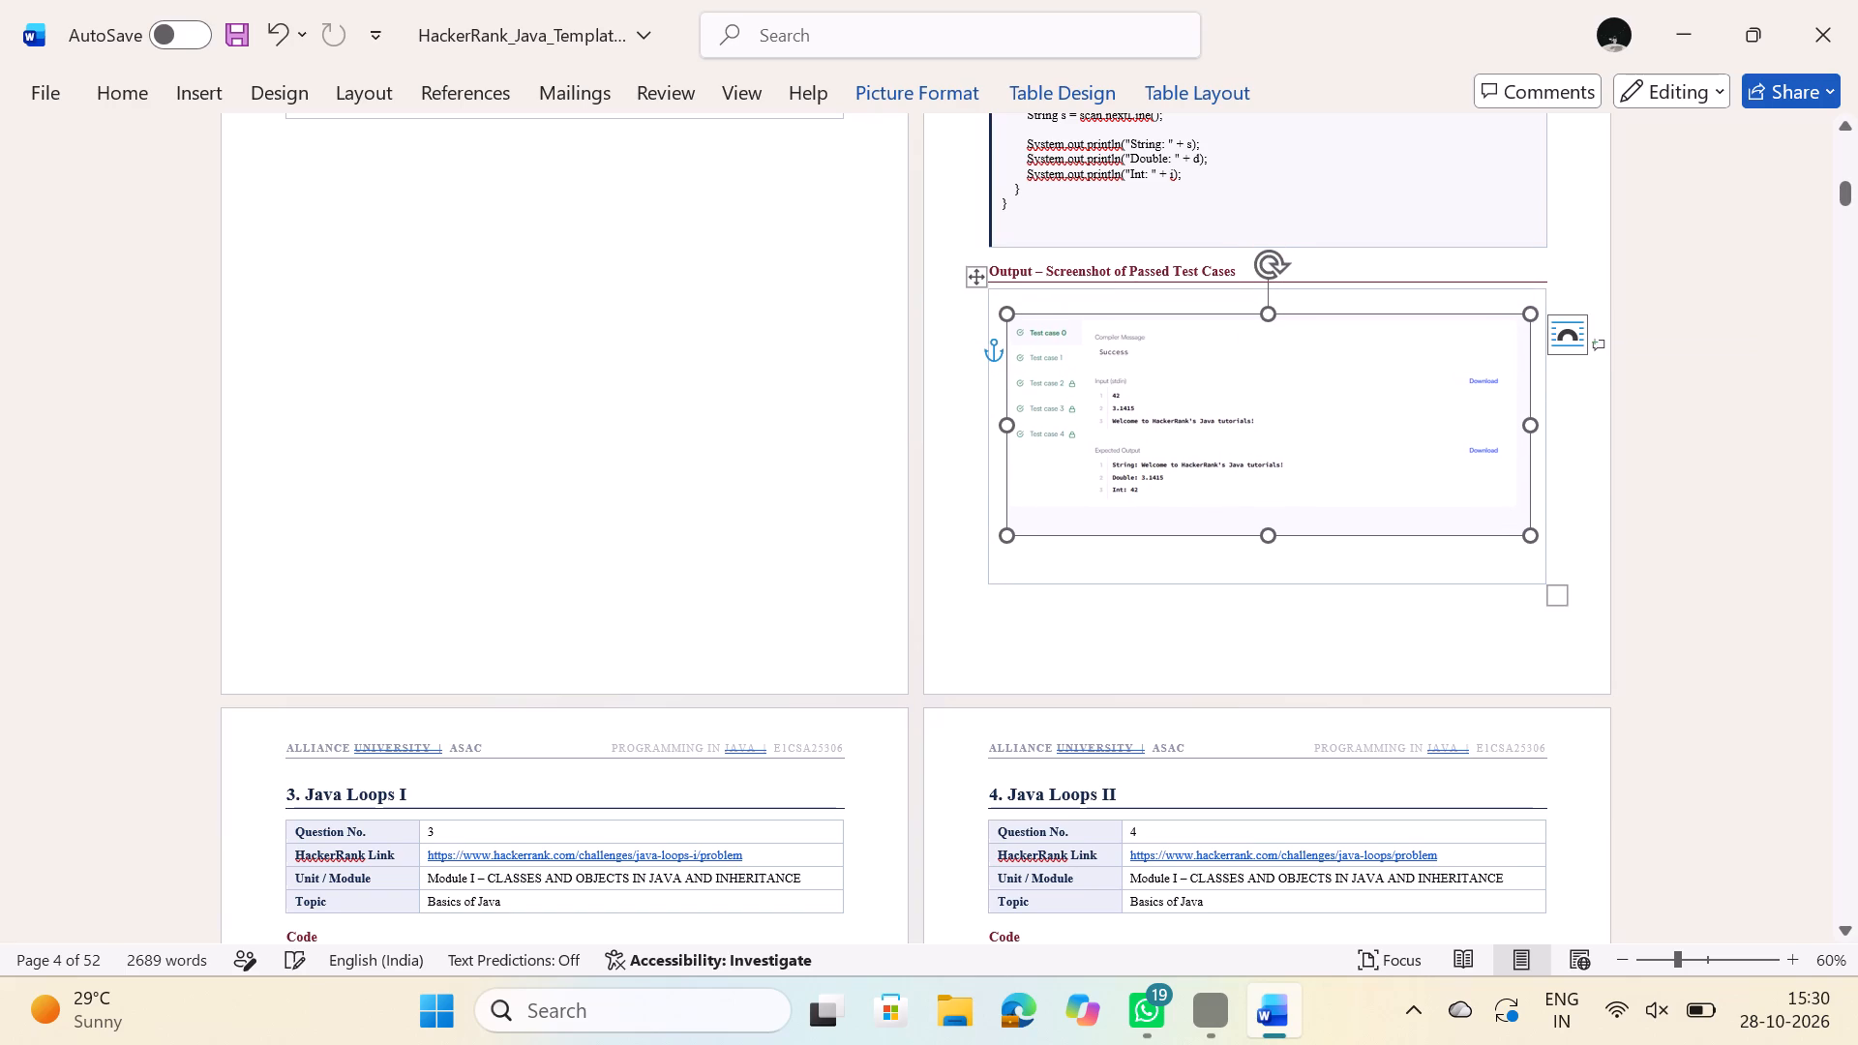
pyautogui.click(1162, 670)
# Delete the placeholder text in the Code box of question 3, Java Loops I.
pyautogui.scroll(-3, 1162, 670)
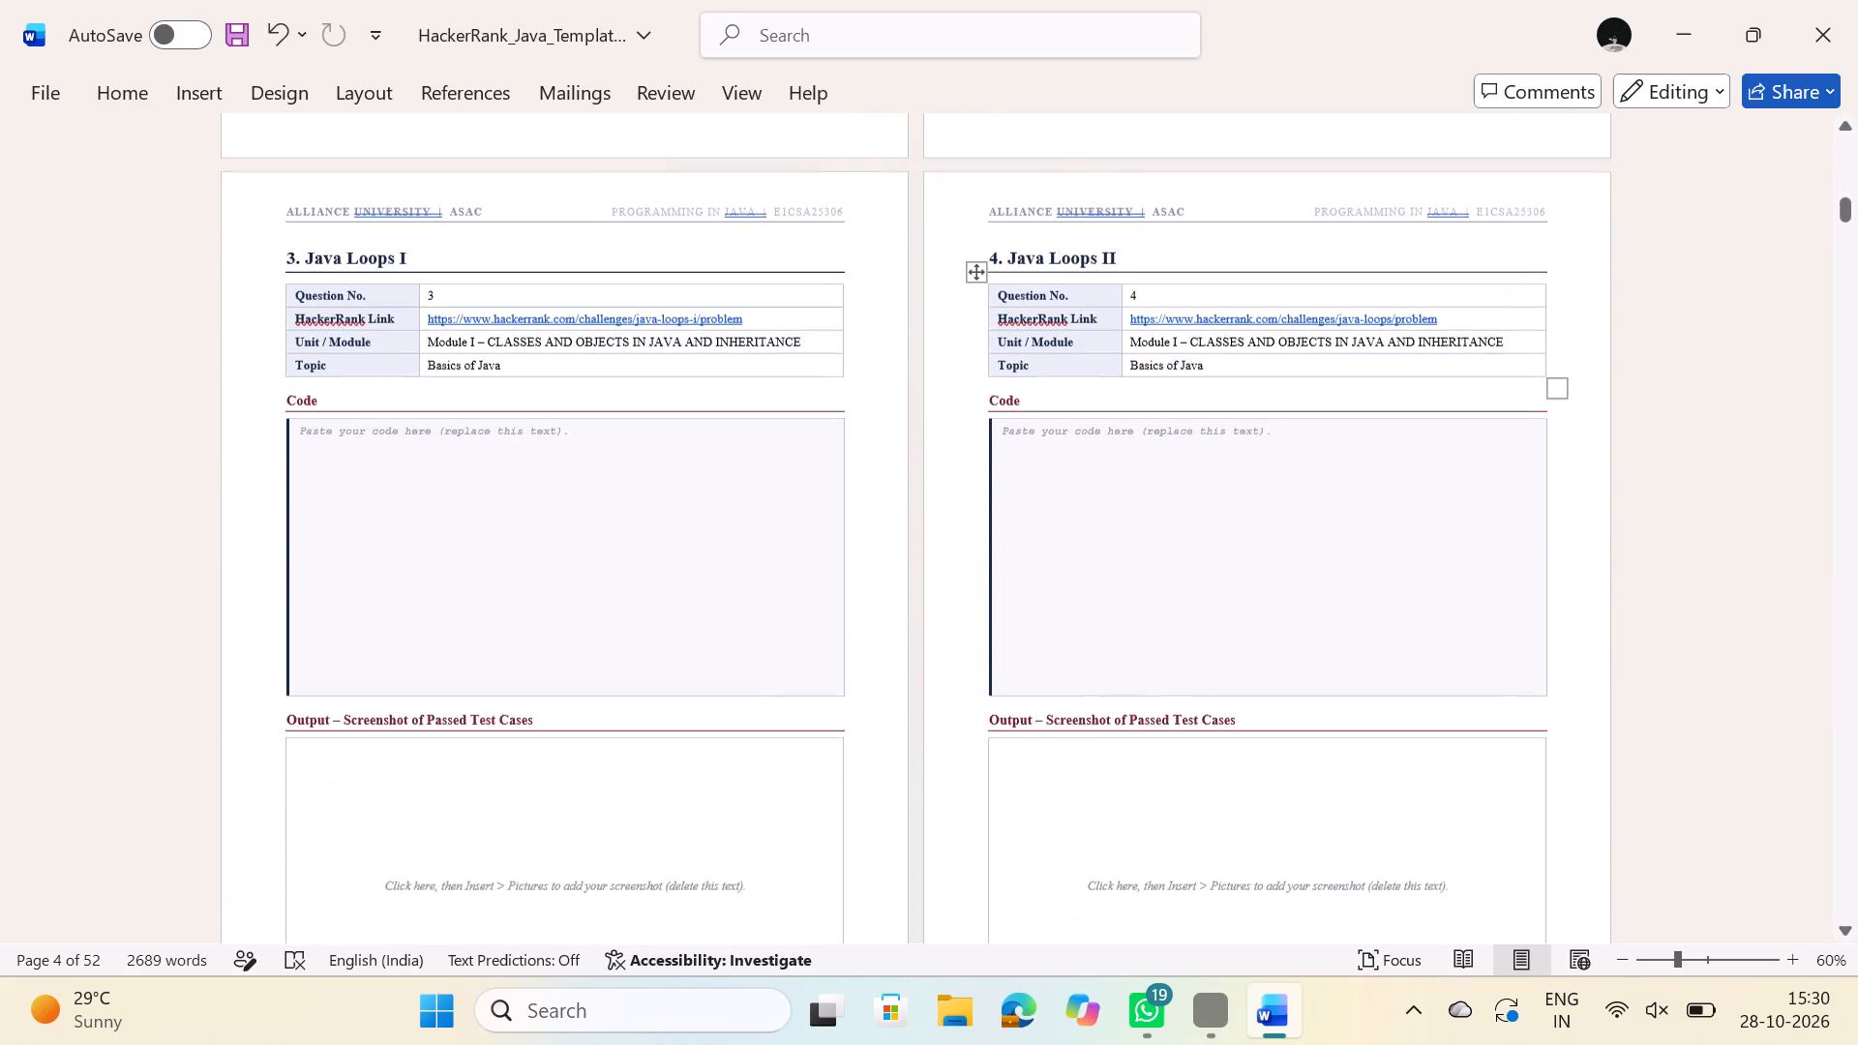
pyautogui.scroll(-1, 1162, 670)
pyautogui.moveTo(598, 401); pyautogui.dragTo(317, 401)
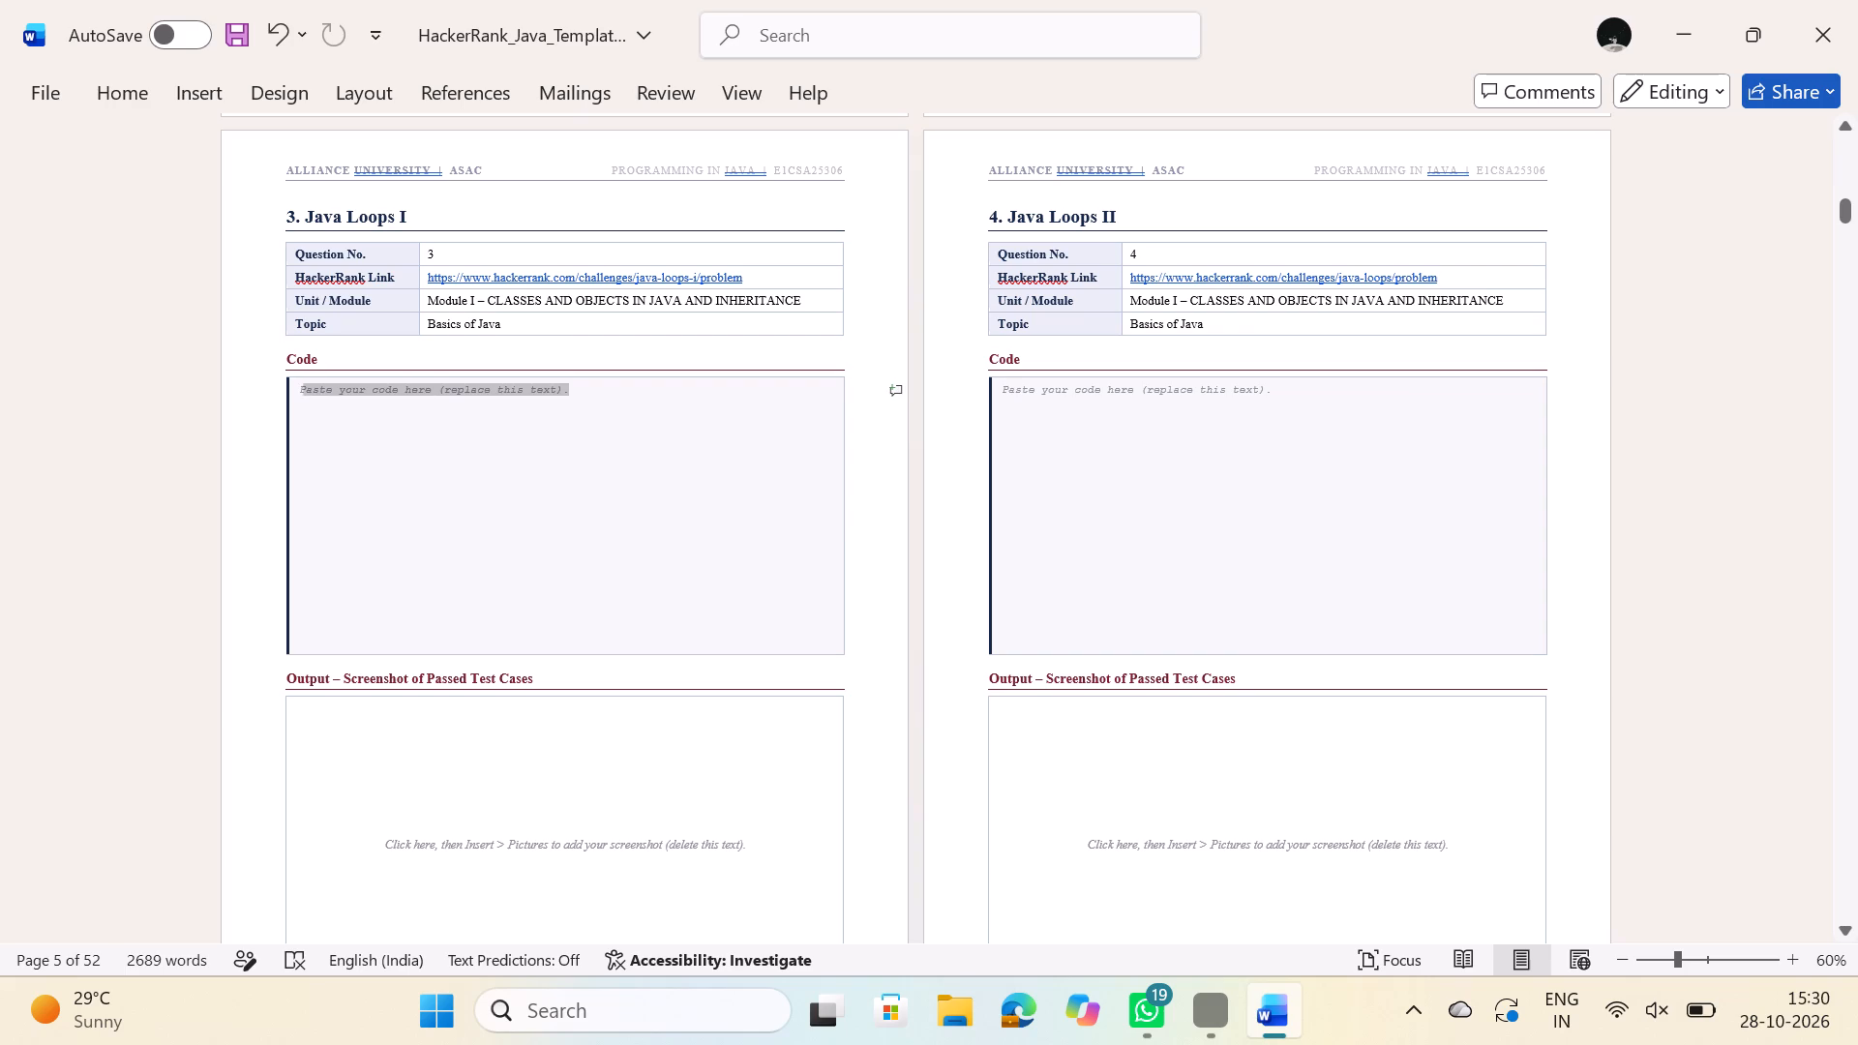
pyautogui.moveTo(317, 401); pyautogui.dragTo(299, 402)
pyautogui.press('BackSpace')
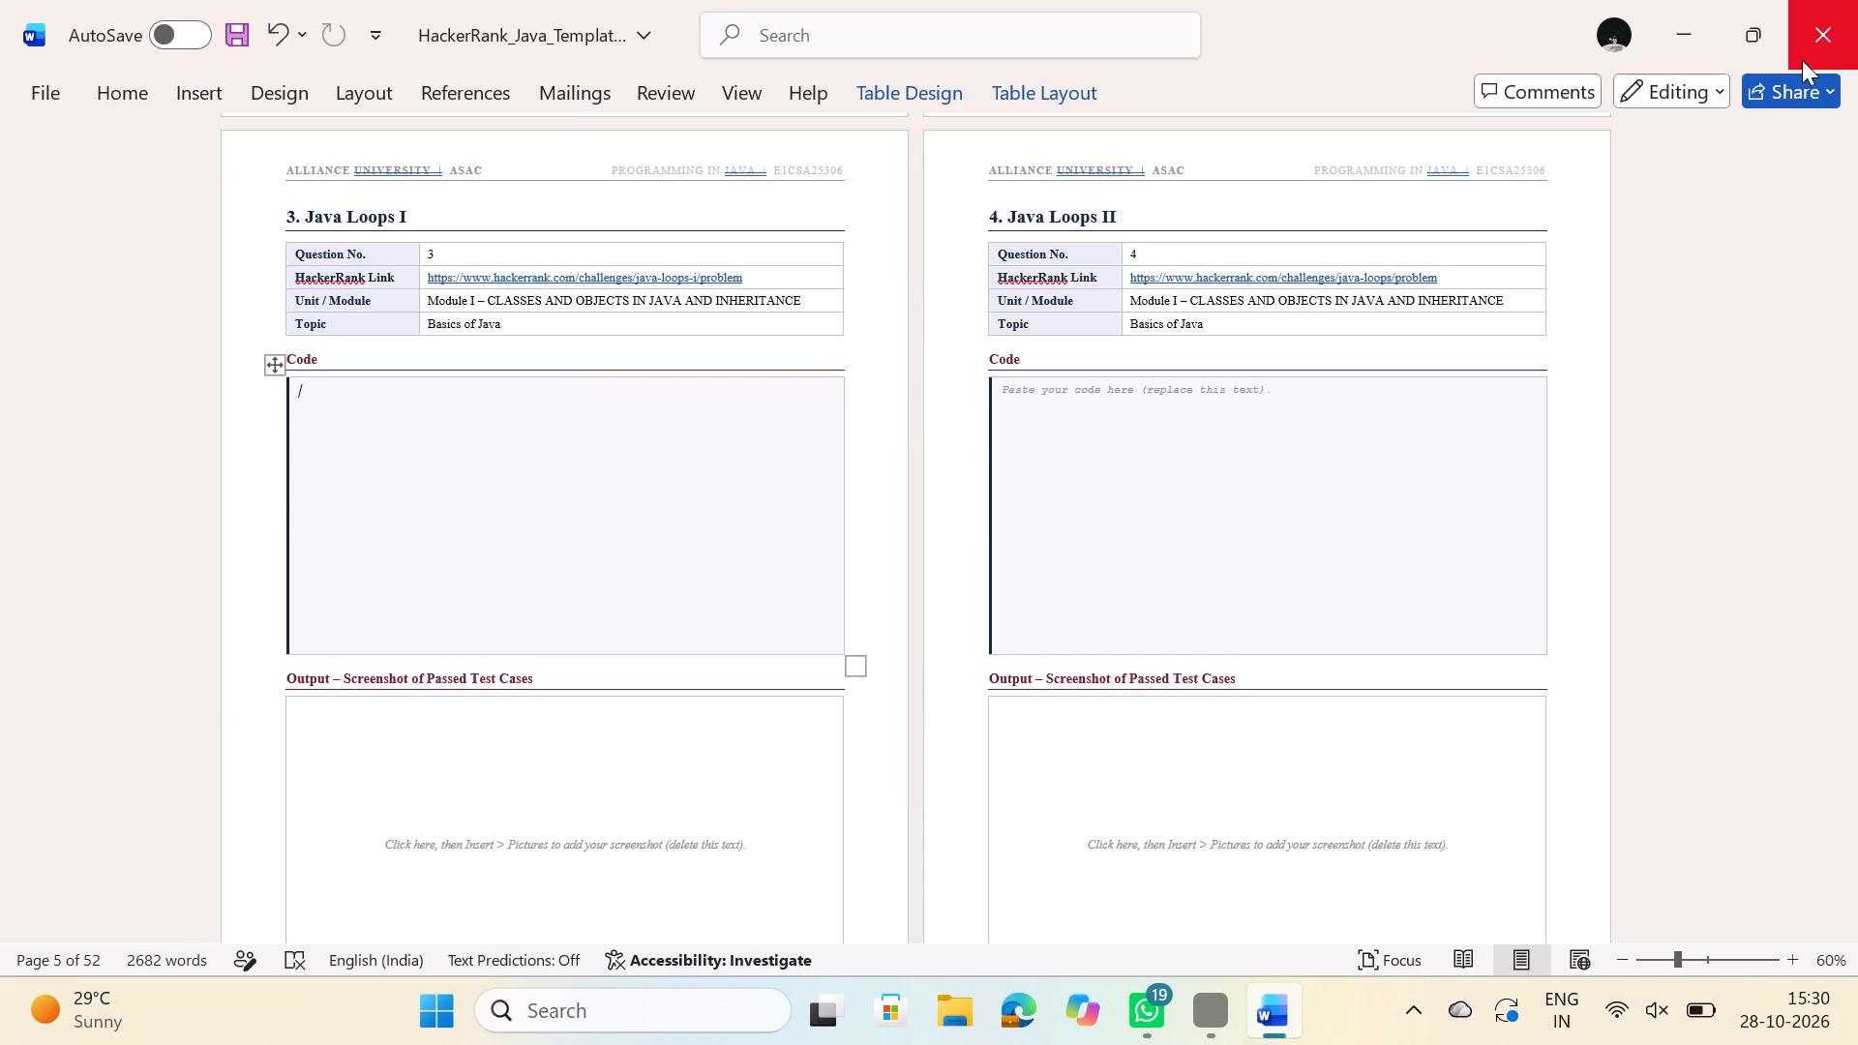
# Arrange Word and Chrome side by side, and open the Java practice track from the HackerRank dashboard.
pyautogui.click(1634, 124)
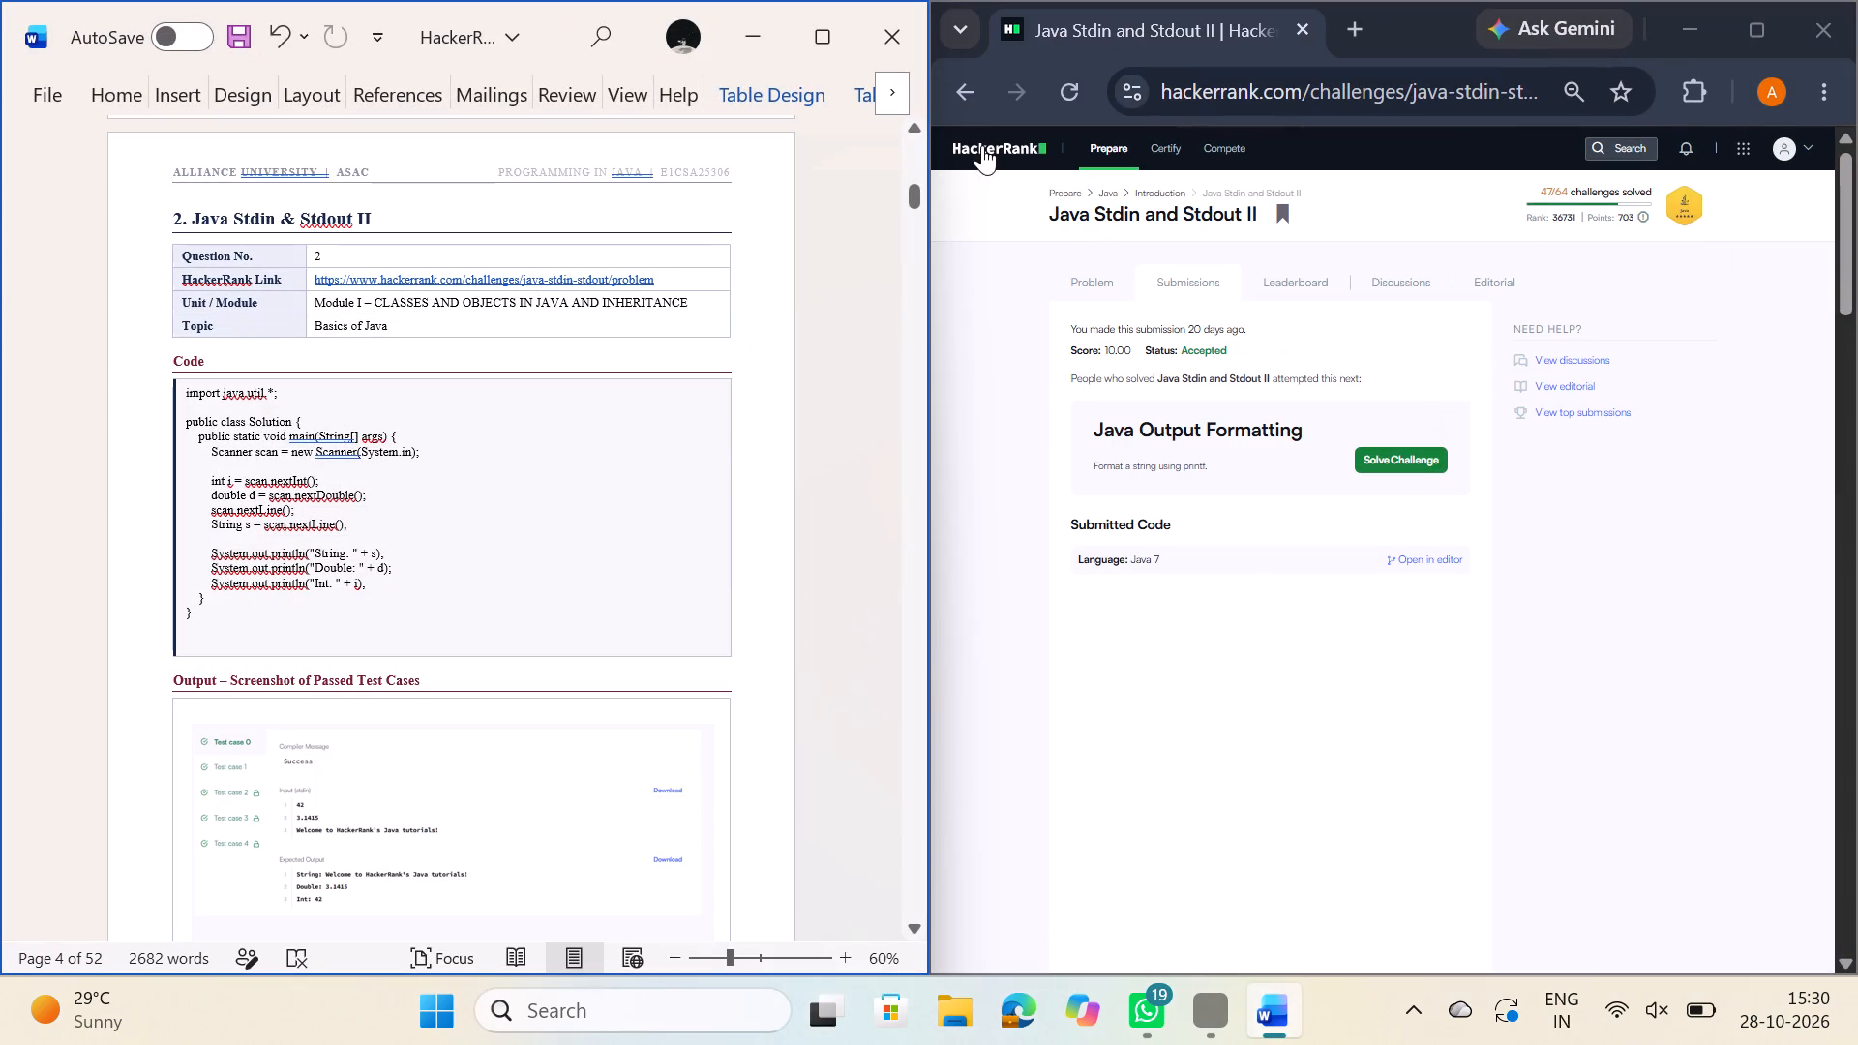
pyautogui.click(987, 148)
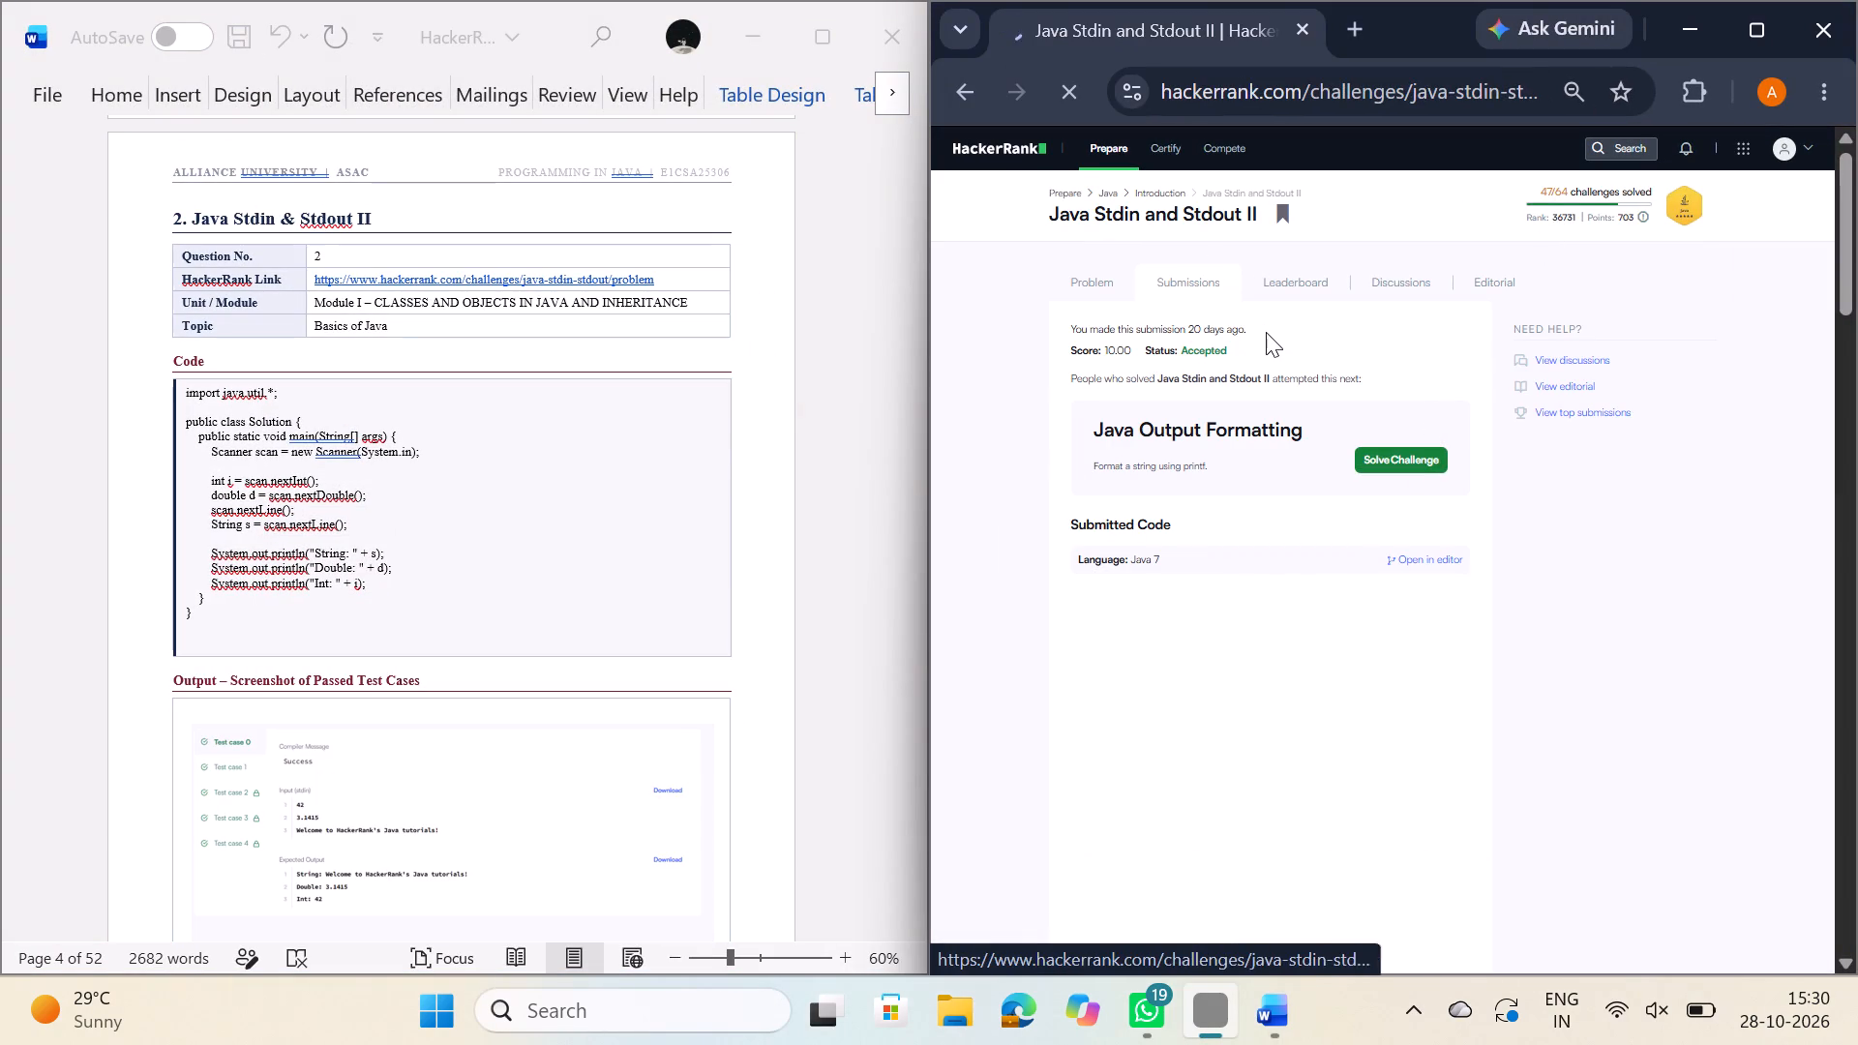
pyautogui.scroll(-1, 1266, 332)
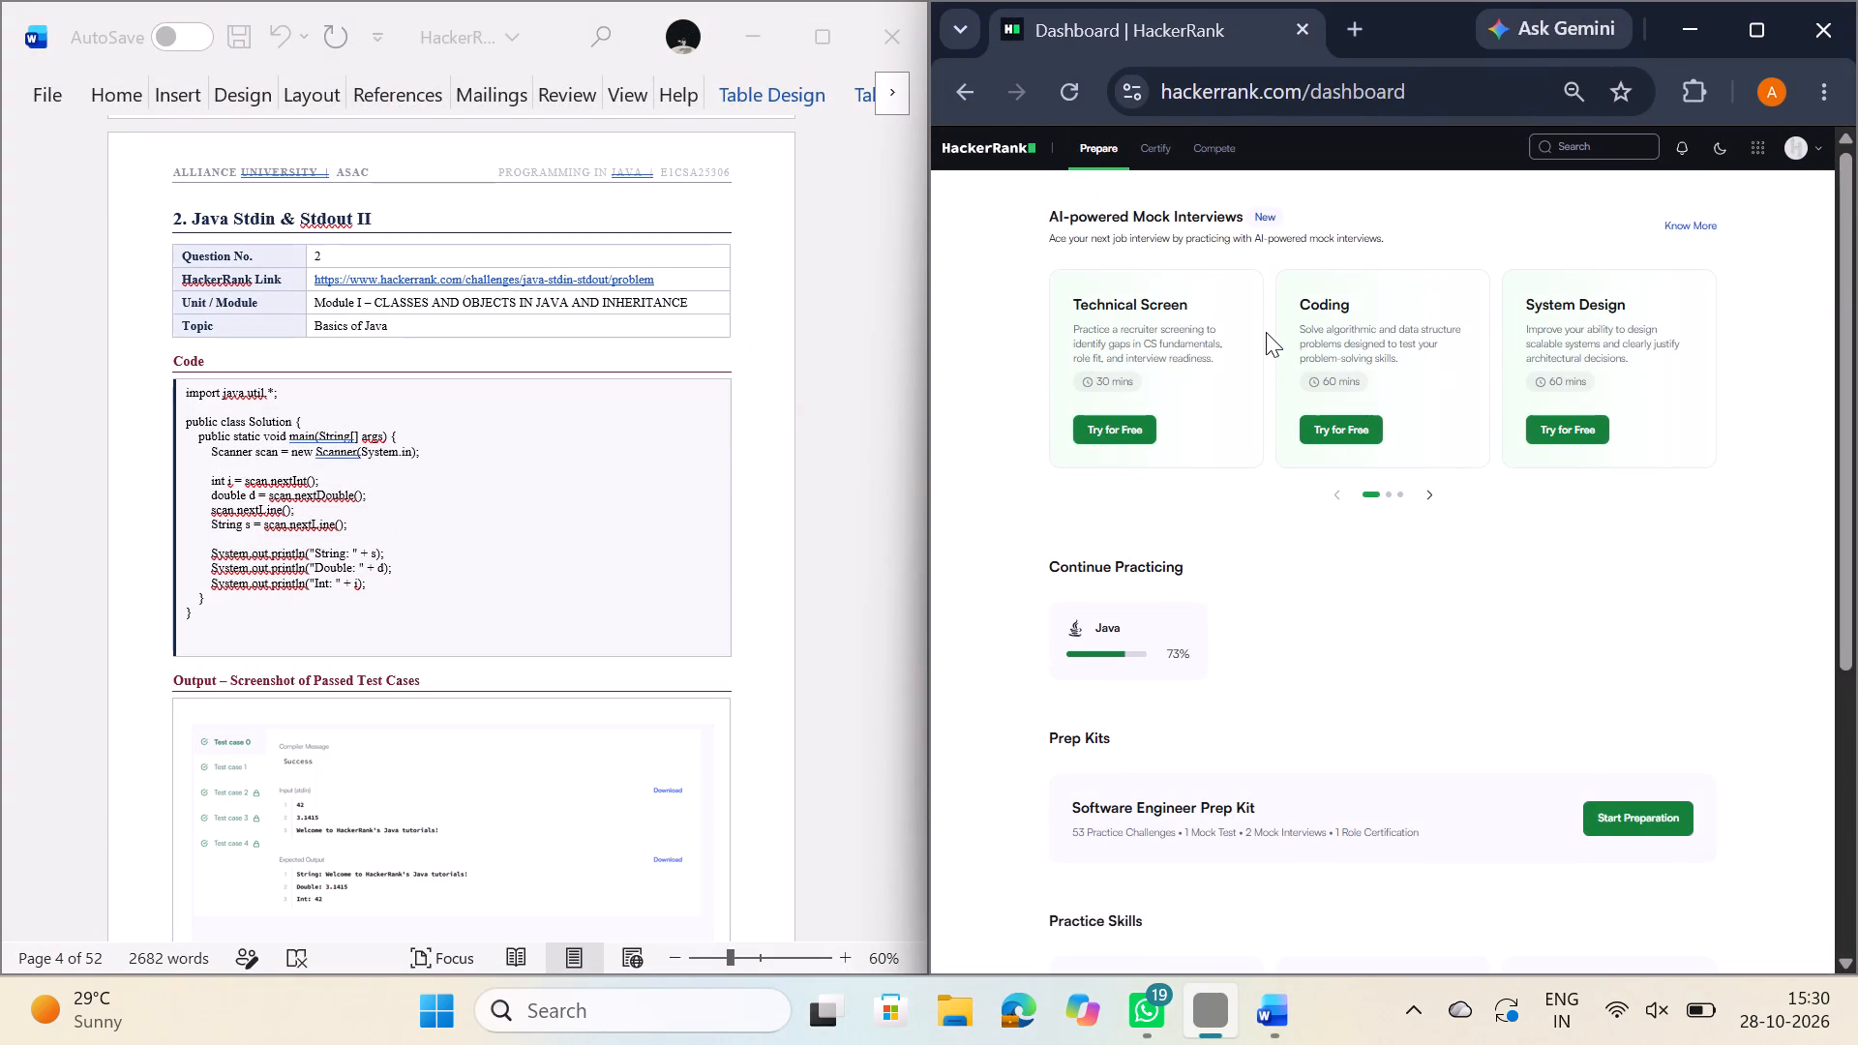
pyautogui.scroll(-1, 1266, 332)
pyautogui.doubleClick(1153, 466)
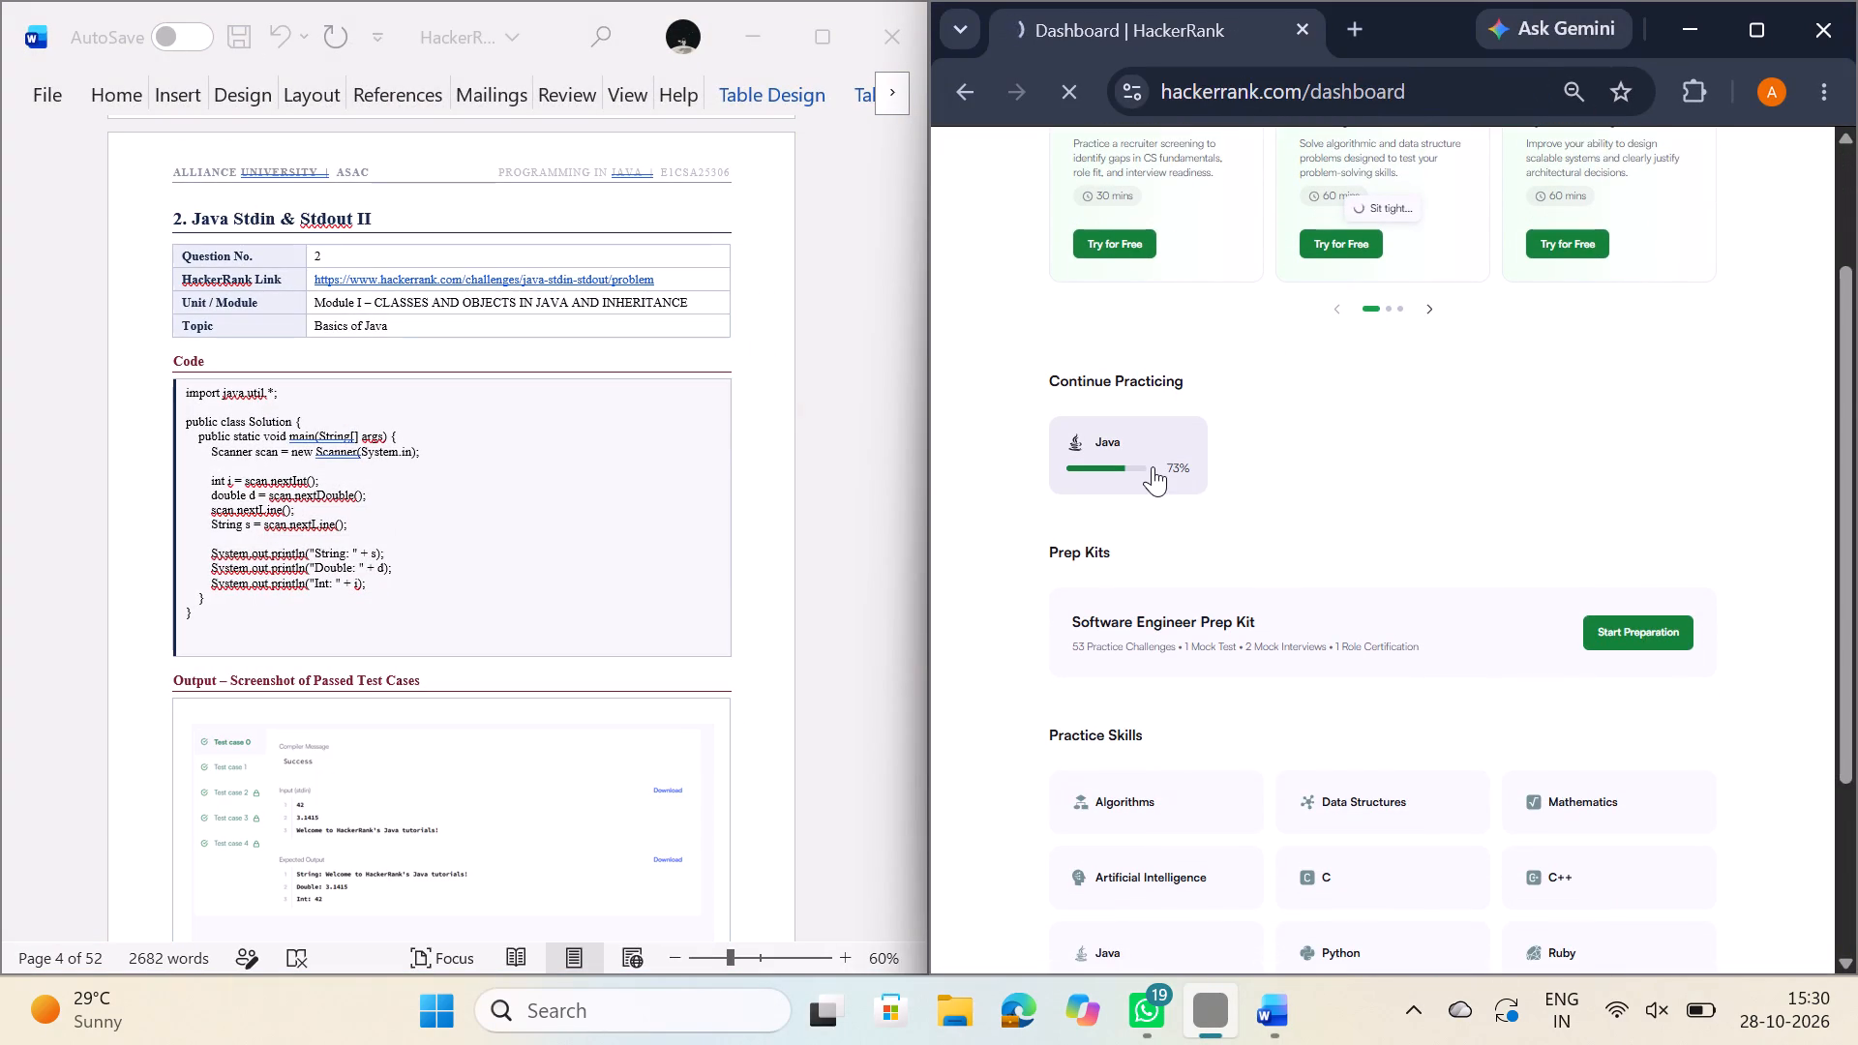
# Bring up question 3 in Word and filter HackerRank's Java challenges to show only solved ones.
pyautogui.scroll(-4, 592, 594)
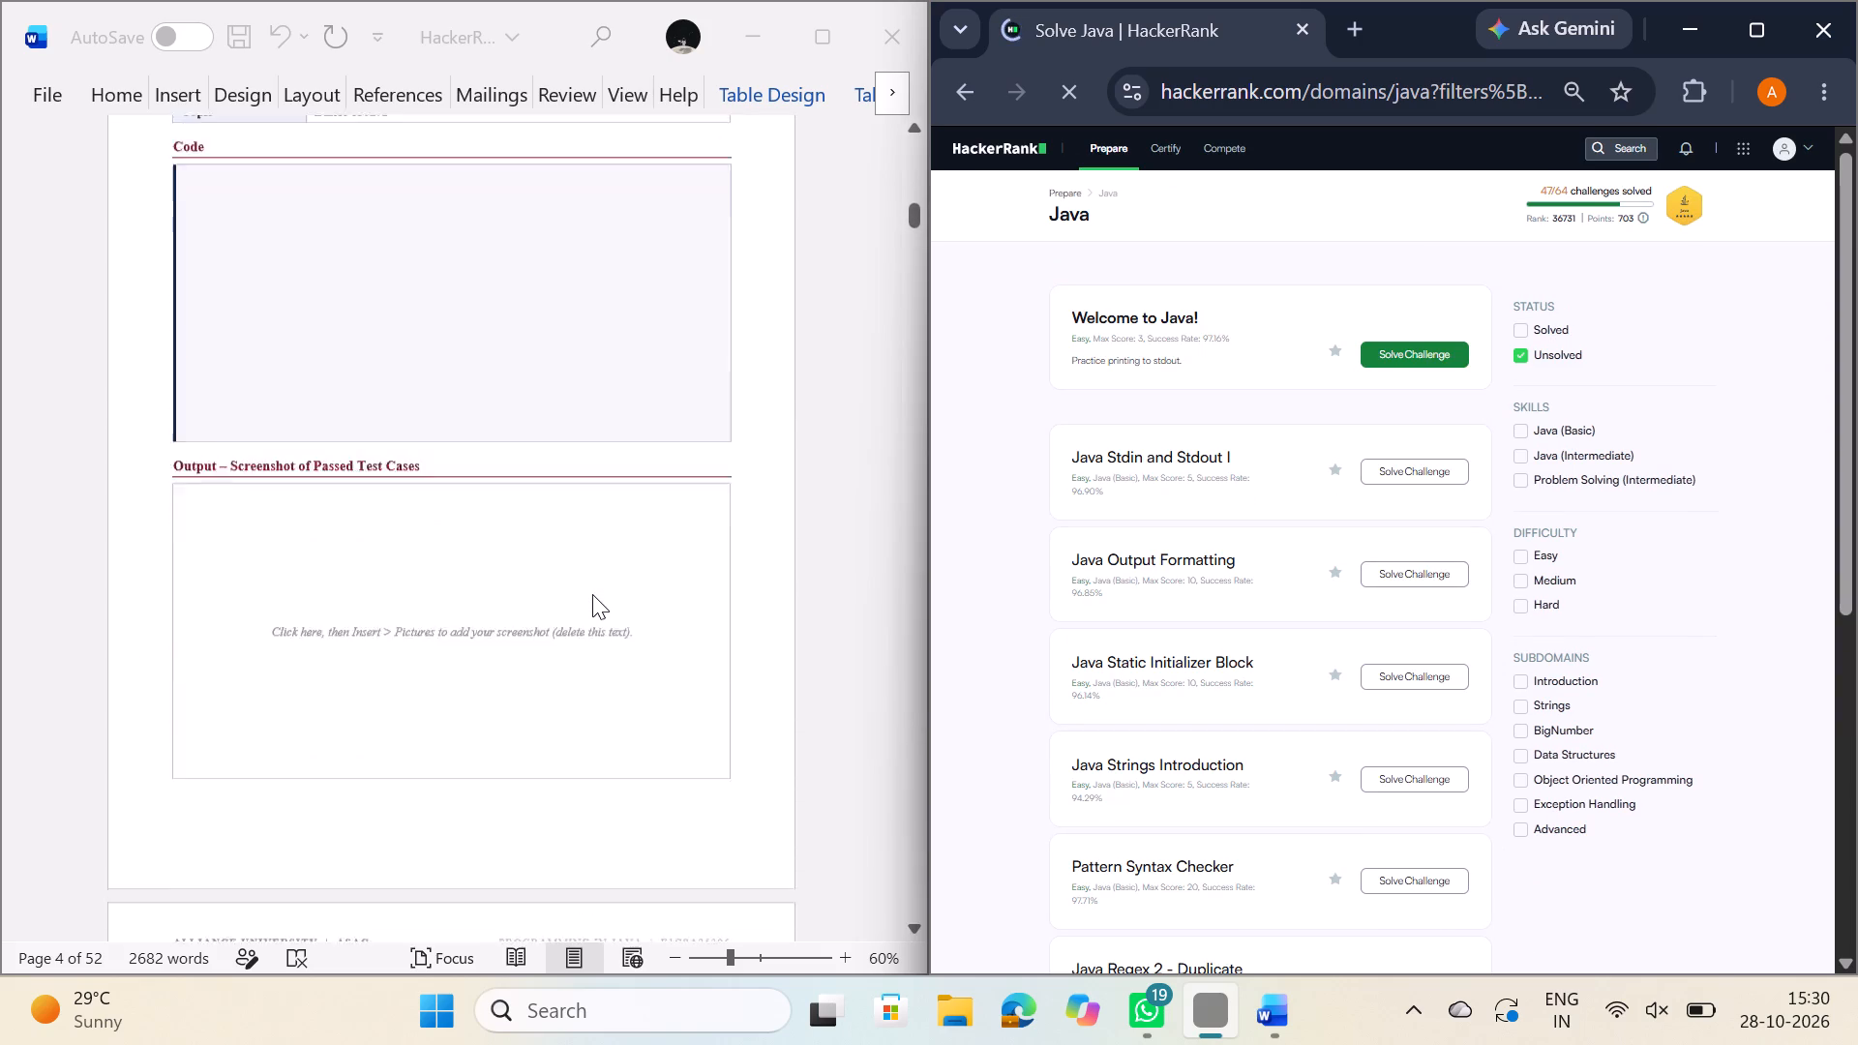
pyautogui.scroll(-1, 592, 594)
pyautogui.scroll(2, 592, 594)
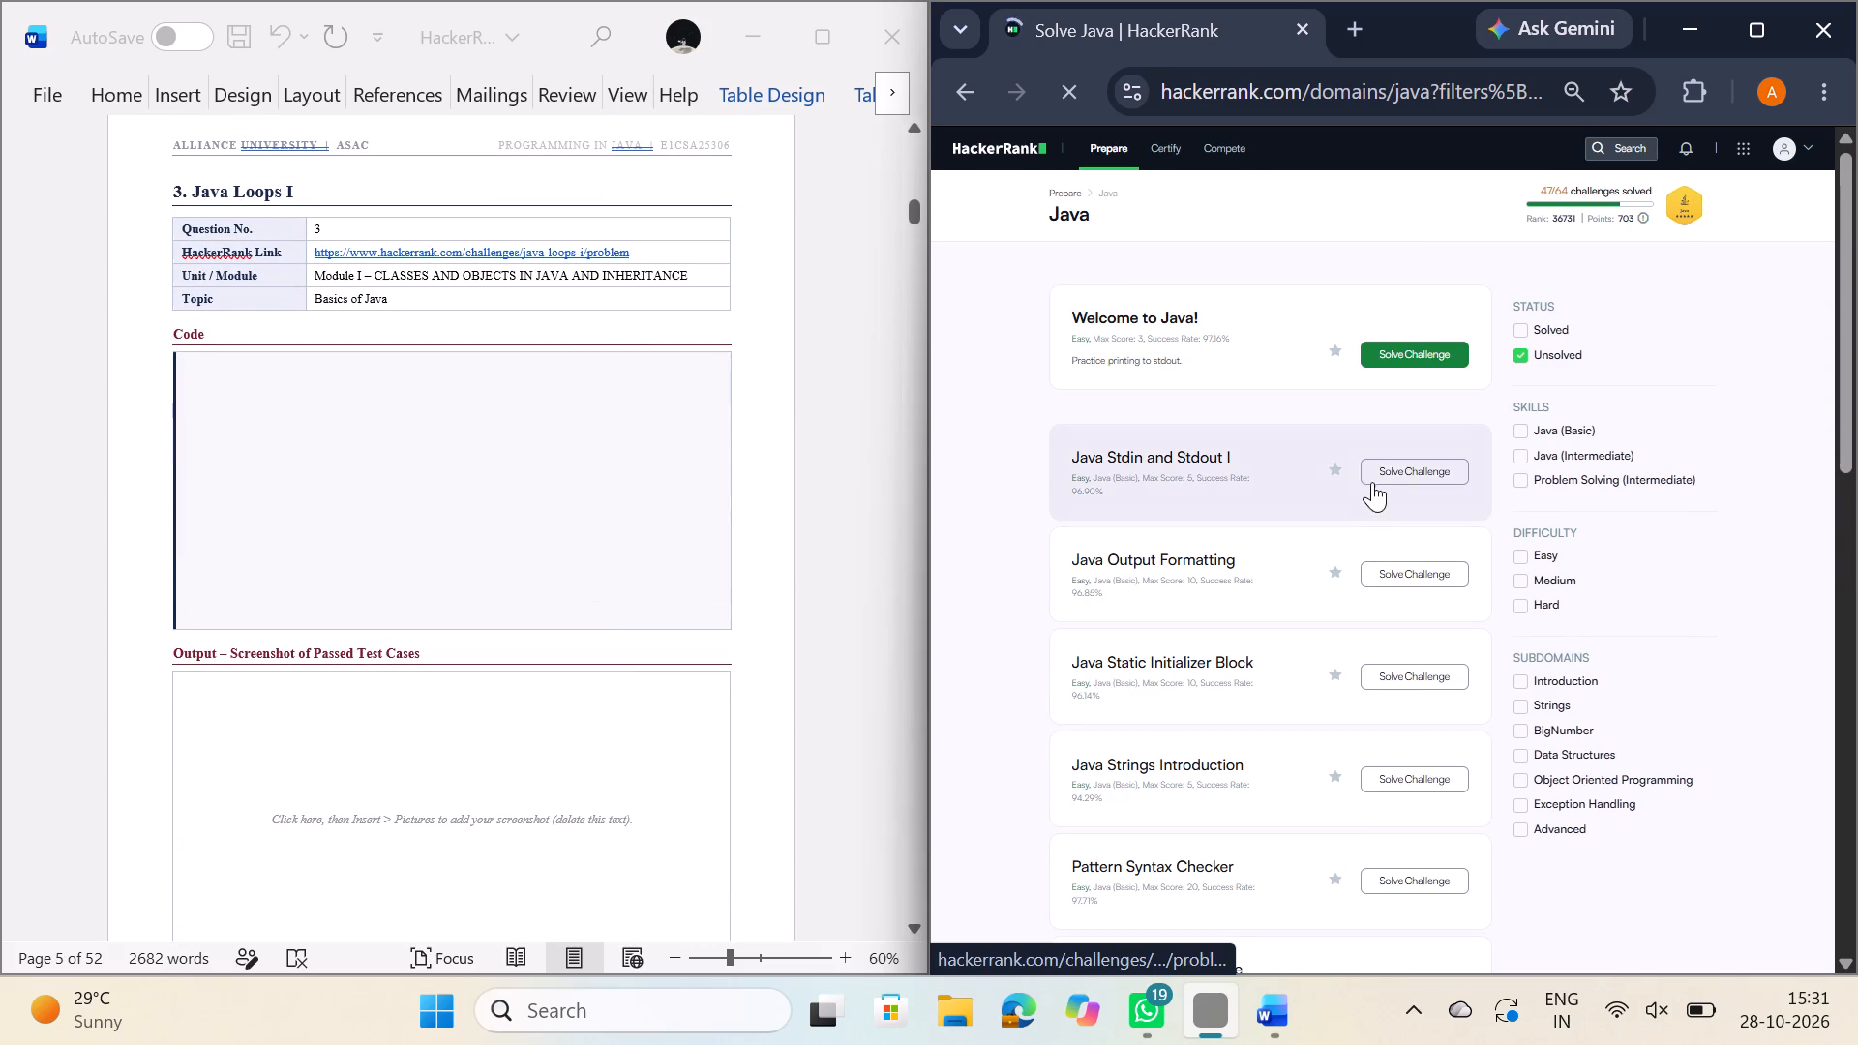
pyautogui.click(1527, 329)
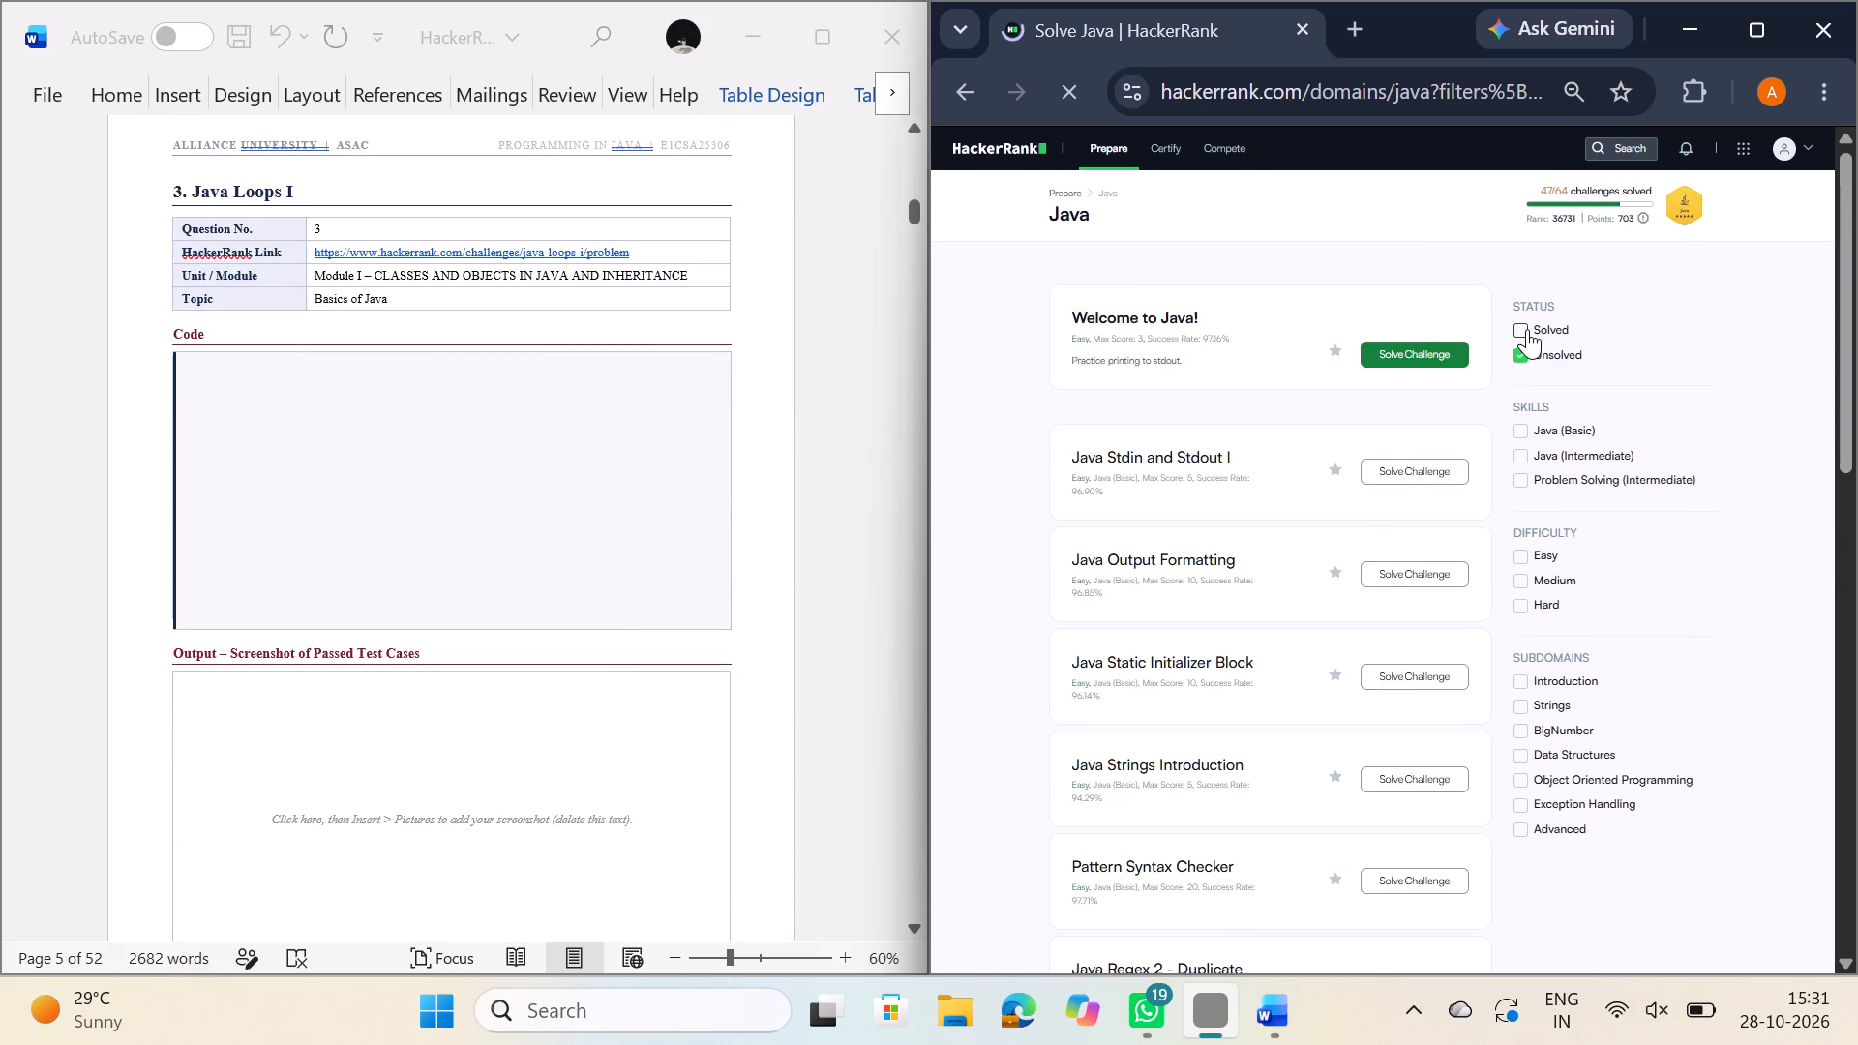
pyautogui.click(1521, 355)
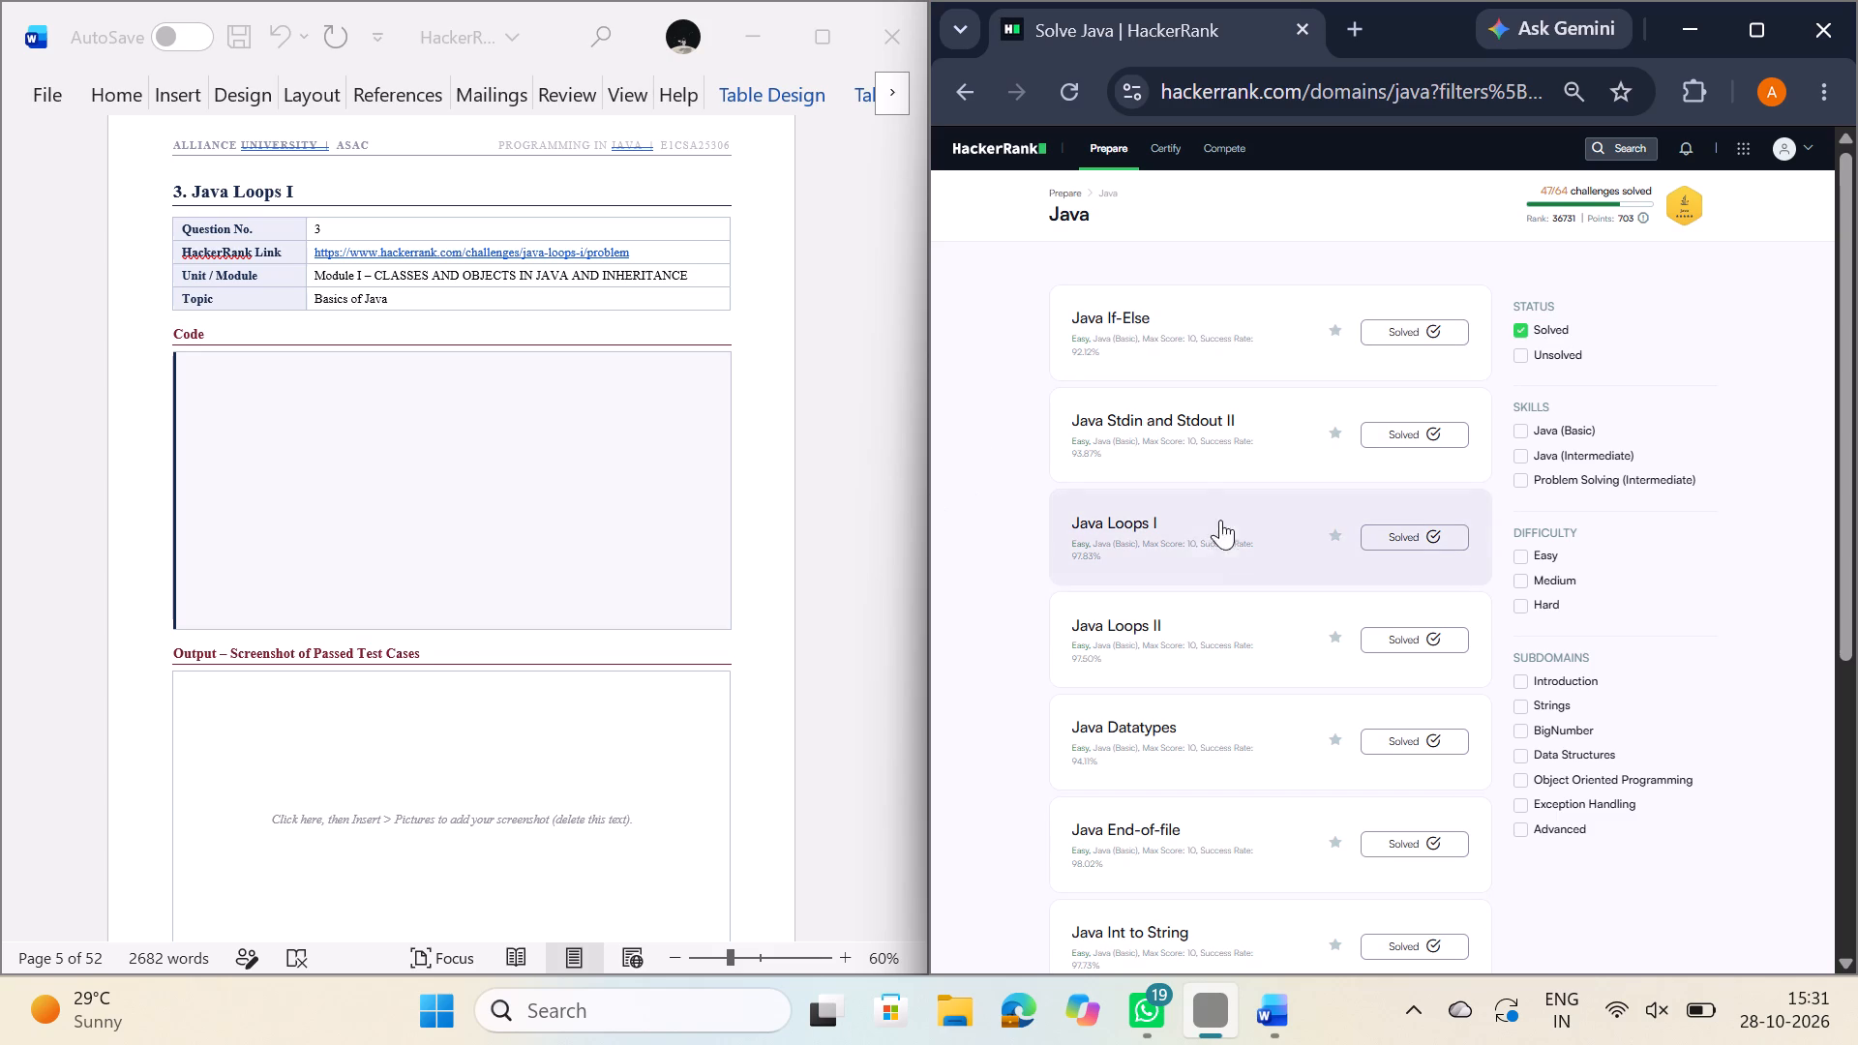
# Open the solved Java Loops I challenge and view the results of its first listed accepted submission.
pyautogui.scroll(-2, 1231, 537)
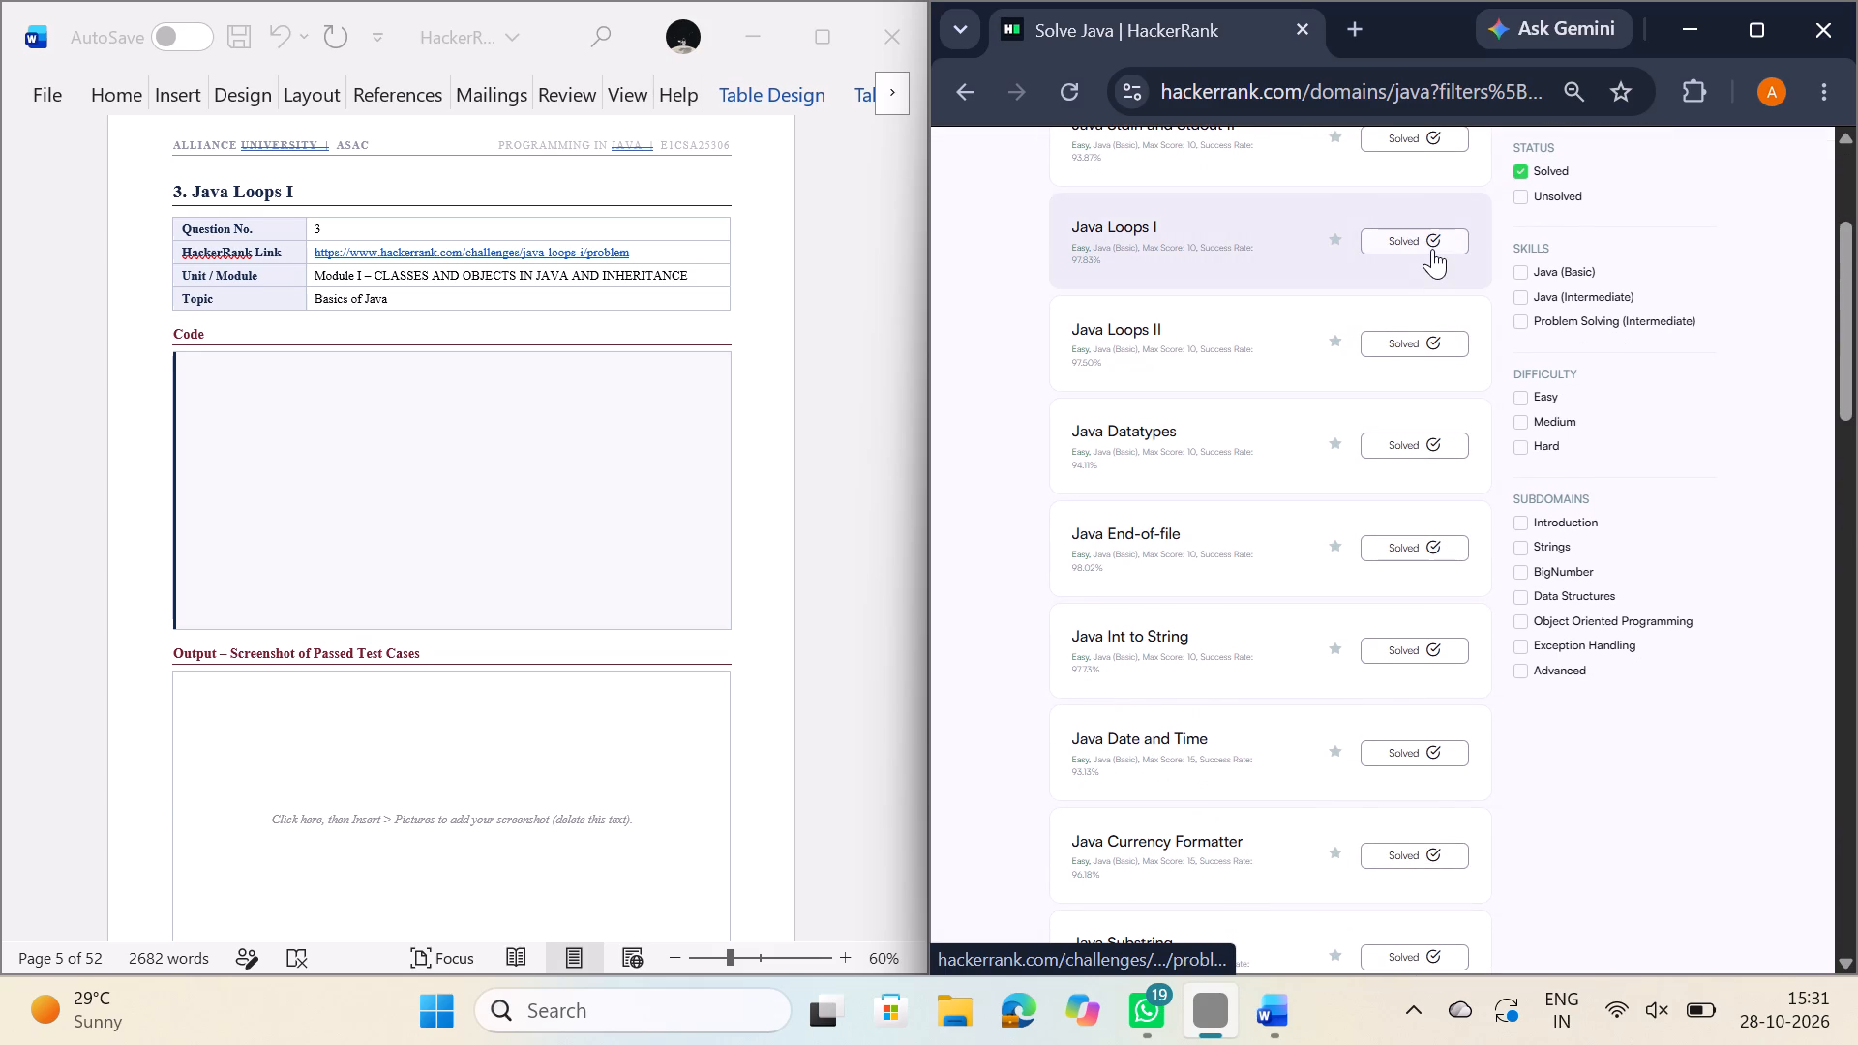
pyautogui.click(1432, 249)
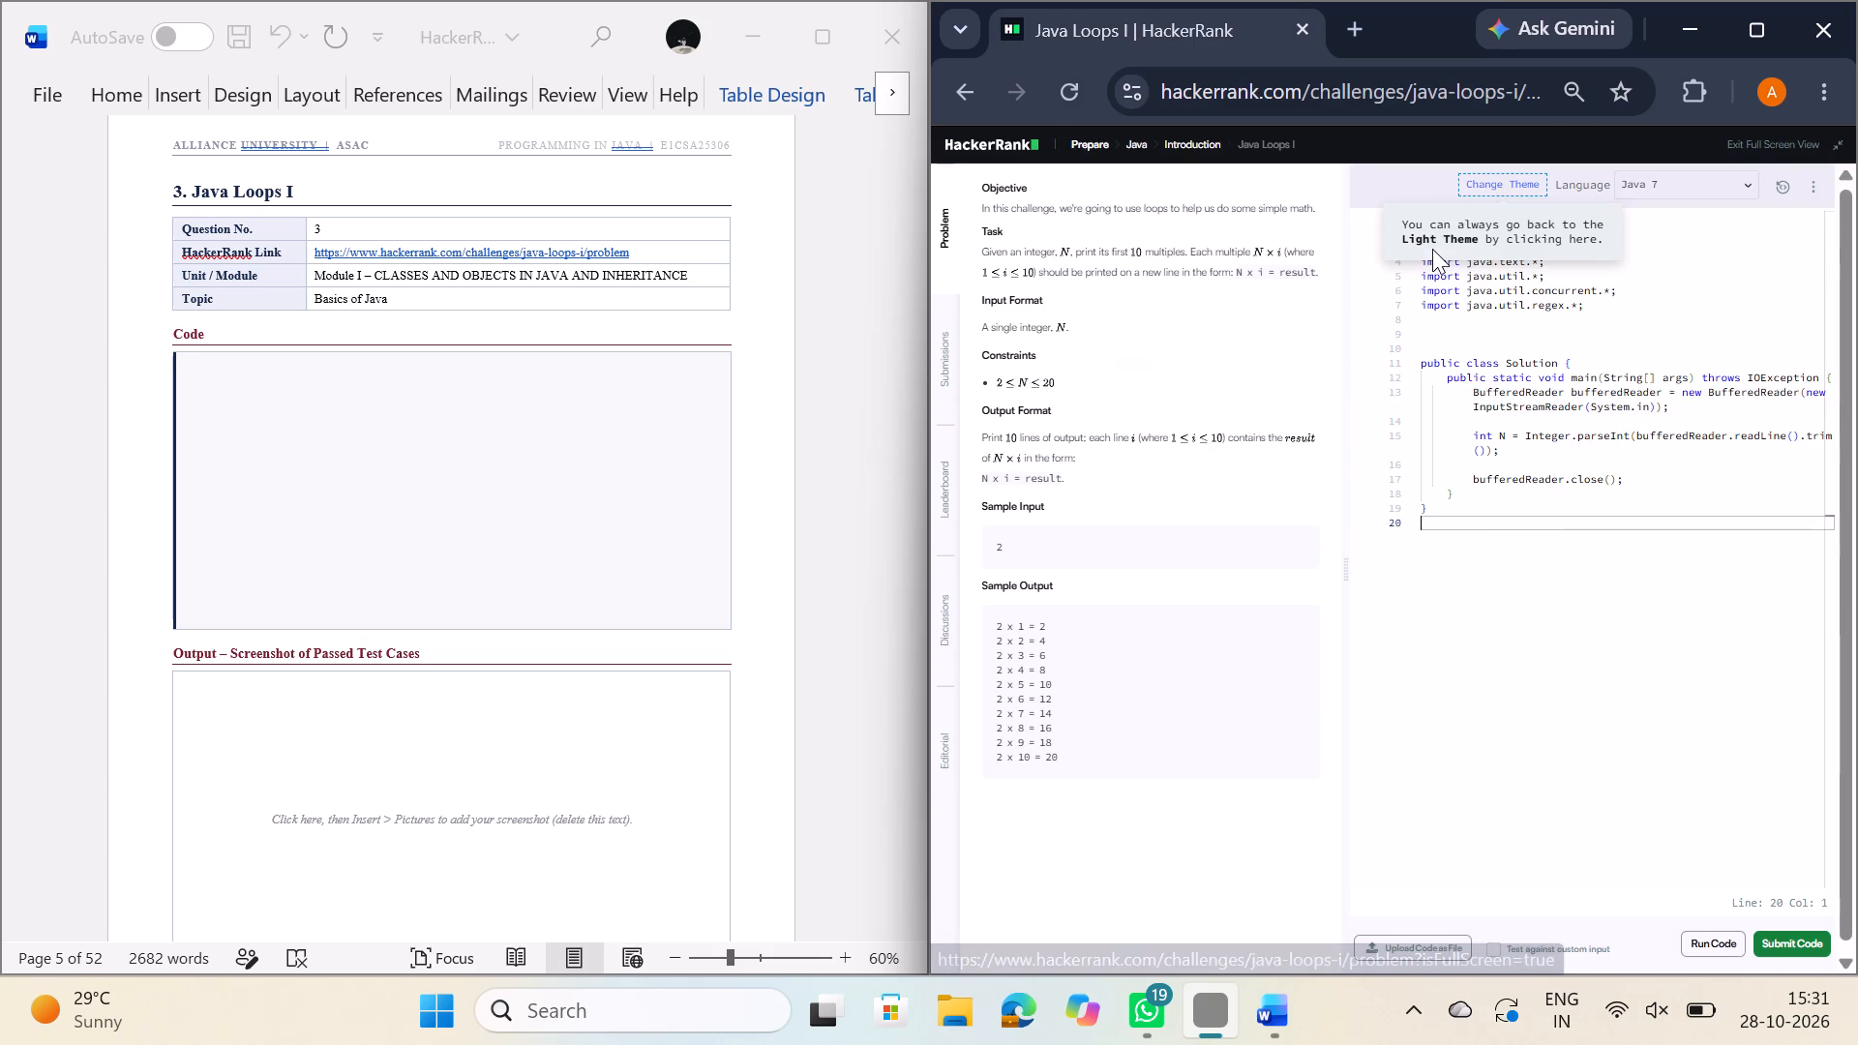
pyautogui.click(941, 353)
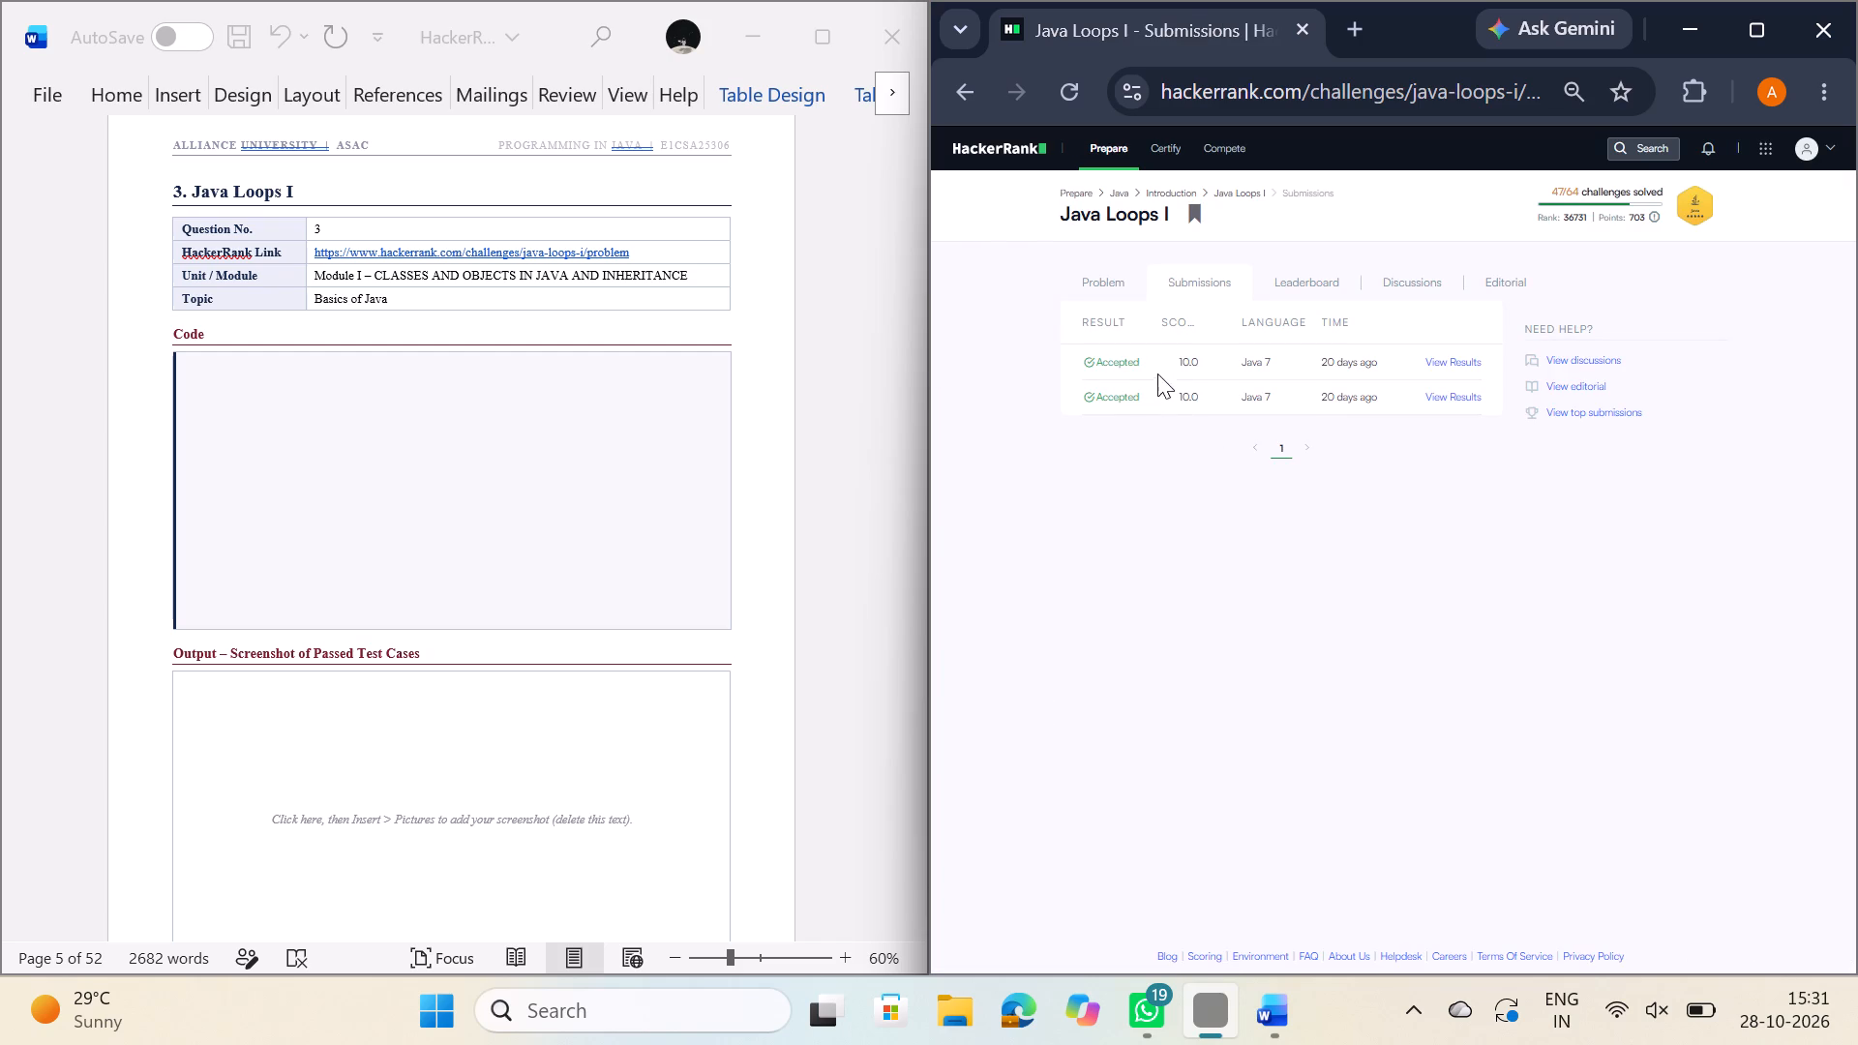
pyautogui.click(1458, 365)
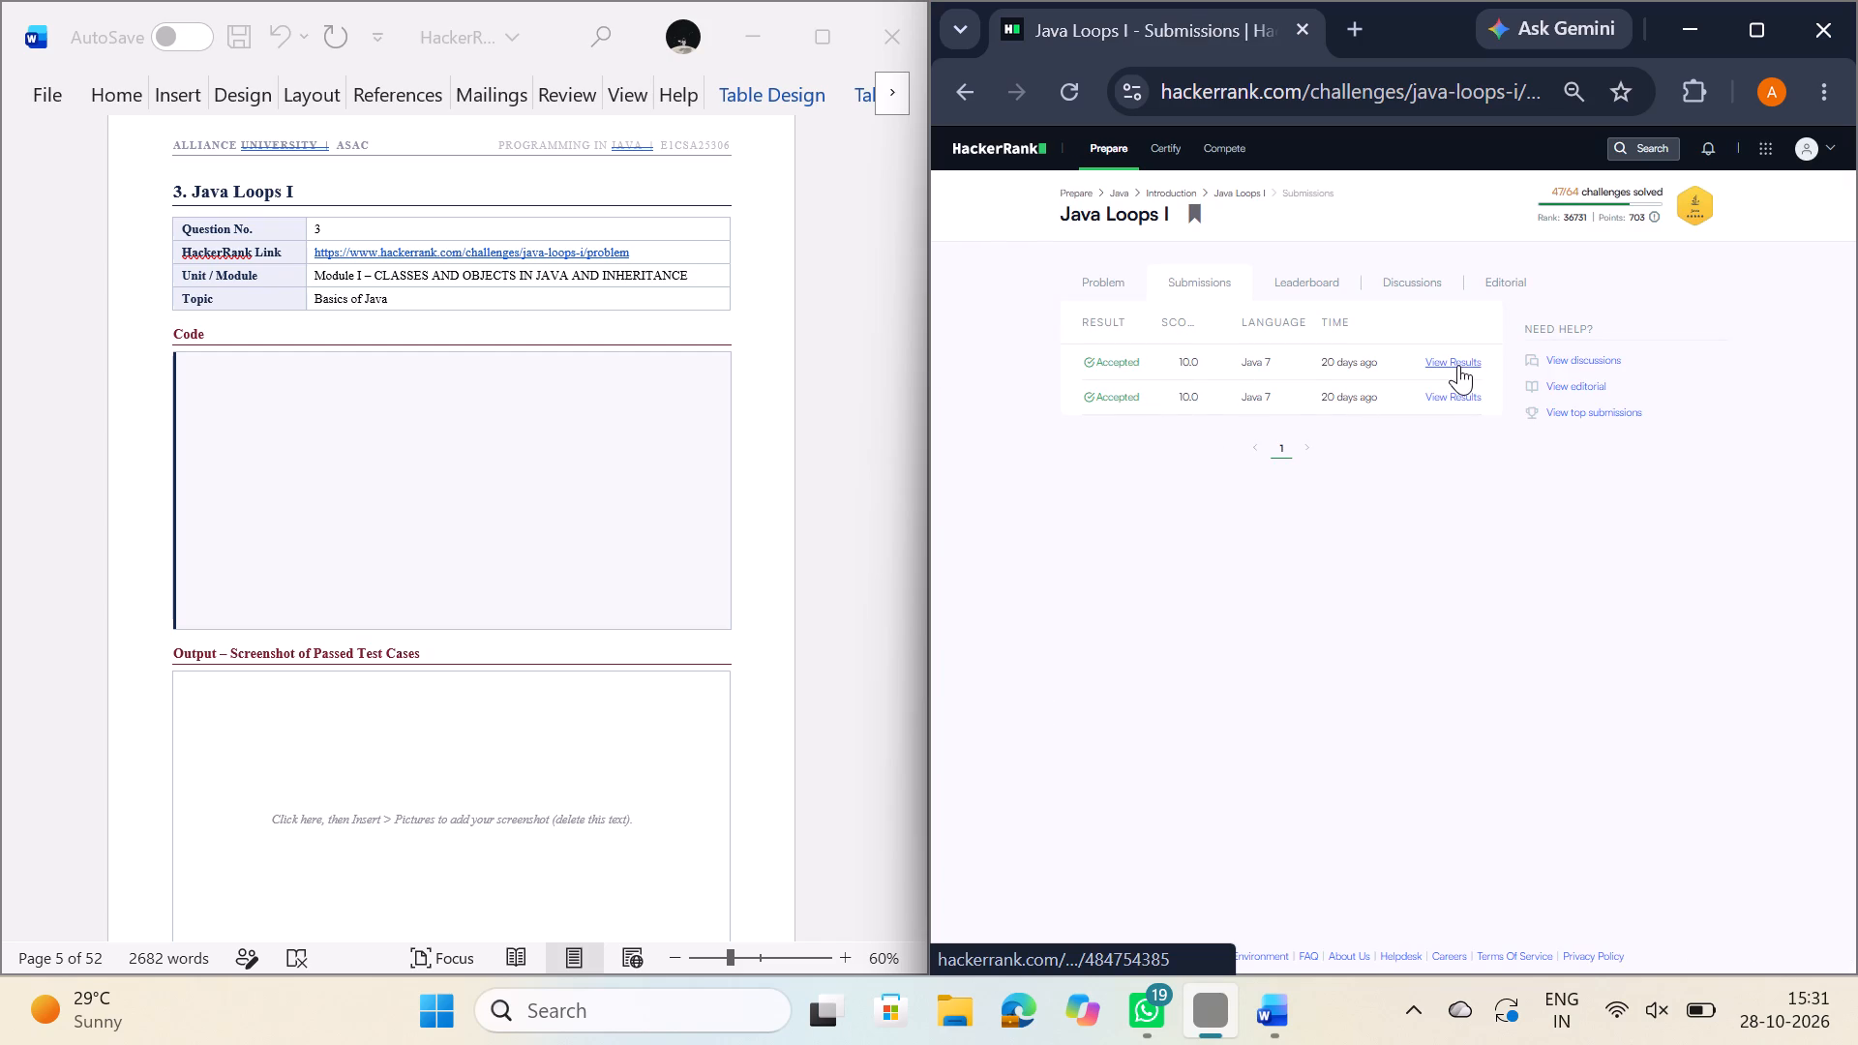
# Maximize the browser window and examine the test case input and expected output of the accepted Java Loops I submission.
pyautogui.scroll(-1, 1302, 620)
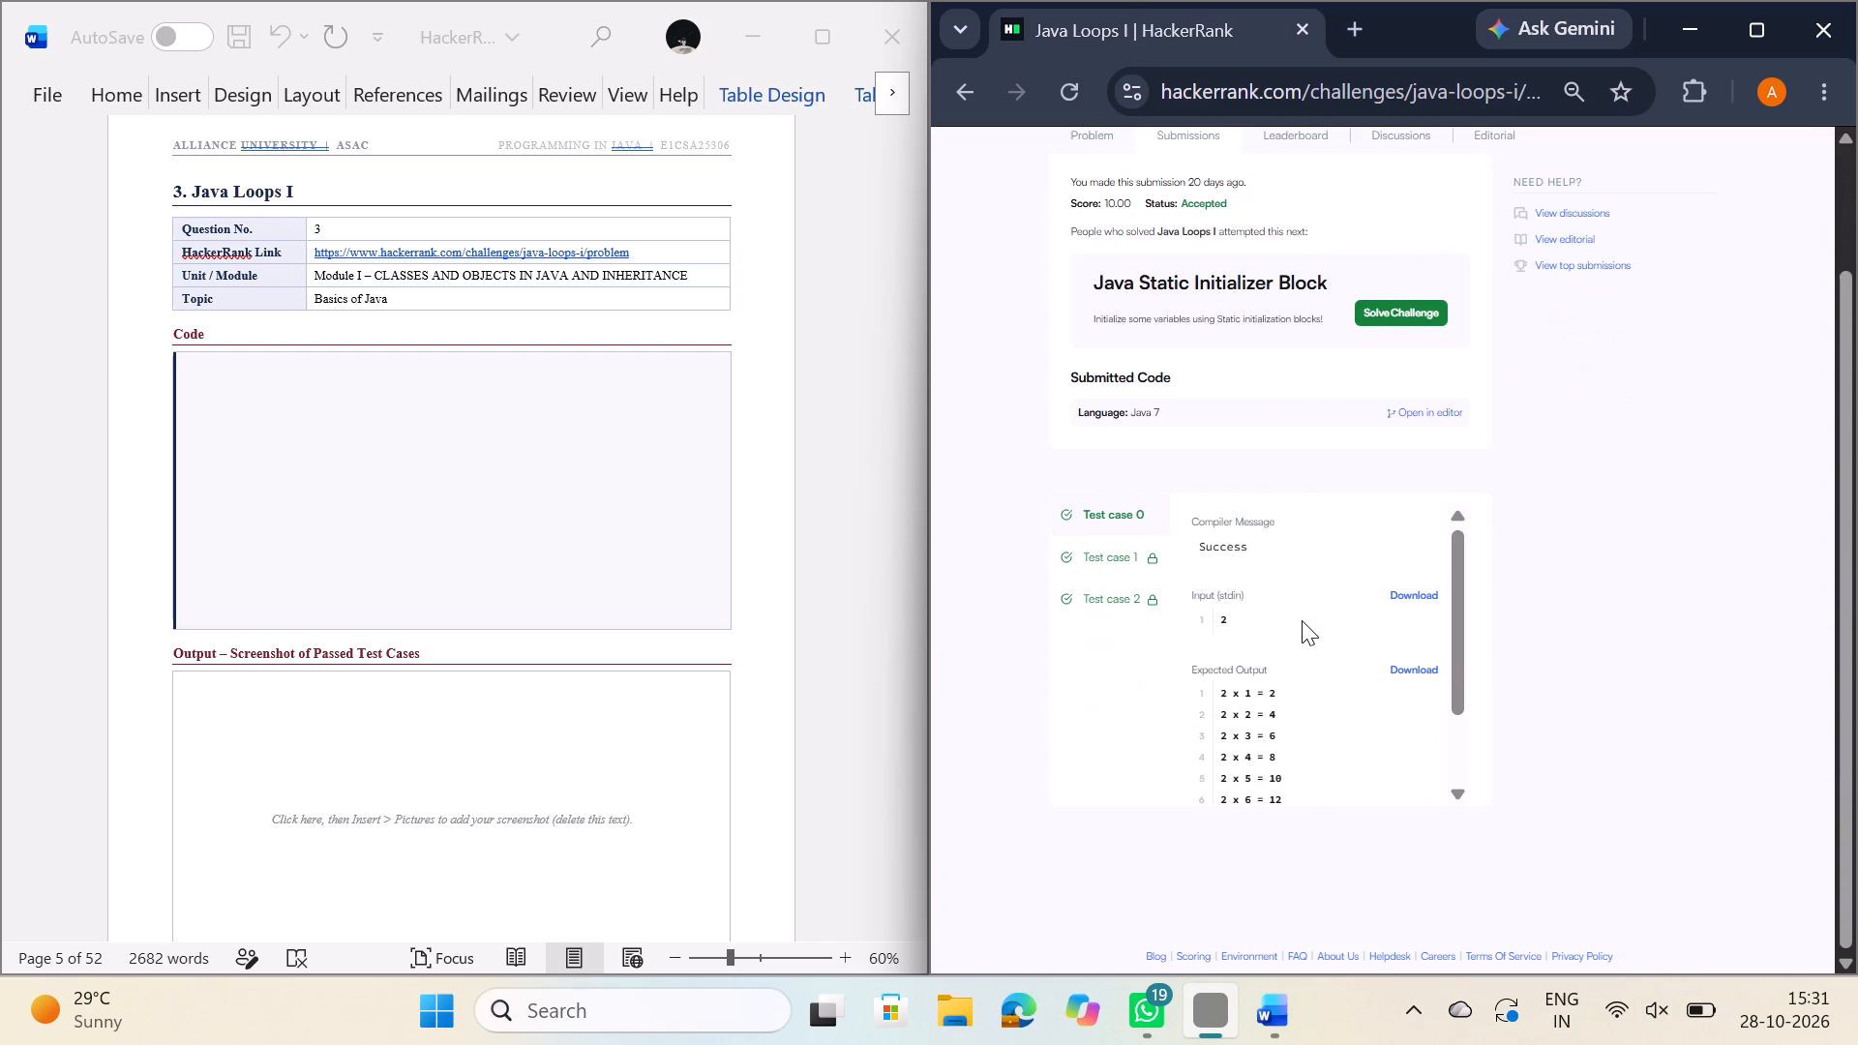
pyautogui.scroll(-1, 1302, 620)
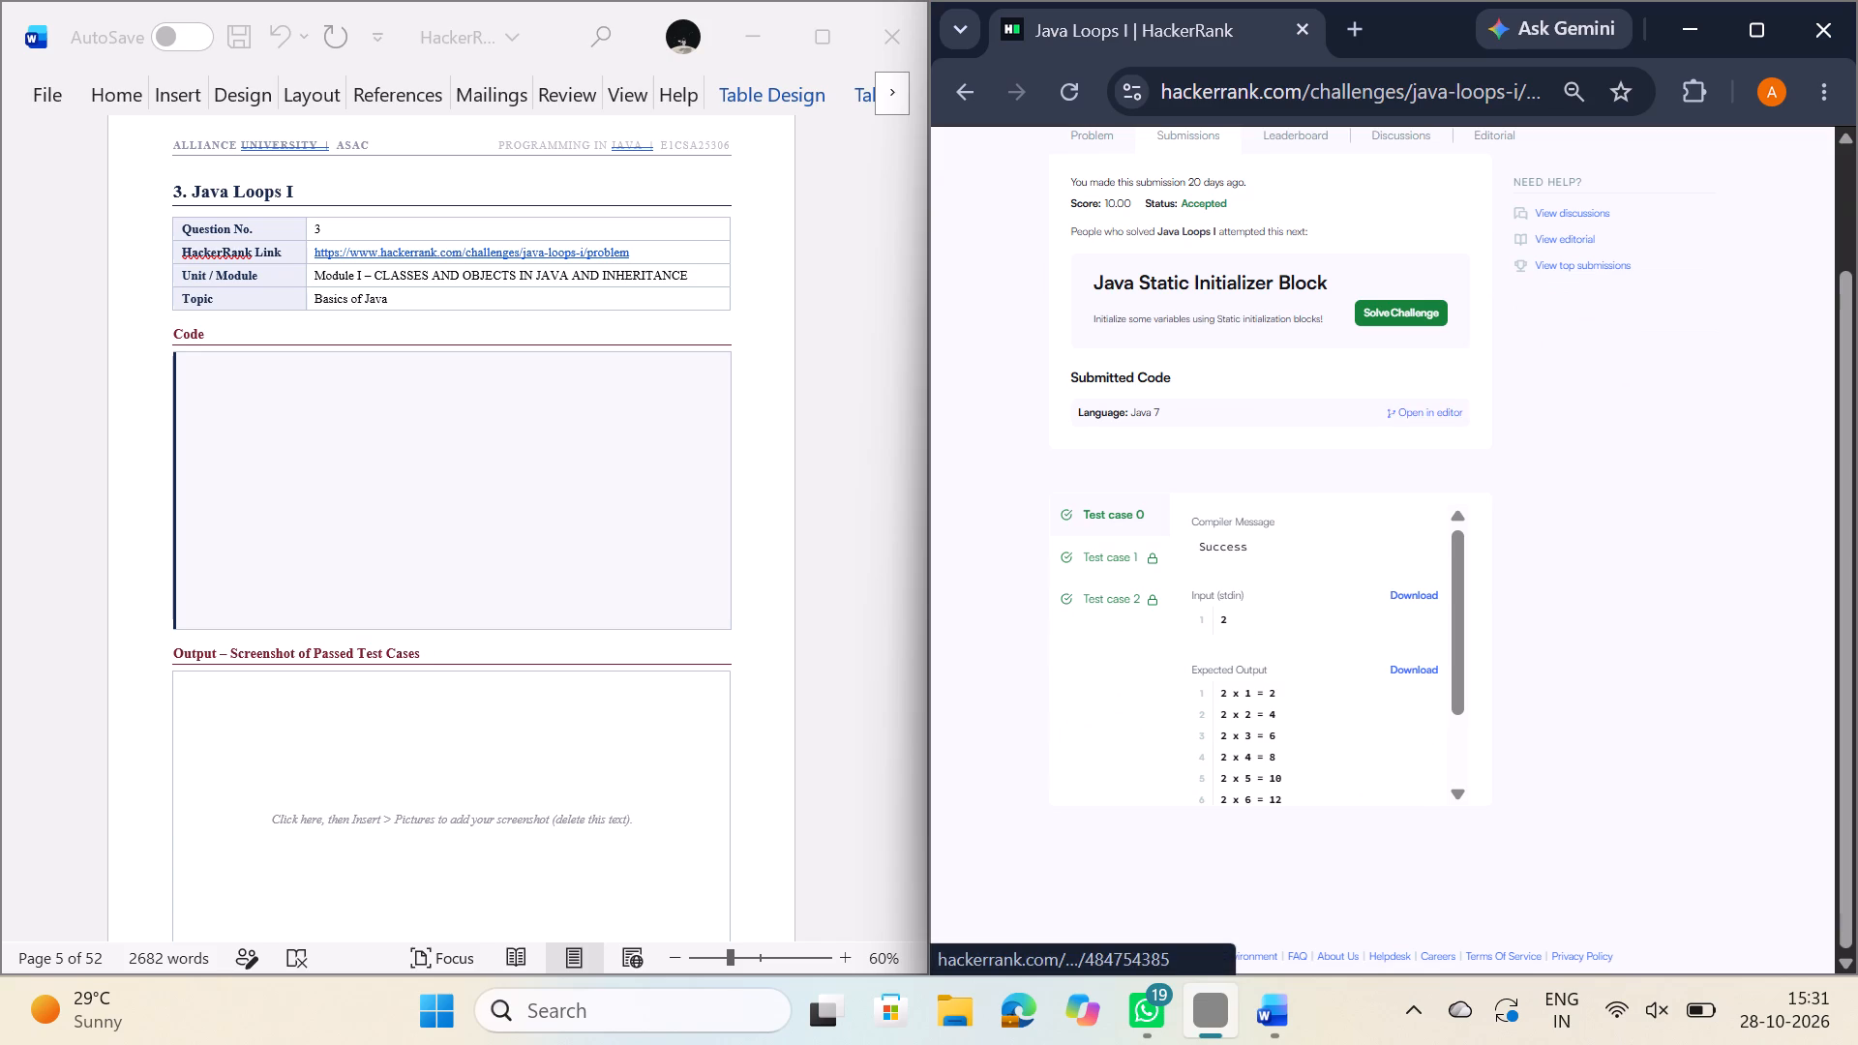
pyautogui.scroll(-2, 1239, 686)
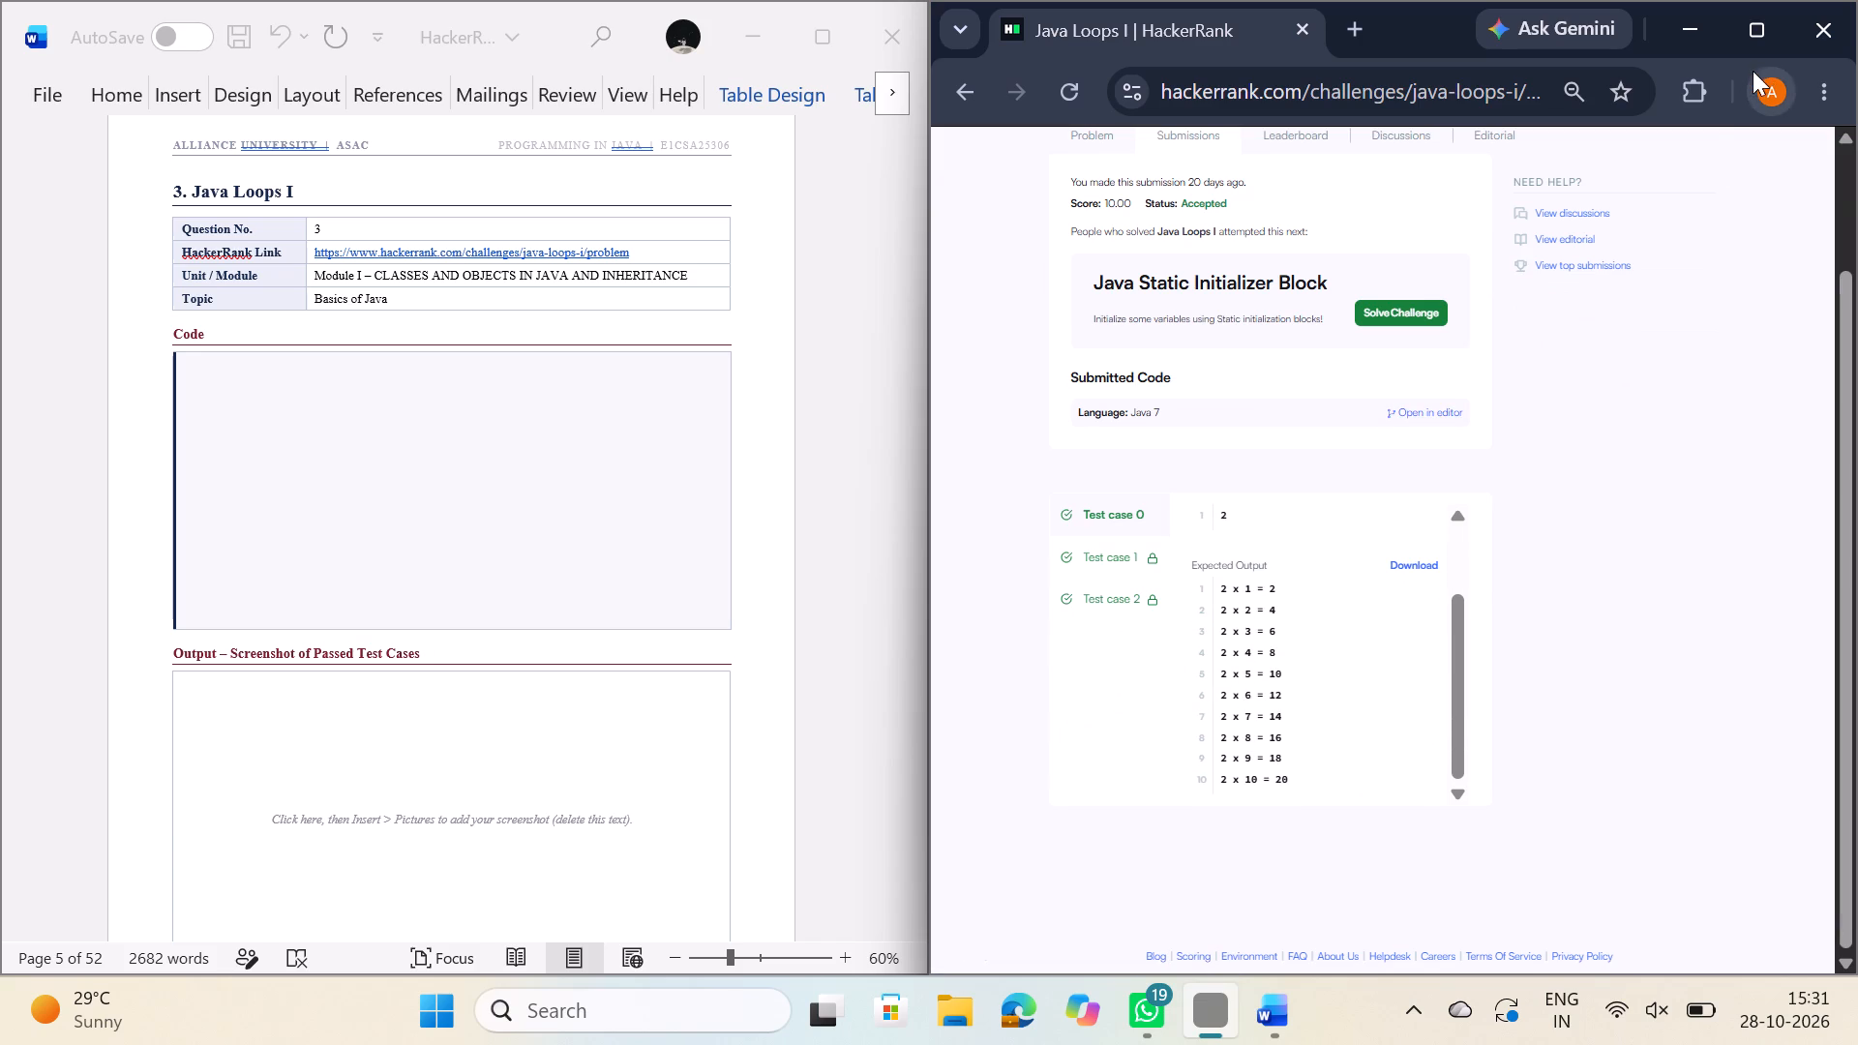
pyautogui.click(1755, 41)
pyautogui.scroll(-1, 935, 591)
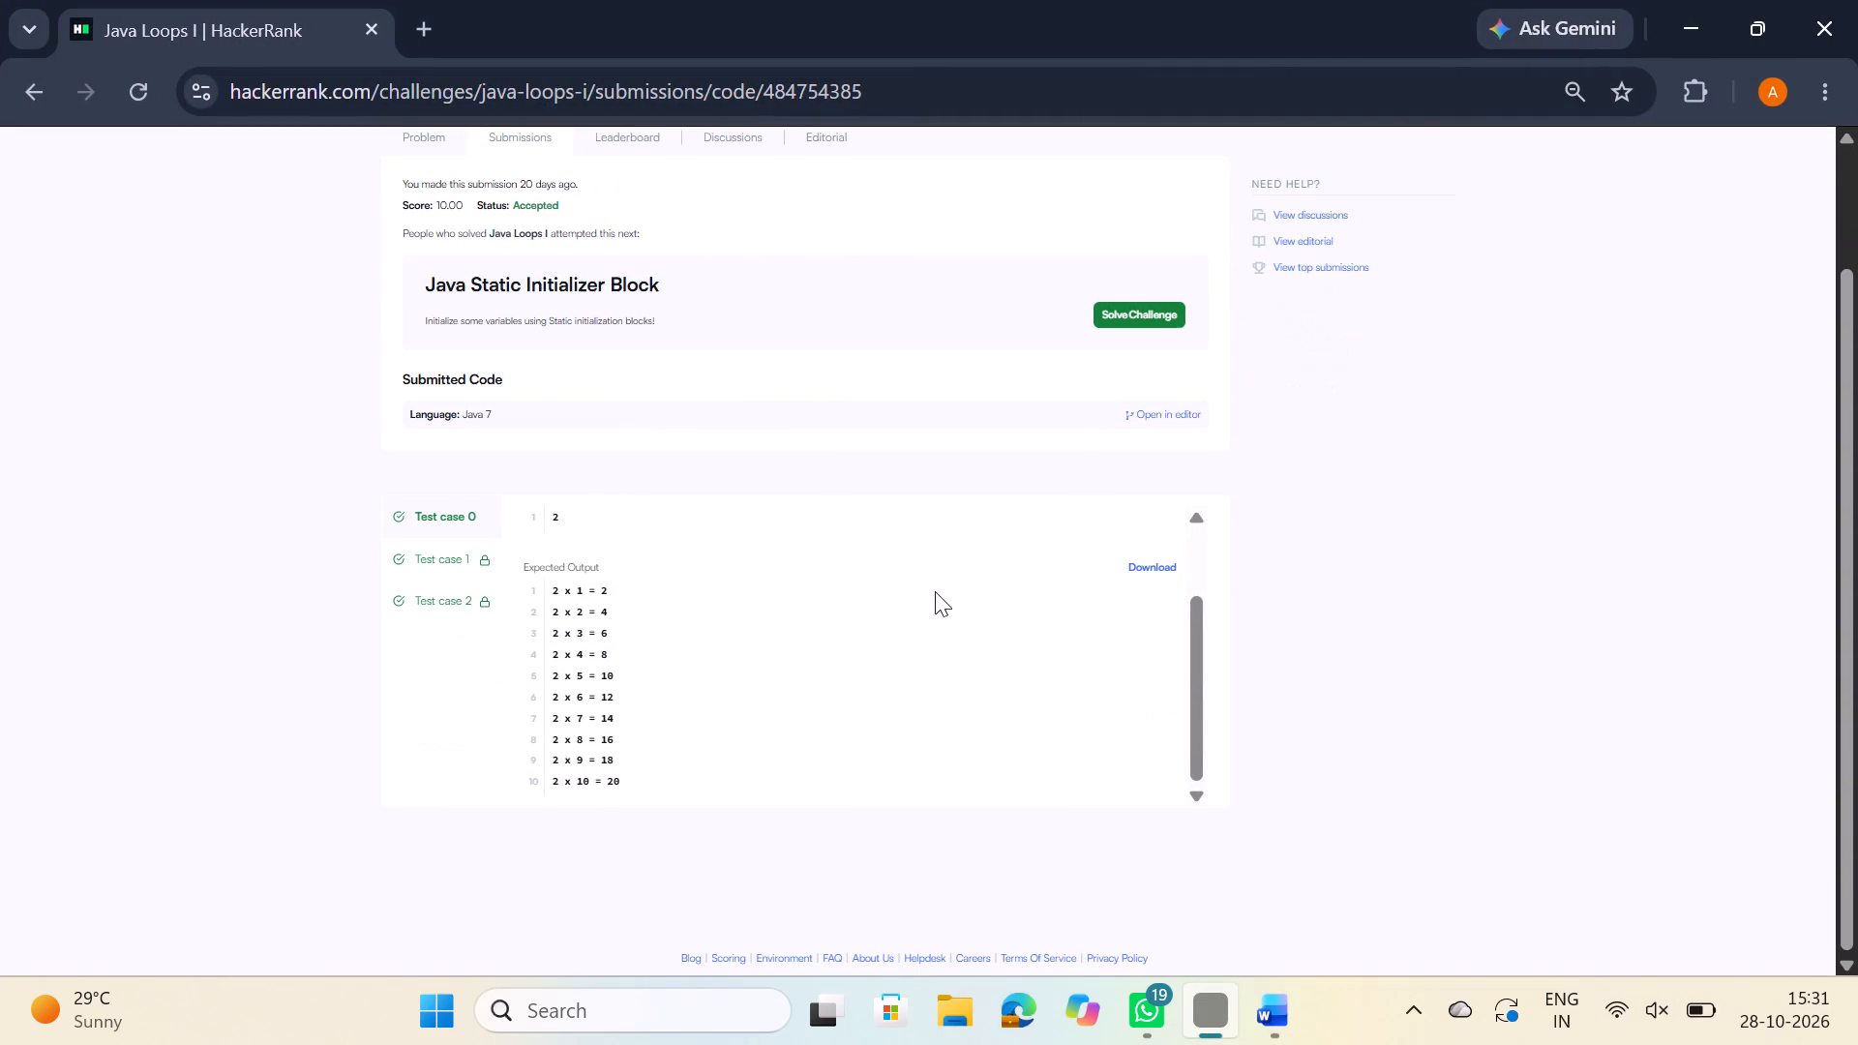
pyautogui.scroll(-1, 935, 591)
pyautogui.hscroll(1, 832, 617)
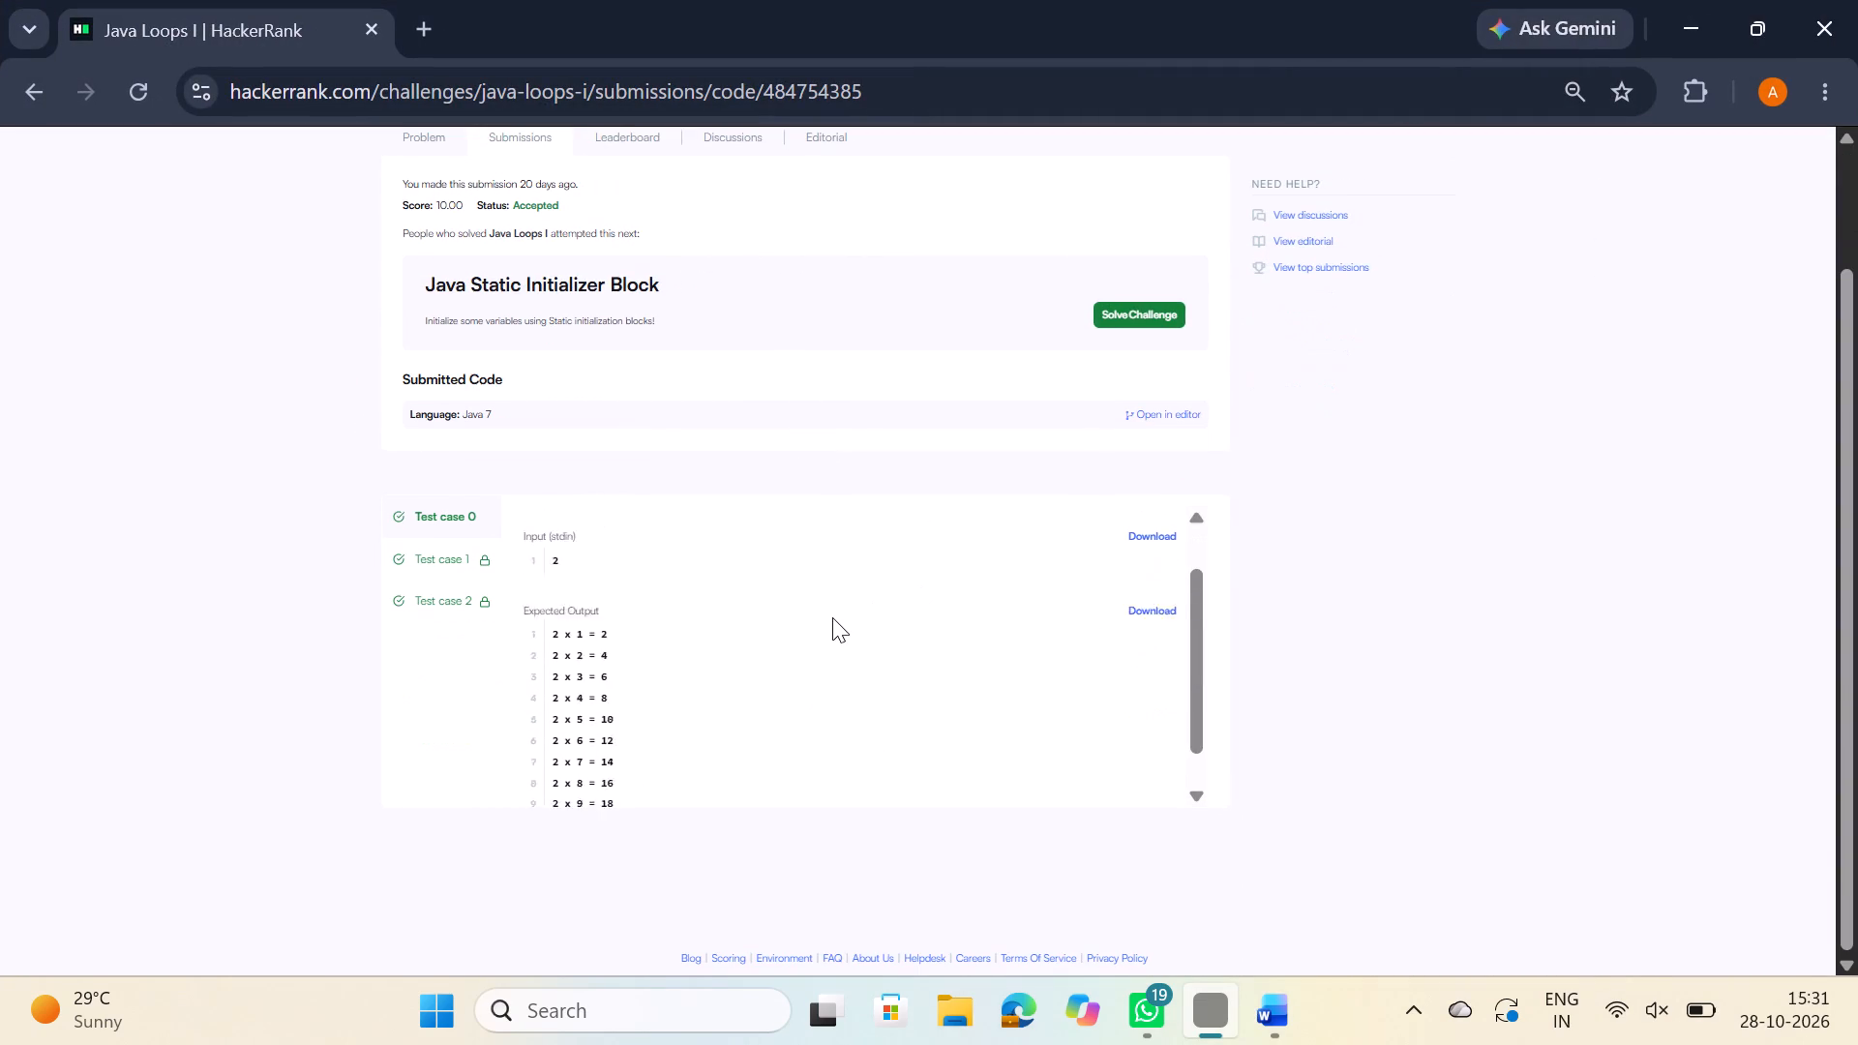
pyautogui.hscroll(1, 832, 617)
# Capture a screenshot of the Java Loops I test case results, covering all three test cases and the Success compiler message.
pyautogui.scroll(1, 832, 617)
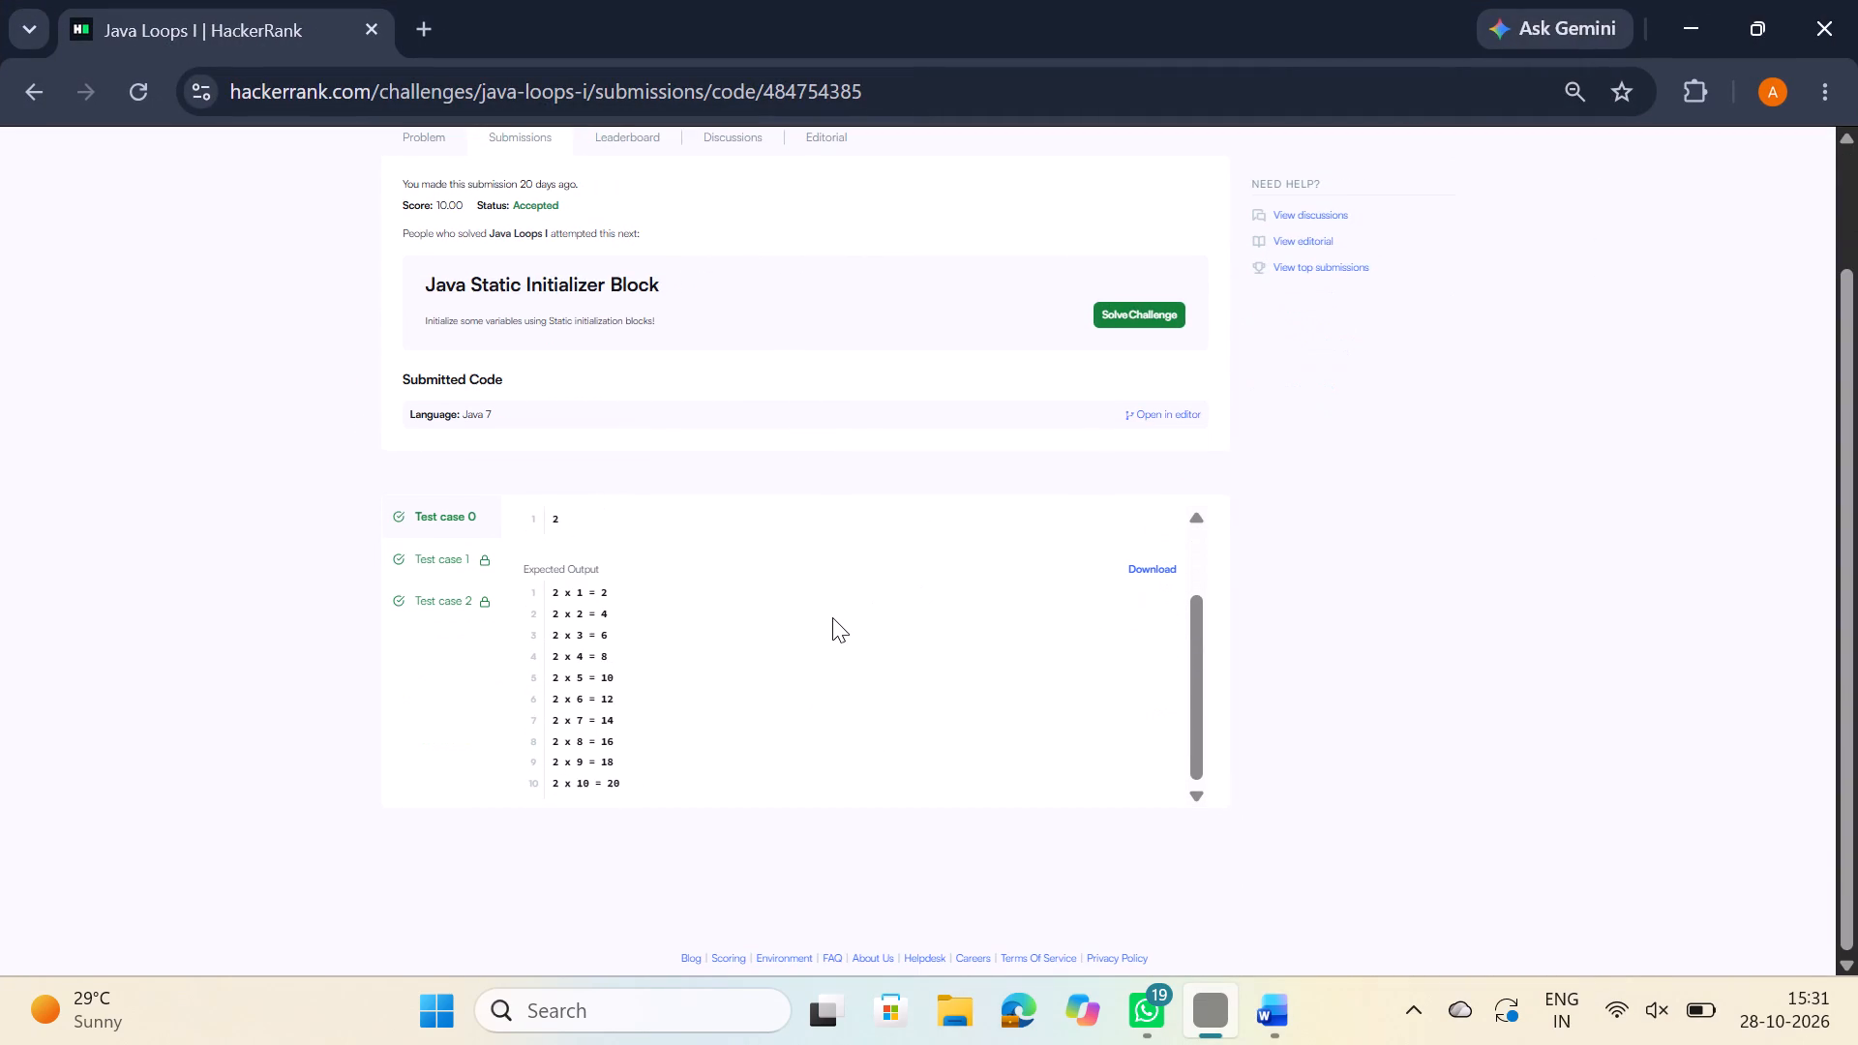
pyautogui.scroll(1, 832, 617)
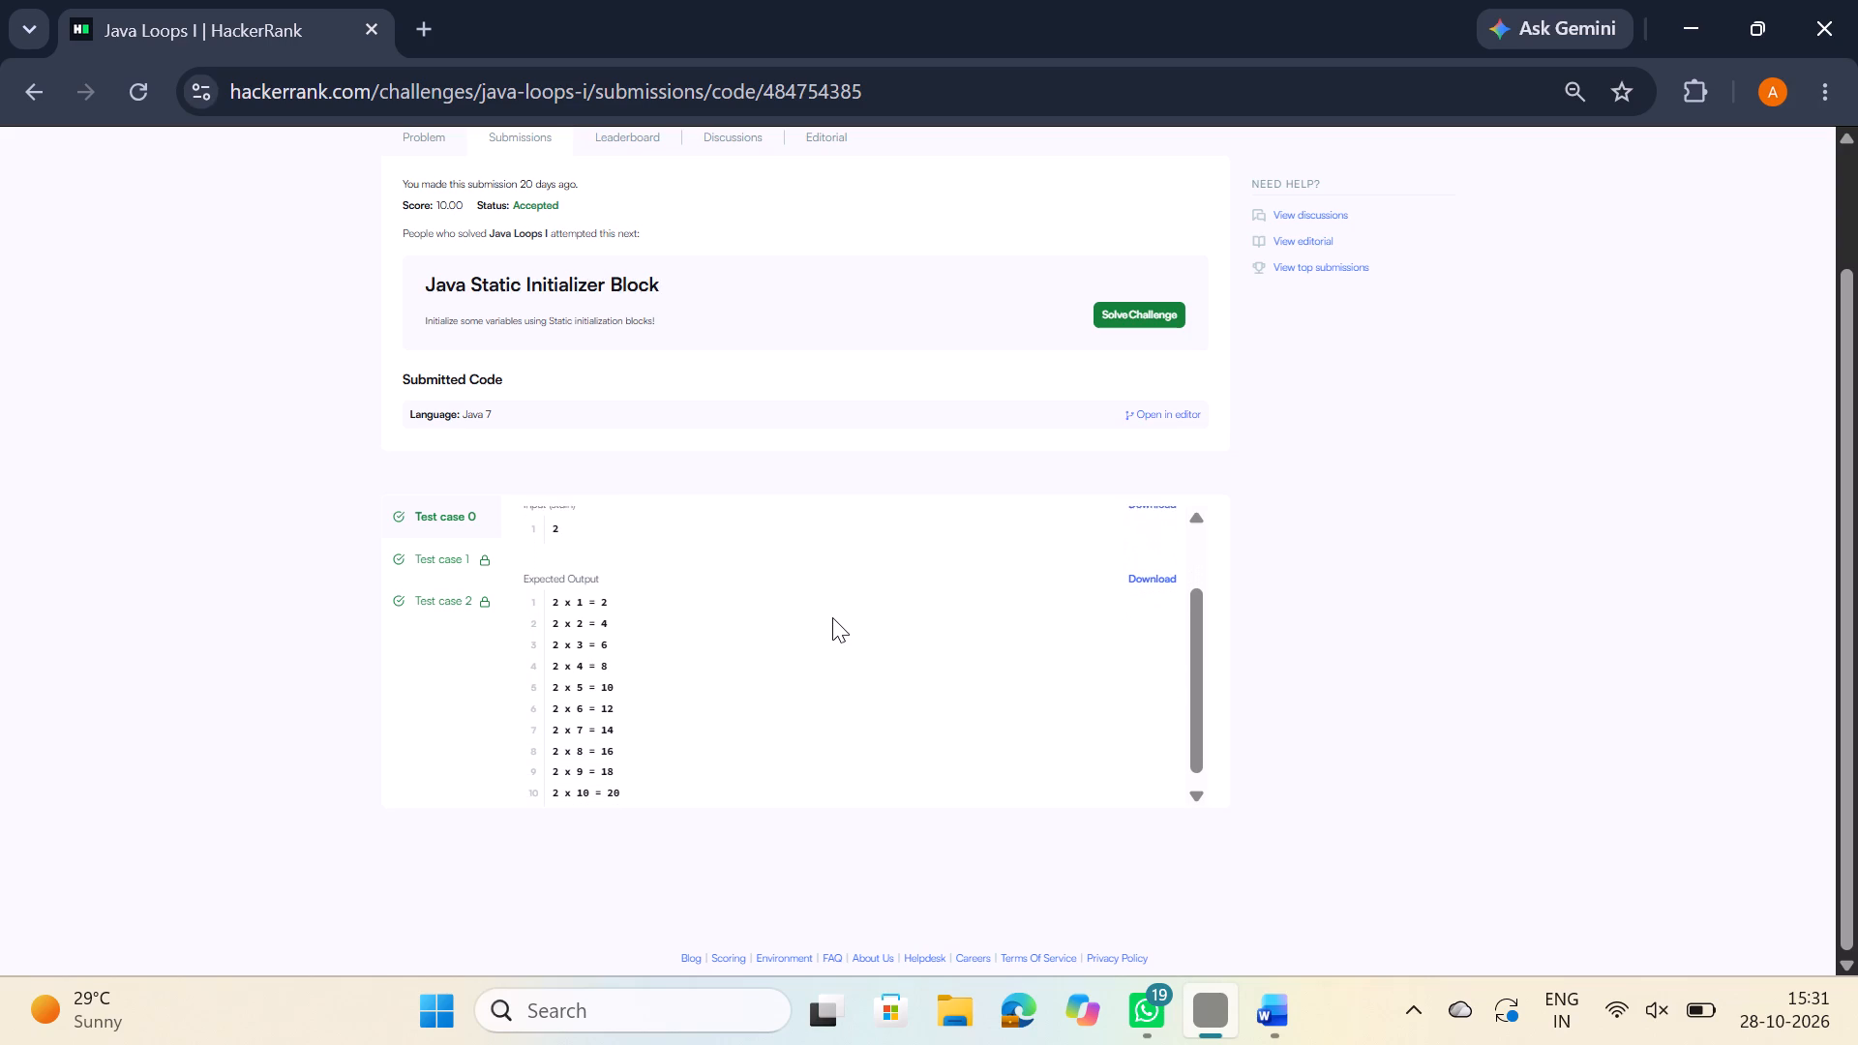
pyautogui.scroll(2, 832, 617)
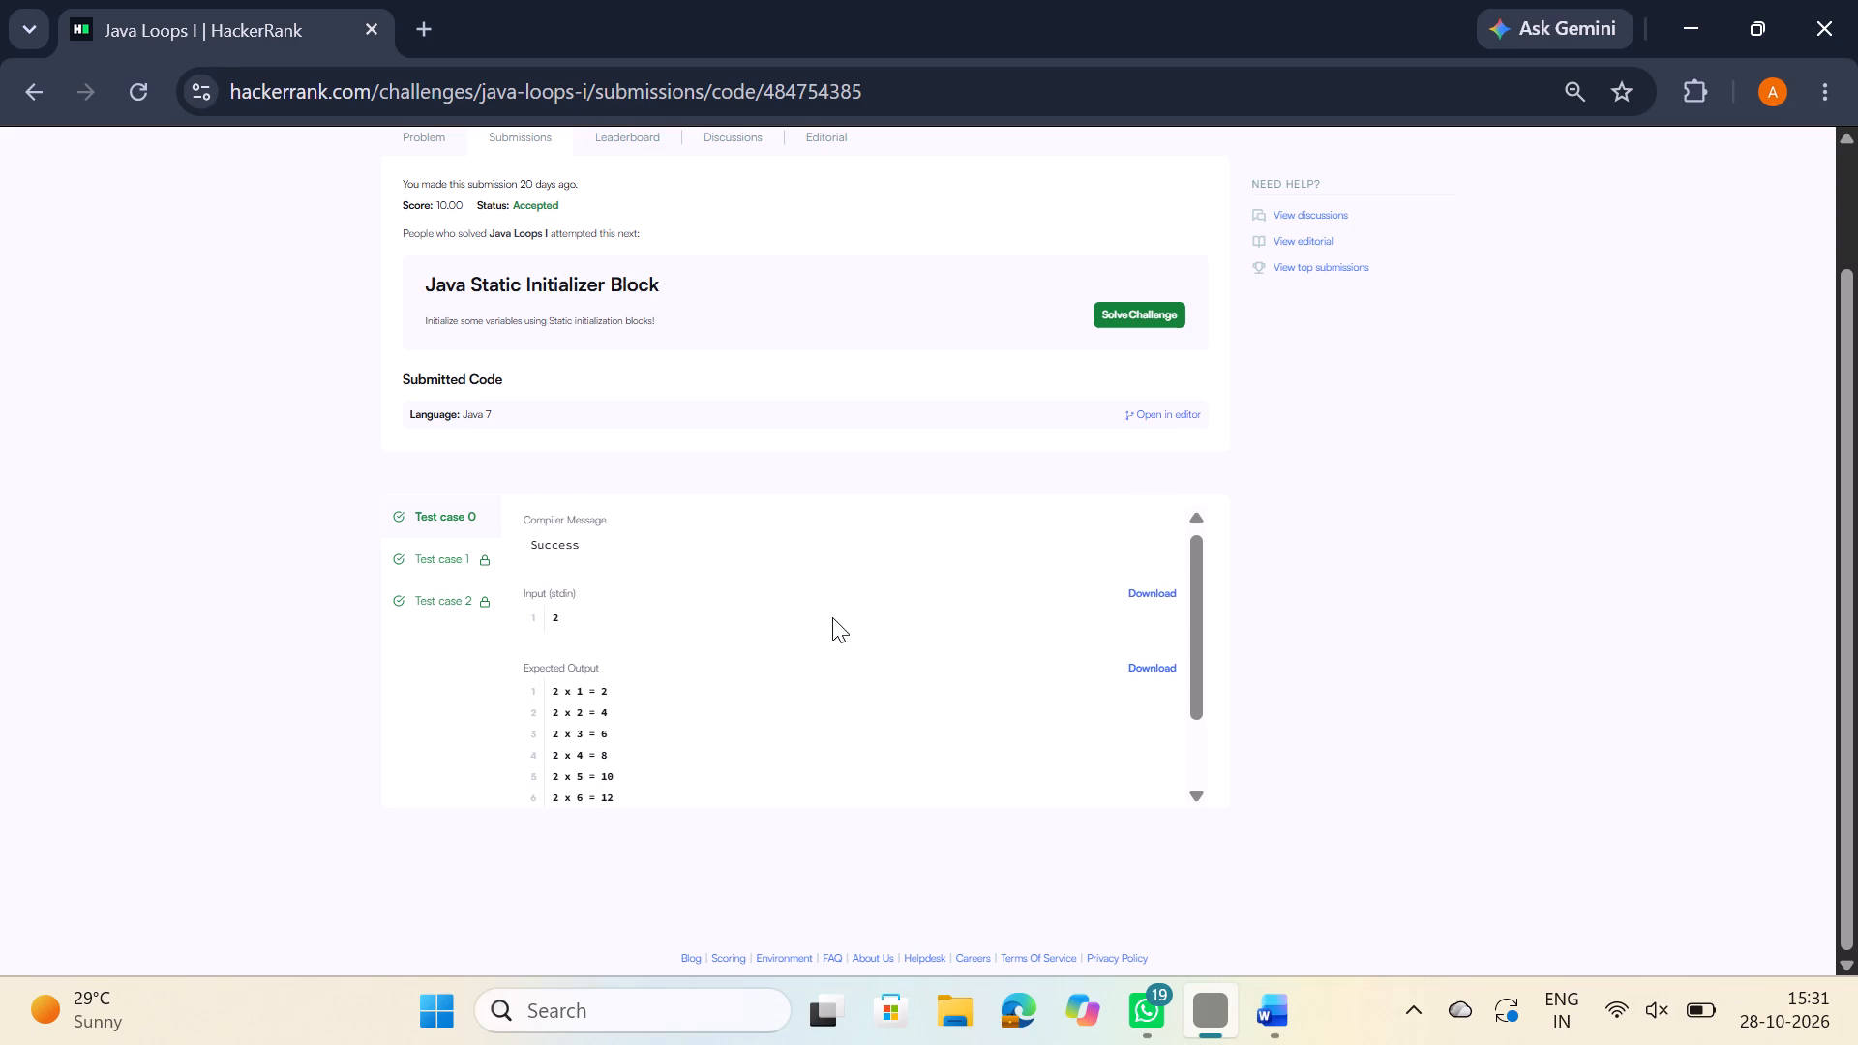
pyautogui.scroll(1, 832, 617)
pyautogui.press('Print')
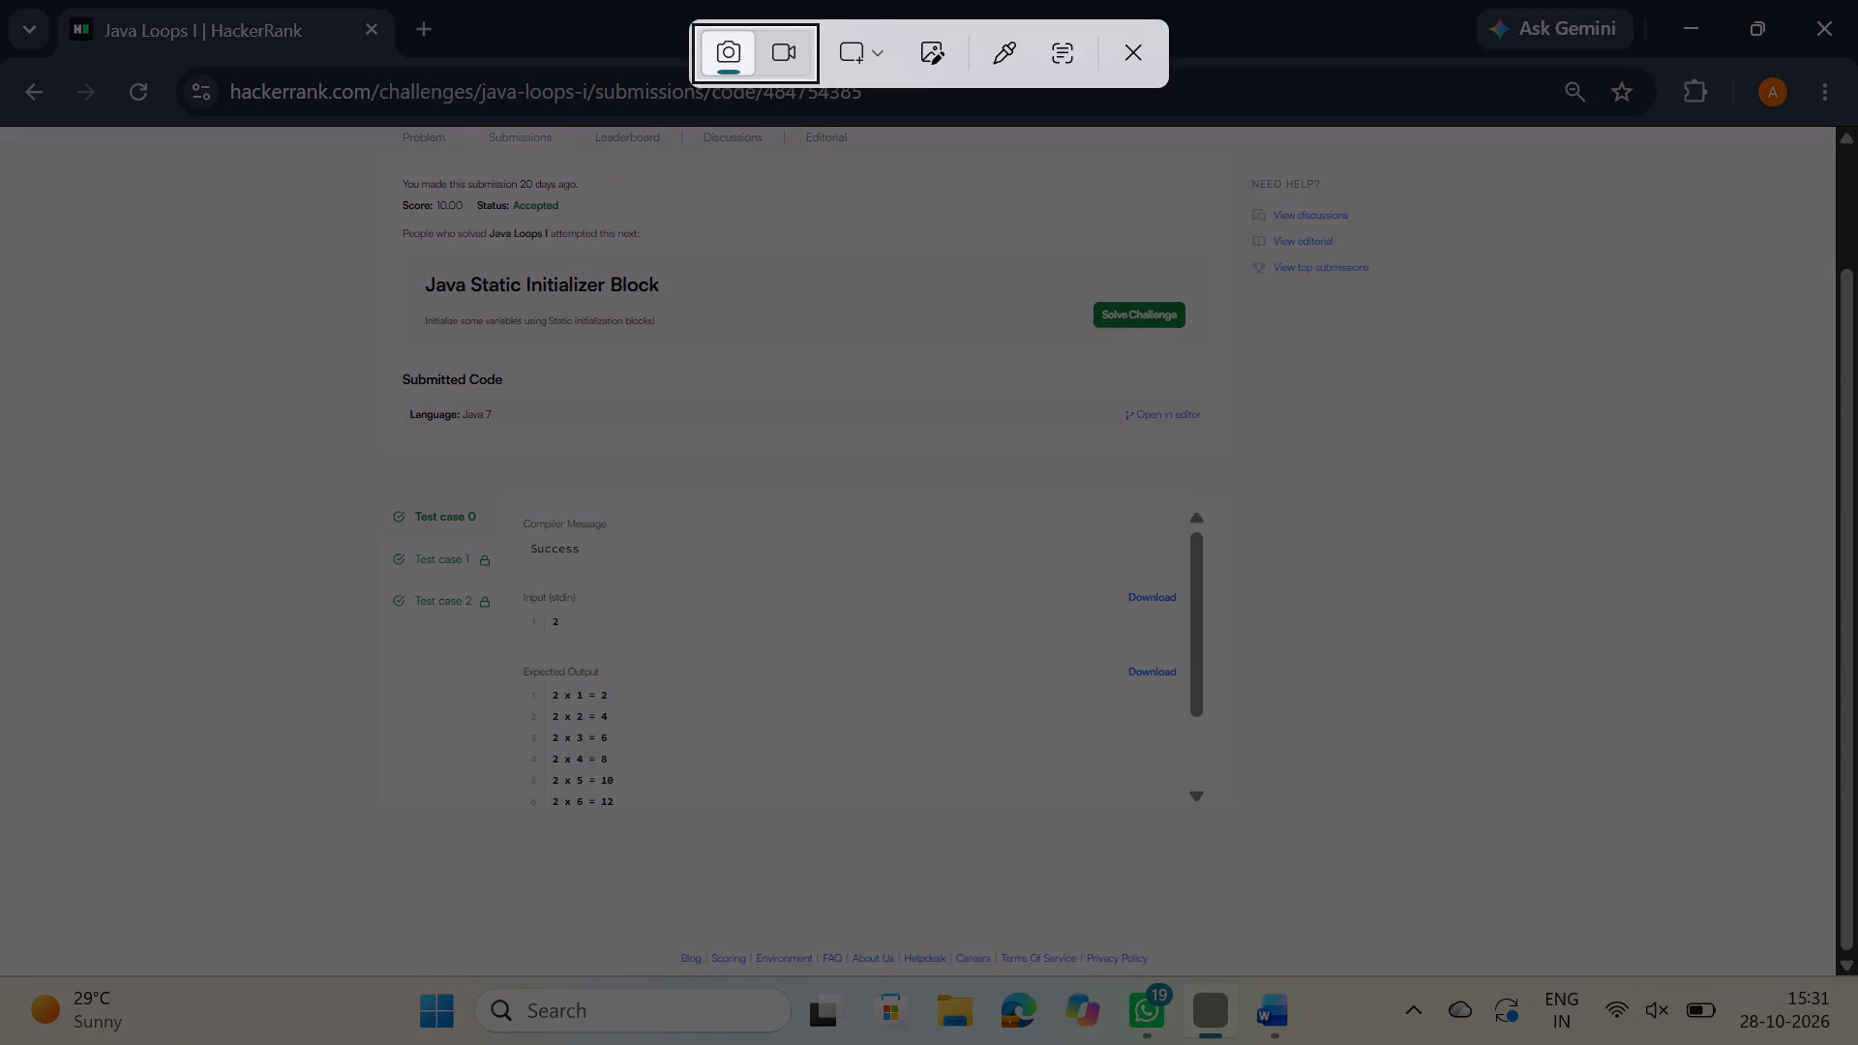
pyautogui.moveTo(377, 490); pyautogui.dragTo(810, 727)
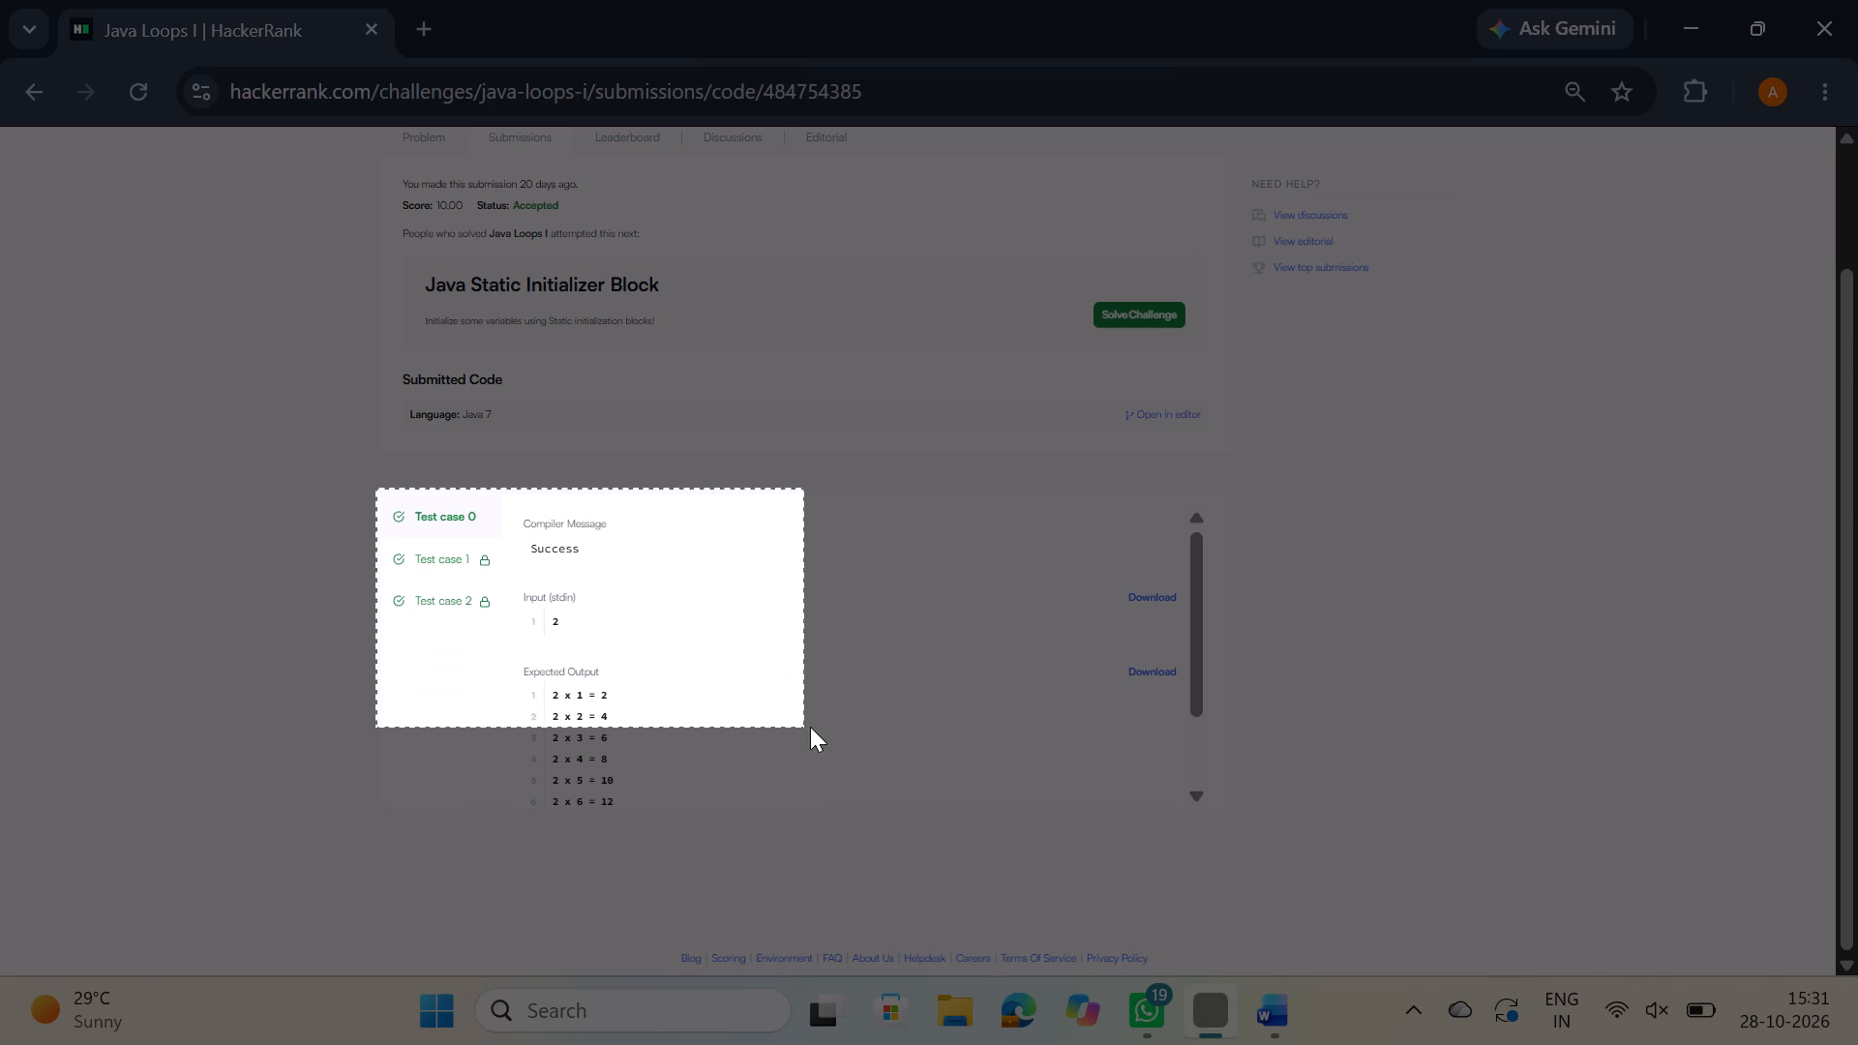
pyautogui.moveTo(810, 727); pyautogui.dragTo(1242, 831)
pyautogui.hscroll(1, 821, 728)
pyautogui.hscroll(1, 1058, 771)
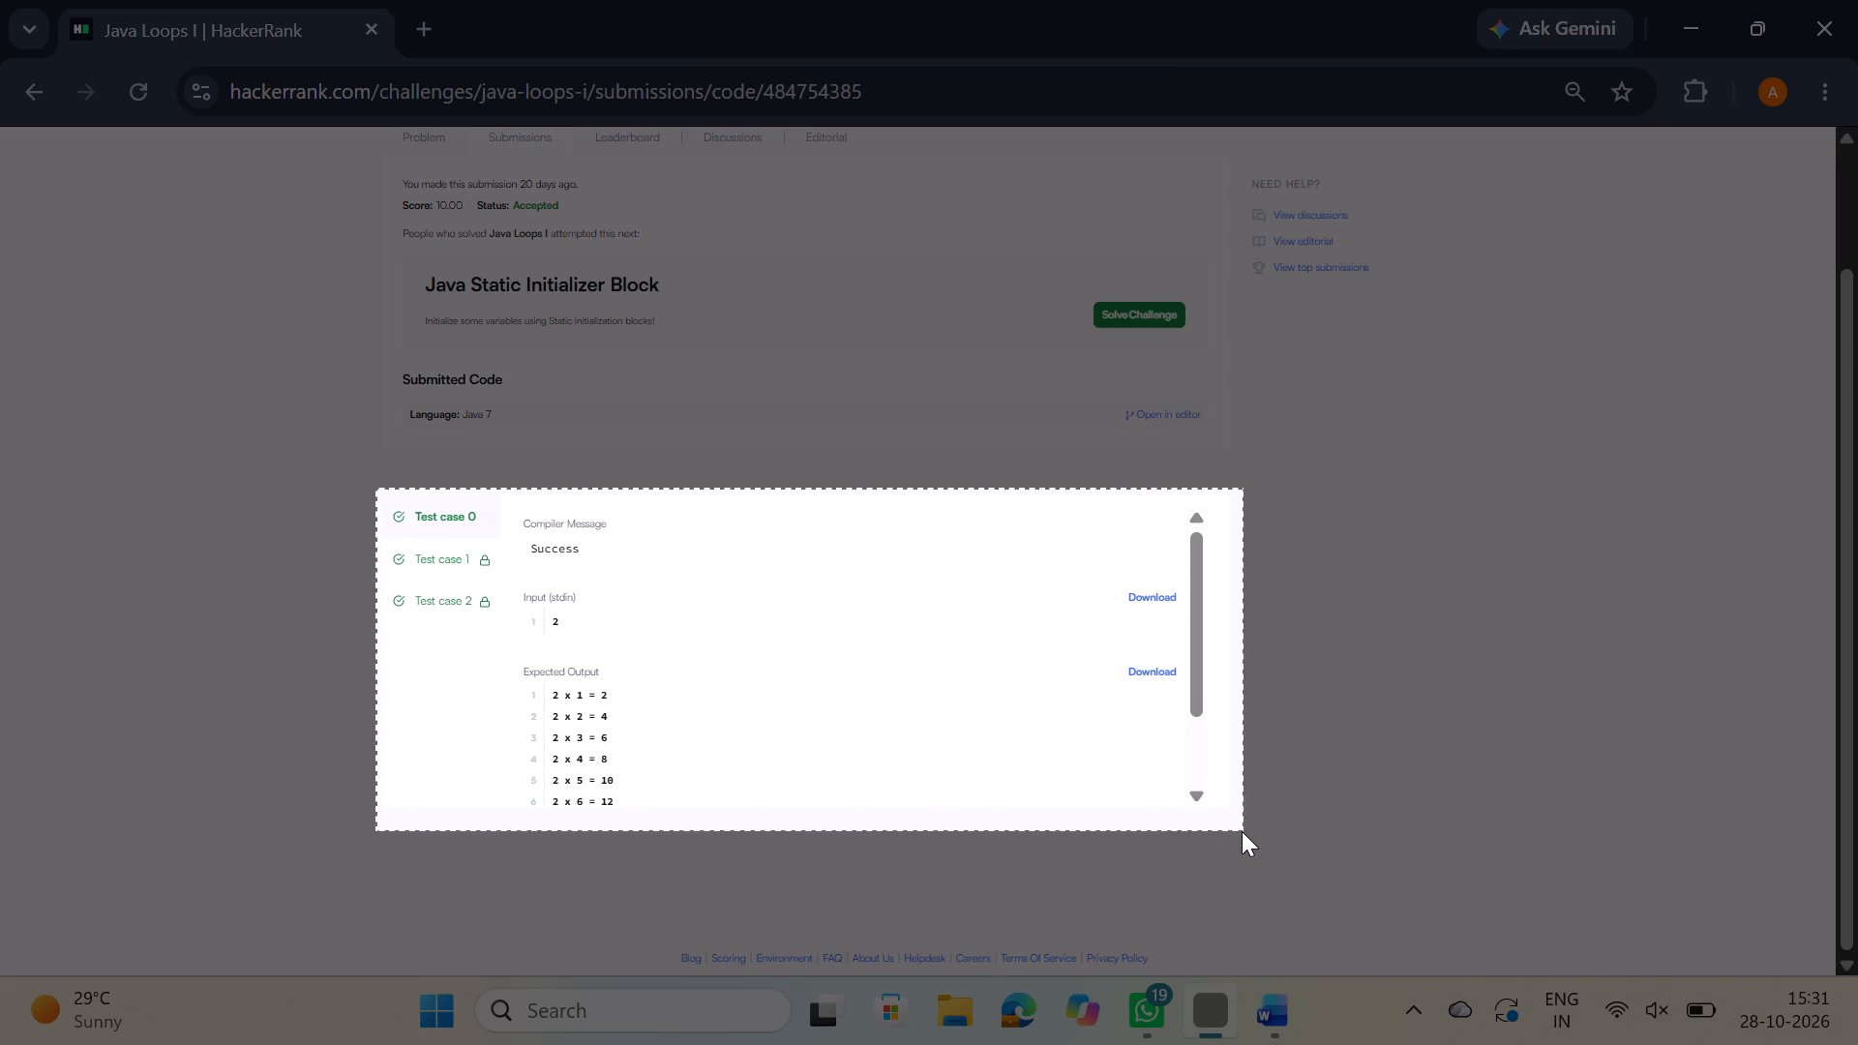
pyautogui.moveTo(1242, 831); pyautogui.dragTo(1243, 836)
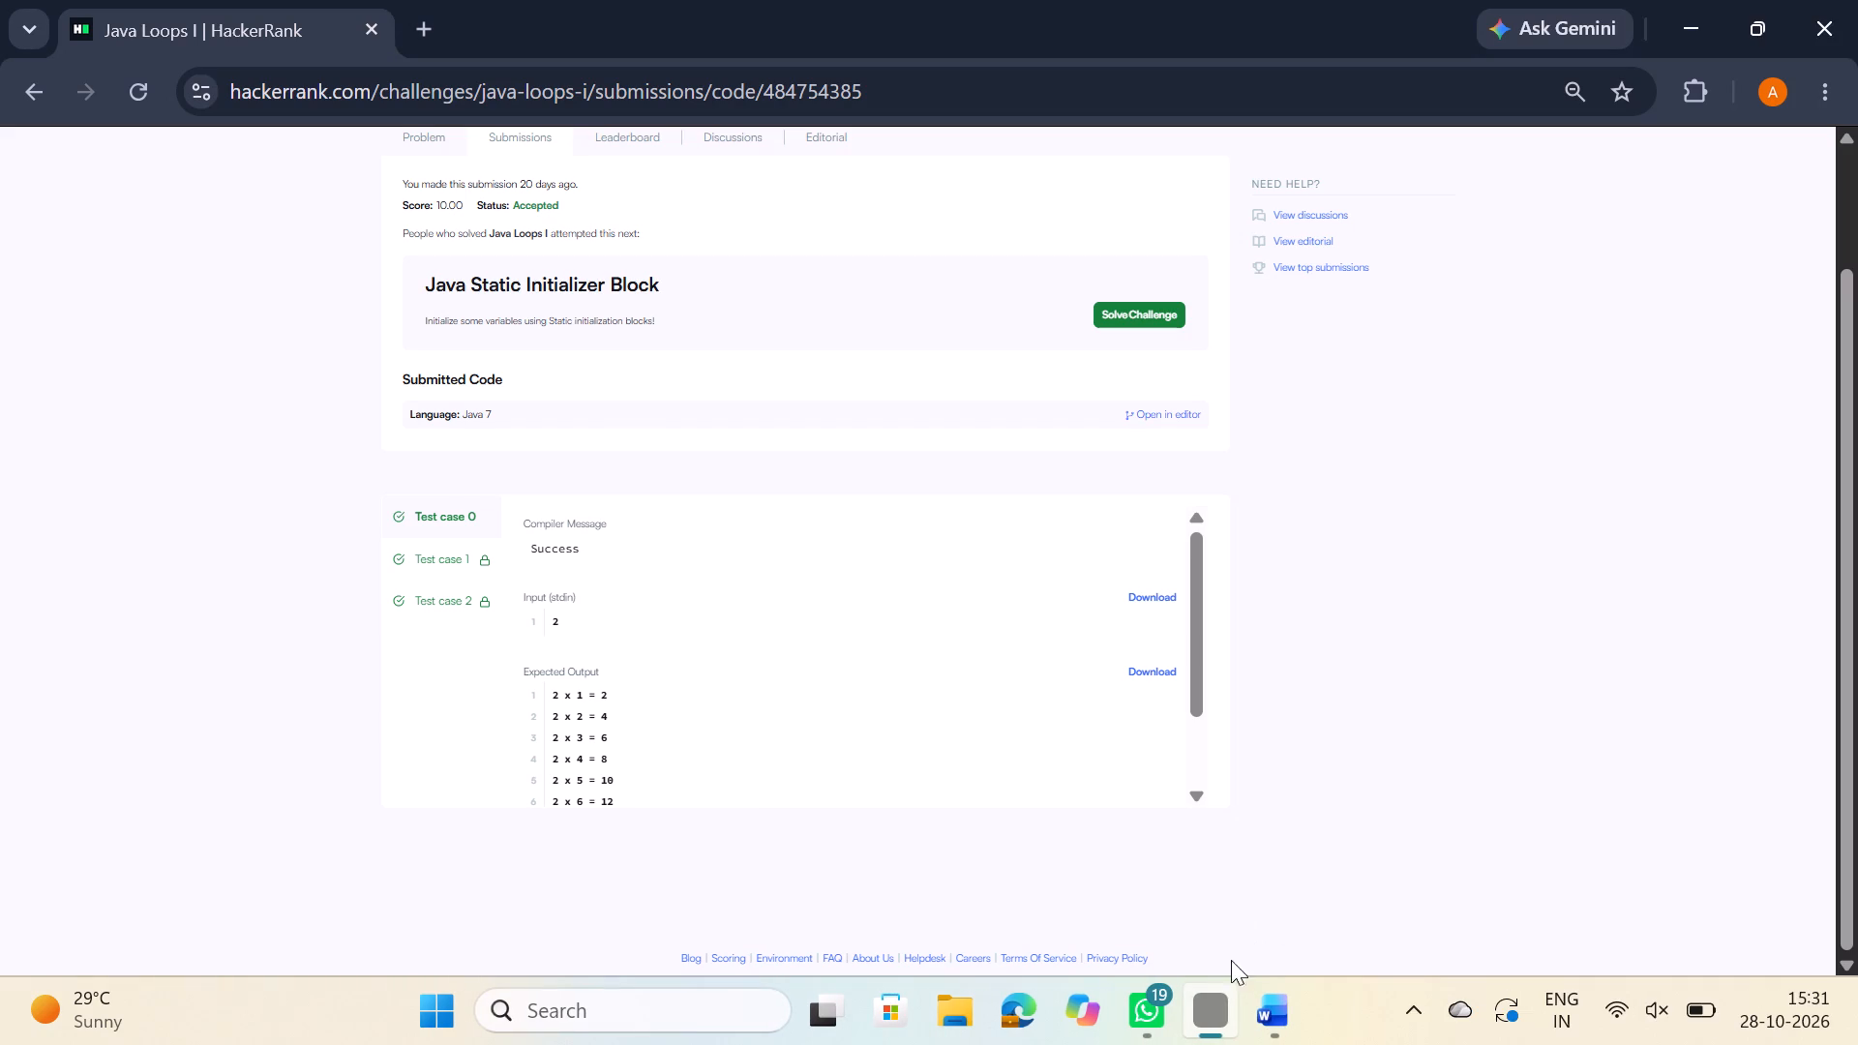
# Switch to Word in a maximized window and delete the placeholder text in question 3's Output screenshot box.
pyautogui.click(1270, 1021)
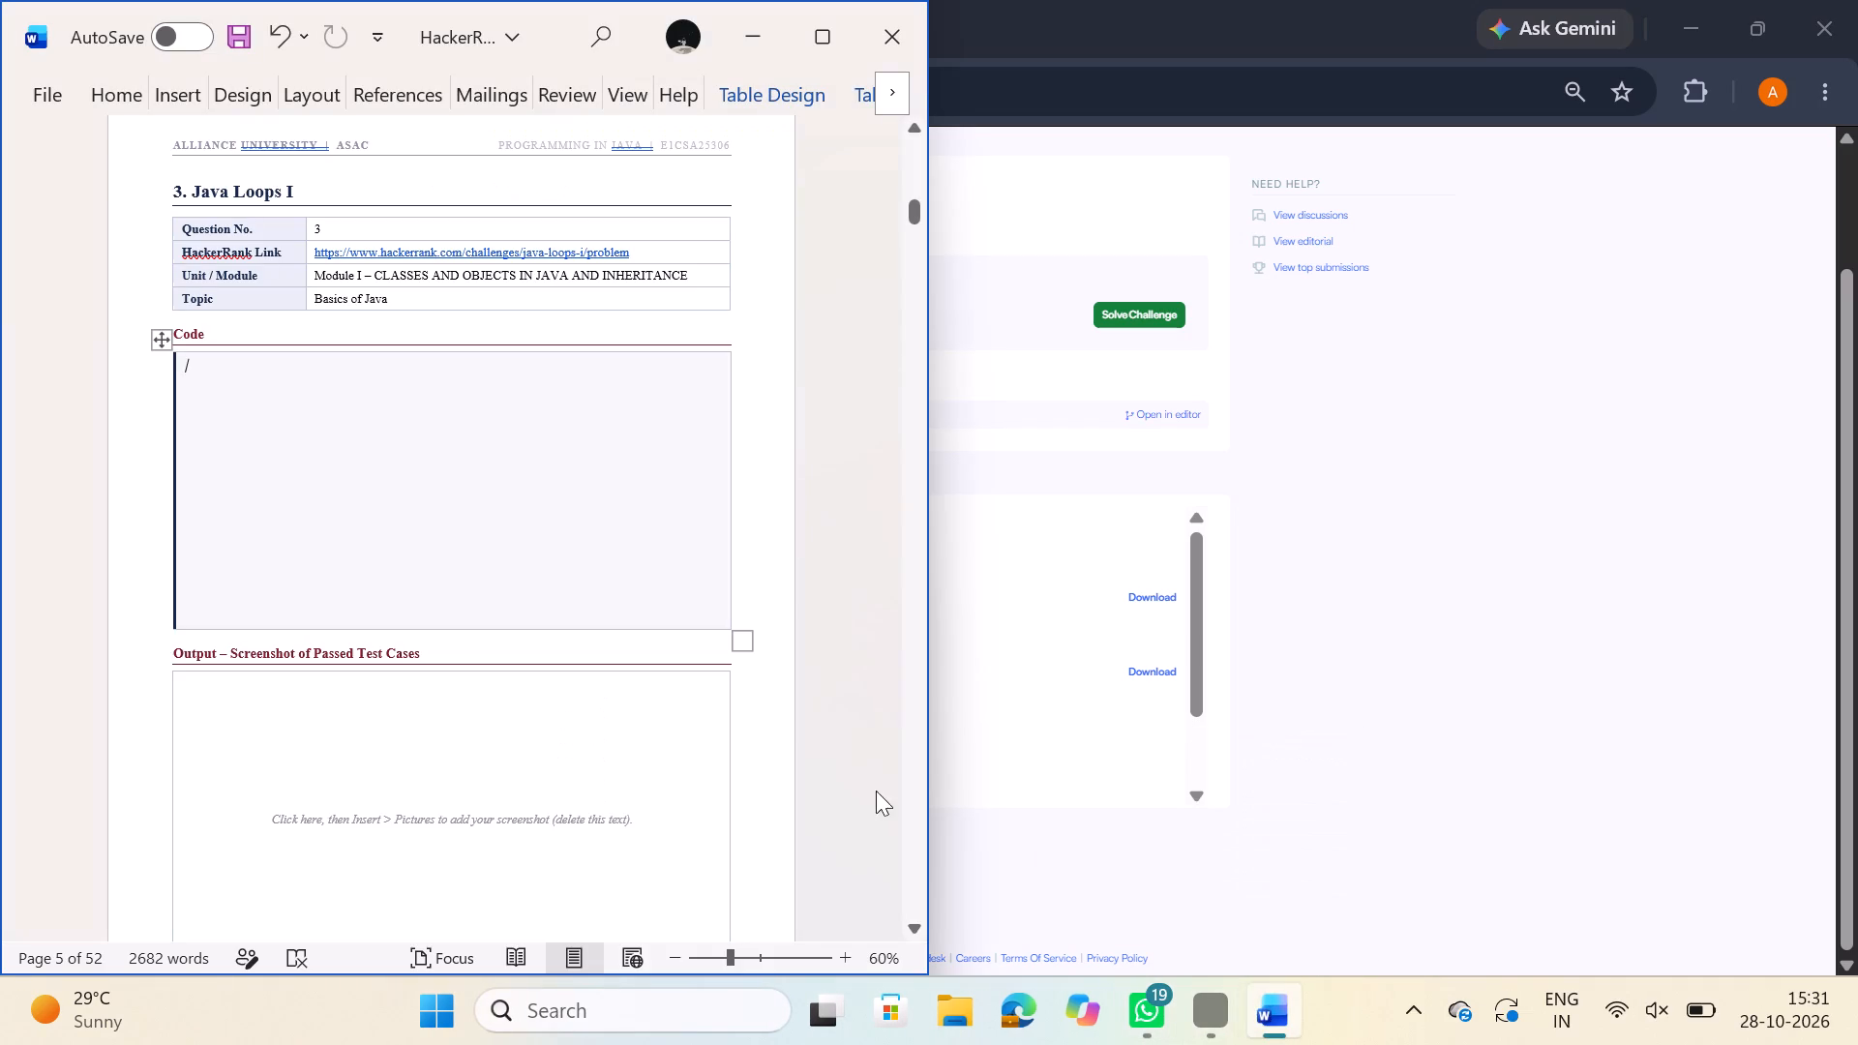
pyautogui.click(830, 18)
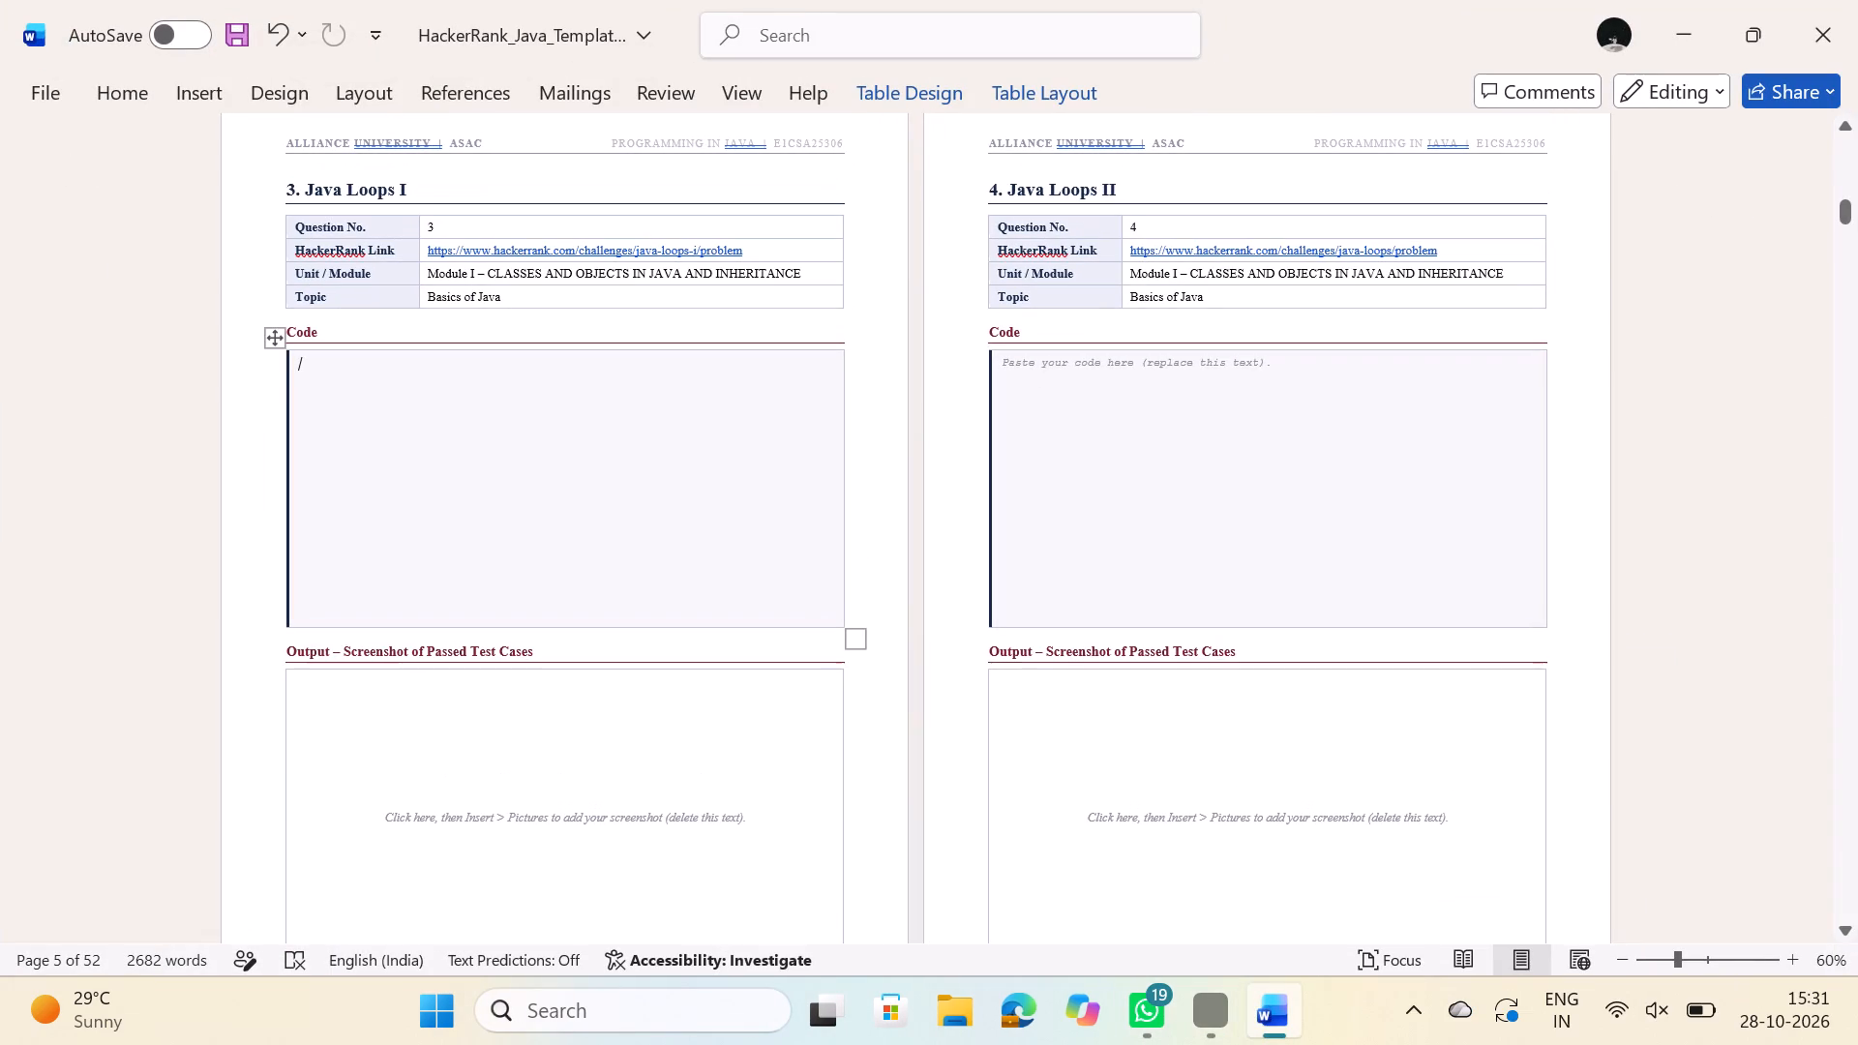
pyautogui.click(452, 783)
pyautogui.moveTo(766, 821); pyautogui.dragTo(367, 830)
pyautogui.press('BackSpace')
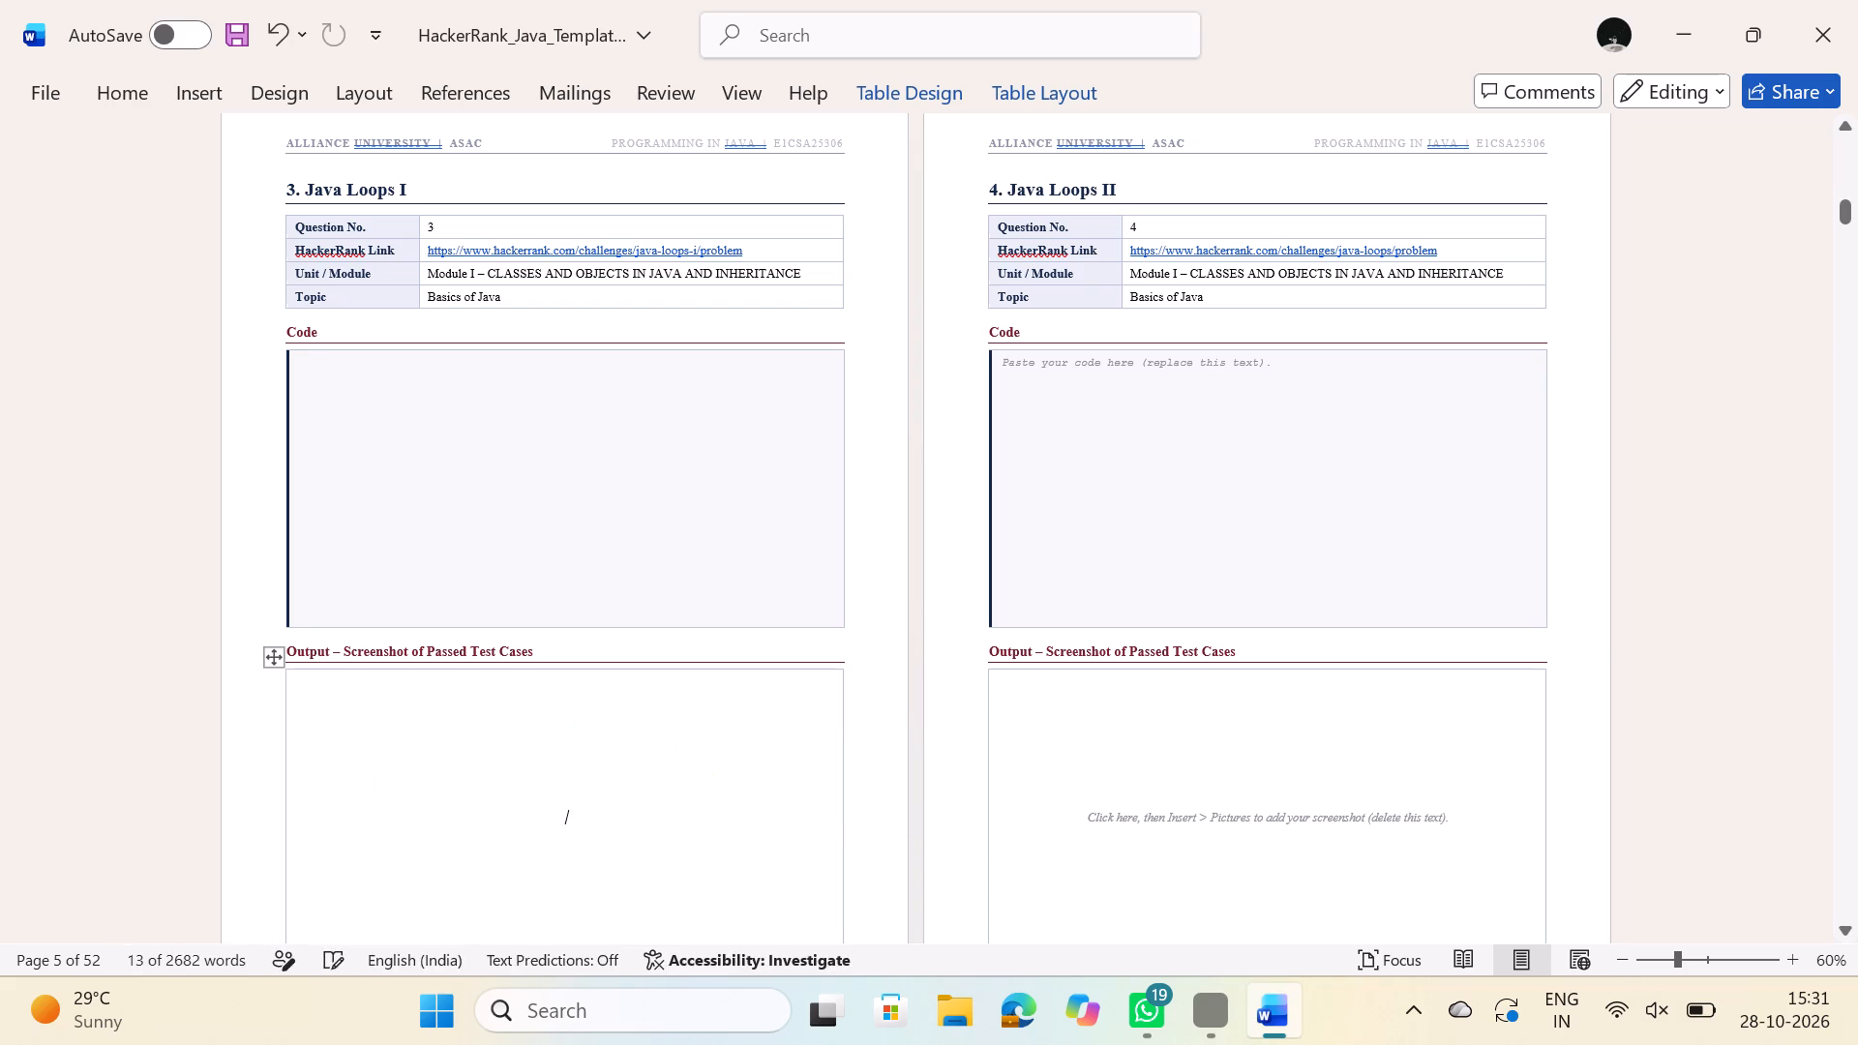
pyautogui.click(165, 80)
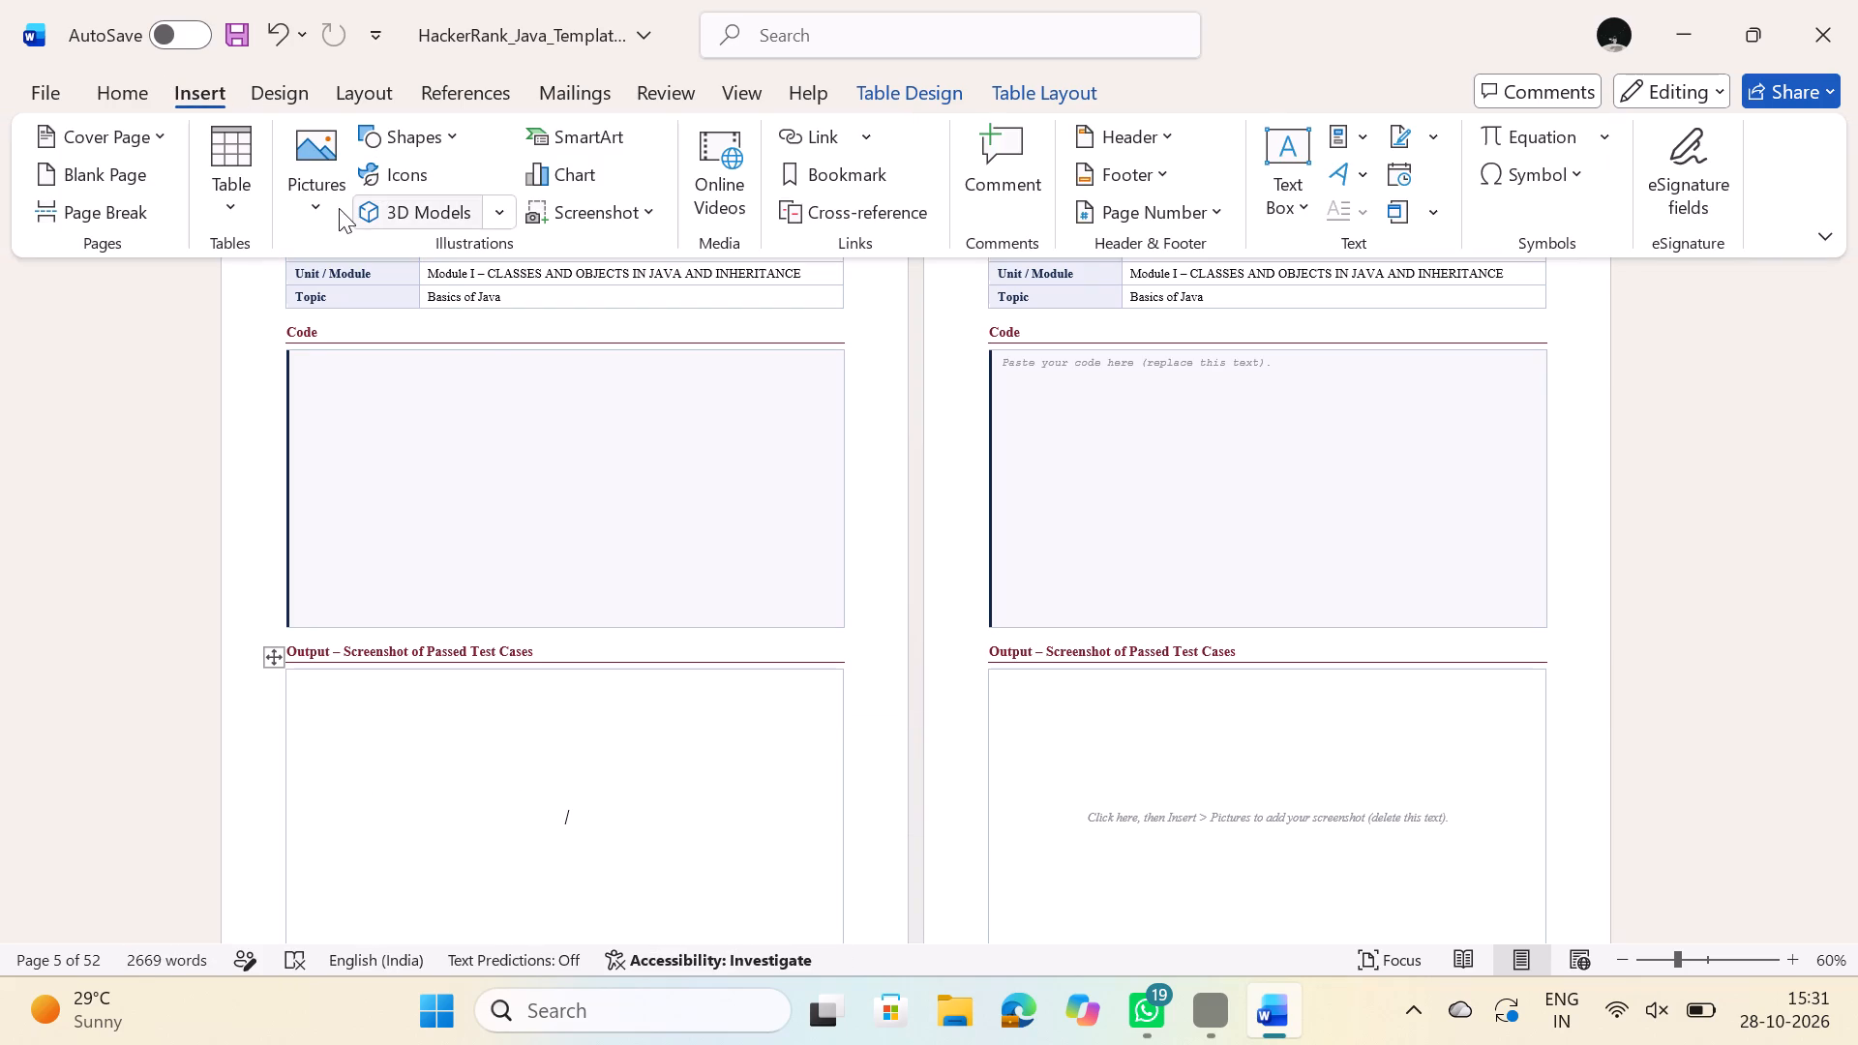
pyautogui.click(333, 208)
pyautogui.click(385, 291)
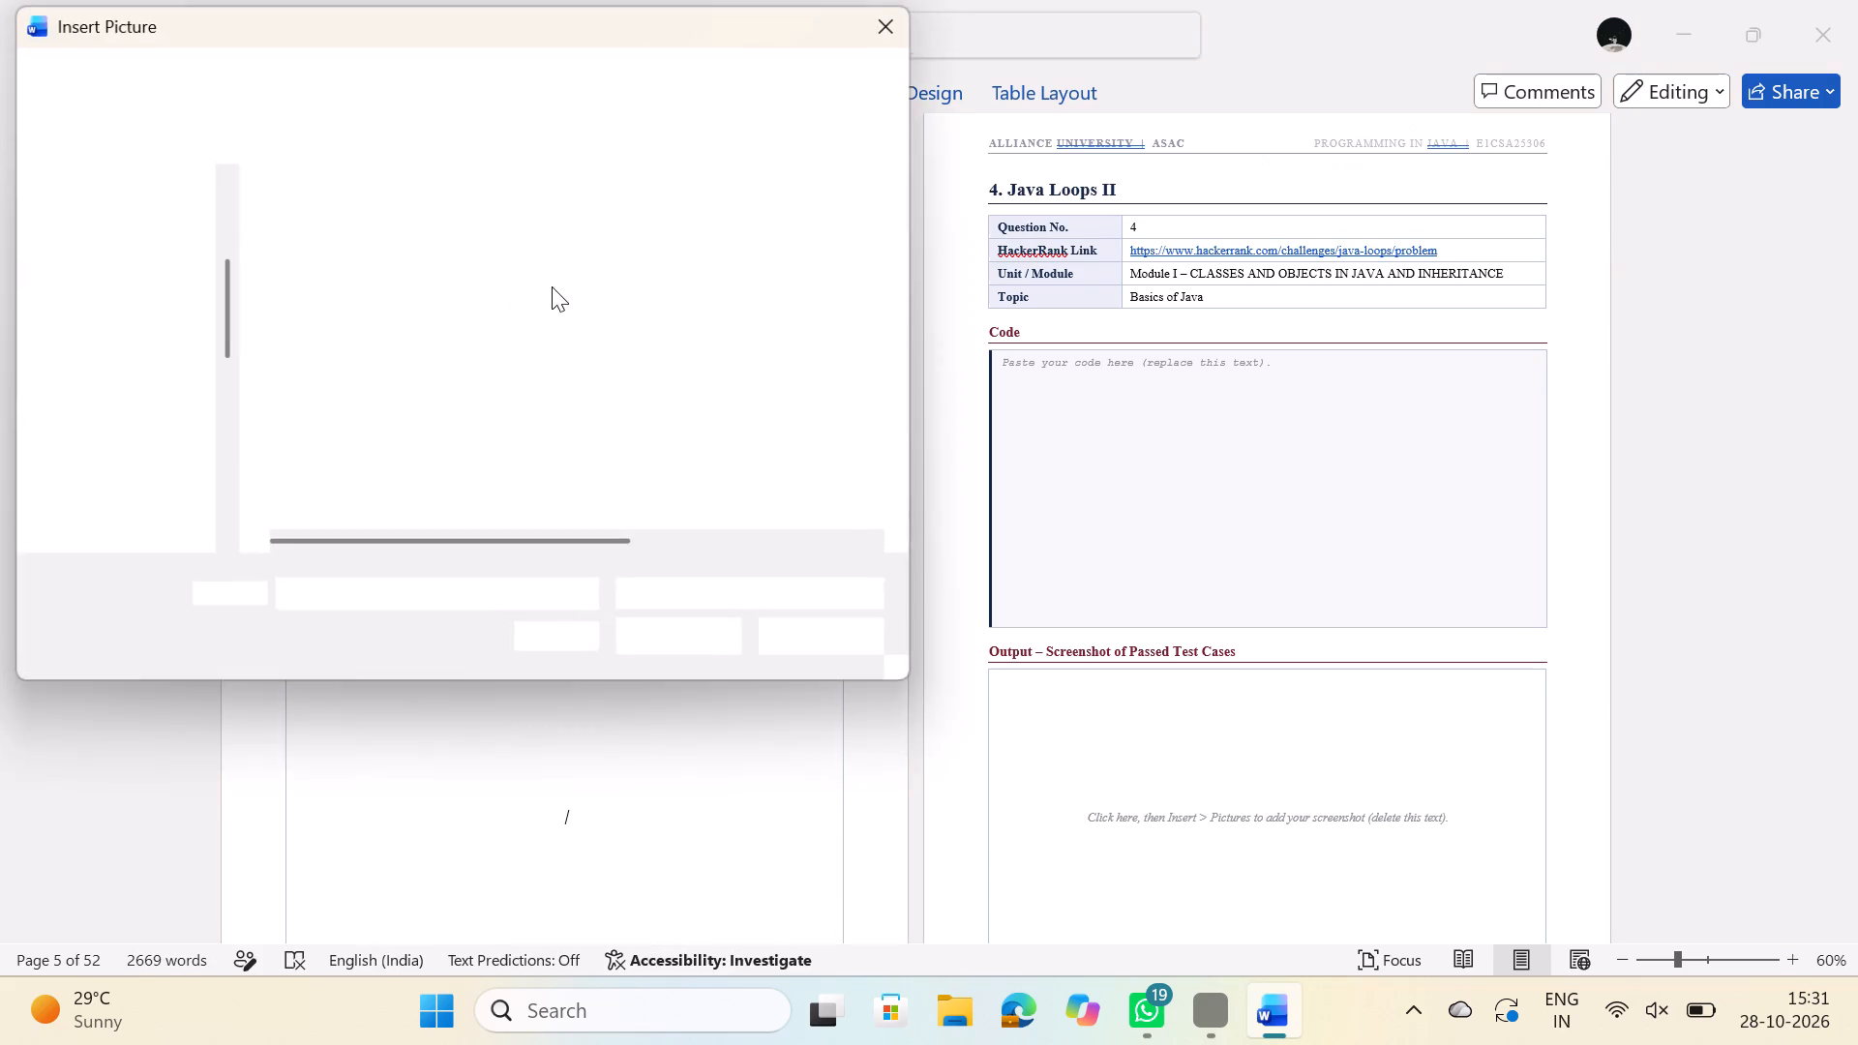
pyautogui.scroll(6, 147, 352)
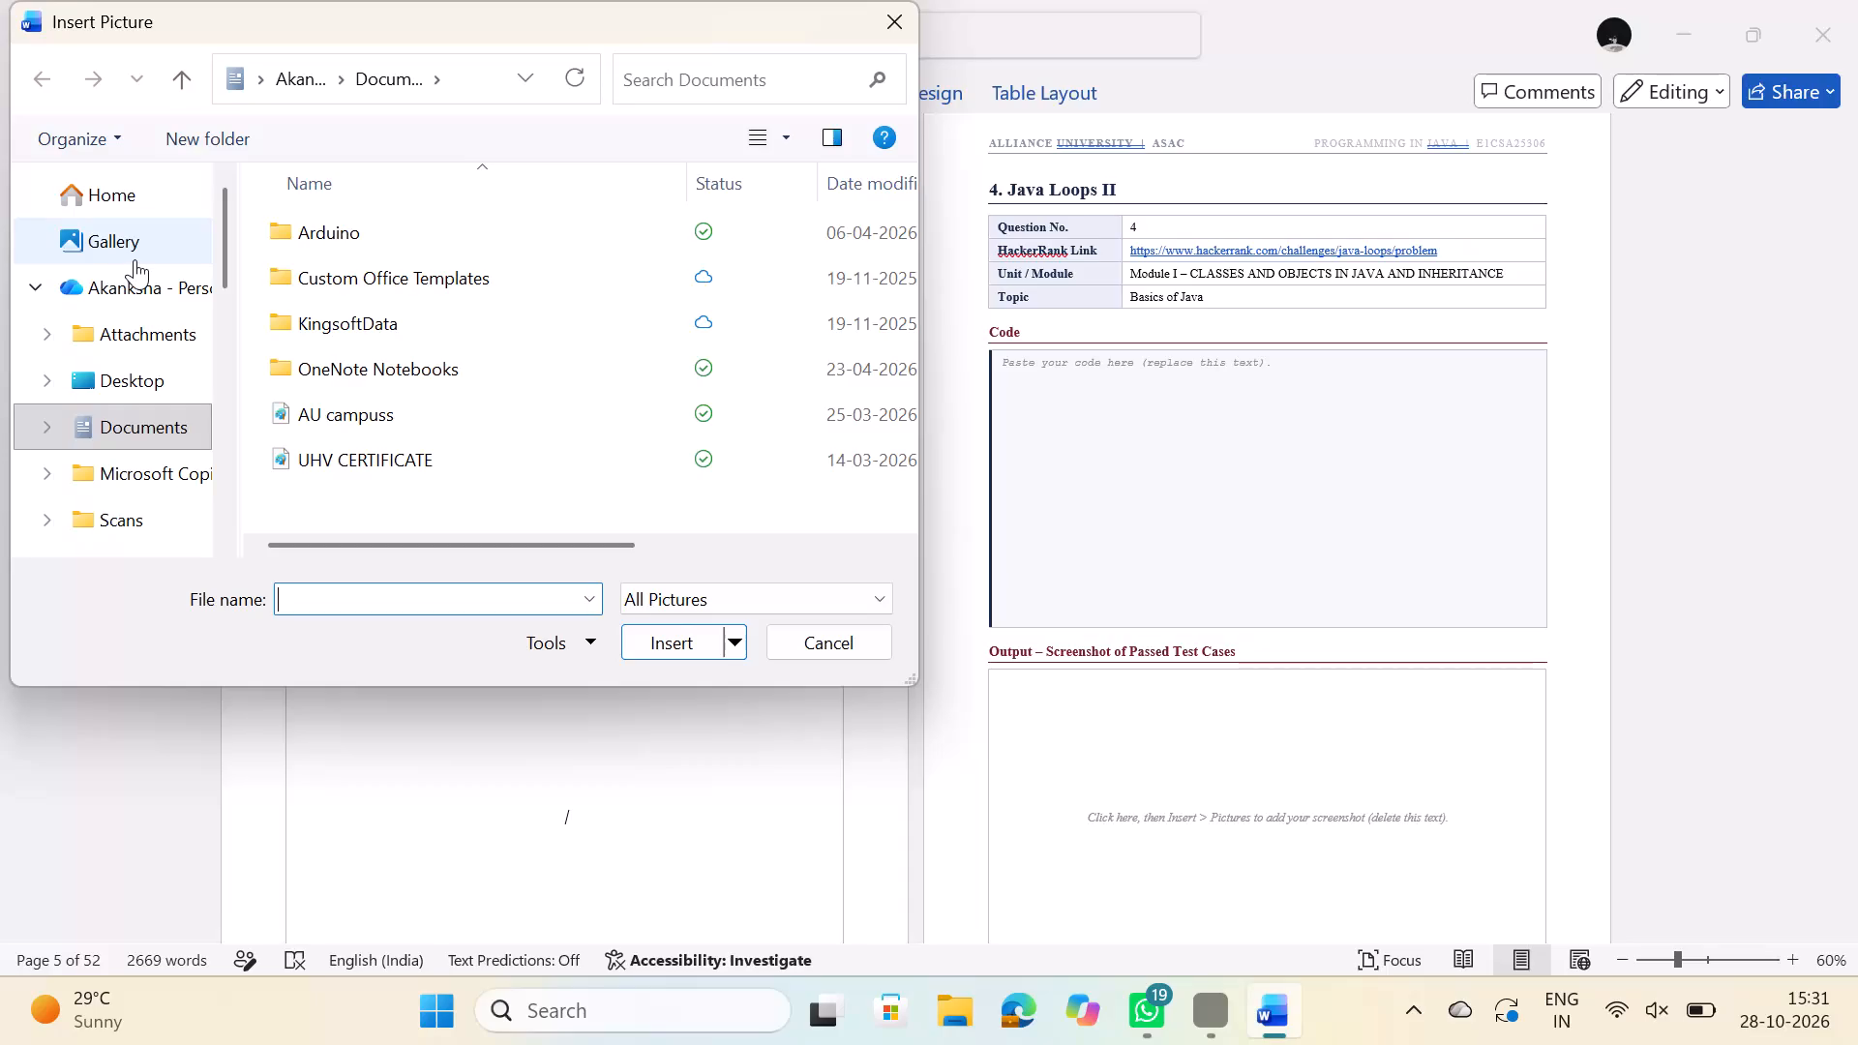
pyautogui.click(135, 259)
pyautogui.click(354, 261)
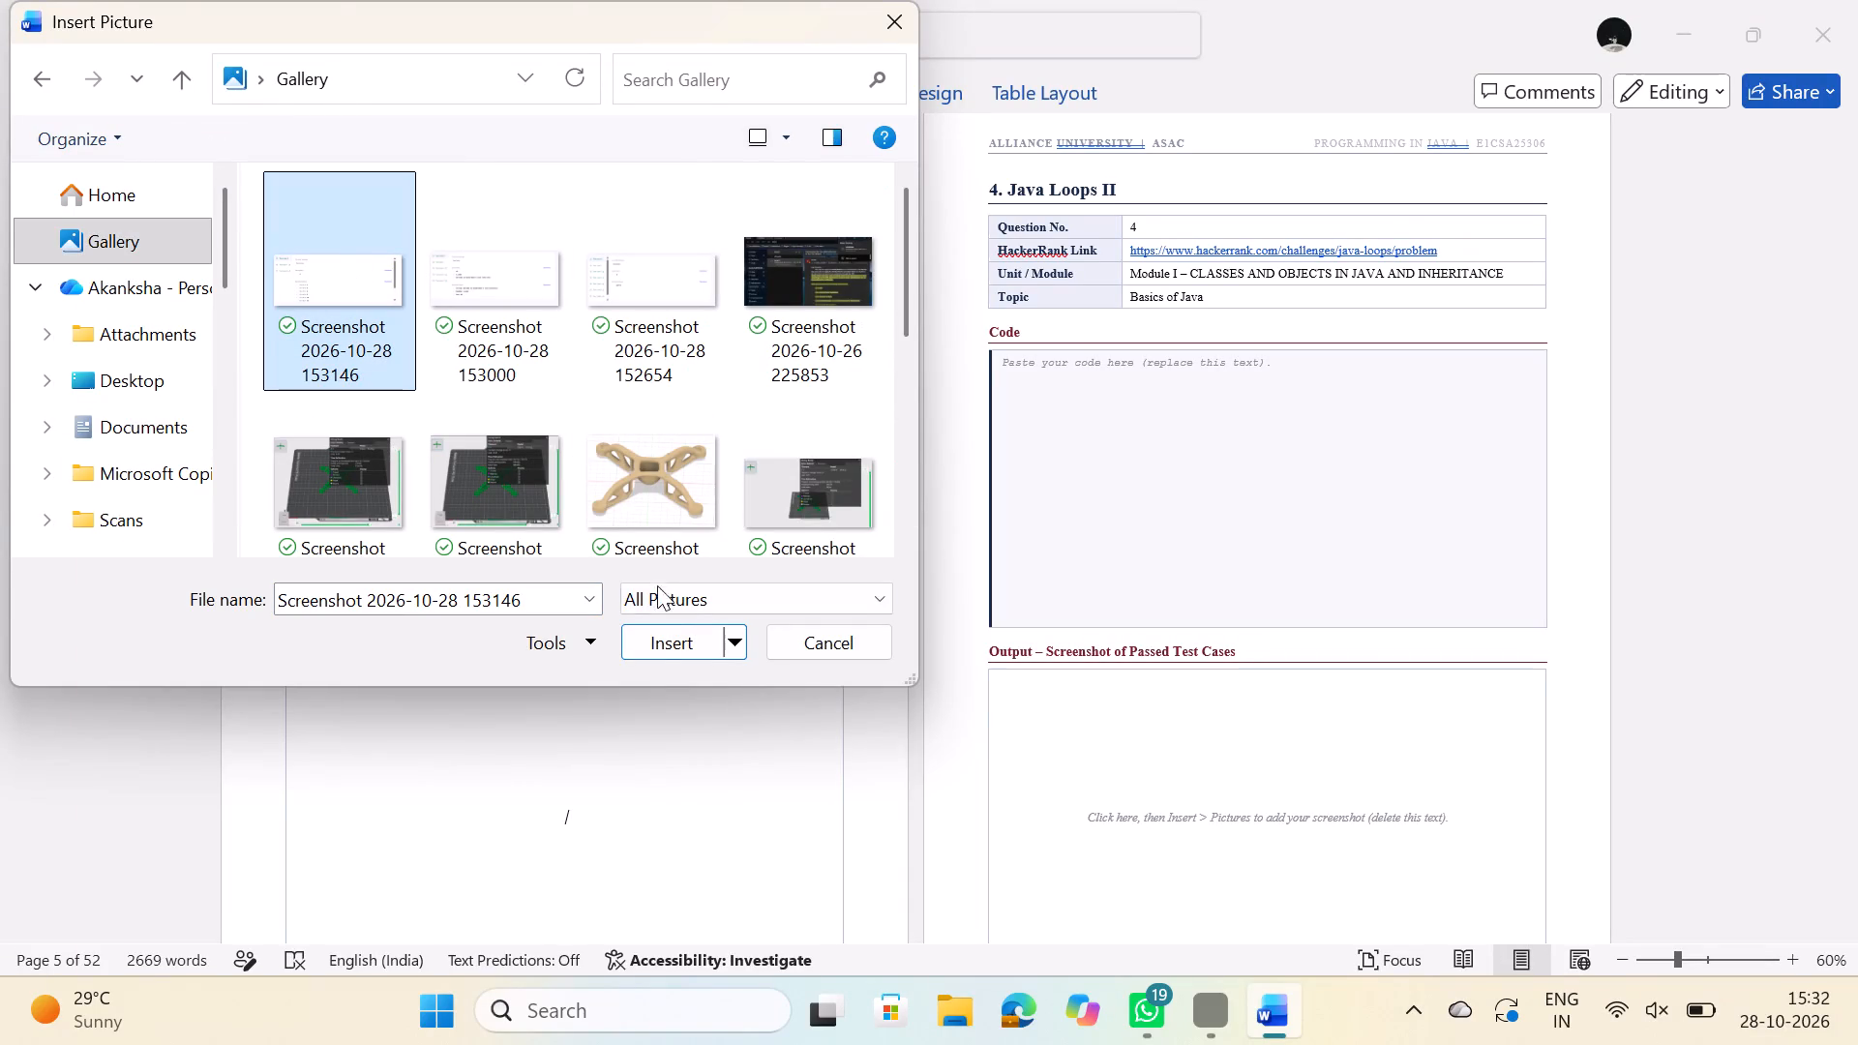
pyautogui.click(649, 640)
# Set the inserted screenshot's text wrapping to In Front of Text and nudge it slightly upward within question 3's Output box.
pyautogui.scroll(-1, 649, 640)
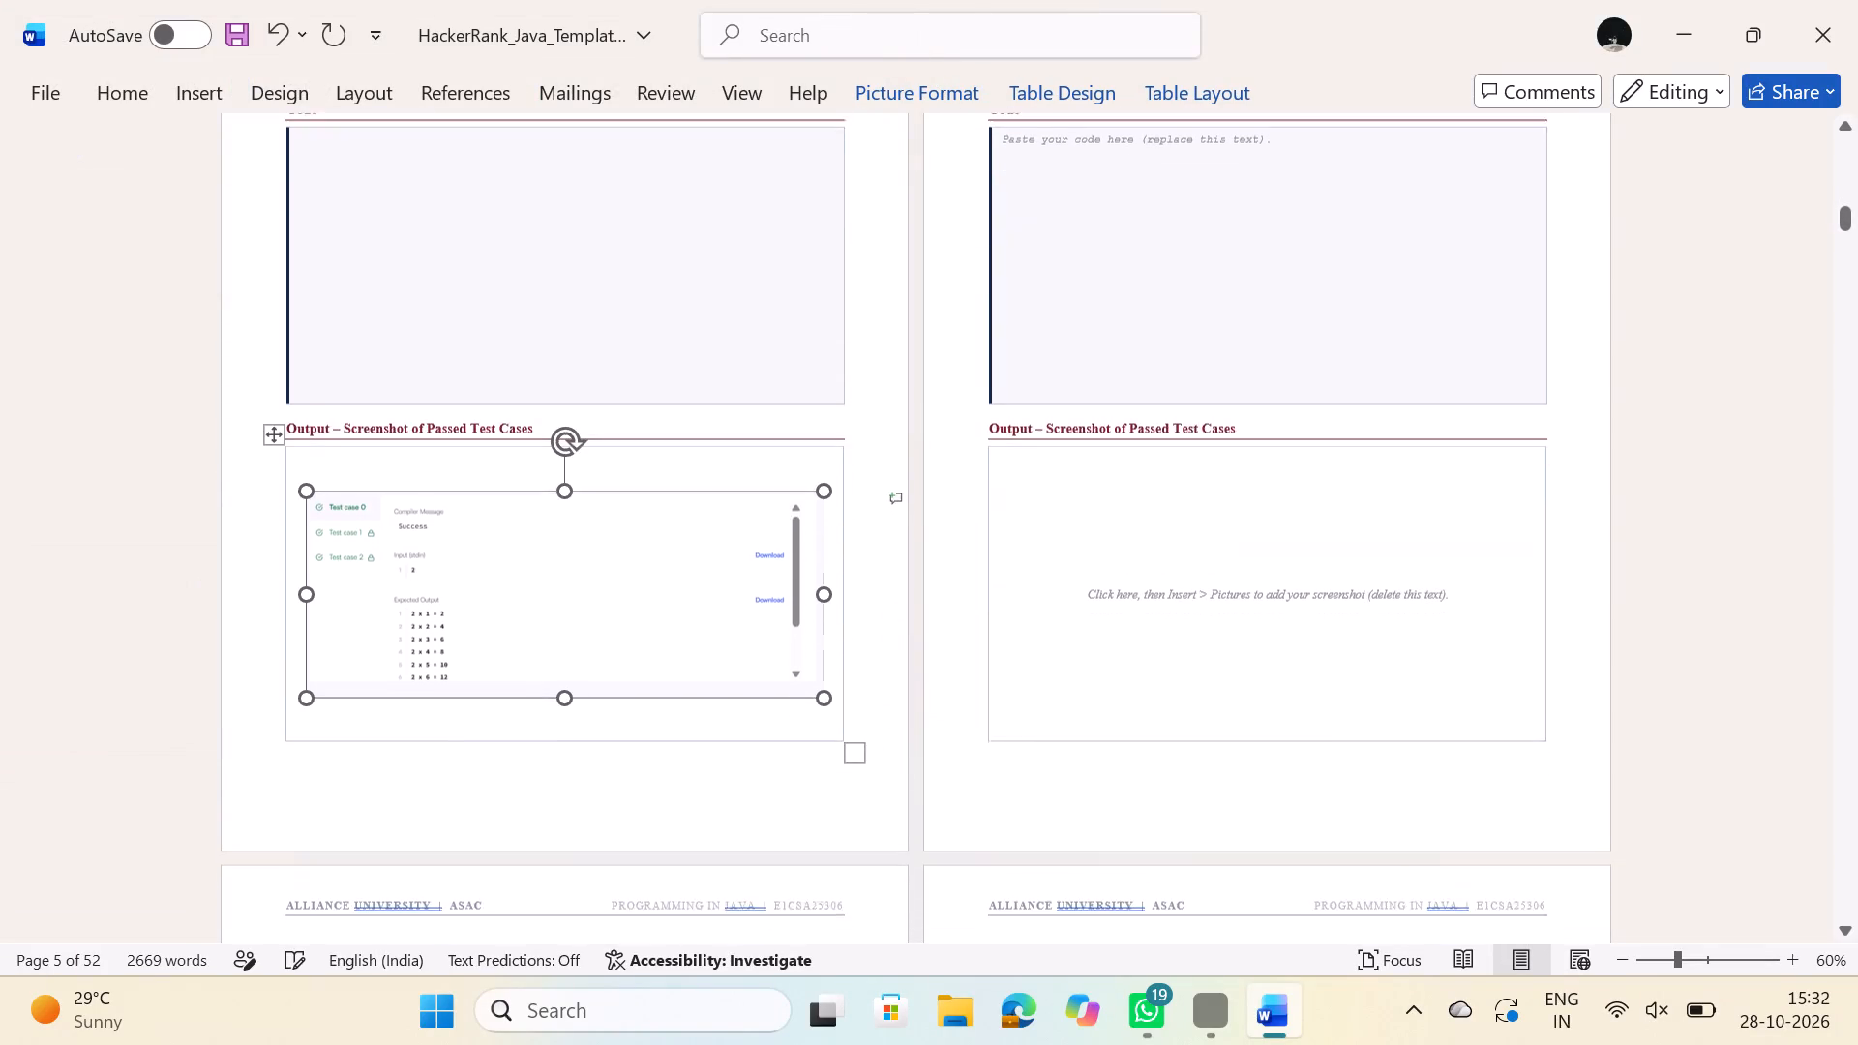
pyautogui.scroll(-1, 649, 640)
pyautogui.moveTo(608, 622); pyautogui.dragTo(602, 598)
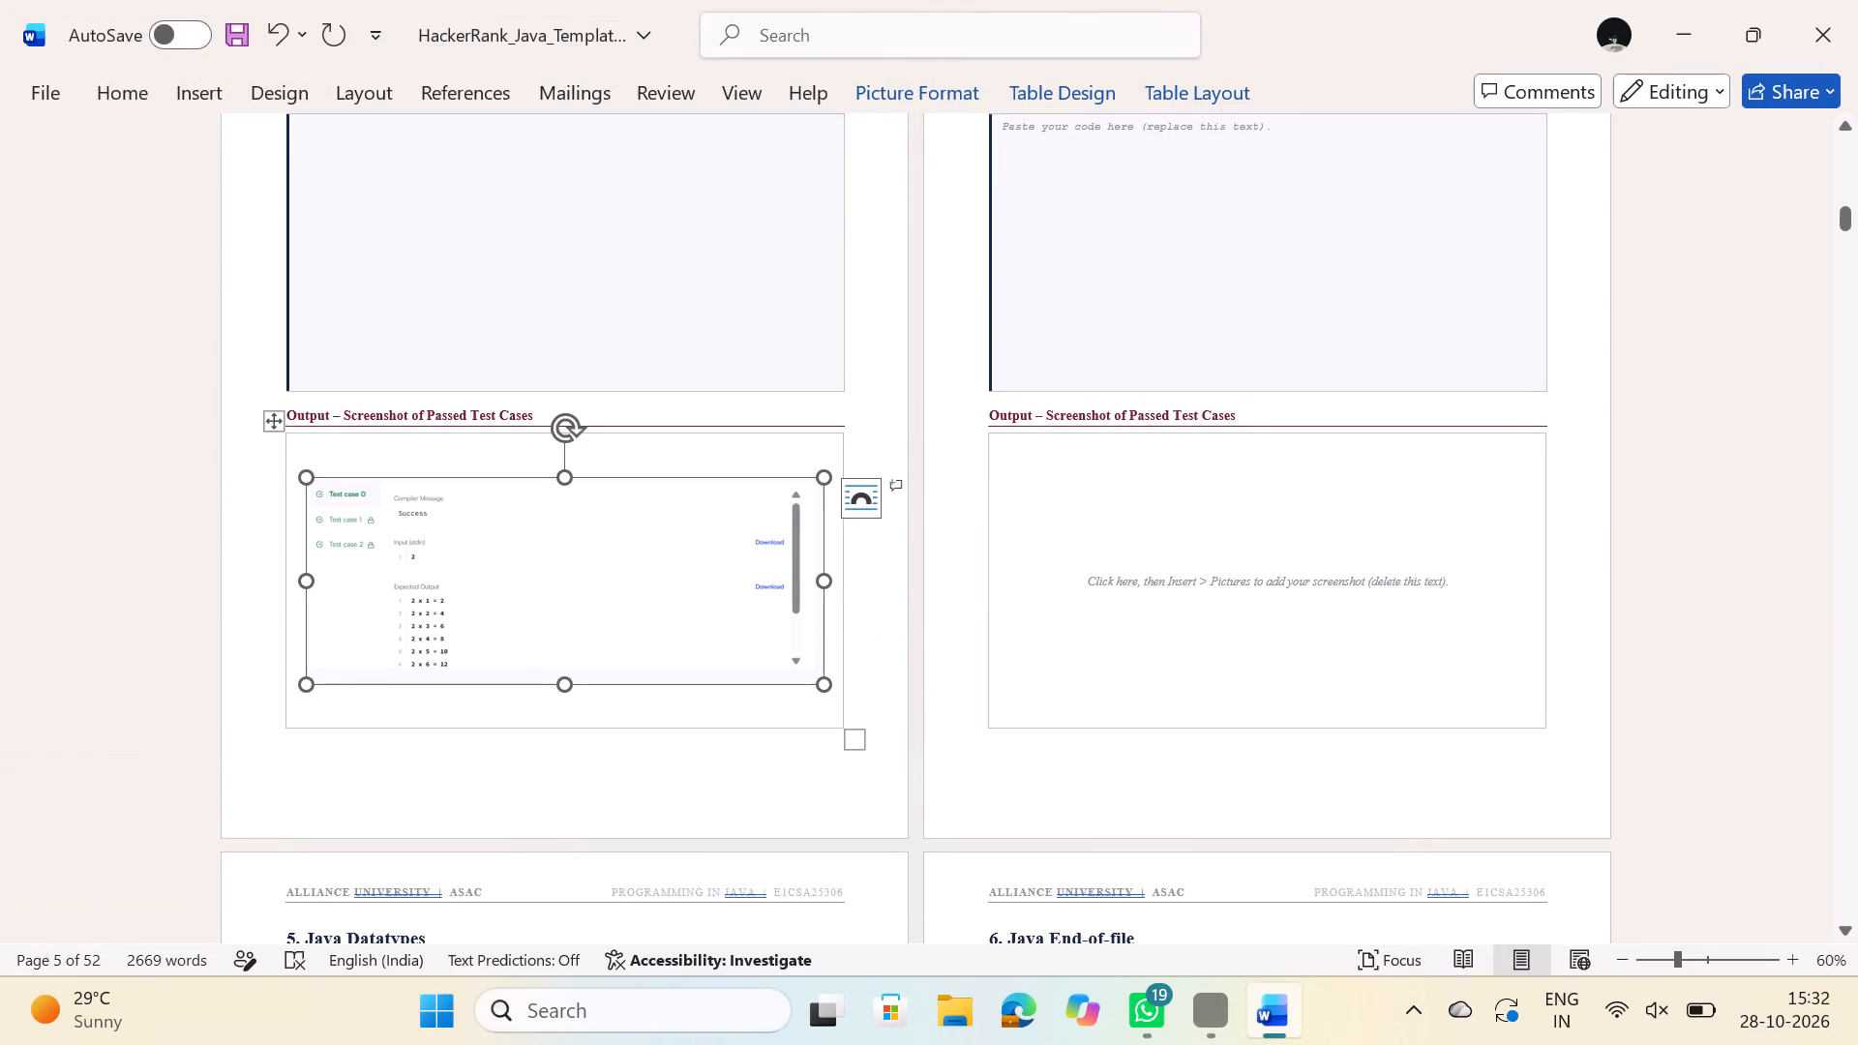
pyautogui.click(864, 514)
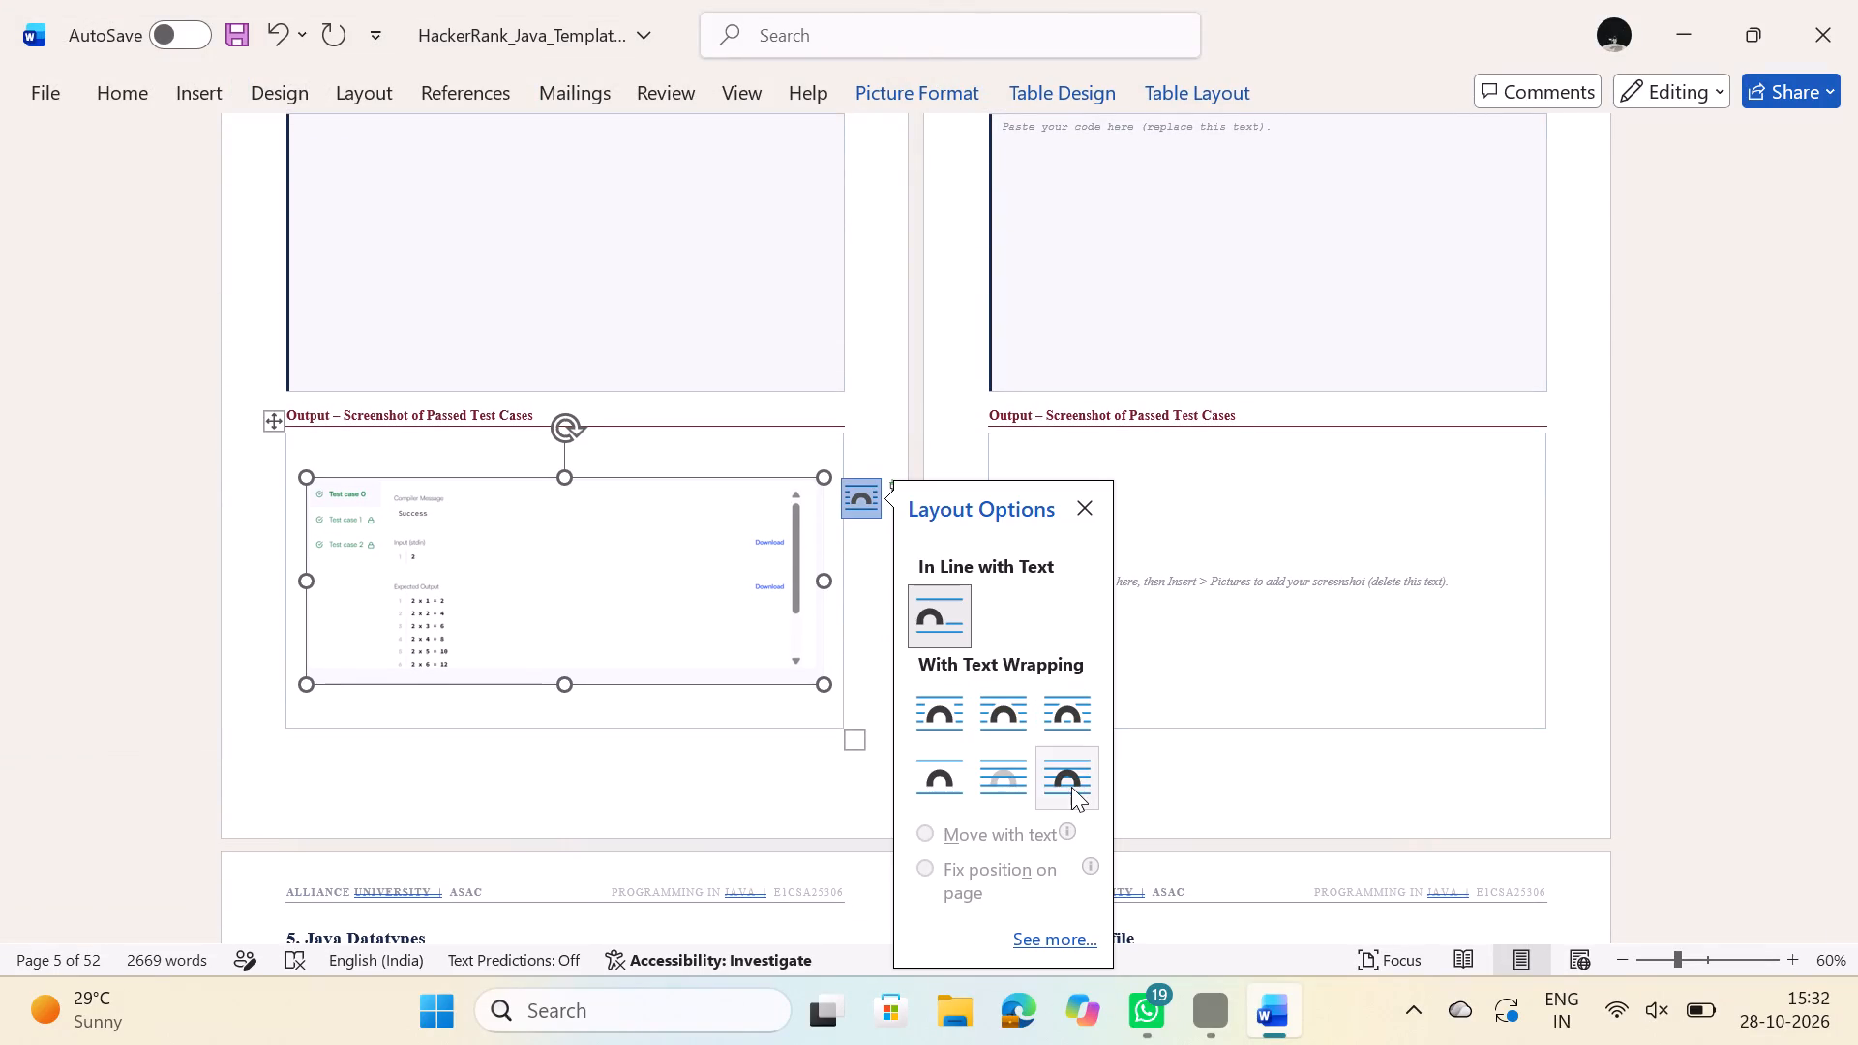
pyautogui.click(1071, 787)
pyautogui.moveTo(652, 619); pyautogui.dragTo(644, 587)
pyautogui.click(866, 606)
# Switch to Chrome and open the submitted Java Loops I code in the HackerRank editor.
pyautogui.scroll(3, 866, 606)
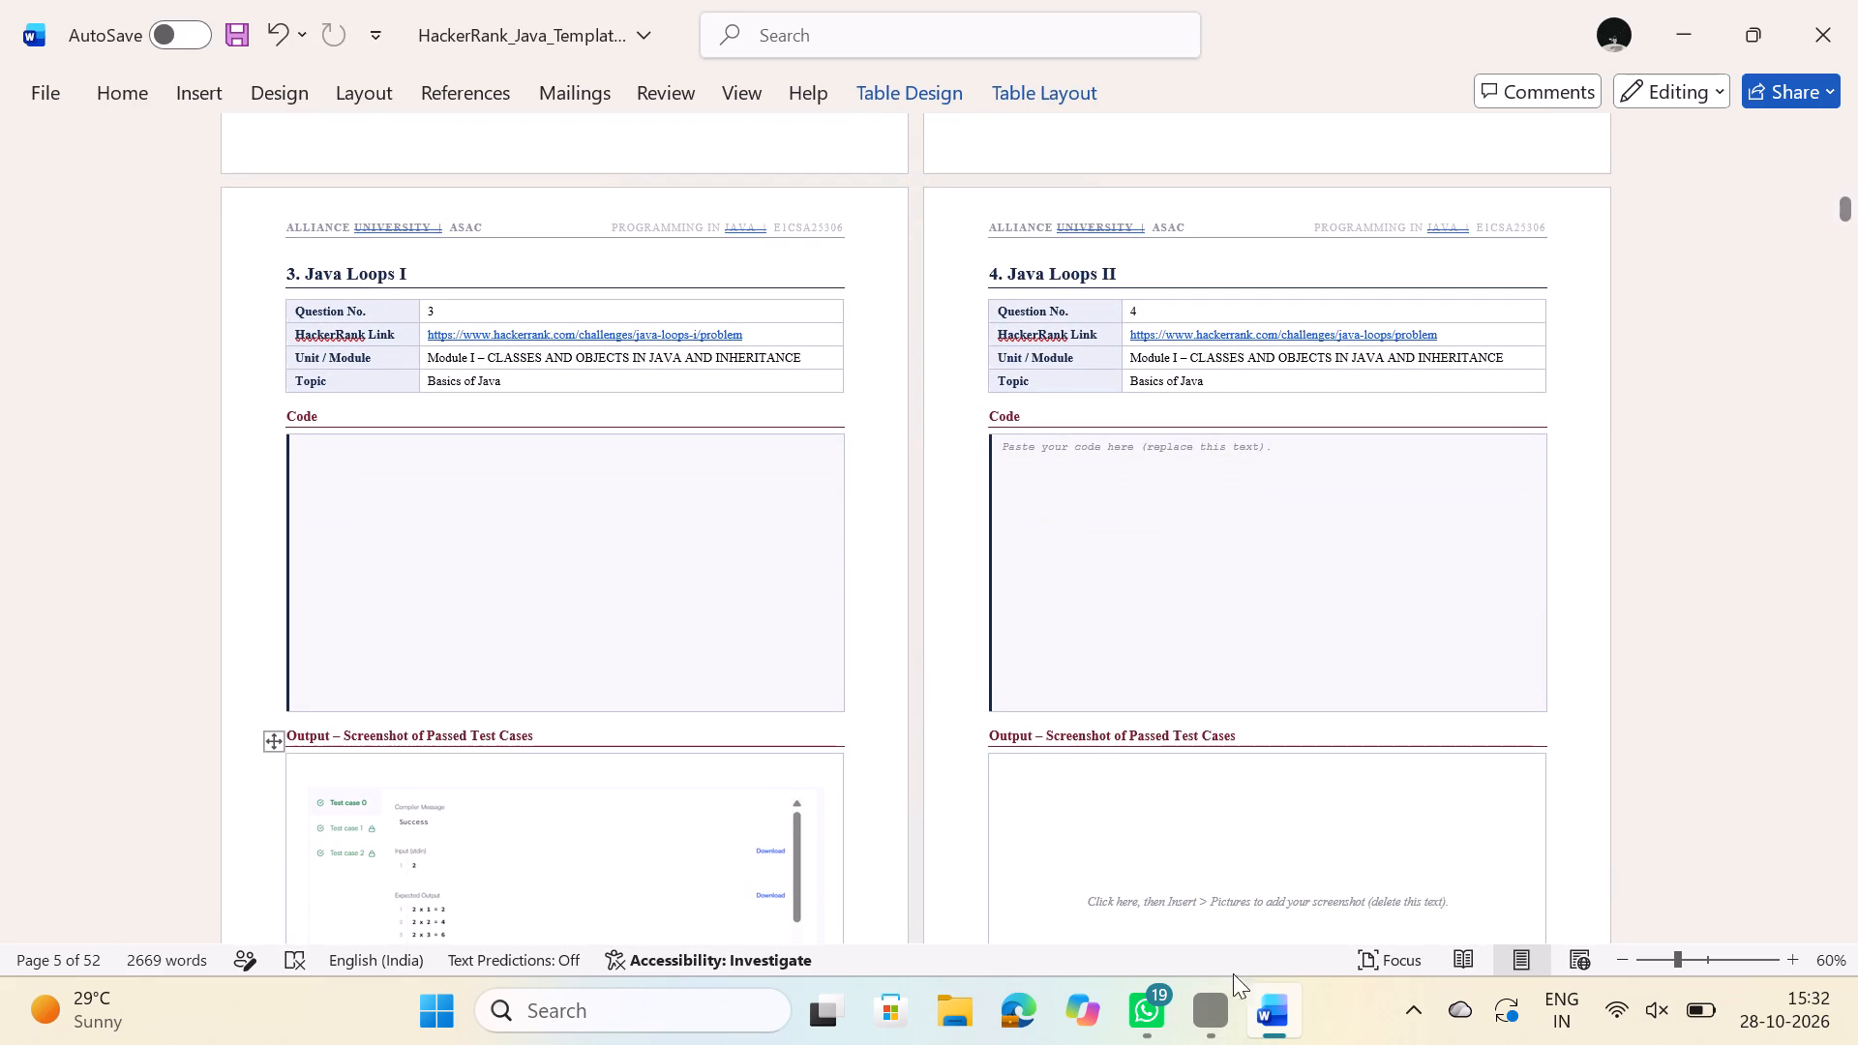
pyautogui.click(1214, 1009)
pyautogui.scroll(1, 929, 621)
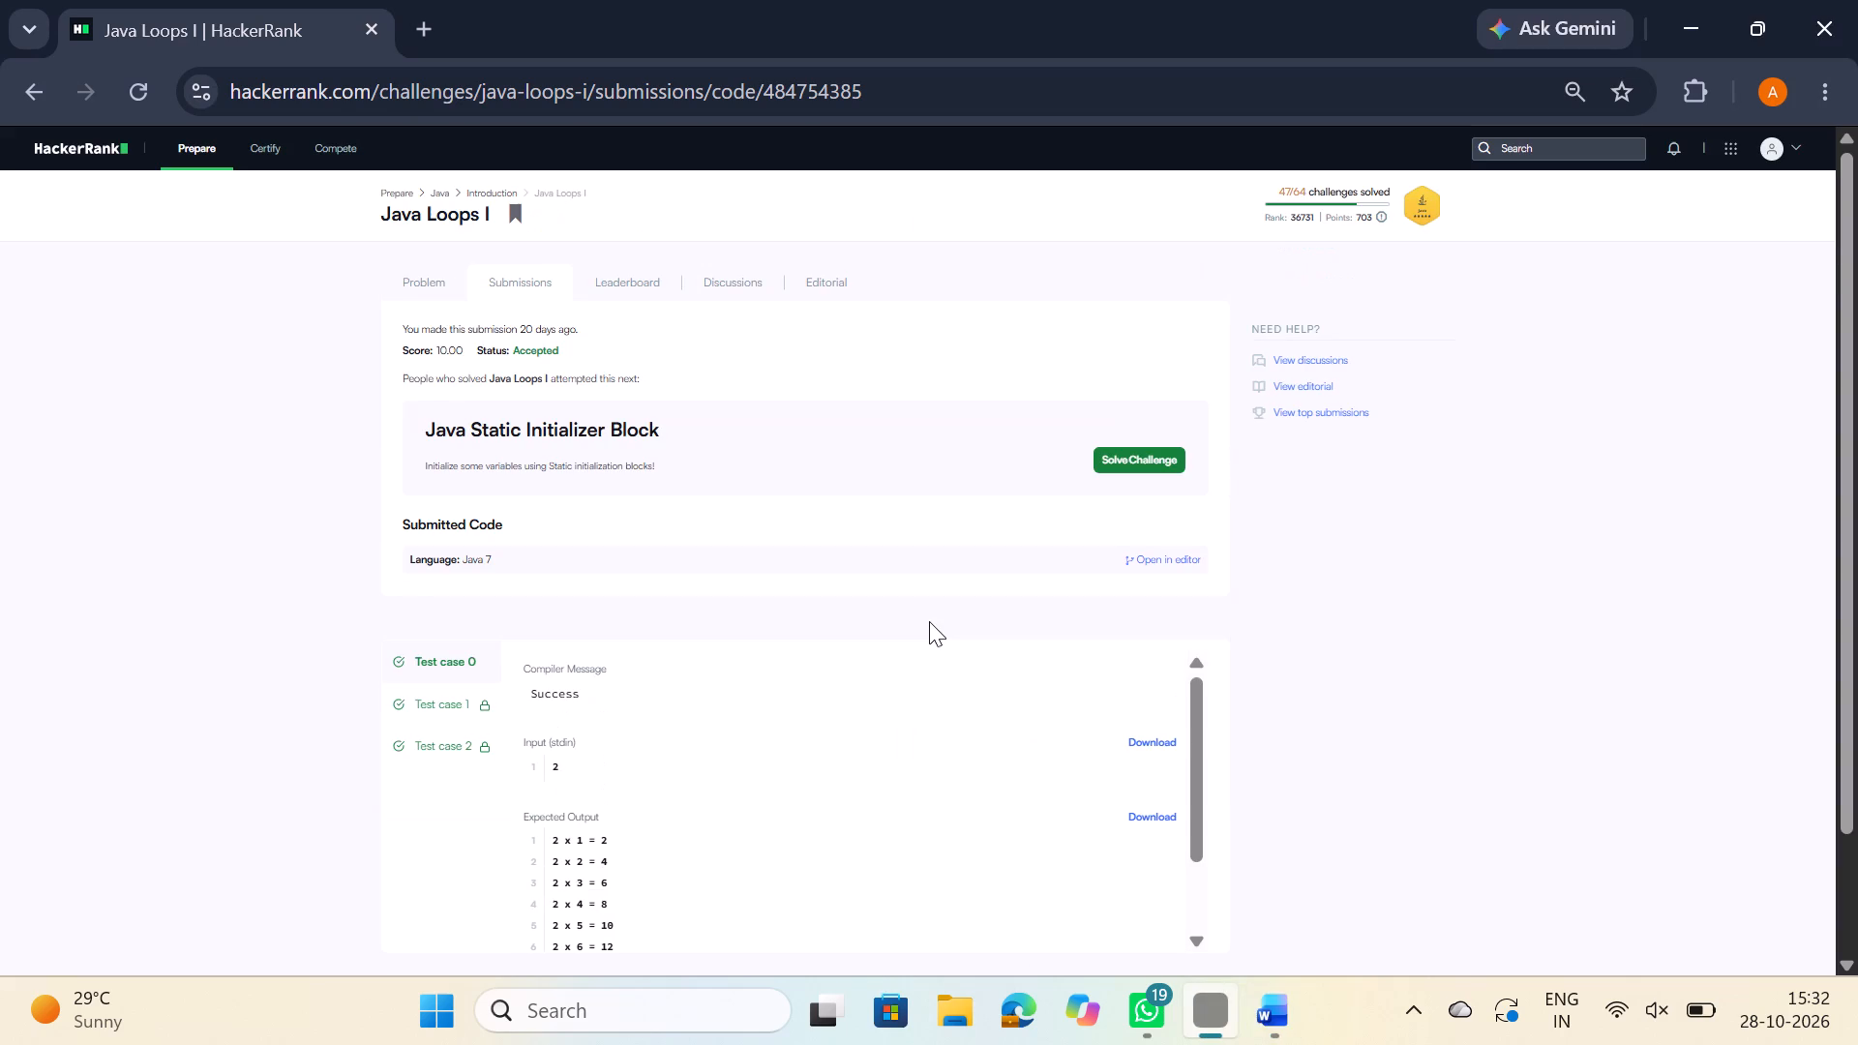
pyautogui.scroll(1, 929, 621)
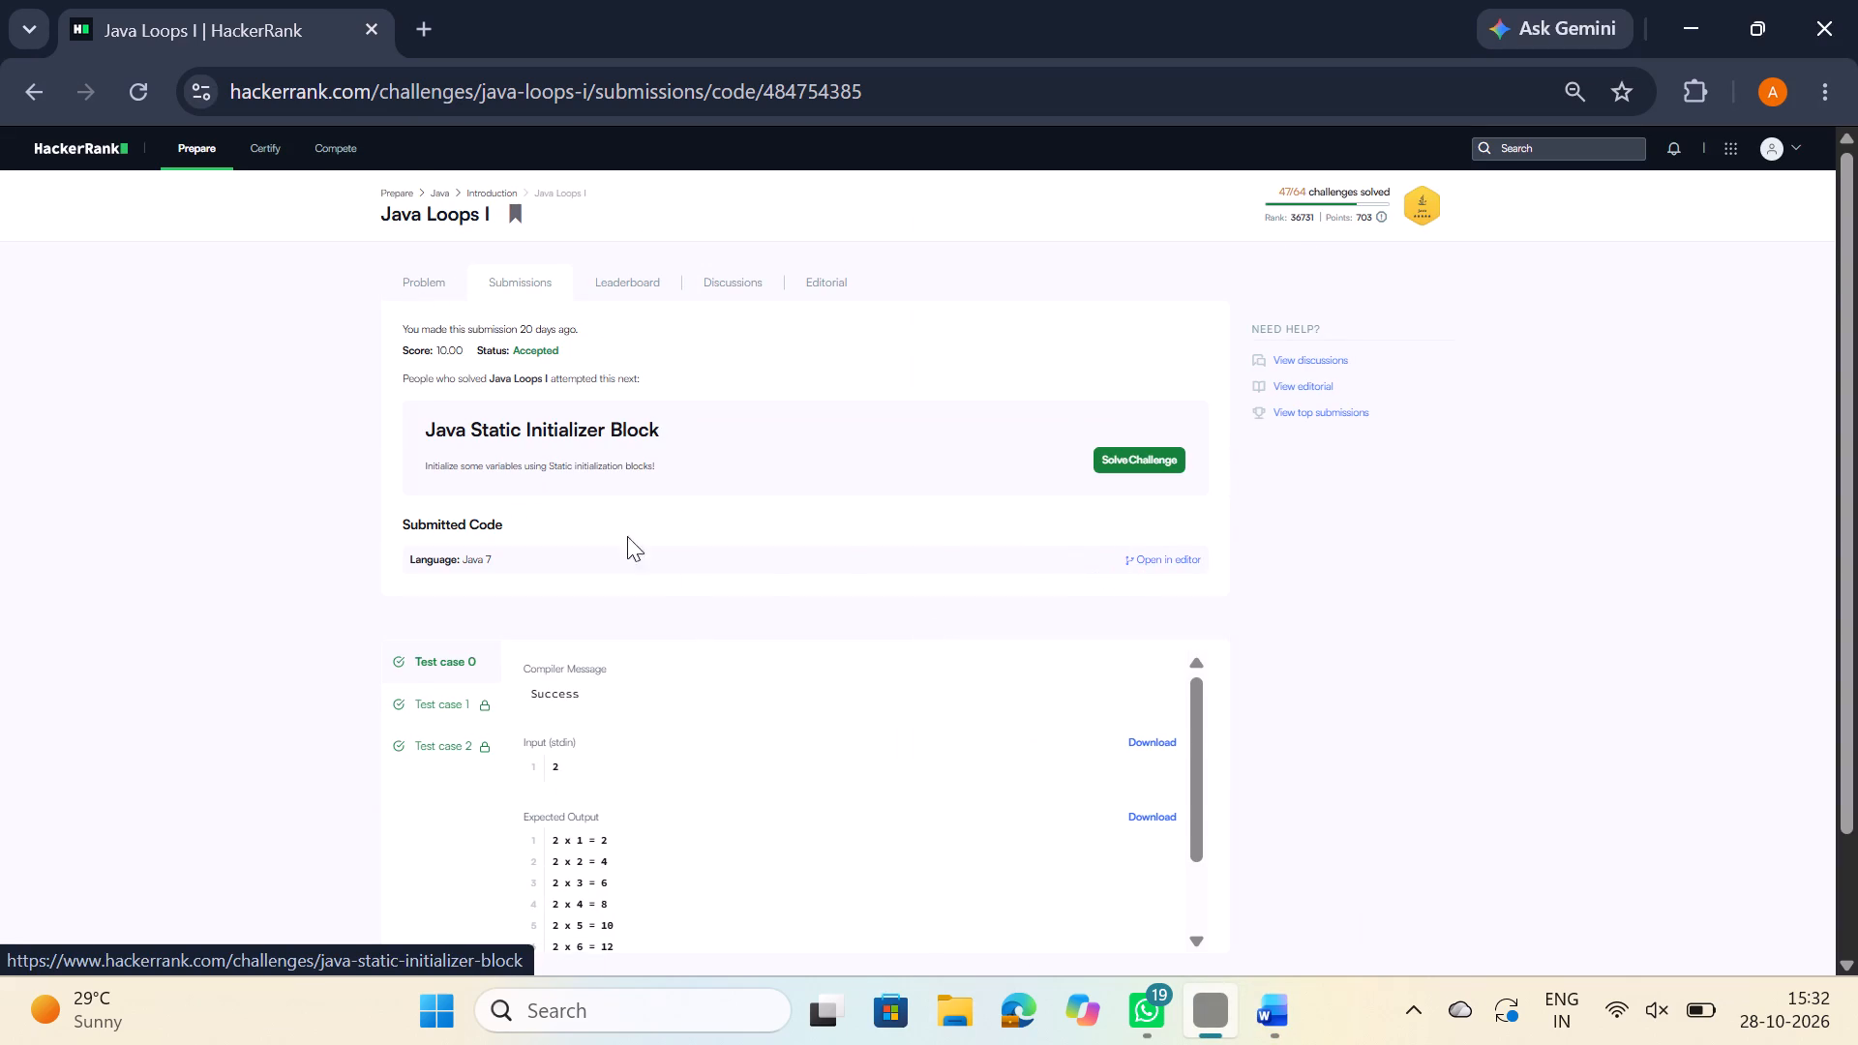
pyautogui.click(1159, 564)
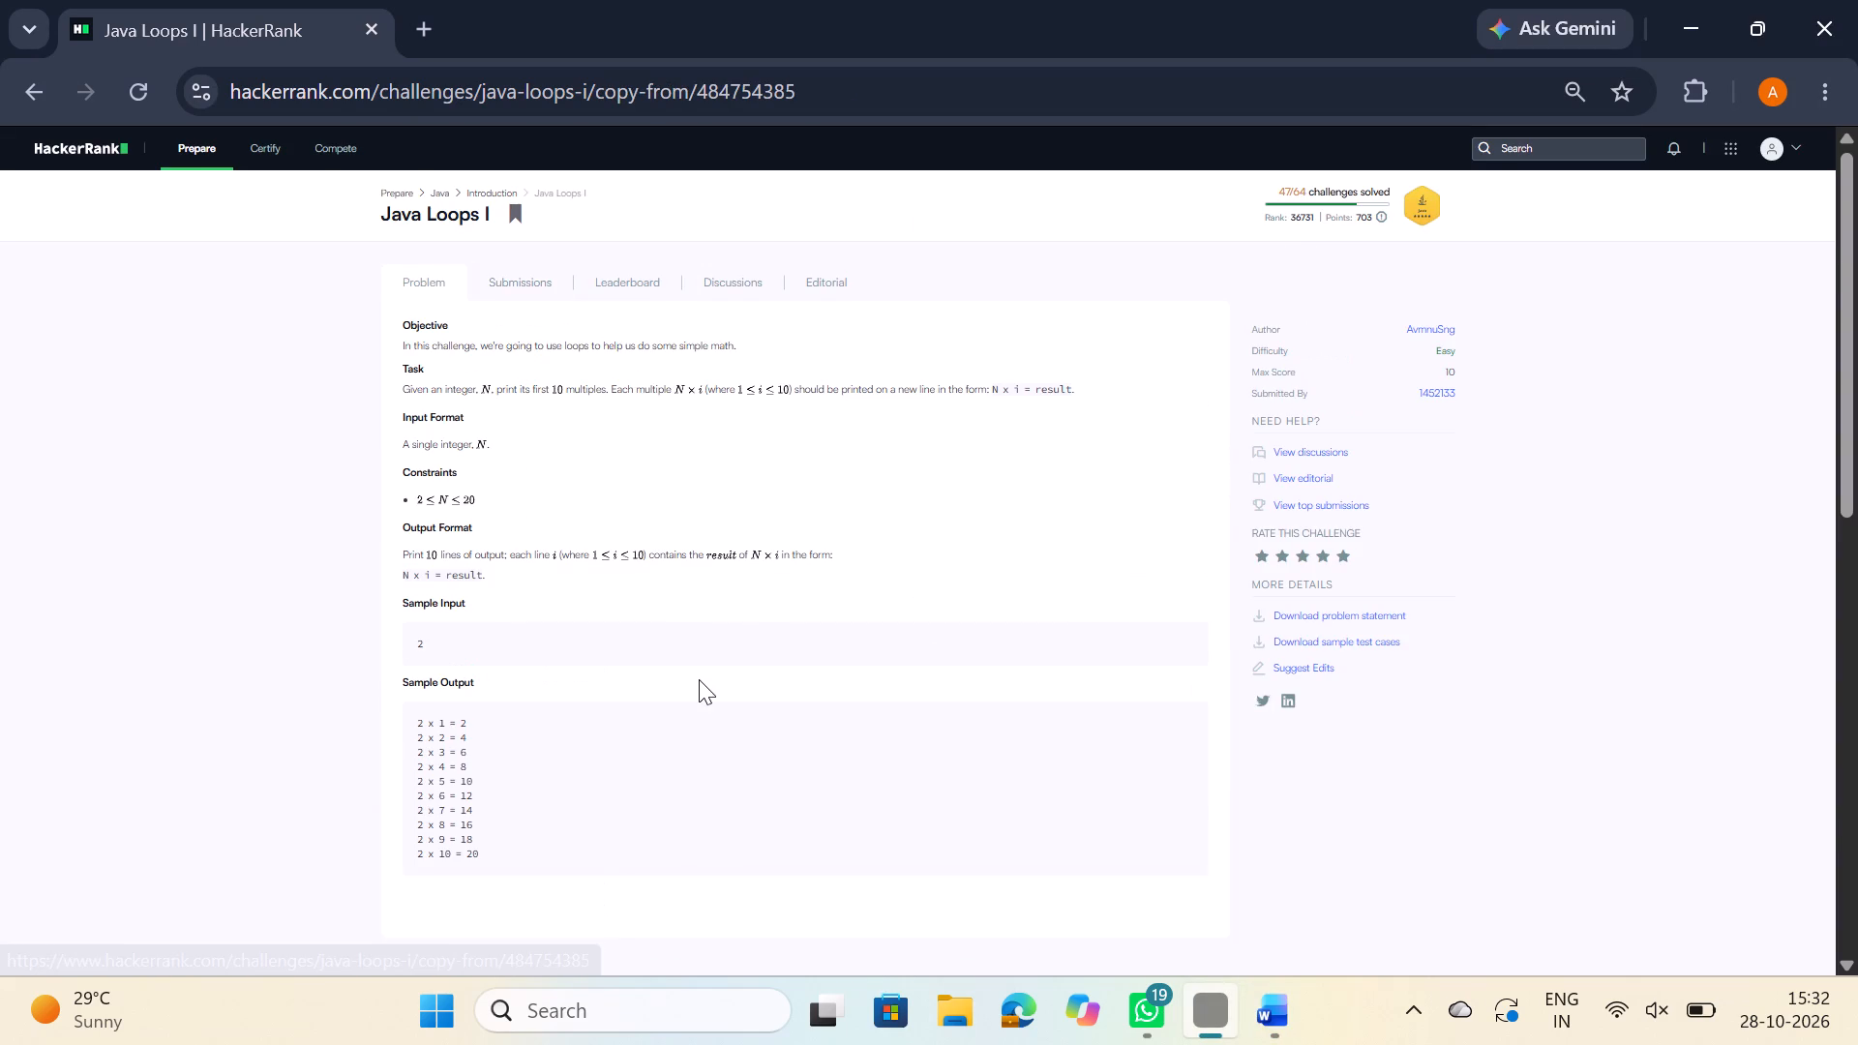
pyautogui.scroll(-5, 699, 679)
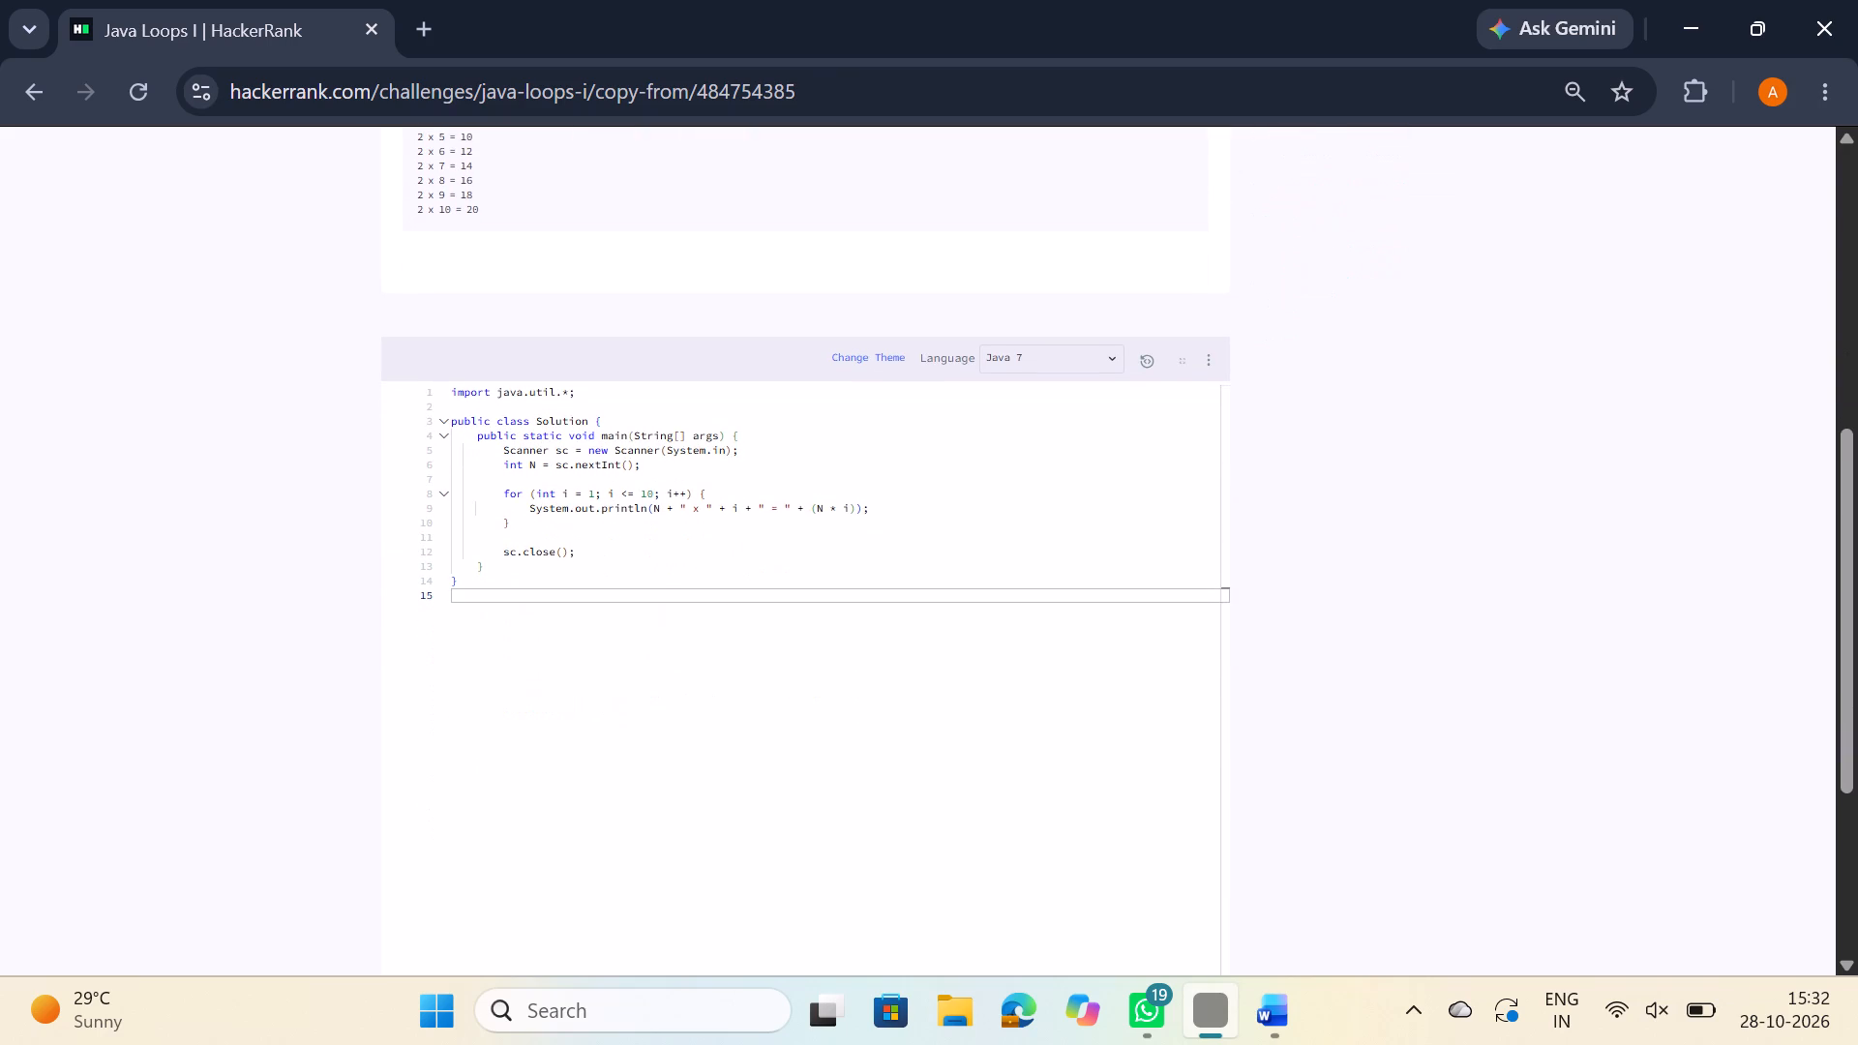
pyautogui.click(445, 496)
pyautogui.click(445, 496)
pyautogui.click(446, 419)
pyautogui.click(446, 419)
# Run the Java Loops I solution code against the sample test case.
pyautogui.scroll(1, 524, 544)
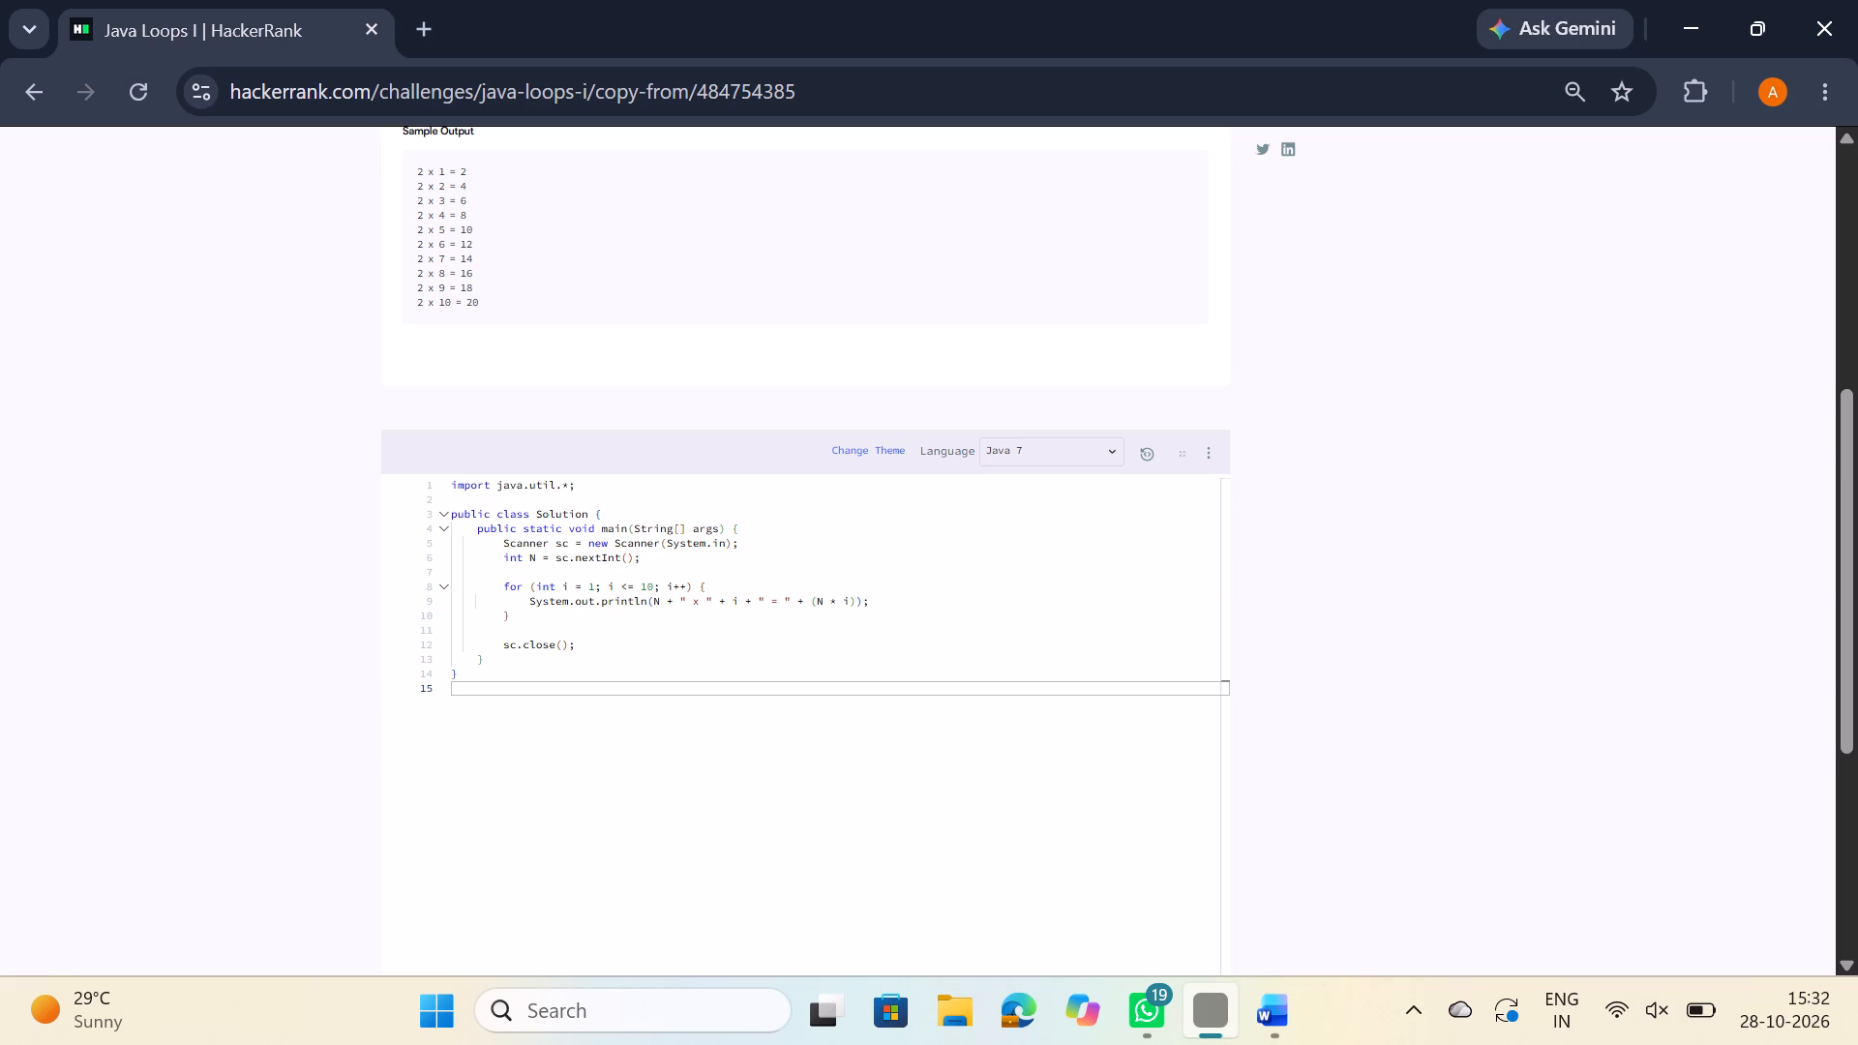
pyautogui.scroll(-4, 524, 544)
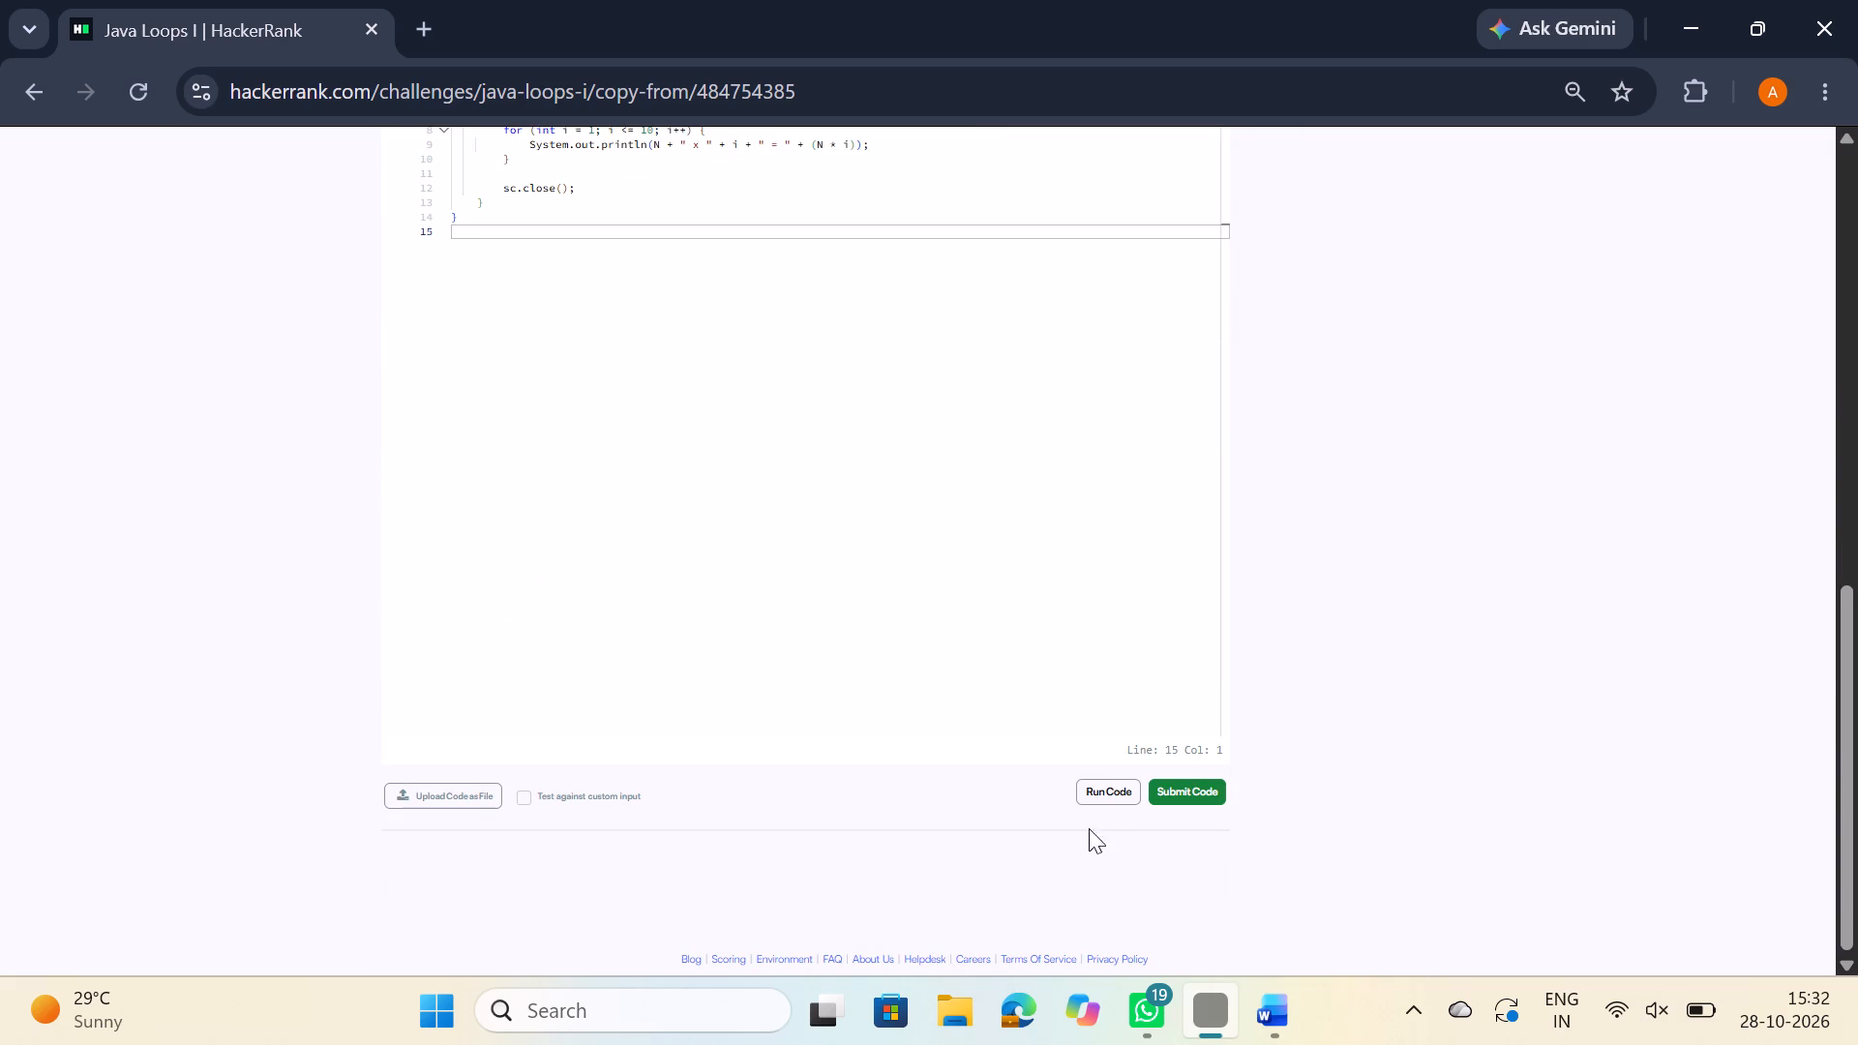
pyautogui.click(1105, 796)
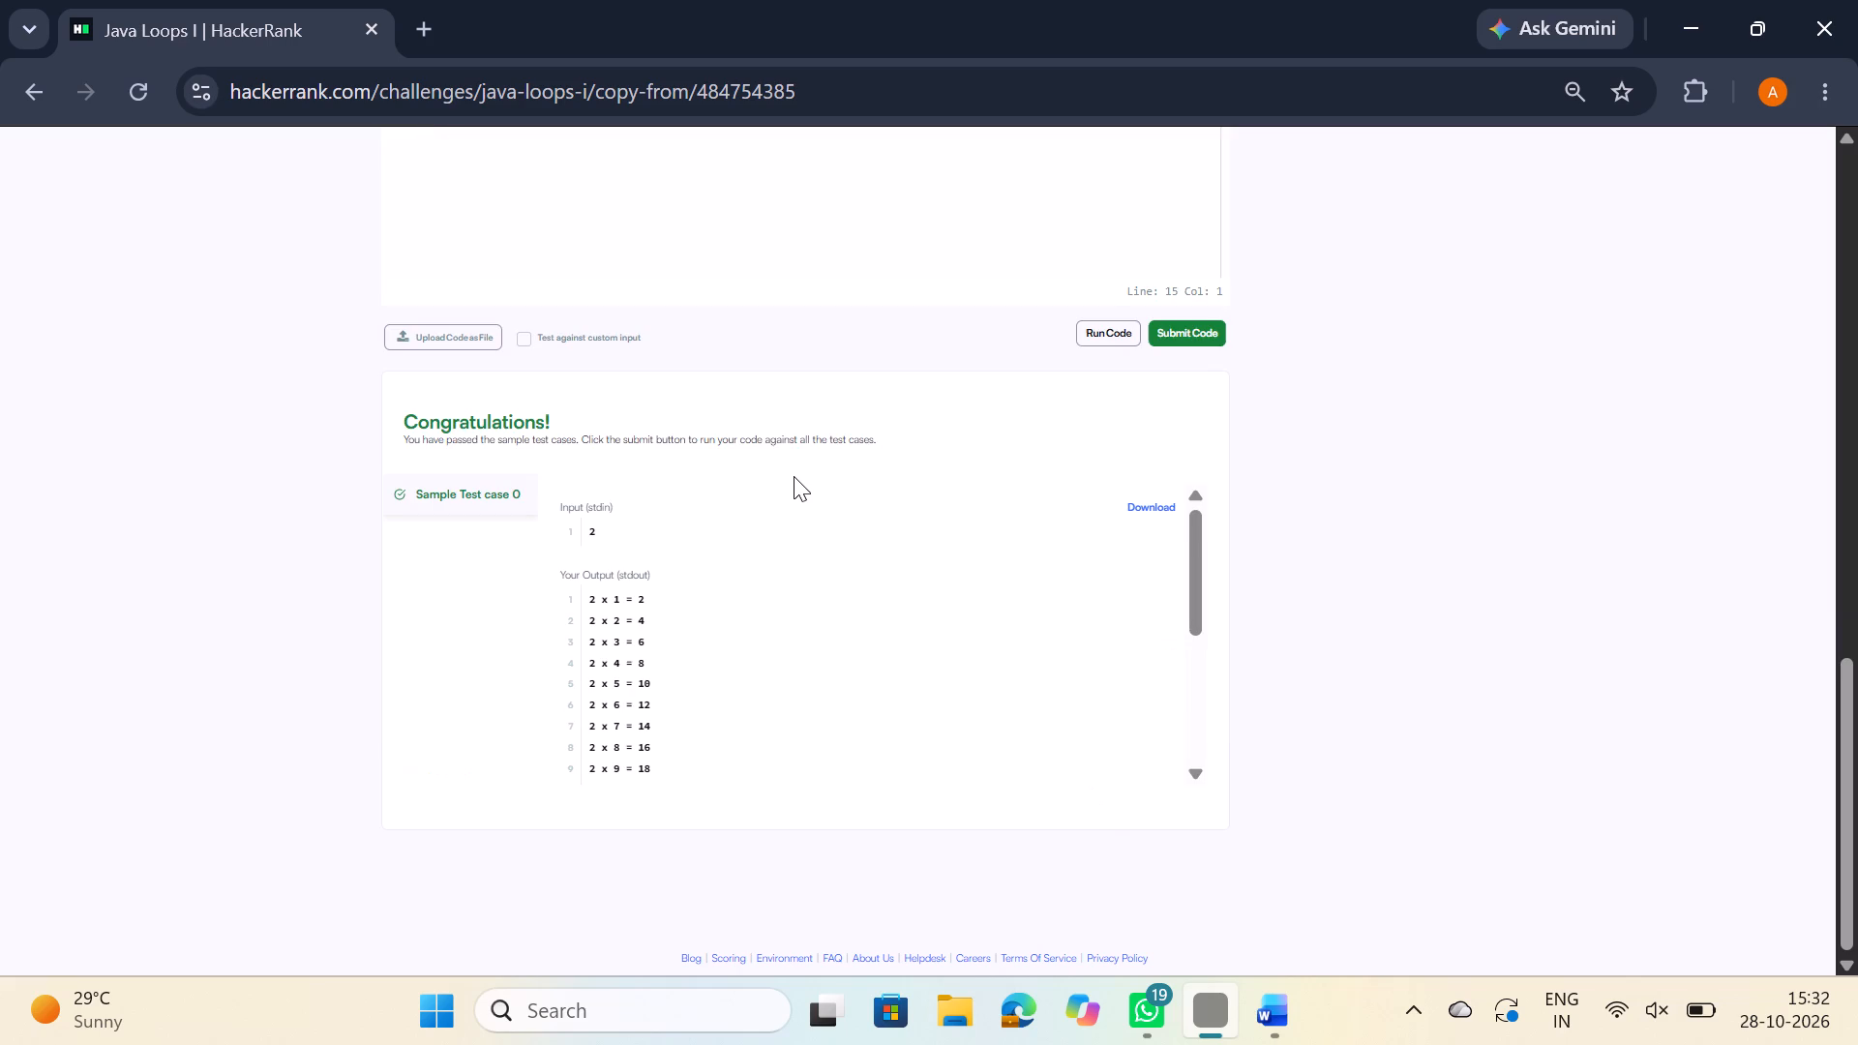
pyautogui.scroll(6, 794, 476)
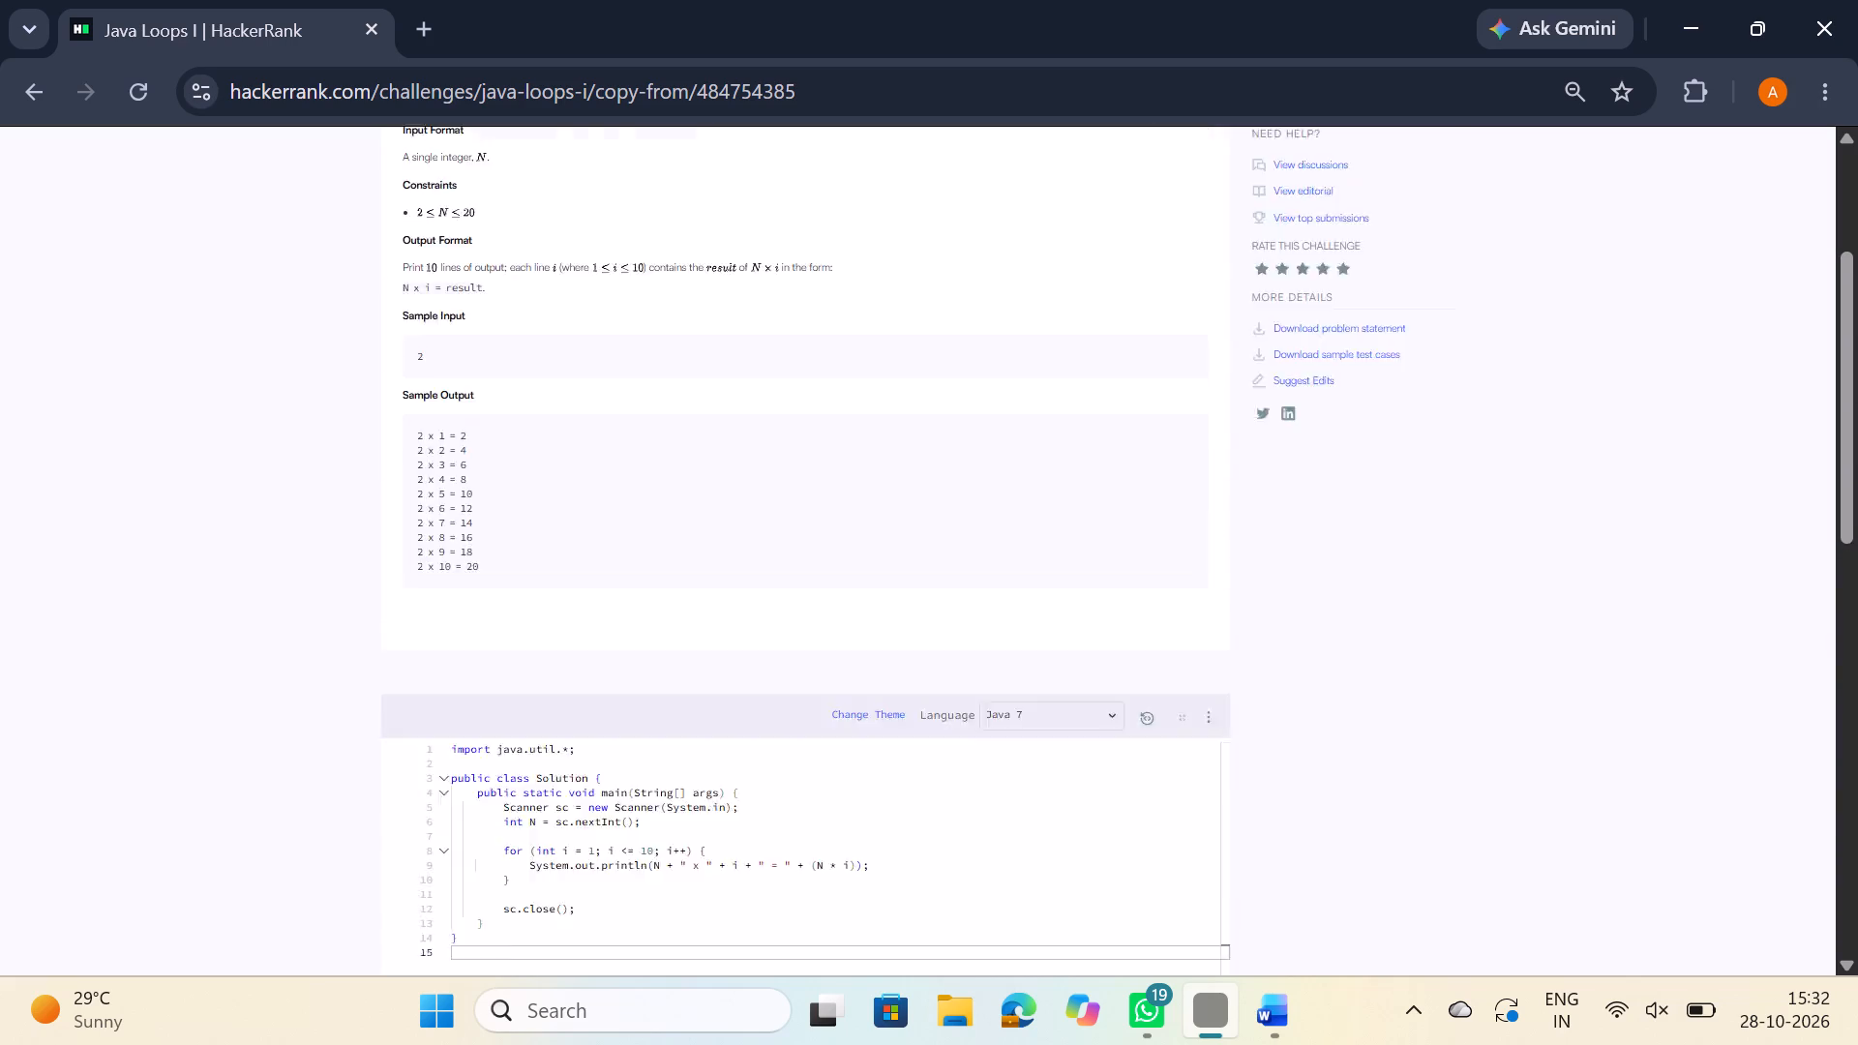
# Copy the whole Java Loops I solution from the HackerRank editor and paste it into question 3's Code box in Word.
pyautogui.scroll(2, 794, 476)
pyautogui.scroll(-3, 794, 476)
pyautogui.moveTo(523, 739); pyautogui.dragTo(444, 517)
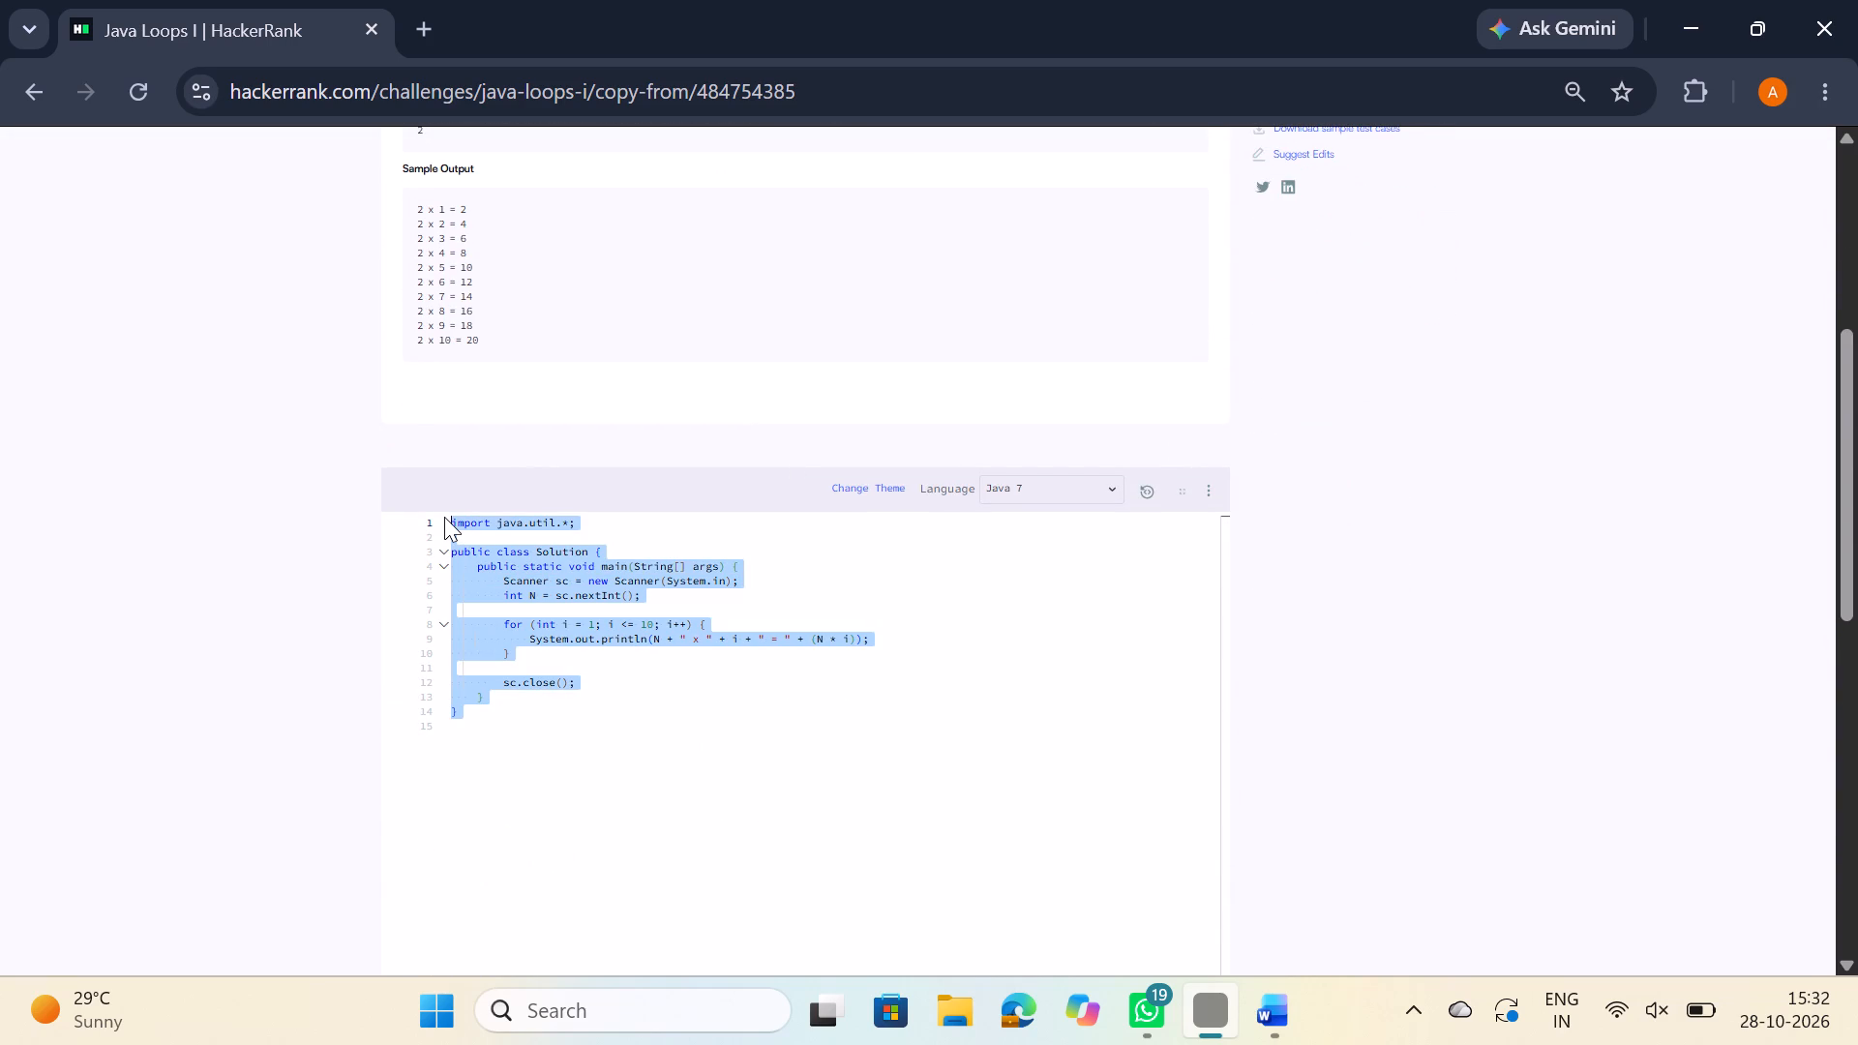
pyautogui.hotkey('ctrl', 'c')
pyautogui.scroll(10, 958, 363)
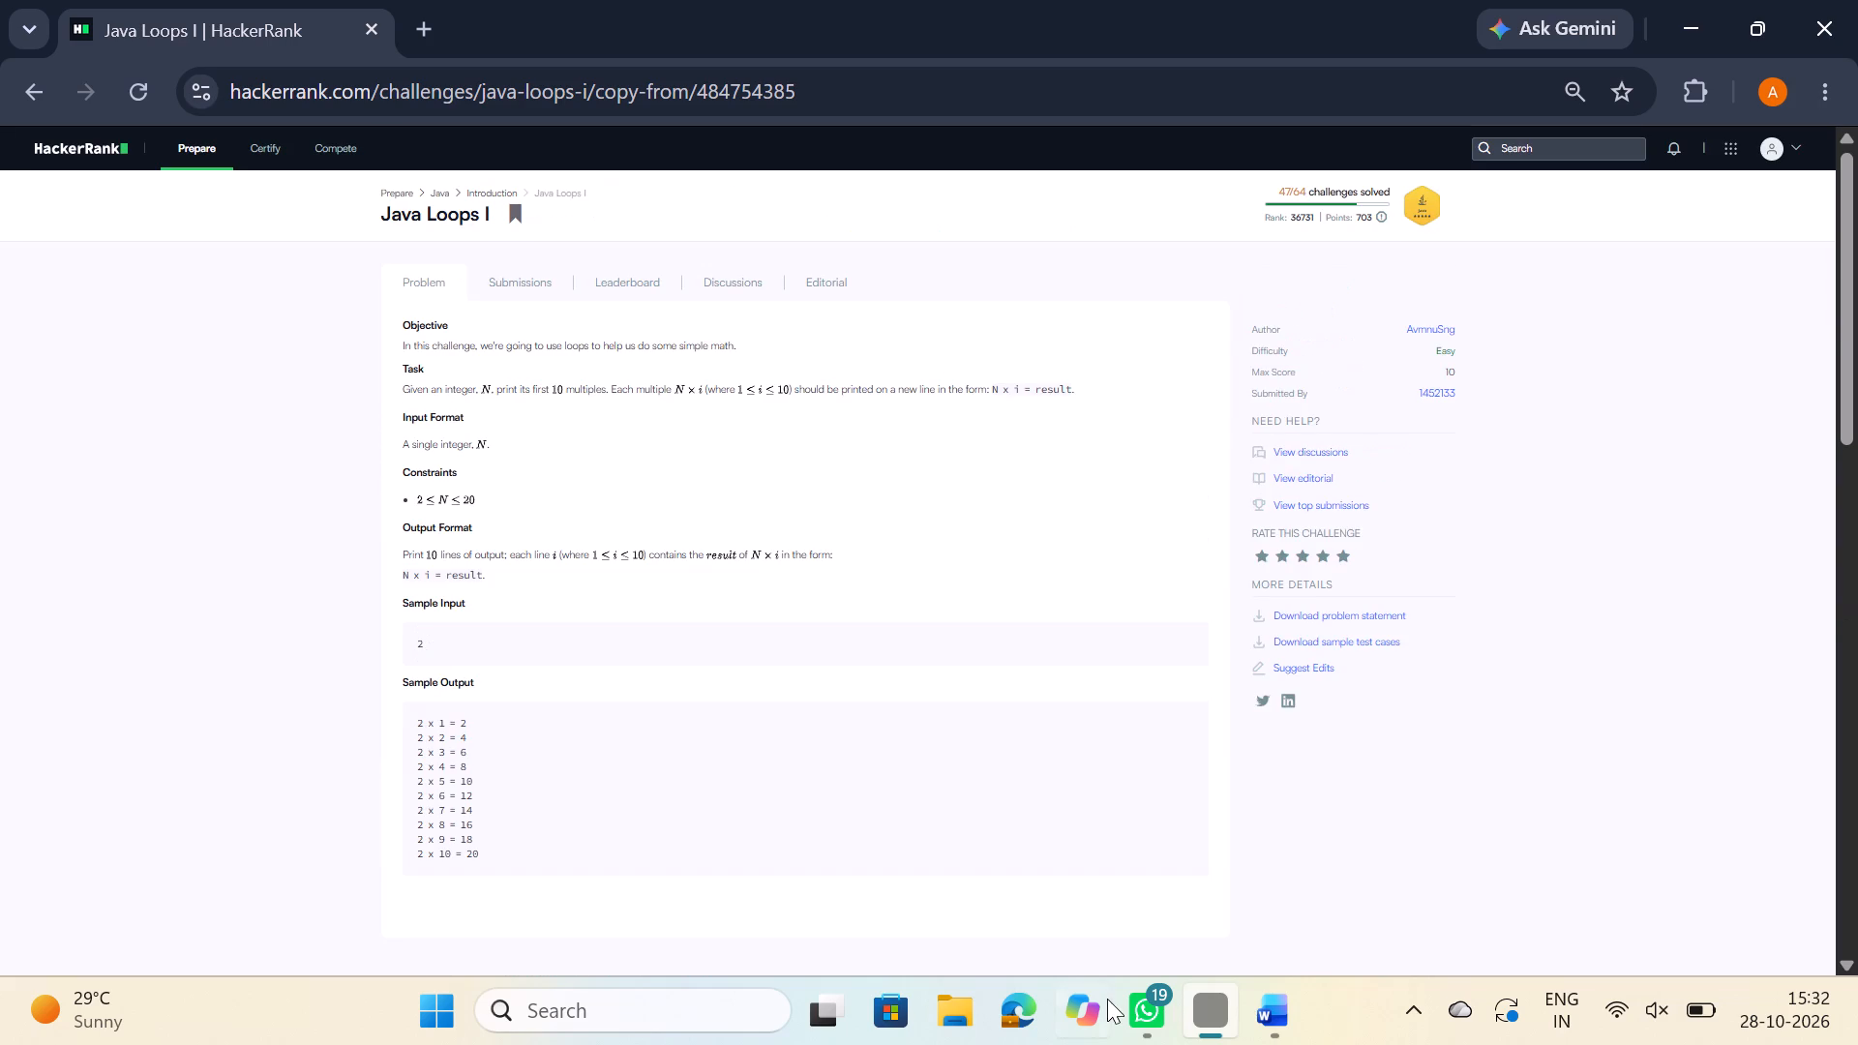
pyautogui.click(1305, 1023)
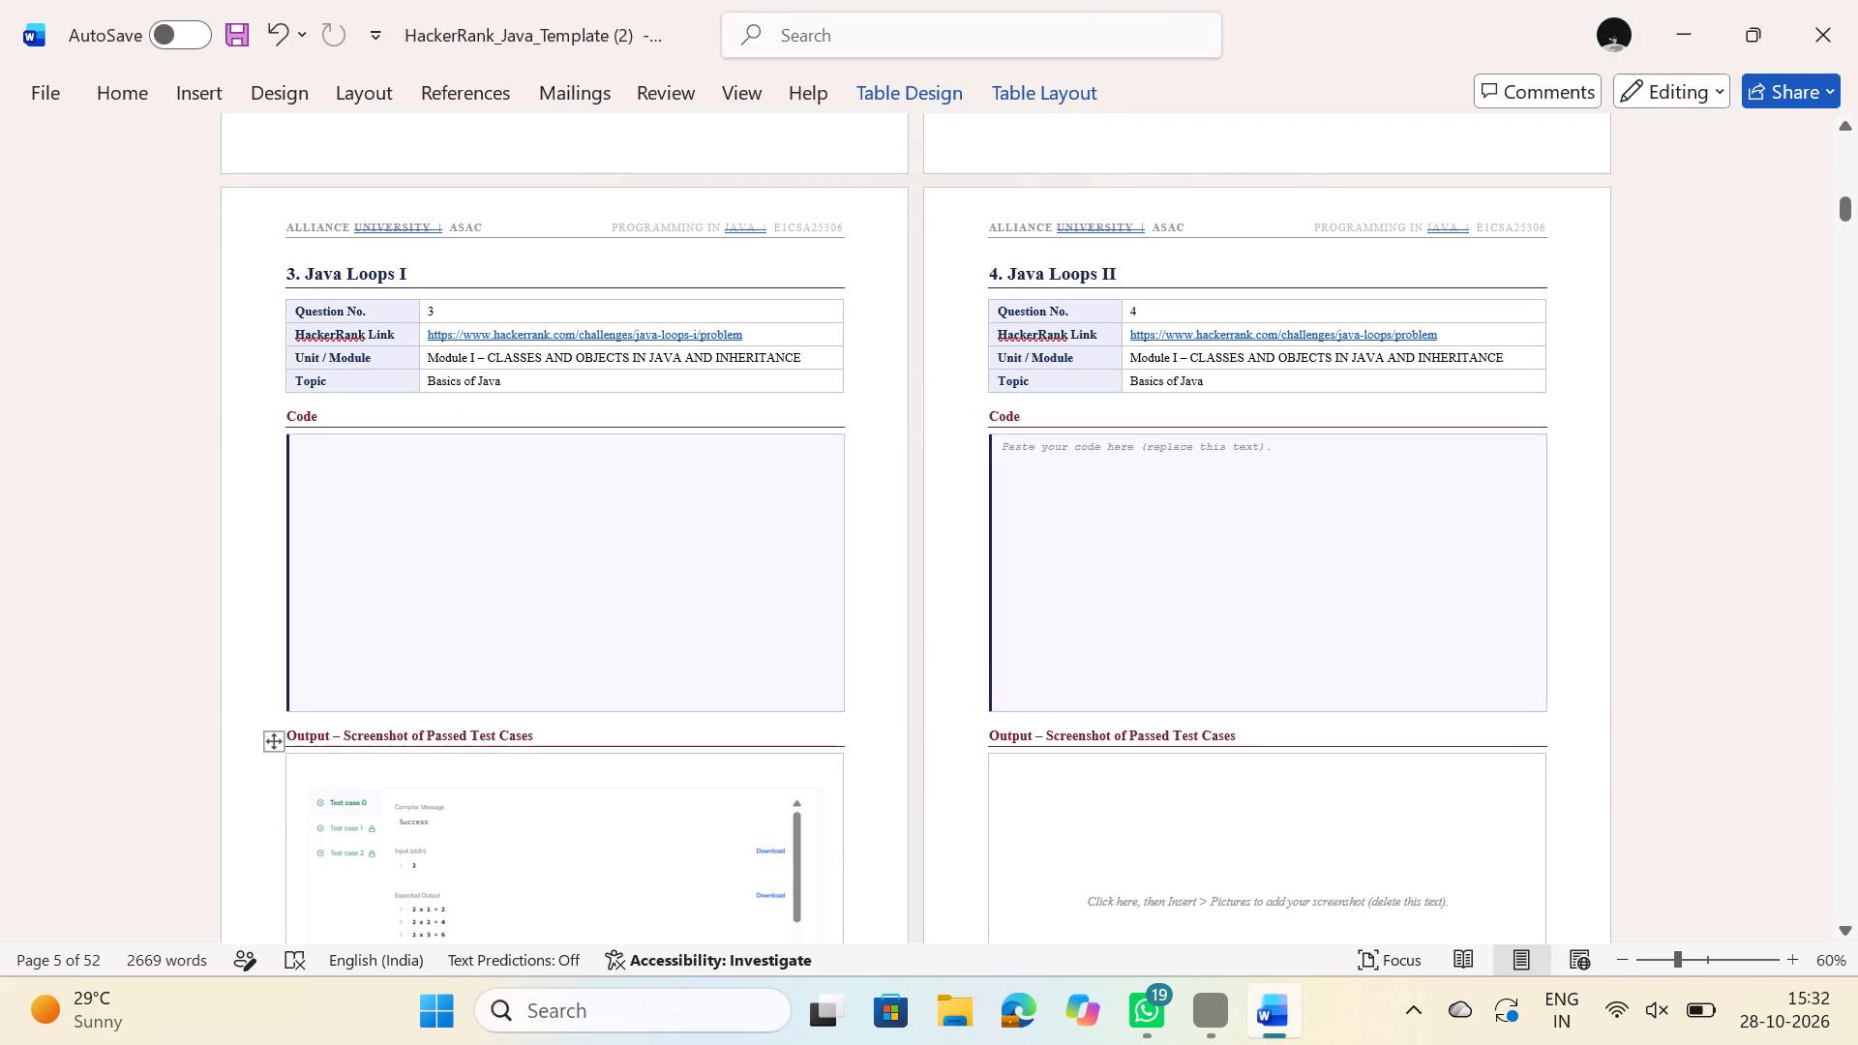
pyautogui.click(366, 485)
pyautogui.hotkey('ctrl', 'v')
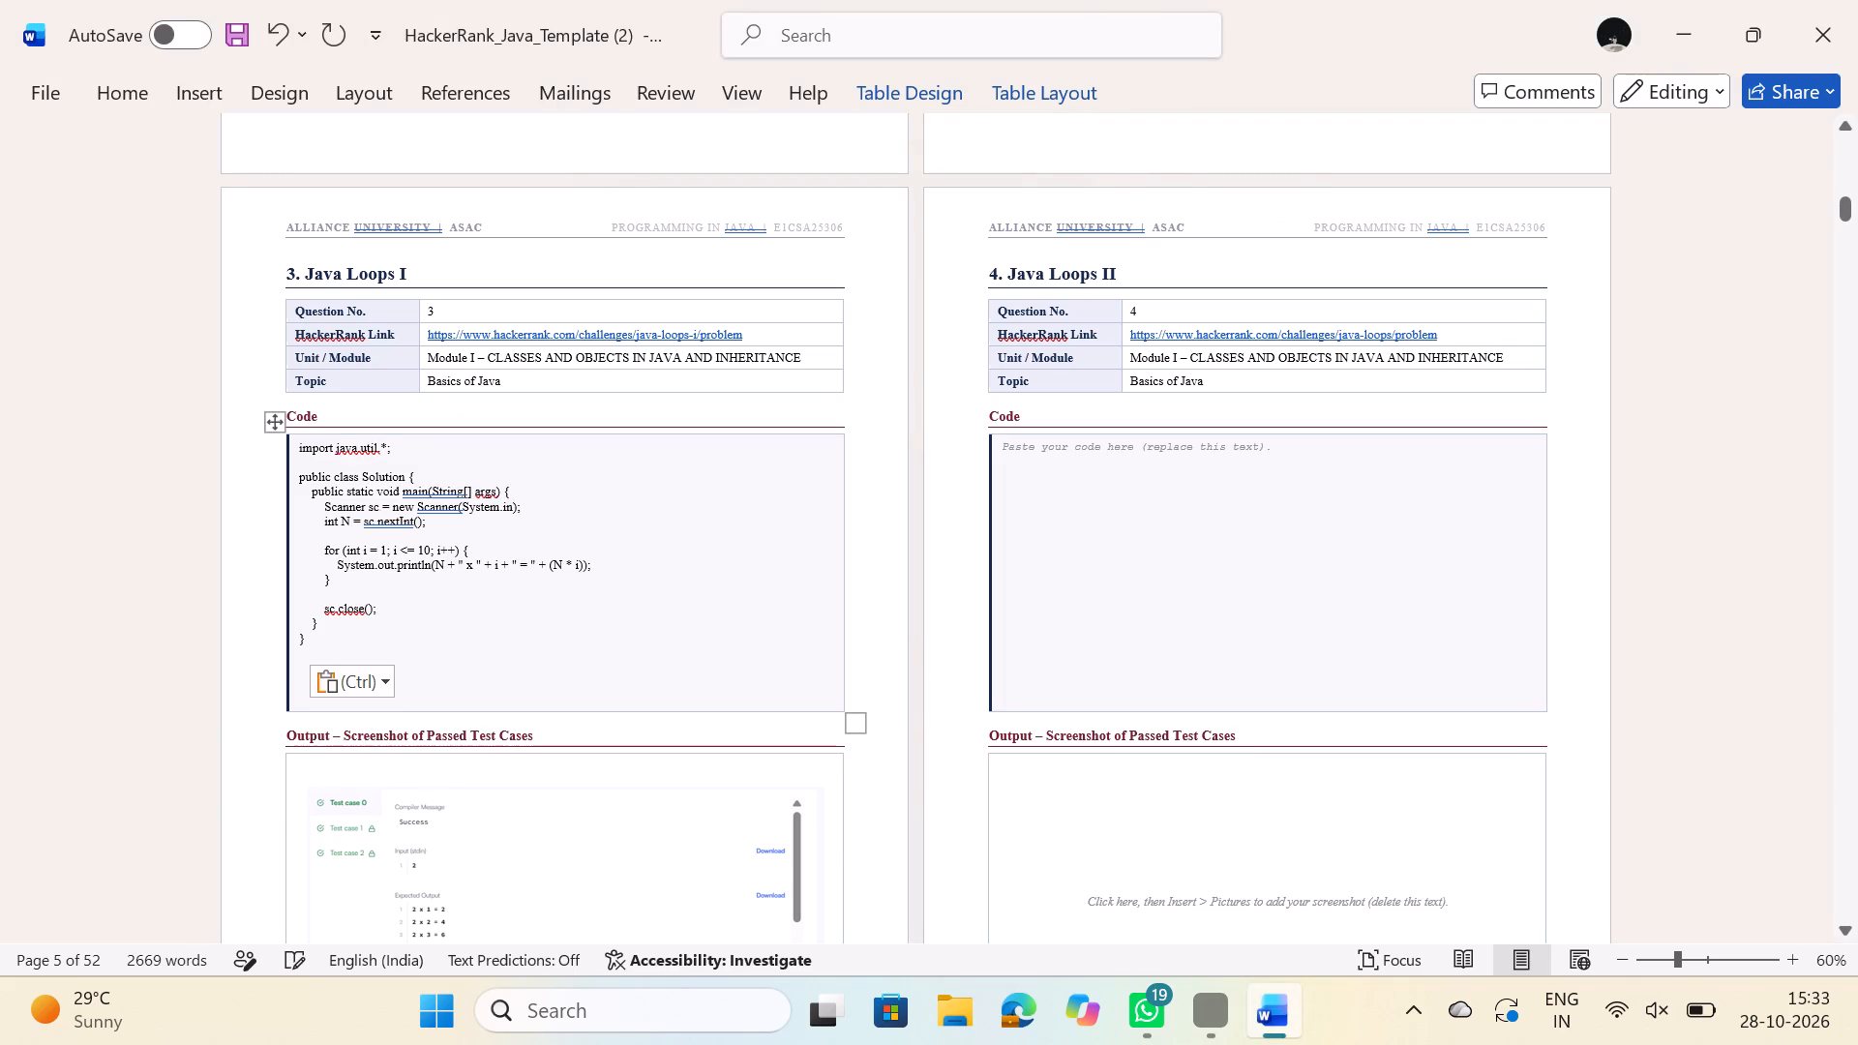
pyautogui.click(891, 821)
# Delete the placeholder text from question 4's Code box.
pyautogui.moveTo(1299, 445); pyautogui.dragTo(1249, 442)
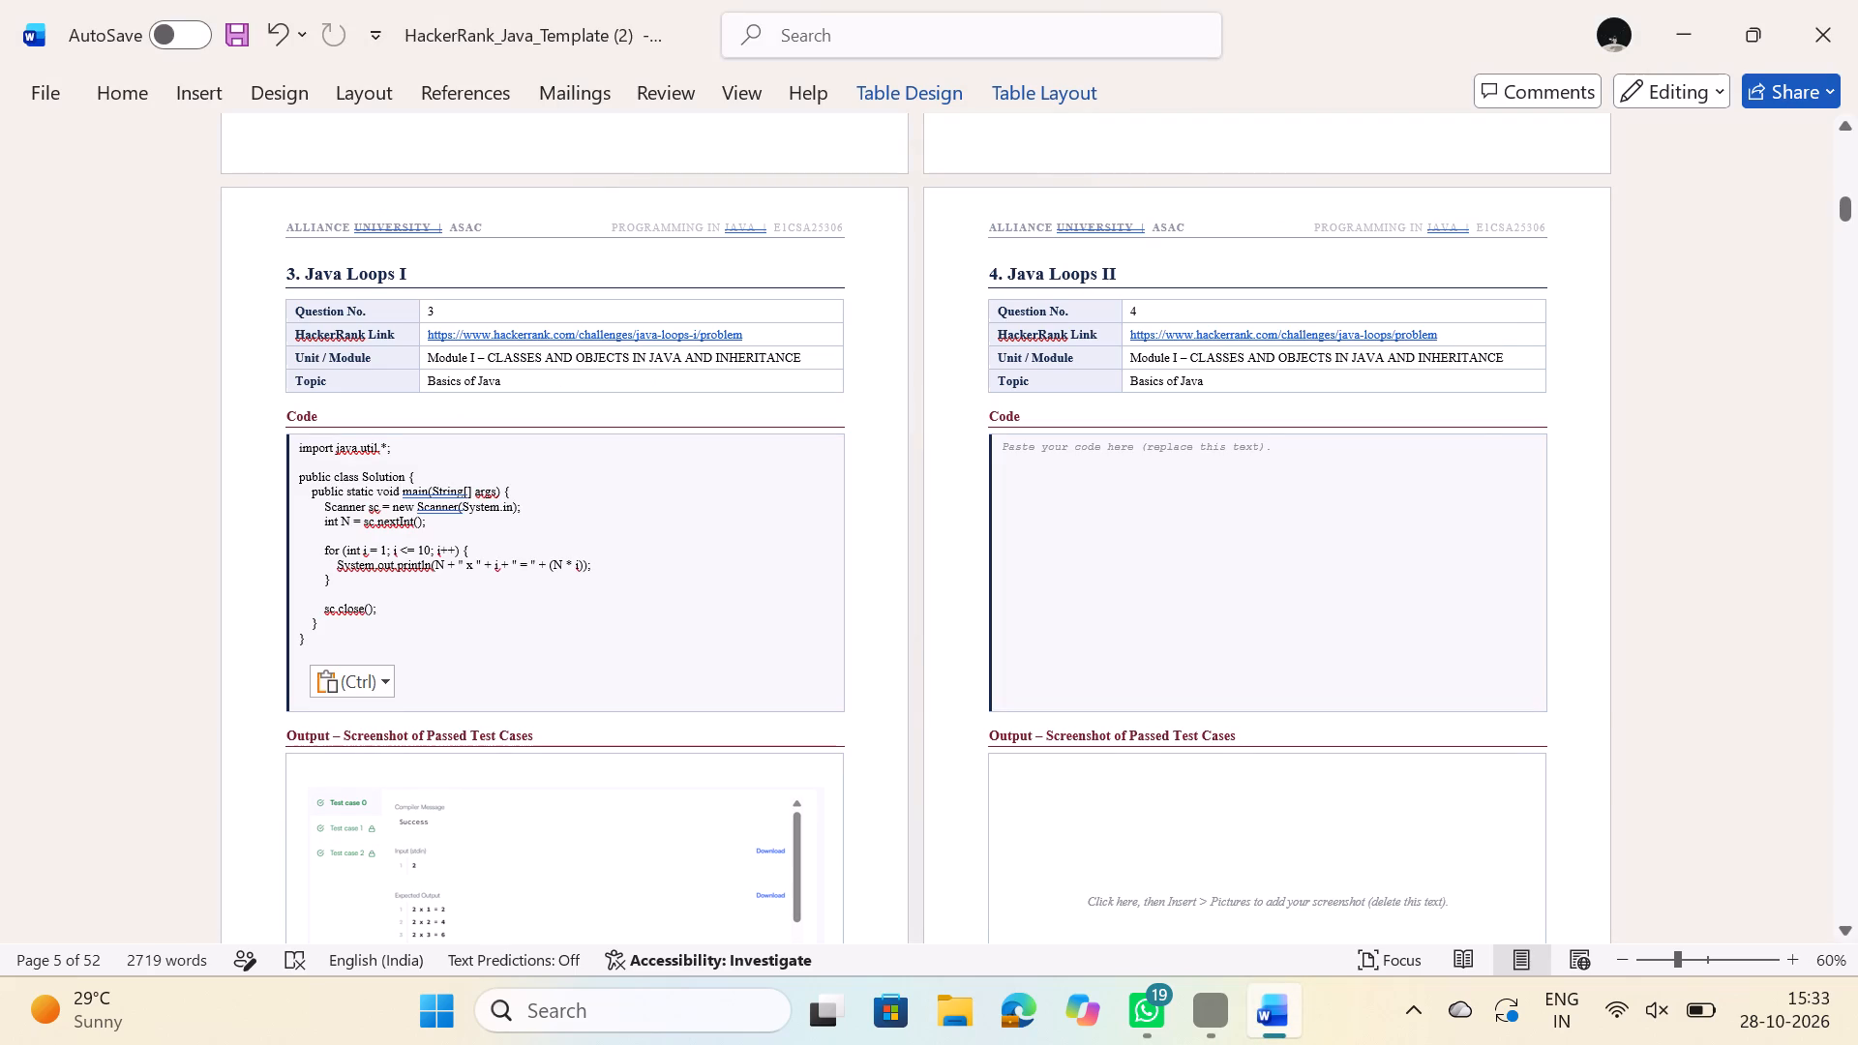
pyautogui.moveTo(1249, 442); pyautogui.dragTo(1027, 440)
pyautogui.press('BackSpace')
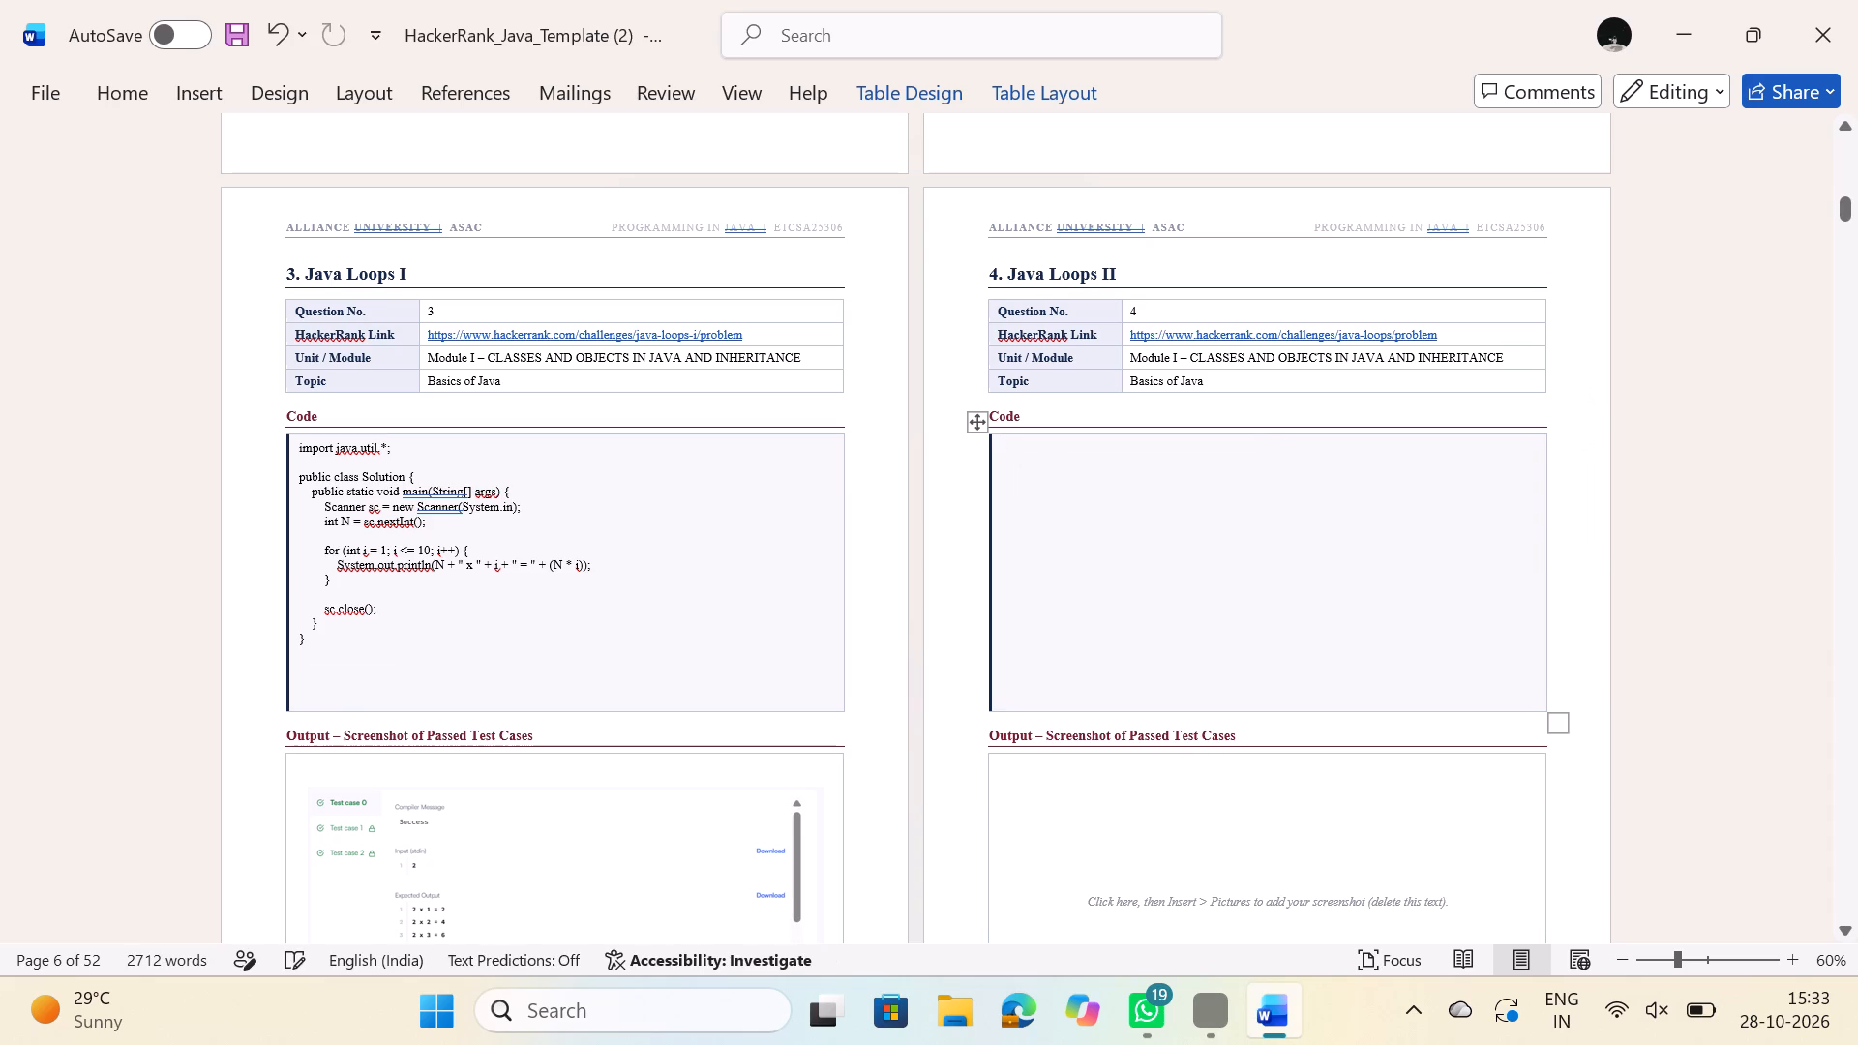
# Switch to Chrome and open the accepted submission's results for the Java Loops II challenge from the solved Java list.
pyautogui.click(1201, 1013)
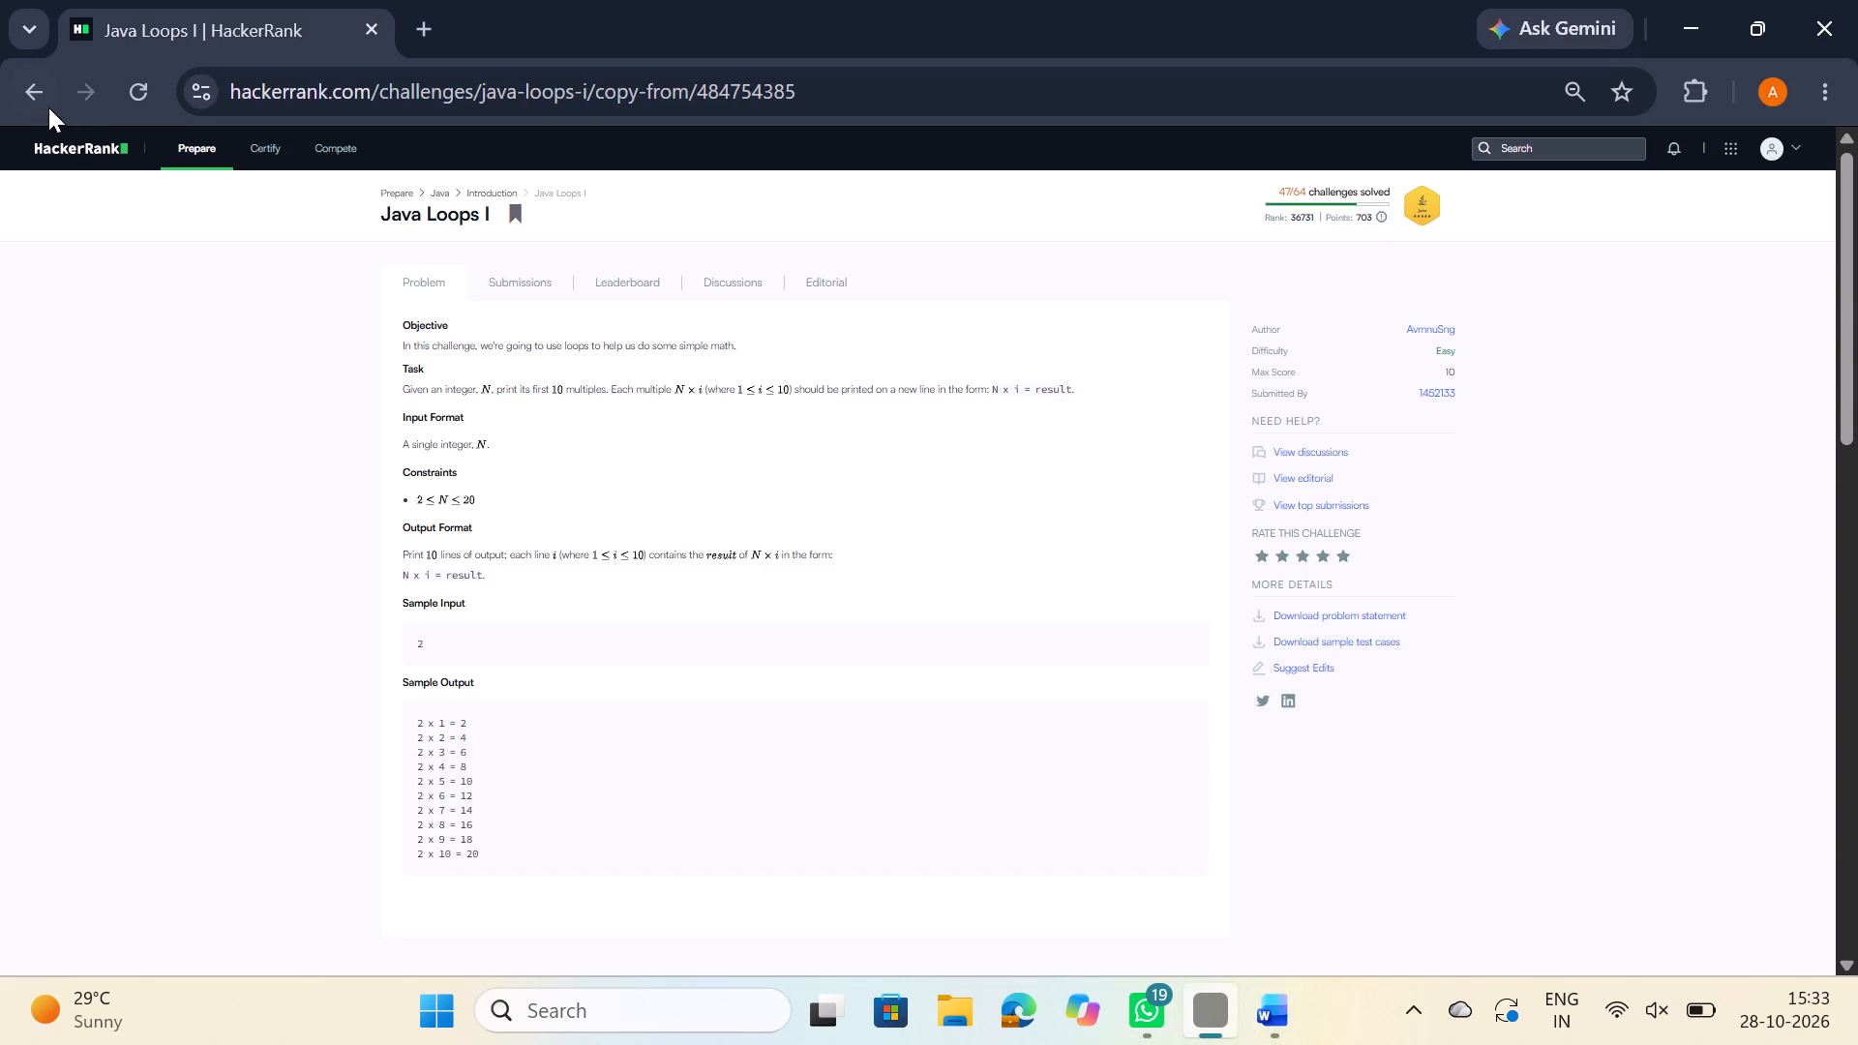
pyautogui.click(1256, 1022)
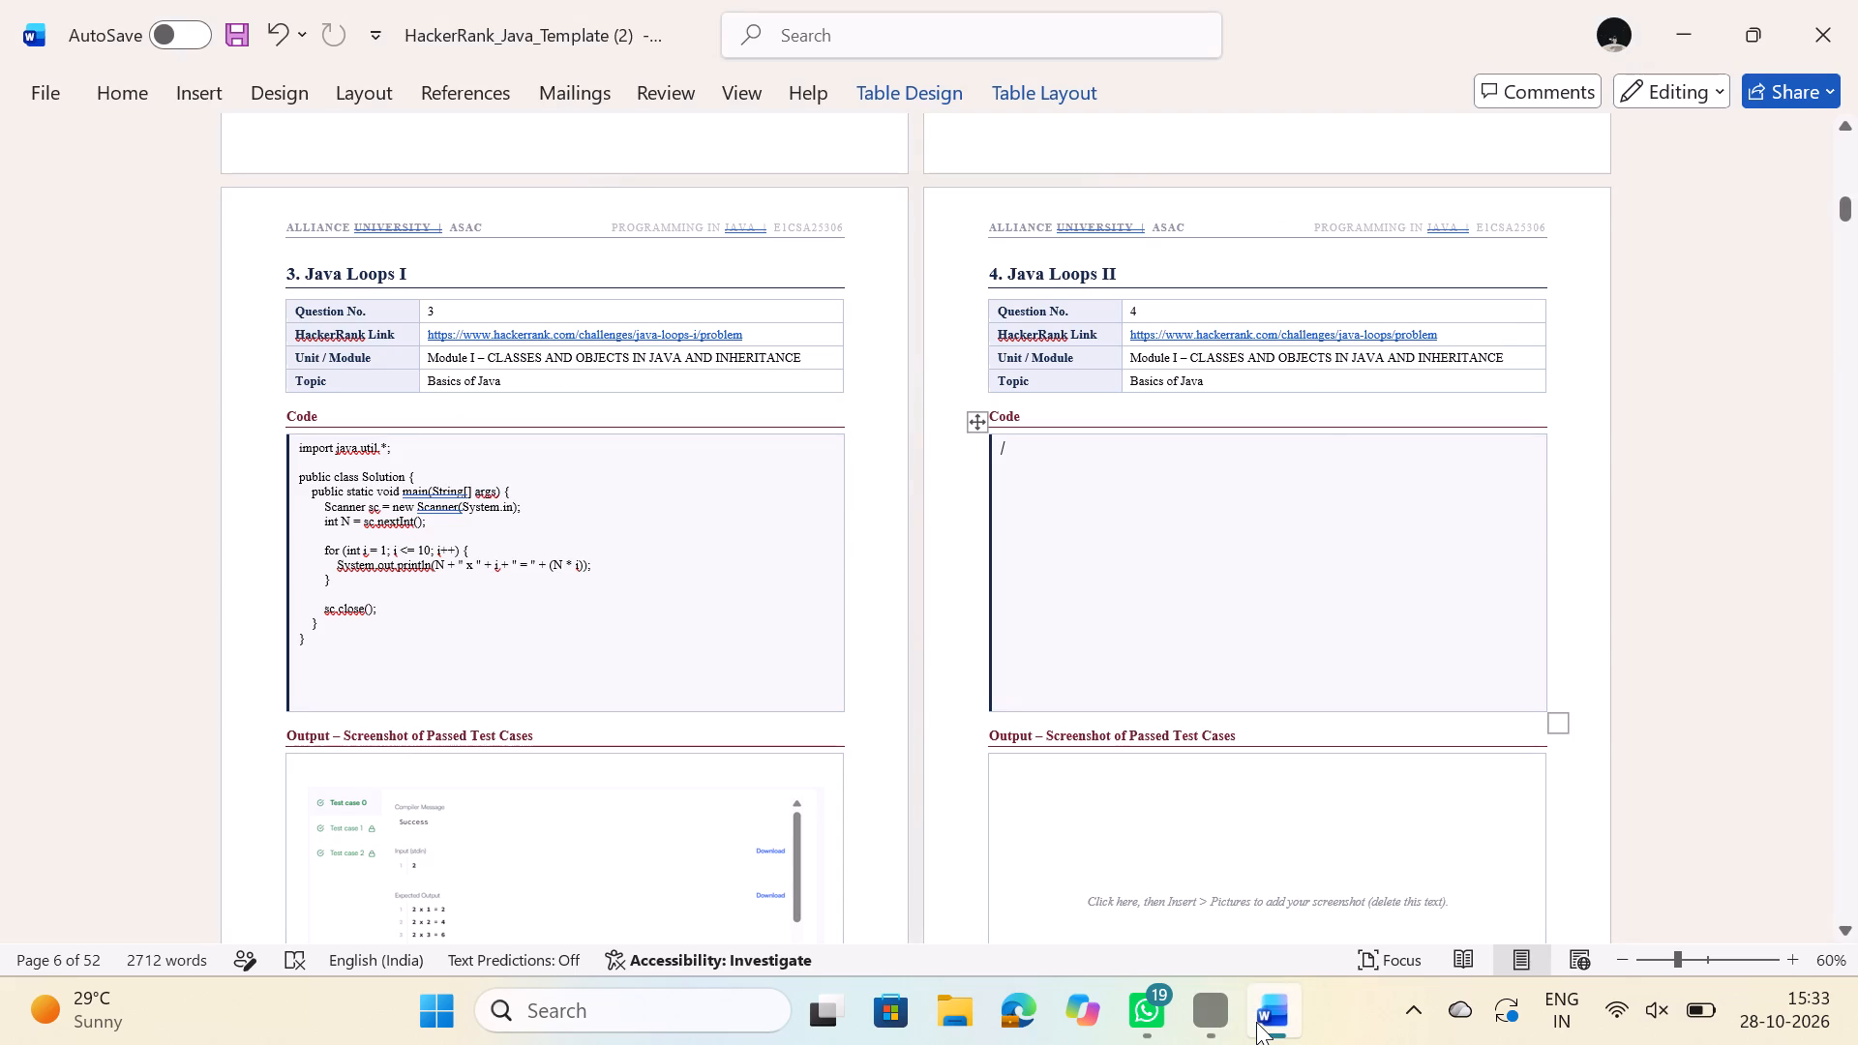
pyautogui.click(1223, 1012)
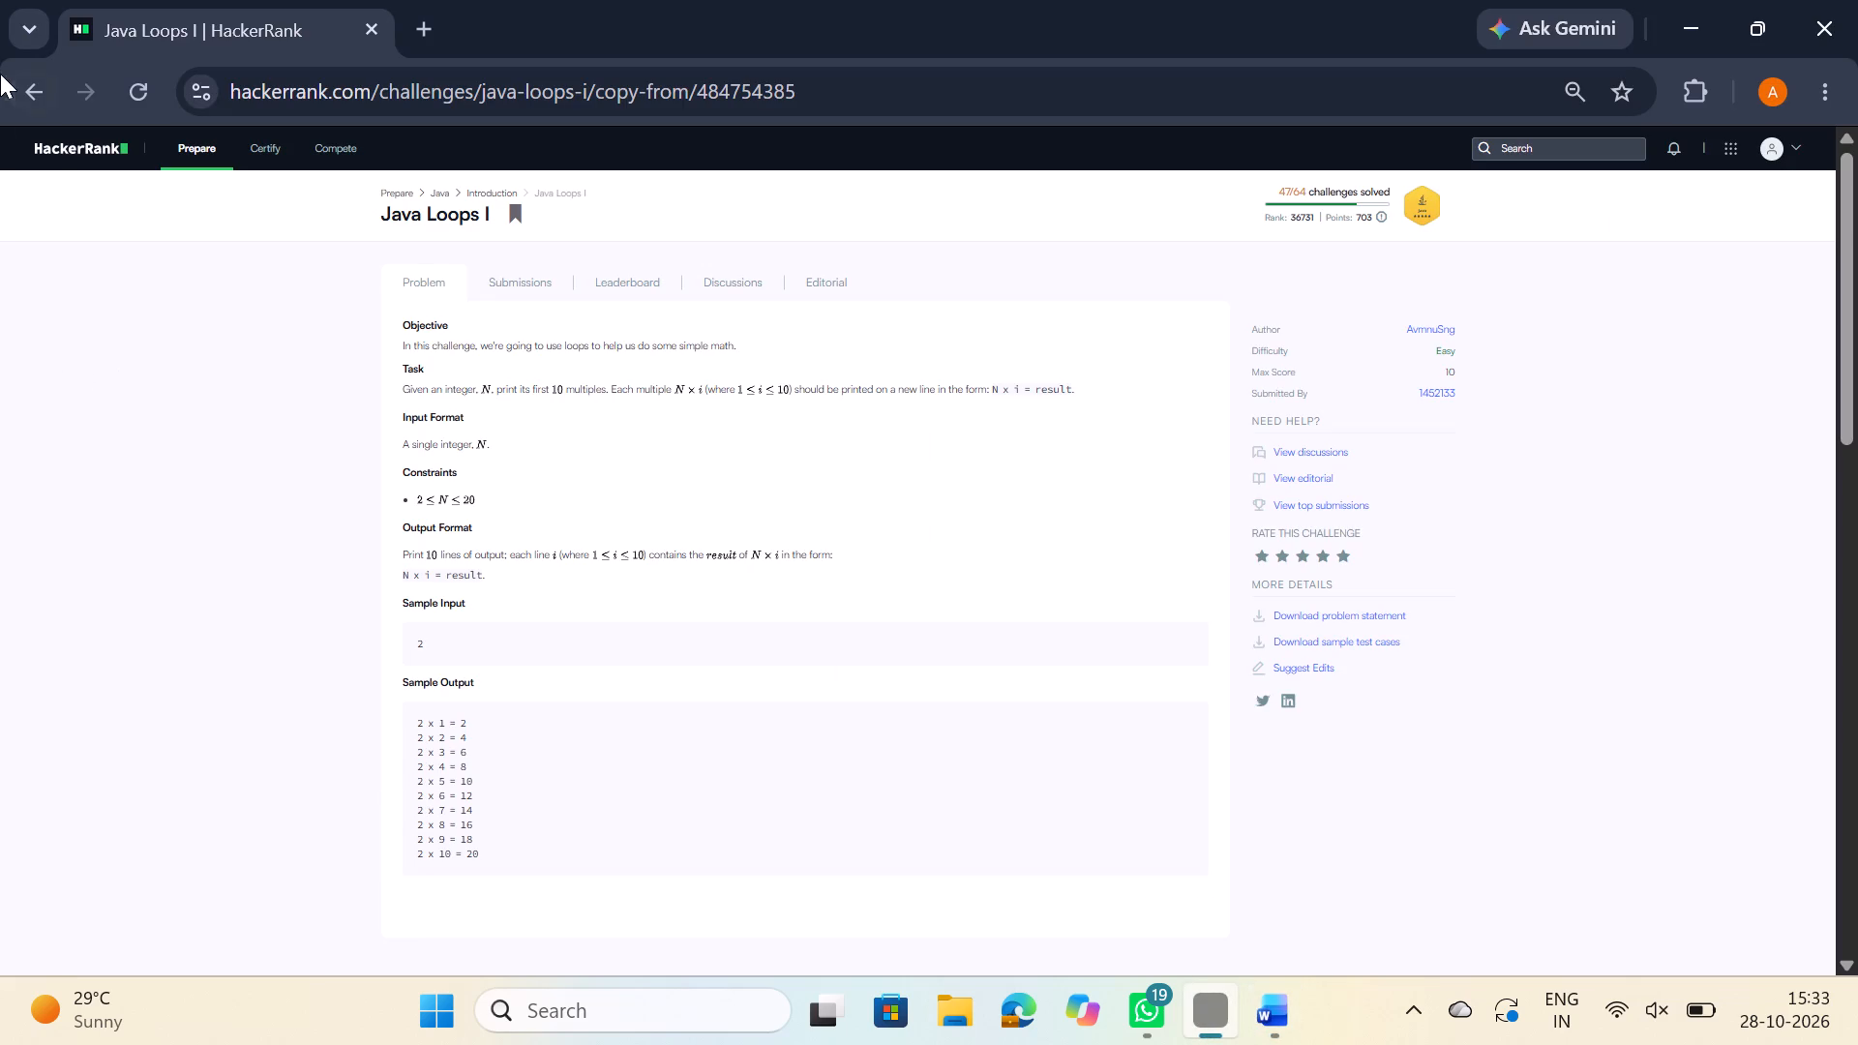
pyautogui.click(32, 78)
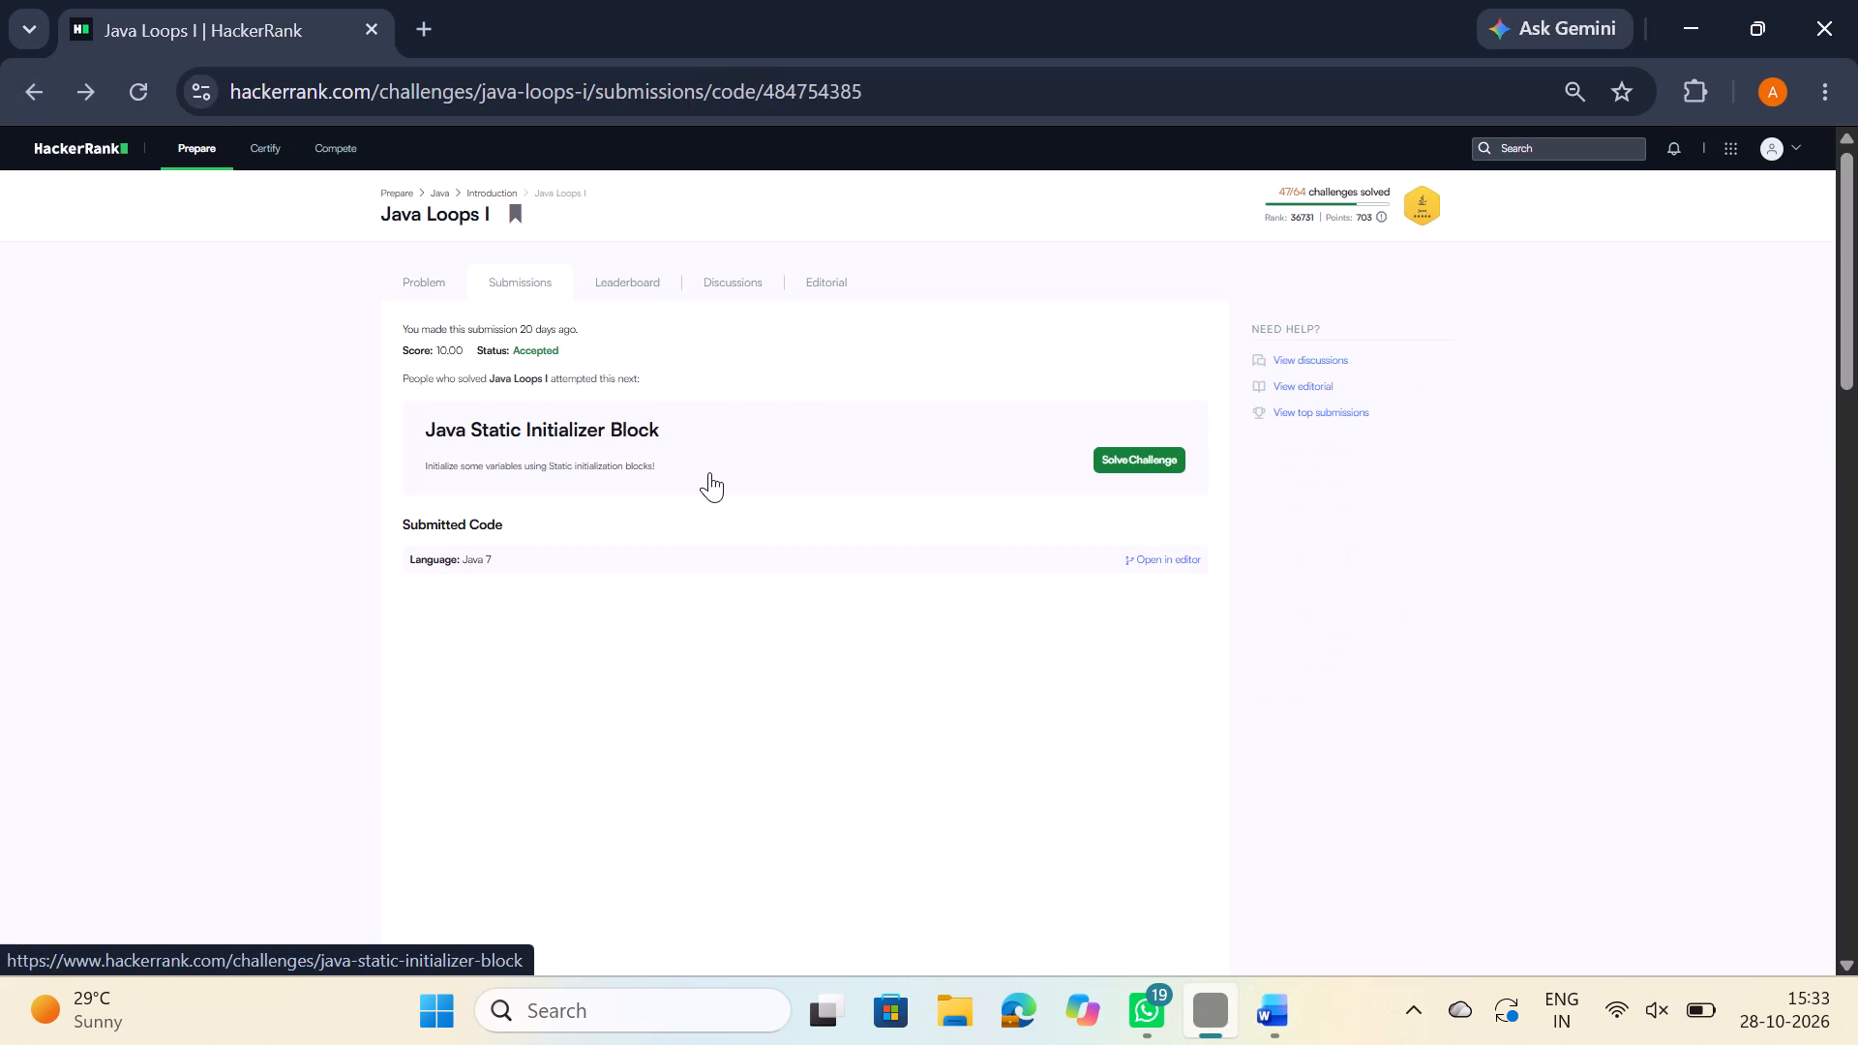
pyautogui.click(17, 103)
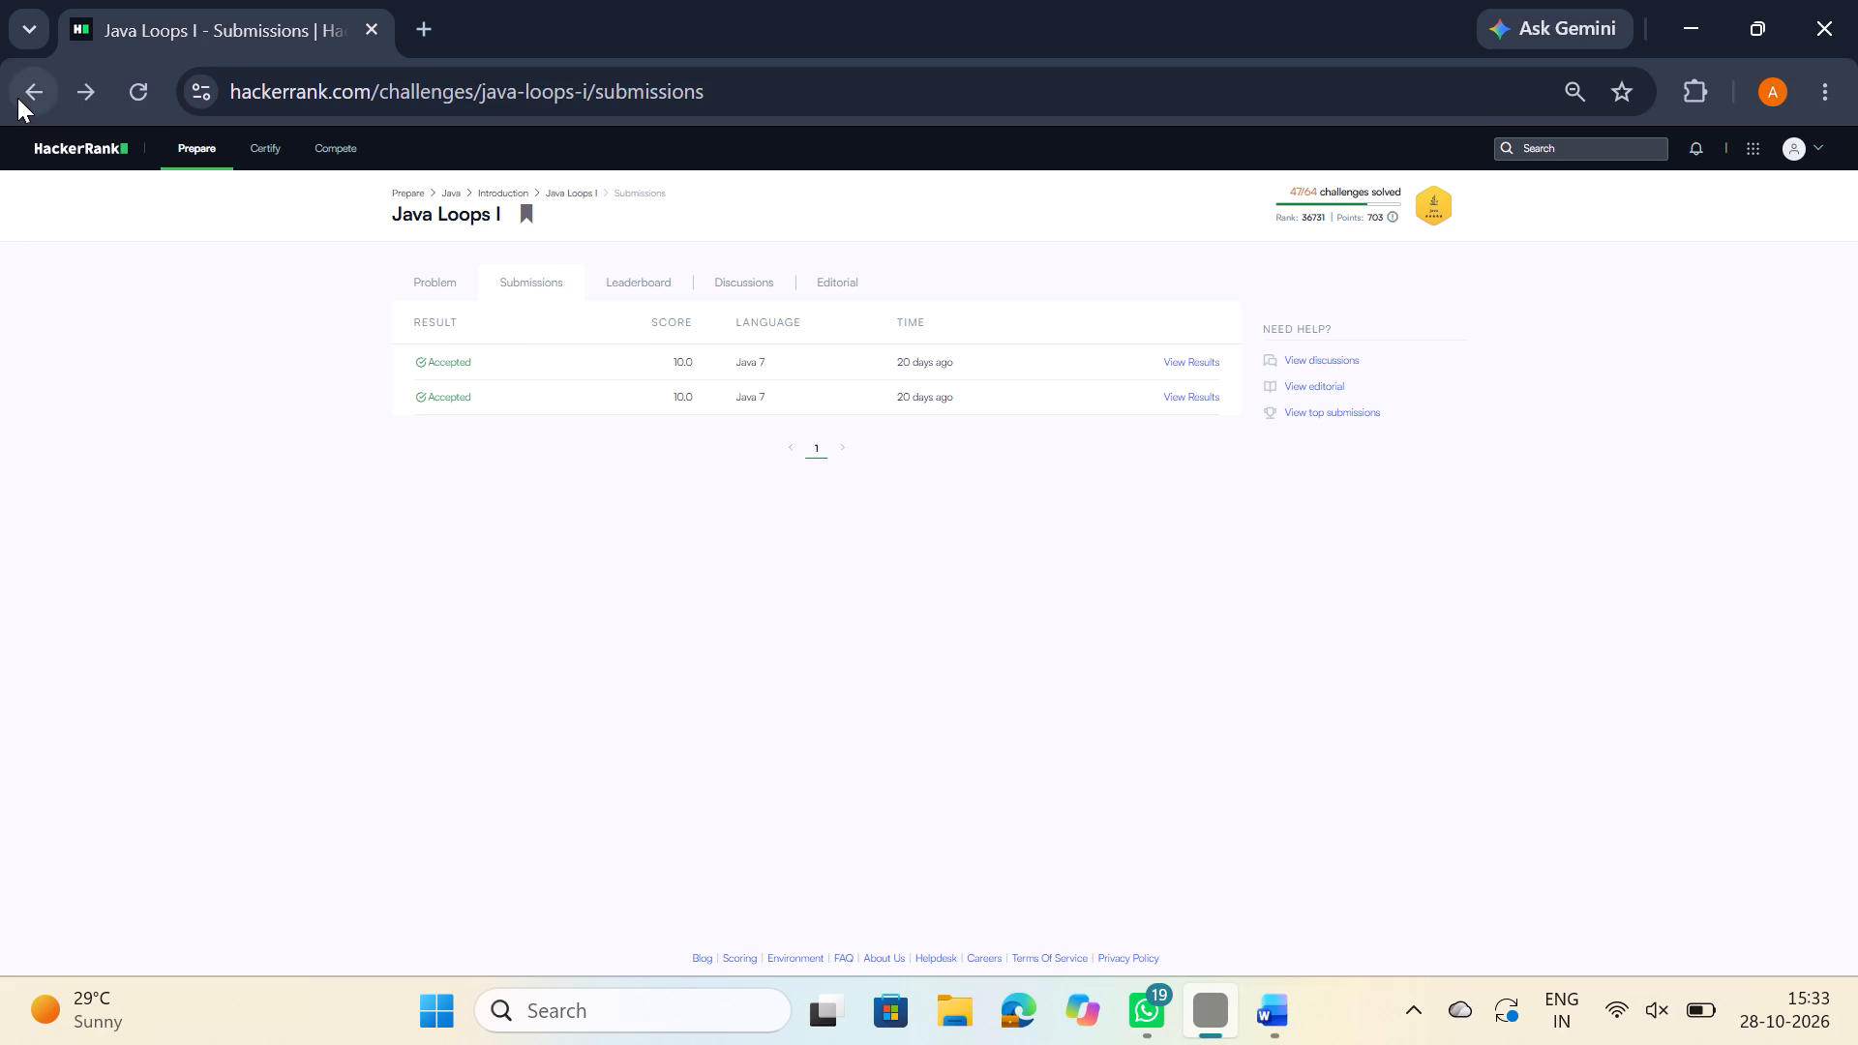
pyautogui.click(17, 98)
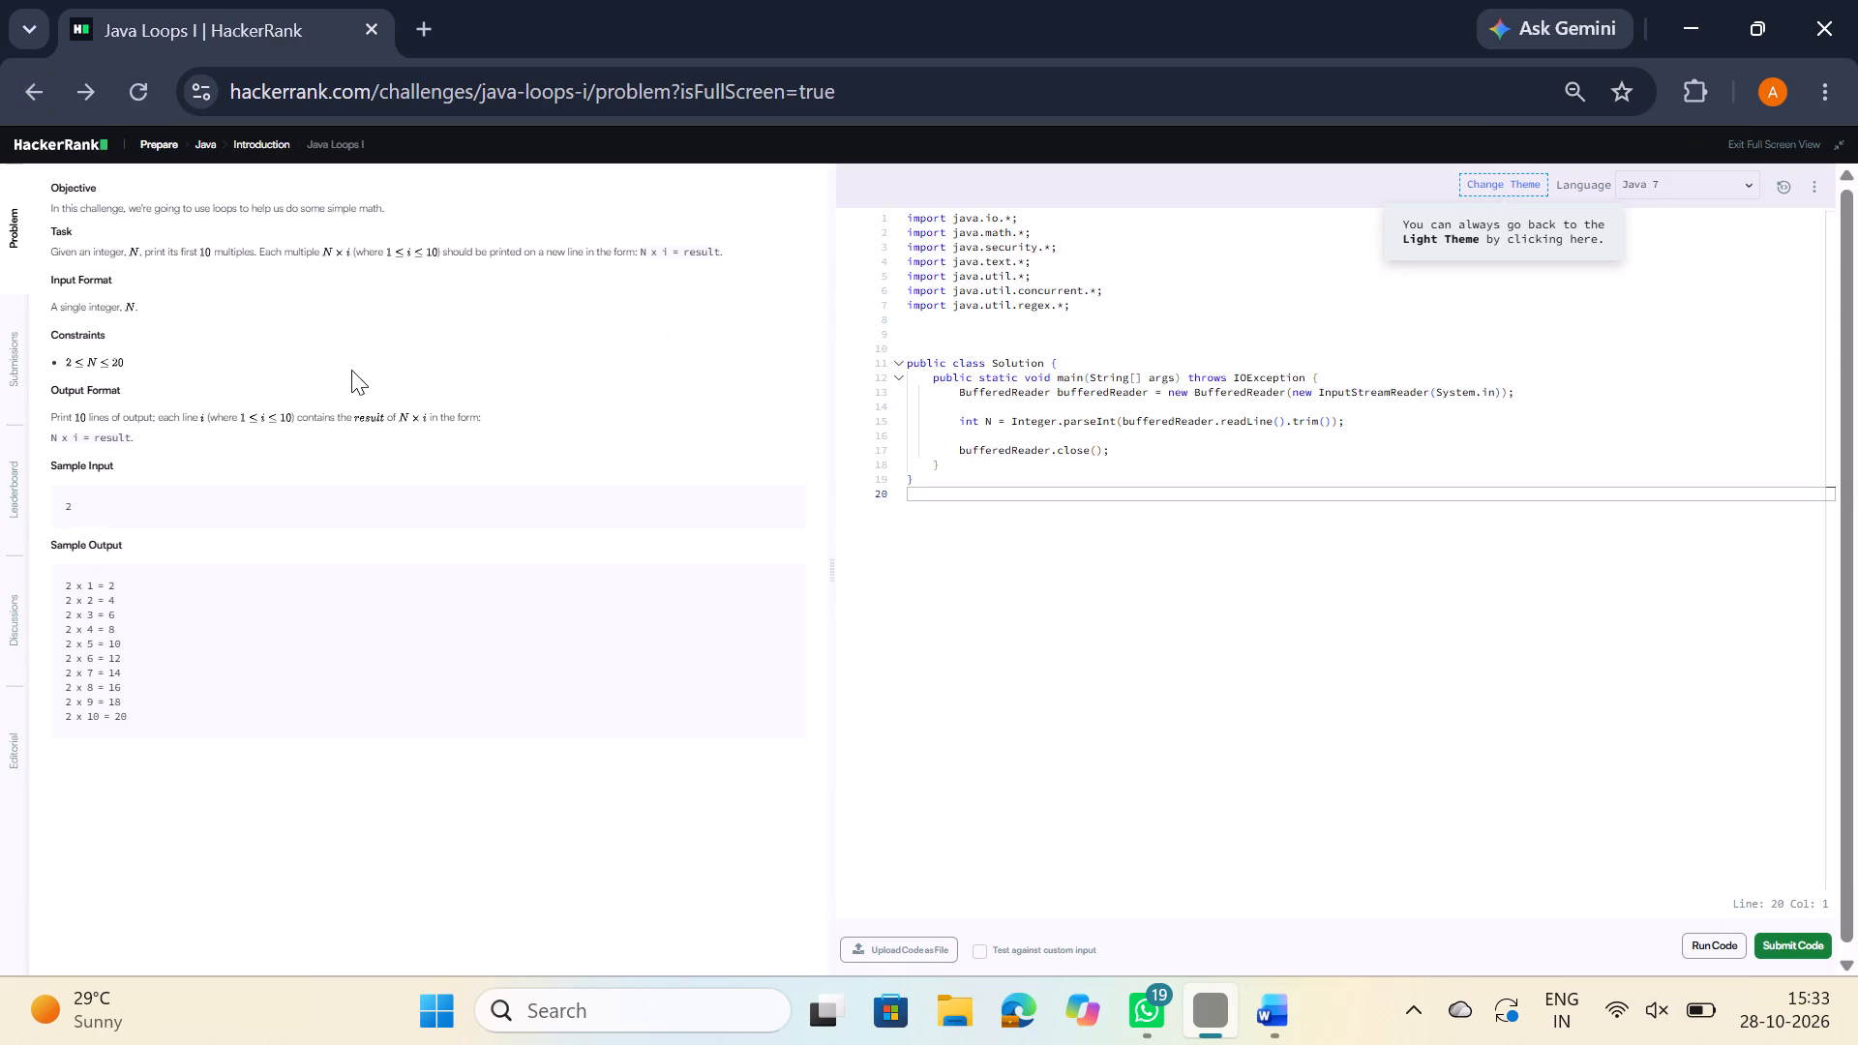
pyautogui.hscroll(11, 351, 370)
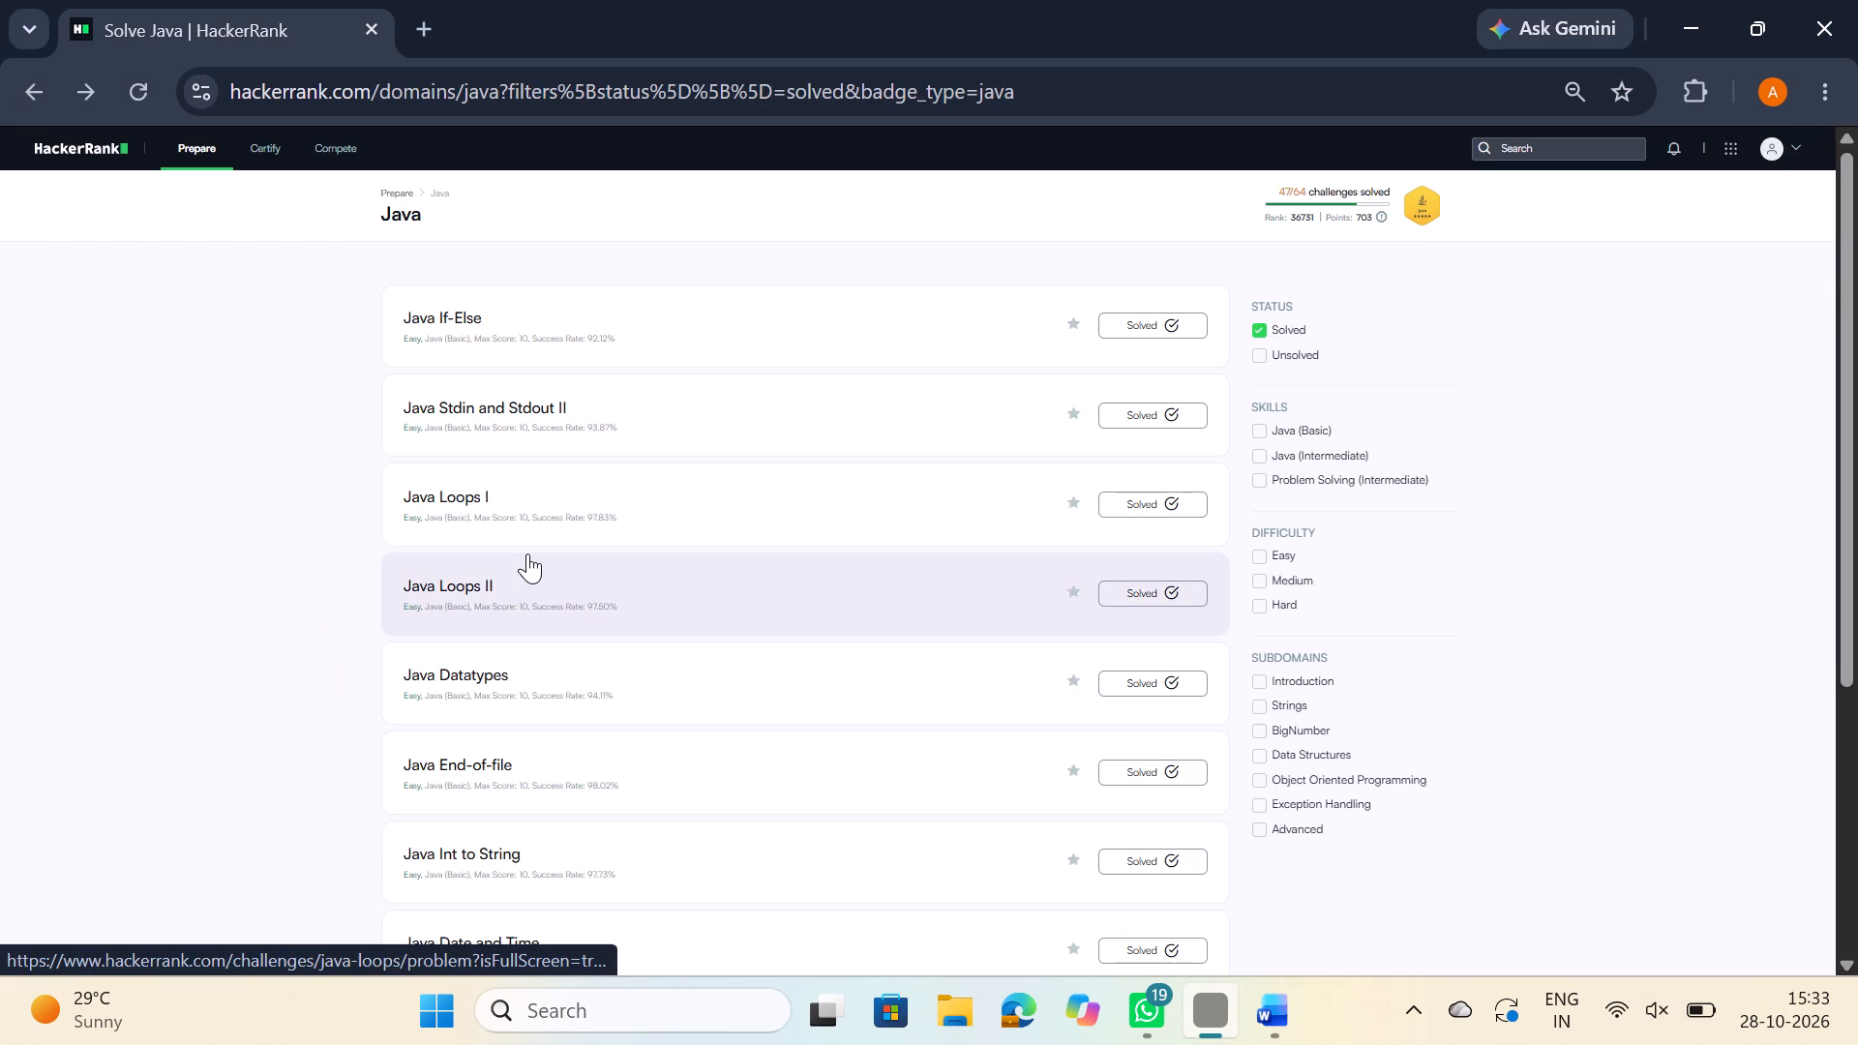
pyautogui.scroll(-1, 527, 553)
pyautogui.click(1187, 513)
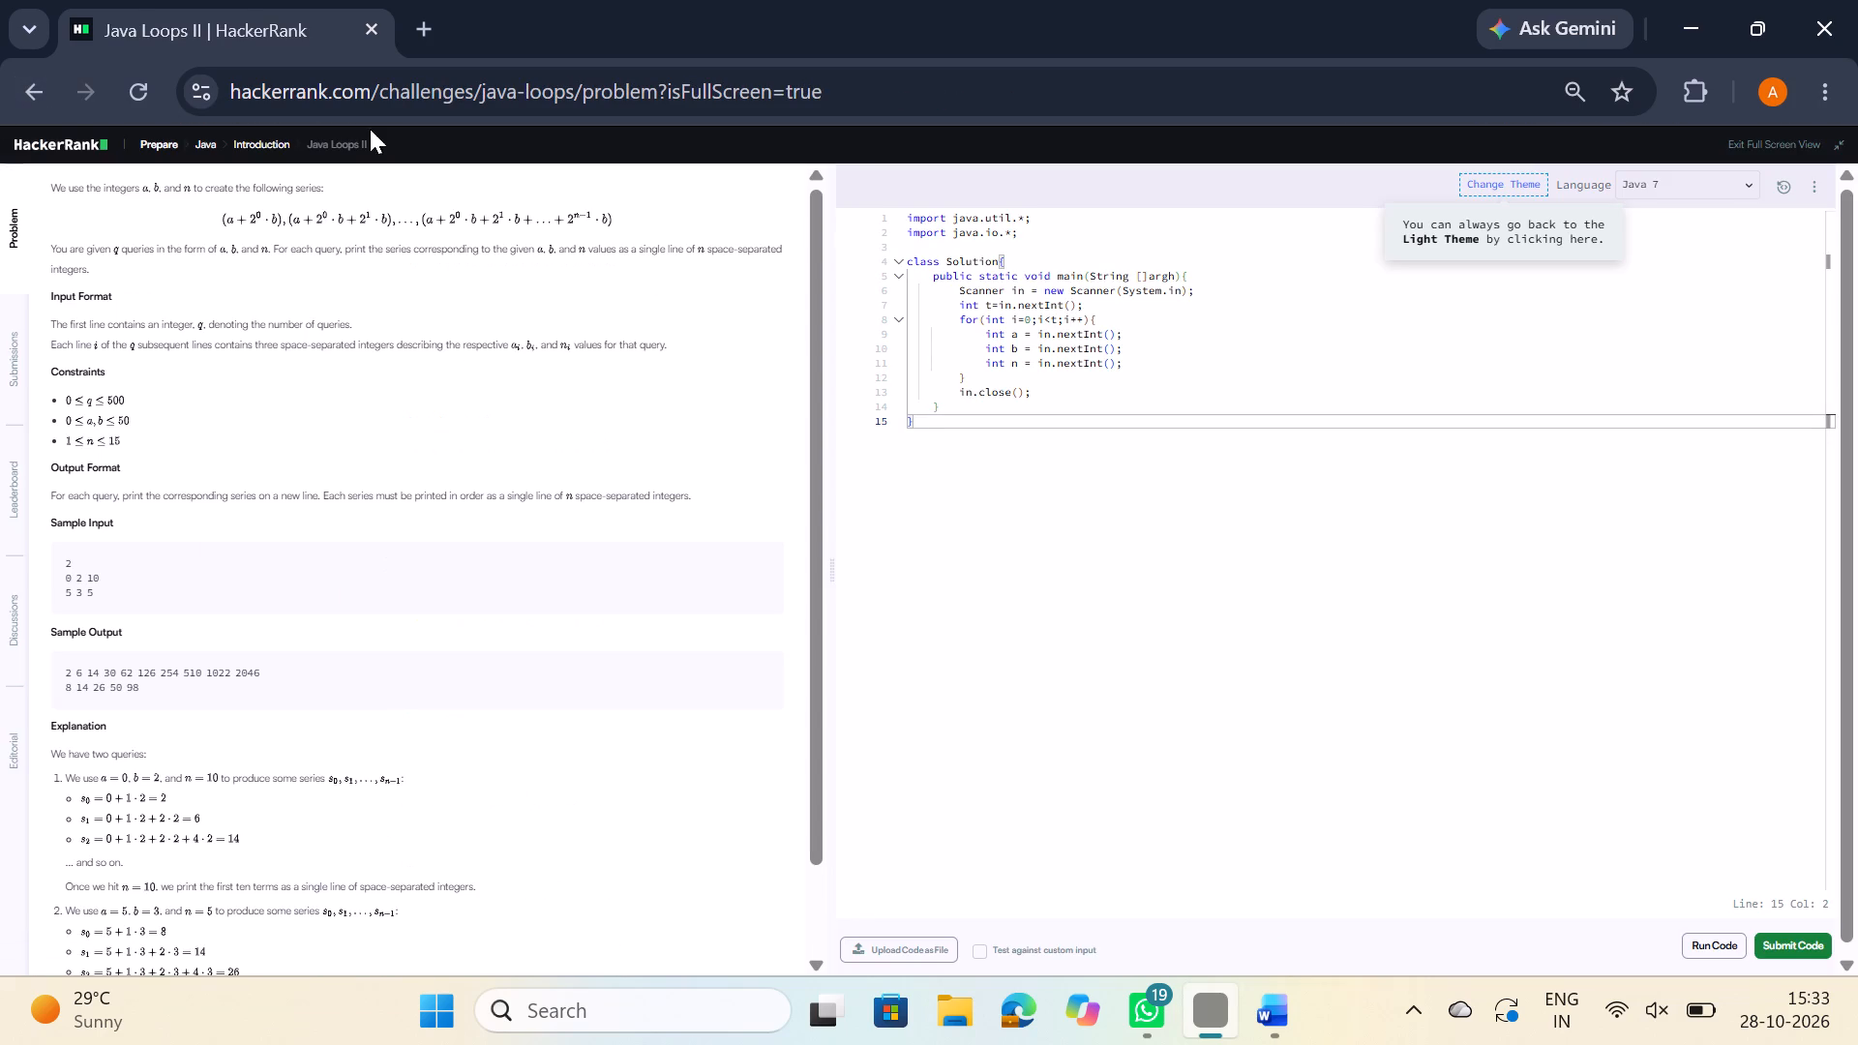
pyautogui.click(16, 358)
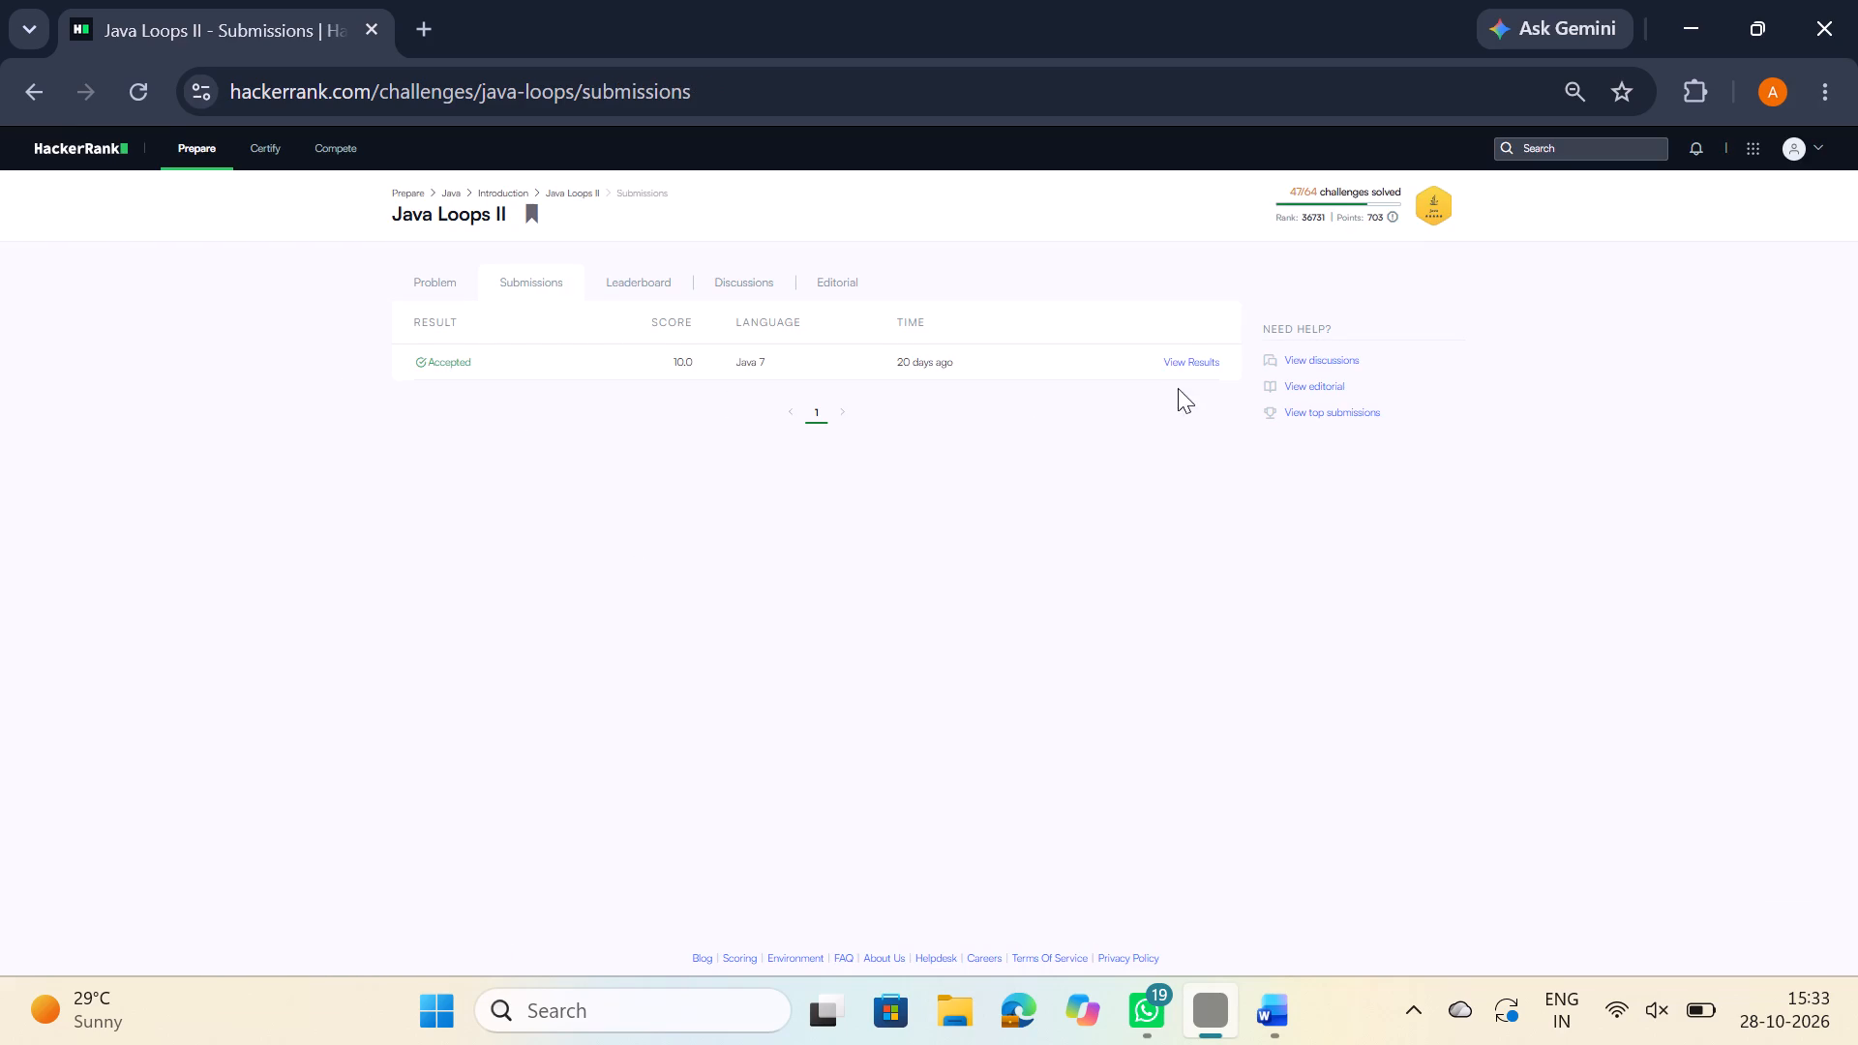
pyautogui.click(1197, 366)
# Capture a rectangular screenshot of the Java Loops II submission's passed test cases with Test case 0's details.
pyautogui.scroll(-2, 927, 510)
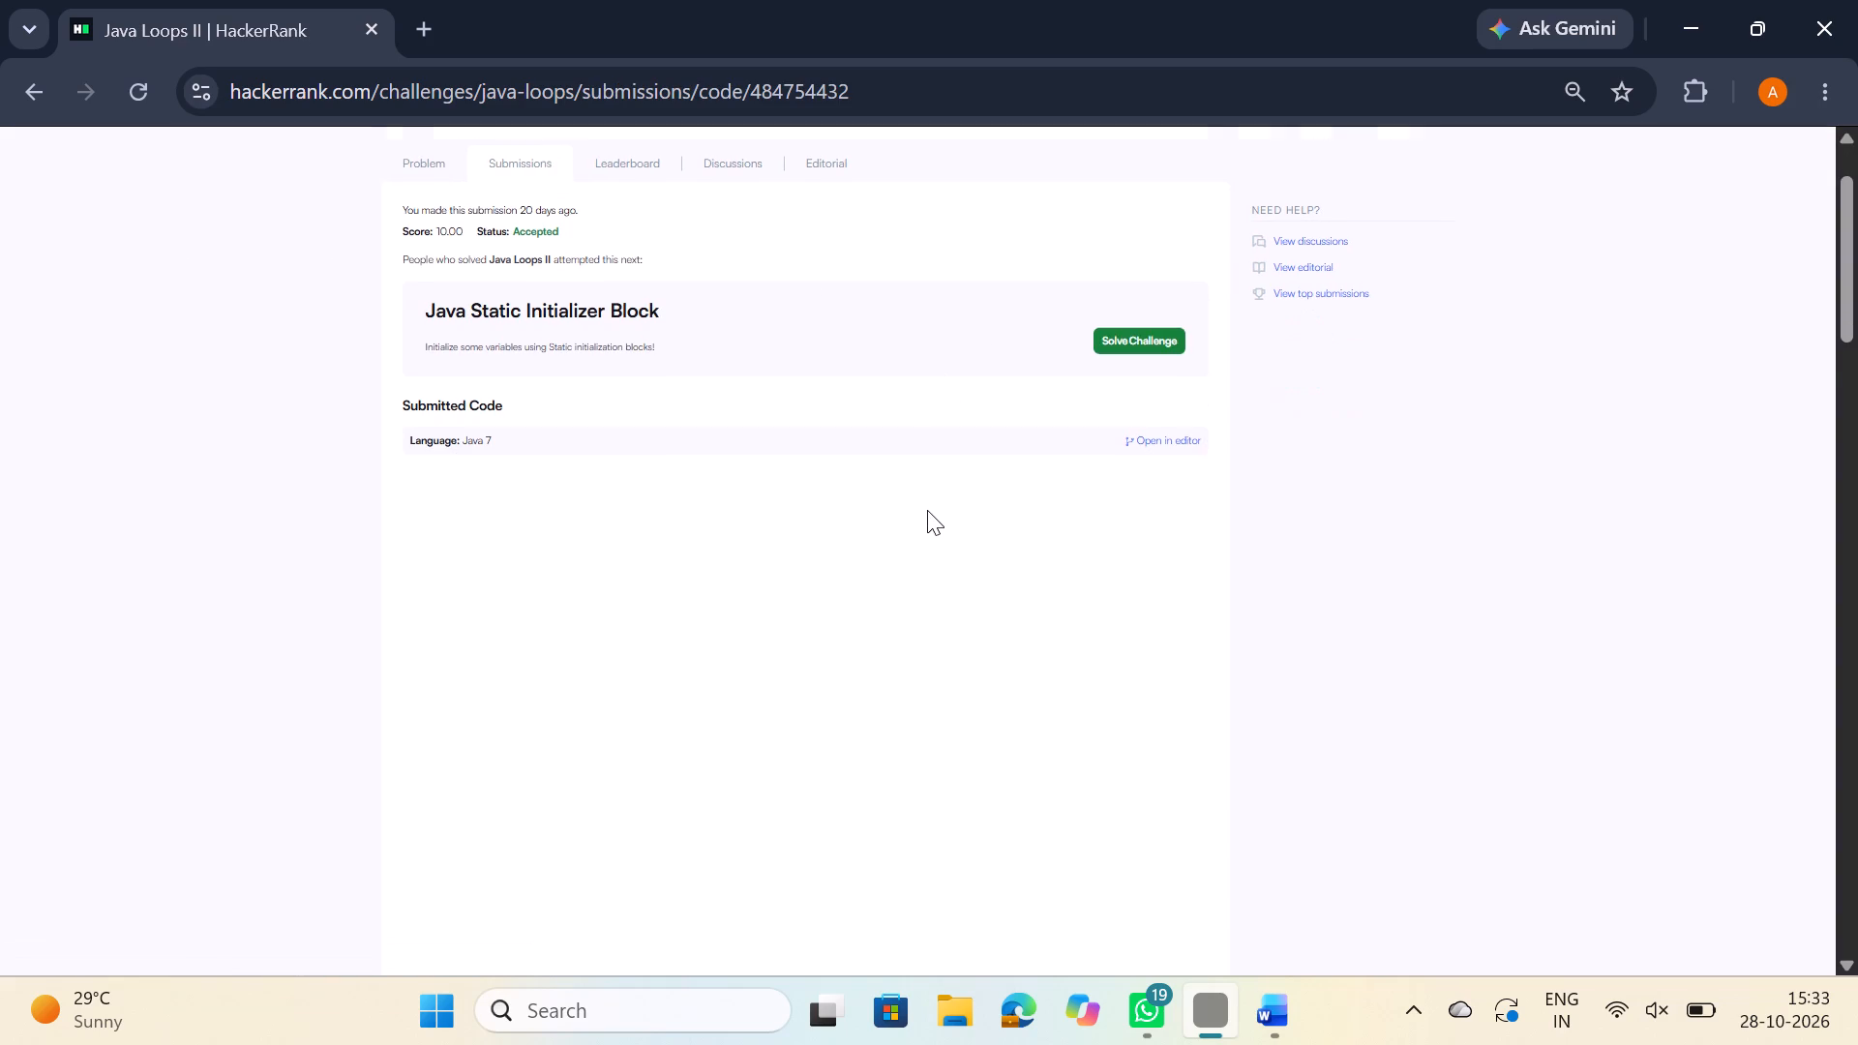
pyautogui.scroll(-8, 927, 510)
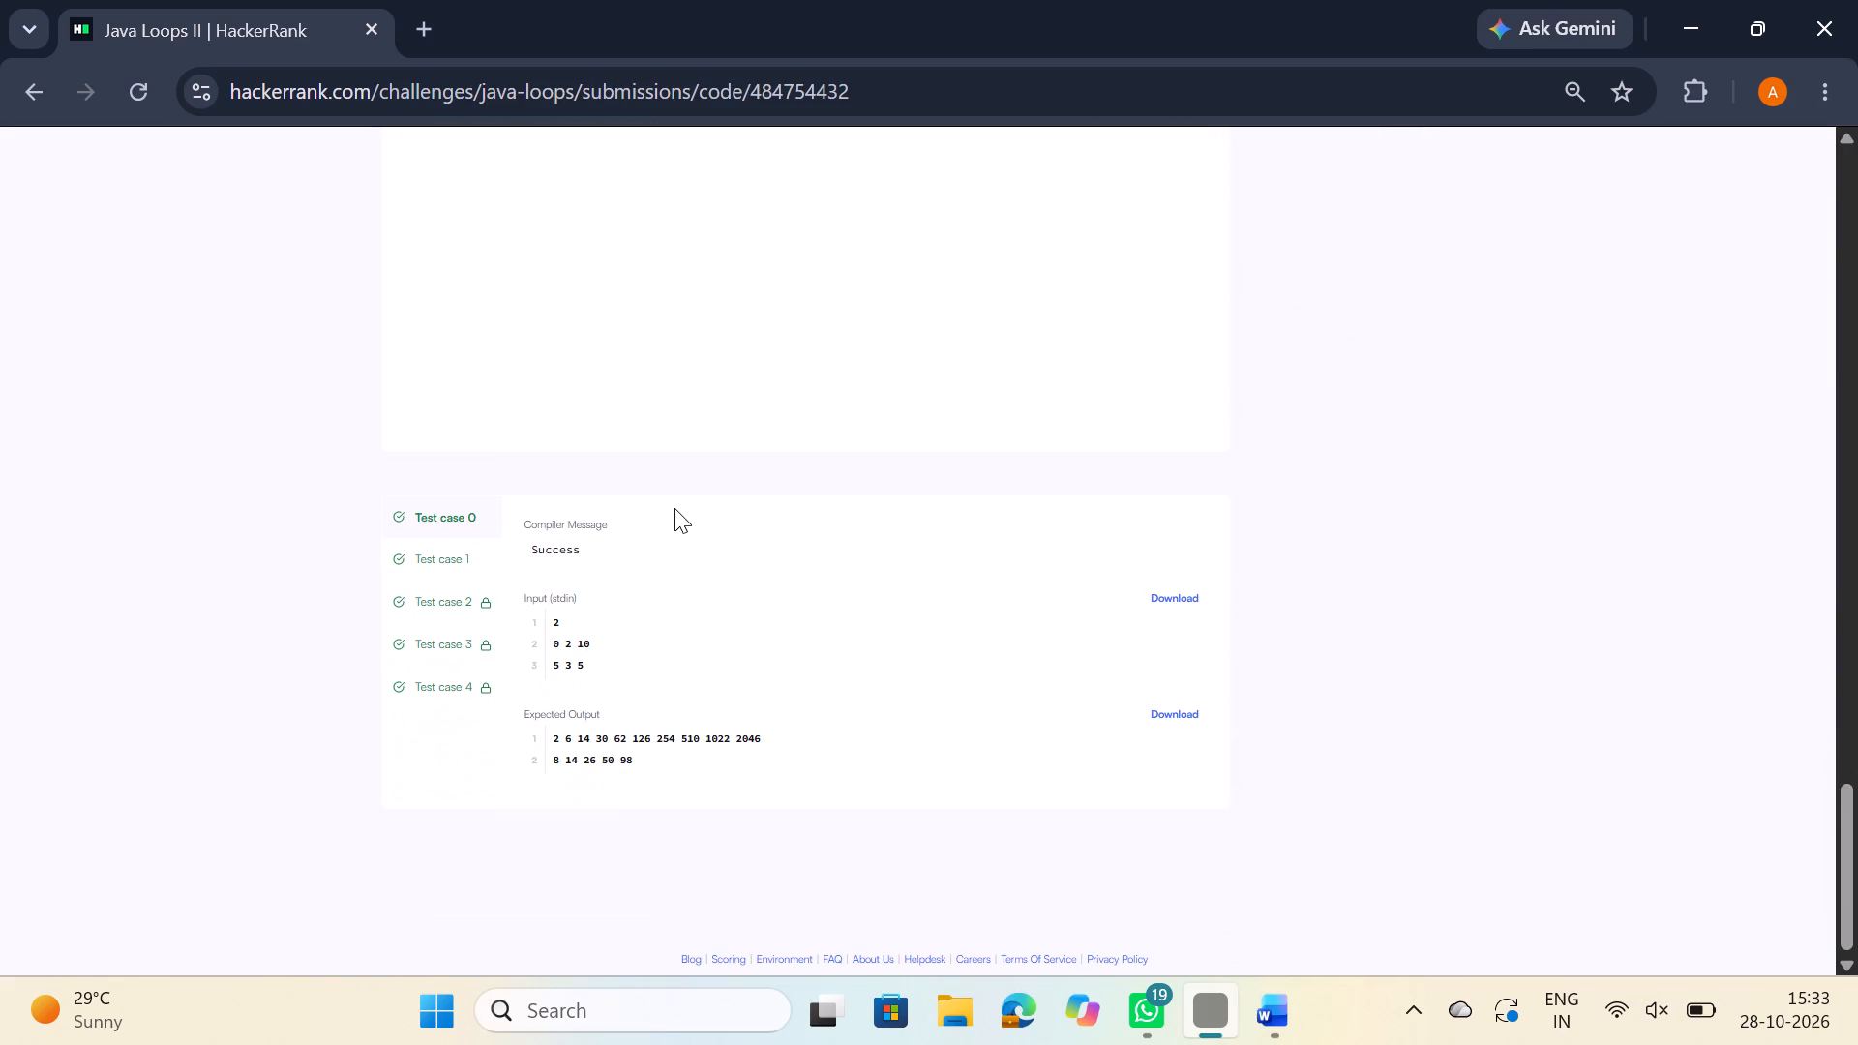
pyautogui.press('Print')
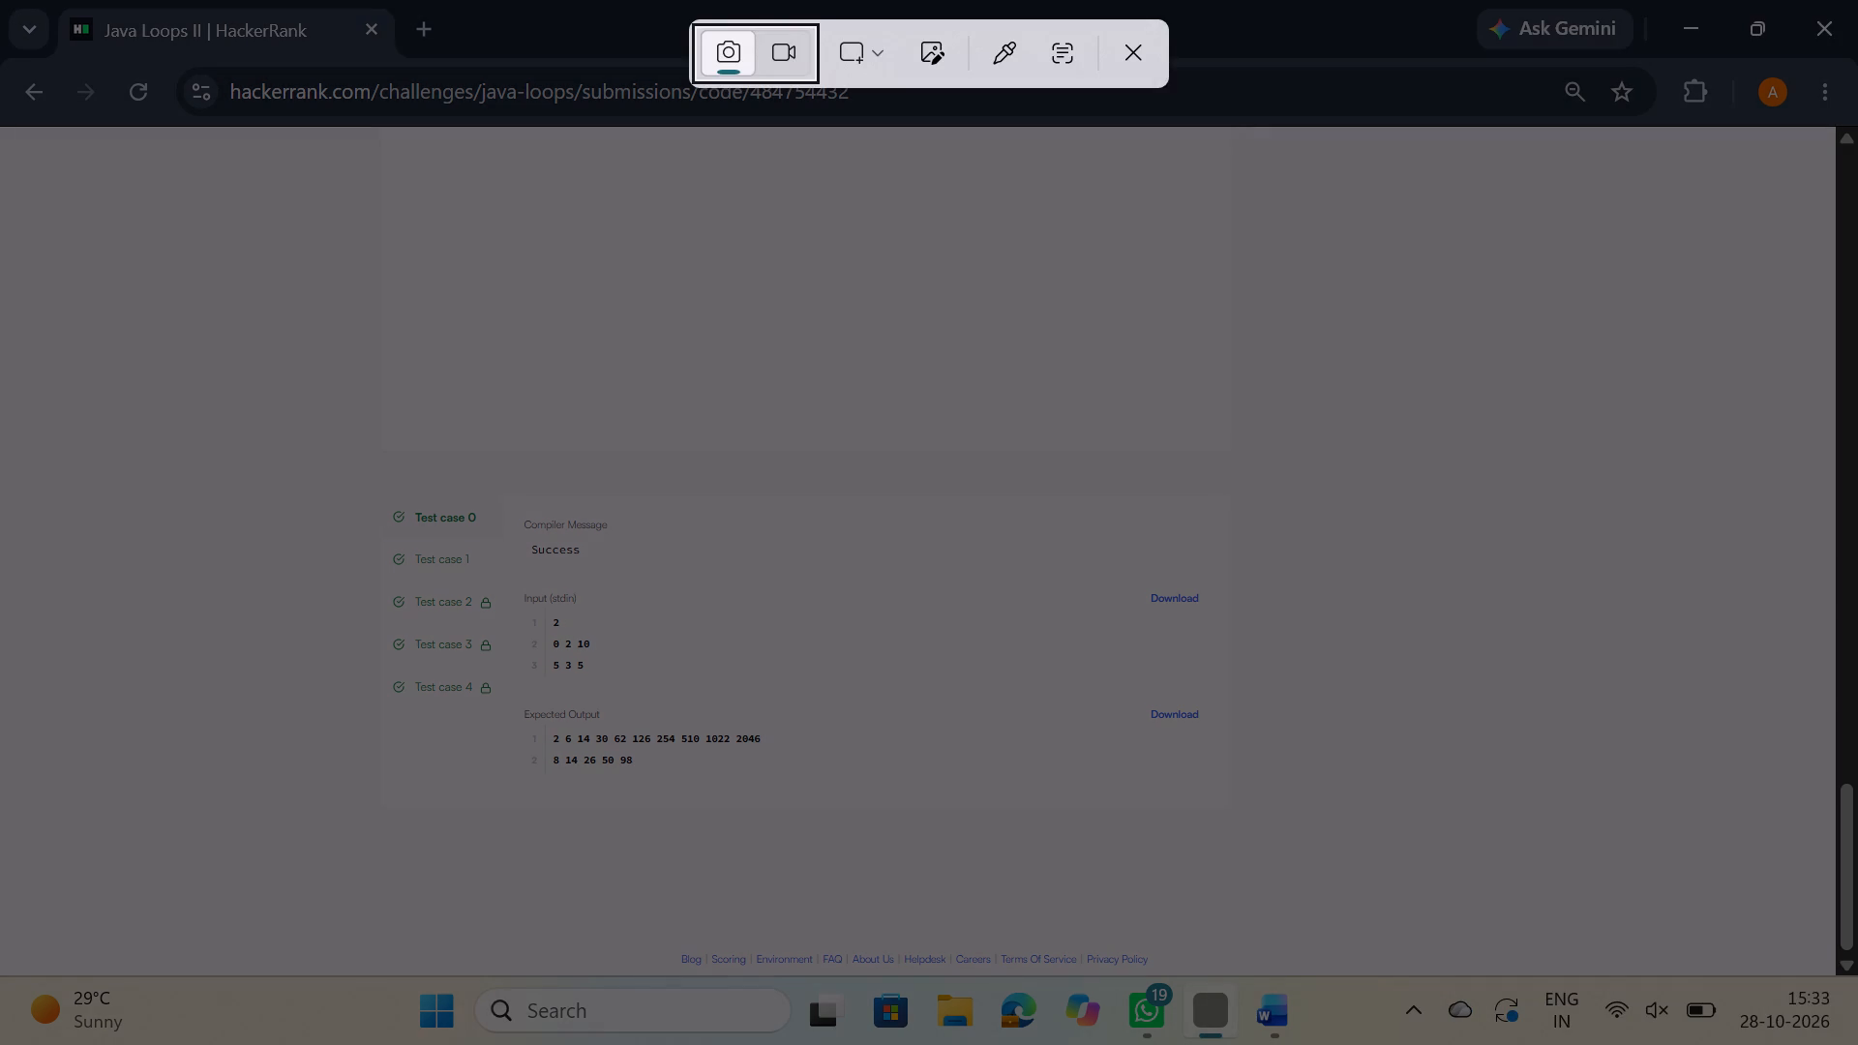
pyautogui.moveTo(386, 498); pyautogui.dragTo(942, 821)
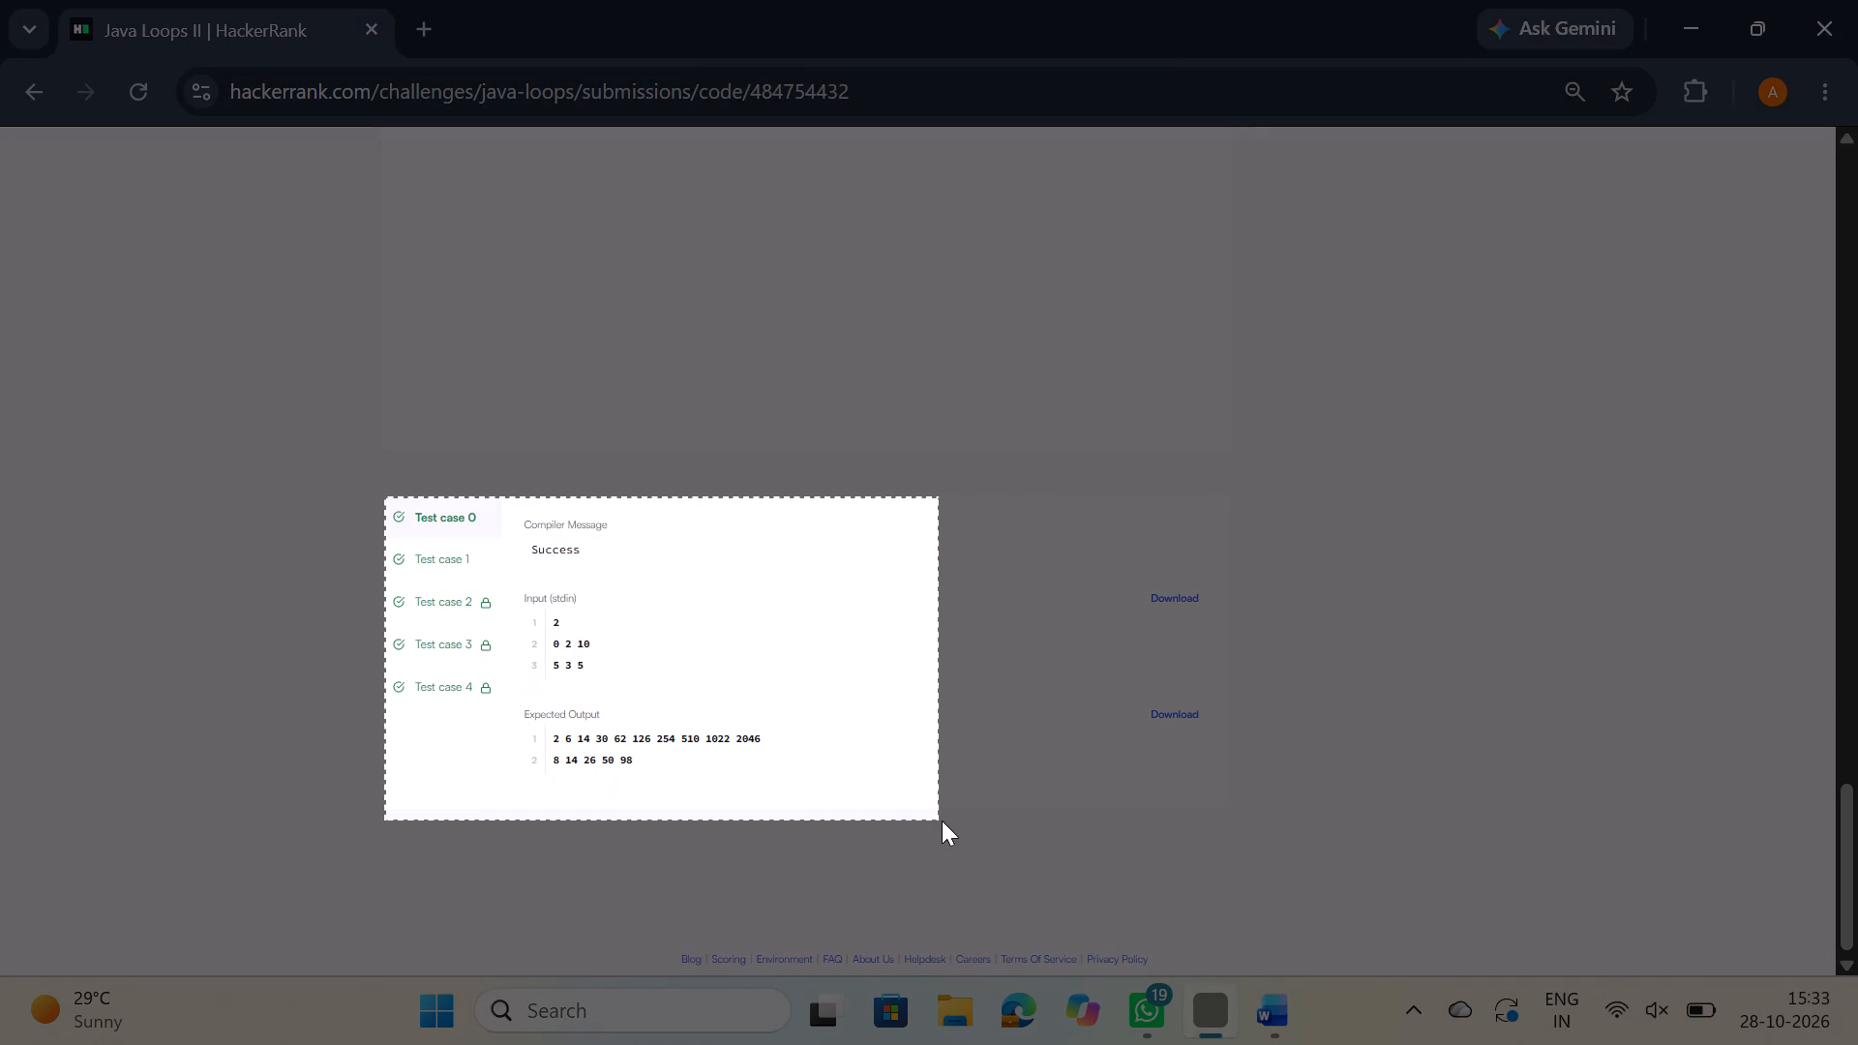
pyautogui.moveTo(942, 821); pyautogui.dragTo(1243, 822)
pyautogui.hscroll(1, 957, 835)
pyautogui.hscroll(2, 1183, 833)
# Switch to Word and delete the placeholder text from question 4's Output box.
pyautogui.click(1278, 1009)
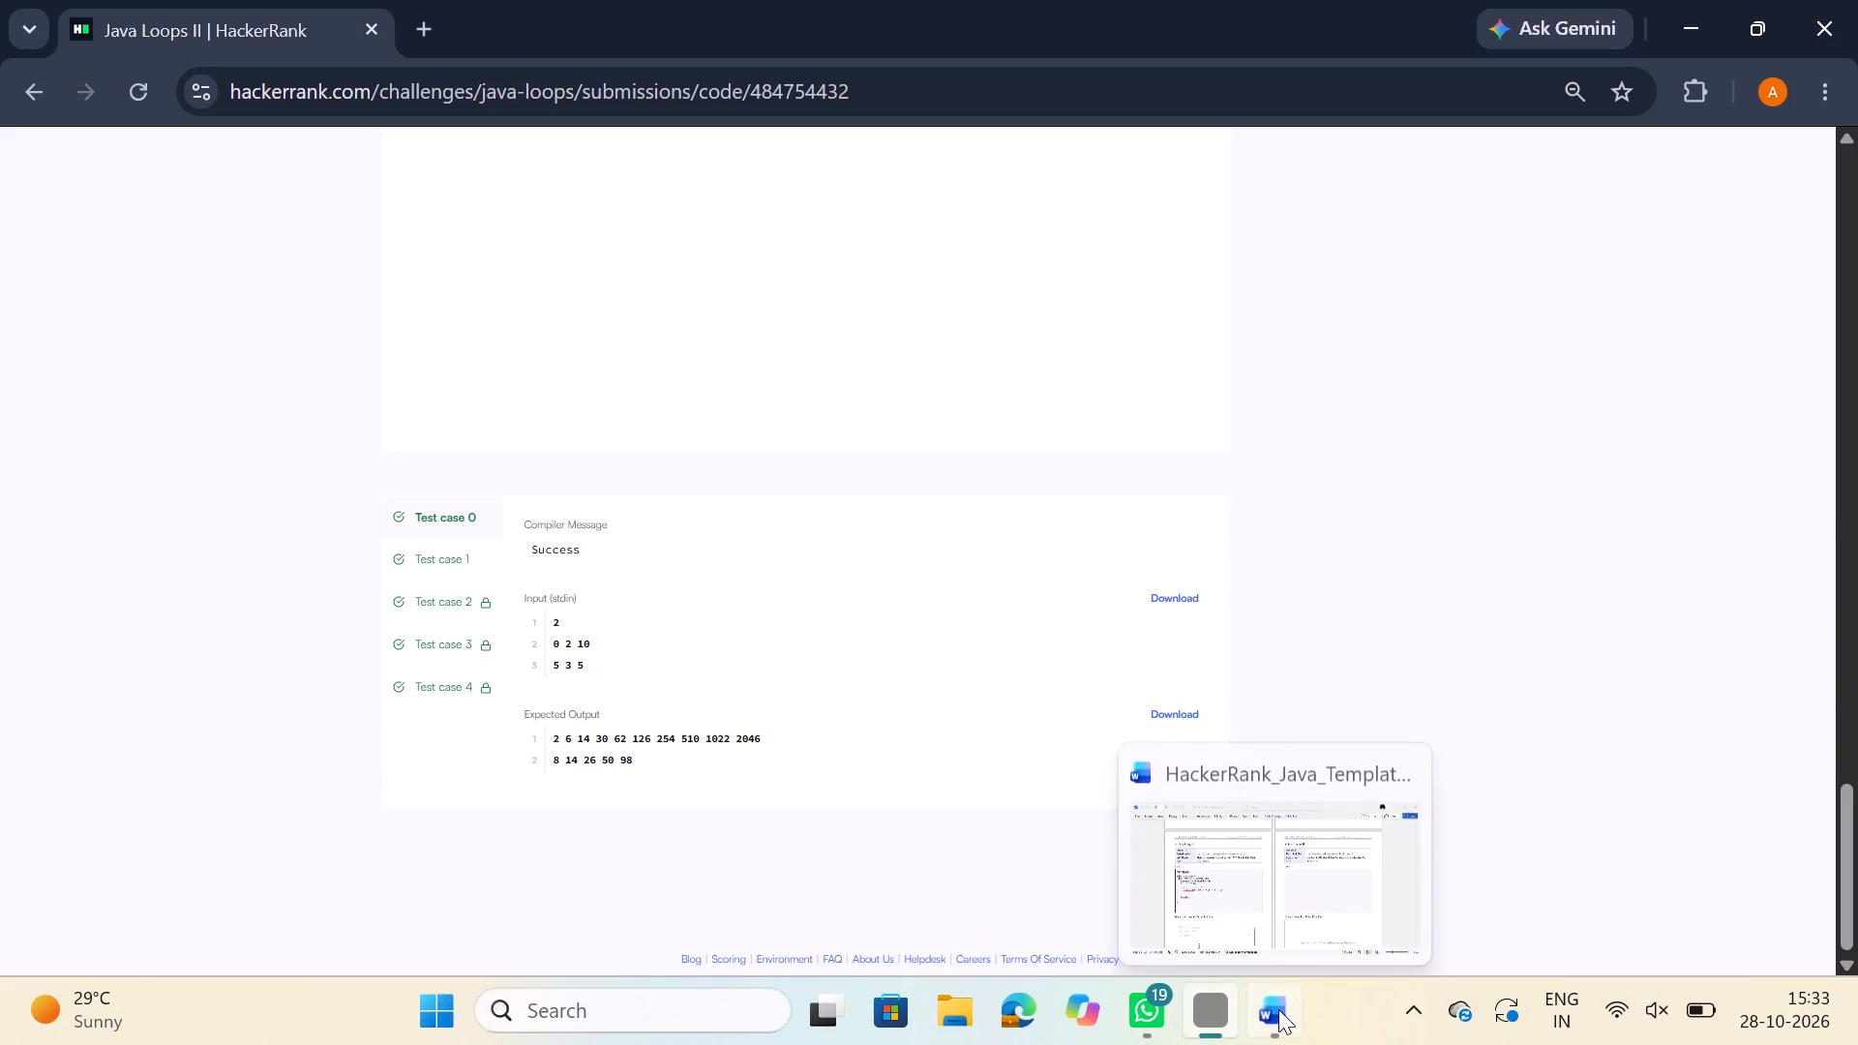
pyautogui.scroll(-1, 1176, 805)
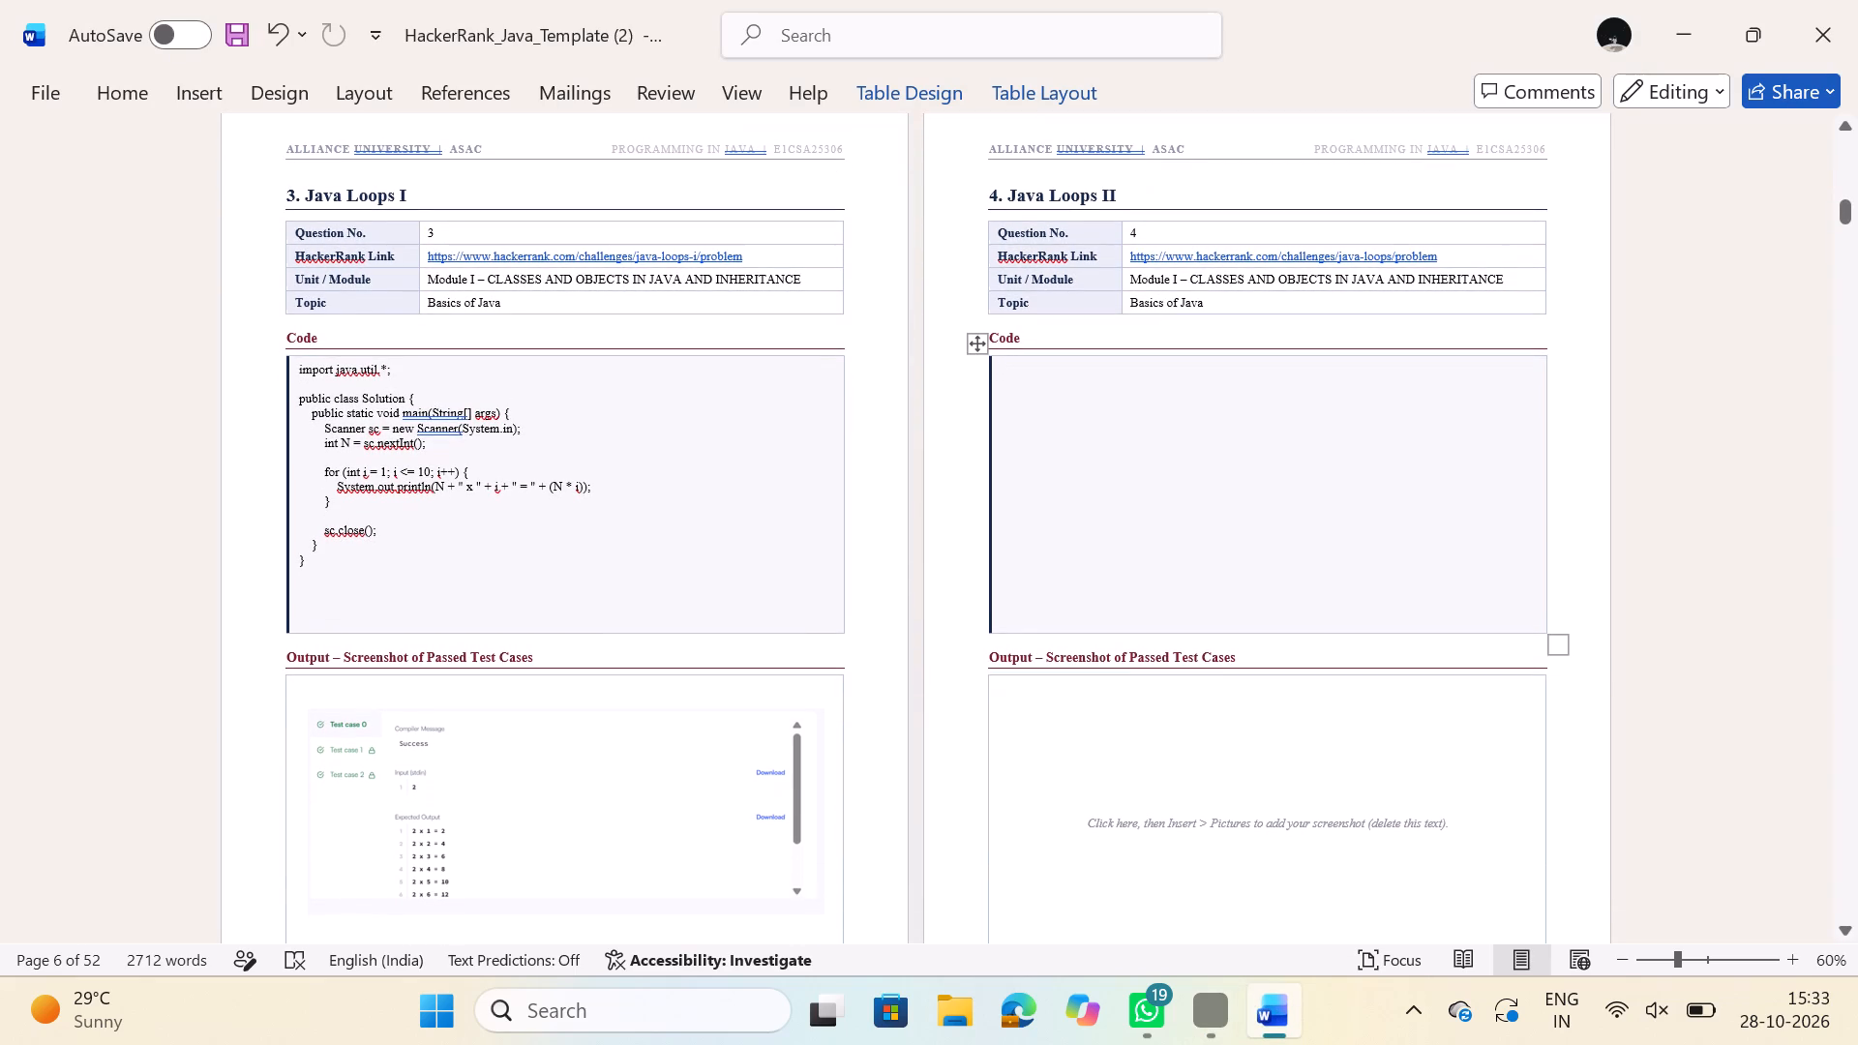
pyautogui.moveTo(1453, 835); pyautogui.dragTo(1099, 832)
pyautogui.press('BackSpace')
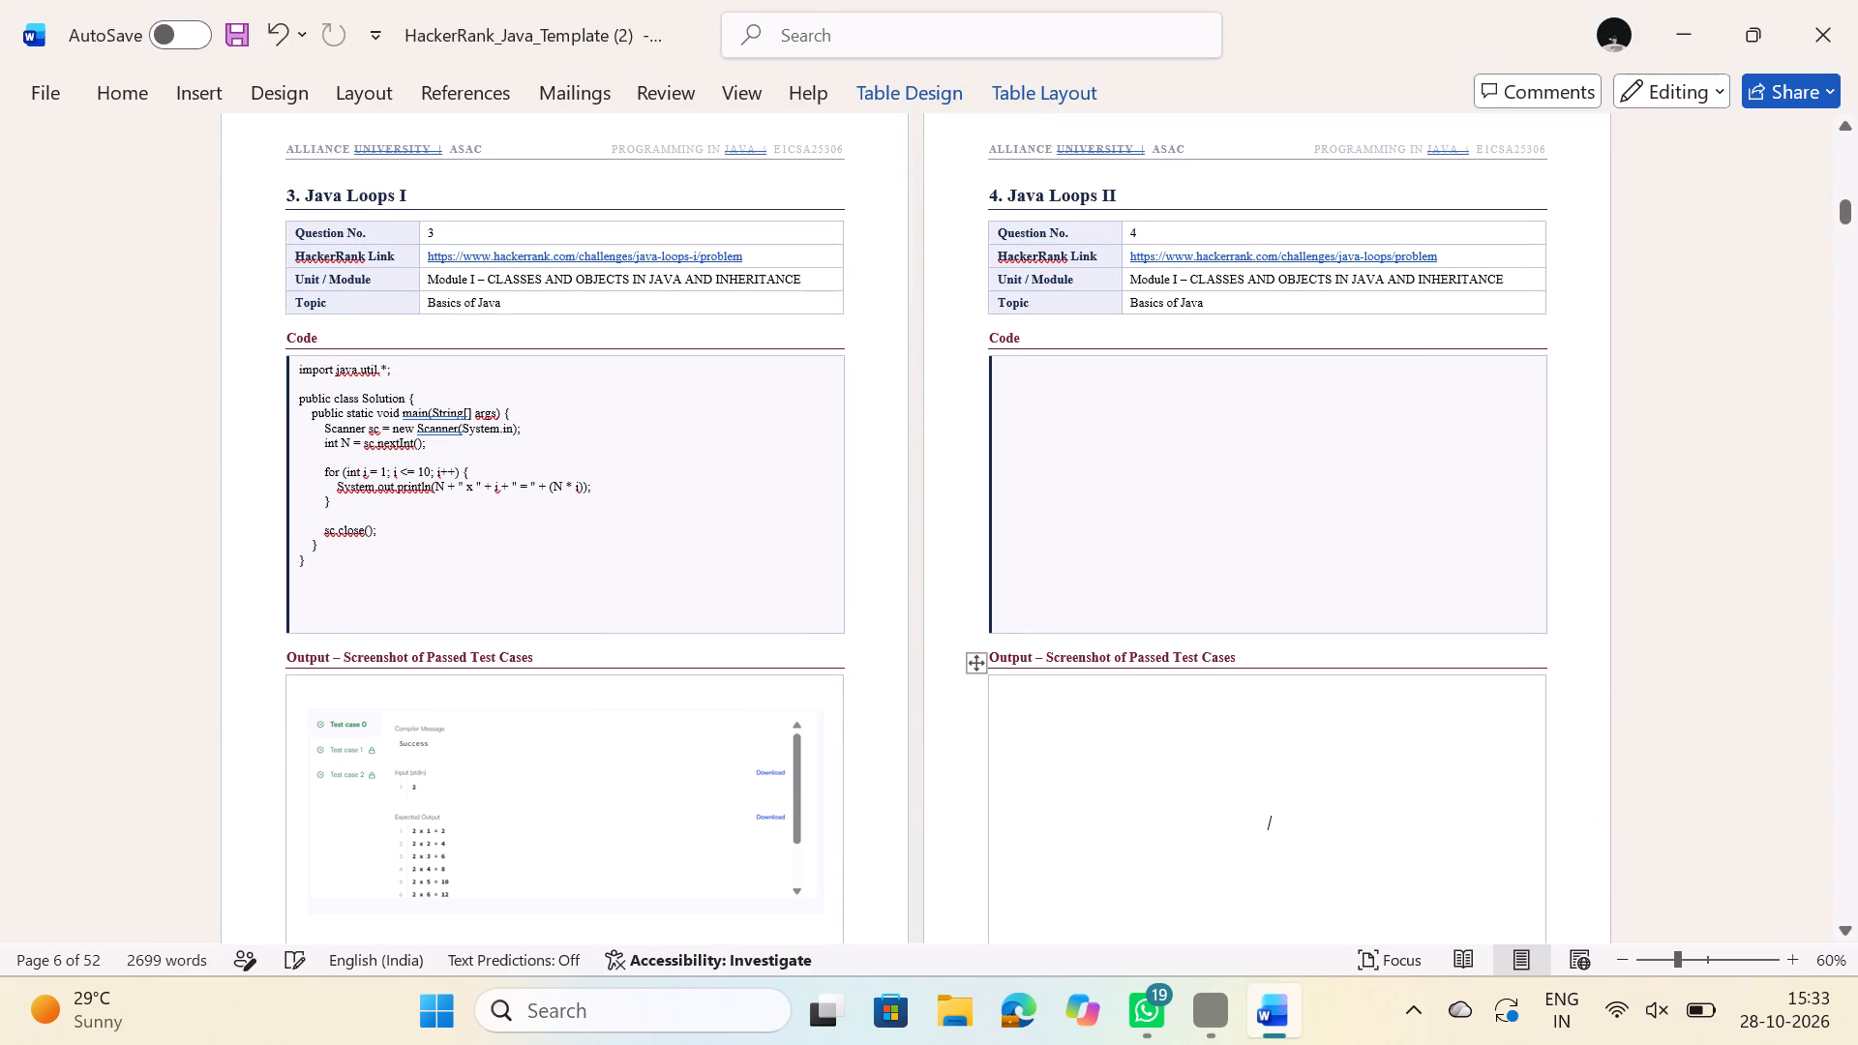
pyautogui.click(203, 90)
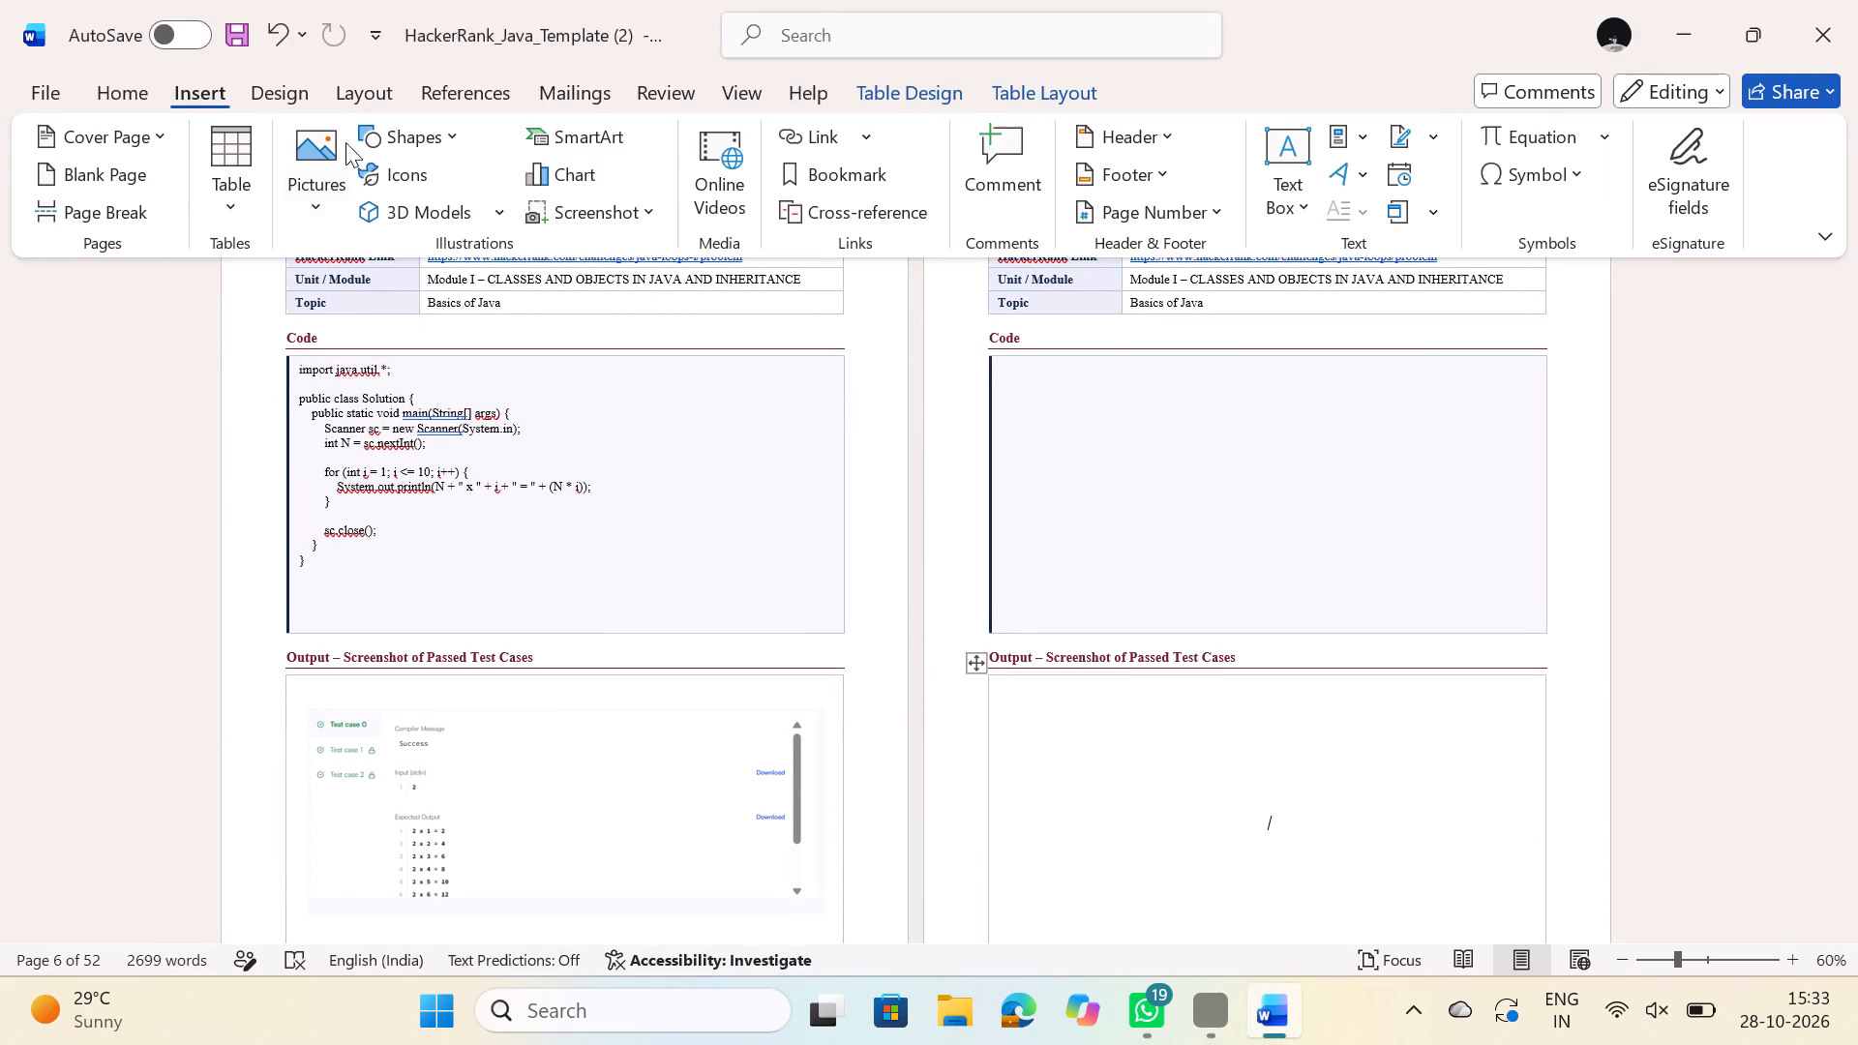
pyautogui.click(322, 219)
pyautogui.click(368, 291)
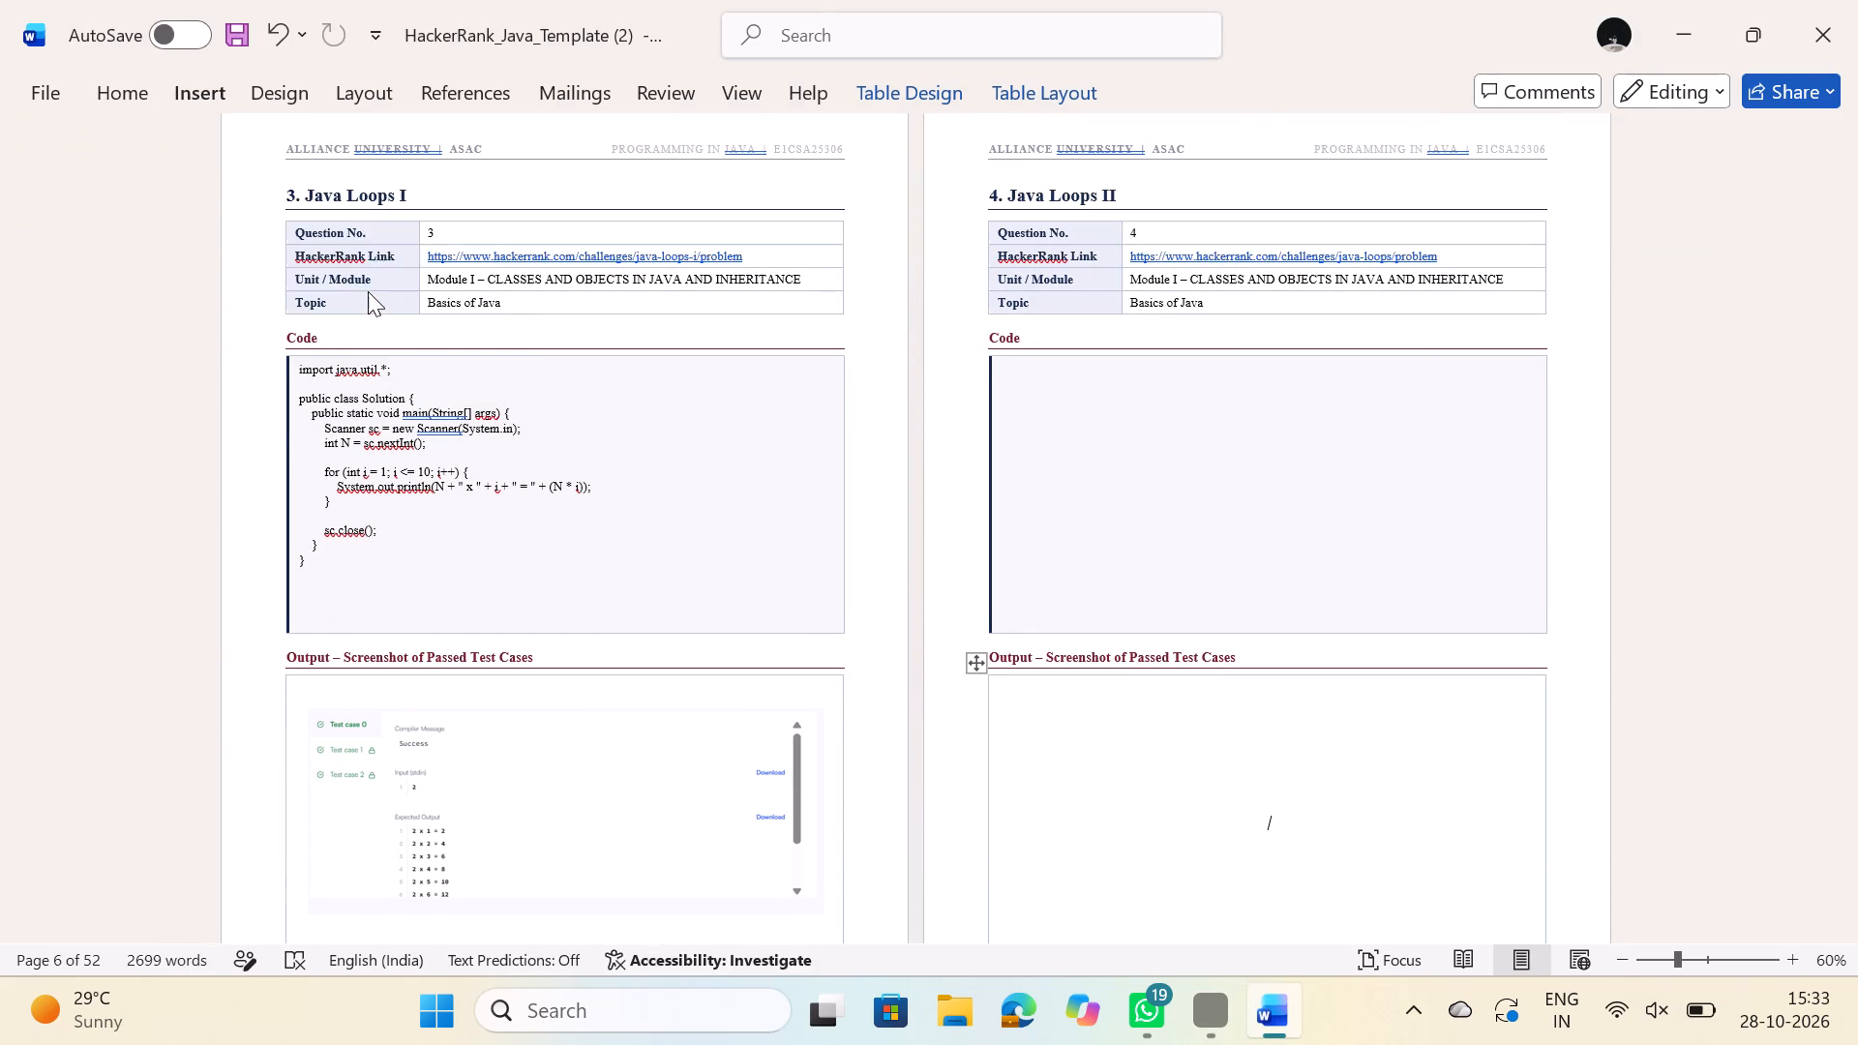
pyautogui.scroll(6, 147, 256)
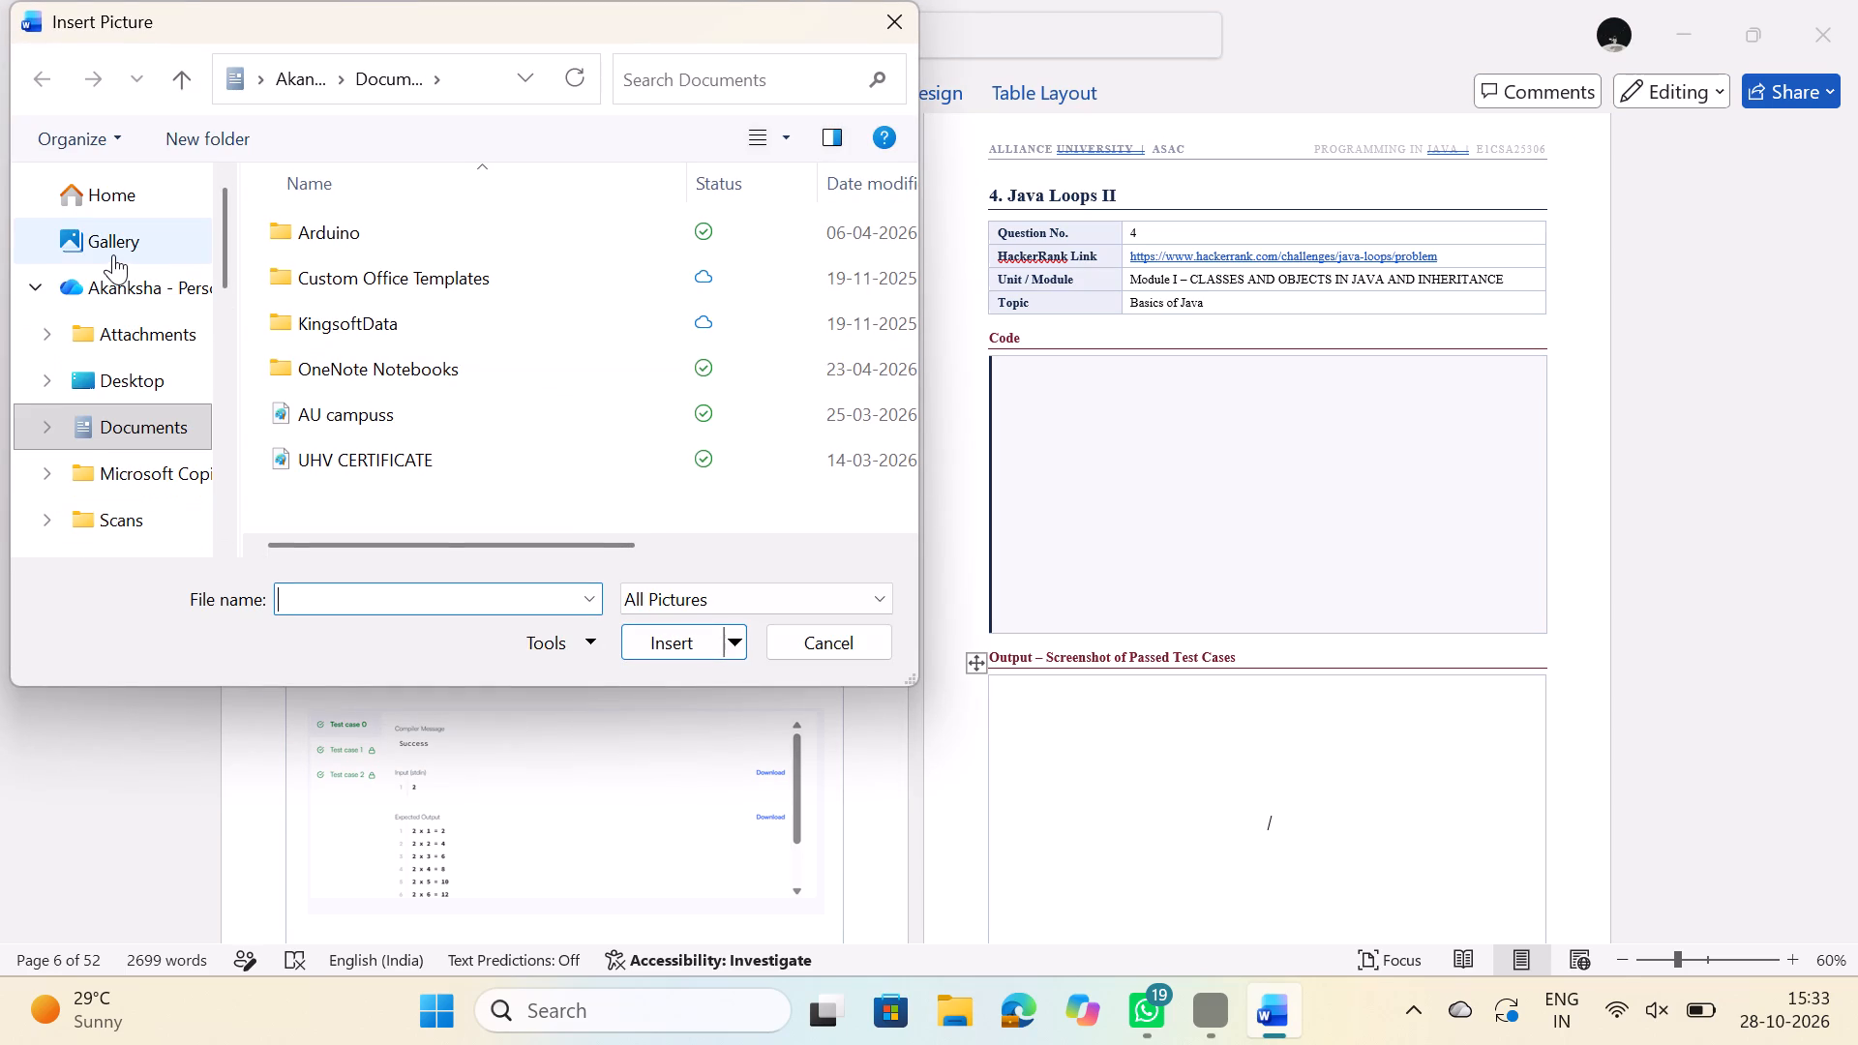
pyautogui.click(113, 254)
pyautogui.click(402, 257)
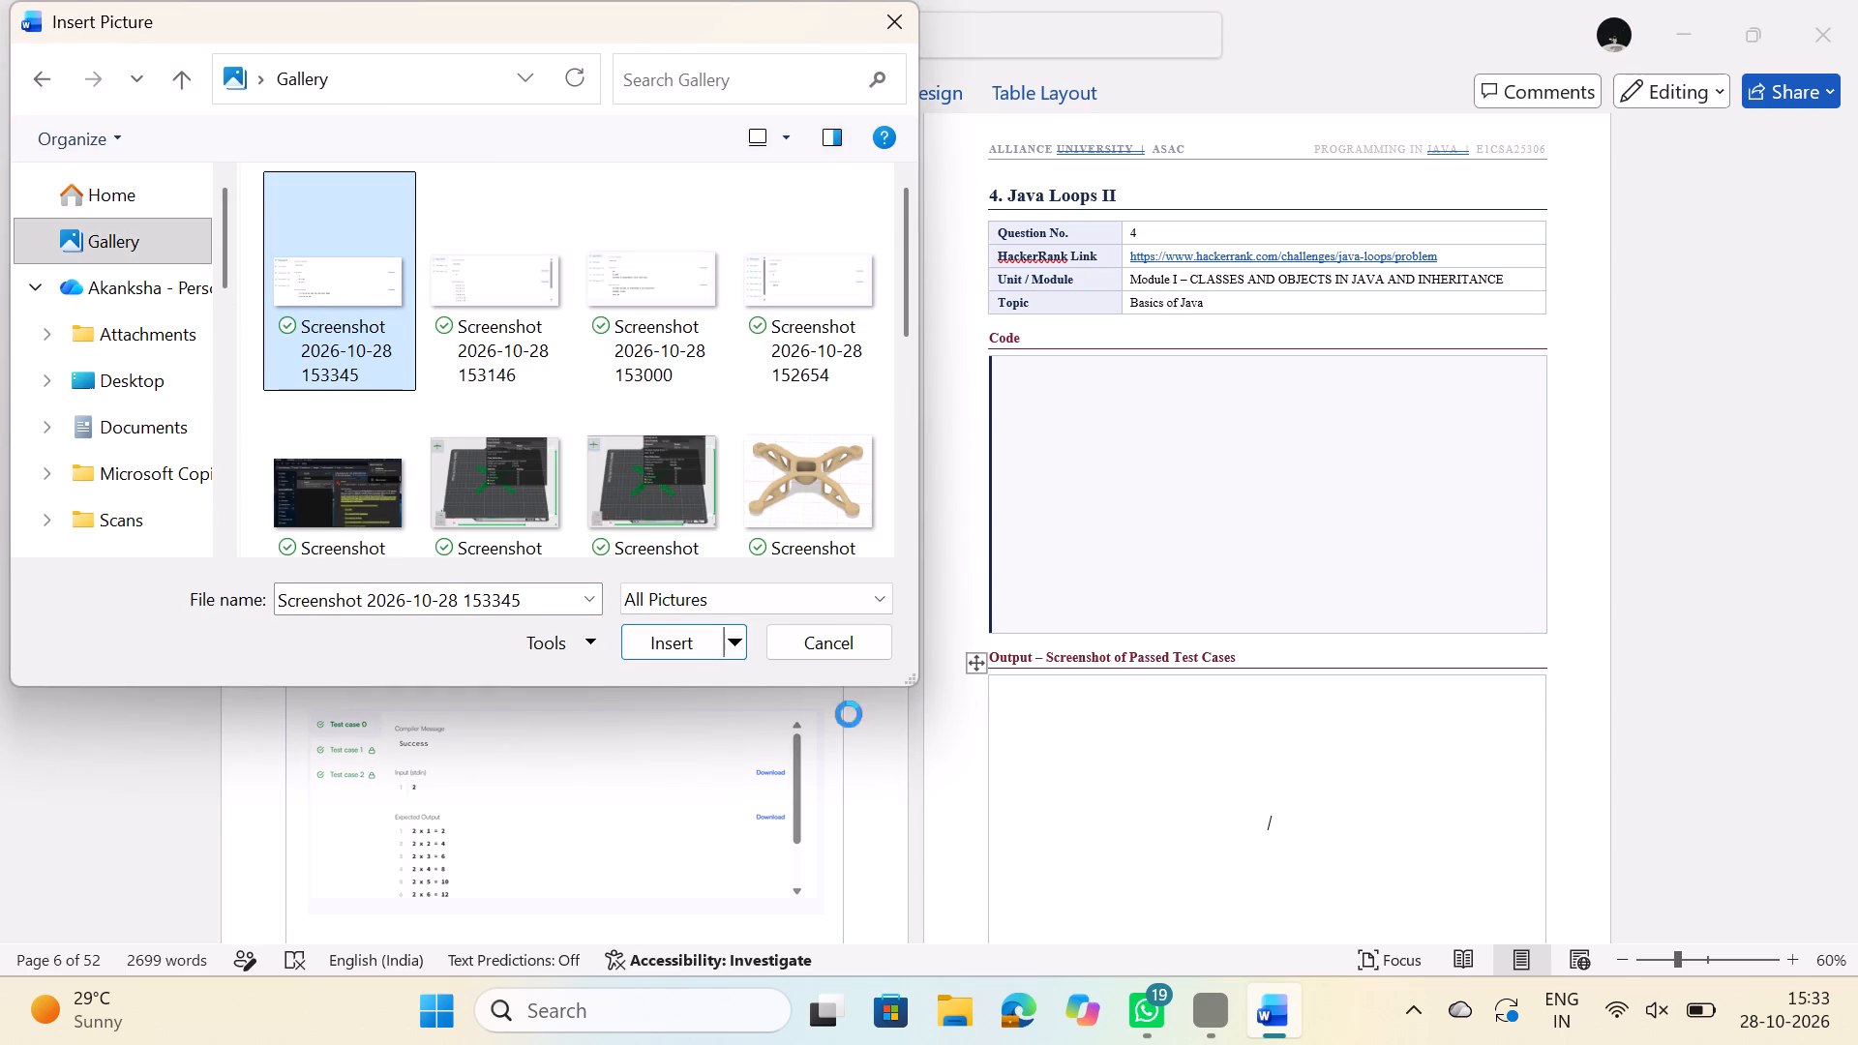
pyautogui.click(681, 635)
# Set the inserted screenshot's text wrapping to In Front of Text and nudge it slightly upward within question 4's Output box.
pyautogui.scroll(-1, 1230, 704)
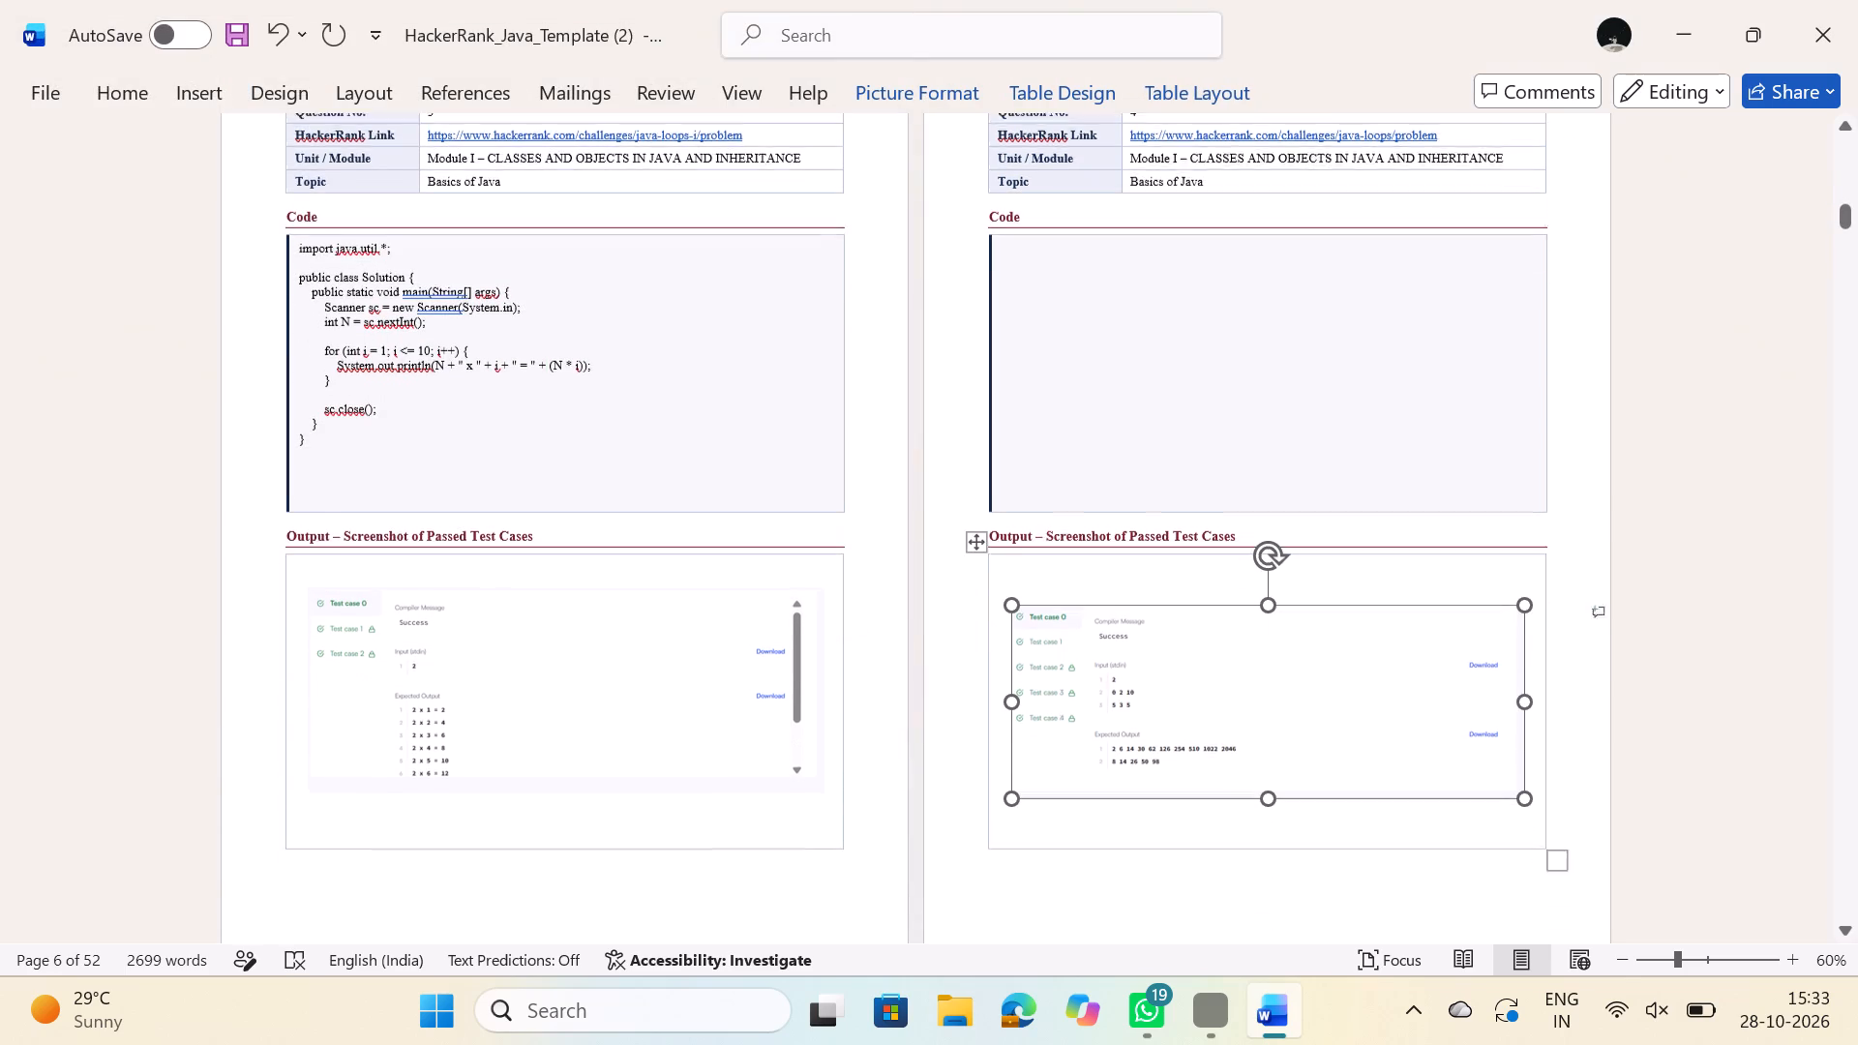
pyautogui.scroll(-1, 1230, 704)
pyautogui.moveTo(1228, 672); pyautogui.dragTo(1233, 638)
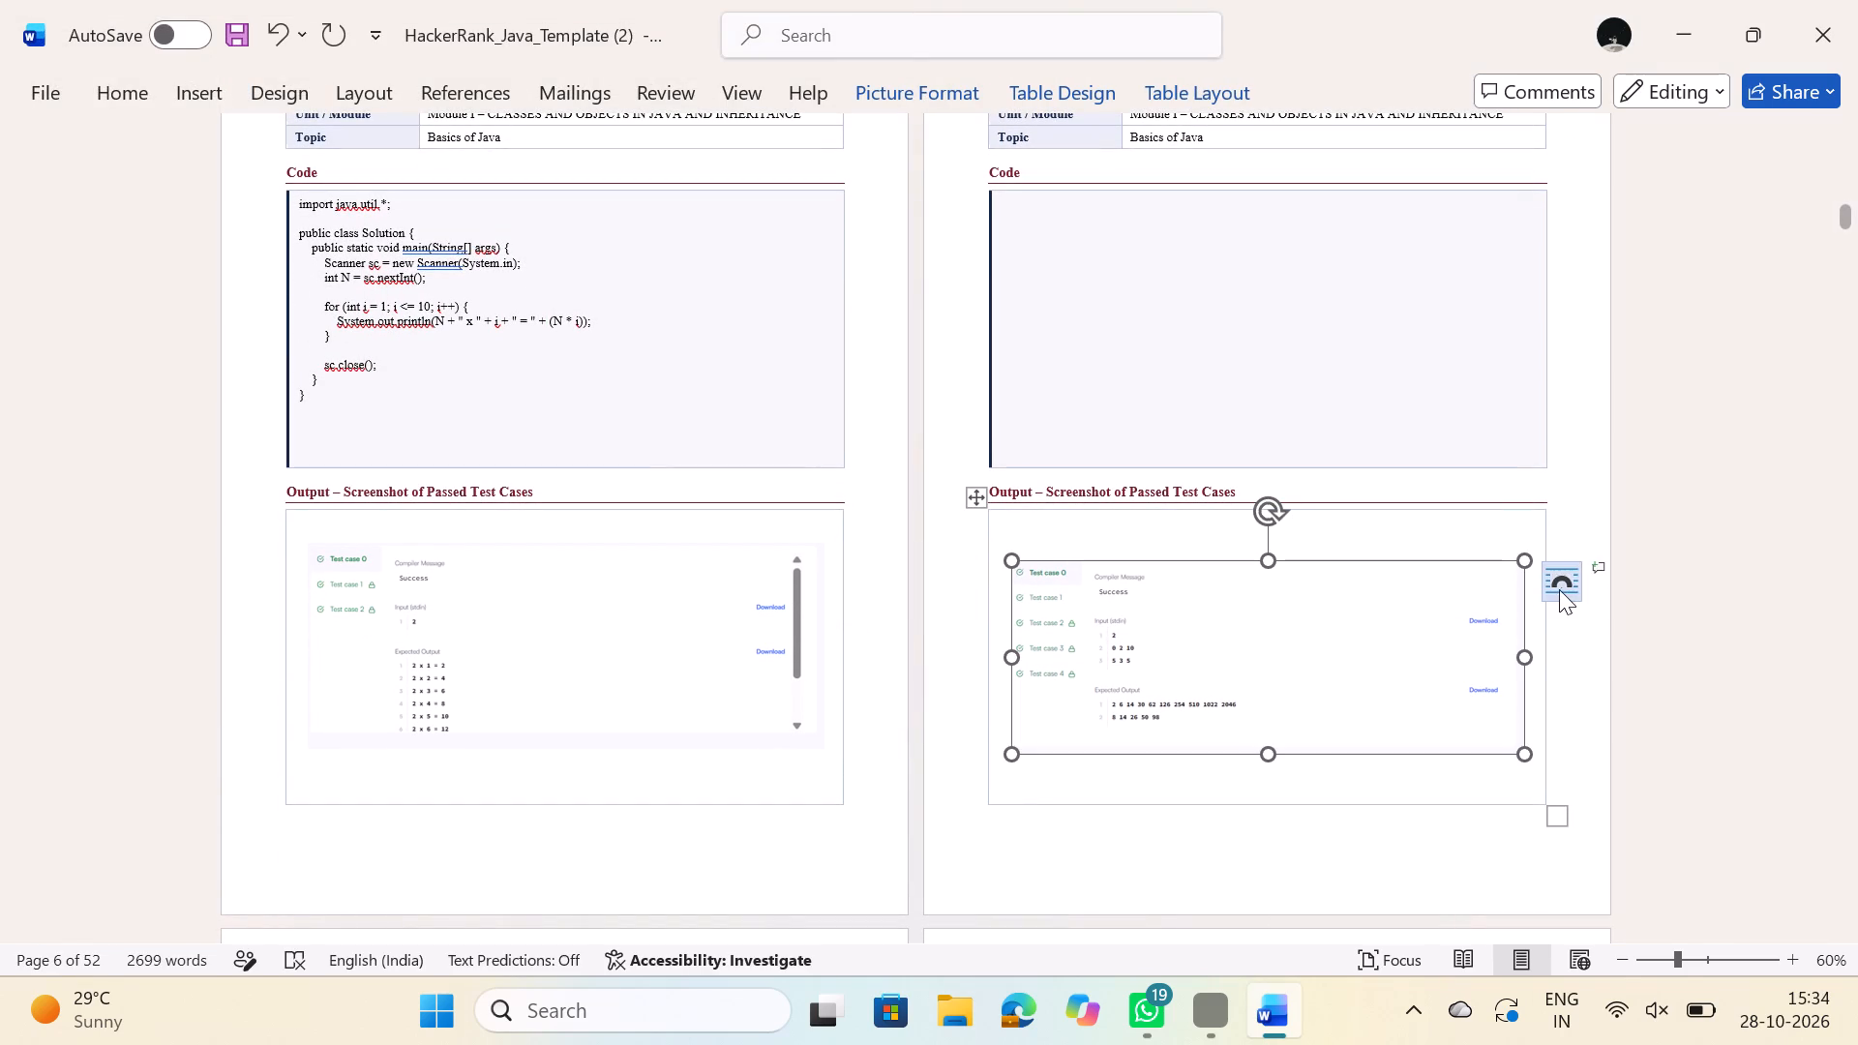
pyautogui.click(1561, 587)
pyautogui.click(1764, 777)
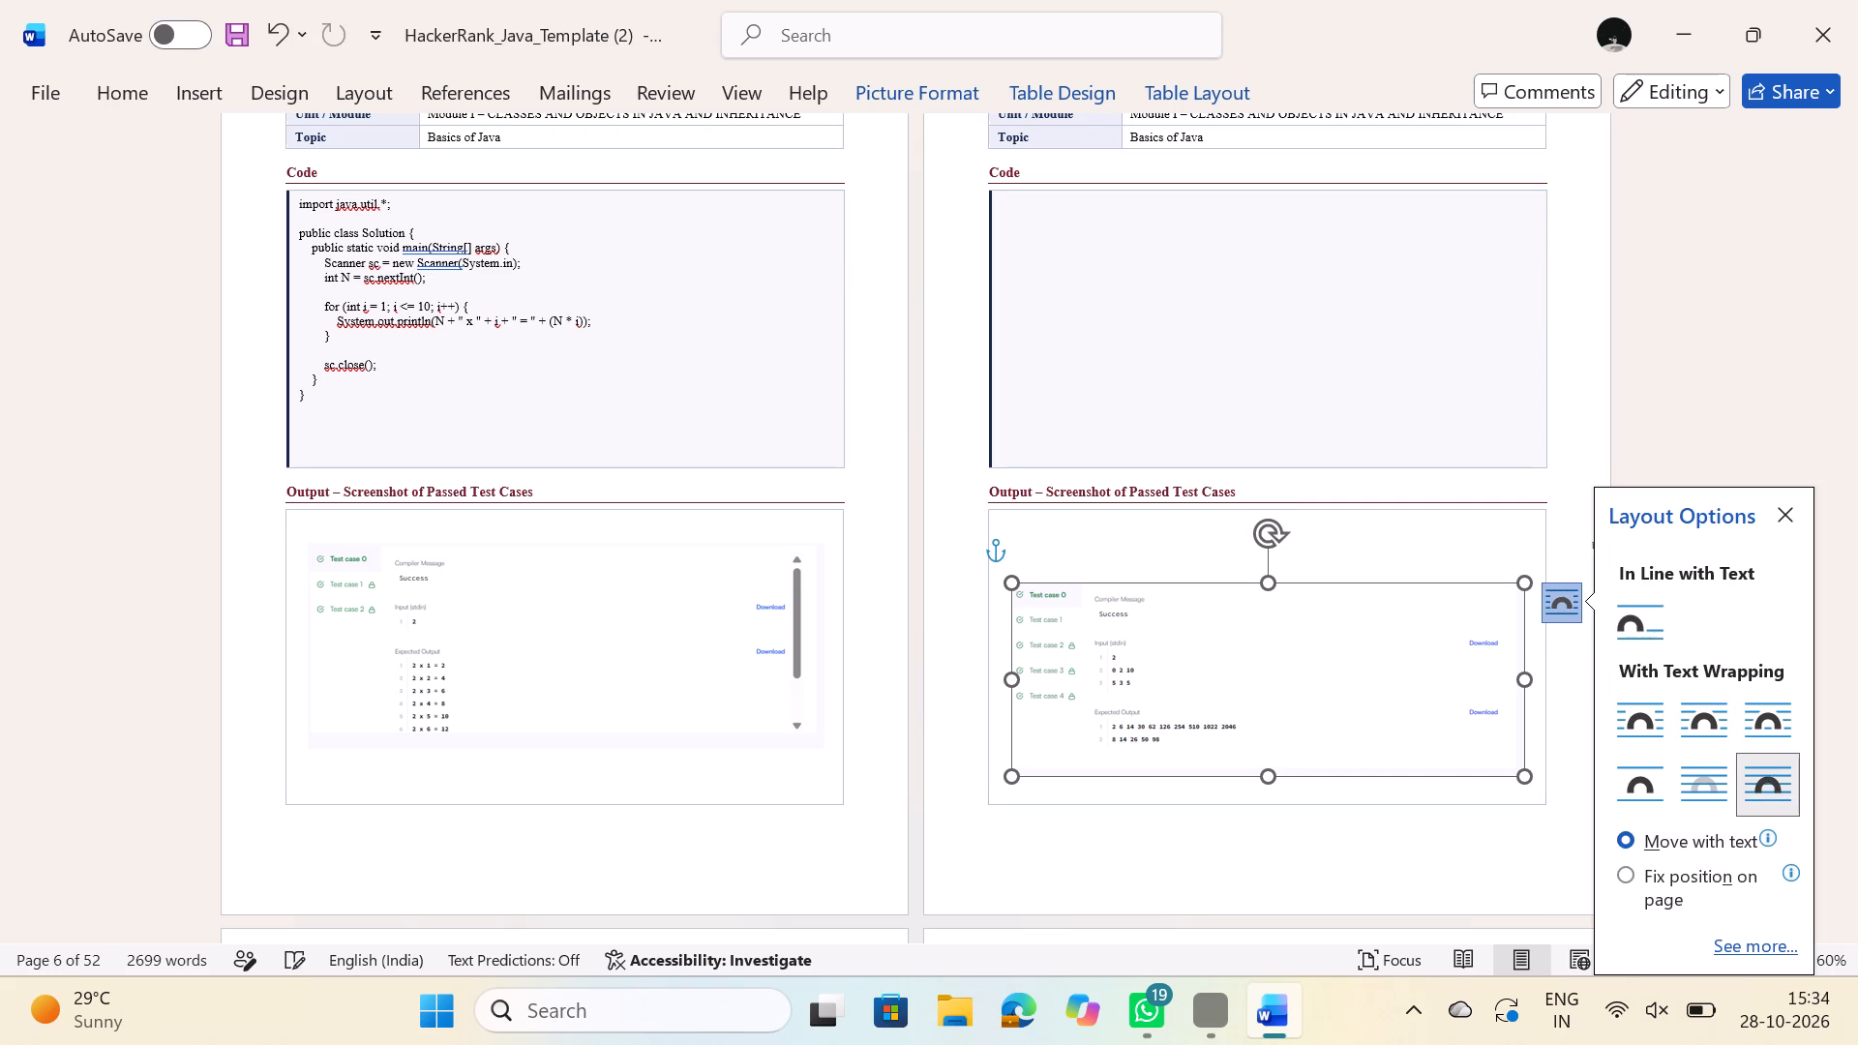
pyautogui.moveTo(1386, 672); pyautogui.dragTo(1409, 627)
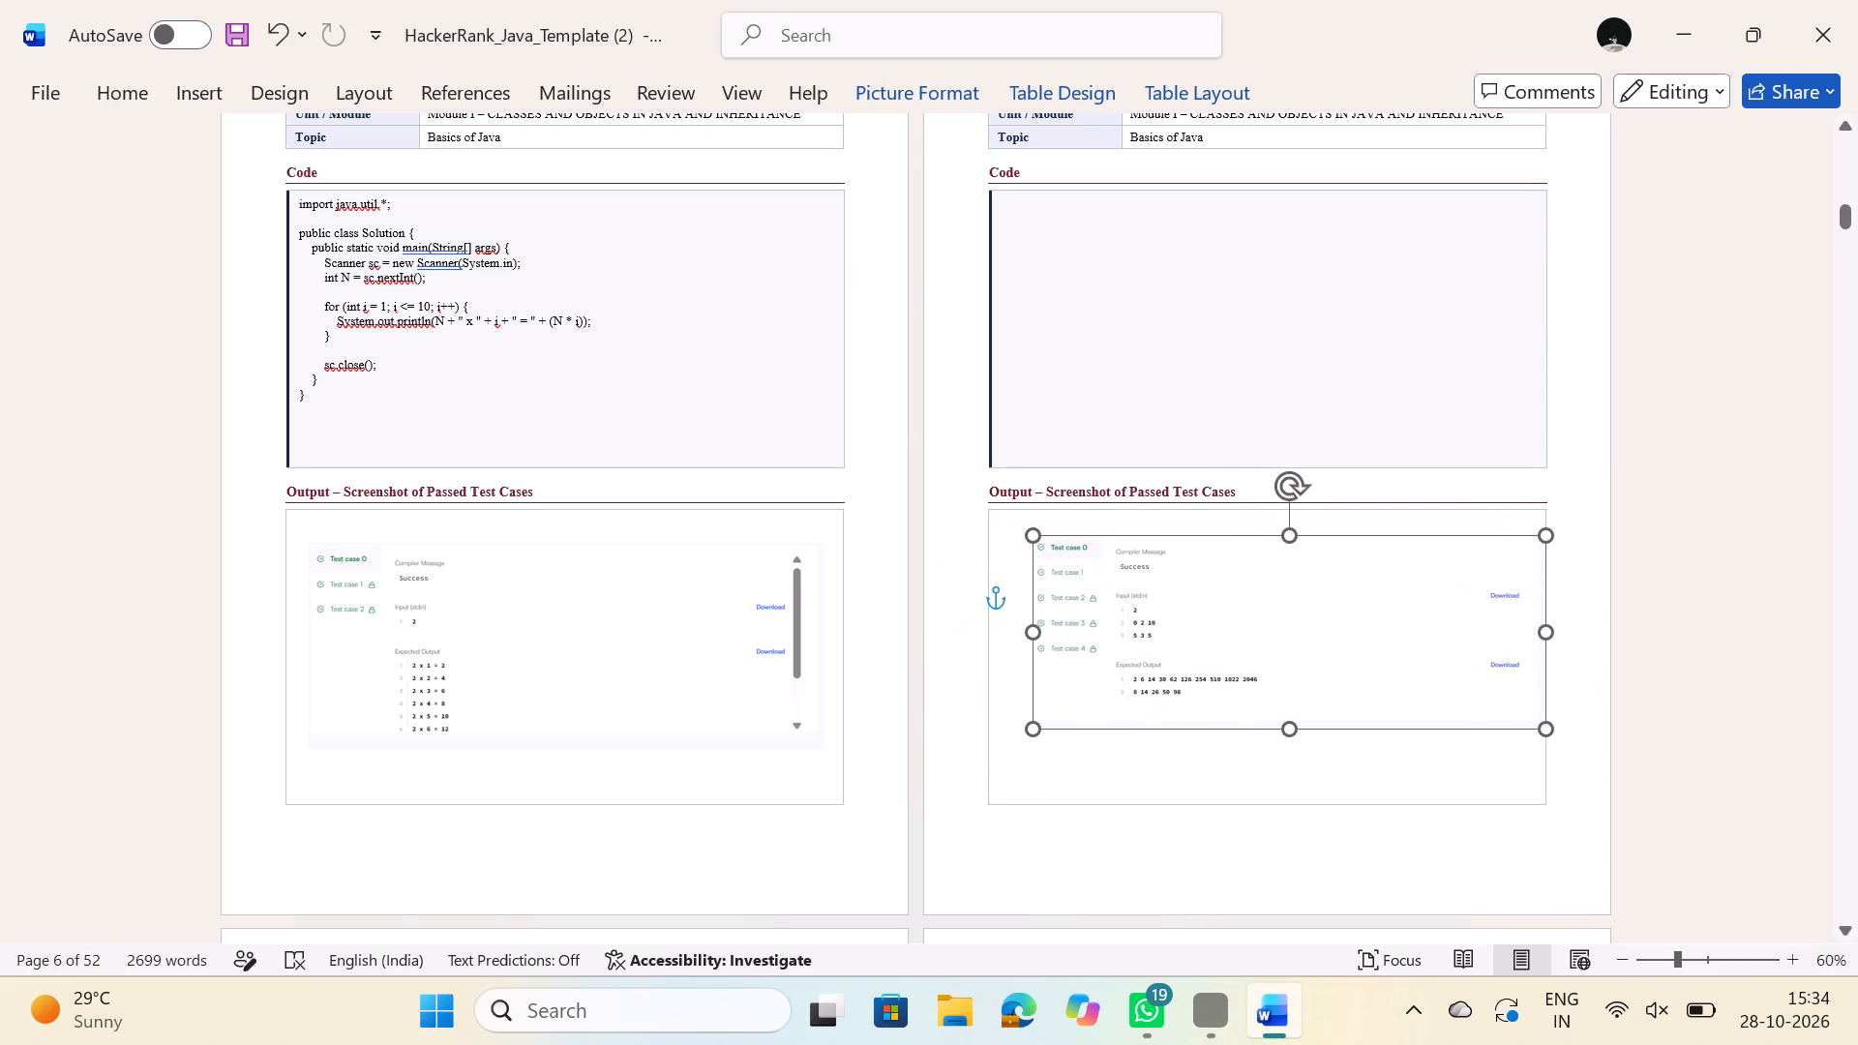
pyautogui.moveTo(1409, 627); pyautogui.dragTo(1384, 635)
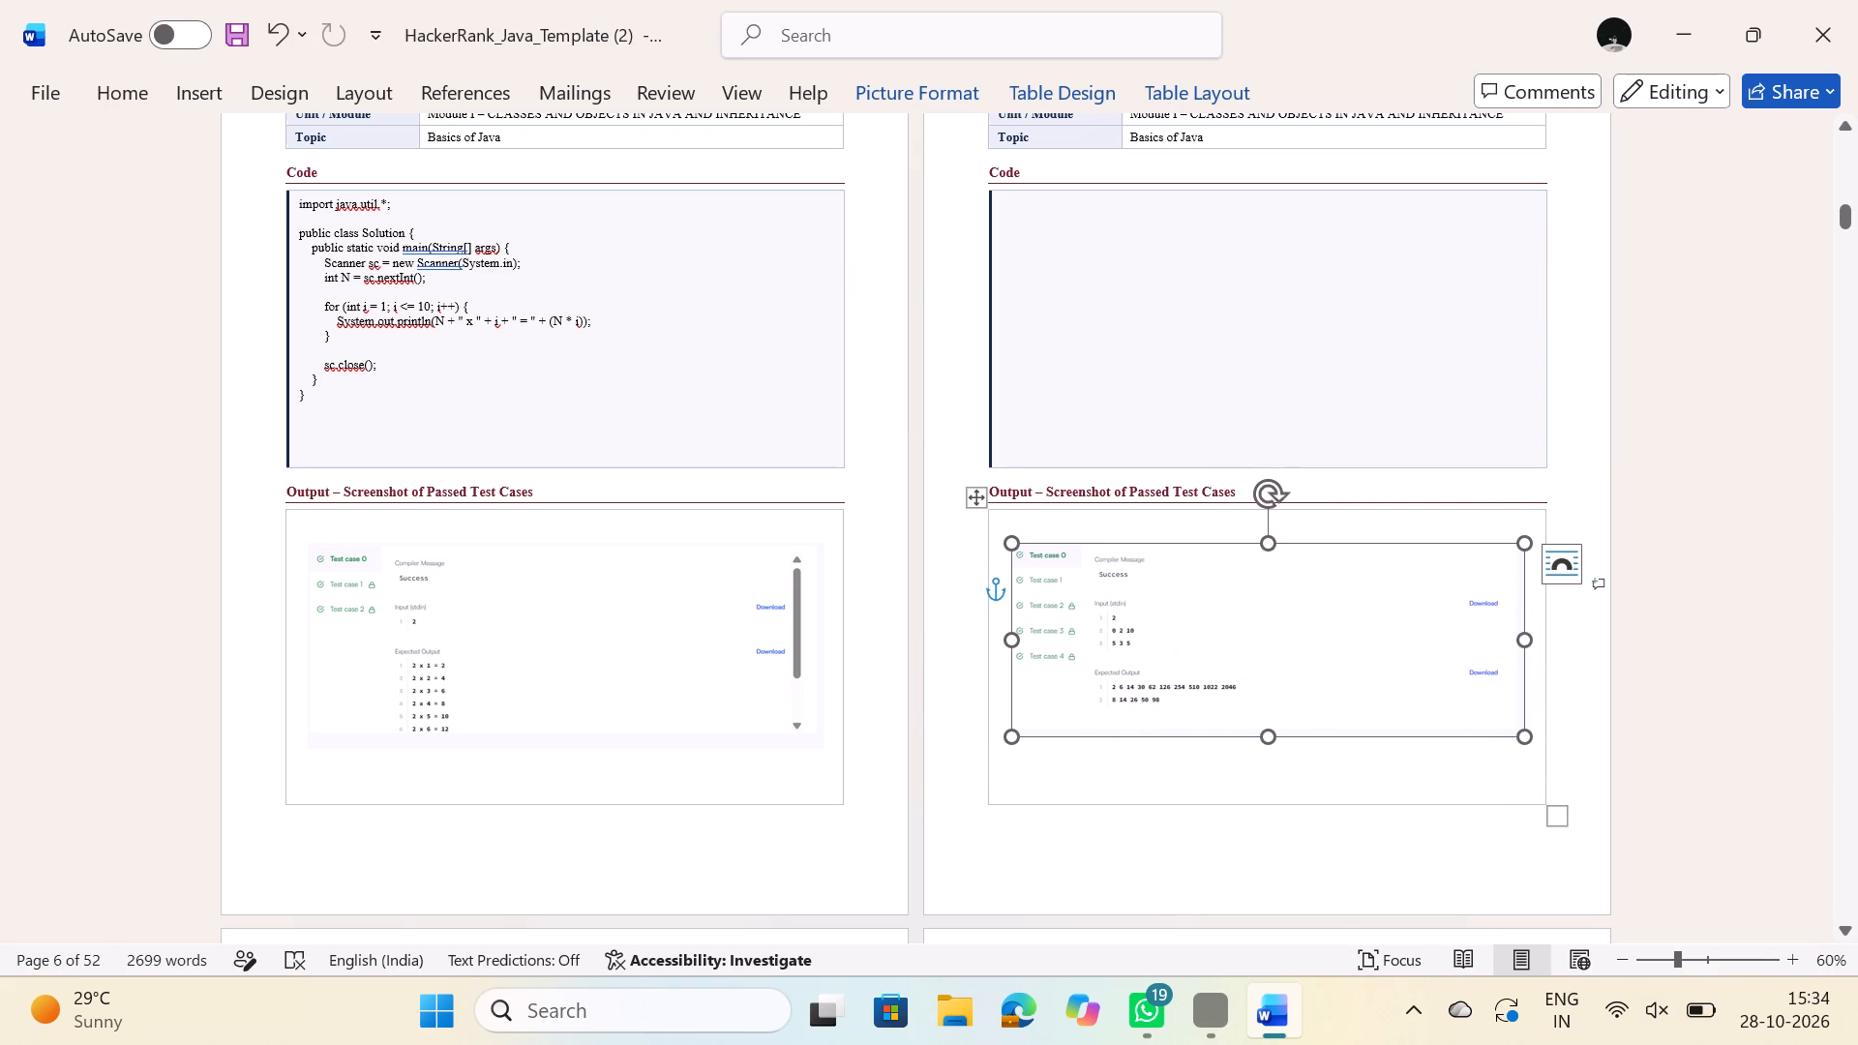
pyautogui.click(1664, 563)
# Place the cursor in question 4's empty Code box, and in Chrome open the submitted Java Loops II code in the editor.
pyautogui.scroll(1, 1664, 563)
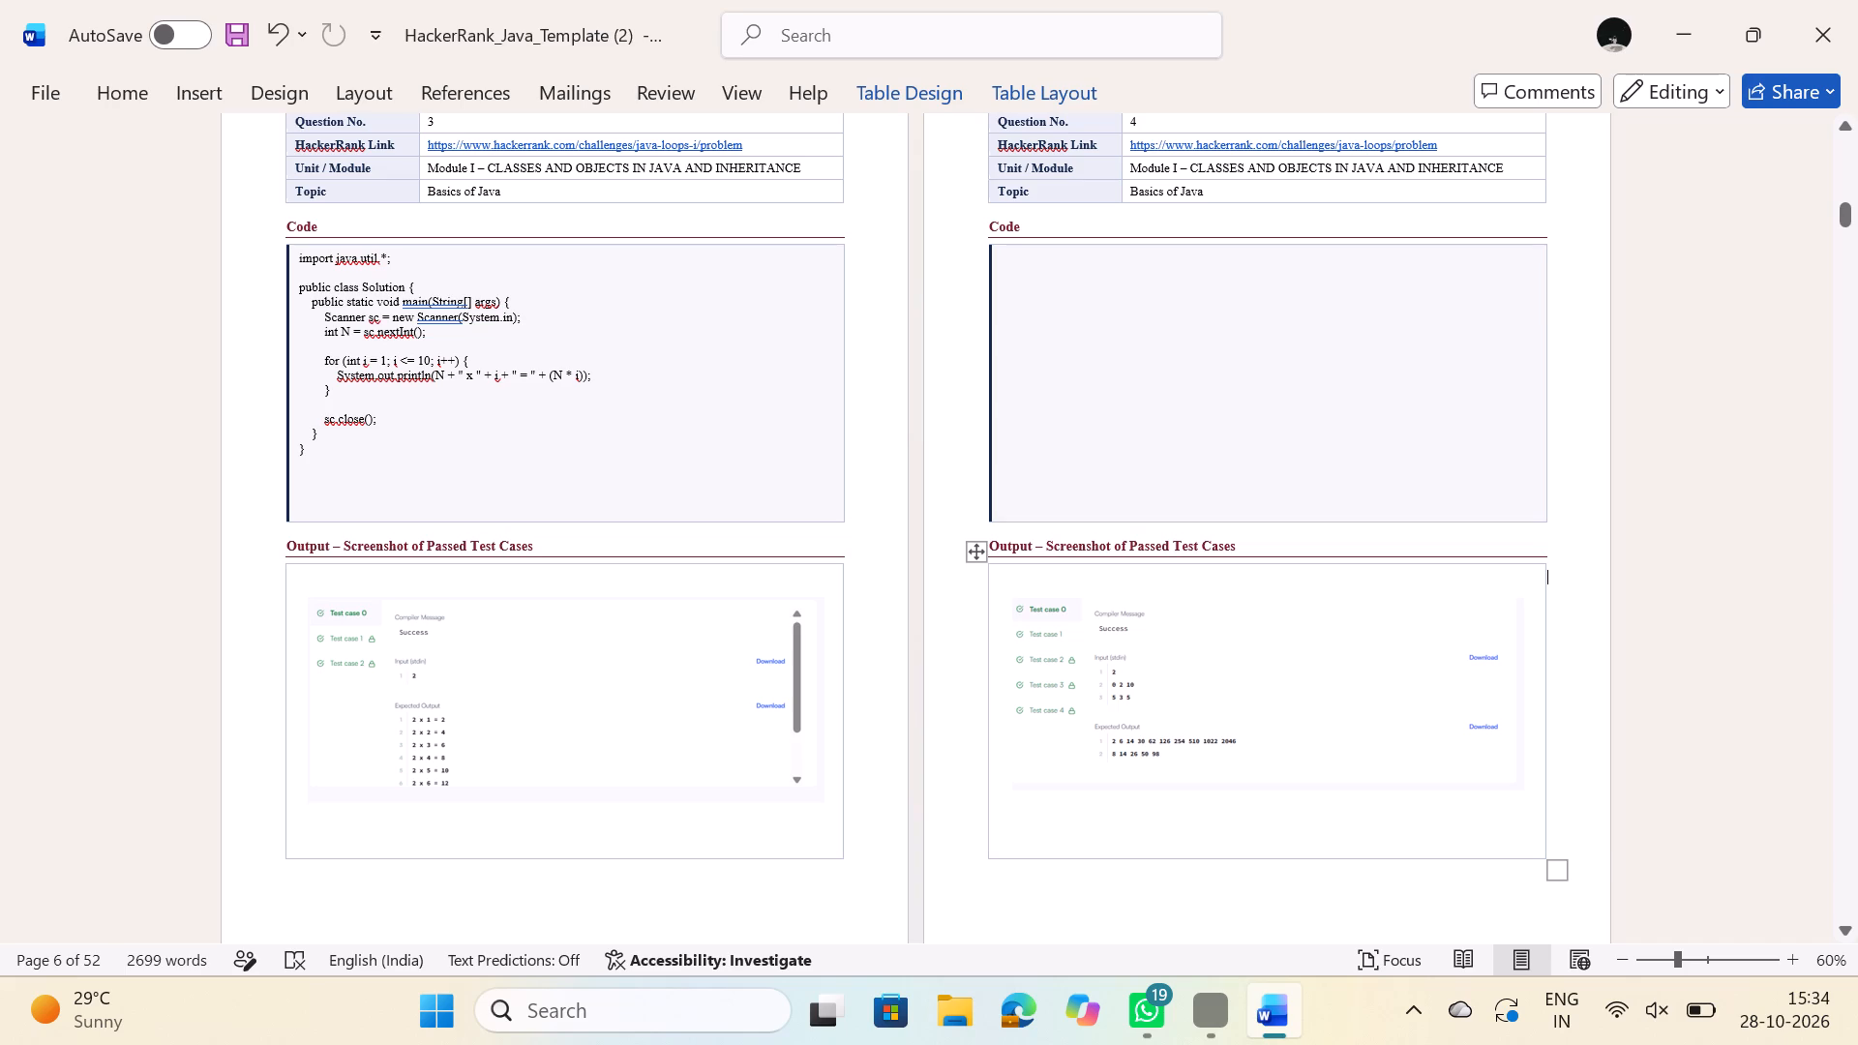
pyautogui.click(1058, 301)
pyautogui.scroll(1, 1108, 585)
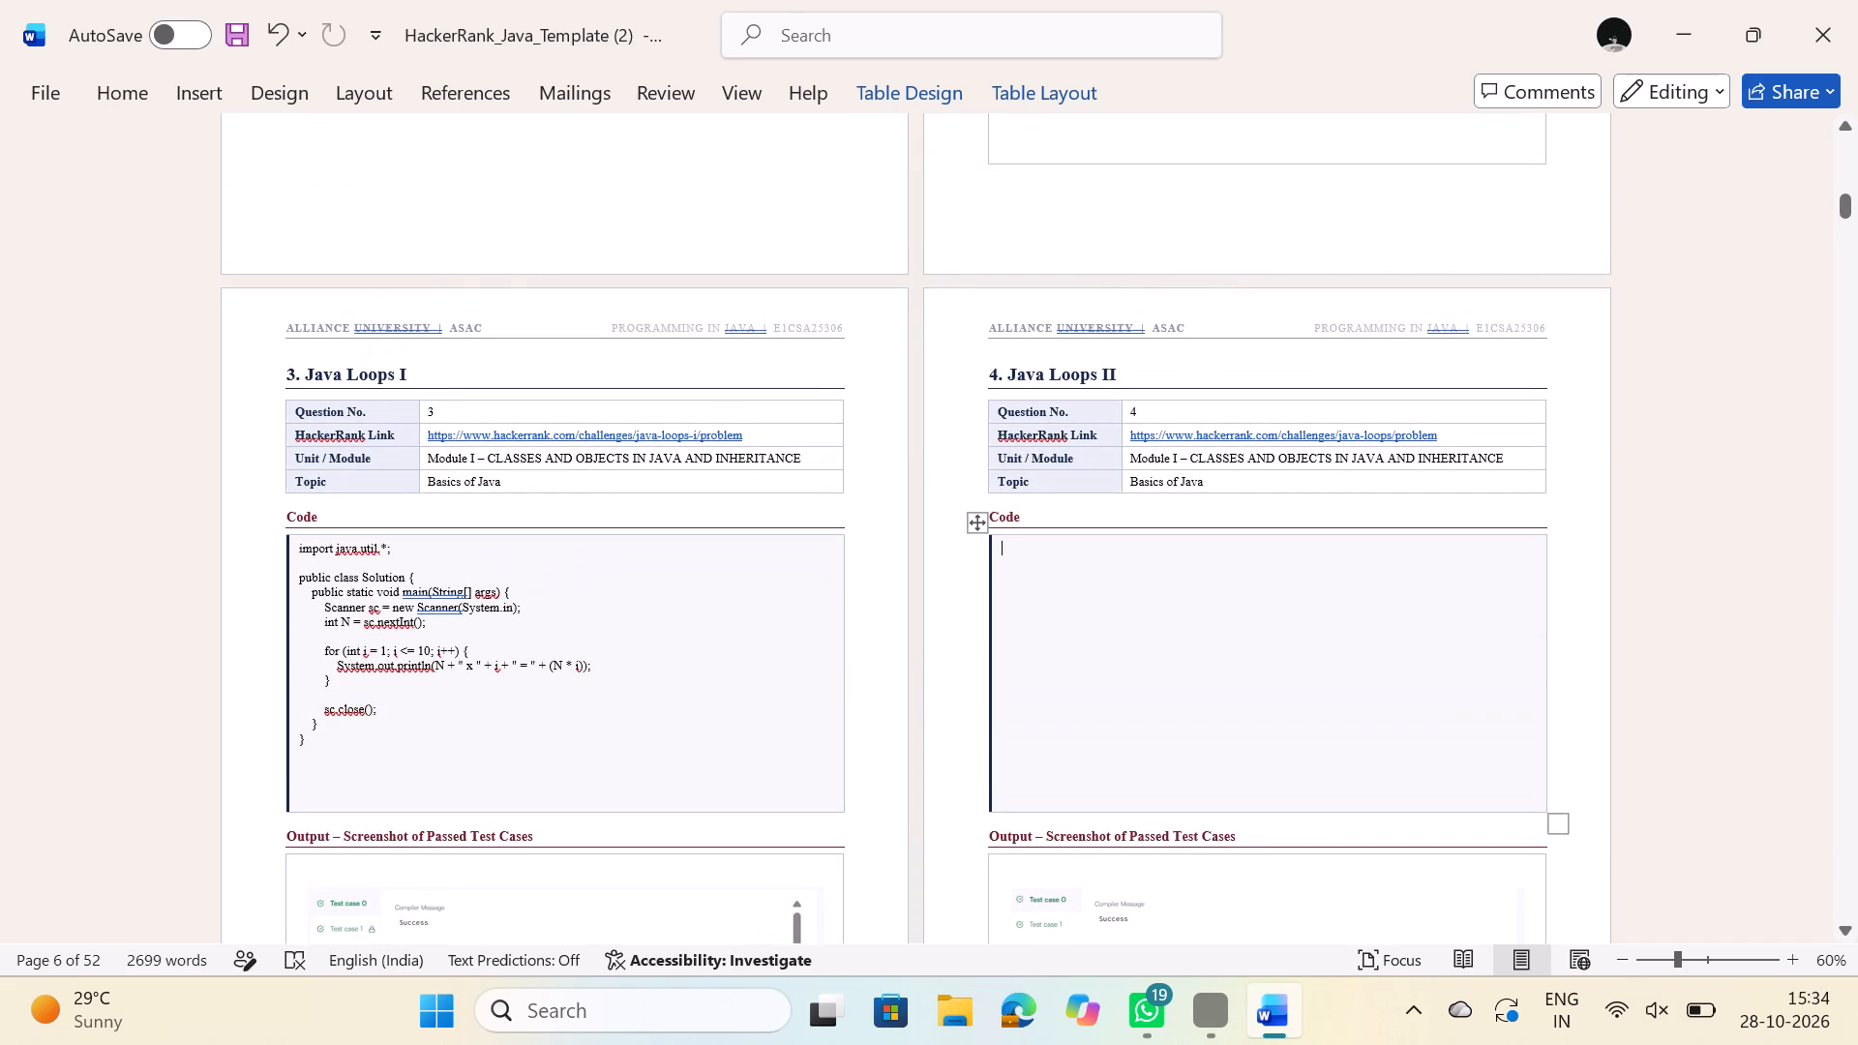
pyautogui.click(1212, 1000)
pyautogui.scroll(5, 732, 443)
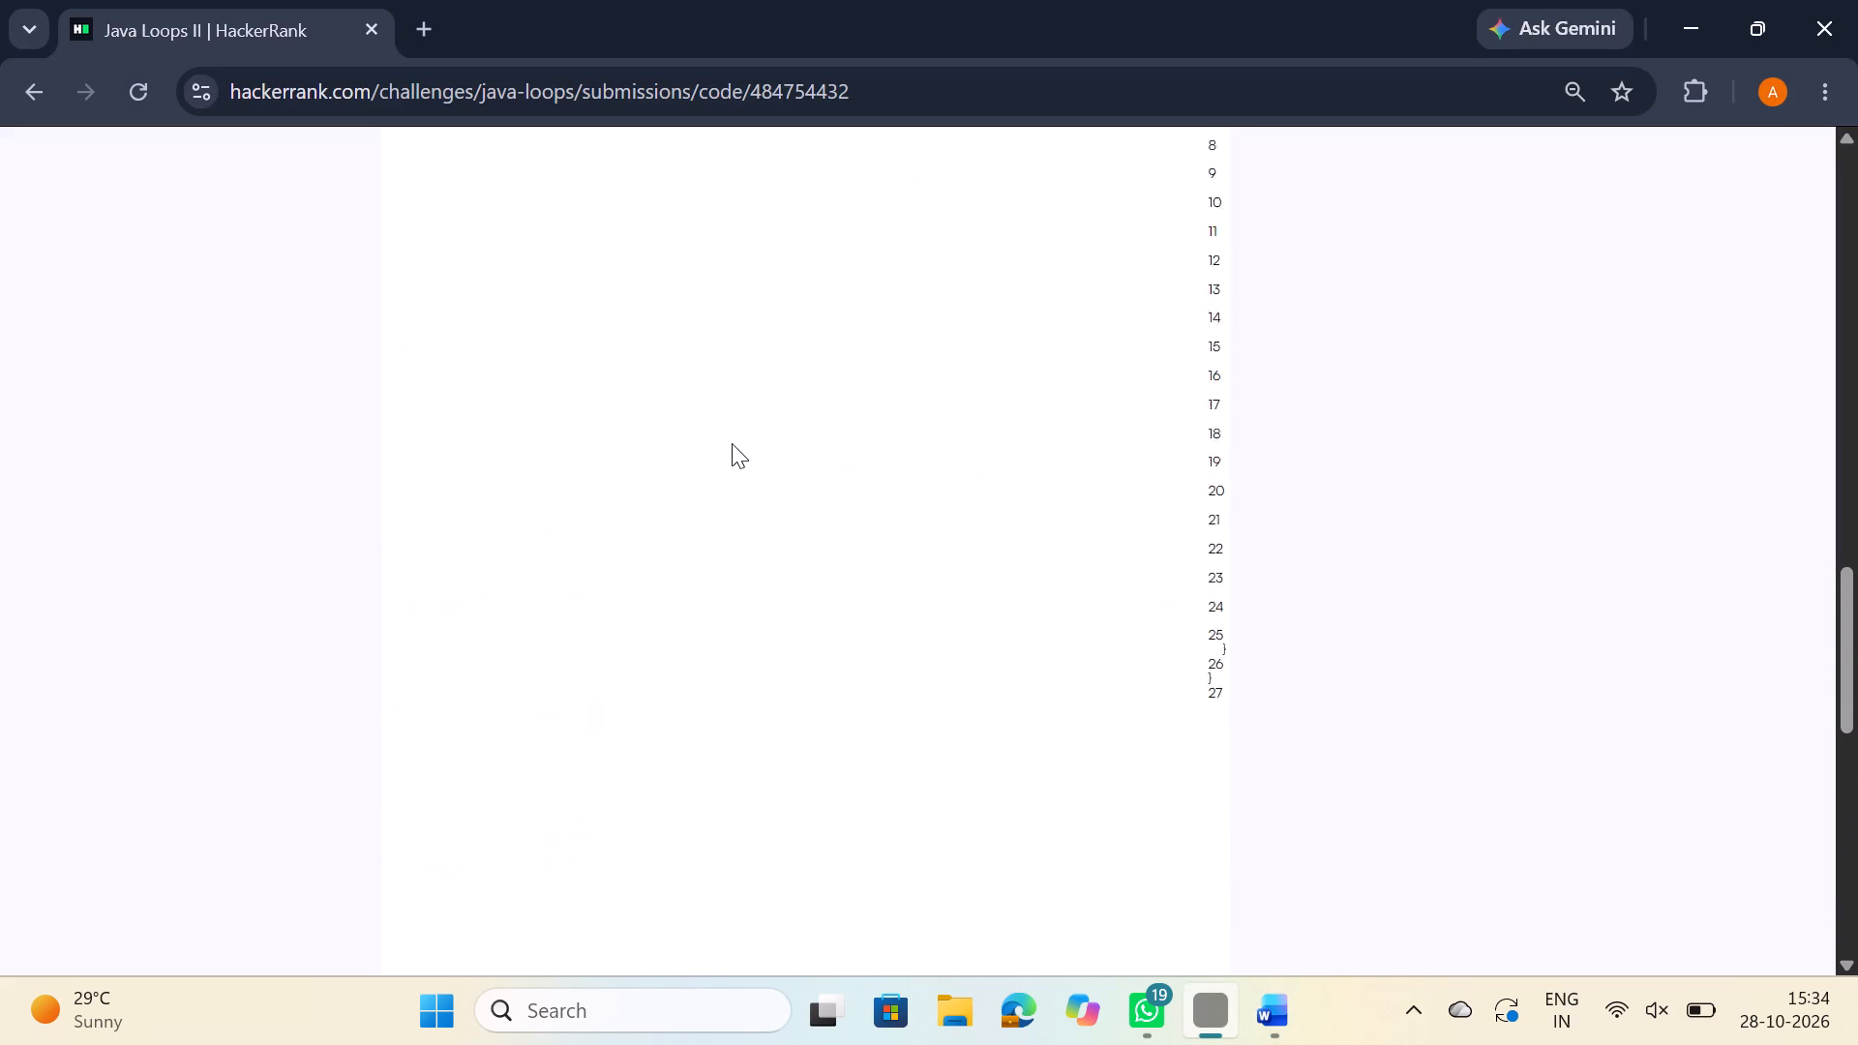
pyautogui.scroll(11, 732, 443)
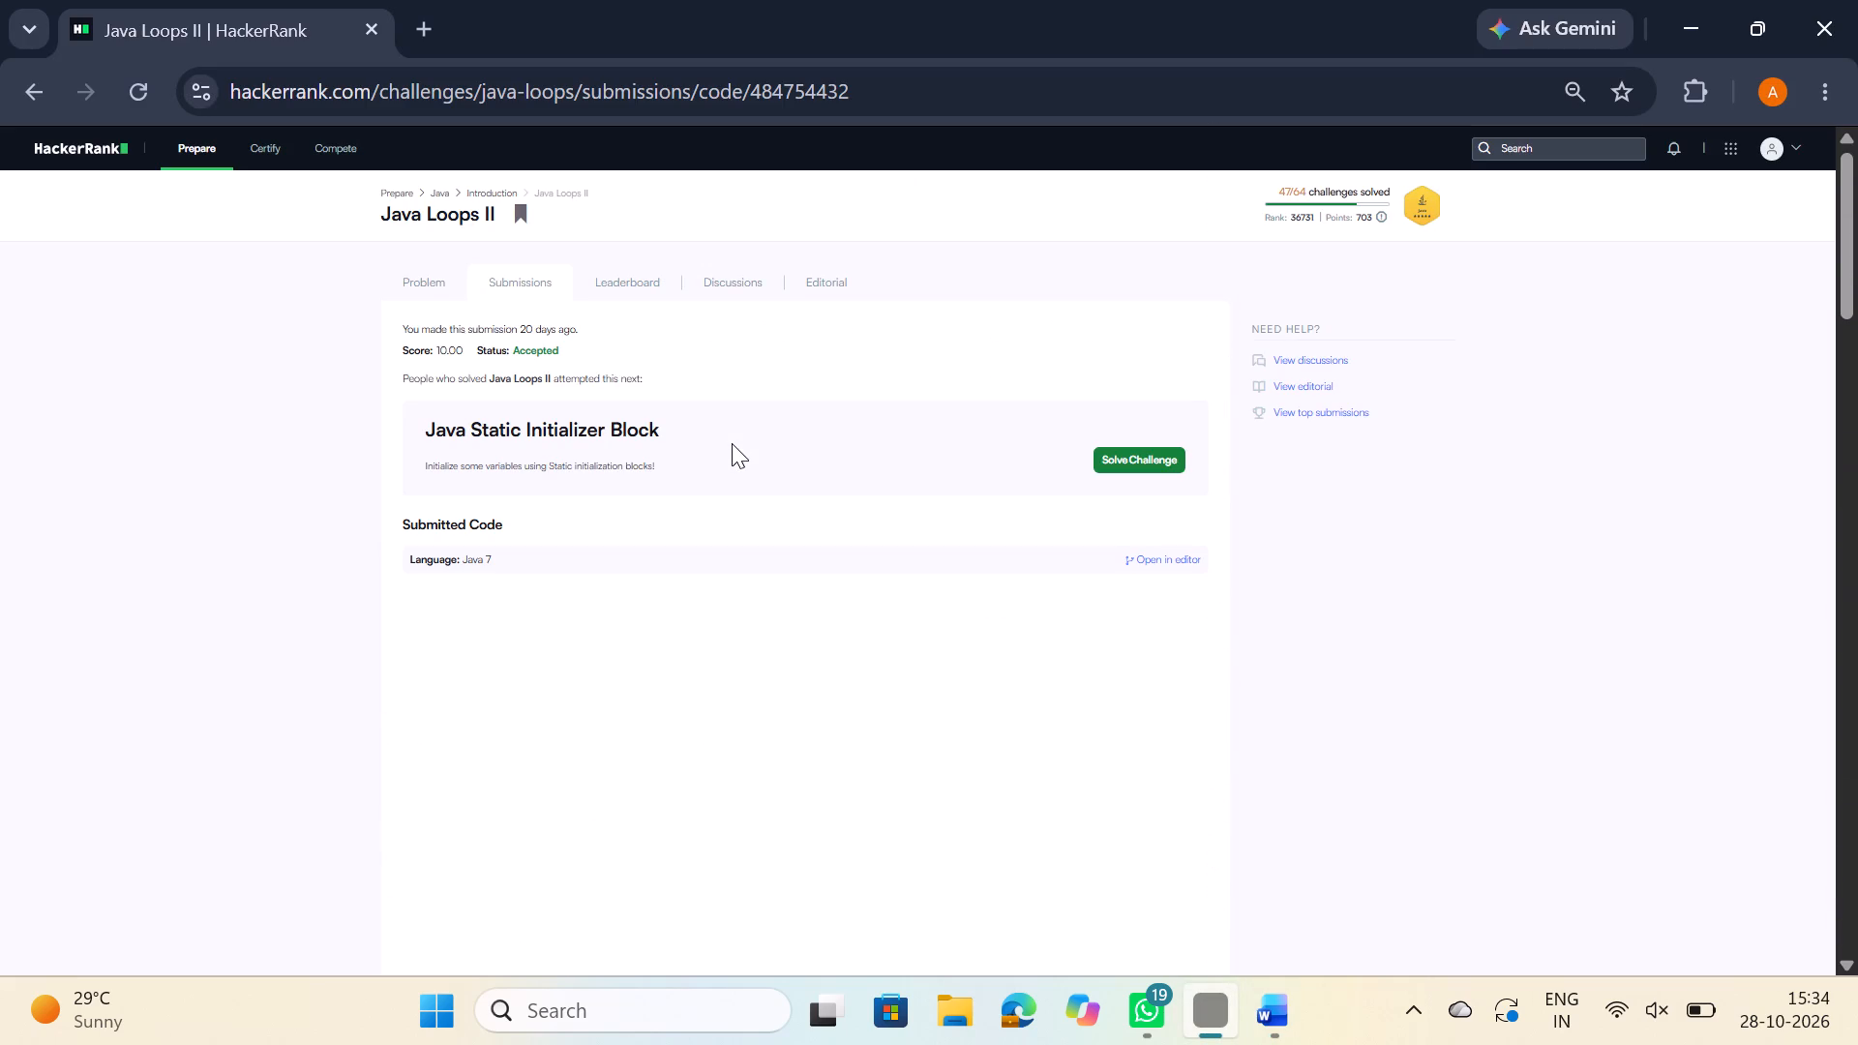
pyautogui.click(1147, 558)
pyautogui.scroll(-5, 713, 775)
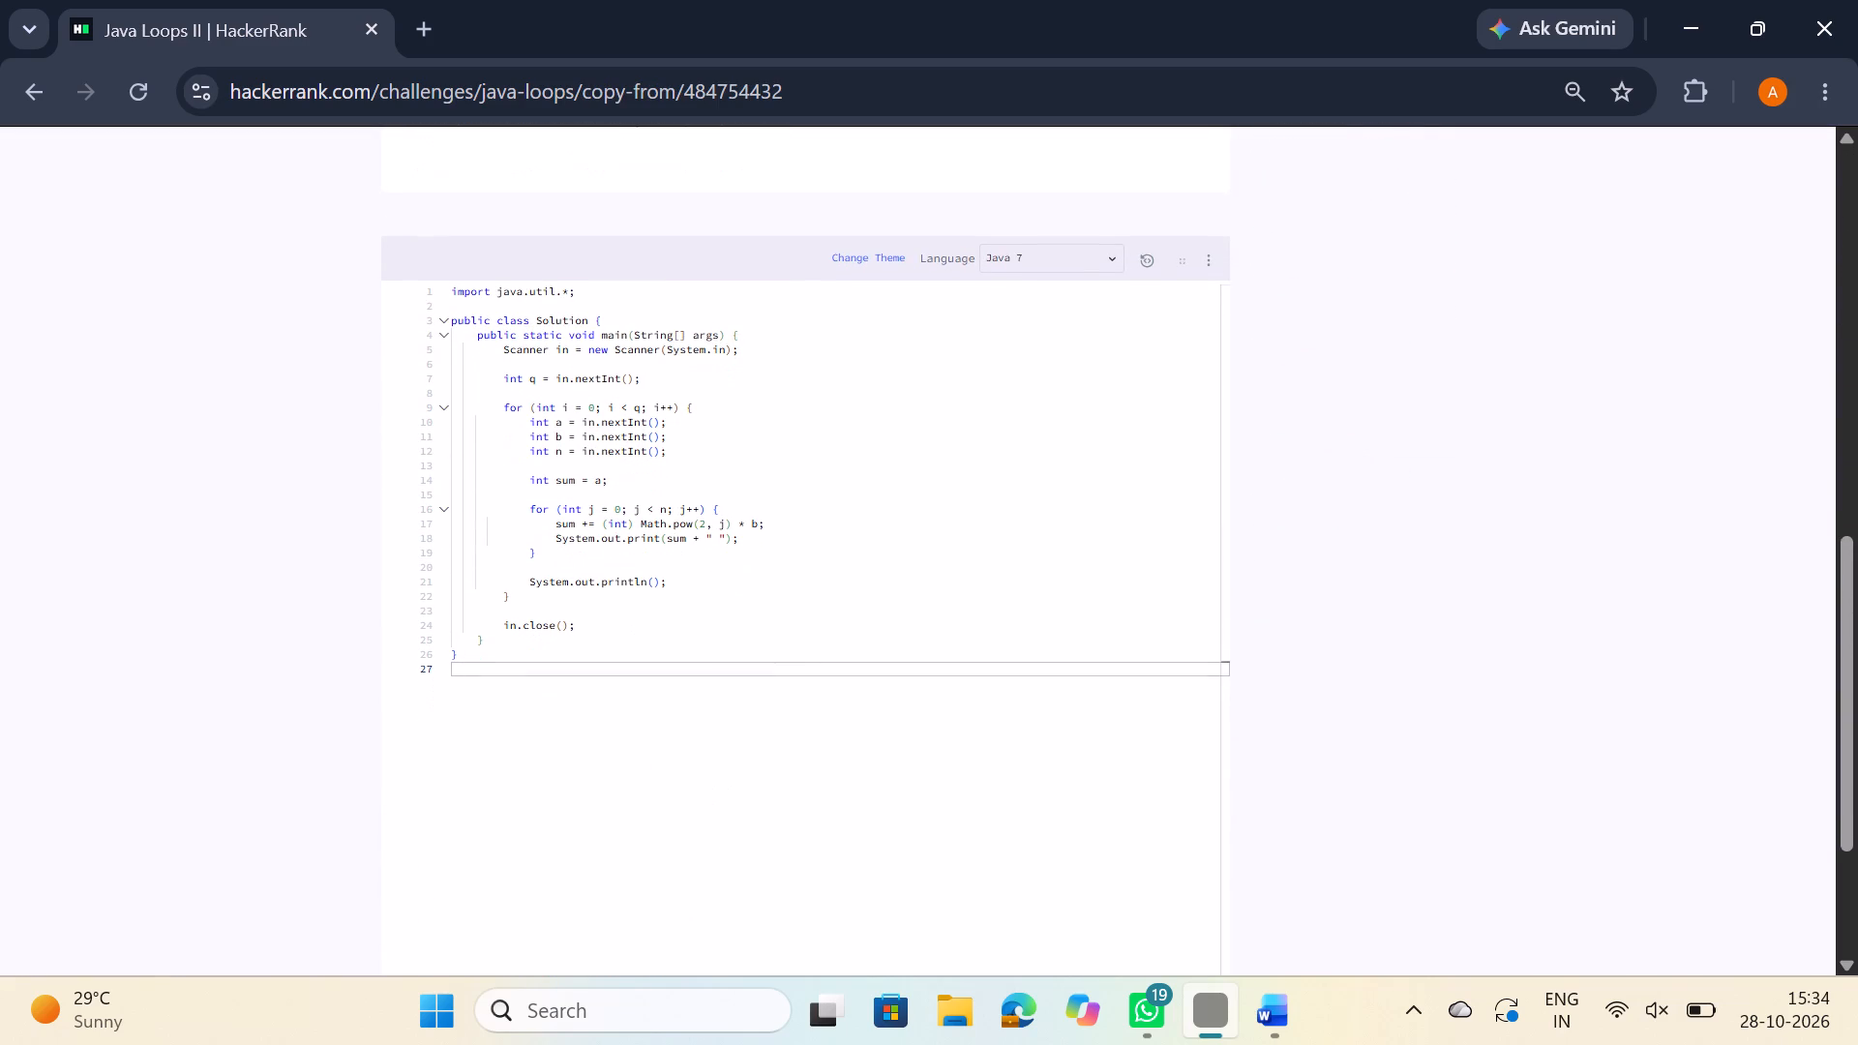
# Copy the complete Java Loops II solution code, from the import line to the final closing brace.
pyautogui.click(450, 503)
pyautogui.click(450, 503)
pyautogui.click(438, 410)
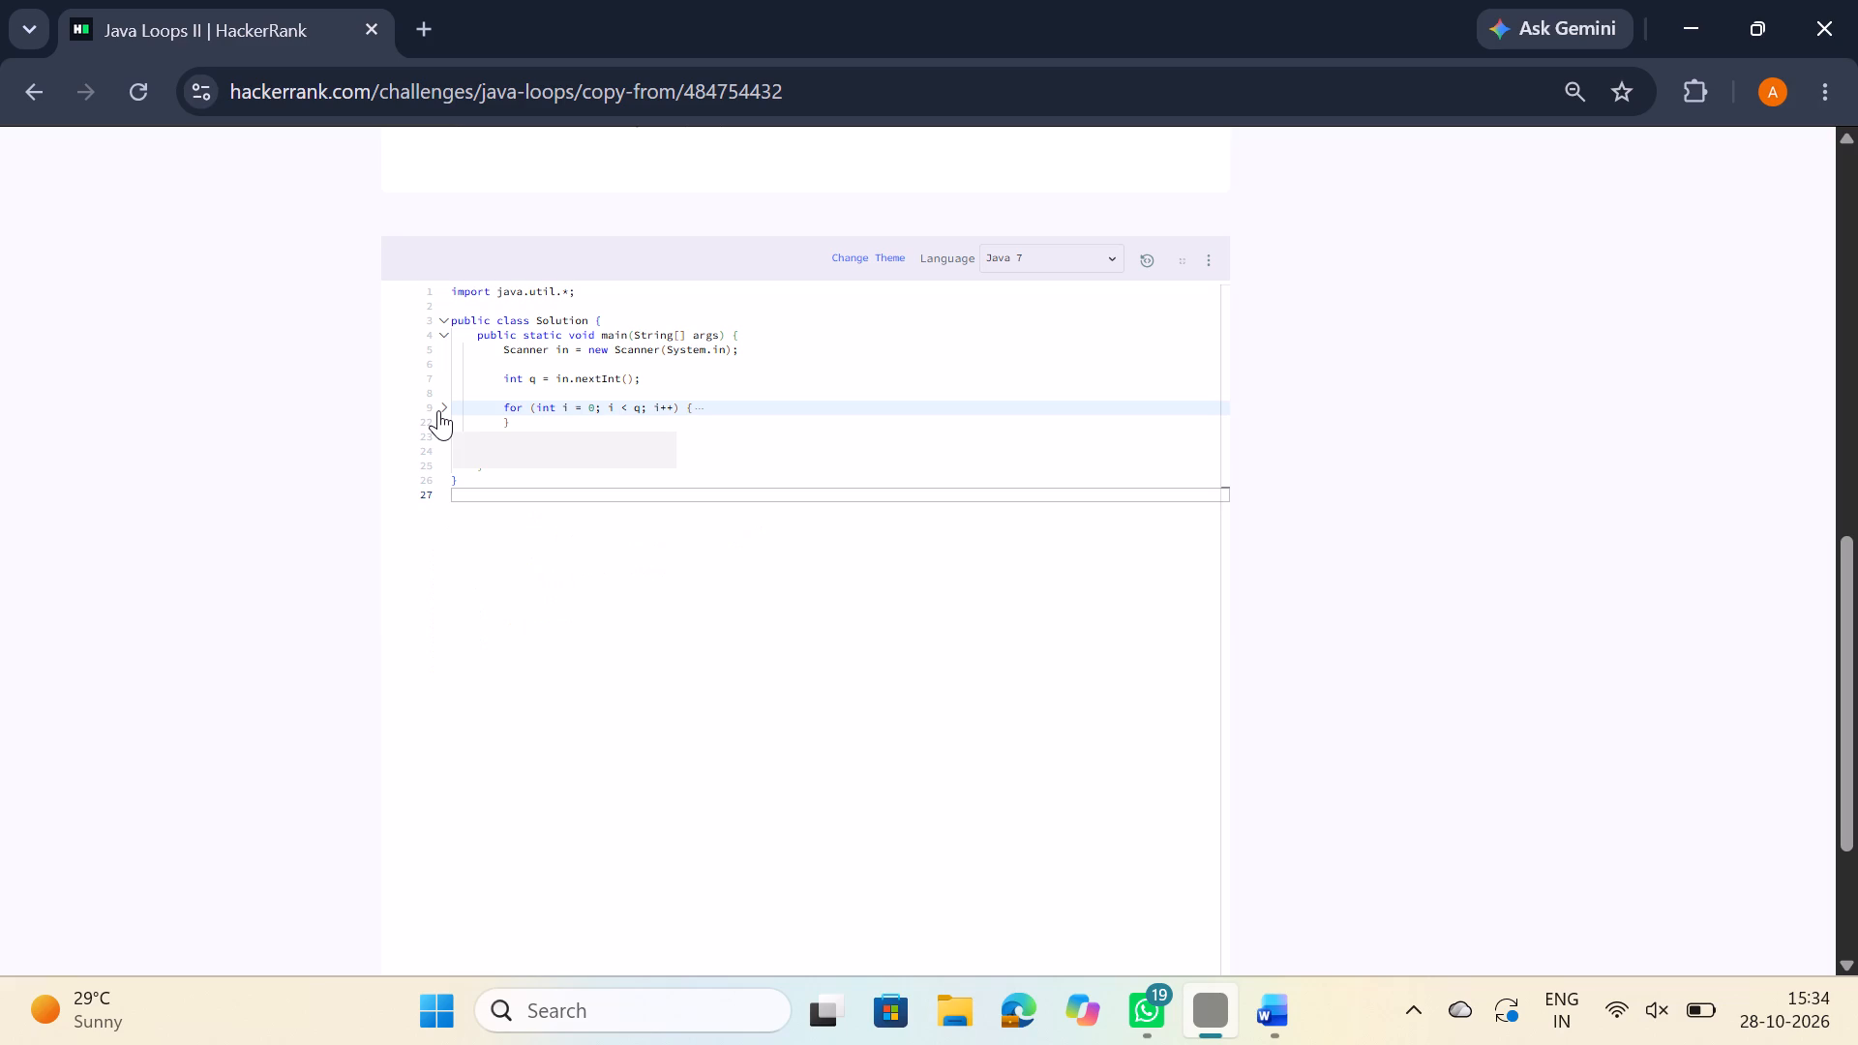
pyautogui.click(438, 410)
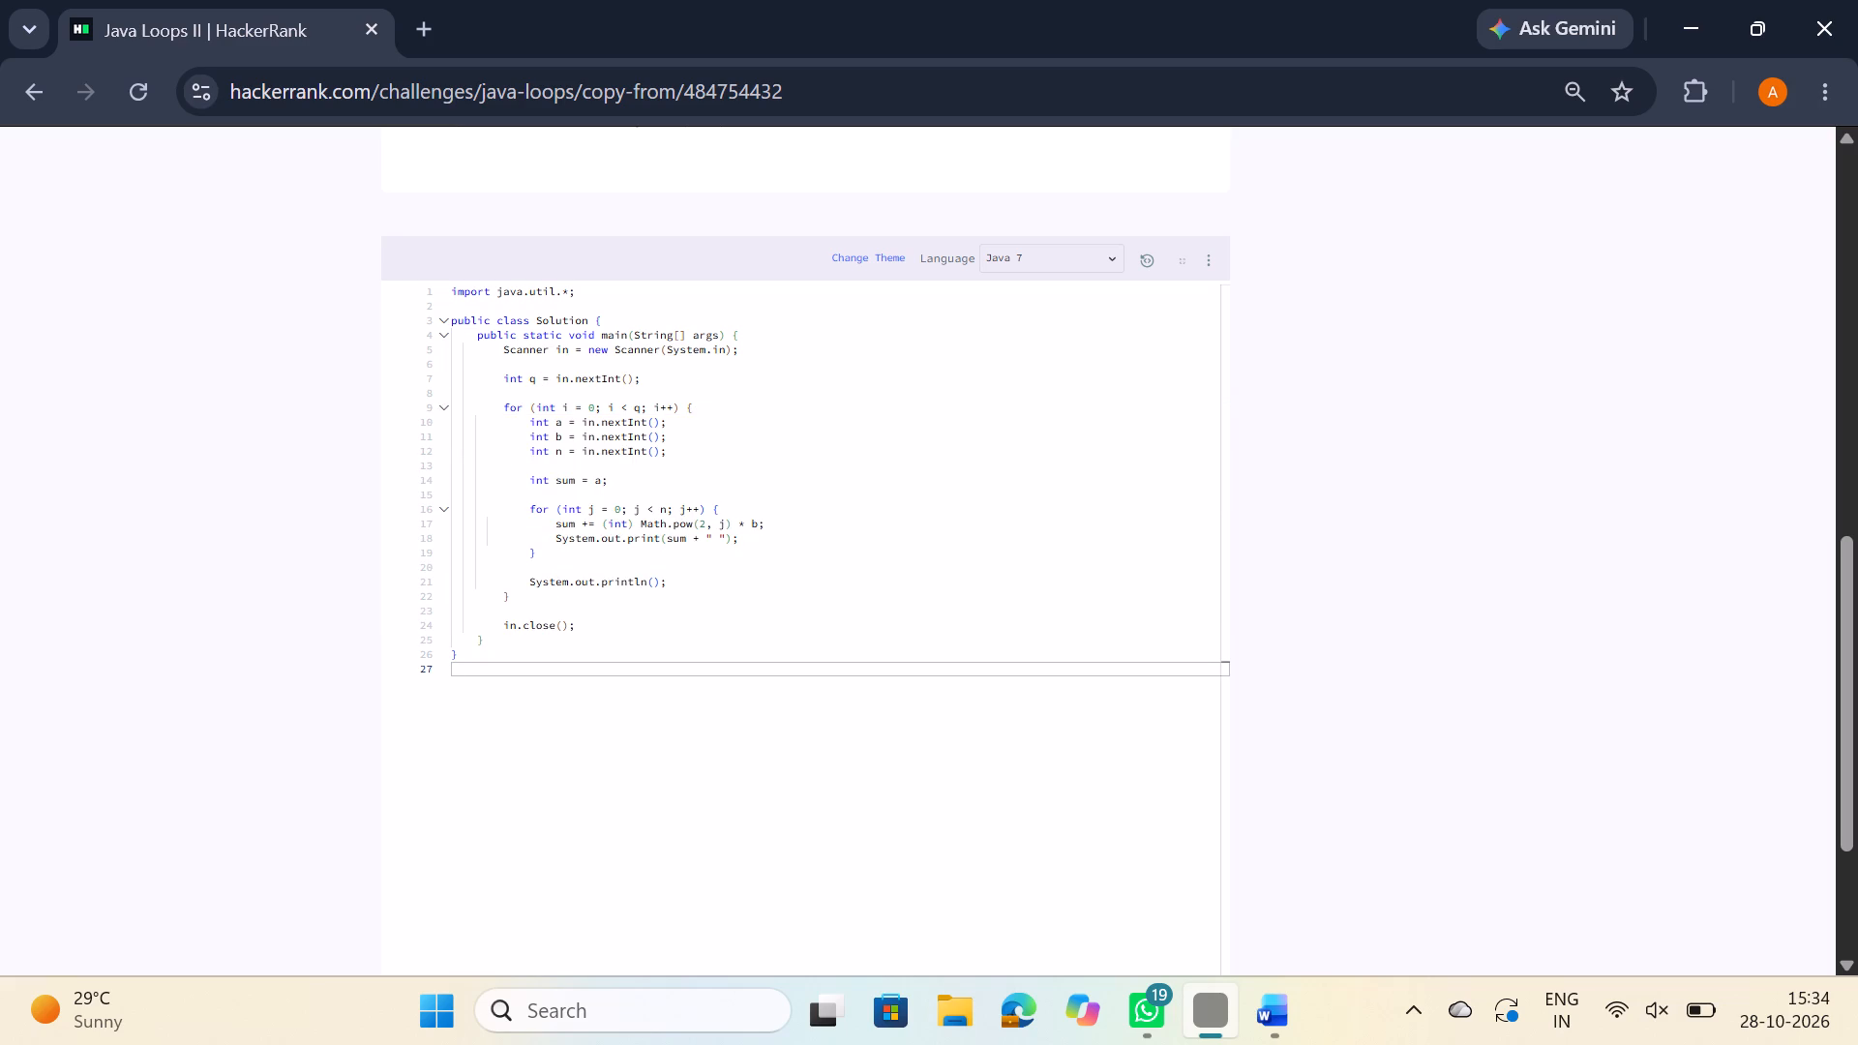
pyautogui.moveTo(549, 662); pyautogui.dragTo(452, 286)
pyautogui.hotkey('ctrl', 'c')
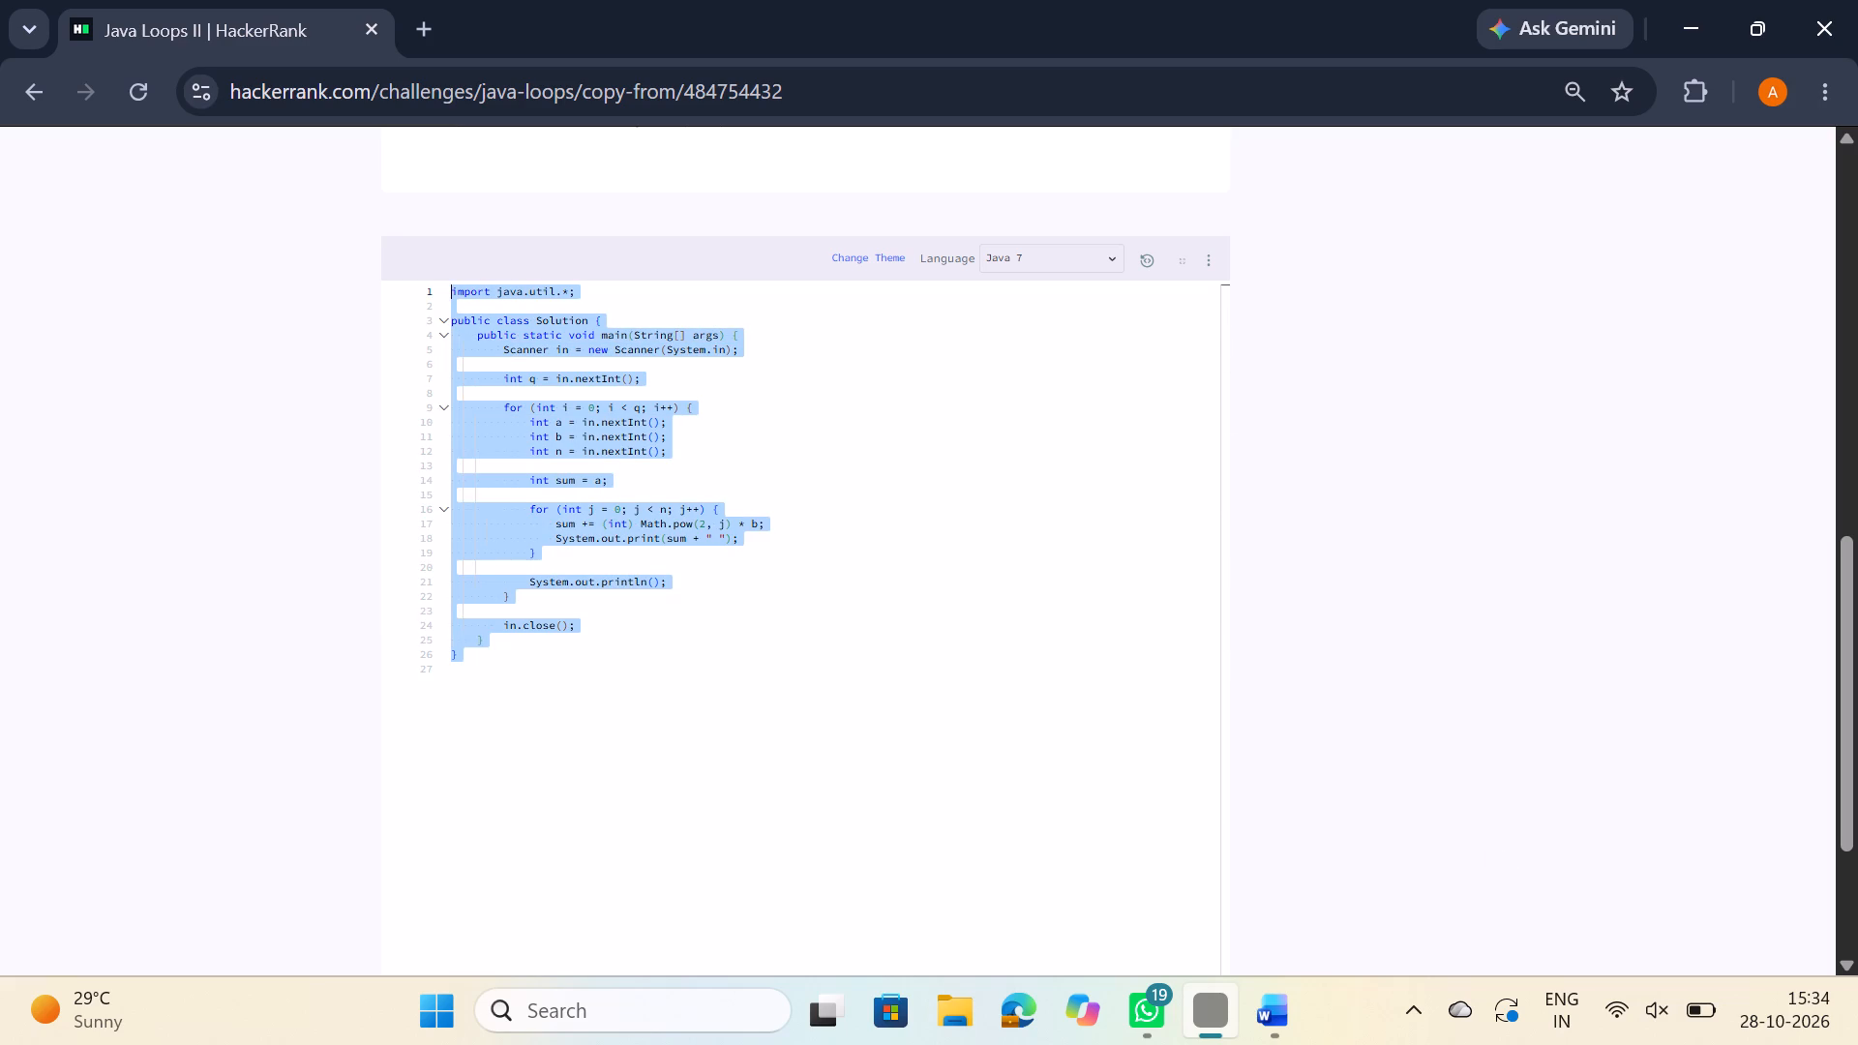
# Switch to Word and paste the copied solution into question 4's Code box.
pyautogui.click(1292, 1013)
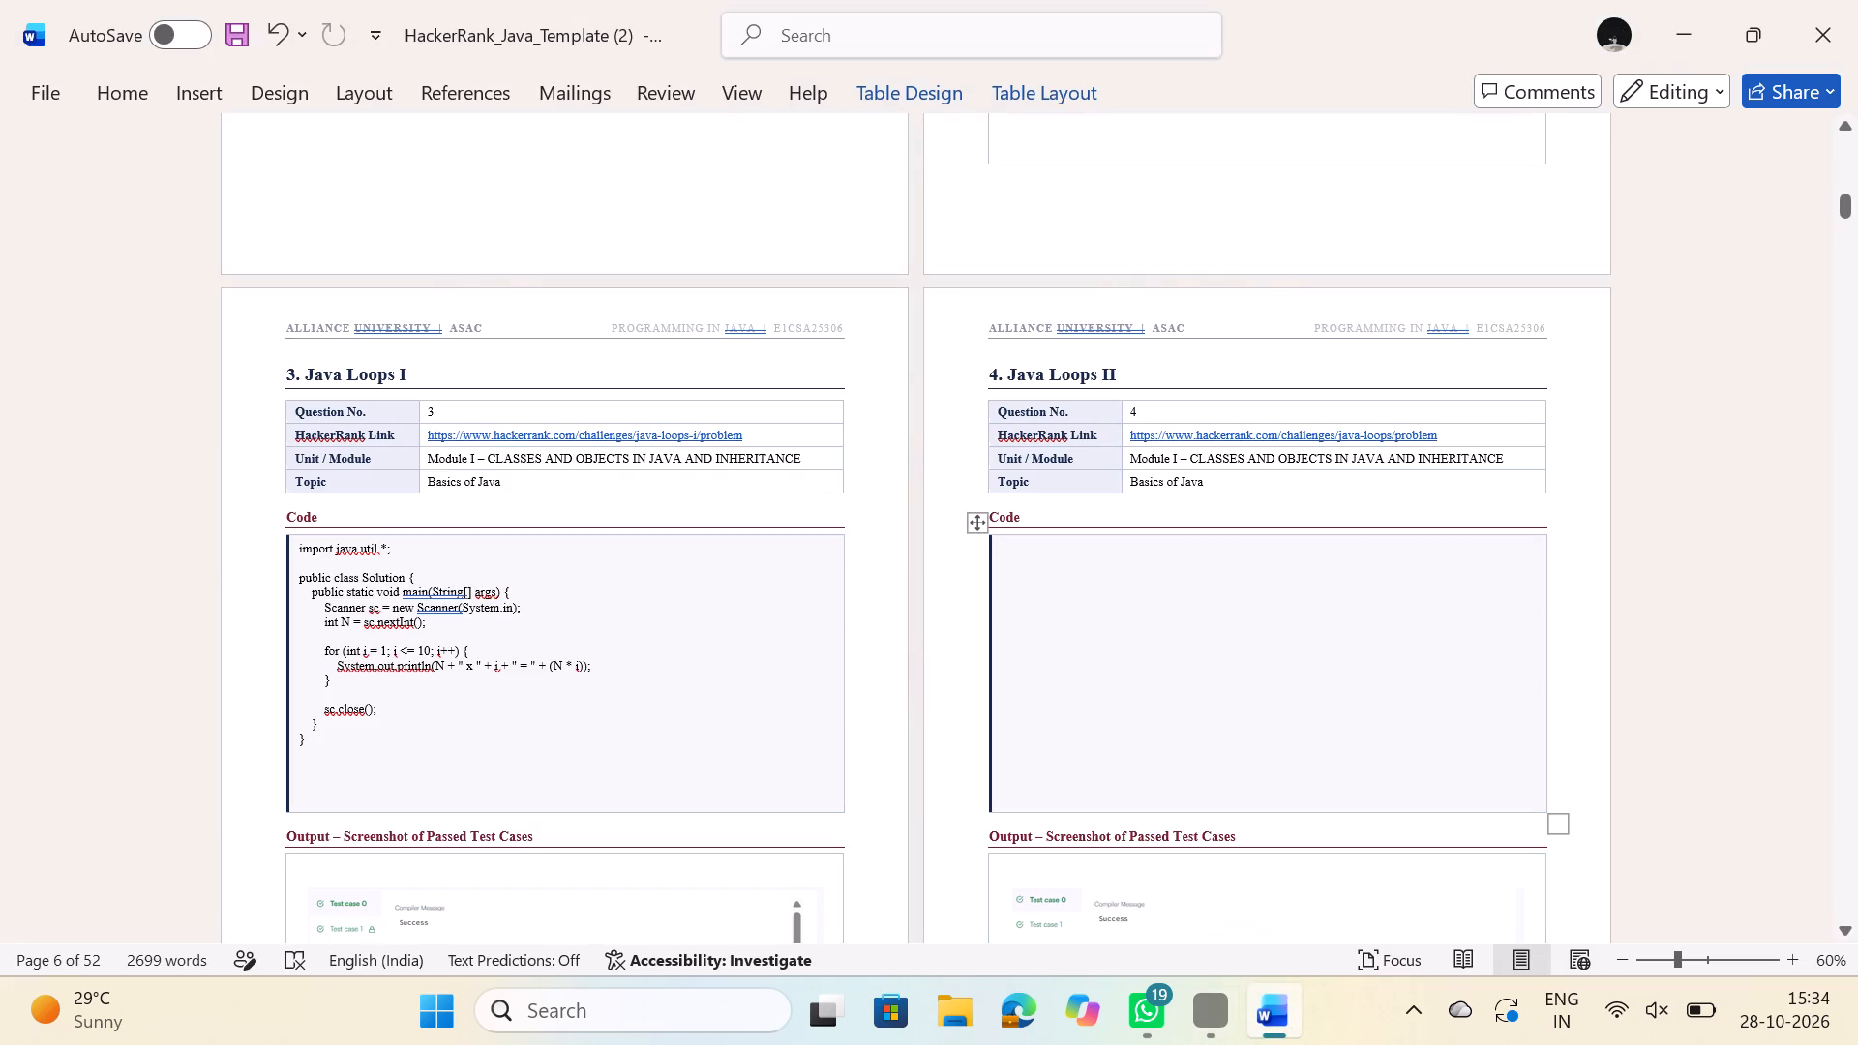
pyautogui.hotkey('ctrl', 'v')
pyautogui.scroll(-2, 1110, 587)
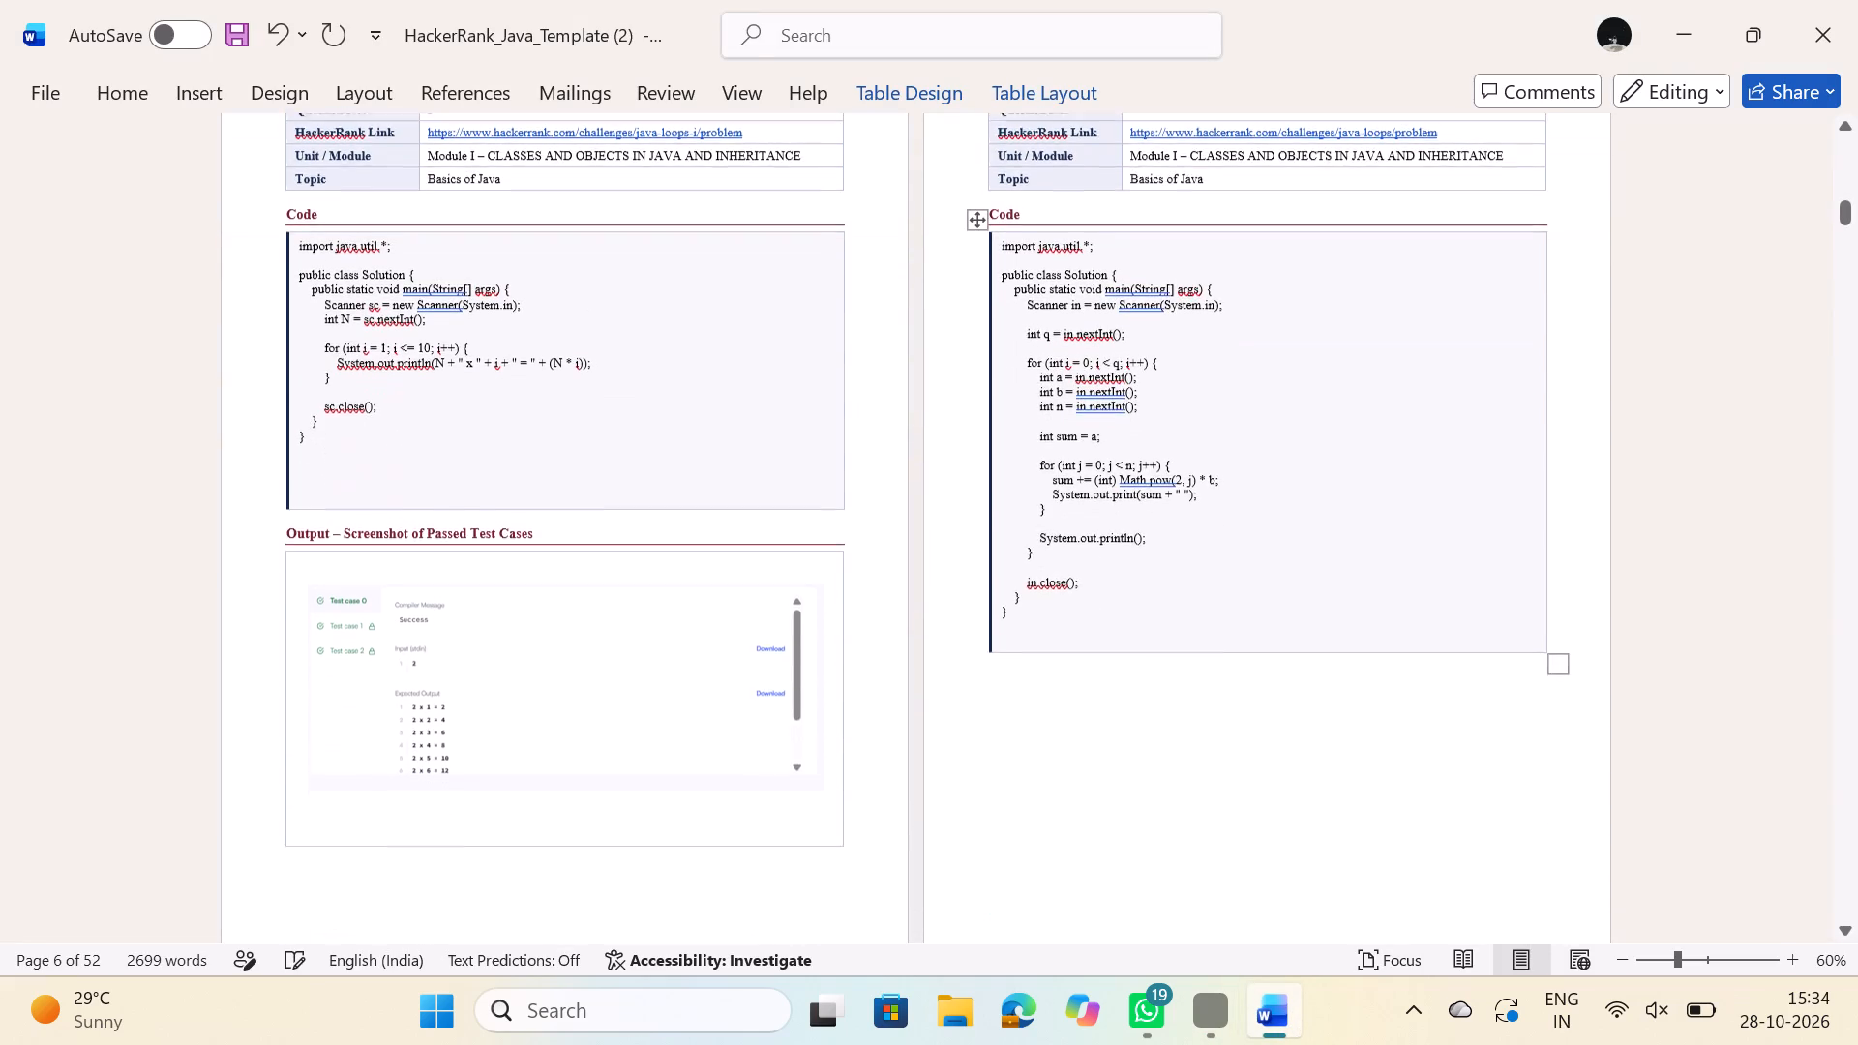
pyautogui.scroll(-2, 1110, 587)
pyautogui.scroll(3, 1110, 587)
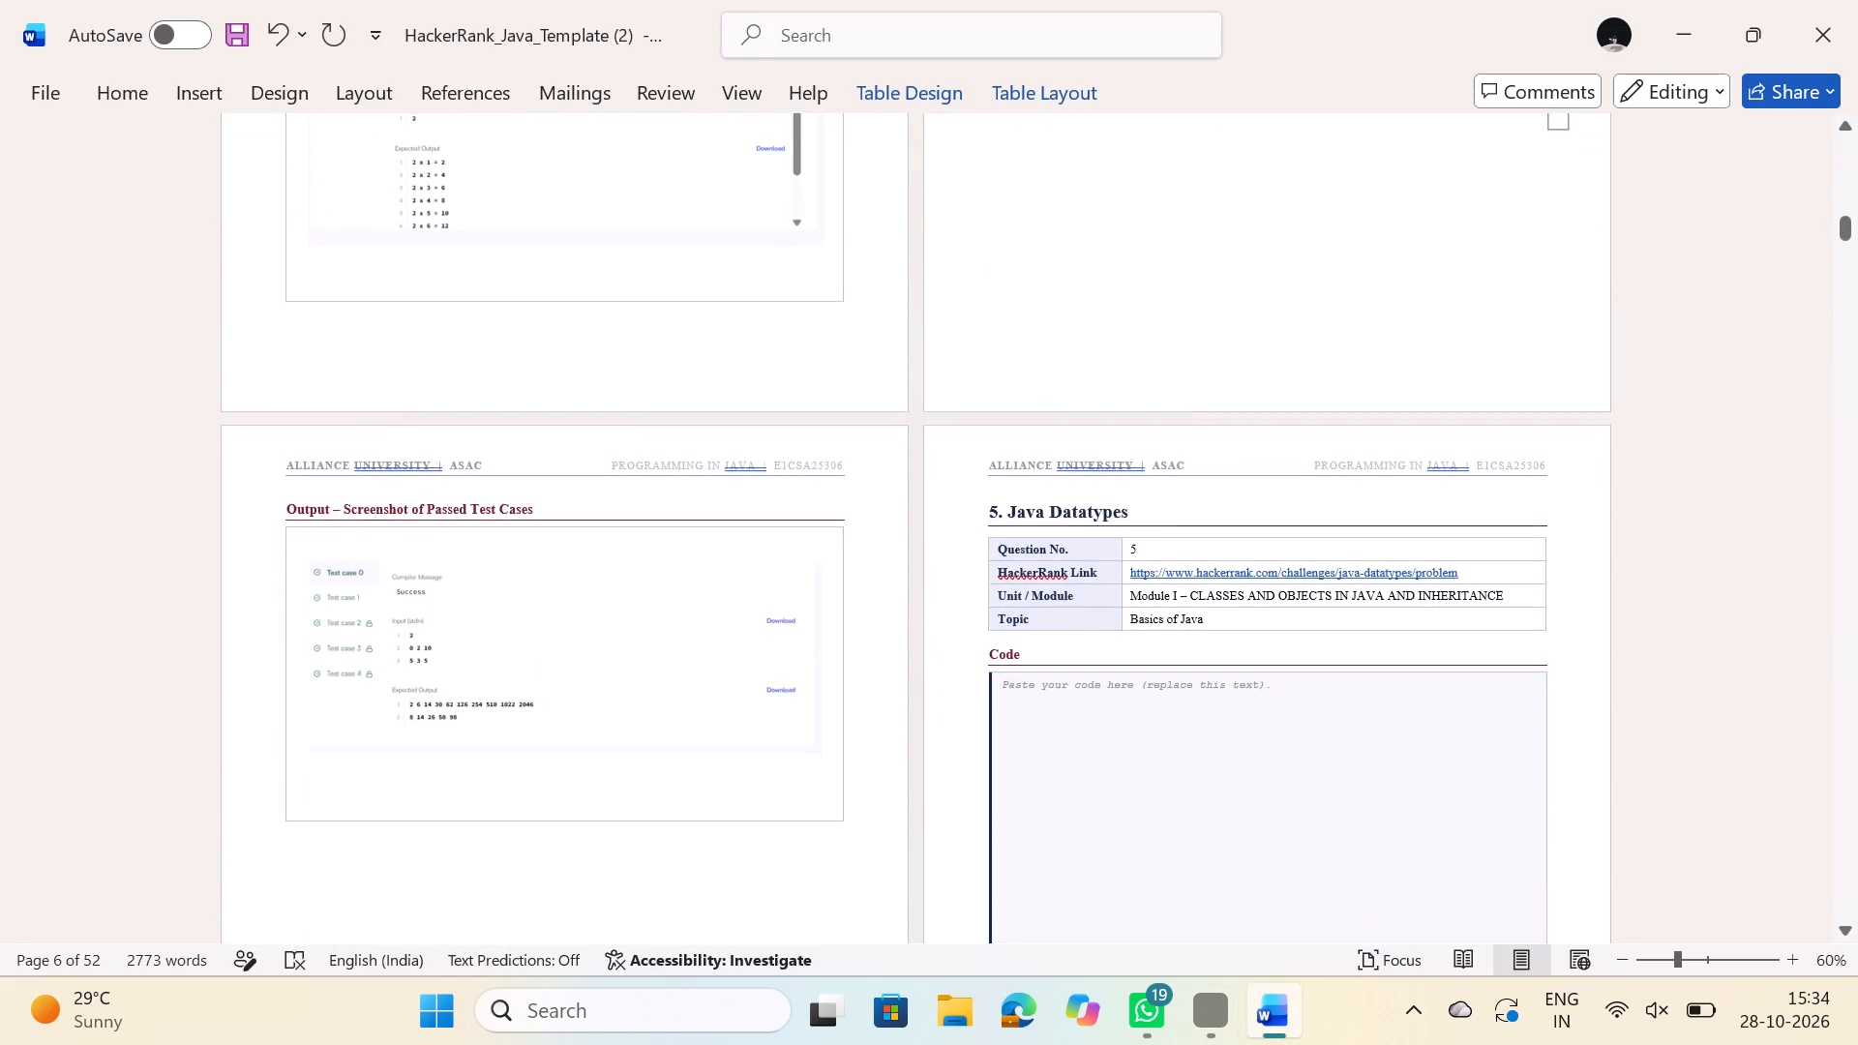
pyautogui.scroll(1, 1110, 587)
pyautogui.scroll(-2, 1110, 587)
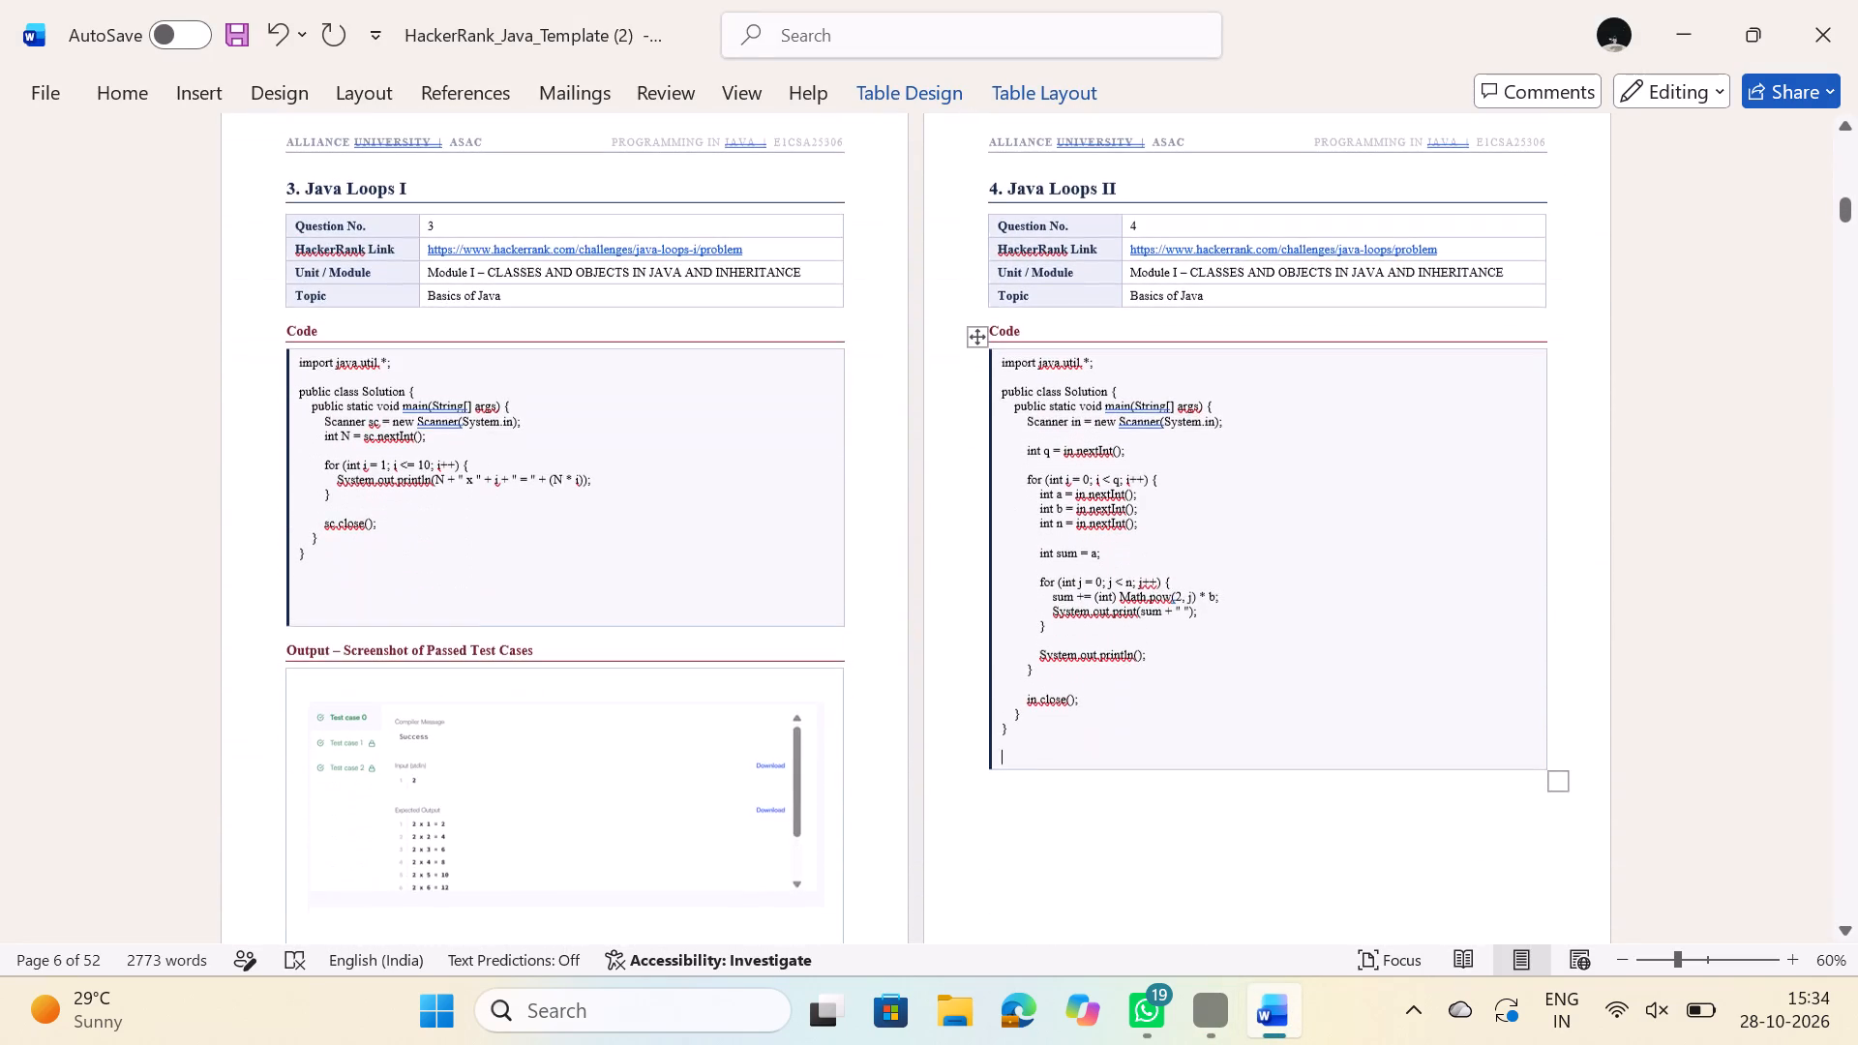
# Enlarge question 4's test-case screenshot slightly and reposition it so it fits centred between the side borders of its Output box.
pyautogui.scroll(-3, 1110, 587)
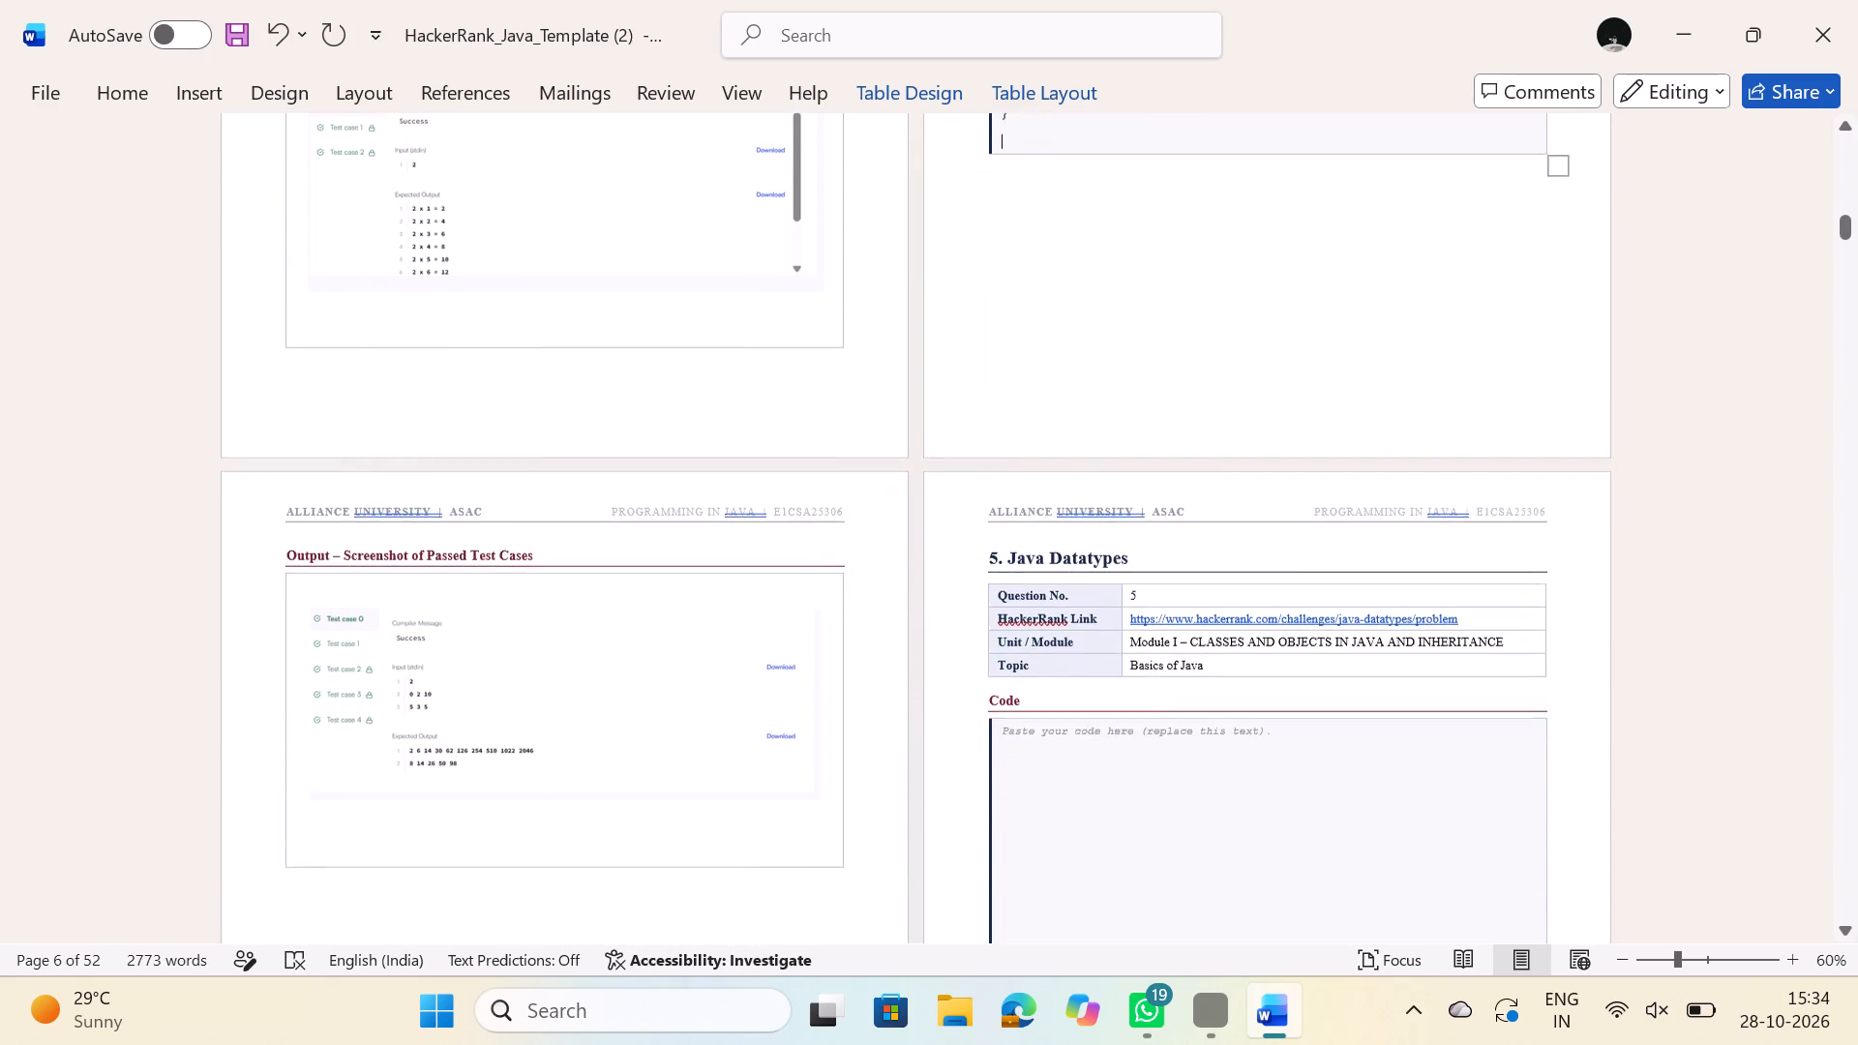
pyautogui.scroll(-2, 1110, 587)
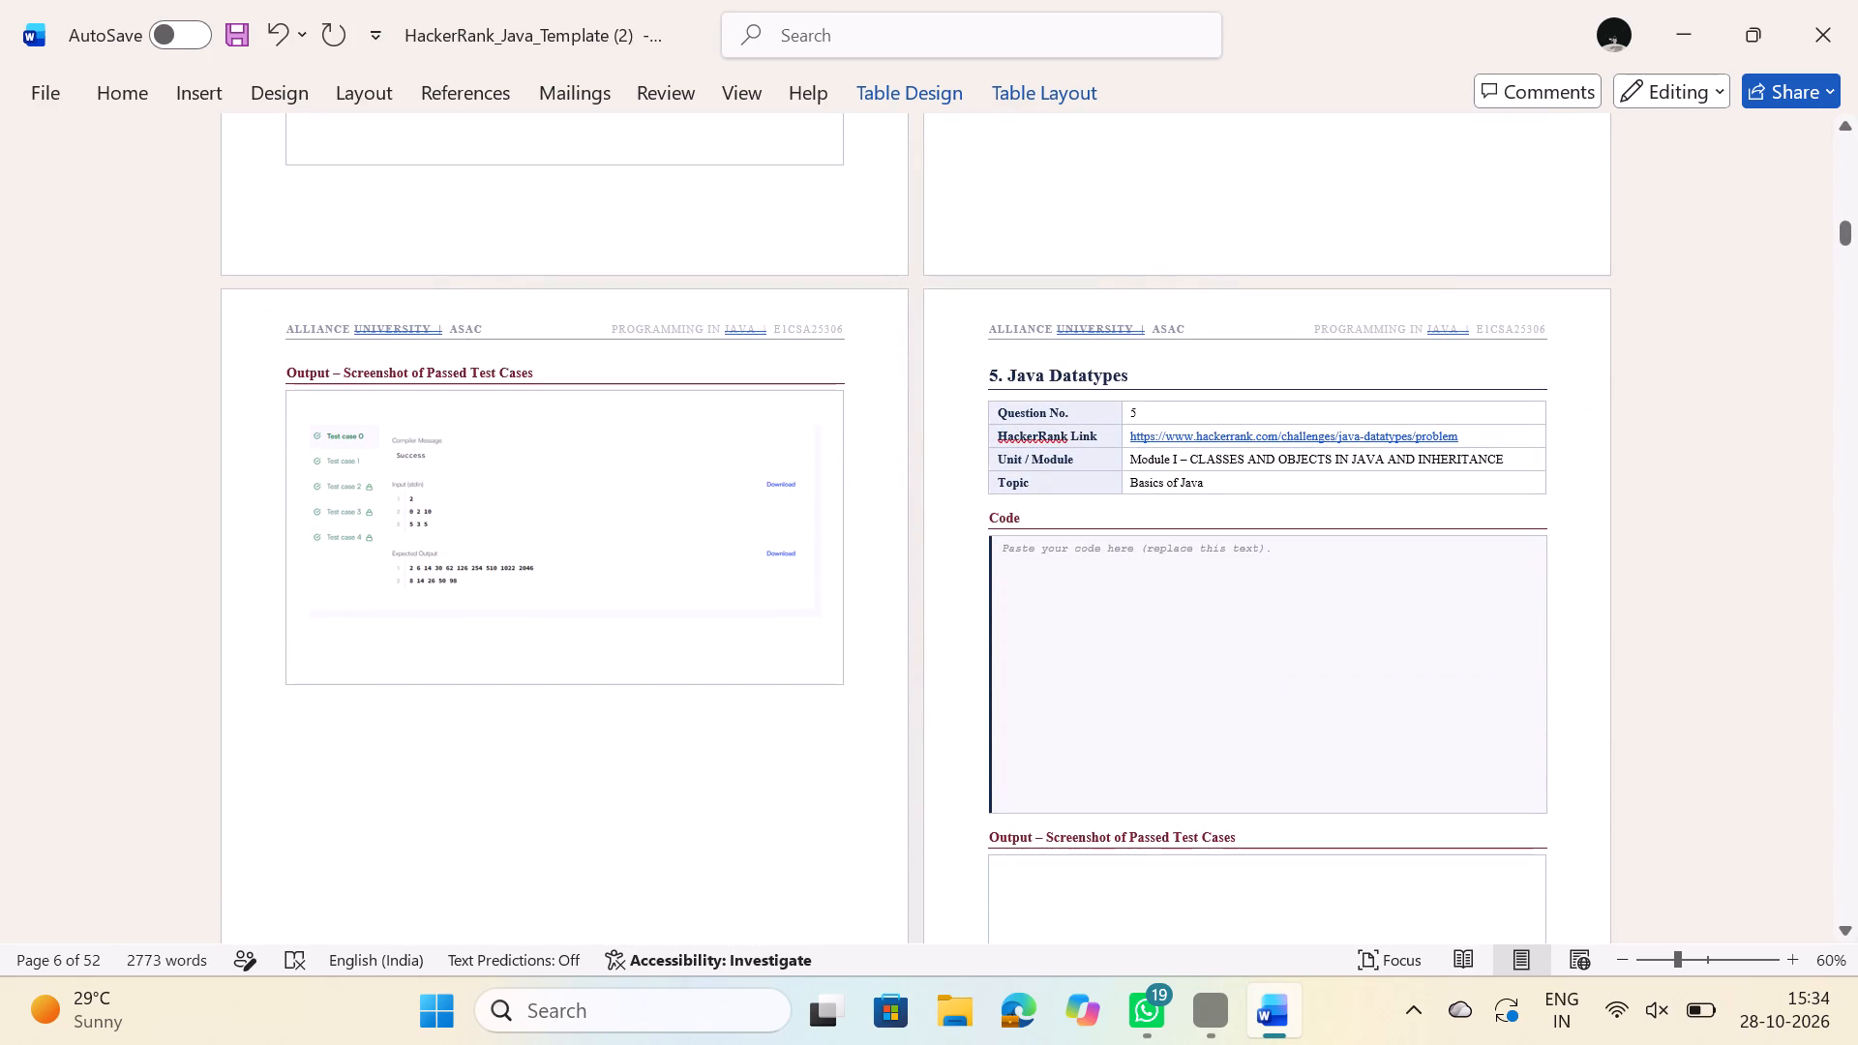
pyautogui.scroll(-2, 1284, 540)
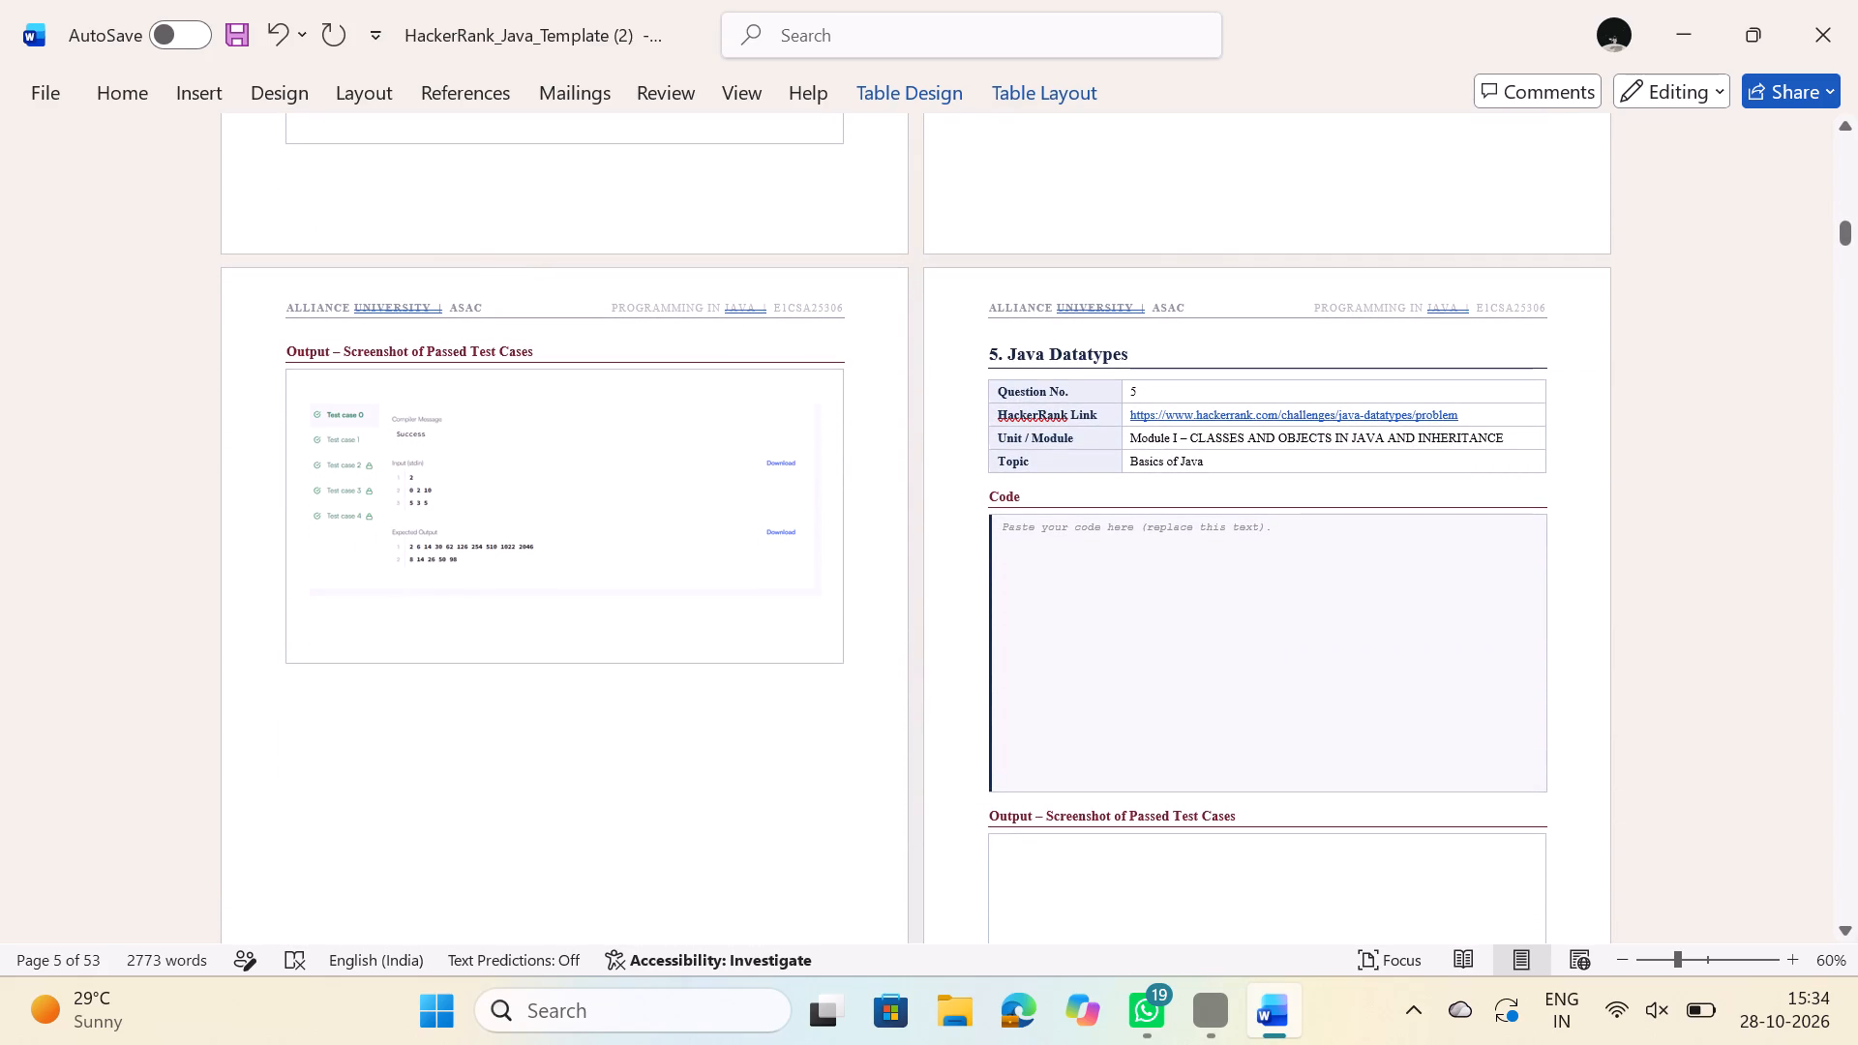
pyautogui.click(696, 507)
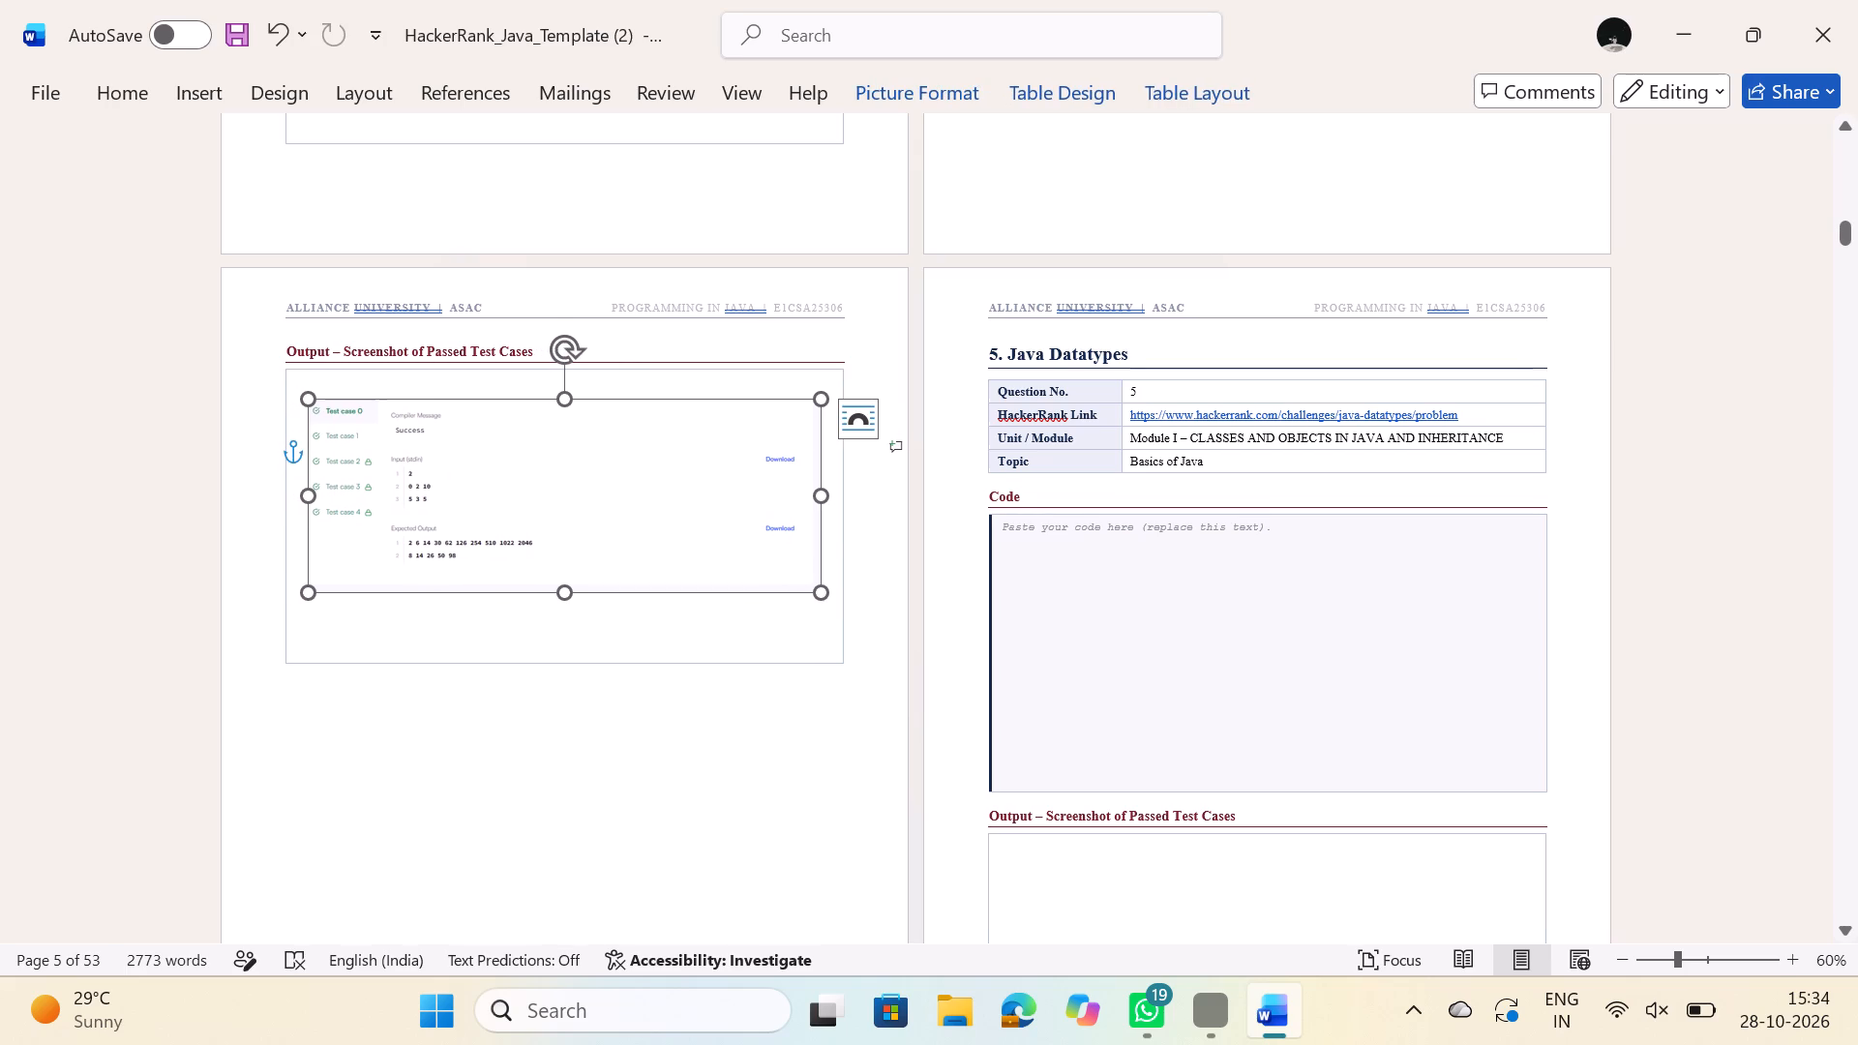
pyautogui.moveTo(826, 597); pyautogui.dragTo(780, 658)
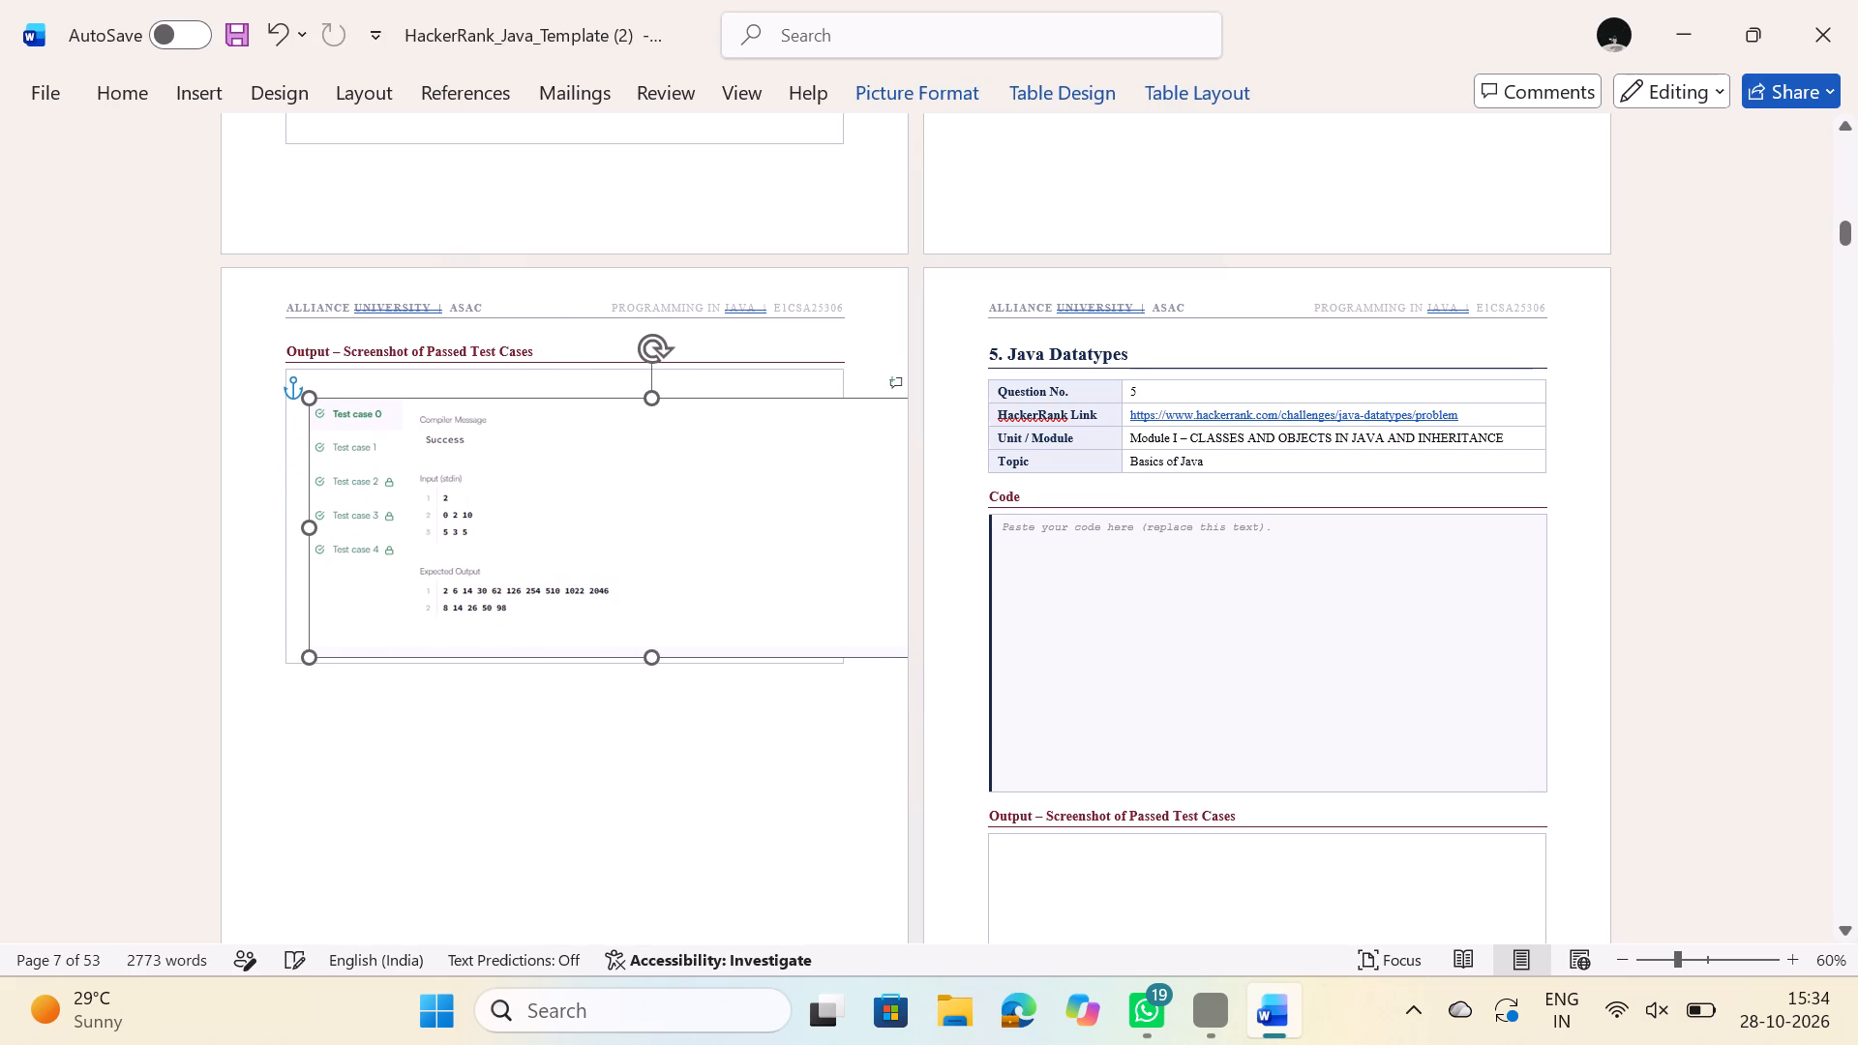
pyautogui.moveTo(735, 578); pyautogui.dragTo(697, 569)
pyautogui.moveTo(705, 564); pyautogui.dragTo(653, 567)
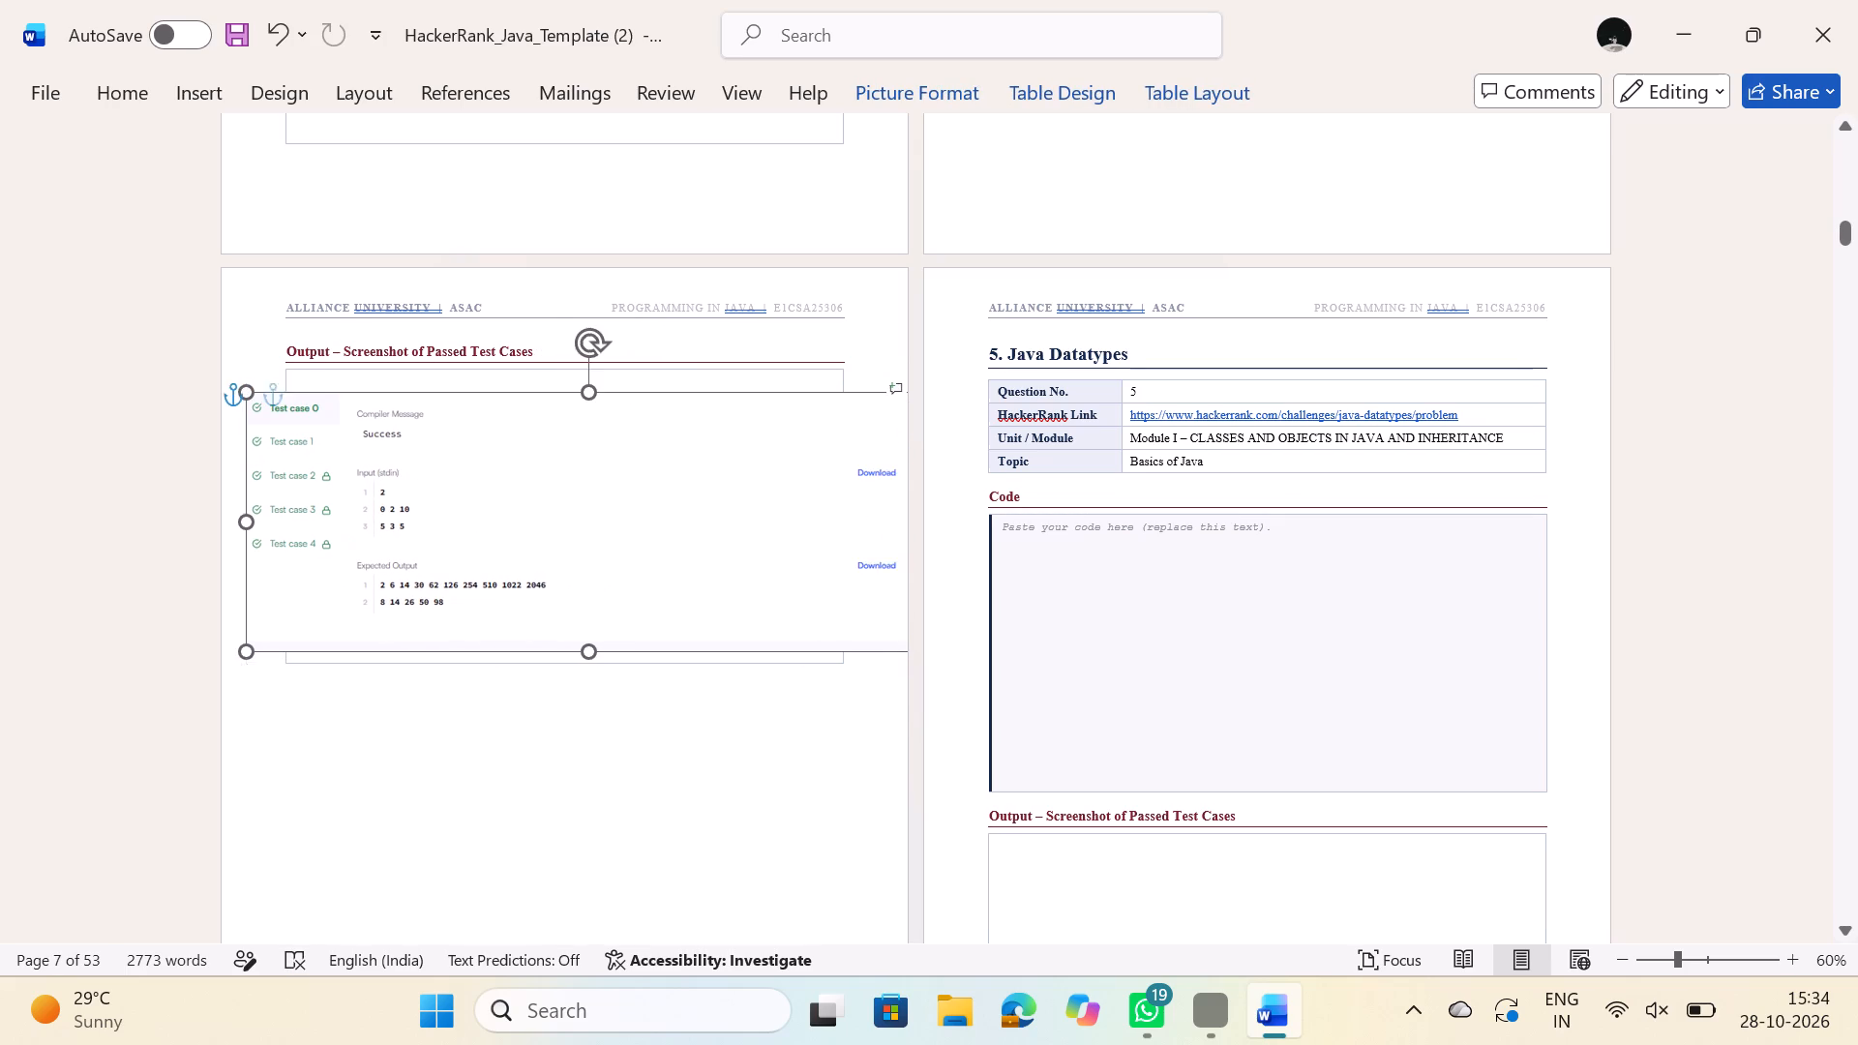
pyautogui.moveTo(653, 567); pyautogui.dragTo(621, 565)
pyautogui.moveTo(904, 651); pyautogui.dragTo(821, 602)
pyautogui.moveTo(644, 529); pyautogui.dragTo(673, 529)
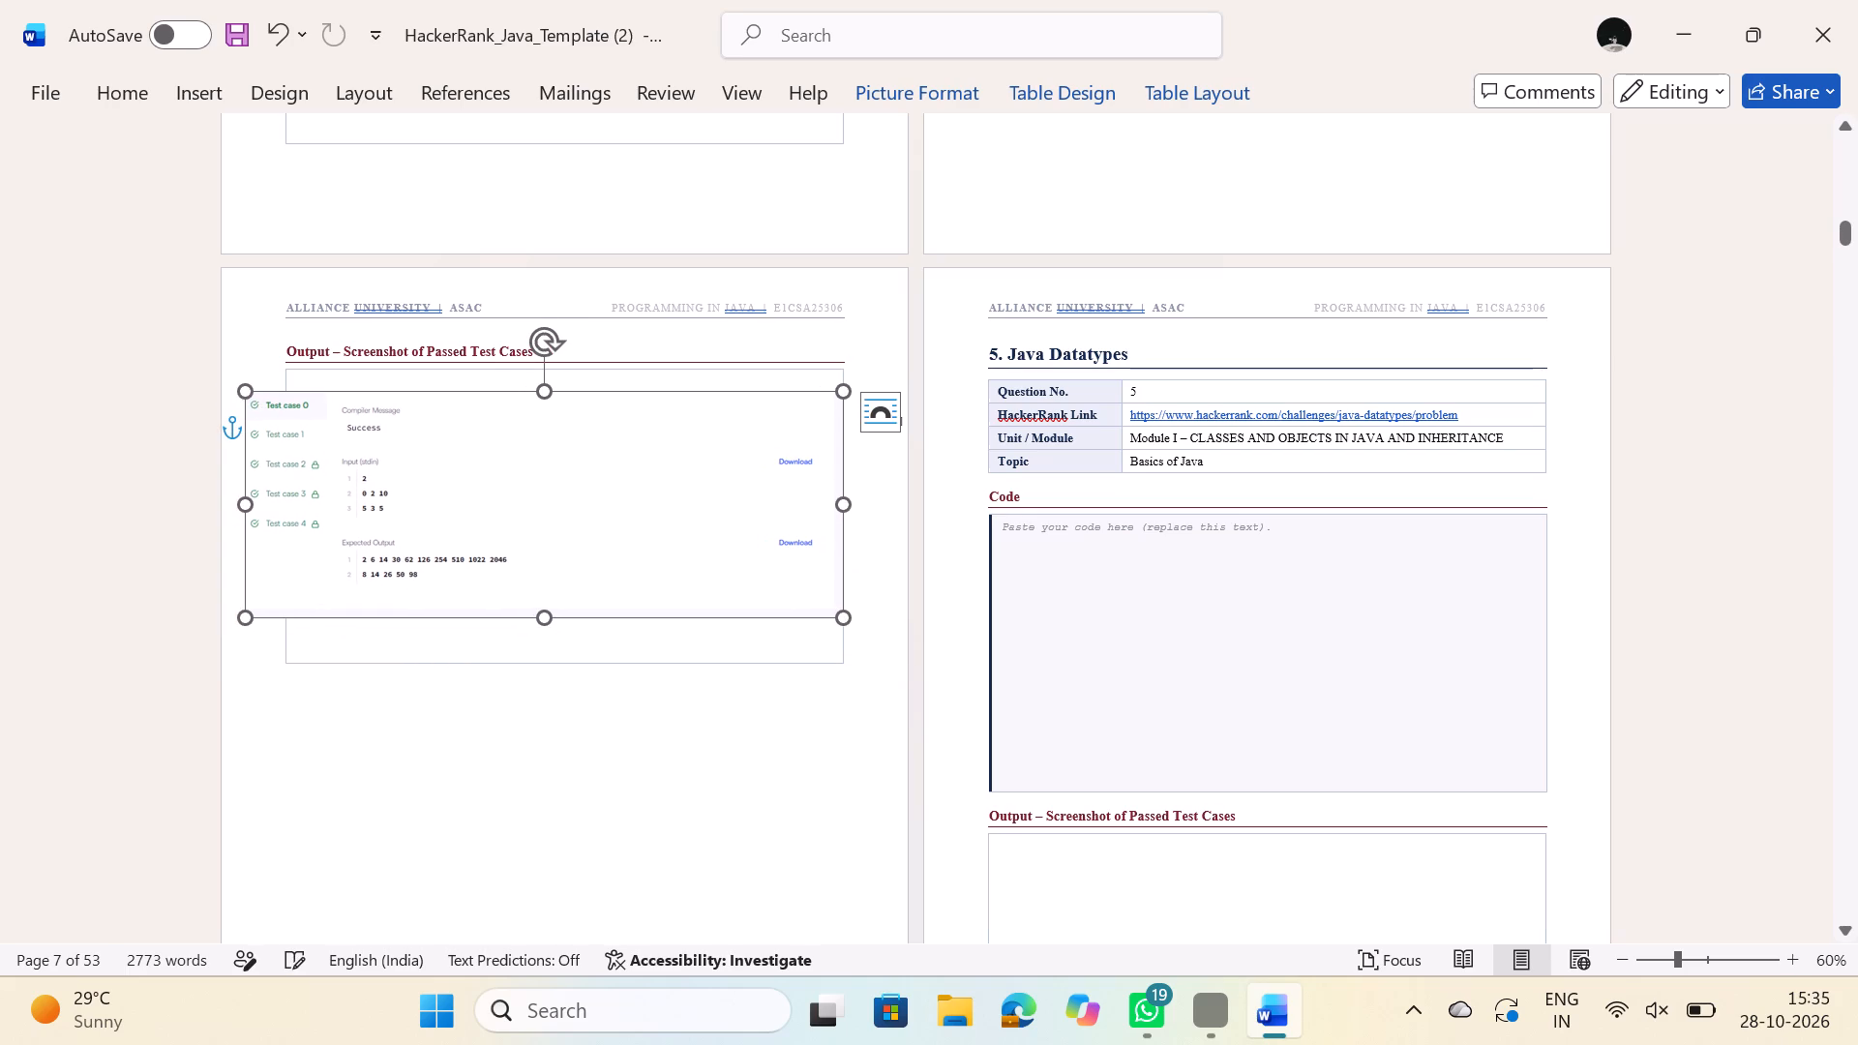
pyautogui.moveTo(846, 618); pyautogui.dragTo(797, 572)
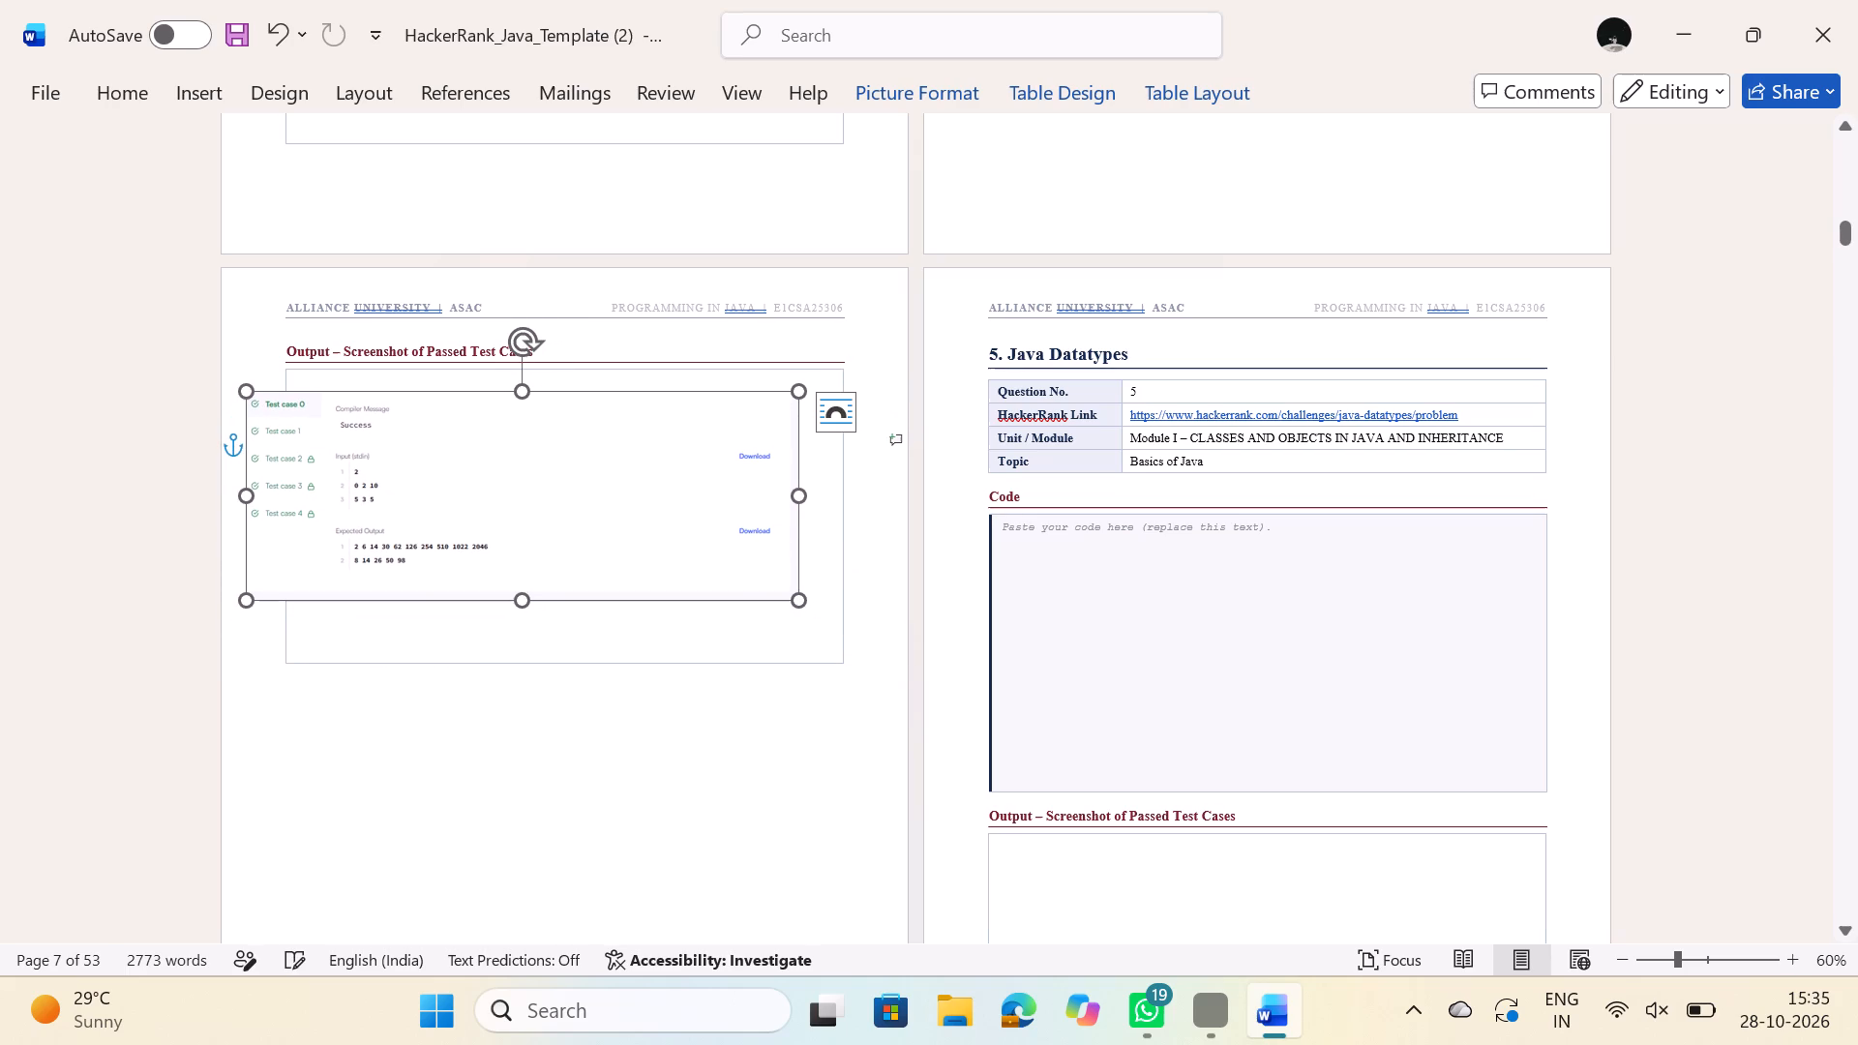
pyautogui.moveTo(587, 518); pyautogui.dragTo(635, 528)
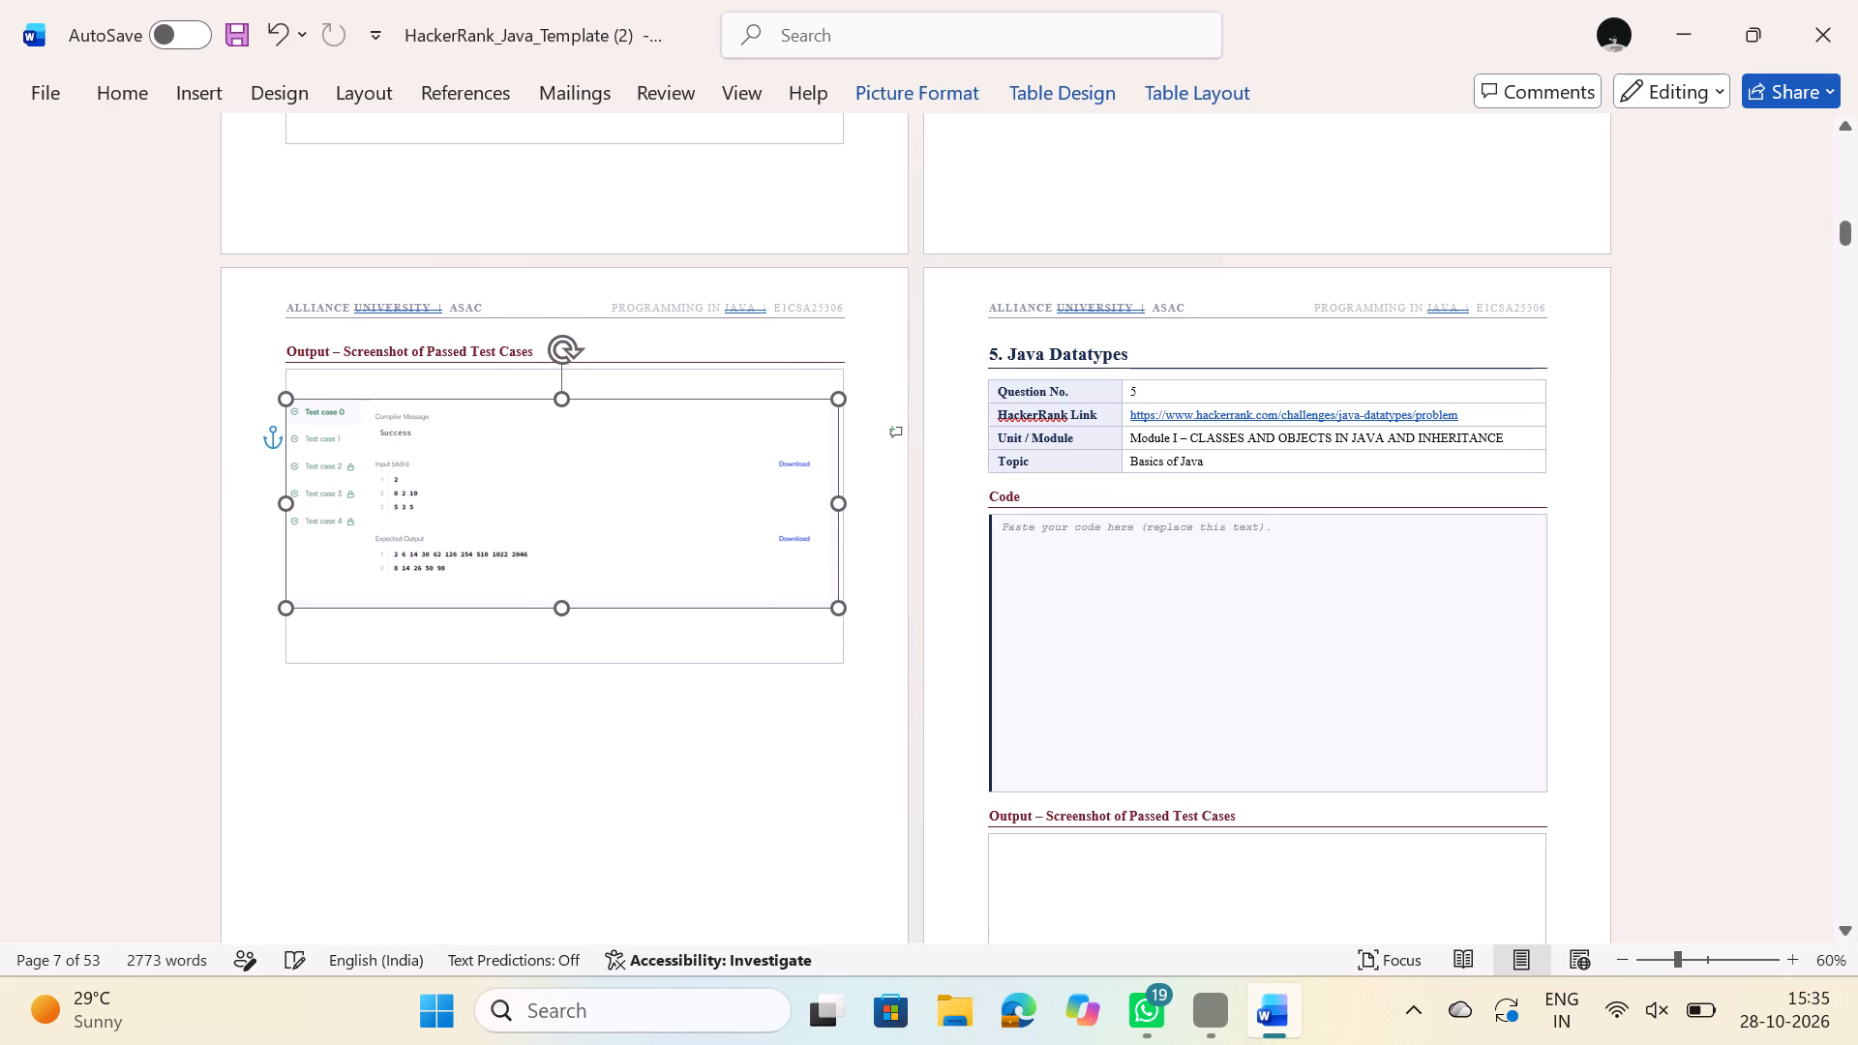
pyautogui.moveTo(635, 528); pyautogui.dragTo(641, 530)
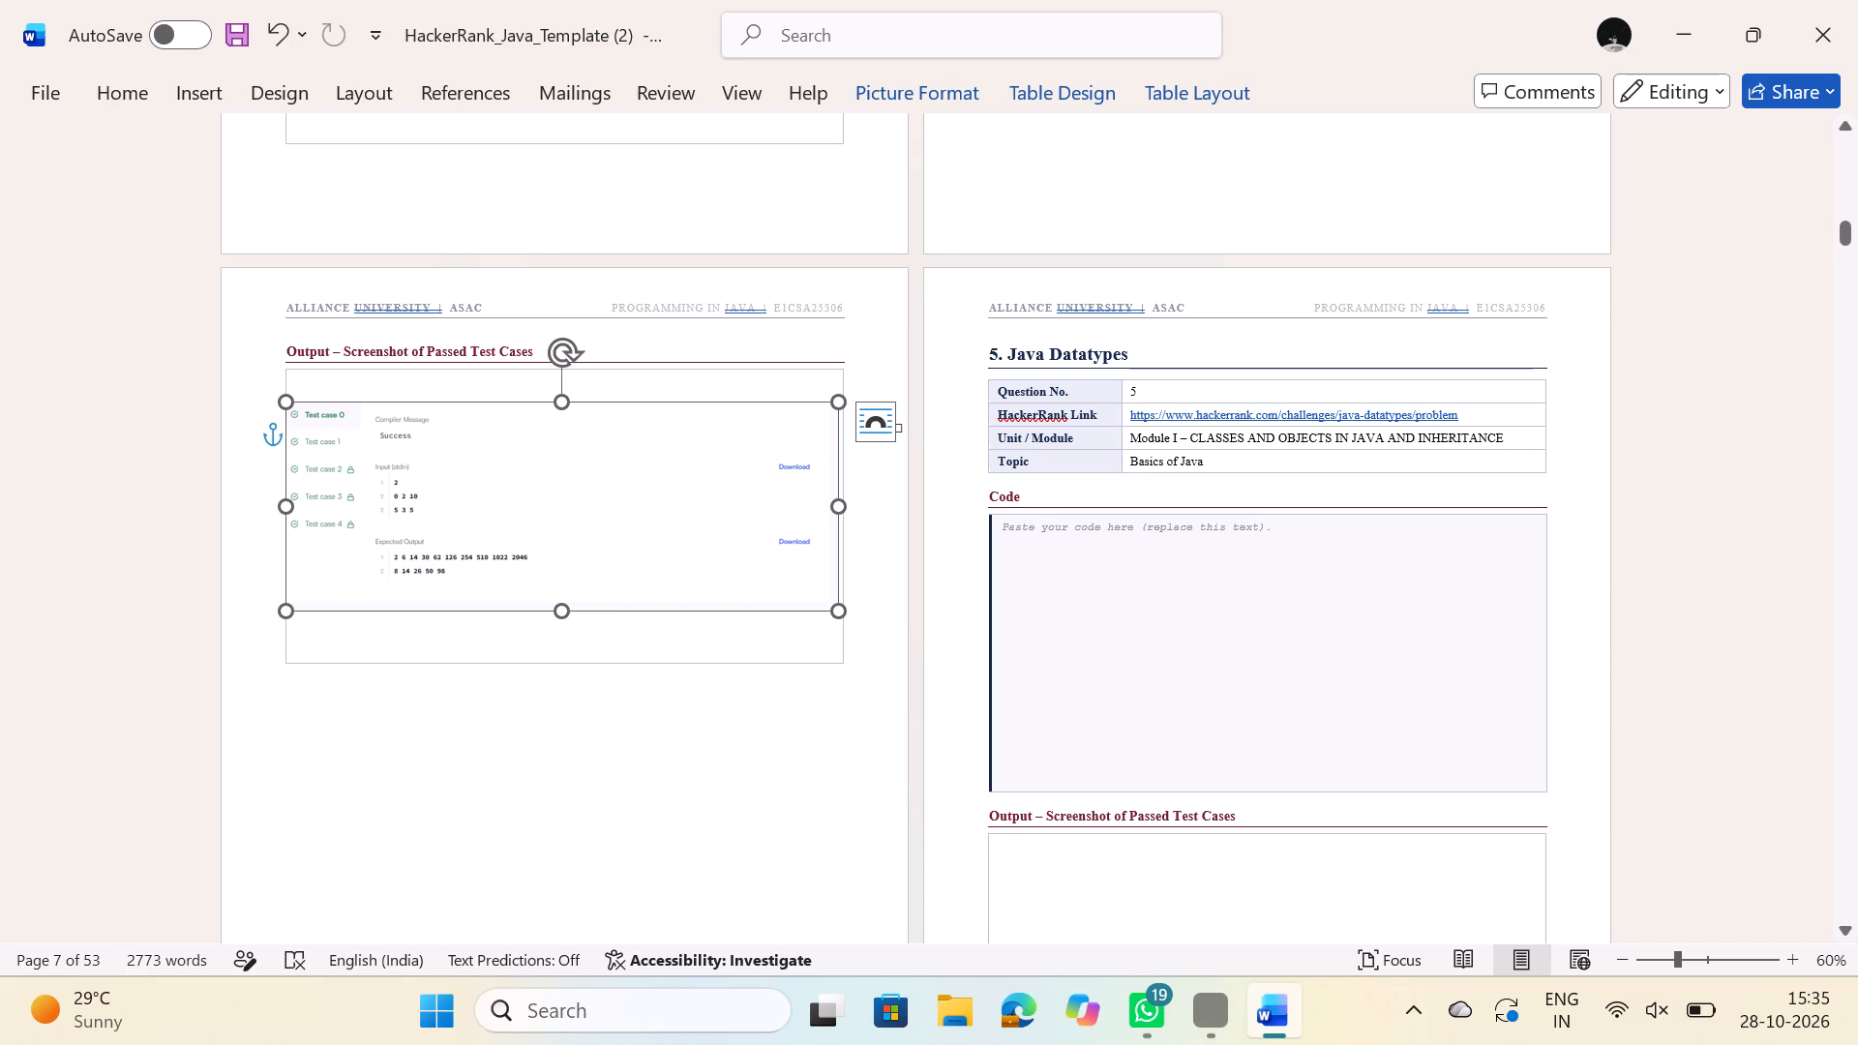
pyautogui.moveTo(836, 612); pyautogui.dragTo(823, 595)
pyautogui.moveTo(633, 523); pyautogui.dragTo(645, 522)
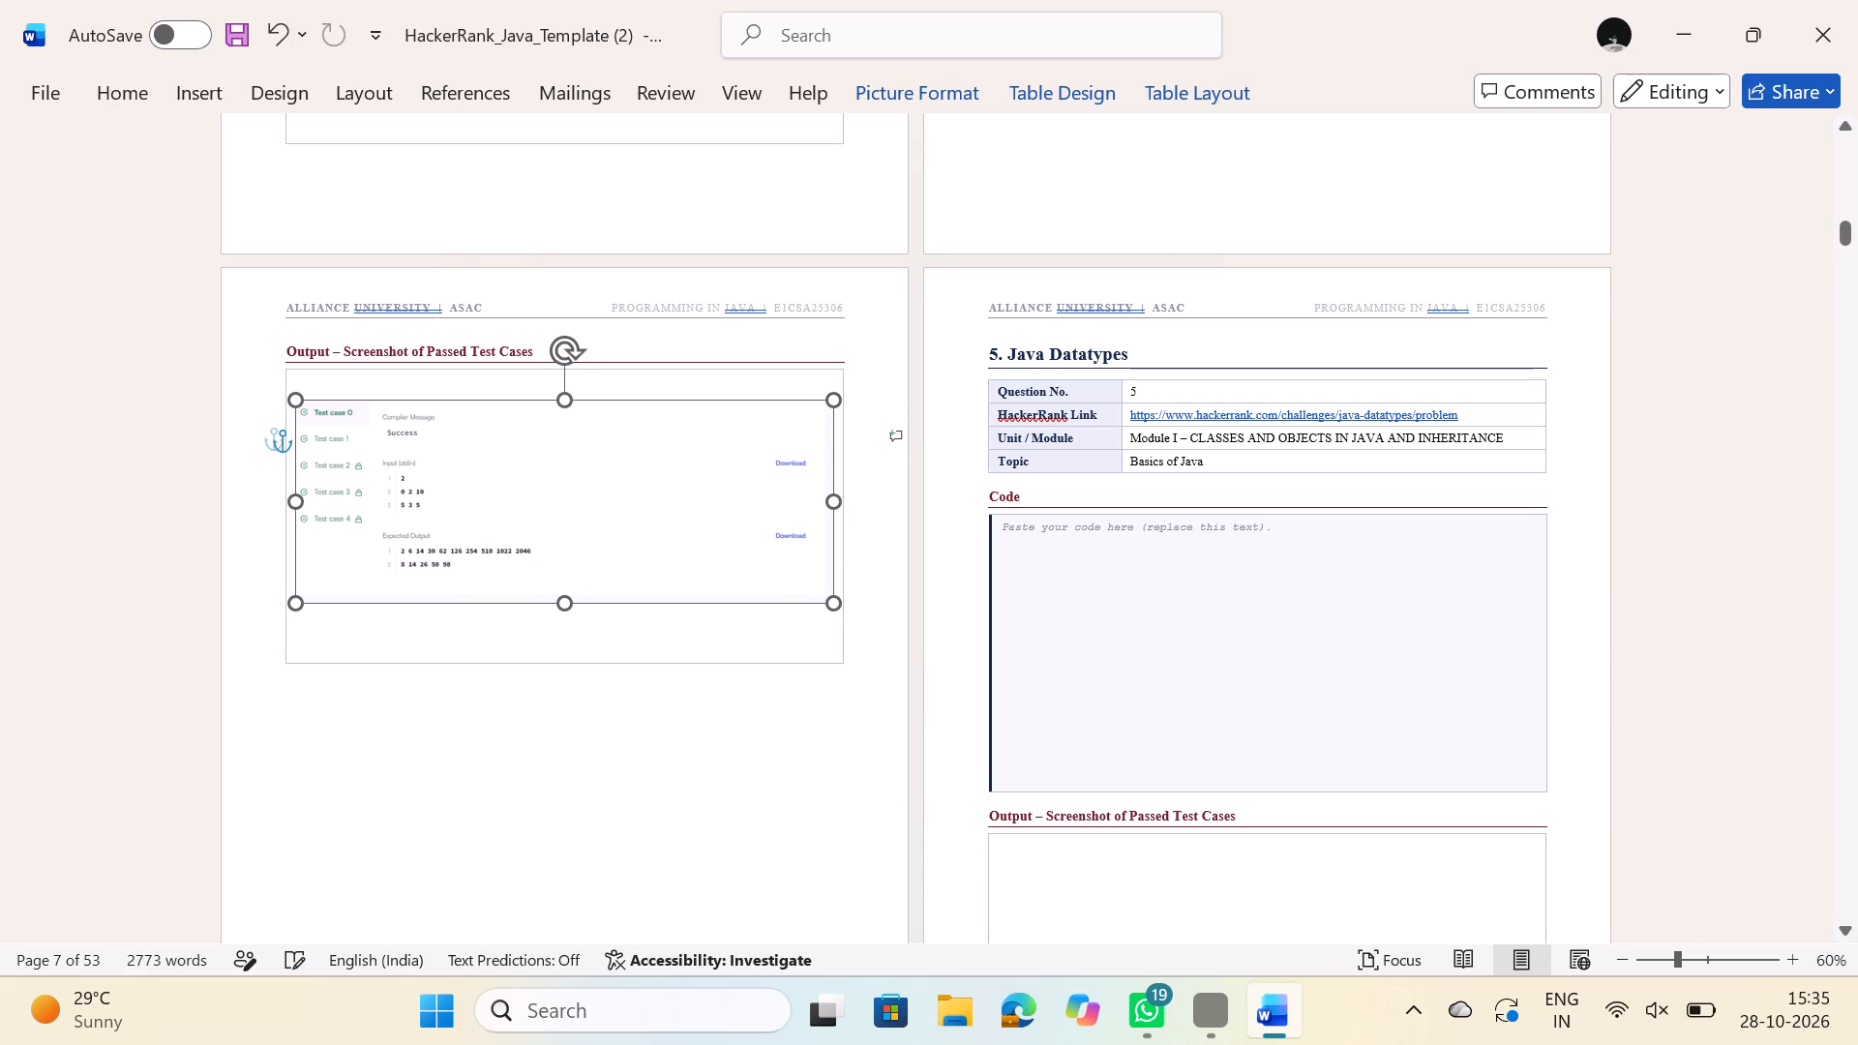
pyautogui.moveTo(645, 522); pyautogui.dragTo(644, 527)
pyautogui.click(681, 725)
# Delete the placeholder text from the Code box of question 5, Java Datatypes.
pyautogui.scroll(2, 681, 725)
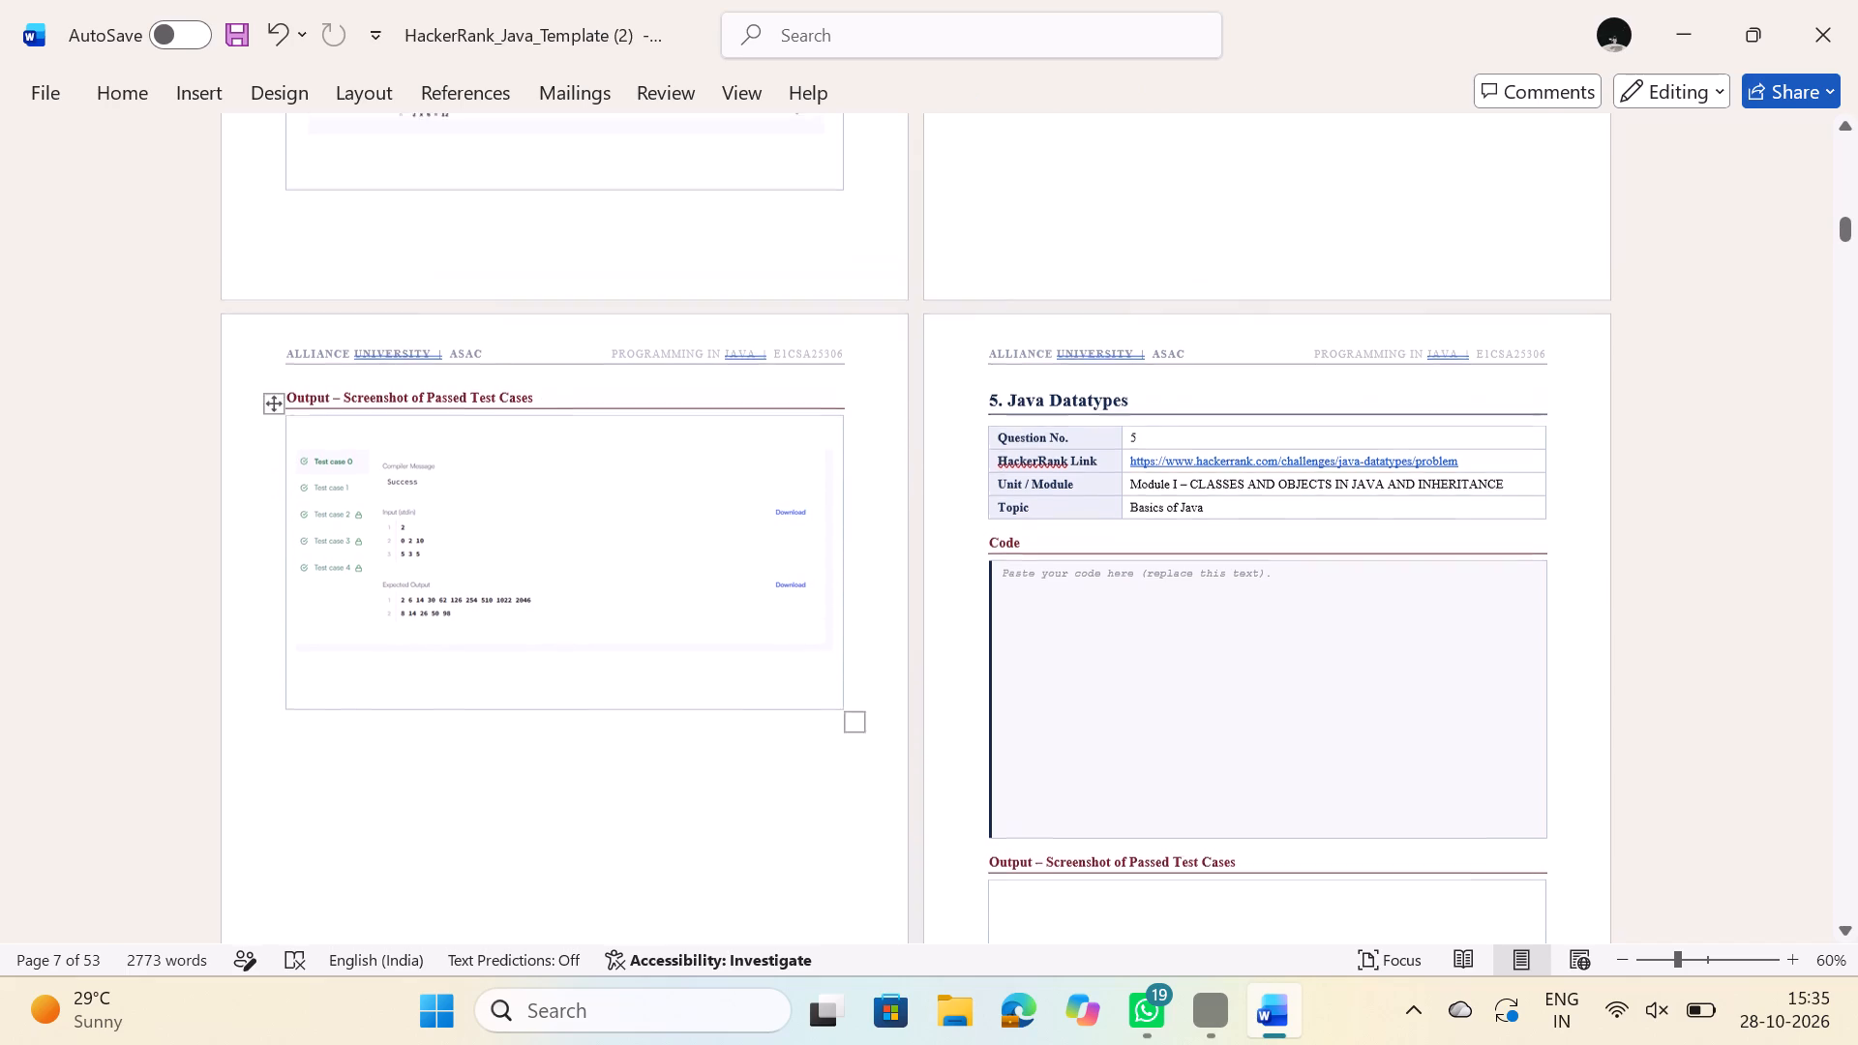
pyautogui.scroll(1, 681, 725)
pyautogui.hscroll(1, 681, 725)
pyautogui.scroll(-1, 681, 725)
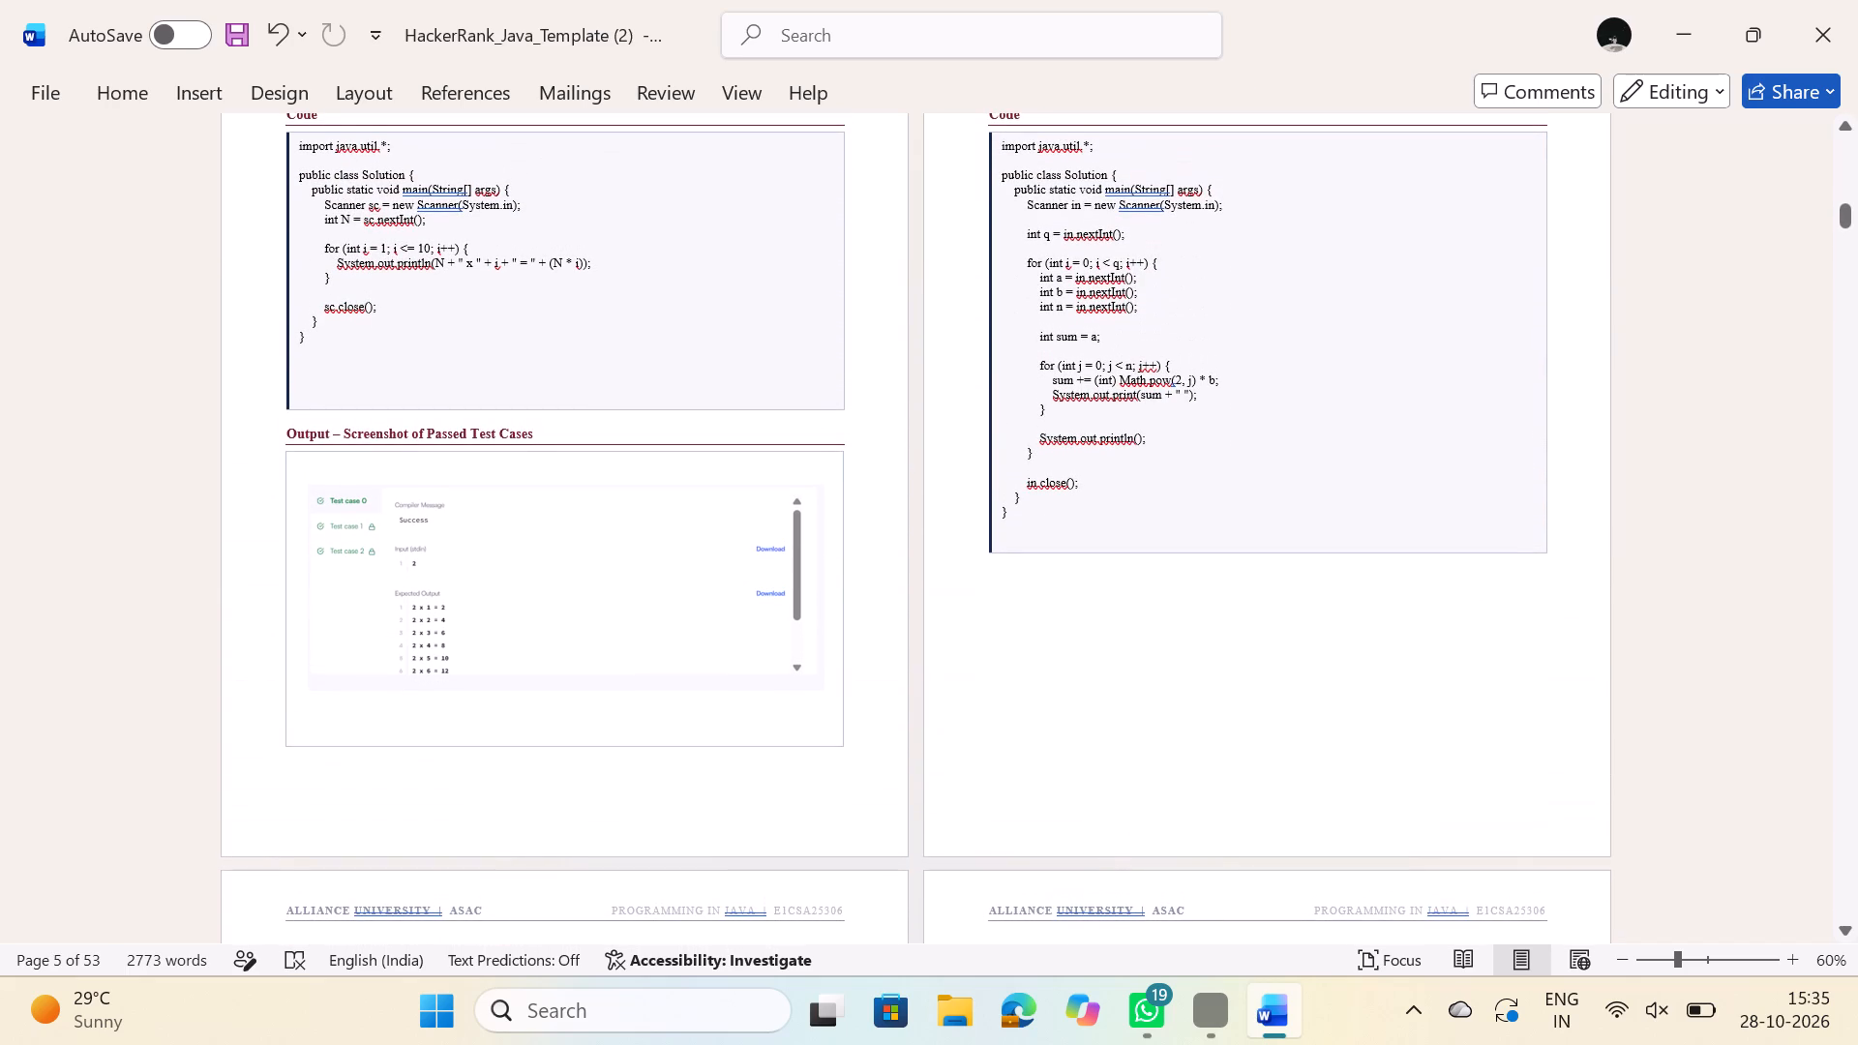
pyautogui.scroll(-1, 681, 725)
pyautogui.scroll(2, 681, 725)
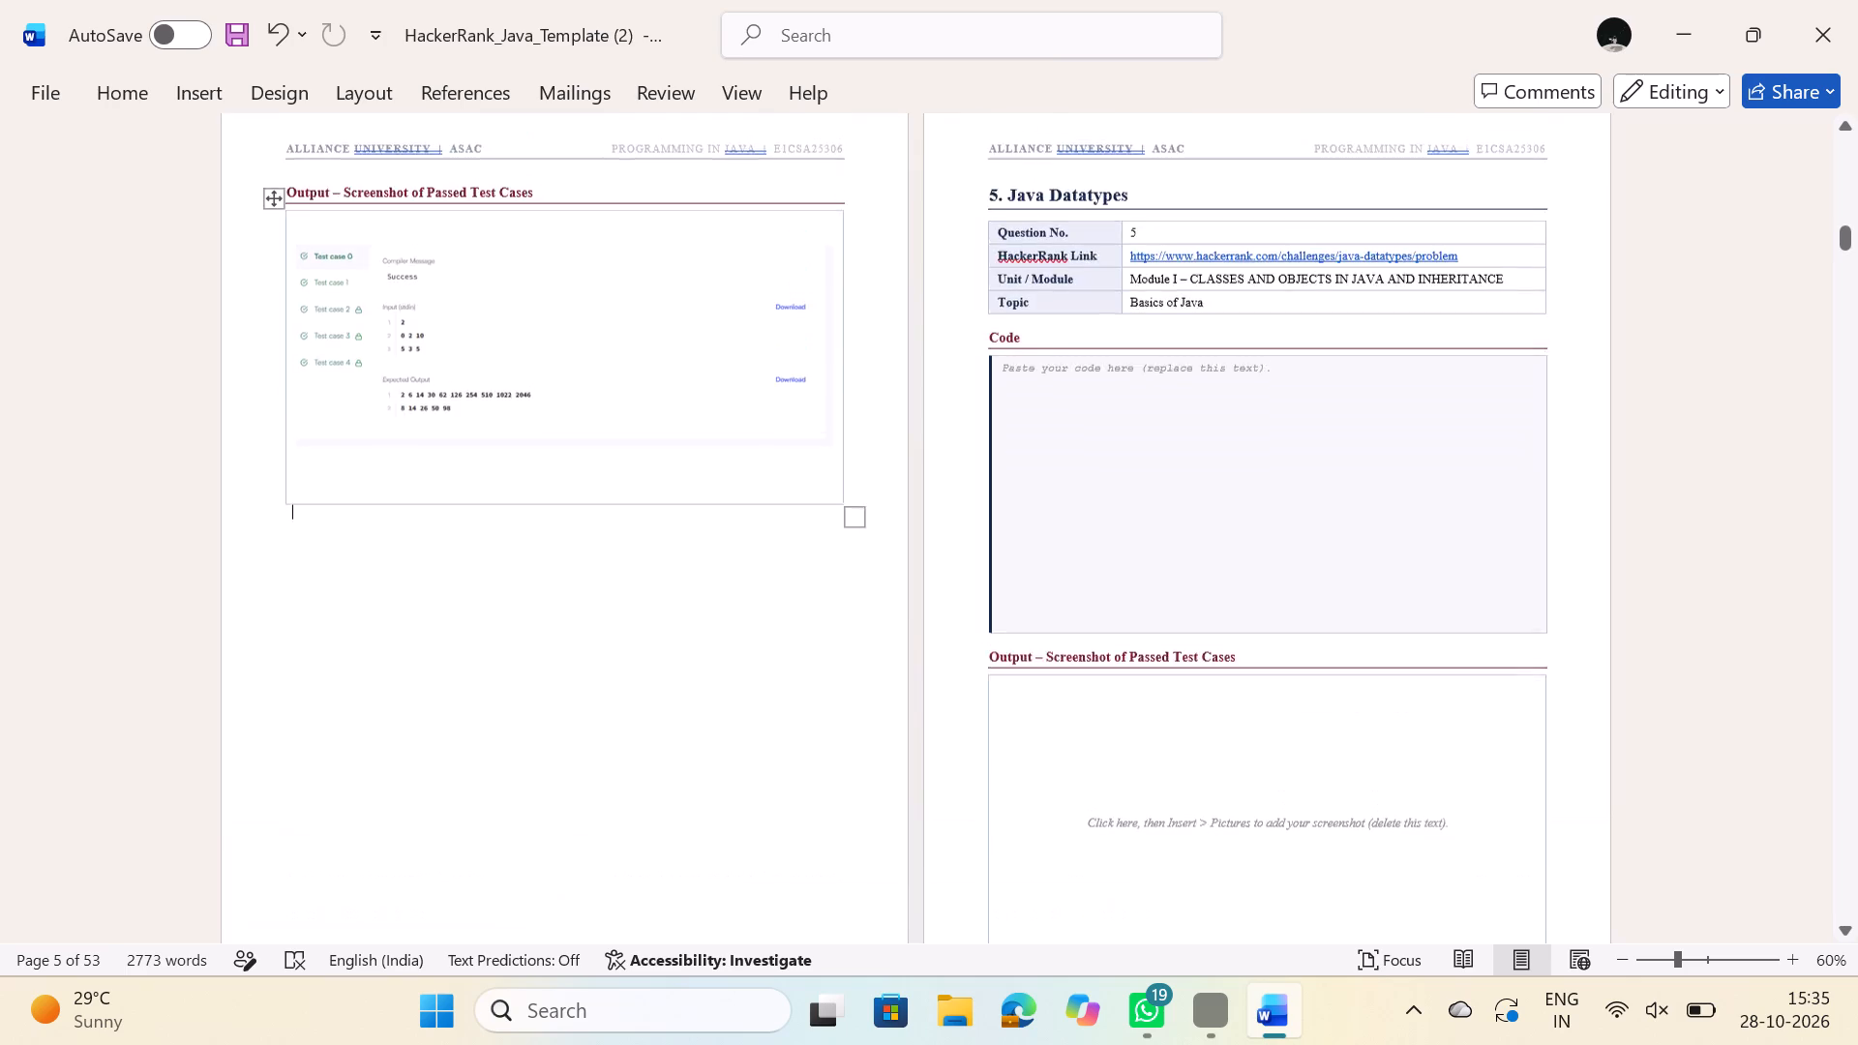
pyautogui.scroll(1, 681, 725)
pyautogui.scroll(-1, 986, 757)
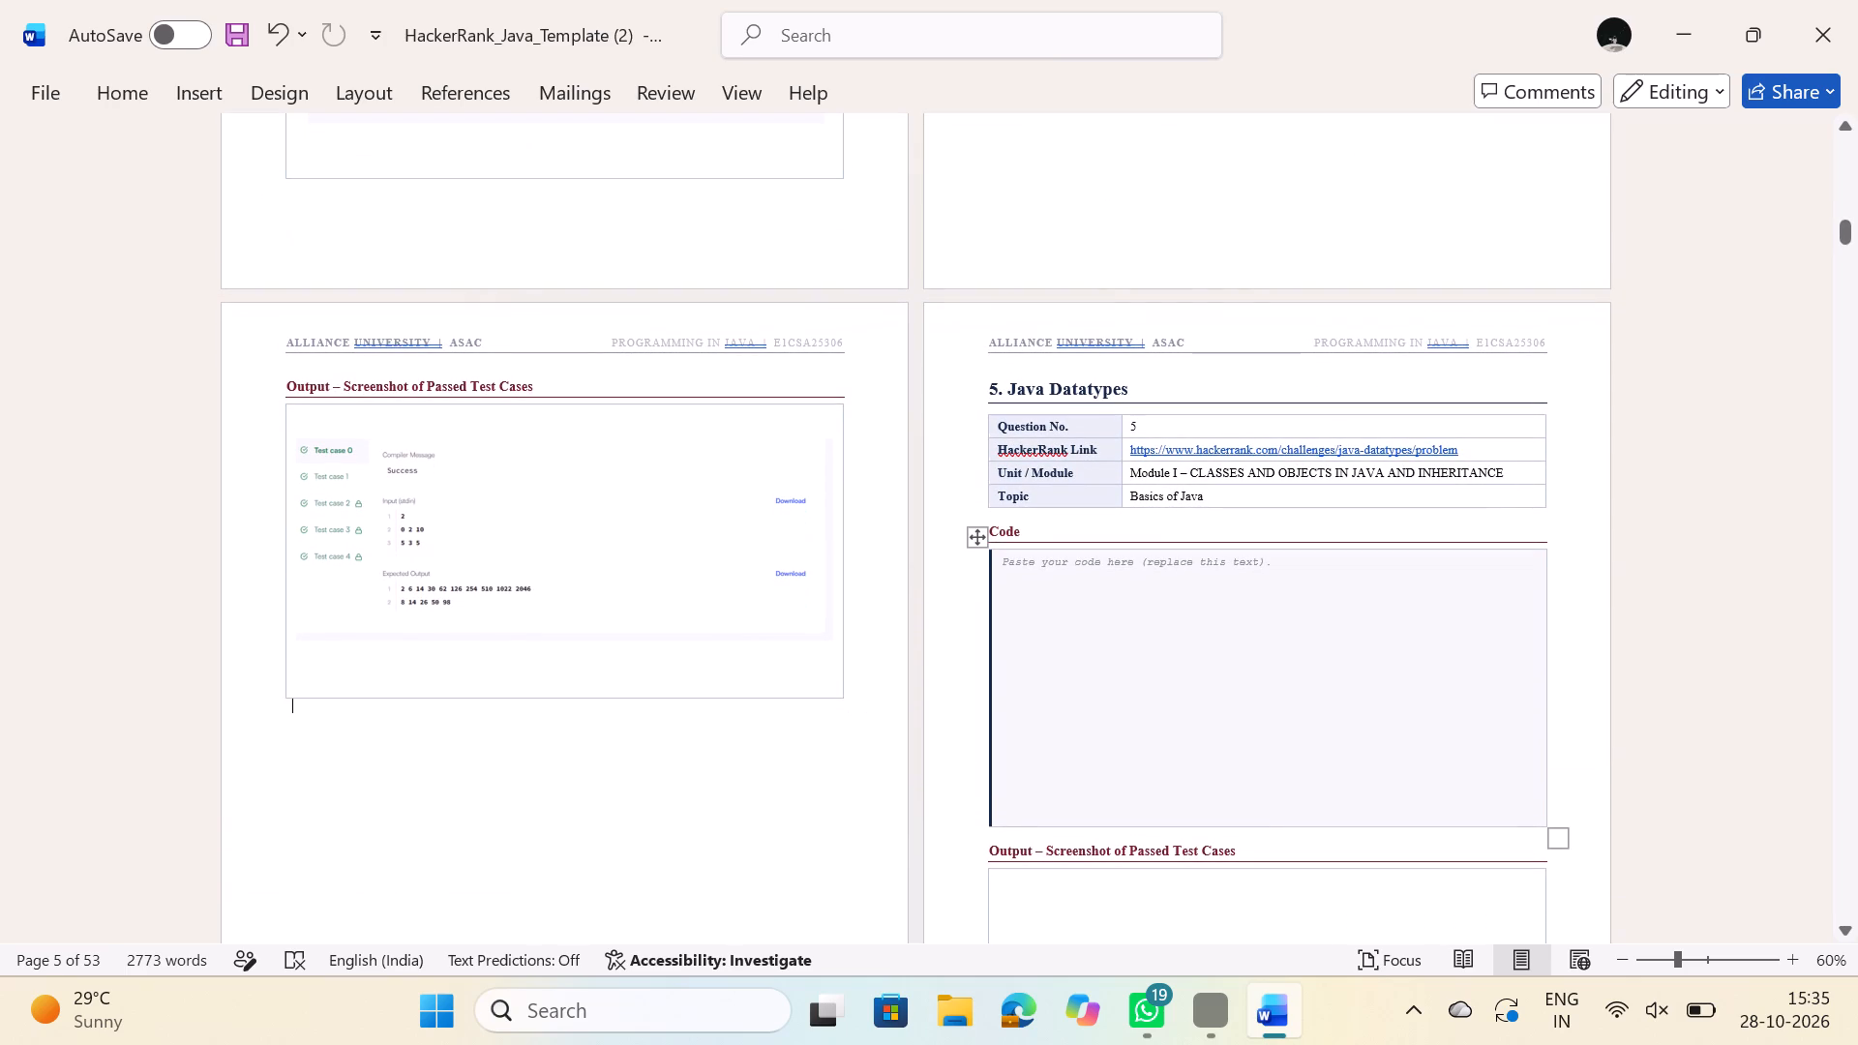
pyautogui.moveTo(1295, 576); pyautogui.dragTo(1011, 574)
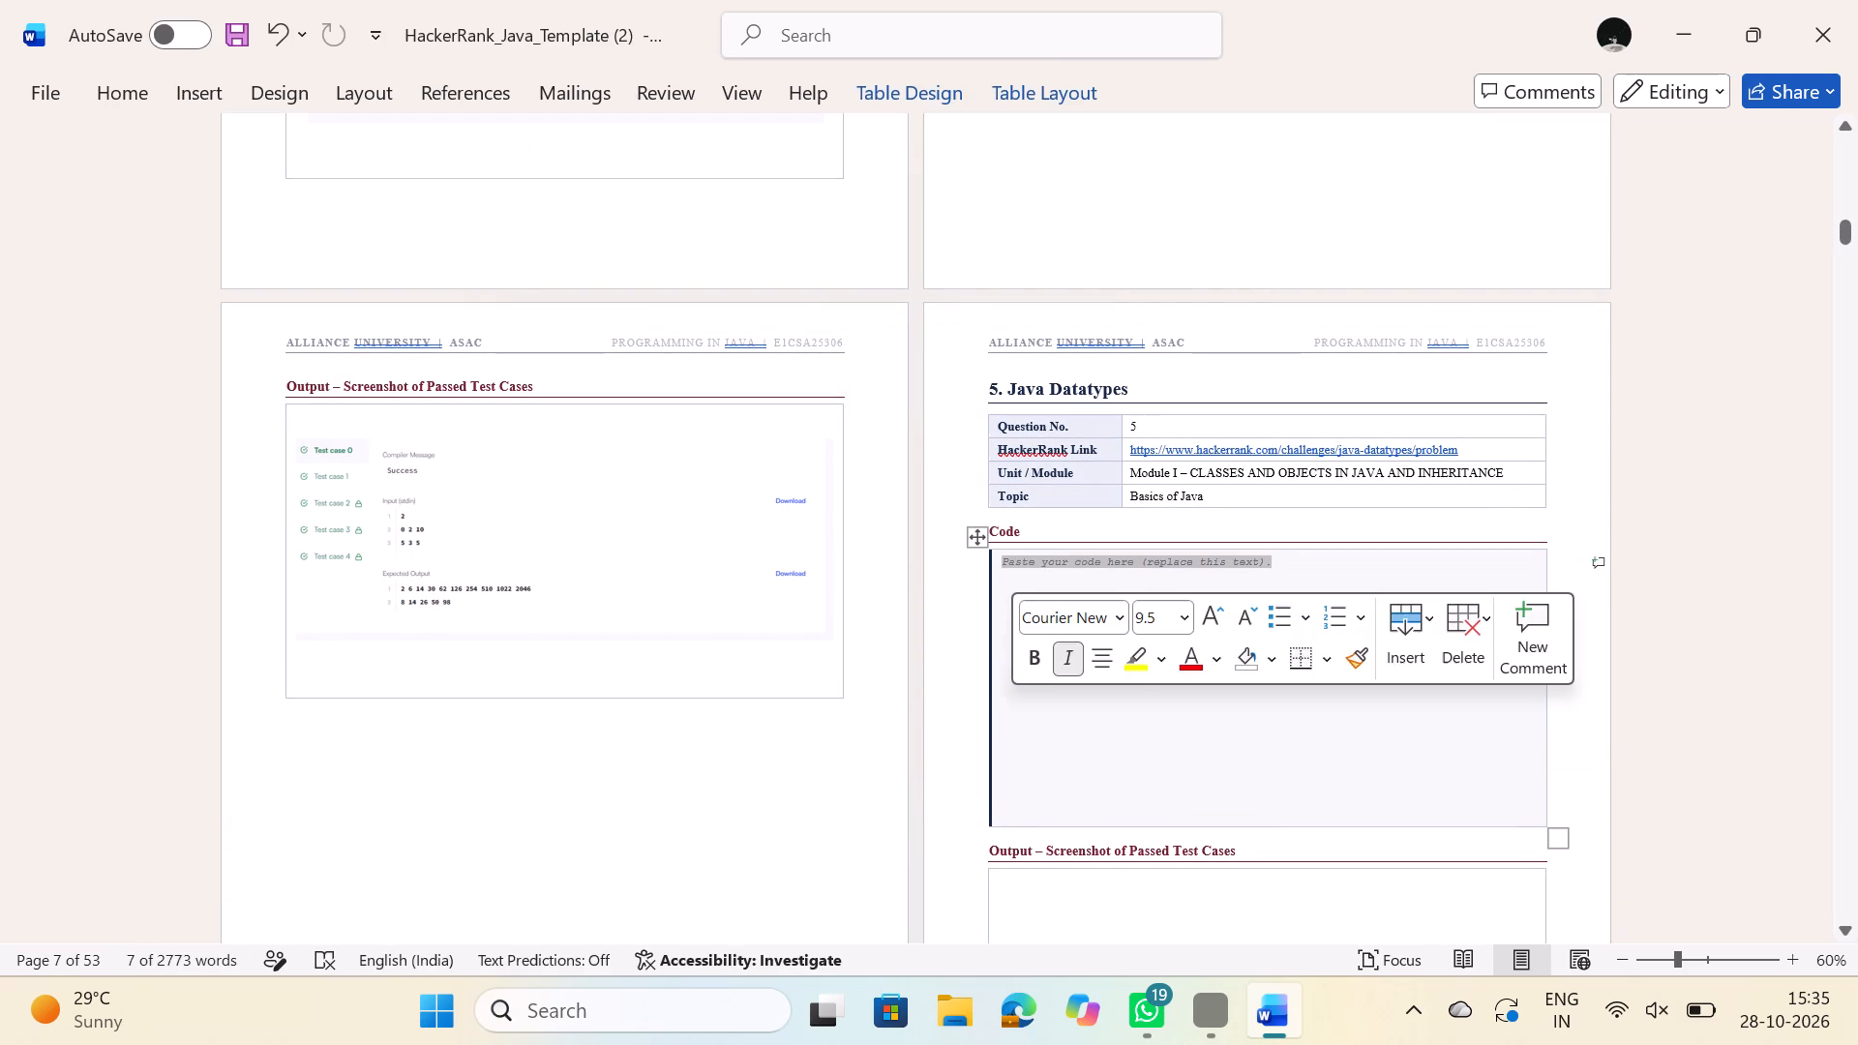
pyautogui.press('BackSpace')
# Switch to Chrome, go back to HackerRank's list of solved Java challenges and browse to the Java Datatypes entry.
pyautogui.click(1213, 1005)
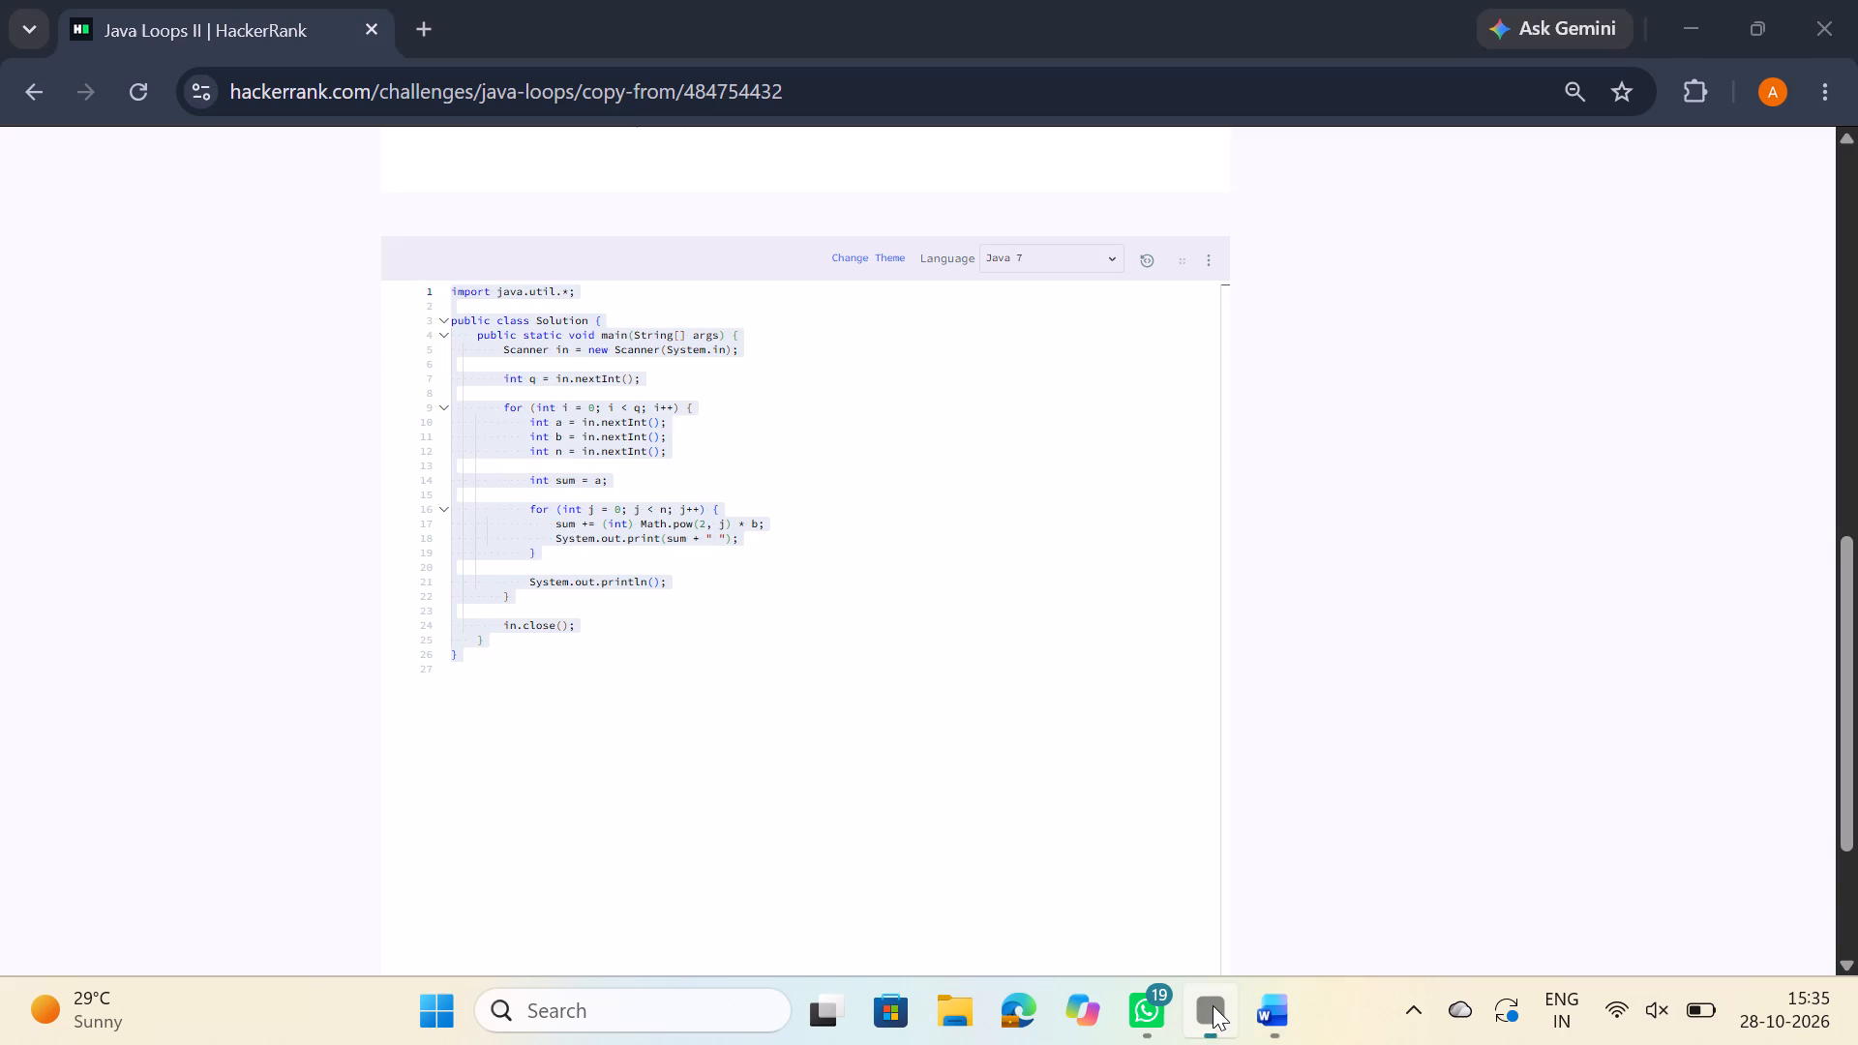
pyautogui.hscroll(10, 444, 514)
pyautogui.hscroll(13, 444, 514)
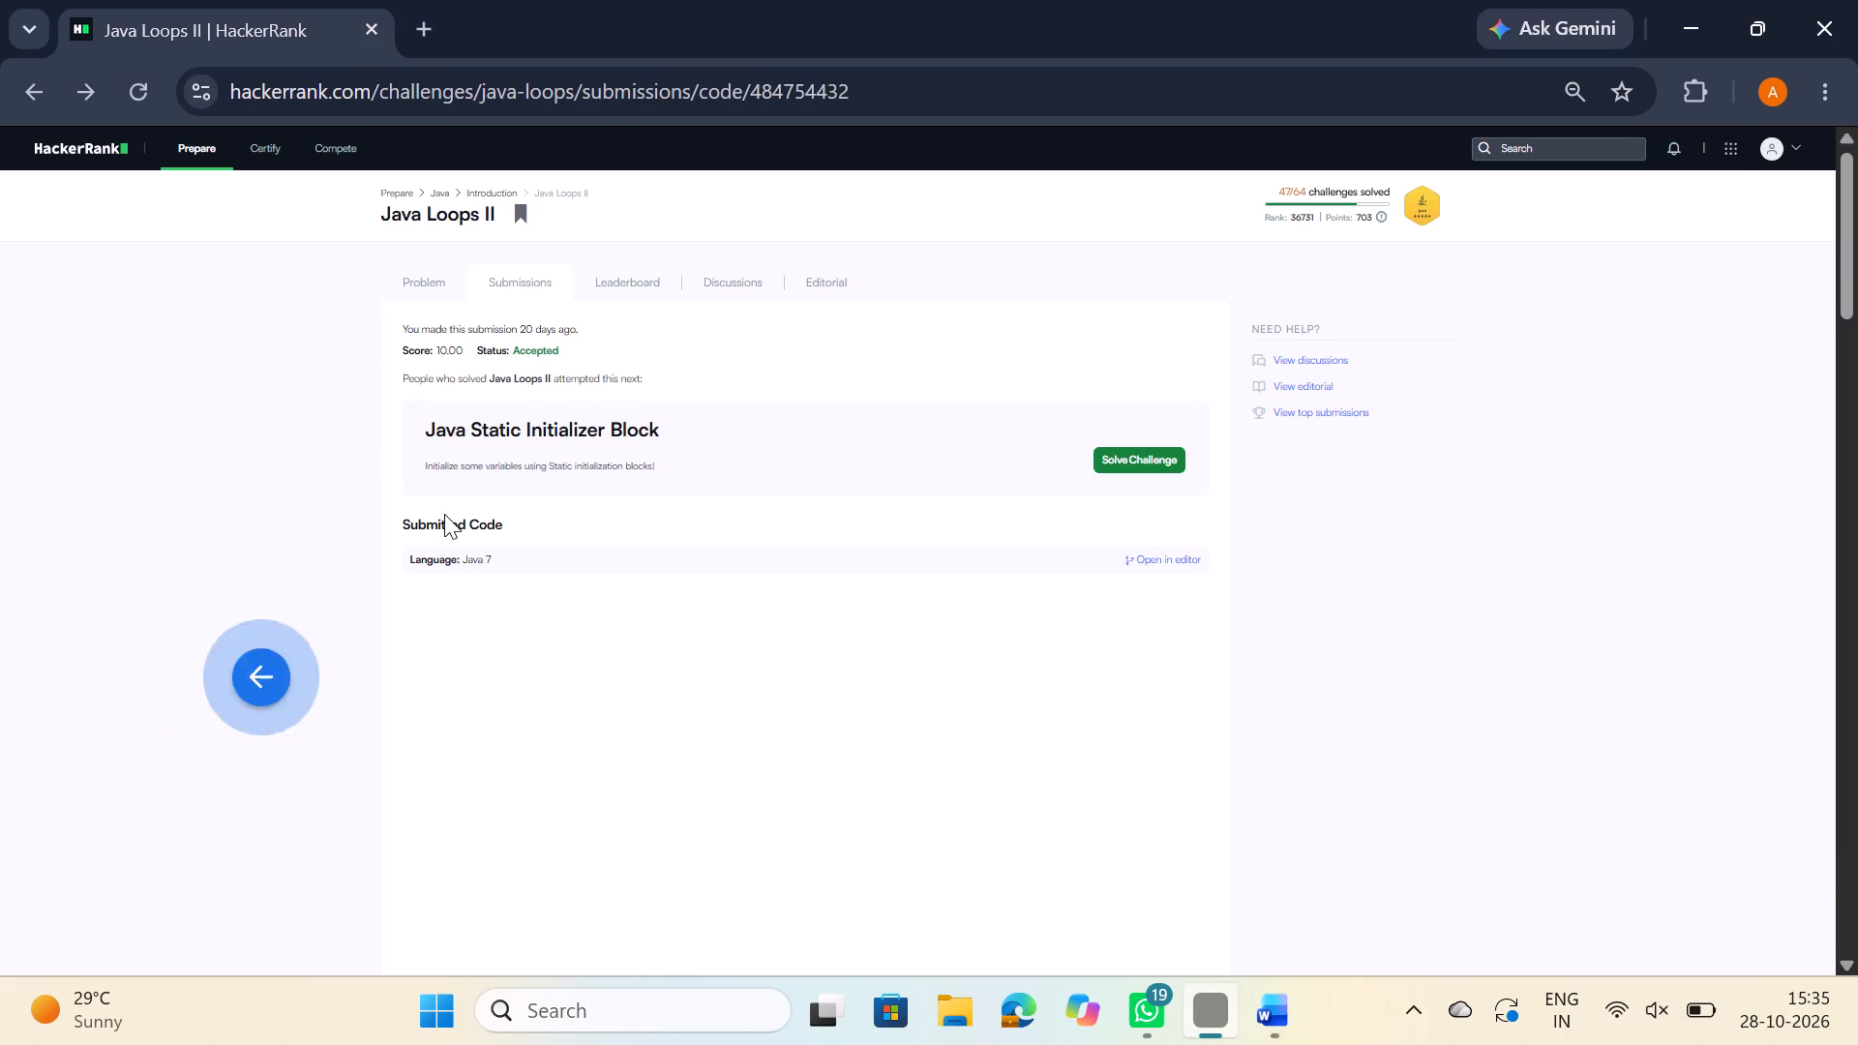
pyautogui.hscroll(10, 444, 514)
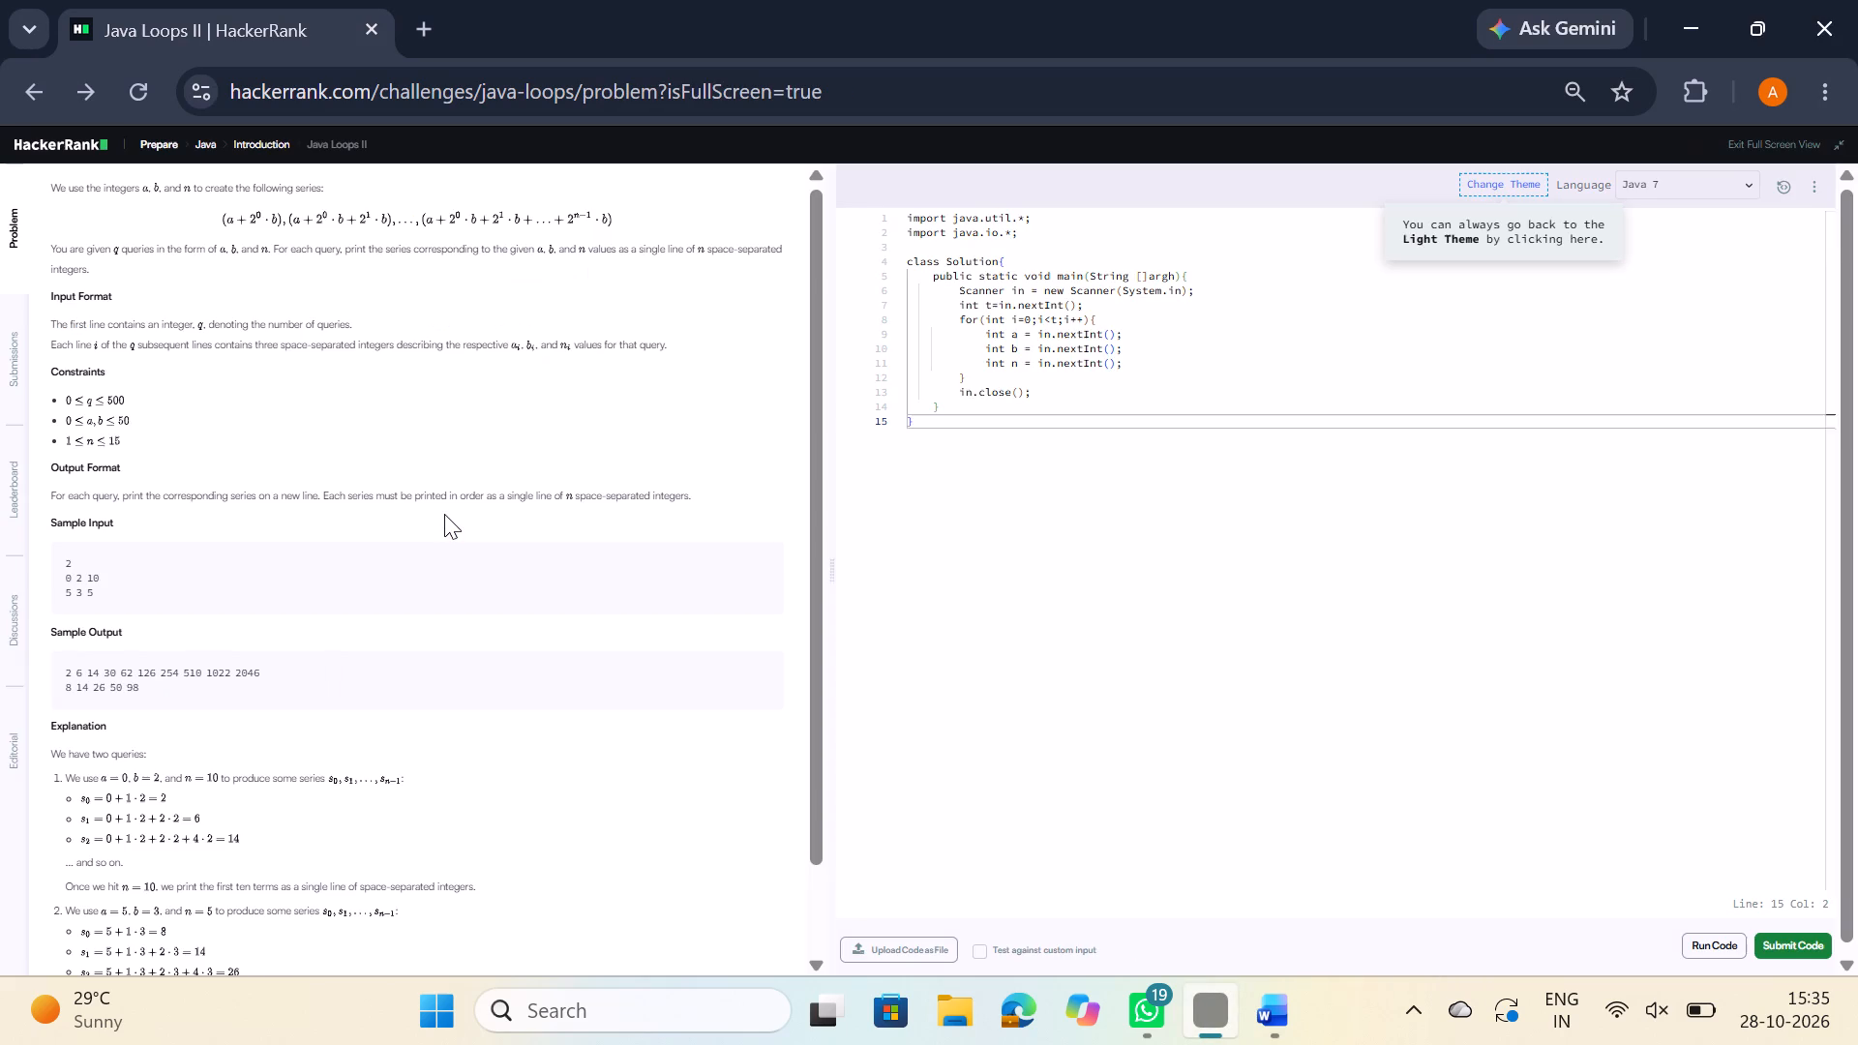
pyautogui.scroll(5, 444, 514)
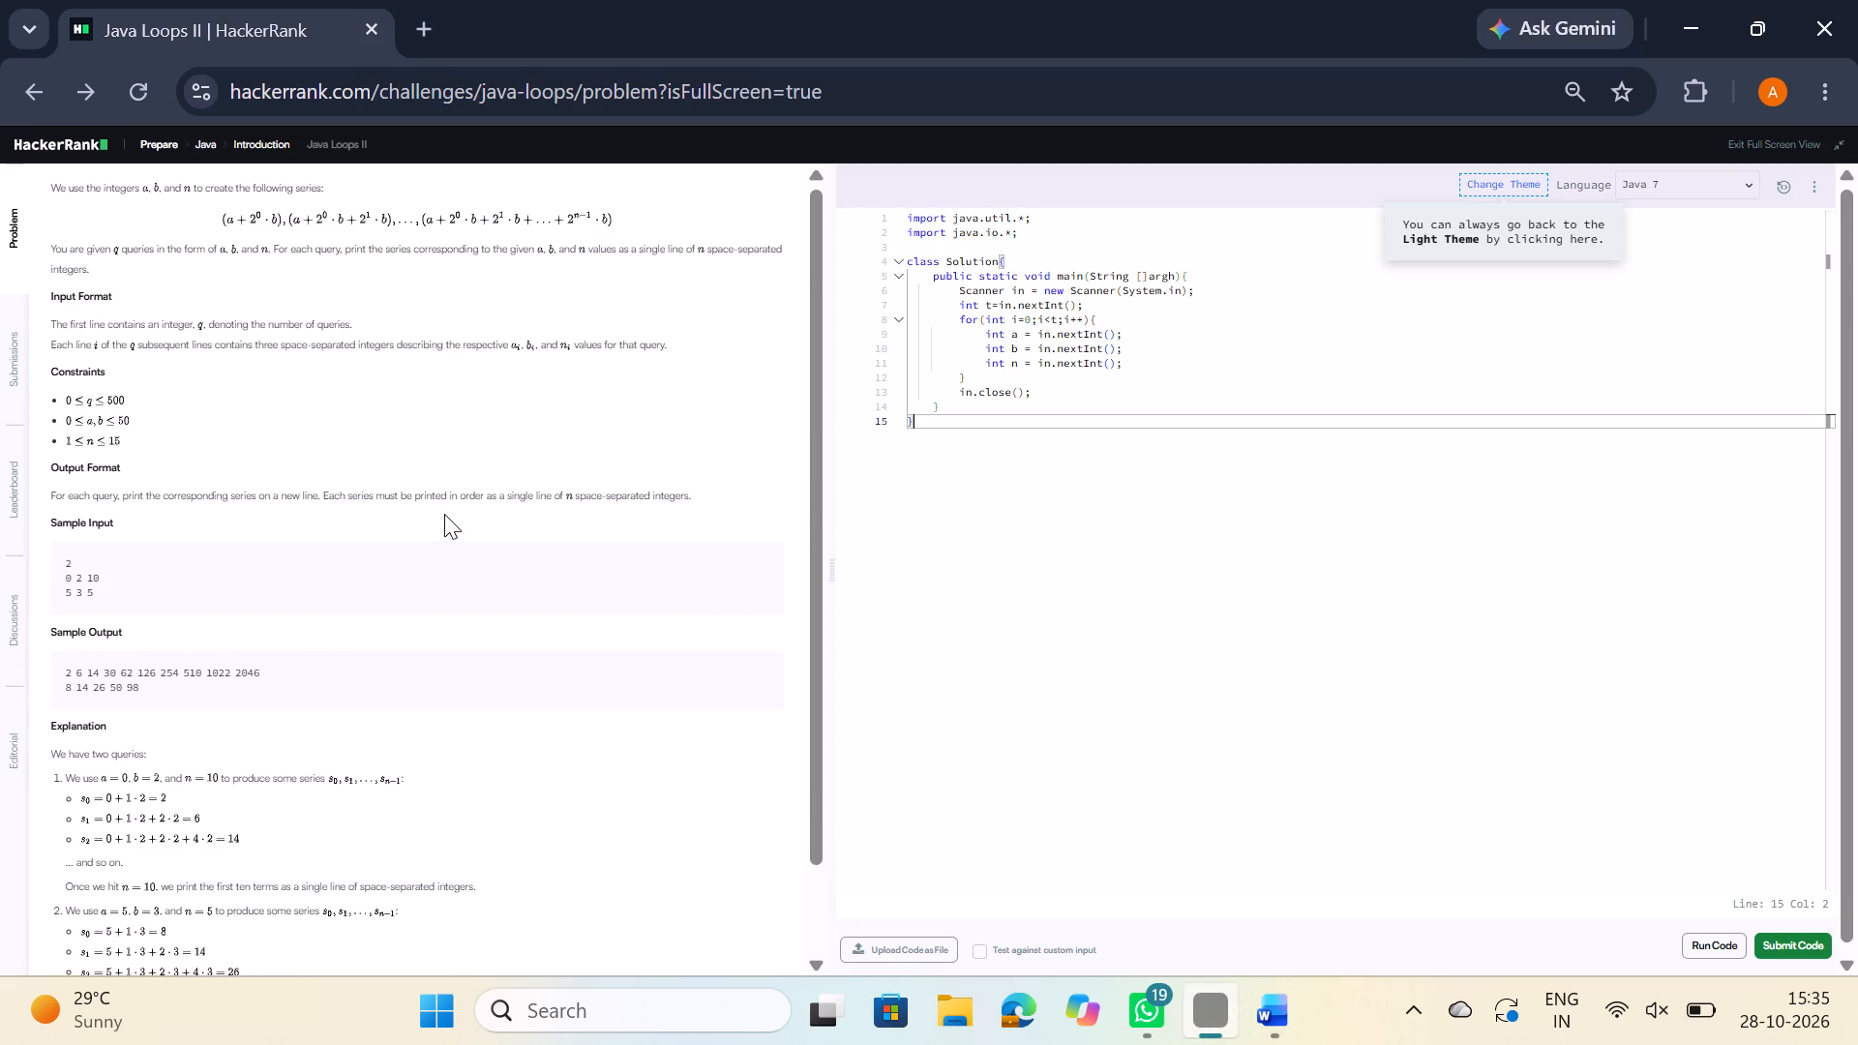
pyautogui.hscroll(10, 444, 514)
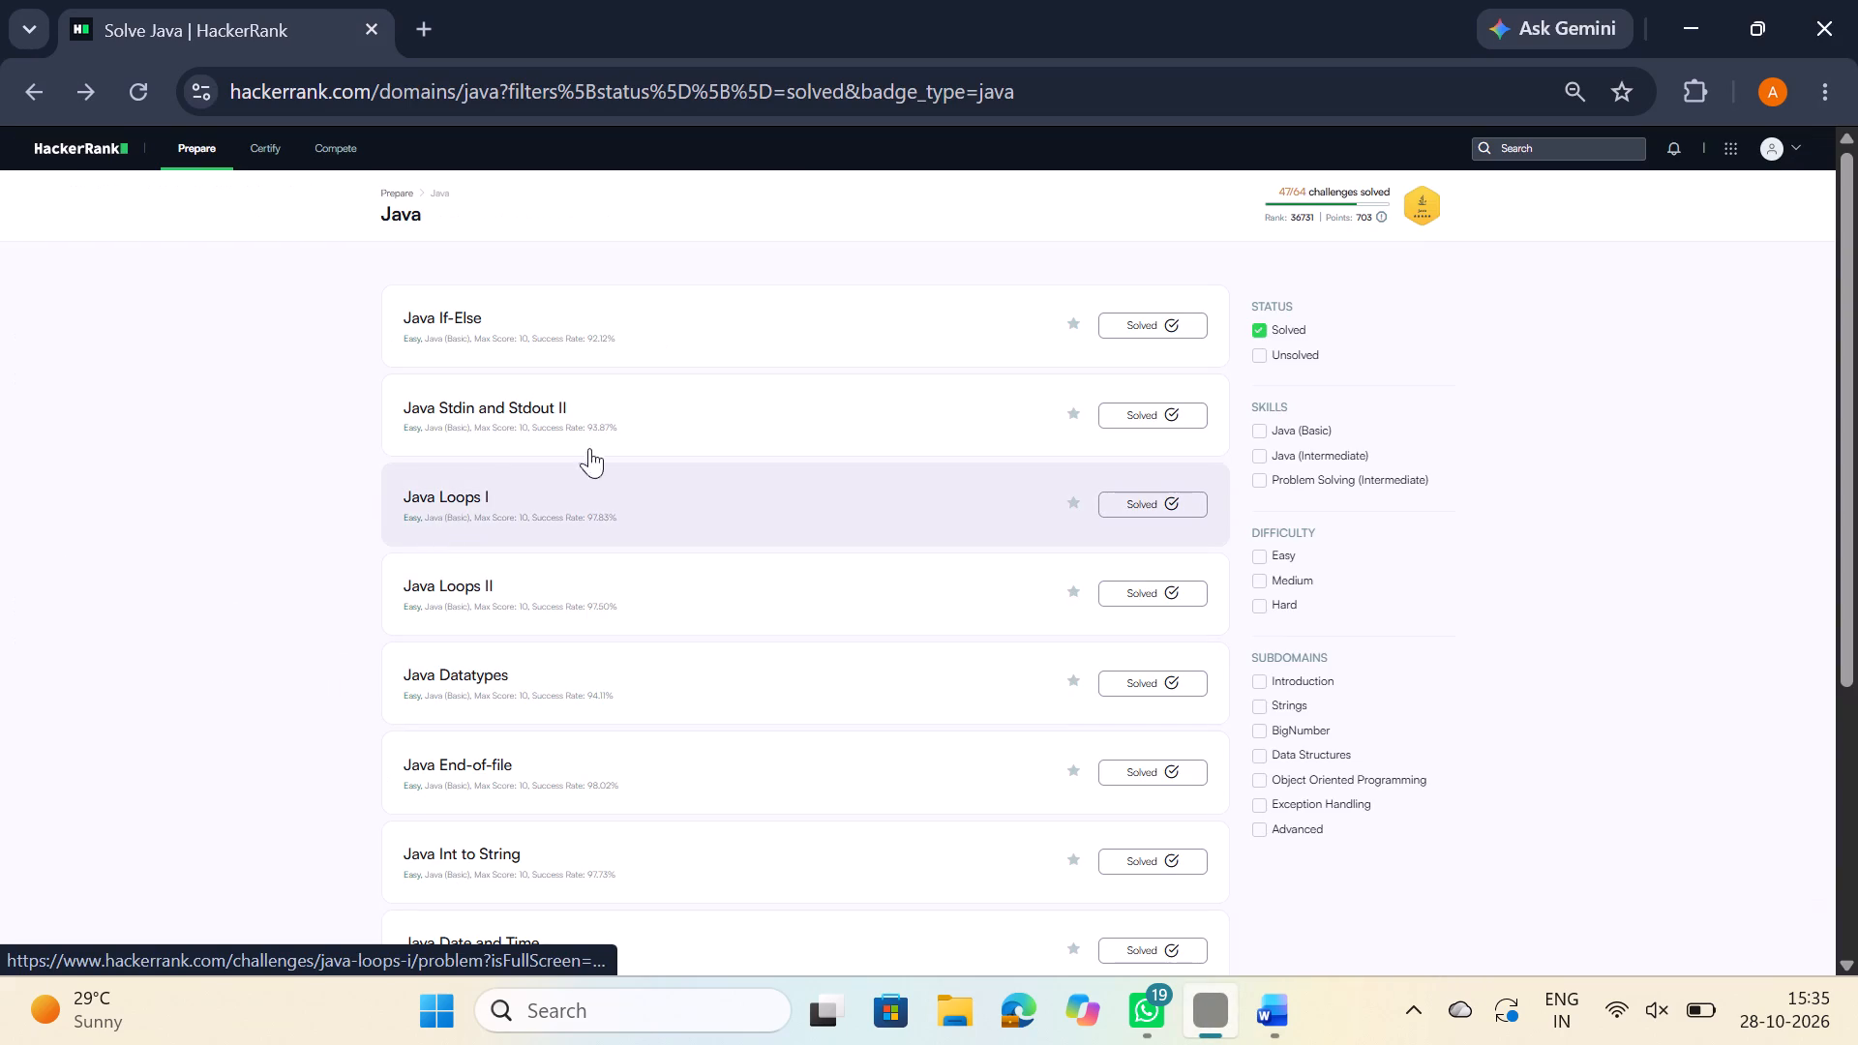
pyautogui.scroll(-4, 787, 454)
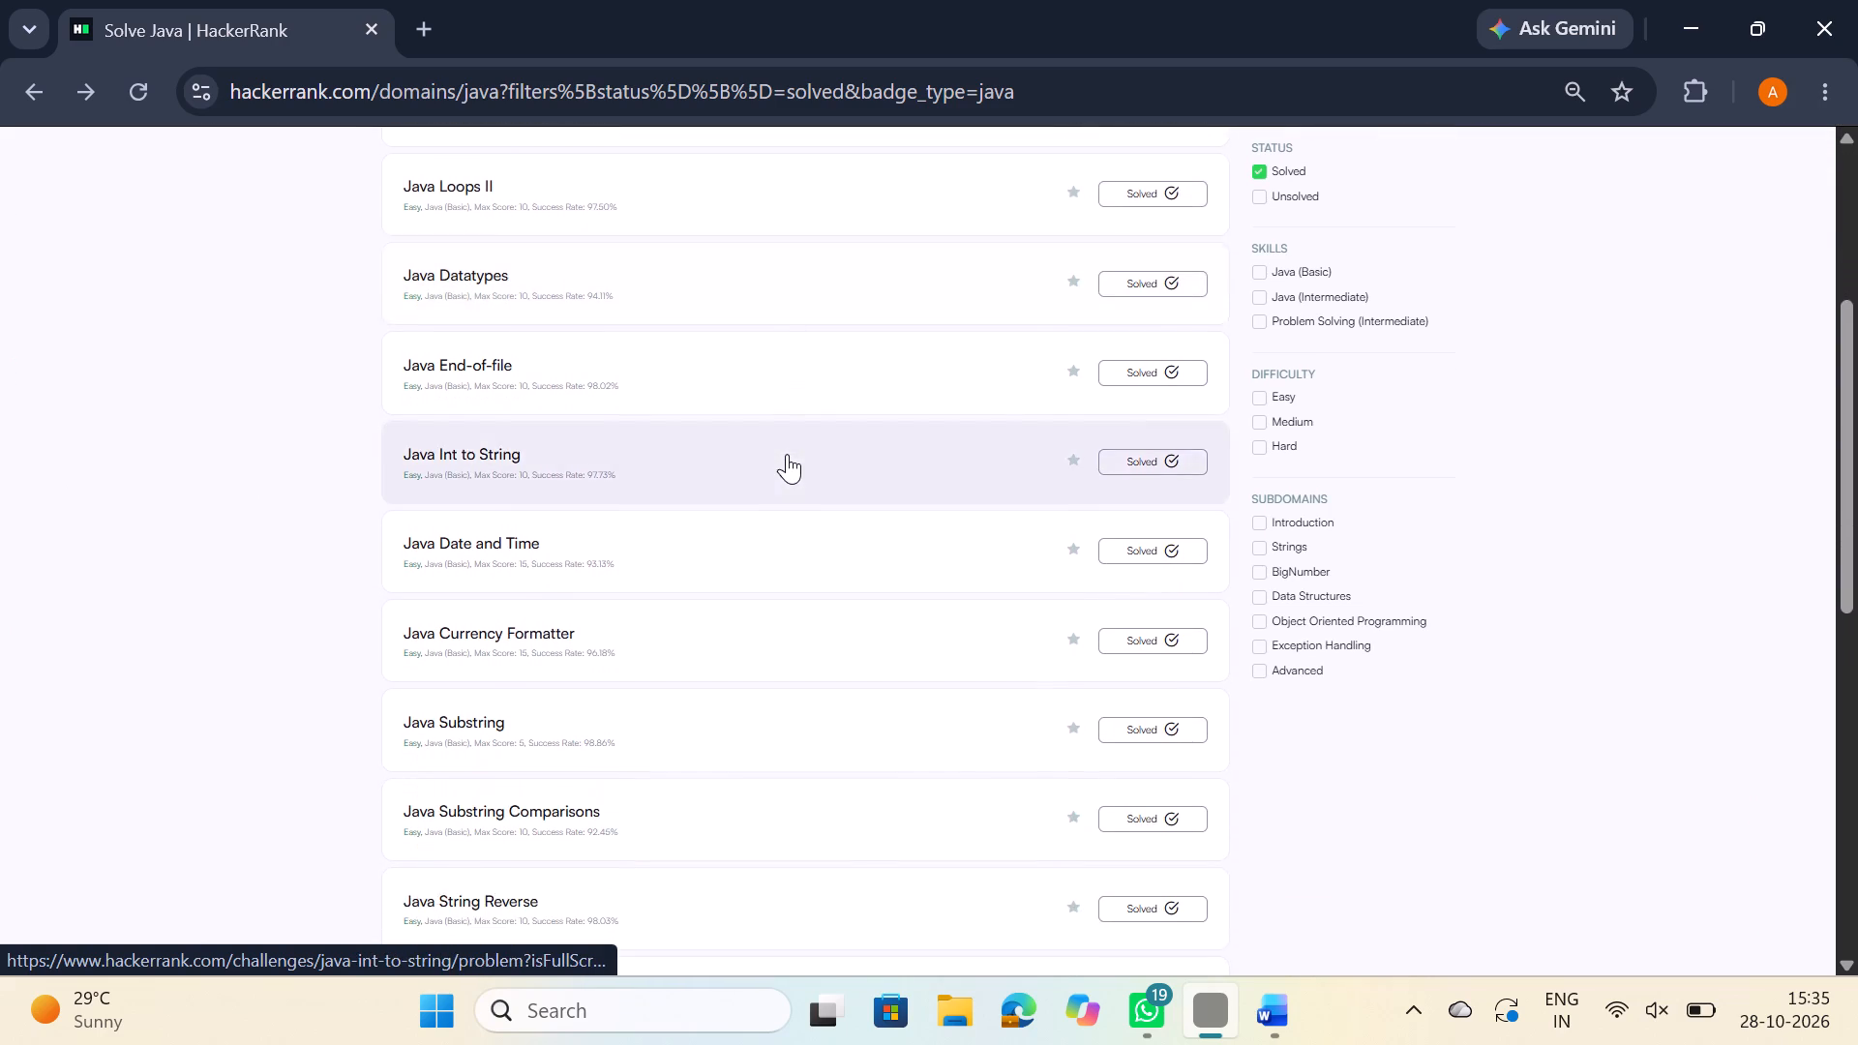
pyautogui.scroll(-1, 787, 454)
# Switch back to the HackerRank Java template in Word.
pyautogui.click(1284, 1012)
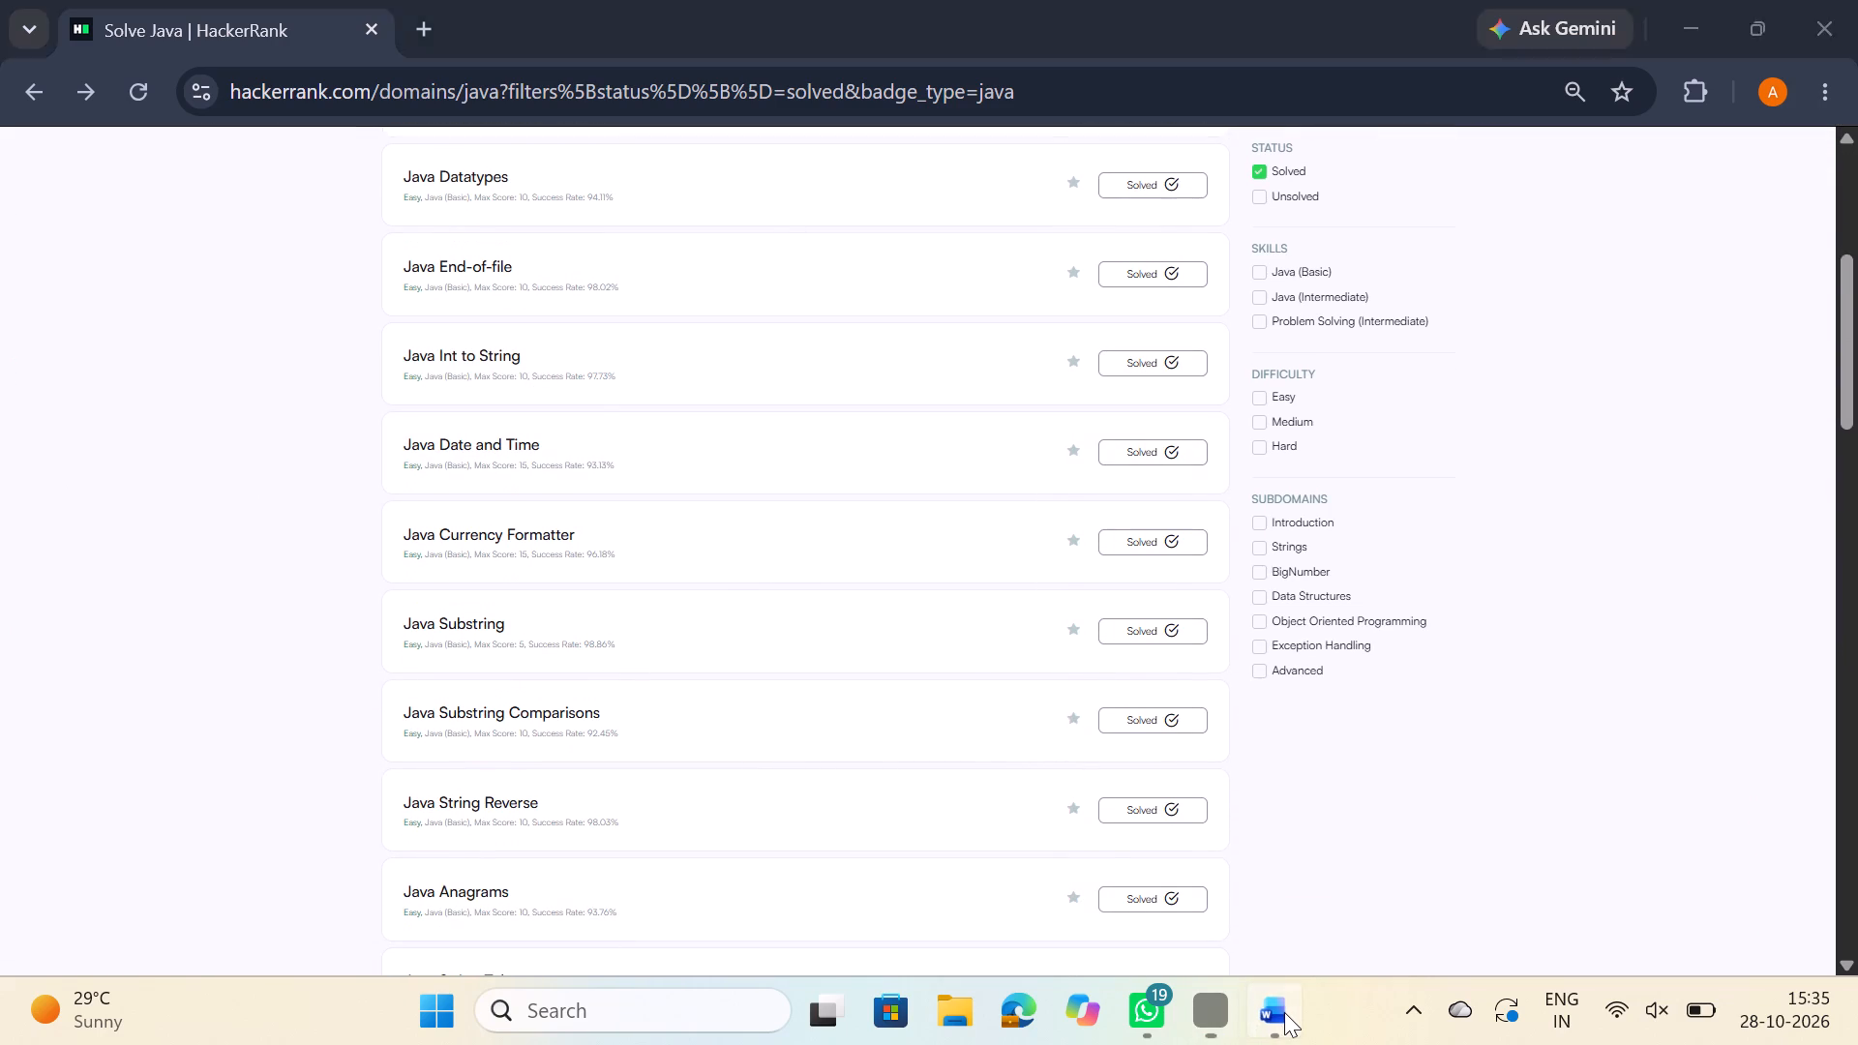
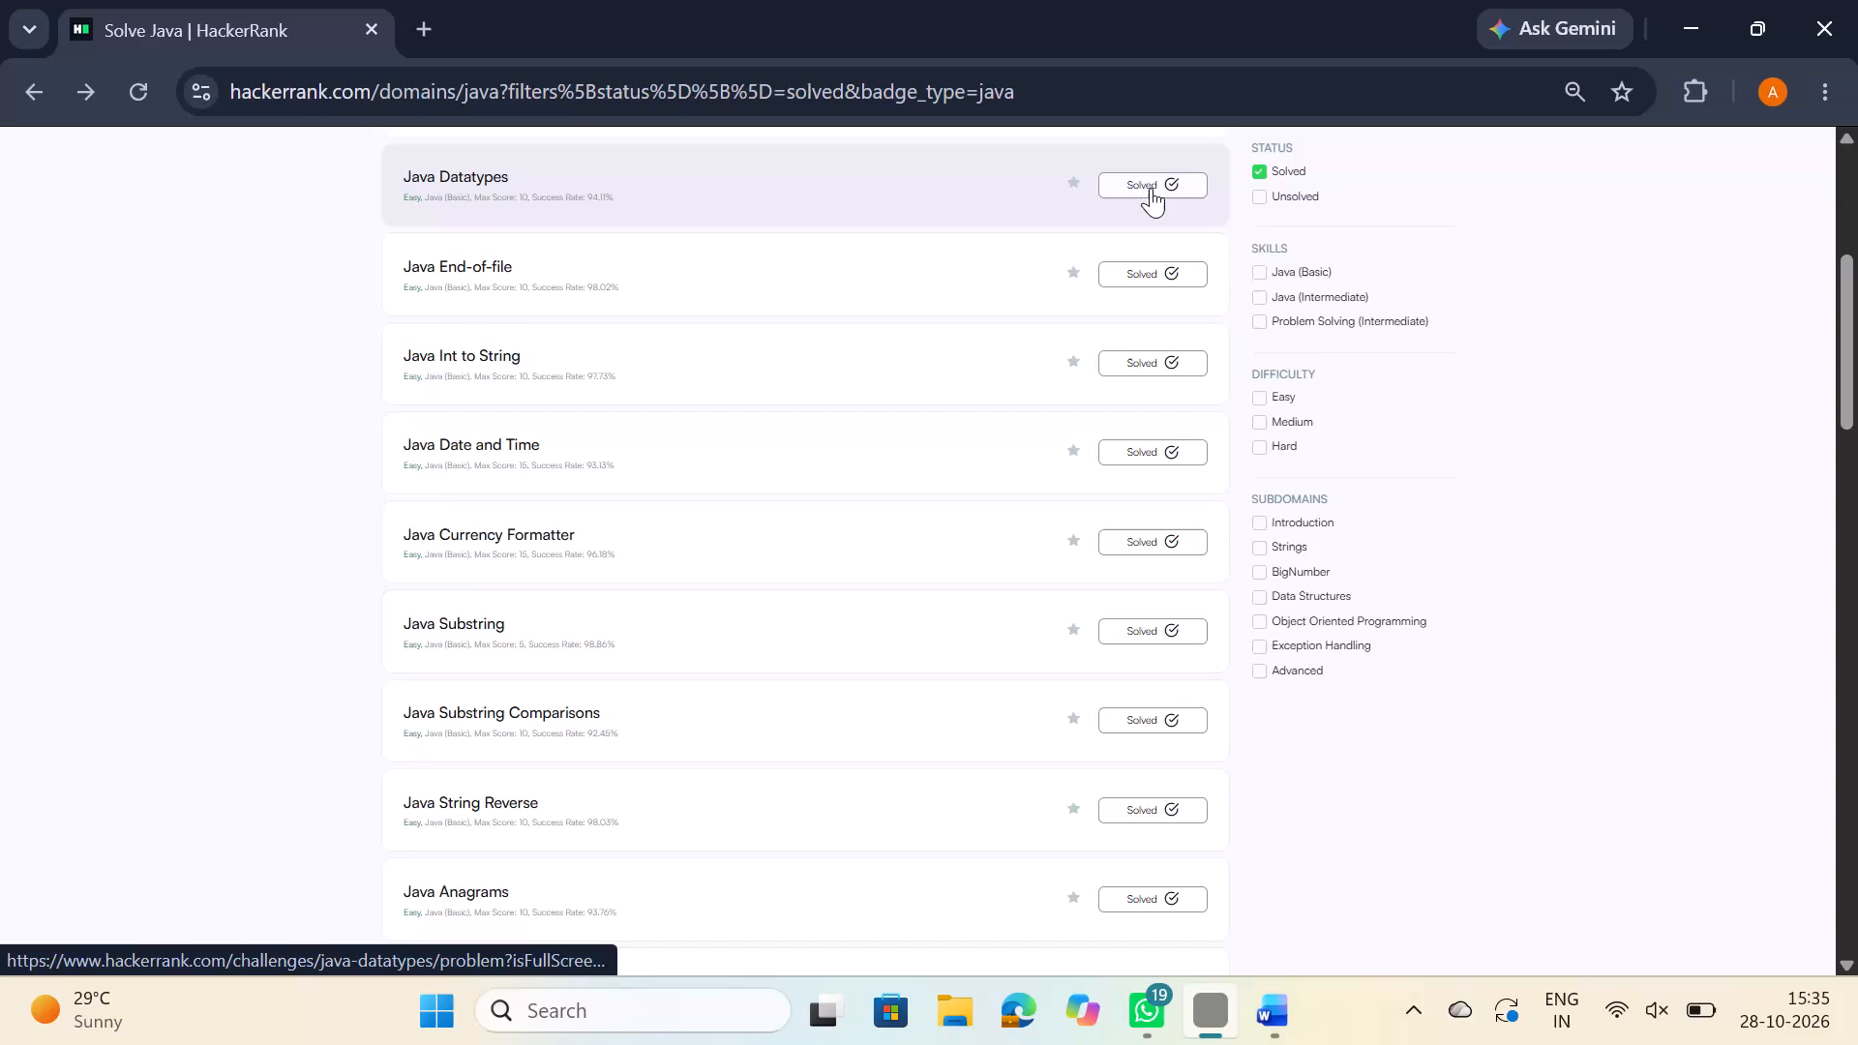
# Open the Java Datatypes challenge from the solved list and view the results of its accepted submission.
pyautogui.click(1151, 188)
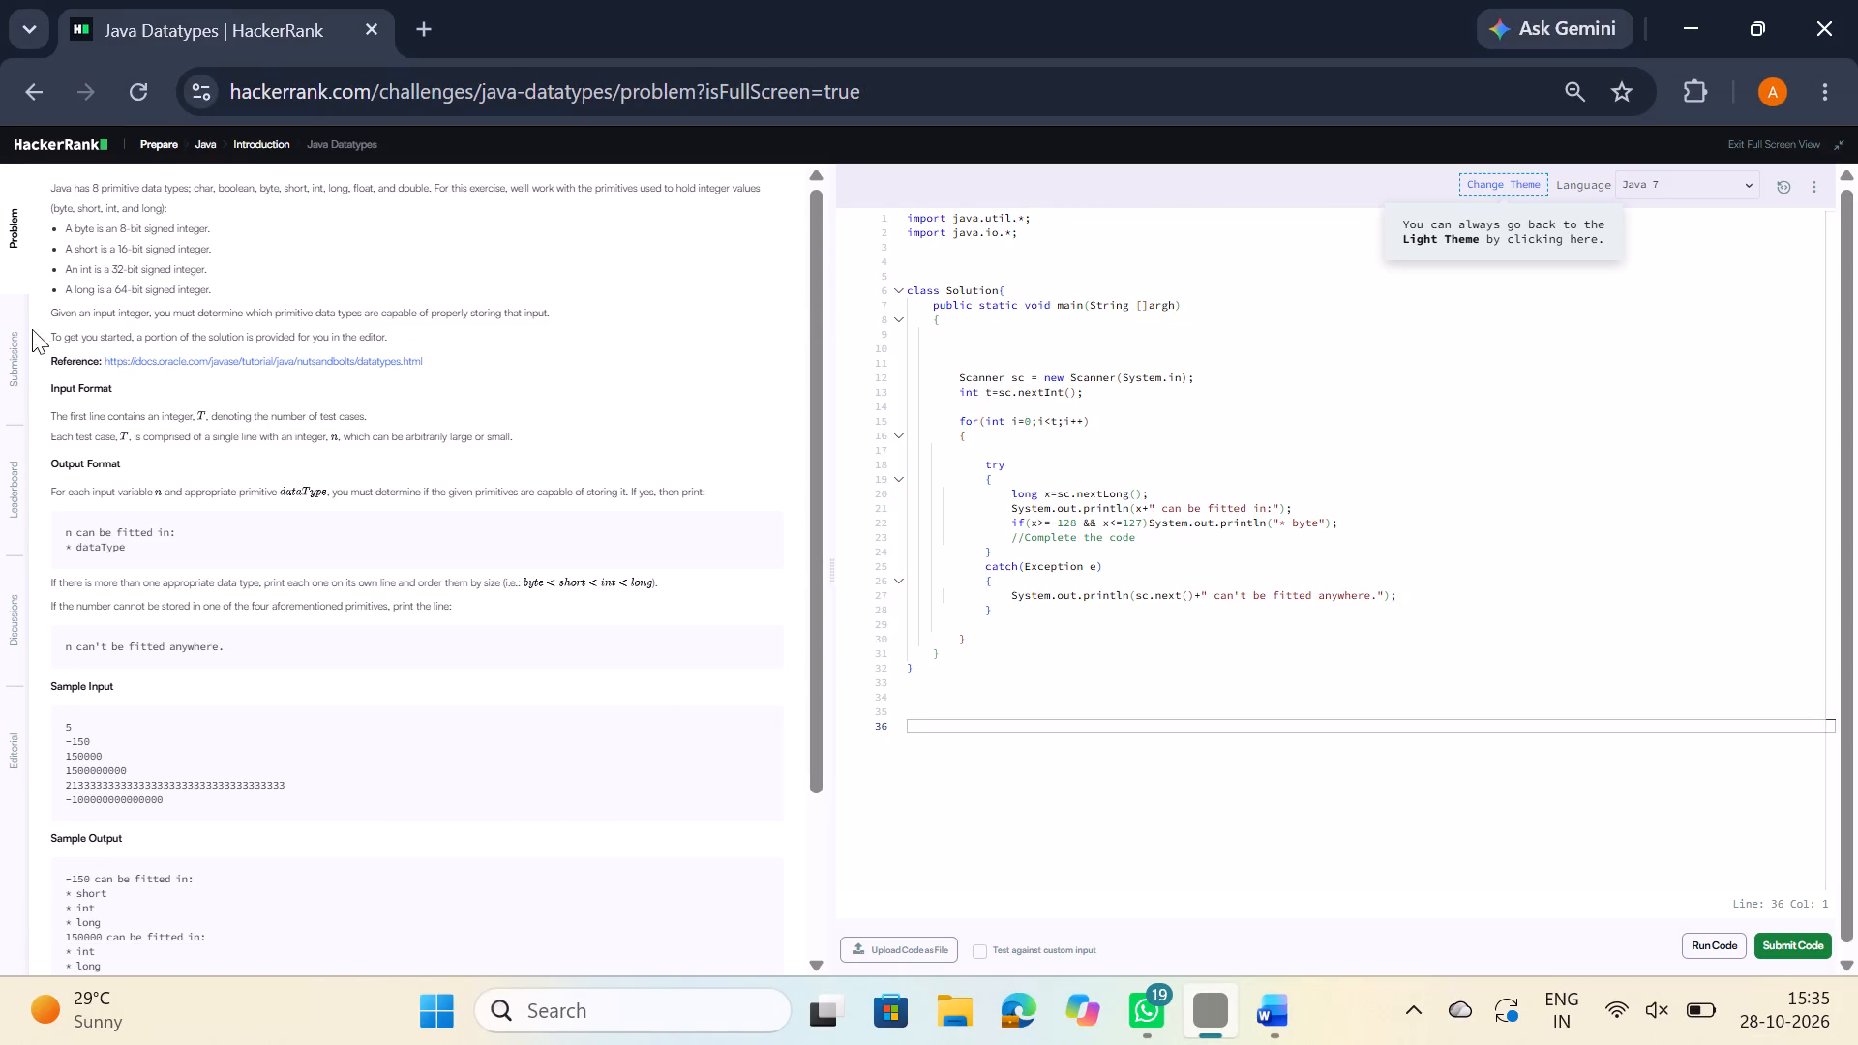
pyautogui.click(4, 360)
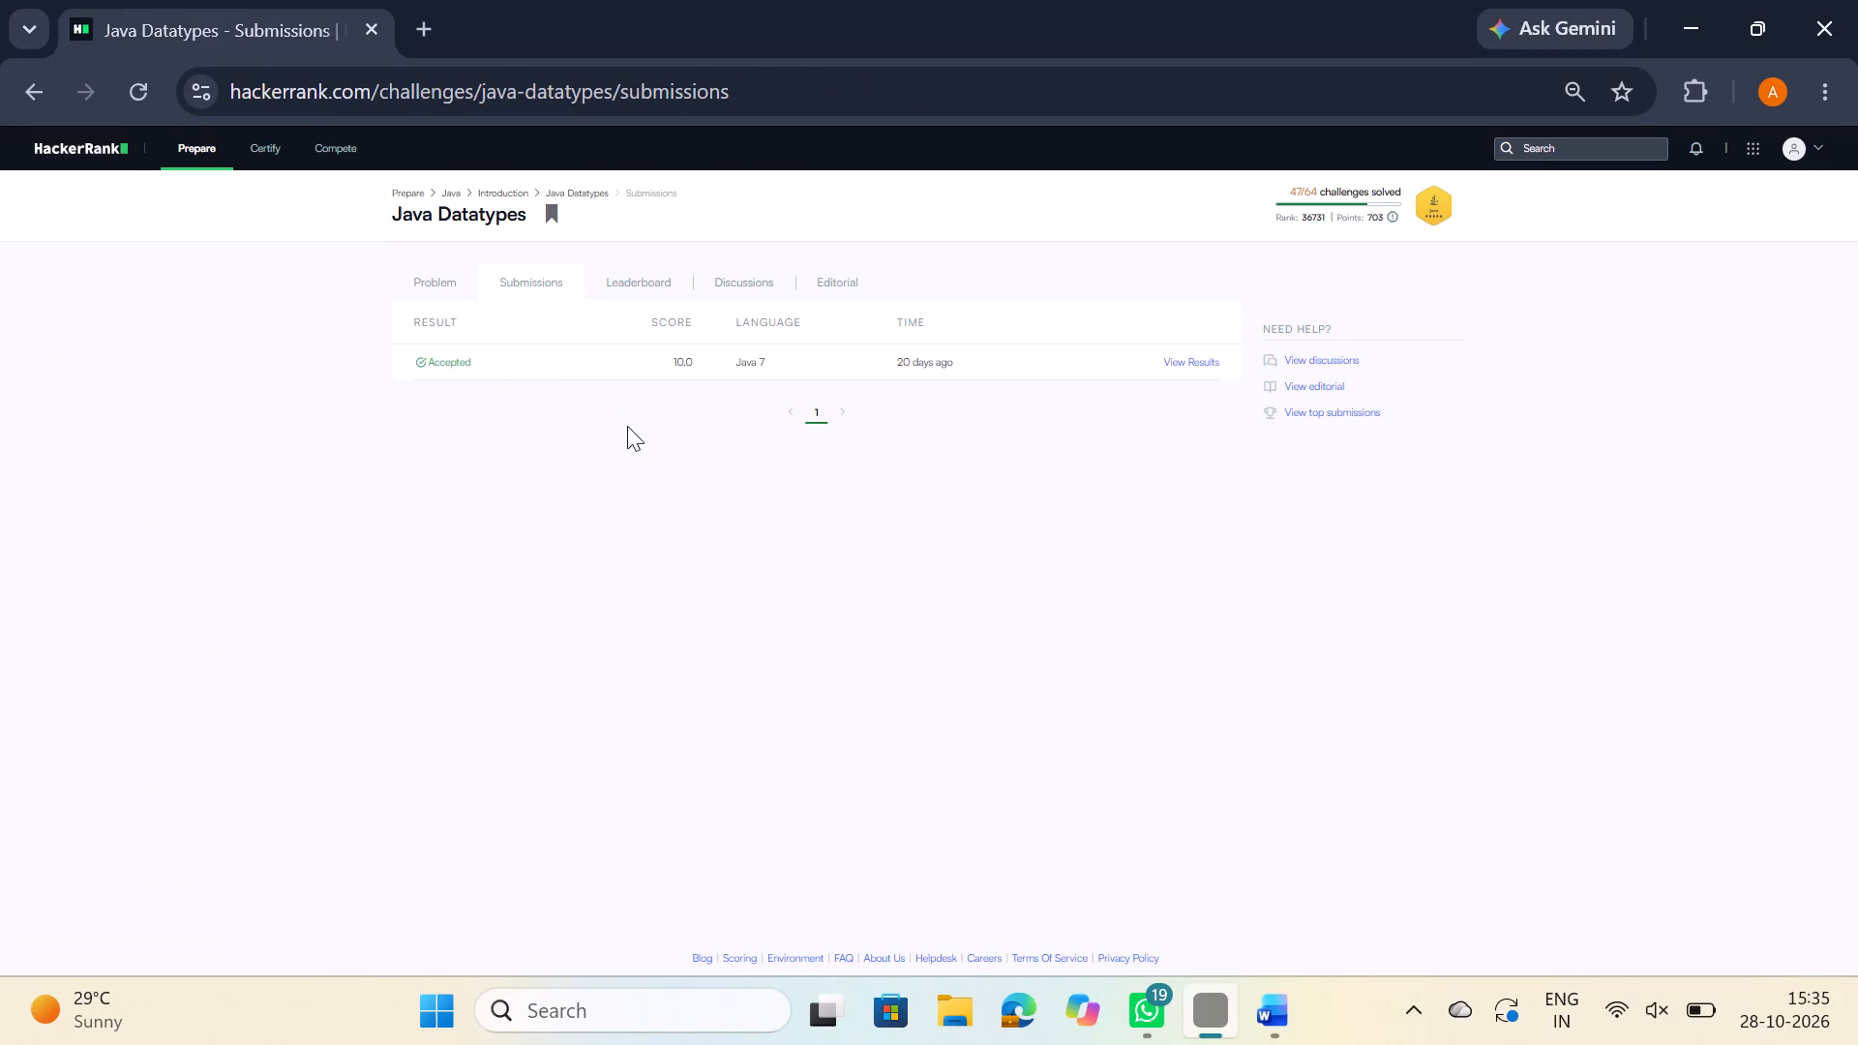
pyautogui.click(1195, 354)
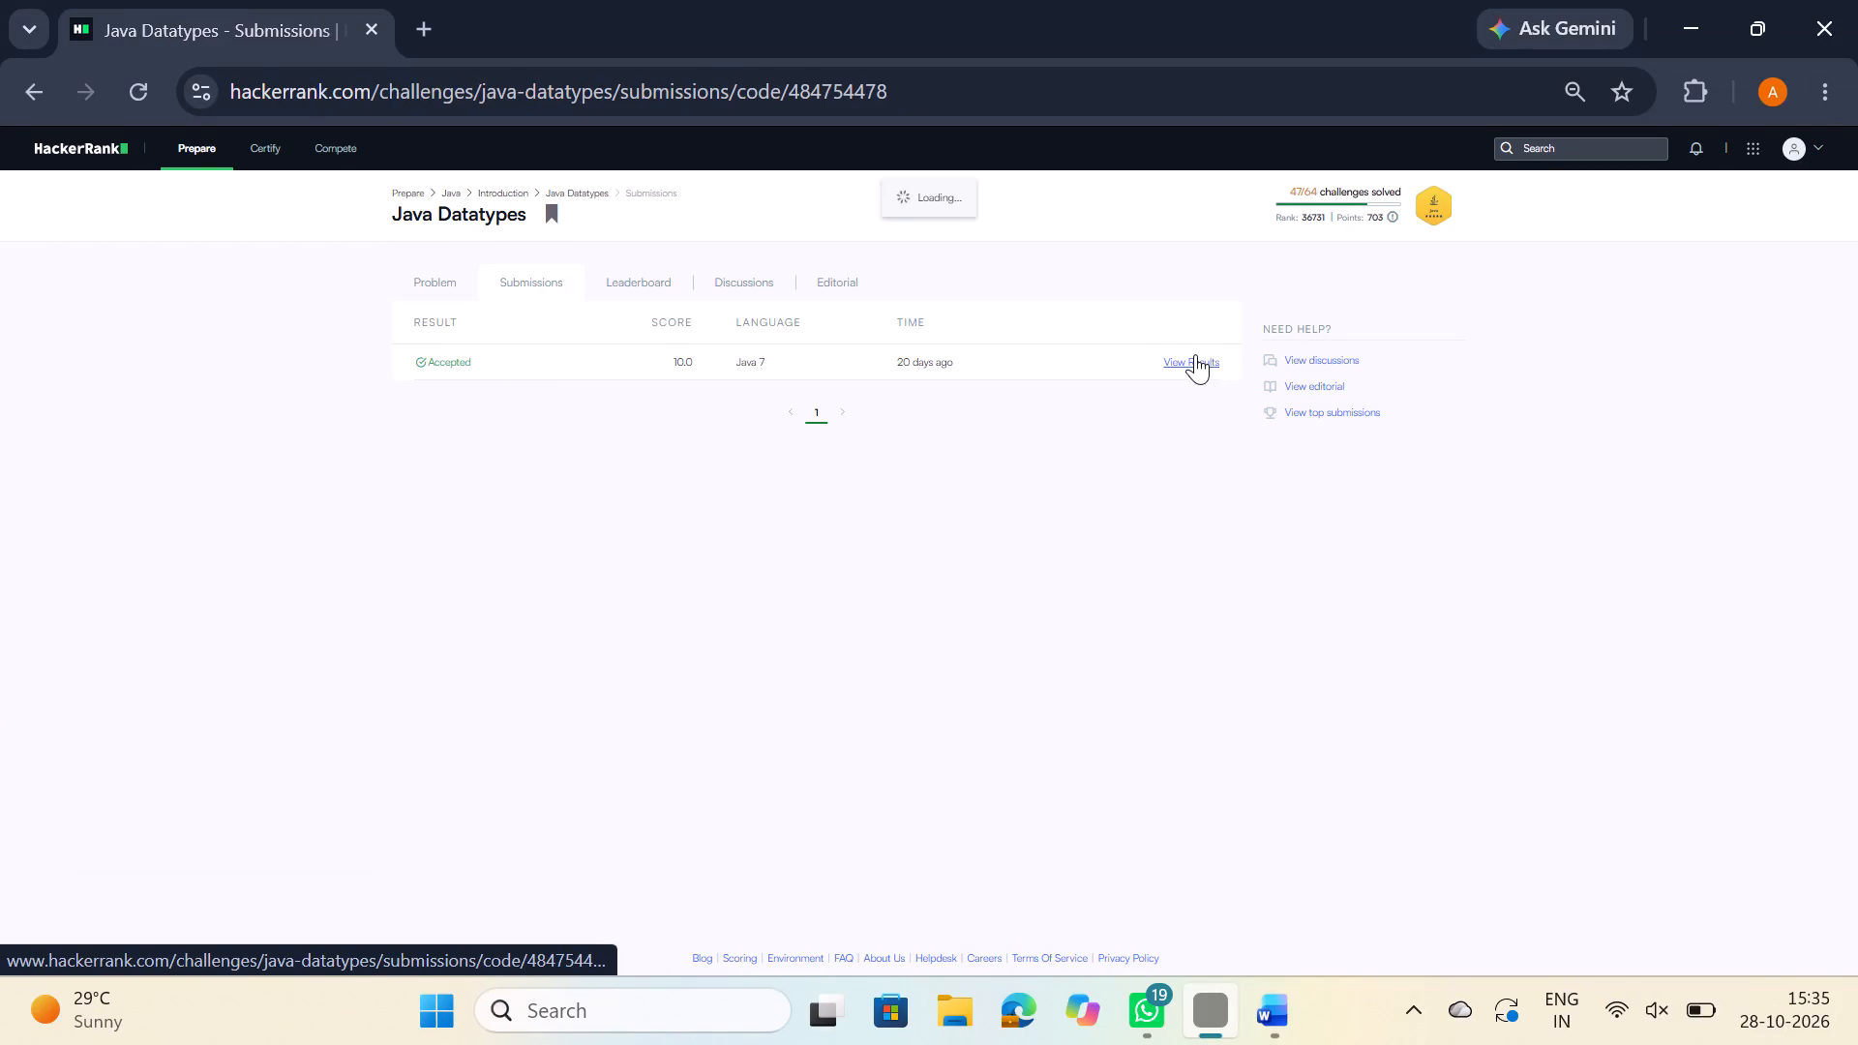
# Capture a screenshot of the Java Datatypes submission's test case results, from the Test case 0 compiler message to the expected output.
pyautogui.scroll(-9, 714, 697)
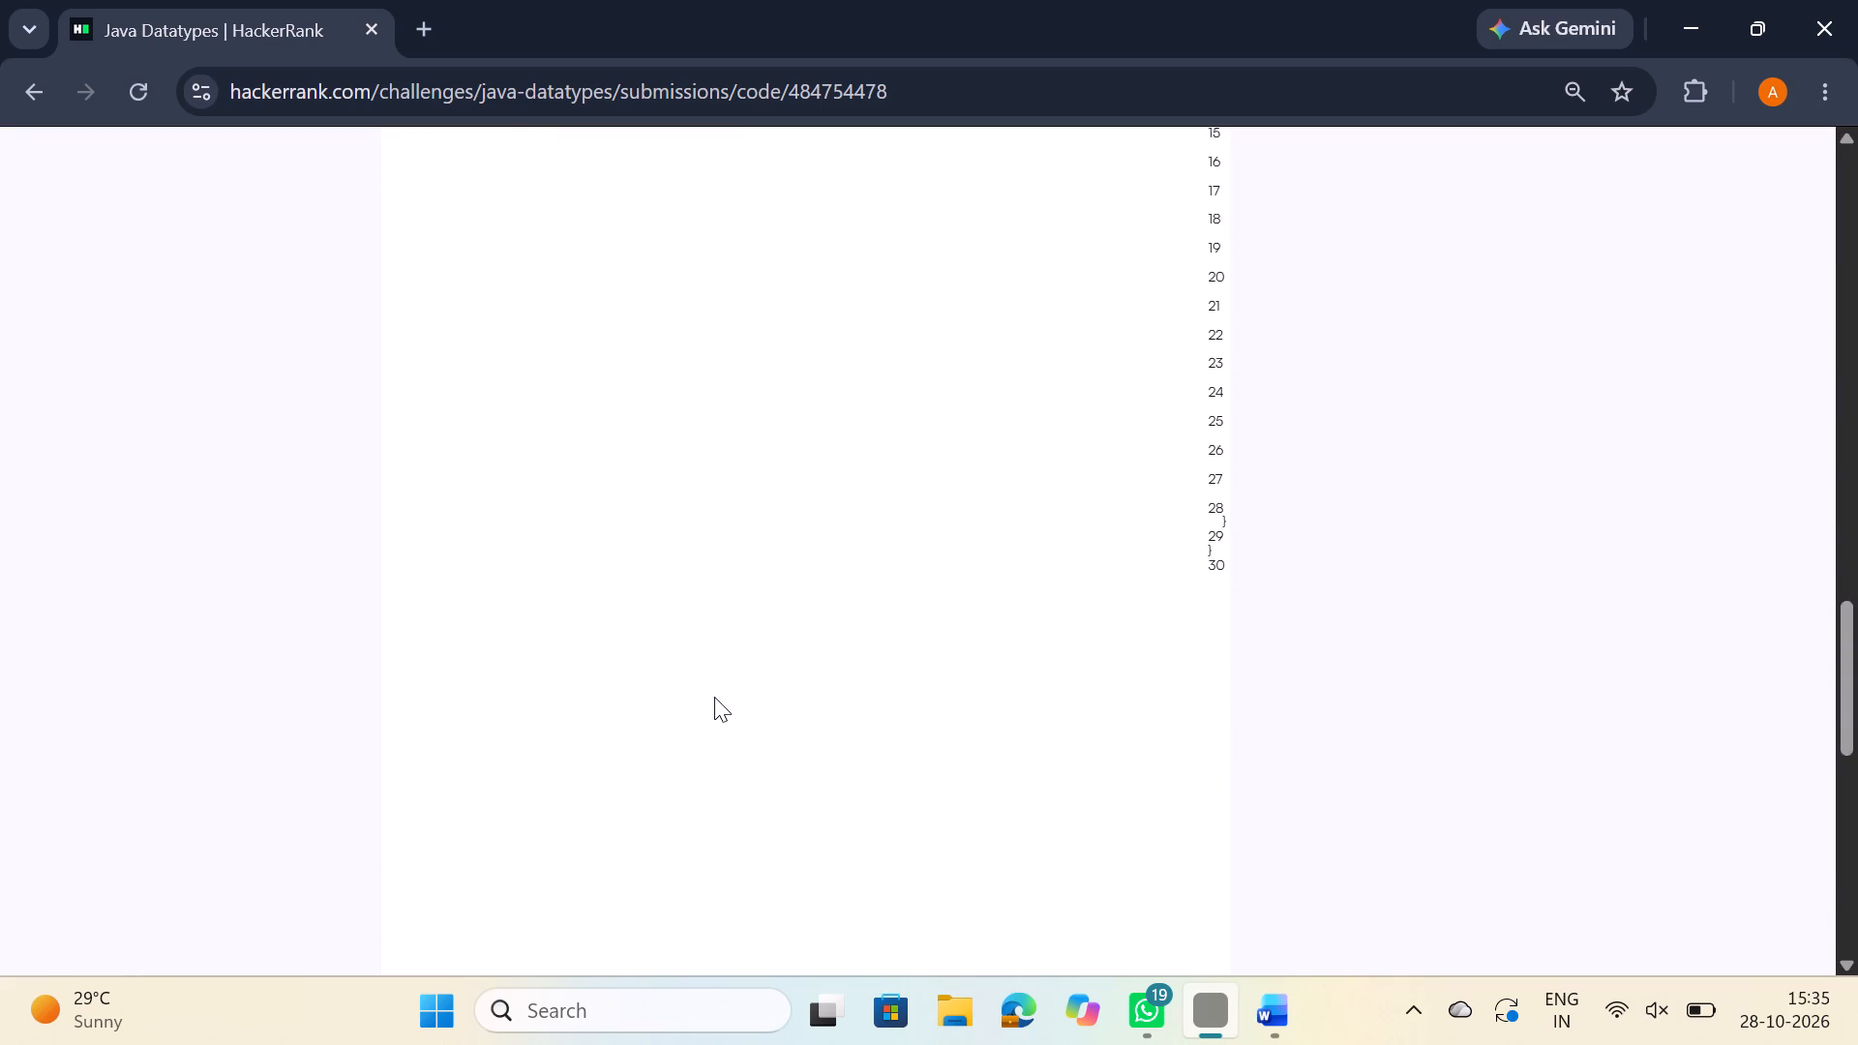
pyautogui.scroll(-3, 714, 697)
pyautogui.scroll(1, 714, 697)
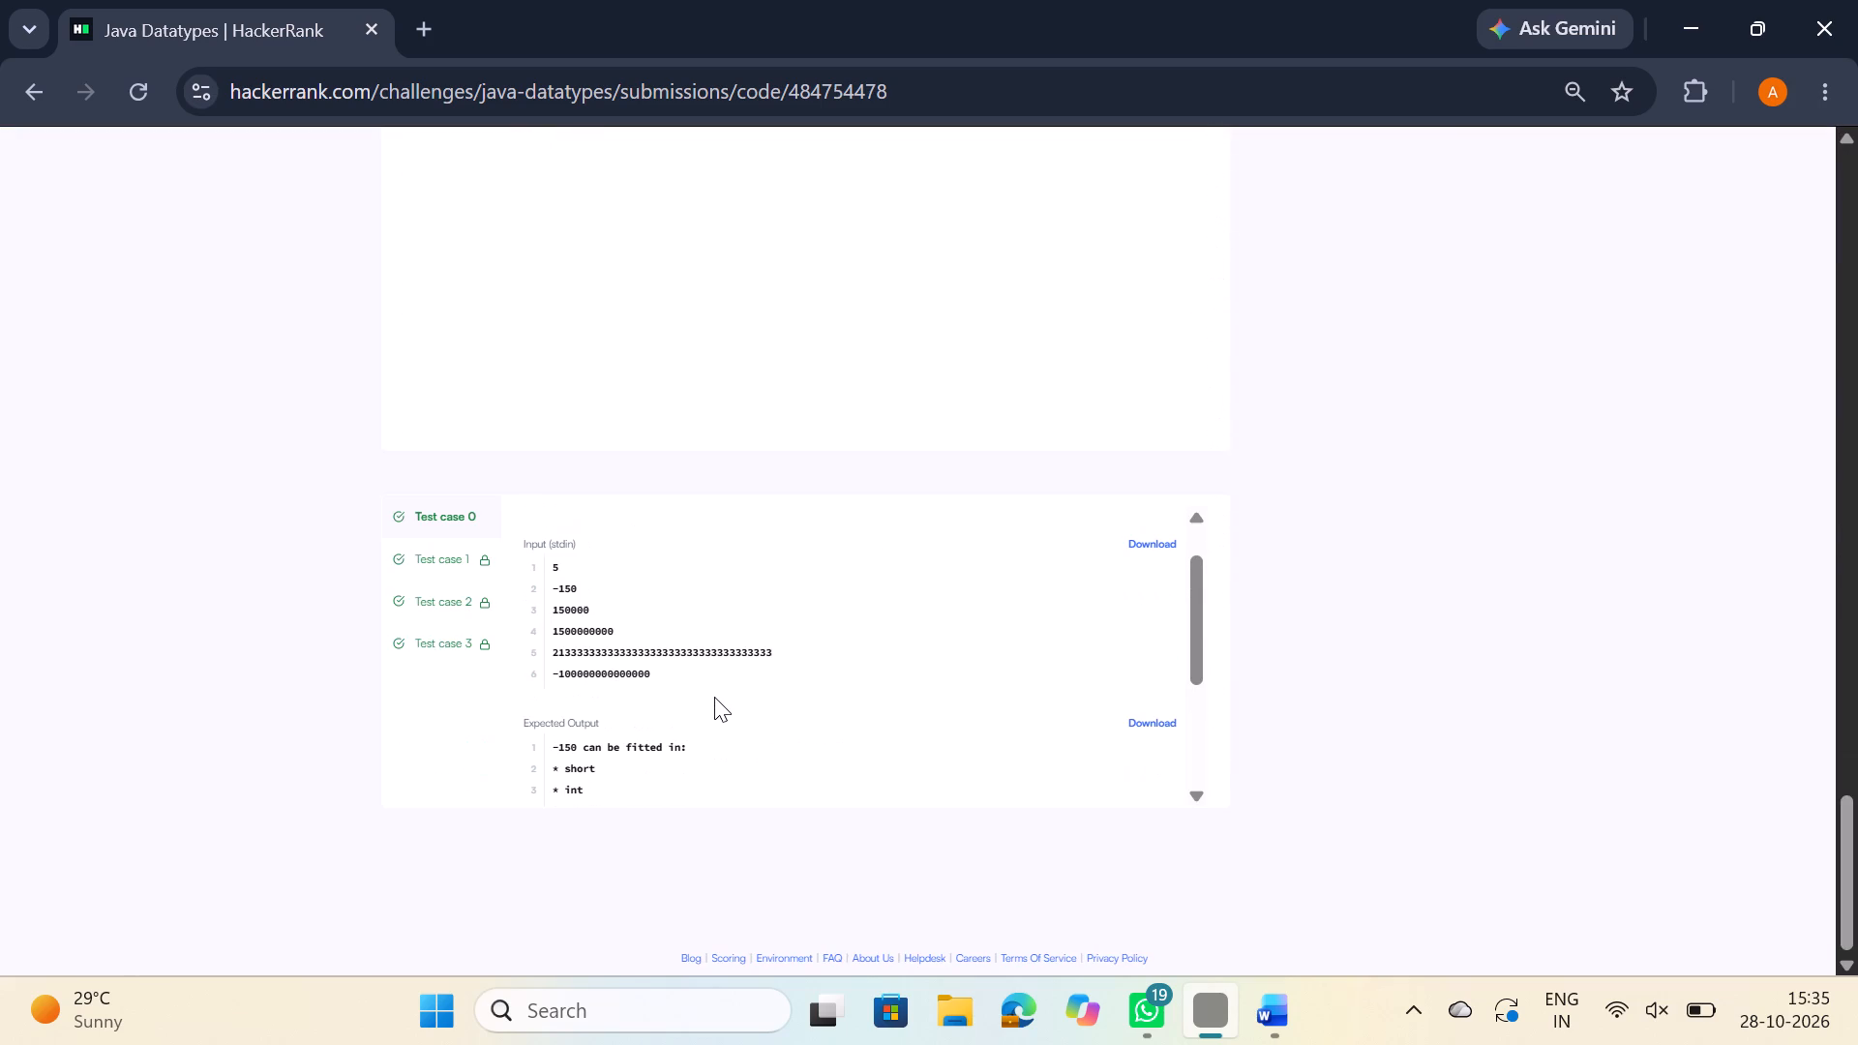
pyautogui.scroll(1, 714, 697)
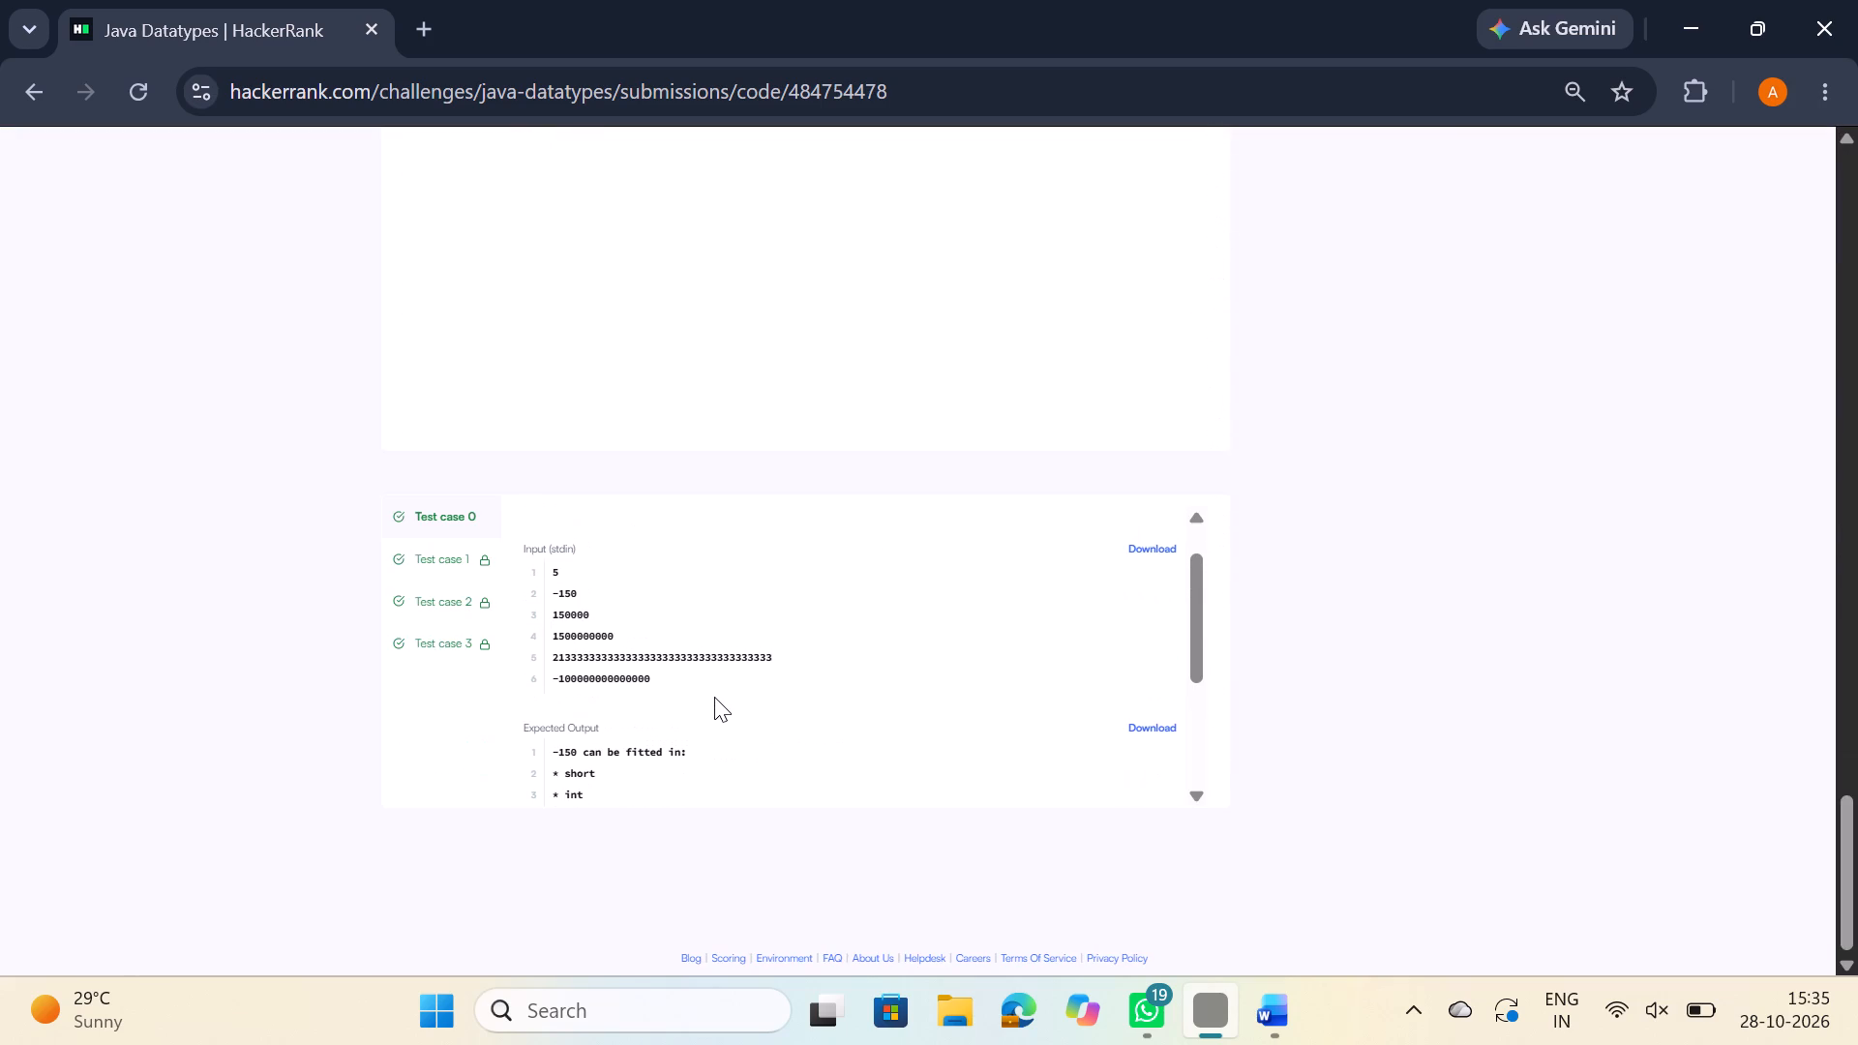
pyautogui.scroll(1, 714, 697)
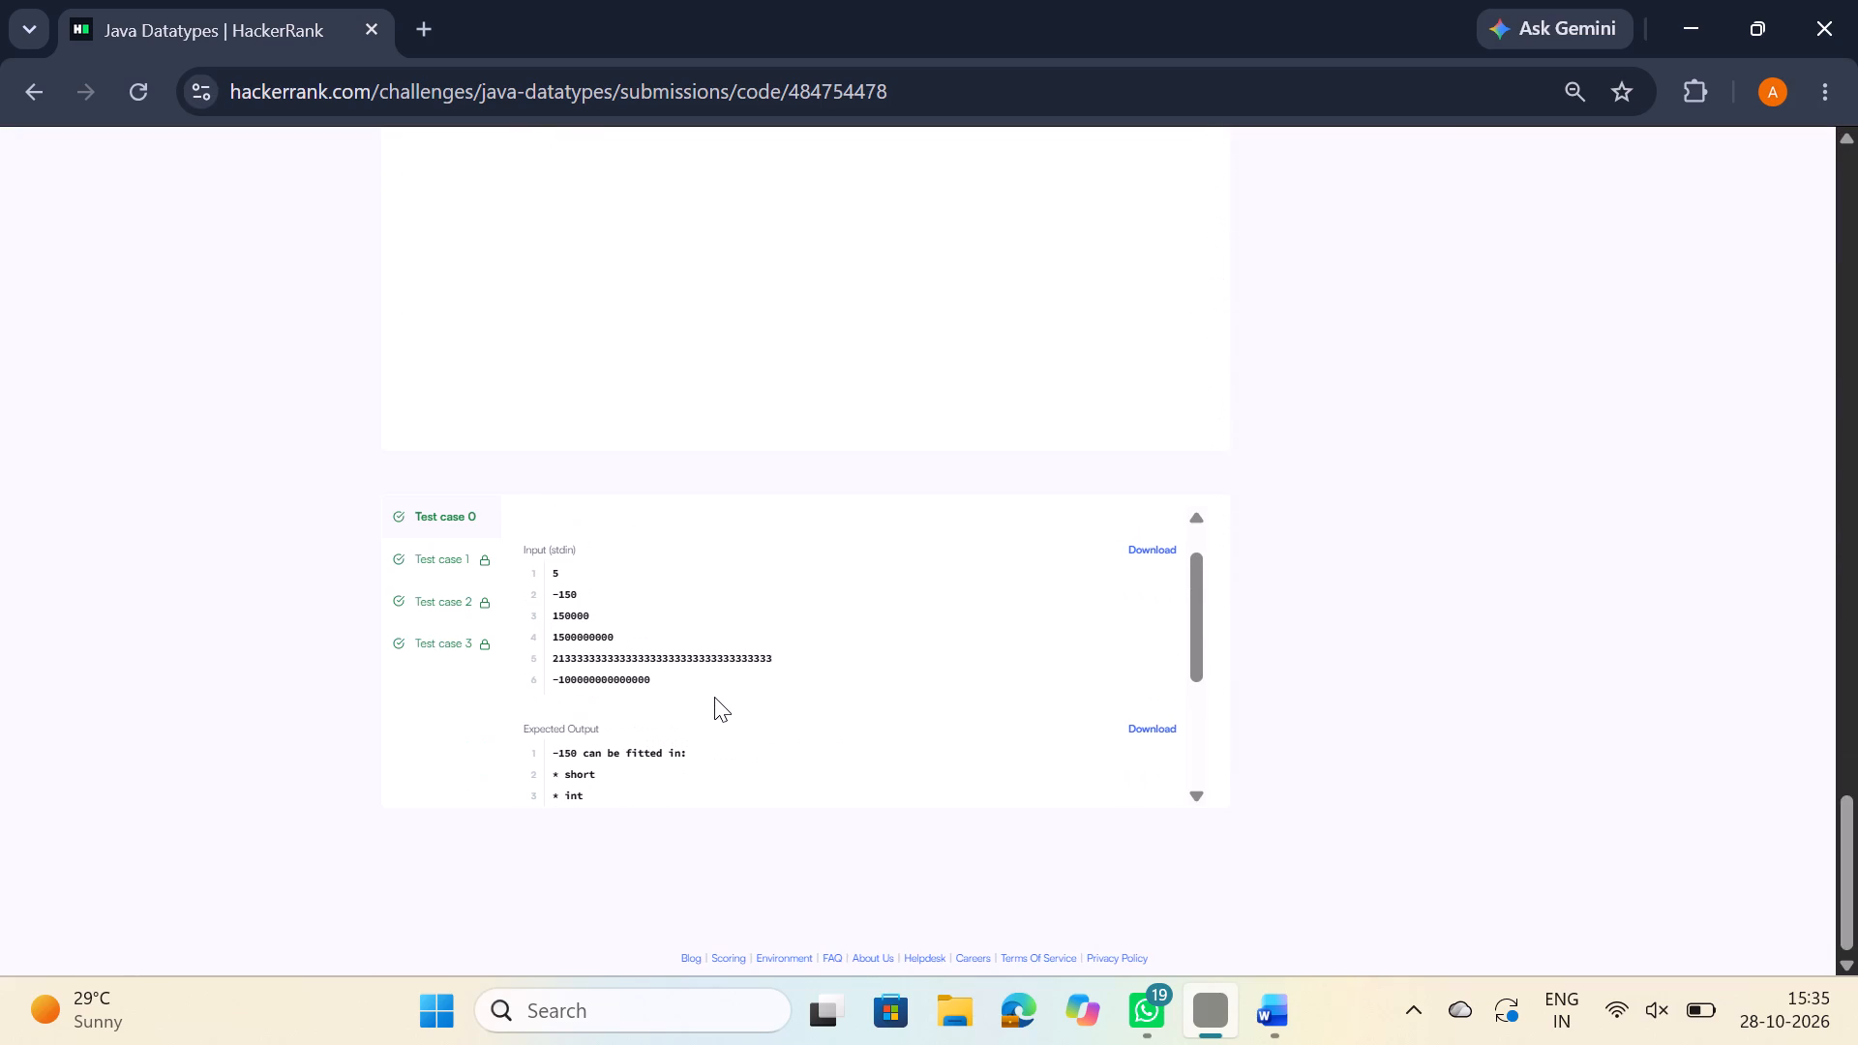
pyautogui.scroll(2, 714, 697)
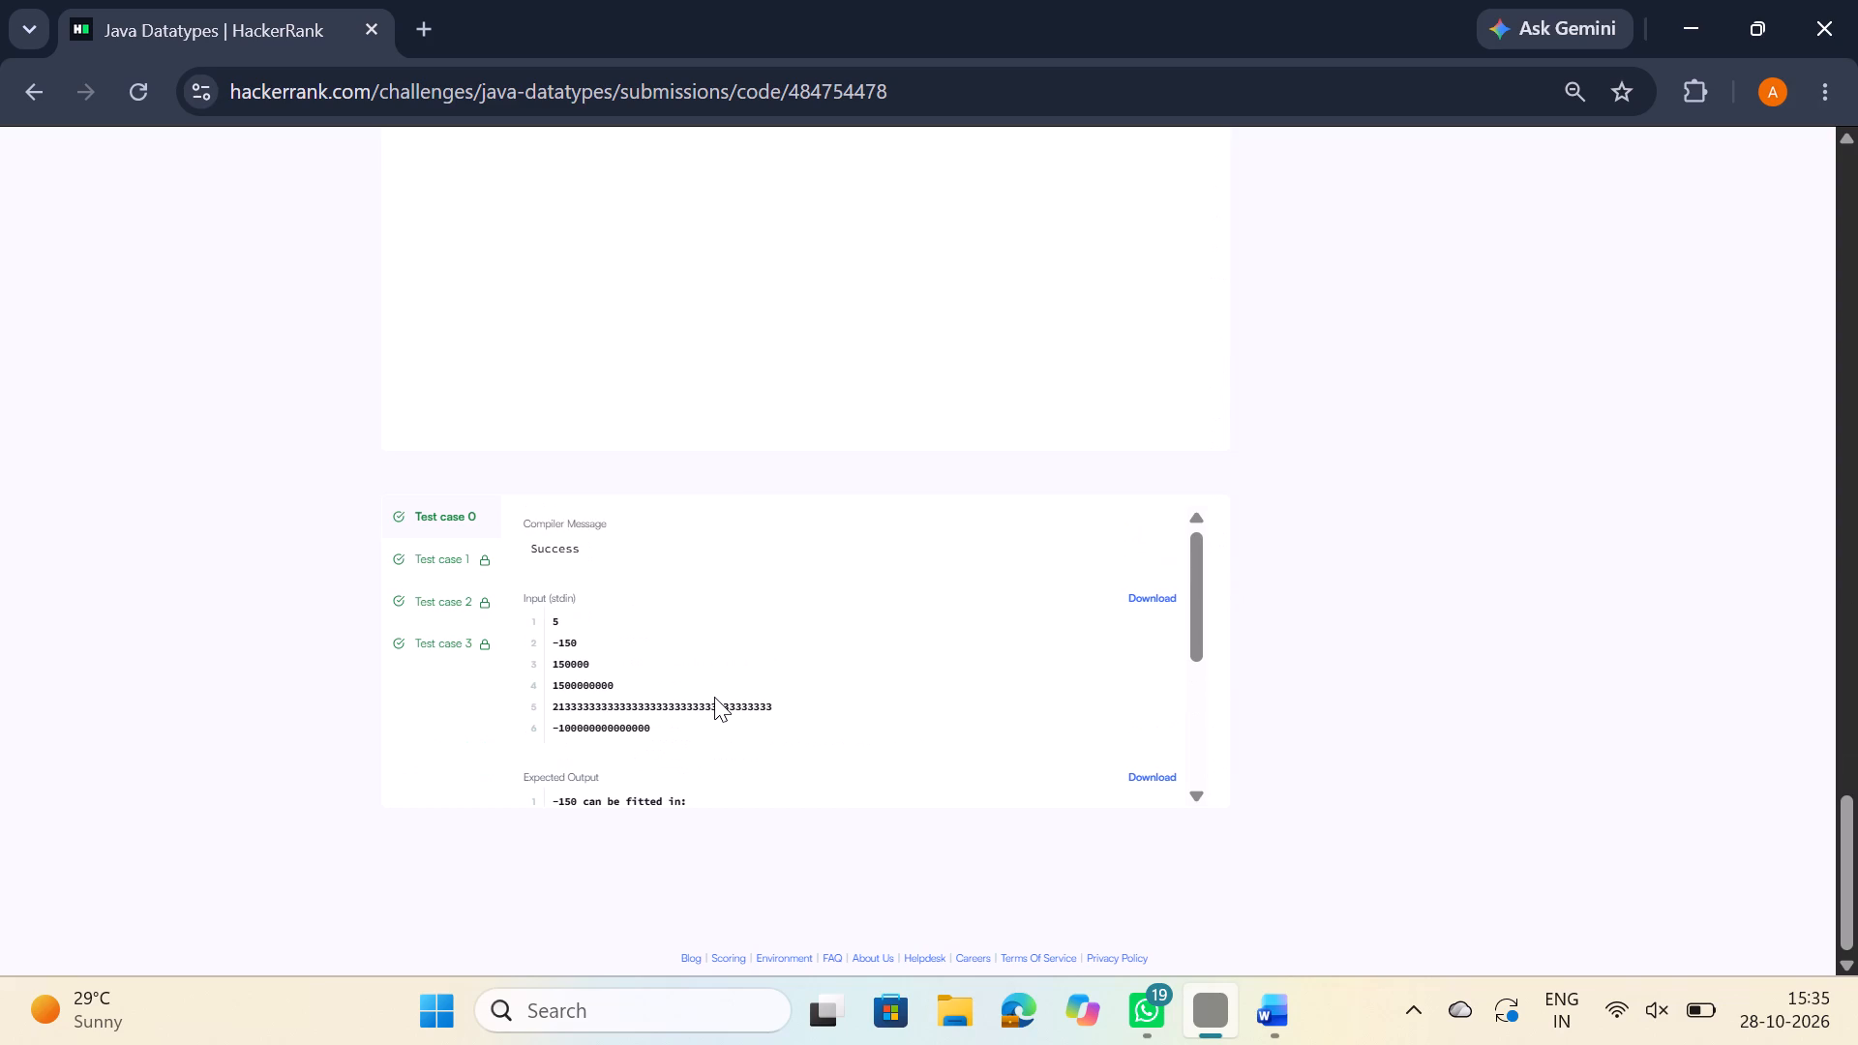
pyautogui.scroll(-3, 714, 697)
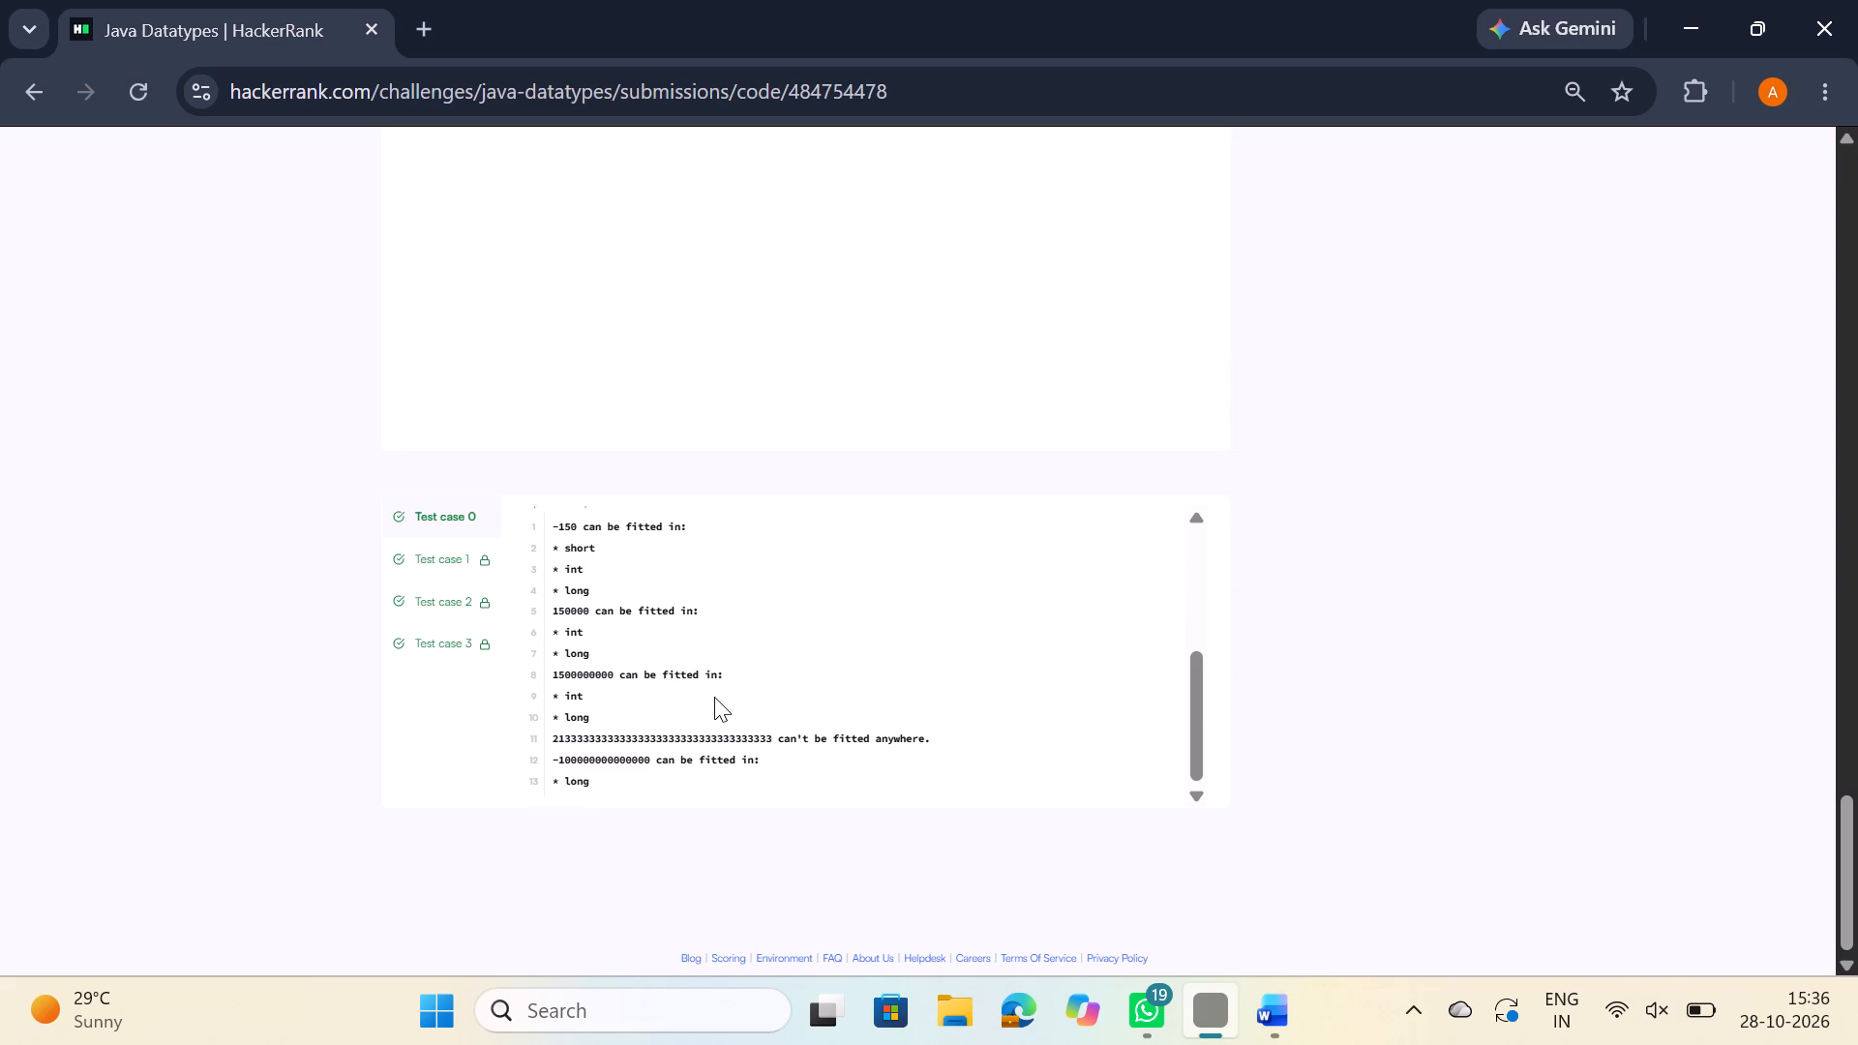
pyautogui.scroll(-2, 714, 697)
pyautogui.scroll(8, 714, 697)
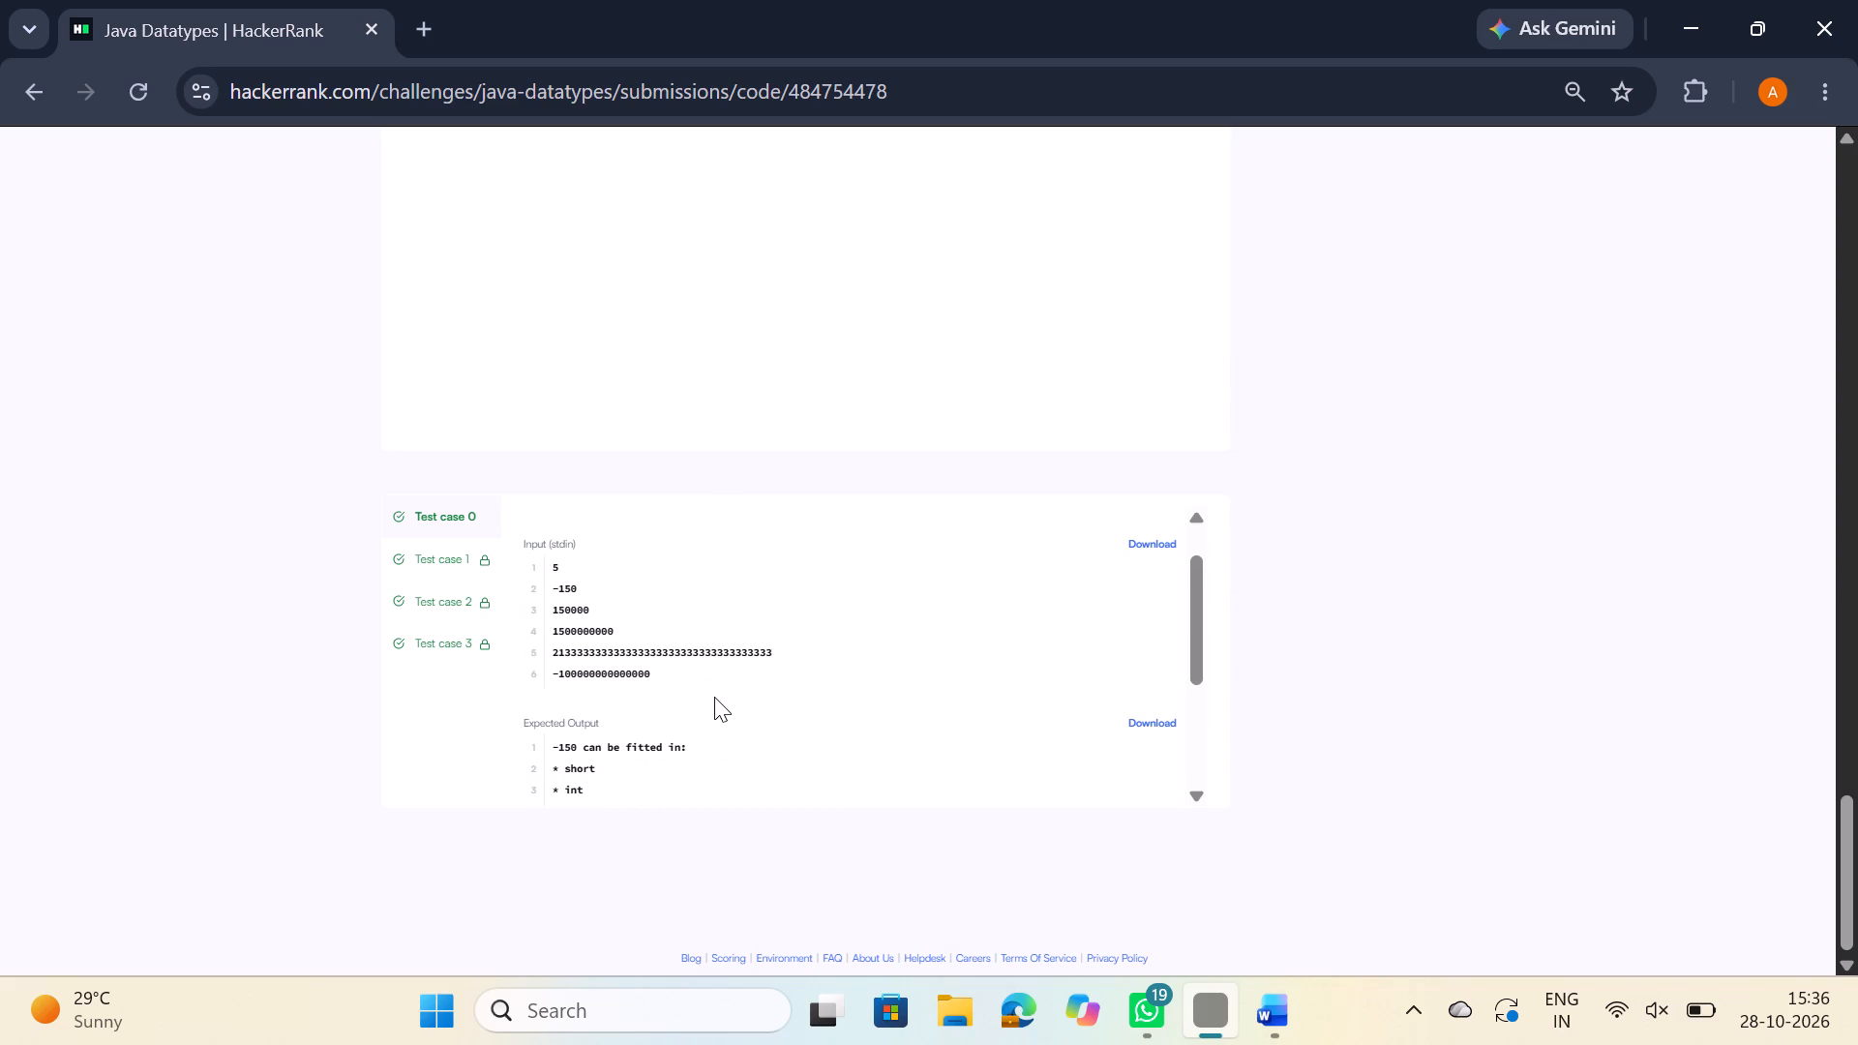
pyautogui.press('Print')
pyautogui.moveTo(364, 486); pyautogui.dragTo(563, 550)
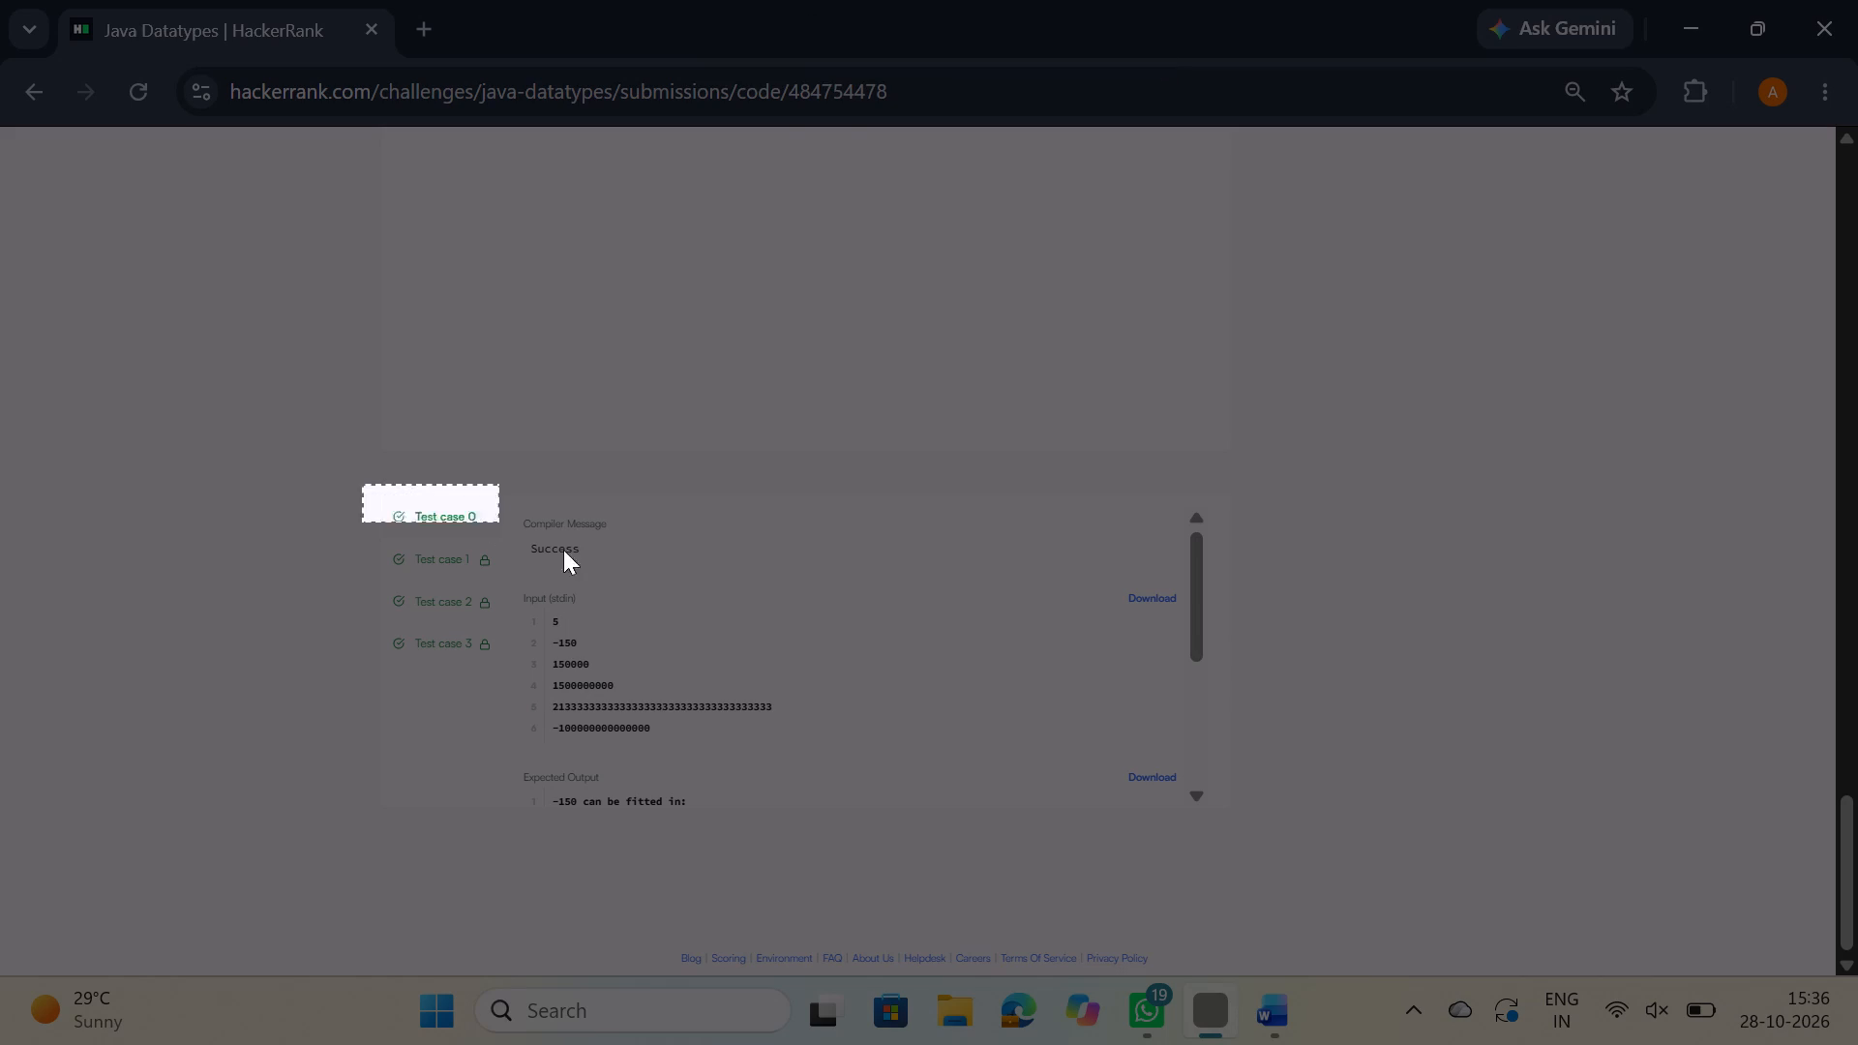
pyautogui.moveTo(563, 550); pyautogui.dragTo(1237, 872)
pyautogui.hscroll(2, 999, 726)
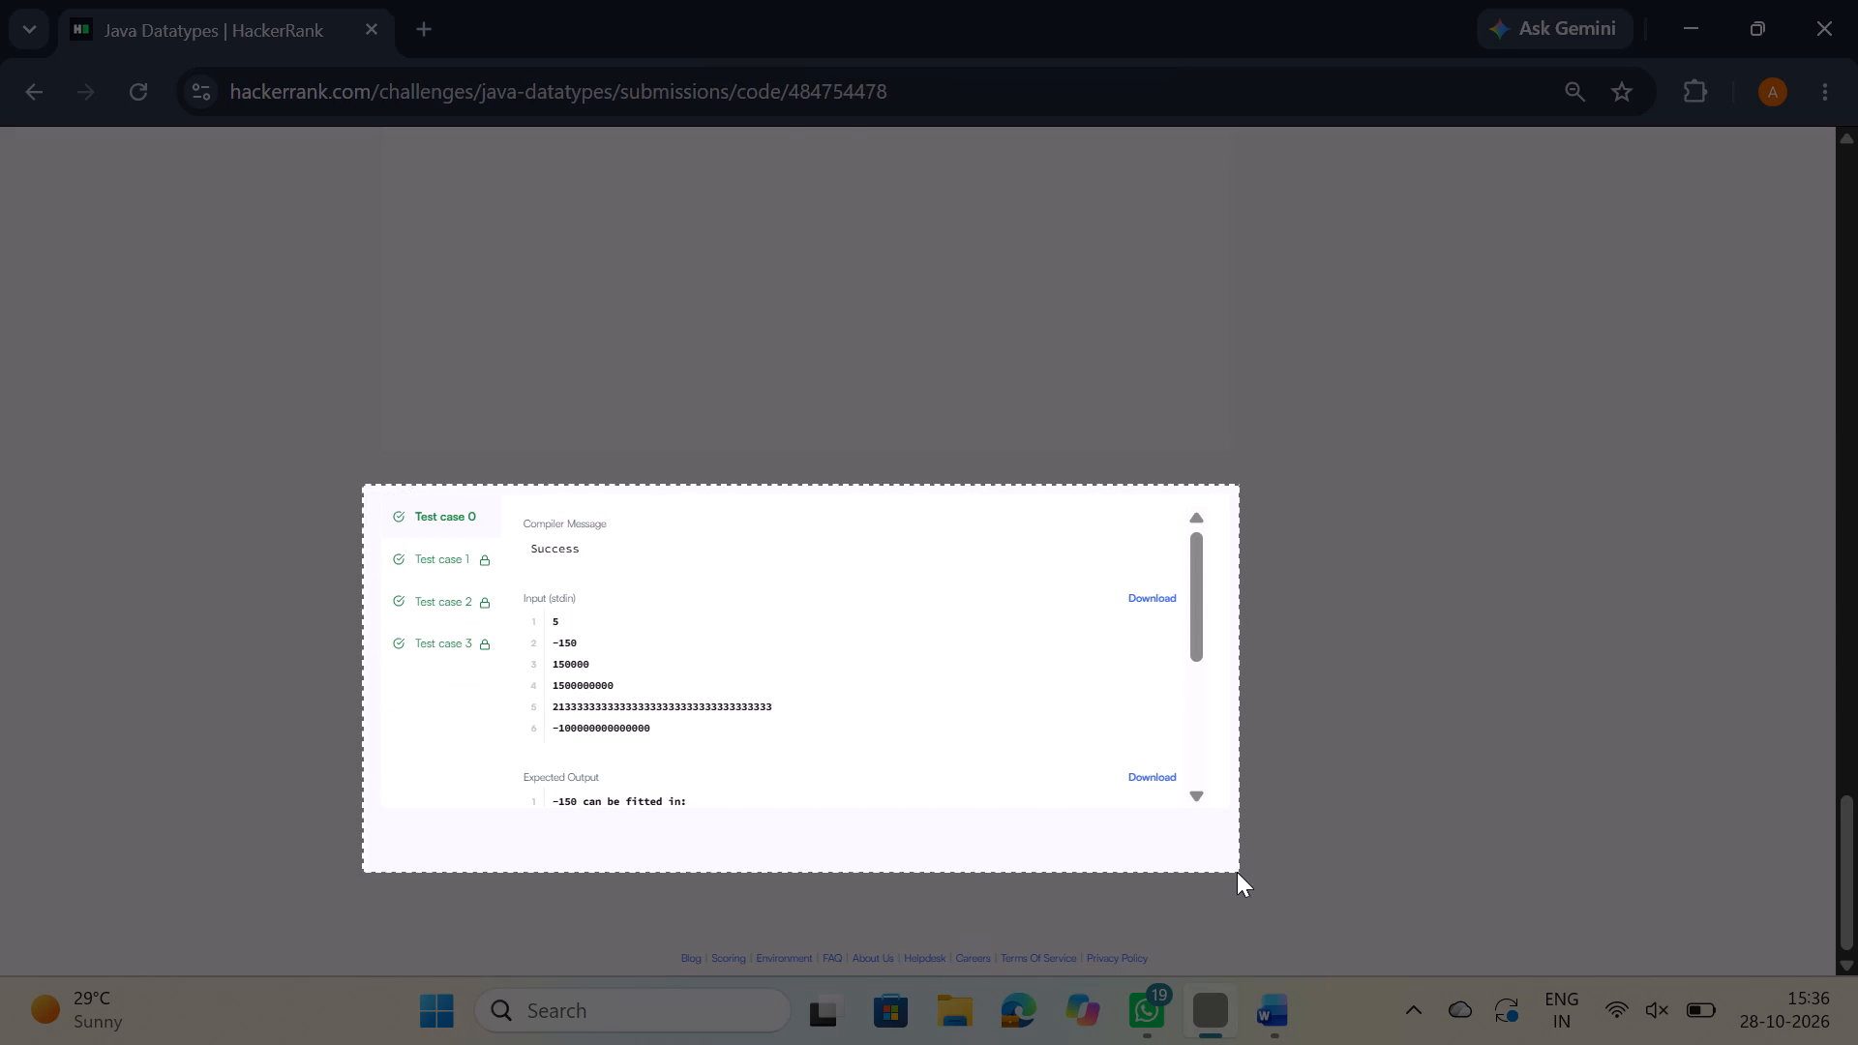
pyautogui.moveTo(1237, 872); pyautogui.dragTo(1240, 858)
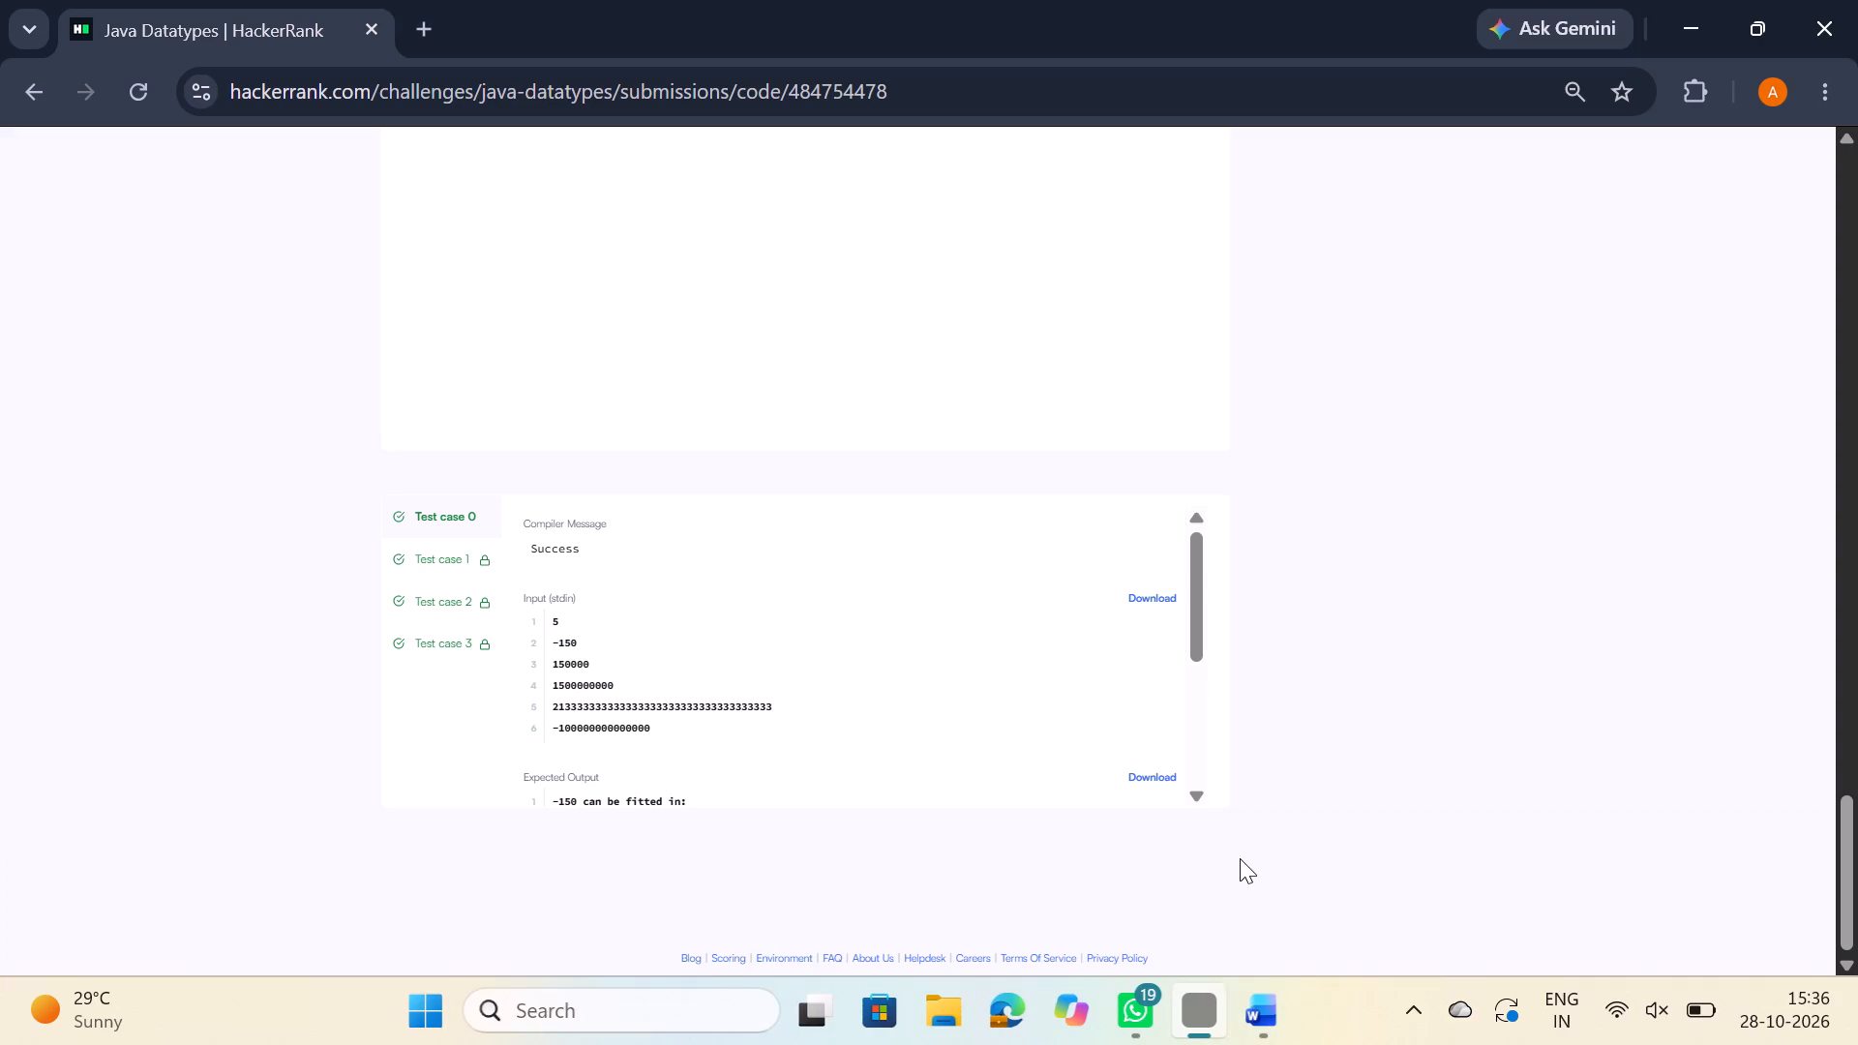
# Switch to the HackerRank Java template in Word and delete the placeholder text from question 5's Output box.
pyautogui.click(1251, 1032)
pyautogui.scroll(-1, 1164, 679)
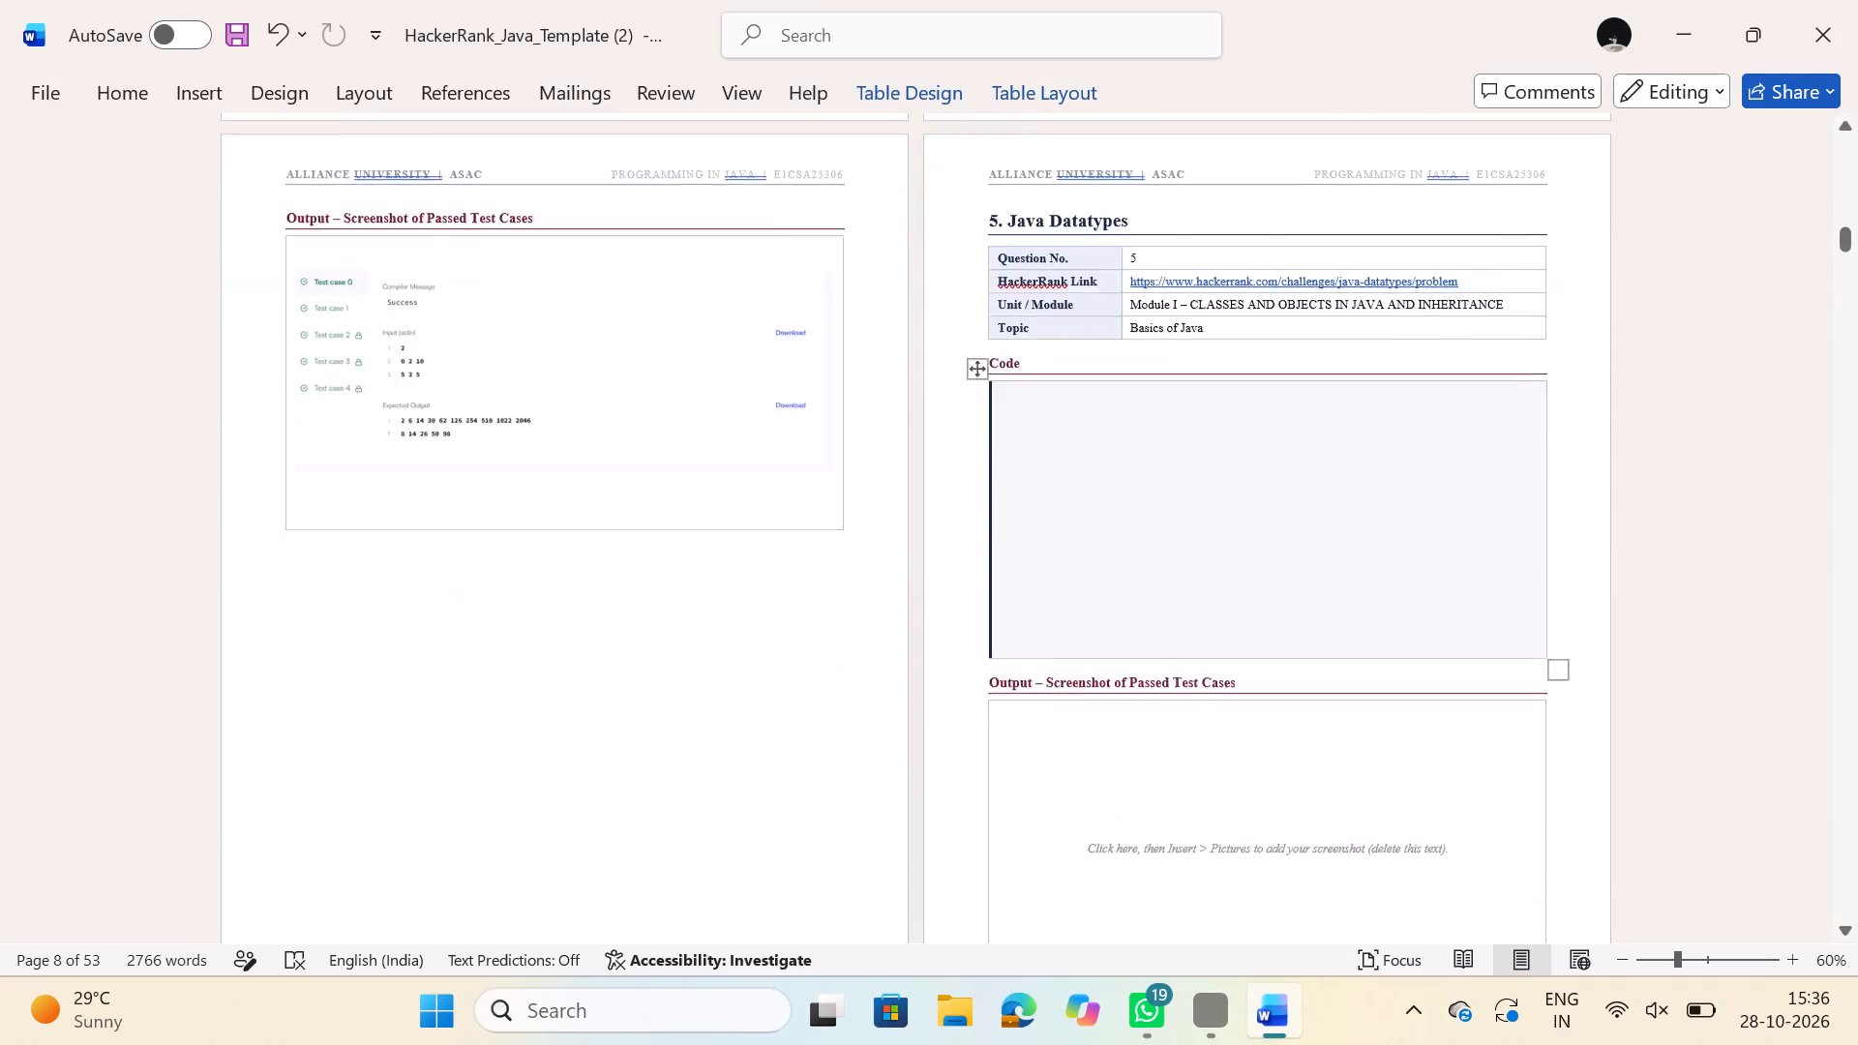
pyautogui.scroll(-1, 1164, 679)
pyautogui.moveTo(1459, 765); pyautogui.dragTo(1099, 753)
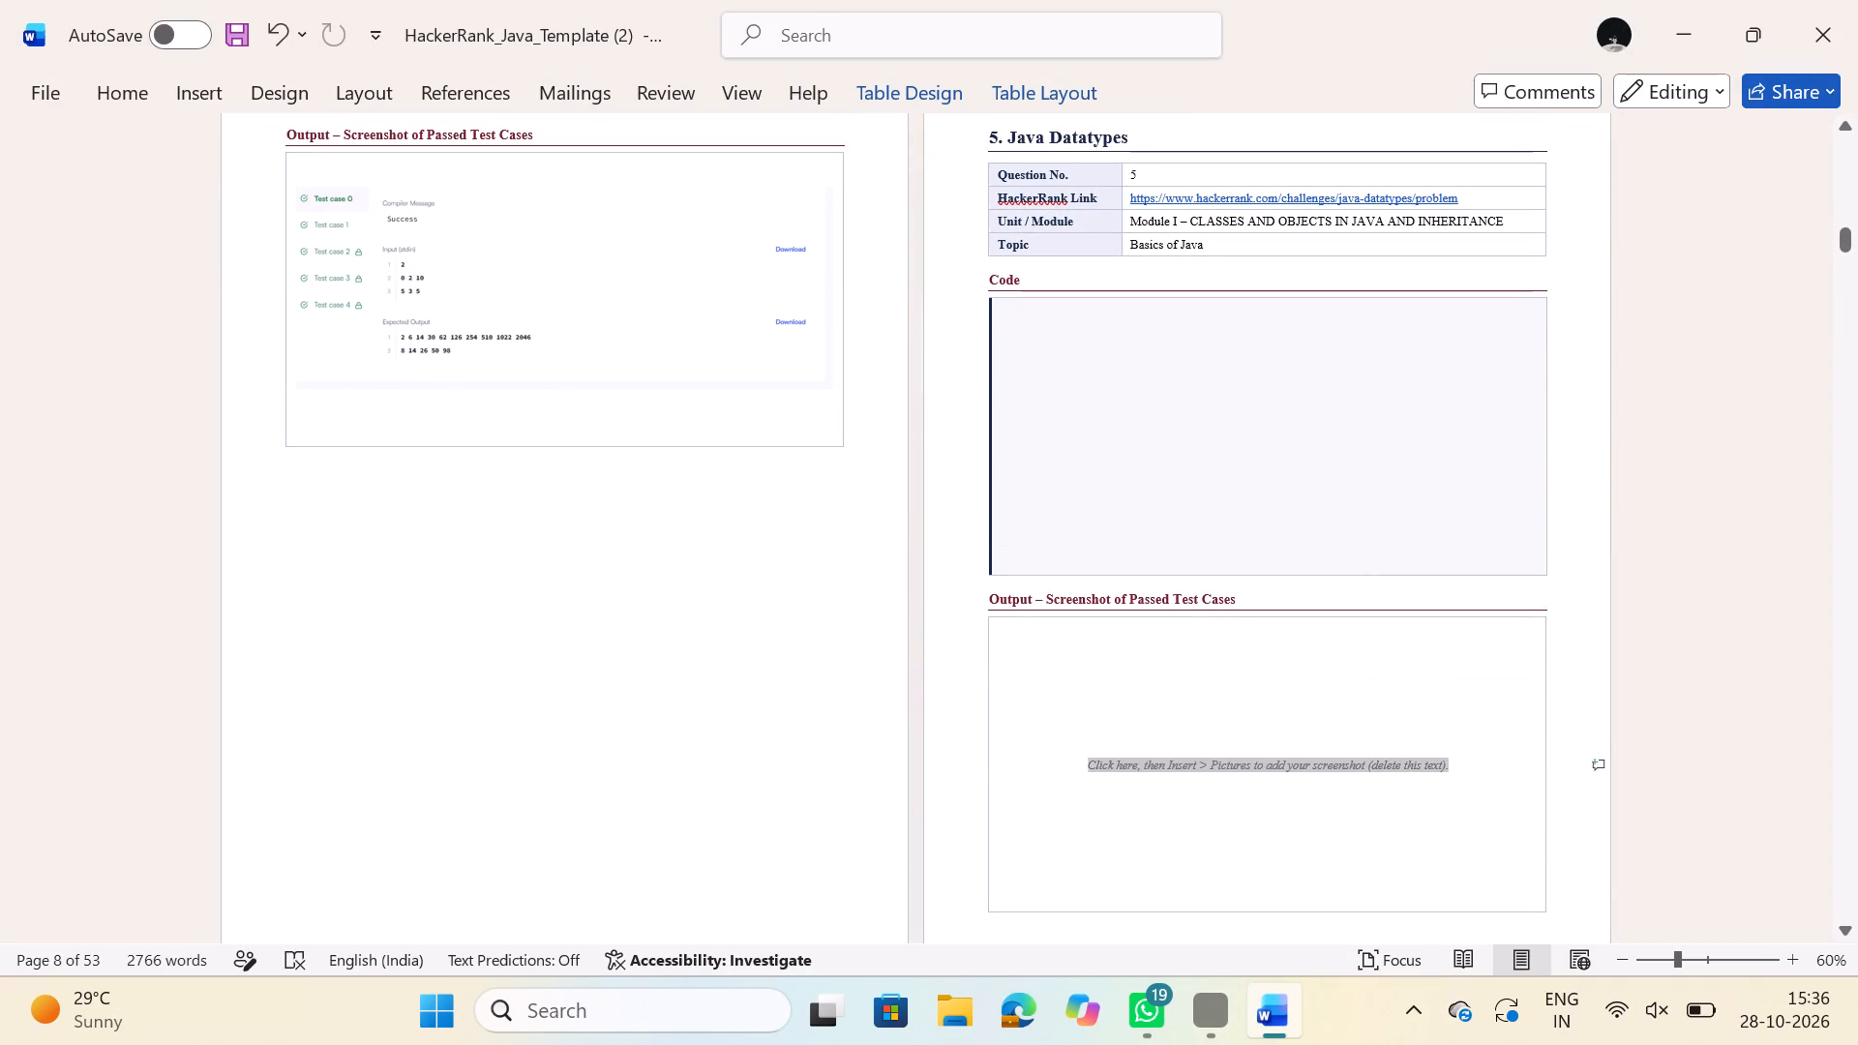
pyautogui.moveTo(1099, 753); pyautogui.dragTo(1098, 753)
pyautogui.press('BackSpace')
pyautogui.click(192, 95)
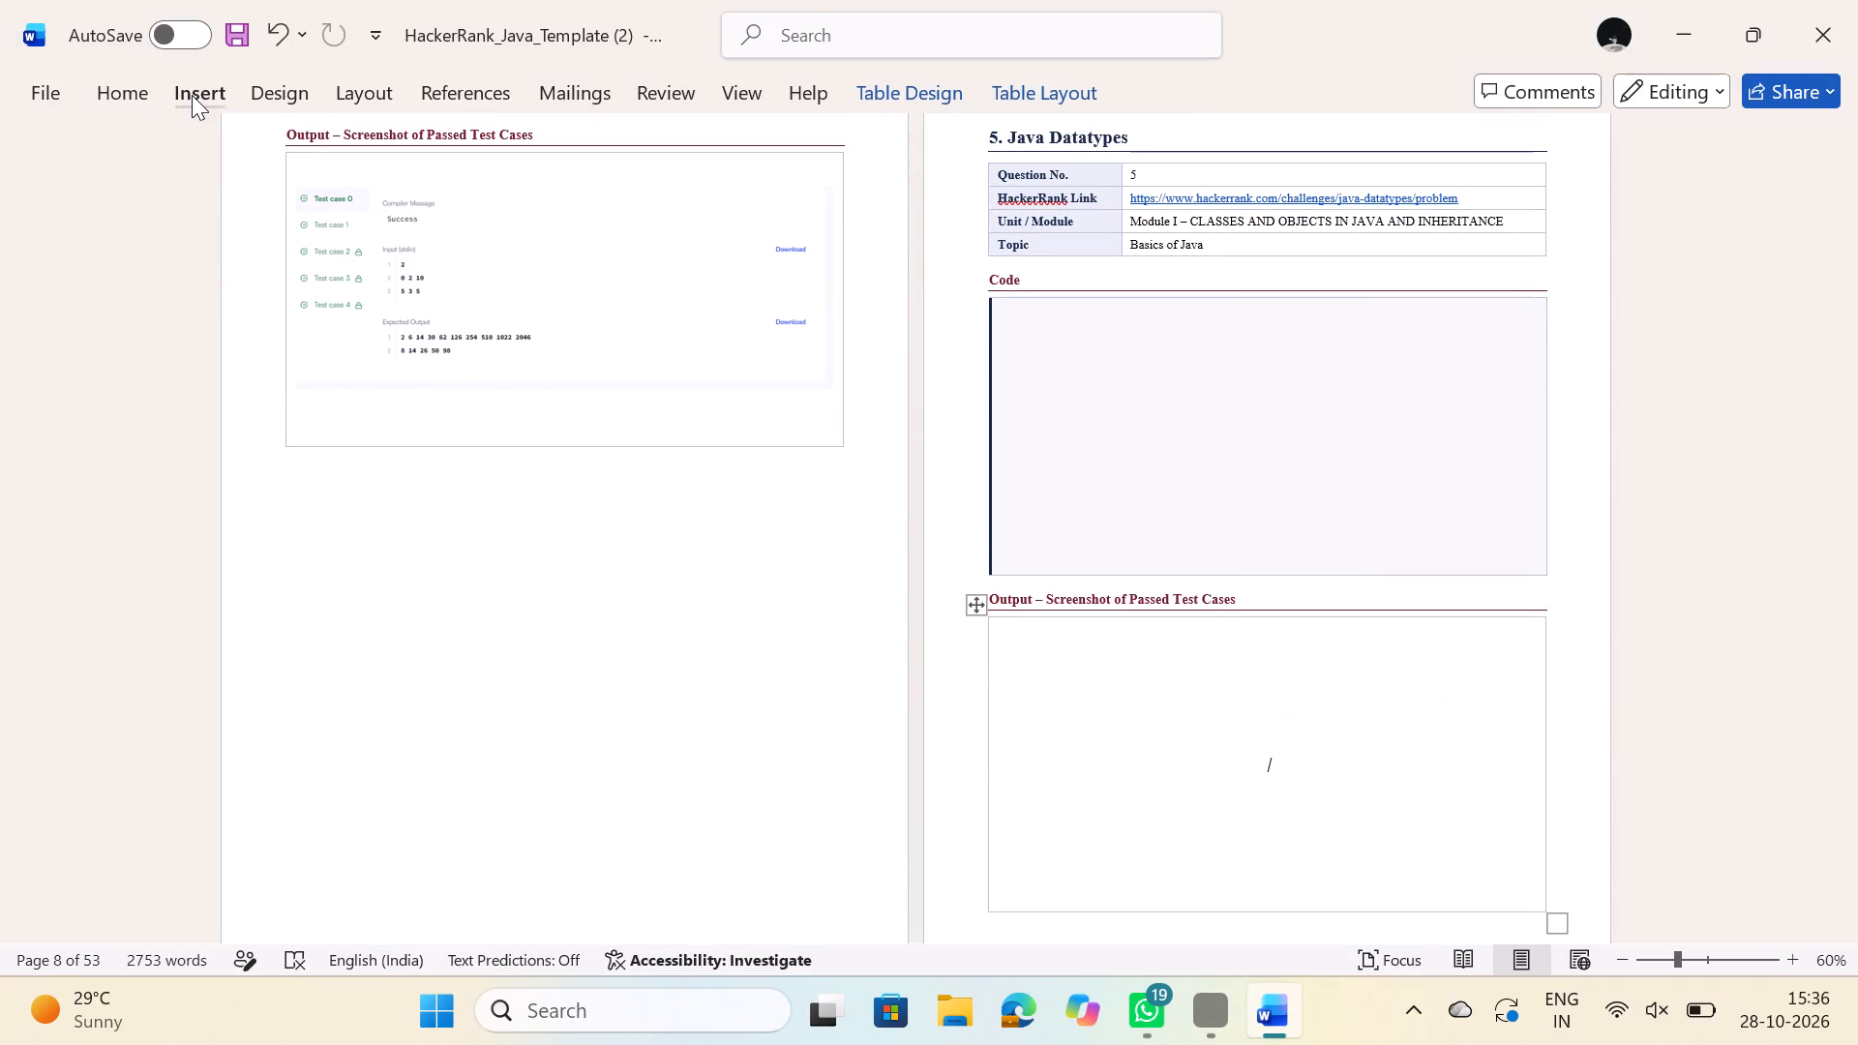
pyautogui.click(307, 207)
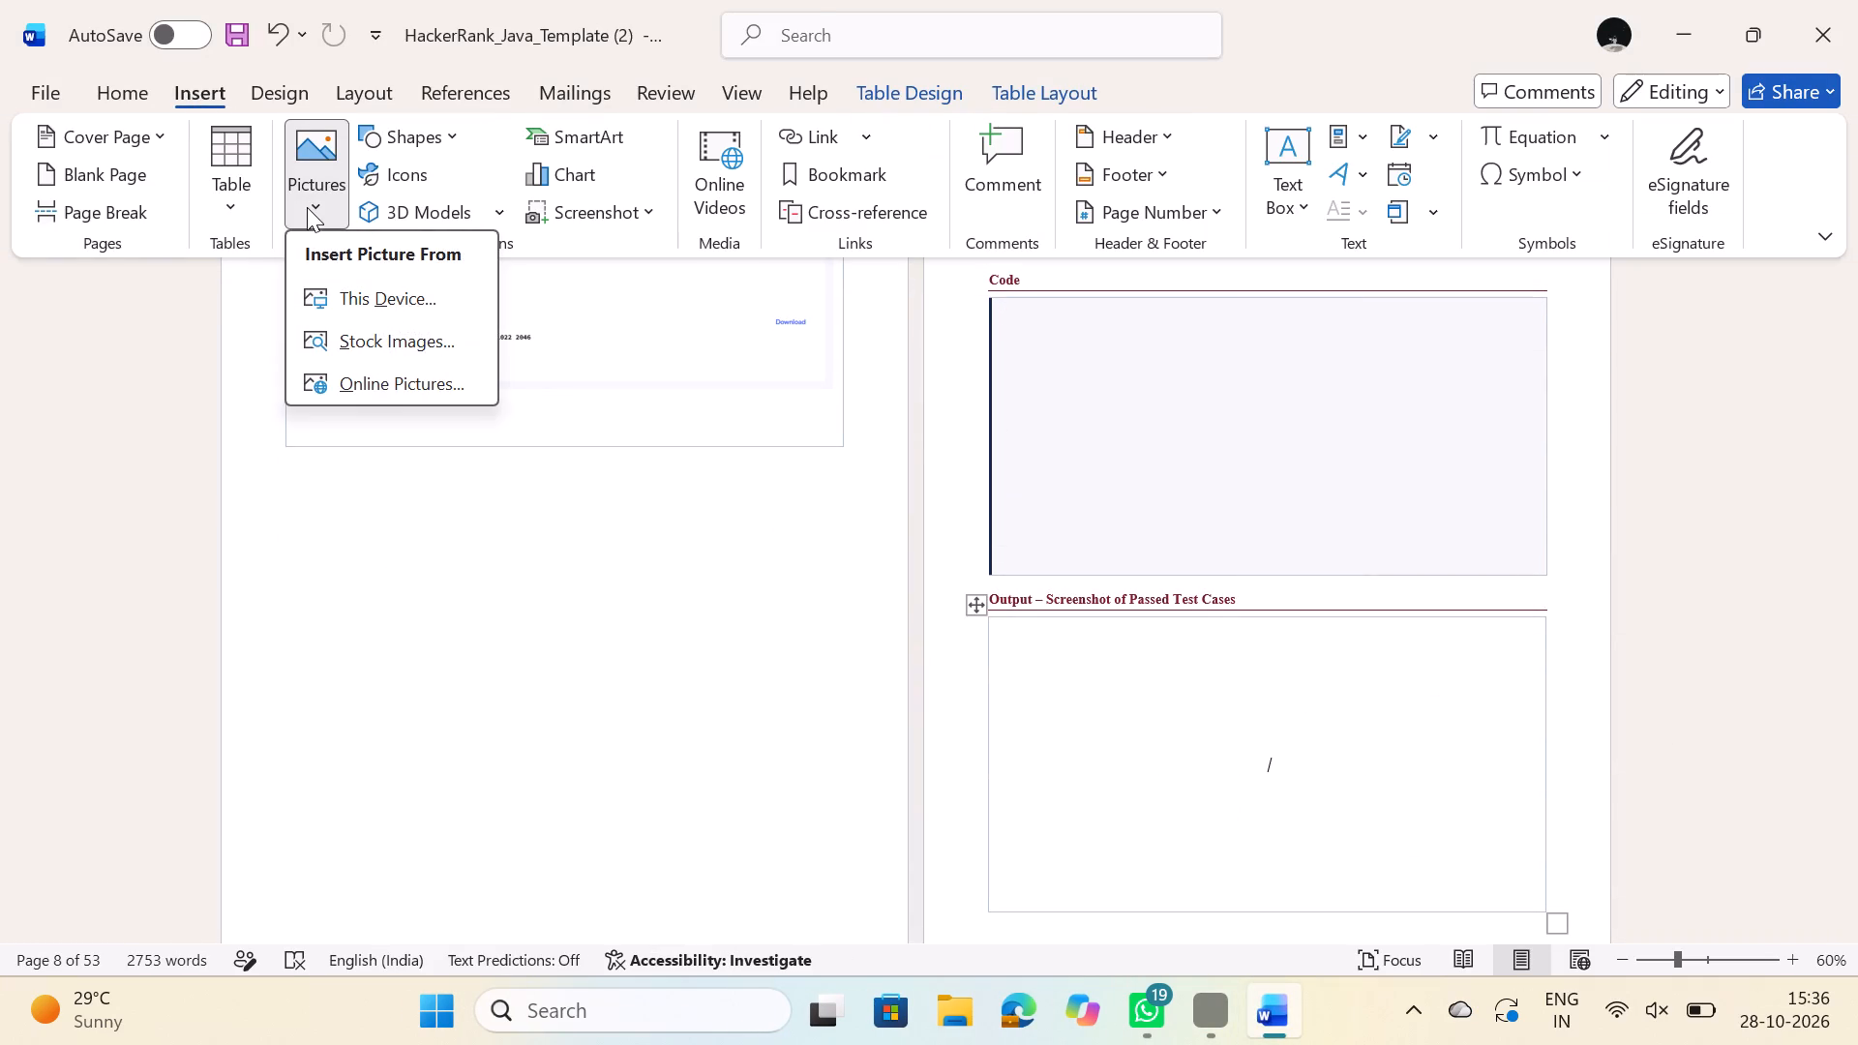
pyautogui.click(404, 279)
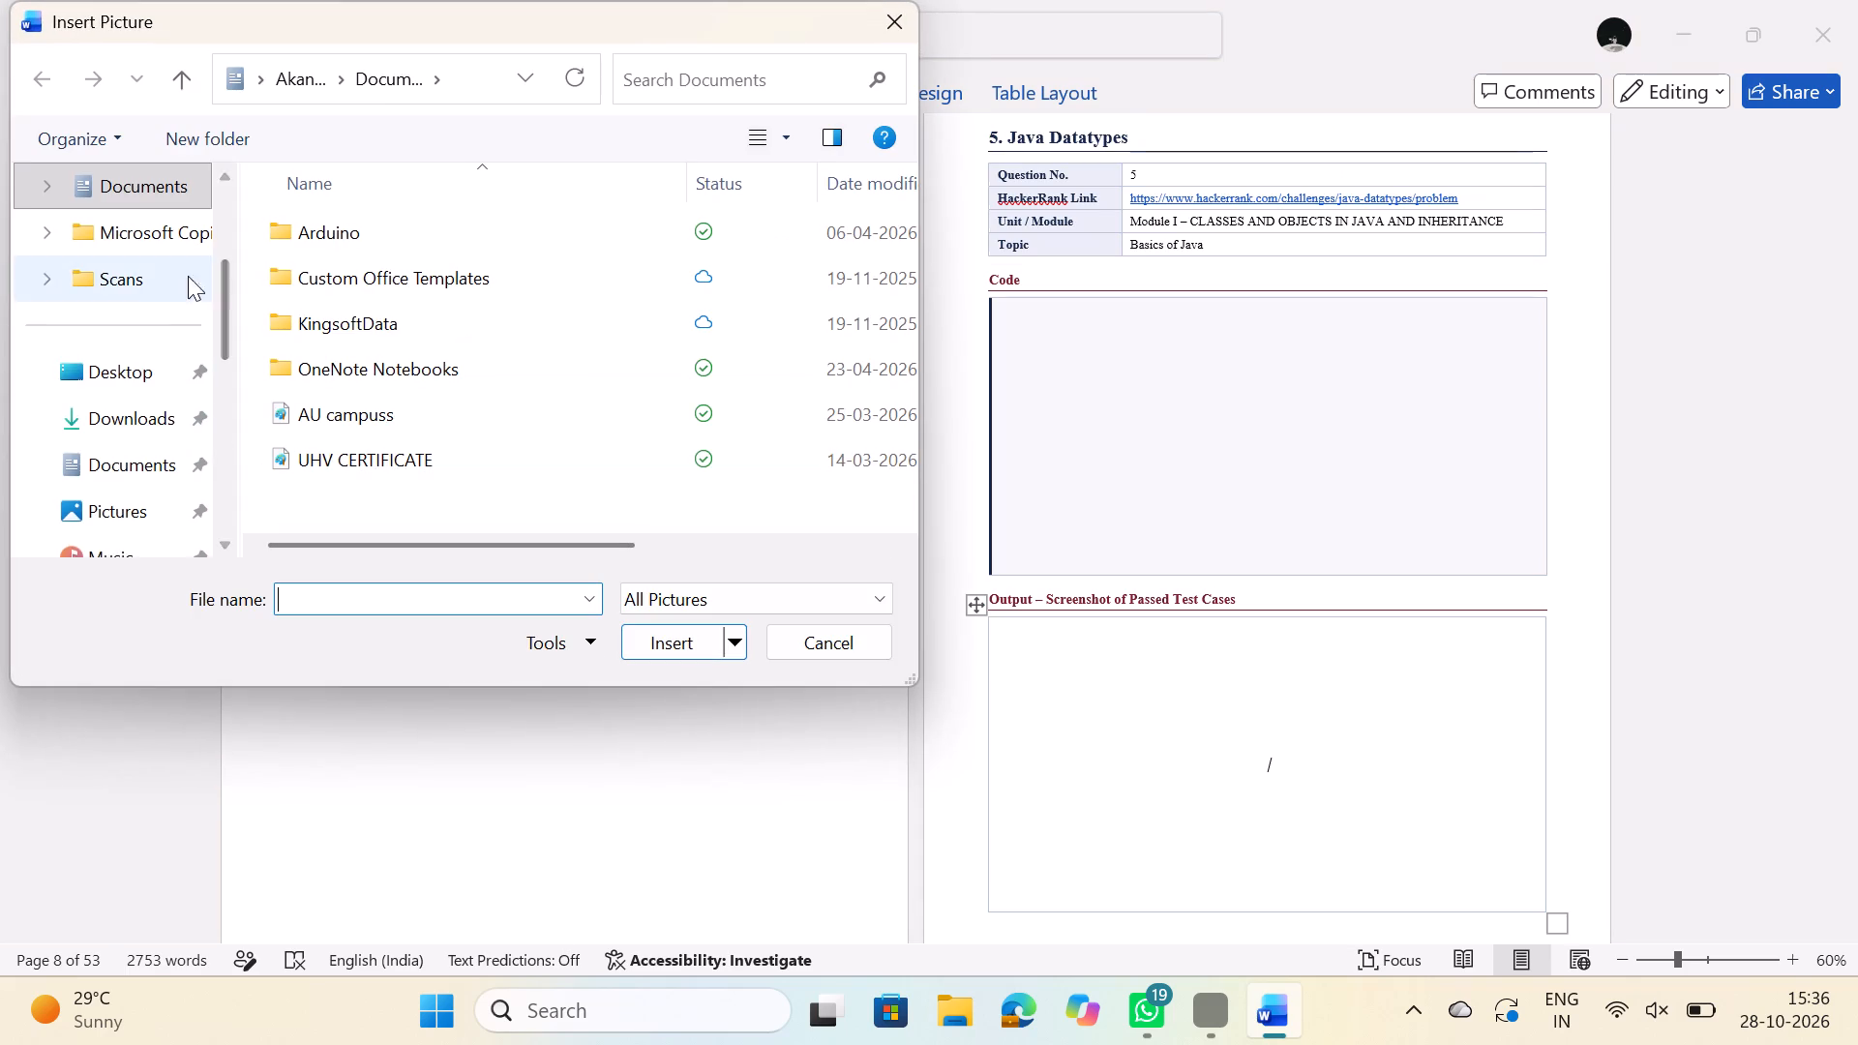
pyautogui.scroll(7, 148, 302)
pyautogui.click(148, 248)
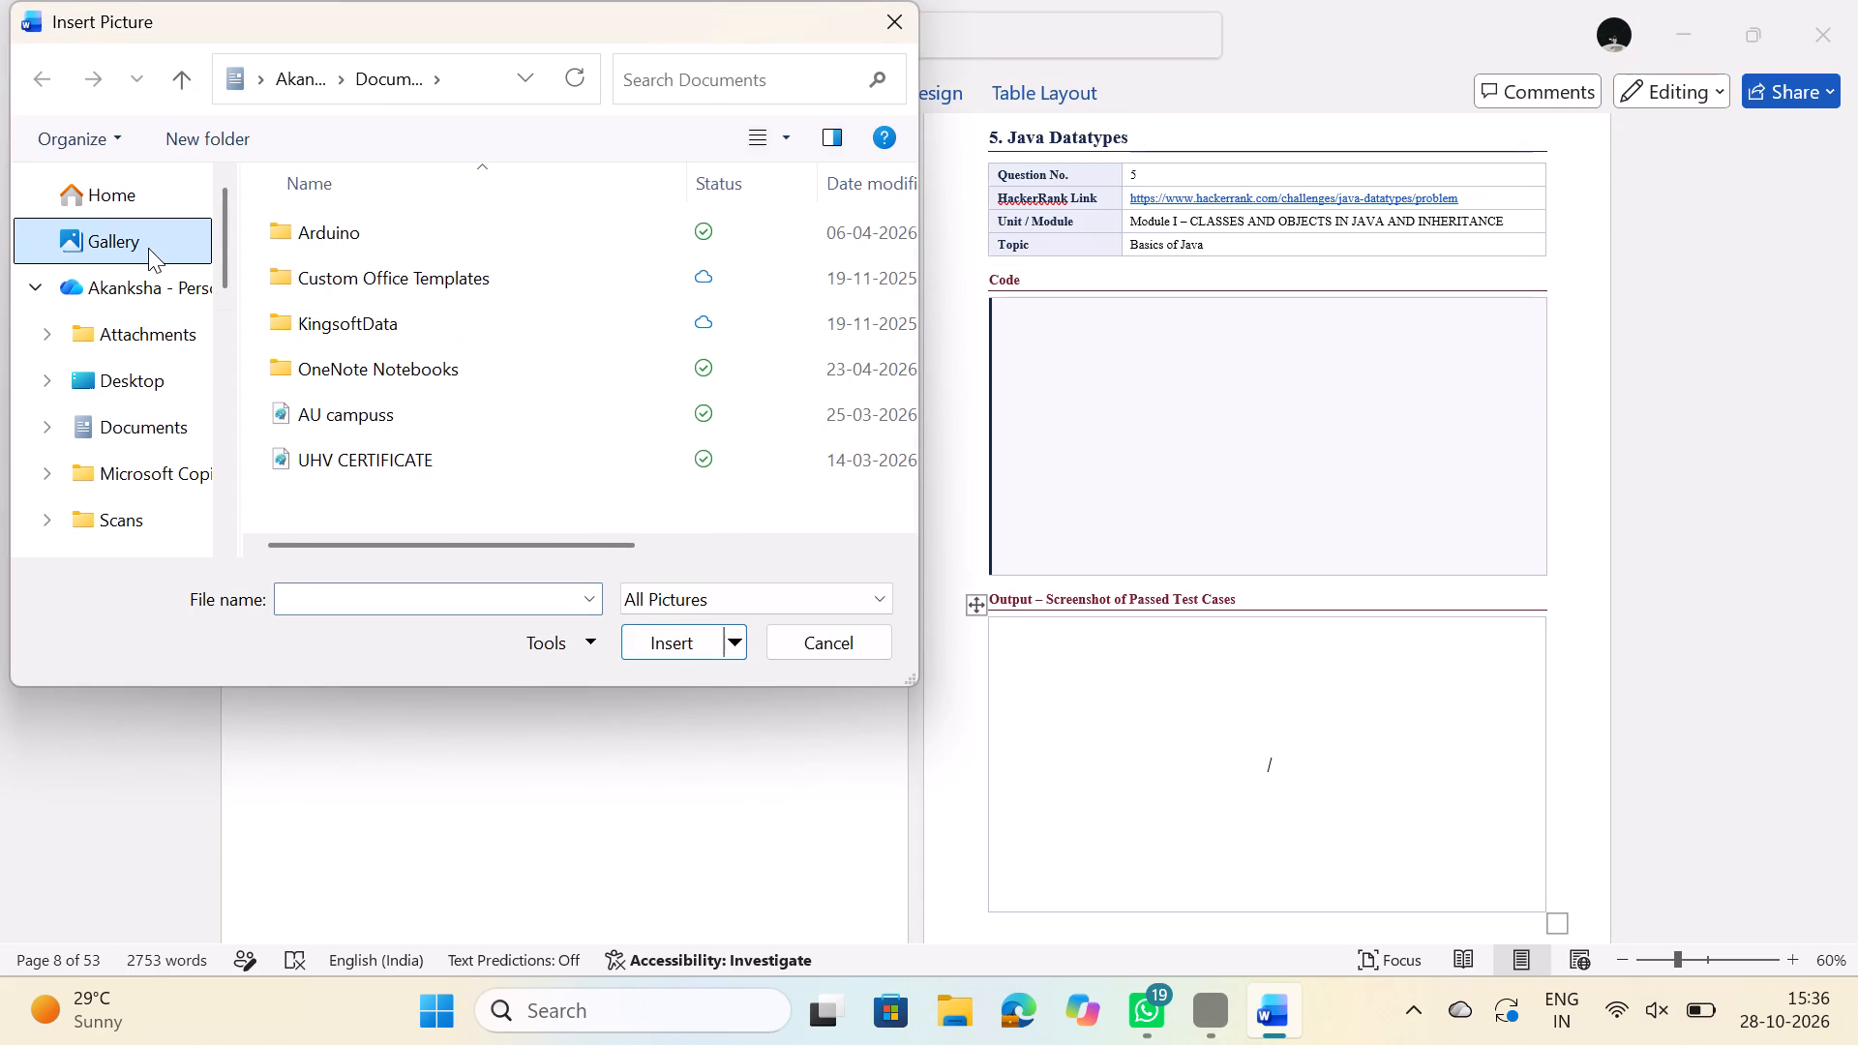
pyautogui.click(332, 272)
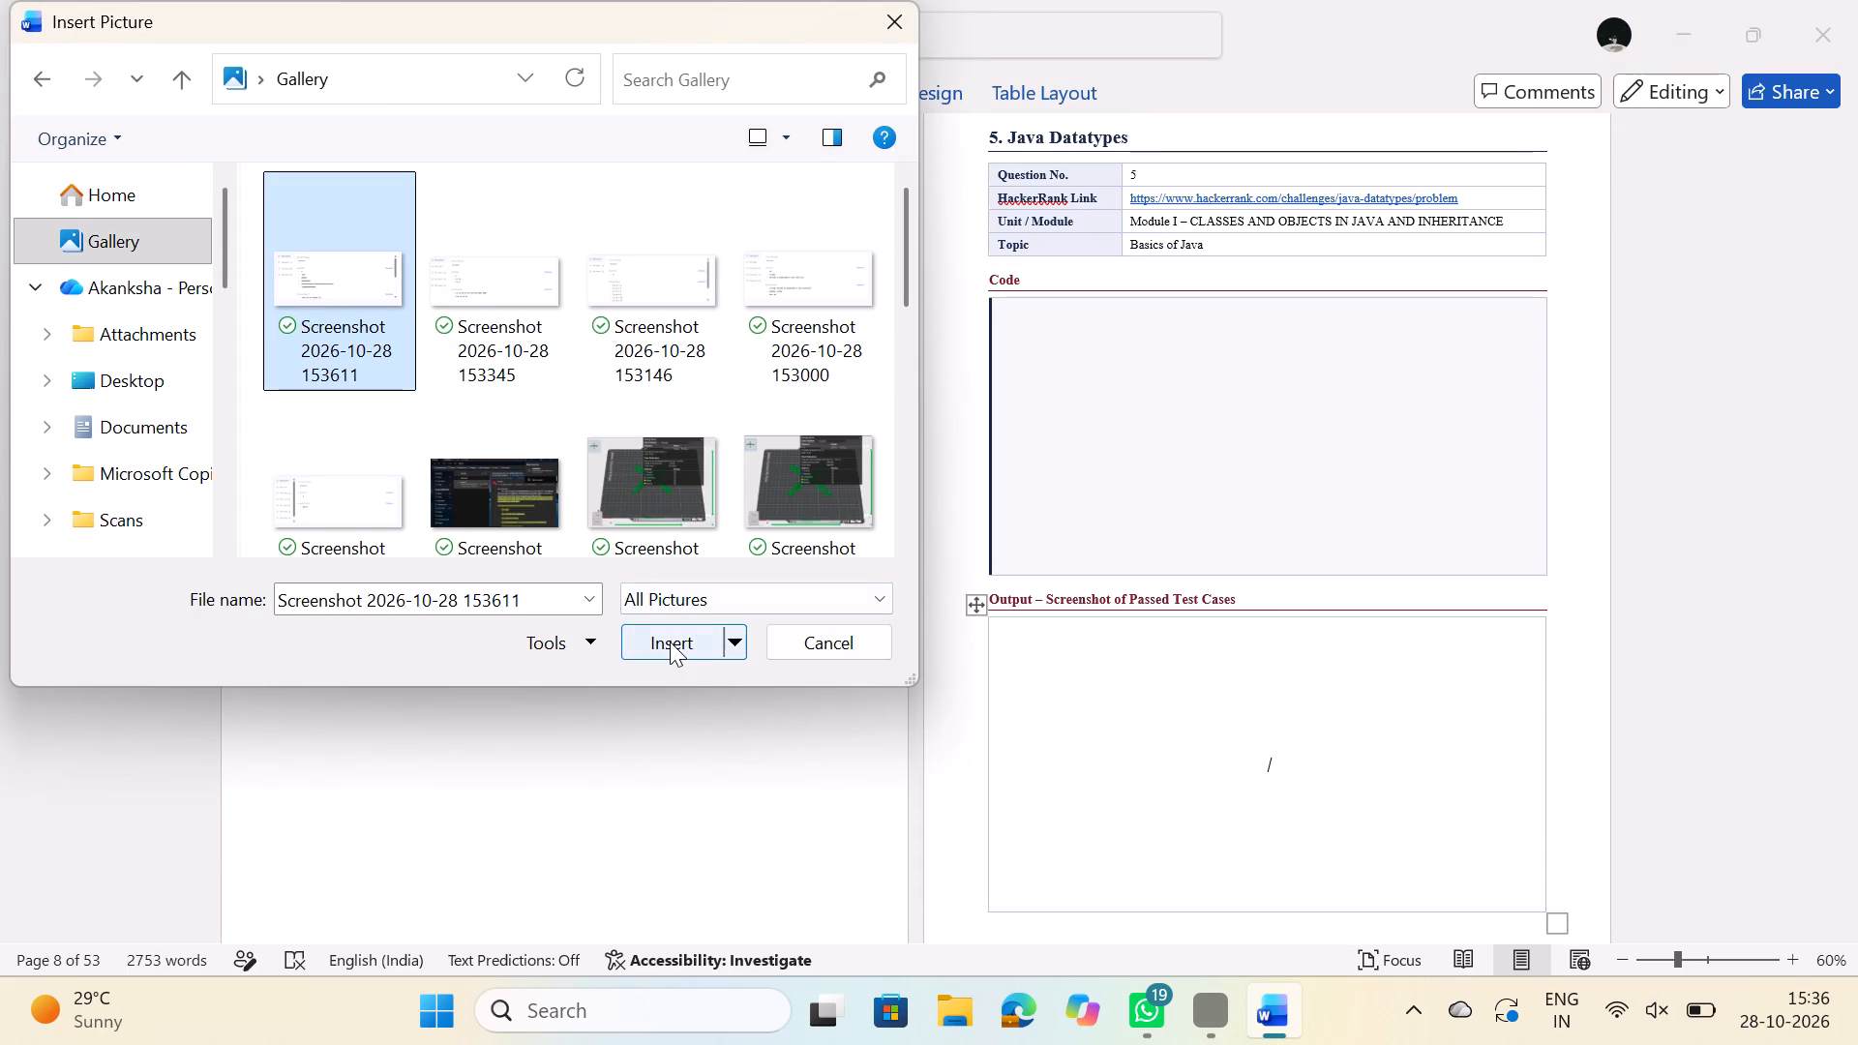
pyautogui.click(670, 642)
pyautogui.scroll(-1, 1049, 679)
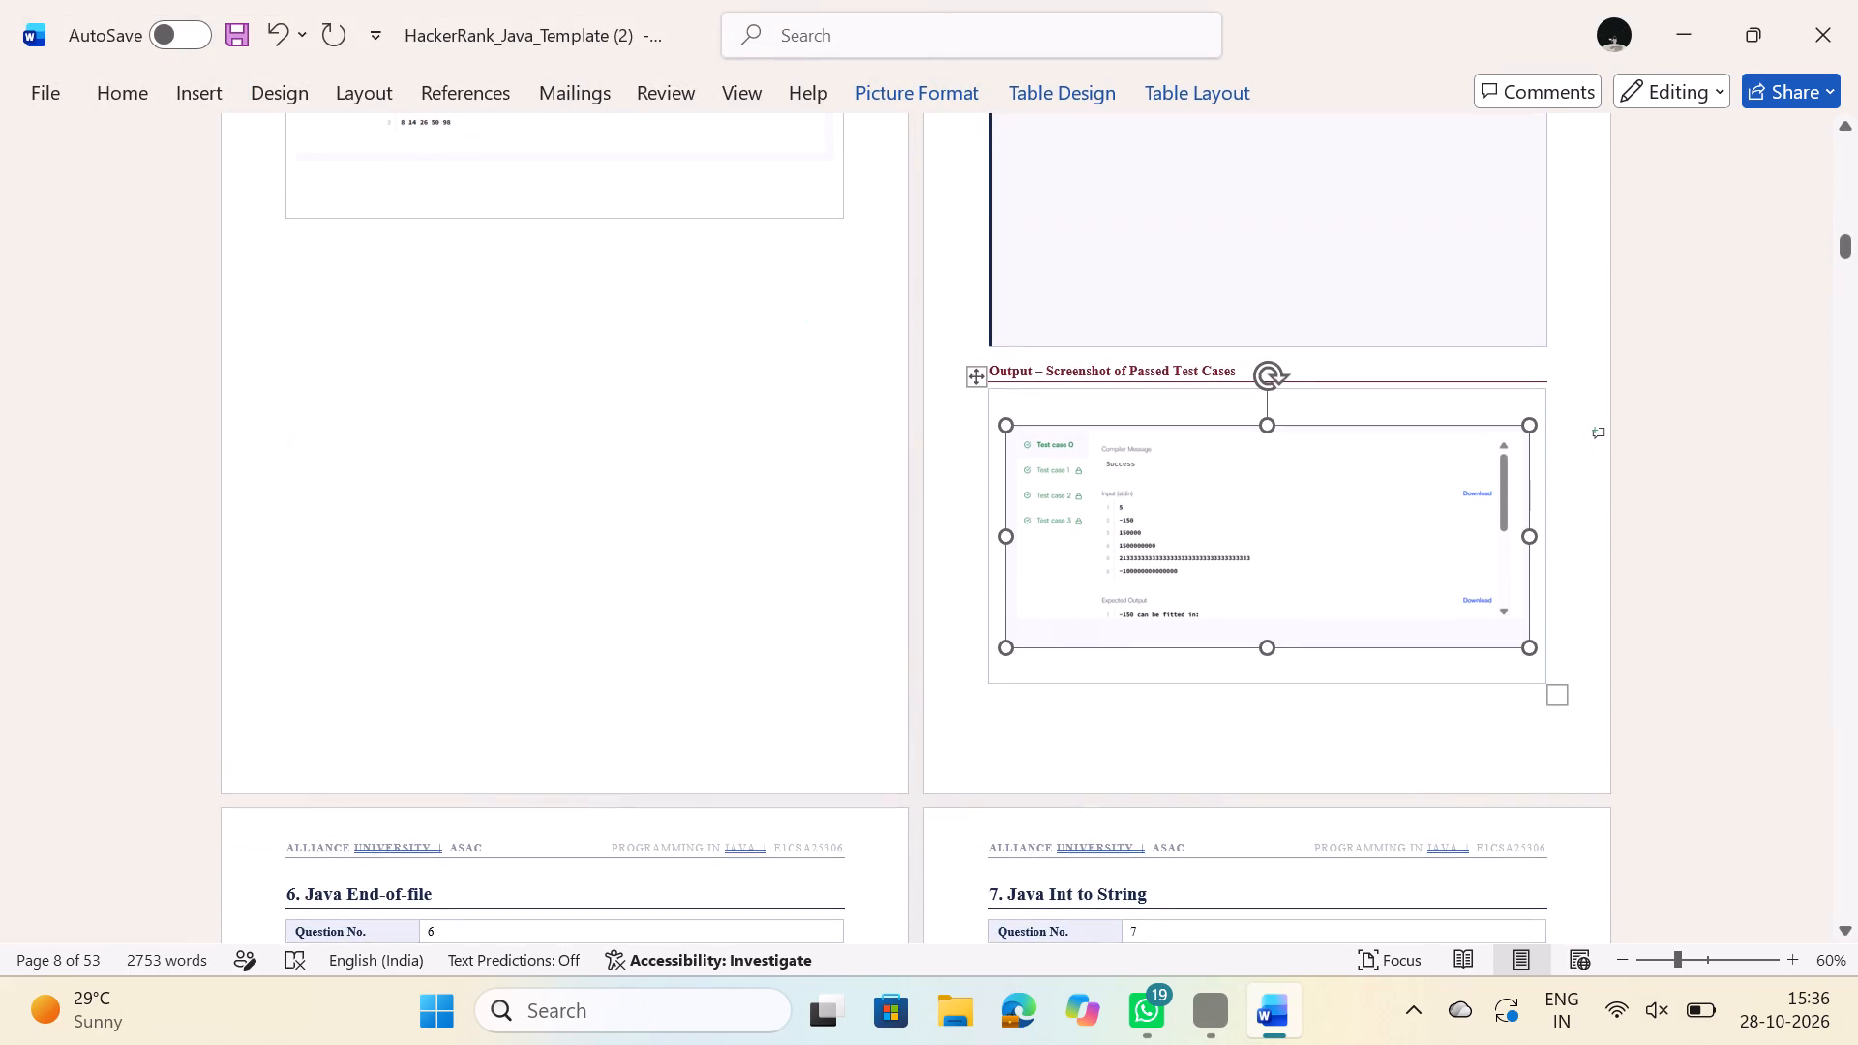
pyautogui.click(1134, 751)
# Switch back to Chrome and check the Java Datatypes submission page for the submitted code.
pyautogui.scroll(1, 1134, 751)
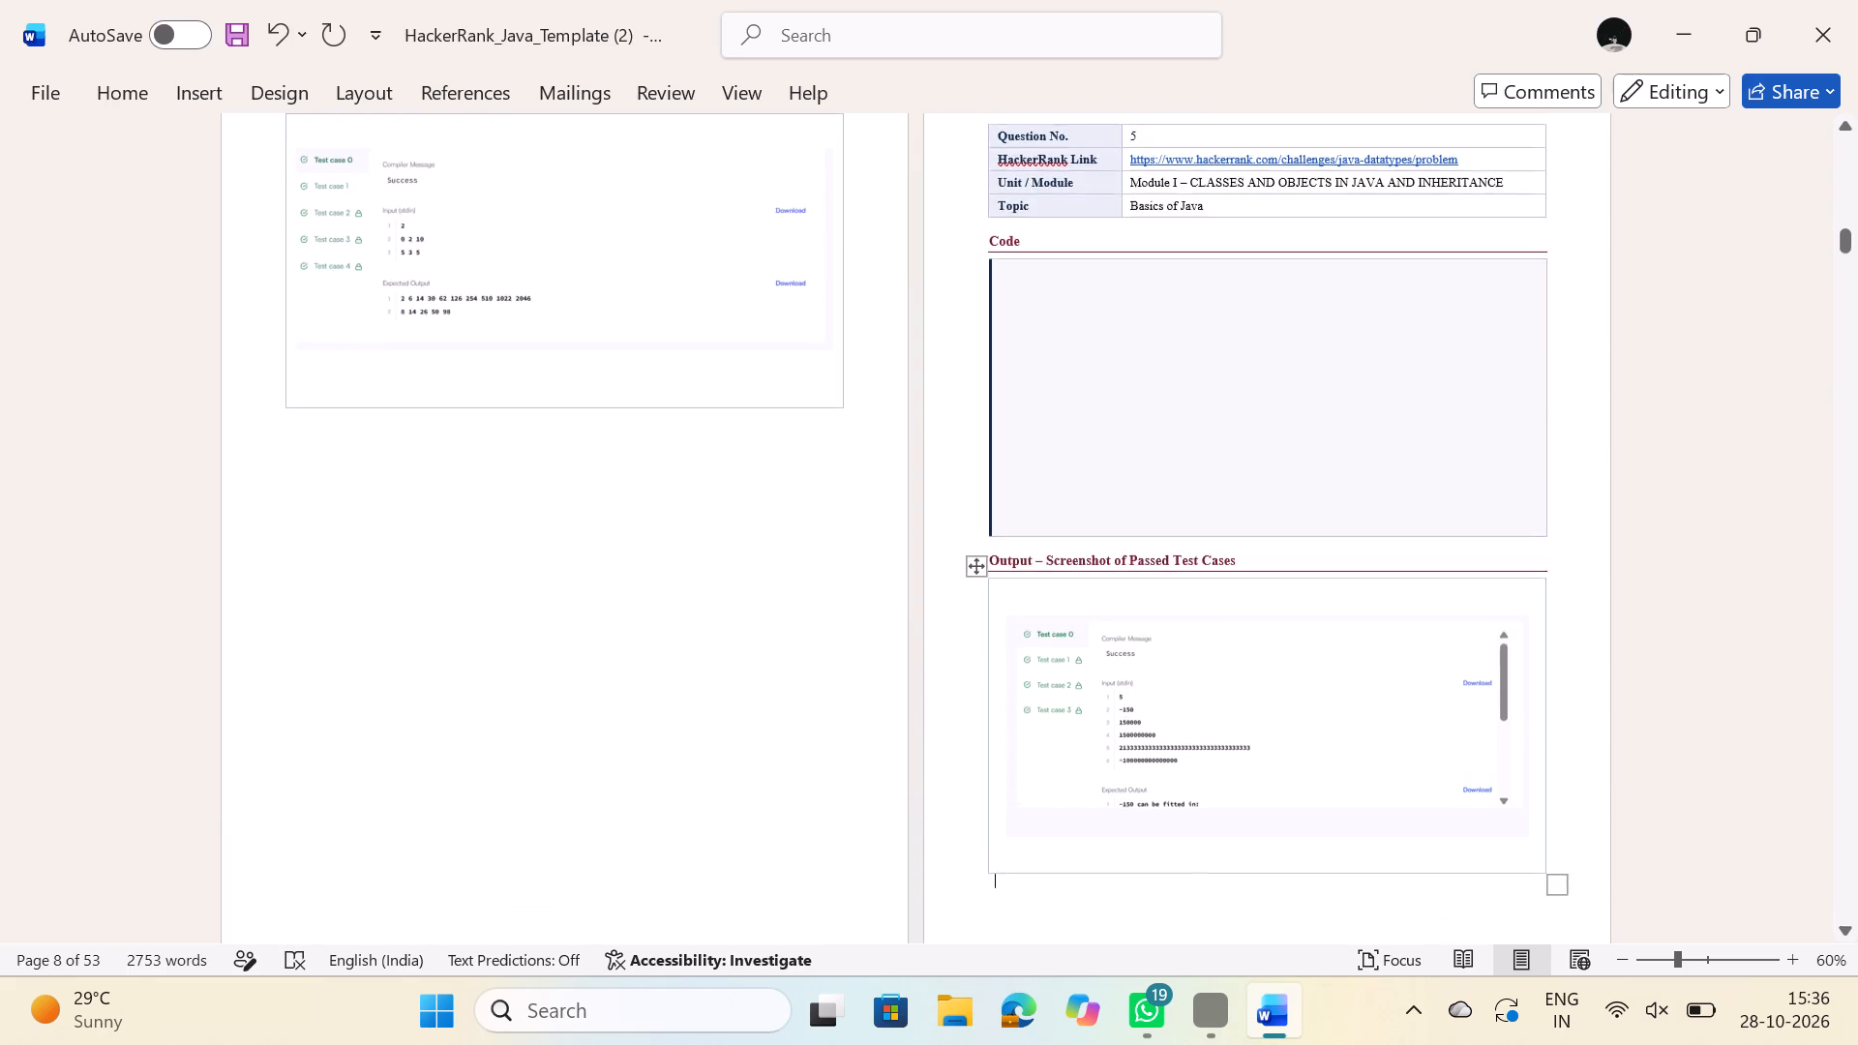
pyautogui.scroll(1, 1134, 751)
pyautogui.scroll(1, 1078, 541)
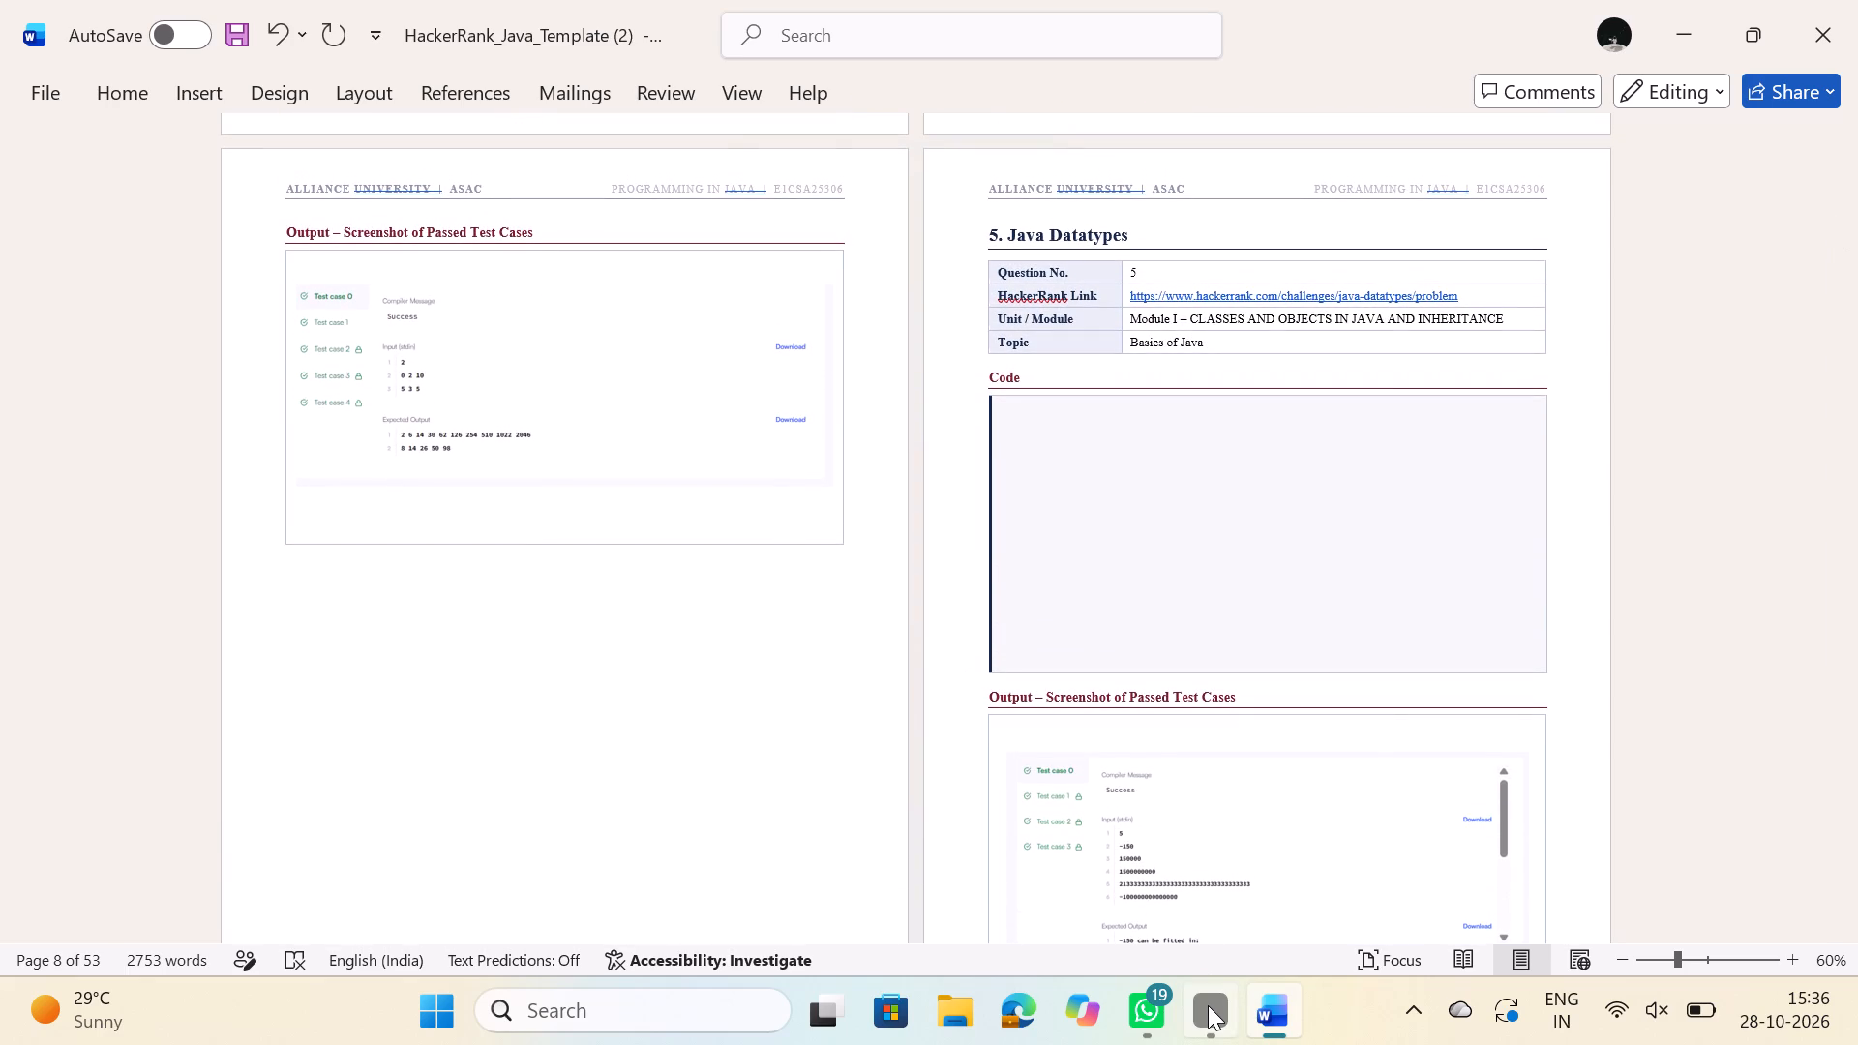
pyautogui.click(1208, 1005)
pyautogui.scroll(-1, 954, 802)
pyautogui.scroll(11, 814, 392)
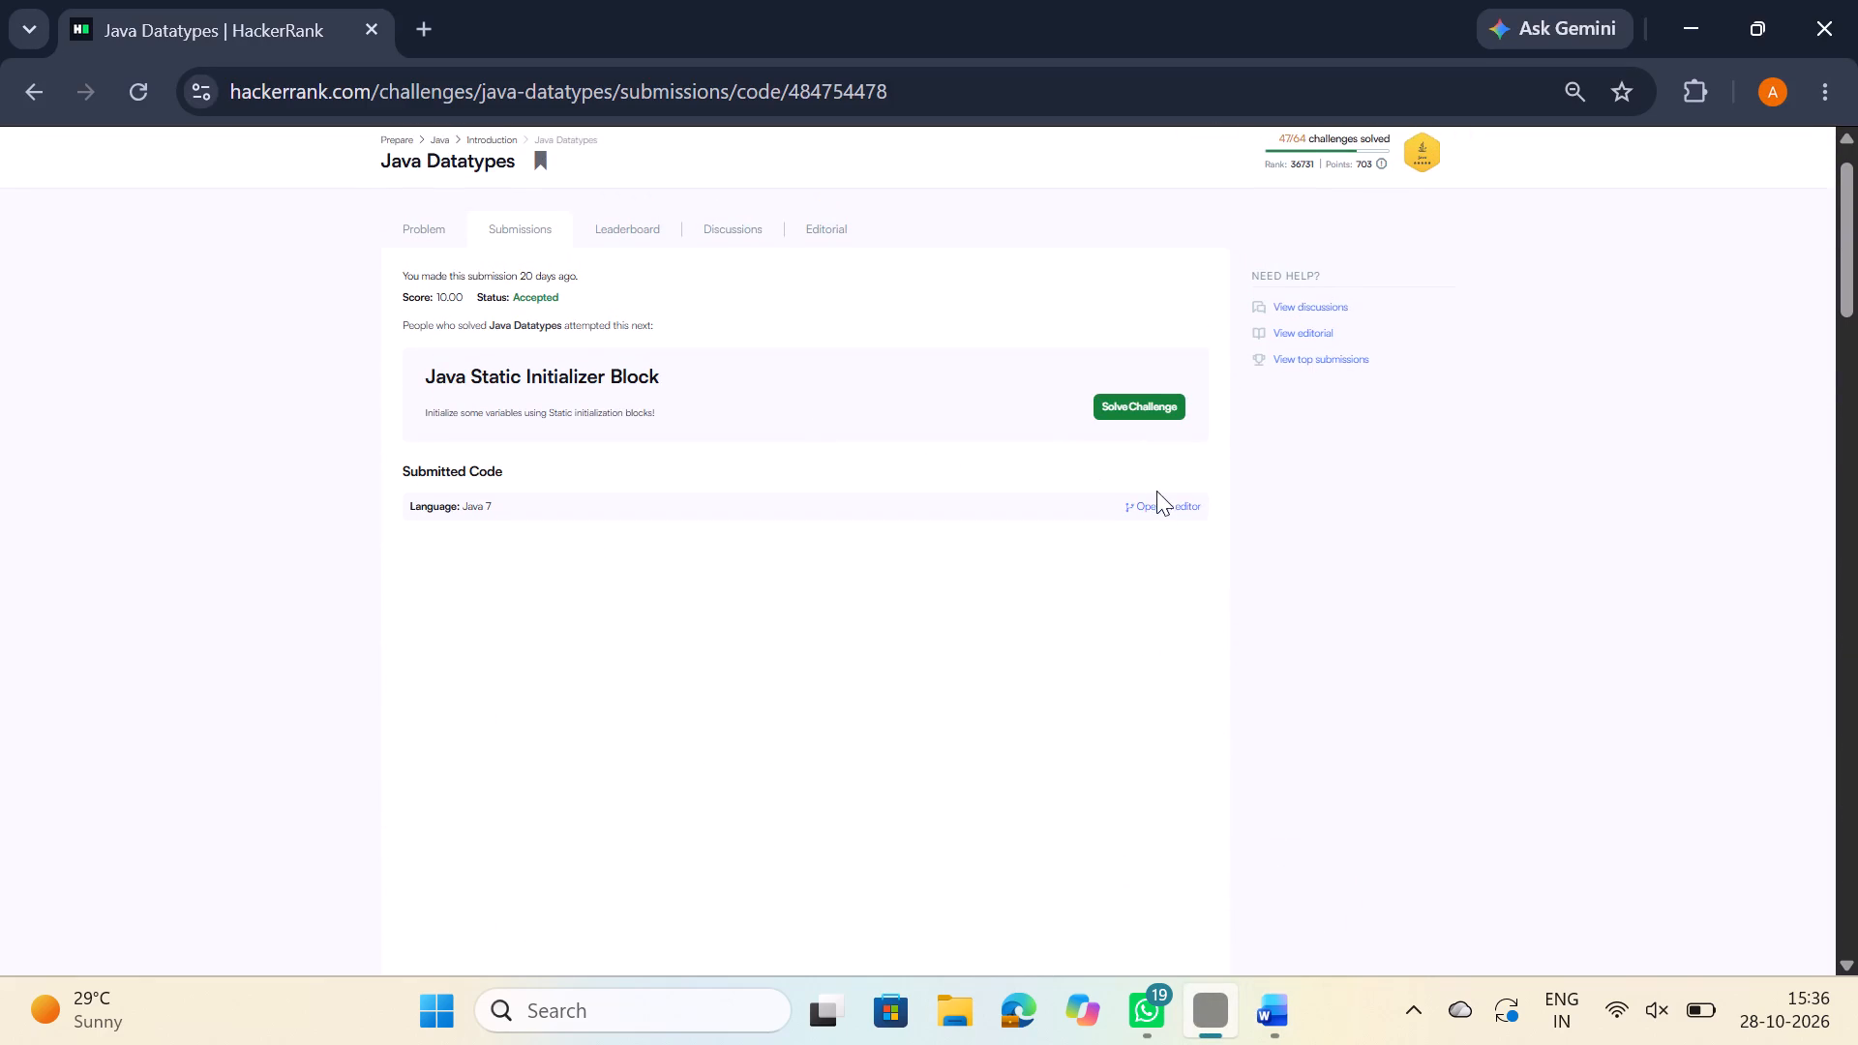
pyautogui.scroll(1, 926, 516)
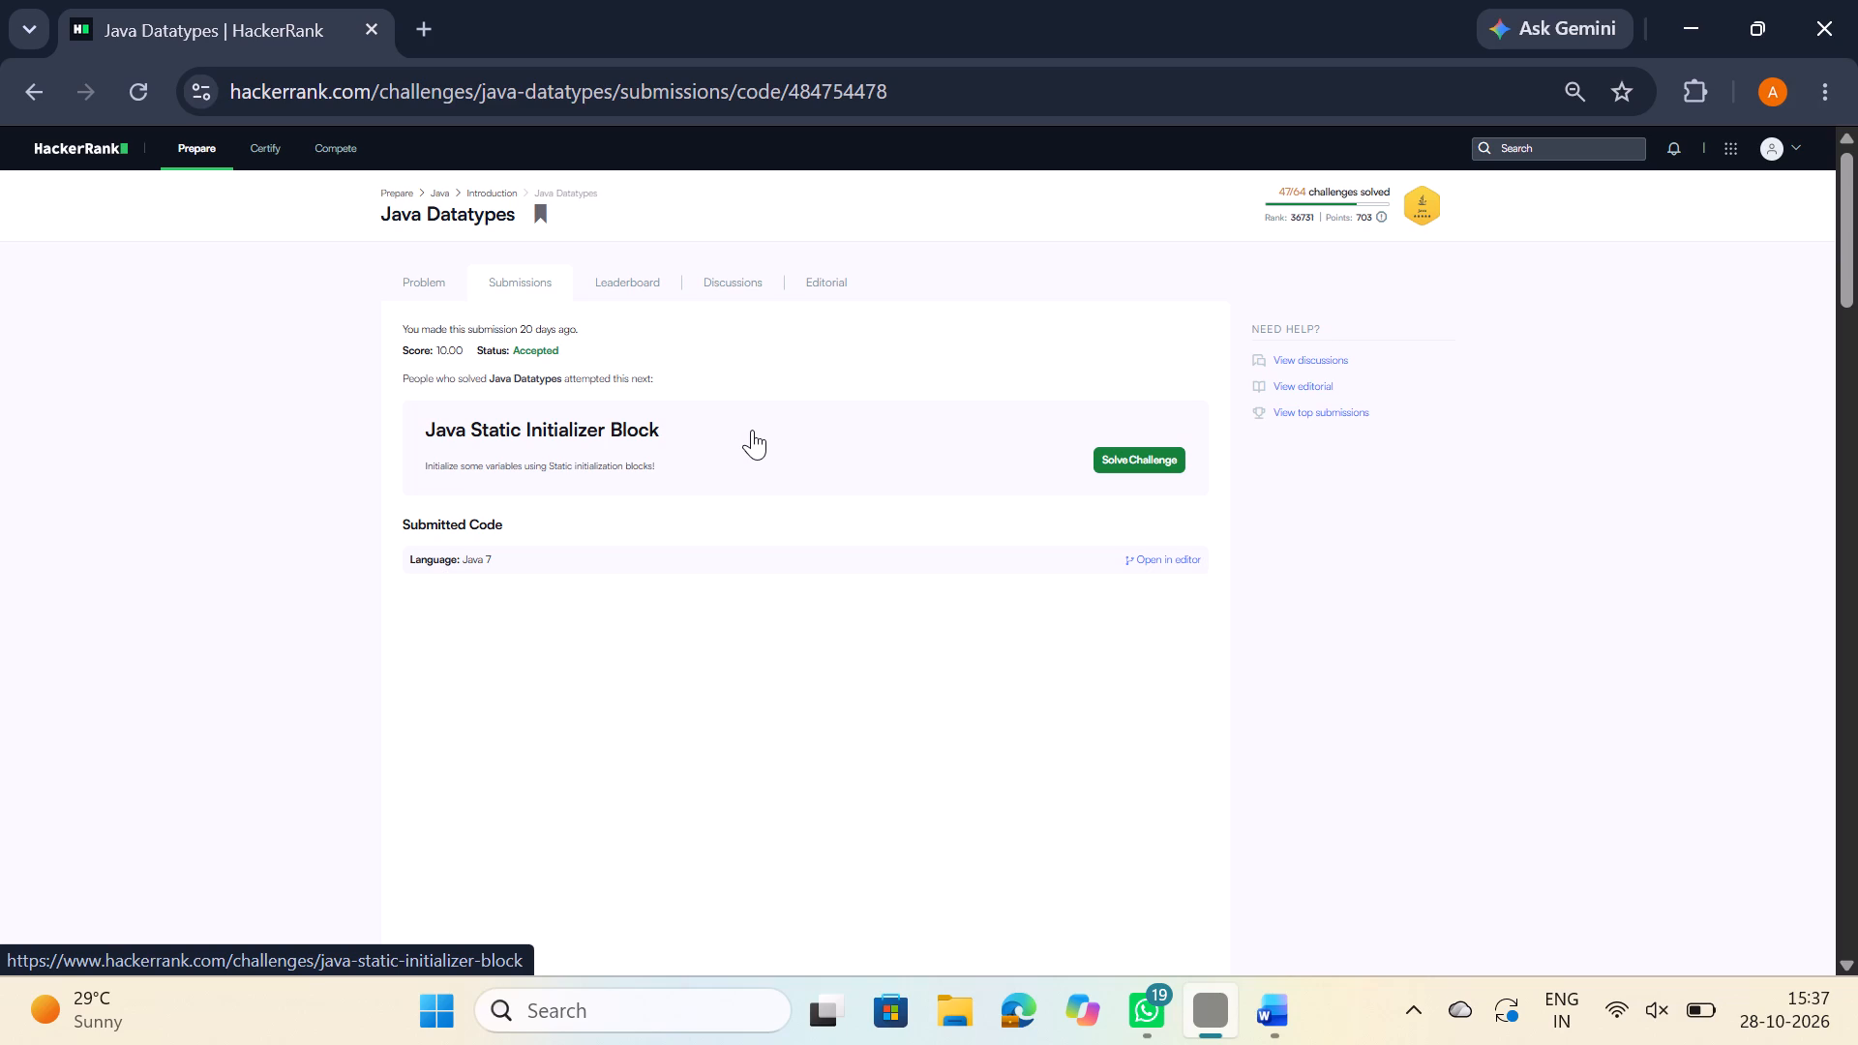
pyautogui.scroll(1, 752, 430)
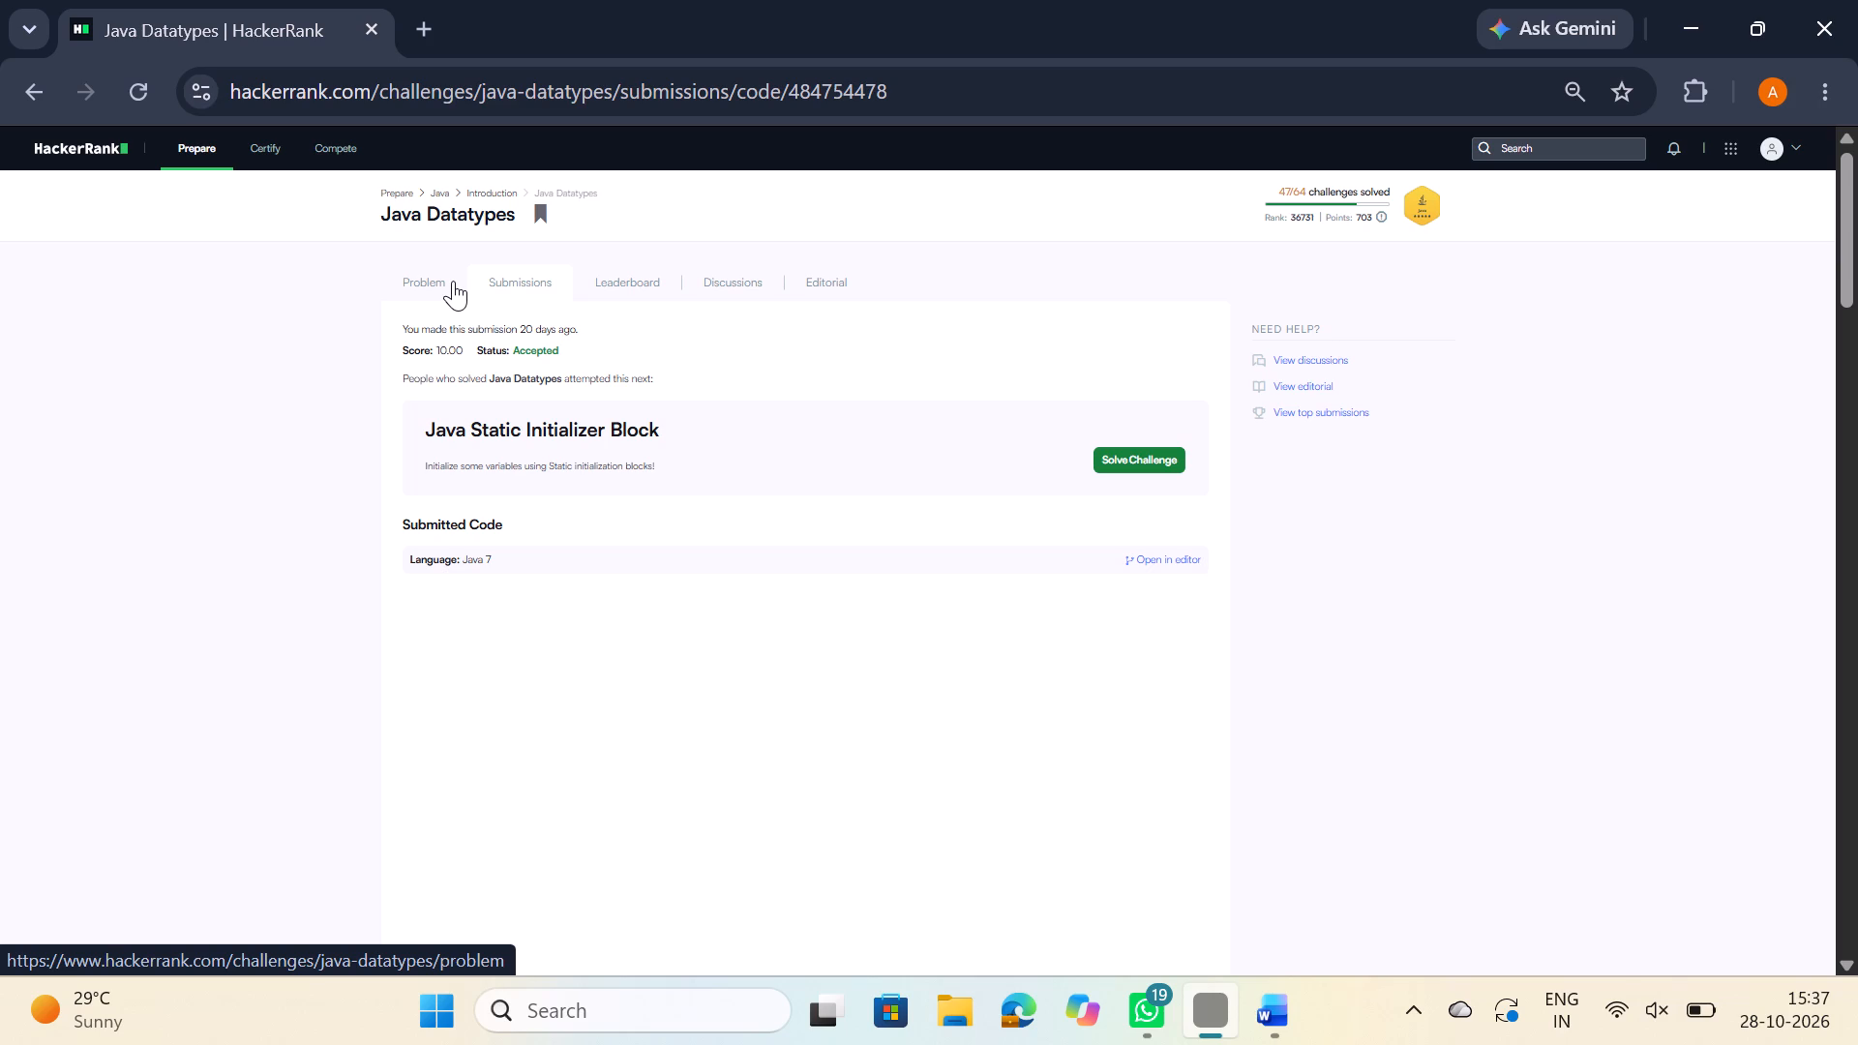
# Open the Java Datatypes problem page and copy all the Java 7 code from its editor.
pyautogui.click(430, 288)
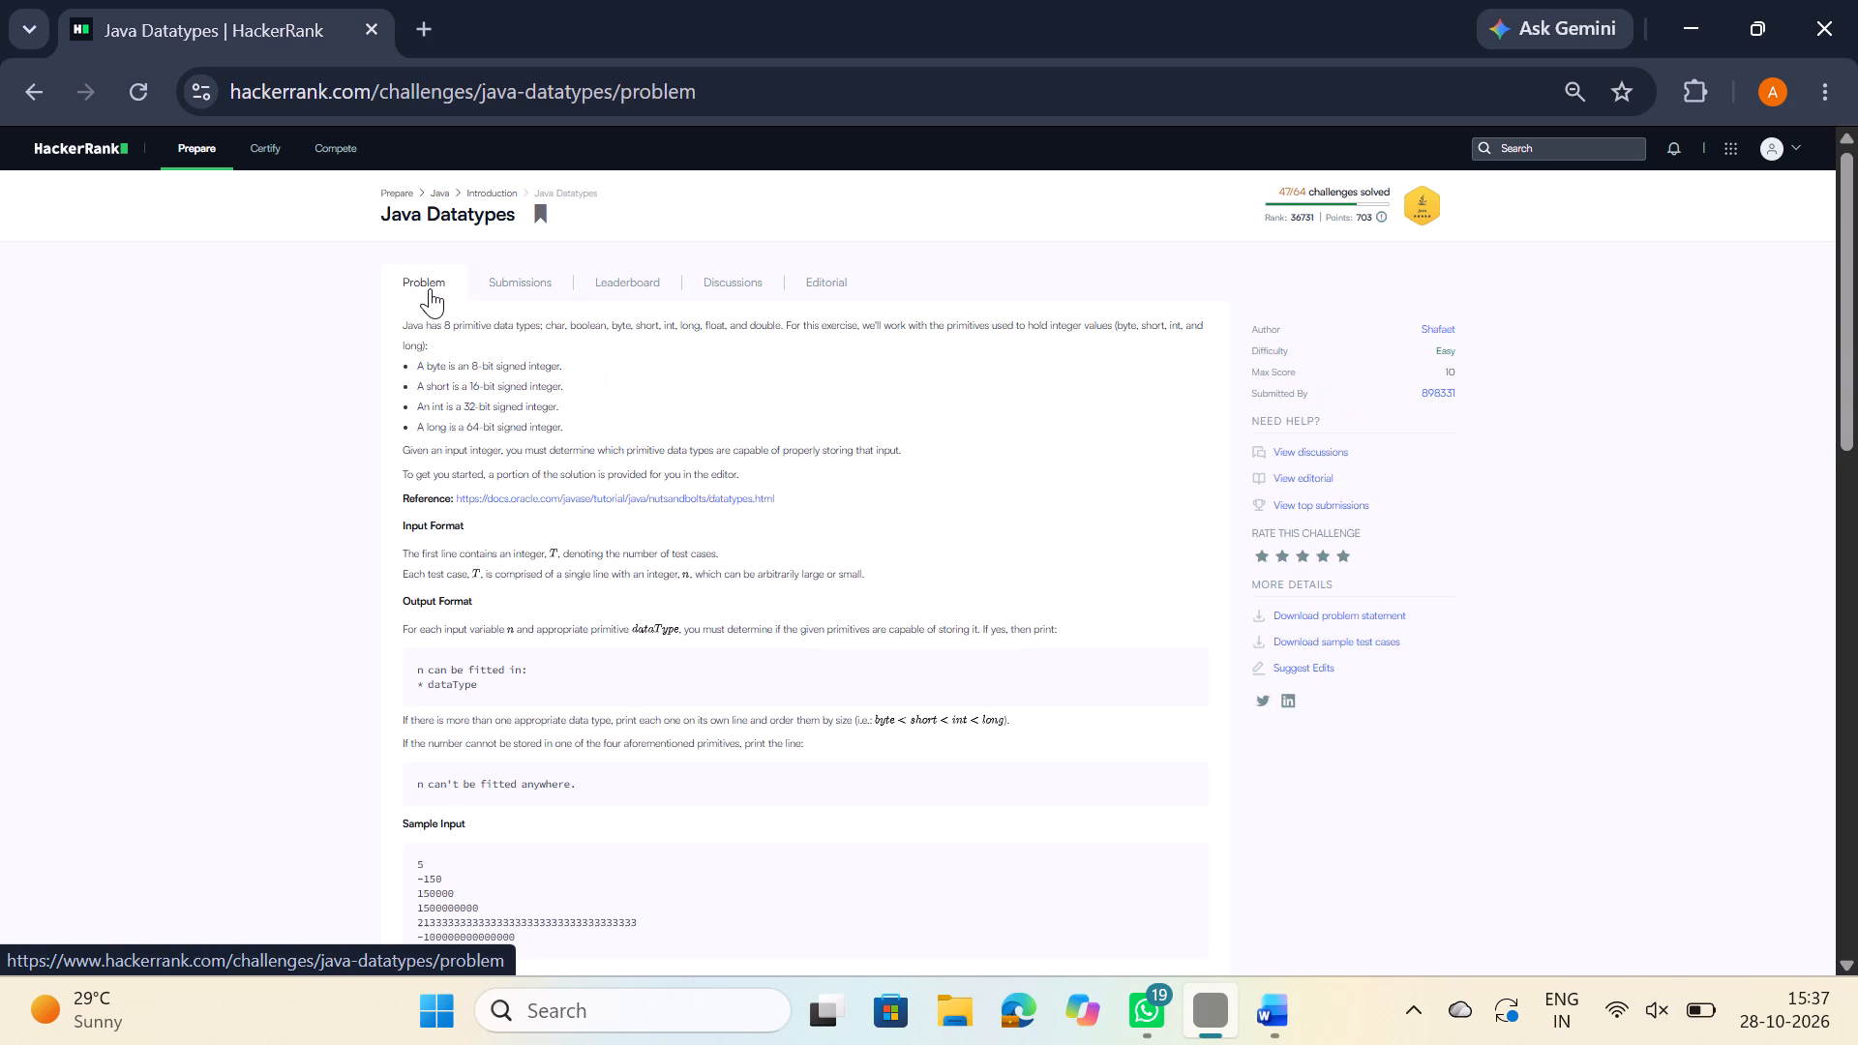
pyautogui.scroll(-4, 563, 670)
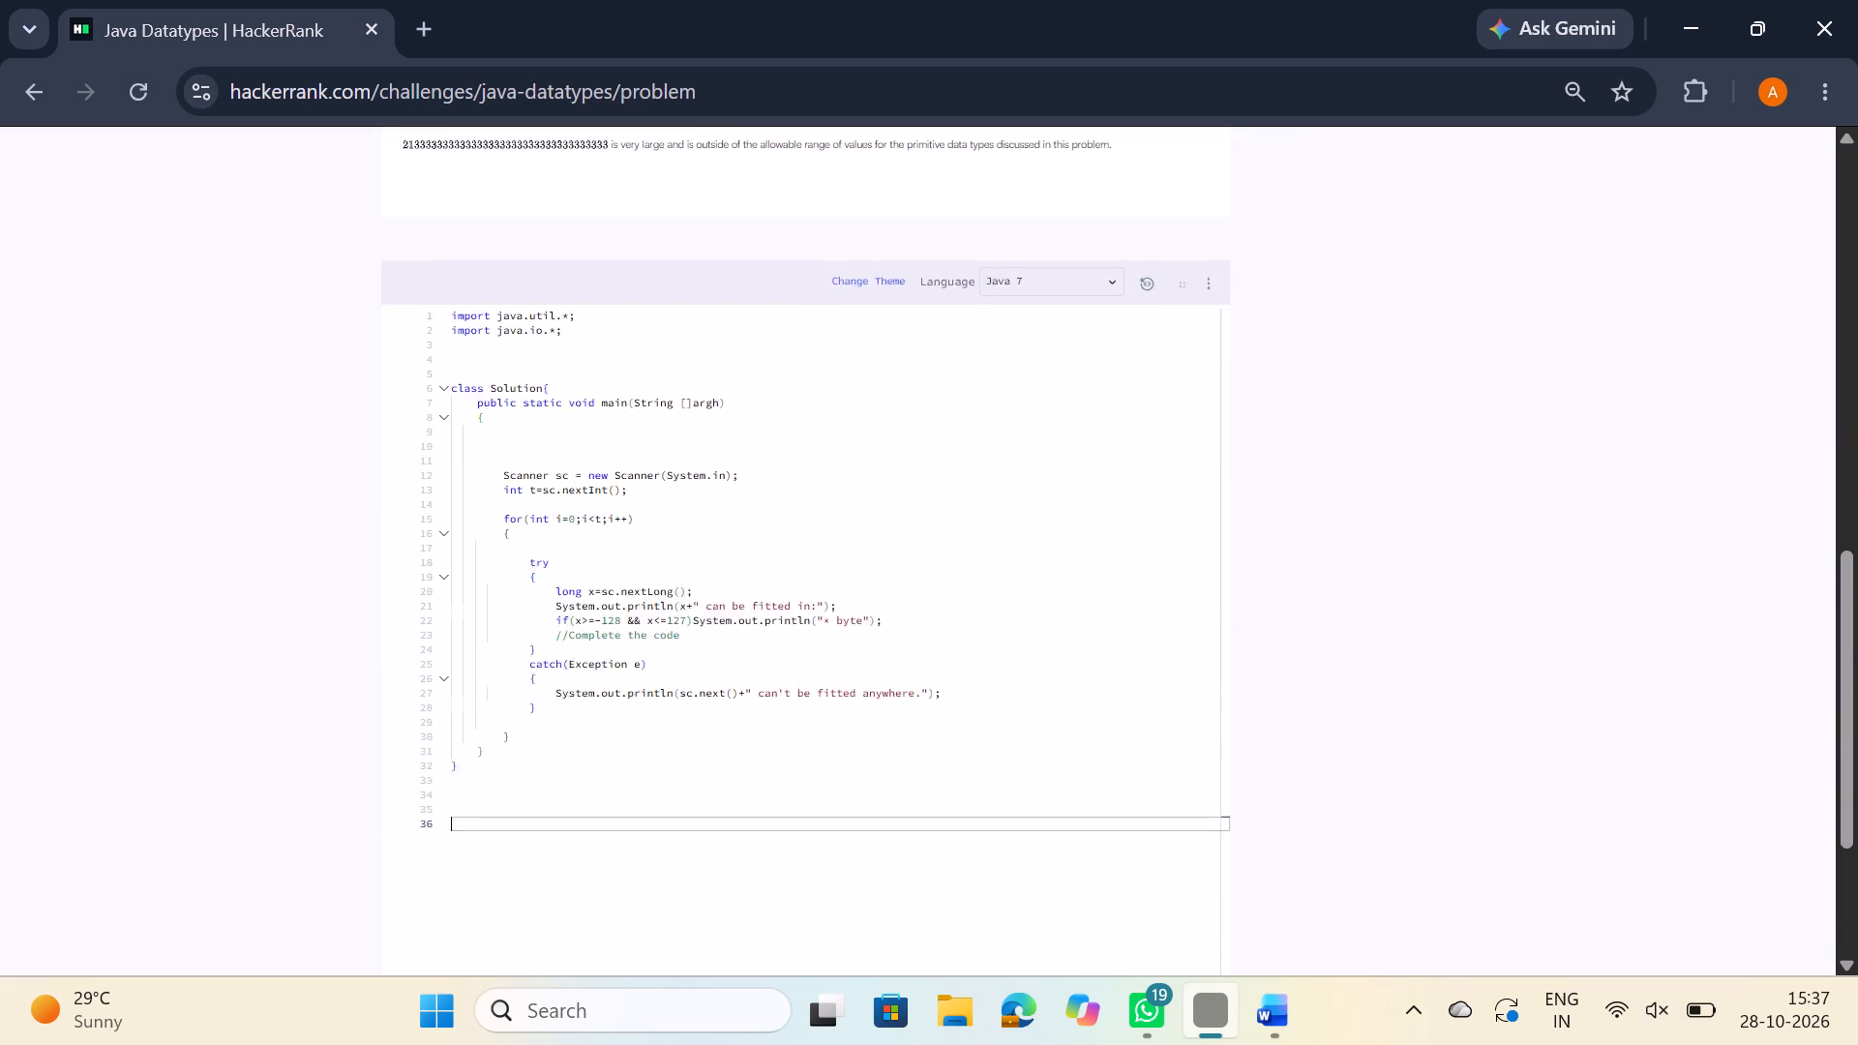
pyautogui.scroll(-4, 563, 670)
pyautogui.scroll(2, 563, 670)
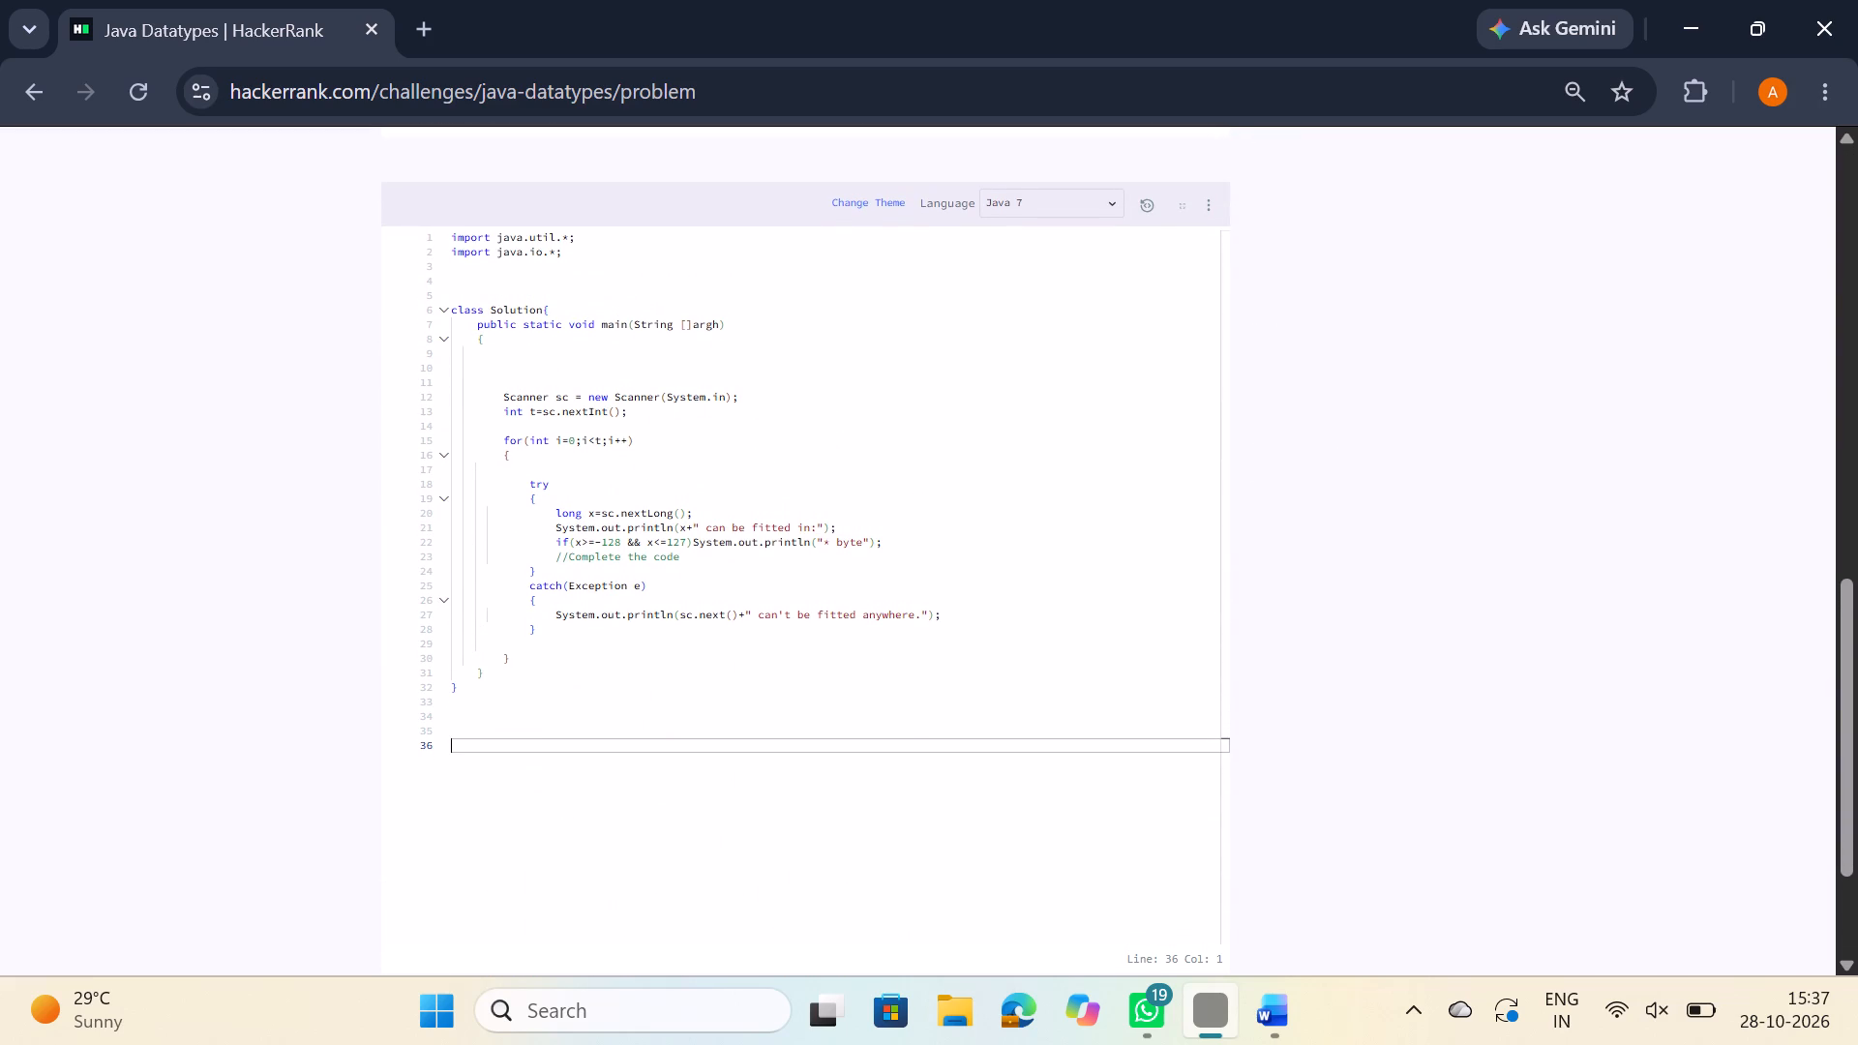
pyautogui.click(612, 623)
pyautogui.hotkey('ctrl', 'a')
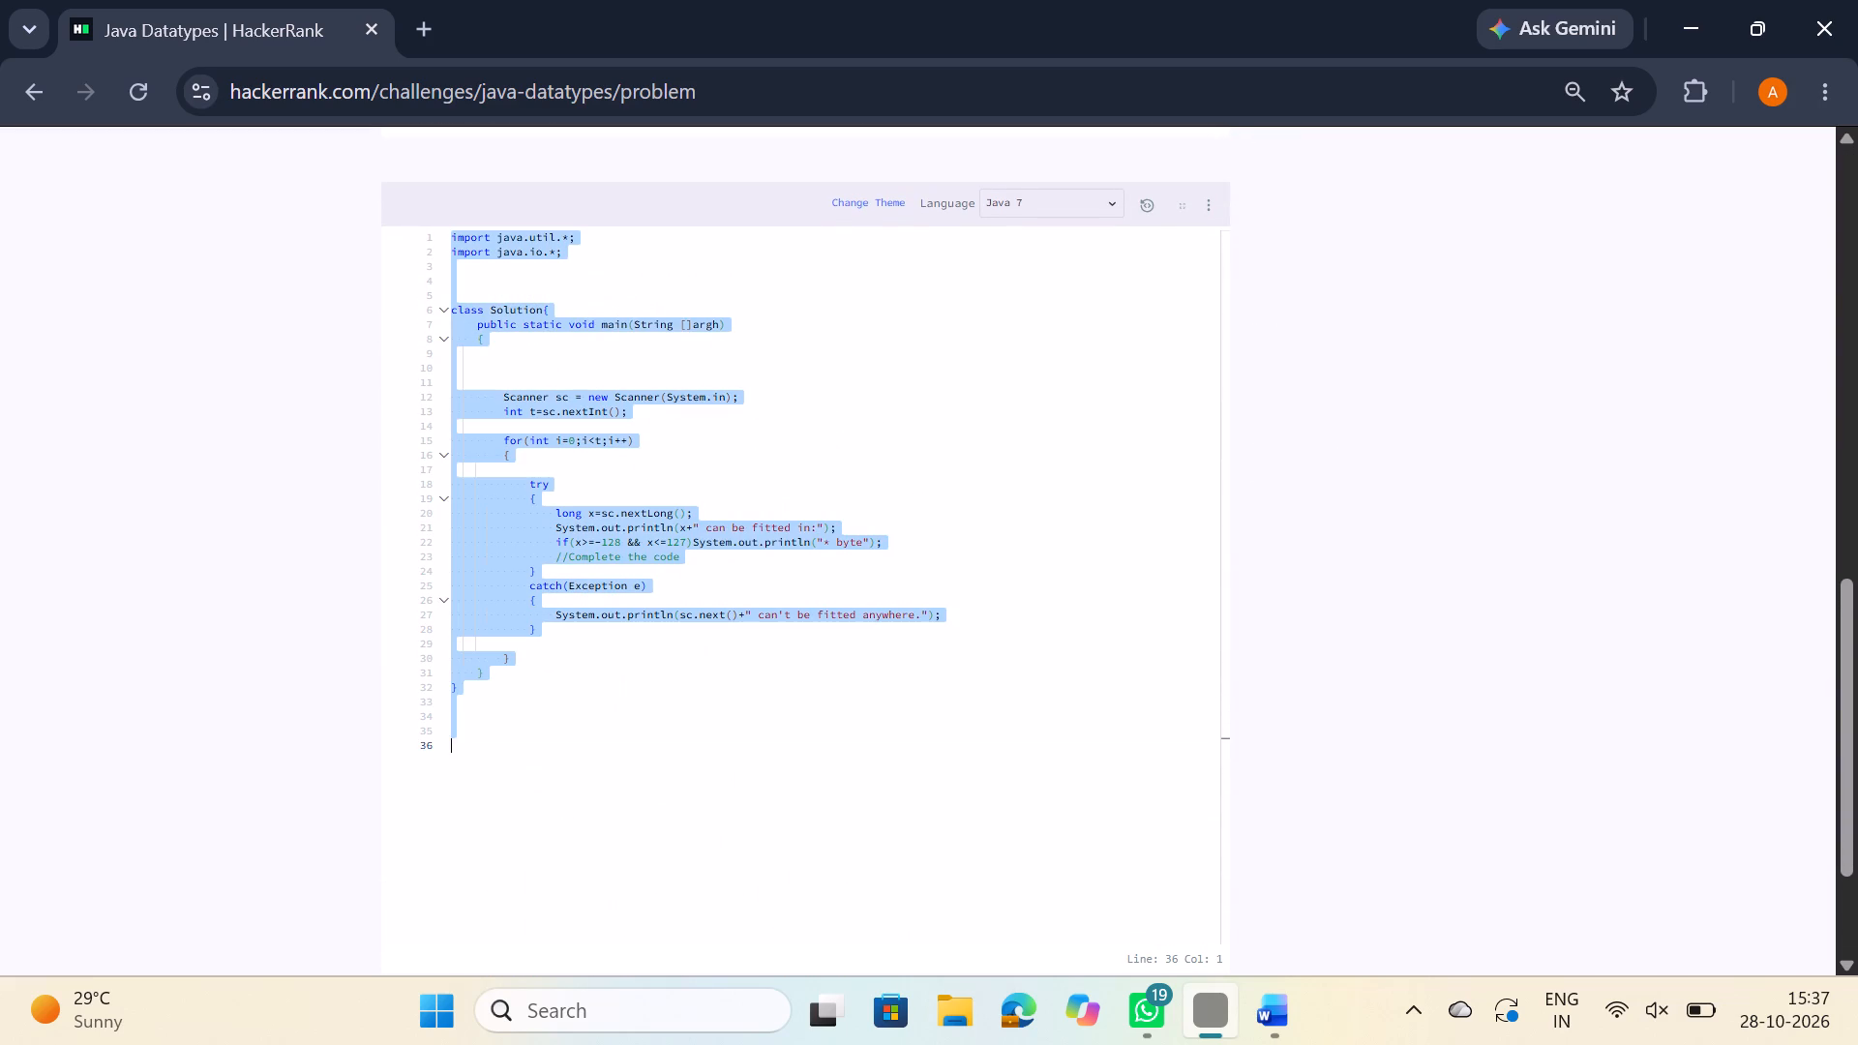
pyautogui.hotkey('ctrl', 'c')
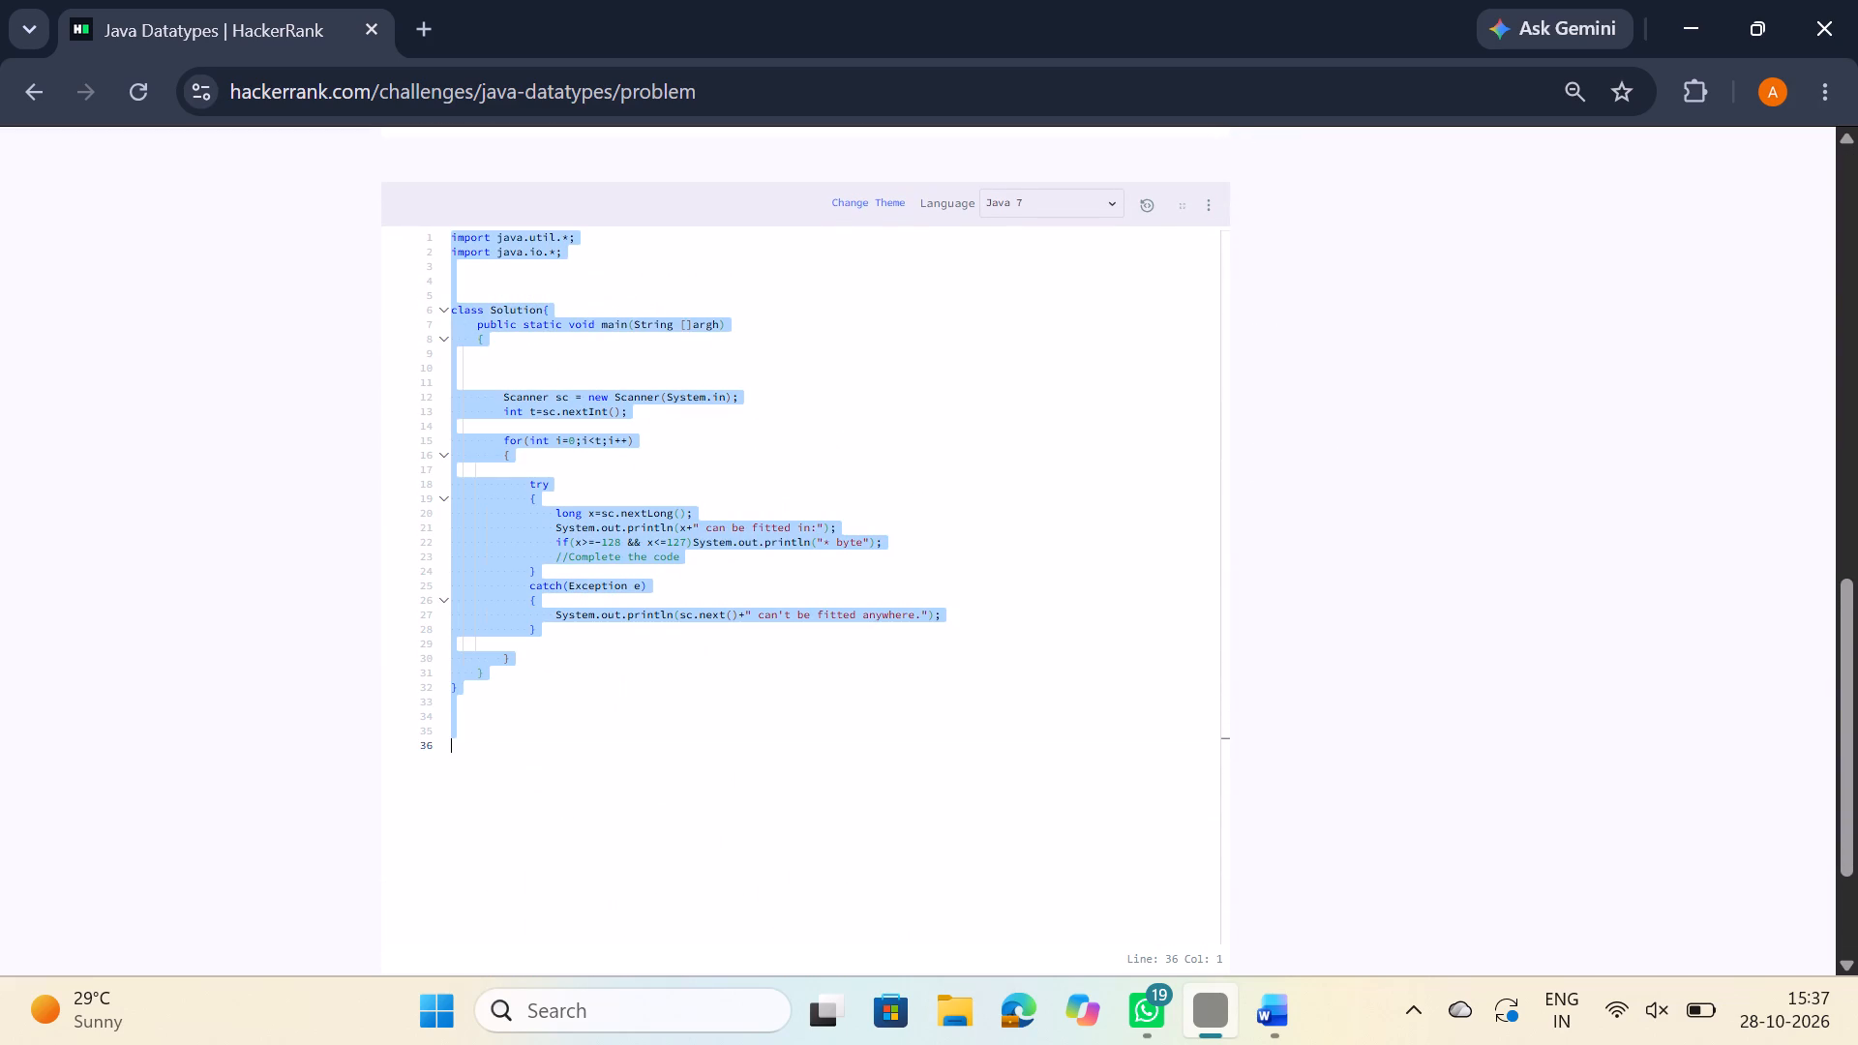
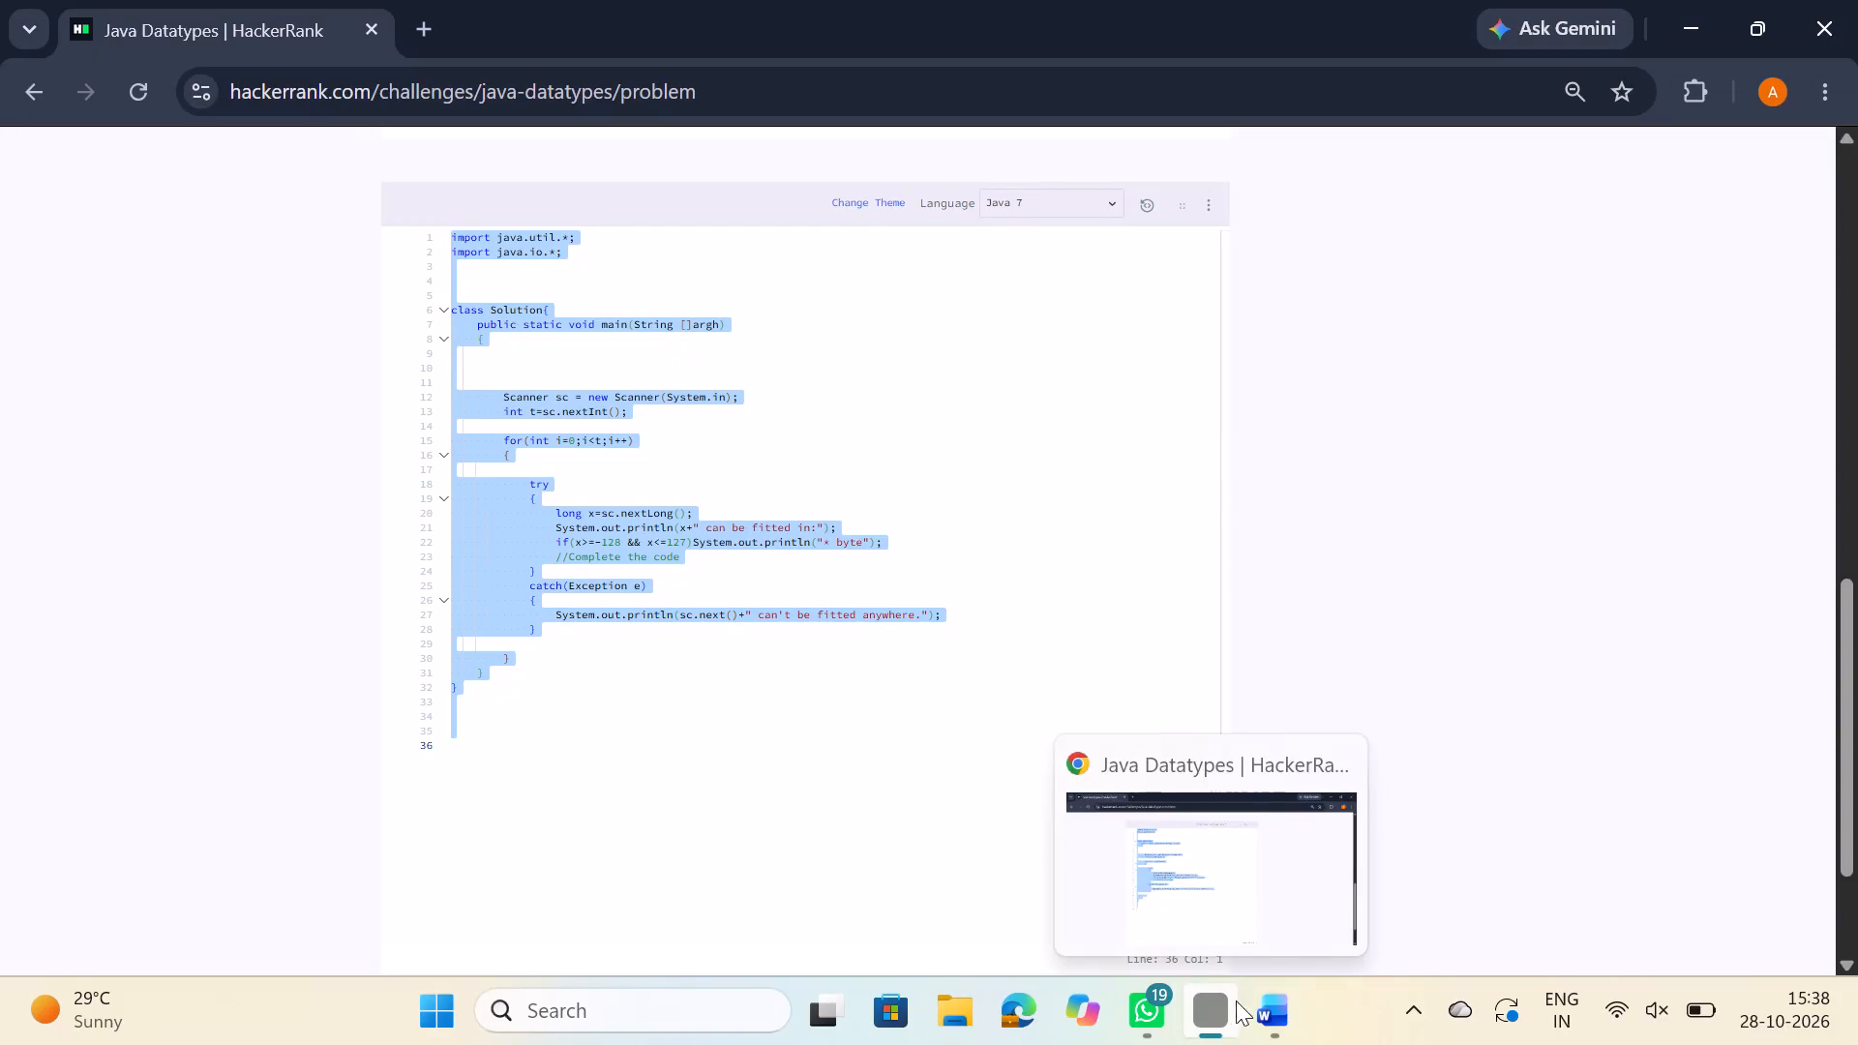
# Recopy all the Java 7 code from the Java Datatypes editor and paste it into question 5's empty Code box in Word.
pyautogui.click(798, 768)
pyautogui.click(798, 768)
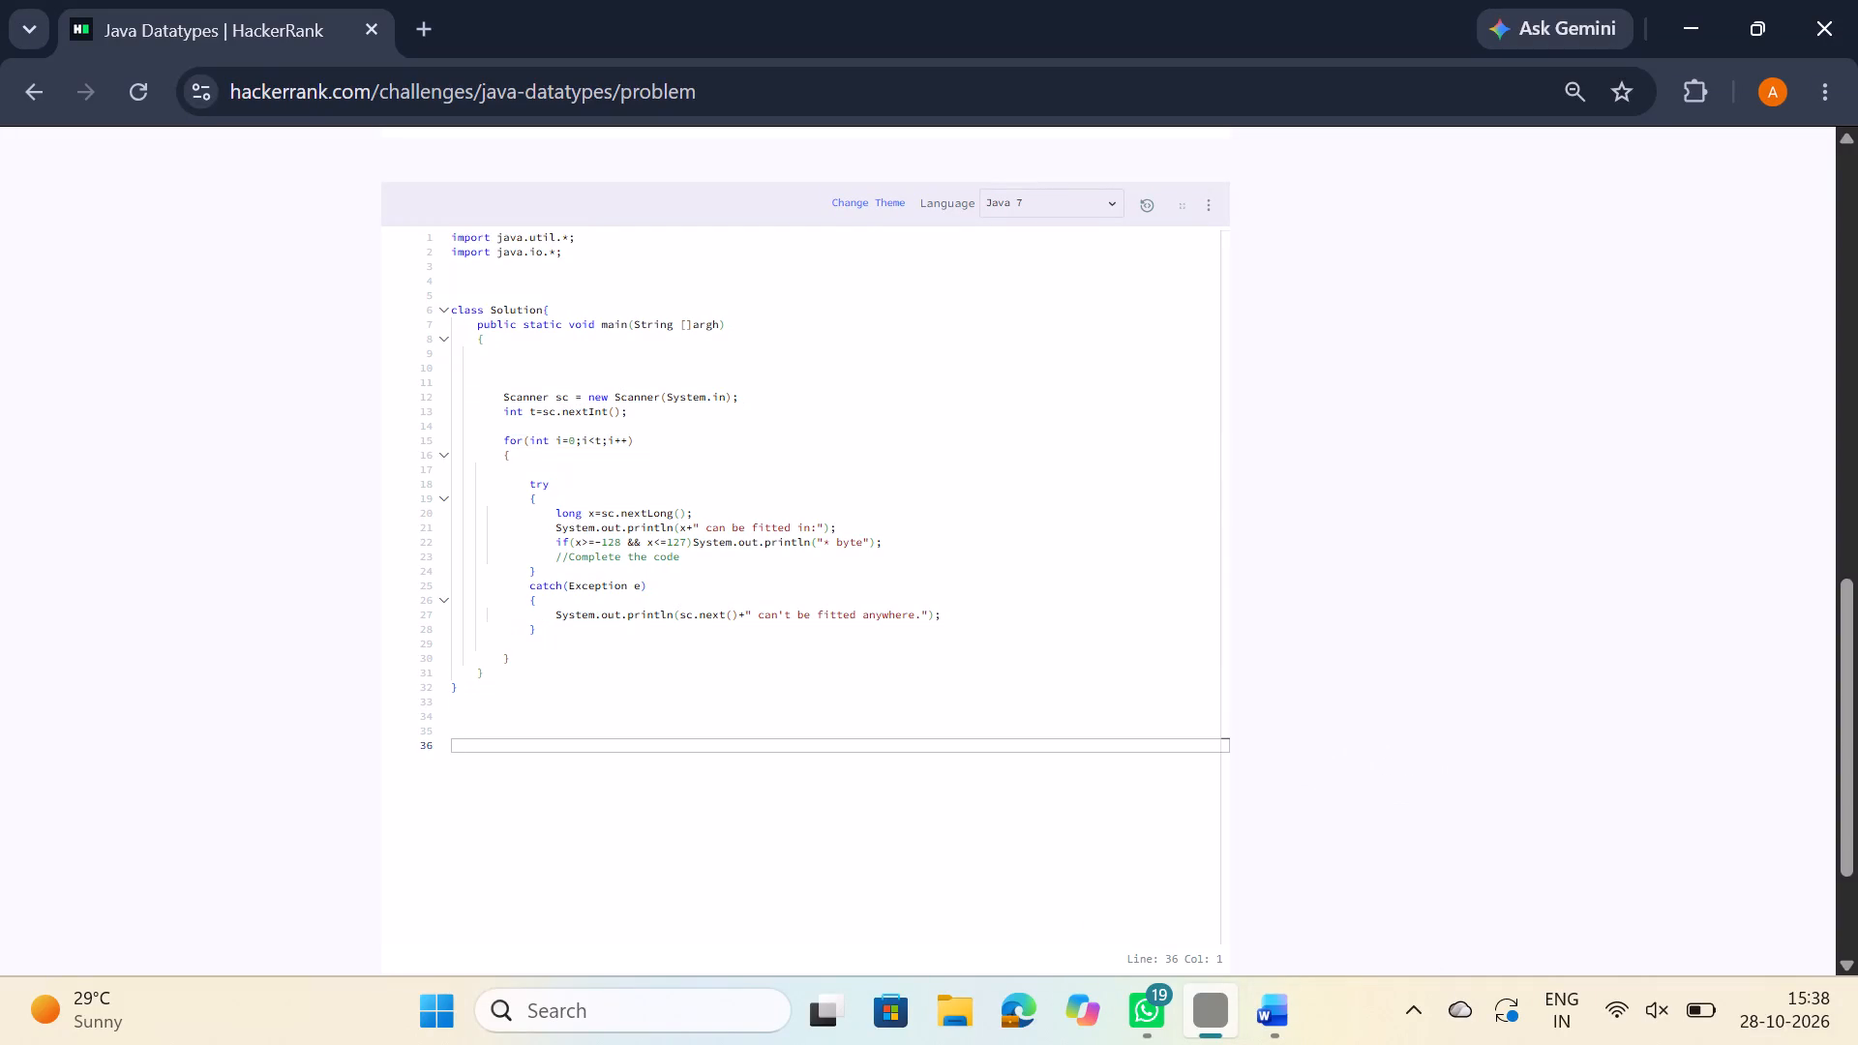
pyautogui.hotkey('ctrl', 'a')
pyautogui.hotkey('ctrl', 'c')
pyautogui.scroll(4, 1001, 664)
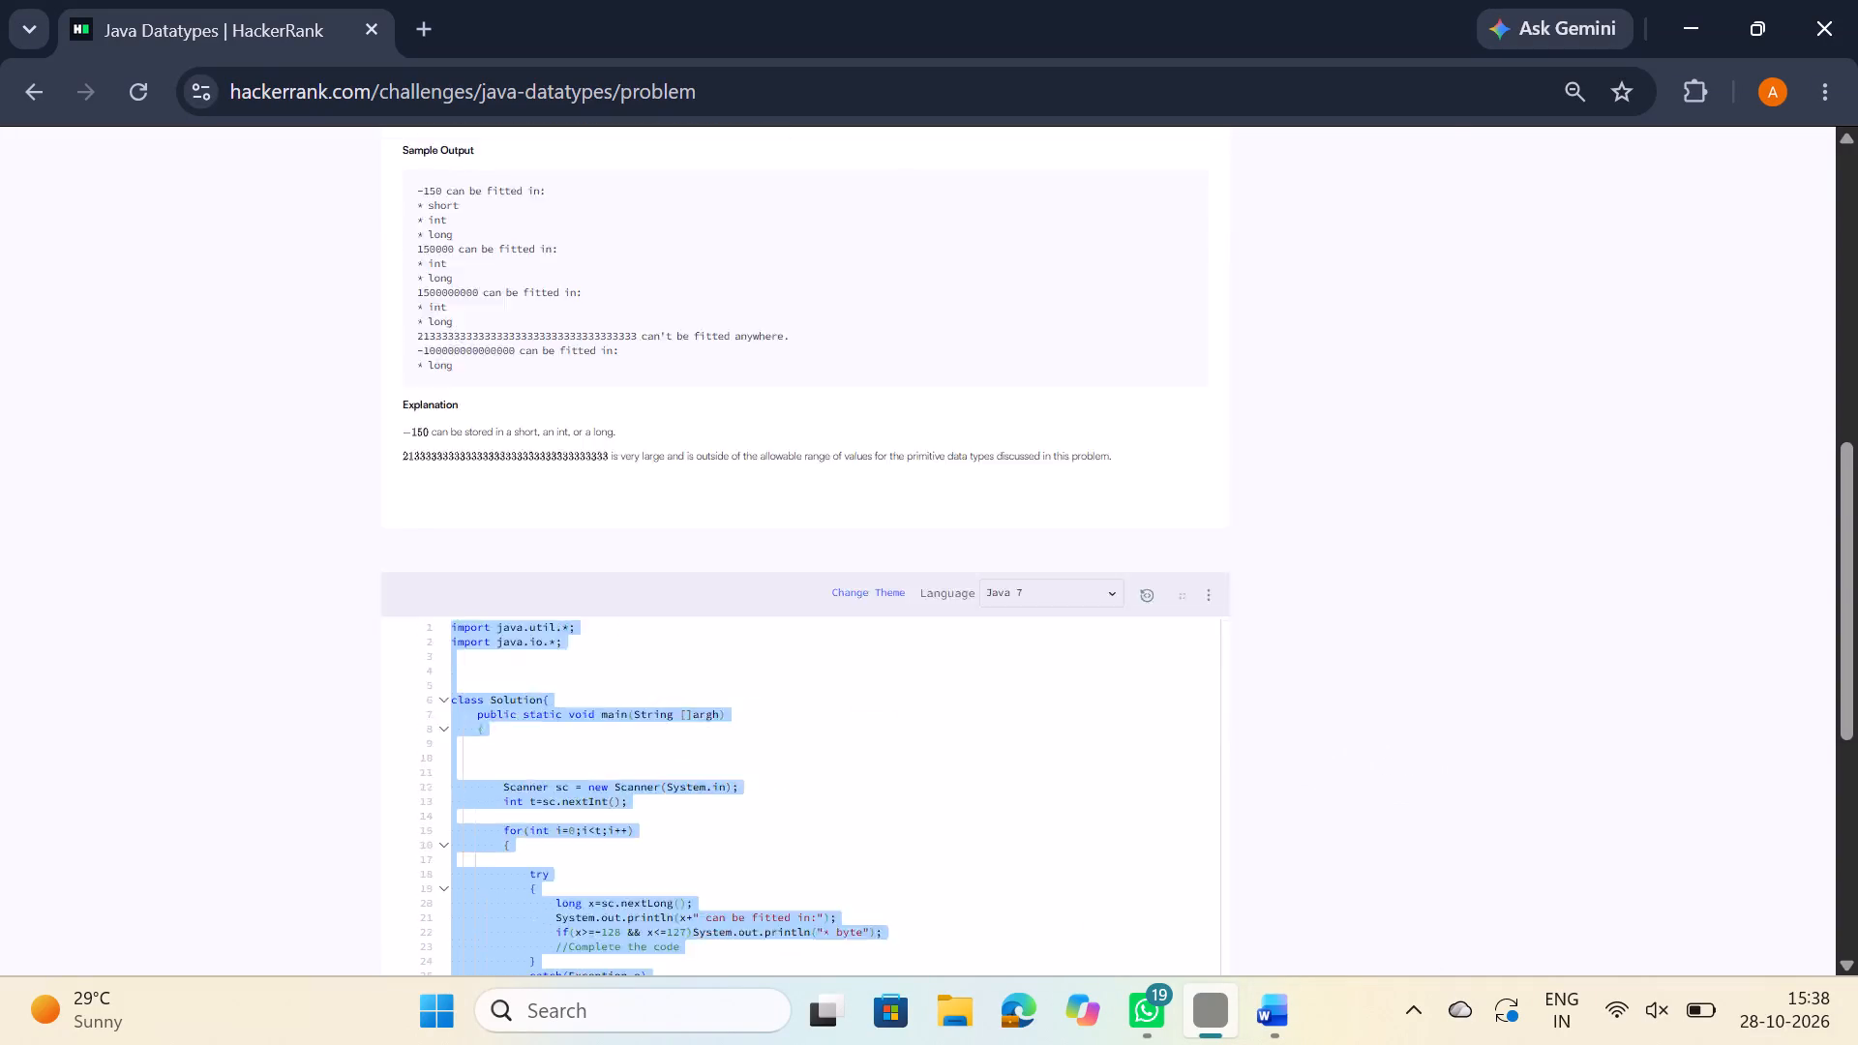
pyautogui.scroll(4, 1001, 664)
pyautogui.click(1275, 1005)
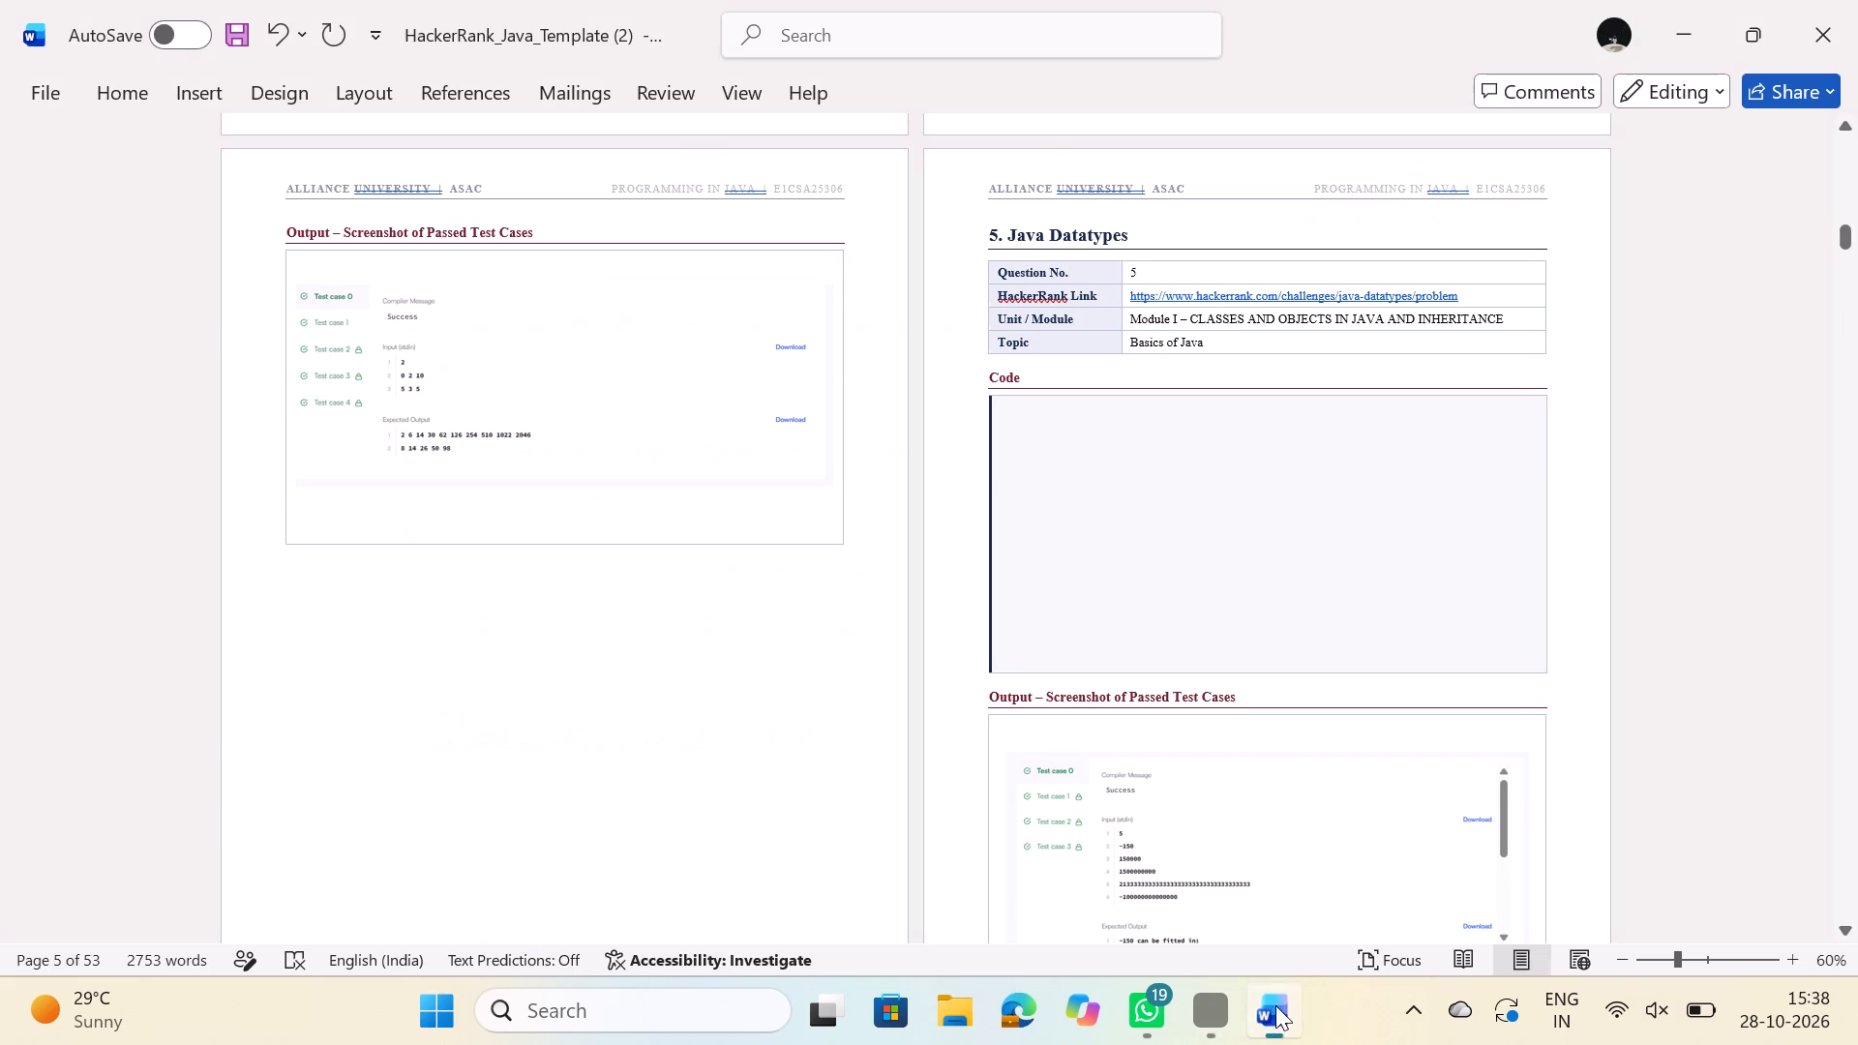
pyautogui.click(1104, 548)
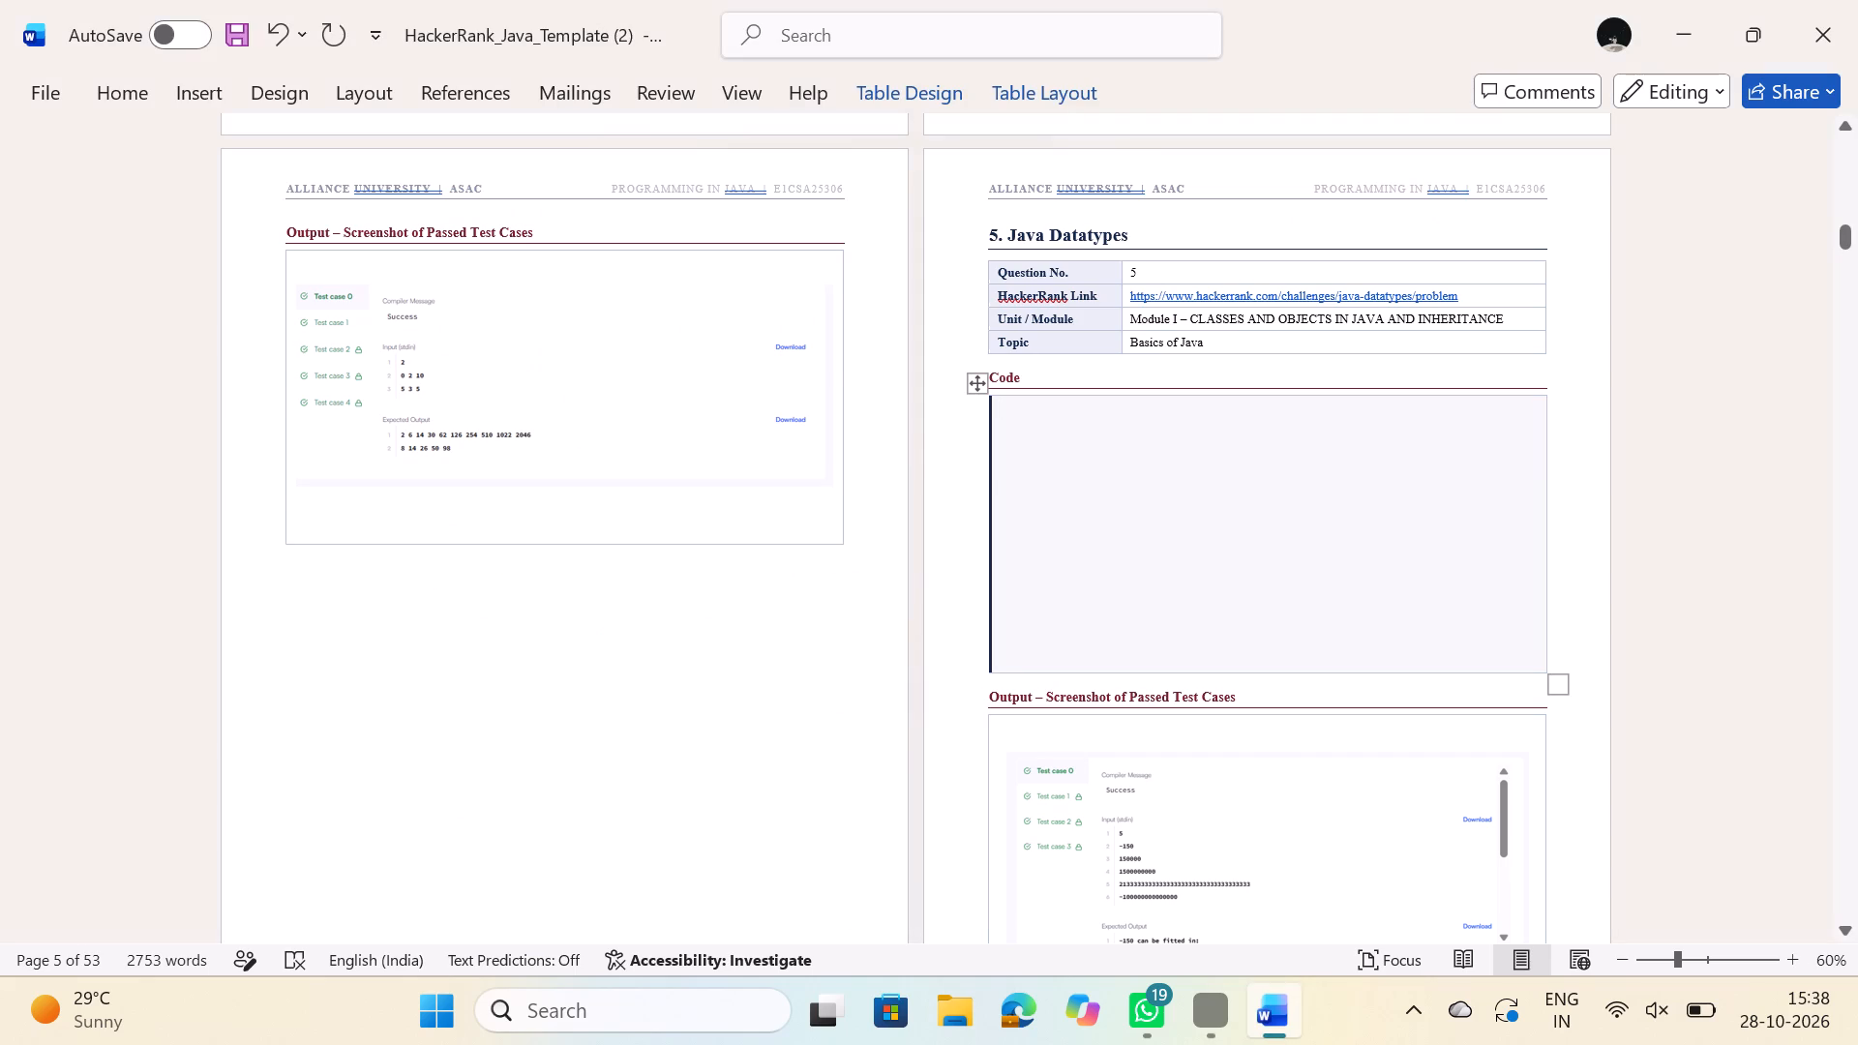
pyautogui.hotkey('ctrl', 'v')
# Delete the placeholder text from the Code box of question 6, Java End-of-file.
pyautogui.scroll(-4, 1104, 548)
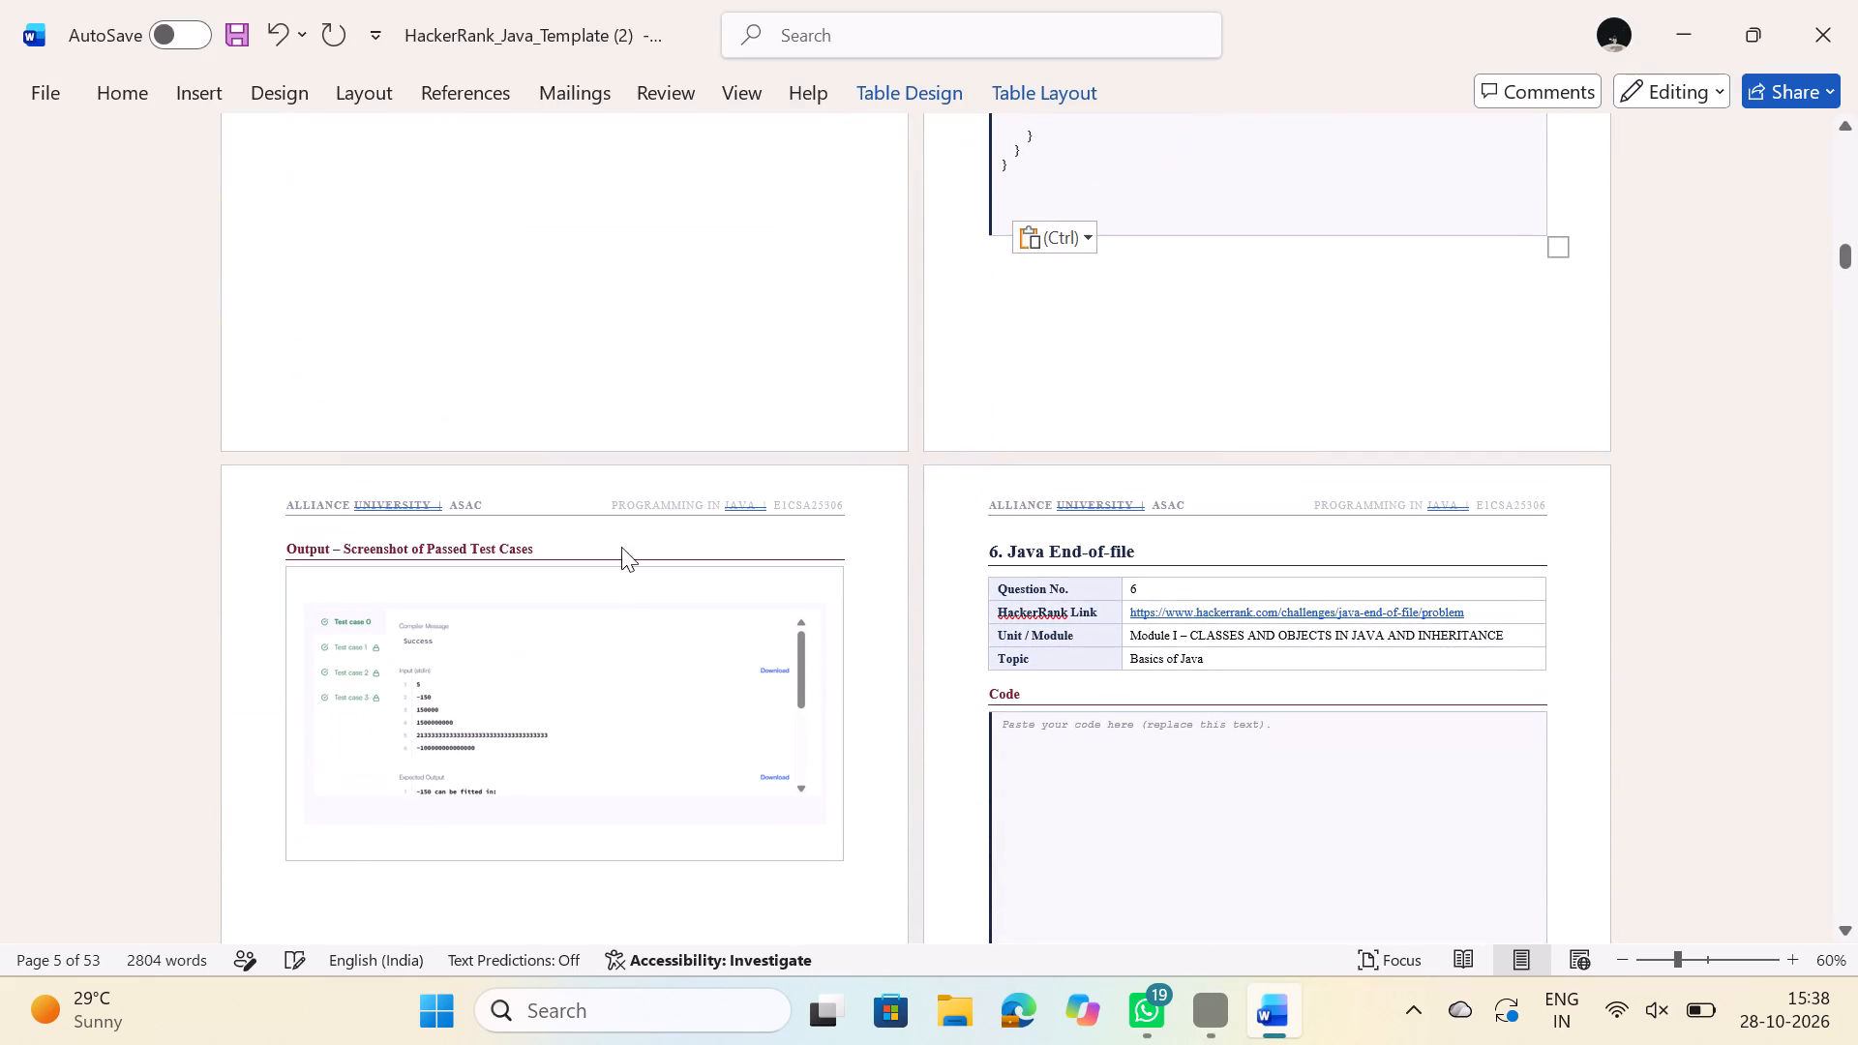
pyautogui.scroll(-1, 1010, 765)
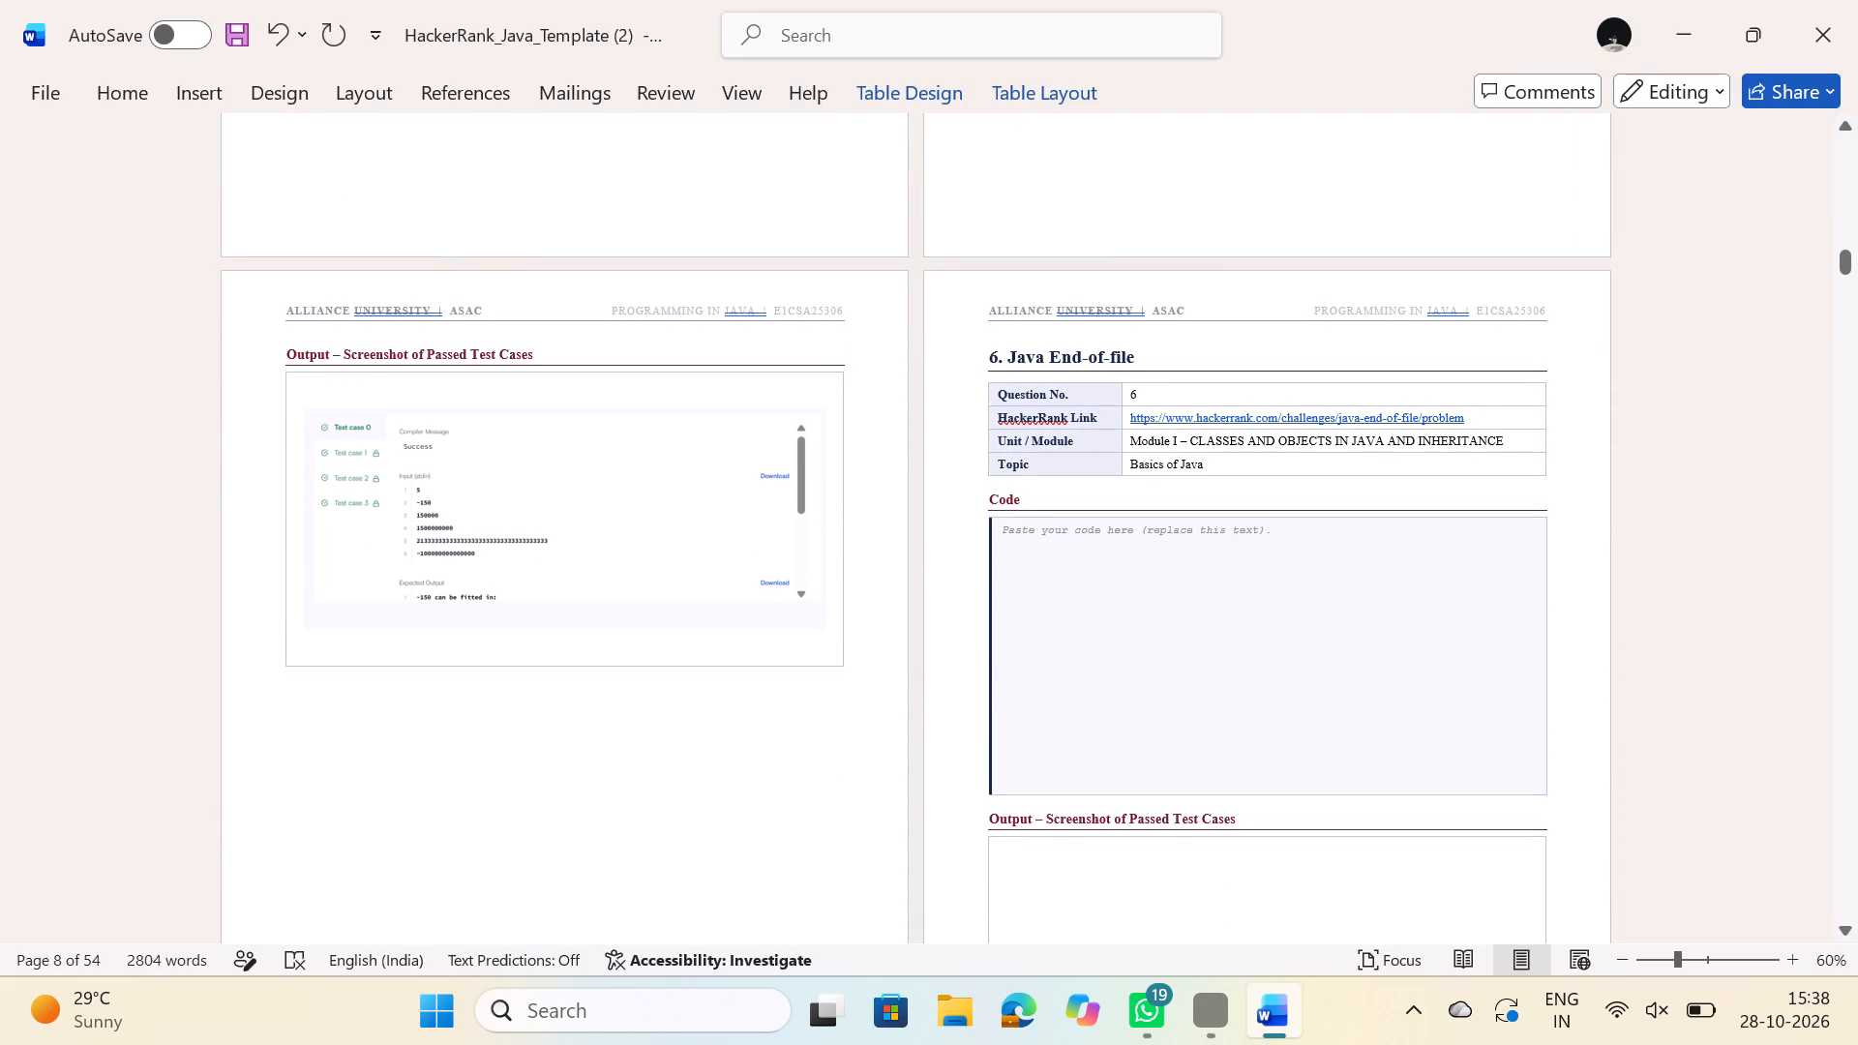
pyautogui.moveTo(1296, 538); pyautogui.dragTo(984, 535)
pyautogui.press('BackSpace')
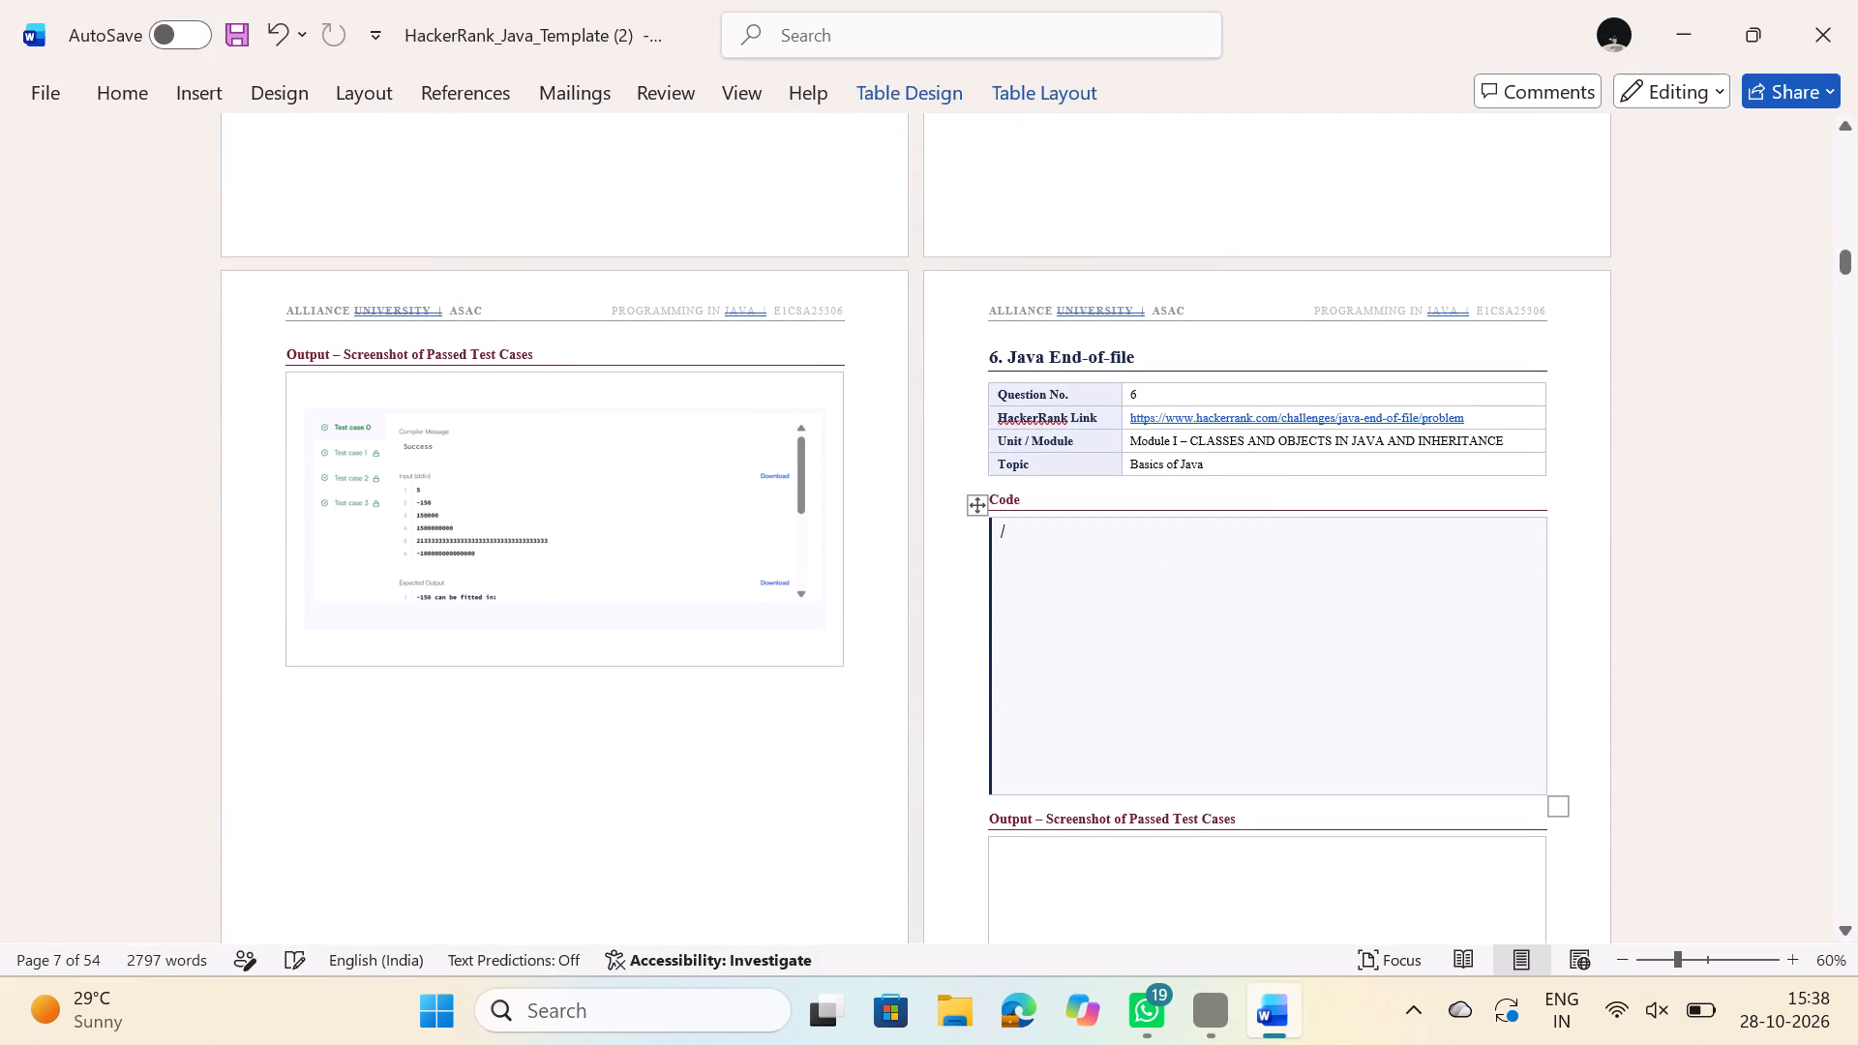
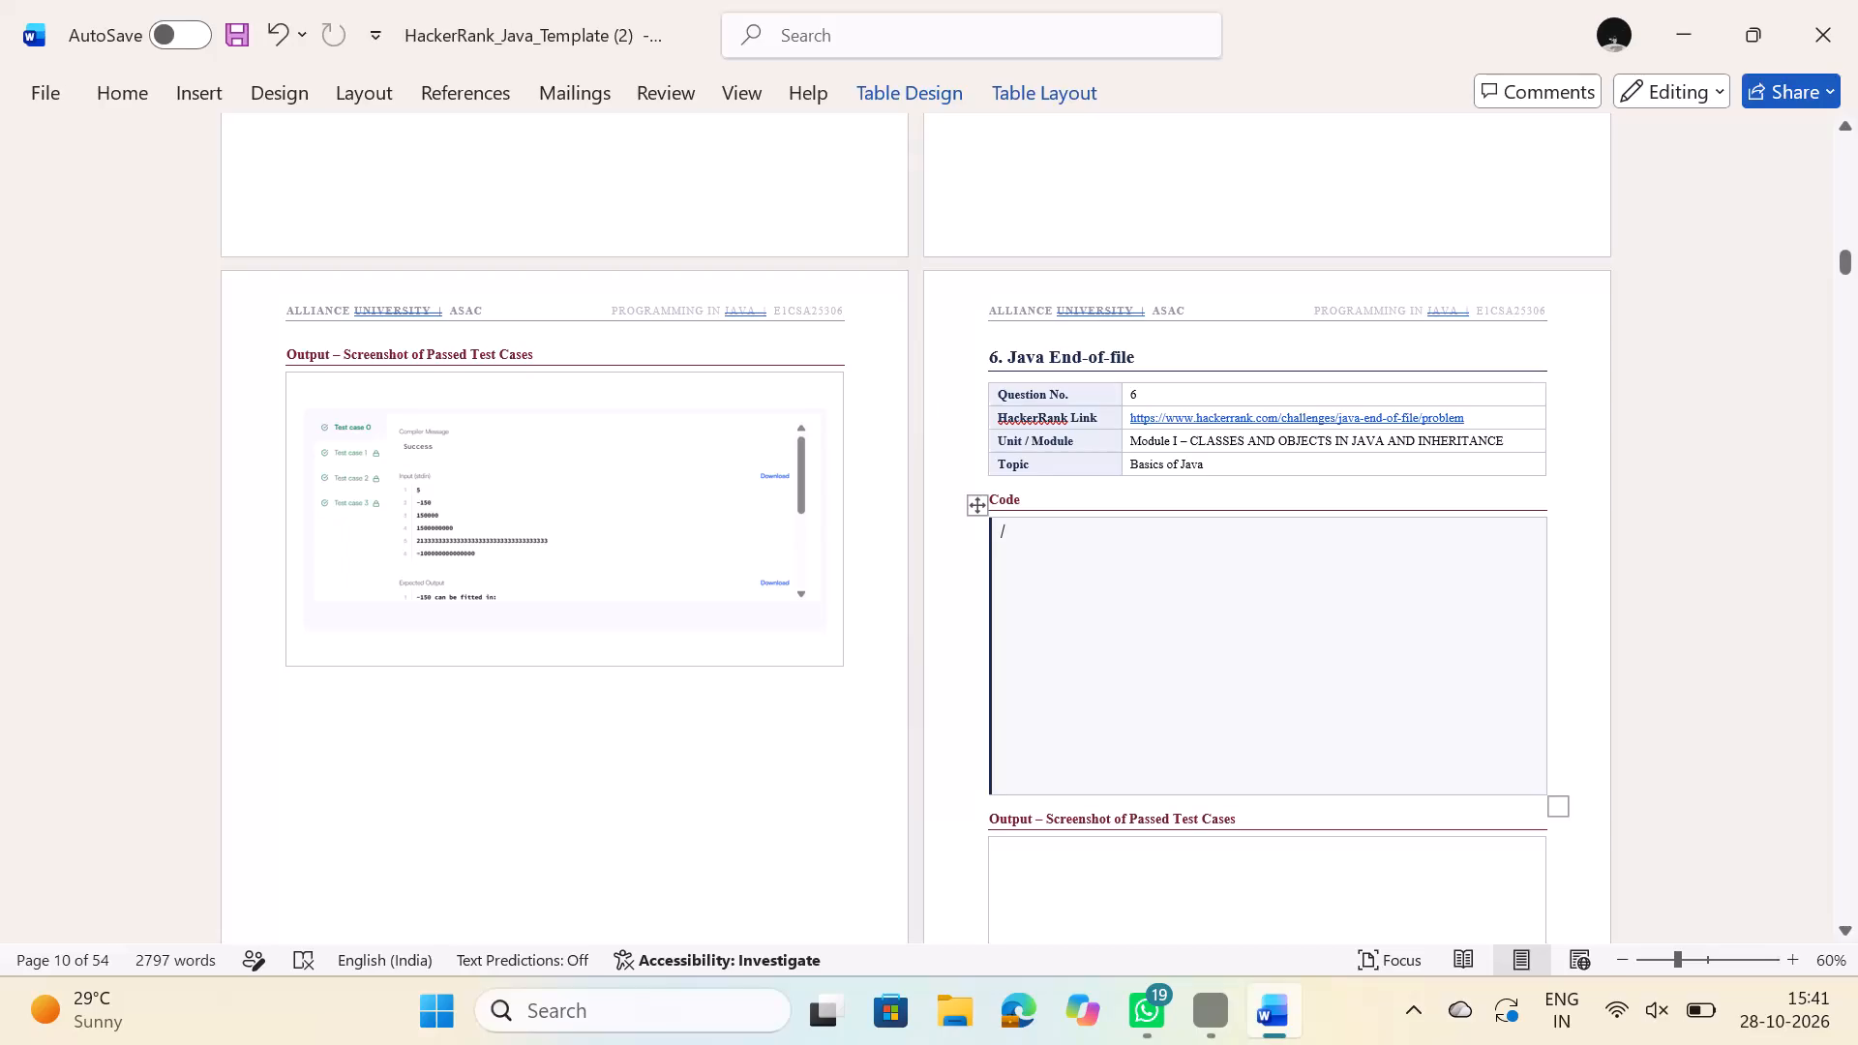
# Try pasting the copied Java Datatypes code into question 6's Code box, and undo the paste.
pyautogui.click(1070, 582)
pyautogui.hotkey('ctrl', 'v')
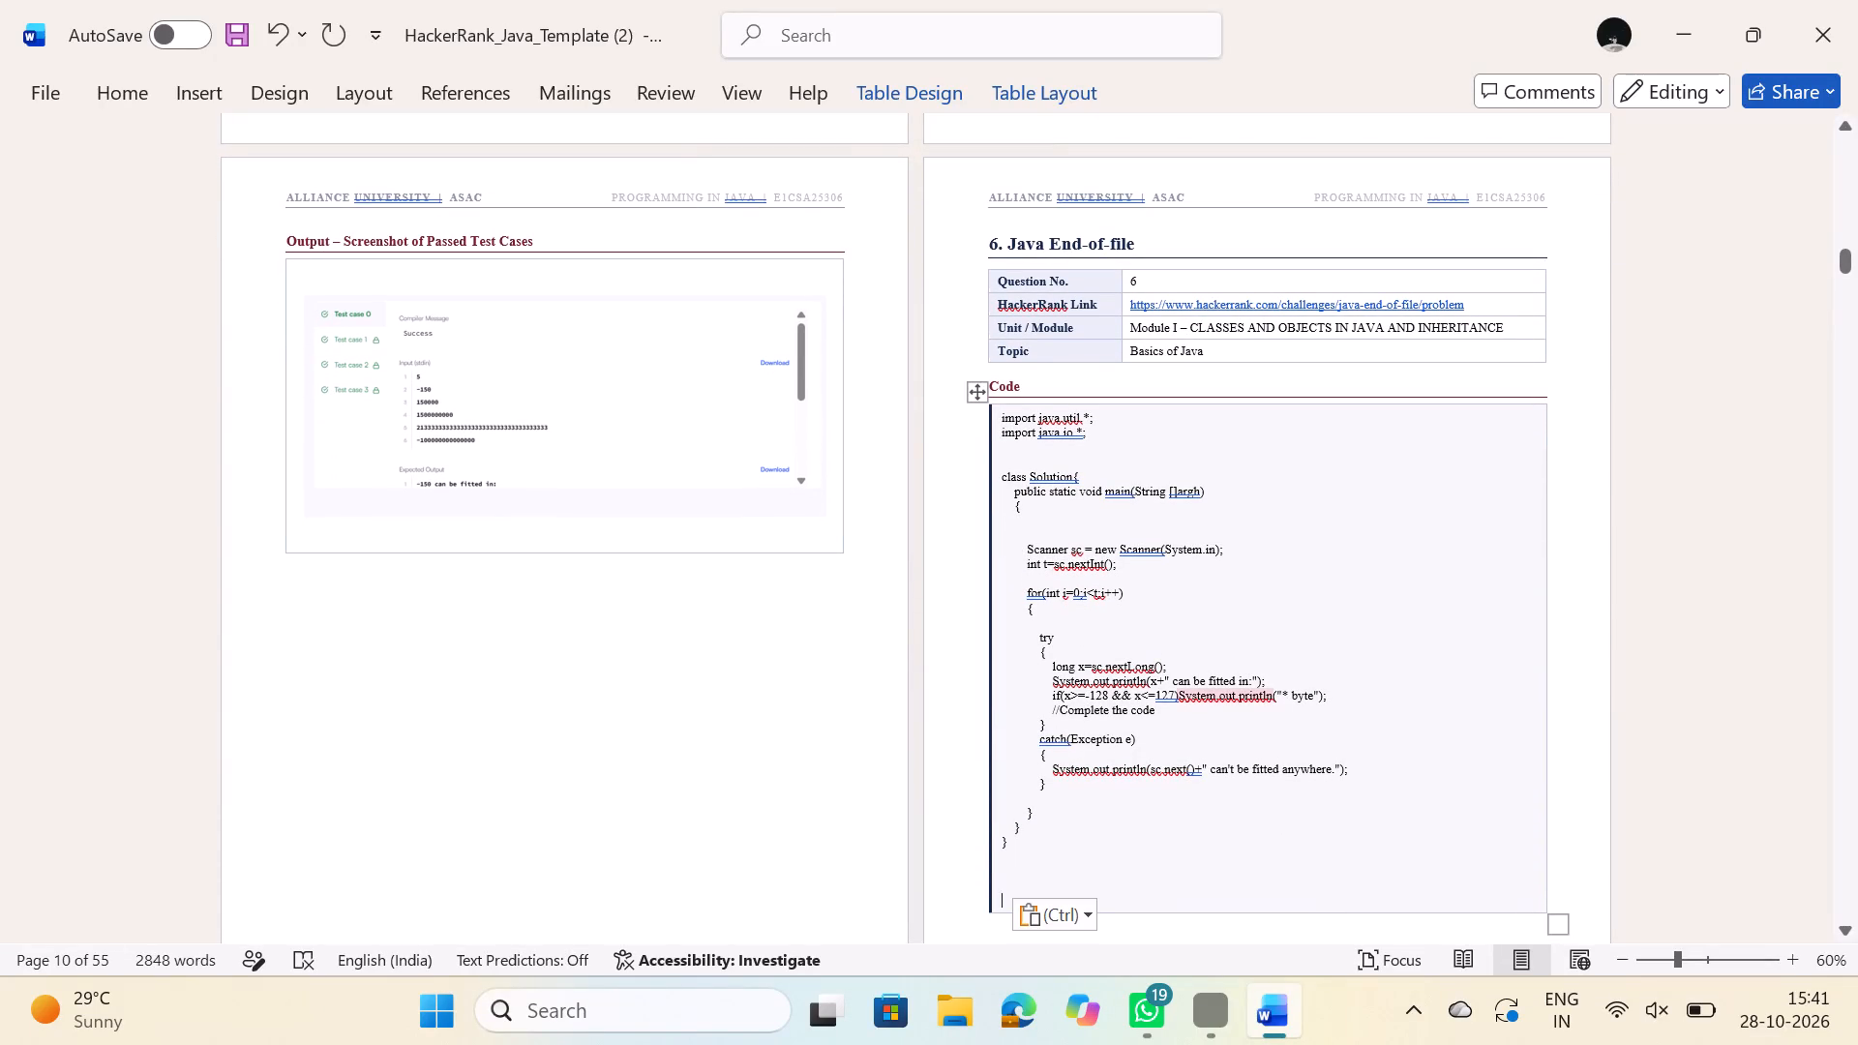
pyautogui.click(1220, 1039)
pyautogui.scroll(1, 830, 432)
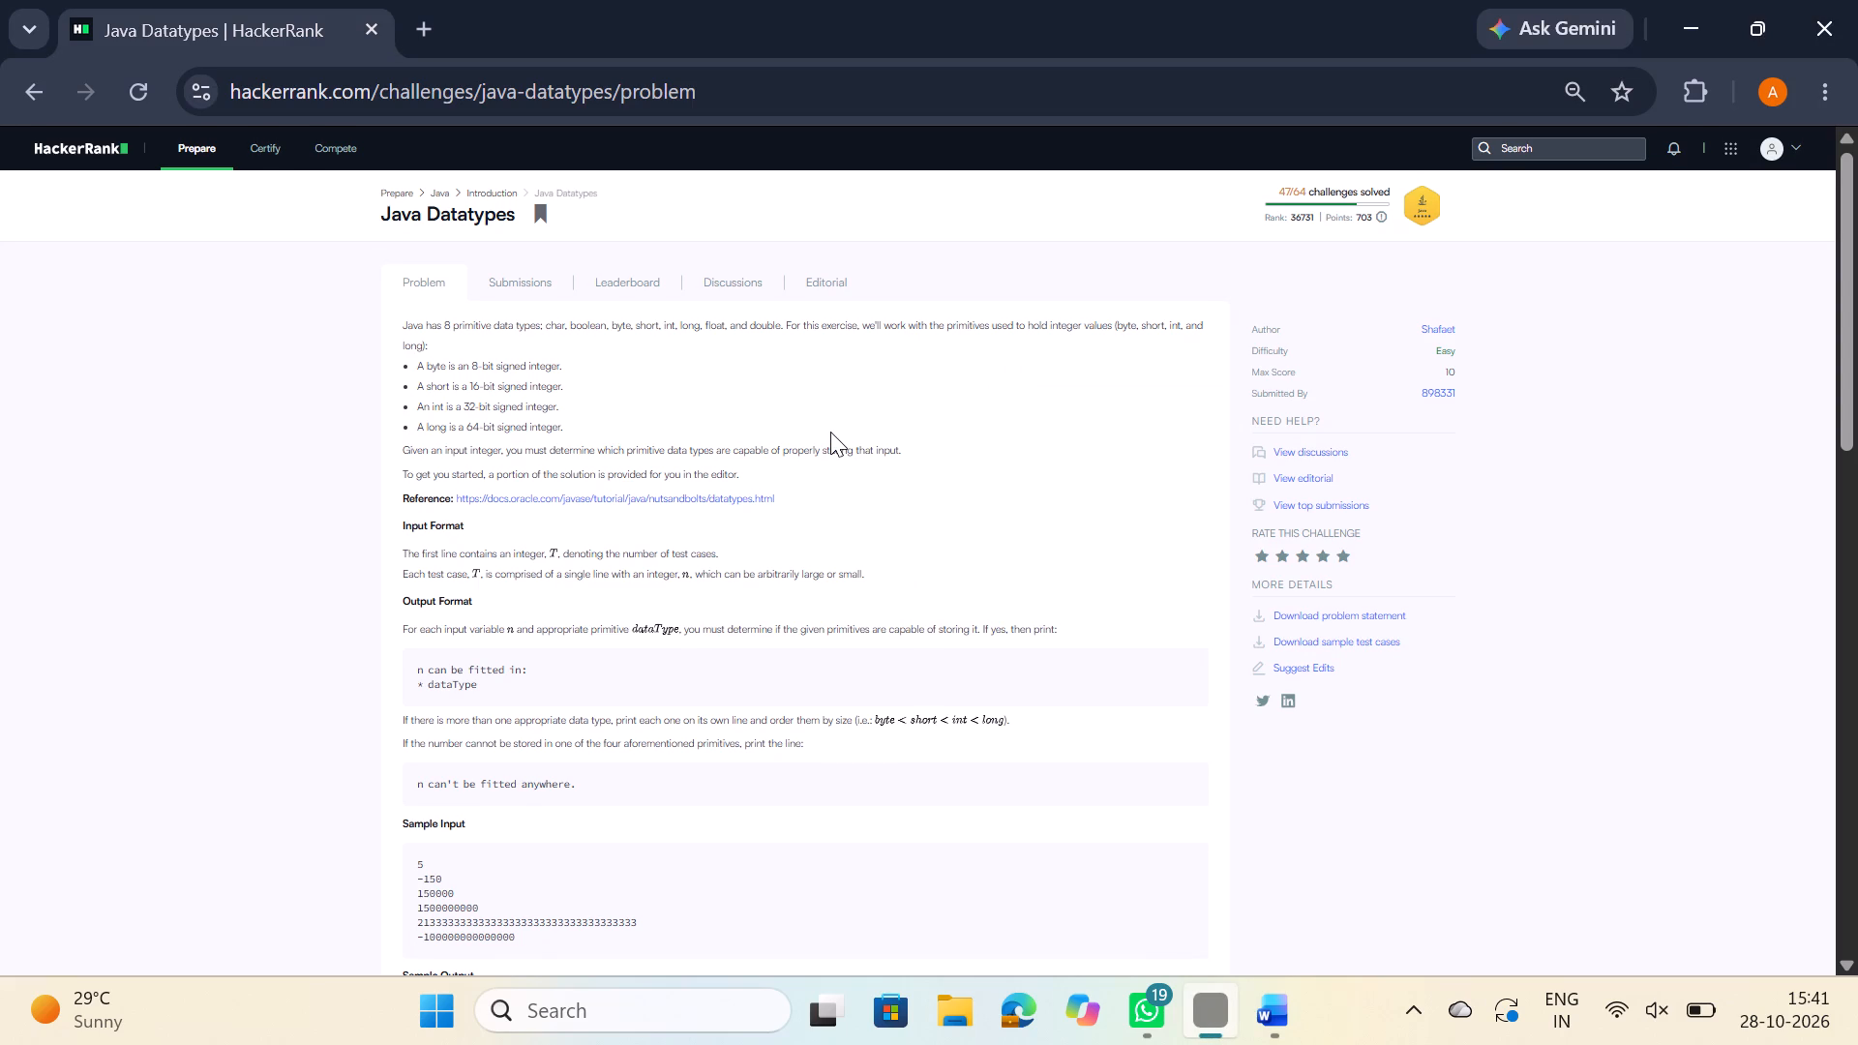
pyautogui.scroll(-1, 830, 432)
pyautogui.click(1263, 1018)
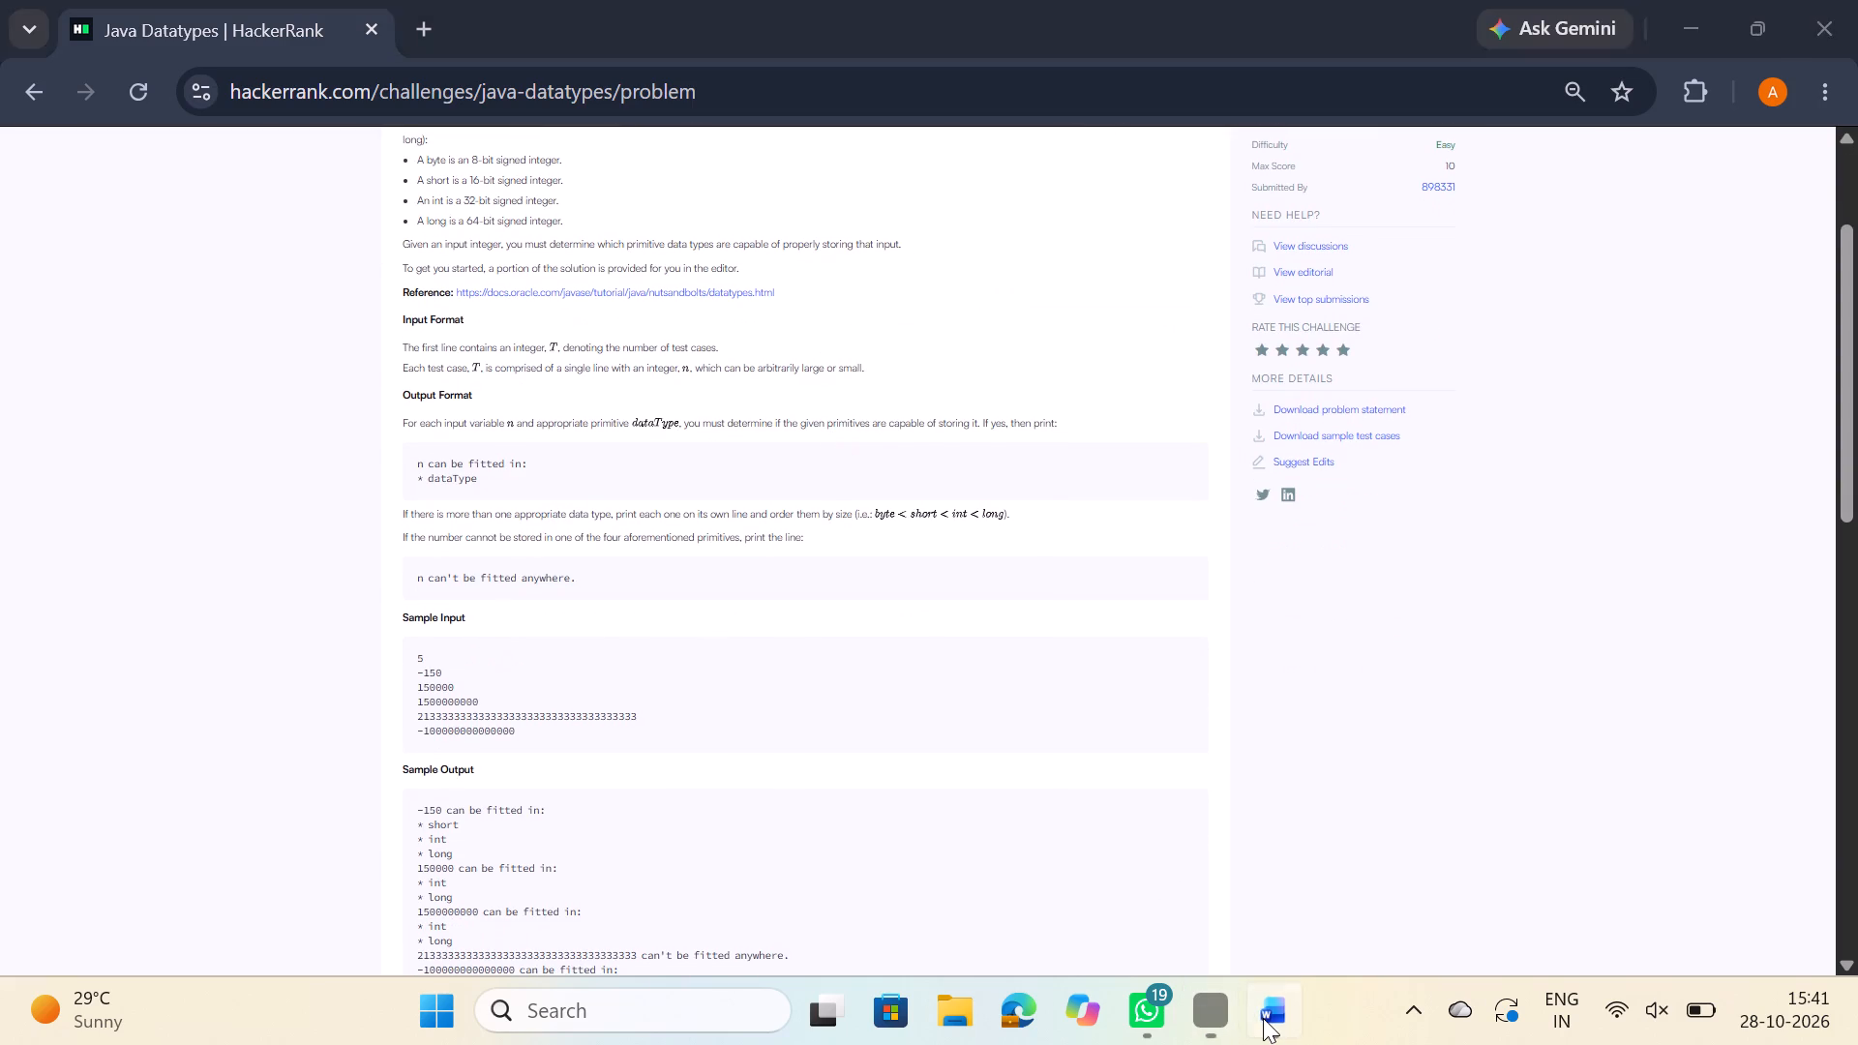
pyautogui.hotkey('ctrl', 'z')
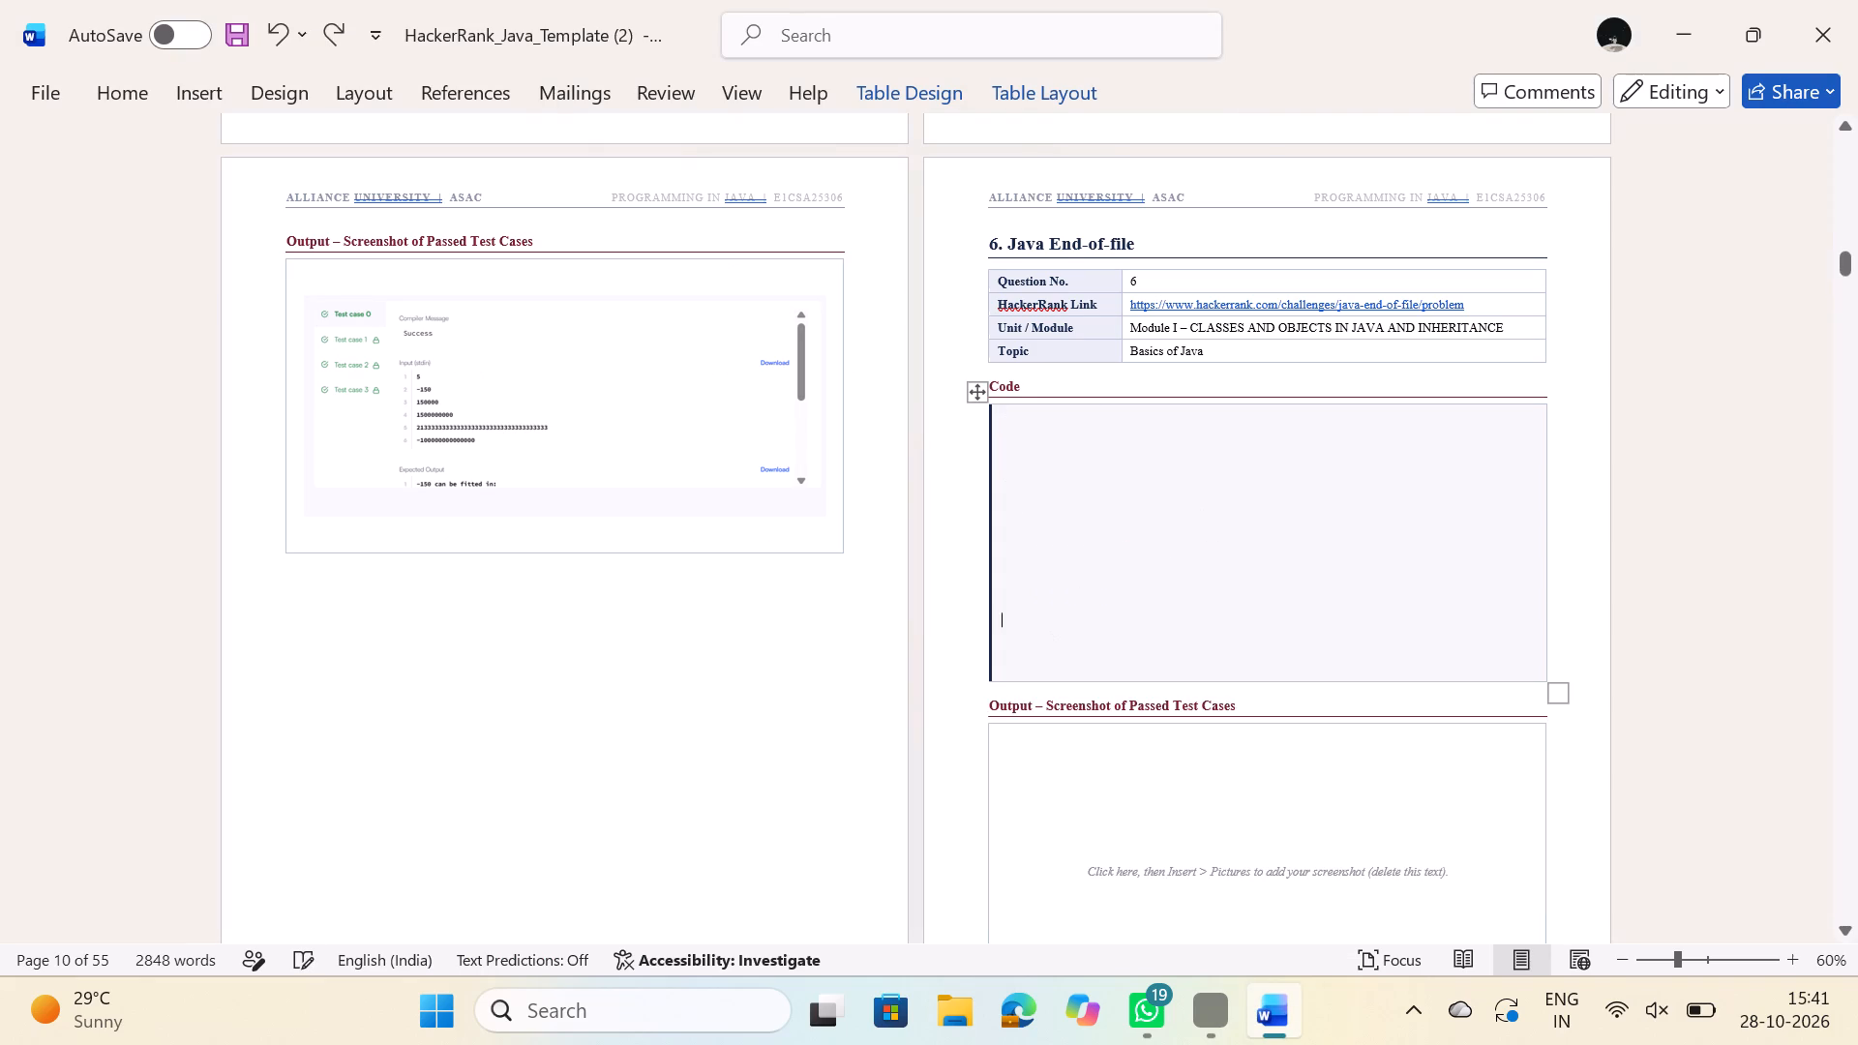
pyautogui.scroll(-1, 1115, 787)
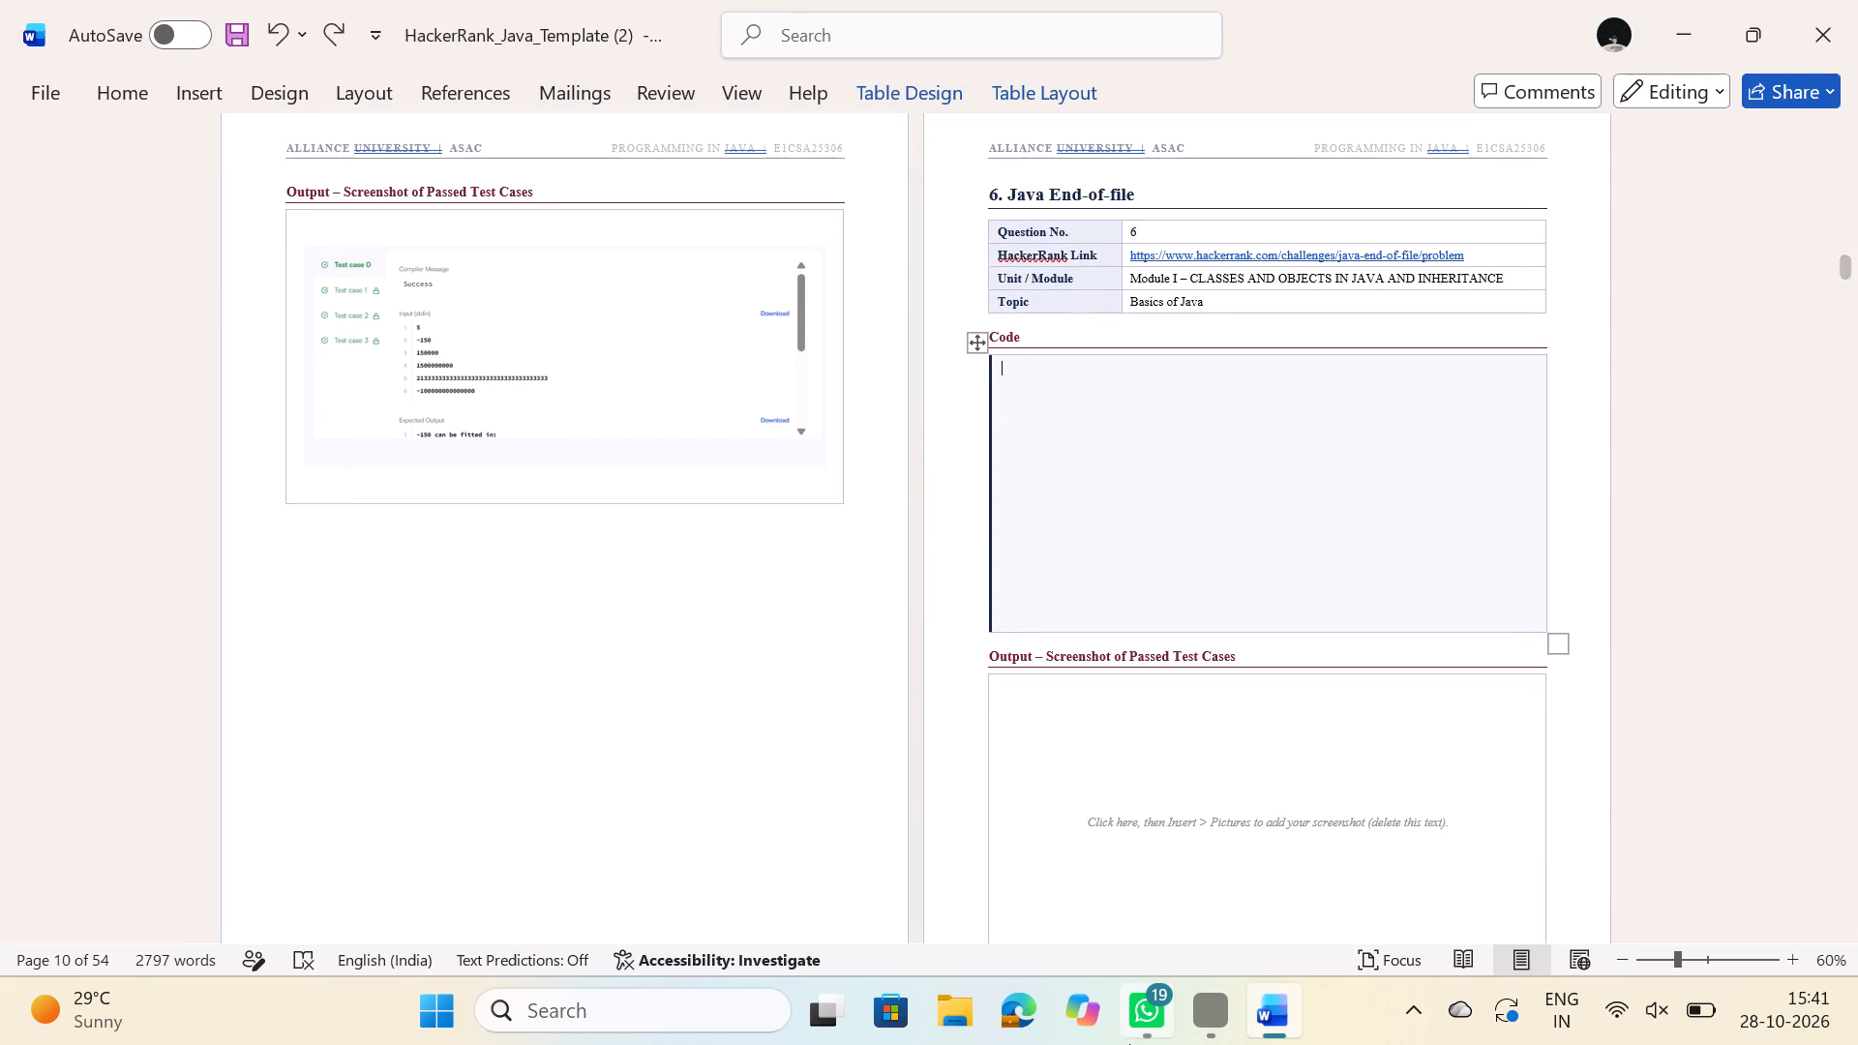
# Return in Chrome from the Java Datatypes challenge to the list of solved Java challenges.
pyautogui.click(1206, 1017)
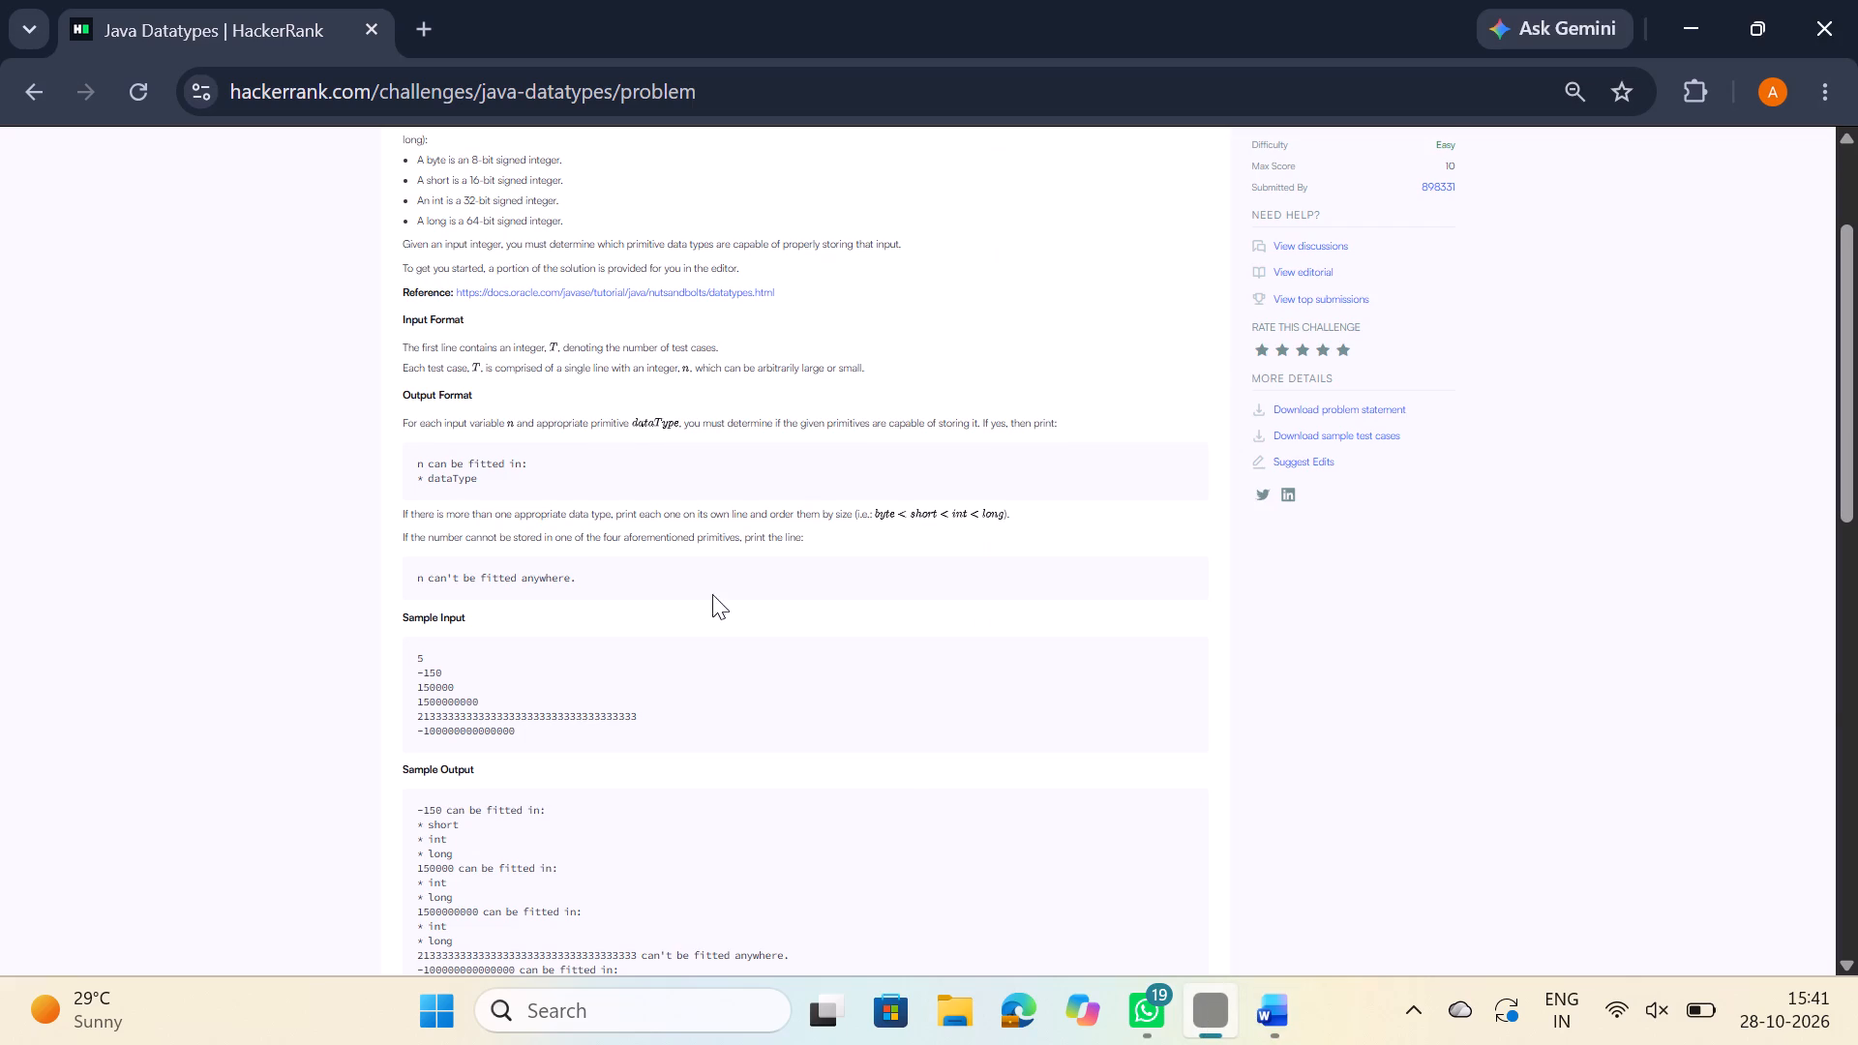
pyautogui.scroll(-5, 556, 555)
pyautogui.scroll(5, 556, 555)
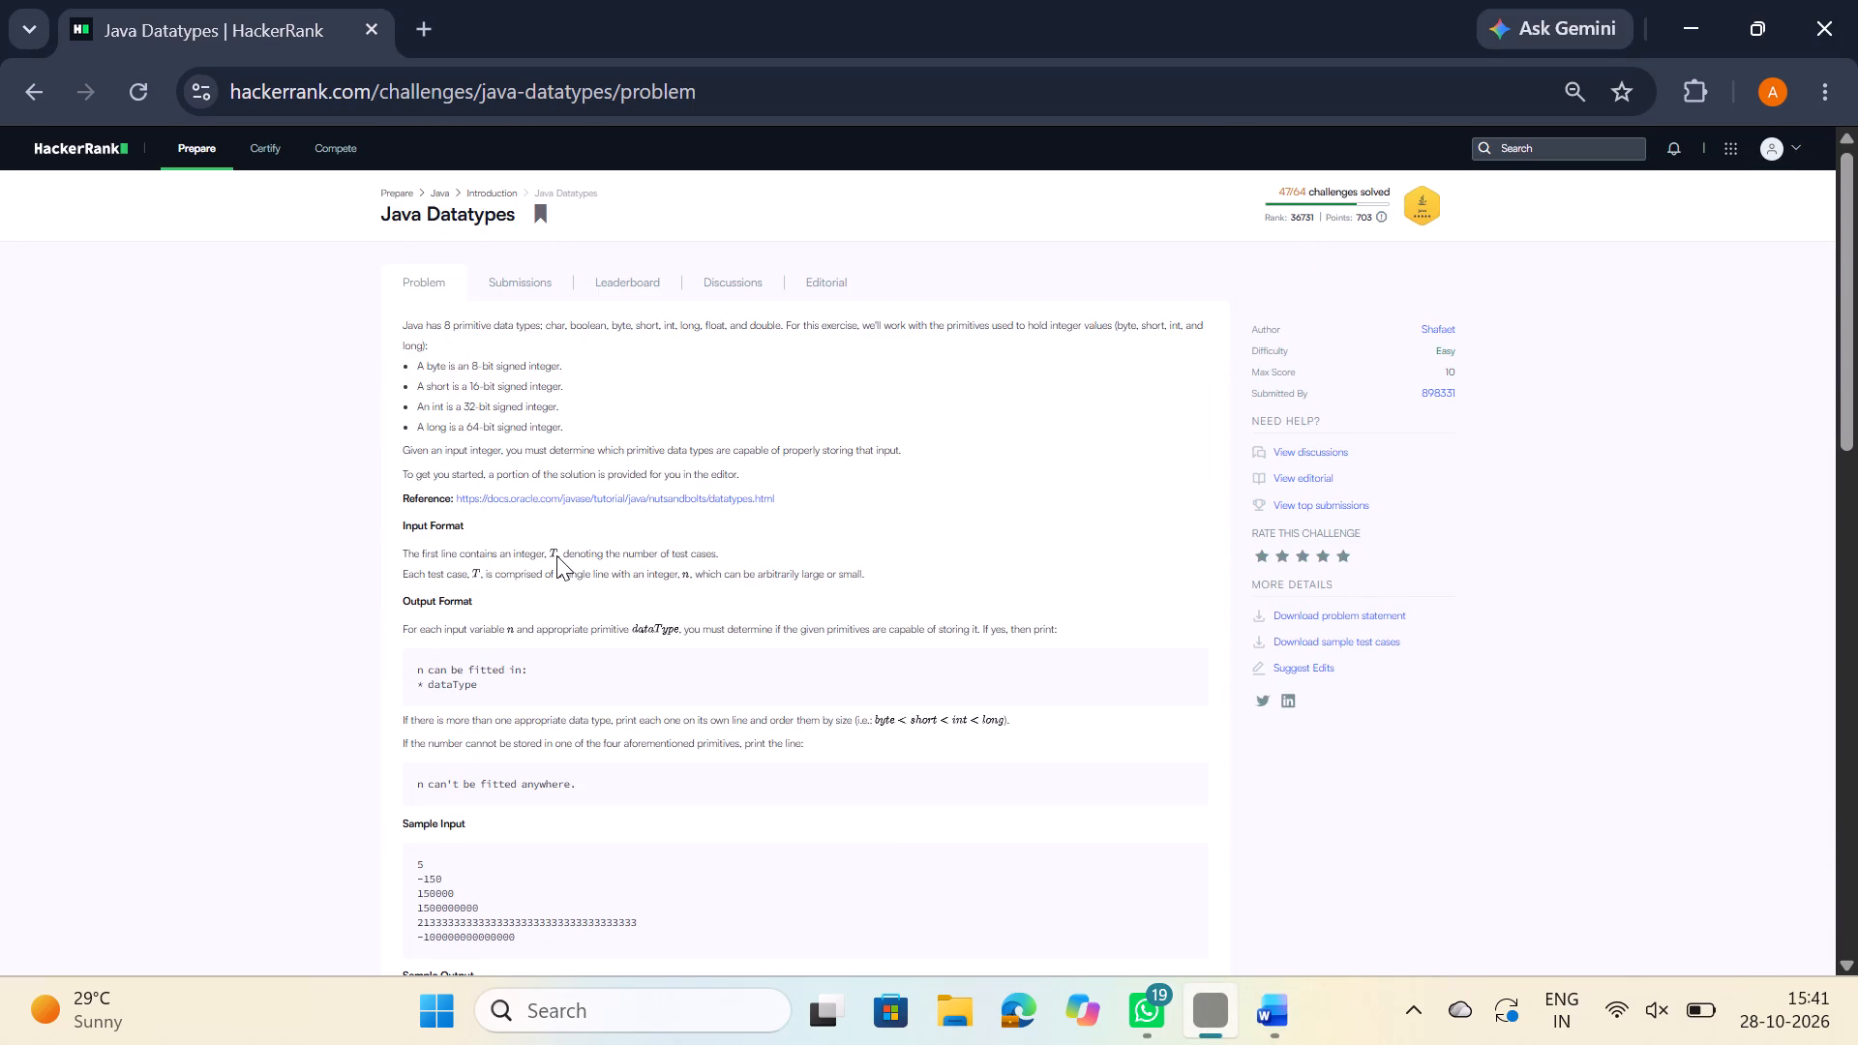
pyautogui.scroll(-2, 556, 555)
pyautogui.click(556, 555)
pyautogui.scroll(7, 556, 555)
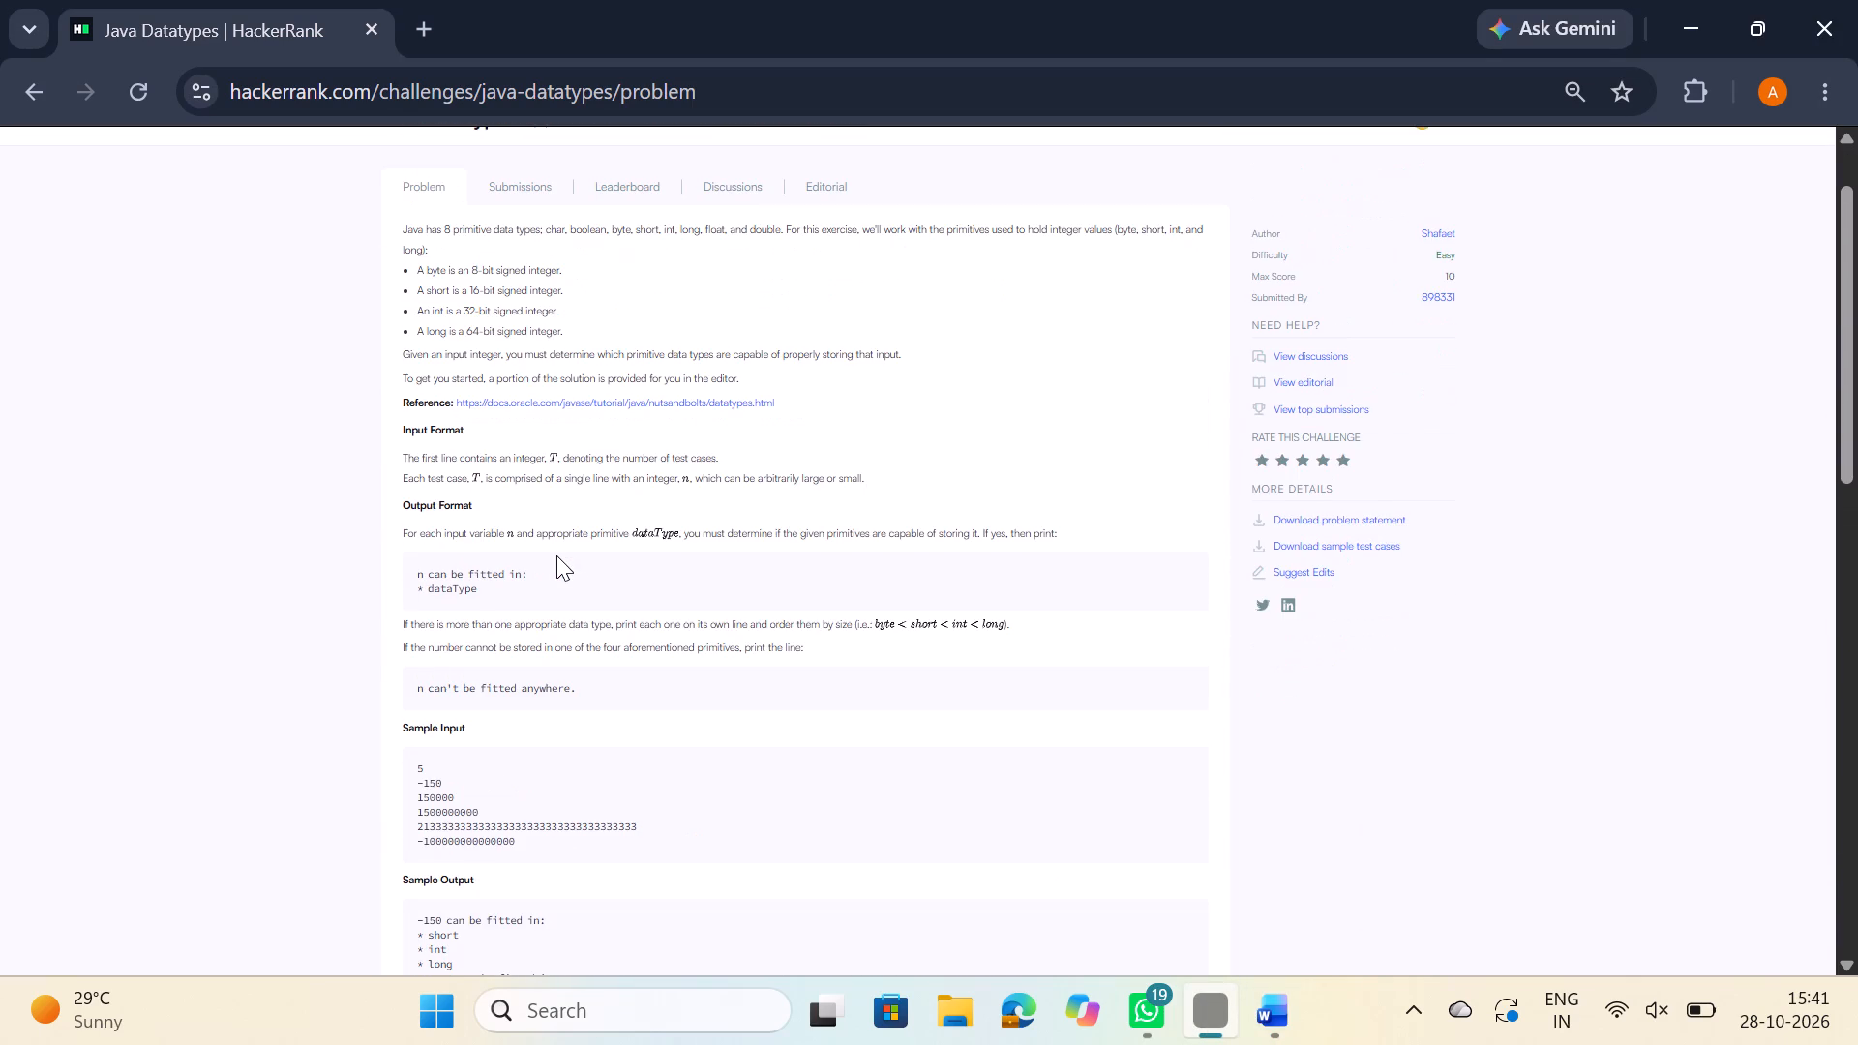
pyautogui.hscroll(13, 104, 454)
pyautogui.hscroll(11, 104, 454)
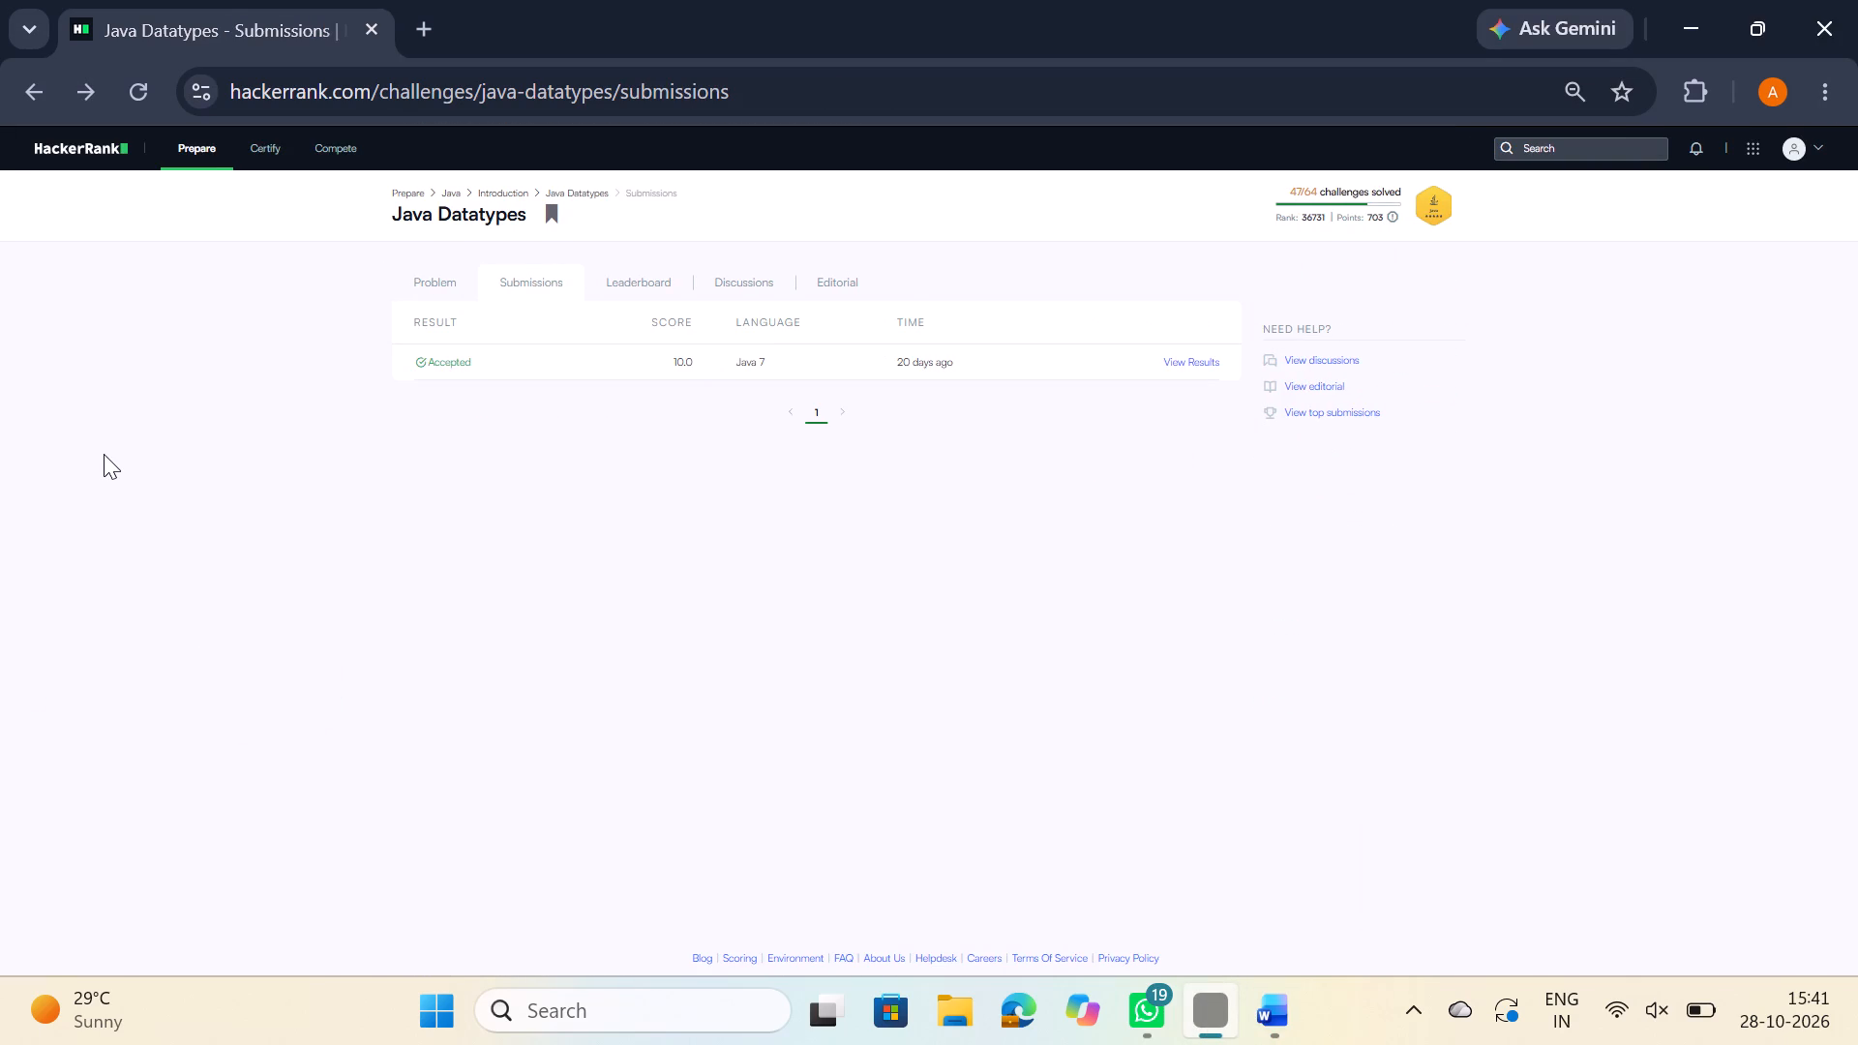
pyautogui.hscroll(11, 104, 454)
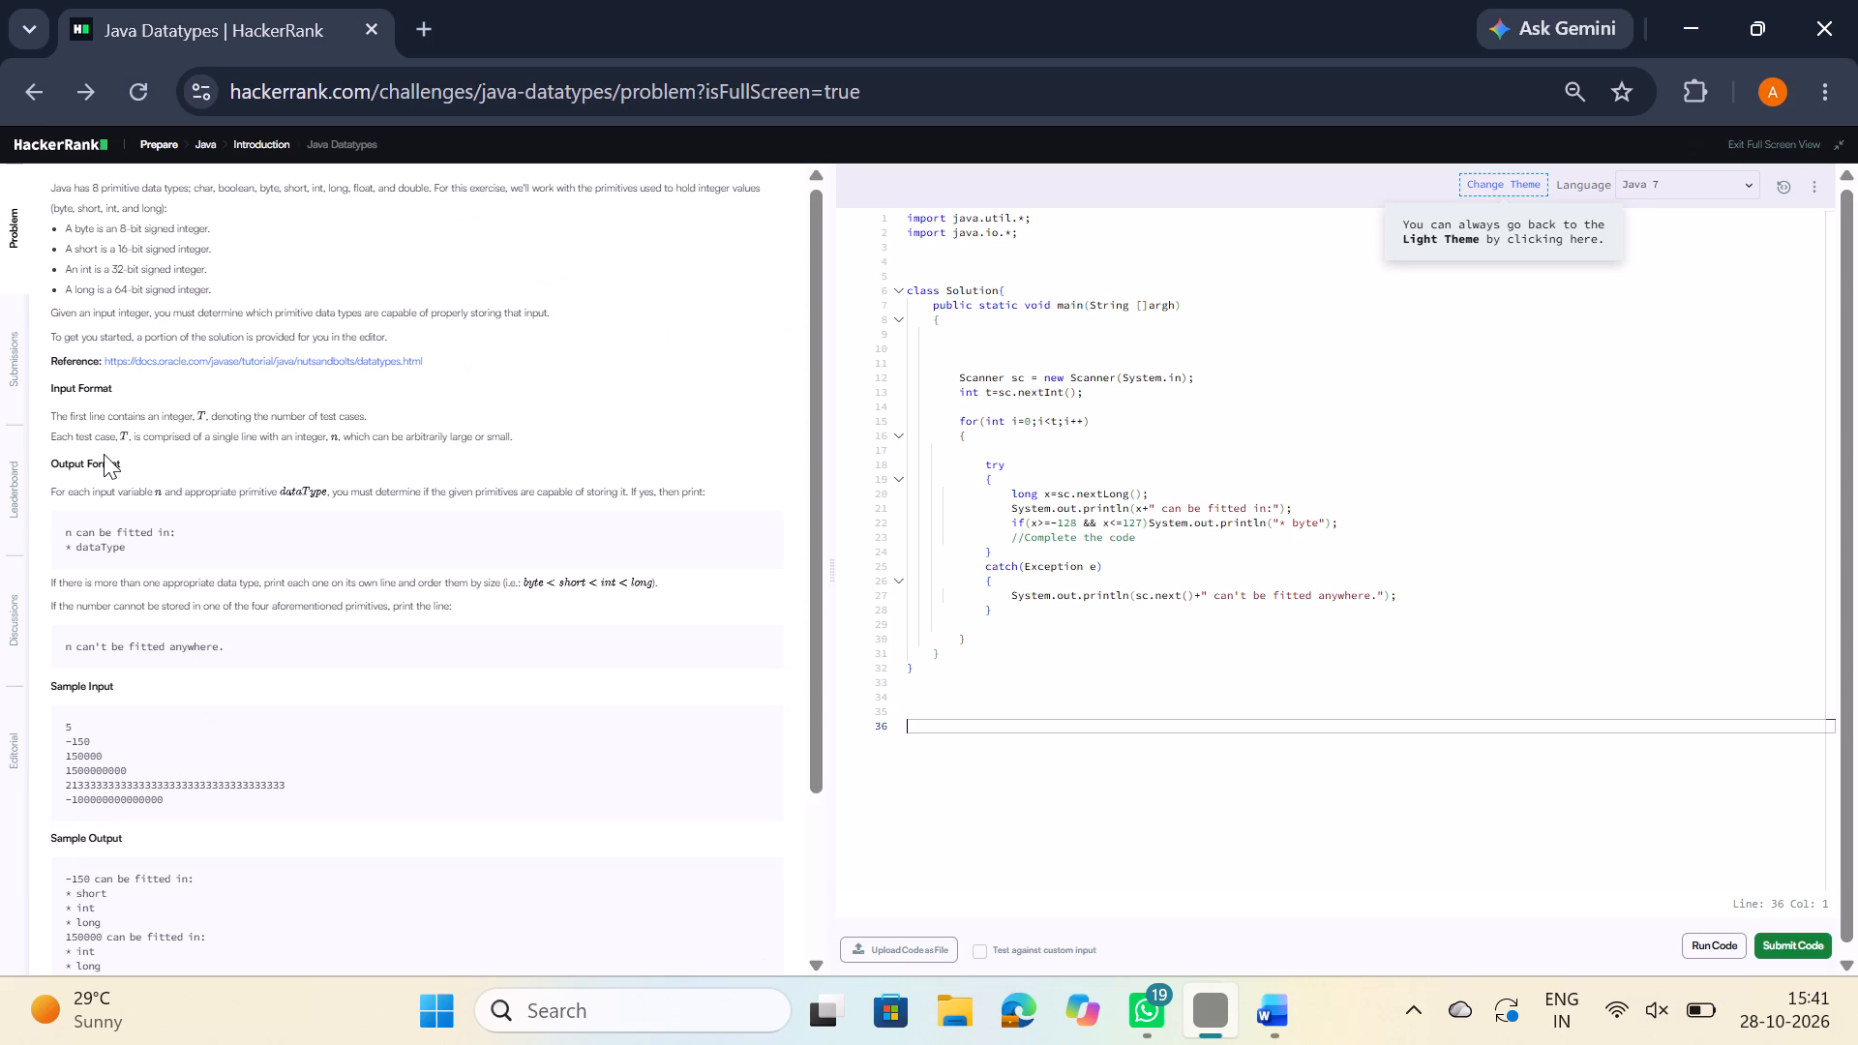
pyautogui.scroll(4, 104, 454)
pyautogui.scroll(2, 348, 415)
pyautogui.hscroll(13, 348, 415)
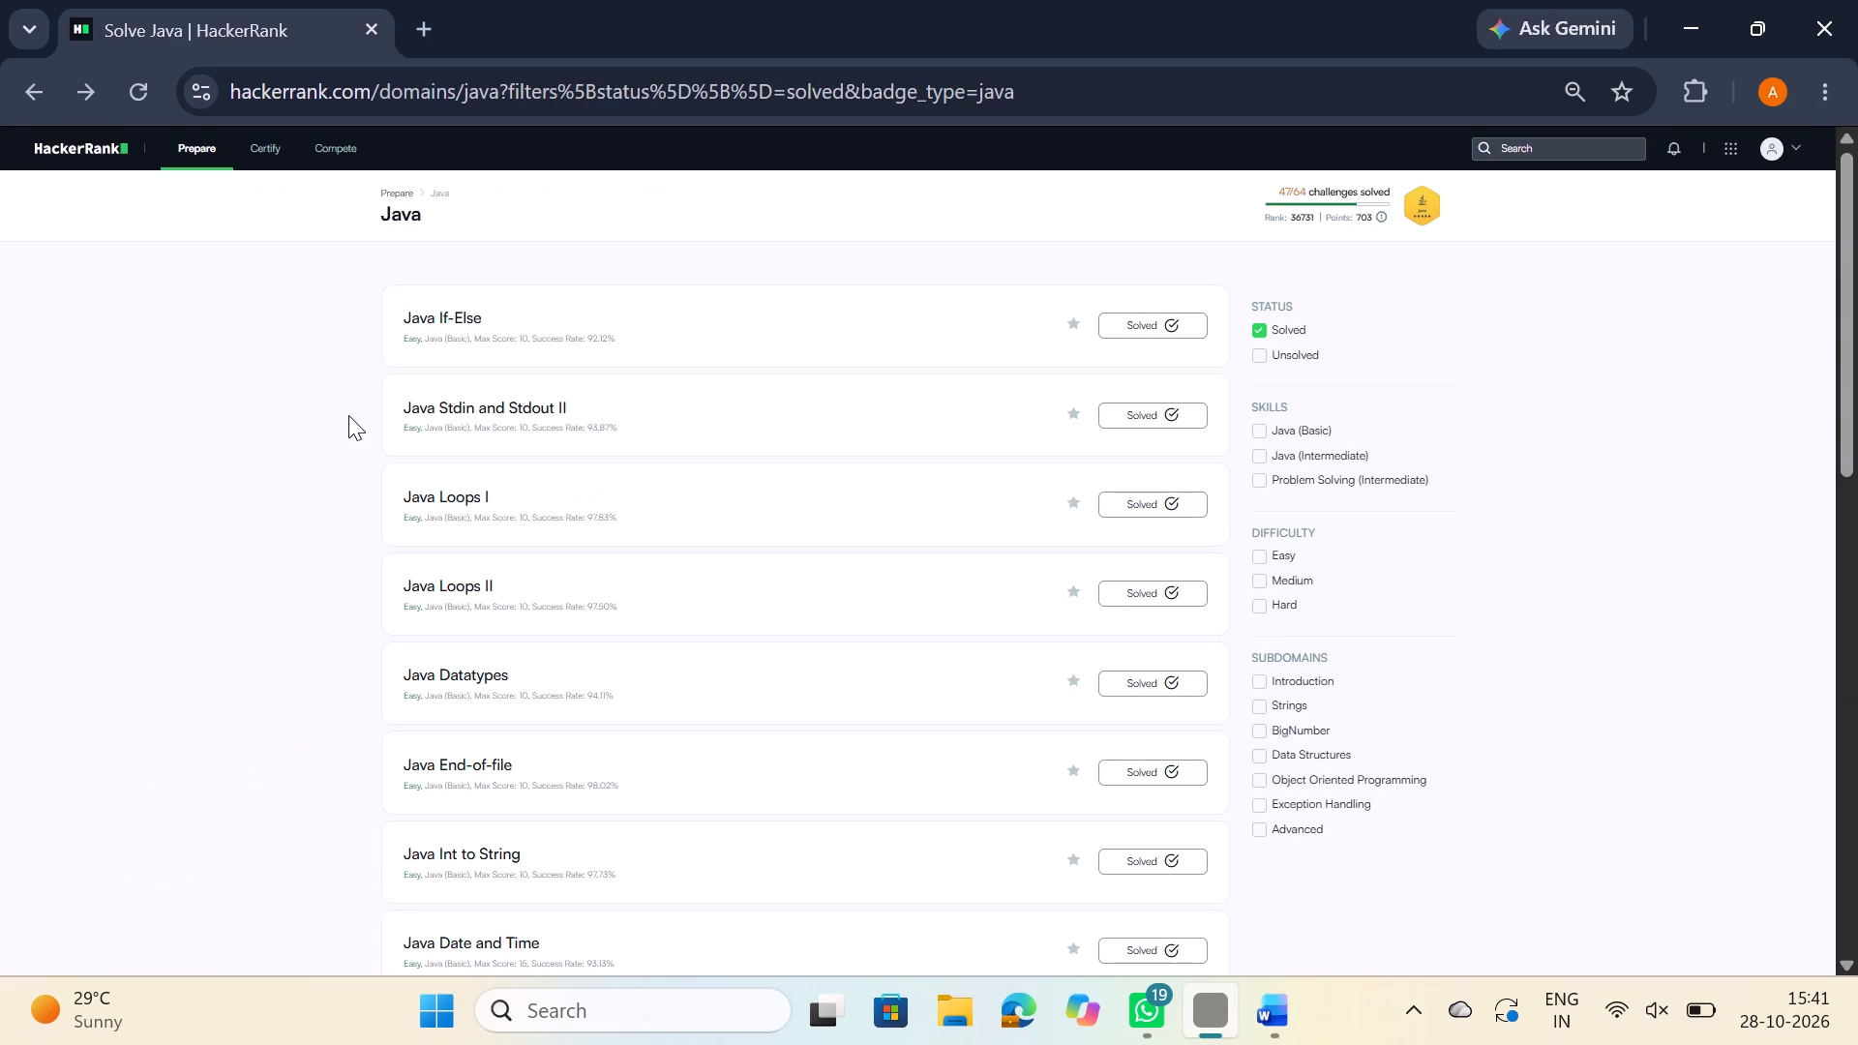
# Open the Java End-of-file challenge from the solved list and view the results of its accepted submission.
pyautogui.scroll(-1, 492, 537)
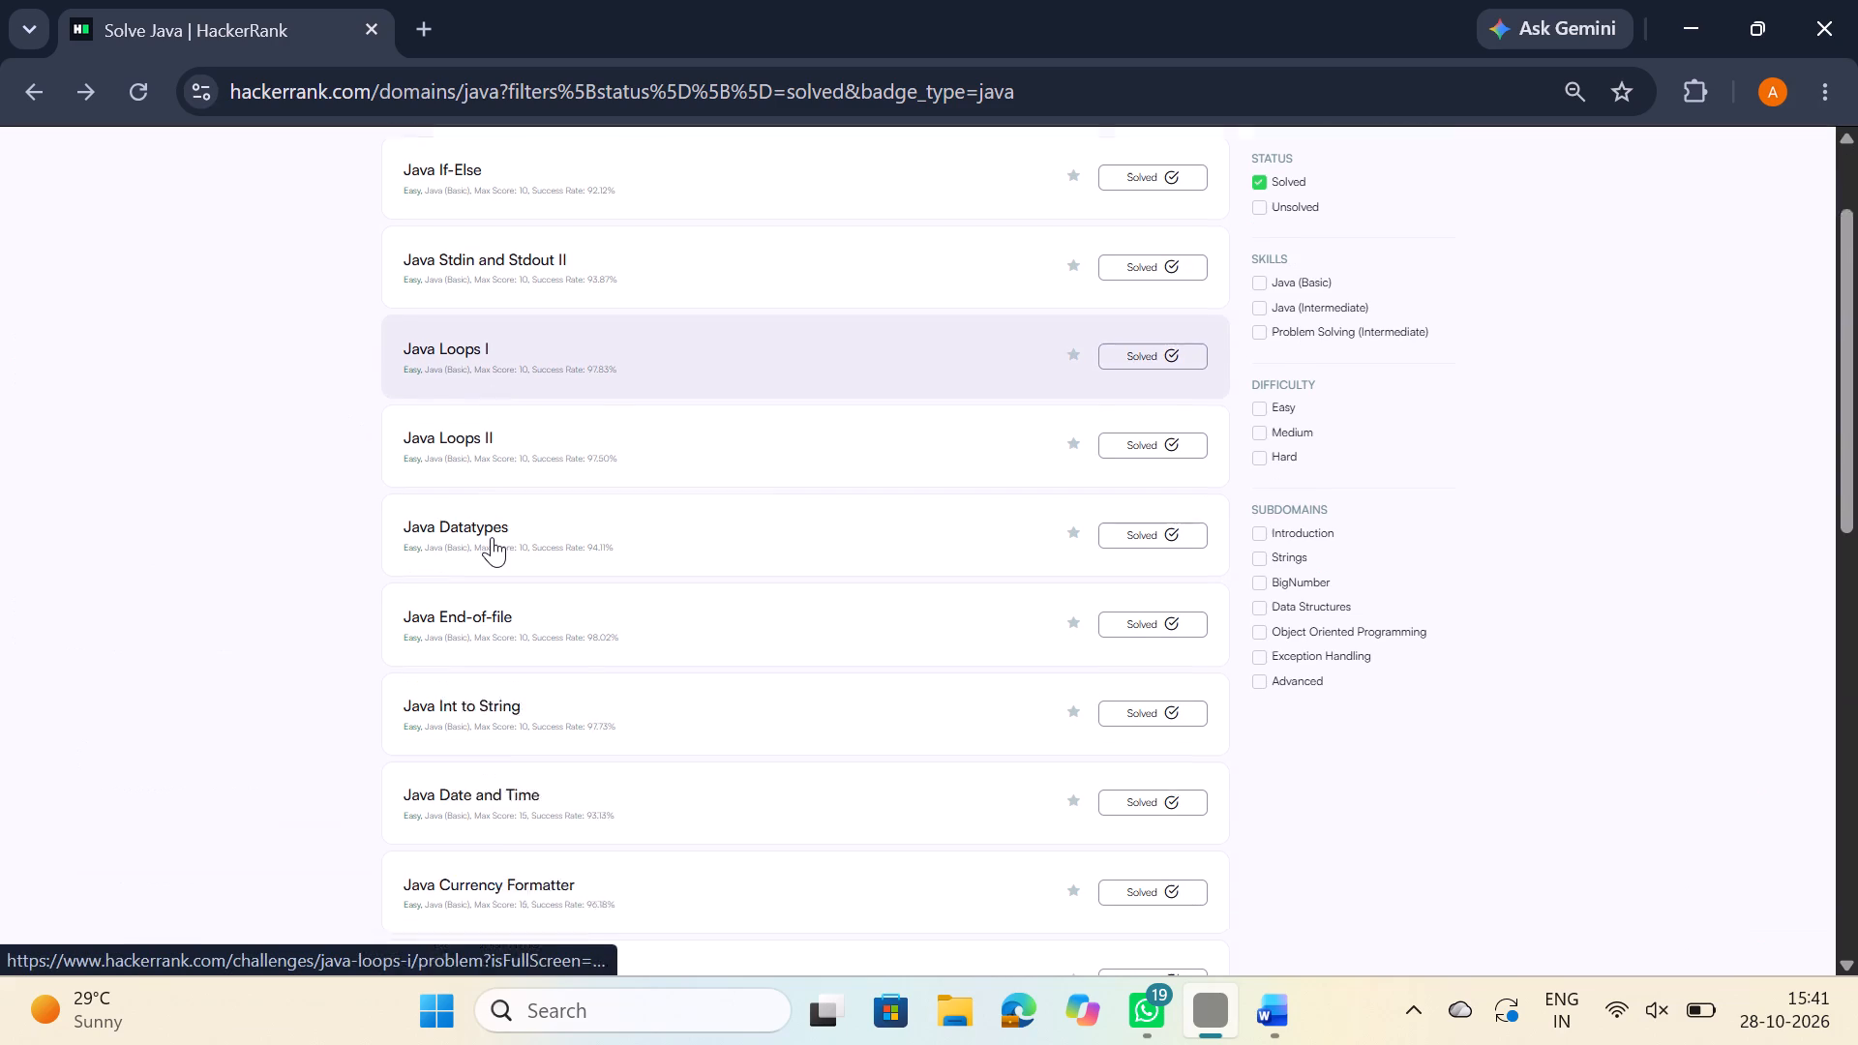
pyautogui.scroll(-3, 492, 537)
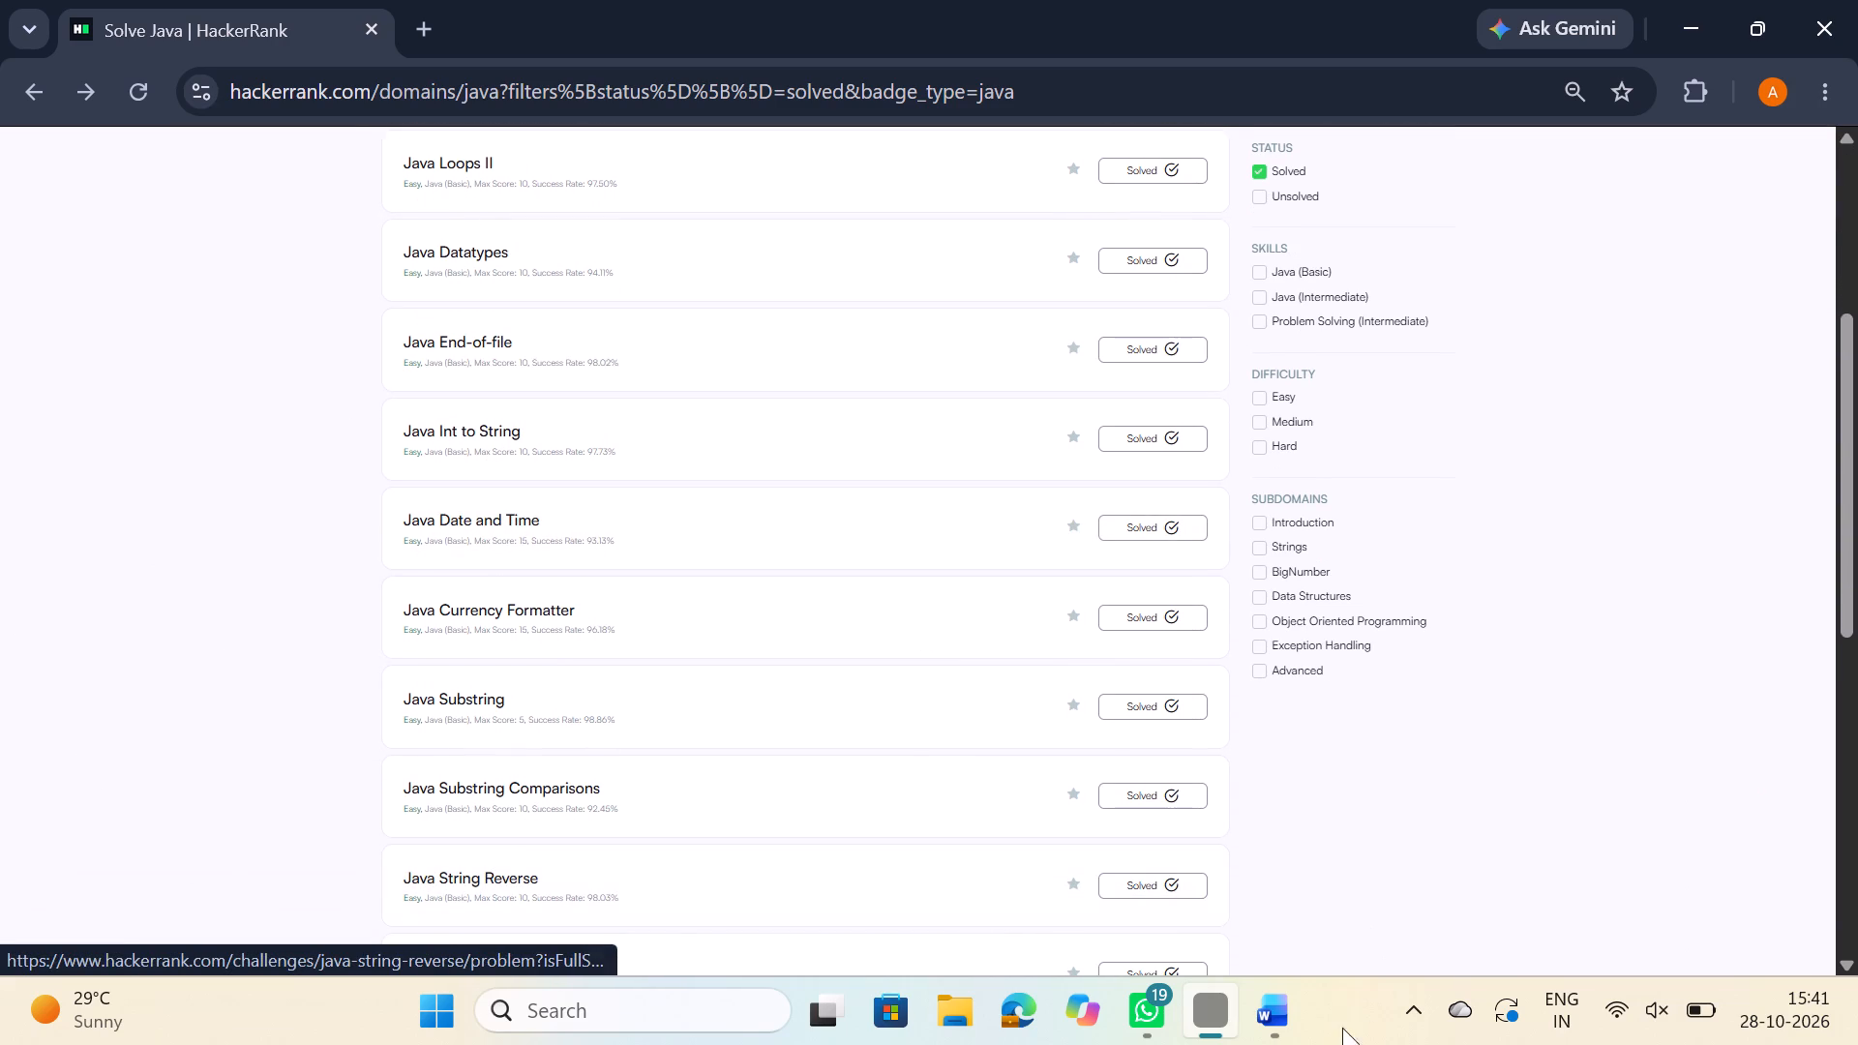
pyautogui.click(1272, 1020)
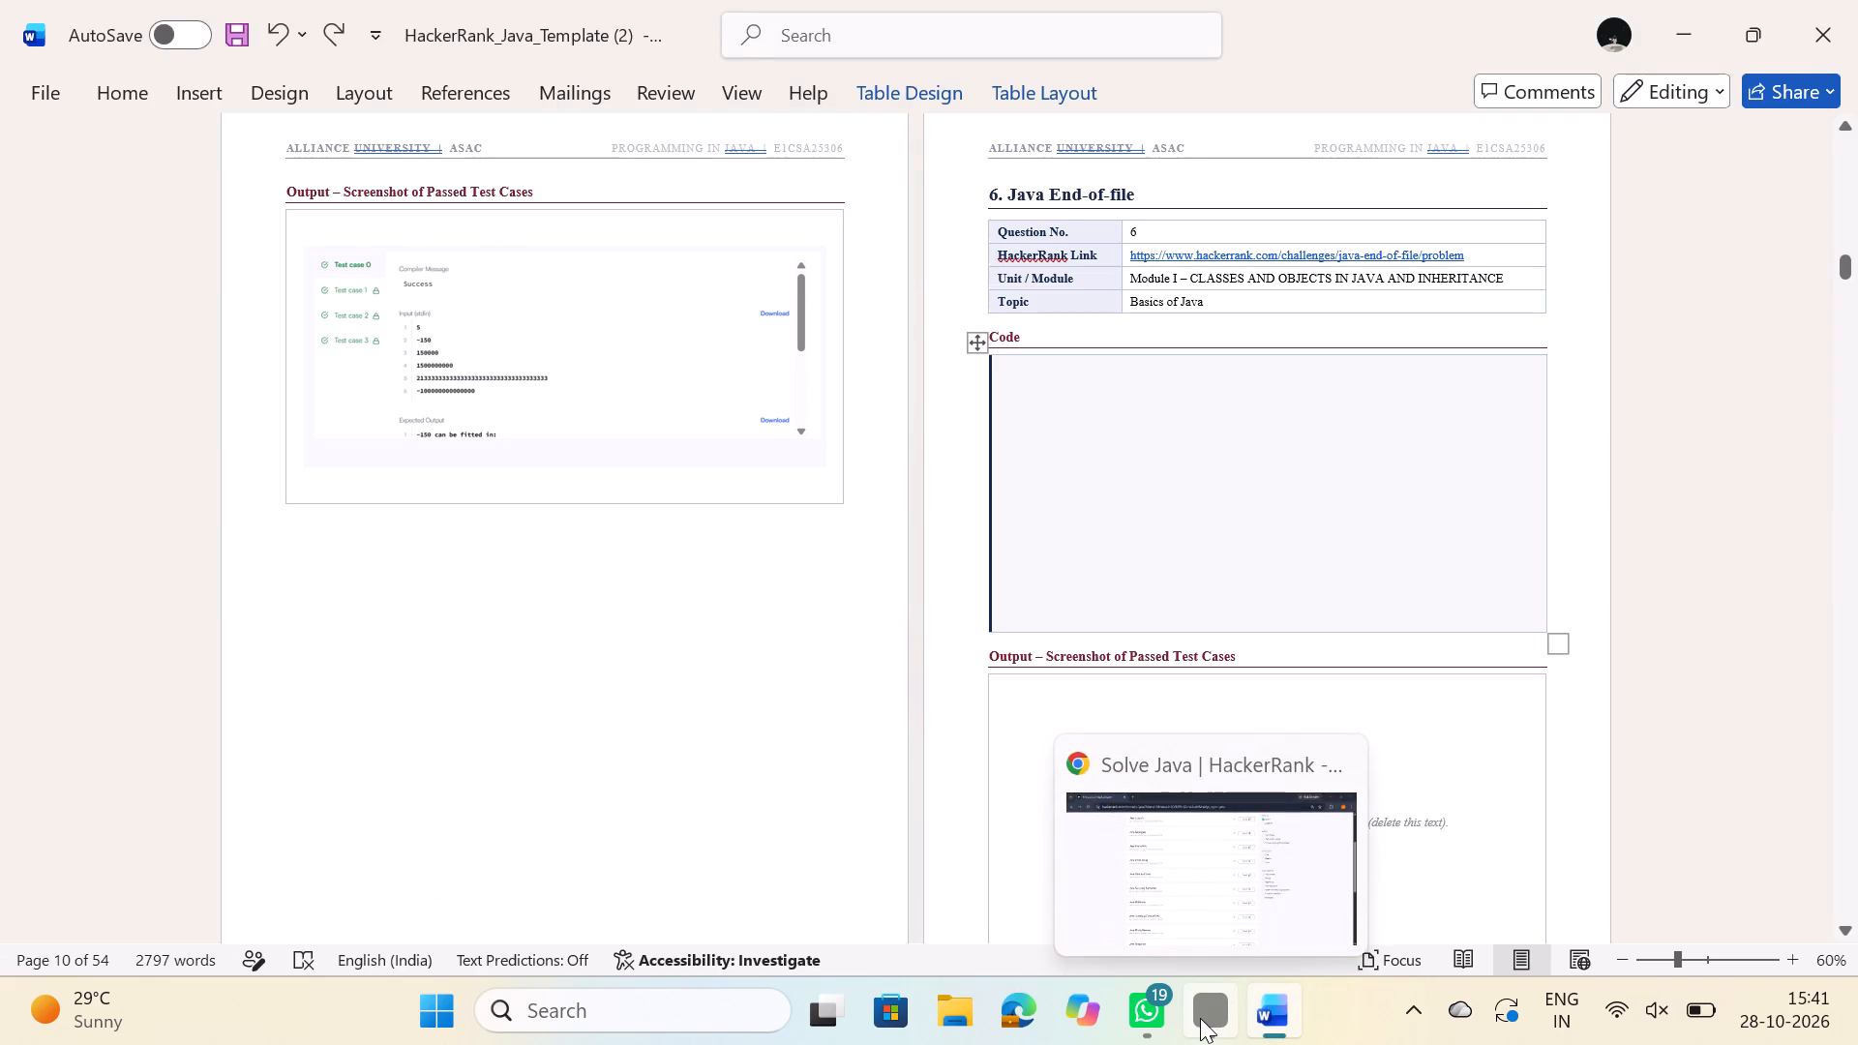
pyautogui.click(1200, 1018)
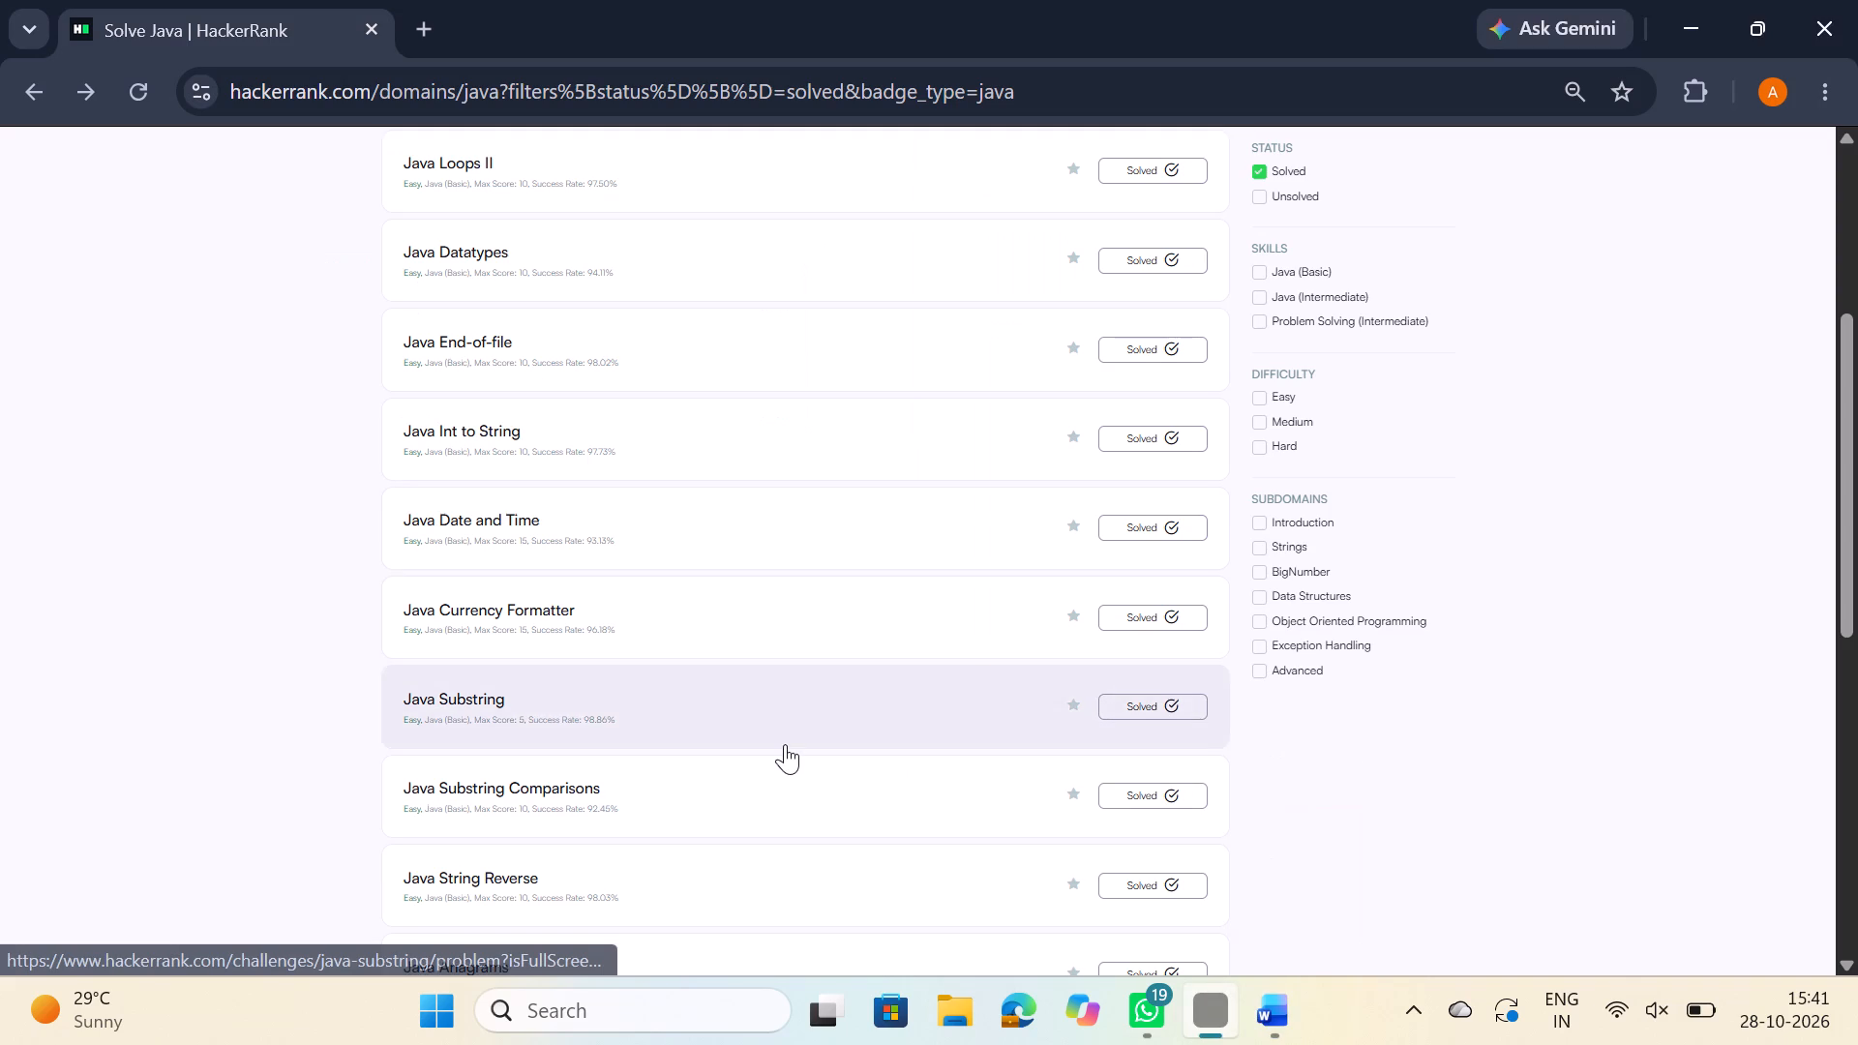
pyautogui.scroll(-1, 785, 744)
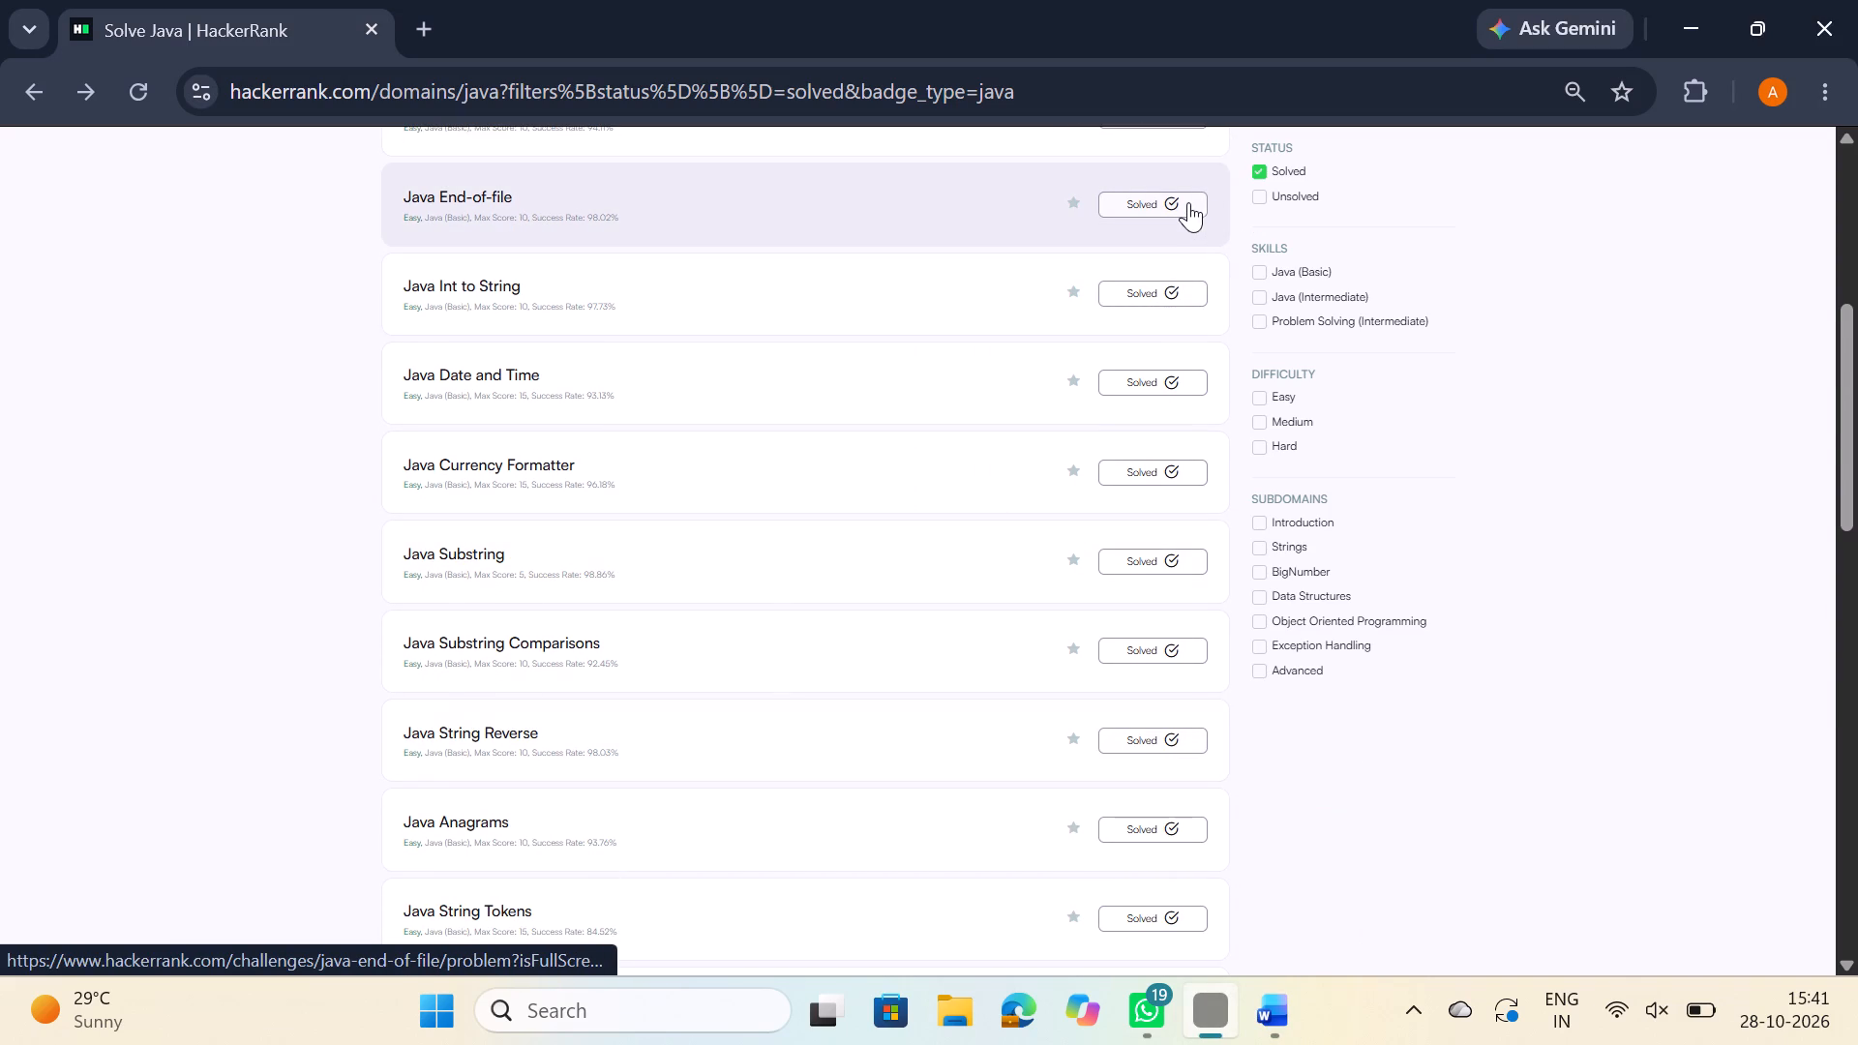
pyautogui.click(1188, 202)
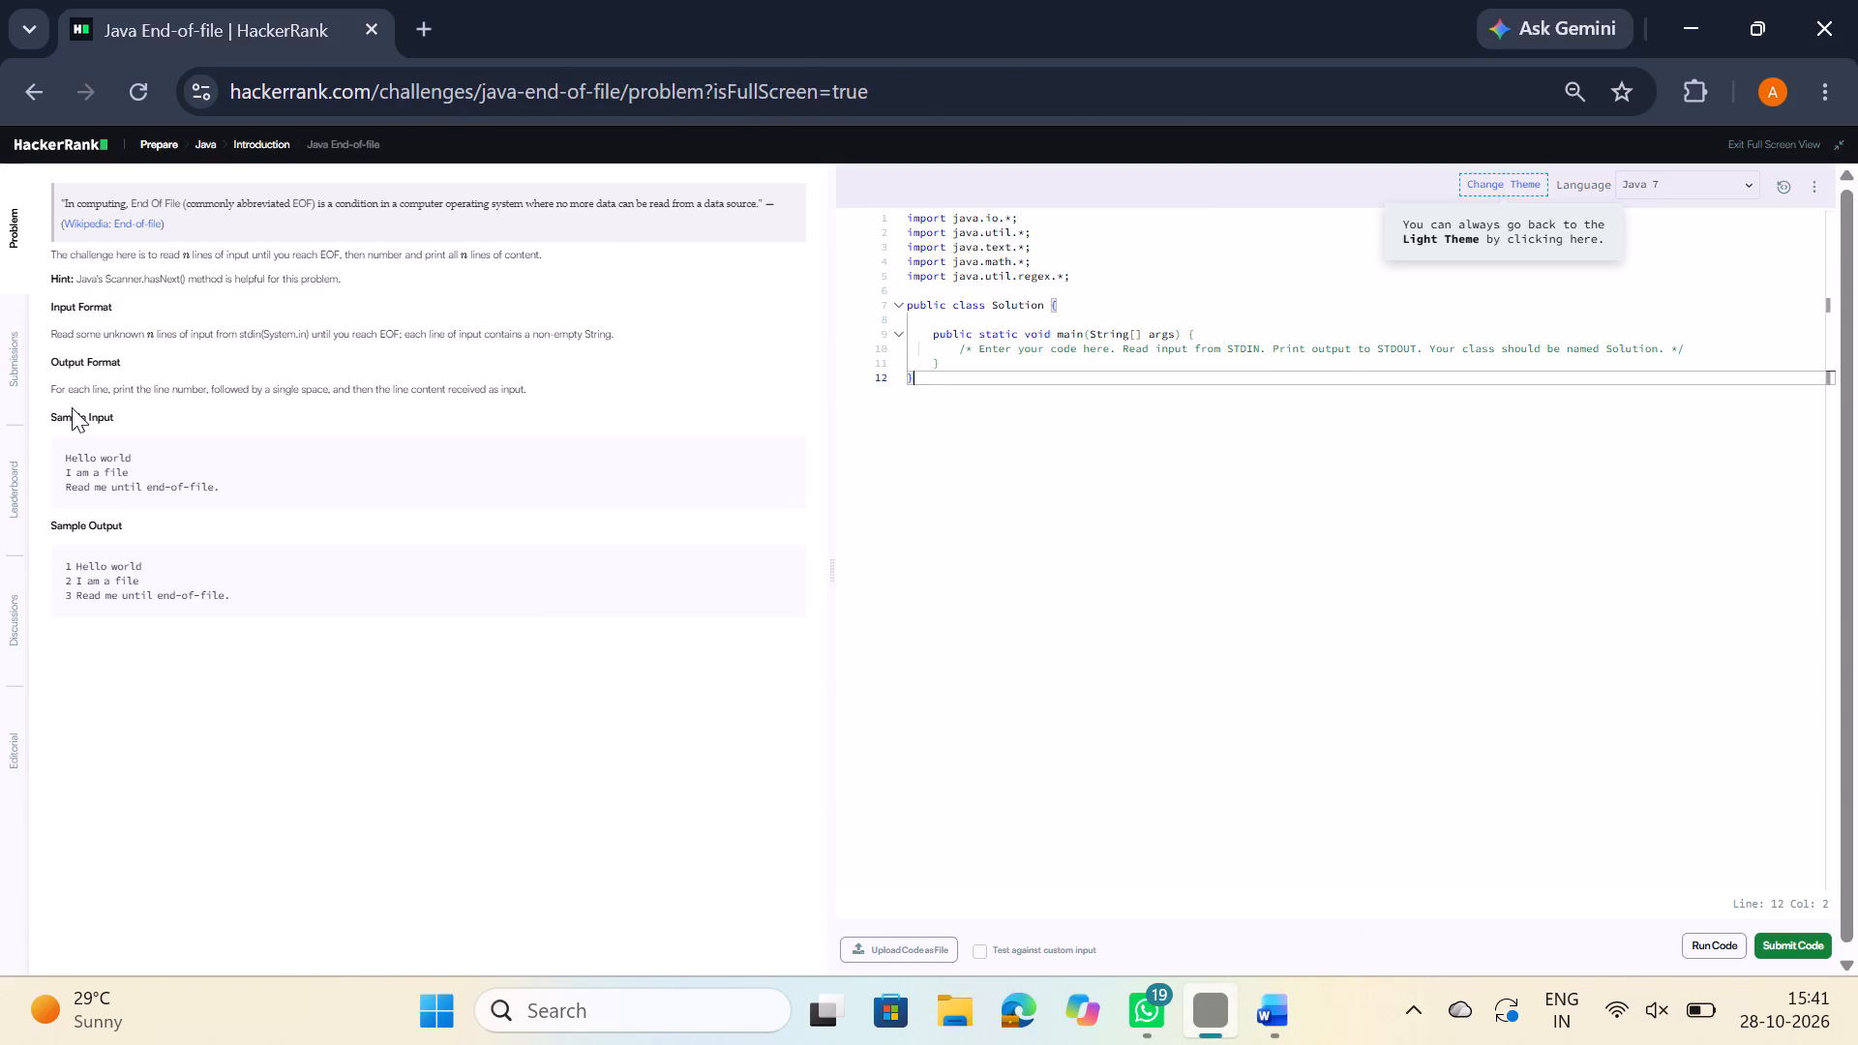
pyautogui.click(15, 370)
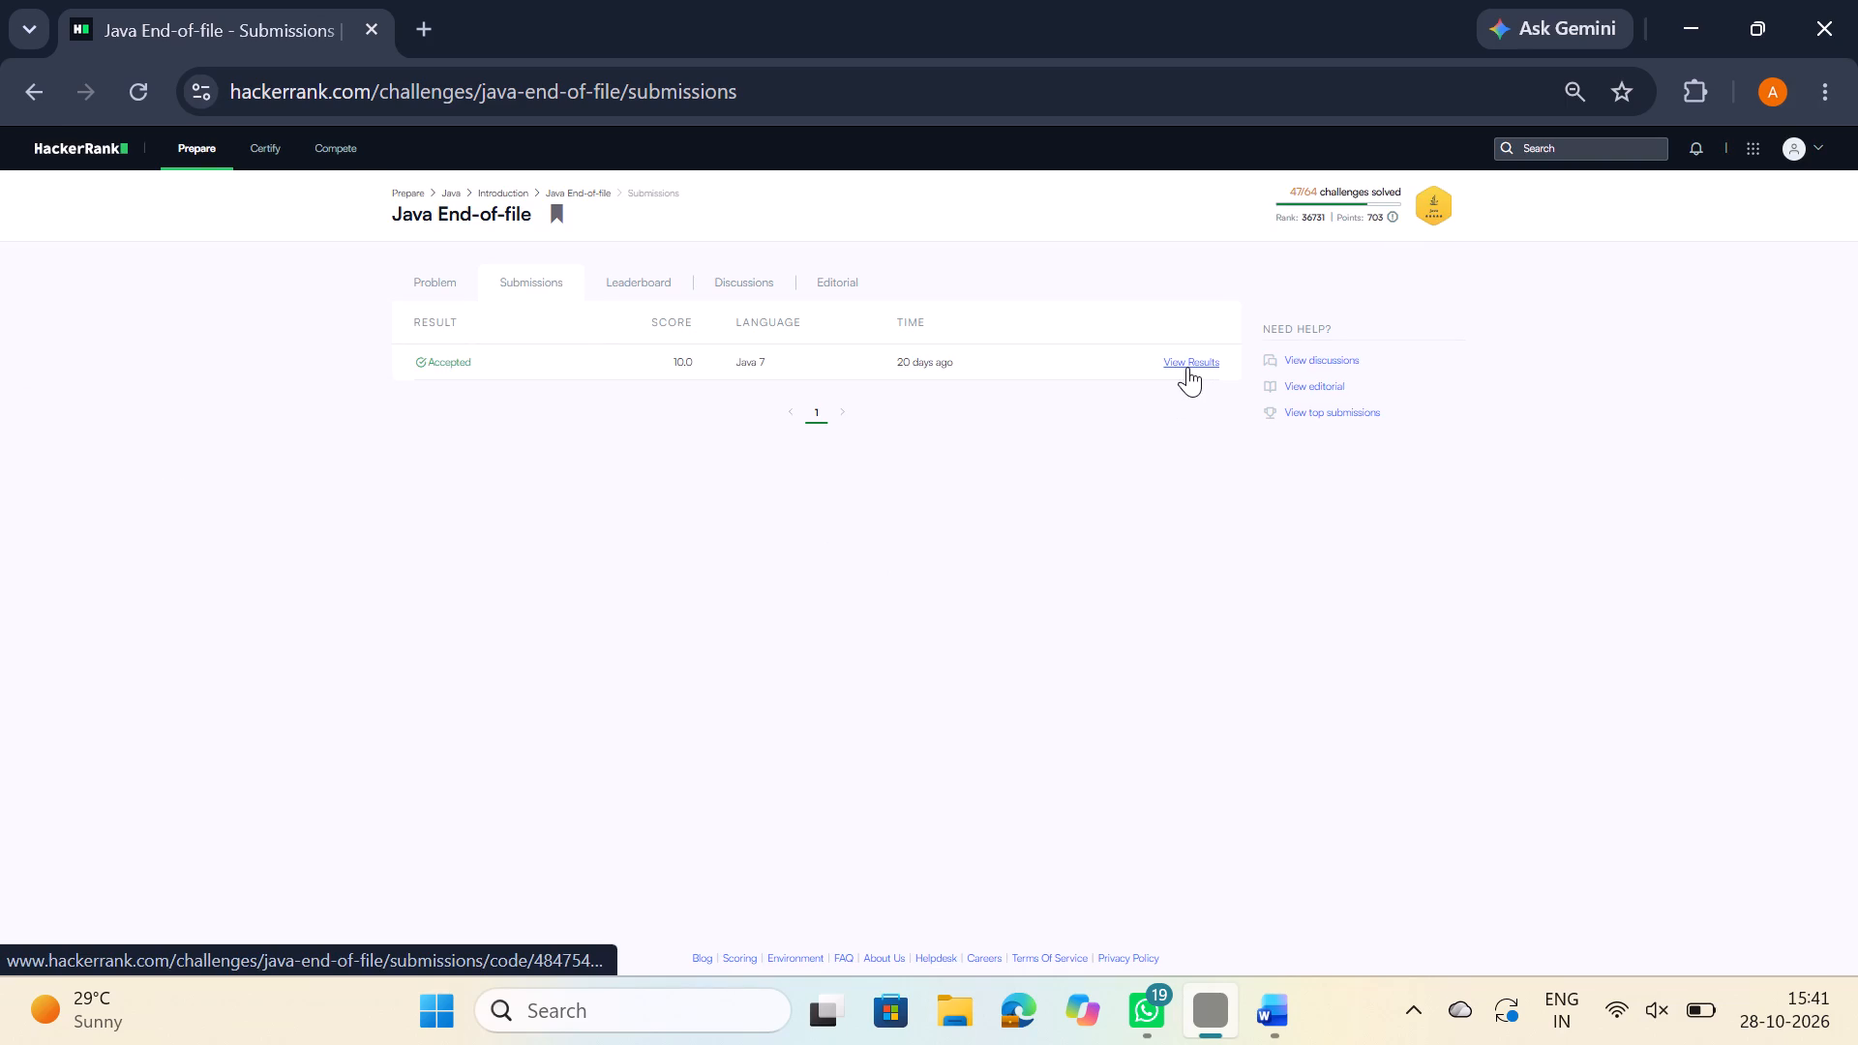
pyautogui.click(1187, 367)
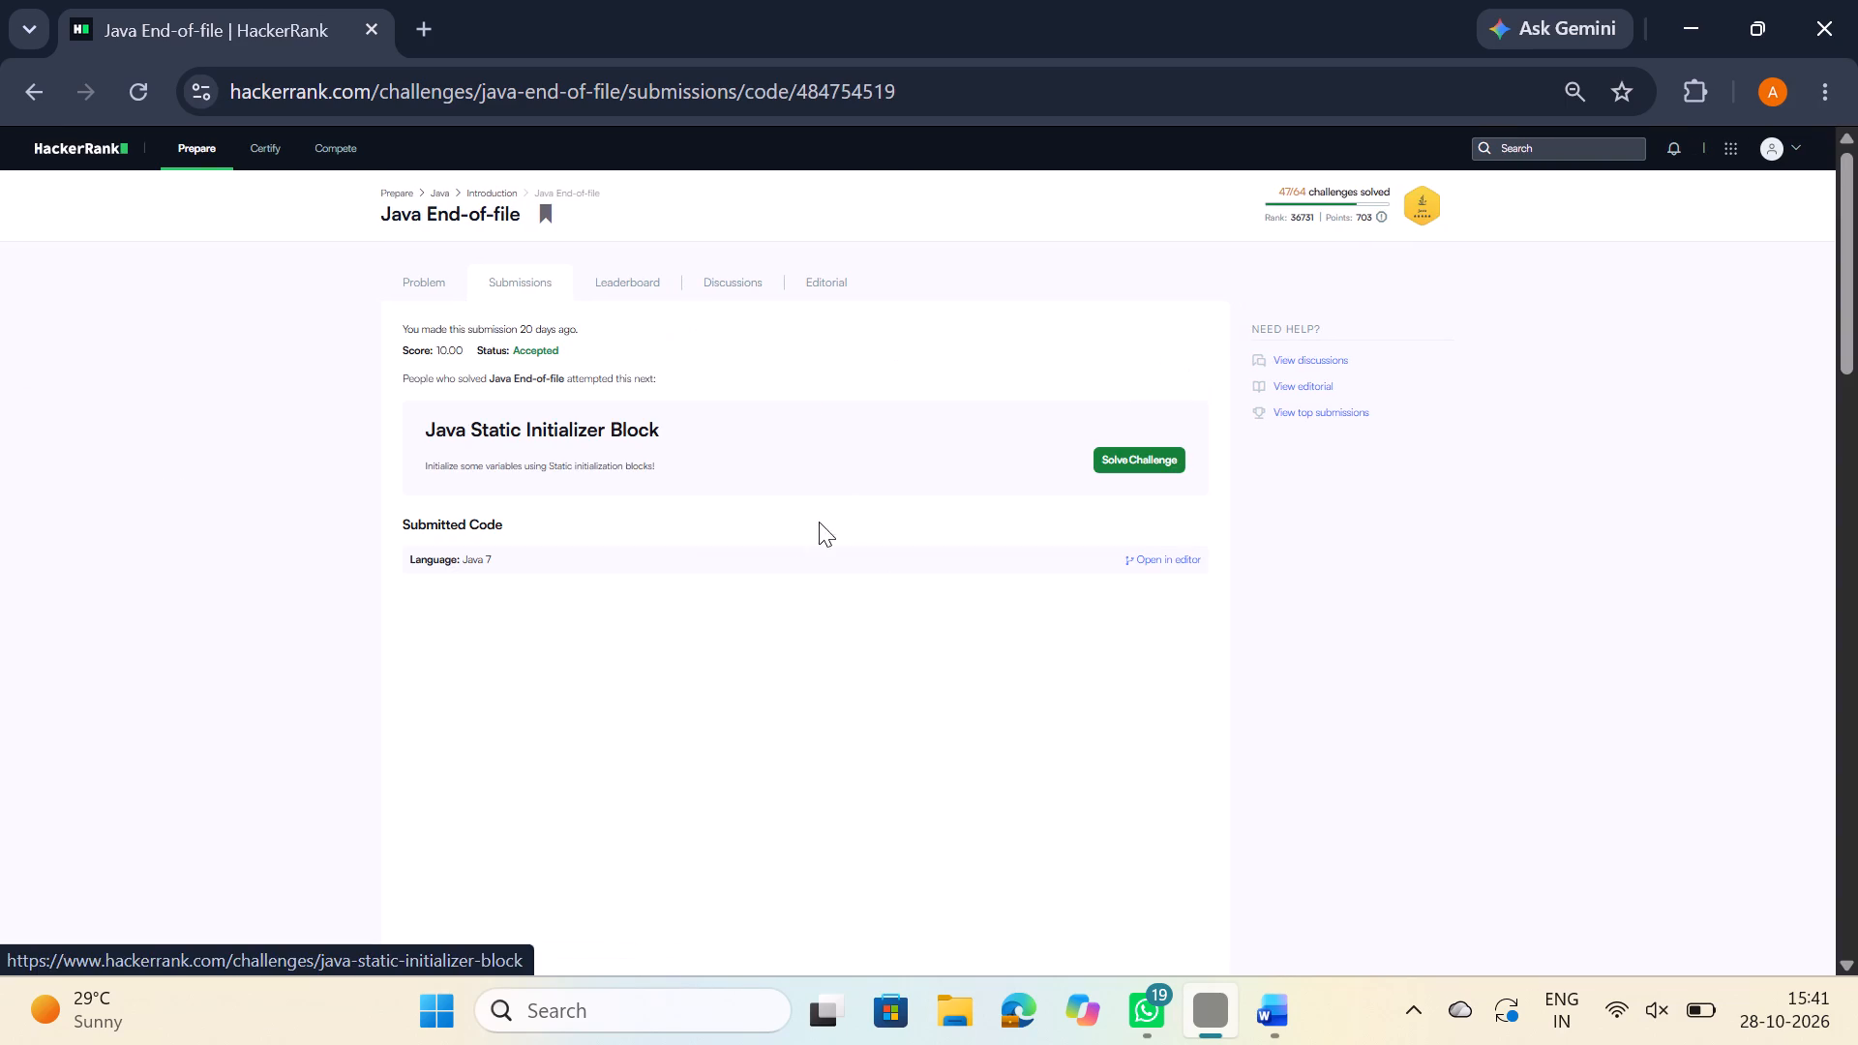
# Unlock the hidden Test case 0 in the Java End-of-file submission results.
pyautogui.scroll(-9, 797, 560)
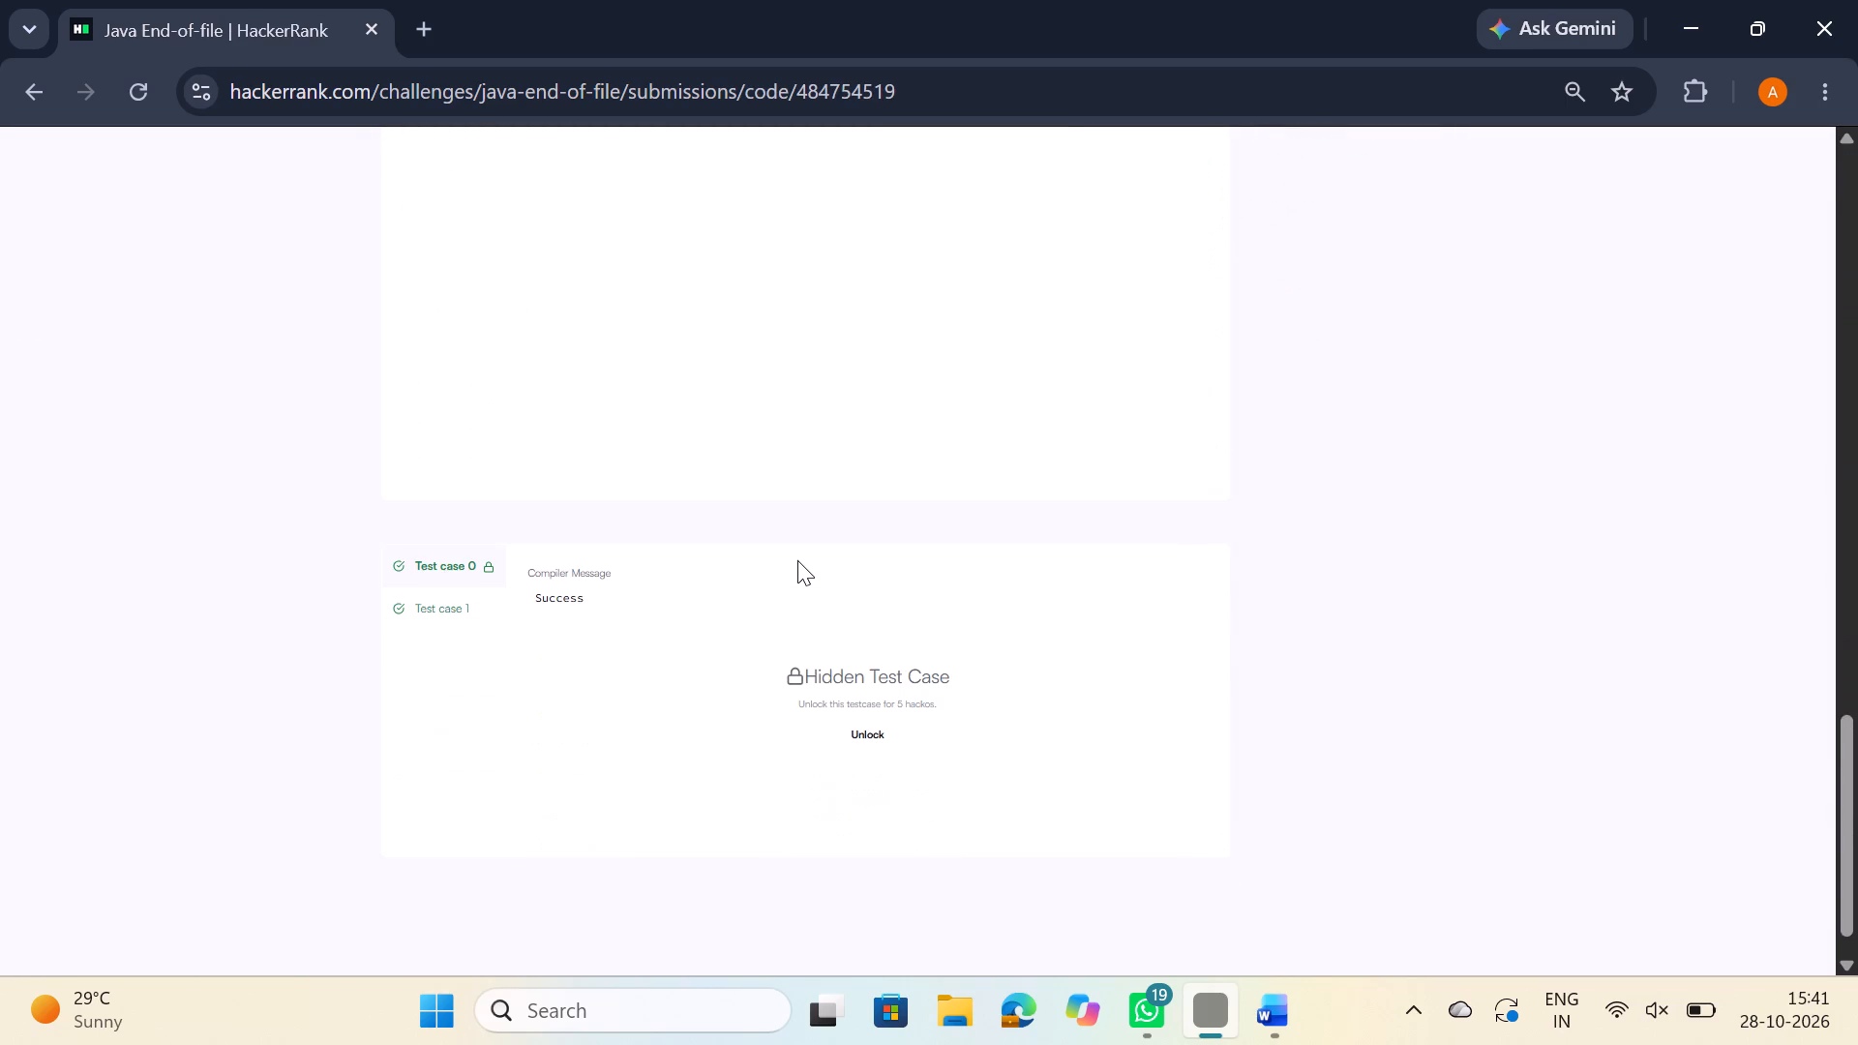
pyautogui.scroll(-2, 797, 560)
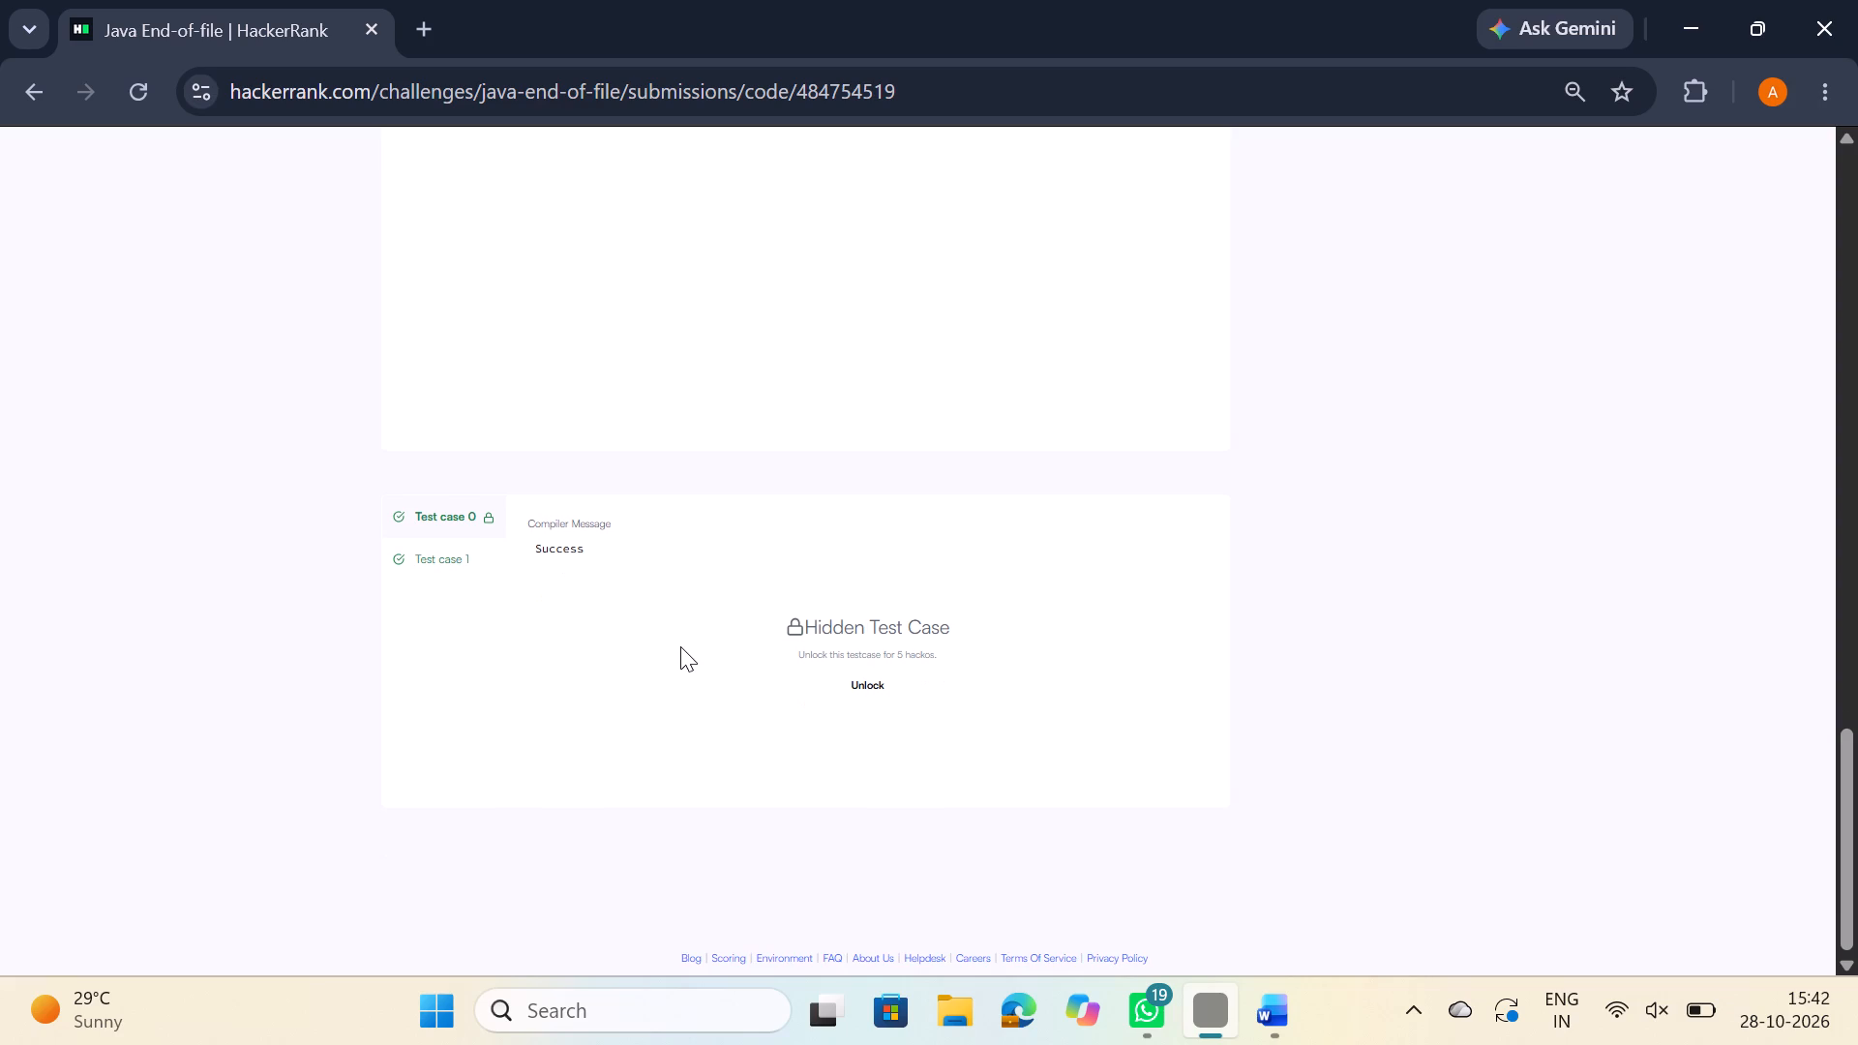
pyautogui.click(877, 690)
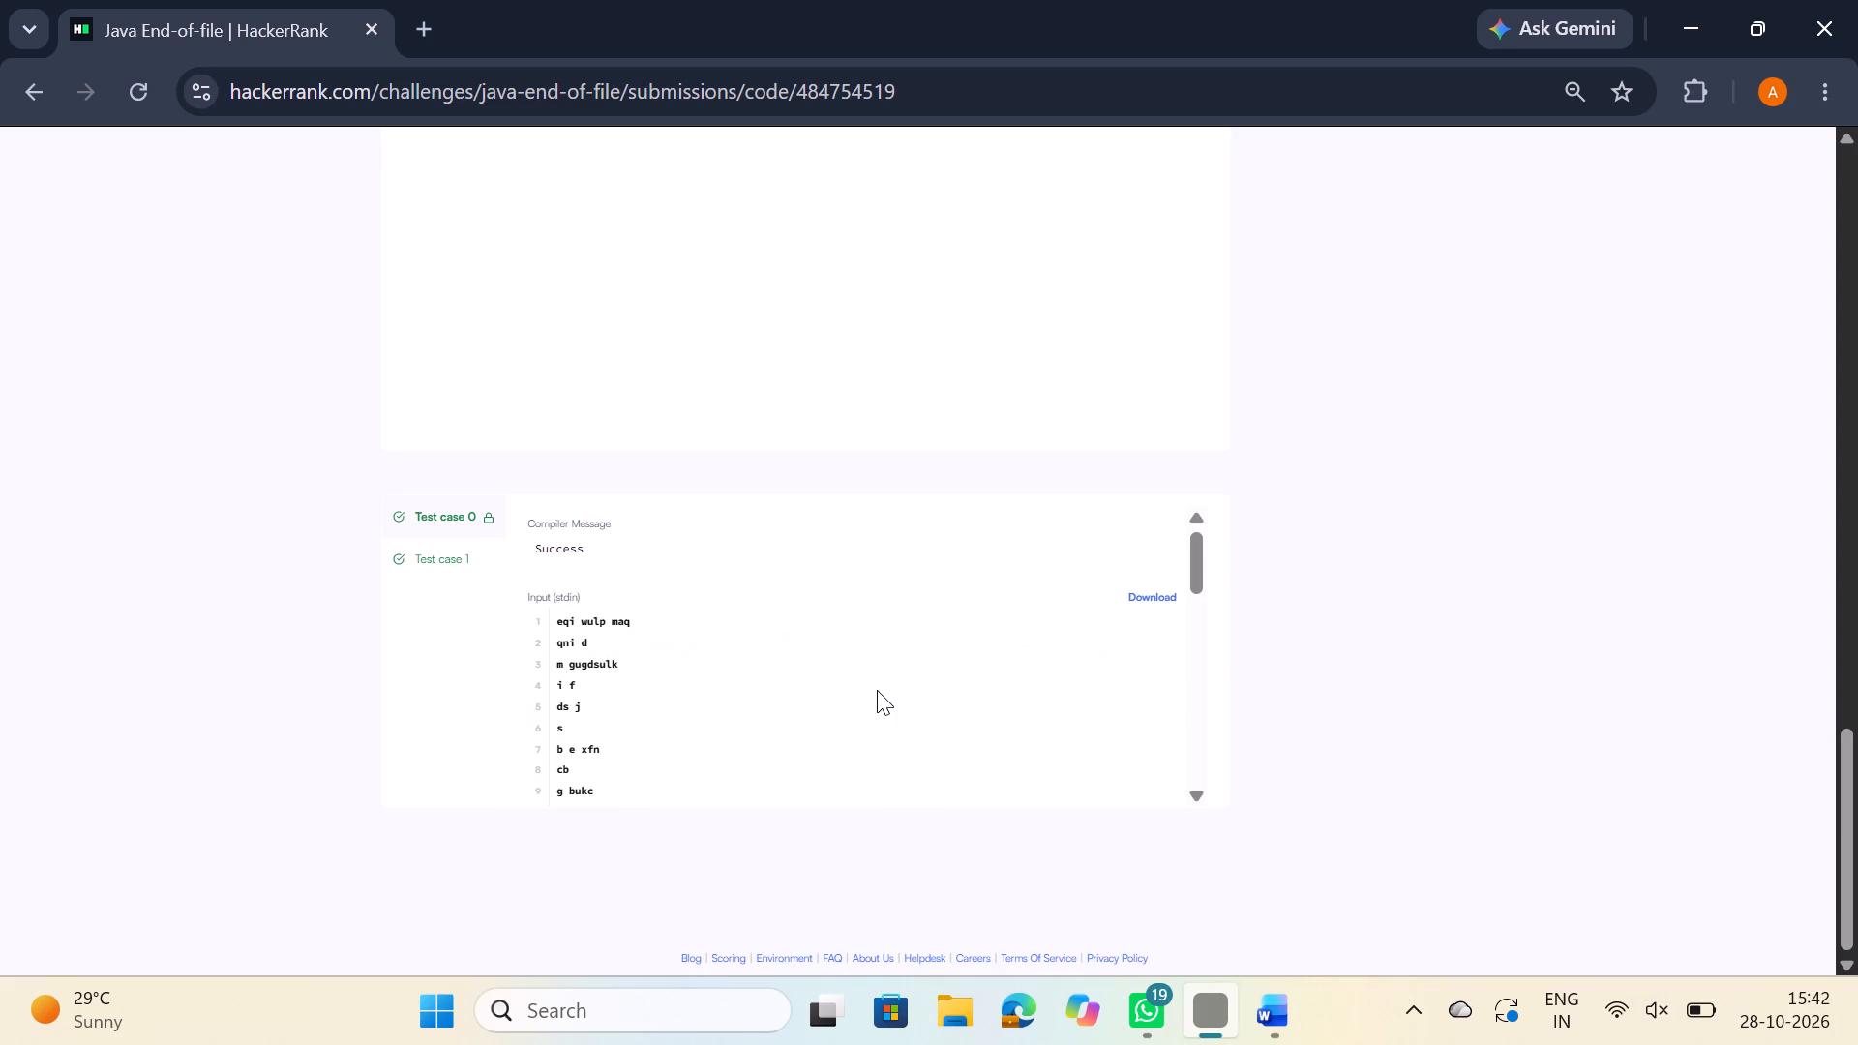
# Capture a rectangular screenshot of the Java End-of-file test case results, including both test cases and the compiler message.
pyautogui.press('Print')
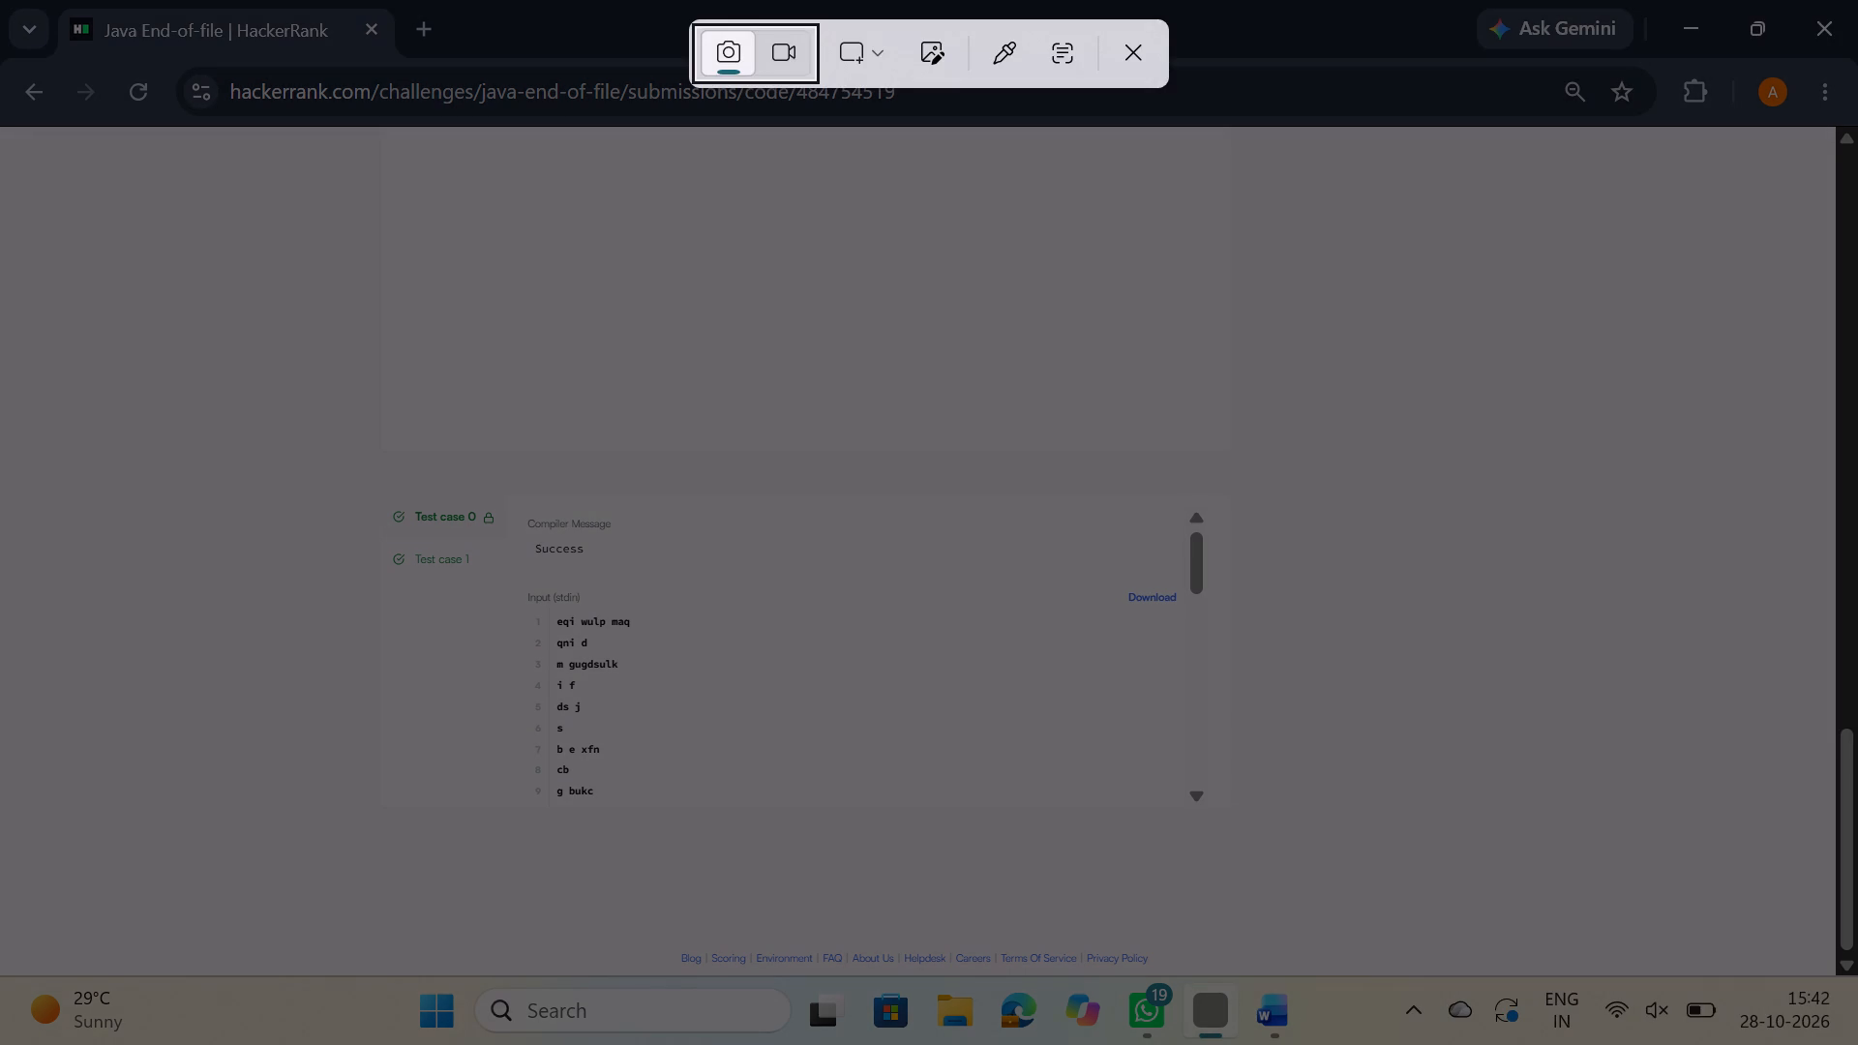
pyautogui.moveTo(383, 490); pyautogui.dragTo(1258, 861)
pyautogui.hscroll(1, 858, 686)
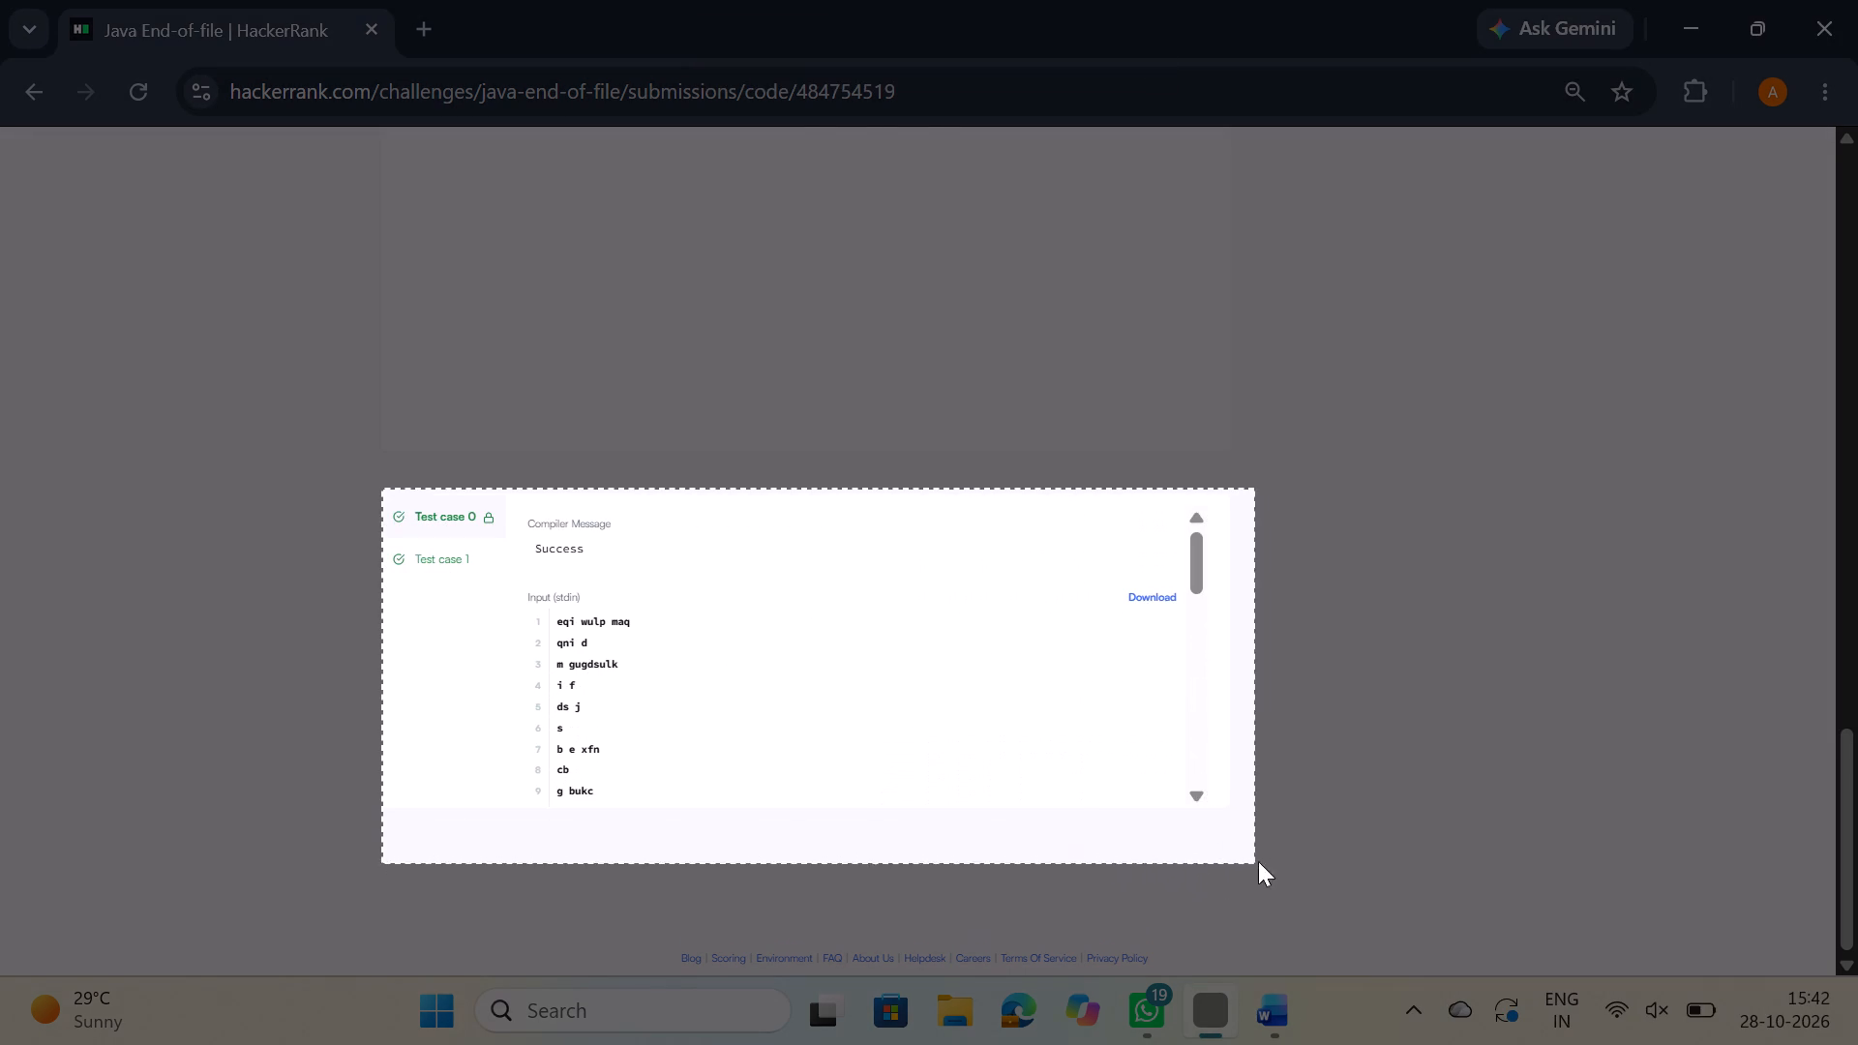
pyautogui.moveTo(1258, 861); pyautogui.dragTo(1238, 830)
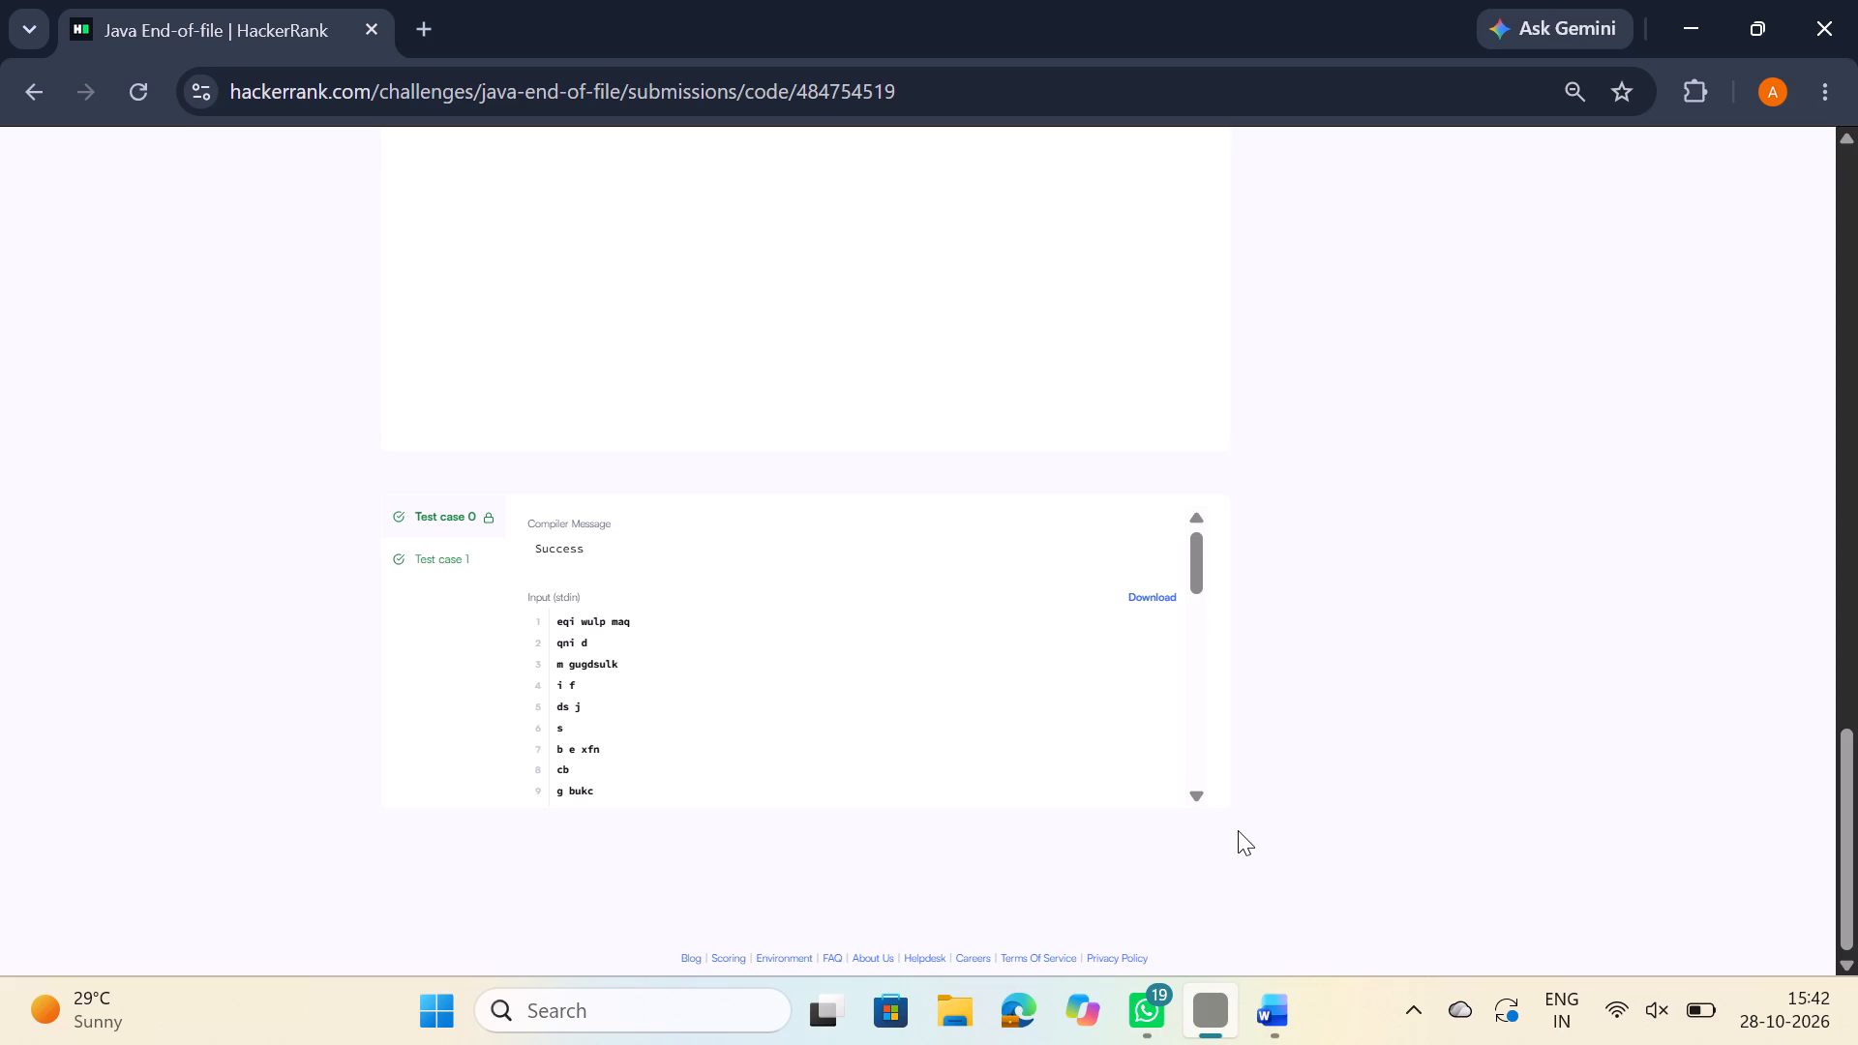
# Paste the test case screenshot into question 6's Code box in Word and set its text wrapping to In Front of Text.
pyautogui.click(1274, 1014)
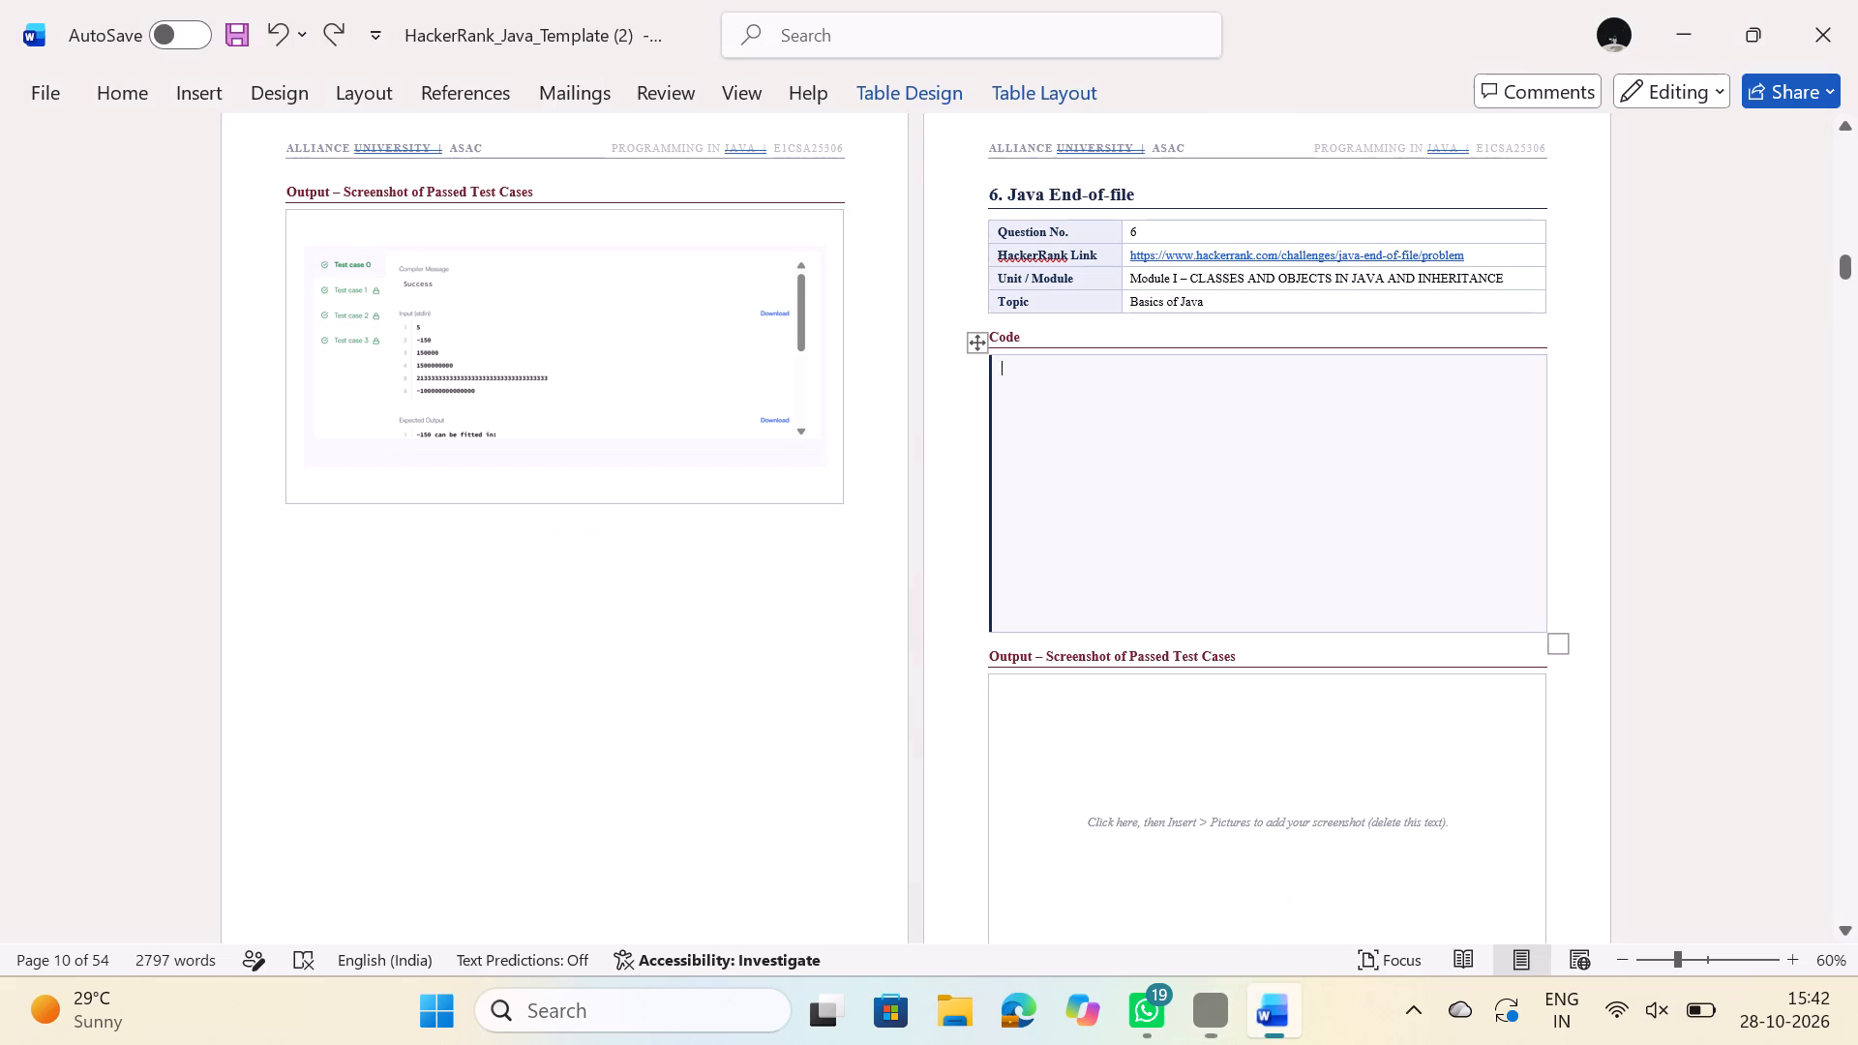
pyautogui.hotkey('ctrl', 'v')
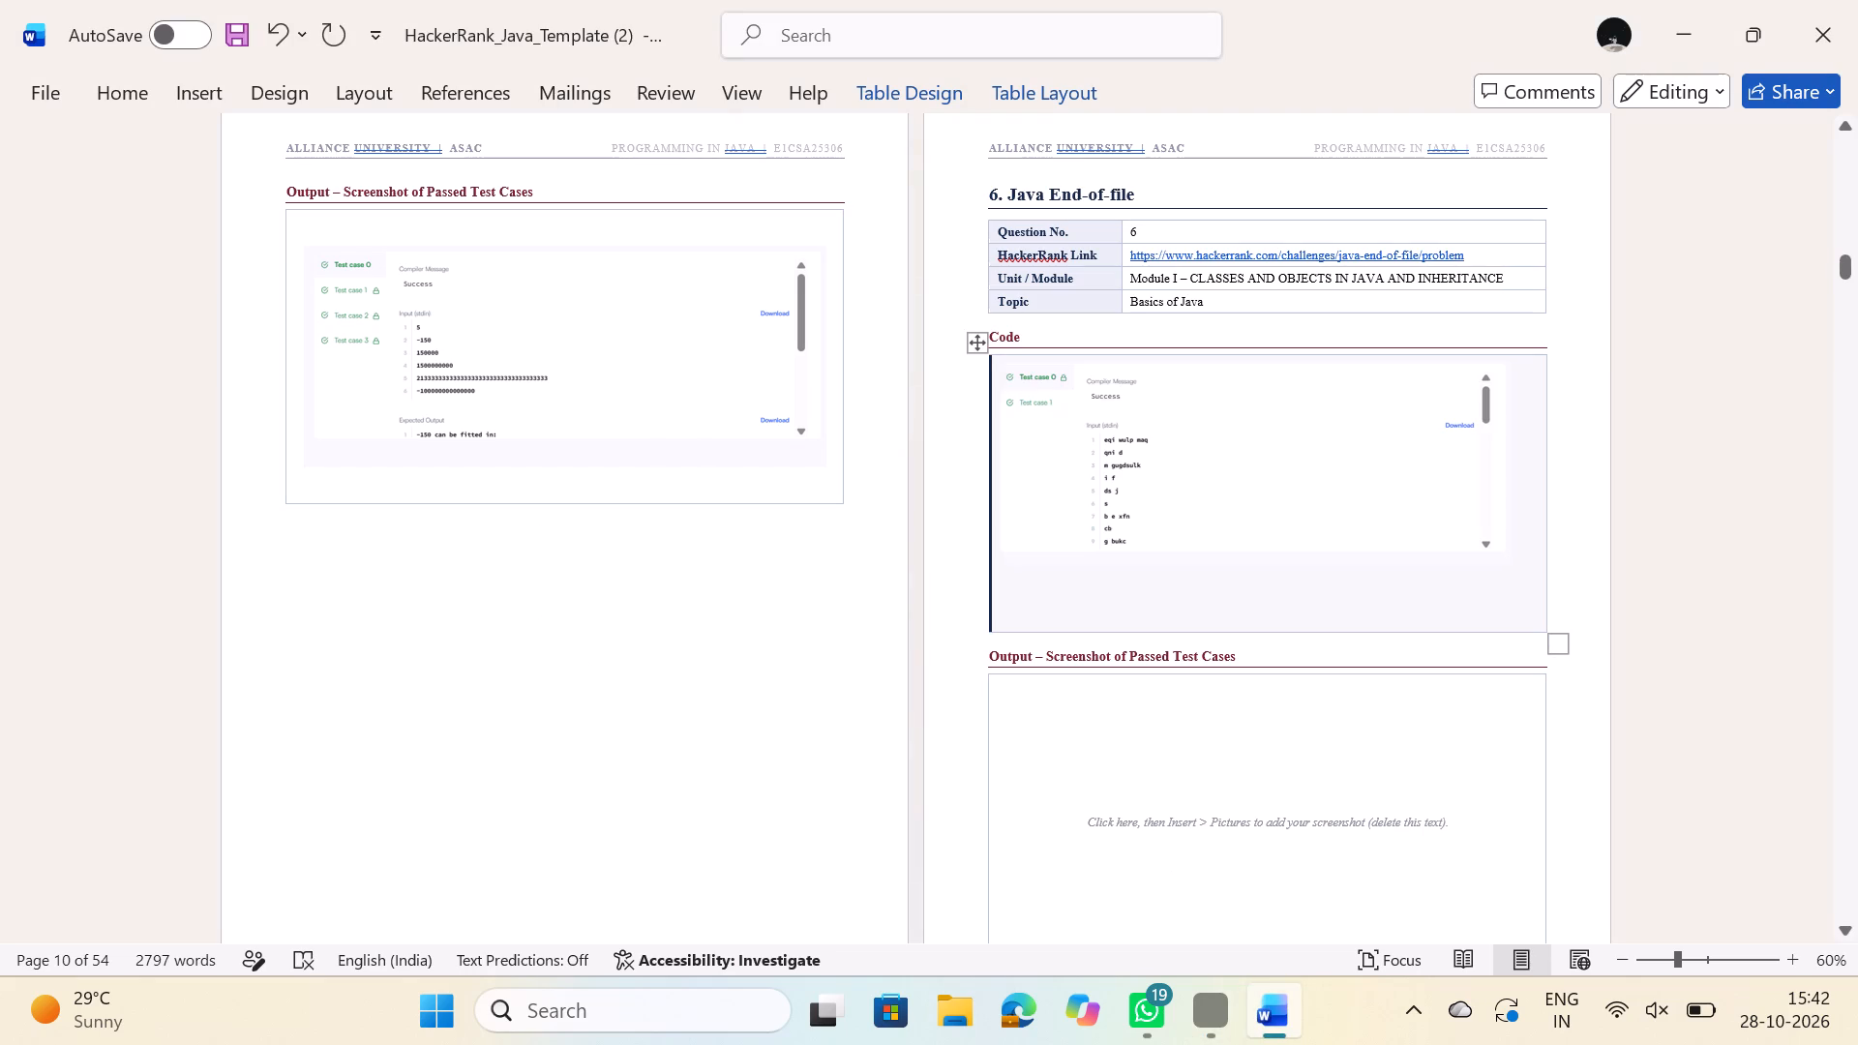
pyautogui.moveTo(1224, 488); pyautogui.dragTo(1267, 495)
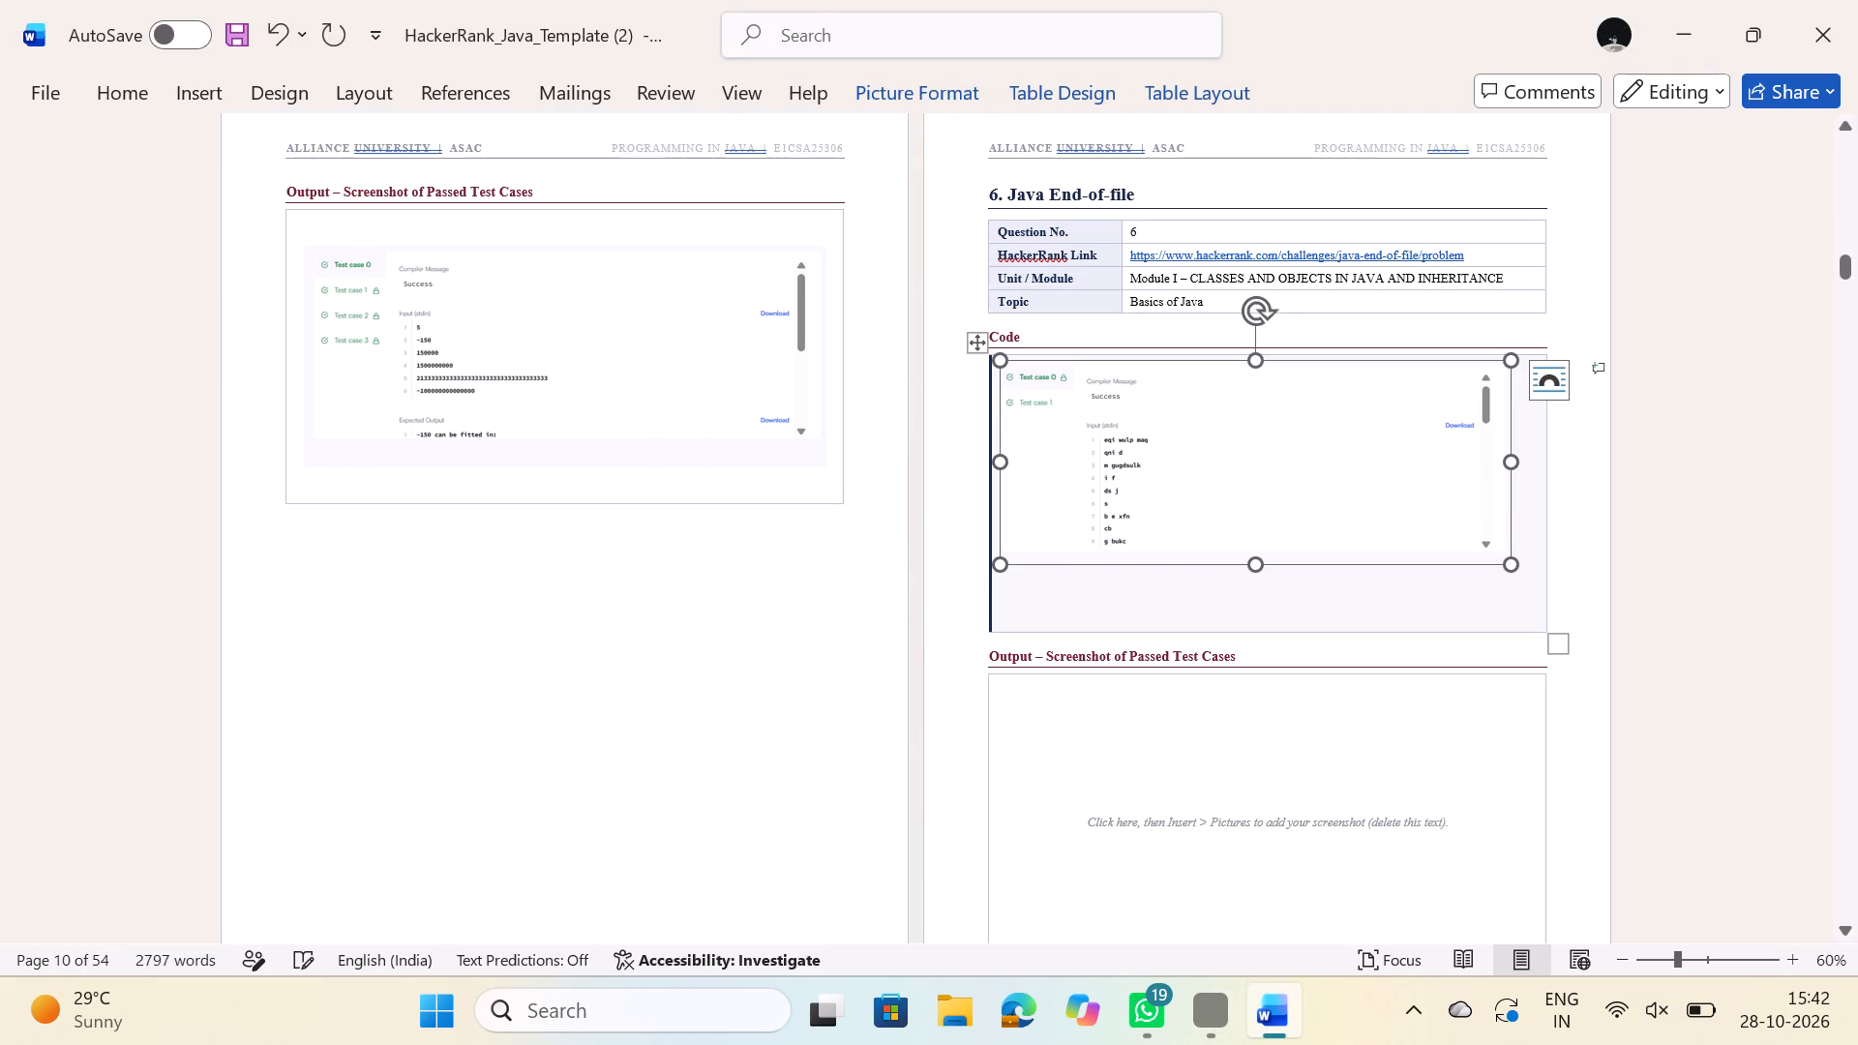
pyautogui.click(1550, 378)
pyautogui.click(1744, 666)
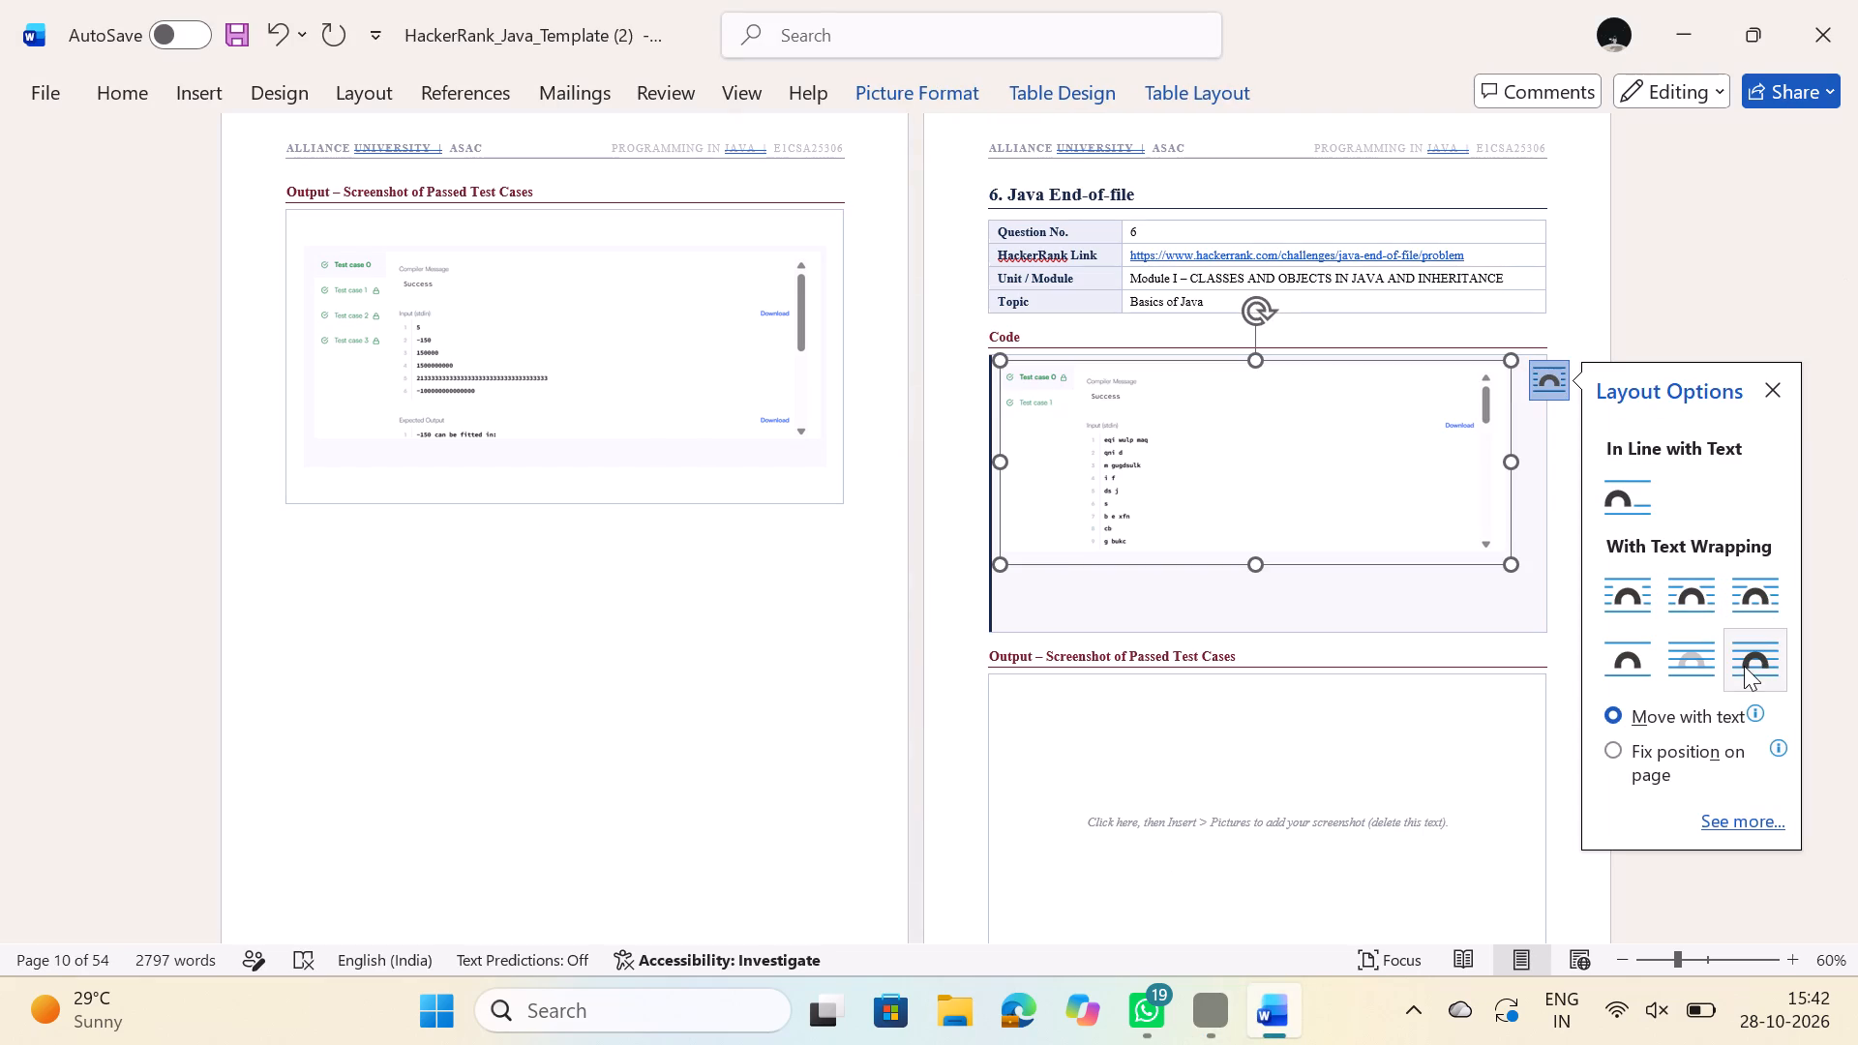
# Move the pasted screenshot from the Code box into question 6's Output – Screenshot of Passed Test Cases box, within its borders.
pyautogui.moveTo(1309, 467); pyautogui.dragTo(1305, 824)
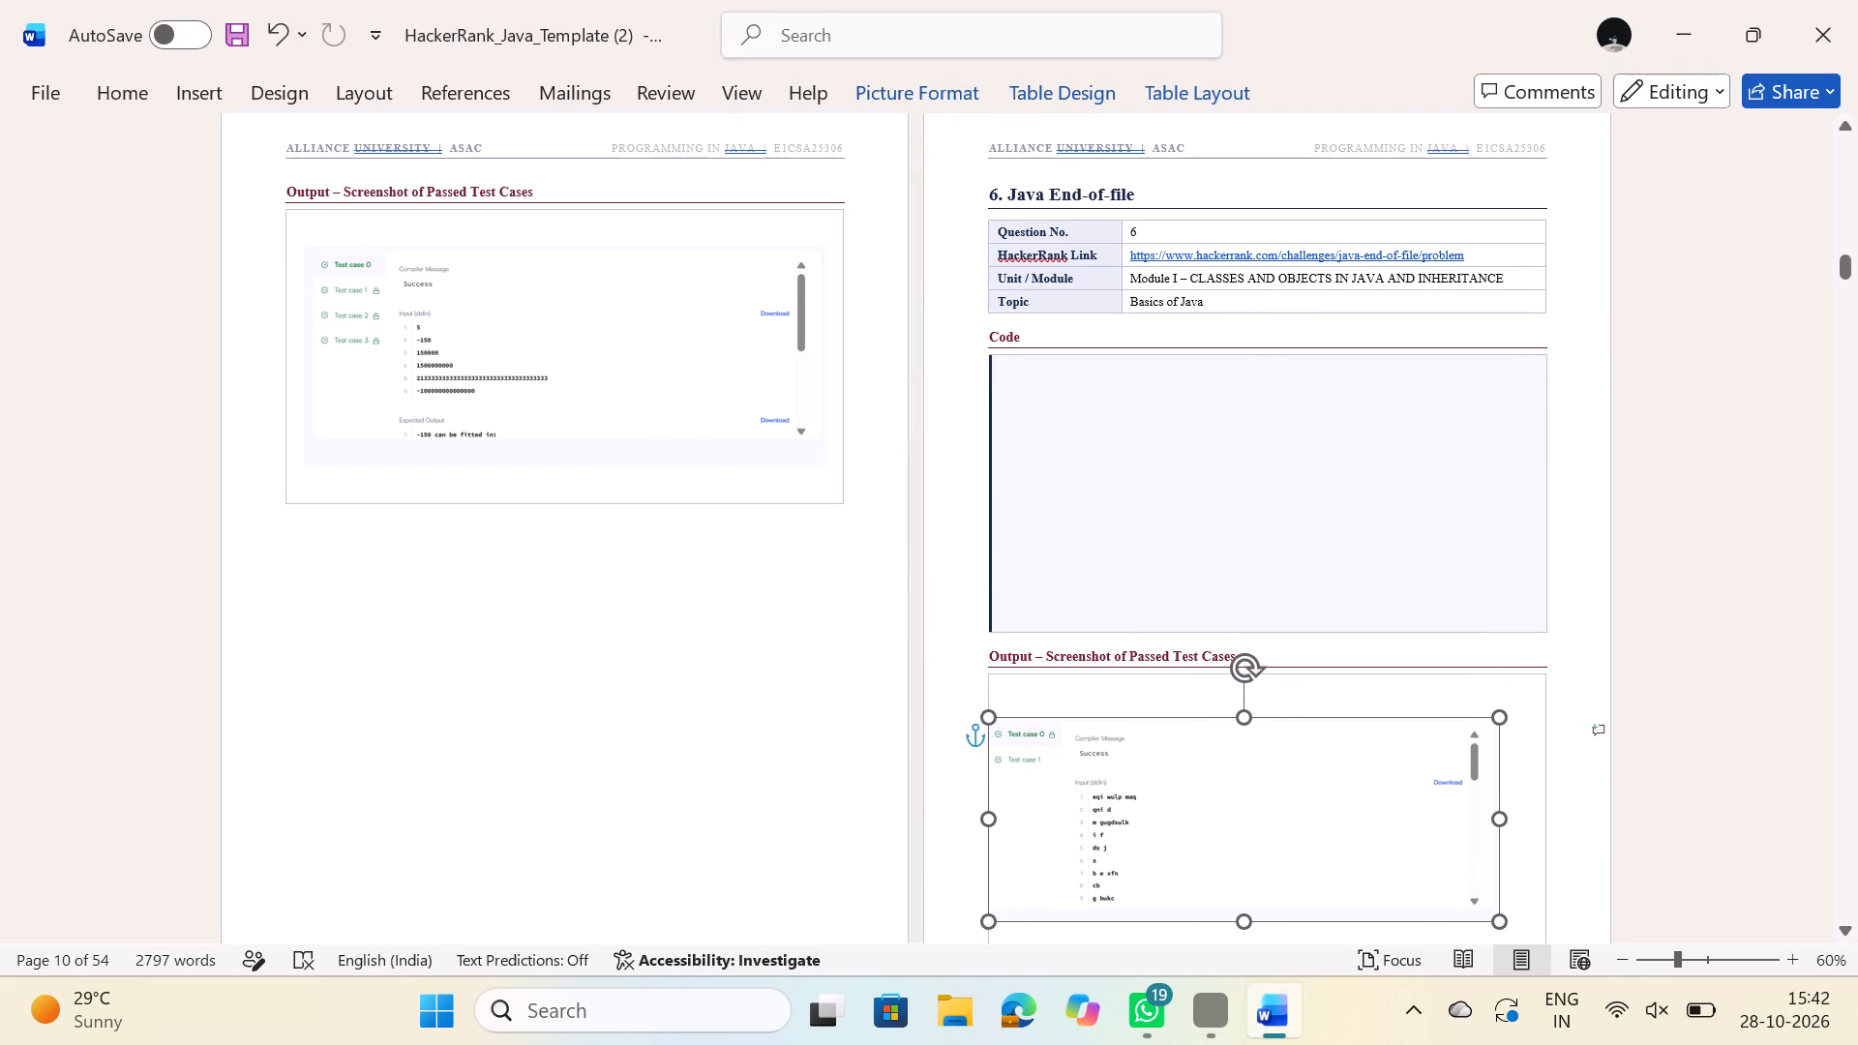
pyautogui.moveTo(1305, 824); pyautogui.dragTo(1308, 833)
pyautogui.moveTo(1336, 786); pyautogui.dragTo(1335, 859)
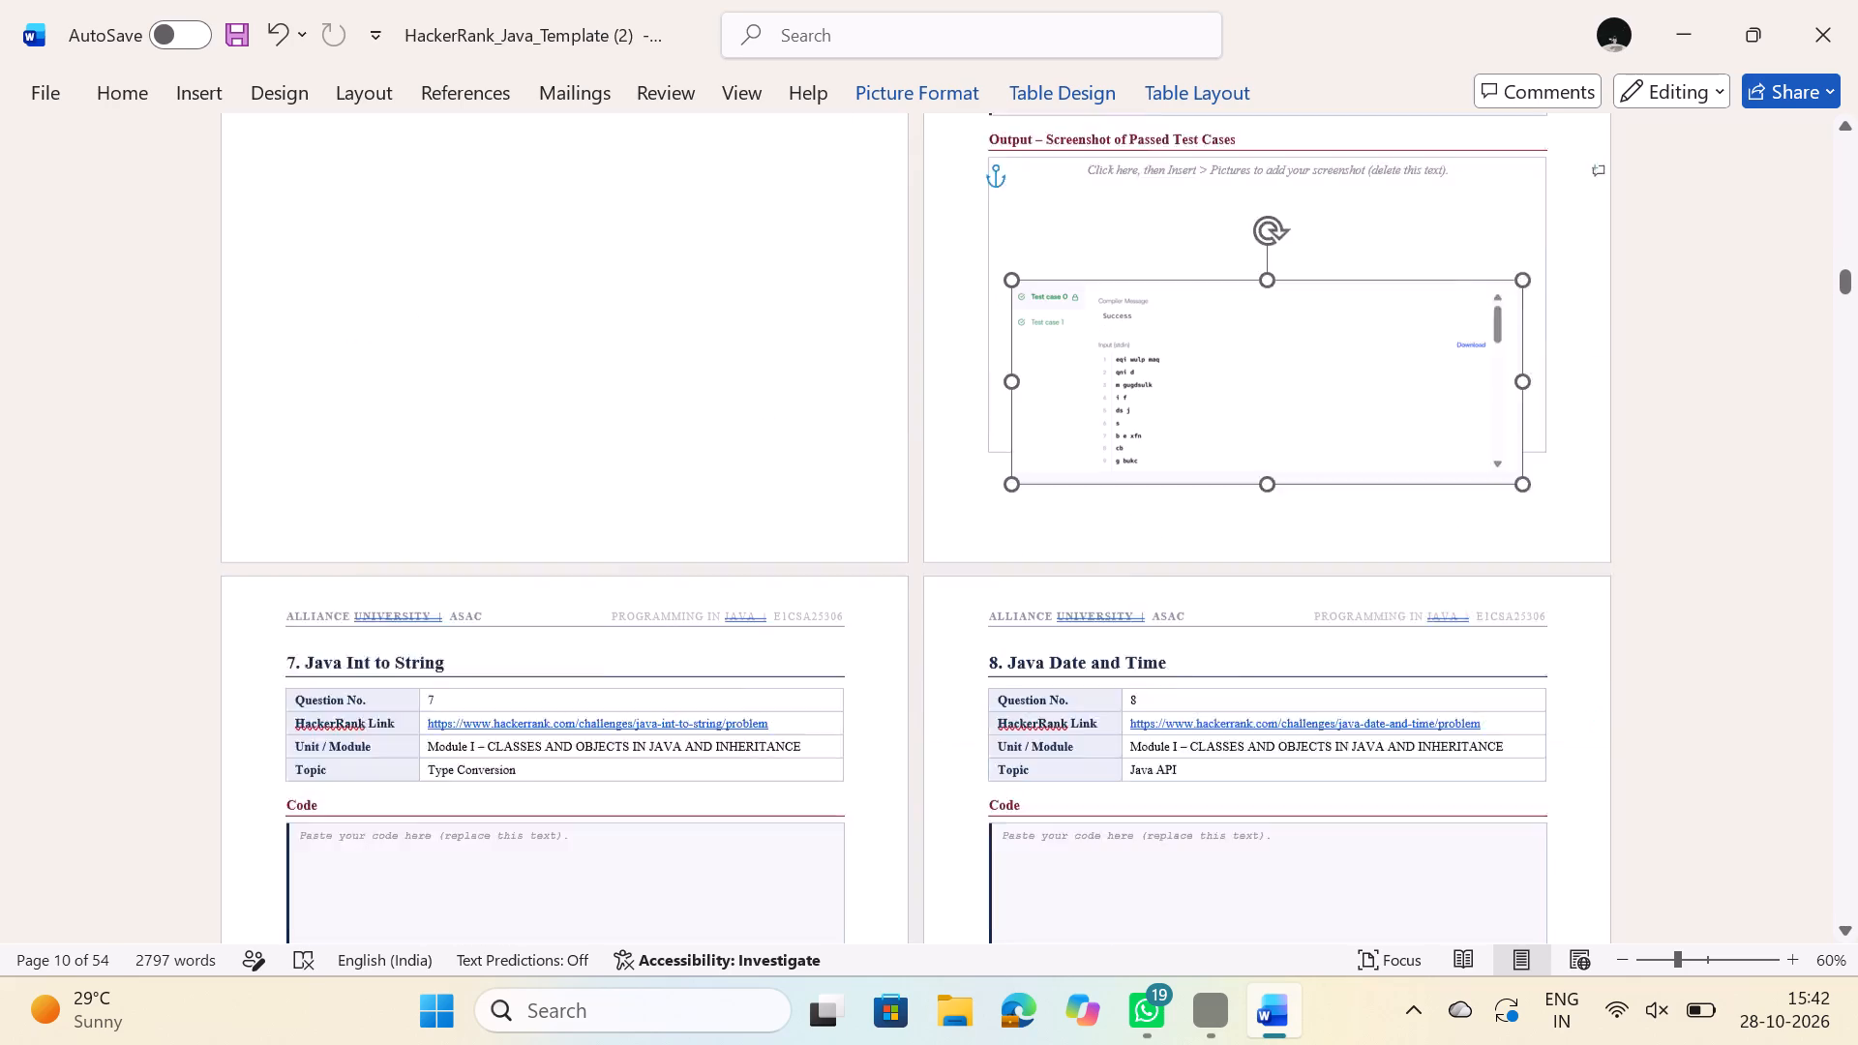
pyautogui.scroll(3, 1294, 659)
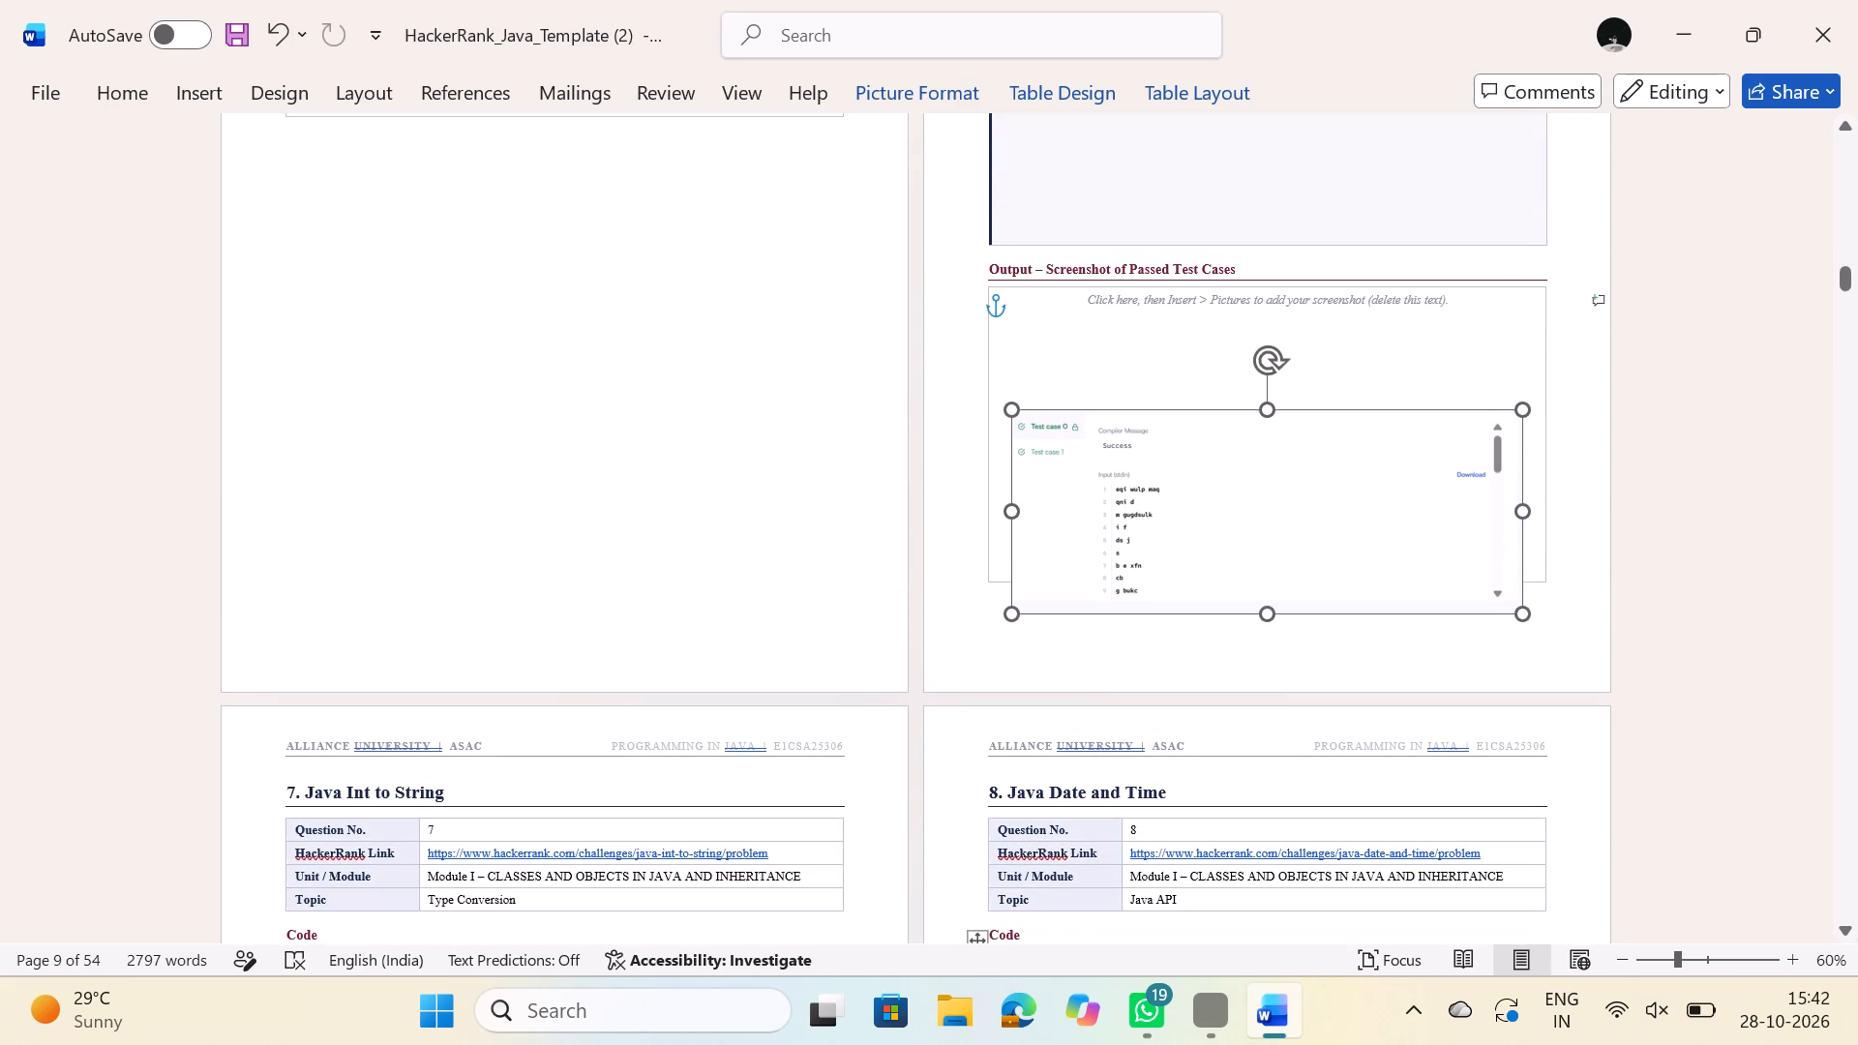
pyautogui.moveTo(1267, 555); pyautogui.dragTo(1262, 489)
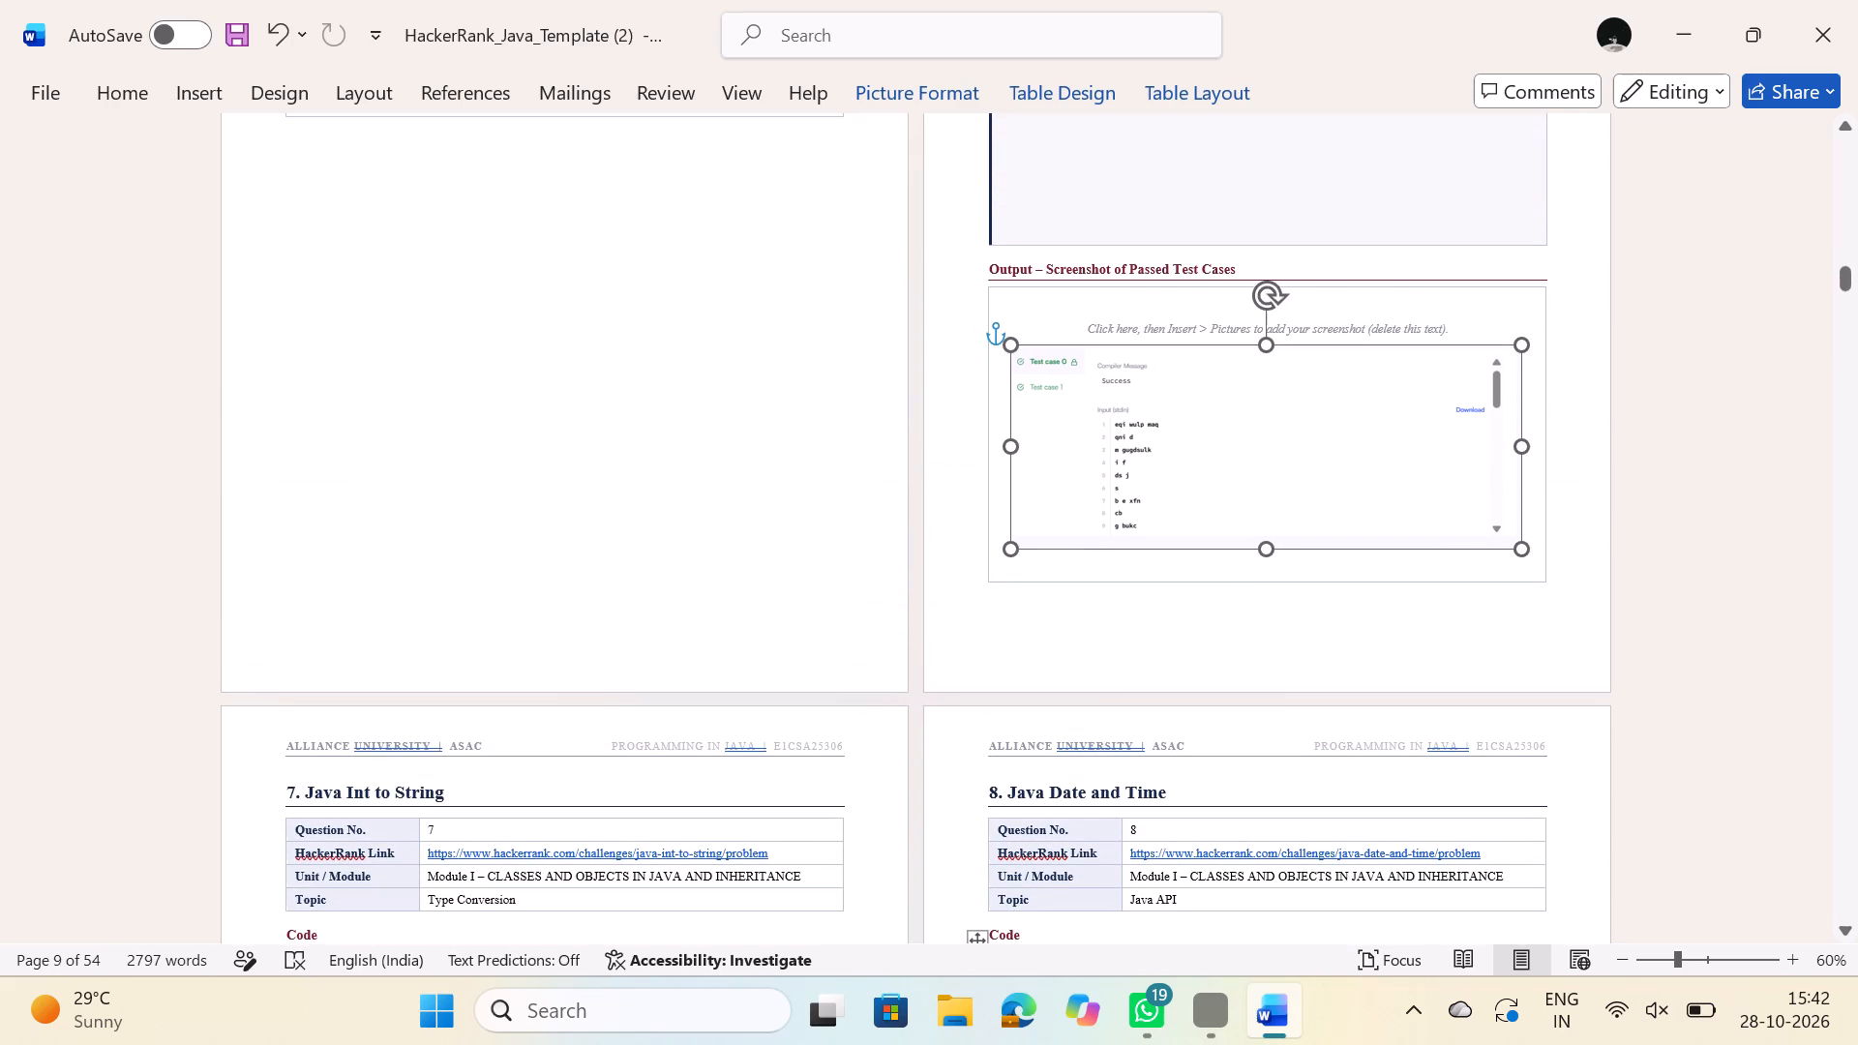
# Delete the placeholder text from question 6's Output – Screenshot of Passed Test Cases box.
pyautogui.moveTo(1262, 489); pyautogui.dragTo(1263, 490)
pyautogui.click(1708, 357)
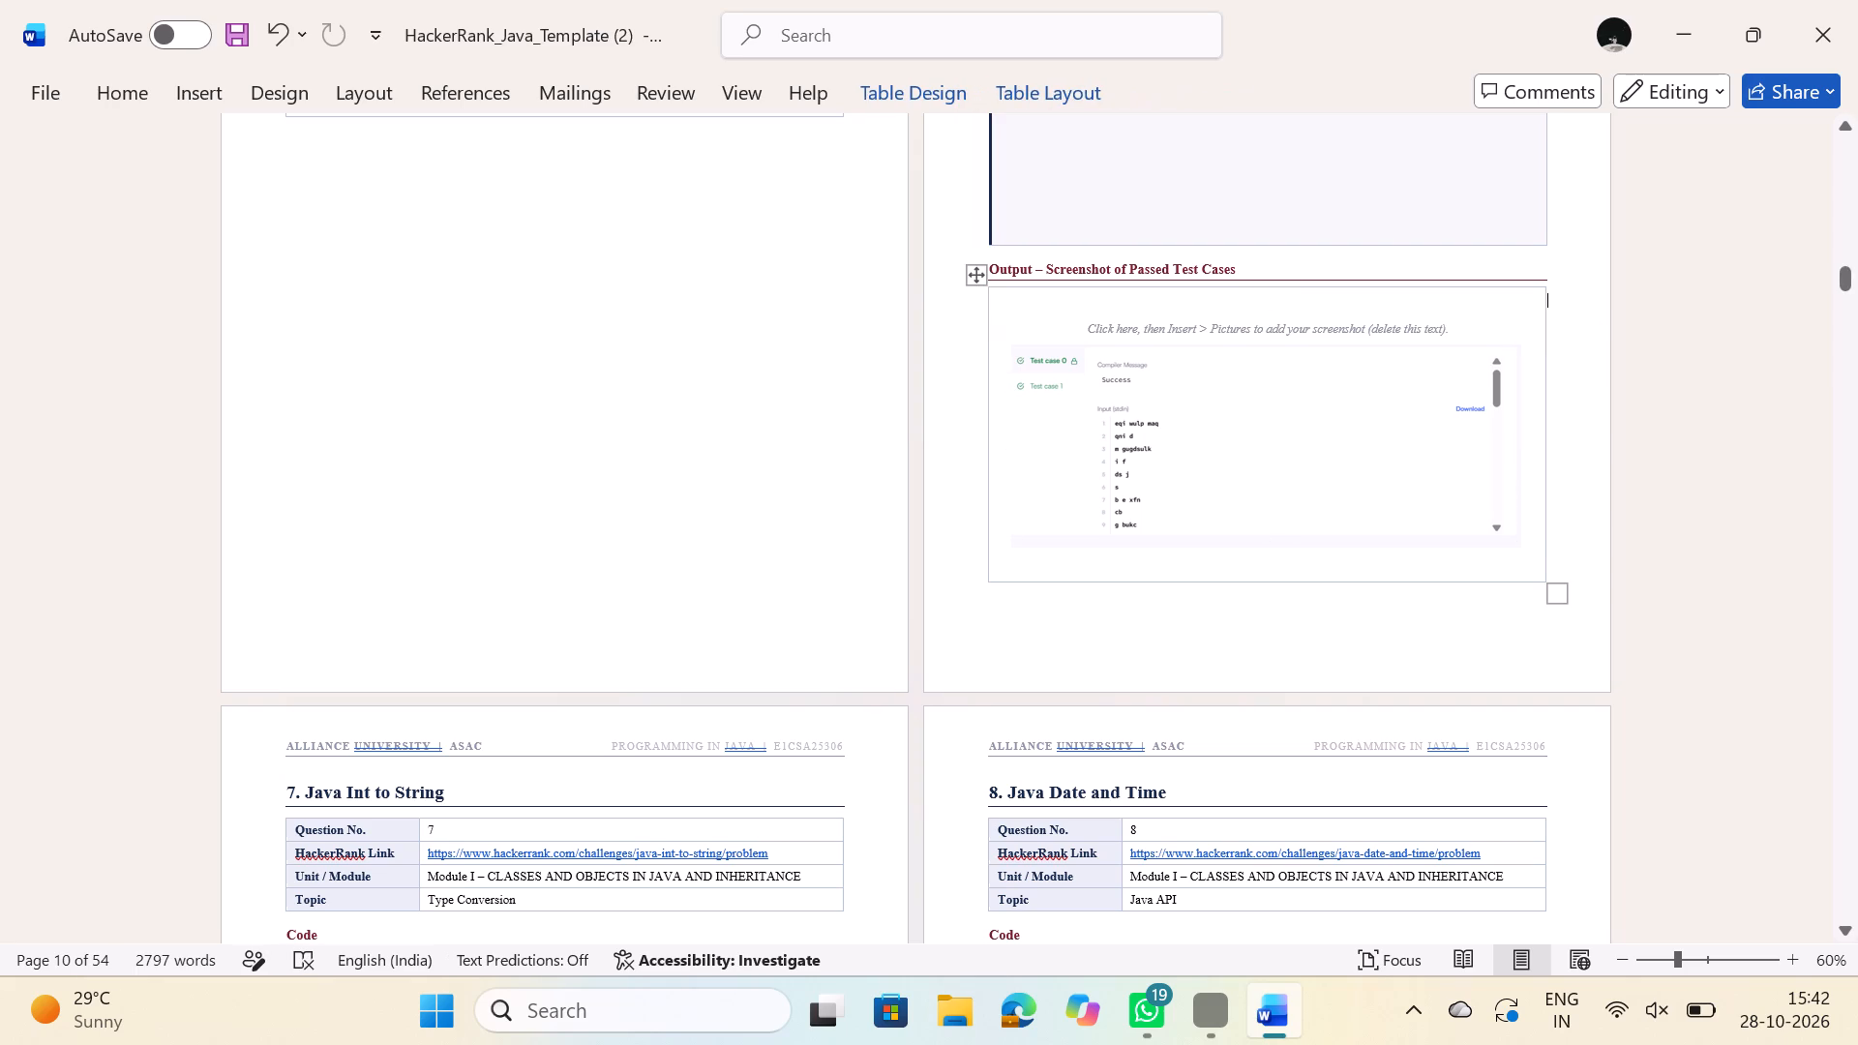
pyautogui.click(1457, 334)
pyautogui.moveTo(1457, 334); pyautogui.dragTo(1085, 337)
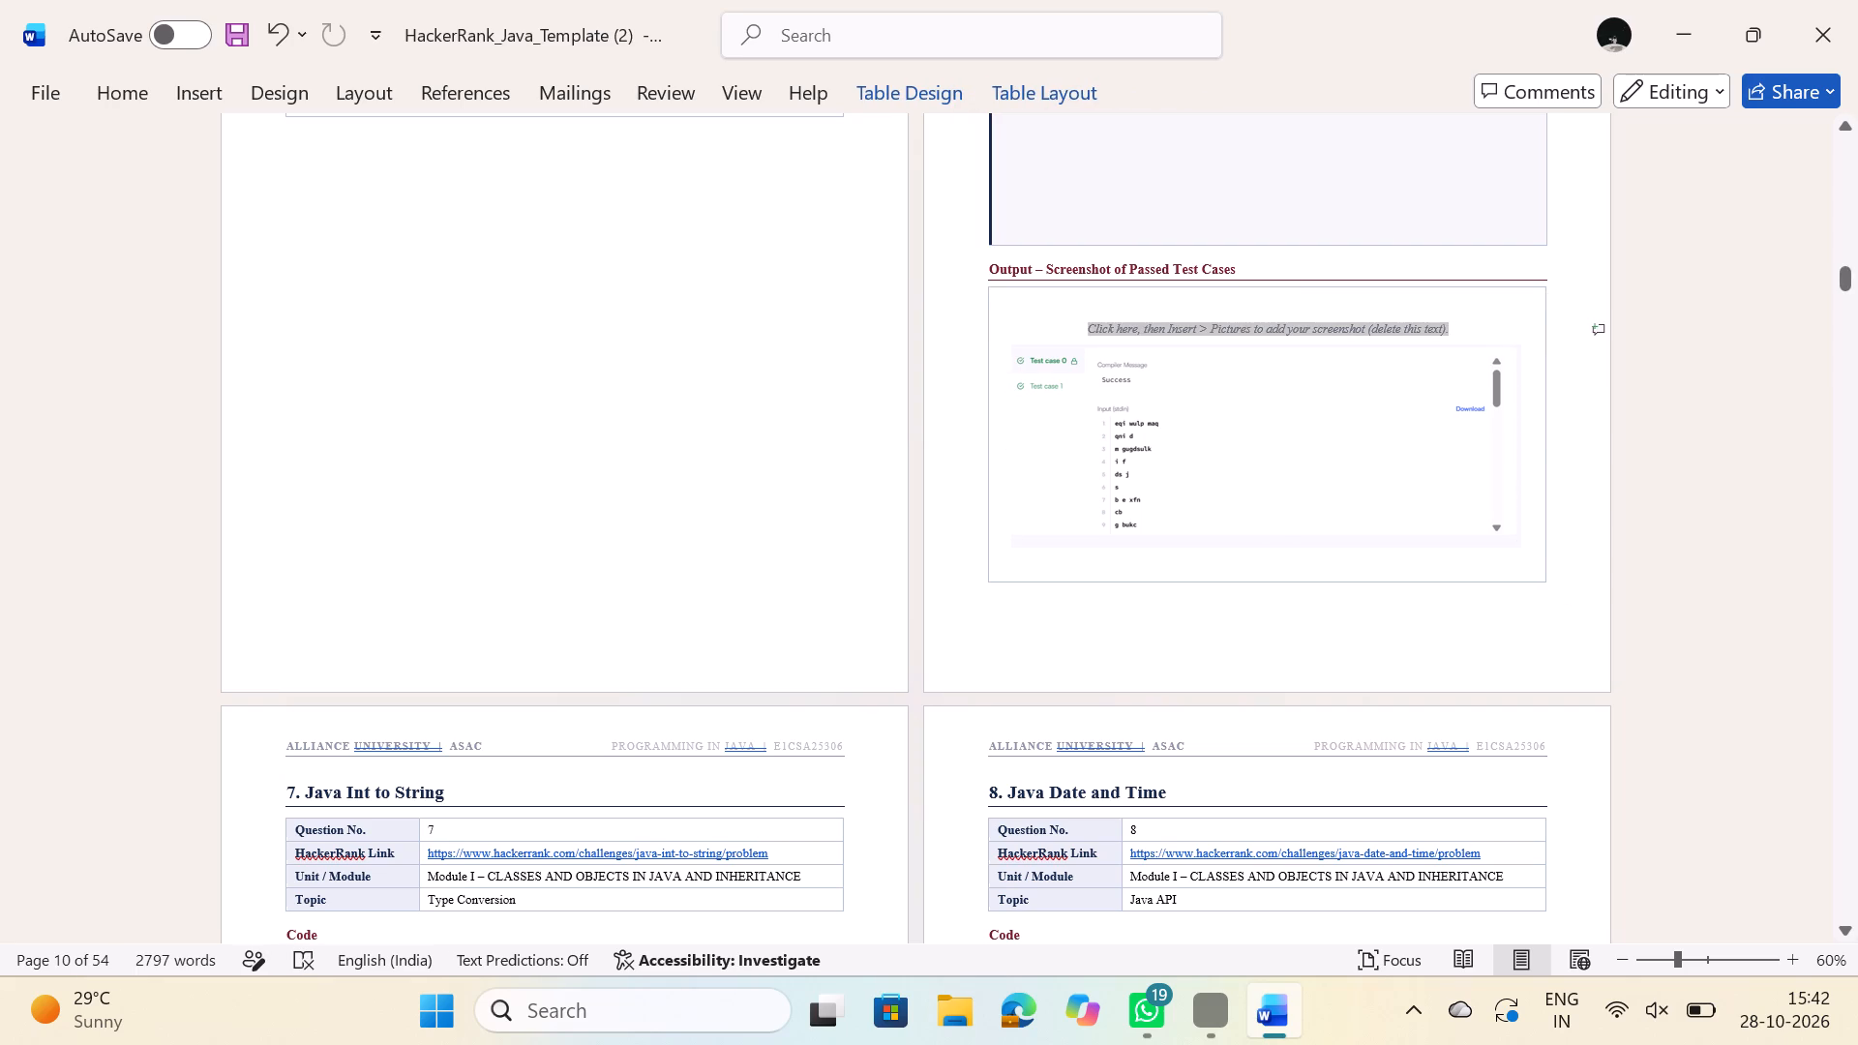
pyautogui.moveTo(1085, 337); pyautogui.dragTo(1071, 325)
pyautogui.press('BackSpace')
# Switch to Chrome, open the submitted Java End-of-file code in the HackerRank editor, and copy all of it.
pyautogui.scroll(1, 1071, 325)
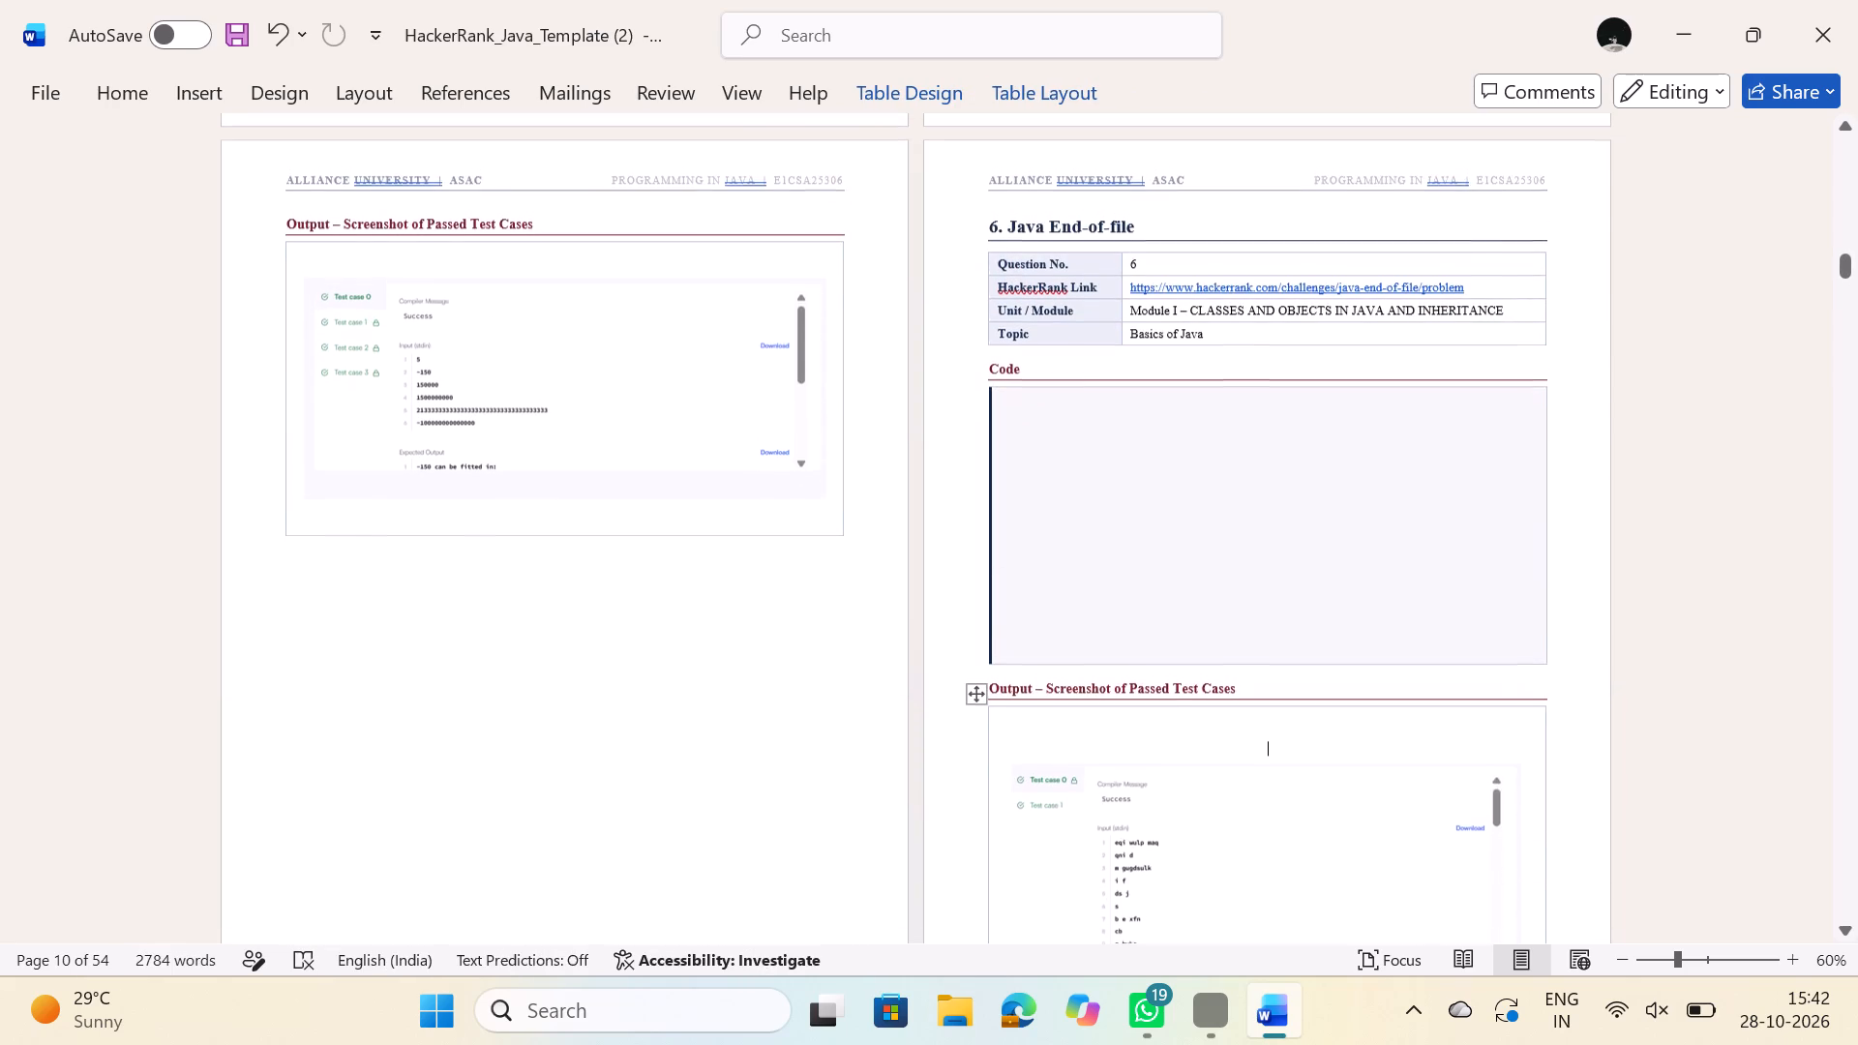
pyautogui.scroll(1, 1071, 325)
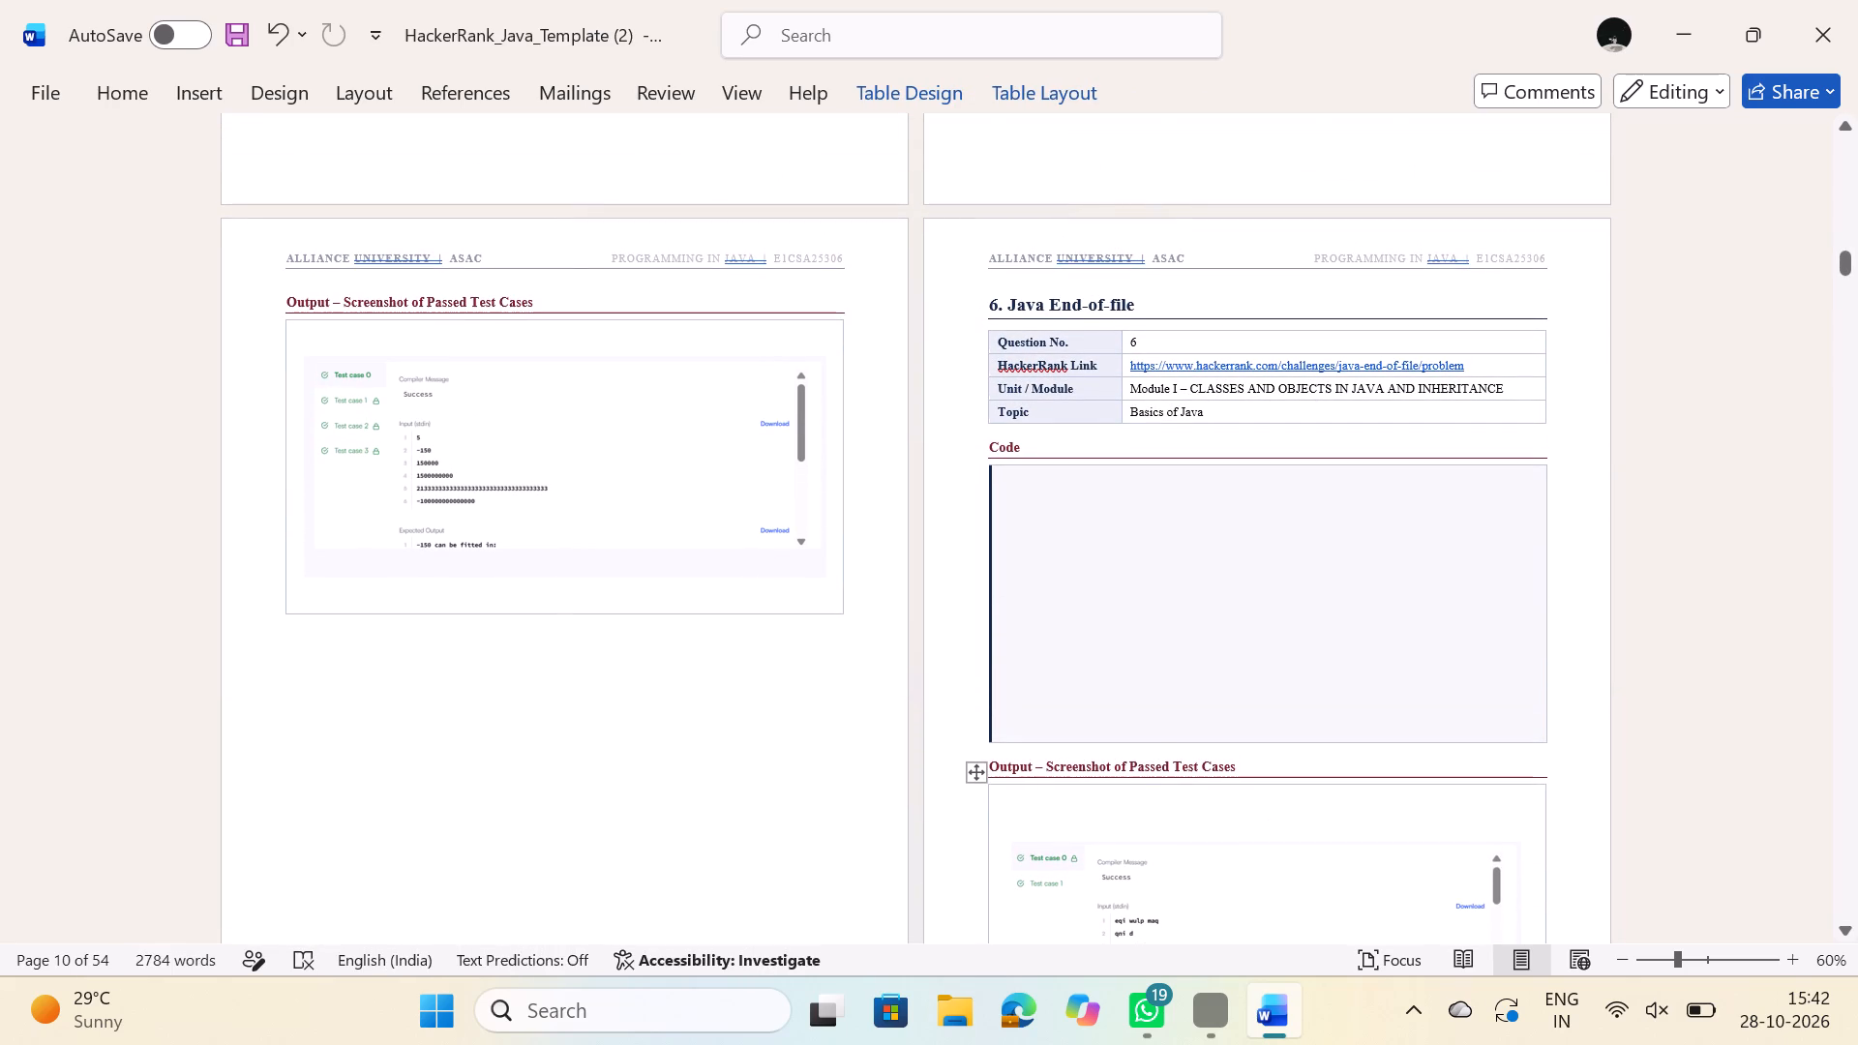
pyautogui.click(1217, 1010)
pyautogui.scroll(11, 634, 500)
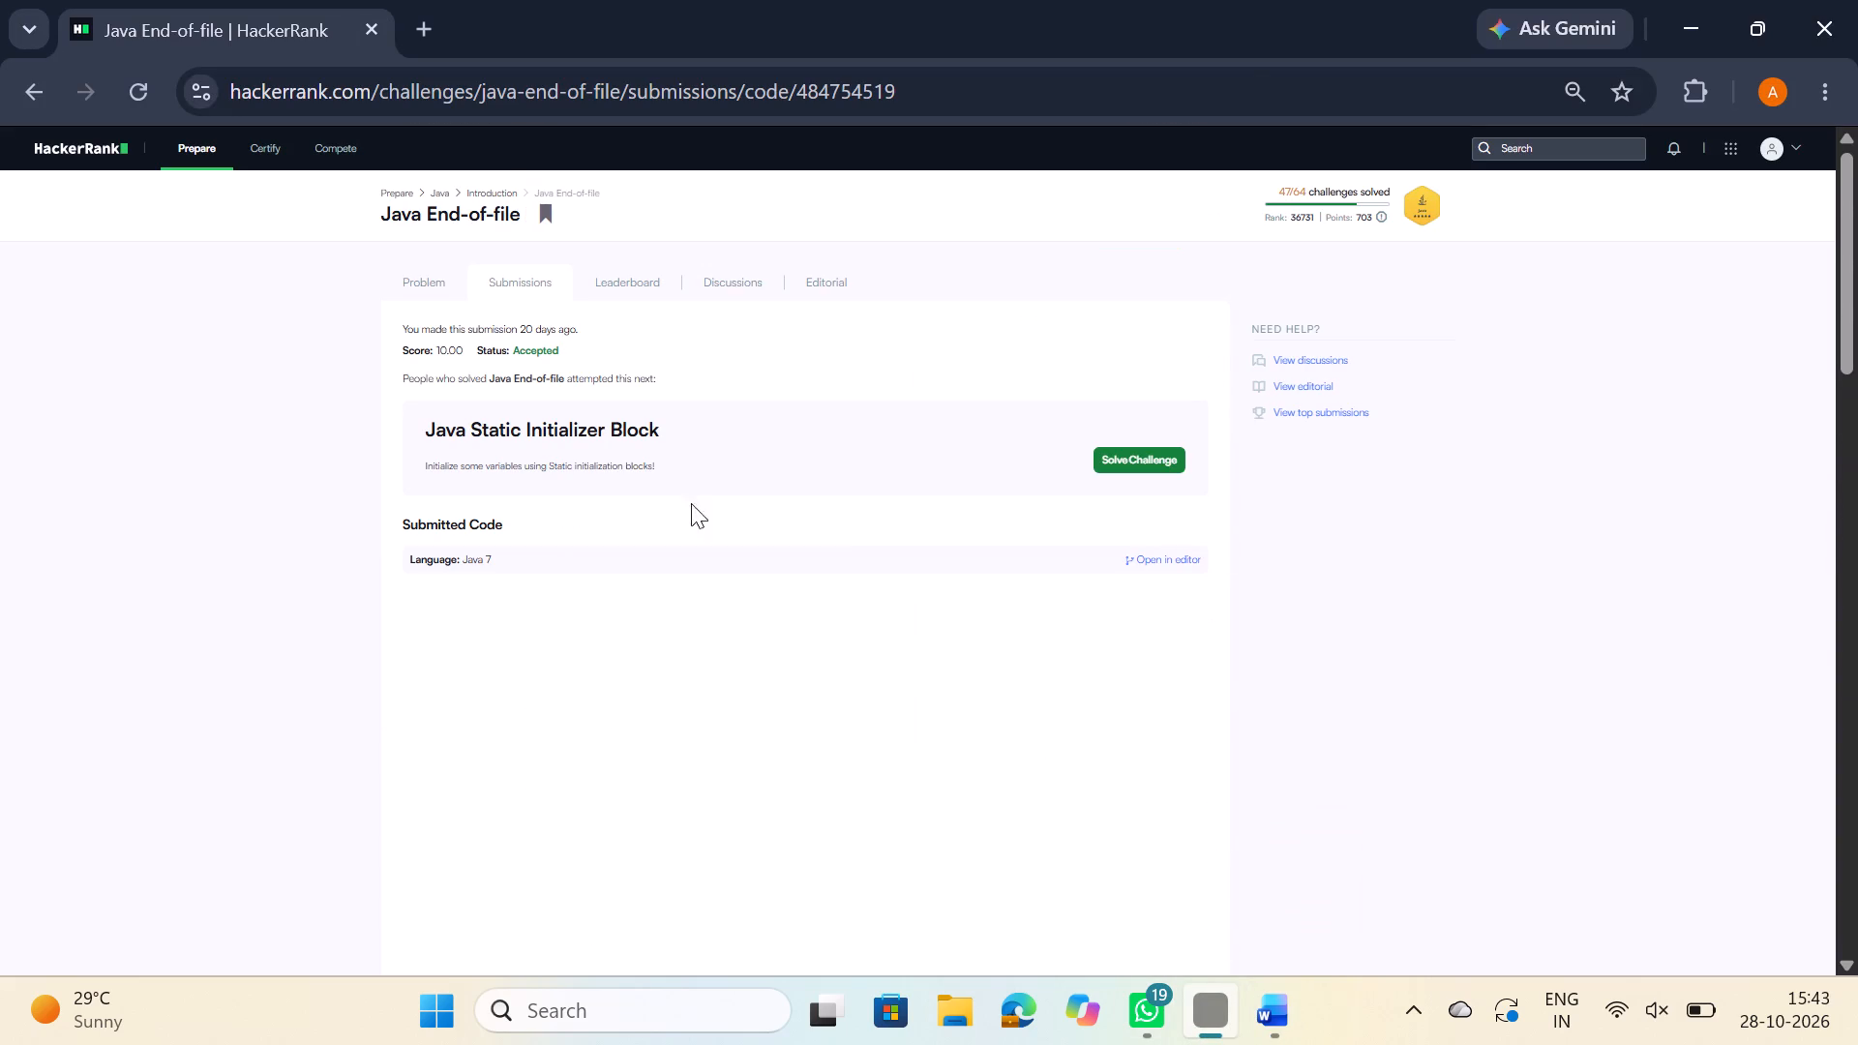
pyautogui.click(1184, 560)
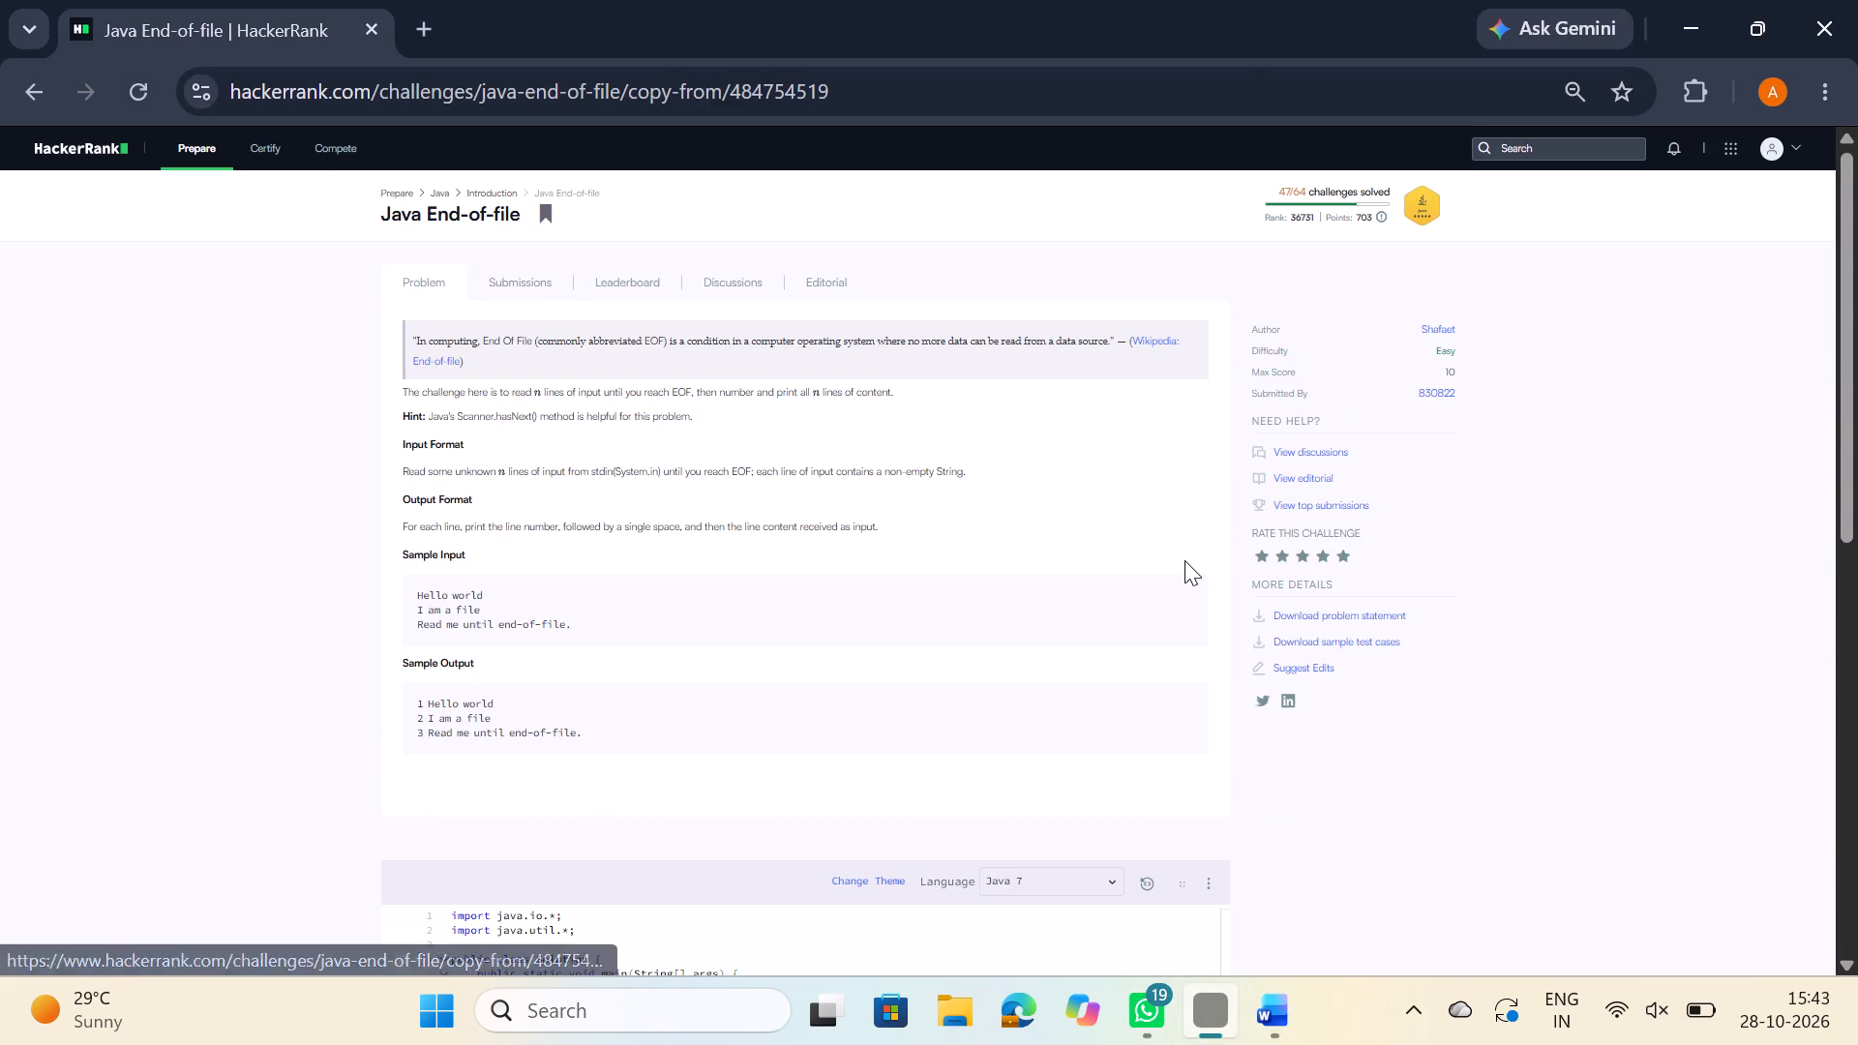
pyautogui.scroll(-4, 831, 751)
pyautogui.scroll(2, 831, 751)
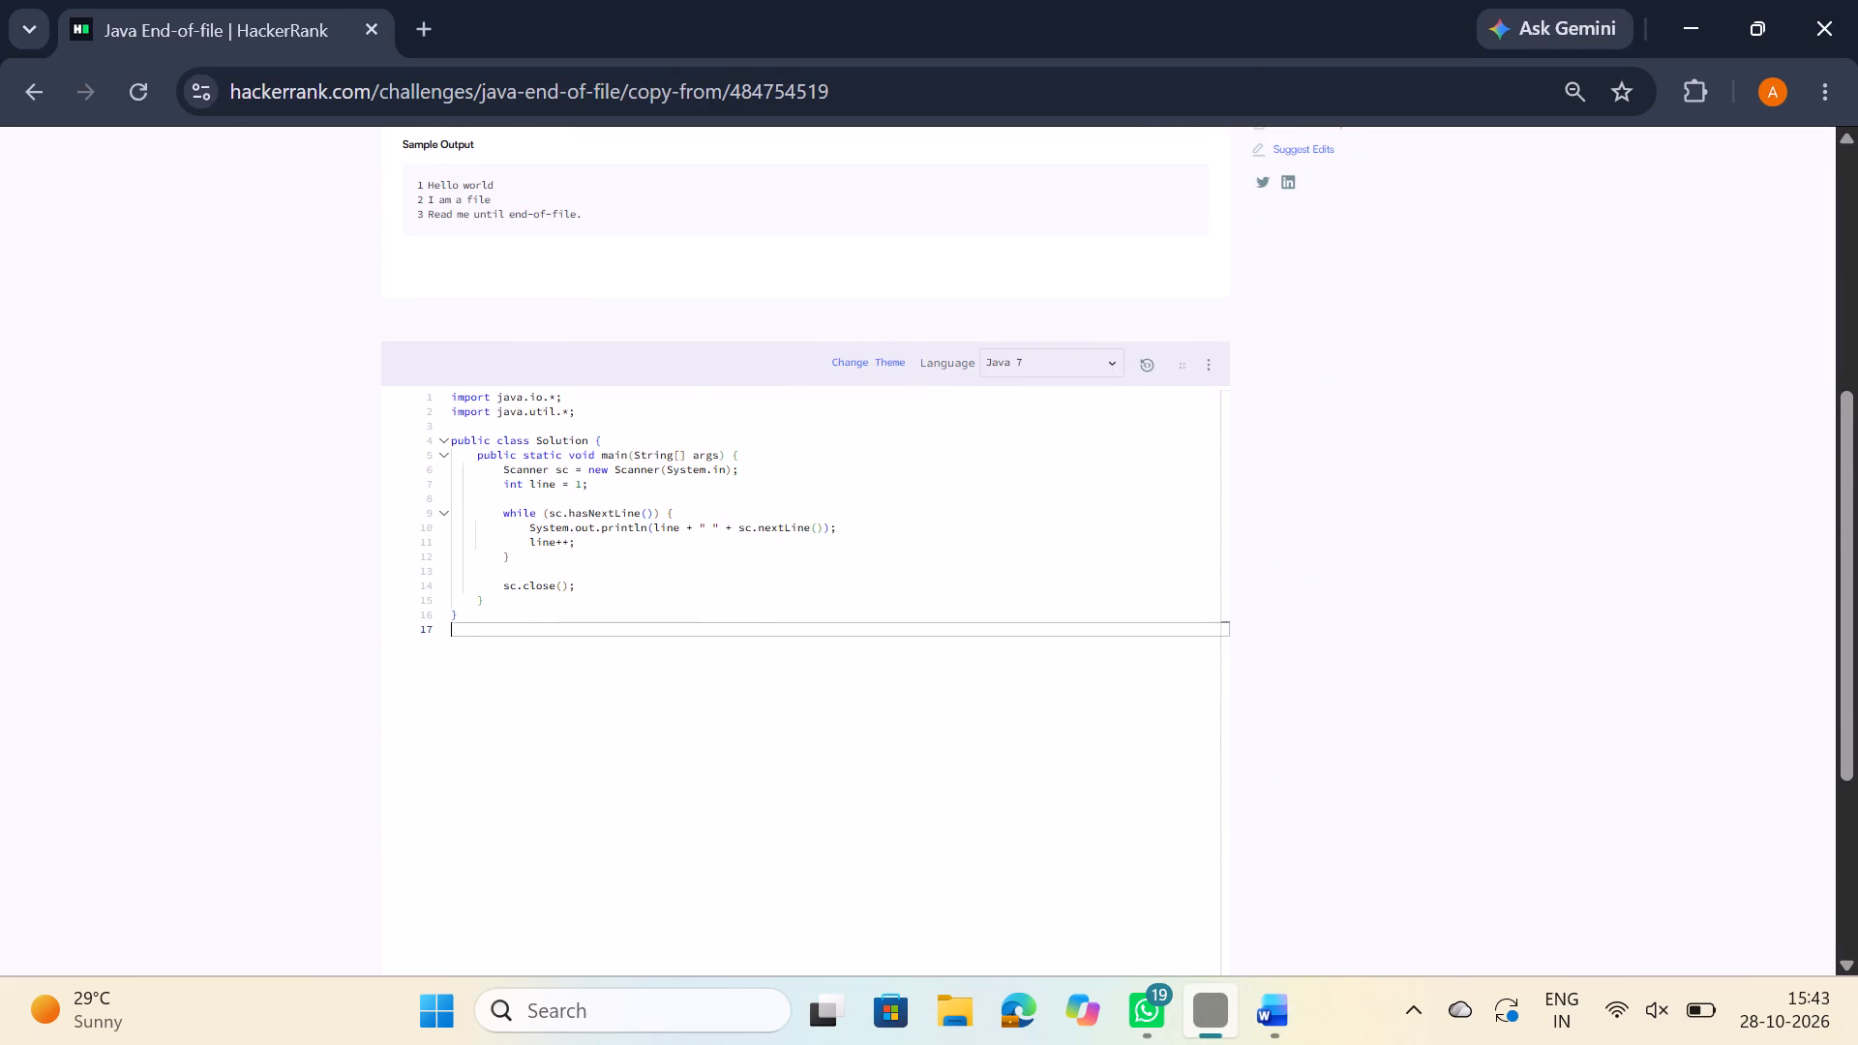
pyautogui.scroll(1, 567, 662)
pyautogui.hotkey('ctrl', 'a')
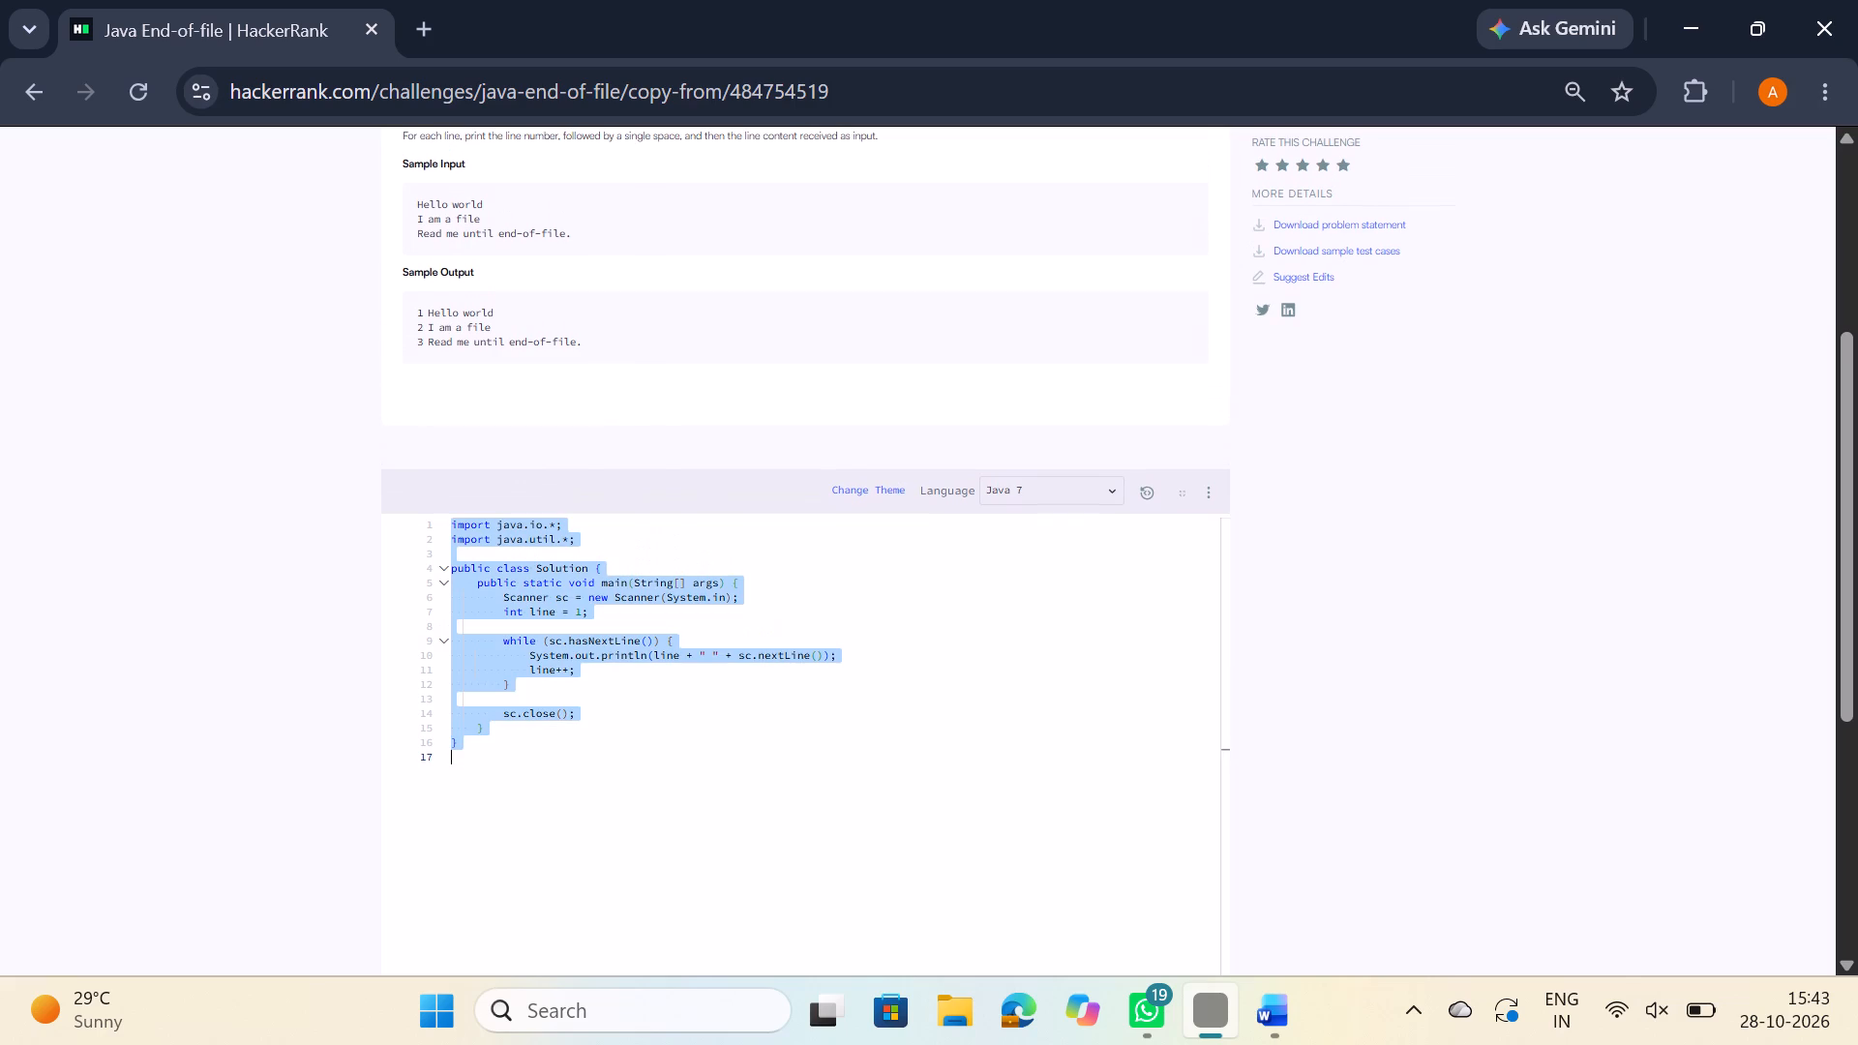
pyautogui.hotkey('ctrl', 'c')
# Paste the copied Java End-of-file code into question 6's Code box in Word.
pyautogui.click(1271, 1029)
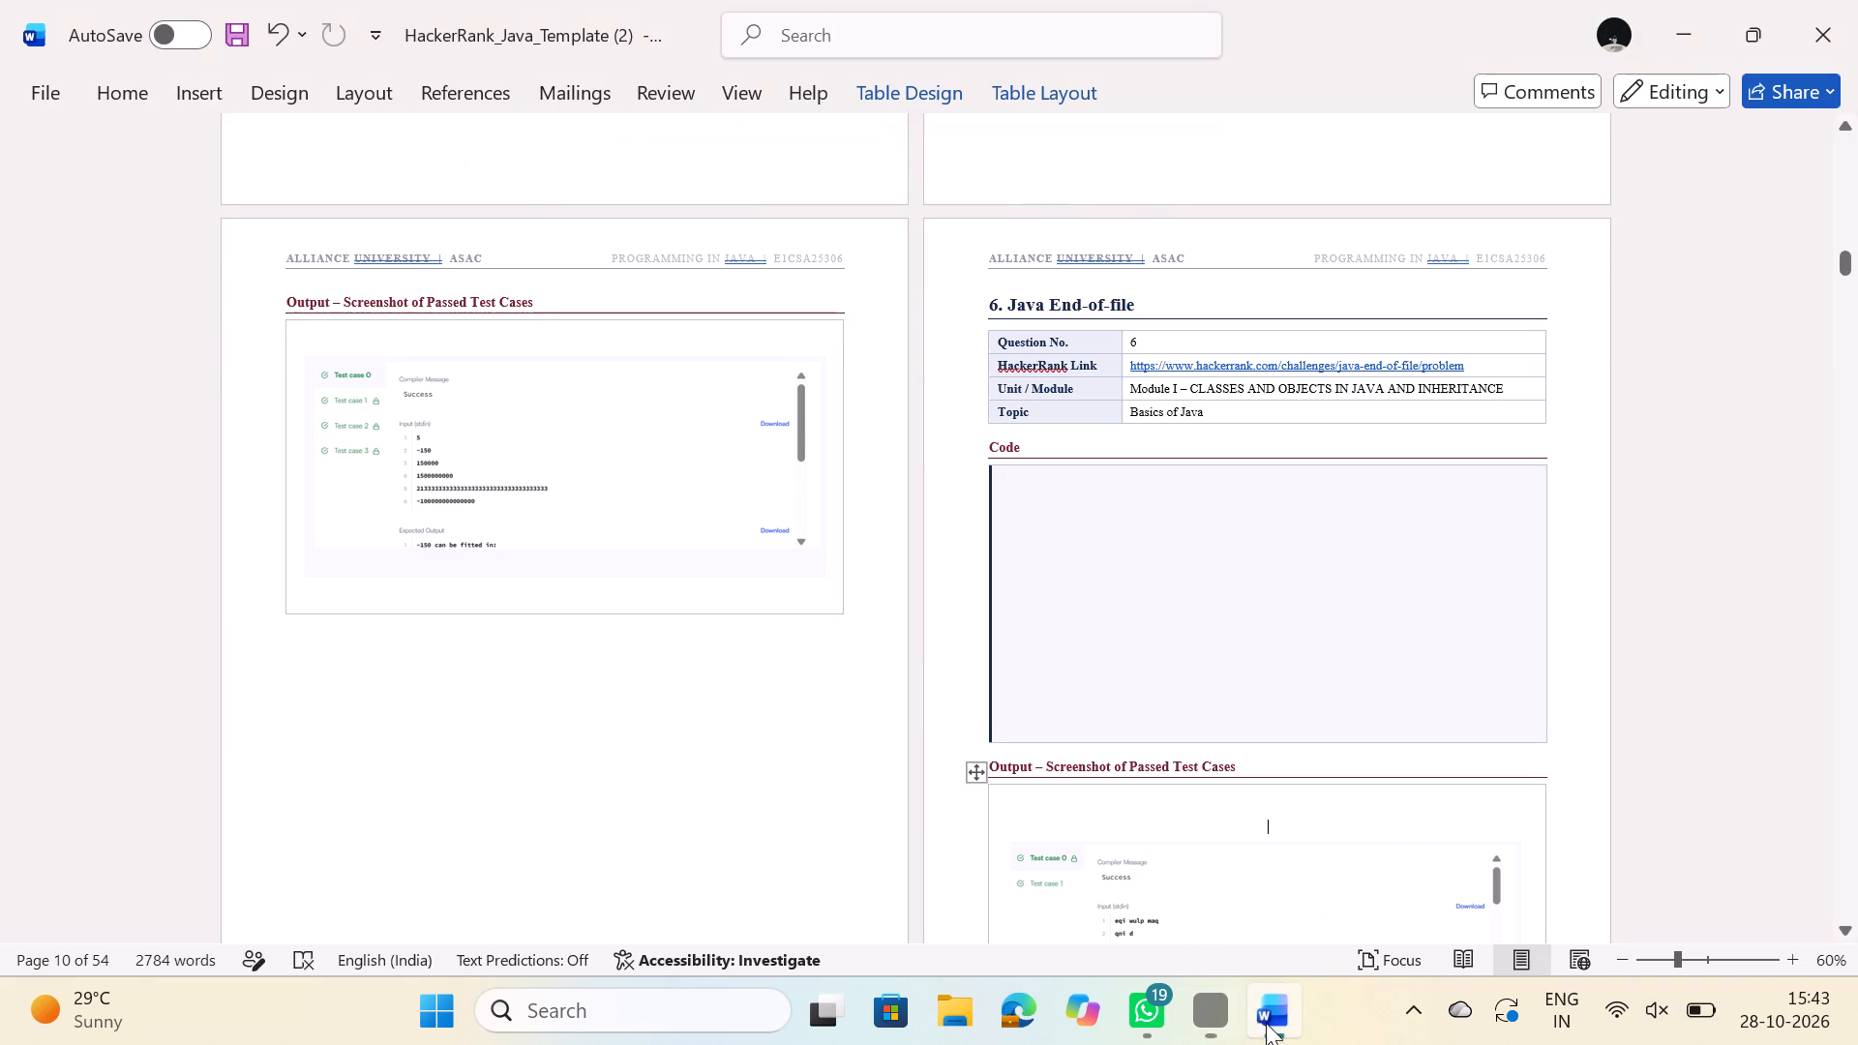
pyautogui.click(1137, 563)
pyautogui.hotkey('ctrl', 'v')
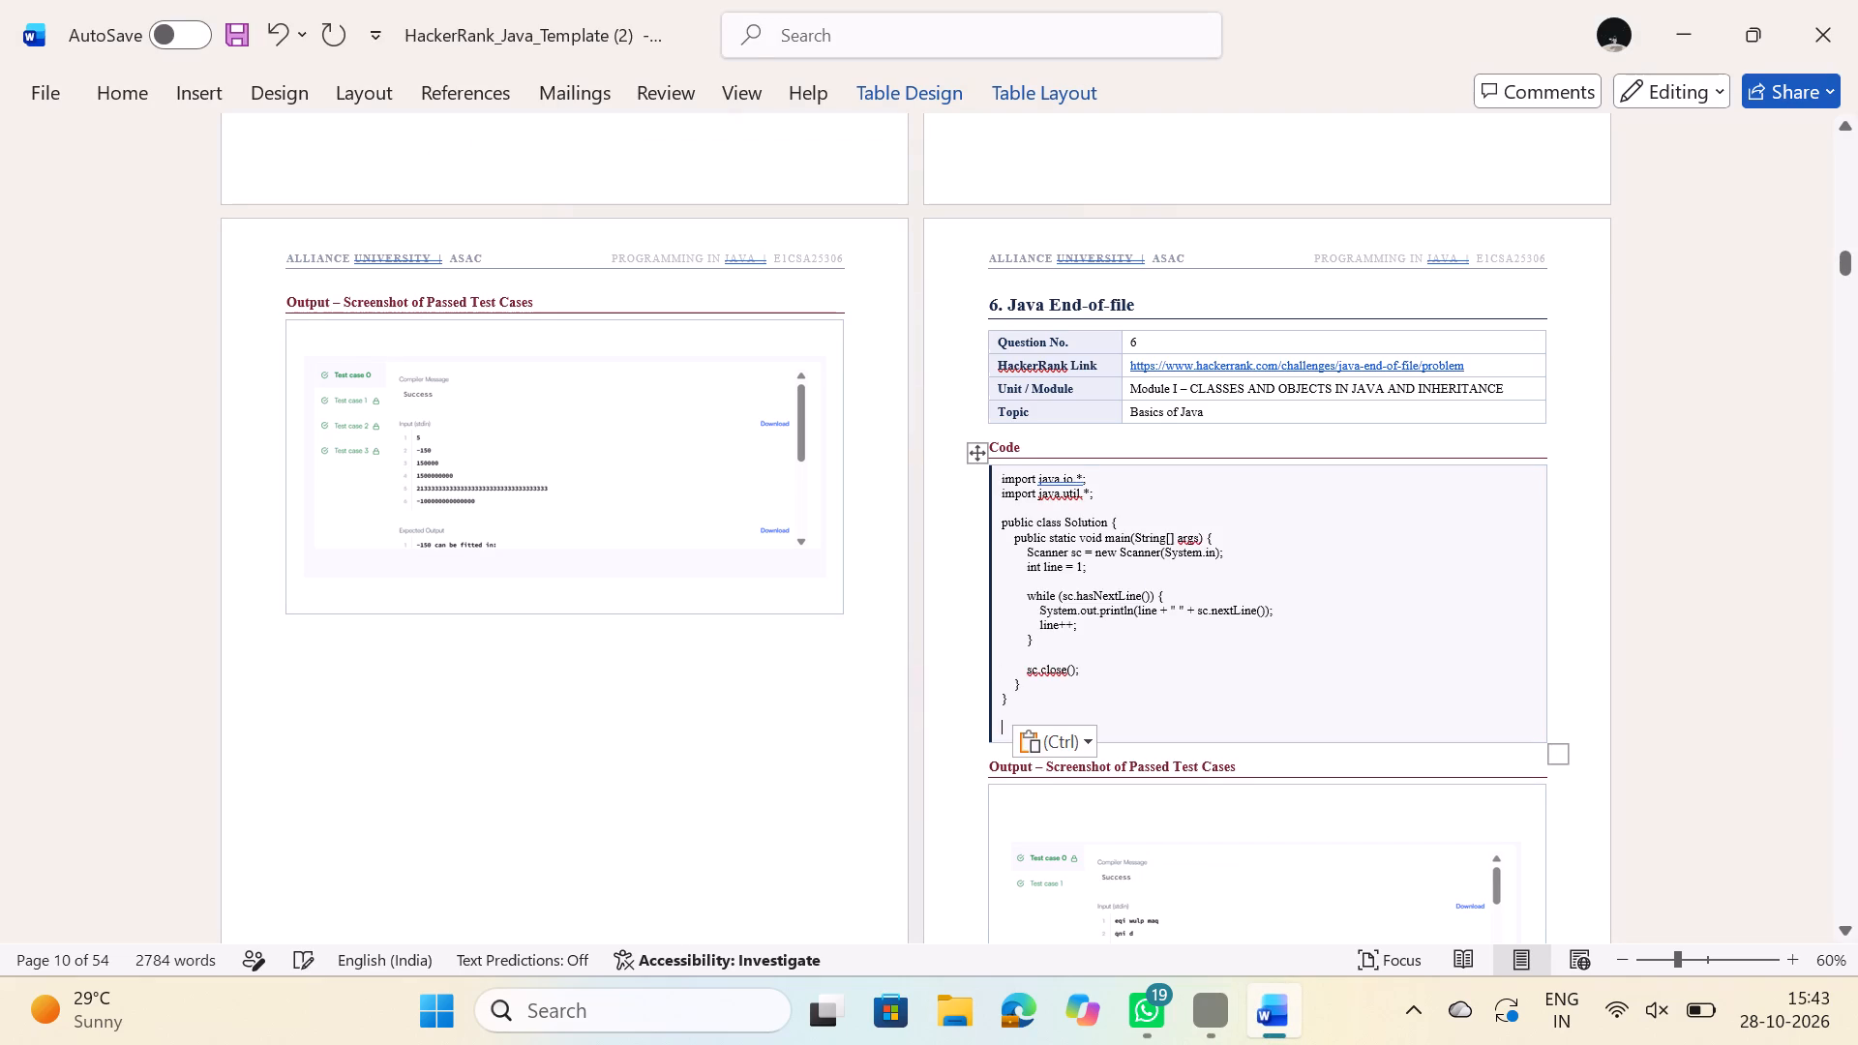
# Delete the placeholder text from the Code box of question 7, Java Int to String.
pyautogui.scroll(-5, 1137, 563)
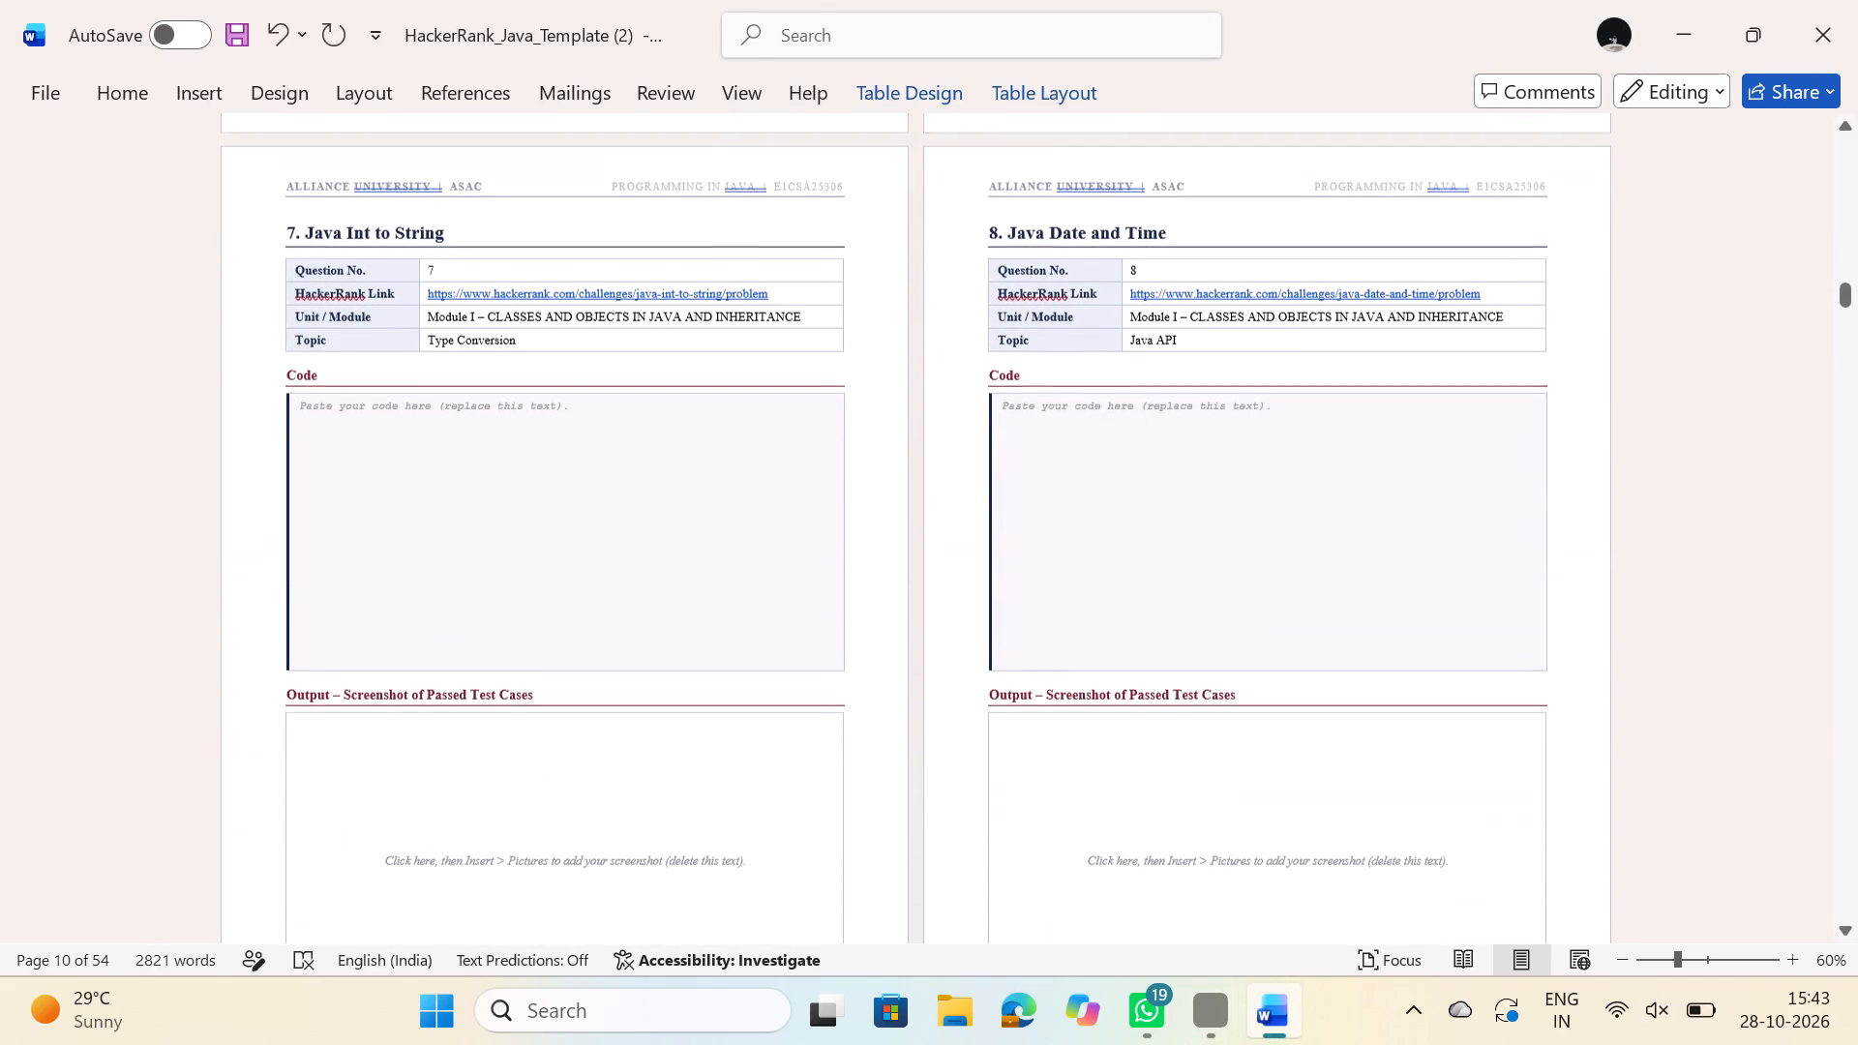
pyautogui.click(525, 497)
pyautogui.moveTo(592, 414); pyautogui.dragTo(365, 403)
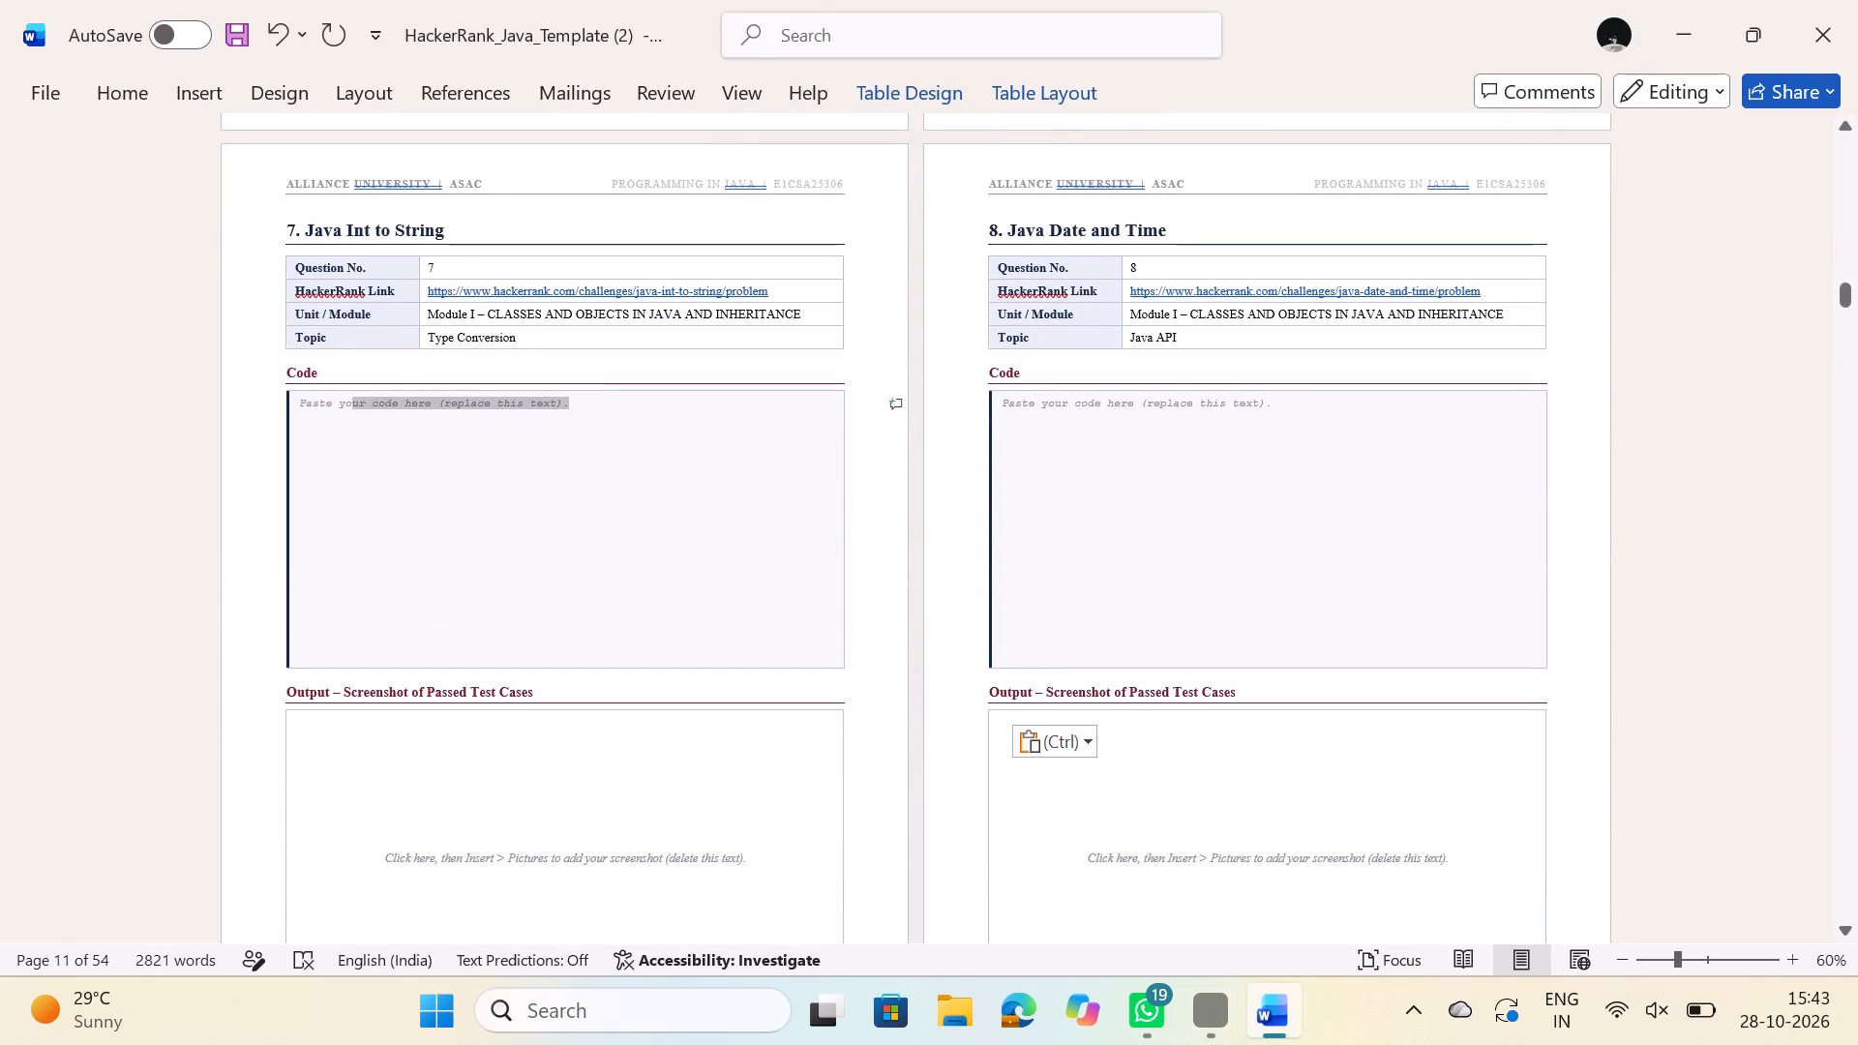
pyautogui.moveTo(365, 403); pyautogui.dragTo(317, 404)
pyautogui.press('BackSpace')
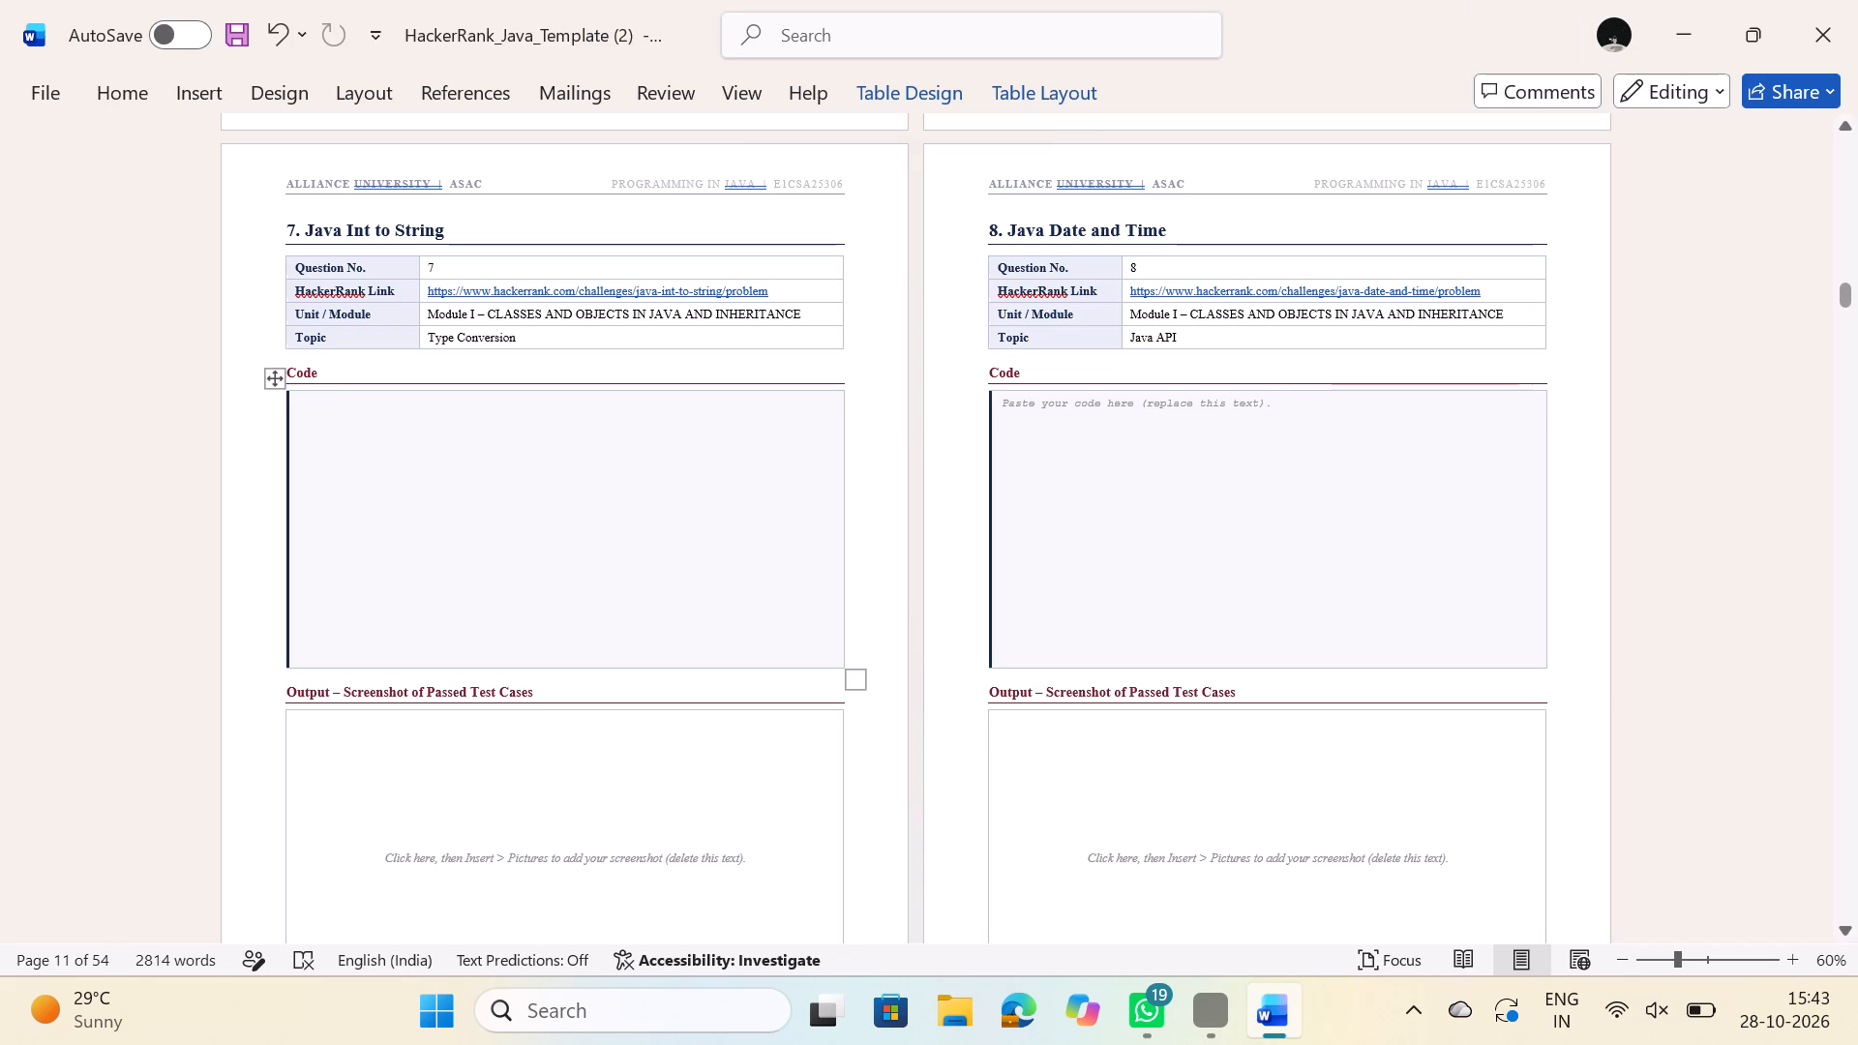
# Switch to Chrome, return to the list of solved Java challenges, and open Java Int to String.
pyautogui.click(1224, 1024)
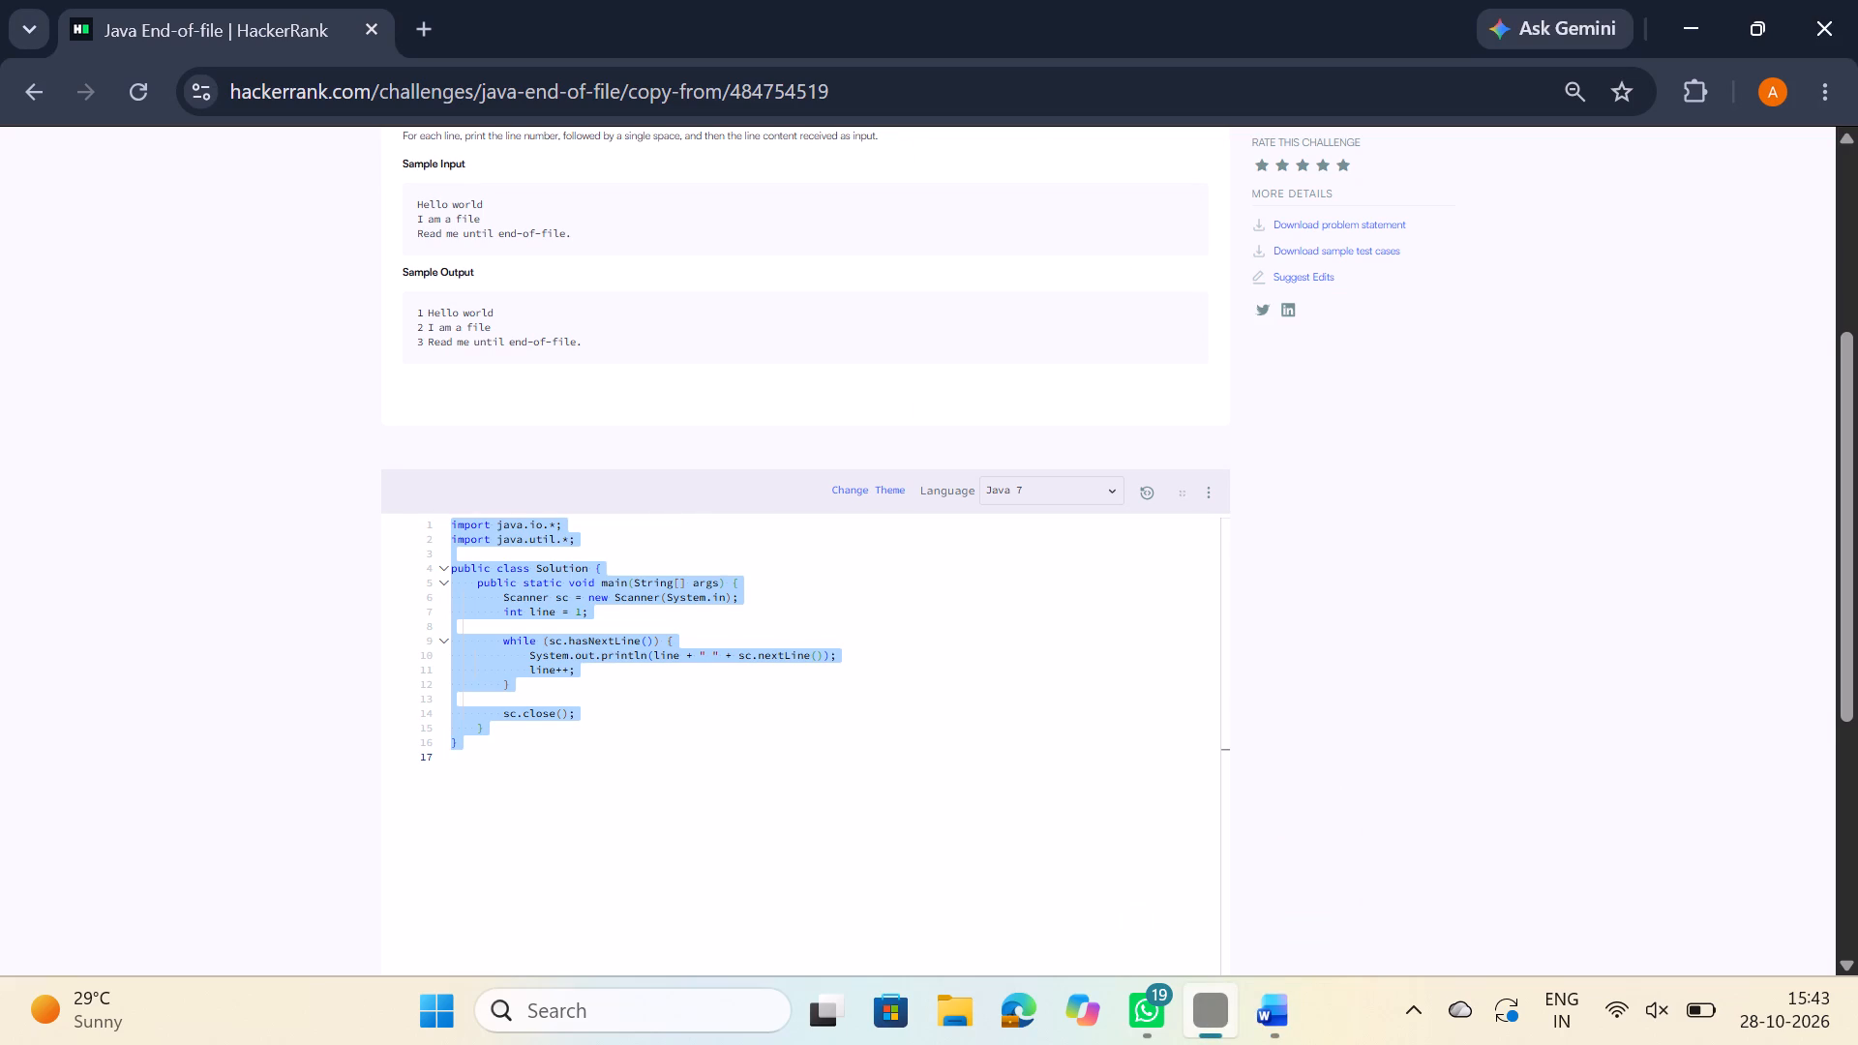
pyautogui.scroll(6, 576, 745)
pyautogui.click(540, 442)
pyautogui.hscroll(17, 540, 442)
pyautogui.hscroll(14, 540, 442)
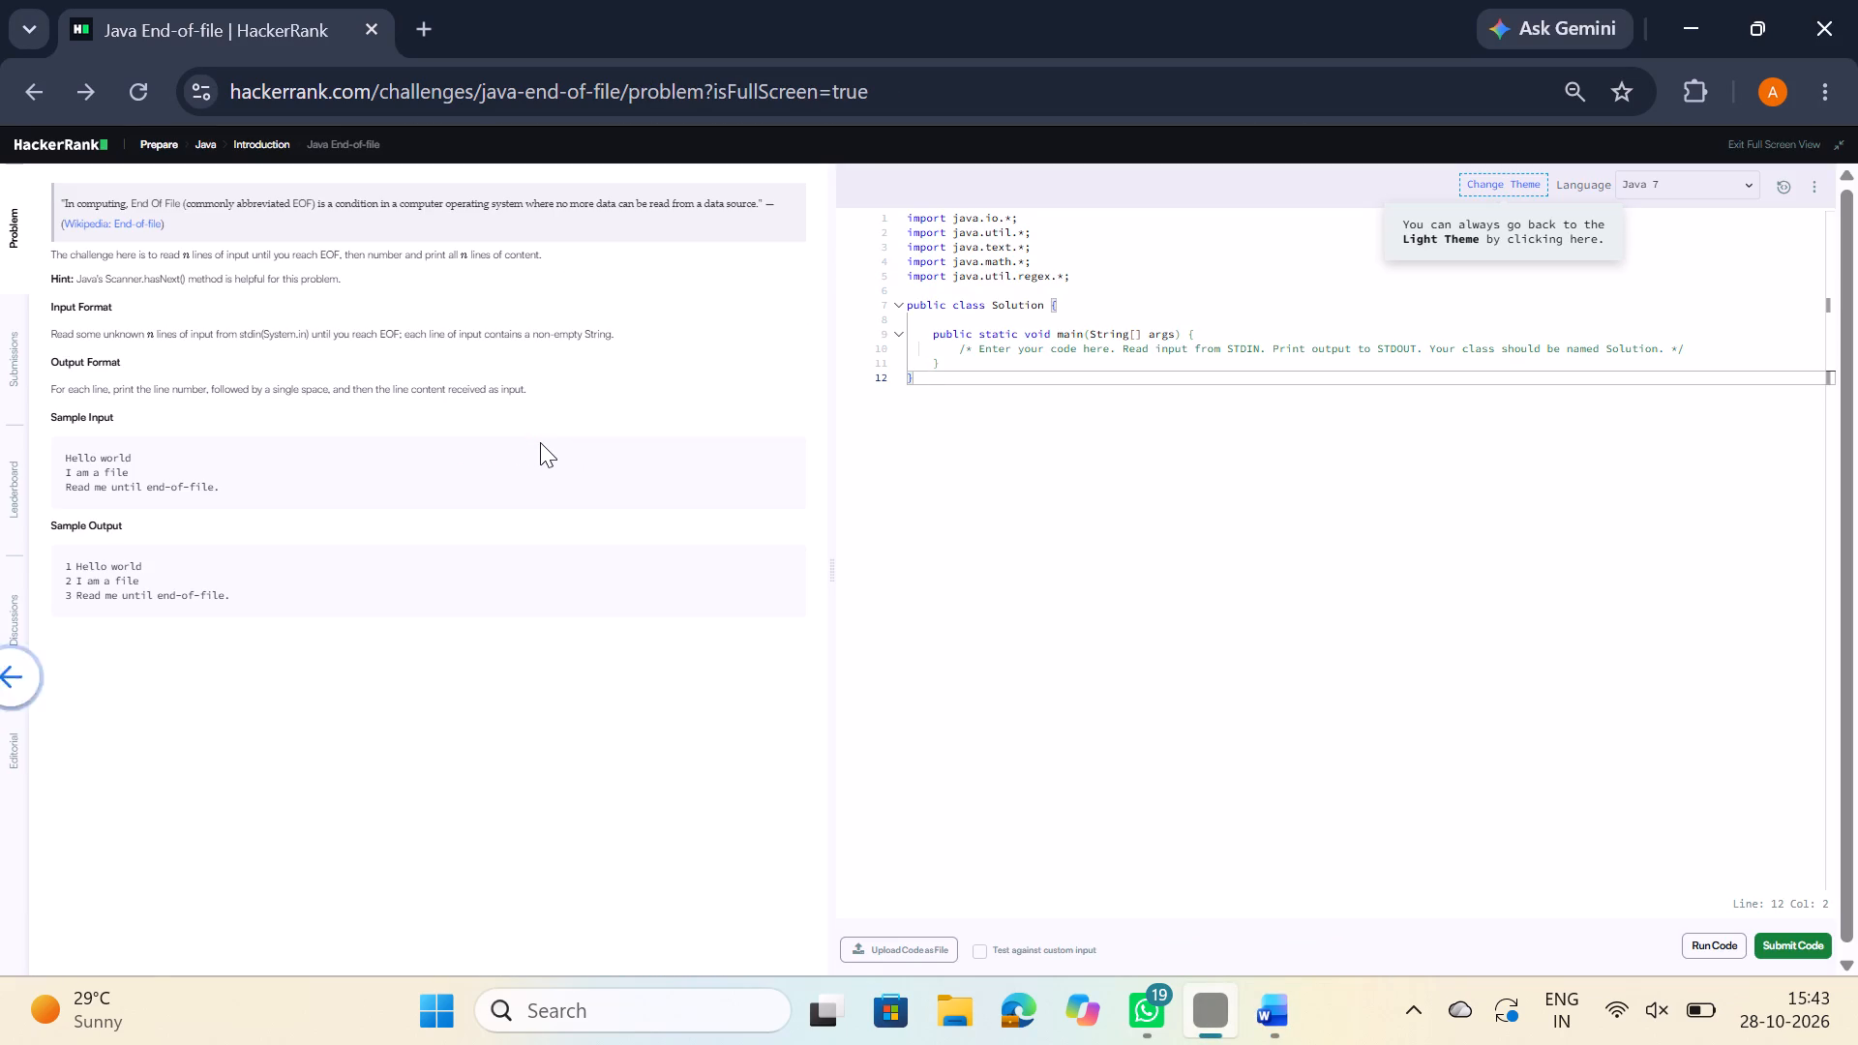
pyautogui.hscroll(4, 540, 442)
pyautogui.scroll(-1, 540, 442)
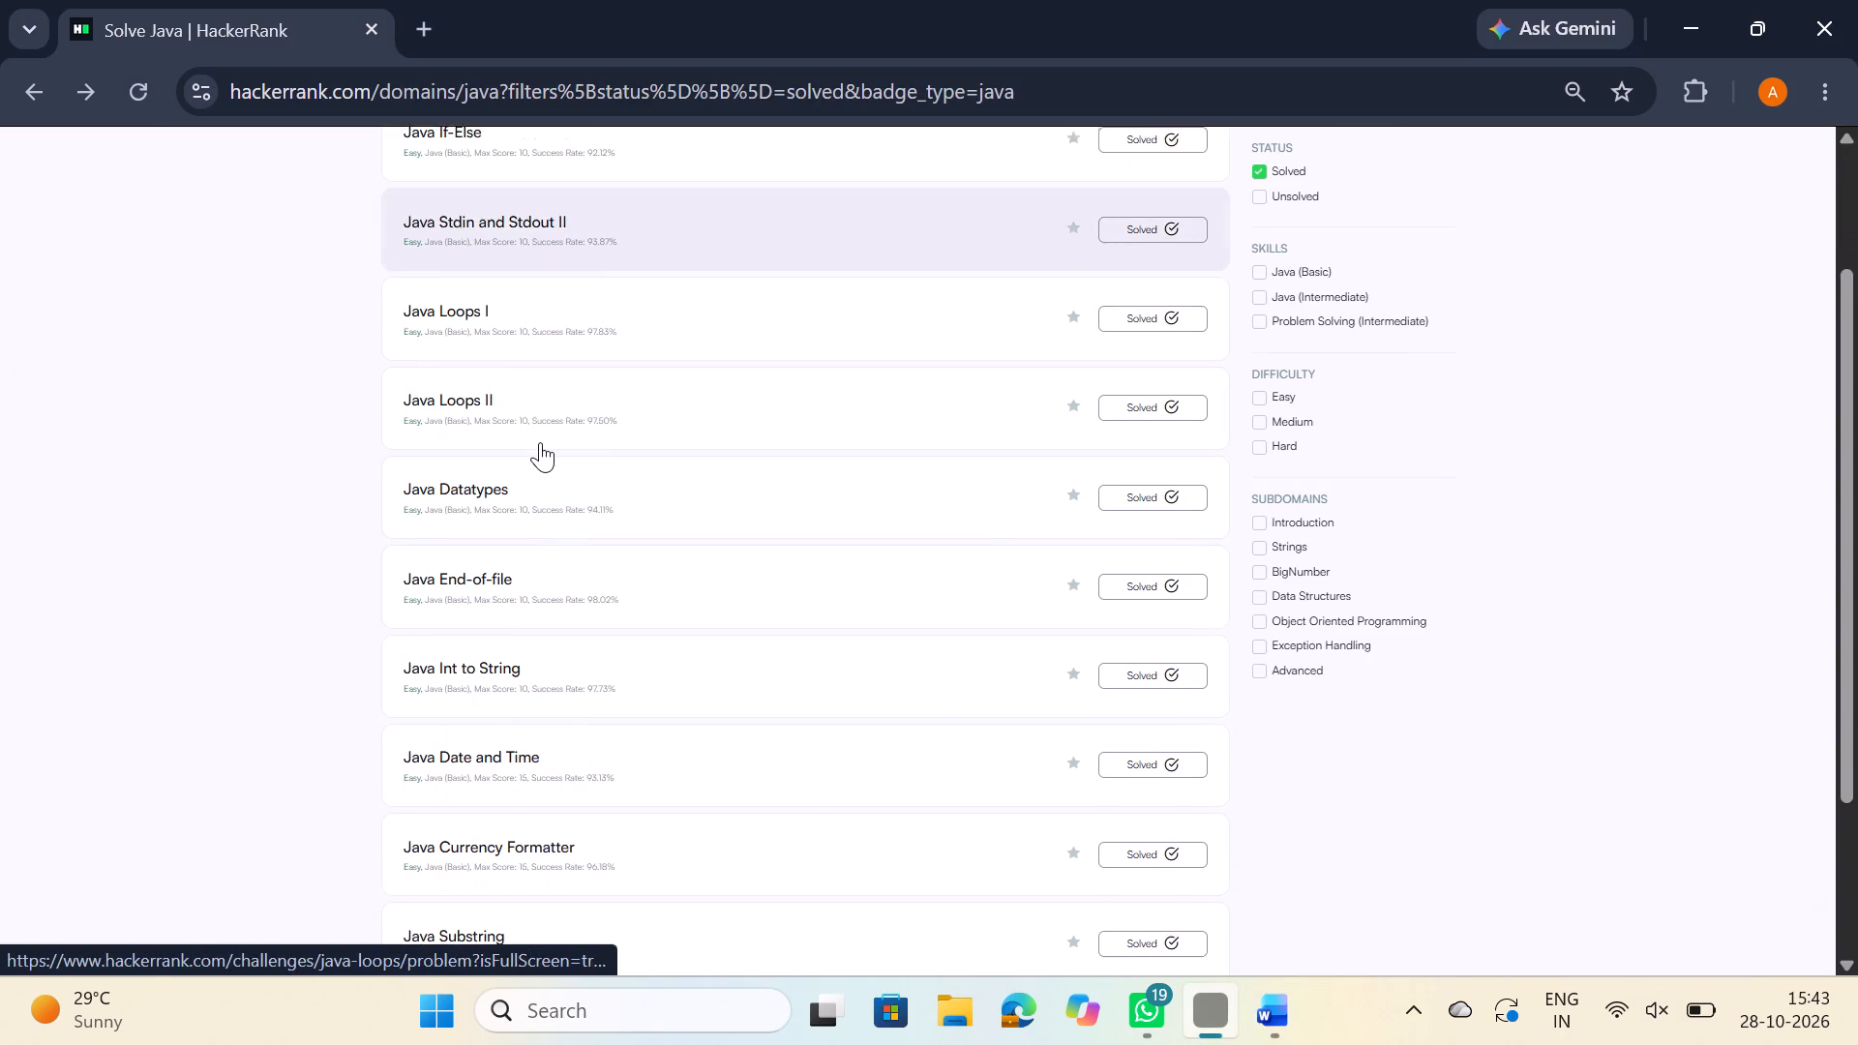
pyautogui.scroll(-3, 540, 442)
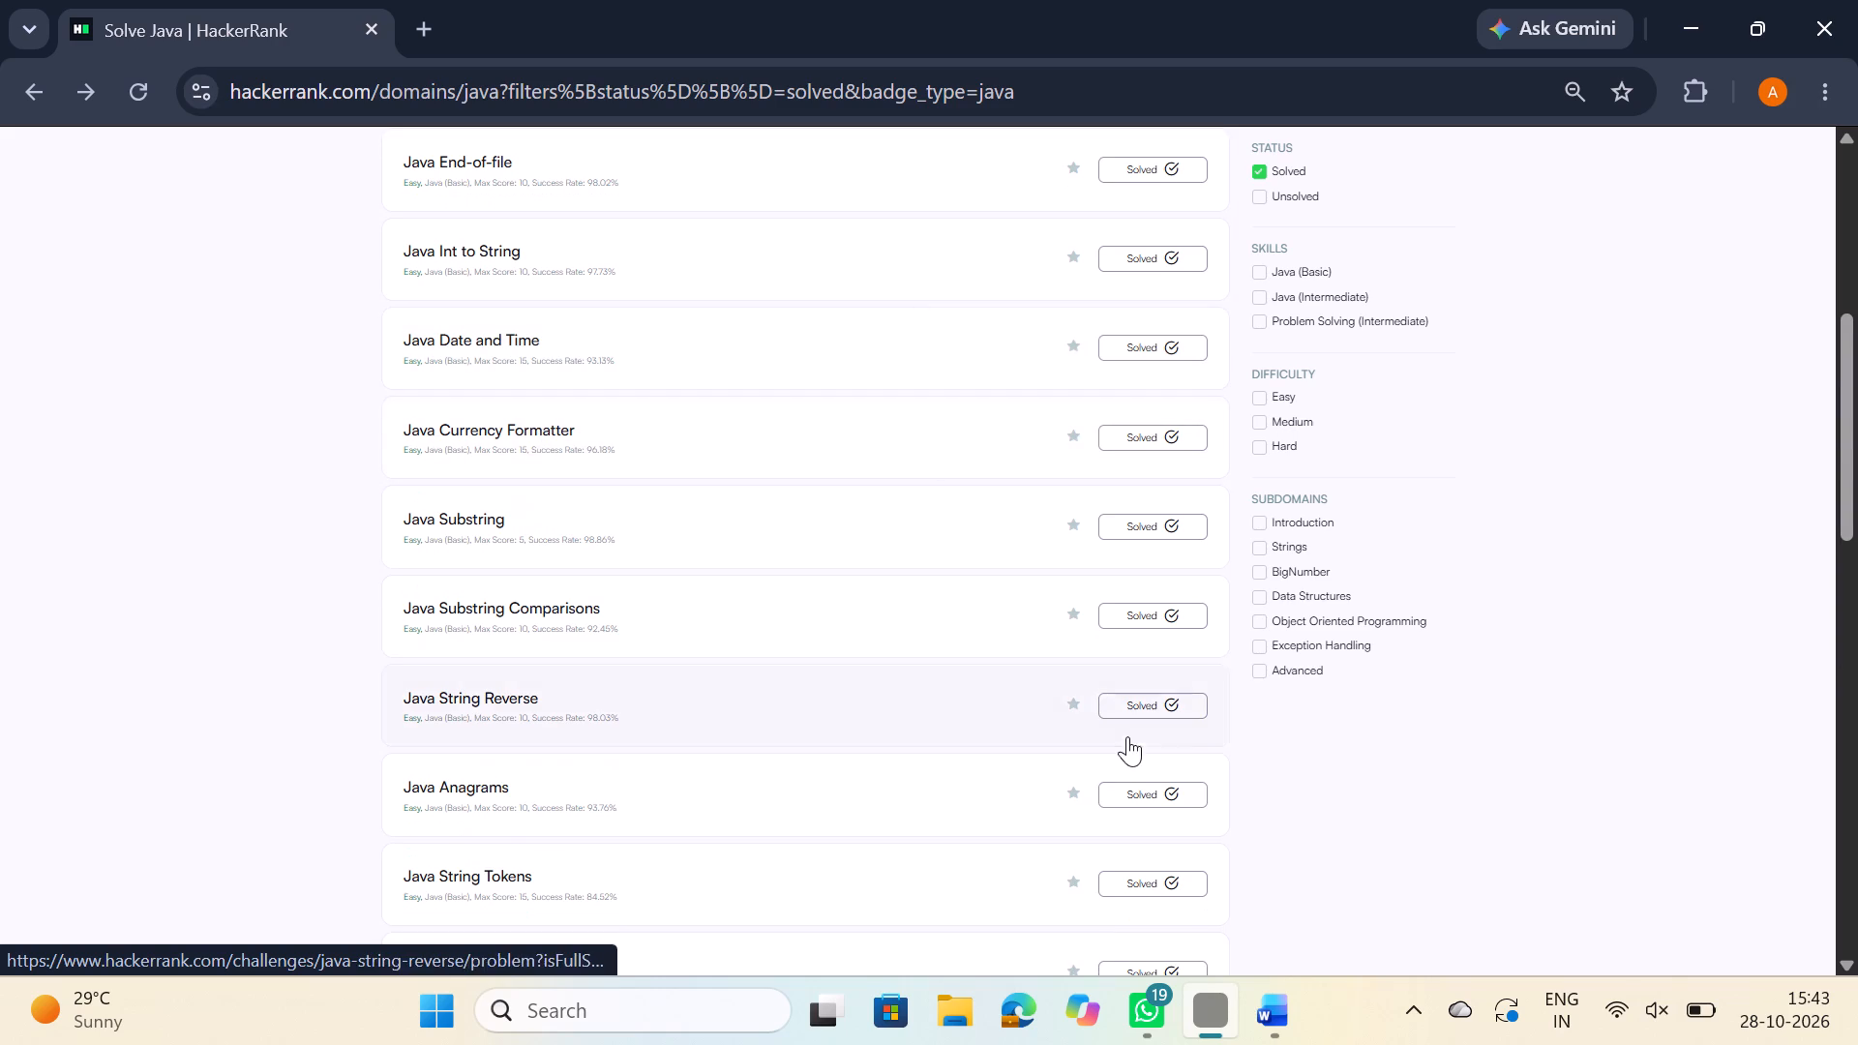
pyautogui.click(1274, 999)
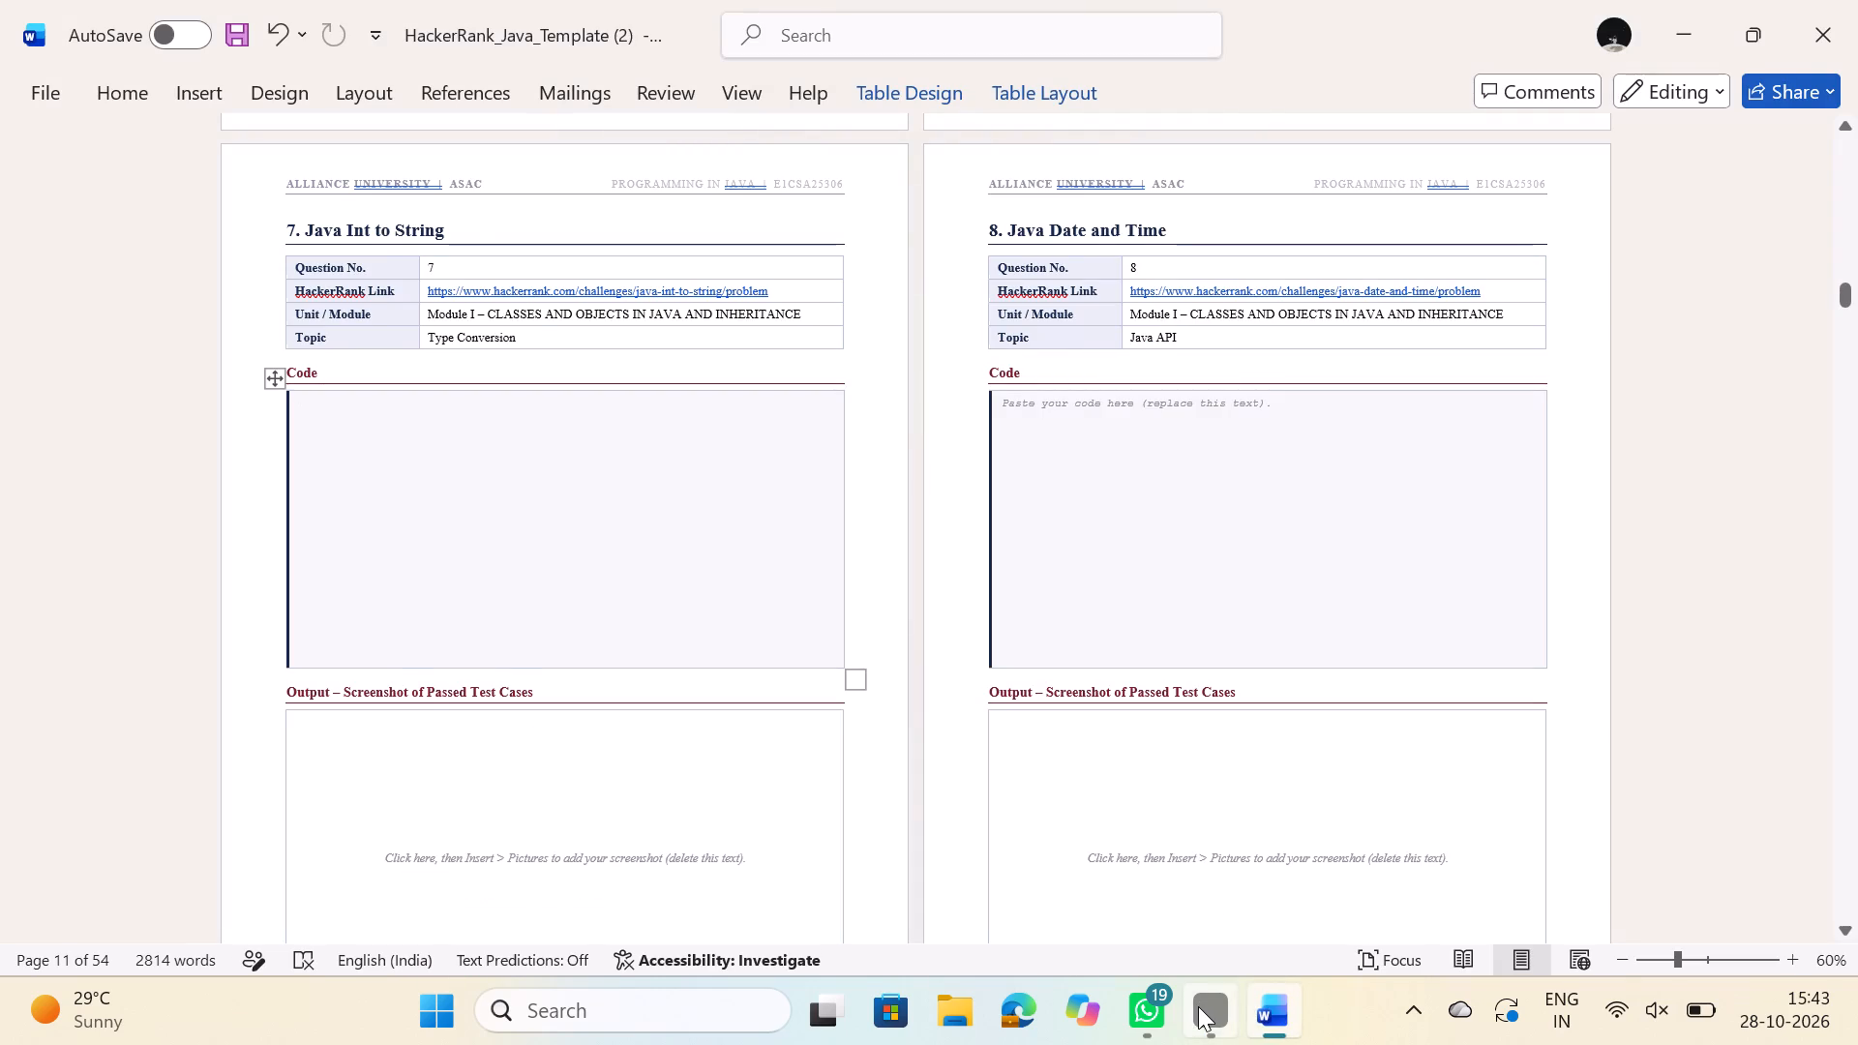
pyautogui.click(1198, 1006)
pyautogui.scroll(-1, 840, 639)
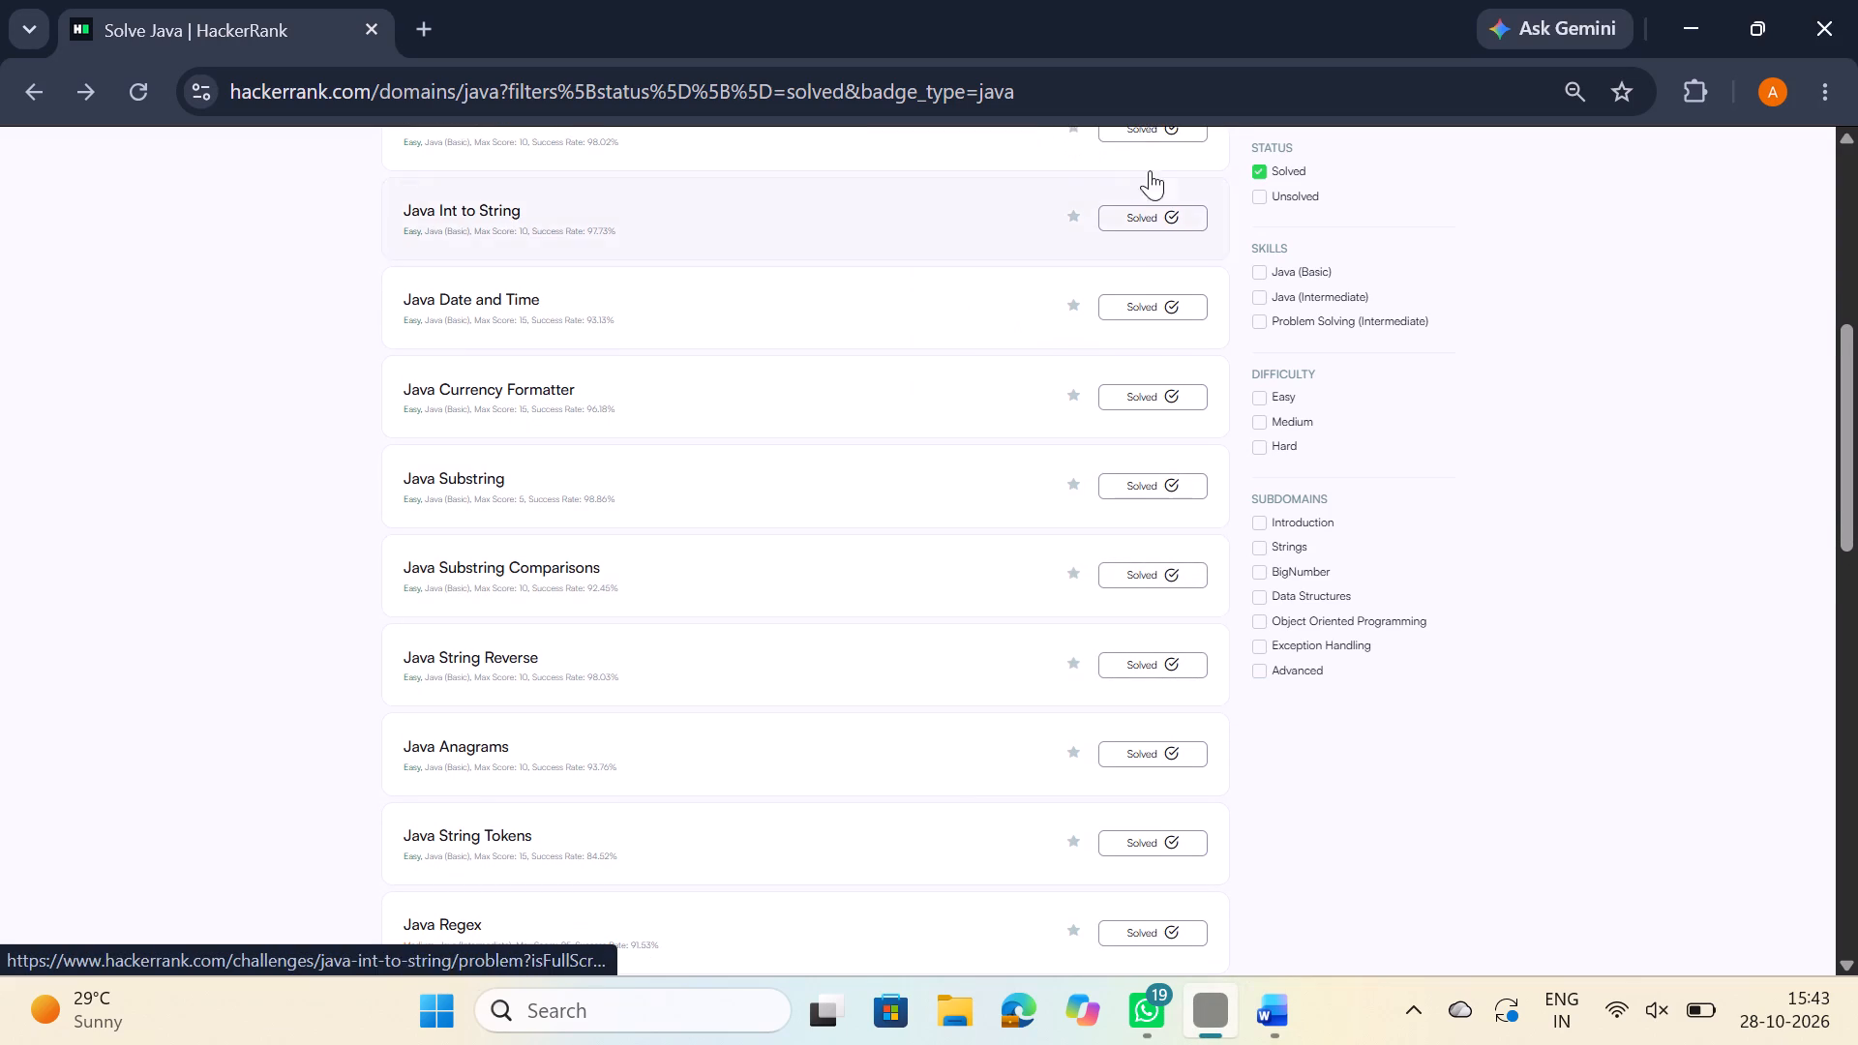
pyautogui.click(1172, 206)
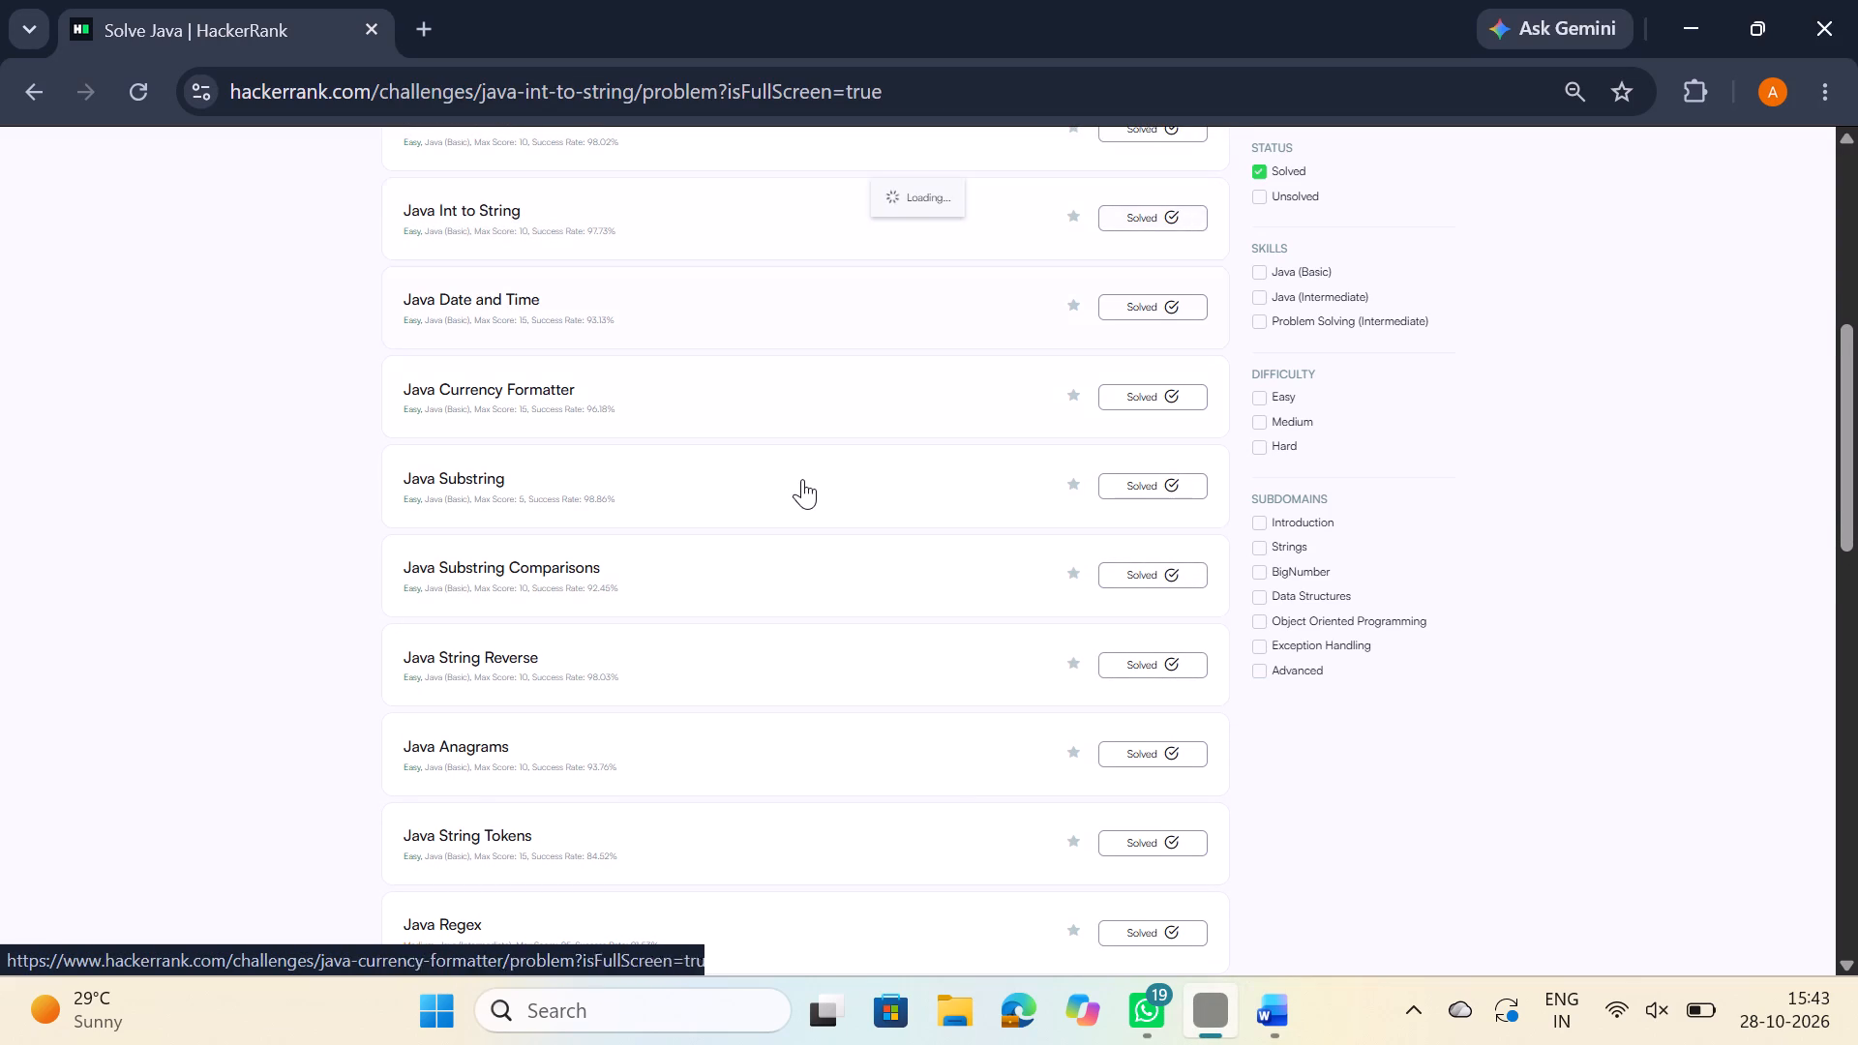
# Open the results of the first accepted submission listed for Java Int to String.
pyautogui.scroll(-1, 802, 479)
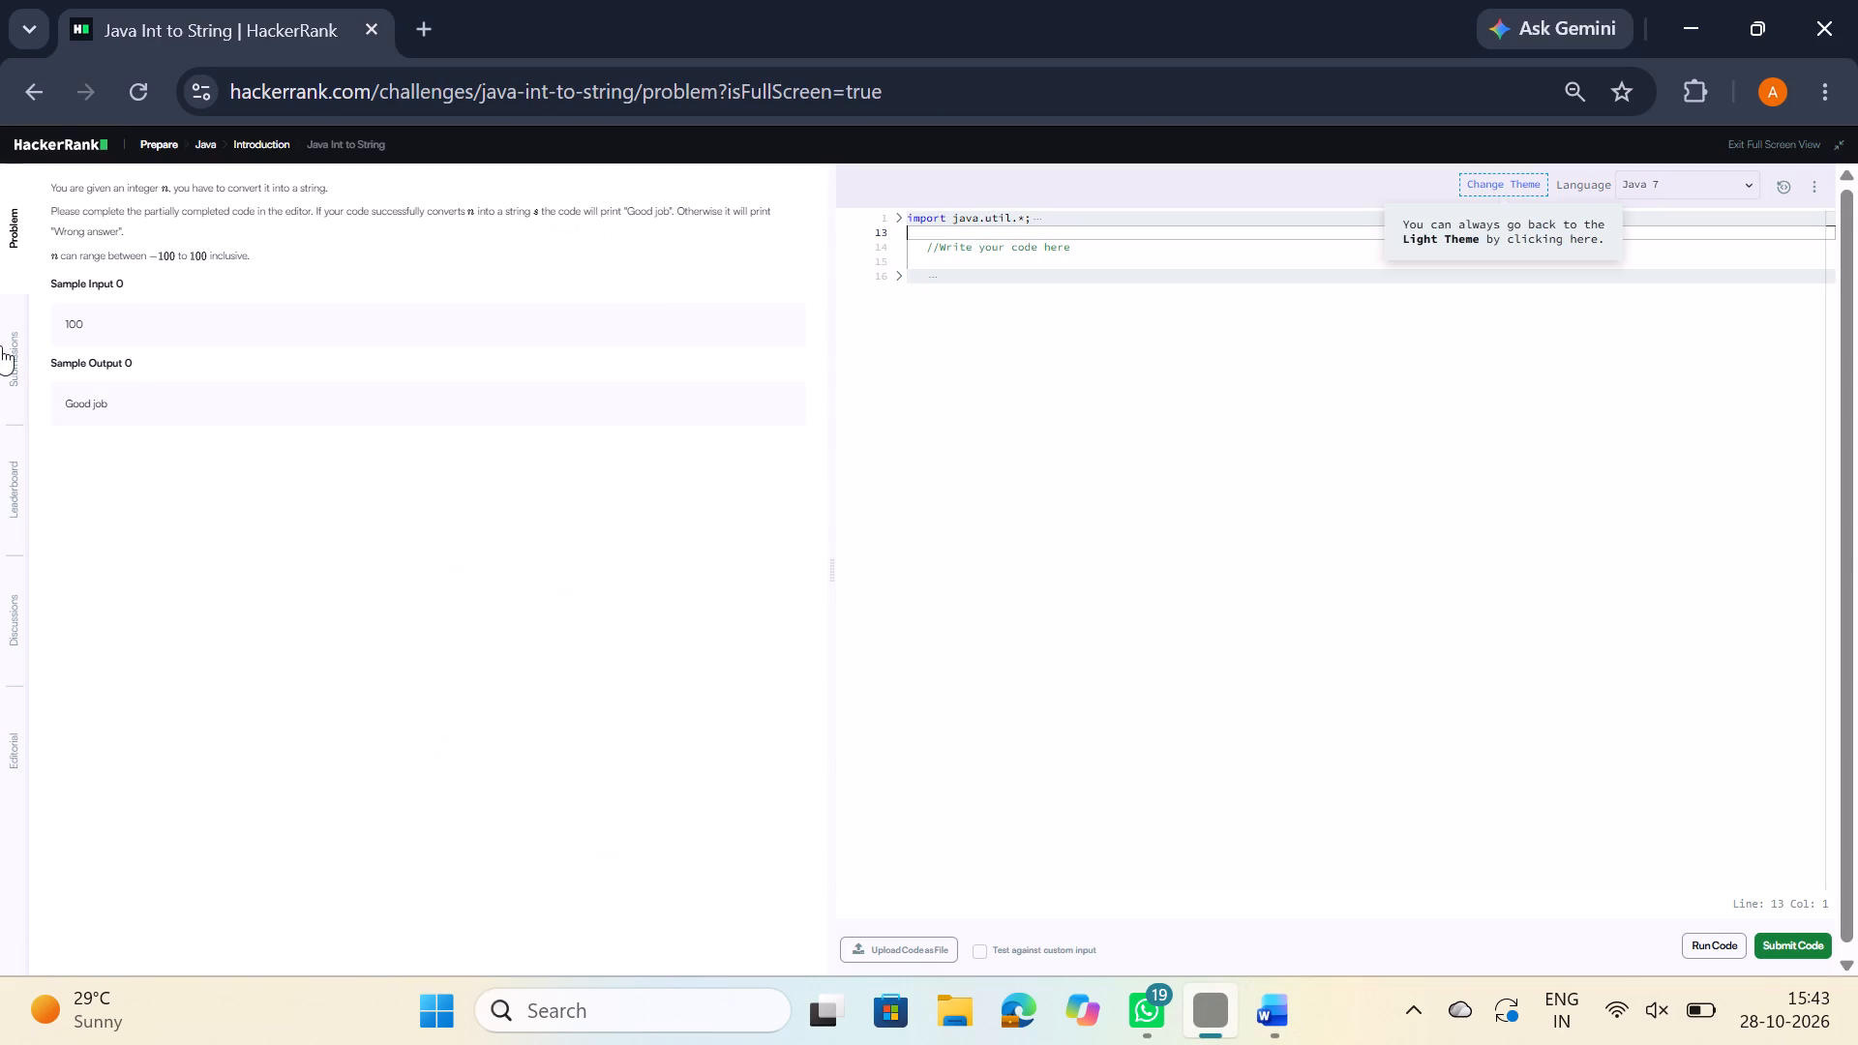
pyautogui.click(17, 353)
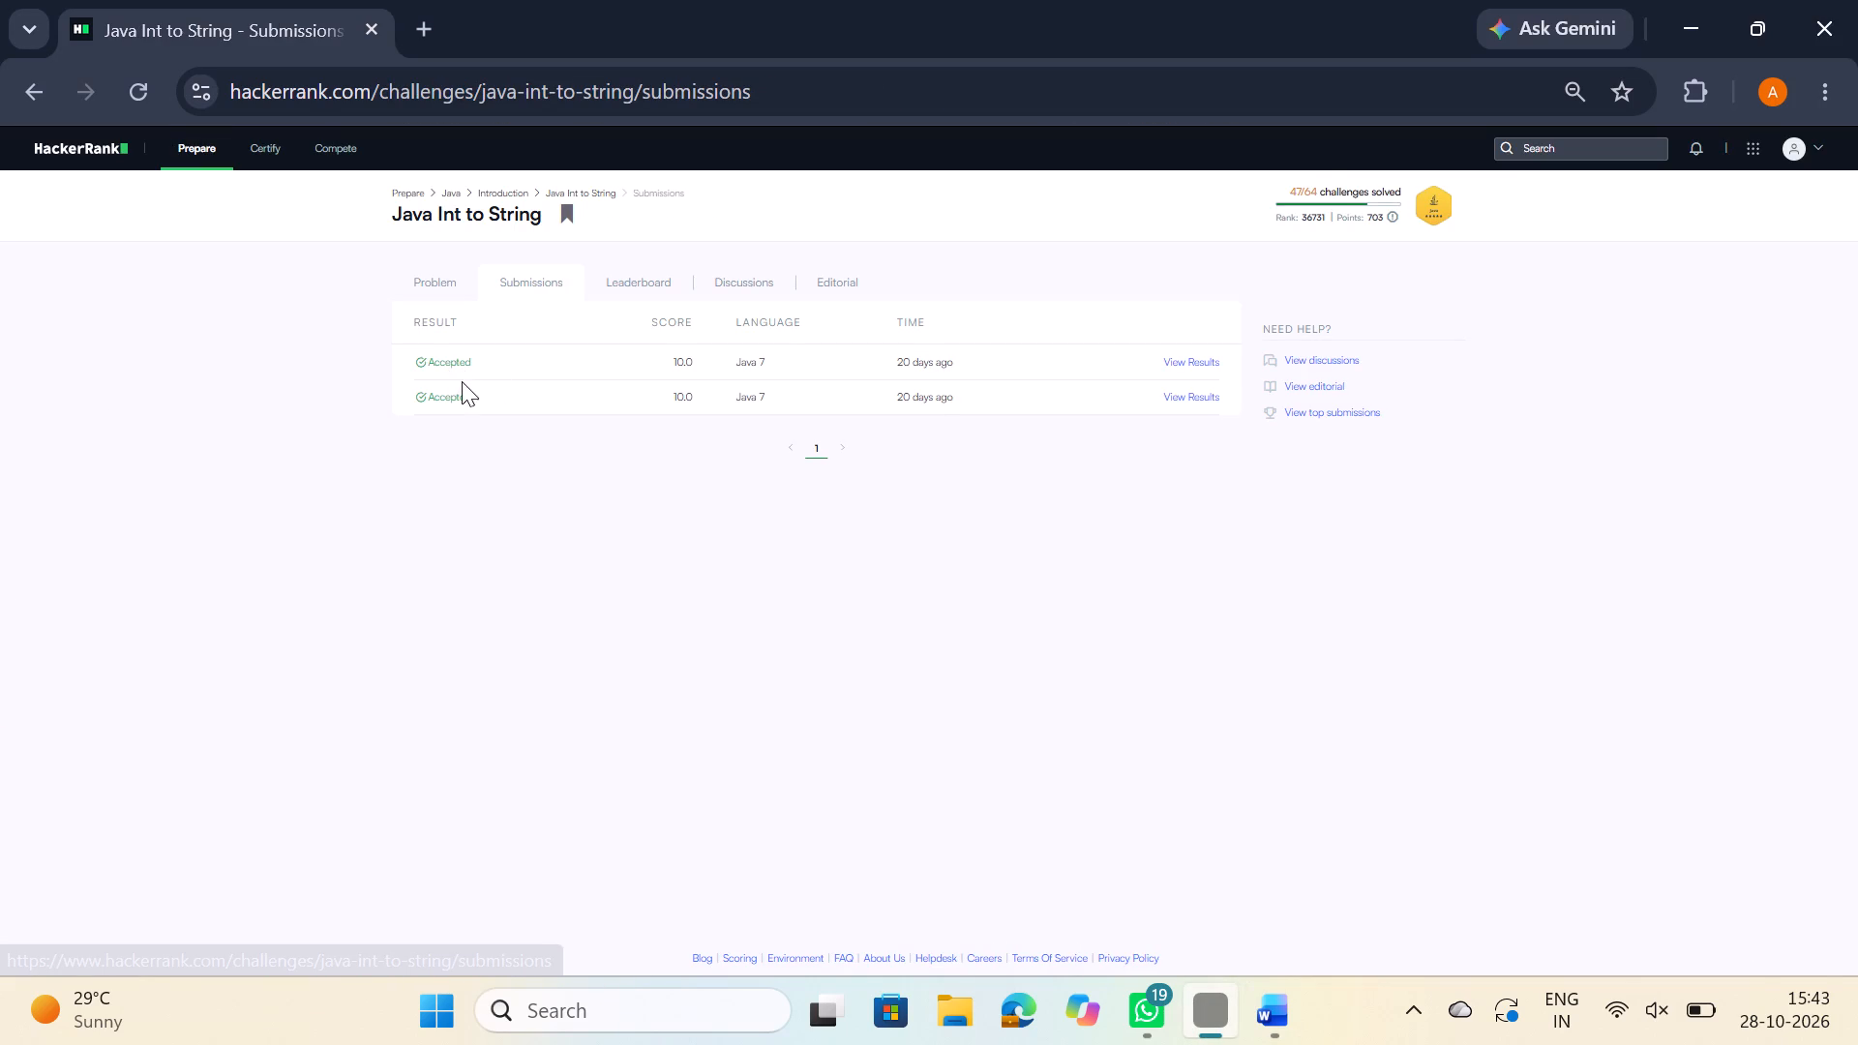
pyautogui.click(1213, 364)
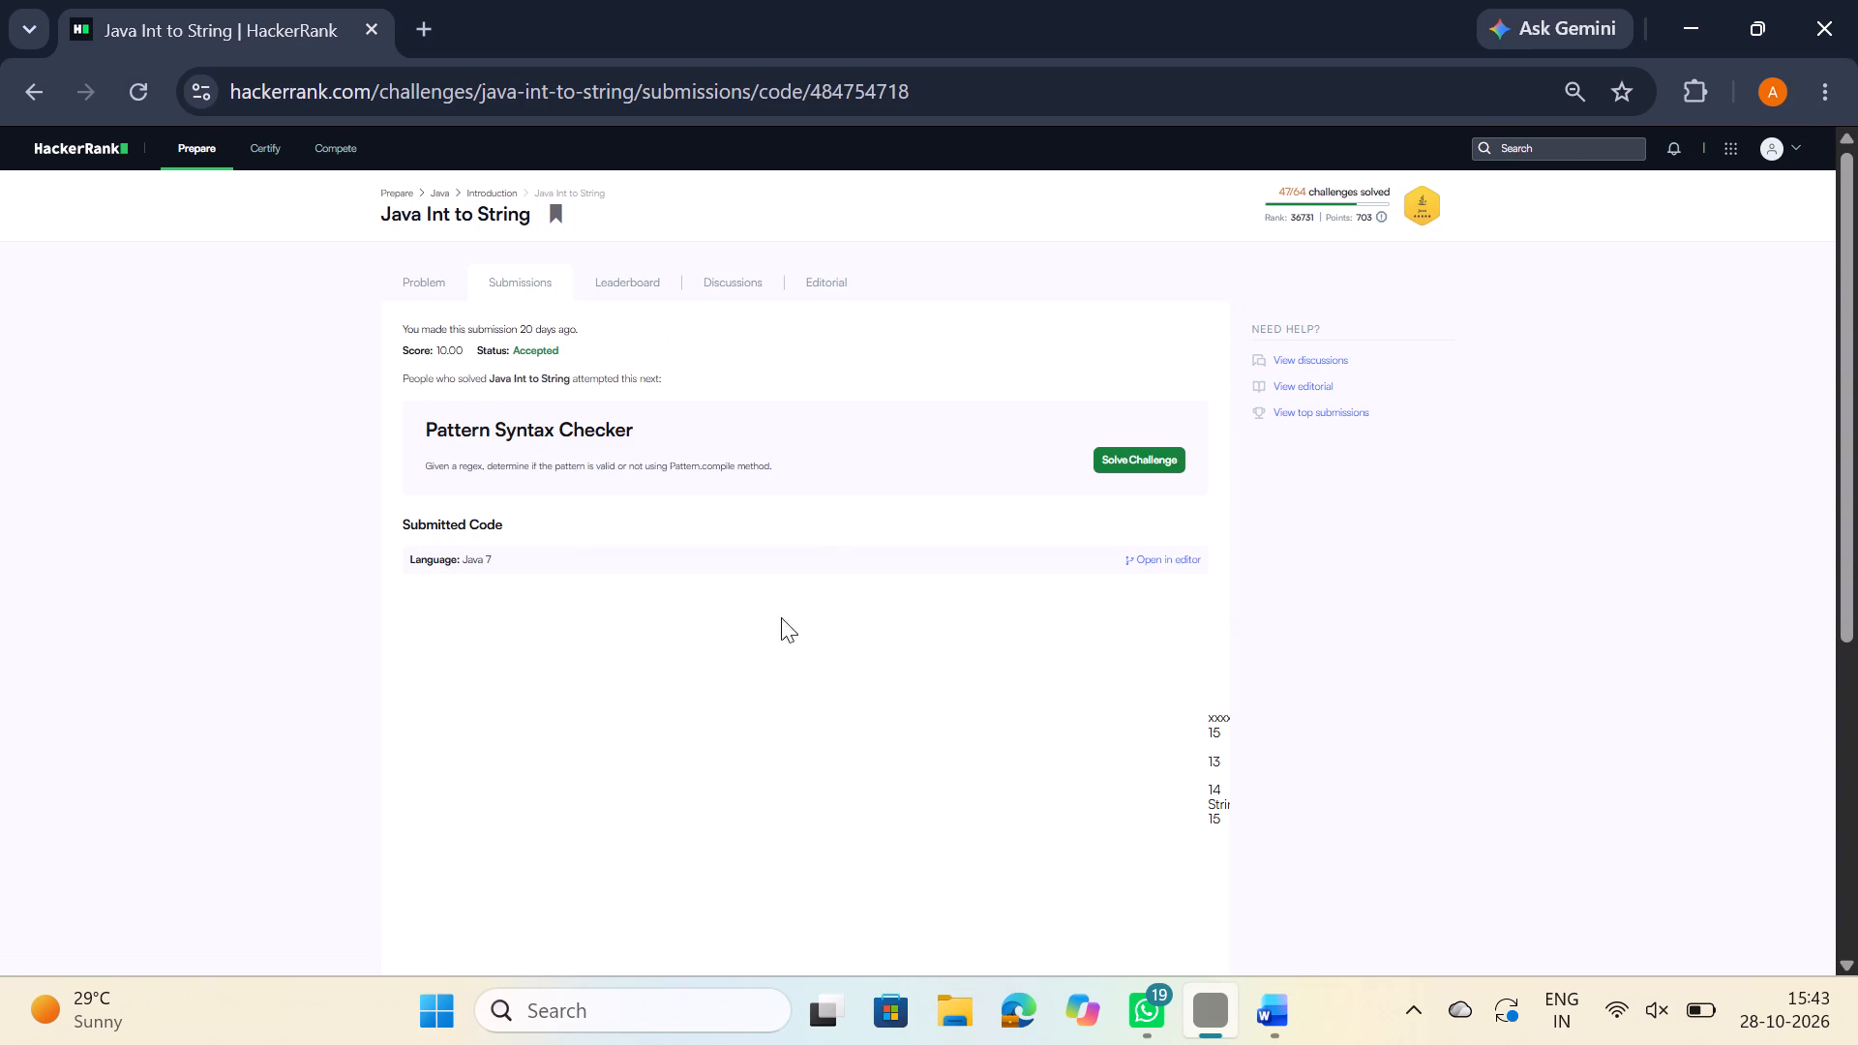
# Capture a rectangular screenshot of the Java Int to String test case results, including all four test cases and the compiler message.
pyautogui.scroll(-7, 829, 703)
pyautogui.scroll(-1, 793, 631)
pyautogui.scroll(1, 793, 631)
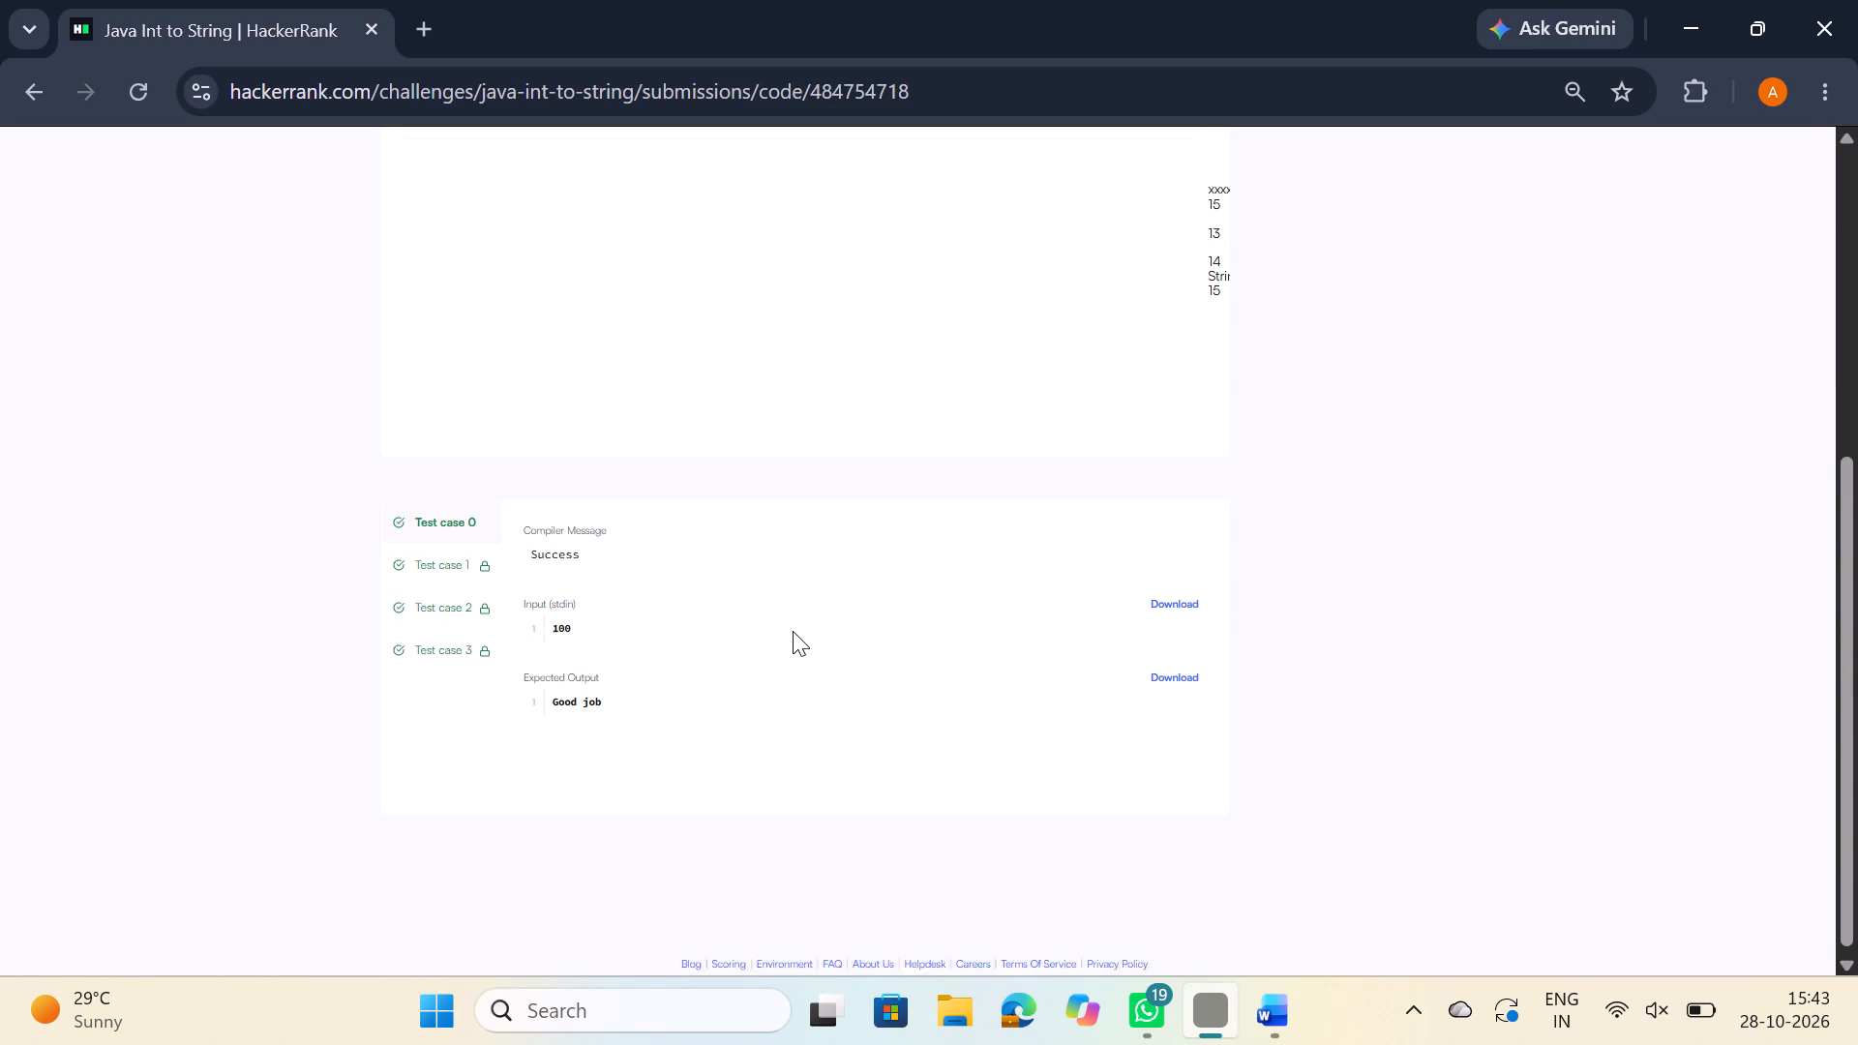
pyautogui.scroll(1, 793, 631)
pyautogui.scroll(-2, 793, 631)
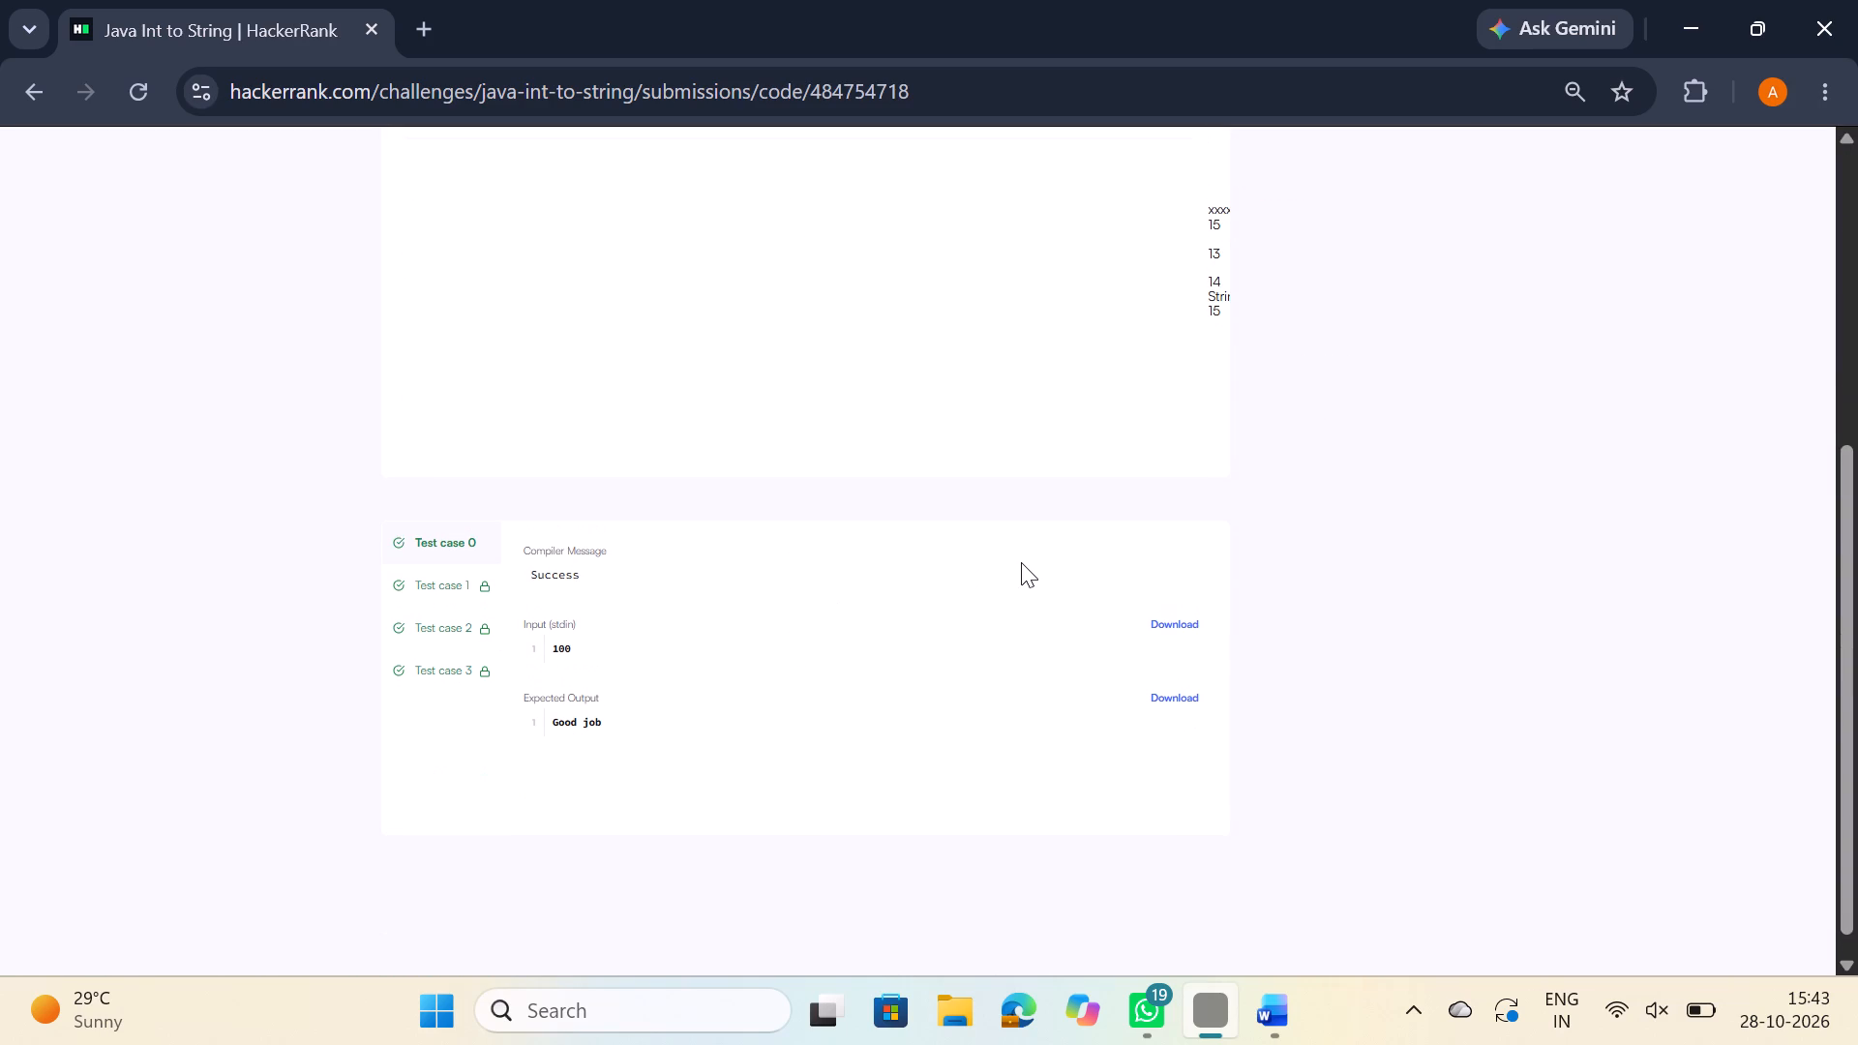
pyautogui.press('Print')
pyautogui.moveTo(384, 493); pyautogui.dragTo(395, 502)
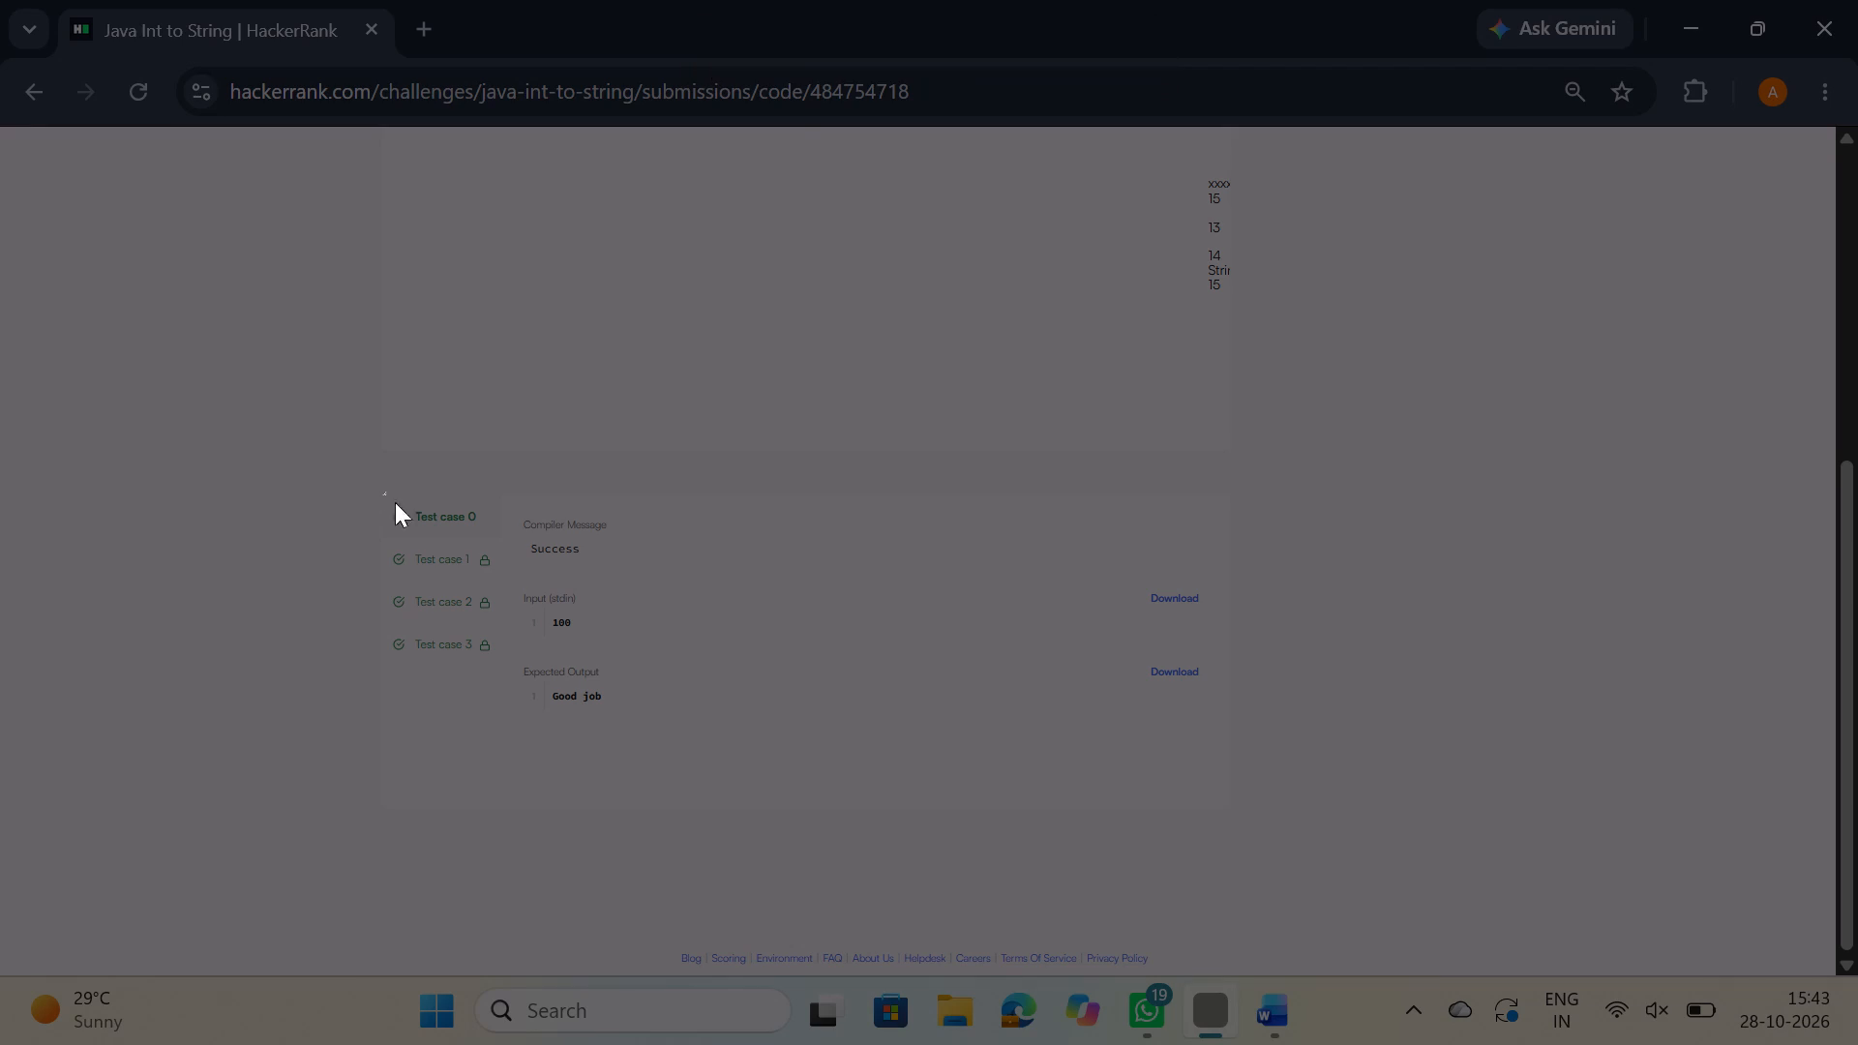
pyautogui.moveTo(395, 502); pyautogui.dragTo(1210, 798)
pyautogui.hscroll(1, 1038, 756)
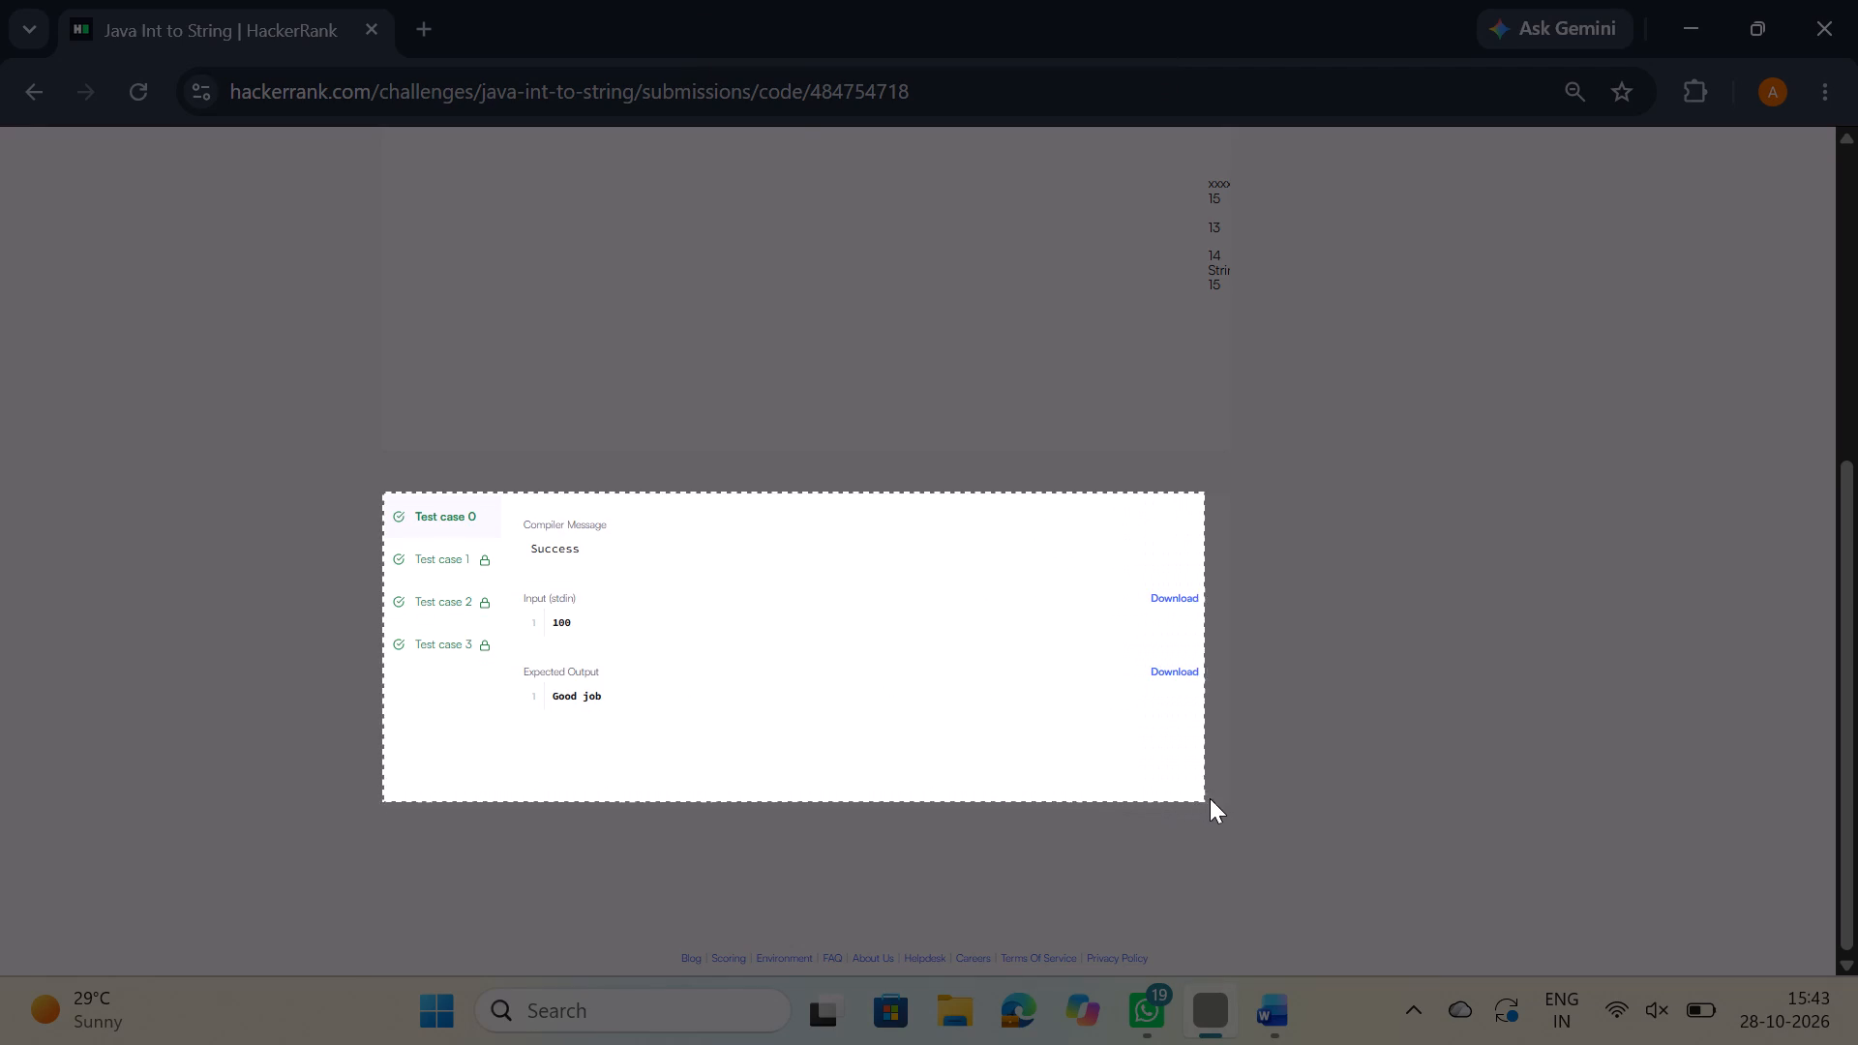
pyautogui.moveTo(1210, 798); pyautogui.dragTo(1236, 791)
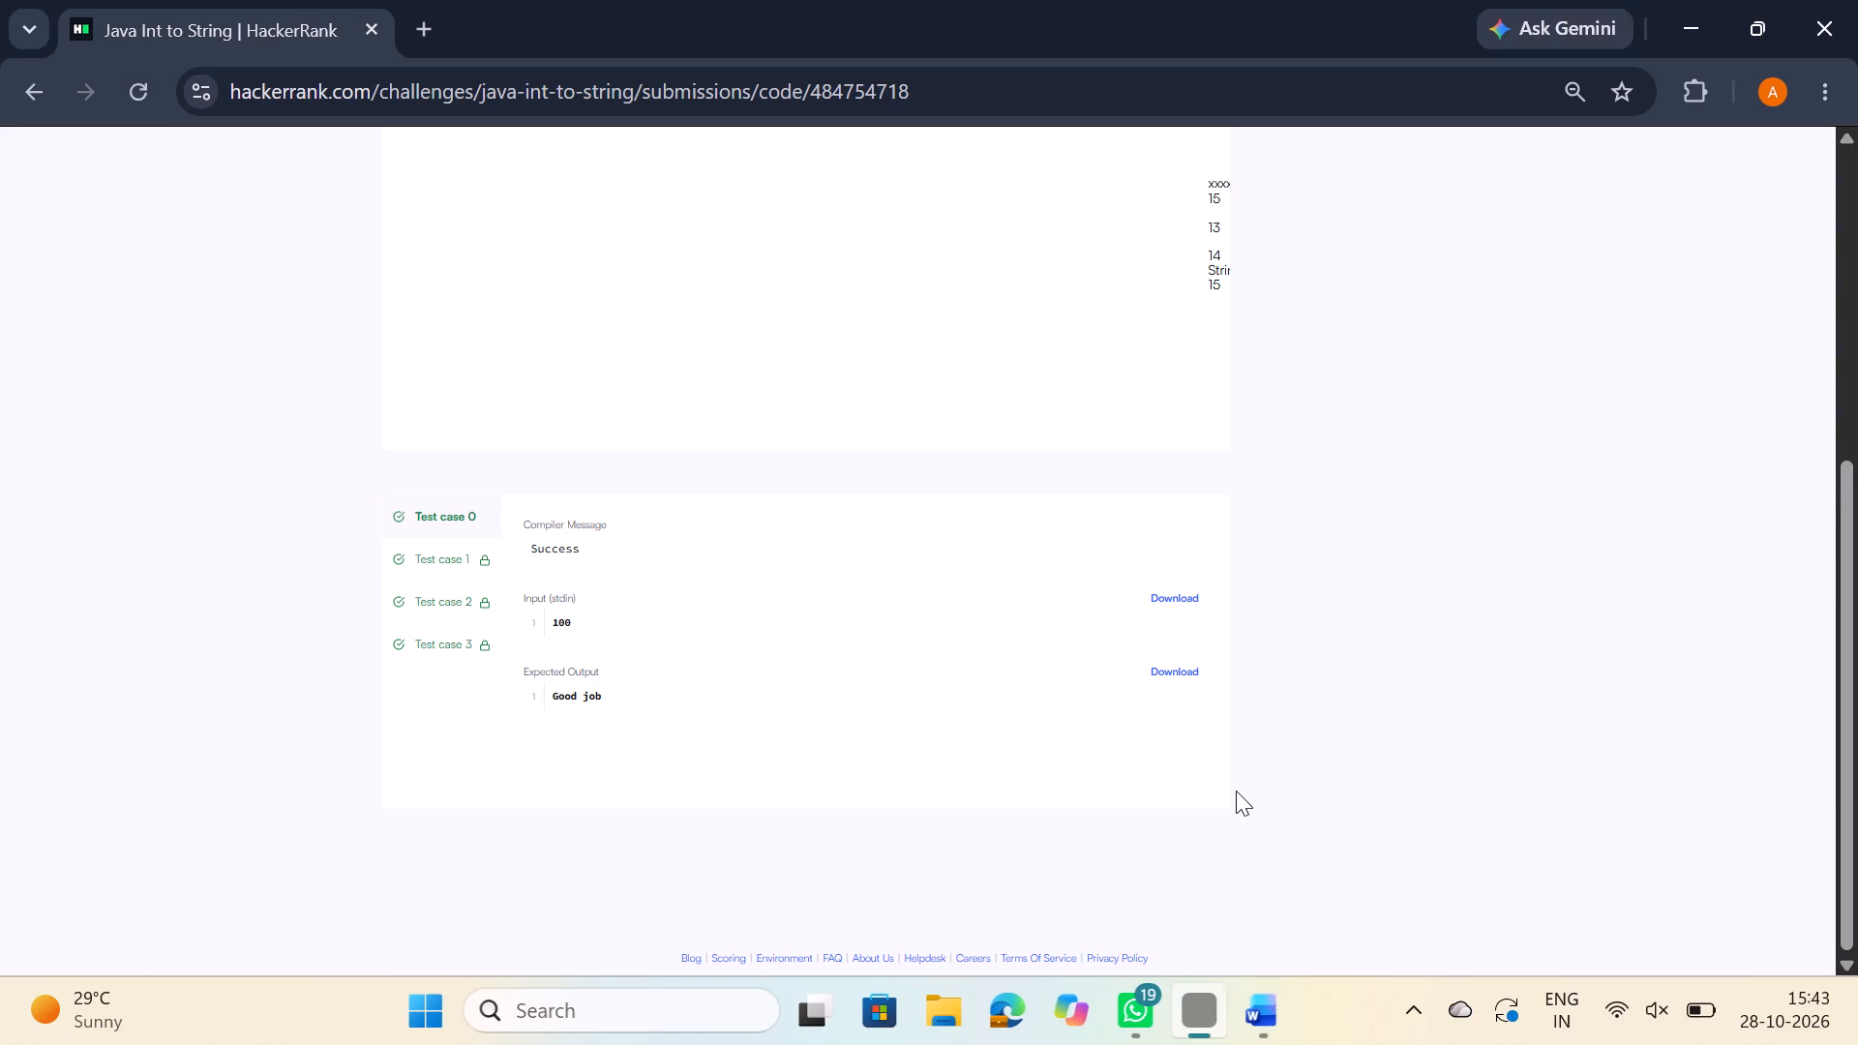
# Paste the test case screenshot into question 7's Code box in Word and set its text wrapping to In Front of Text.
pyautogui.click(1269, 1015)
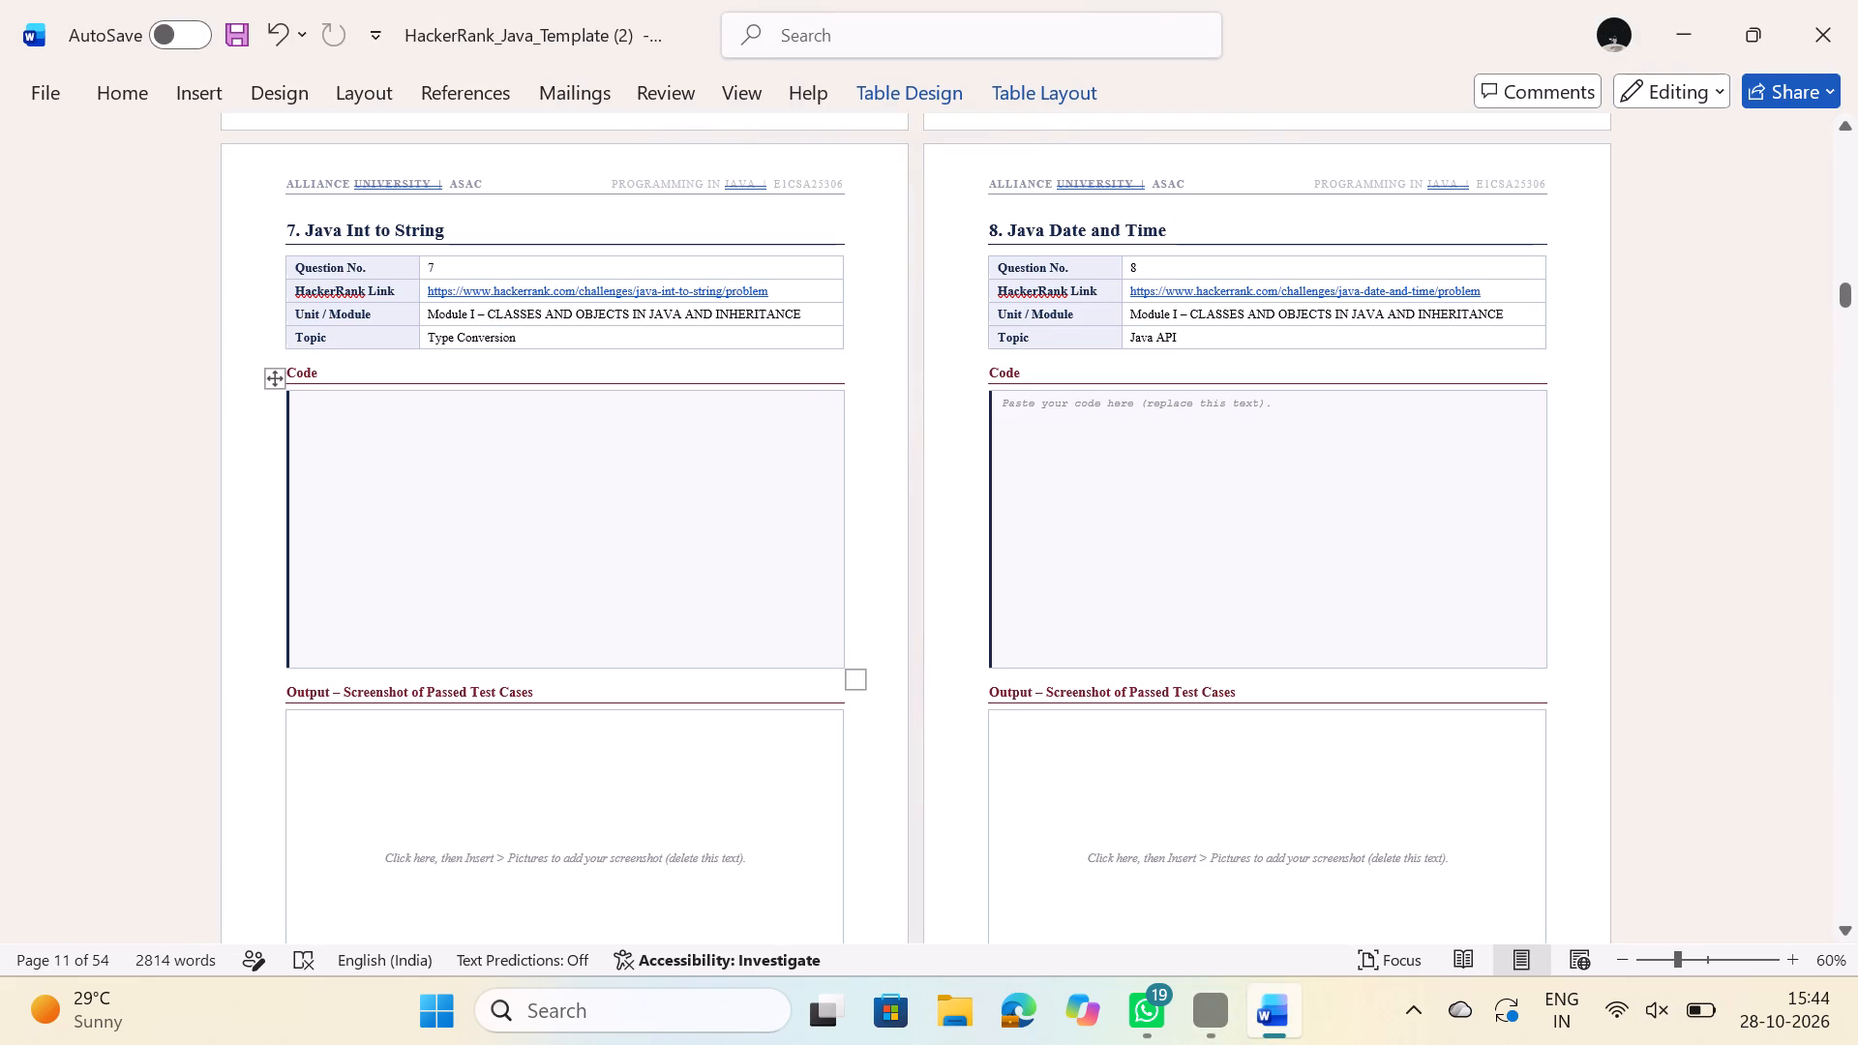
pyautogui.hotkey('ctrl', 'v')
pyautogui.click(542, 522)
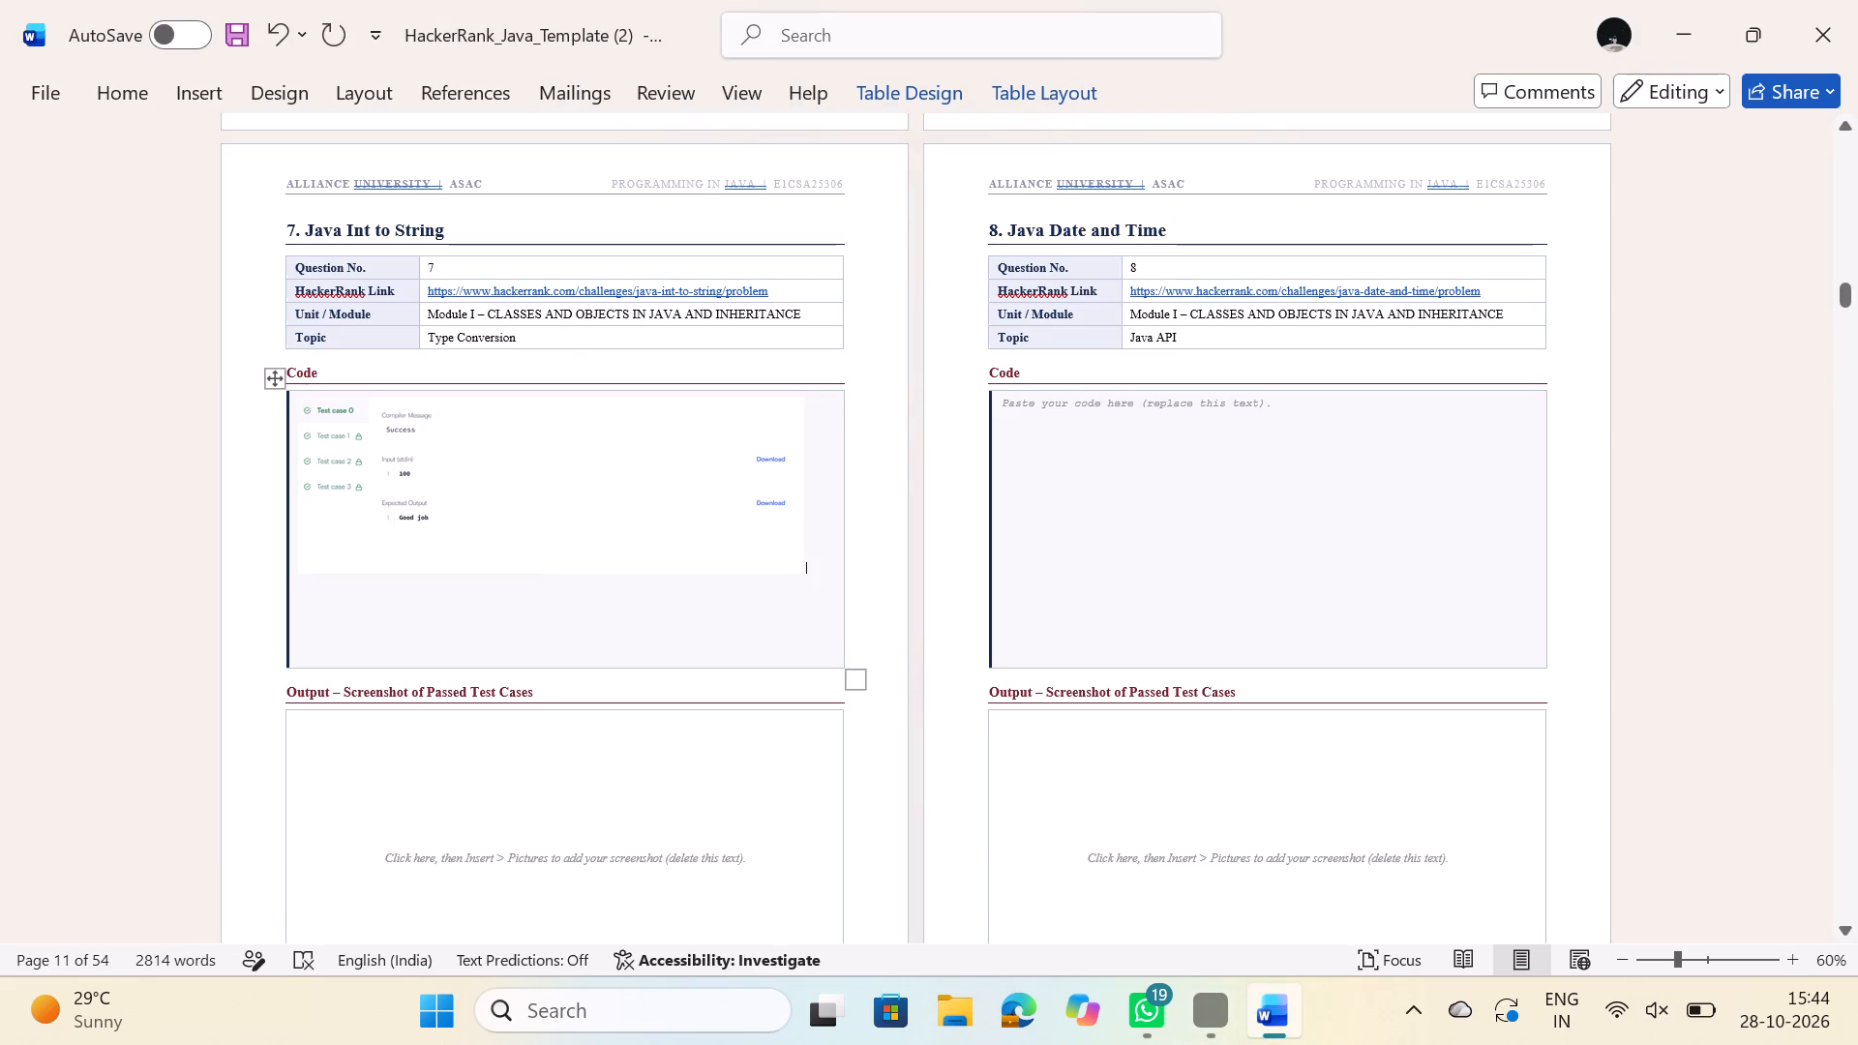
pyautogui.click(847, 410)
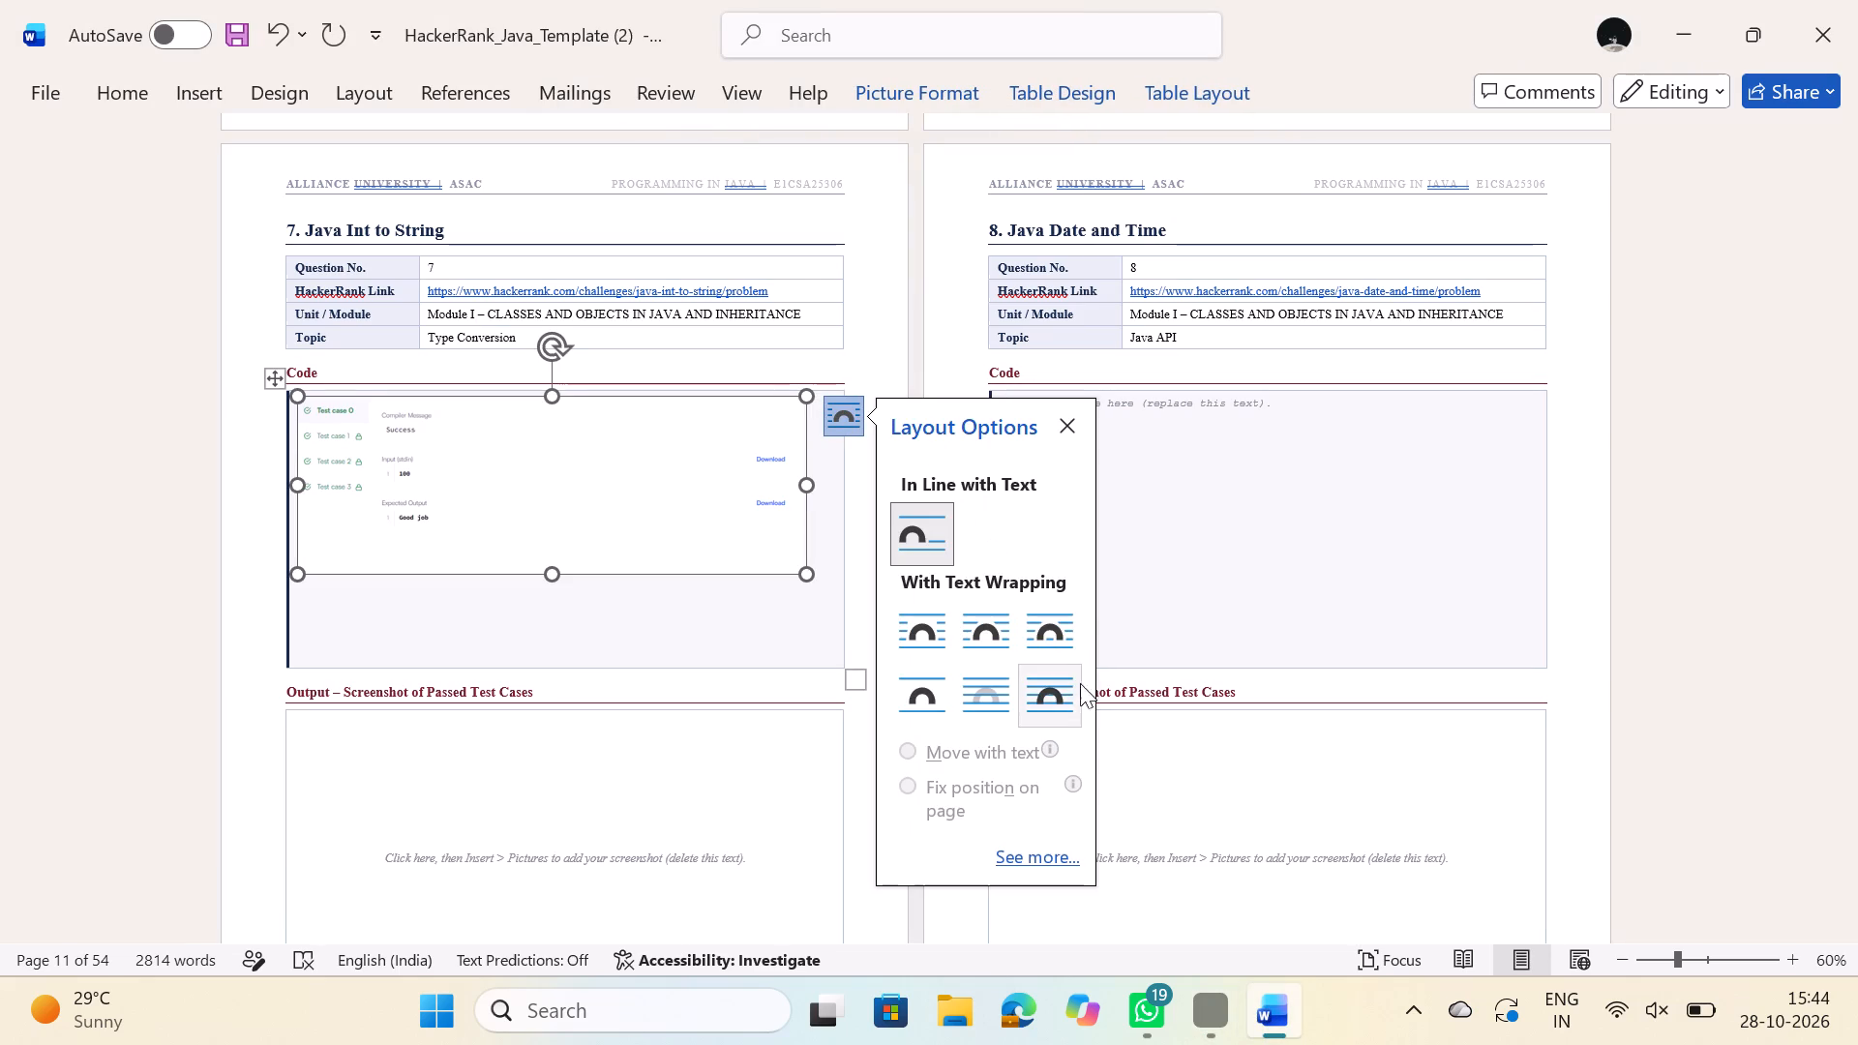
pyautogui.click(1057, 697)
# Delete the placeholder text in question 7's Output box and move the test case screenshot from the Code box into it.
pyautogui.moveTo(575, 475); pyautogui.dragTo(590, 481)
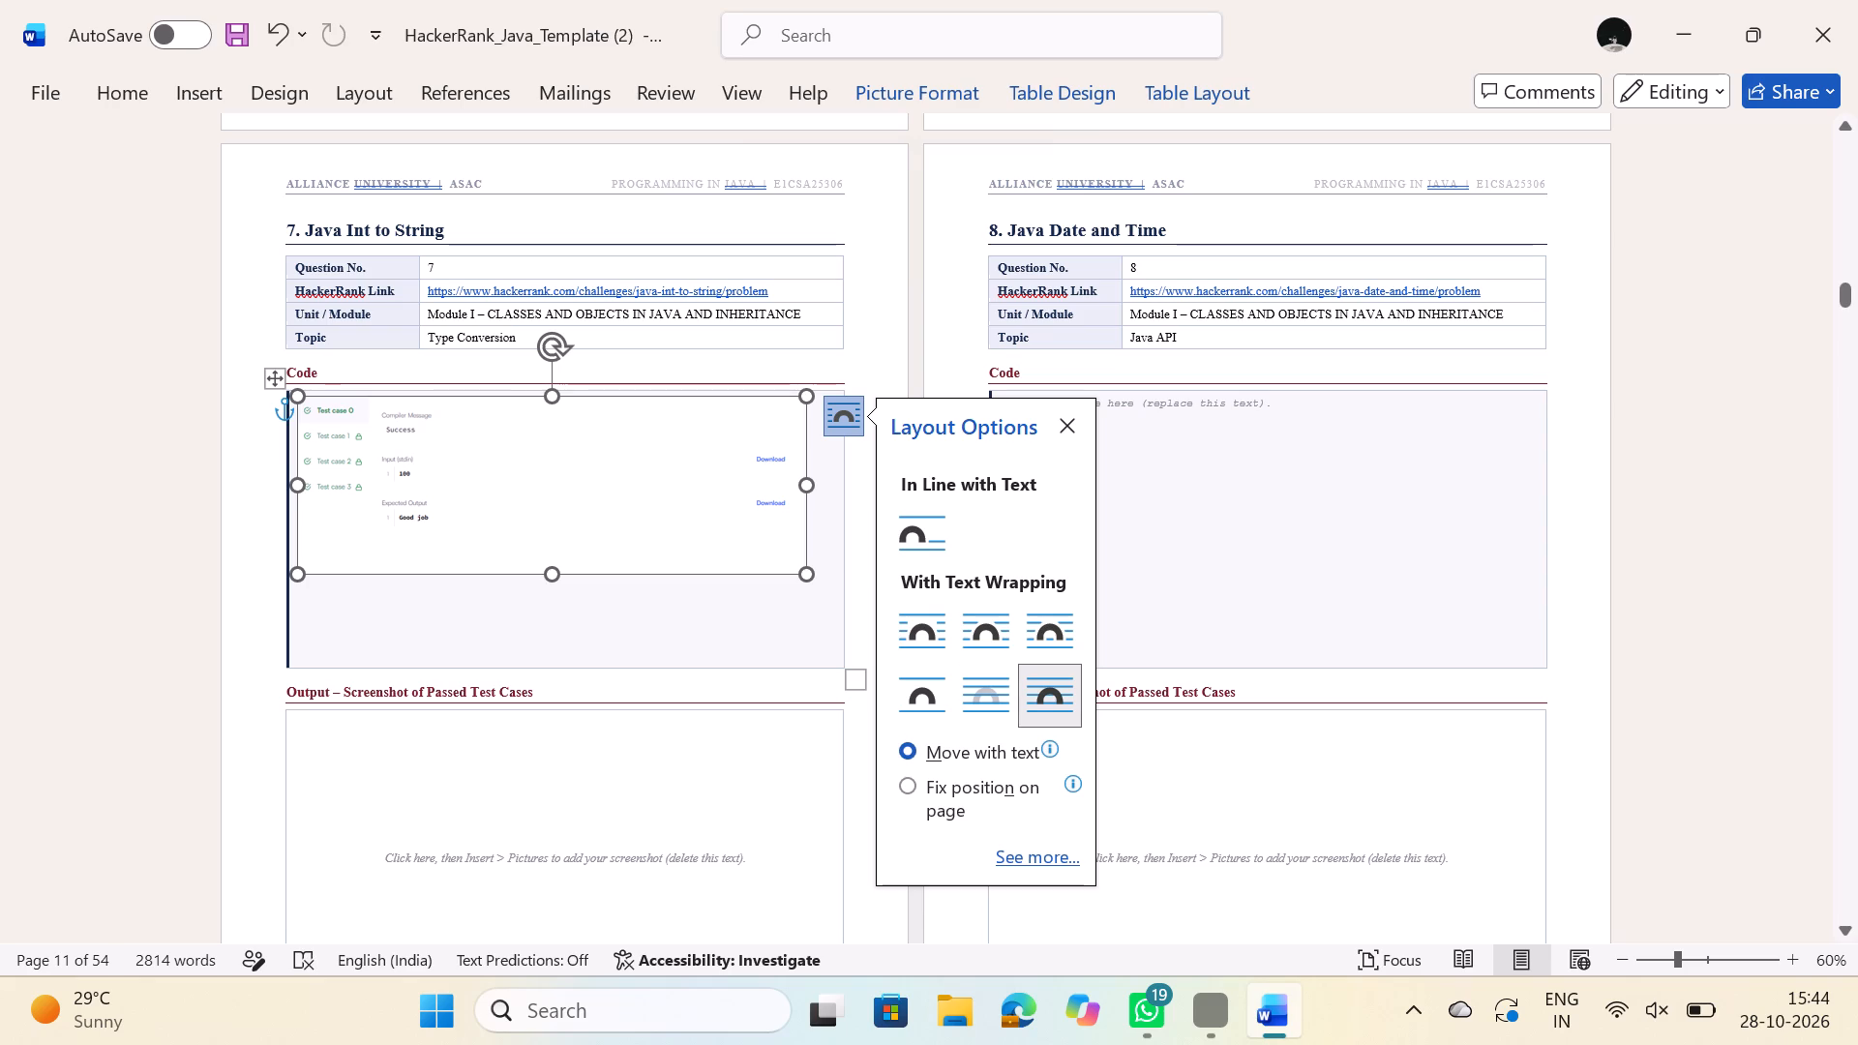
pyautogui.moveTo(590, 481); pyautogui.dragTo(596, 604)
pyautogui.scroll(-1, 388, 794)
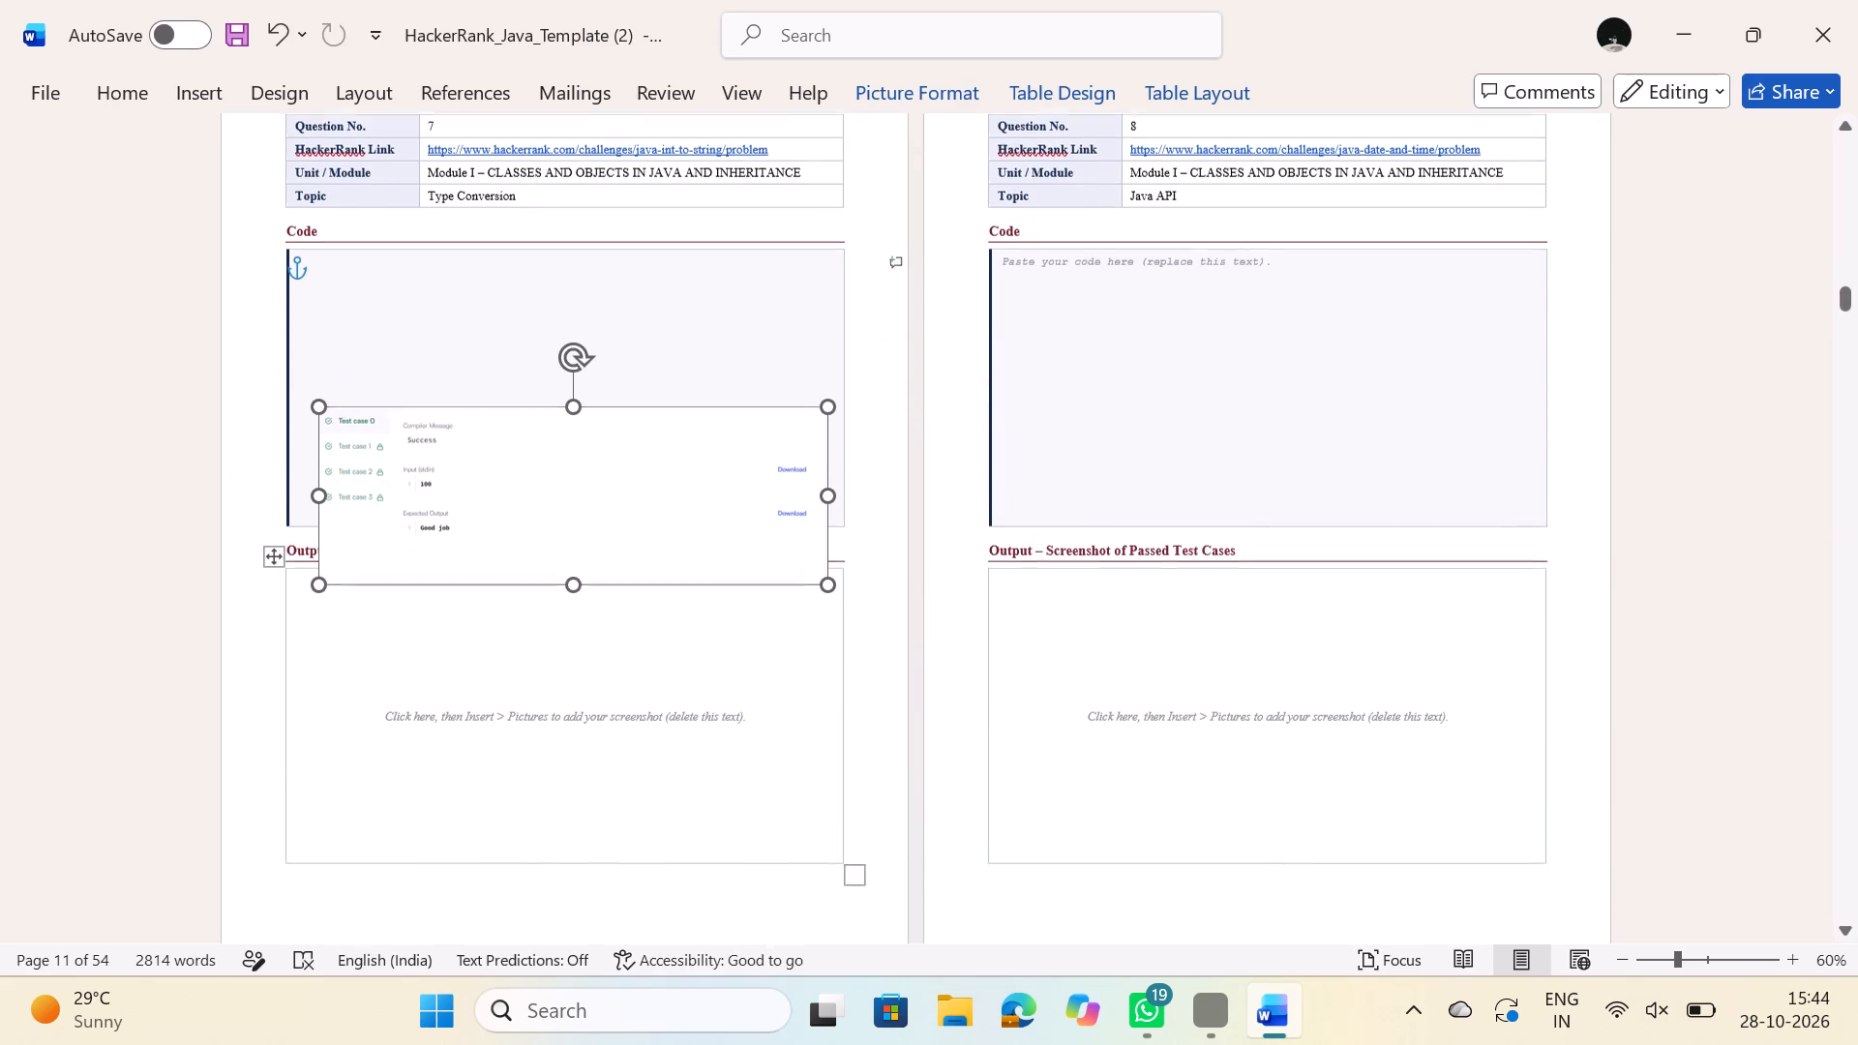
pyautogui.moveTo(764, 694); pyautogui.dragTo(345, 680)
pyautogui.press('BackSpace')
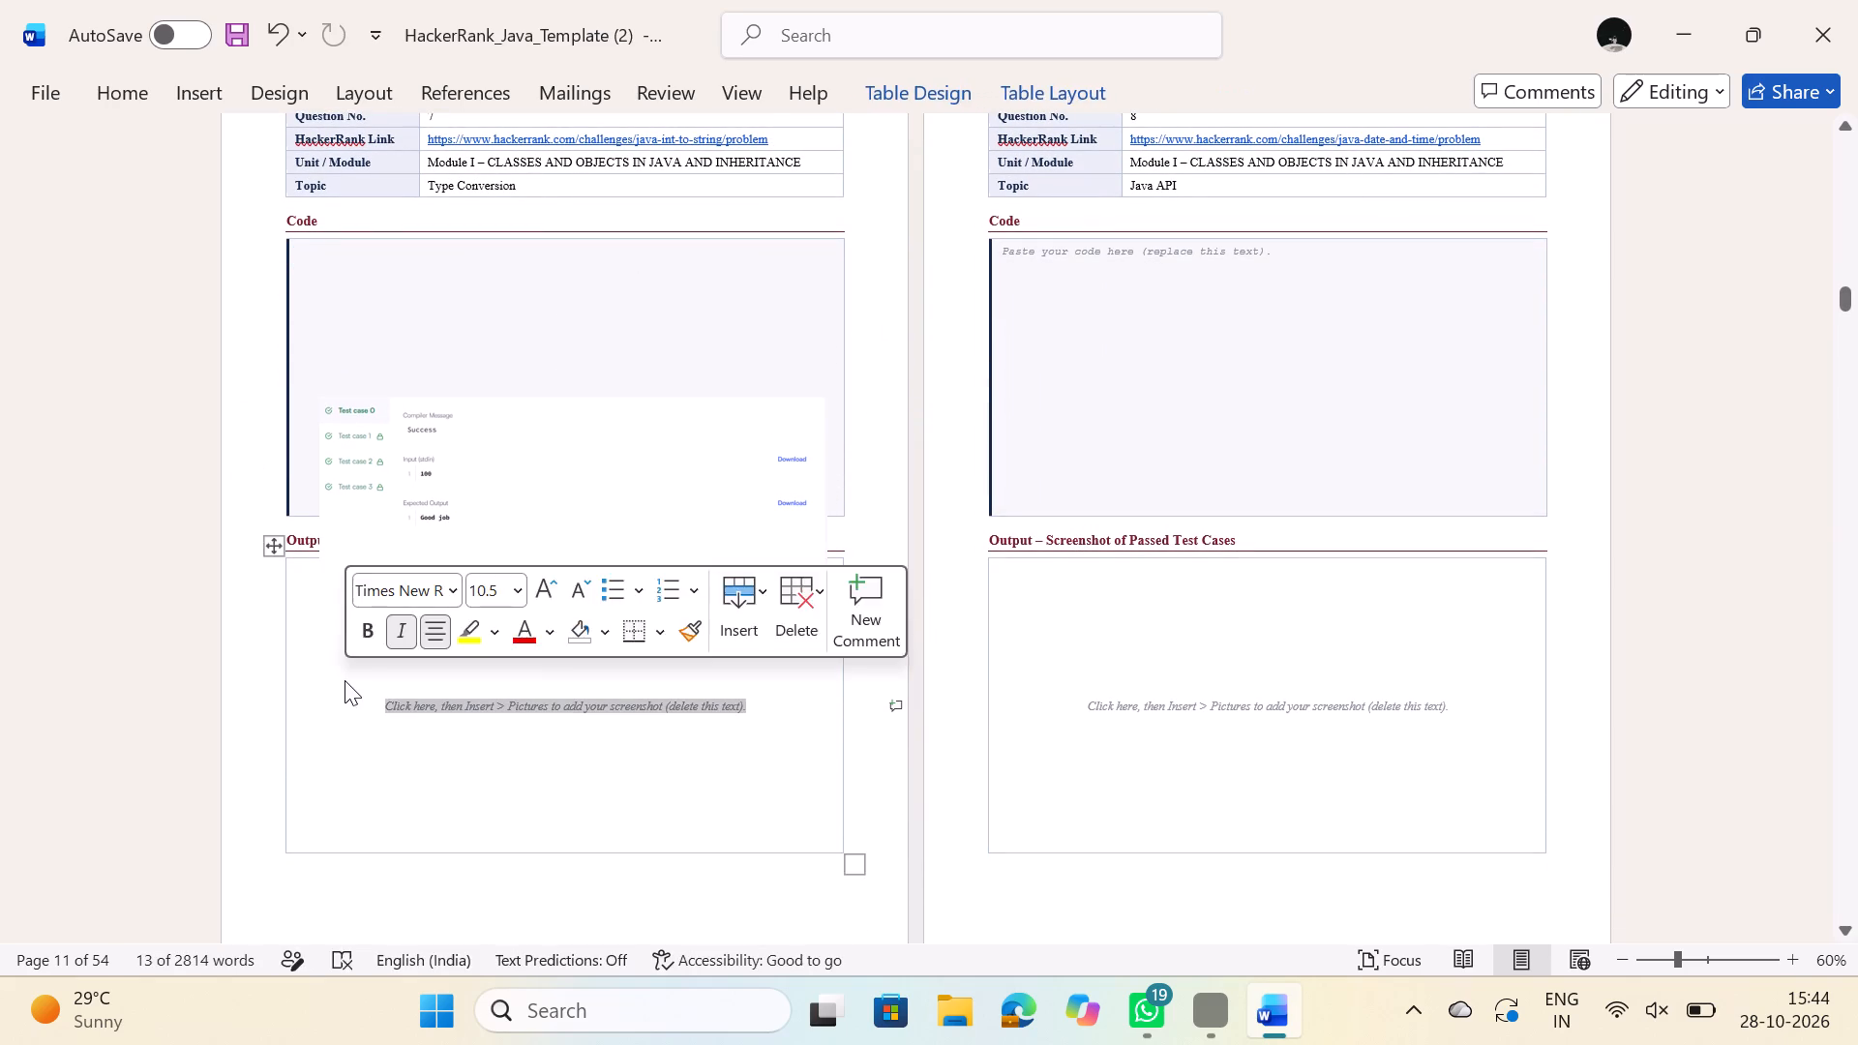
pyautogui.moveTo(524, 490); pyautogui.dragTo(575, 761)
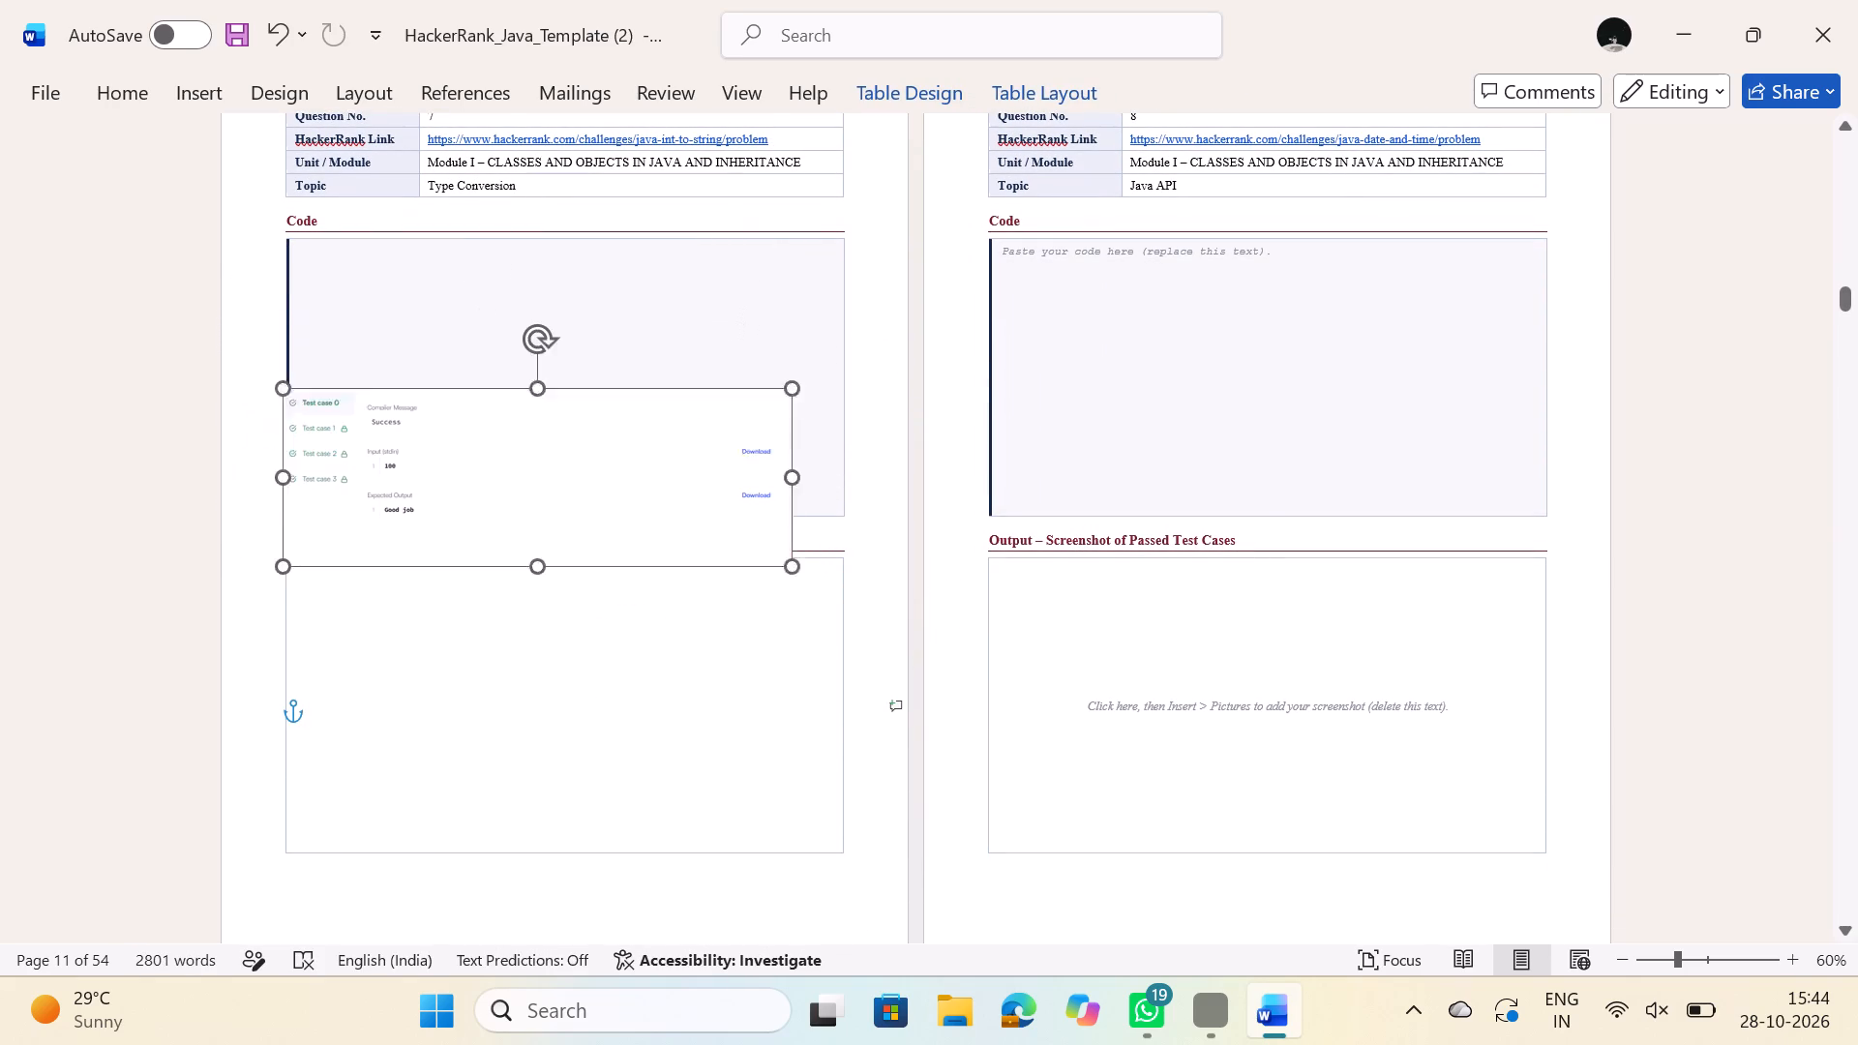
pyautogui.moveTo(575, 761); pyautogui.dragTo(581, 773)
pyautogui.moveTo(542, 494); pyautogui.dragTo(569, 683)
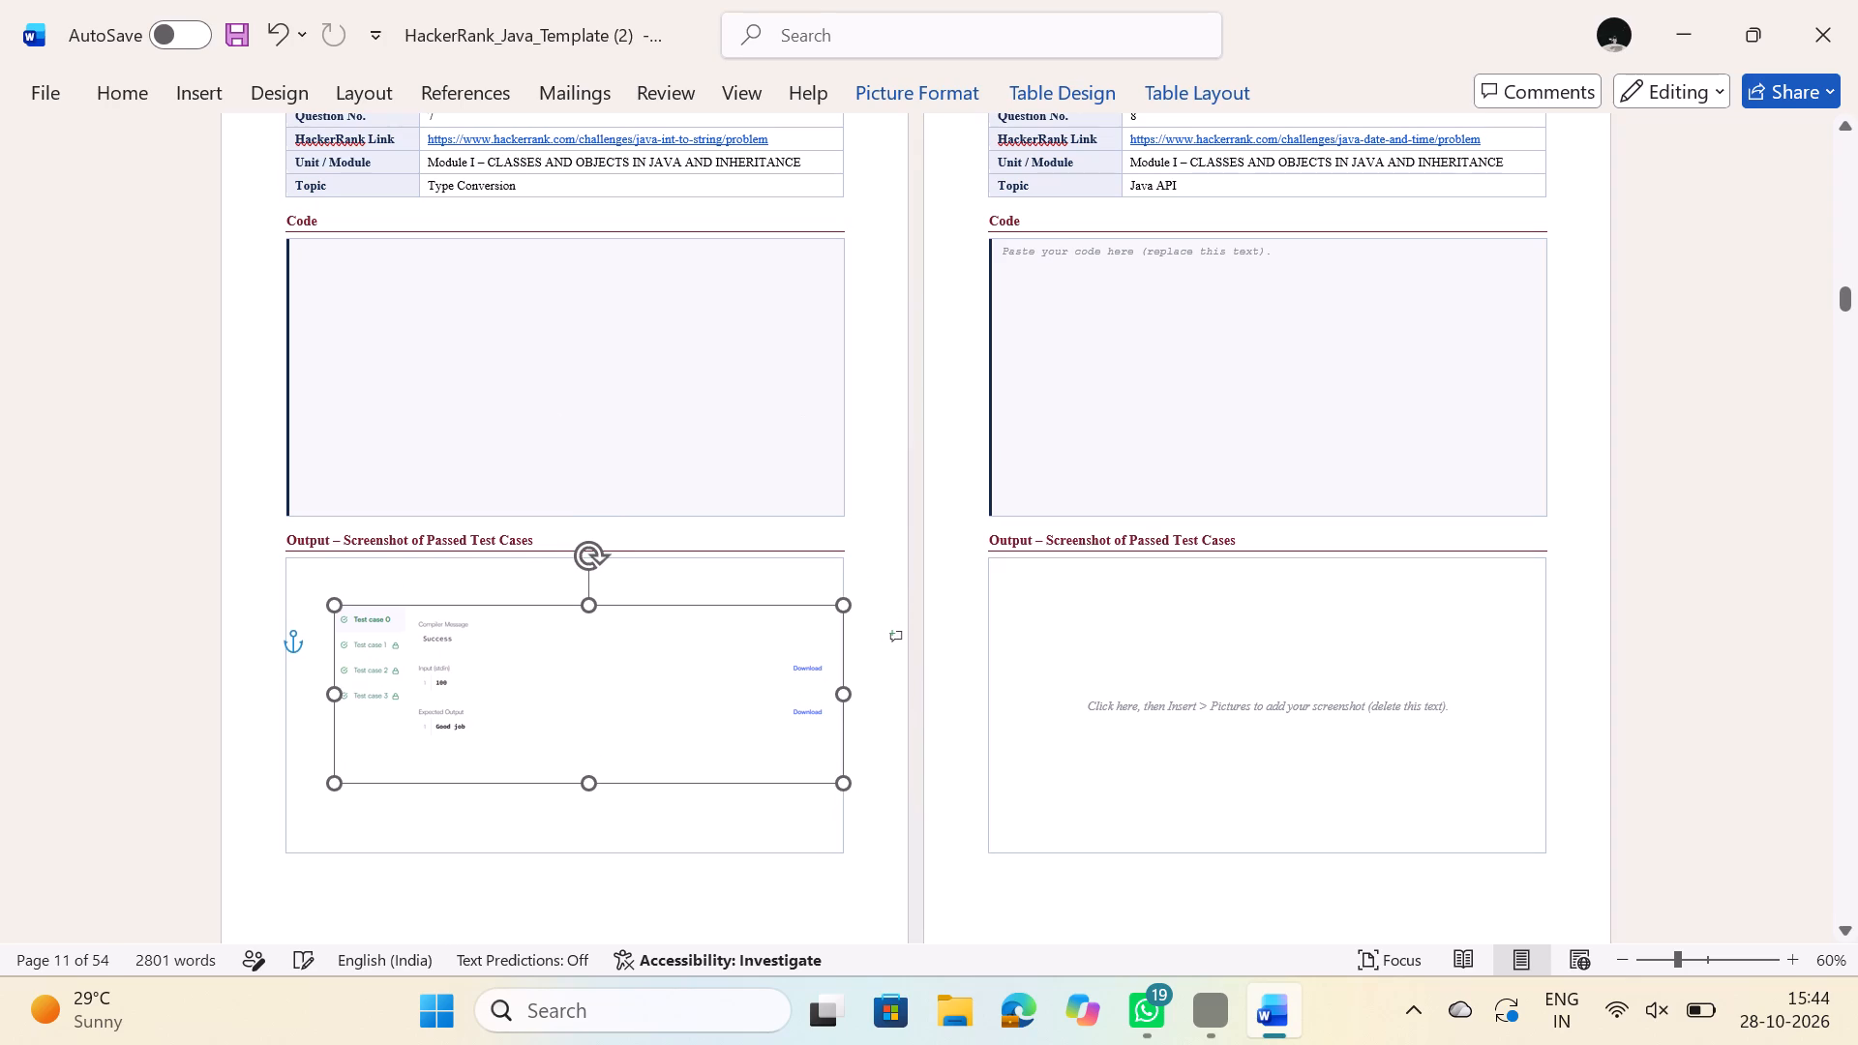
pyautogui.moveTo(569, 683); pyautogui.dragTo(563, 677)
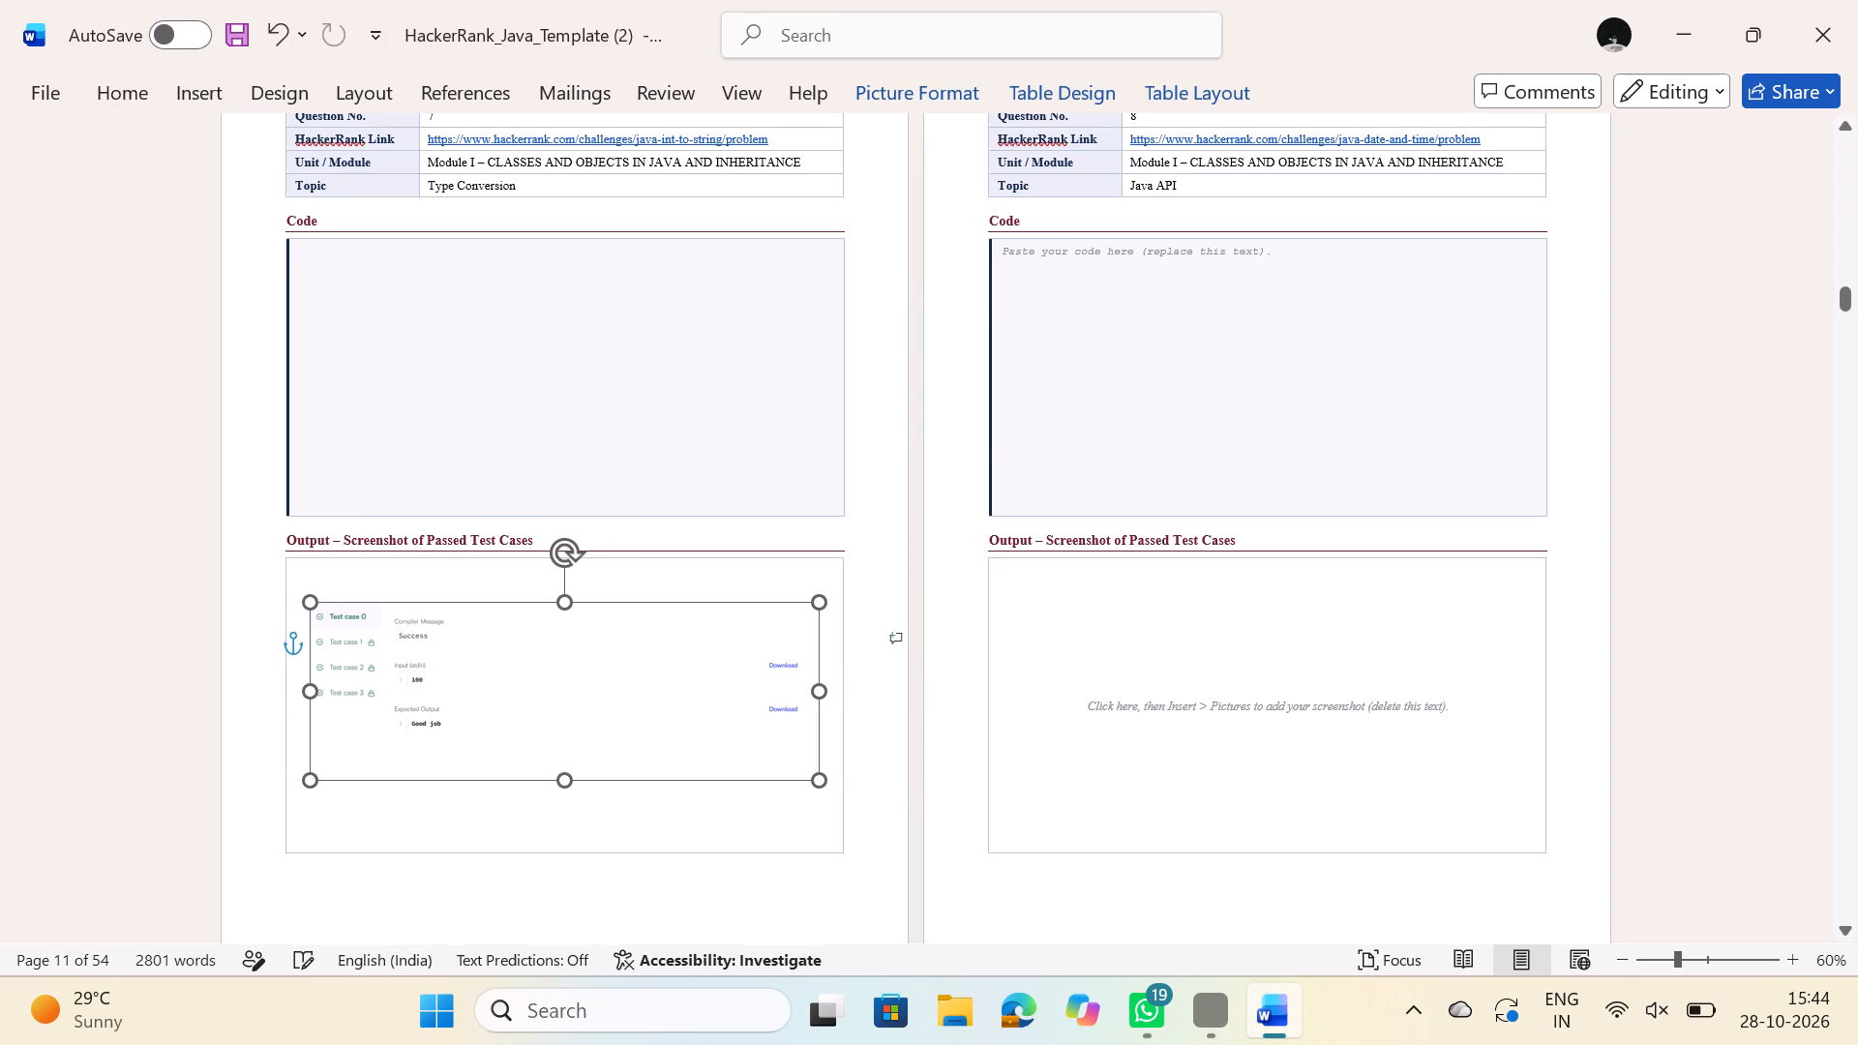
pyautogui.moveTo(563, 677); pyautogui.dragTo(570, 676)
pyautogui.click(624, 886)
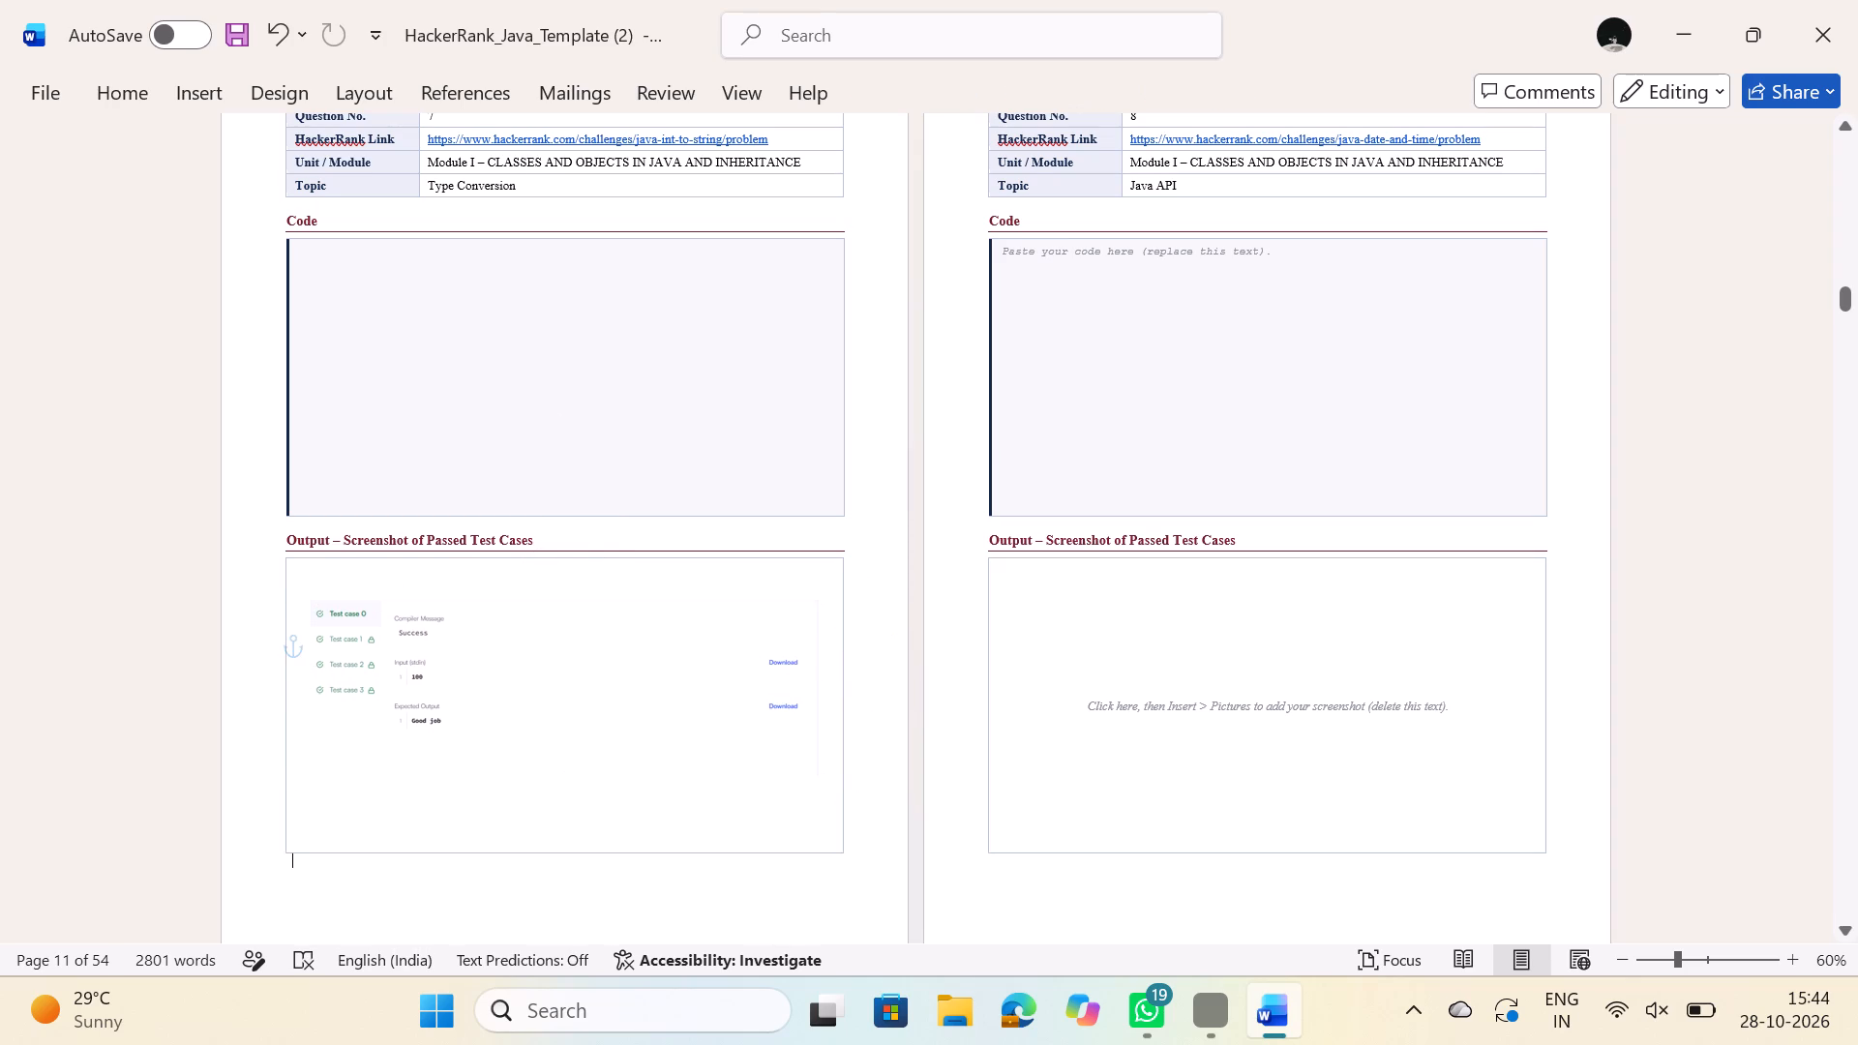
# Place the text cursor in question 7's empty Code box.
pyautogui.scroll(2, 656, 511)
pyautogui.click(570, 507)
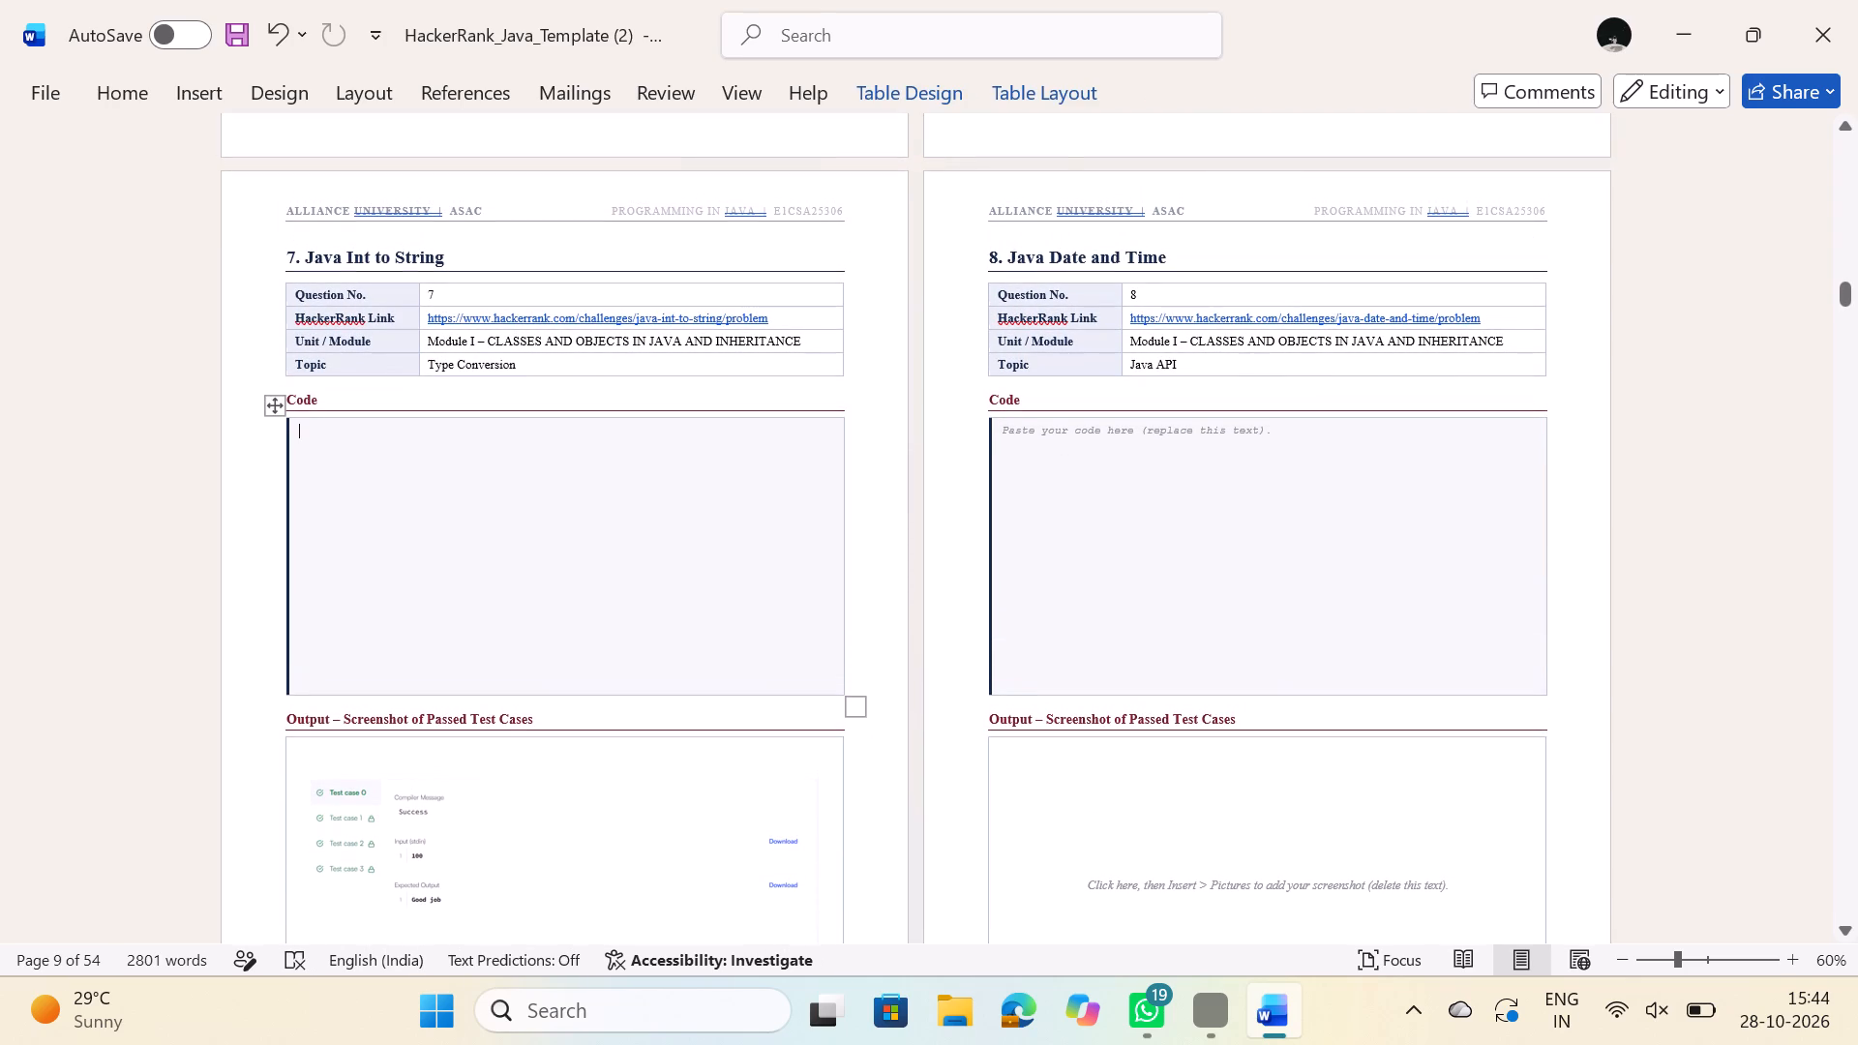
# Switch to Chrome and look for the submitted Java Int to String code in the first accepted submission's results and in the editor.
pyautogui.click(1194, 1015)
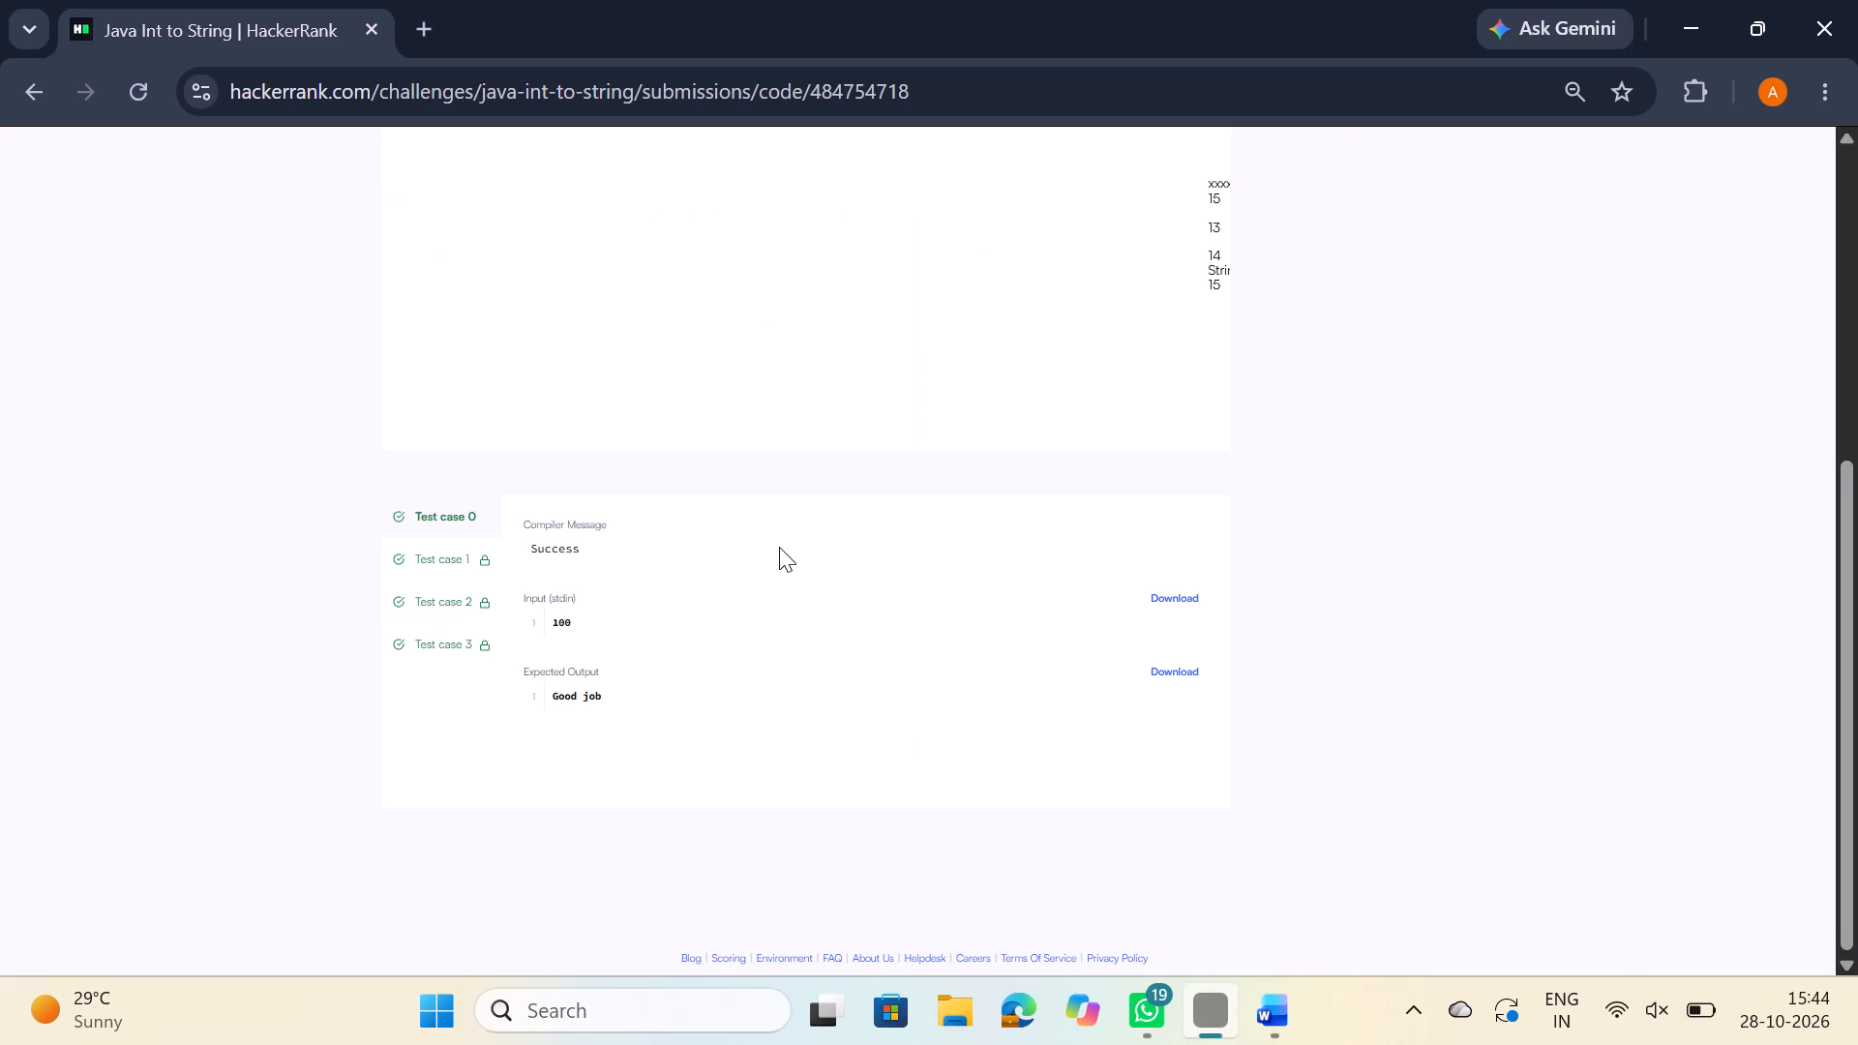
pyautogui.scroll(5, 779, 547)
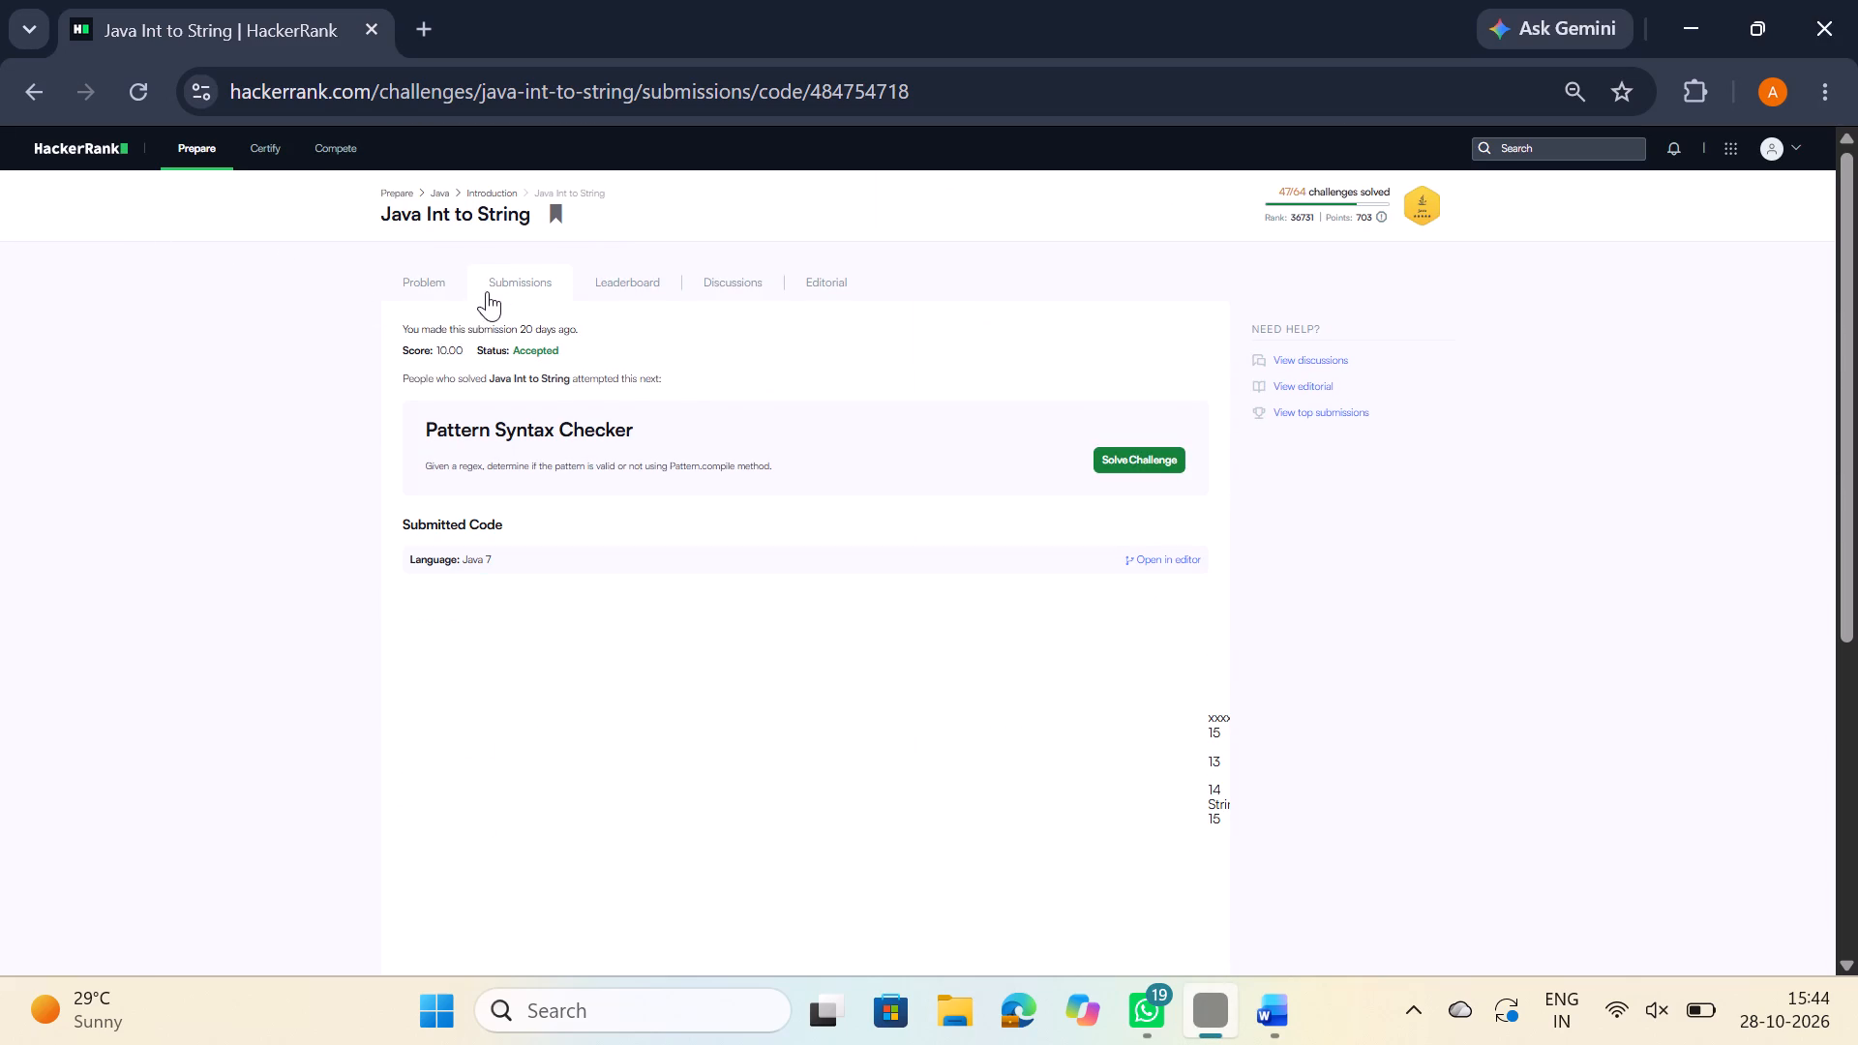
pyautogui.click(435, 289)
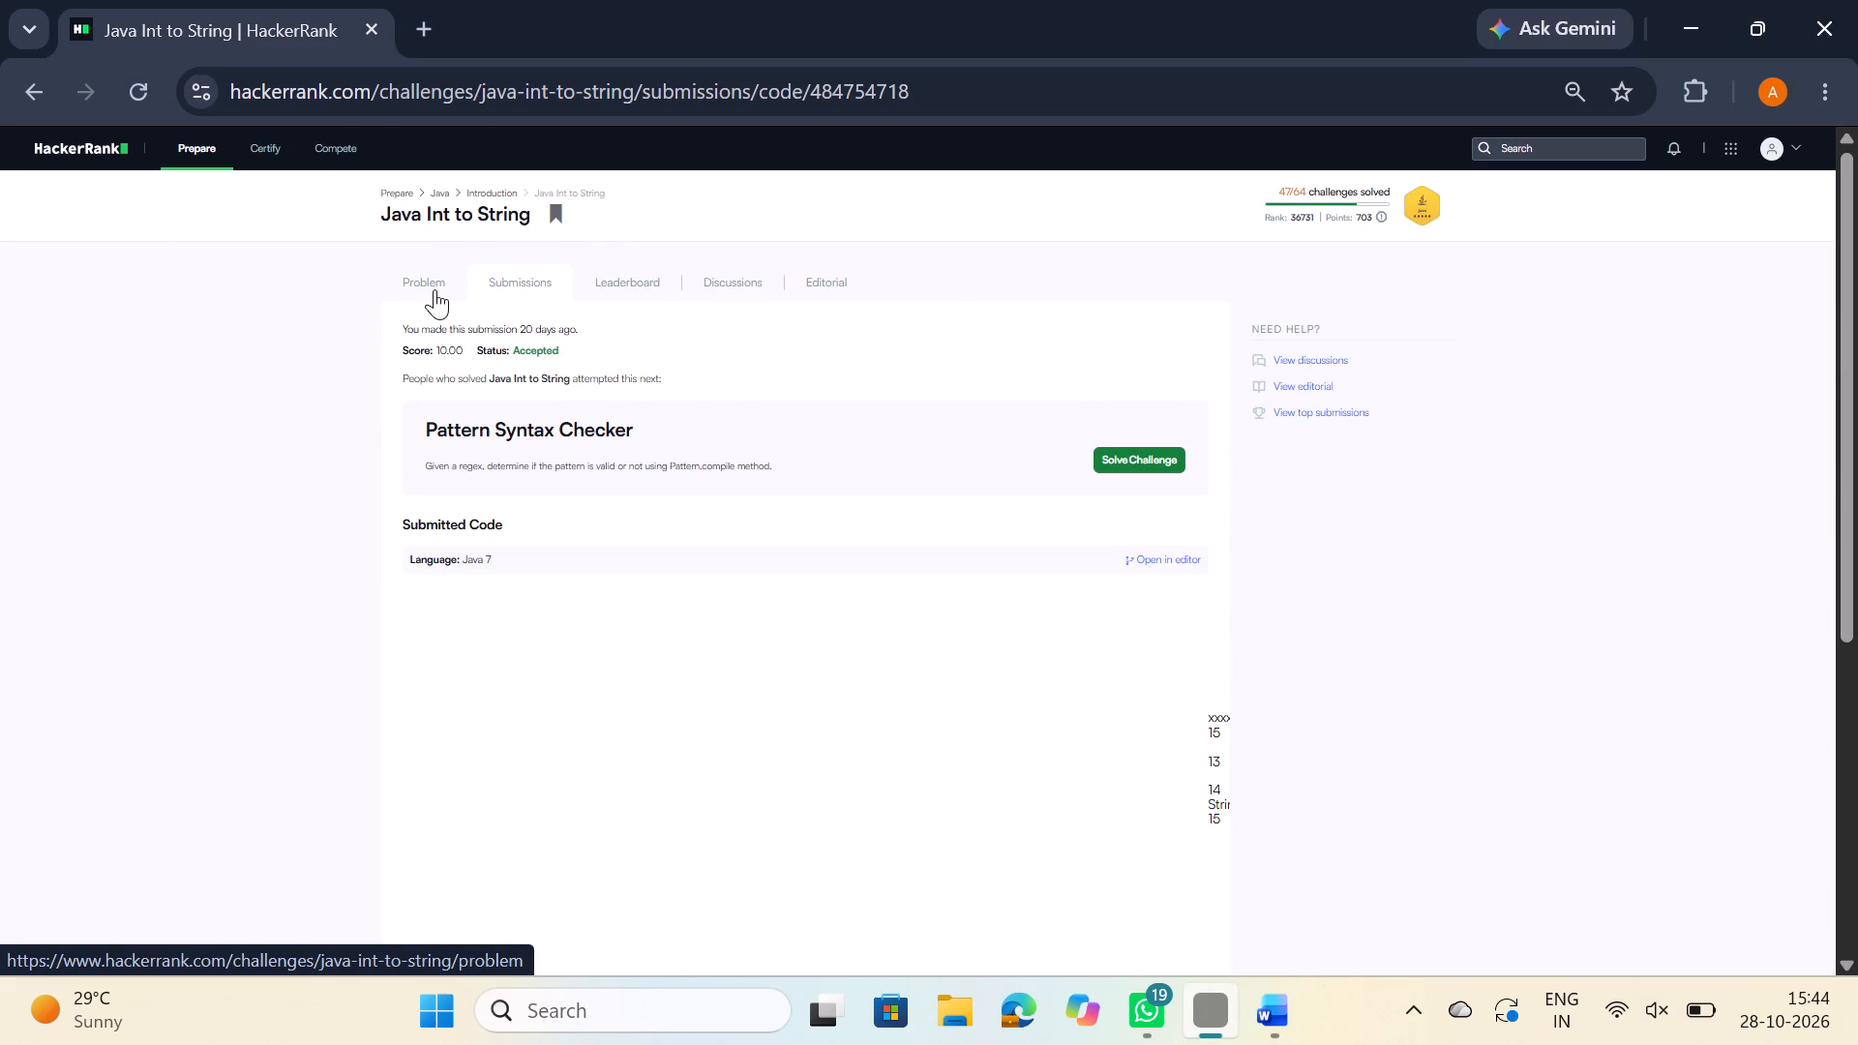
pyautogui.click(530, 281)
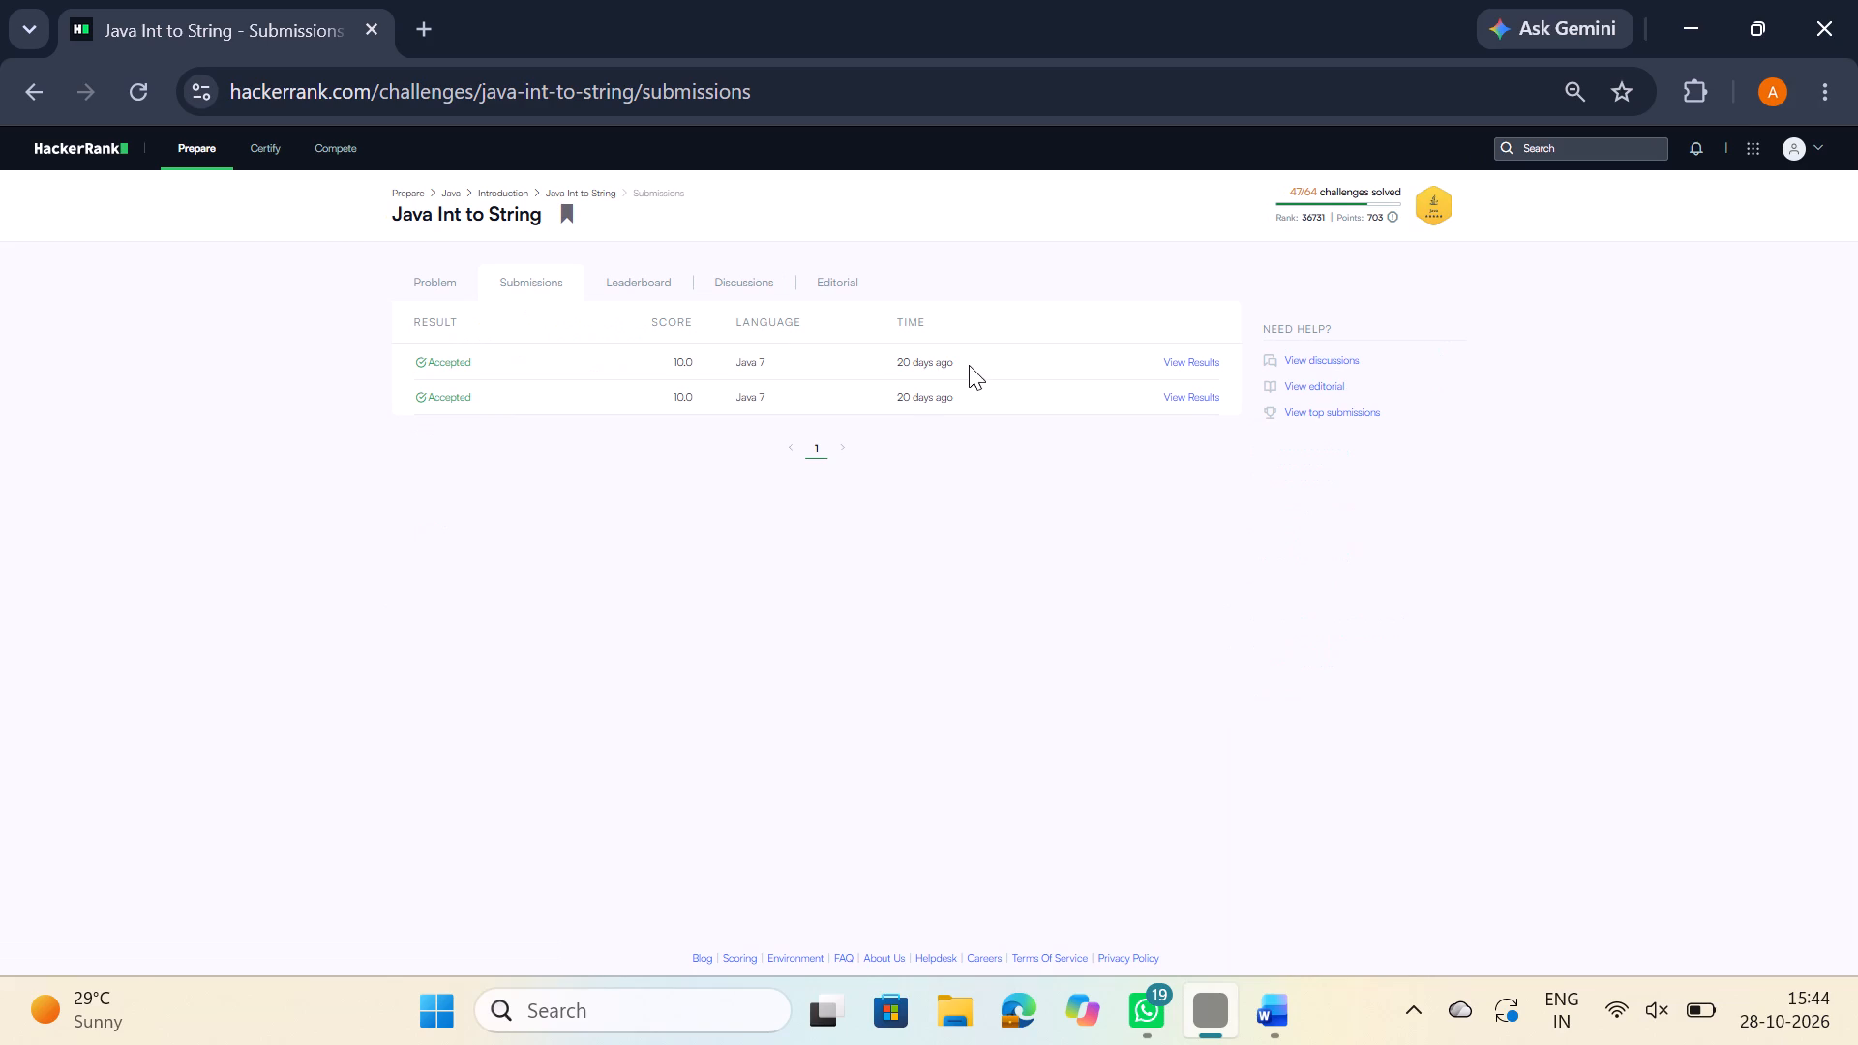
pyautogui.click(1182, 367)
pyautogui.scroll(-5, 742, 683)
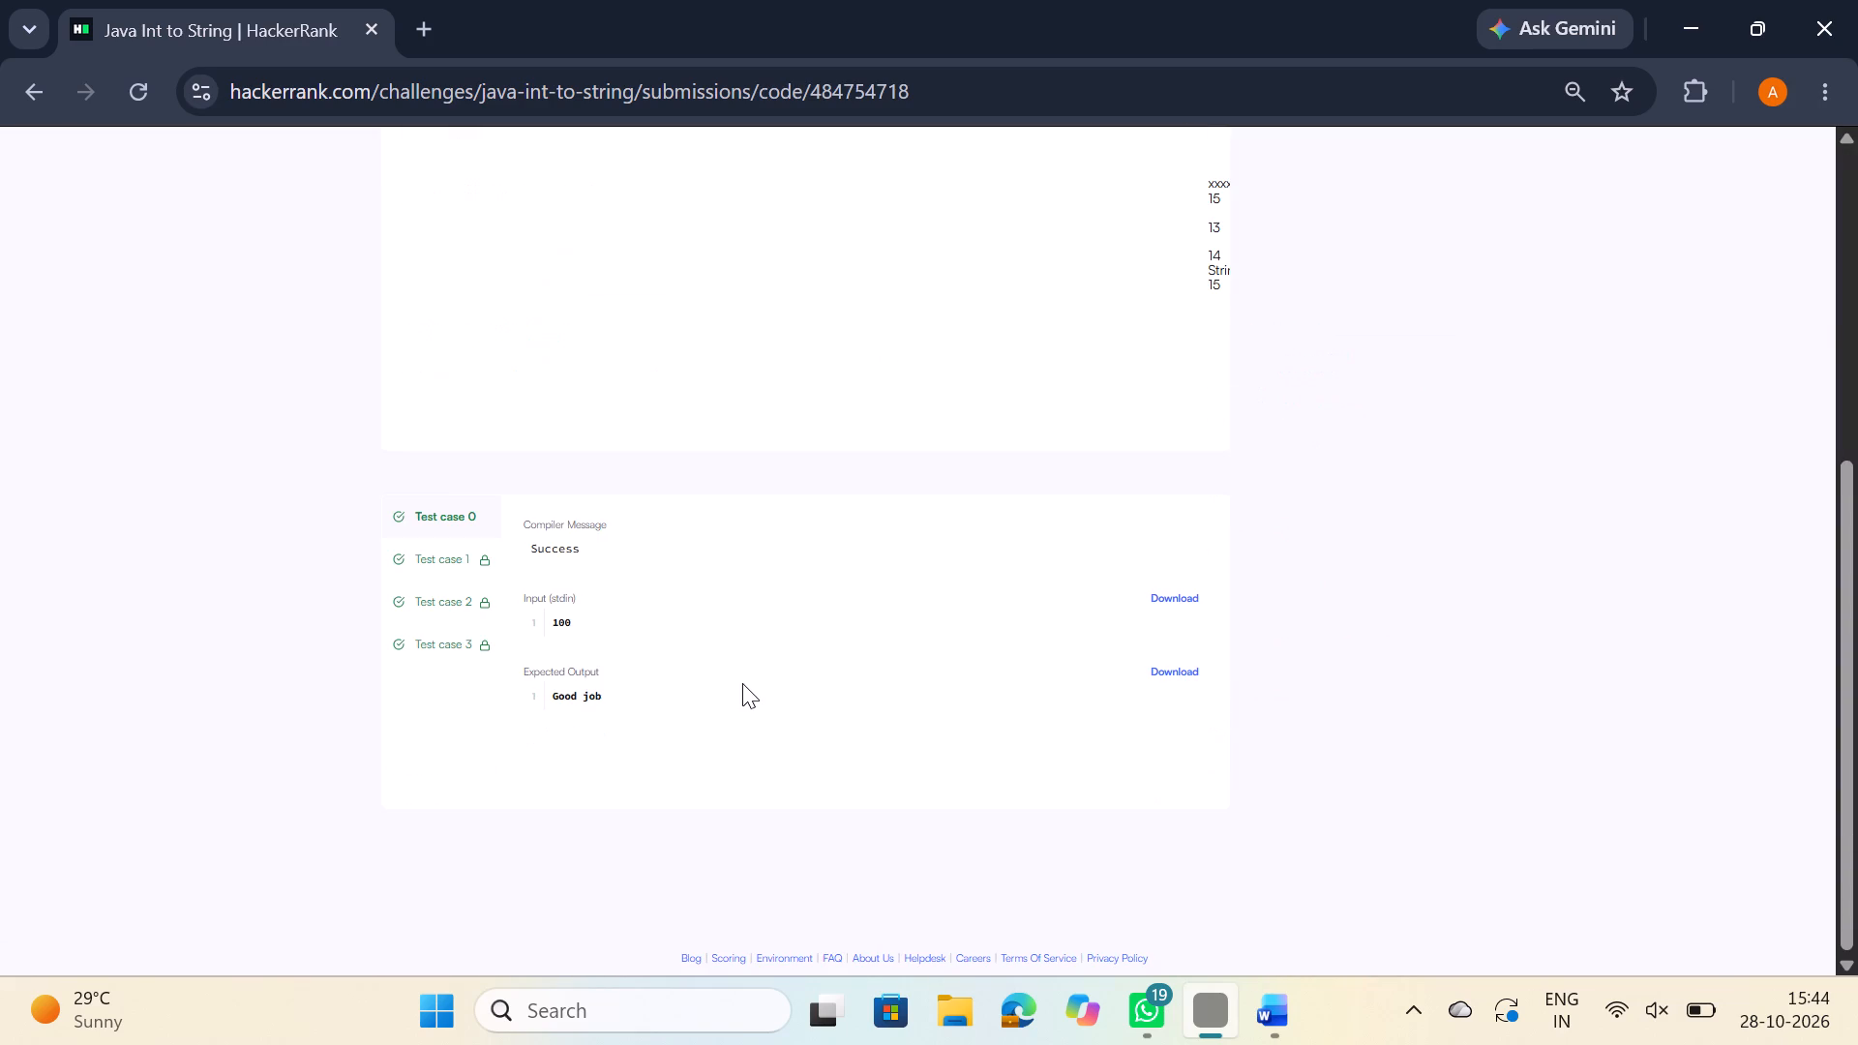
pyautogui.scroll(-5, 742, 683)
pyautogui.scroll(8, 631, 548)
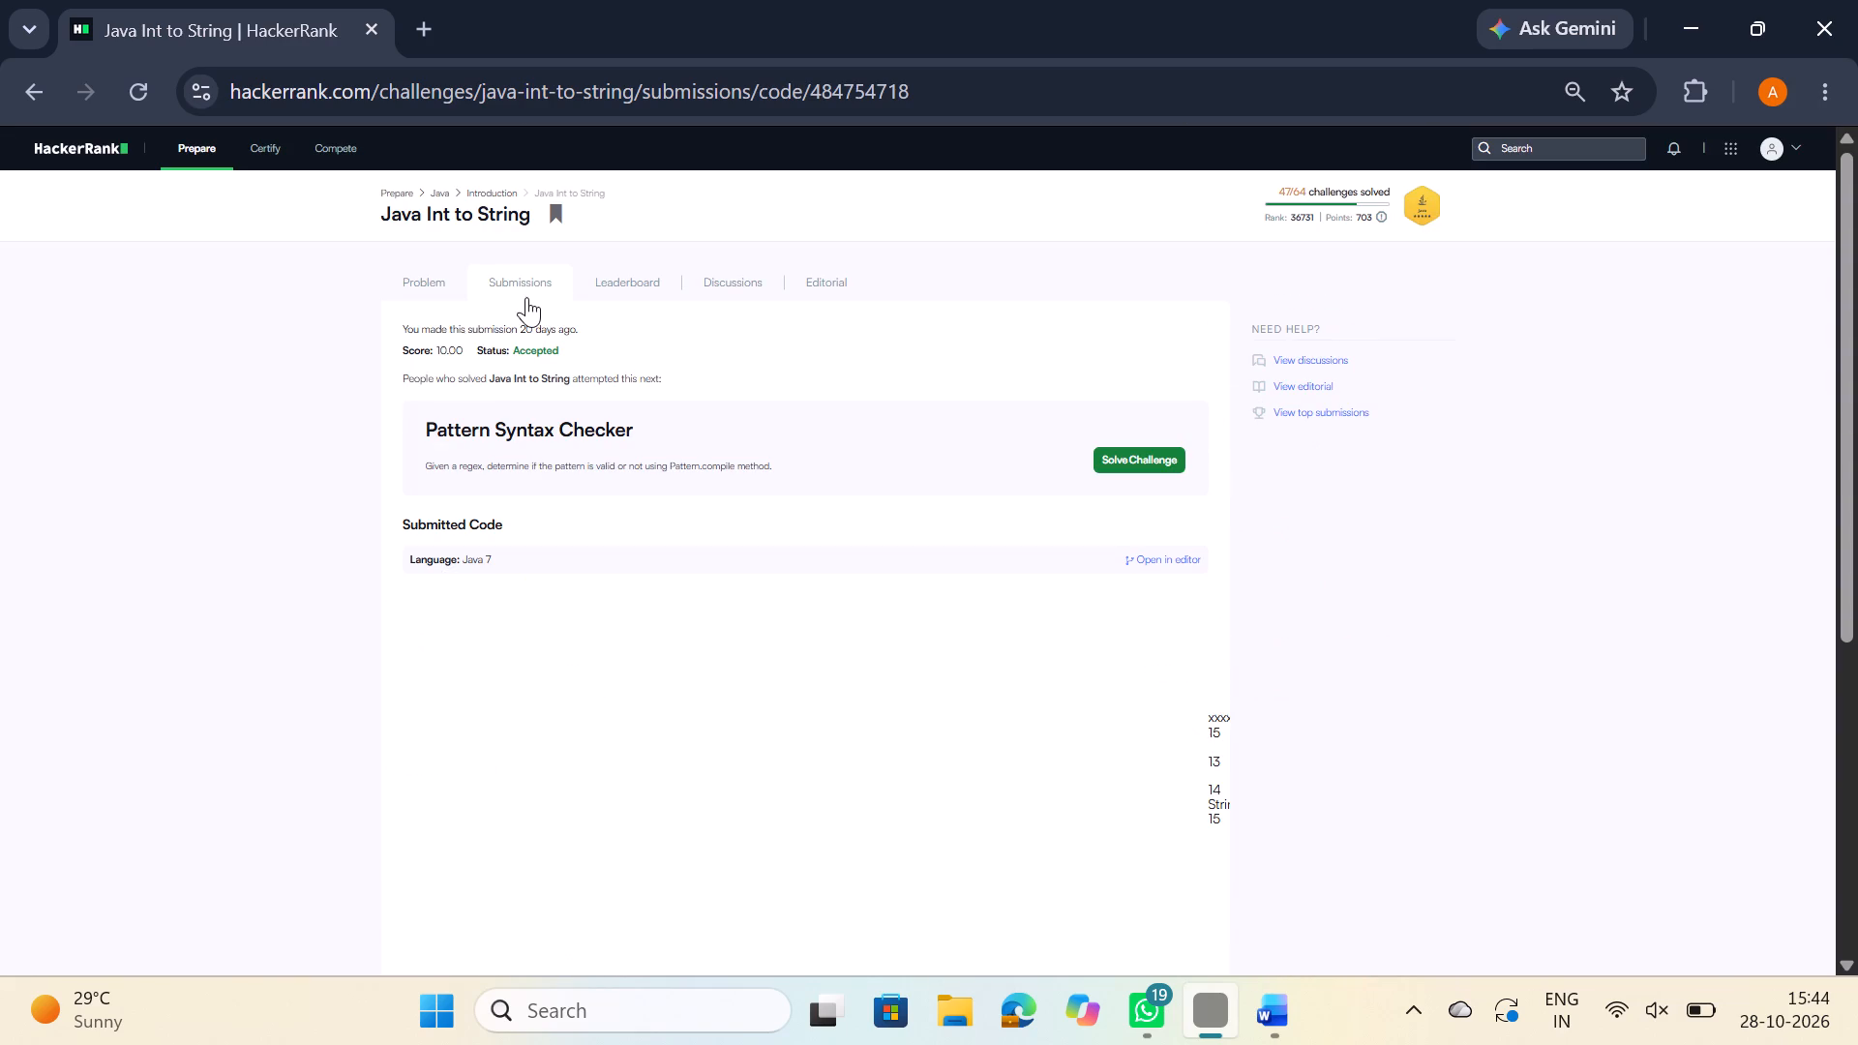
pyautogui.click(1158, 565)
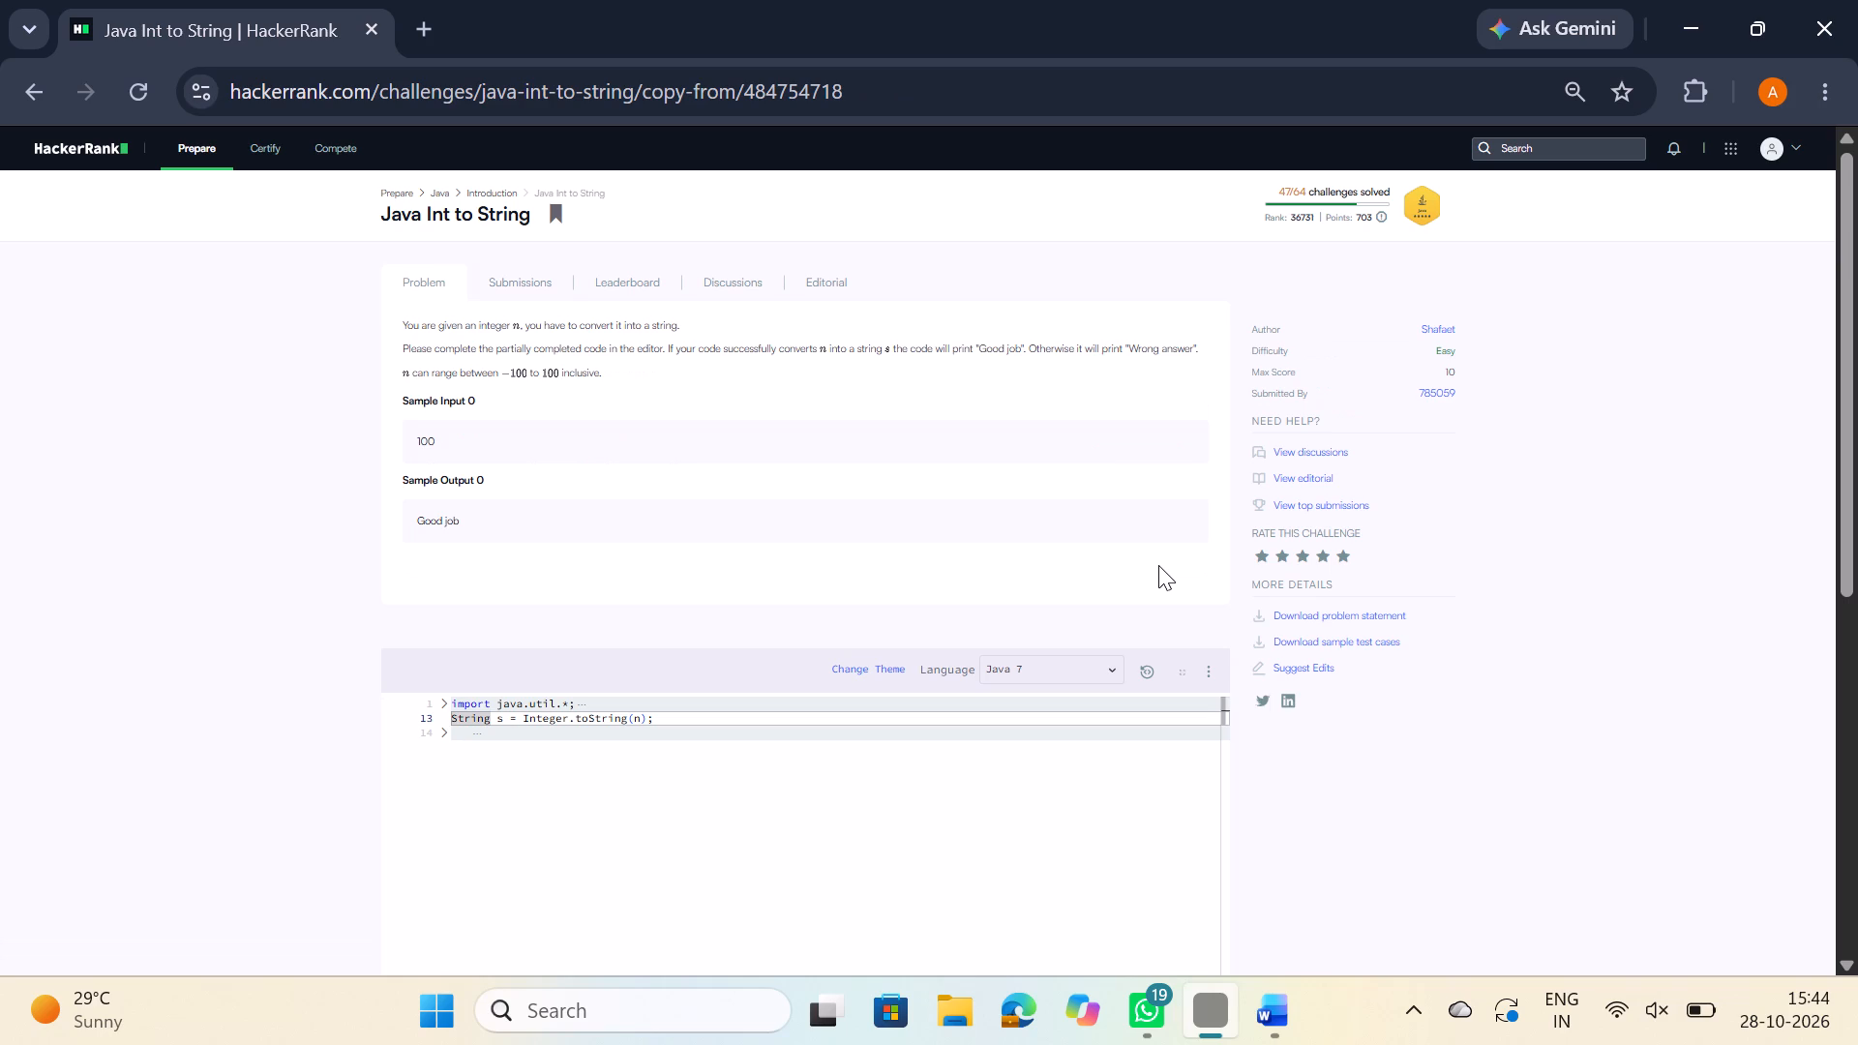
pyautogui.scroll(-4, 1158, 565)
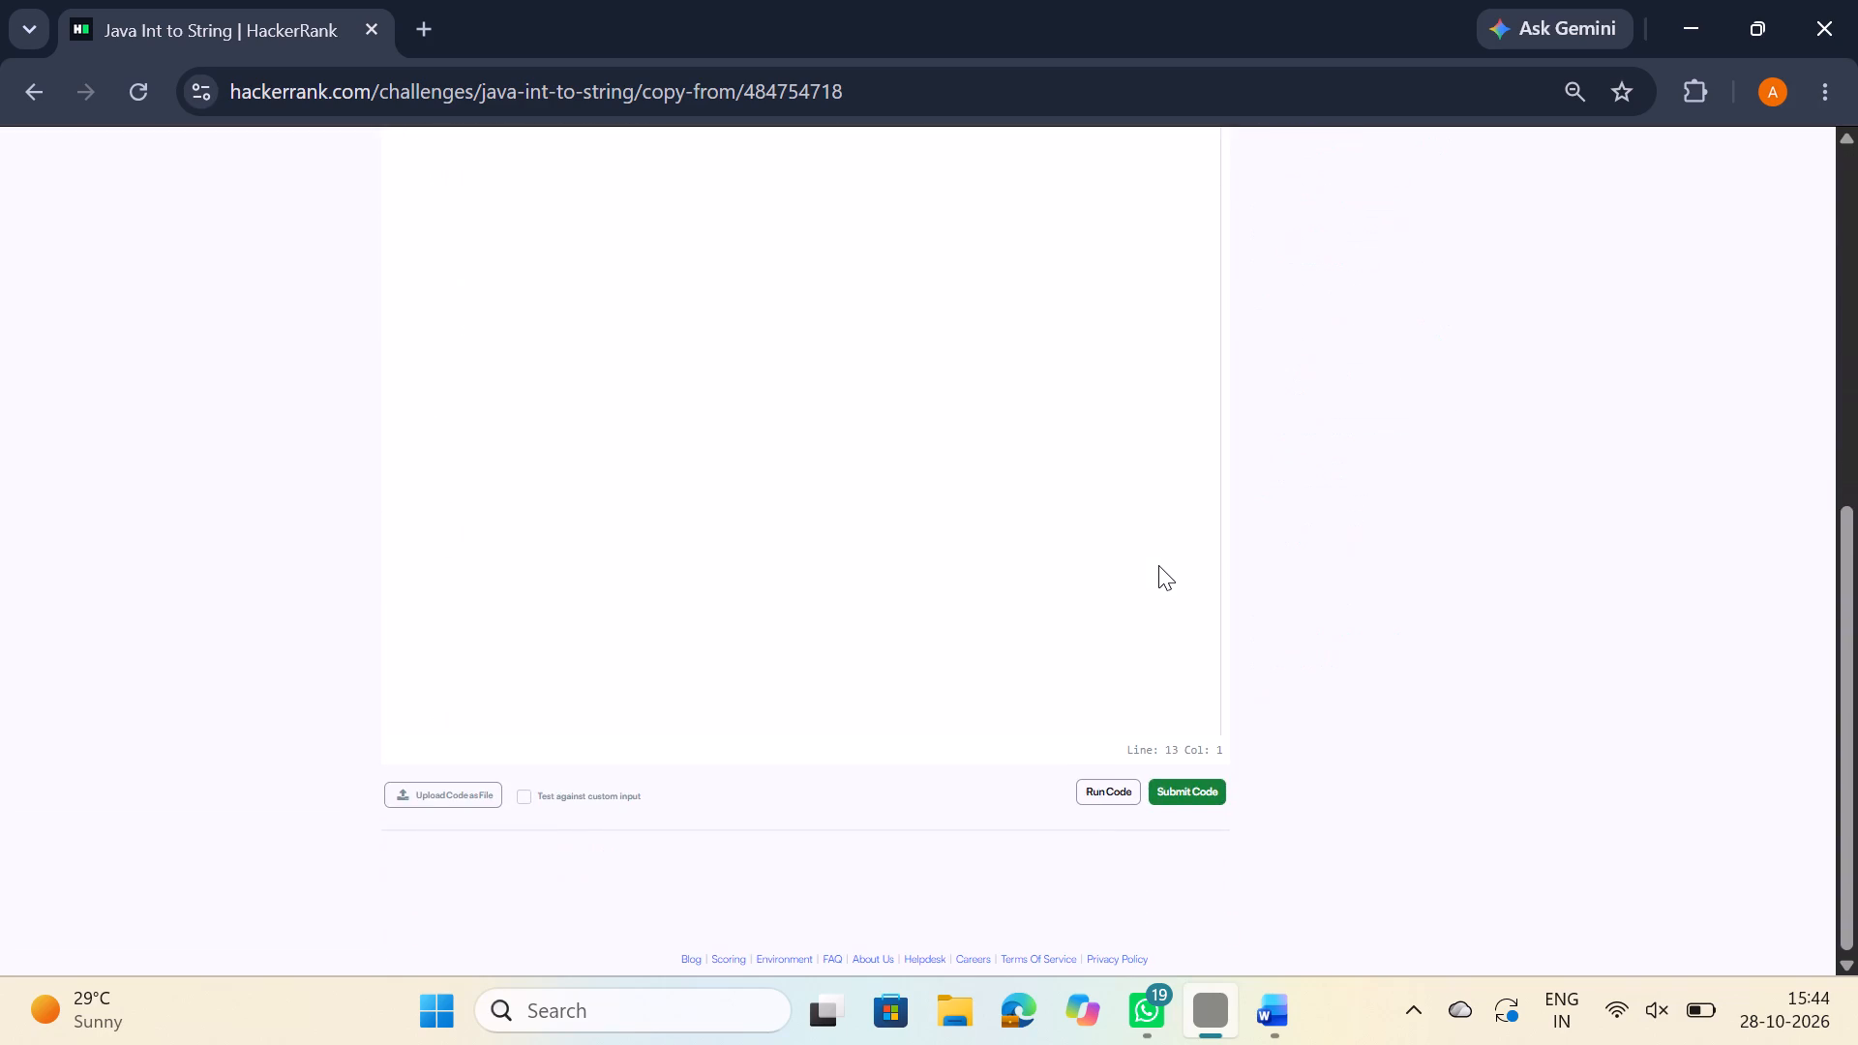
pyautogui.scroll(-2, 1158, 565)
pyautogui.scroll(-2, 970, 731)
pyautogui.scroll(6, 970, 731)
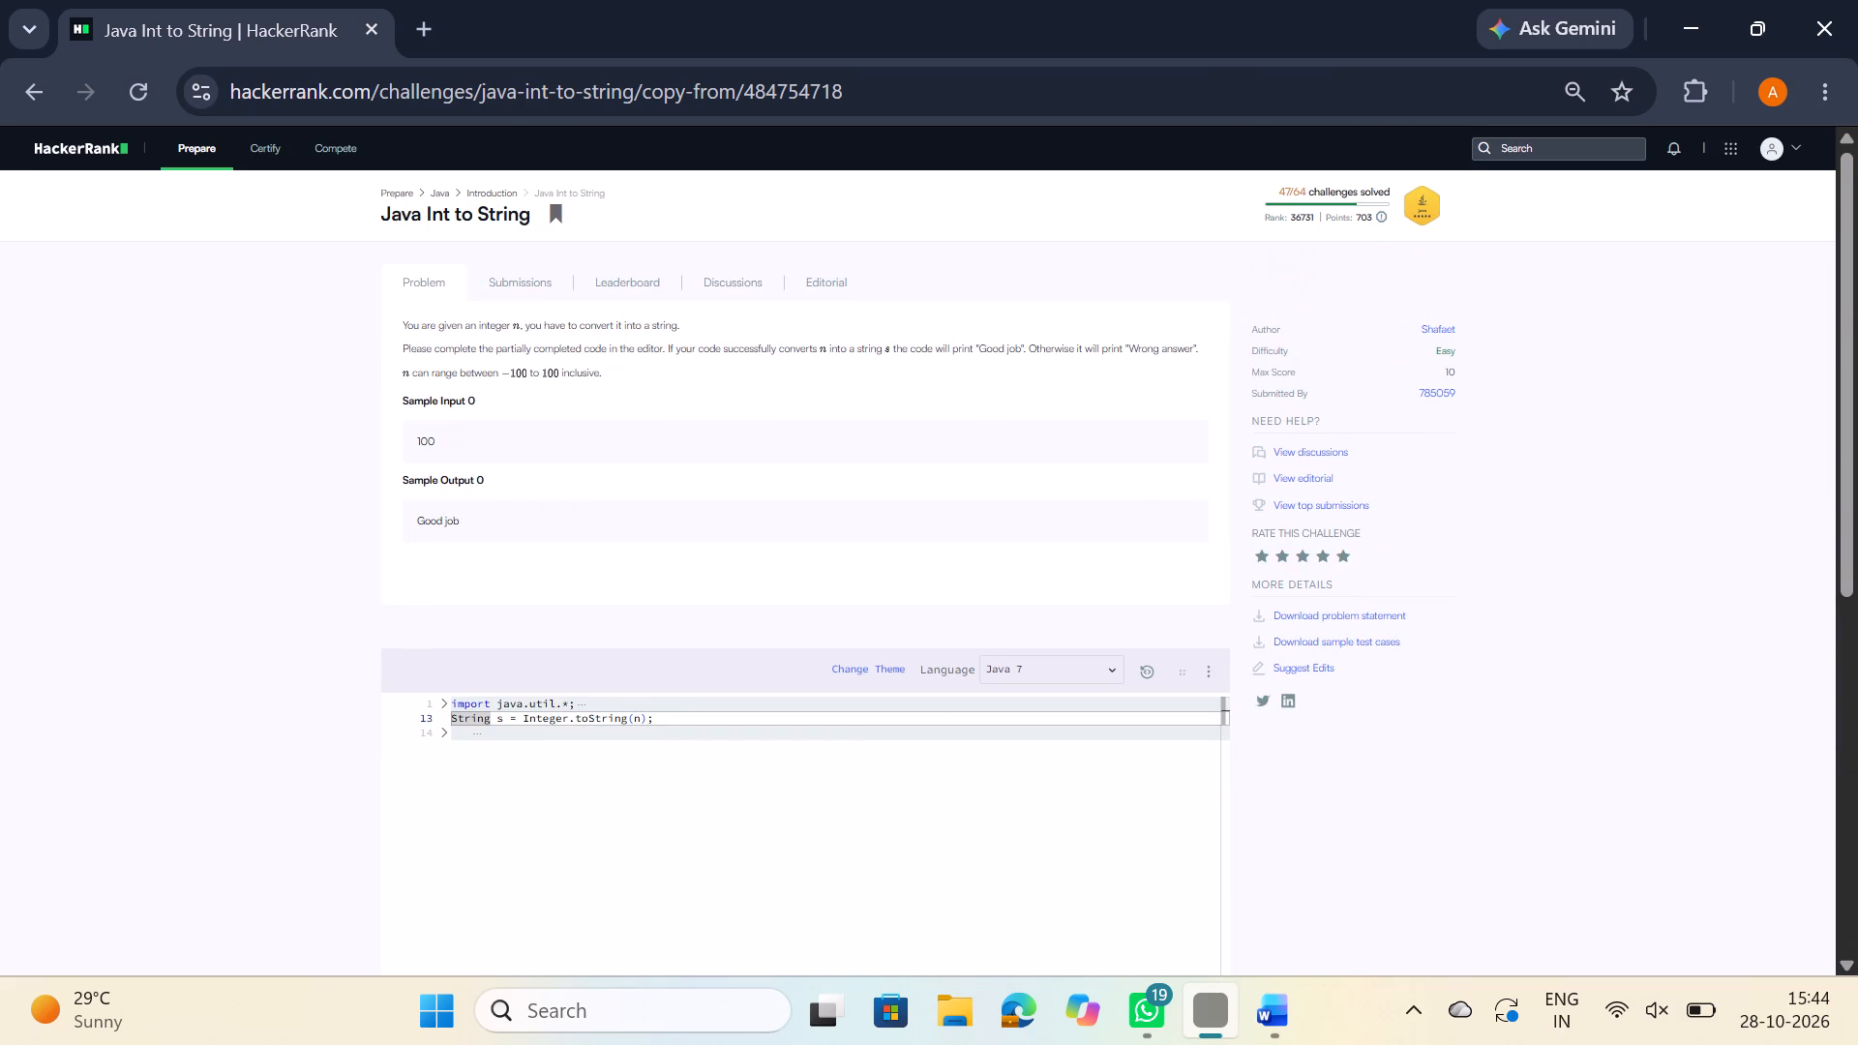
pyautogui.click(541, 310)
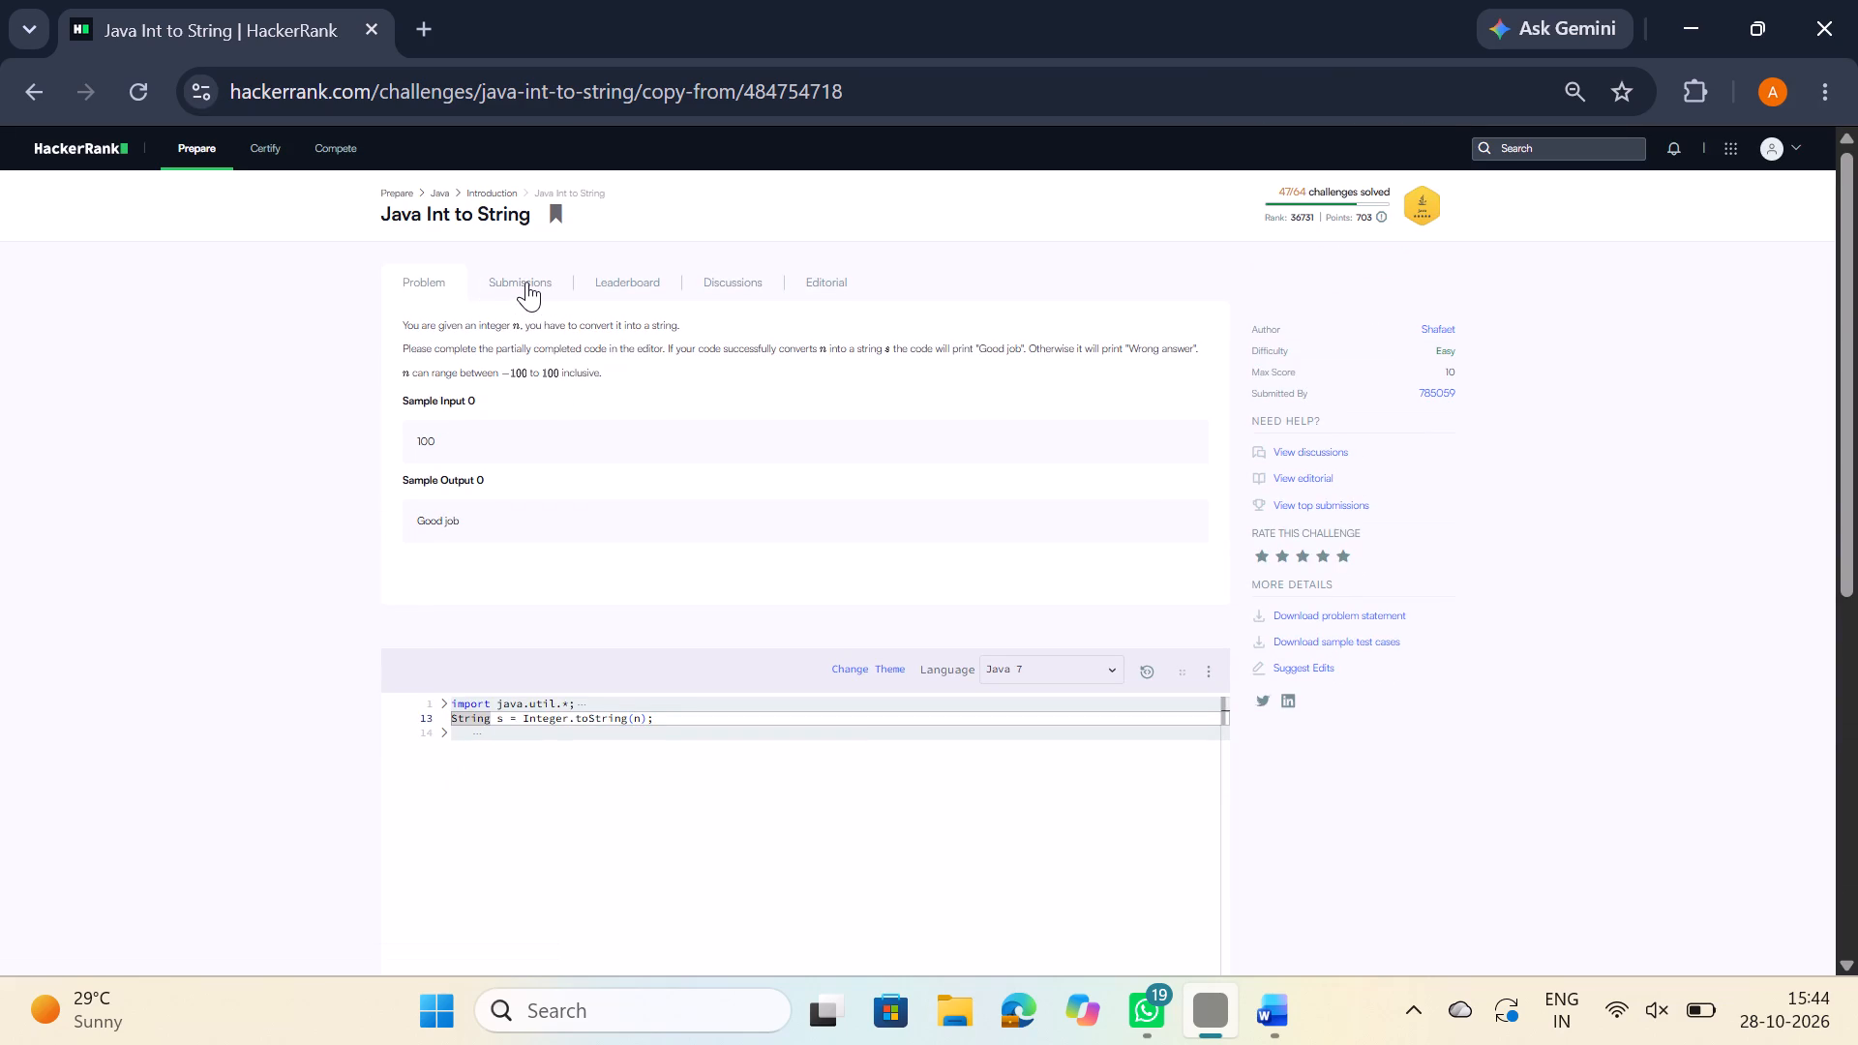
pyautogui.click(526, 282)
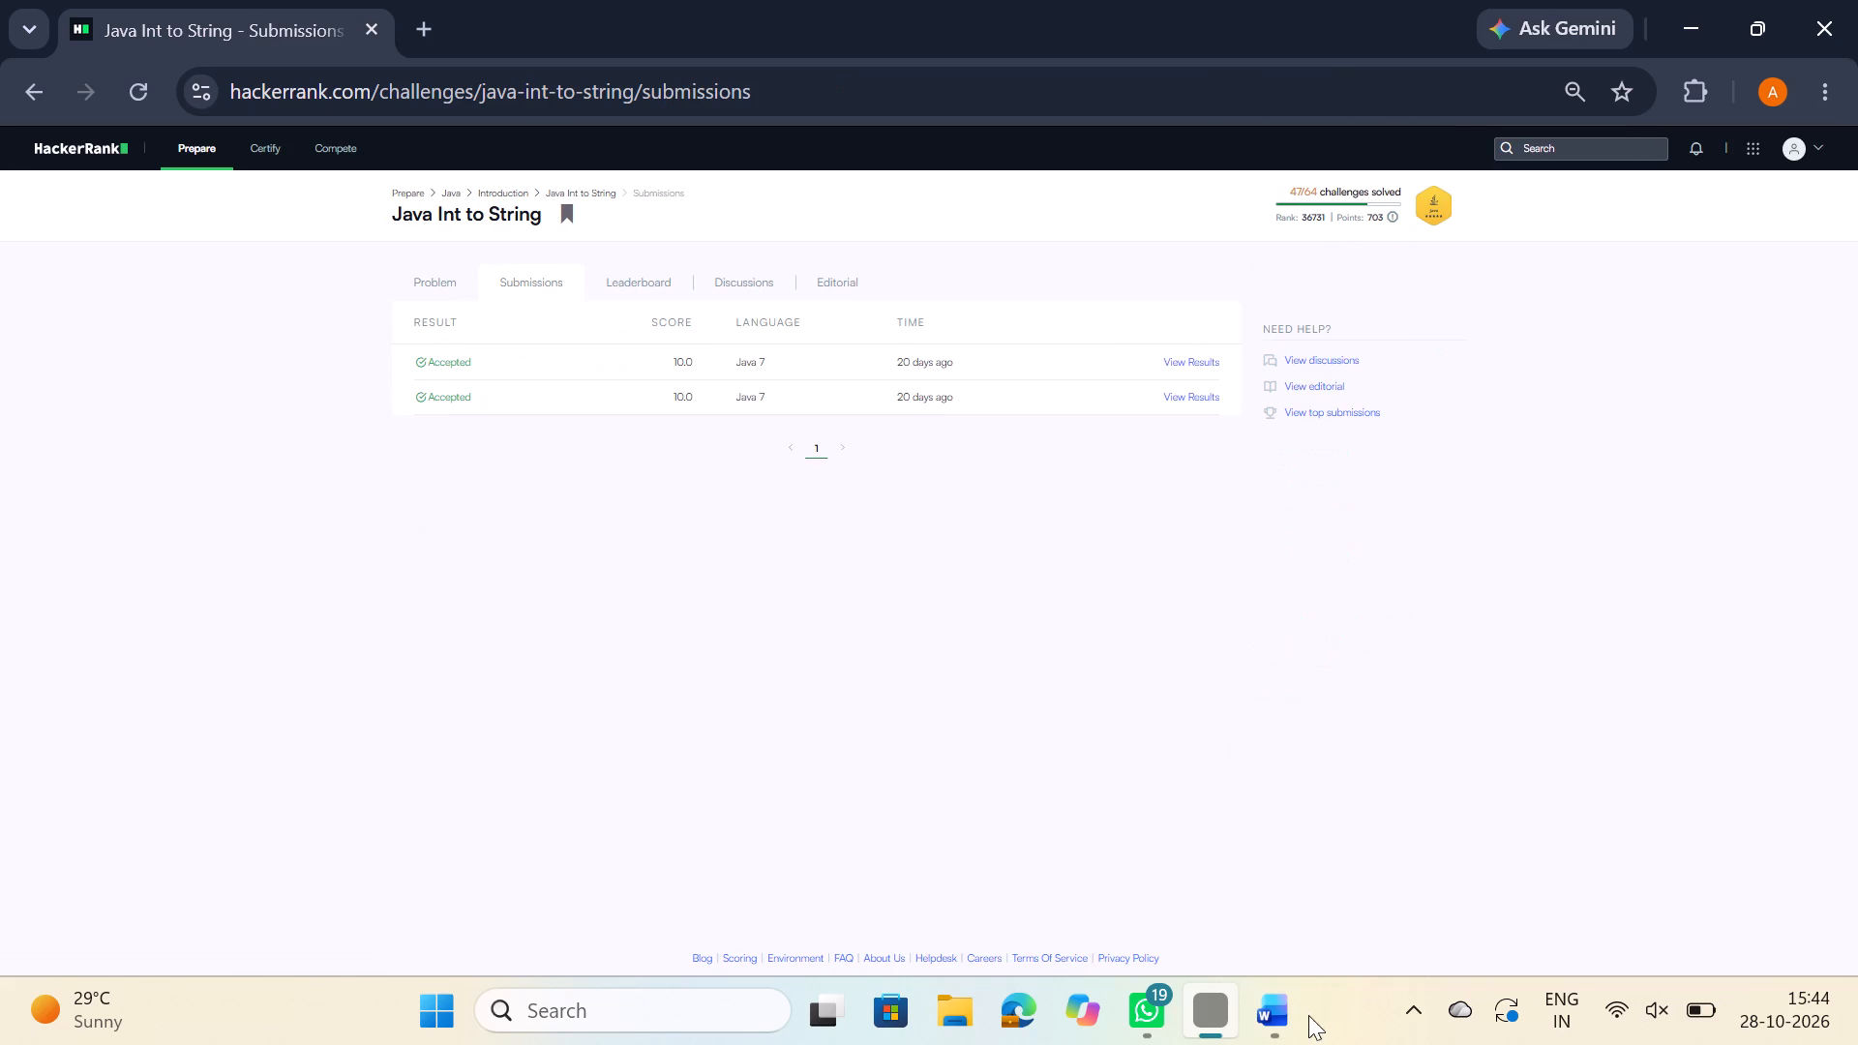
# Reopen the results of the first accepted Java Int to String submission in Chrome.
pyautogui.click(1288, 1022)
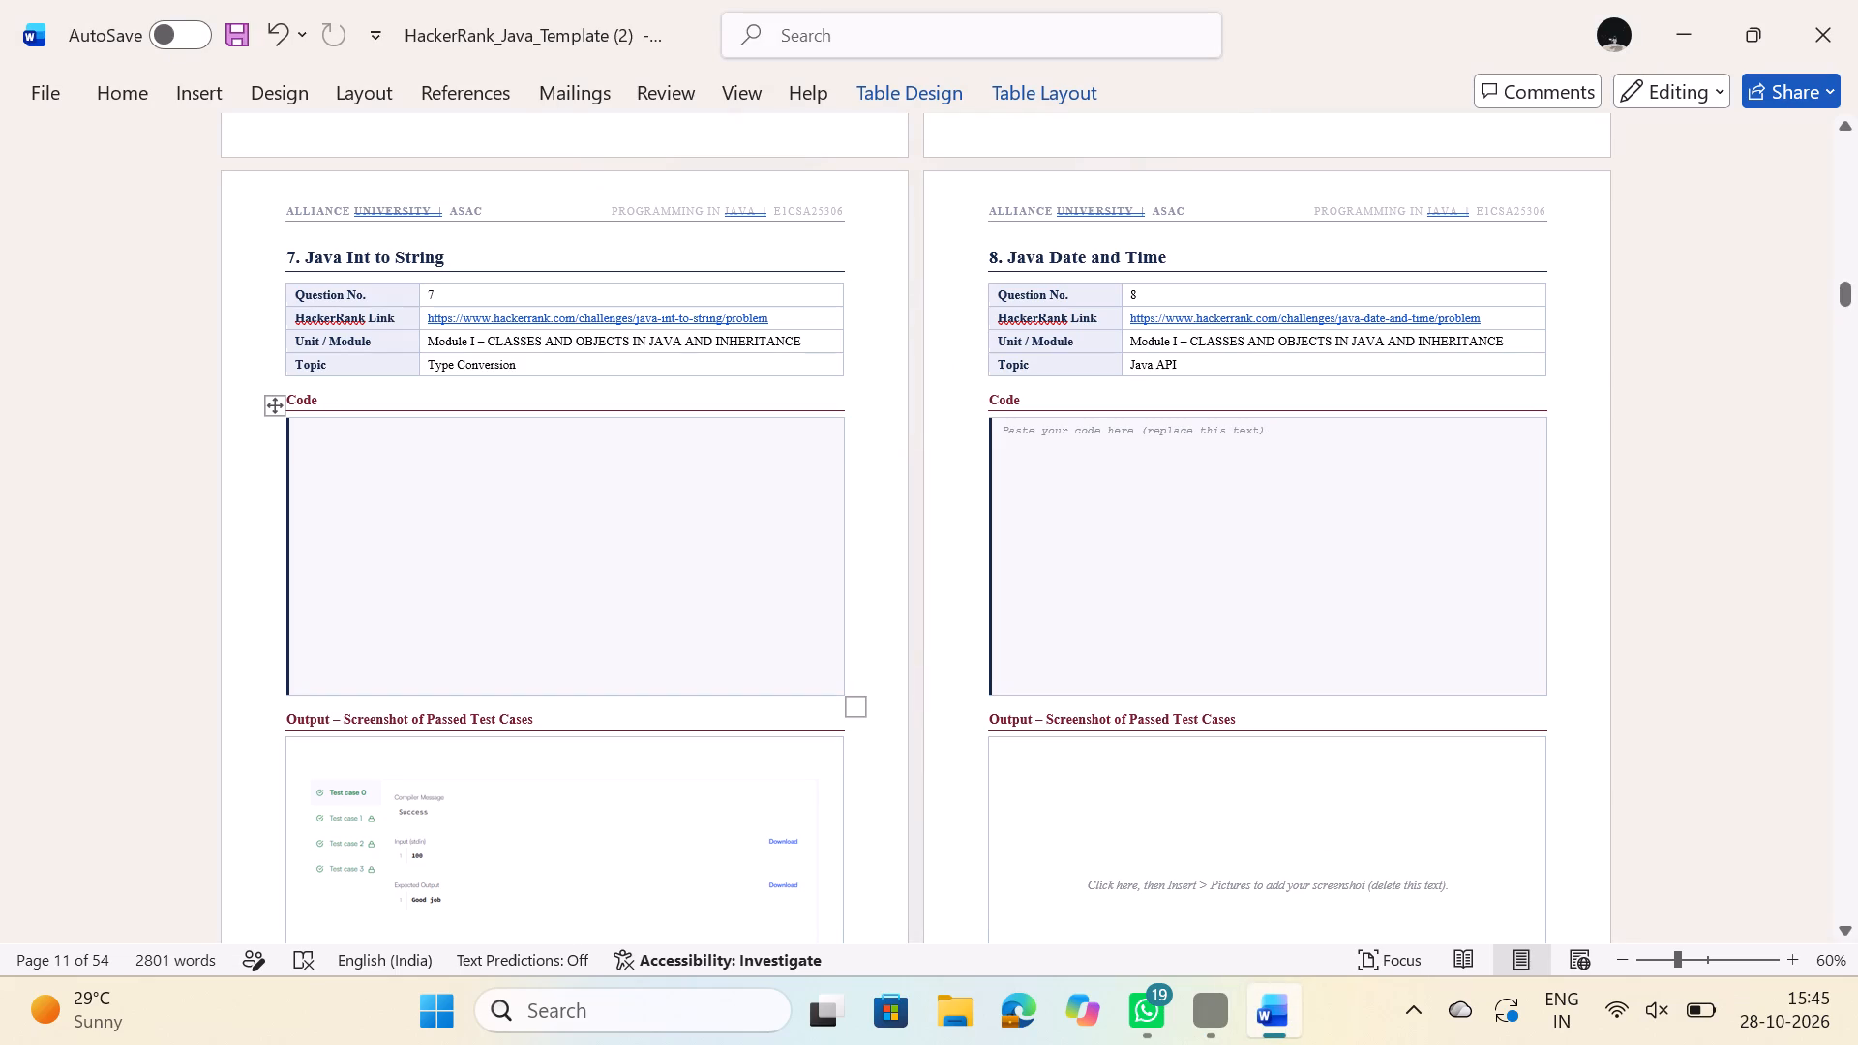
pyautogui.click(1204, 1011)
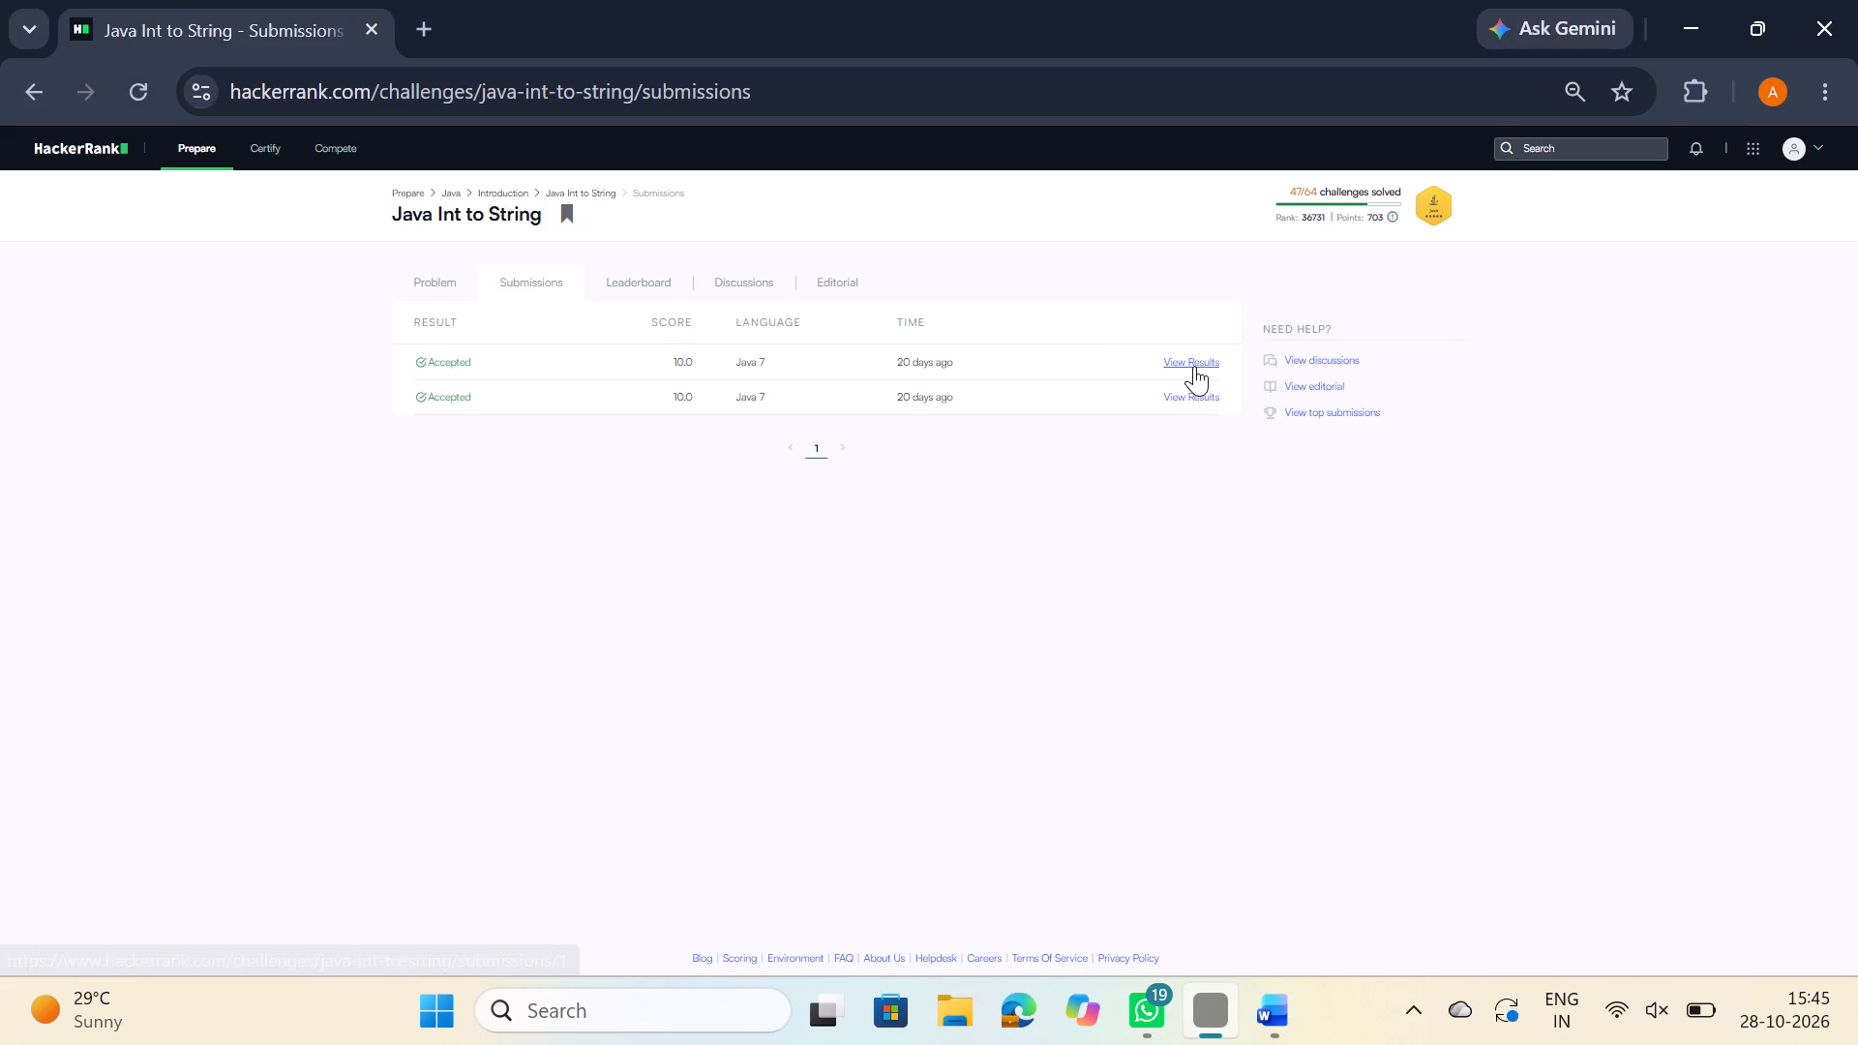
pyautogui.click(1194, 364)
pyautogui.scroll(-5, 823, 634)
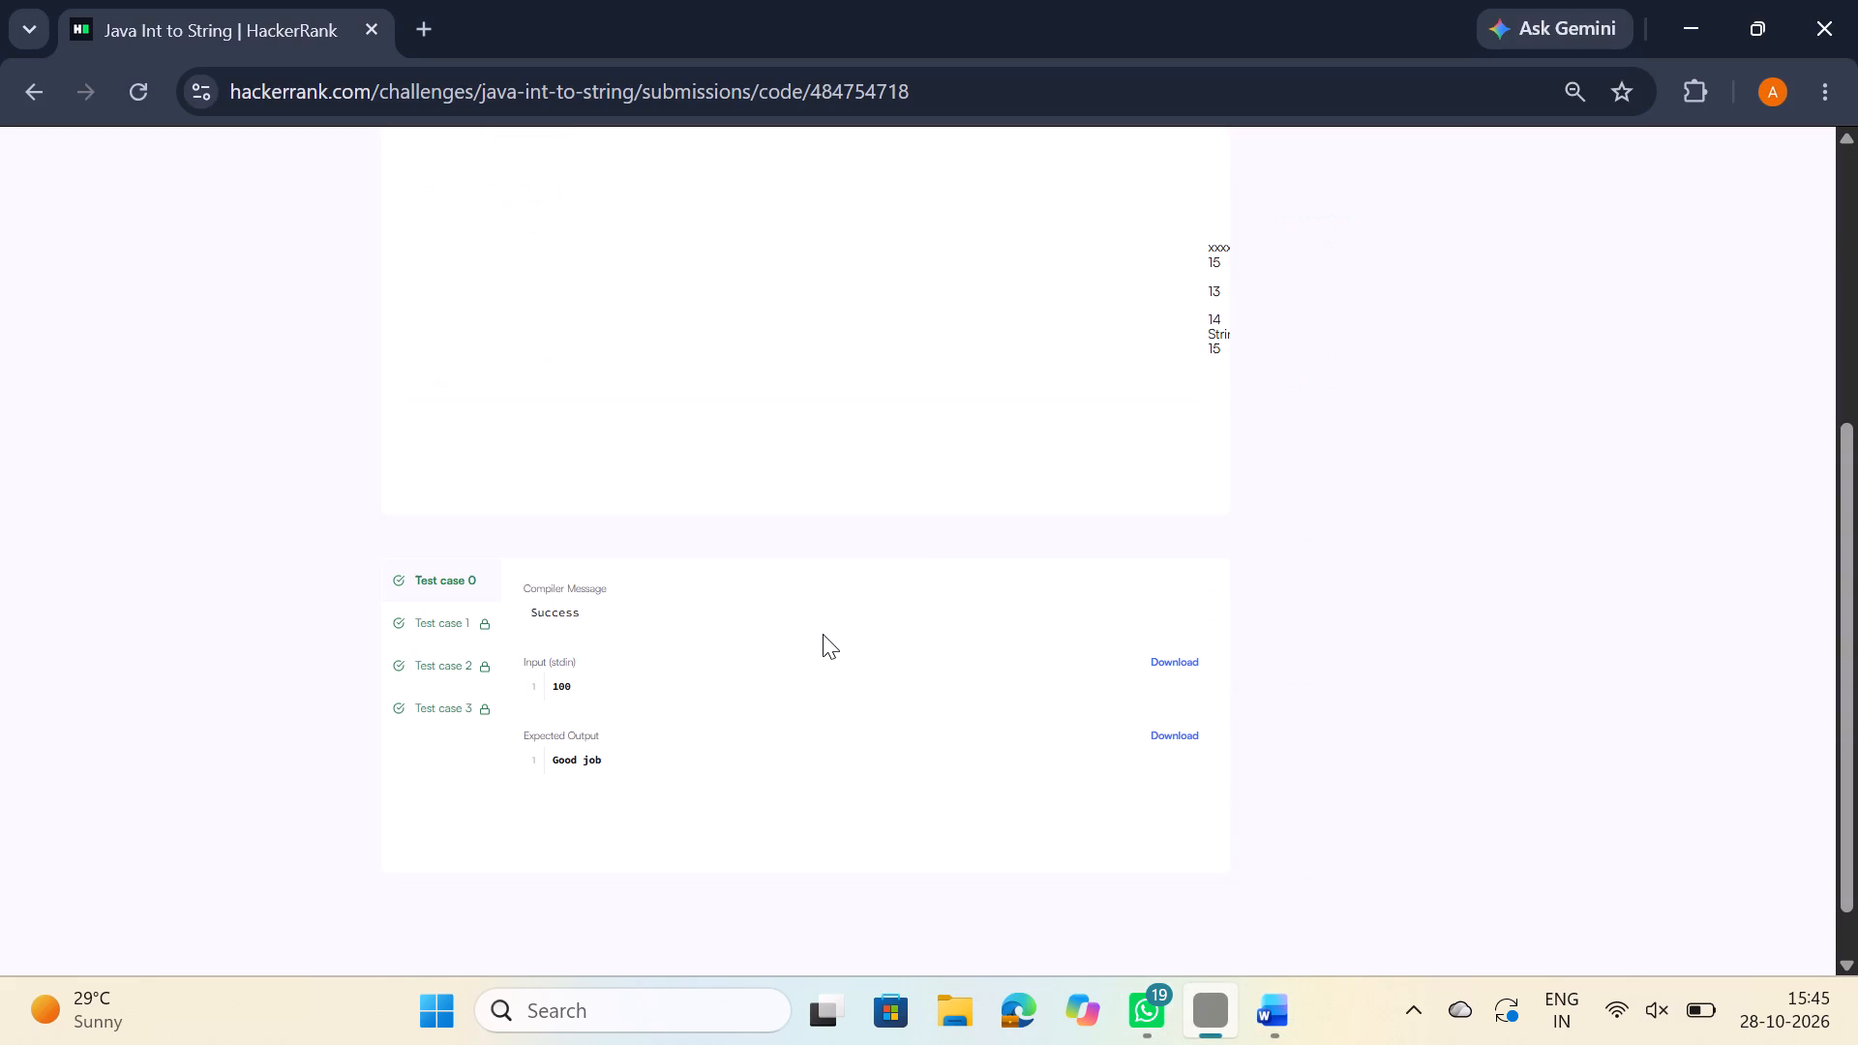
pyautogui.scroll(-2, 823, 634)
# Switch to Word and review question 7's Code box and test case screenshot at 100% zoom.
pyautogui.click(1280, 1015)
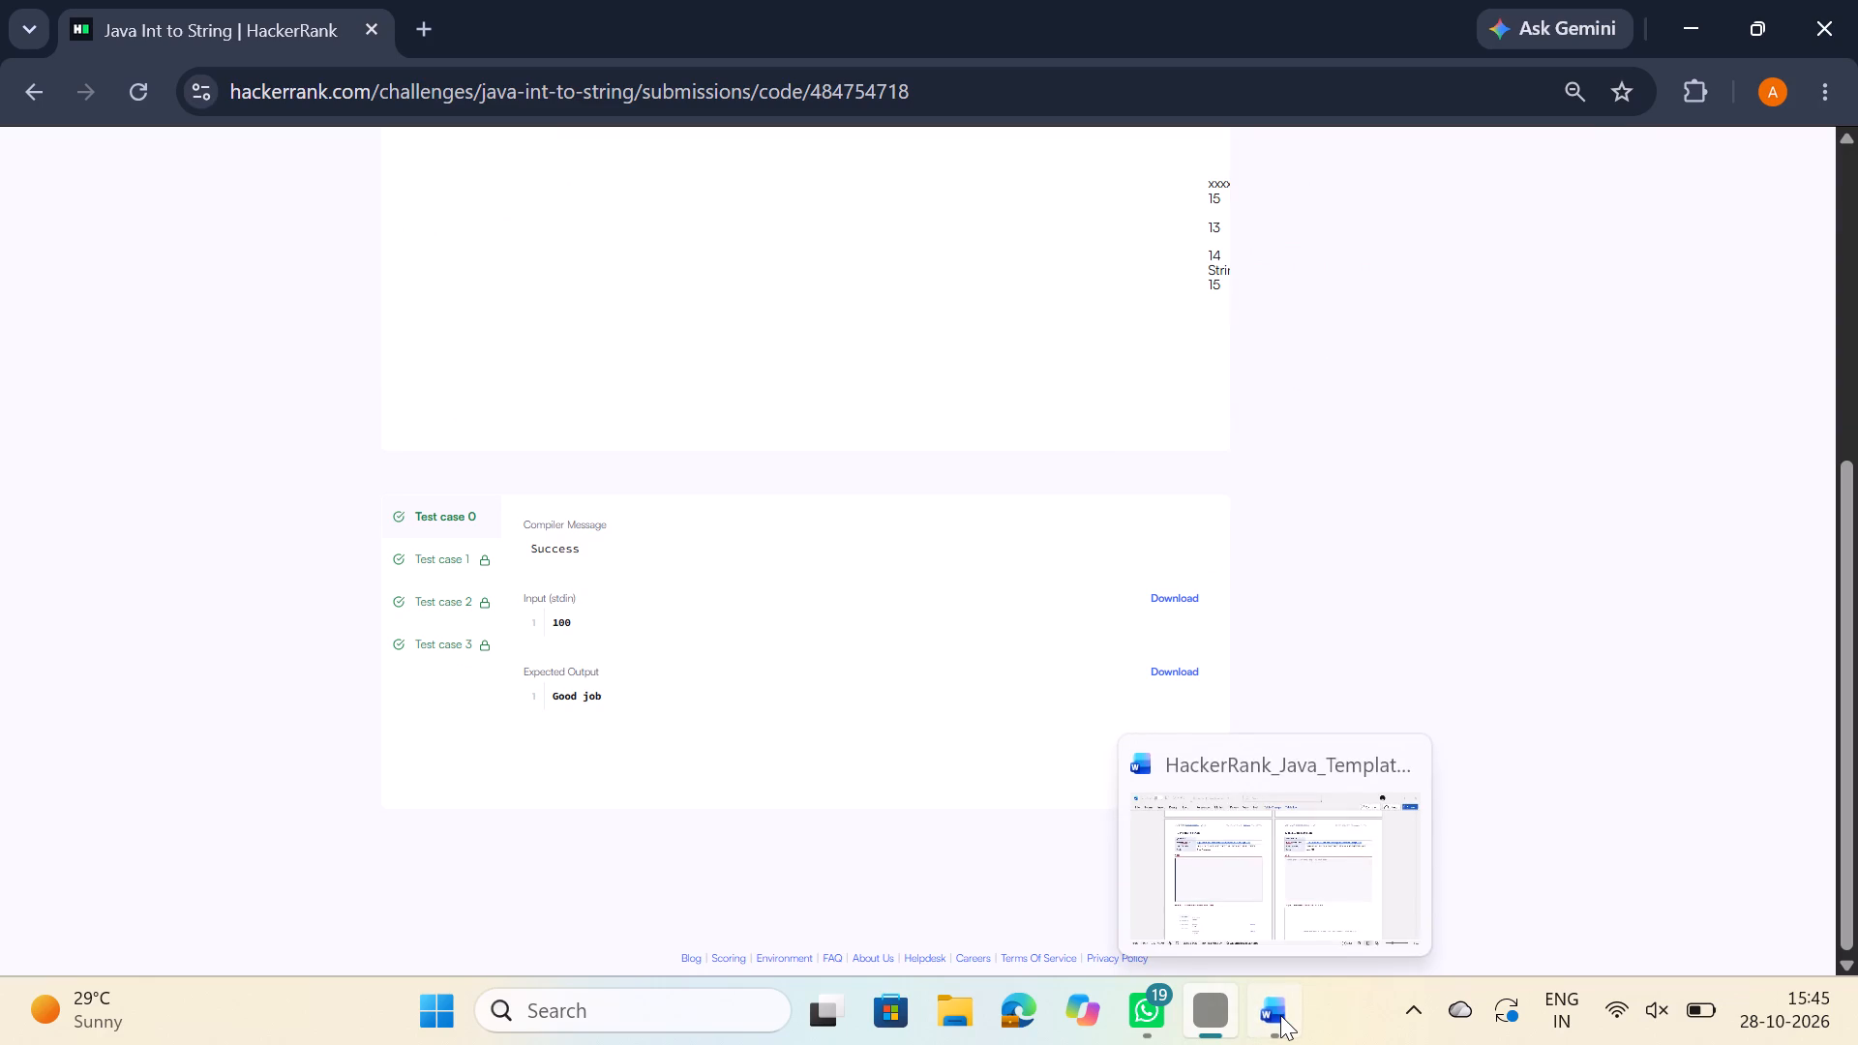
pyautogui.scroll(-1, 695, 571)
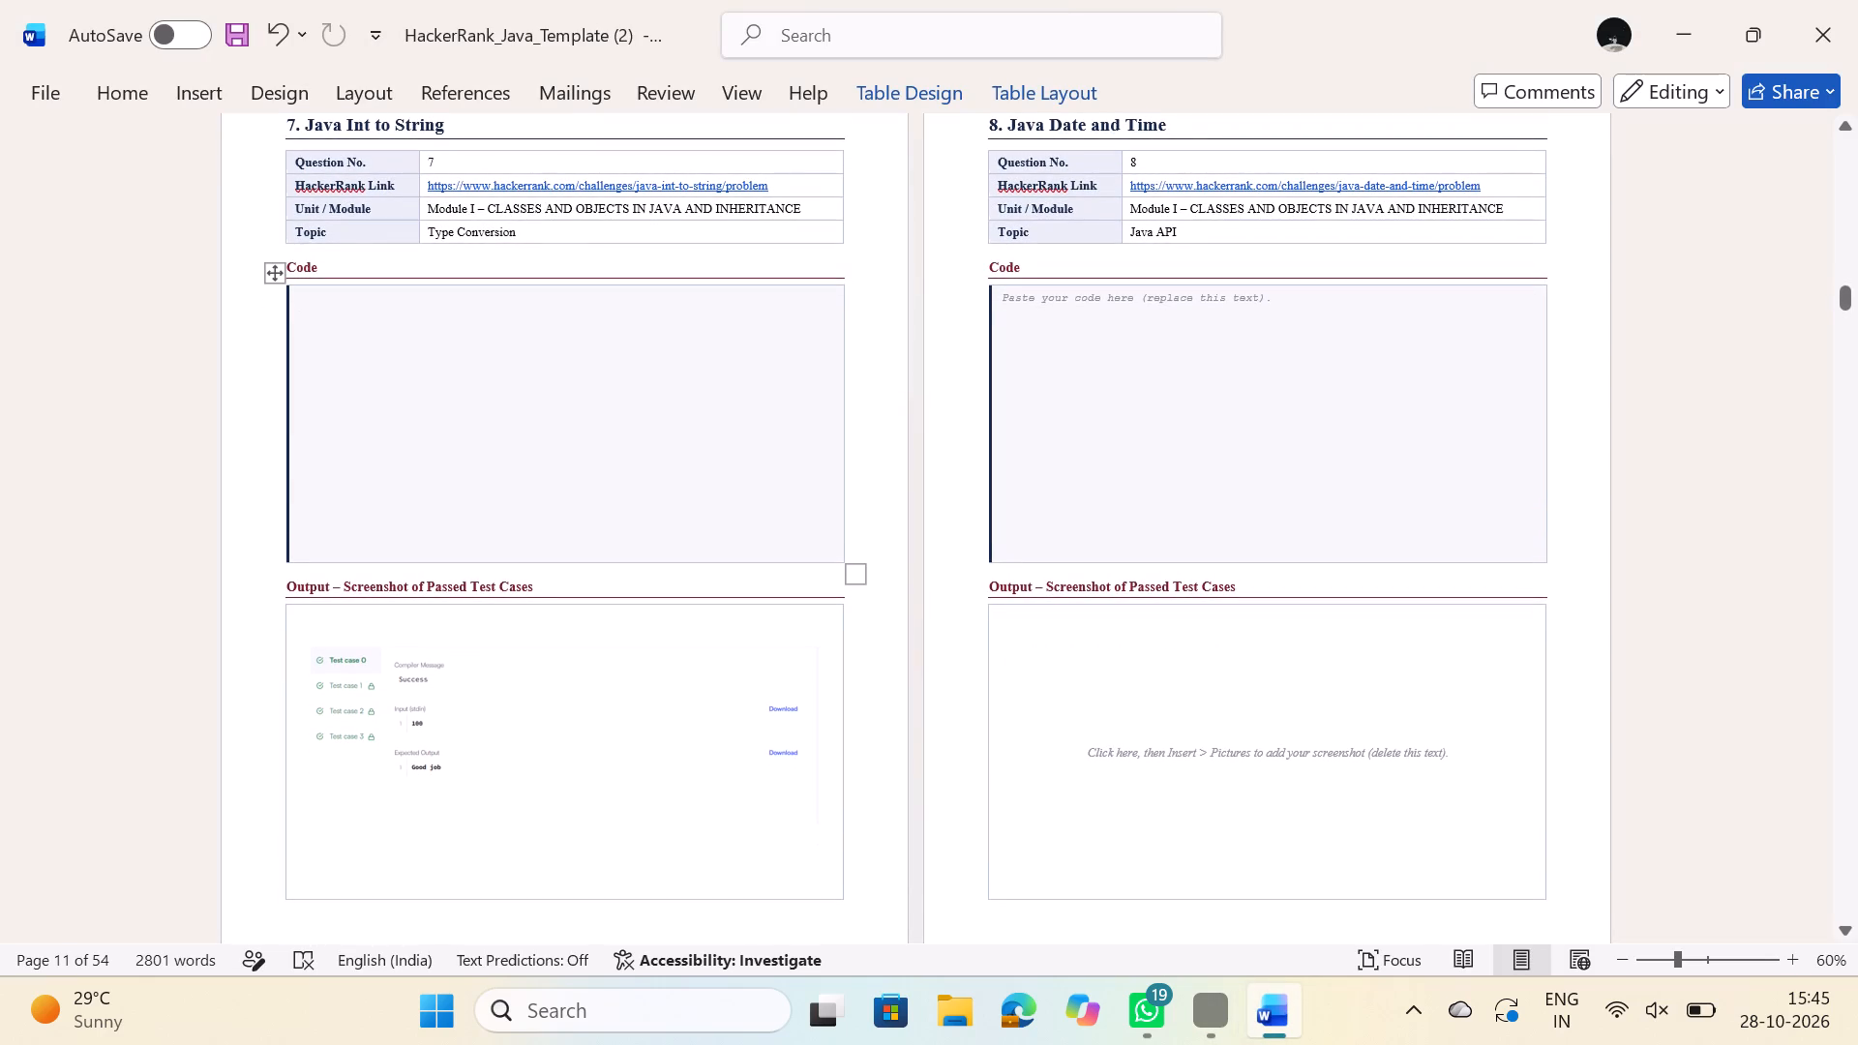
pyautogui.scroll(-1, 695, 571)
pyautogui.keyDown('ctrl'); pyautogui.scroll(4, 695, 571); pyautogui.keyUp('ctrl')
pyautogui.scroll(-2, 695, 571)
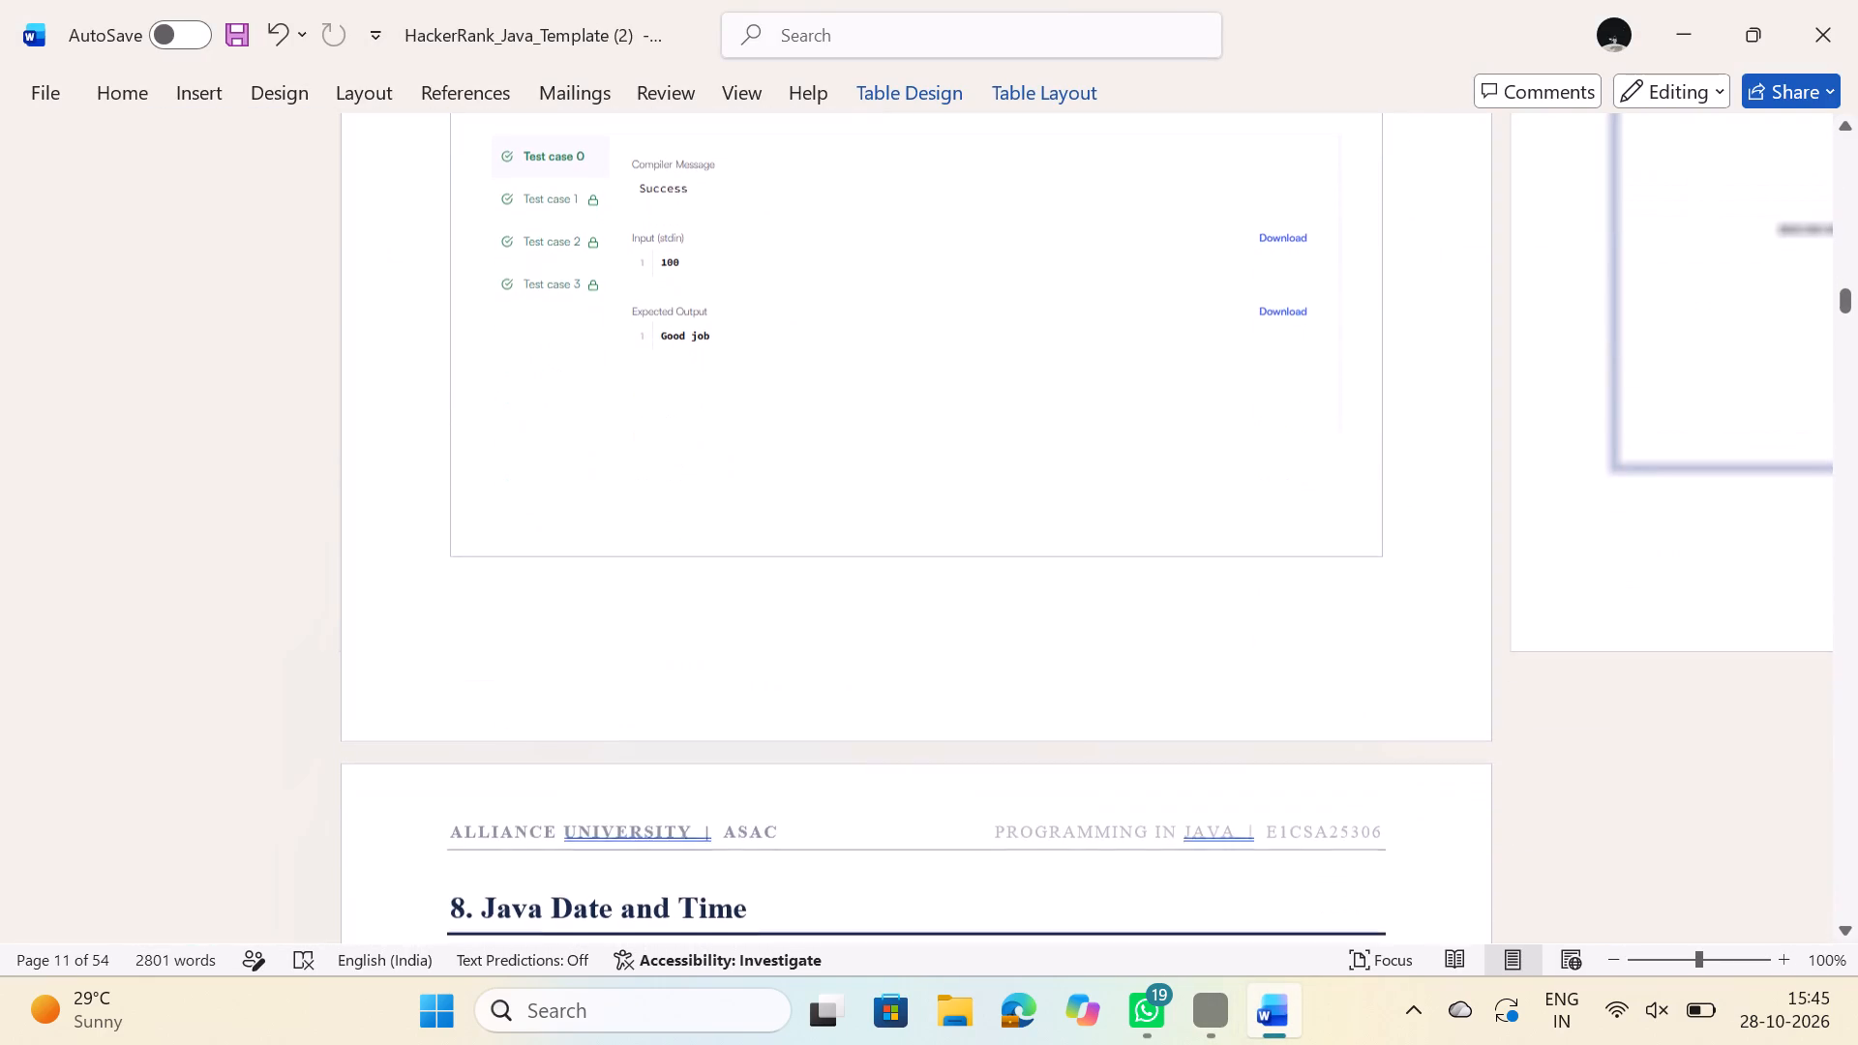
pyautogui.scroll(4, 695, 571)
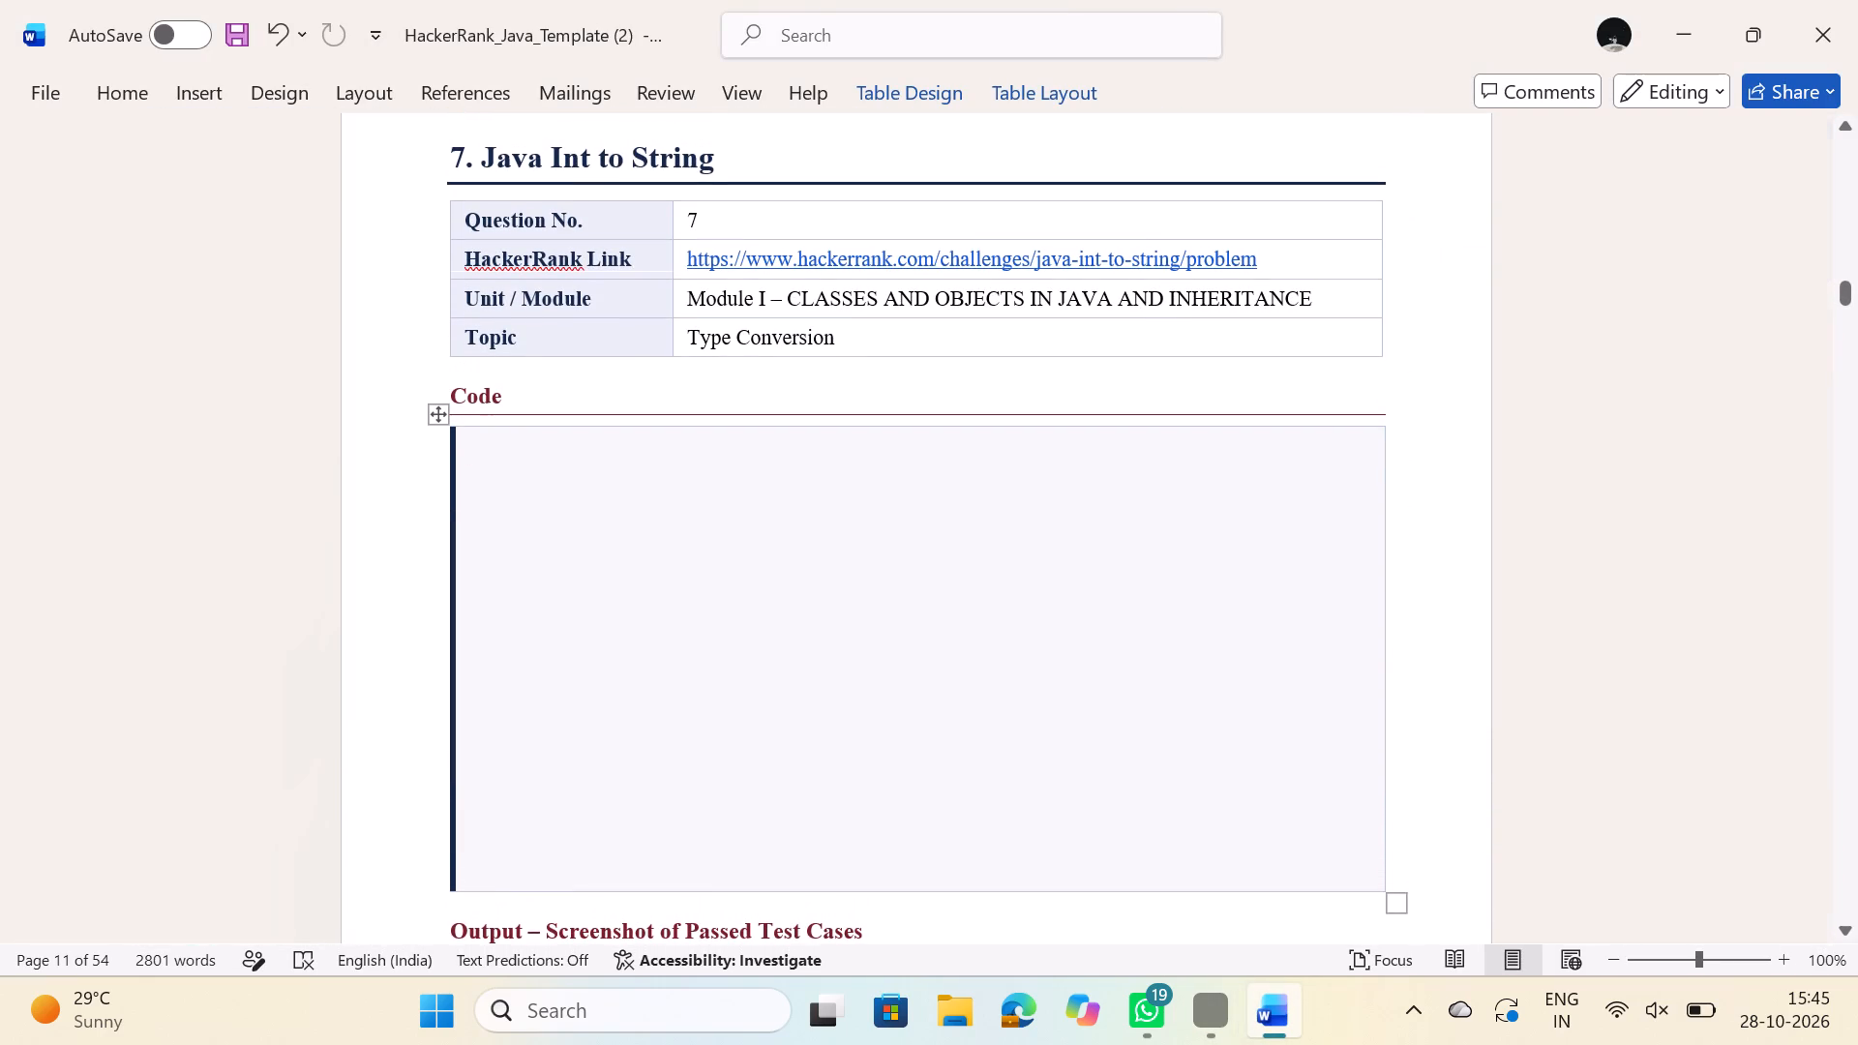
# Switch to Chrome, open the accepted Java Int to String submission in the editor, and expand both folded code sections.
pyautogui.click(1233, 1040)
pyautogui.scroll(6, 900, 436)
pyautogui.click(1149, 562)
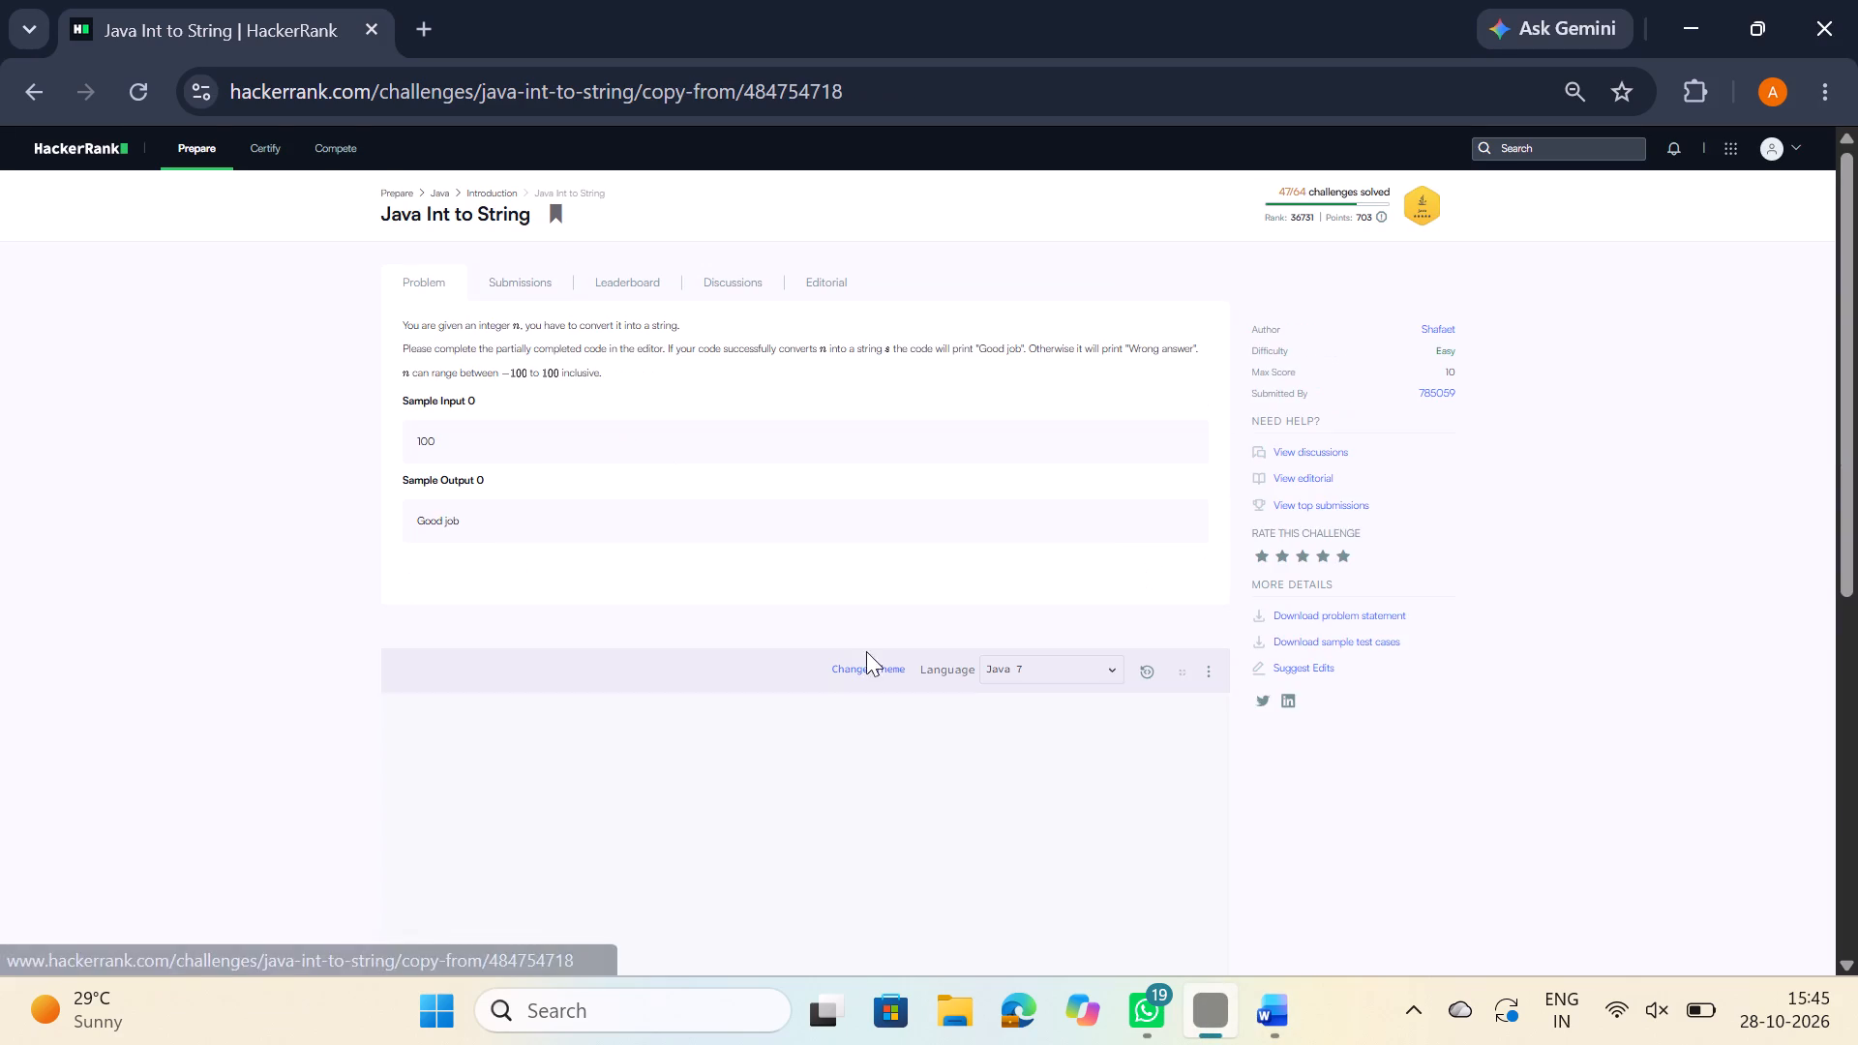
pyautogui.scroll(-6, 790, 728)
pyautogui.scroll(4, 790, 728)
pyautogui.click(790, 728)
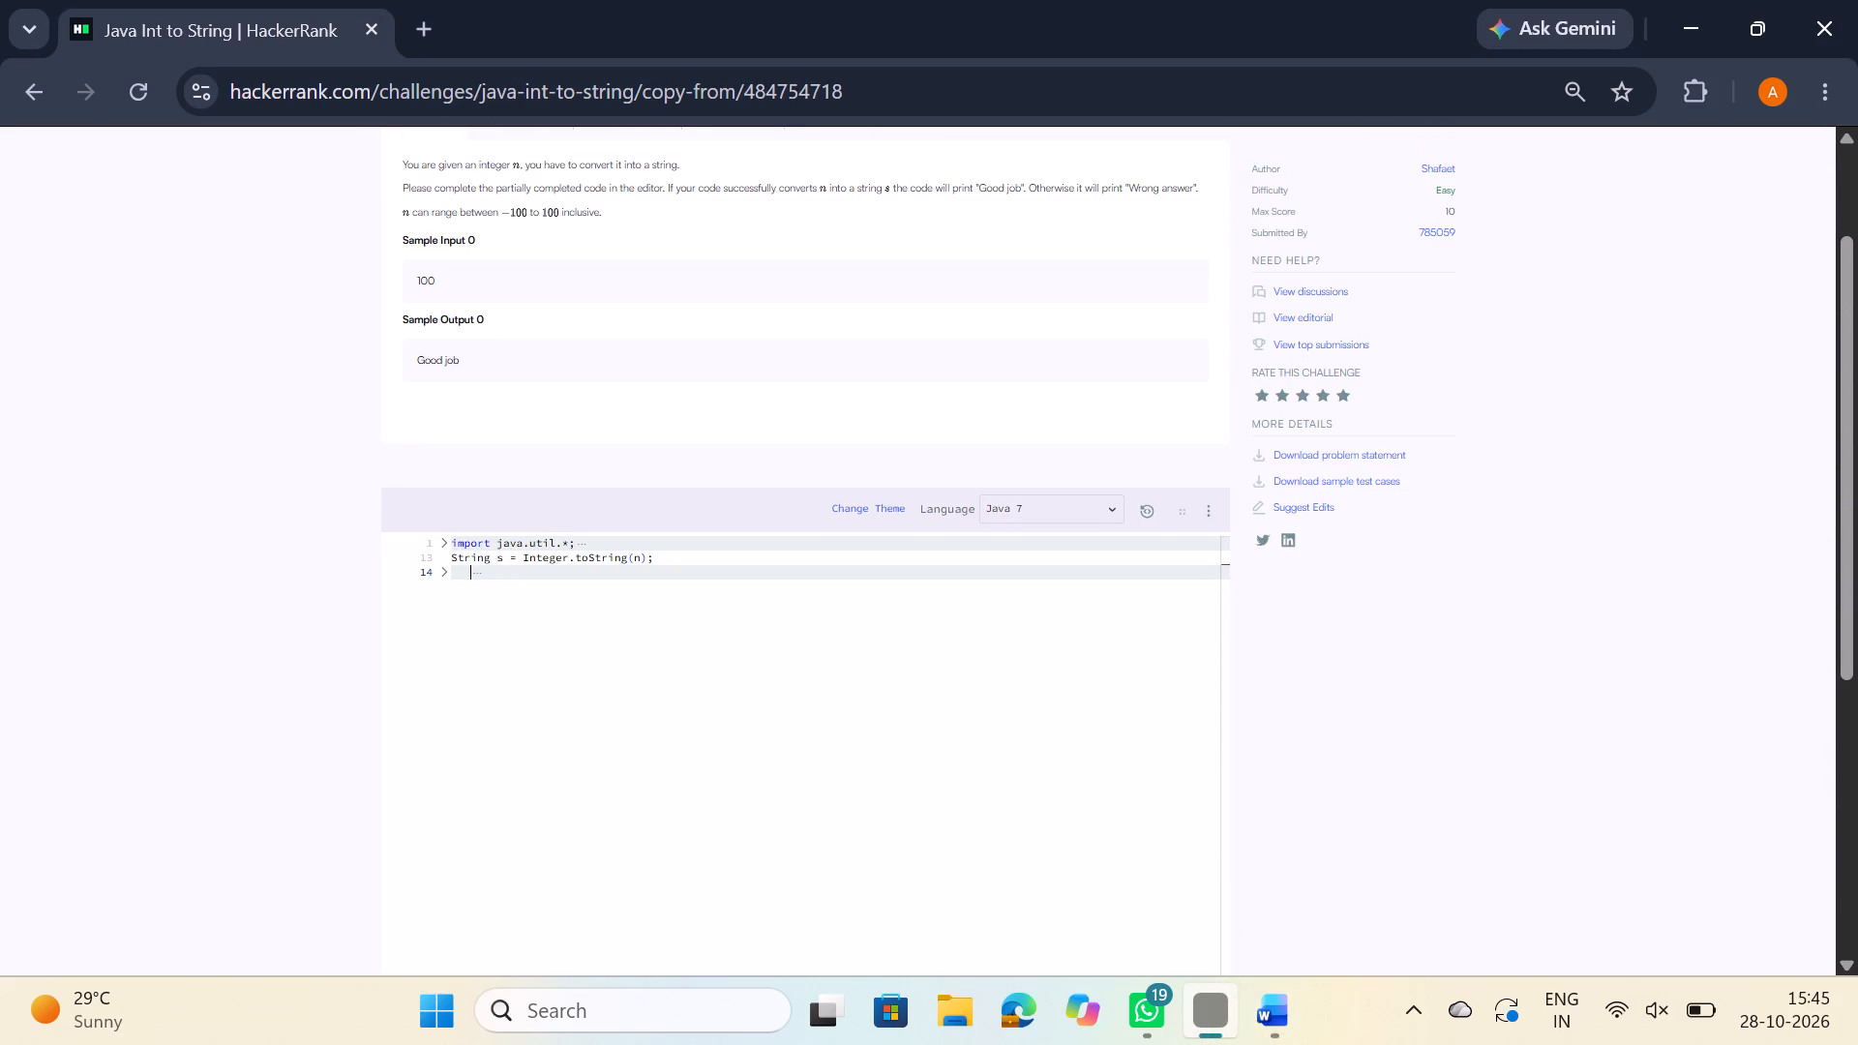
pyautogui.click(438, 573)
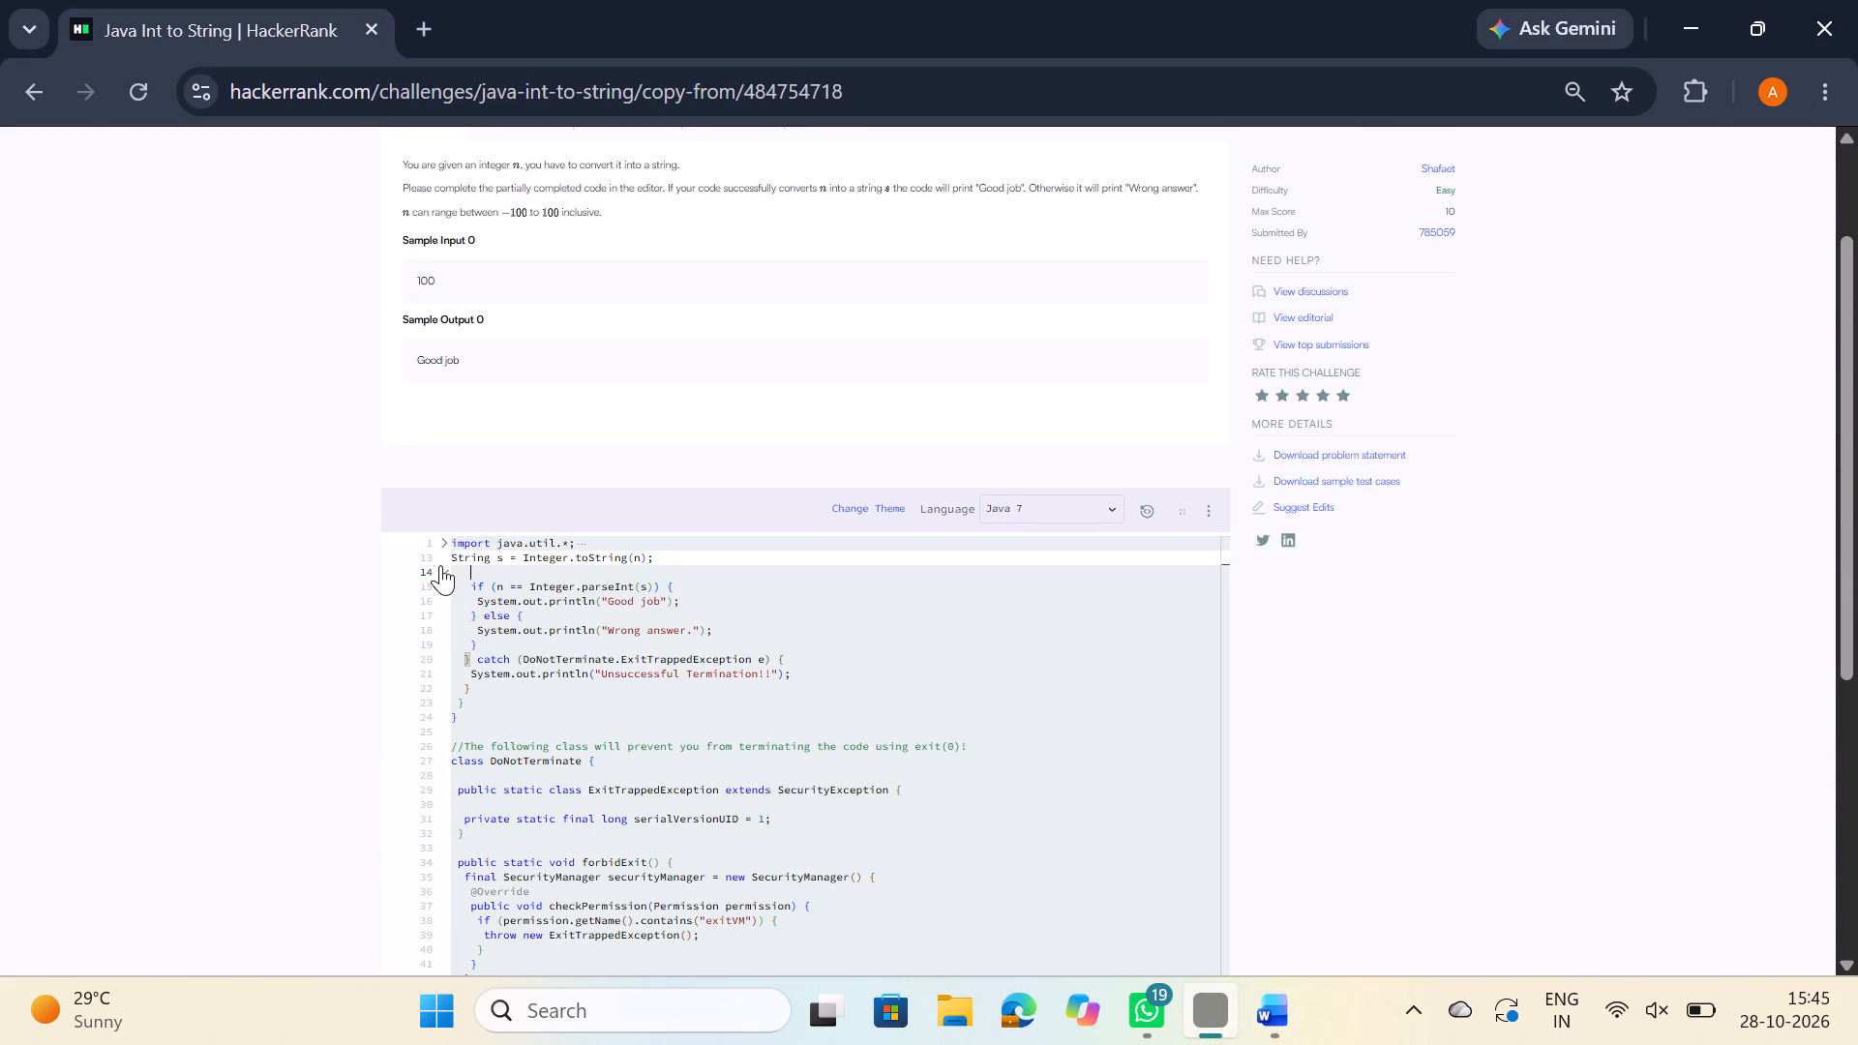
pyautogui.click(442, 538)
# Copy the entire Java Int to String code and paste it into question 7's Code box in Word.
pyautogui.scroll(-2, 442, 538)
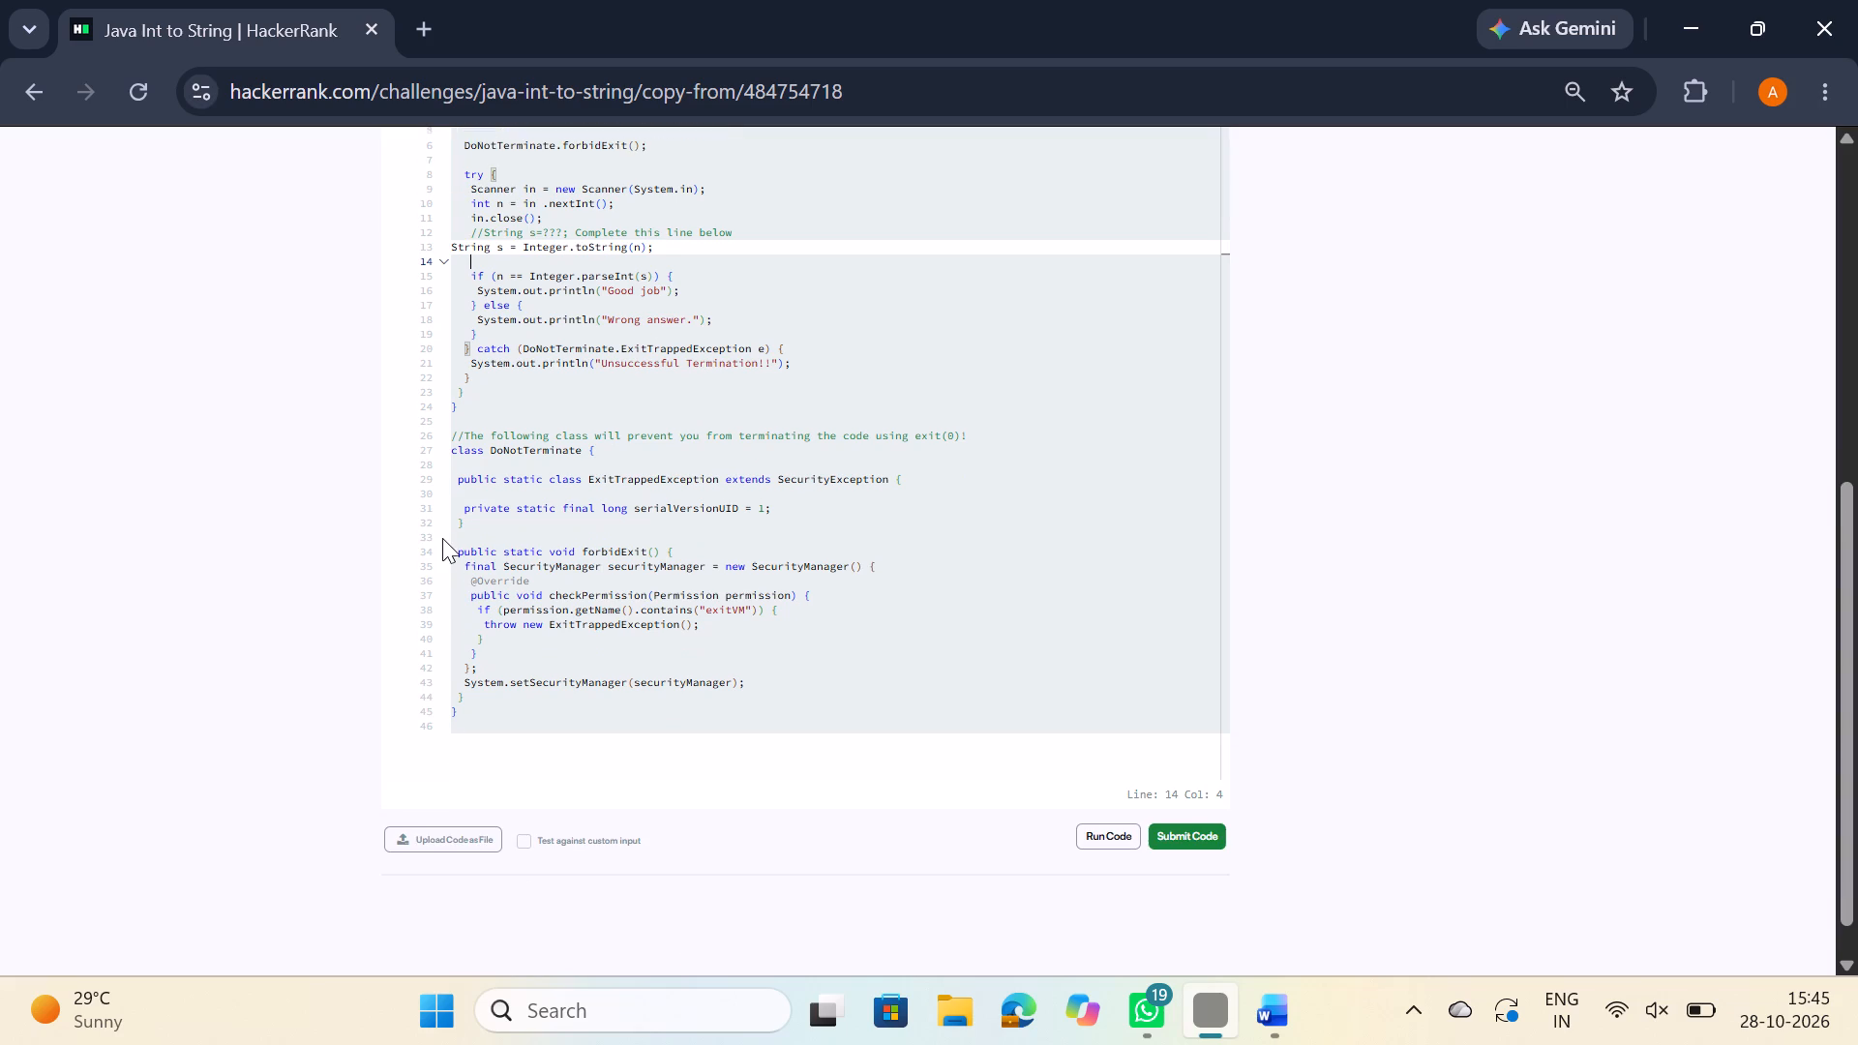
pyautogui.scroll(-2, 442, 538)
pyautogui.click(630, 473)
pyautogui.hotkey('ctrl', 'a')
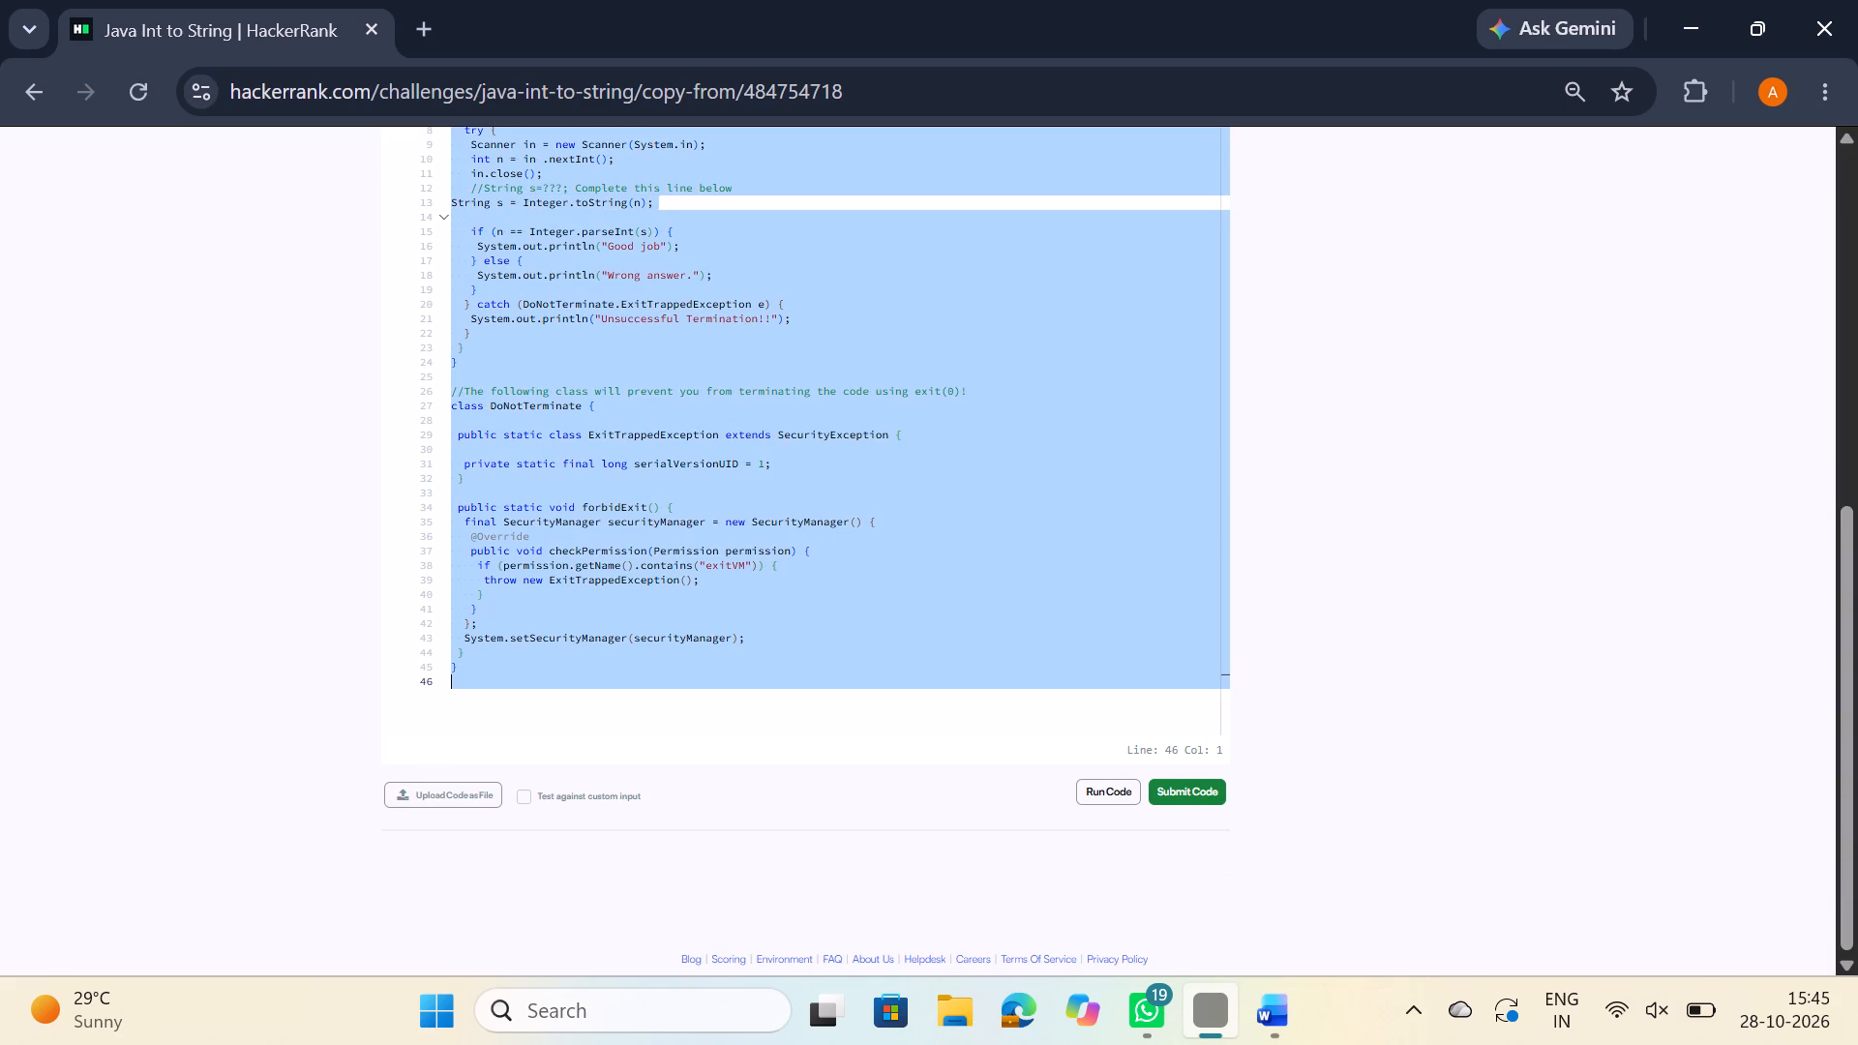
pyautogui.hotkey('ctrl', 'c')
pyautogui.click(1288, 1013)
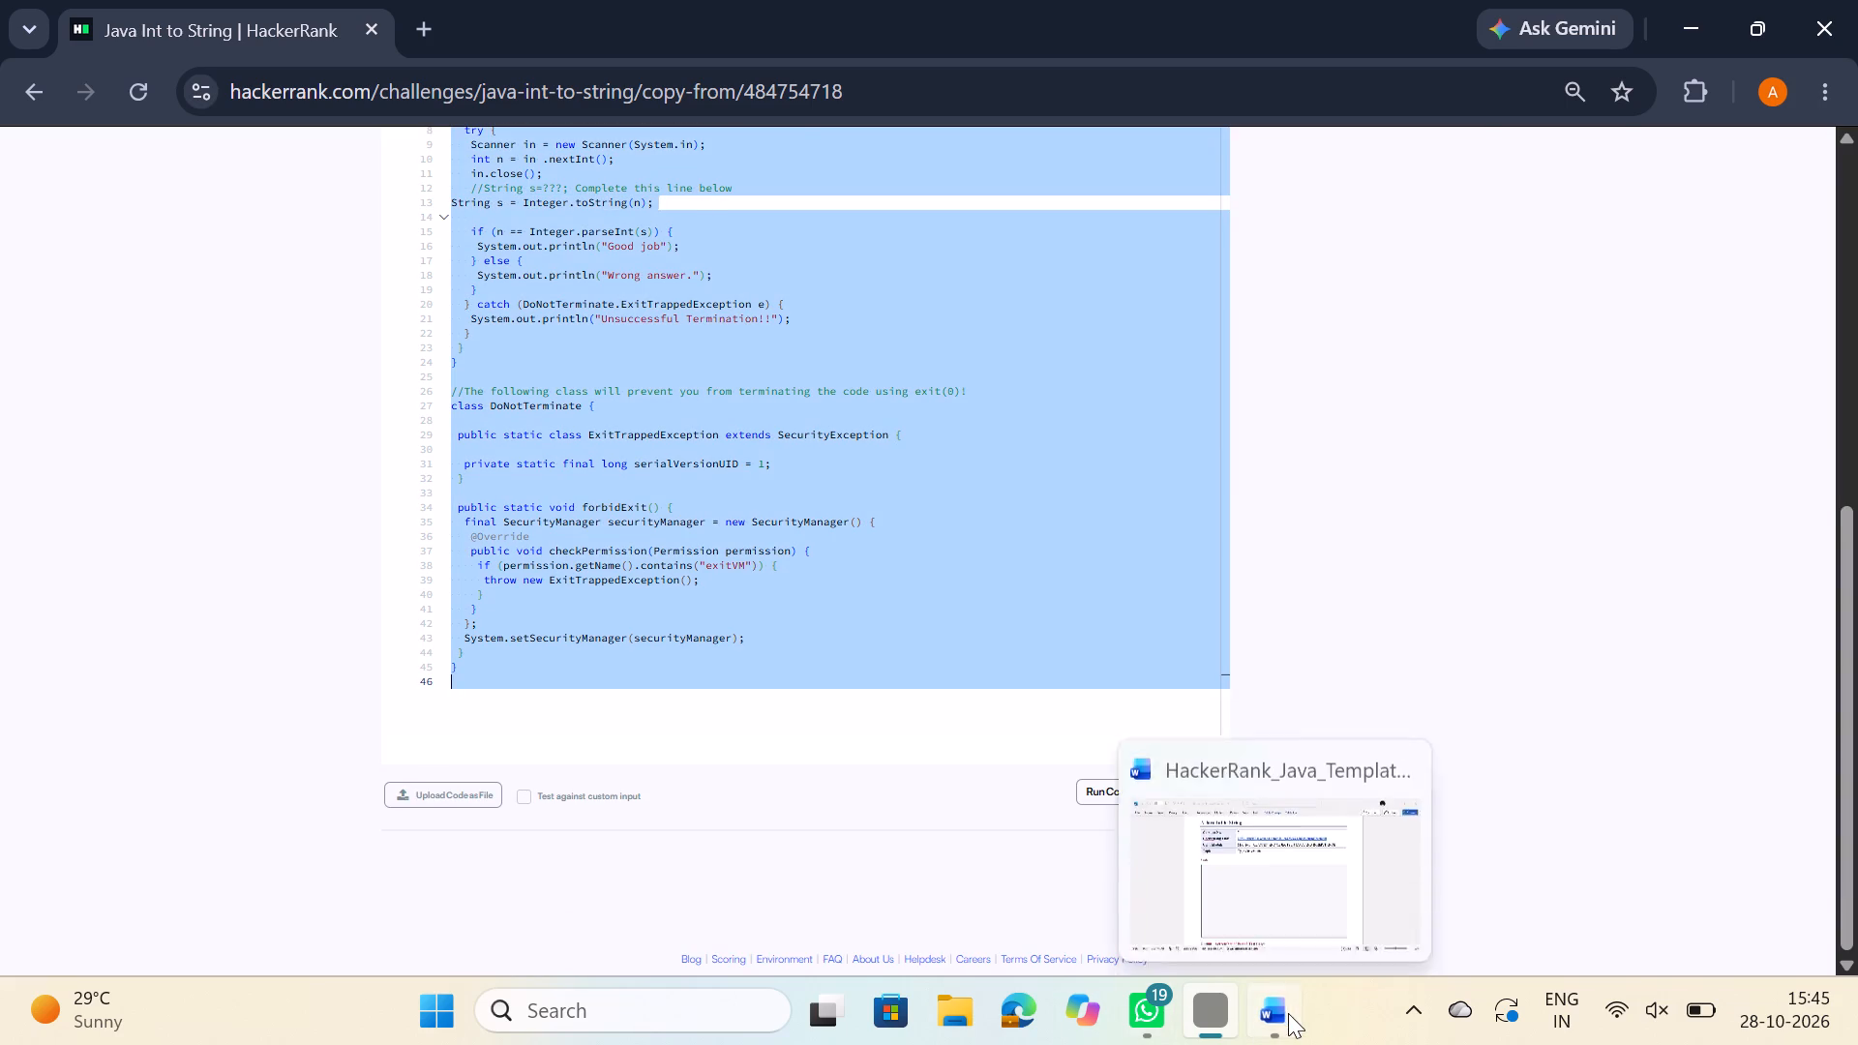
pyautogui.hotkey('ctrl', 'v')
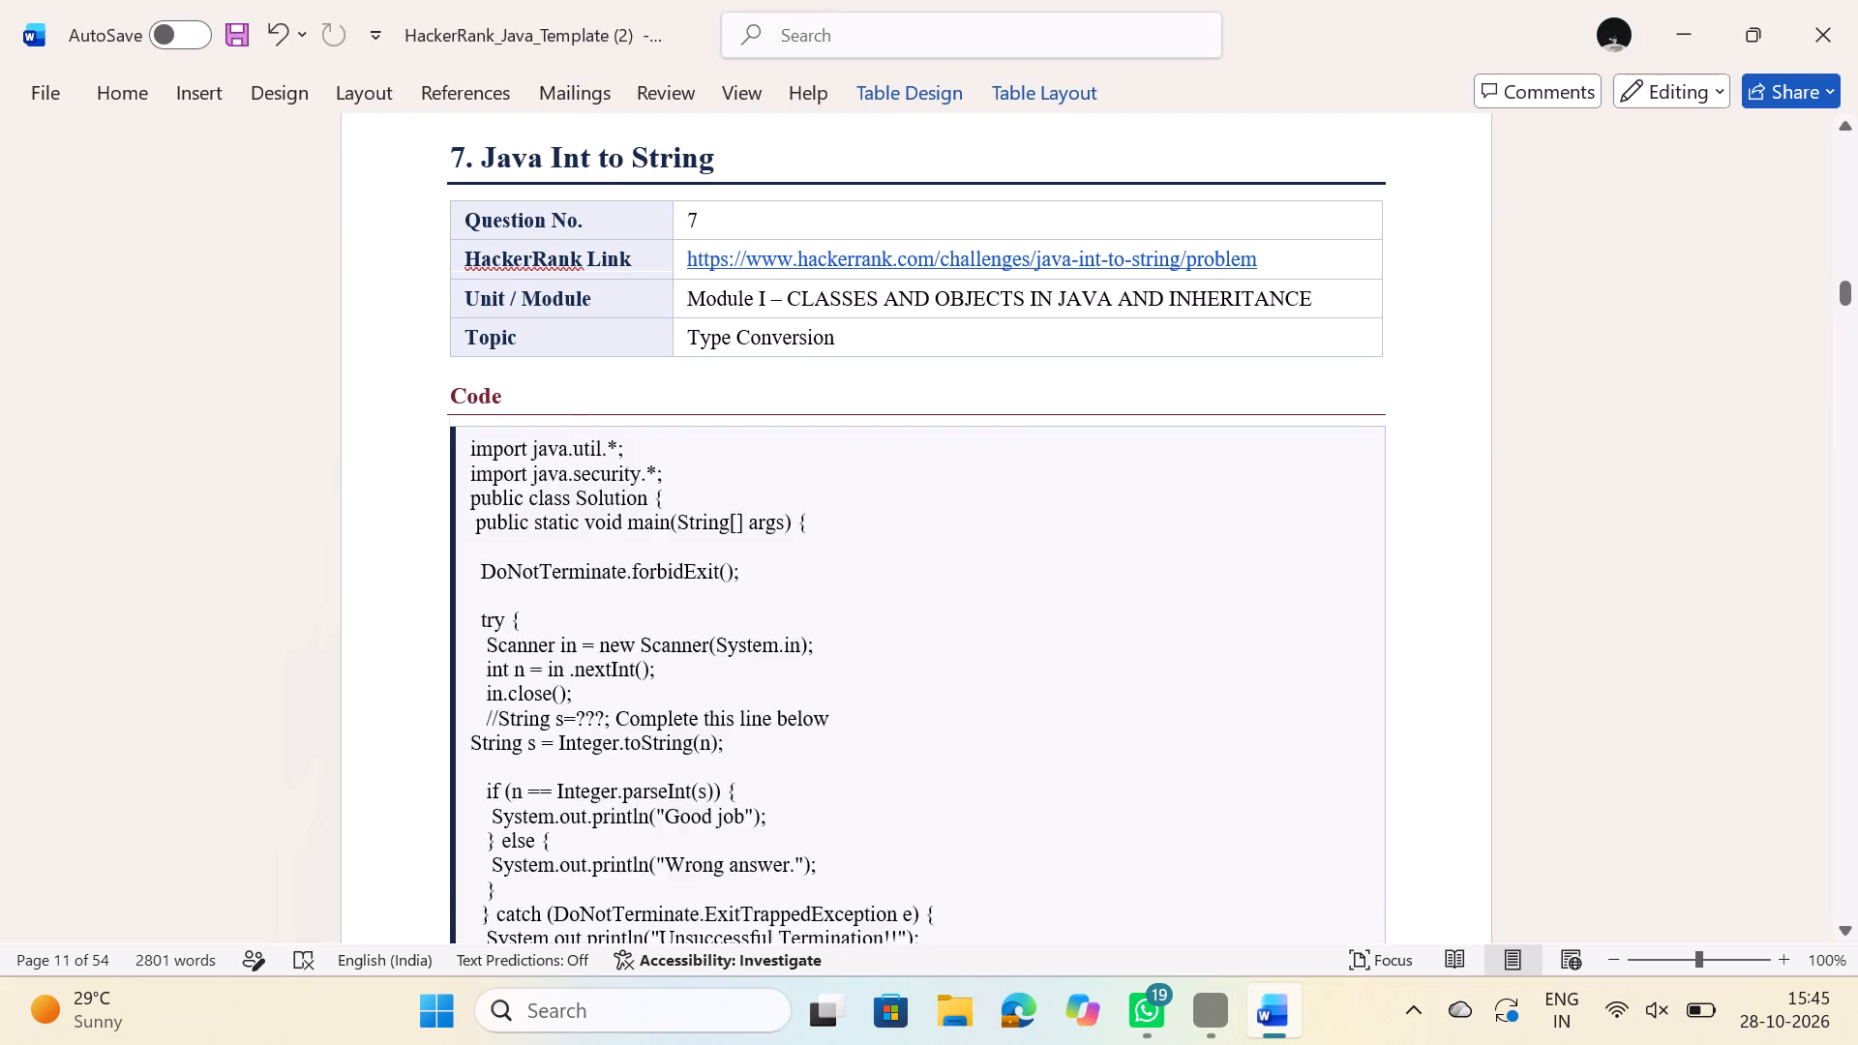
pyautogui.scroll(-3, 587, 484)
pyautogui.scroll(1, 587, 484)
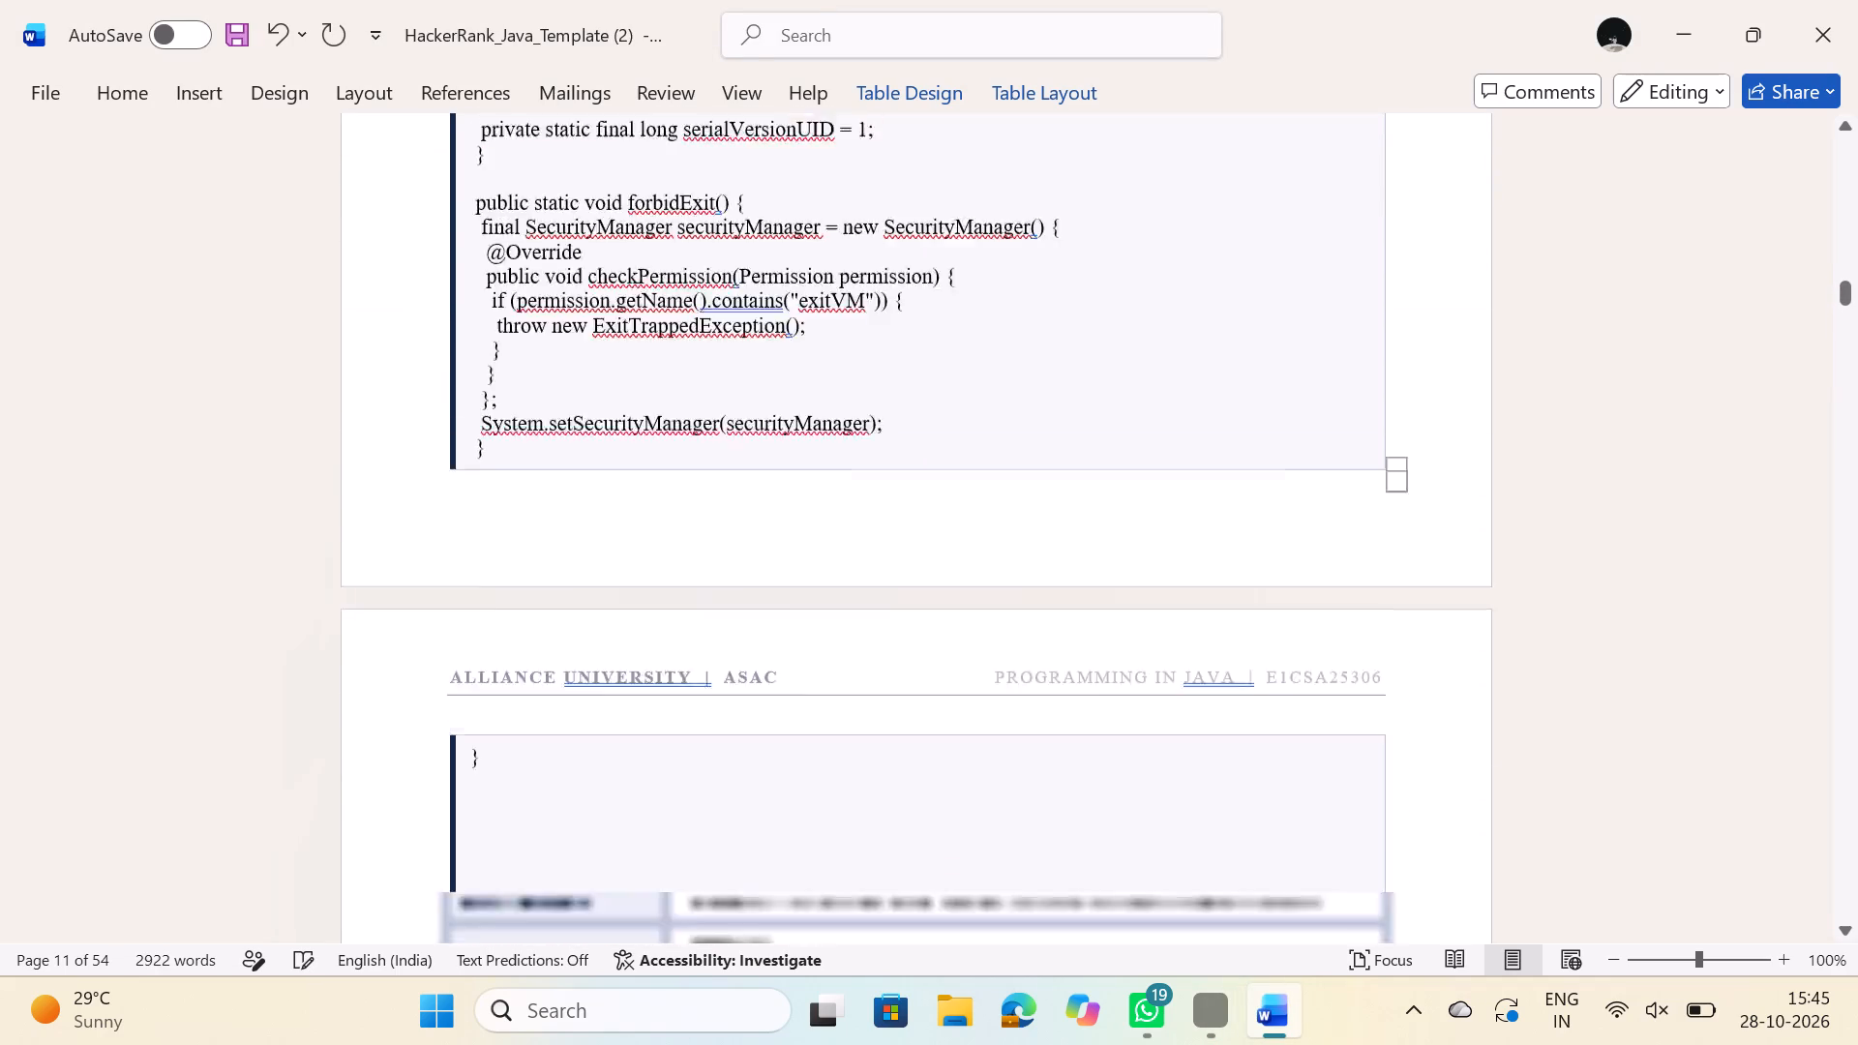
# Delete the blank line between the main method declaration and DoNotTerminate.forbidExit() in question 7's code.
pyautogui.scroll(1, 587, 484)
pyautogui.click(487, 683)
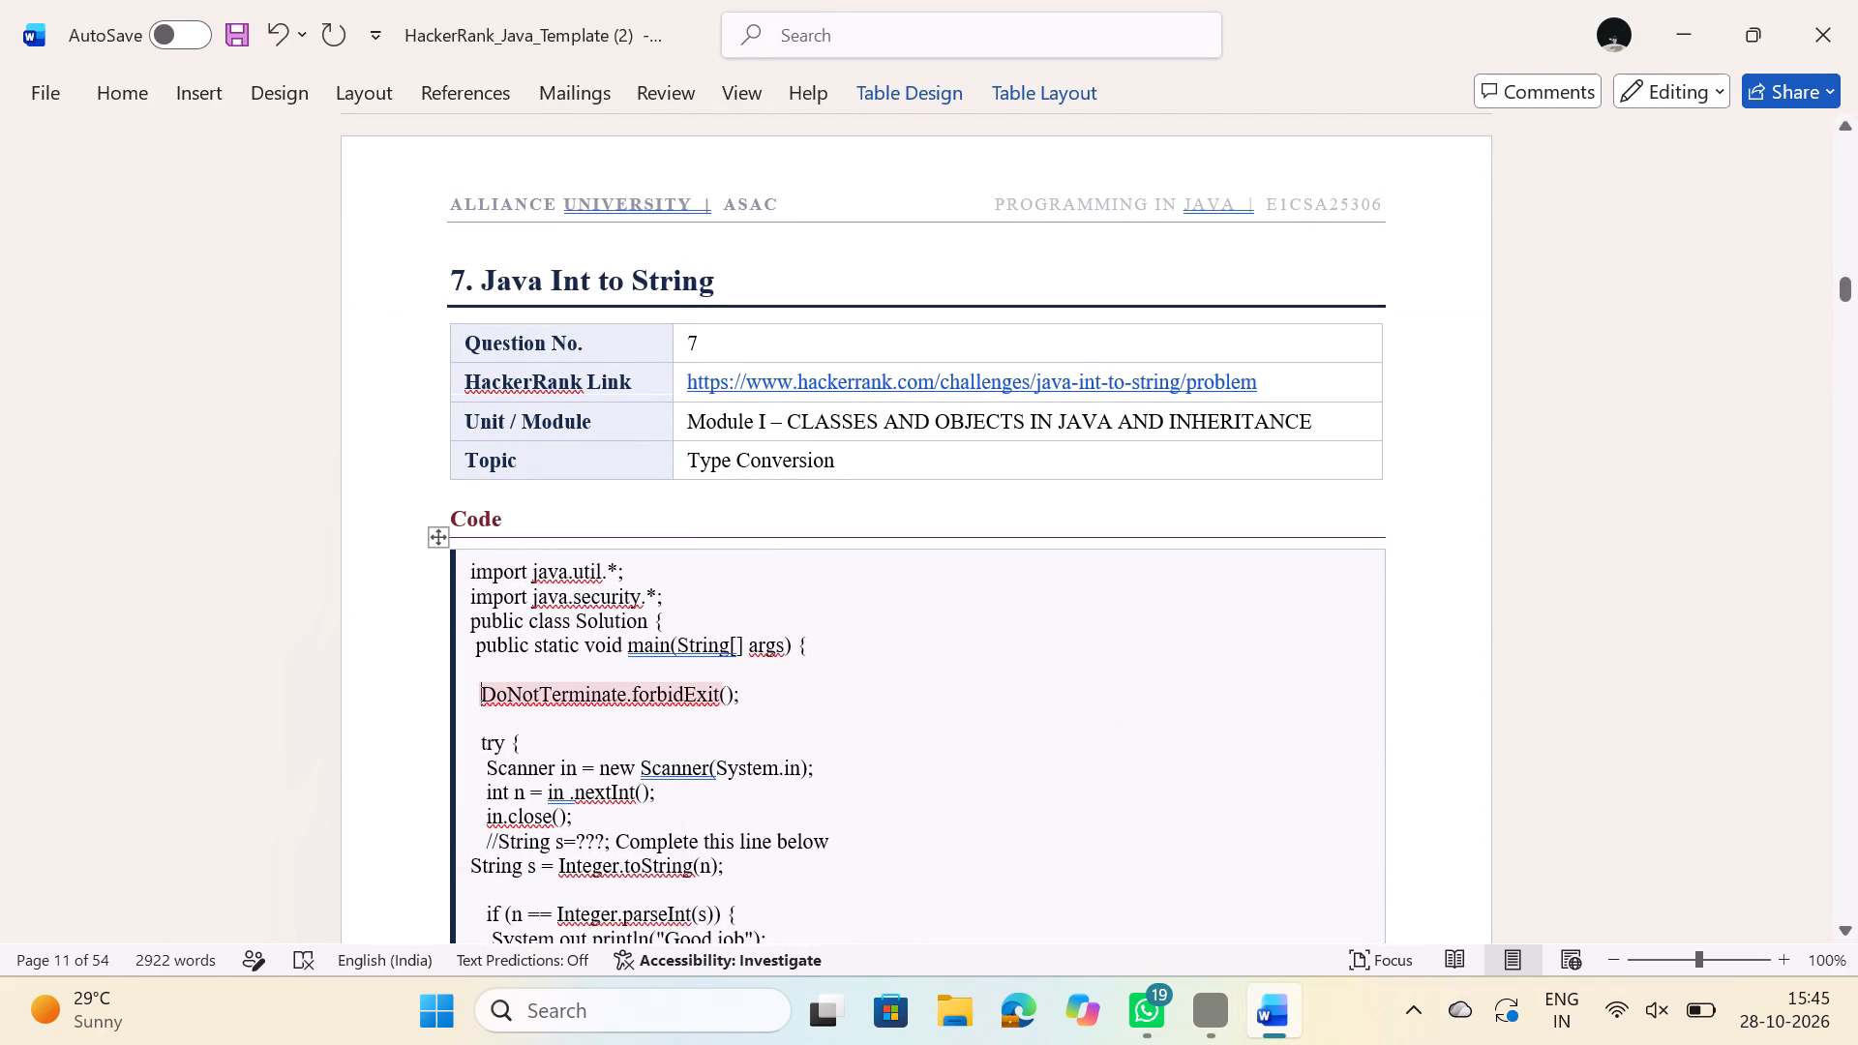
pyautogui.click(490, 673)
pyautogui.press('BackSpace')
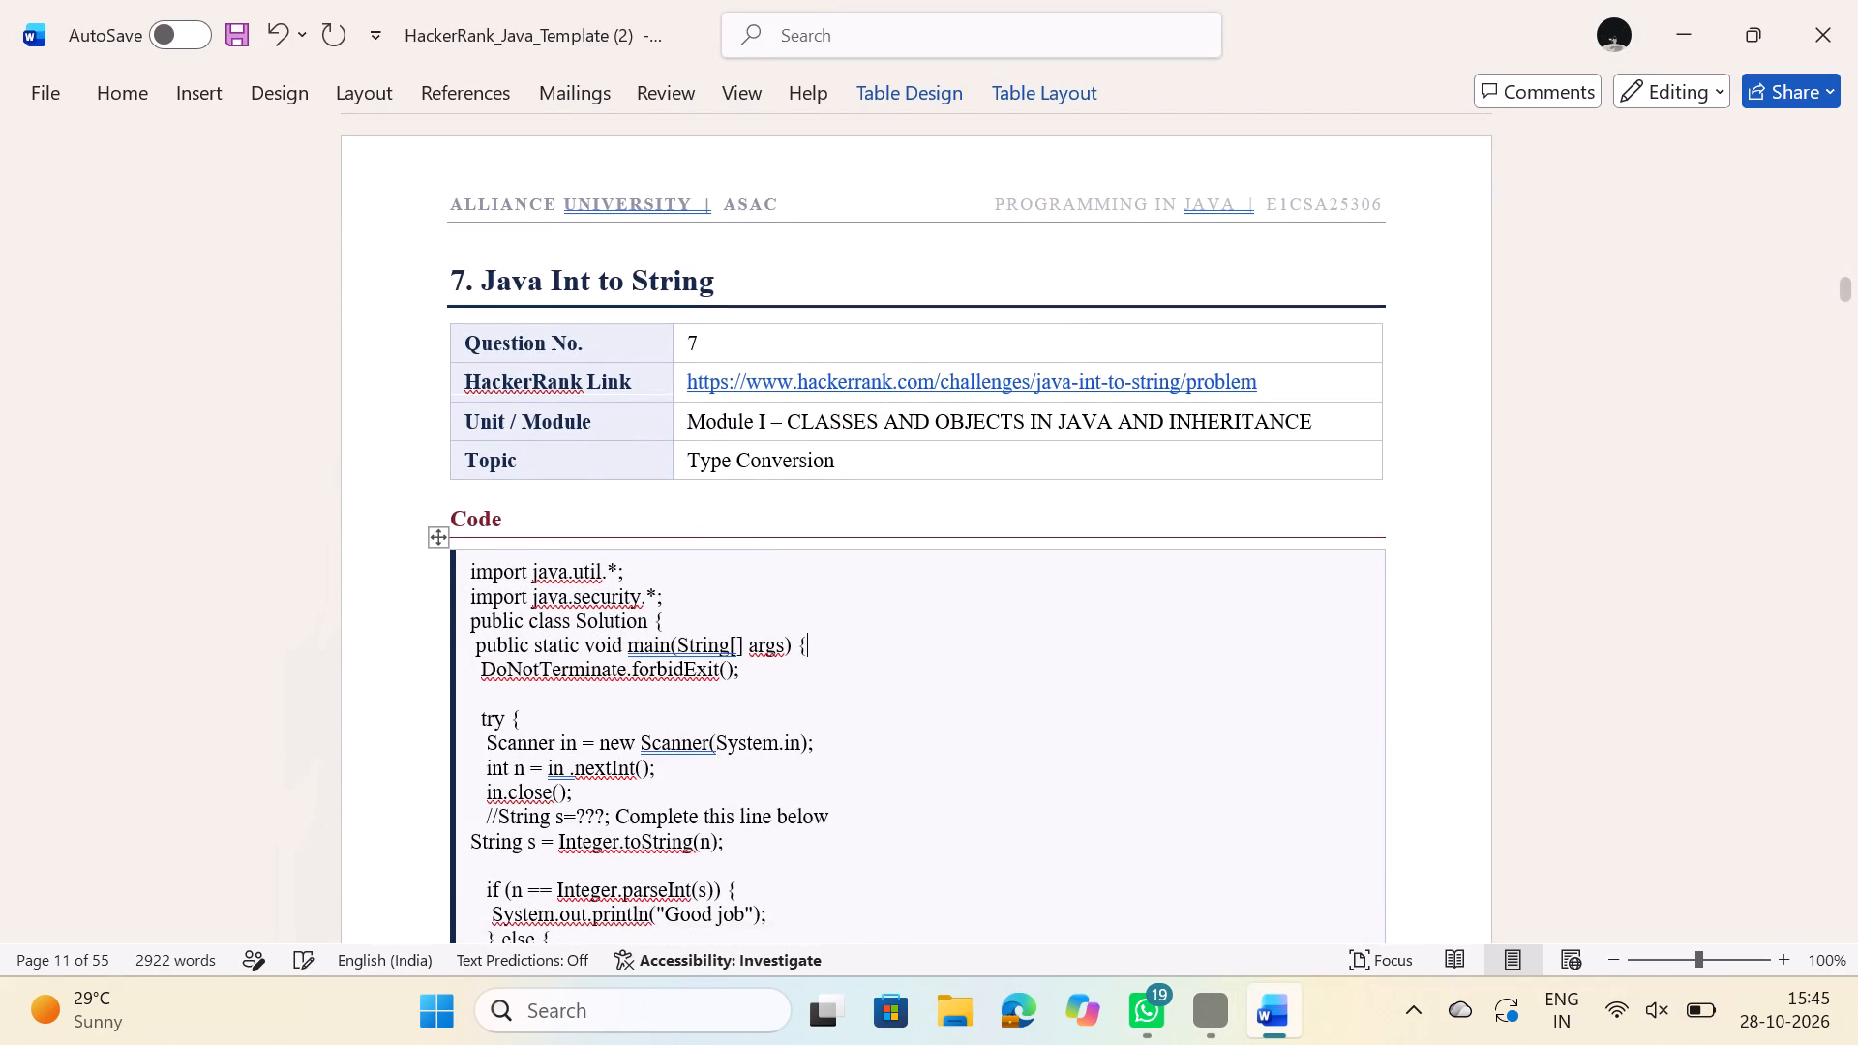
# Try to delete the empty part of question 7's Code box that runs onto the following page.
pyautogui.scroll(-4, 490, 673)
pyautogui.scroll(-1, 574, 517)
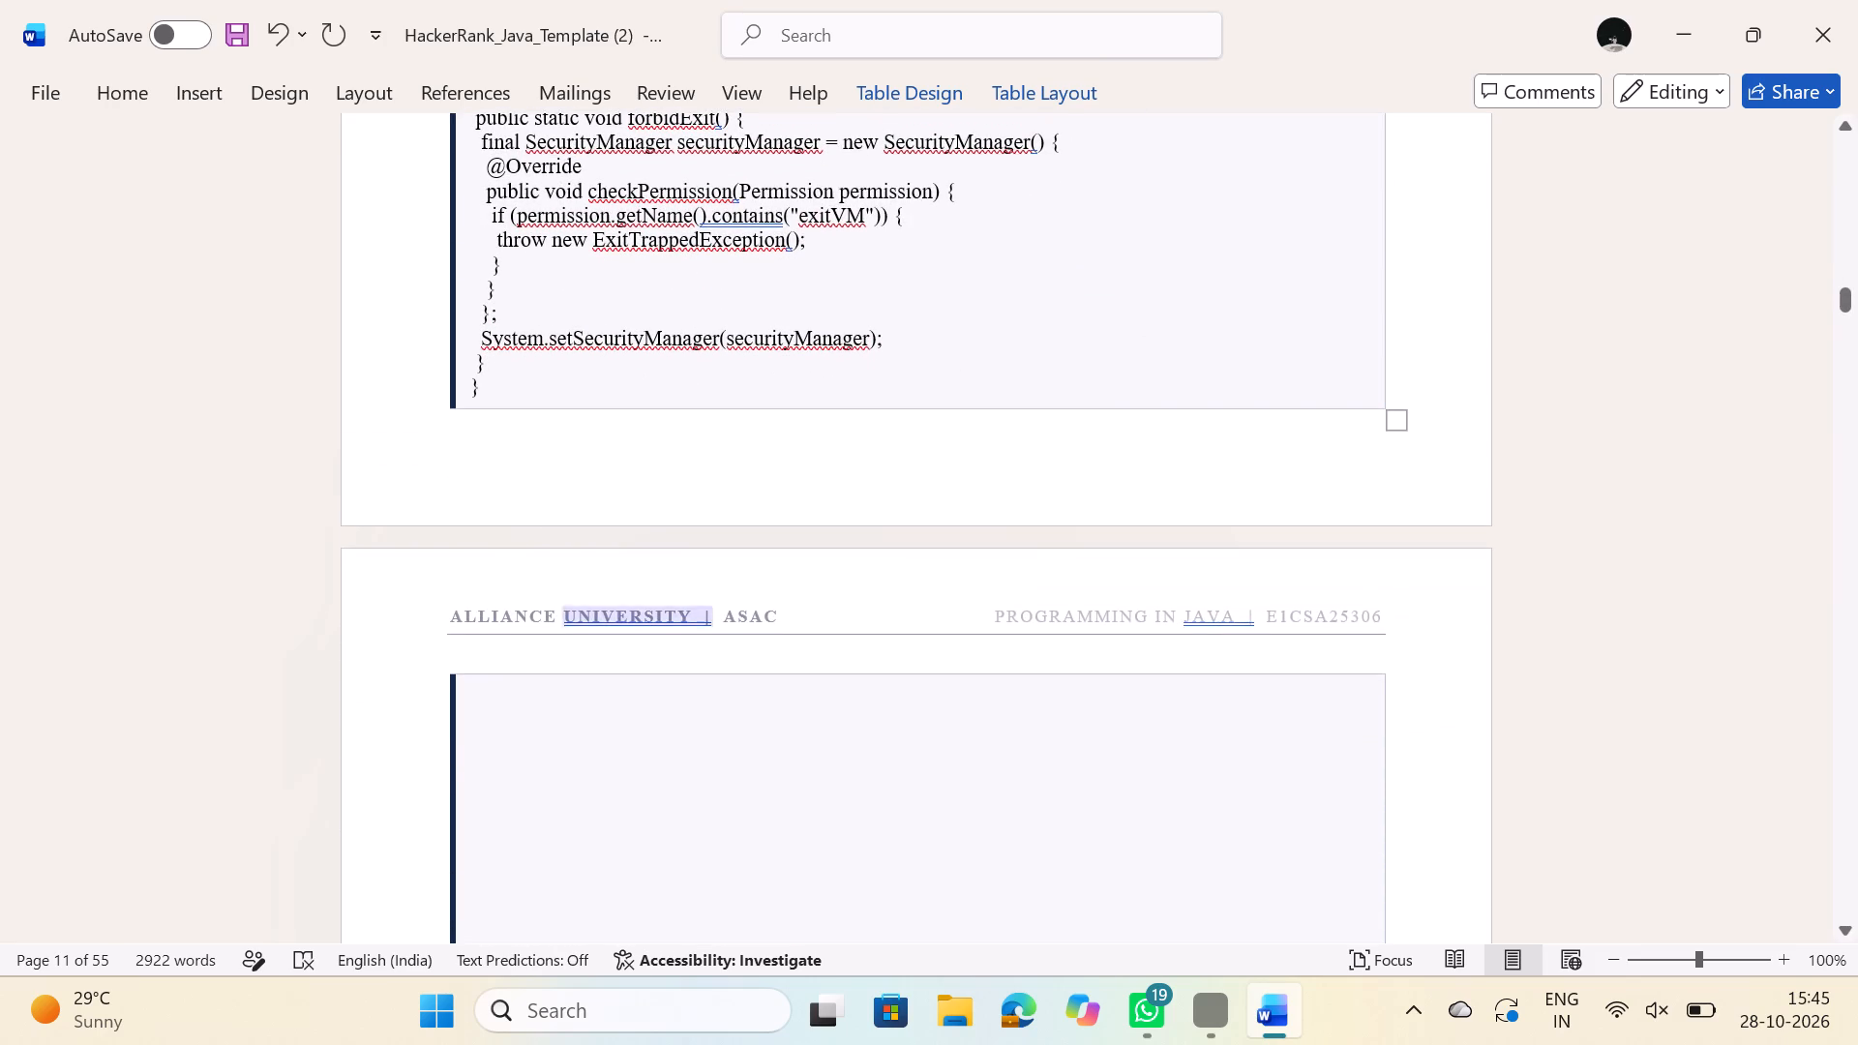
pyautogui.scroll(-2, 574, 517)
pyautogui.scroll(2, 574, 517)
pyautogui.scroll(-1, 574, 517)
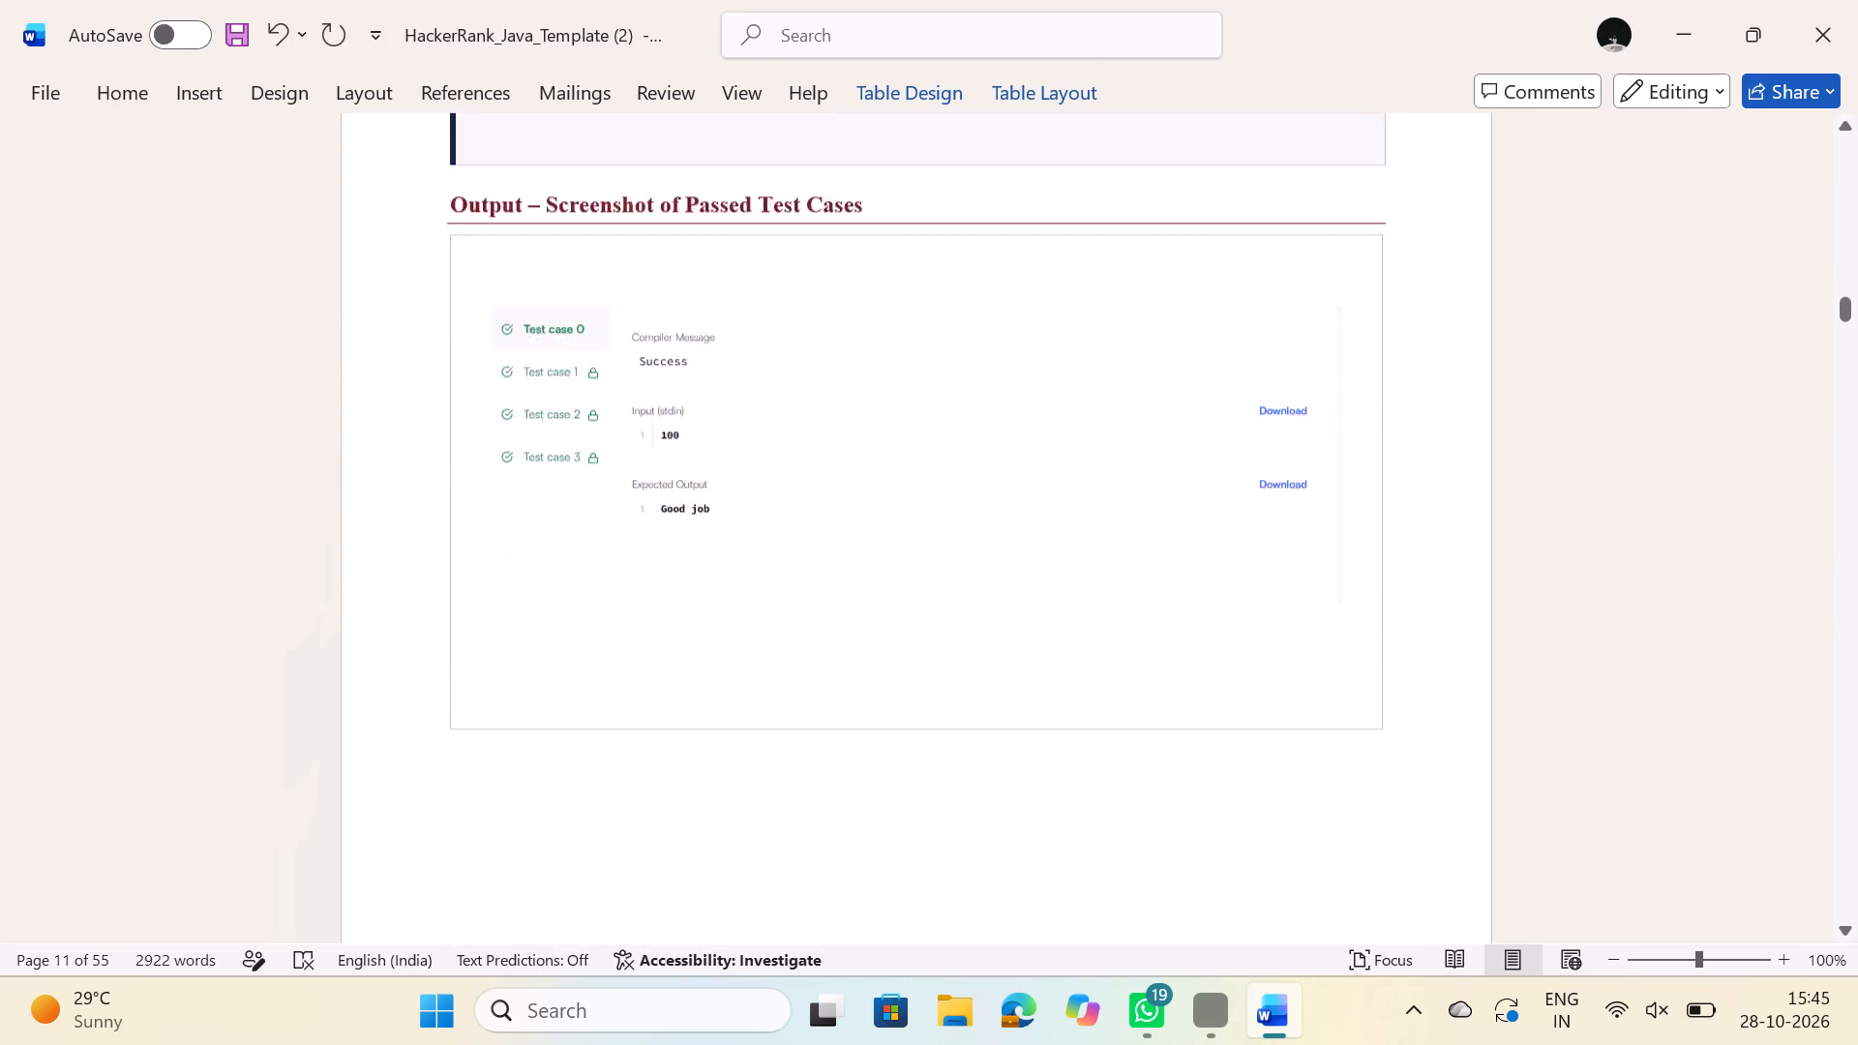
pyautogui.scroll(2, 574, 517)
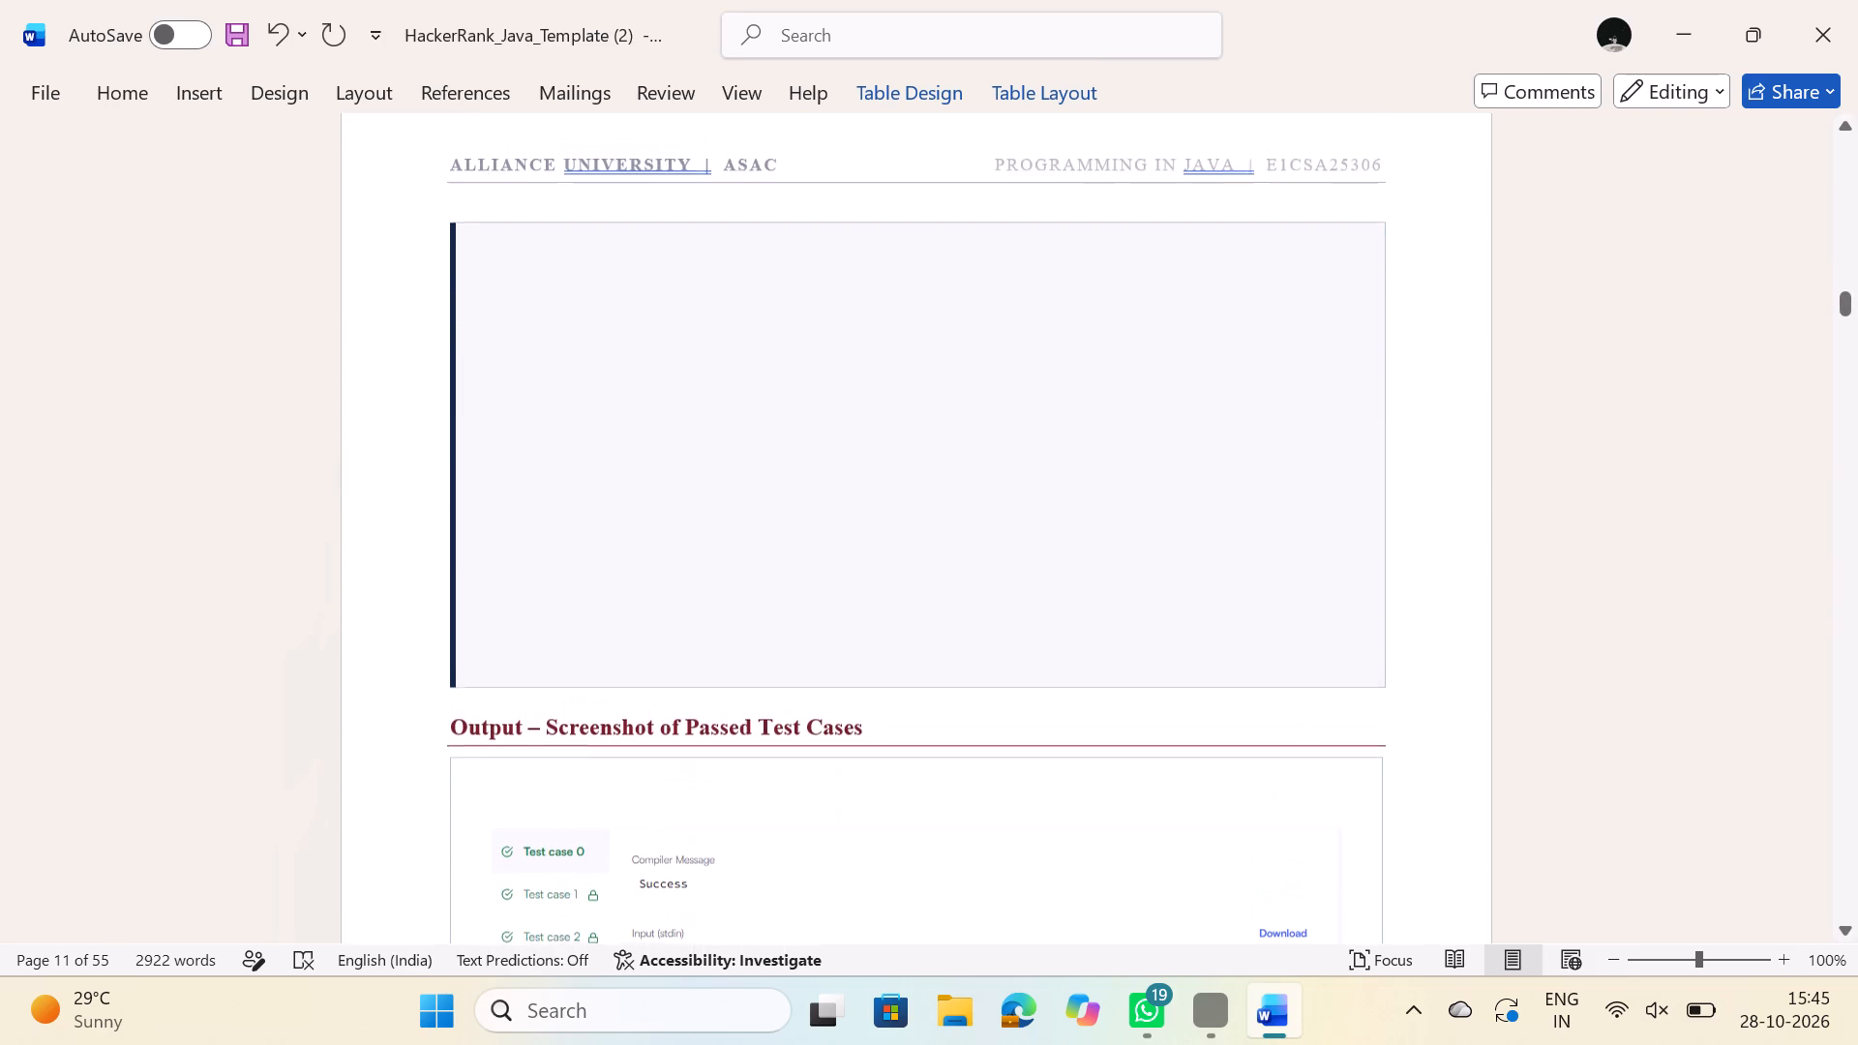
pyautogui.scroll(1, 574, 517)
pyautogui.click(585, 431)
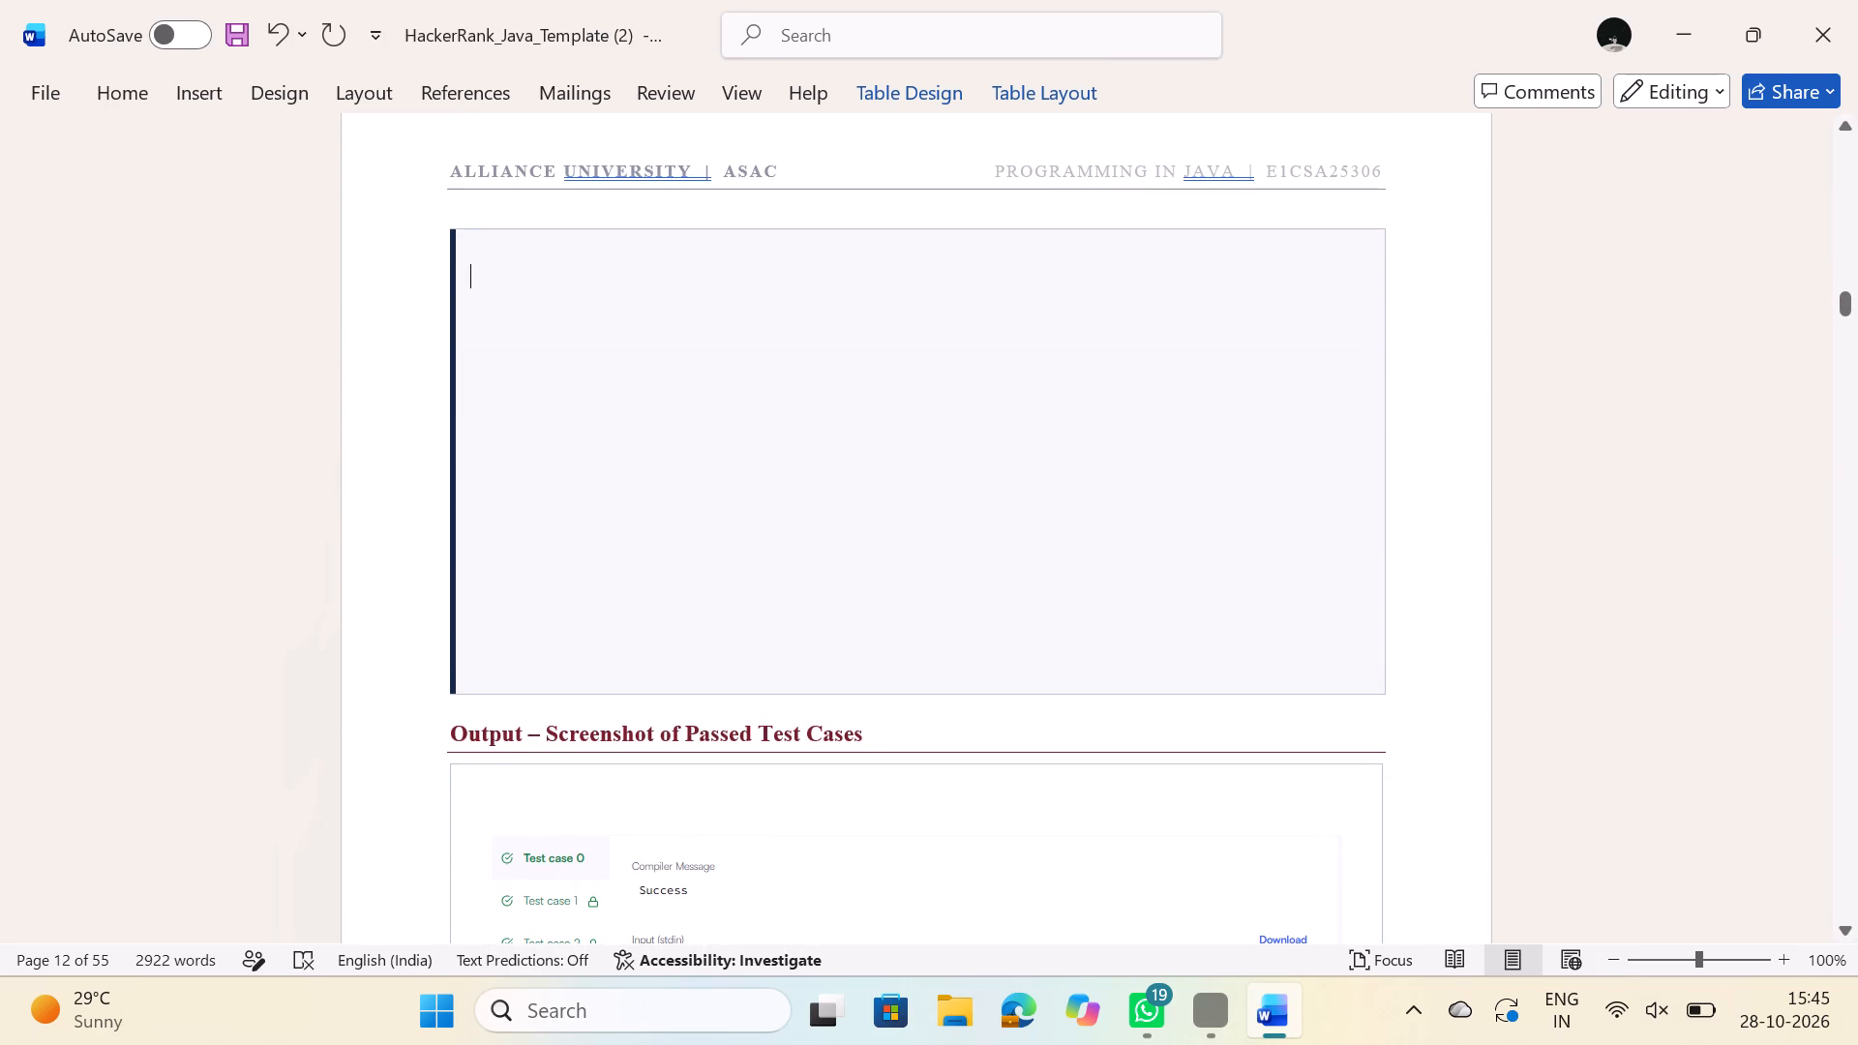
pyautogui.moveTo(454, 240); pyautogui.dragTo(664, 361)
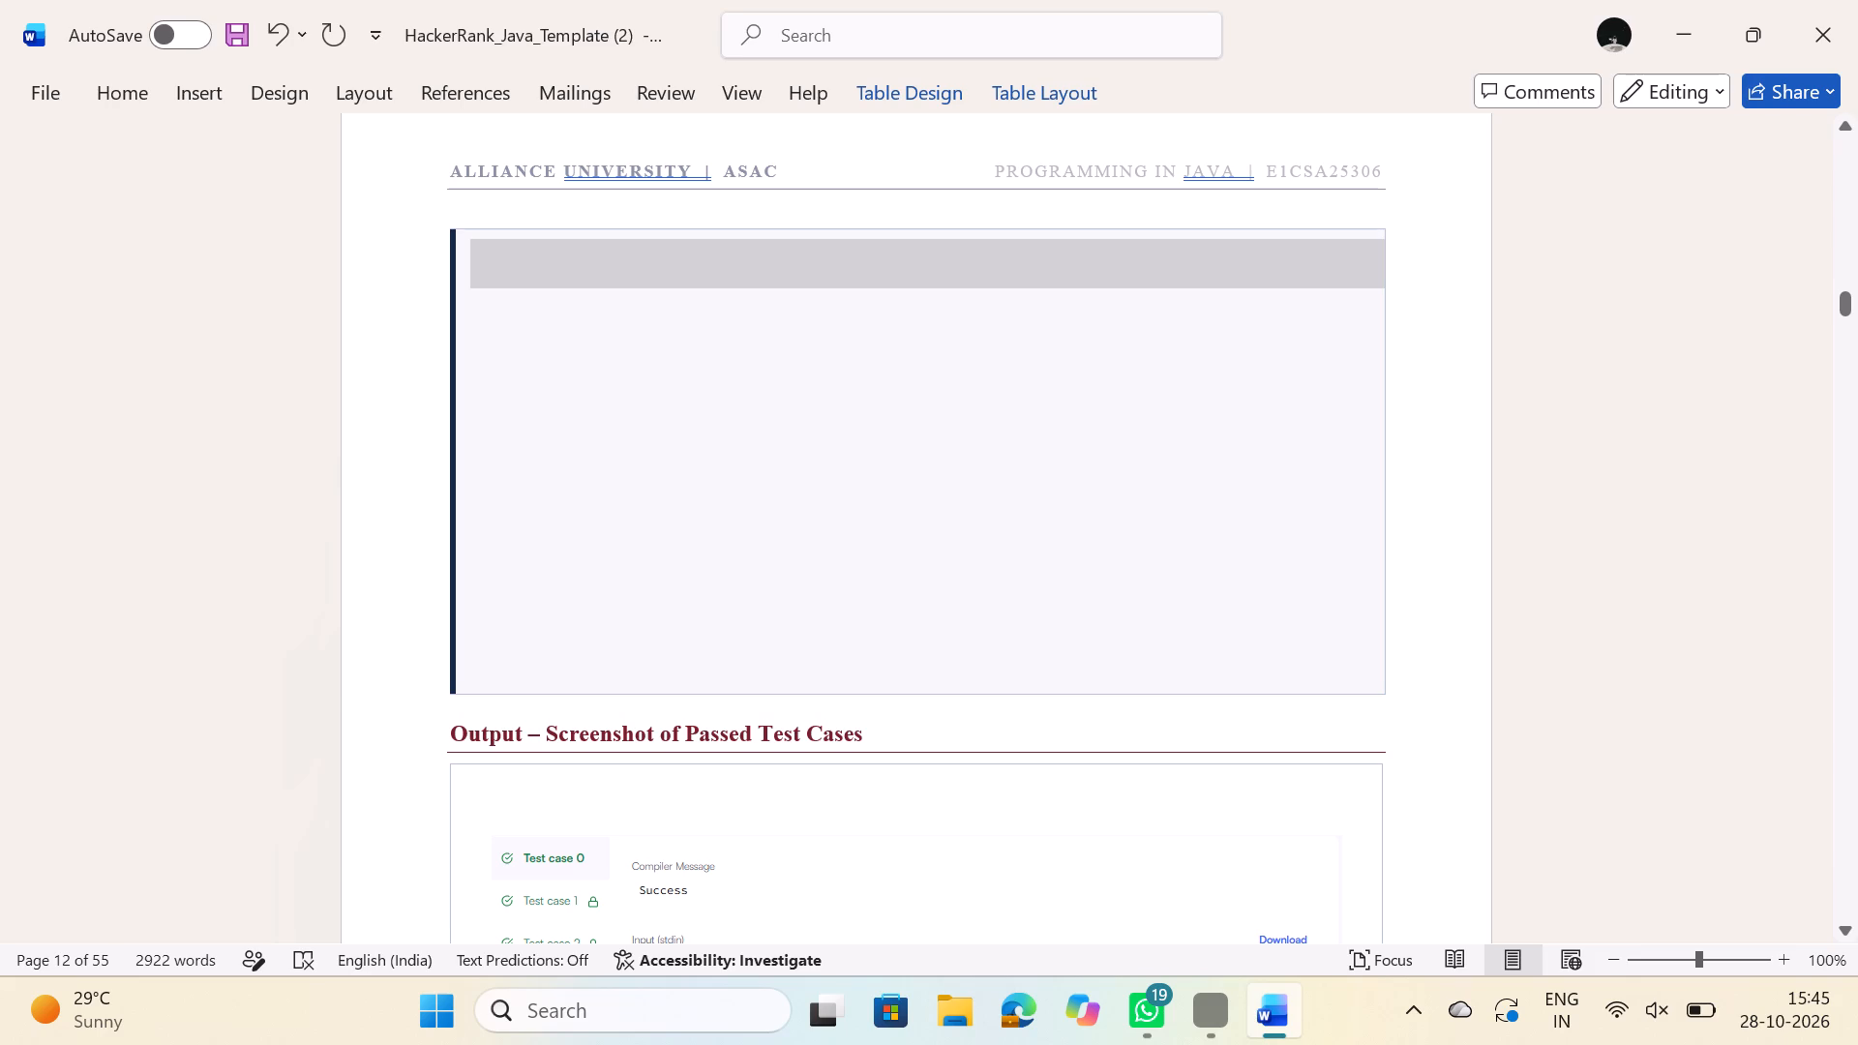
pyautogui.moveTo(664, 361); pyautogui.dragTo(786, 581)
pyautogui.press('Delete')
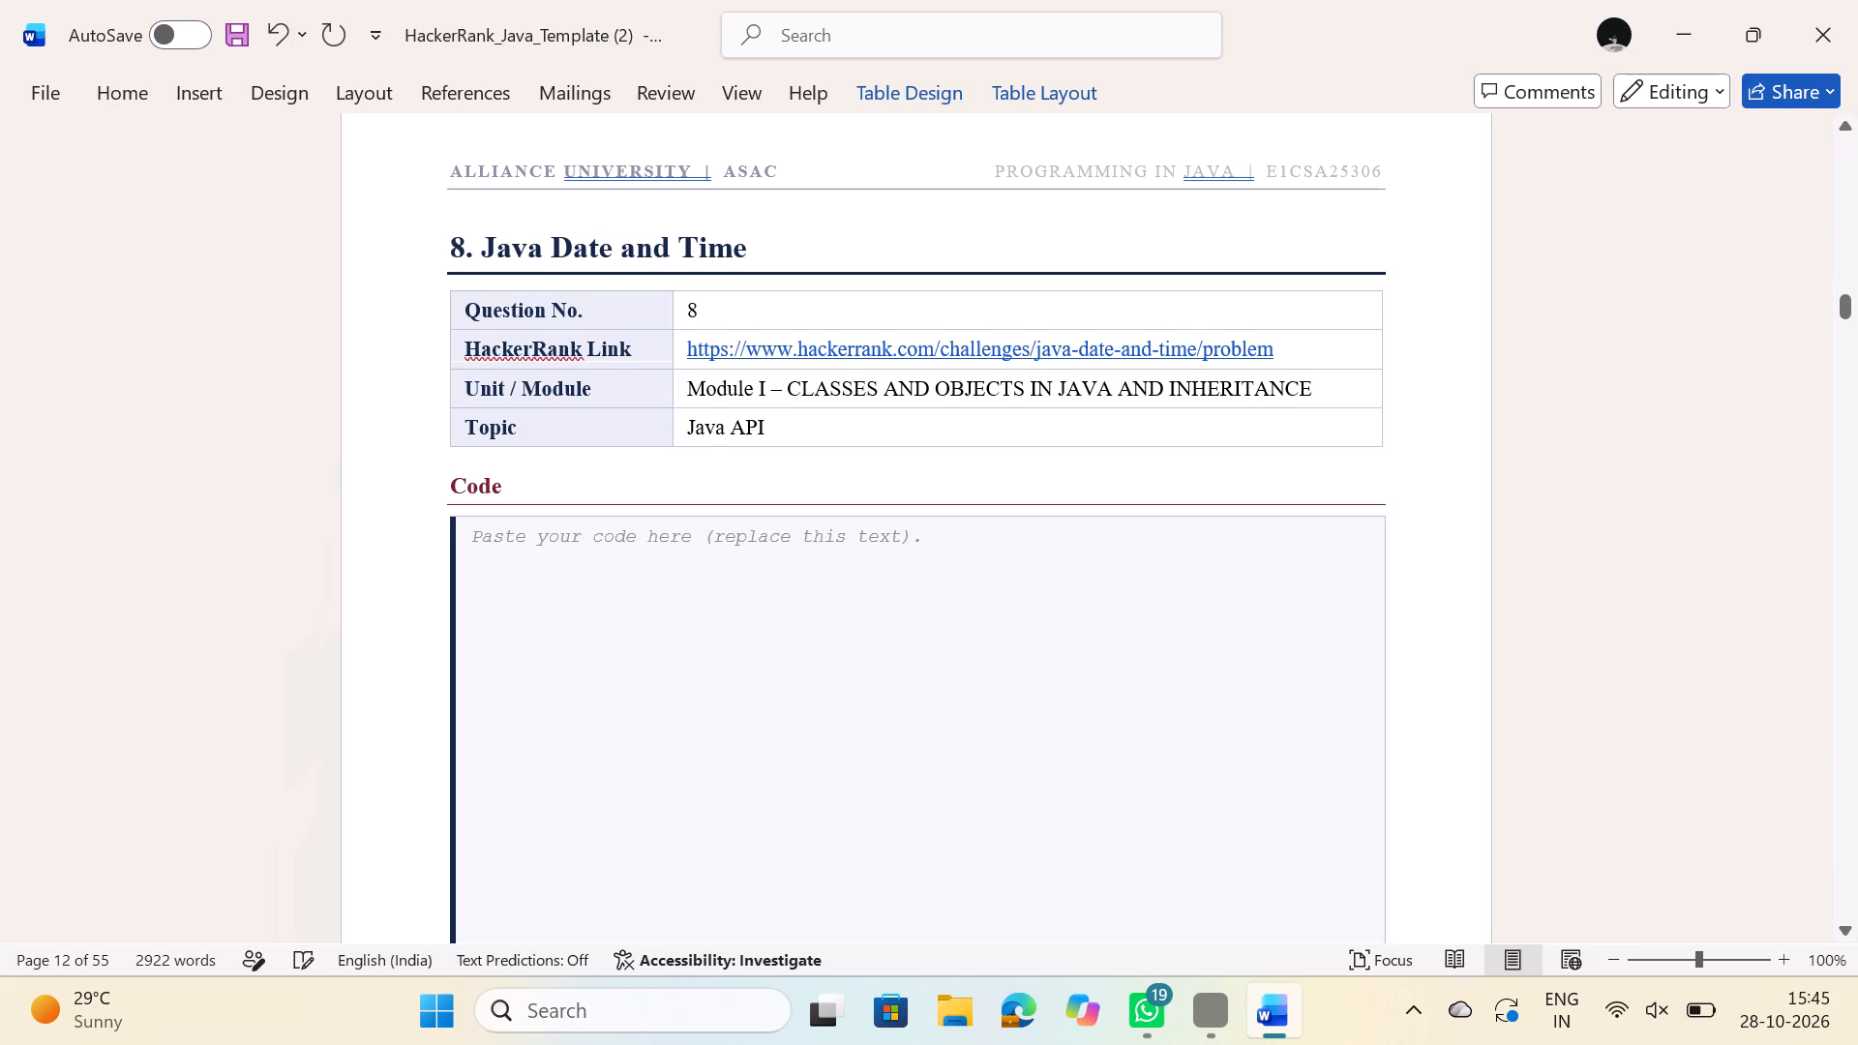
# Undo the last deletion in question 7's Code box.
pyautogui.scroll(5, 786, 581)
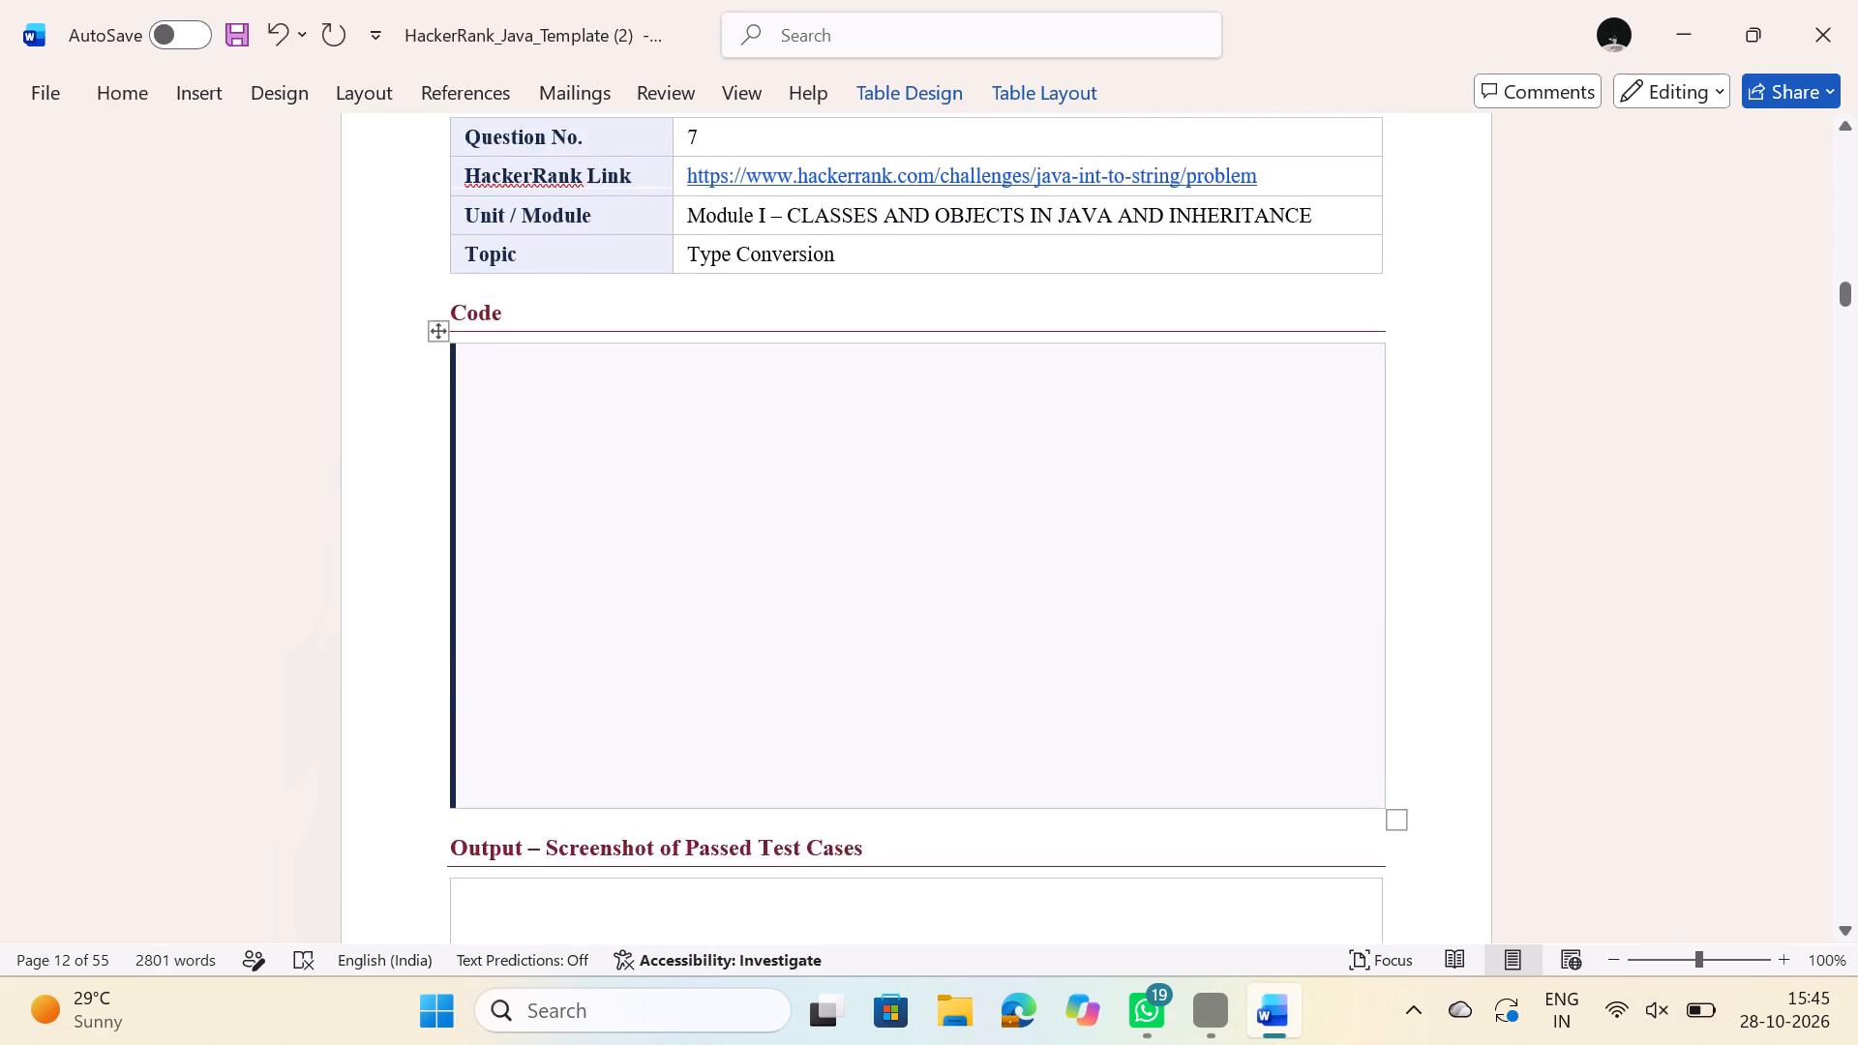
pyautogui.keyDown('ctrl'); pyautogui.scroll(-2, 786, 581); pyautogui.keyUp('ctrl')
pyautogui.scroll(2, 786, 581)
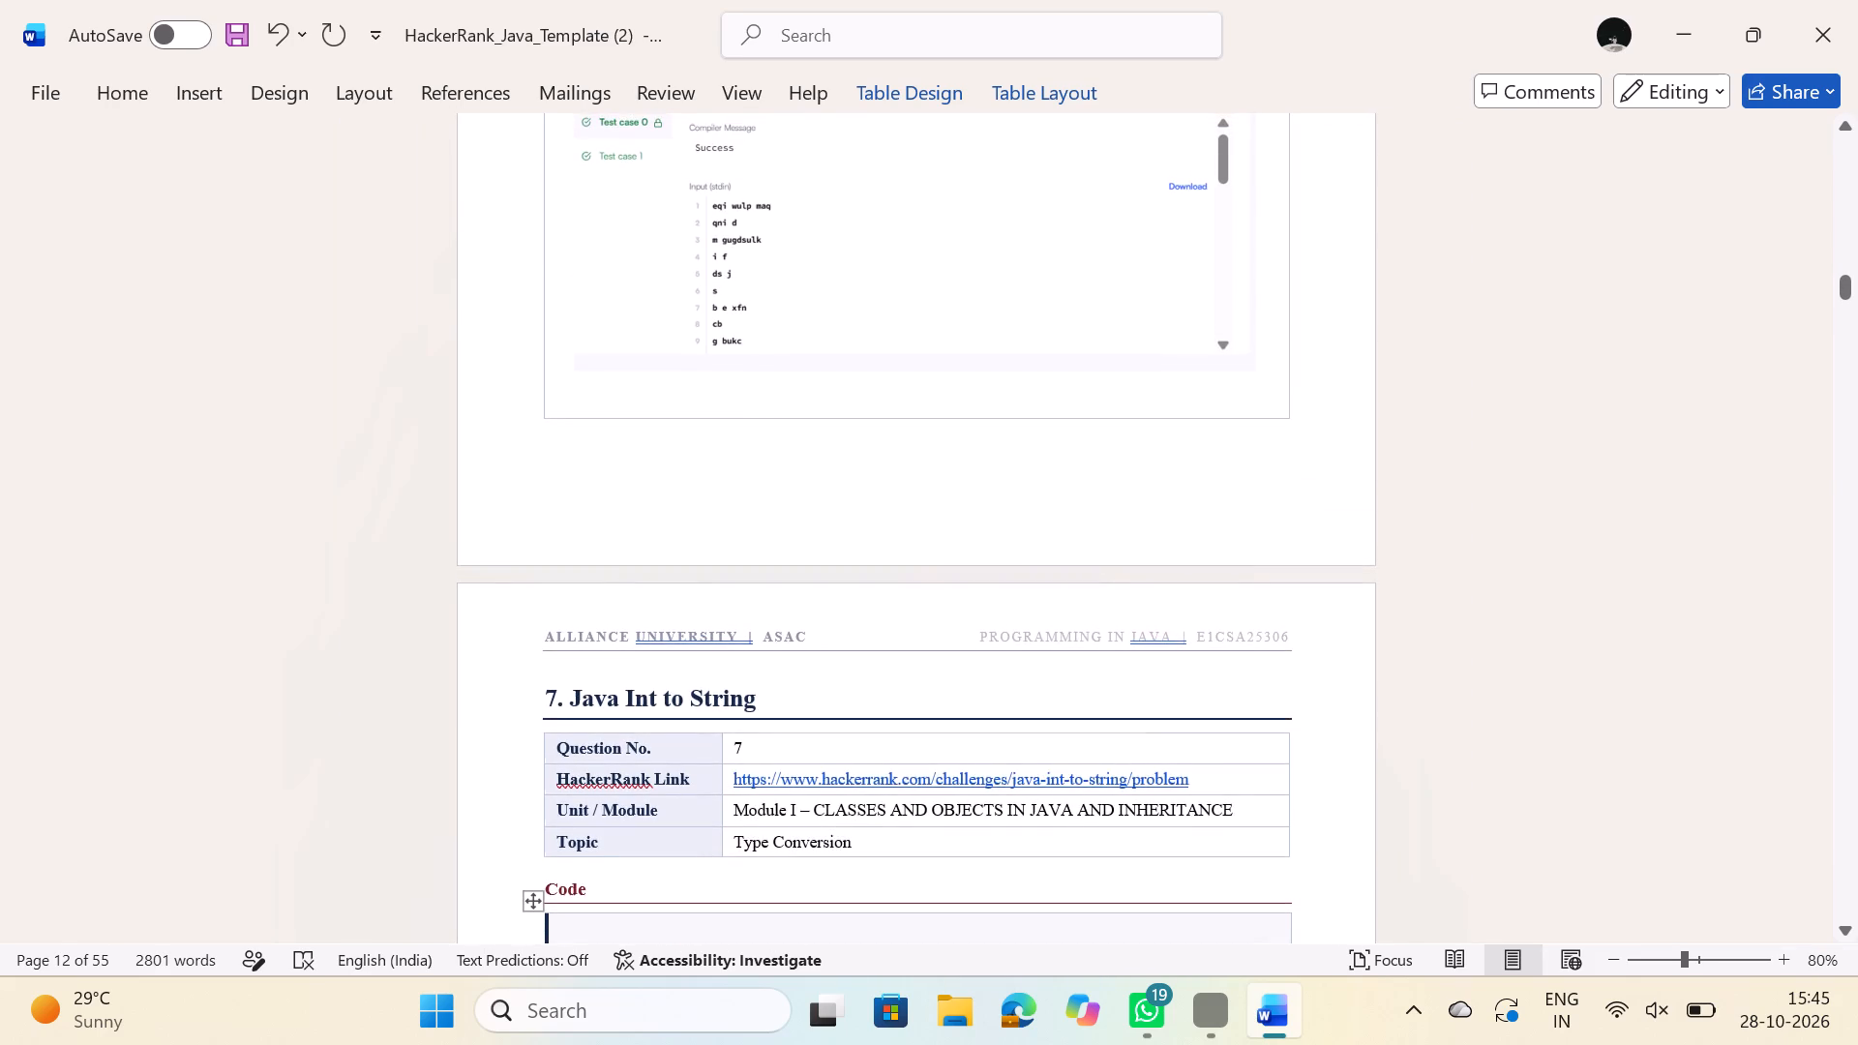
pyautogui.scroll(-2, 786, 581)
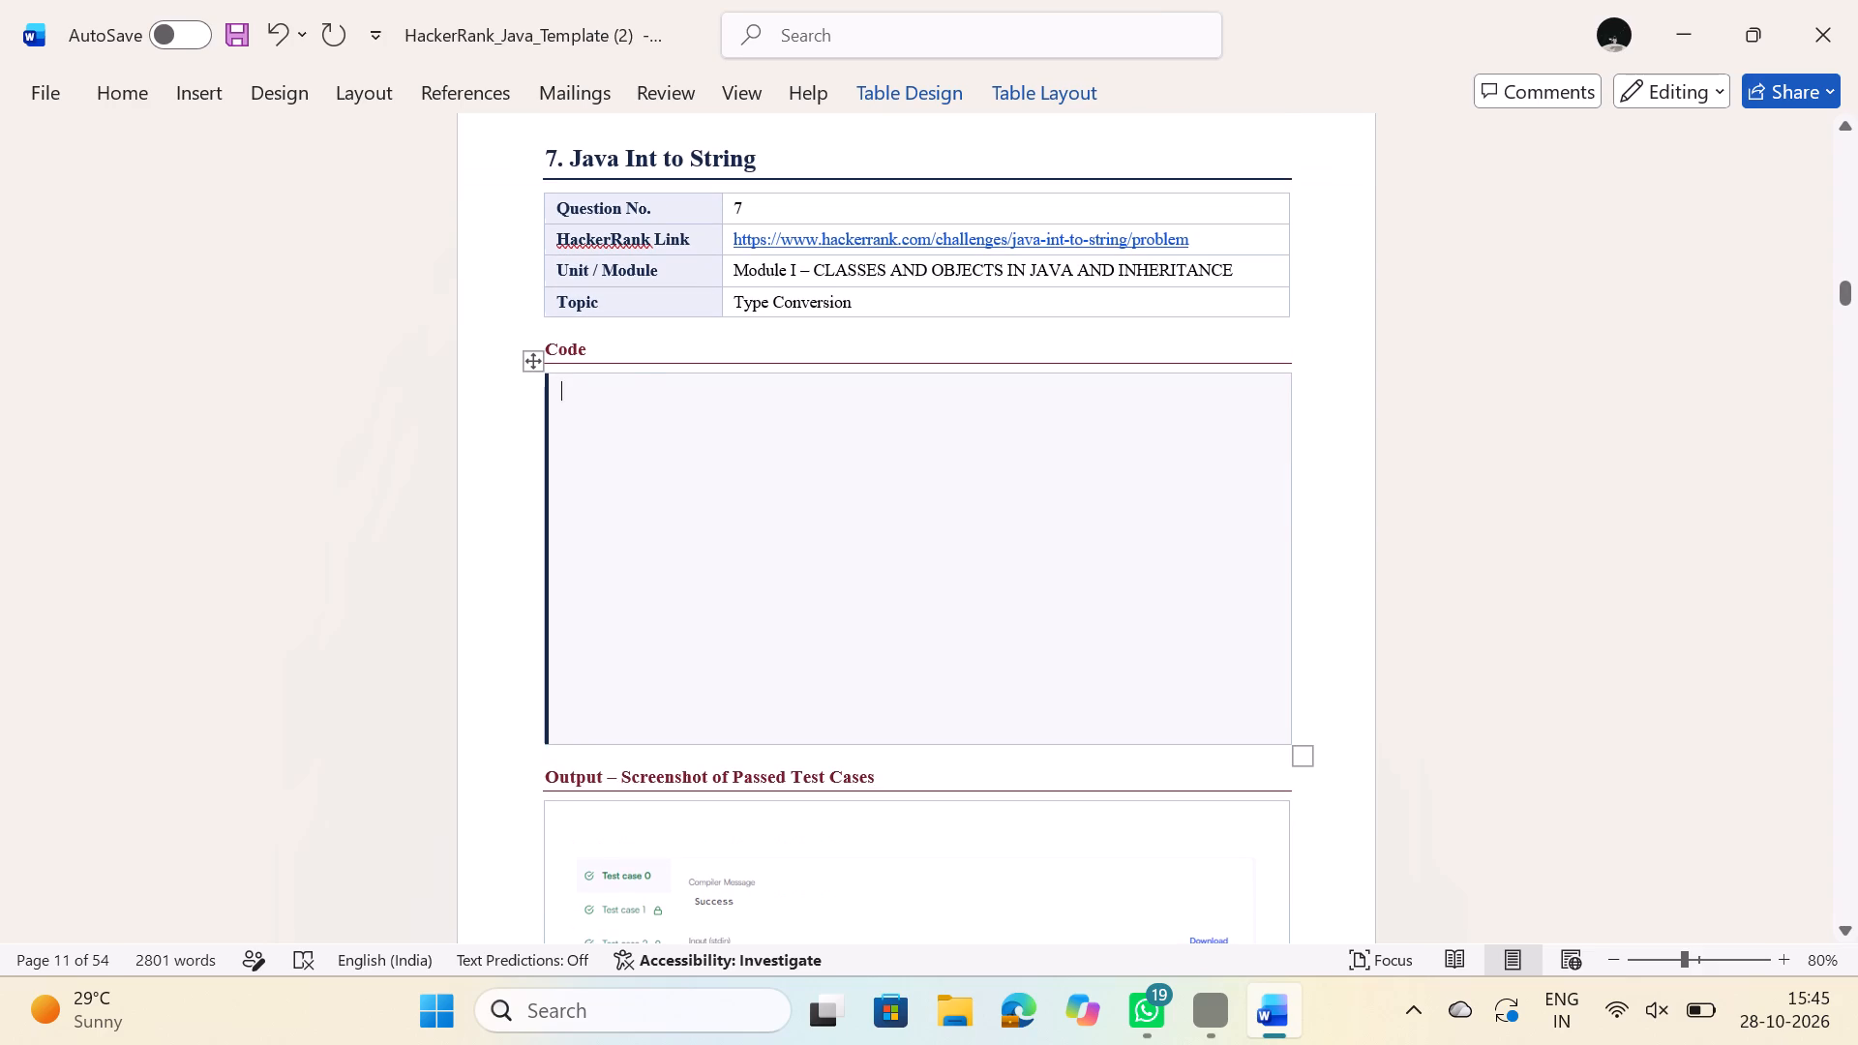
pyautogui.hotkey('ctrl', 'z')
# Delete the blank line between DoNotTerminate.forbidExit() and the try block in question 7's code.
pyautogui.scroll(-2, 709, 534)
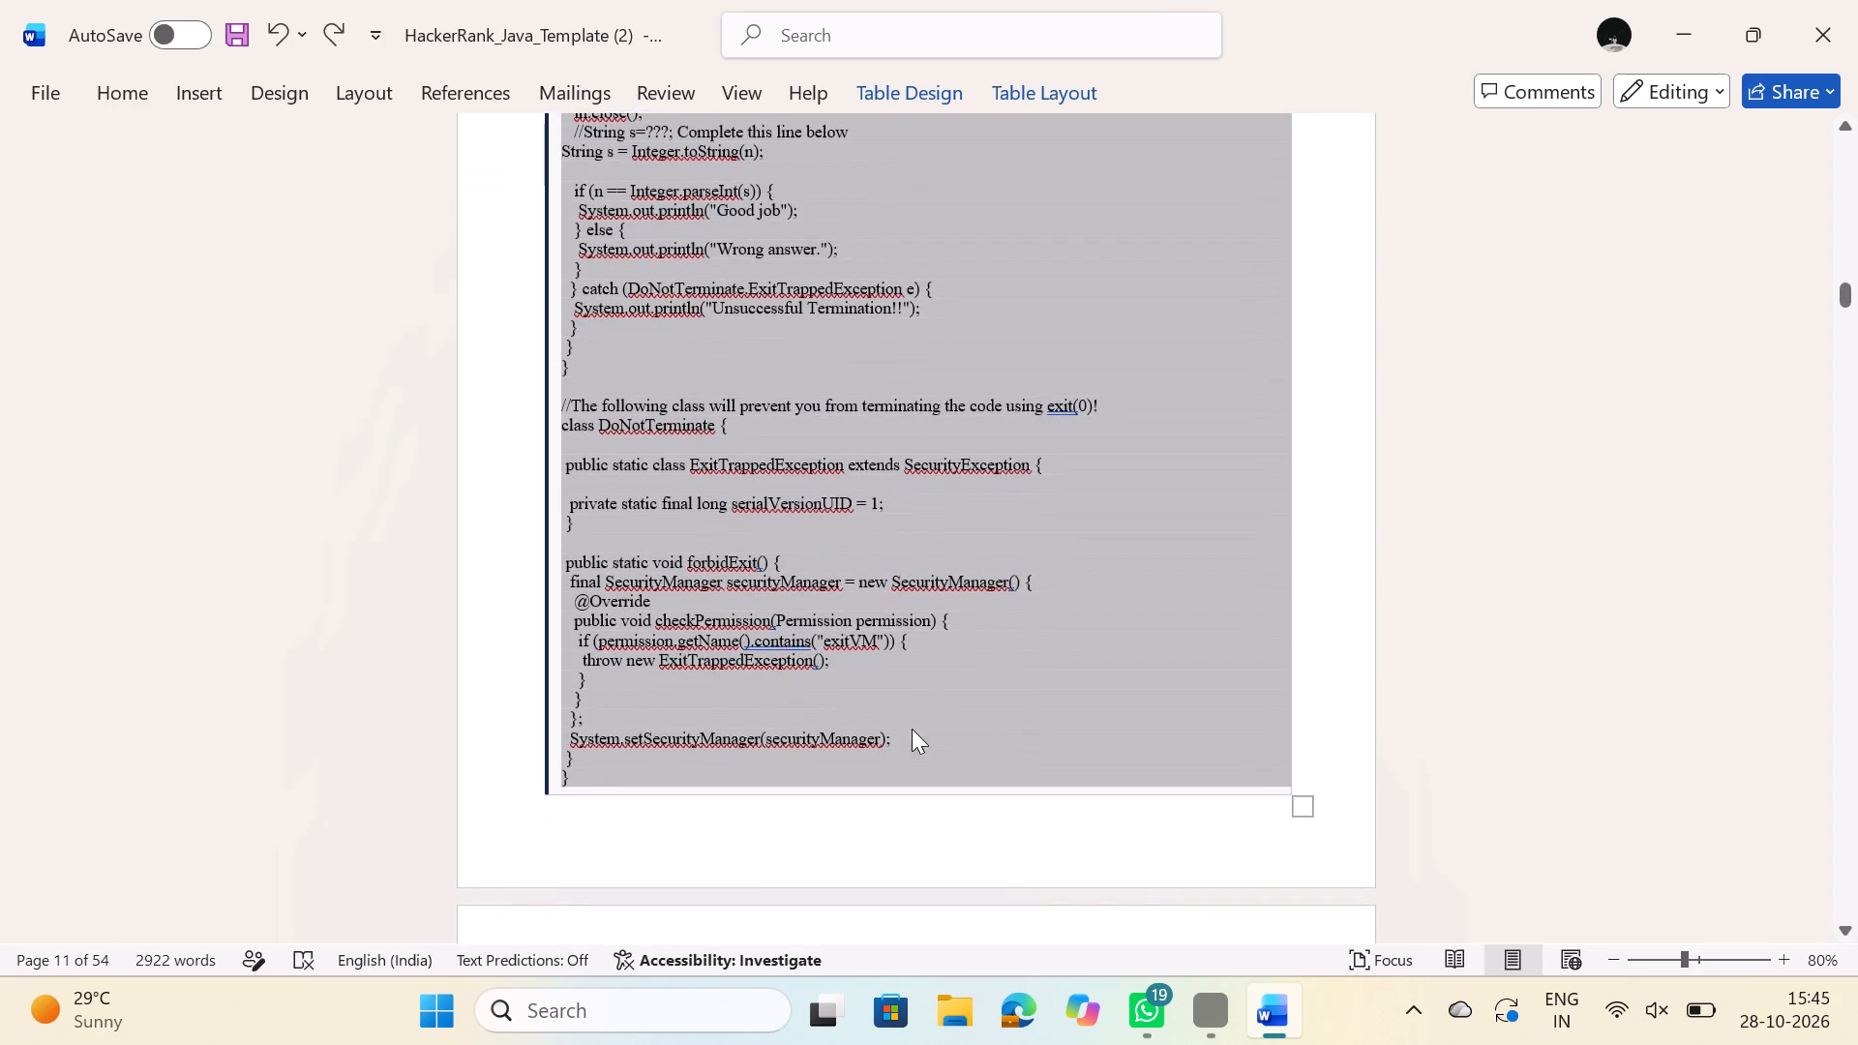
pyautogui.scroll(1, 912, 729)
pyautogui.scroll(1, 607, 343)
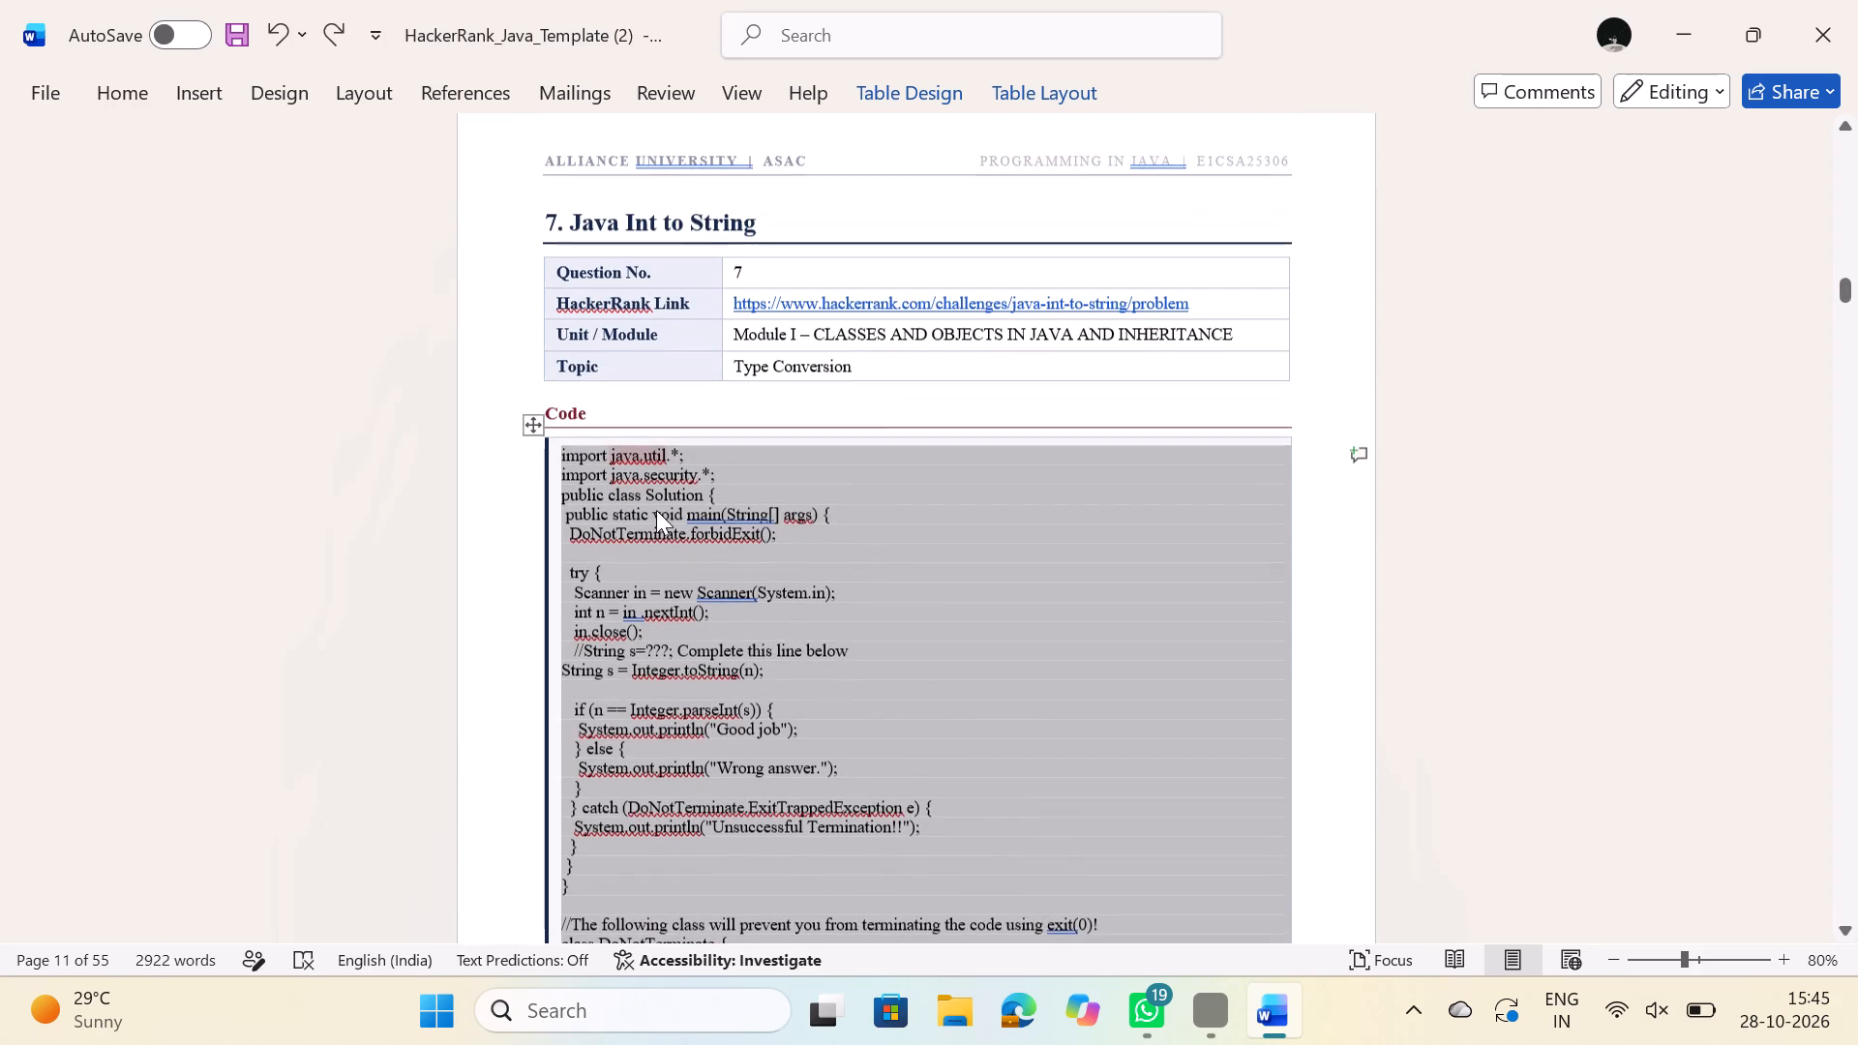
pyautogui.click(644, 562)
pyautogui.press('BackSpace')
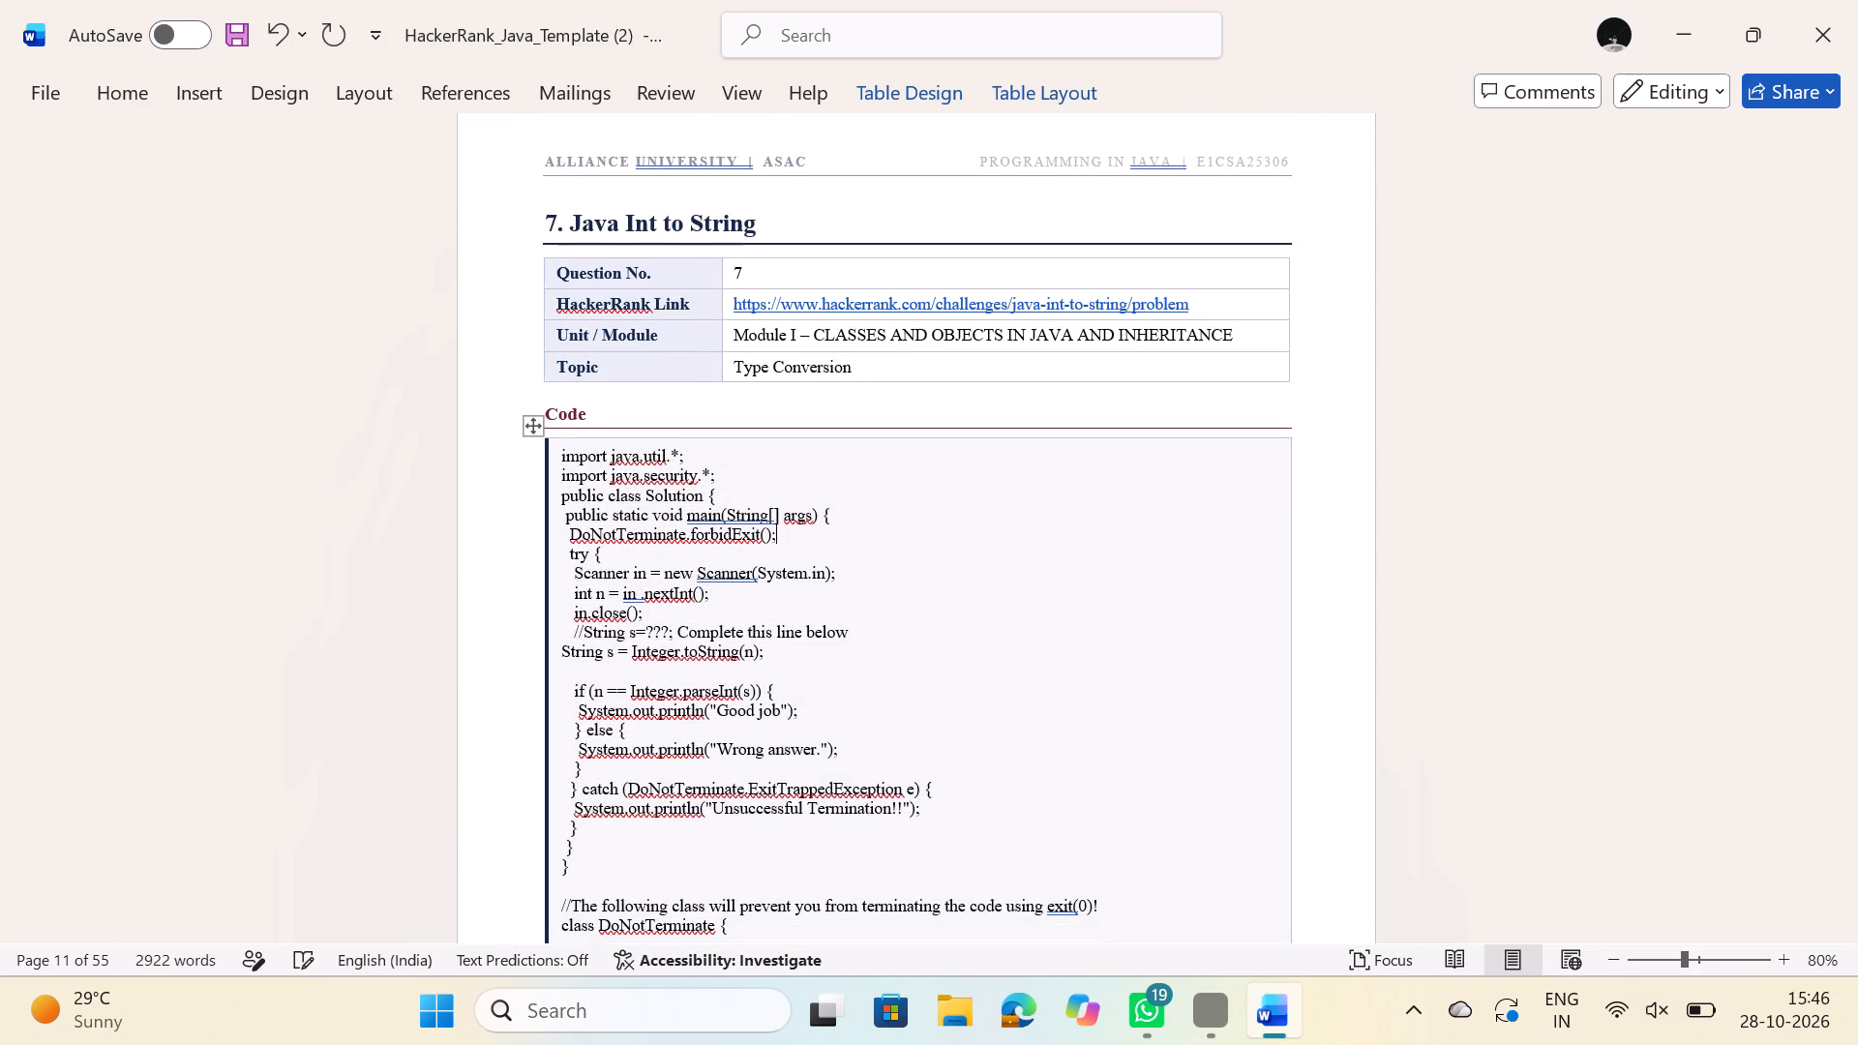
# Join the three closing braces of the Solution class onto the end of the "Unsuccessful Termination!!" print line.
pyautogui.scroll(-2, 692, 705)
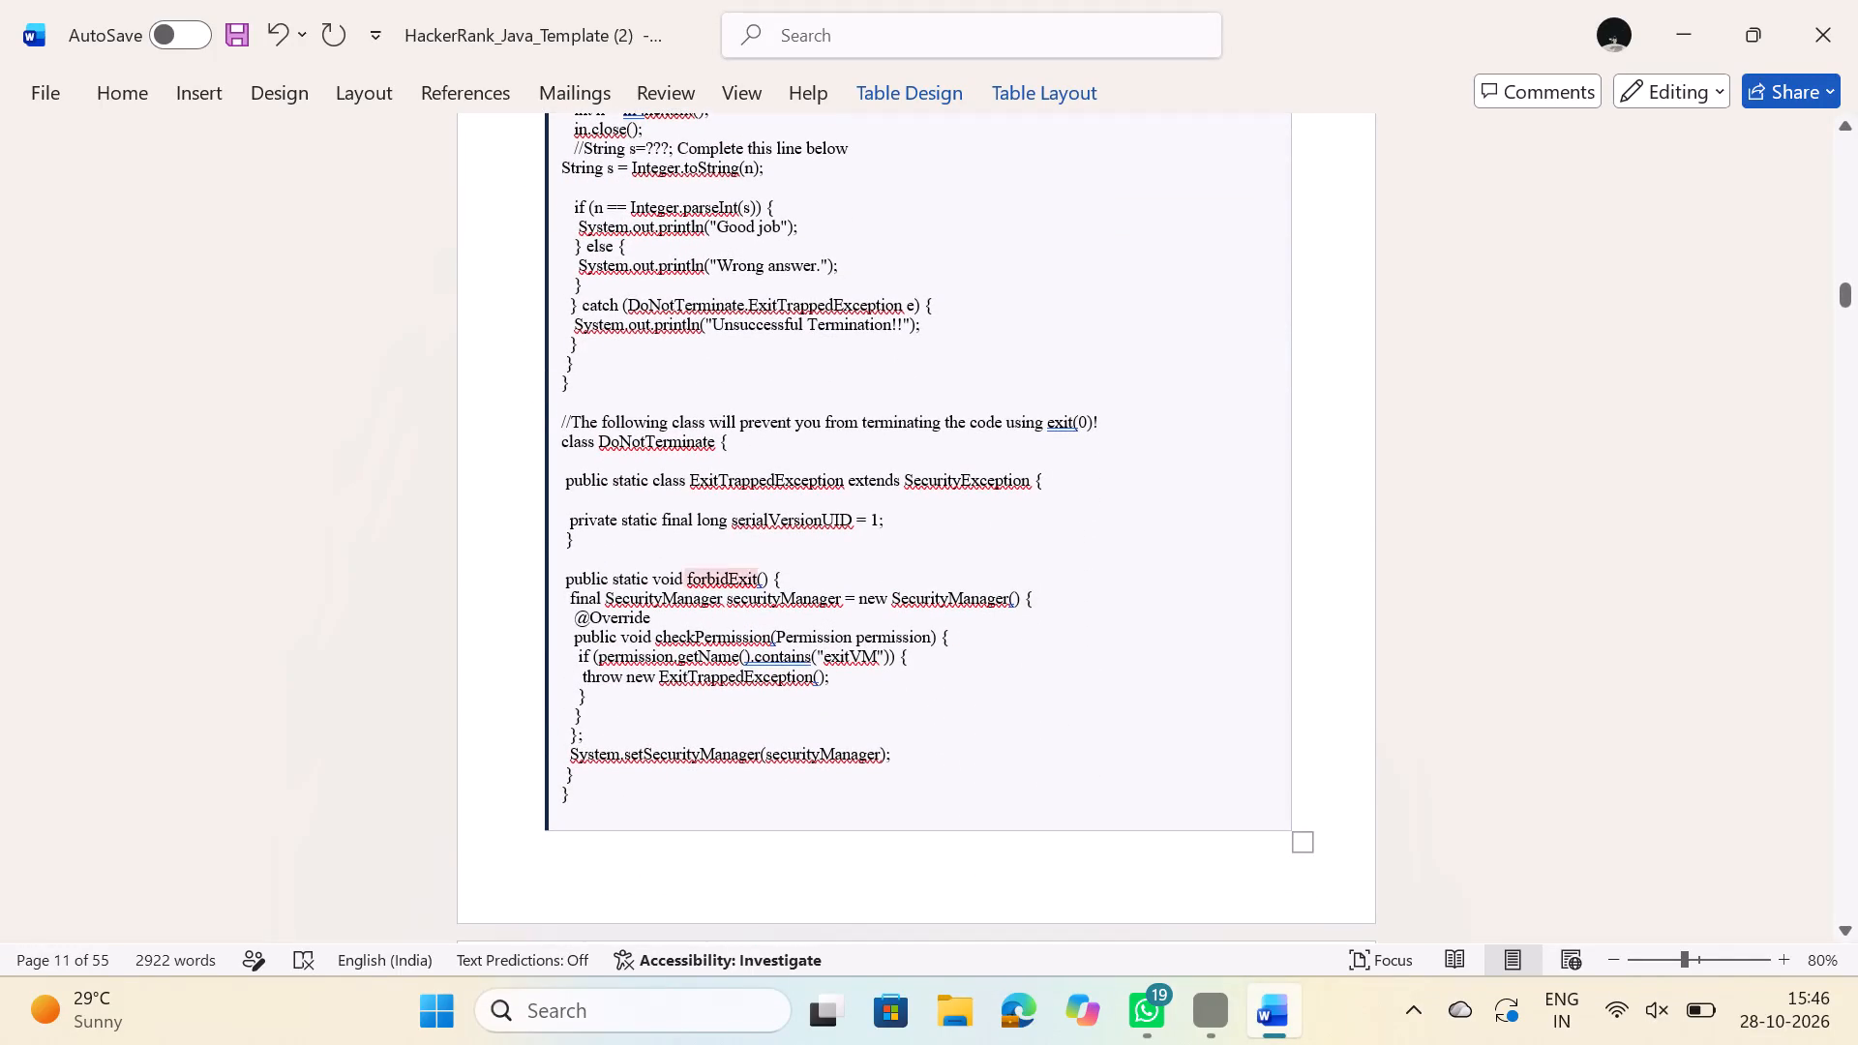
pyautogui.scroll(-1, 931, 540)
pyautogui.scroll(1, 931, 540)
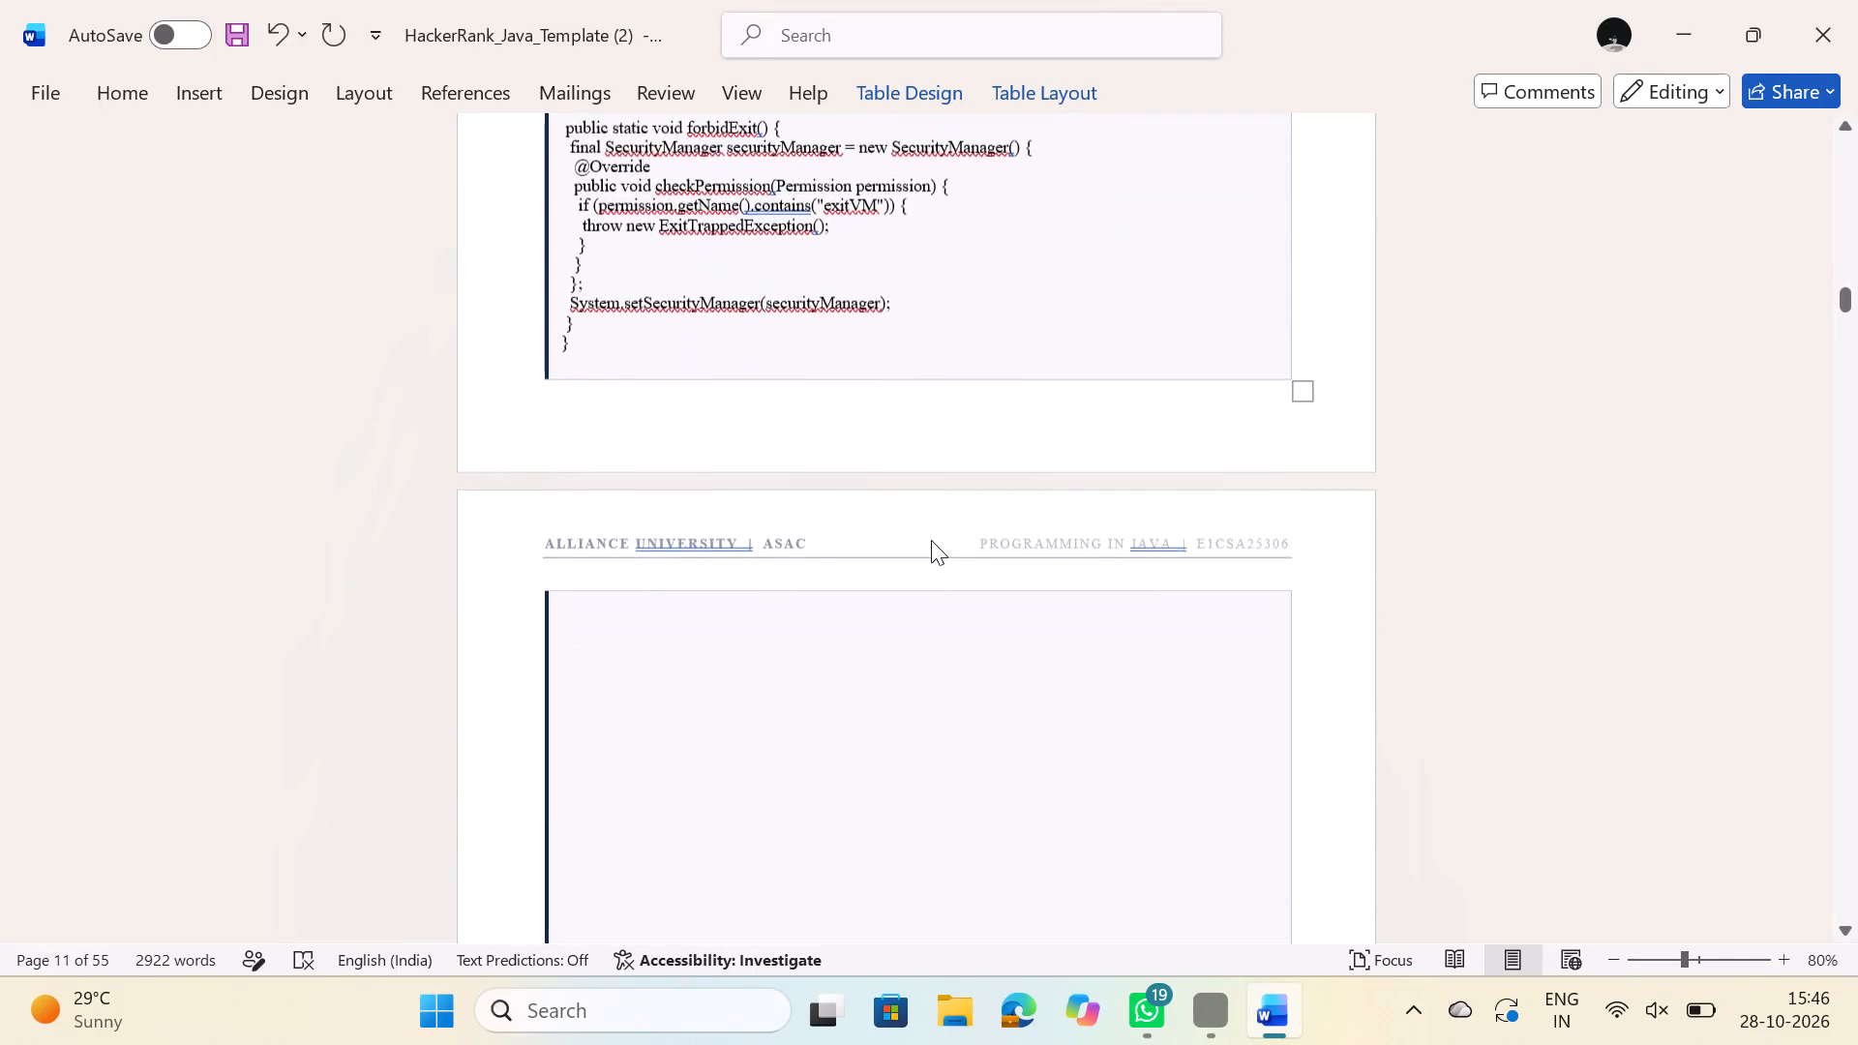
pyautogui.scroll(1, 931, 540)
pyautogui.scroll(2, 603, 512)
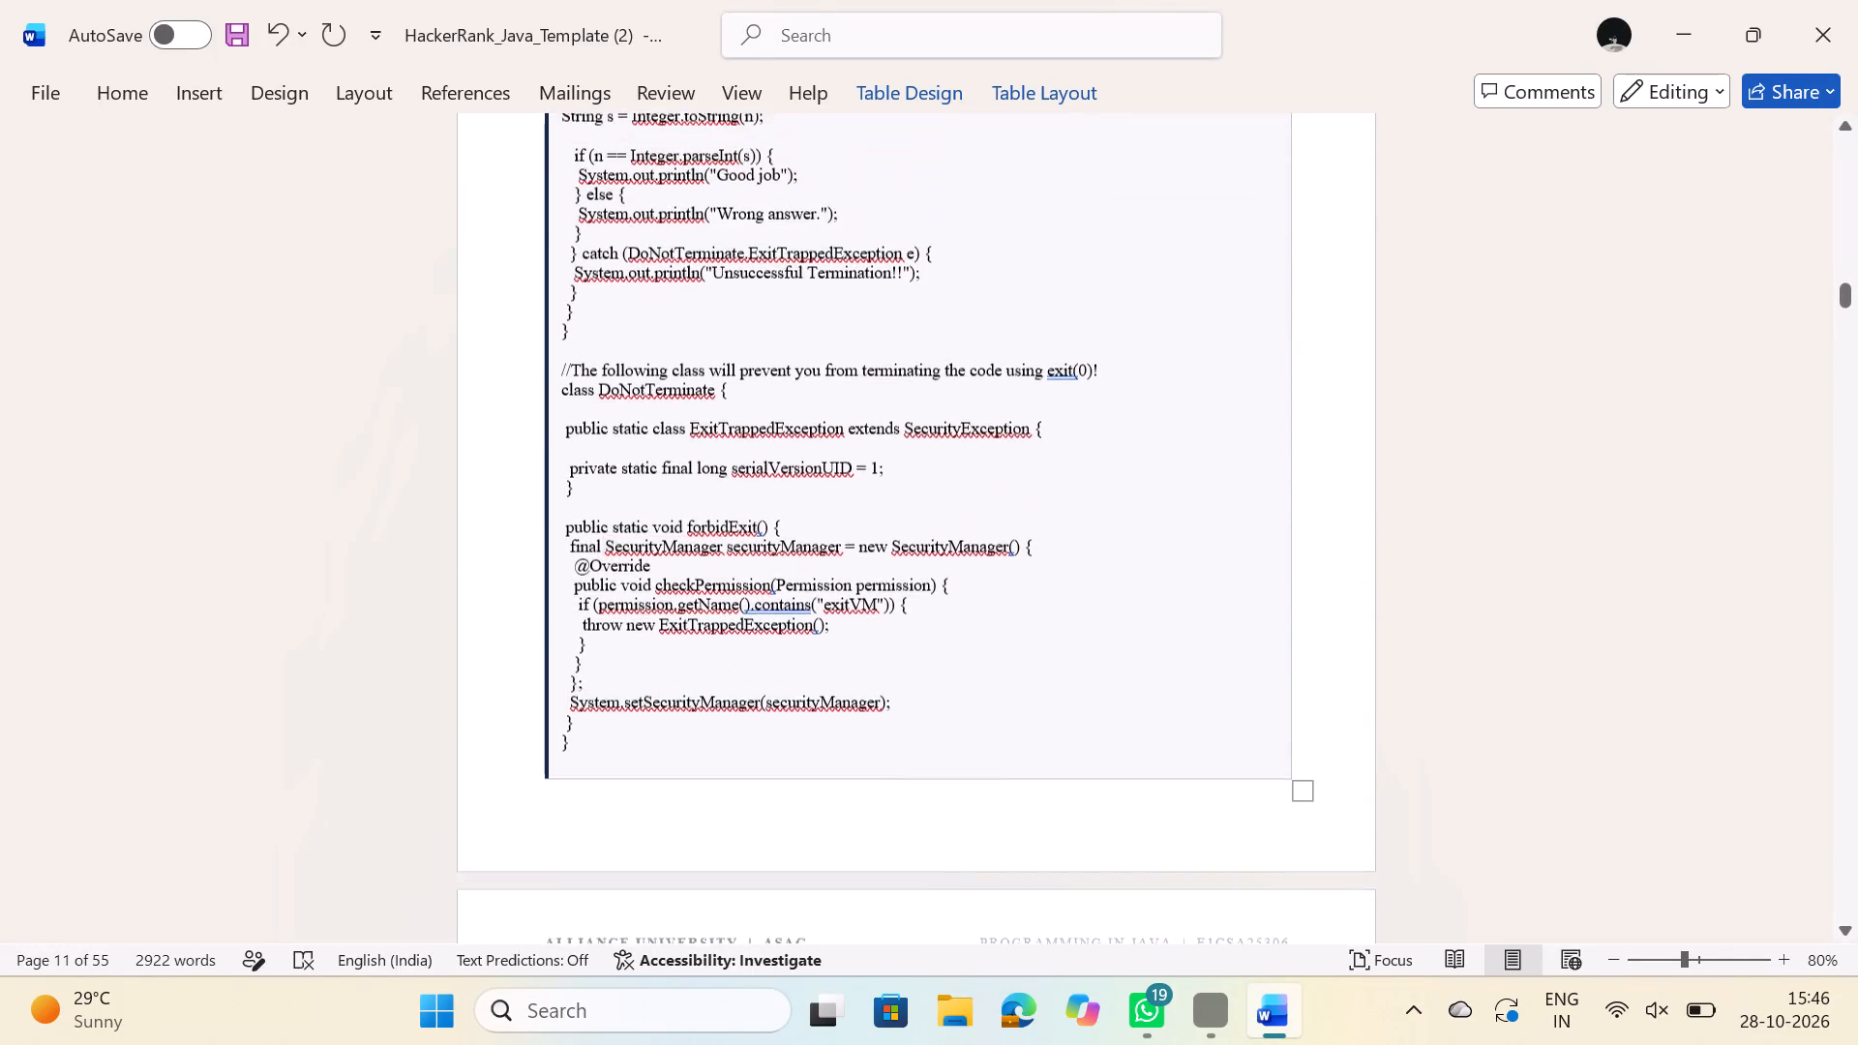
pyautogui.scroll(1, 603, 512)
pyautogui.click(565, 507)
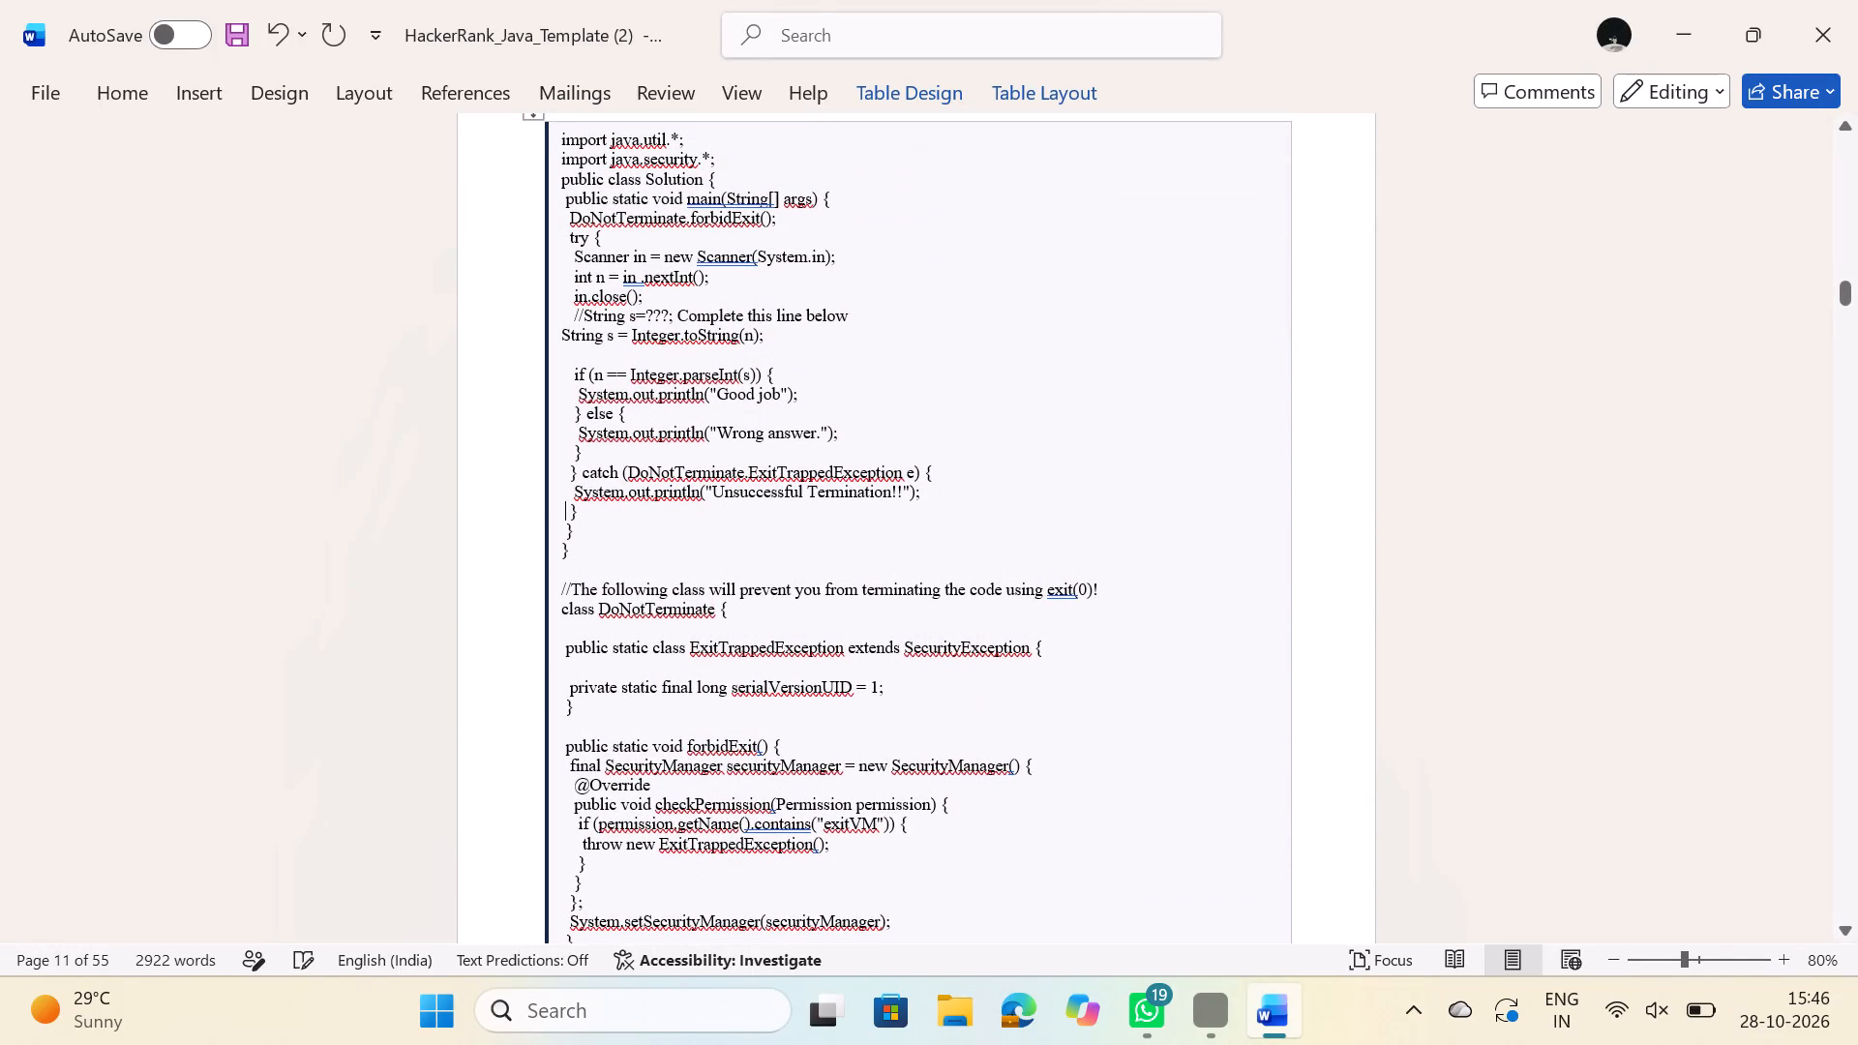
pyautogui.press('BackSpace')
pyautogui.press('BackSpace')
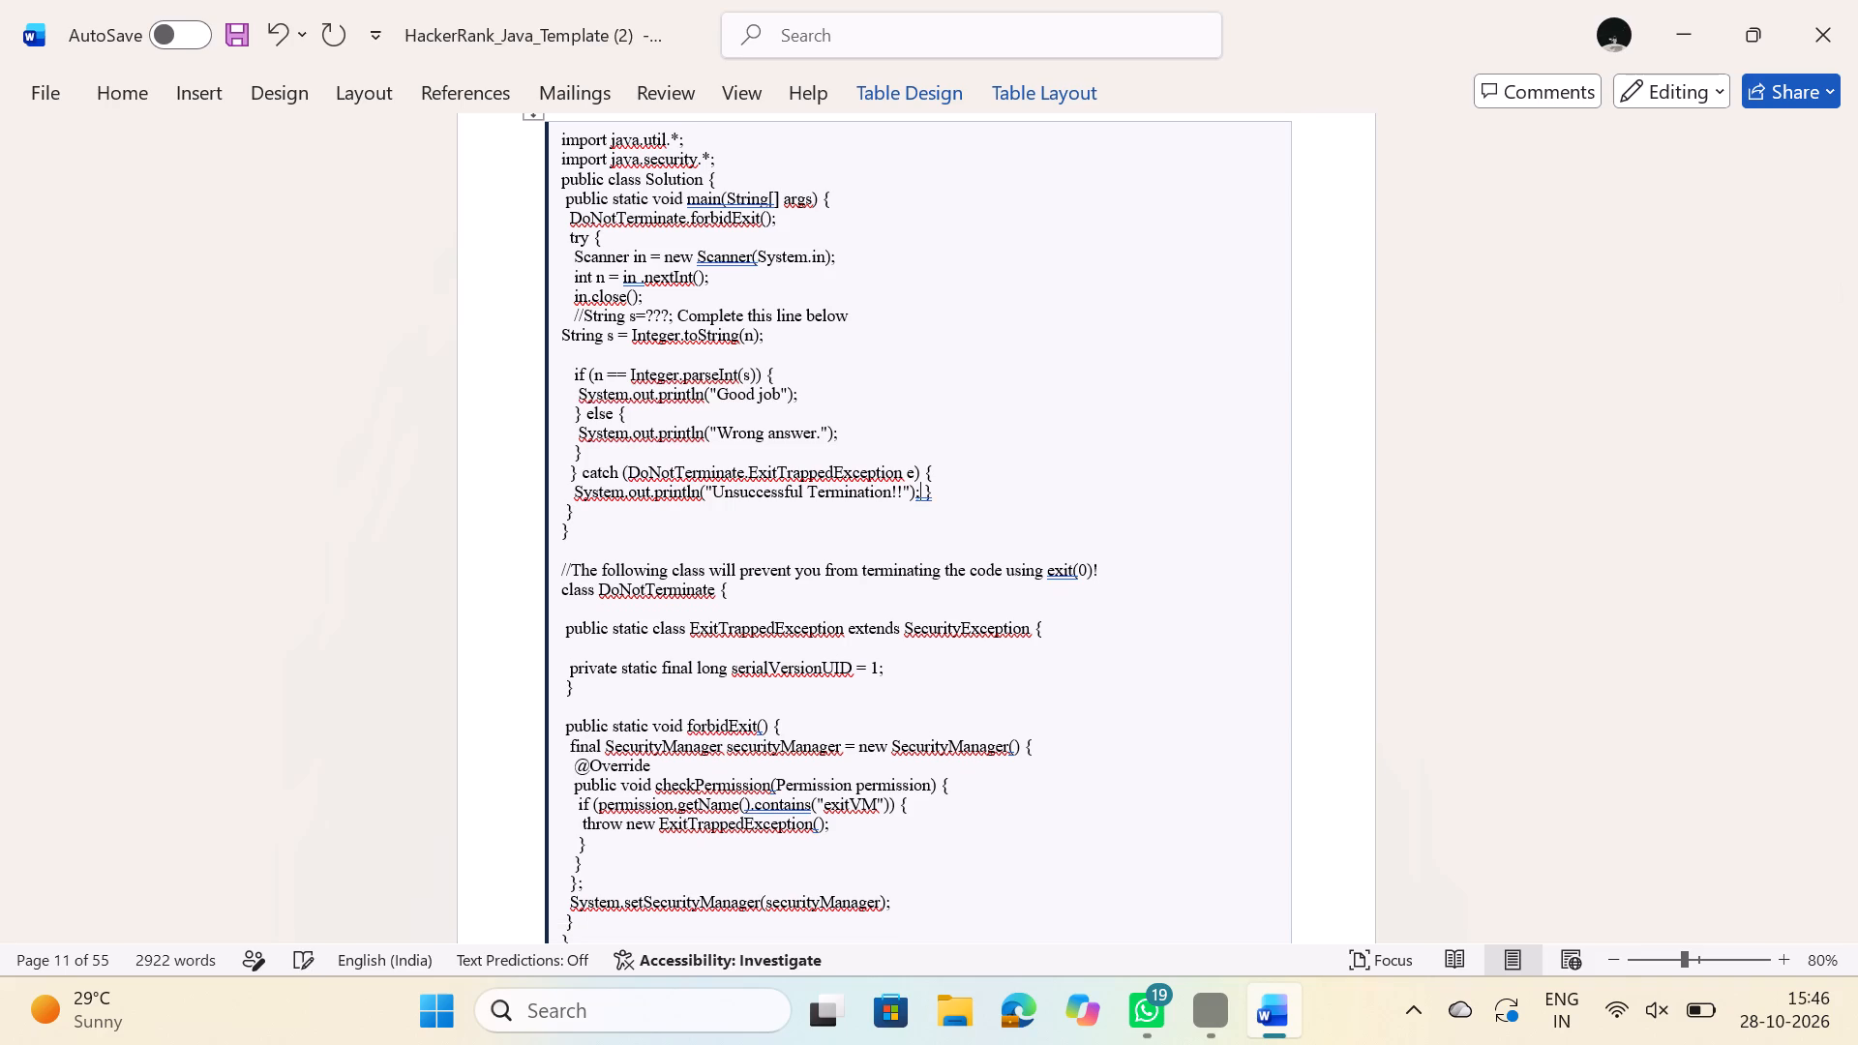
pyautogui.click(565, 510)
pyautogui.press('BackSpace')
pyautogui.press('BackSpace')
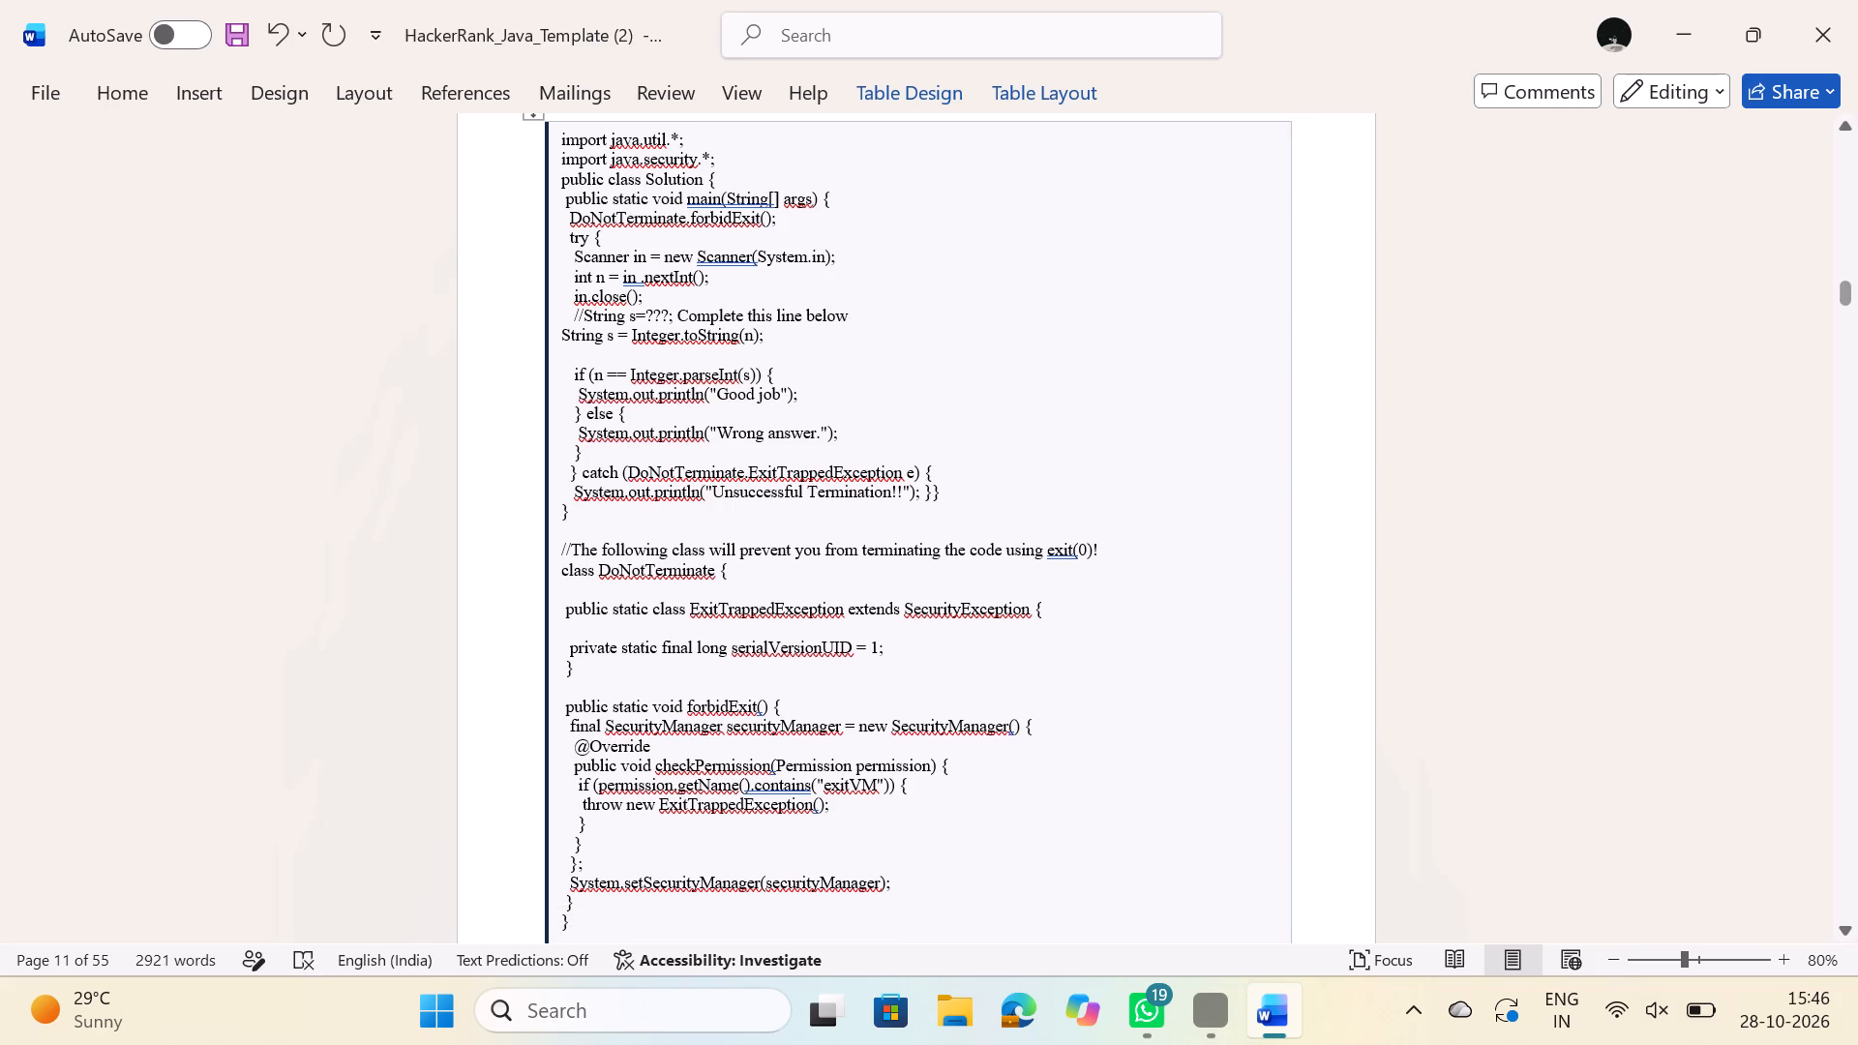
pyautogui.click(563, 509)
pyautogui.press('BackSpace')
# Delete the blank line under the ExitTrappedException class declaration in question 7's code.
pyautogui.scroll(-1, 737, 598)
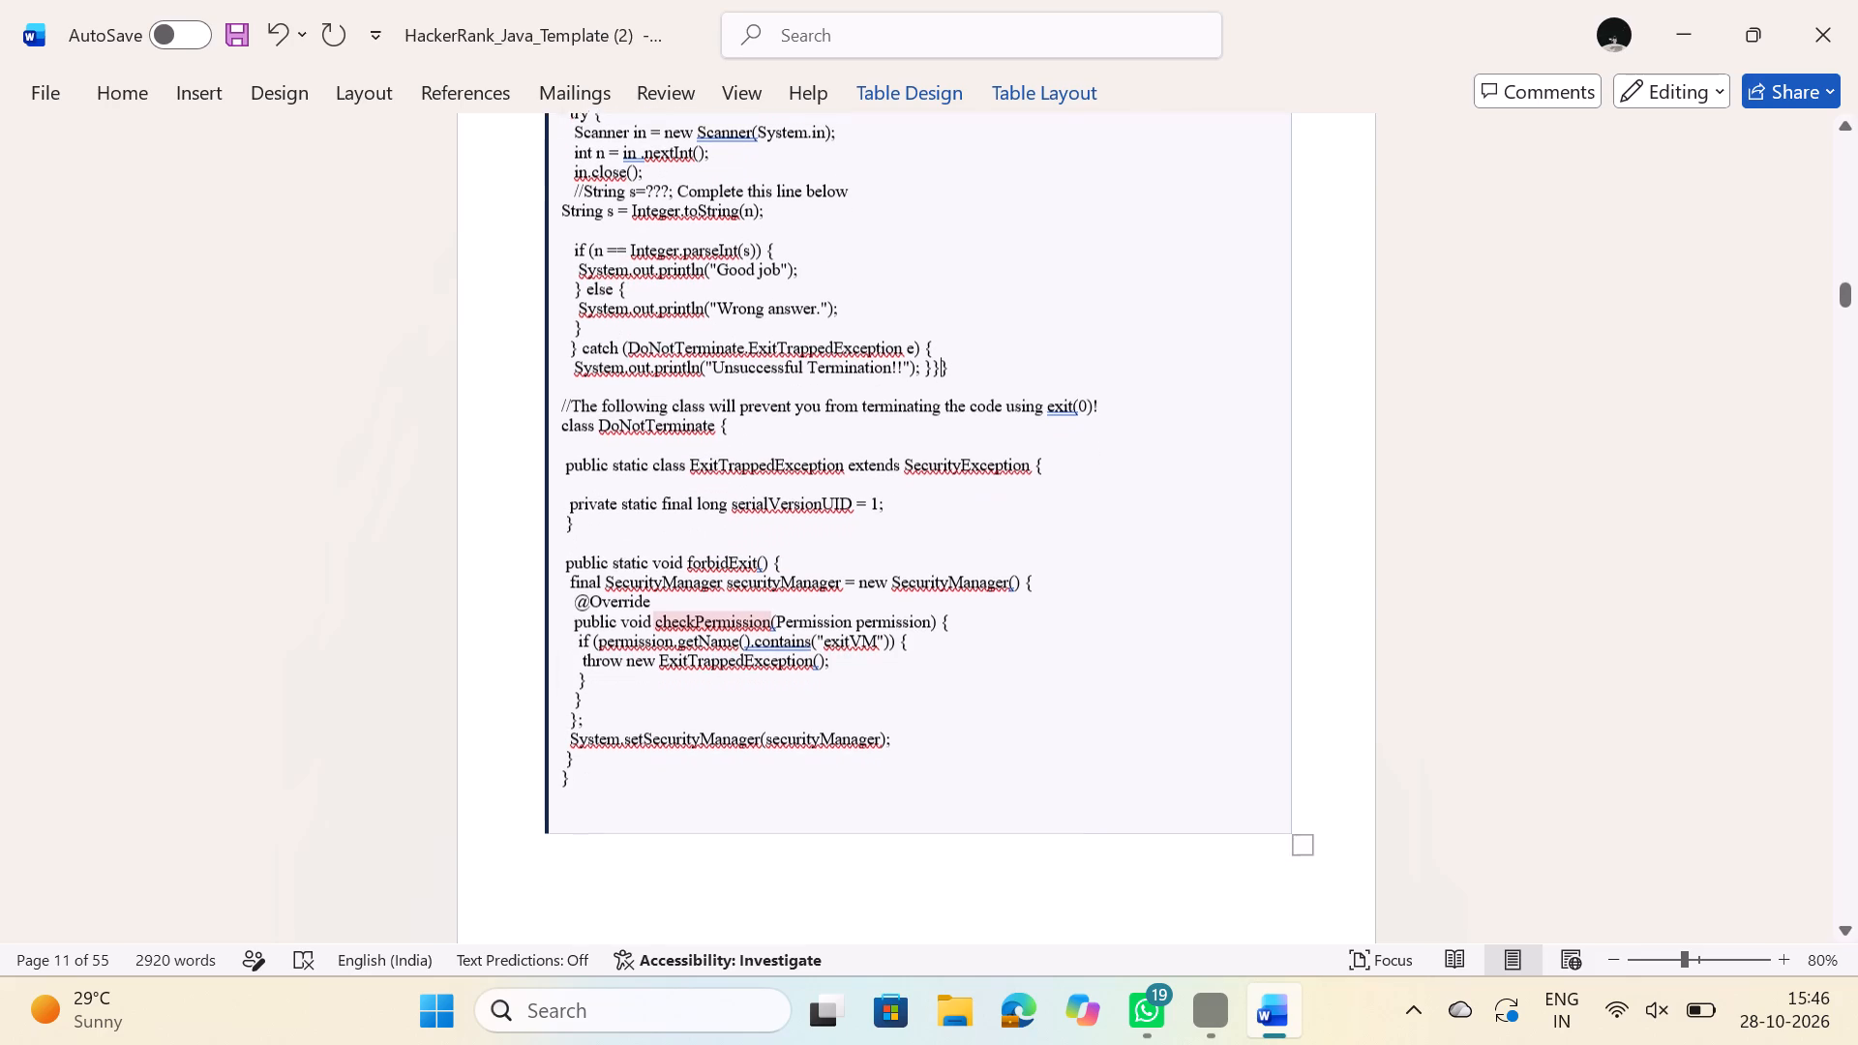
pyautogui.click(580, 463)
pyautogui.press('Home')
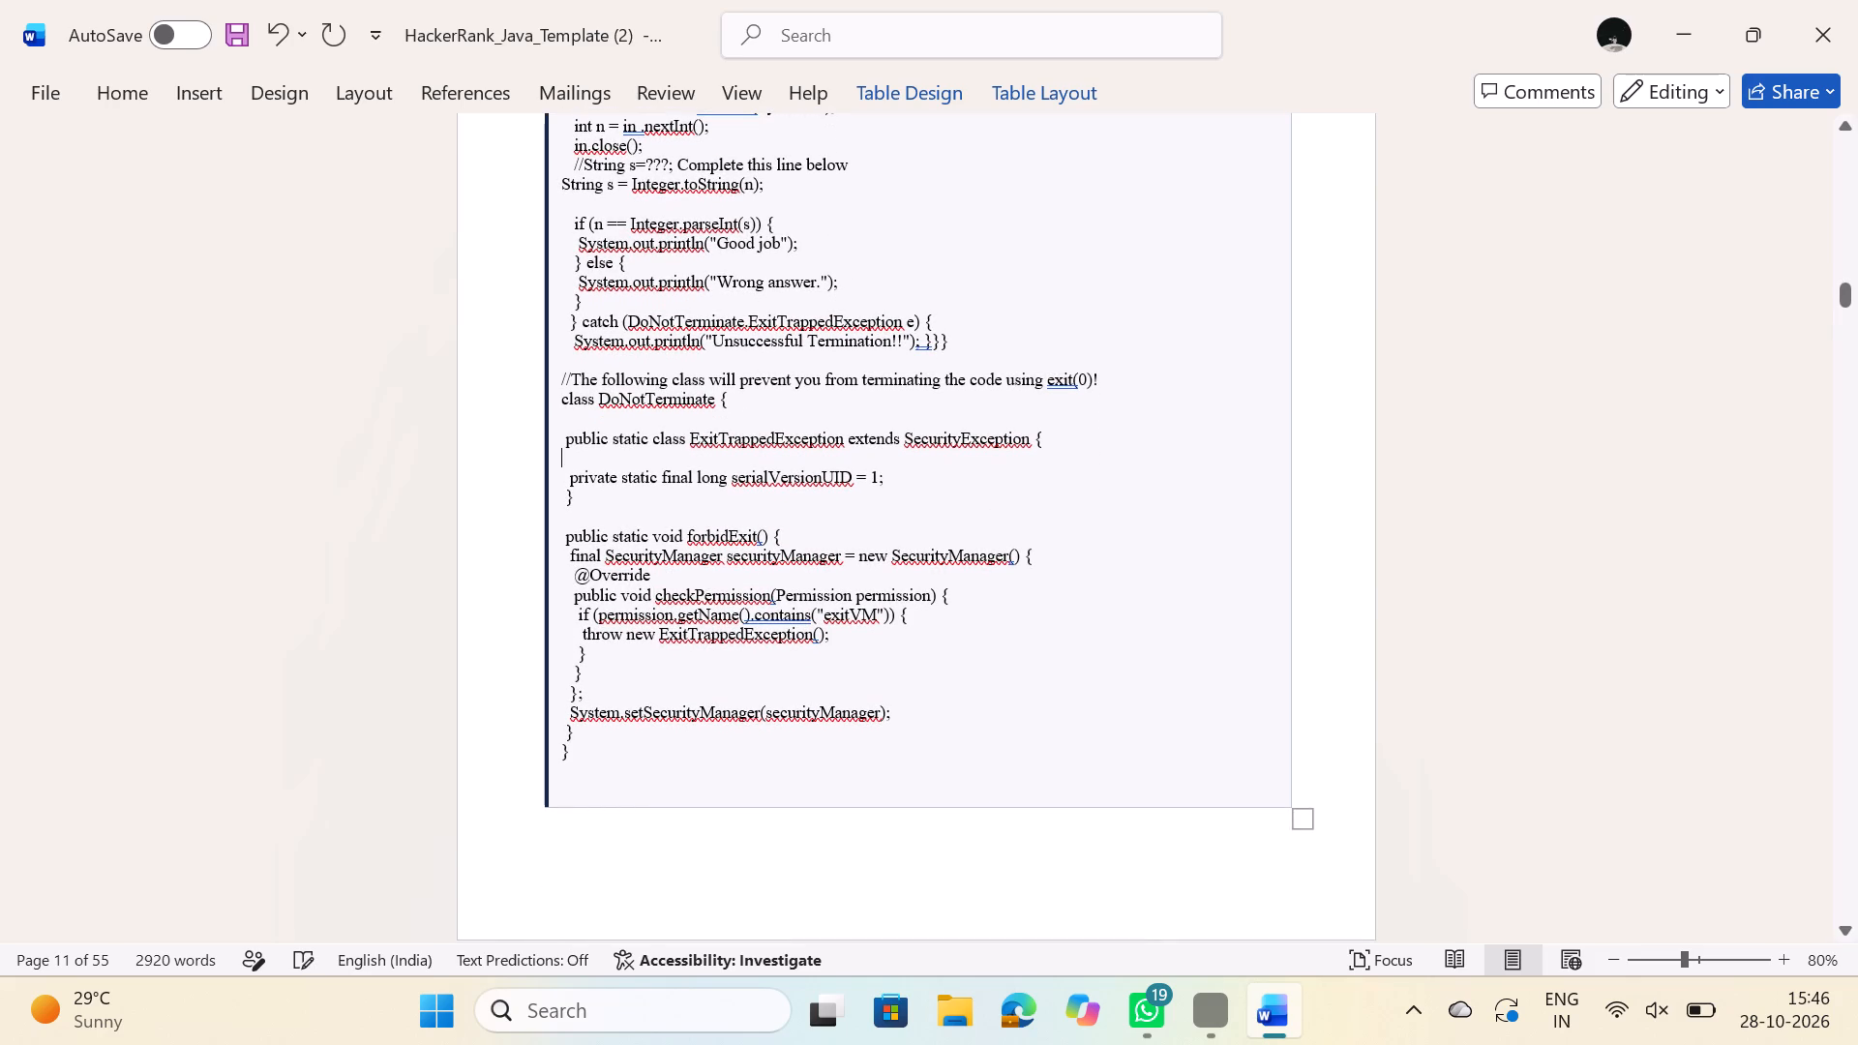
pyautogui.press('BackSpace')
# Switch to Chrome and go back through the Java Int to String pages to the list of solved Java challenges.
pyautogui.scroll(-2, 580, 463)
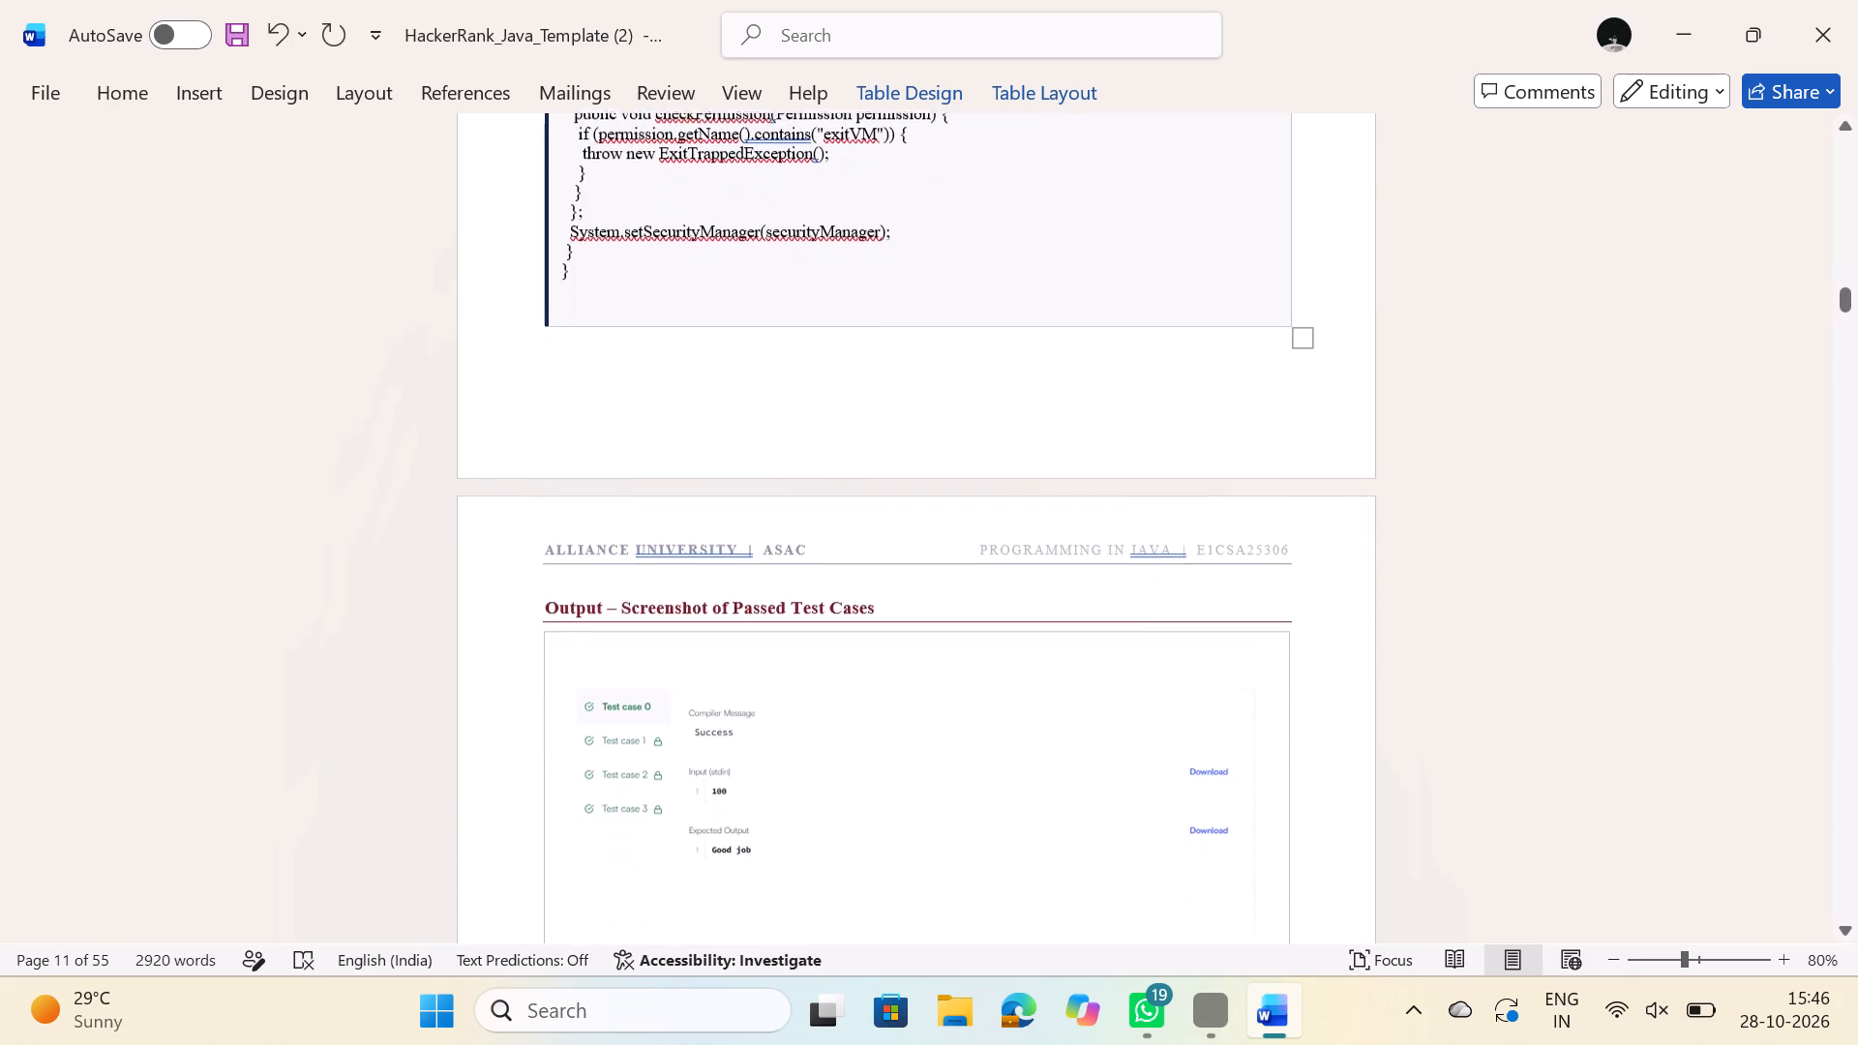
pyautogui.scroll(-1, 580, 463)
pyautogui.scroll(-7, 381, 616)
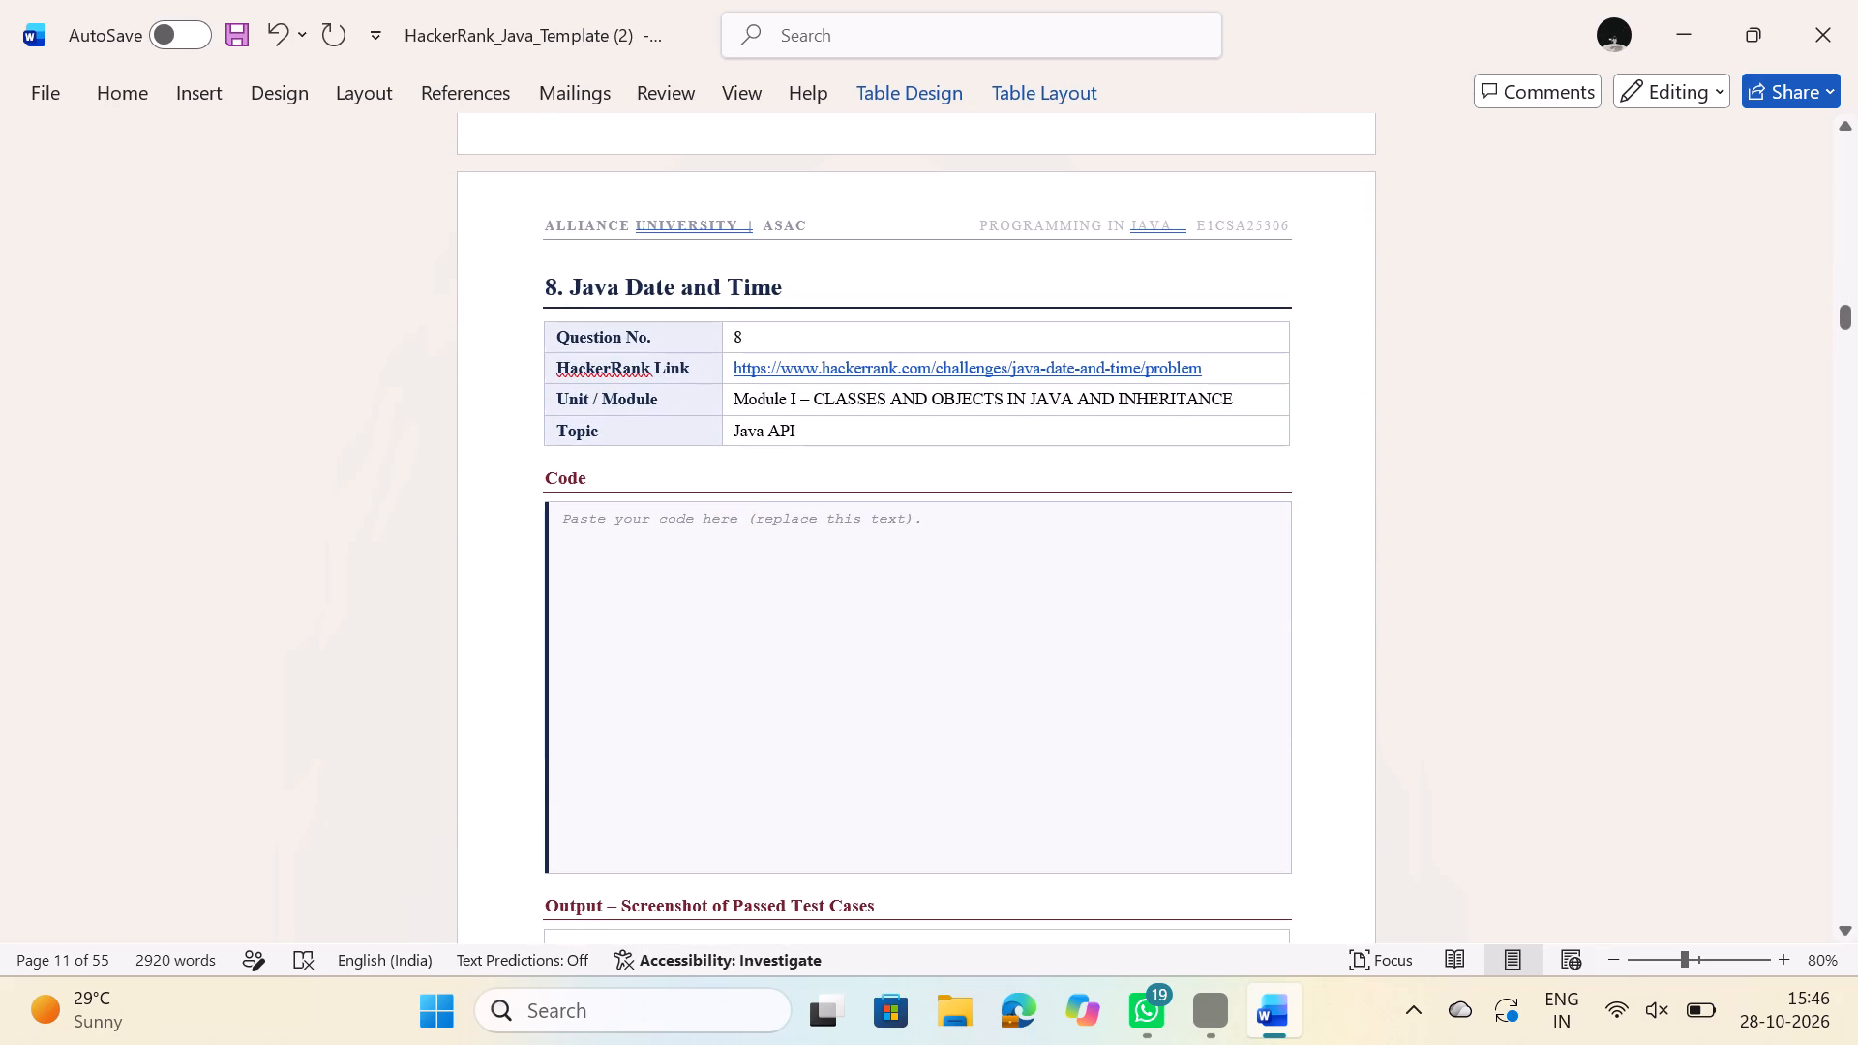
pyautogui.click(1215, 997)
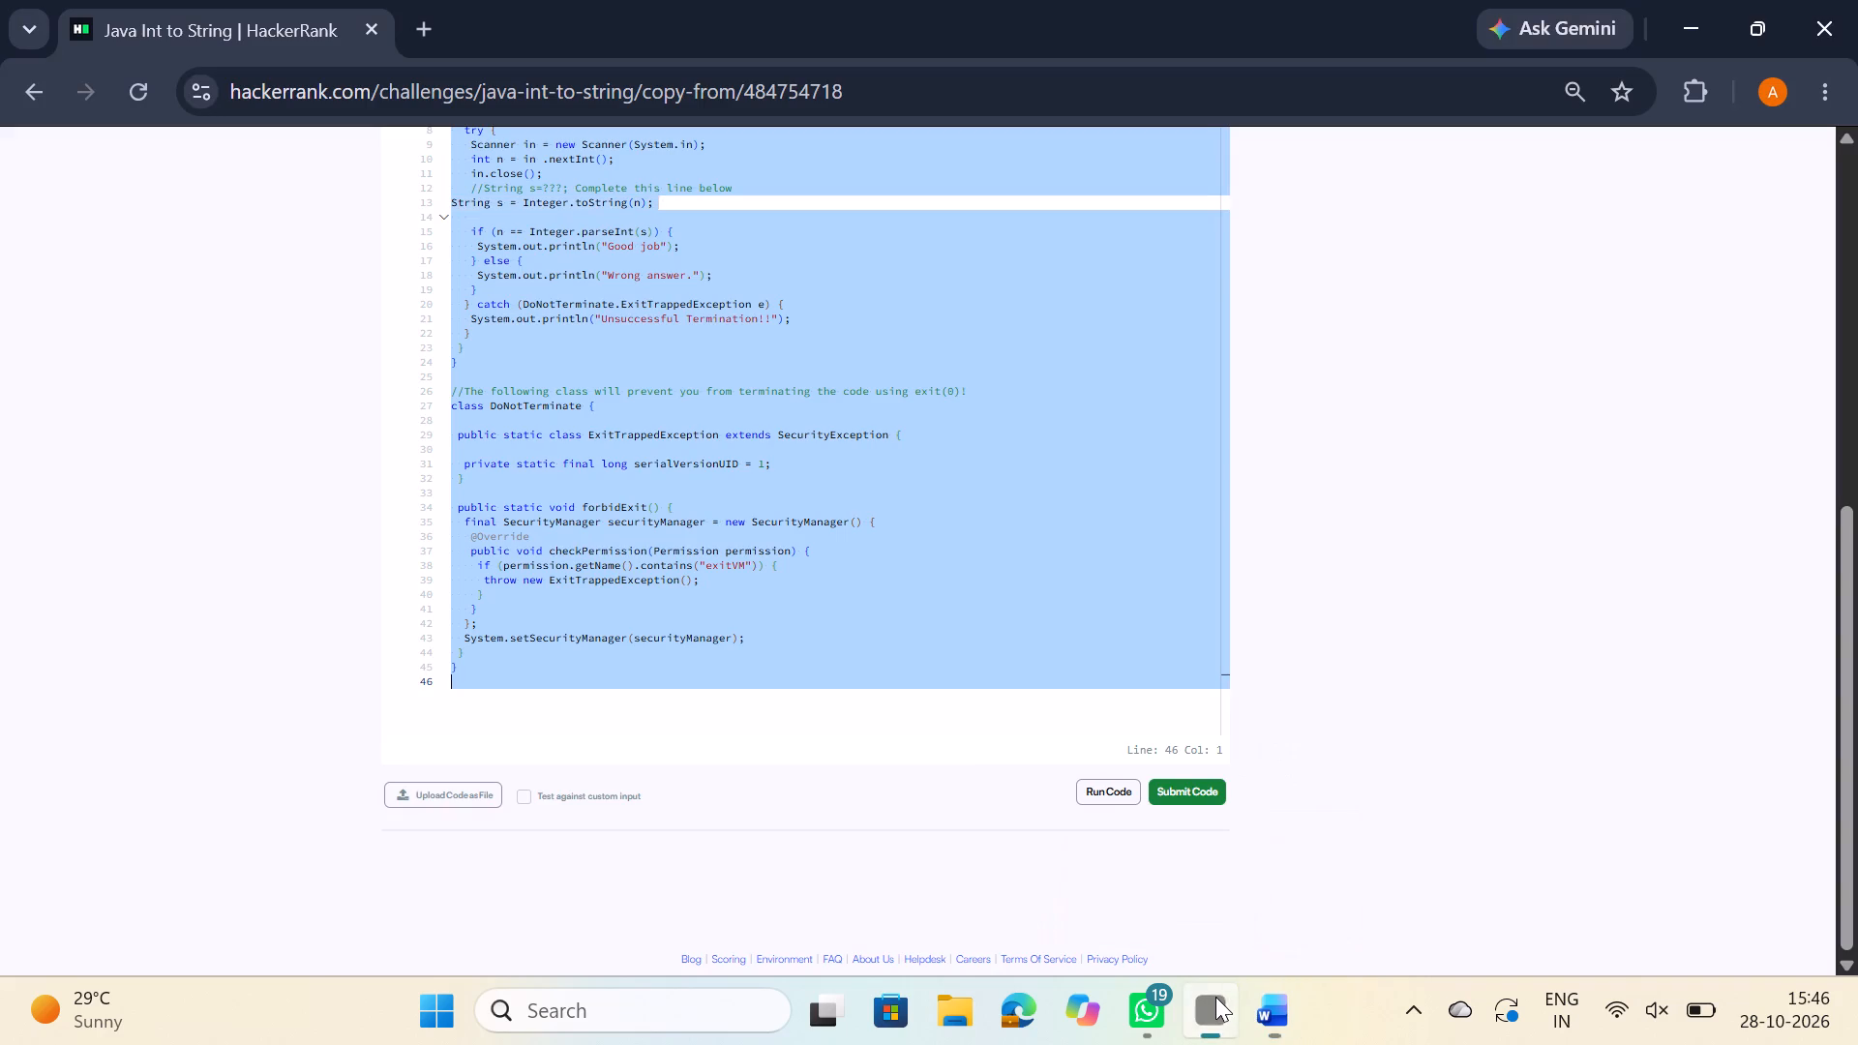
pyautogui.click(944, 881)
pyautogui.scroll(2, 944, 881)
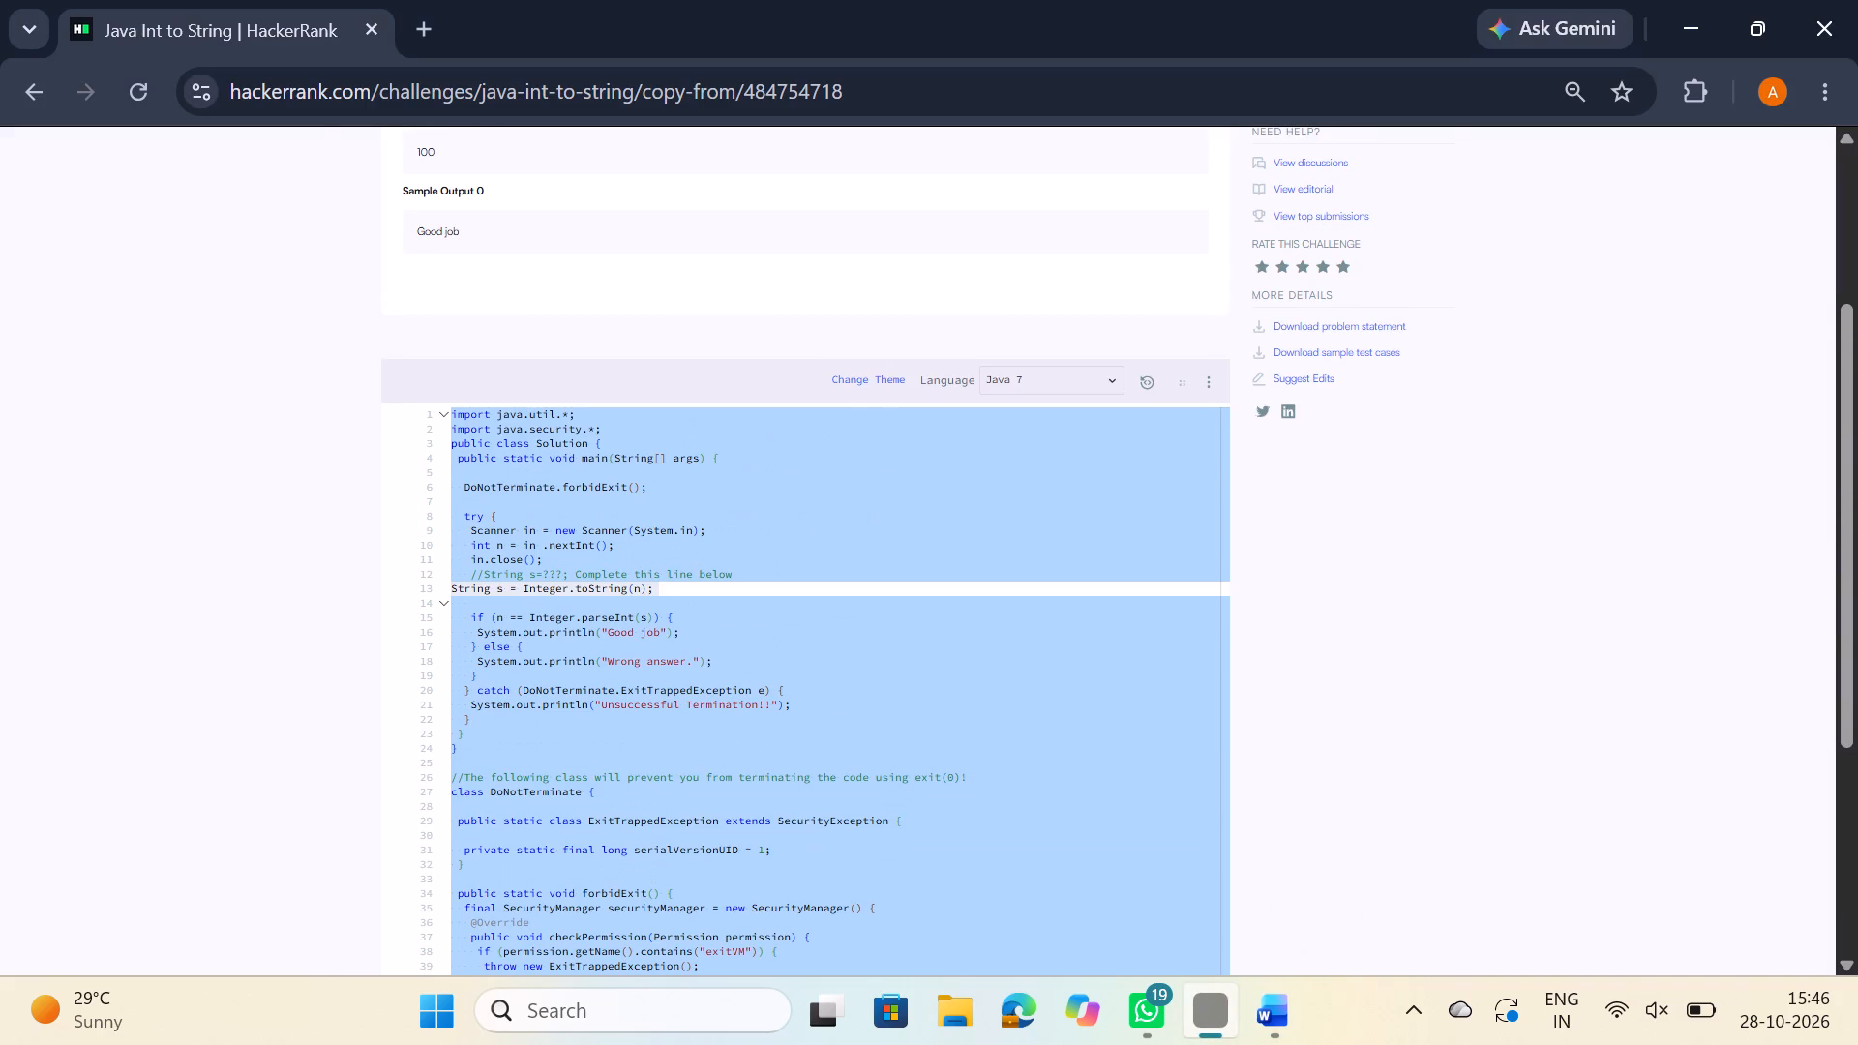
pyautogui.hscroll(11, 305, 455)
pyautogui.hscroll(13, 305, 455)
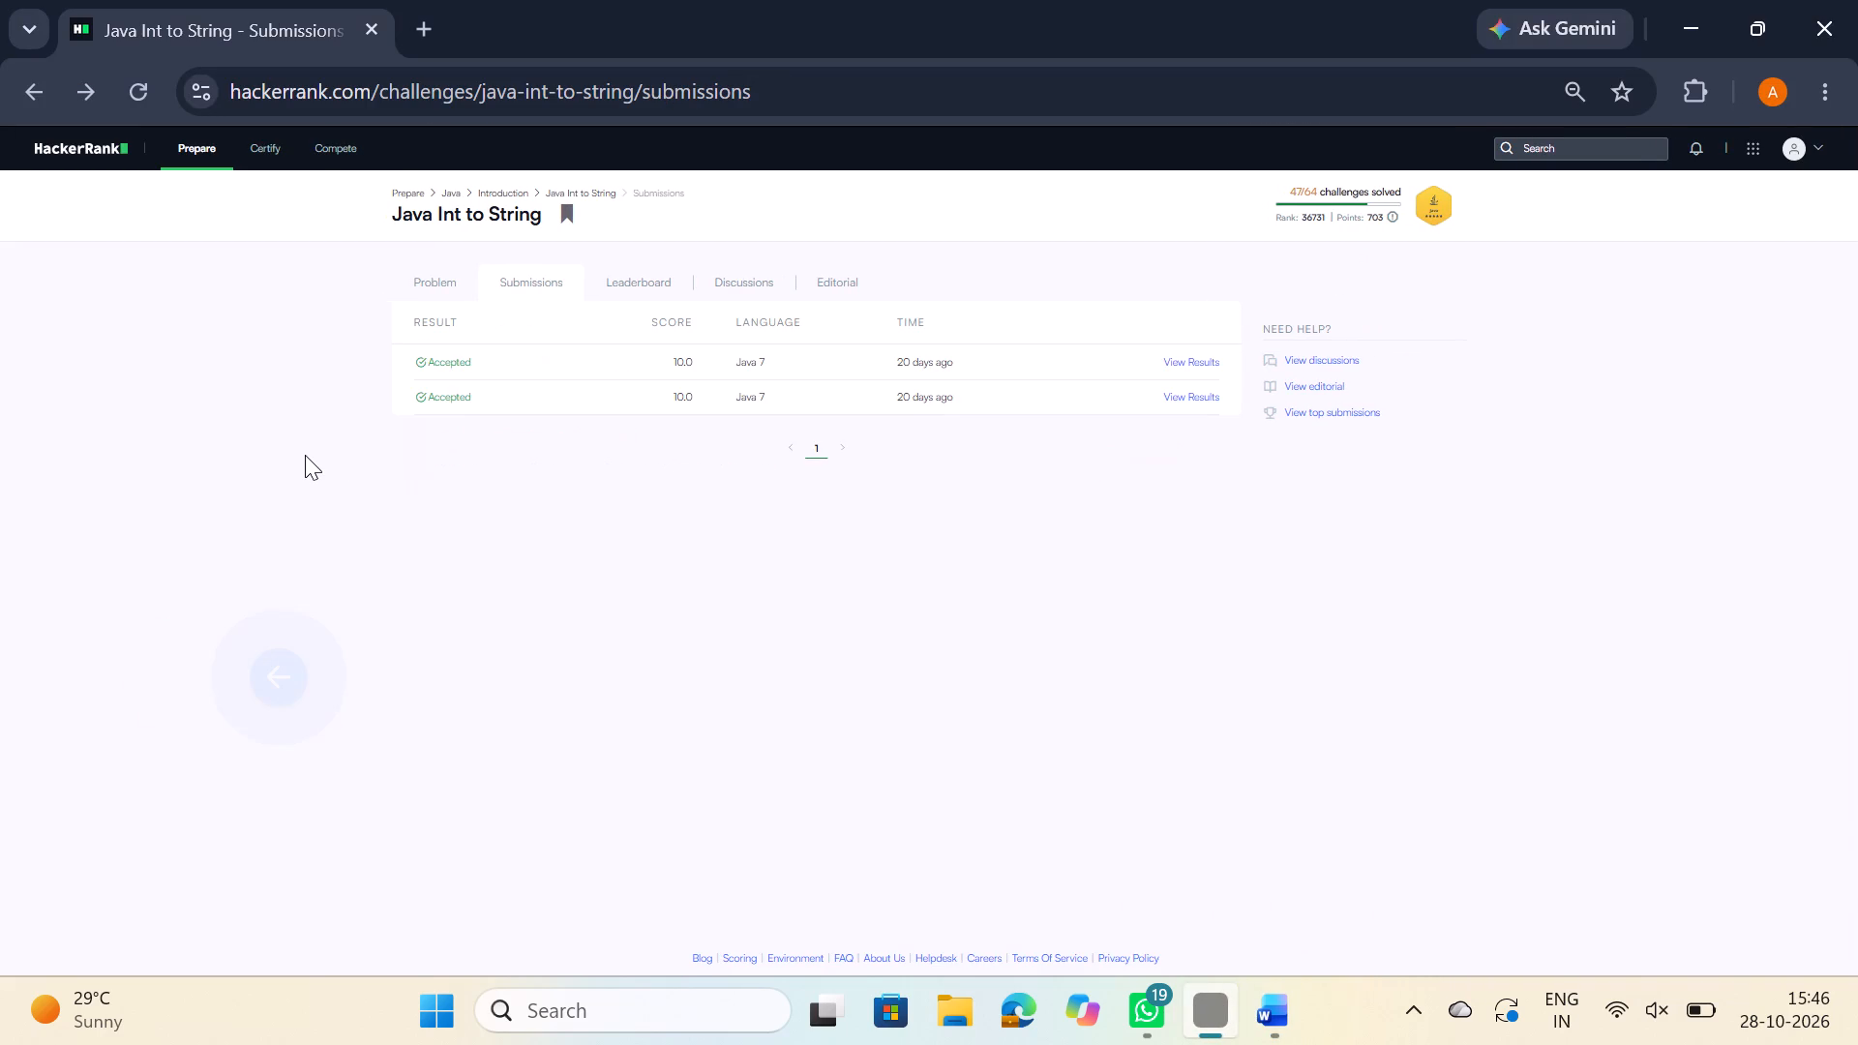
pyautogui.hscroll(13, 305, 455)
pyautogui.hscroll(12, 305, 455)
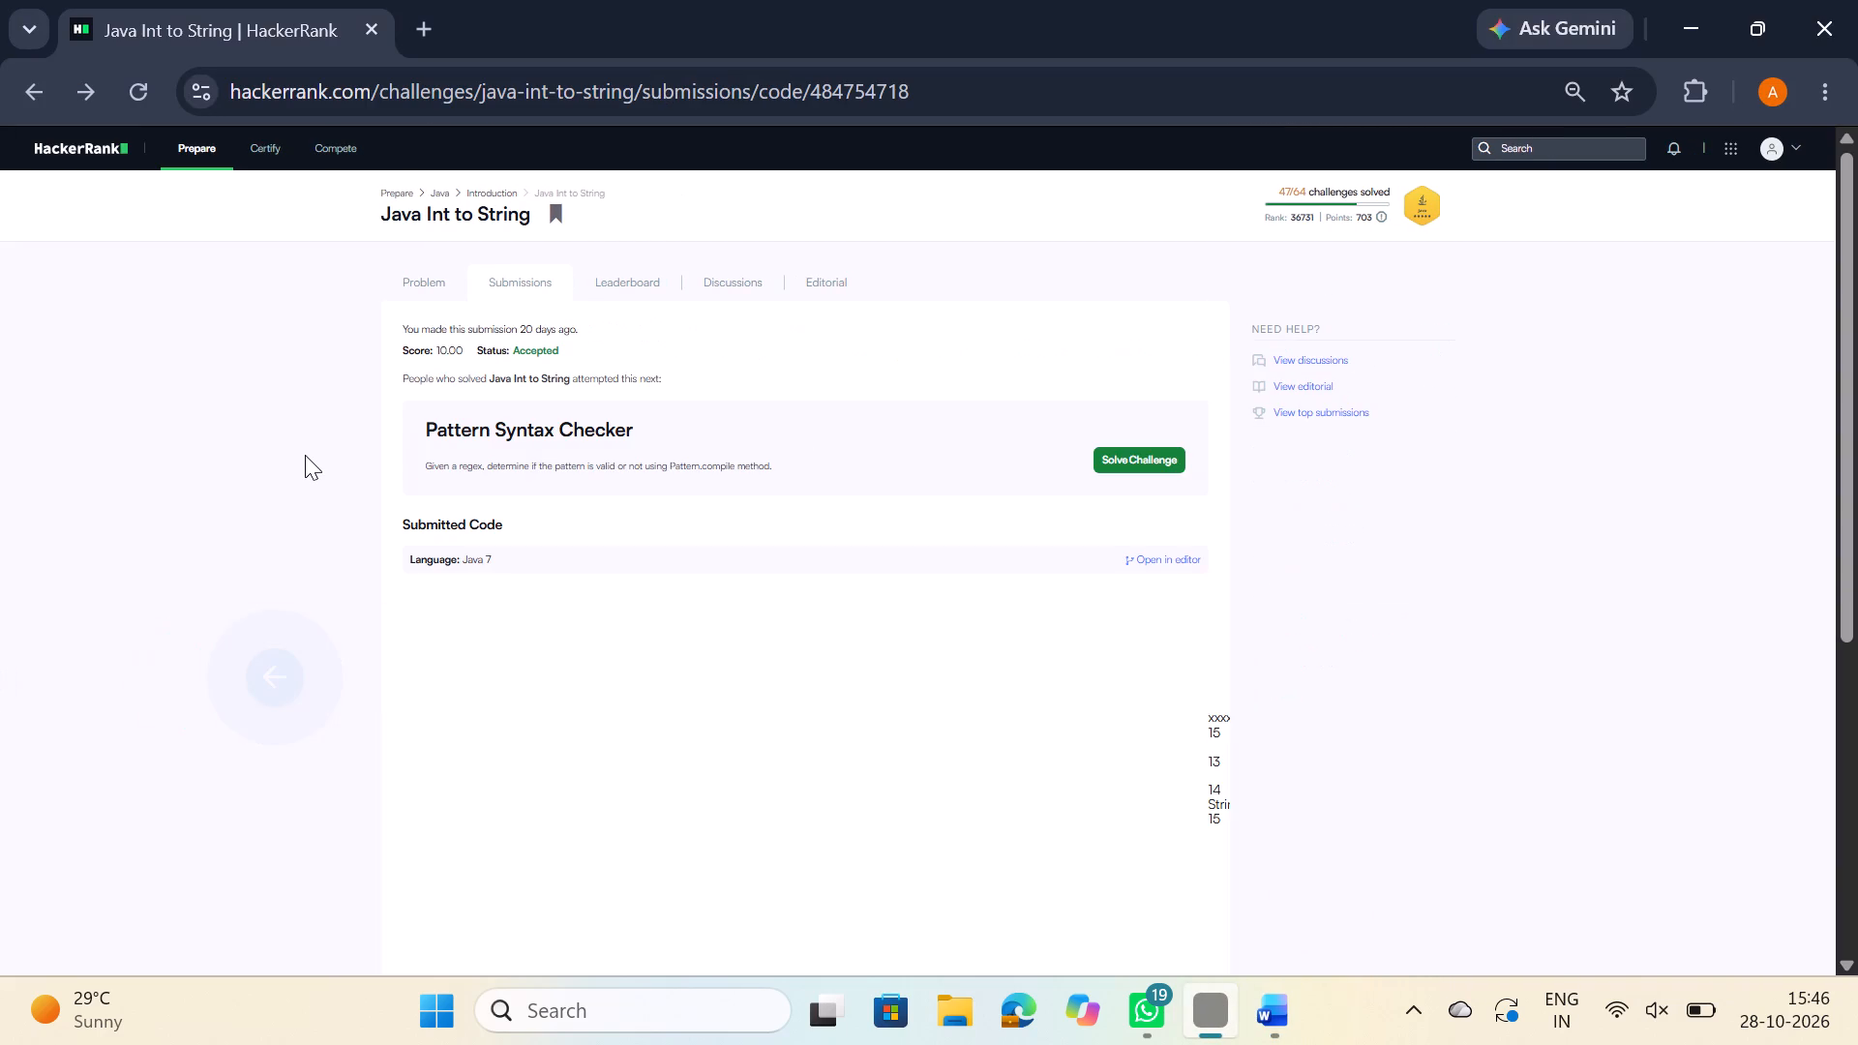
pyautogui.hscroll(13, 305, 455)
pyautogui.hscroll(11, 305, 455)
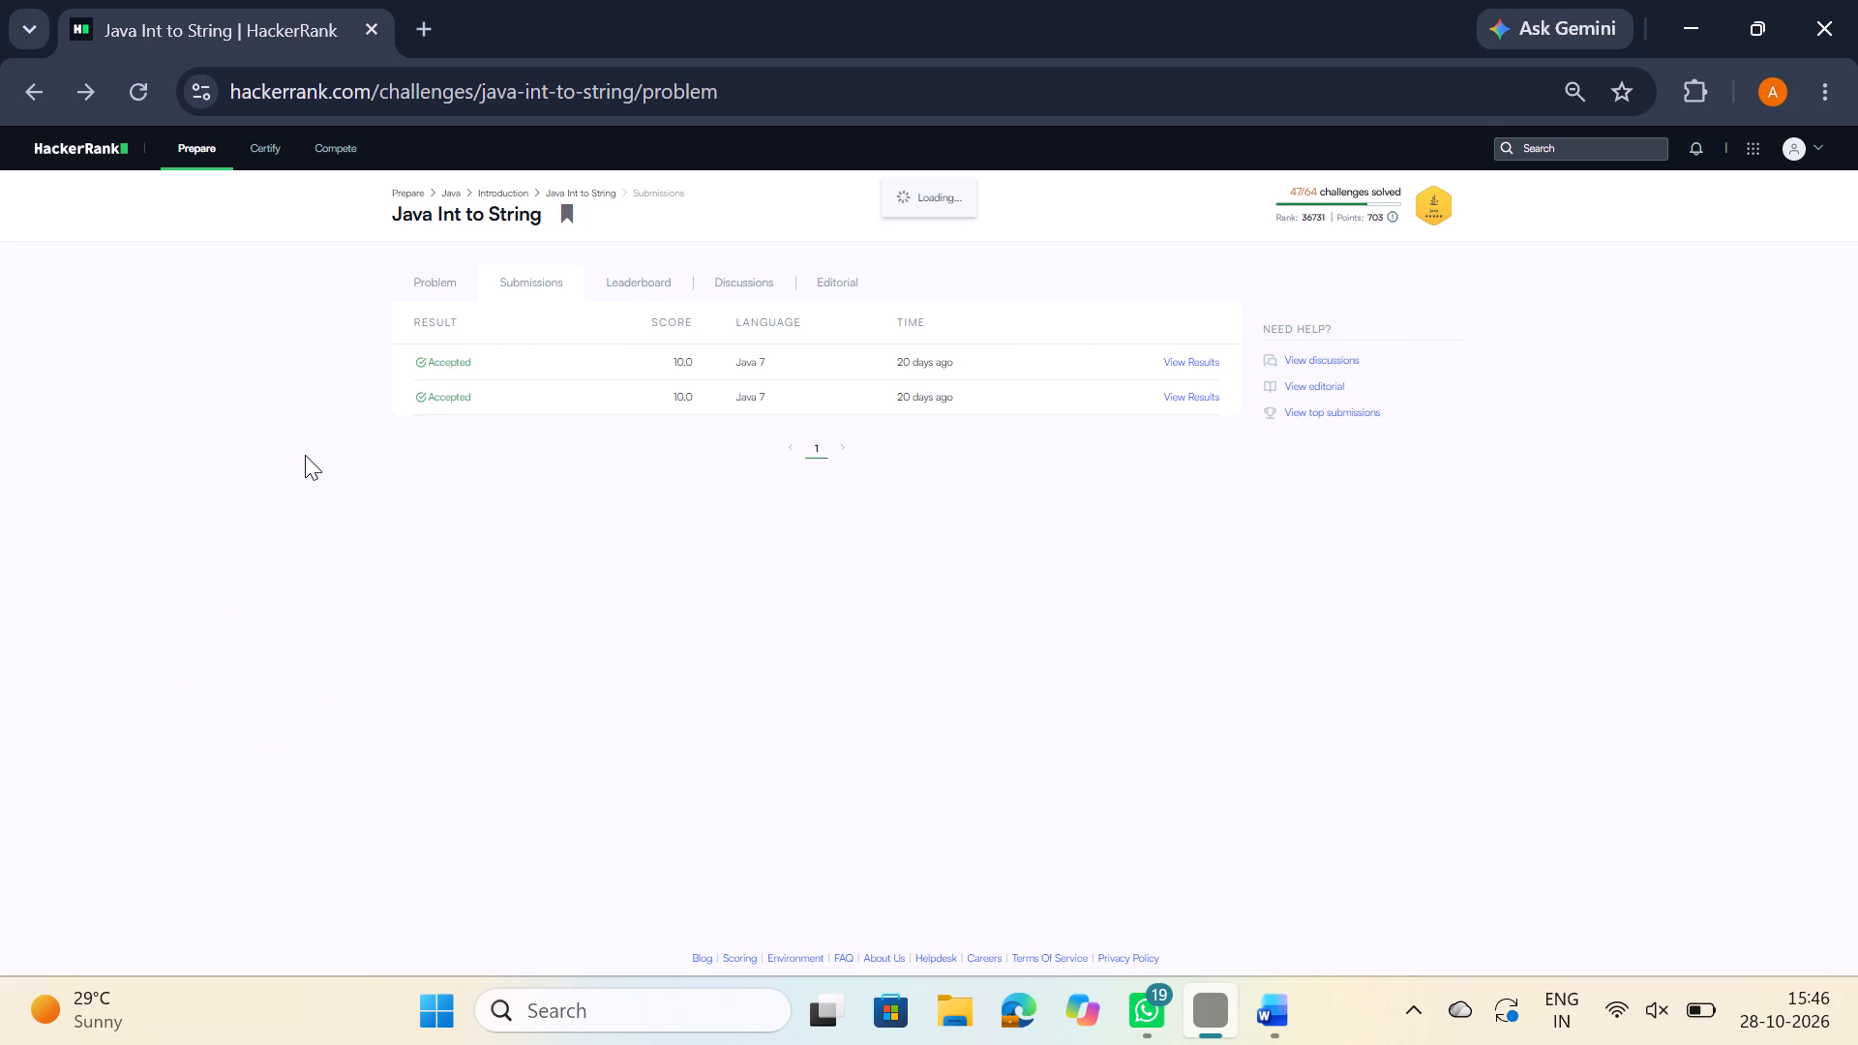
pyautogui.hscroll(16, 305, 455)
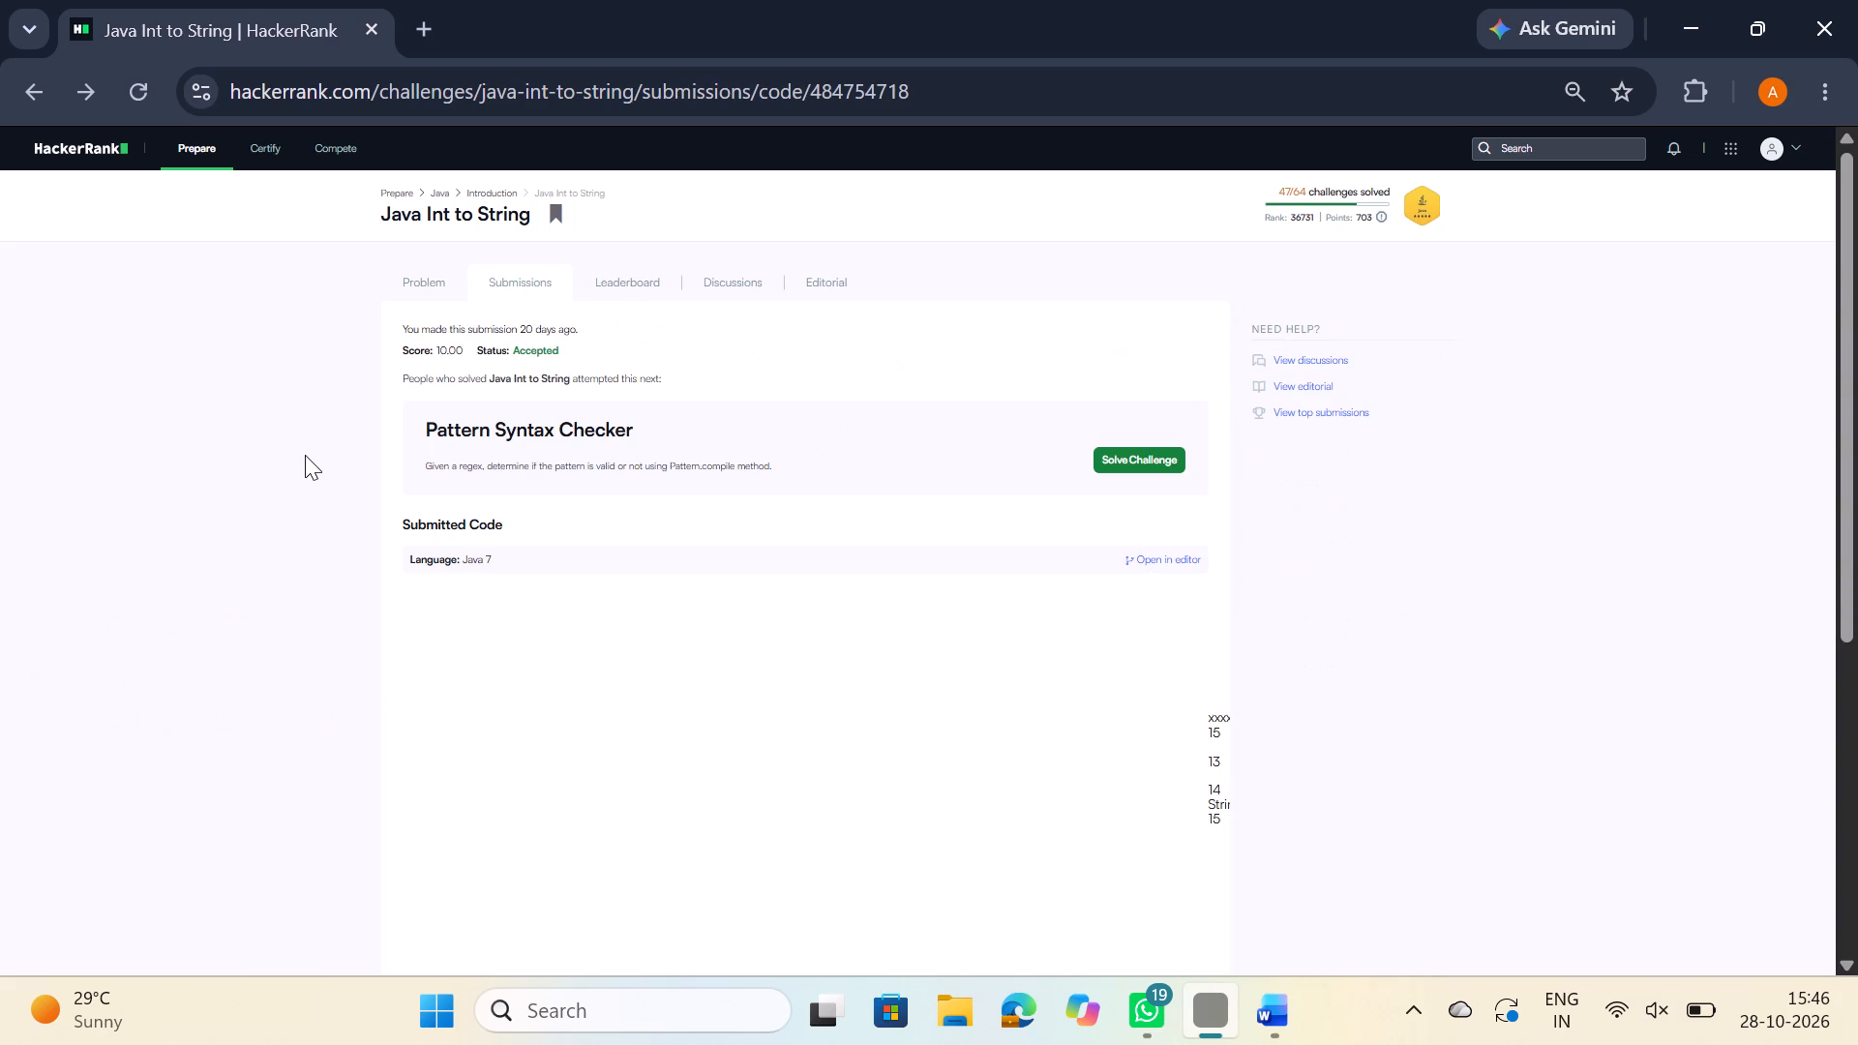
pyautogui.hscroll(9, 305, 455)
pyautogui.hscroll(13, 305, 455)
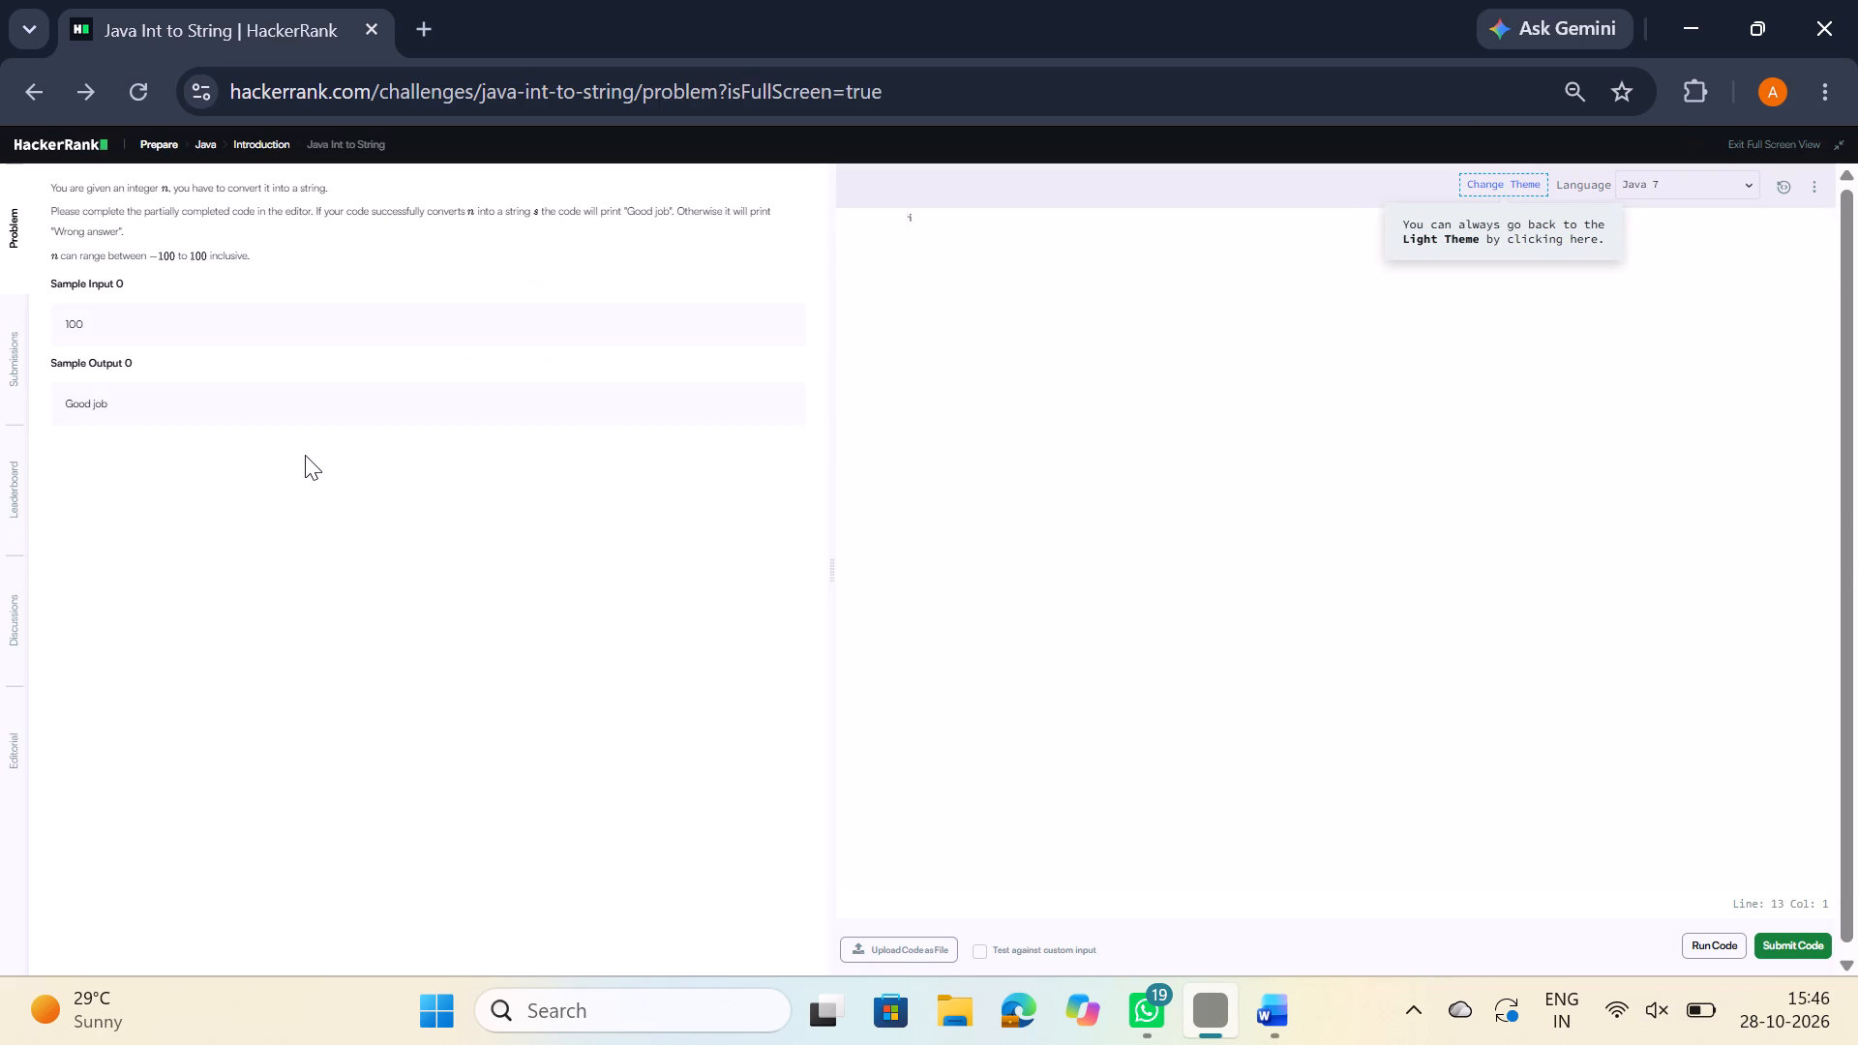
pyautogui.hscroll(15, 305, 455)
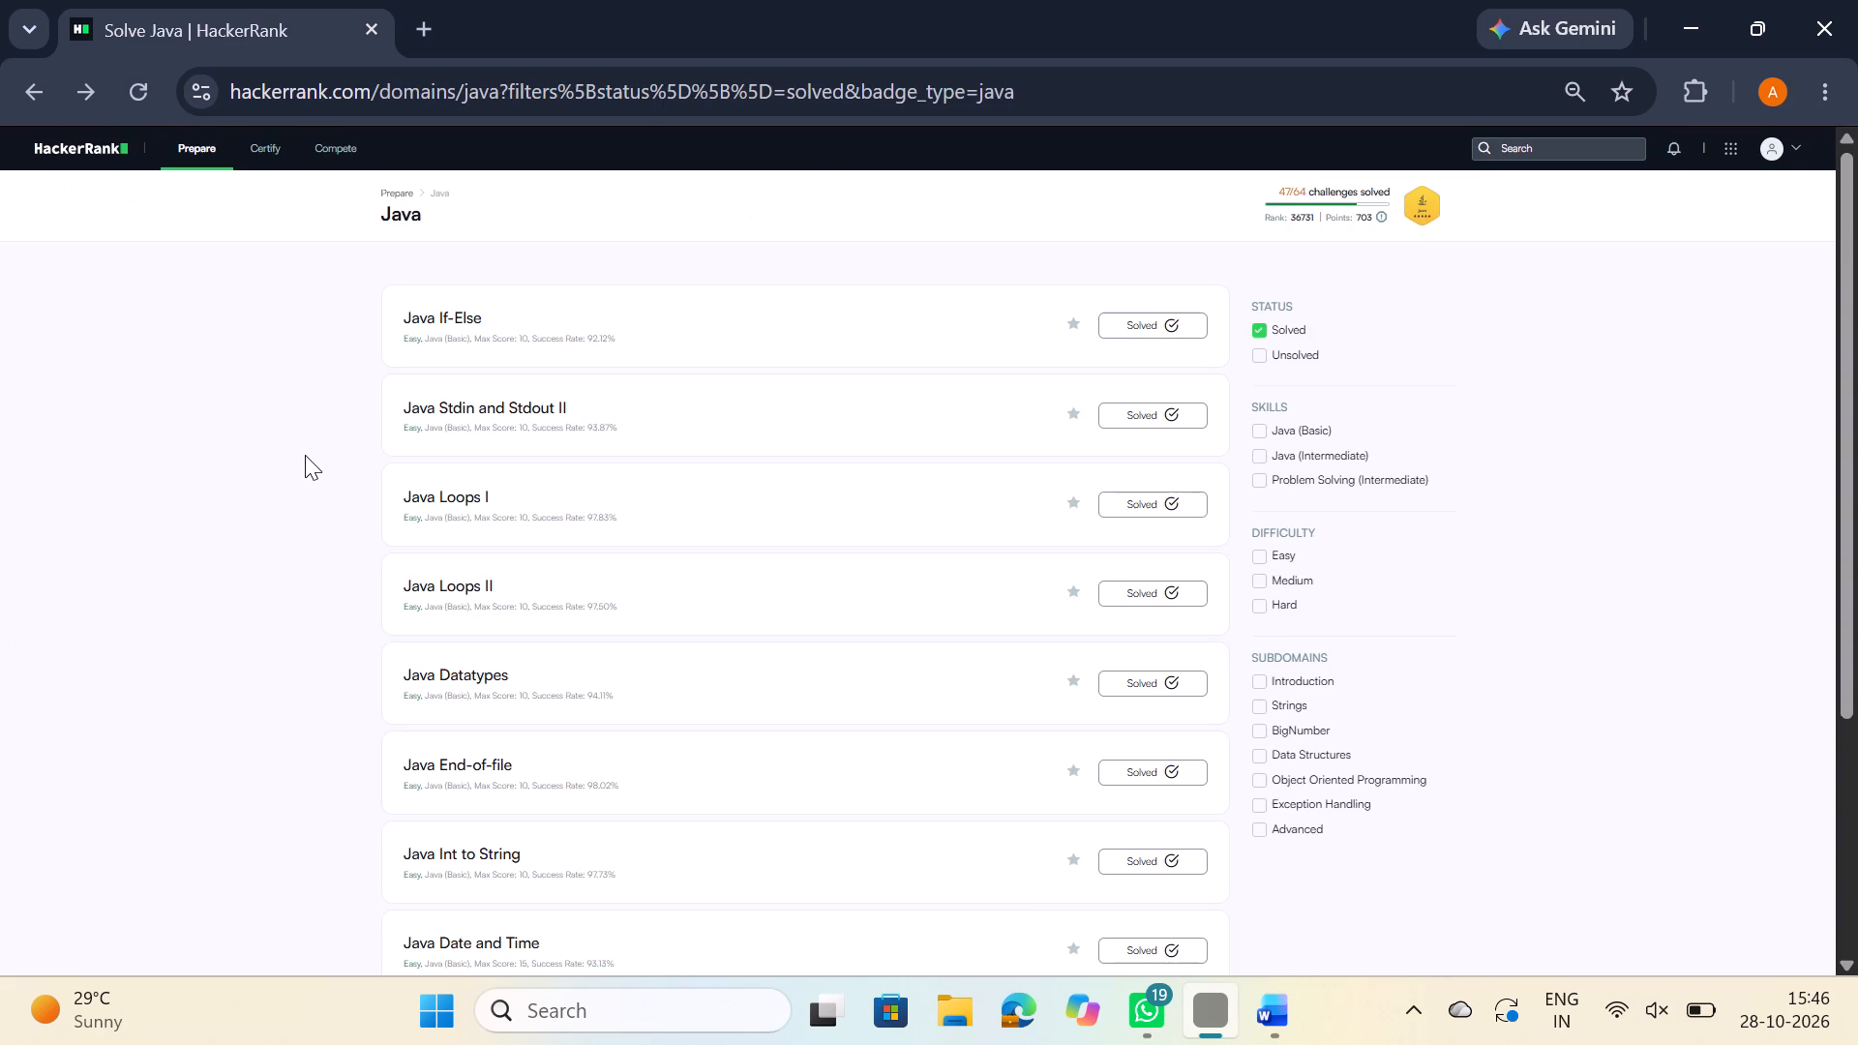
pyautogui.scroll(-3, 638, 717)
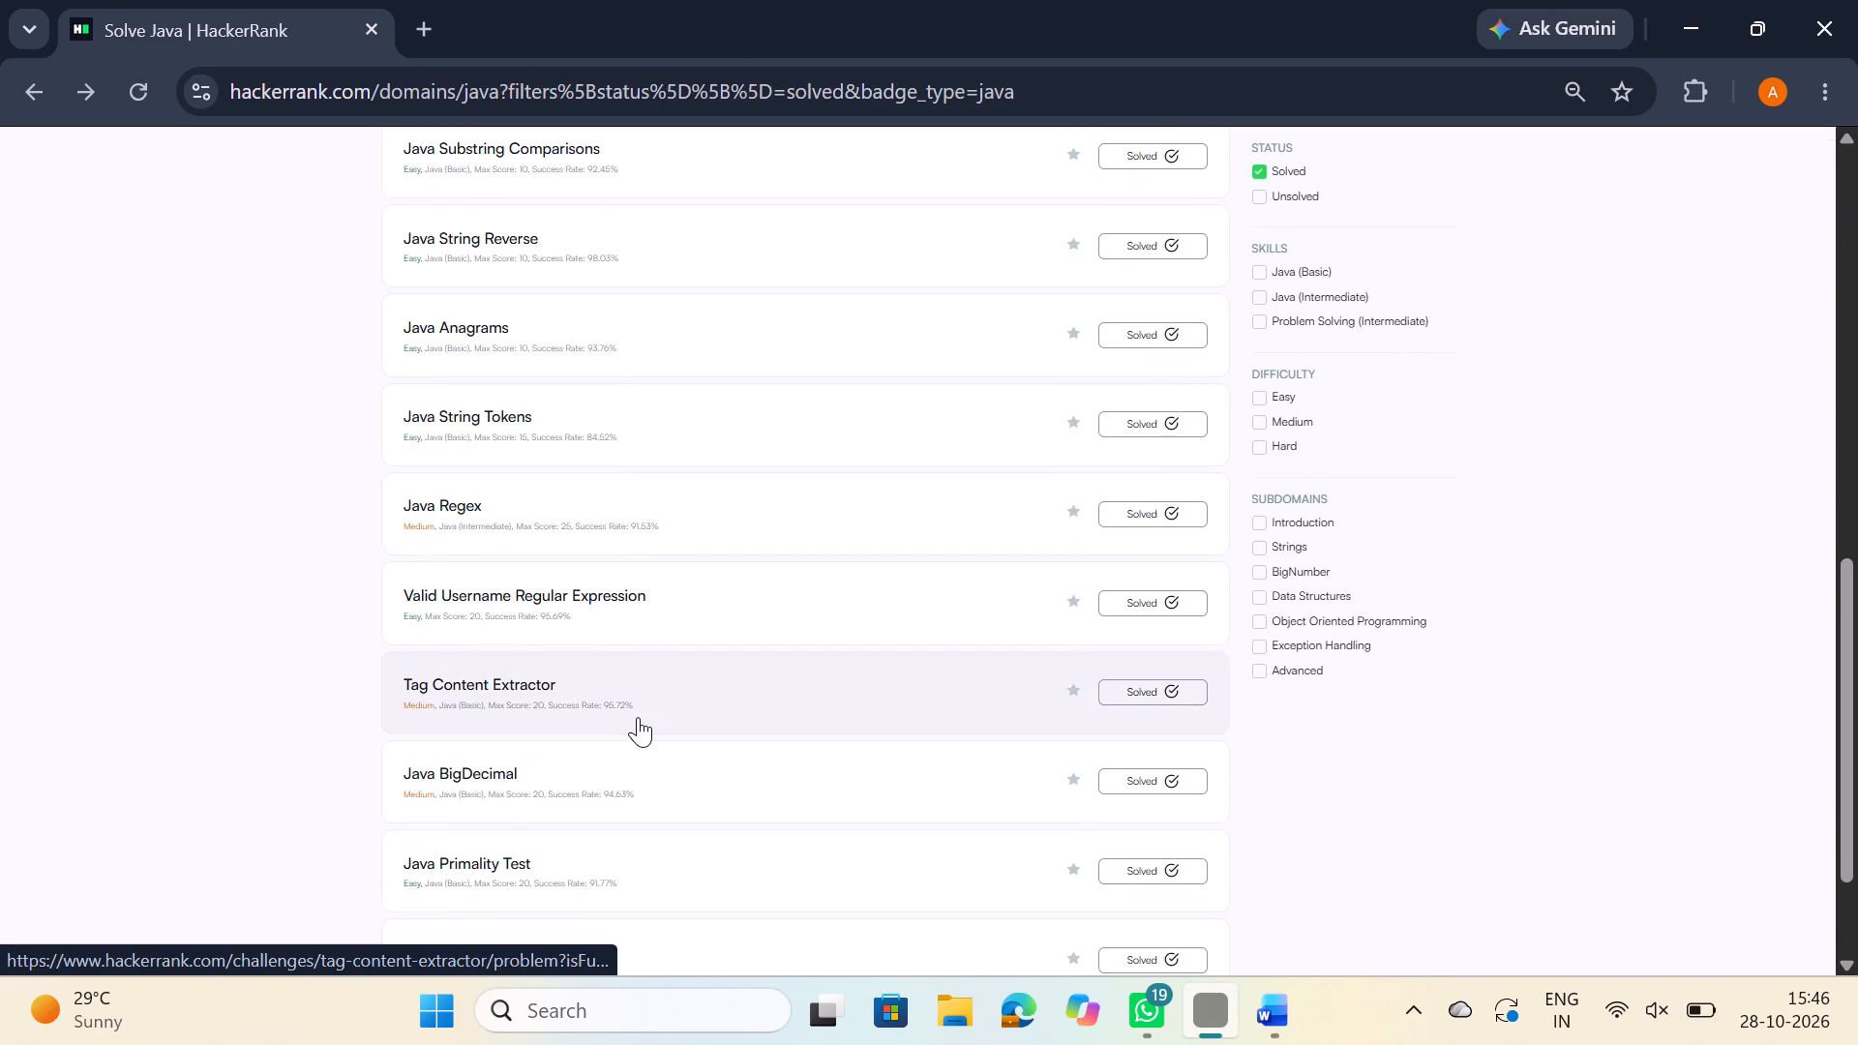
# Check the next question in Word, then open the accepted submission's results for Java Date and Time in Chrome's solved challenges.
pyautogui.click(1284, 1022)
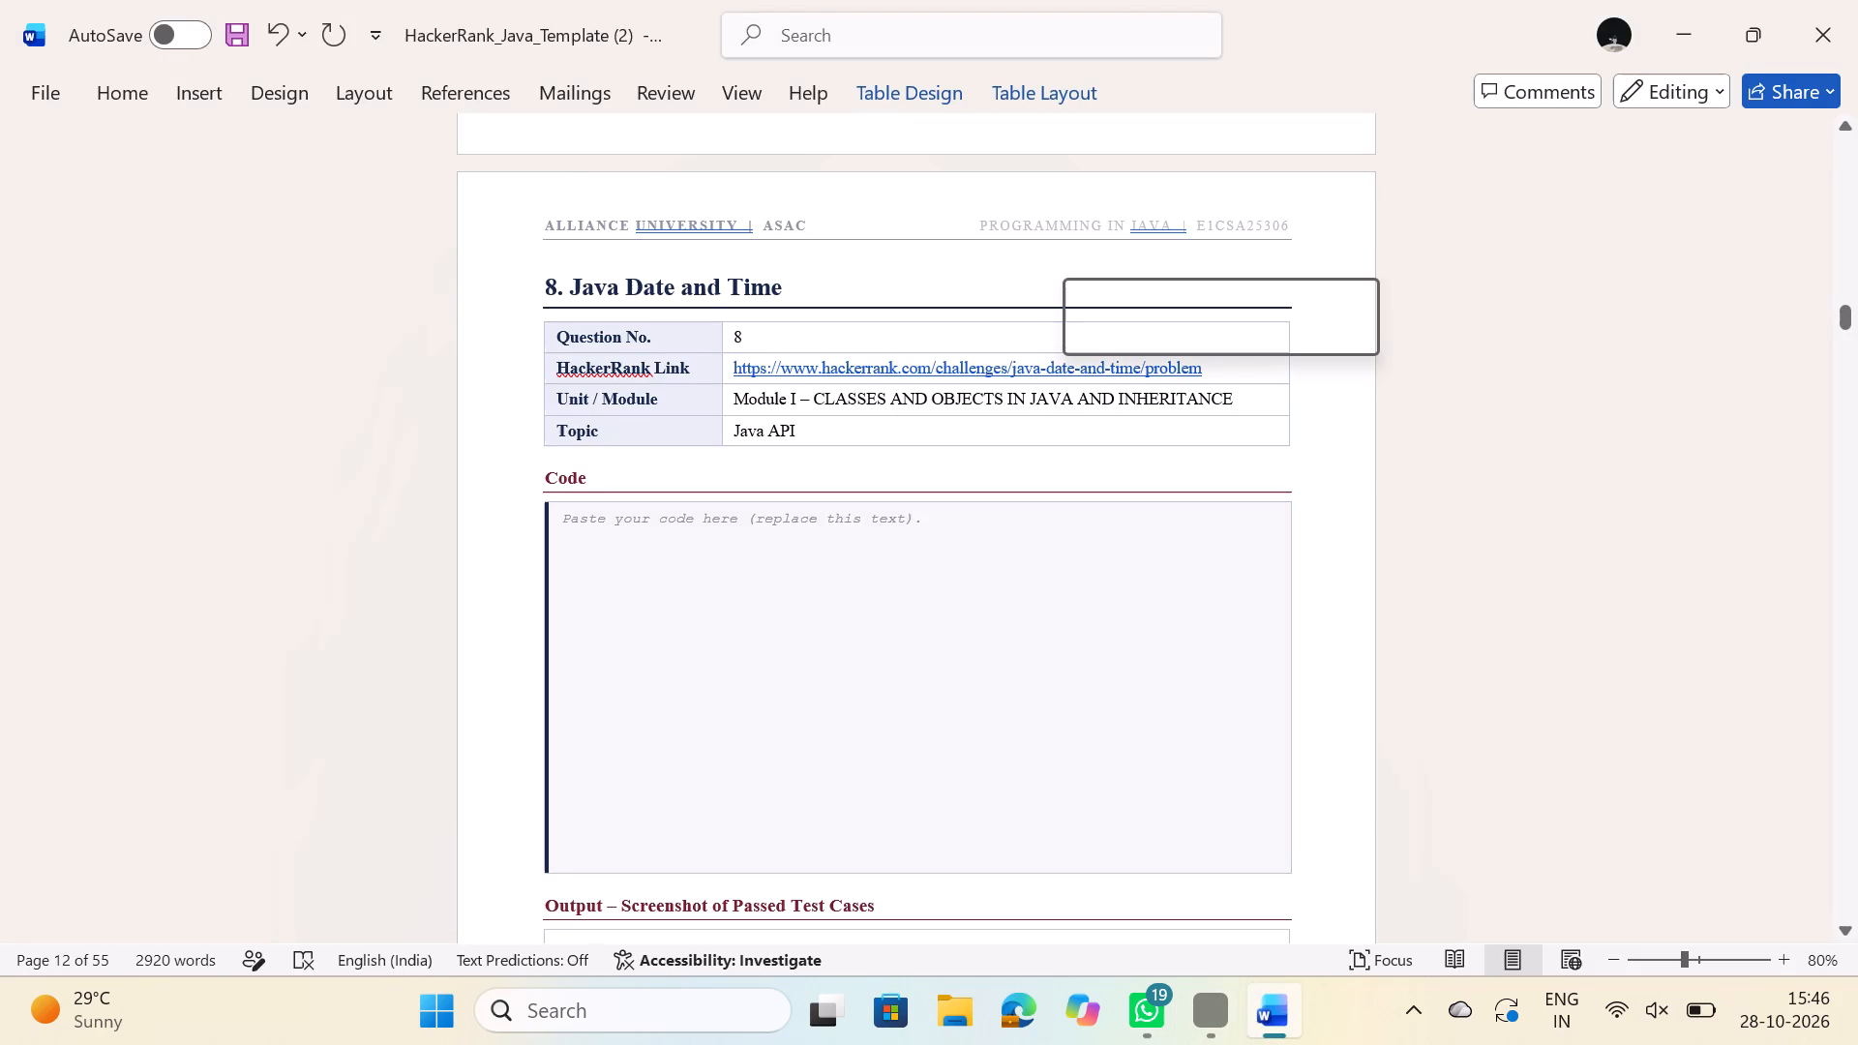
pyautogui.click(1228, 1020)
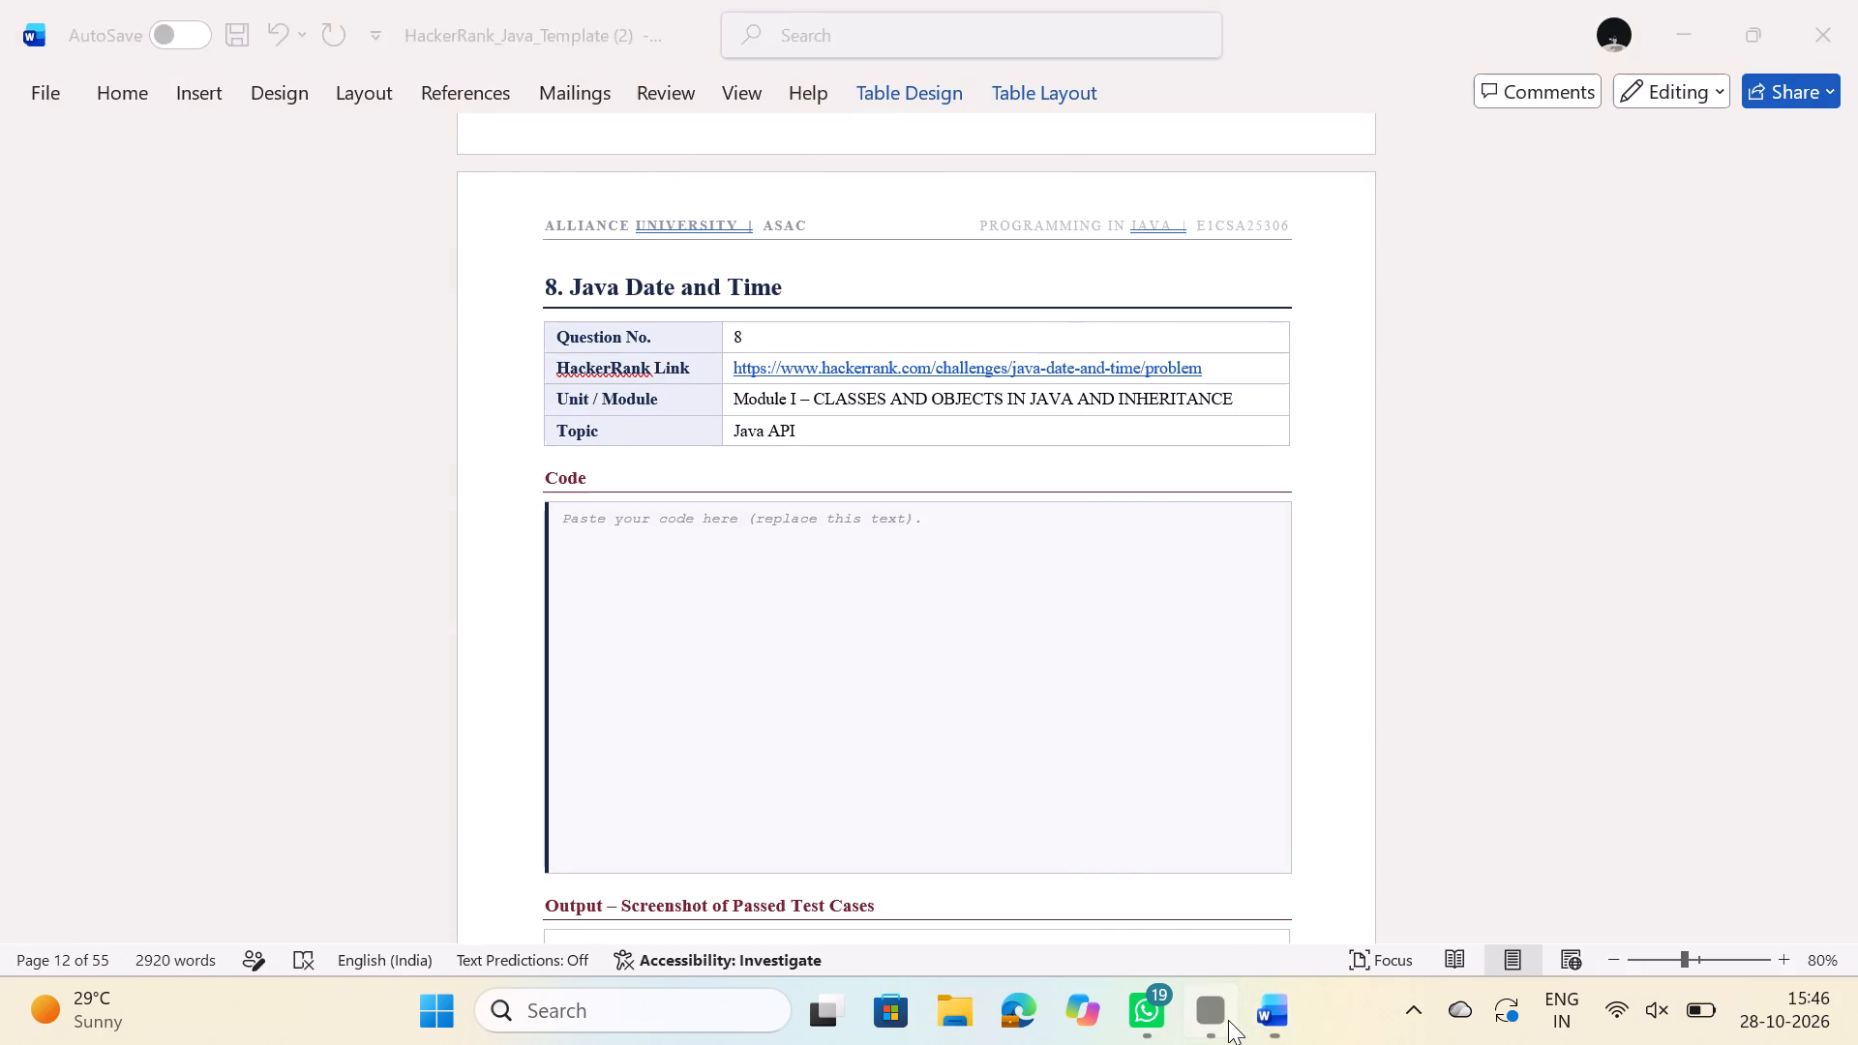
pyautogui.scroll(3, 699, 664)
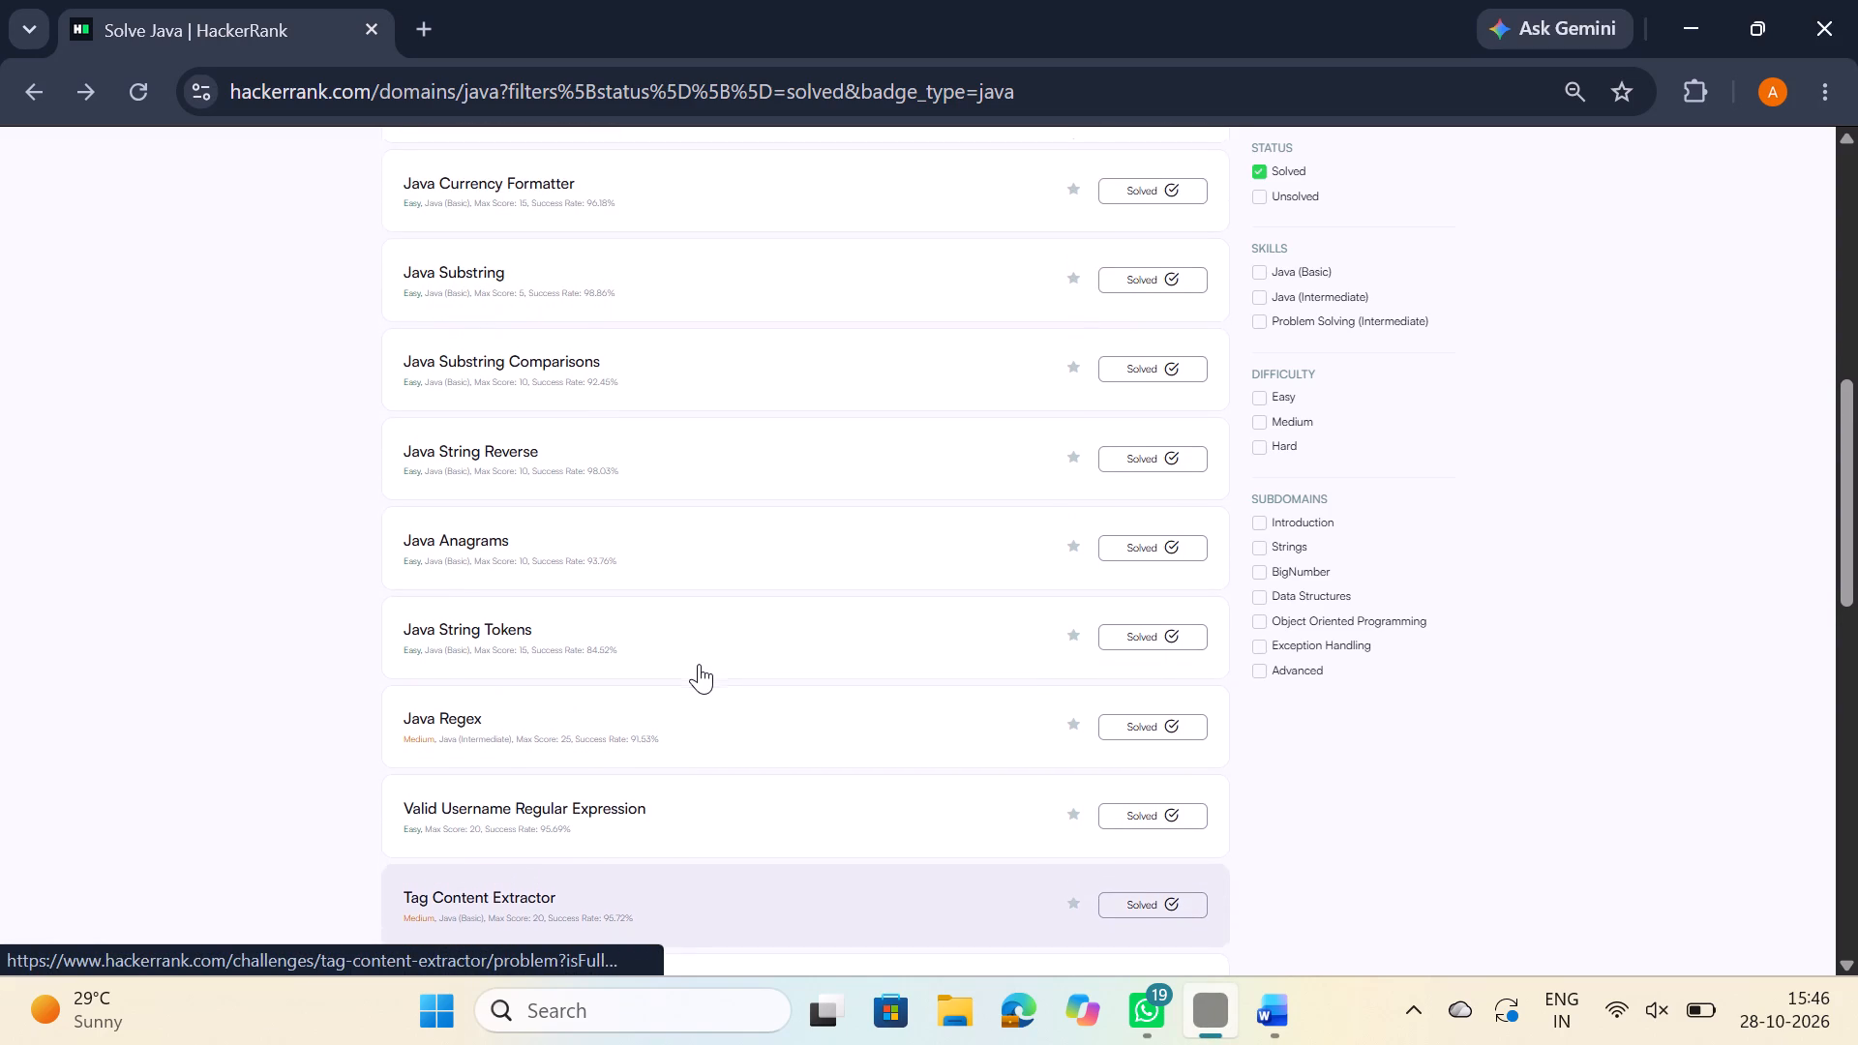
pyautogui.scroll(1, 699, 664)
pyautogui.hscroll(1, 699, 664)
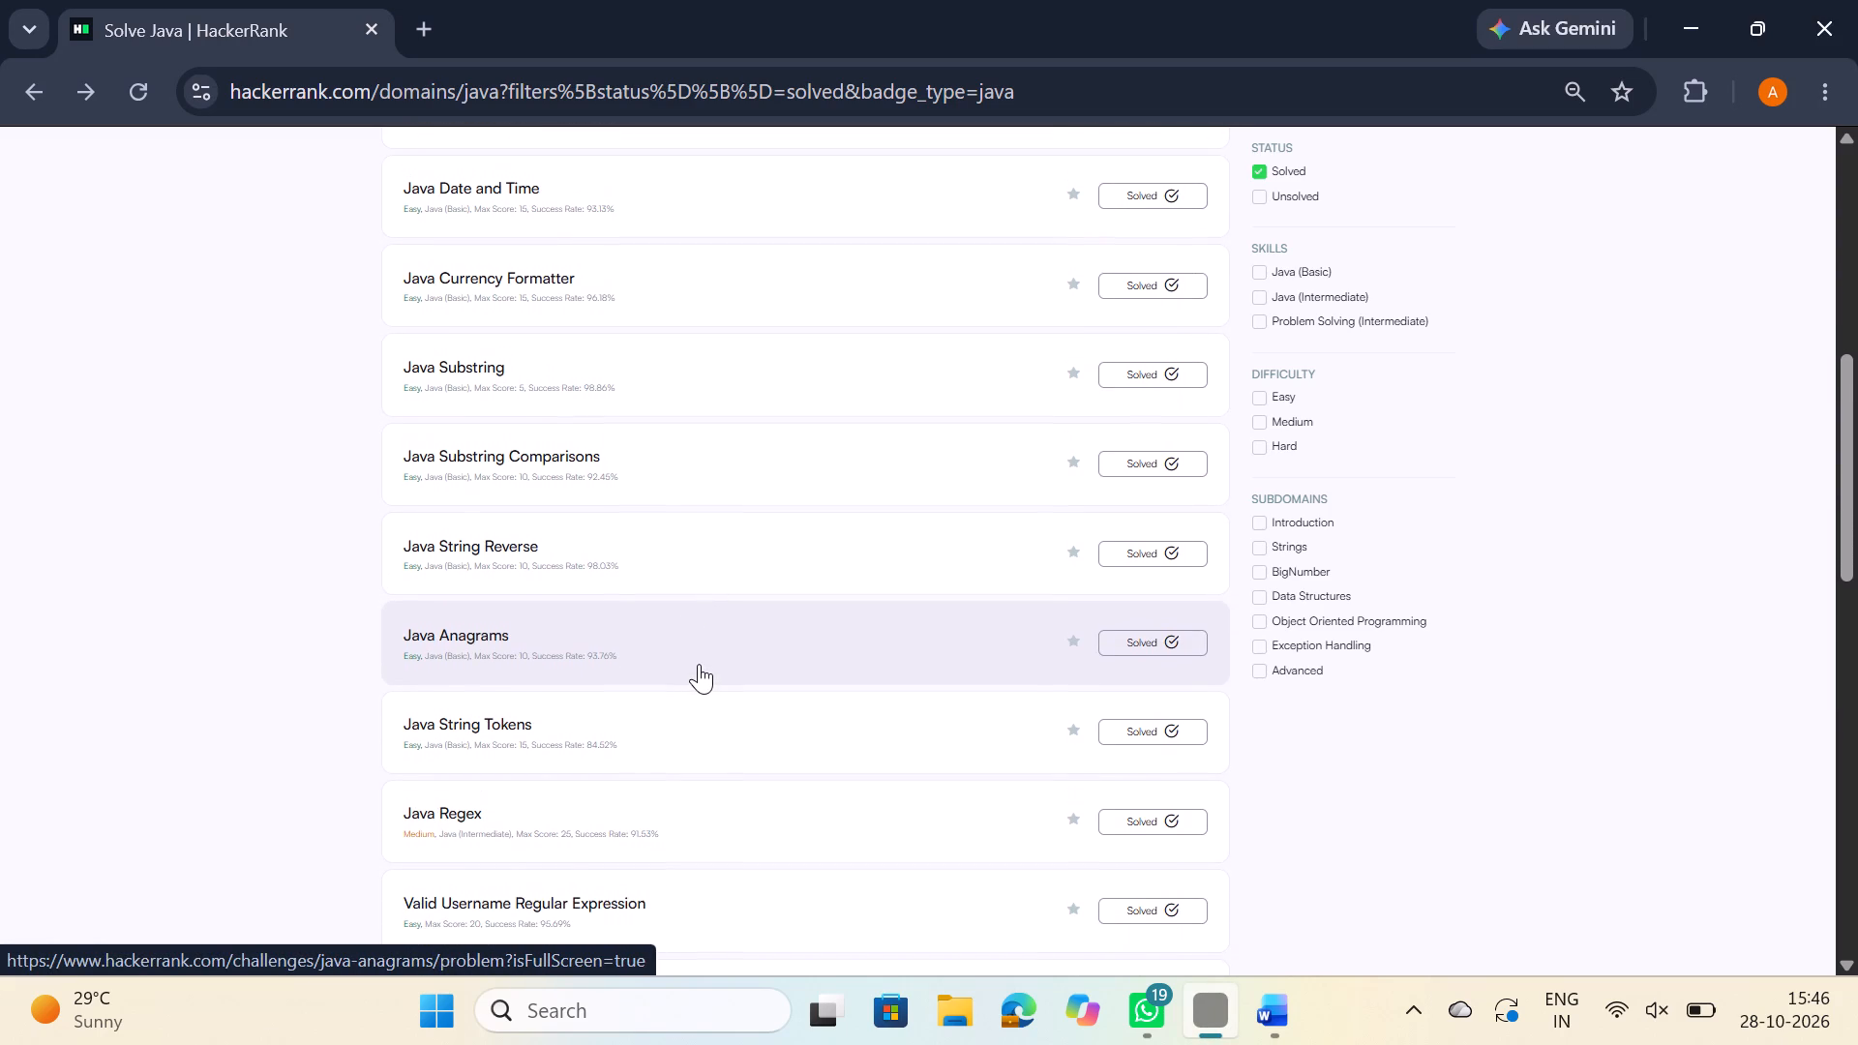
pyautogui.hscroll(1, 699, 664)
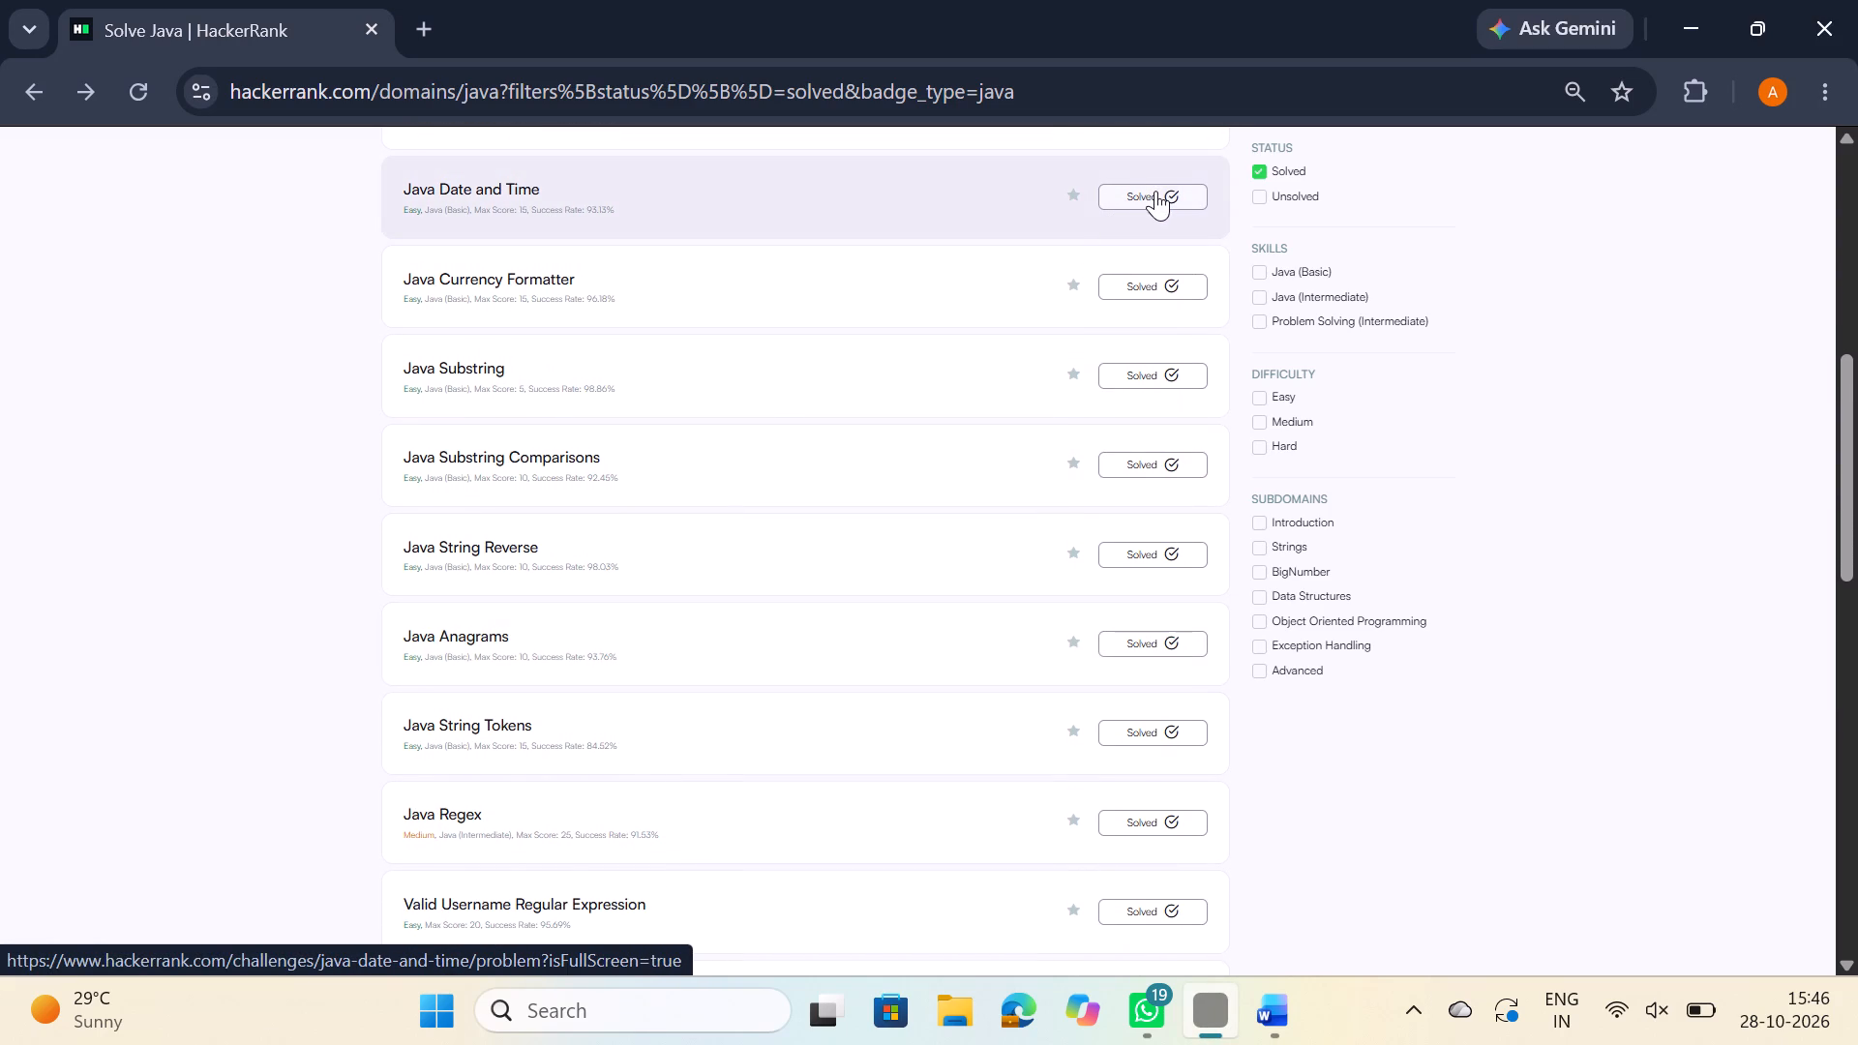
pyautogui.click(1155, 193)
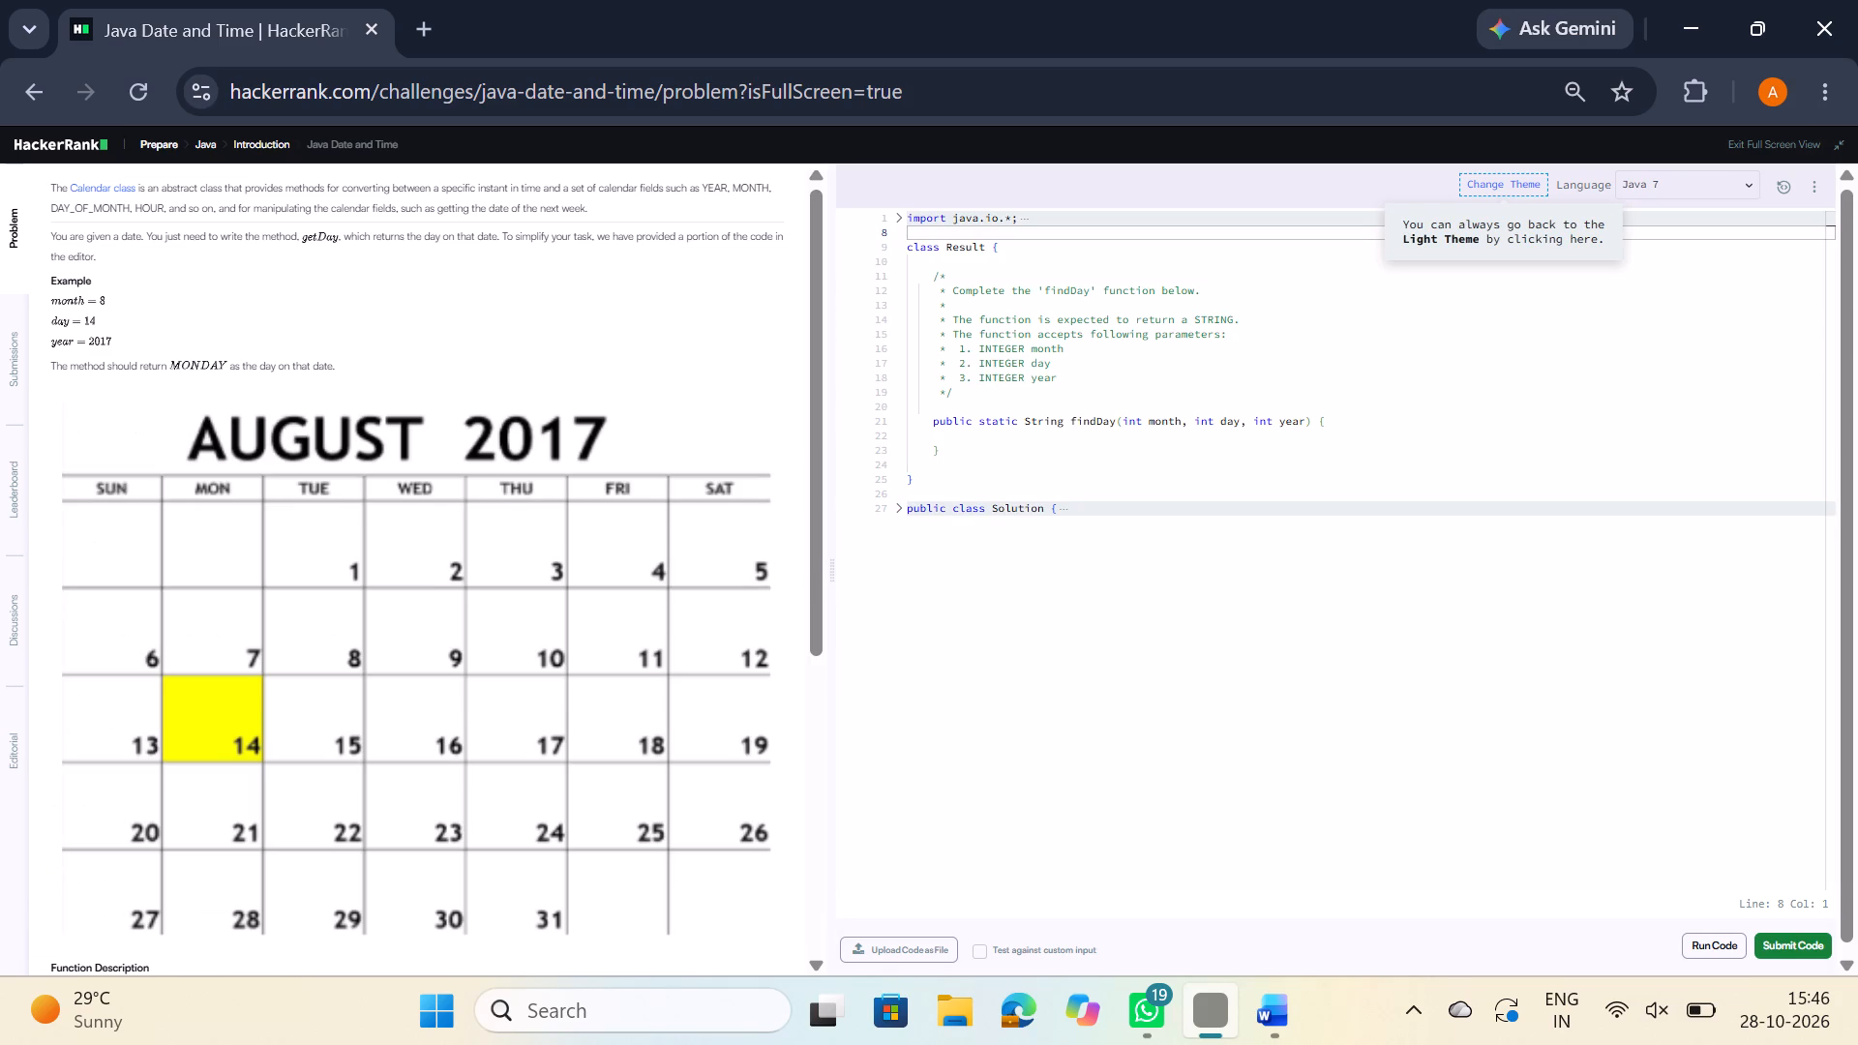
pyautogui.scroll(-2, 1091, 656)
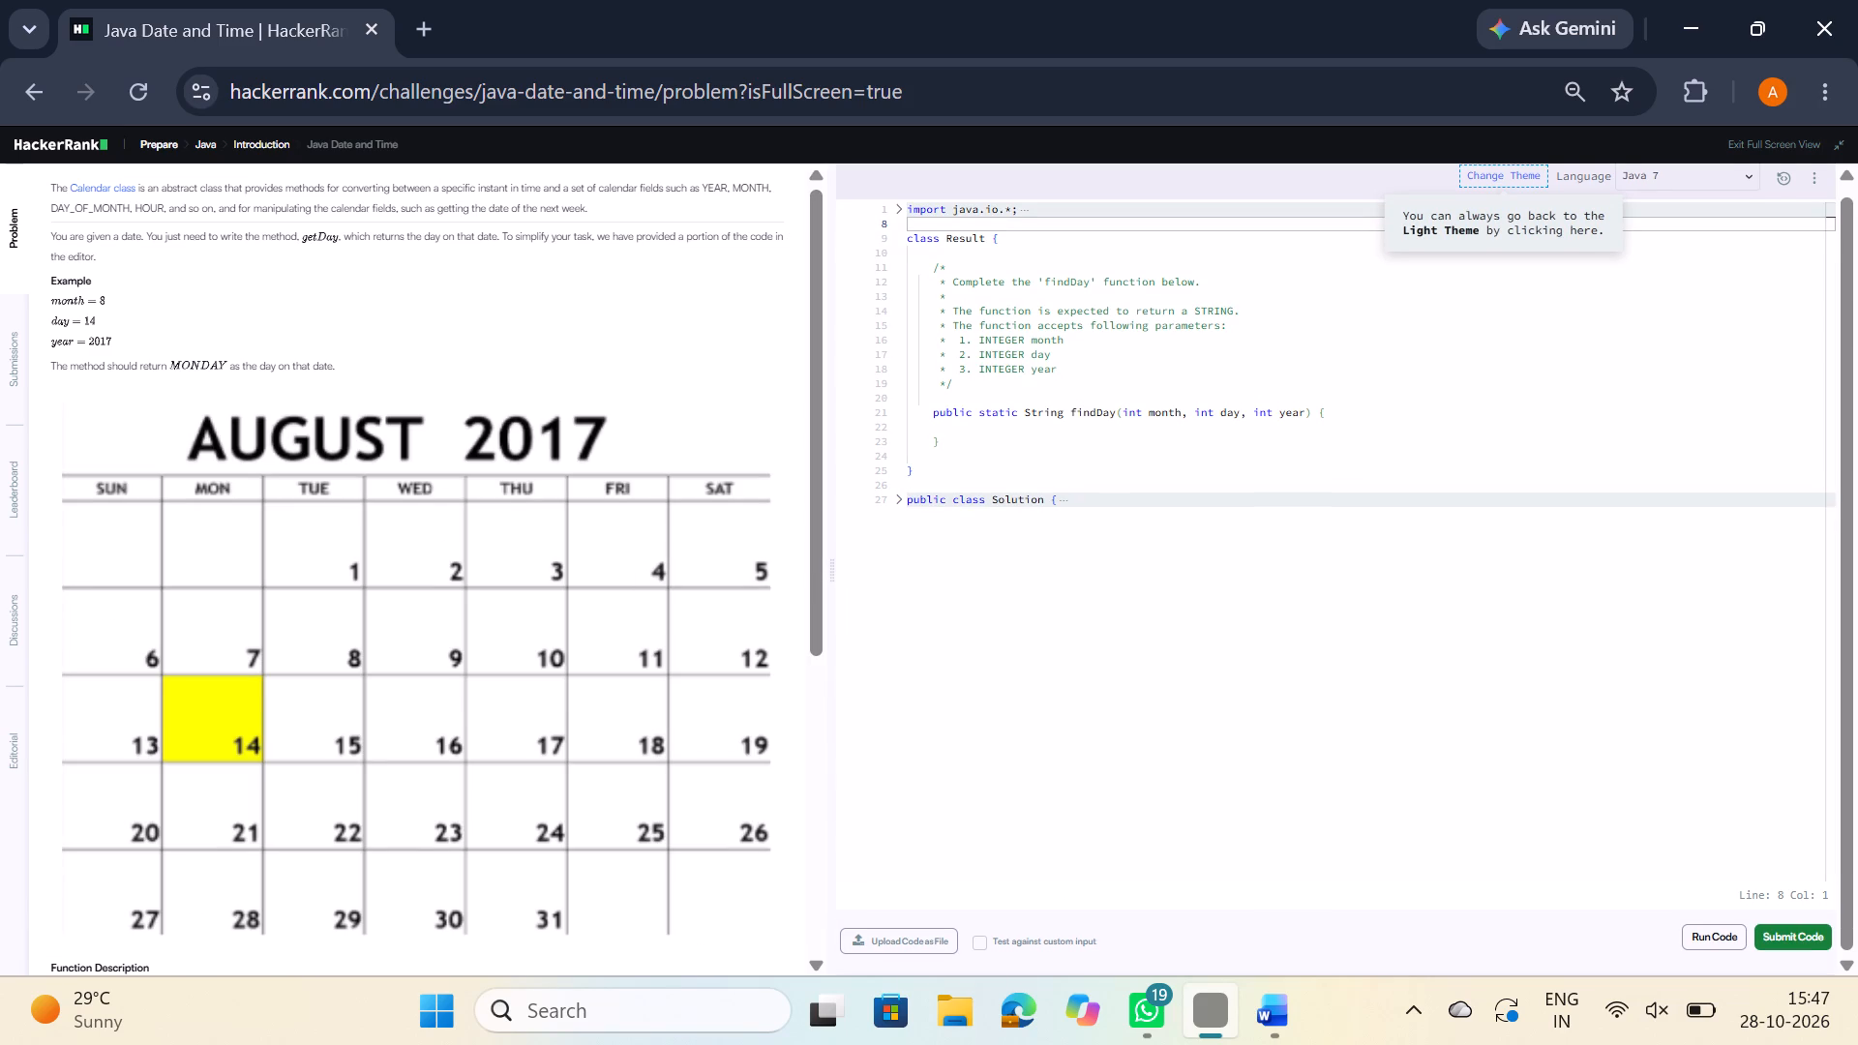
pyautogui.click(5, 370)
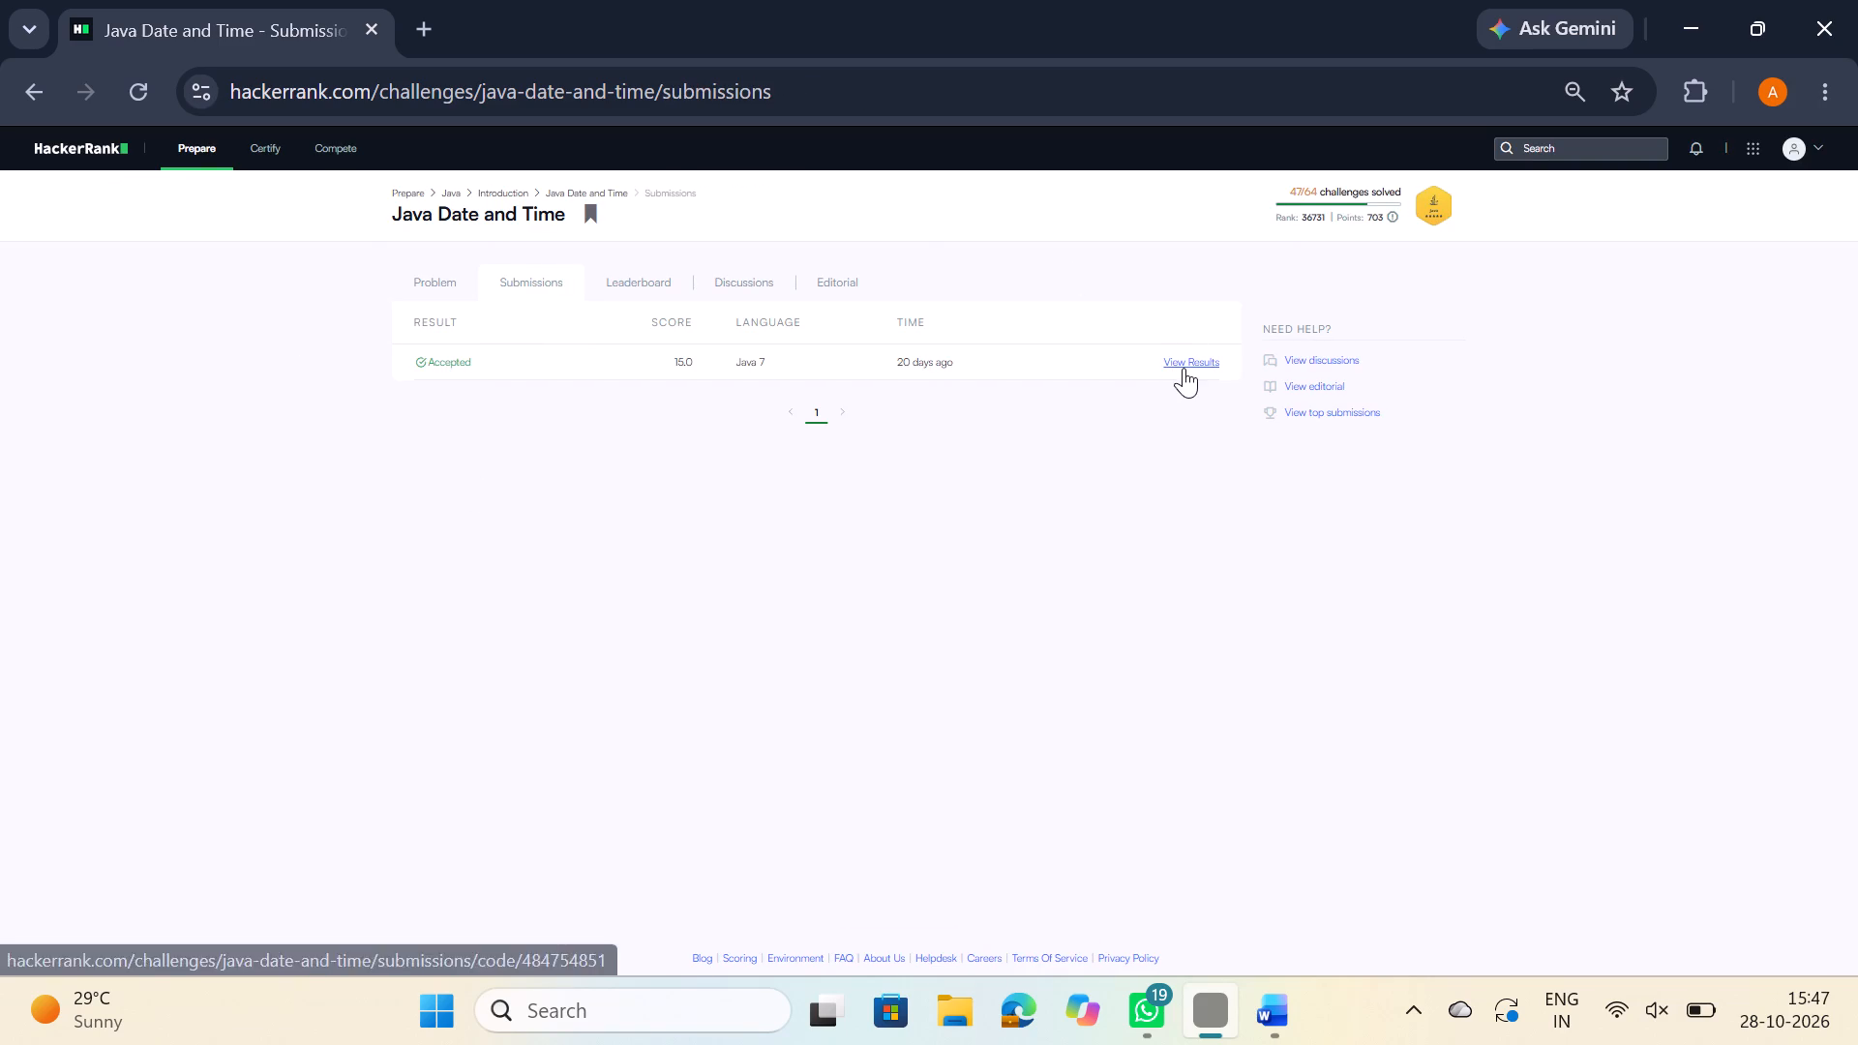
pyautogui.click(1184, 368)
# Capture a screenshot of the submission's test case panel, from Test case 0 to Test case 5 with the compiler message and outputs.
pyautogui.scroll(-6, 751, 644)
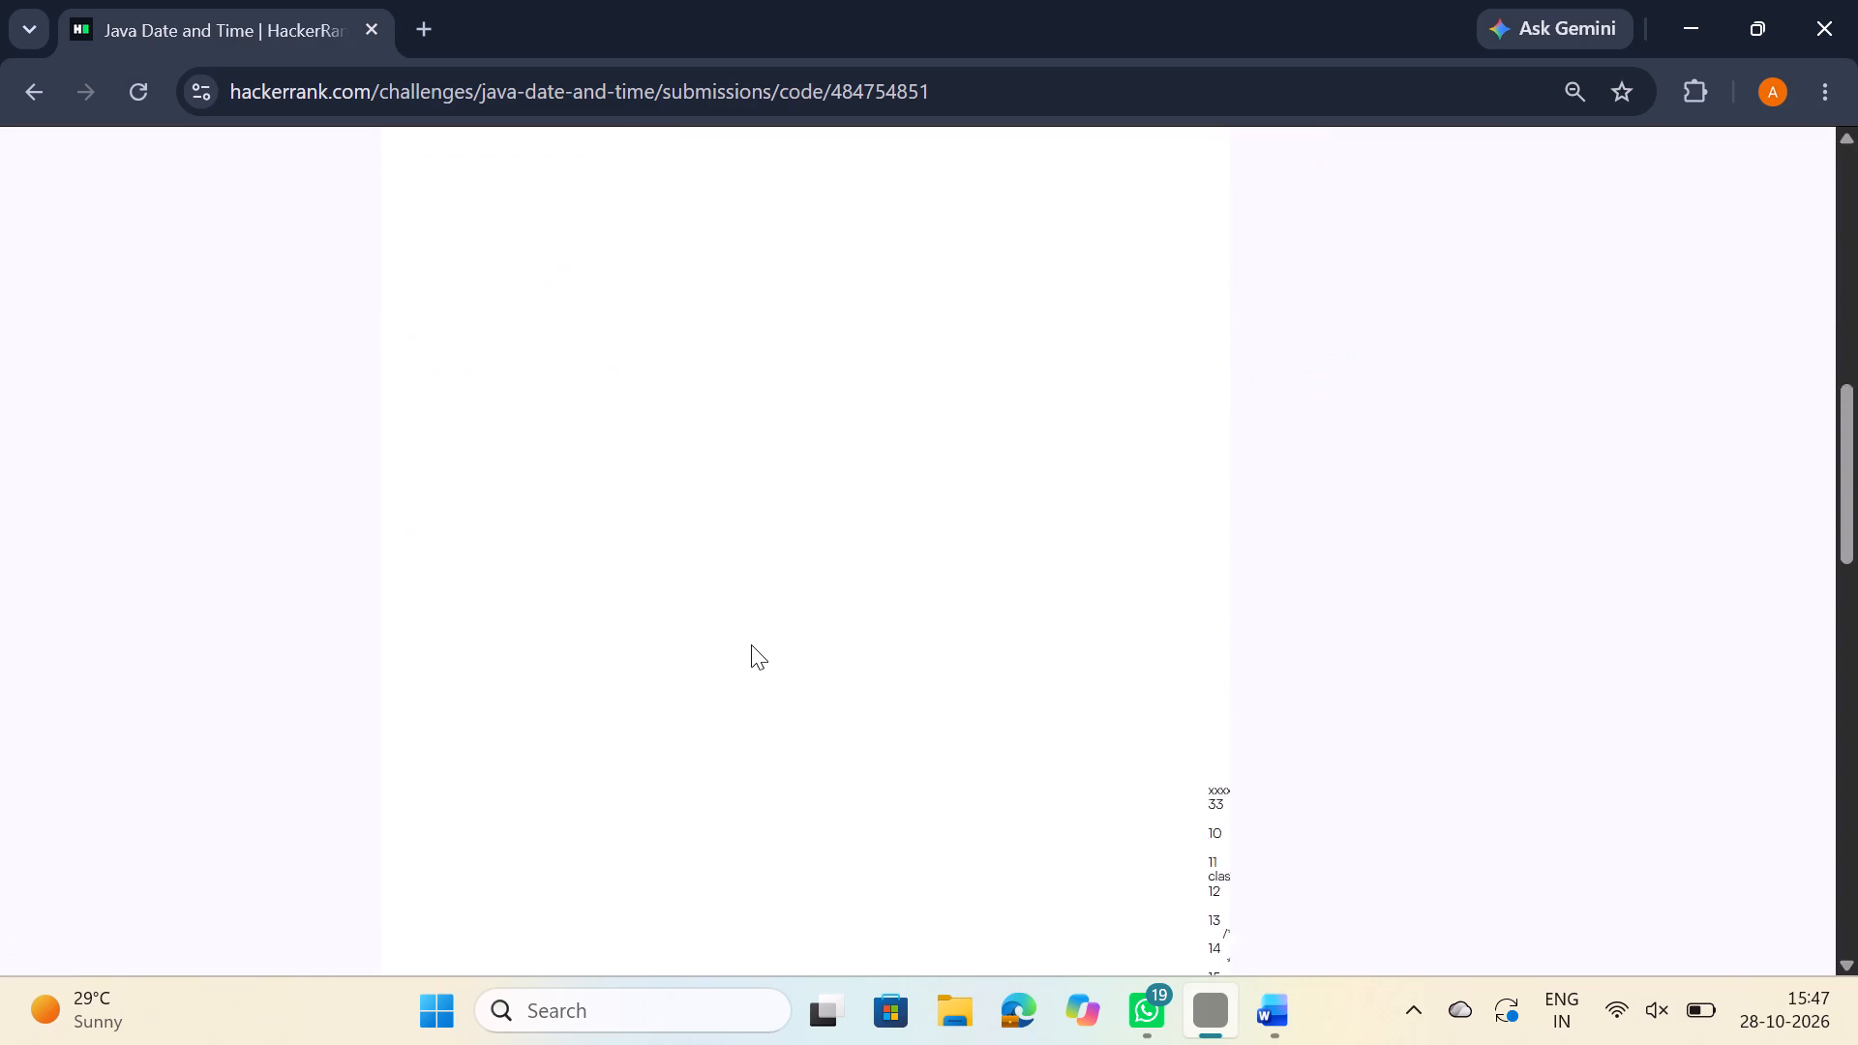
pyautogui.scroll(-4, 751, 644)
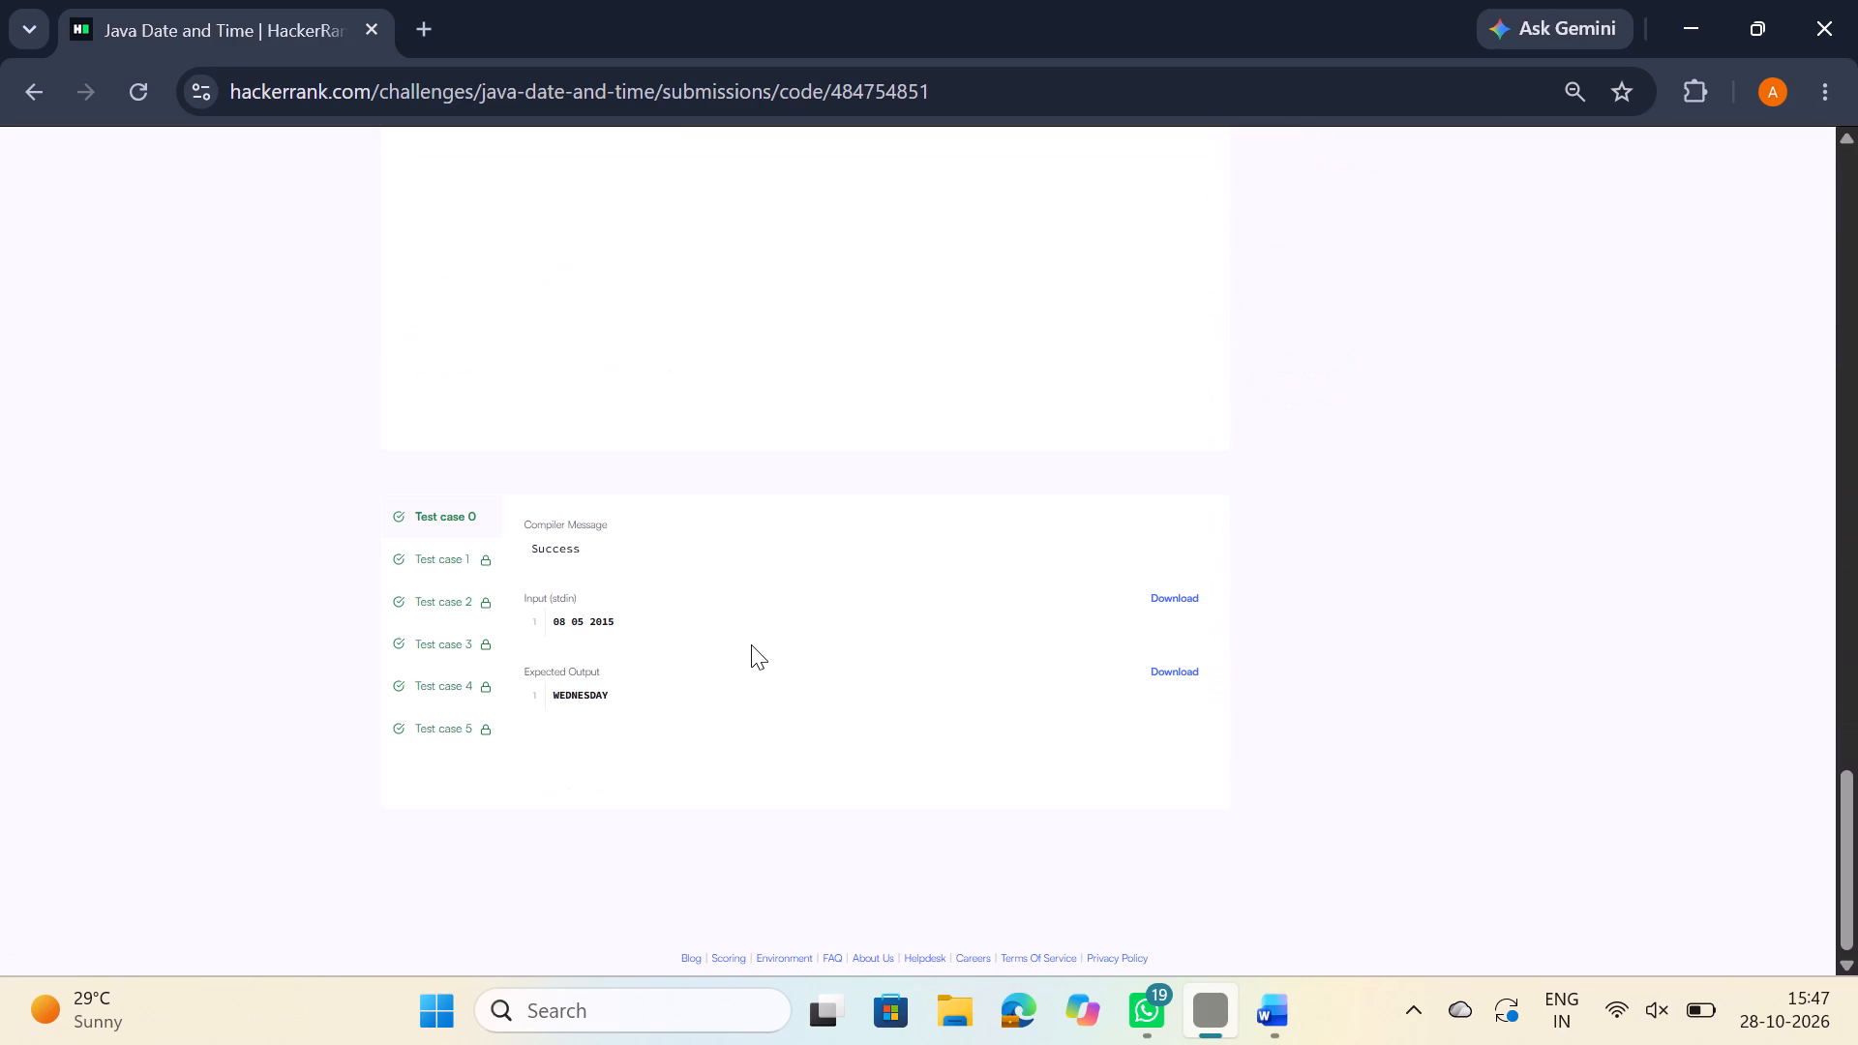
pyautogui.press('Print')
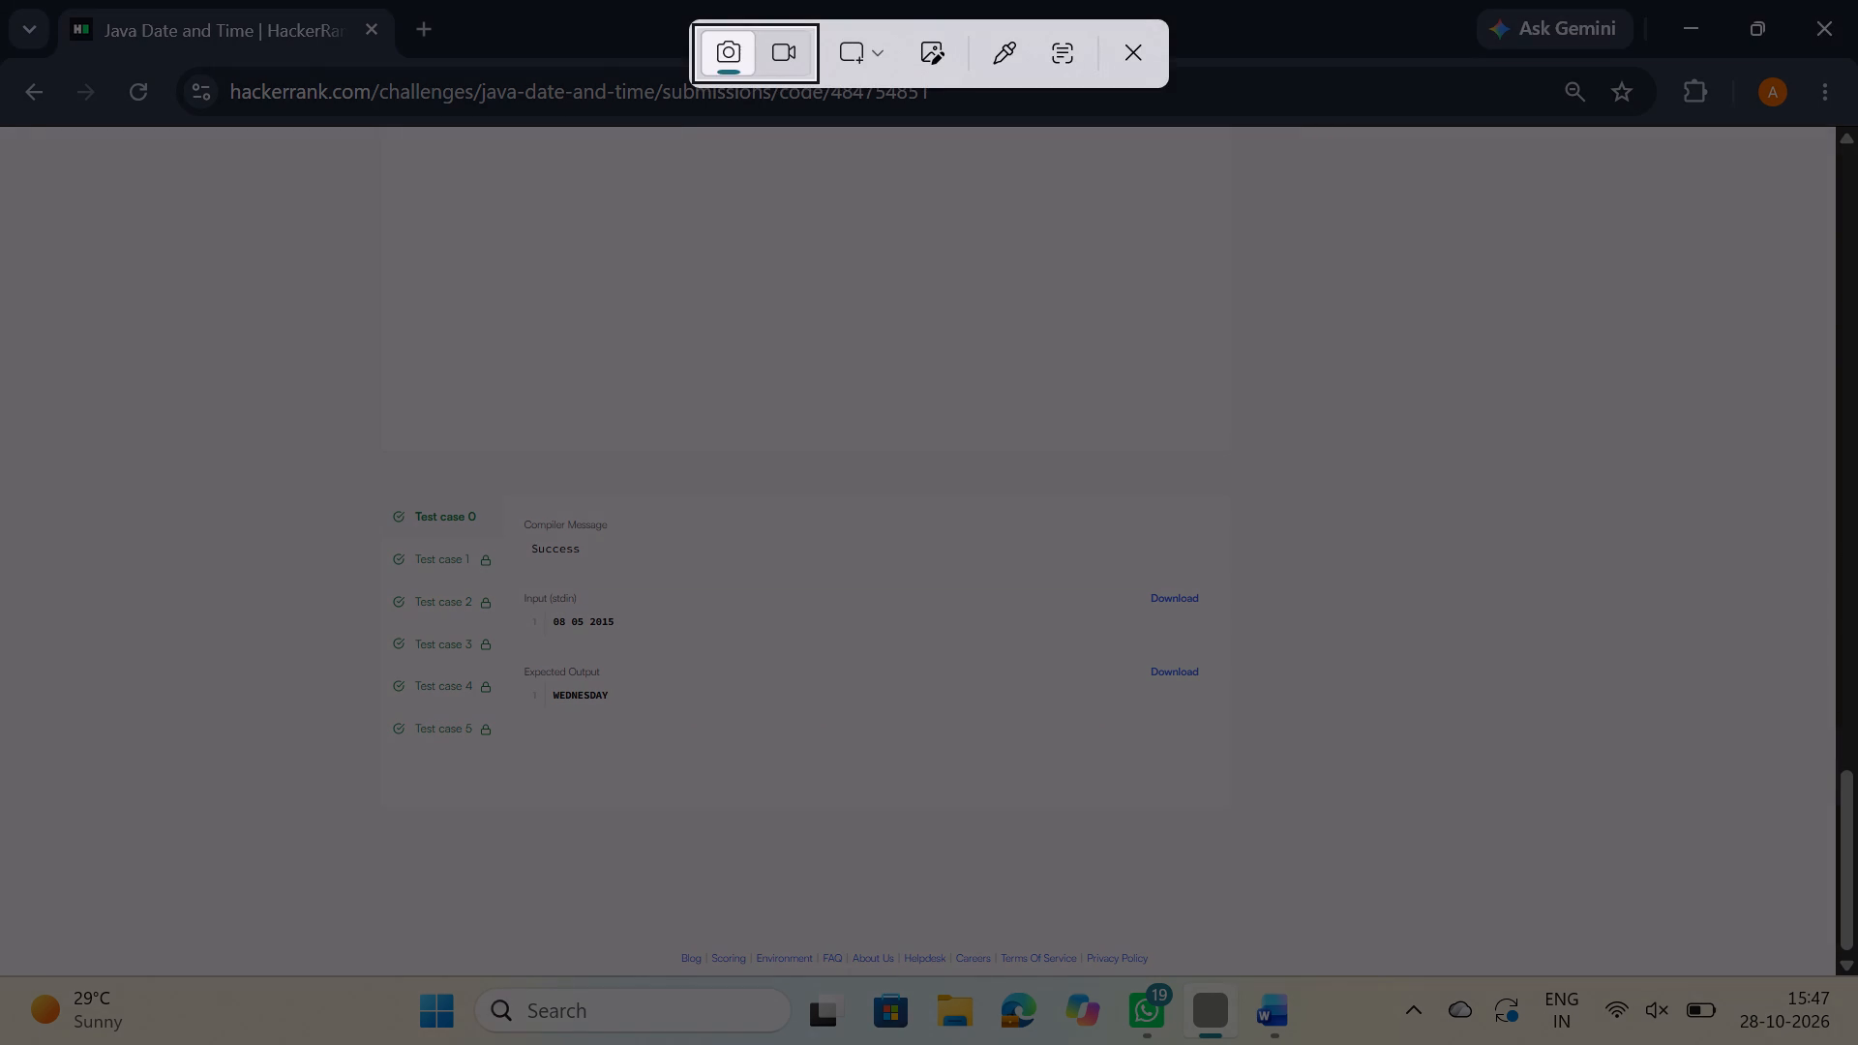
pyautogui.moveTo(389, 498); pyautogui.dragTo(1059, 786)
pyautogui.hscroll(1, 929, 723)
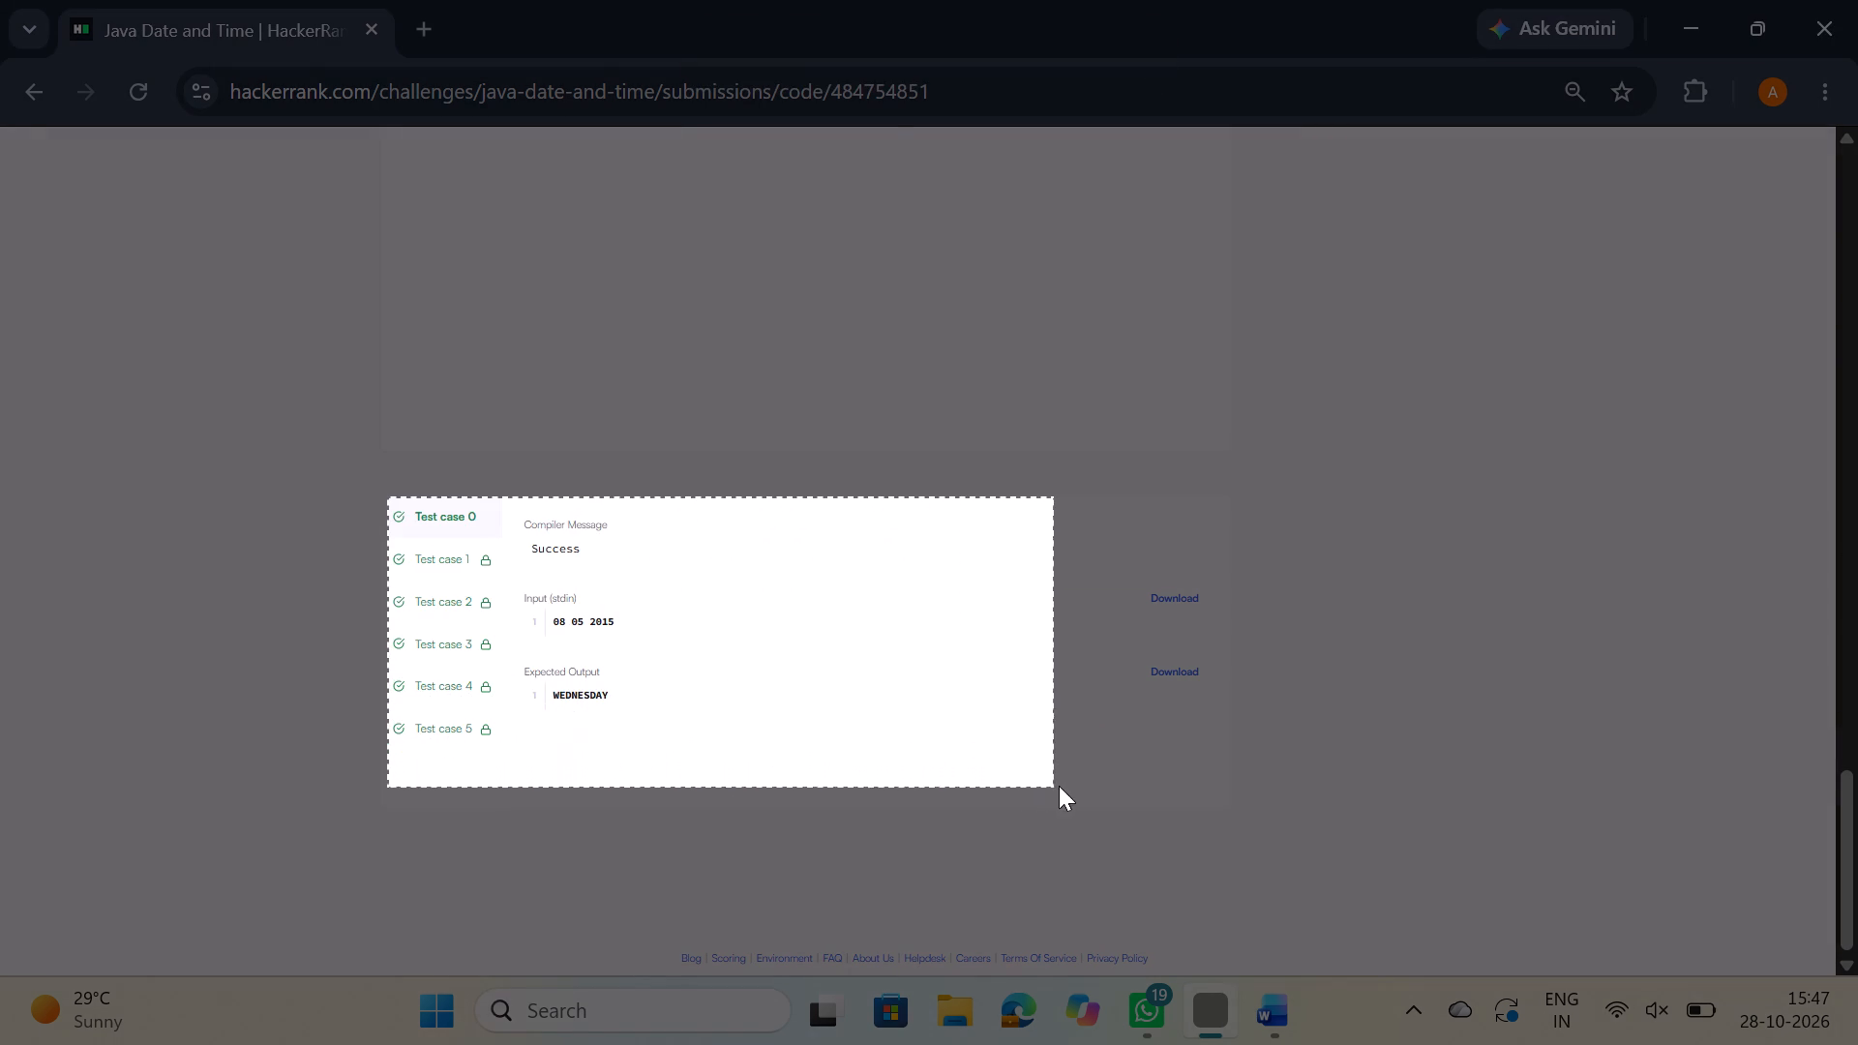
pyautogui.moveTo(1059, 786); pyautogui.dragTo(1214, 812)
pyautogui.hscroll(1, 1122, 778)
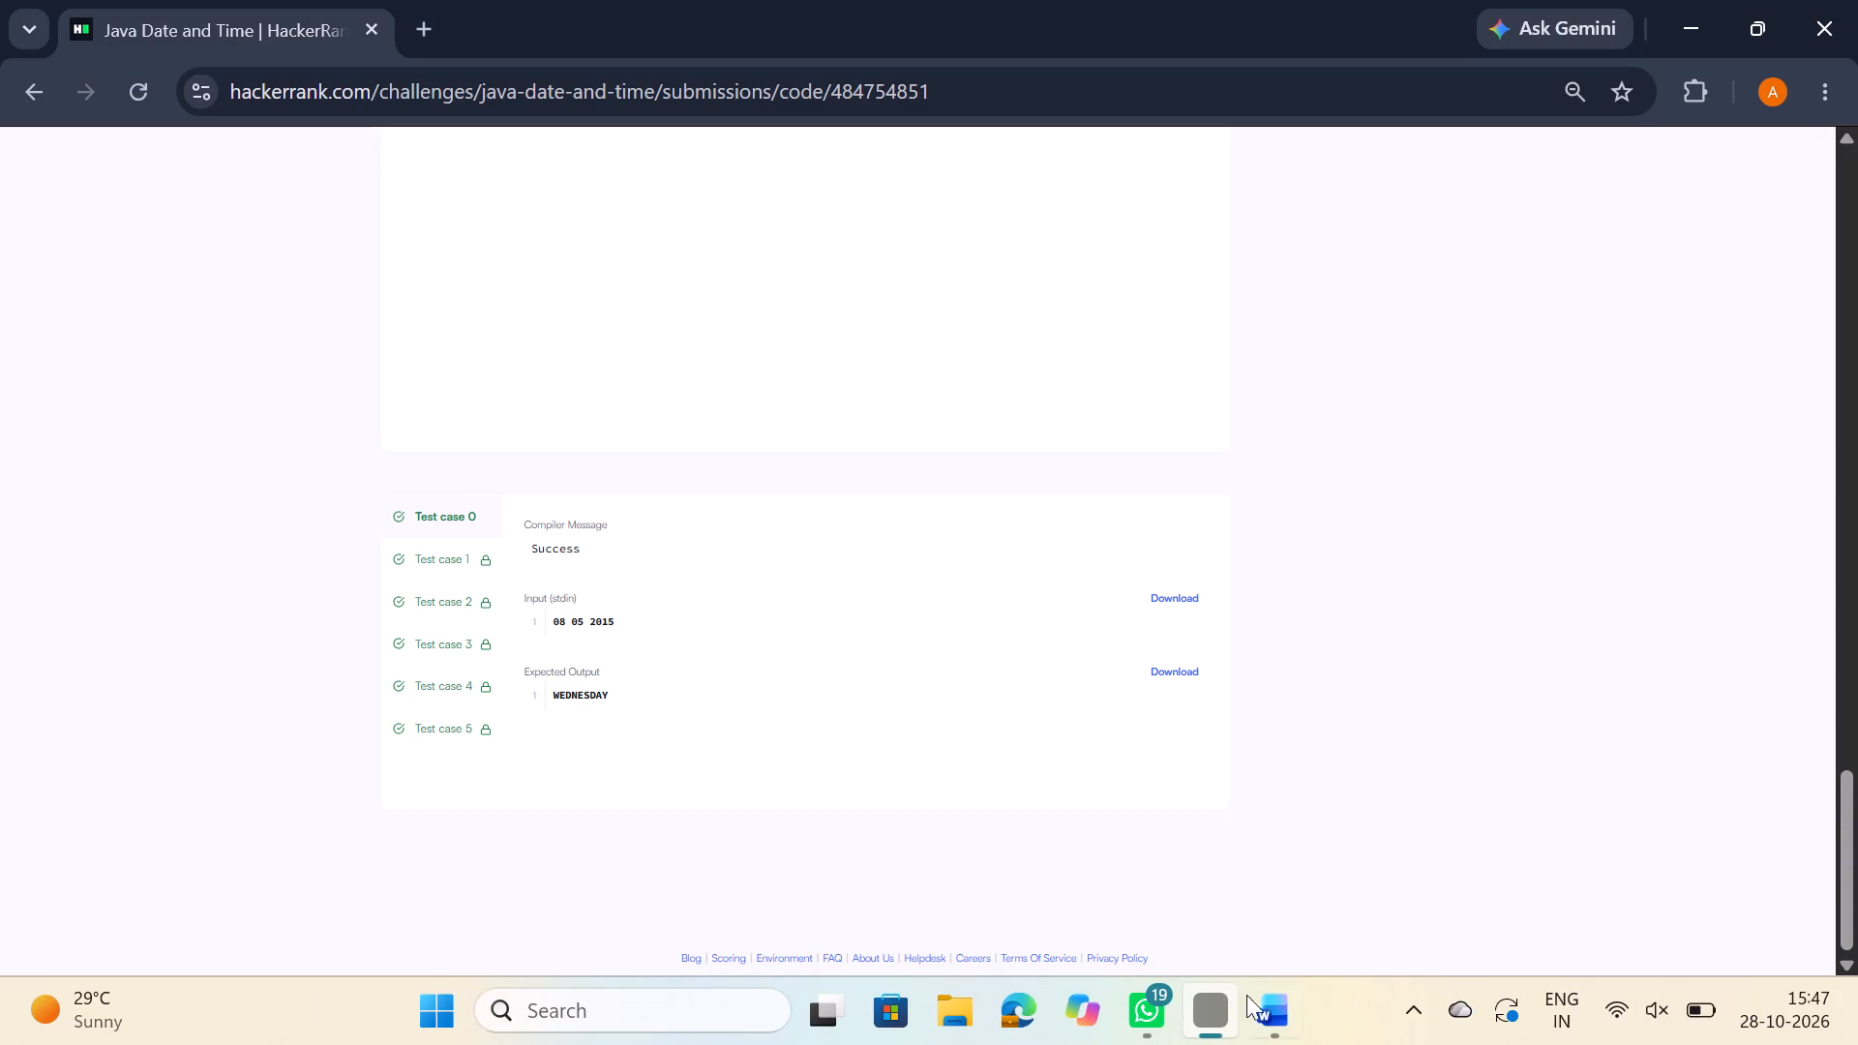
pyautogui.click(1289, 1016)
pyautogui.scroll(-1, 815, 769)
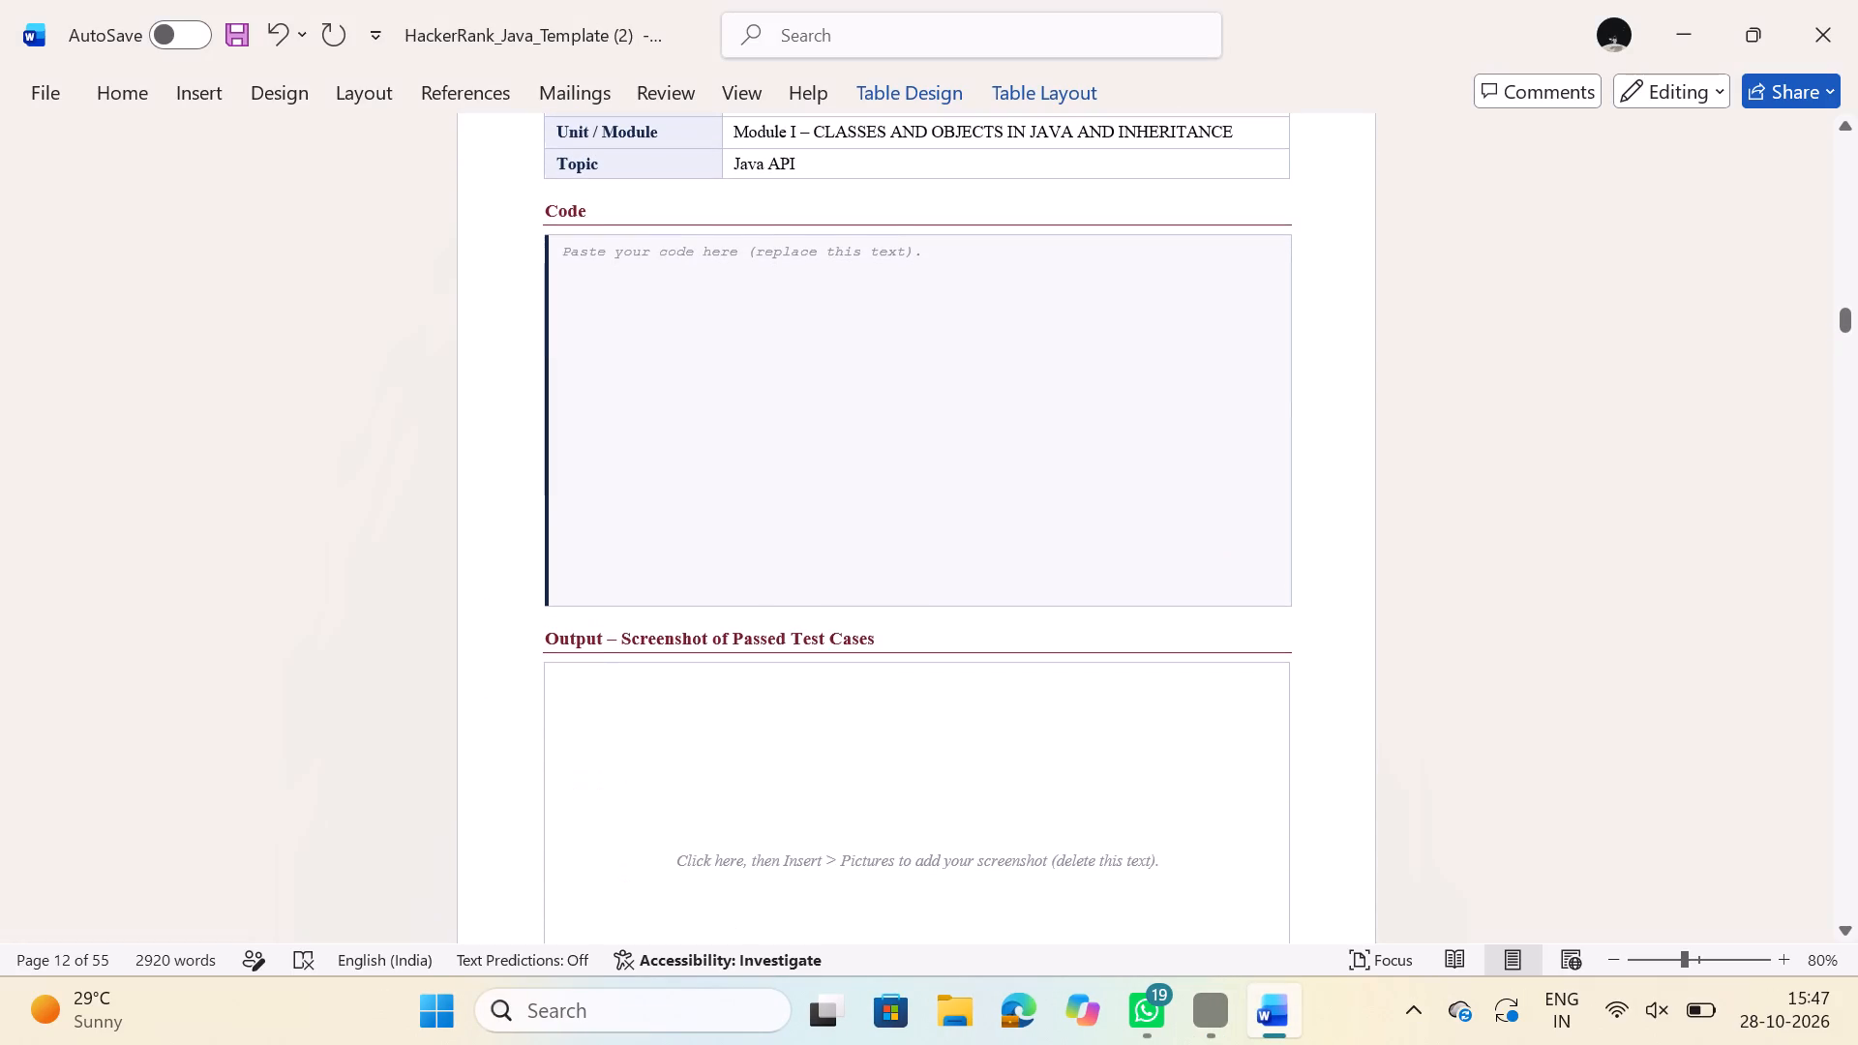
pyautogui.moveTo(1178, 861); pyautogui.dragTo(677, 840)
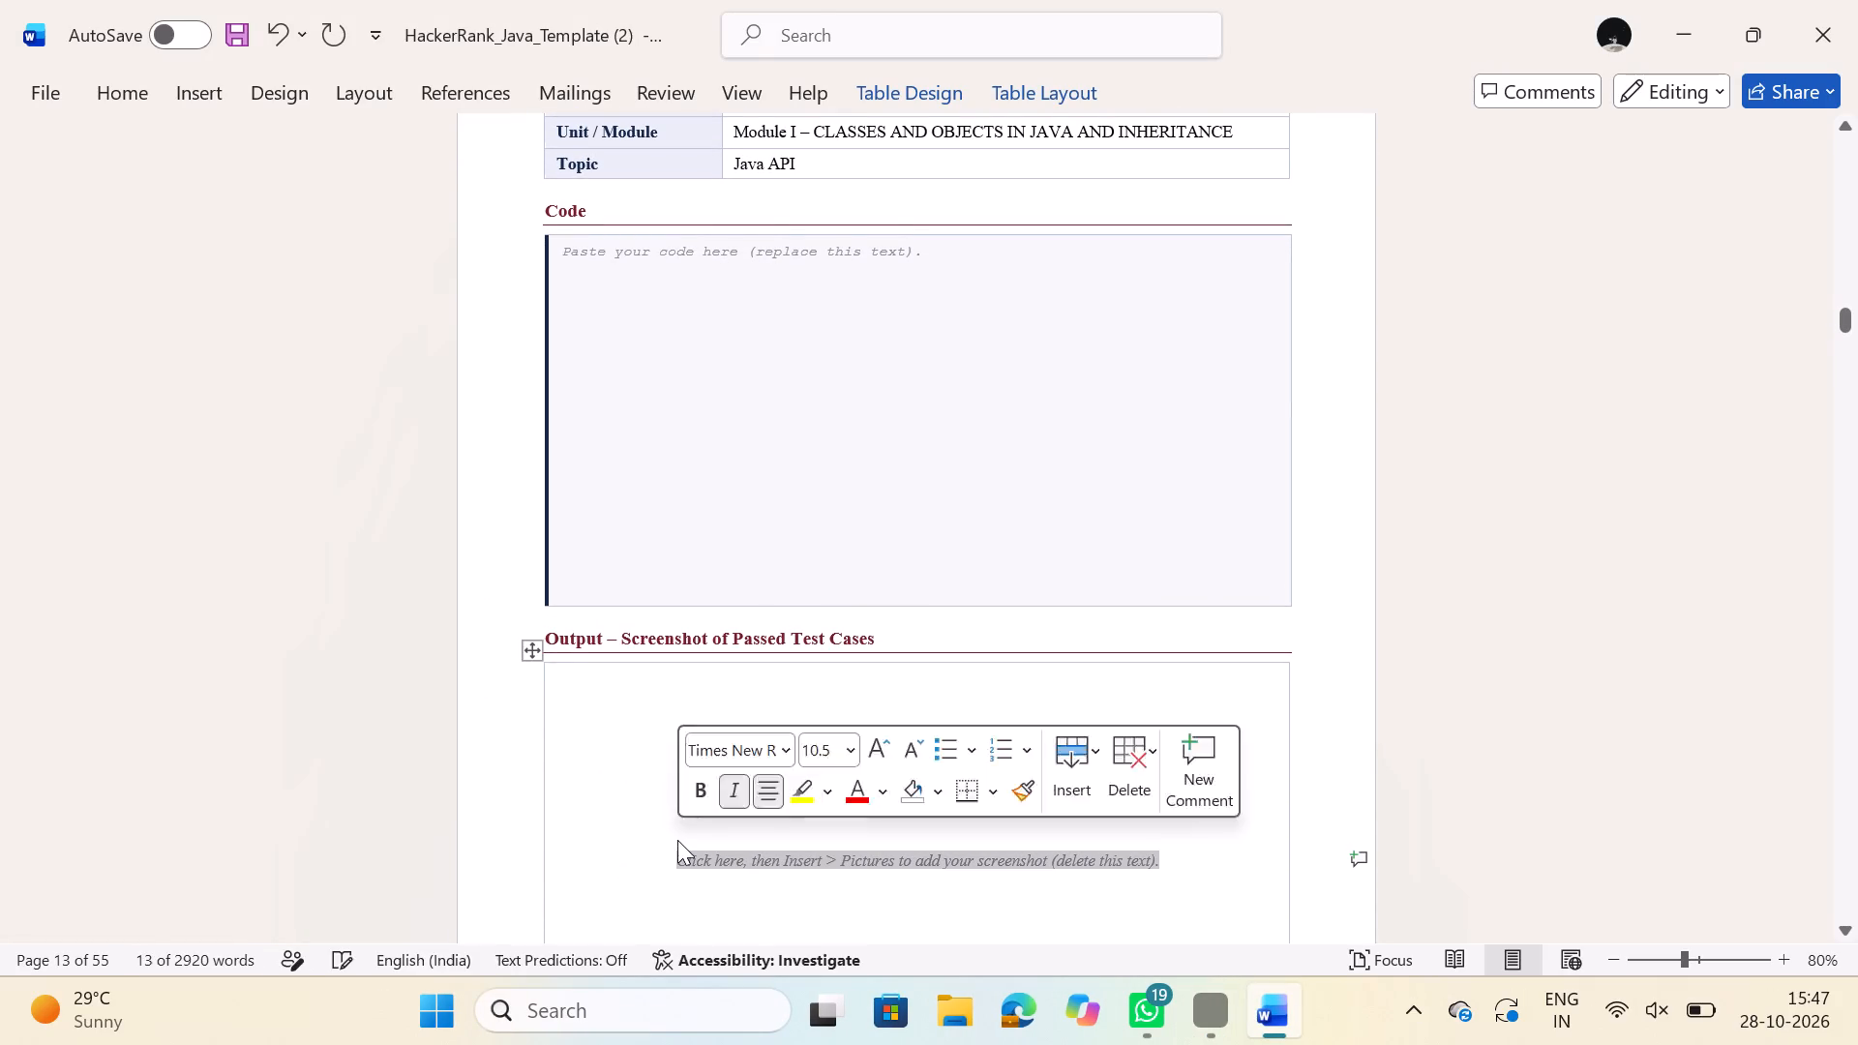
pyautogui.press('BackSpace')
pyautogui.click(196, 90)
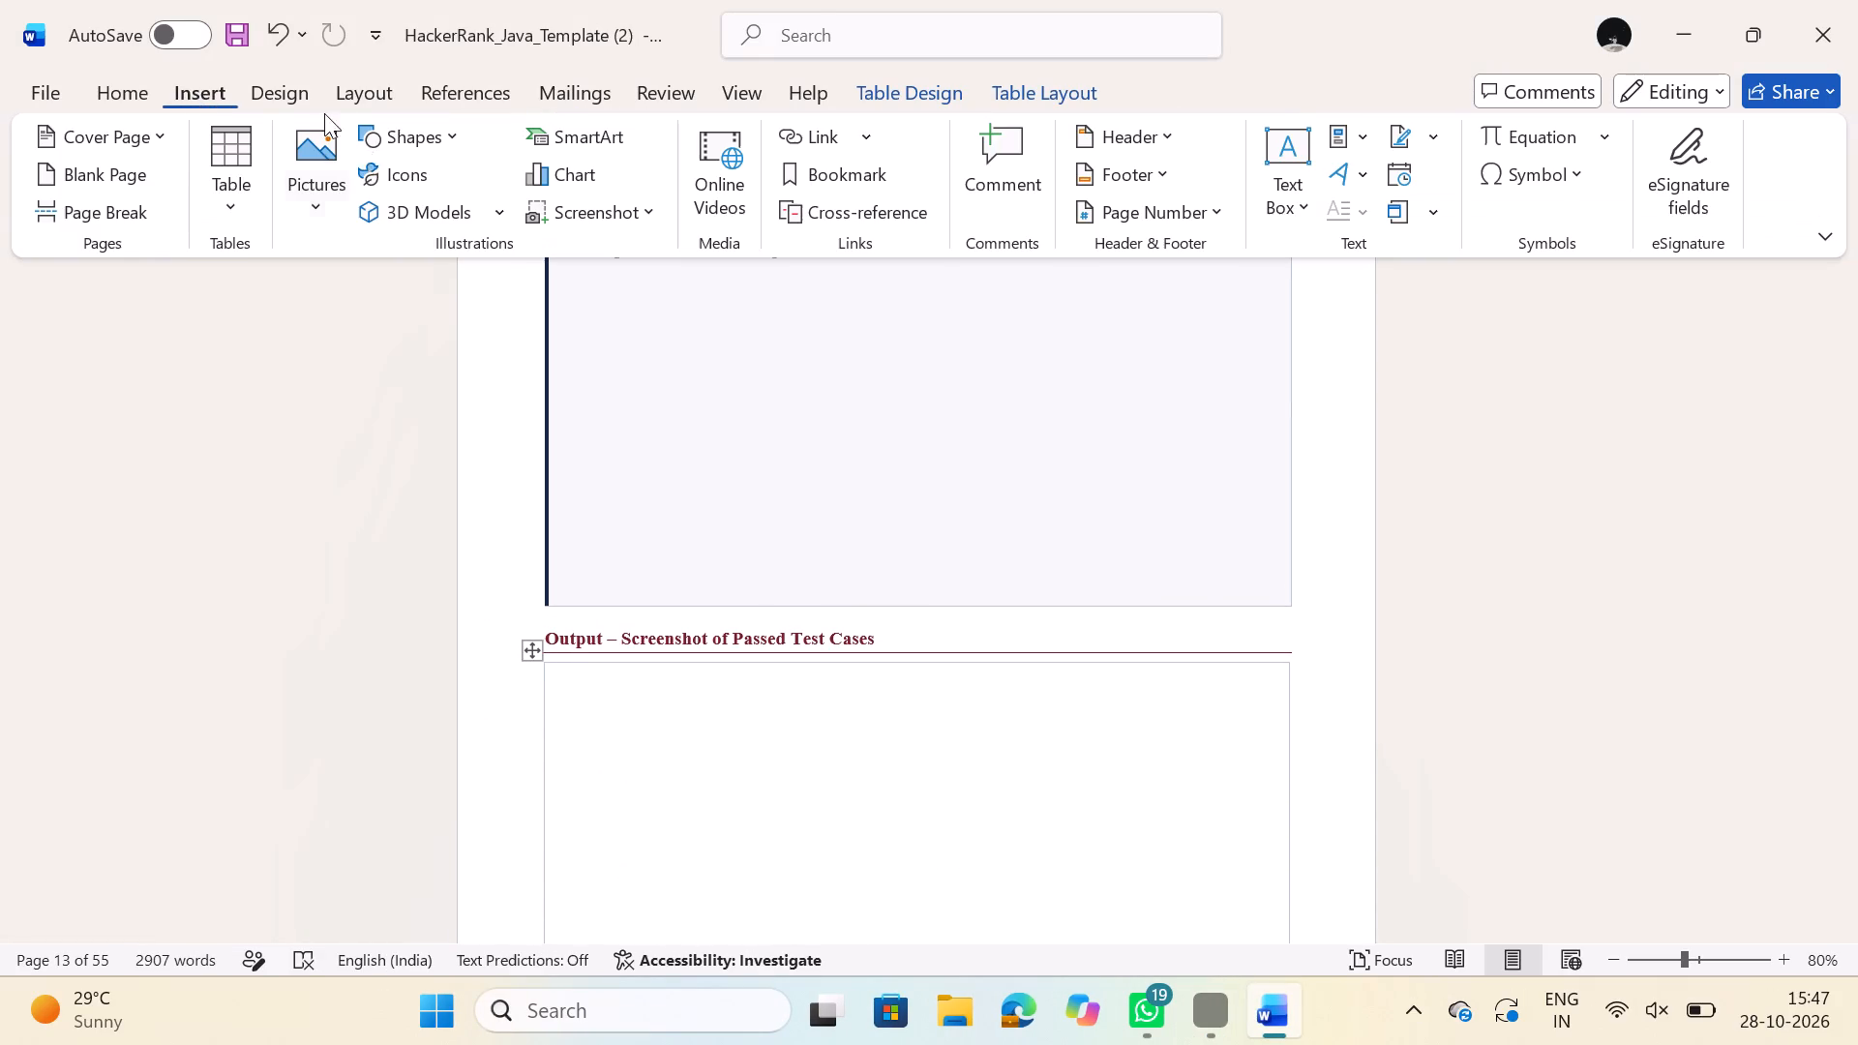
pyautogui.click(337, 215)
pyautogui.click(373, 291)
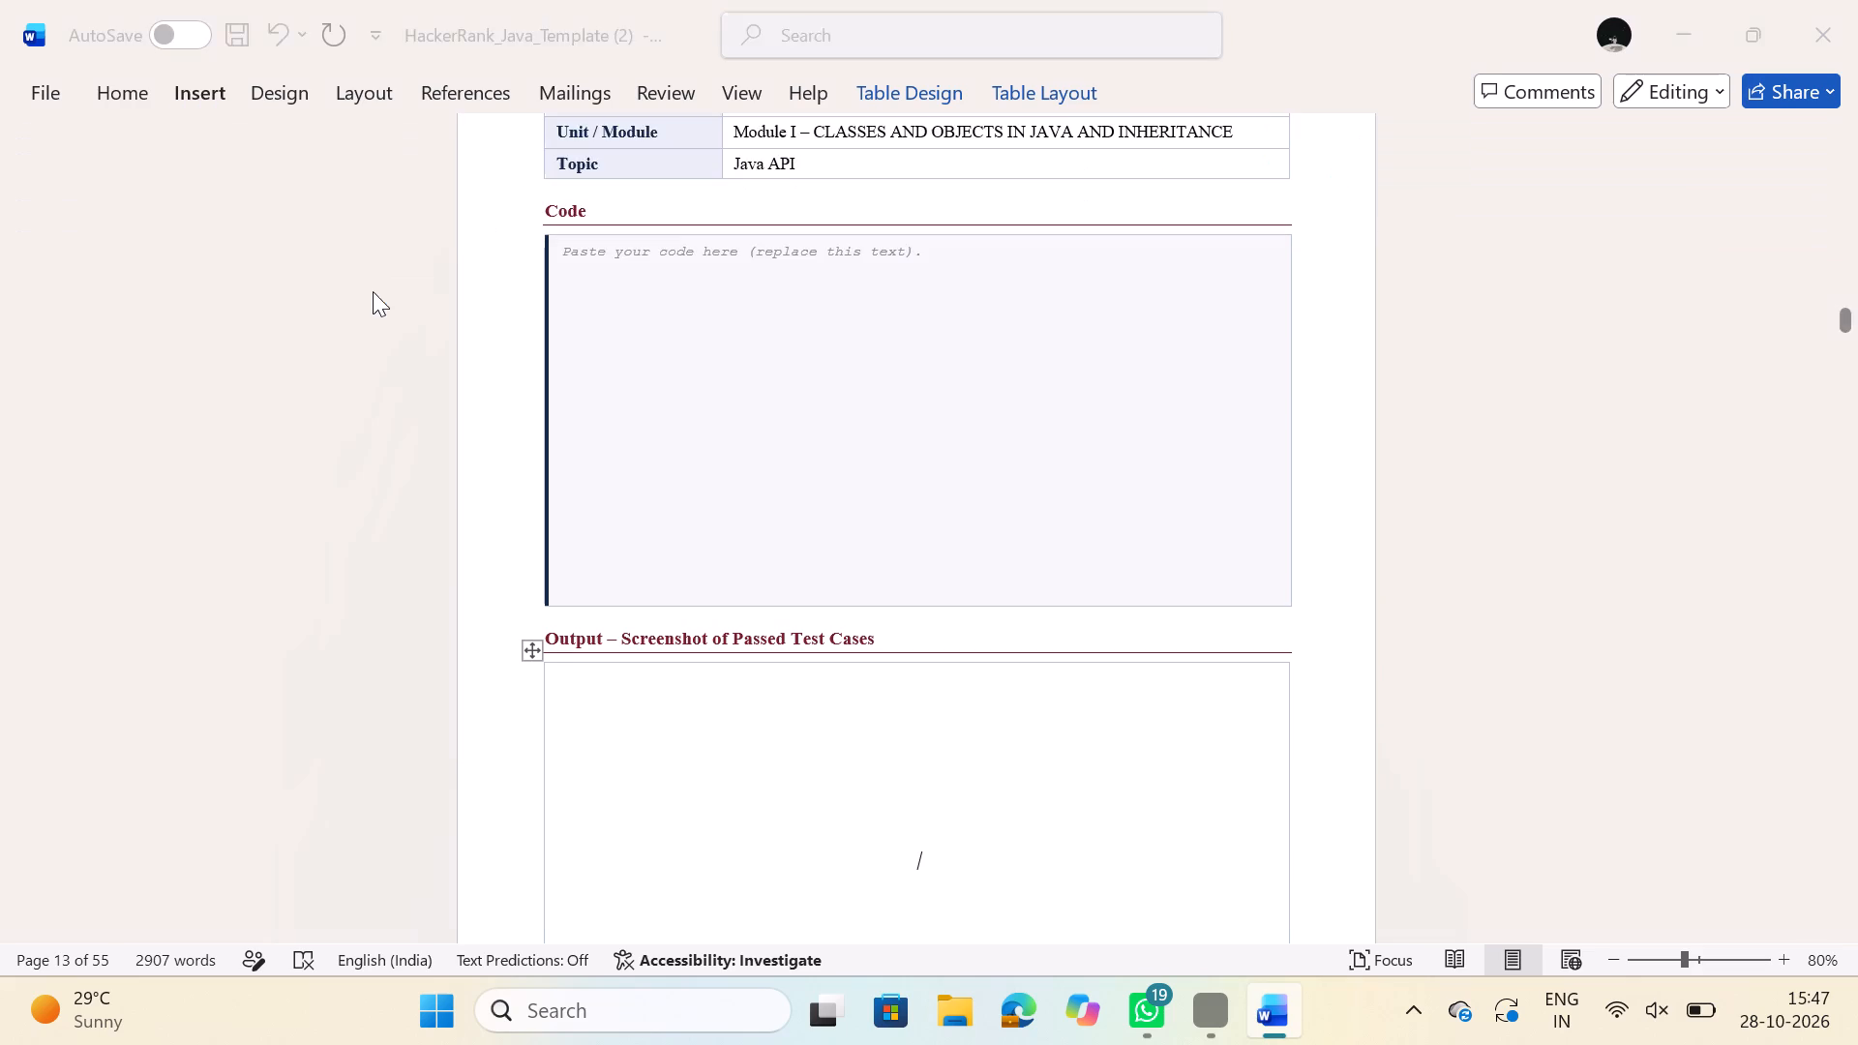
pyautogui.scroll(4, 143, 384)
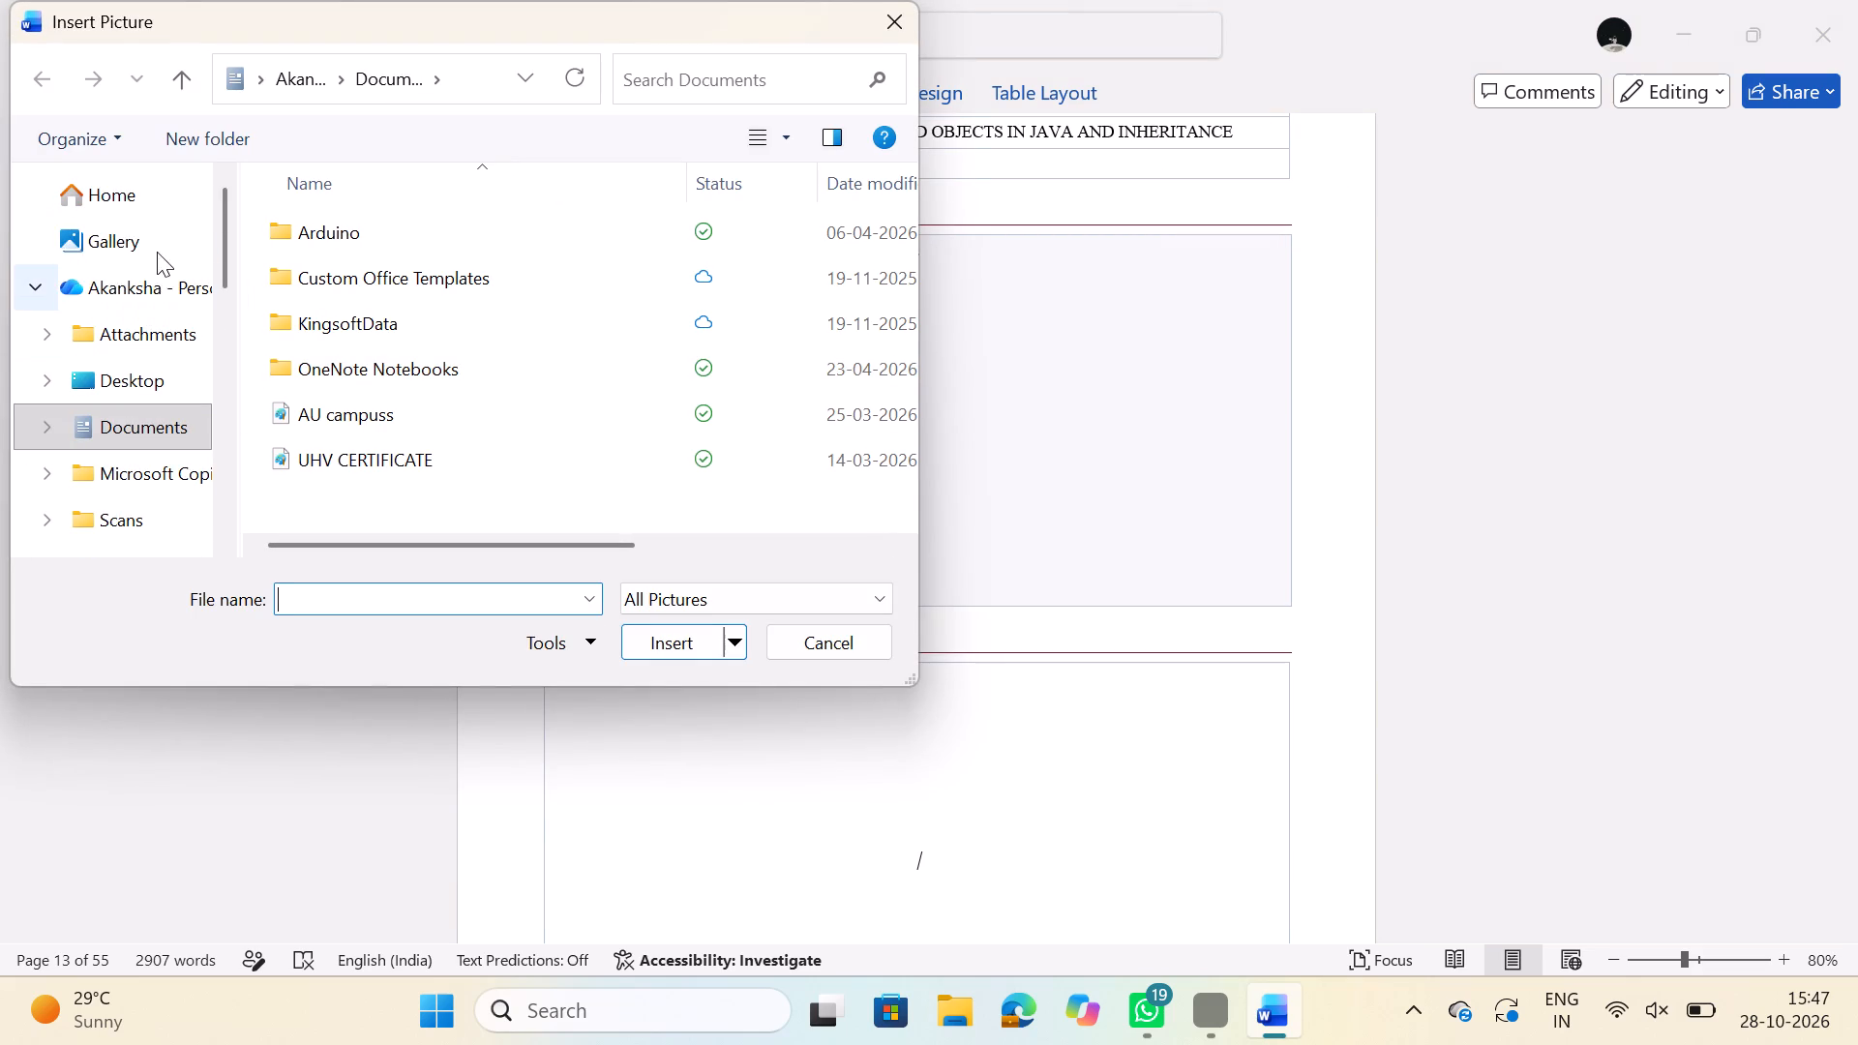
pyautogui.click(152, 244)
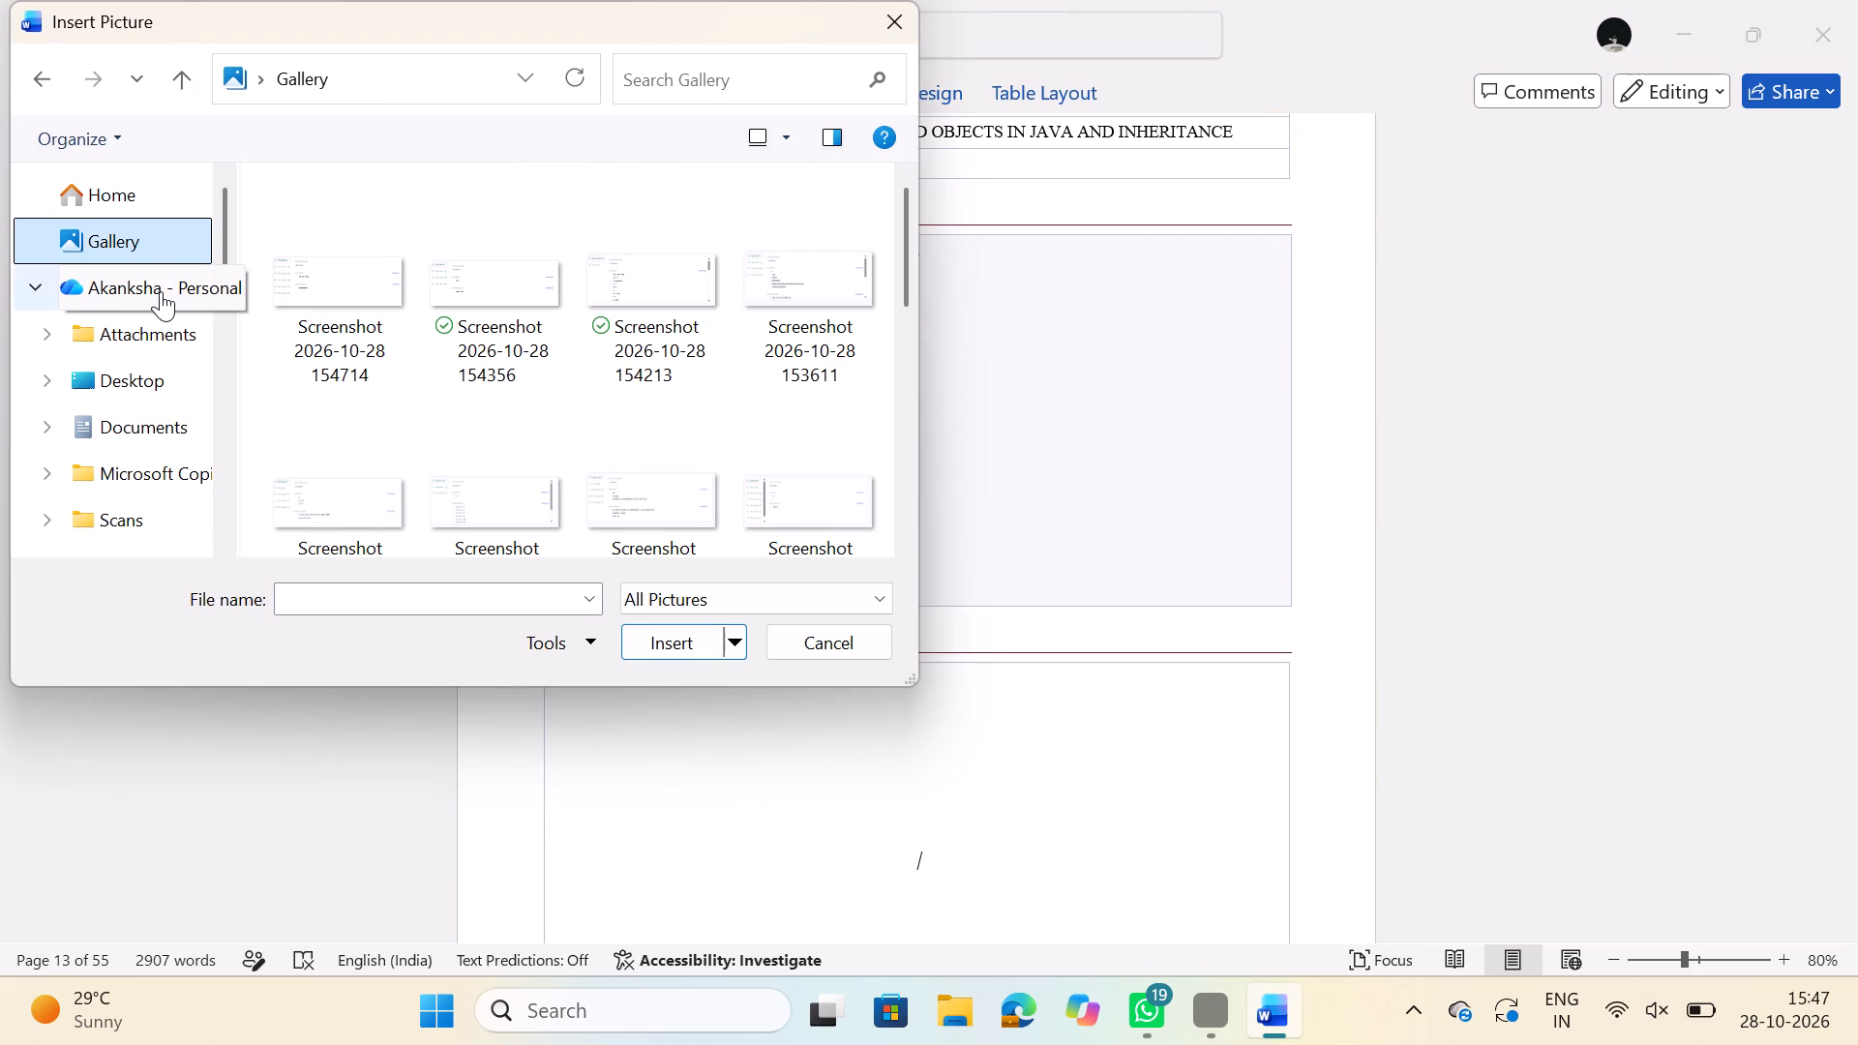
pyautogui.click(366, 301)
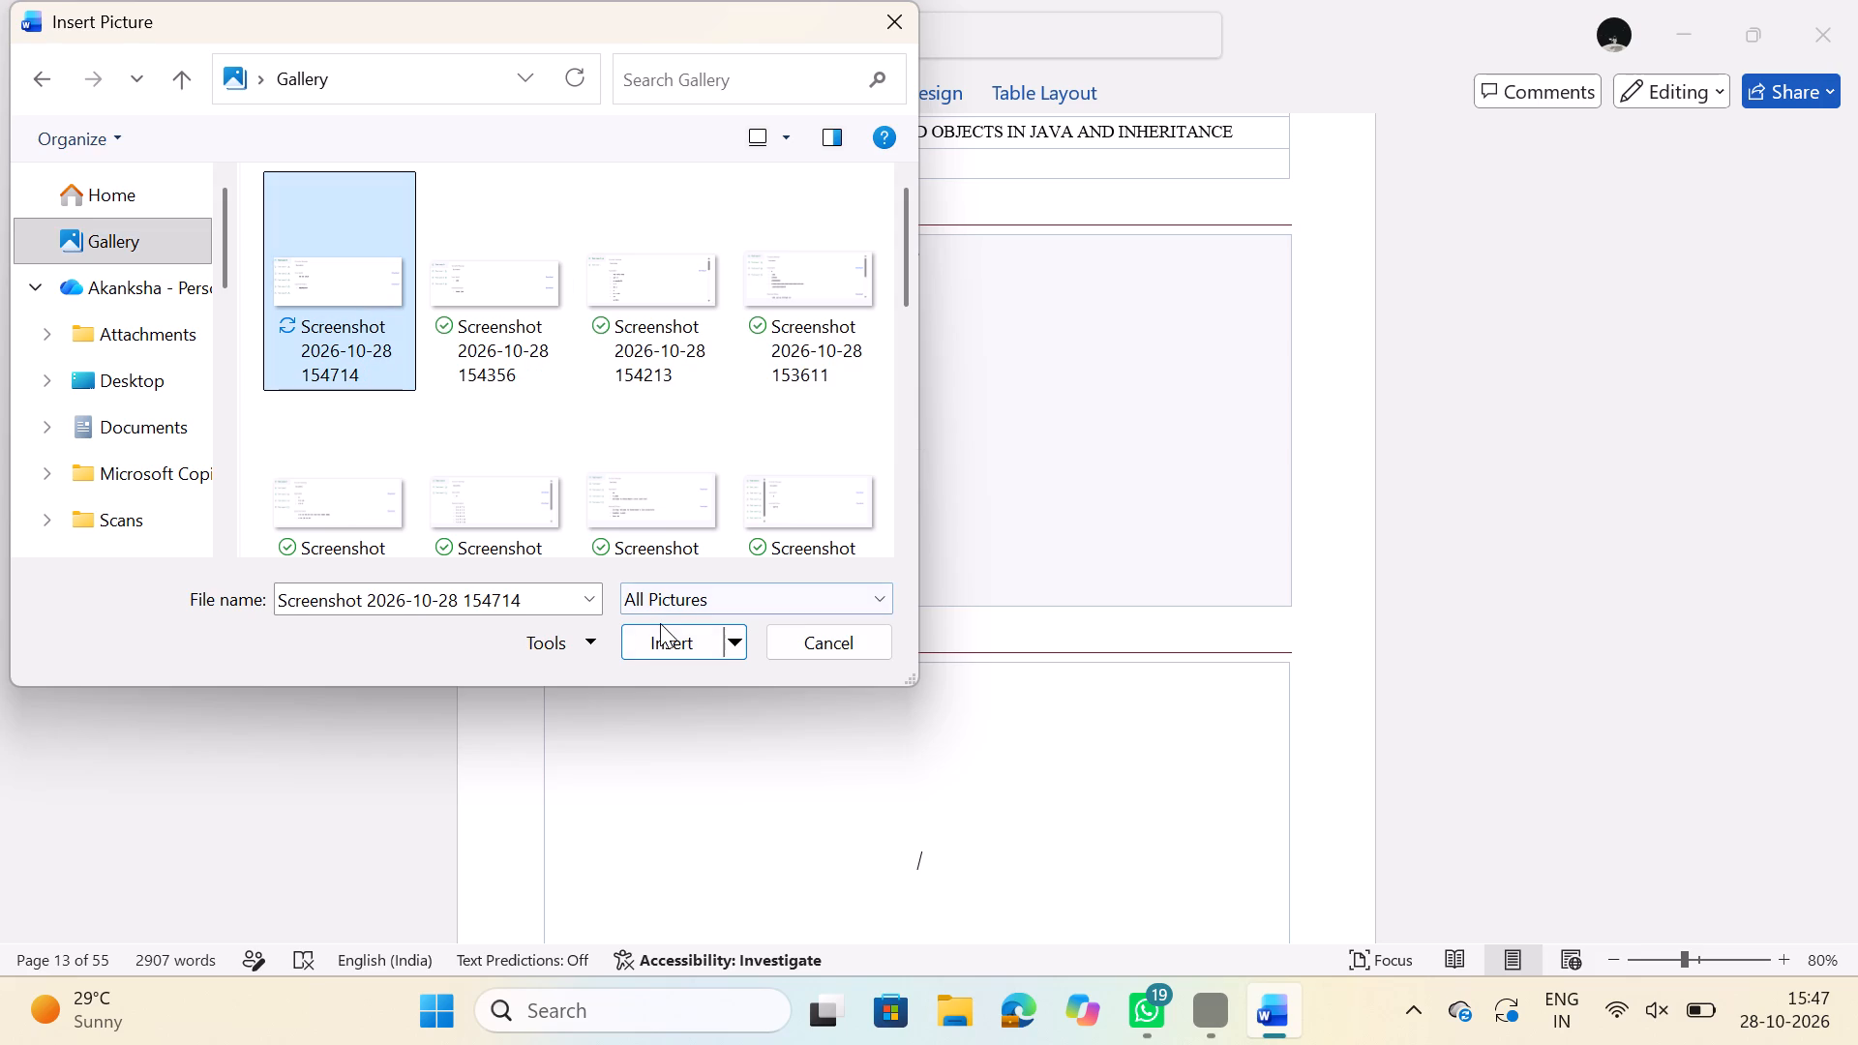
pyautogui.click(666, 644)
# Set the inserted test case picture's layout to In Front of Text and move it slightly upward inside the output box.
pyautogui.scroll(-2, 666, 644)
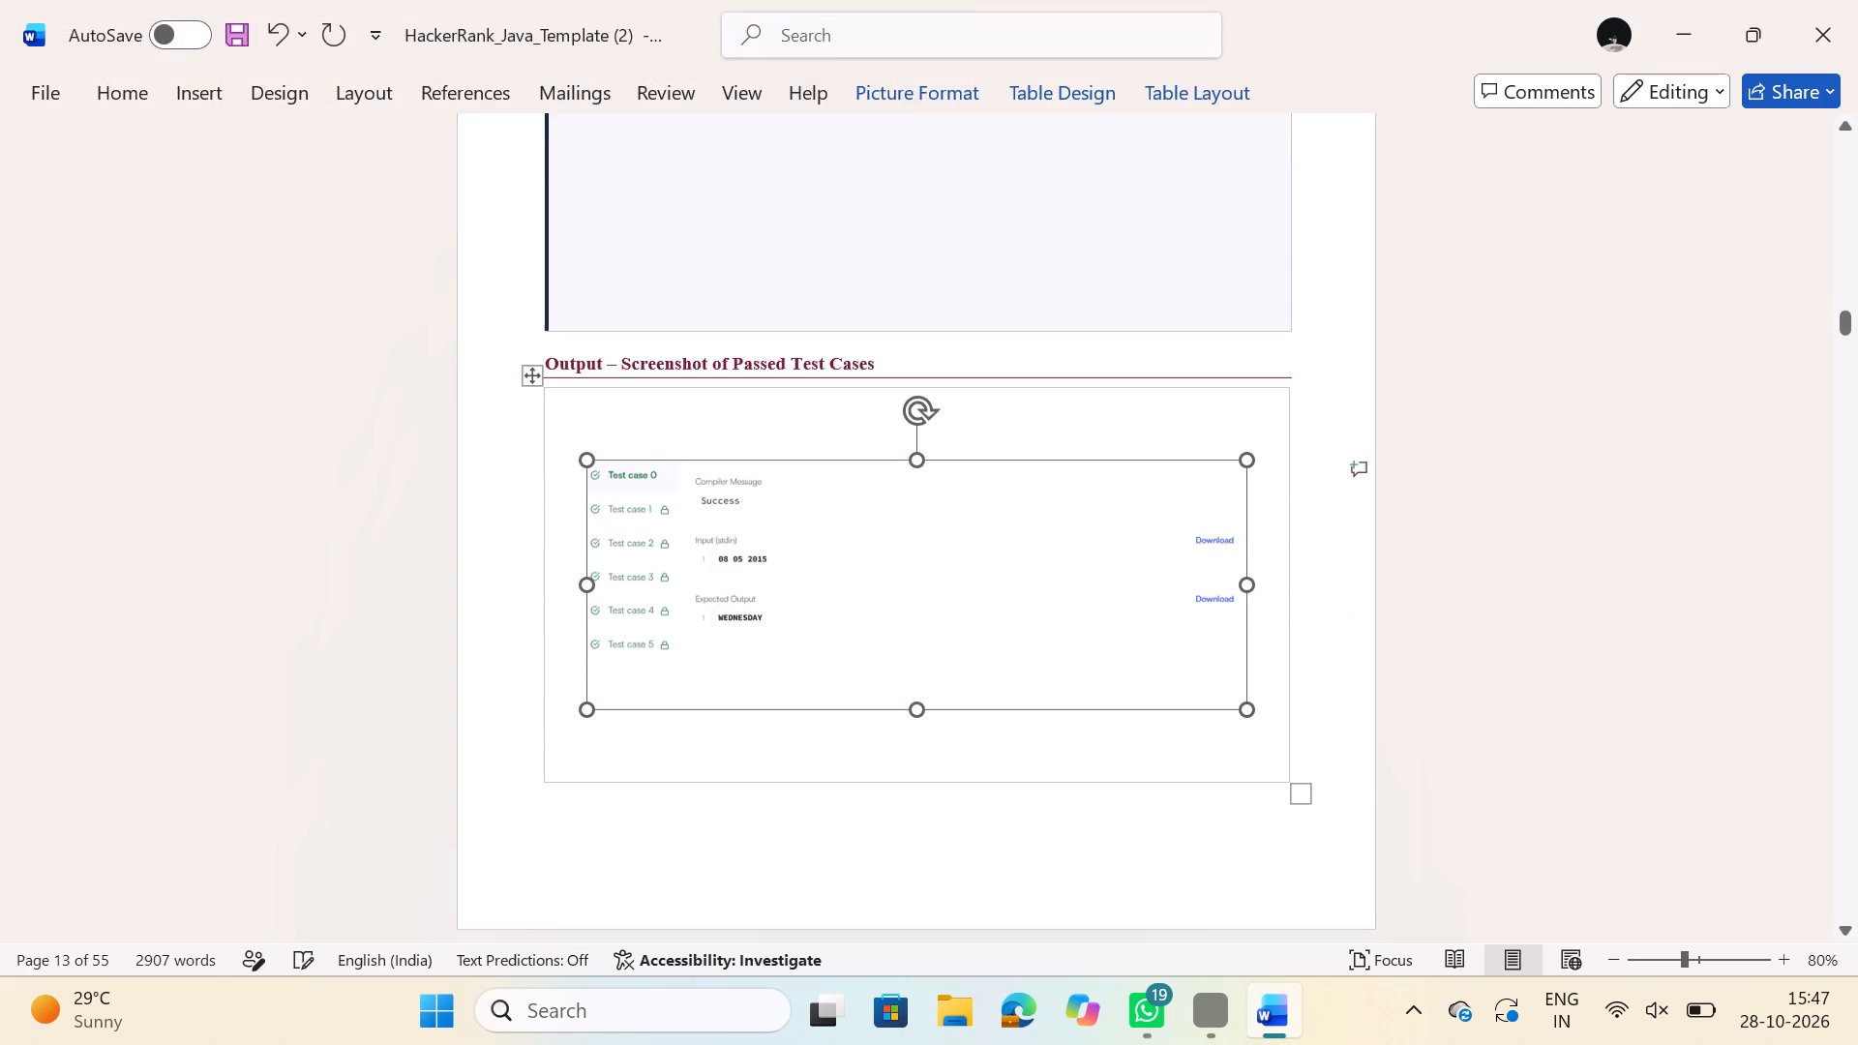
pyautogui.scroll(-1, 666, 644)
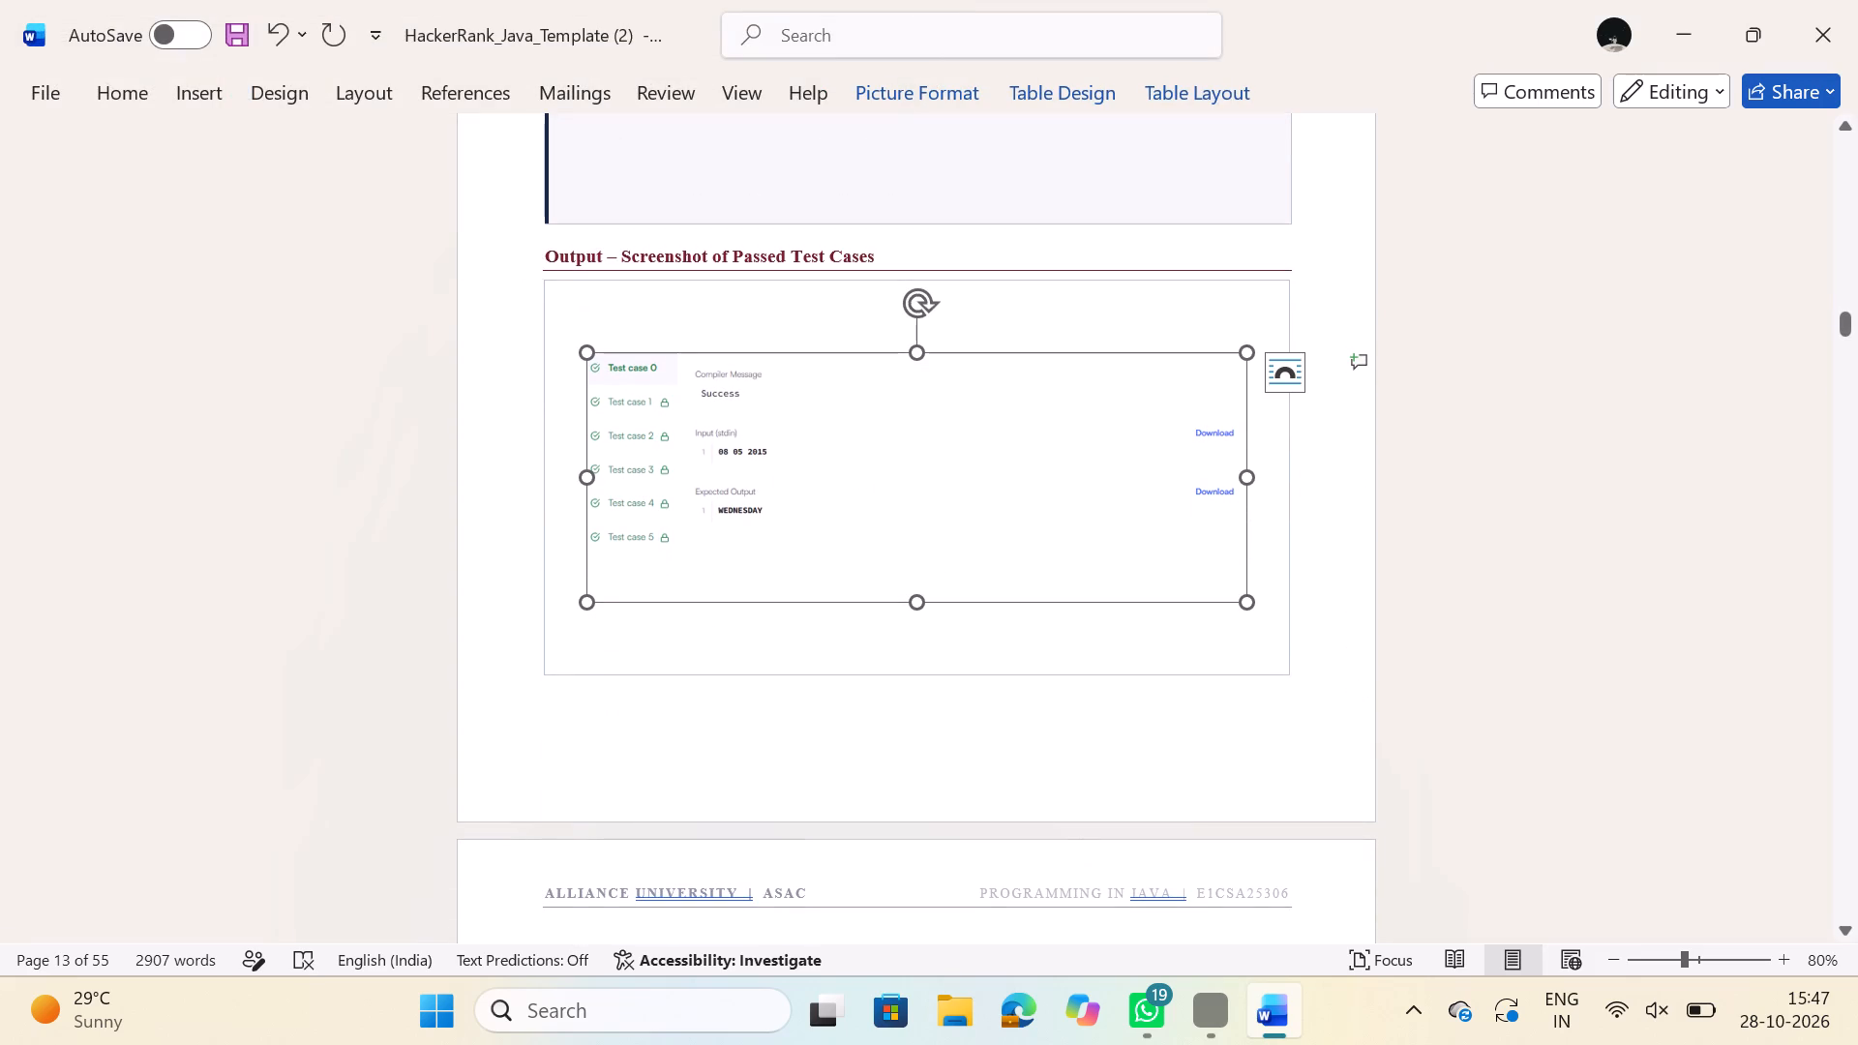
pyautogui.click(1269, 377)
pyautogui.click(1481, 650)
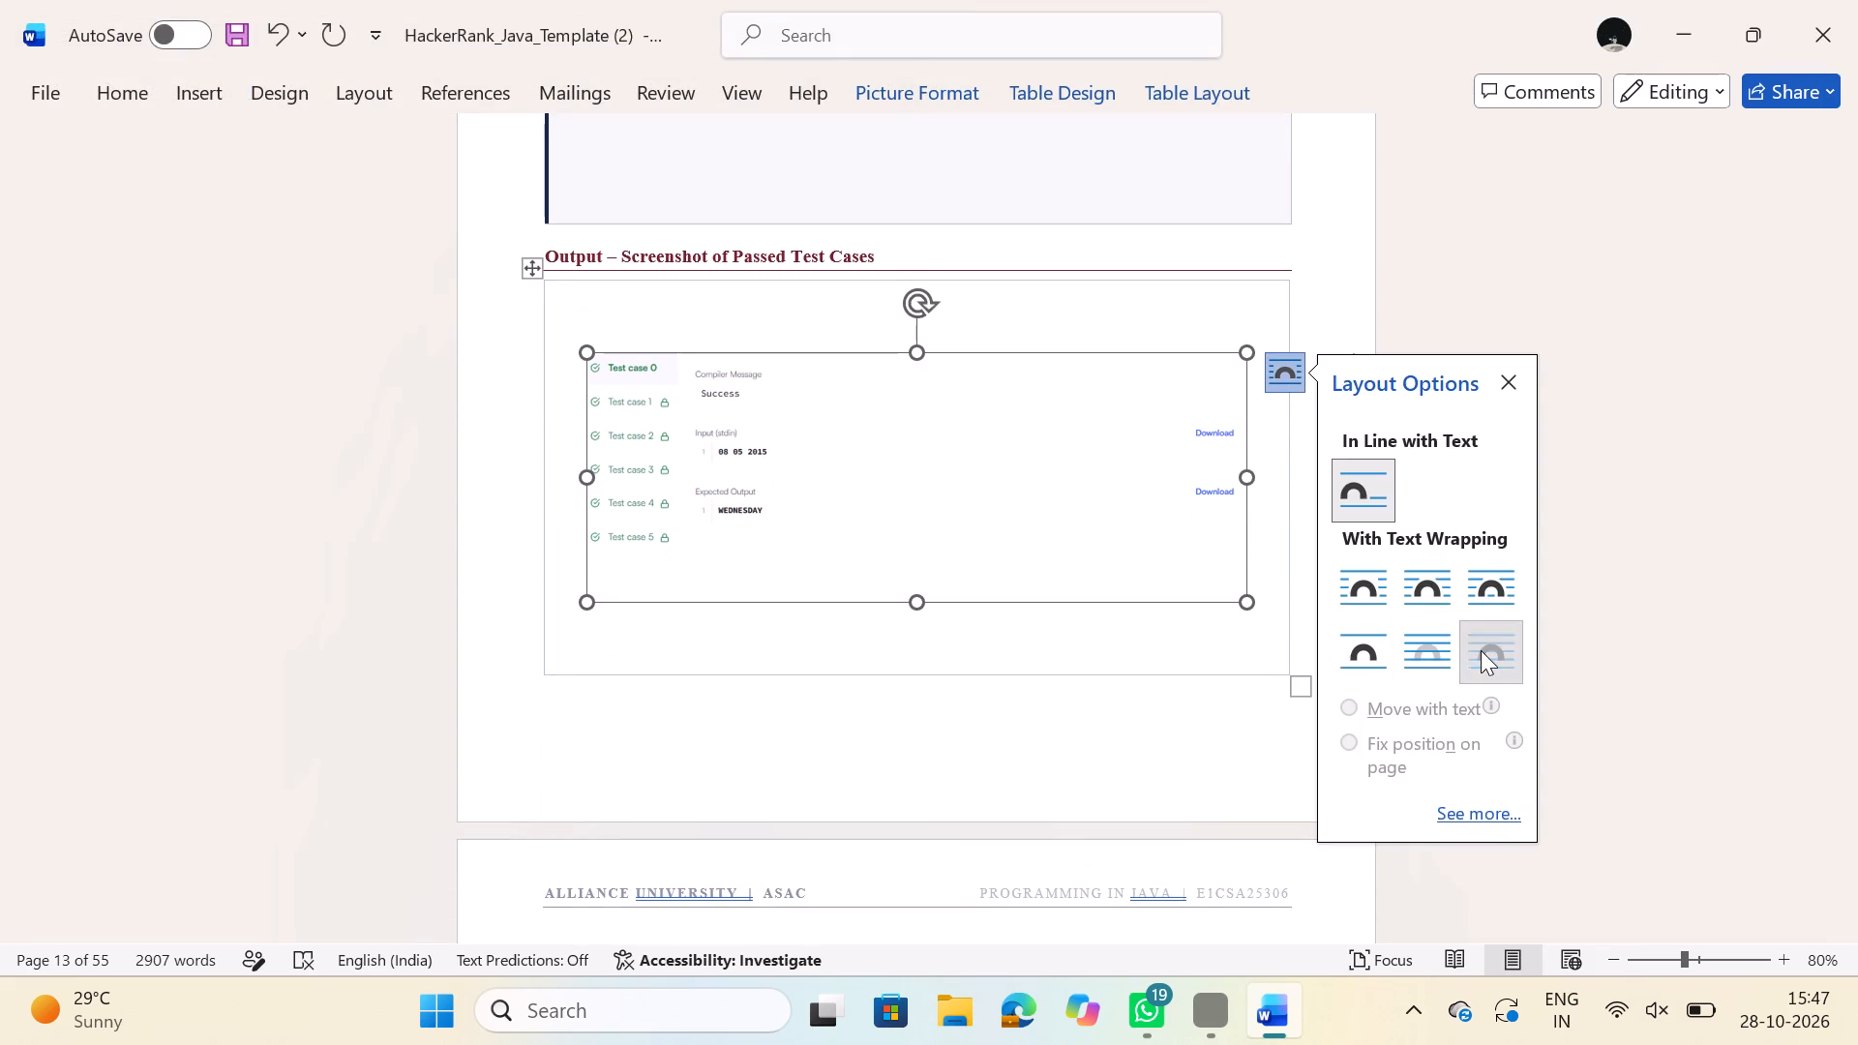
pyautogui.moveTo(1014, 566); pyautogui.dragTo(996, 511)
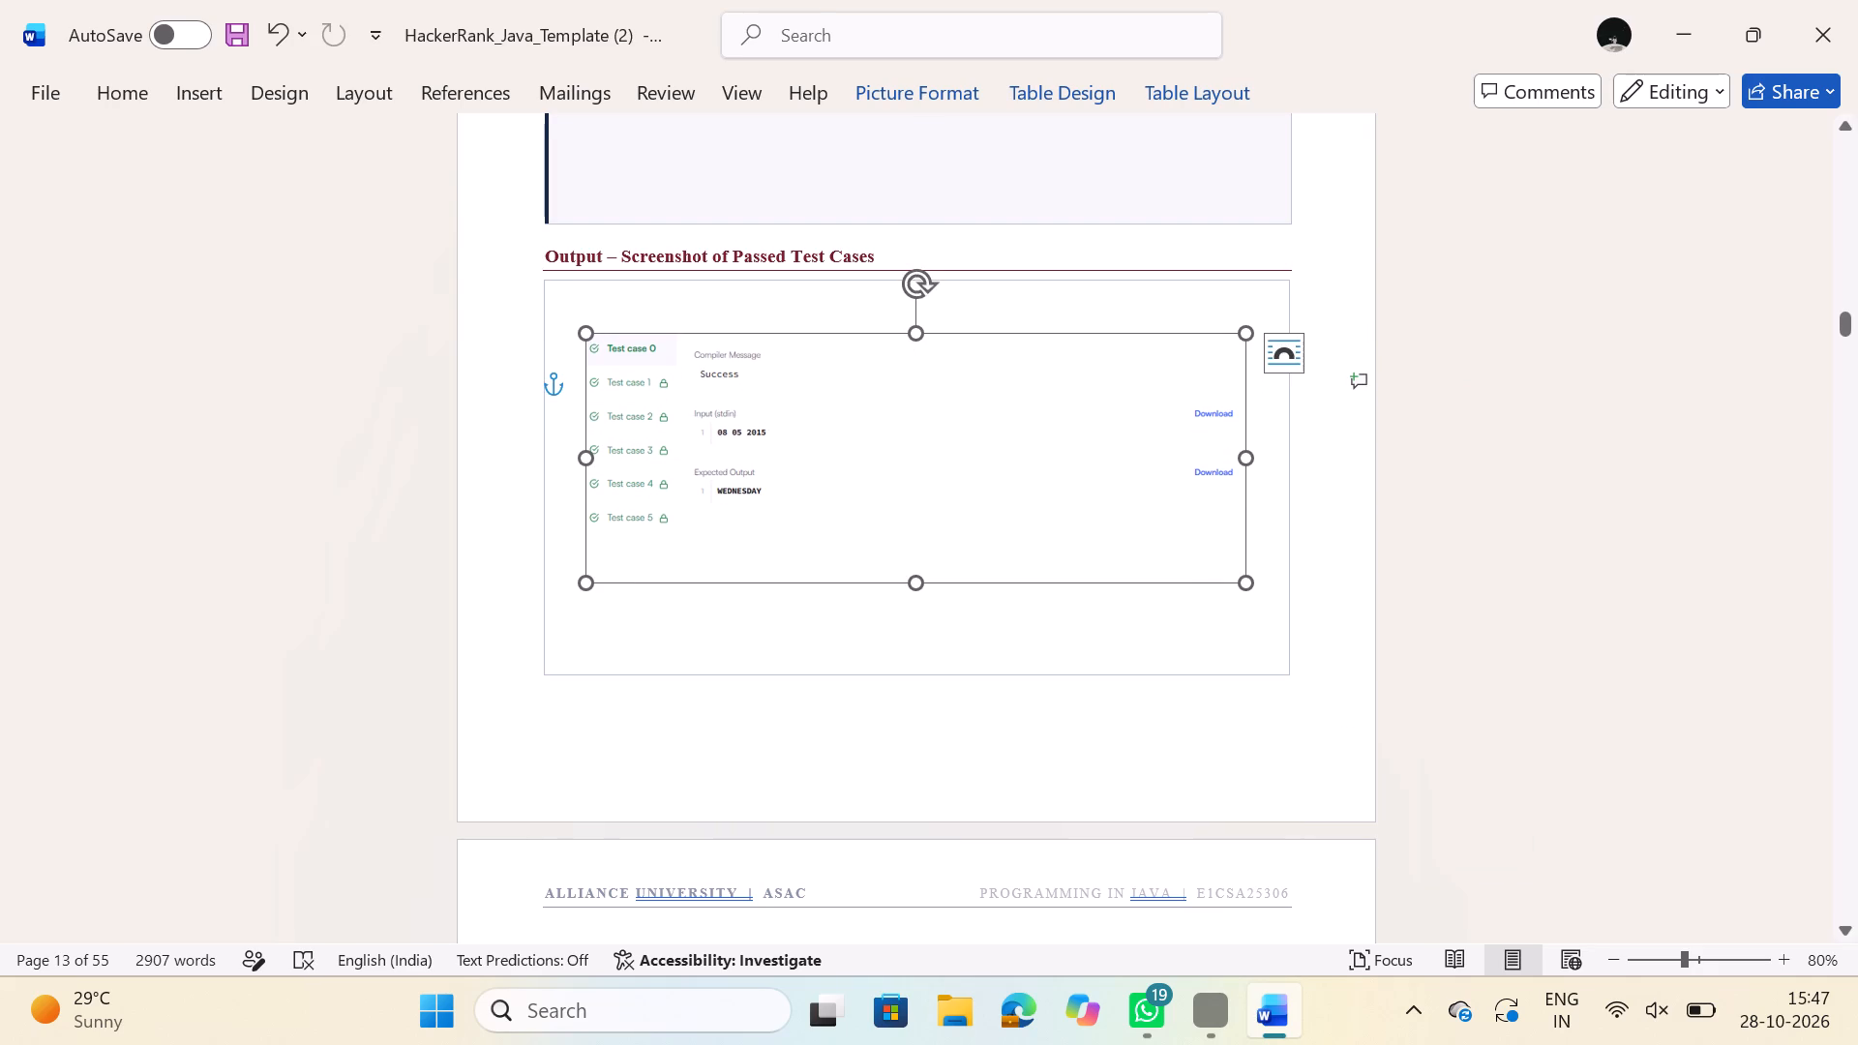
pyautogui.click(353, 638)
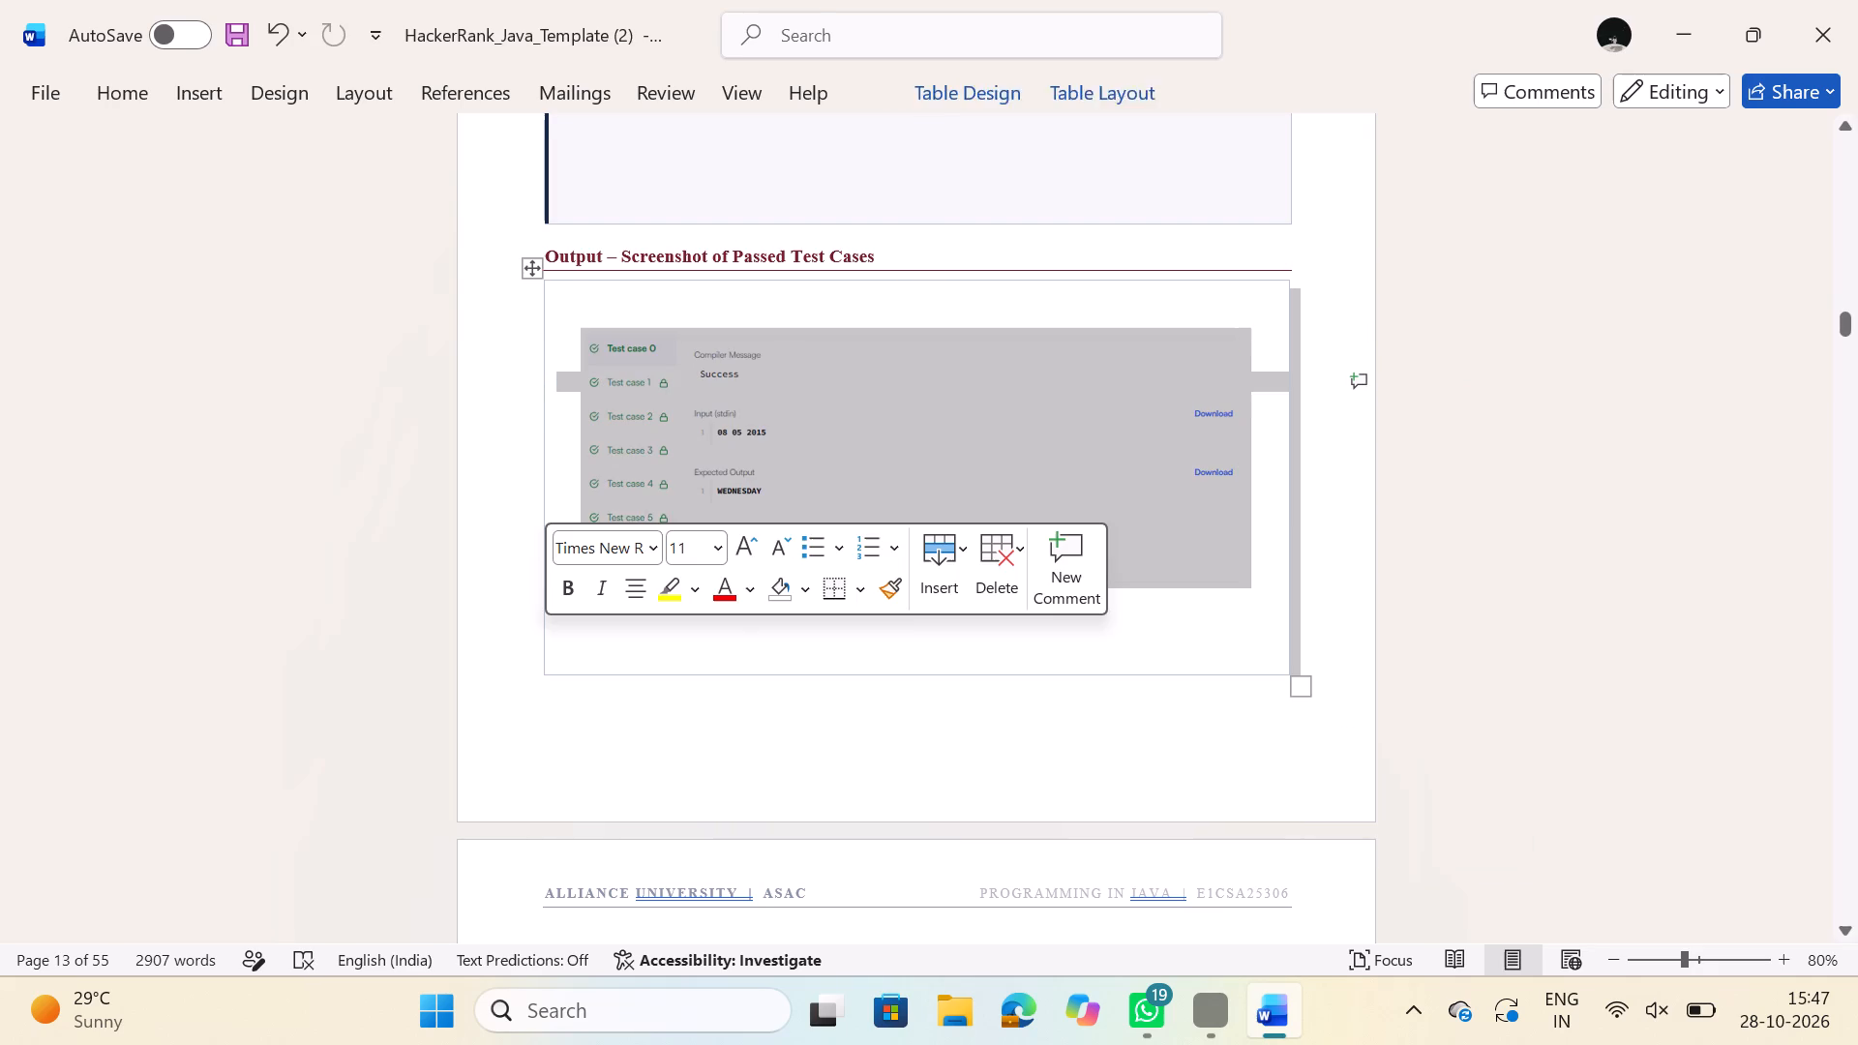
pyautogui.click(1049, 708)
# Delete the "Paste your code here" placeholder text from question 8's code box.
pyautogui.scroll(1, 1049, 708)
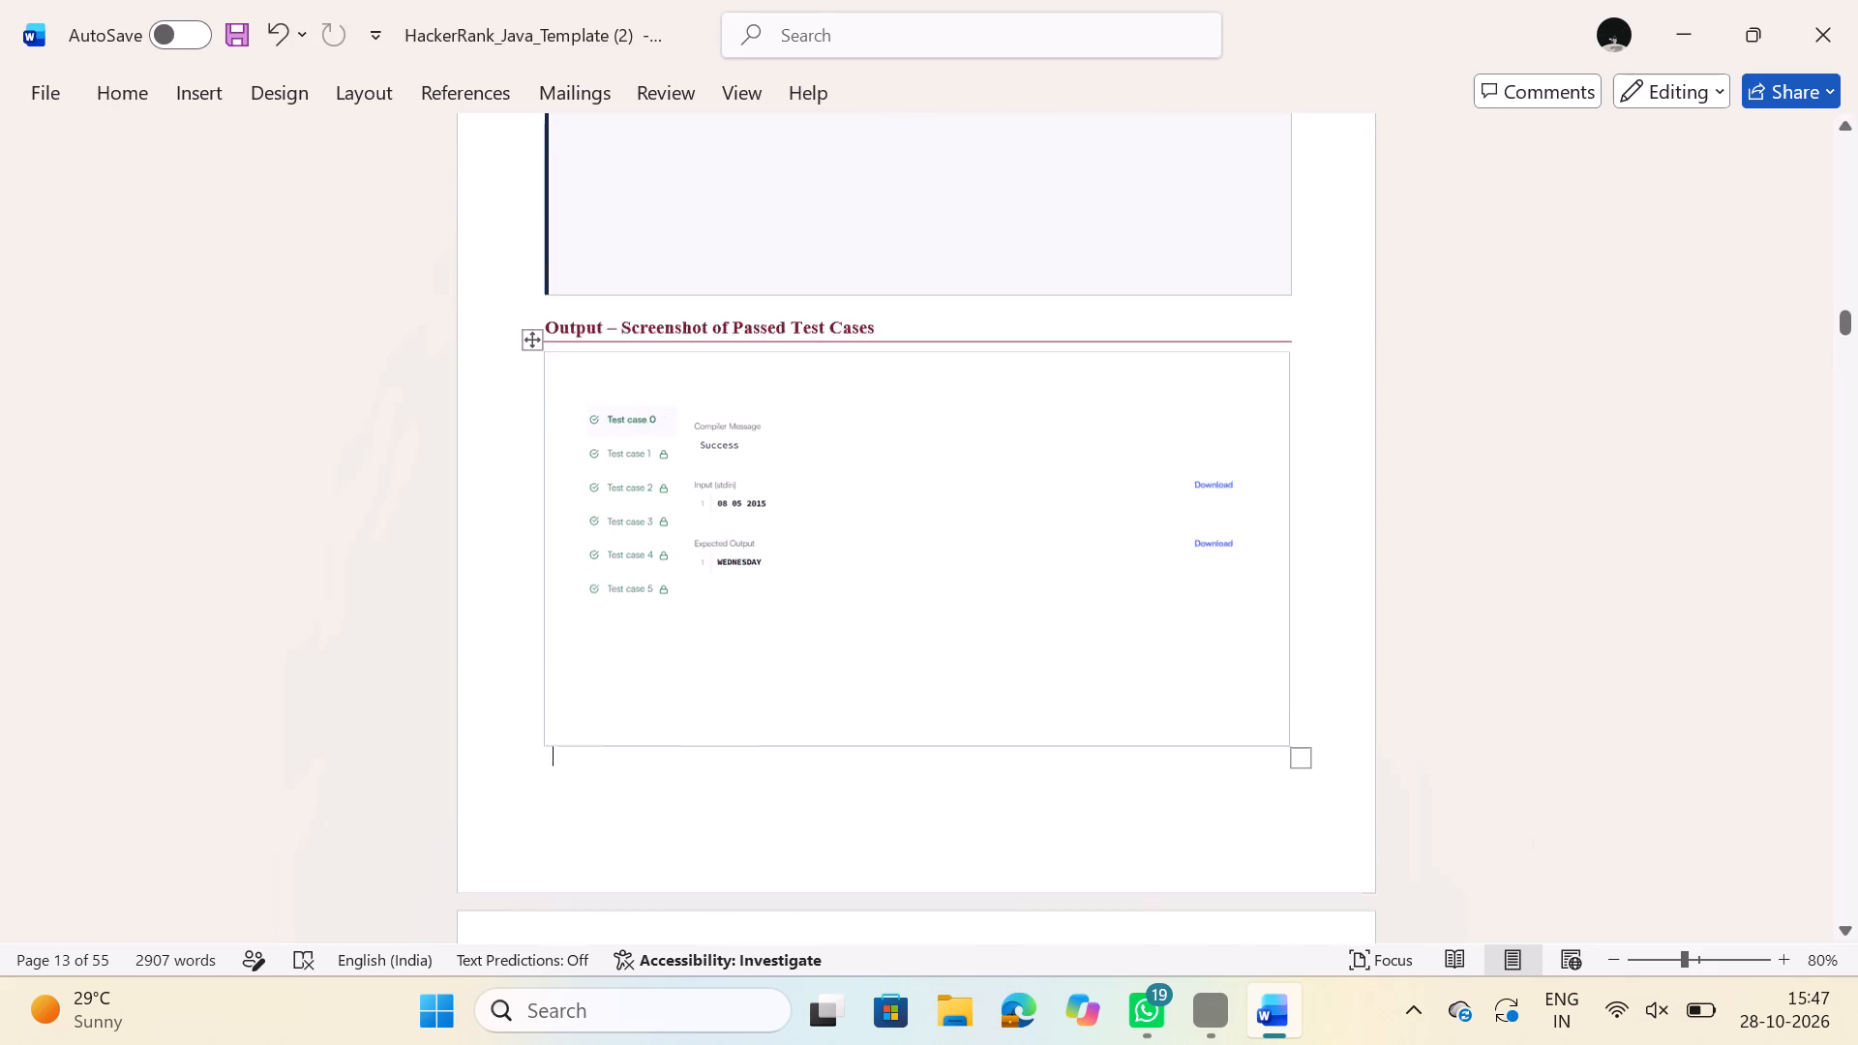
pyautogui.scroll(2, 1049, 708)
pyautogui.moveTo(921, 350); pyautogui.dragTo(570, 373)
pyautogui.press('BackSpace')
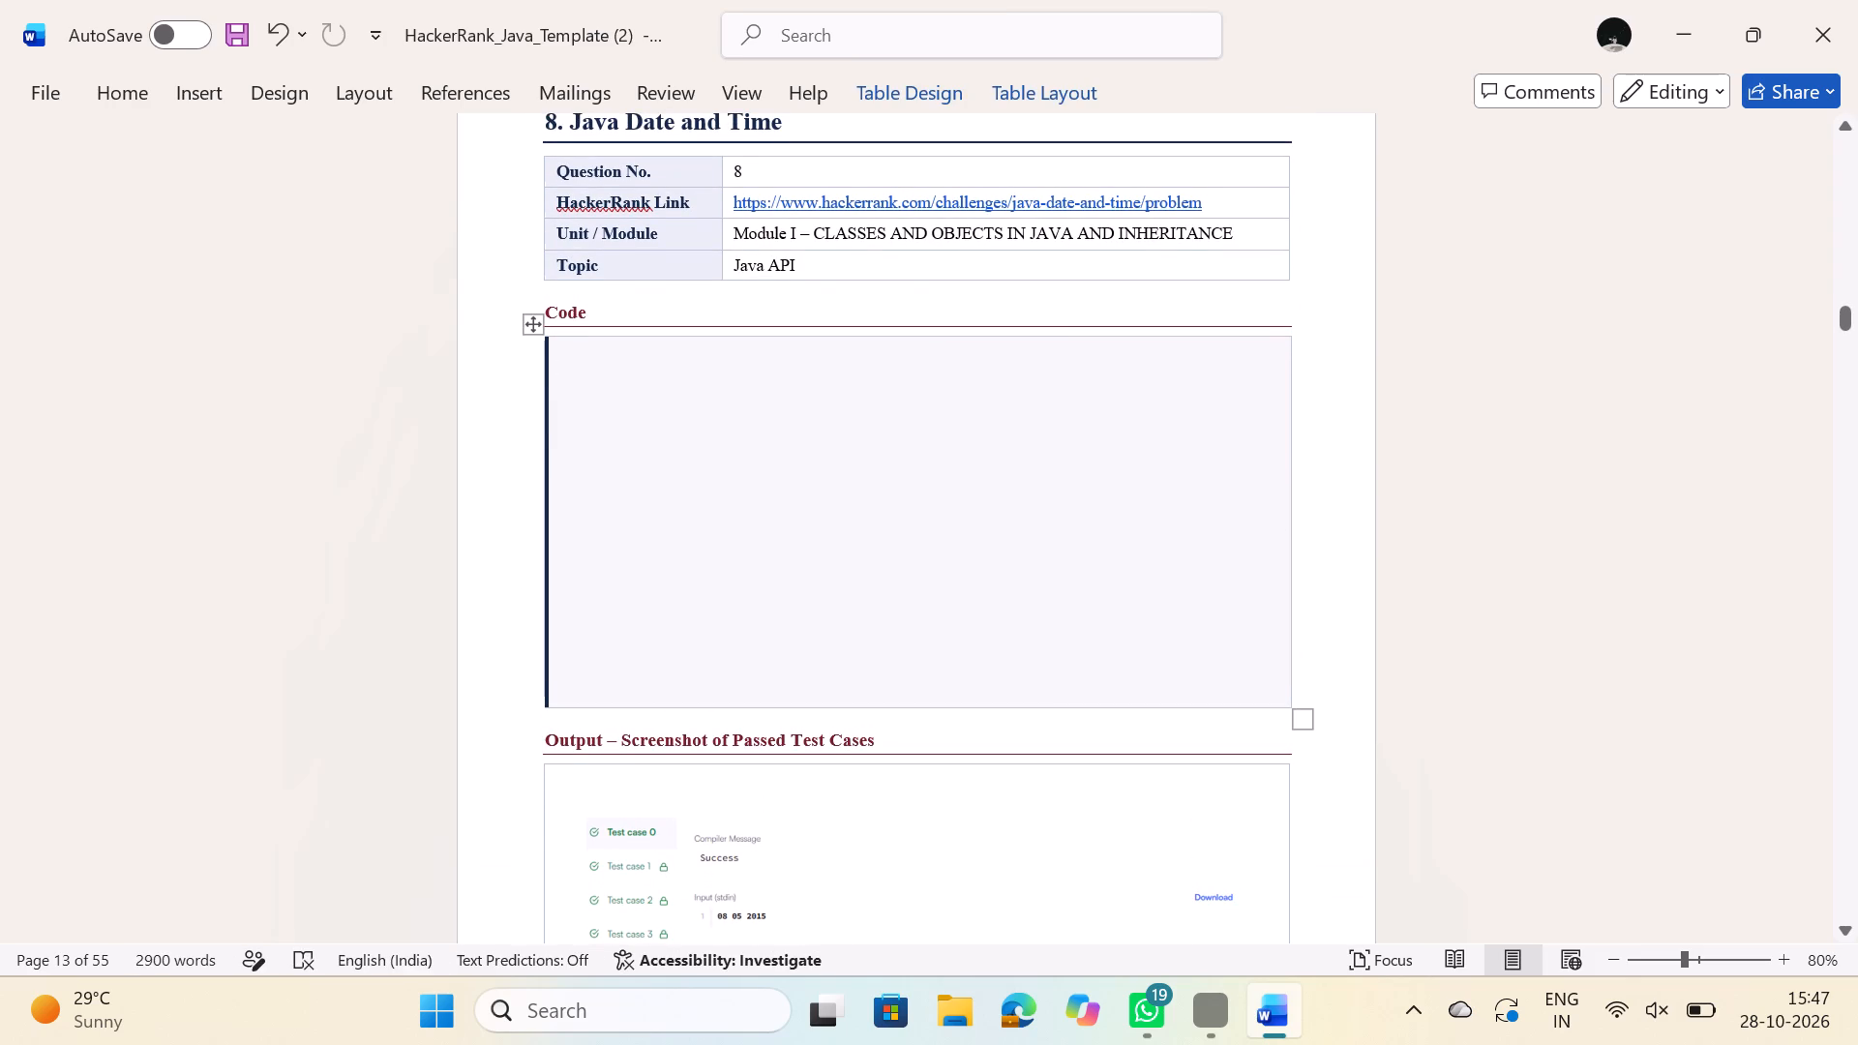
pyautogui.scroll(1, 838, 371)
# Switch to Chrome and open the submitted Java Date and Time code in the editor.
pyautogui.click(1214, 1016)
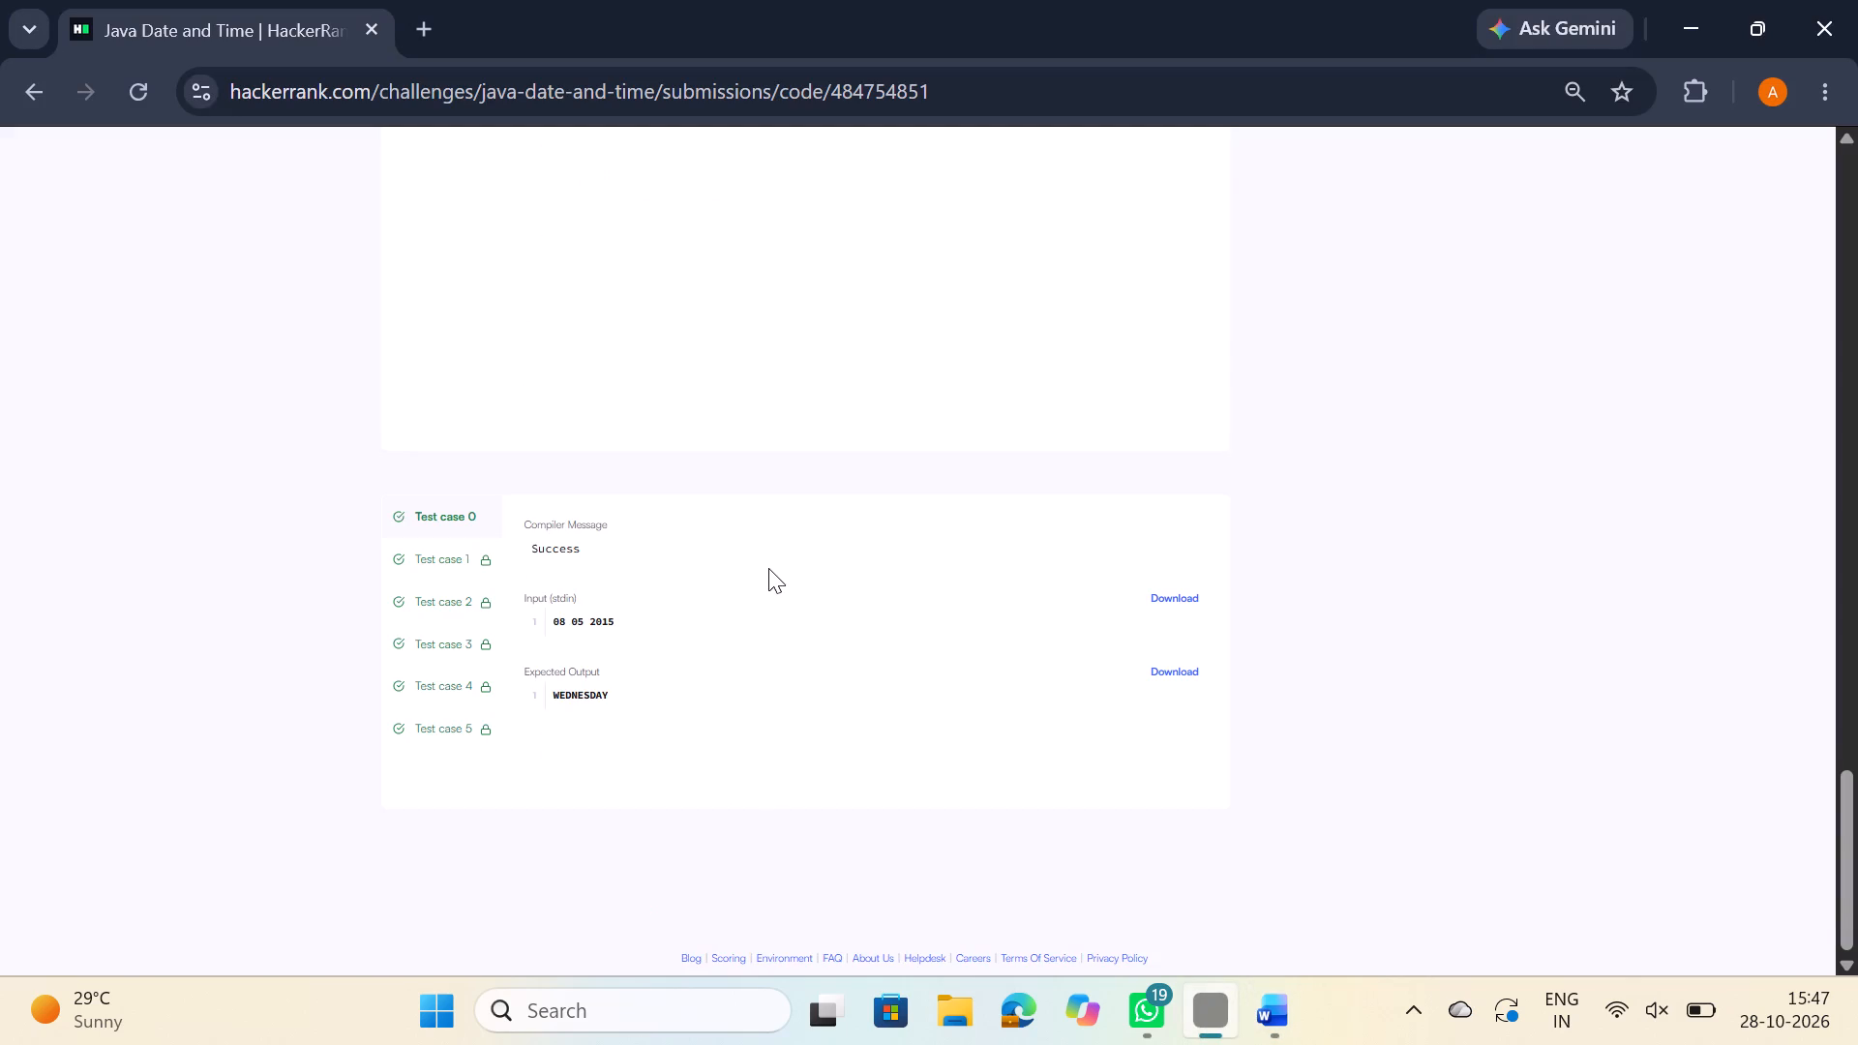
pyautogui.scroll(7, 768, 568)
pyautogui.scroll(4, 1018, 372)
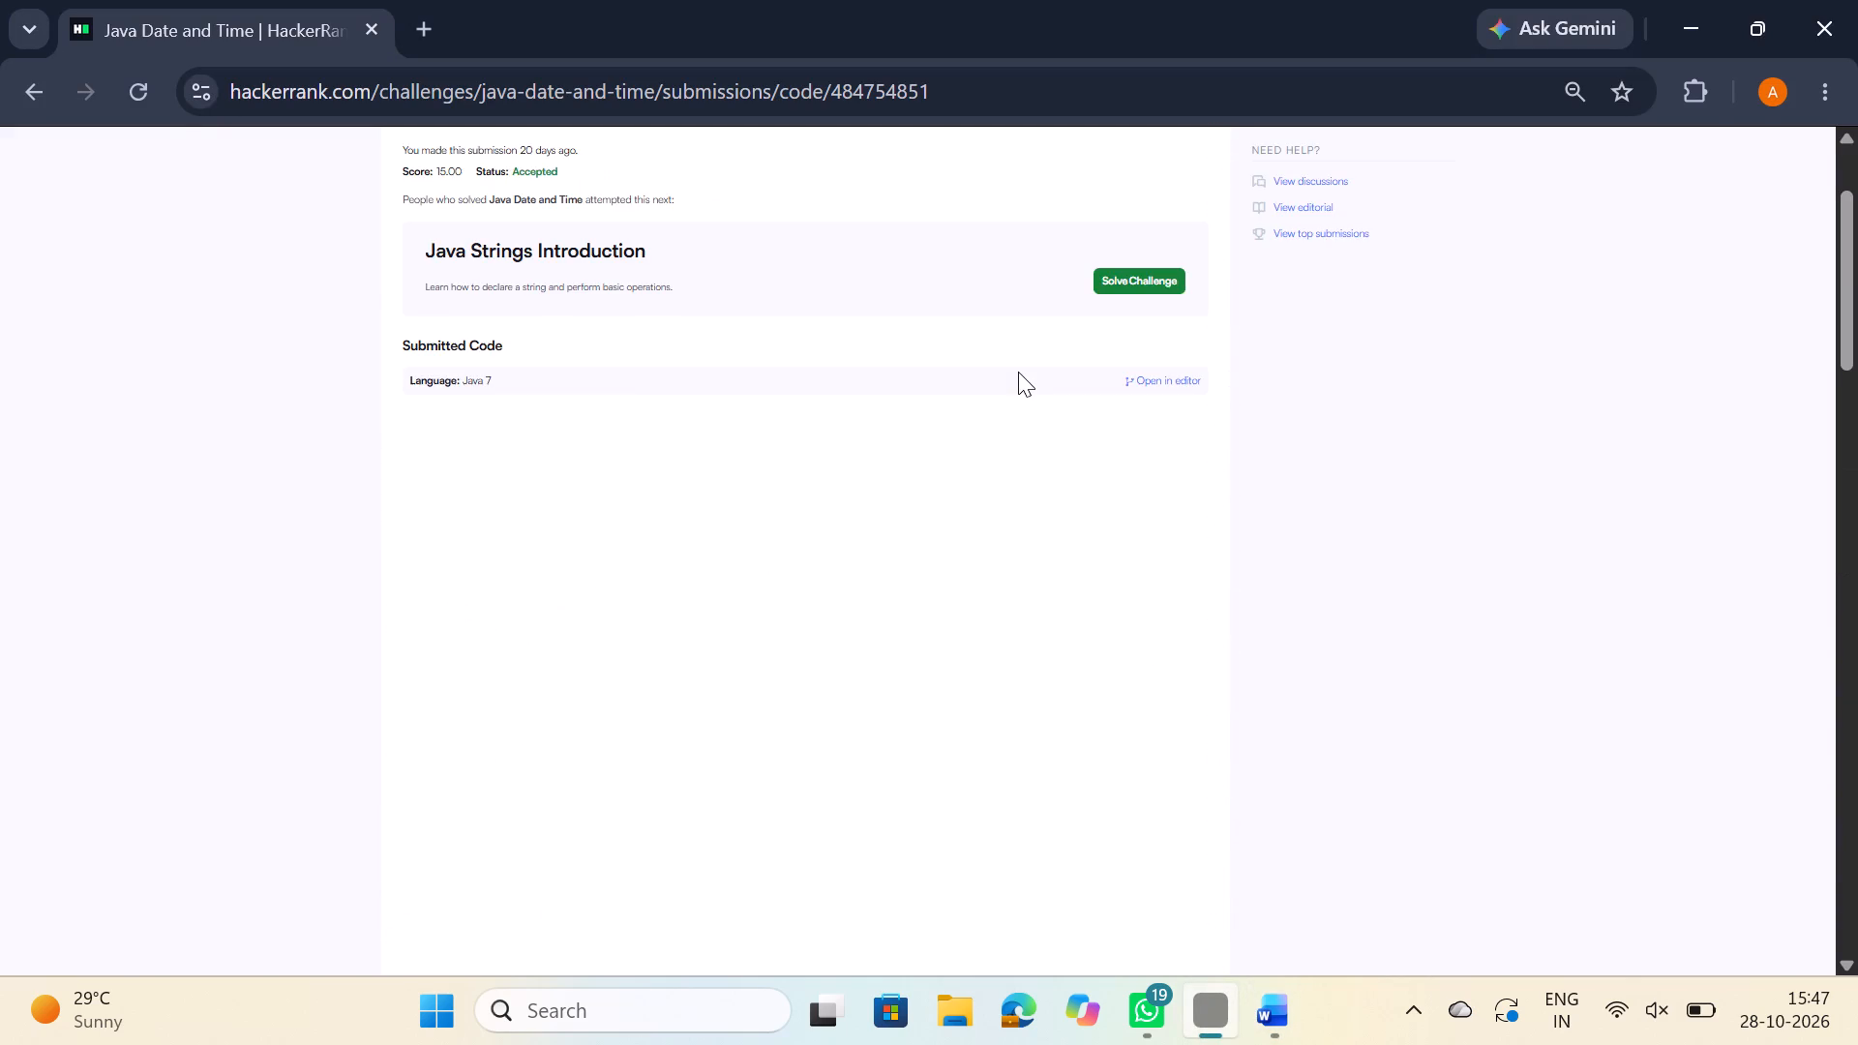
pyautogui.click(1169, 550)
pyautogui.click(1158, 558)
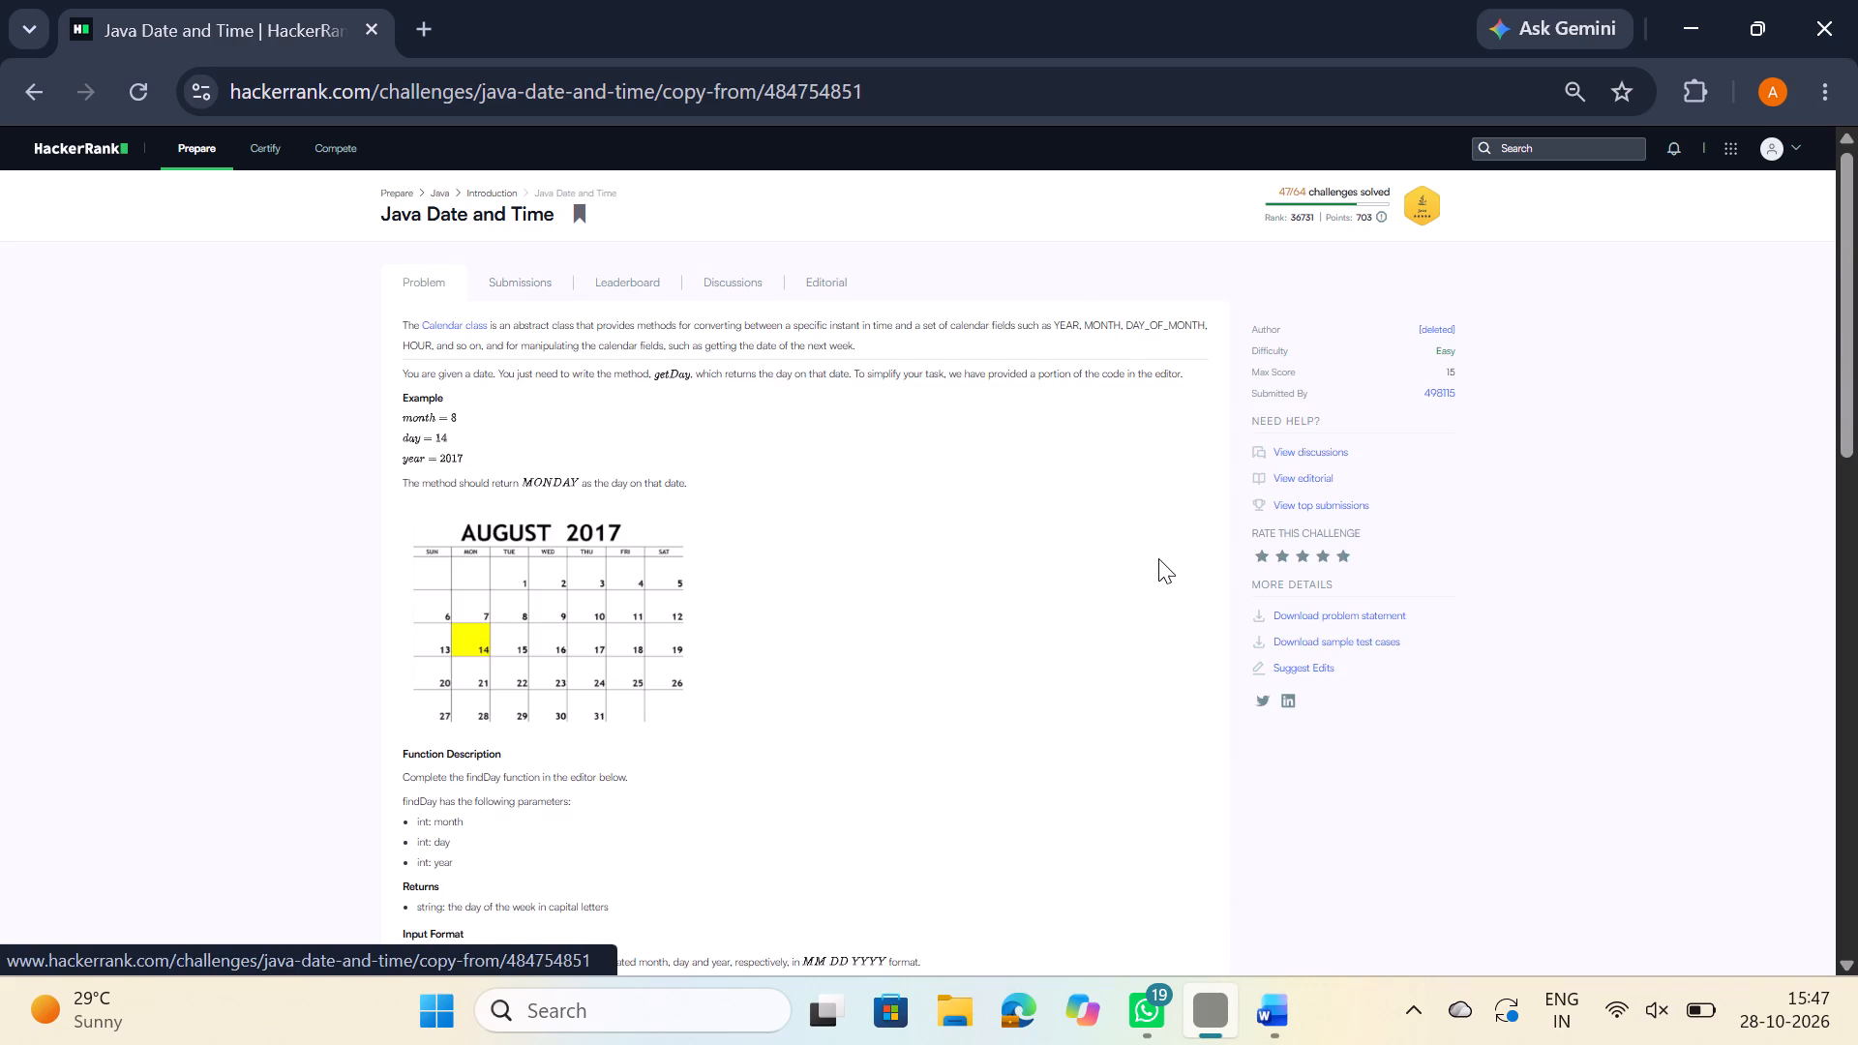
# Unfold the import lines and the Solution class in the editor, and copy the entire Java Date and Time code.
pyautogui.scroll(-6, 696, 596)
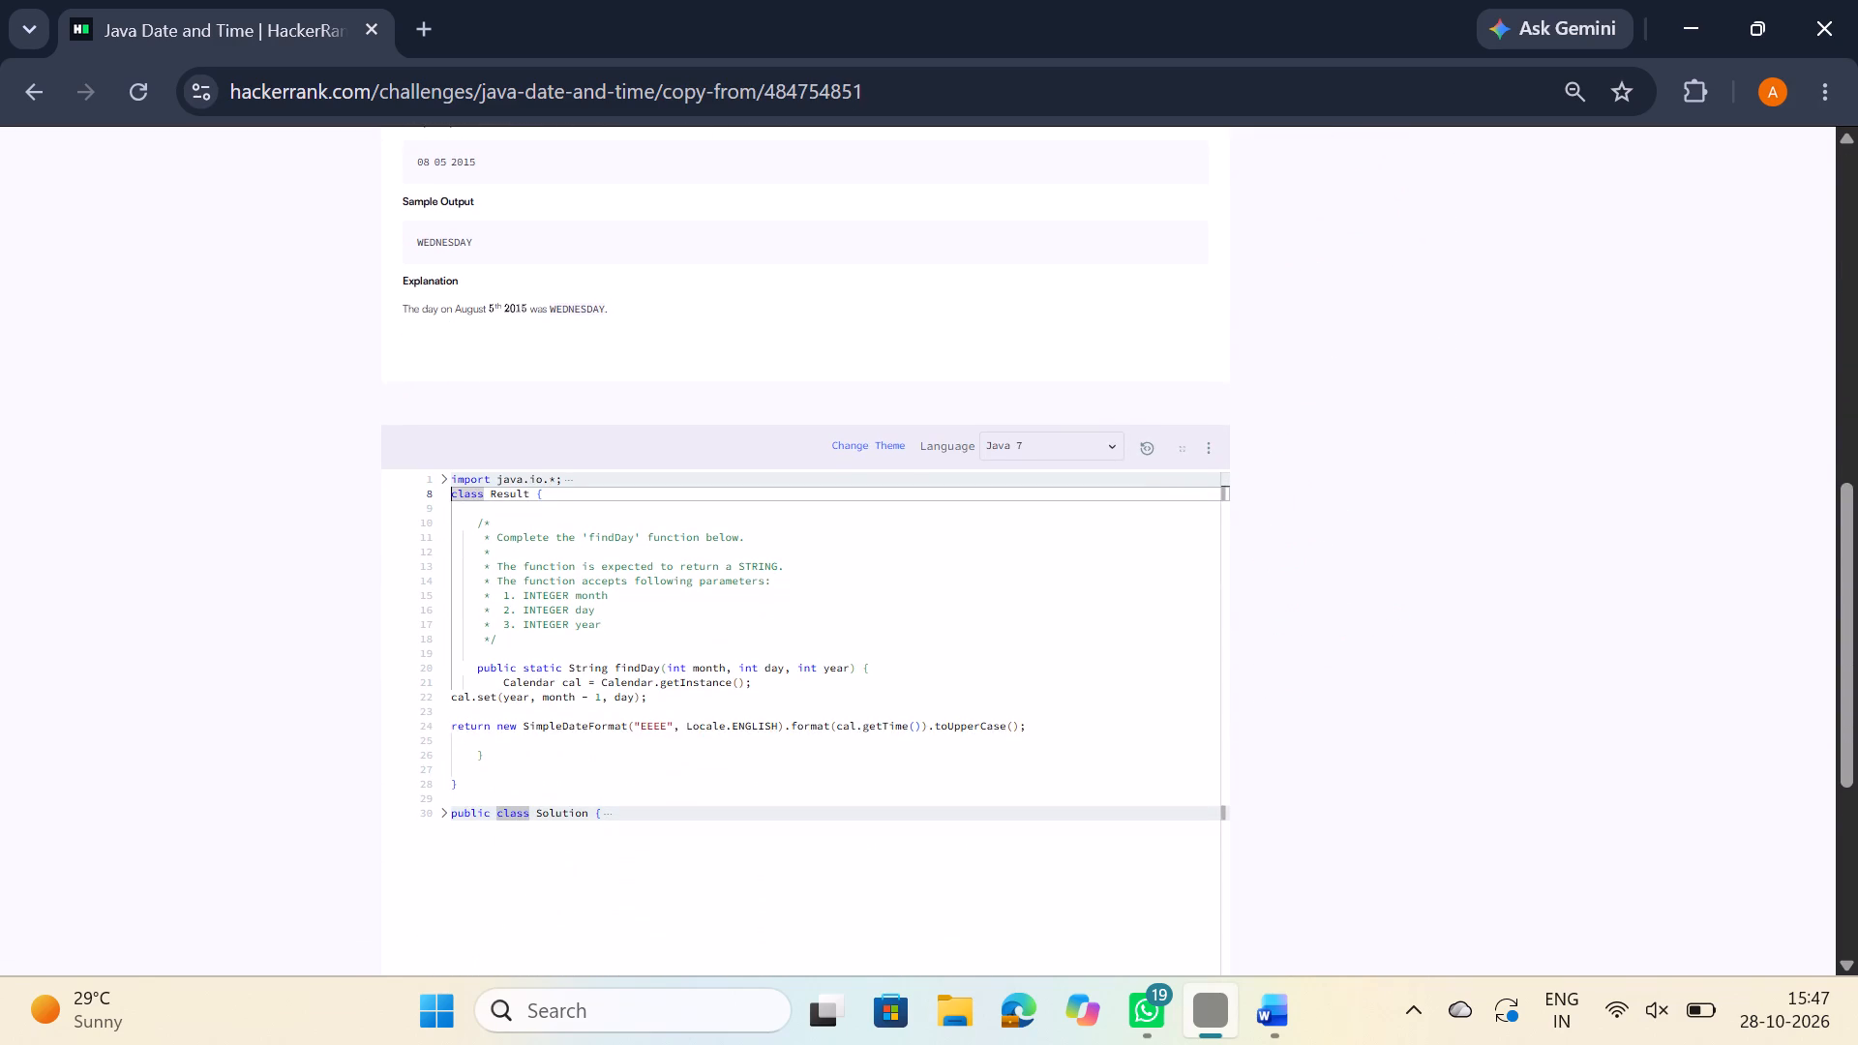
pyautogui.click(440, 474)
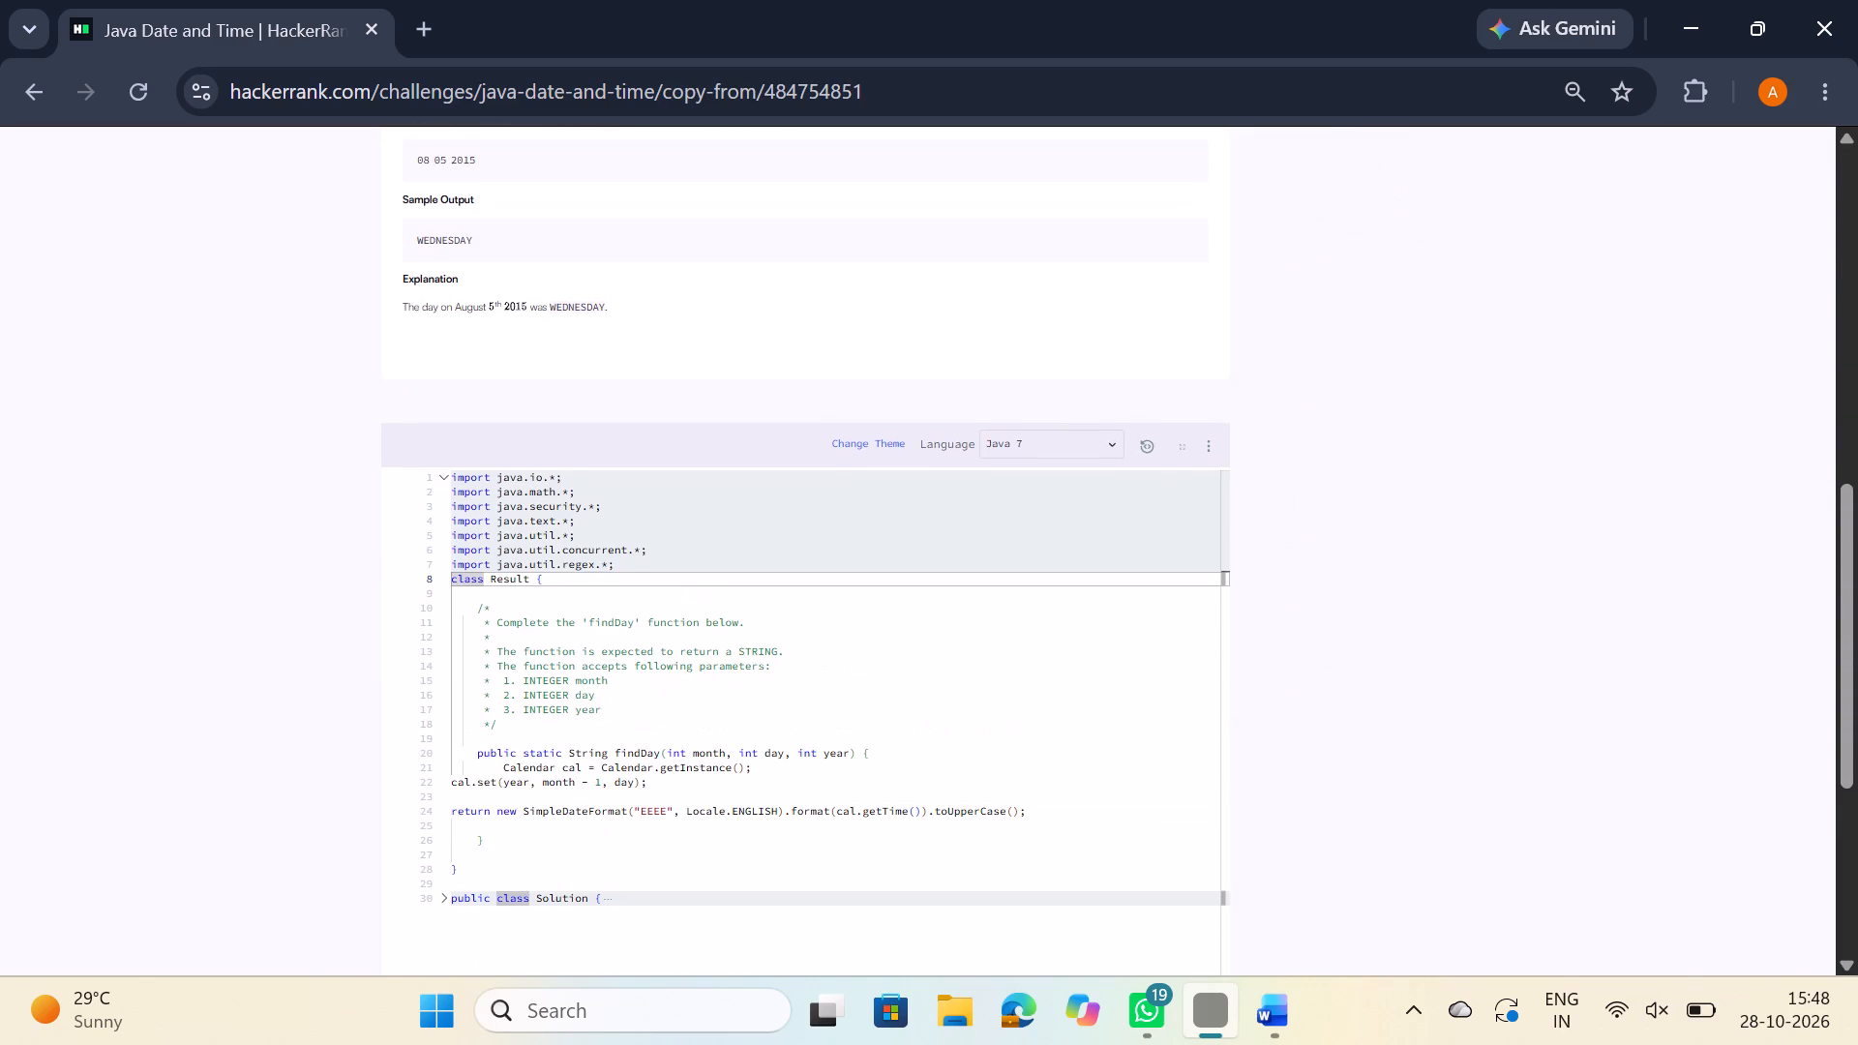
pyautogui.scroll(-1, 535, 577)
pyautogui.click(443, 830)
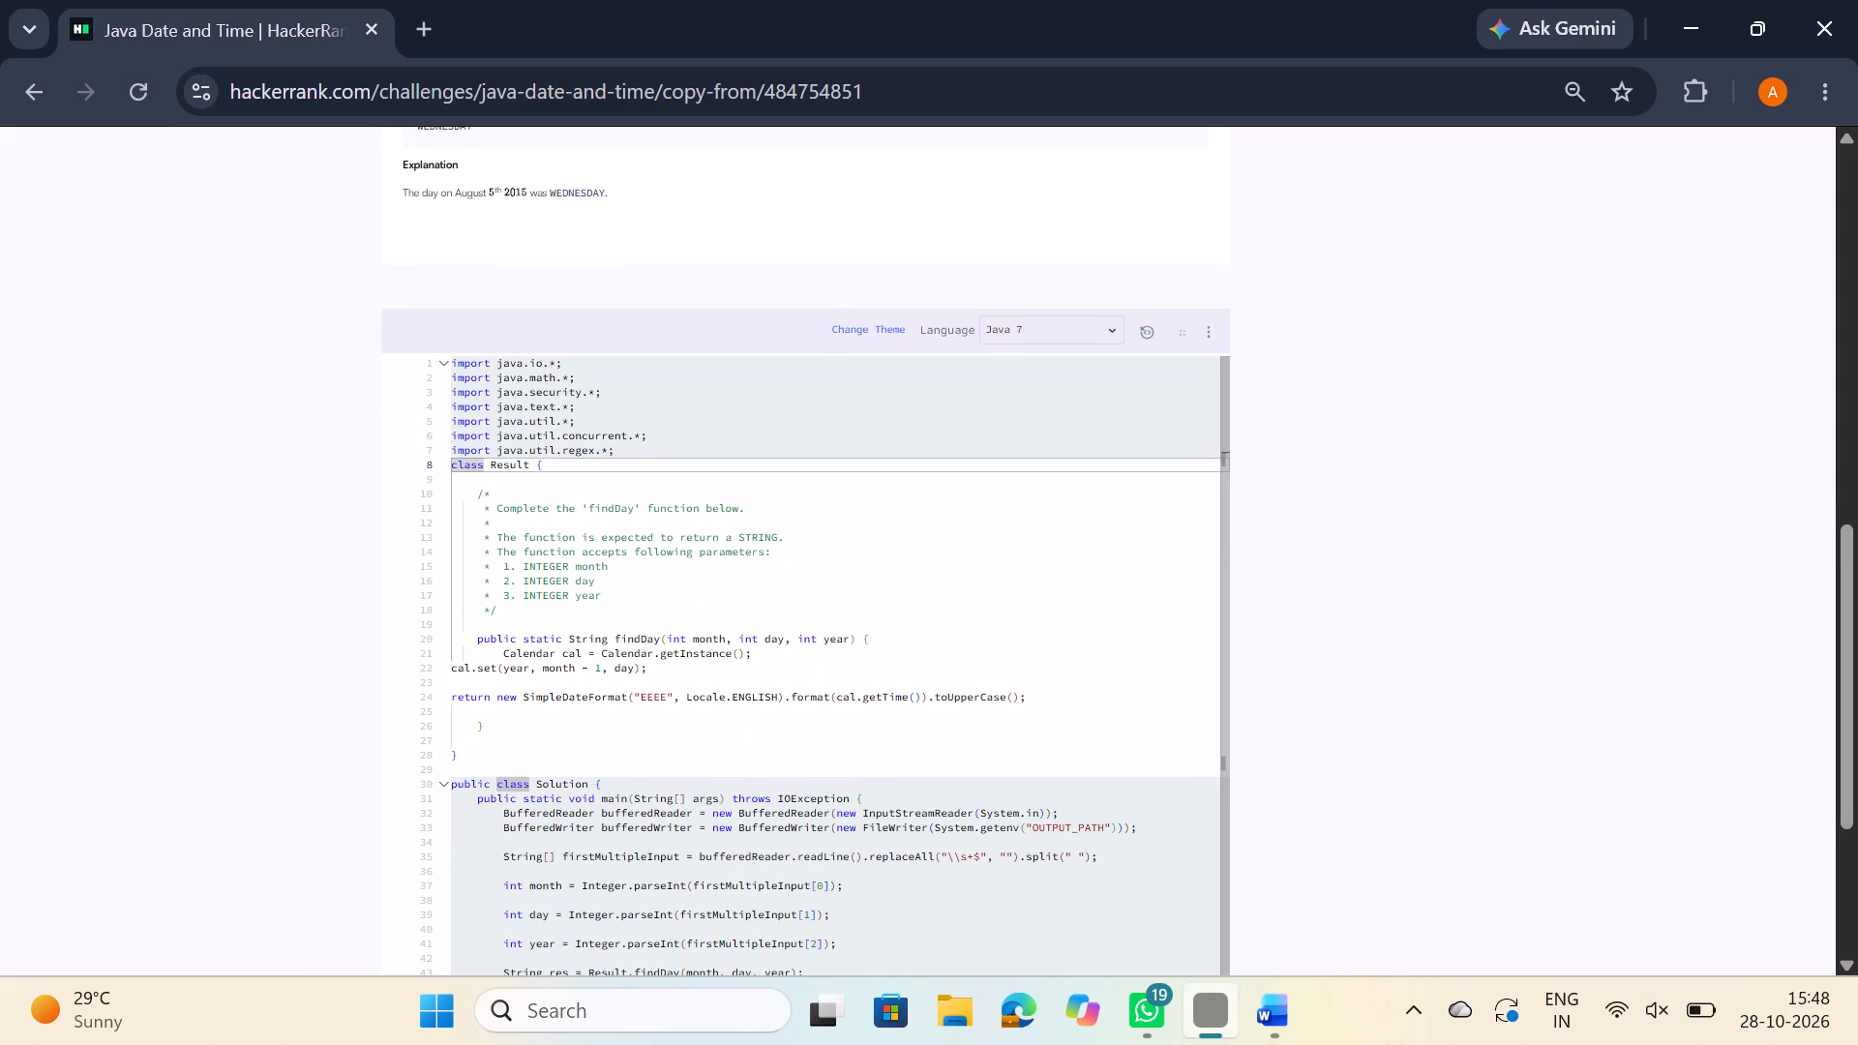
pyautogui.click(553, 648)
pyautogui.hotkey('ctrl', 'a')
pyautogui.hotkey('ctrl', 'c')
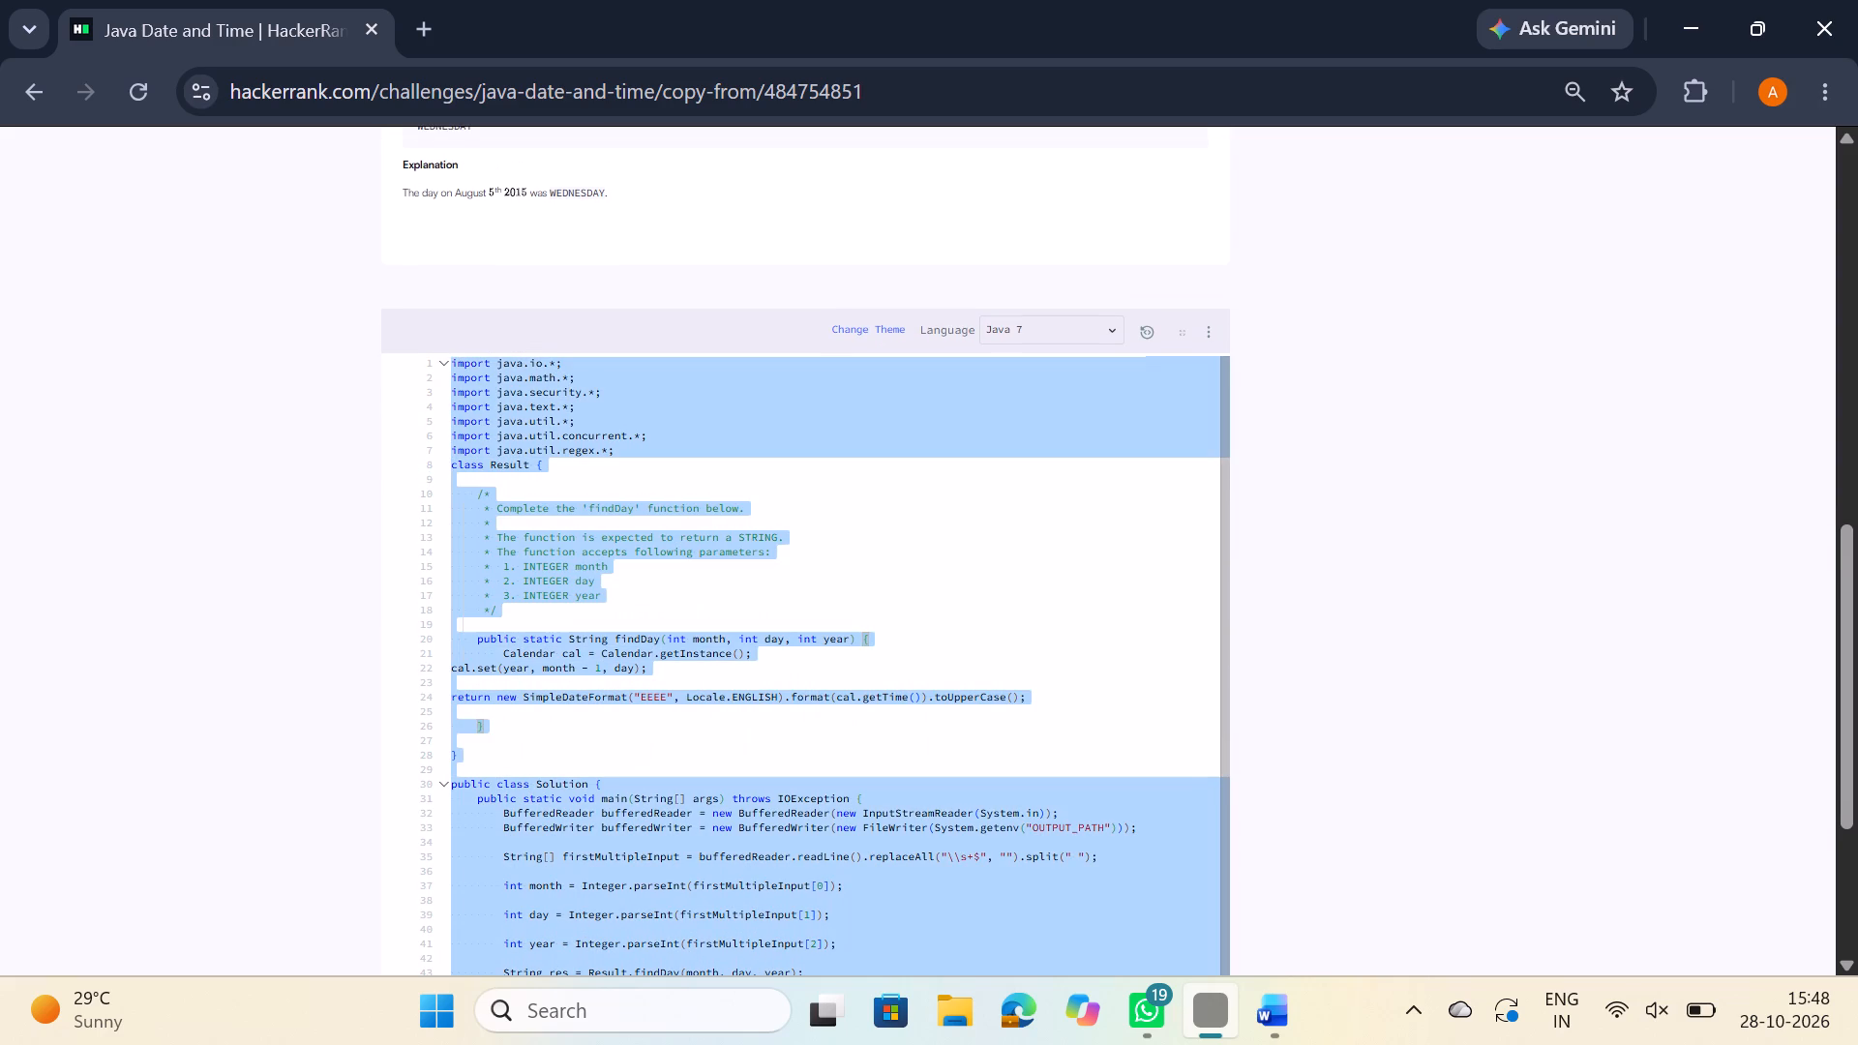
# Switch to Word and paste the copied Java Date and Time code into question 8's code box.
pyautogui.click(1276, 1017)
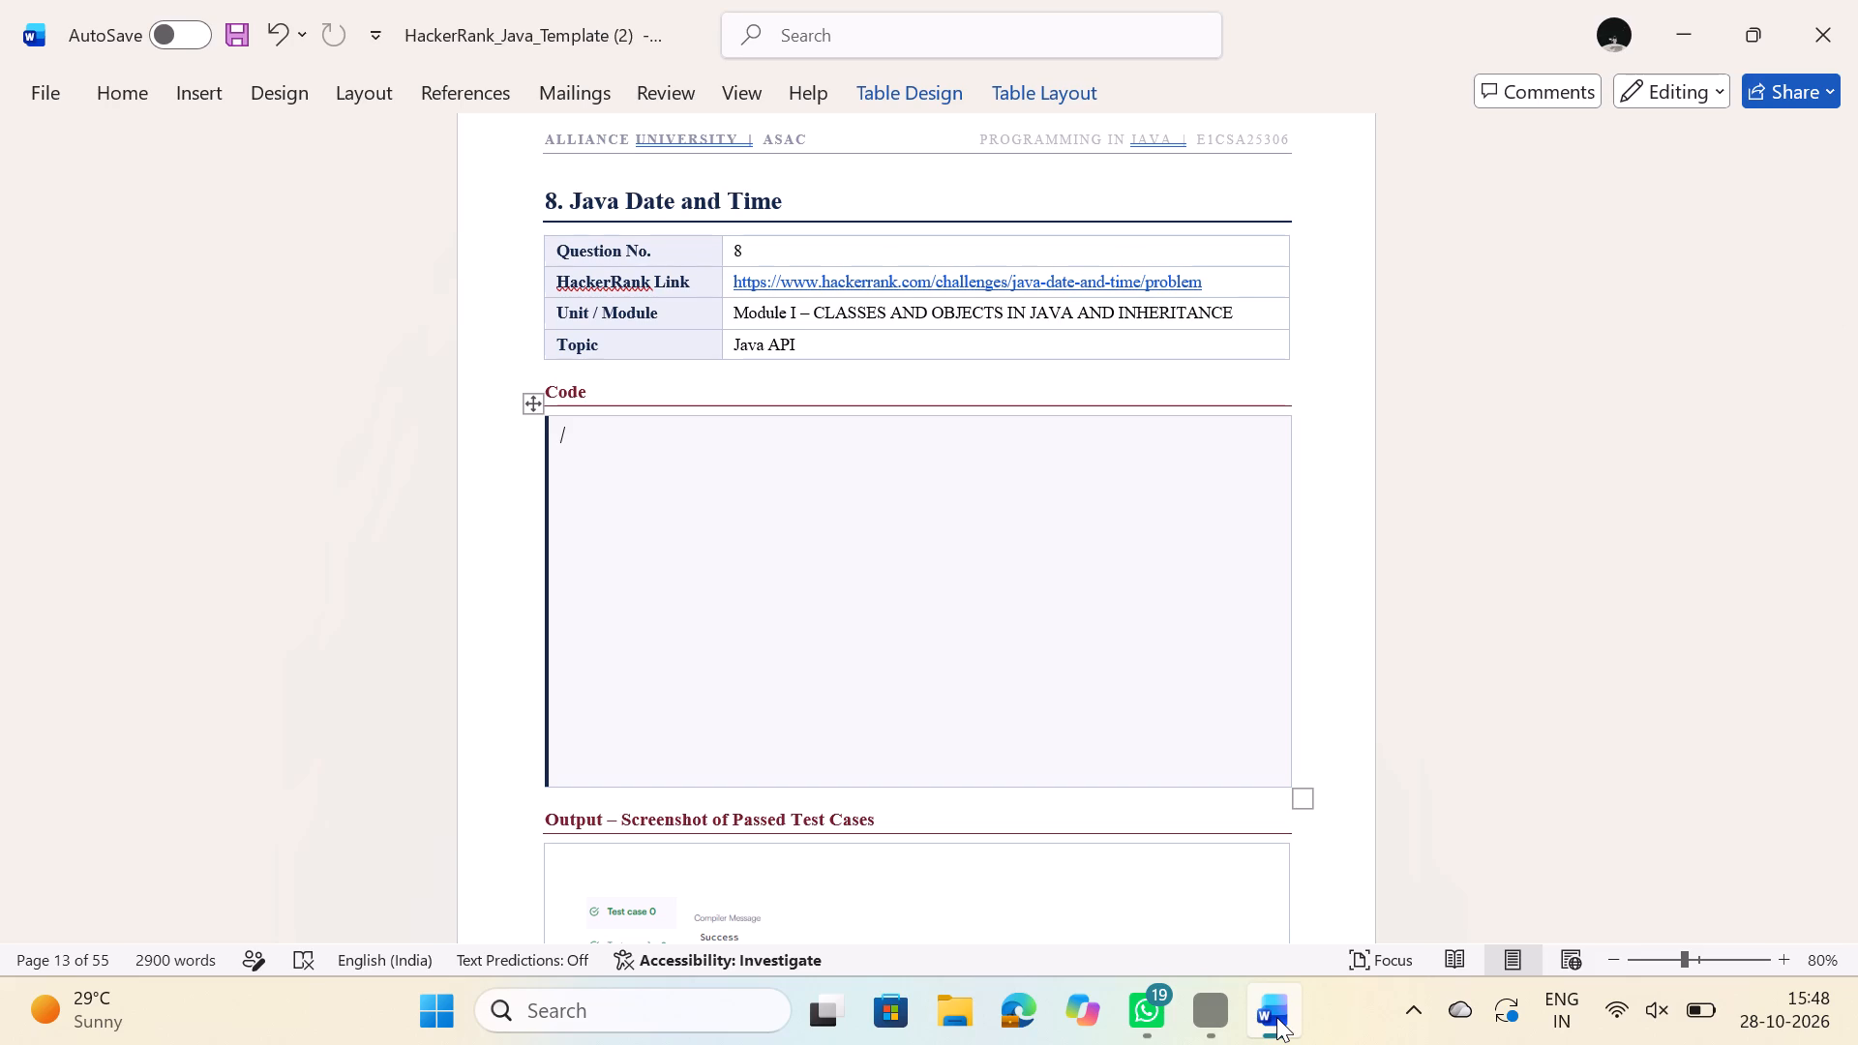
pyautogui.click(703, 554)
pyautogui.hotkey('ctrl', 'v')
pyautogui.scroll(-1, 703, 554)
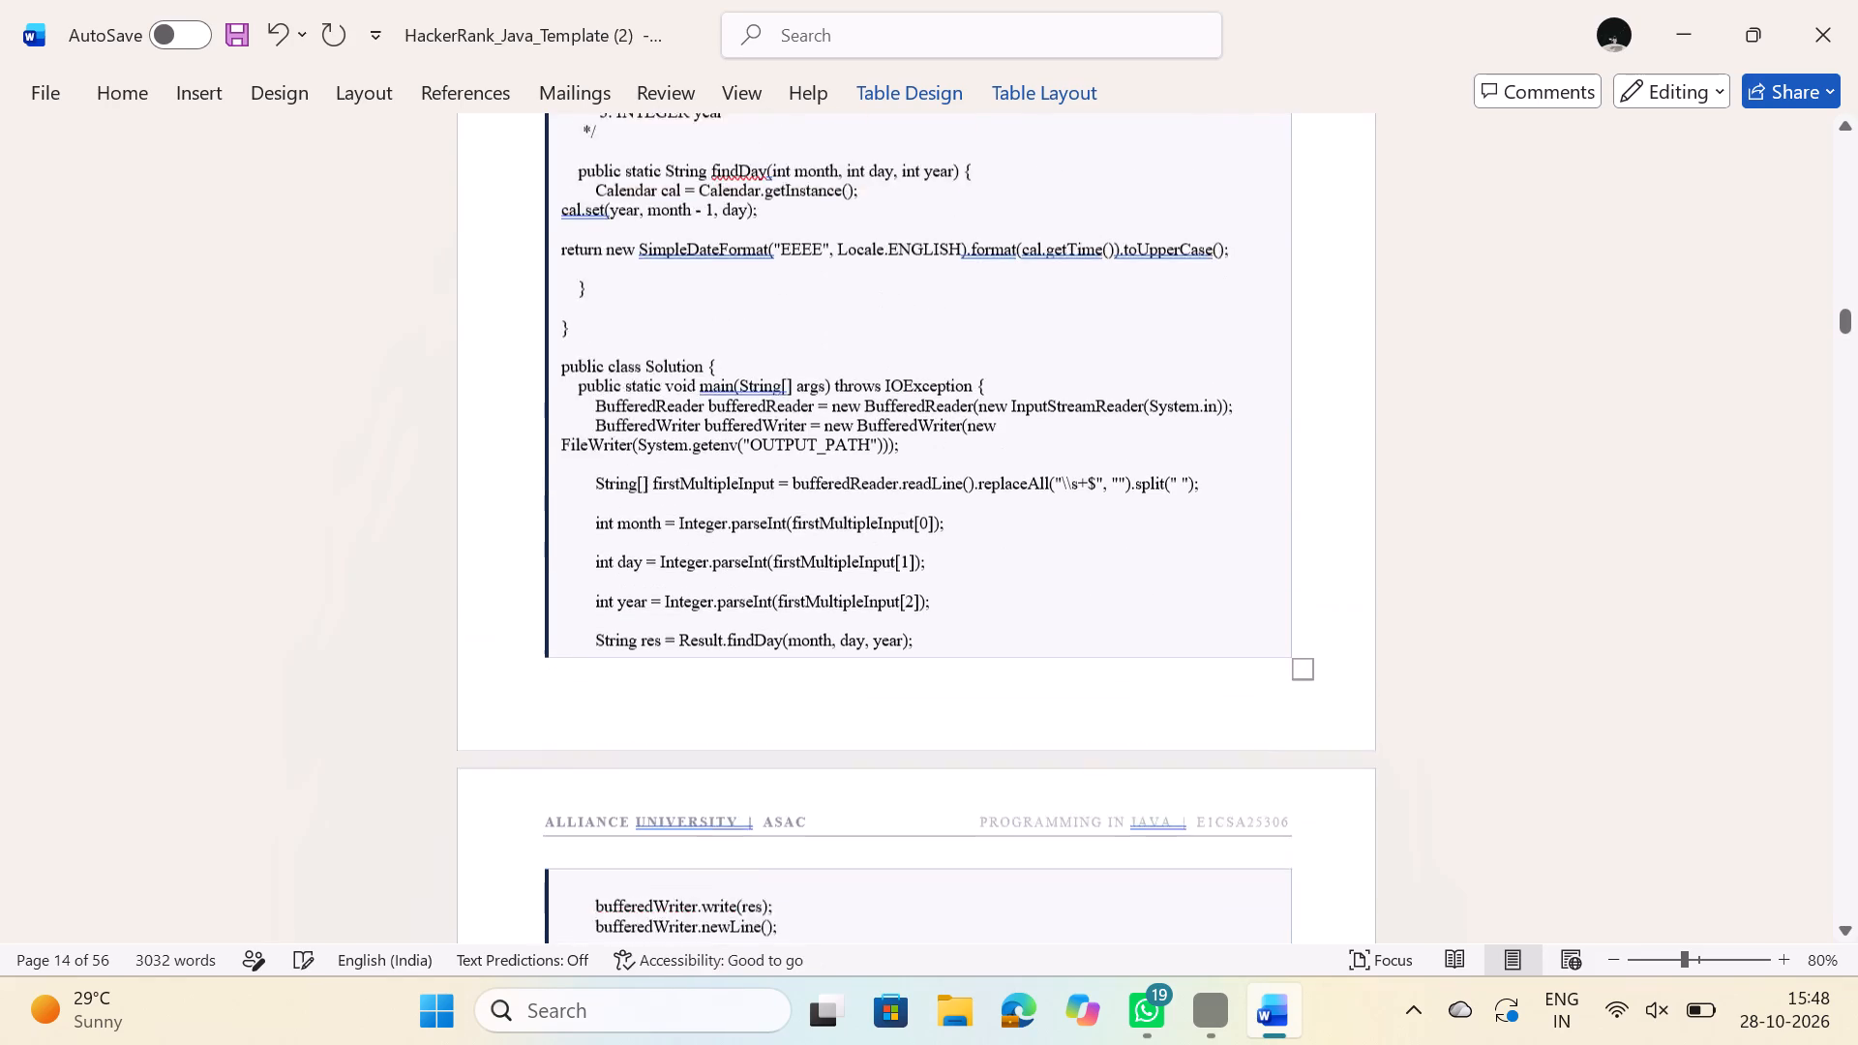
# Look over the filled pages for questions 6 to 8 and the question 9 page, Java Currency Formatter.
pyautogui.scroll(-2, 703, 554)
pyautogui.scroll(-1, 899, 428)
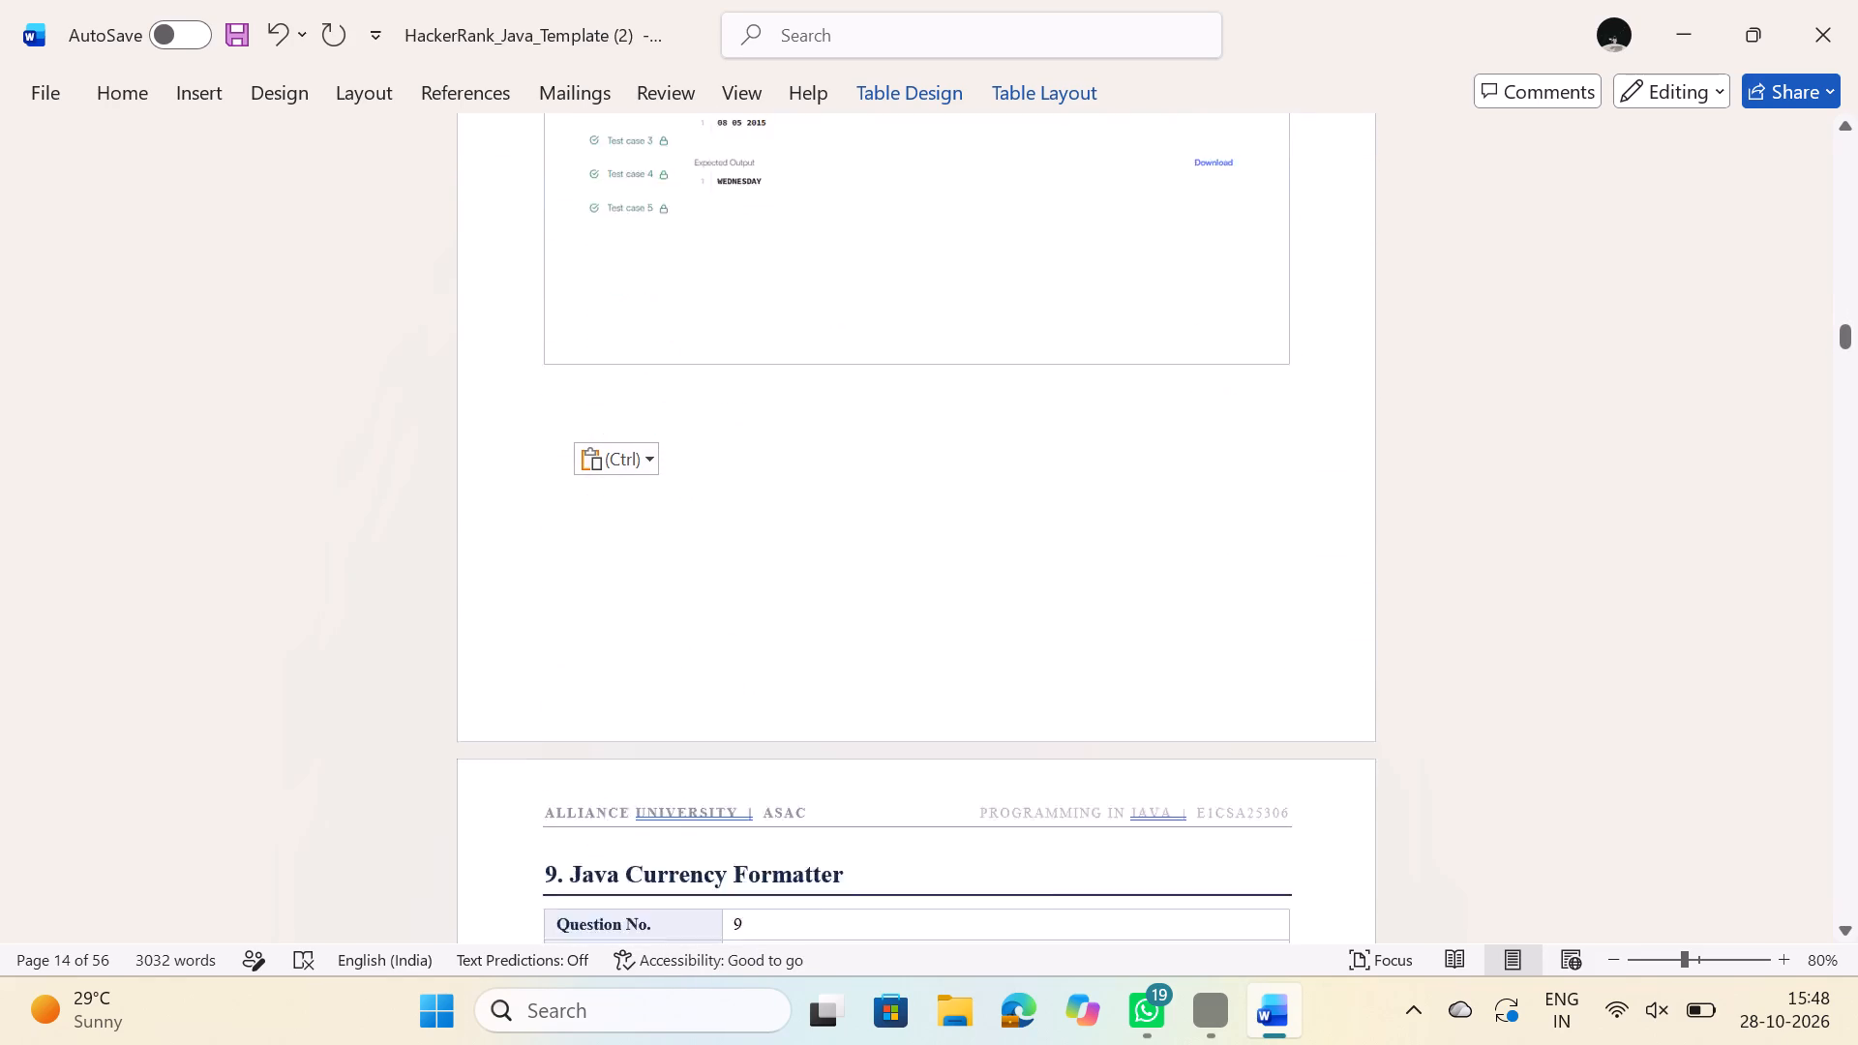
pyautogui.scroll(-1, 899, 428)
pyautogui.click(1418, 647)
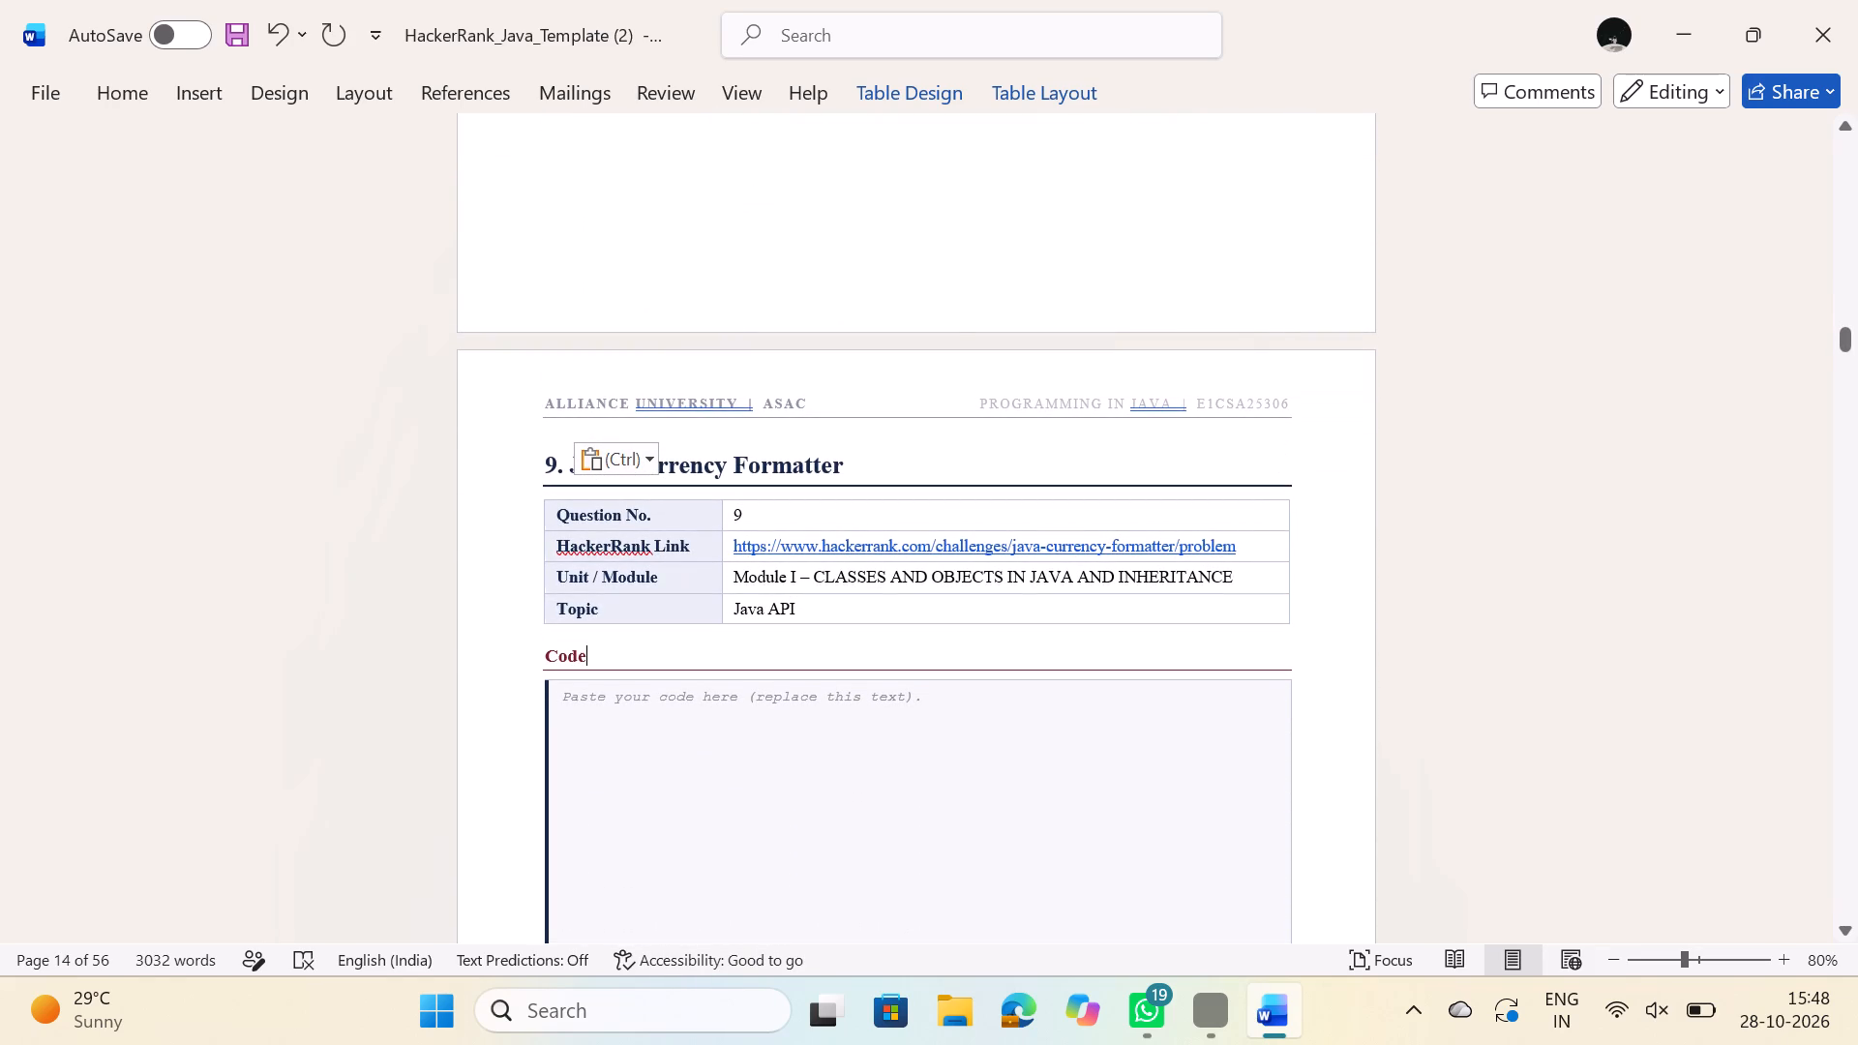
pyautogui.click(1331, 636)
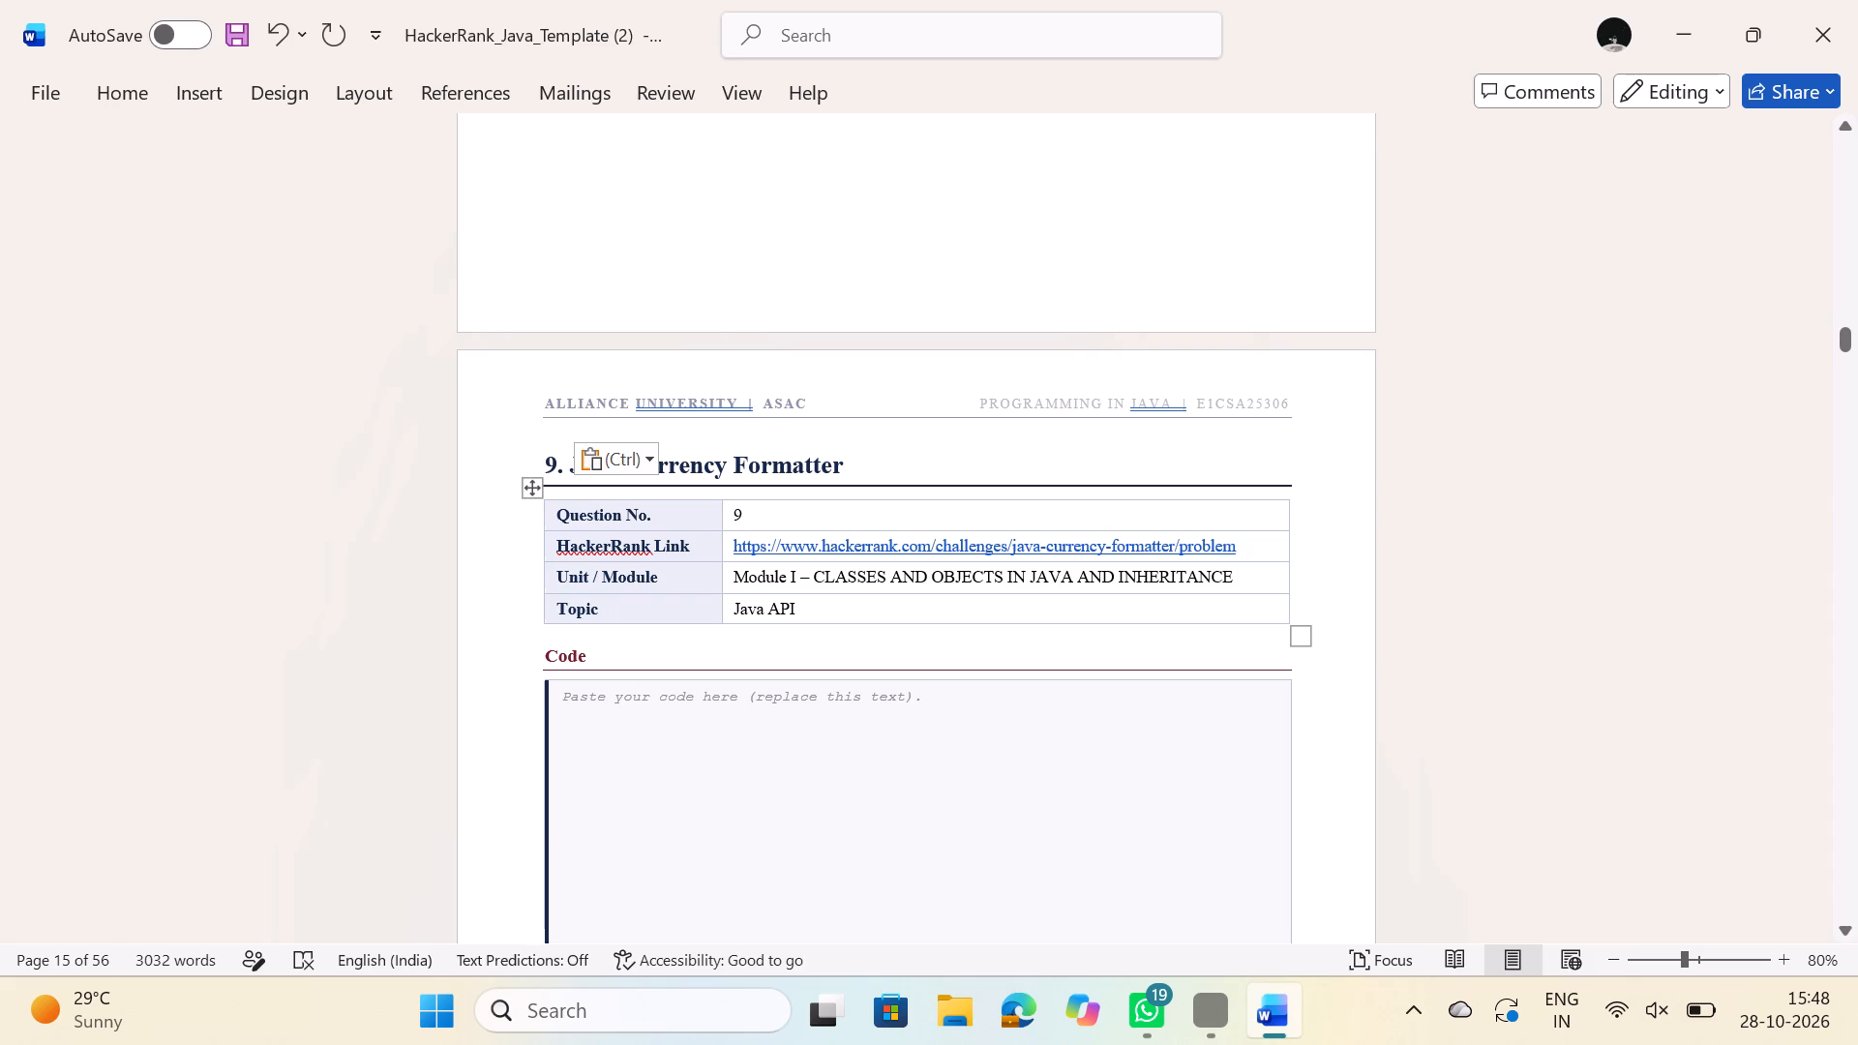
pyautogui.scroll(-1, 821, 505)
pyautogui.scroll(8, 820, 487)
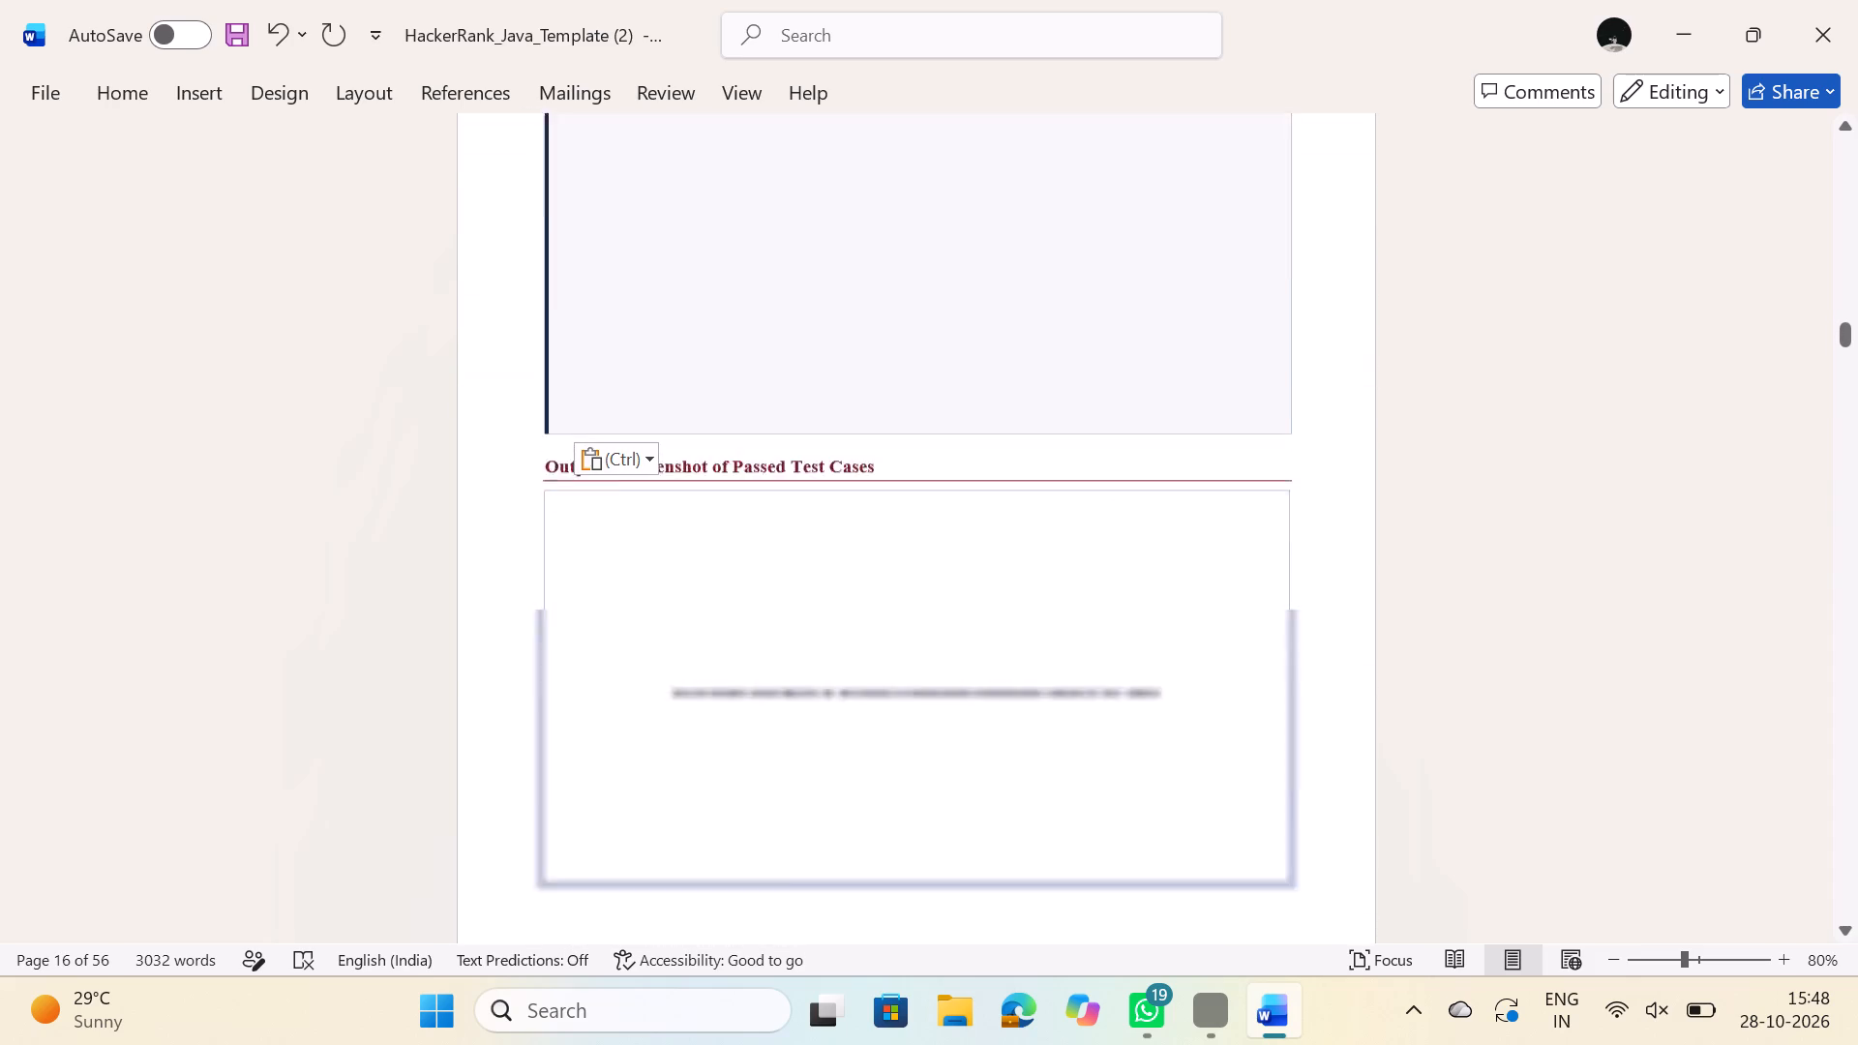
pyautogui.keyDown('ctrl'); pyautogui.scroll(-4, 820, 487); pyautogui.keyUp('ctrl')
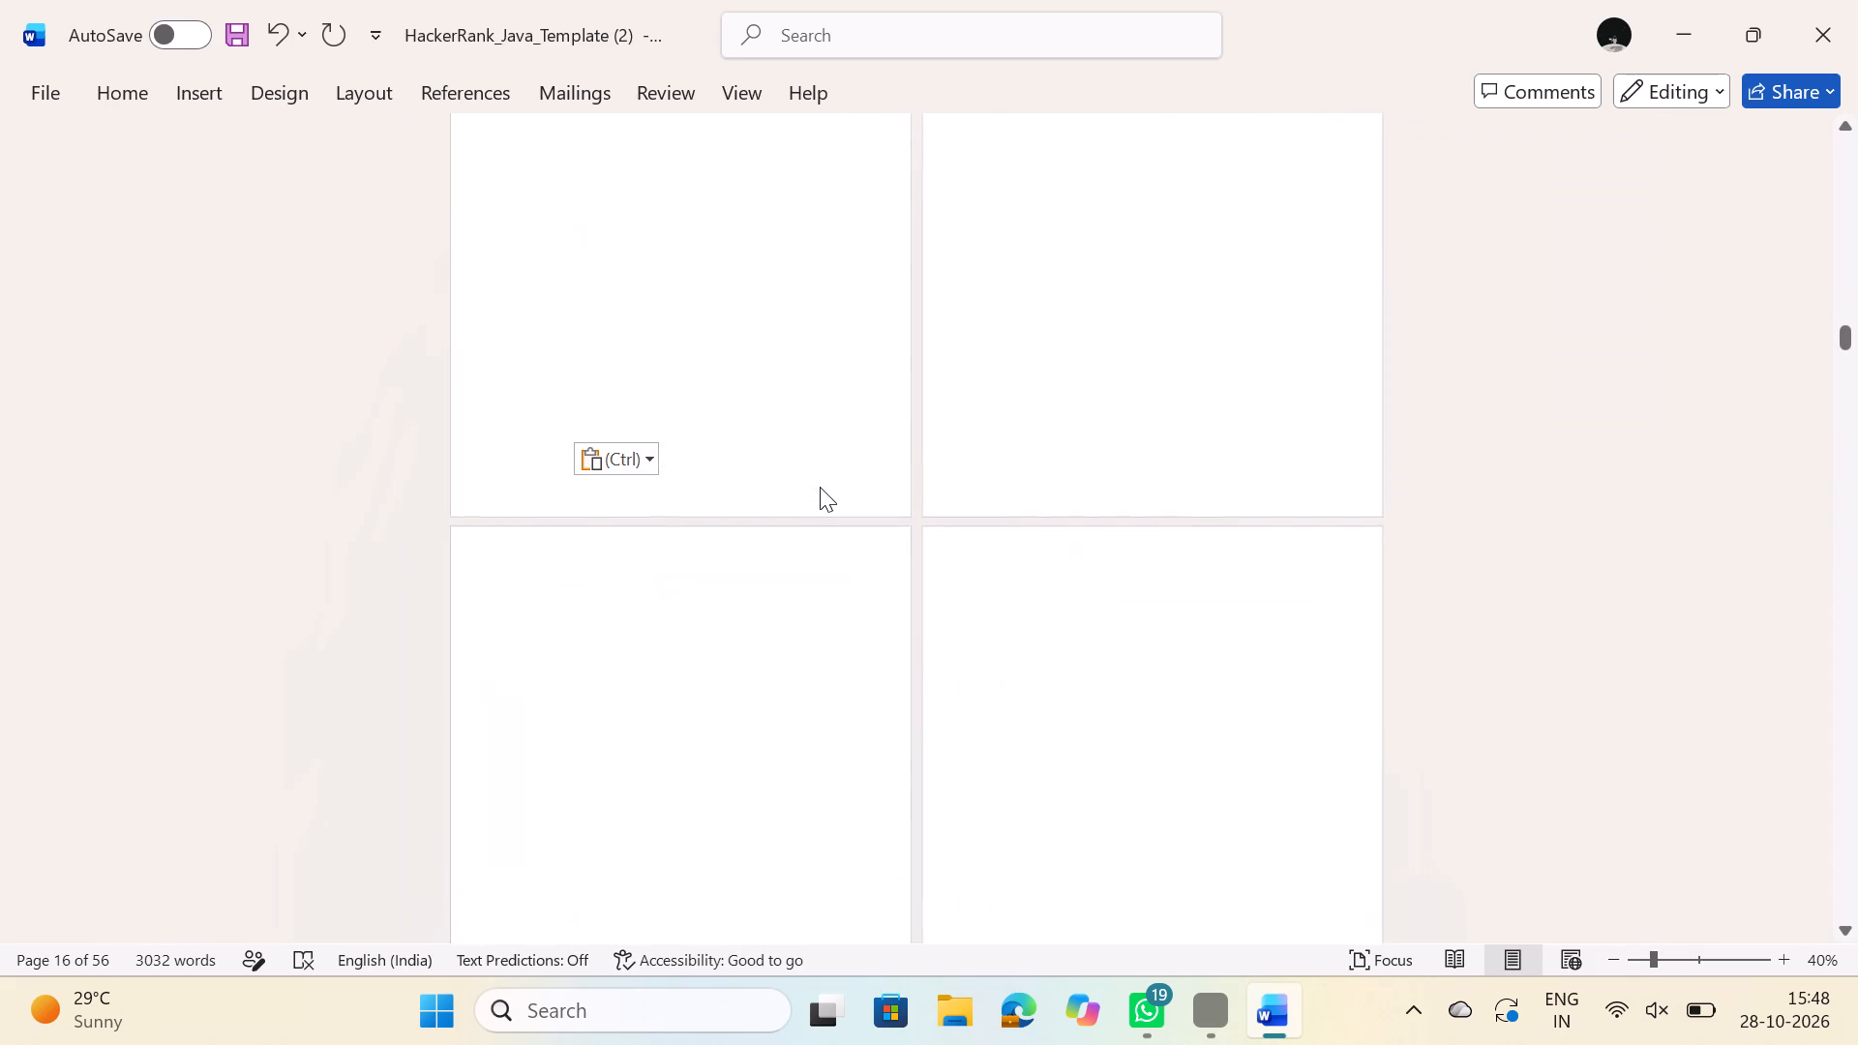
pyautogui.scroll(3, 820, 487)
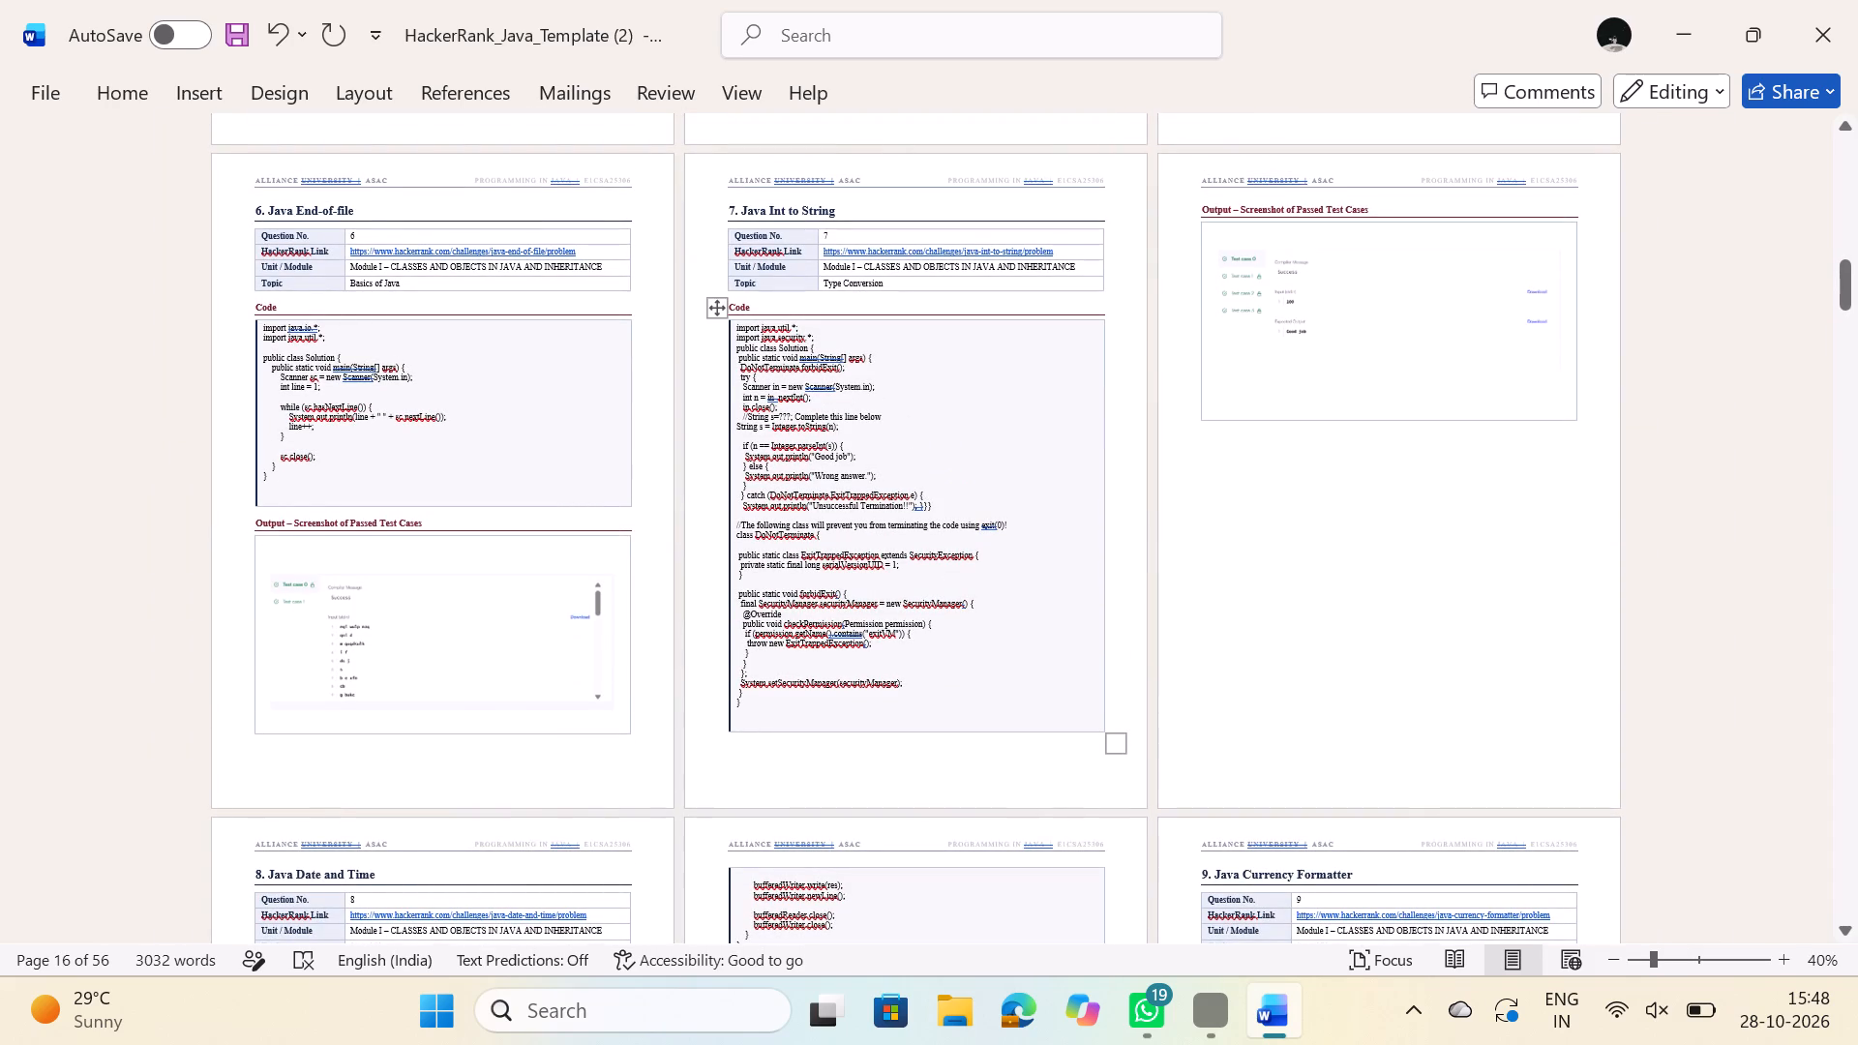
pyautogui.scroll(-3, 820, 487)
pyautogui.scroll(1, 820, 487)
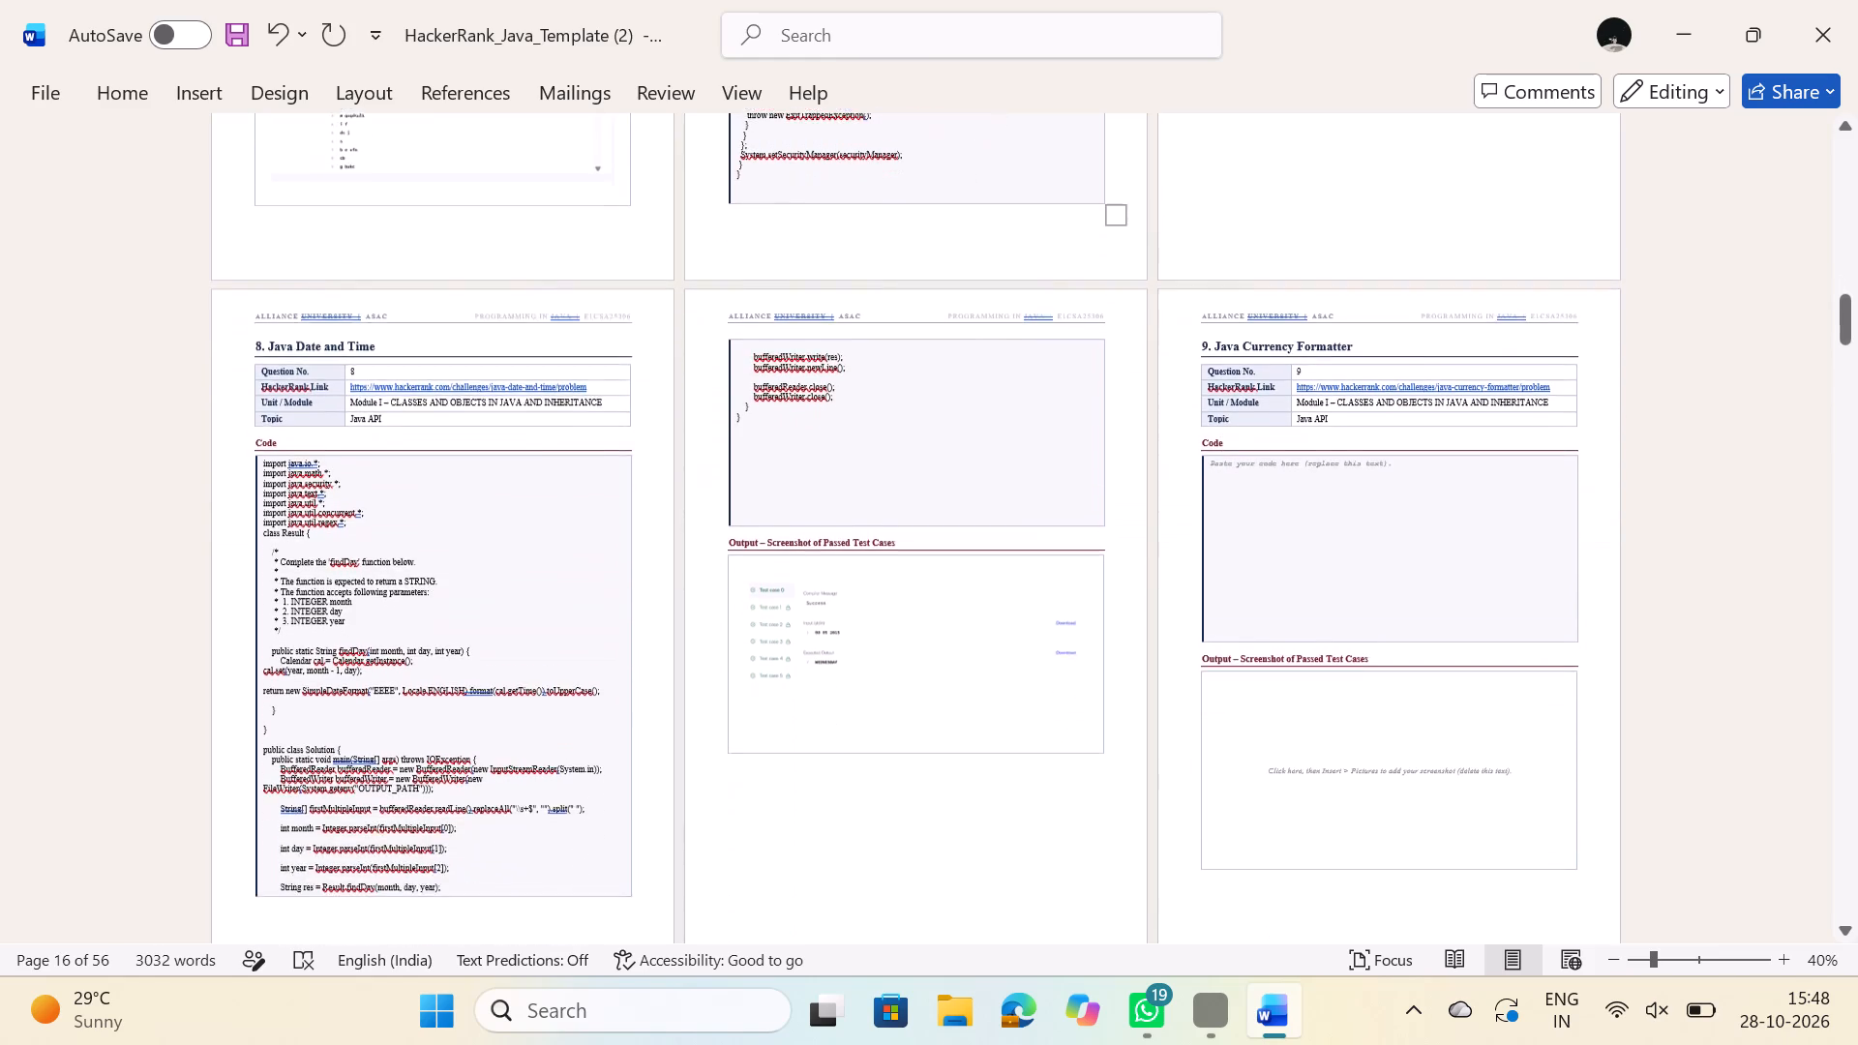
pyautogui.scroll(1, 820, 487)
pyautogui.scroll(-2, 820, 487)
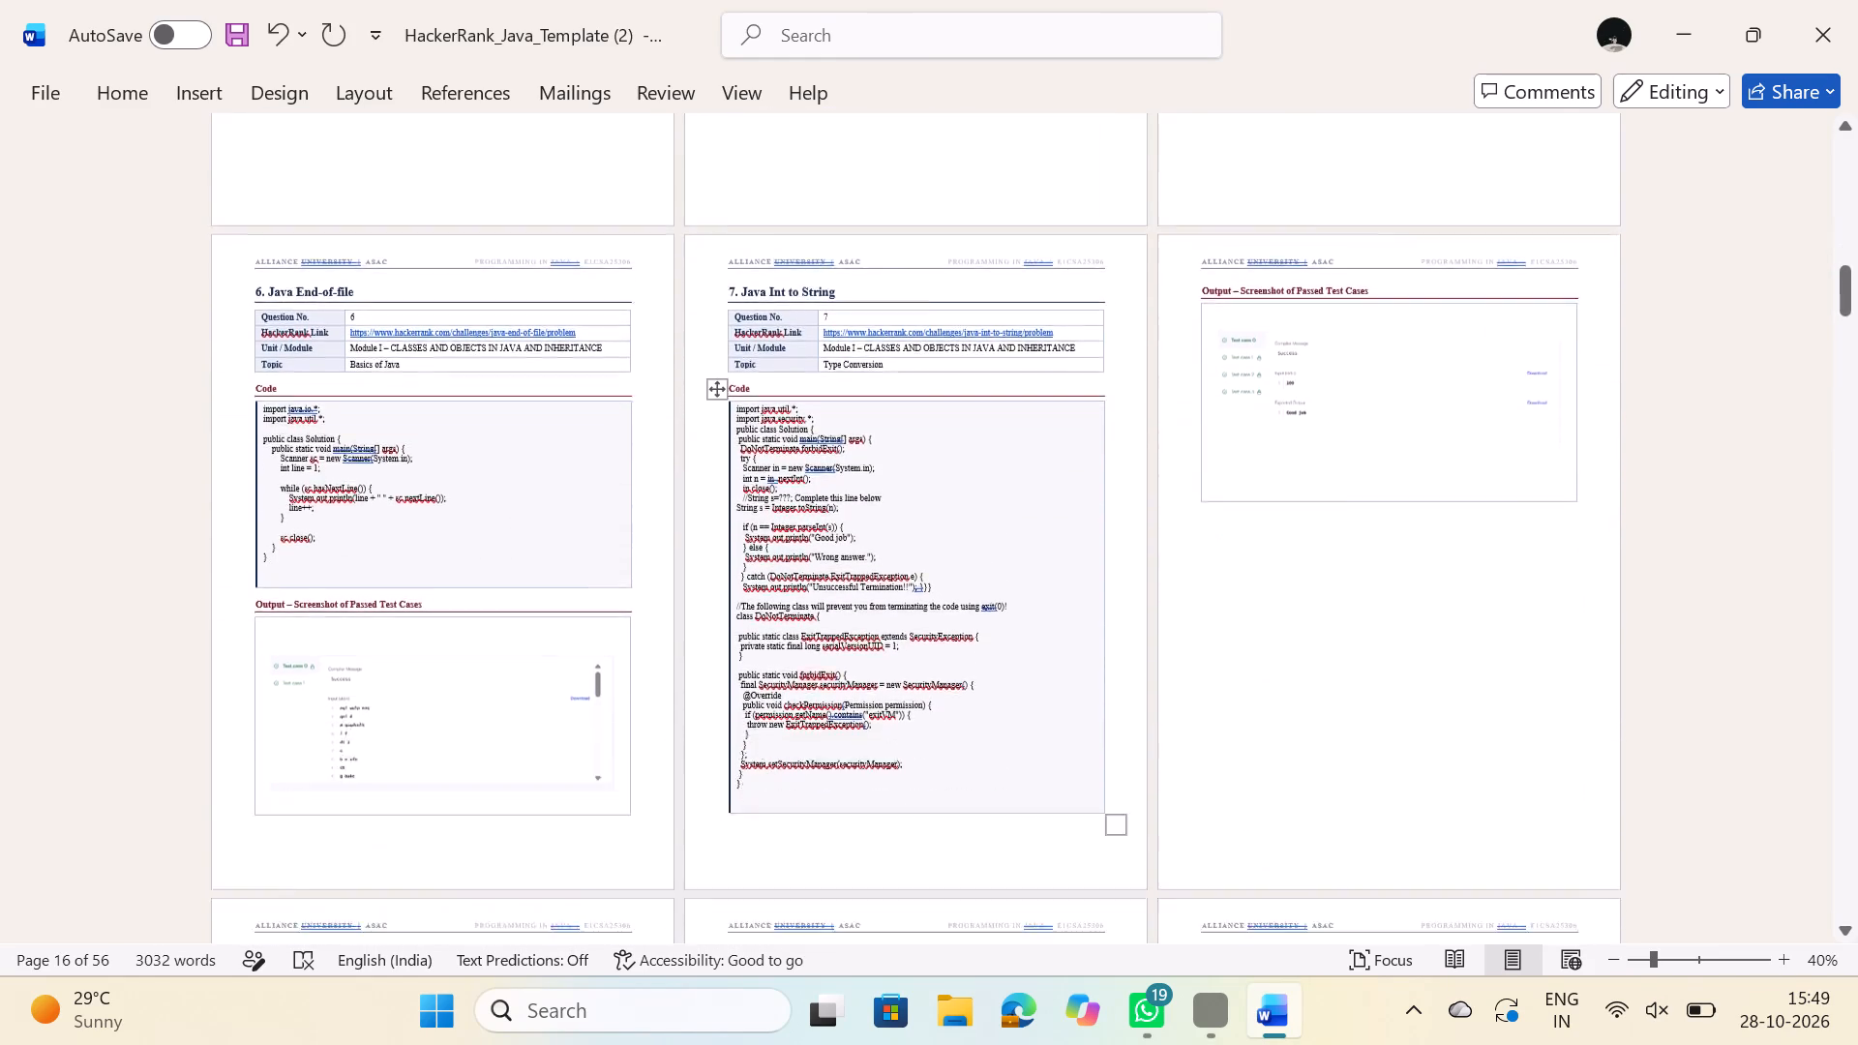
pyautogui.scroll(-3, 820, 487)
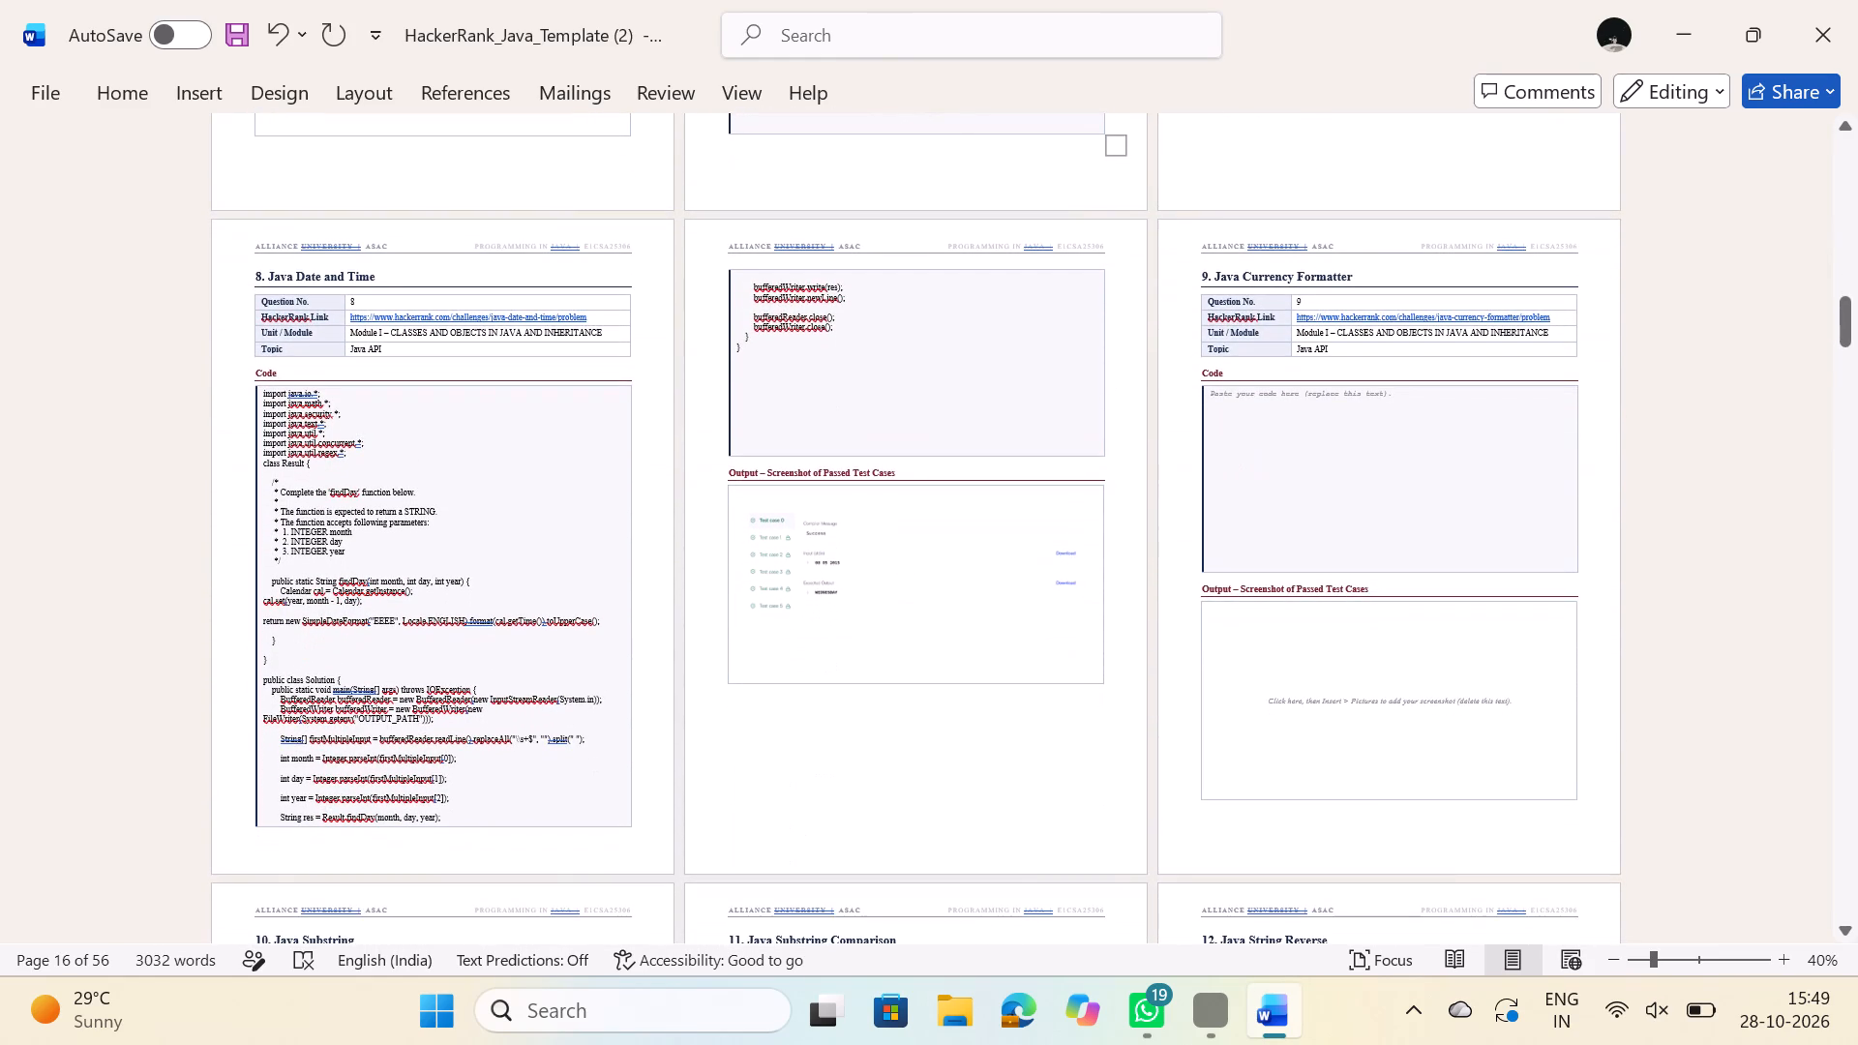
pyautogui.scroll(-2, 820, 487)
# Delete the "Paste your code here" placeholder text from question 9's code box.
pyautogui.scroll(-1, 1323, 388)
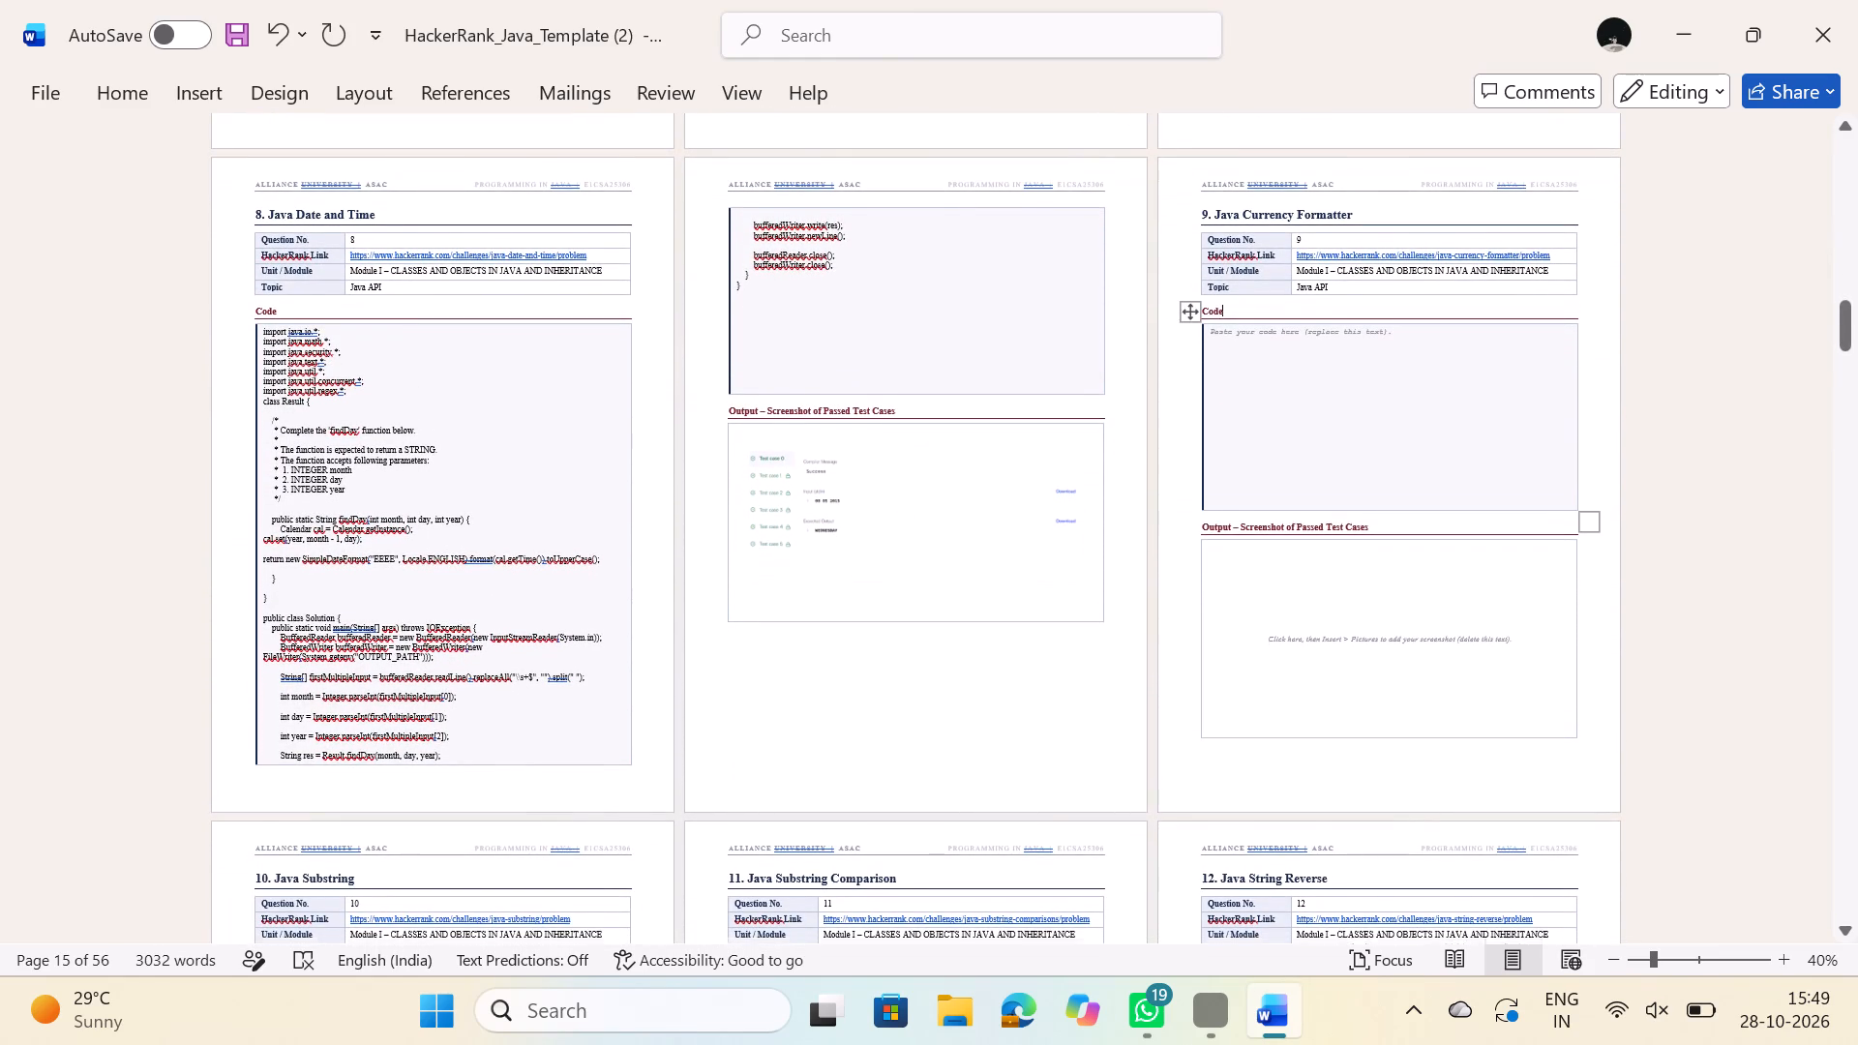
pyautogui.scroll(-1, 1323, 388)
pyautogui.scroll(-1, 1417, 303)
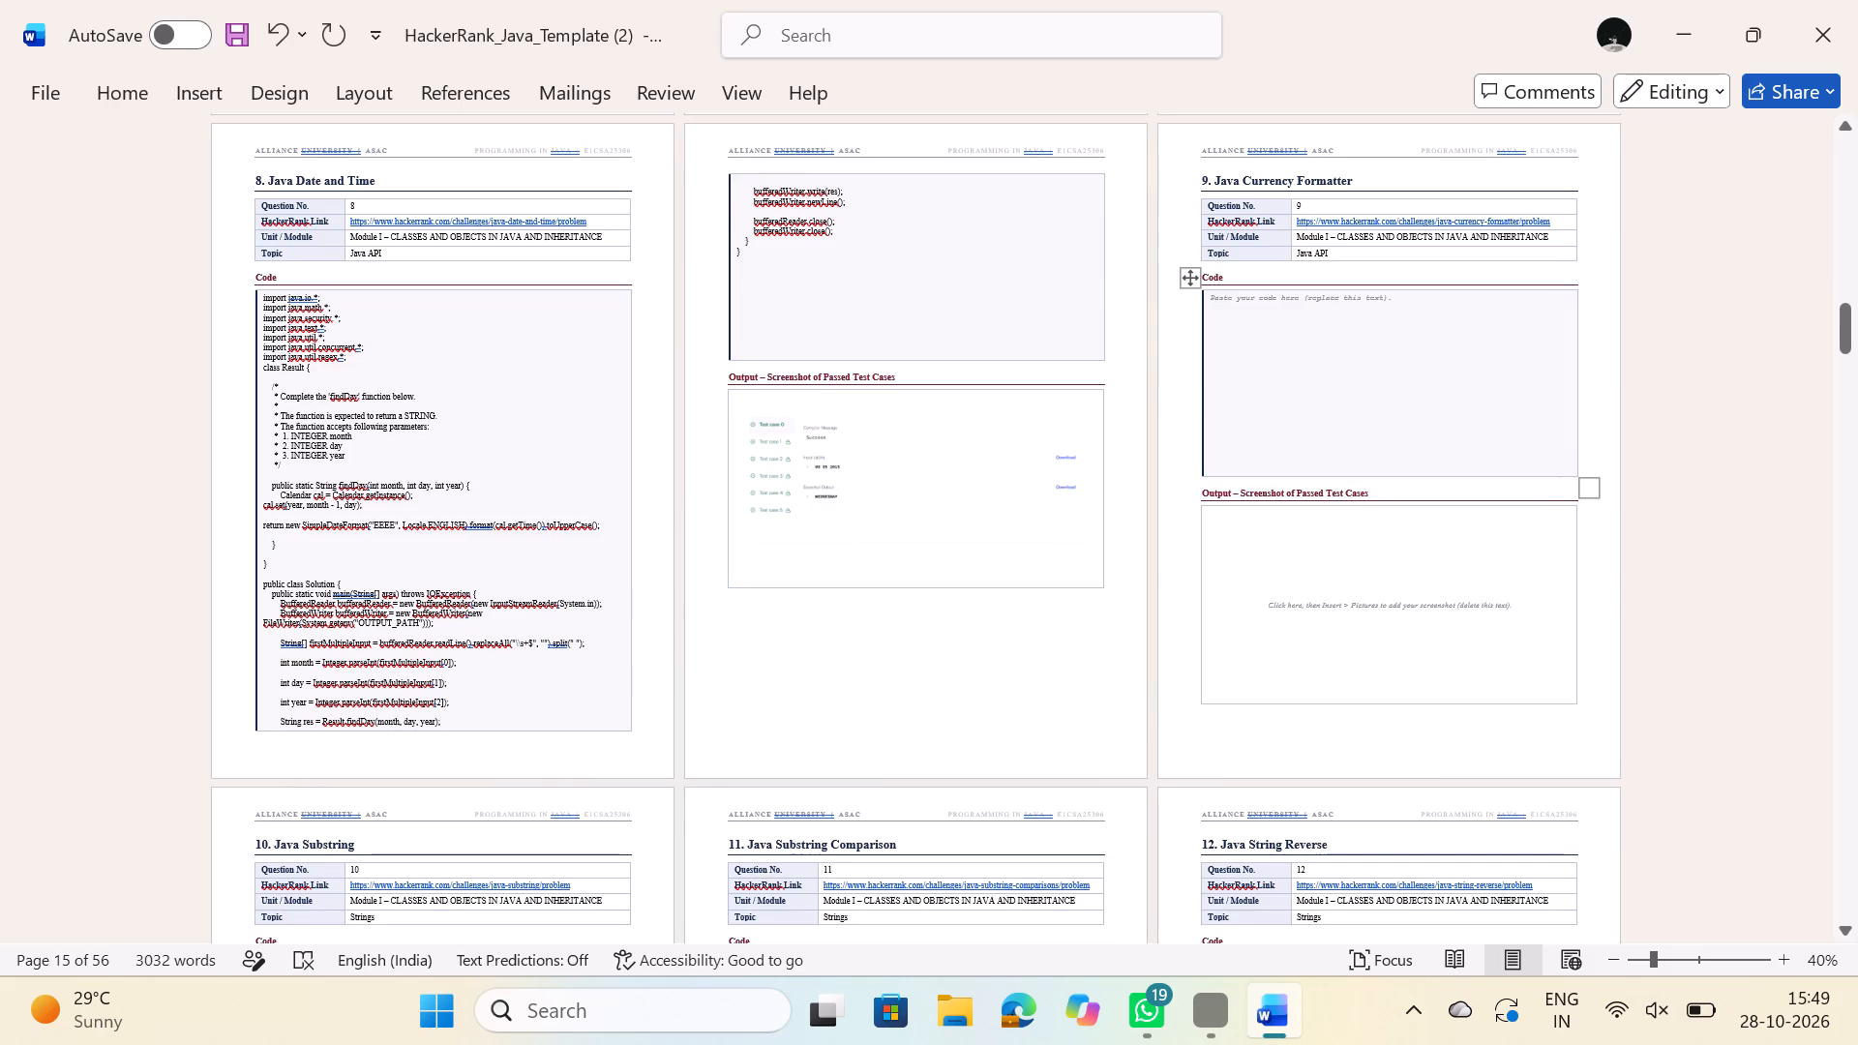
pyautogui.scroll(-1, 1417, 303)
pyautogui.moveTo(1426, 278); pyautogui.dragTo(1208, 255)
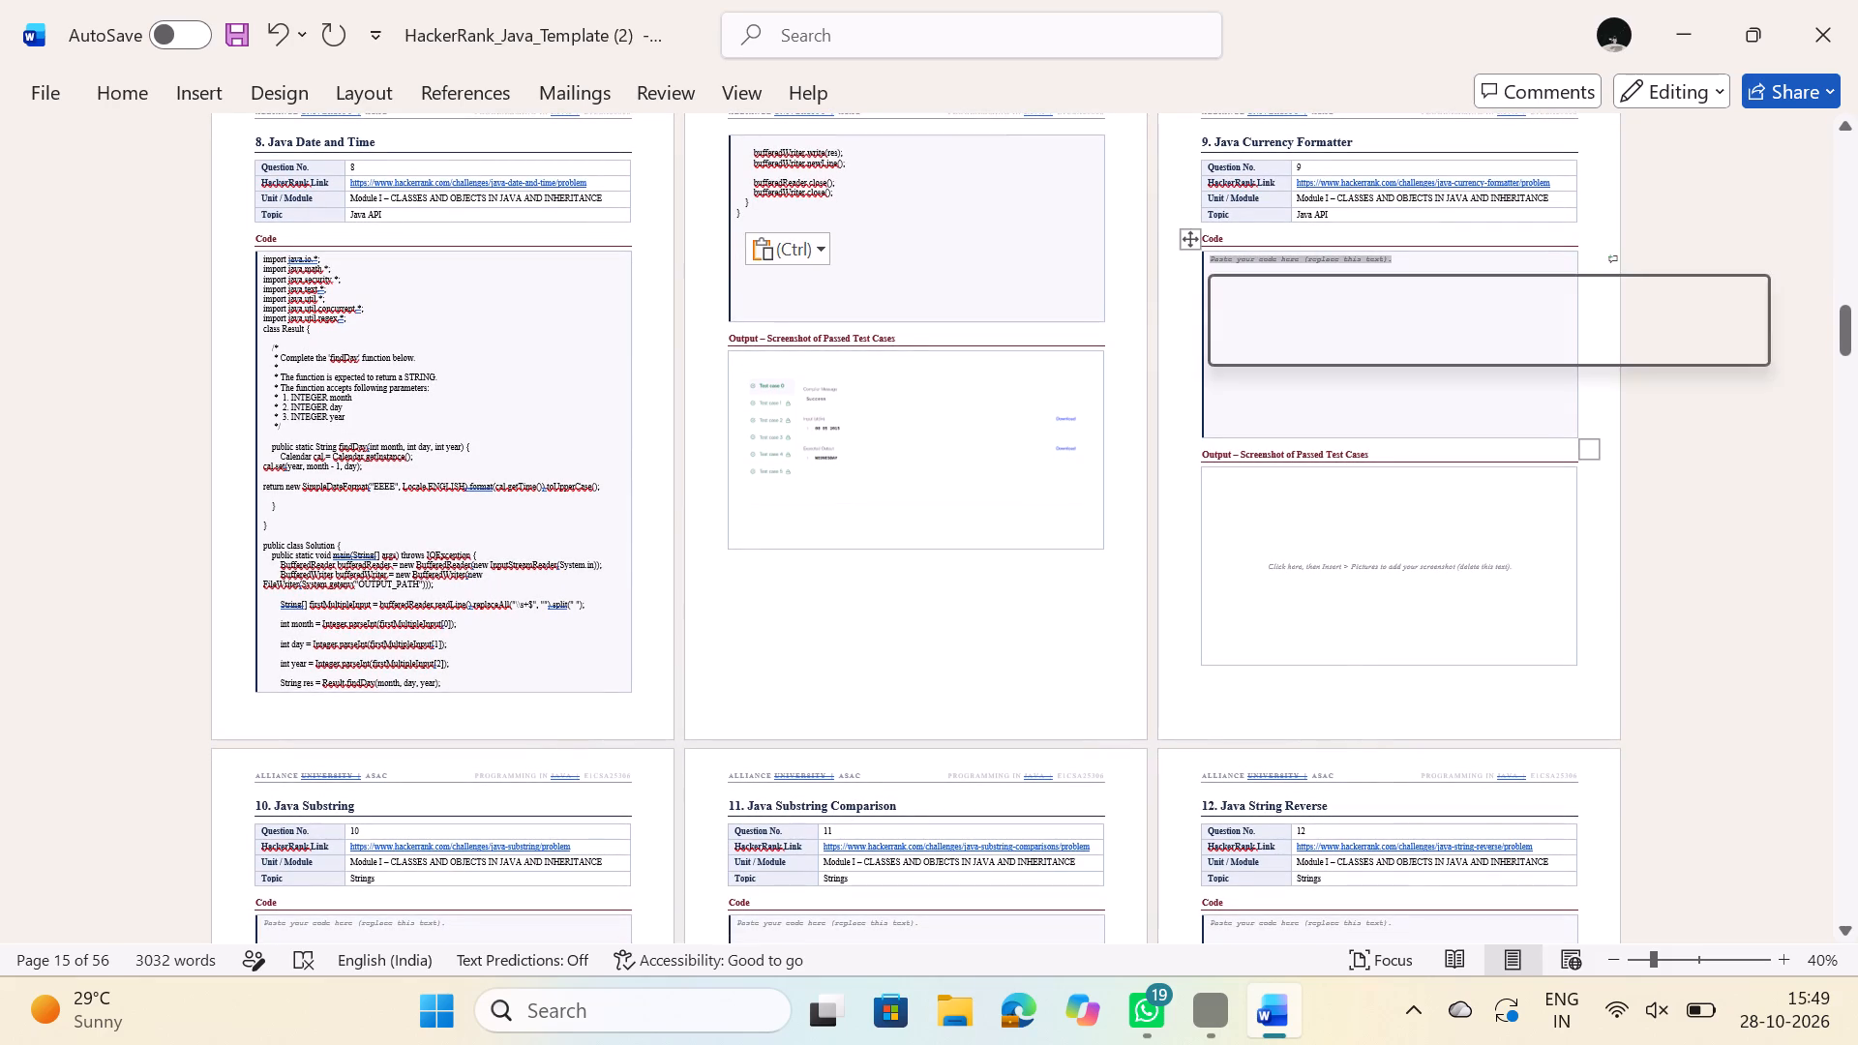
pyautogui.press('BackSpace')
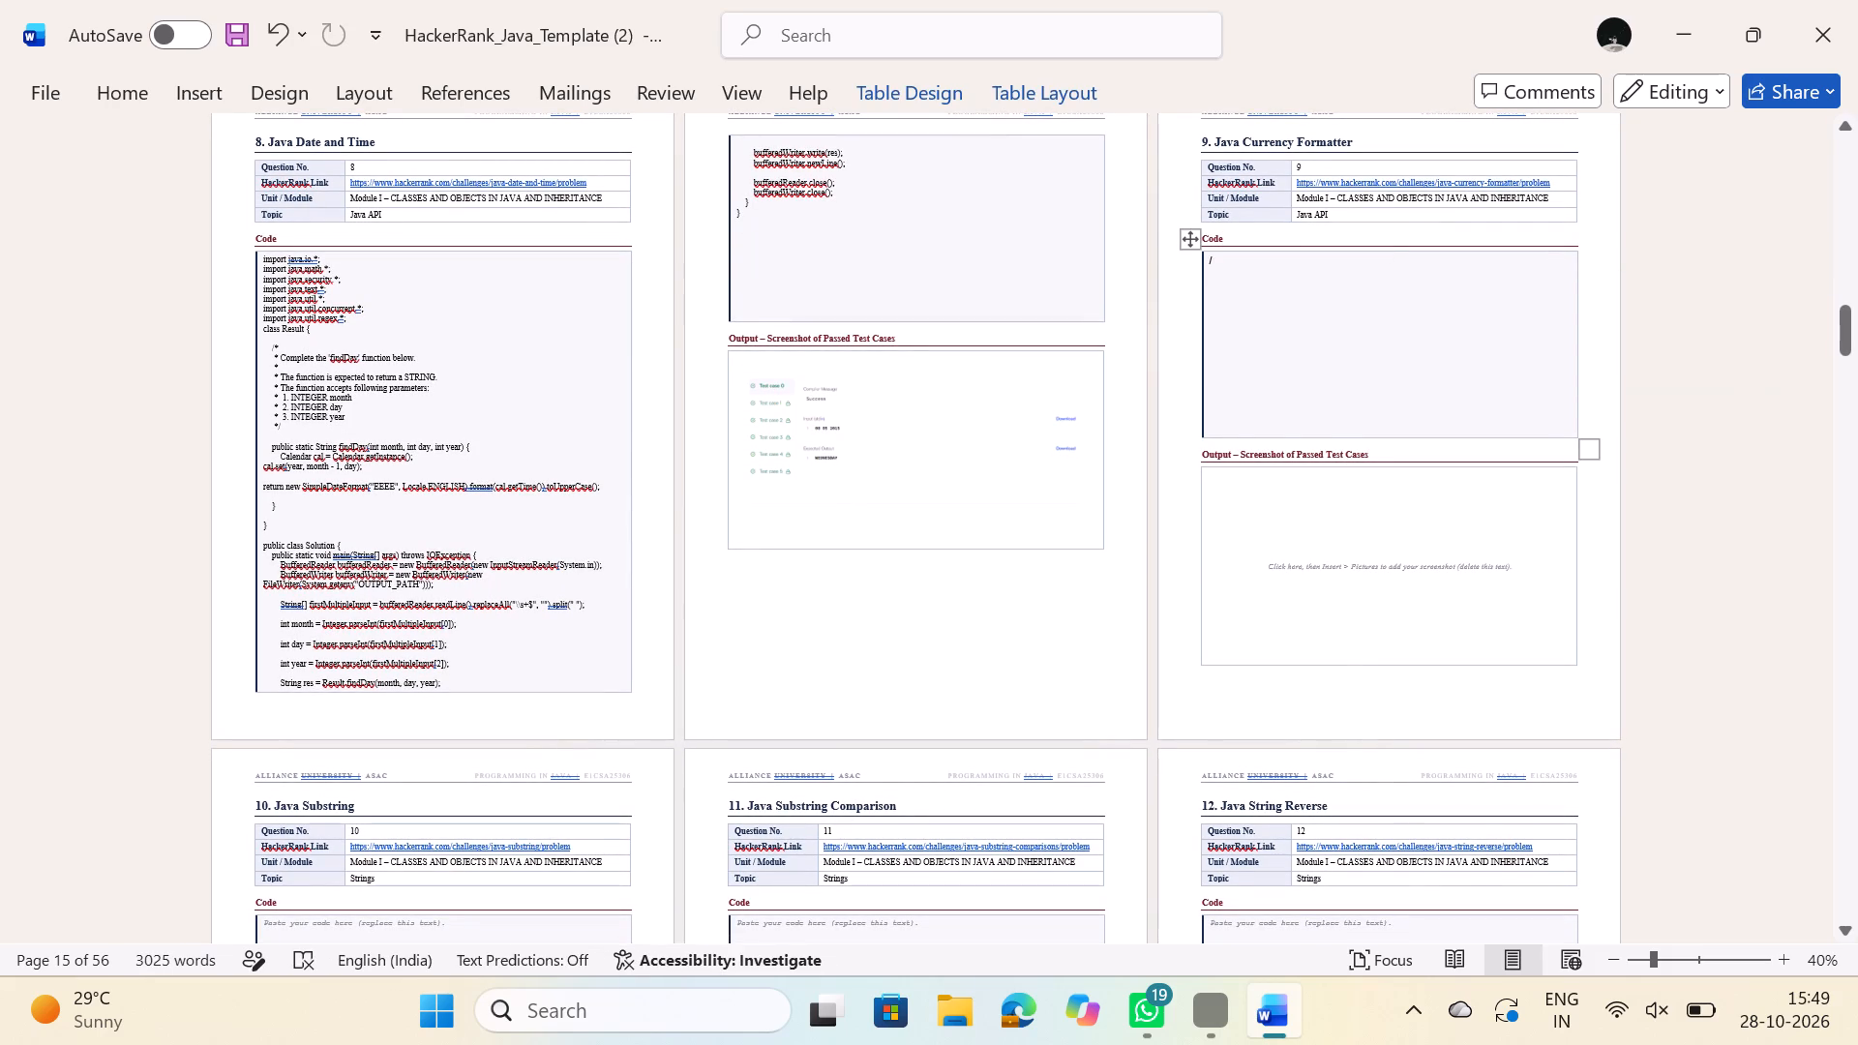
# Switch to Chrome, return to the Java challenge list and filter it to show only solved challenges.
pyautogui.click(1183, 1044)
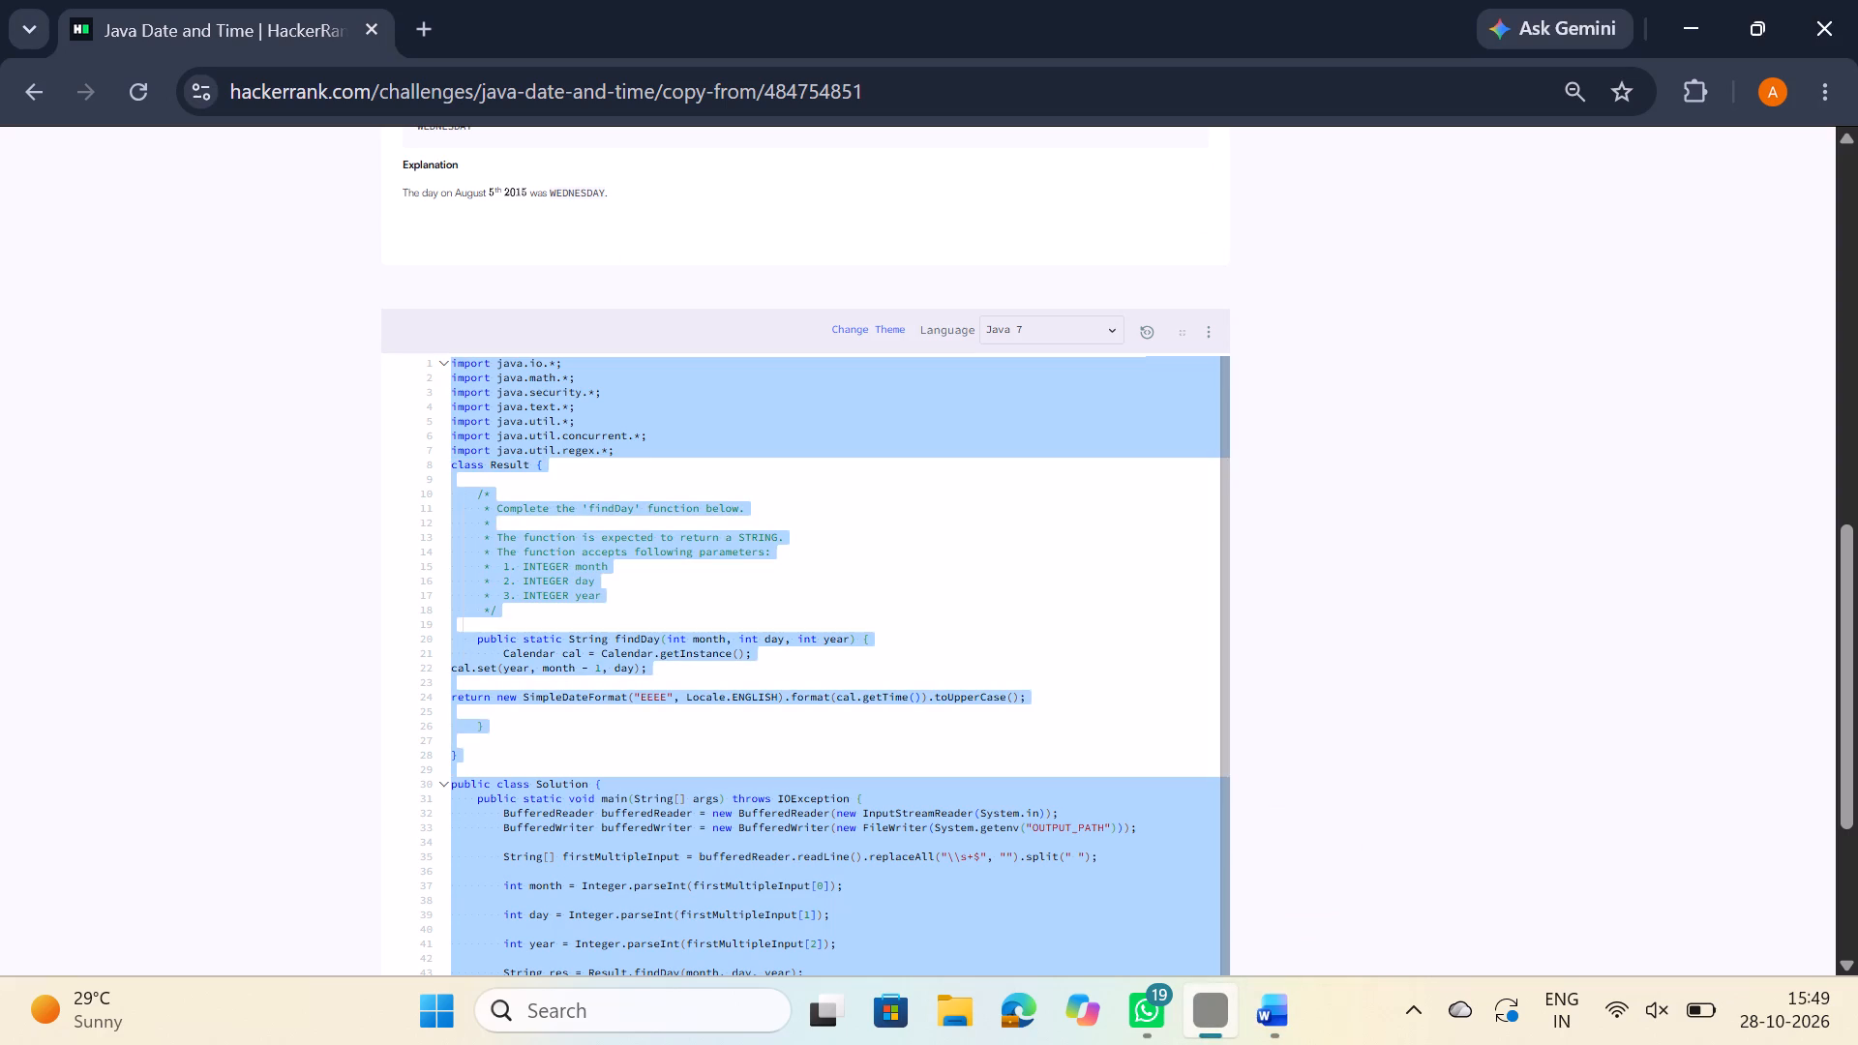
pyautogui.click(89, 553)
pyautogui.hscroll(11, 89, 553)
pyautogui.hscroll(17, 89, 553)
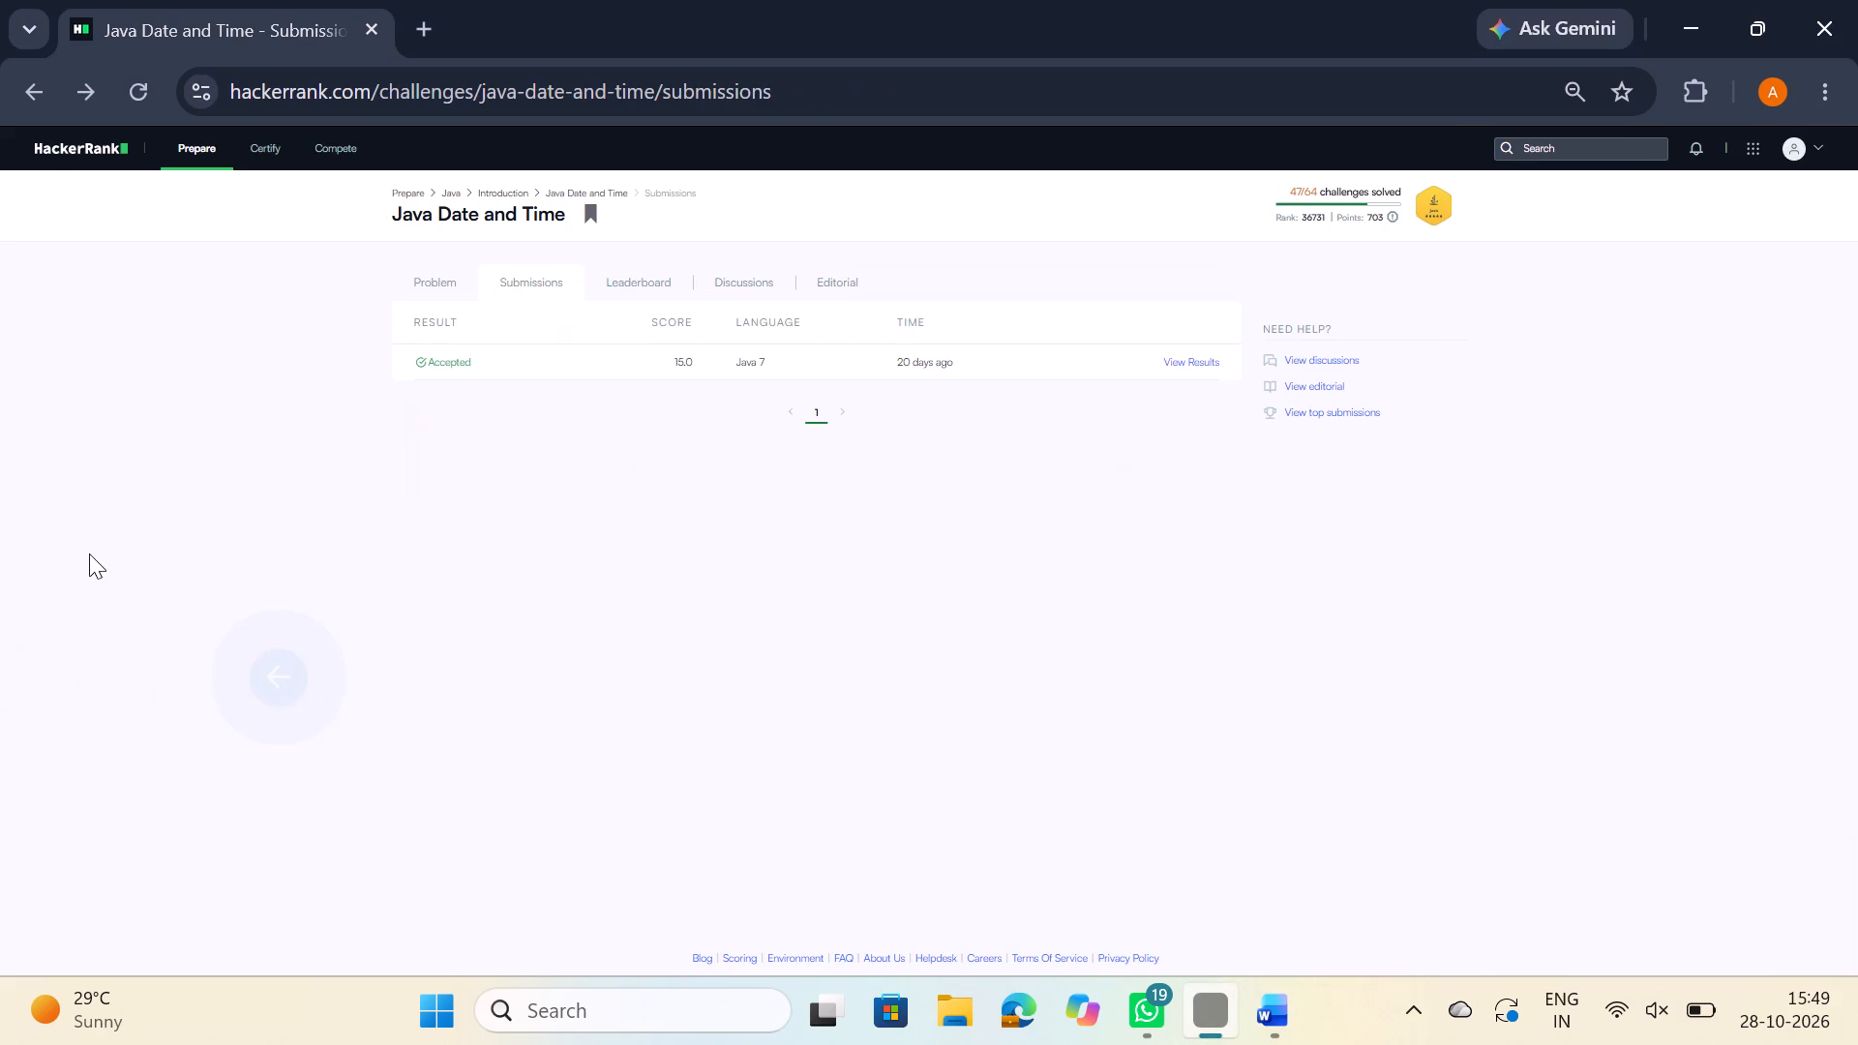
pyautogui.hscroll(15, 89, 553)
pyautogui.hscroll(14, 89, 553)
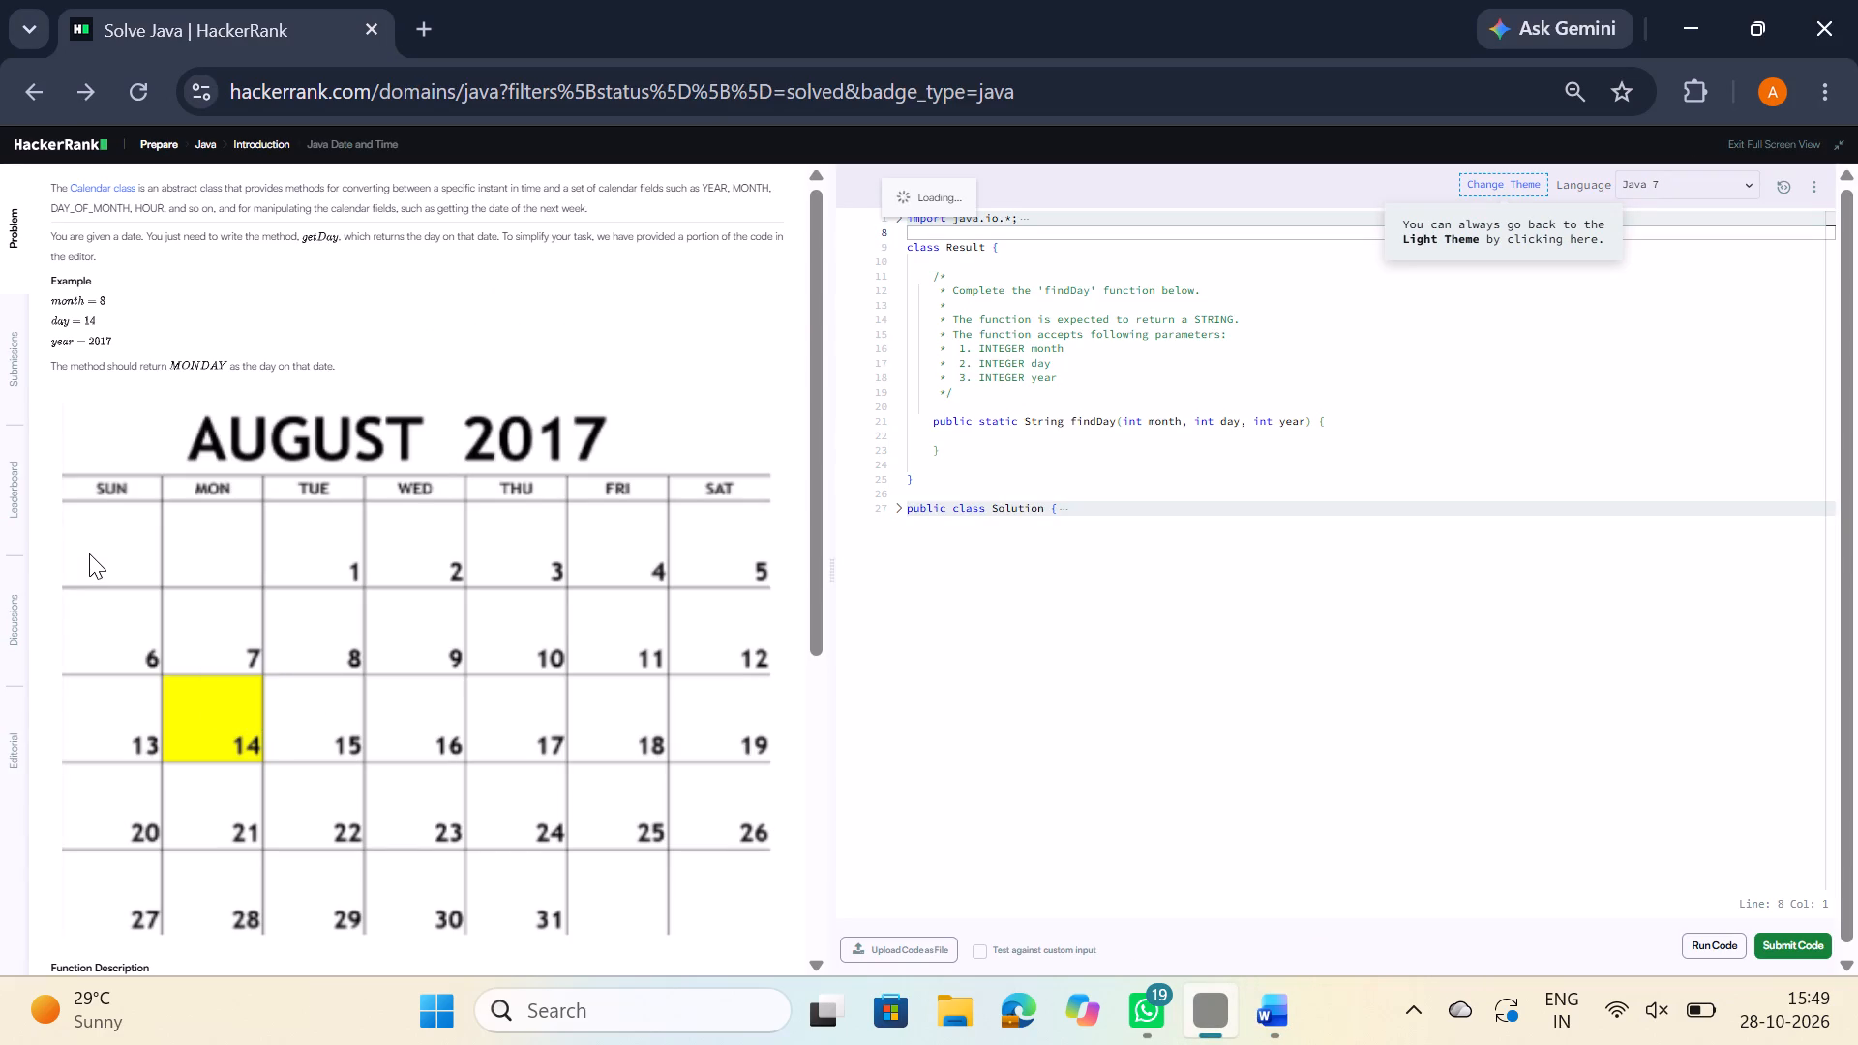
pyautogui.hscroll(16, 89, 553)
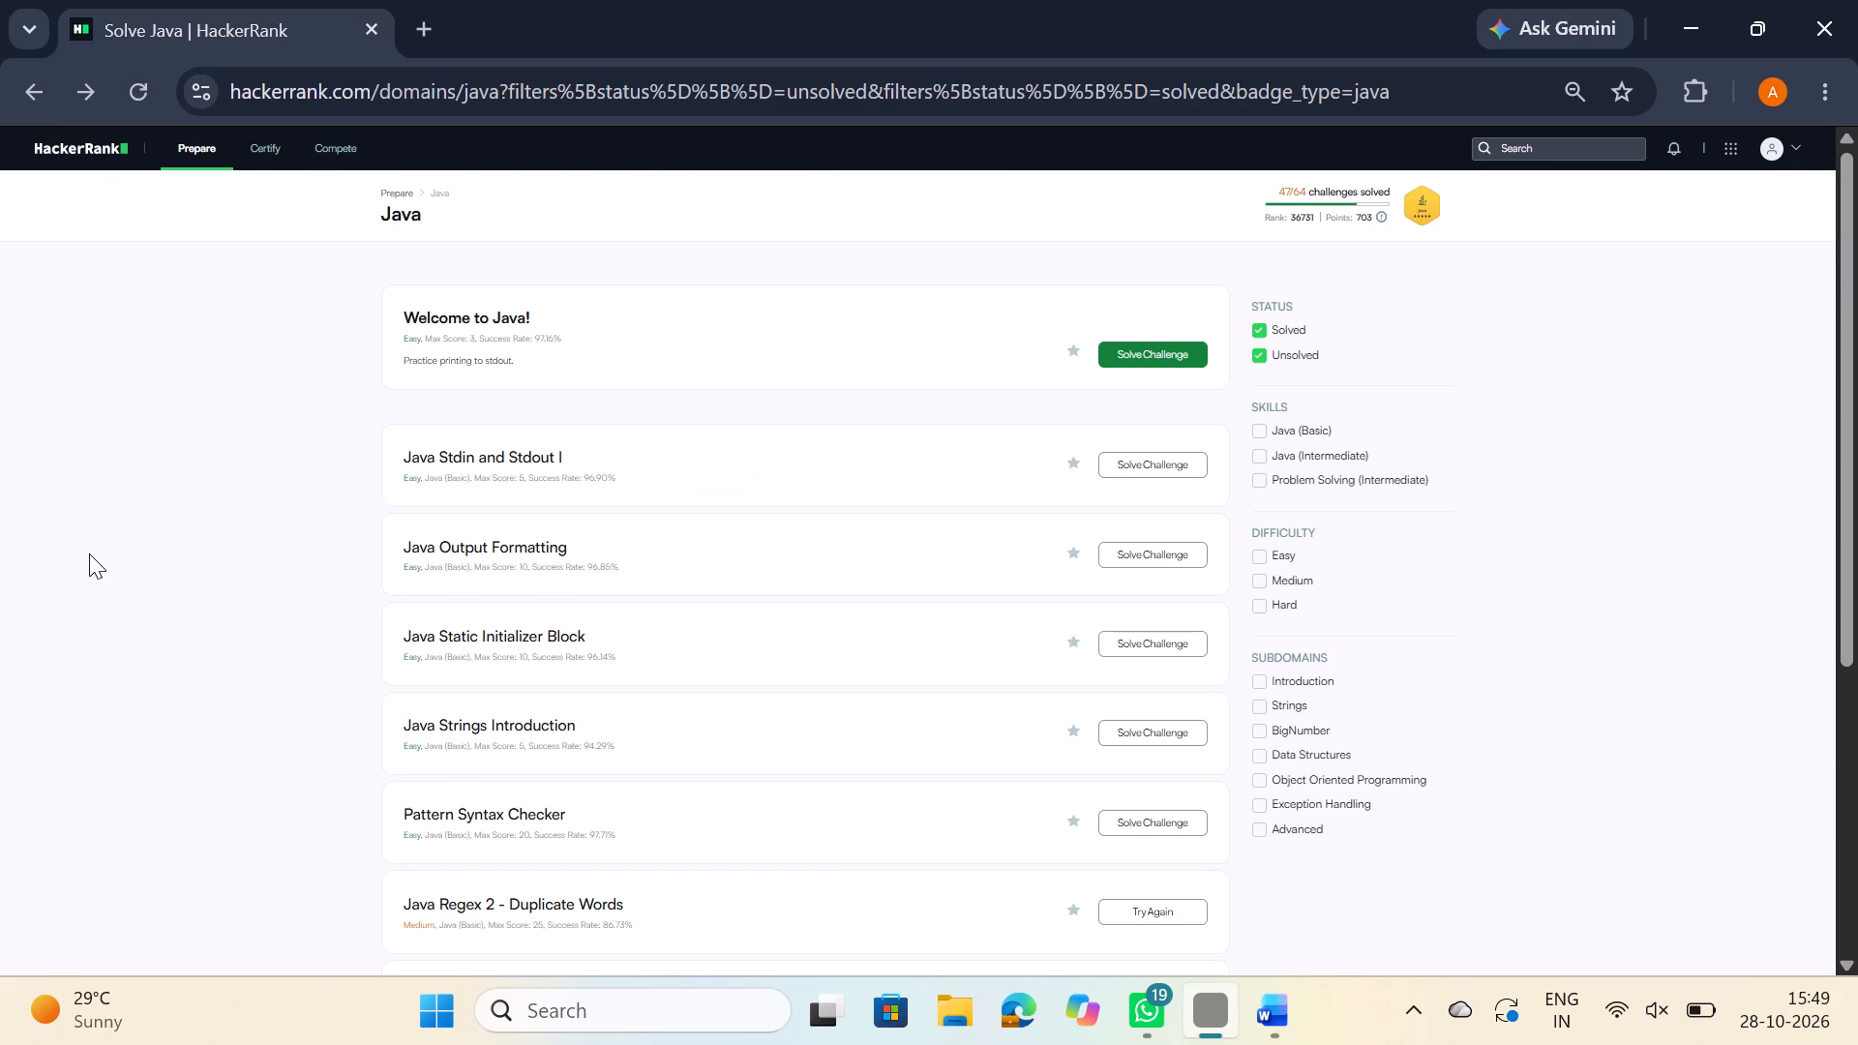
pyautogui.scroll(-2, 682, 806)
pyautogui.scroll(1, 682, 806)
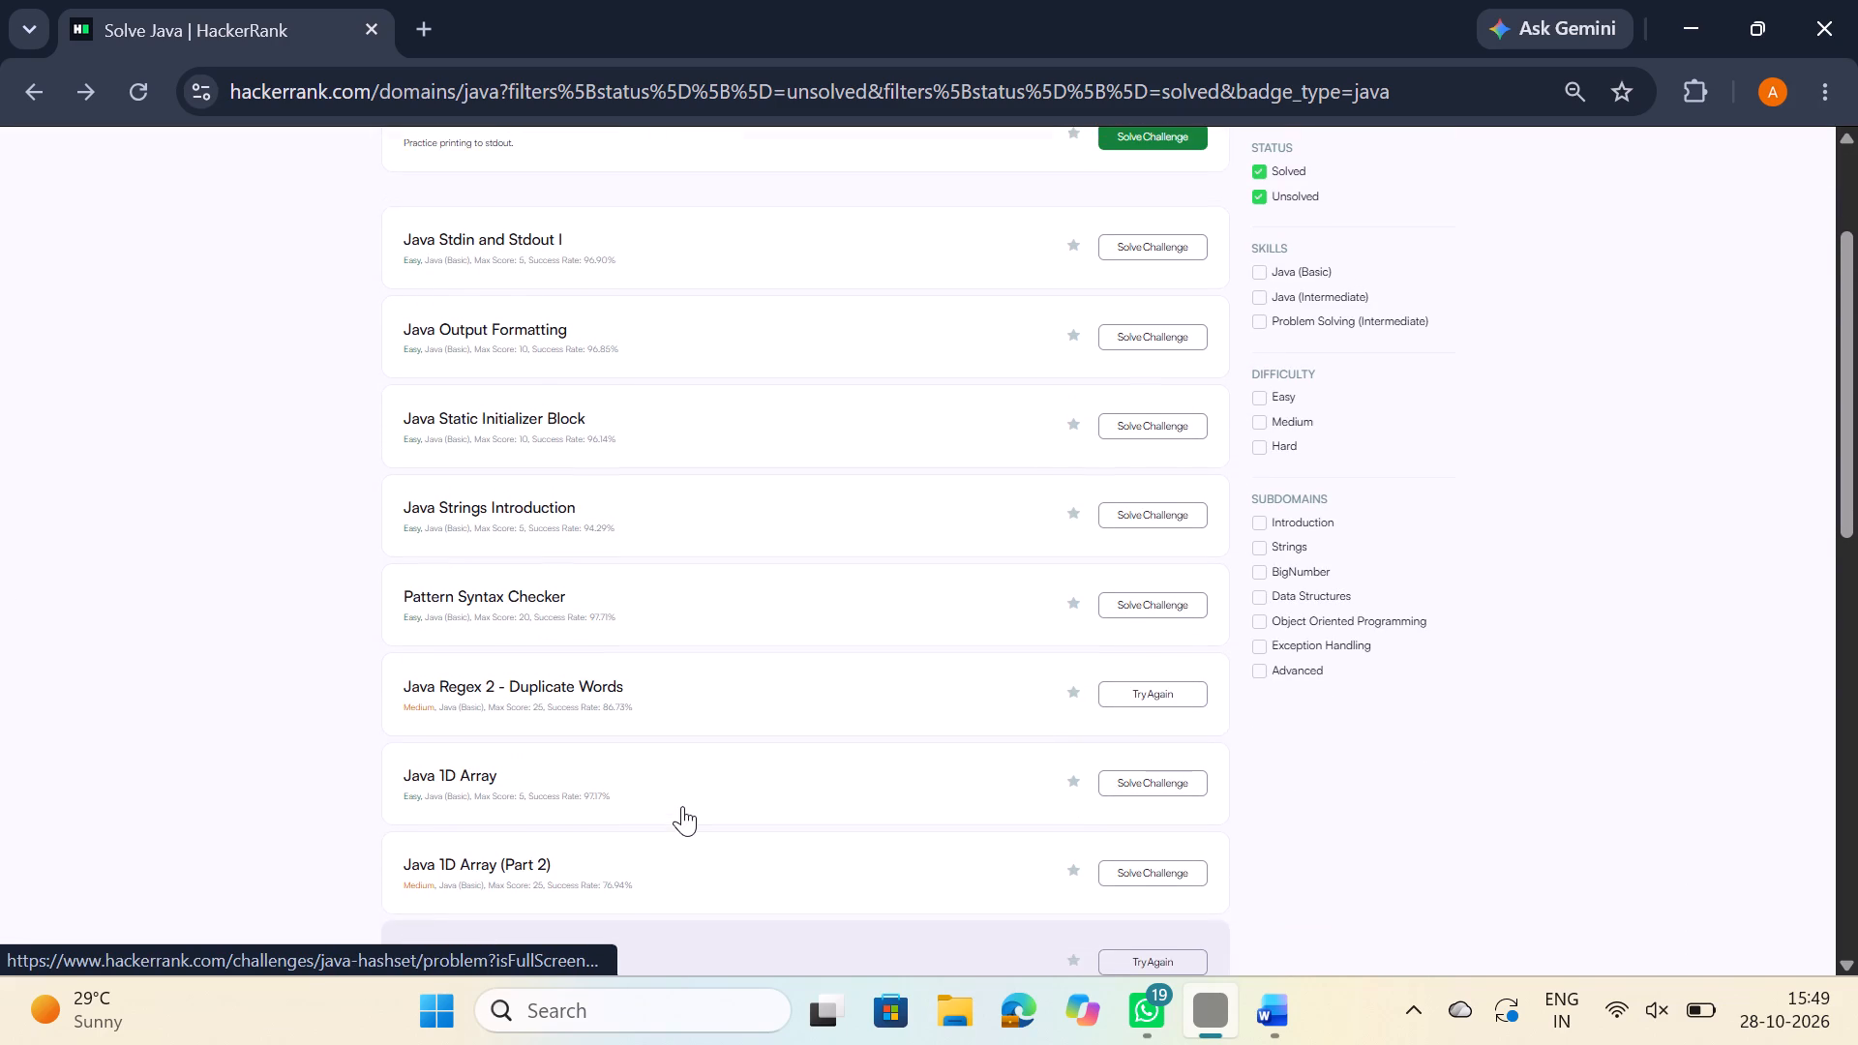
pyautogui.scroll(1, 682, 806)
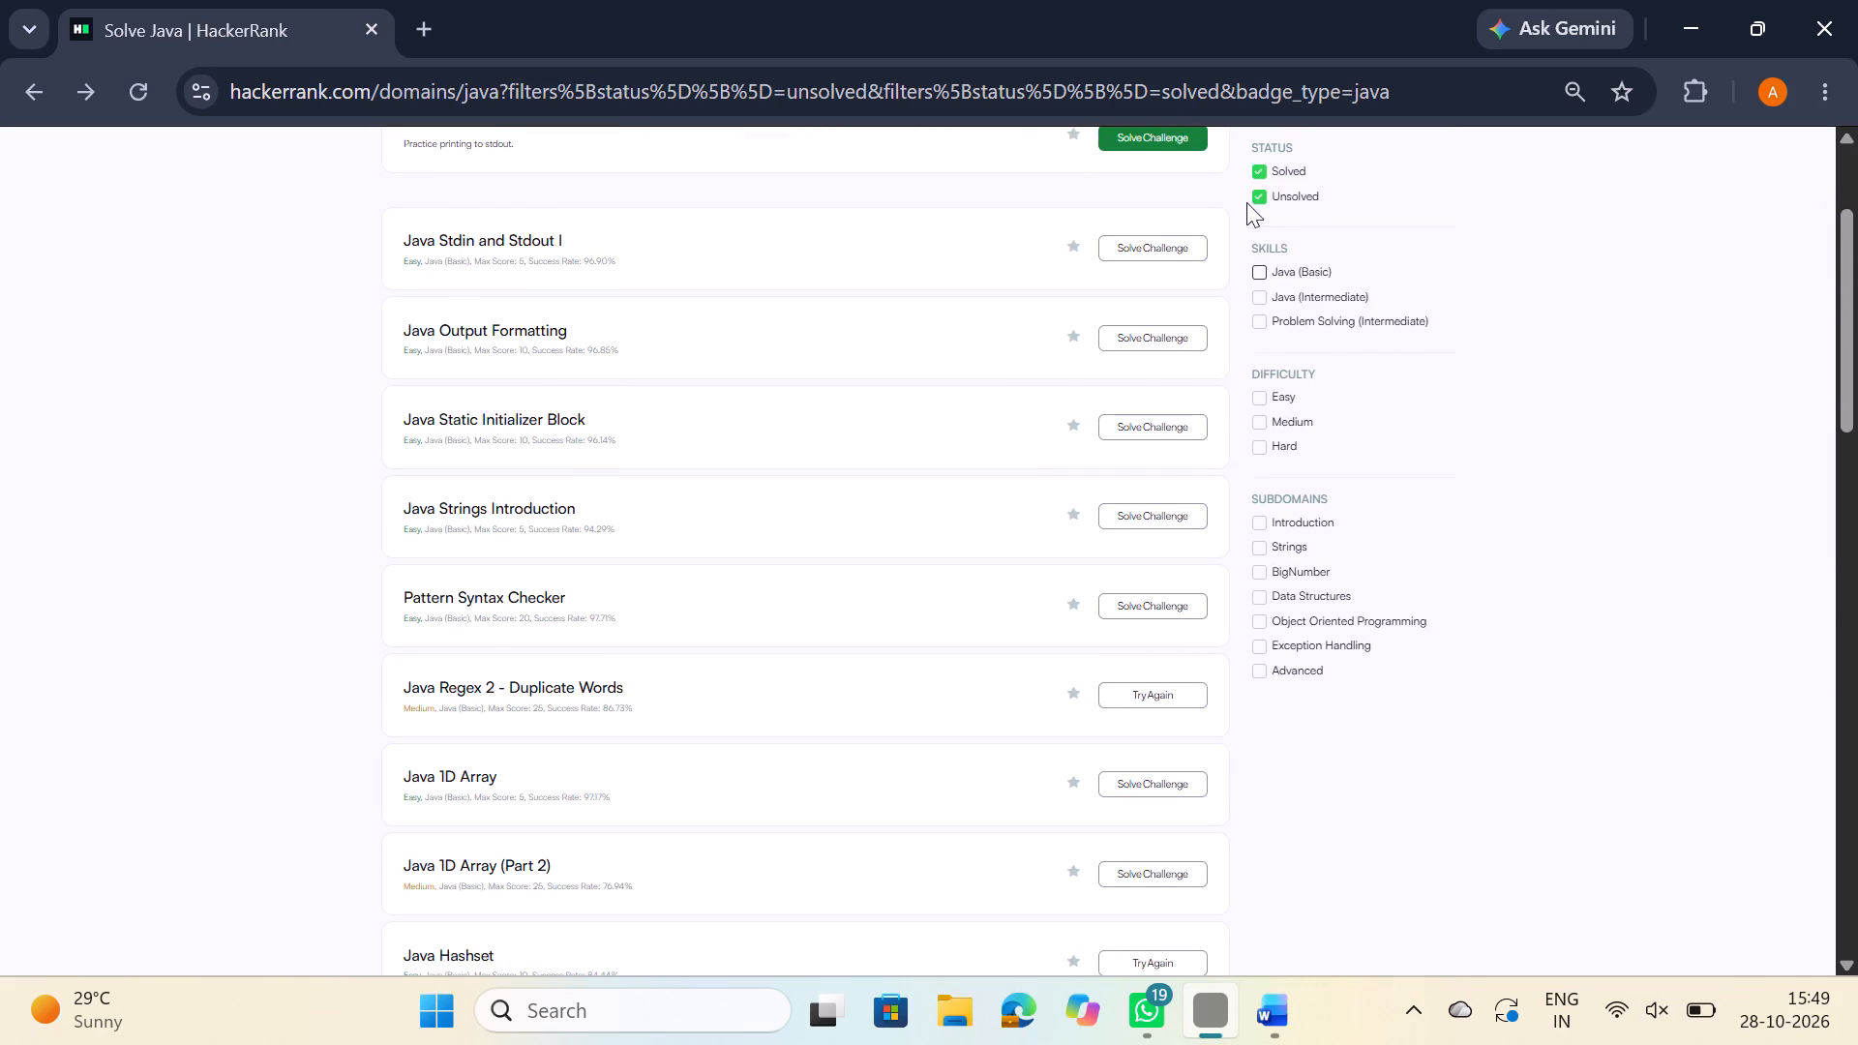
pyautogui.click(1269, 202)
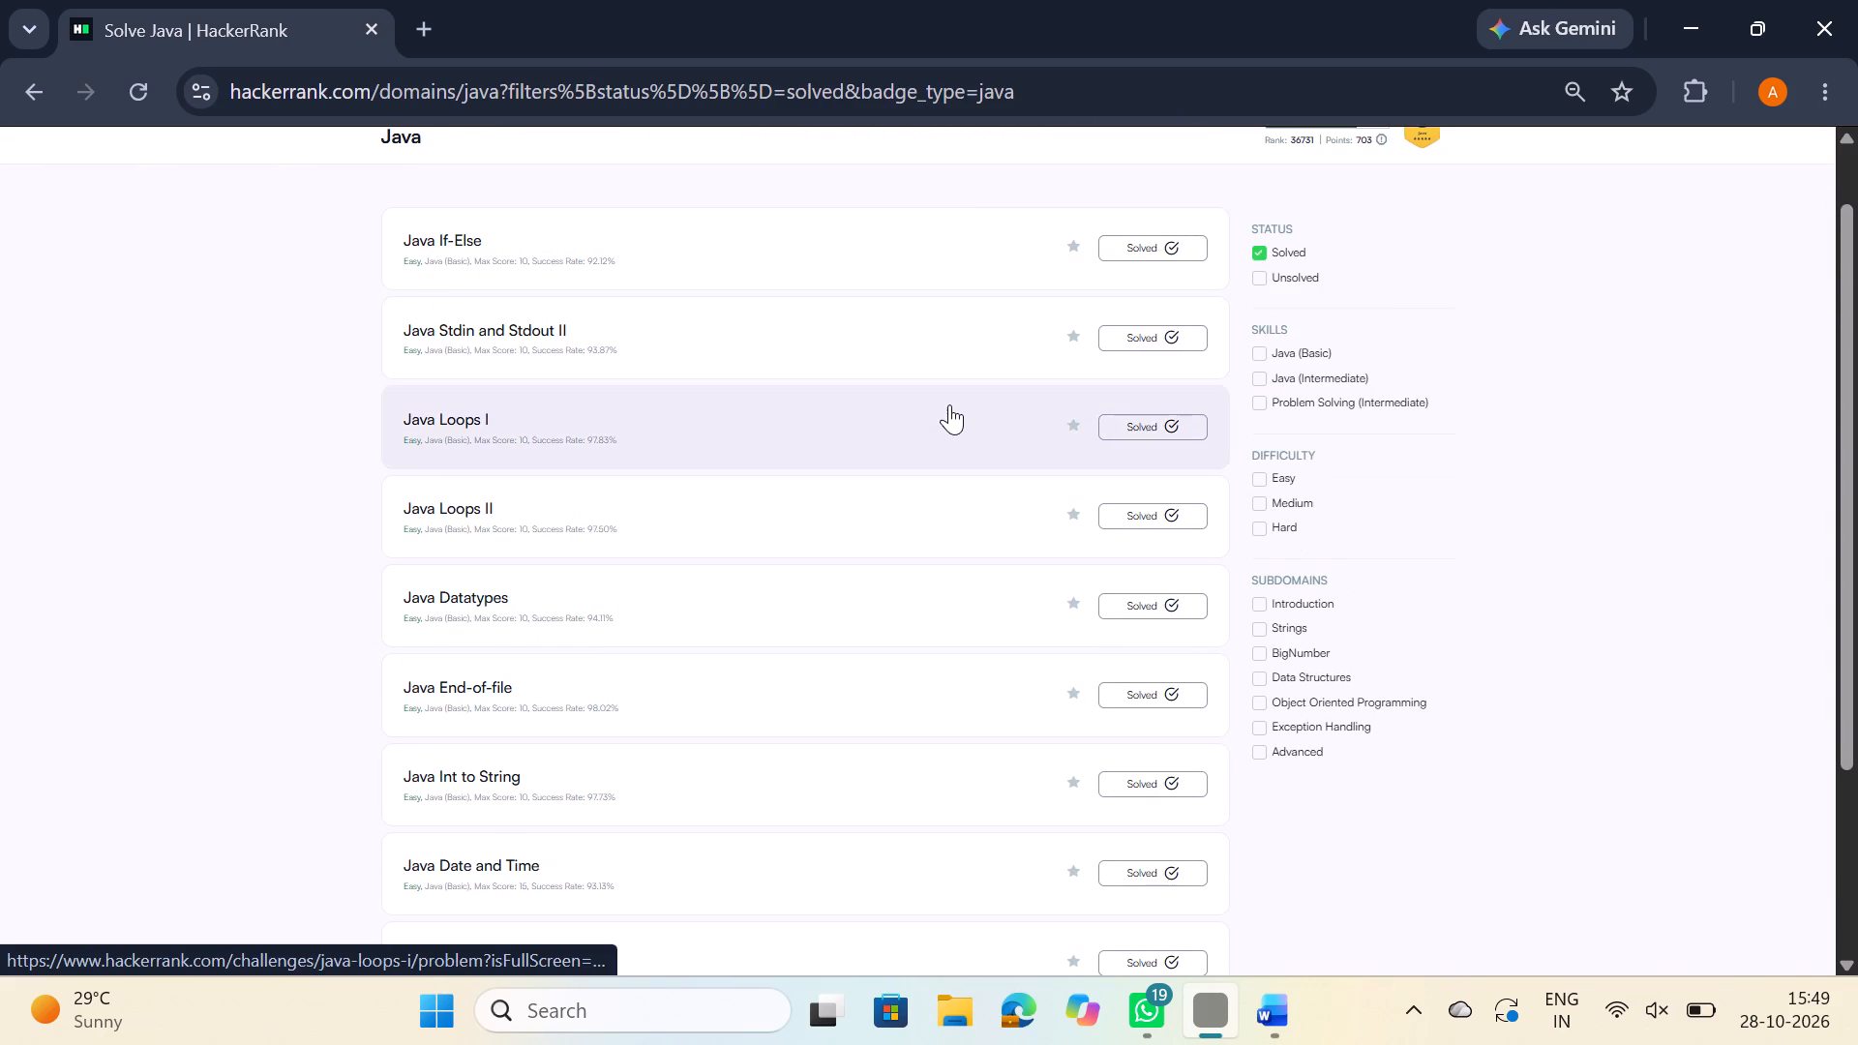
# Check the question 9 title in the Word template and open the solved Java Currency Formatter challenge in Chrome.
pyautogui.scroll(-2, 949, 578)
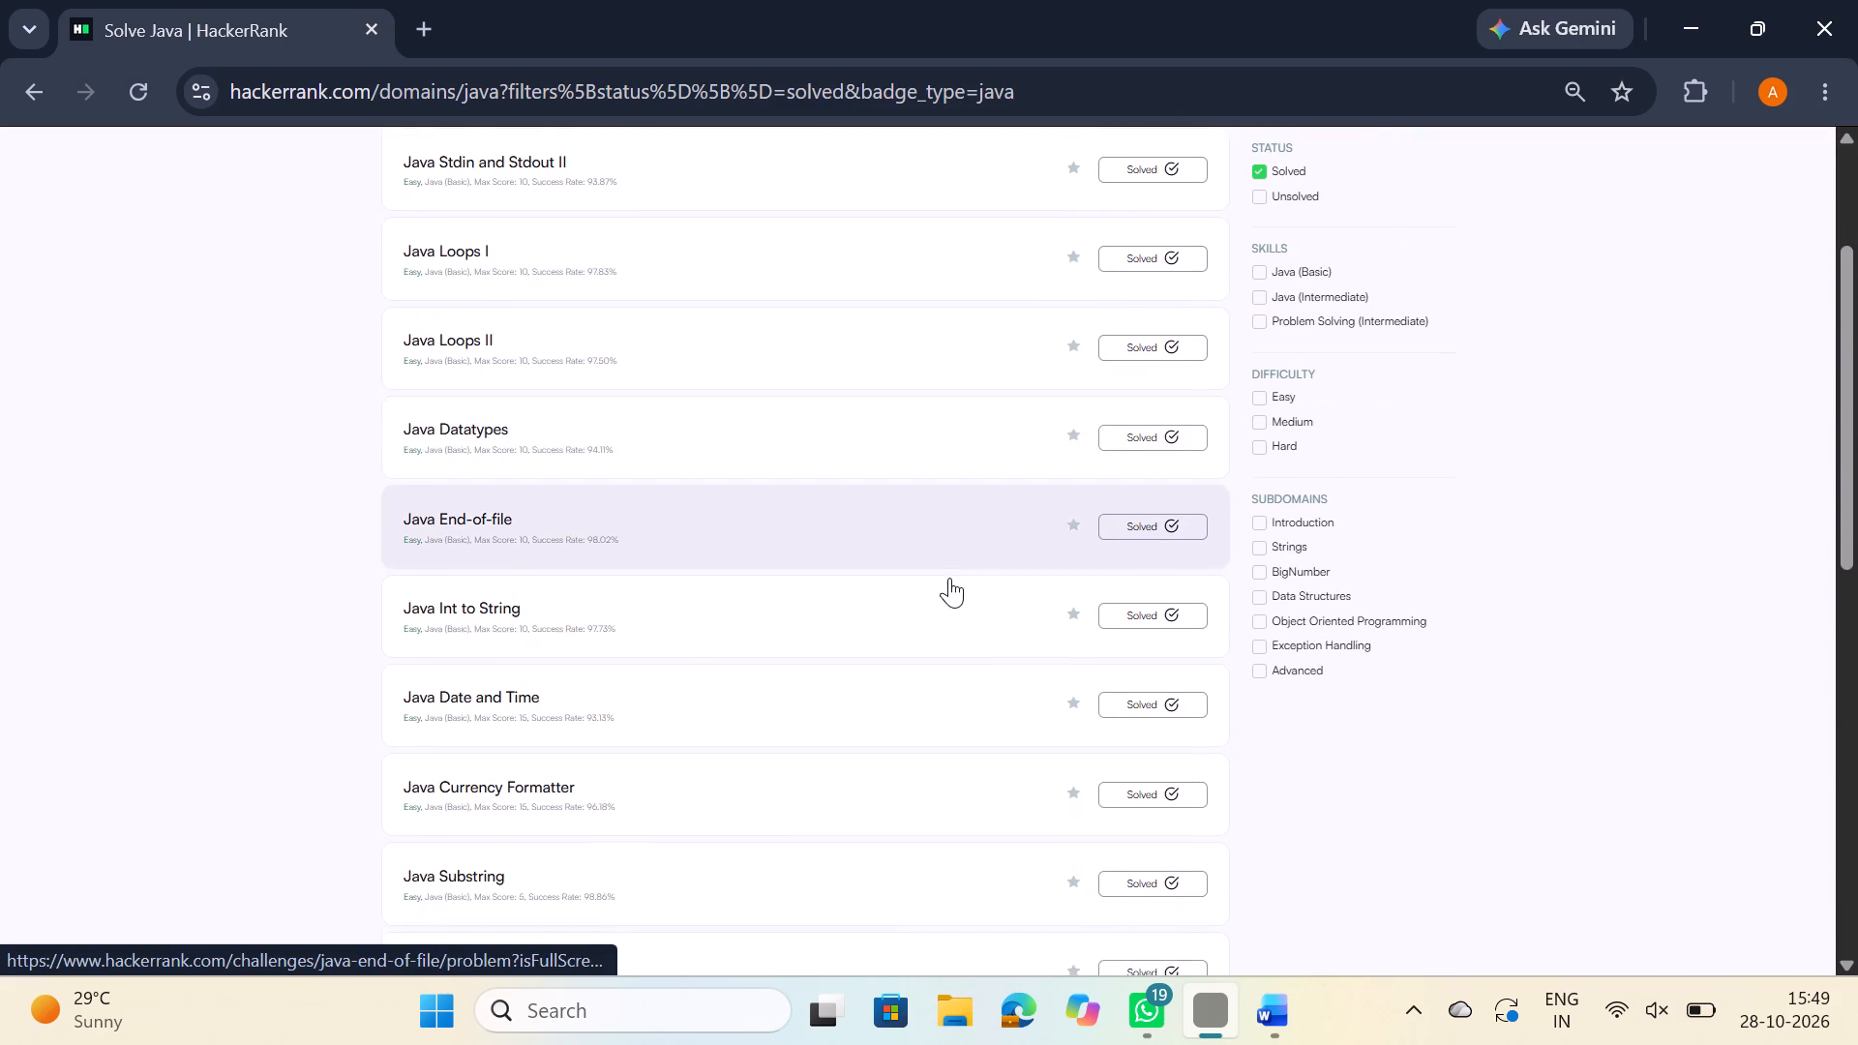
pyautogui.scroll(-4, 949, 578)
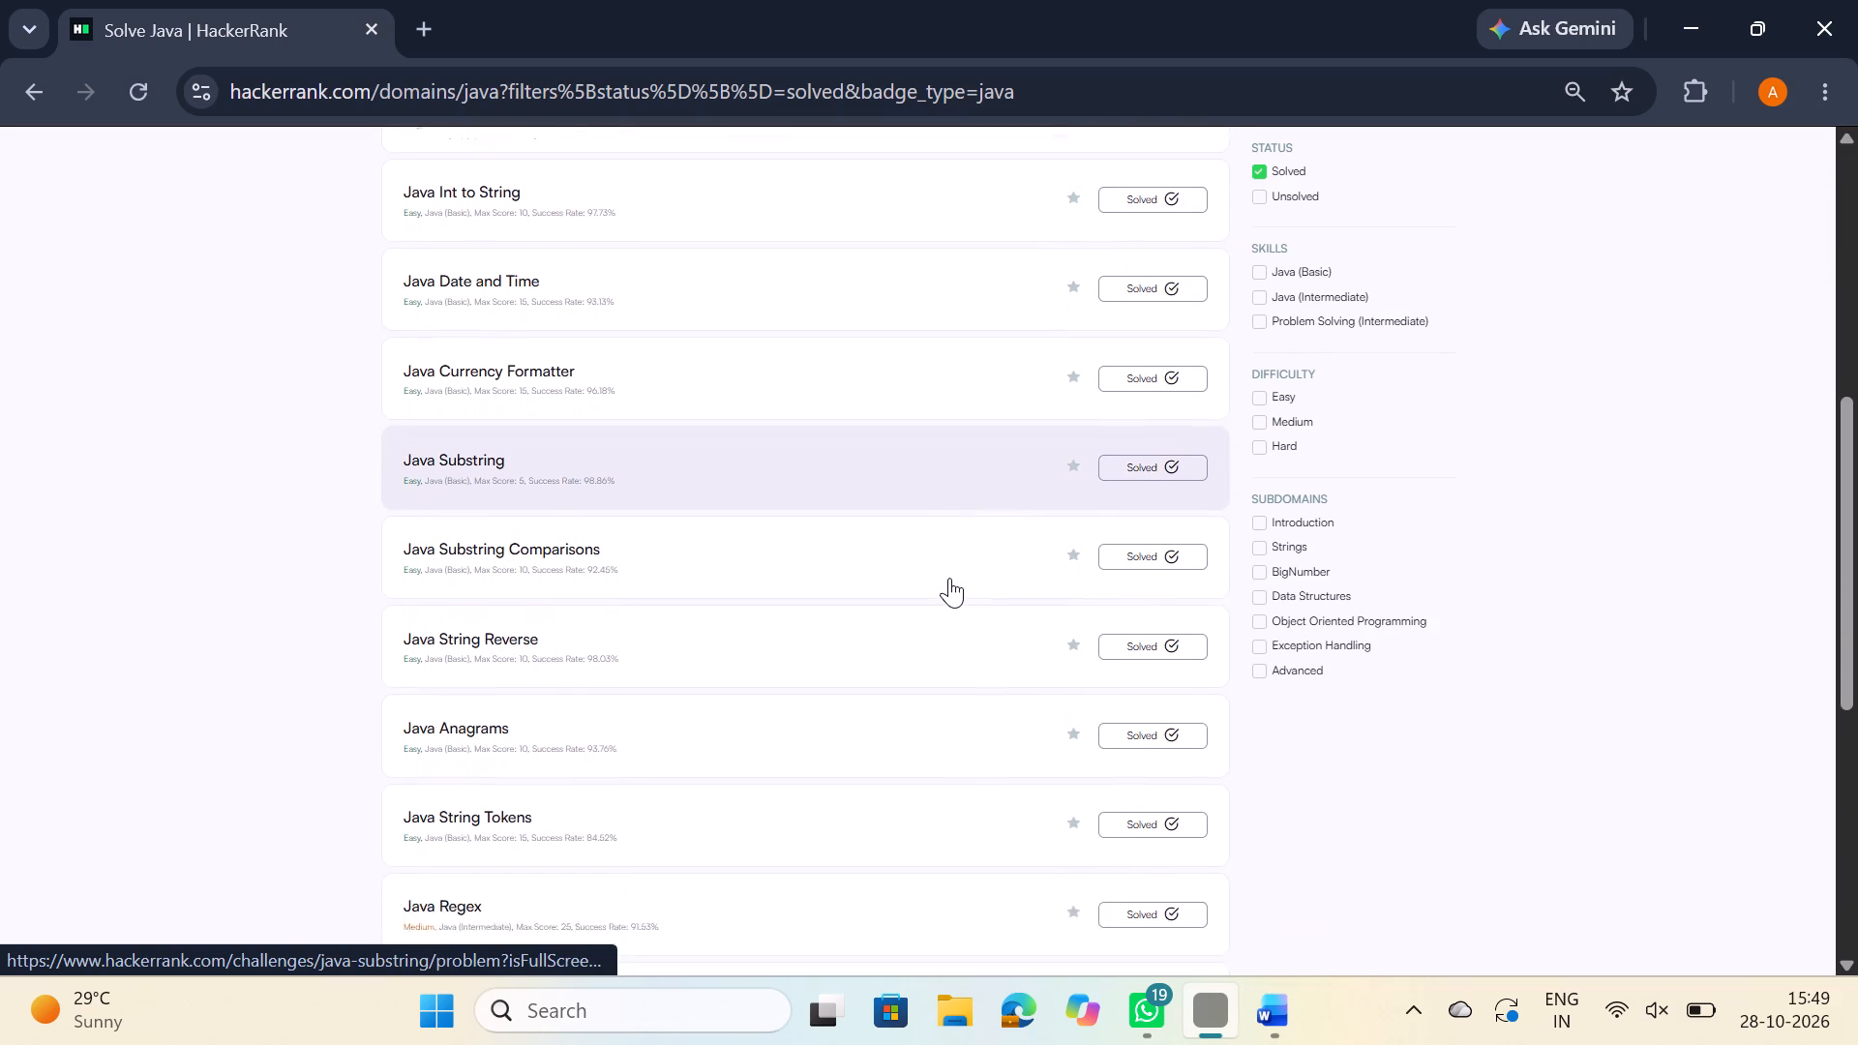
pyautogui.scroll(-1, 949, 578)
pyautogui.click(1258, 1006)
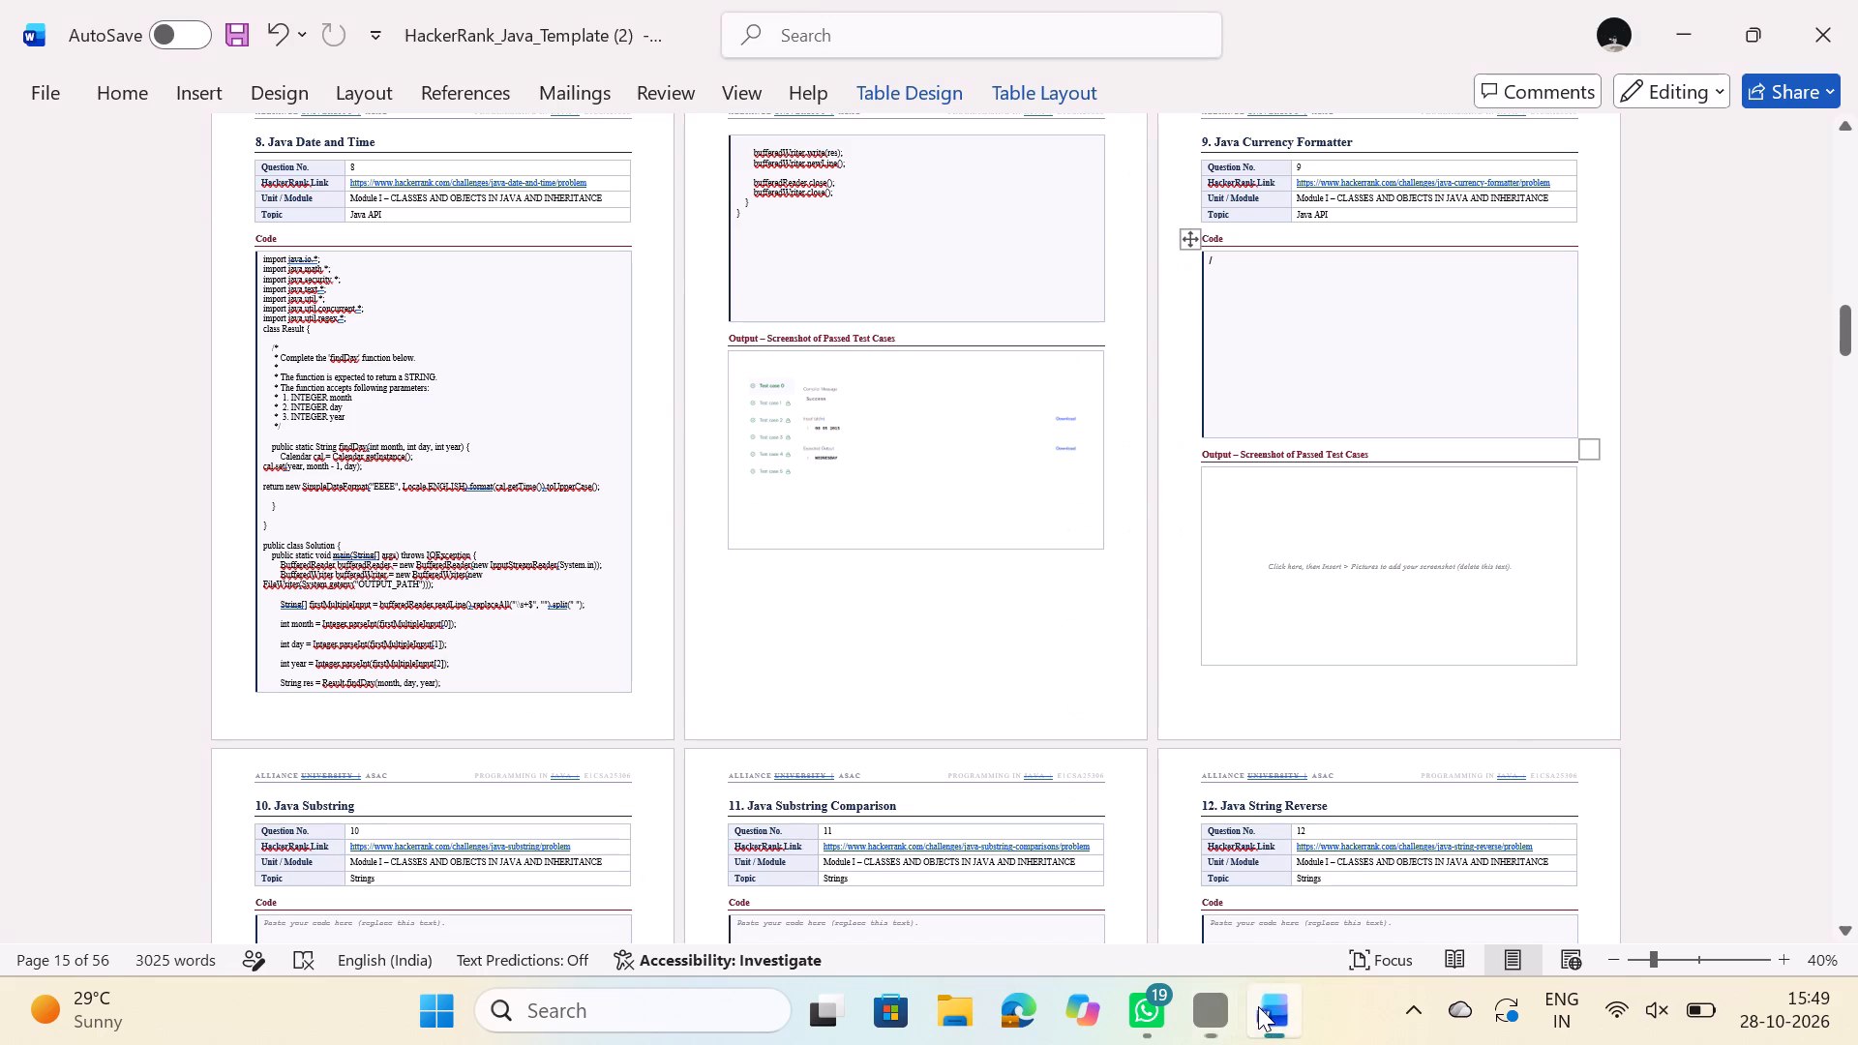
pyautogui.click(1232, 1013)
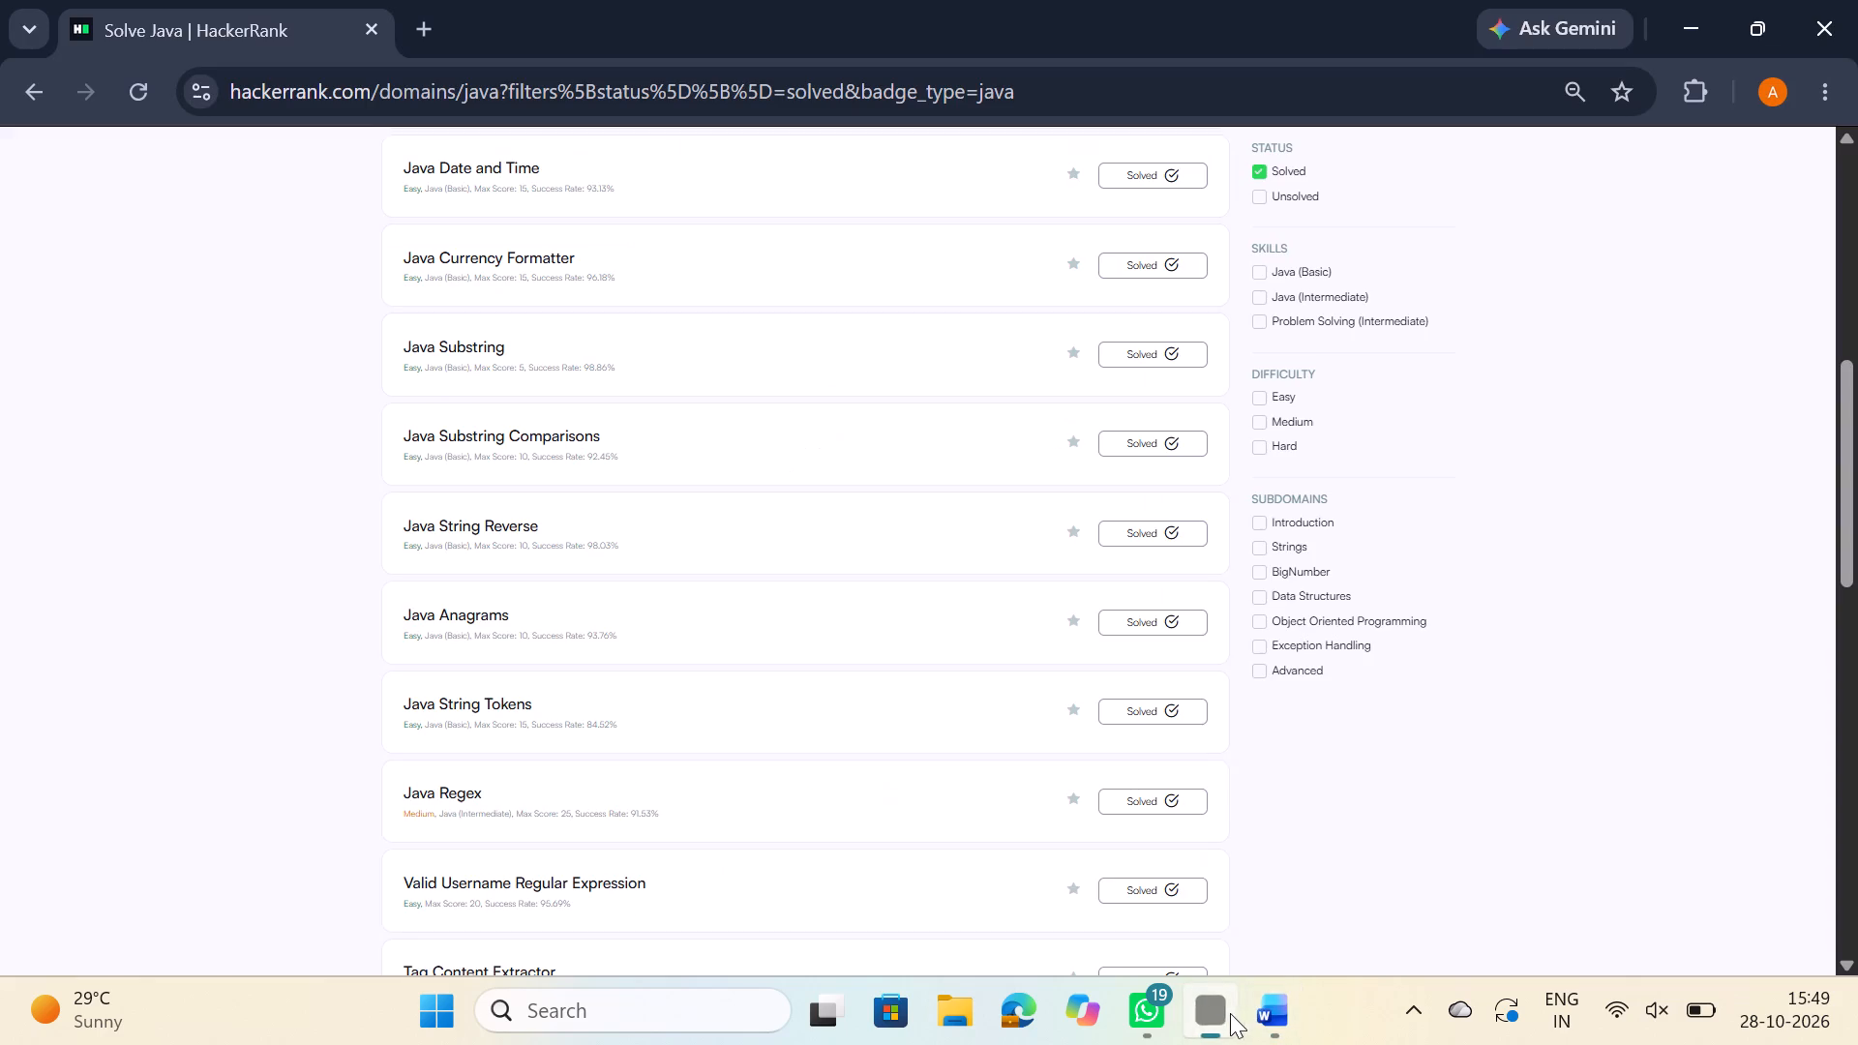
pyautogui.scroll(-1, 860, 602)
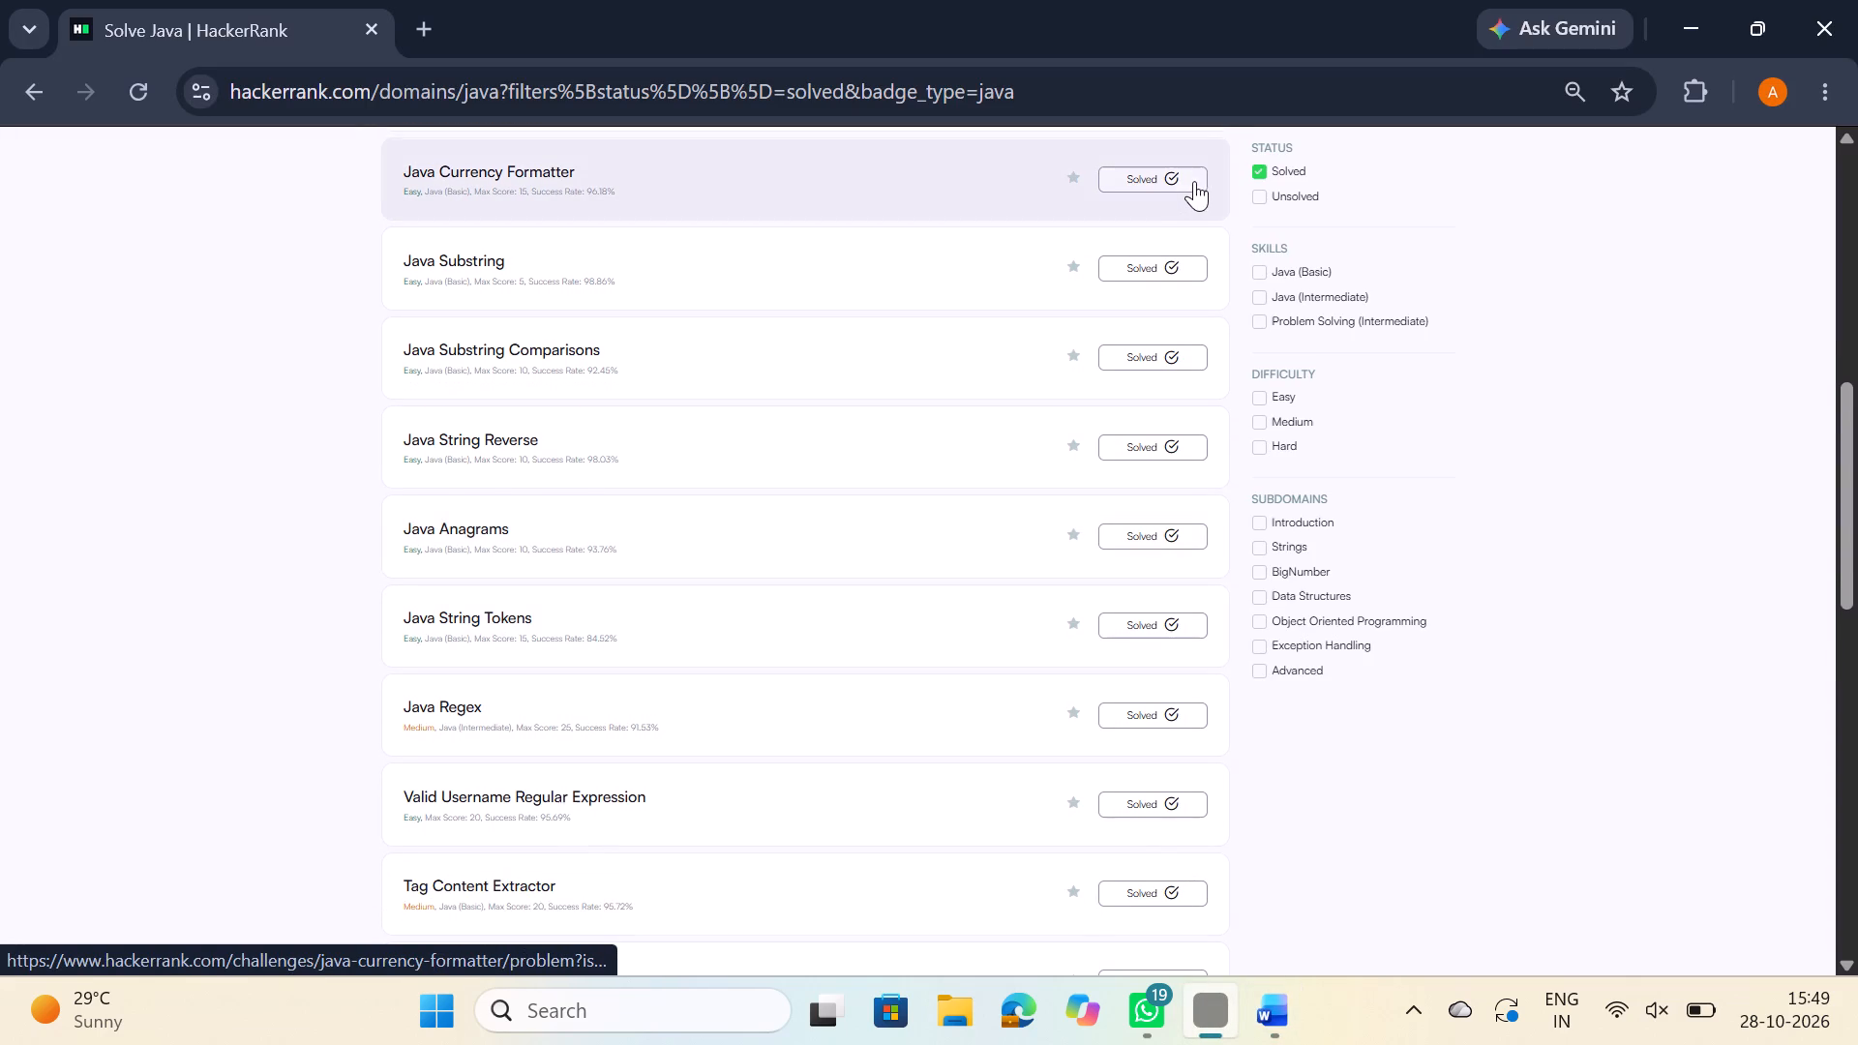
pyautogui.click(1189, 182)
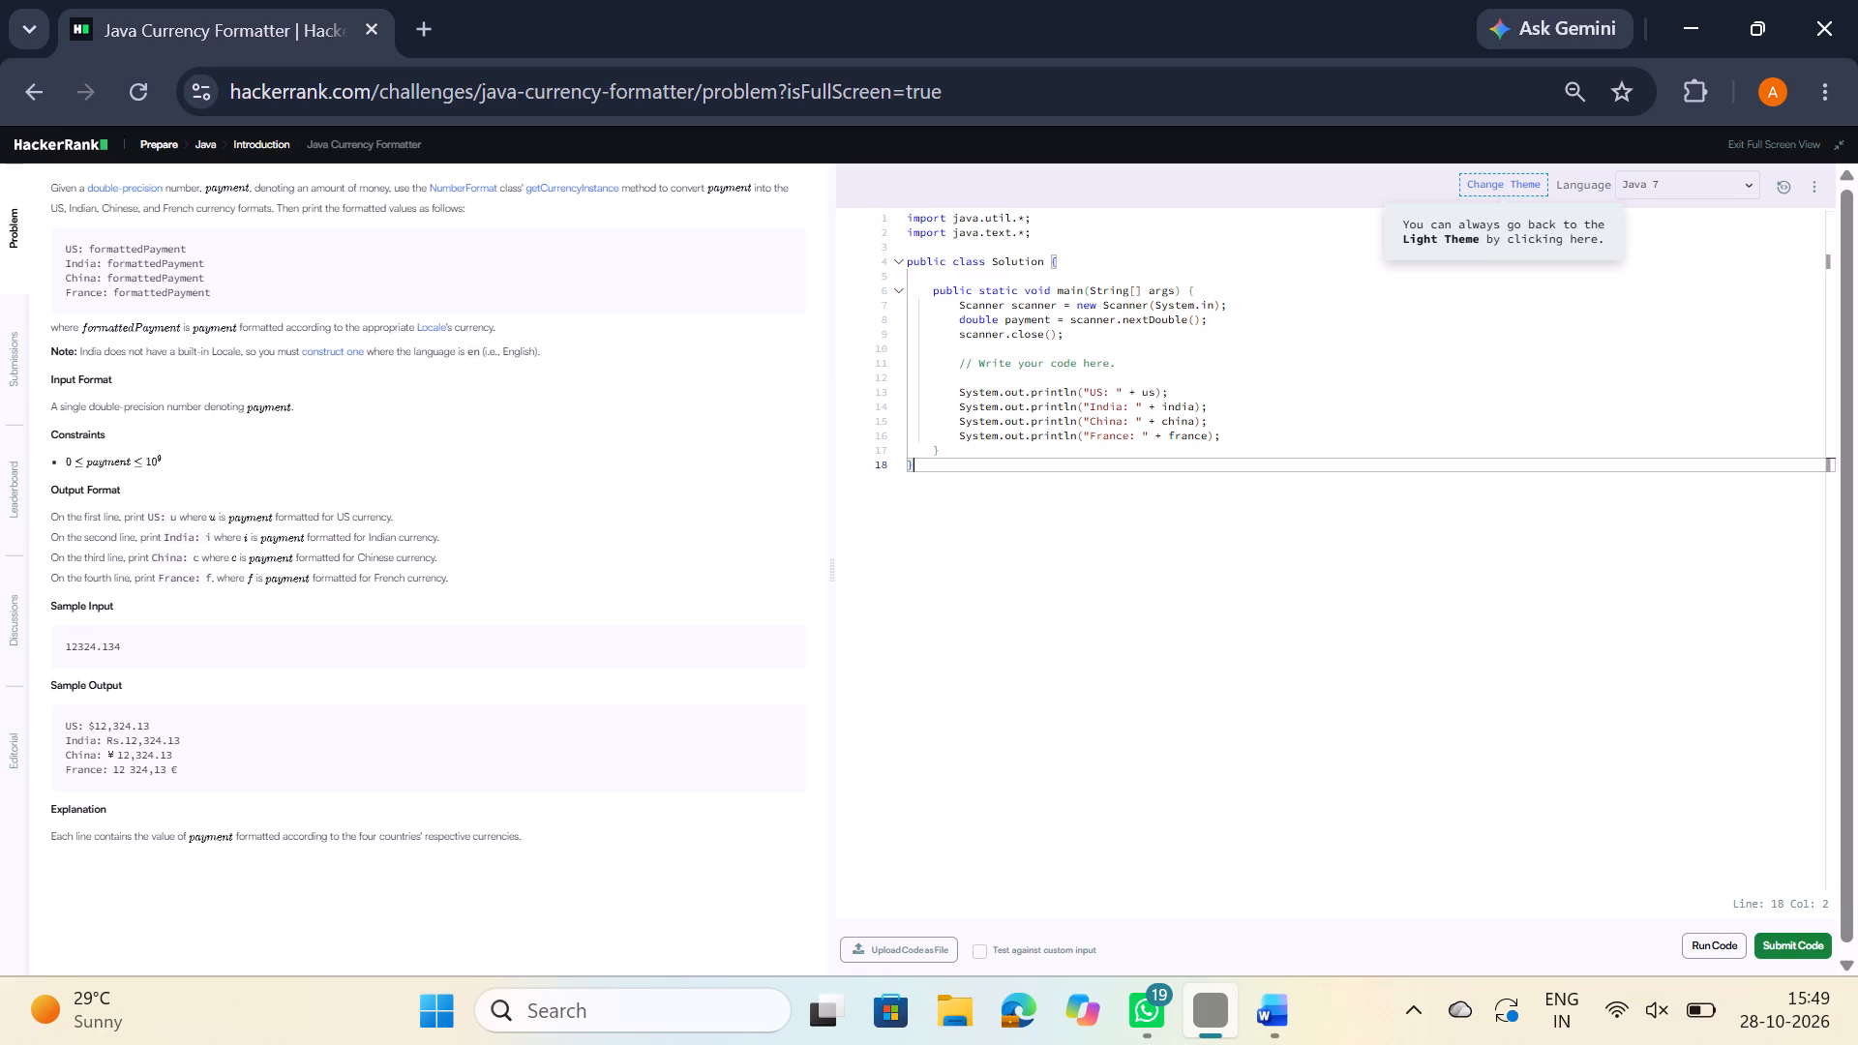
pyautogui.click(900, 288)
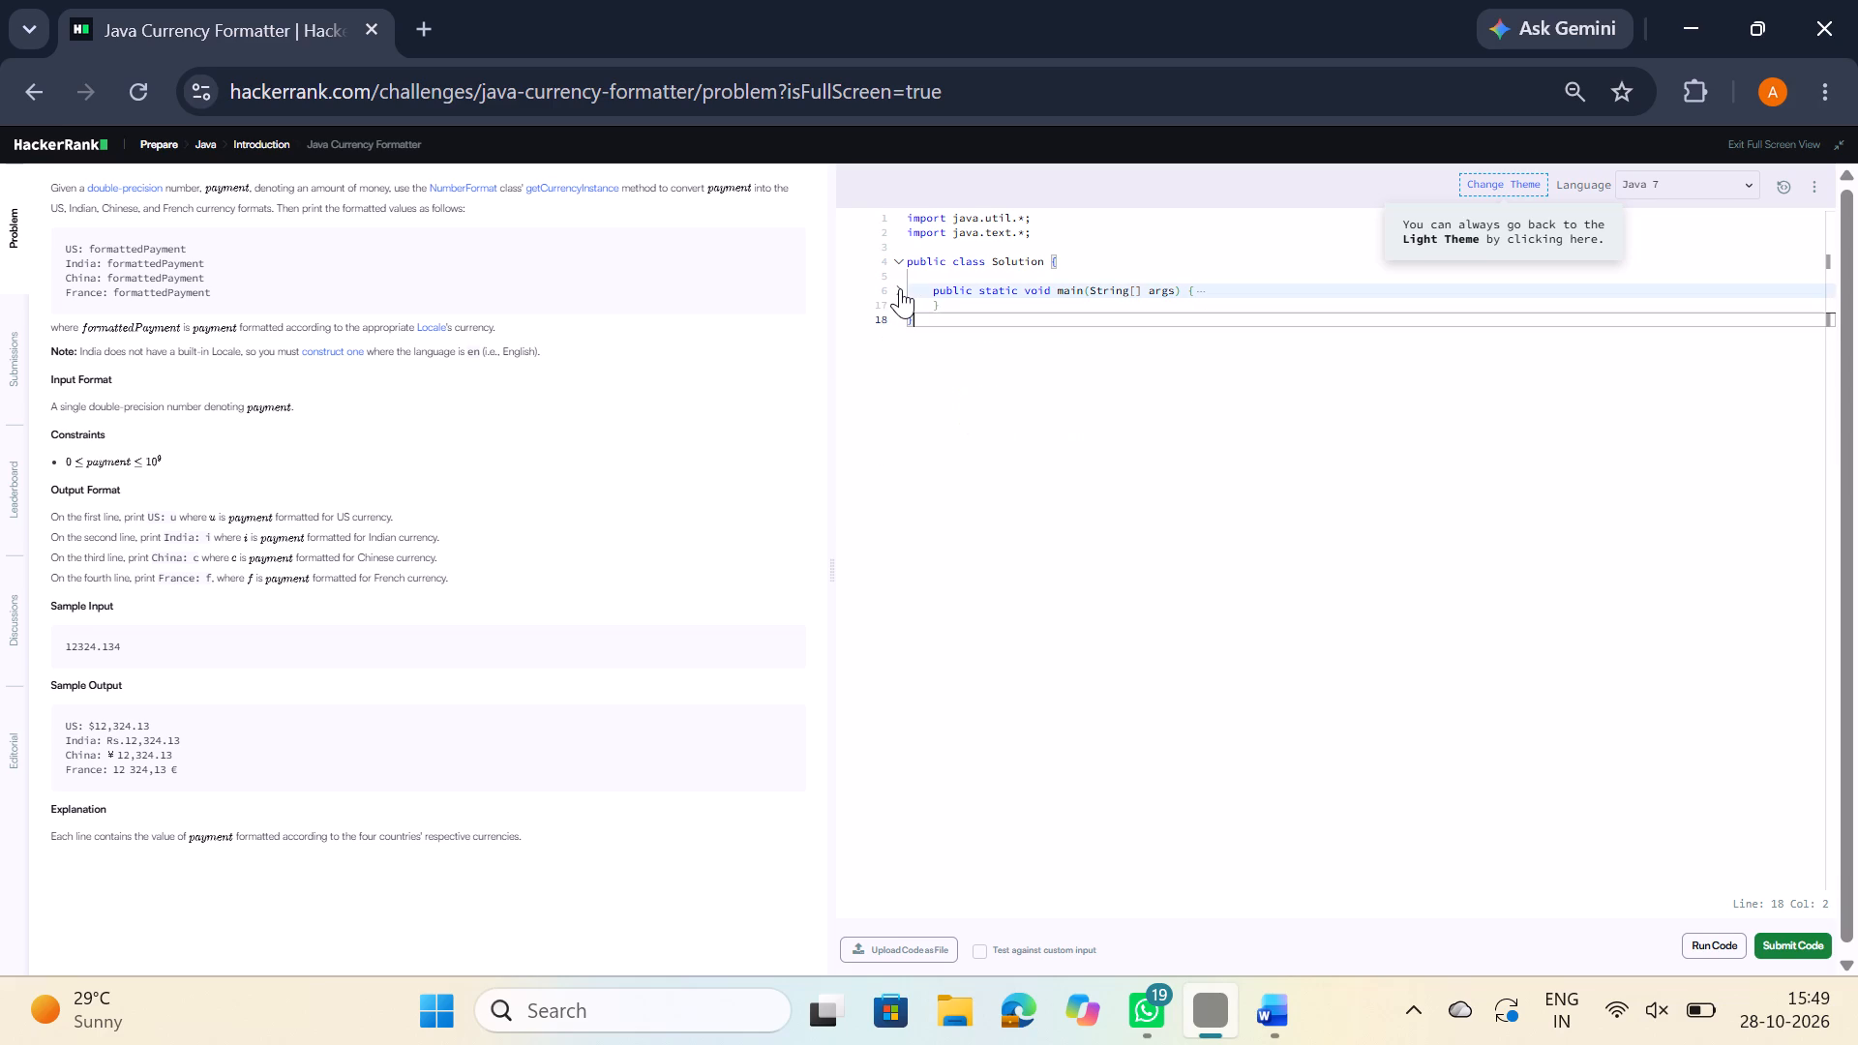
pyautogui.click(900, 288)
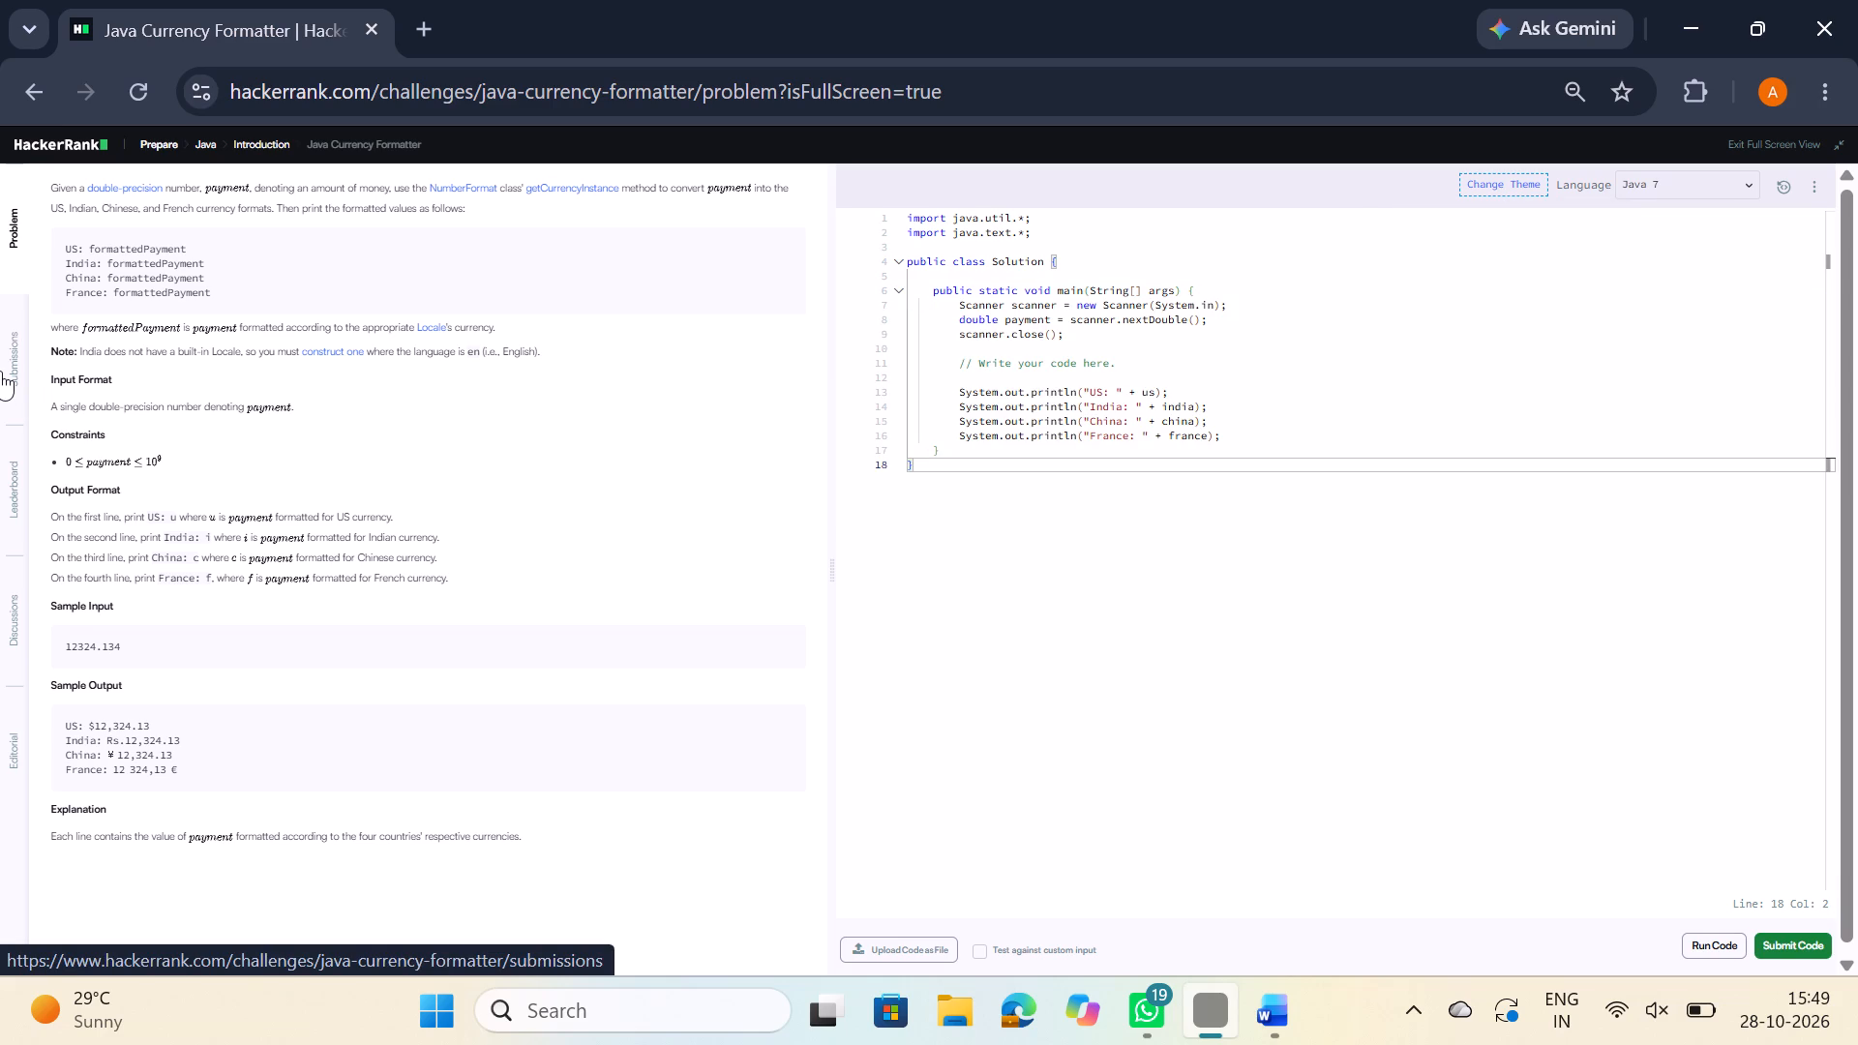
# Open the results of the accepted Java Currency Formatter submission.
pyautogui.click(0, 371)
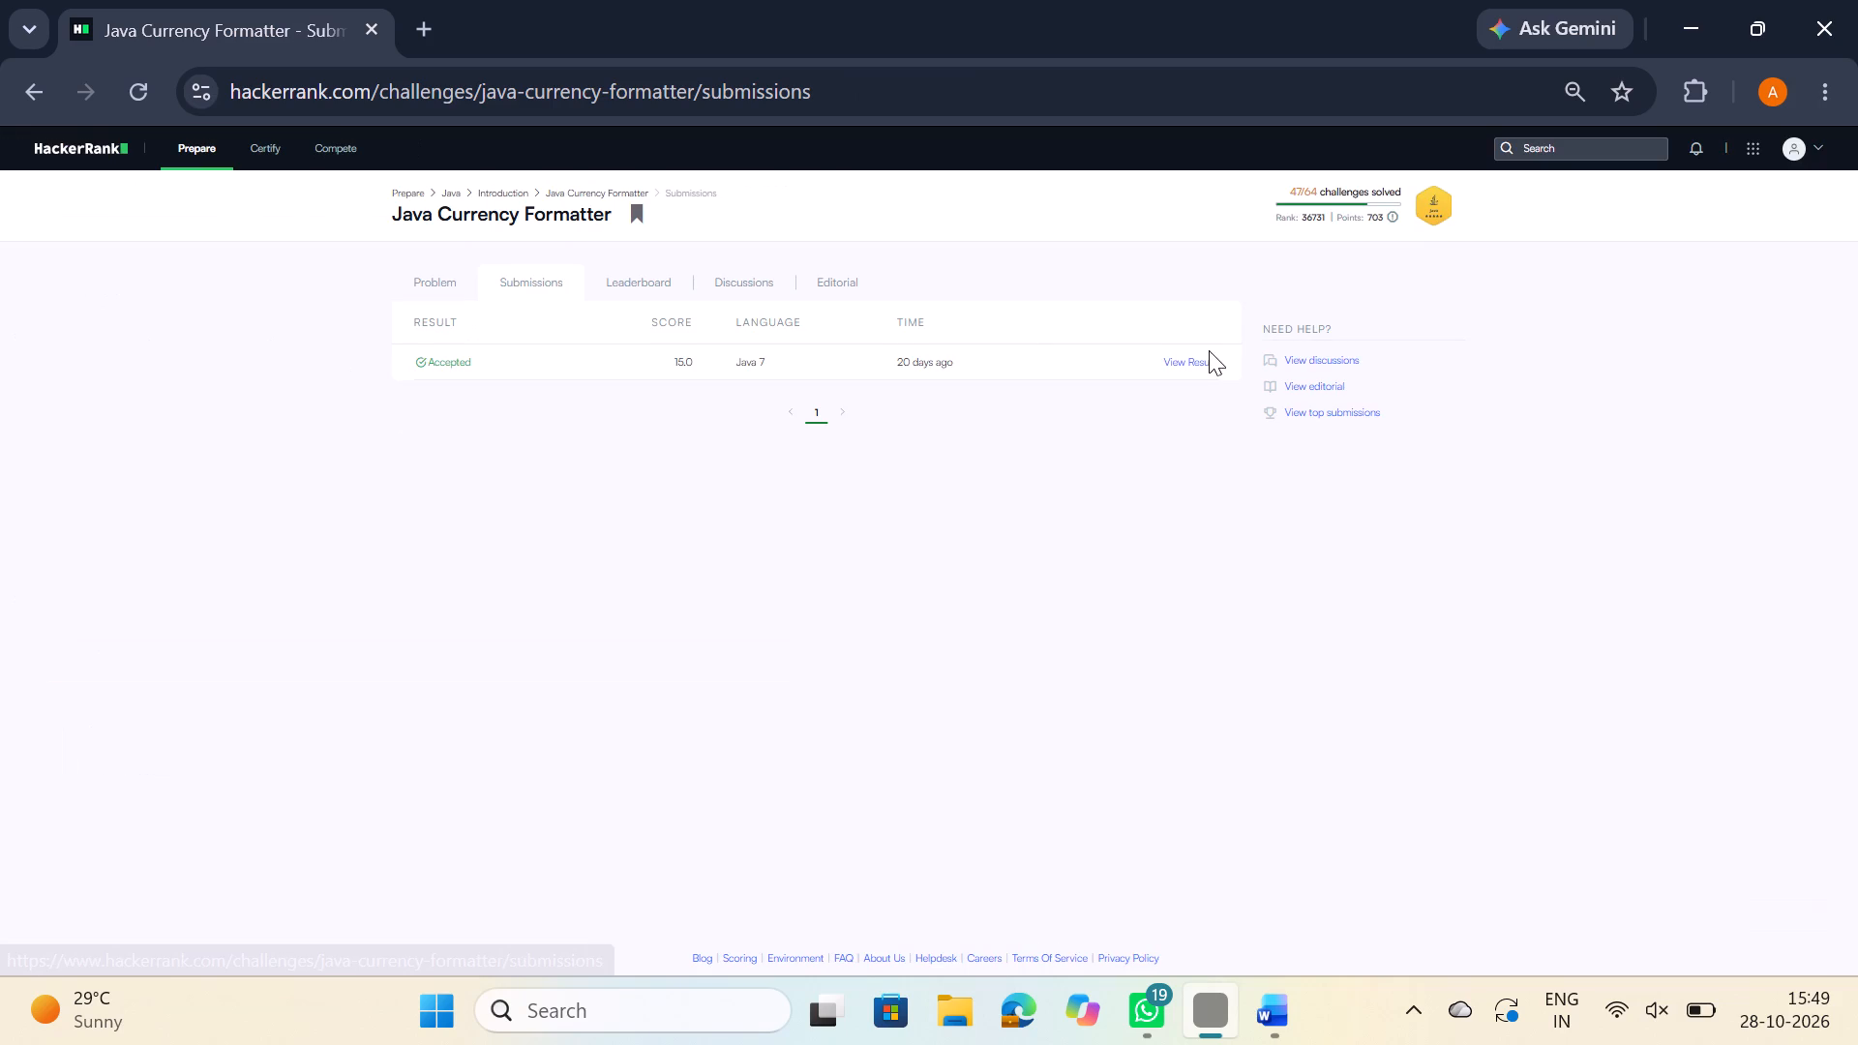
pyautogui.moveTo(1212, 376); pyautogui.dragTo(1200, 367)
pyautogui.click(1200, 367)
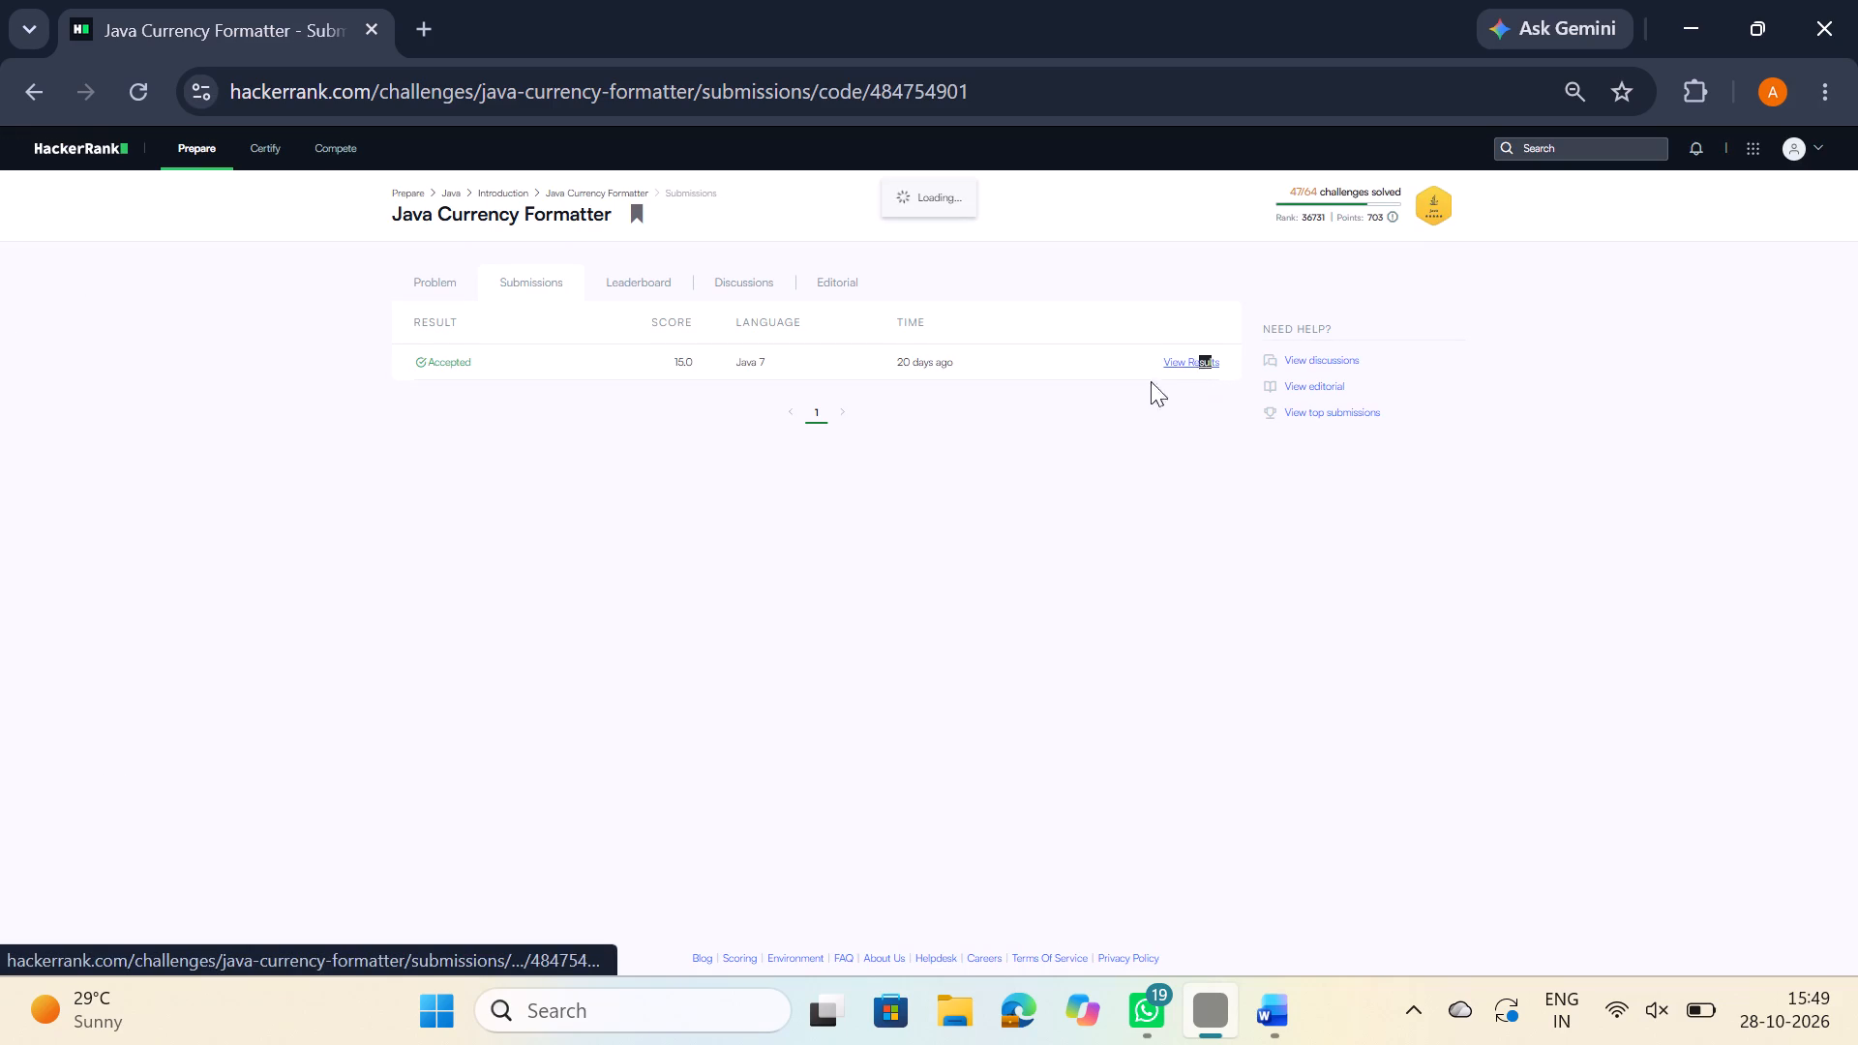
# Capture a screenshot of the passed test case results panel for the Java Currency Formatter submission.
pyautogui.scroll(-4, 1012, 539)
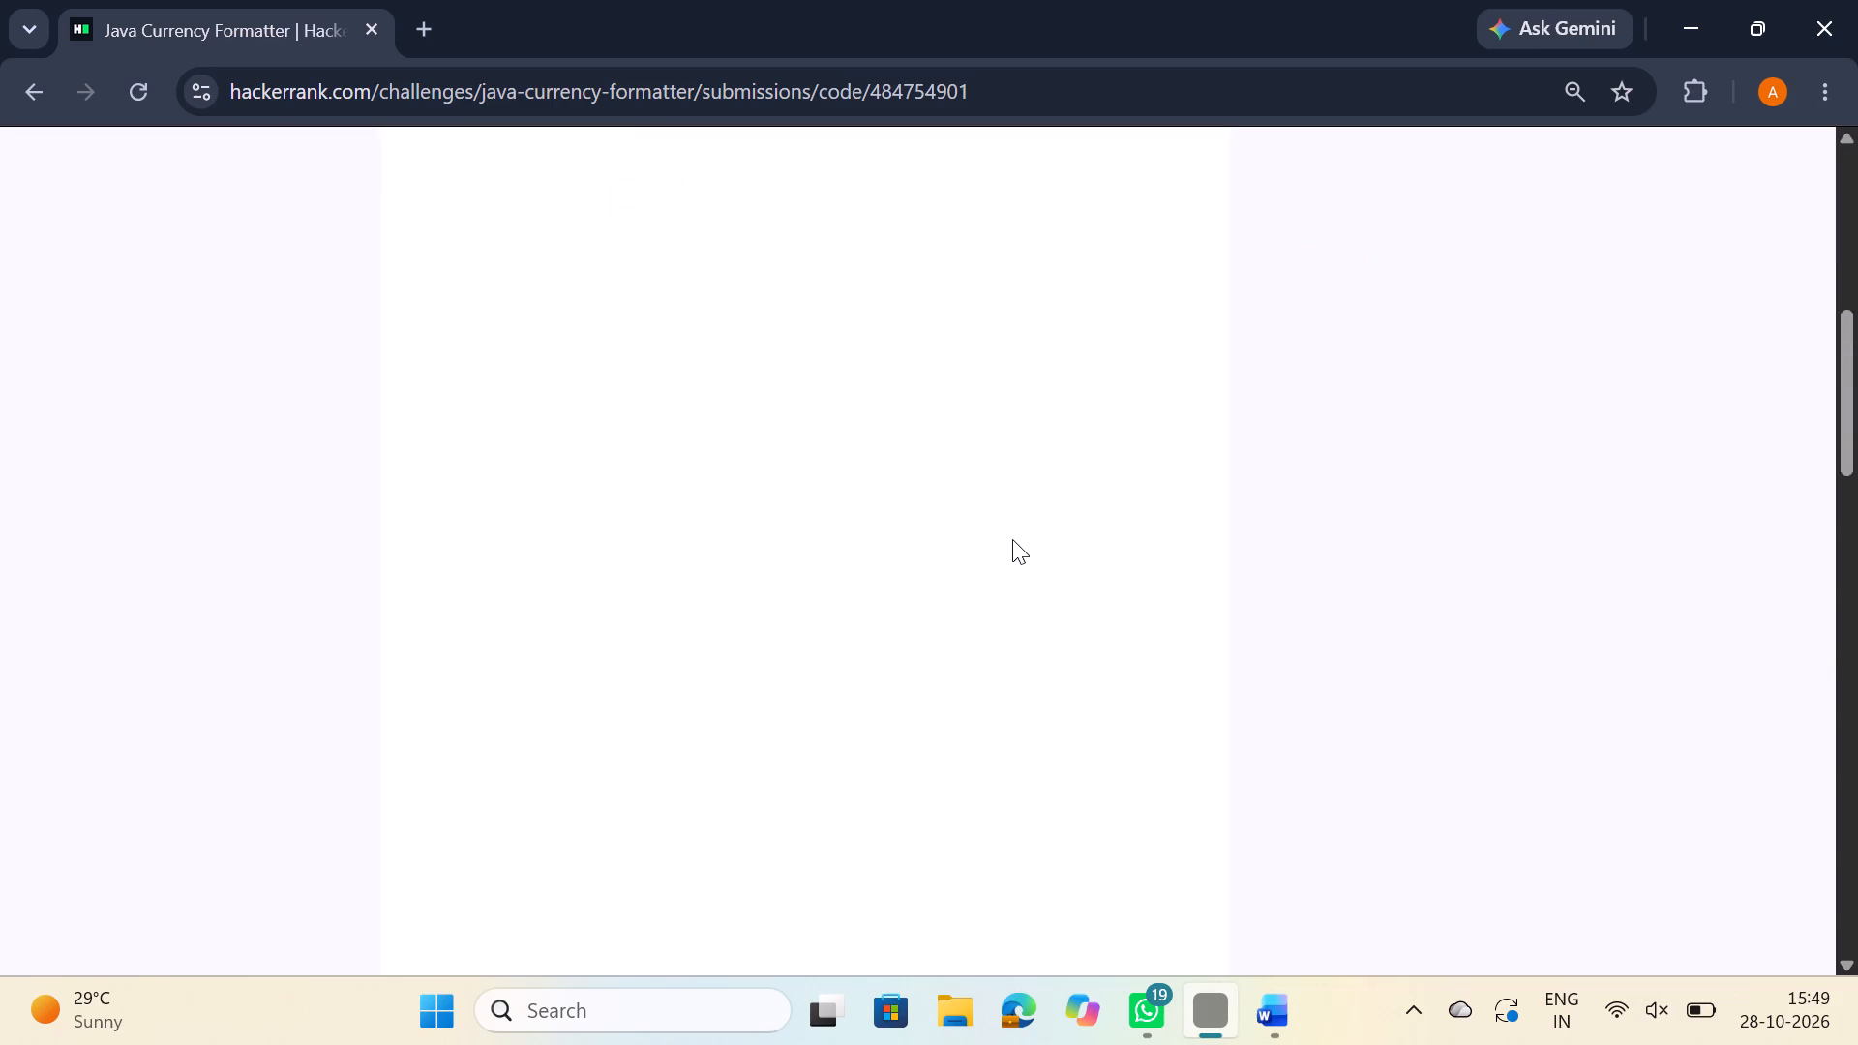
pyautogui.scroll(-9, 1012, 539)
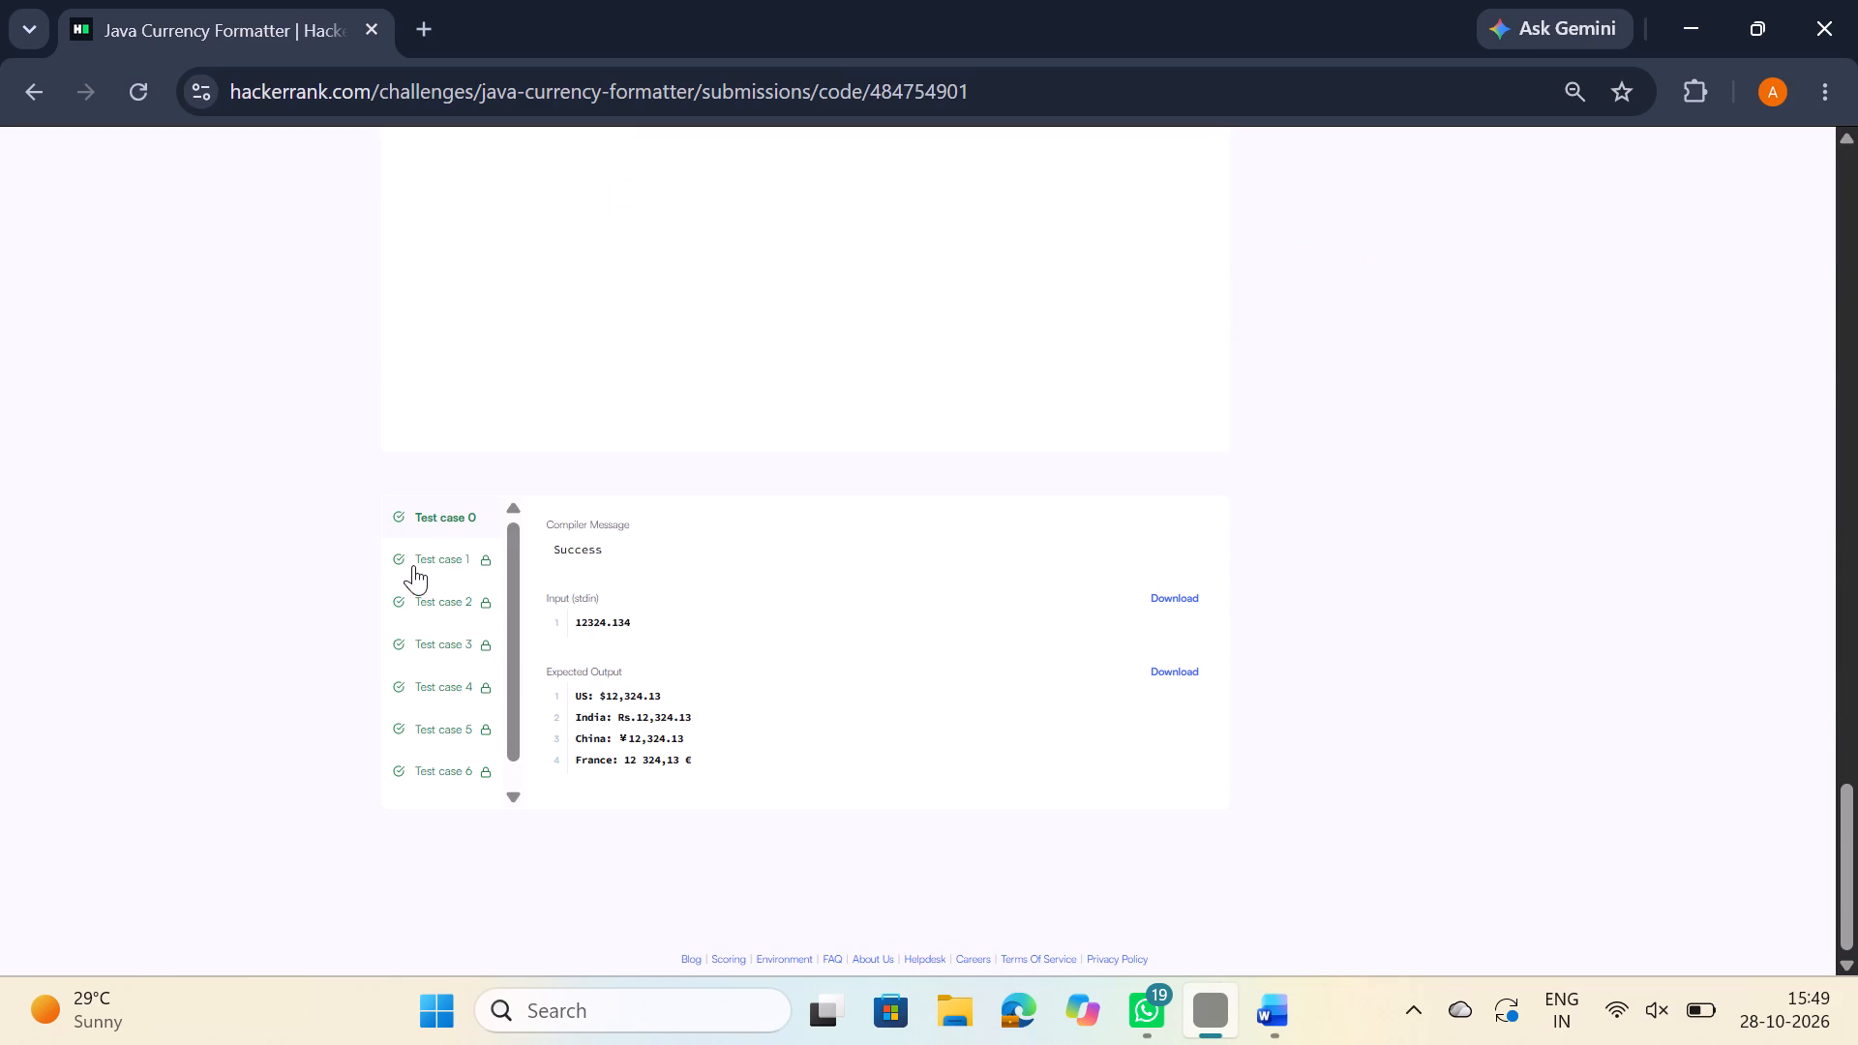
pyautogui.press('Print')
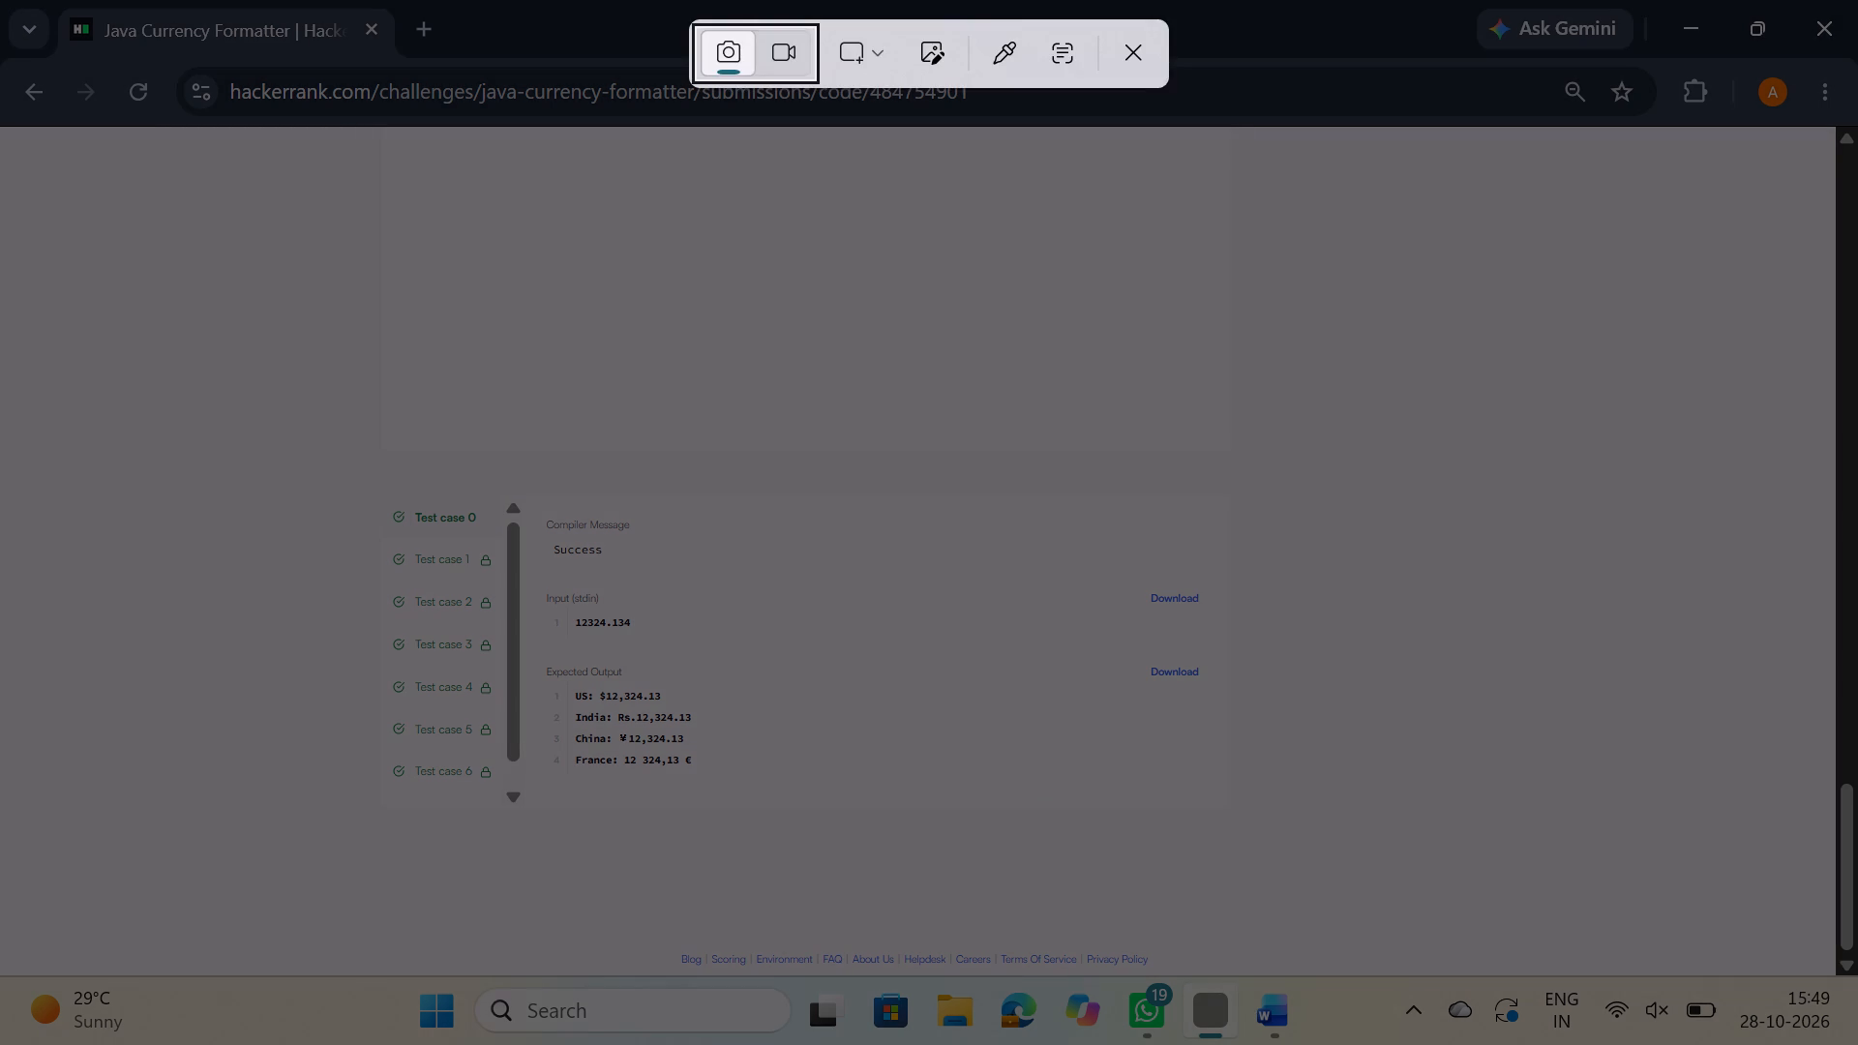
pyautogui.moveTo(376, 496); pyautogui.dragTo(925, 800)
pyautogui.hscroll(1, 684, 728)
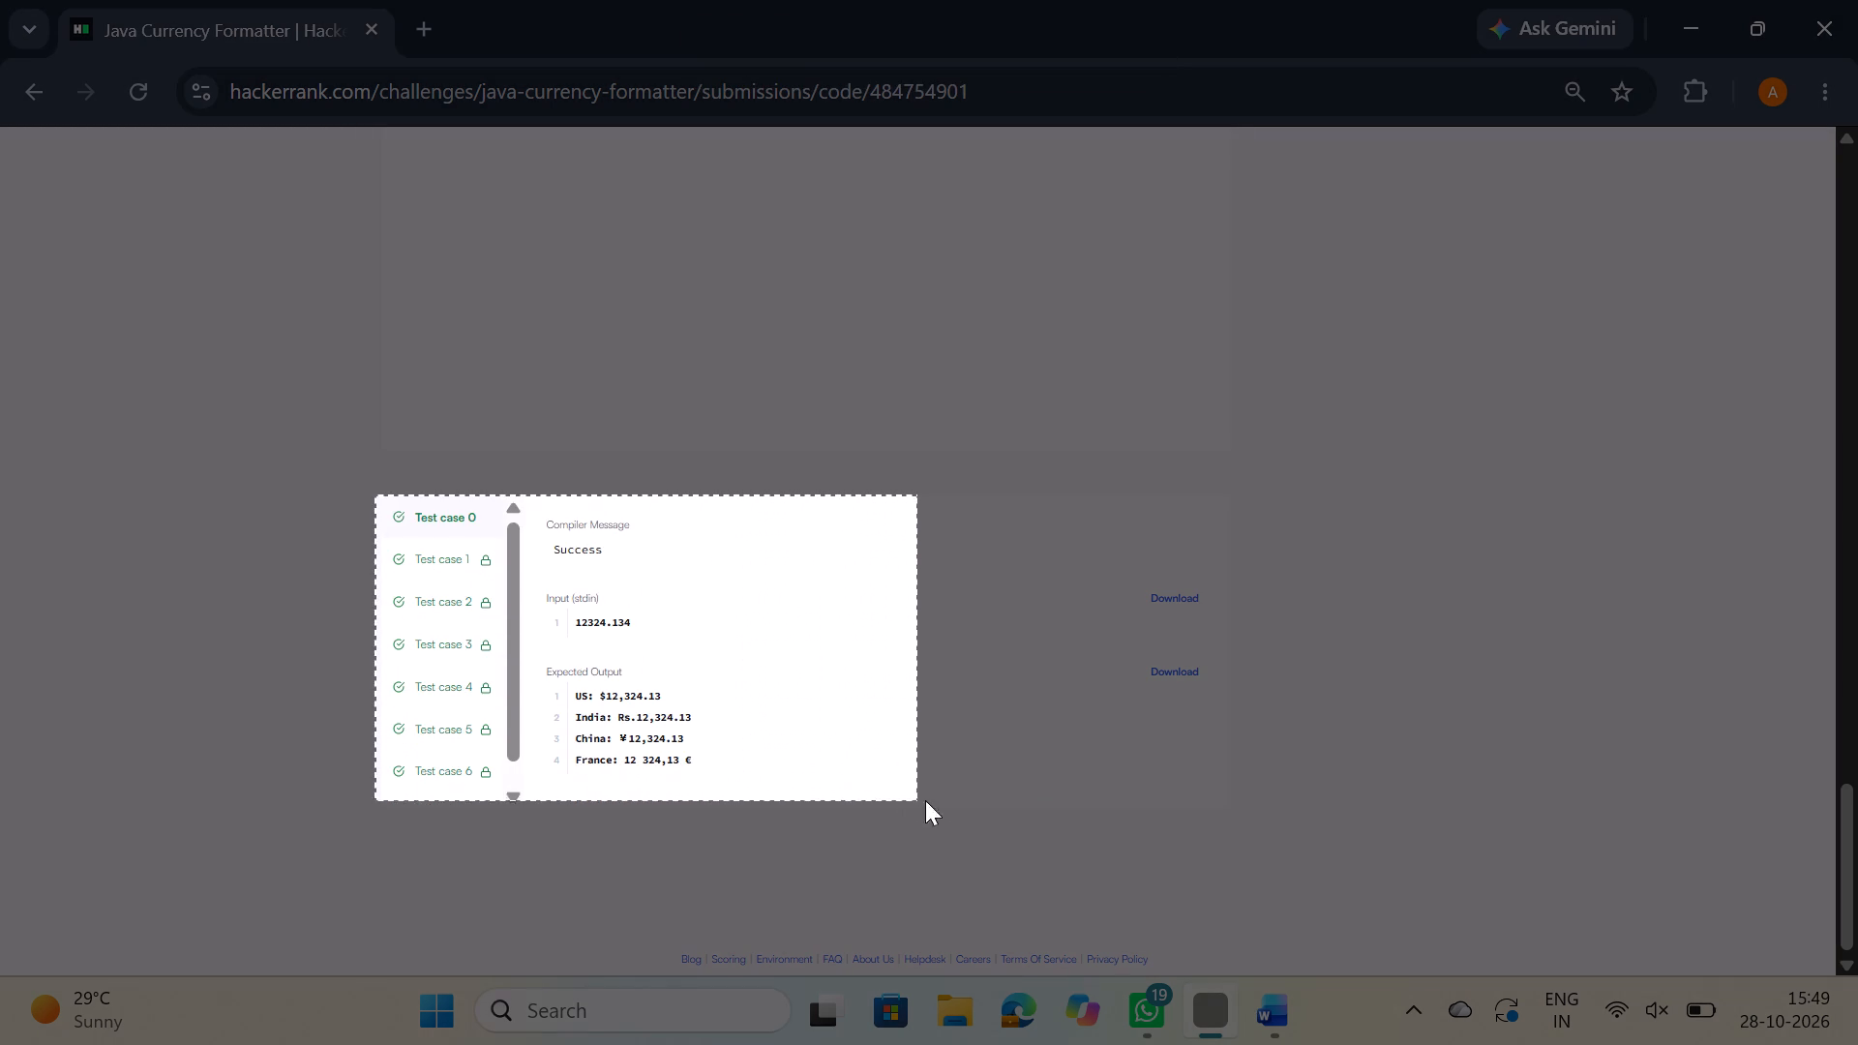
pyautogui.moveTo(925, 800); pyautogui.dragTo(1225, 800)
# Switch to Word and delete the placeholder text from question 9's screenshot output box.
pyautogui.click(1265, 1022)
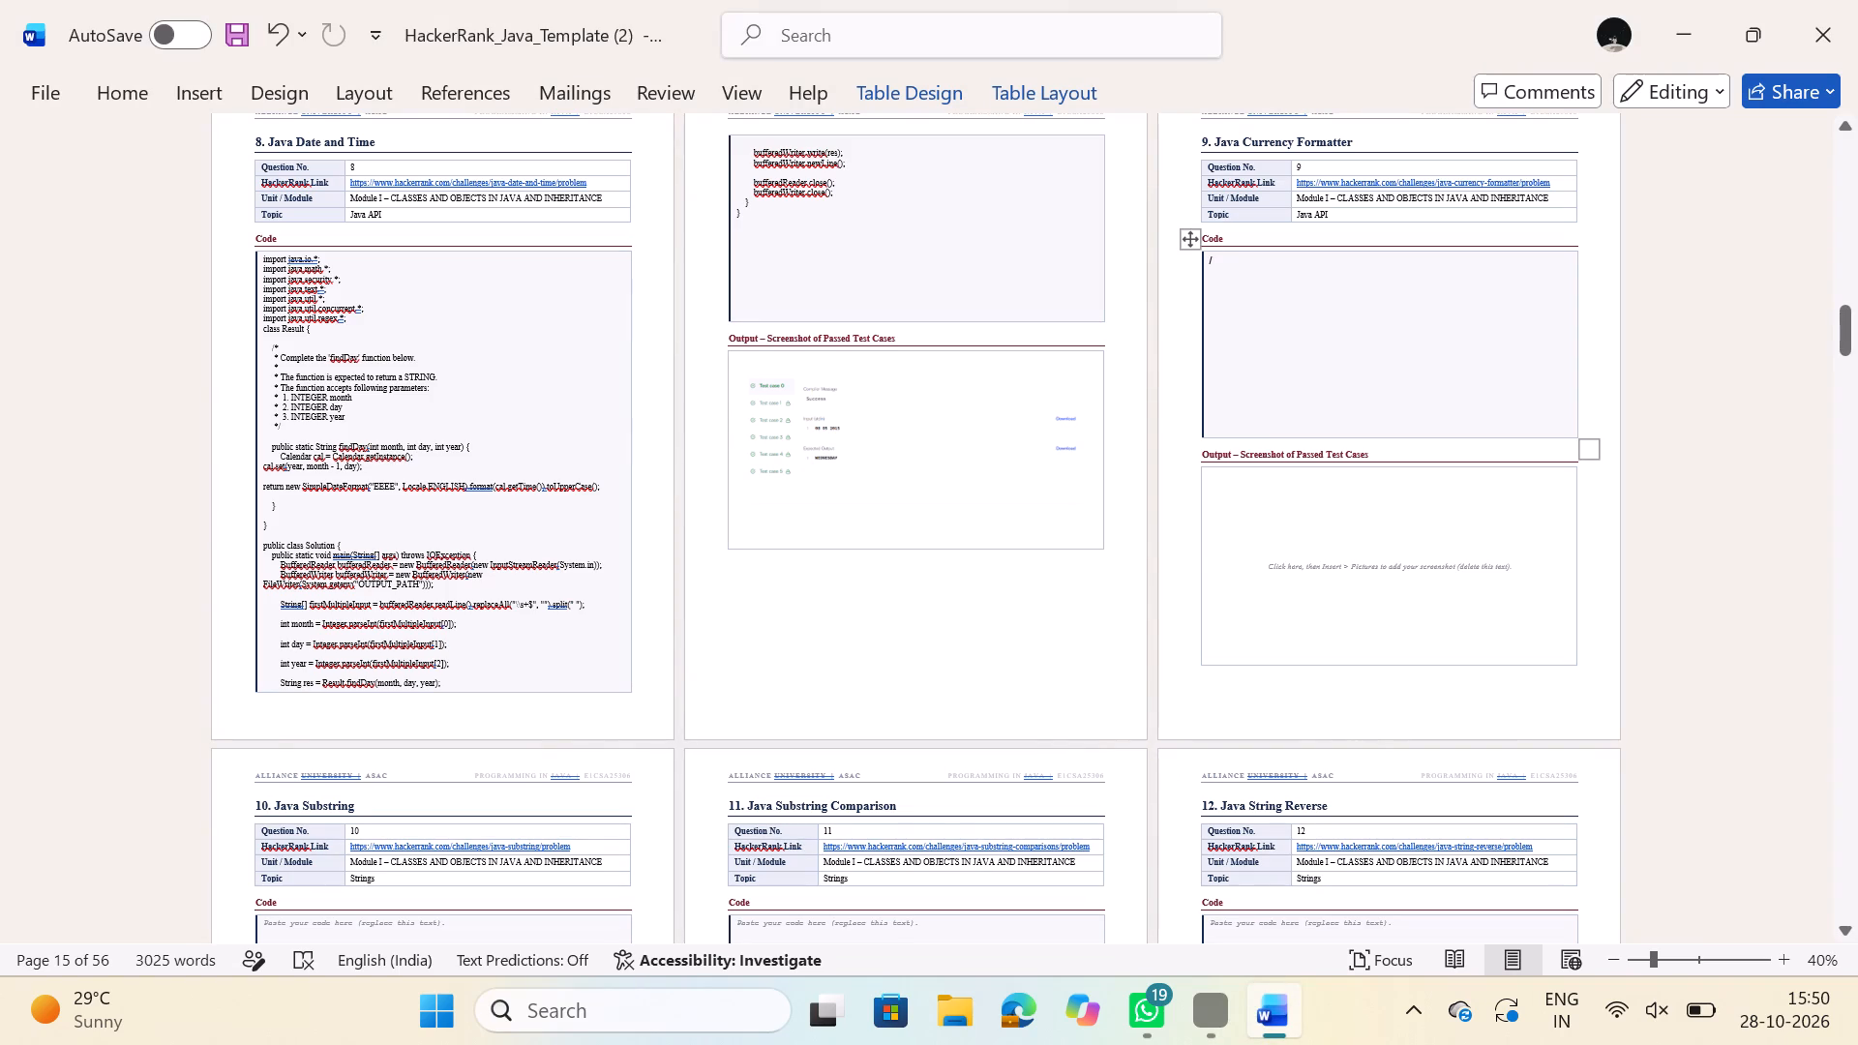
pyautogui.moveTo(1519, 578); pyautogui.dragTo(1259, 570)
pyautogui.press('BackSpace')
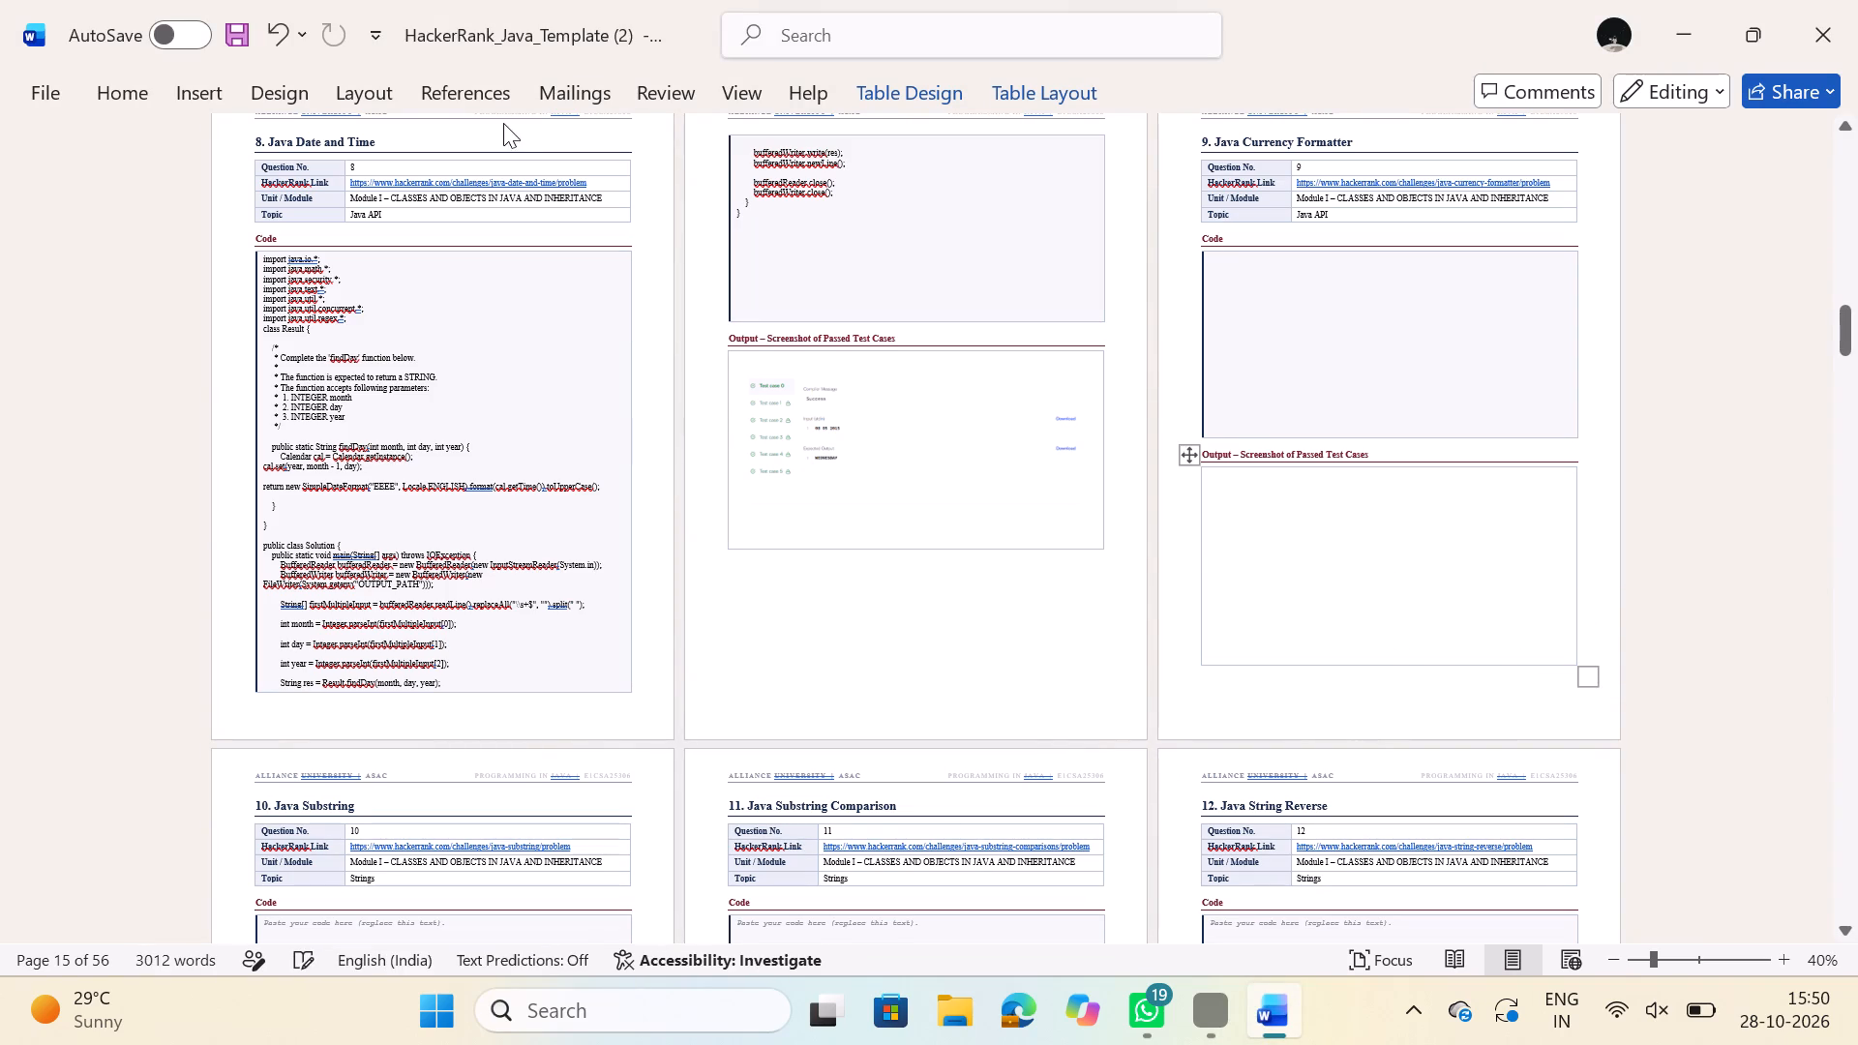
pyautogui.click(190, 88)
pyautogui.click(317, 194)
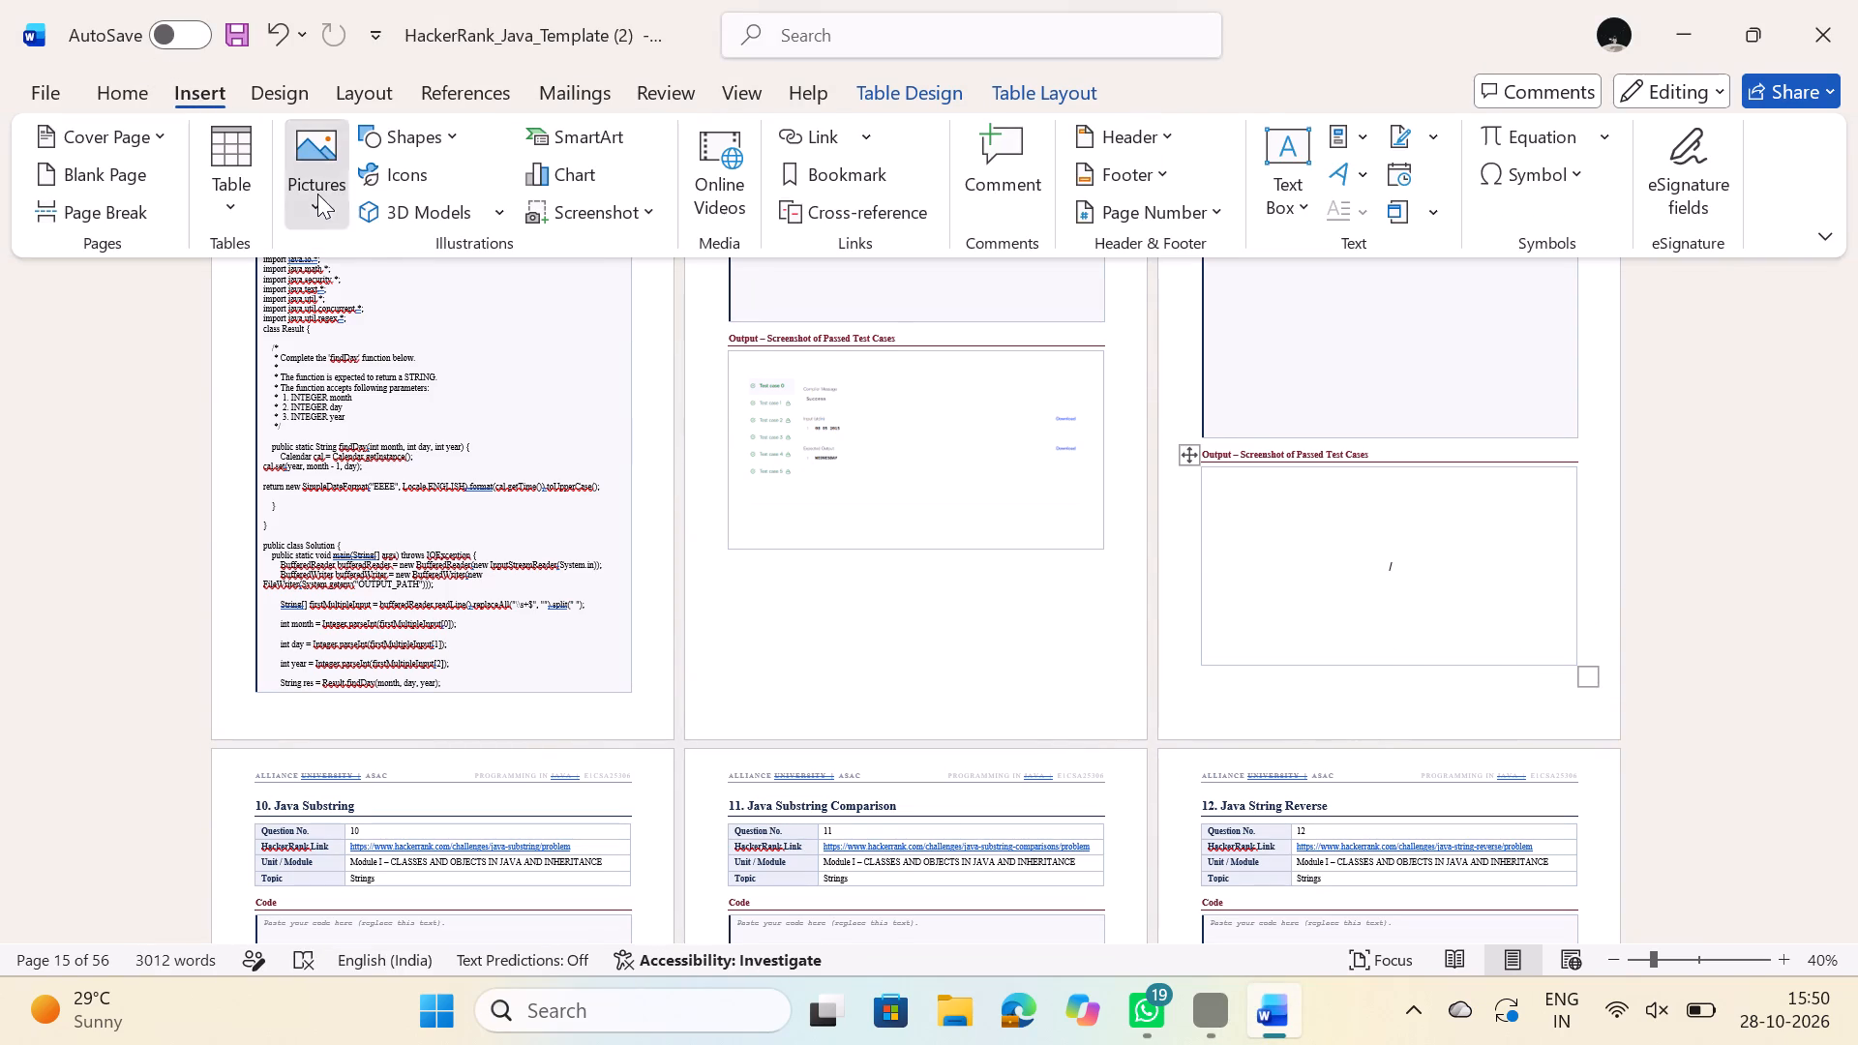
pyautogui.click(394, 293)
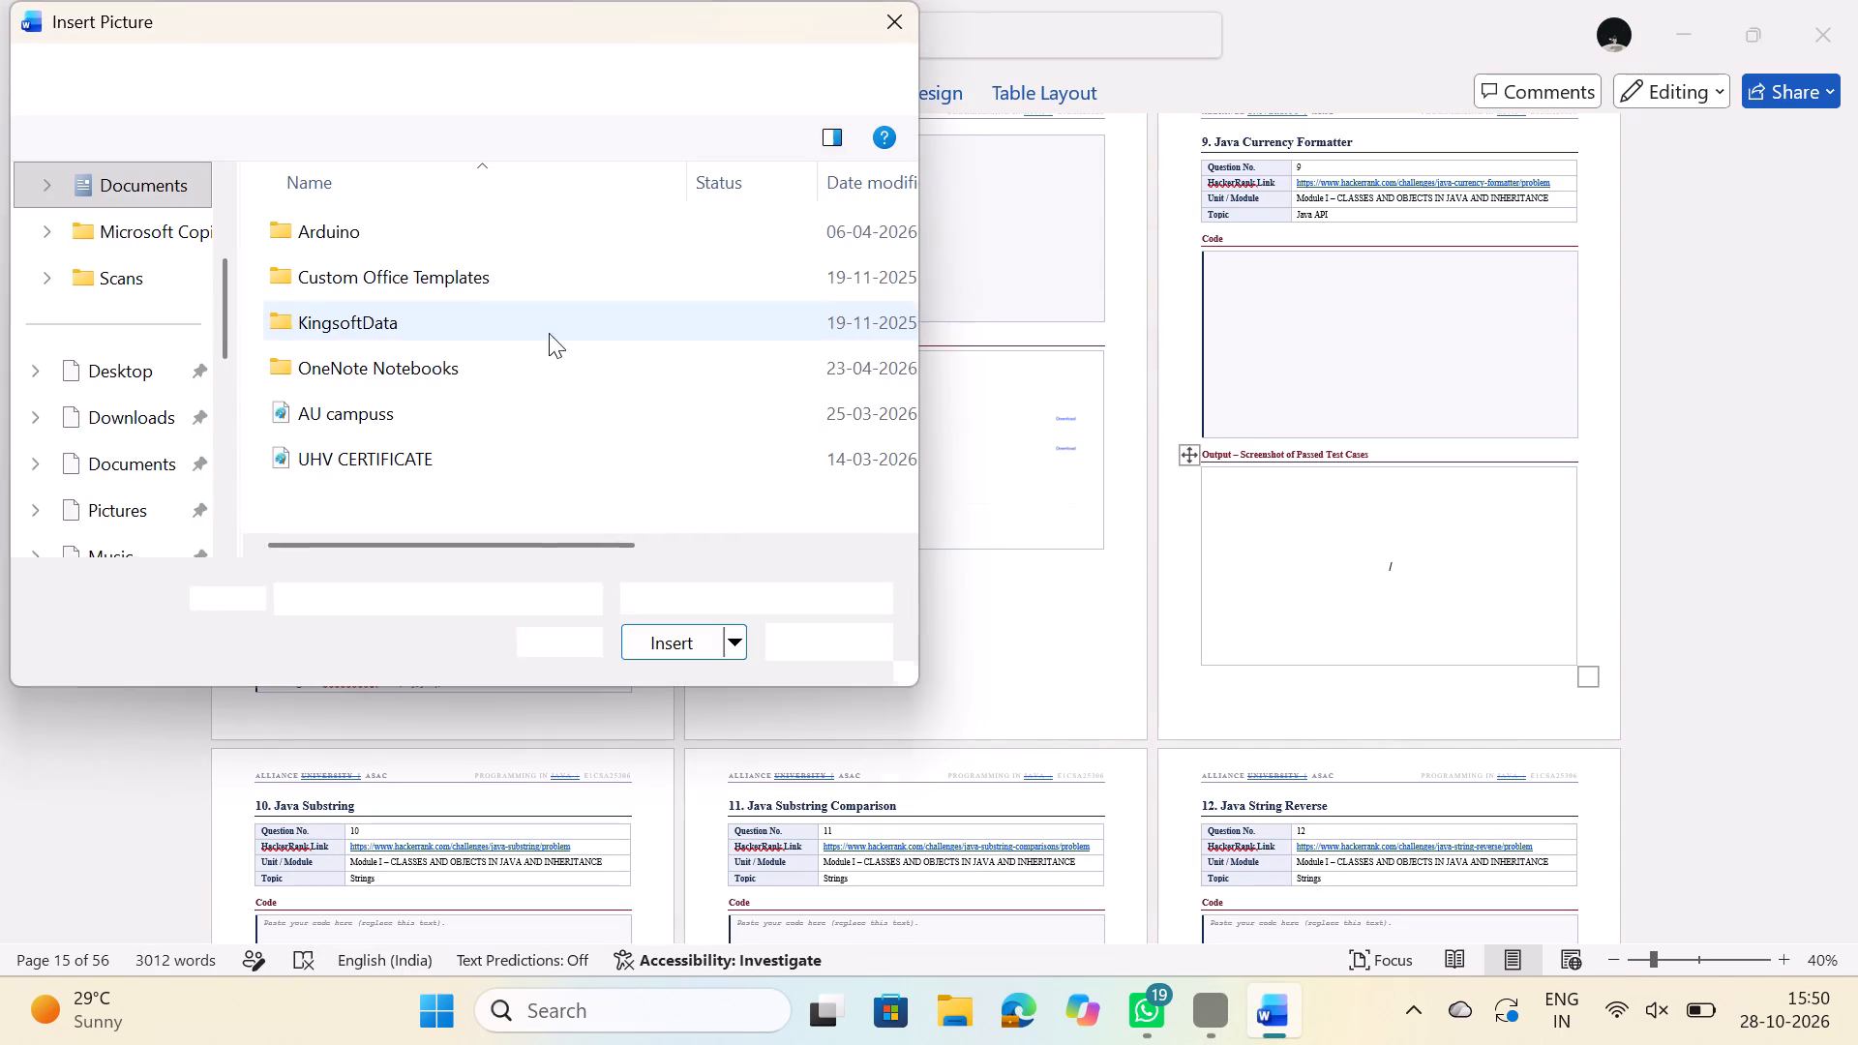
pyautogui.scroll(6, 99, 313)
pyautogui.click(149, 257)
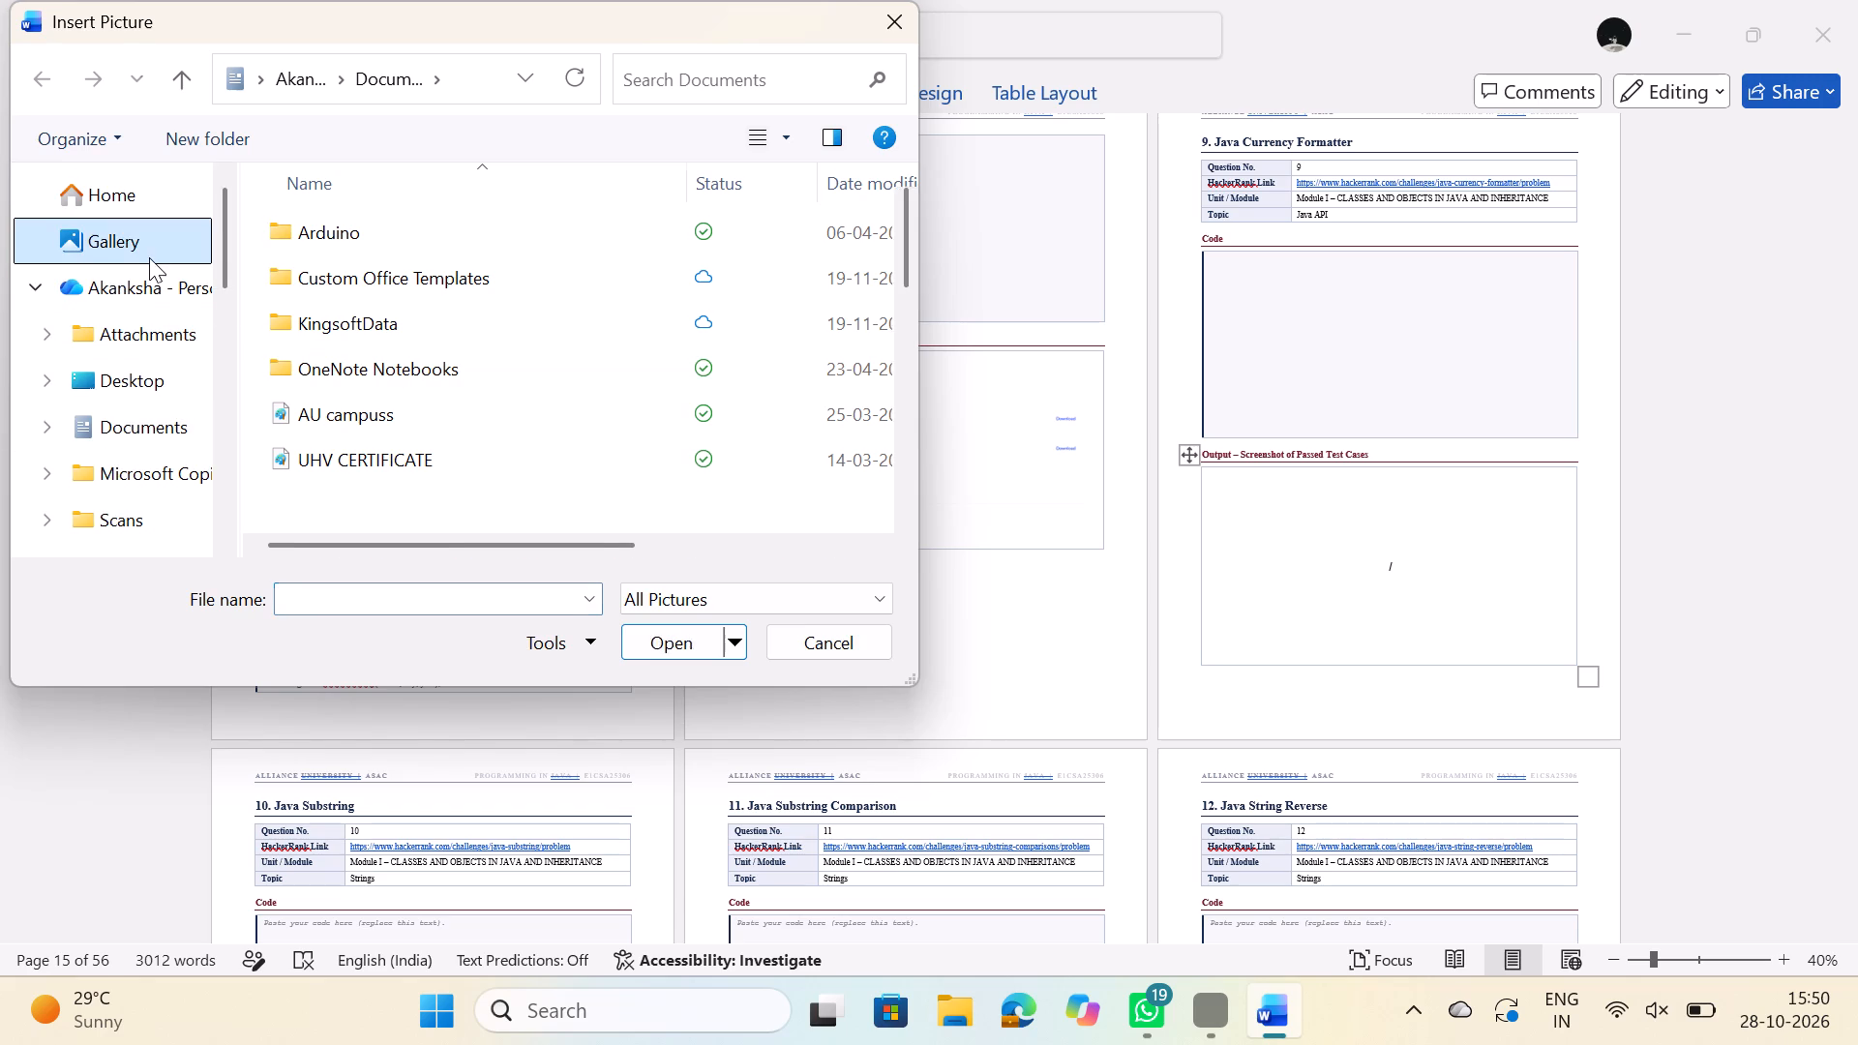
pyautogui.click(375, 295)
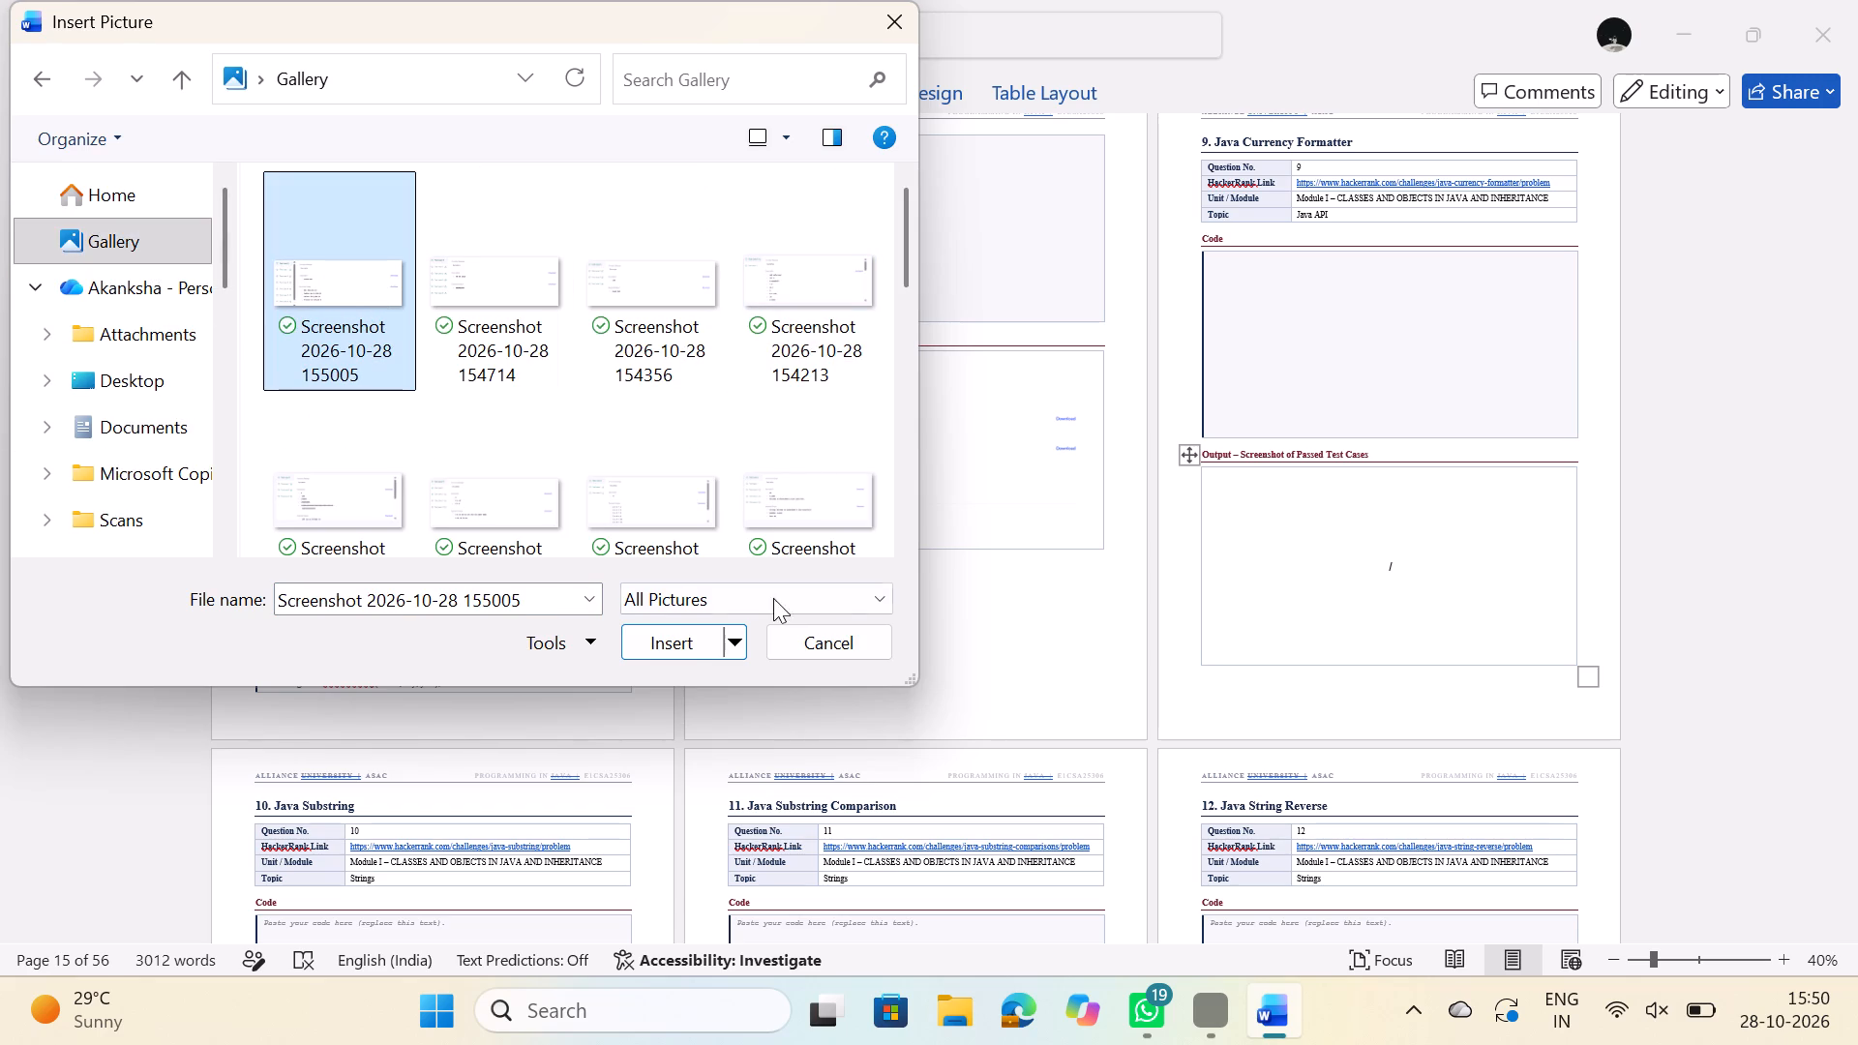
pyautogui.click(682, 638)
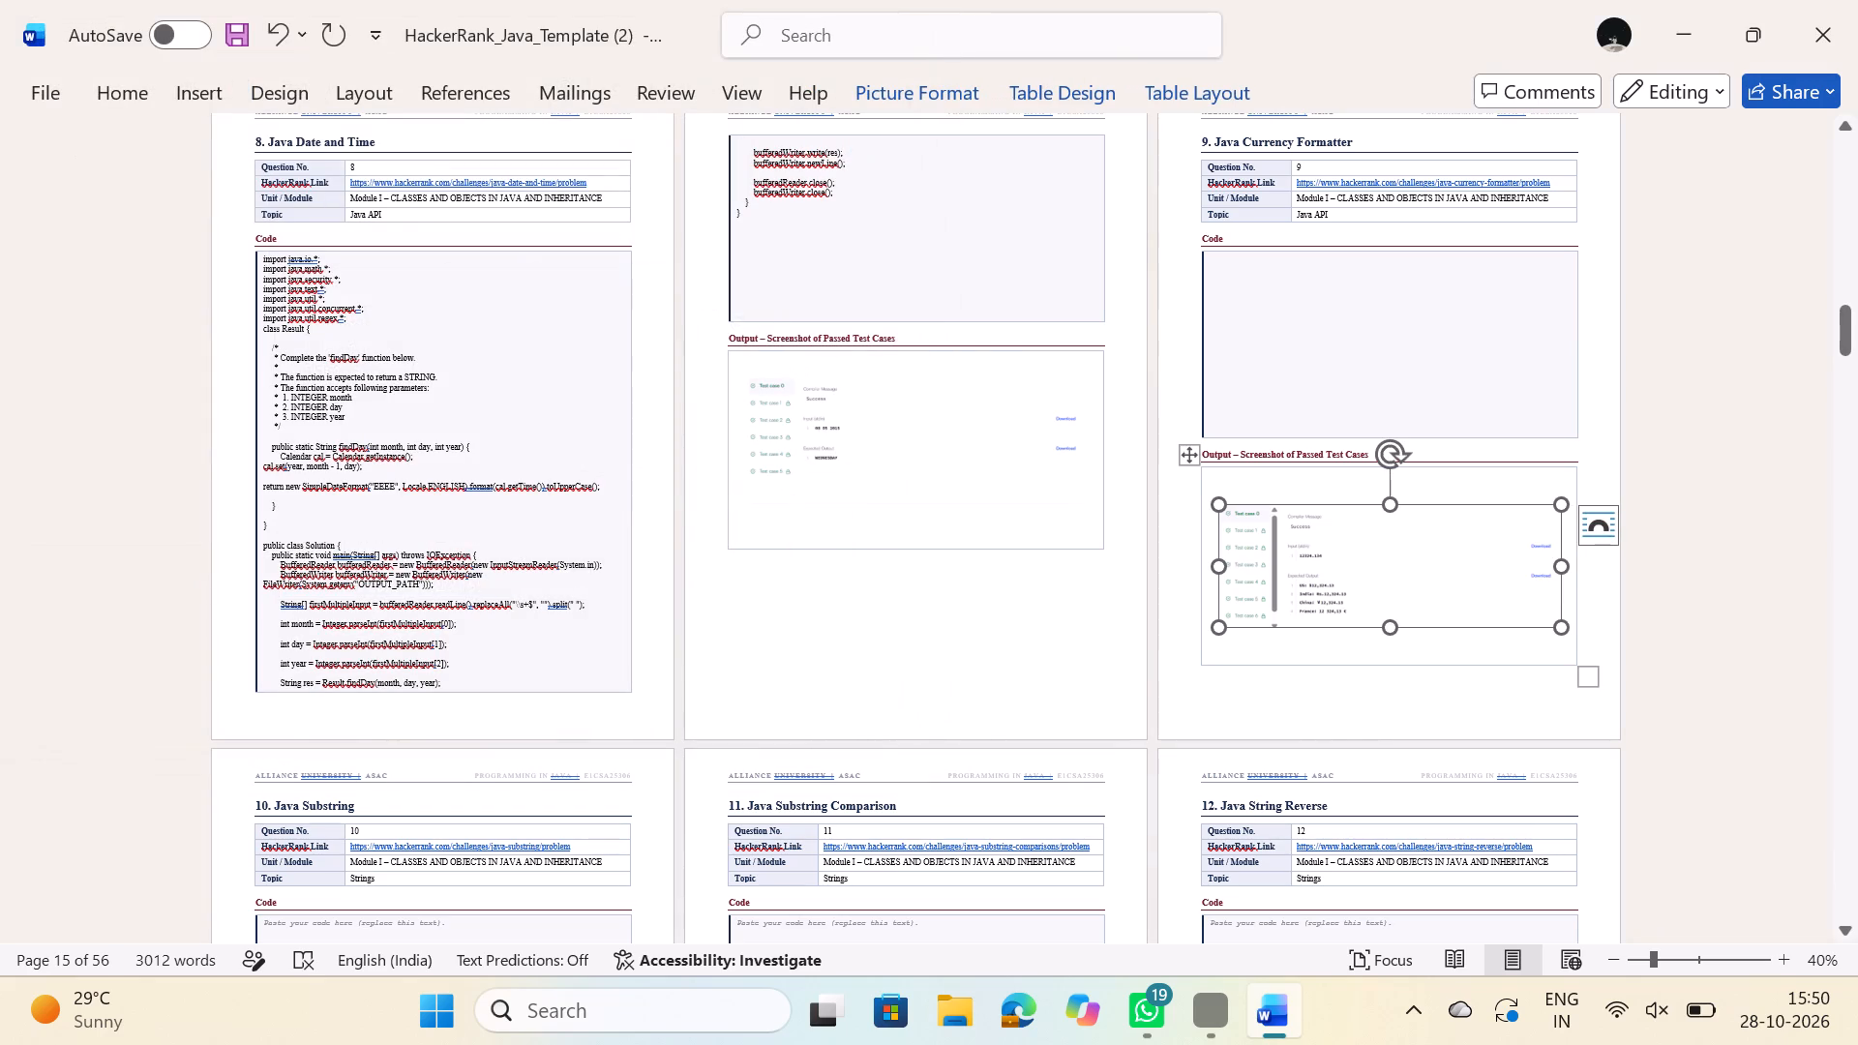
# Enlarge the inserted screenshot slightly to fill the width of question 9's output box.
pyautogui.moveTo(1558, 628); pyautogui.dragTo(1562, 642)
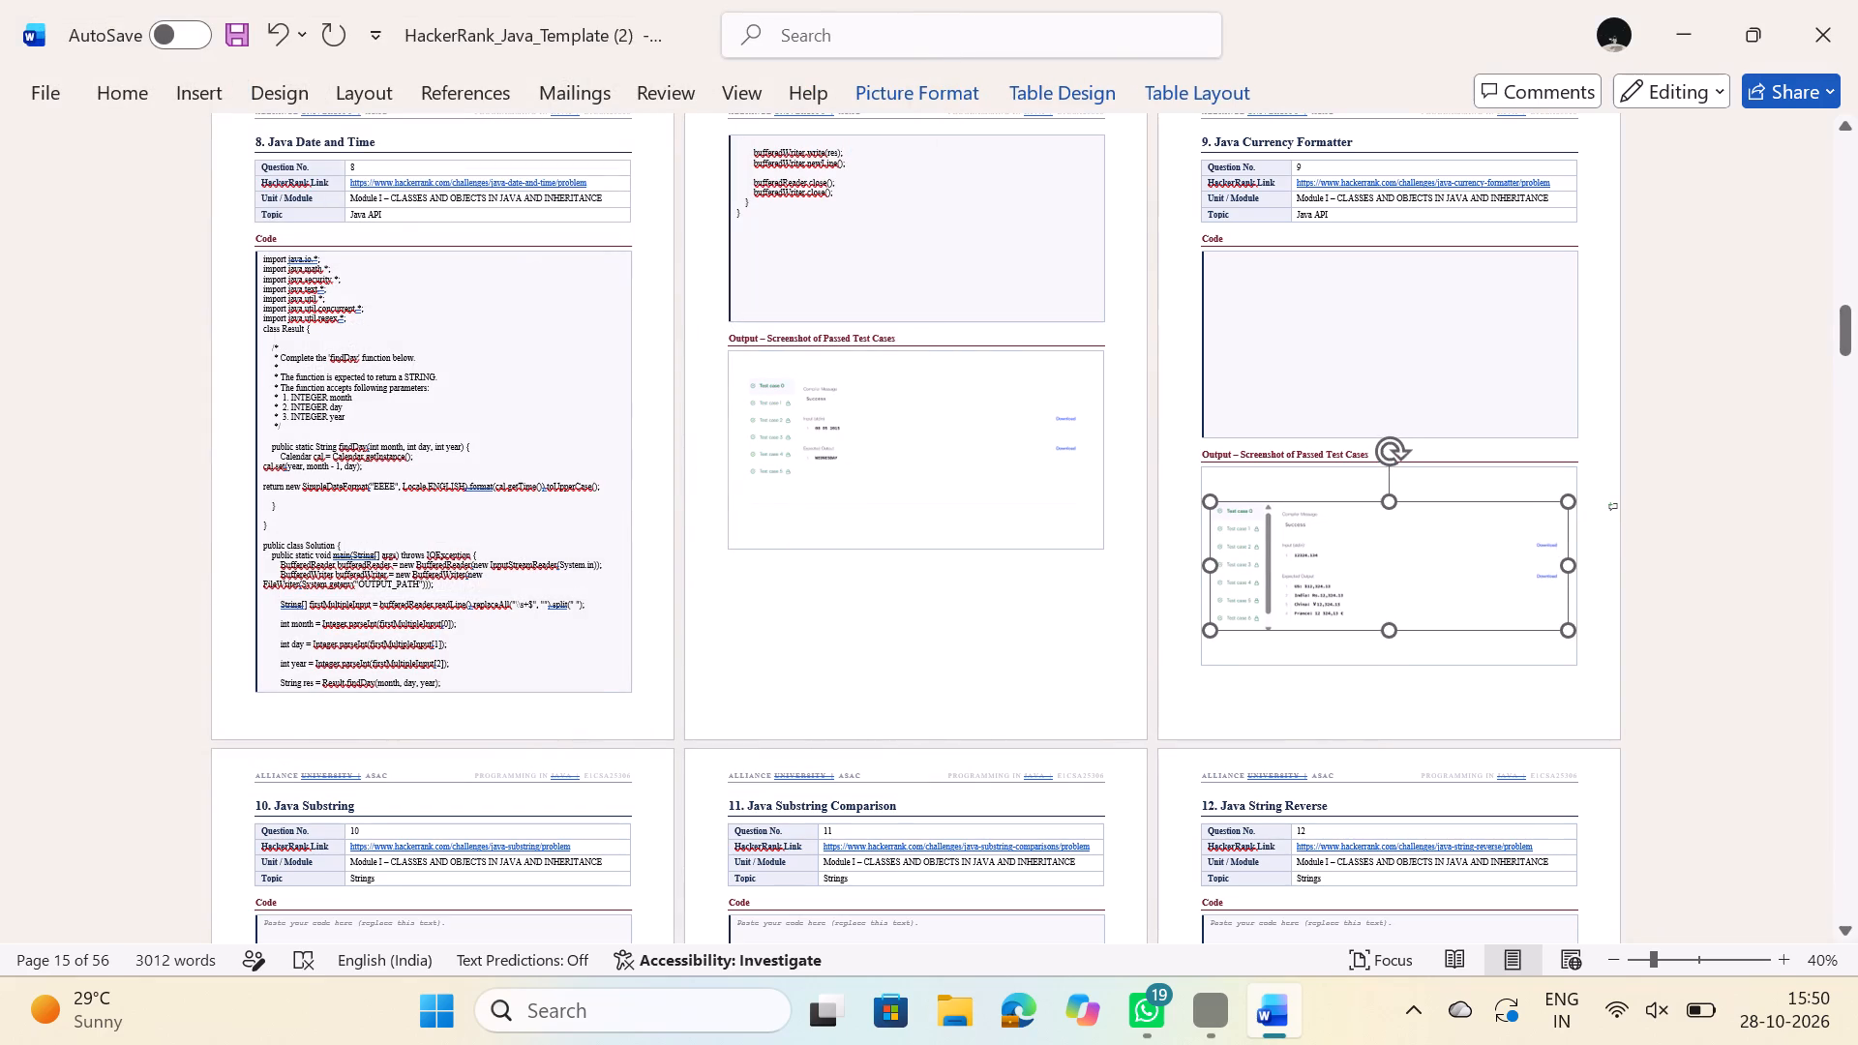
pyautogui.moveTo(1562, 642); pyautogui.dragTo(1556, 637)
# Place the cursor in question 9's code box, and open the submitted Java Currency Formatter code in the HackerRank editor in Chrome.
pyautogui.click(1317, 317)
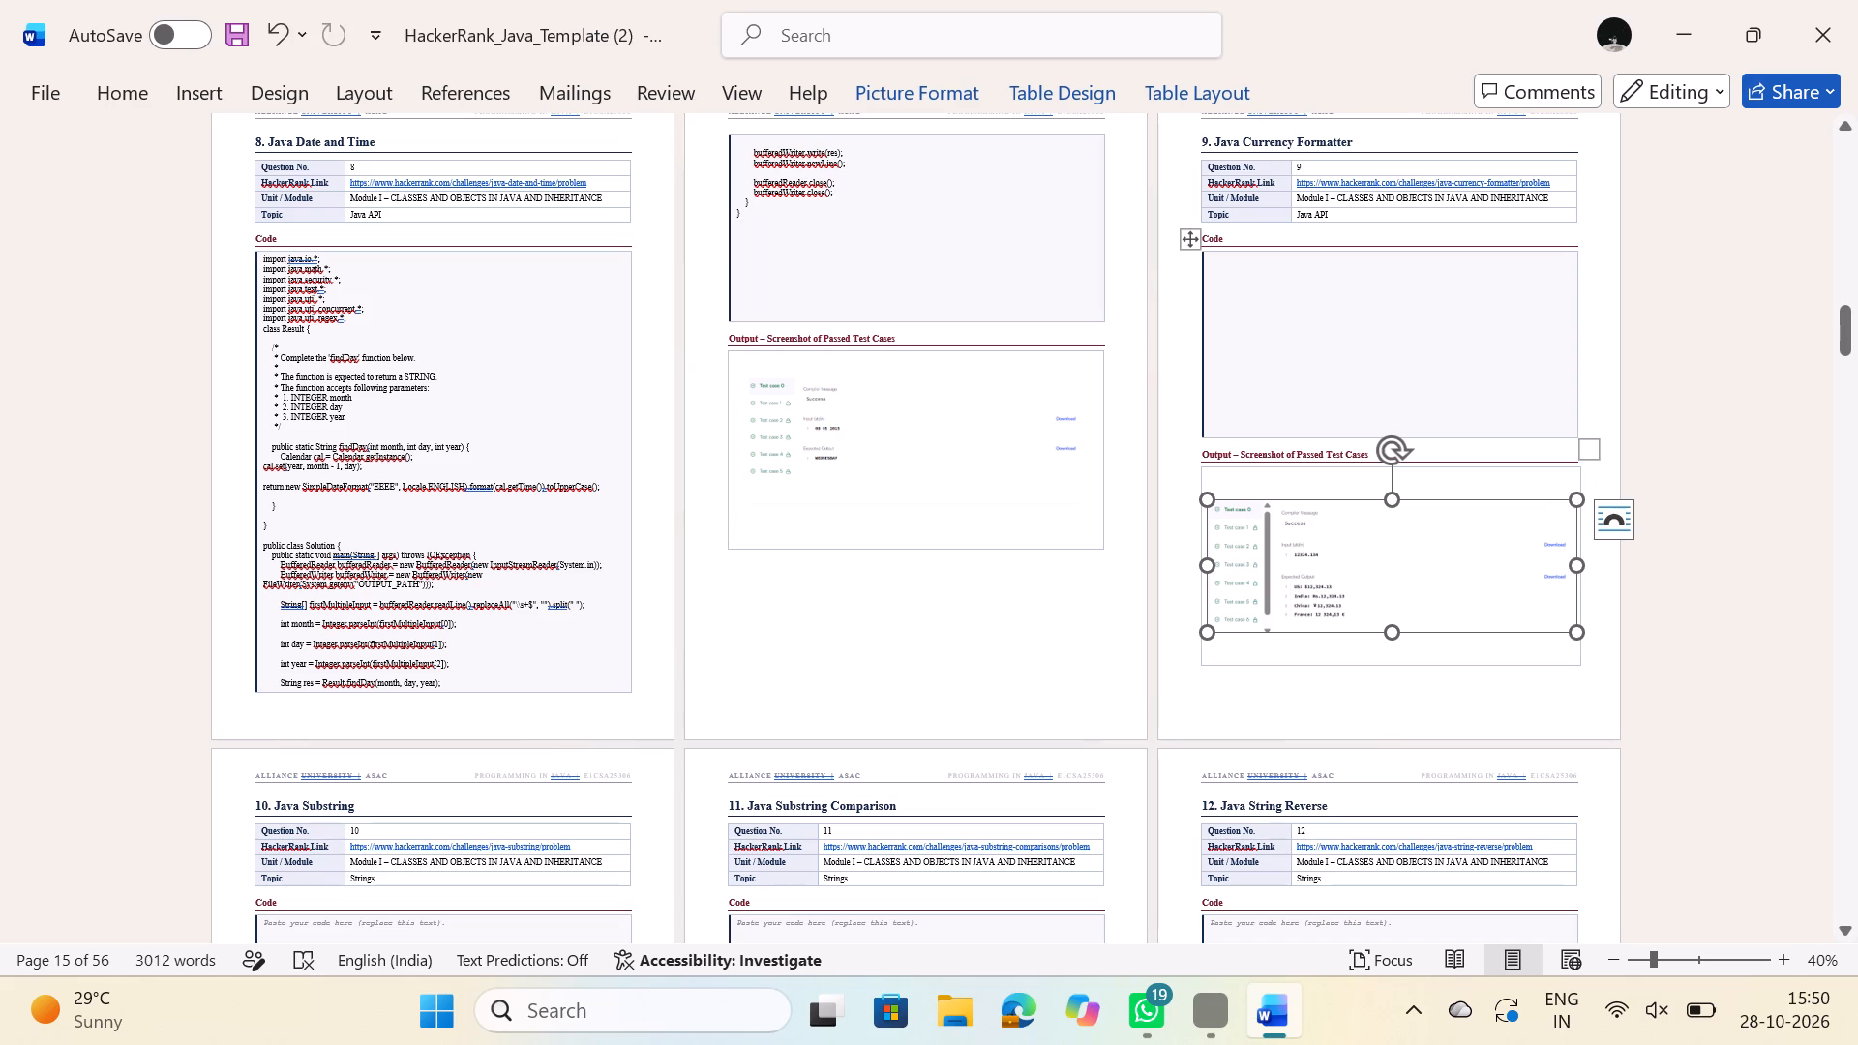
pyautogui.click(1207, 999)
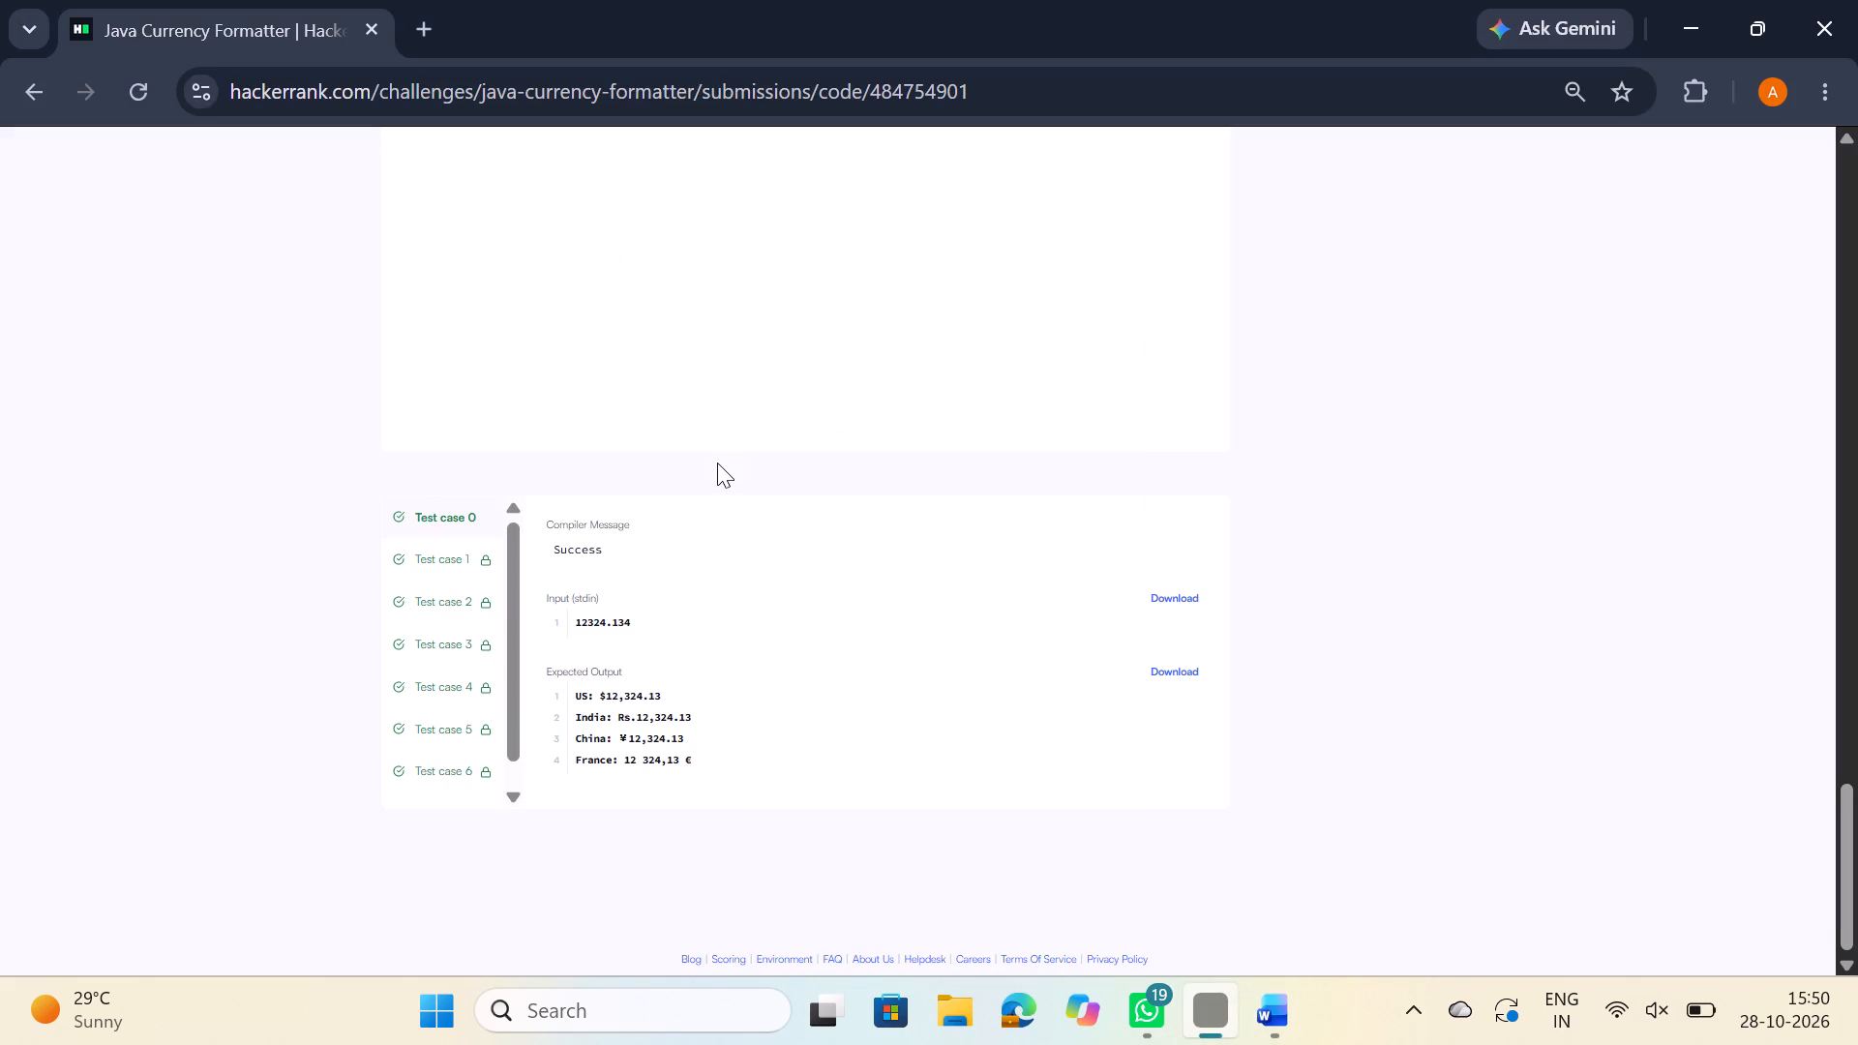
pyautogui.scroll(11, 717, 463)
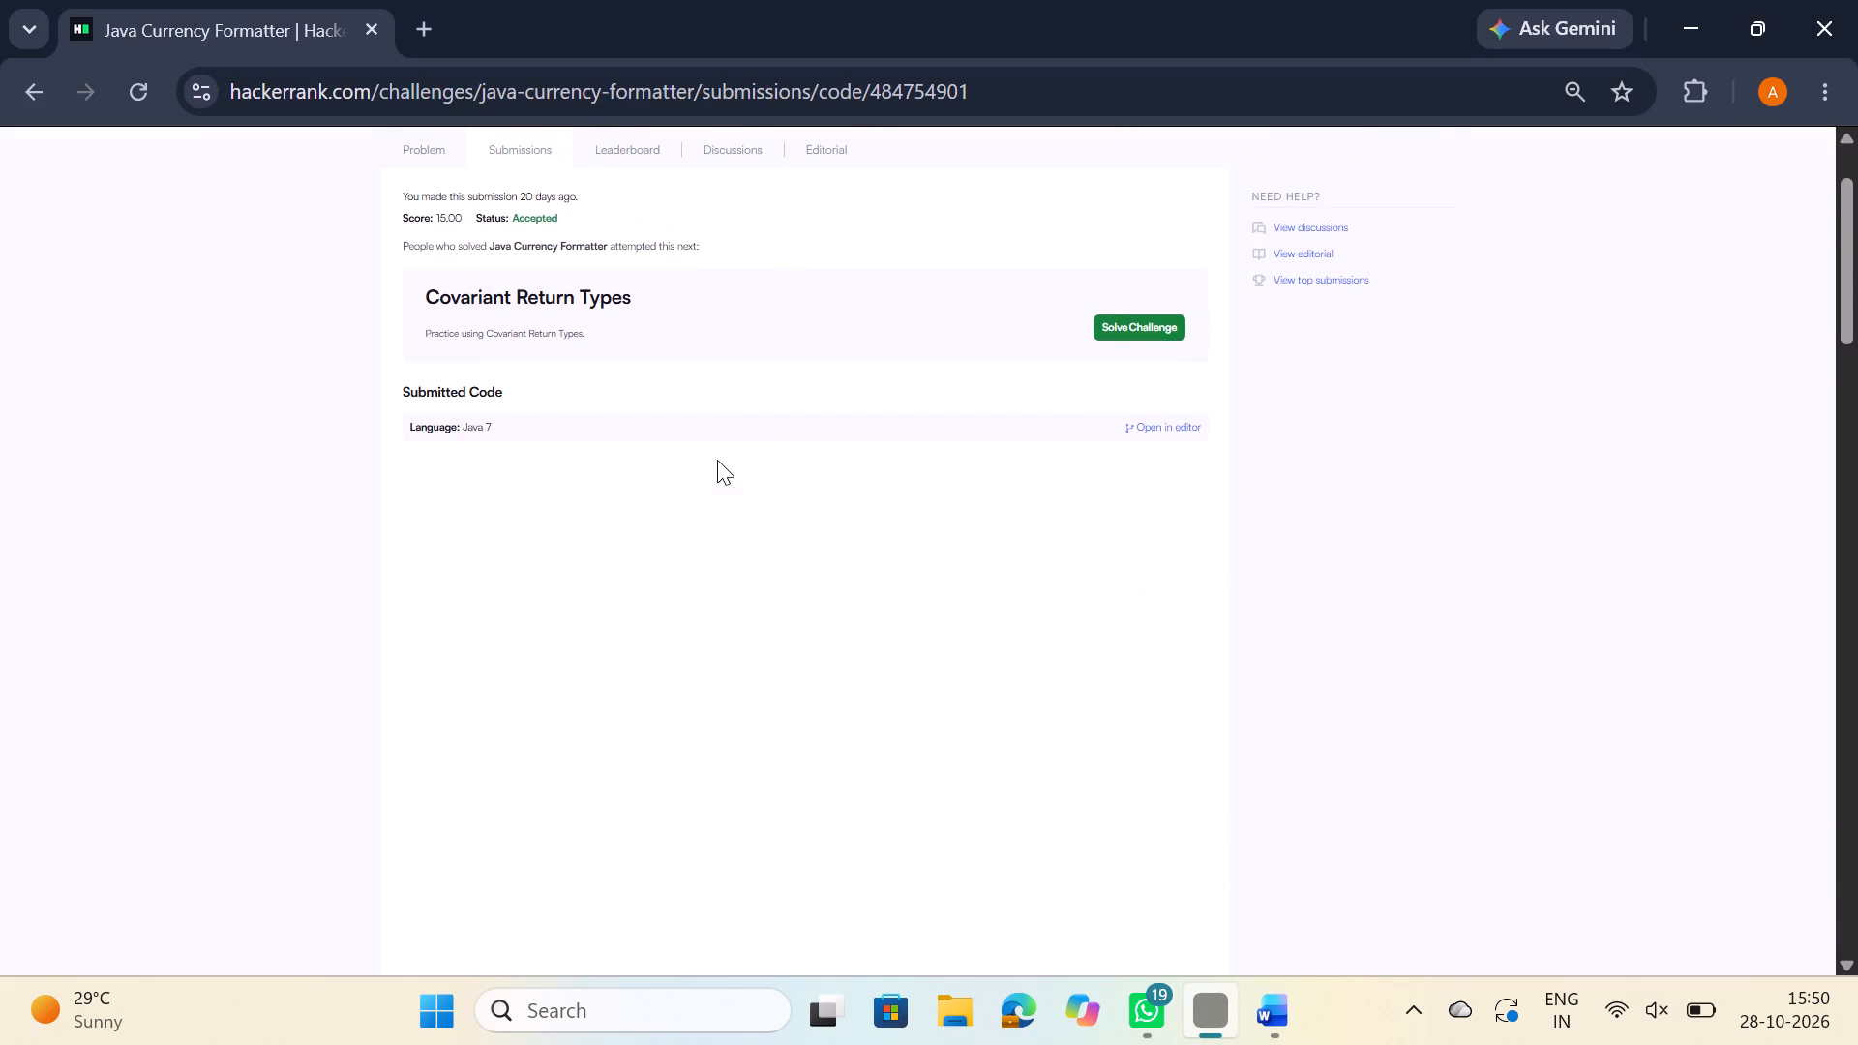
pyautogui.scroll(1, 717, 460)
pyautogui.click(1166, 564)
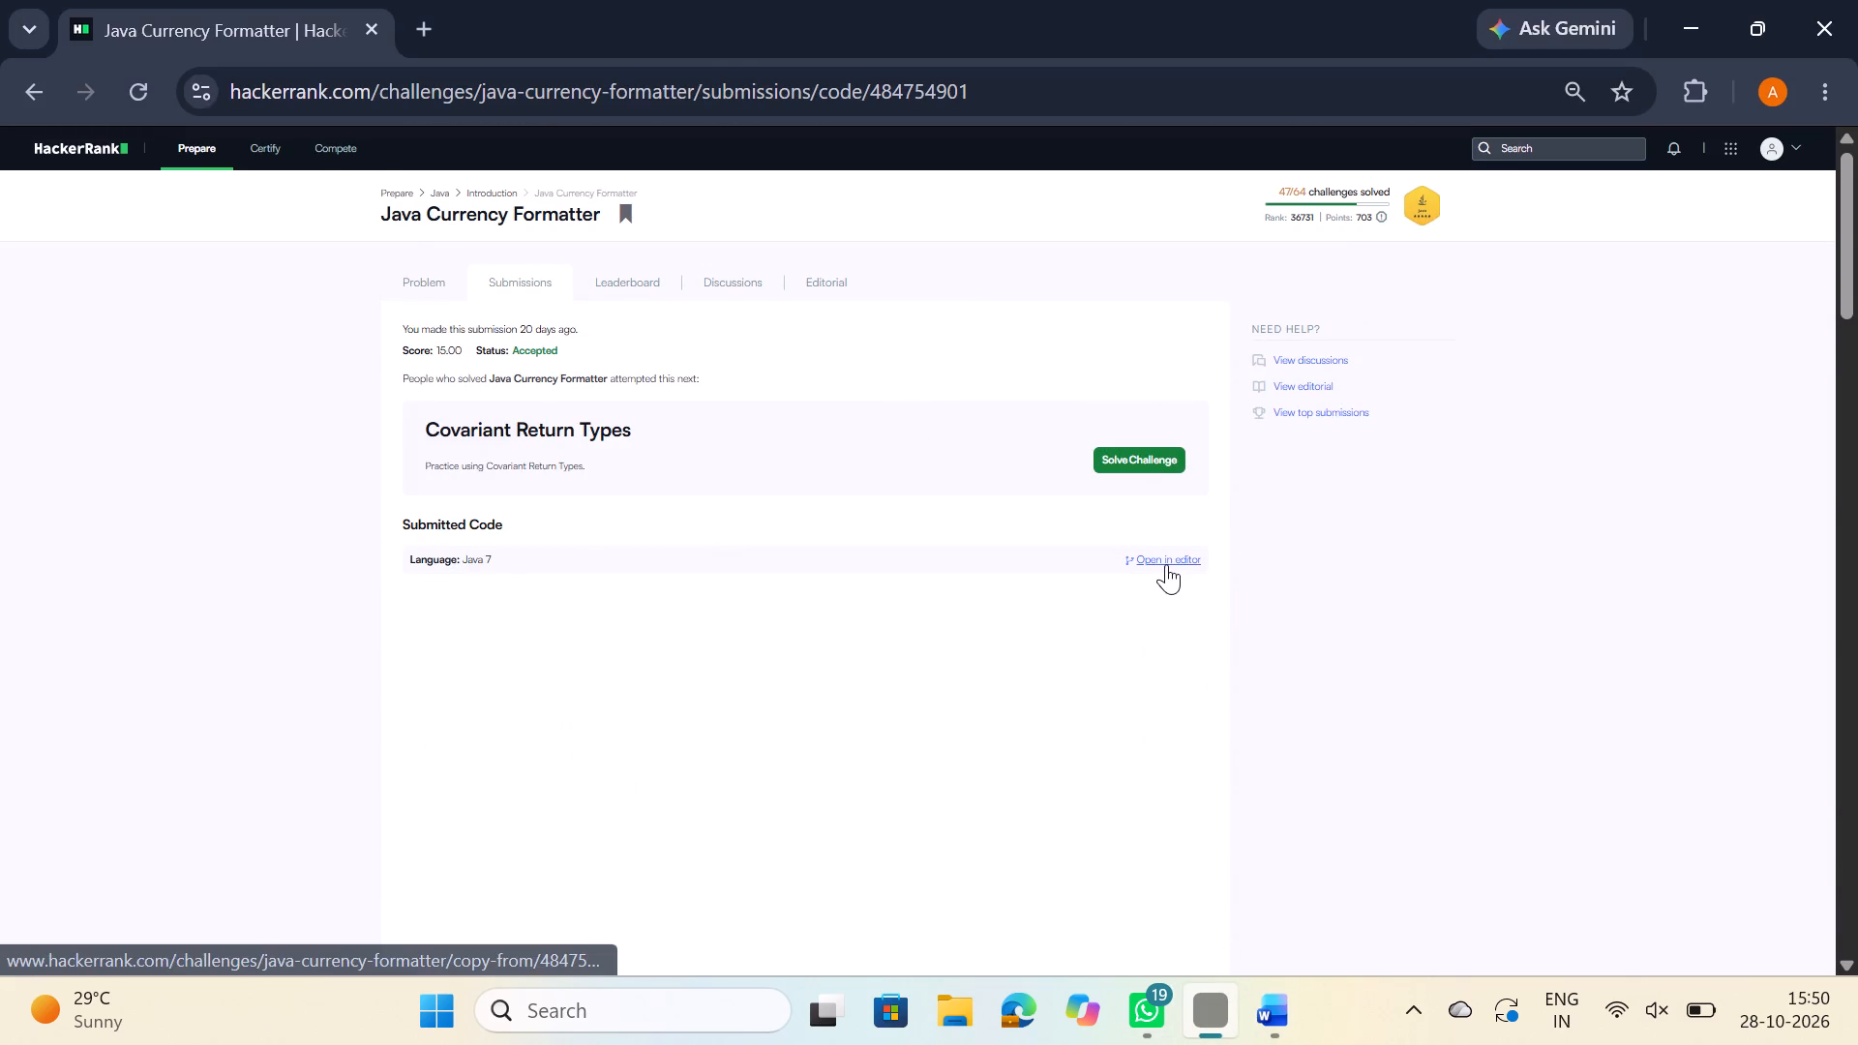
# Check the code's foldable blocks and copy the entire Java Currency Formatter solution from the editor.
pyautogui.scroll(-3, 662, 809)
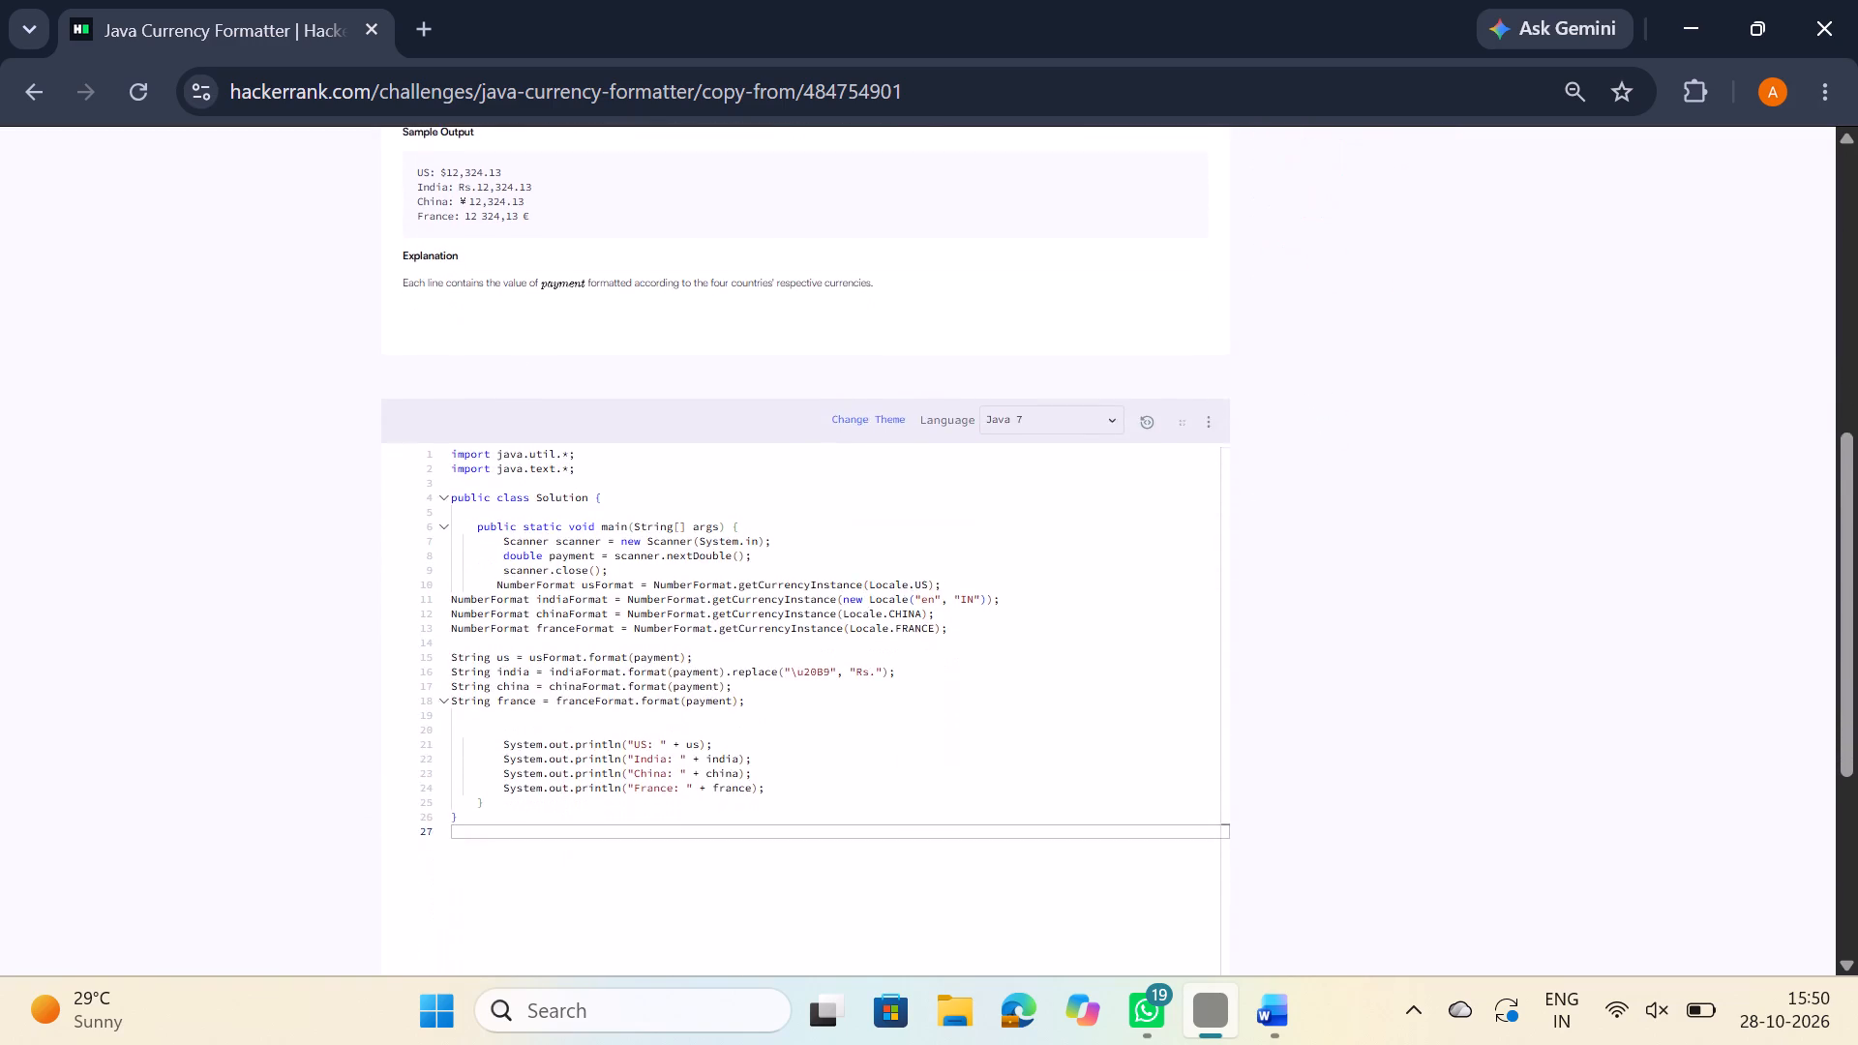
pyautogui.scroll(-2, 662, 809)
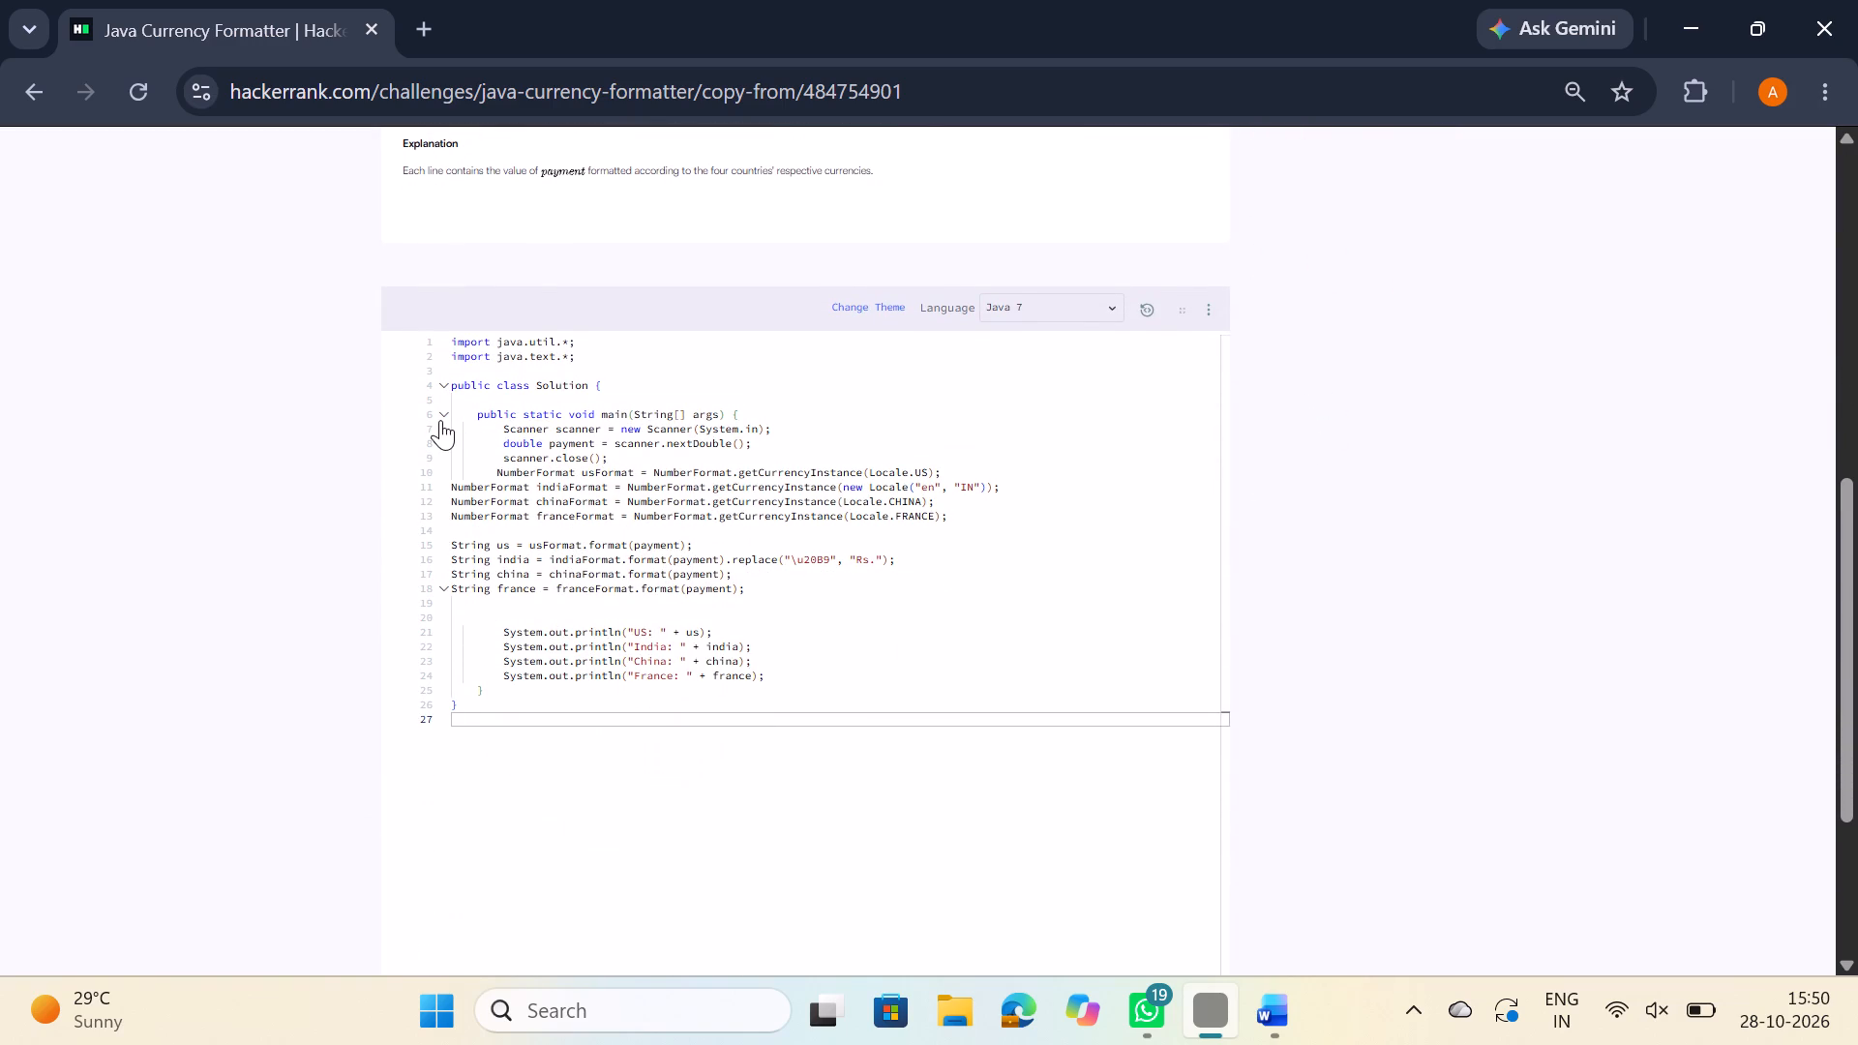
pyautogui.click(445, 417)
pyautogui.click(448, 412)
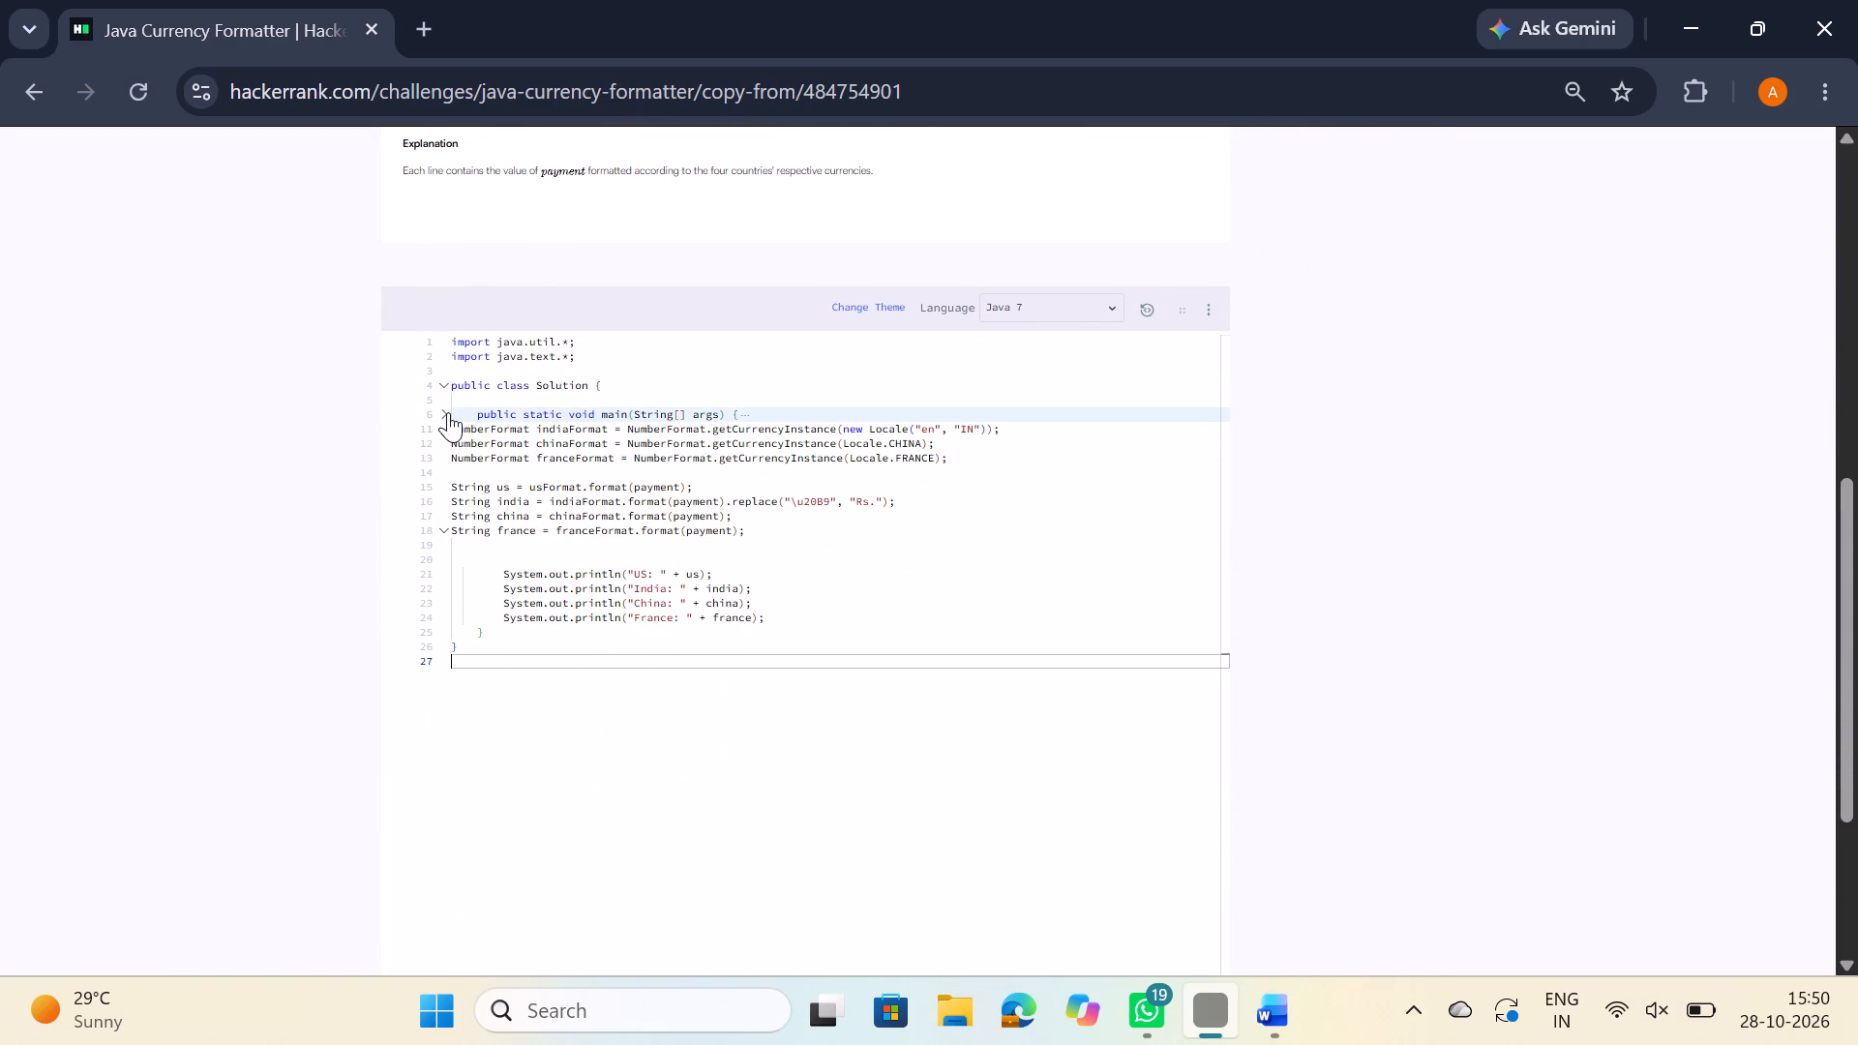
pyautogui.click(448, 384)
pyautogui.click(448, 384)
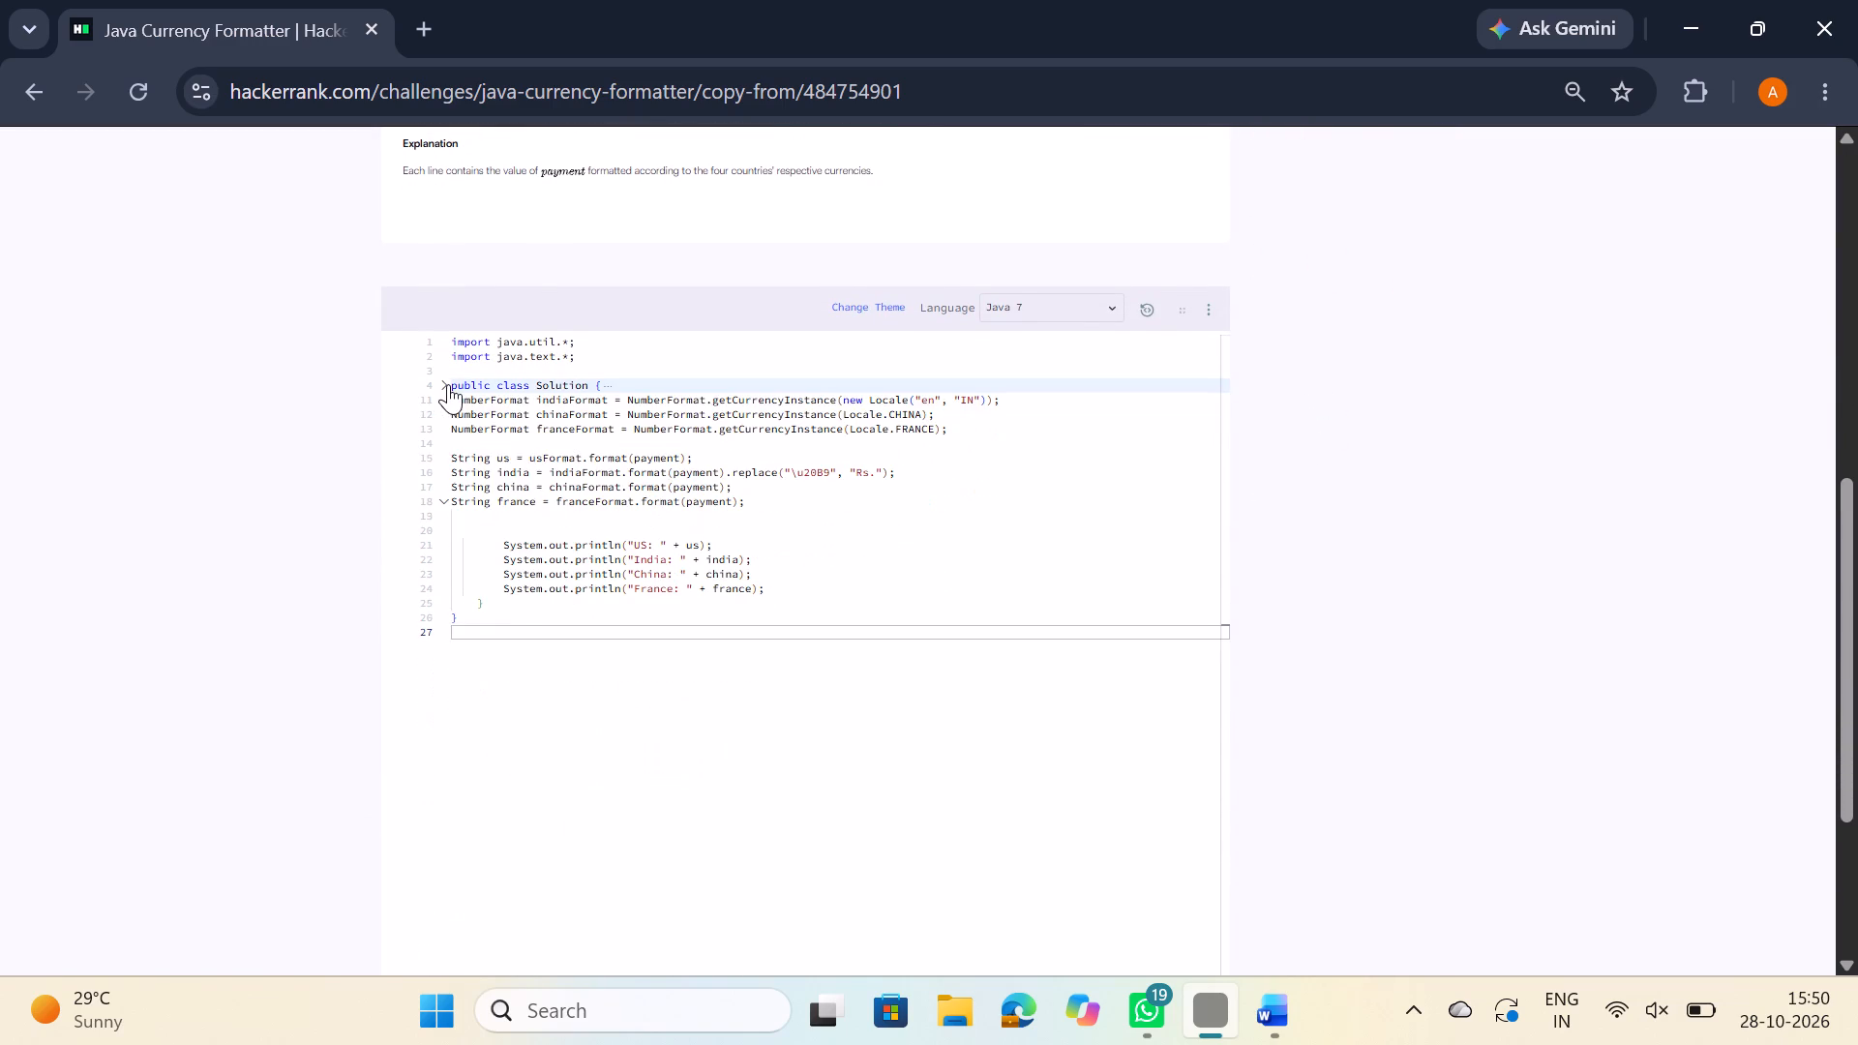
pyautogui.click(442, 584)
pyautogui.click(442, 584)
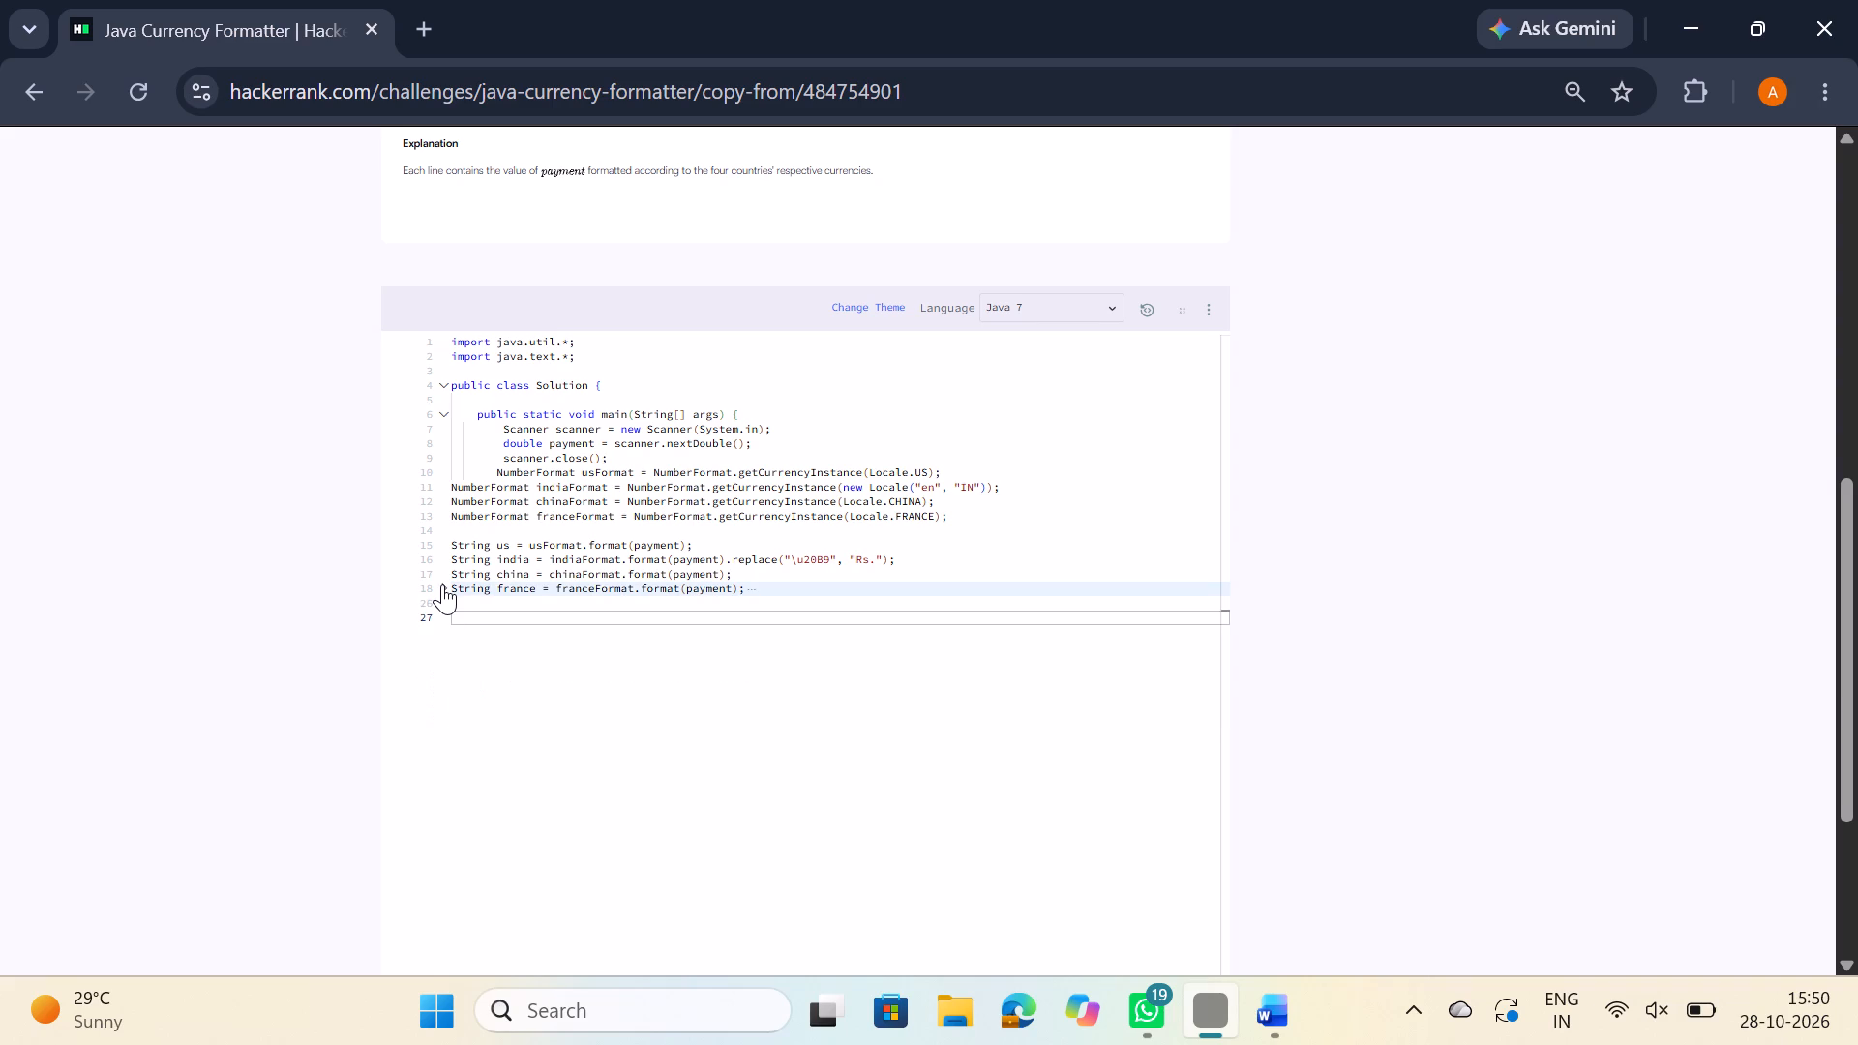
pyautogui.hotkey('ctrl', 'a')
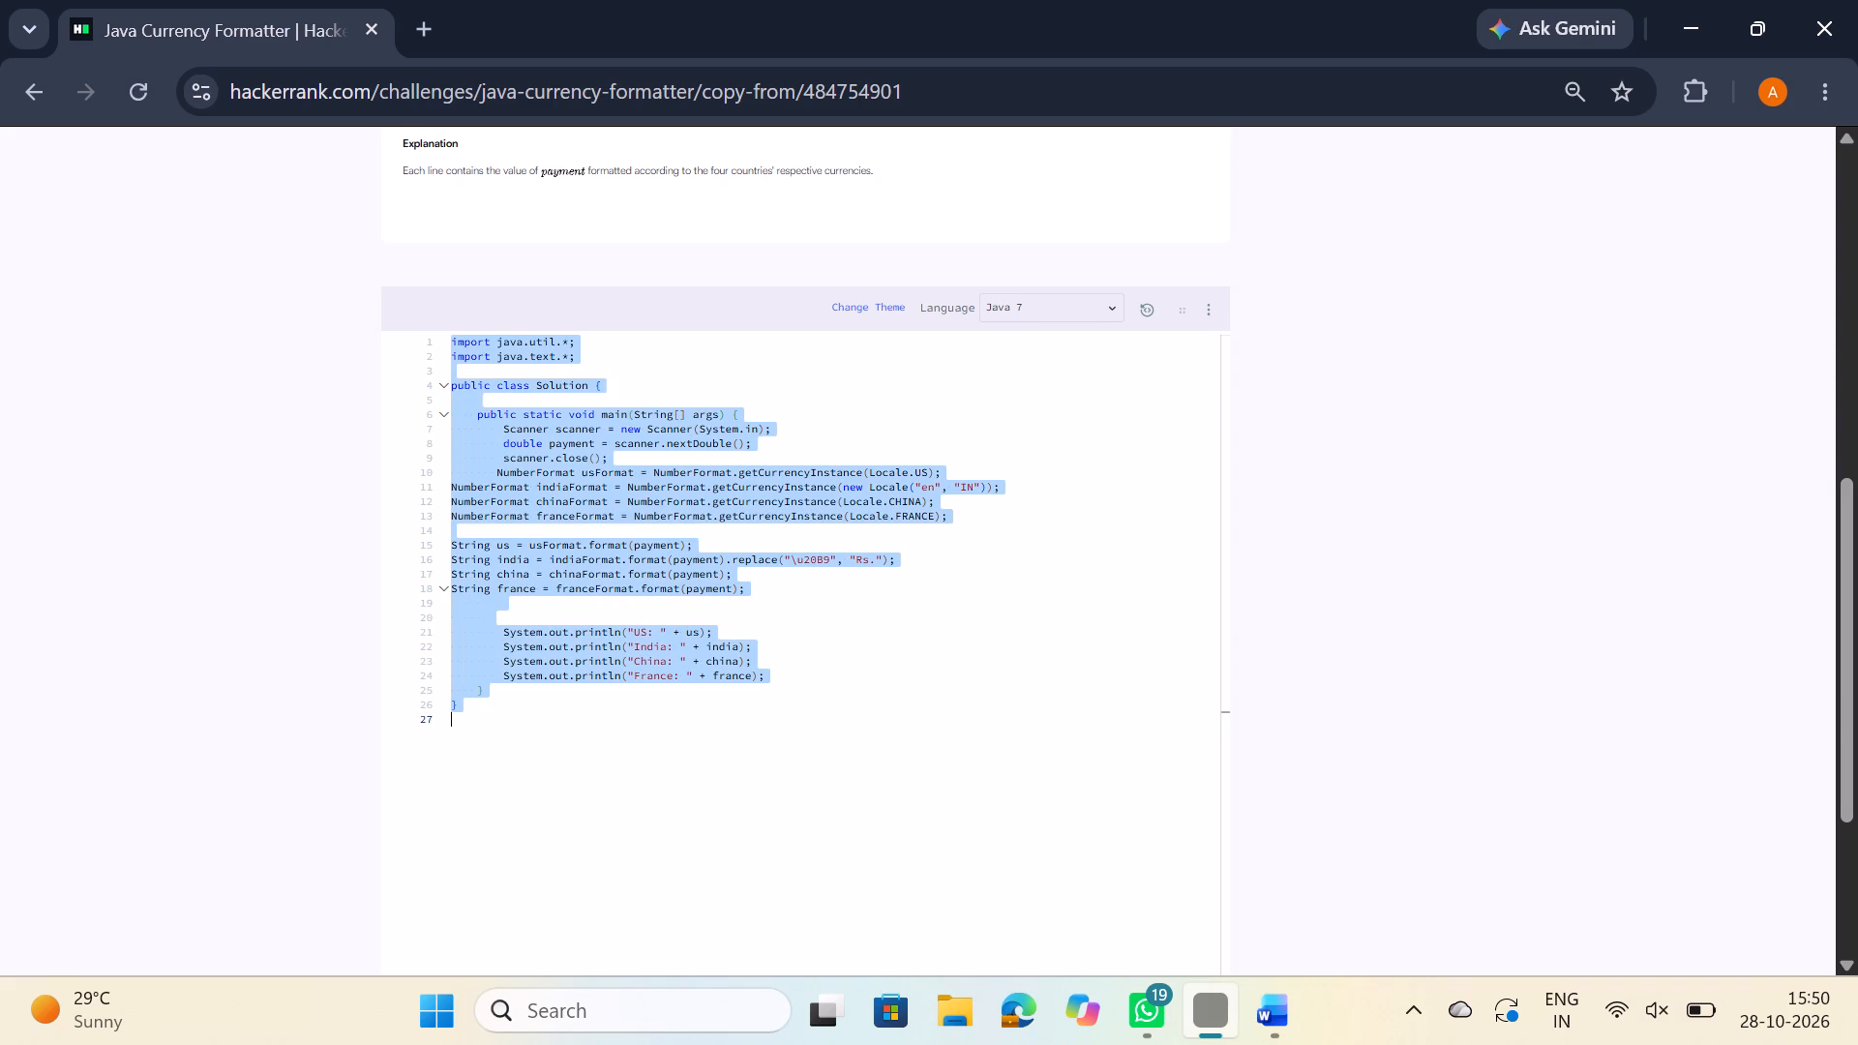
pyautogui.hotkey('ctrl', 'c')
# Switch to Word and paste the copied Java Currency Formatter code into question 9's code box.
pyautogui.click(1359, 1038)
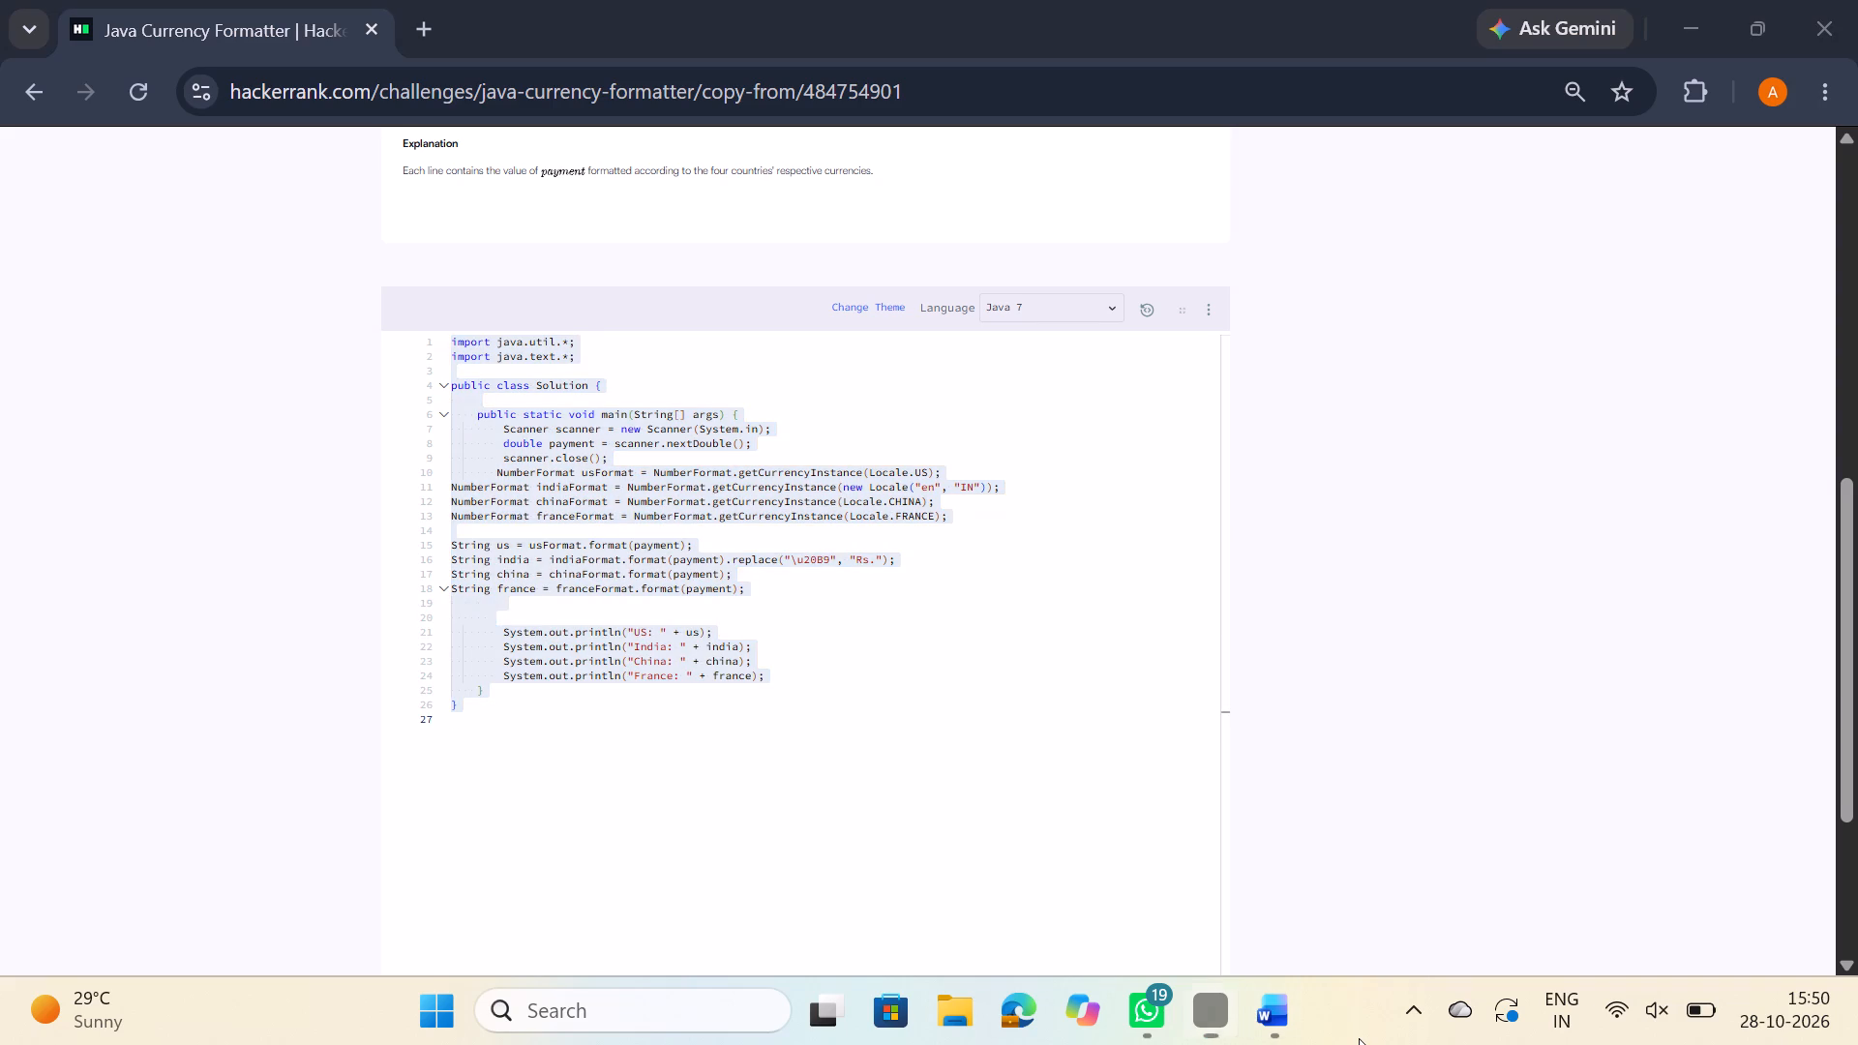
pyautogui.click(1277, 1024)
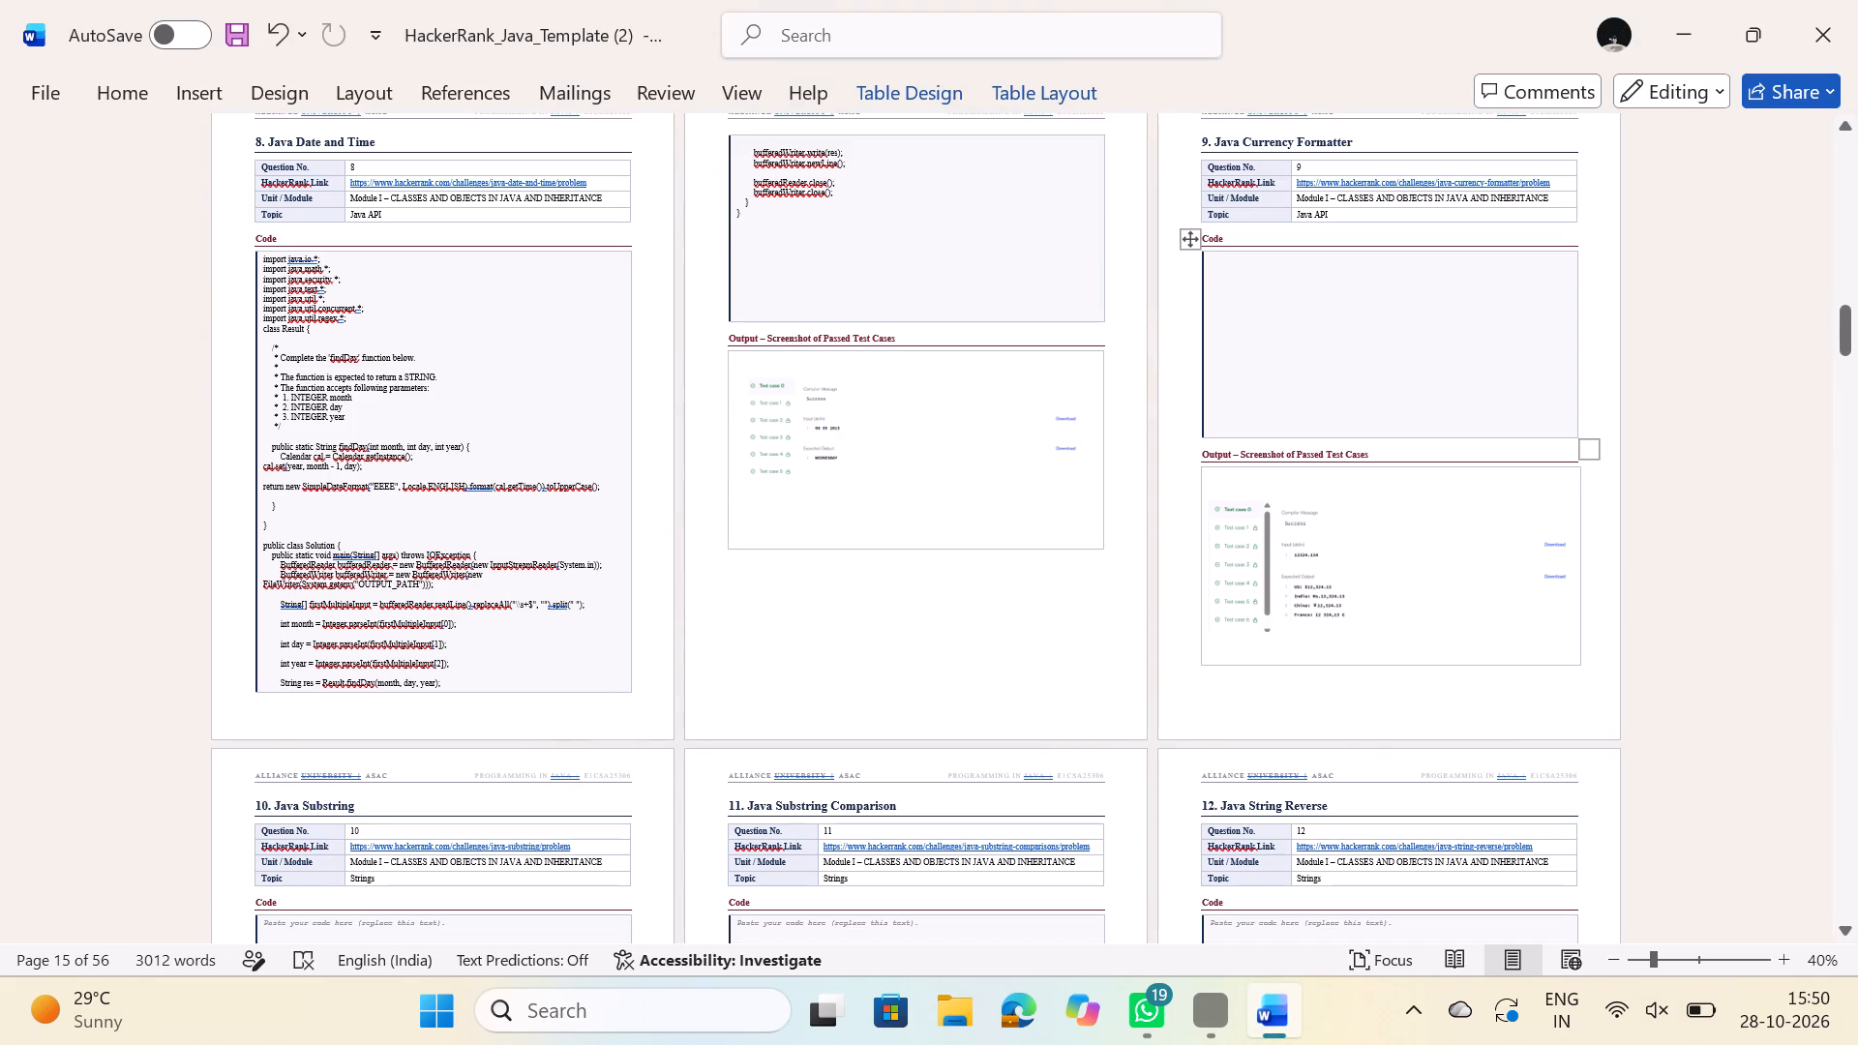
pyautogui.hotkey('ctrl', 'v')
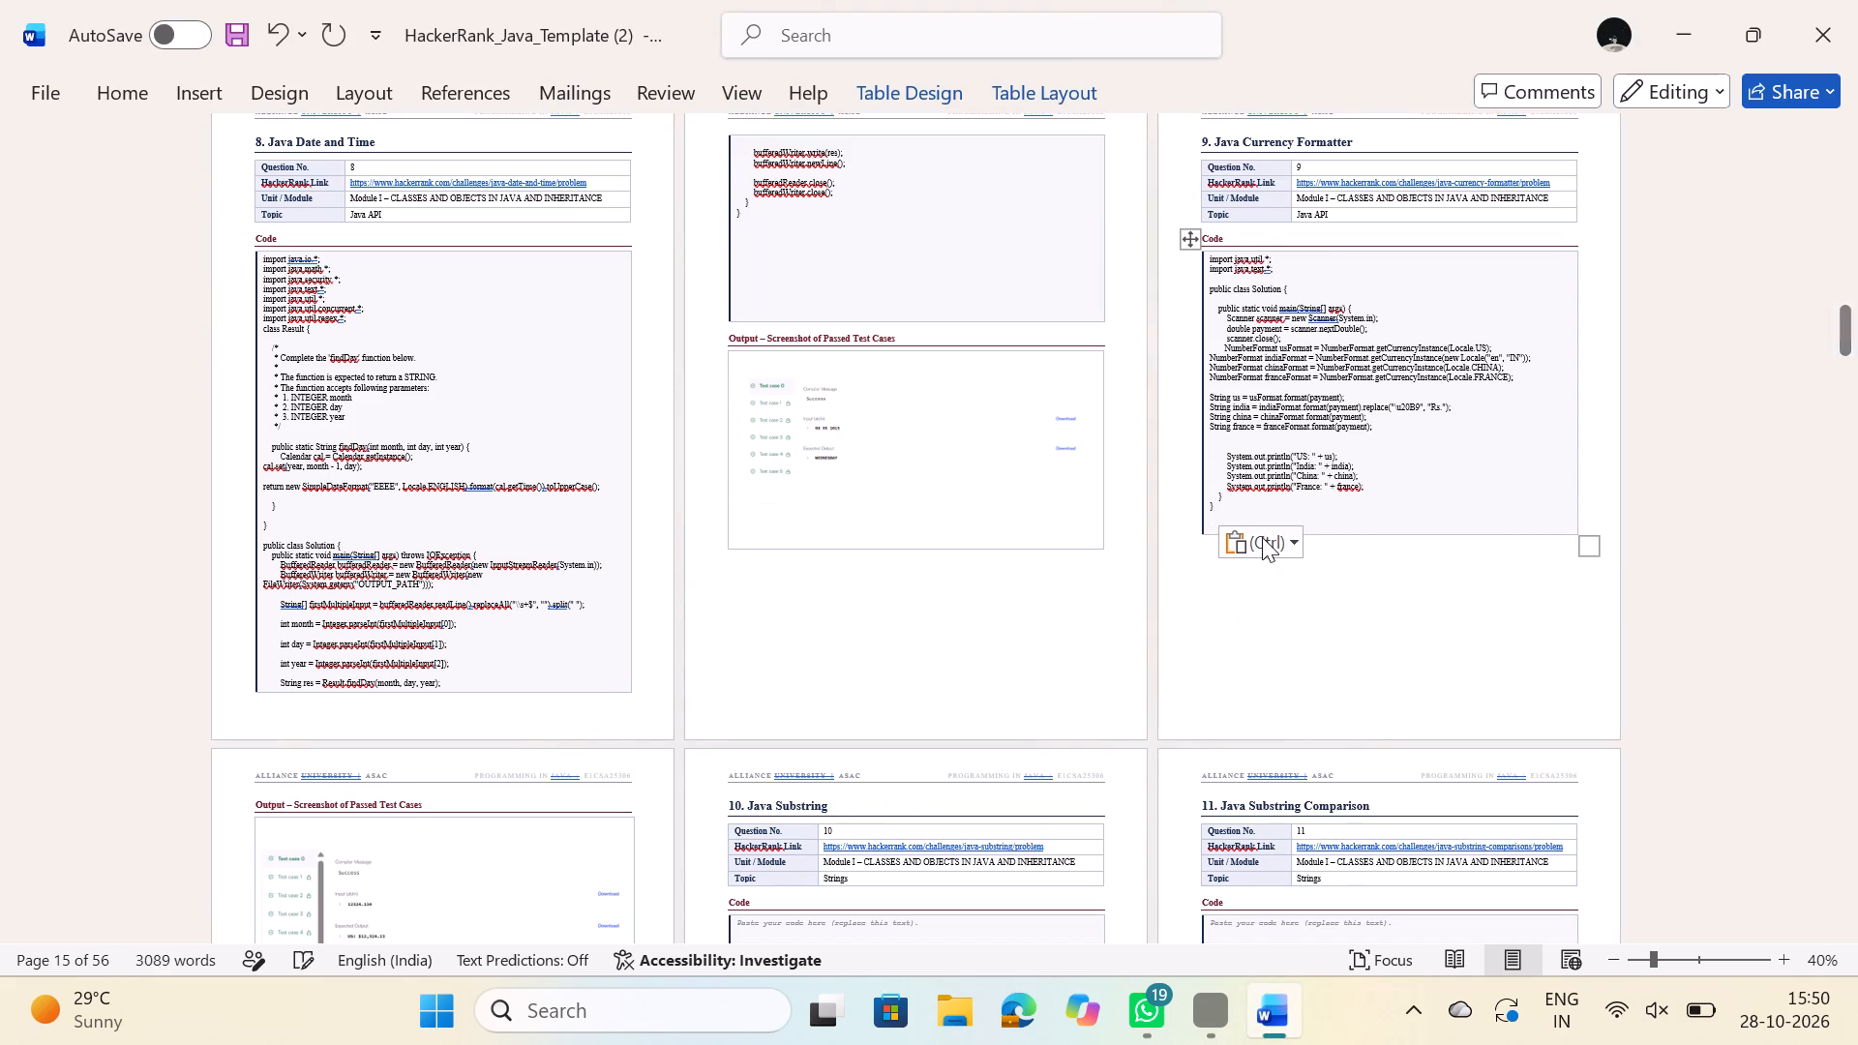
# Delete the "Paste your code here" placeholder text from the code box of question 10, Java Substring.
pyautogui.scroll(-4, 1262, 537)
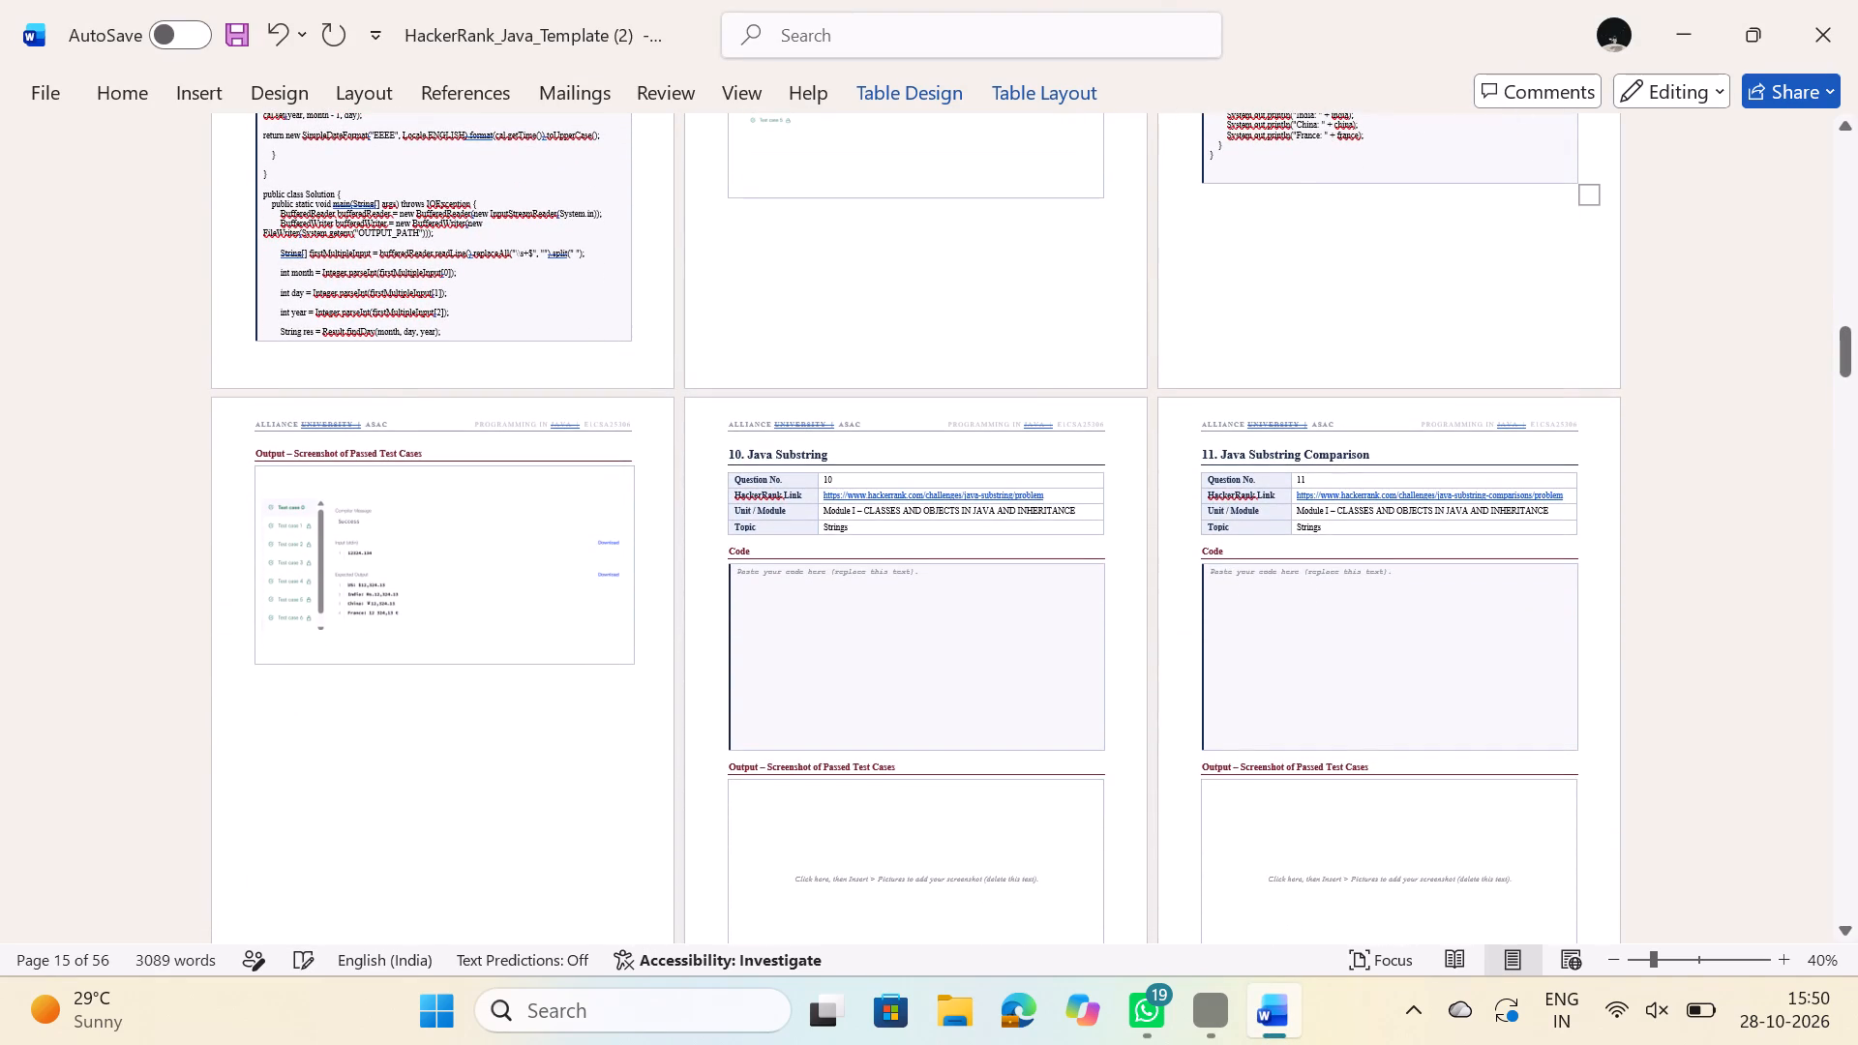
pyautogui.moveTo(439, 563); pyautogui.dragTo(446, 595)
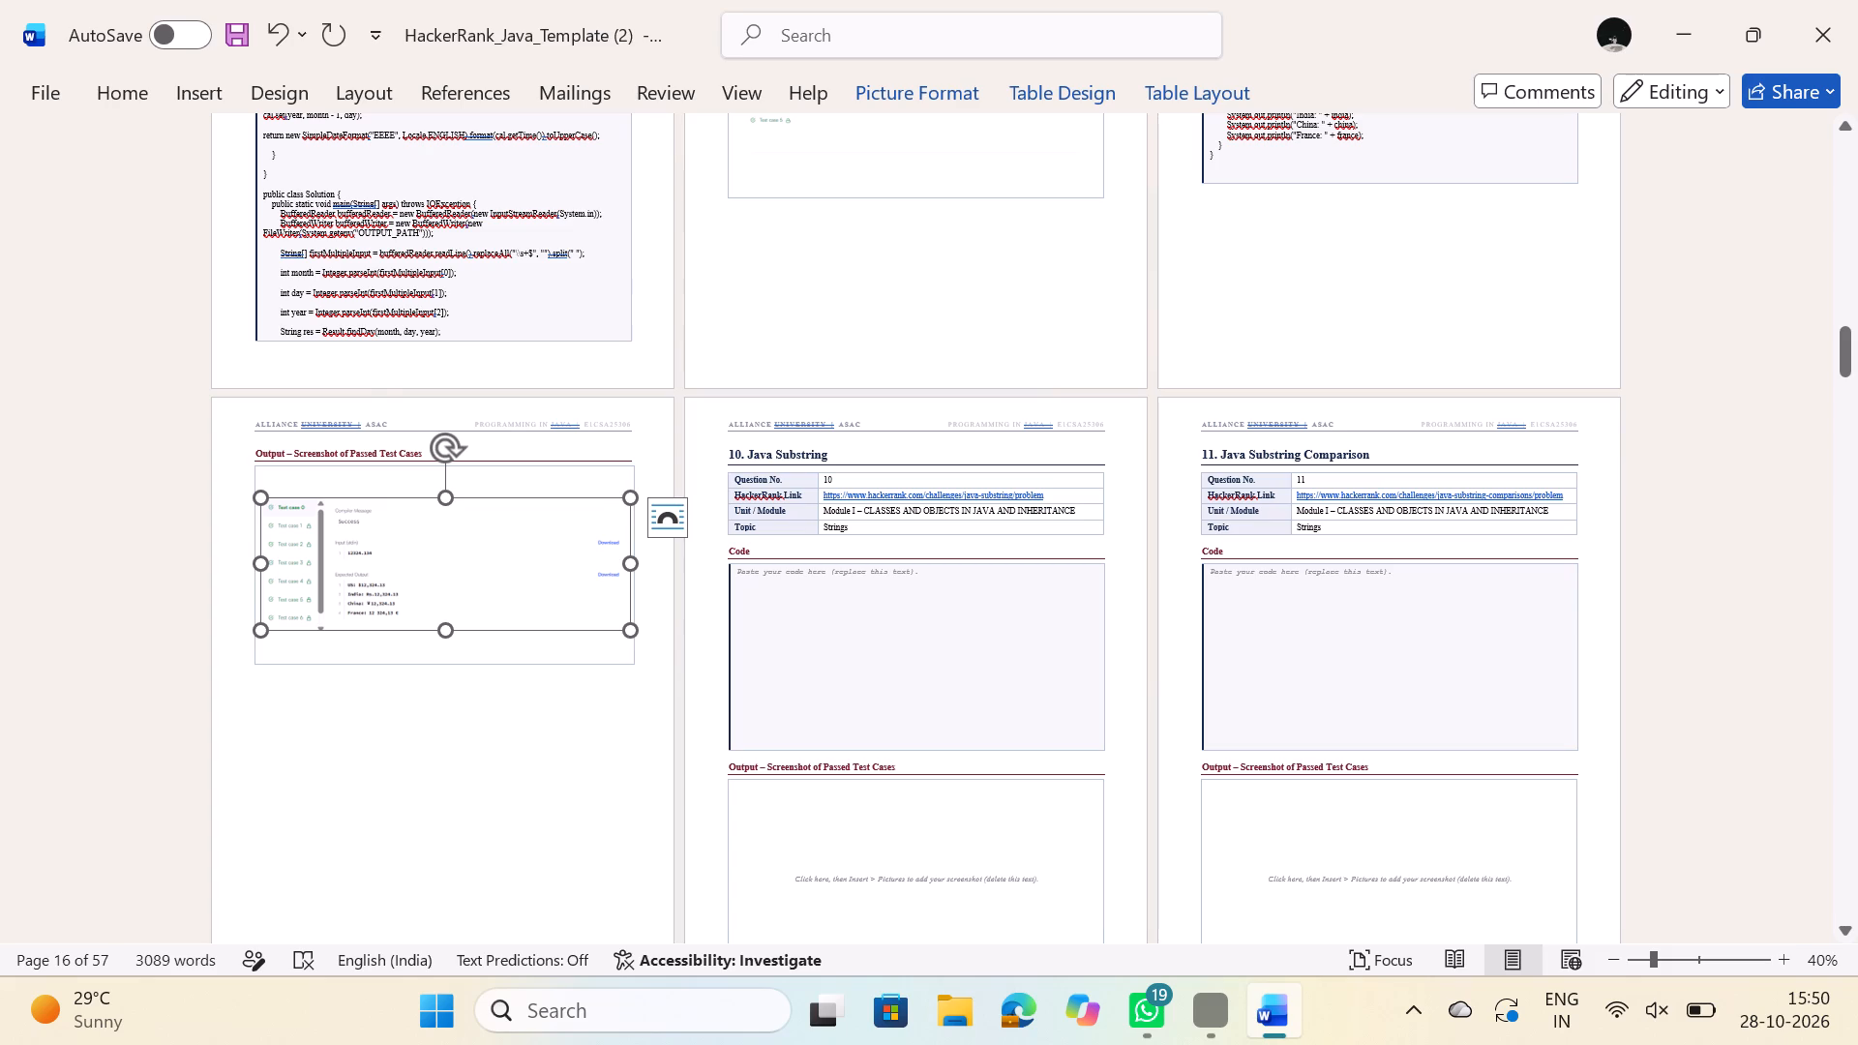
pyautogui.moveTo(640, 741); pyautogui.dragTo(800, 638)
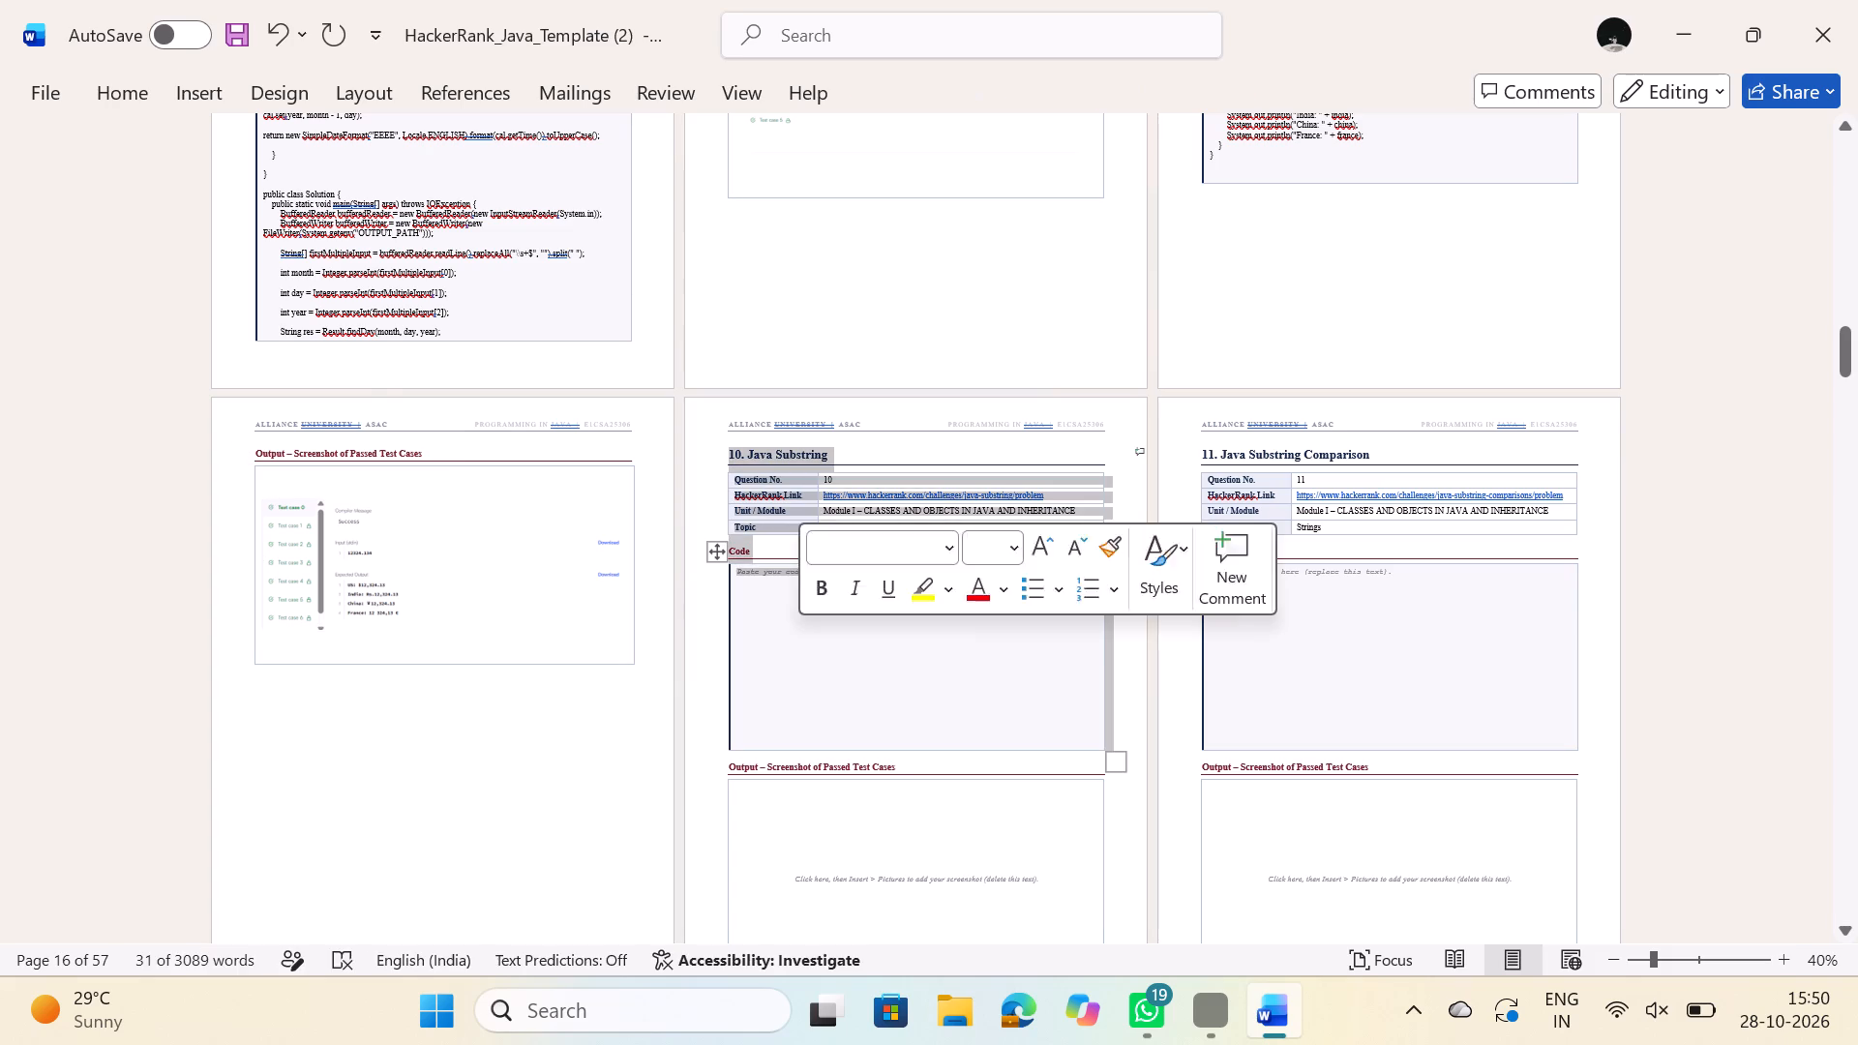
pyautogui.click(800, 638)
pyautogui.moveTo(931, 575); pyautogui.dragTo(741, 572)
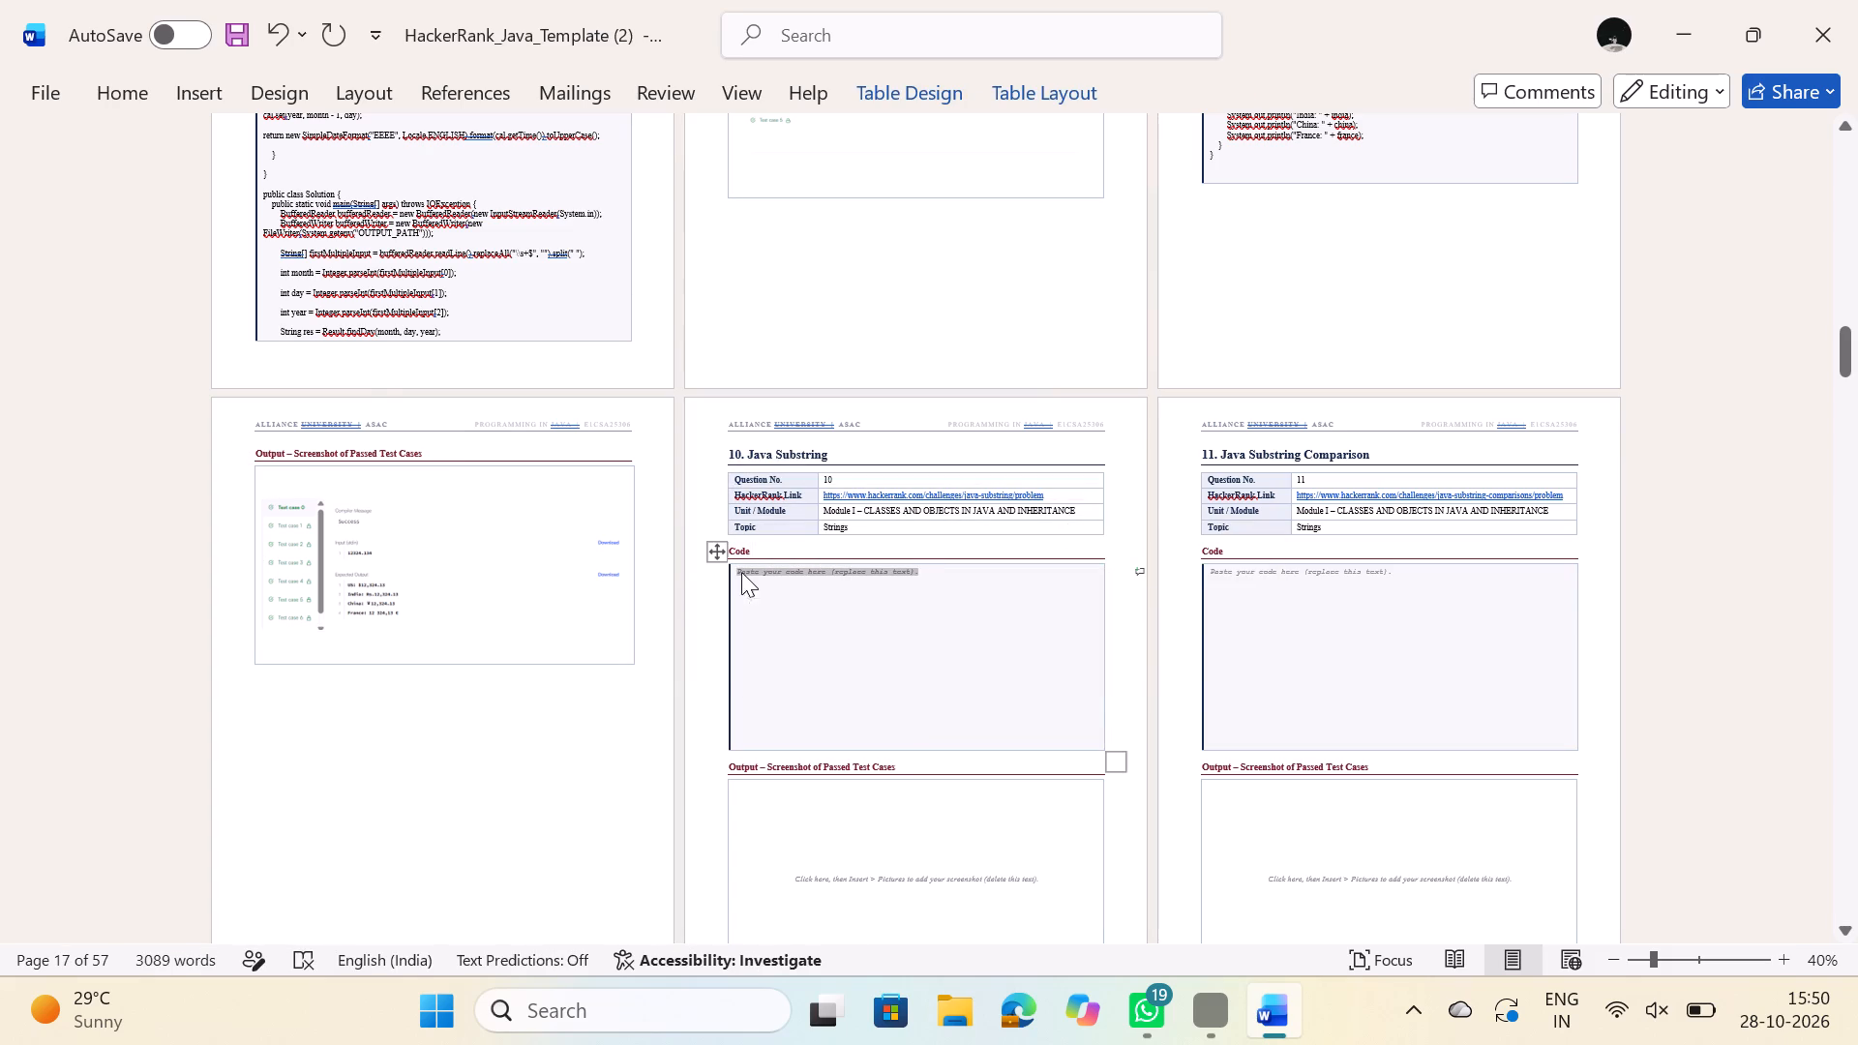
pyautogui.press('BackSpace')
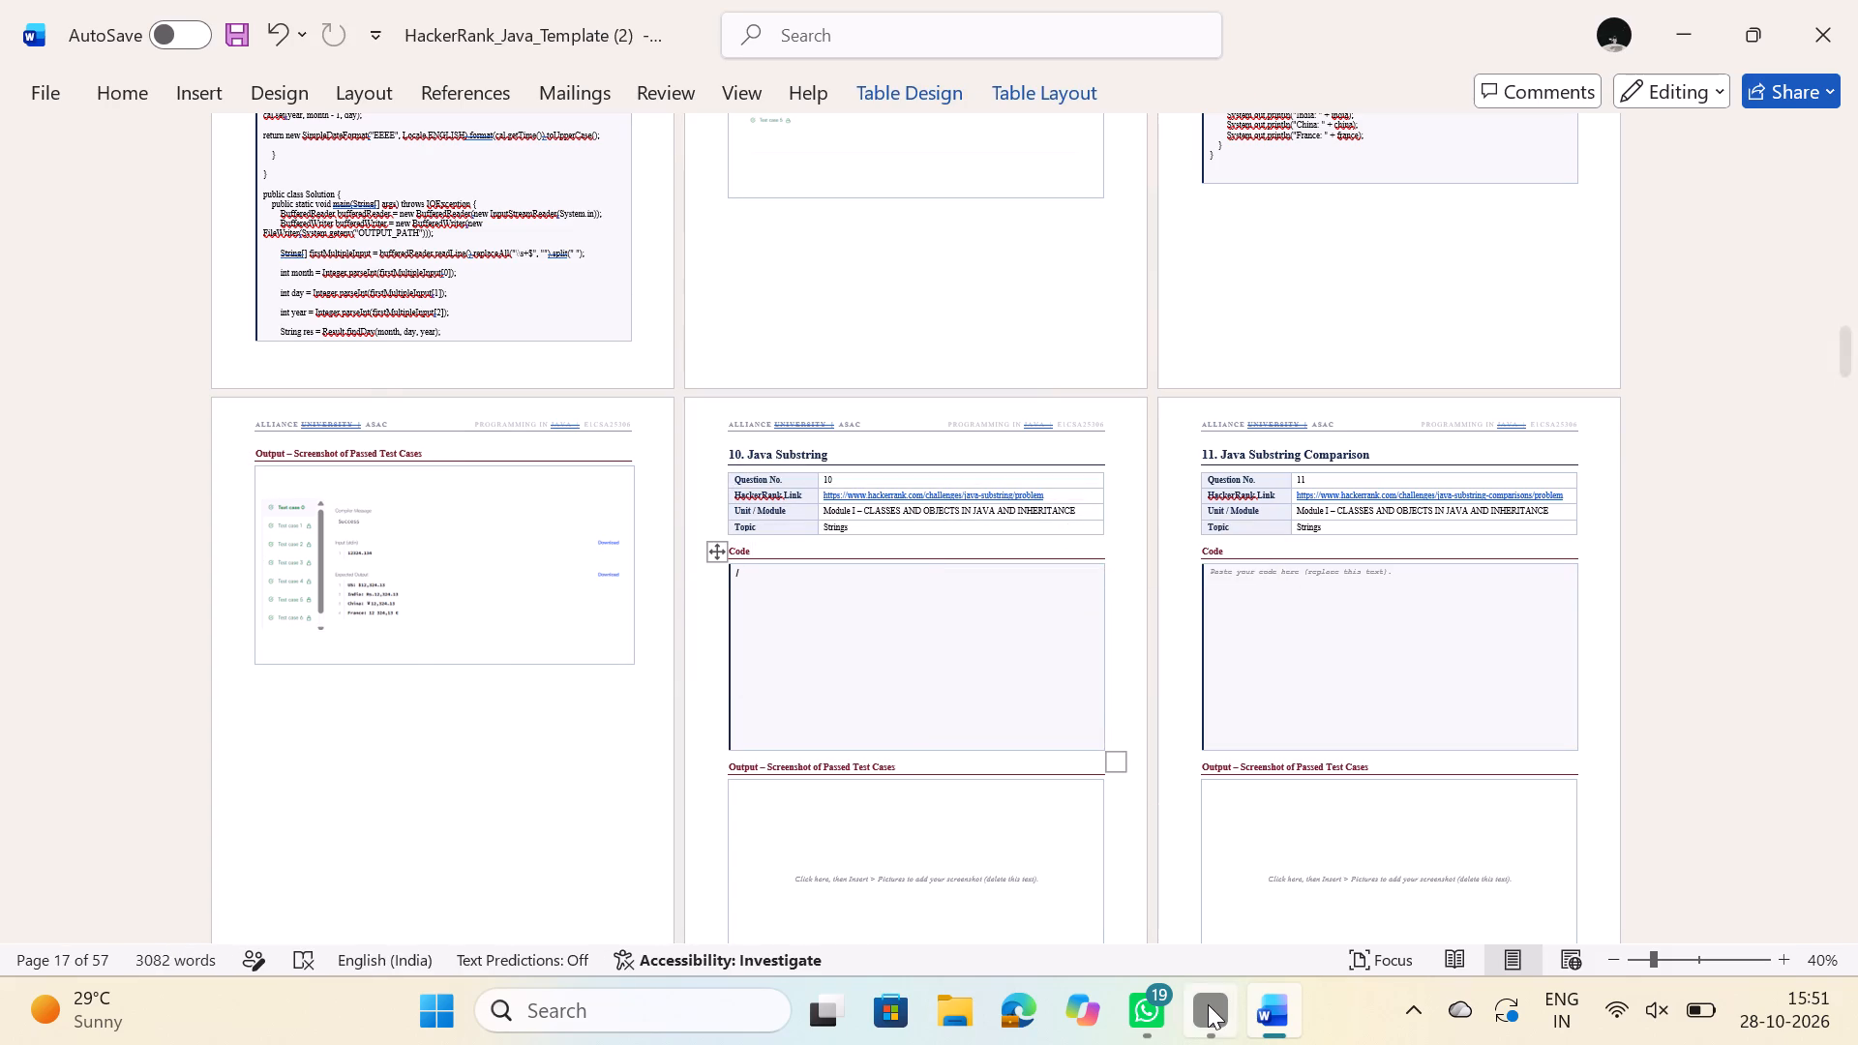
# Switch to Chrome and go back from the code editor to the Java Currency Formatter submissions list.
pyautogui.click(1208, 1004)
pyautogui.click(1272, 649)
pyautogui.scroll(-2, 1272, 649)
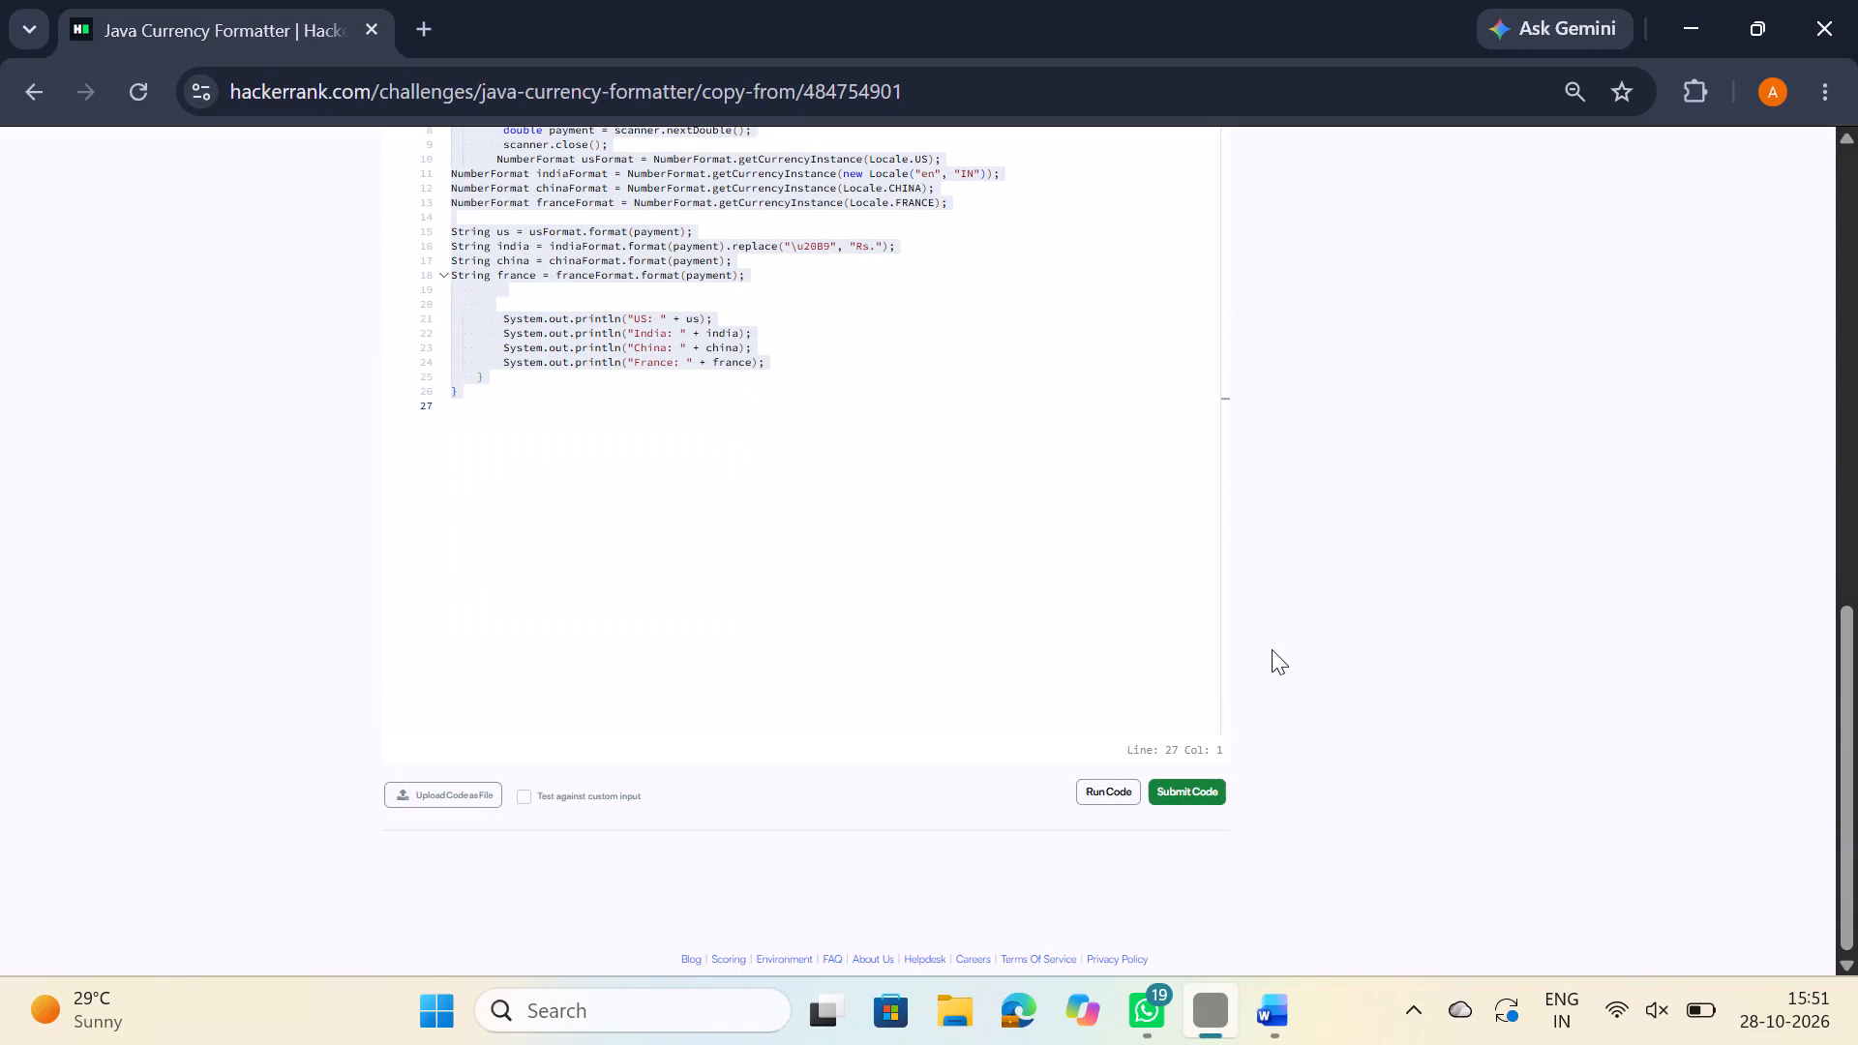
pyautogui.scroll(-2, 1272, 649)
pyautogui.scroll(11, 968, 750)
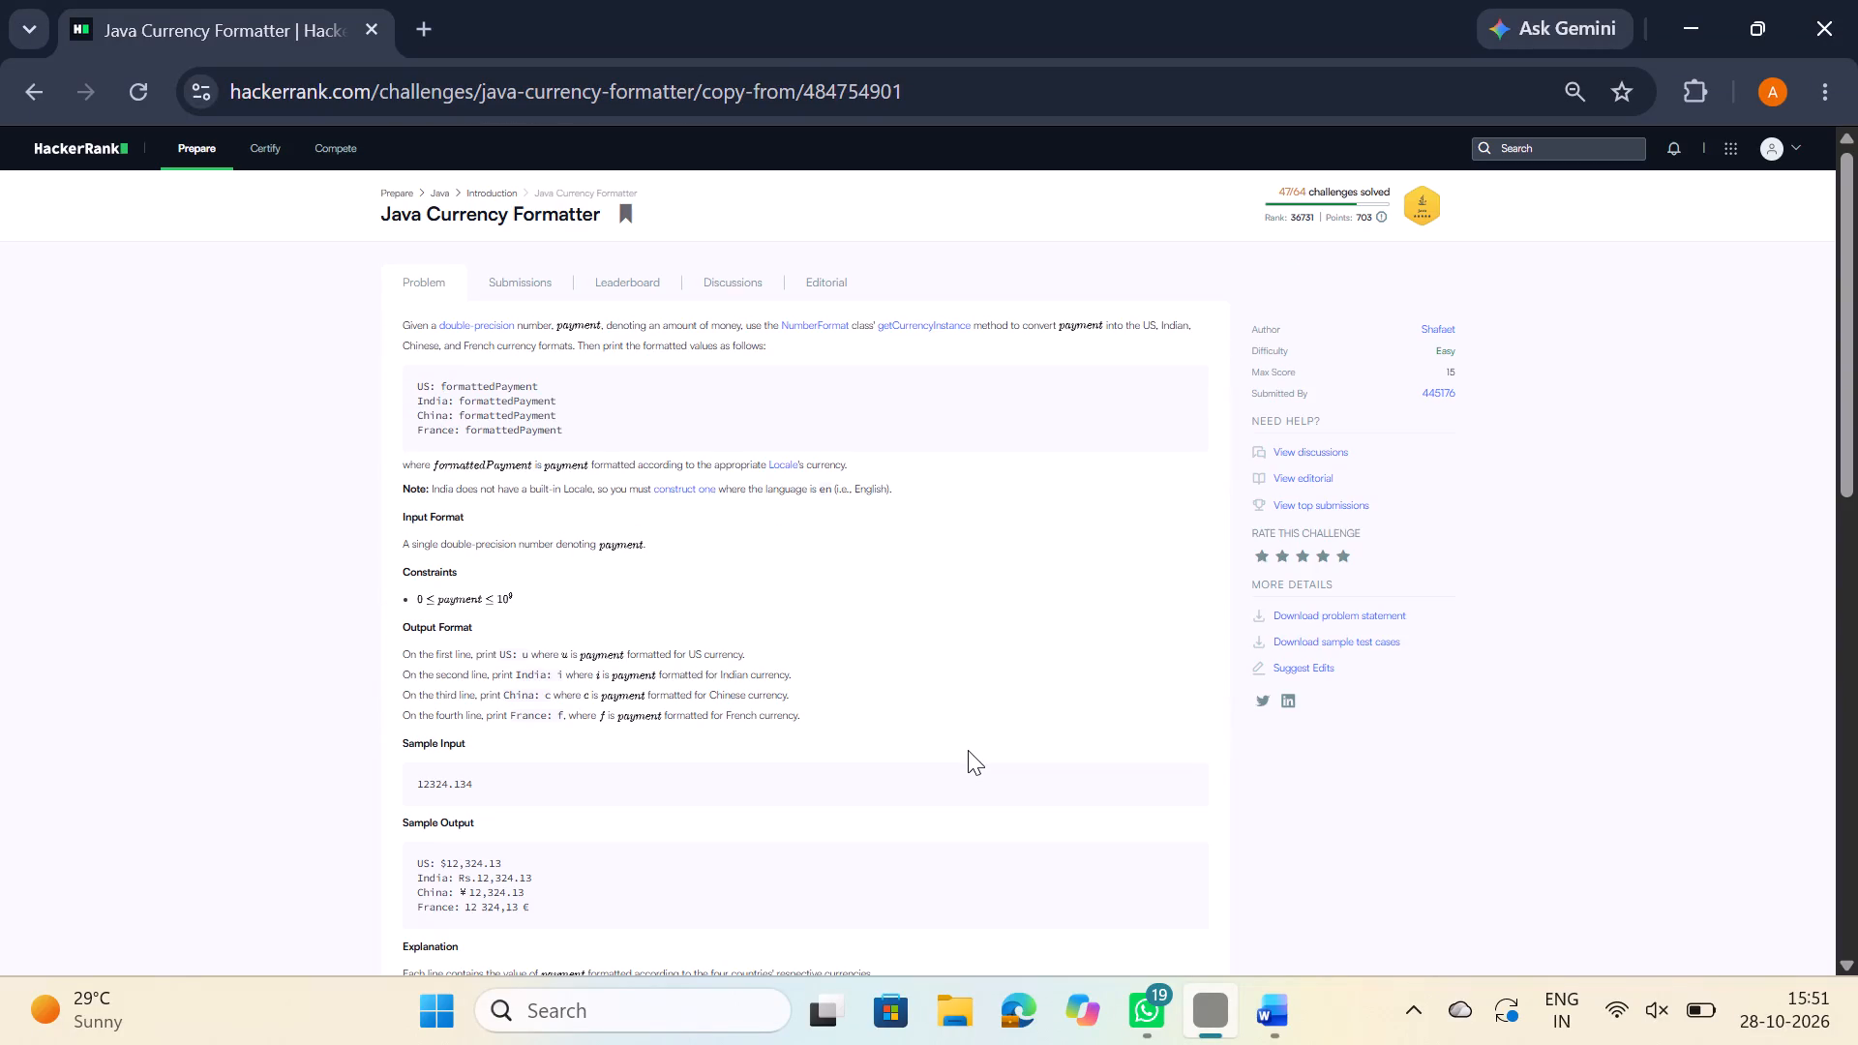
pyautogui.hscroll(16, 968, 750)
pyautogui.hscroll(13, 968, 750)
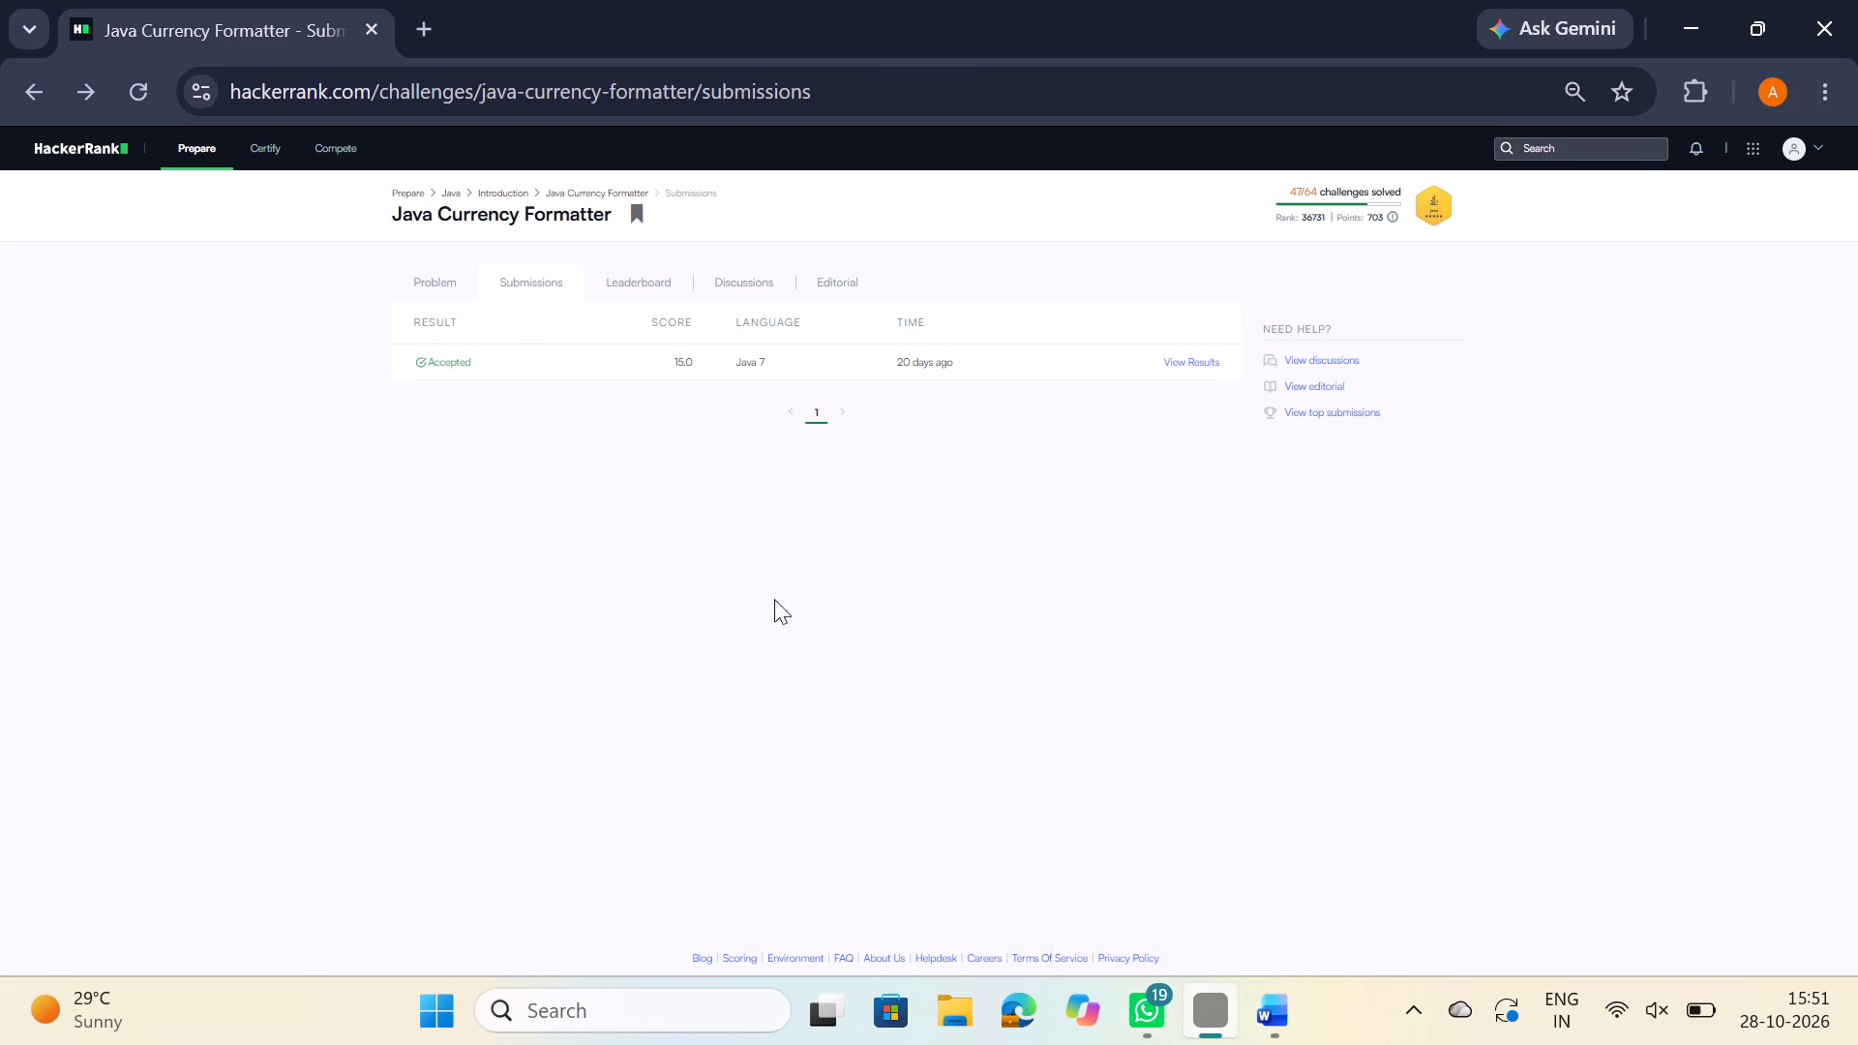
# Switch to Word and review the template's upcoming questions after question 10, Java Substring.
pyautogui.click(1277, 1004)
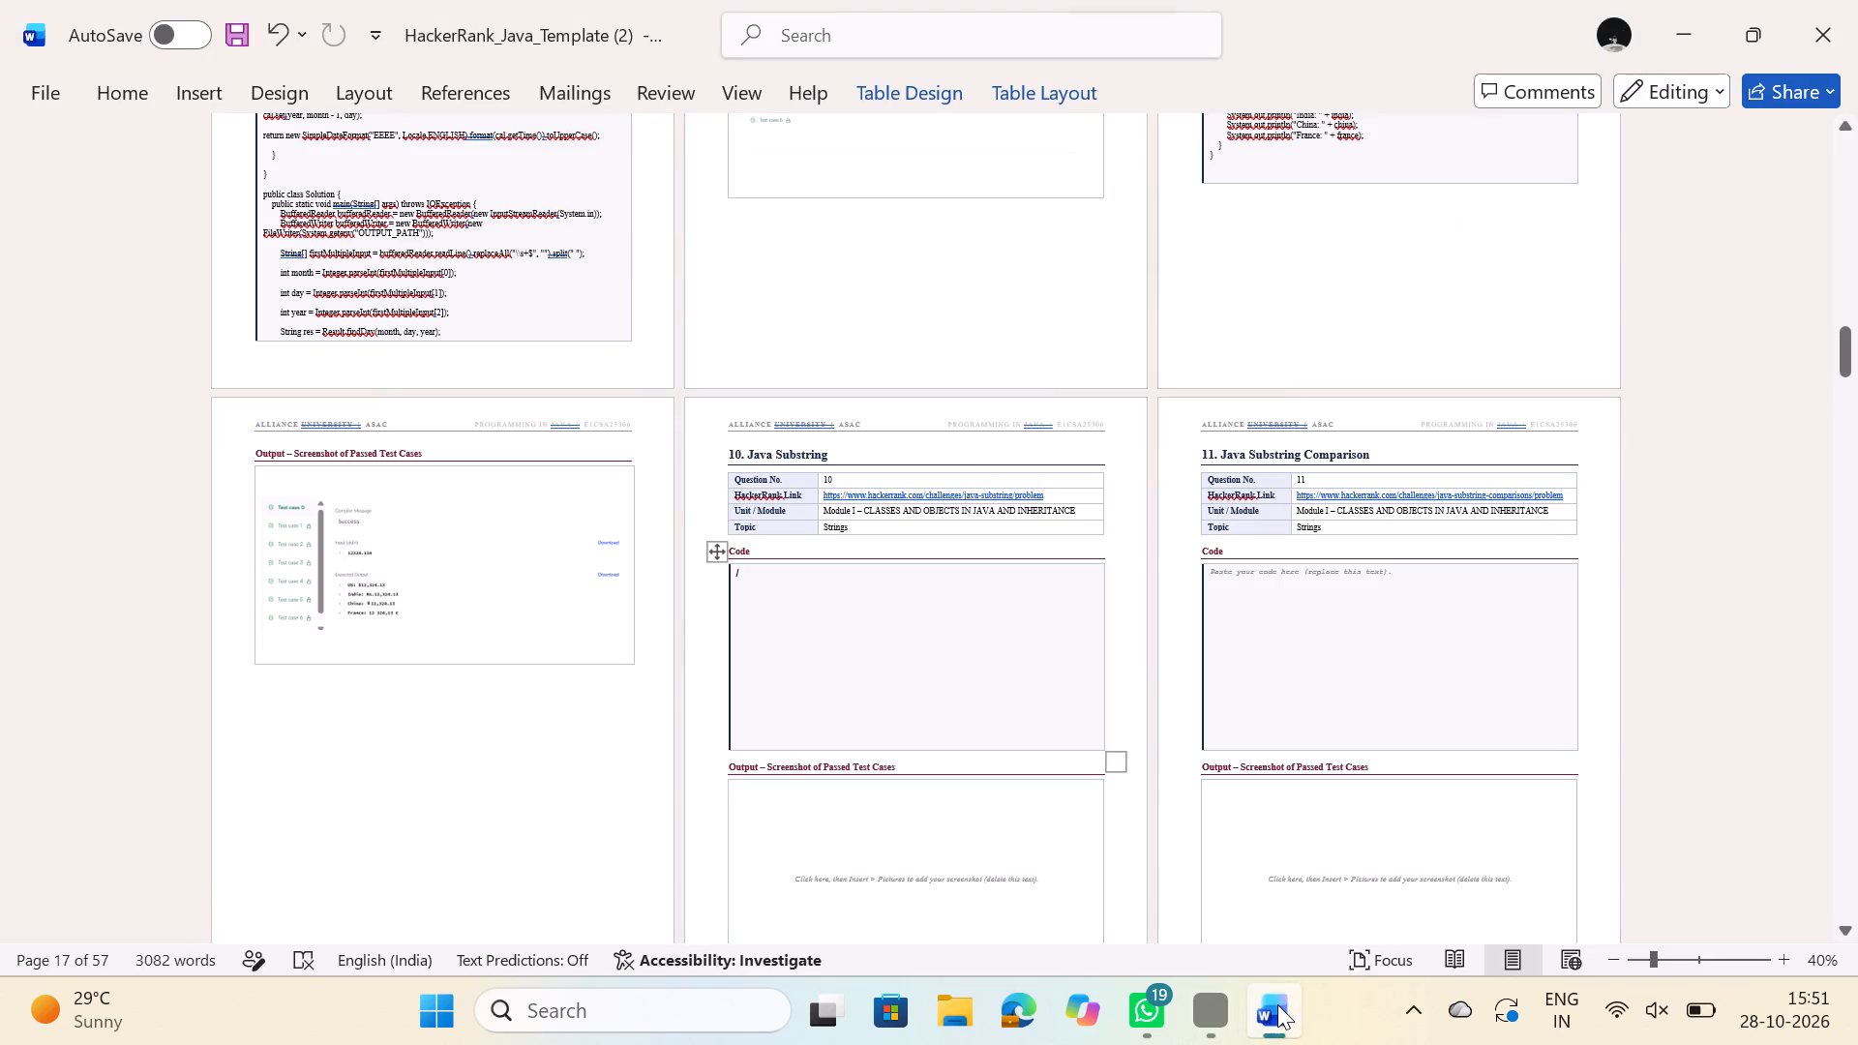
pyautogui.scroll(-3, 959, 702)
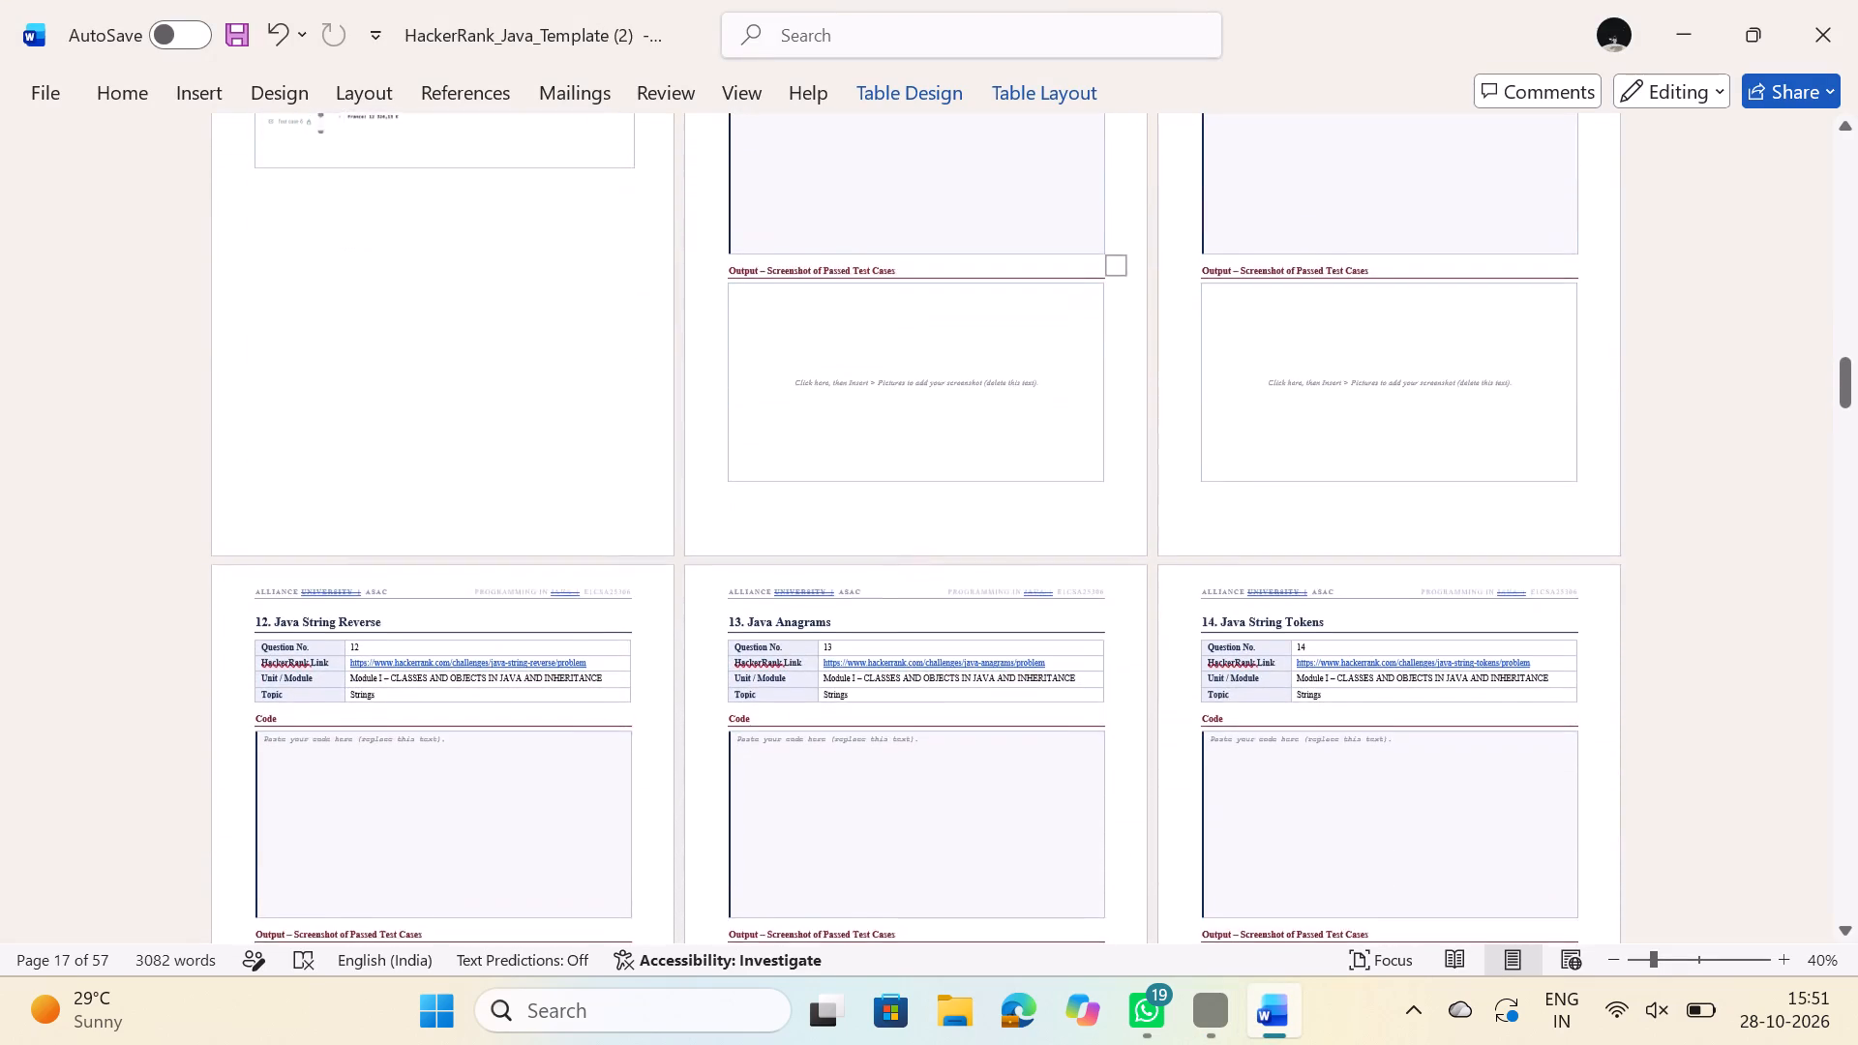
pyautogui.scroll(-2, 959, 702)
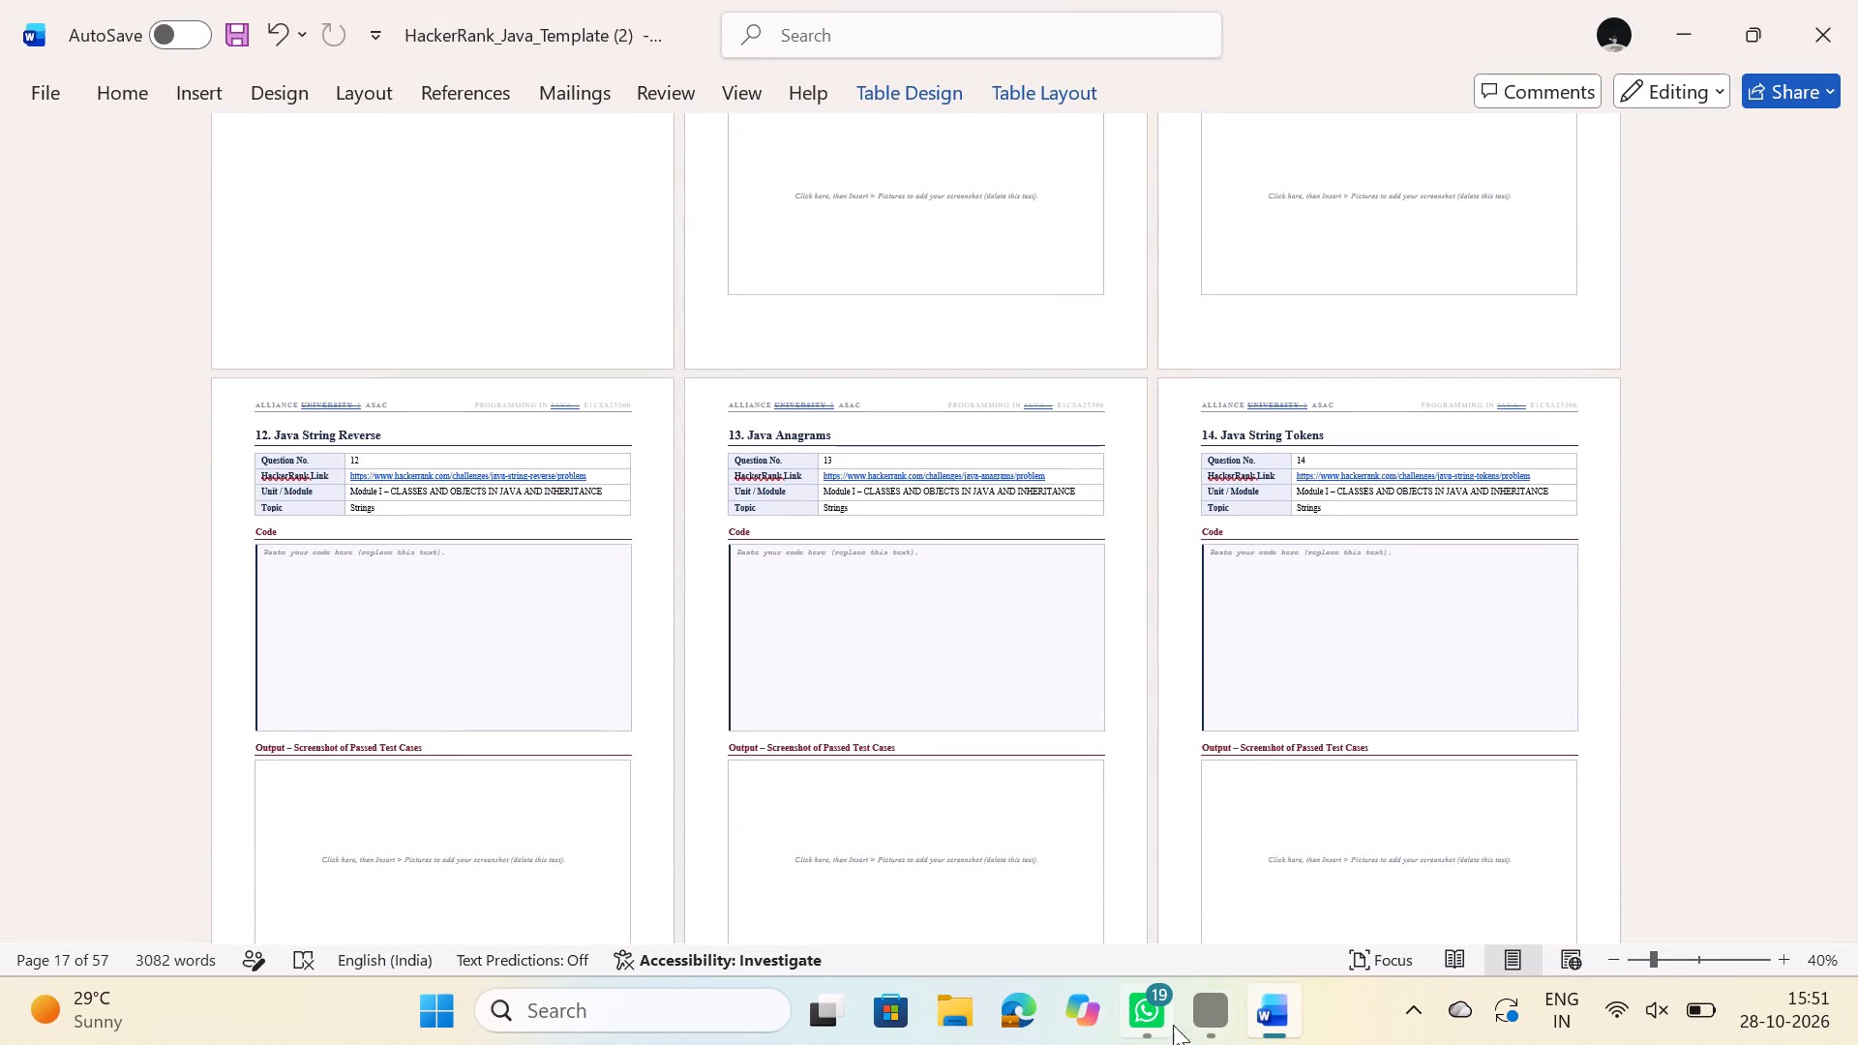
# Switch to Chrome, go back to the Java challenge list and open the solved Java Anagrams challenge.
pyautogui.click(1217, 1008)
pyautogui.hscroll(16, 692, 480)
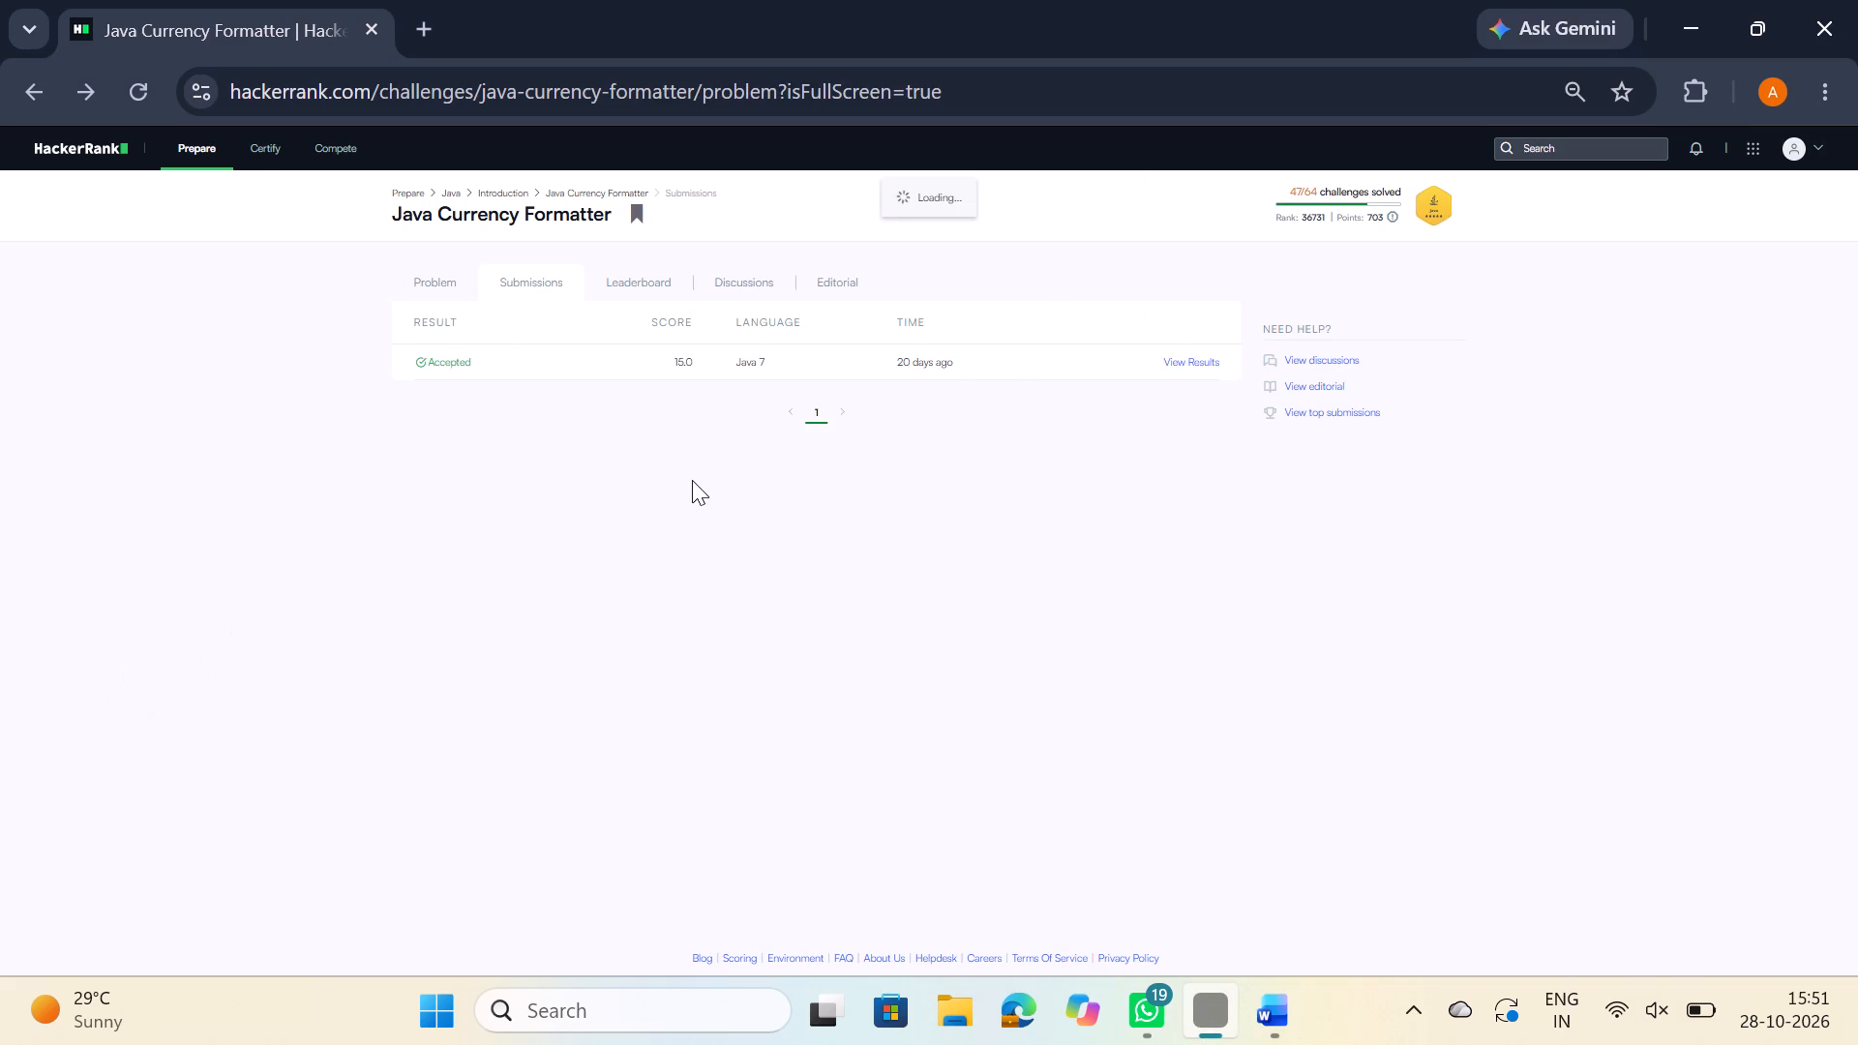
pyautogui.hscroll(10, 692, 480)
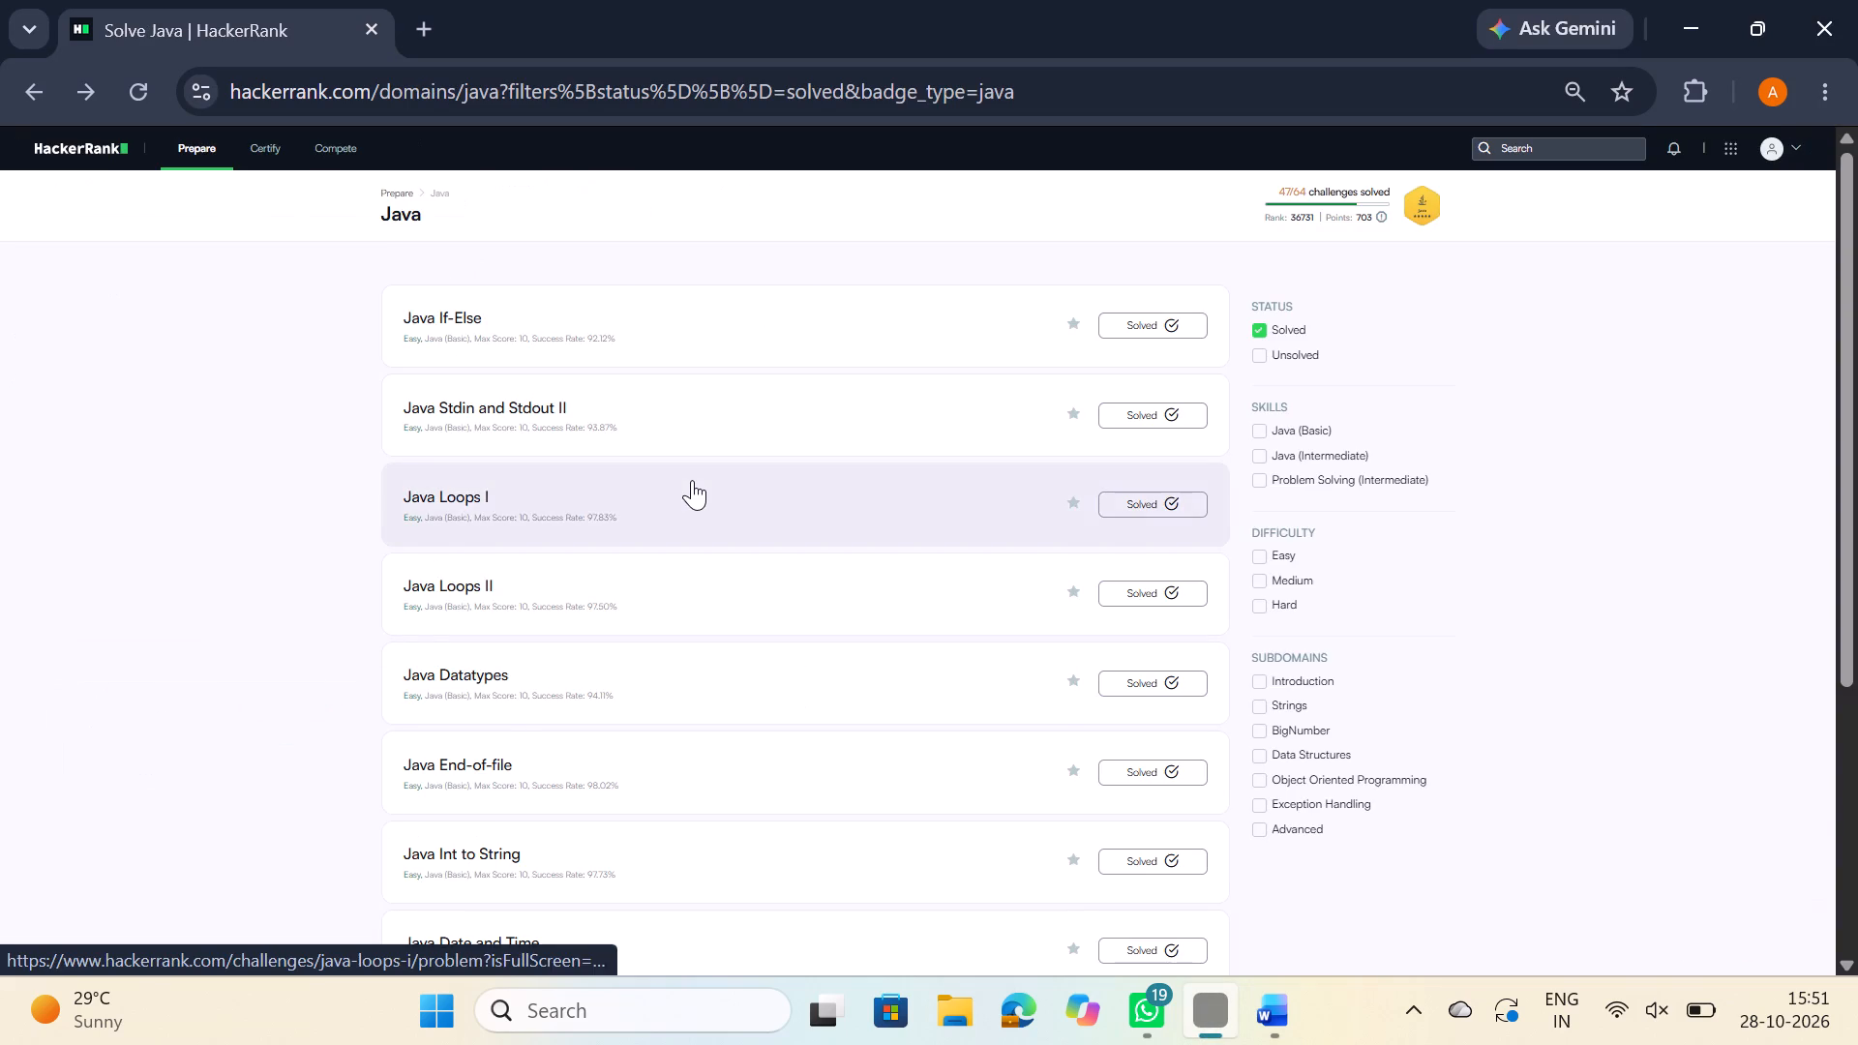
pyautogui.hscroll(9, 692, 480)
pyautogui.scroll(1, 744, 685)
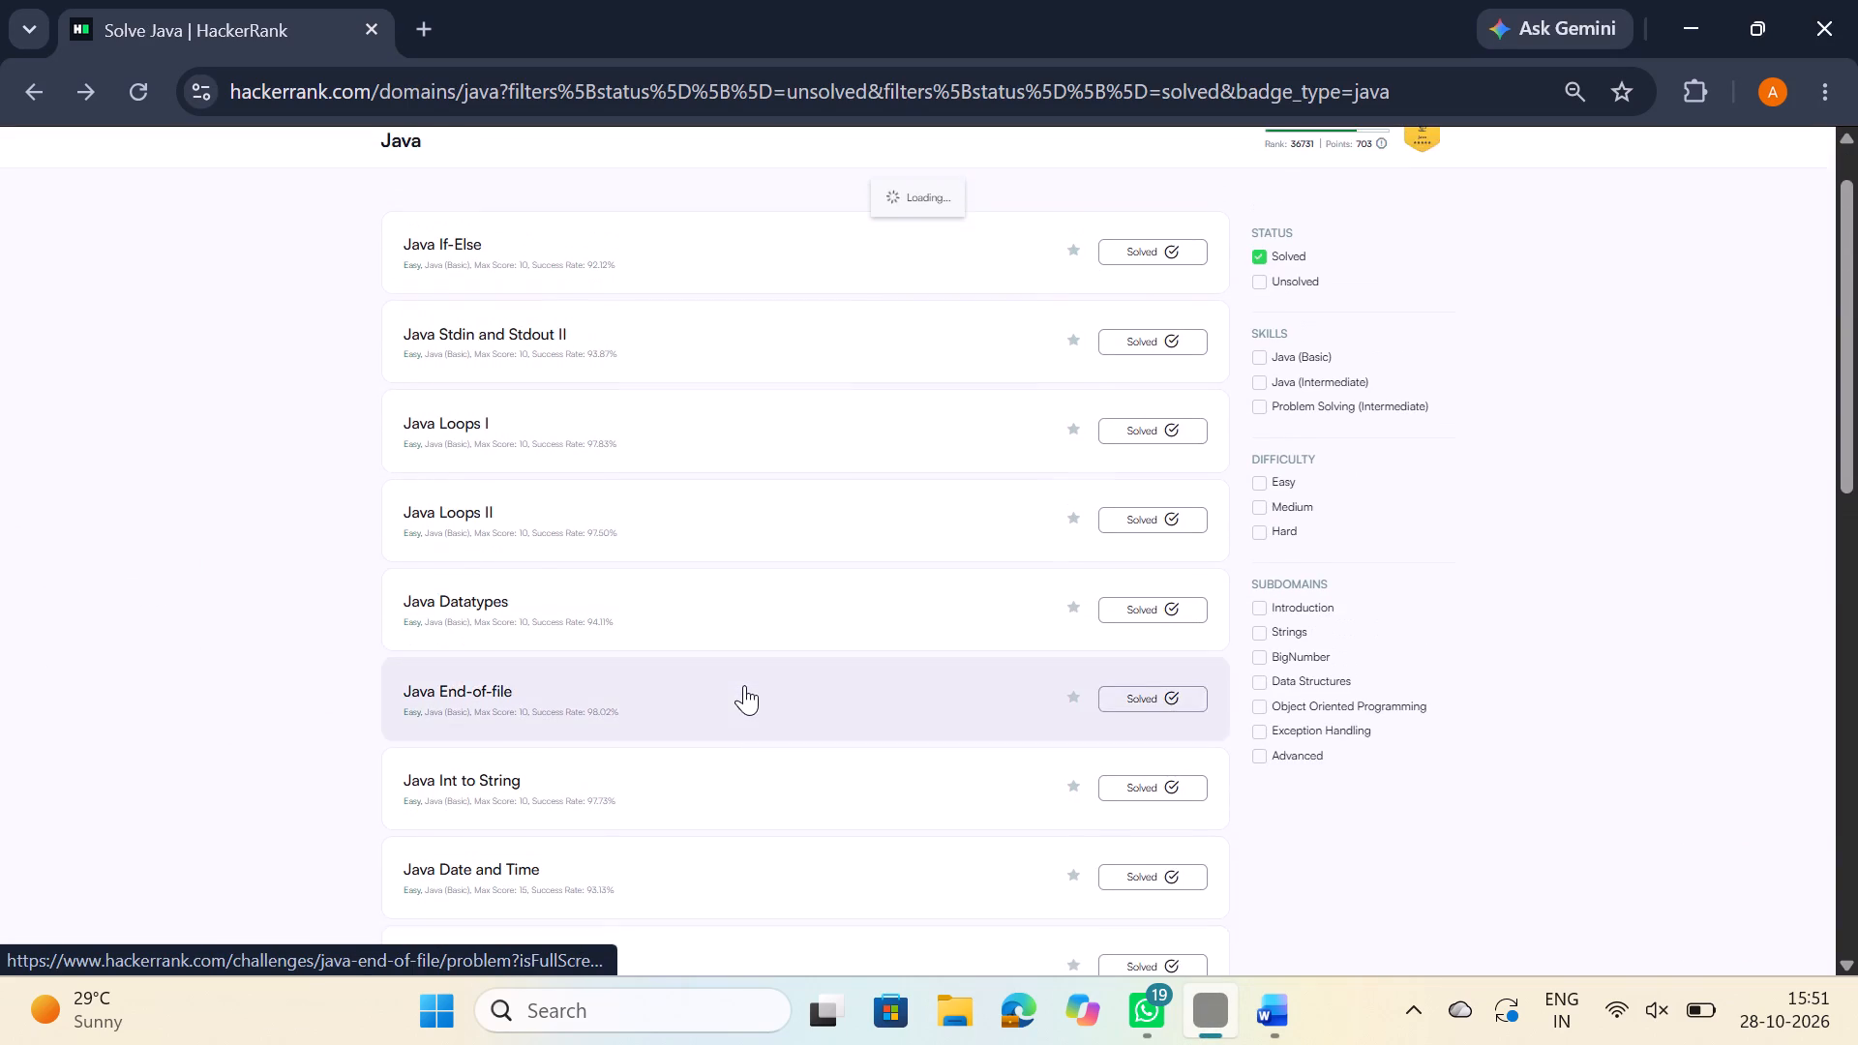
pyautogui.scroll(-2, 744, 685)
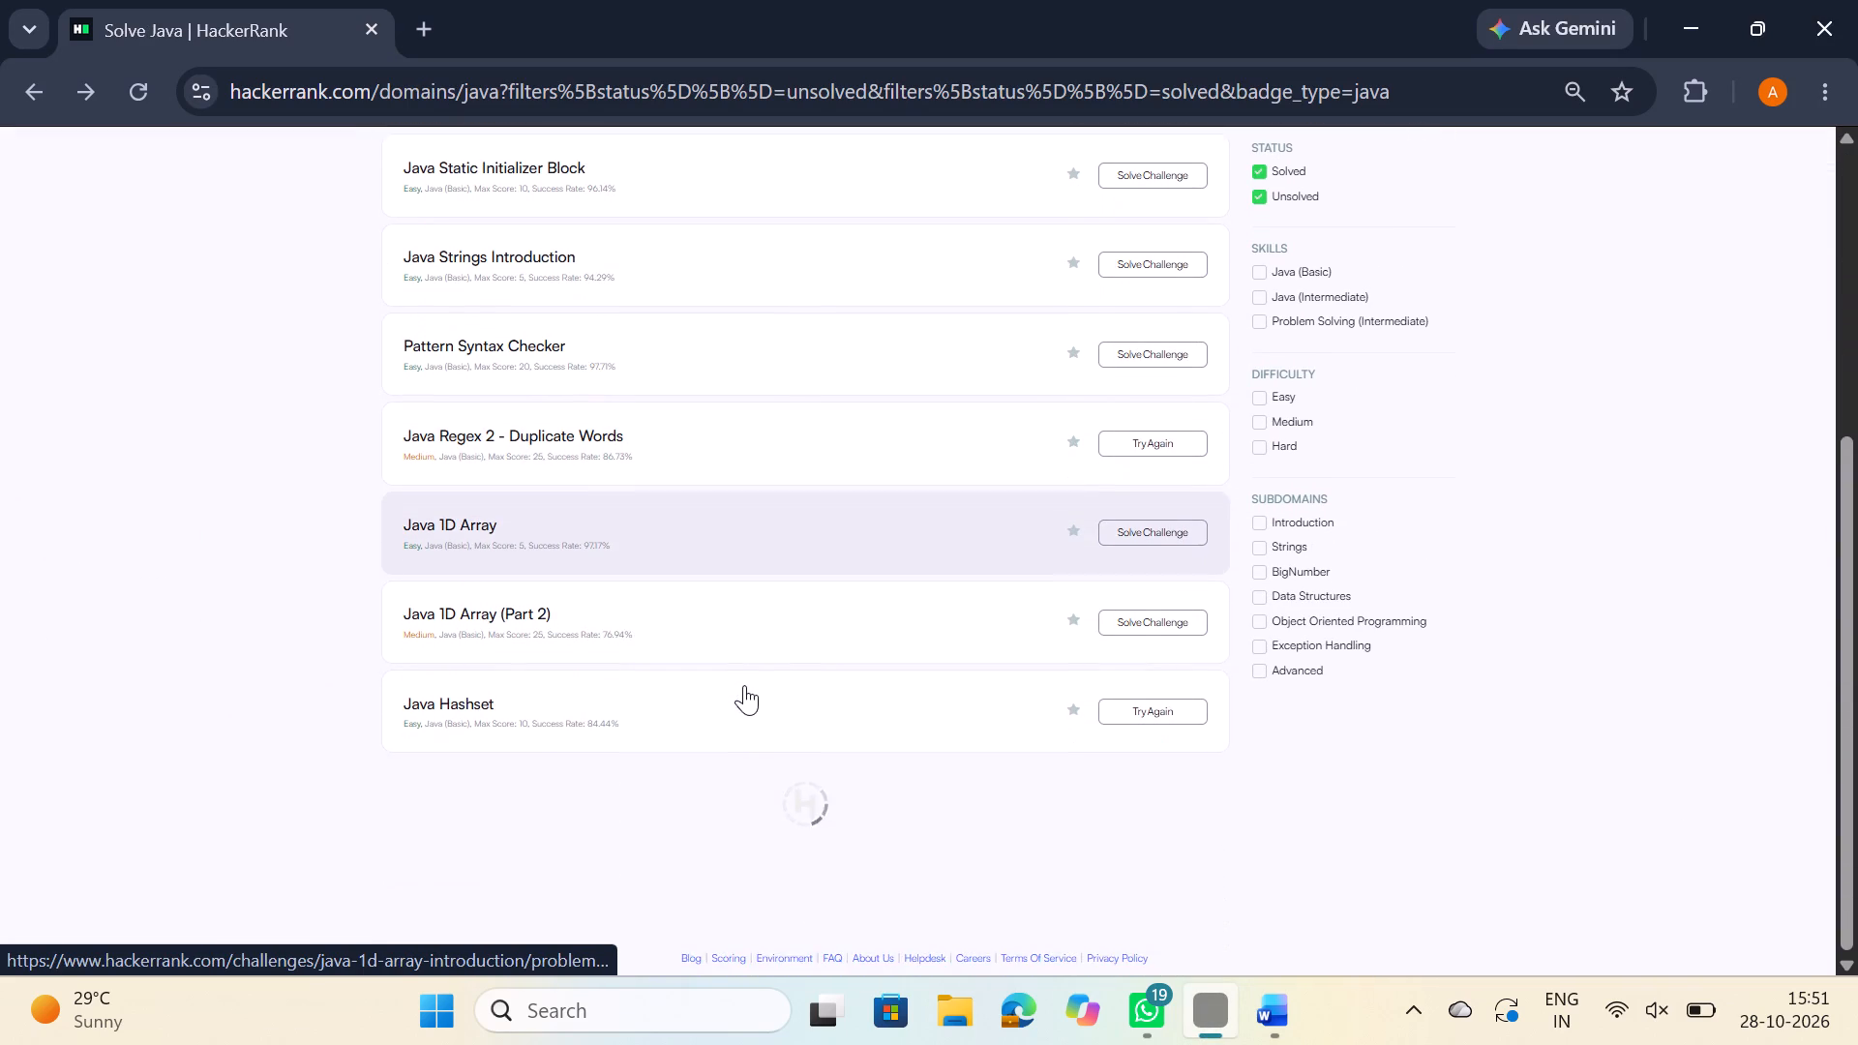
pyautogui.scroll(-1, 744, 685)
pyautogui.scroll(2, 744, 685)
pyautogui.scroll(-3, 744, 685)
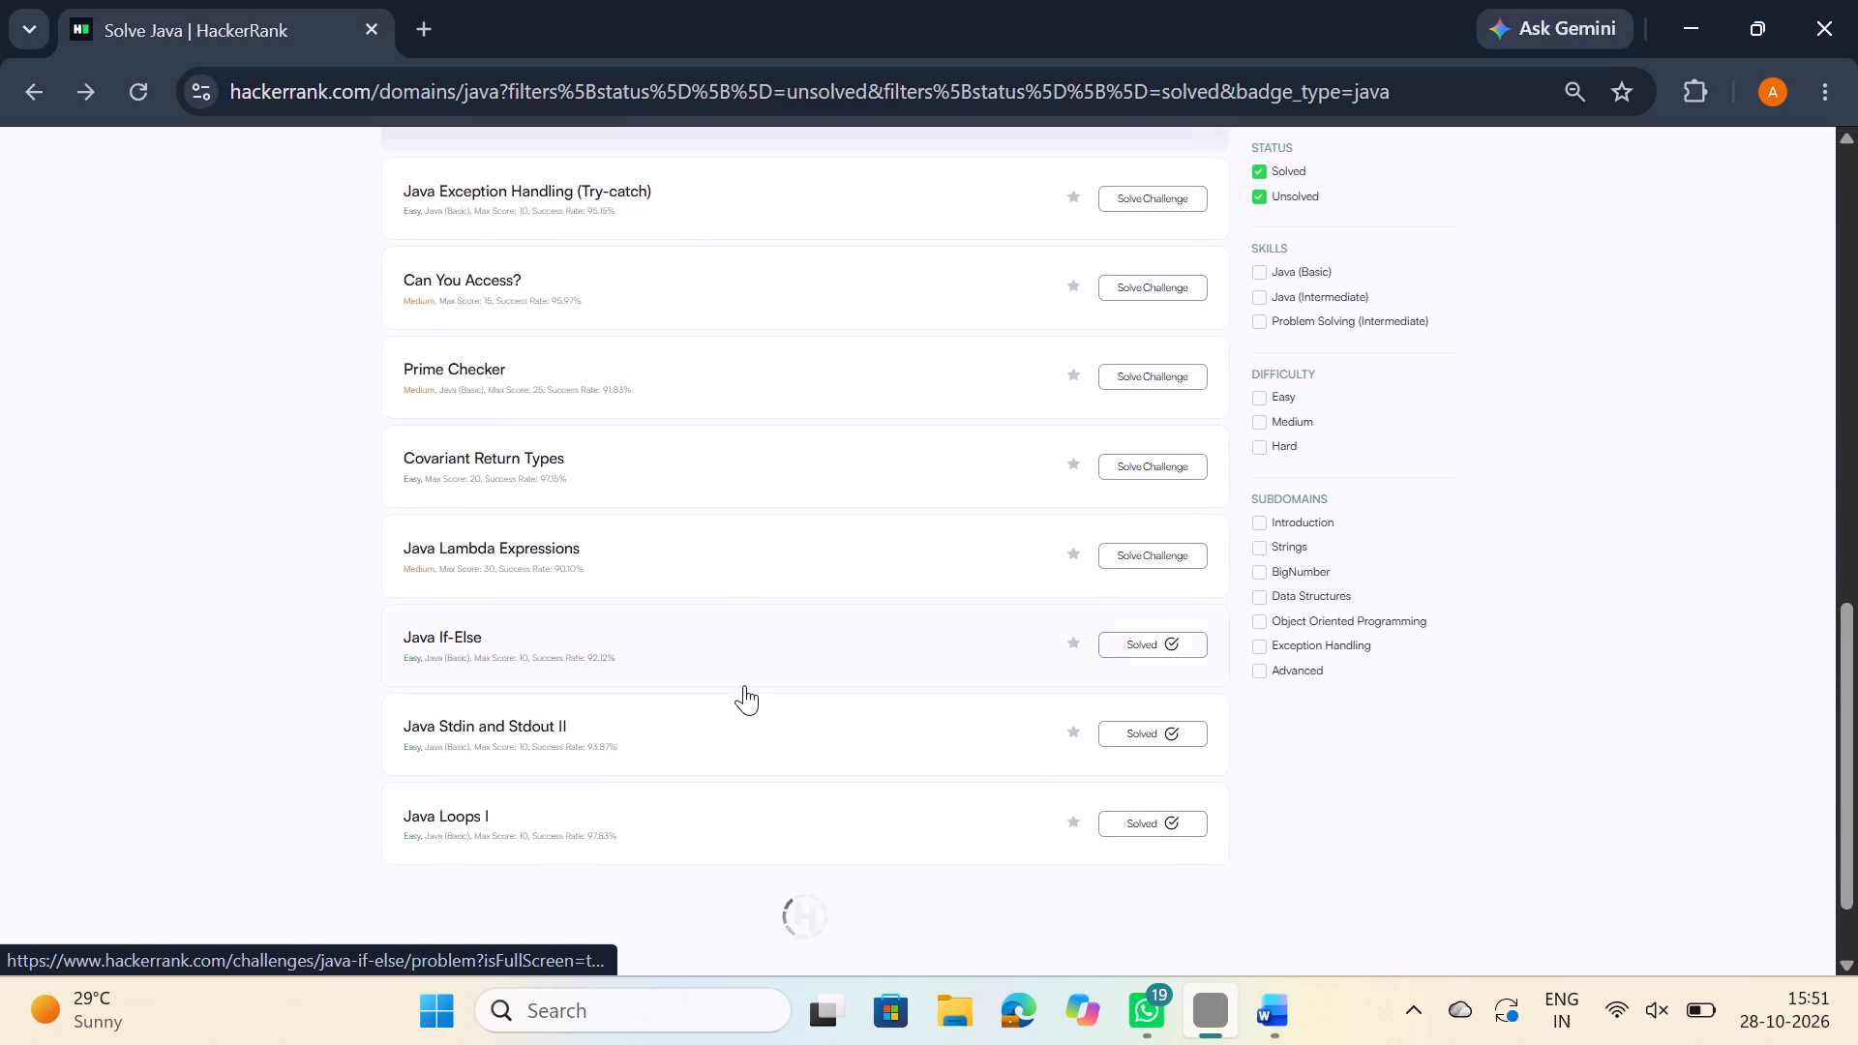
pyautogui.scroll(-7, 744, 685)
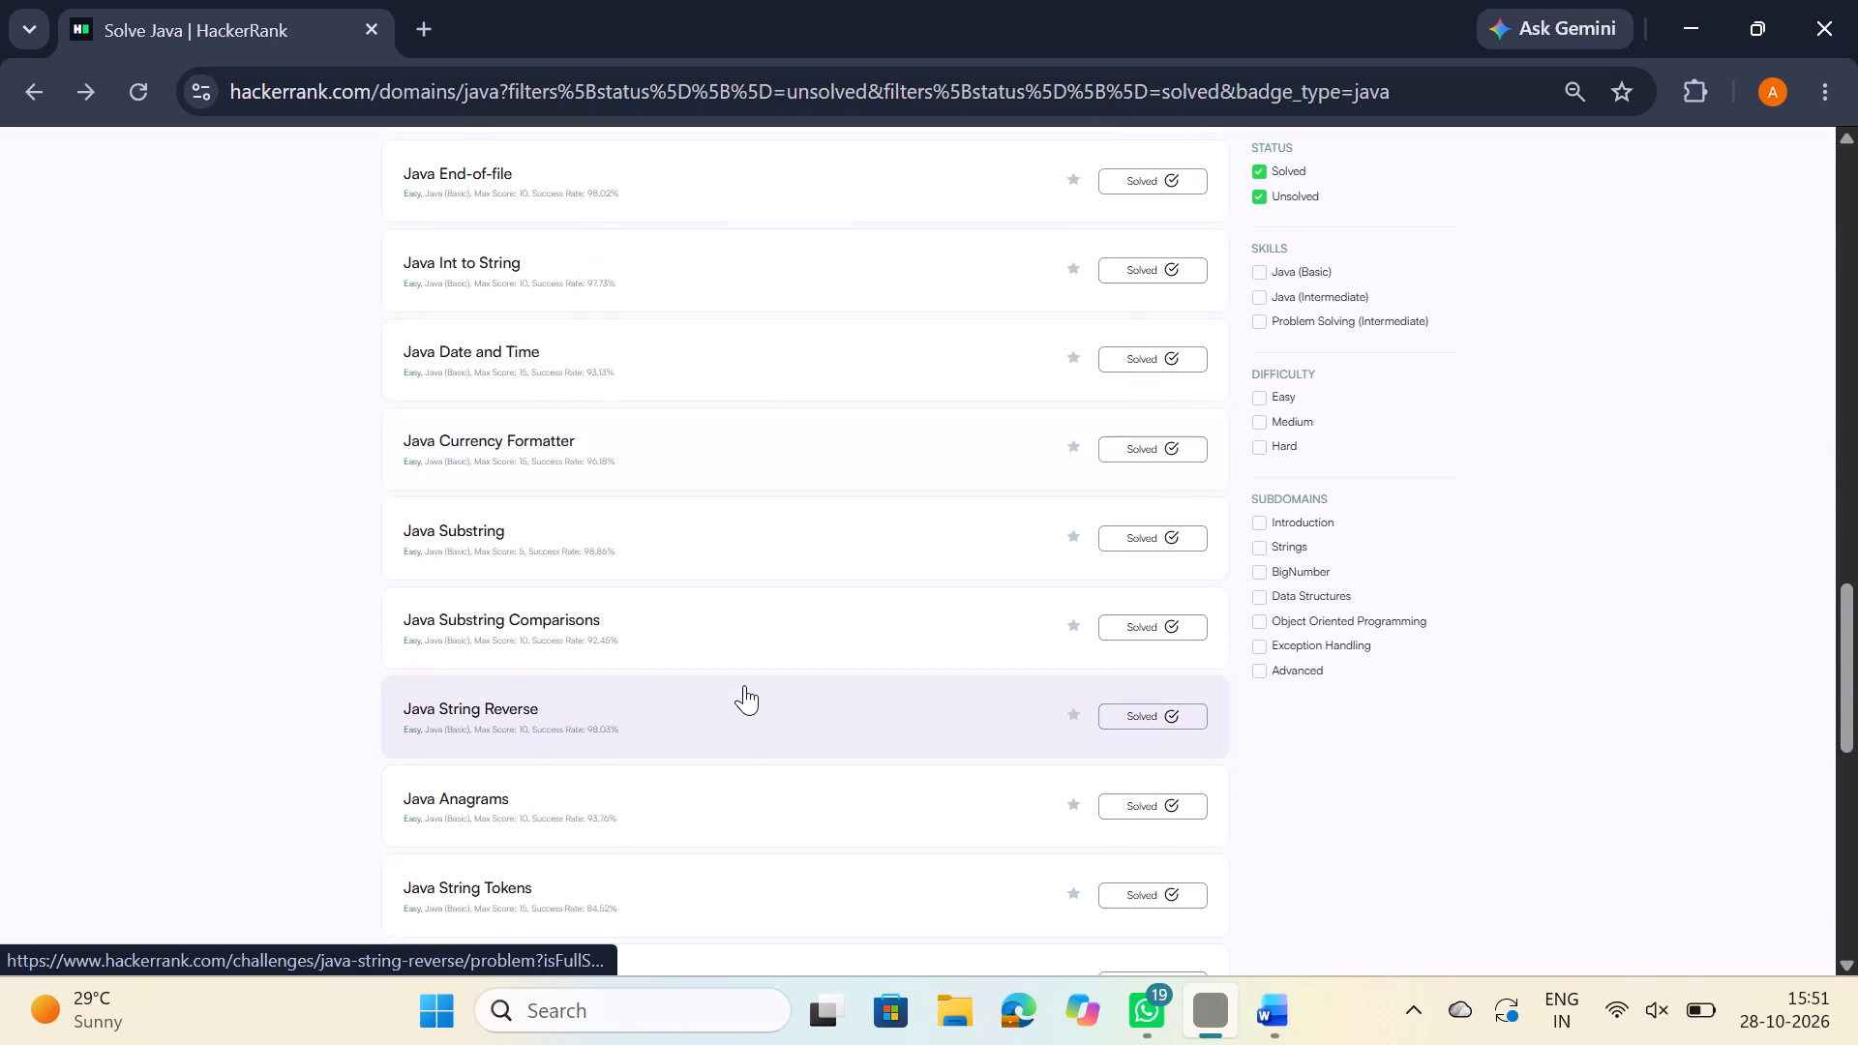
pyautogui.scroll(-1, 744, 685)
pyautogui.click(1136, 717)
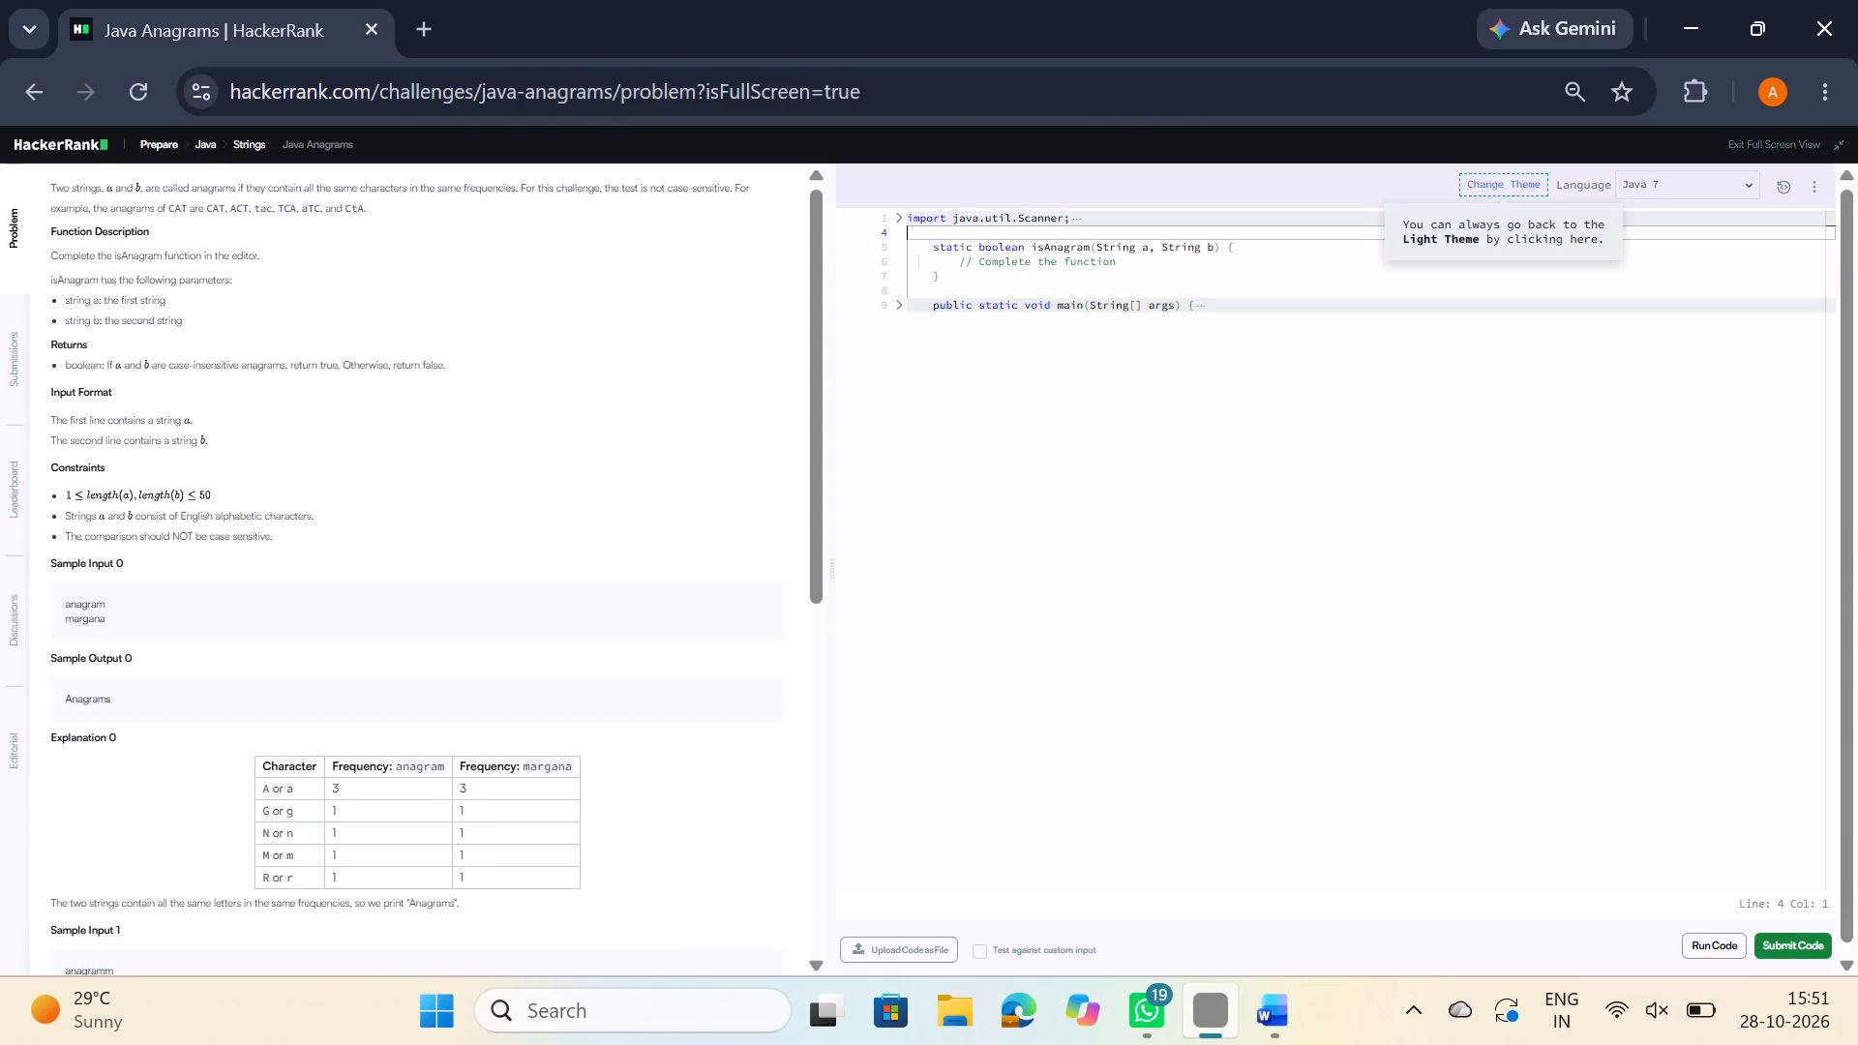
# Open the accepted Java Anagrams submission from the submissions list and load its code in the editor.
pyautogui.click(10, 347)
pyautogui.click(10, 347)
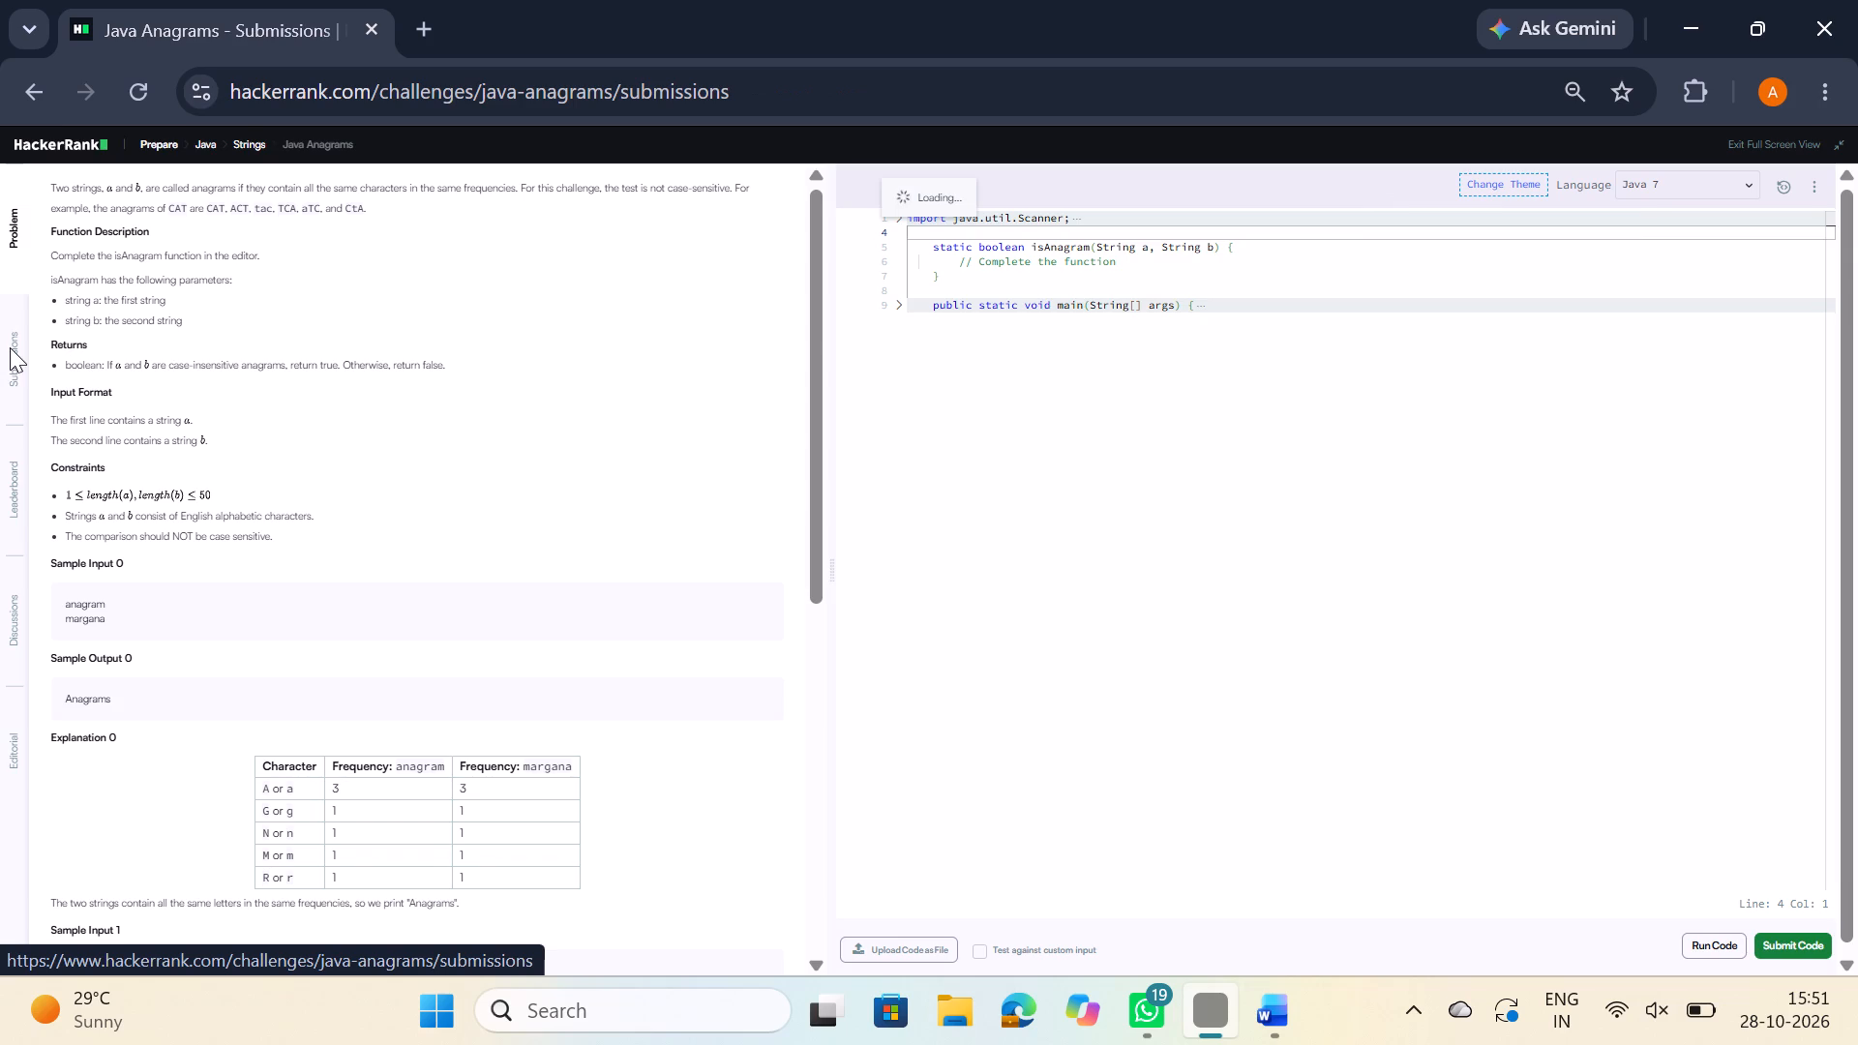
pyautogui.click(1203, 359)
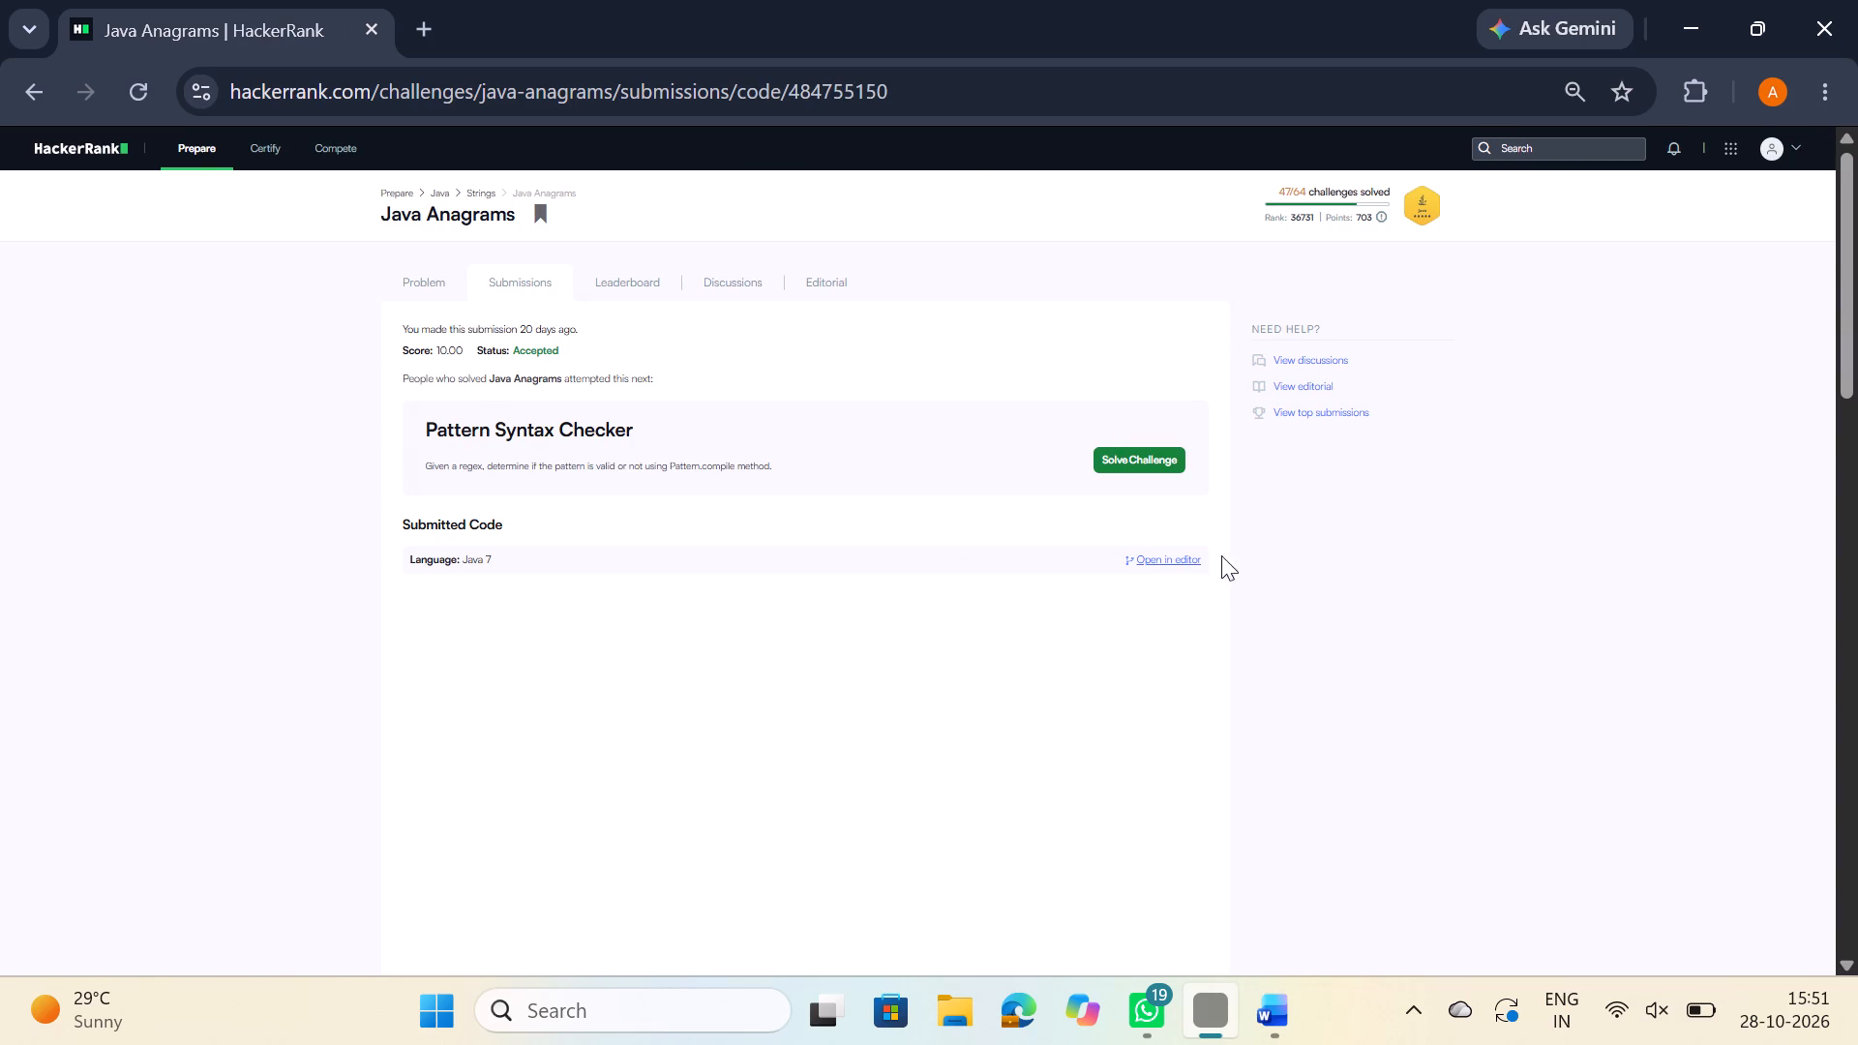
pyautogui.click(1163, 555)
# Expand the folded import and main code blocks and copy the entire Java Anagrams solution.
pyautogui.scroll(-3, 801, 721)
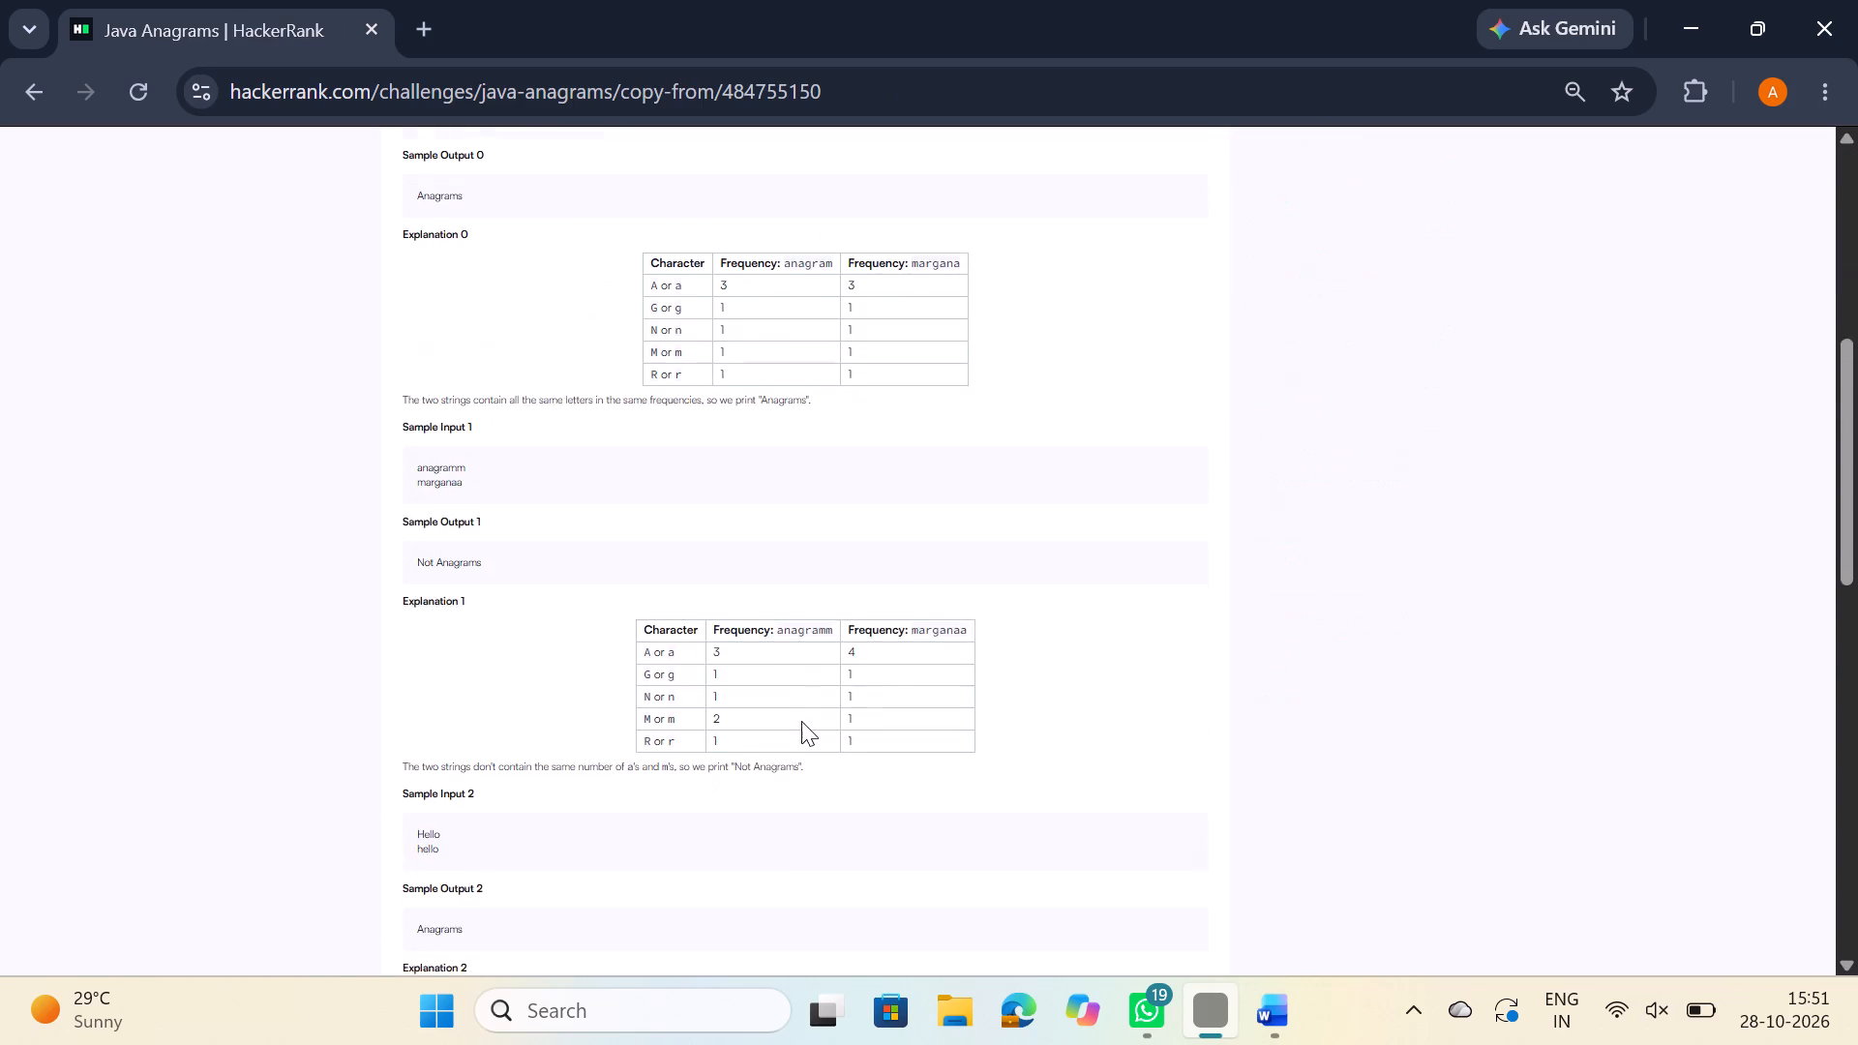
pyautogui.scroll(-5, 801, 721)
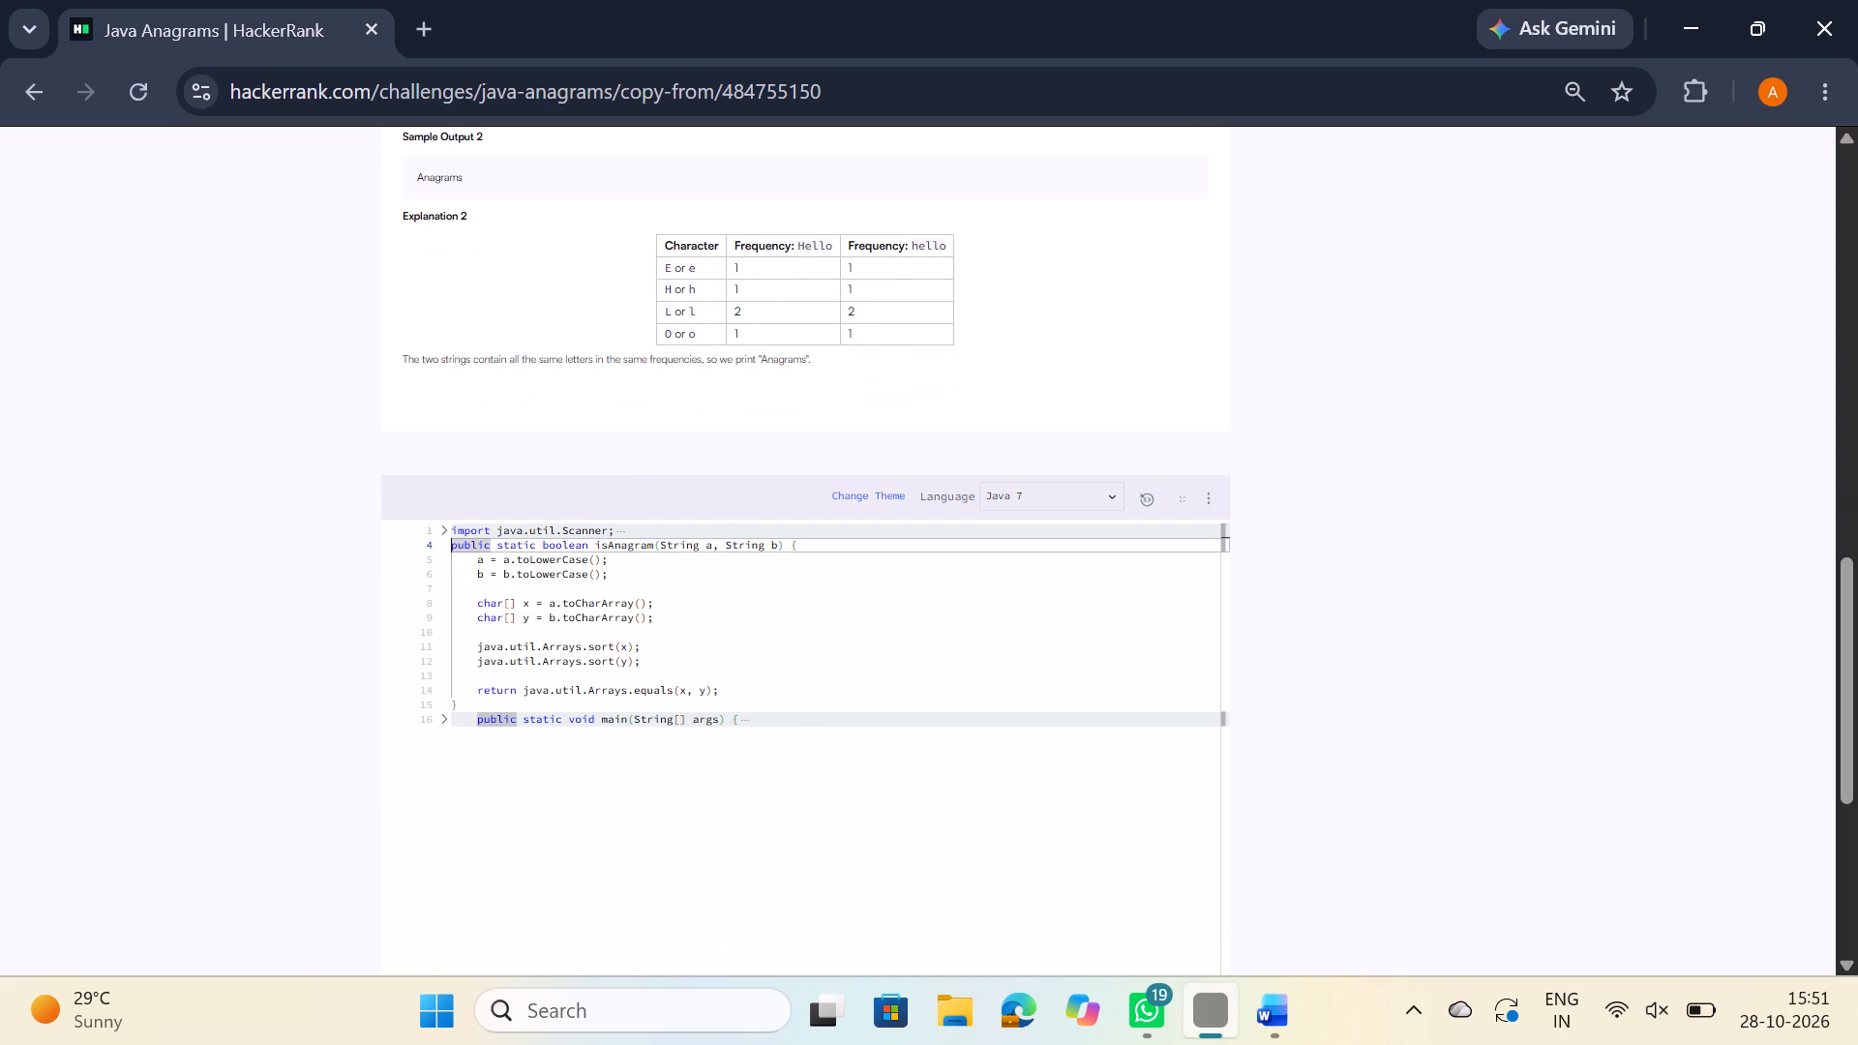
pyautogui.click(443, 528)
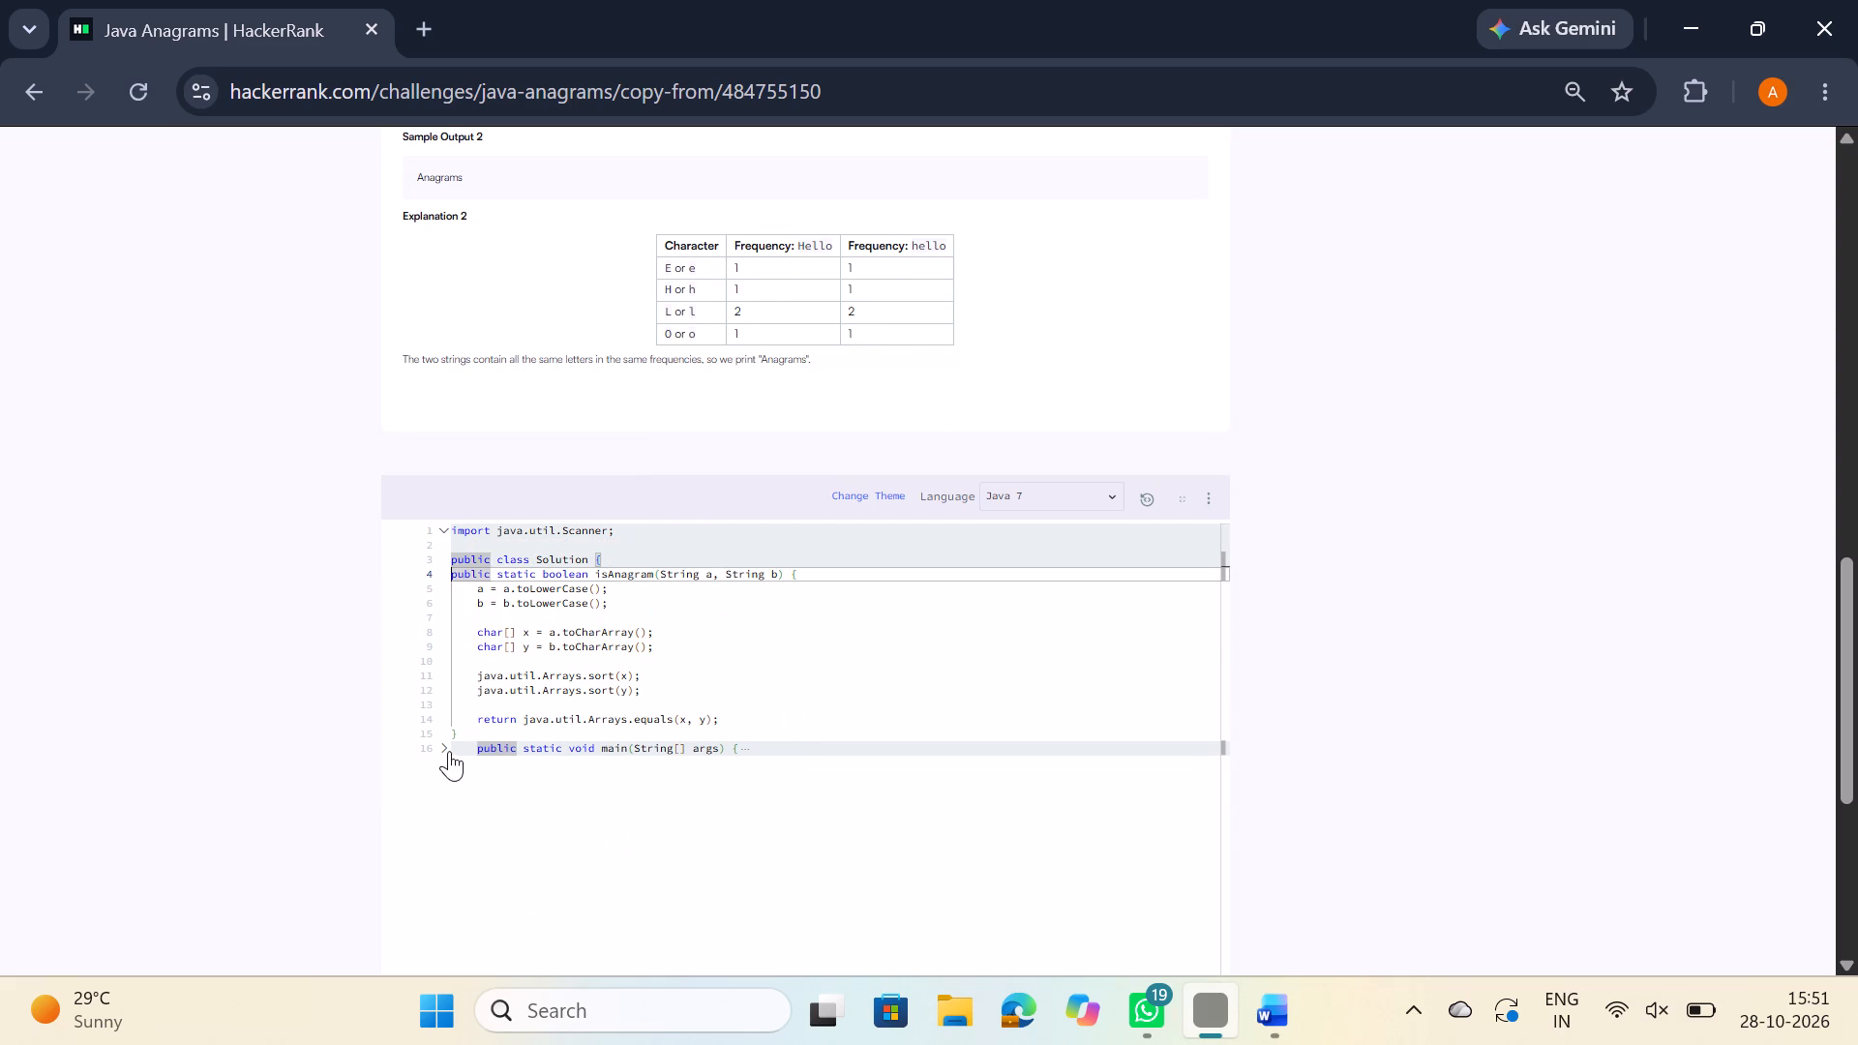
pyautogui.click(445, 749)
pyautogui.scroll(-1, 445, 749)
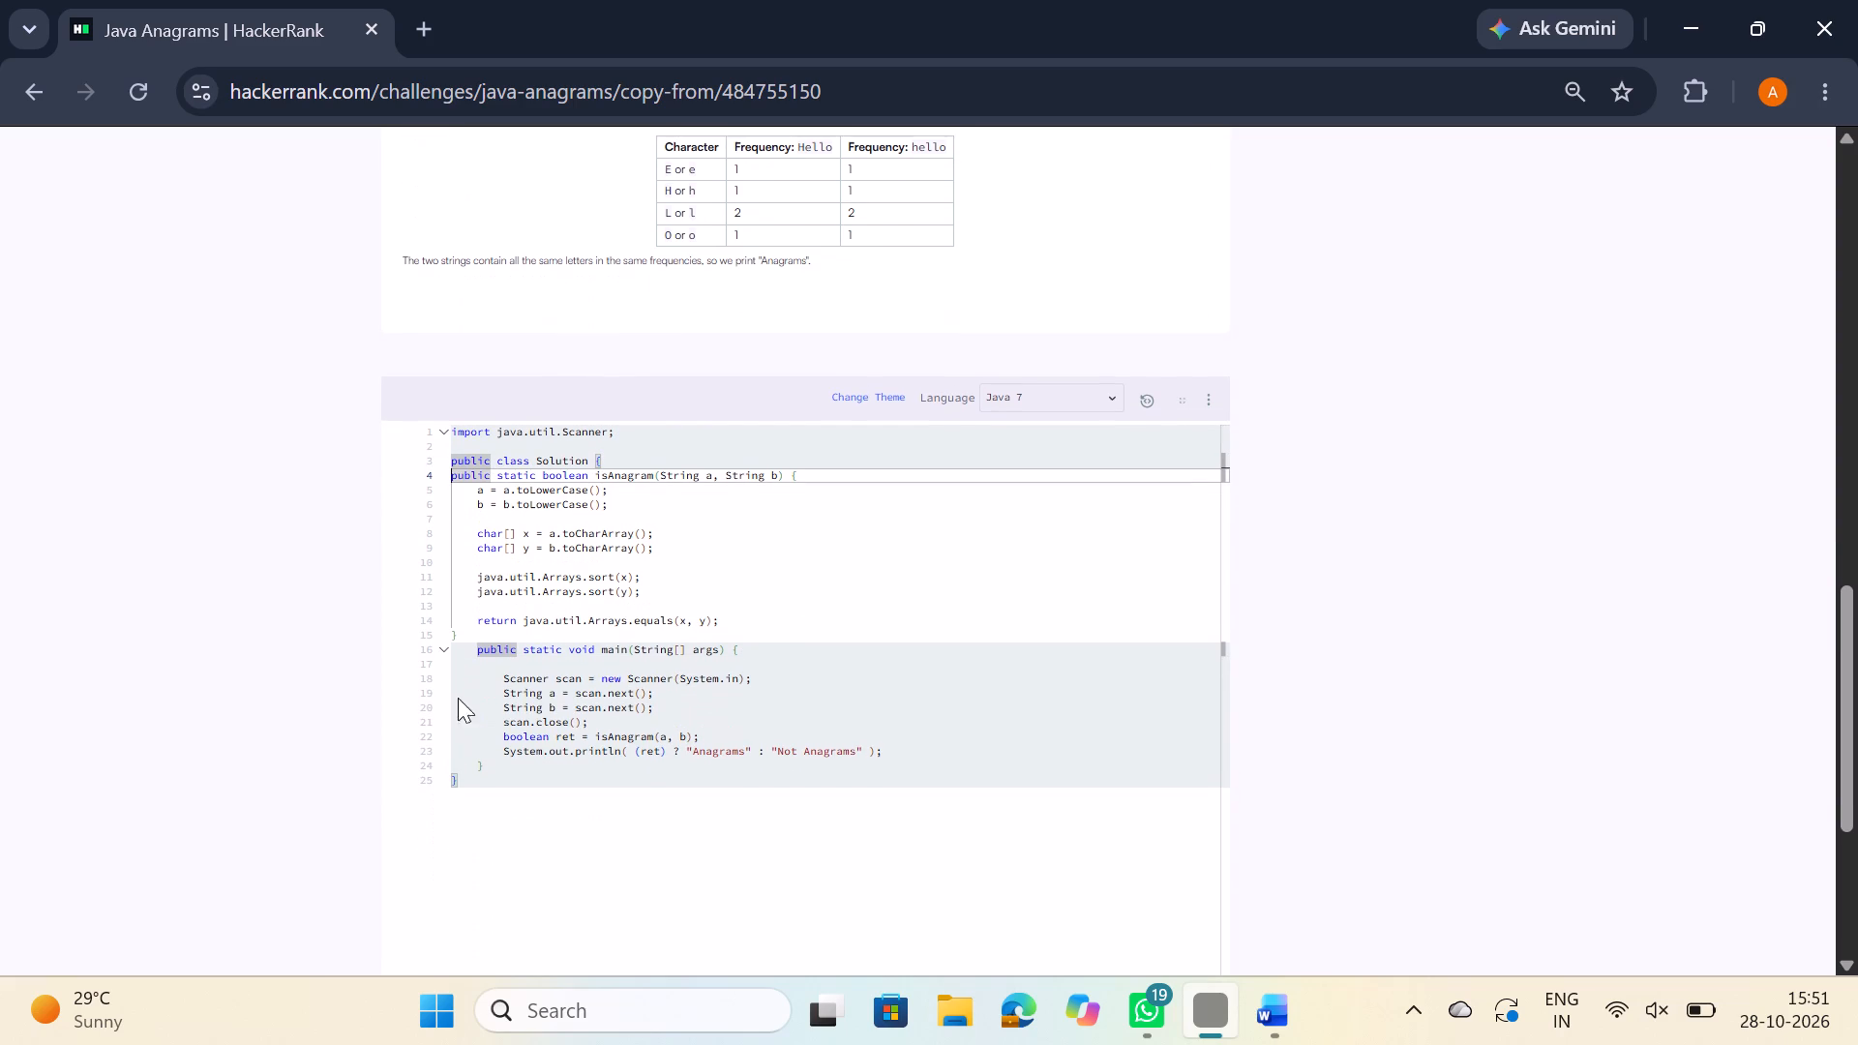
pyautogui.hotkey('ctrl', 'a')
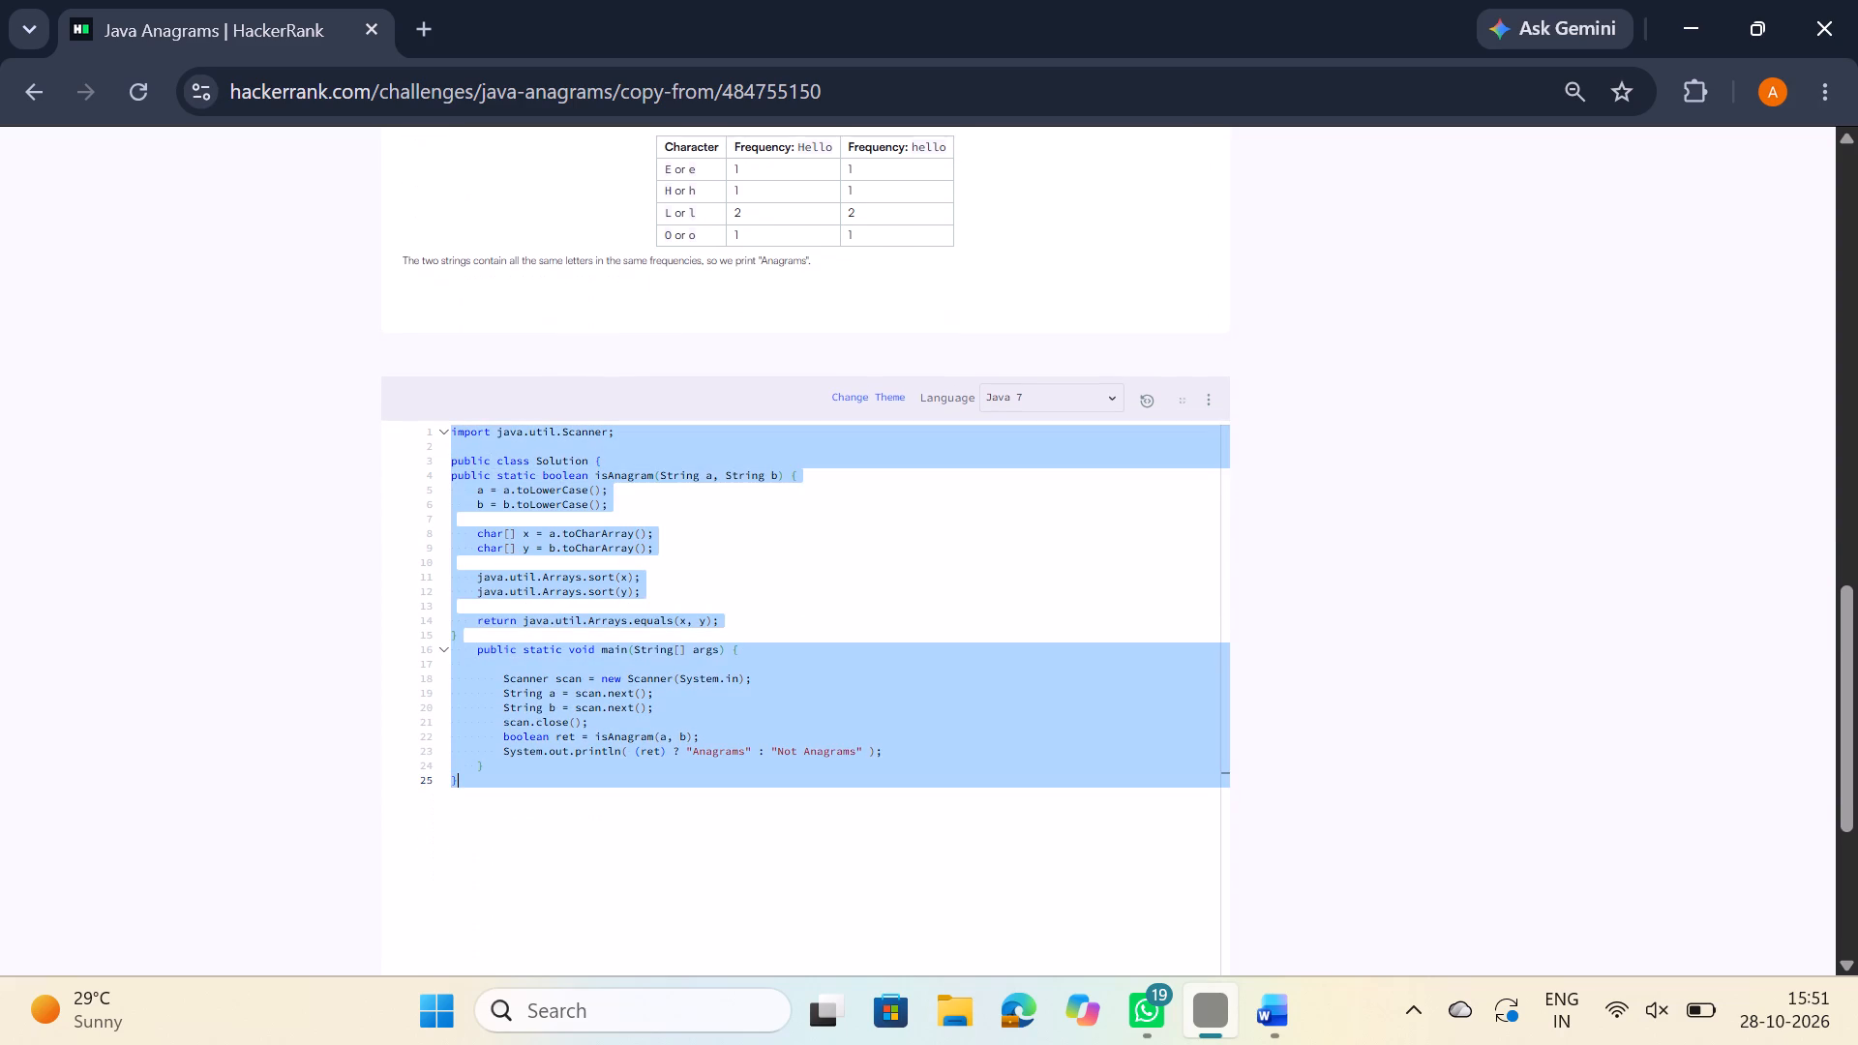
pyautogui.hotkey('ctrl', 'c')
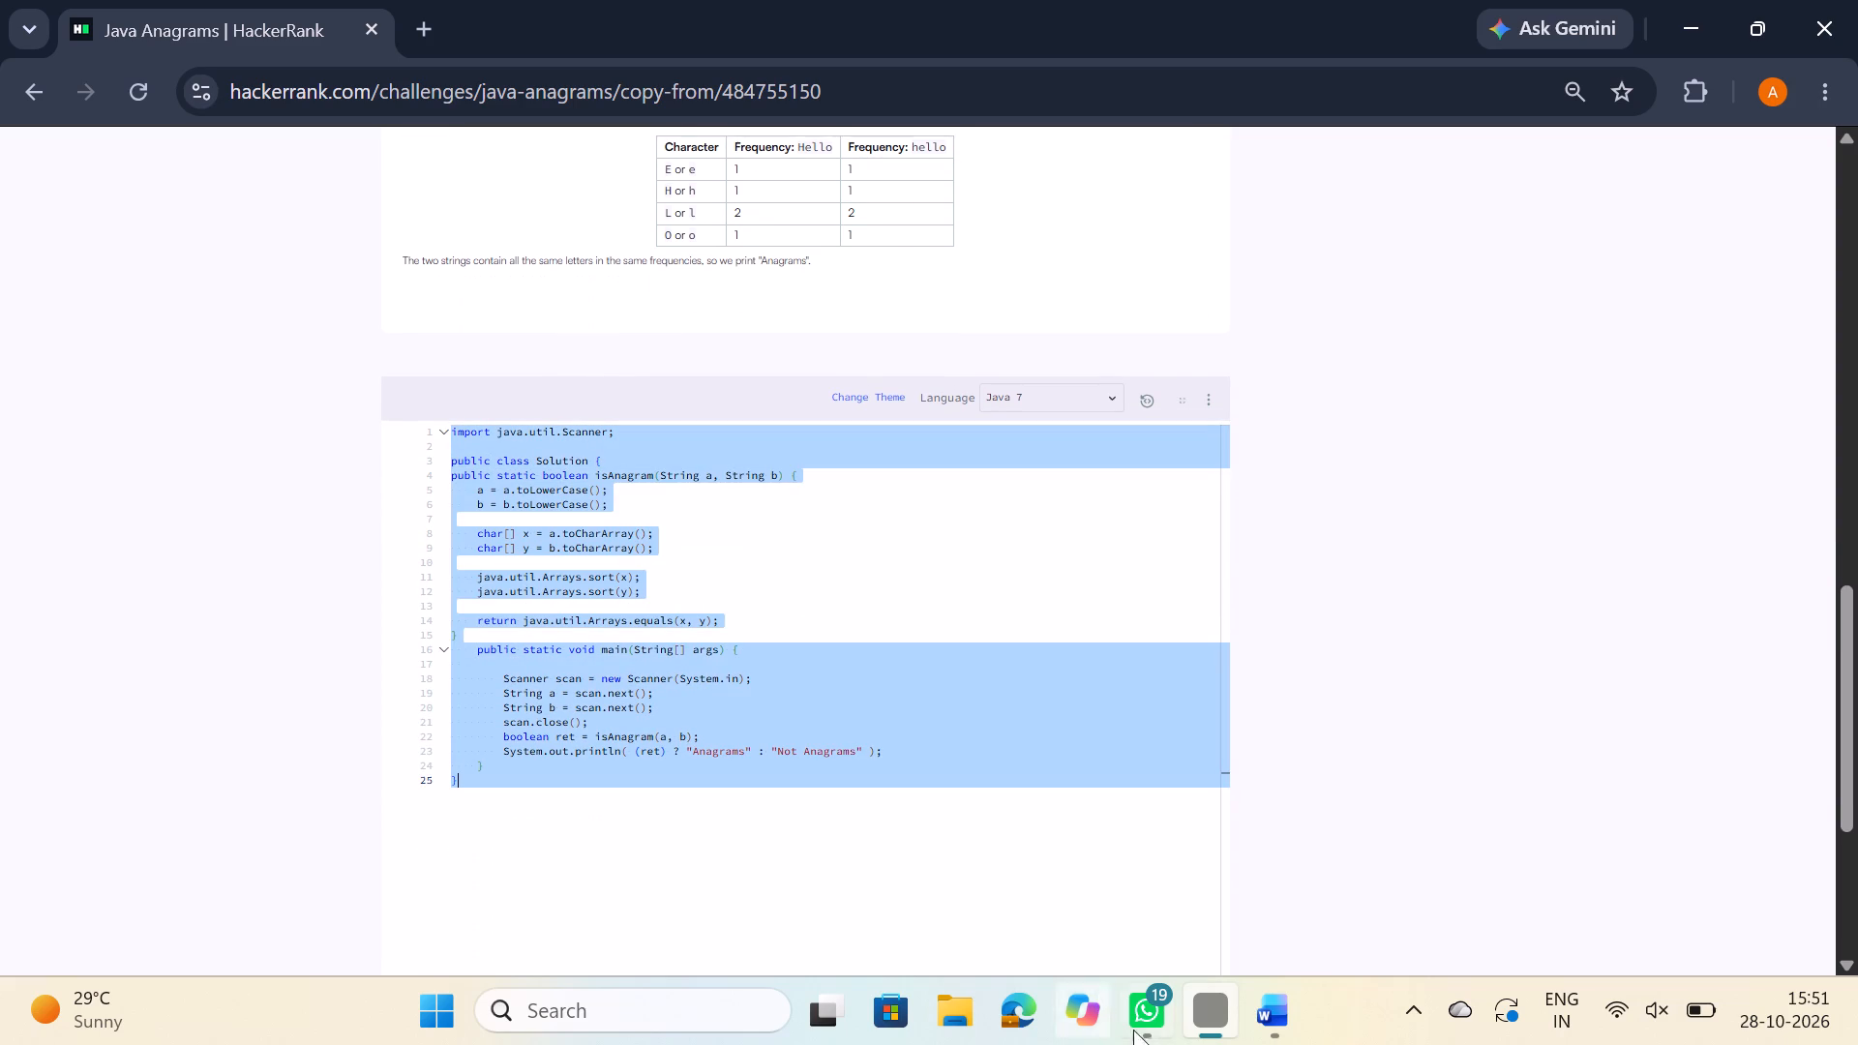
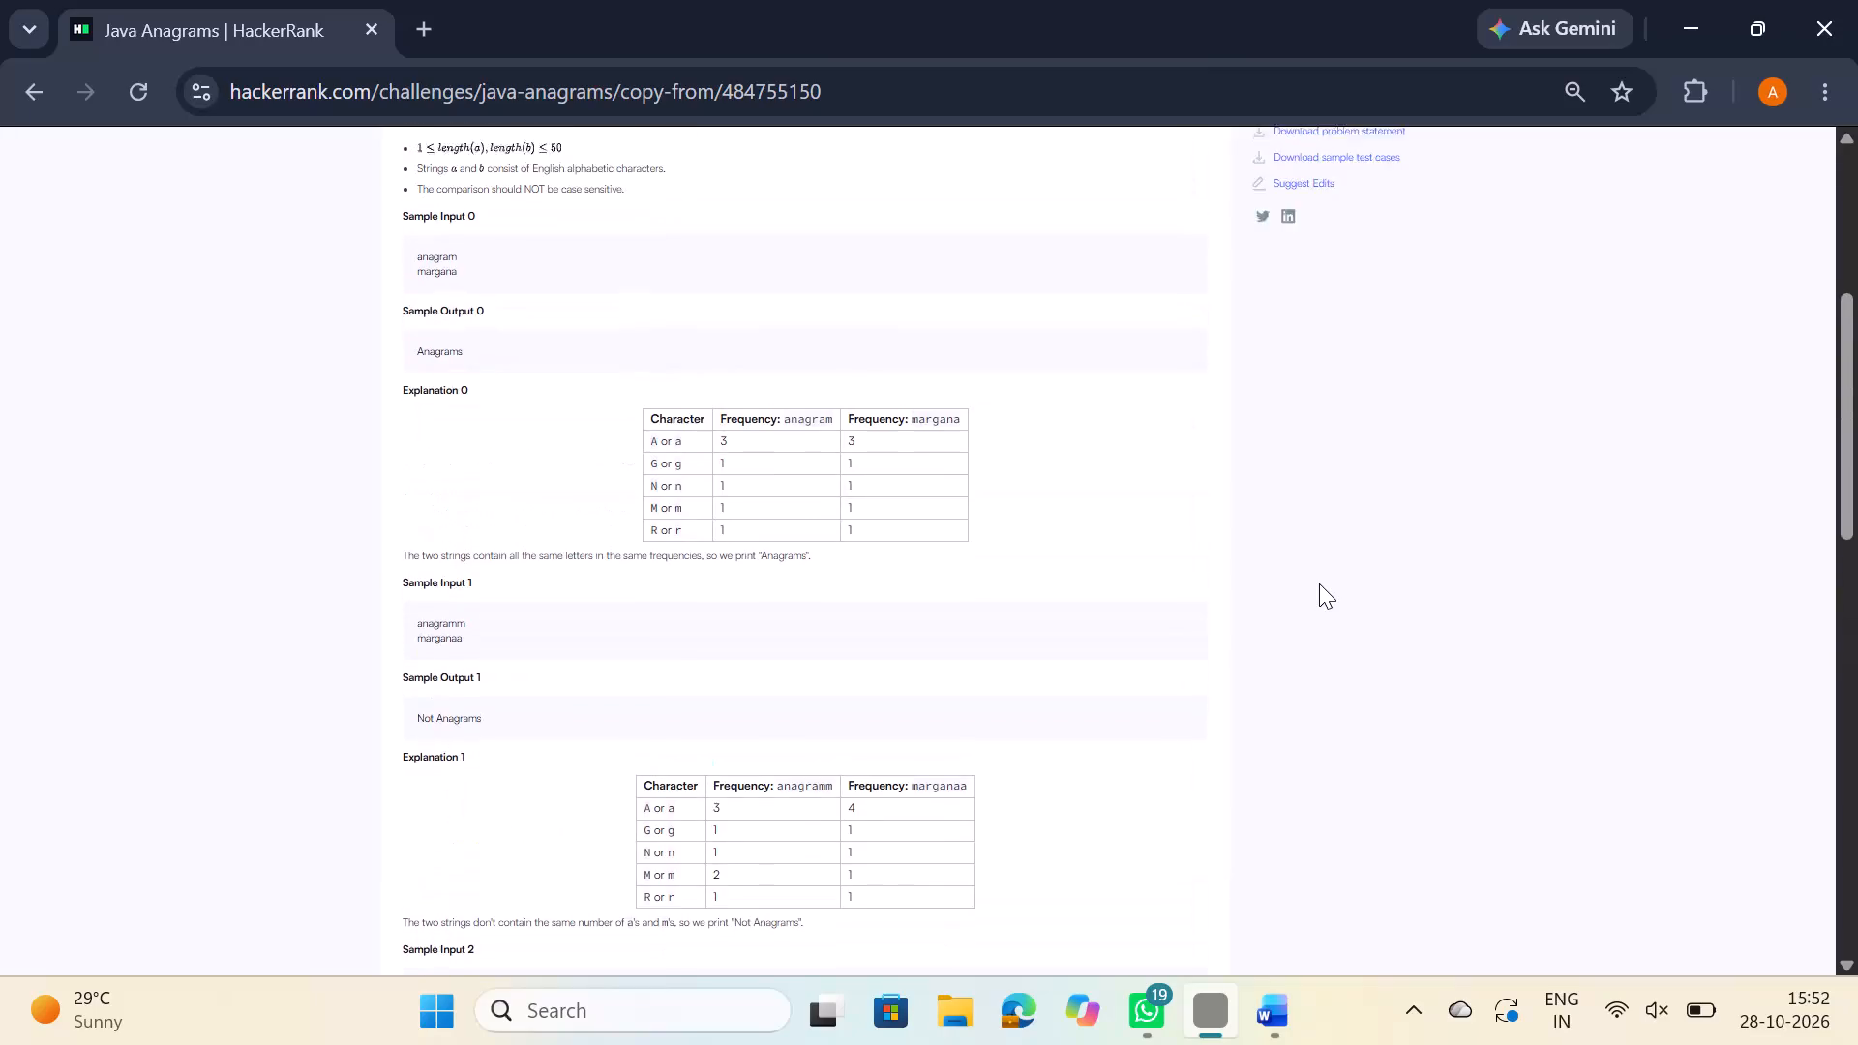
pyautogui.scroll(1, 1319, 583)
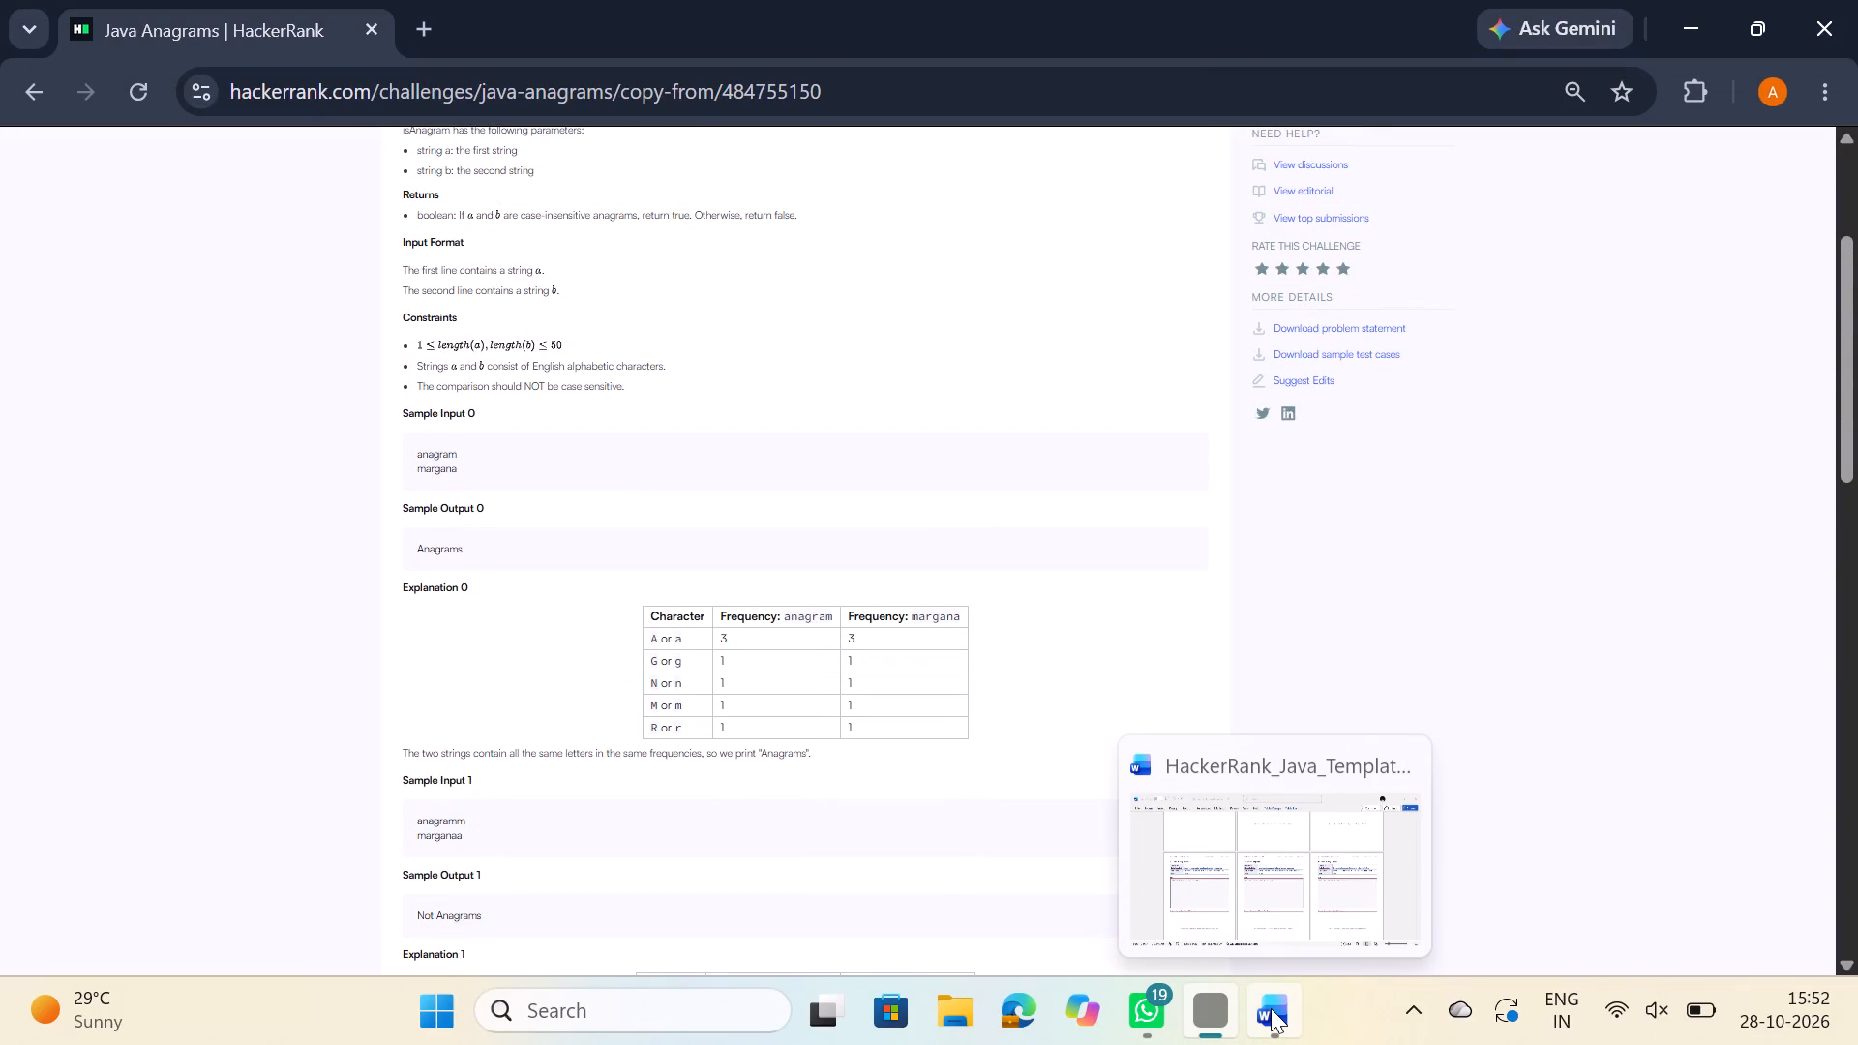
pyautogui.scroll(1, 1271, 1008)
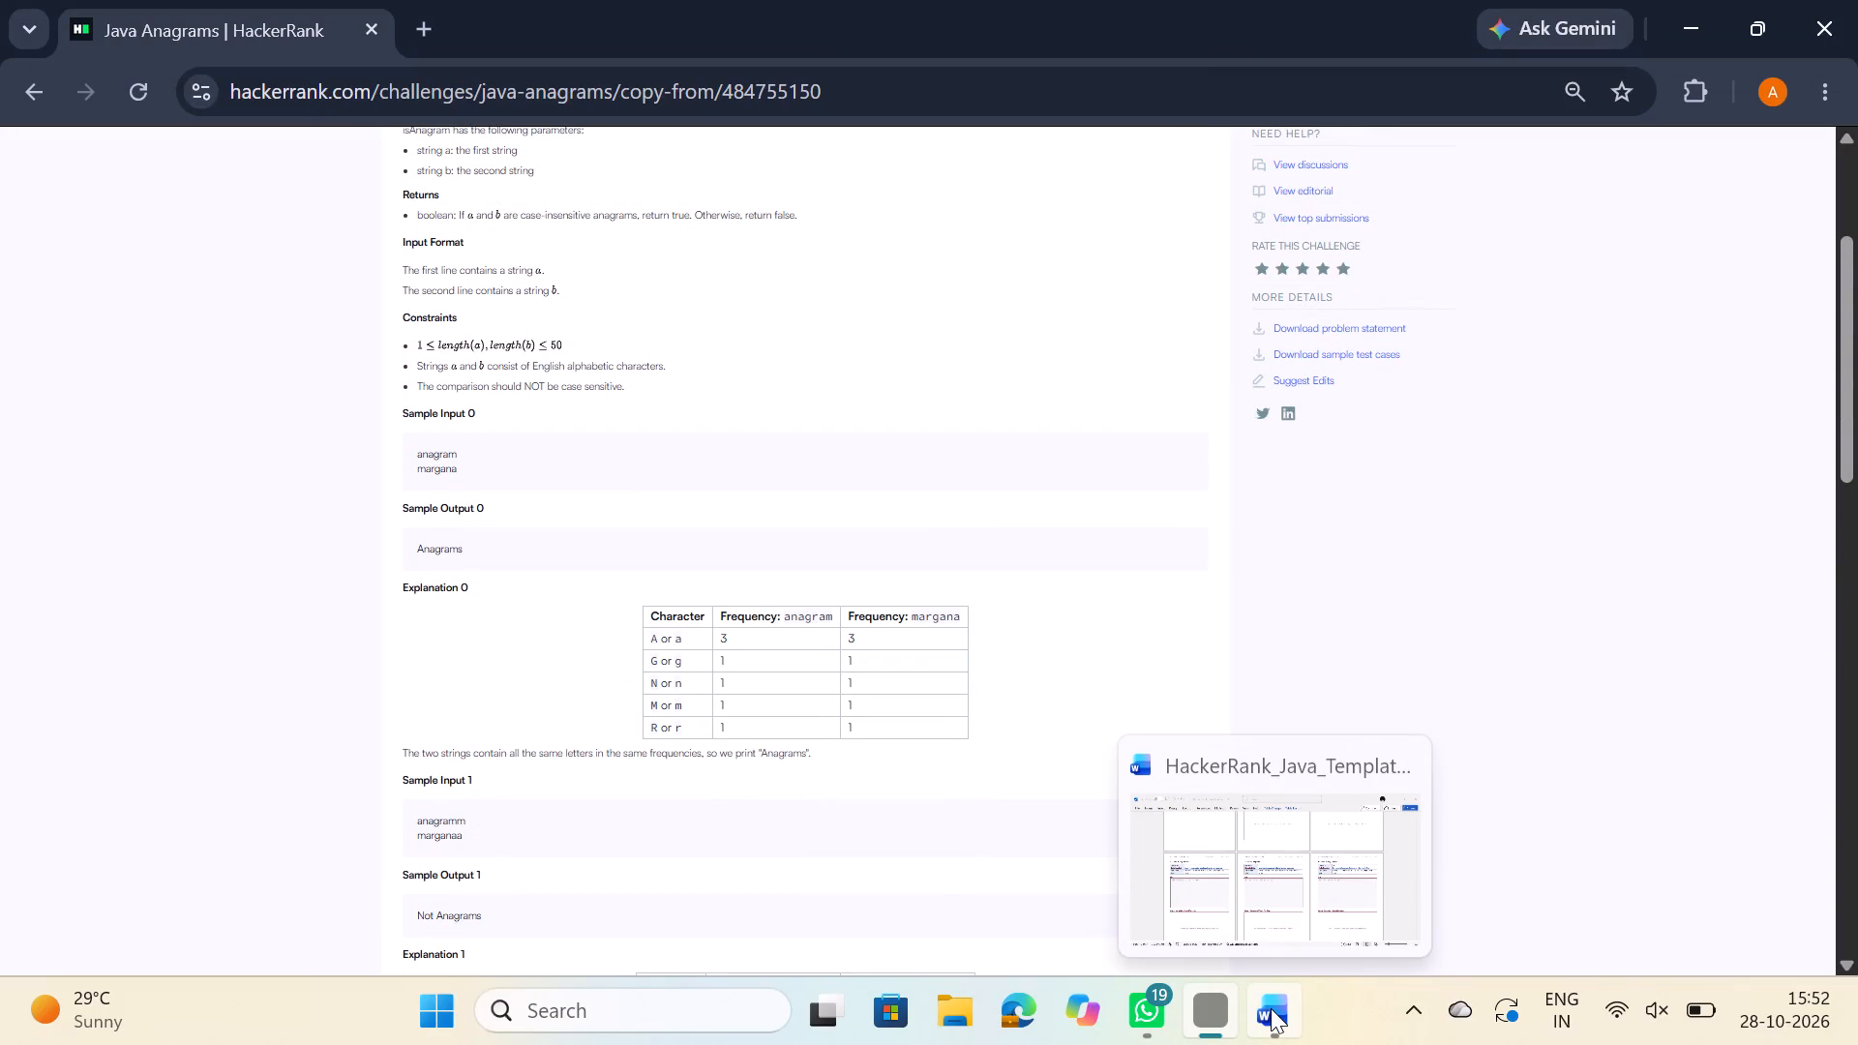
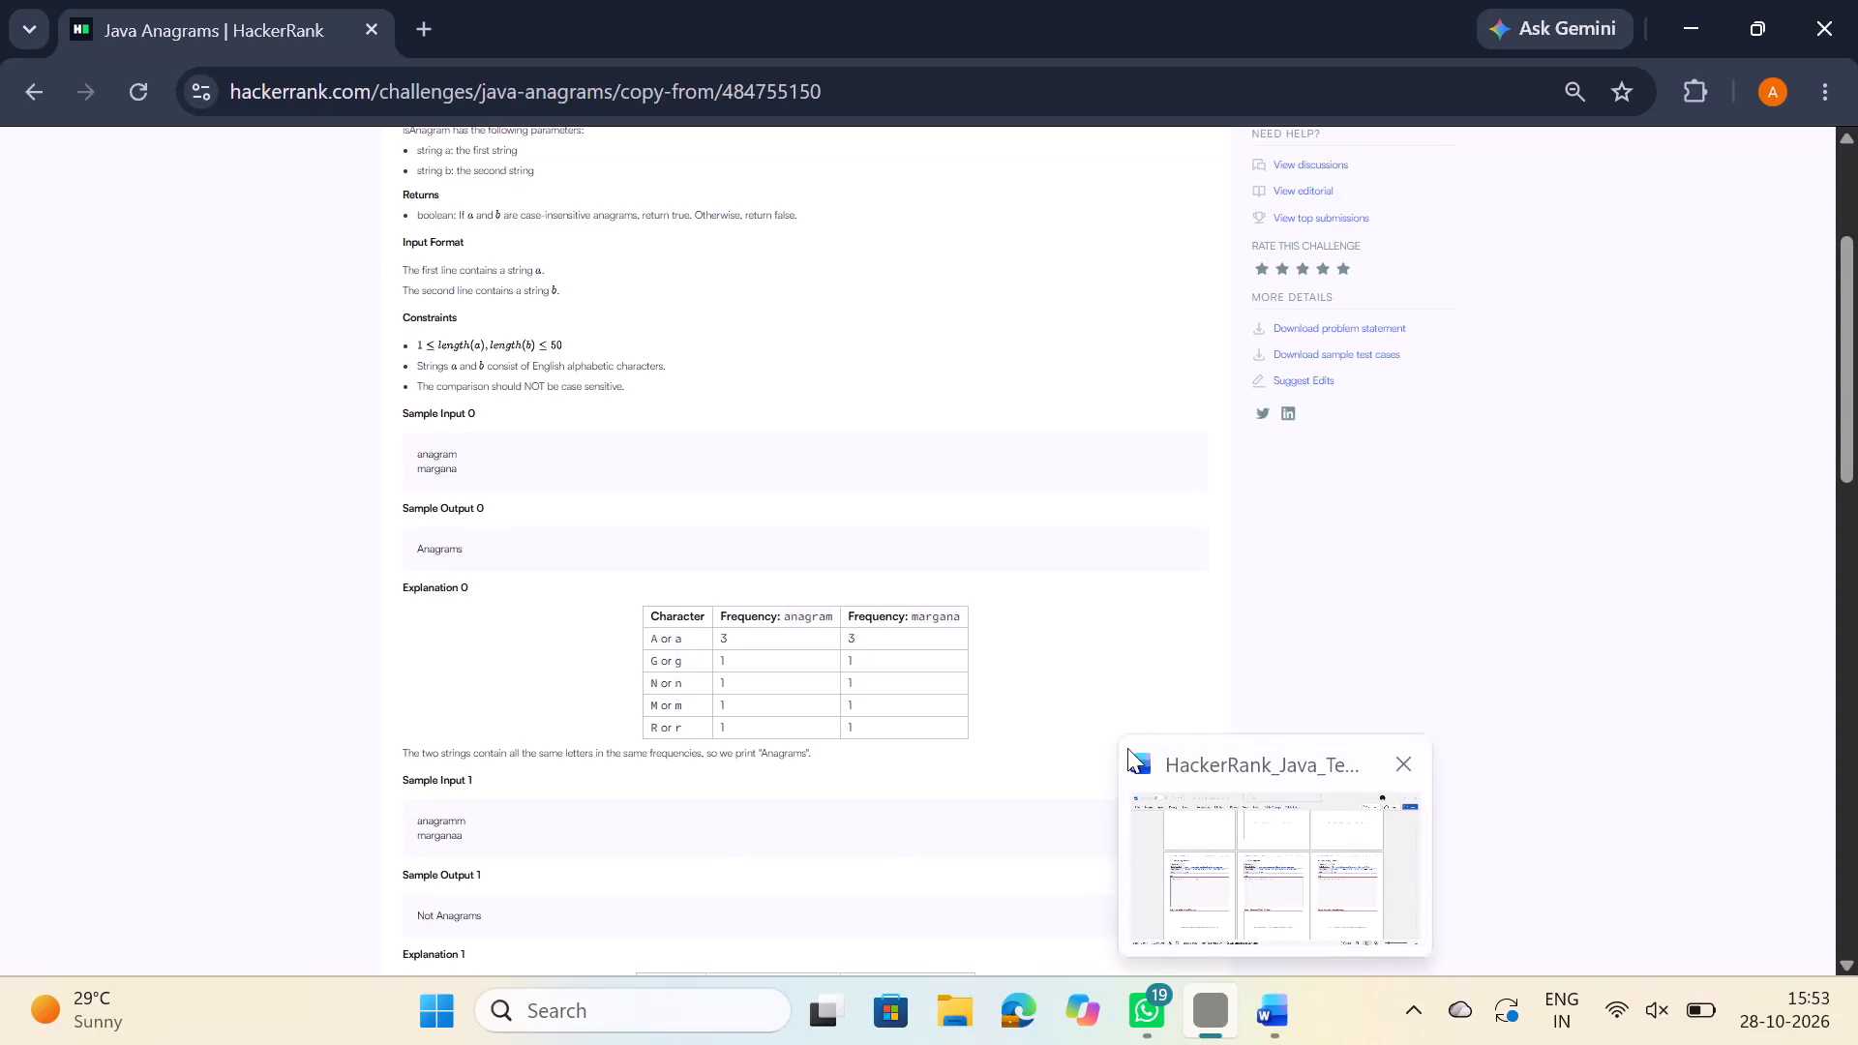
# In the Word template, replace the code placeholder under 13. Java Anagrams with the copied Java solution.
pyautogui.scroll(8, 1077, 729)
pyautogui.scroll(-2, 1077, 729)
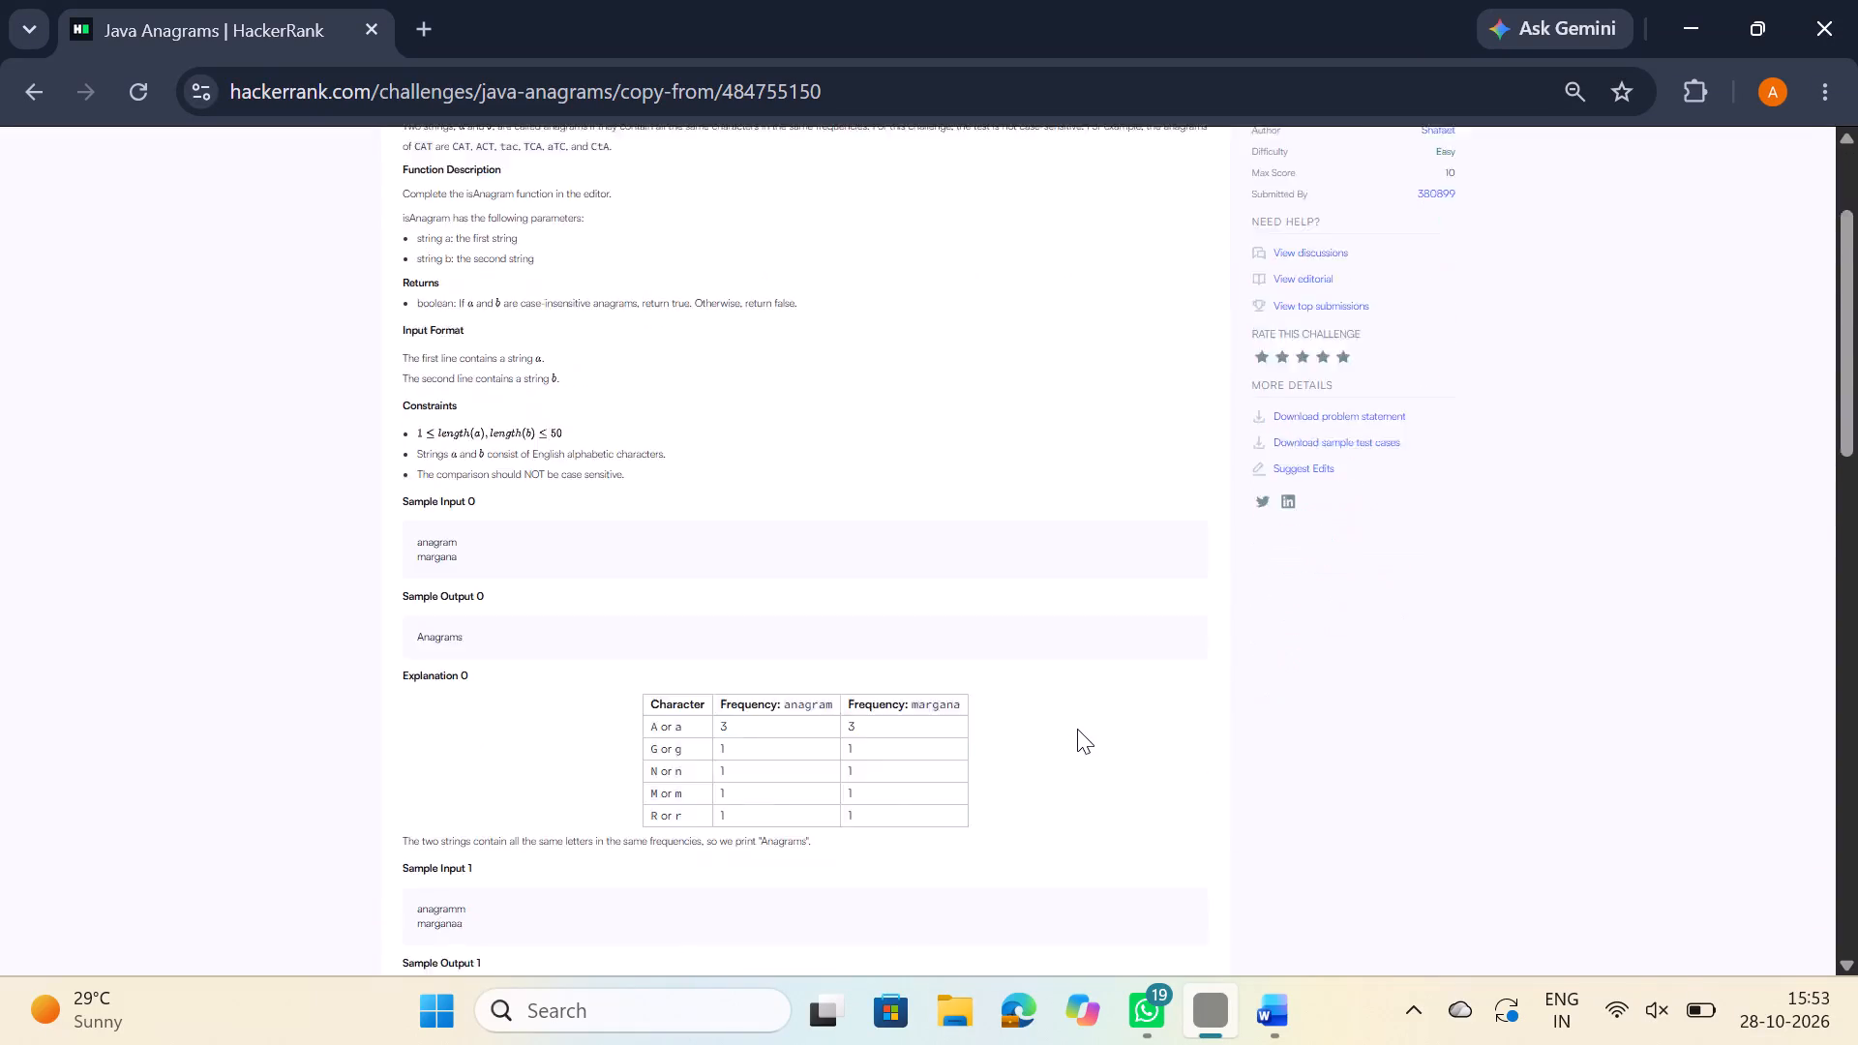
pyautogui.scroll(-6, 1077, 729)
pyautogui.click(1293, 1037)
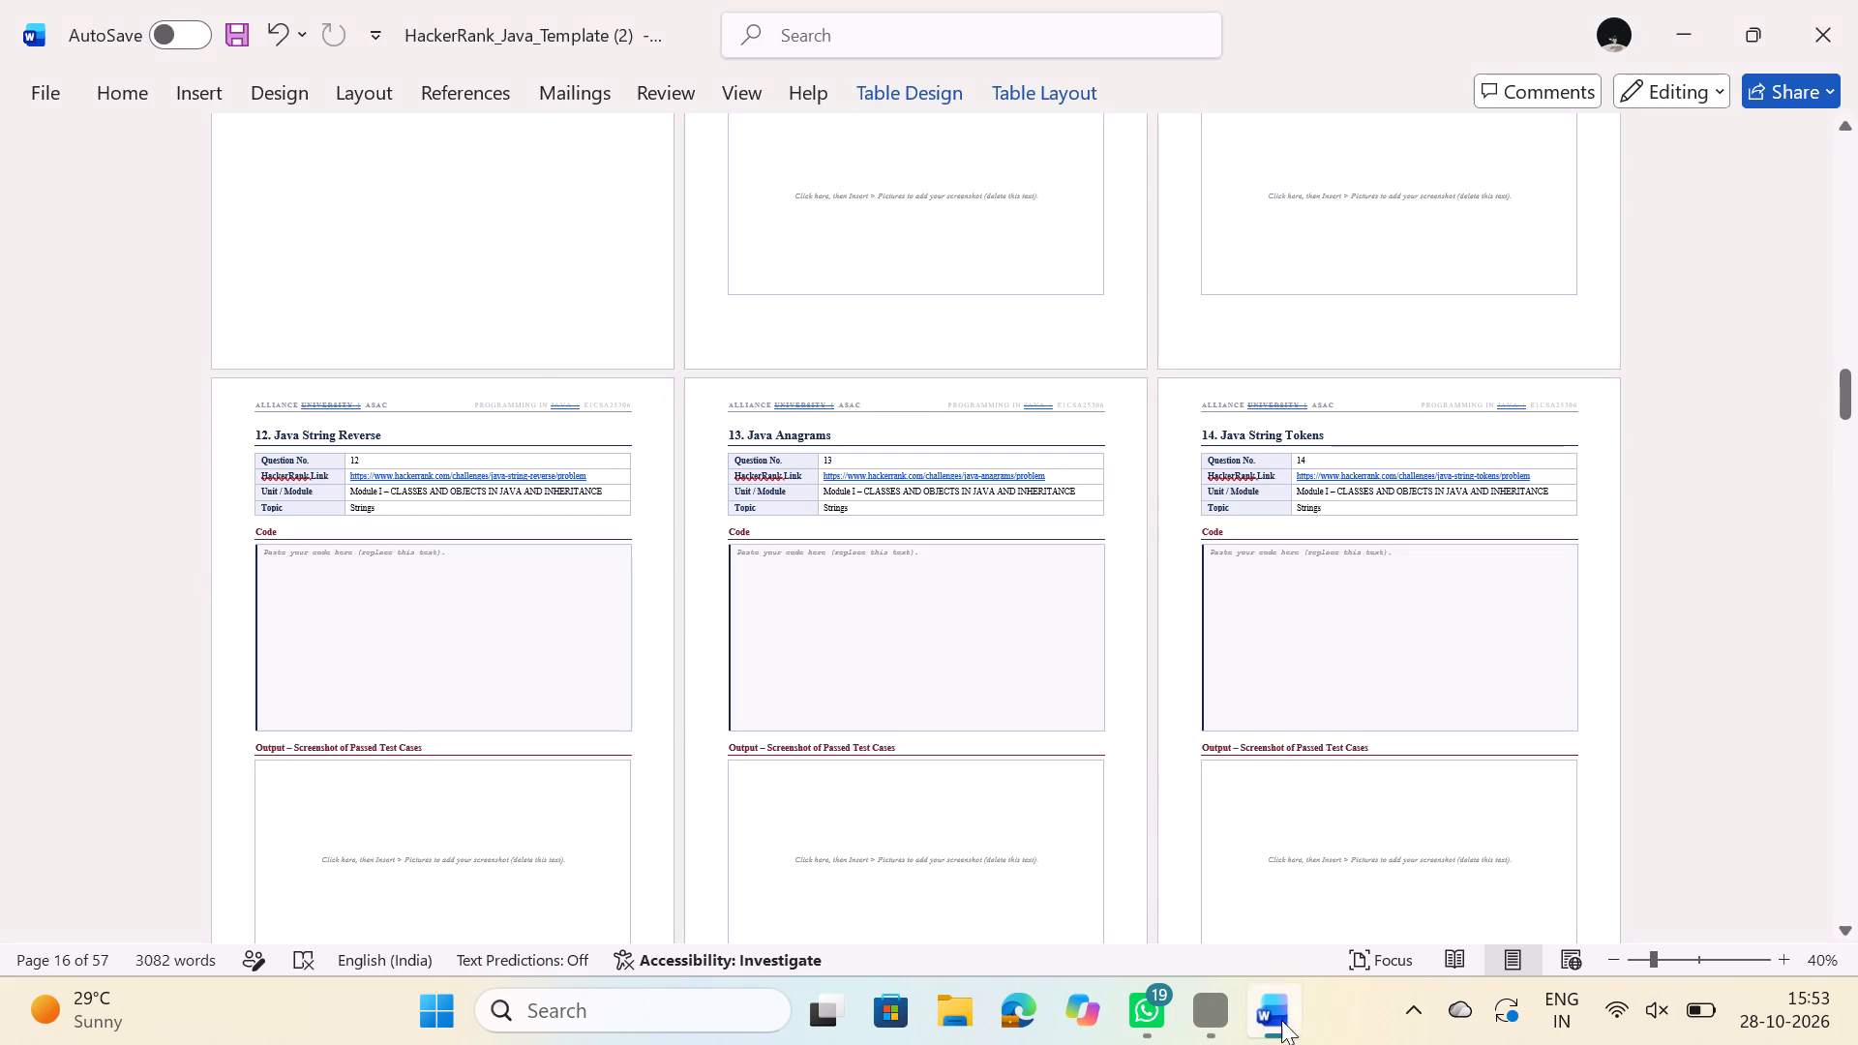
pyautogui.scroll(-2, 894, 564)
pyautogui.moveTo(918, 344); pyautogui.dragTo(737, 340)
pyautogui.press('BackSpace')
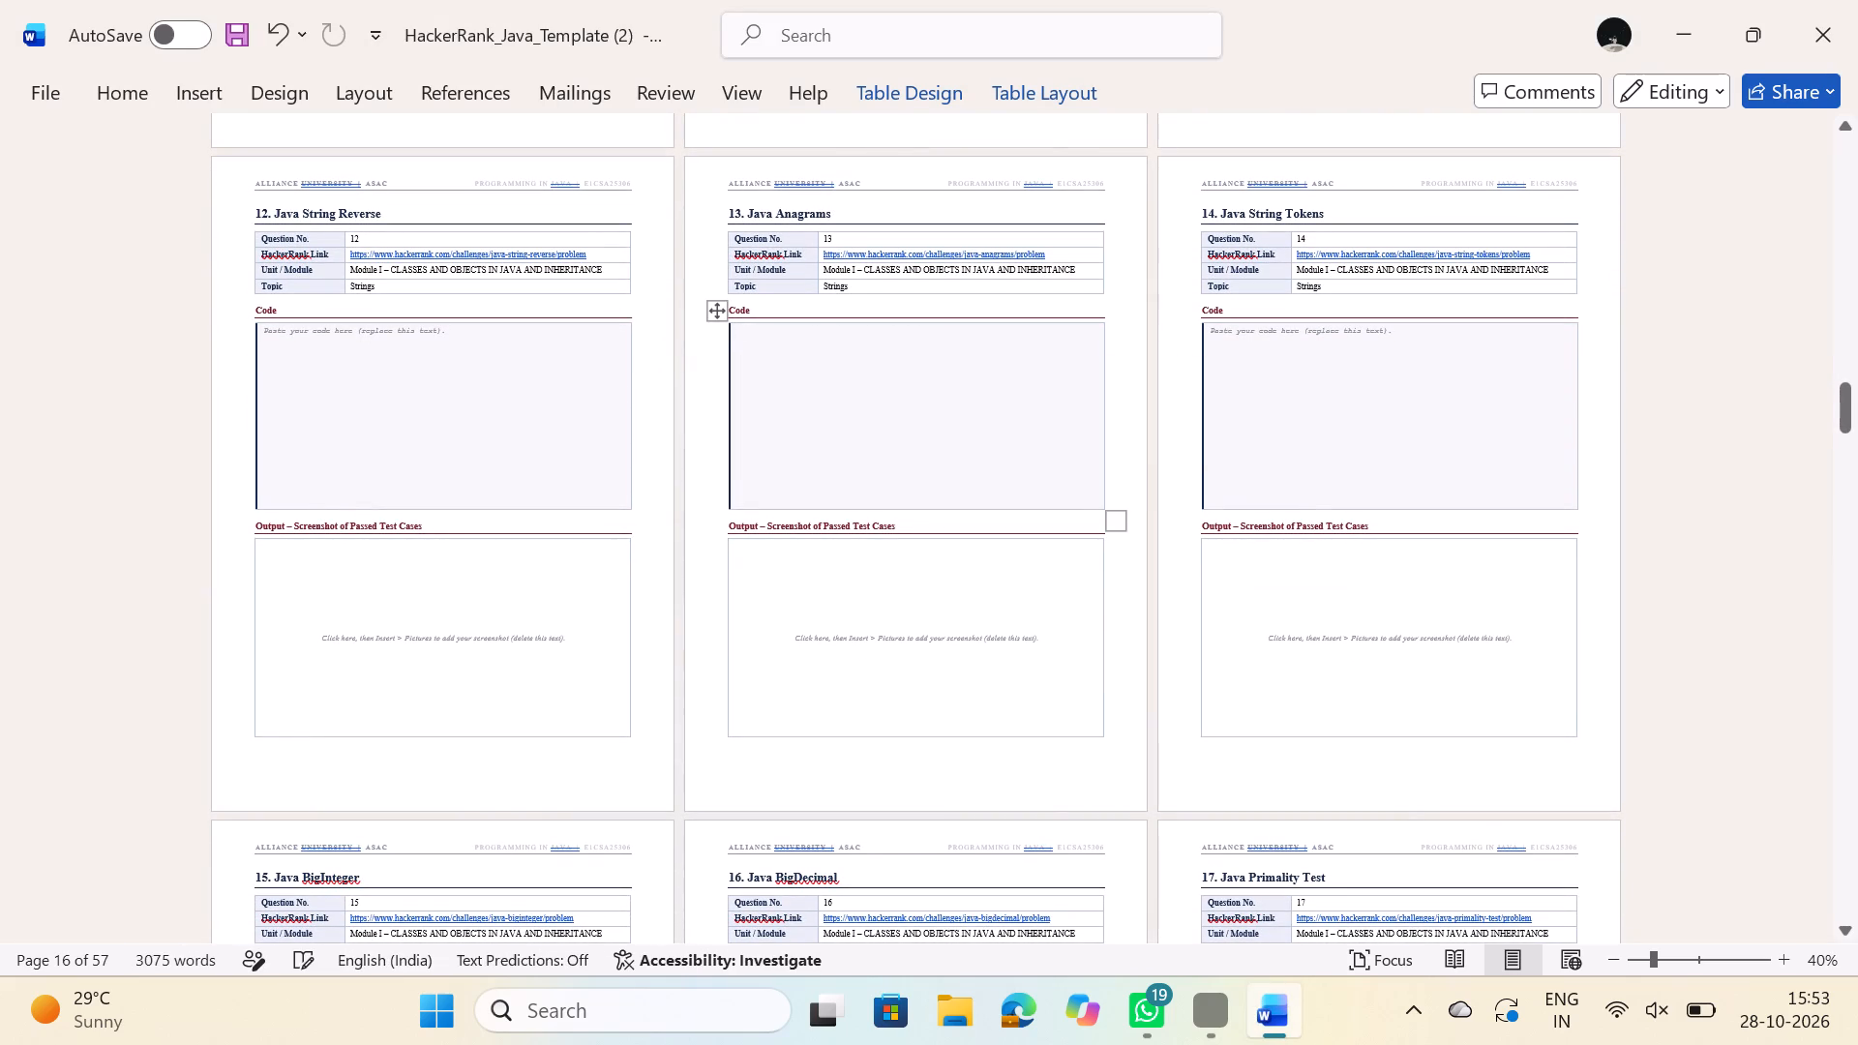
pyautogui.hotkey('ctrl', 'v')
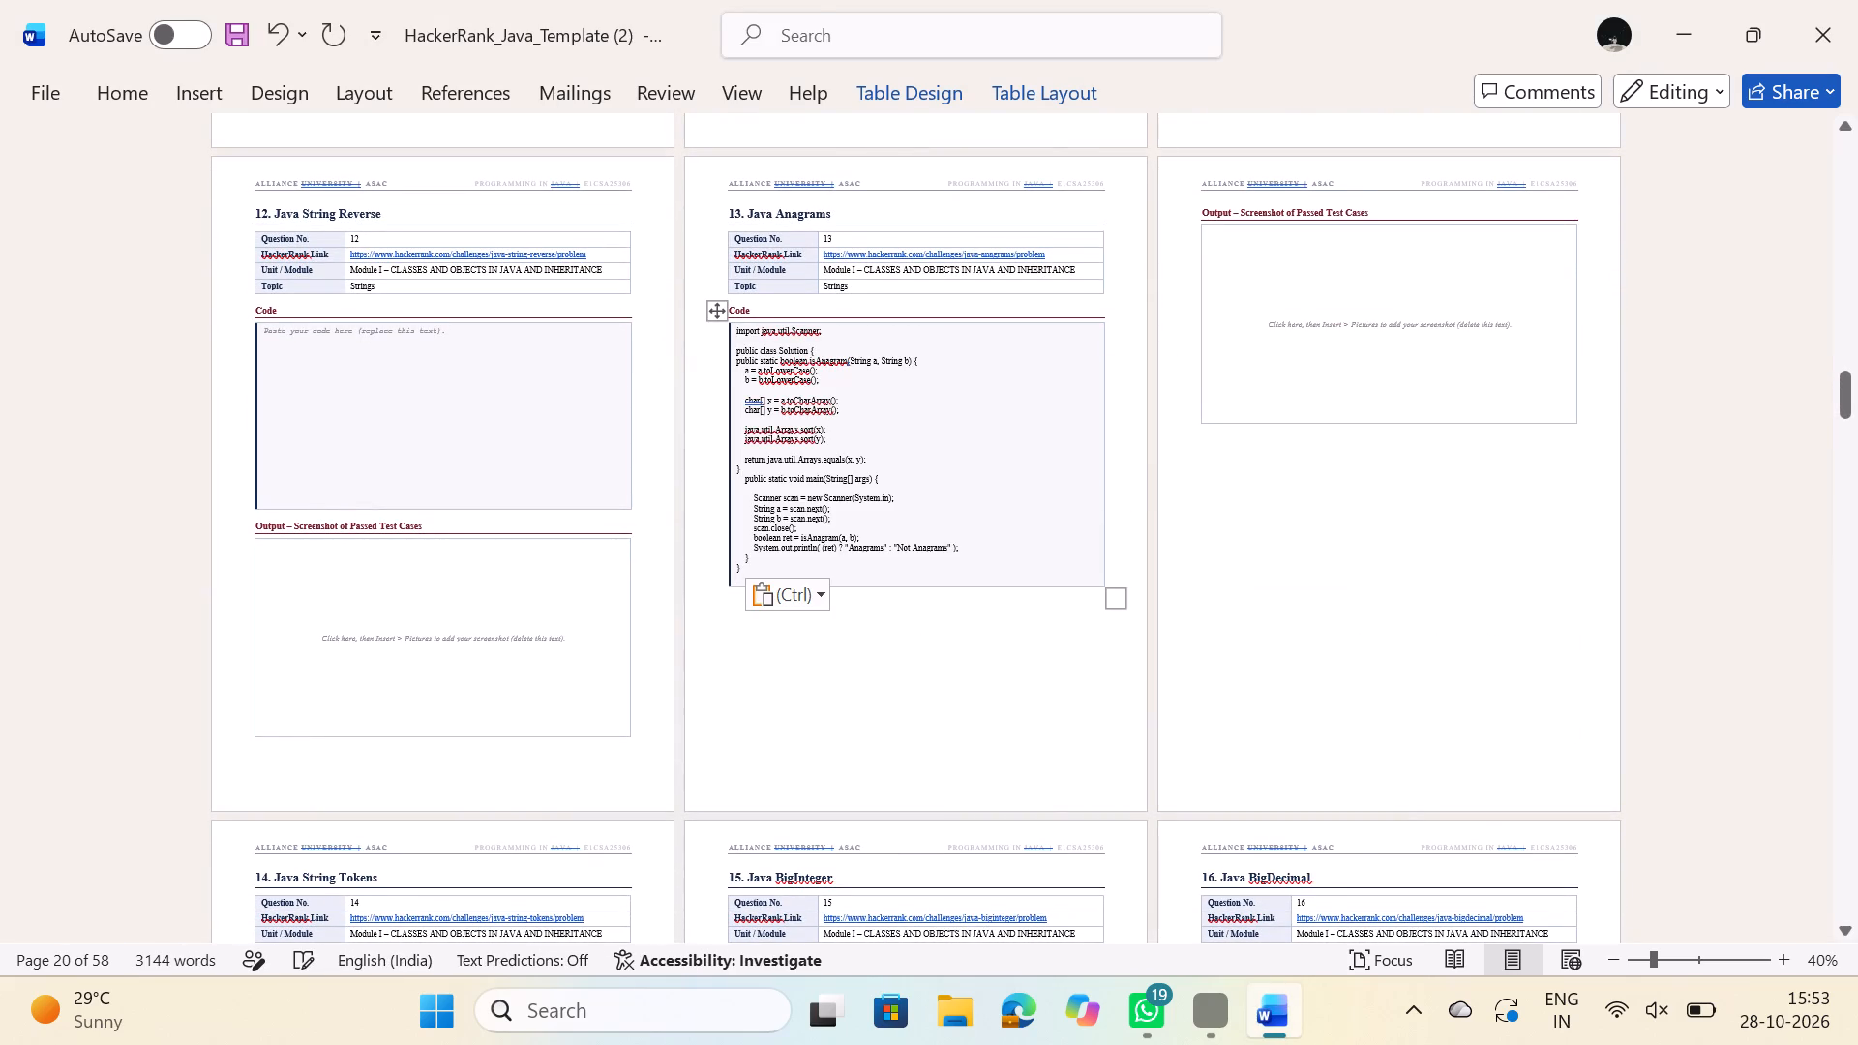
pyautogui.scroll(1, 875, 873)
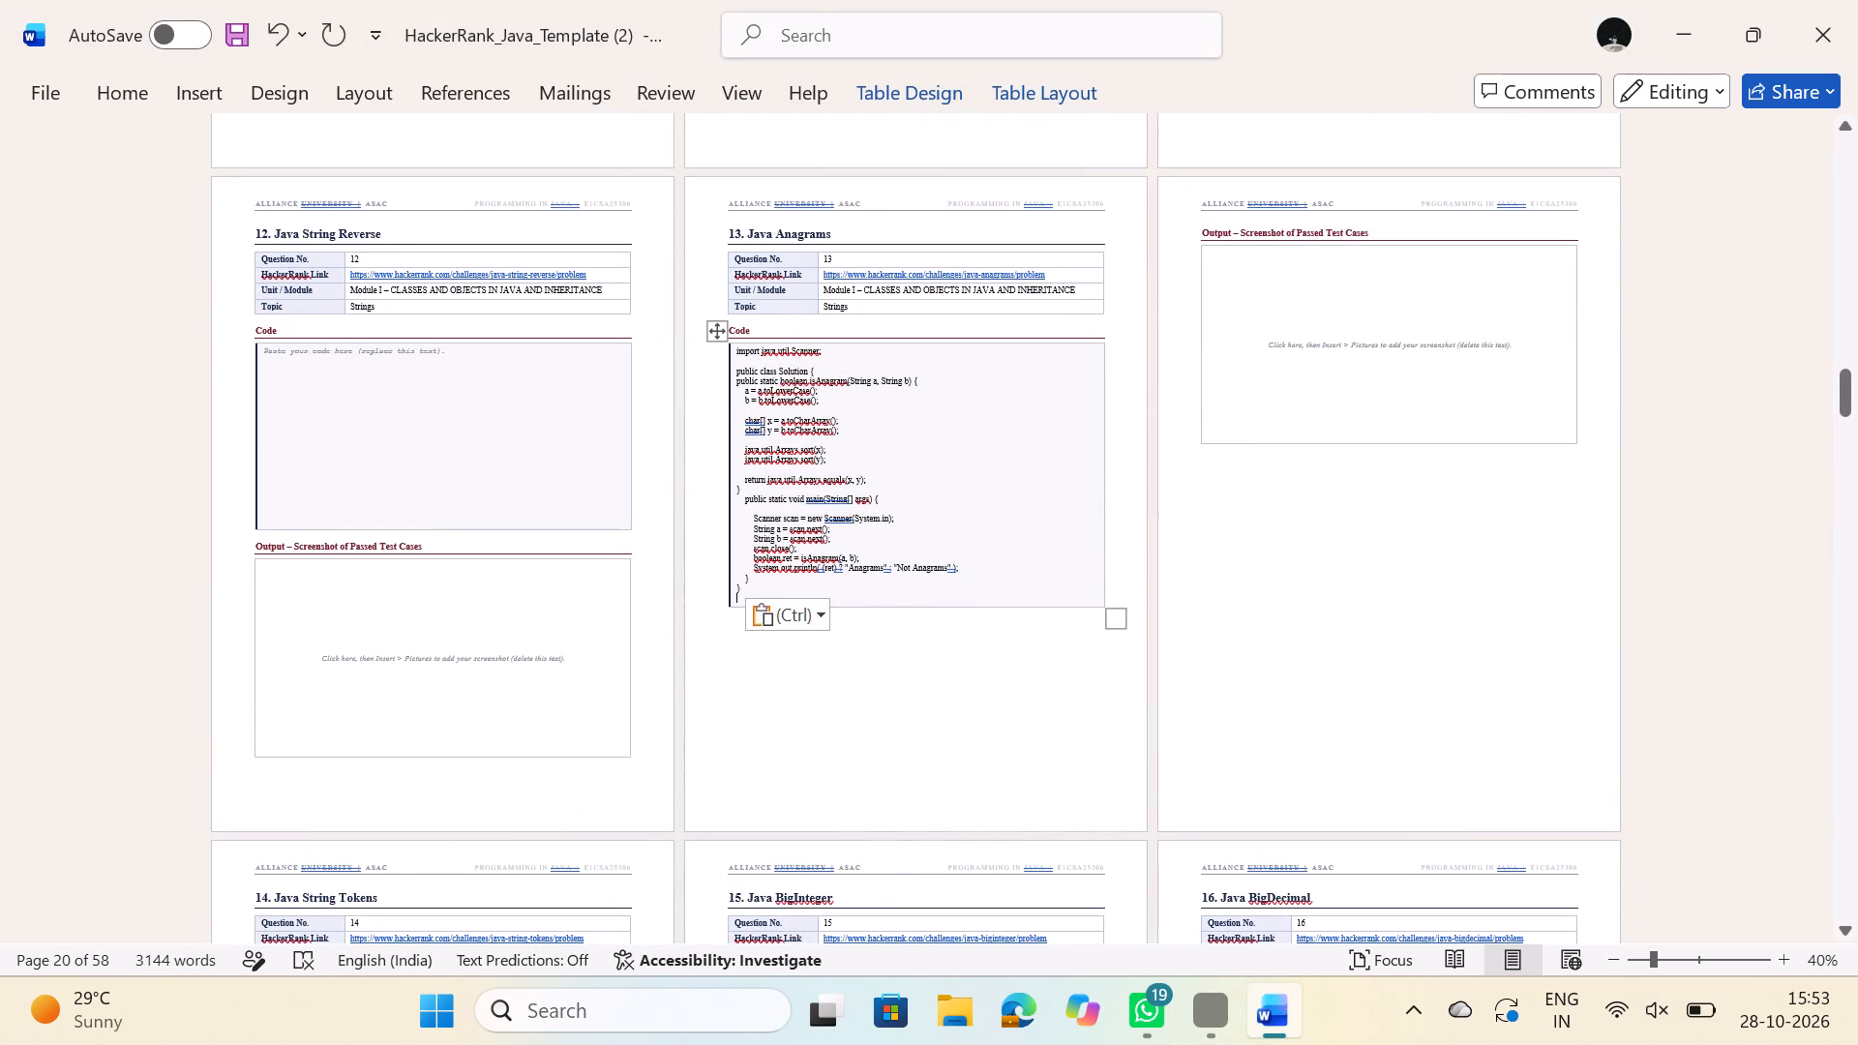
pyautogui.click(999, 768)
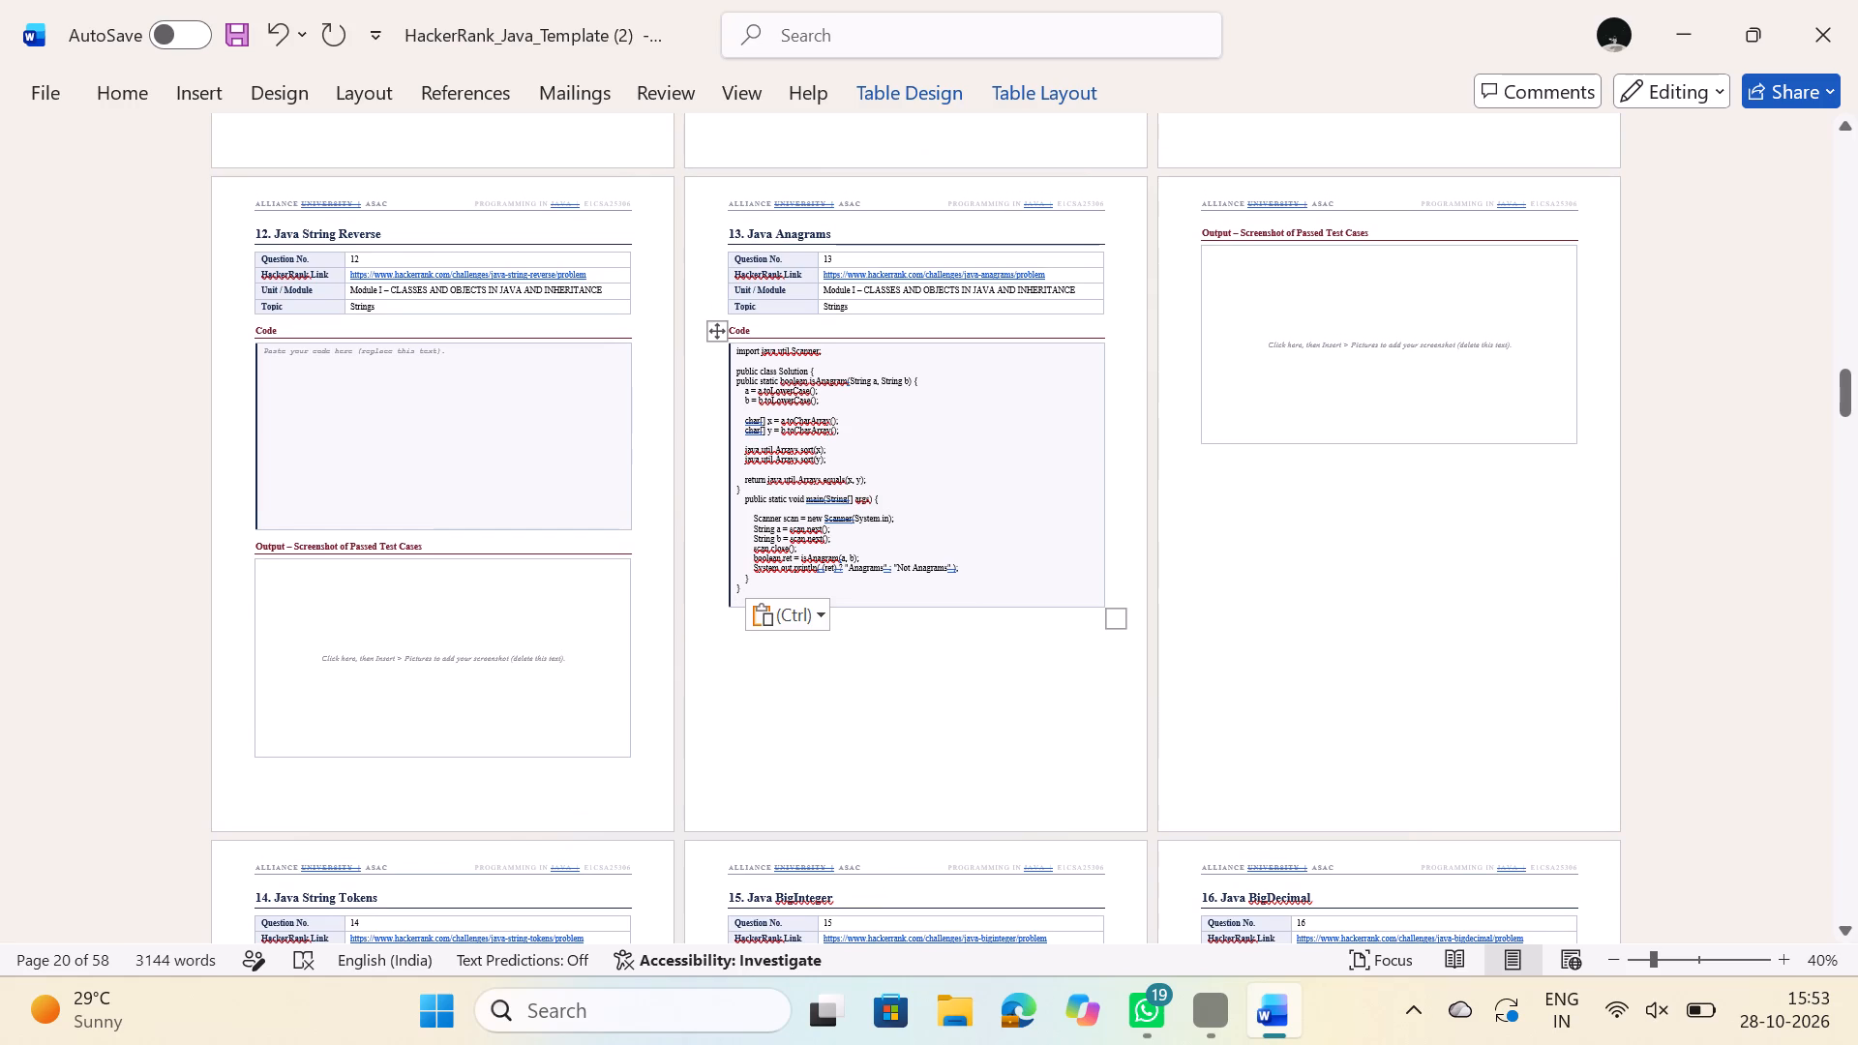
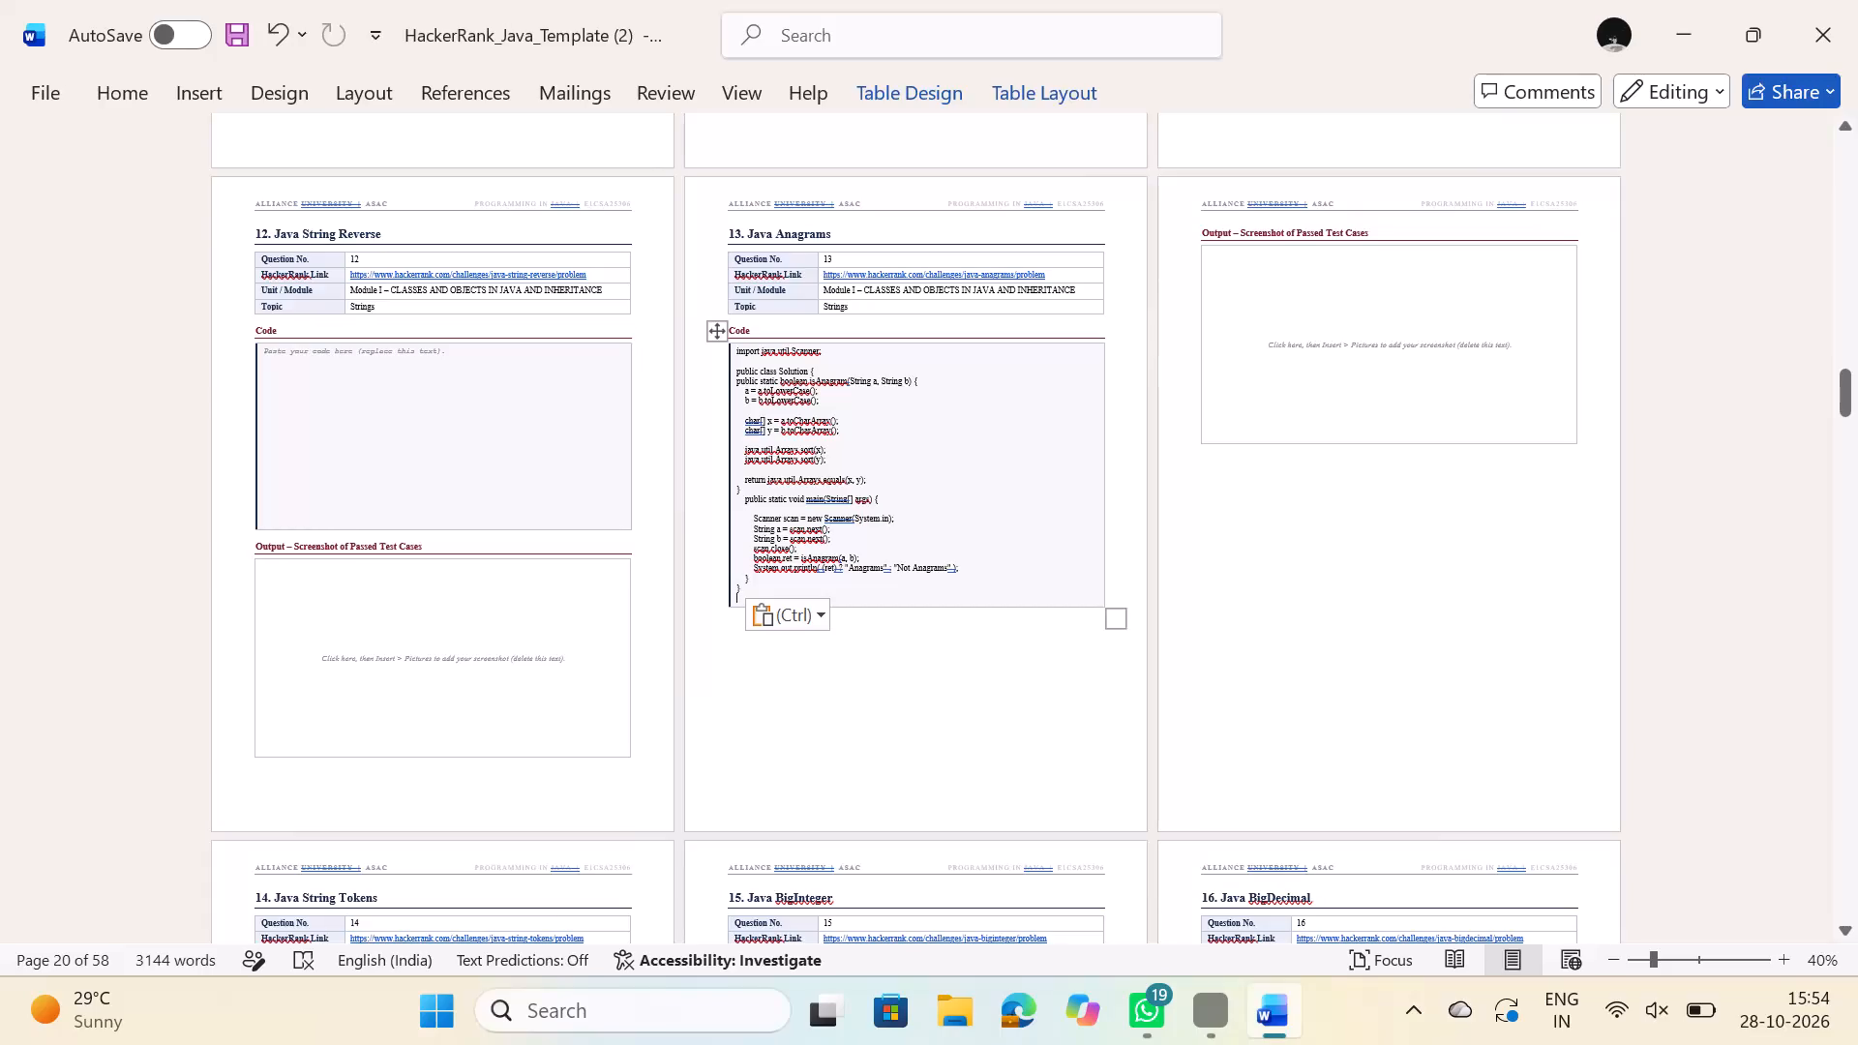
# Go back through the template to 10. Java Substring and place the cursor in its empty code box.
pyautogui.scroll(1, 1284, 650)
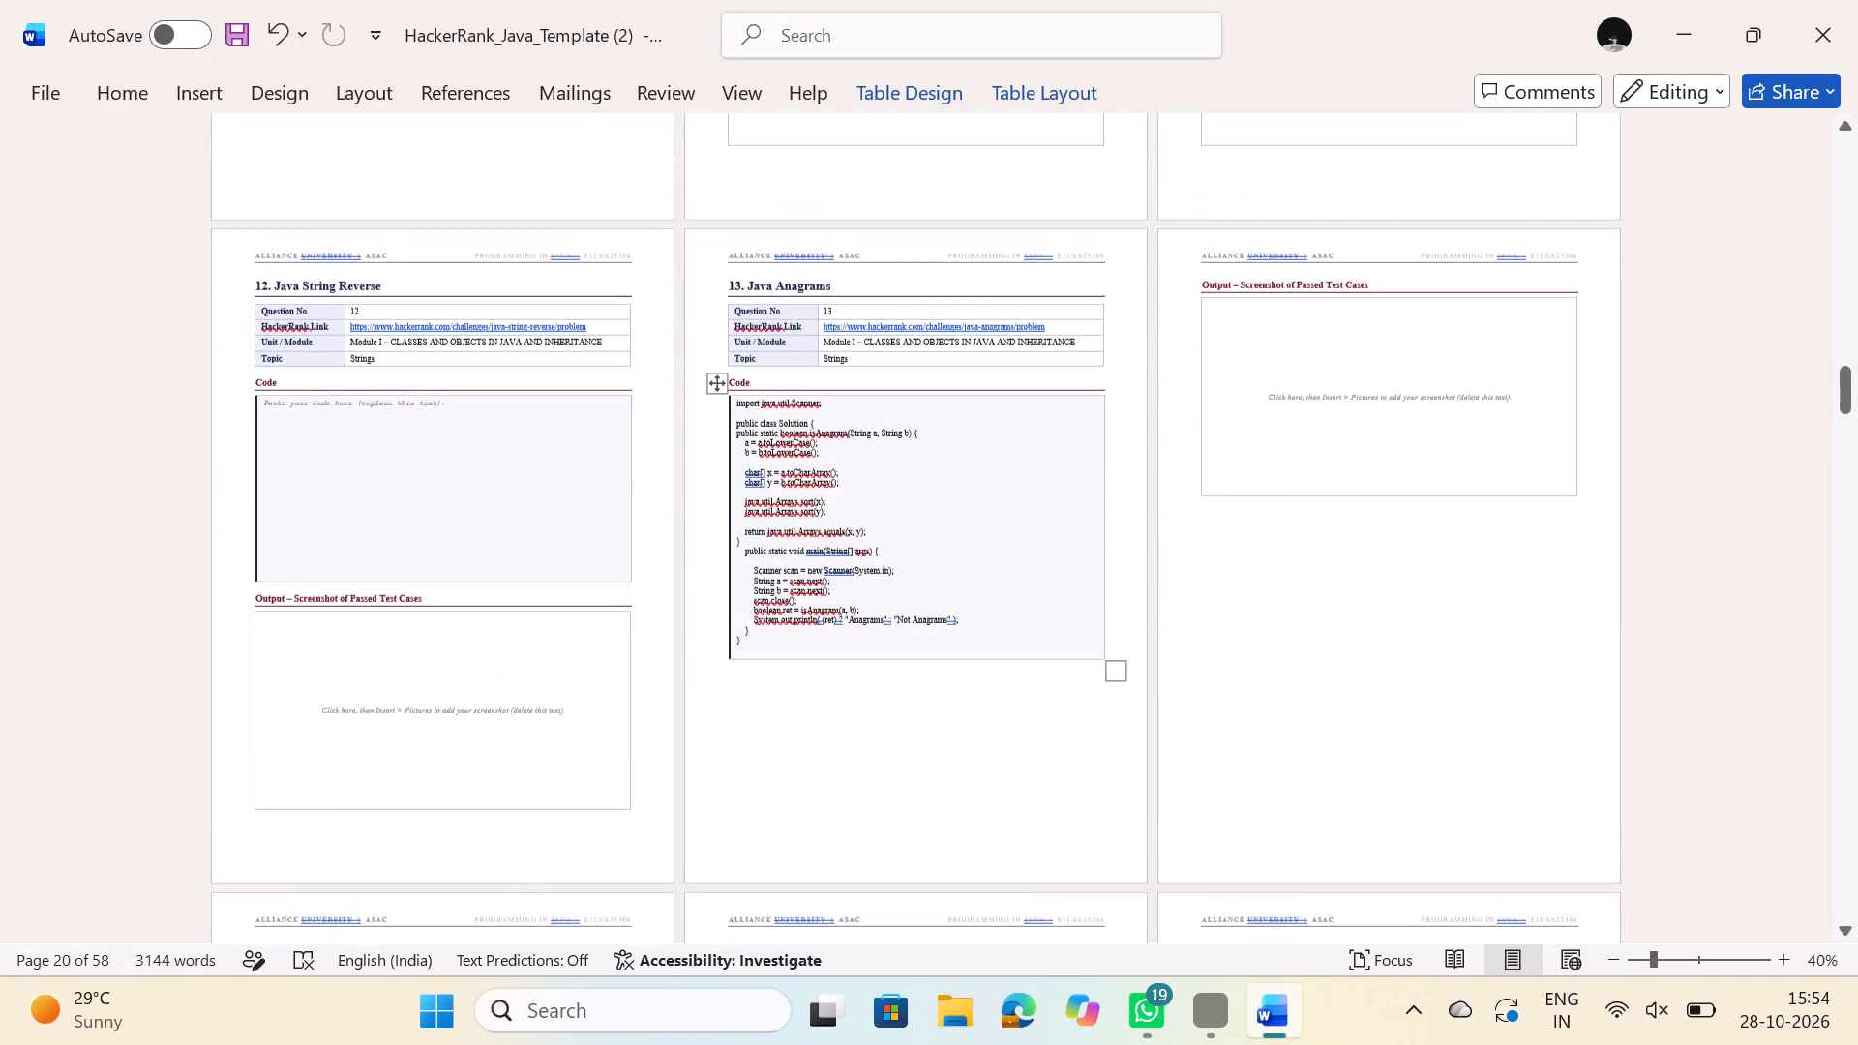
pyautogui.scroll(1, 1284, 650)
pyautogui.scroll(3, 848, 745)
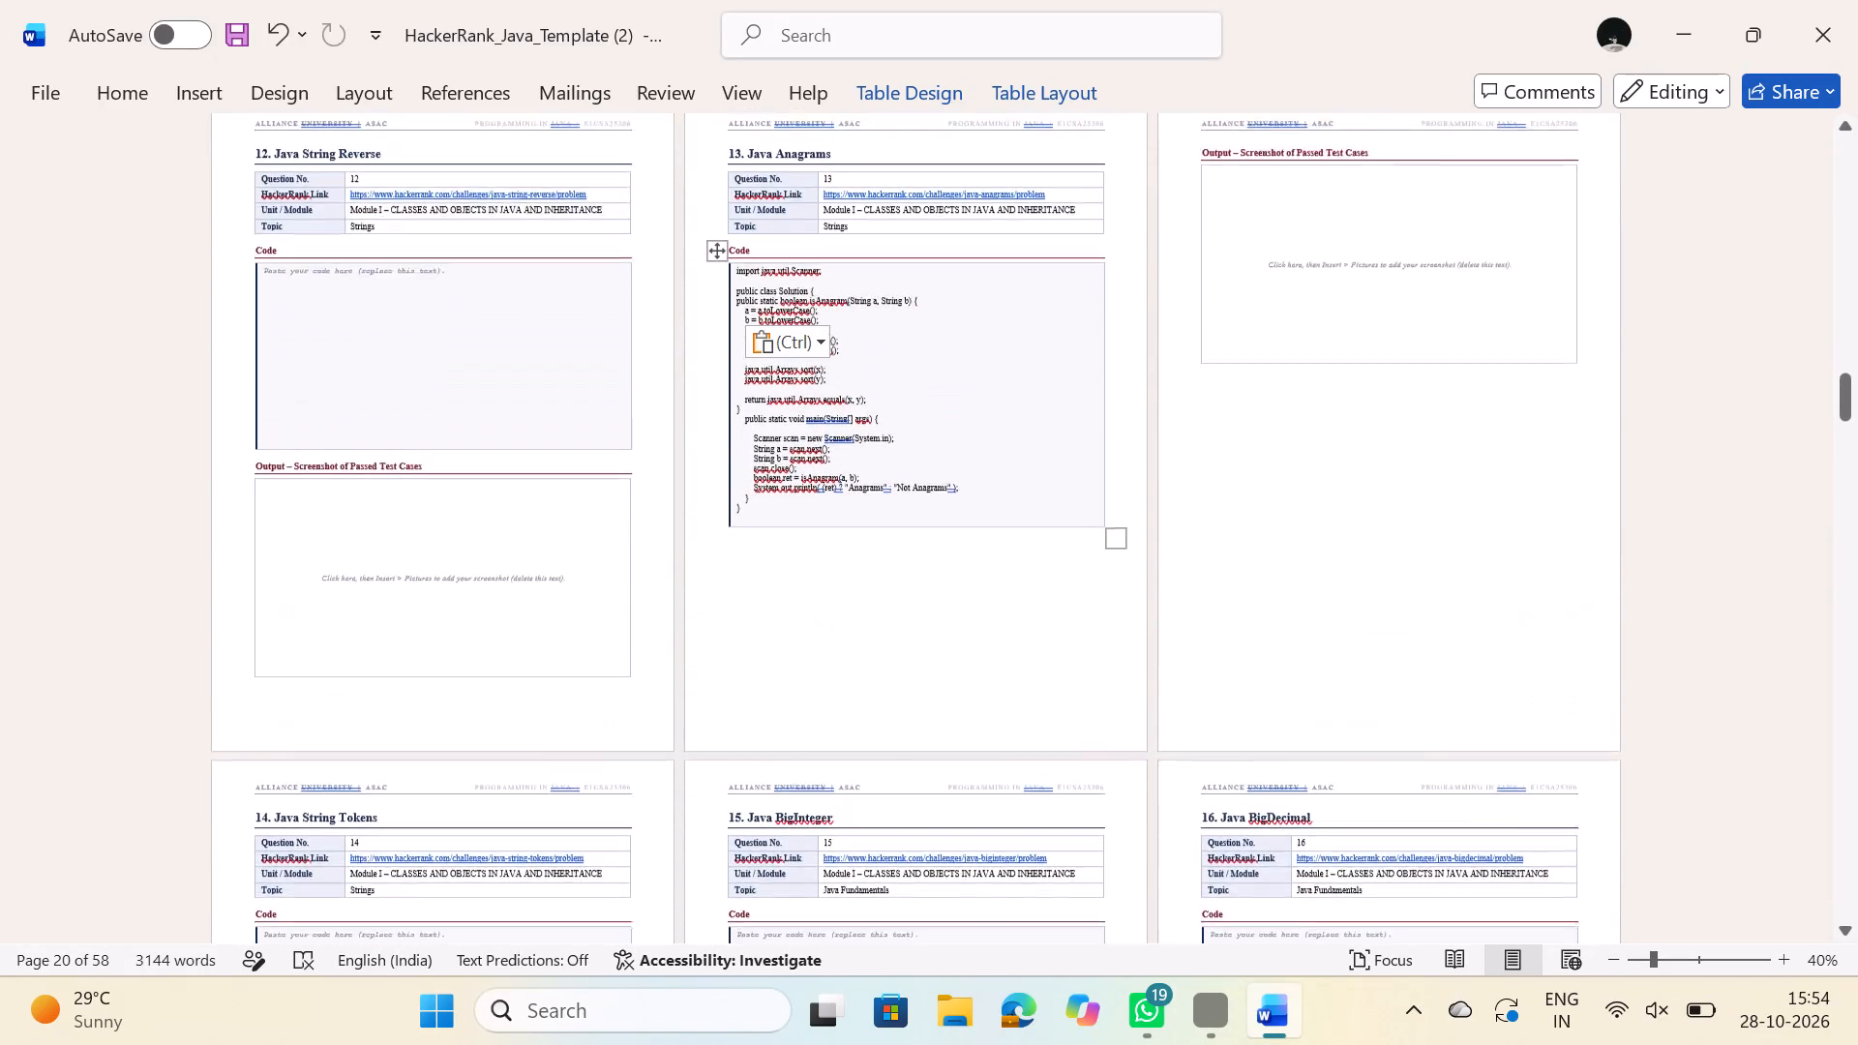
pyautogui.scroll(3, 848, 745)
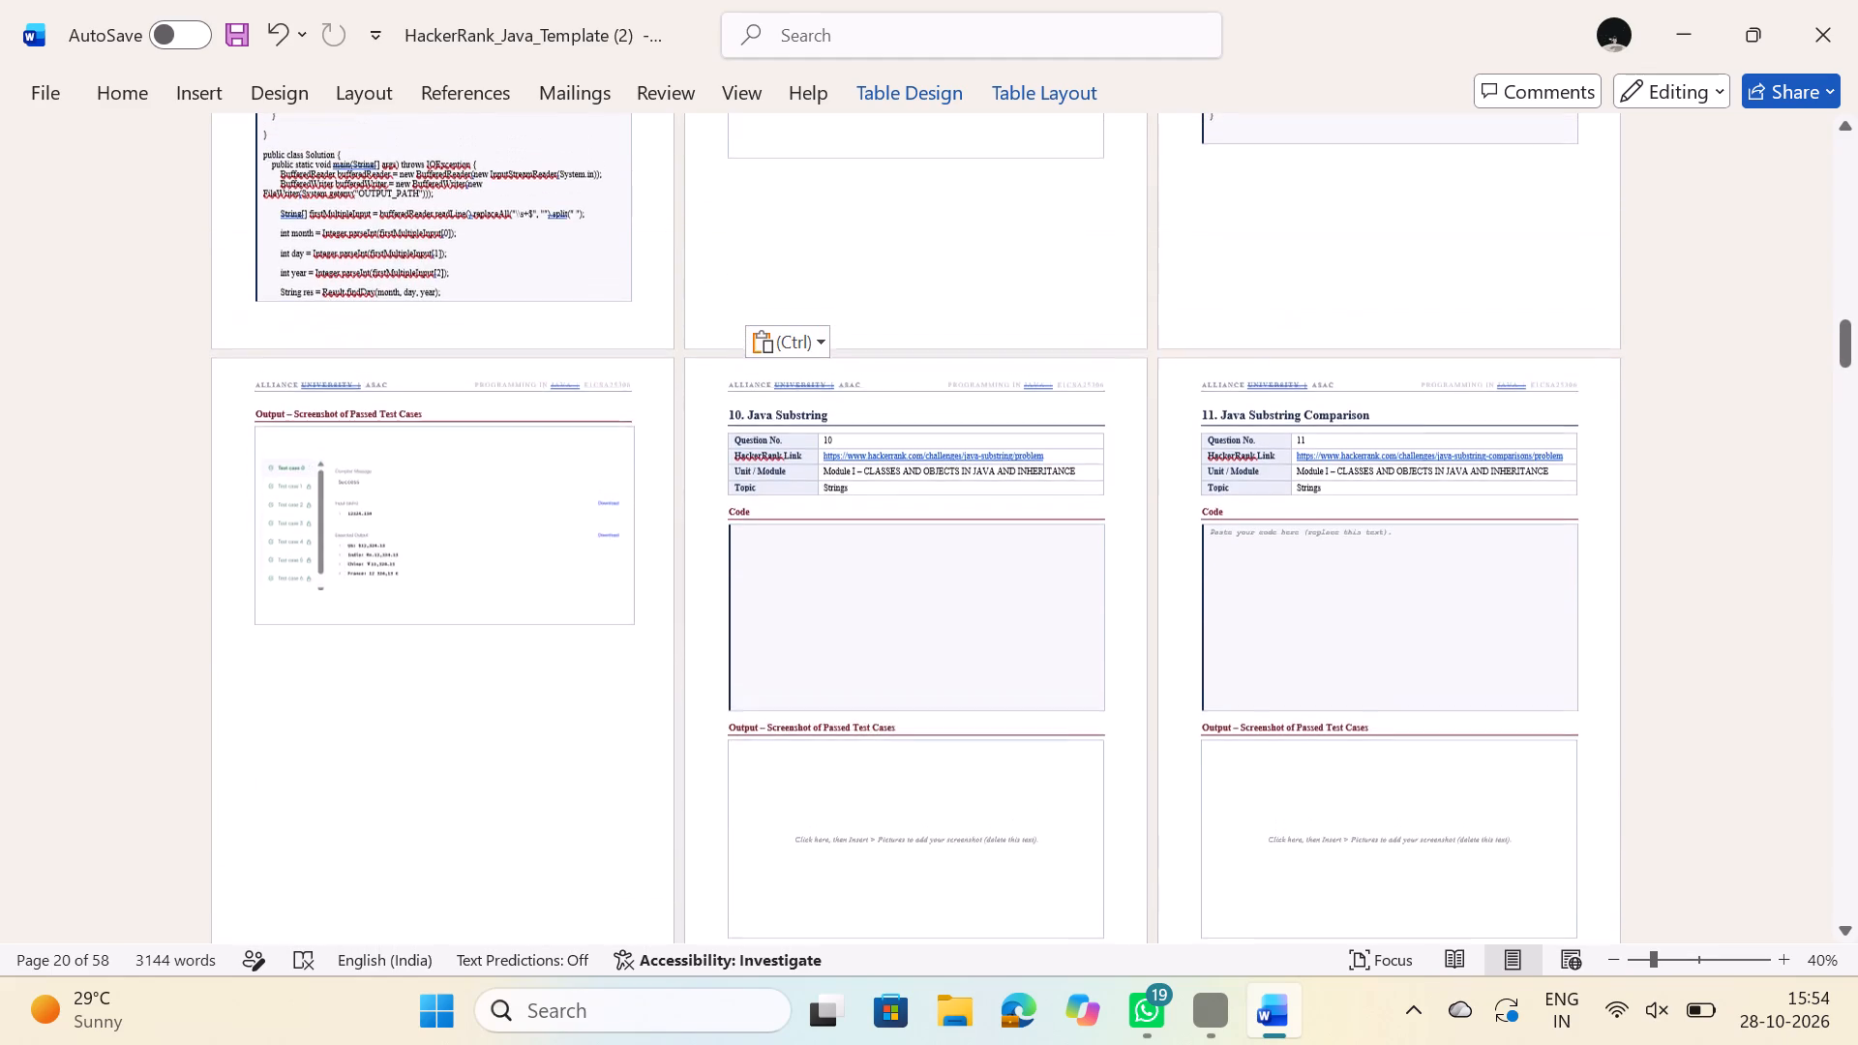
pyautogui.scroll(2, 848, 745)
pyautogui.scroll(-1, 848, 745)
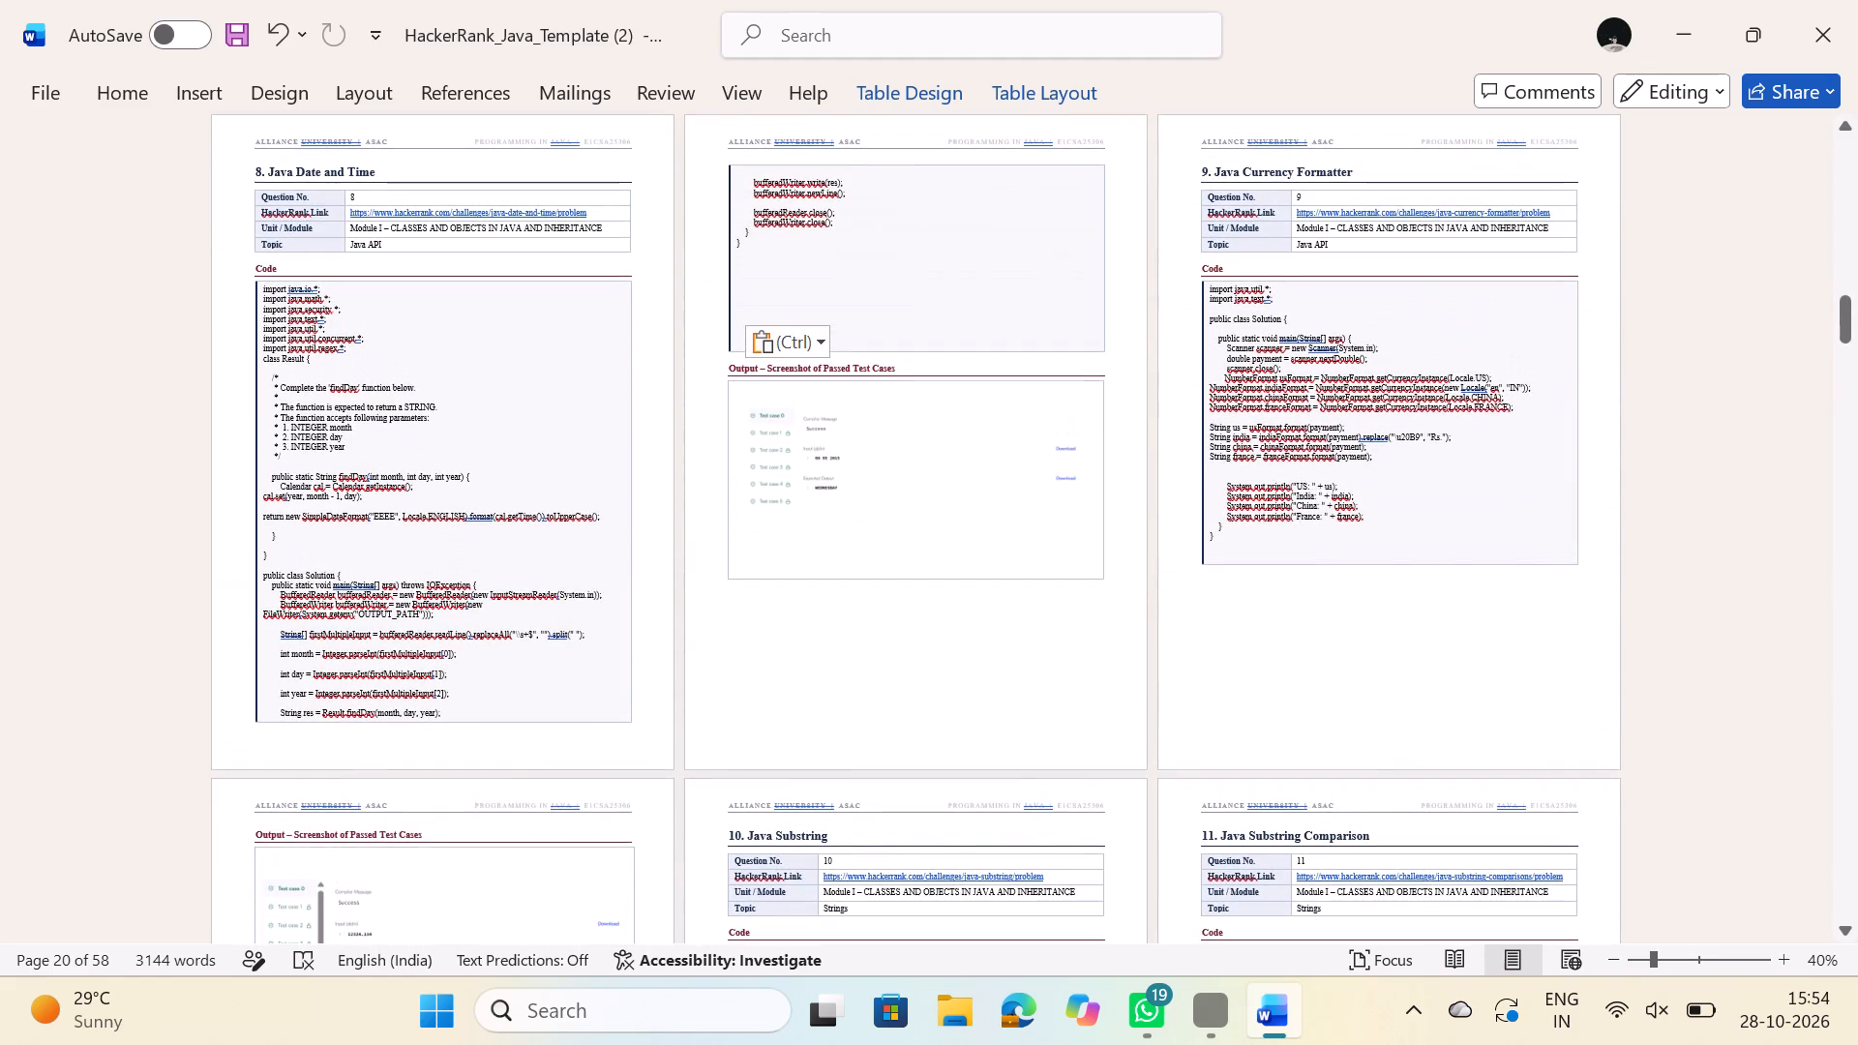
pyautogui.scroll(-1, 848, 745)
pyautogui.click(807, 808)
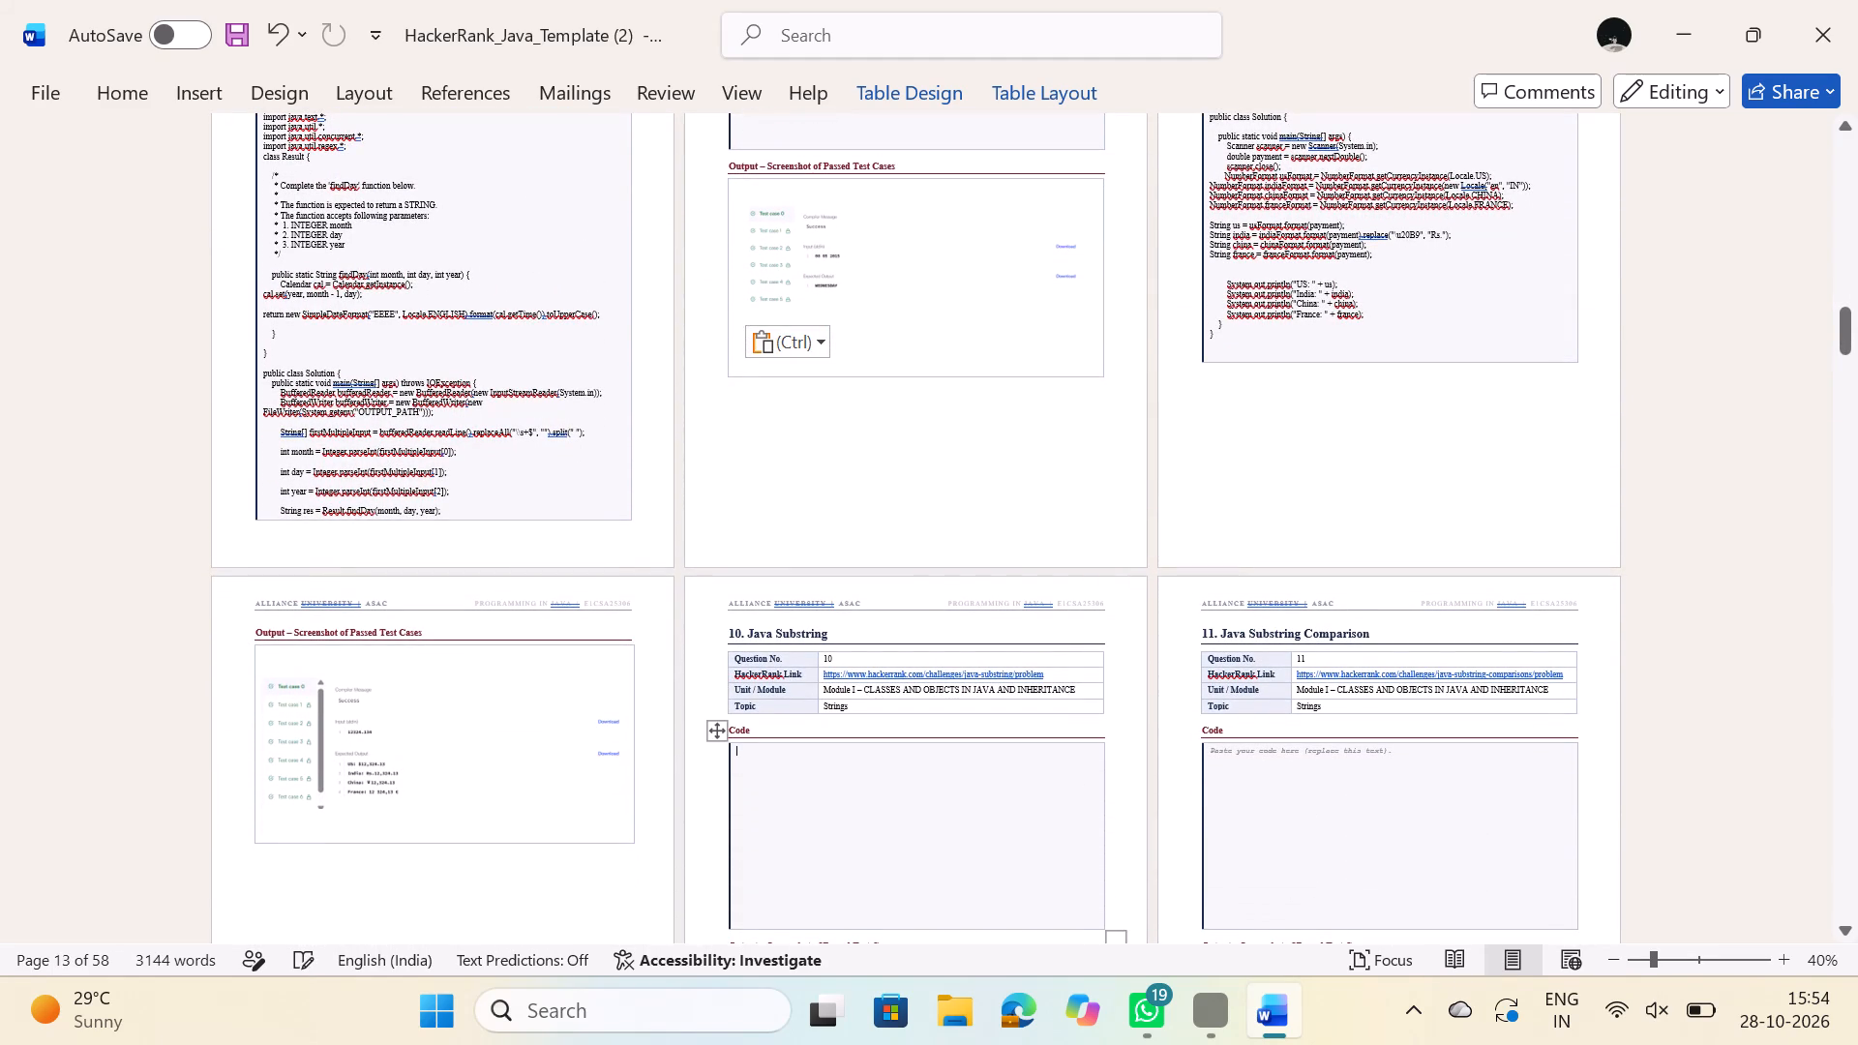
# Switch to Chrome and return from the Java Anagrams submission to the HackerRank Java challenge list.
pyautogui.click(1221, 1006)
pyautogui.scroll(3, 786, 587)
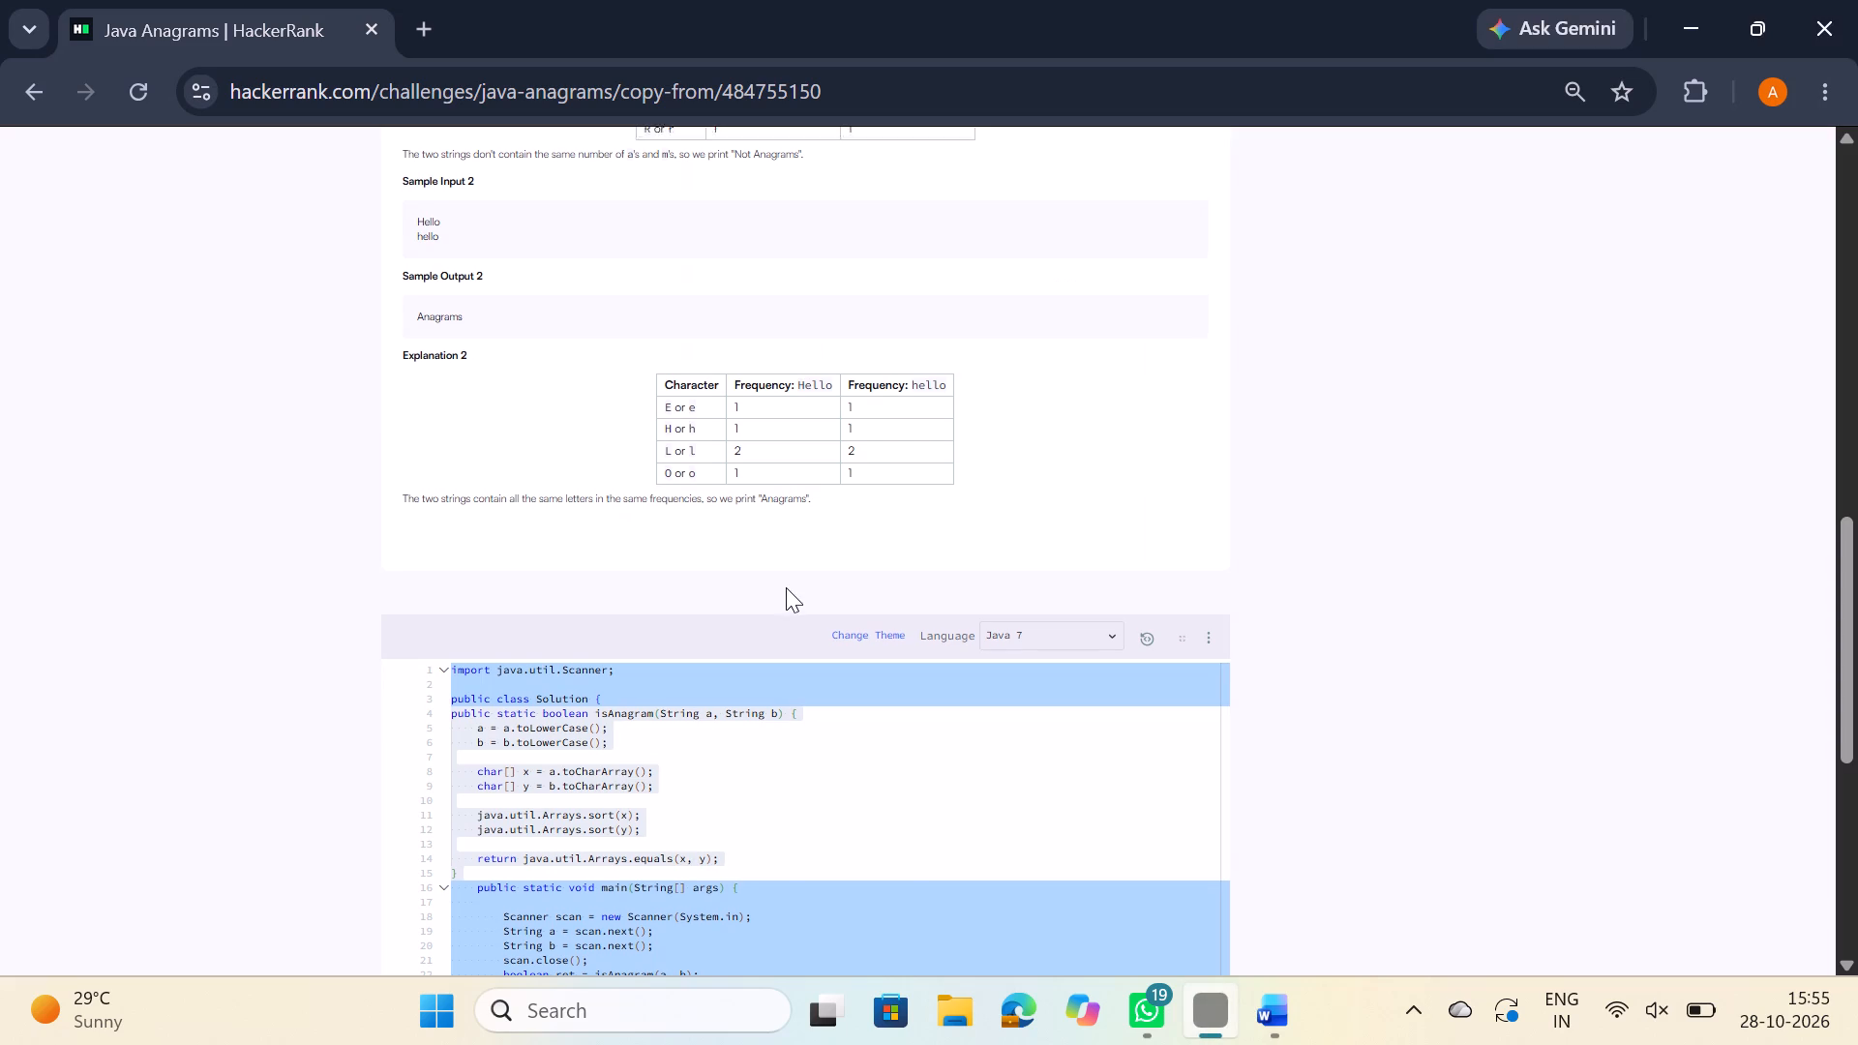
pyautogui.scroll(4, 786, 587)
pyautogui.hscroll(10, 32, 464)
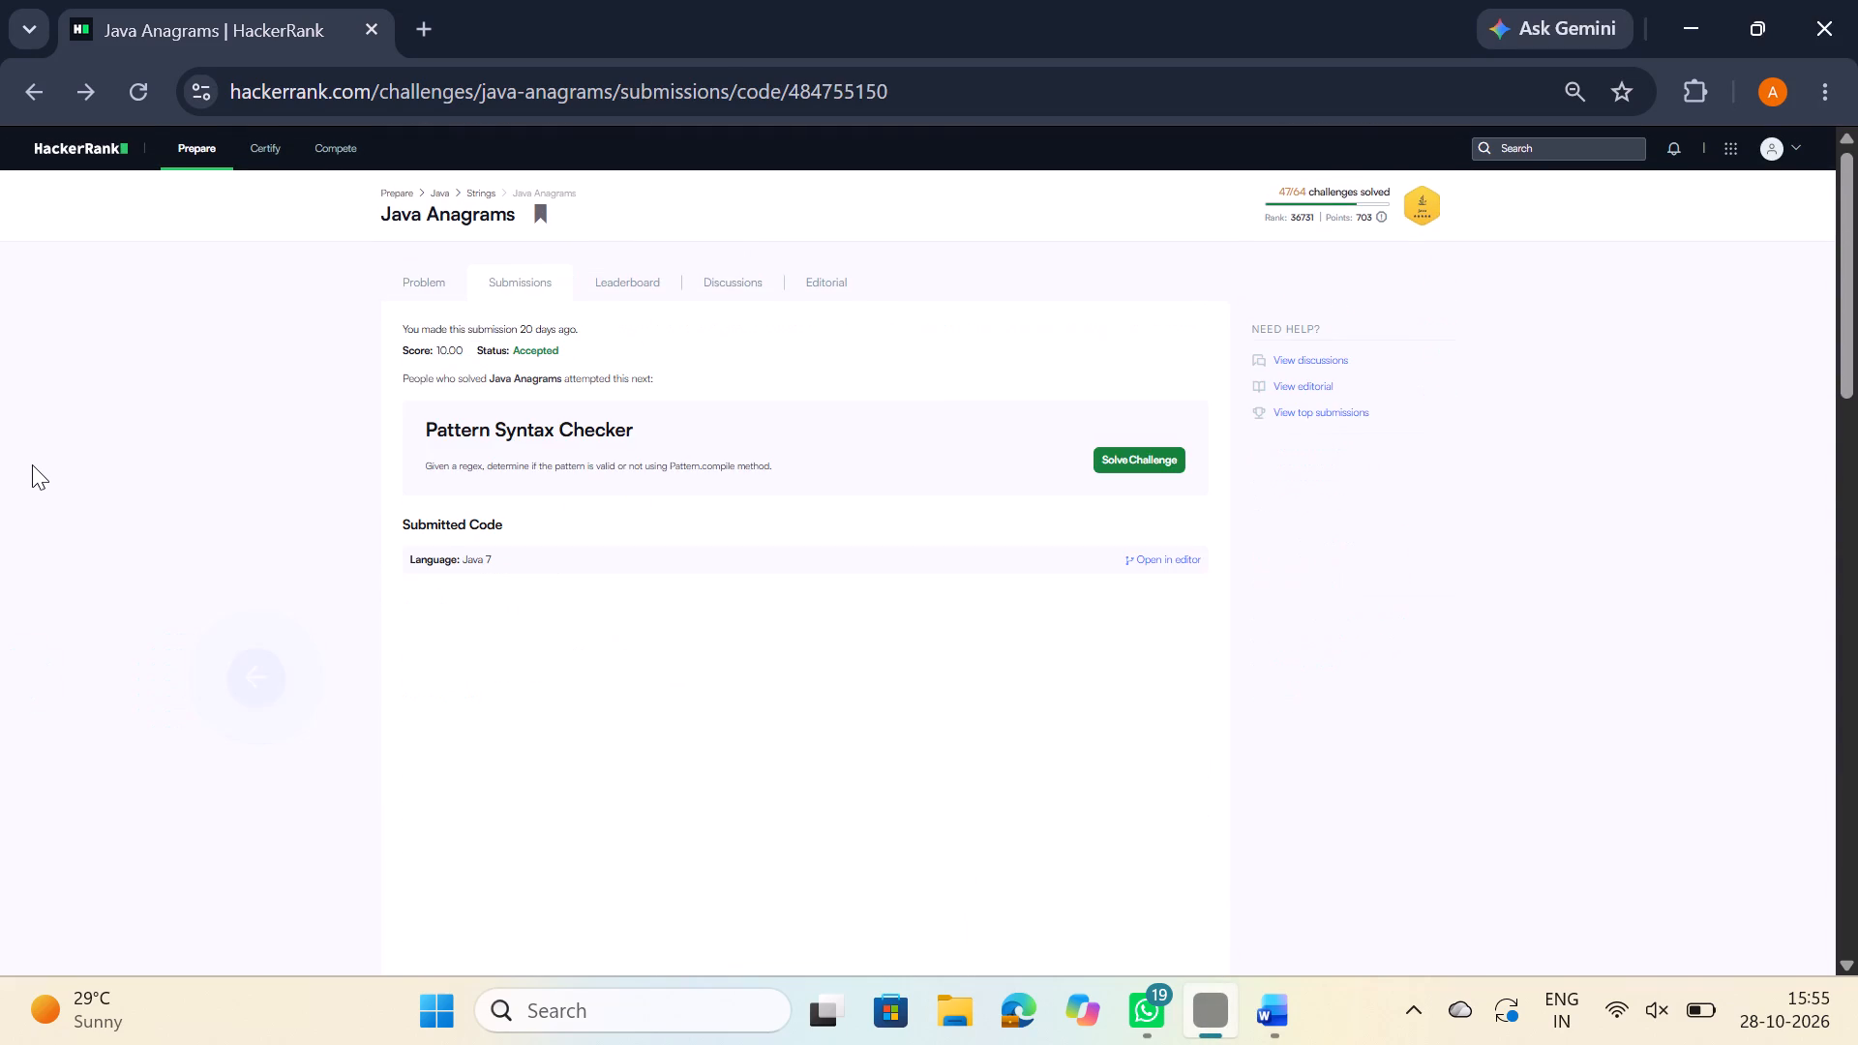
pyautogui.hscroll(15, 32, 464)
pyautogui.hscroll(13, 32, 464)
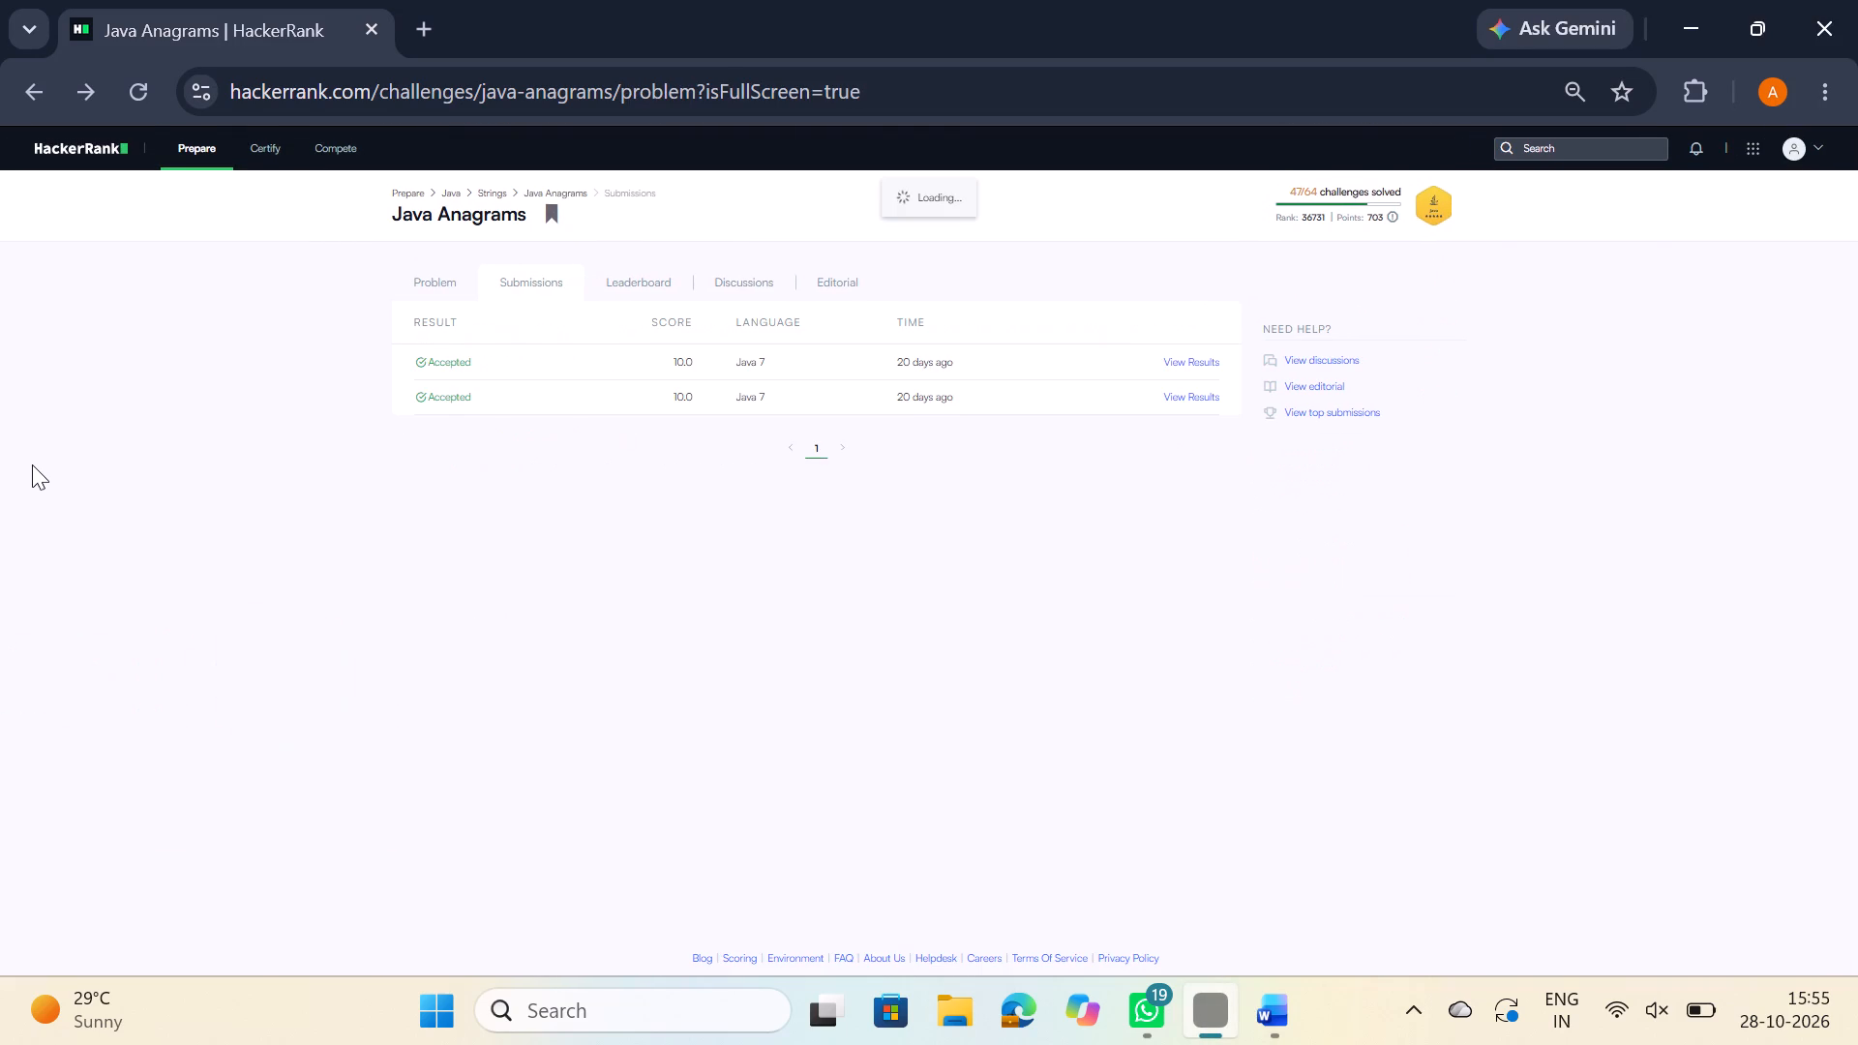
pyautogui.hscroll(11, 175, 515)
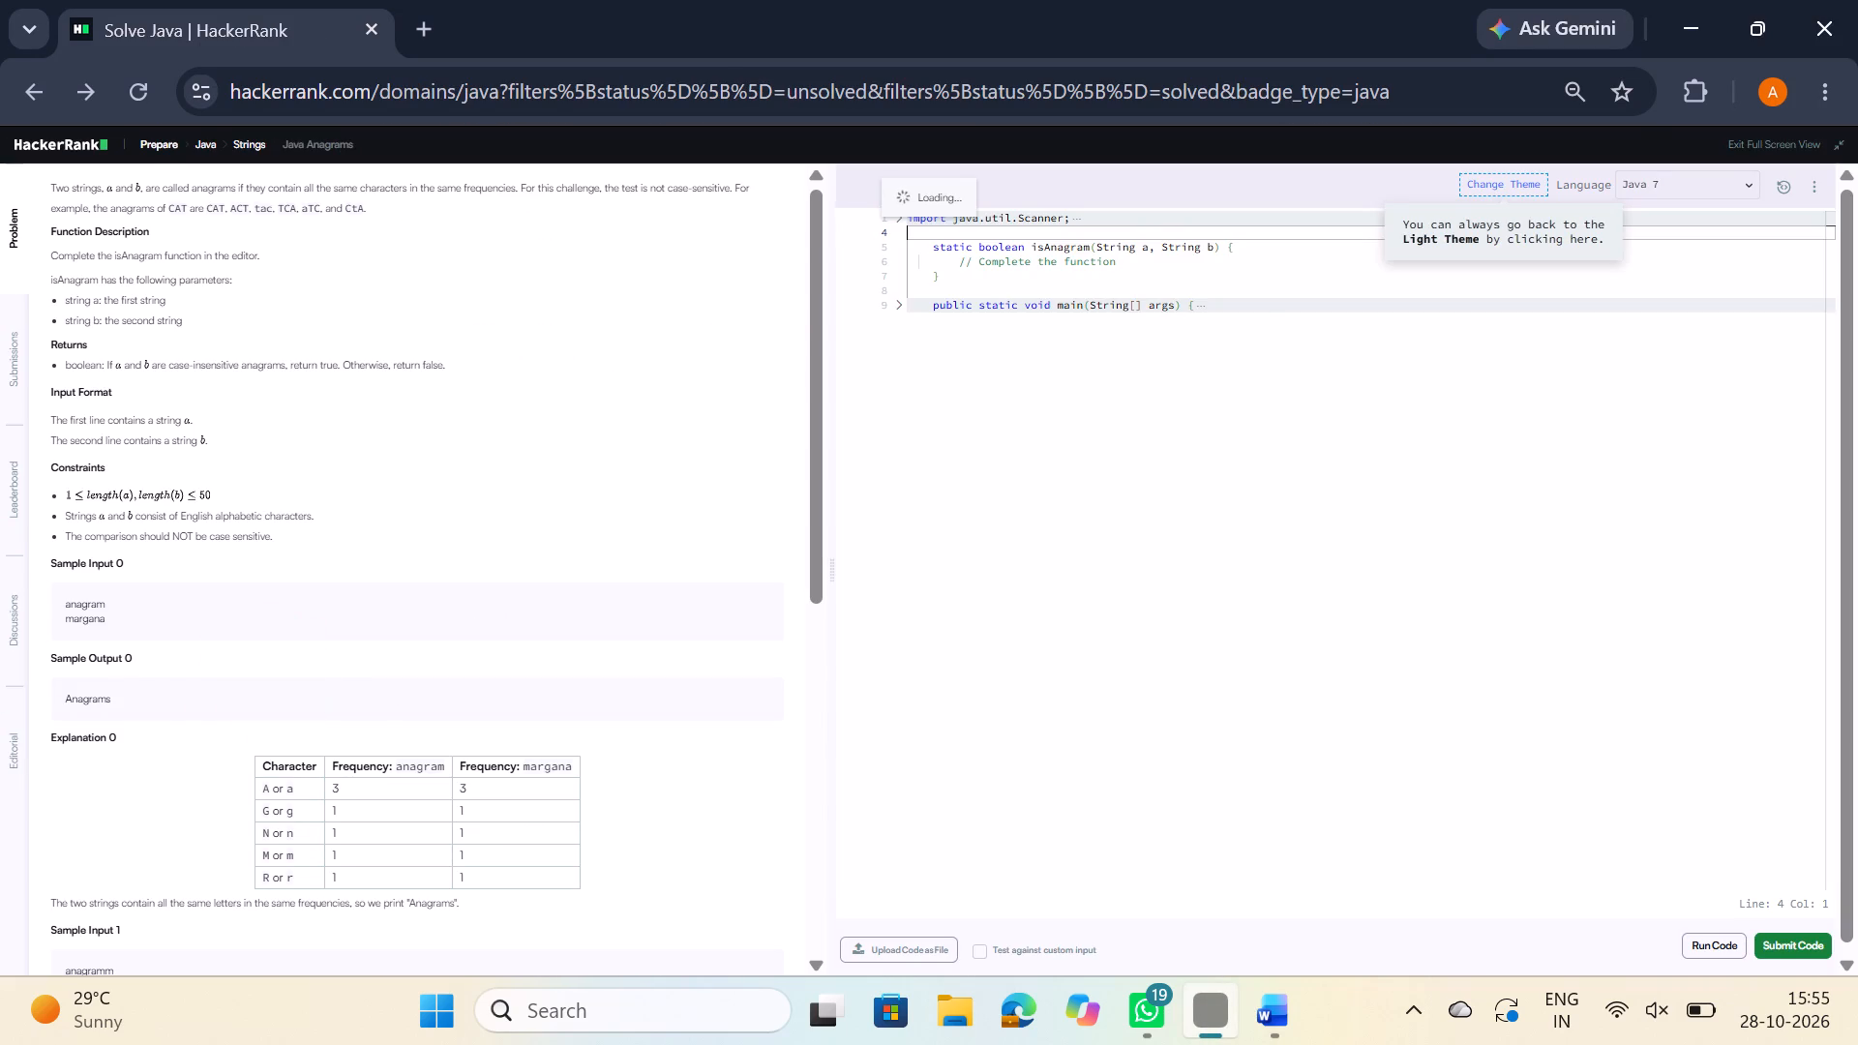
pyautogui.hscroll(11, 175, 515)
# Filter the Java challenge list by status to Solved only, with Unsolved cleared.
pyautogui.scroll(-1, 175, 515)
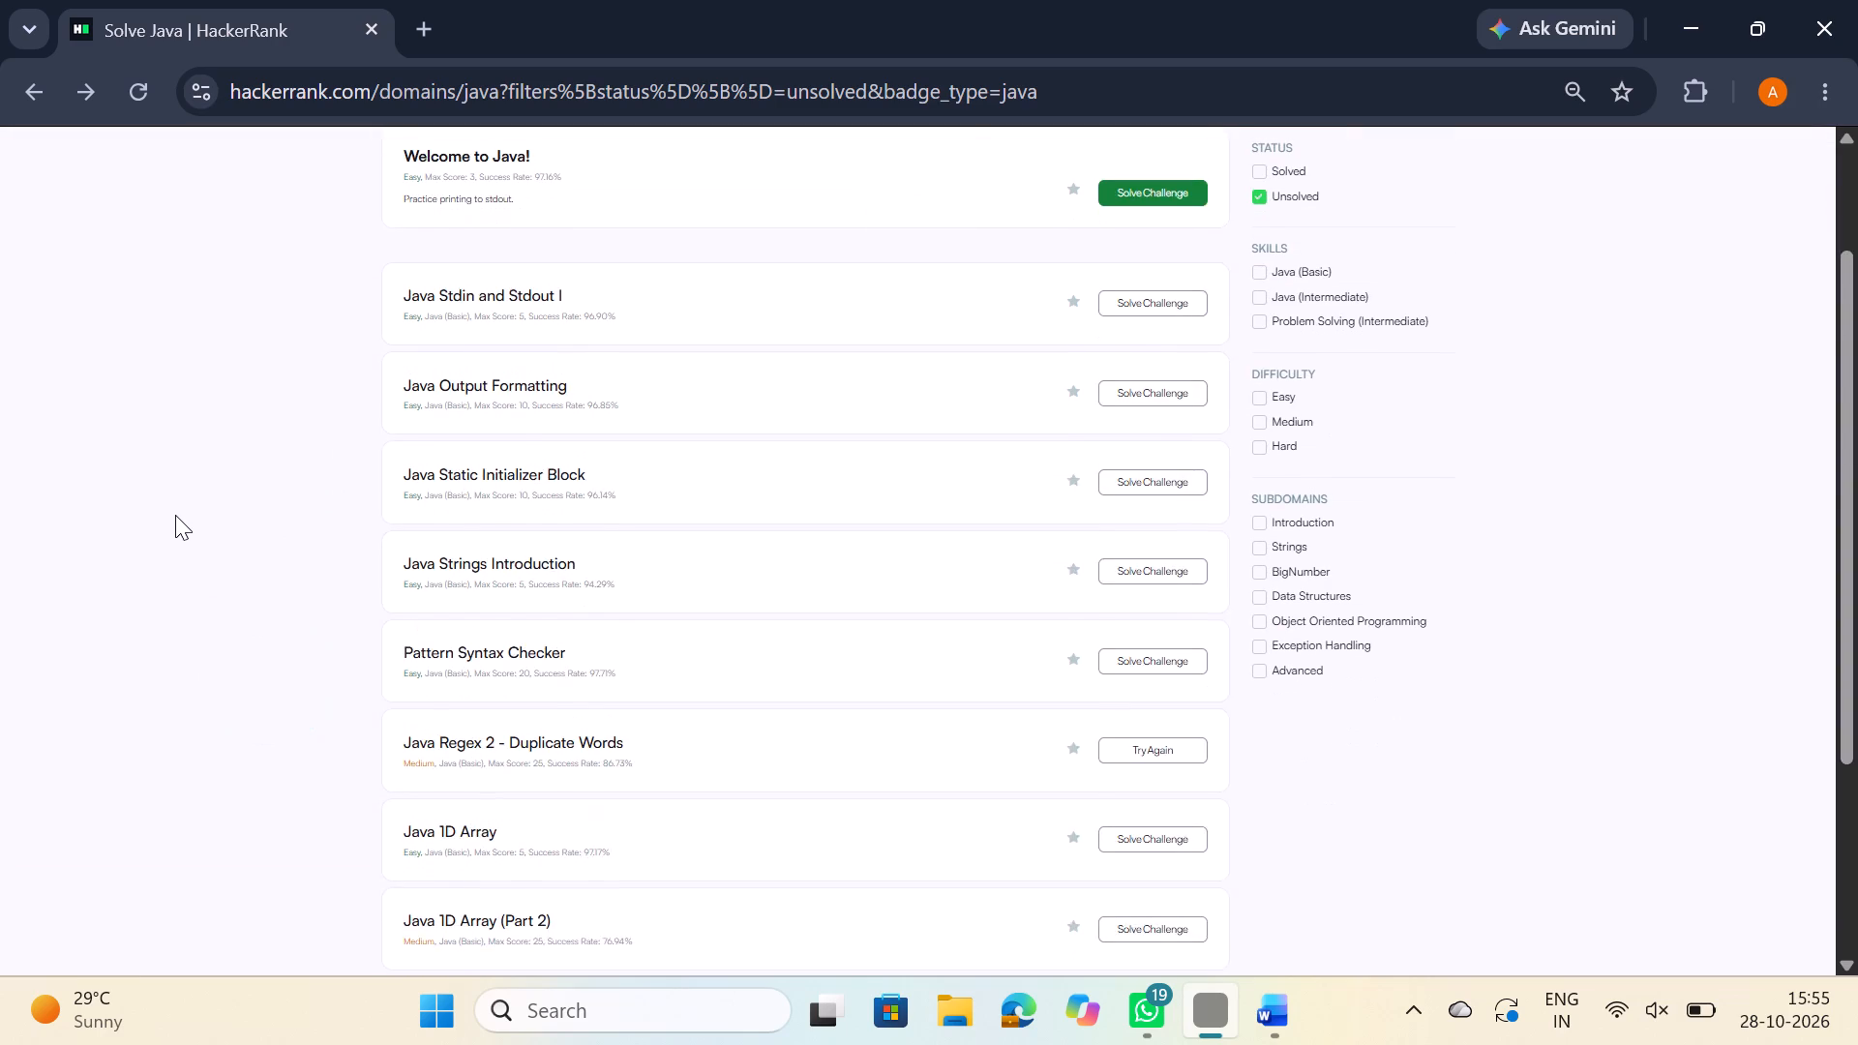
pyautogui.scroll(-2, 175, 515)
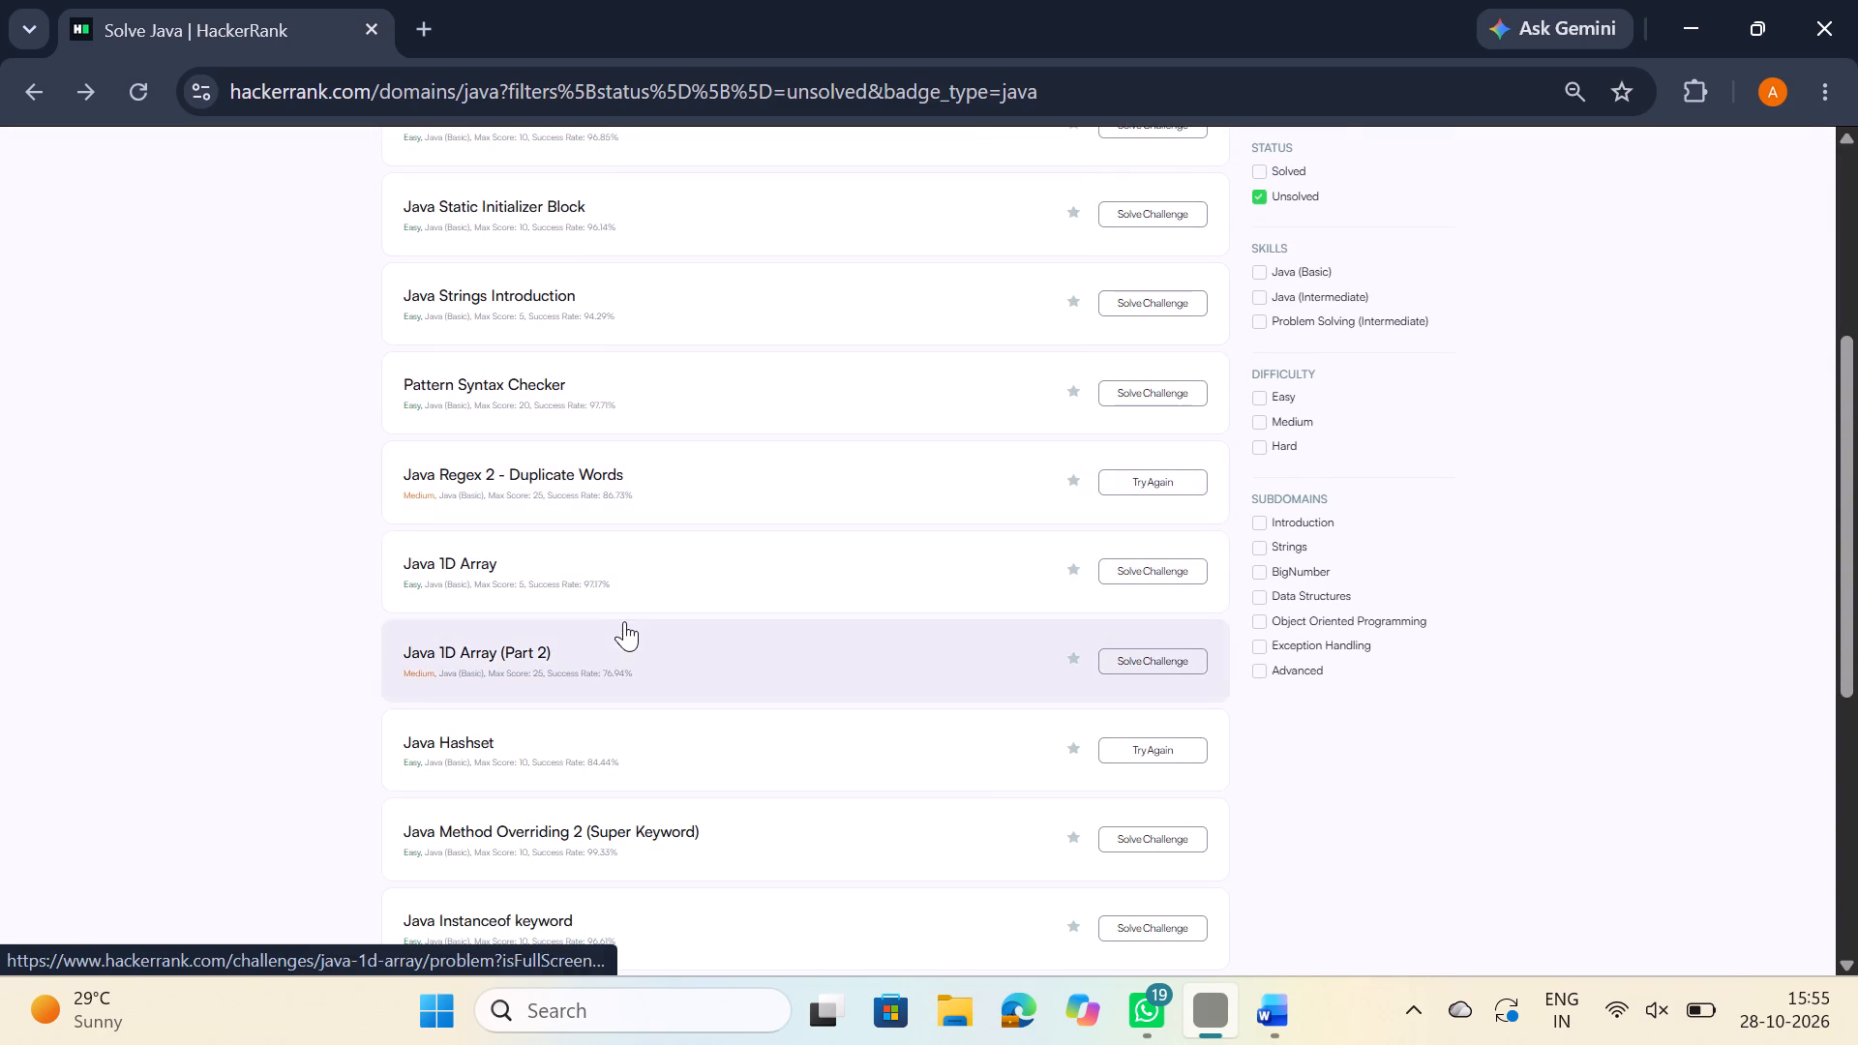
pyautogui.scroll(8, 862, 365)
pyautogui.click(1252, 337)
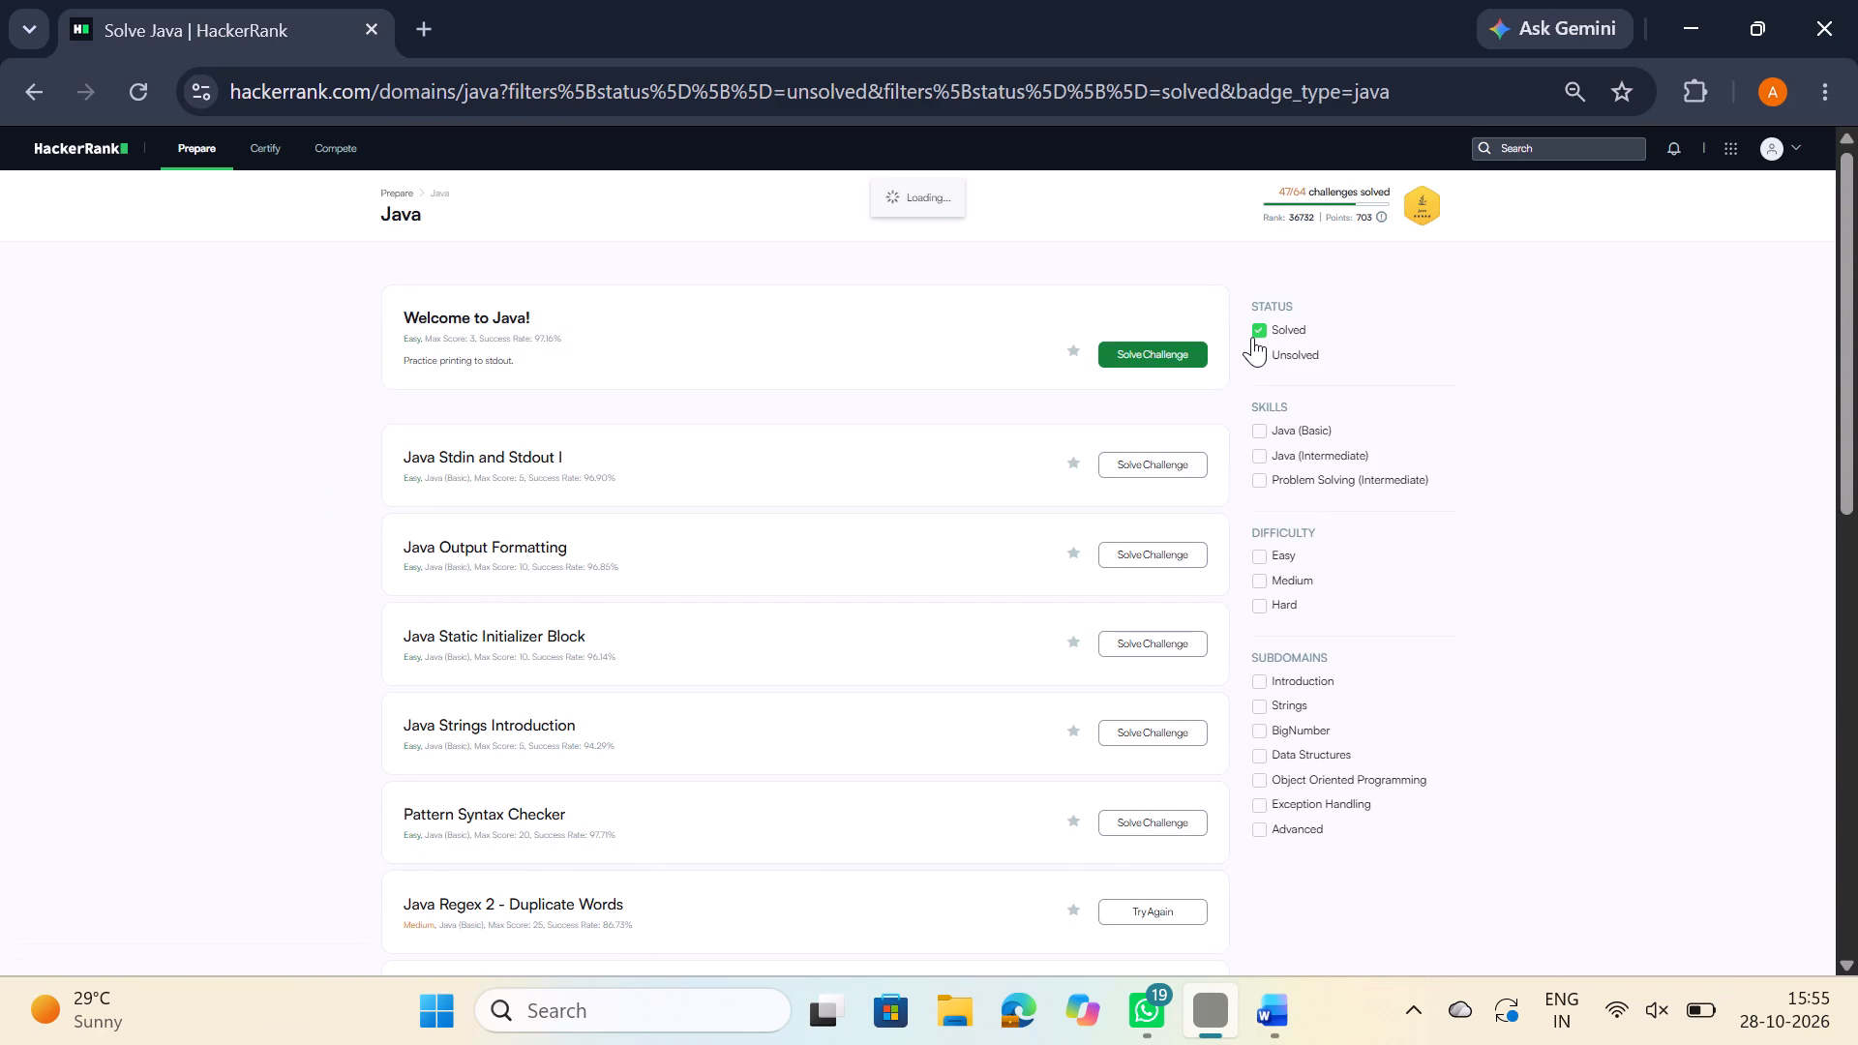
pyautogui.click(1259, 369)
pyautogui.click(1259, 350)
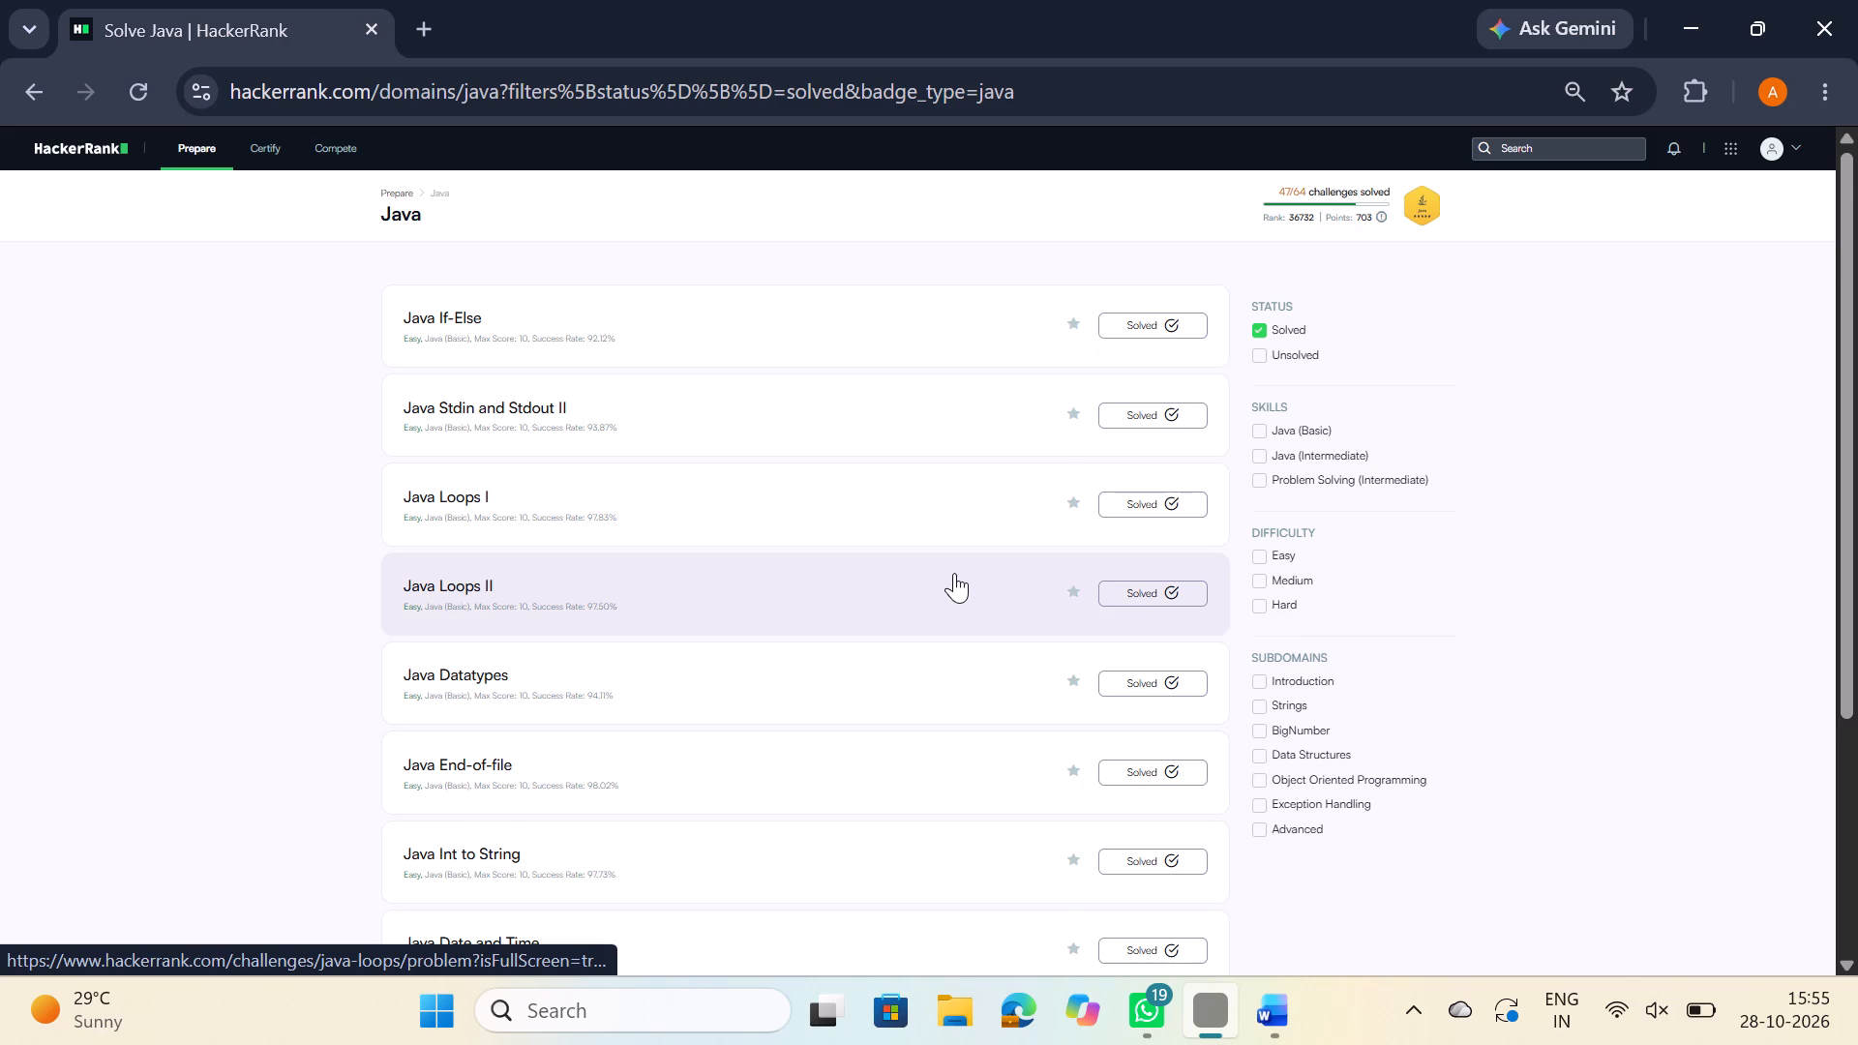
# Check the solved challenges list, then switch to Word and examine questions 8 to 13 for sections still needing code or screenshots.
pyautogui.scroll(-2, 954, 573)
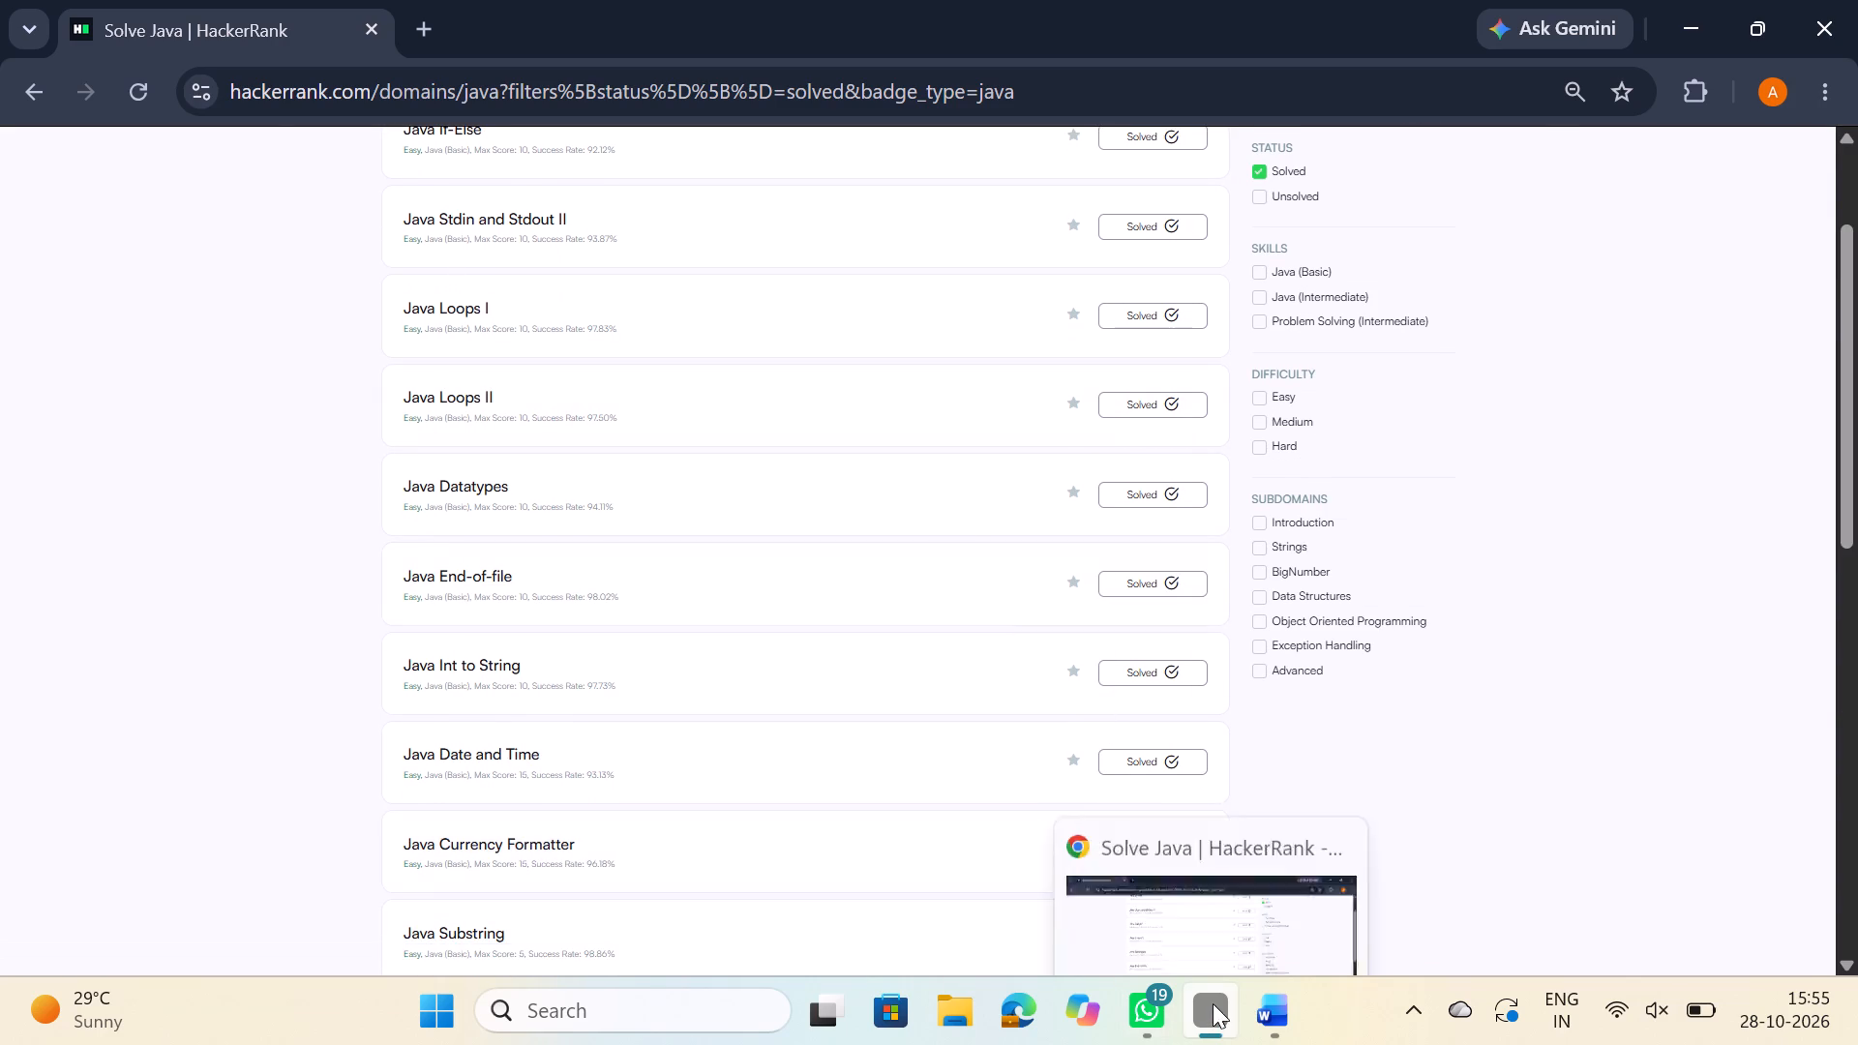
pyautogui.click(1282, 1018)
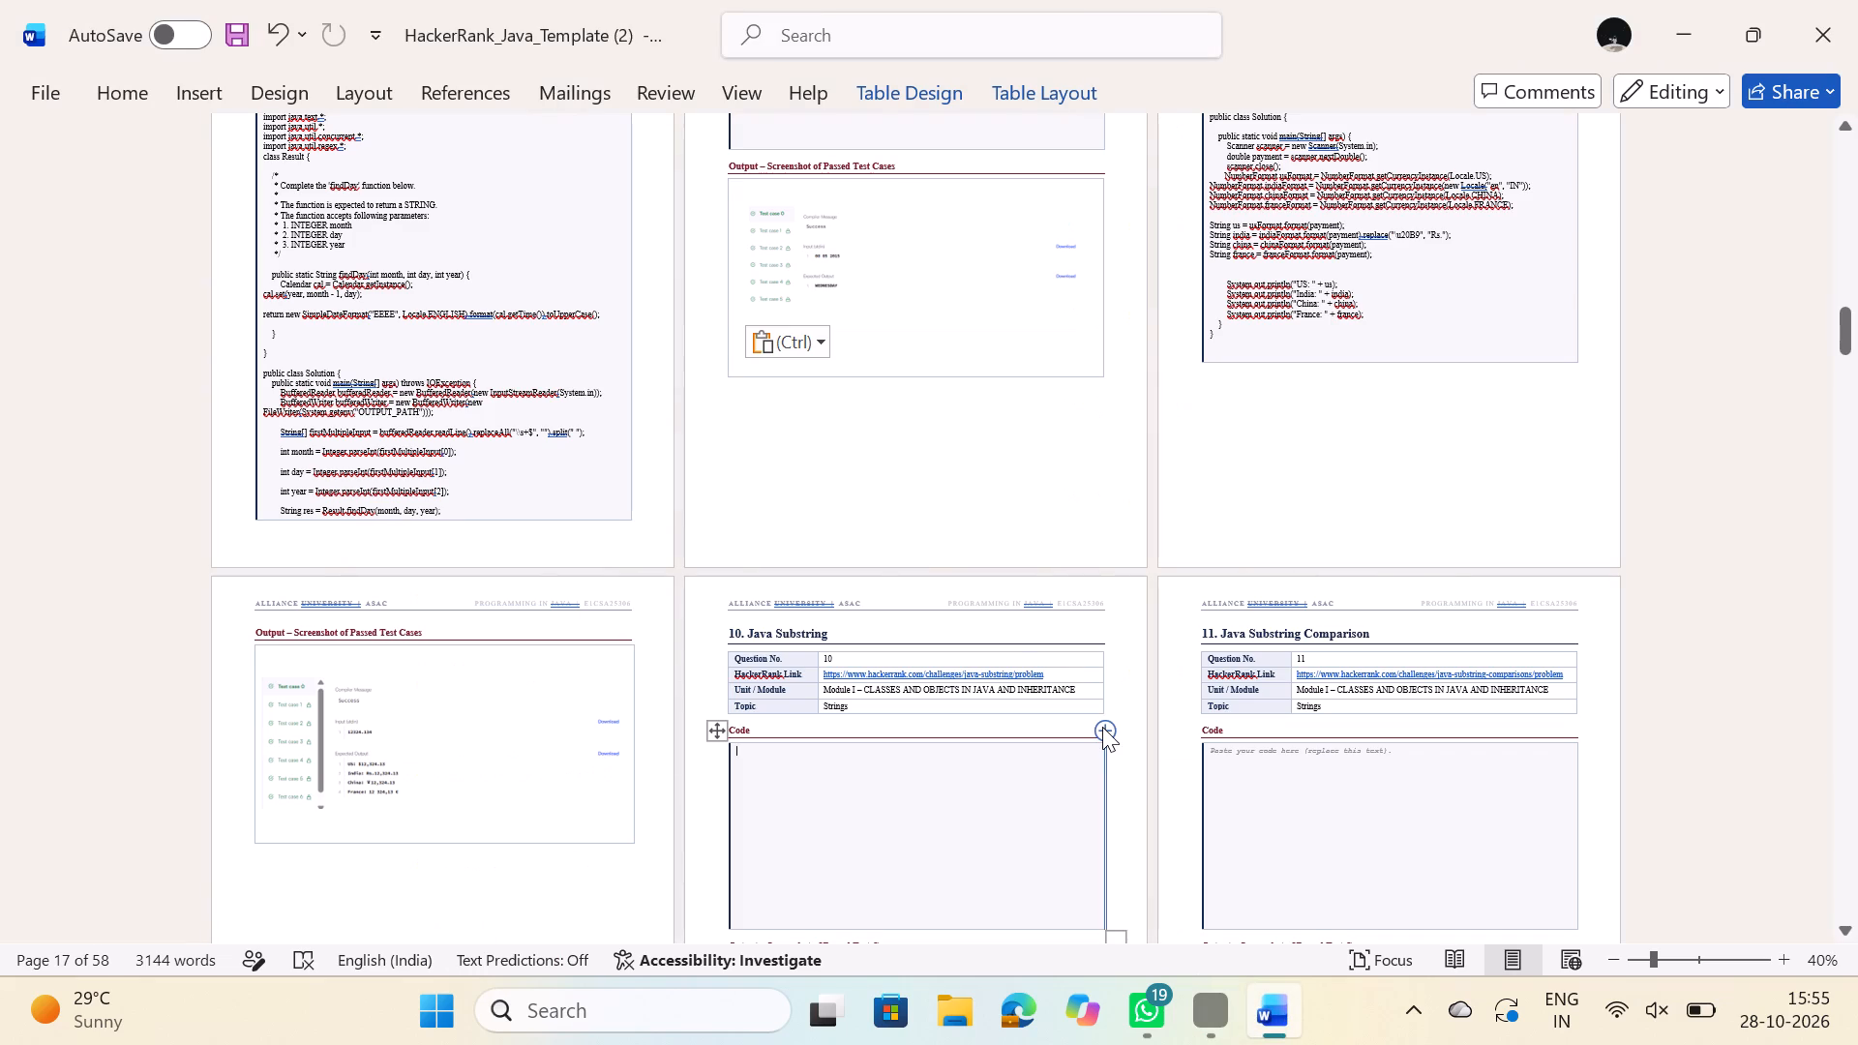
pyautogui.scroll(2, 959, 572)
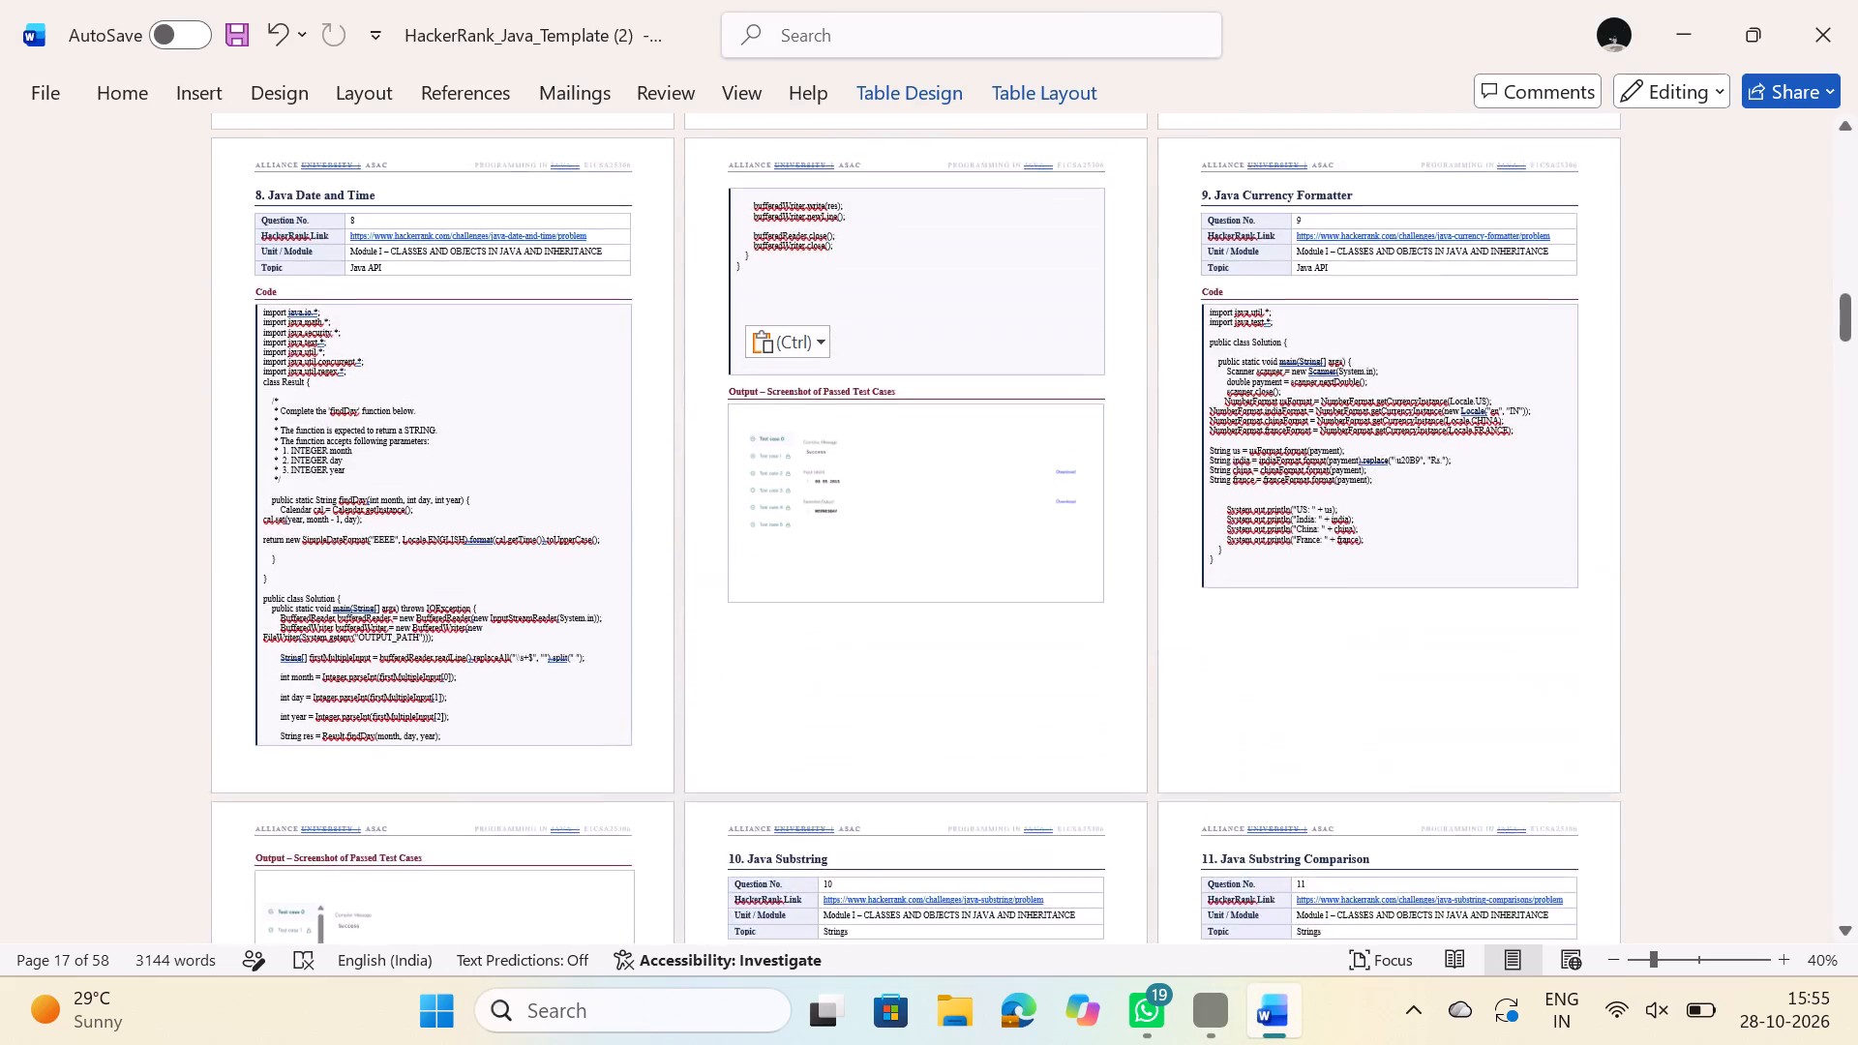
pyautogui.scroll(-3, 959, 572)
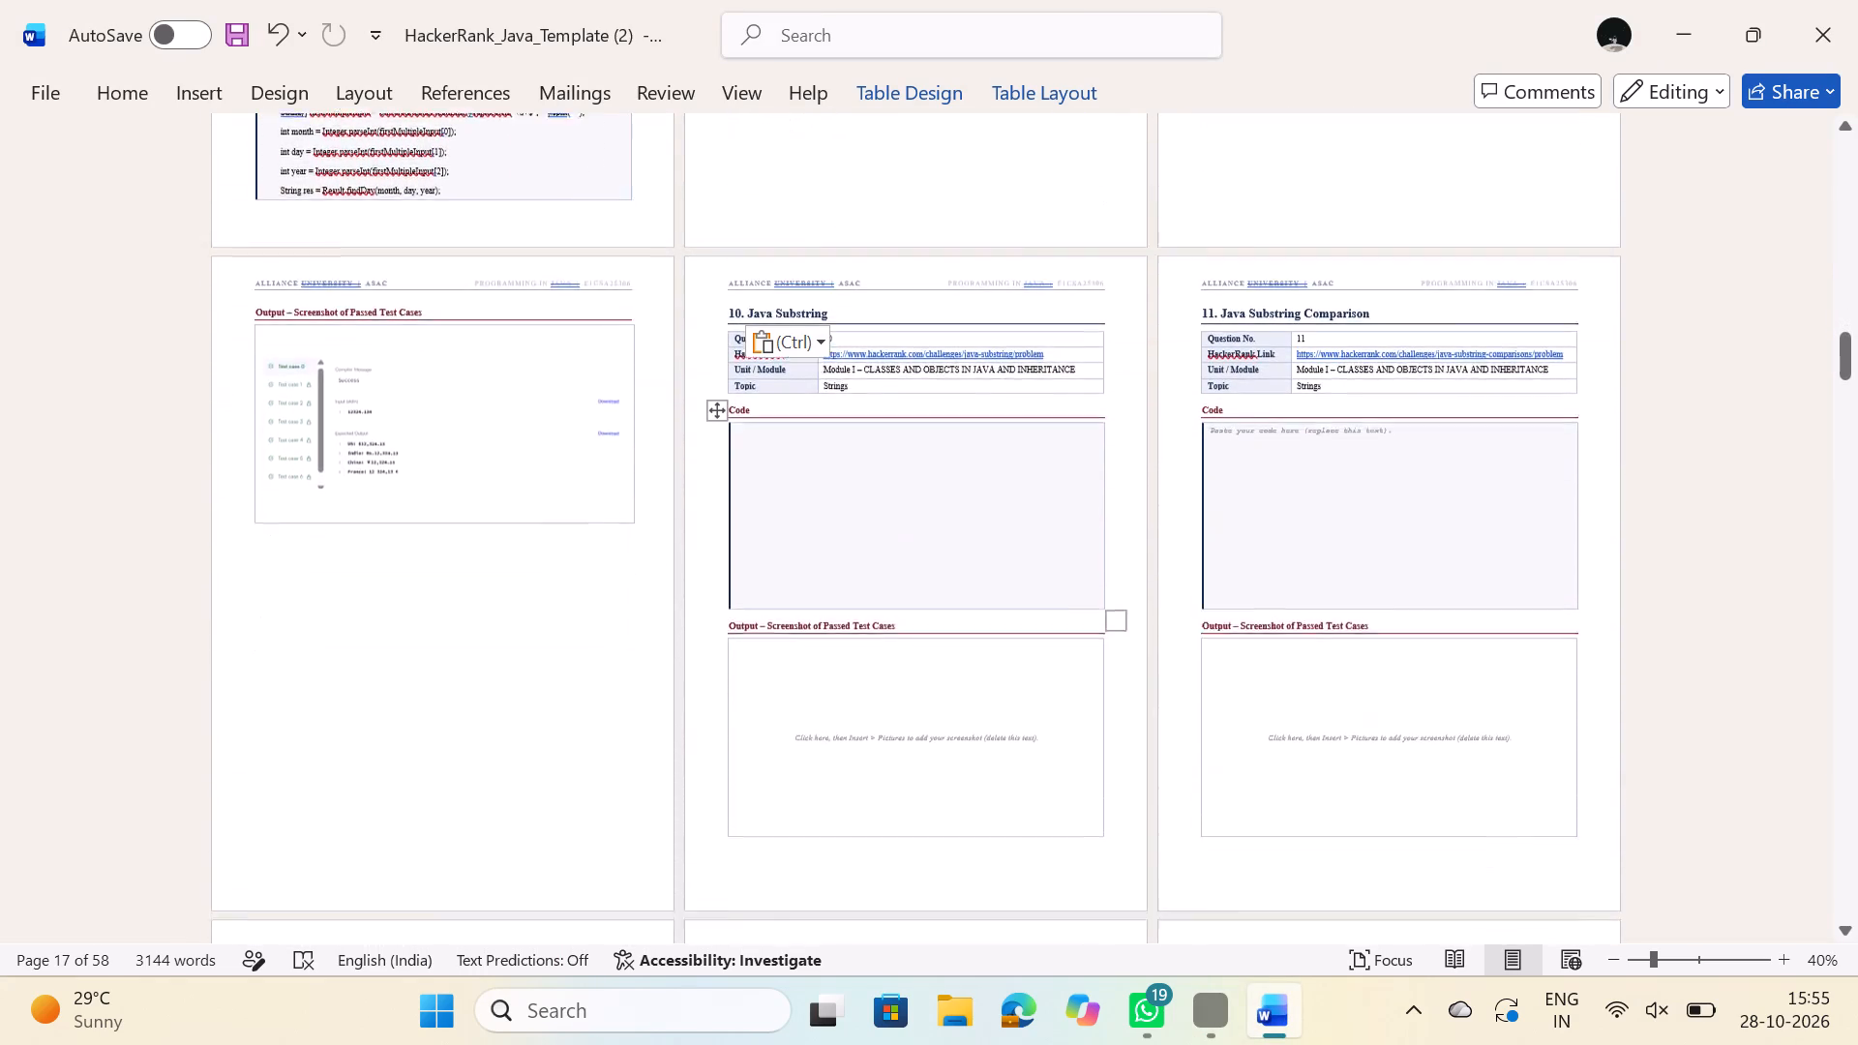
pyautogui.scroll(-1, 959, 572)
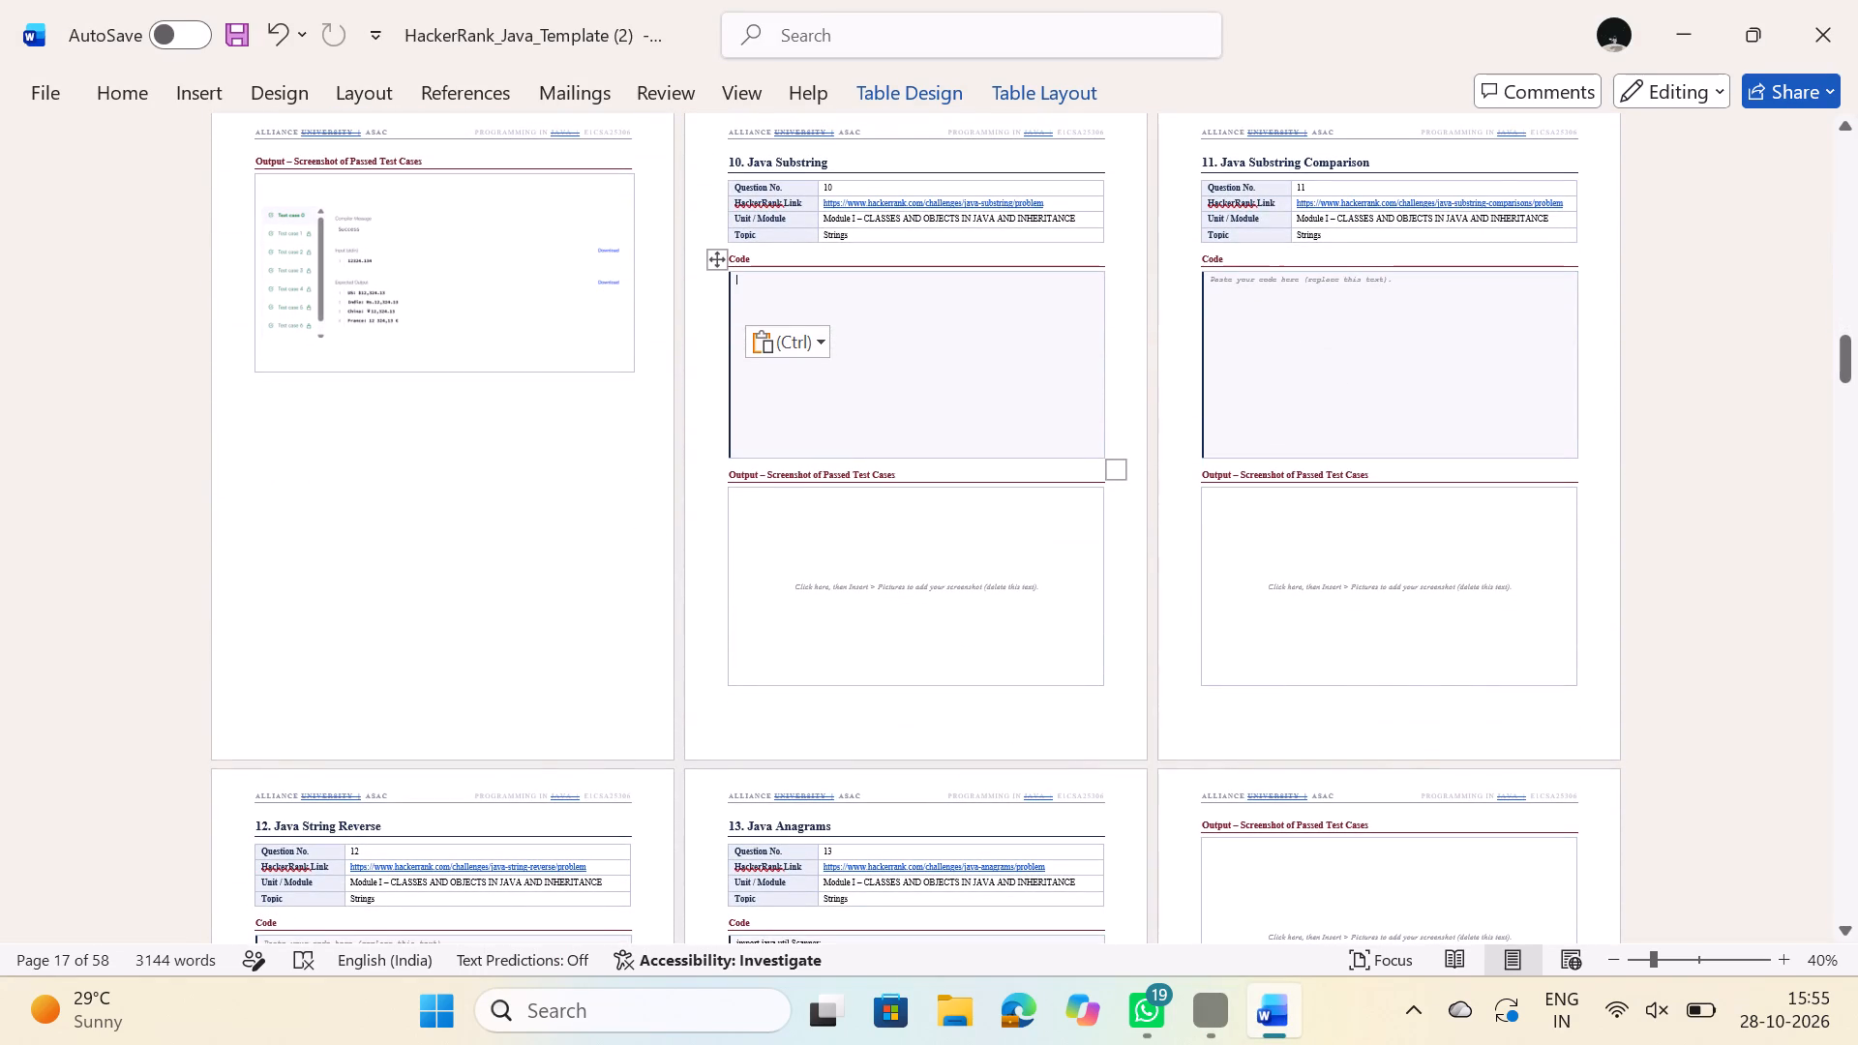
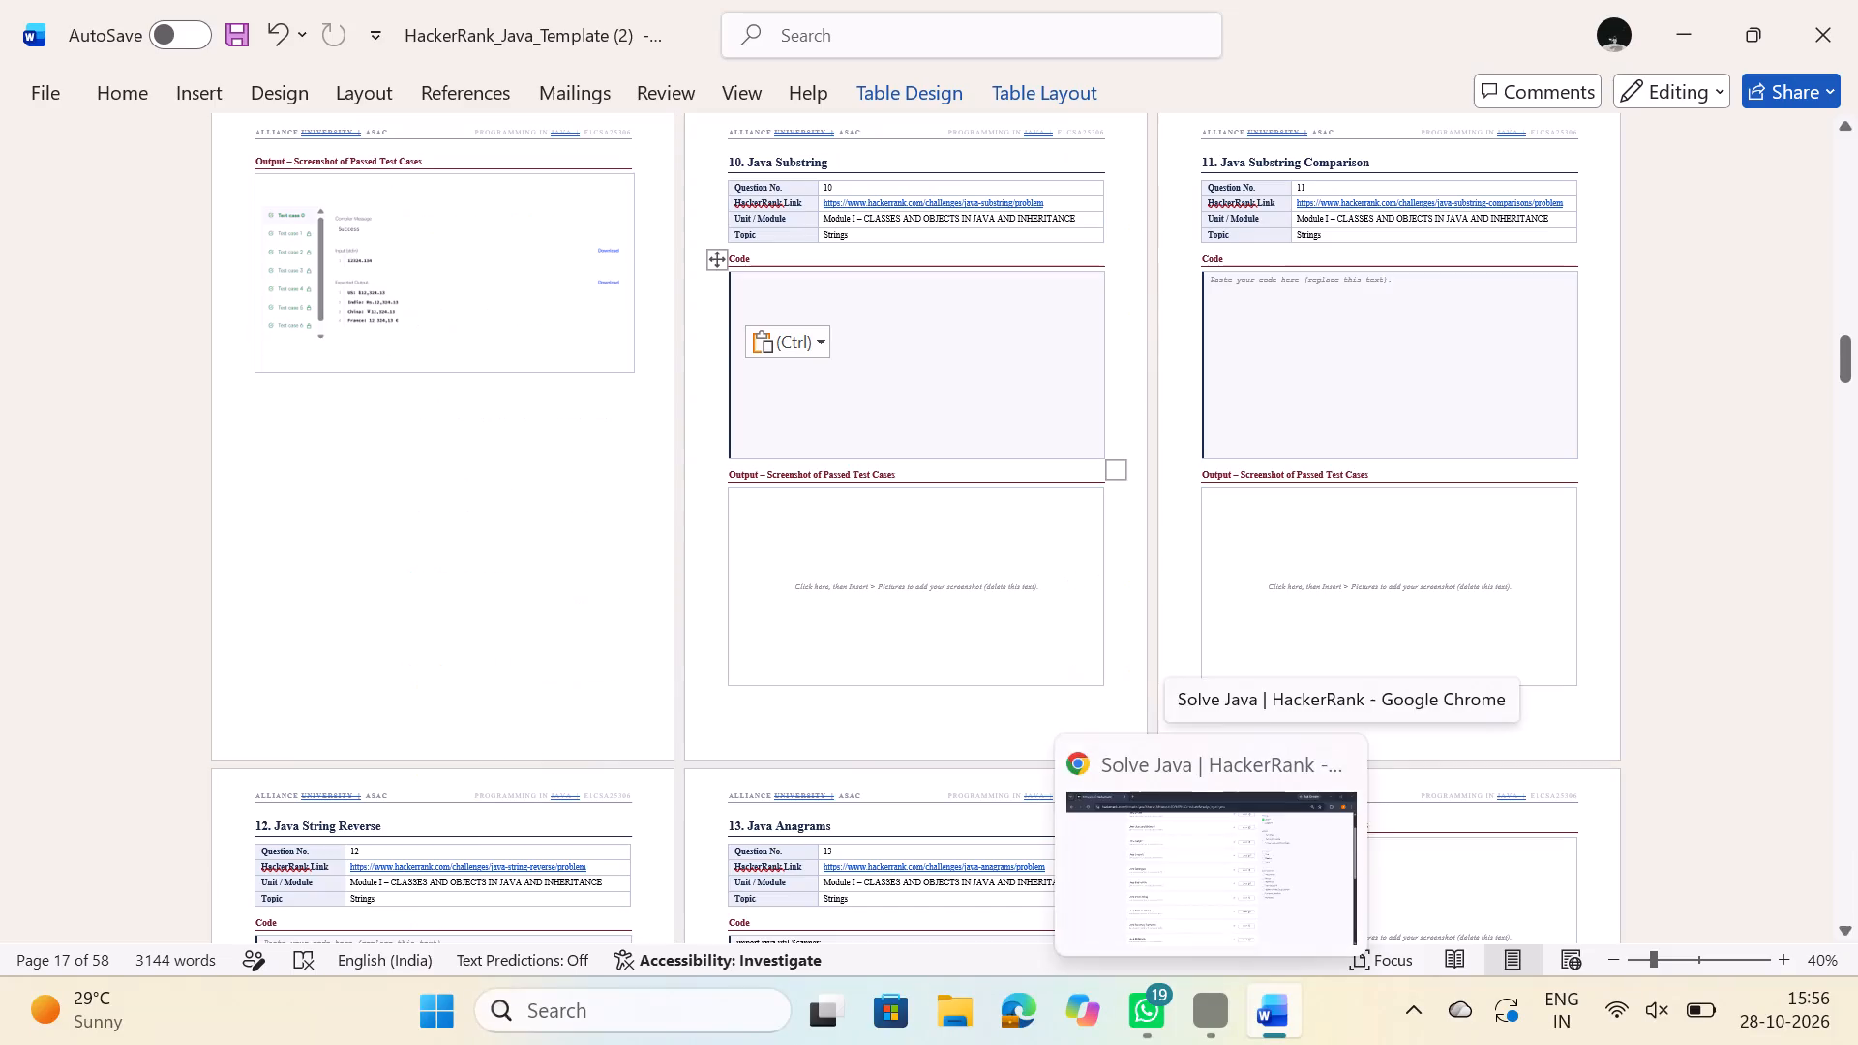
# Switch to Chrome and open the accepted Java Substring submission from the solved challenges, going down to its test case results.
pyautogui.scroll(1, 946, 452)
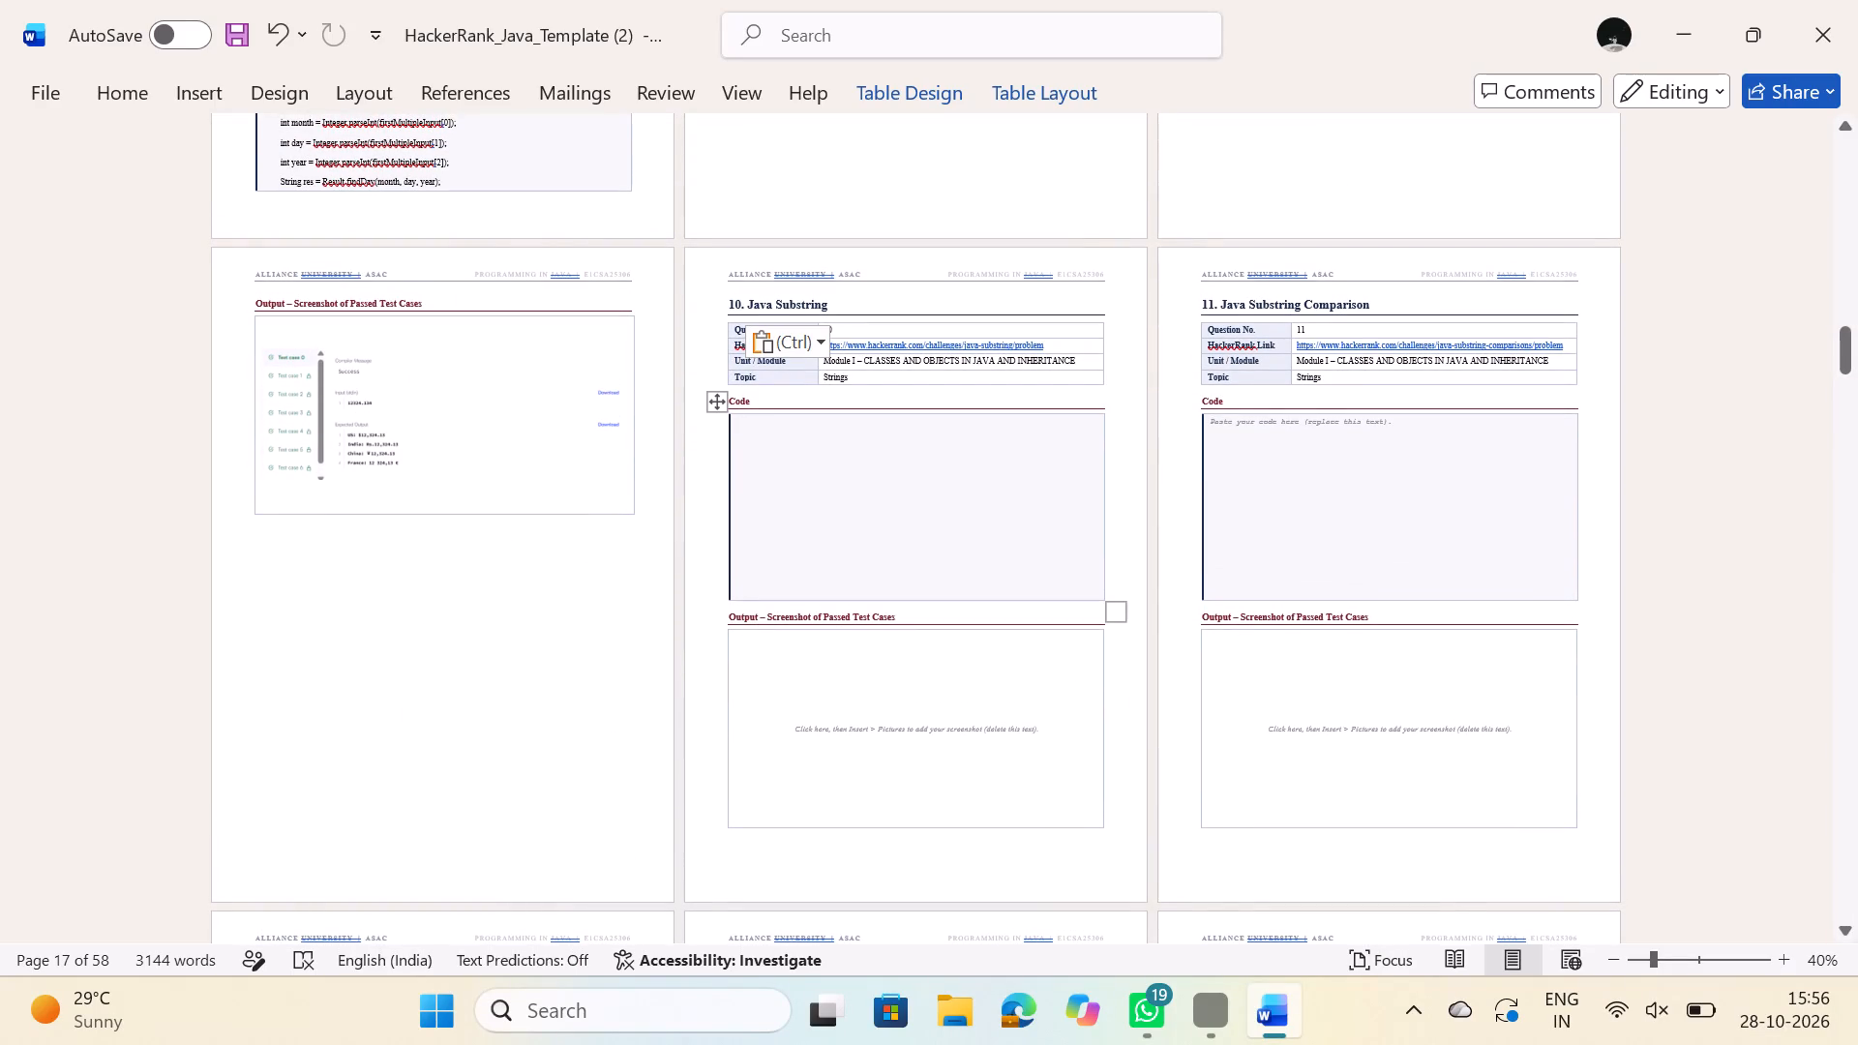
pyautogui.click(1207, 1019)
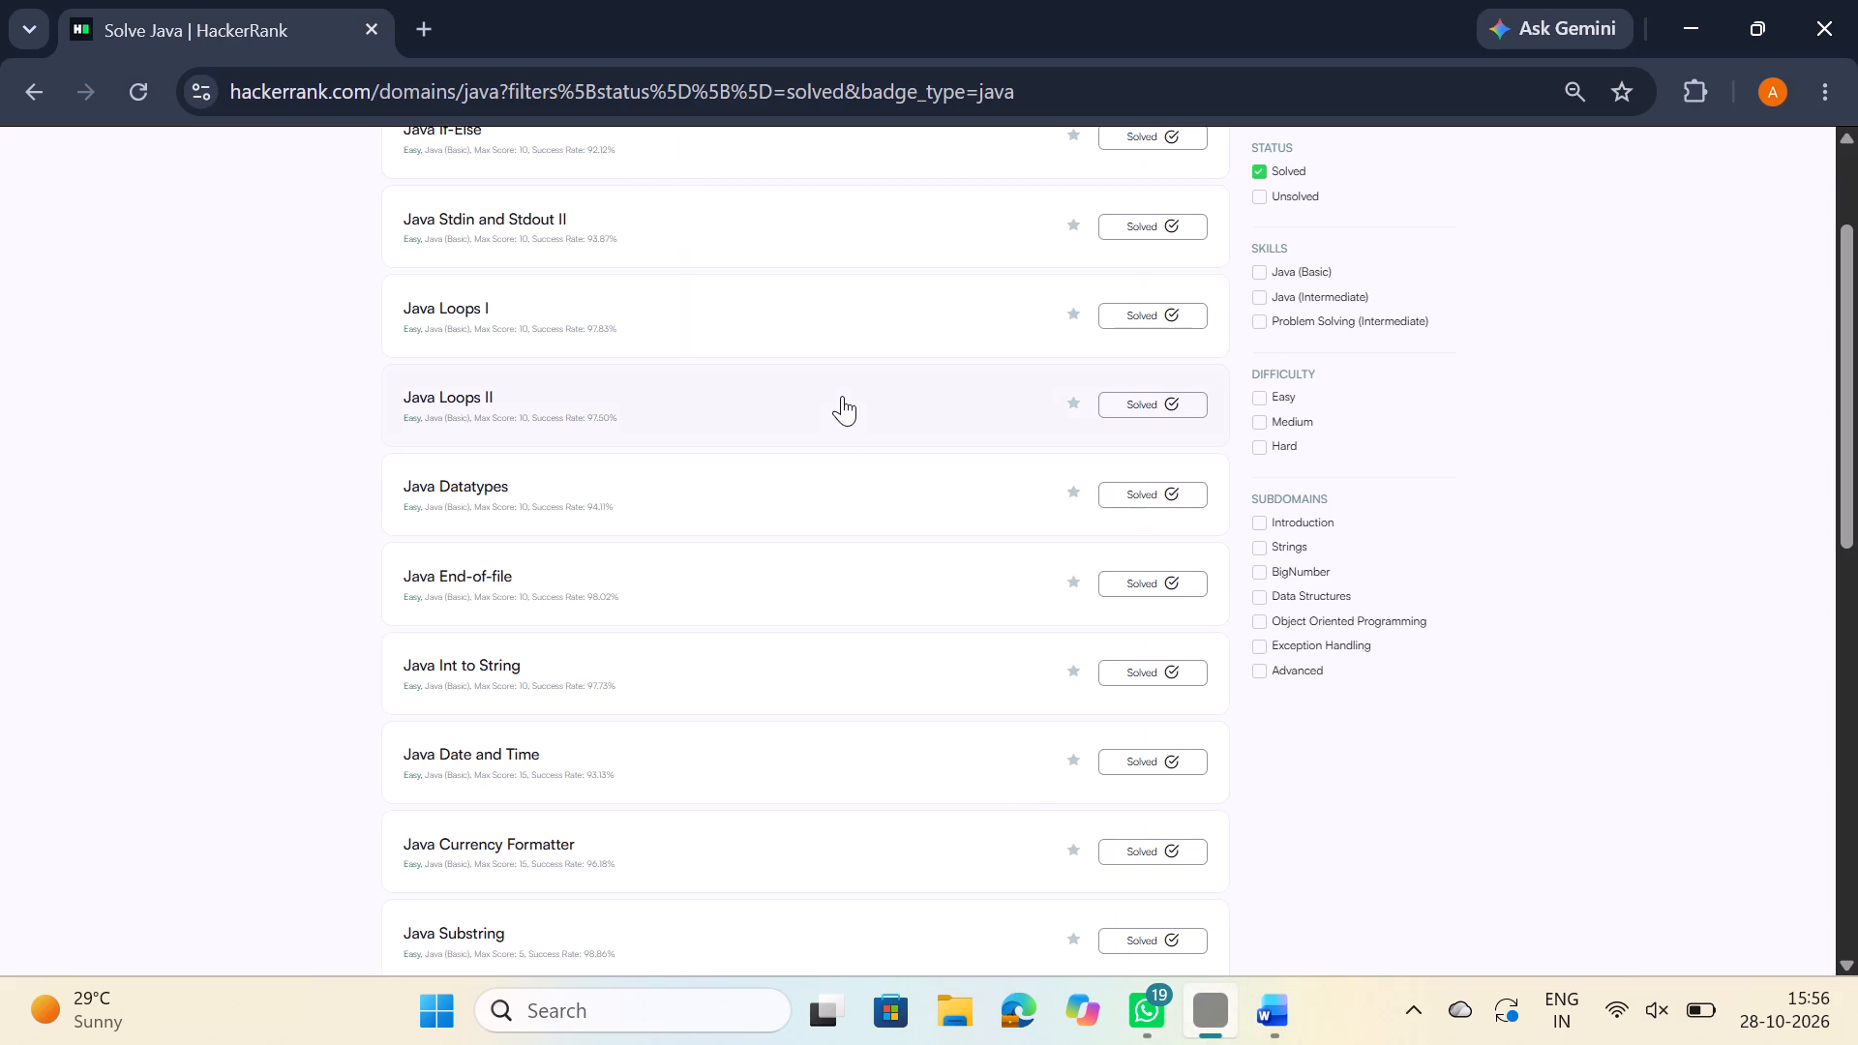
pyautogui.scroll(-4, 842, 396)
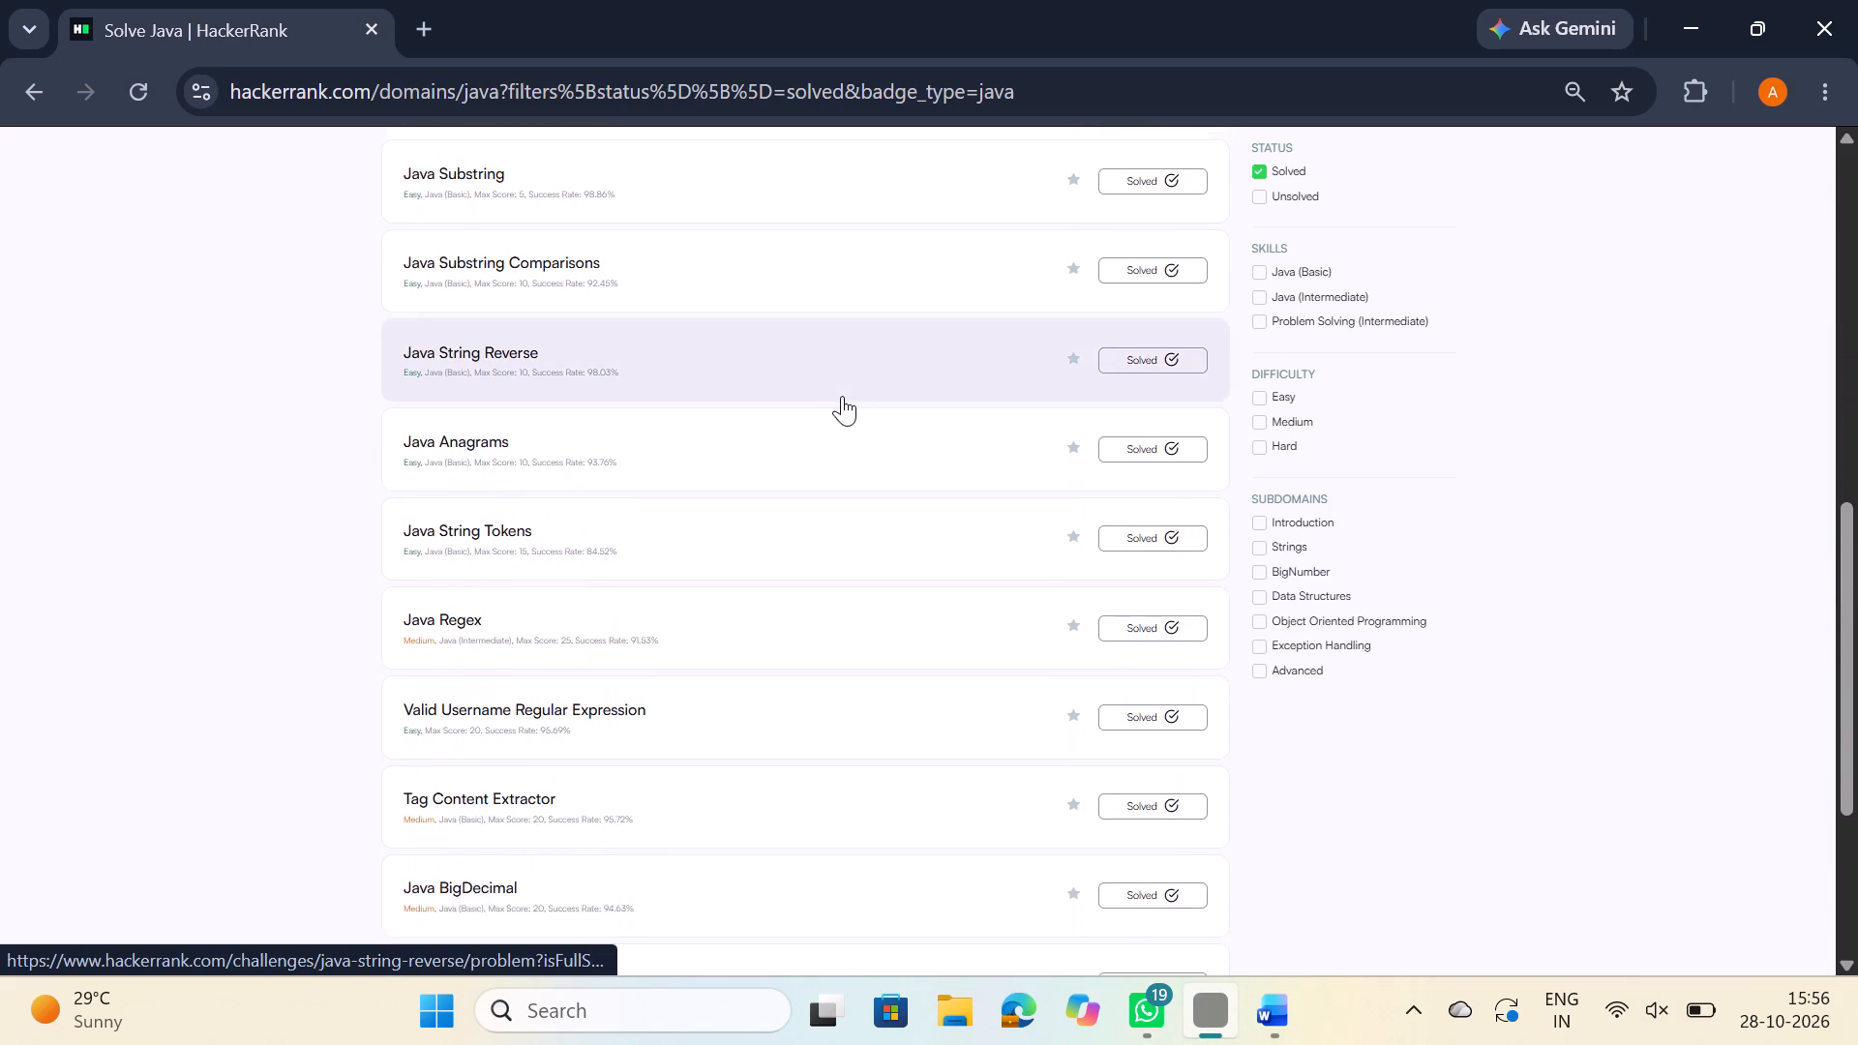
pyautogui.scroll(-1, 842, 396)
pyautogui.scroll(1, 858, 417)
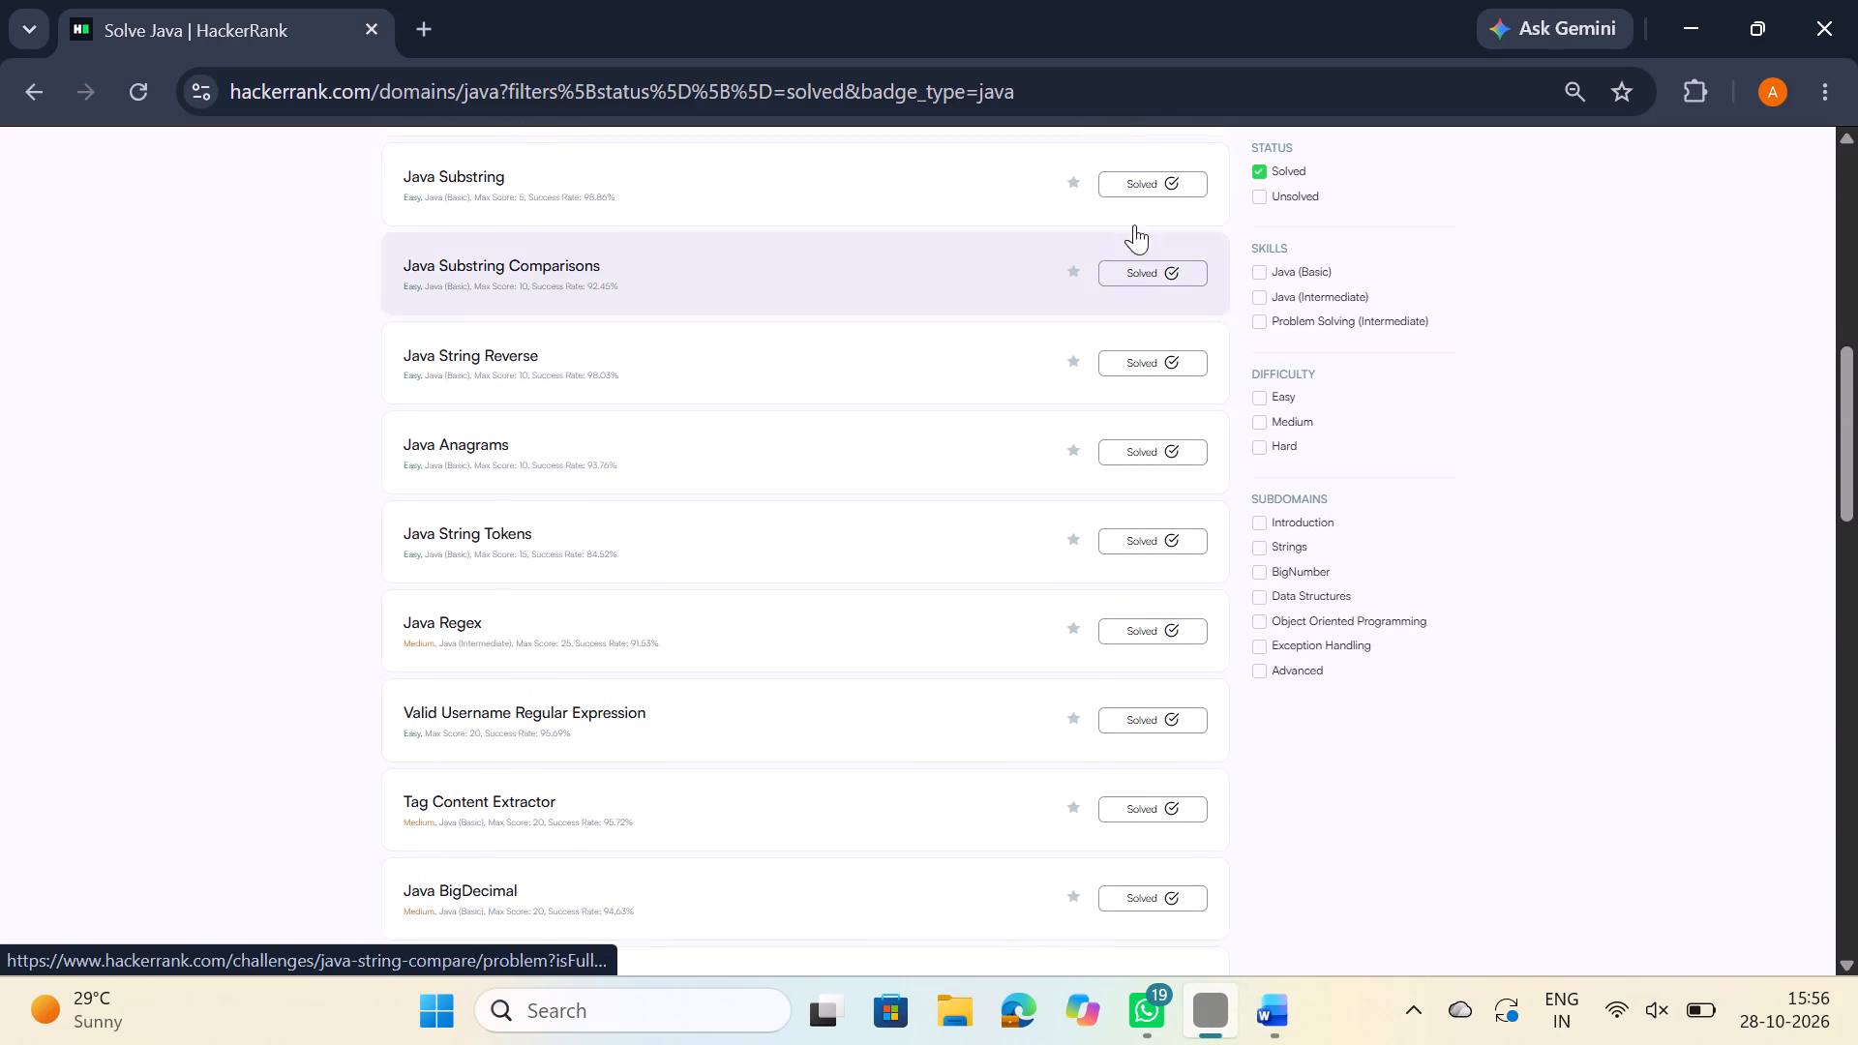
pyautogui.click(1169, 191)
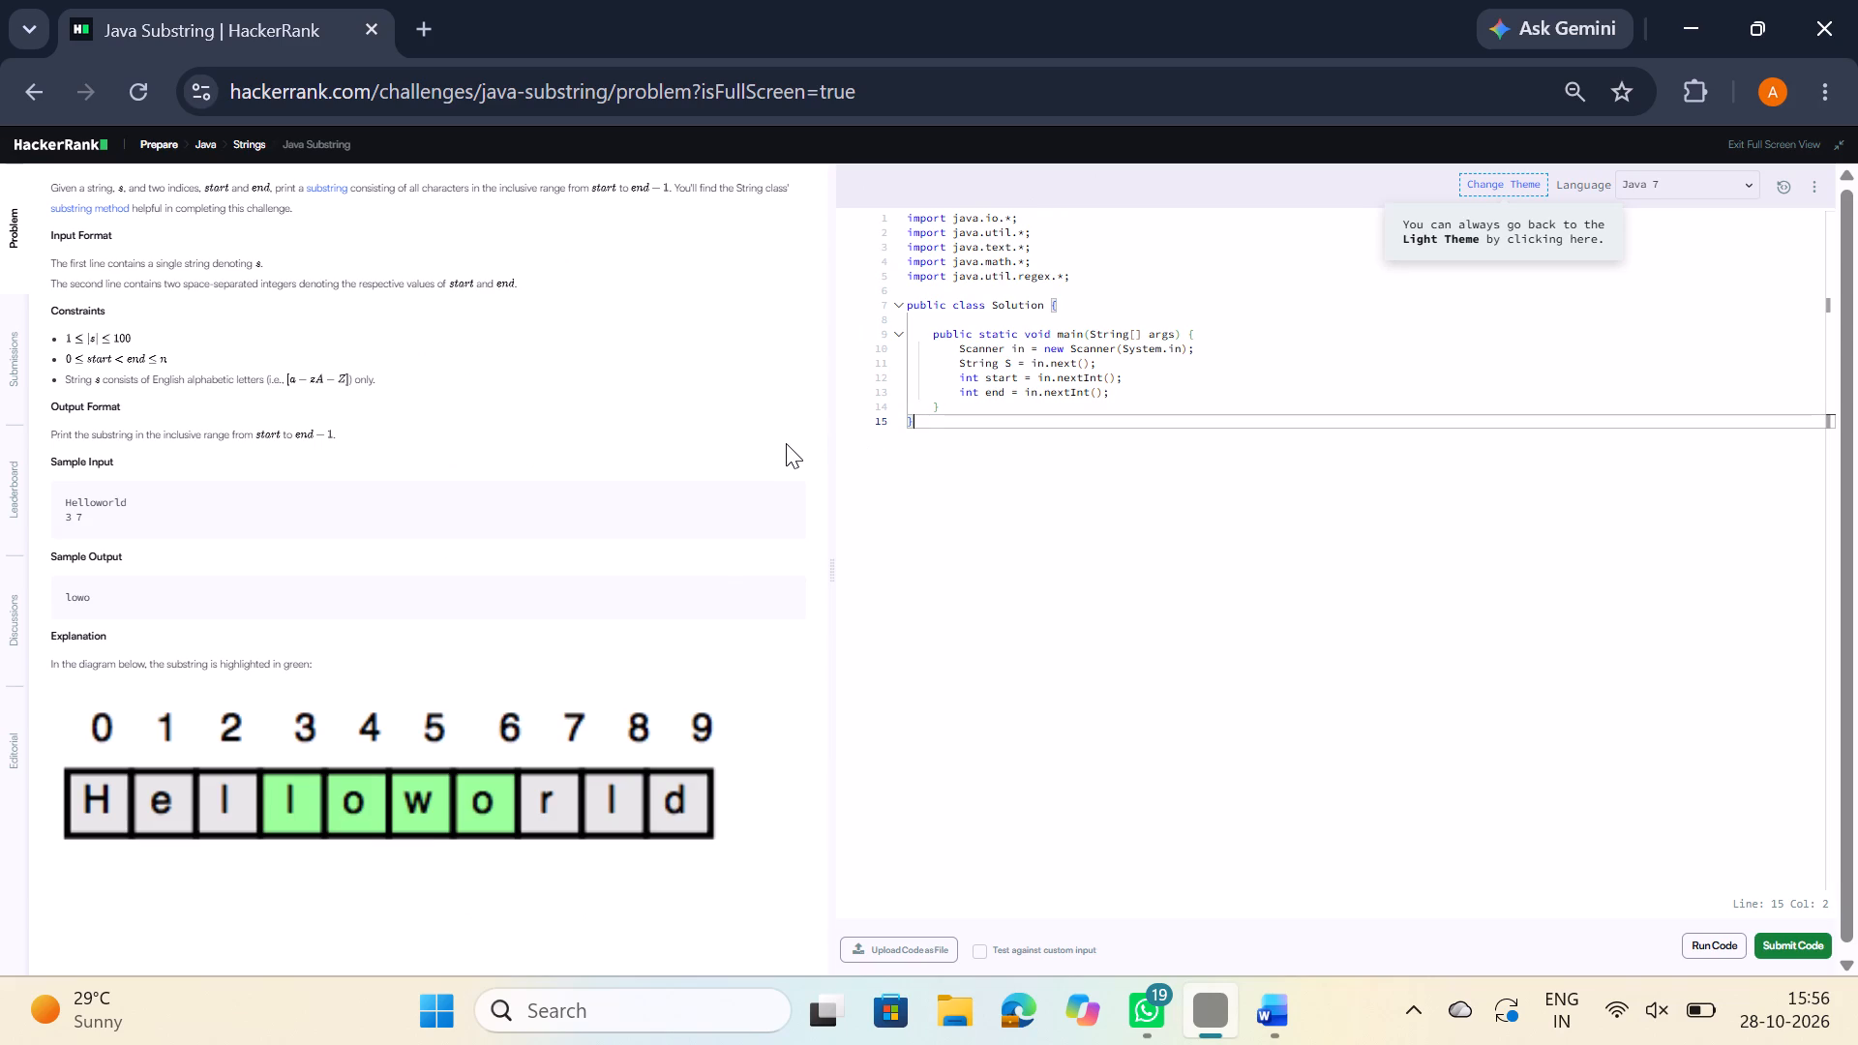
pyautogui.click(15, 363)
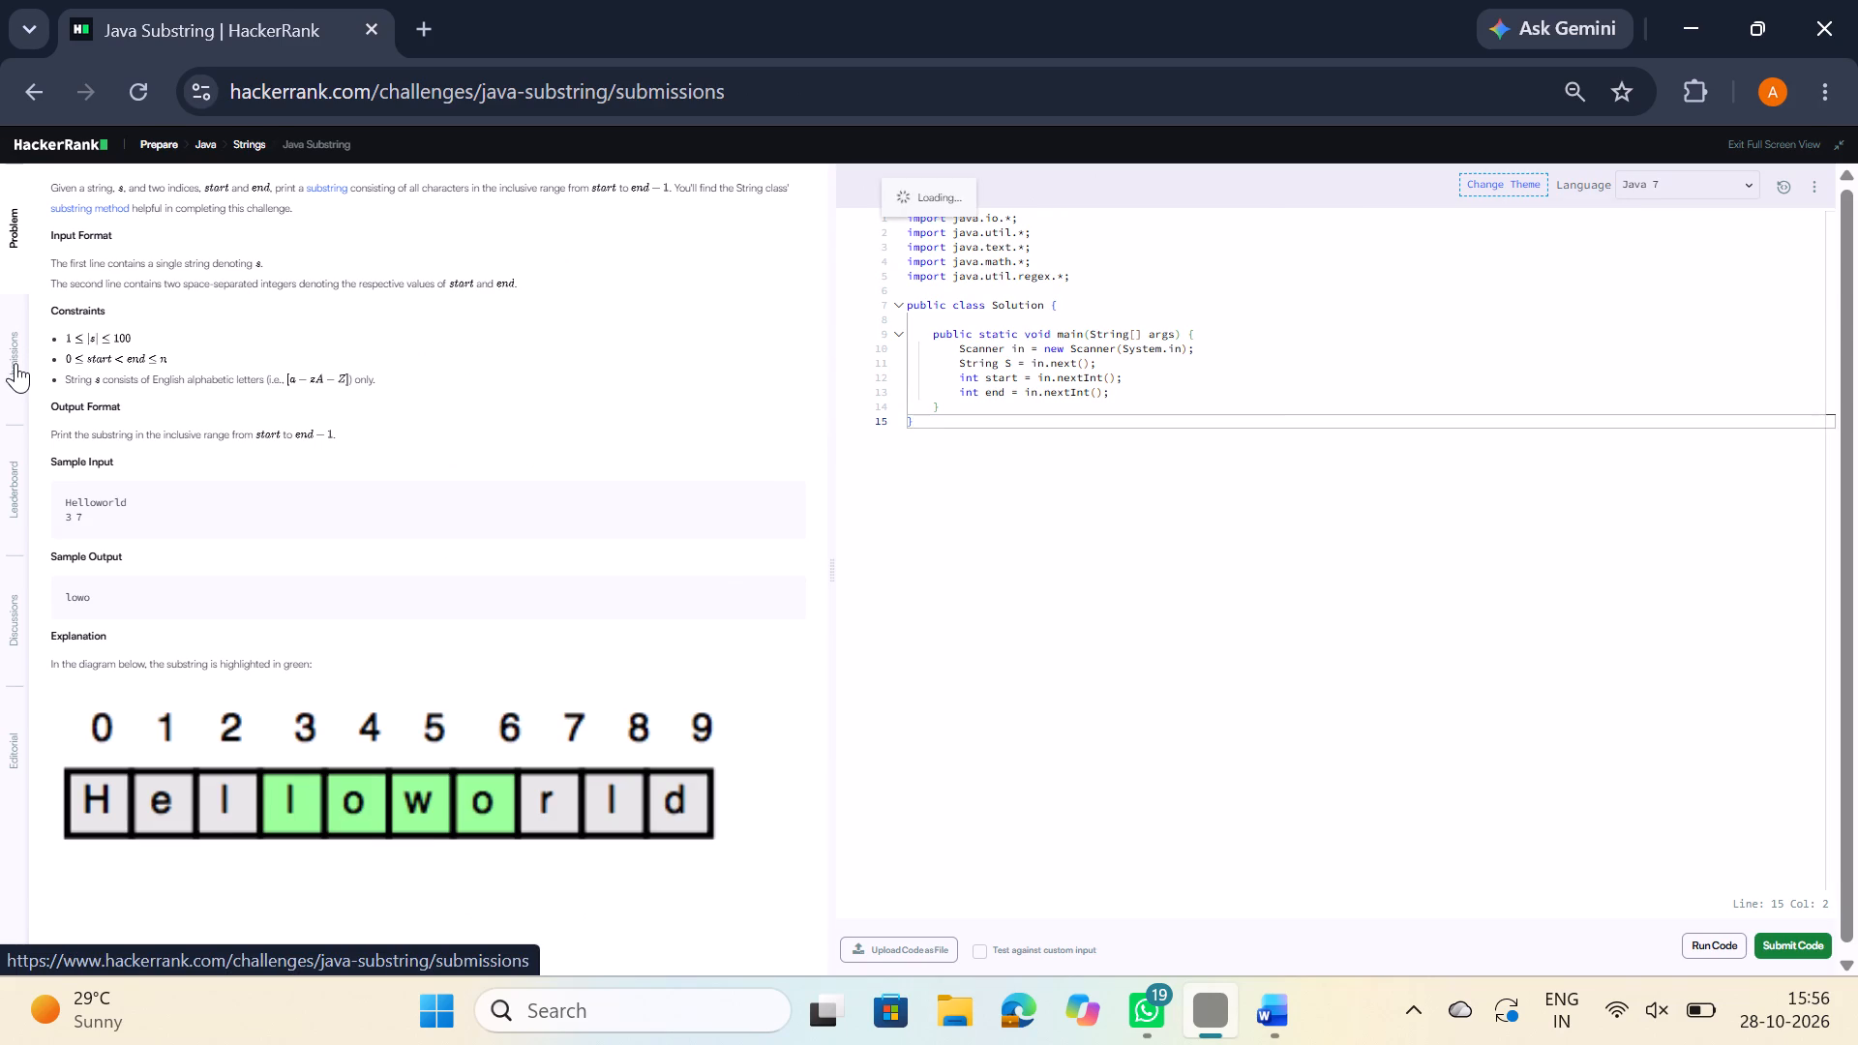
pyautogui.click(1196, 364)
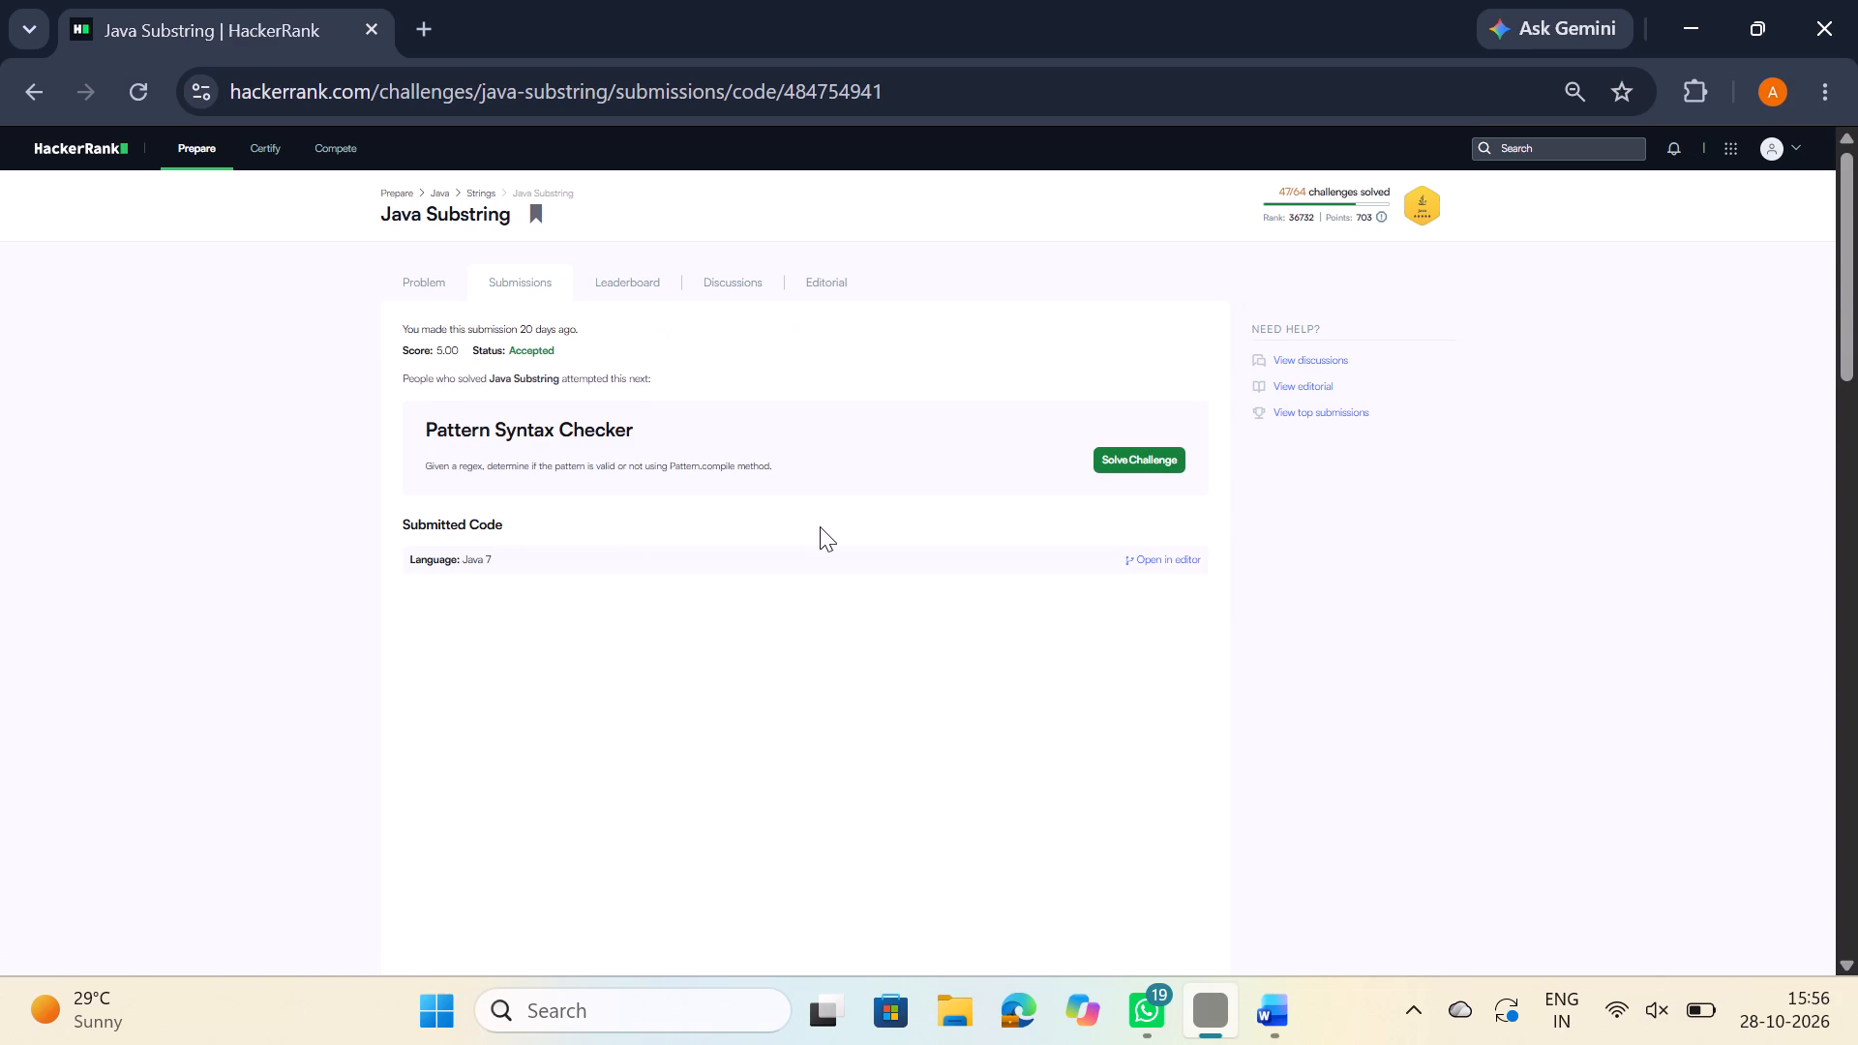
pyautogui.scroll(-1, 820, 526)
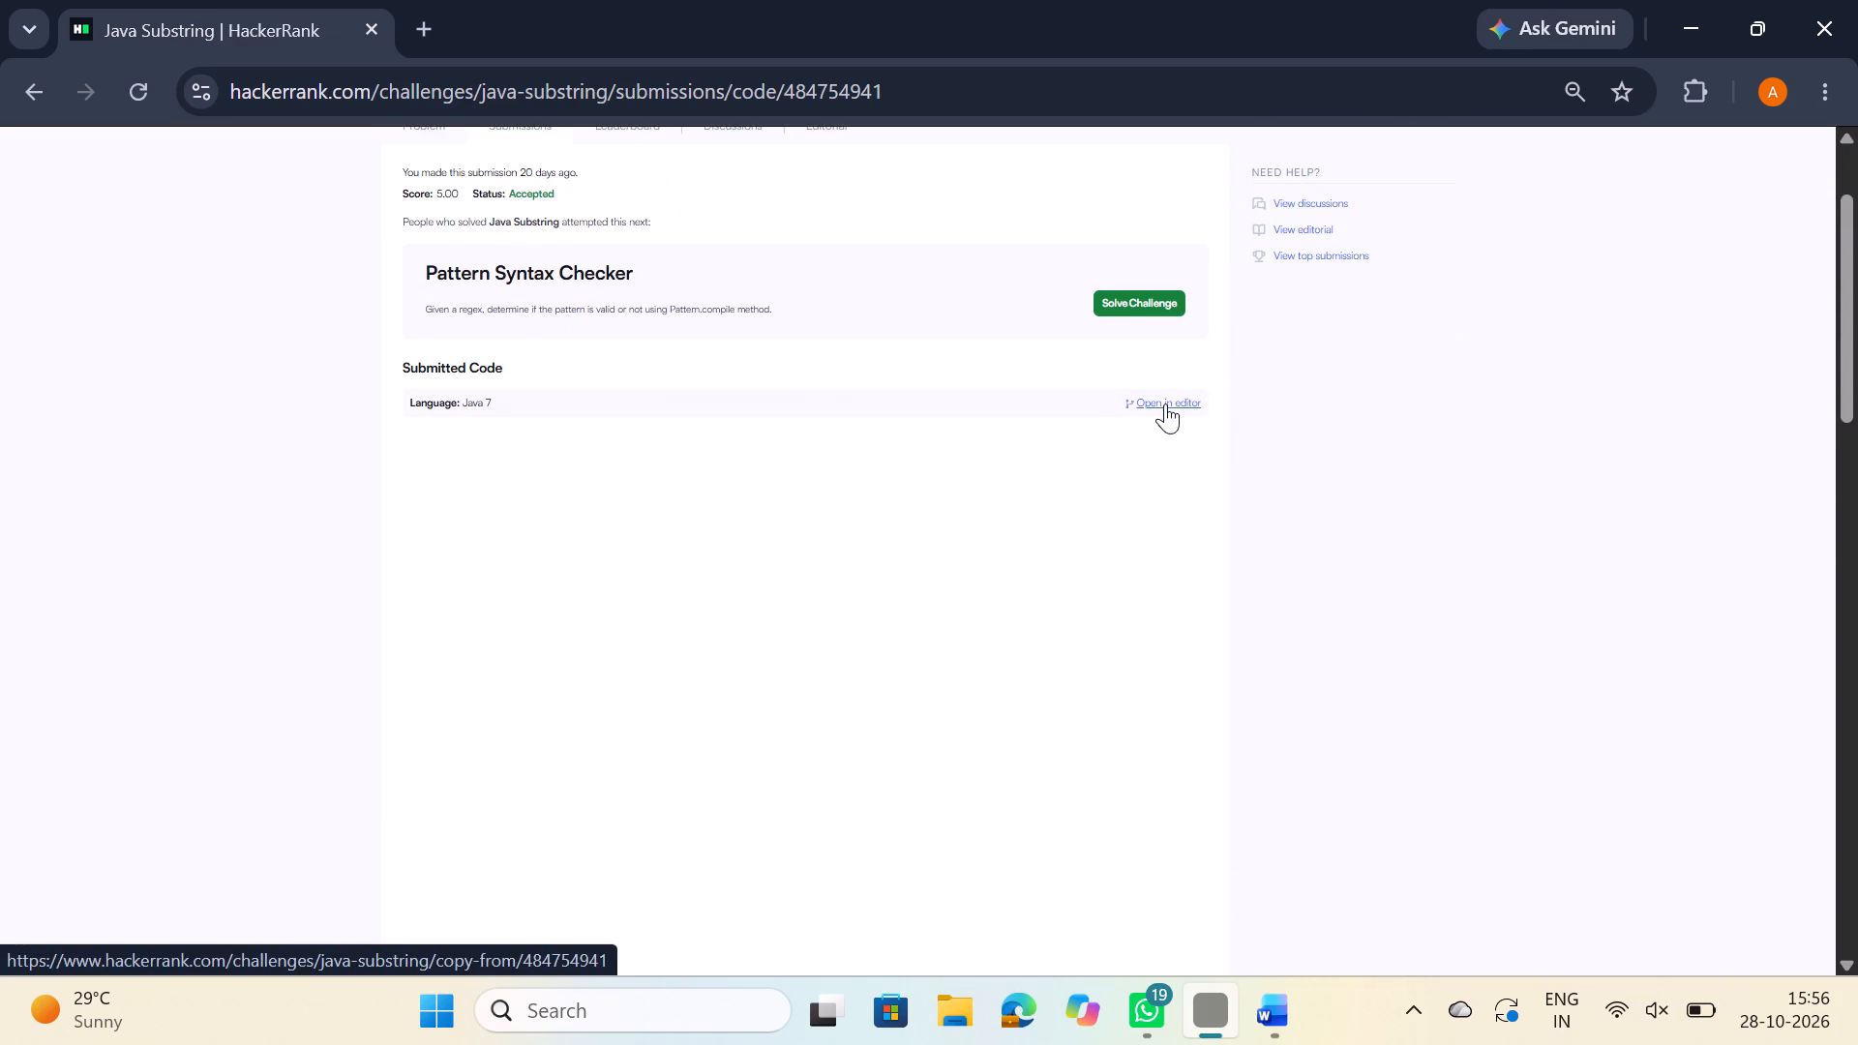
pyautogui.scroll(-2, 960, 619)
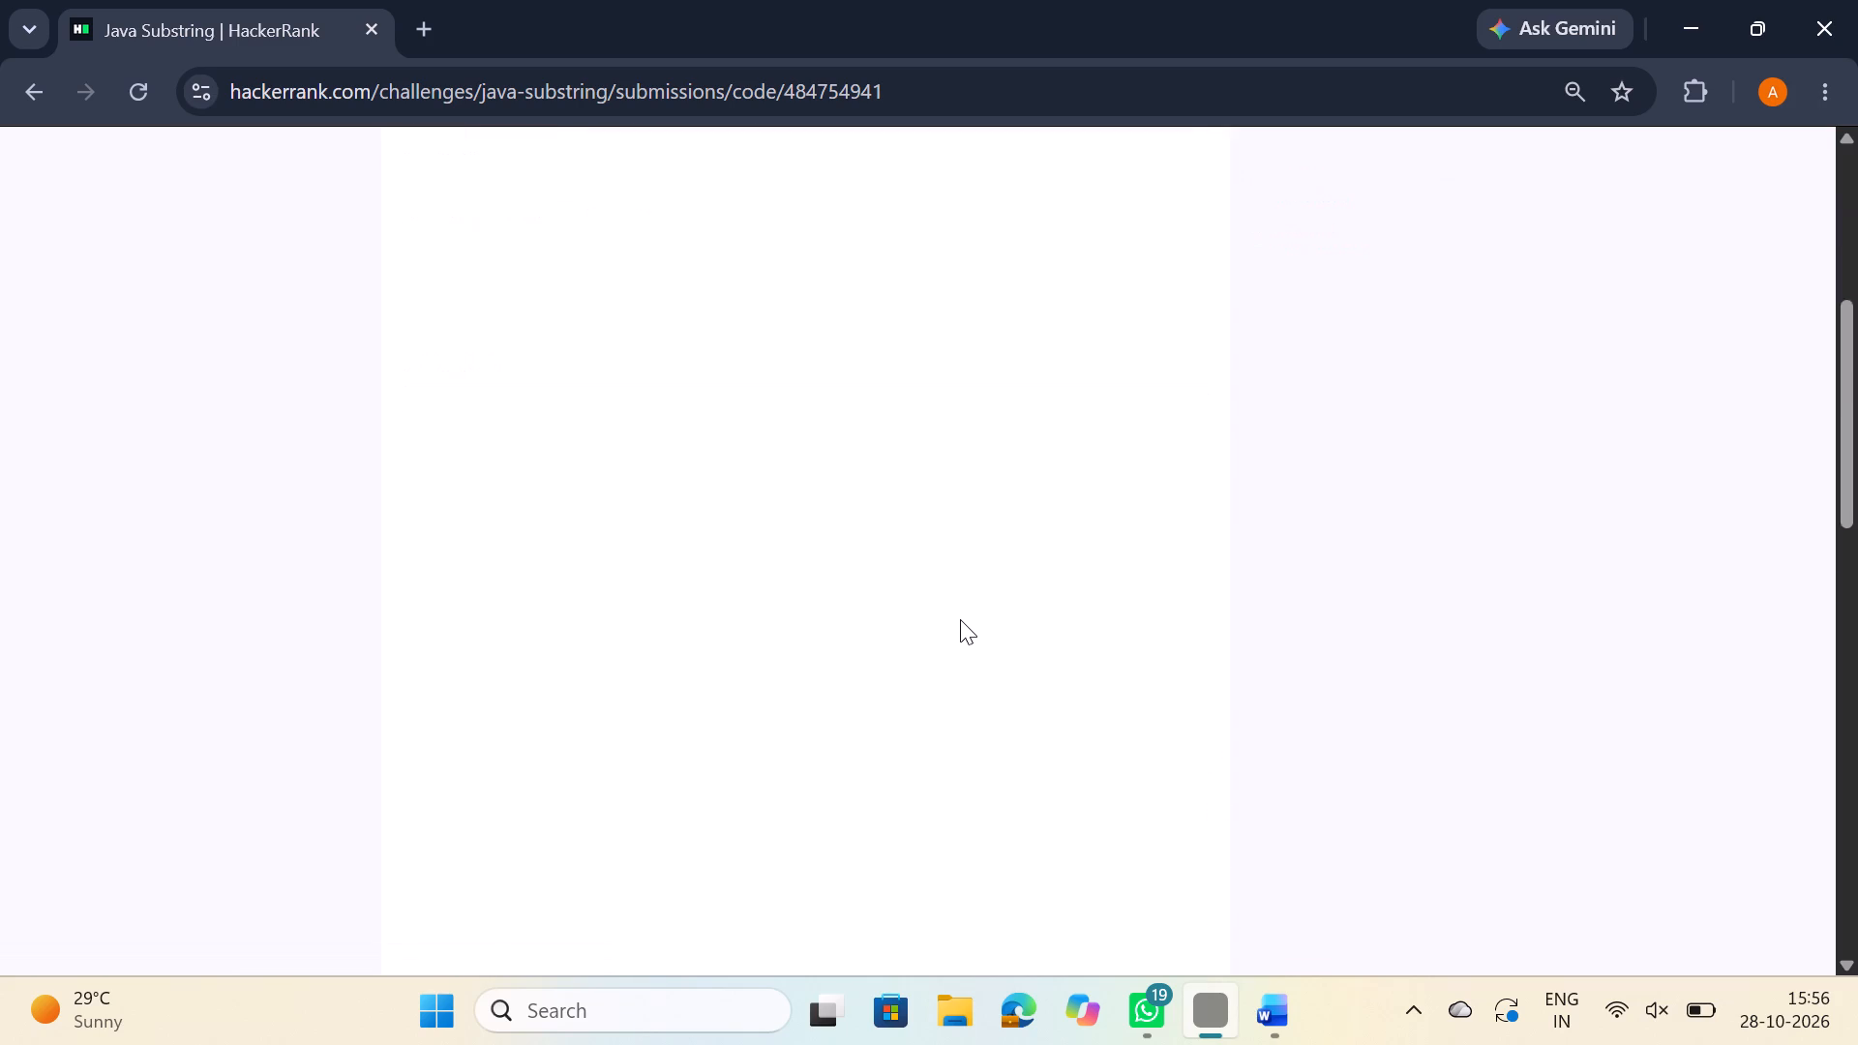
pyautogui.scroll(-9, 960, 619)
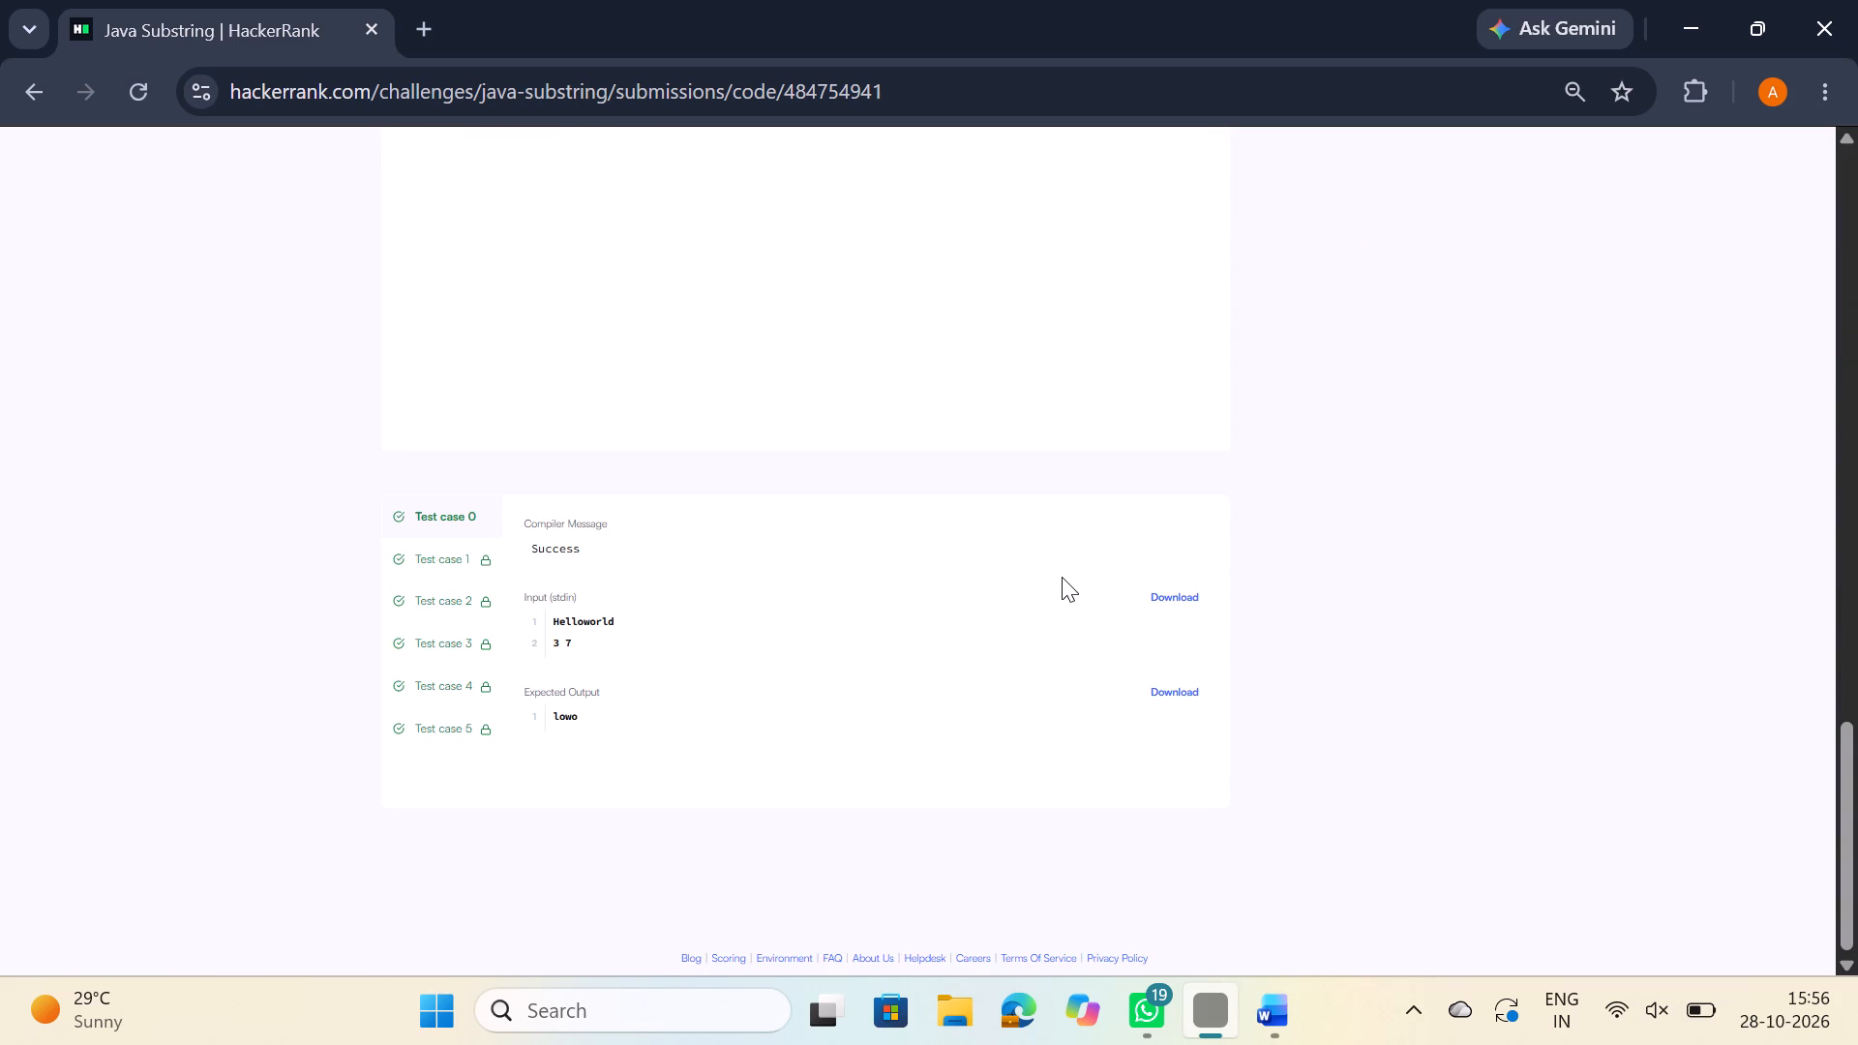
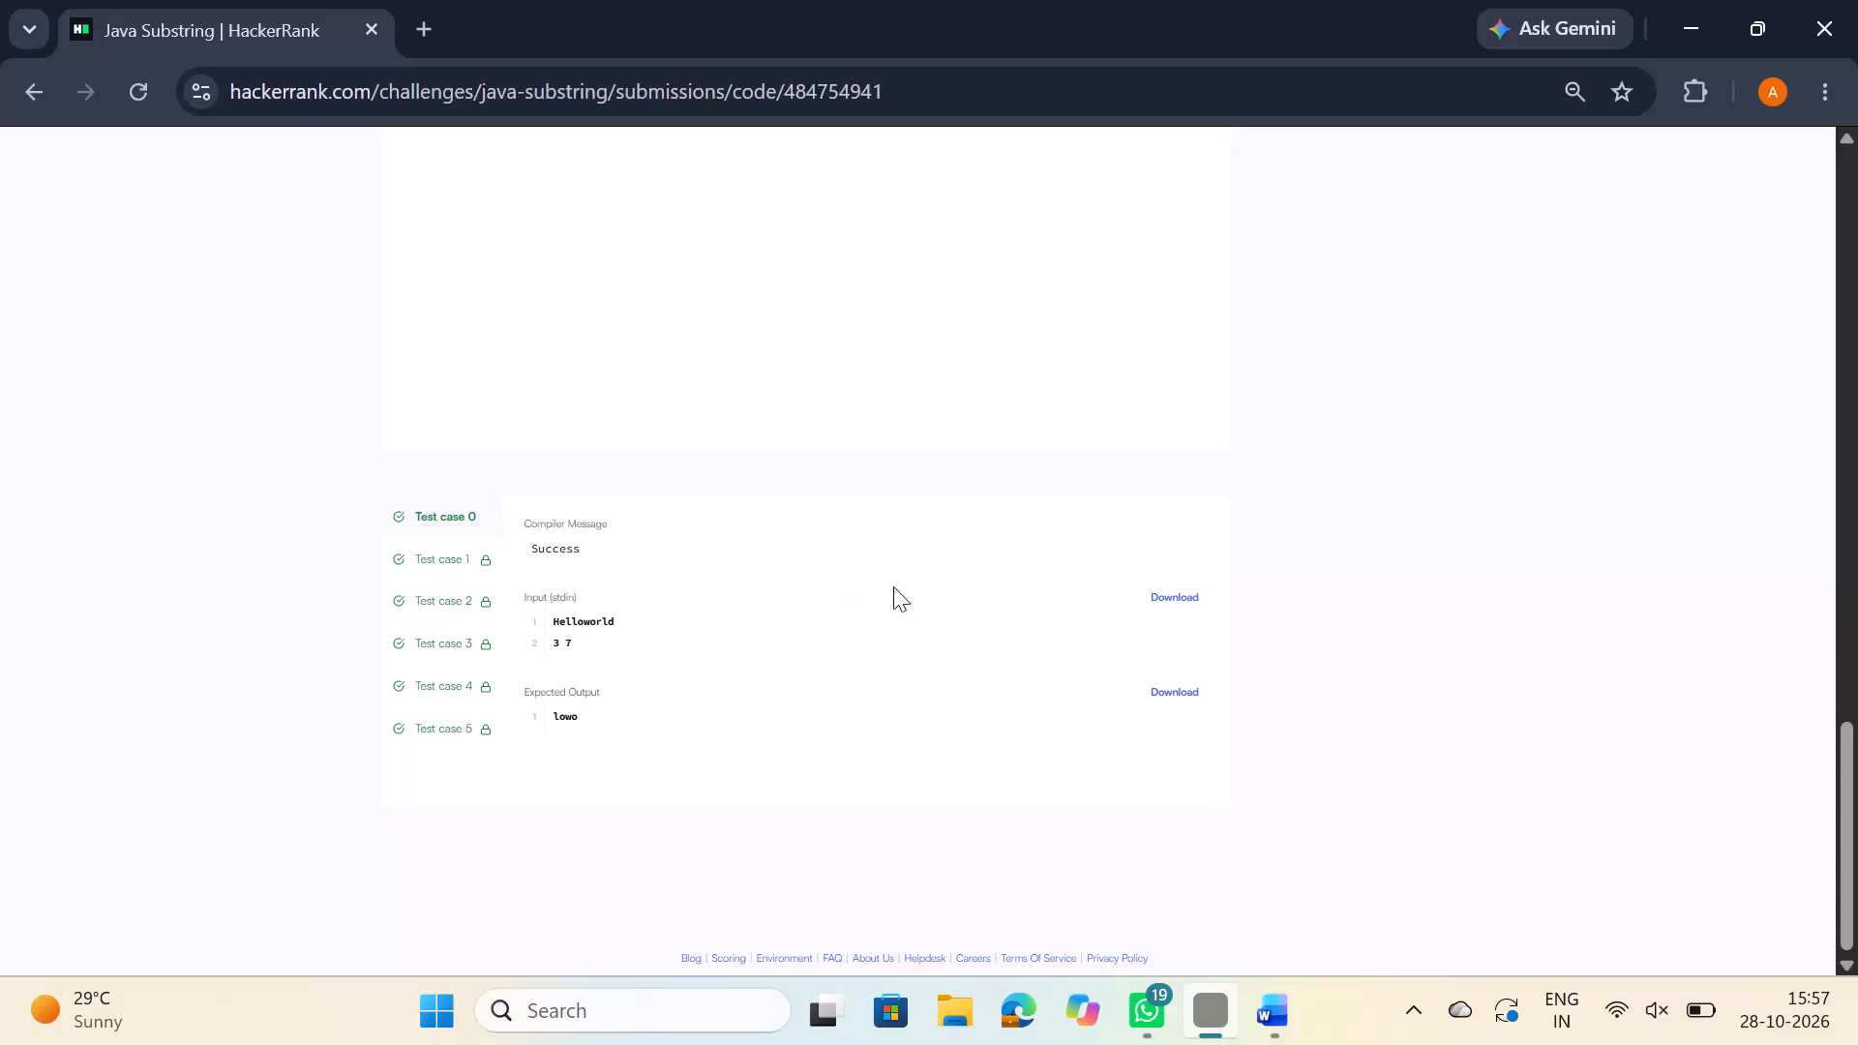
# Capture a rectangular screenshot of the Java Substring test case results, from Test case 0 through Test case 5.
pyautogui.press('Print')
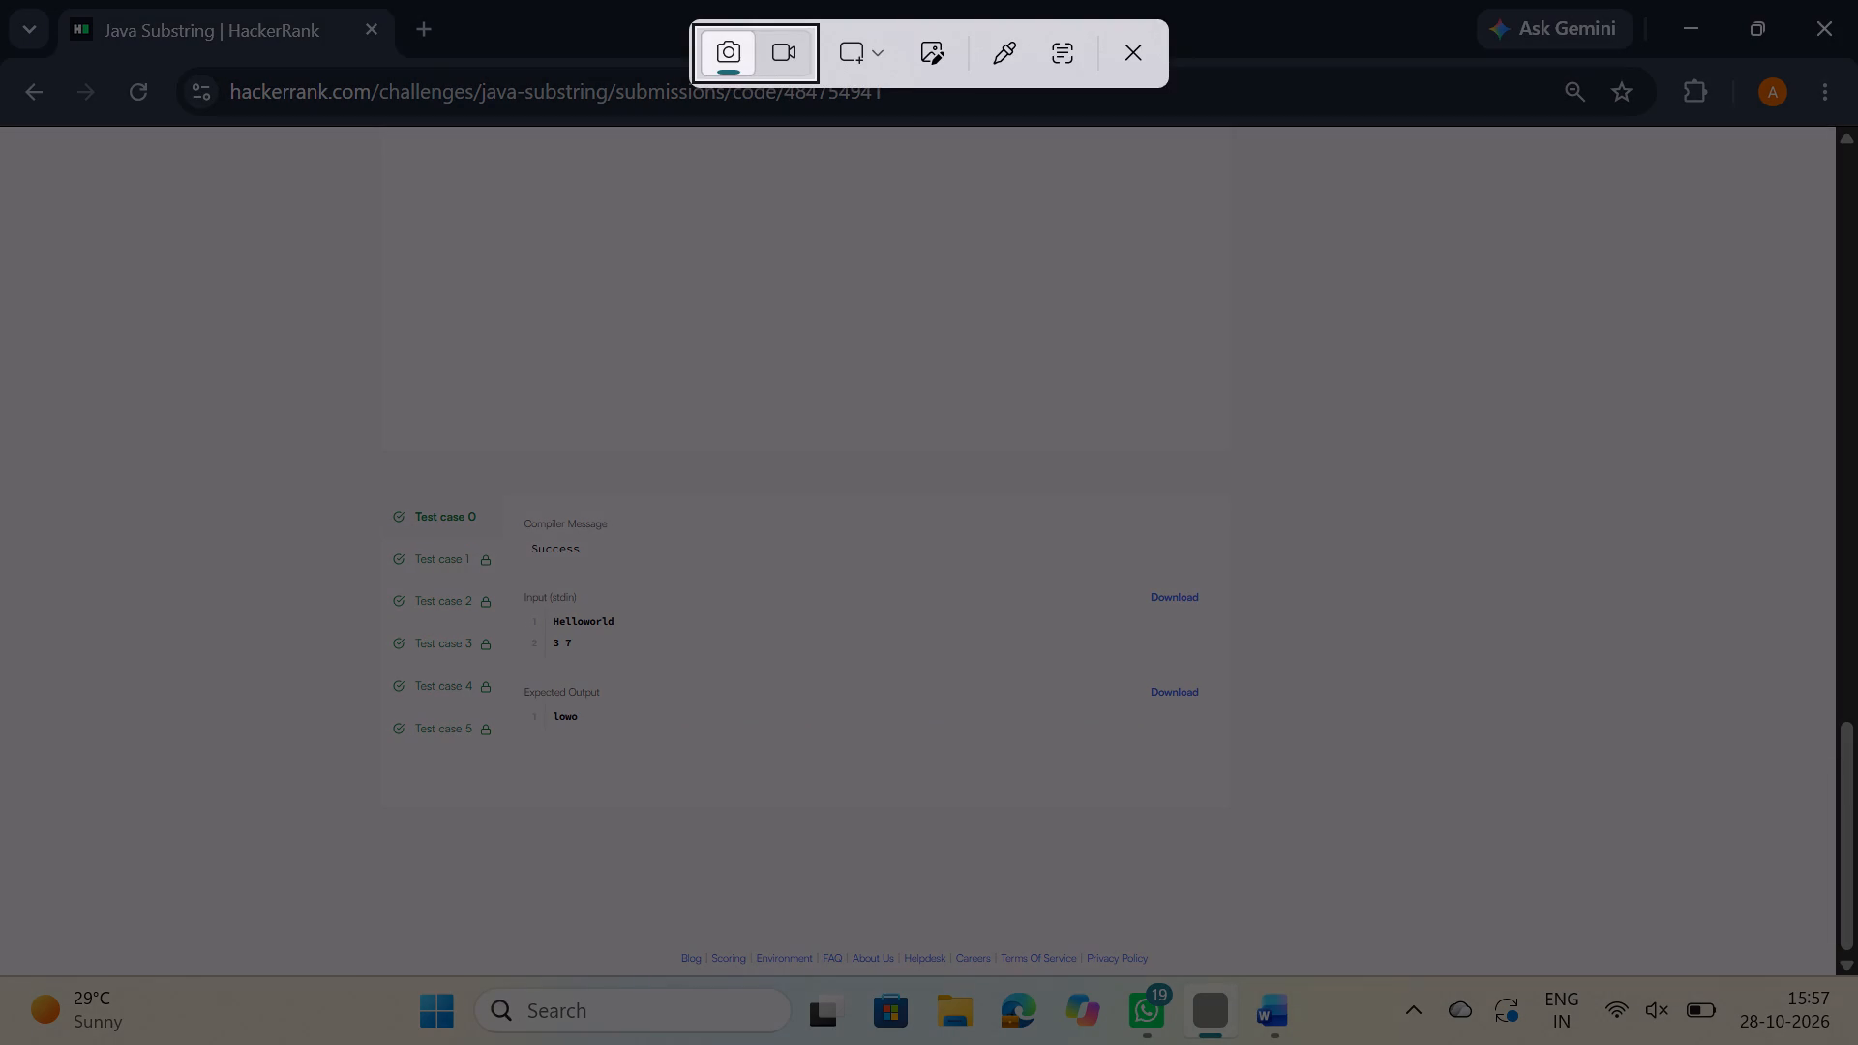
pyautogui.moveTo(382, 499); pyautogui.dragTo(588, 543)
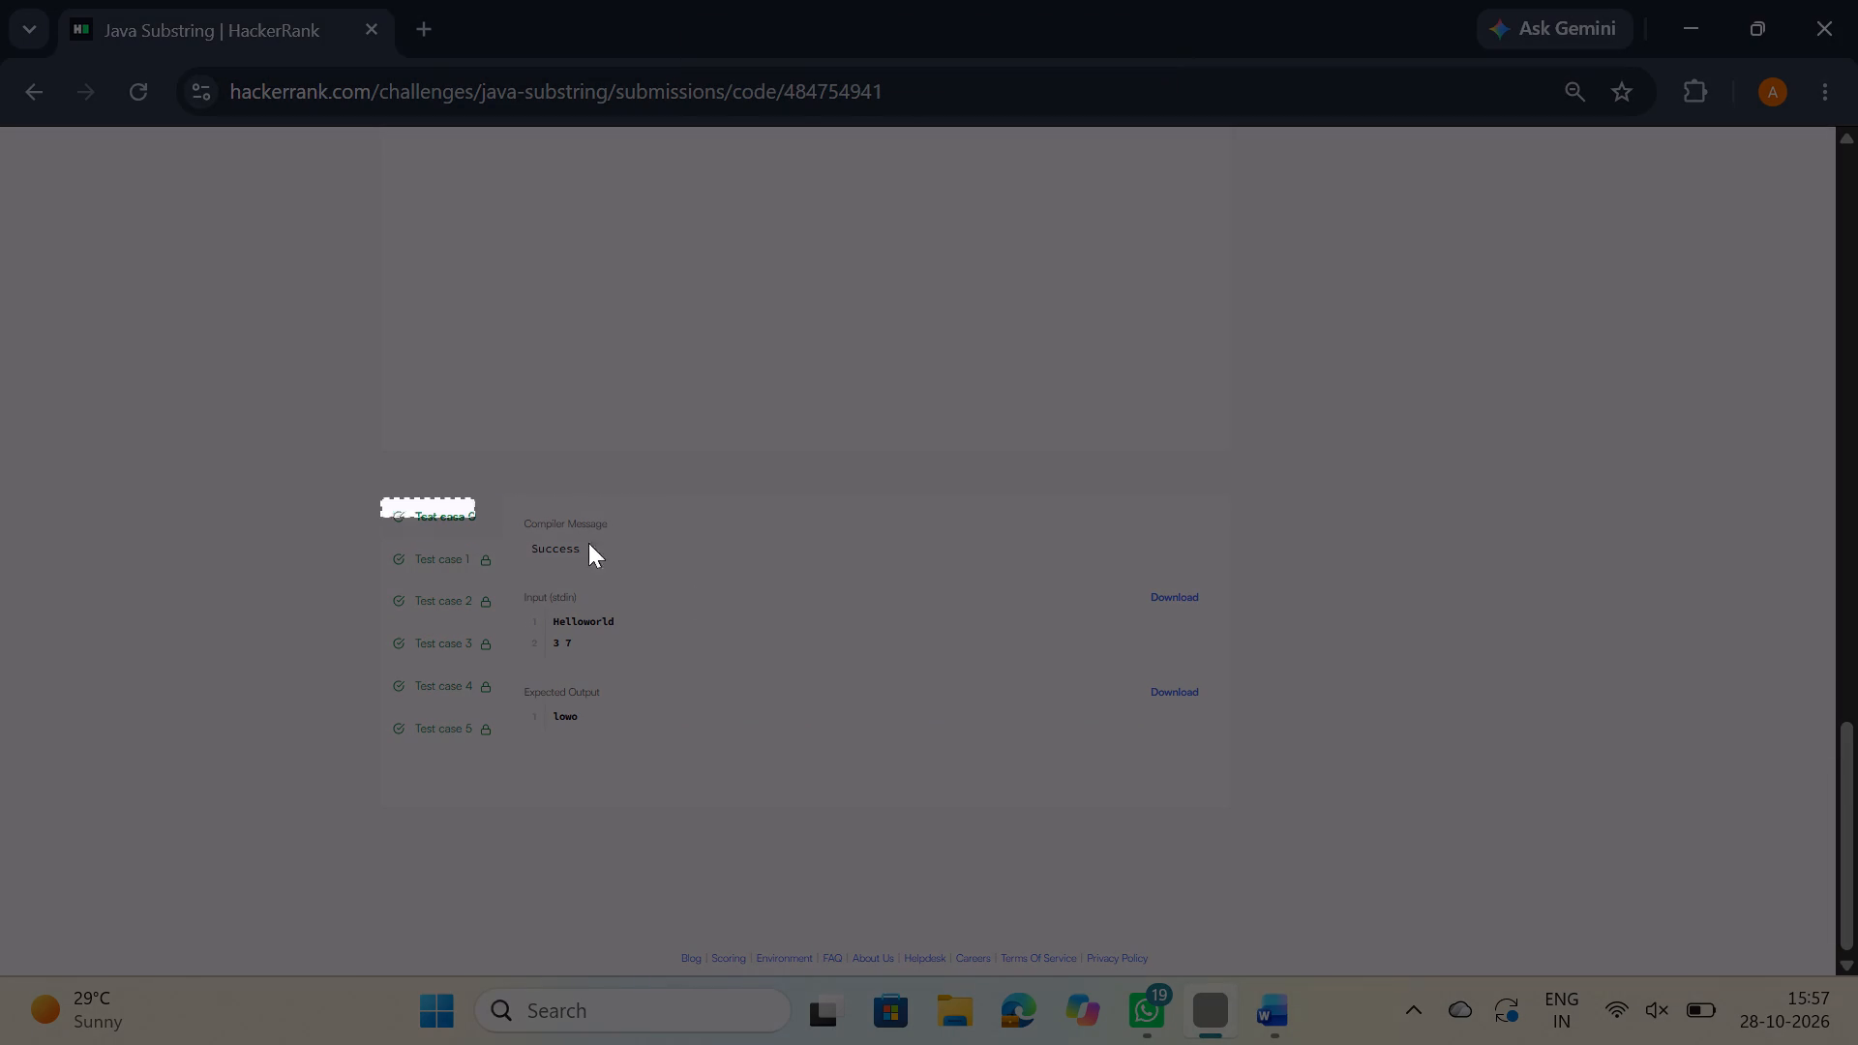
pyautogui.moveTo(588, 543); pyautogui.dragTo(1168, 801)
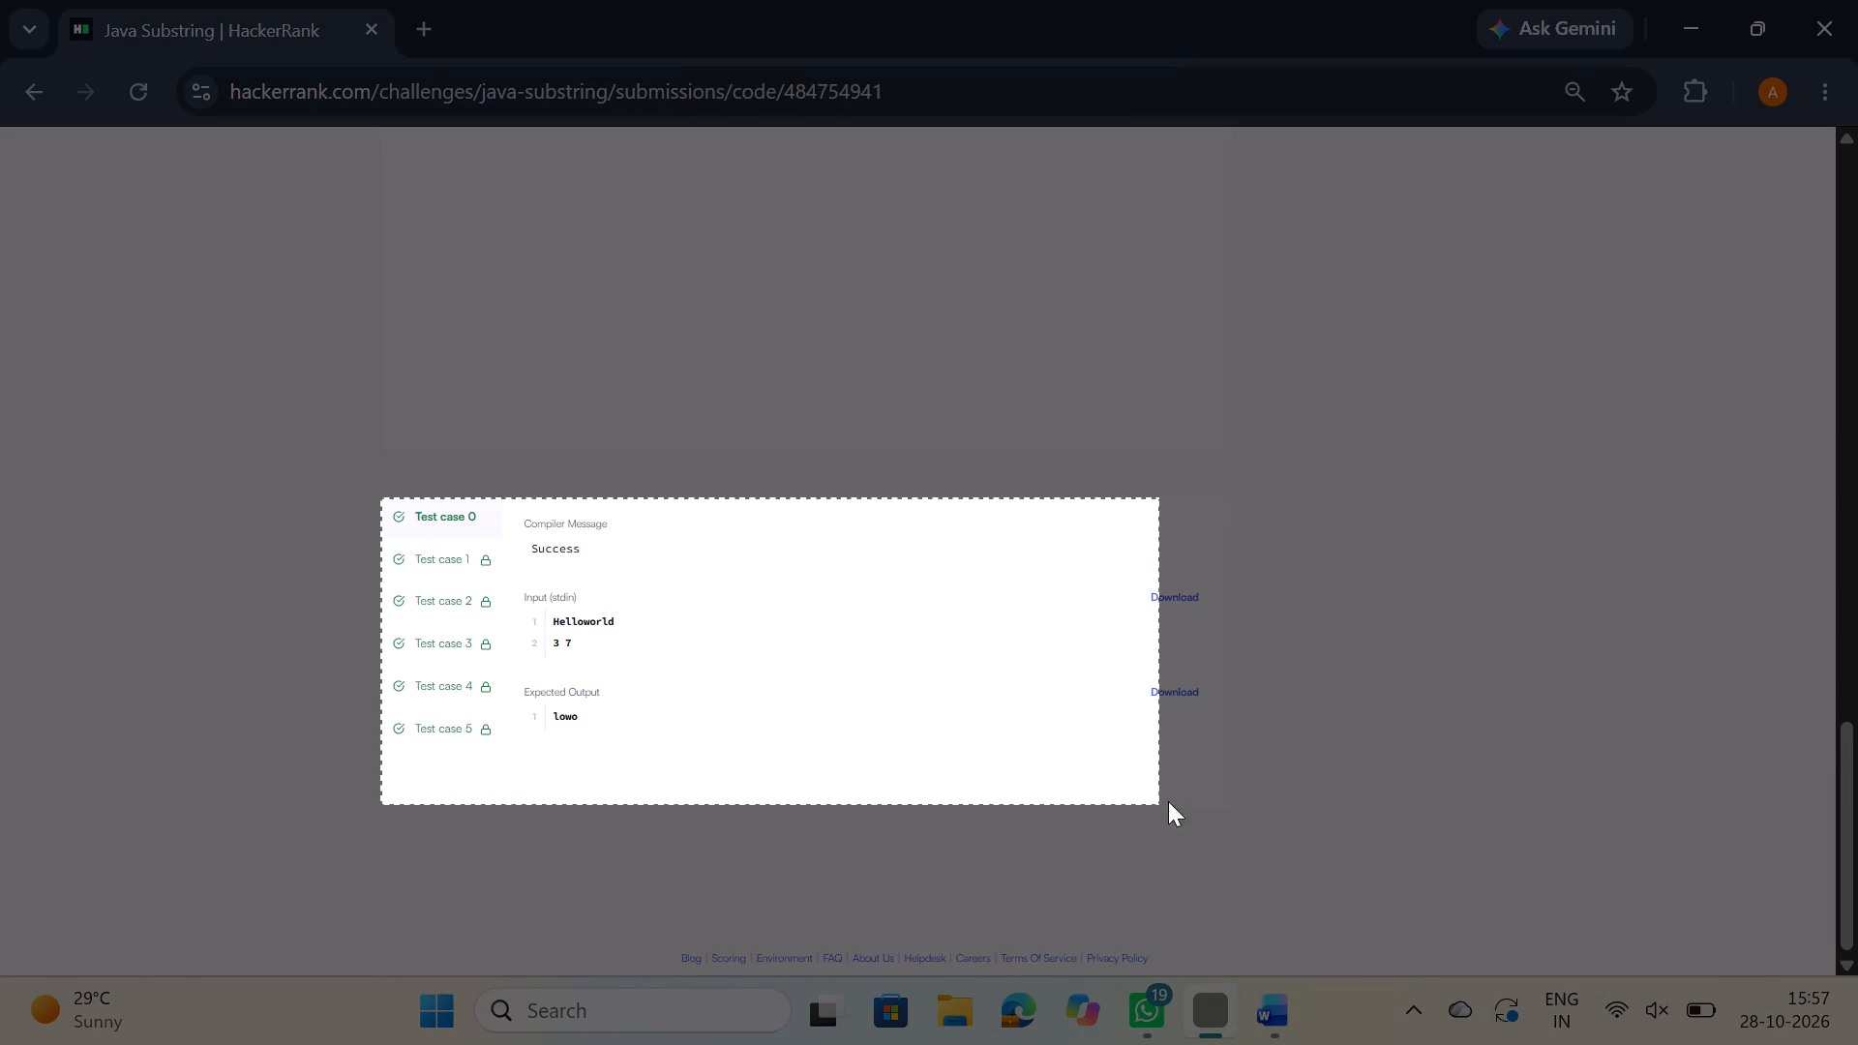
pyautogui.moveTo(1168, 801); pyautogui.dragTo(1231, 801)
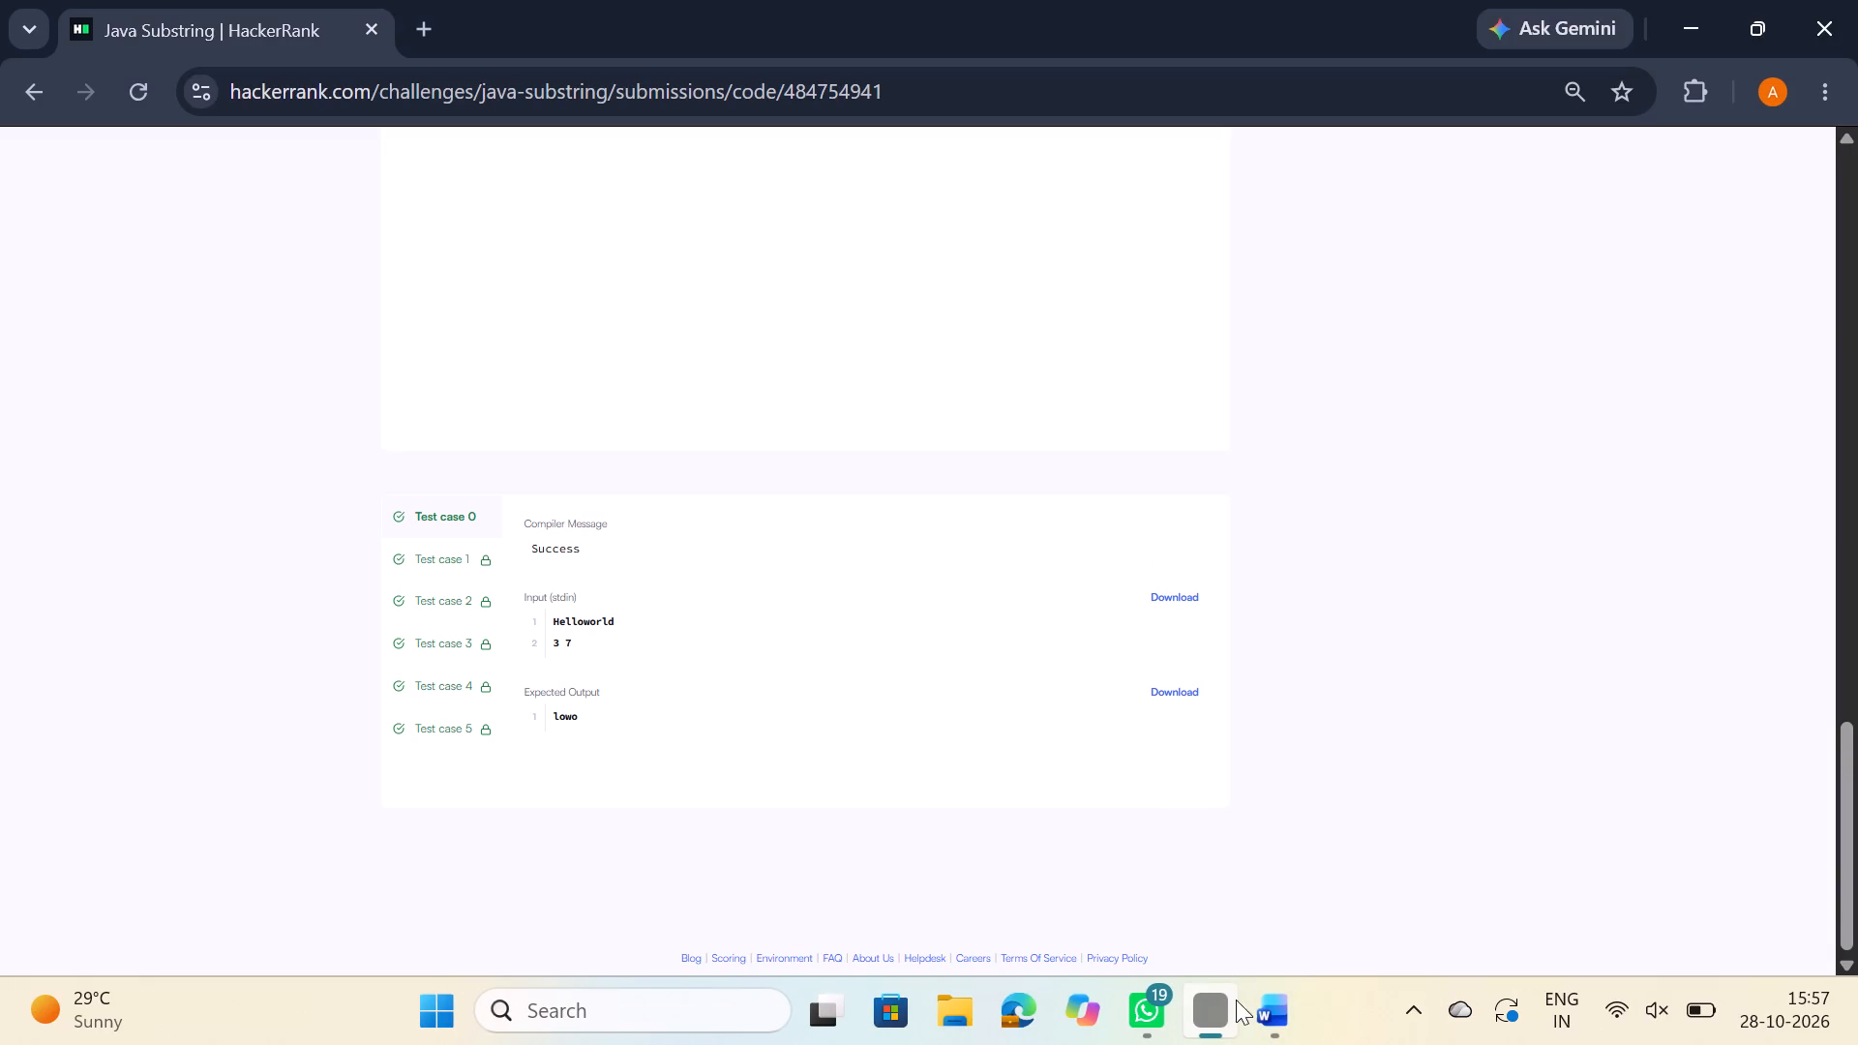
# Switch to Word and replace the placeholder text in question 10's output box with the newest screenshot from the Gallery.
pyautogui.click(1269, 1018)
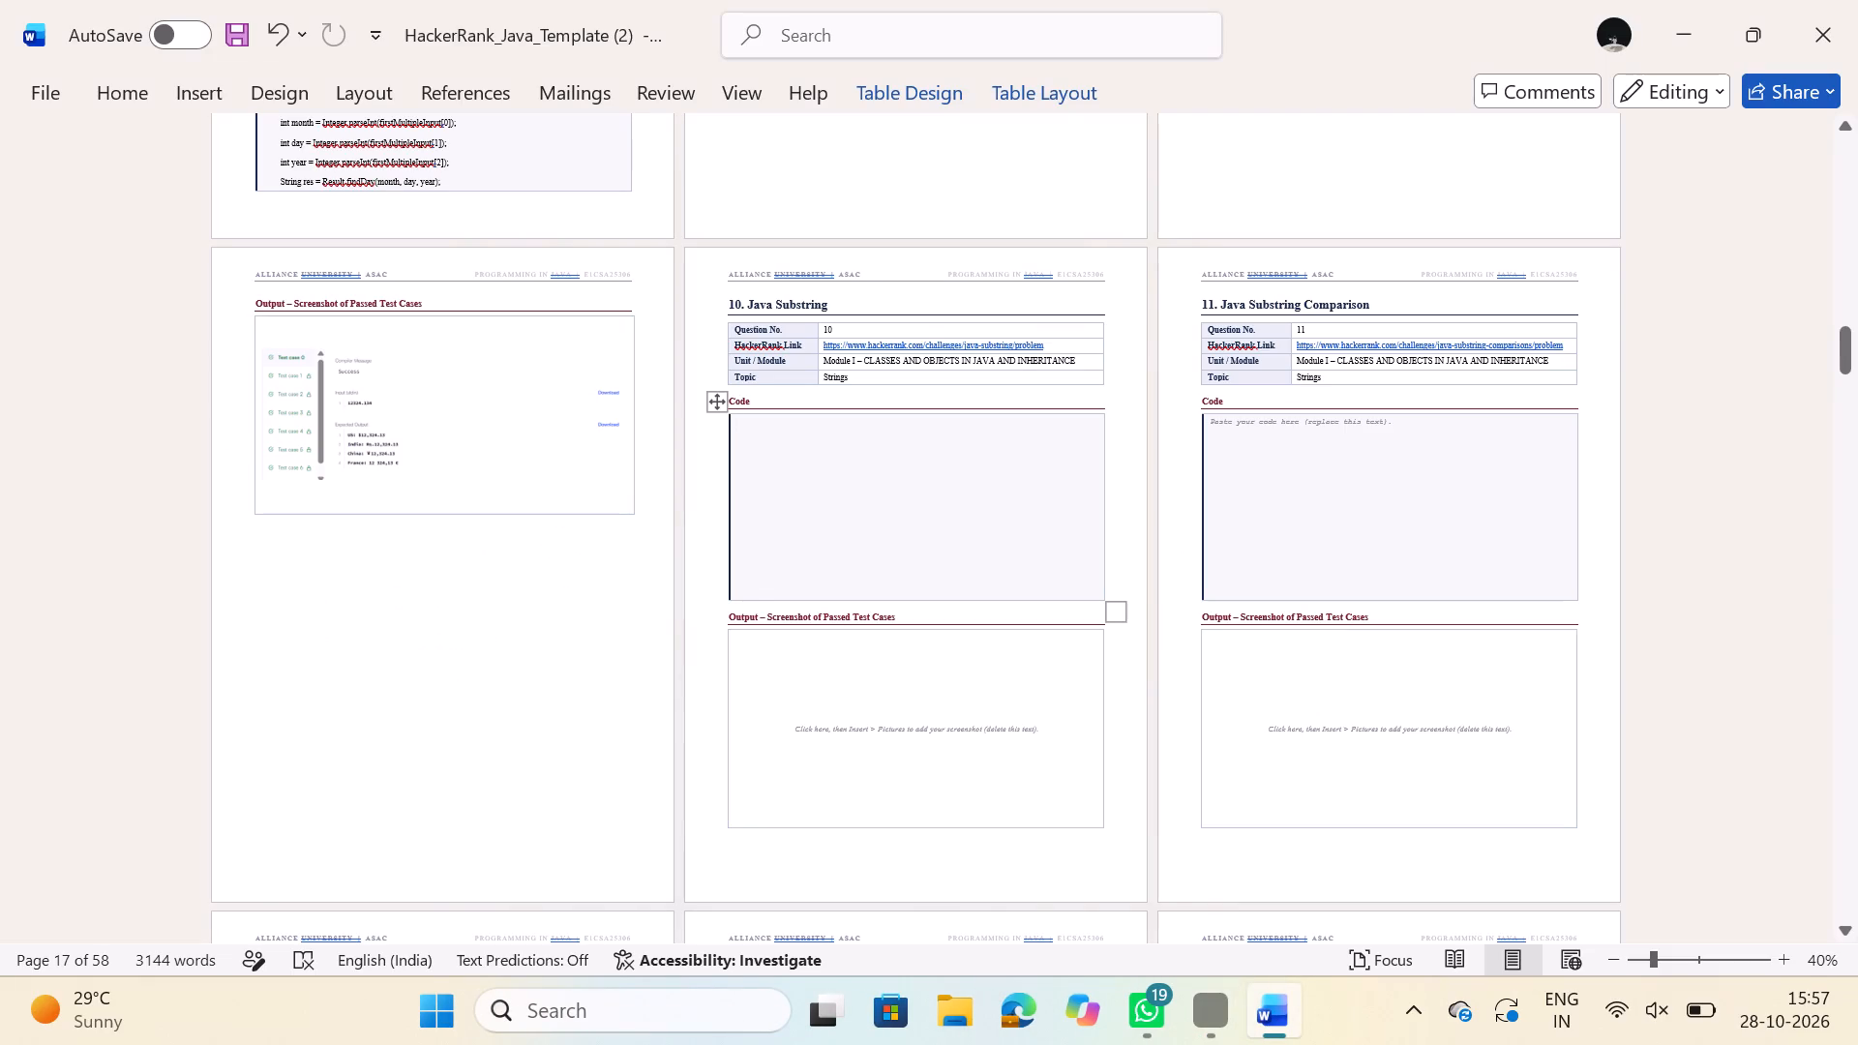
pyautogui.moveTo(1055, 734); pyautogui.dragTo(791, 727)
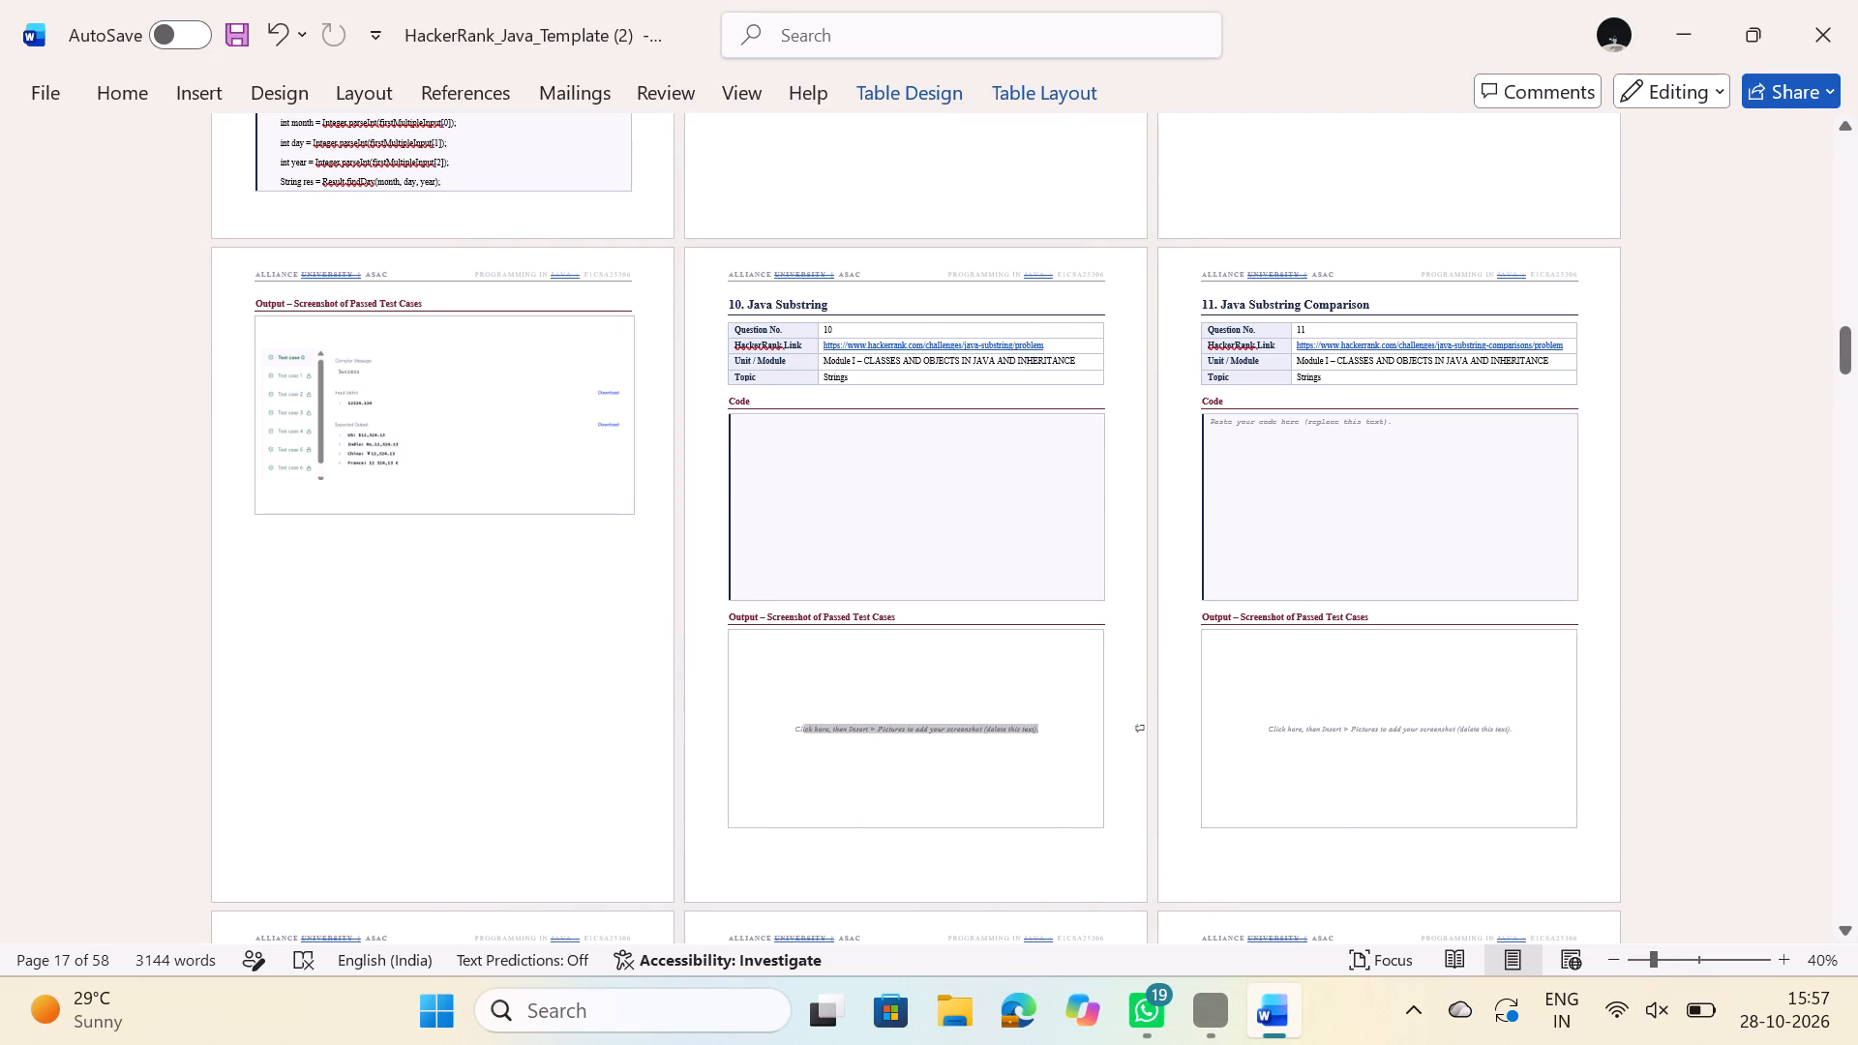
pyautogui.moveTo(791, 727); pyautogui.dragTo(778, 727)
pyautogui.press('BackSpace')
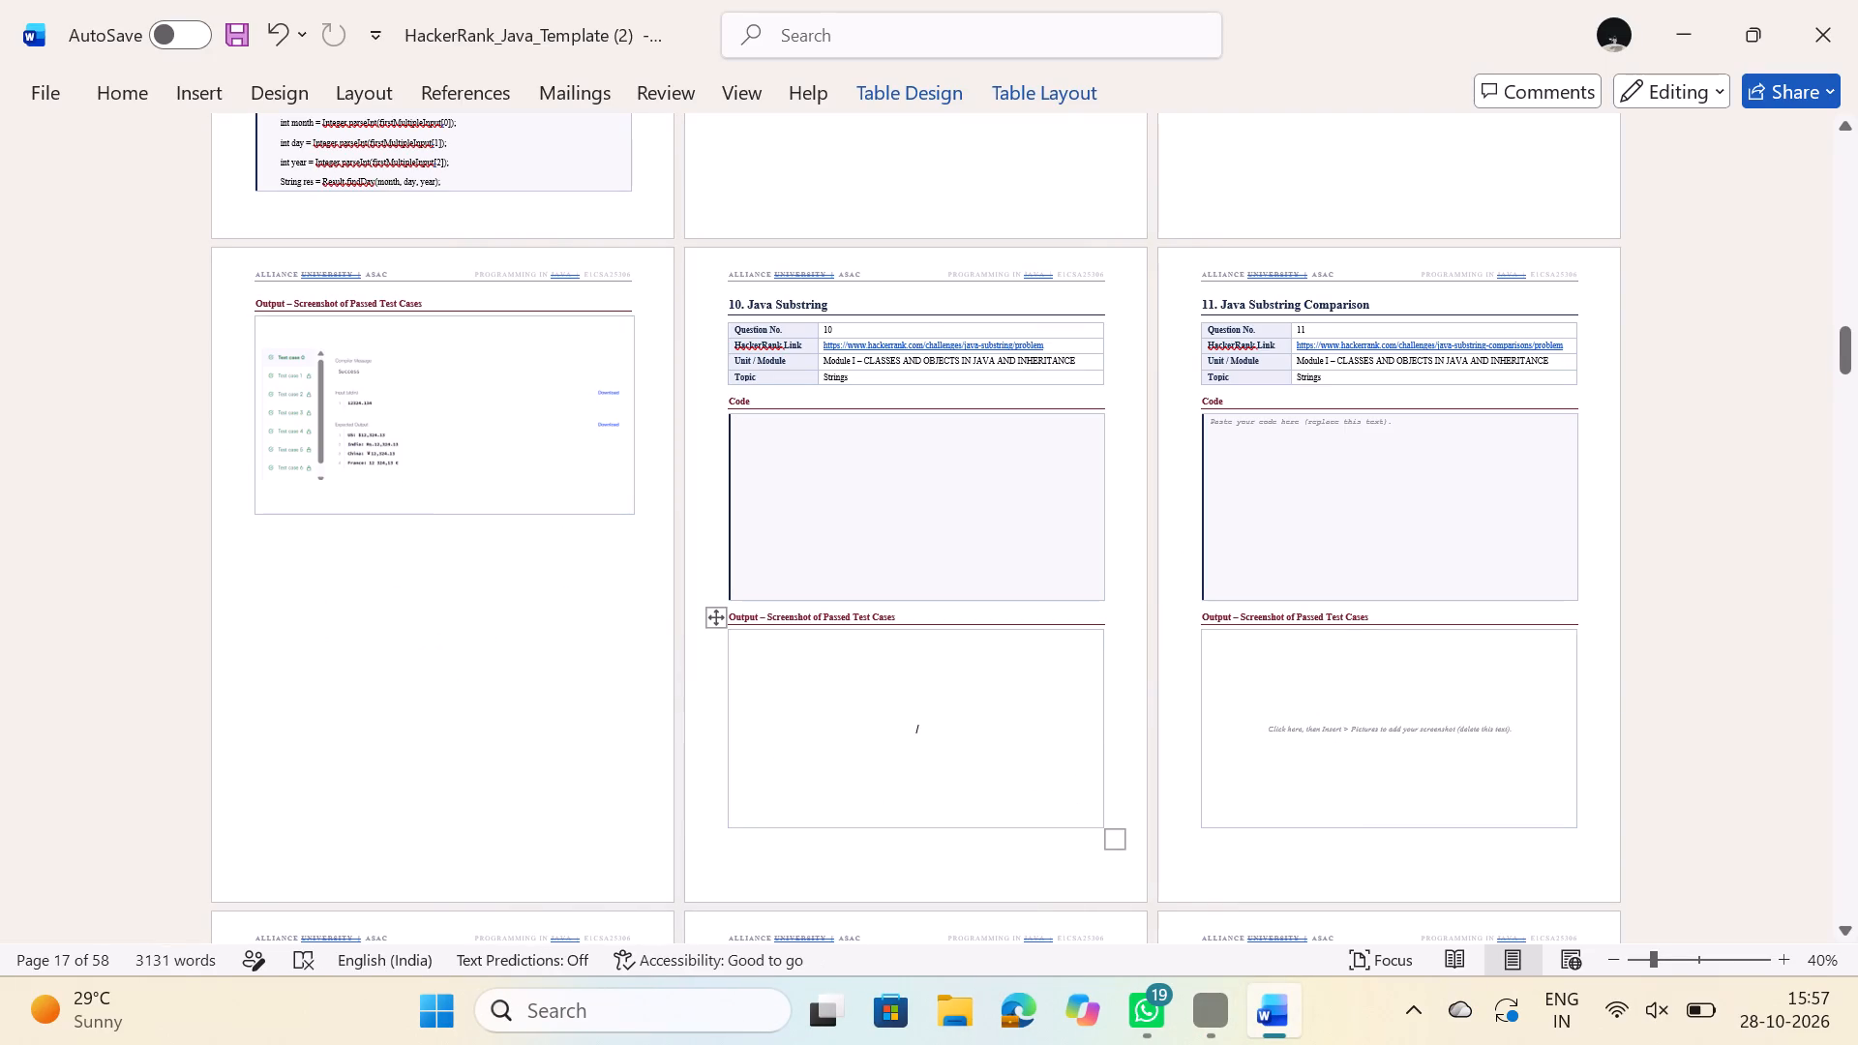
pyautogui.click(179, 97)
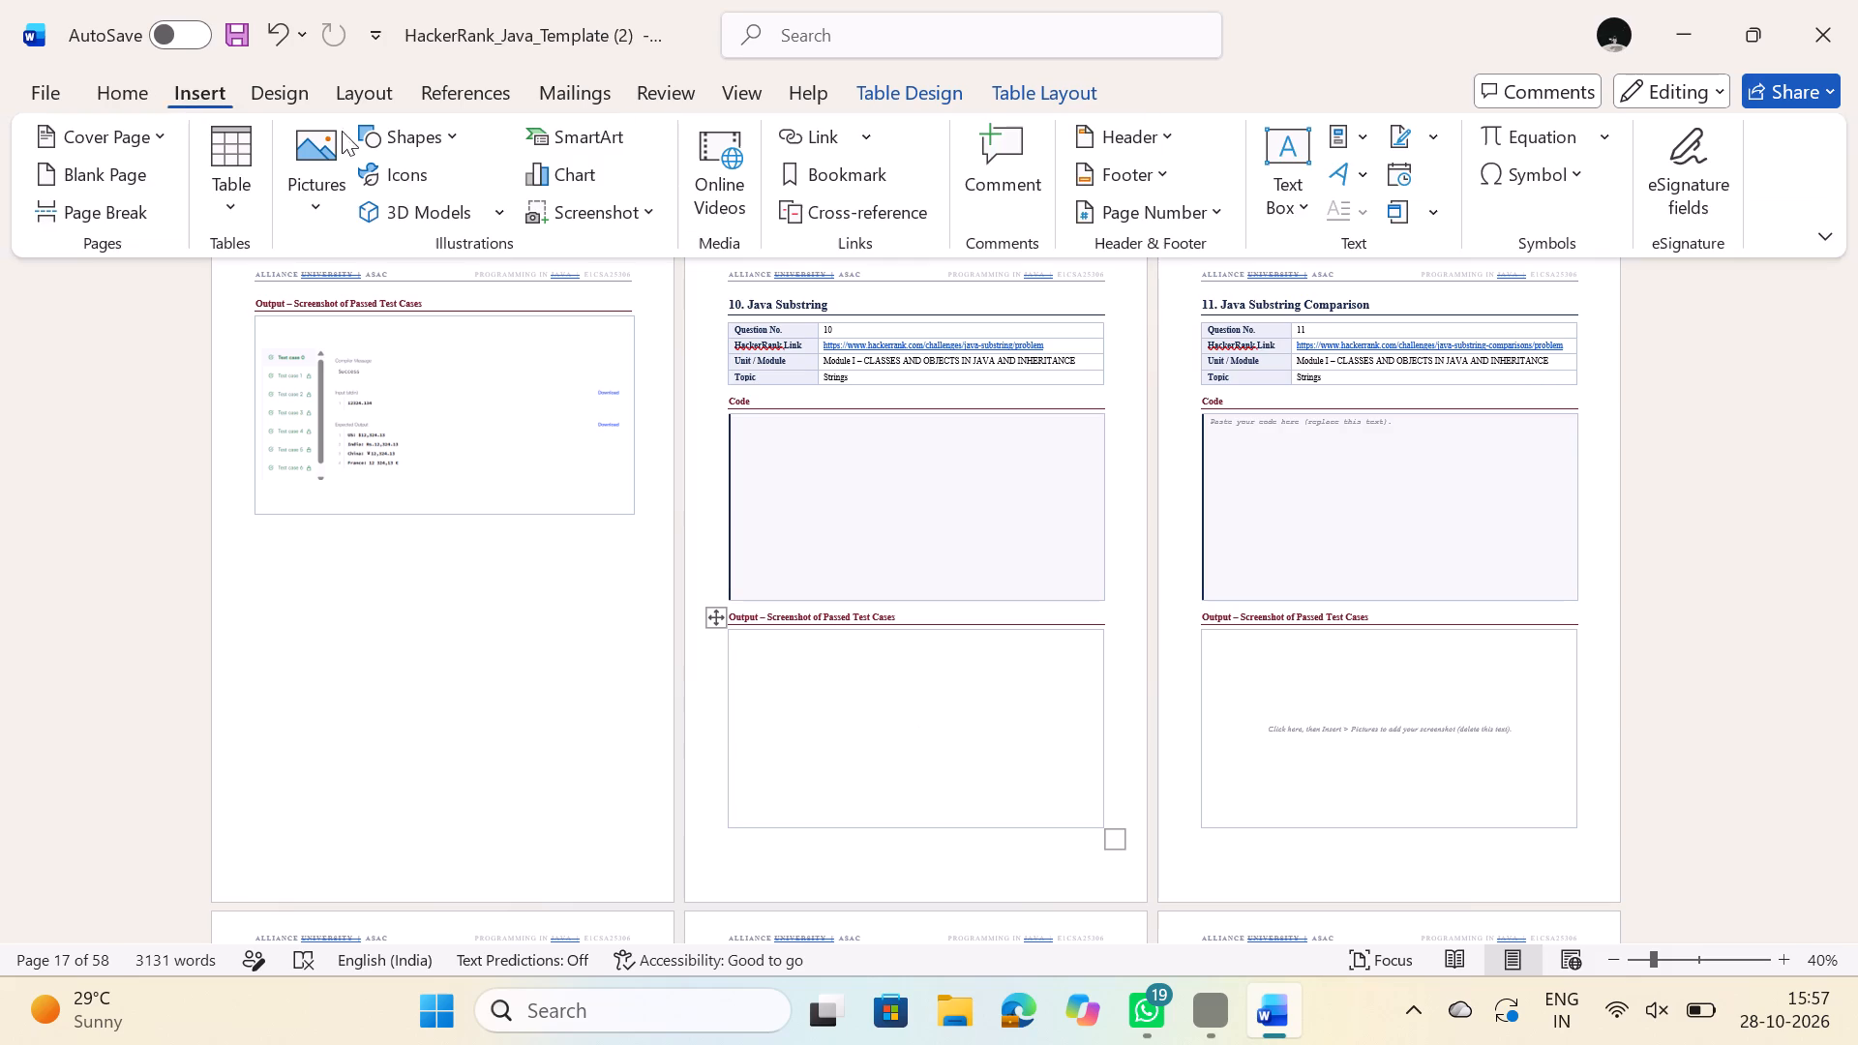
pyautogui.click(319, 209)
pyautogui.click(367, 294)
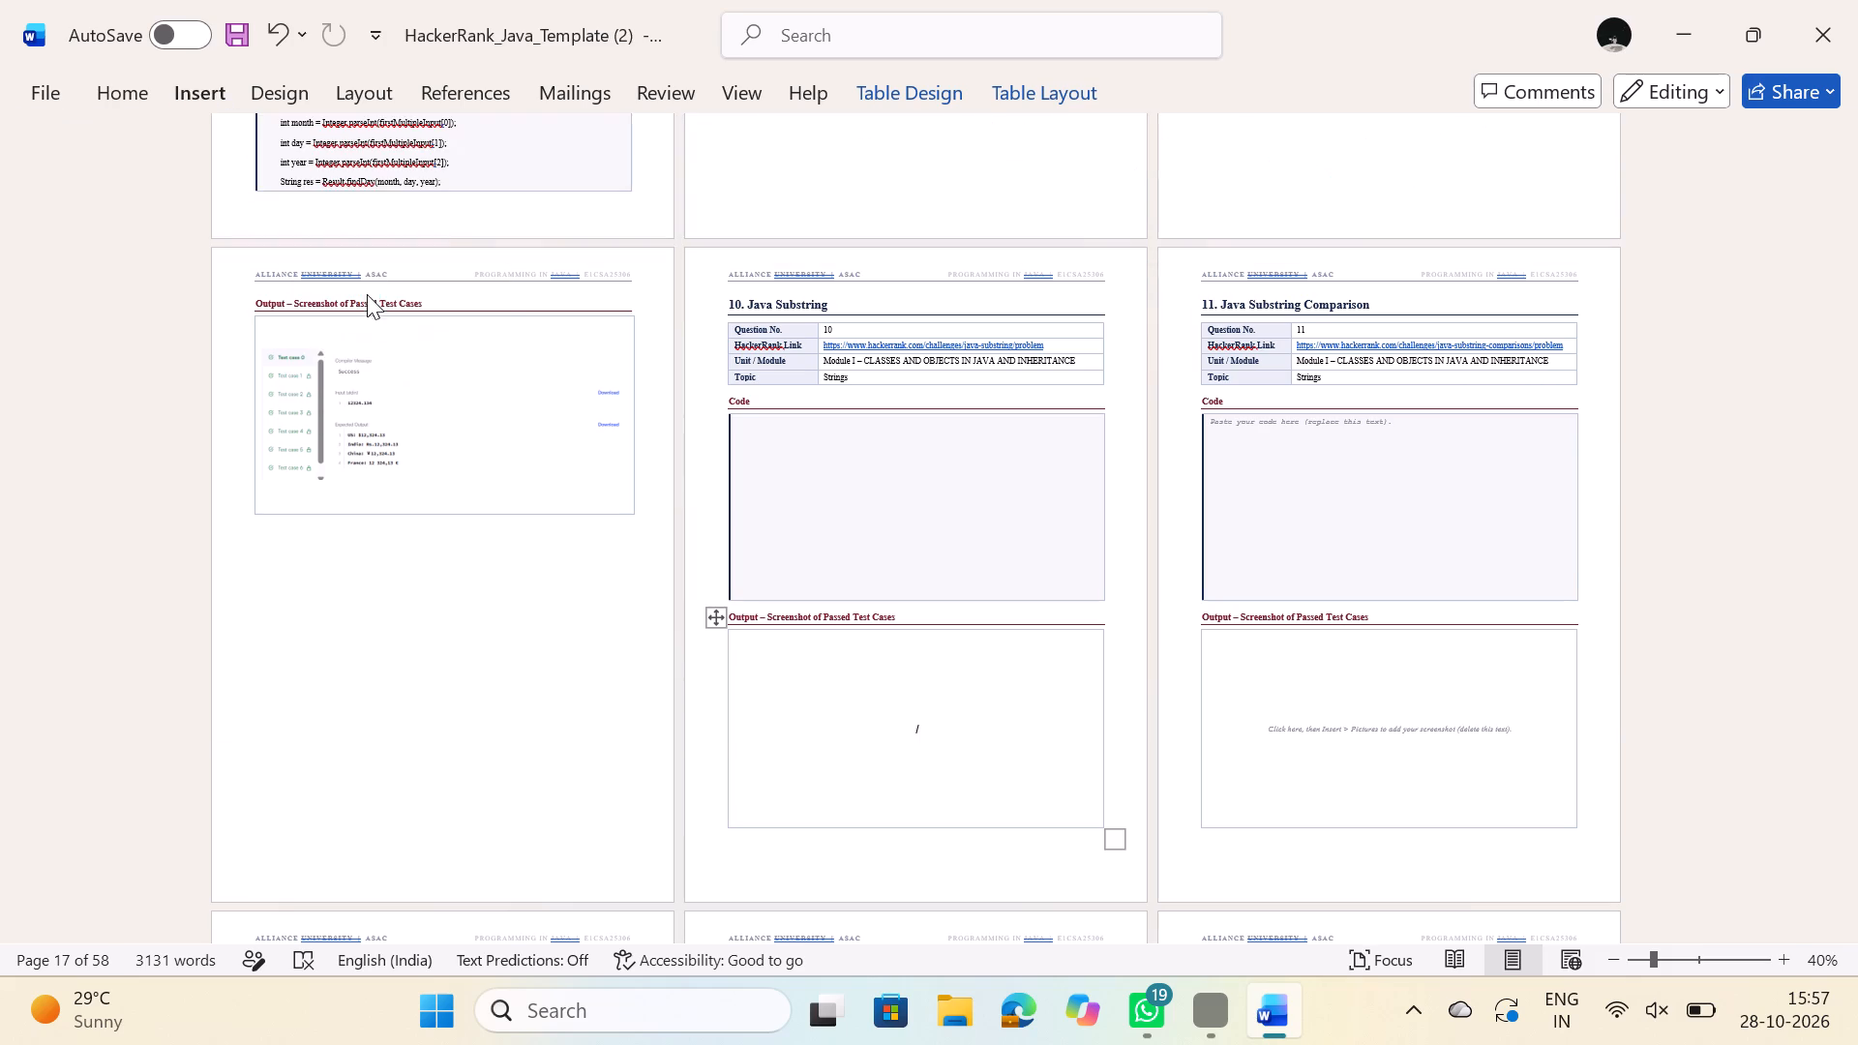
pyautogui.scroll(7, 127, 340)
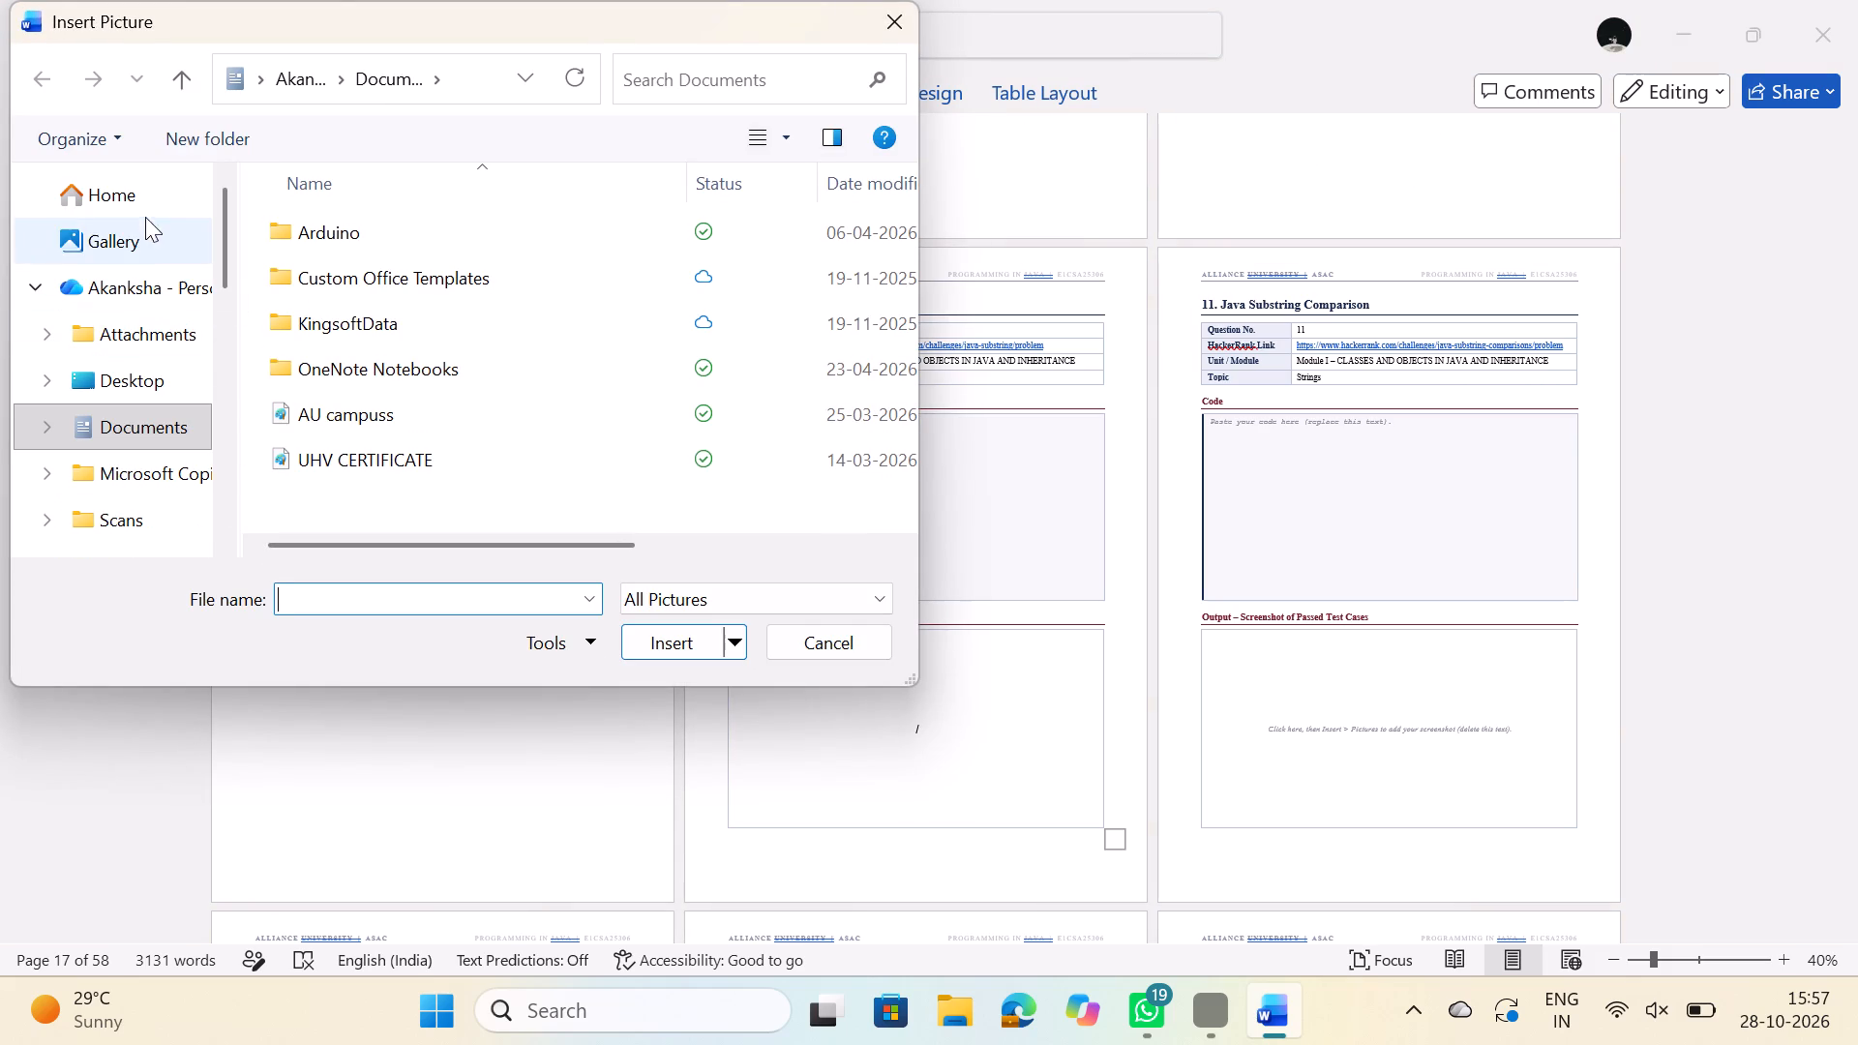
pyautogui.click(137, 244)
pyautogui.click(377, 300)
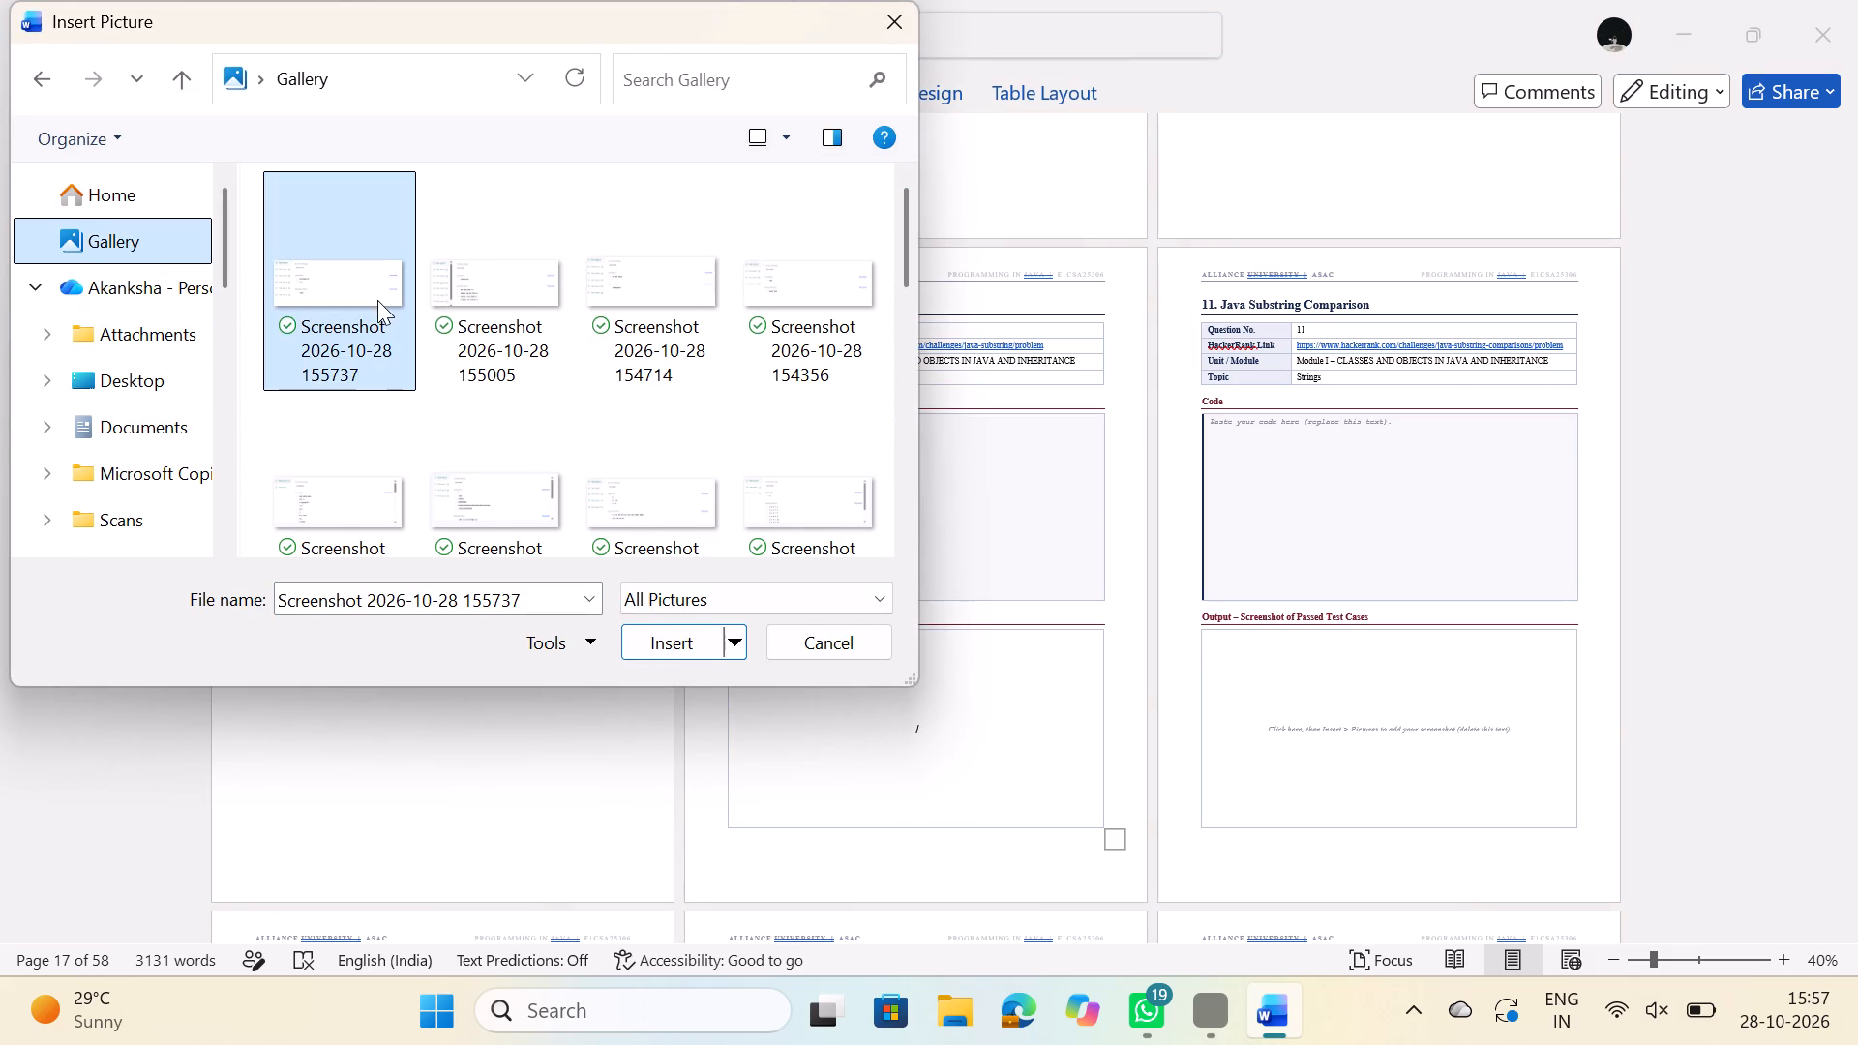
pyautogui.click(689, 646)
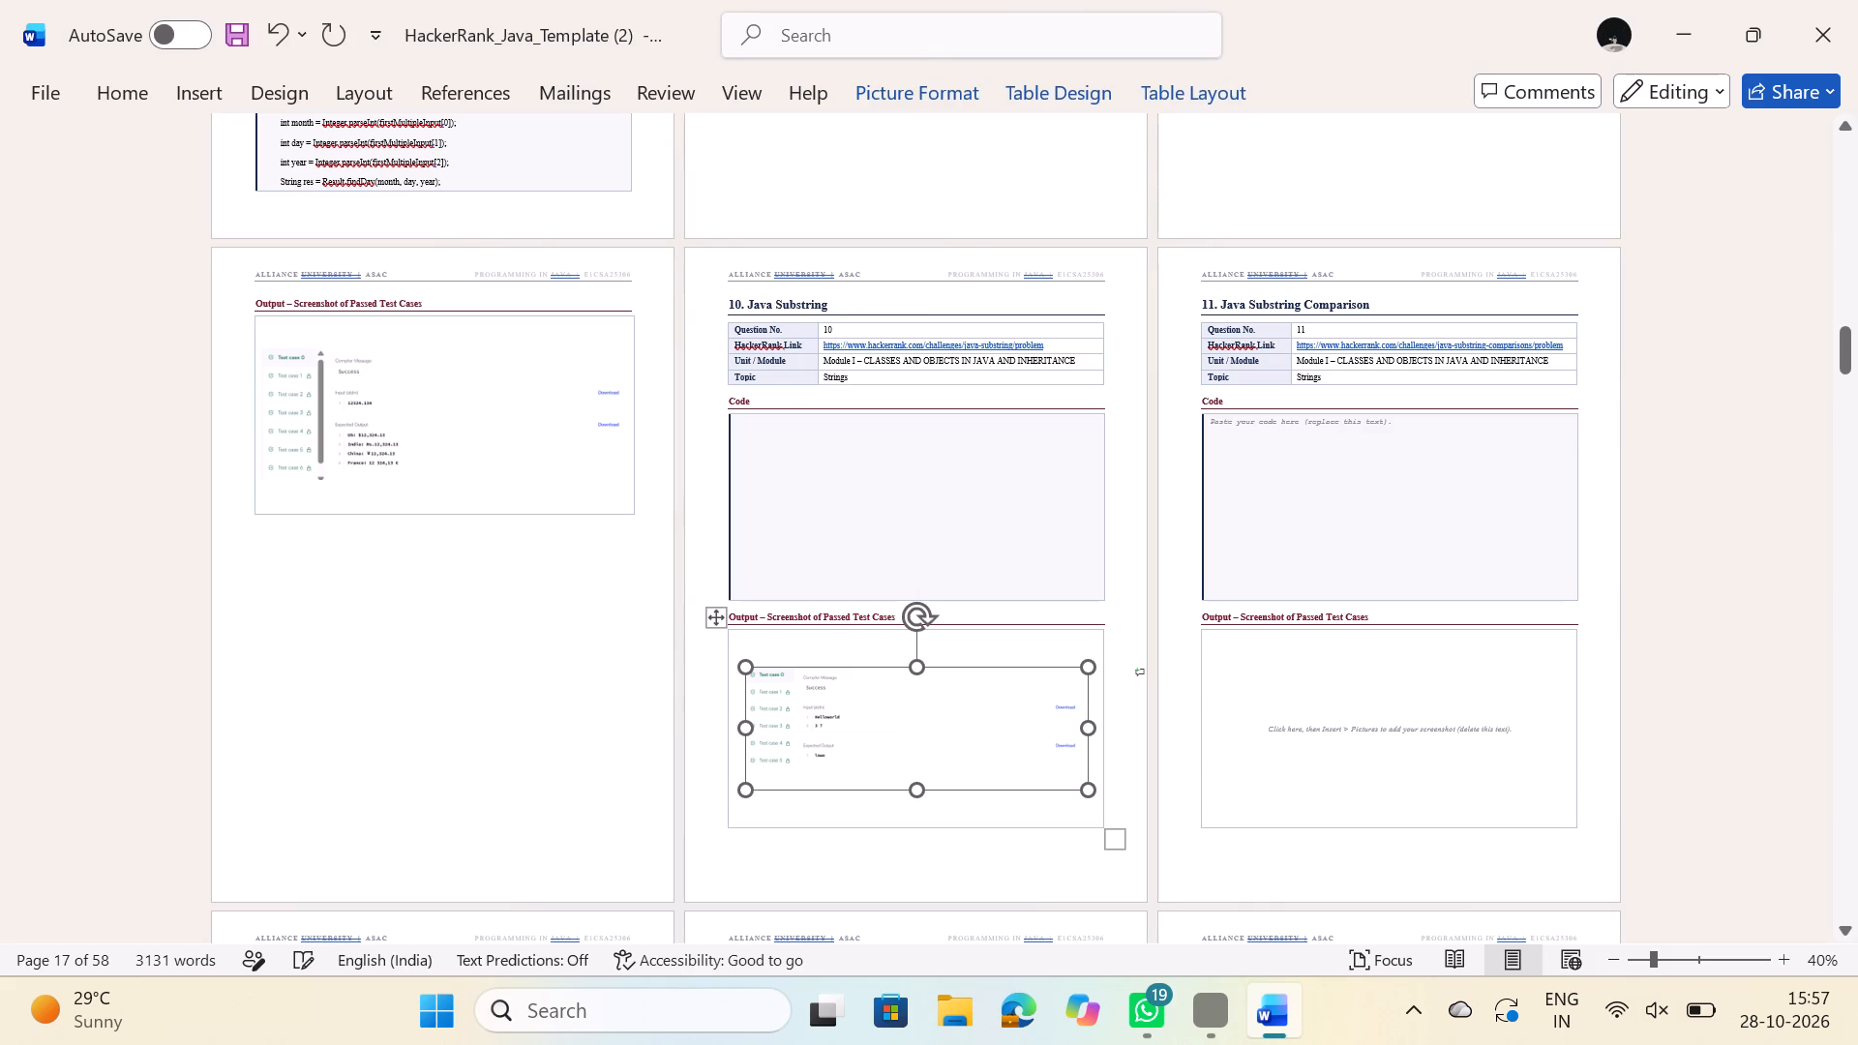
# Set the inserted screenshot's text wrapping to In Front of Text and position it inside question 10's output box.
pyautogui.click(1019, 724)
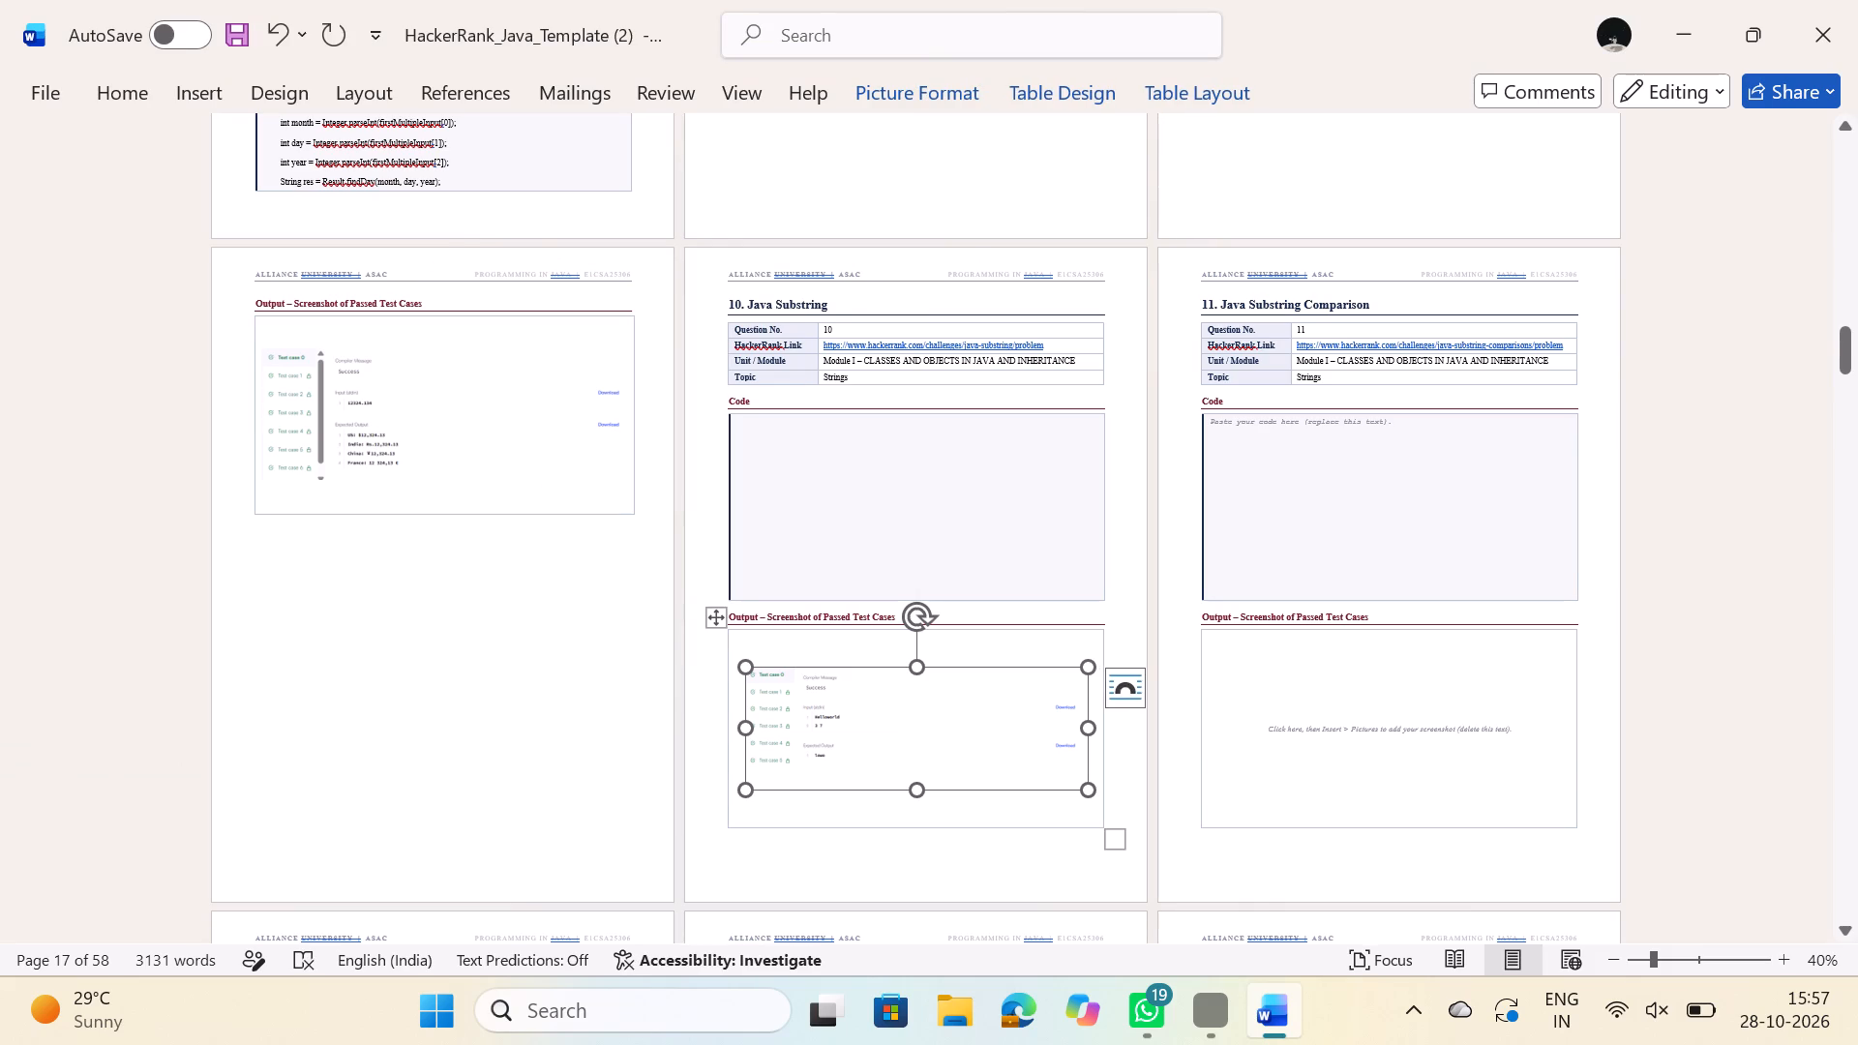
pyautogui.click(1114, 679)
pyautogui.click(1334, 777)
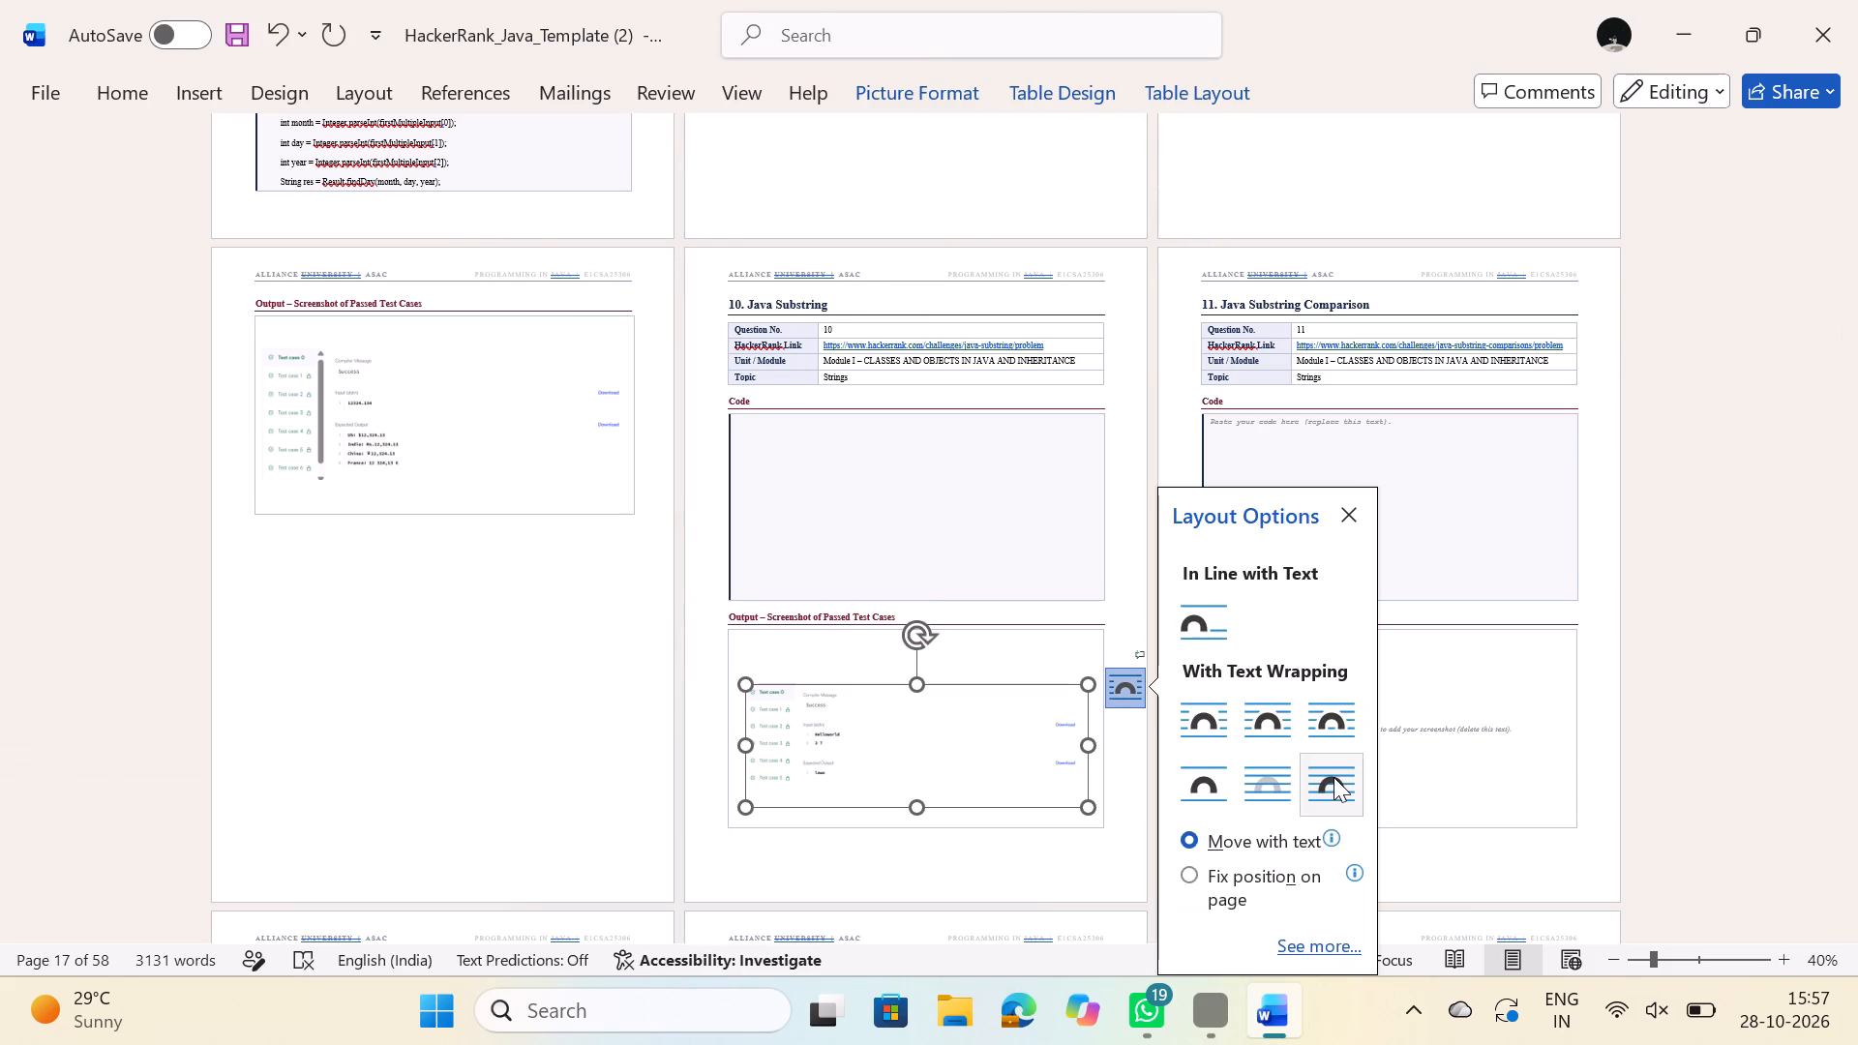
pyautogui.moveTo(1011, 785); pyautogui.dragTo(1005, 730)
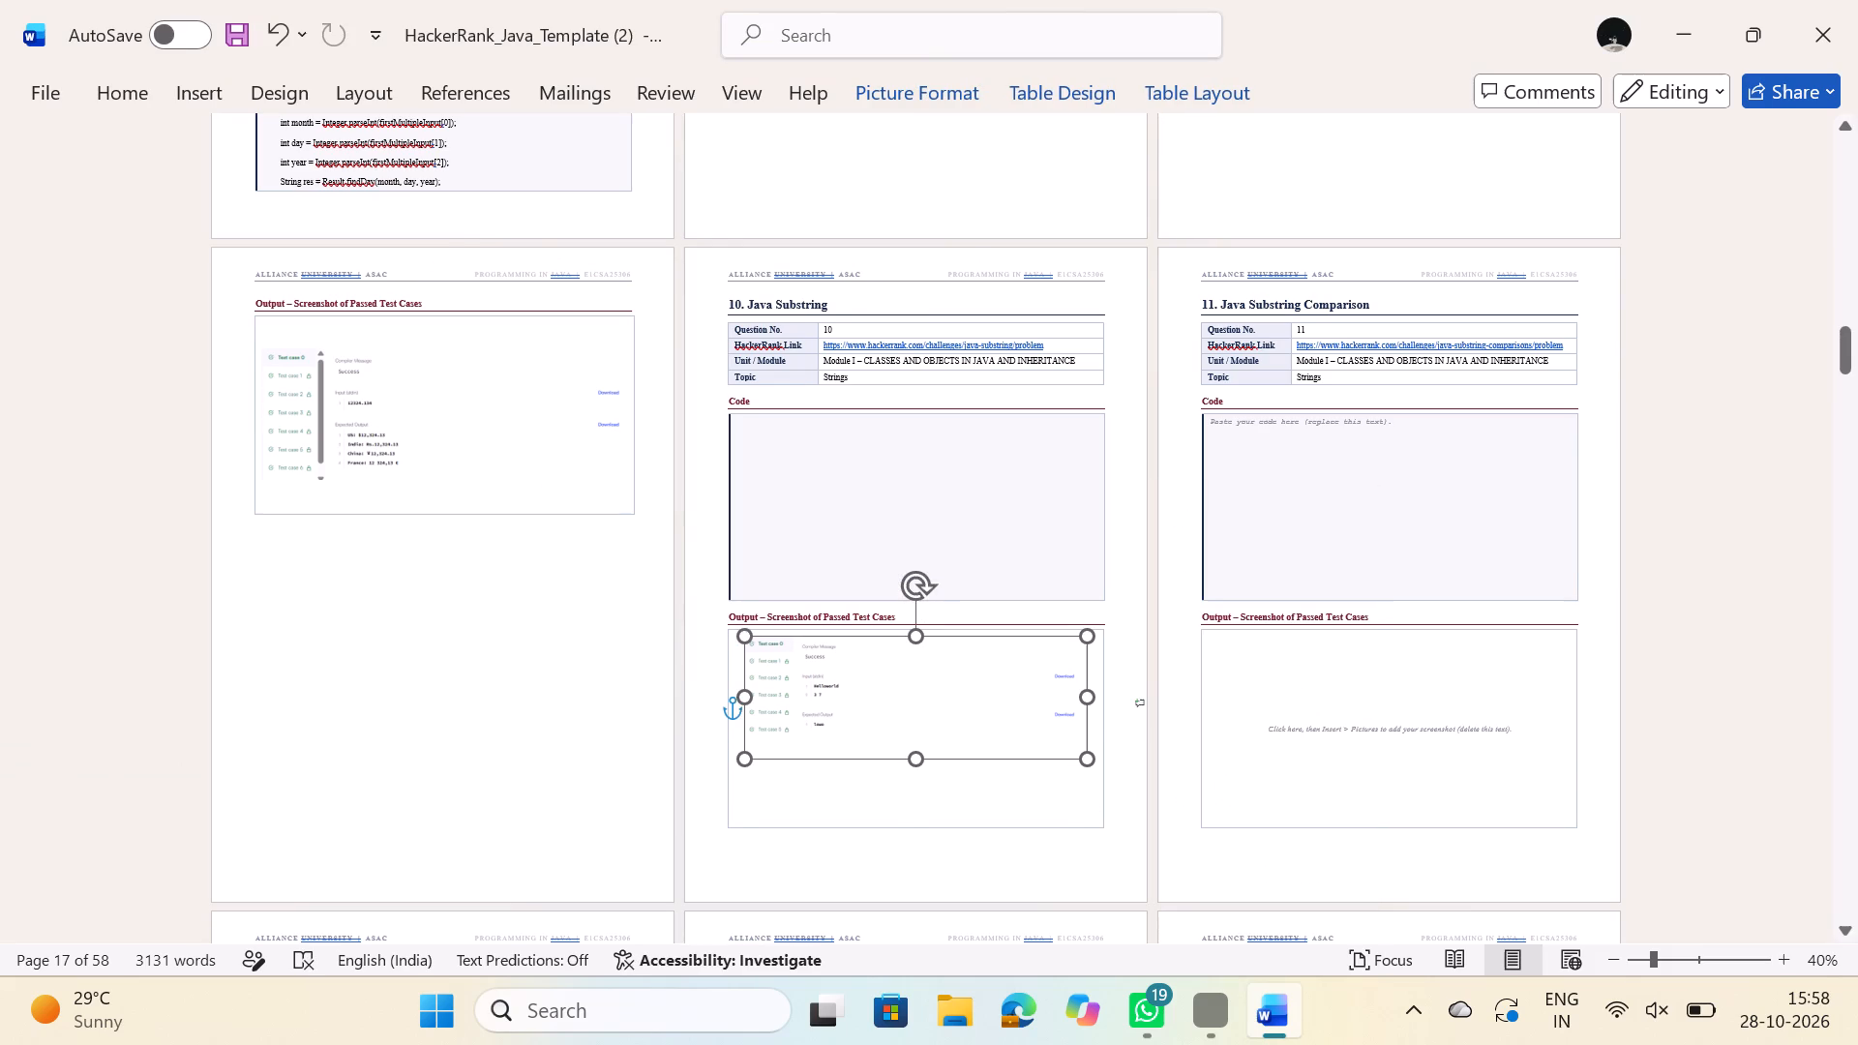
pyautogui.moveTo(1005, 730); pyautogui.dragTo(1017, 759)
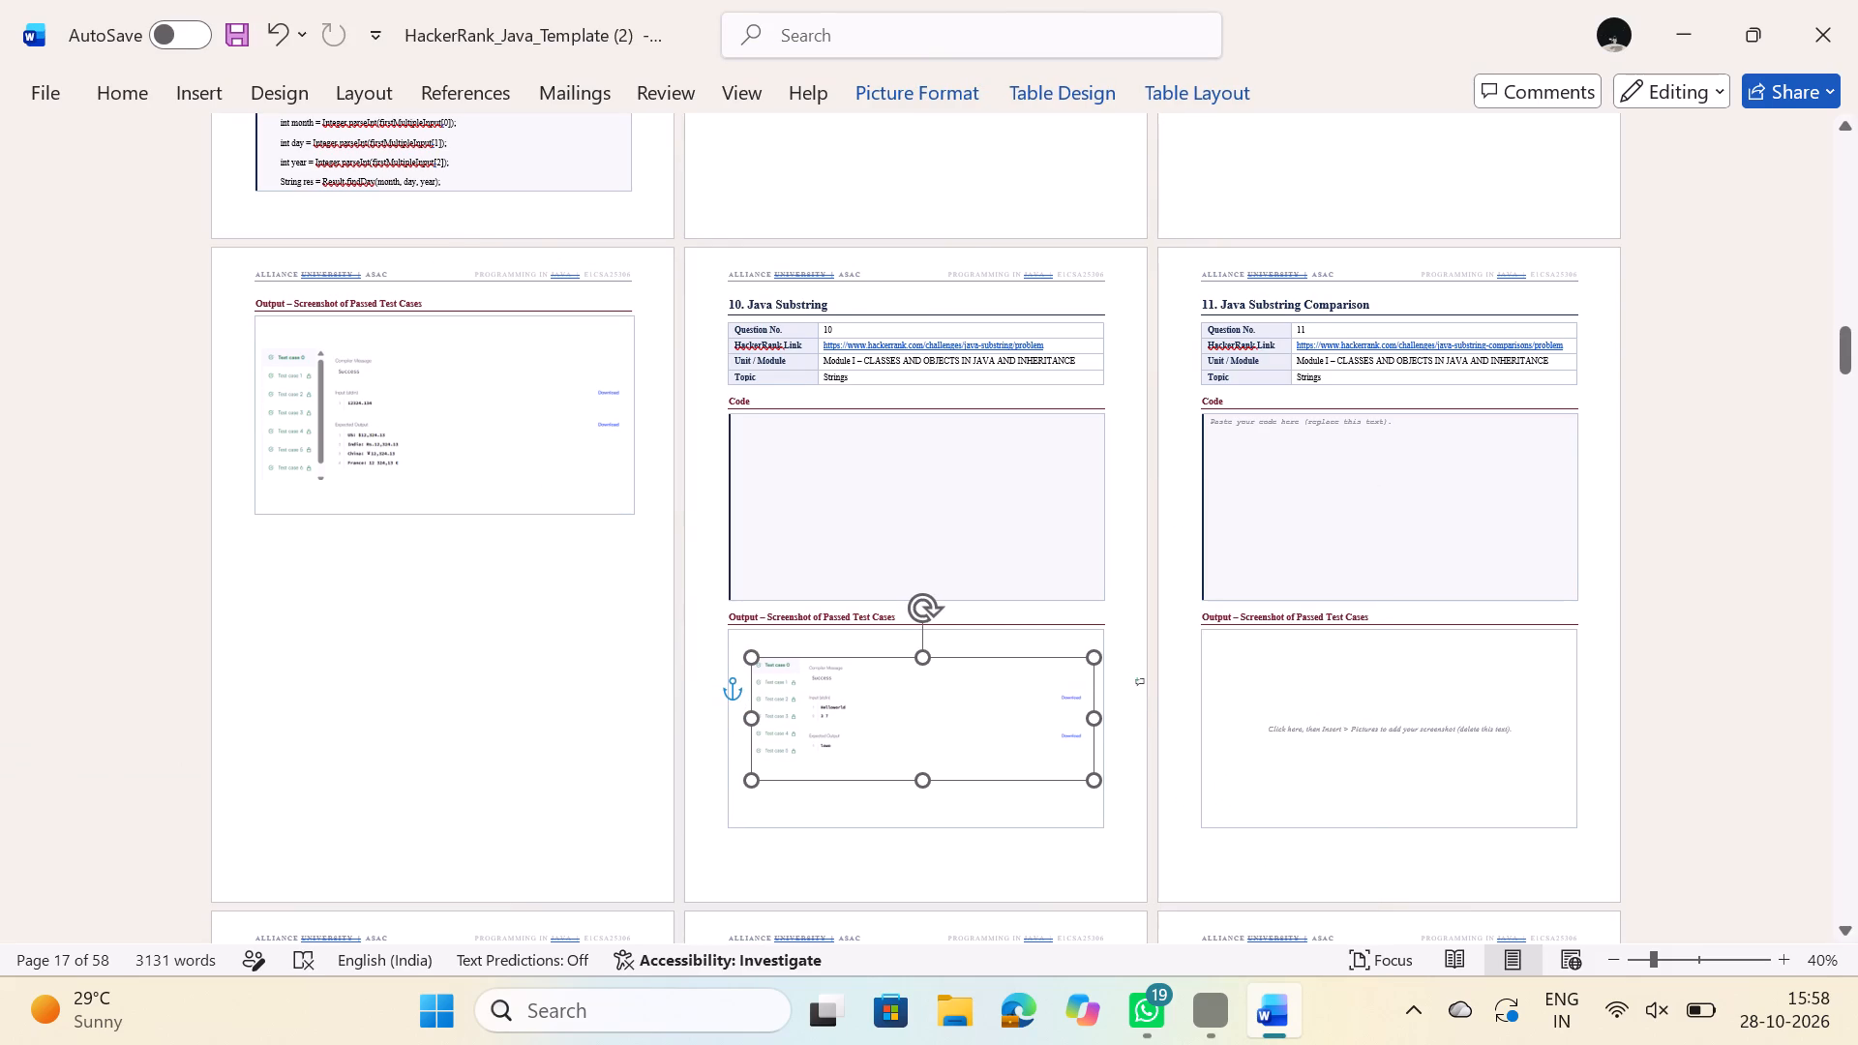
pyautogui.click(981, 882)
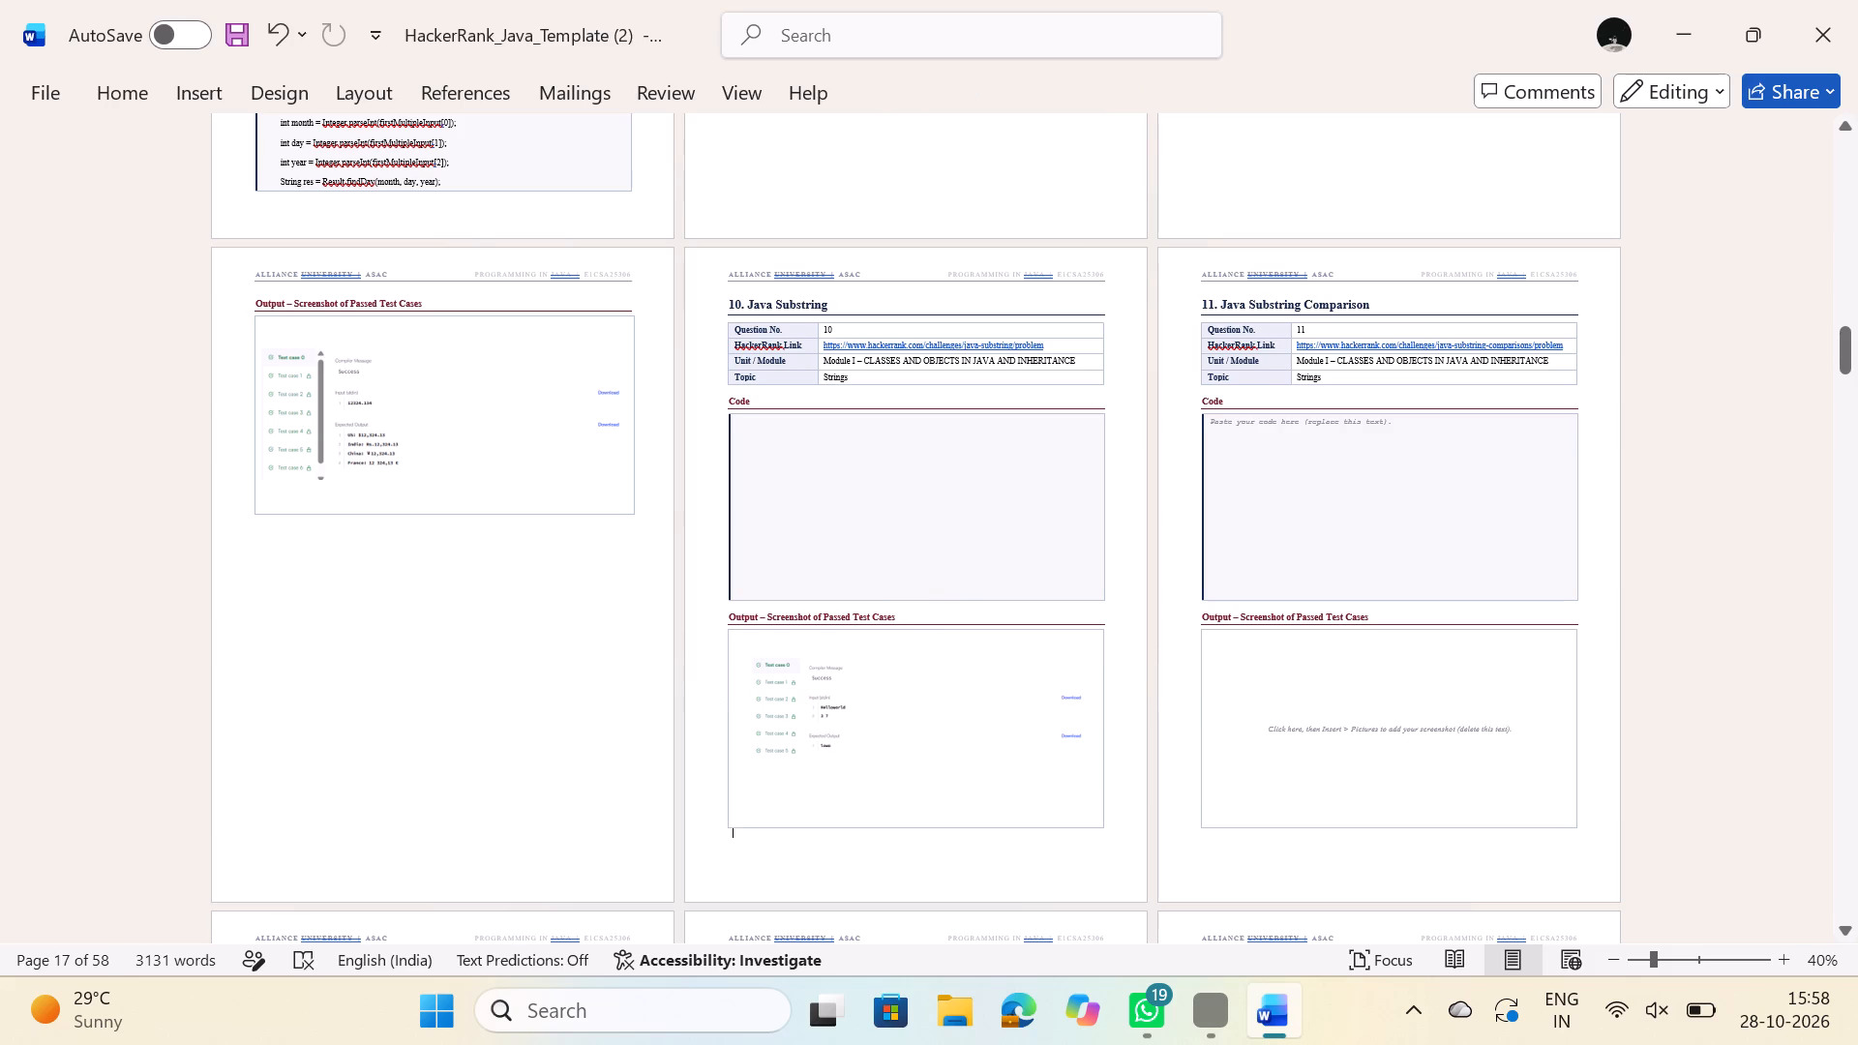
# Place the insertion point in the empty code box of question 10, Java Substring.
pyautogui.scroll(3, 981, 882)
pyautogui.hscroll(2, 981, 882)
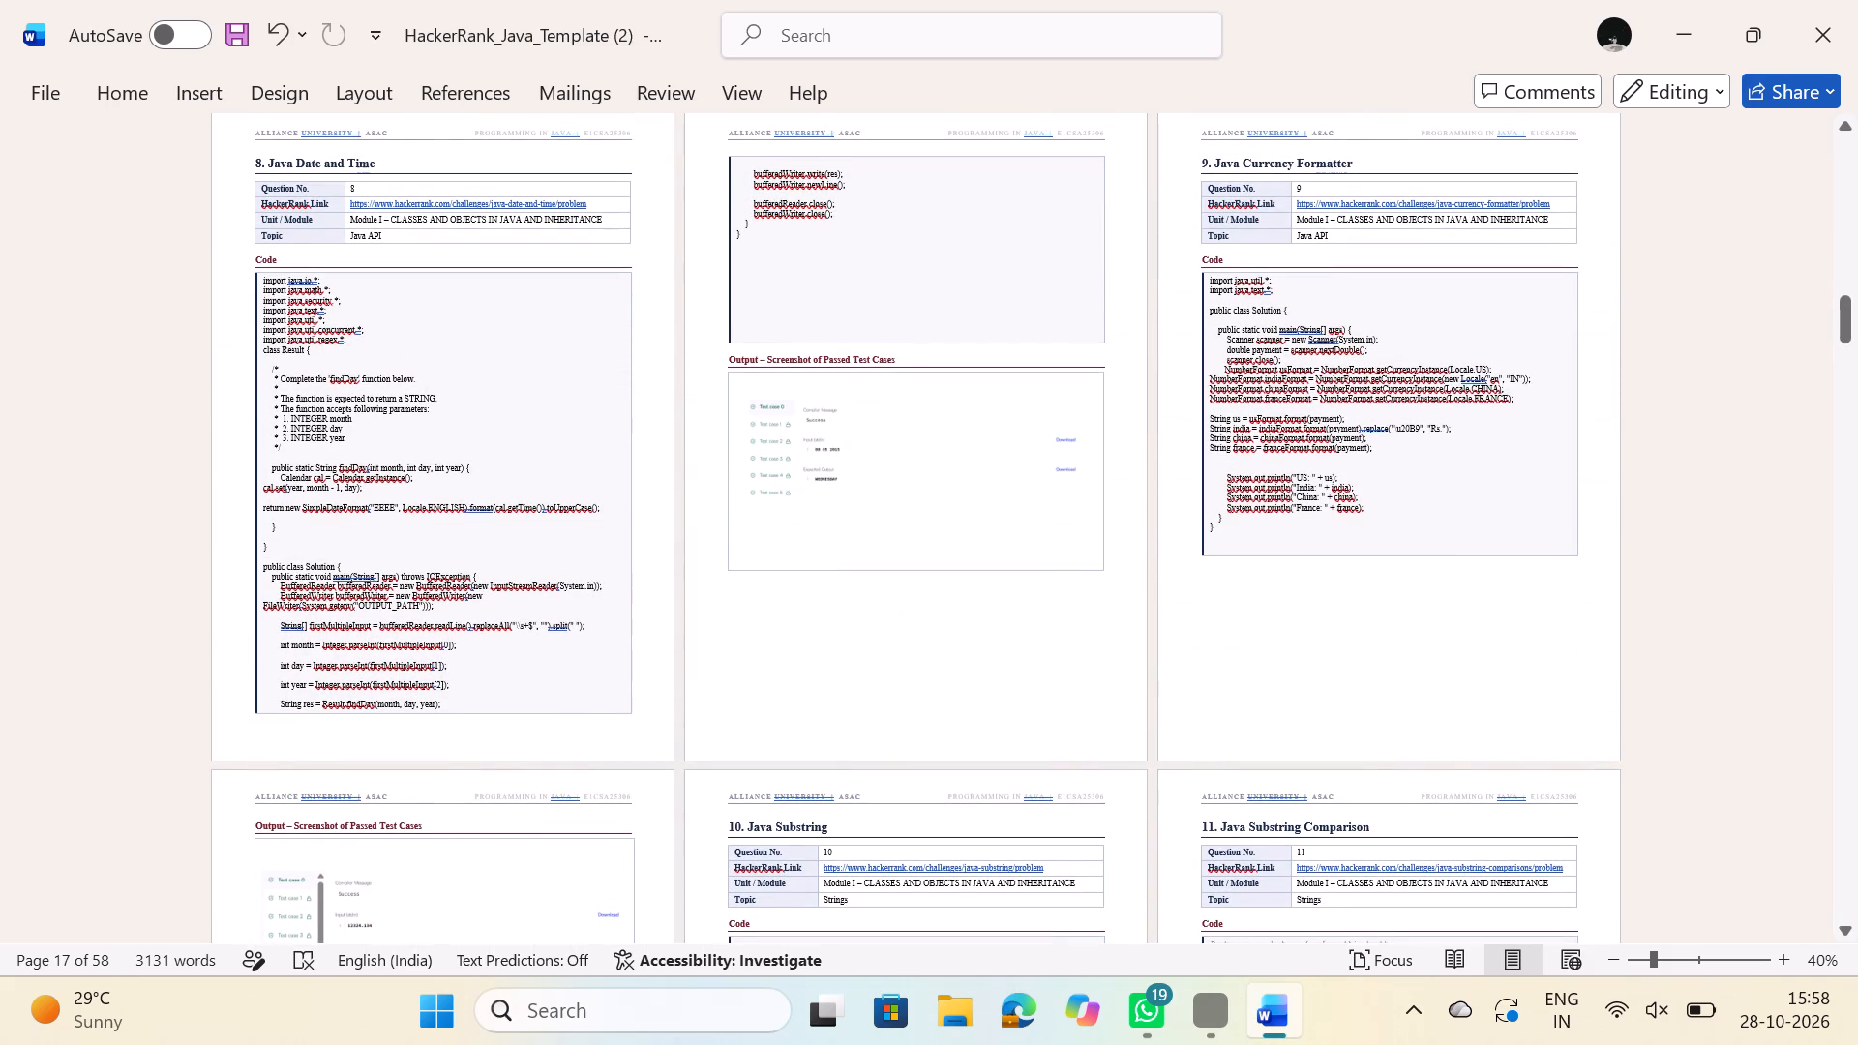
pyautogui.hscroll(4, 981, 882)
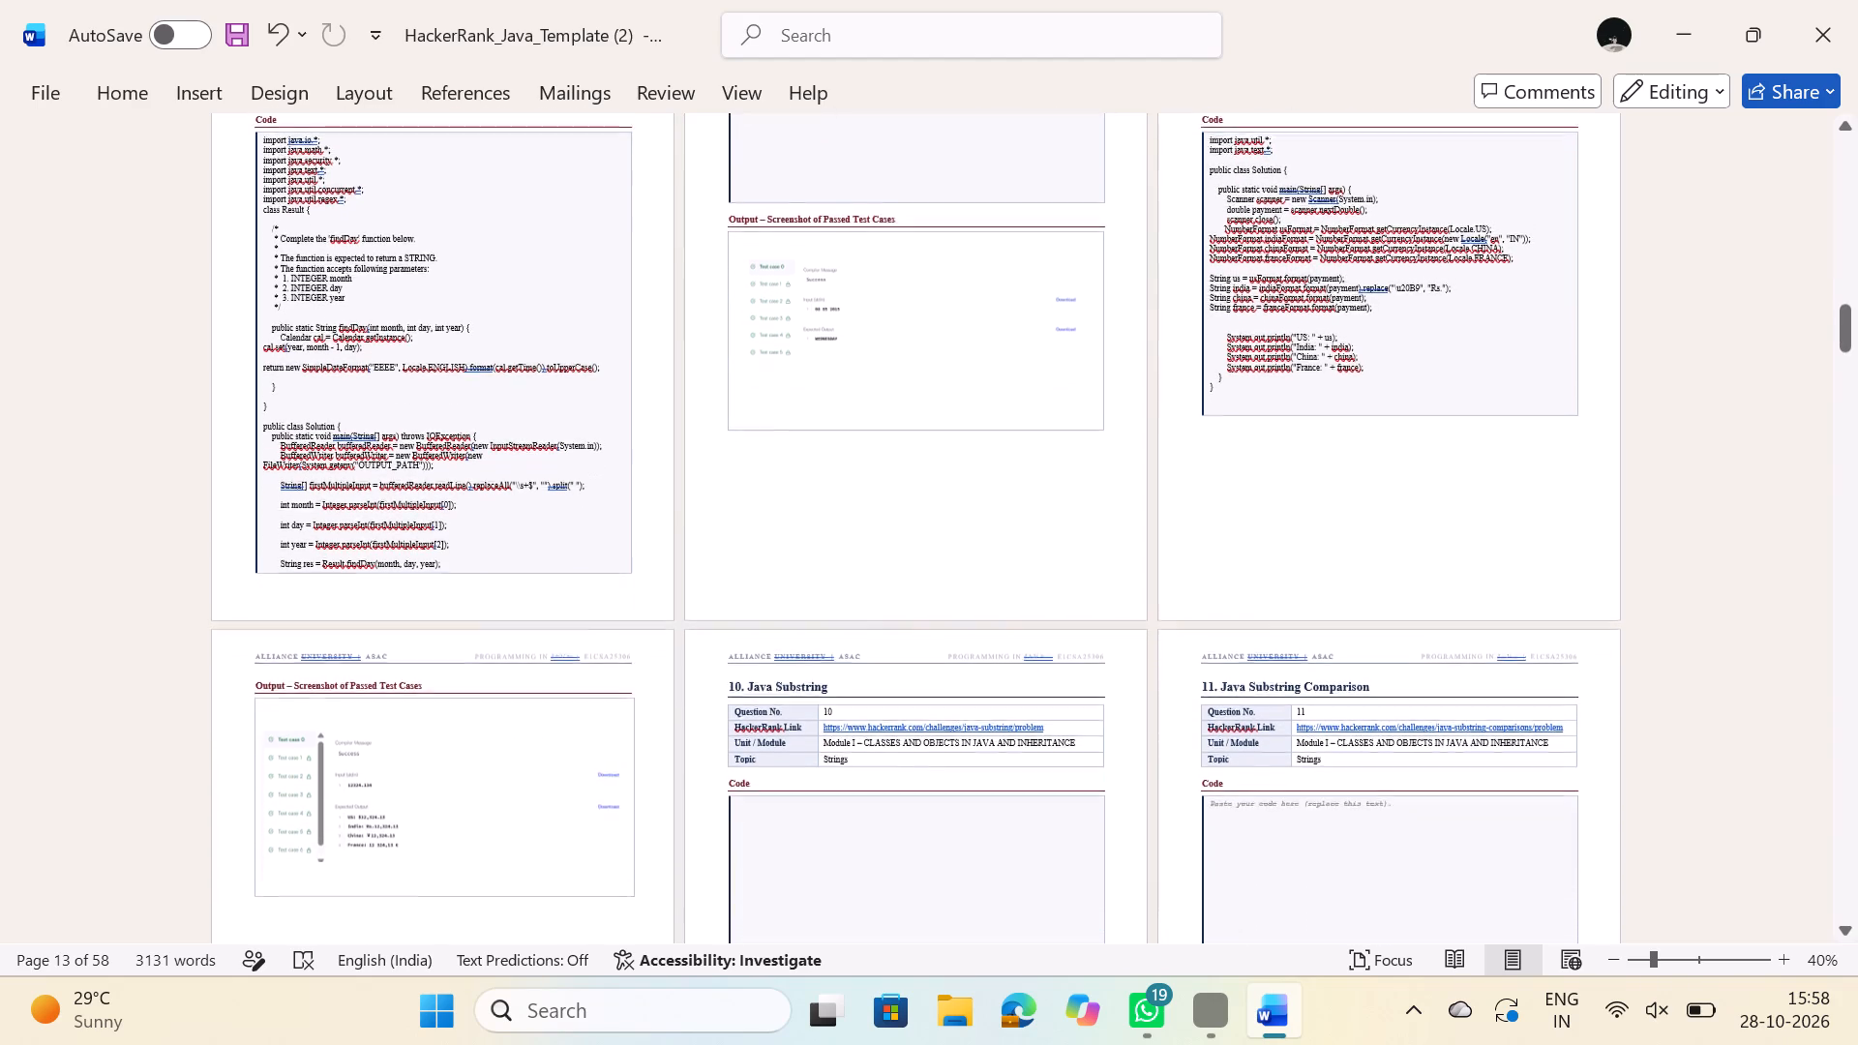
pyautogui.hscroll(1, 981, 882)
pyautogui.click(810, 761)
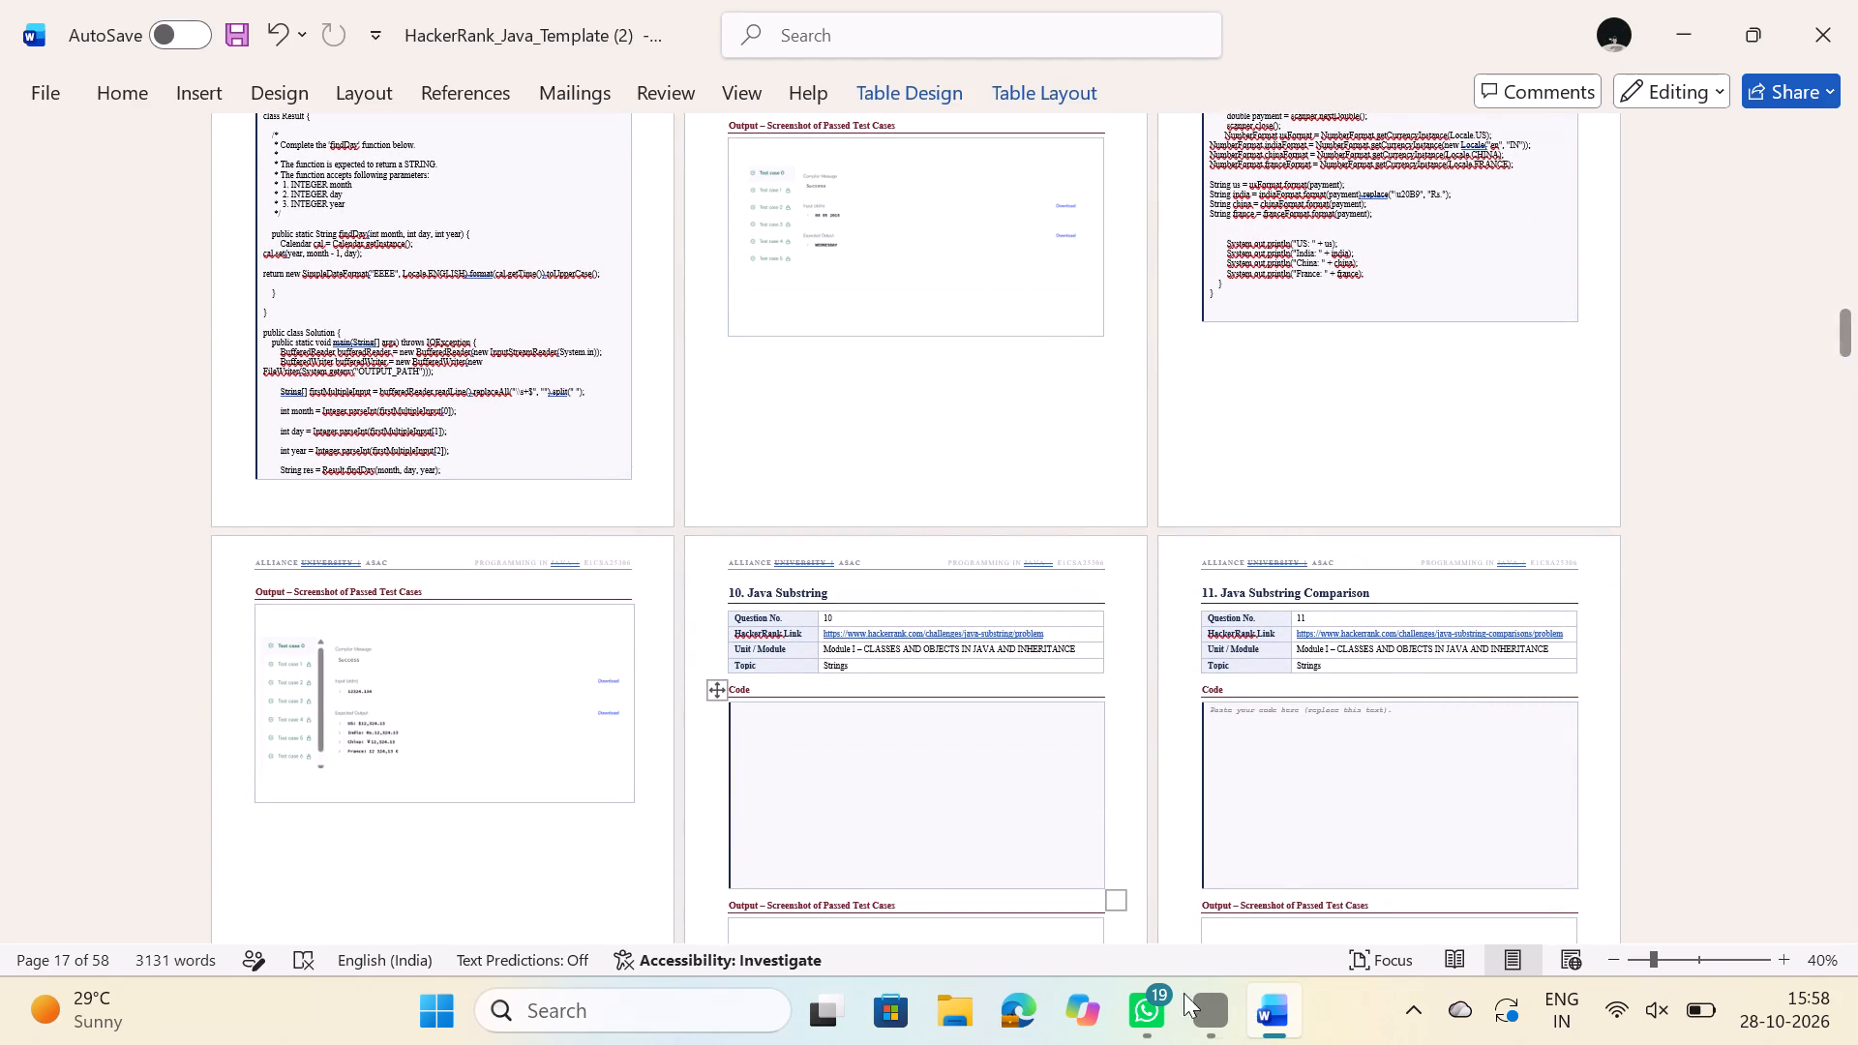
# Switch to Chrome and open the submitted Java Substring code in the challenge editor.
pyautogui.click(1200, 1007)
pyautogui.scroll(8, 735, 624)
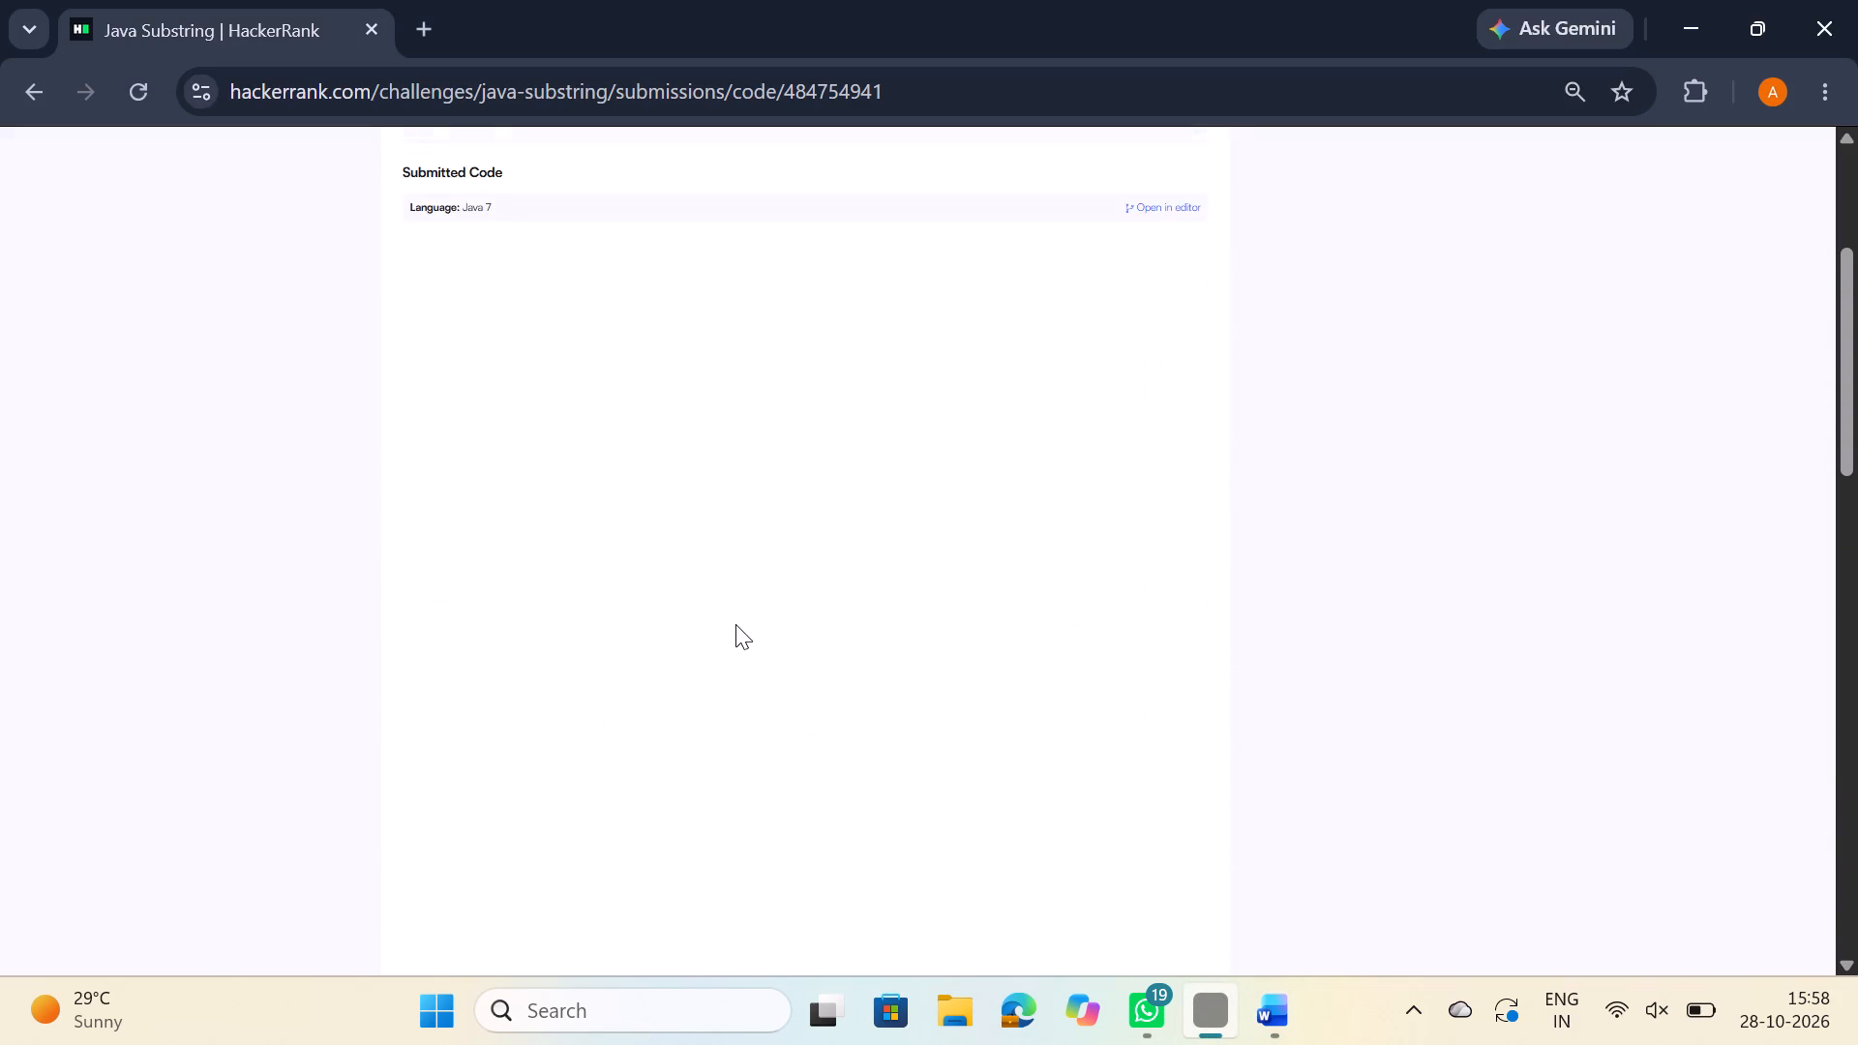
pyautogui.scroll(1, 735, 624)
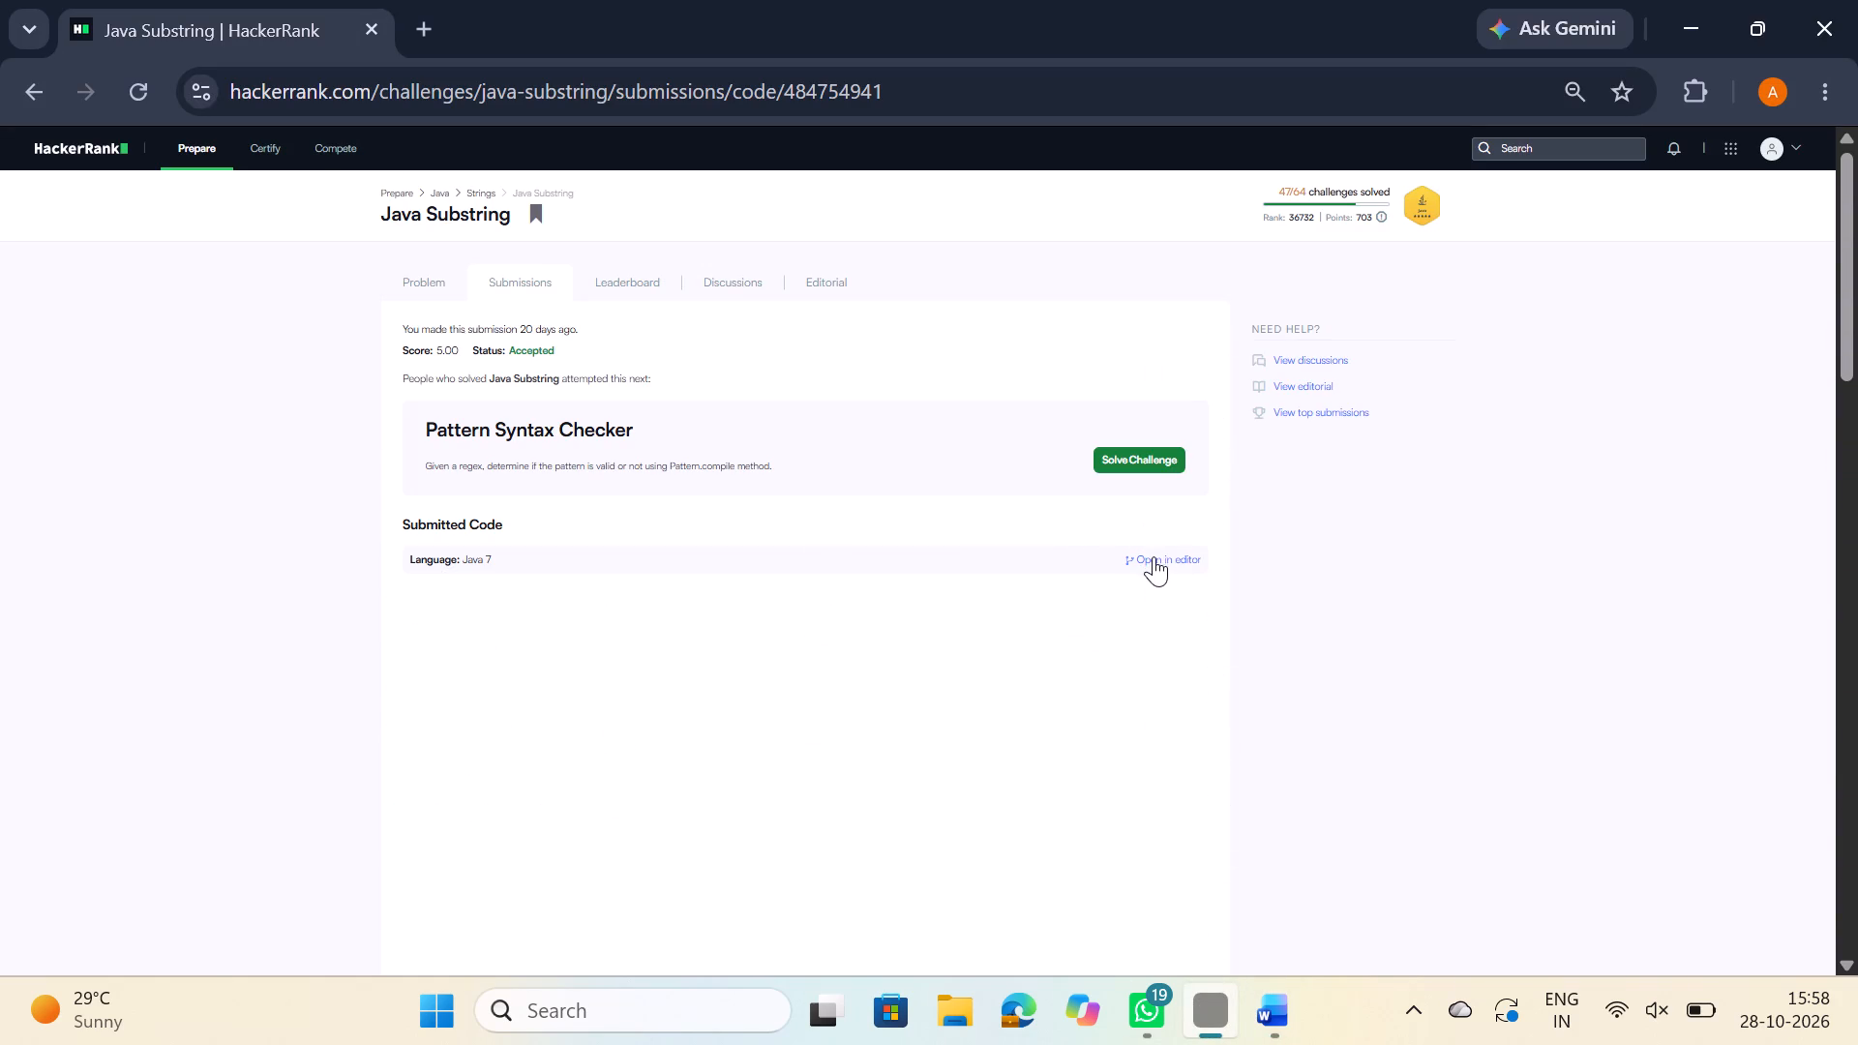
pyautogui.click(1154, 556)
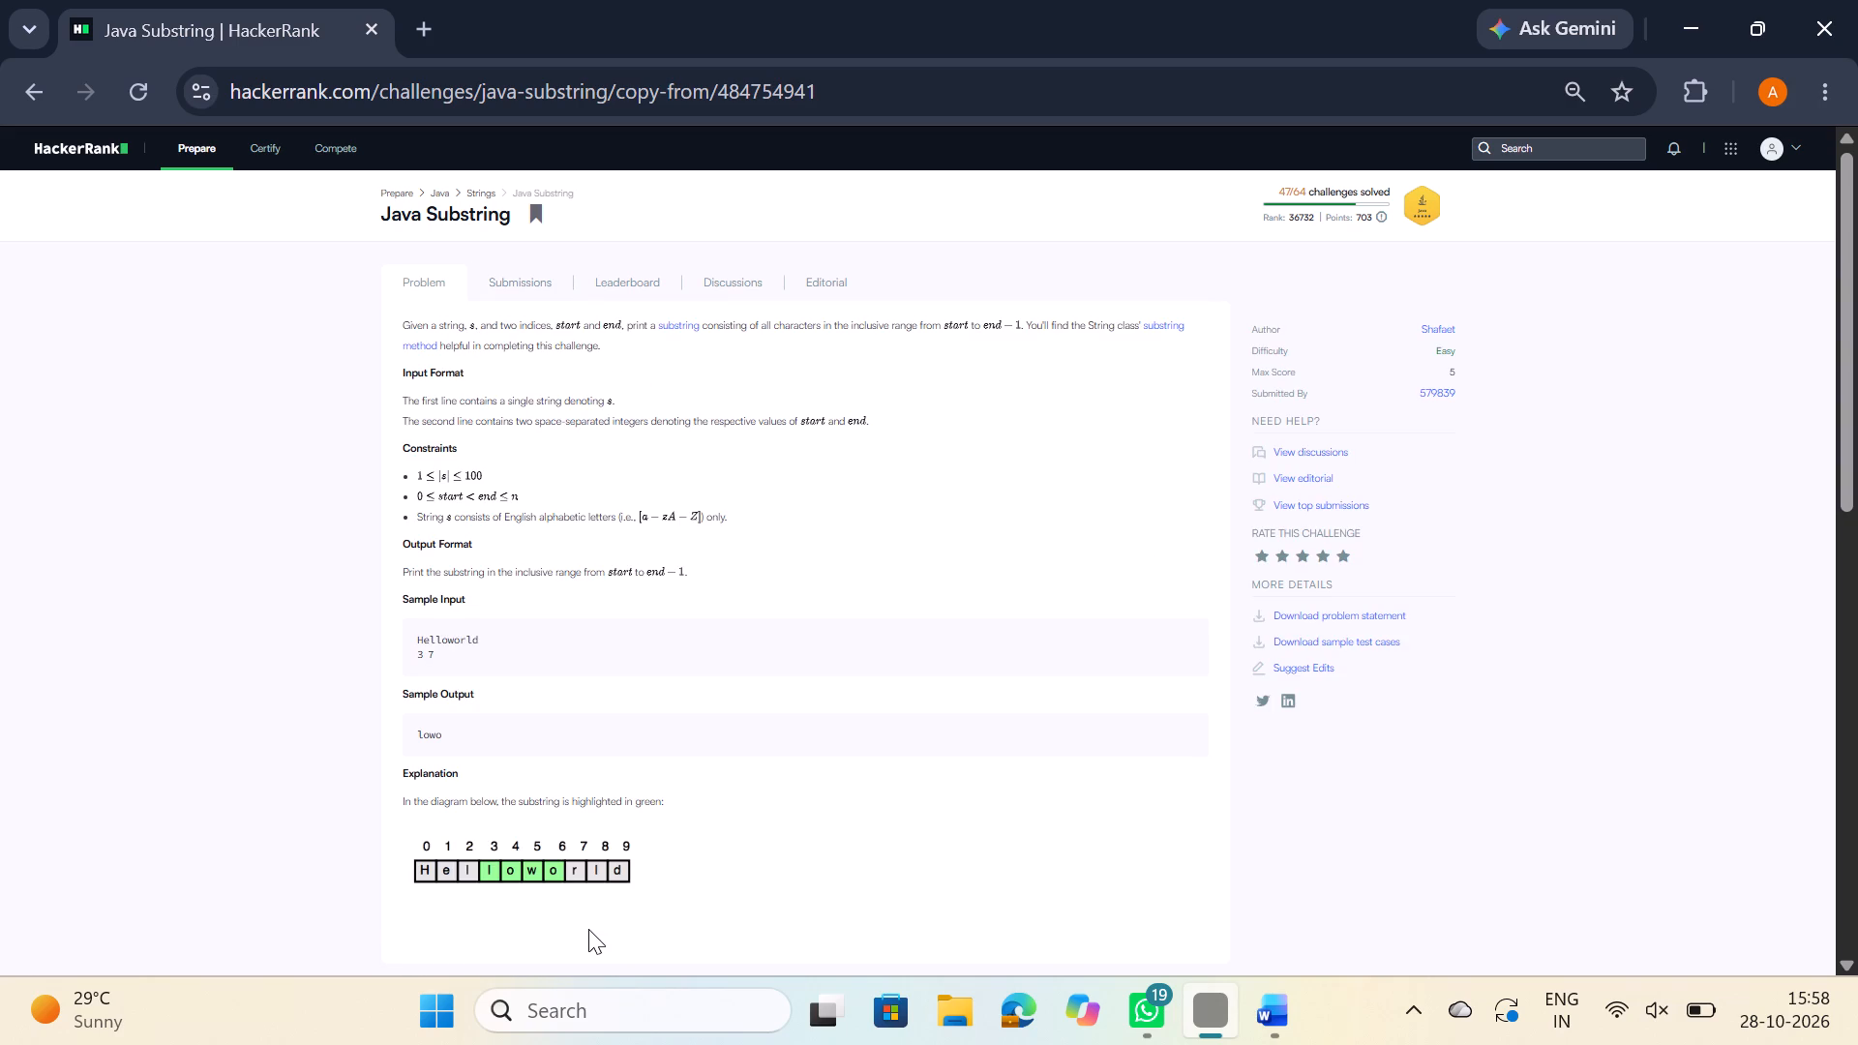
pyautogui.scroll(-5, 588, 929)
pyautogui.scroll(1, 539, 401)
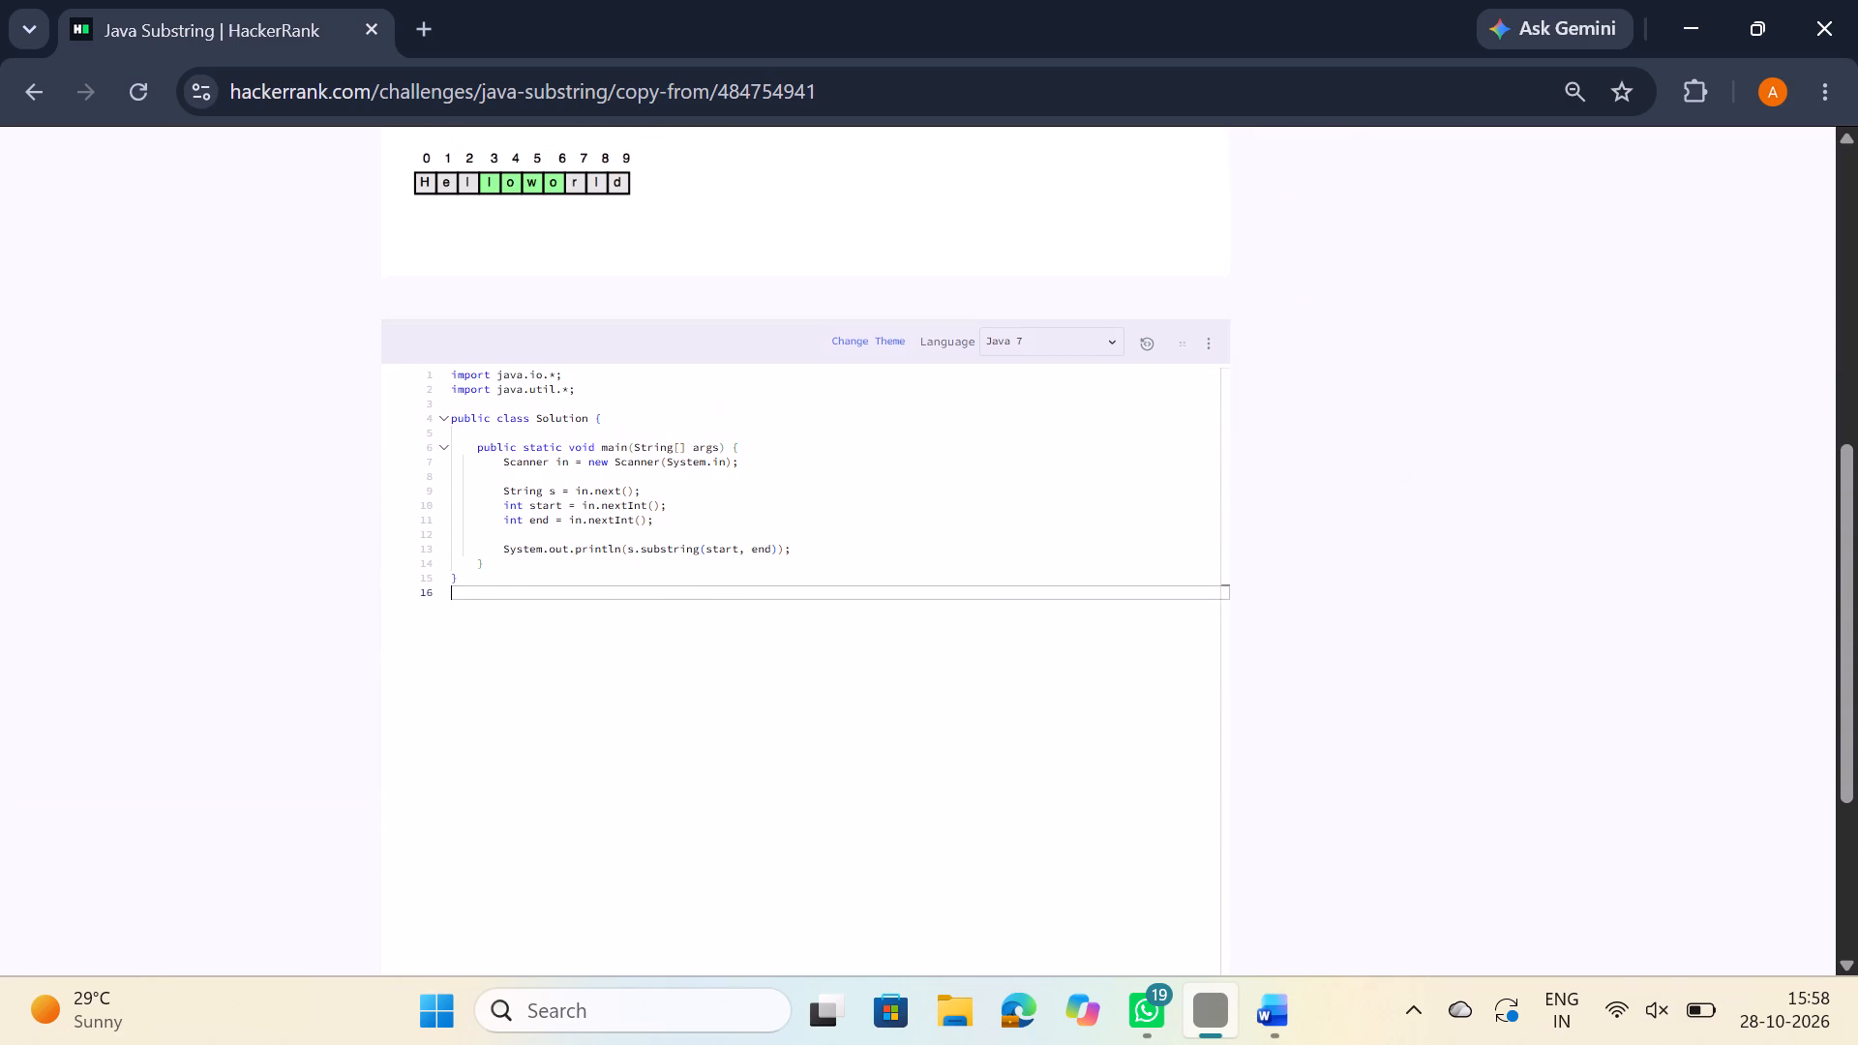
pyautogui.scroll(1, 539, 401)
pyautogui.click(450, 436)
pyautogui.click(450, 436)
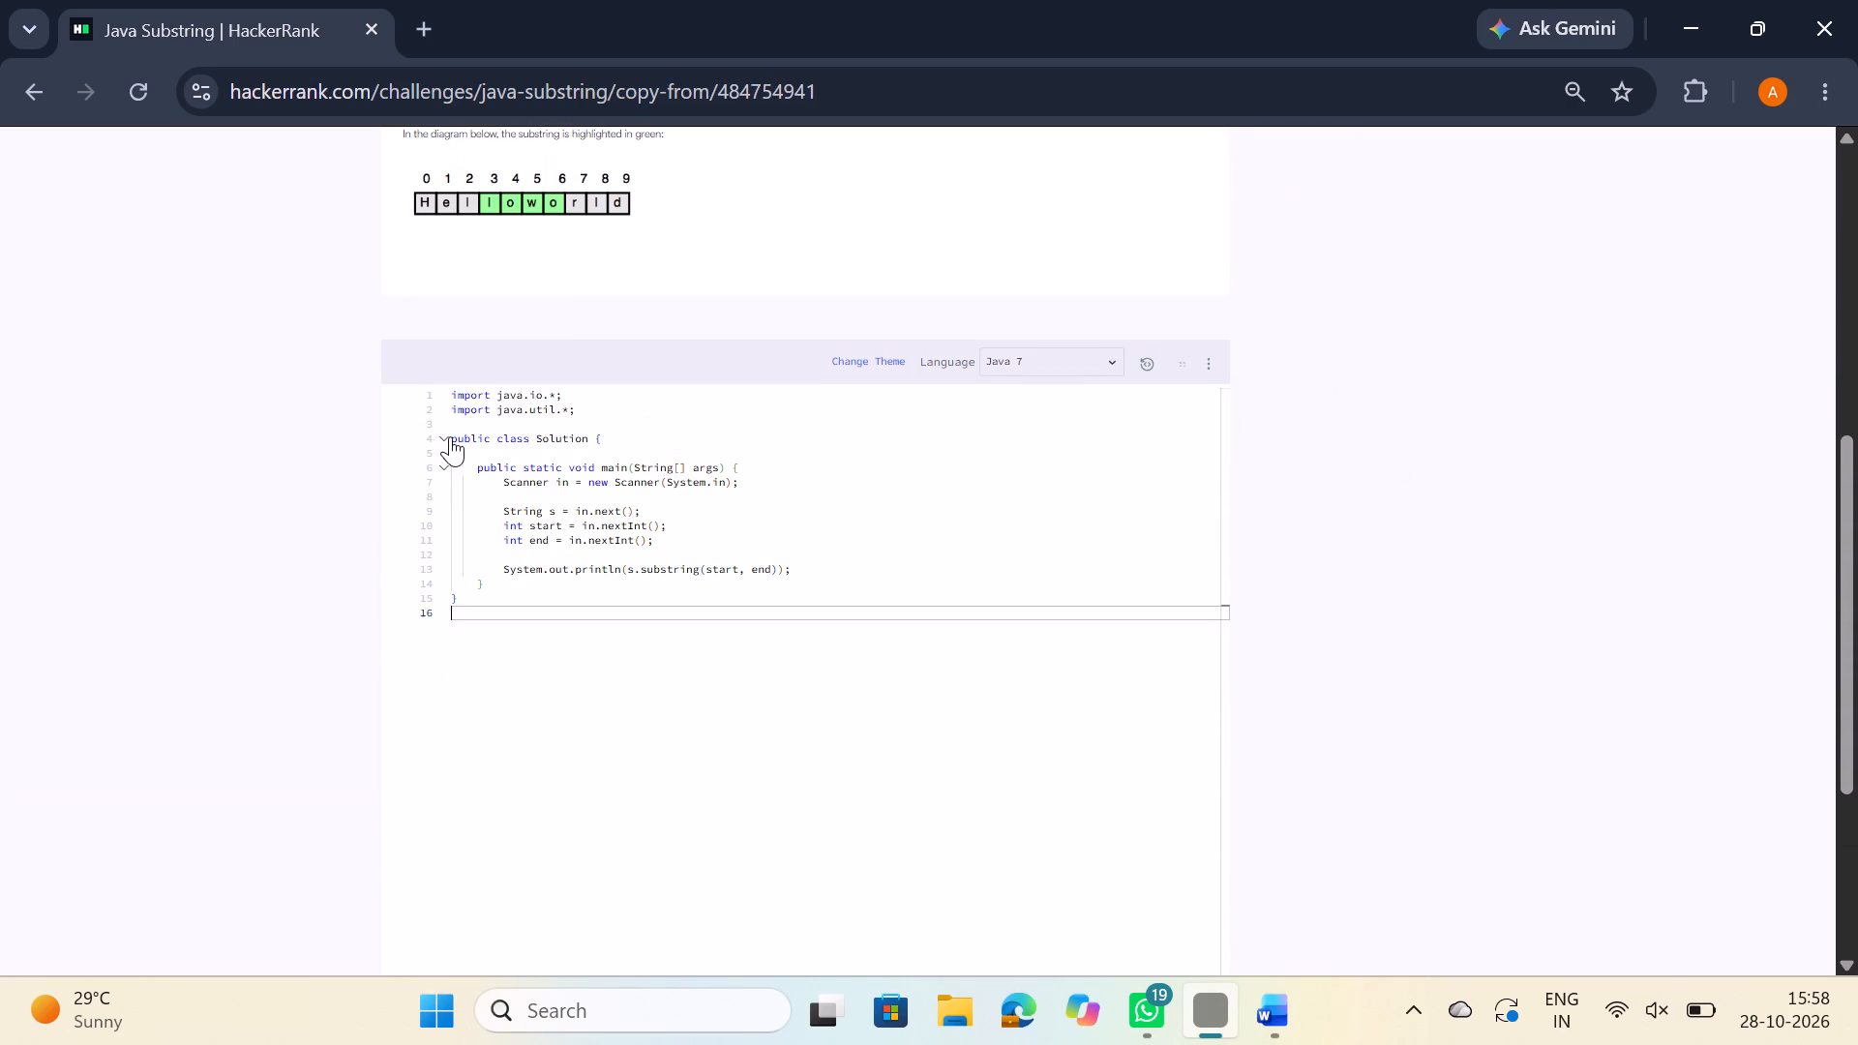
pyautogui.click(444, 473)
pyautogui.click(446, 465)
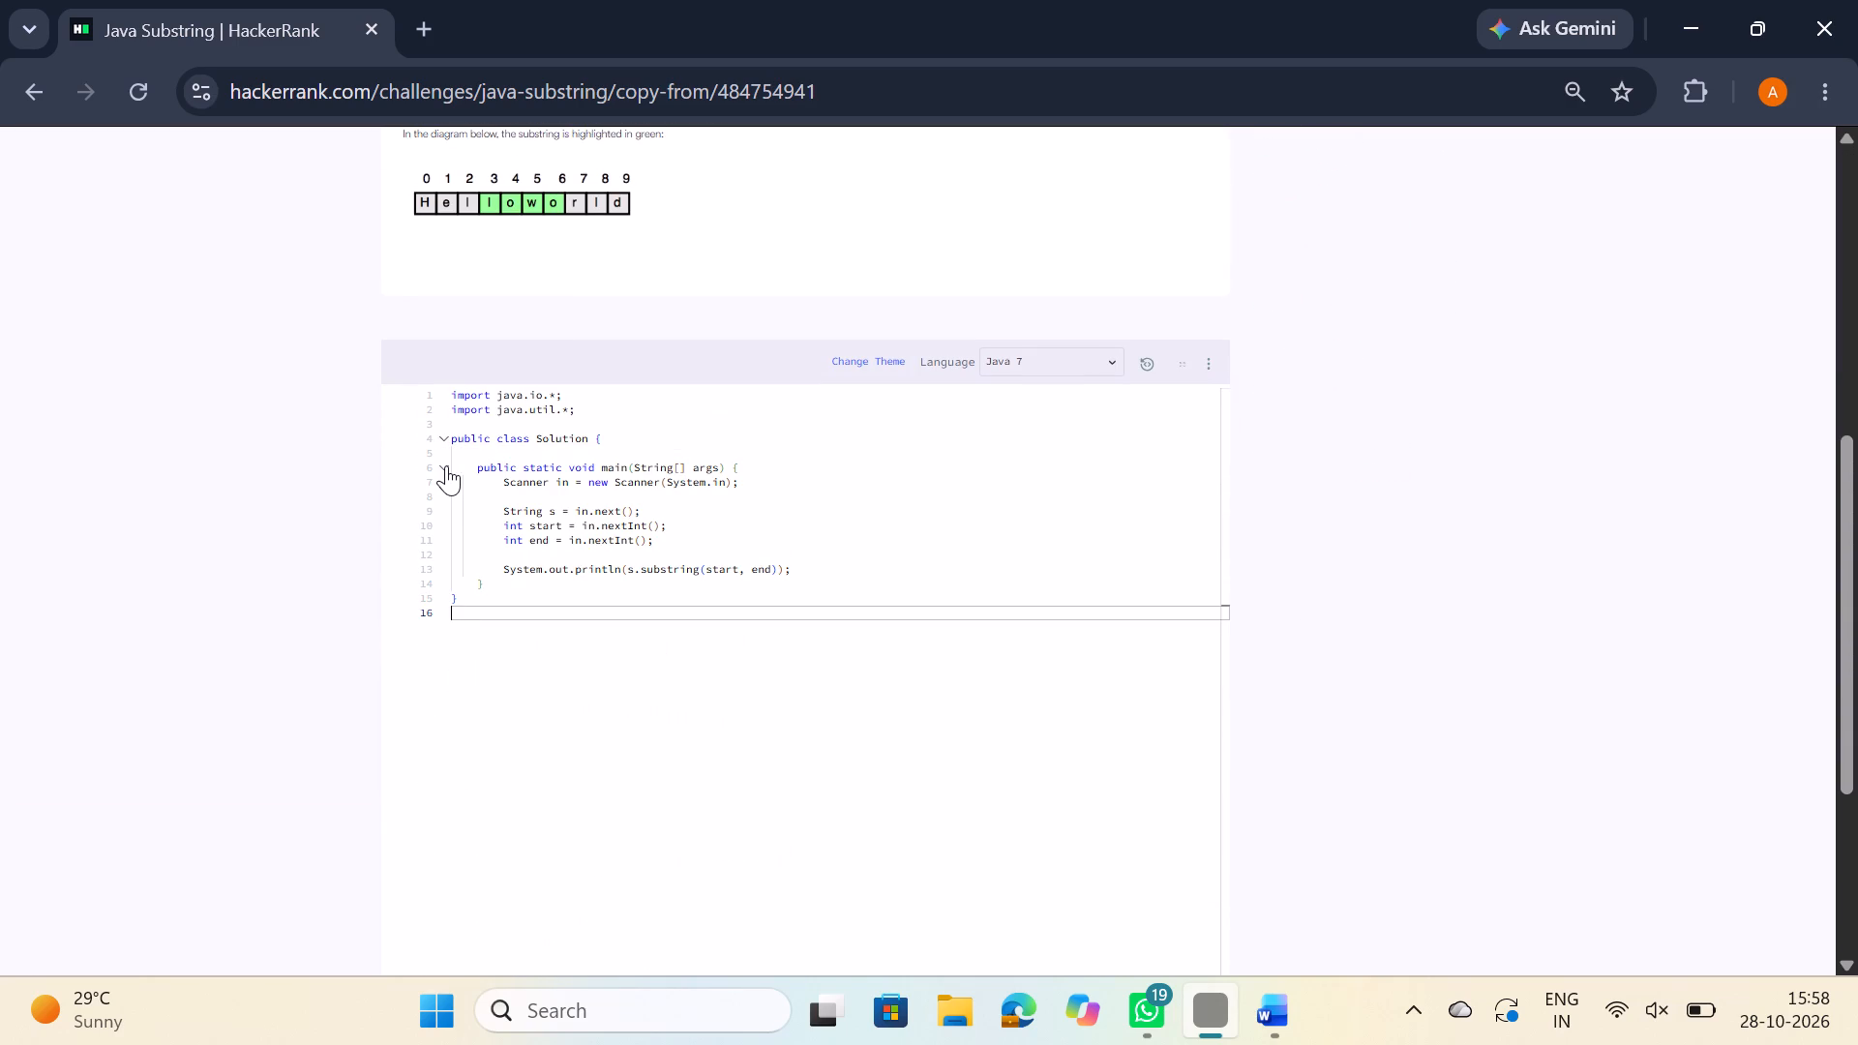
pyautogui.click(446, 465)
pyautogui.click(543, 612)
# Run the Java Substring code against the sample test case.
pyautogui.scroll(-5, 543, 612)
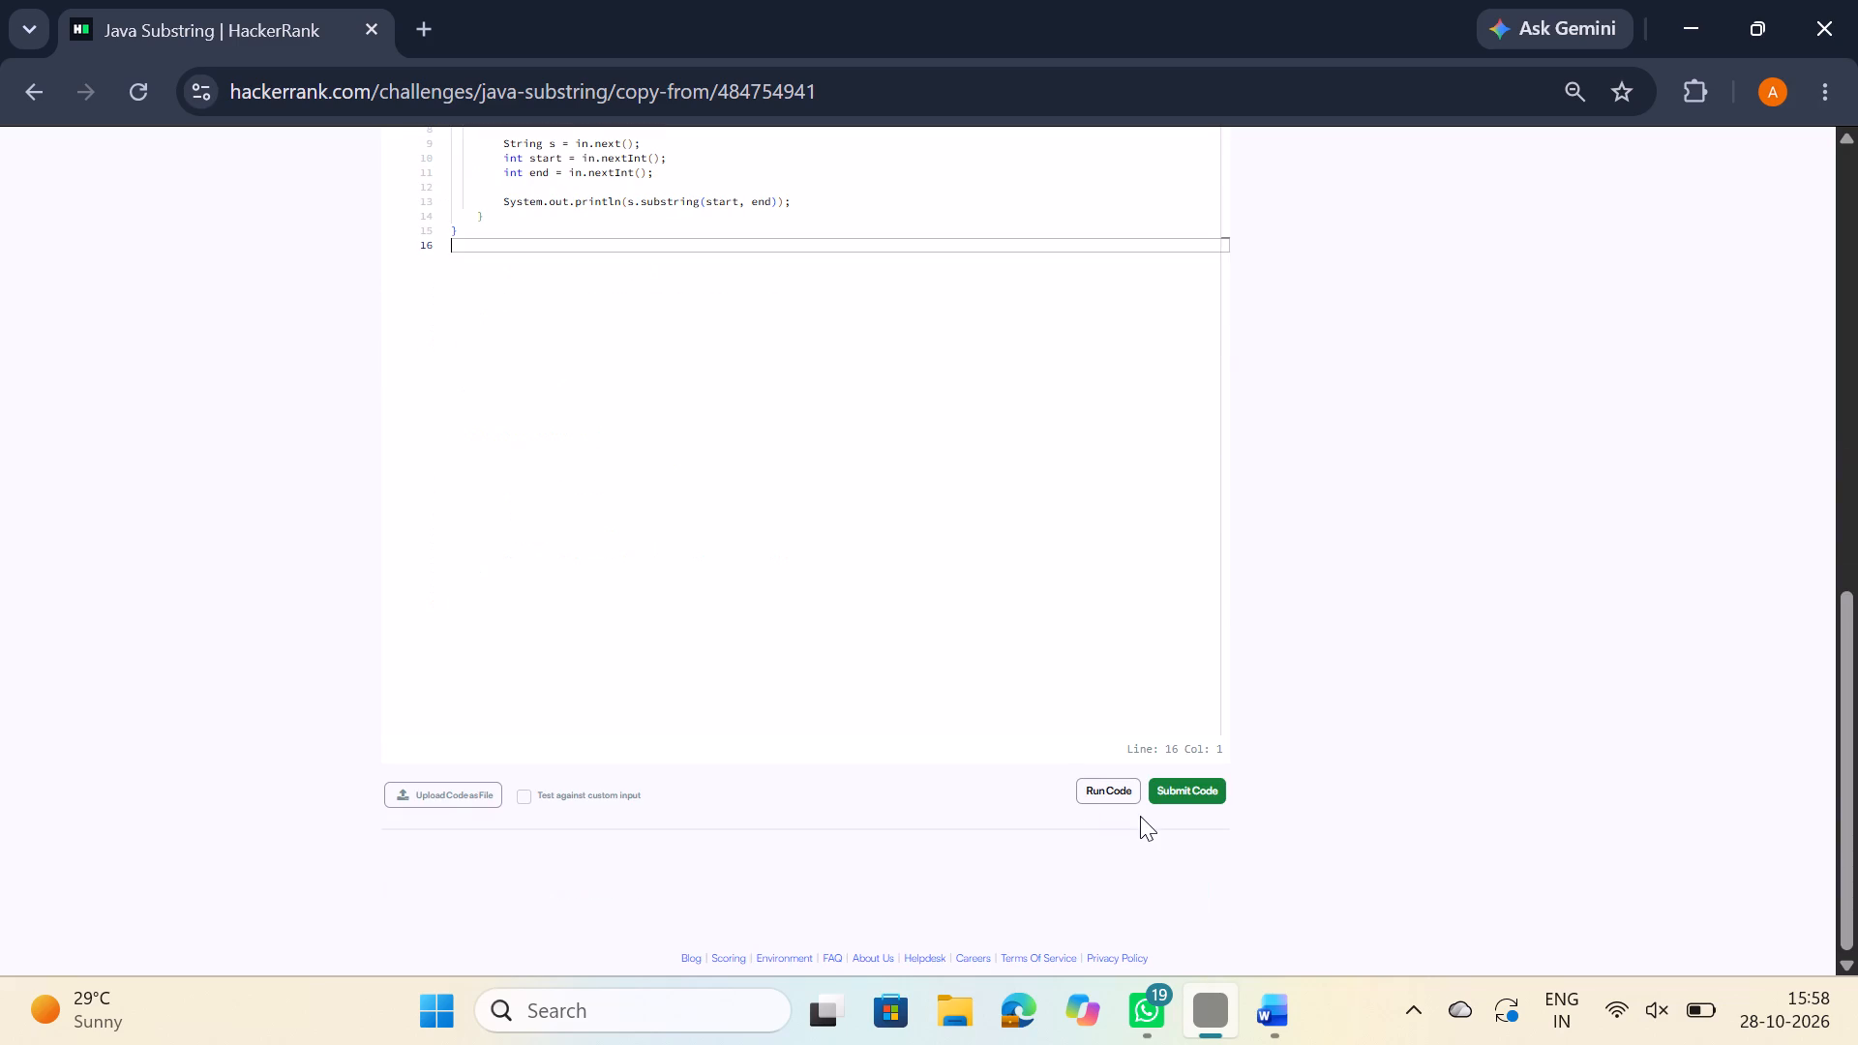
pyautogui.click(1096, 791)
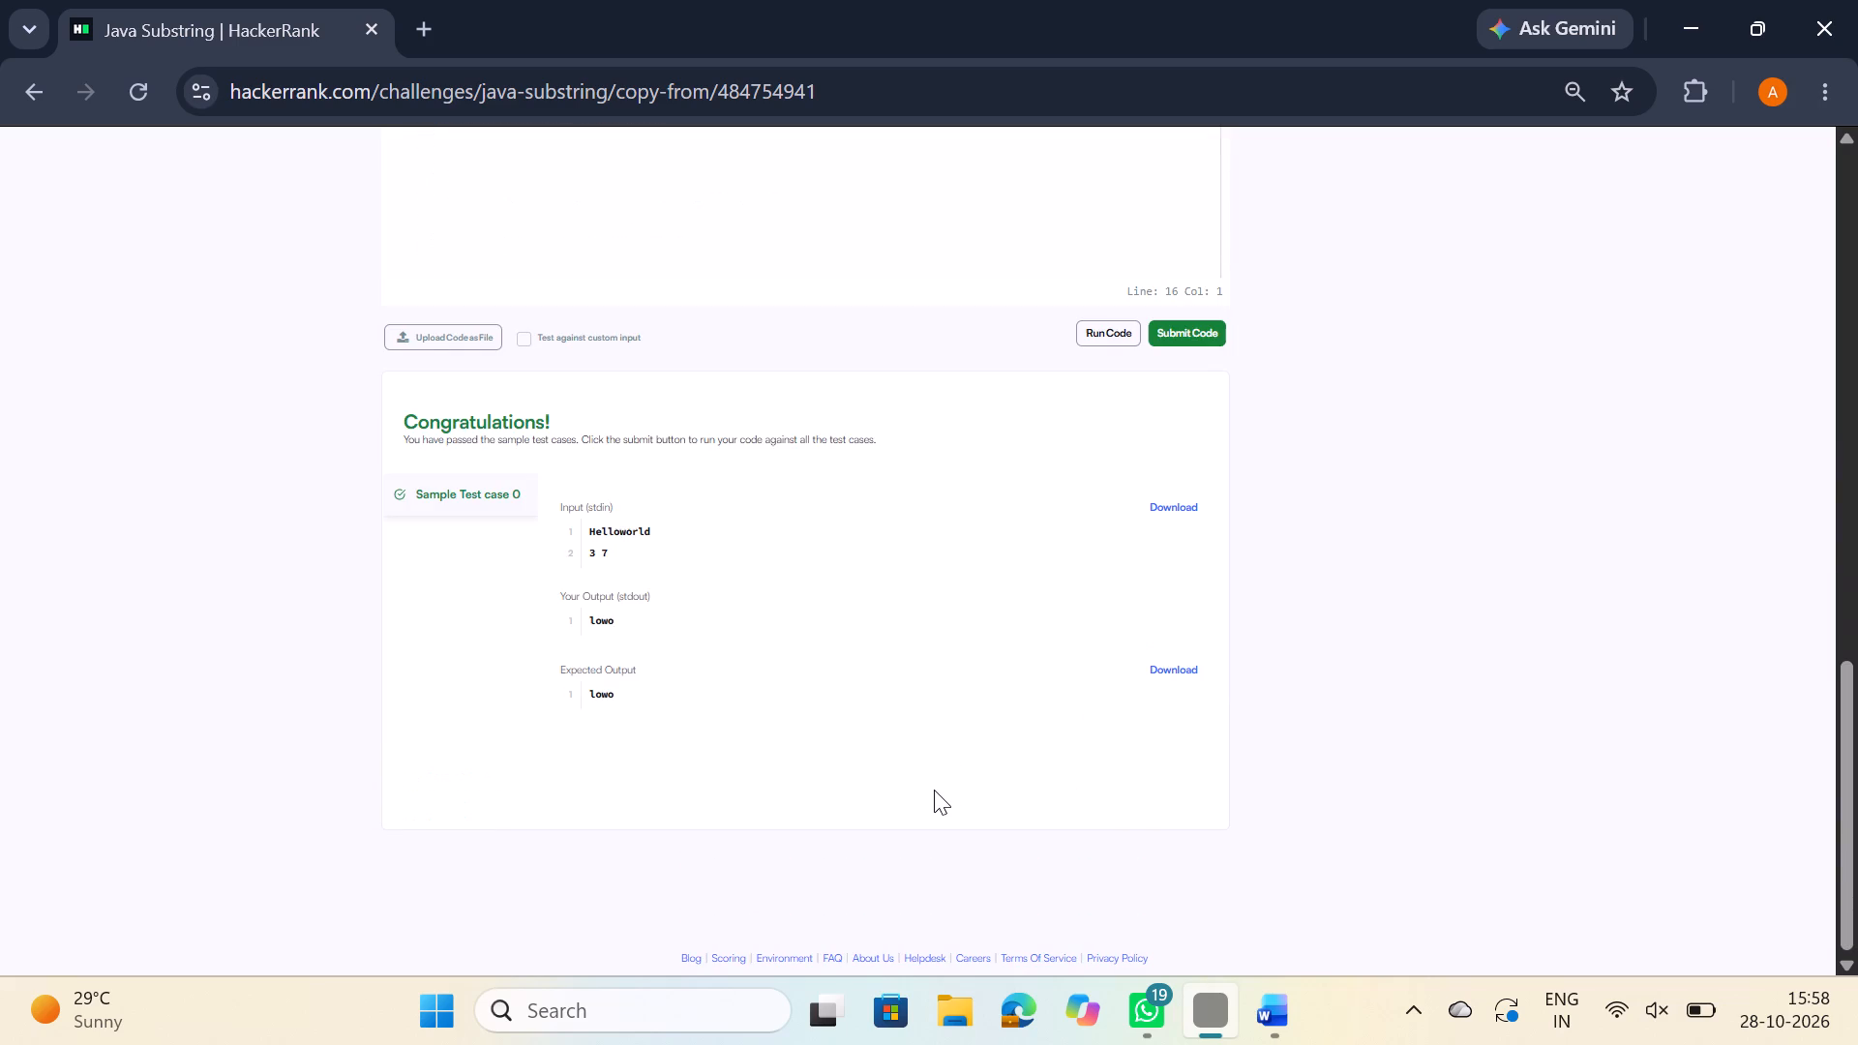
# Review the sample test case result and the Java Substring code in the editor.
pyautogui.scroll(5, 934, 790)
pyautogui.scroll(-4, 934, 790)
pyautogui.scroll(1, 934, 790)
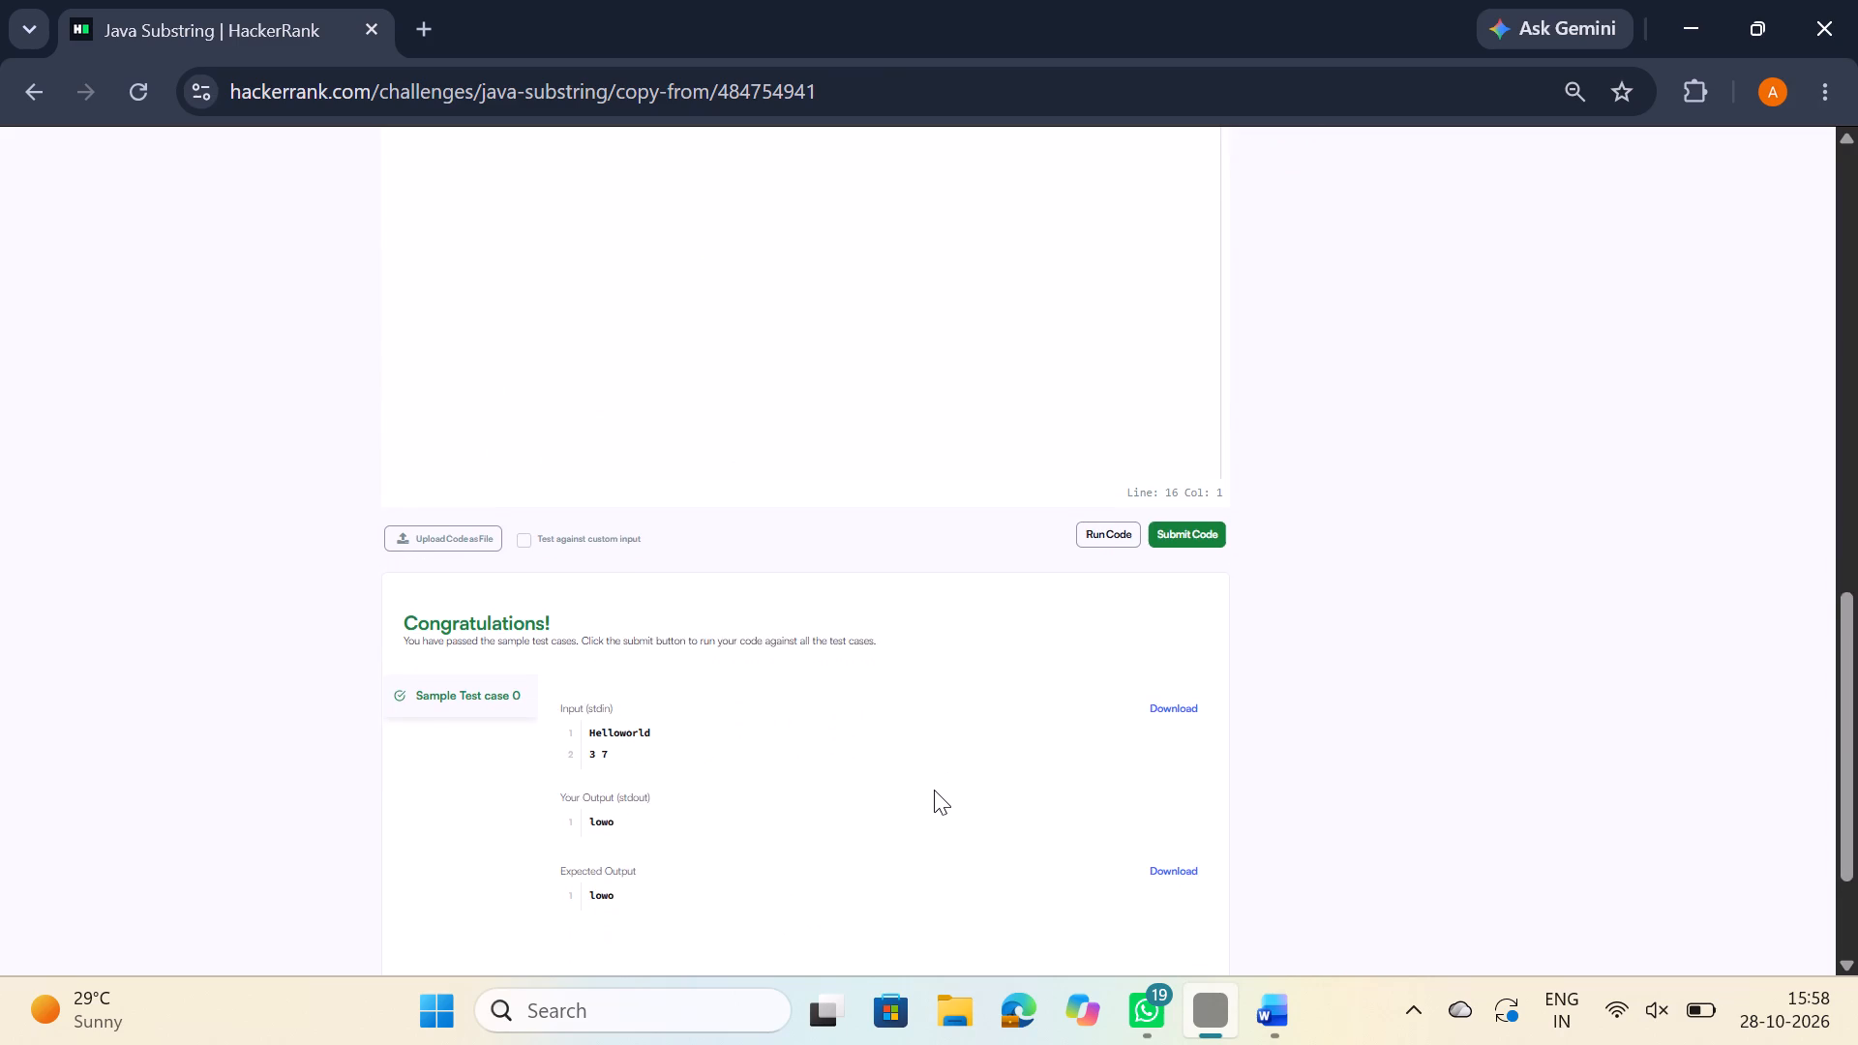
pyautogui.scroll(2, 934, 790)
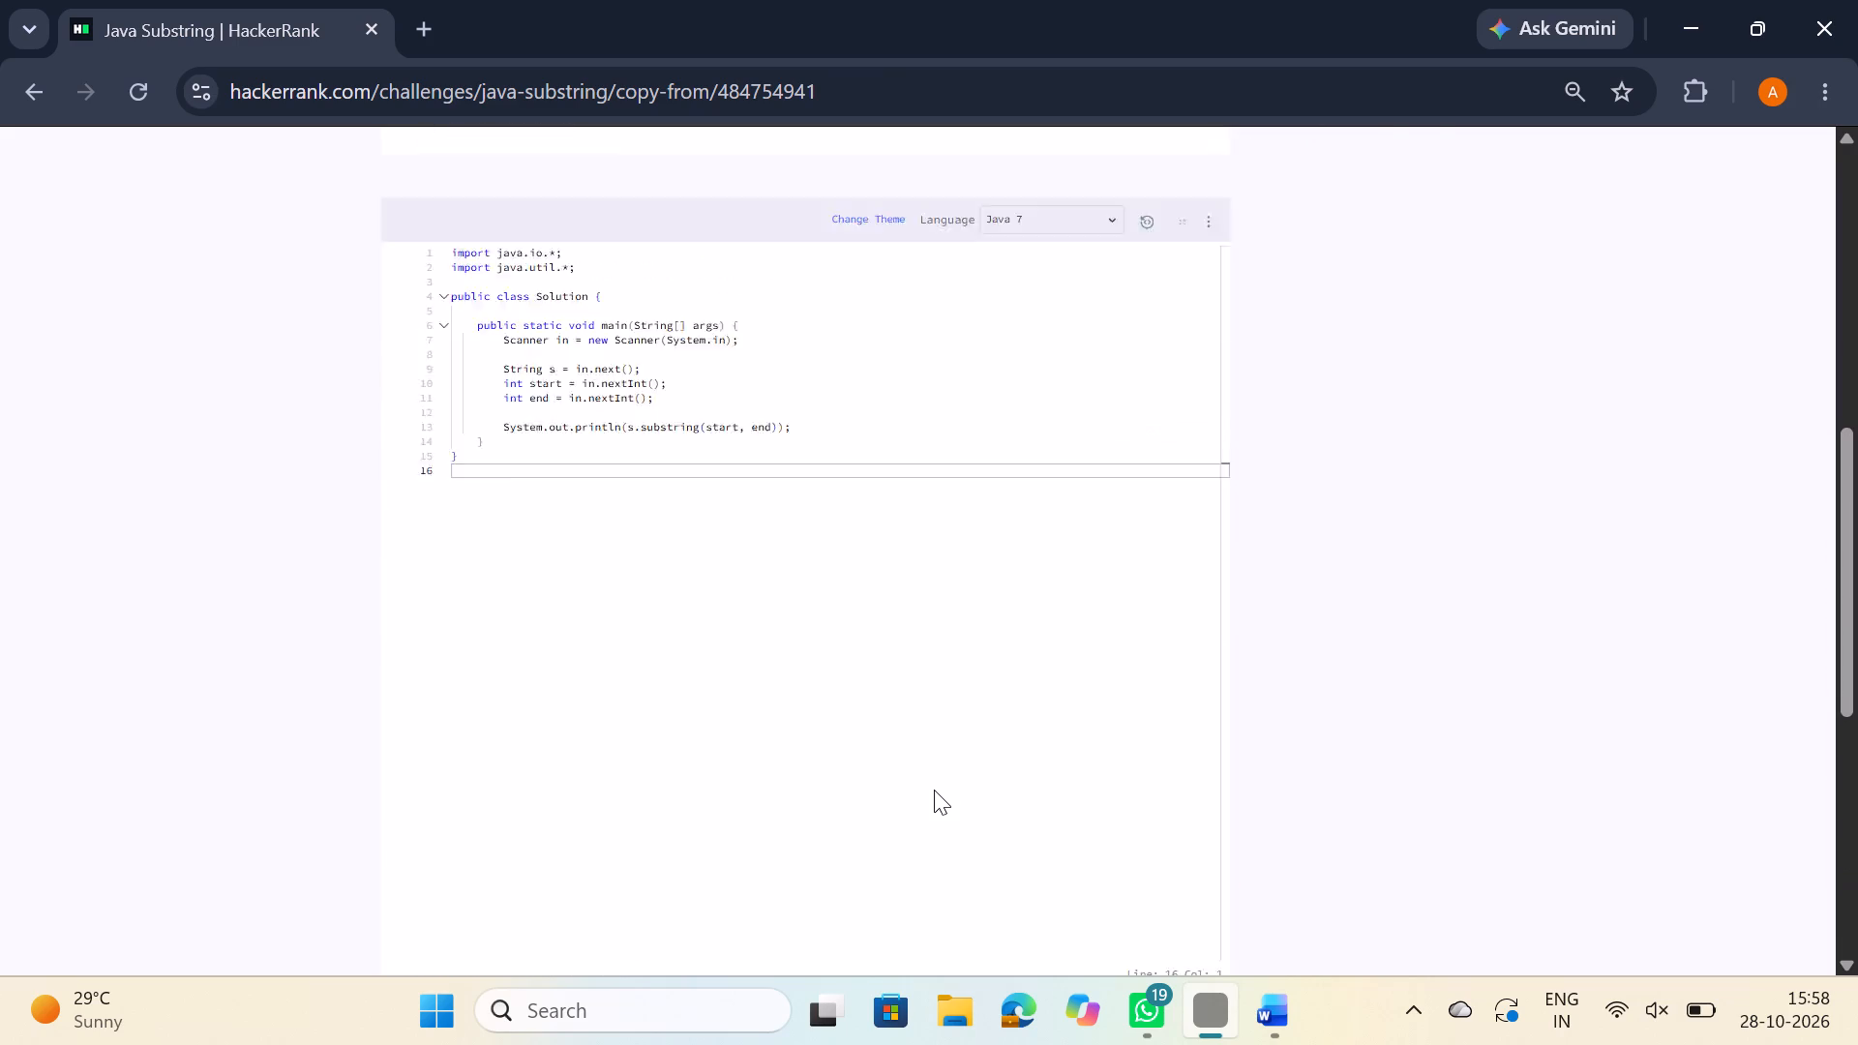
pyautogui.scroll(1, 934, 790)
pyautogui.scroll(-2, 862, 794)
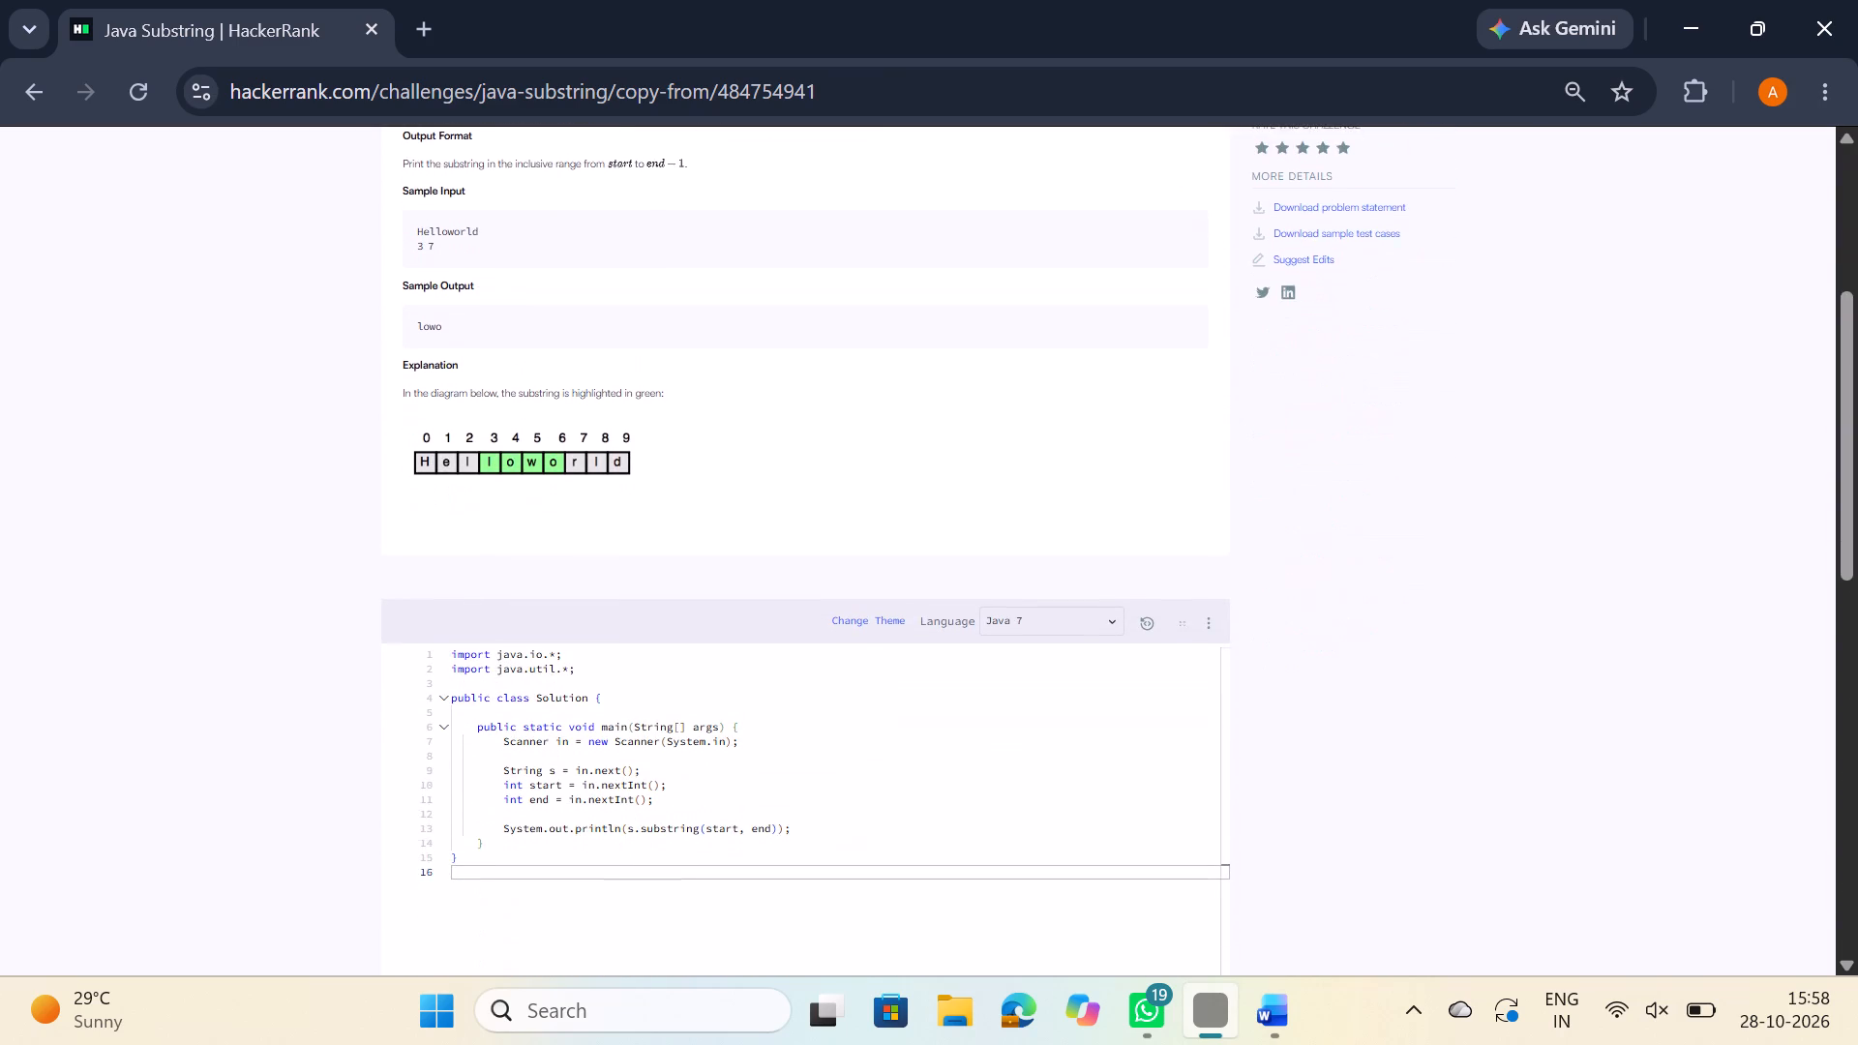
pyautogui.scroll(-1, 862, 794)
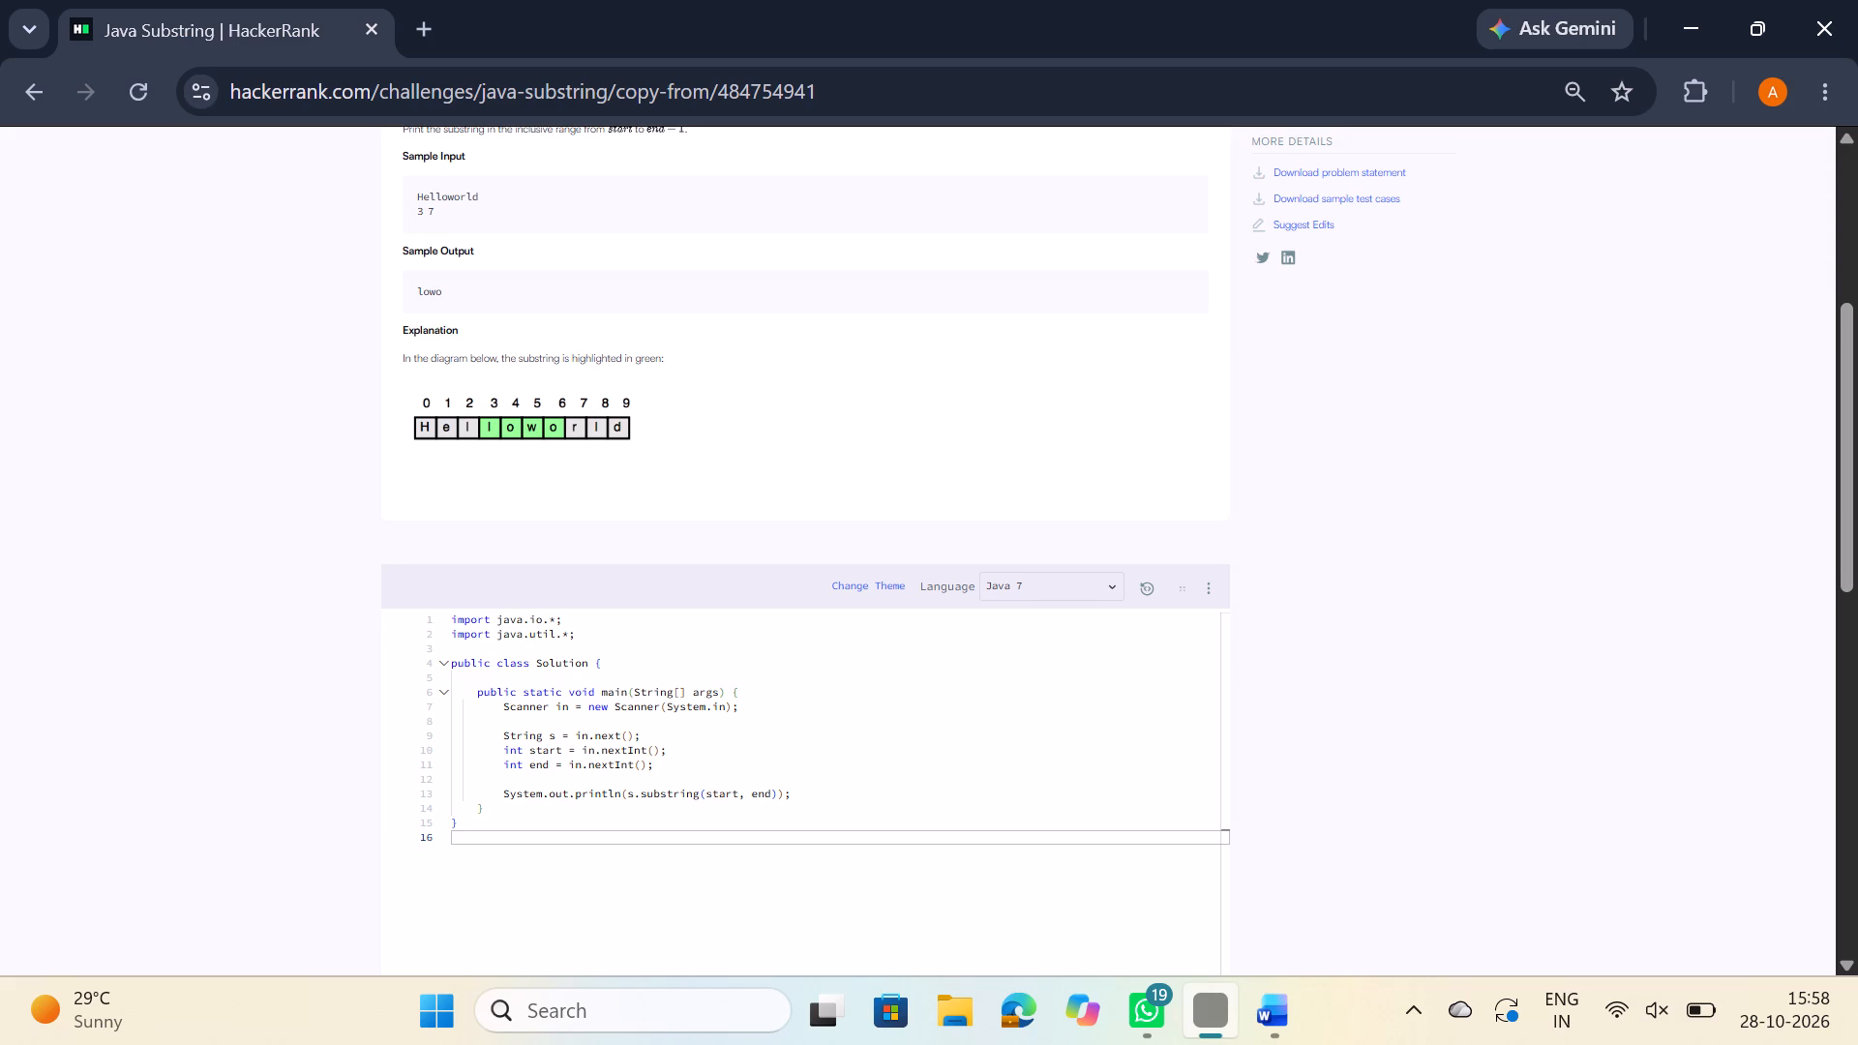
# Copy the entire Java Substring code from the editor and paste it into question 10's code box in Word.
pyautogui.hotkey('ctrl', 'a')
pyautogui.click(858, 795)
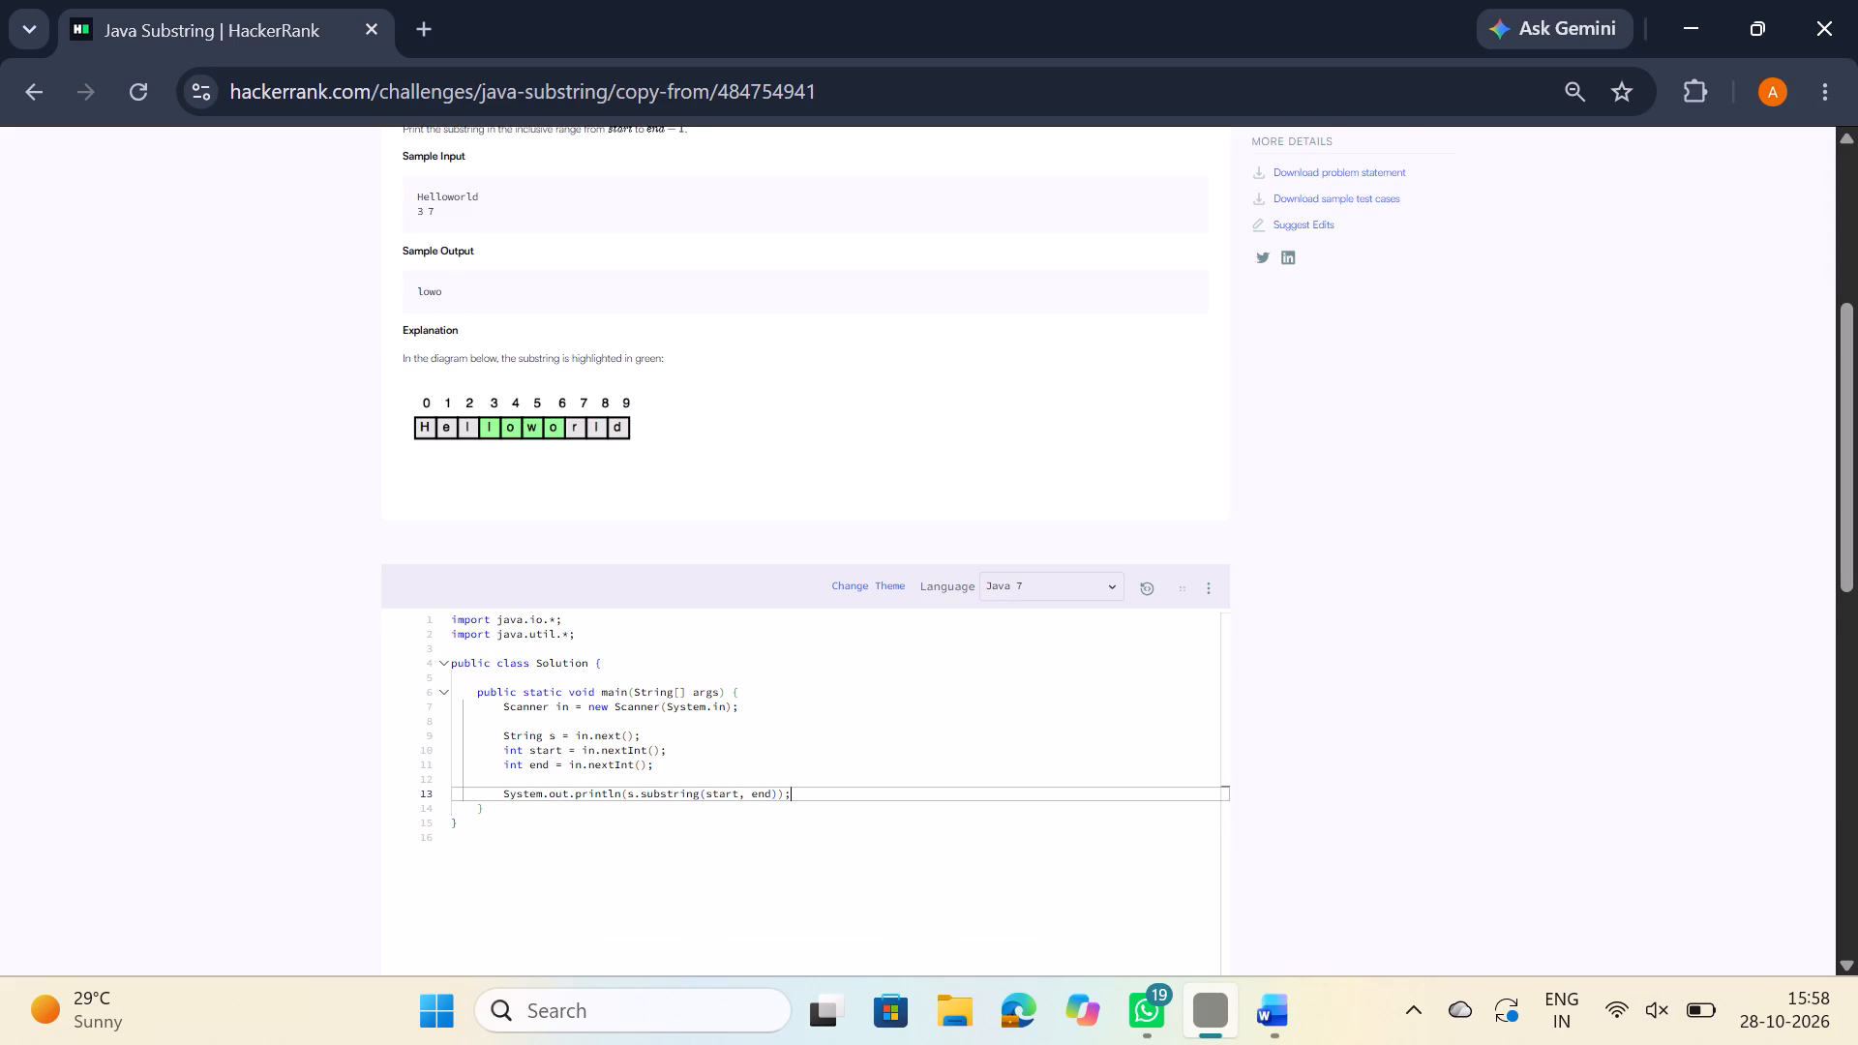
pyautogui.hotkey('ctrl', 'a')
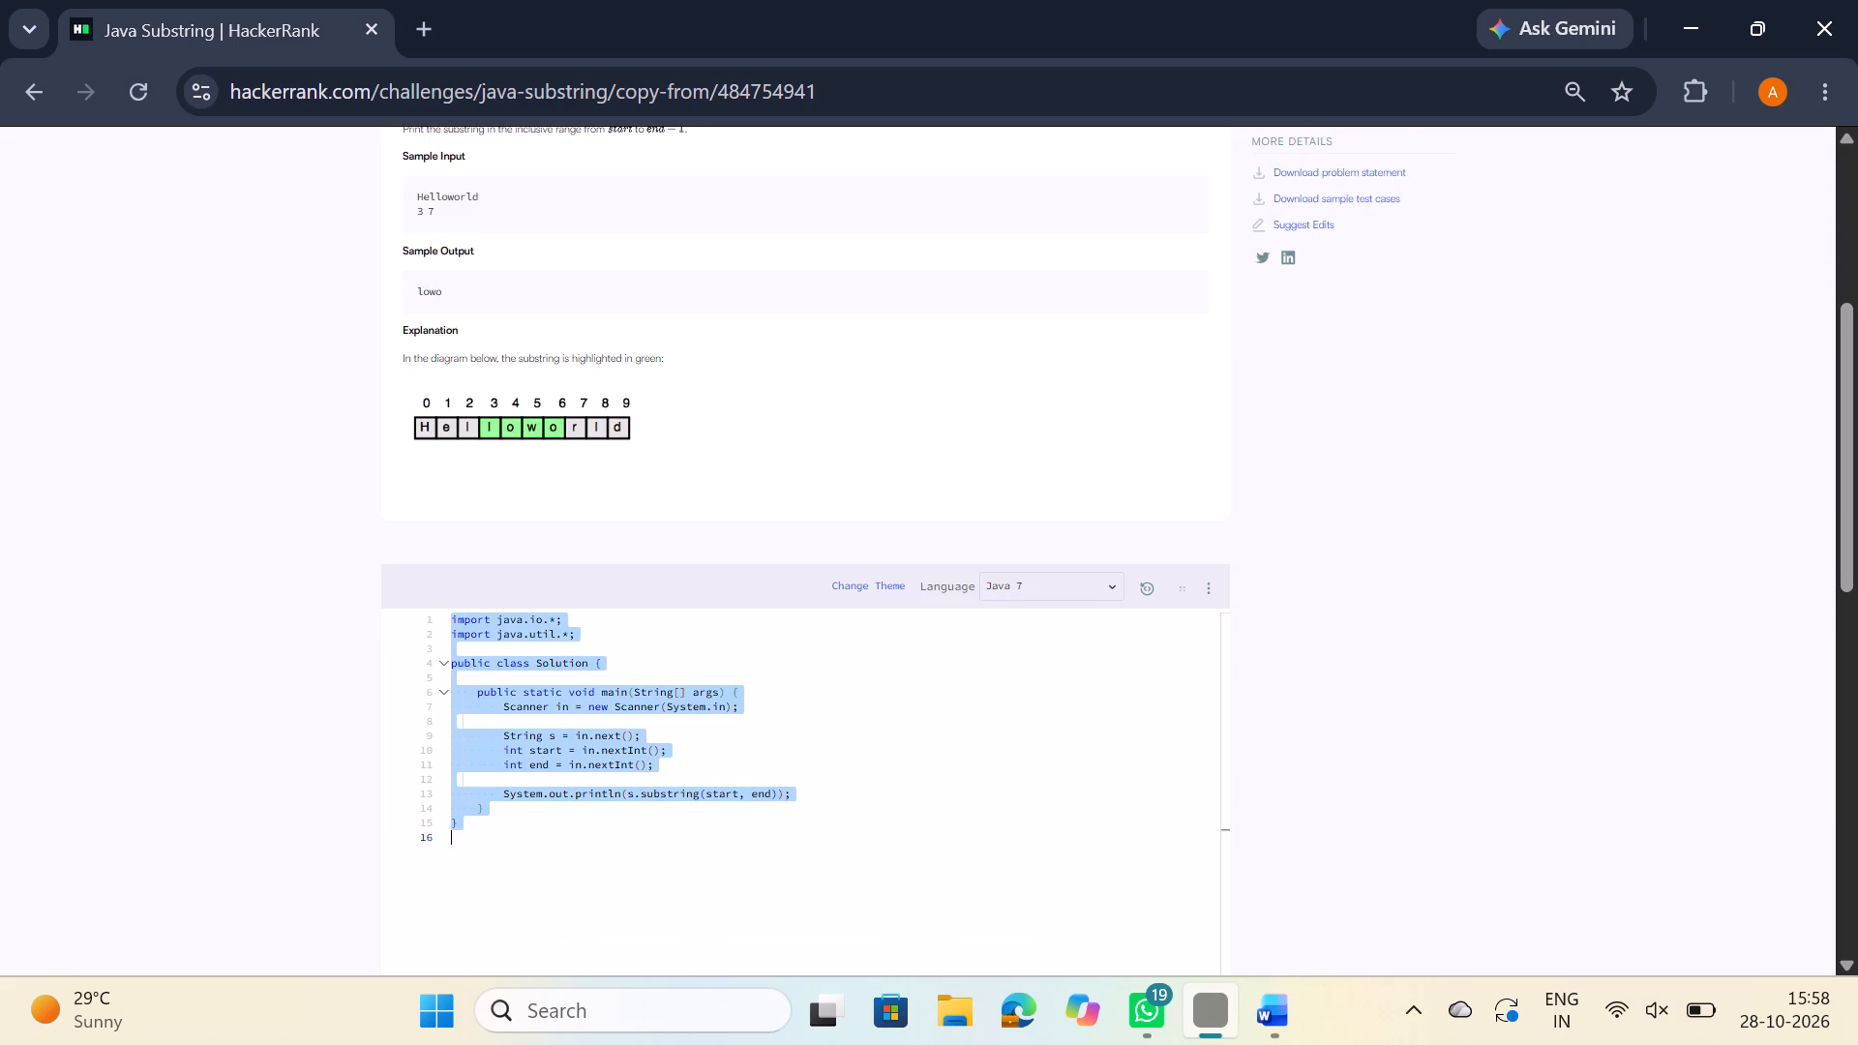
pyautogui.hotkey('ctrl', 'c')
pyautogui.click(1280, 1027)
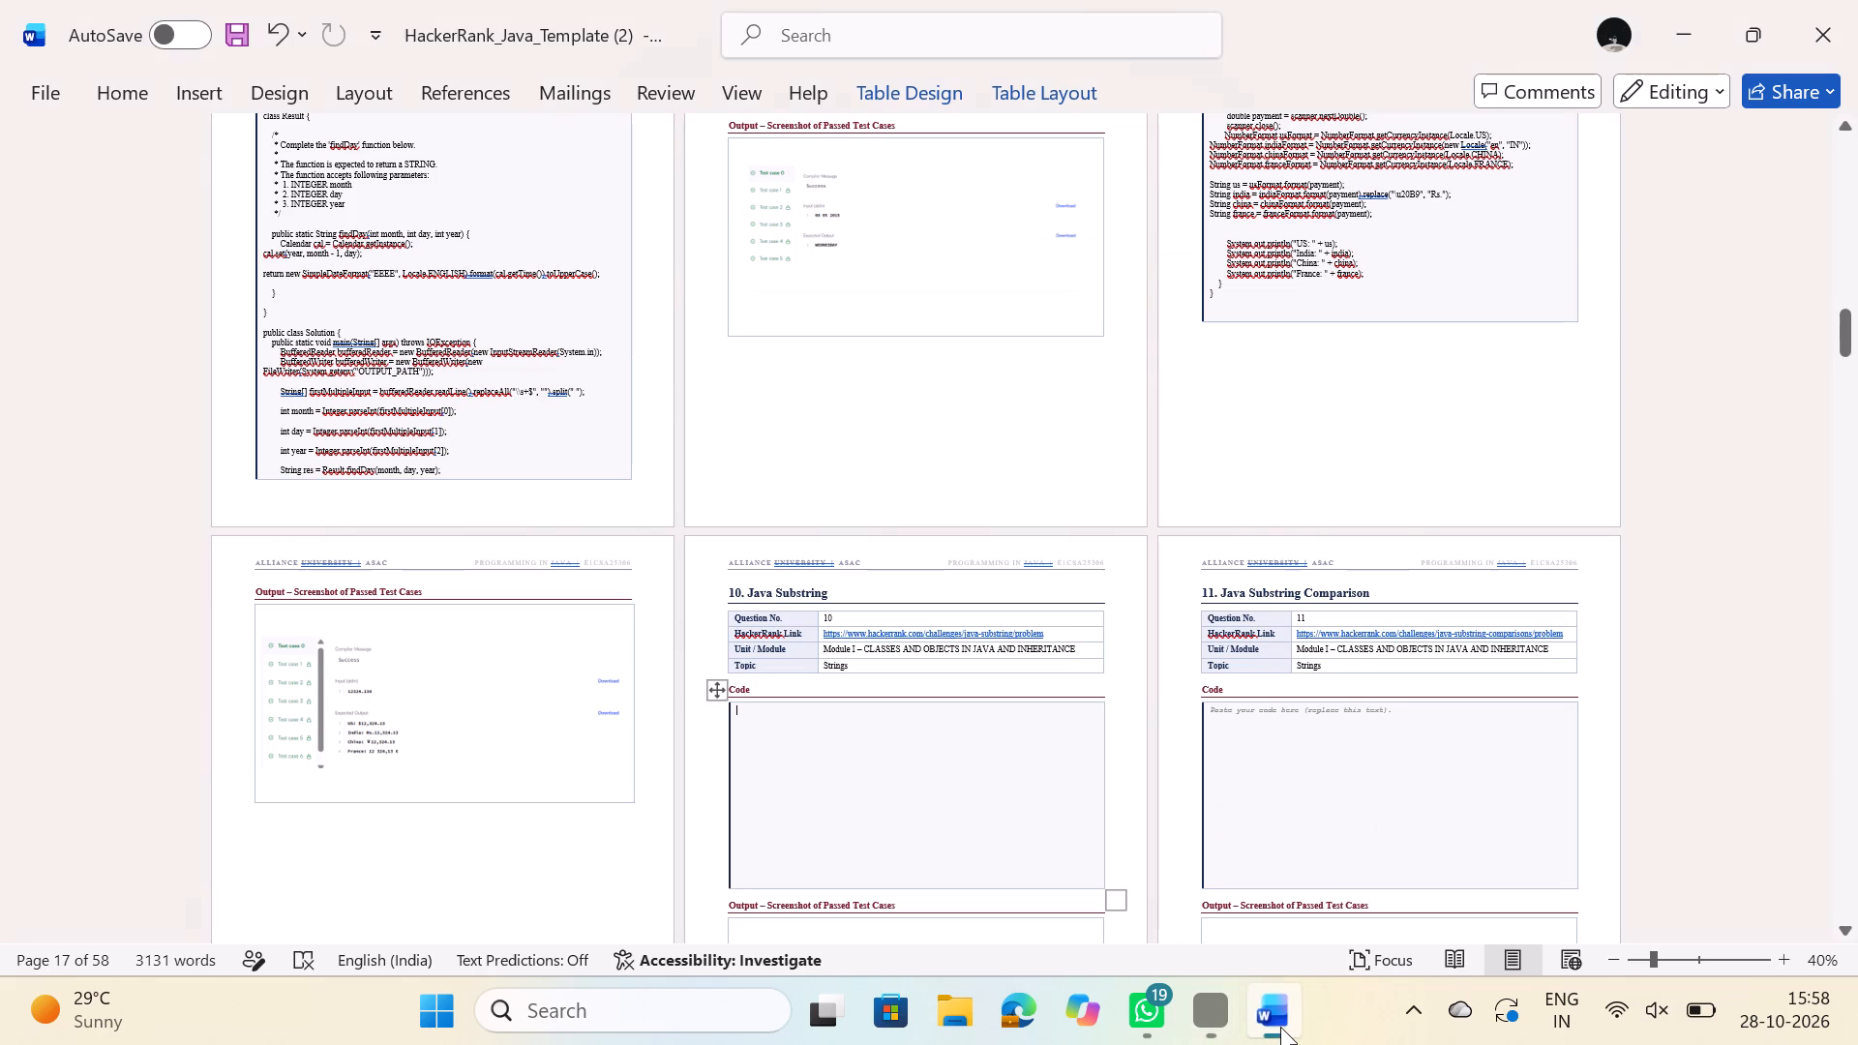
pyautogui.click(819, 733)
pyautogui.hotkey('ctrl', 'v')
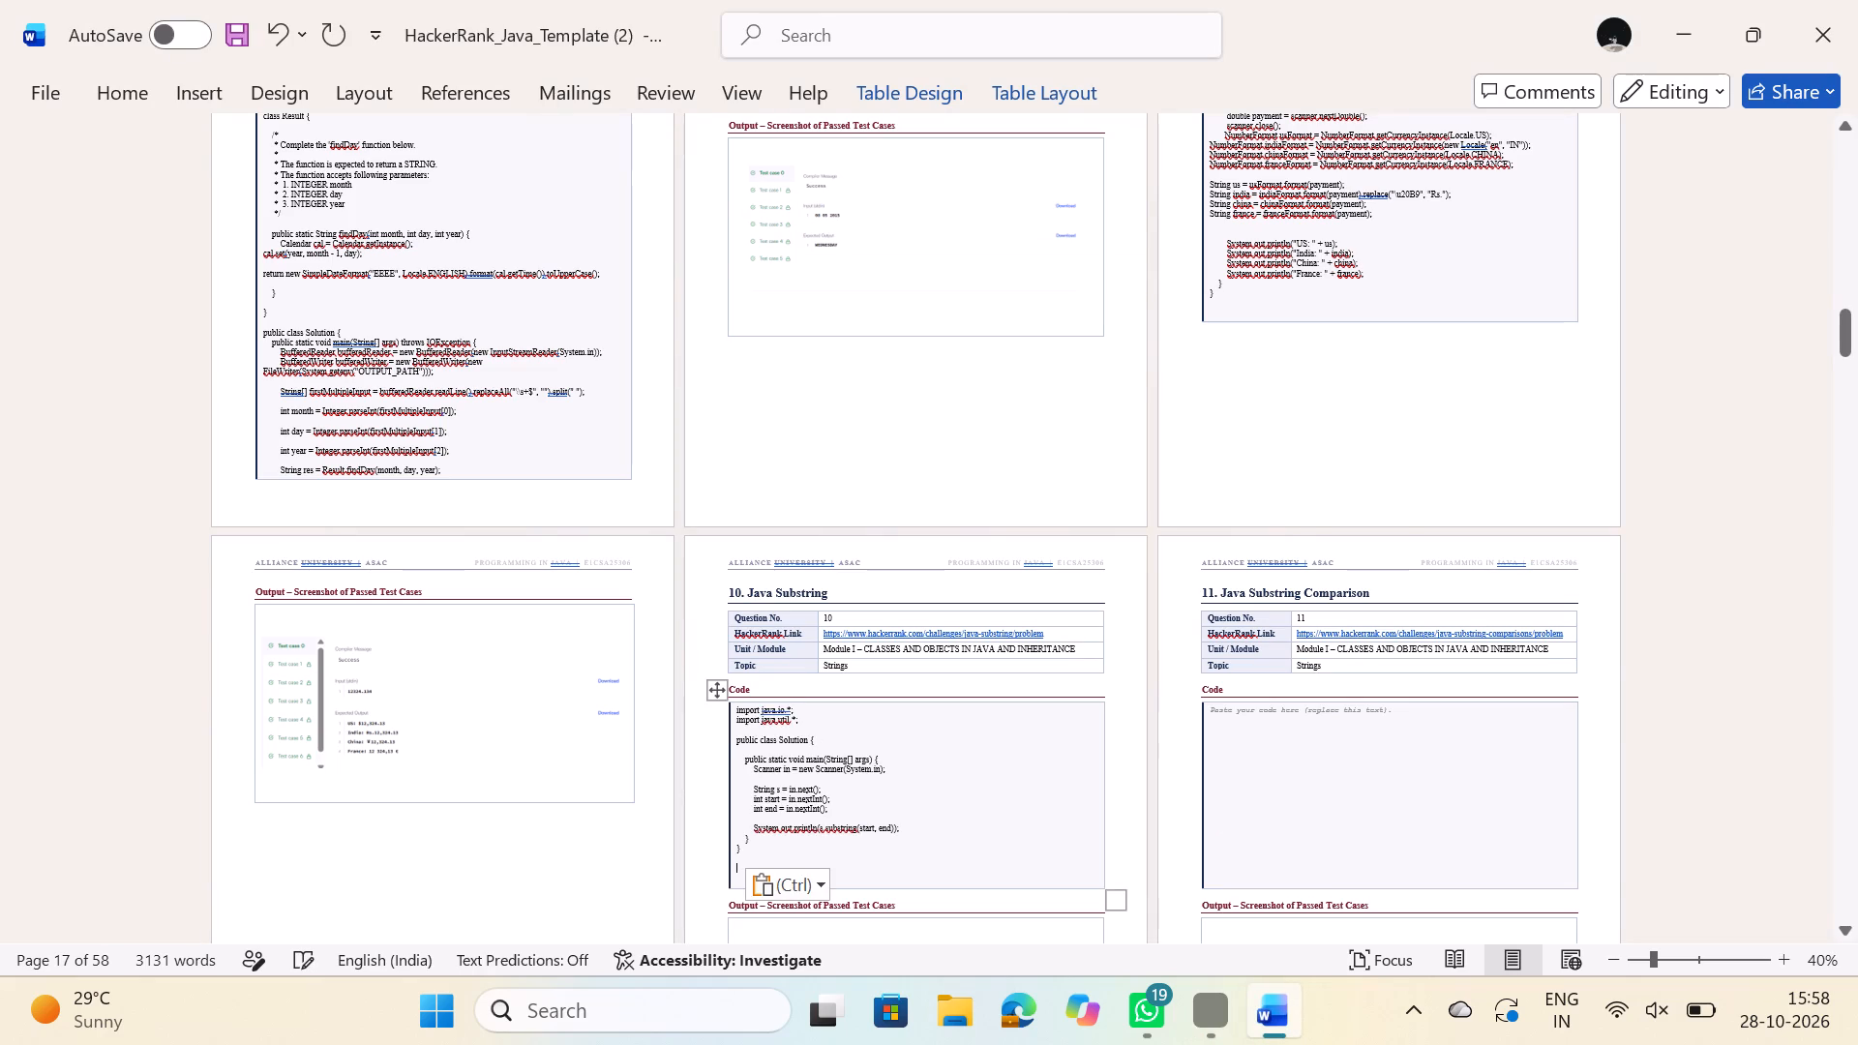
# Delete the placeholder text in the code box of question 11, Java Substring Comparison.
pyautogui.scroll(-2, 948, 810)
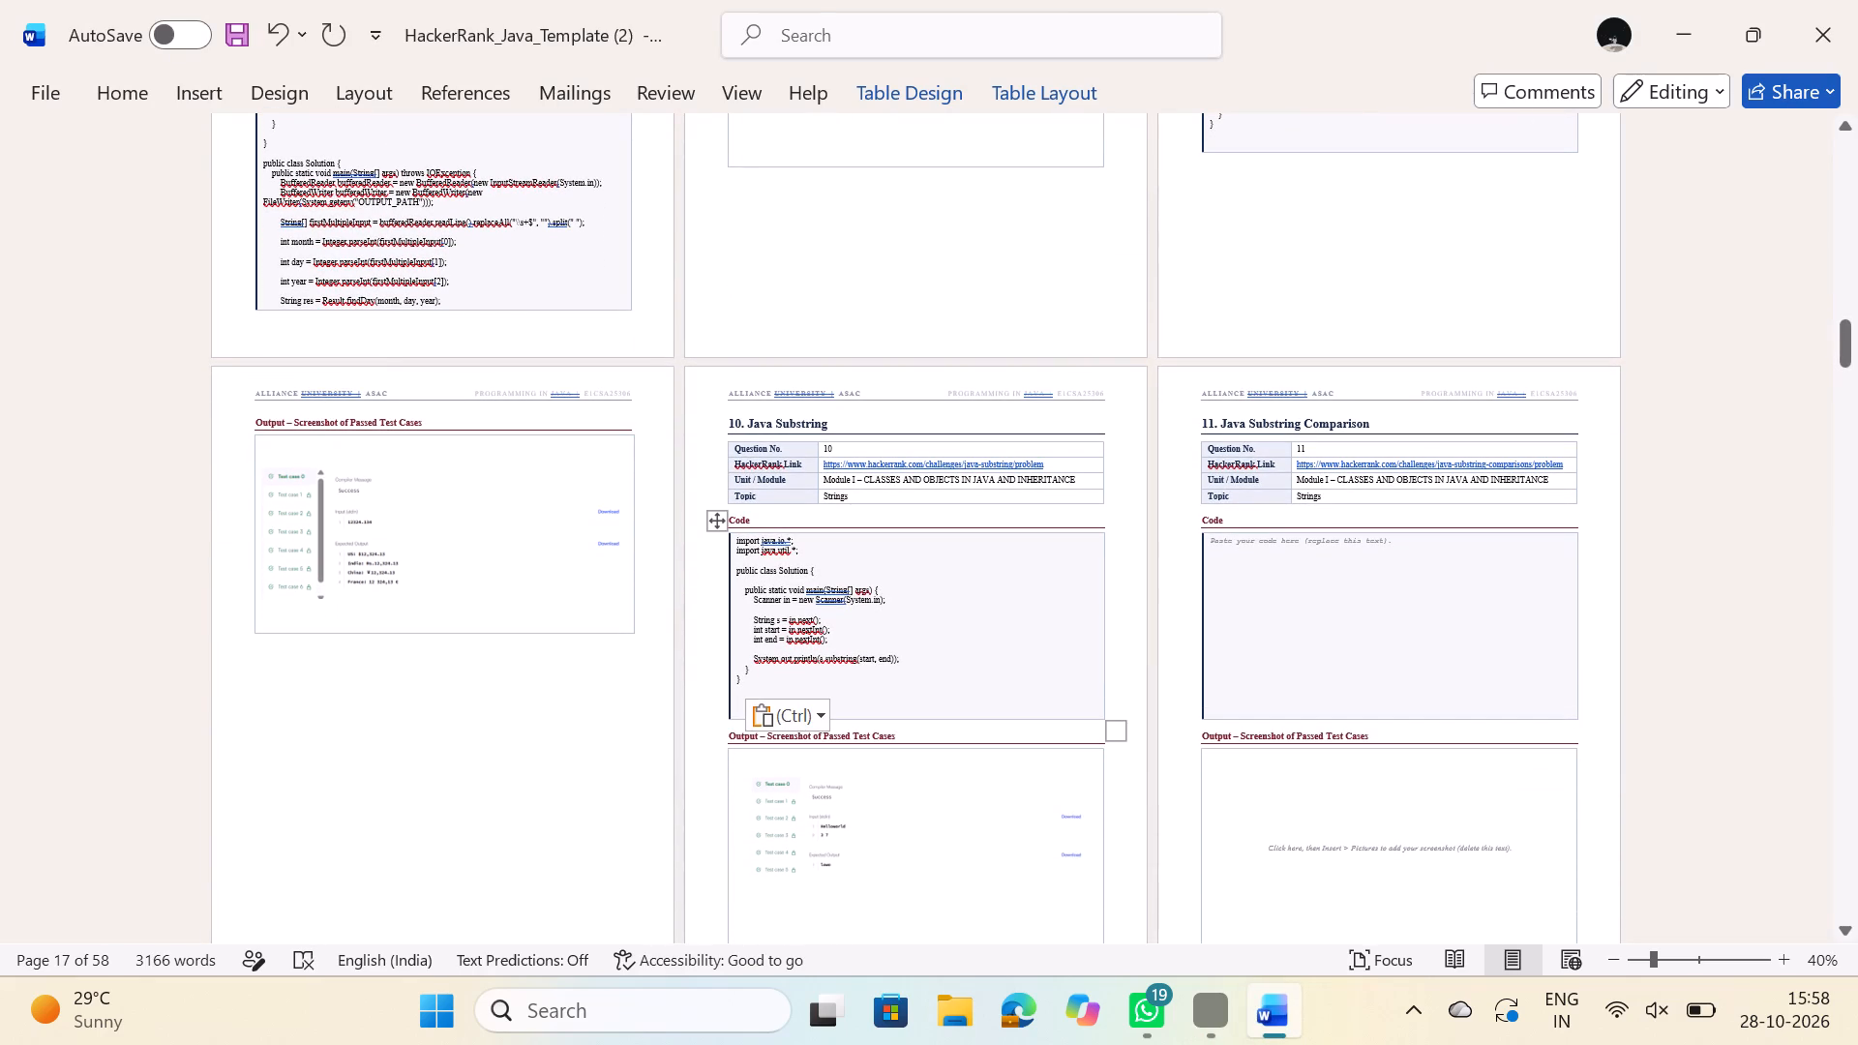
pyautogui.click(1399, 552)
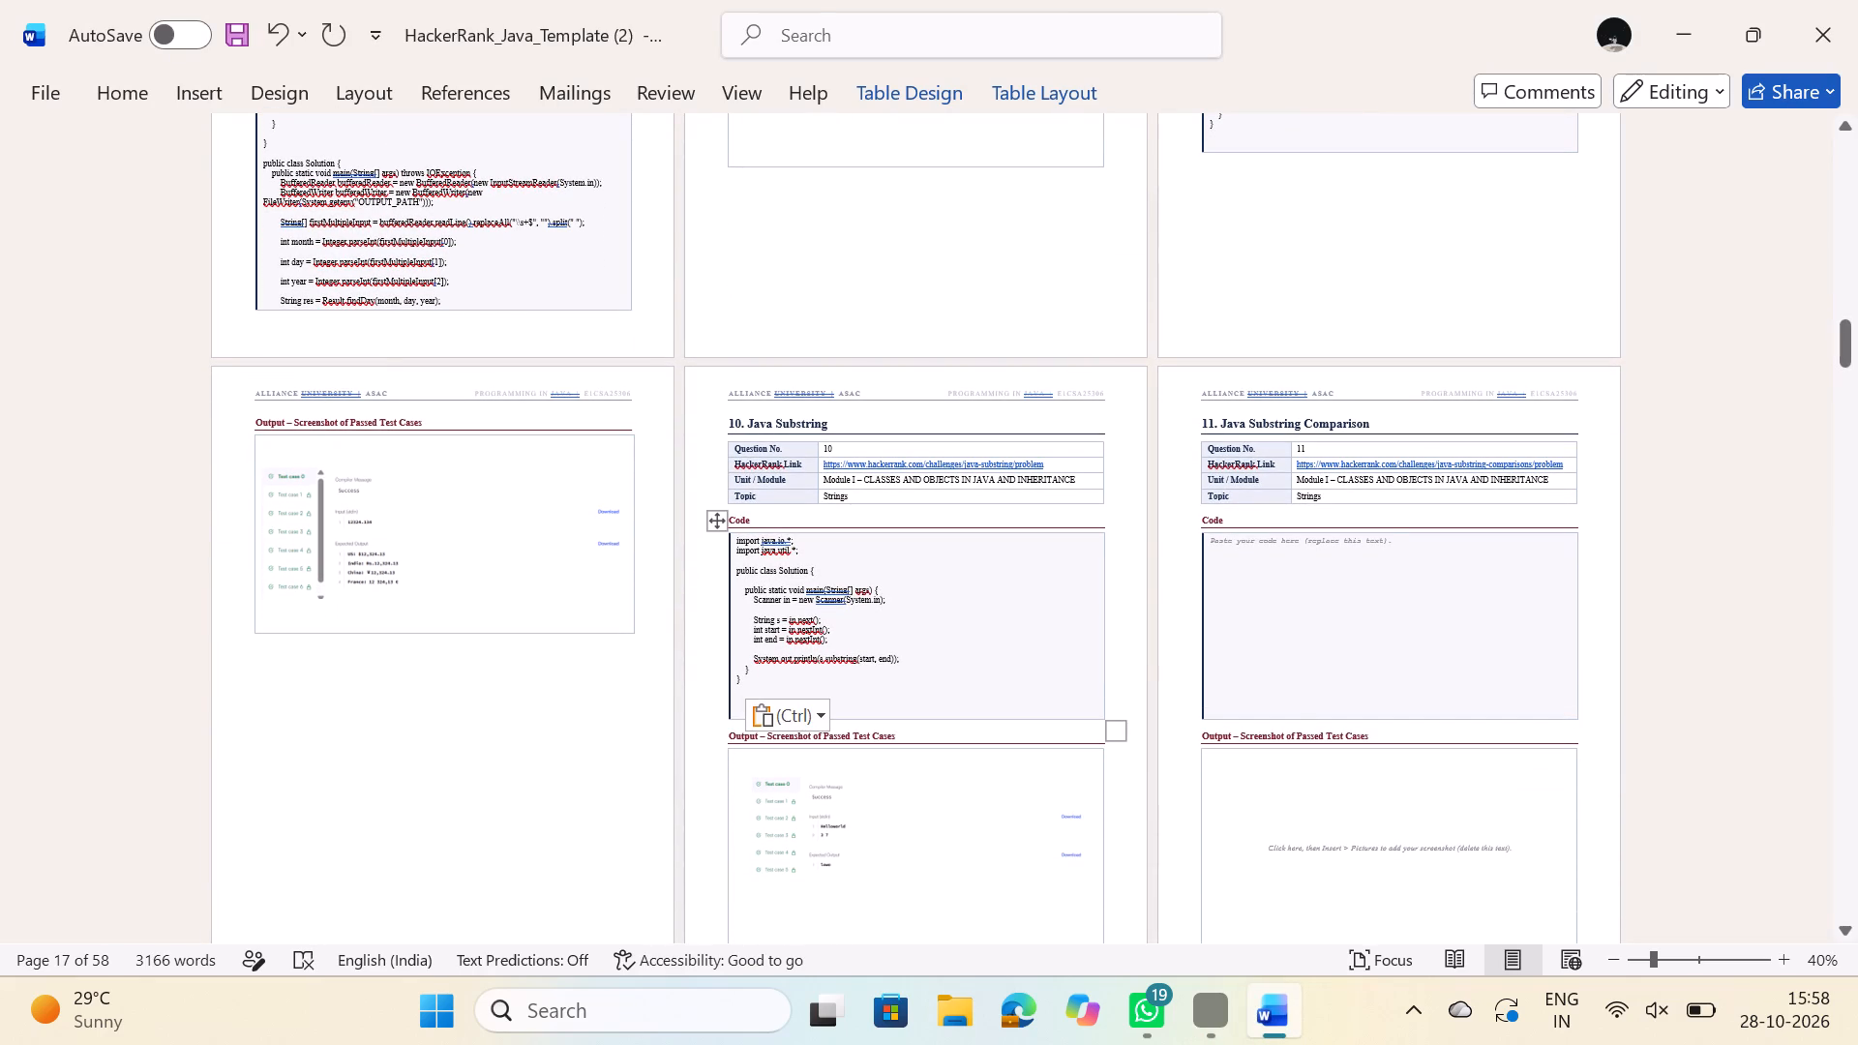
pyautogui.click(1399, 552)
pyautogui.moveTo(1399, 552); pyautogui.dragTo(1225, 547)
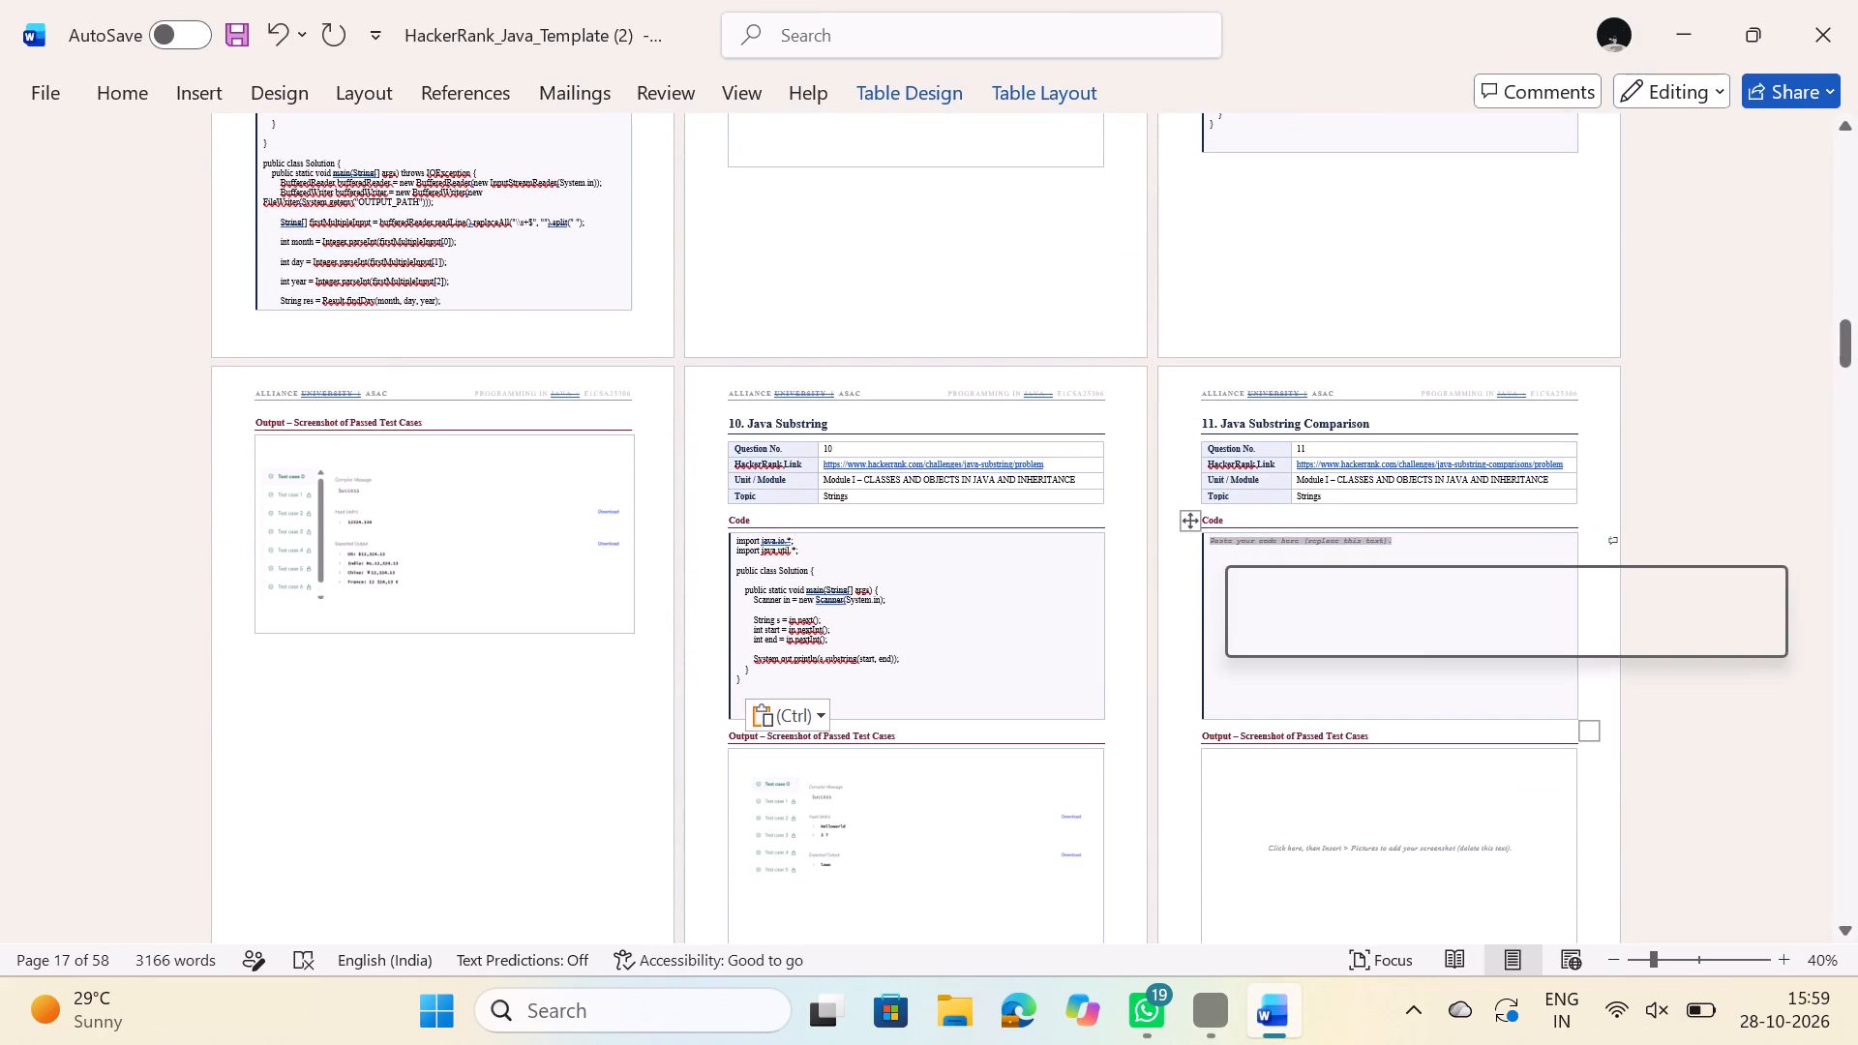
pyautogui.press('BackSpace')
# Switch to Chrome and go back from the Java Substring editor to the list of solved Java challenges.
pyautogui.click(1226, 1012)
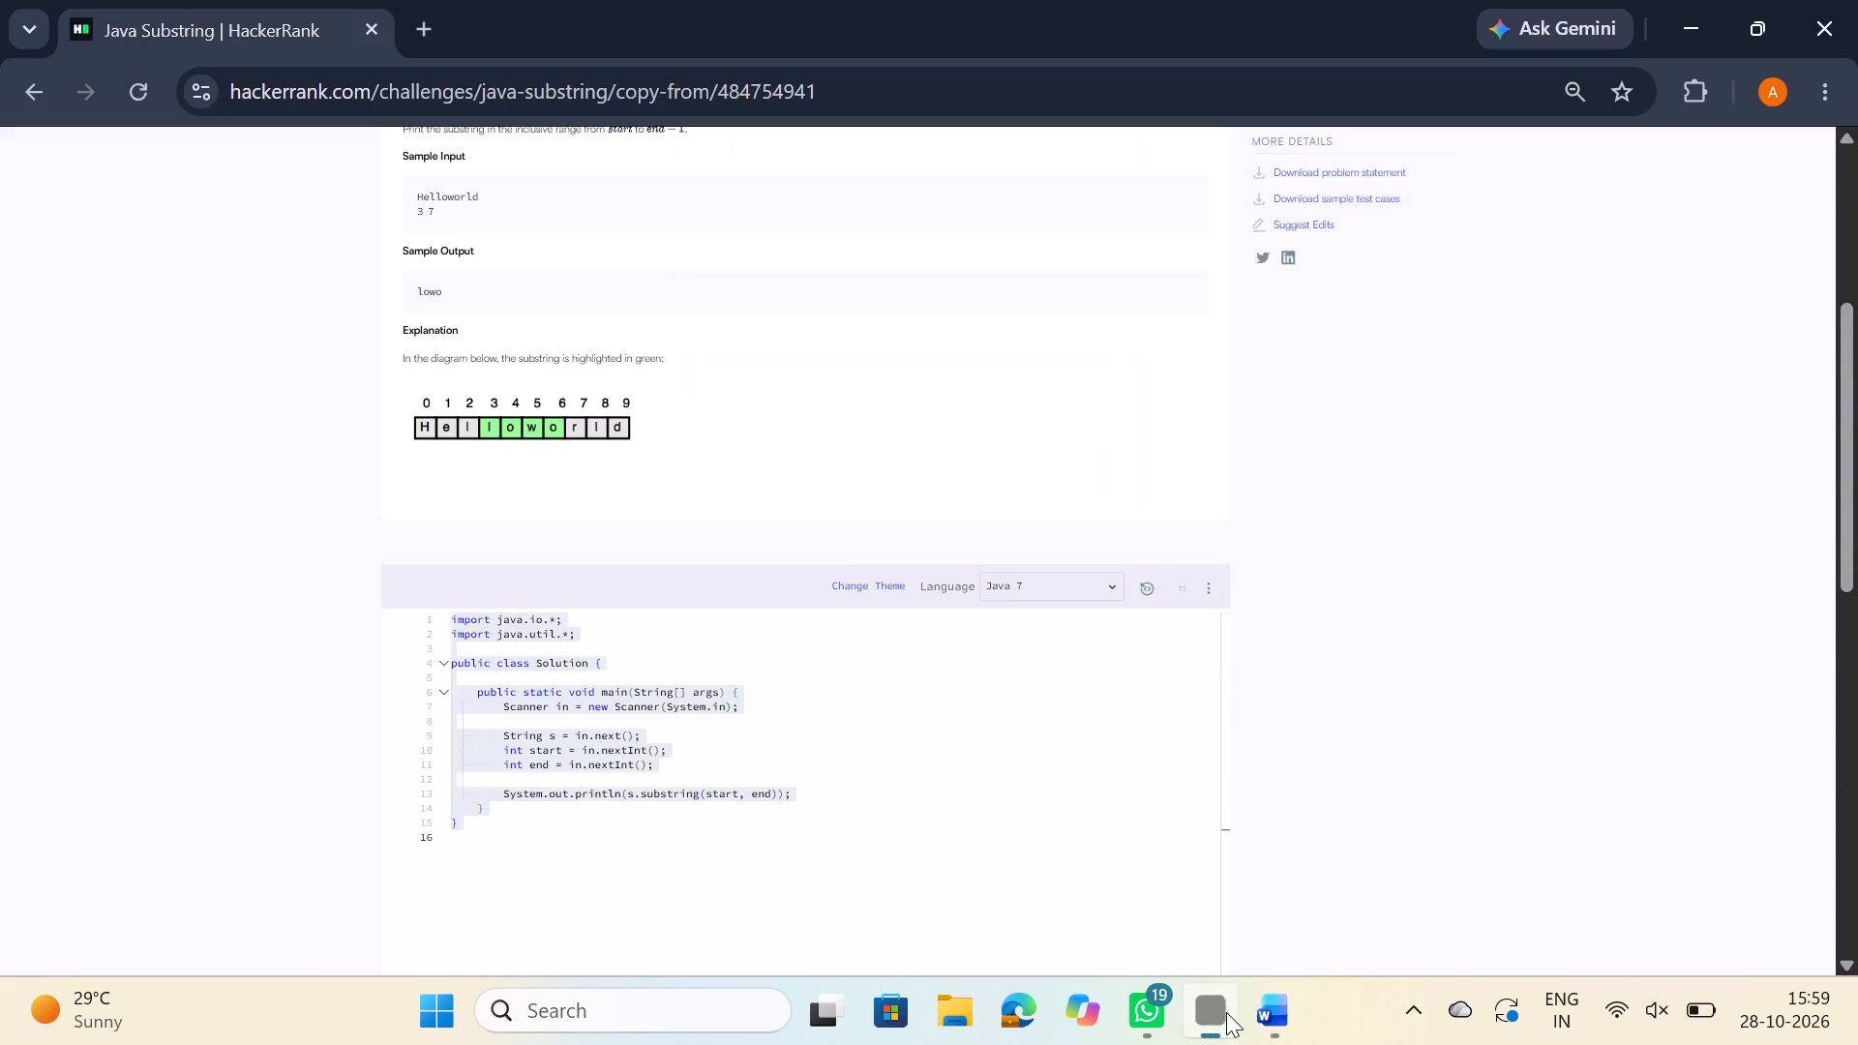
pyautogui.click(823, 549)
pyautogui.scroll(8, 823, 549)
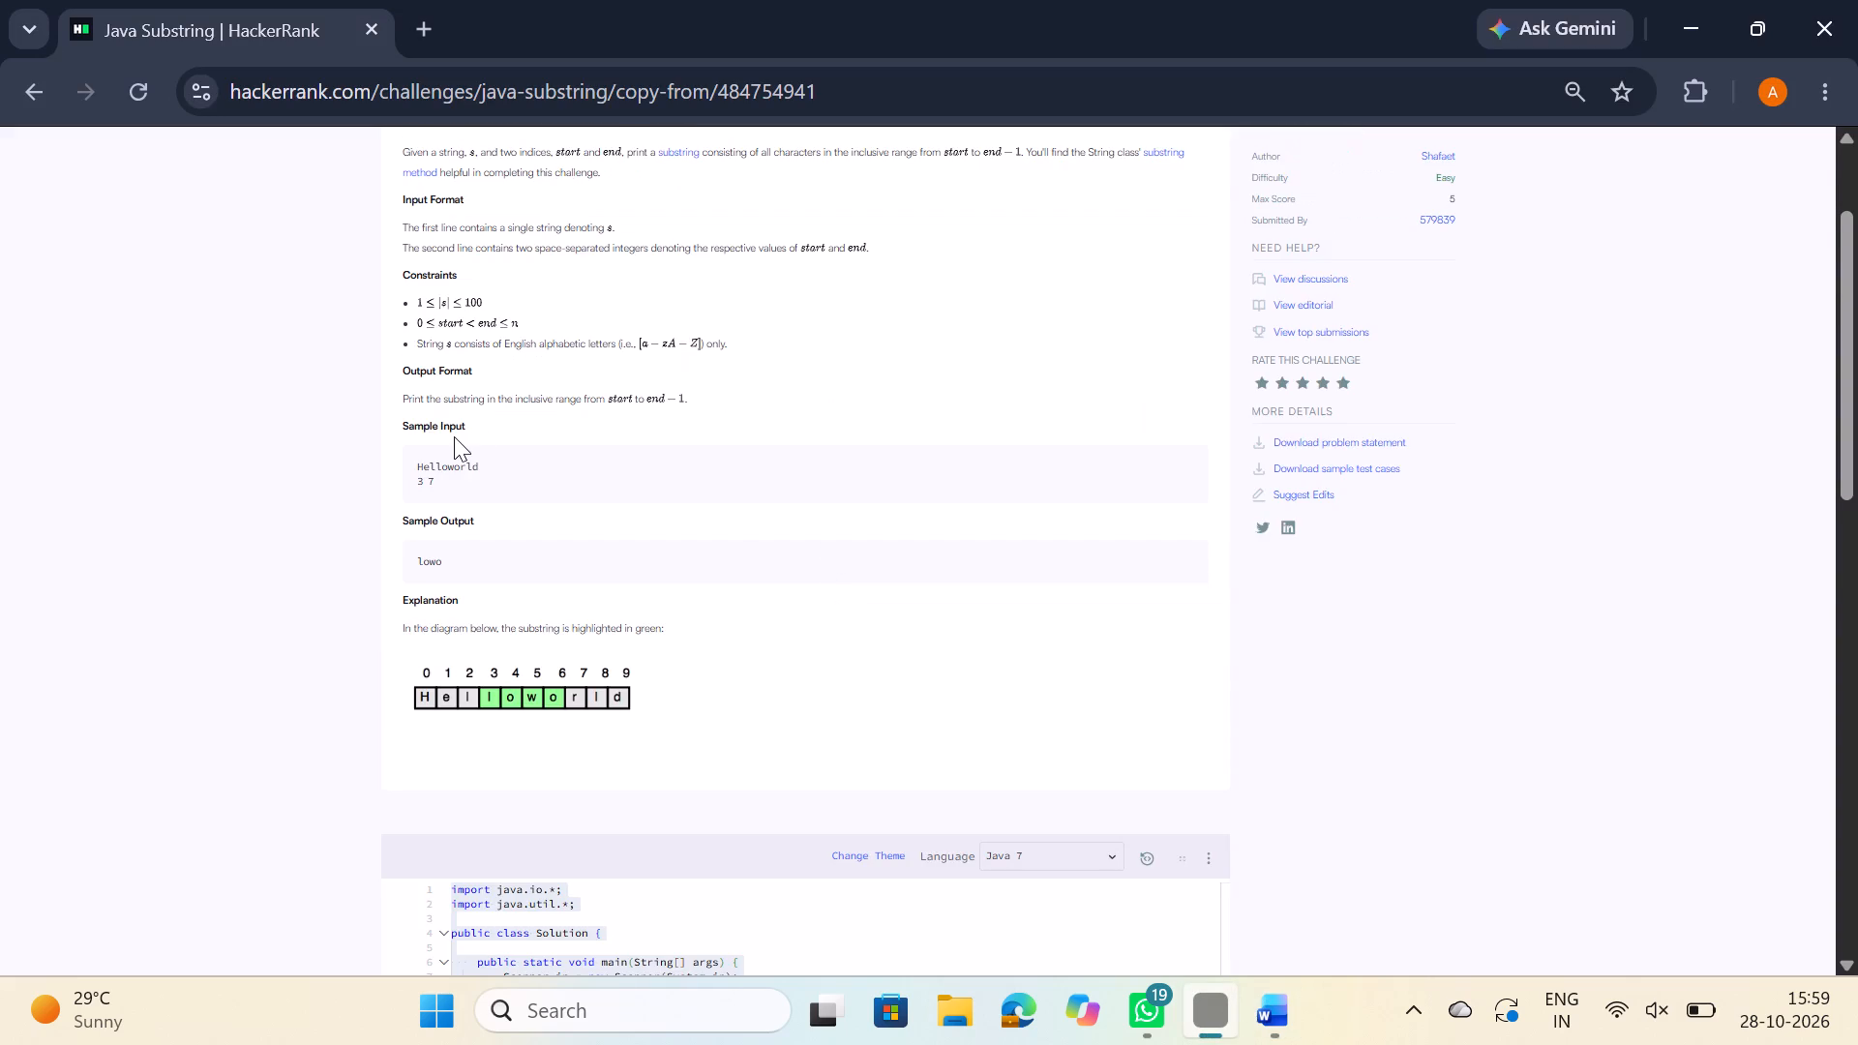
pyautogui.hscroll(13, 454, 436)
pyautogui.hscroll(12, 454, 436)
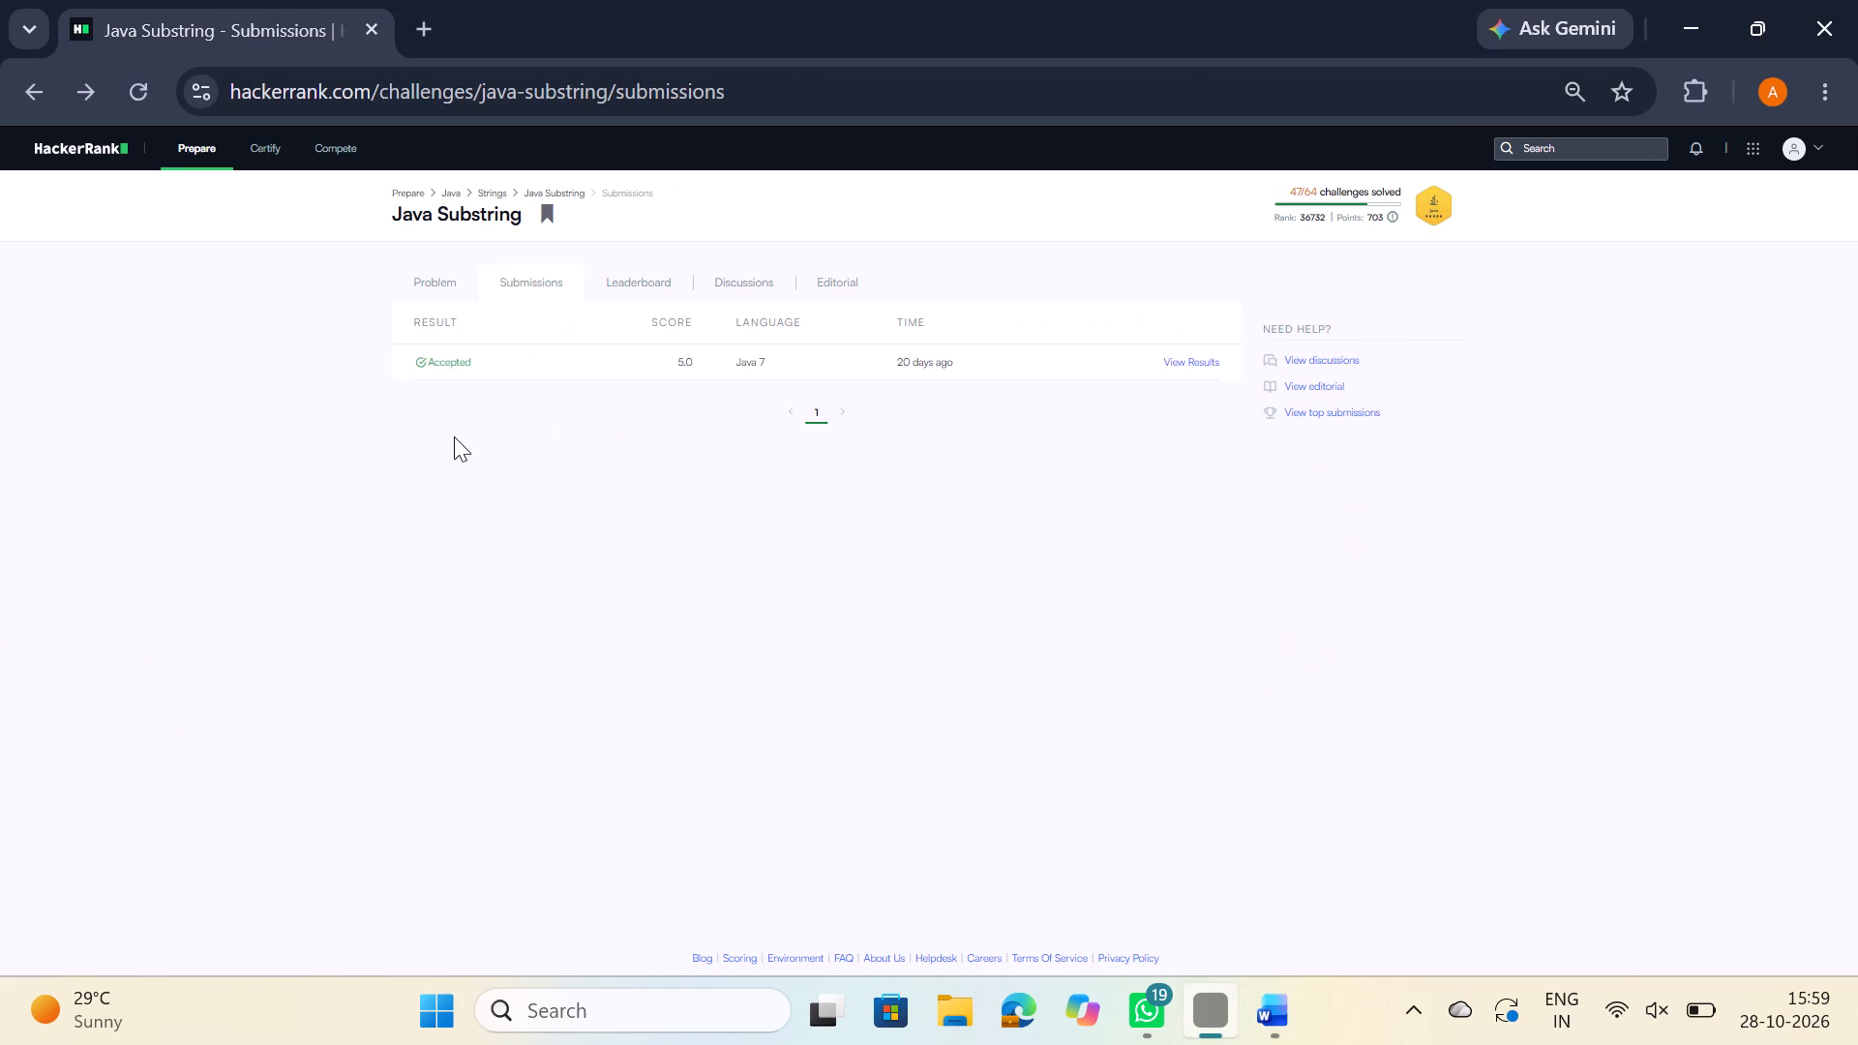
pyautogui.hscroll(15, 454, 436)
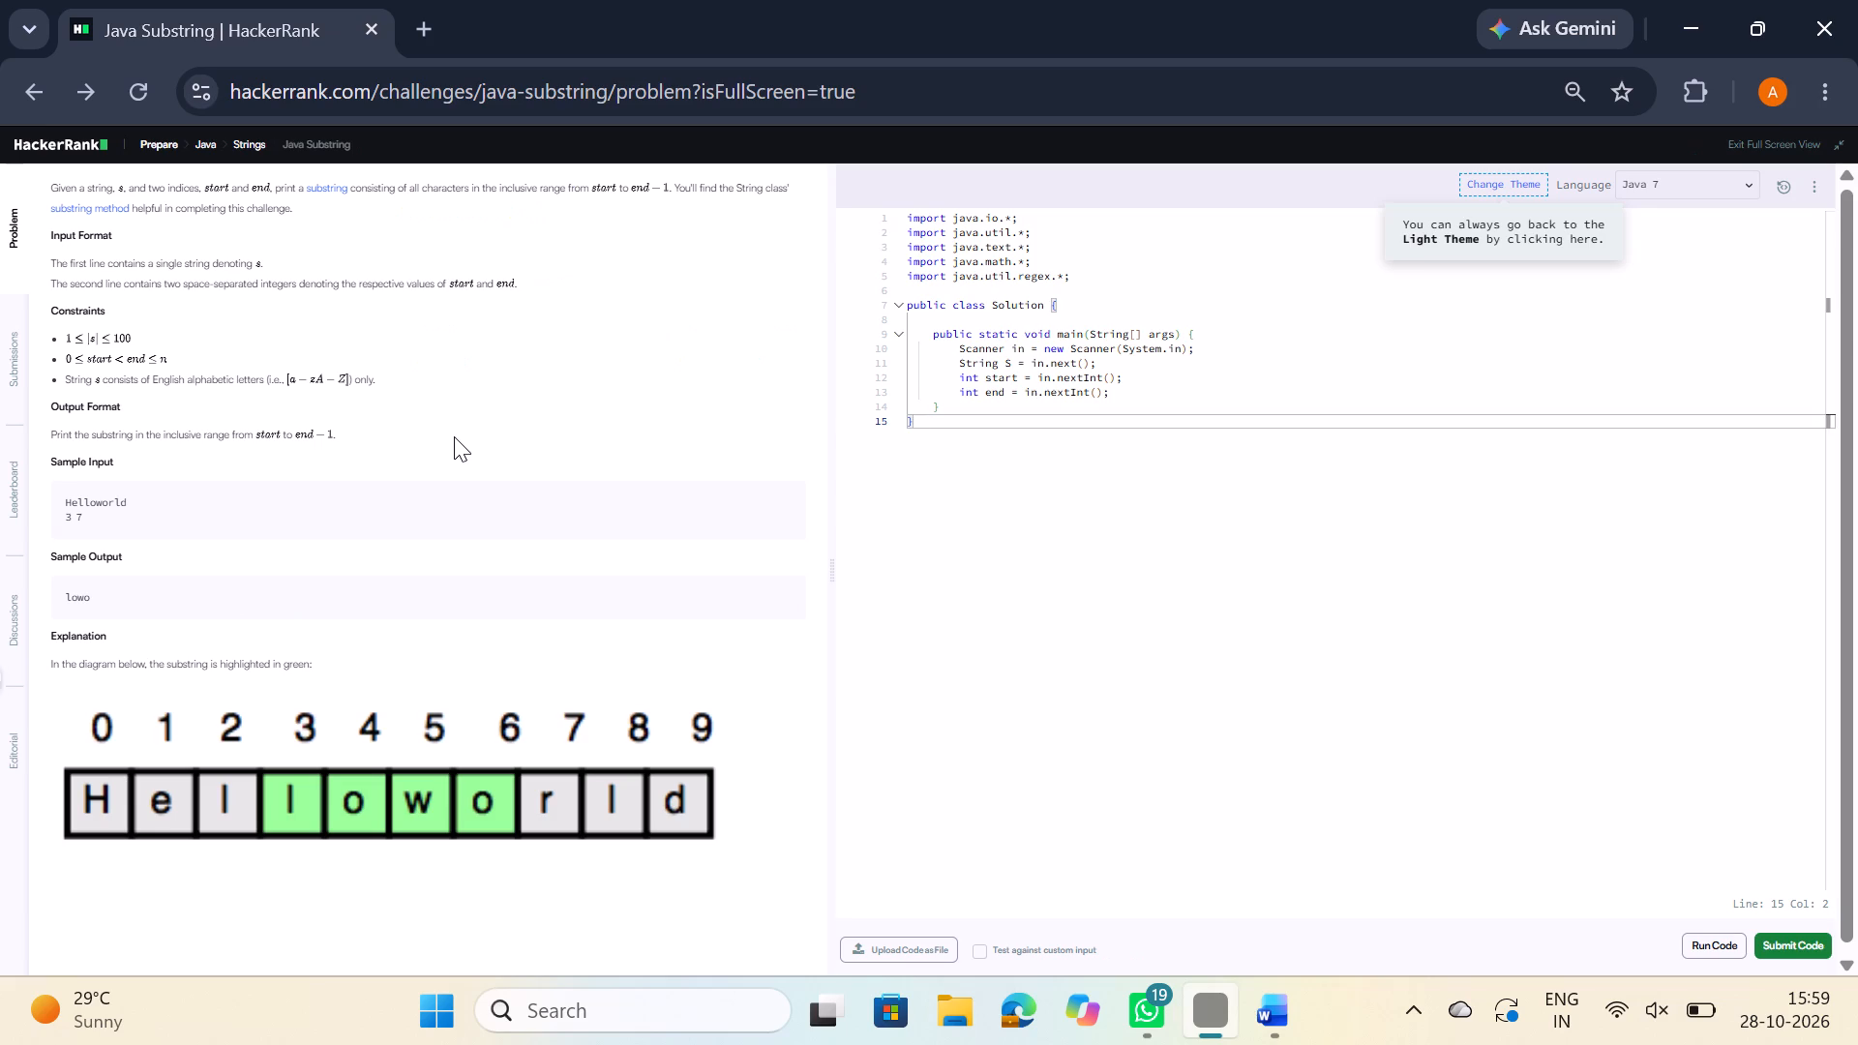
pyautogui.hscroll(8, 454, 436)
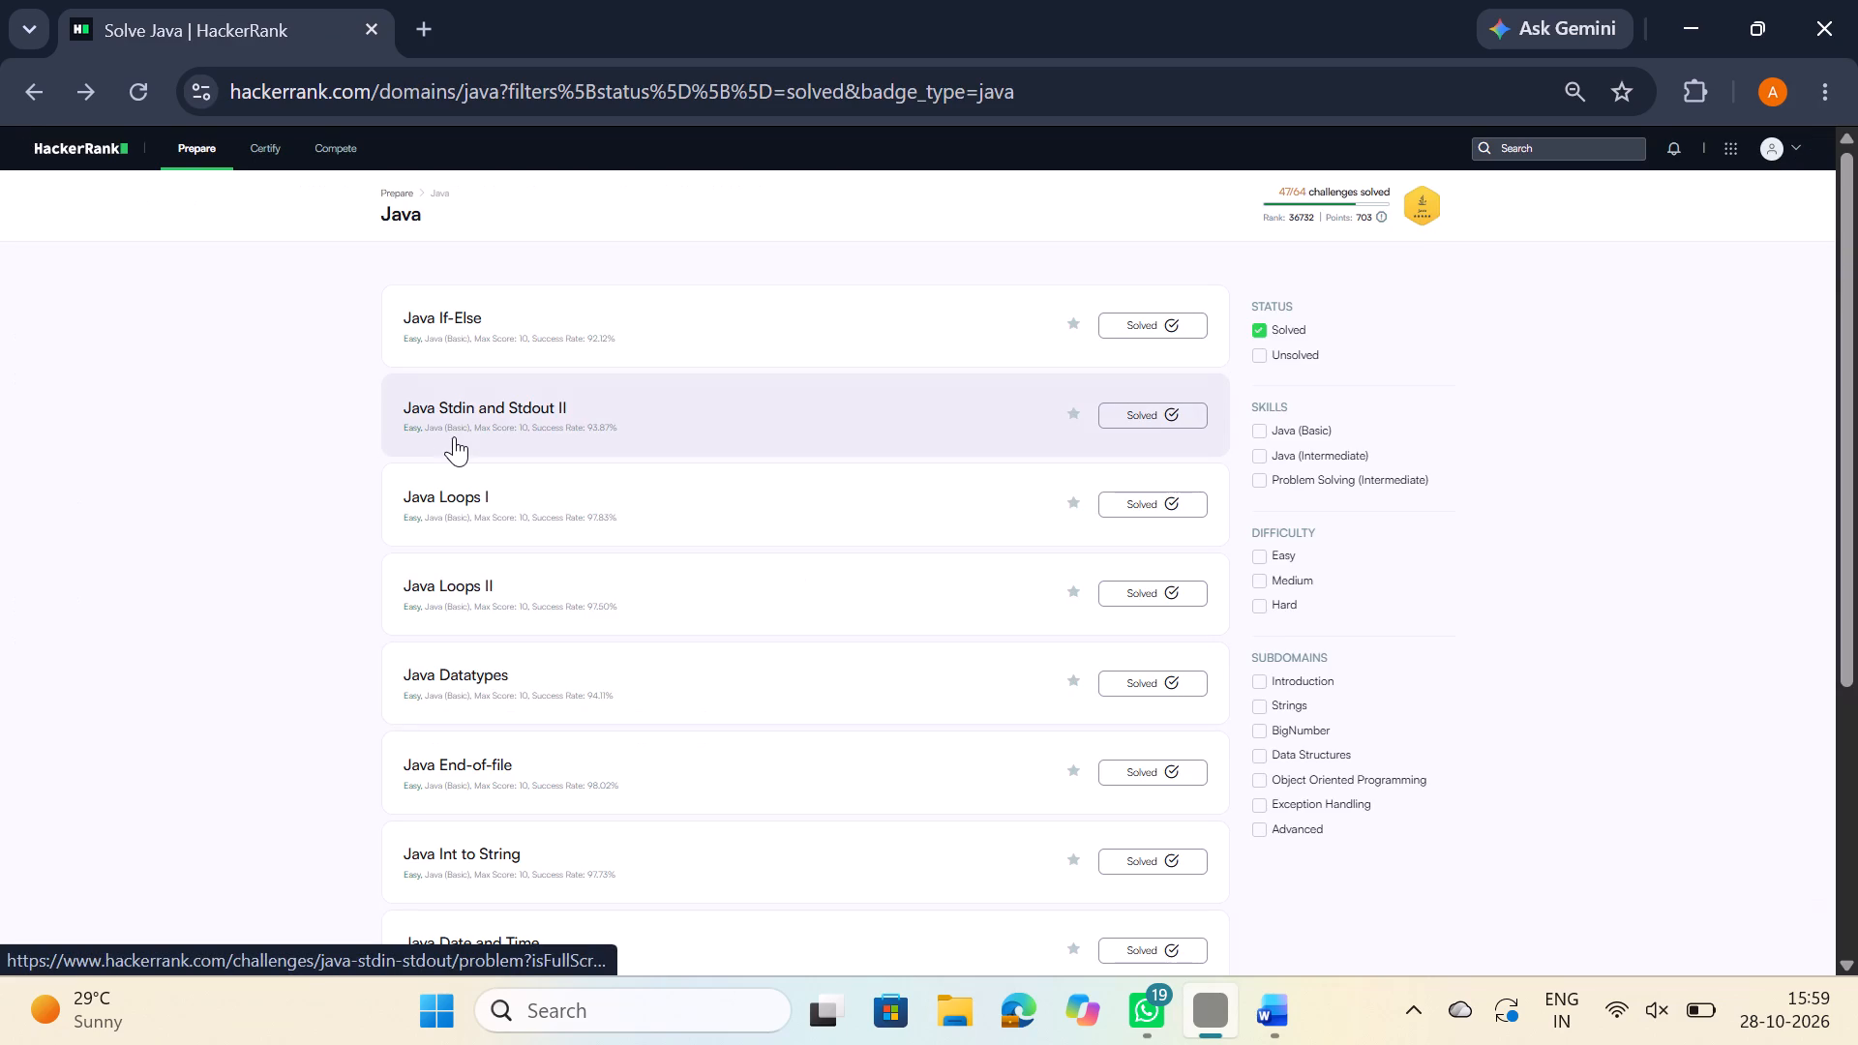
# Find Java Substring Comparisons in the solved challenges list and open it.
pyautogui.scroll(-4, 773, 703)
pyautogui.scroll(-1, 946, 791)
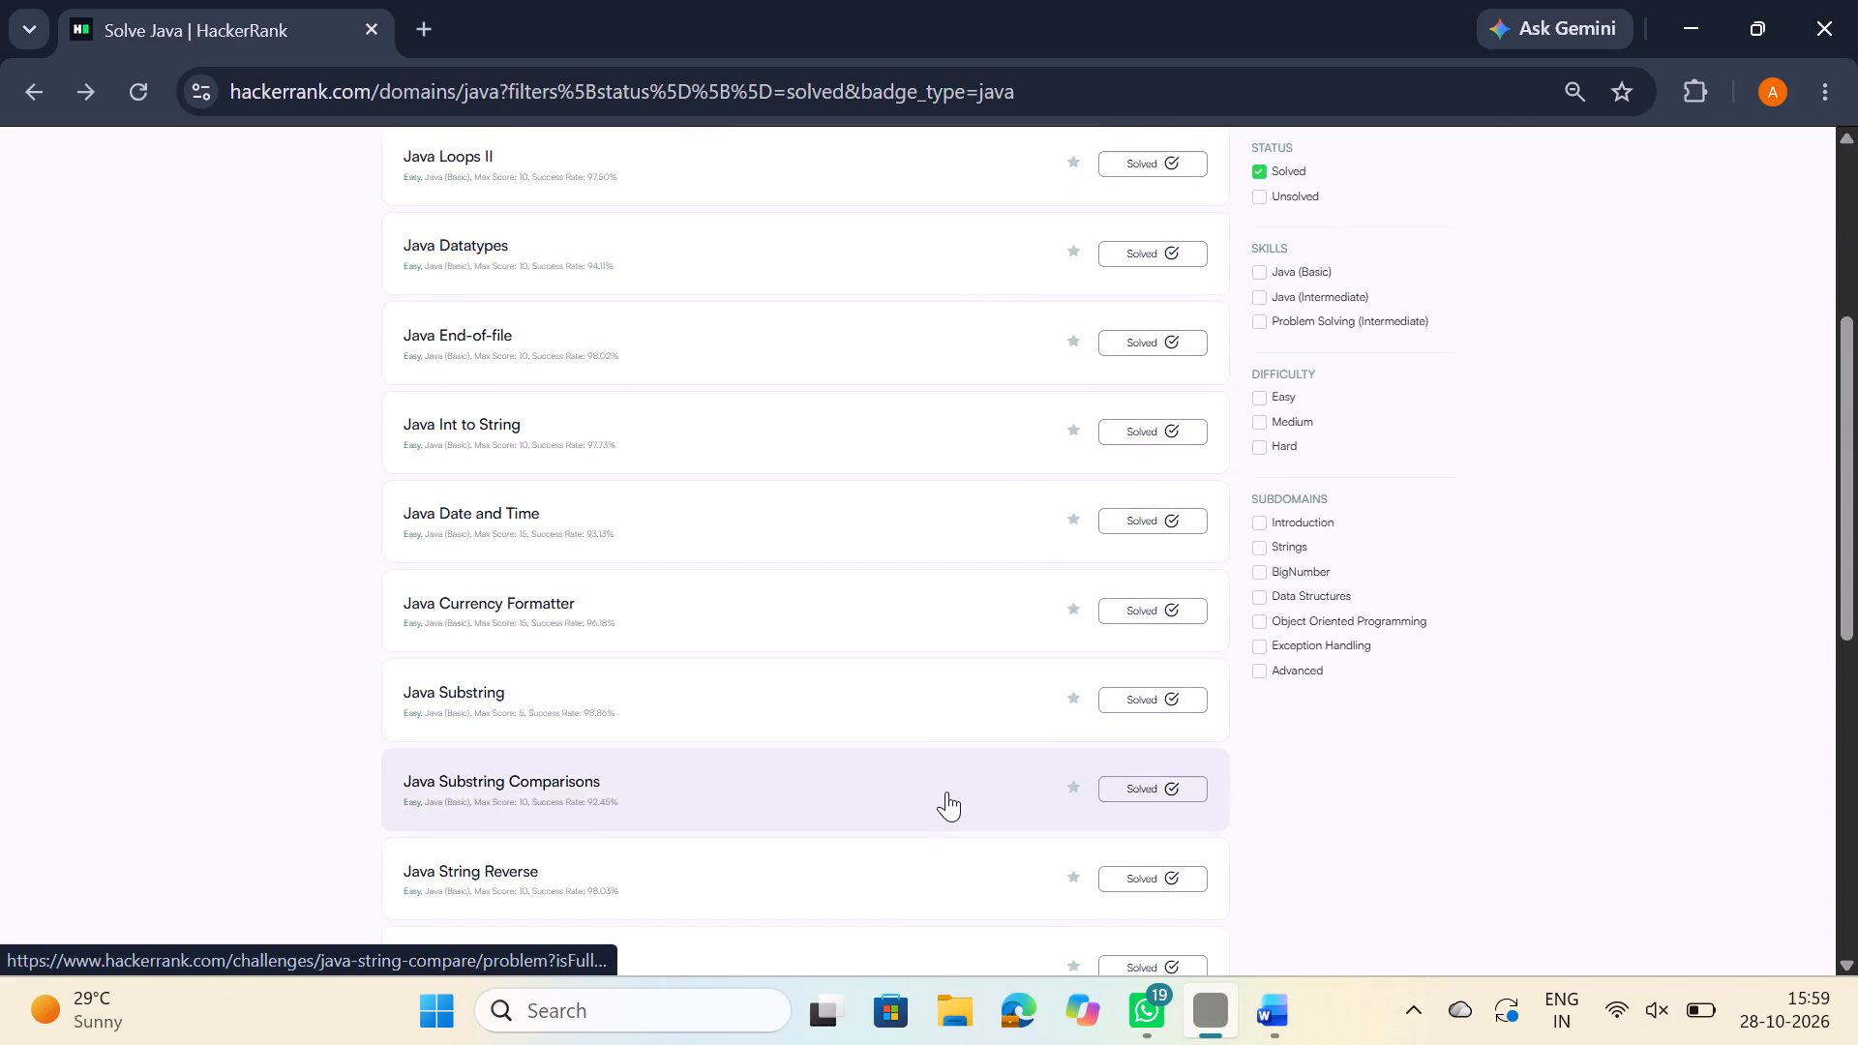
pyautogui.scroll(-2, 946, 791)
pyautogui.click(1290, 1002)
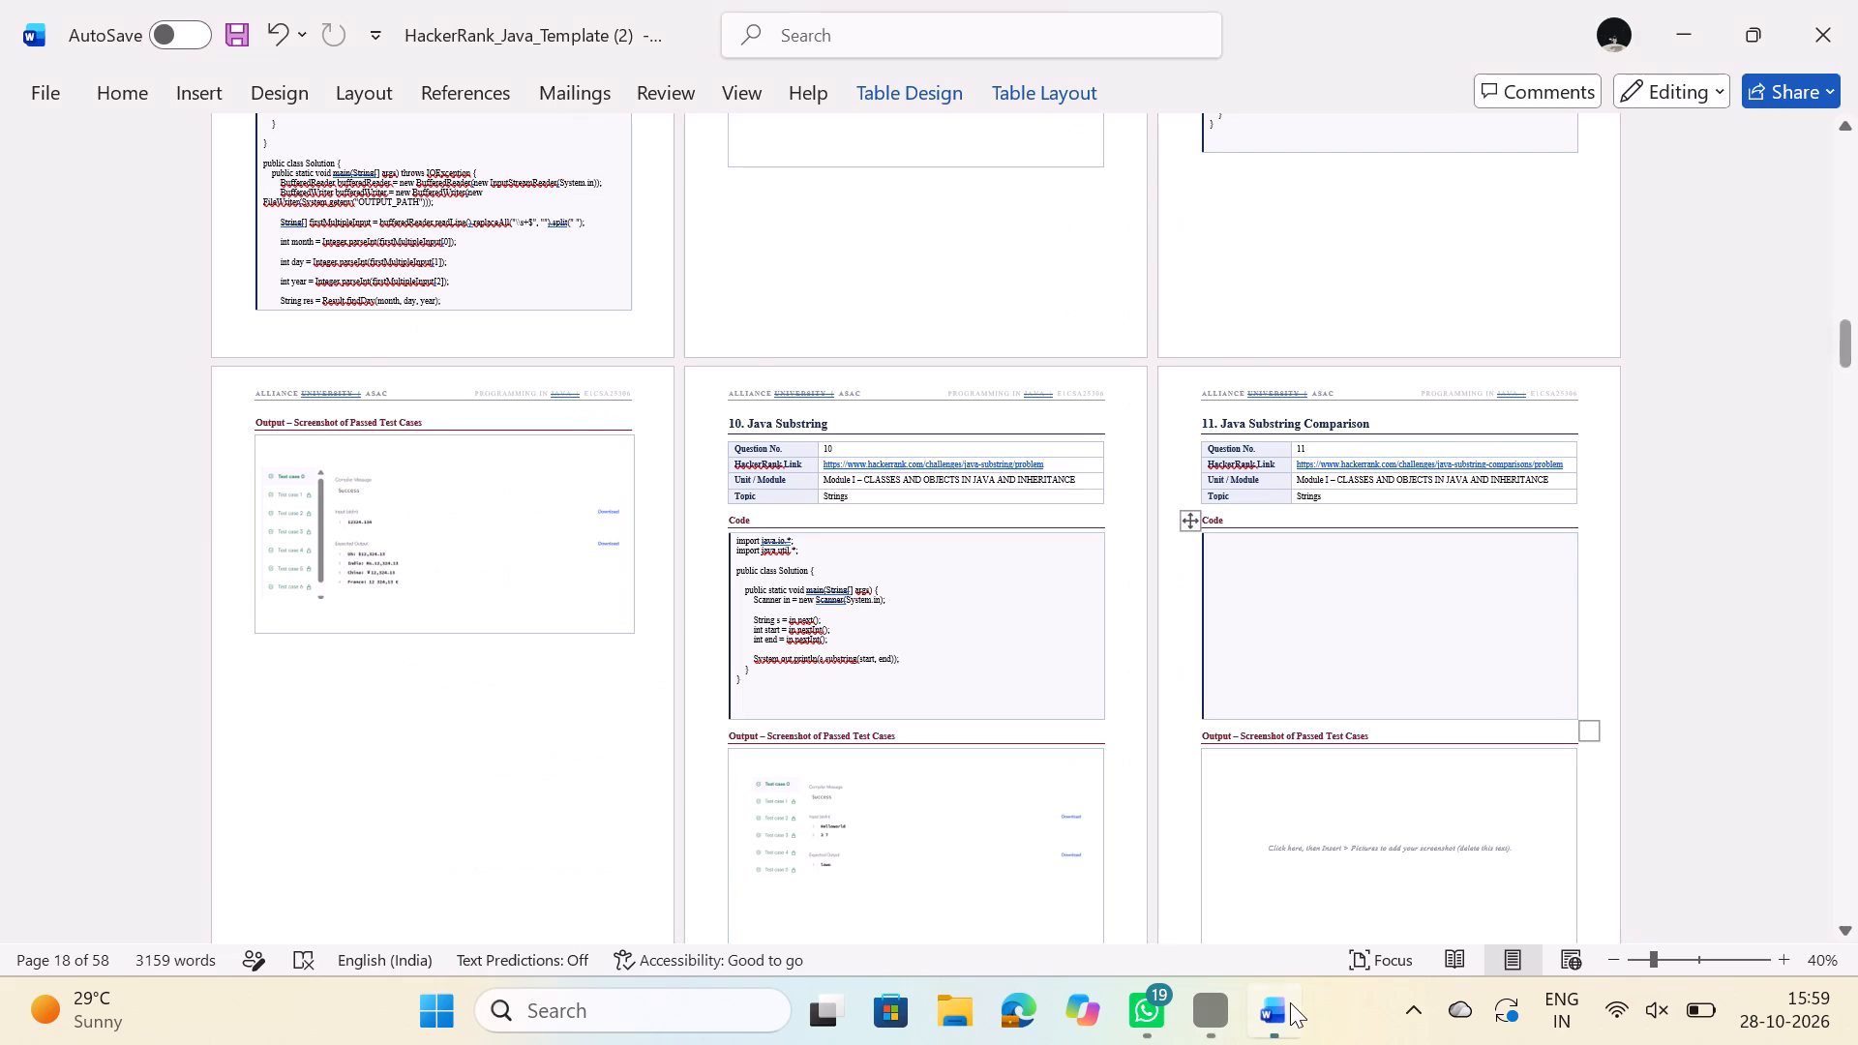
pyautogui.click(1201, 1012)
pyautogui.scroll(-1, 838, 563)
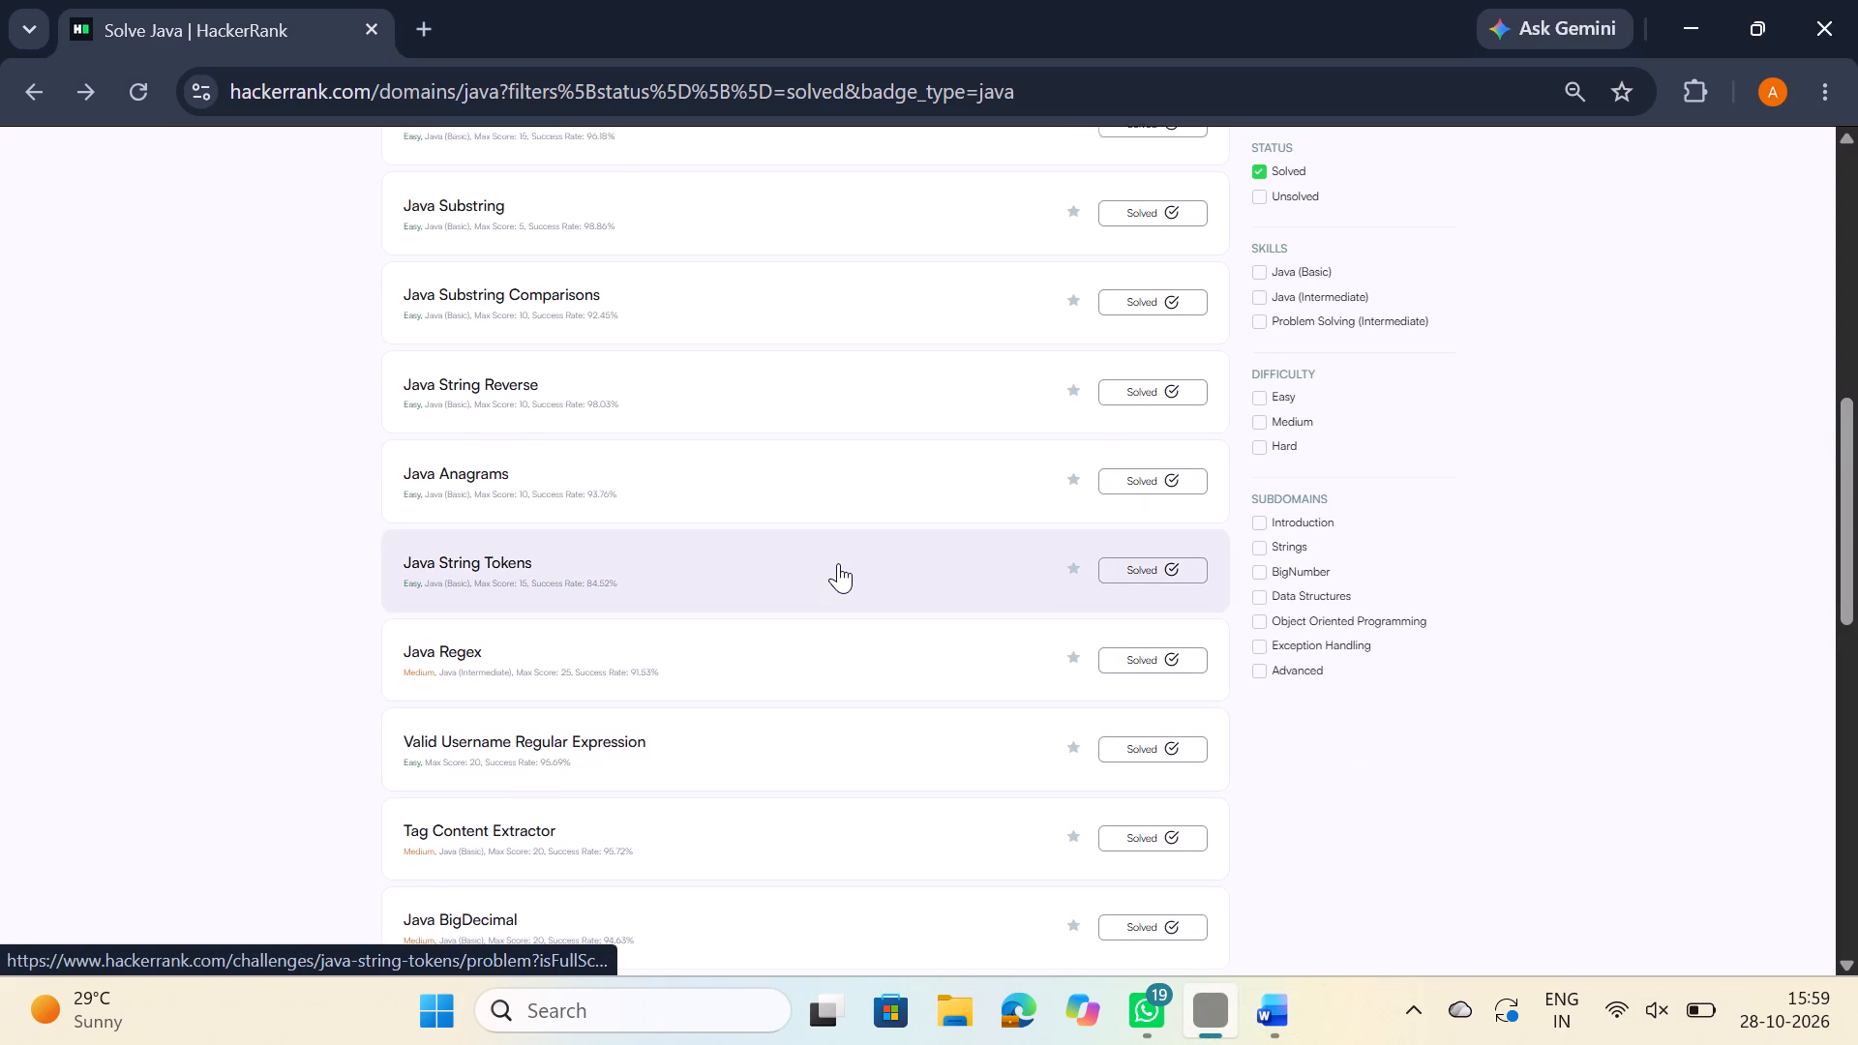
pyautogui.scroll(-1, 838, 563)
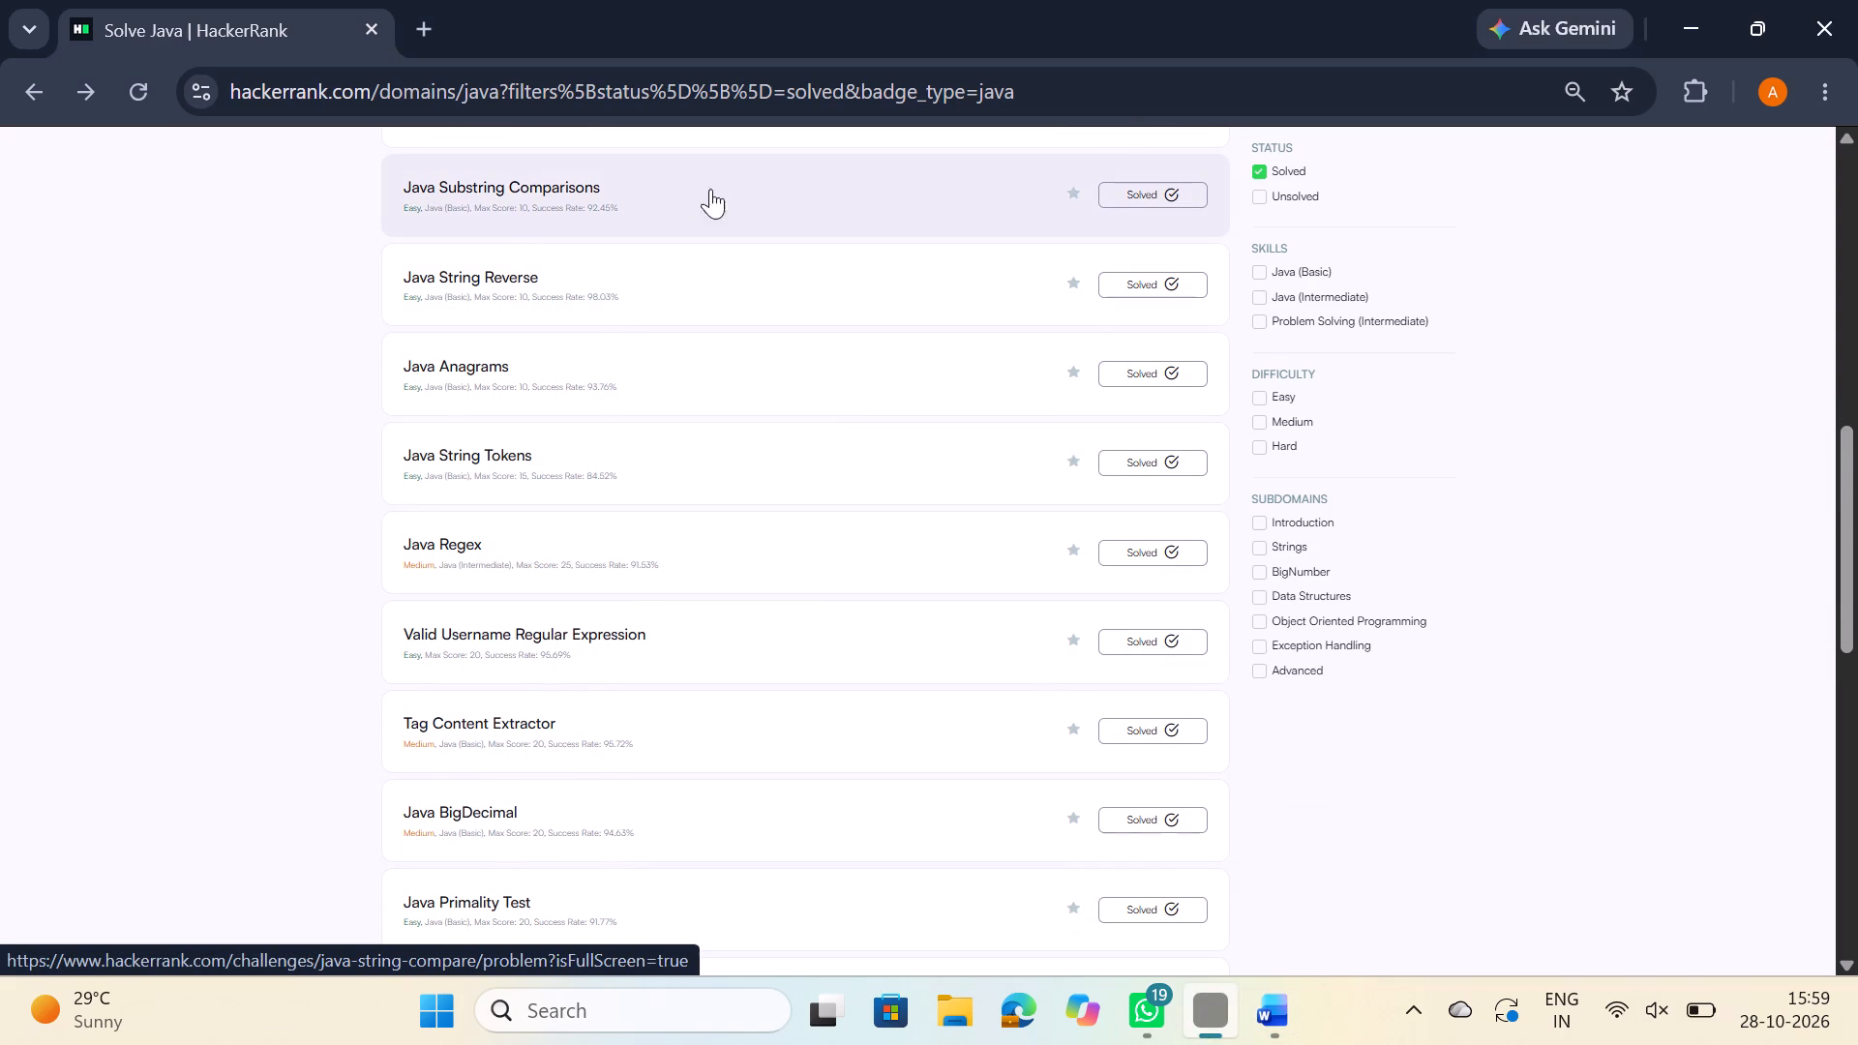
pyautogui.click(1123, 194)
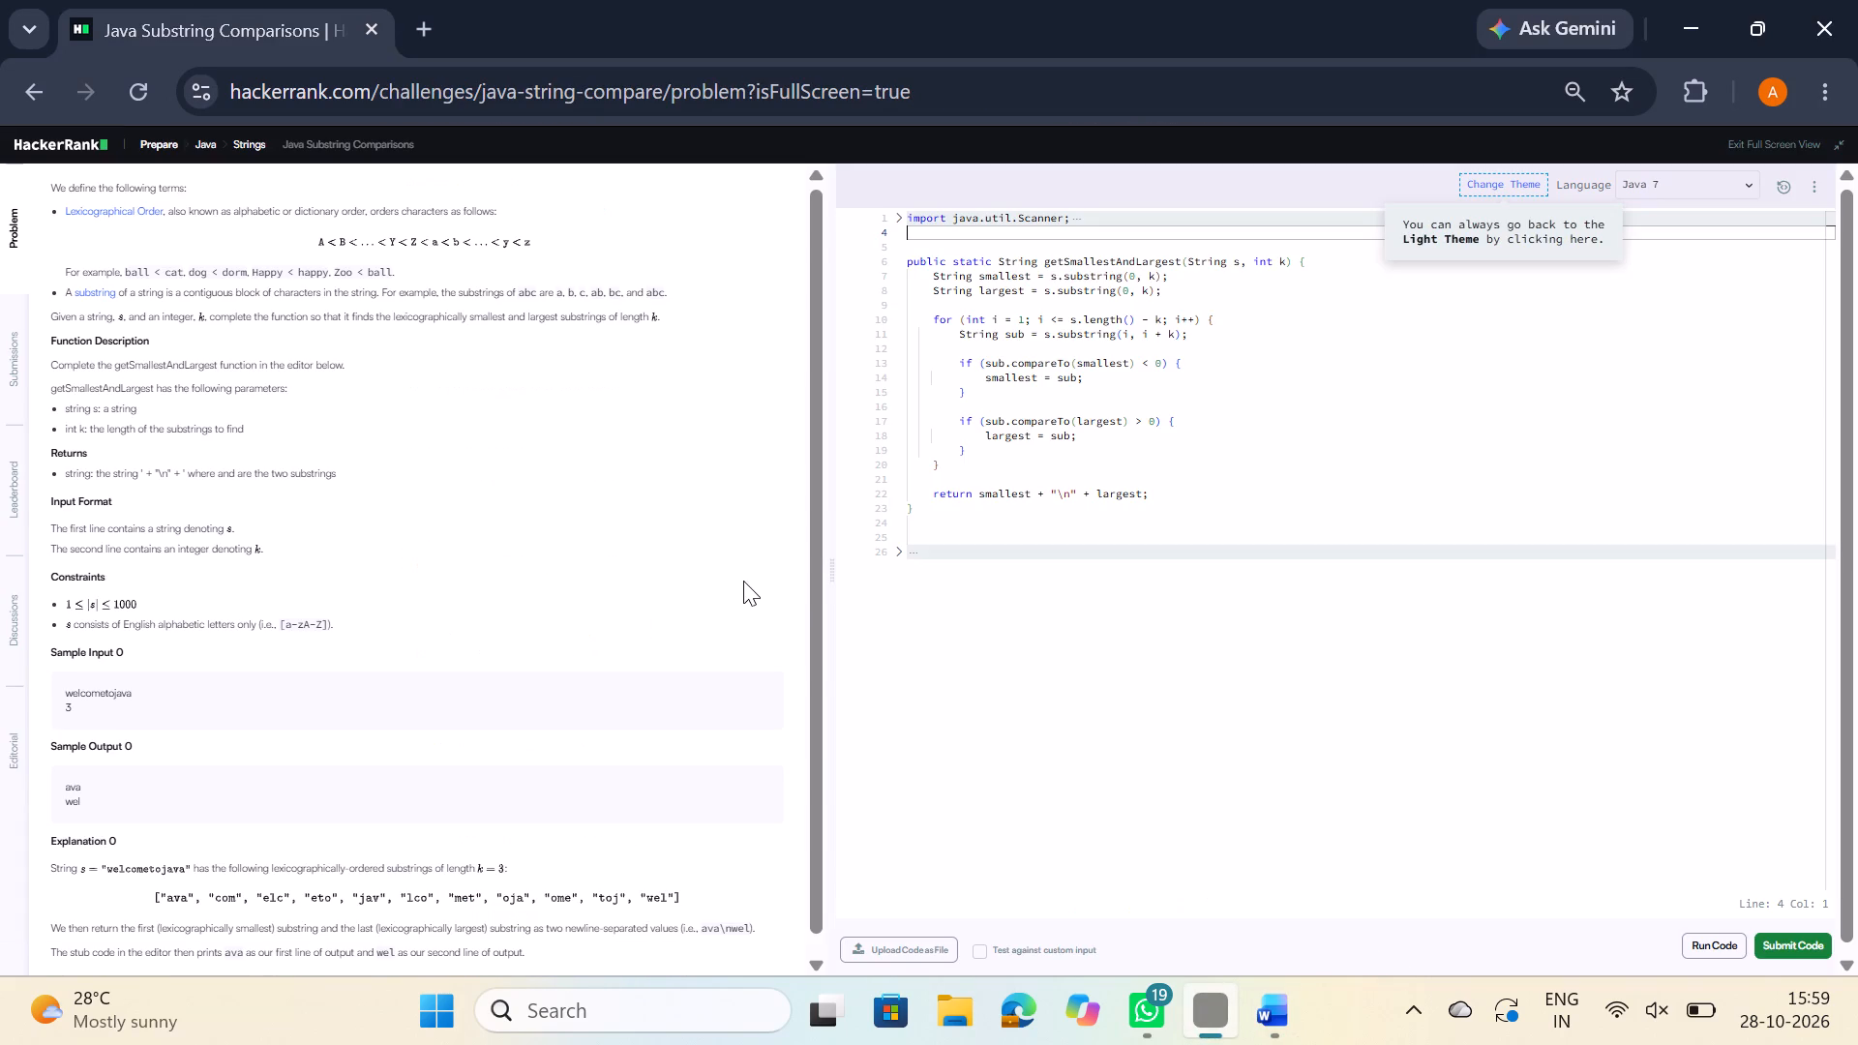
# Open the results of the topmost accepted Java Substring Comparisons submission.
pyautogui.click(4, 360)
pyautogui.scroll(-1, 458, 479)
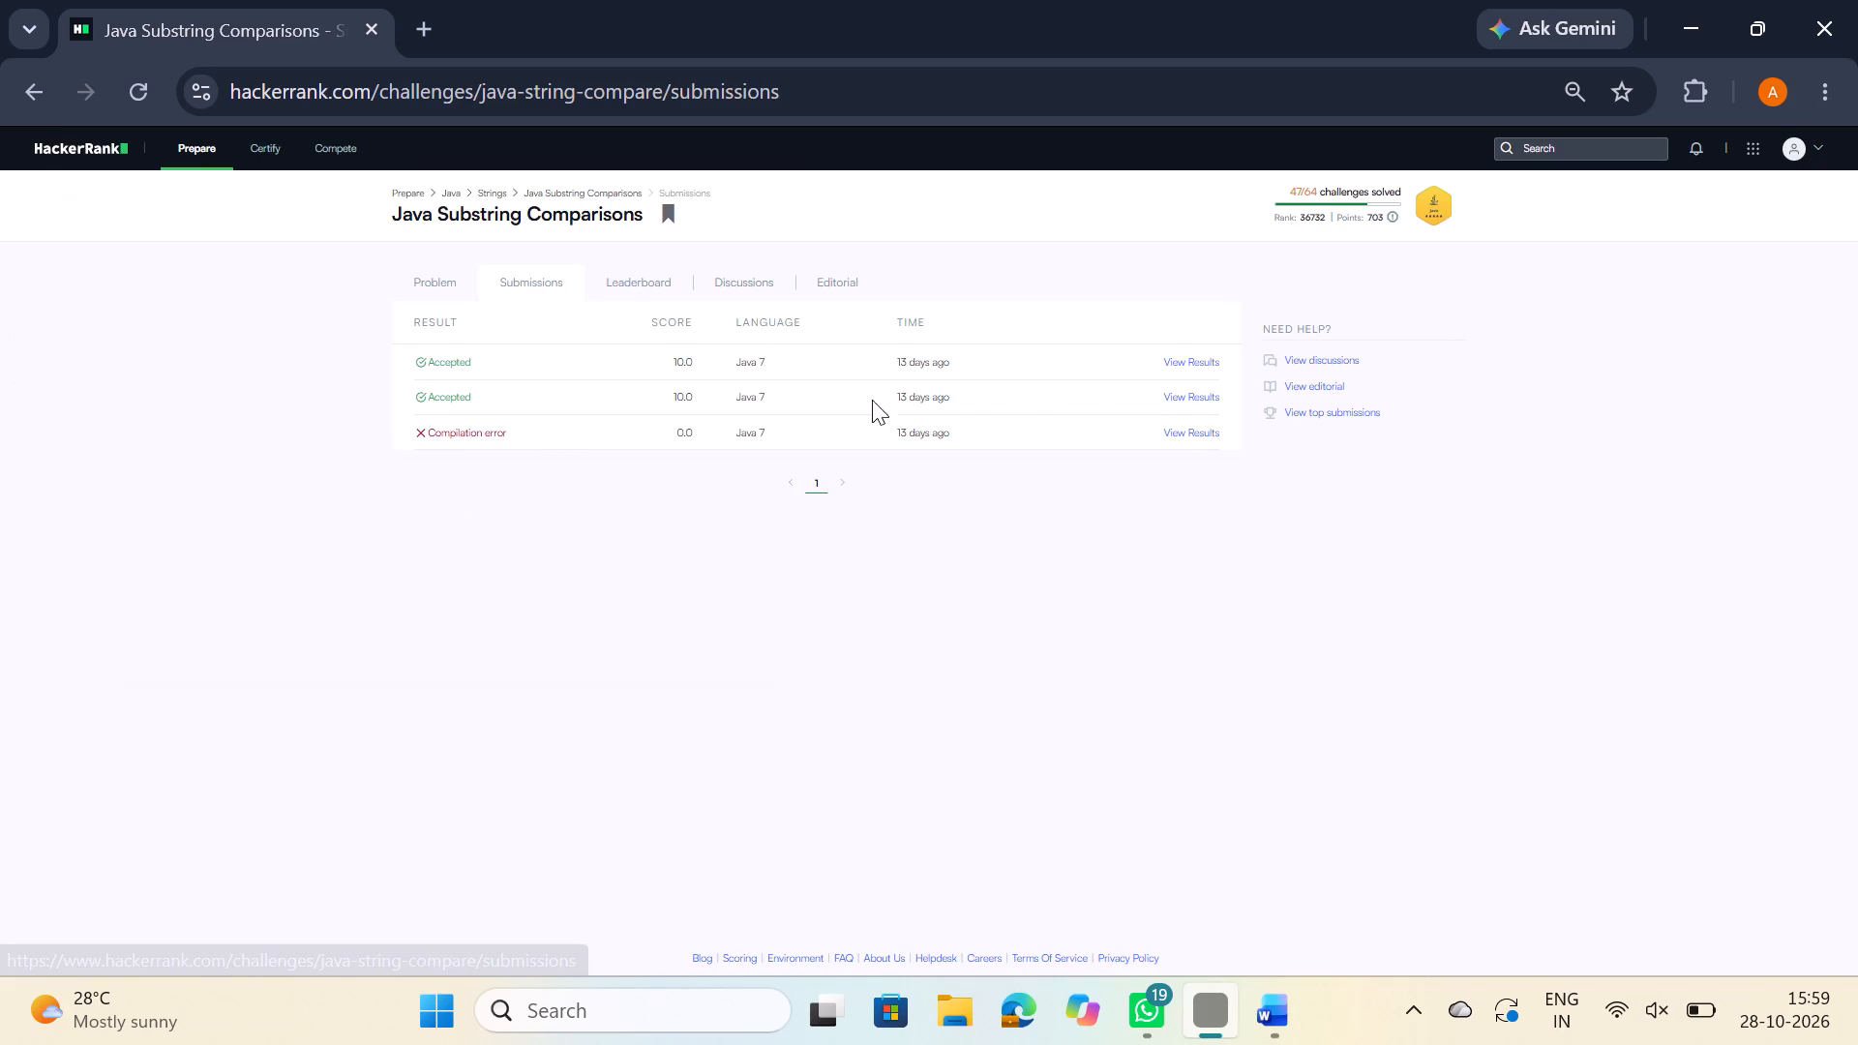
pyautogui.click(1186, 363)
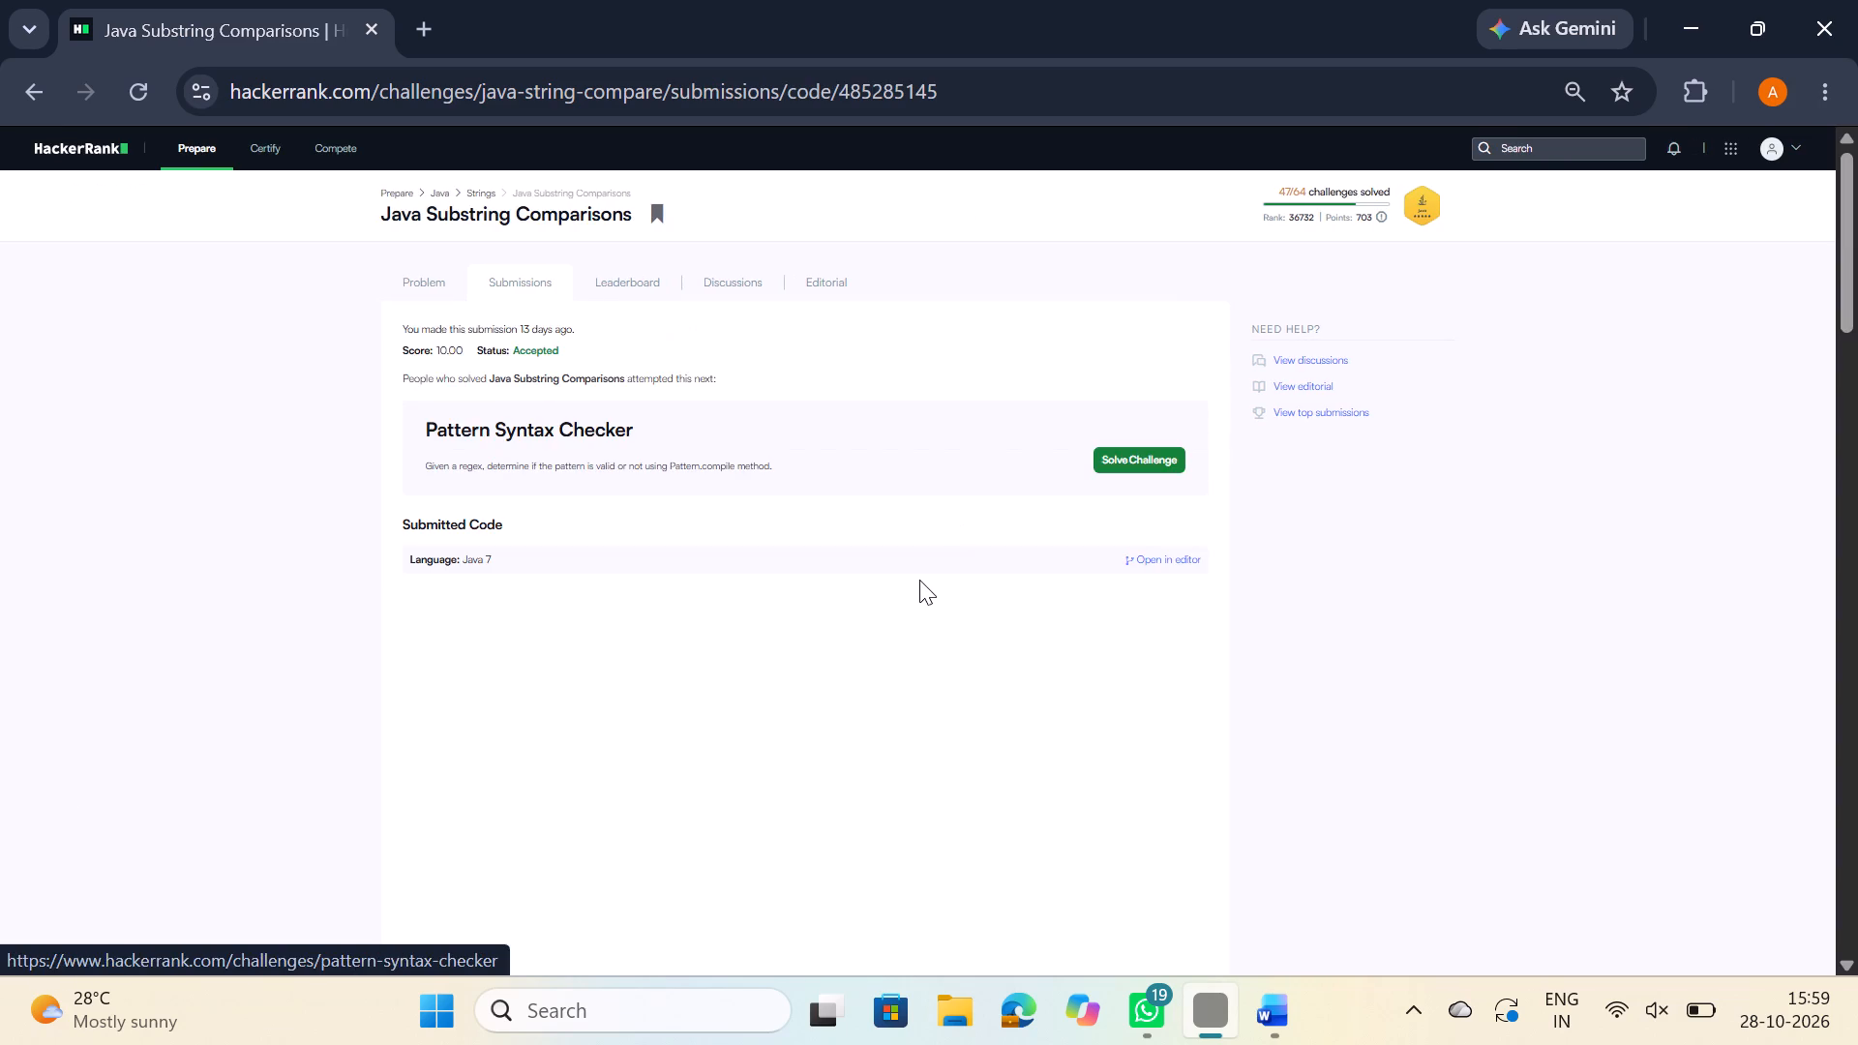
# Capture a screenshot of the submission's test case section, covering test cases 0 to 6 and the Test case 0 details.
pyautogui.scroll(-13, 919, 580)
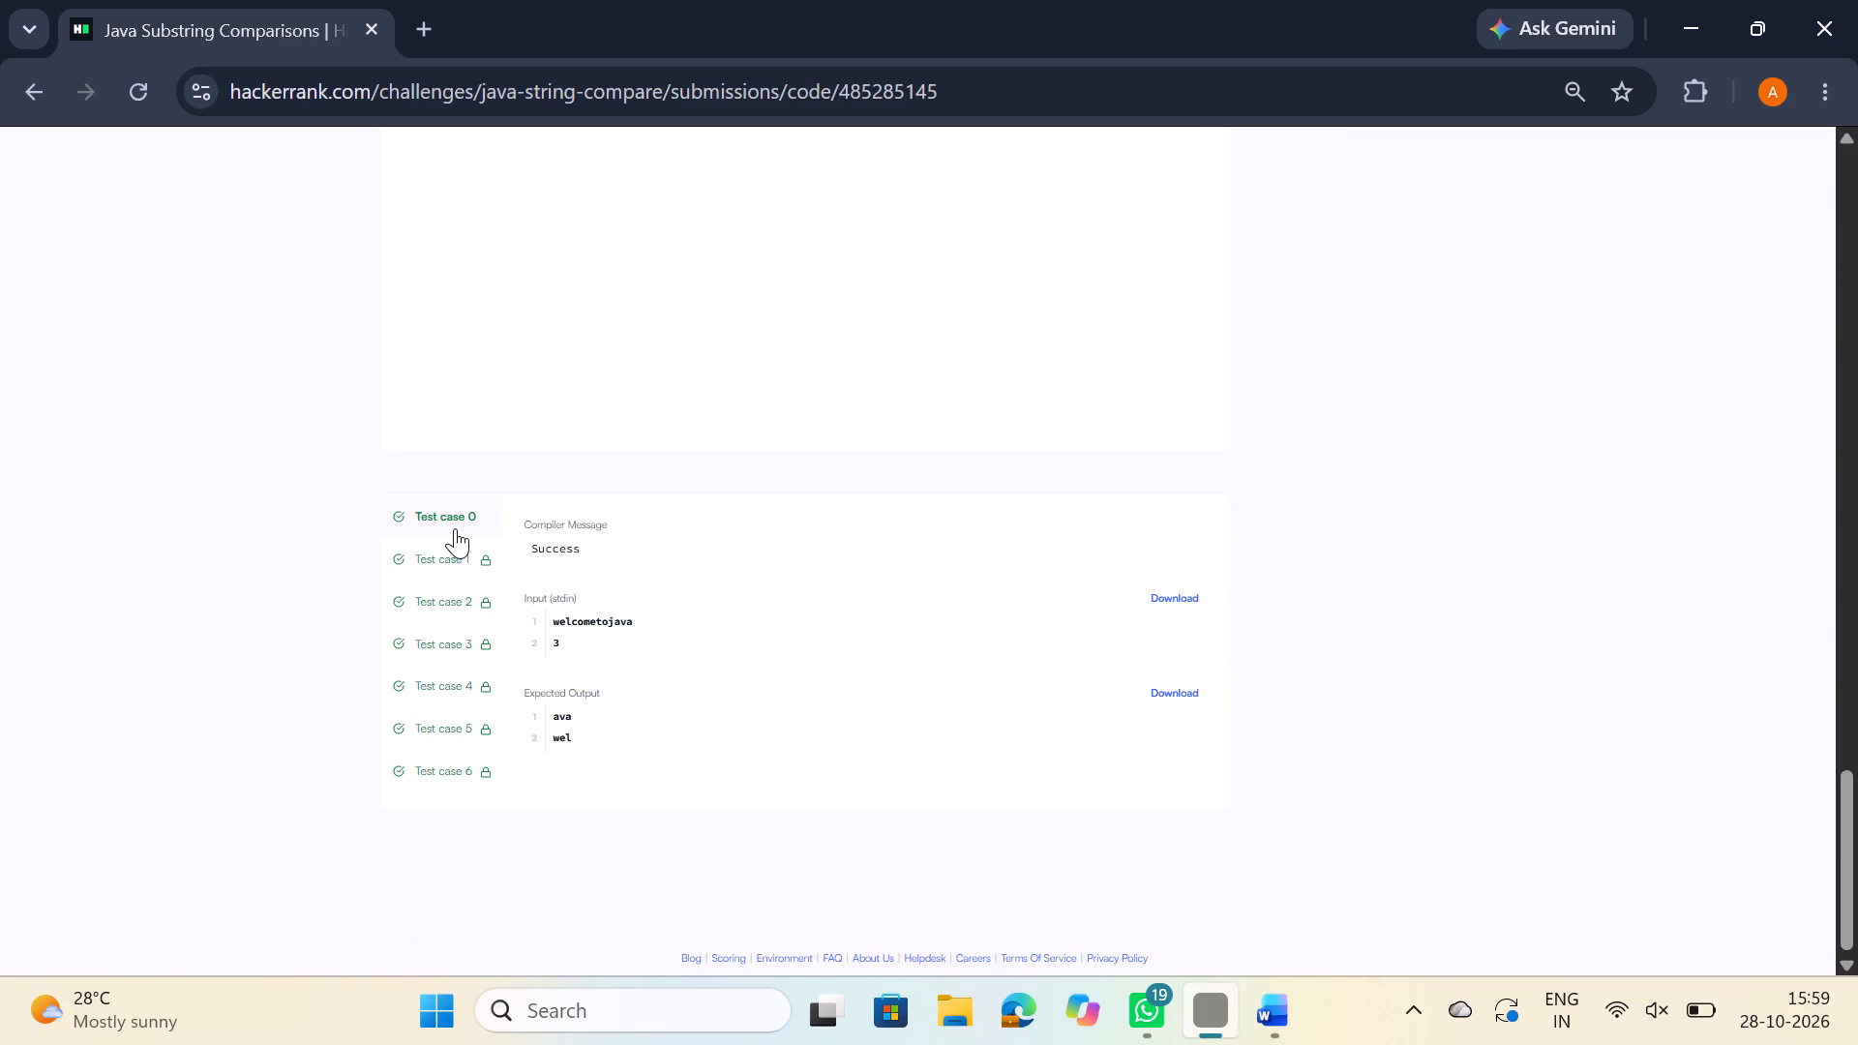
pyautogui.press('Print')
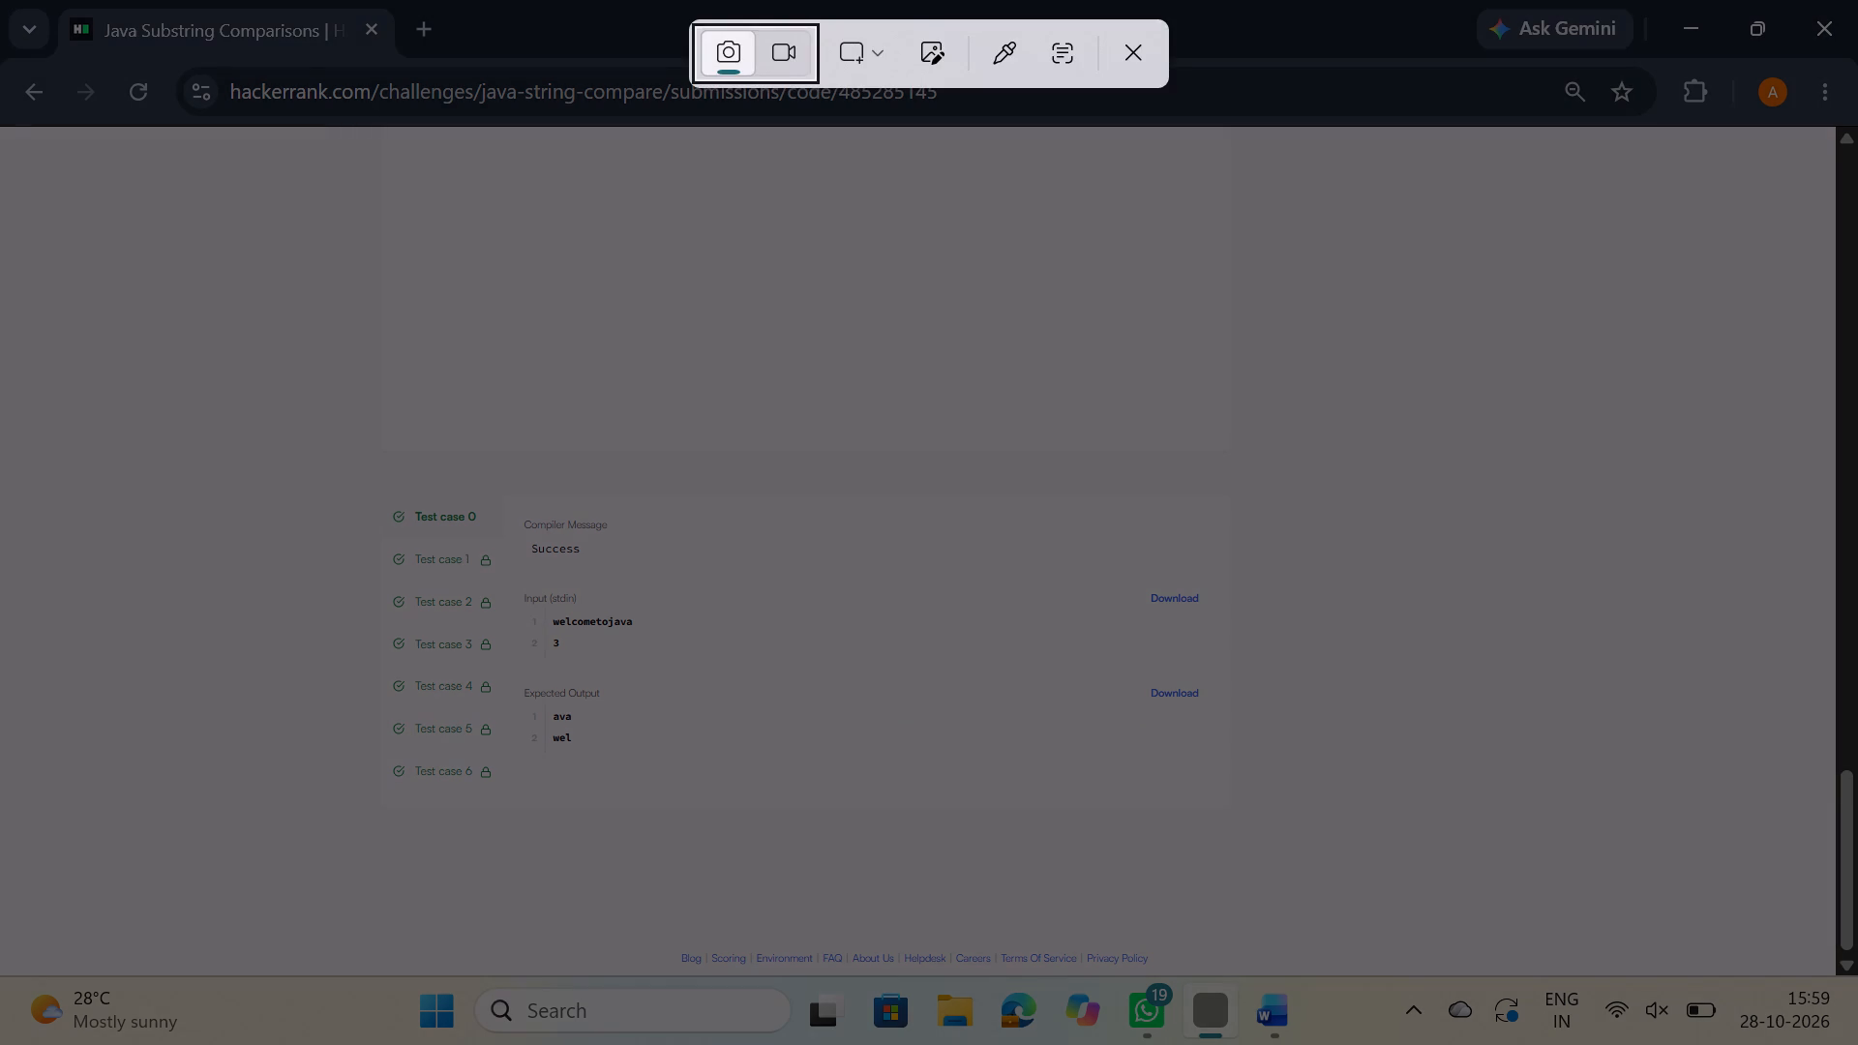
pyautogui.moveTo(375, 494); pyautogui.dragTo(739, 666)
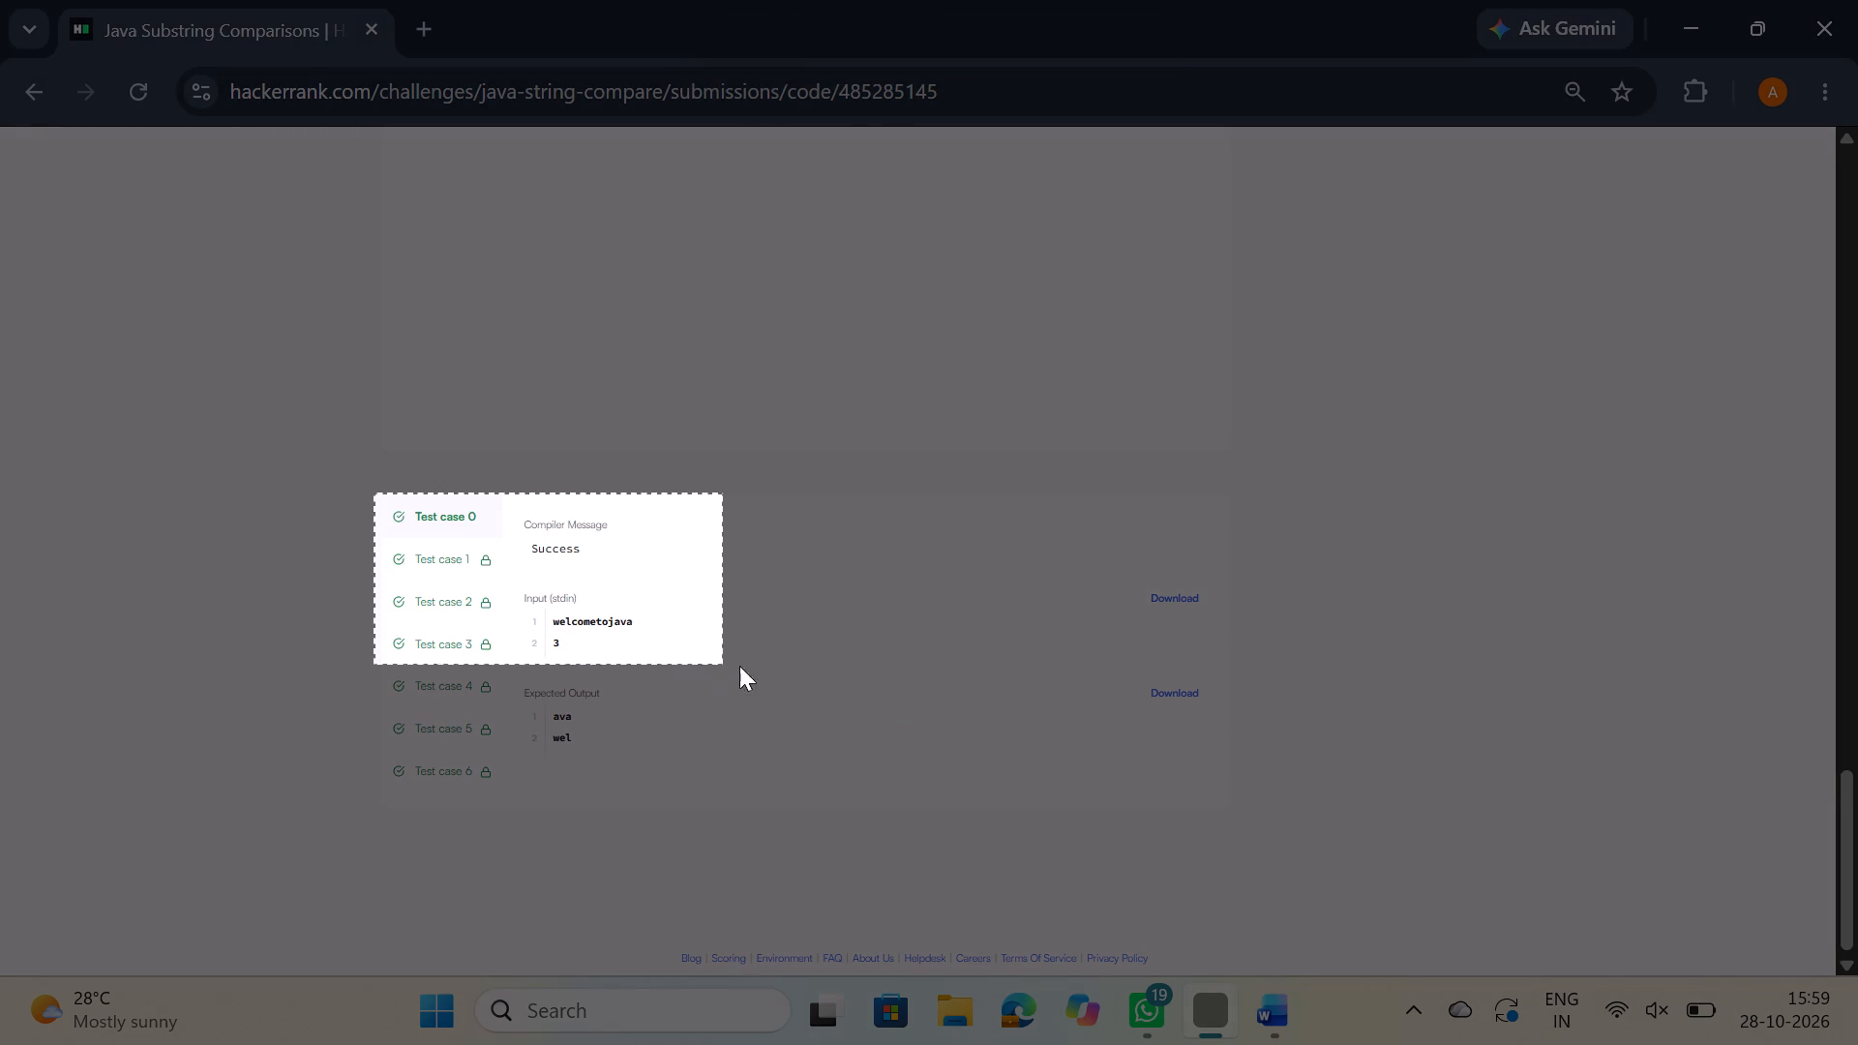
pyautogui.moveTo(739, 666); pyautogui.dragTo(1233, 821)
pyautogui.hscroll(1, 992, 849)
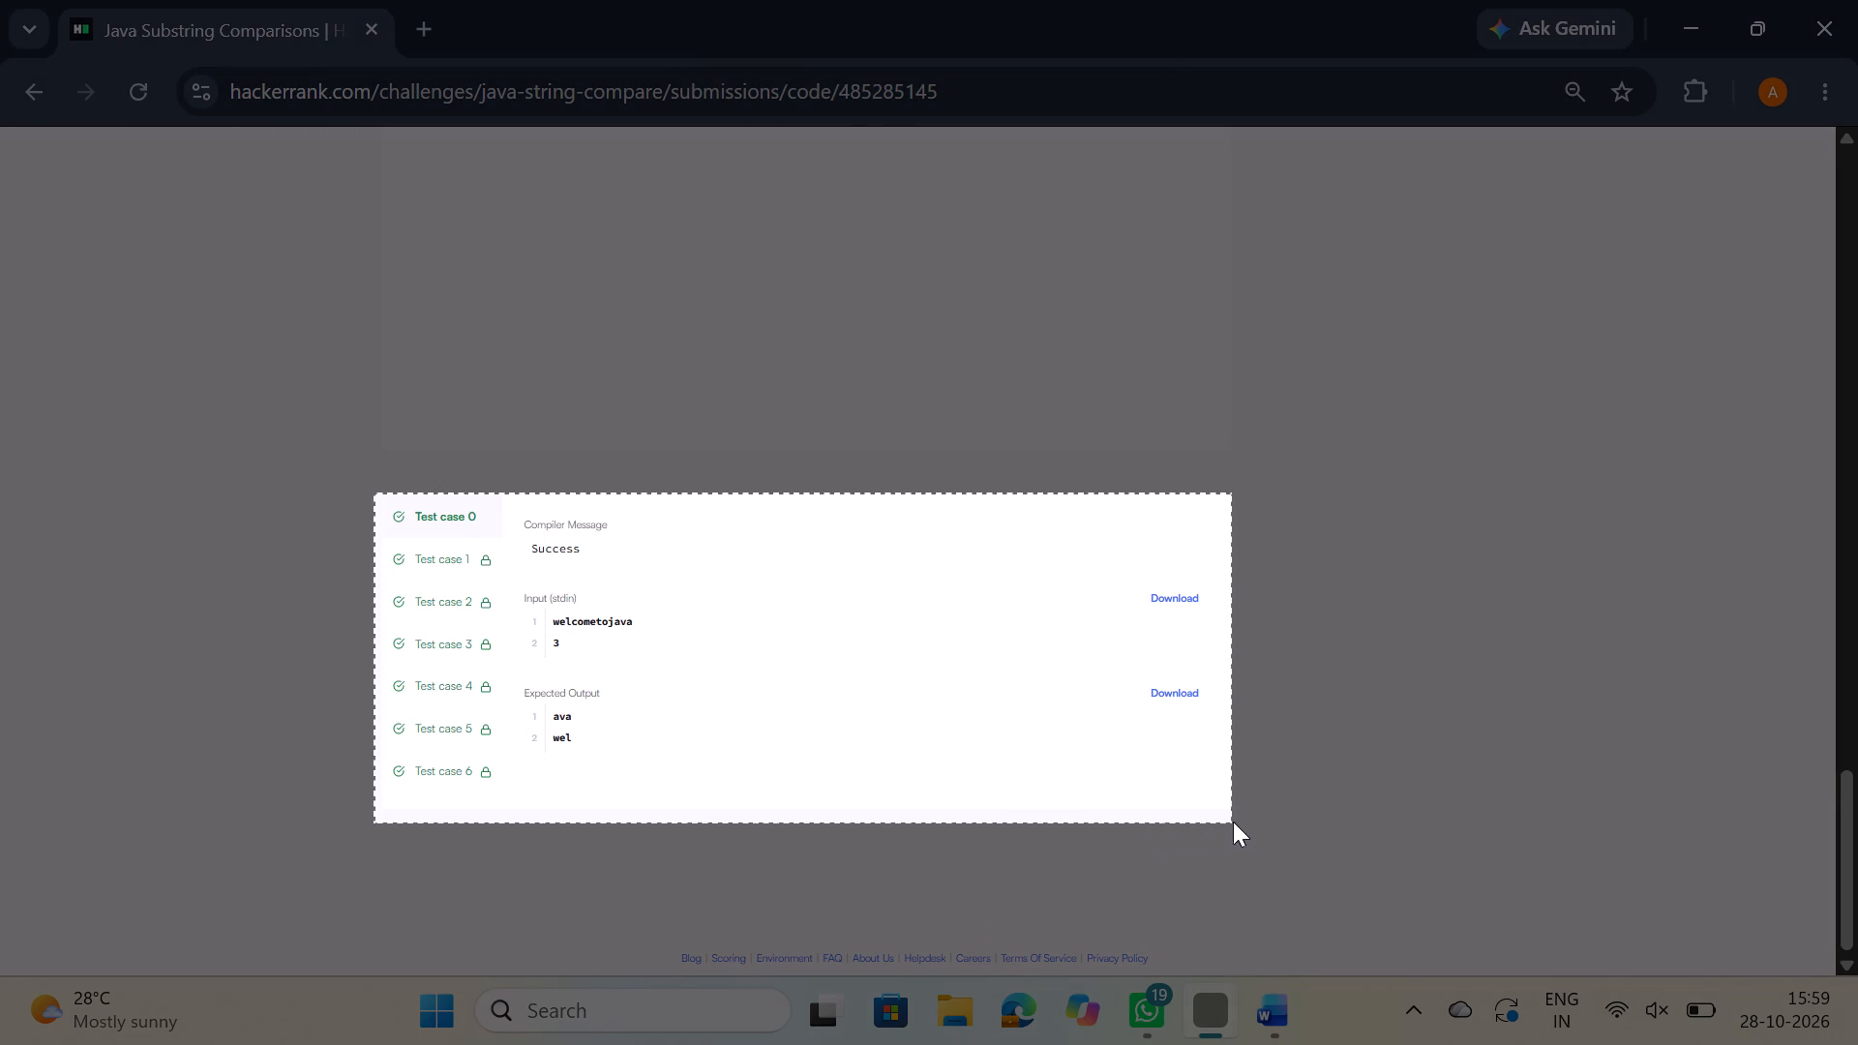
pyautogui.moveTo(1233, 821); pyautogui.dragTo(1235, 814)
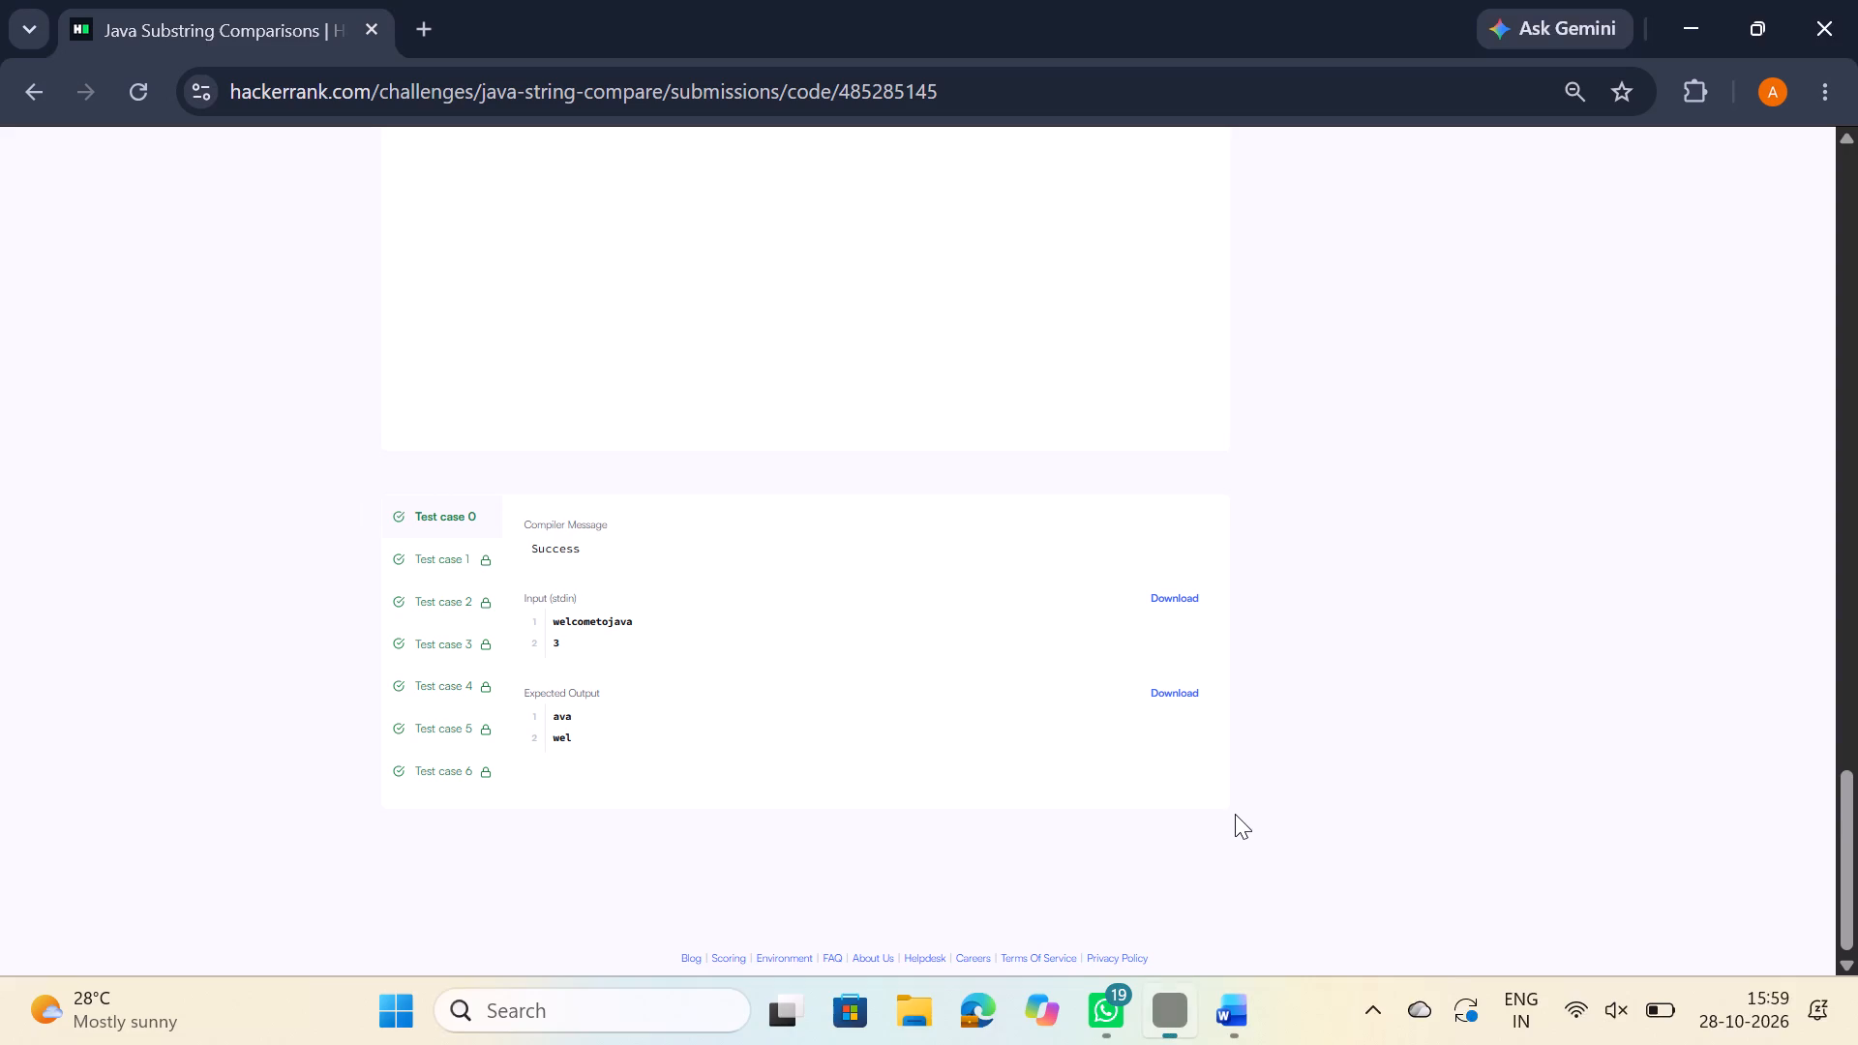
pyautogui.click(1273, 1022)
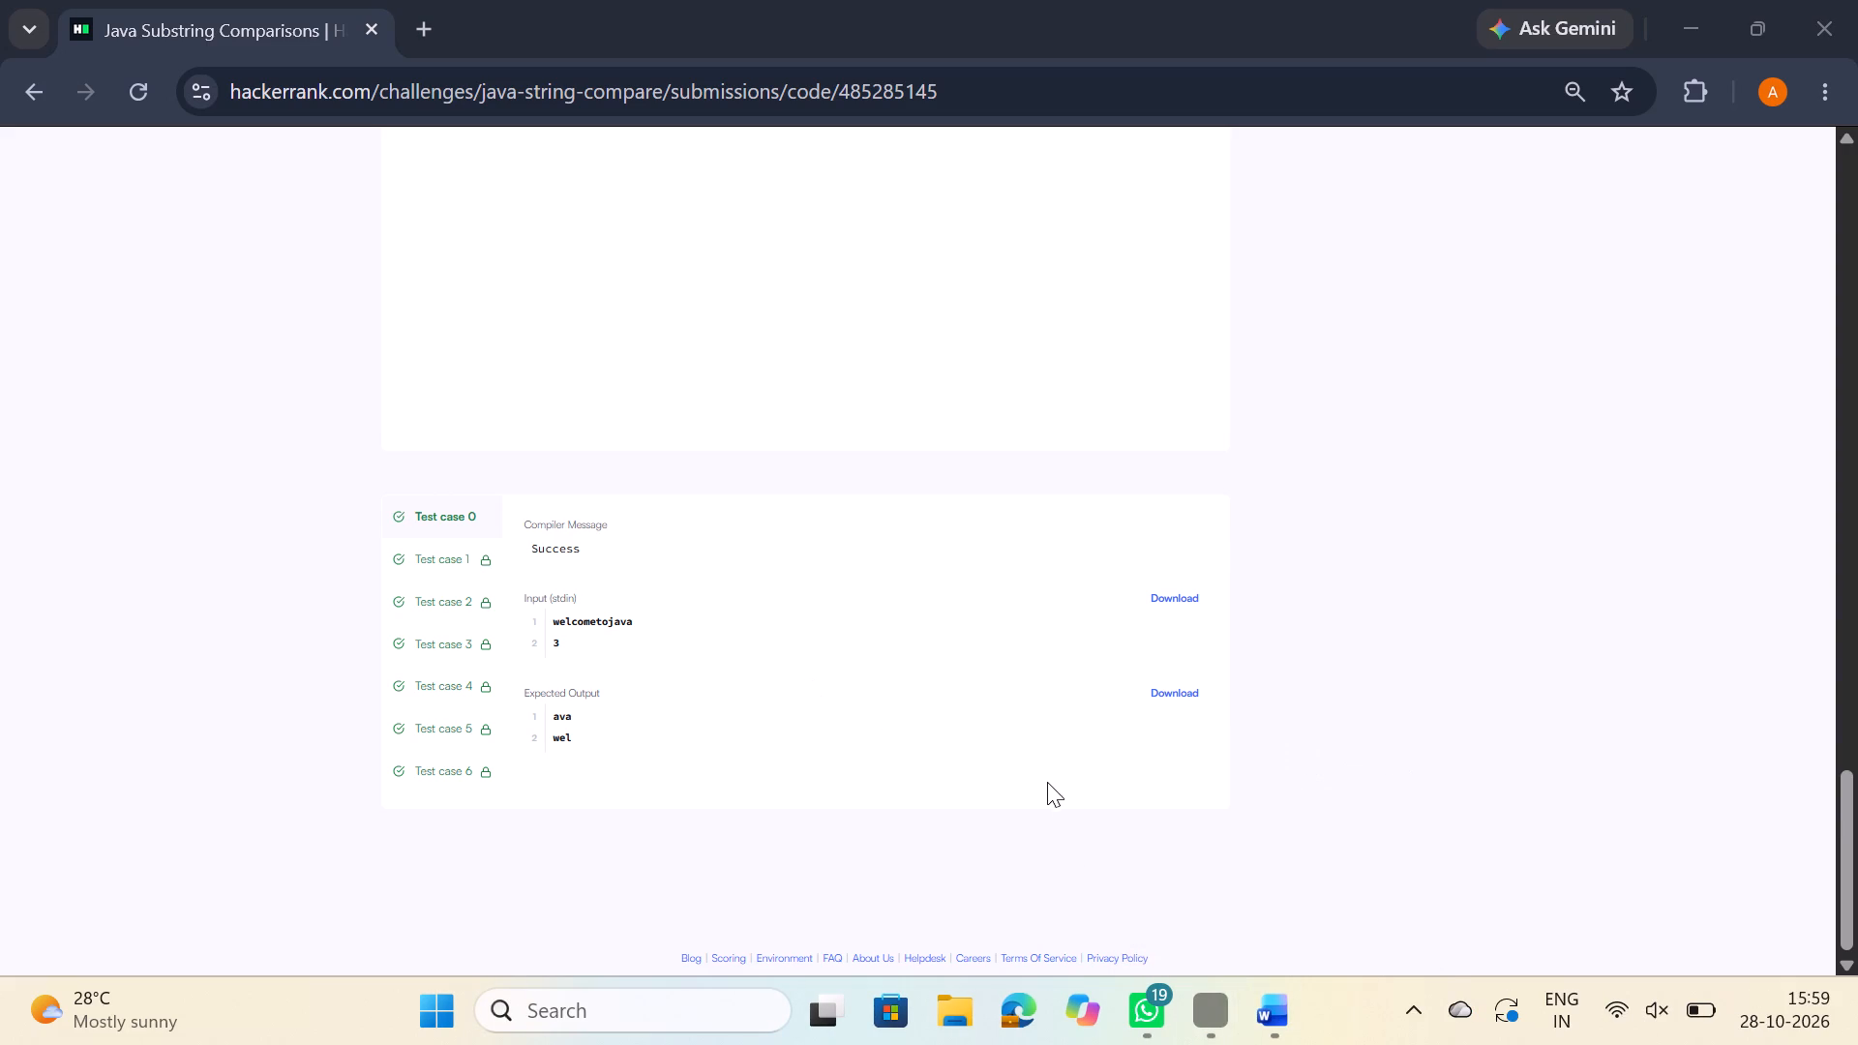
pyautogui.click(1262, 1014)
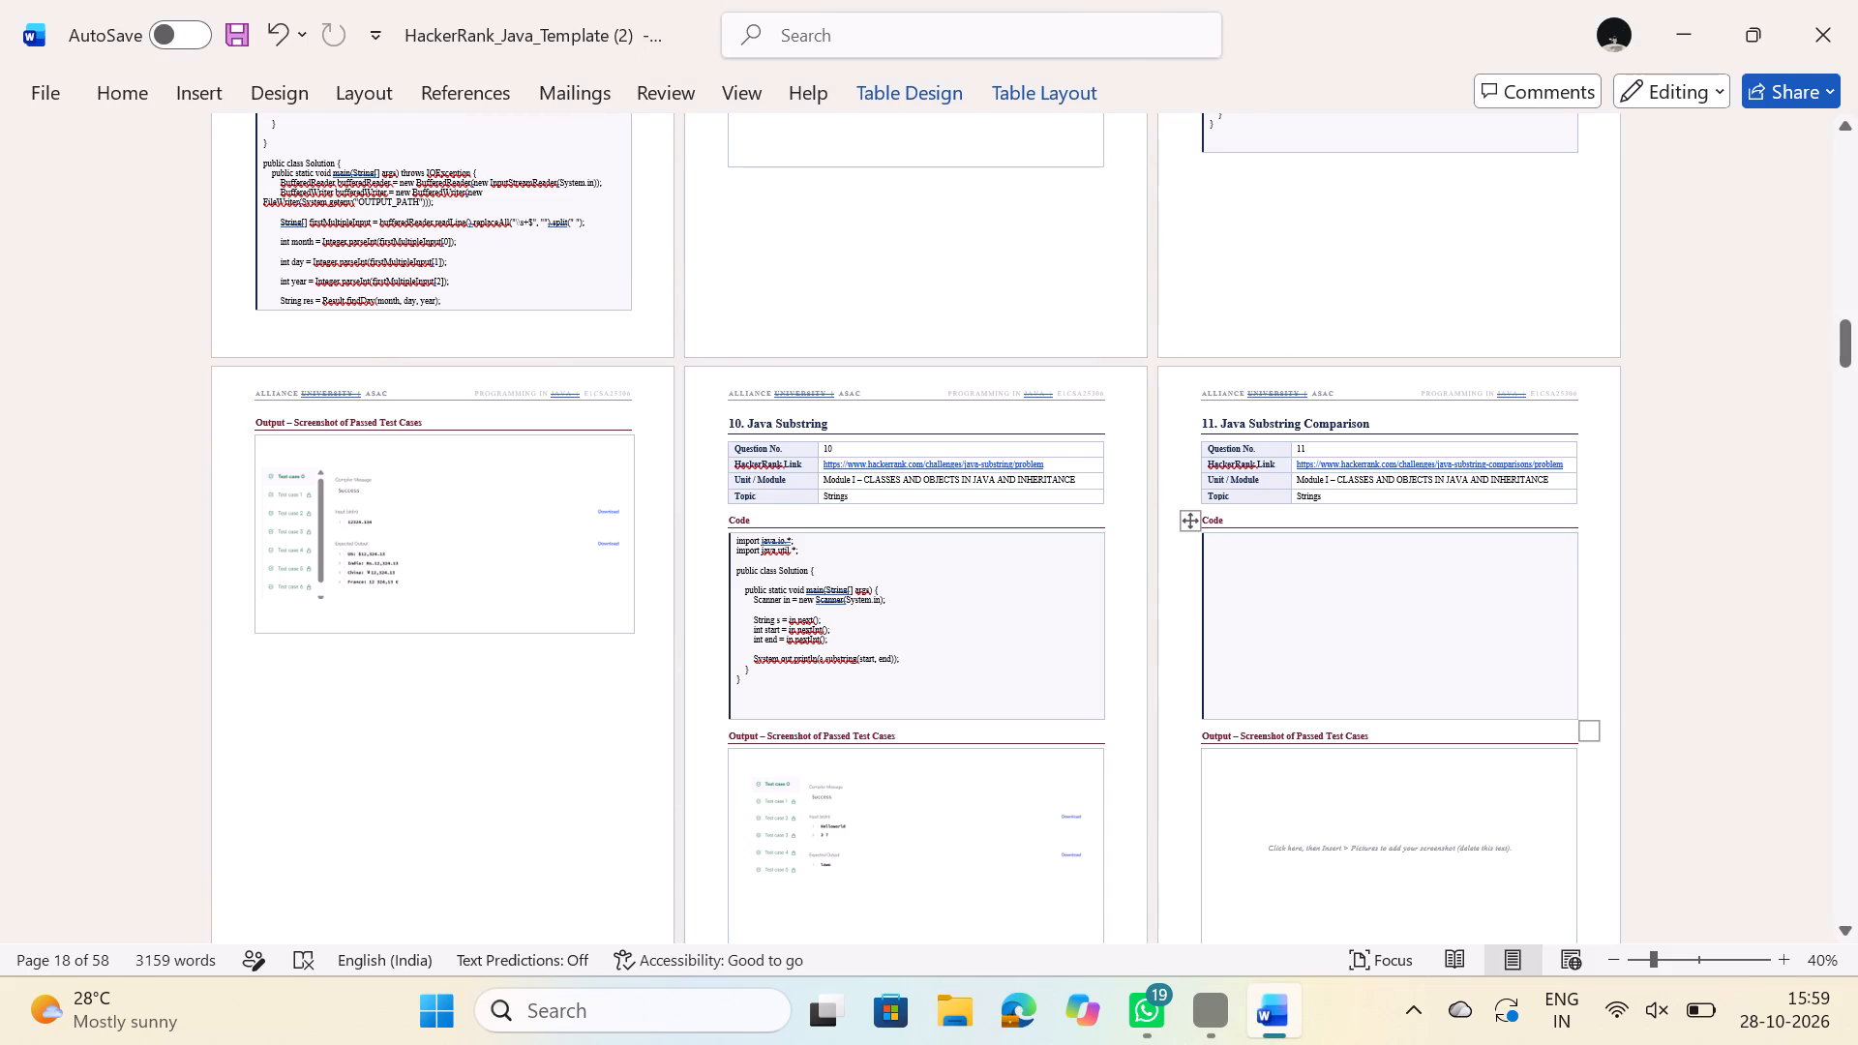
pyautogui.moveTo(203, 94); pyautogui.dragTo(317, 201)
pyautogui.click(317, 201)
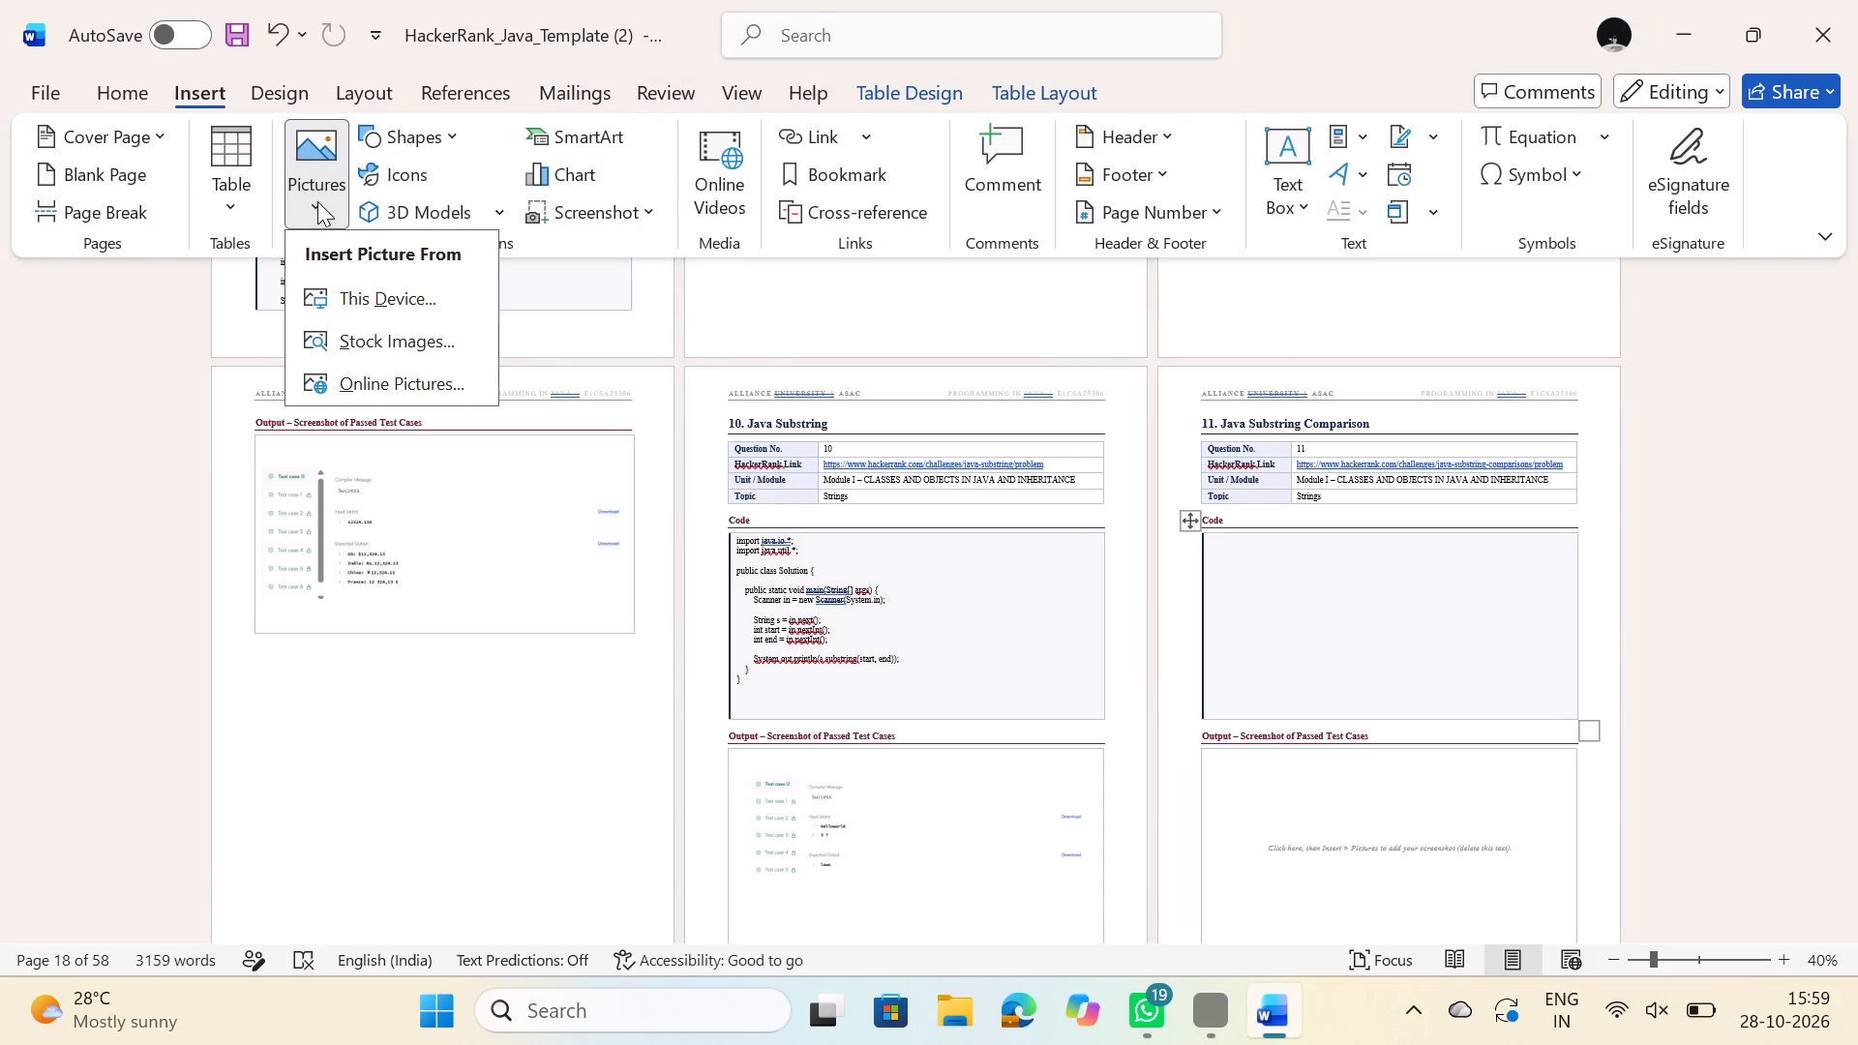
pyautogui.click(369, 284)
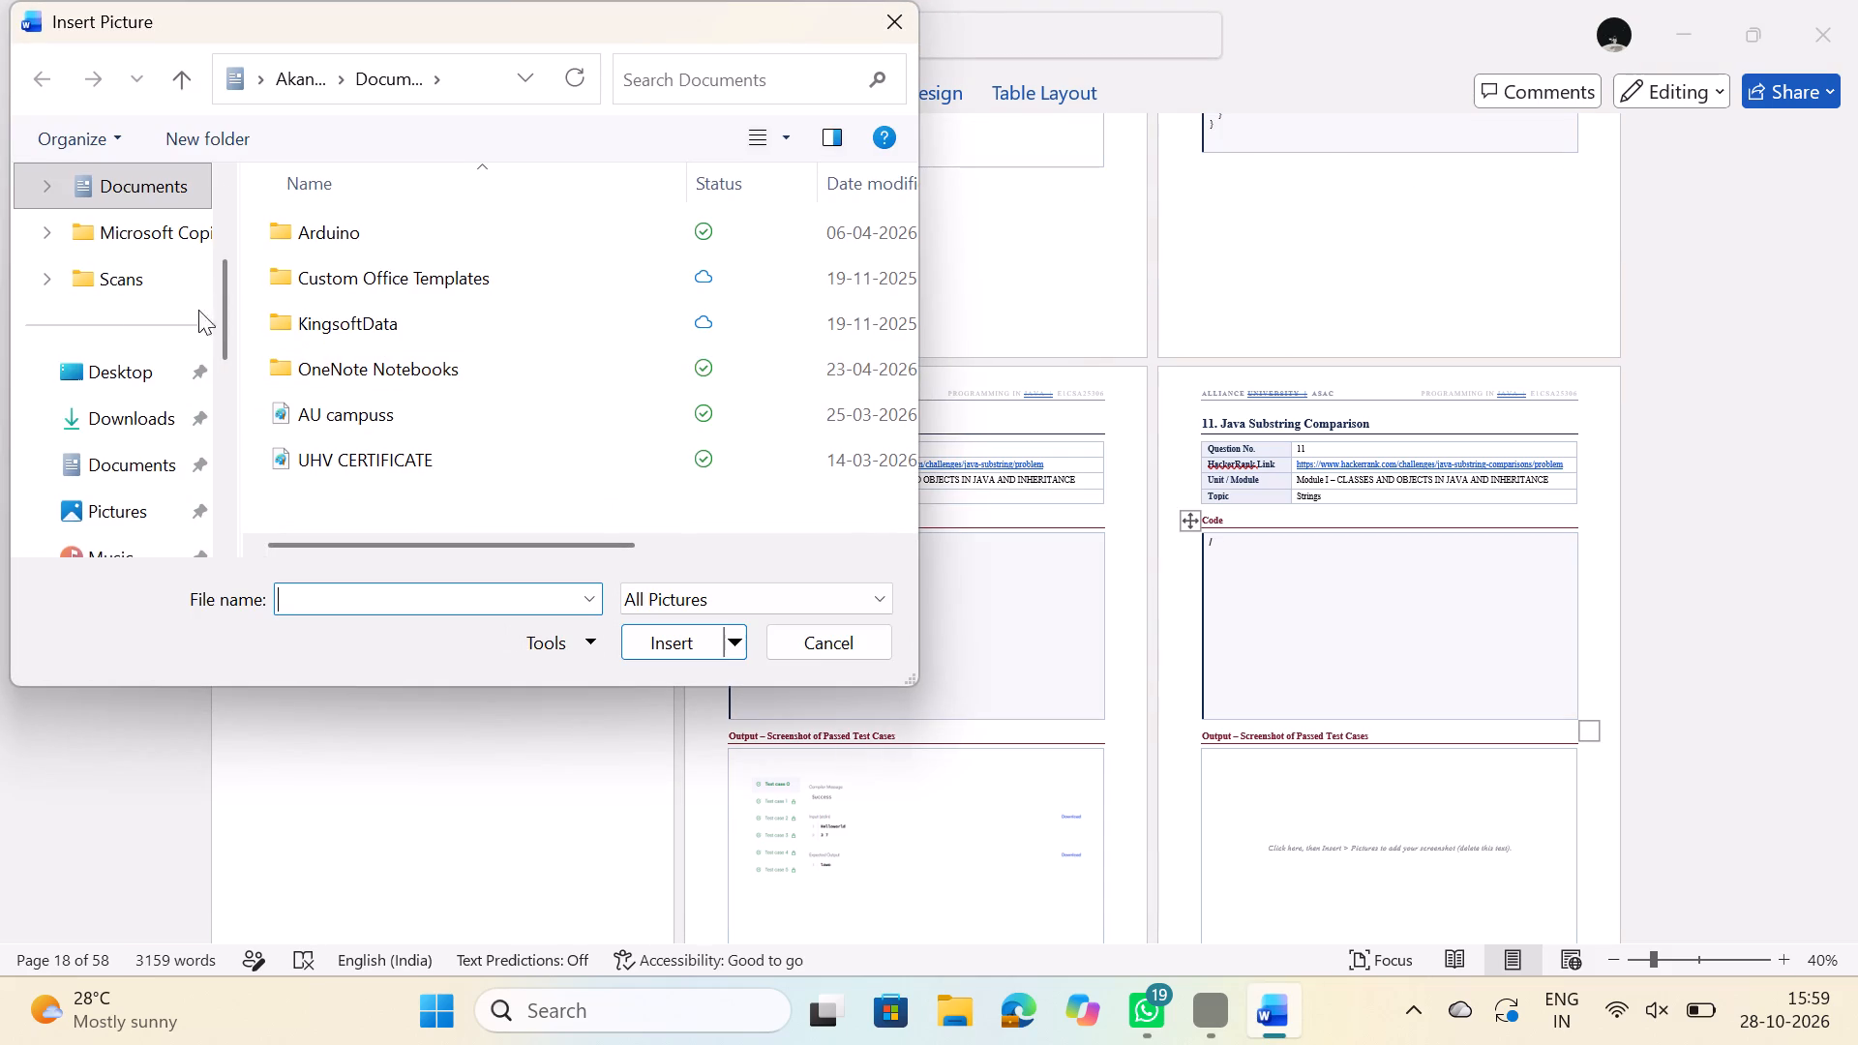
pyautogui.scroll(6, 77, 314)
pyautogui.click(145, 244)
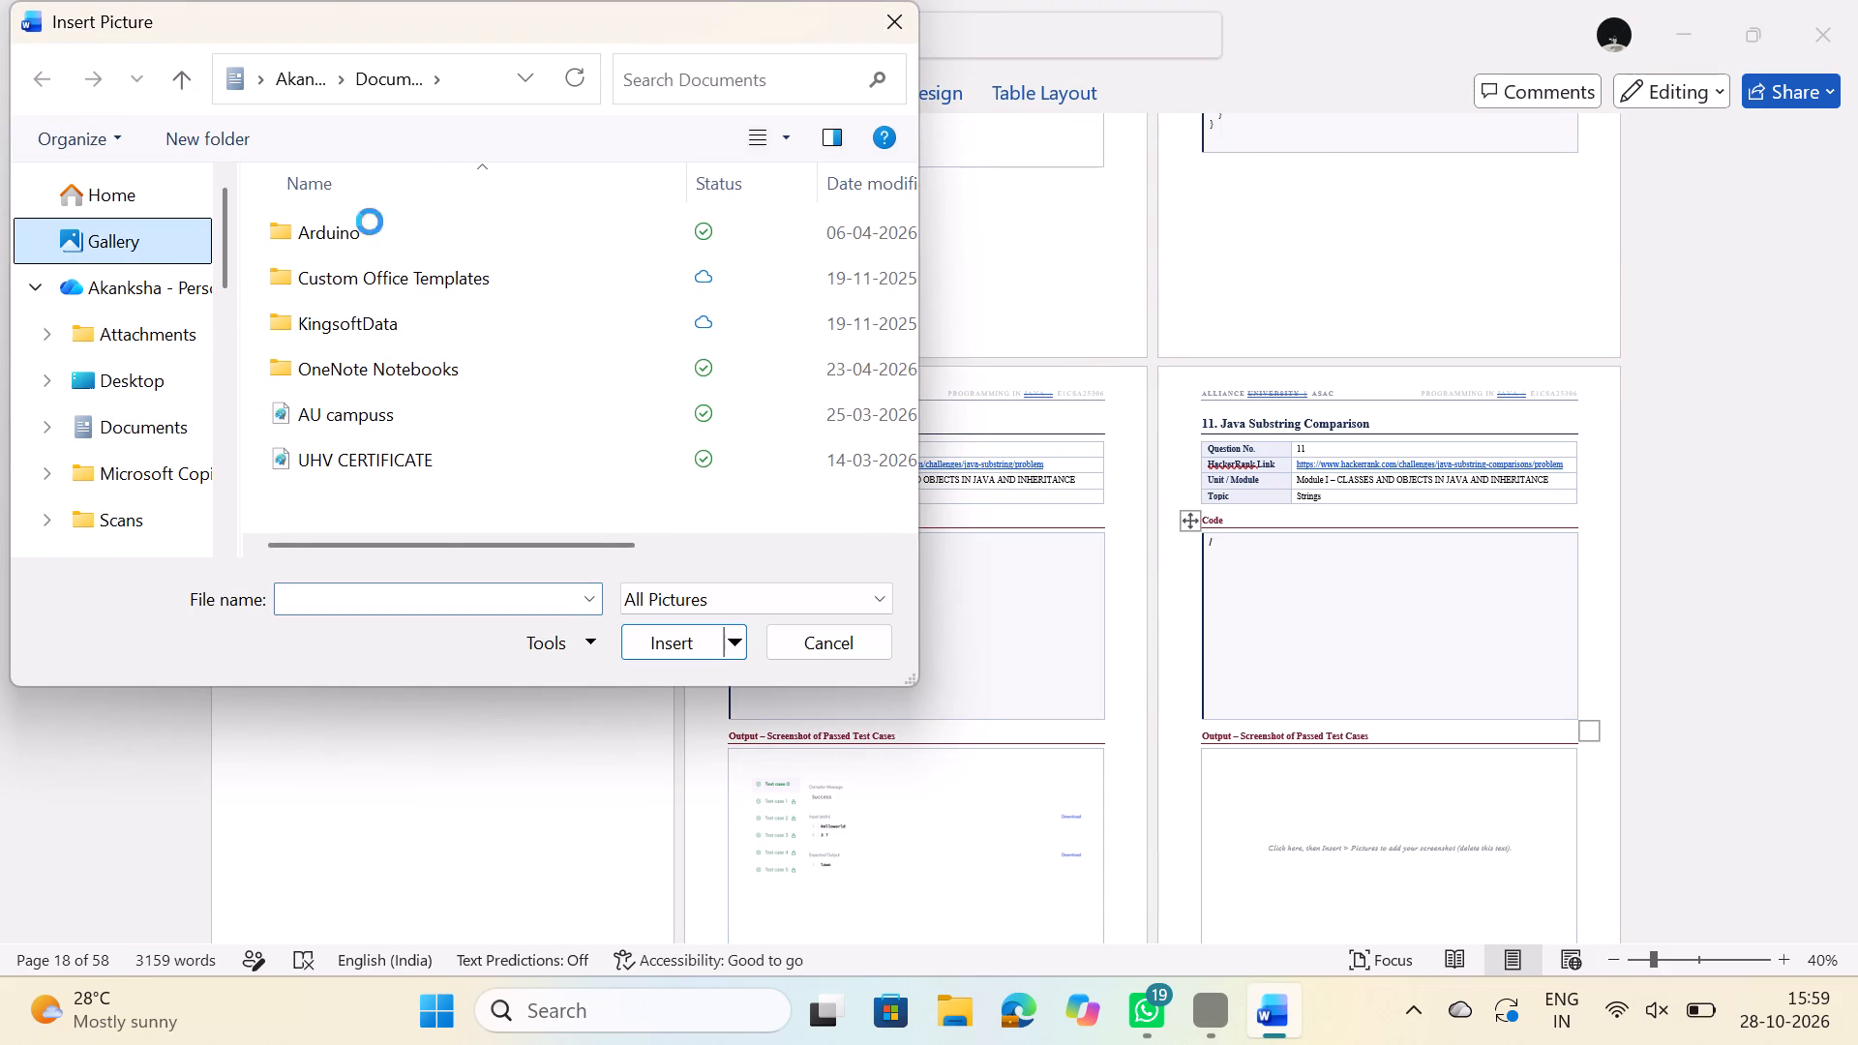
pyautogui.click(381, 284)
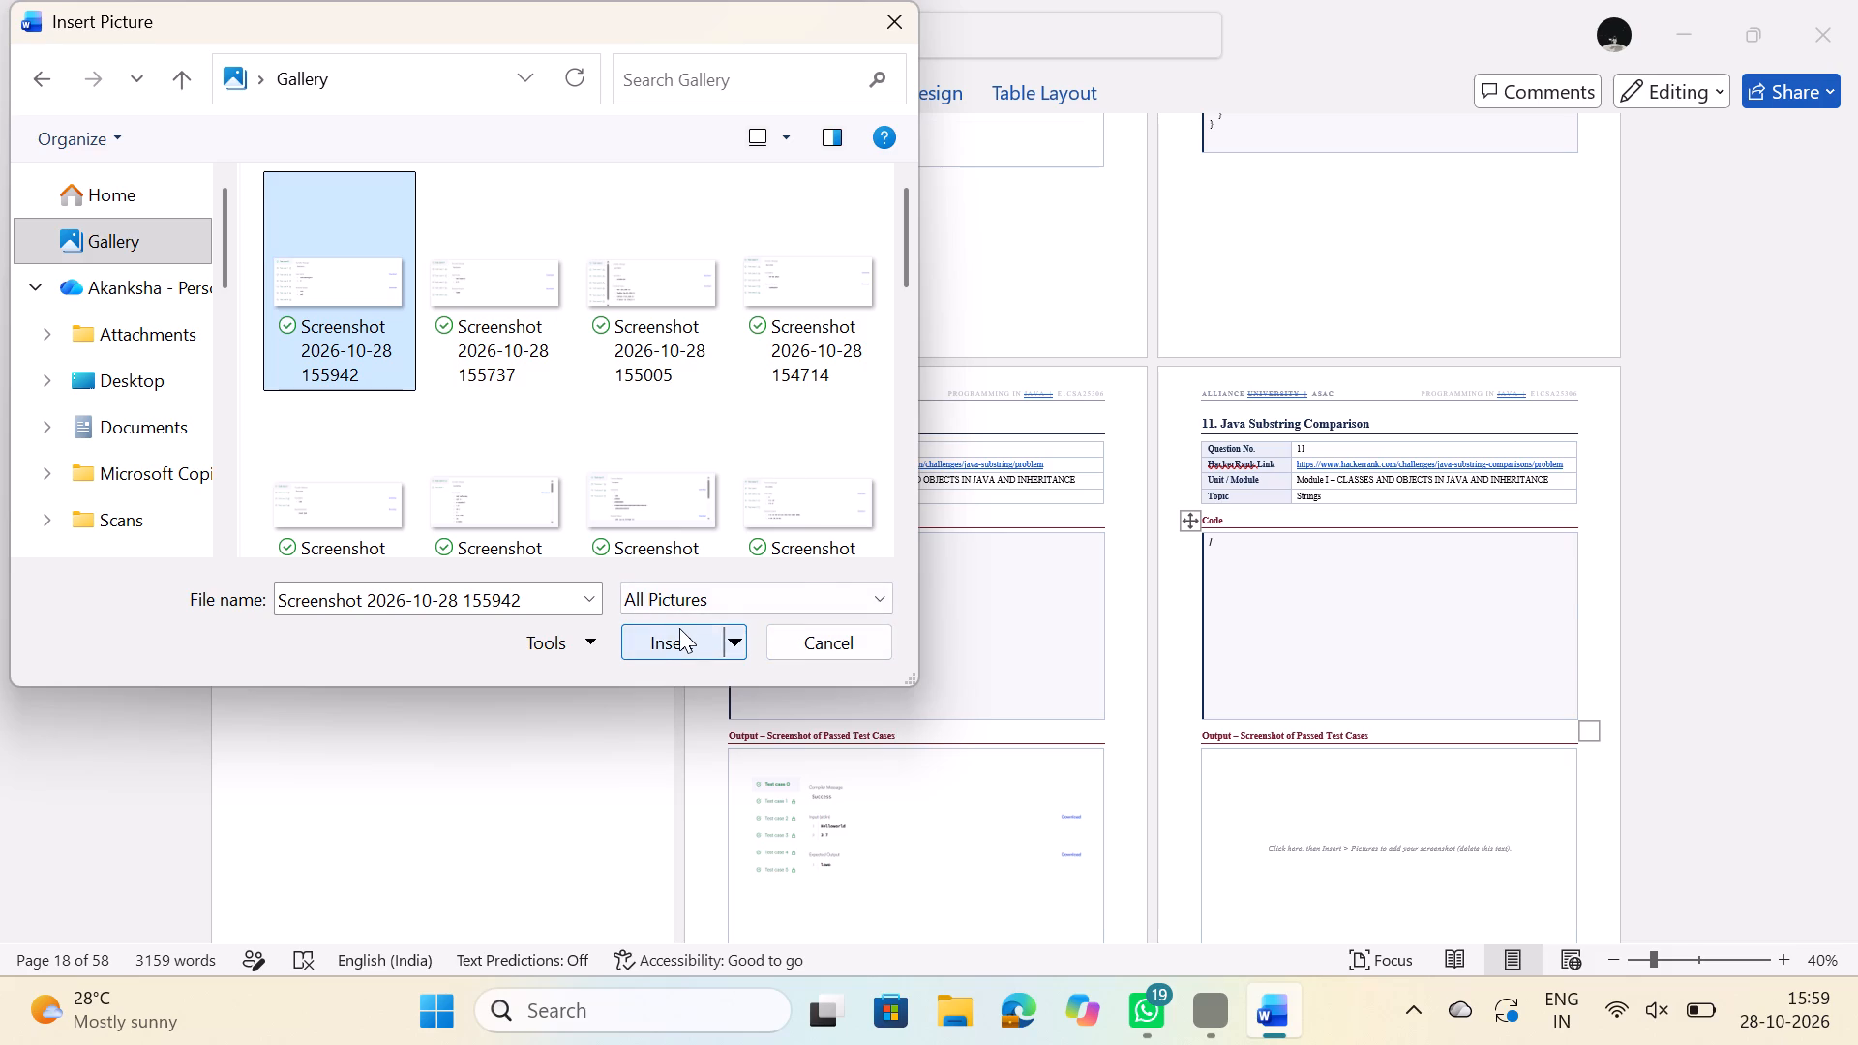
pyautogui.click(679, 628)
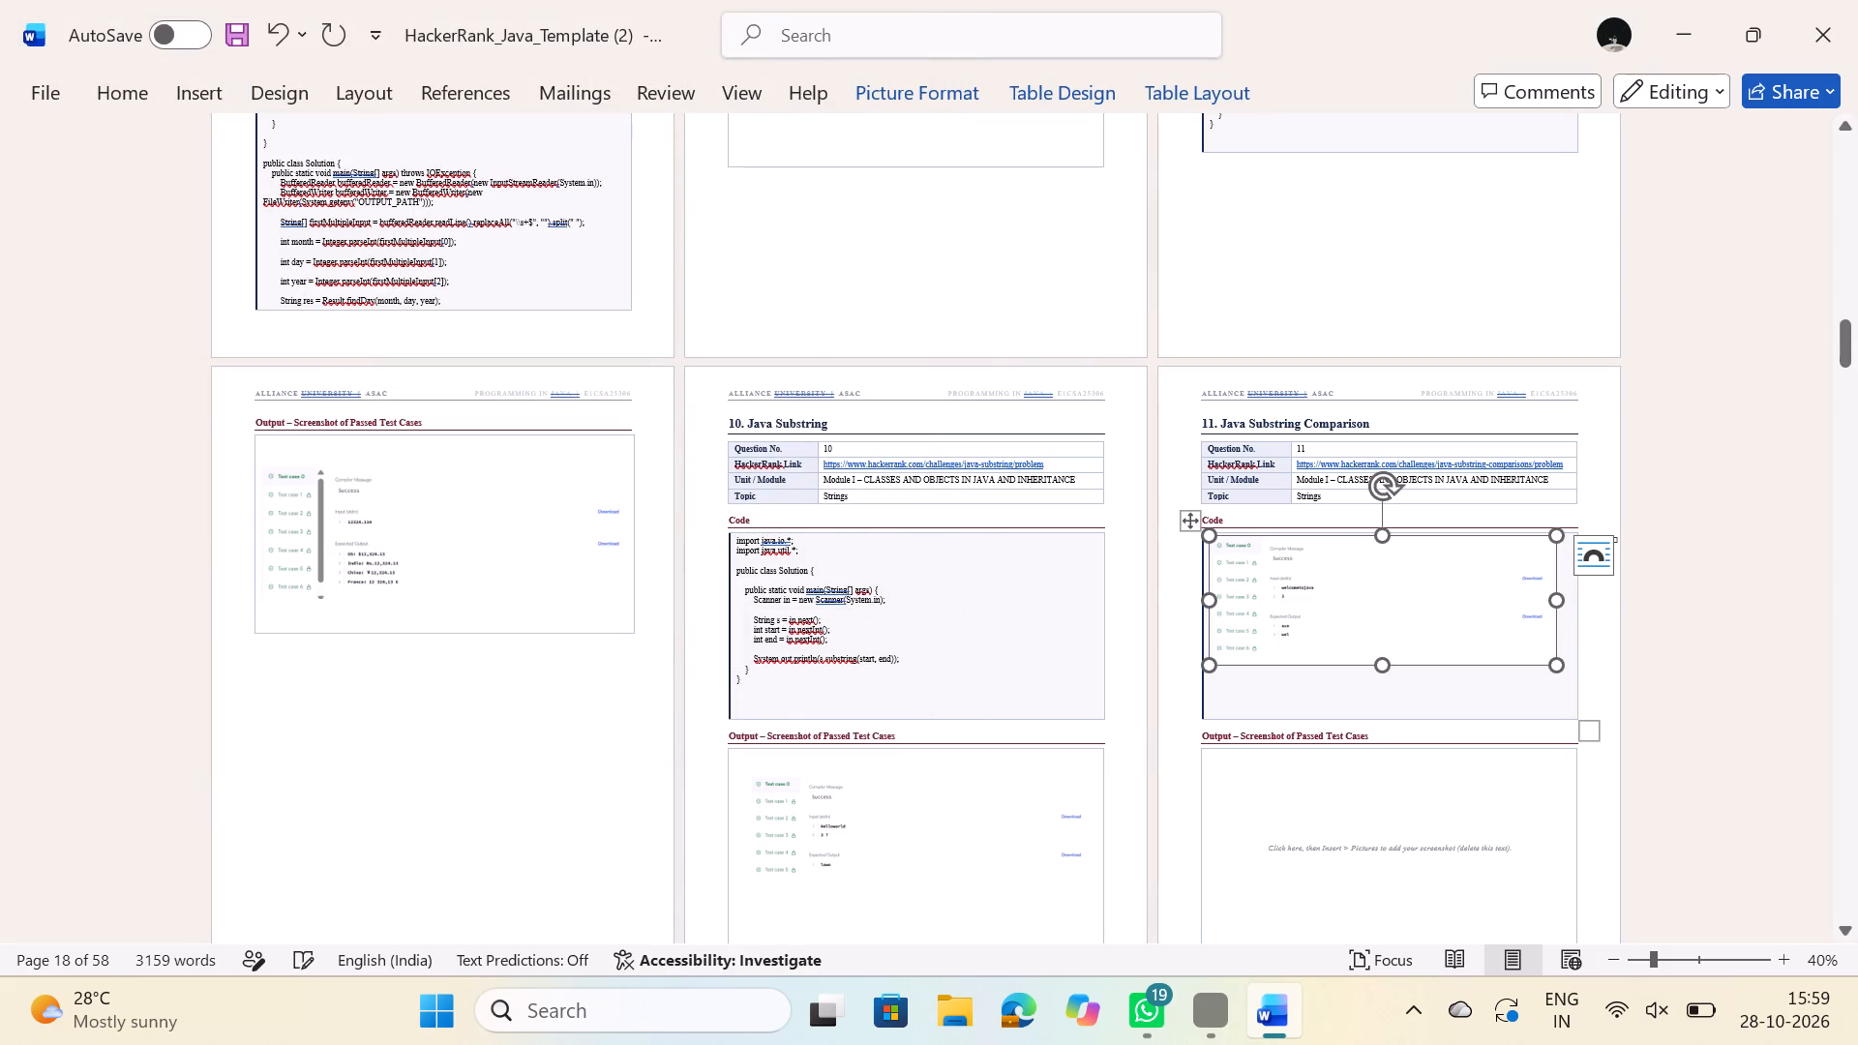
# Set the test case picture's wrapping to In Front of Text, then resize and position it inside question 11's output box.
pyautogui.click(1591, 558)
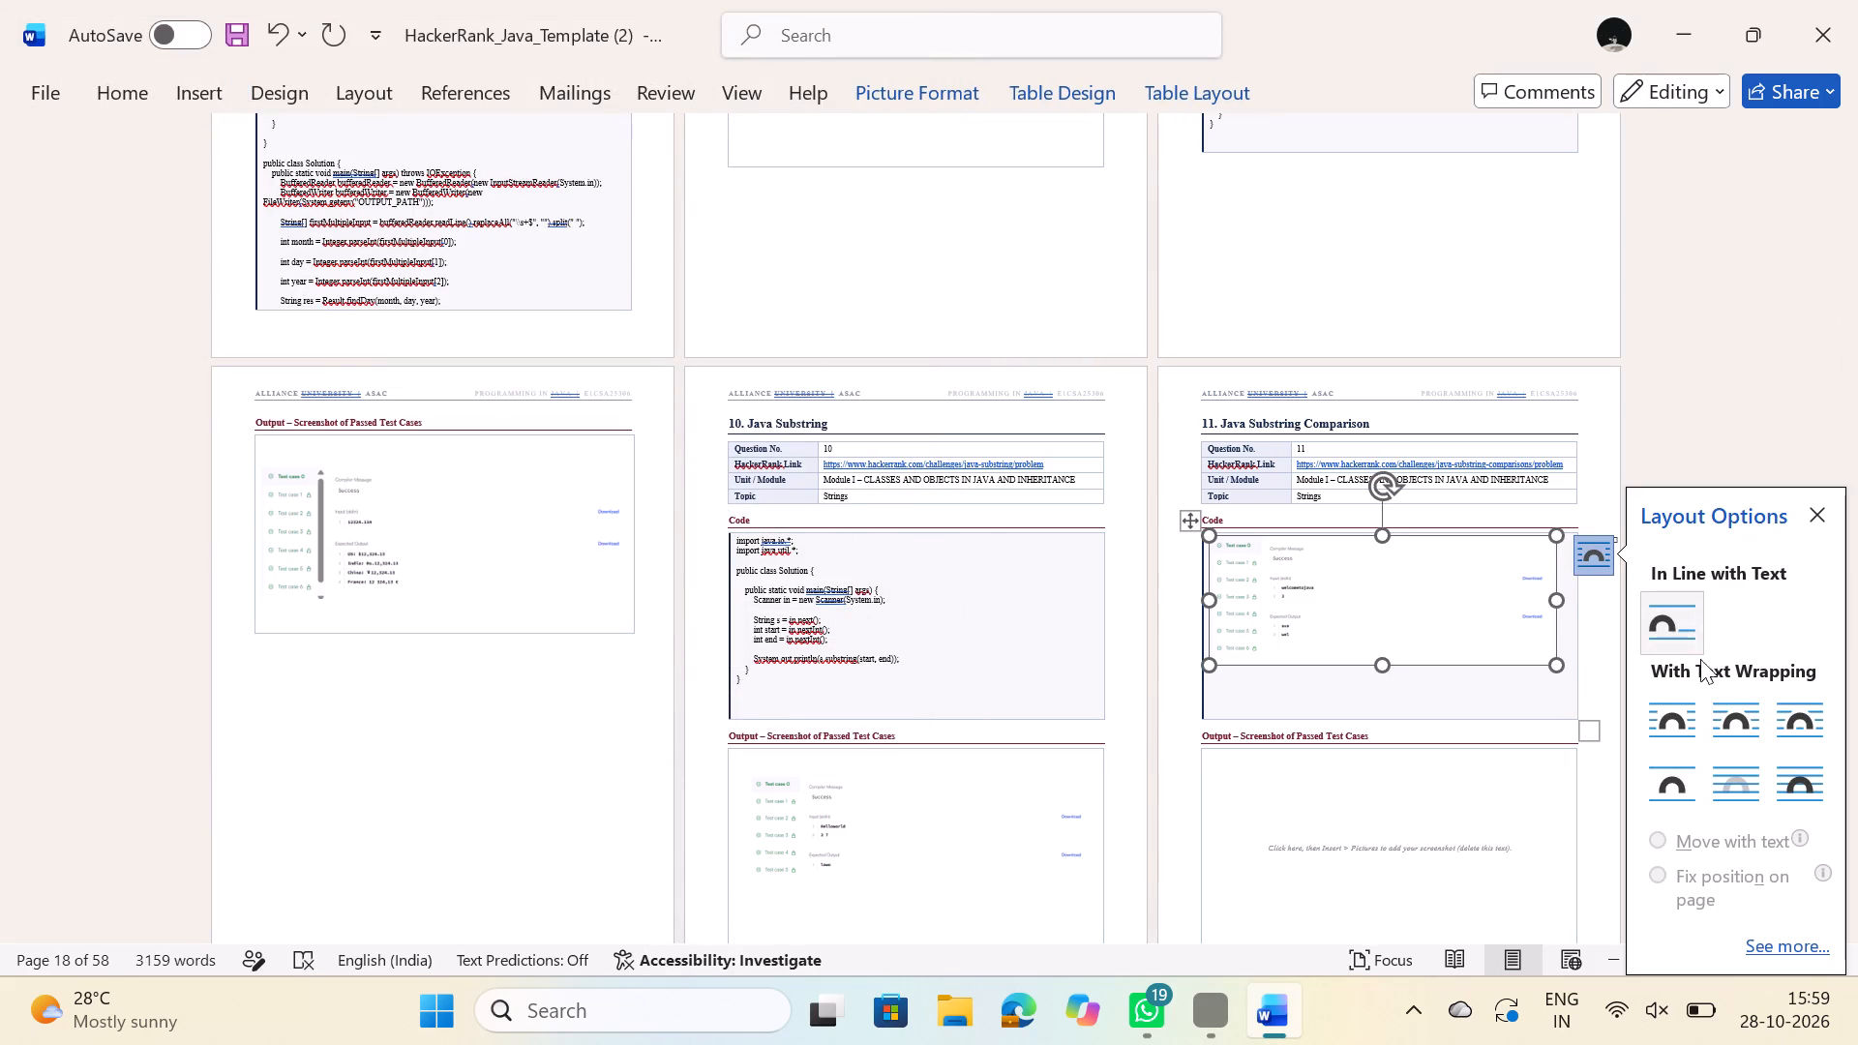
pyautogui.click(1807, 770)
pyautogui.moveTo(1474, 626); pyautogui.dragTo(1458, 818)
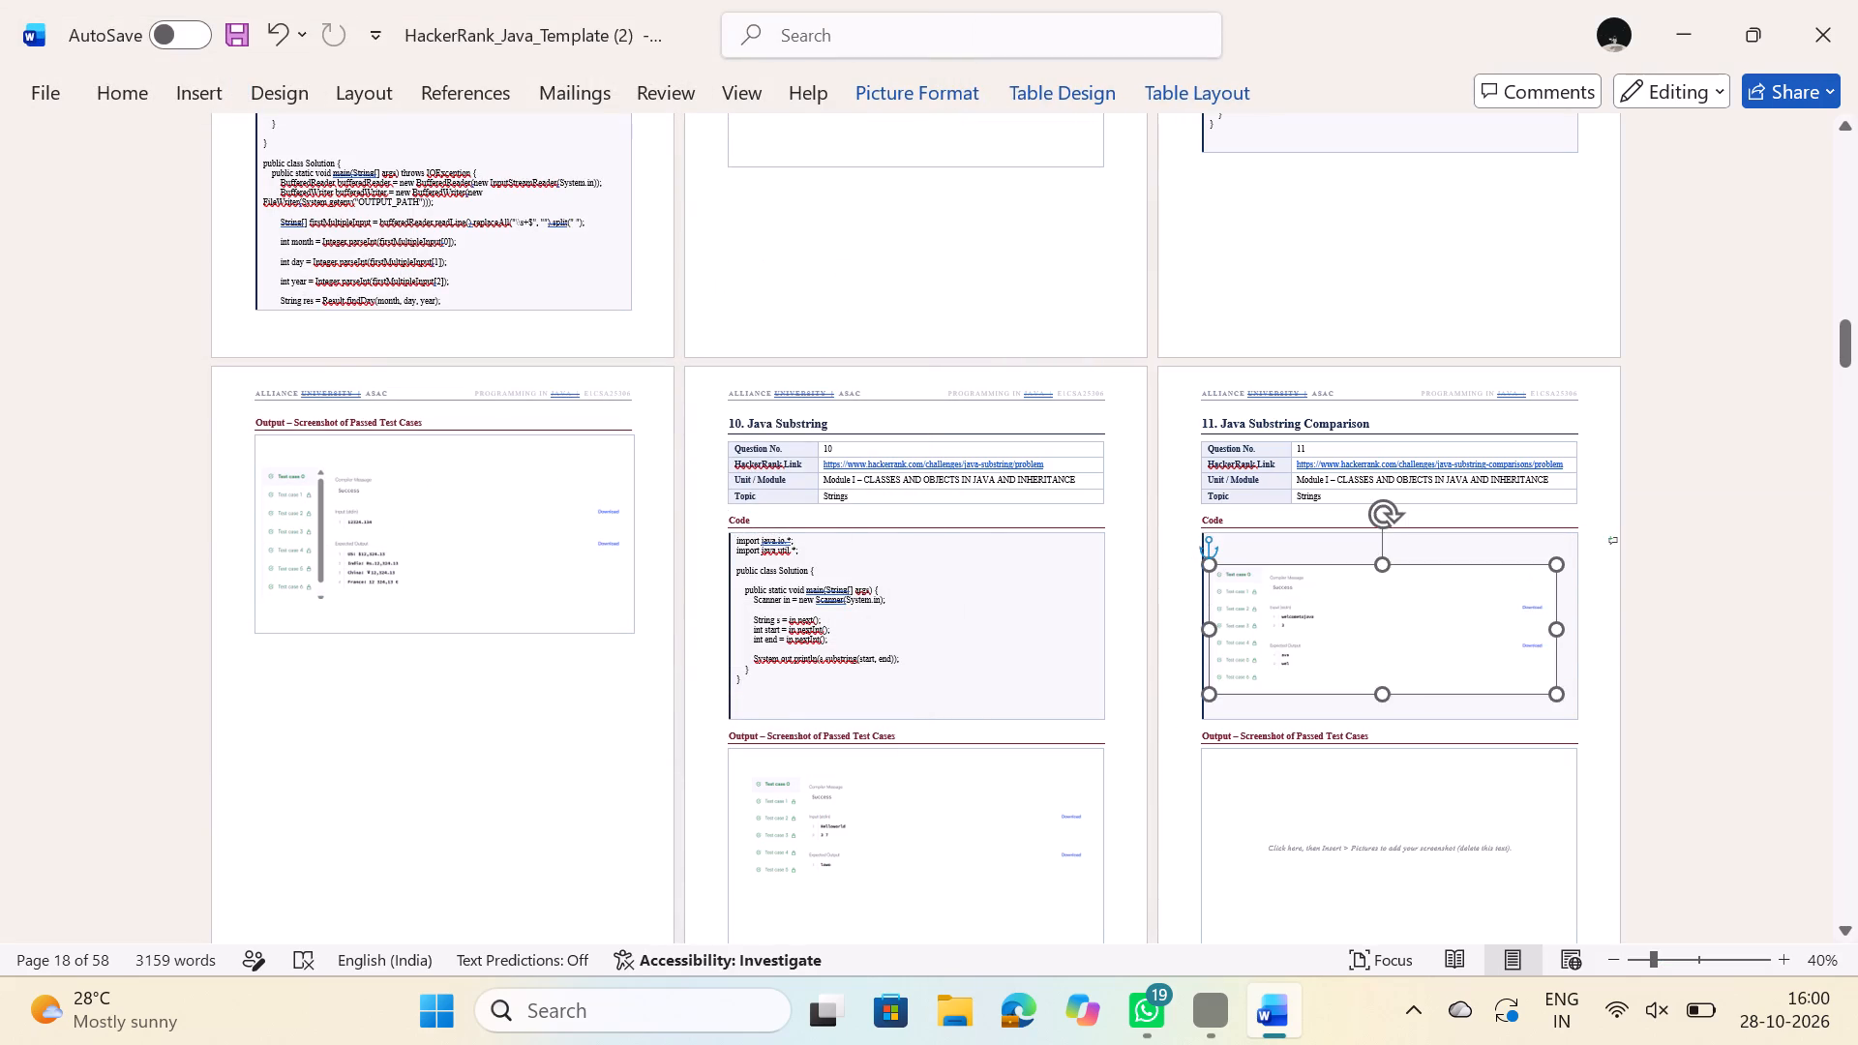
pyautogui.moveTo(1458, 818); pyautogui.dragTo(1494, 882)
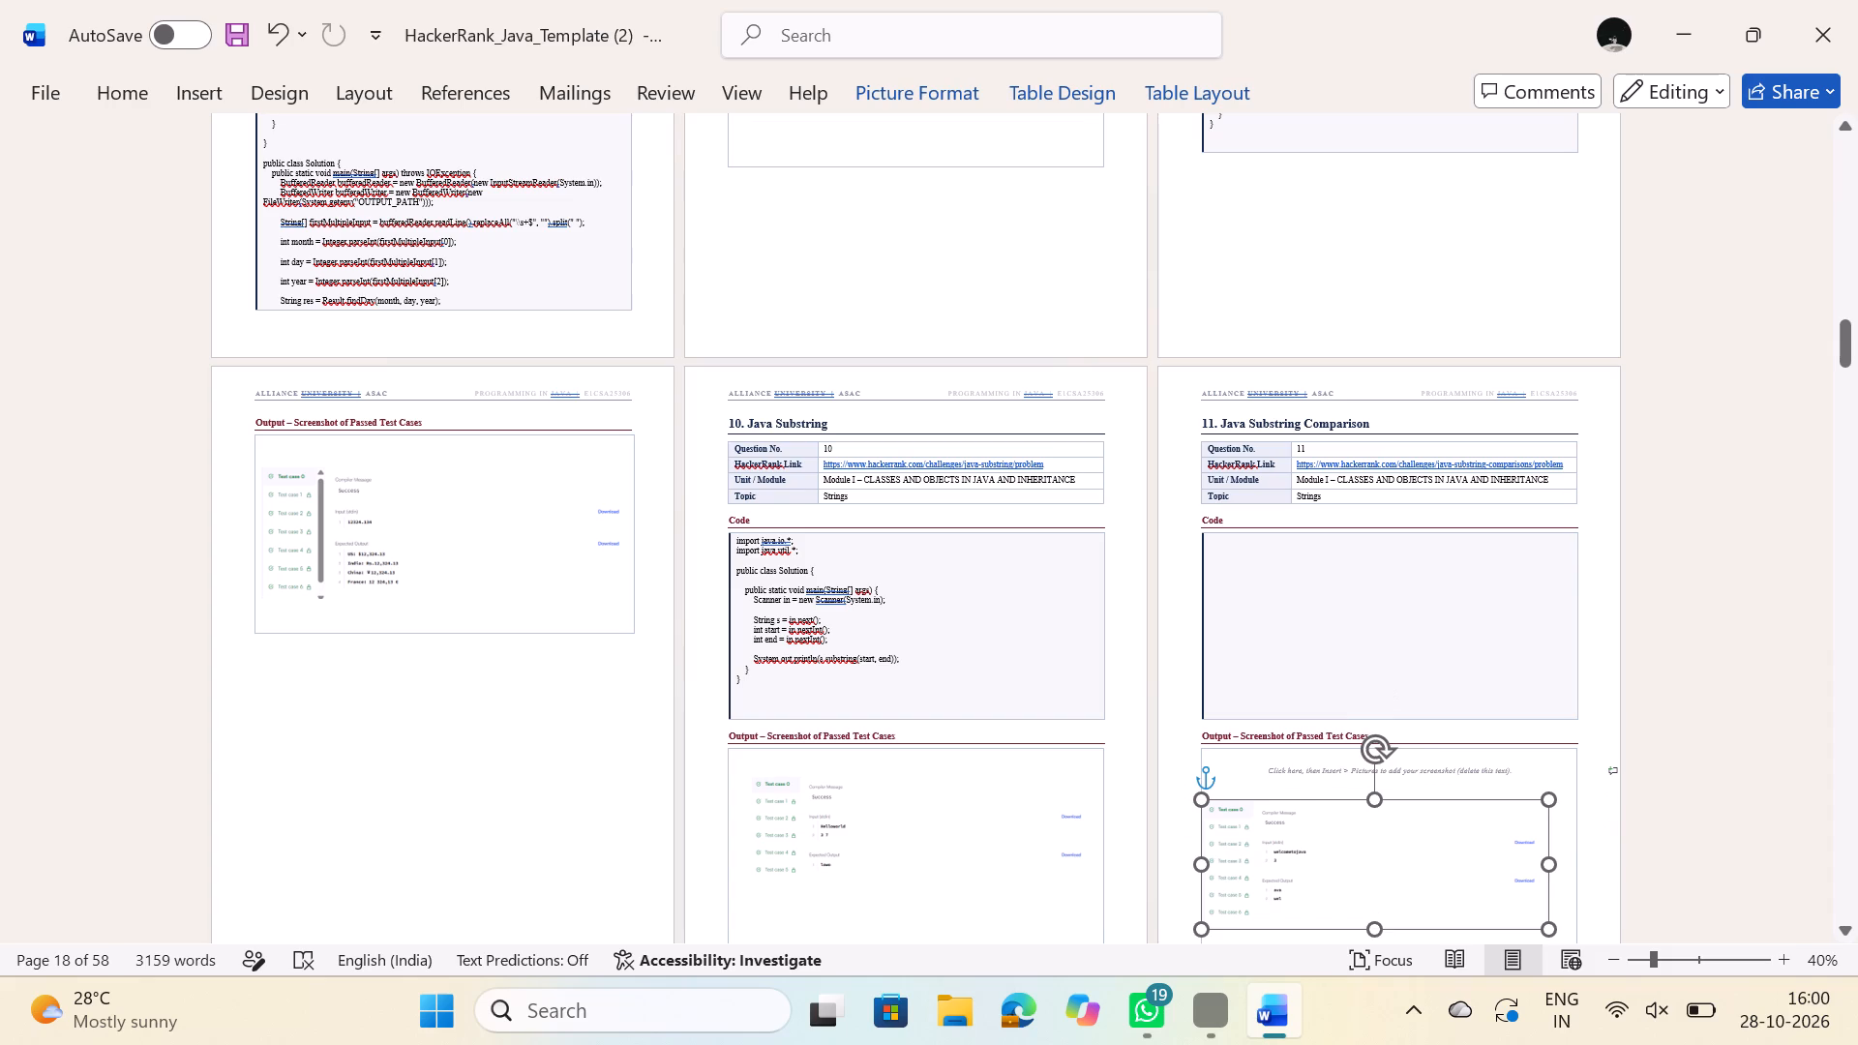
pyautogui.moveTo(1494, 882); pyautogui.dragTo(1456, 889)
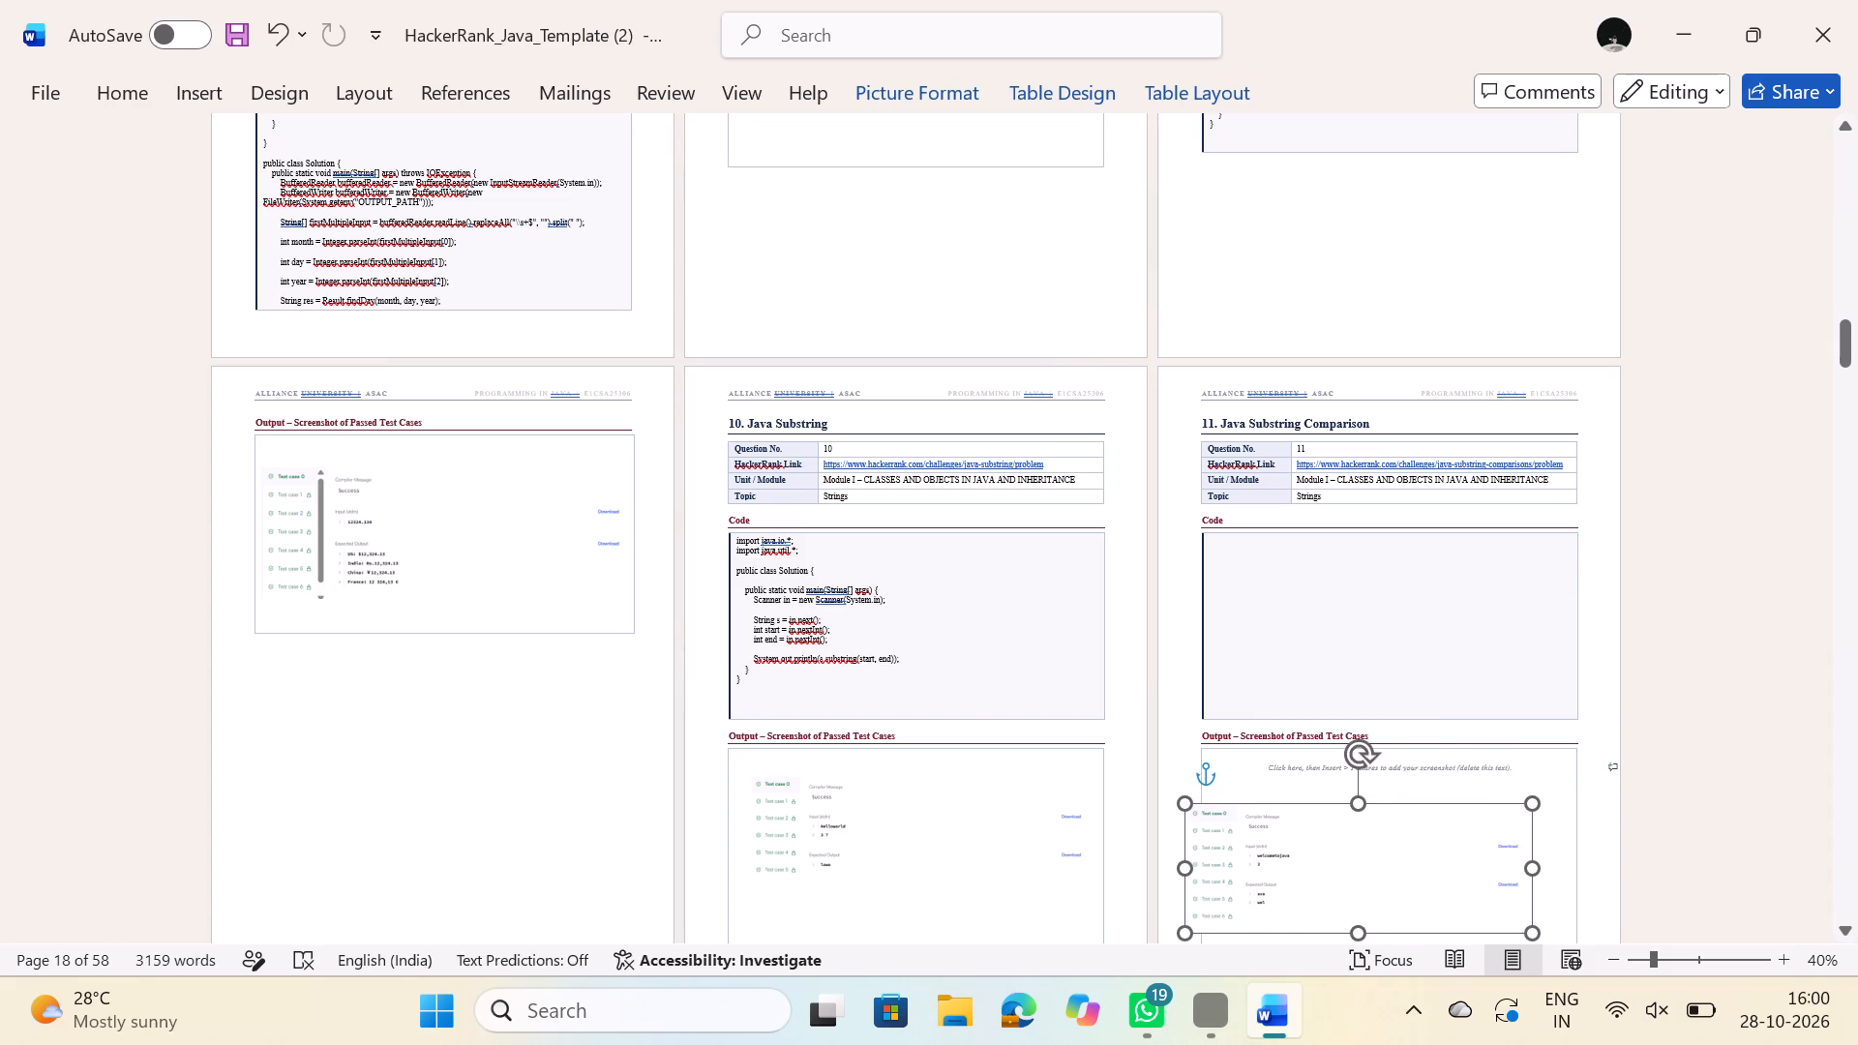
pyautogui.moveTo(1456, 889); pyautogui.dragTo(1470, 882)
pyautogui.scroll(-1, 1470, 882)
pyautogui.moveTo(1433, 781); pyautogui.dragTo(1447, 779)
pyautogui.moveTo(1547, 823); pyautogui.dragTo(1524, 810)
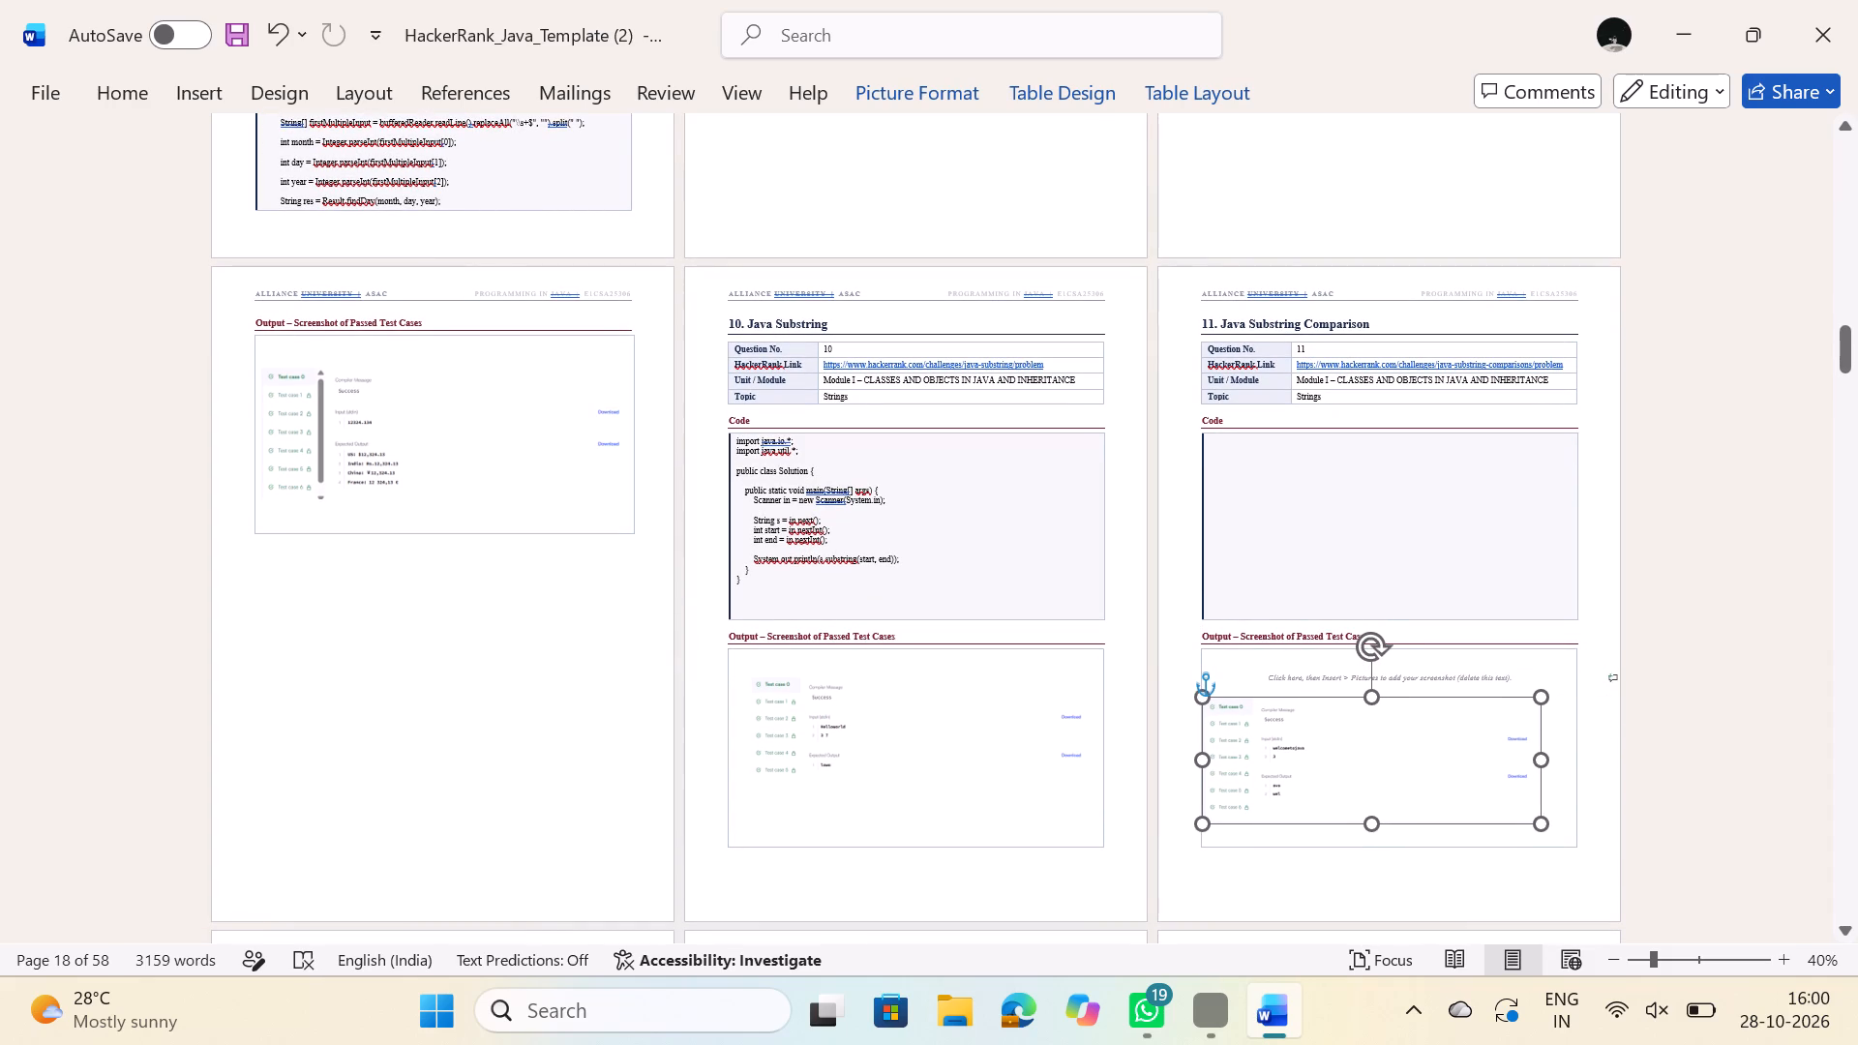
pyautogui.moveTo(1524, 810); pyautogui.dragTo(1521, 807)
pyautogui.moveTo(1380, 778); pyautogui.dragTo(1415, 778)
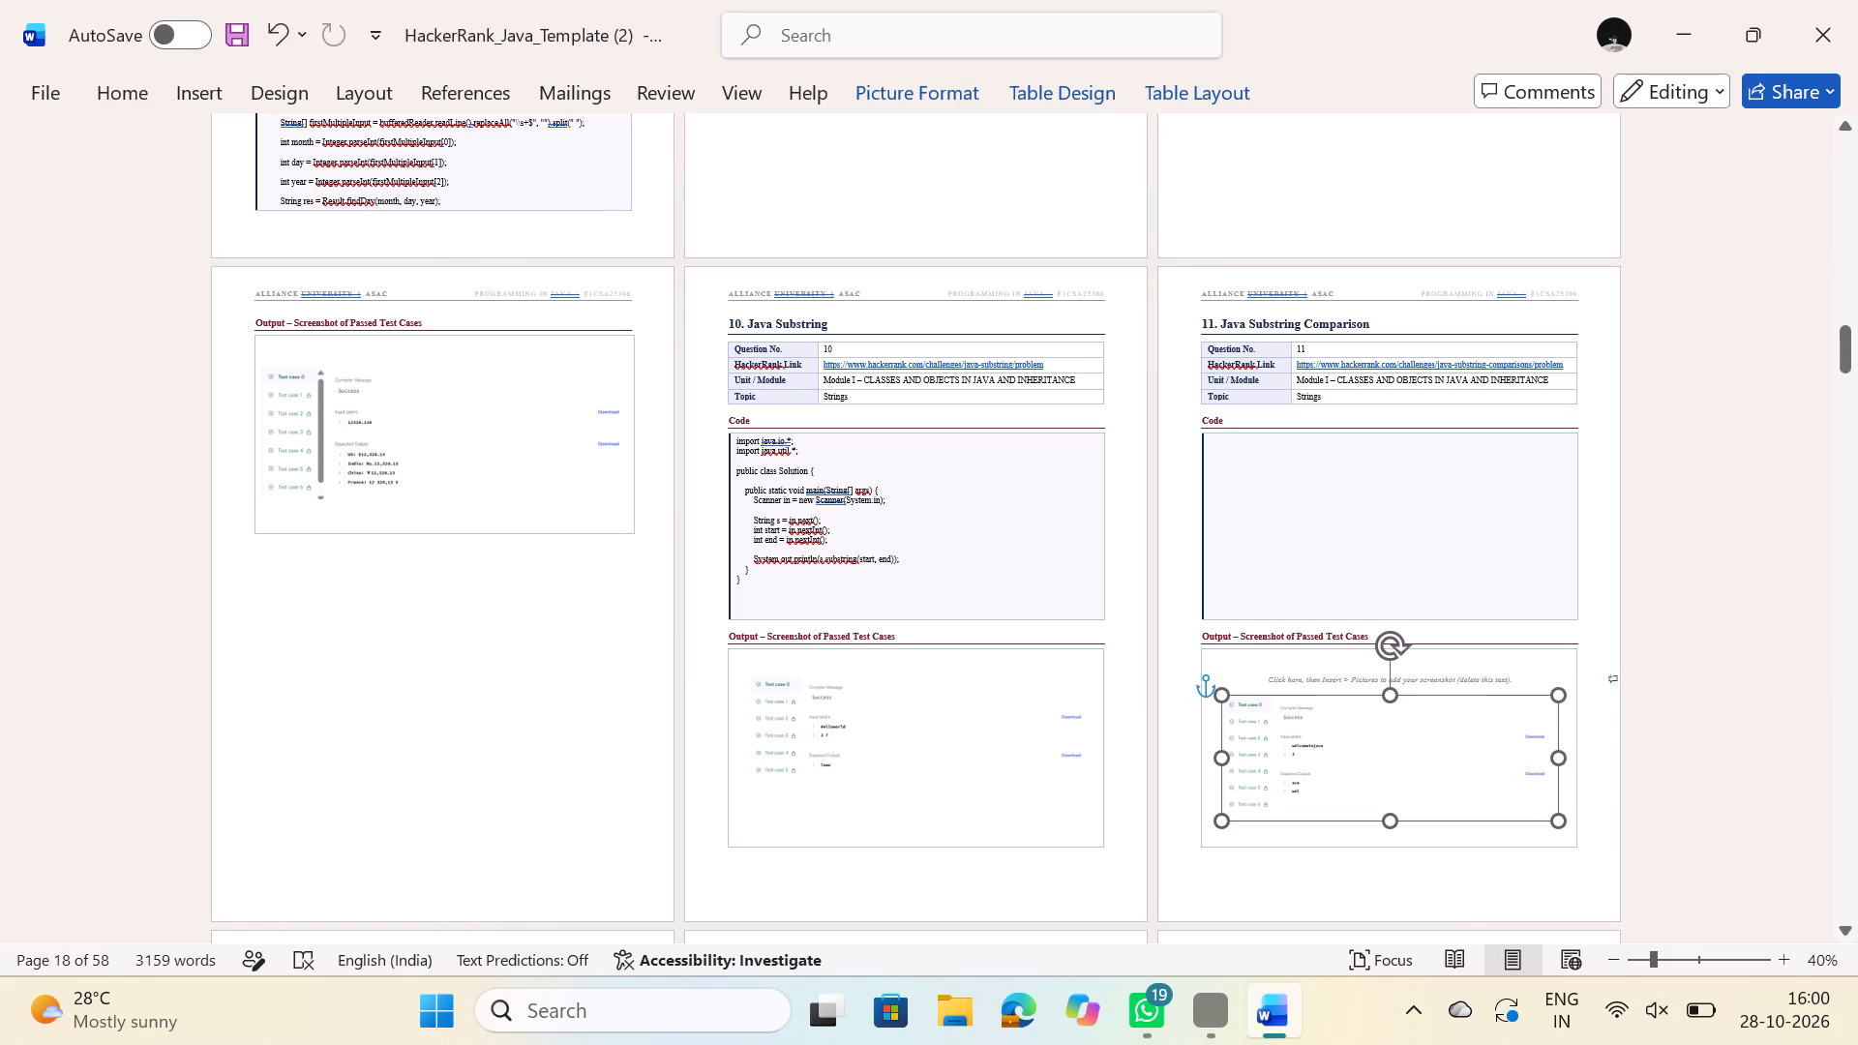
pyautogui.moveTo(1415, 778); pyautogui.dragTo(1406, 786)
# Delete the placeholder instruction text above the picture in question 11's output box.
pyautogui.click(1510, 684)
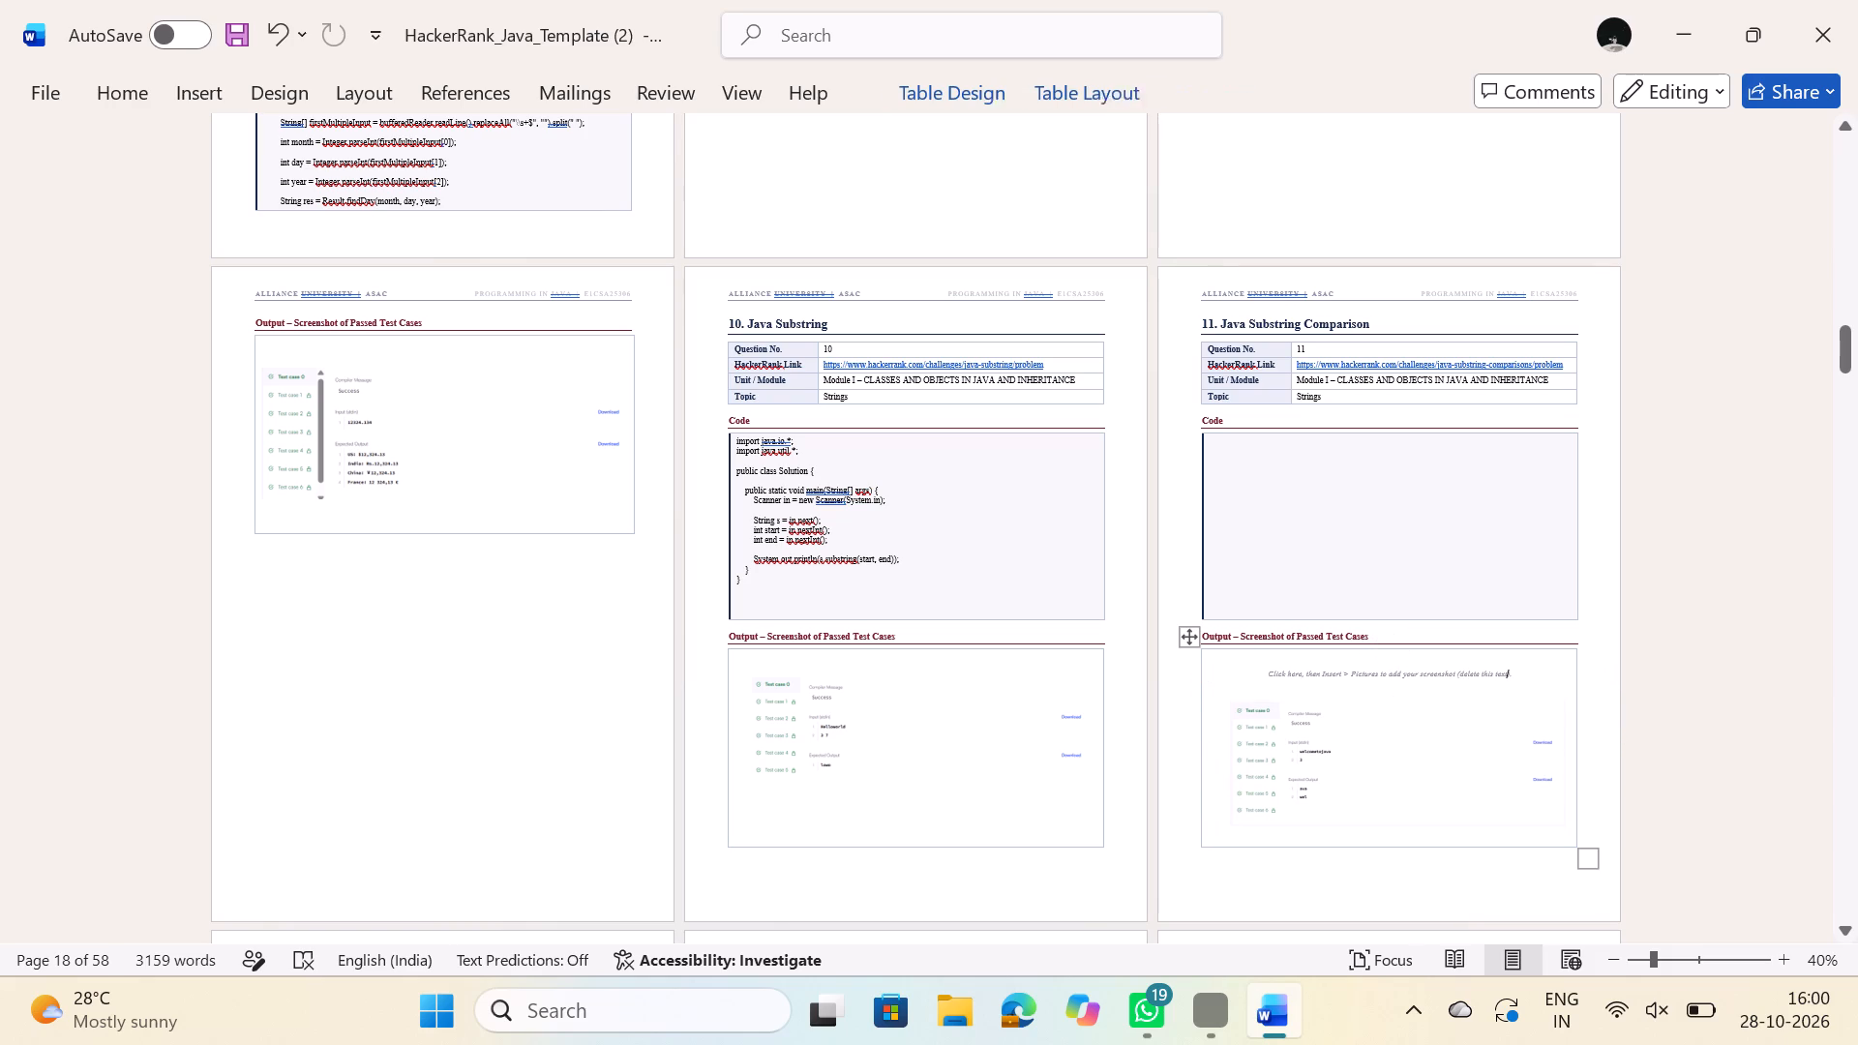
pyautogui.moveTo(1510, 684); pyautogui.dragTo(1280, 683)
pyautogui.press('BackSpace')
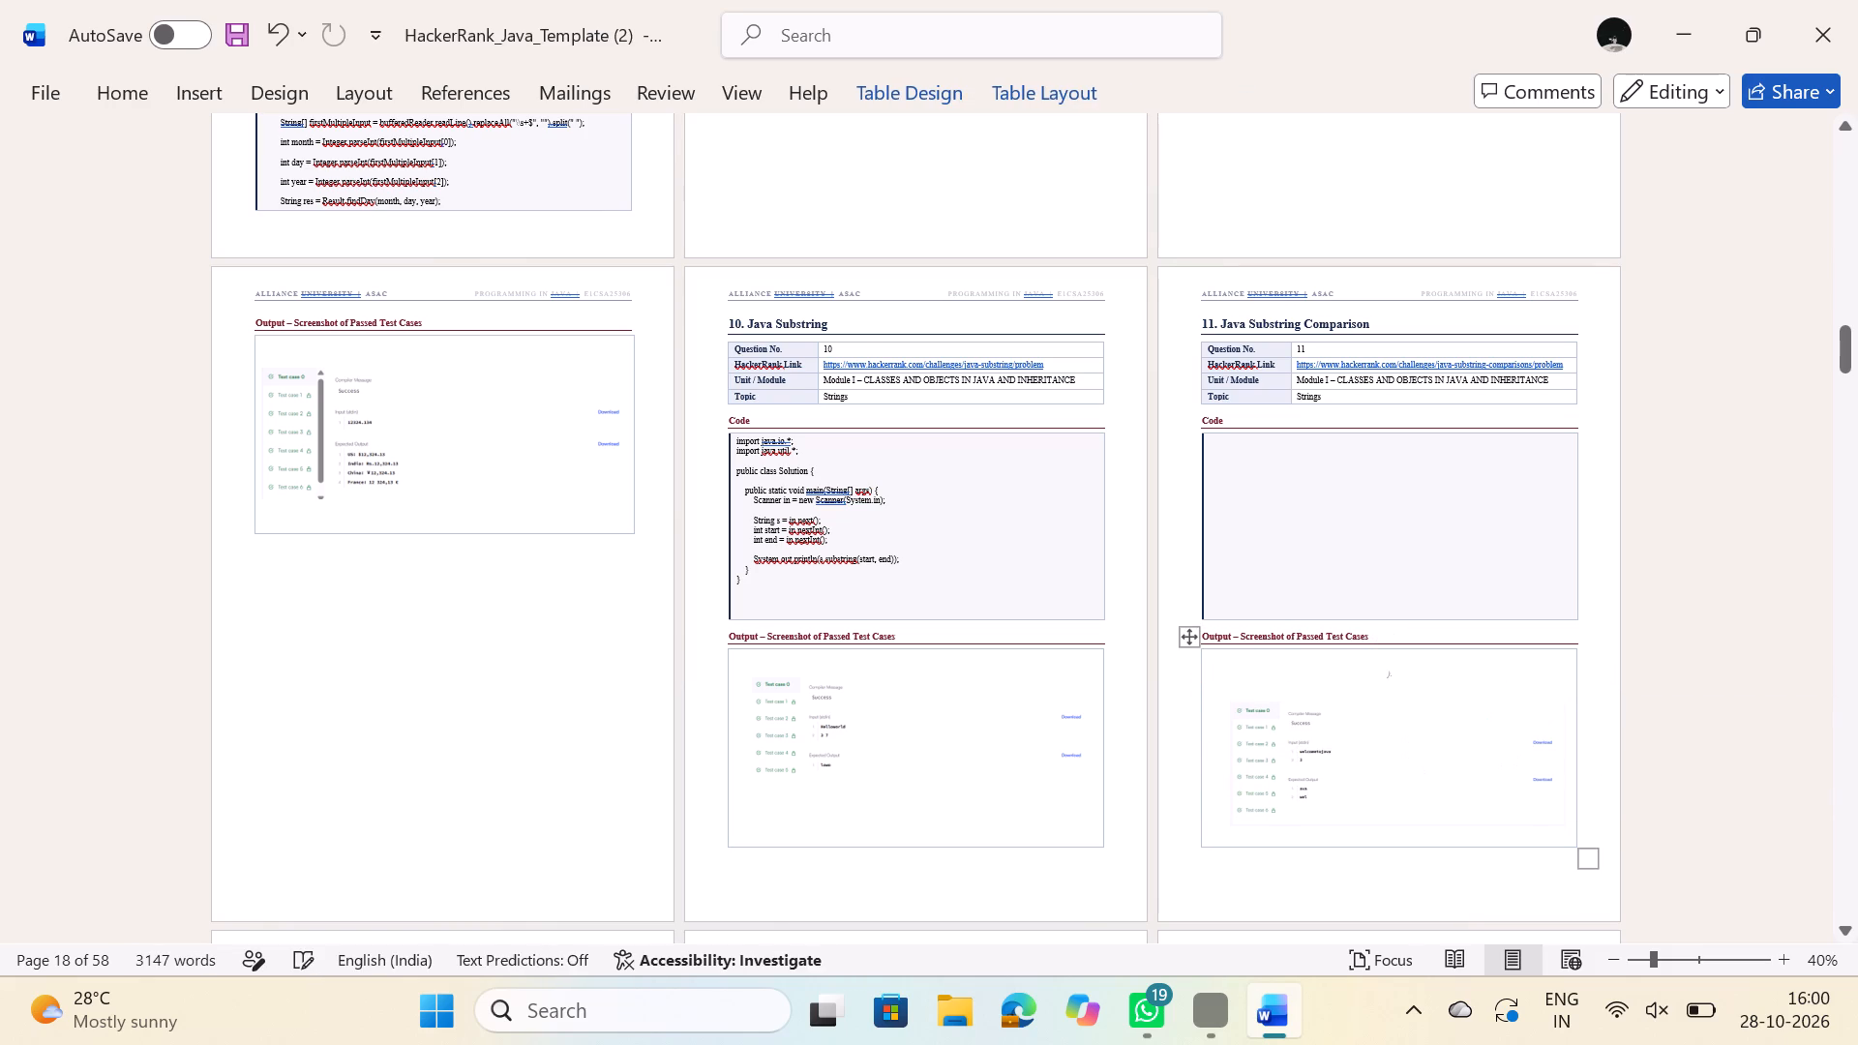
# Place the cursor in question 11's empty code box, then switch to Chrome and open the submitted Java Substring Comparisons code in the editor.
pyautogui.click(1266, 487)
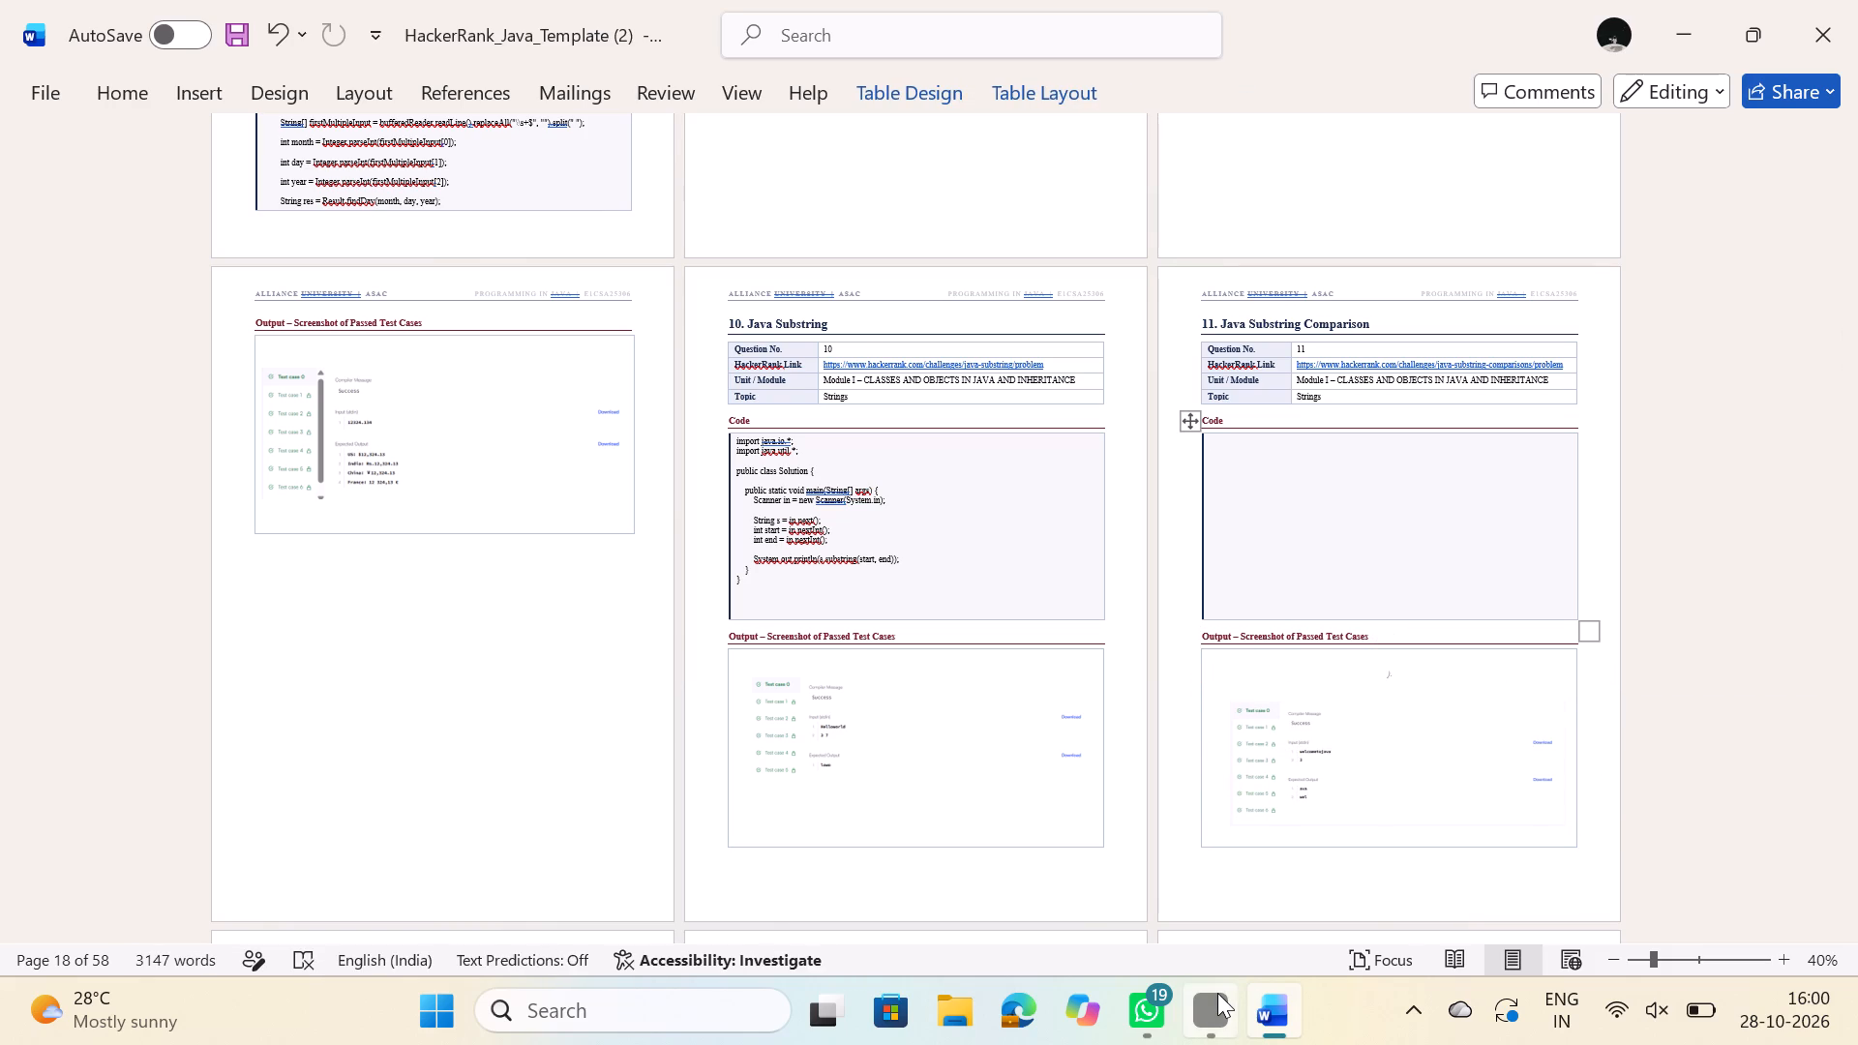
pyautogui.click(1217, 993)
pyautogui.scroll(8, 569, 462)
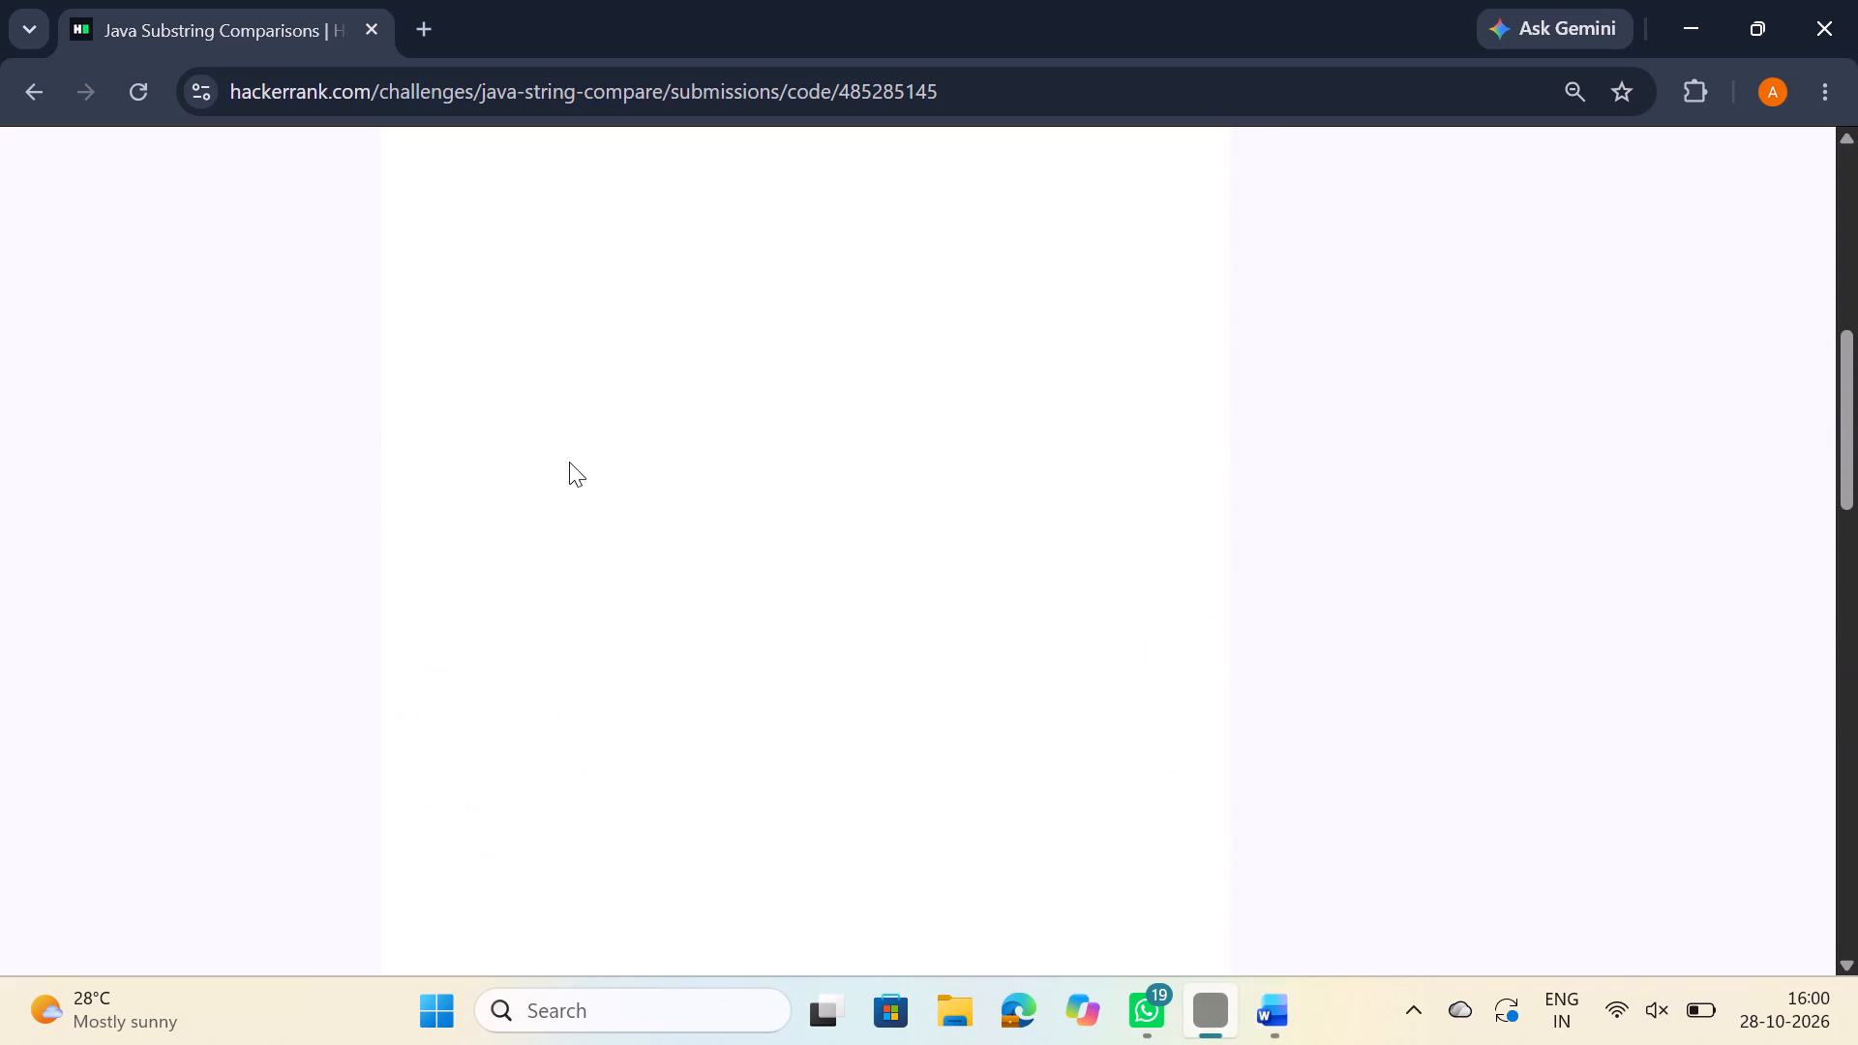
pyautogui.scroll(6, 569, 462)
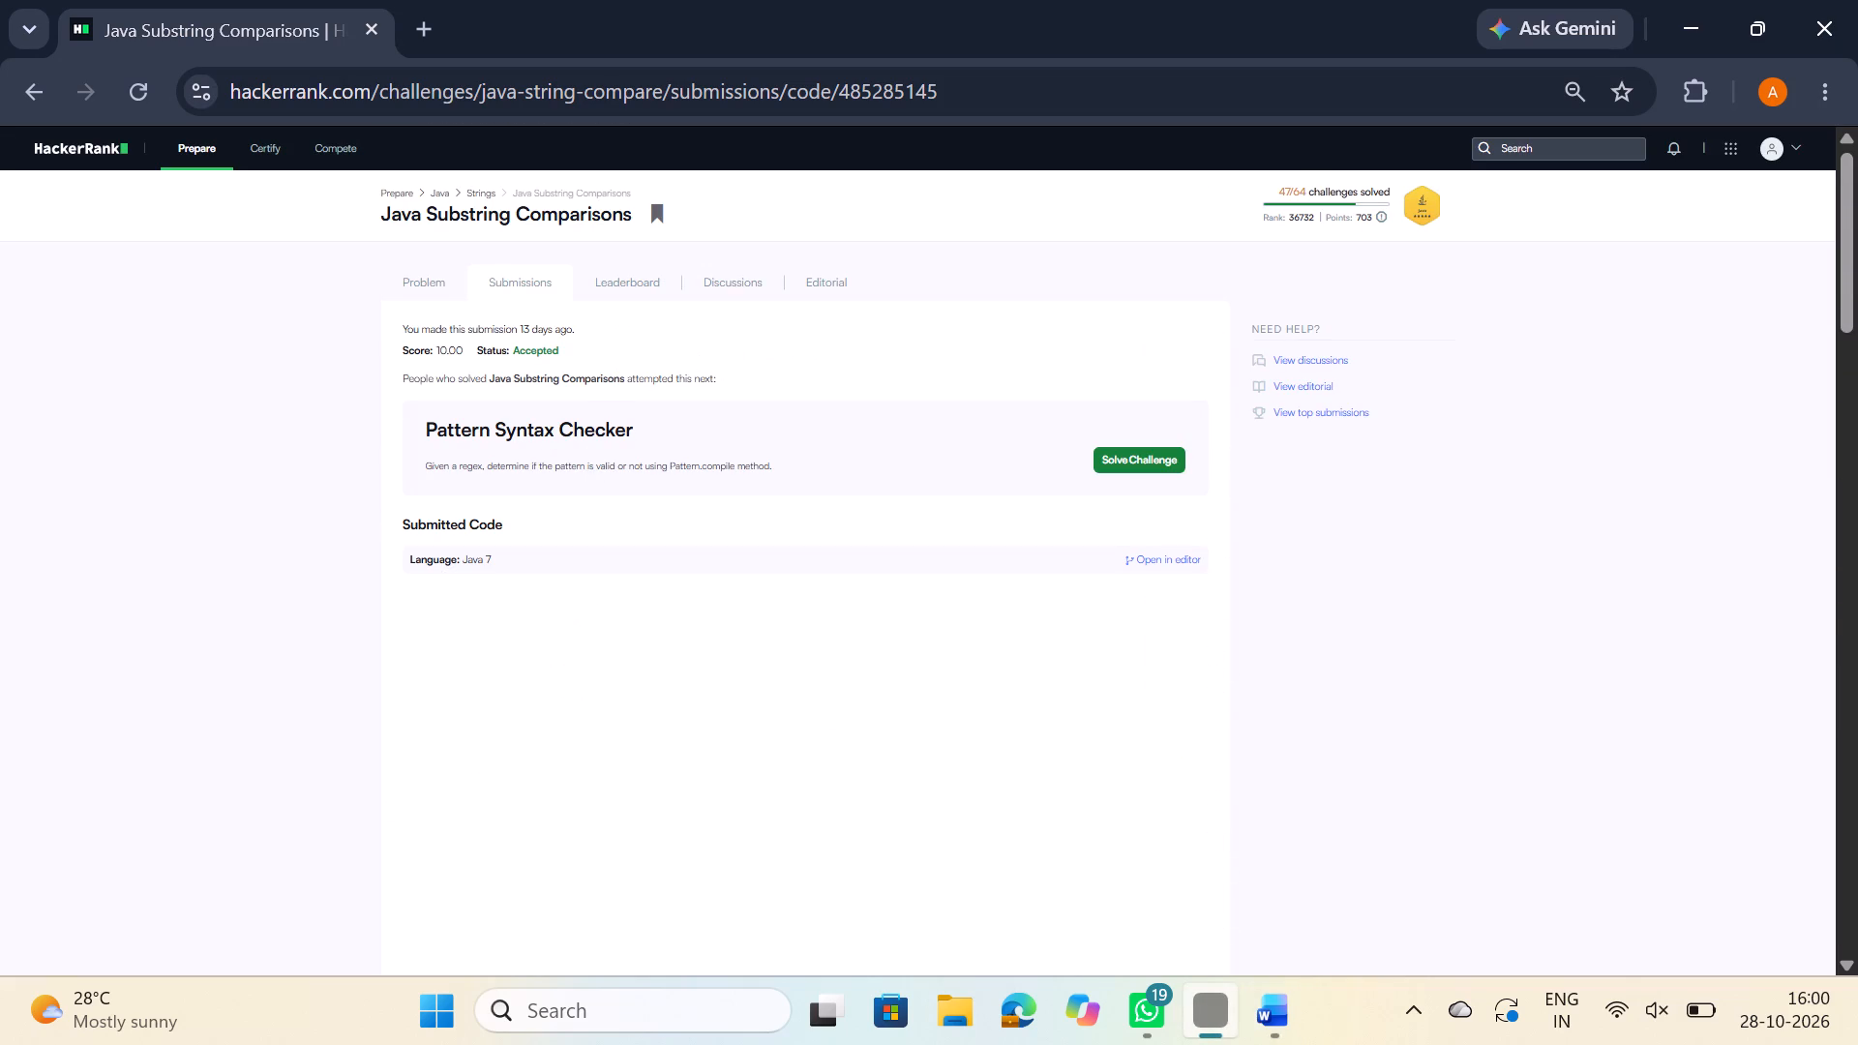
pyautogui.click(1147, 561)
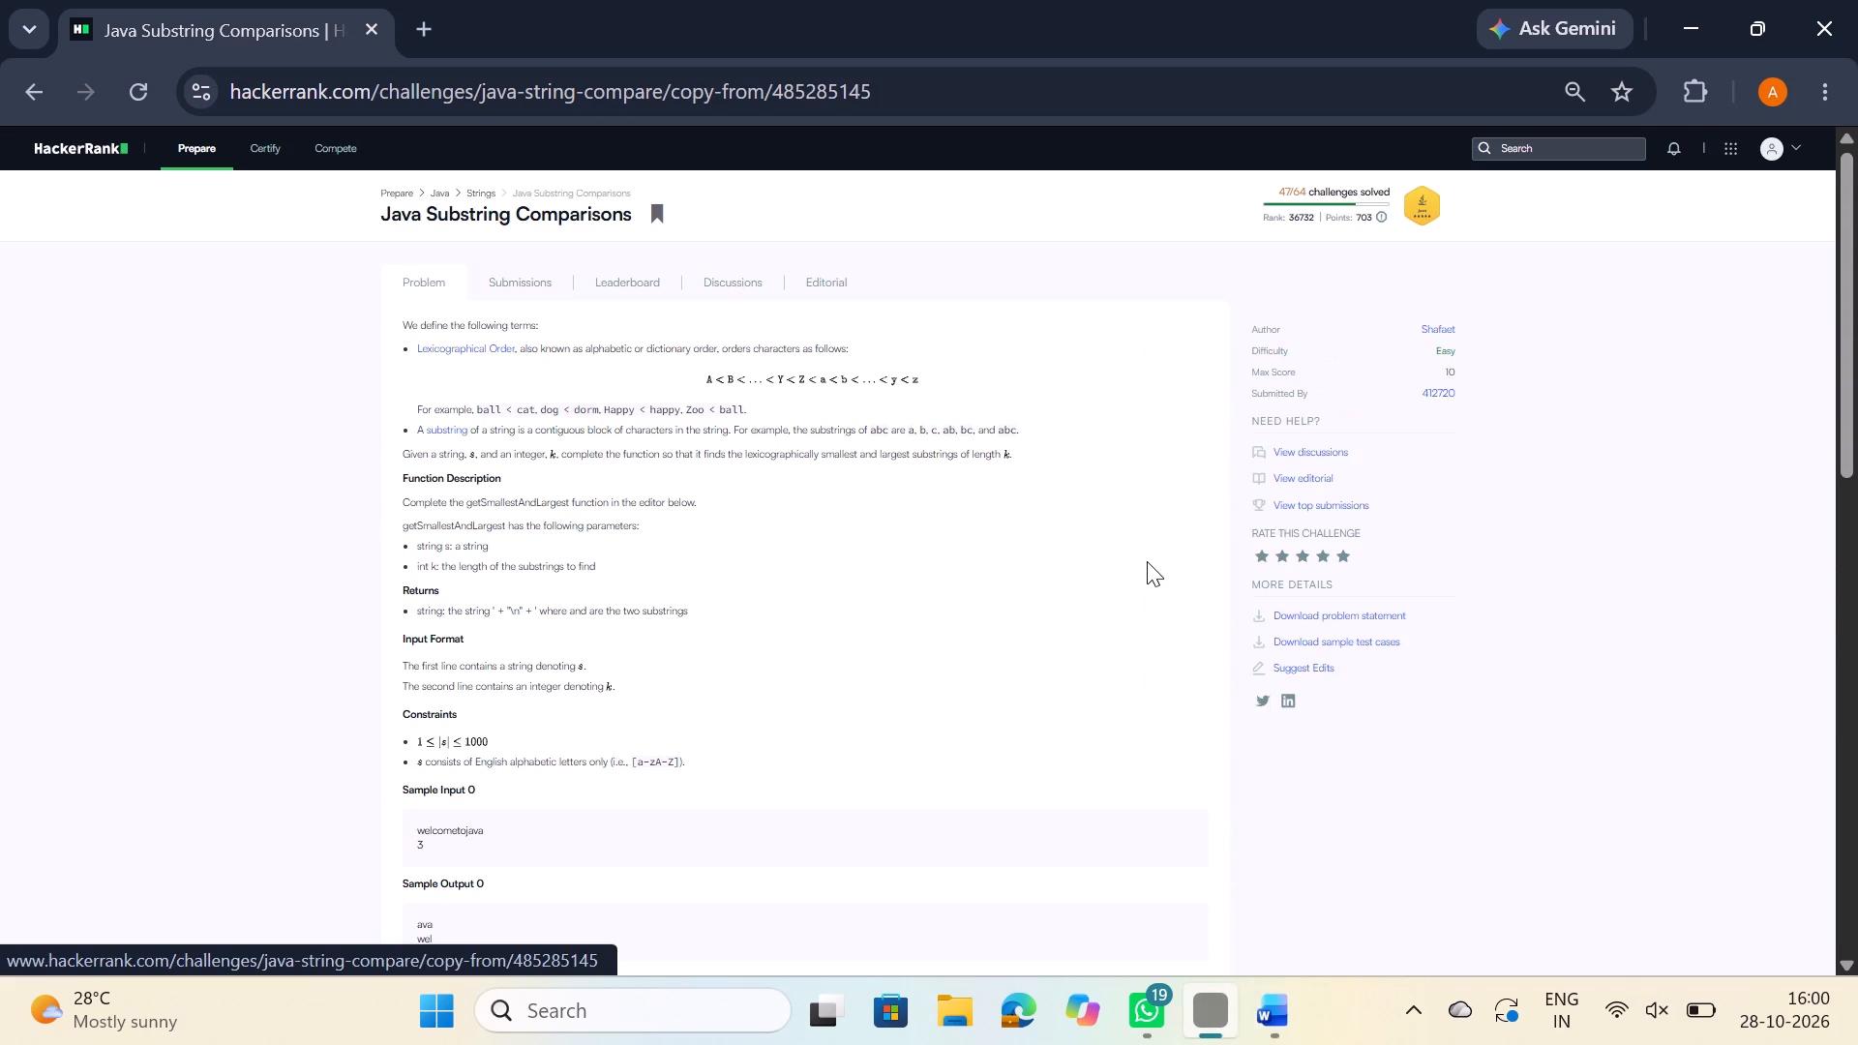
# Expand the collapsed code sections in the editor and copy the complete Java Substring Comparisons solution.
pyautogui.scroll(-5, 659, 642)
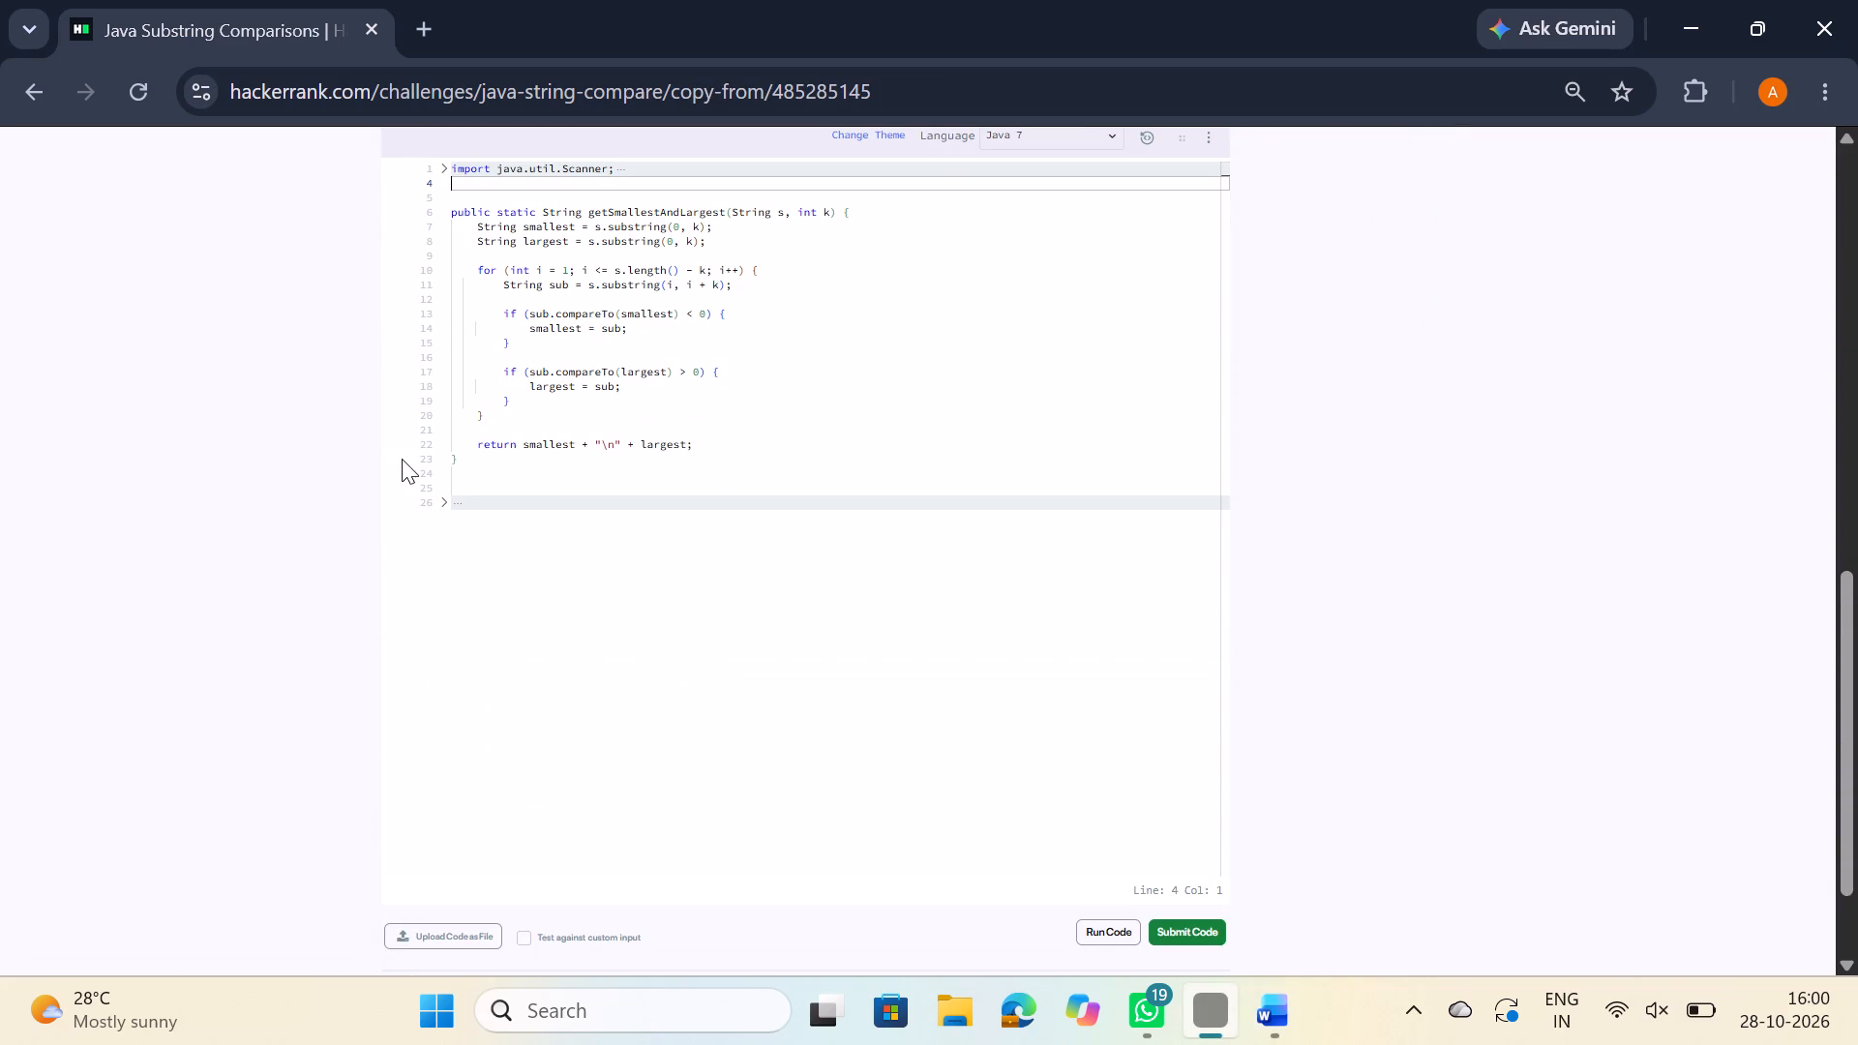
pyautogui.click(447, 500)
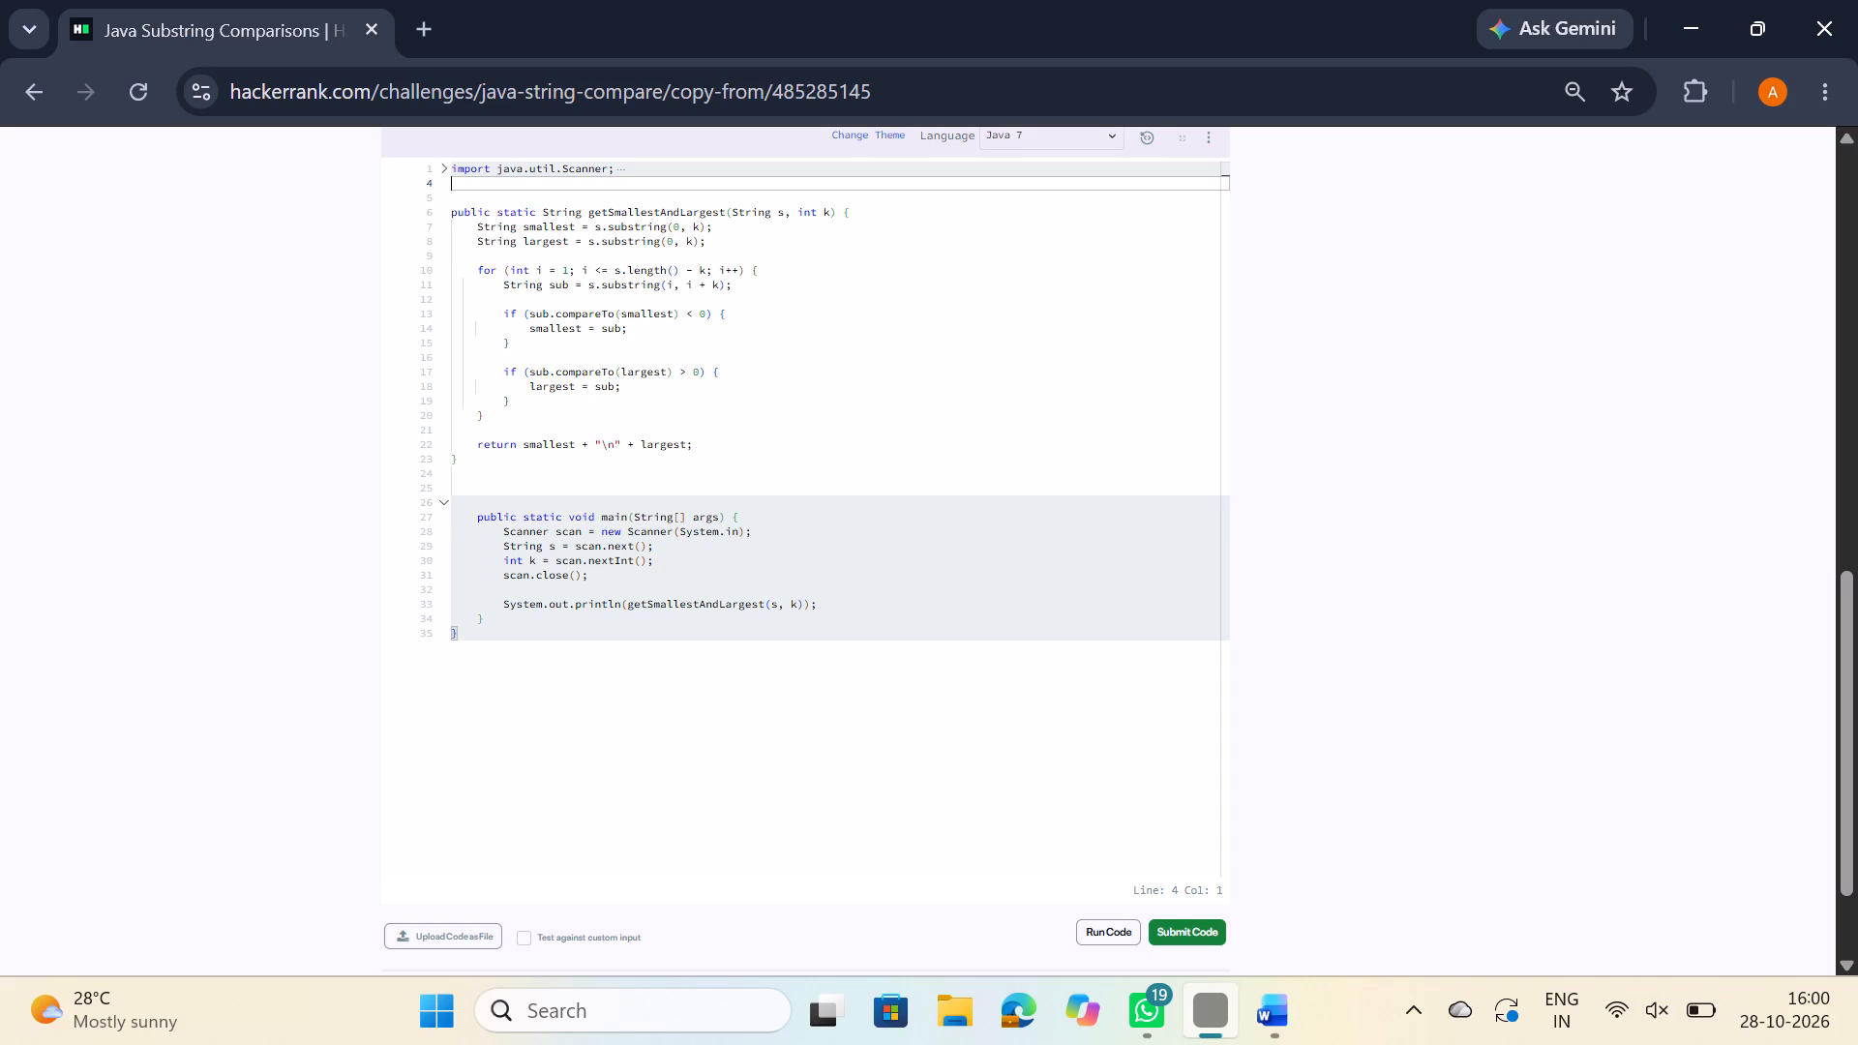
pyautogui.click(444, 167)
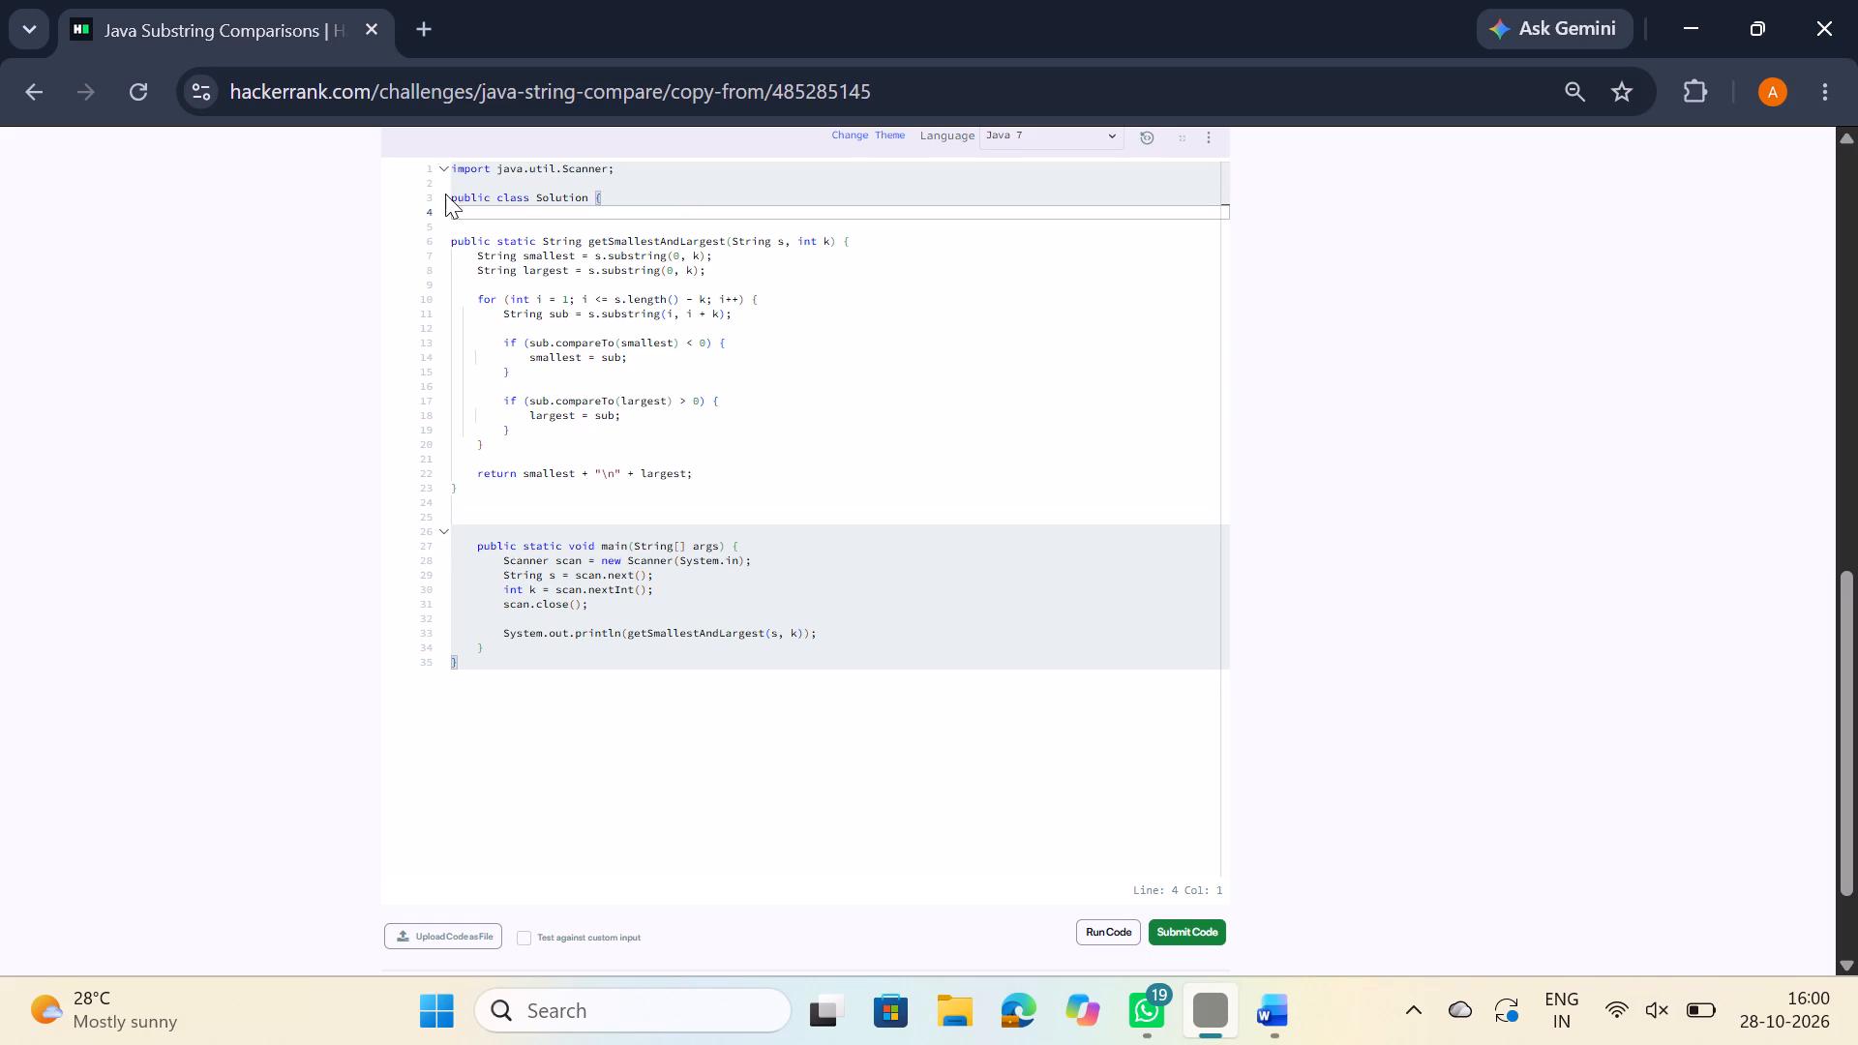
pyautogui.scroll(2, 500, 415)
pyautogui.scroll(-2, 500, 415)
pyautogui.click(500, 415)
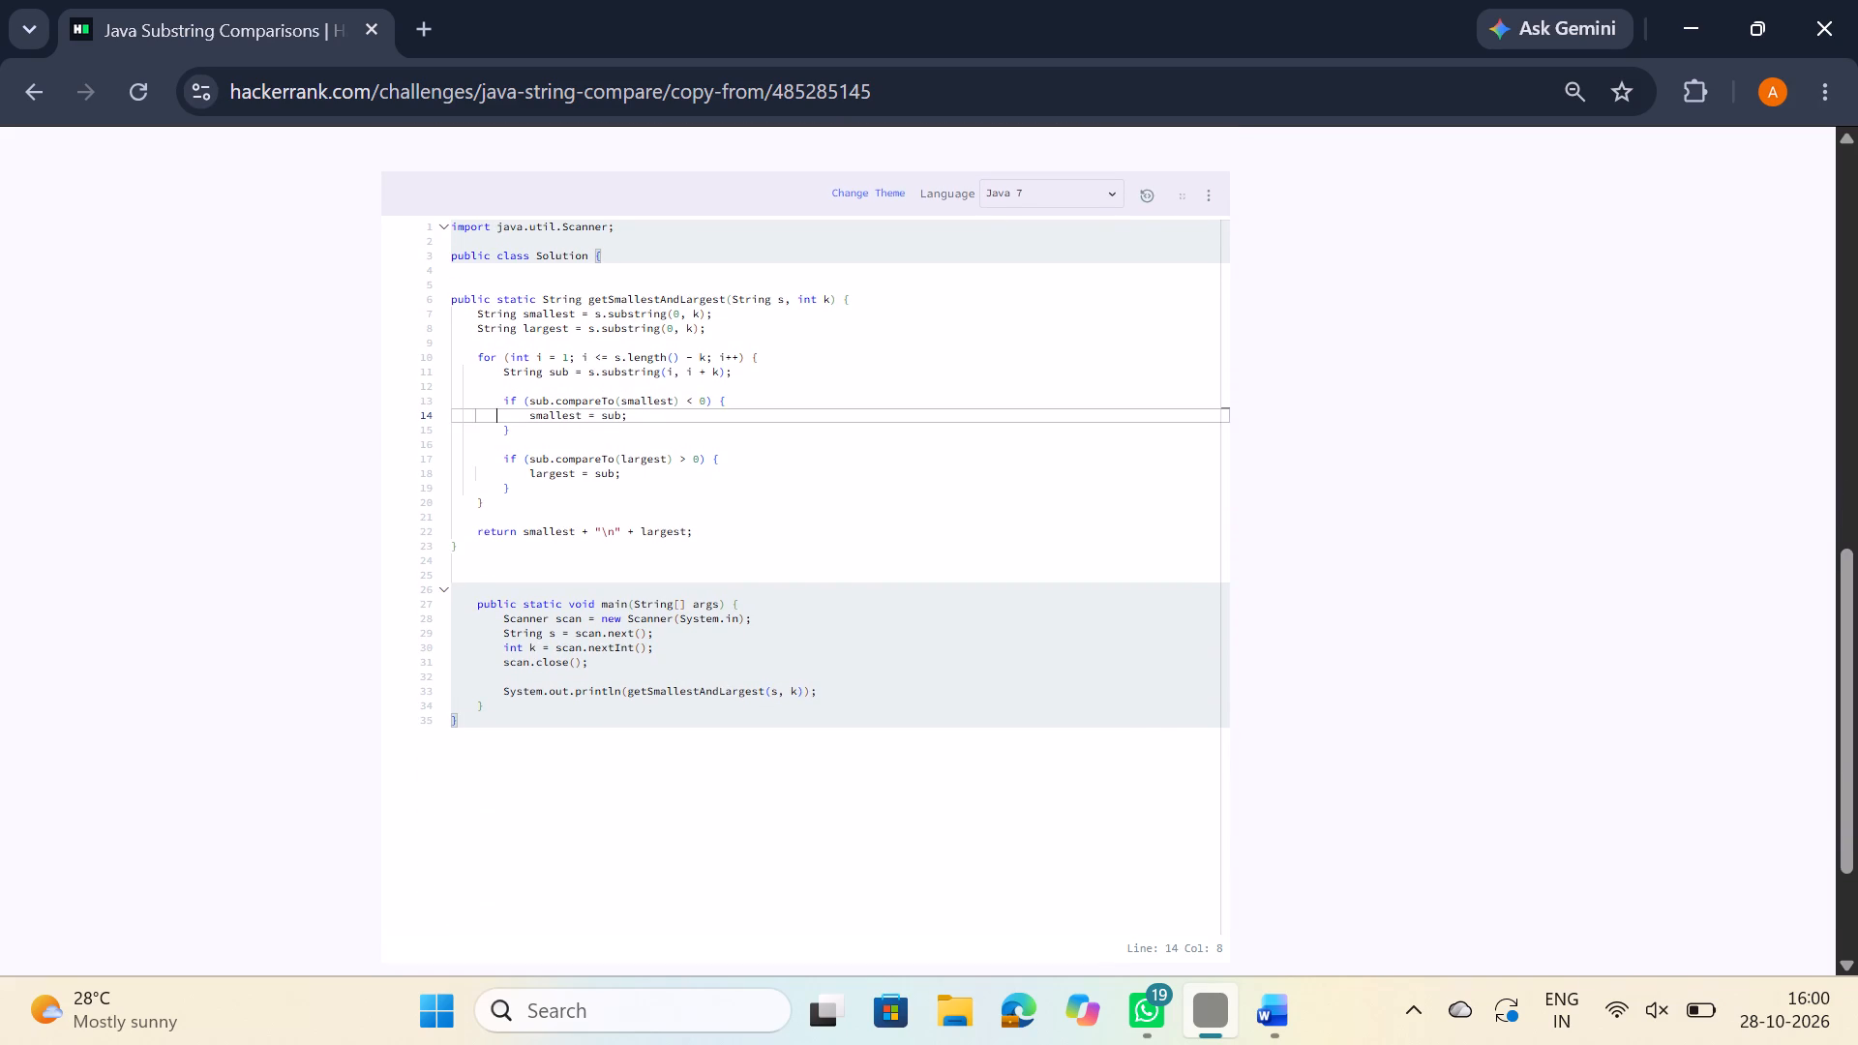
pyautogui.hotkey('ctrl', 'a')
pyautogui.hotkey('ctrl', 'c')
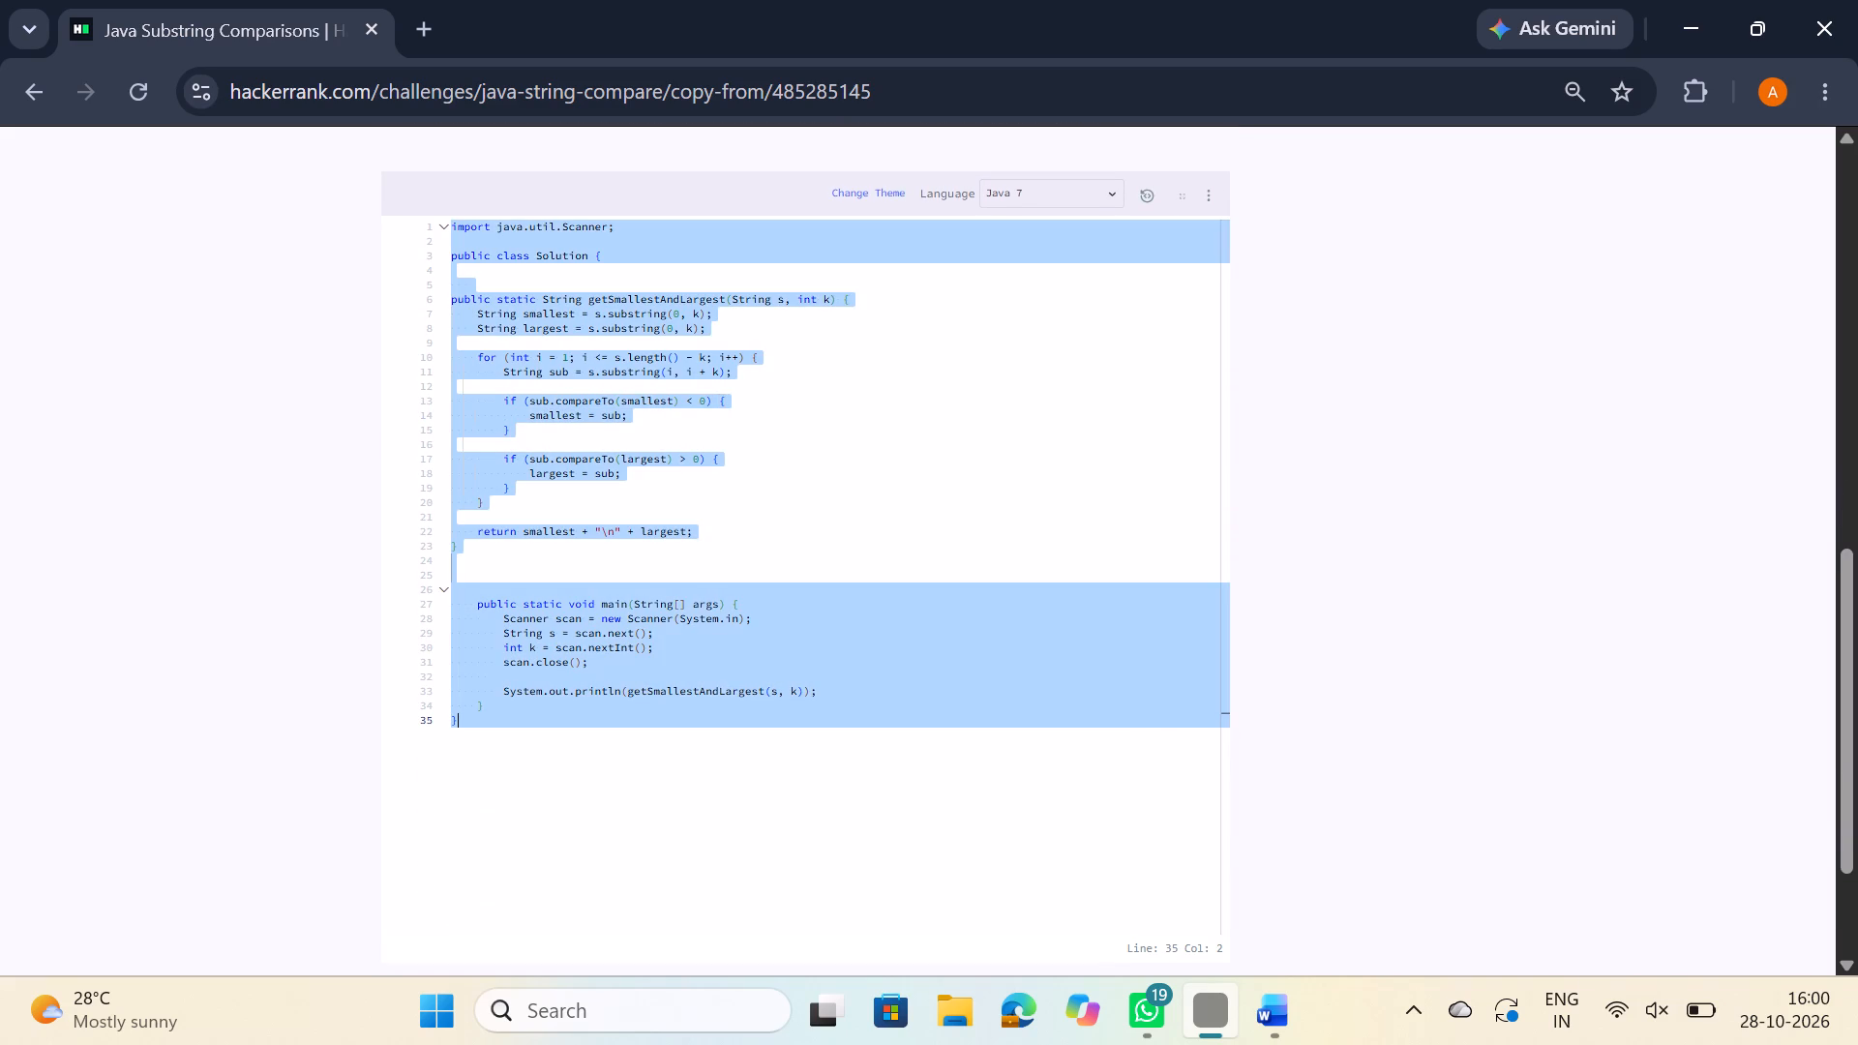
# Switch to Word and paste the copied solution into question 11's code box.
pyautogui.click(1293, 1035)
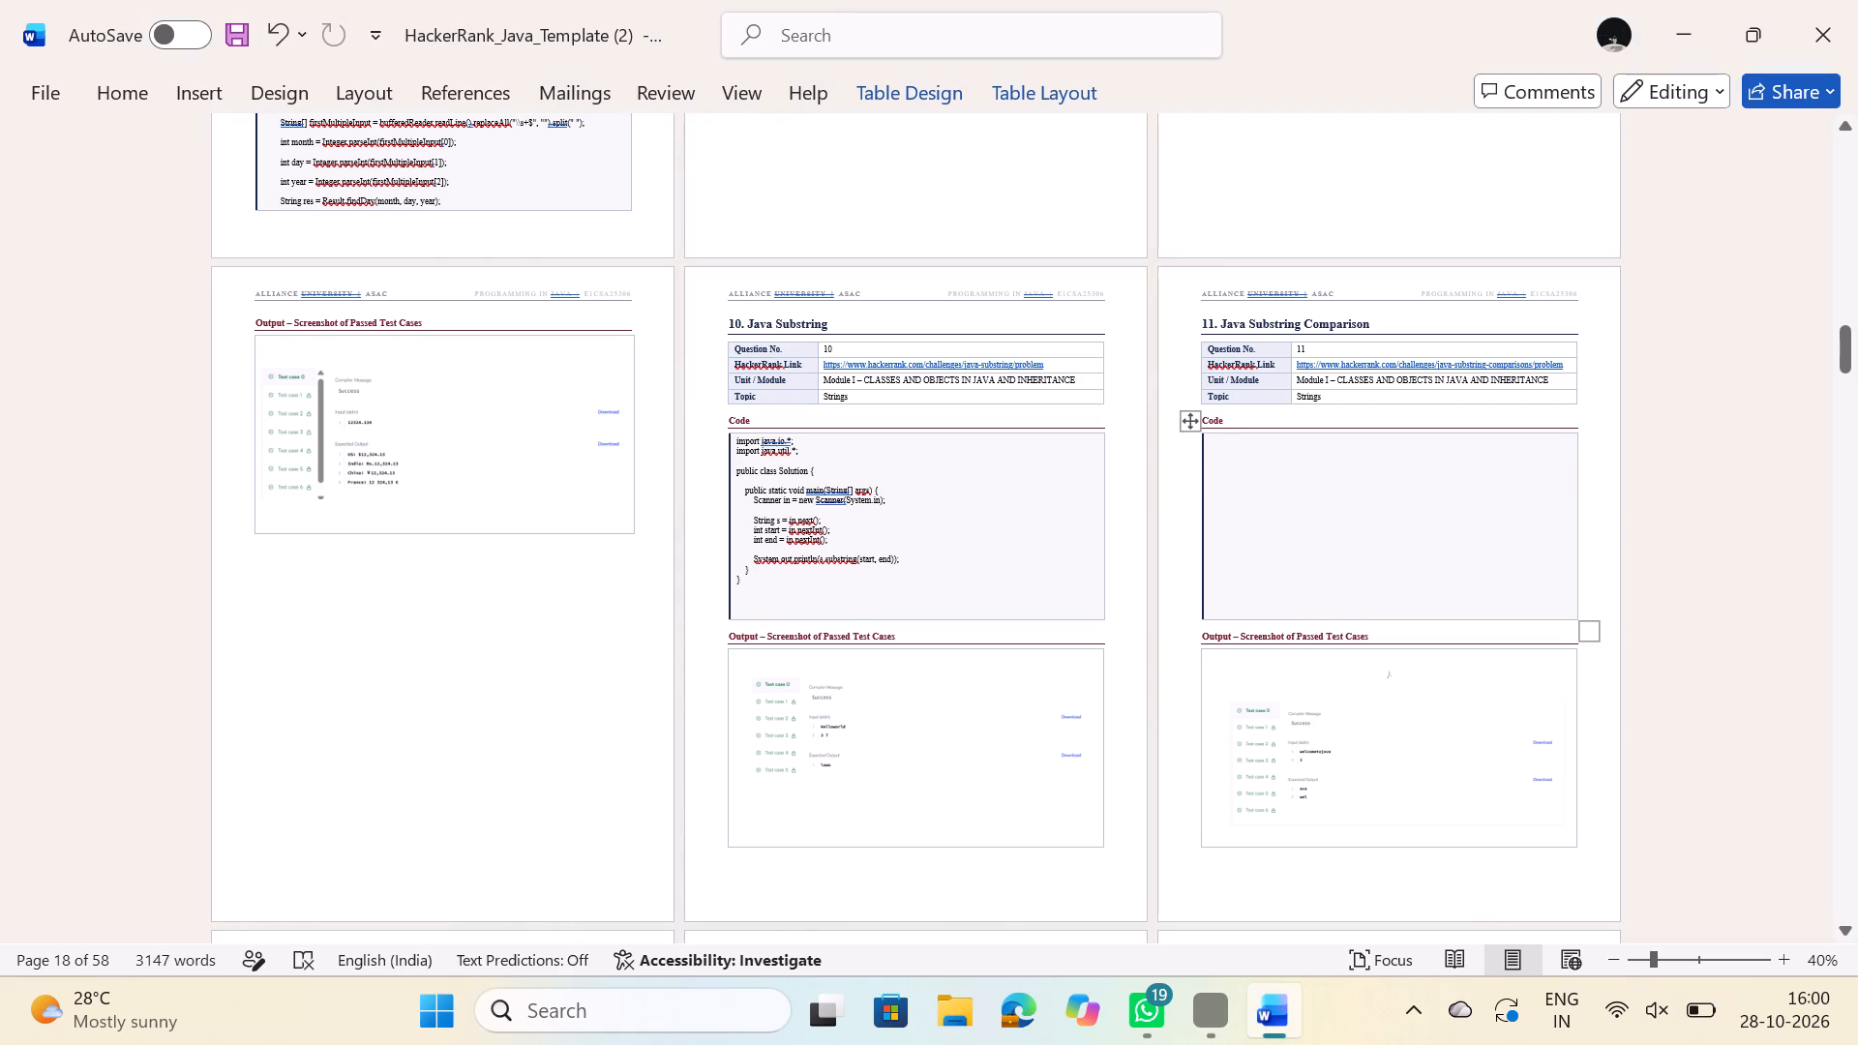
pyautogui.hotkey('ctrl', 'v')
# Reposition the test case picture in question 11's output box and delete the leftover placeholder character above it.
pyautogui.scroll(-2, 1300, 509)
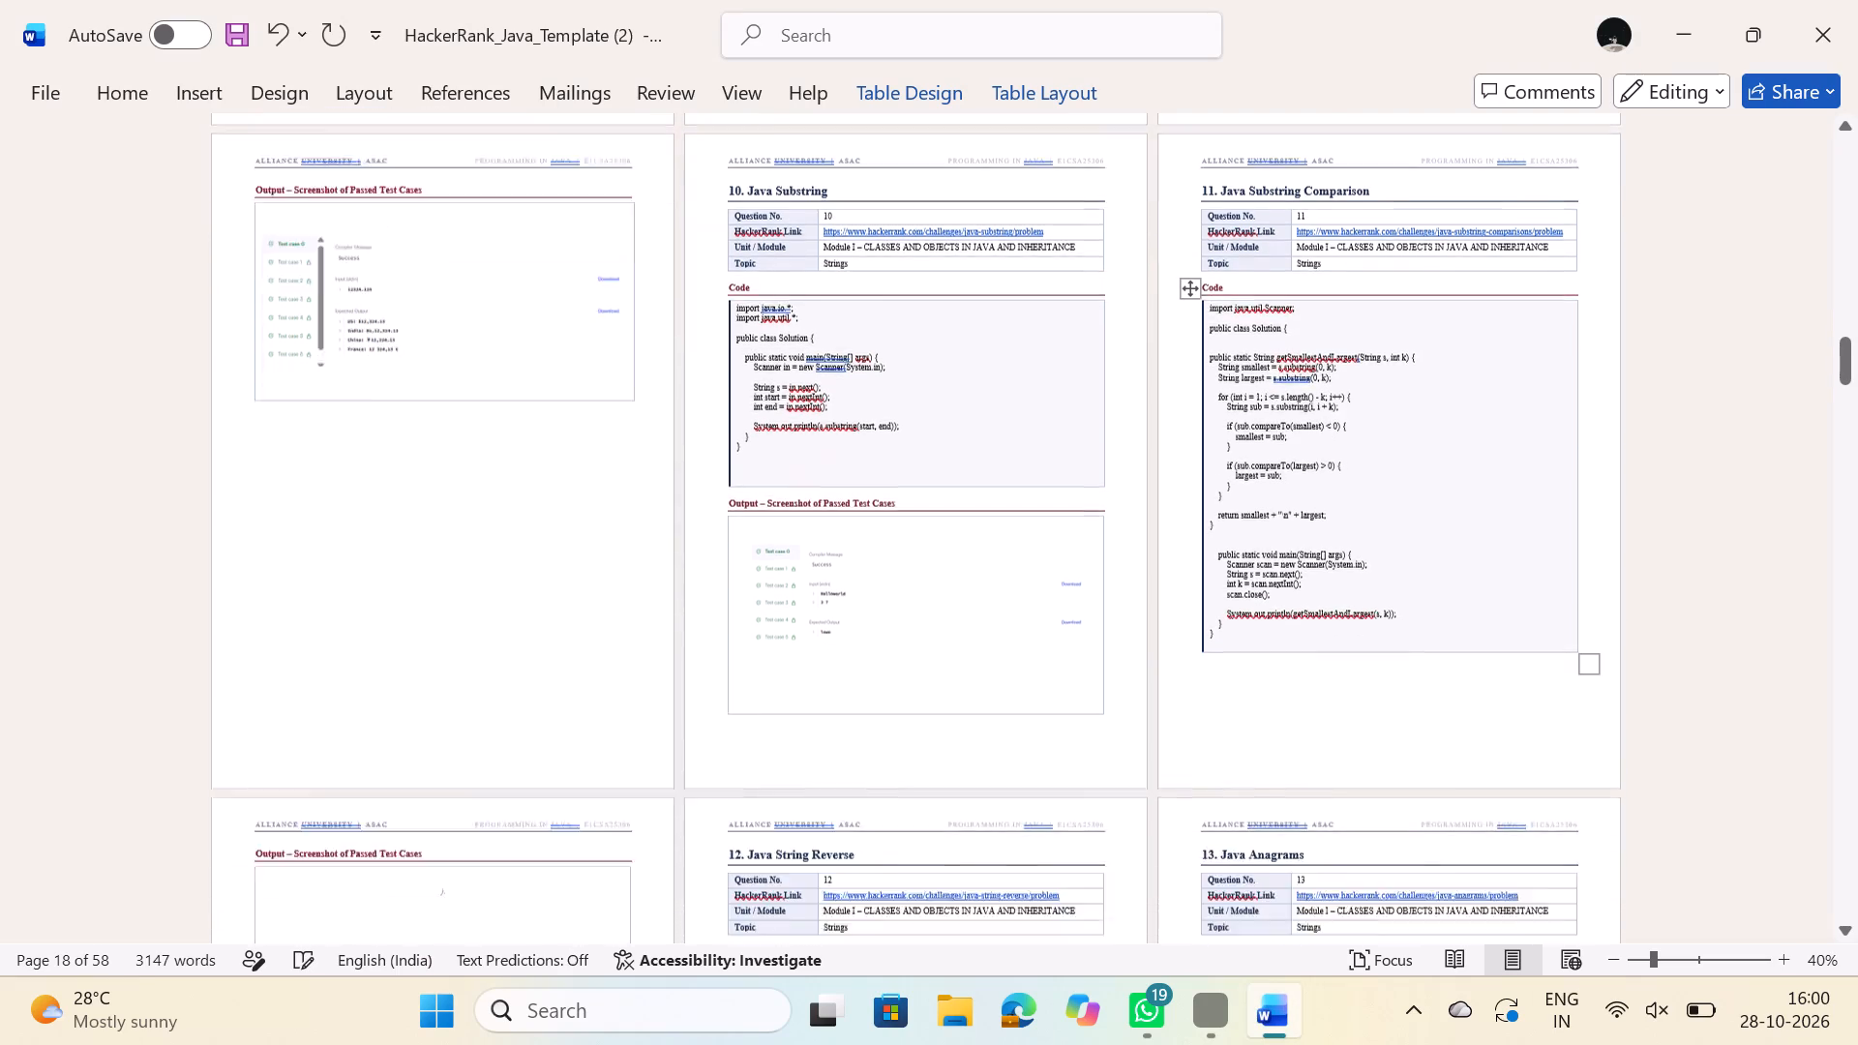
pyautogui.scroll(-3, 1300, 509)
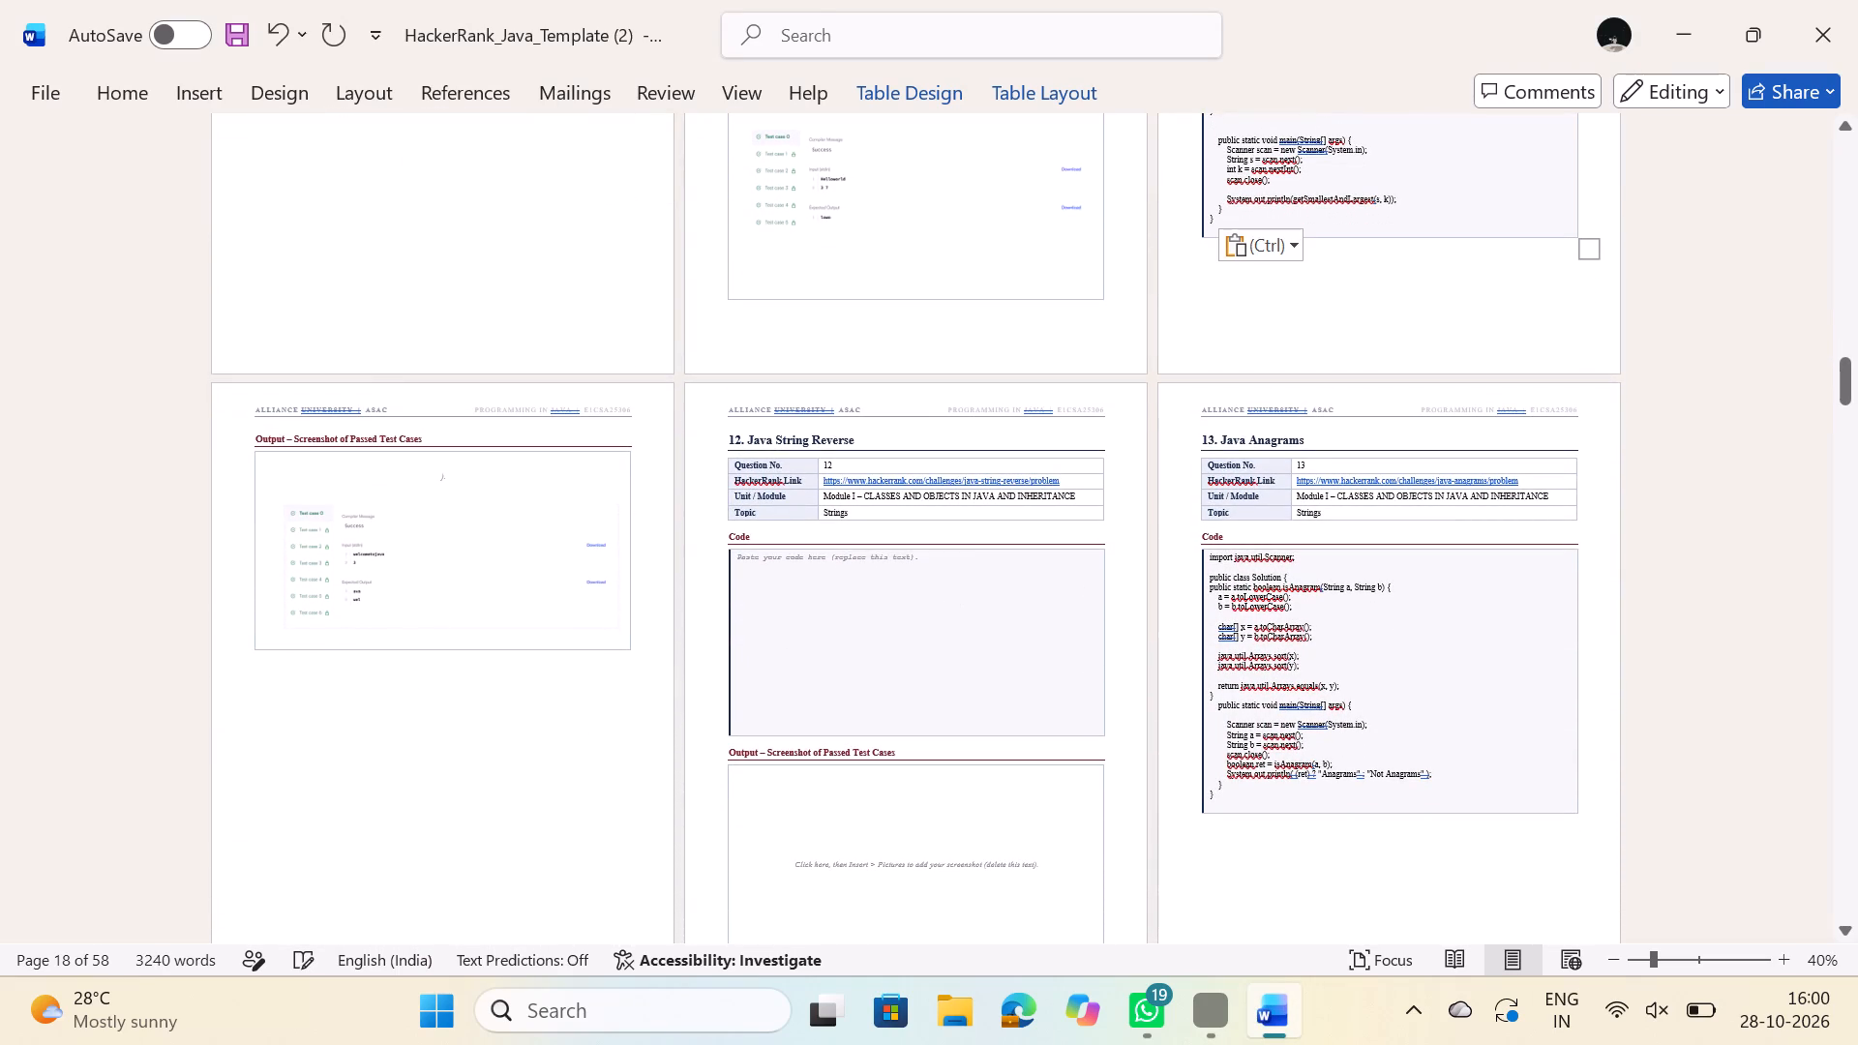
pyautogui.moveTo(504, 555); pyautogui.dragTo(498, 546)
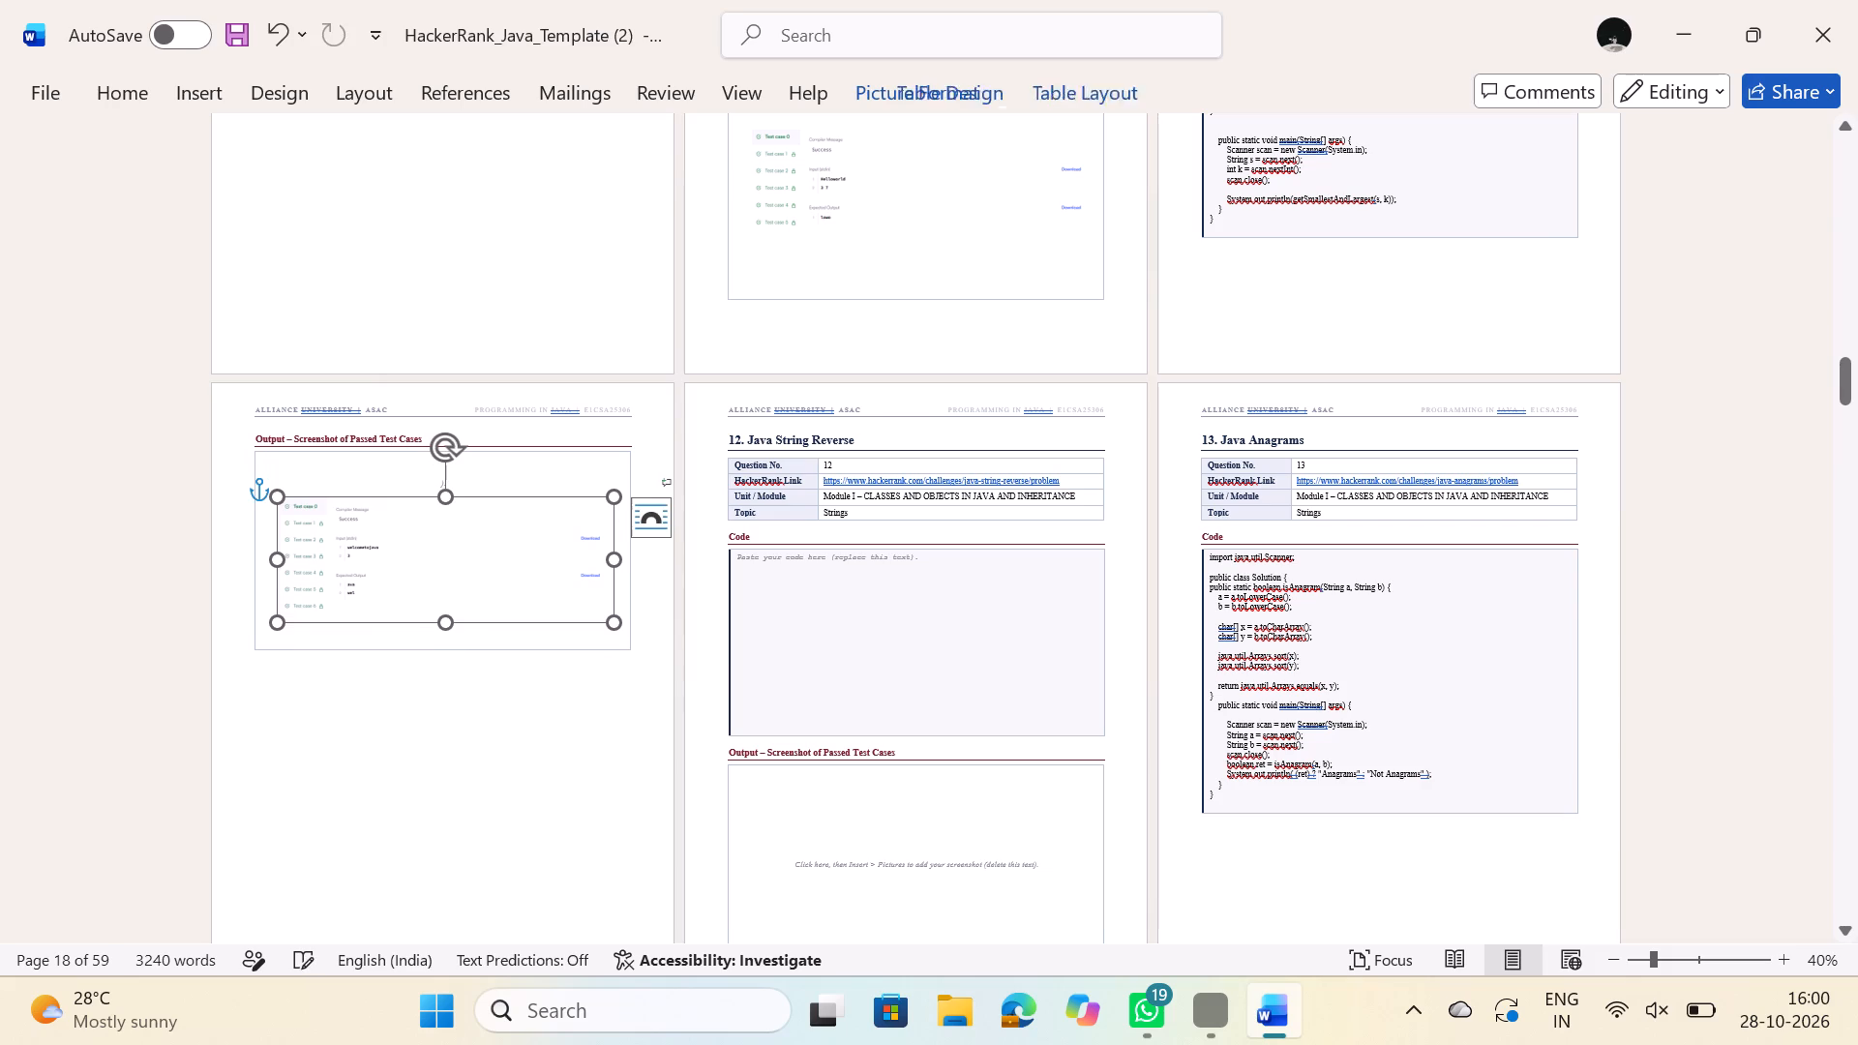
pyautogui.click(456, 486)
pyautogui.press('BackSpace')
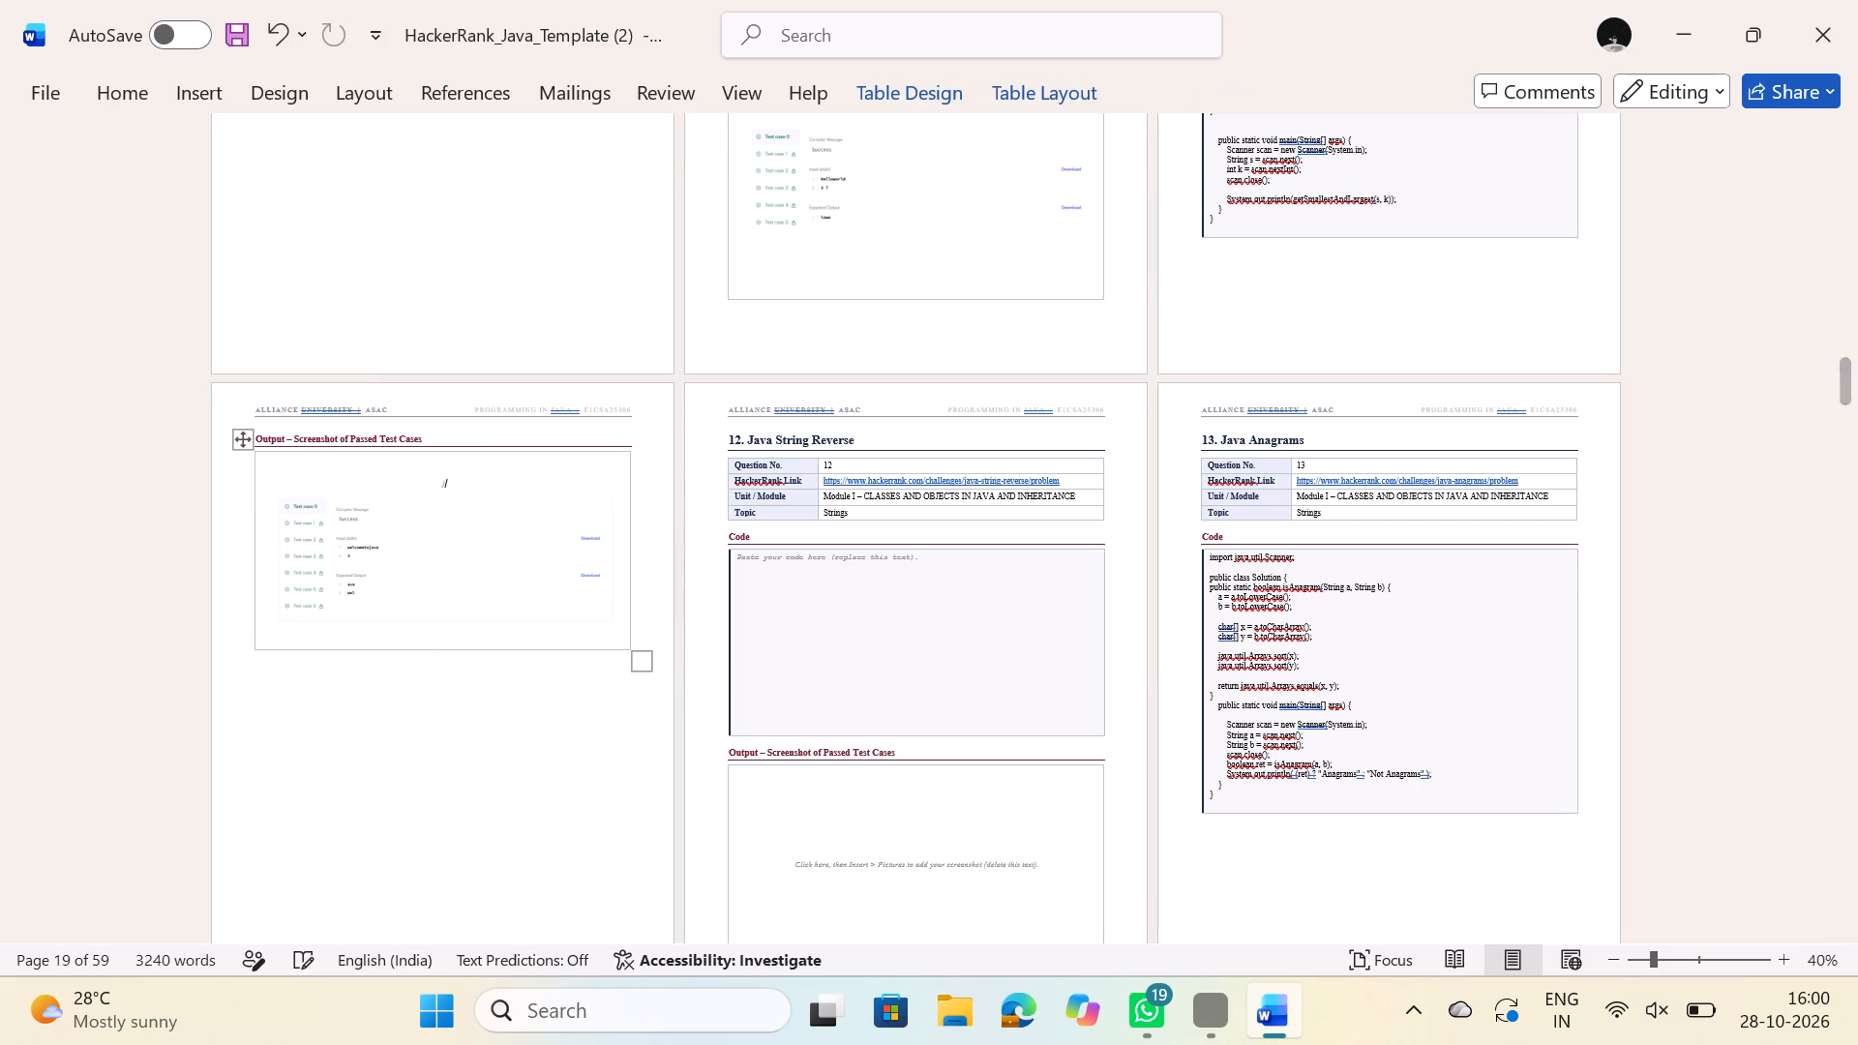
pyautogui.press('BackSpace')
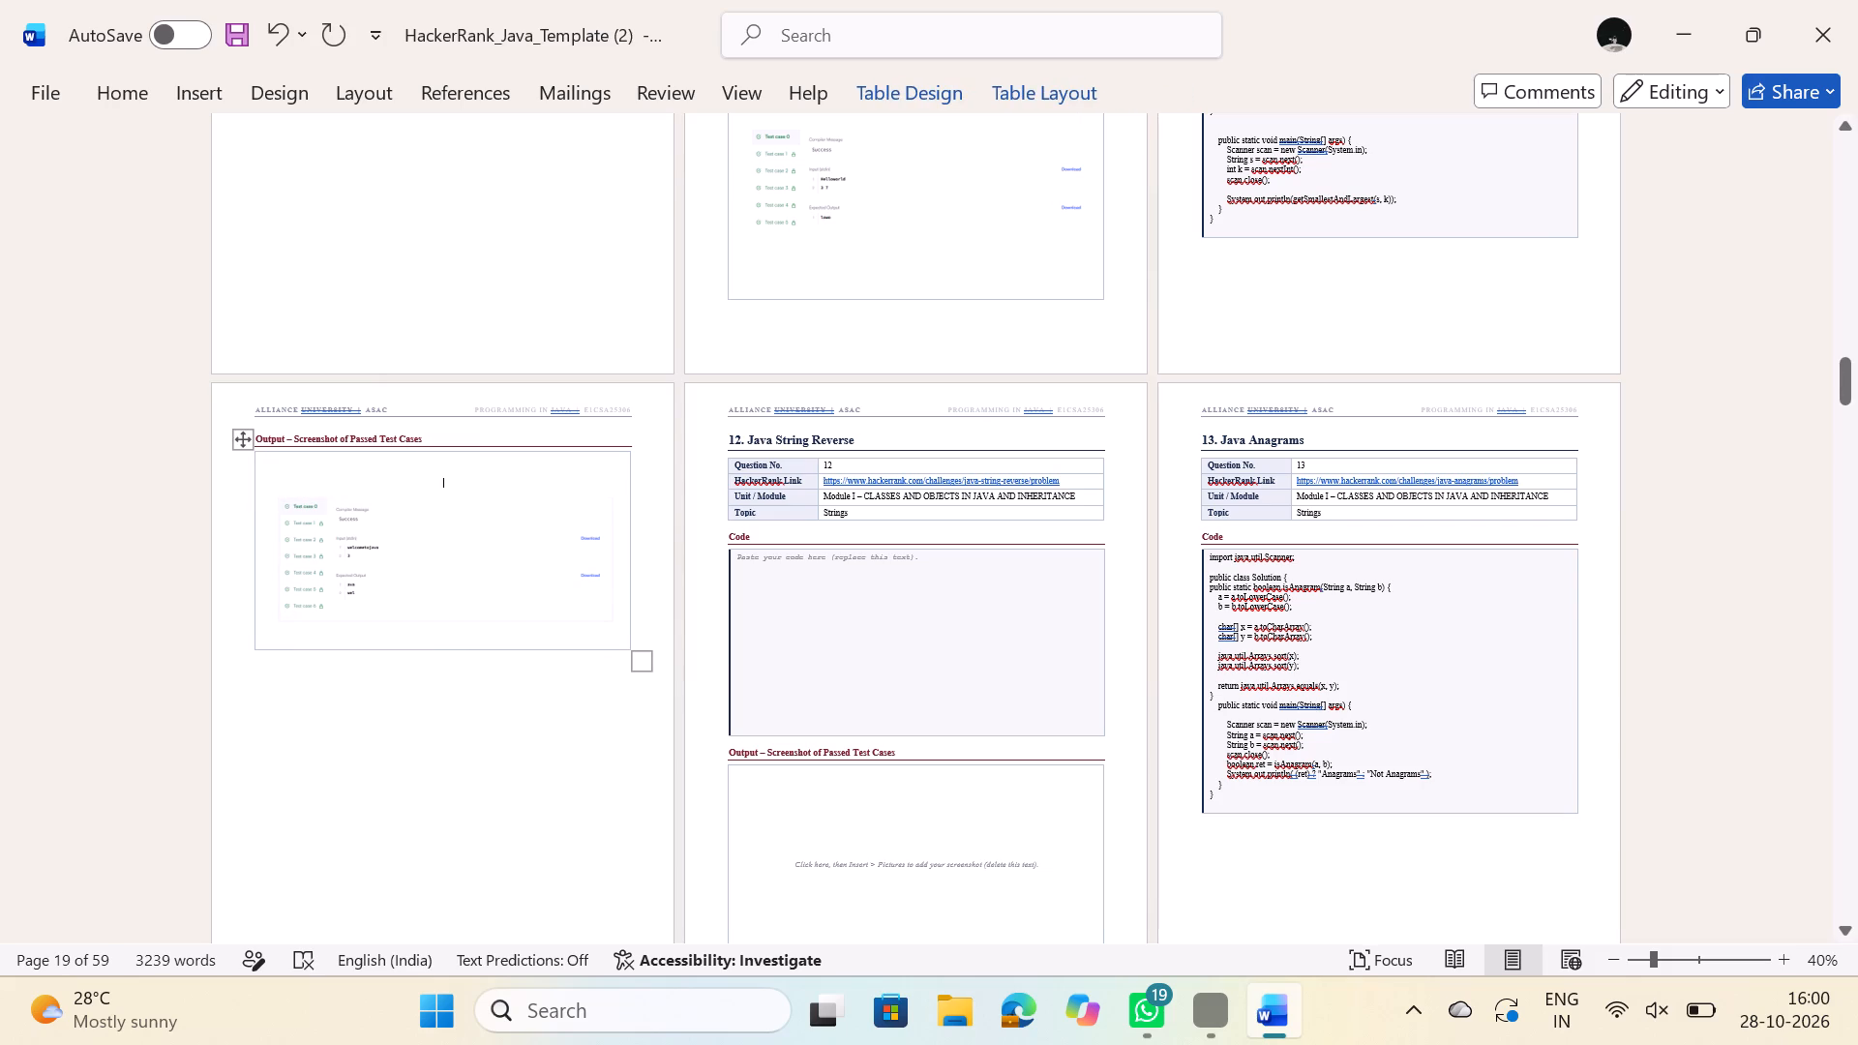
# Delete the placeholder text in the code box of question 12, Java String Reverse.
pyautogui.click(943, 571)
pyautogui.moveTo(943, 571); pyautogui.dragTo(763, 560)
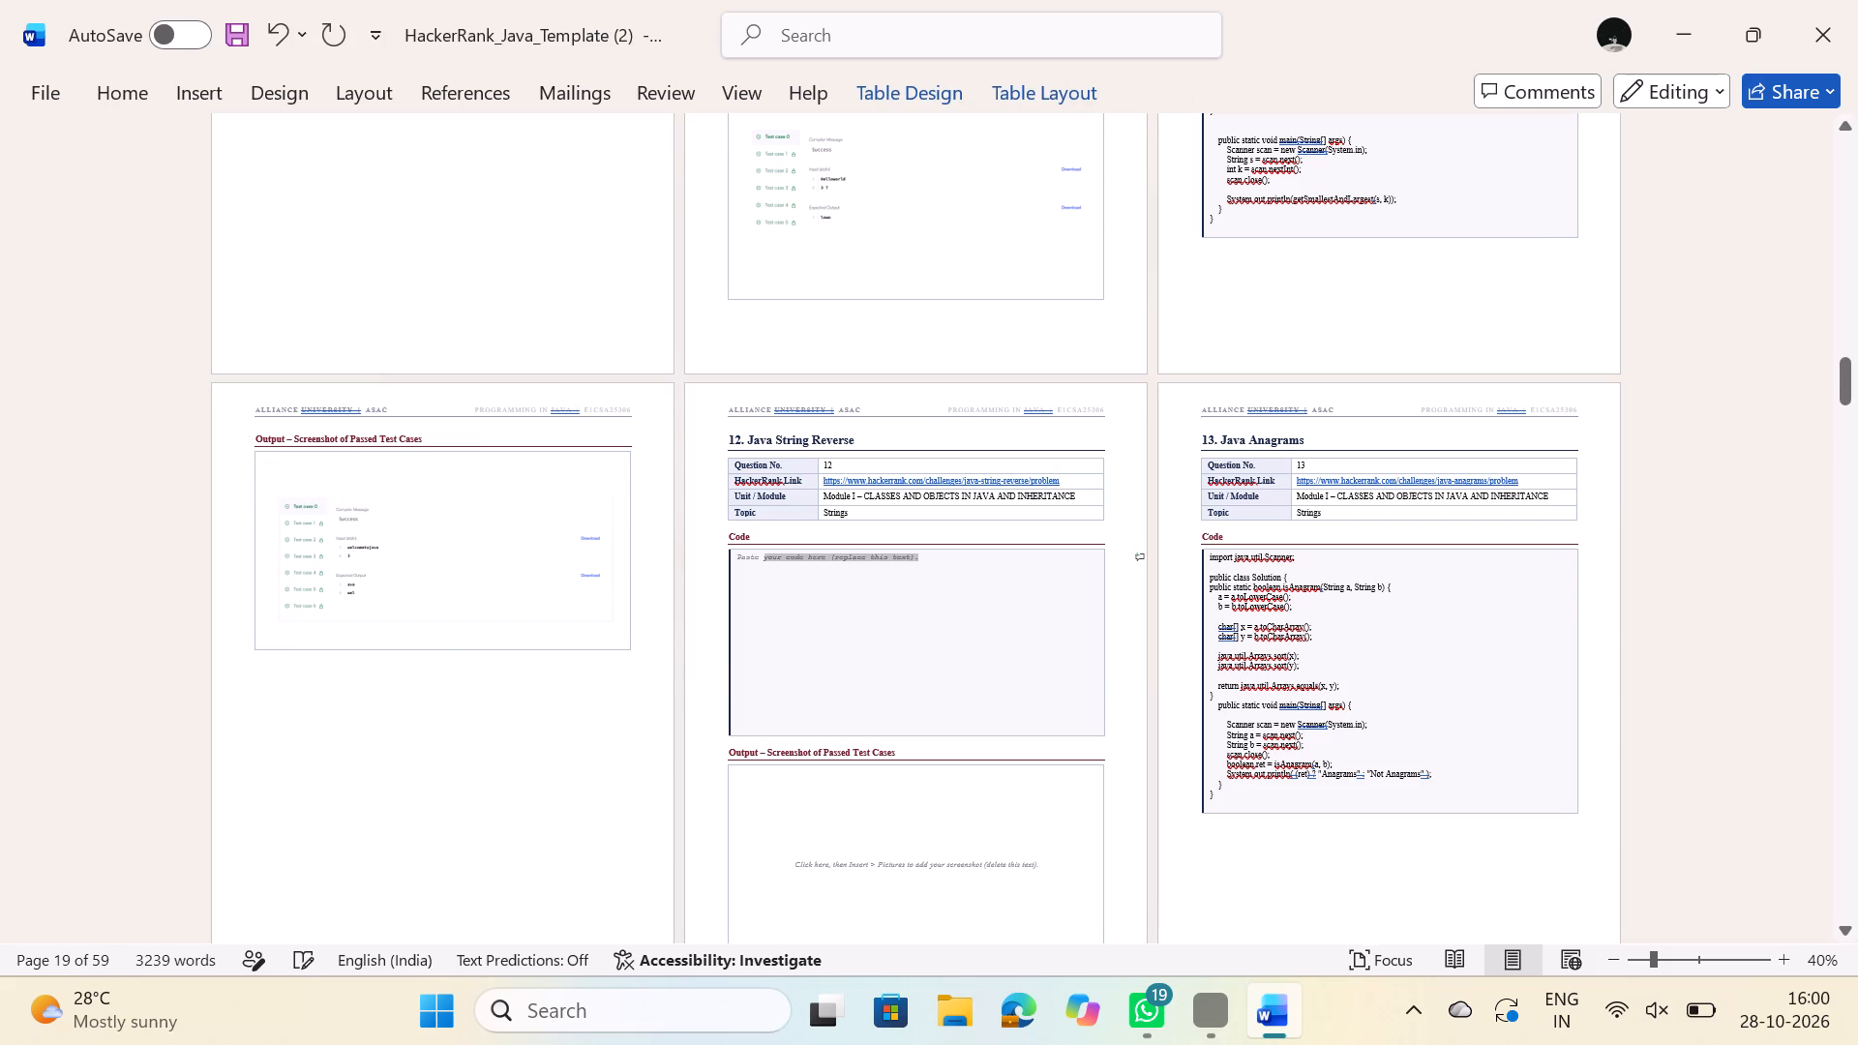
pyautogui.moveTo(763, 560); pyautogui.dragTo(746, 560)
pyautogui.press('BackSpace')
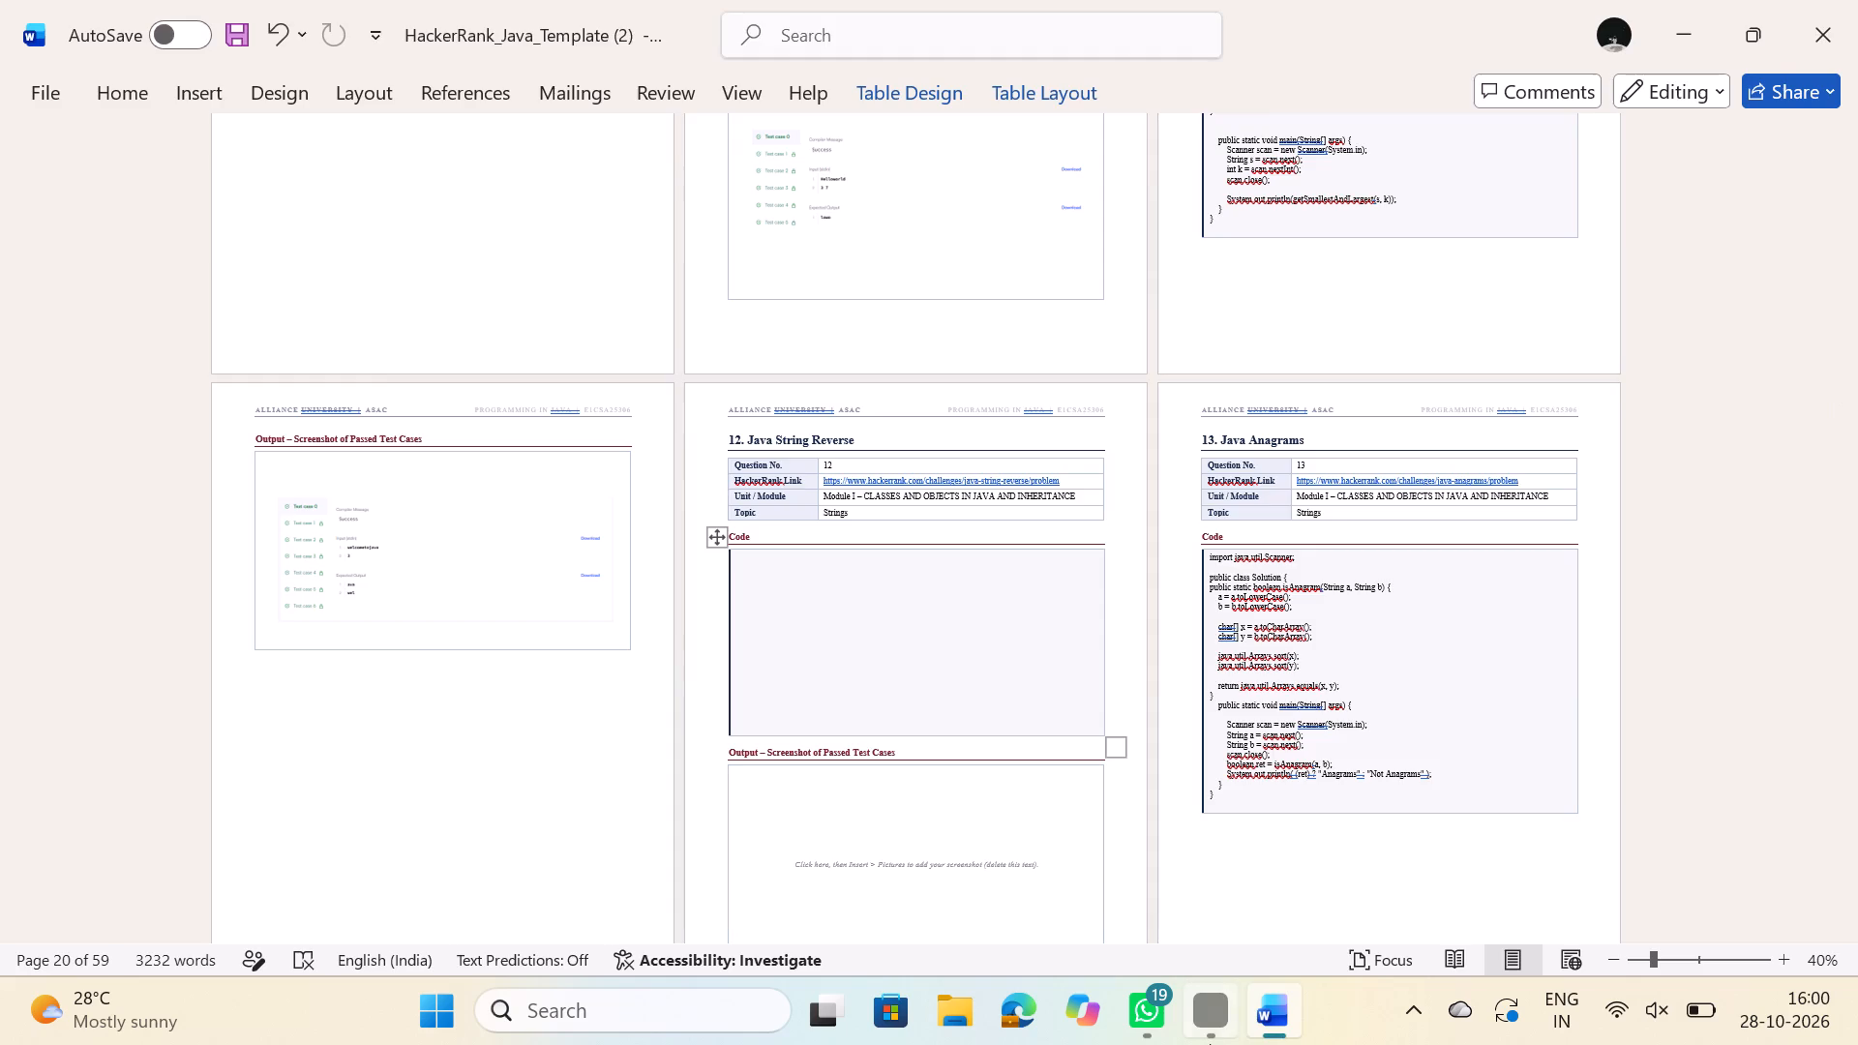
# Switch to Chrome, go back to the Java challenges list and filter it to show only solved challenges.
pyautogui.click(1210, 1044)
pyautogui.click(194, 423)
pyautogui.hscroll(12, 194, 423)
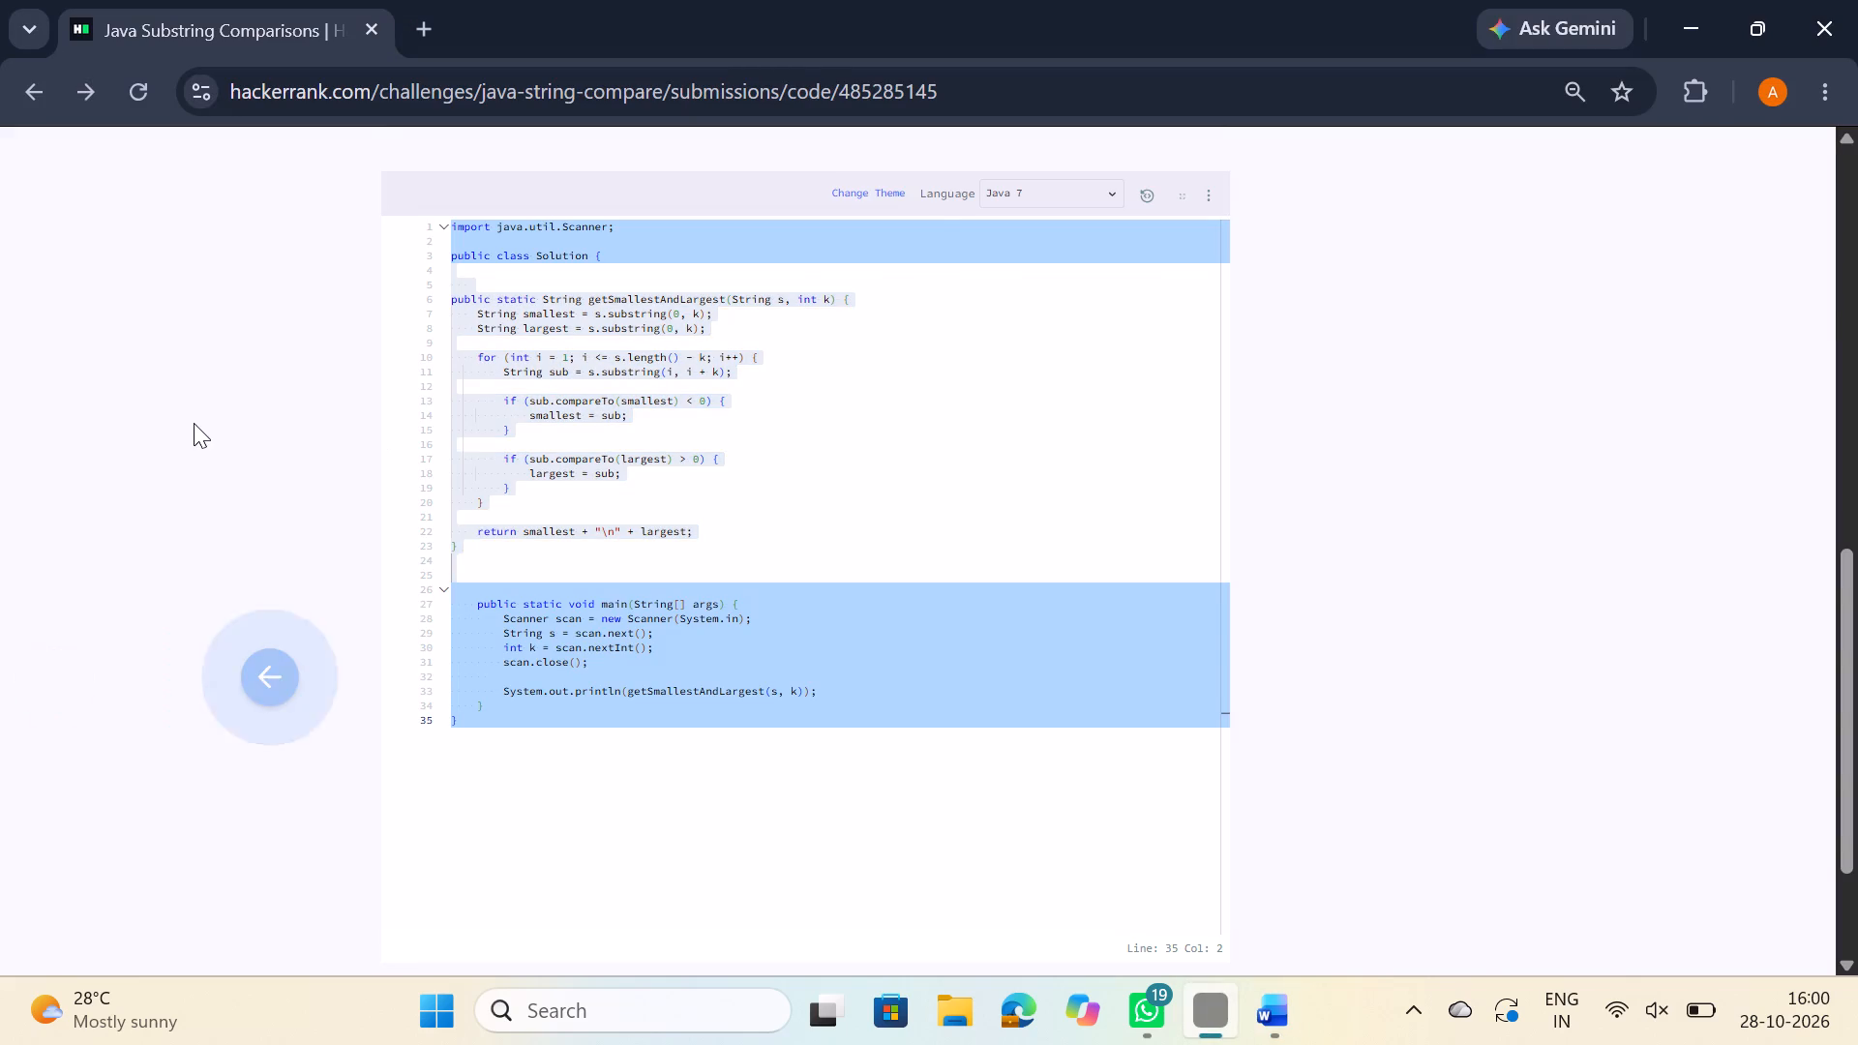
pyautogui.hscroll(12, 194, 423)
pyautogui.hscroll(11, 194, 423)
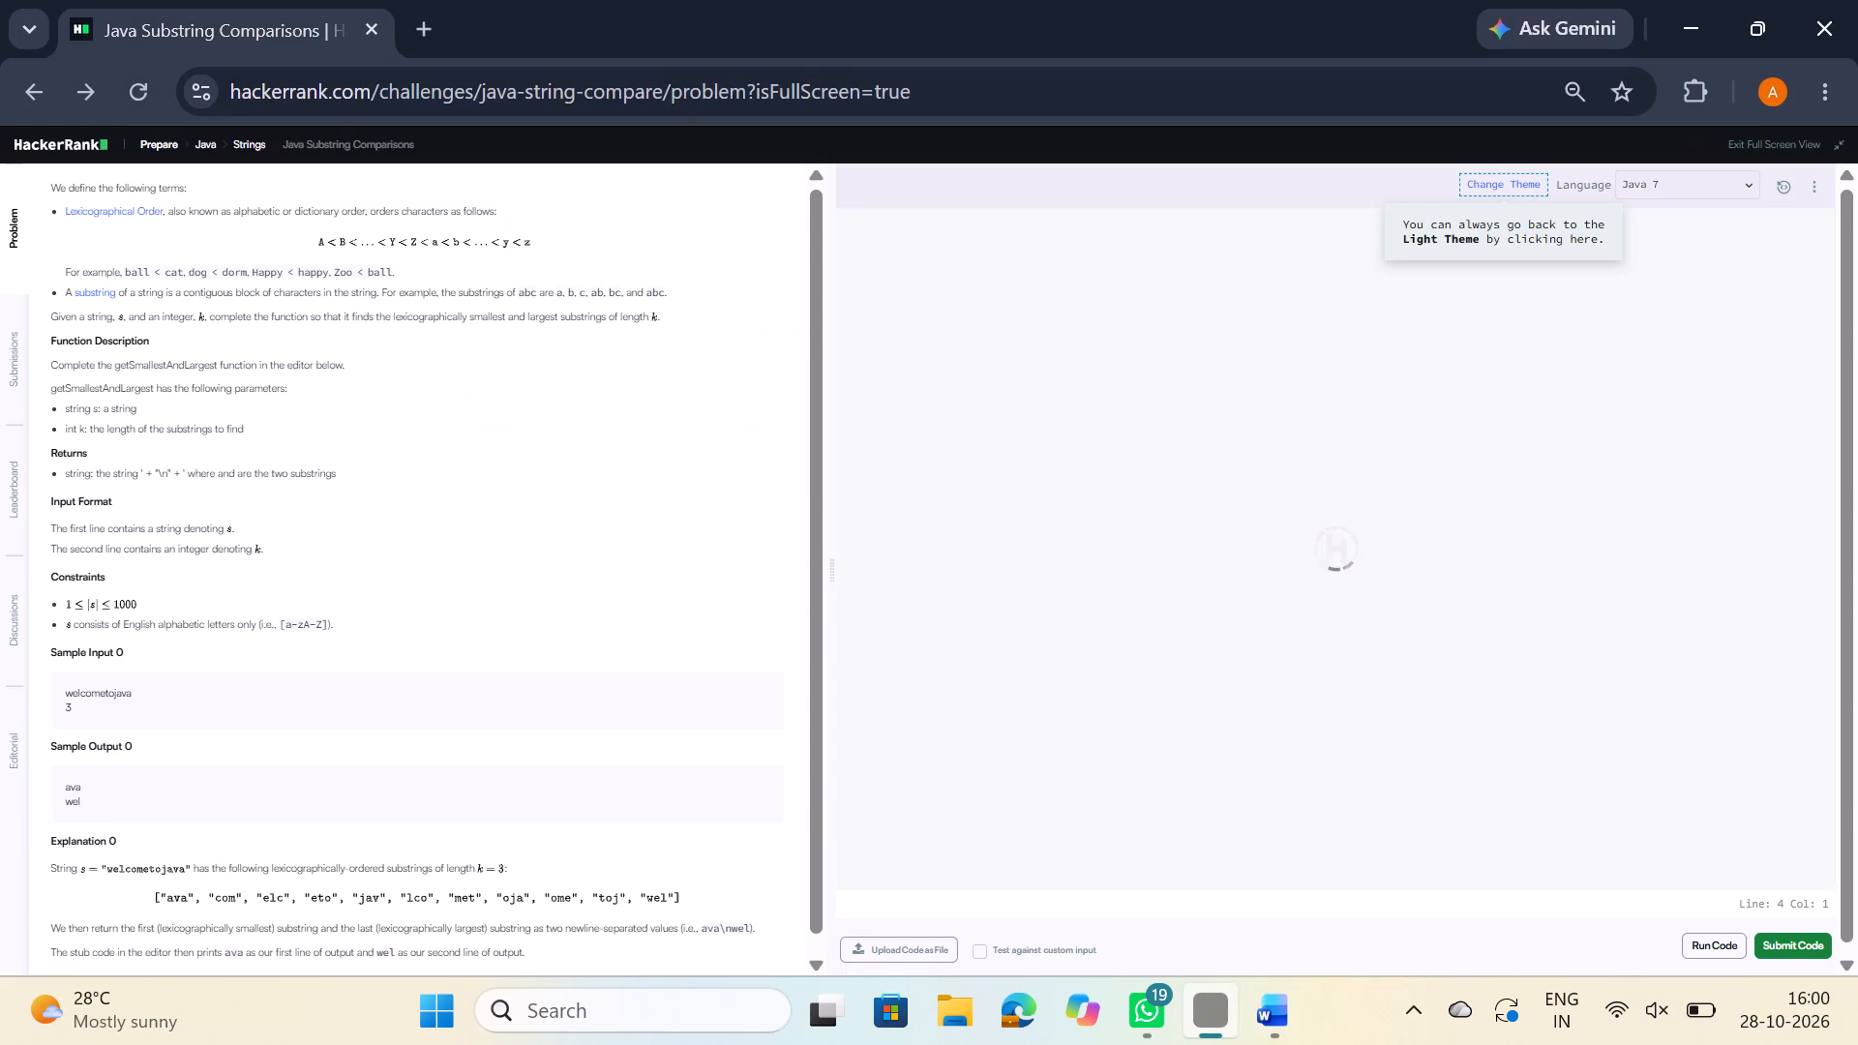
pyautogui.hscroll(12, 194, 423)
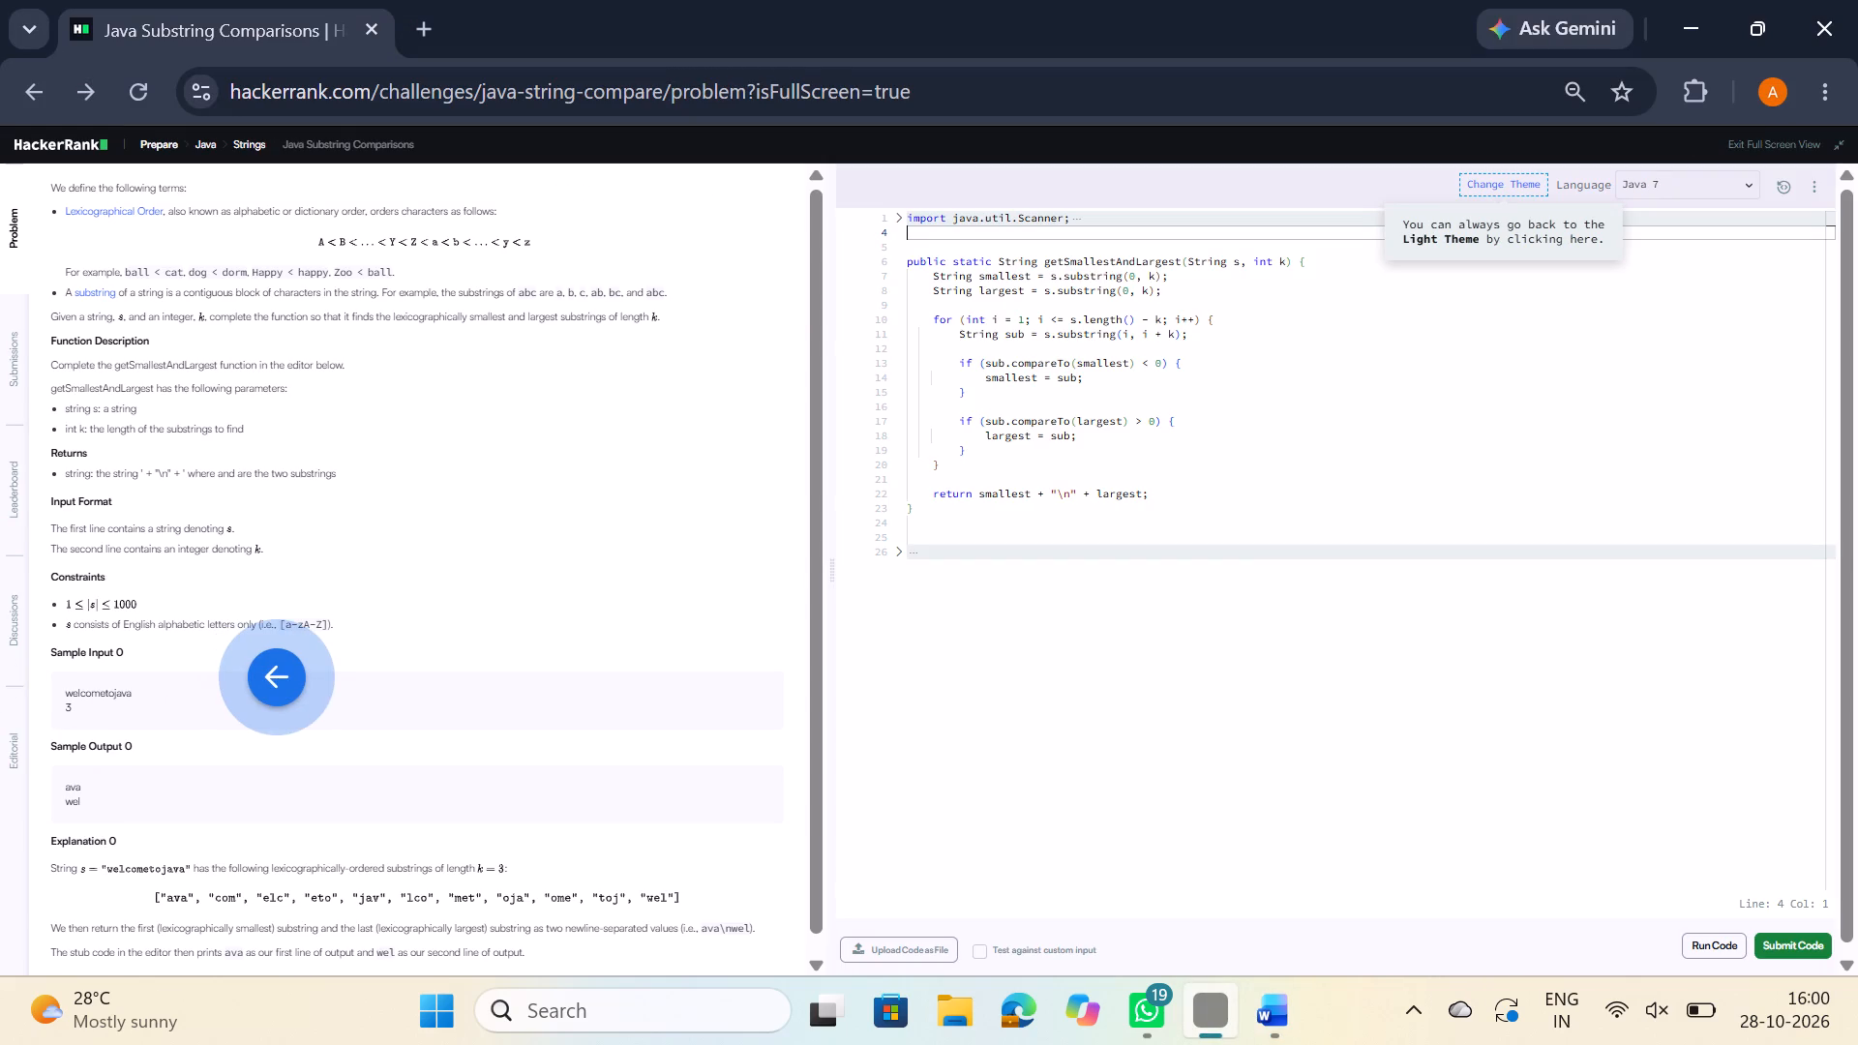
pyautogui.scroll(1, 318, 341)
pyautogui.hscroll(15, 318, 341)
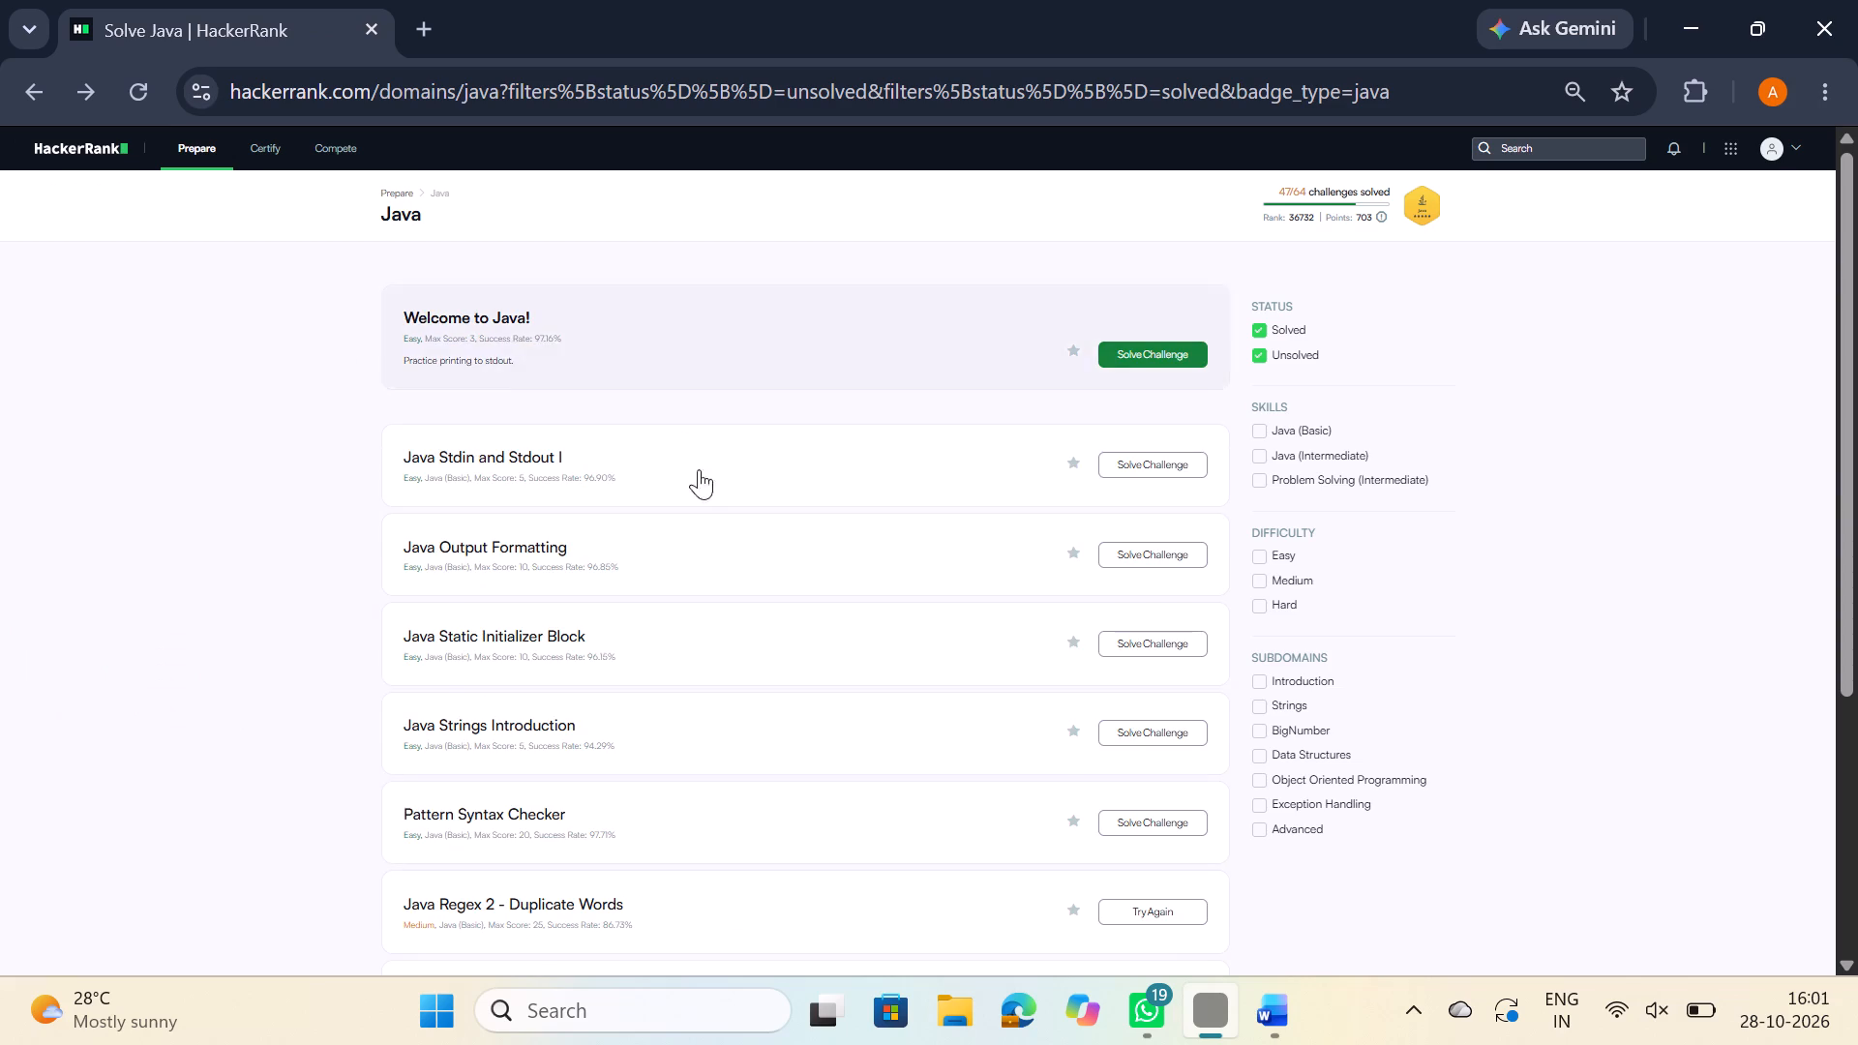
pyautogui.scroll(-2, 712, 542)
pyautogui.scroll(4, 712, 542)
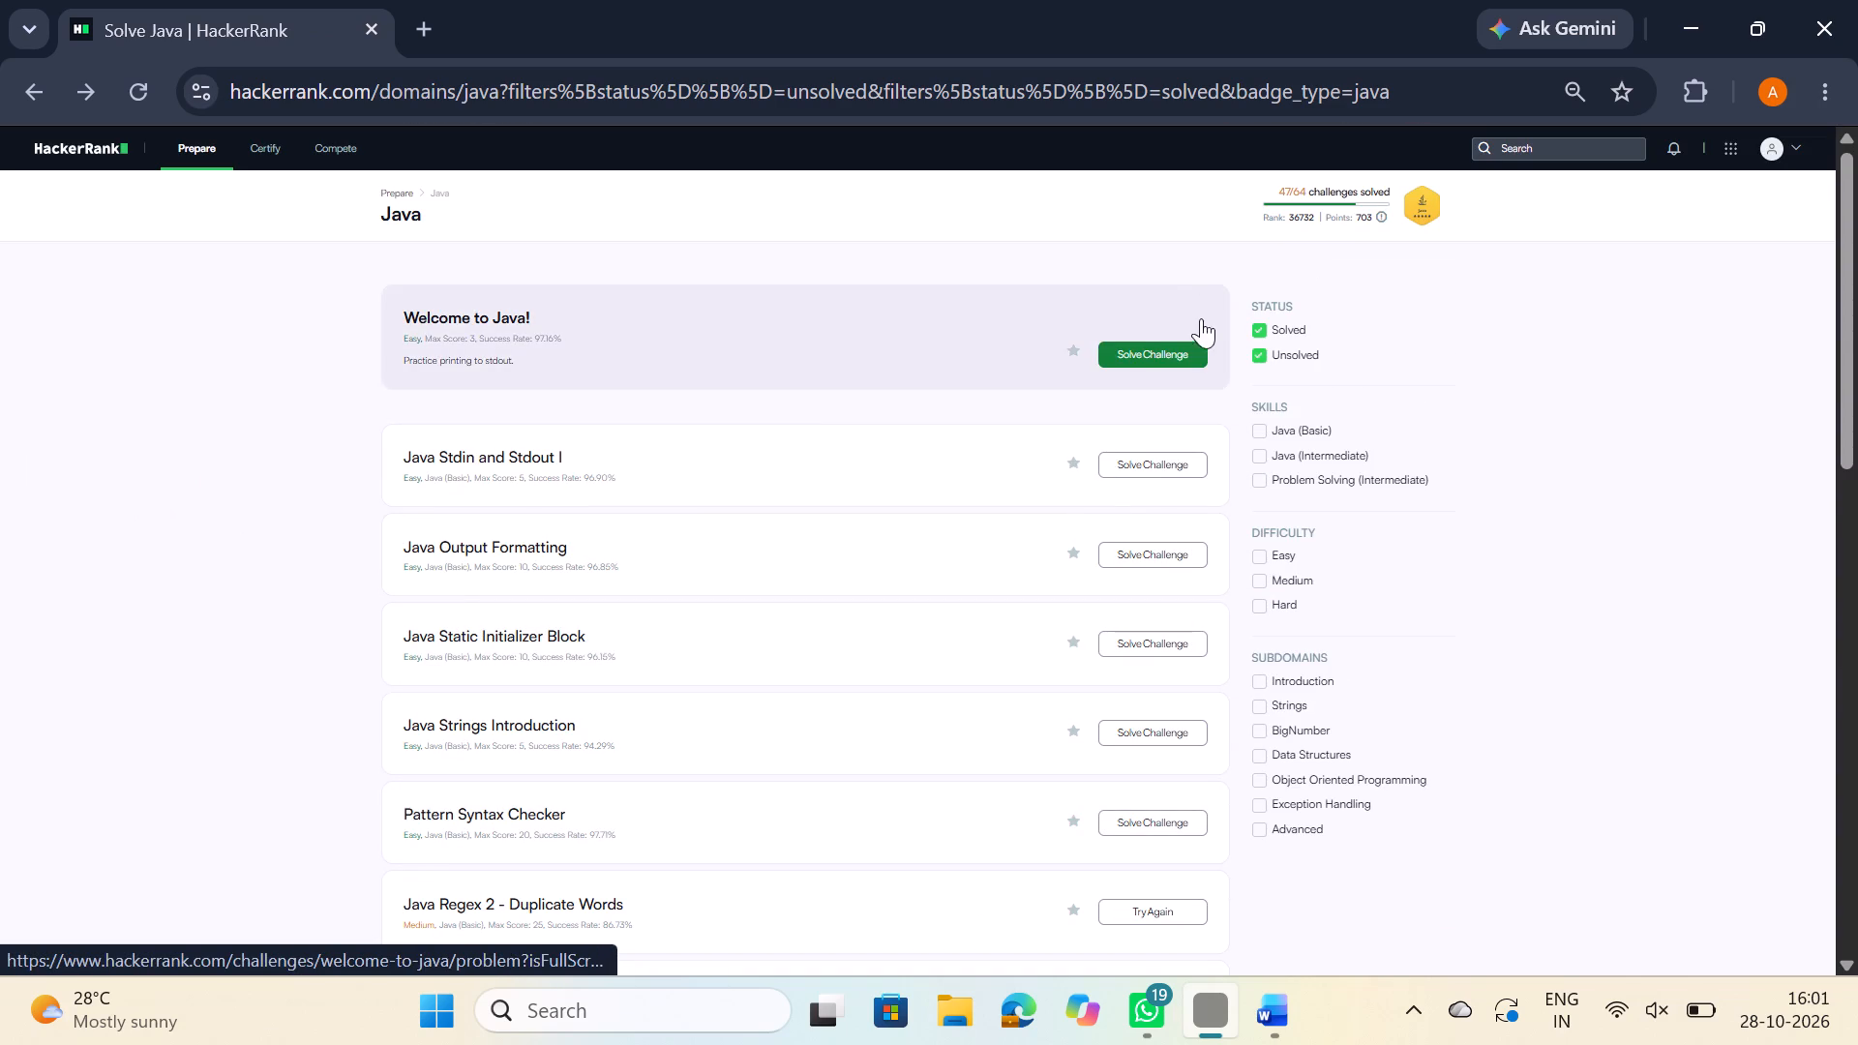
pyautogui.click(1251, 354)
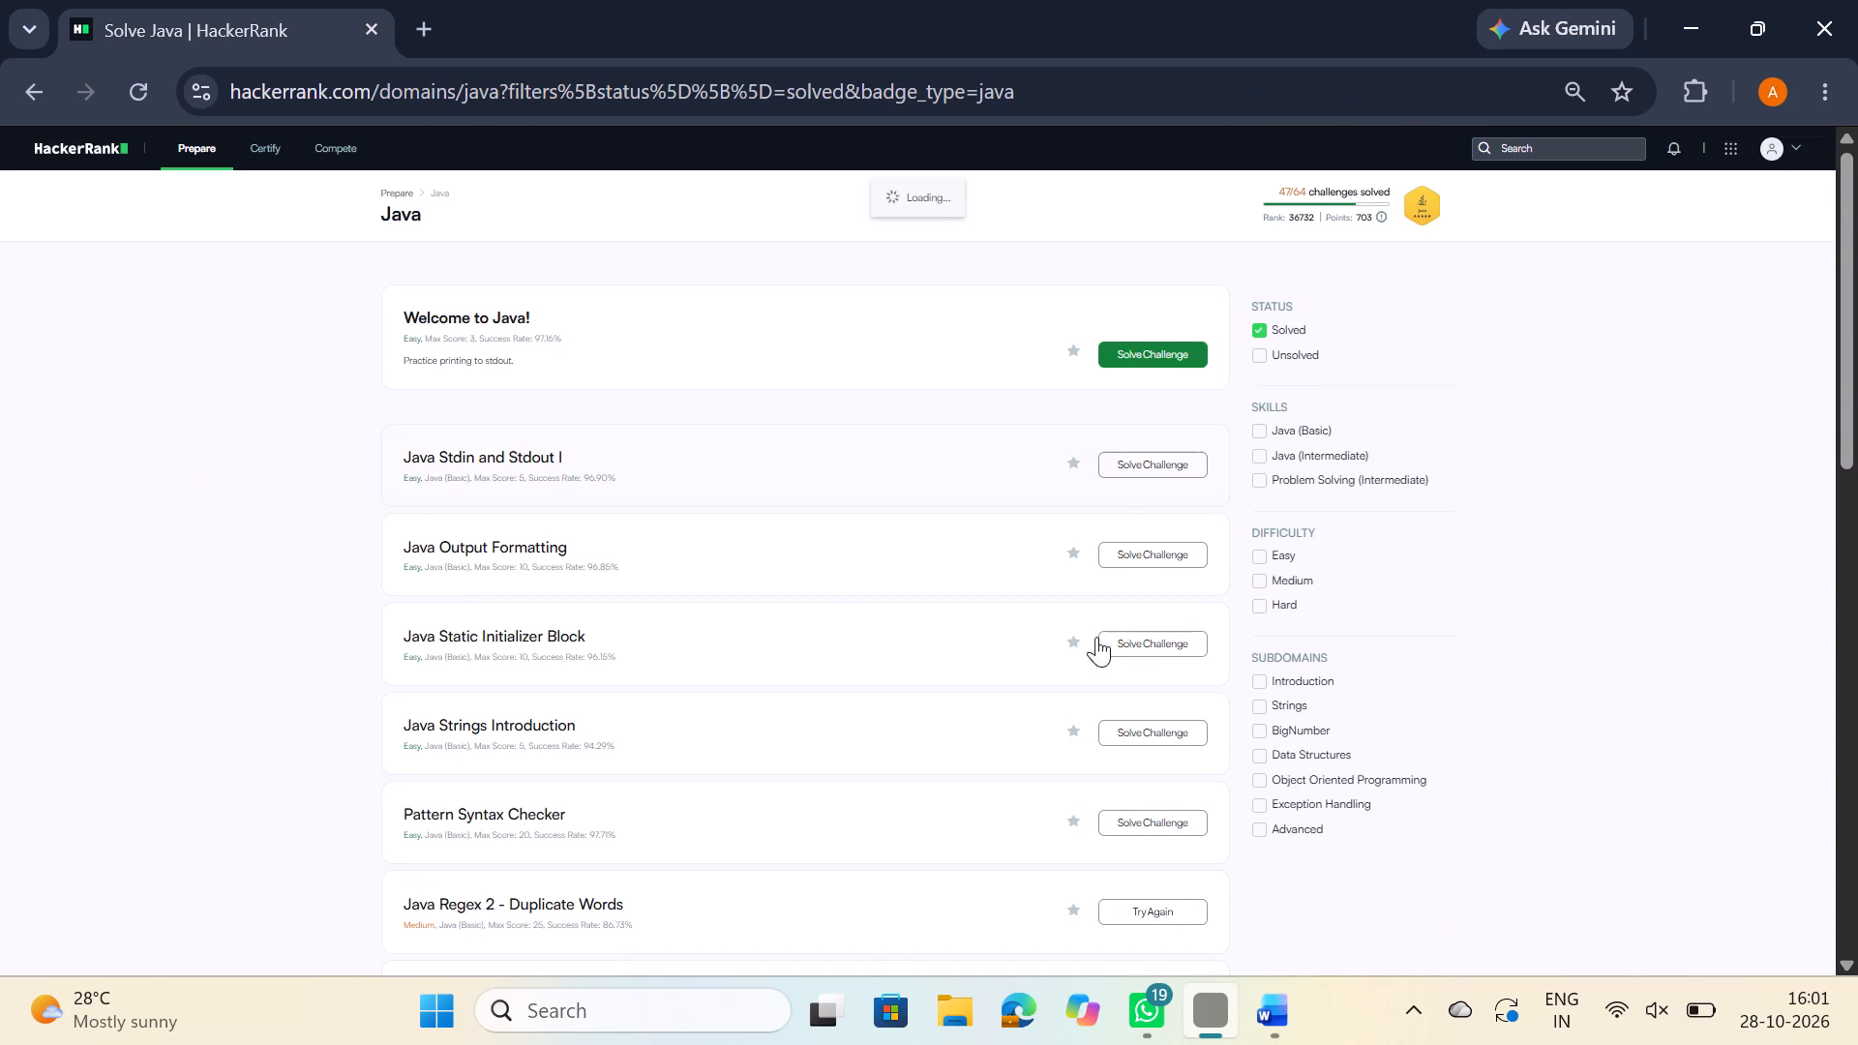
# Open the Java String Reverse challenge from the solved list and view the results of its accepted submission.
pyautogui.click(1257, 1030)
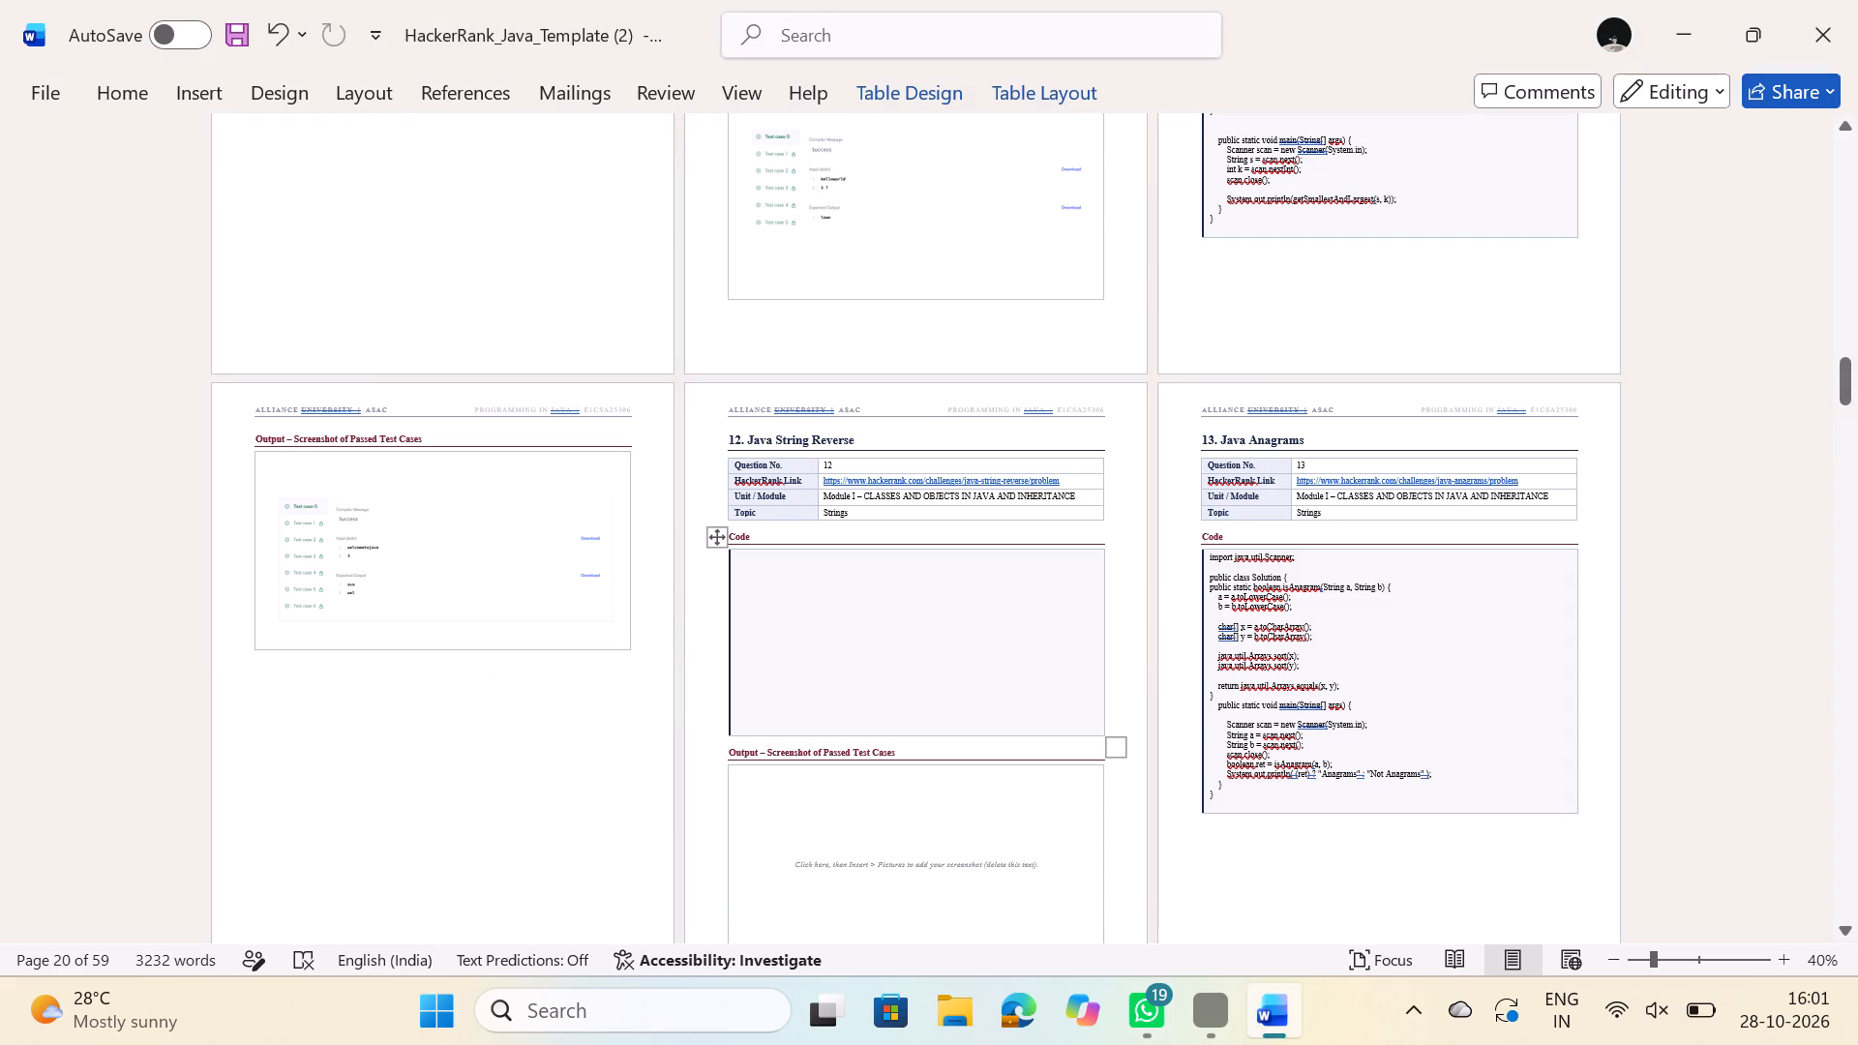
pyautogui.click(1216, 1035)
pyautogui.scroll(-2, 782, 816)
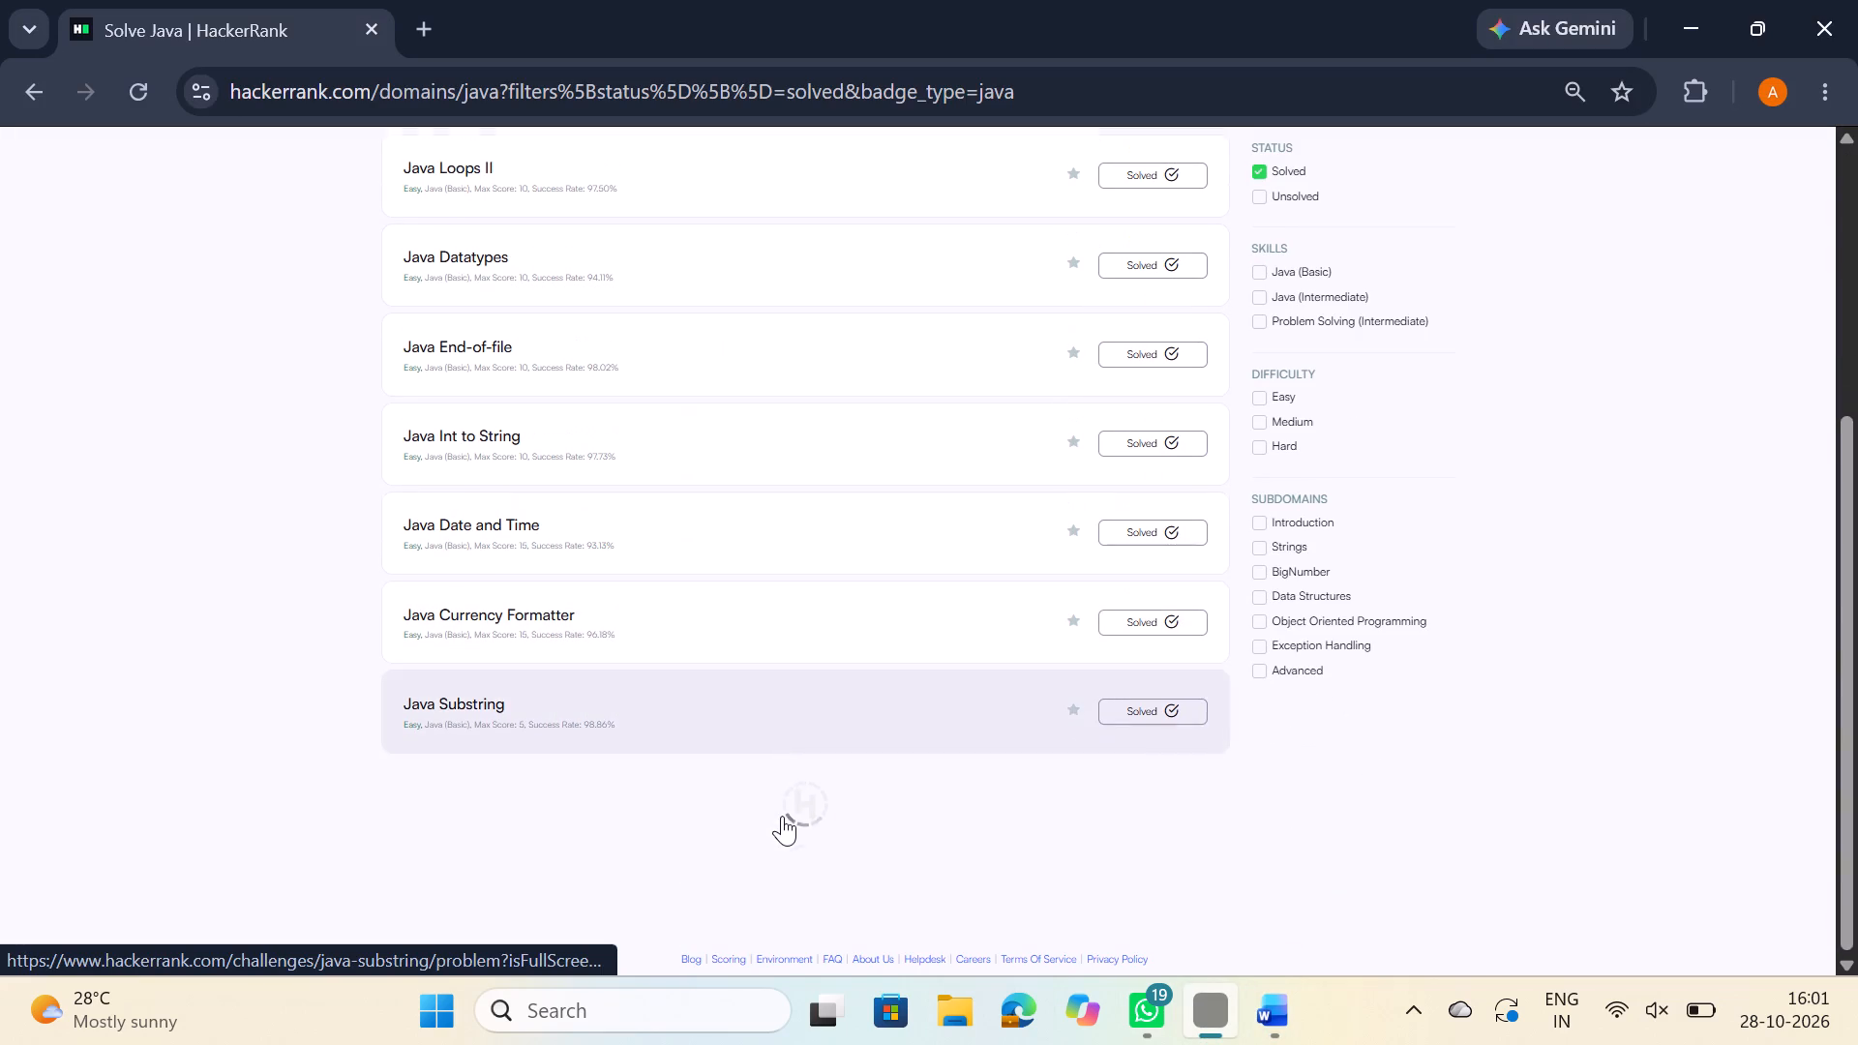
pyautogui.scroll(-5, 782, 816)
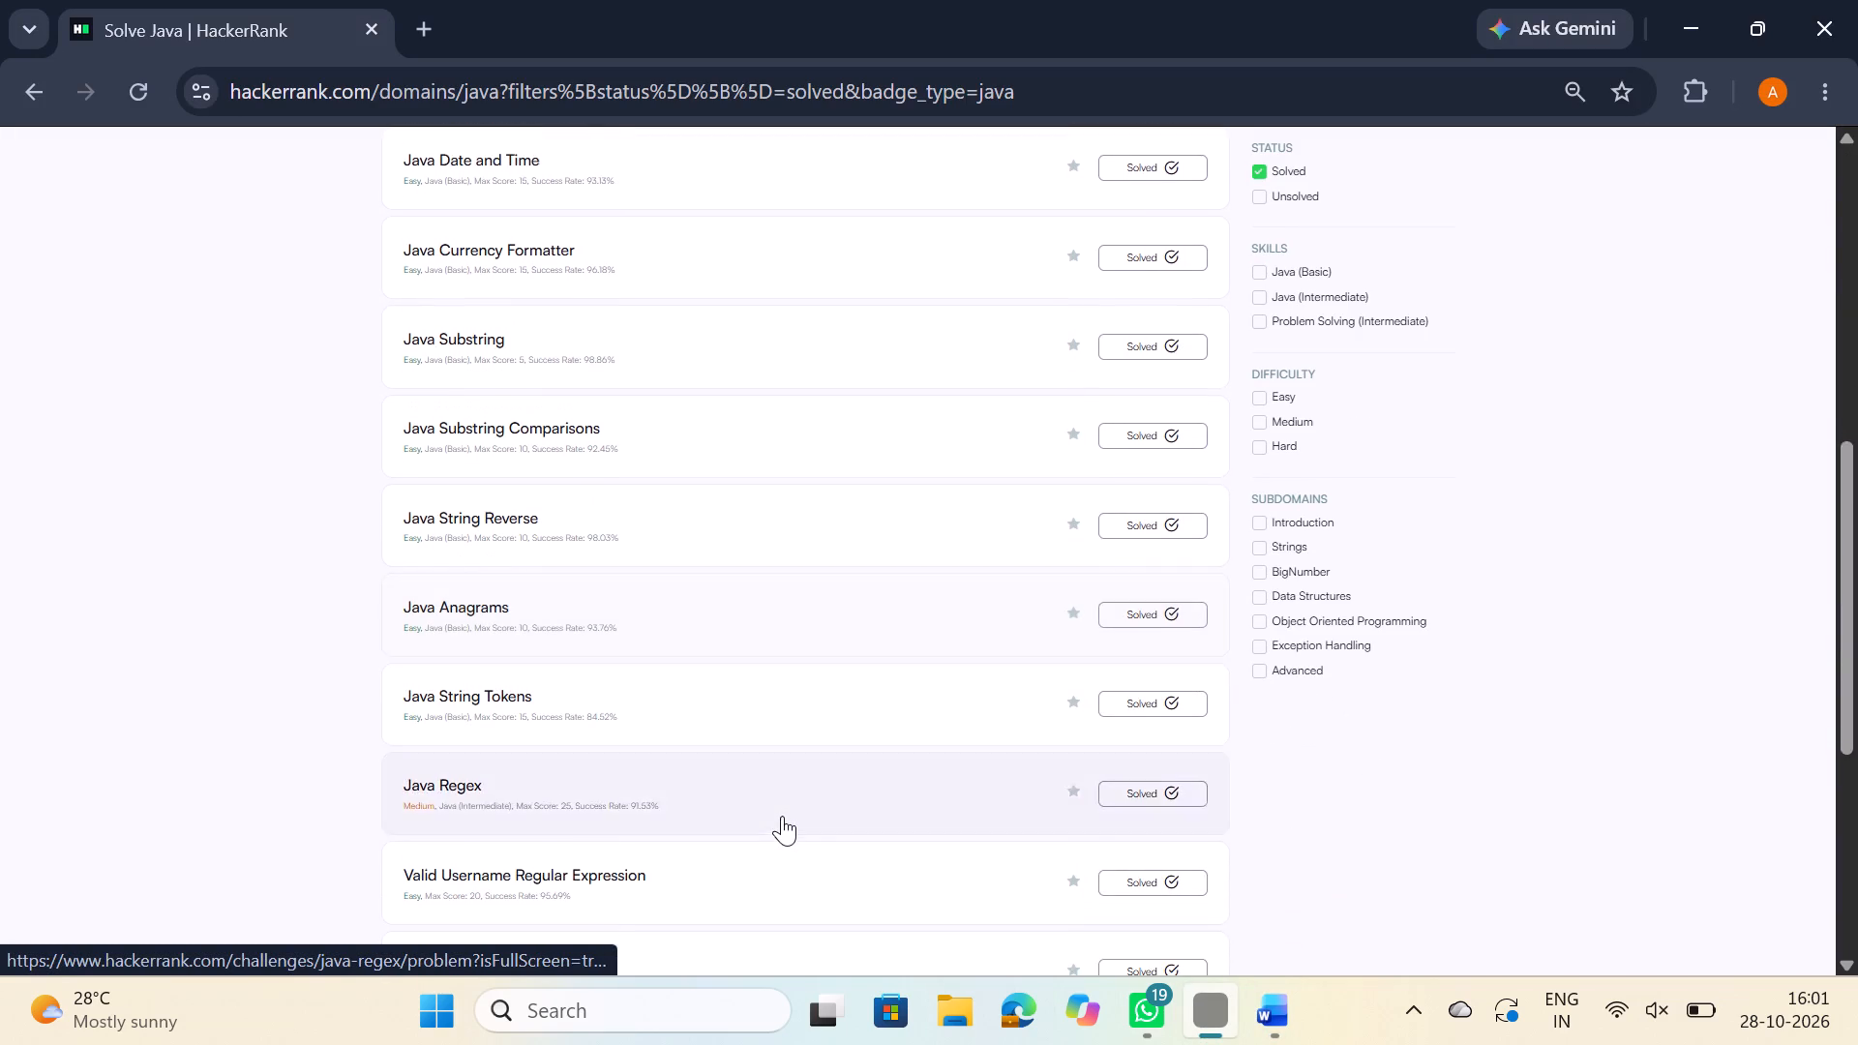
pyautogui.scroll(-3, 782, 816)
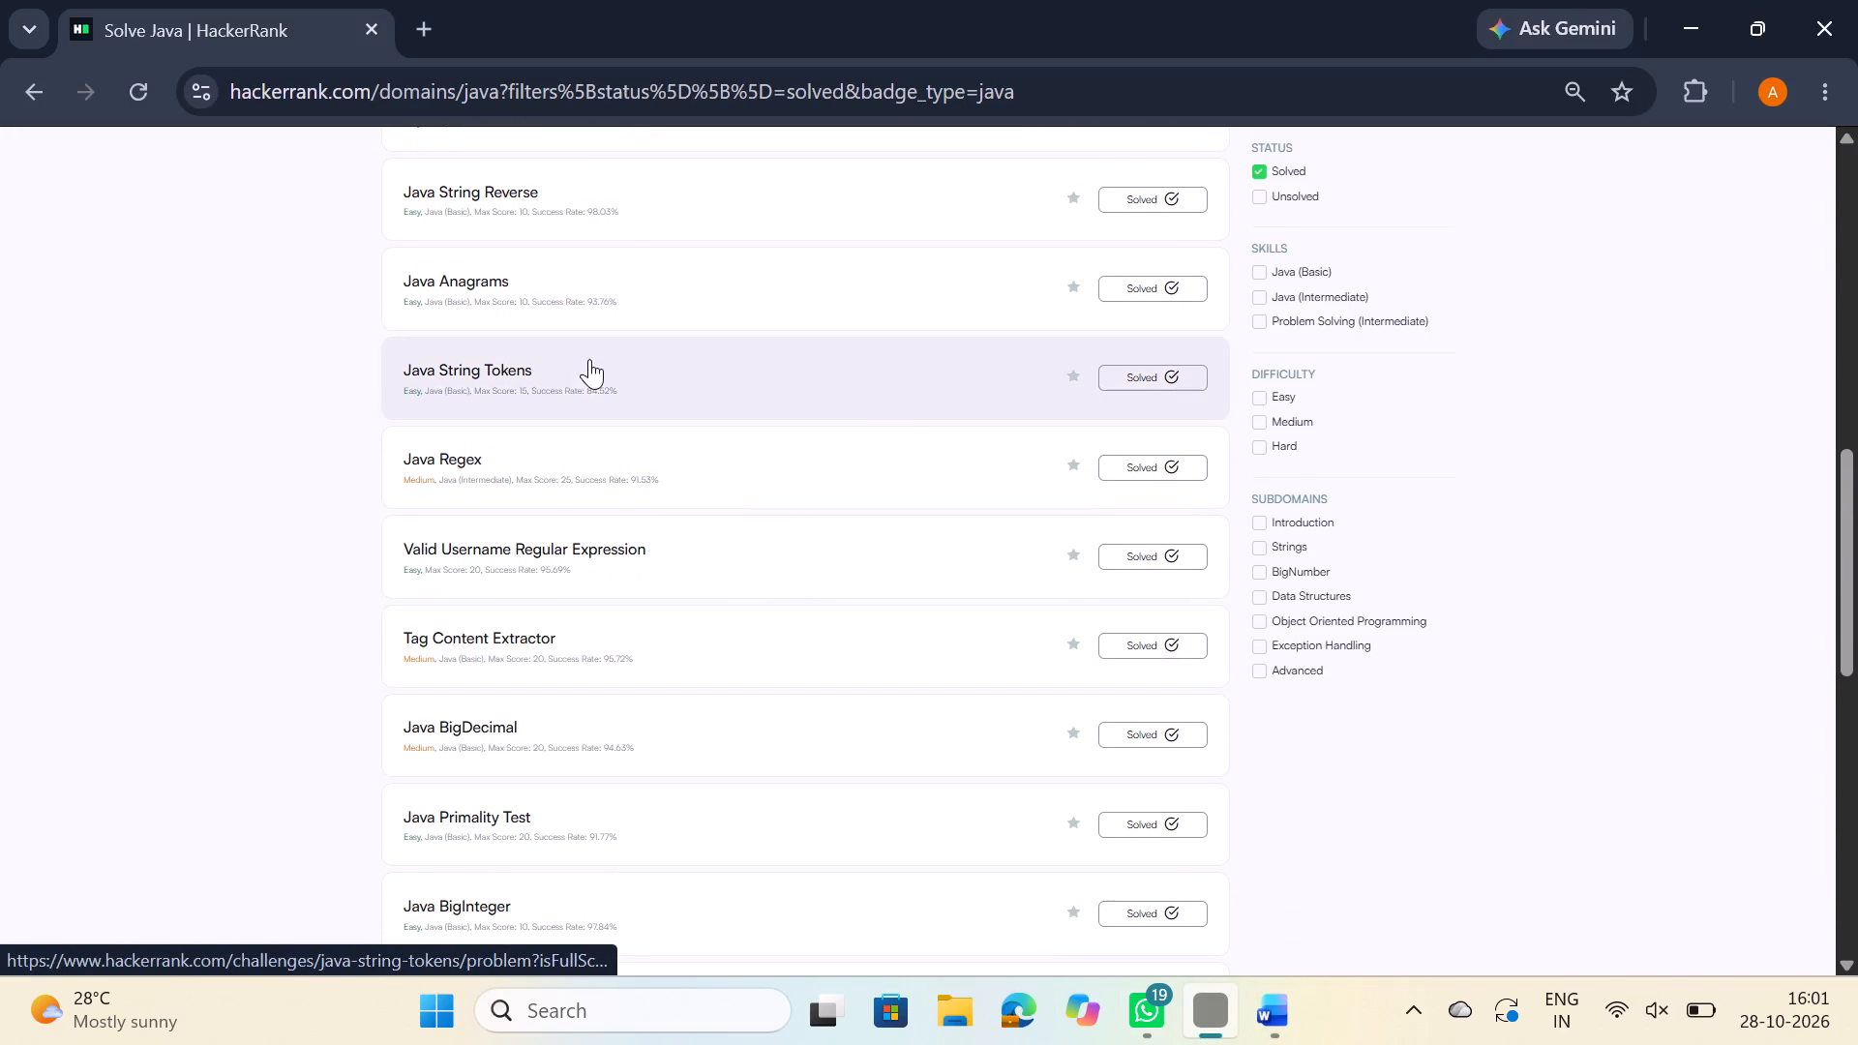
pyautogui.click(1133, 197)
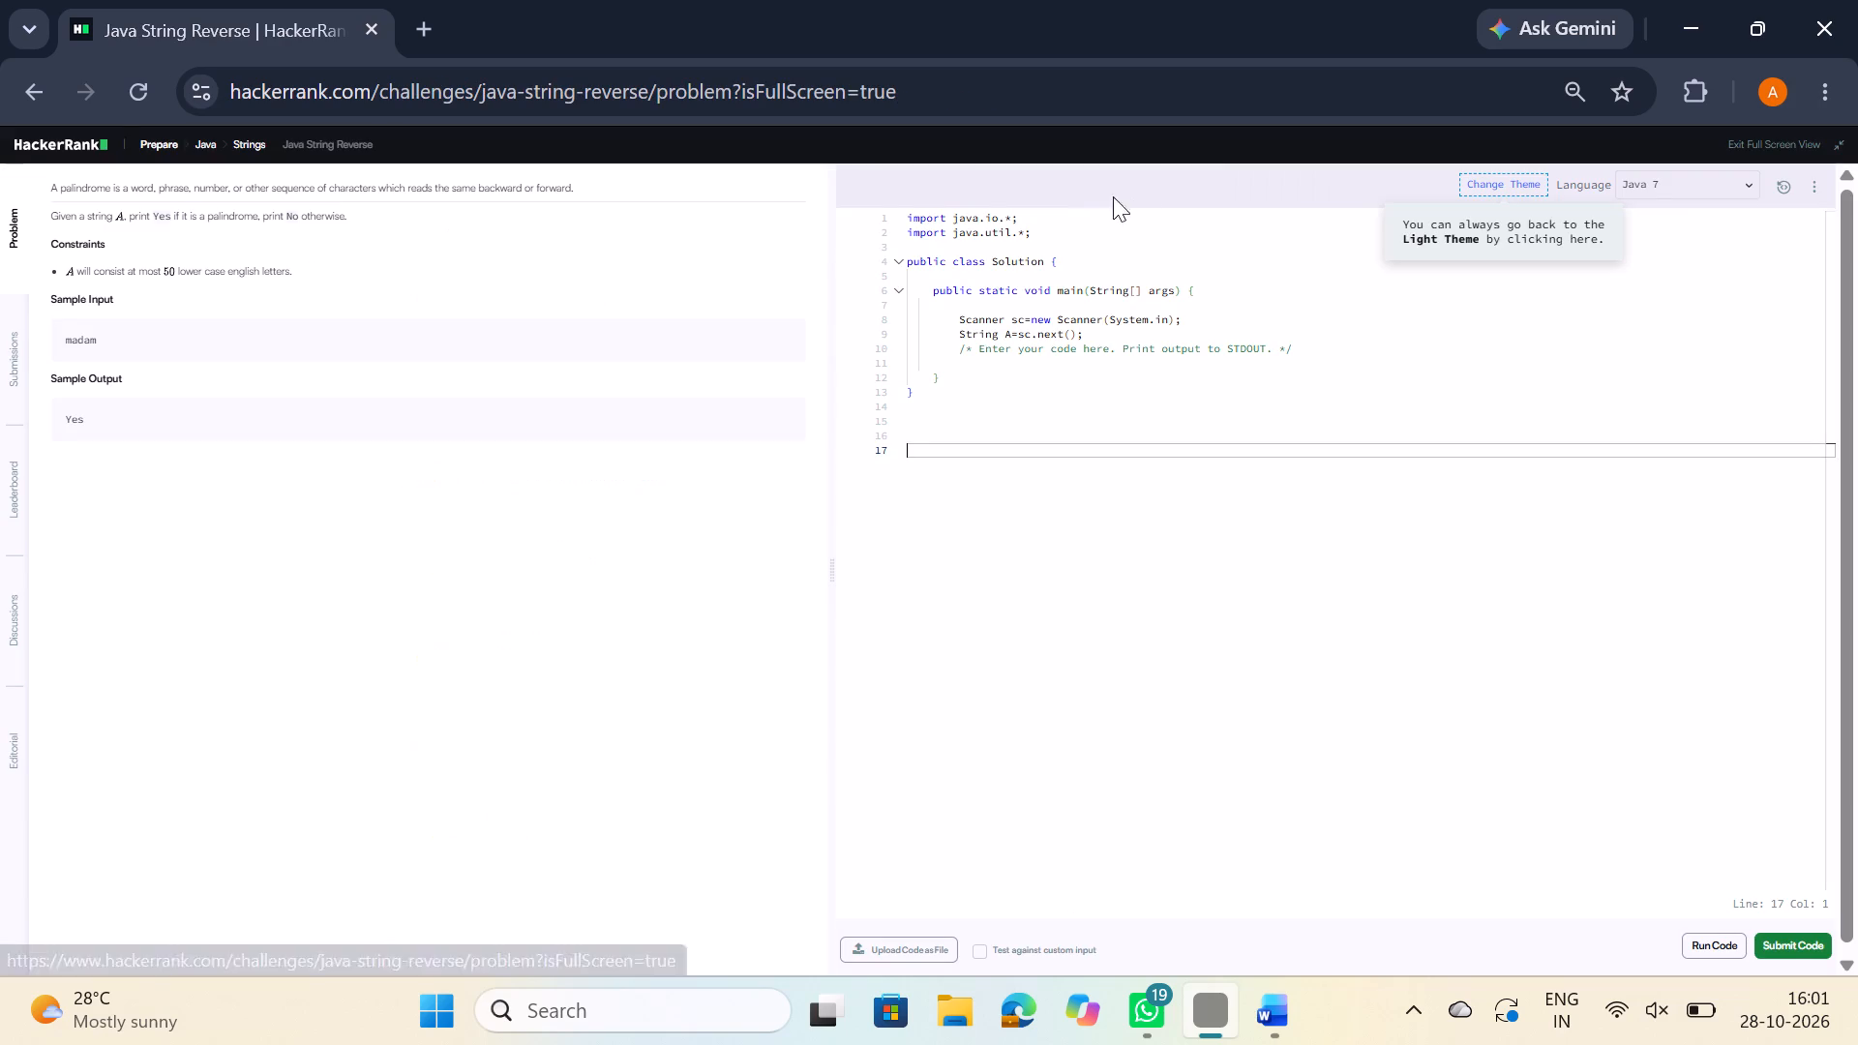
pyautogui.click(16, 364)
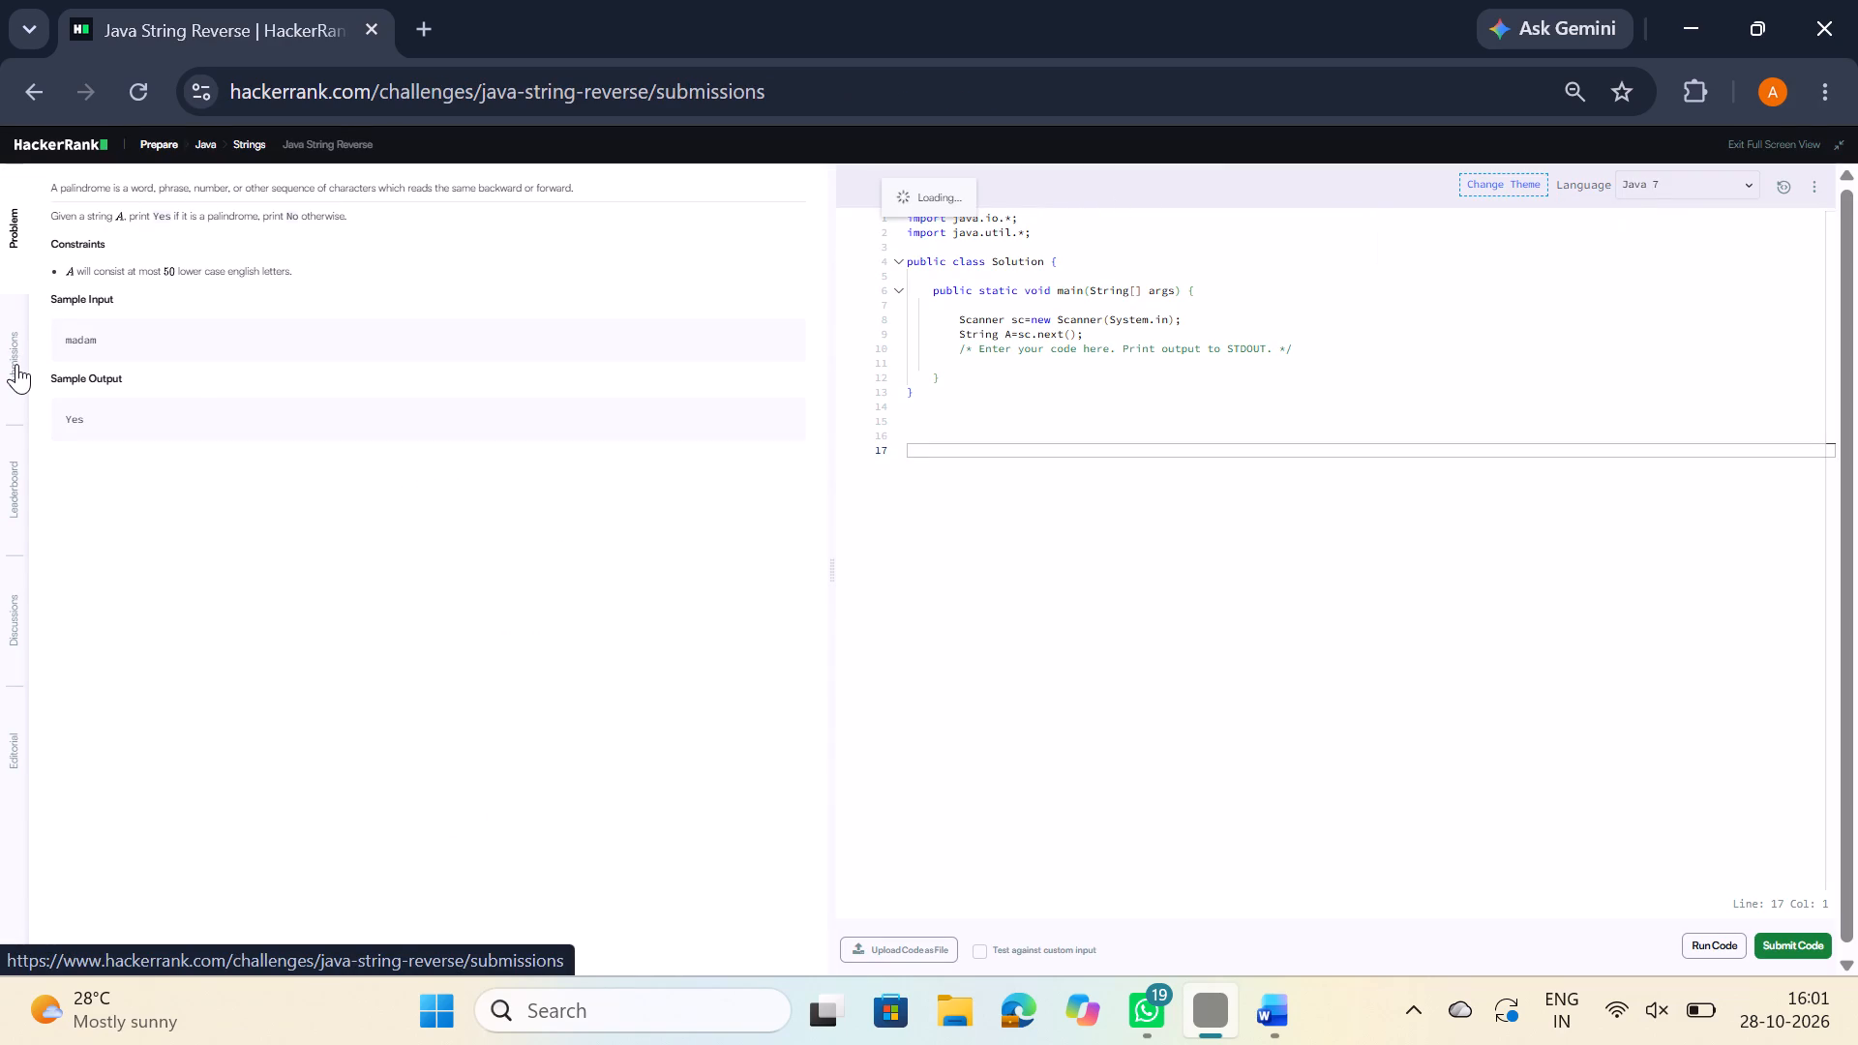
pyautogui.scroll(-1, 591, 535)
pyautogui.click(1184, 356)
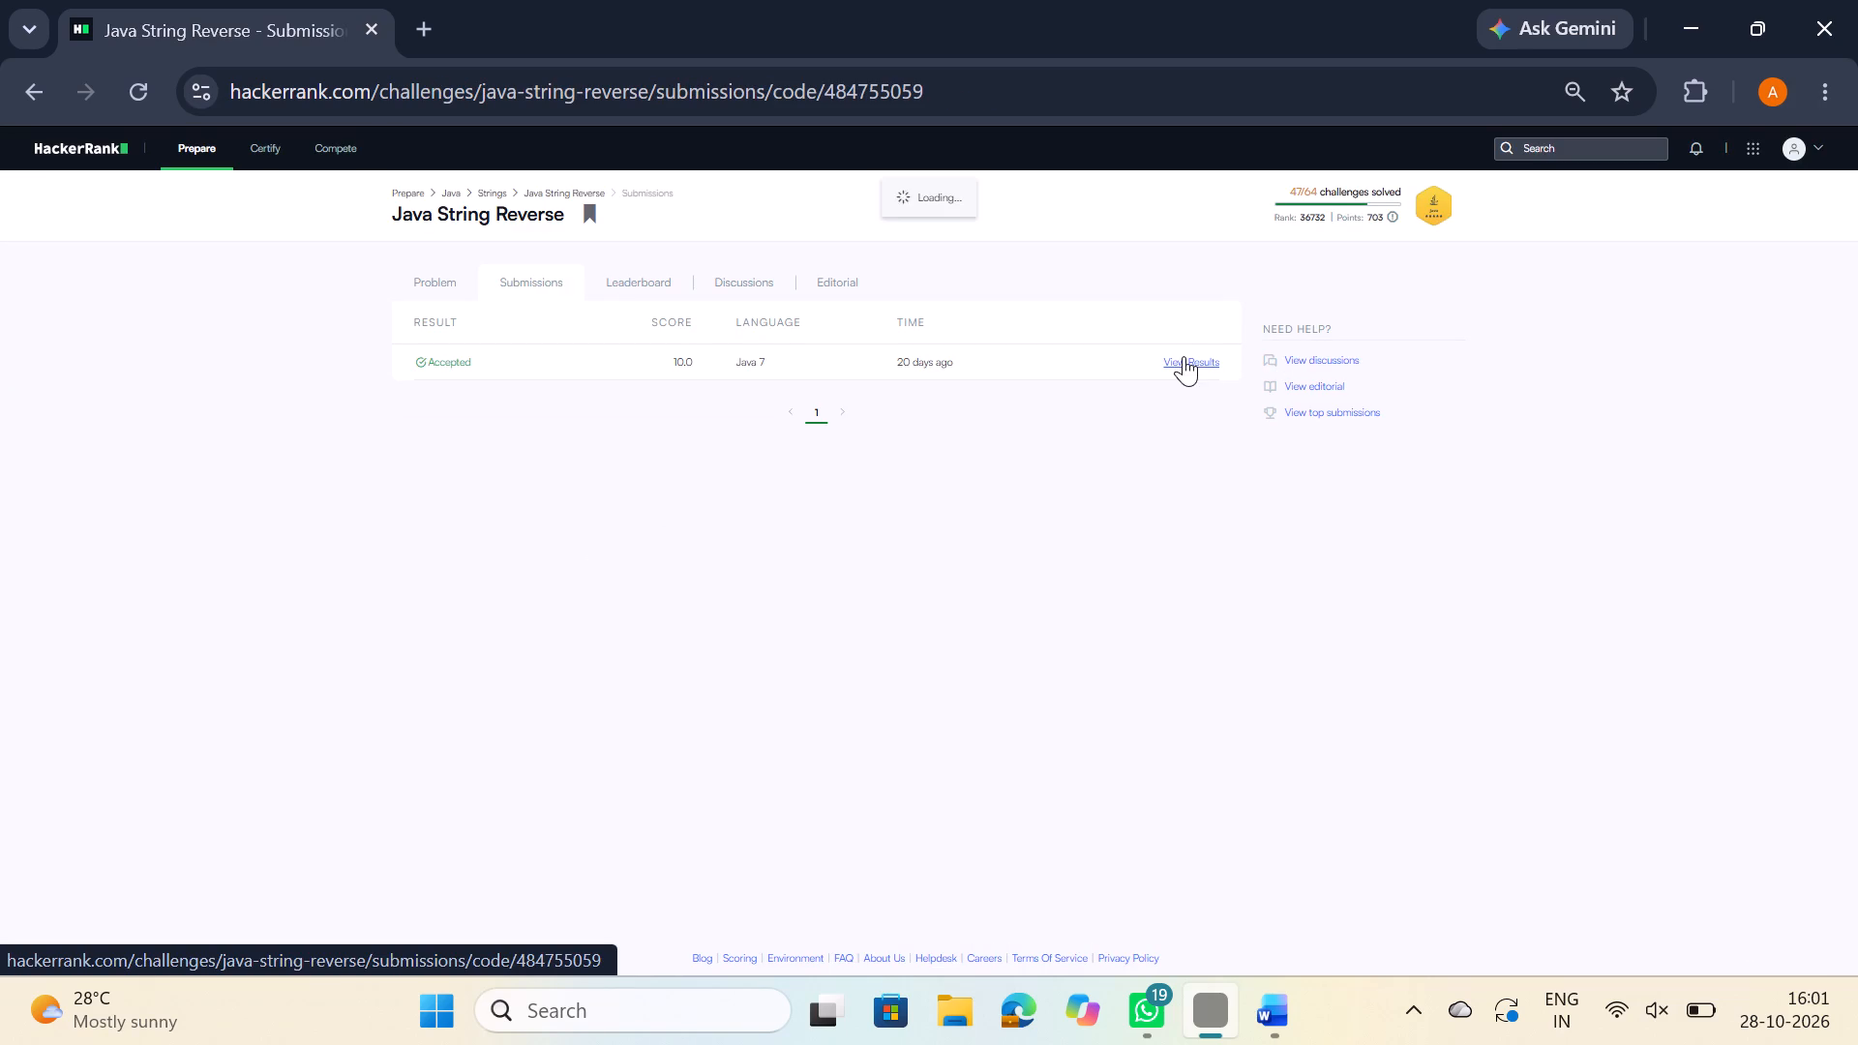
# Capture a rectangular screenshot of the passed test cases block for Java String Reverse.
pyautogui.scroll(-12, 868, 524)
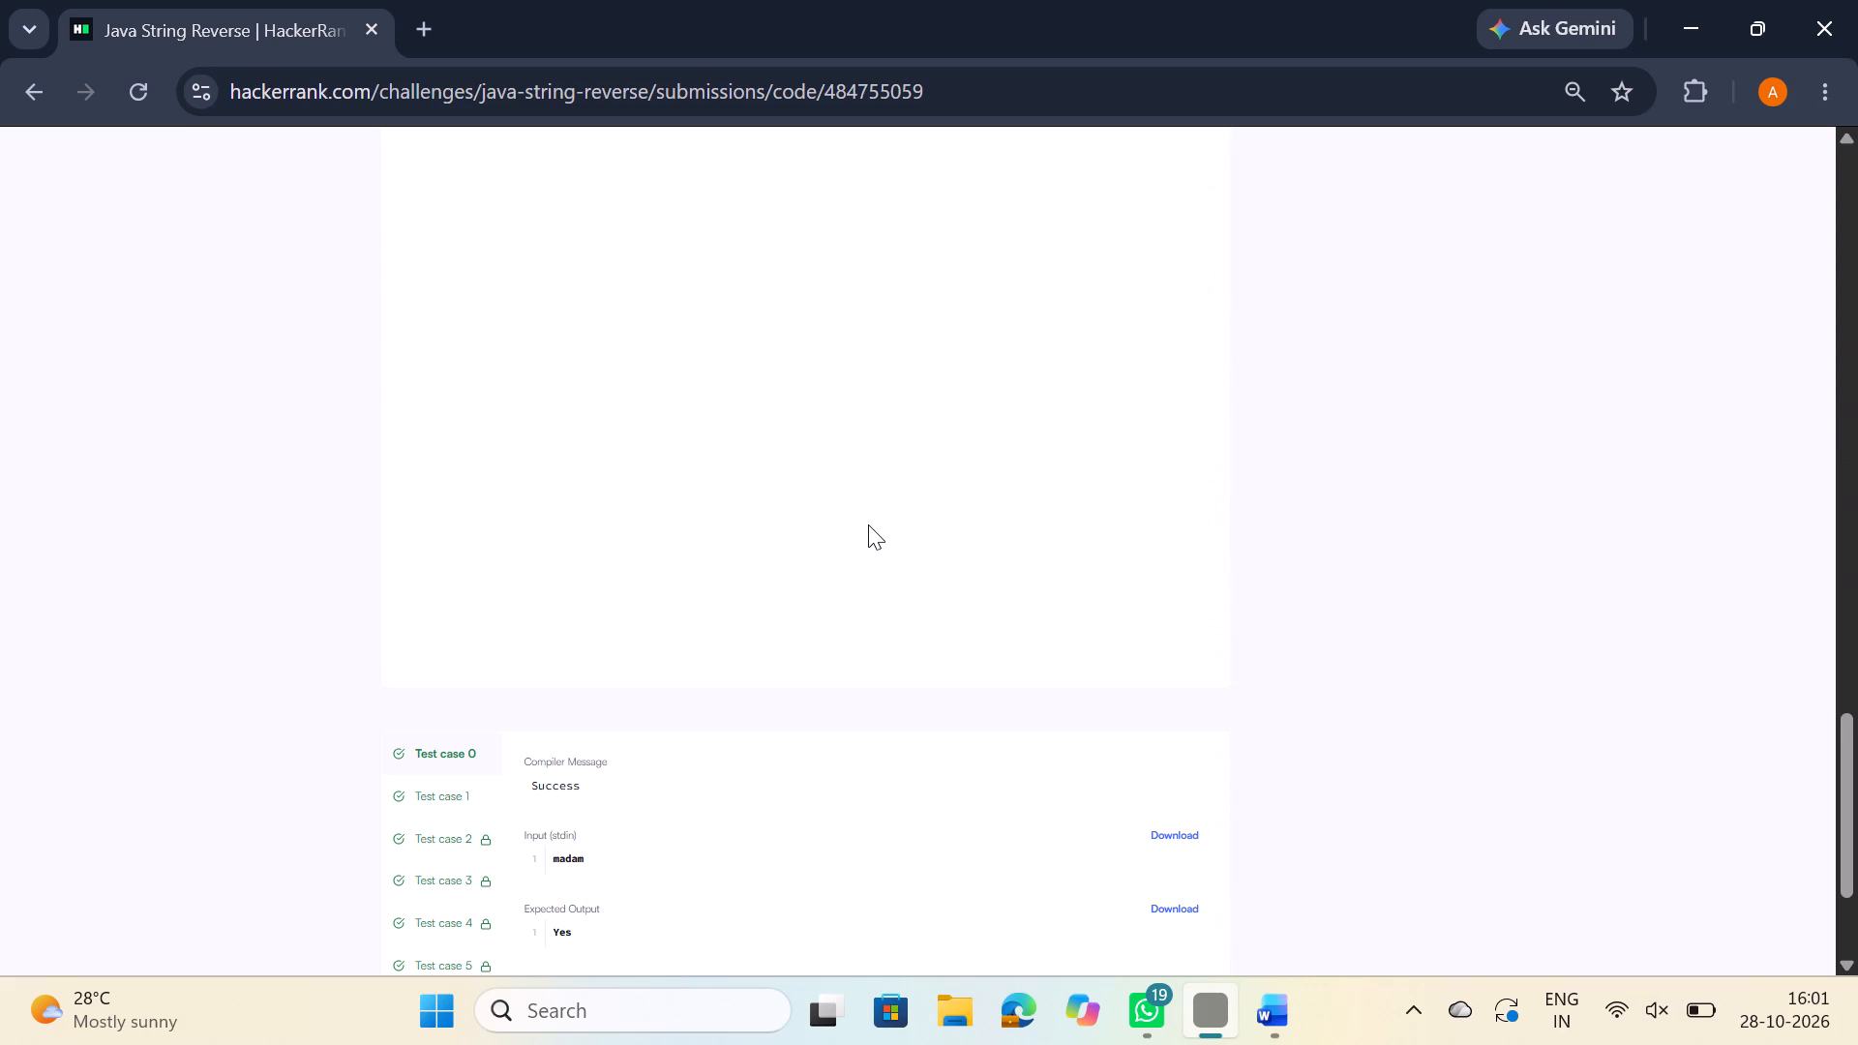
pyautogui.press('Print')
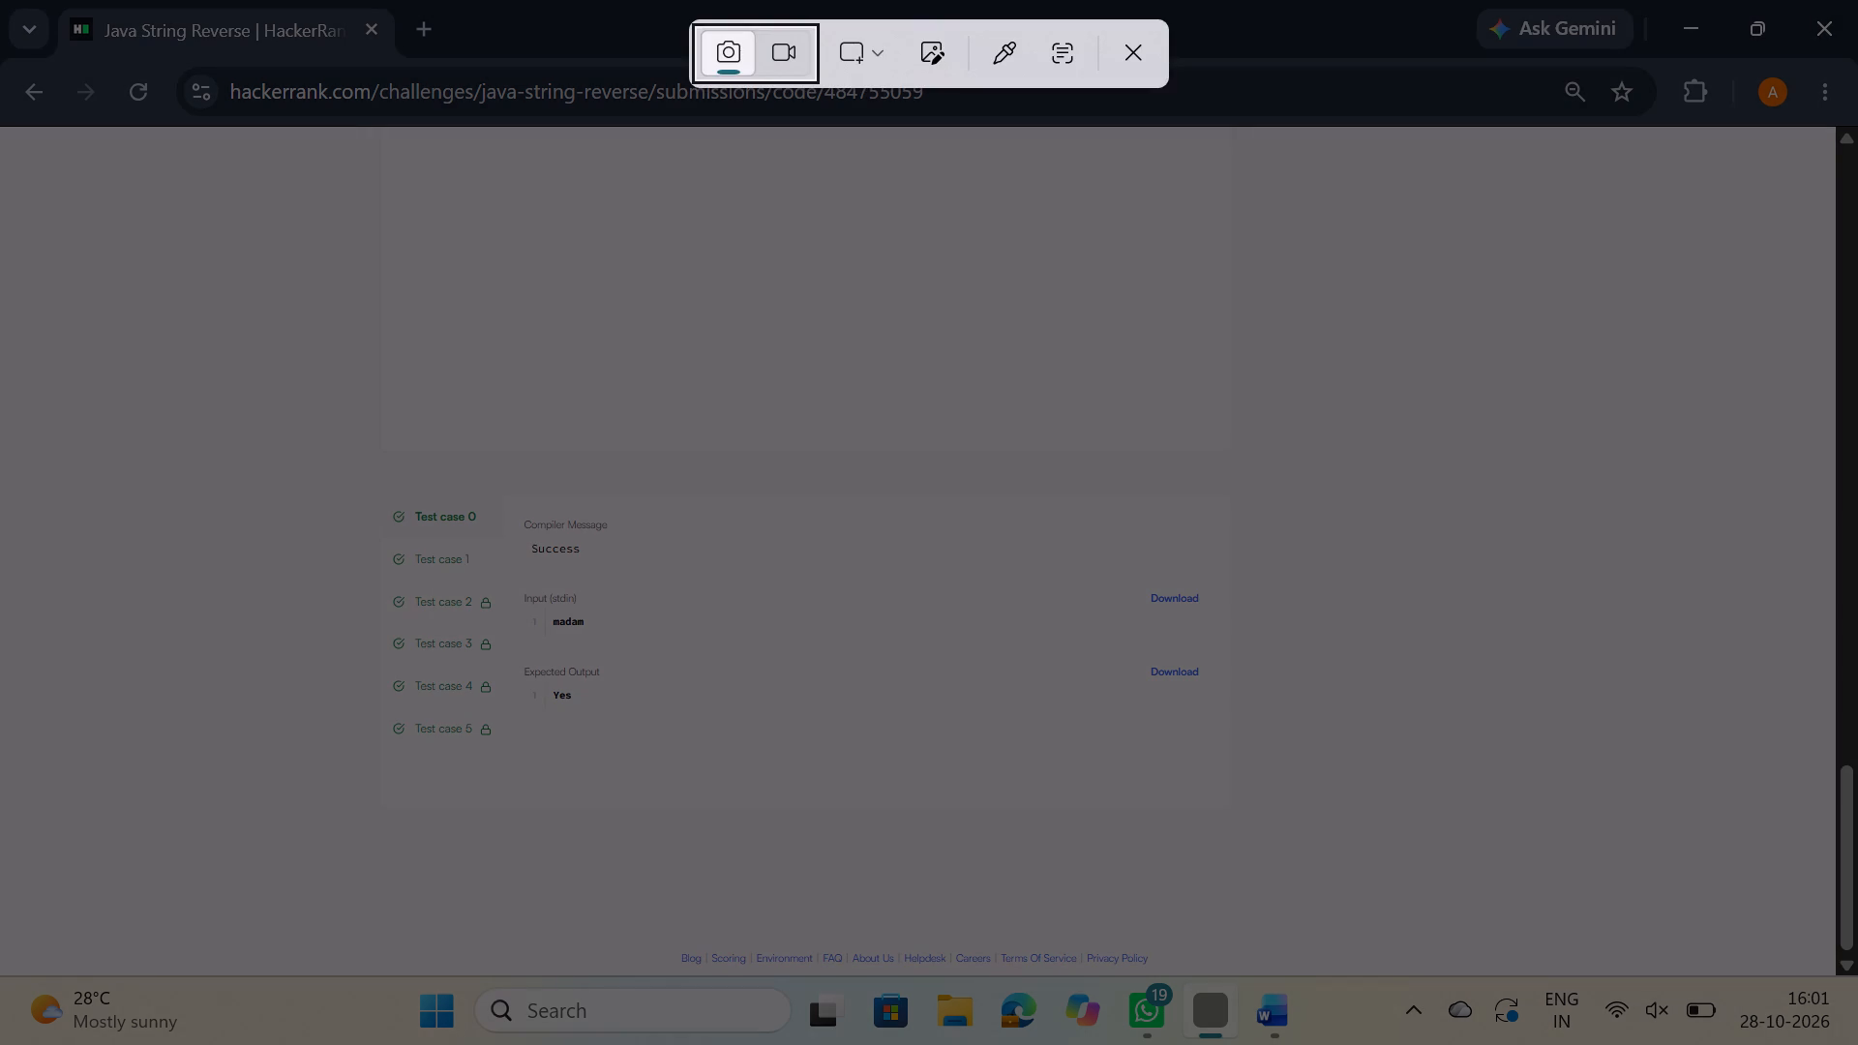
pyautogui.moveTo(382, 493); pyautogui.dragTo(971, 783)
pyautogui.hscroll(1, 694, 706)
pyautogui.hscroll(1, 814, 776)
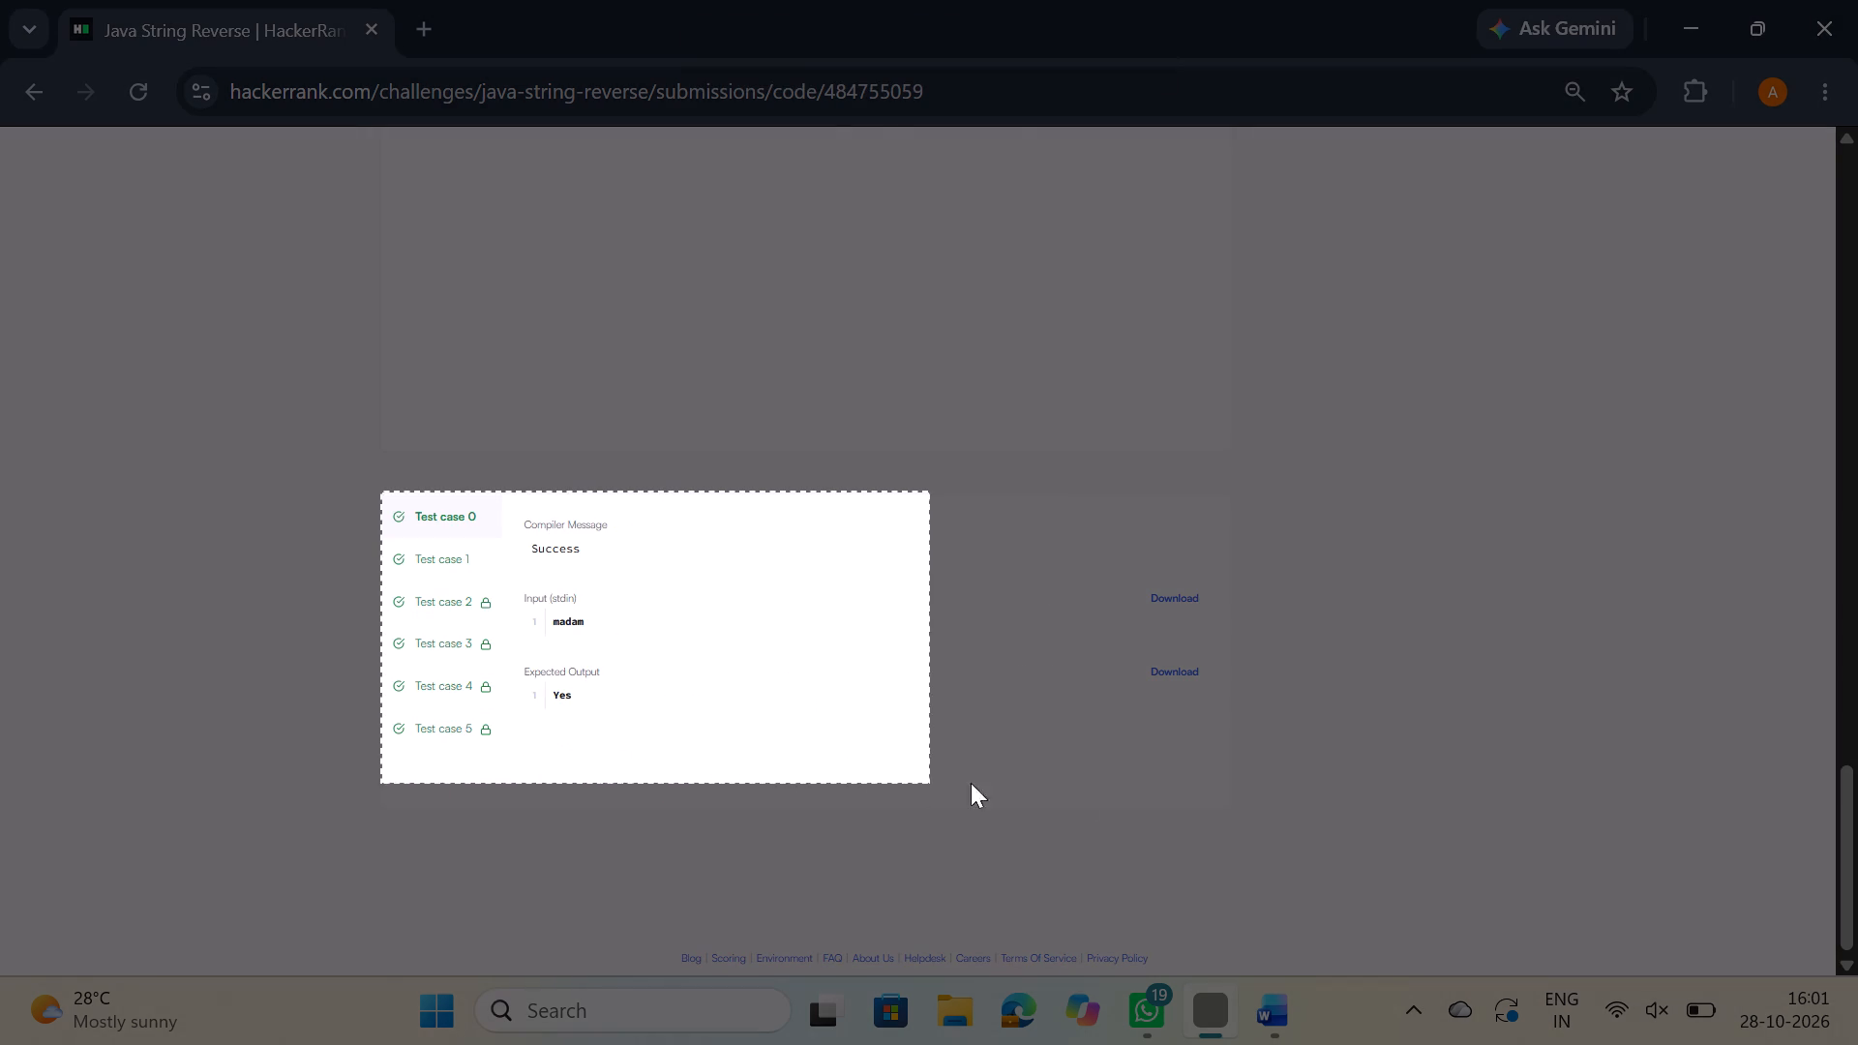
pyautogui.hscroll(1, 971, 783)
pyautogui.moveTo(971, 783); pyautogui.dragTo(1238, 818)
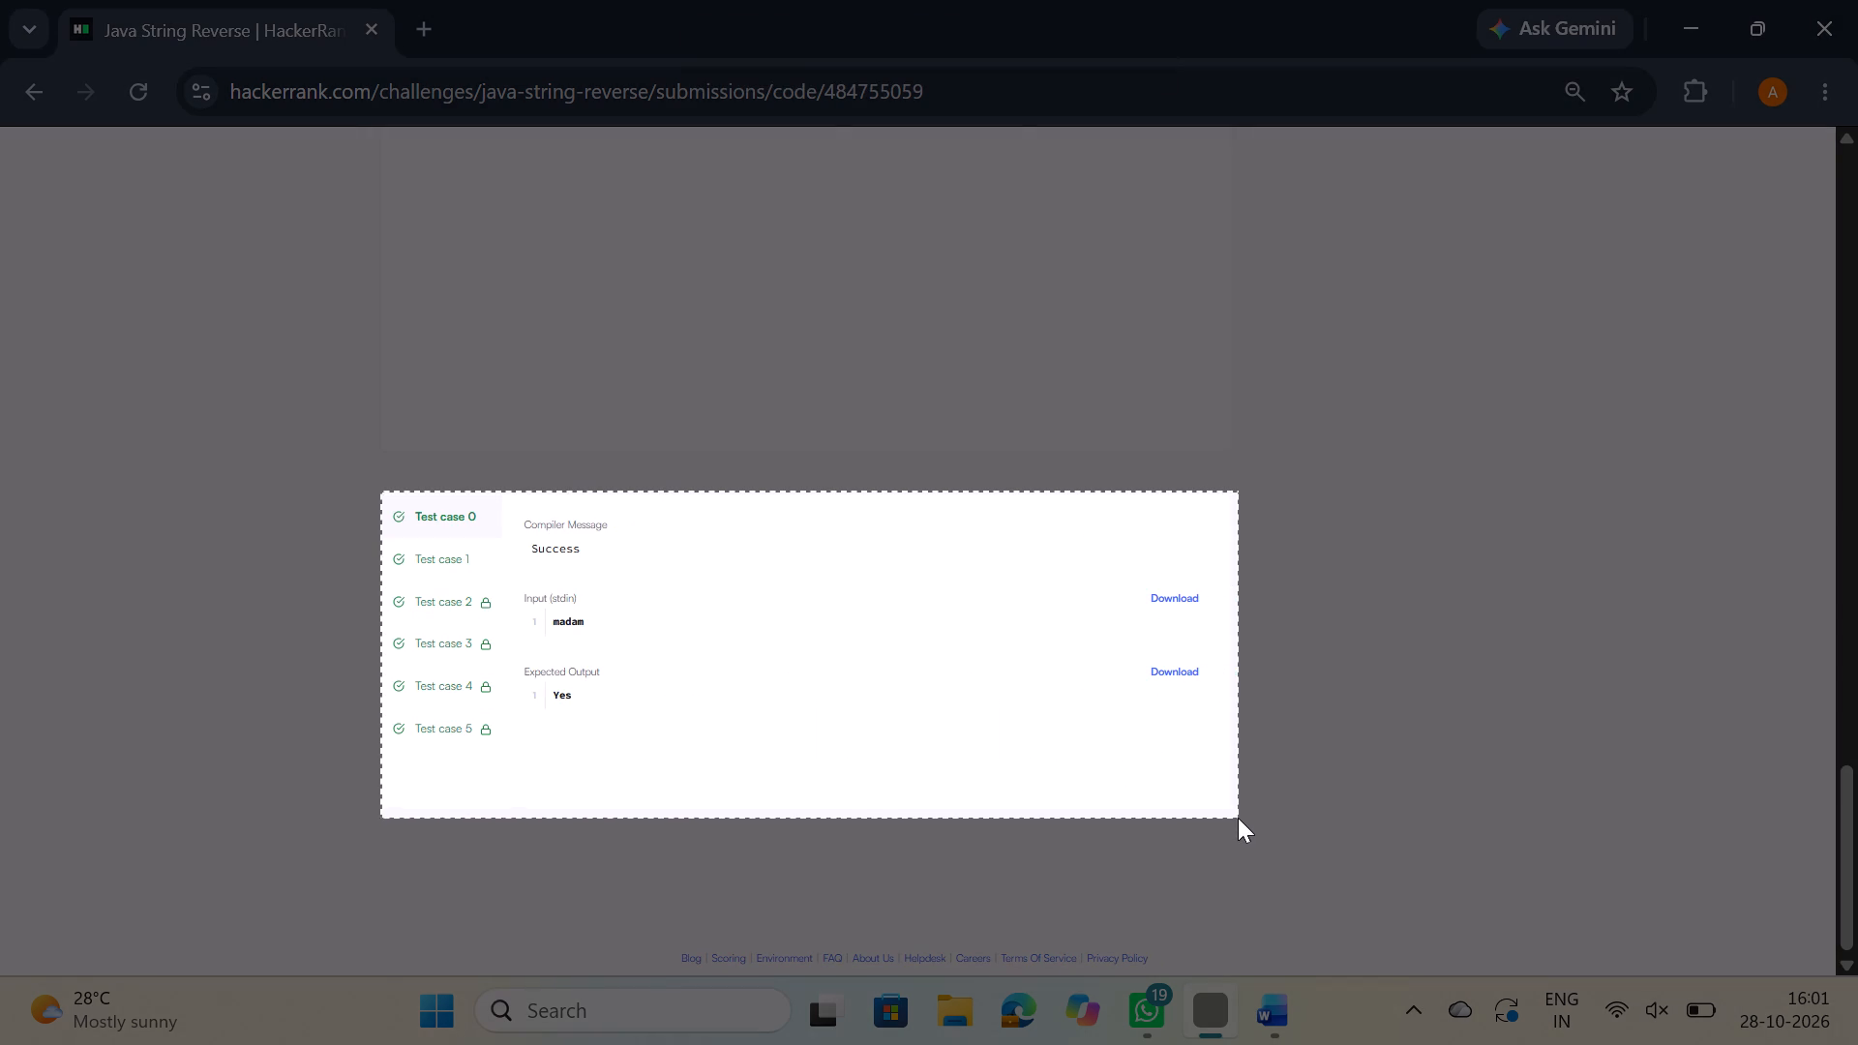
pyautogui.moveTo(1238, 818); pyautogui.dragTo(1238, 817)
# Switch to Word and delete the placeholder text in question 12's output box.
pyautogui.click(1263, 1000)
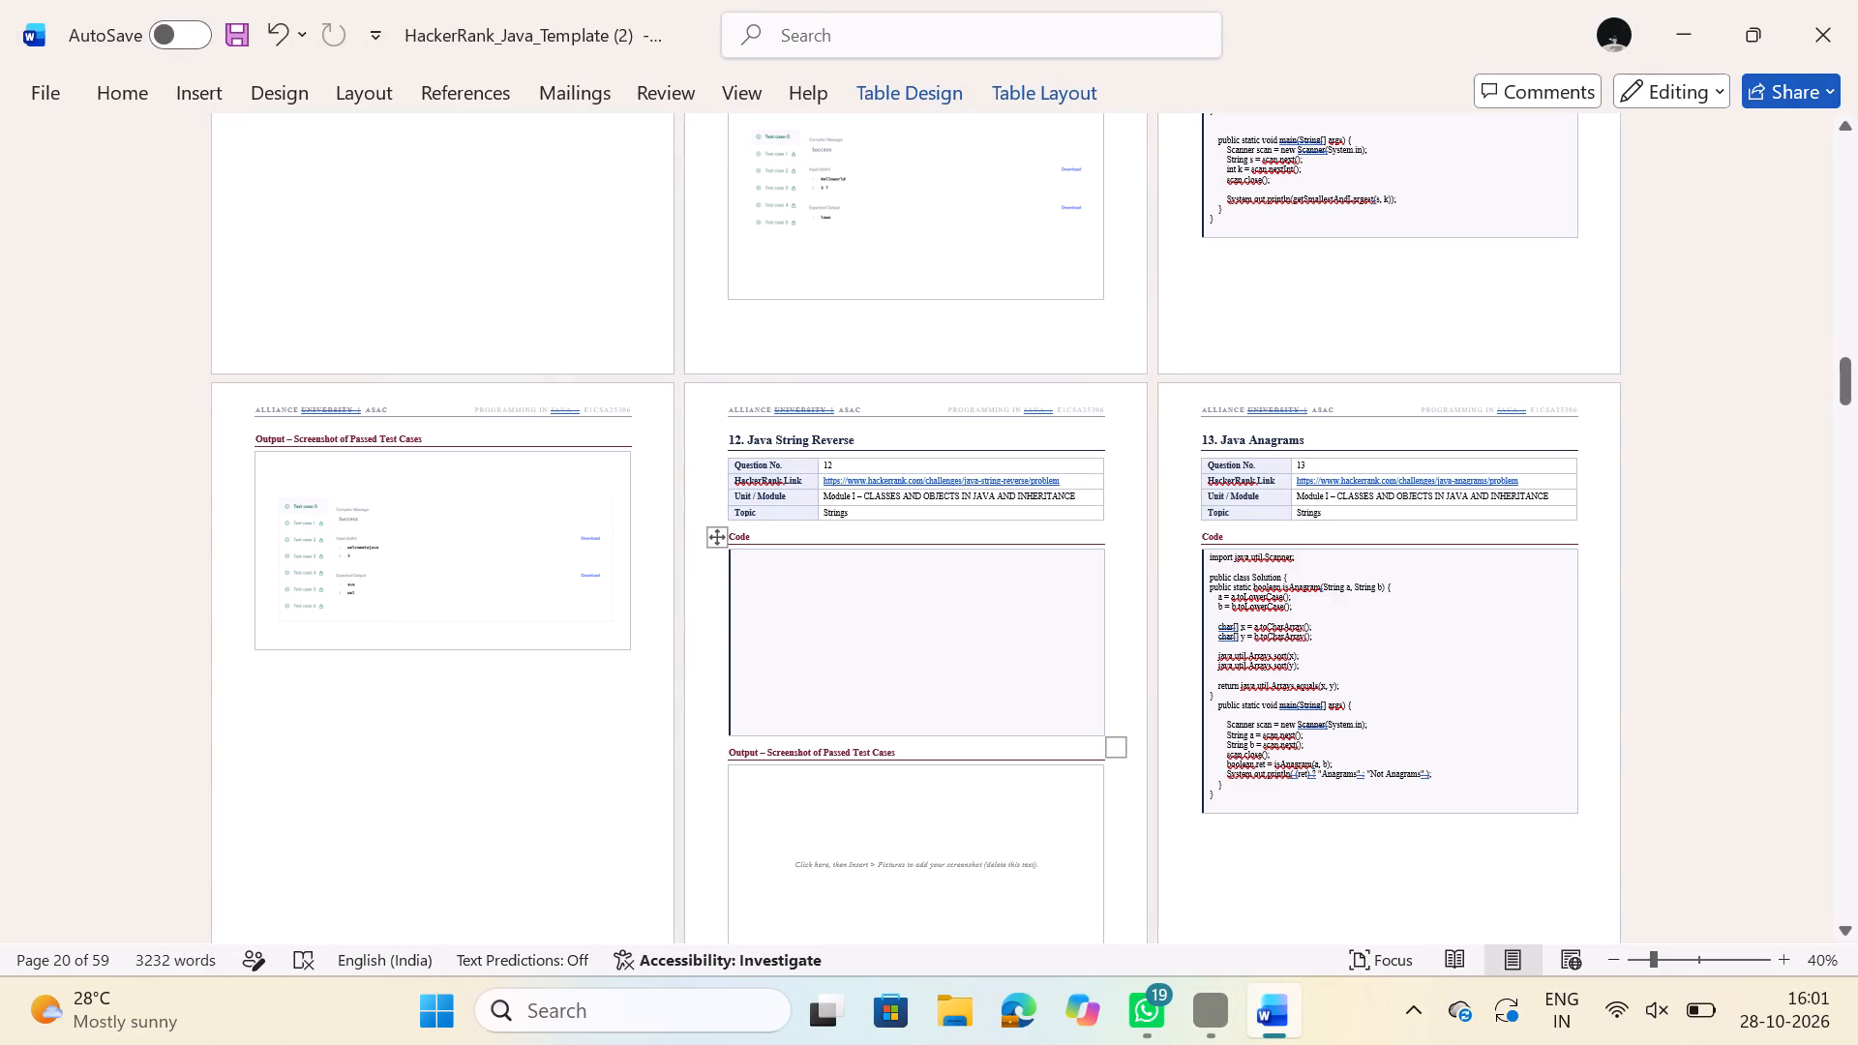
pyautogui.click(820, 807)
pyautogui.scroll(-1, 820, 807)
pyautogui.moveTo(1046, 788); pyautogui.dragTo(746, 780)
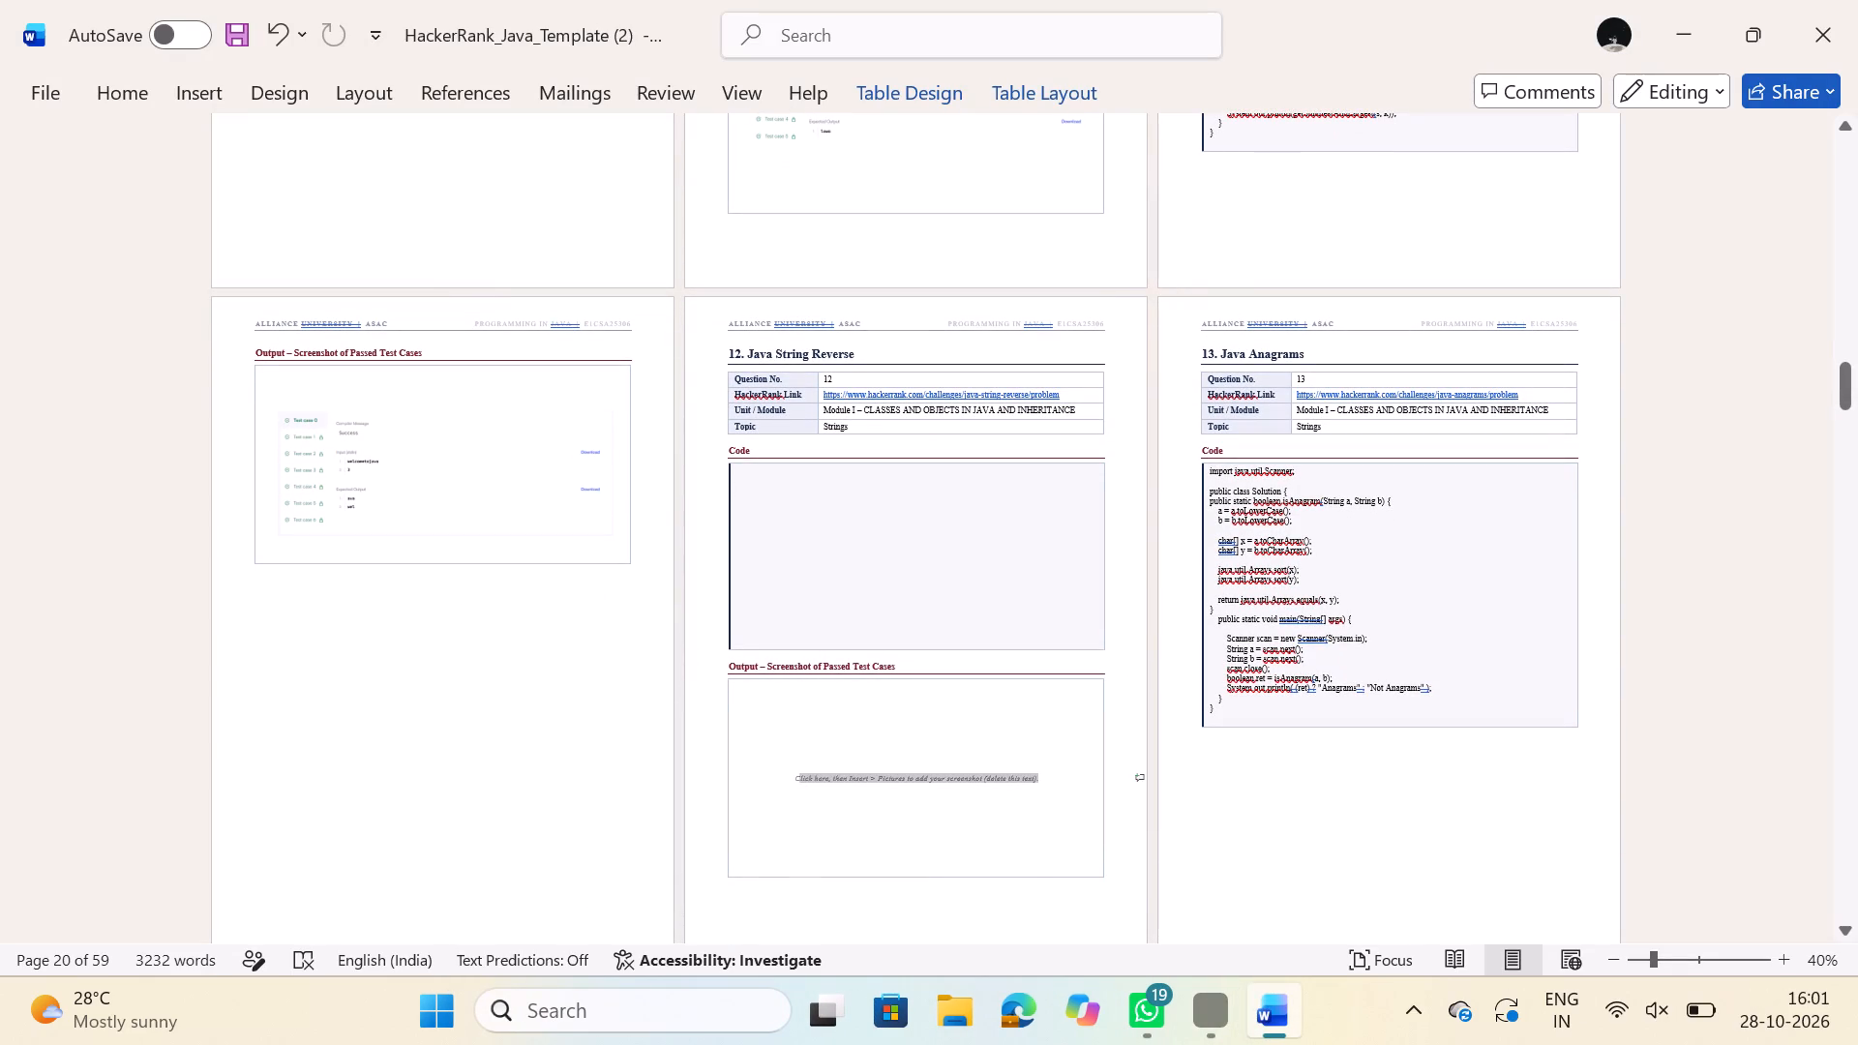
pyautogui.moveTo(746, 780); pyautogui.dragTo(736, 778)
pyautogui.press('BackSpace')
pyautogui.click(111, 92)
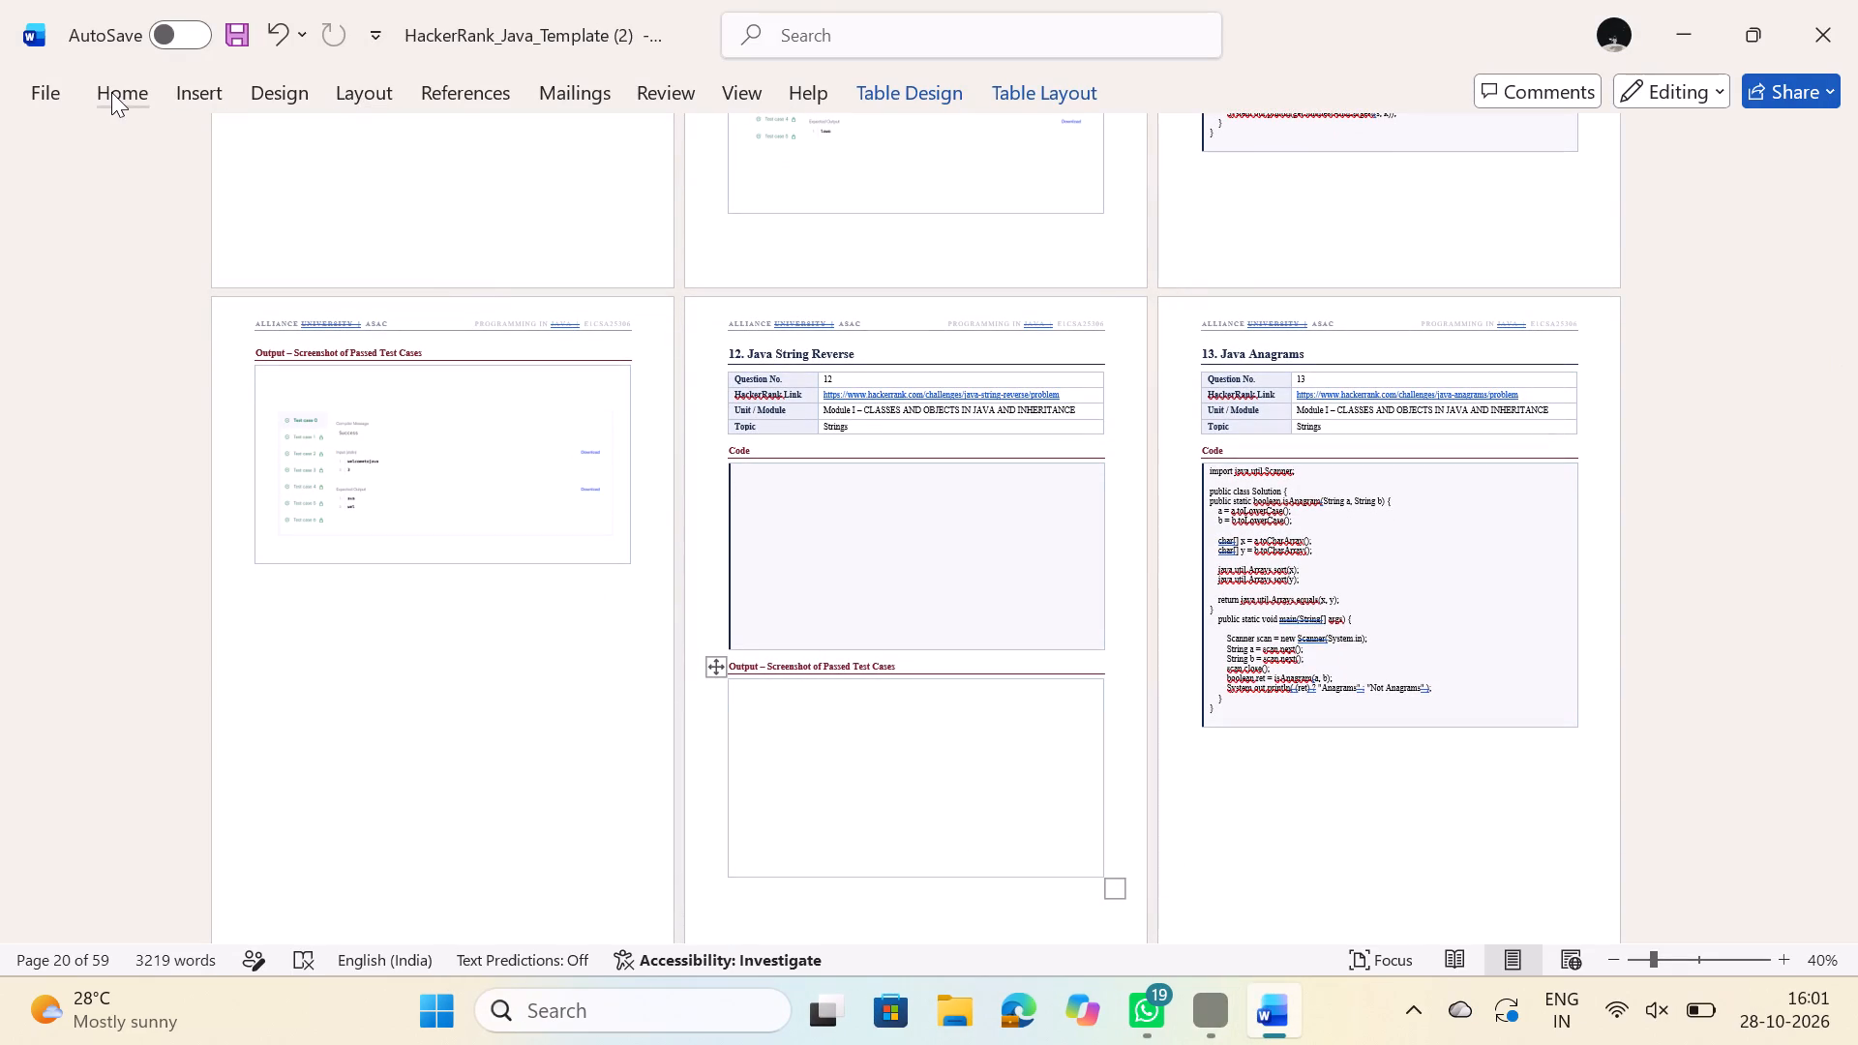
pyautogui.click(224, 96)
pyautogui.click(336, 208)
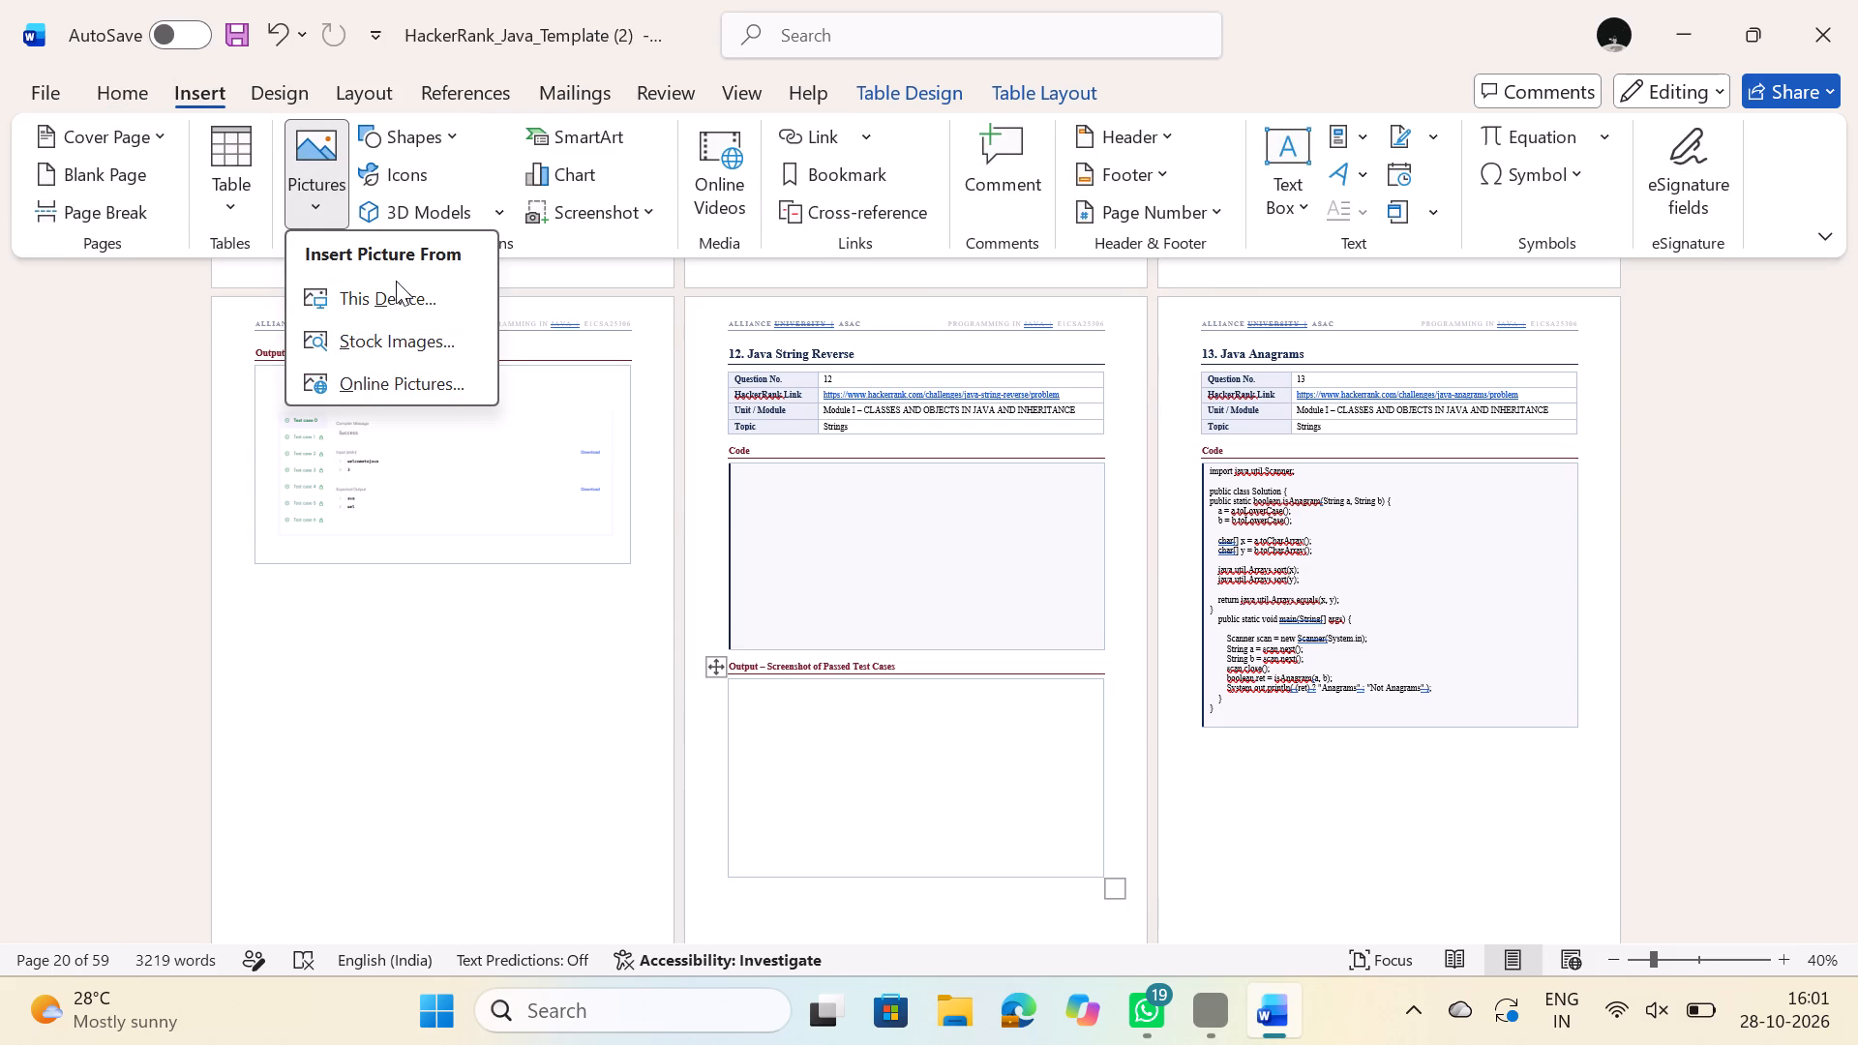
pyautogui.click(396, 288)
pyautogui.scroll(3, 173, 325)
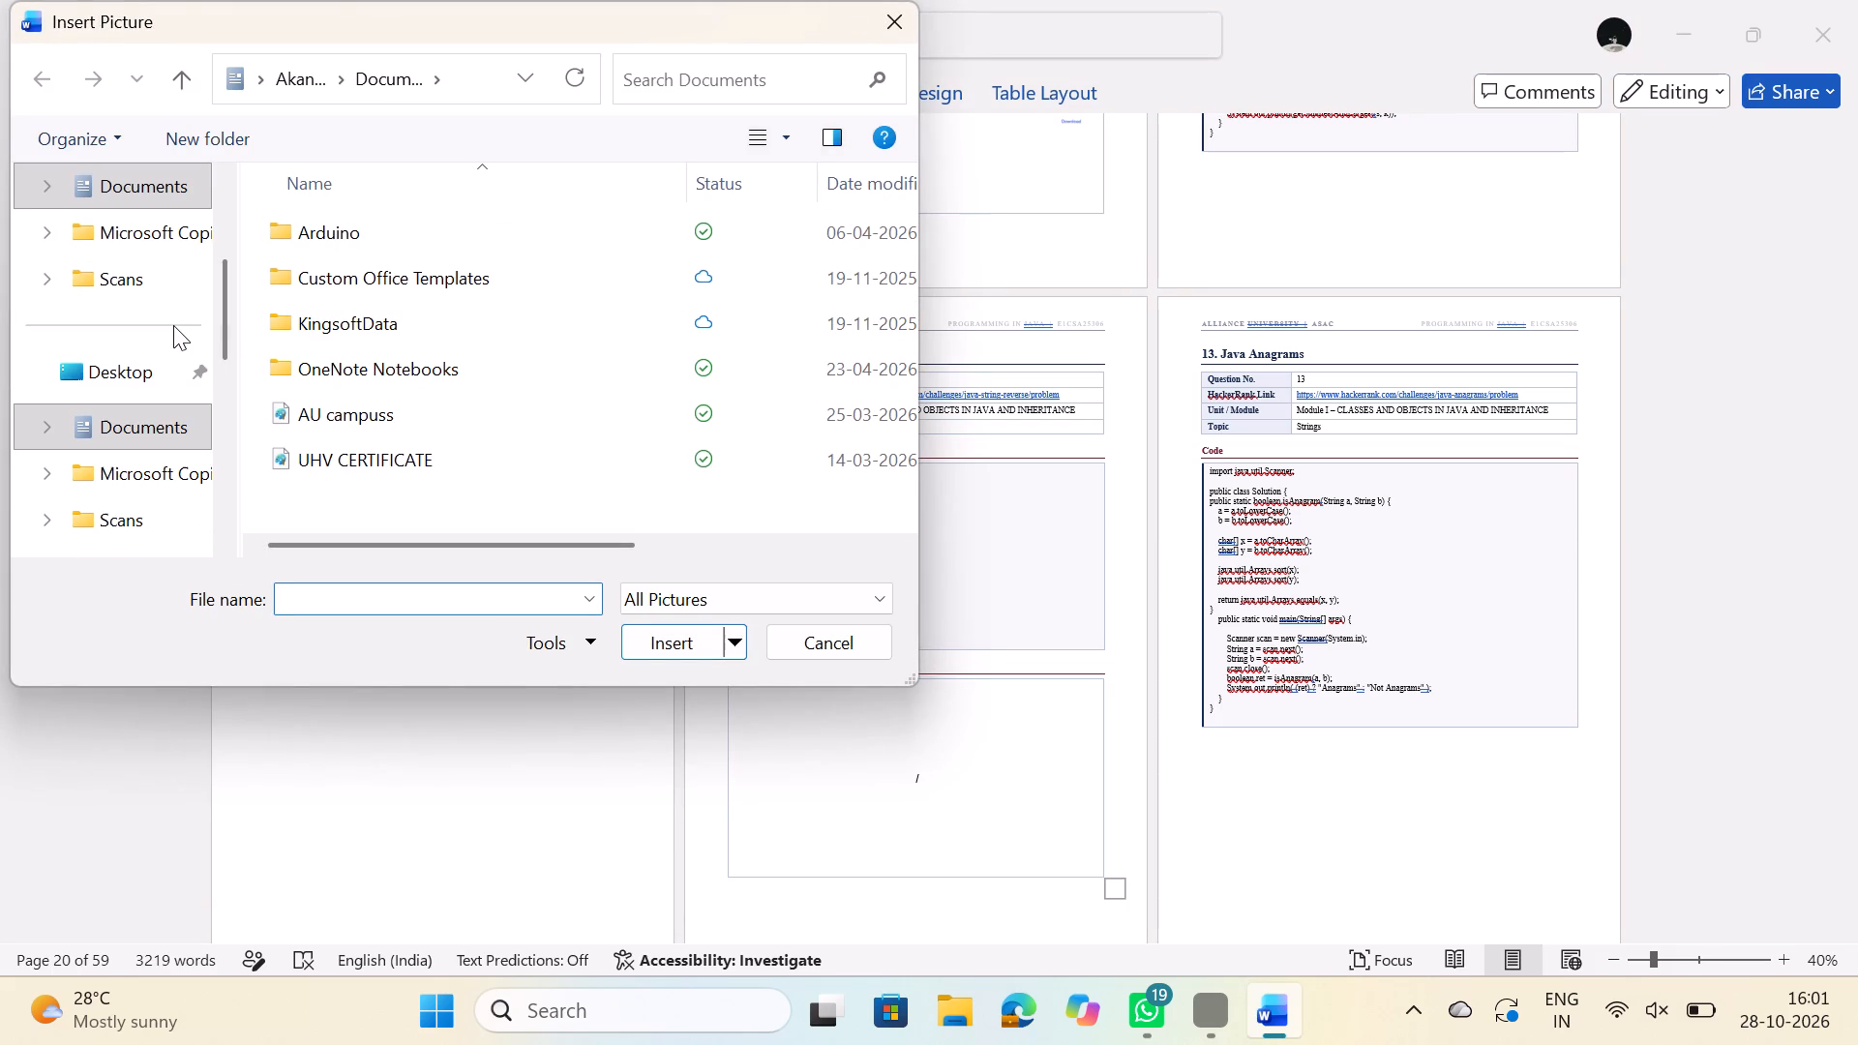
pyautogui.scroll(3, 173, 325)
pyautogui.click(147, 243)
pyautogui.click(389, 249)
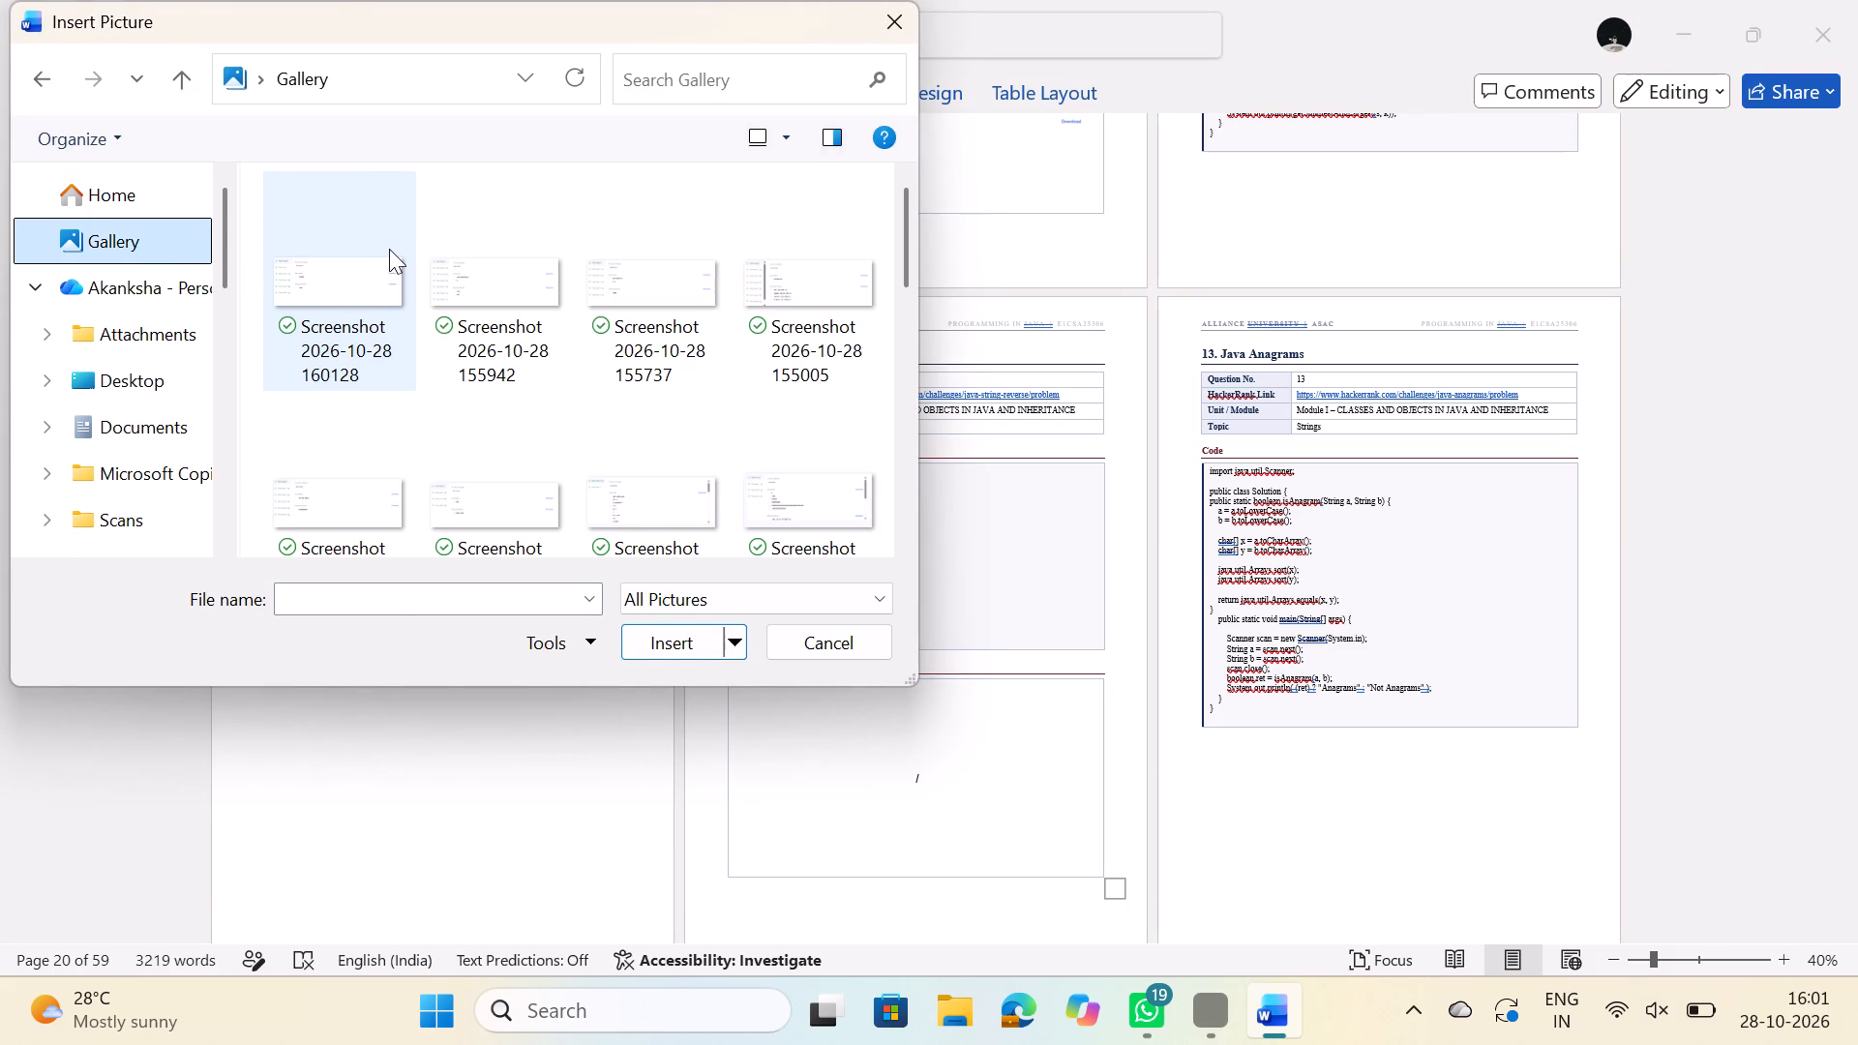
pyautogui.click(695, 642)
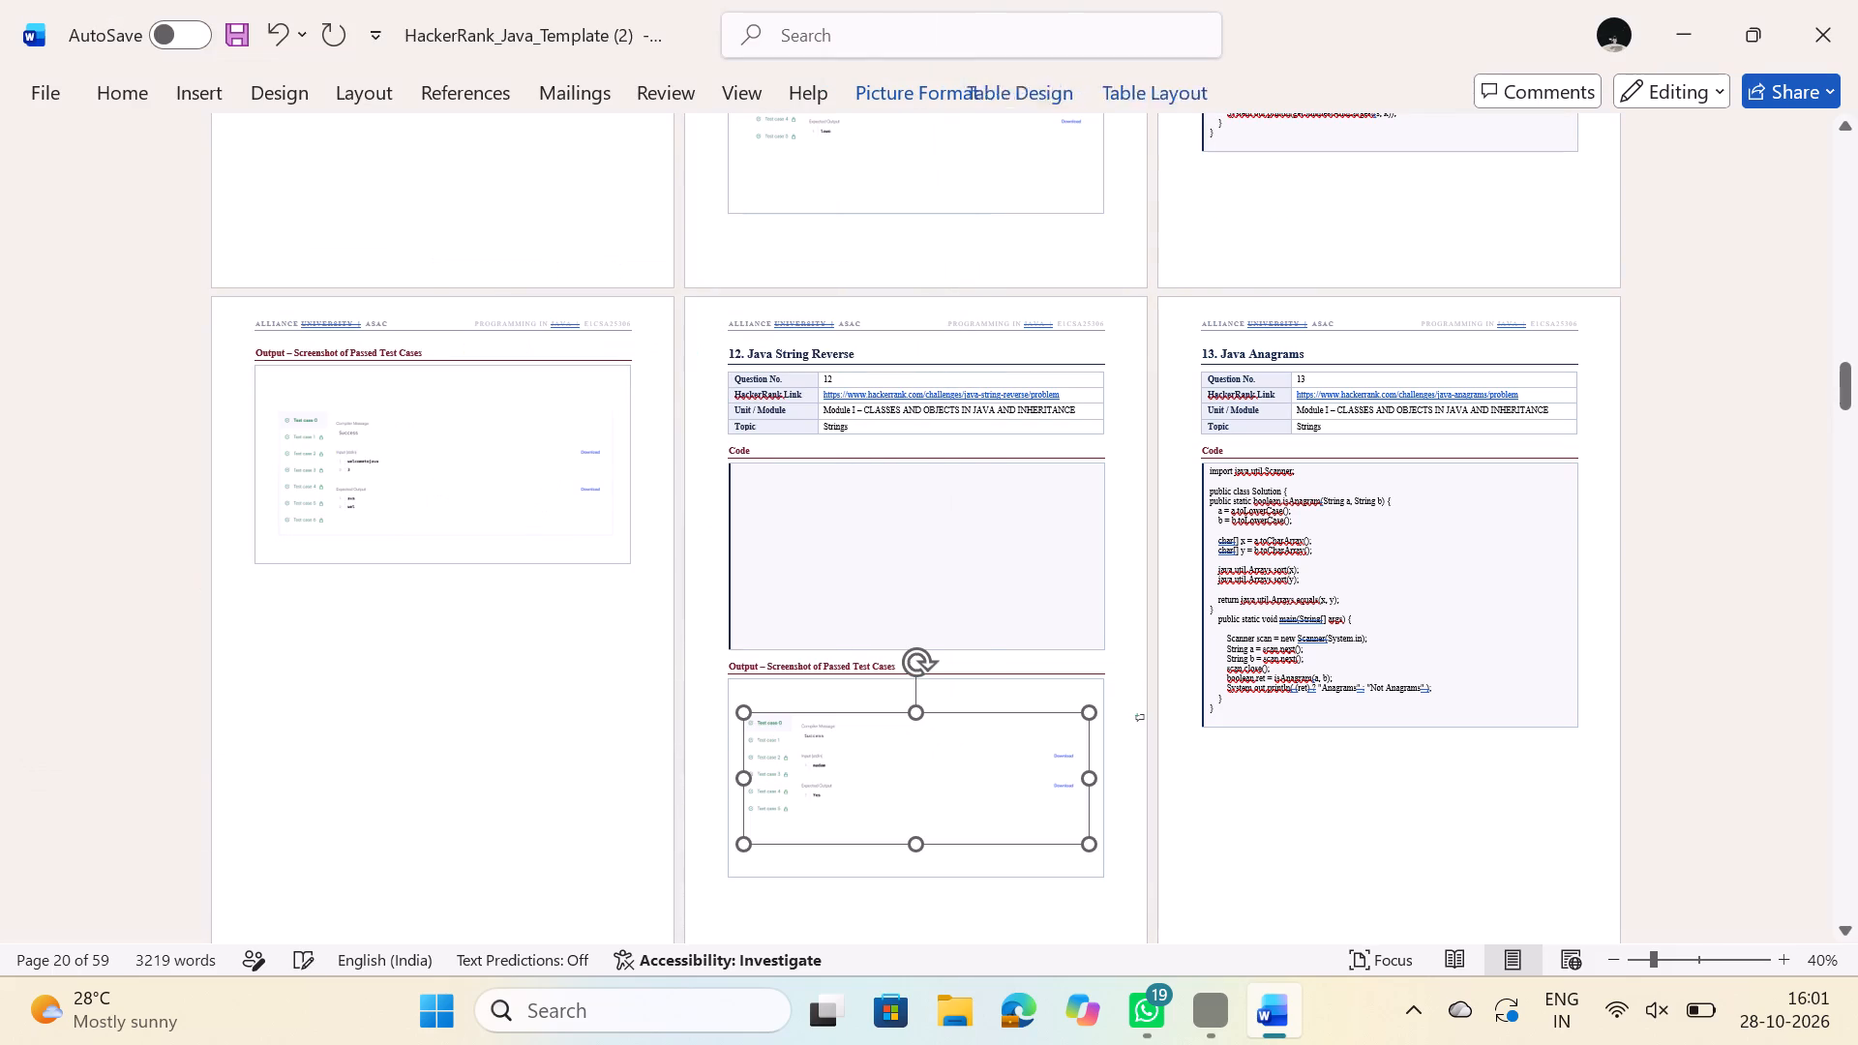
# Place the cursor in question 12's code box, switch to Chrome and open the submitted Java String Reverse code in the editor.
pyautogui.click(764, 486)
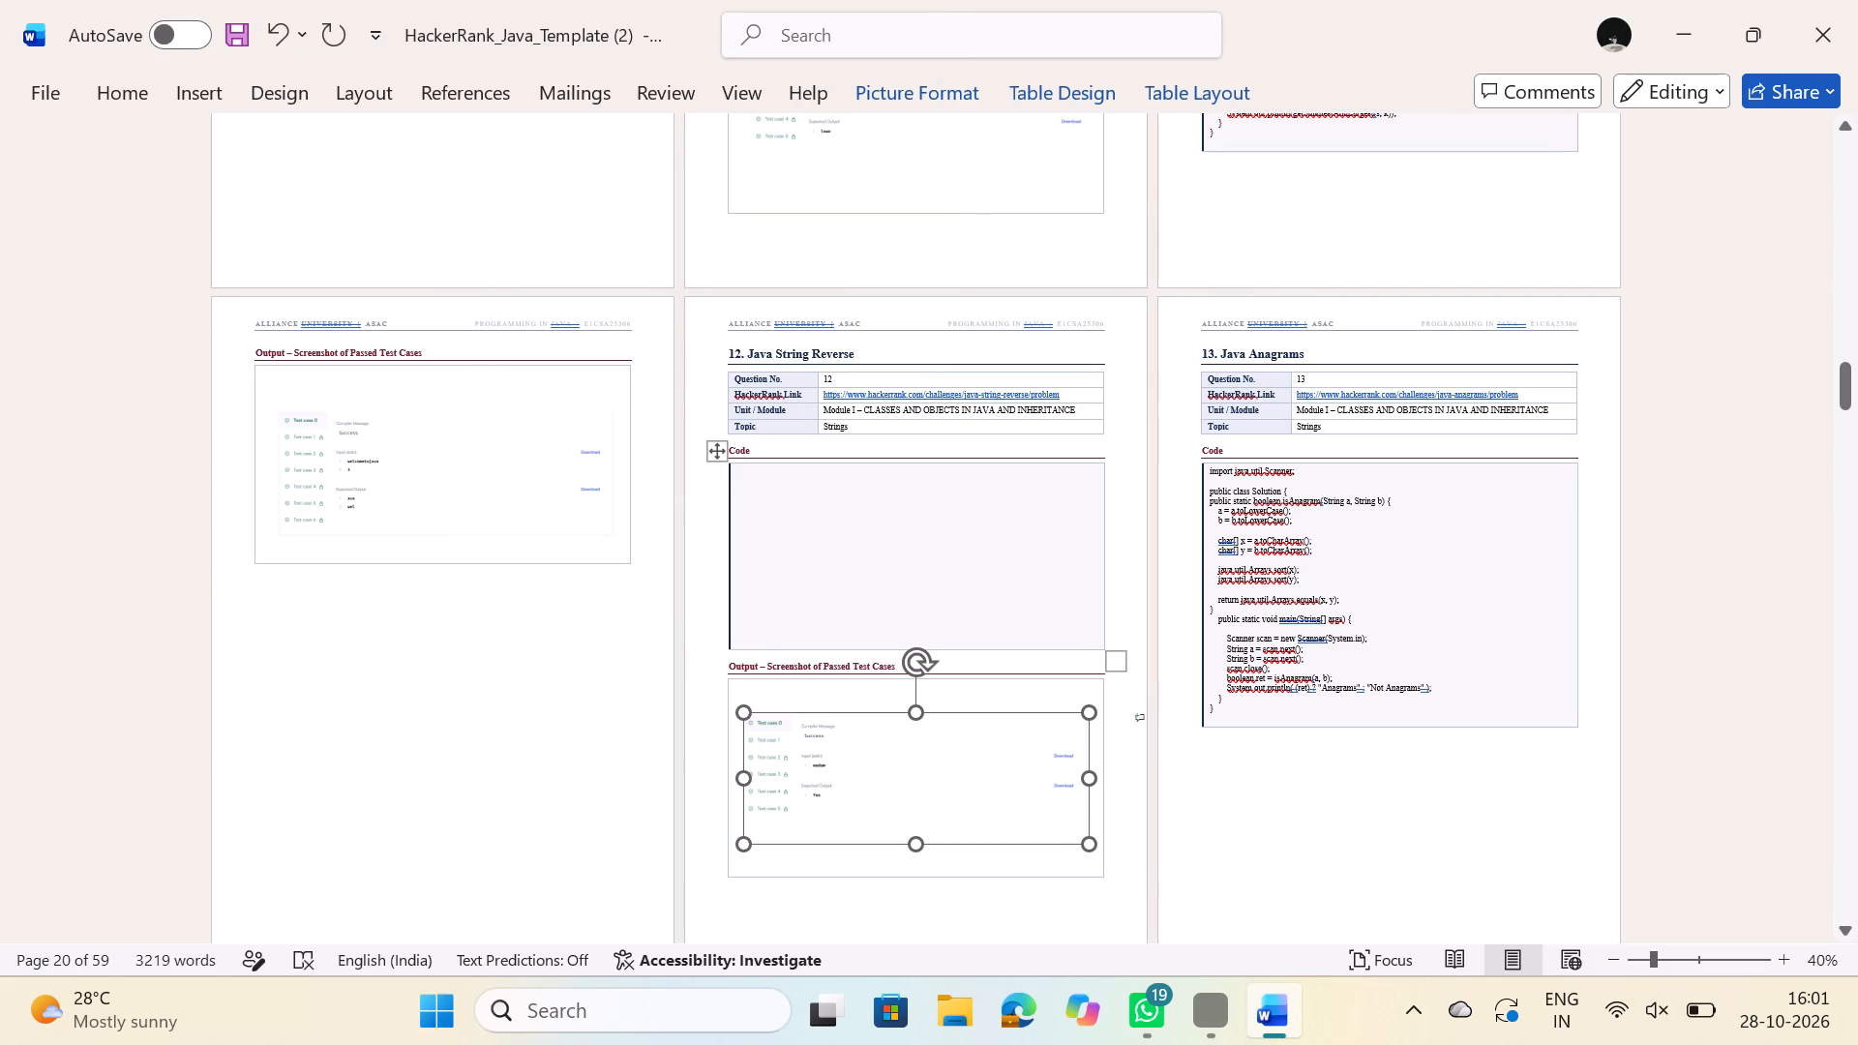
pyautogui.click(1237, 1003)
pyautogui.scroll(4, 691, 429)
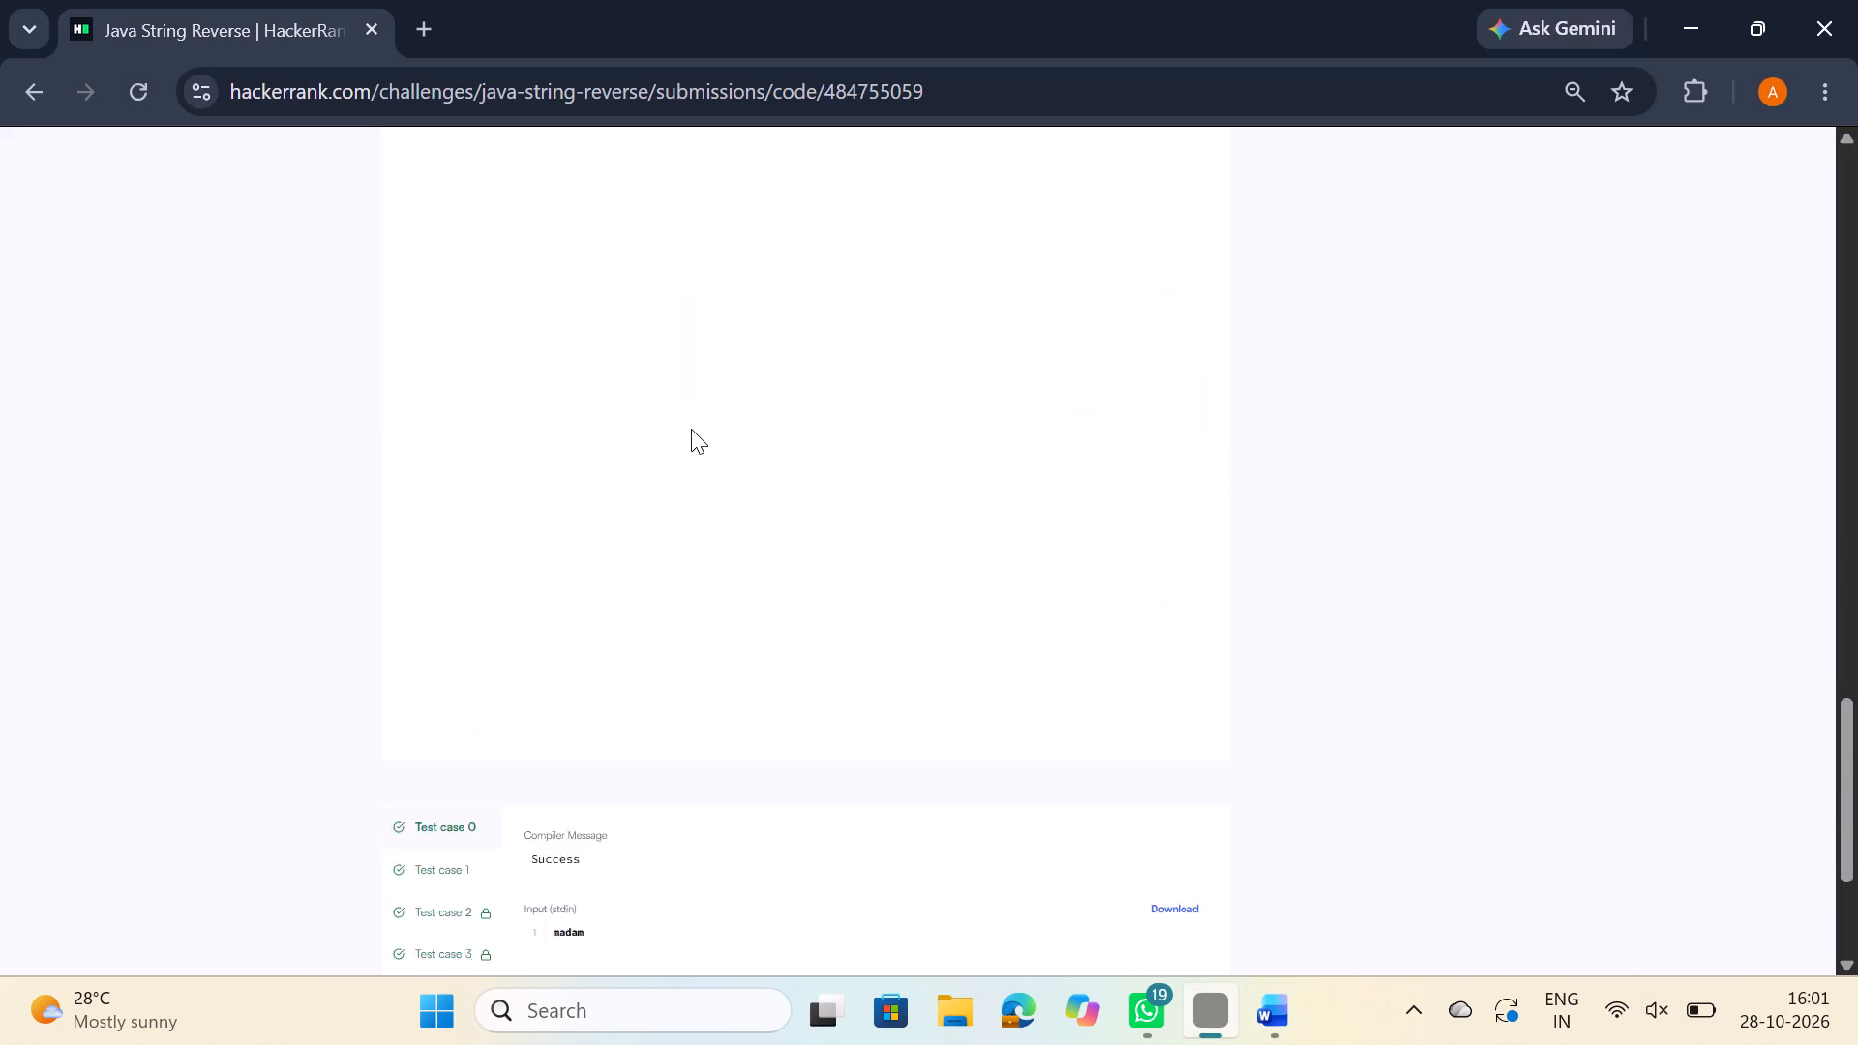
pyautogui.scroll(7, 691, 429)
pyautogui.click(1159, 566)
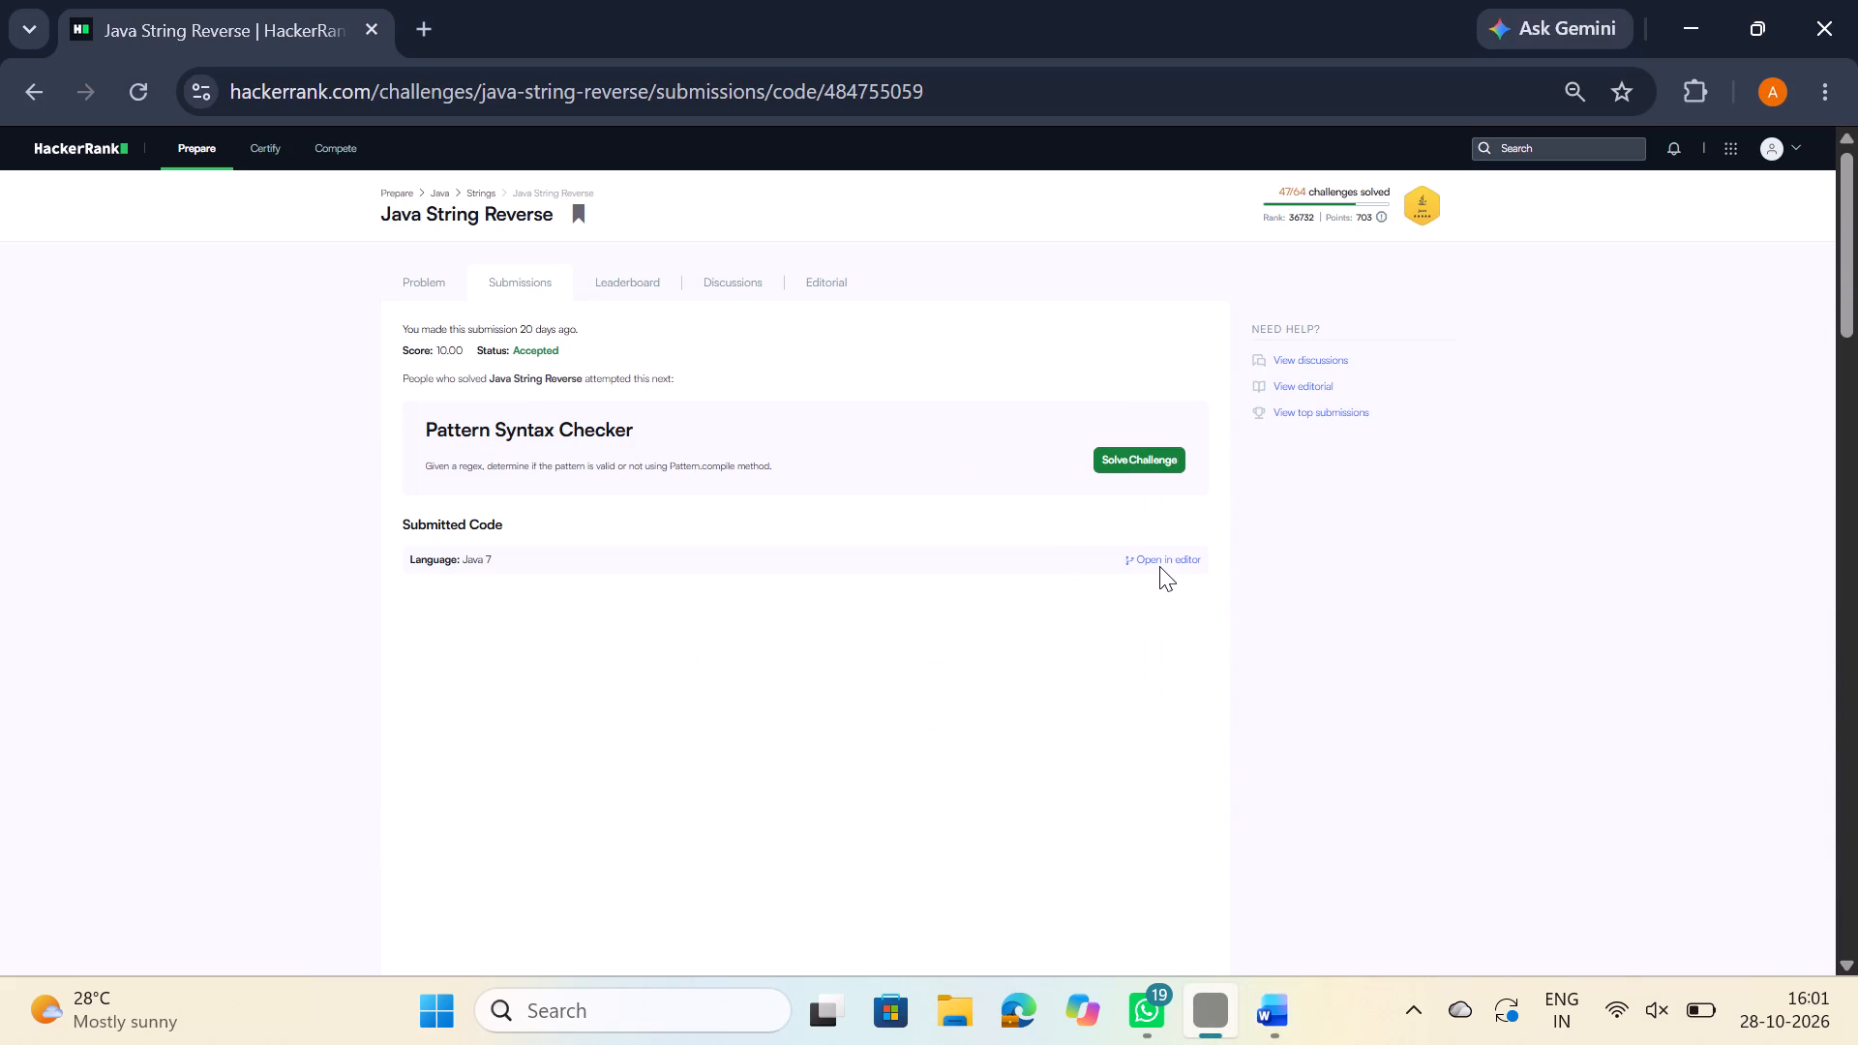
pyautogui.click(1164, 554)
pyautogui.scroll(-2, 675, 676)
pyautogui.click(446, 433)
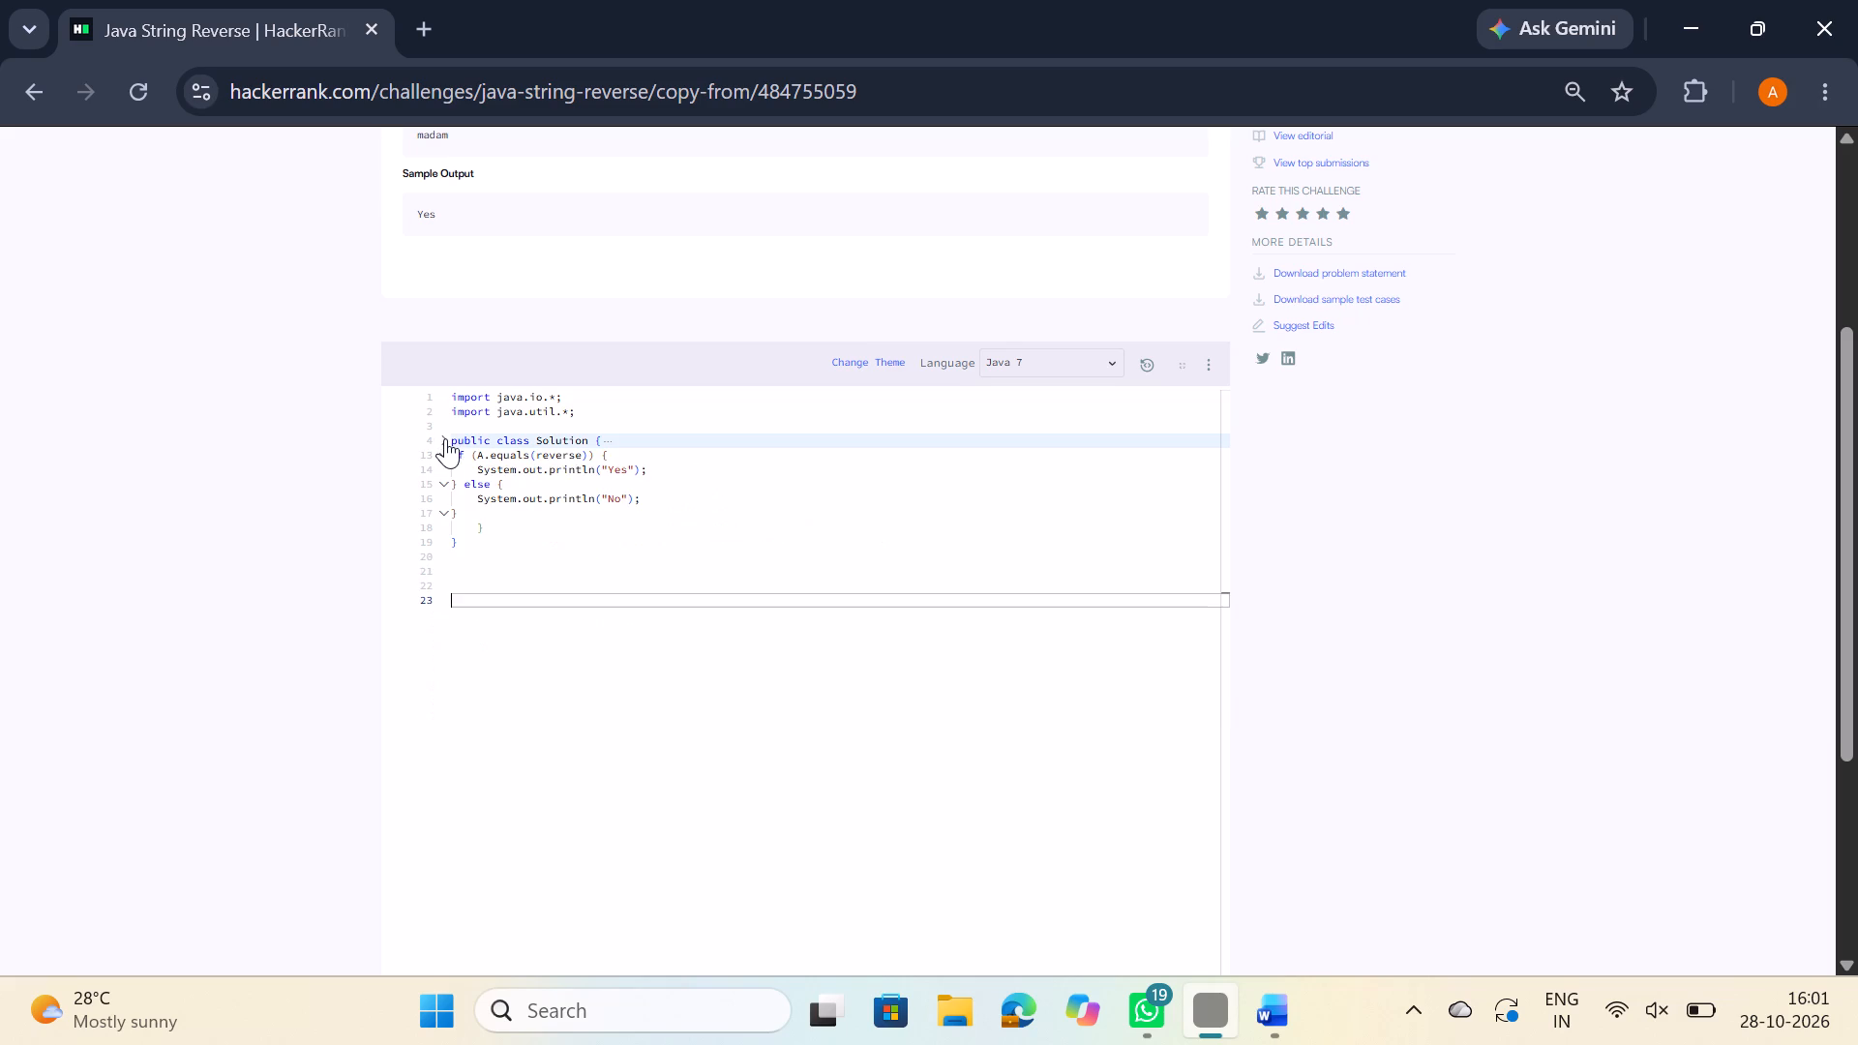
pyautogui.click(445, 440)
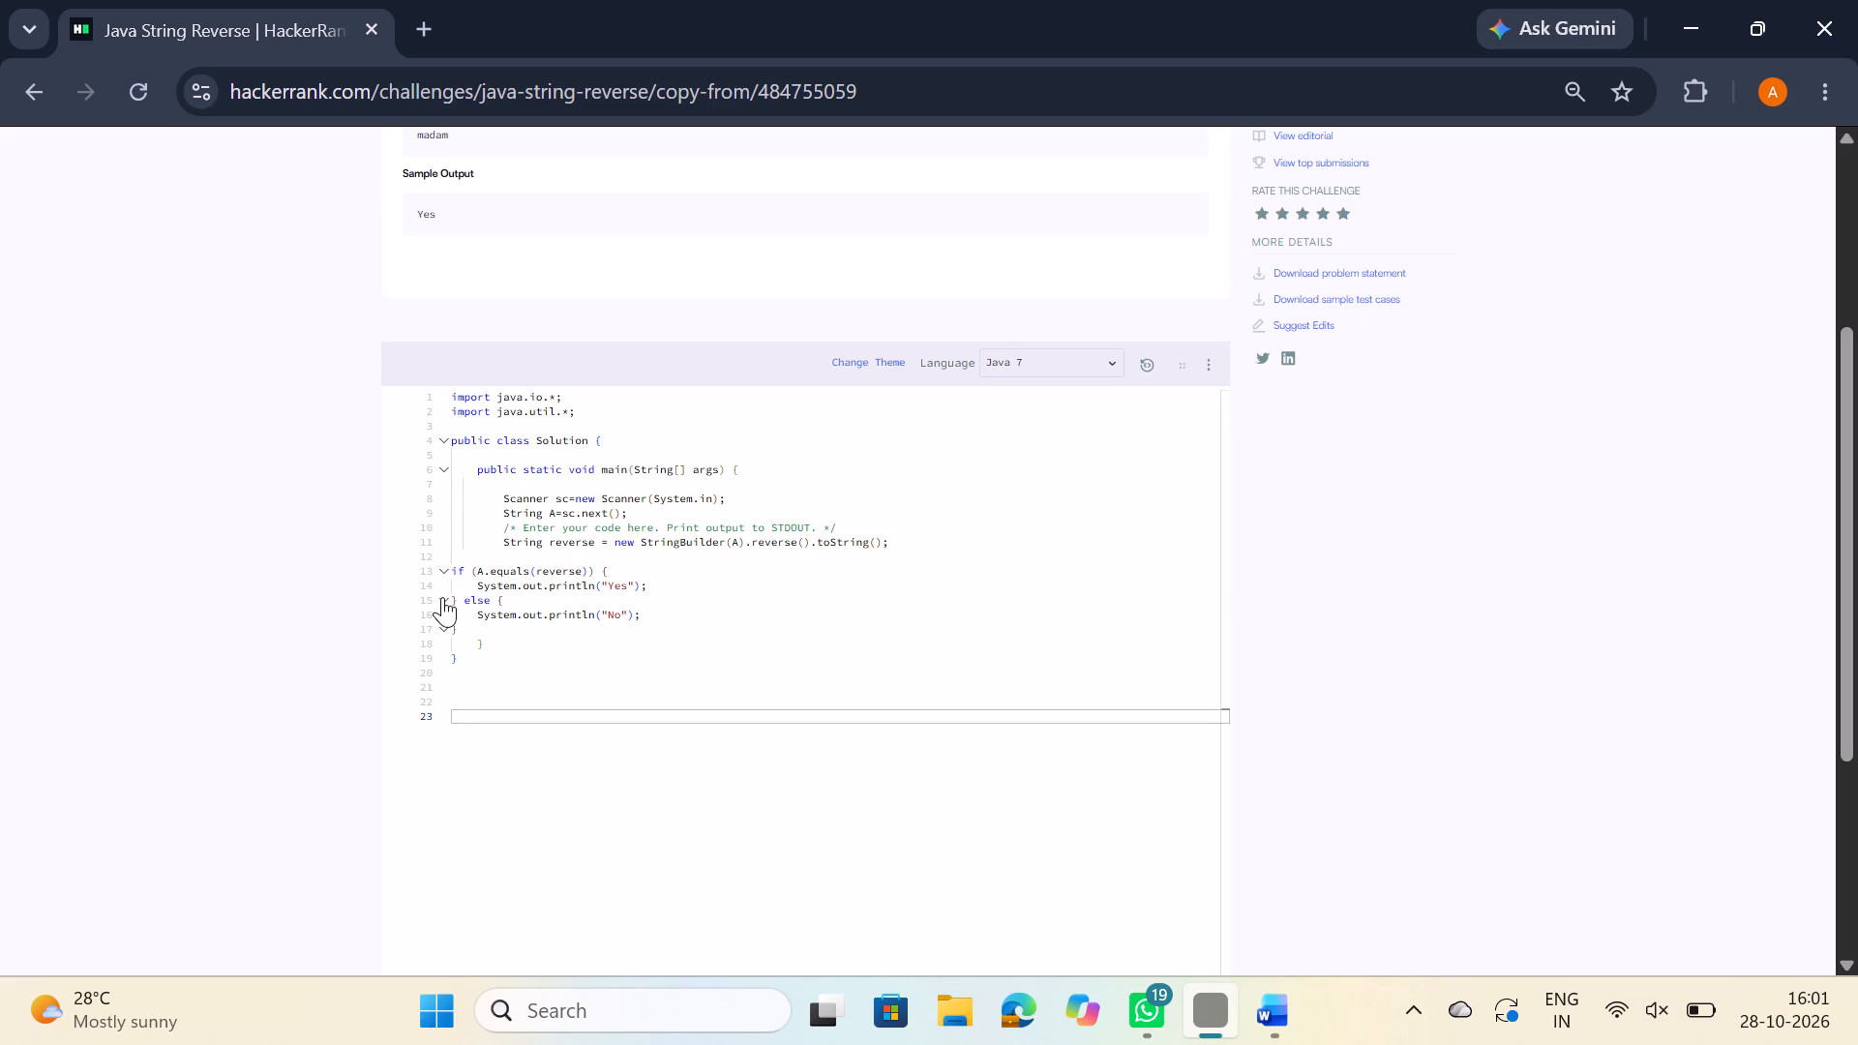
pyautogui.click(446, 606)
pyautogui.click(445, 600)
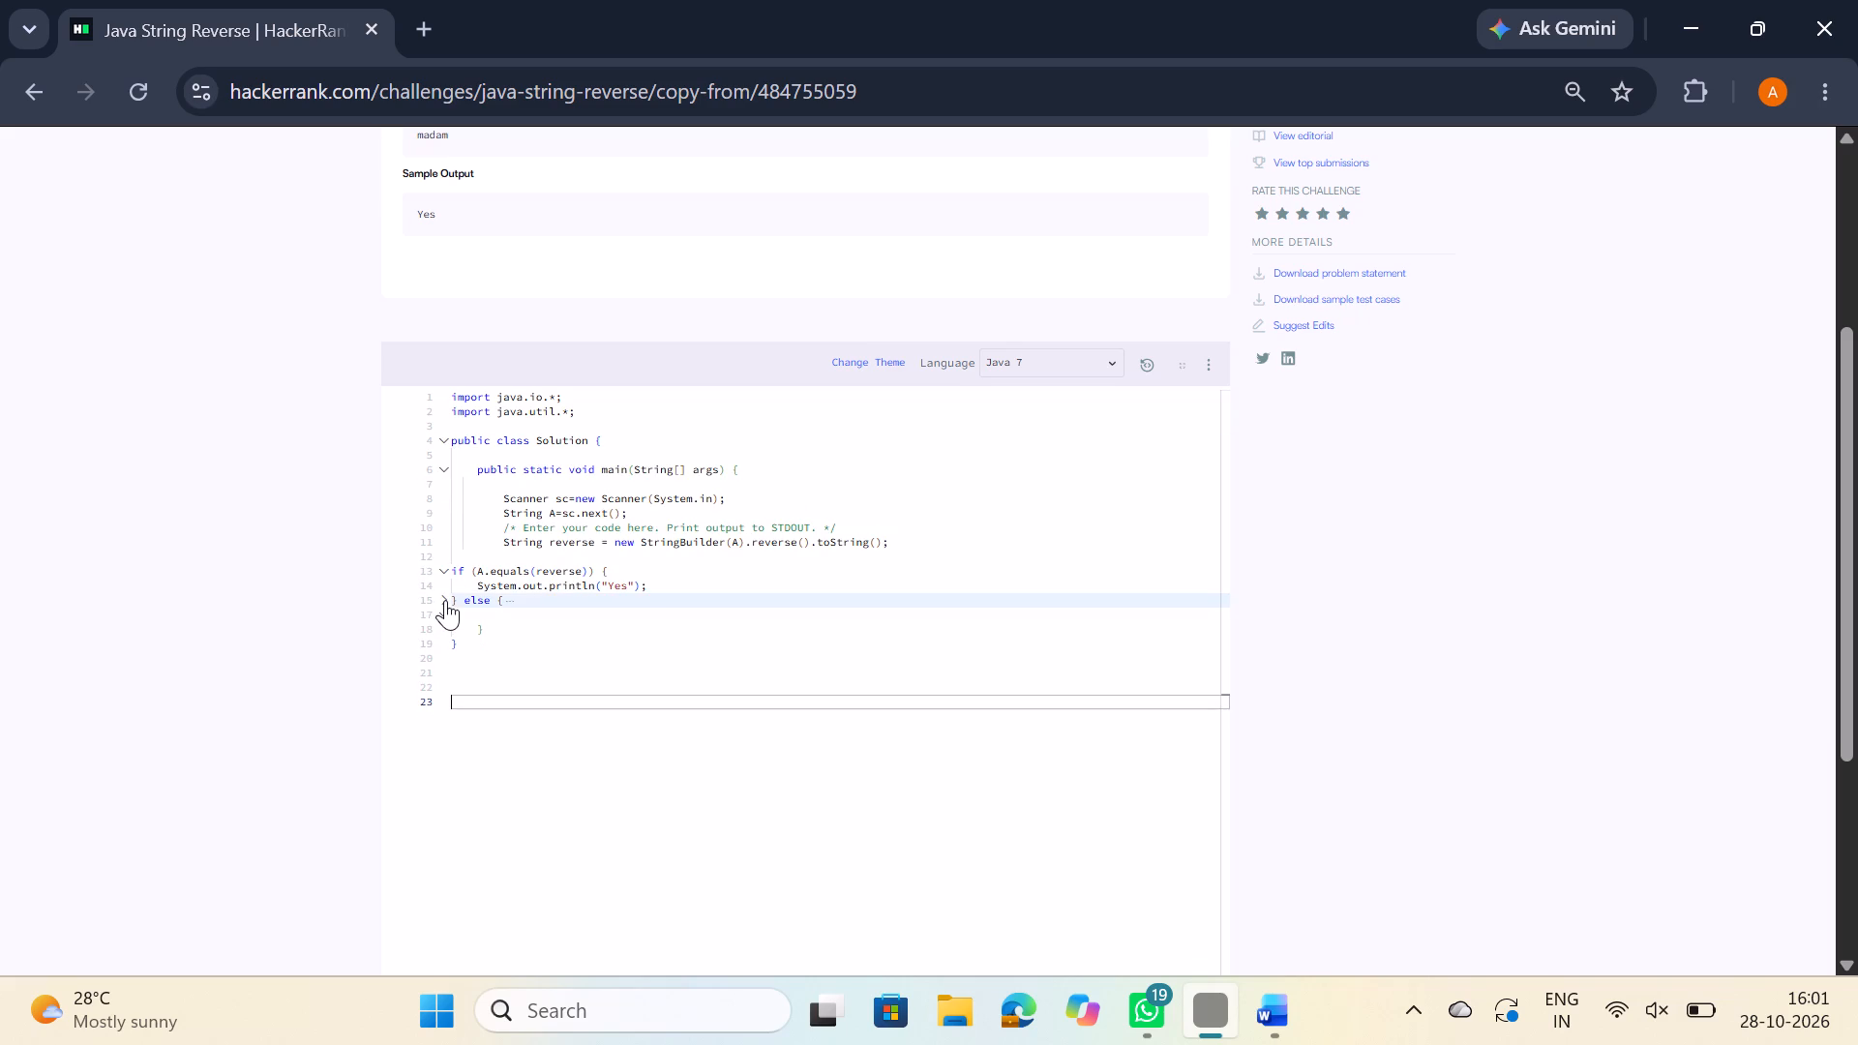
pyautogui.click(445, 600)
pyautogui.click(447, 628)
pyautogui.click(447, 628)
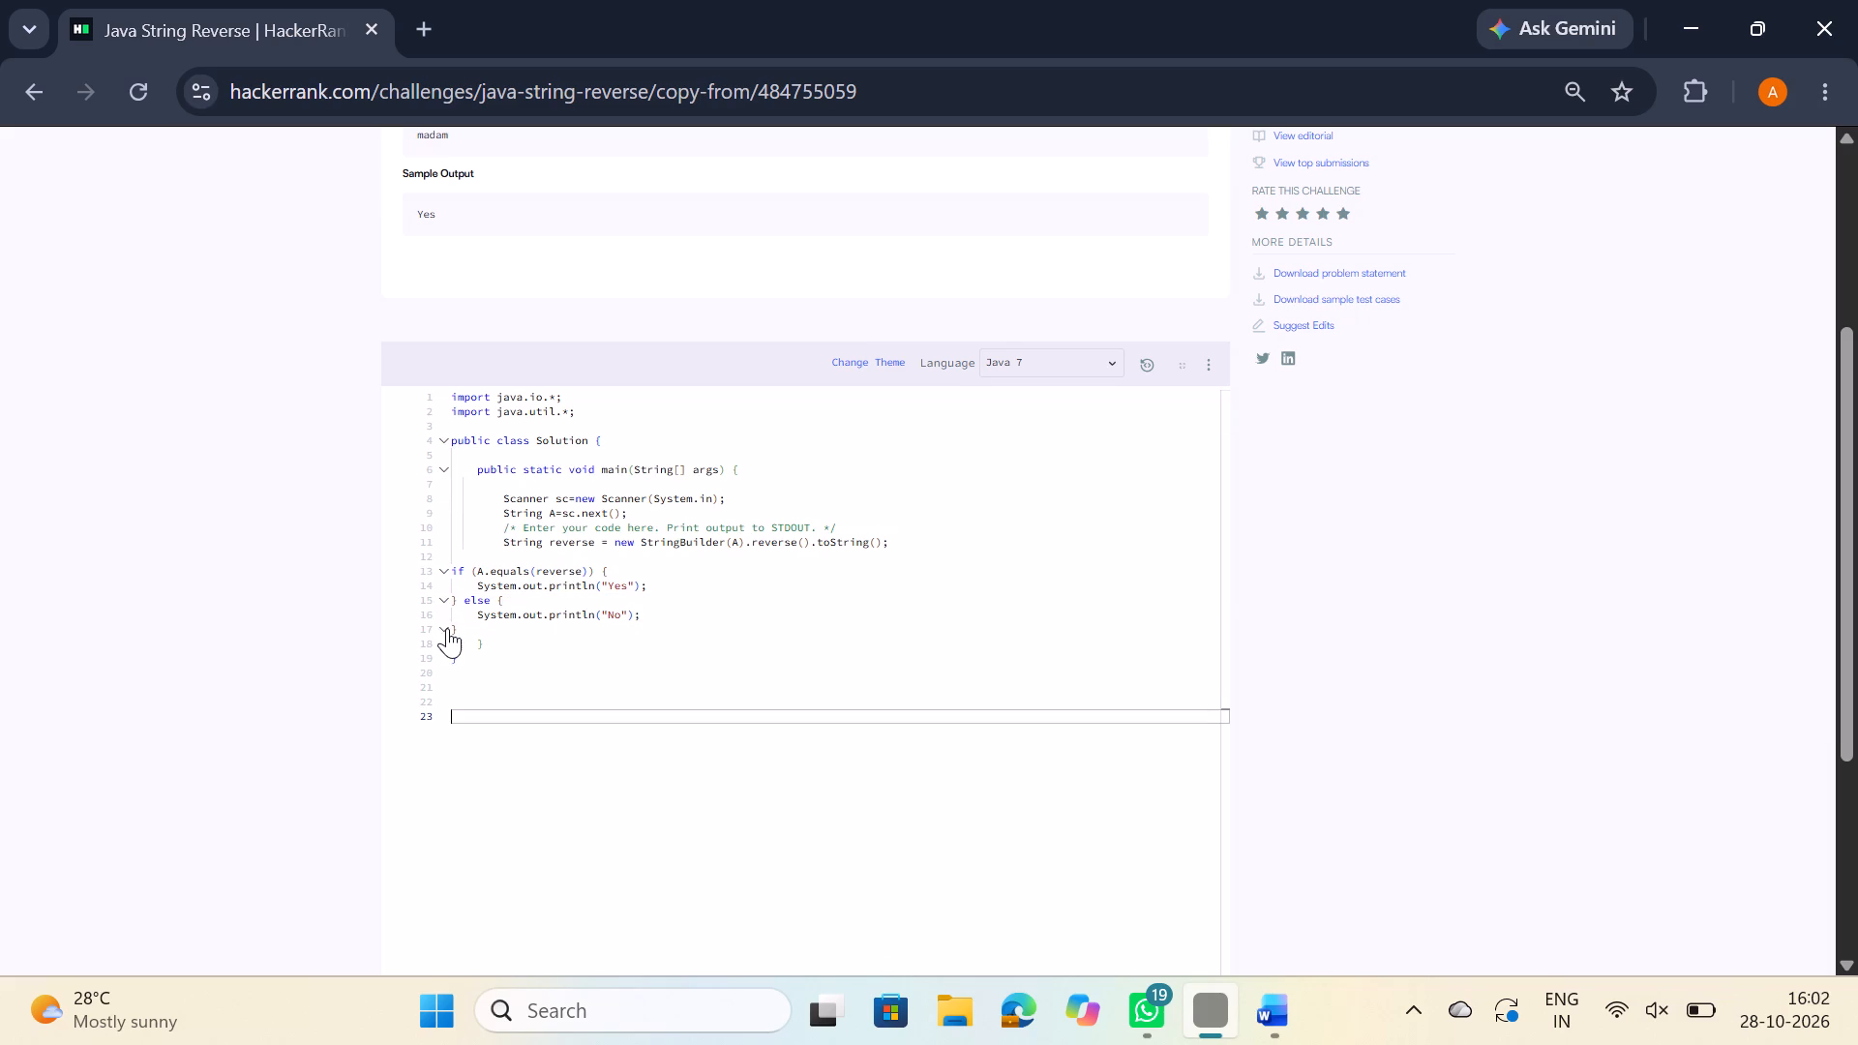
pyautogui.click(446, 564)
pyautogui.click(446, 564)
# Copy the entire Java String Reverse solution from the code editor.
pyautogui.click(532, 602)
pyautogui.hotkey('ctrl', 'a')
pyautogui.hotkey('ctrl', 'c')
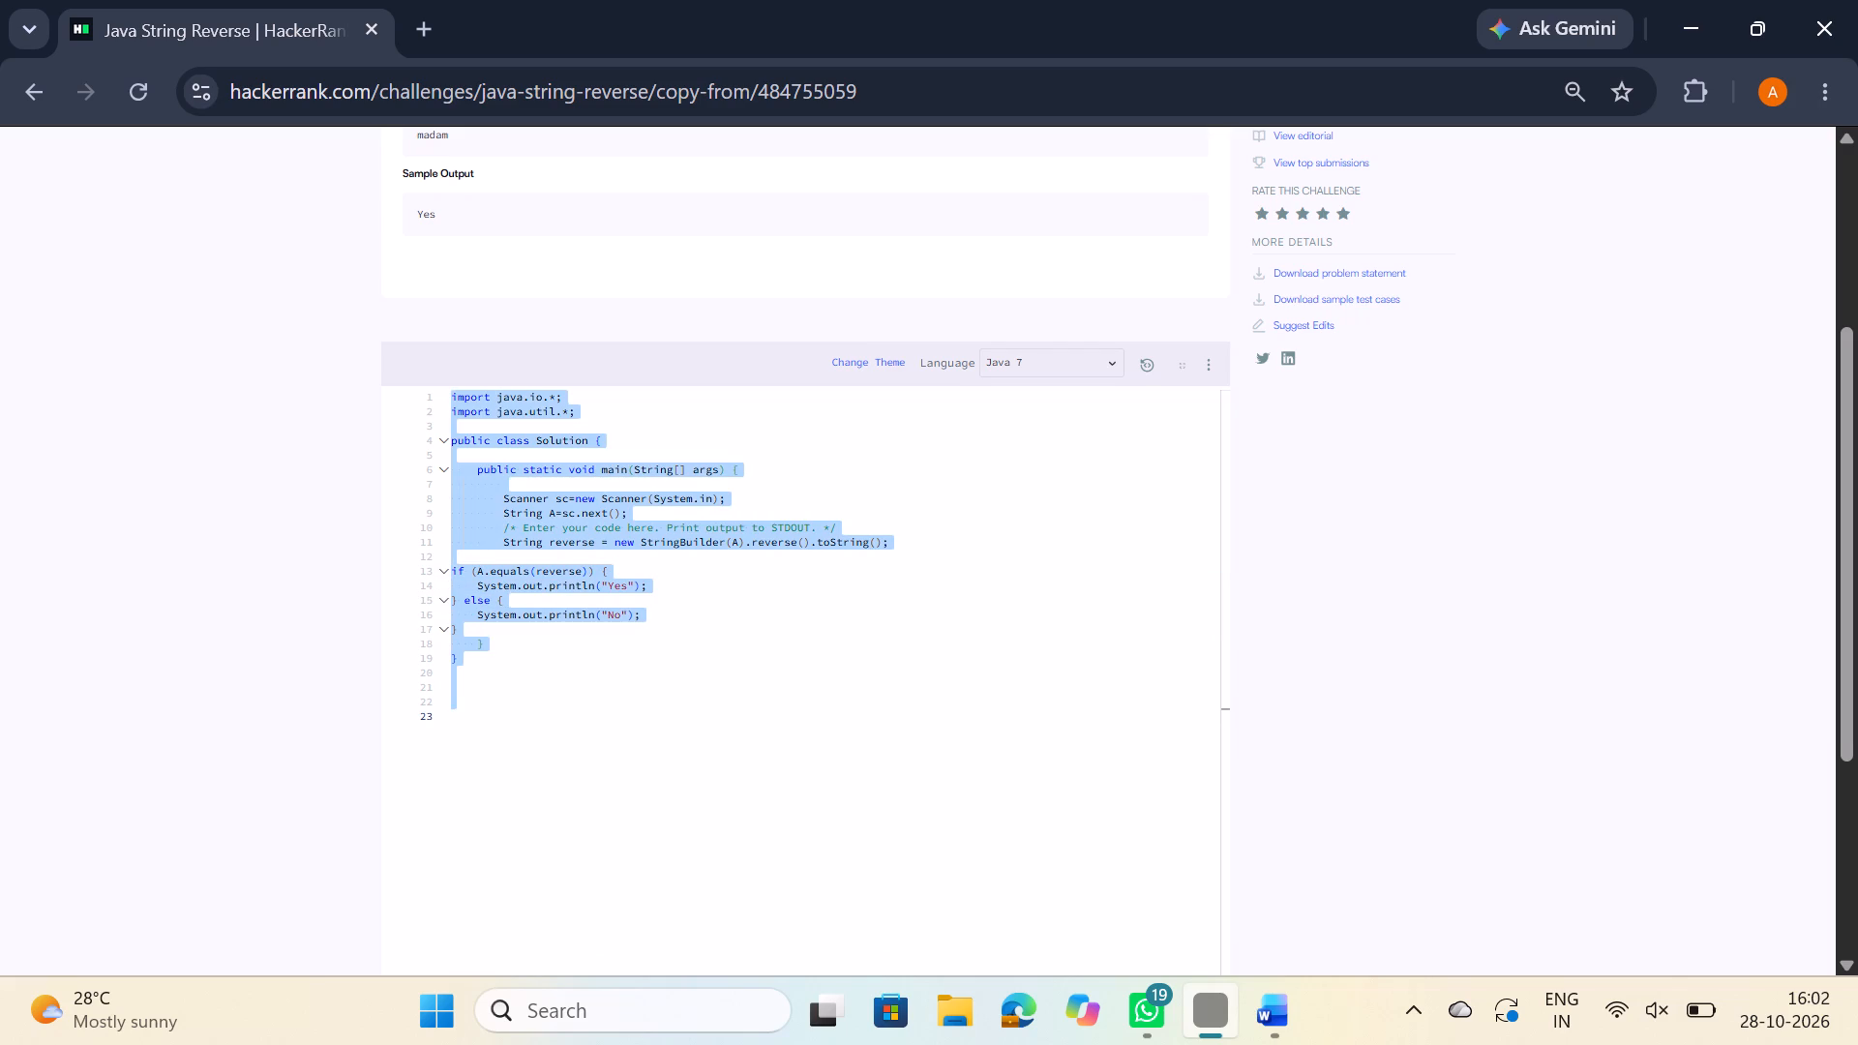
# Switch to Word and paste the copied solution into question 12's code box.
pyautogui.click(1270, 1037)
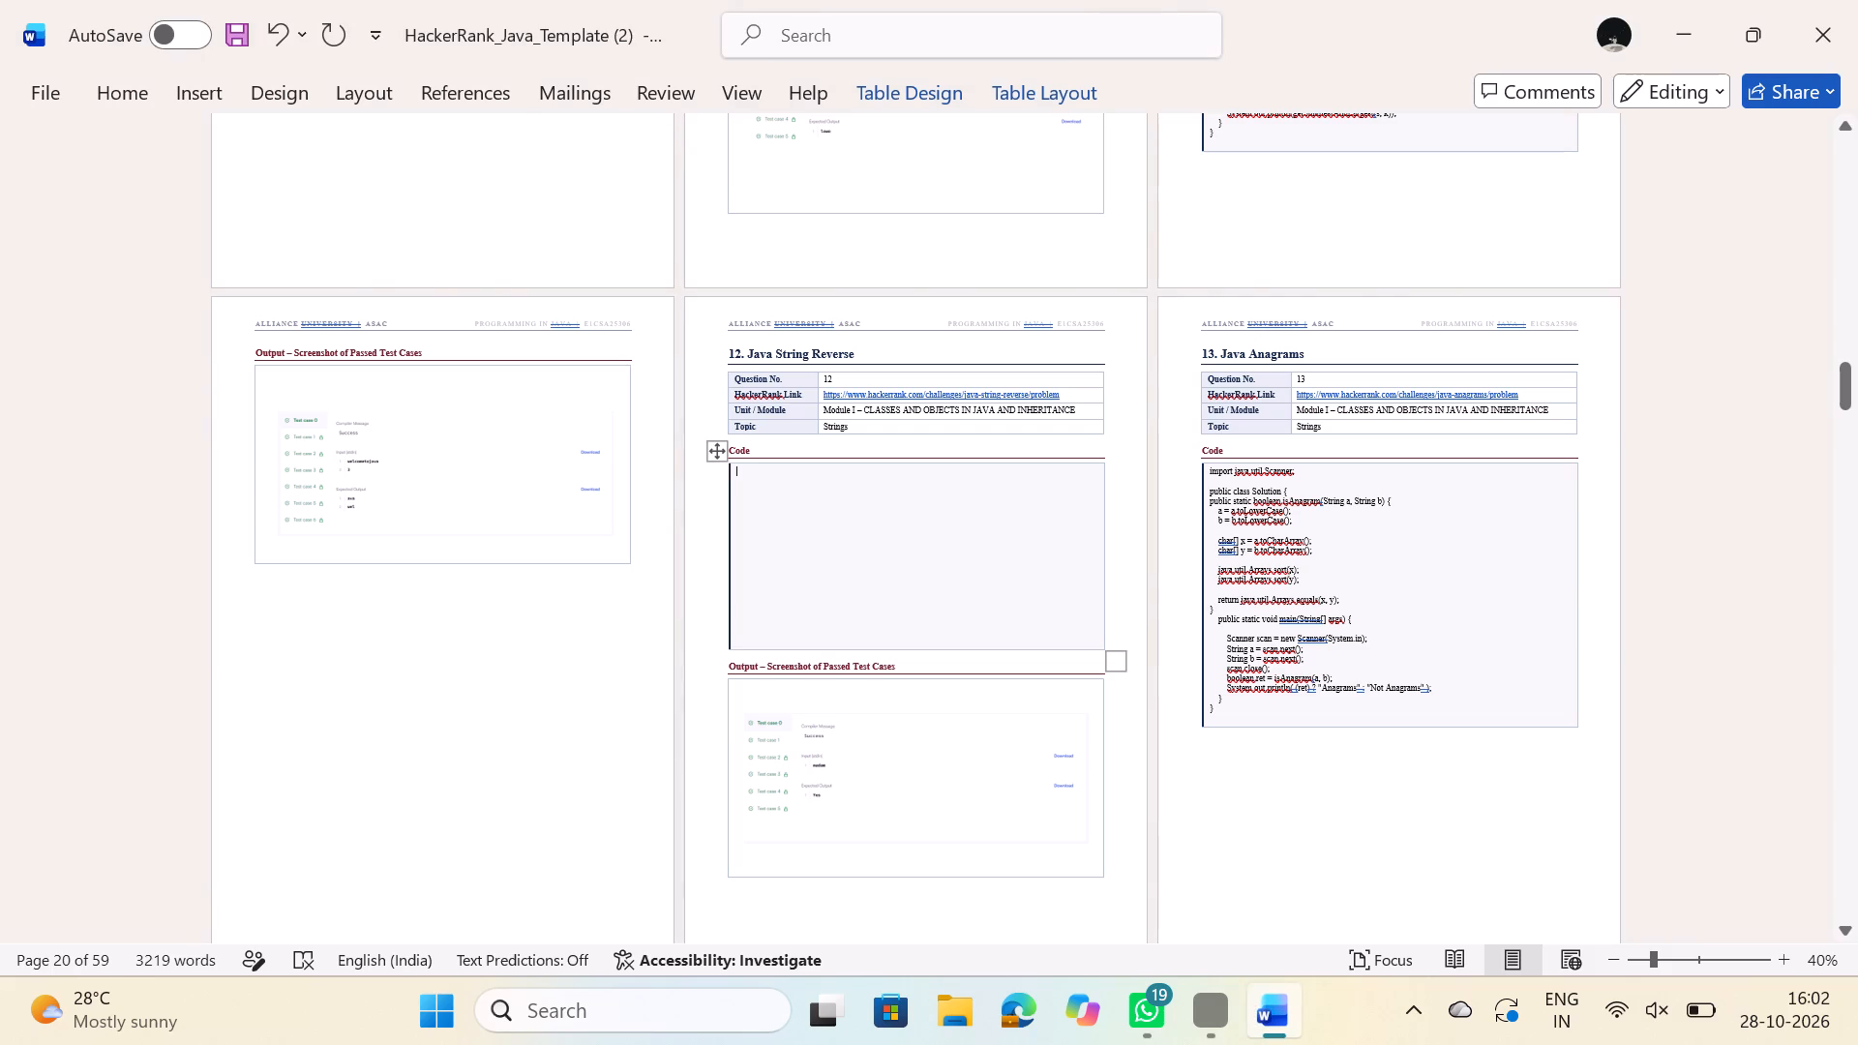
pyautogui.hotkey('ctrl', 'v')
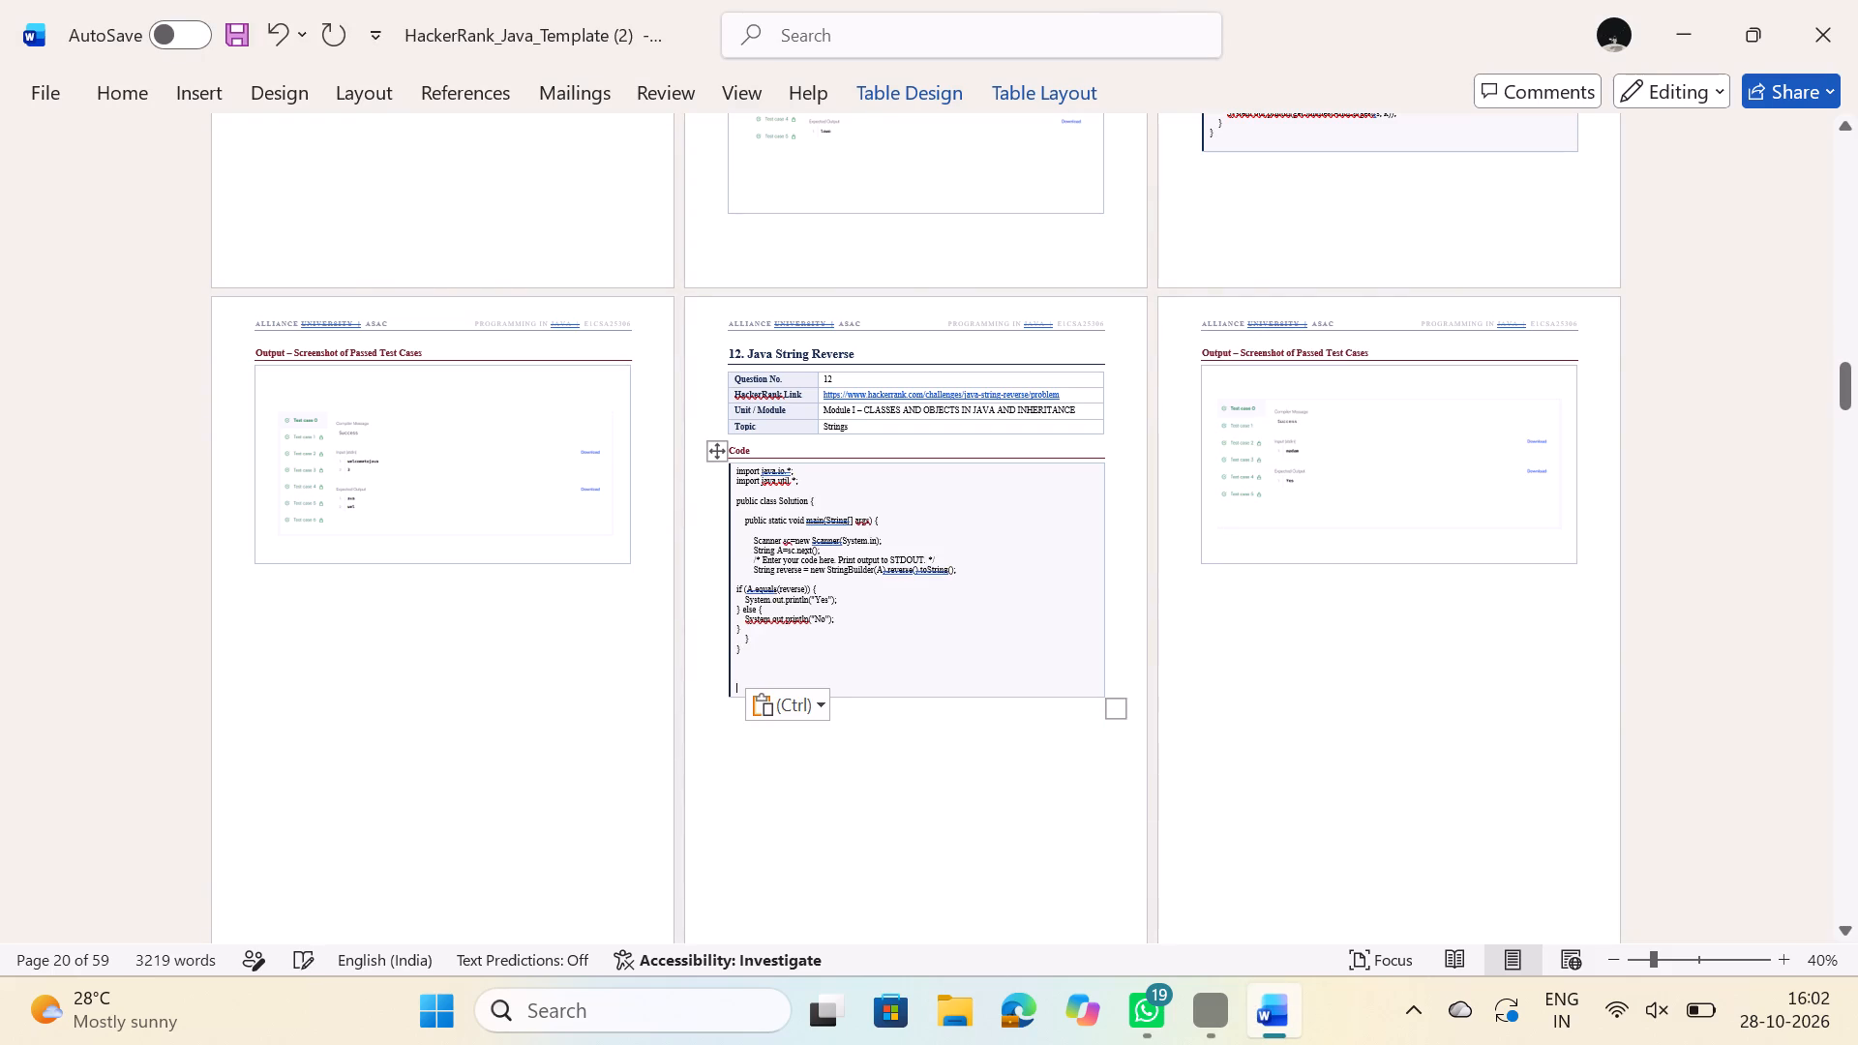
# Check question 13 in the template, switch to Chrome and go back from Java String Reverse to the solved Java challenges list.
pyautogui.scroll(-5, 869, 540)
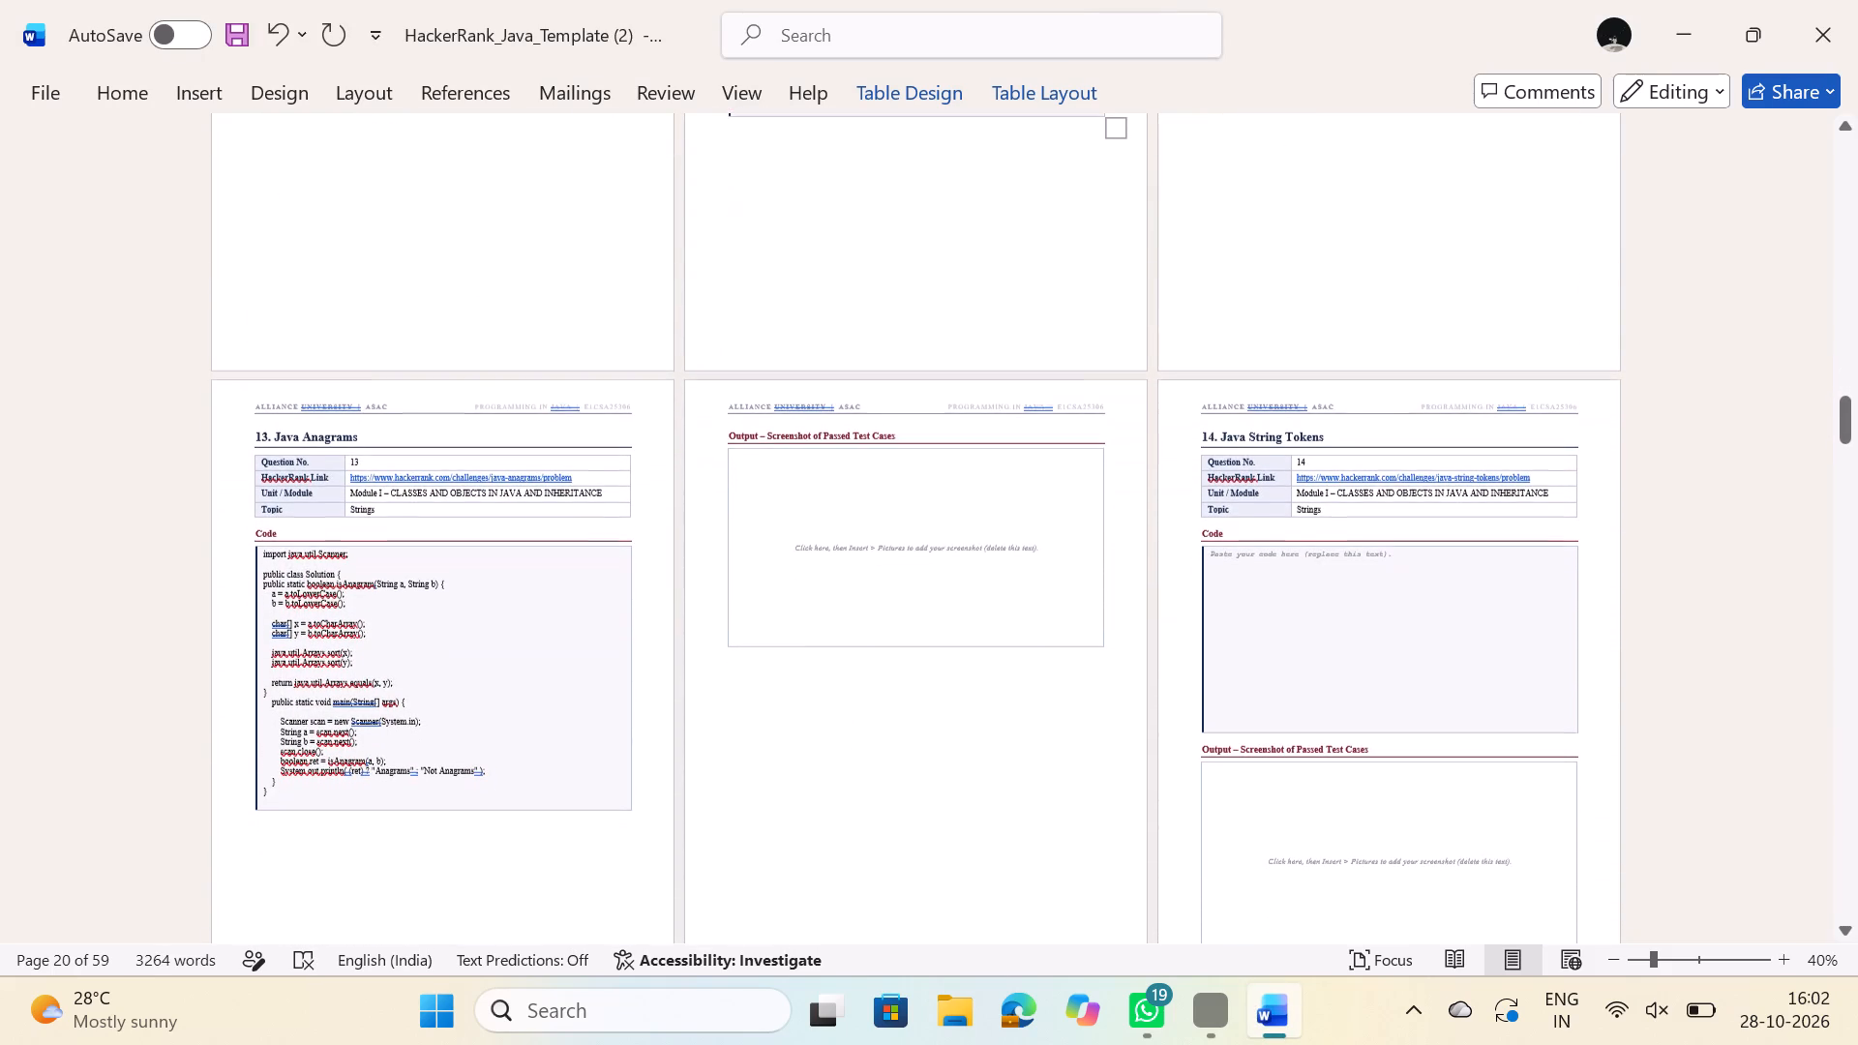
pyautogui.click(1220, 1015)
pyautogui.scroll(8, 646, 623)
pyautogui.hscroll(11, 49, 280)
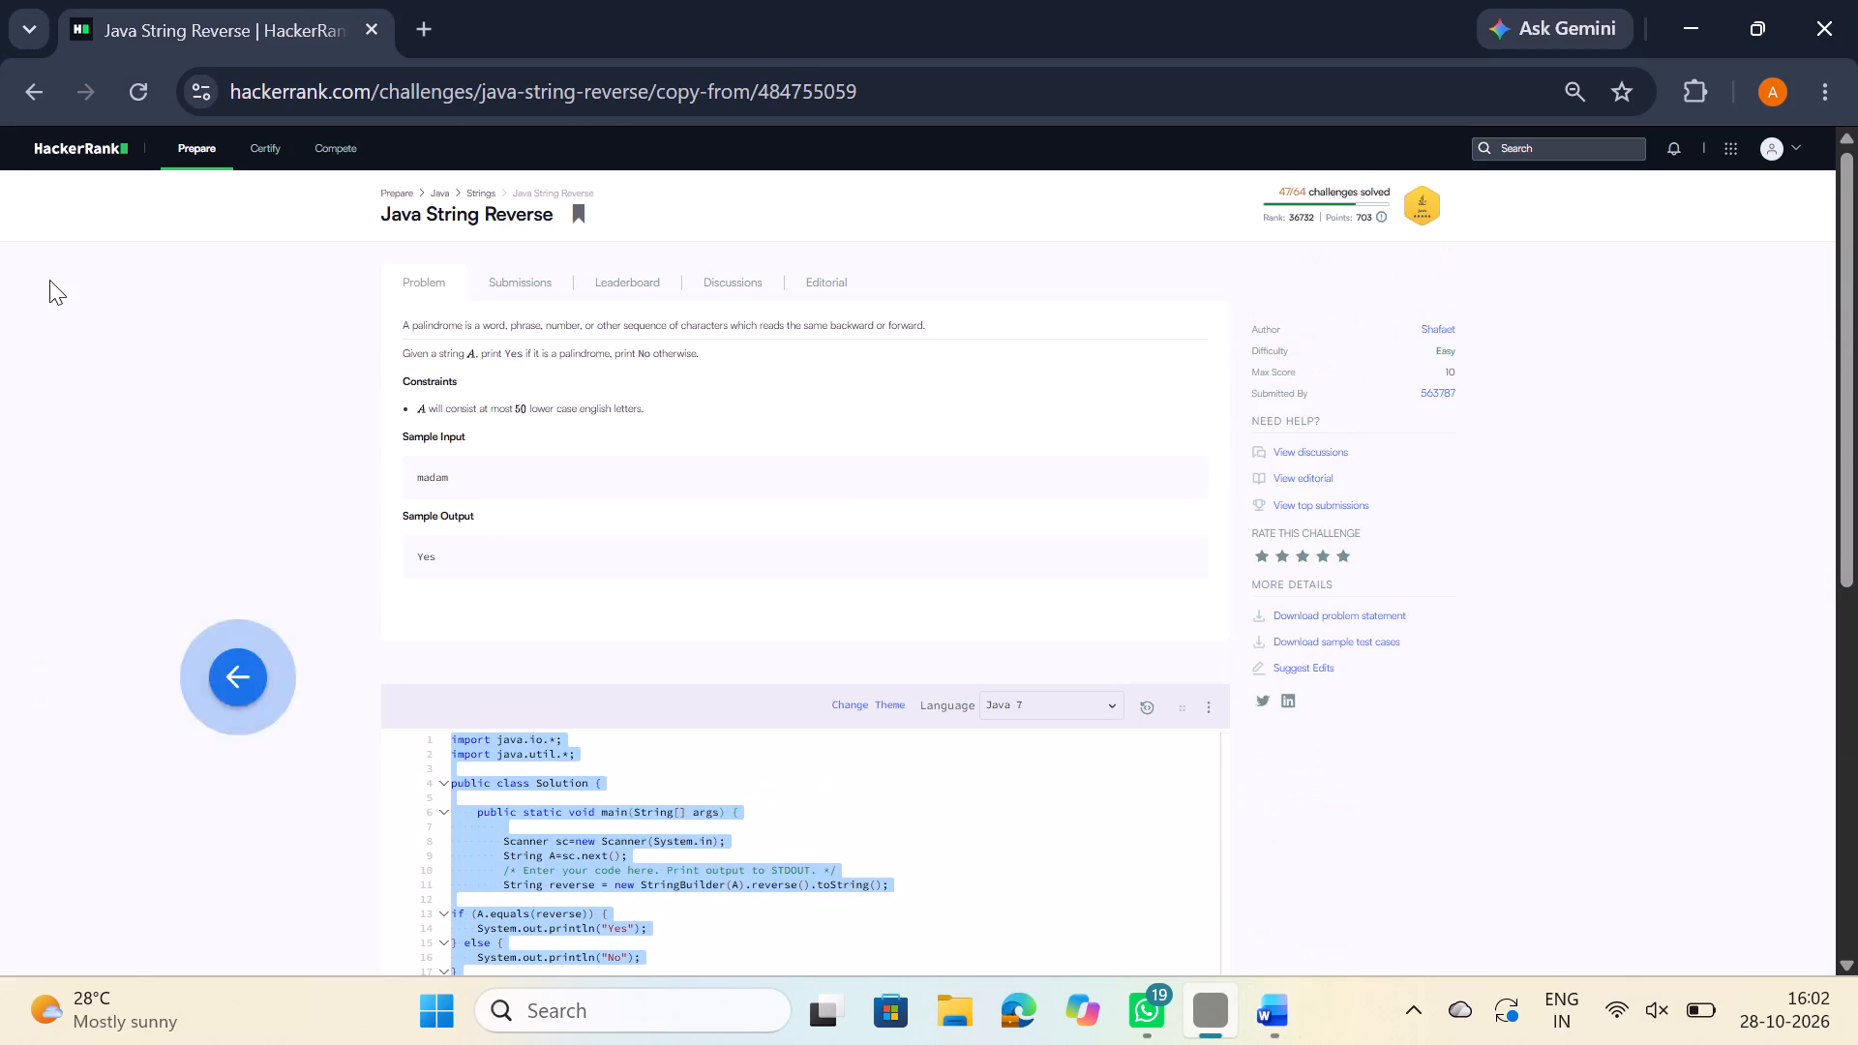
pyautogui.hscroll(13, 144, 485)
pyautogui.hscroll(12, 144, 485)
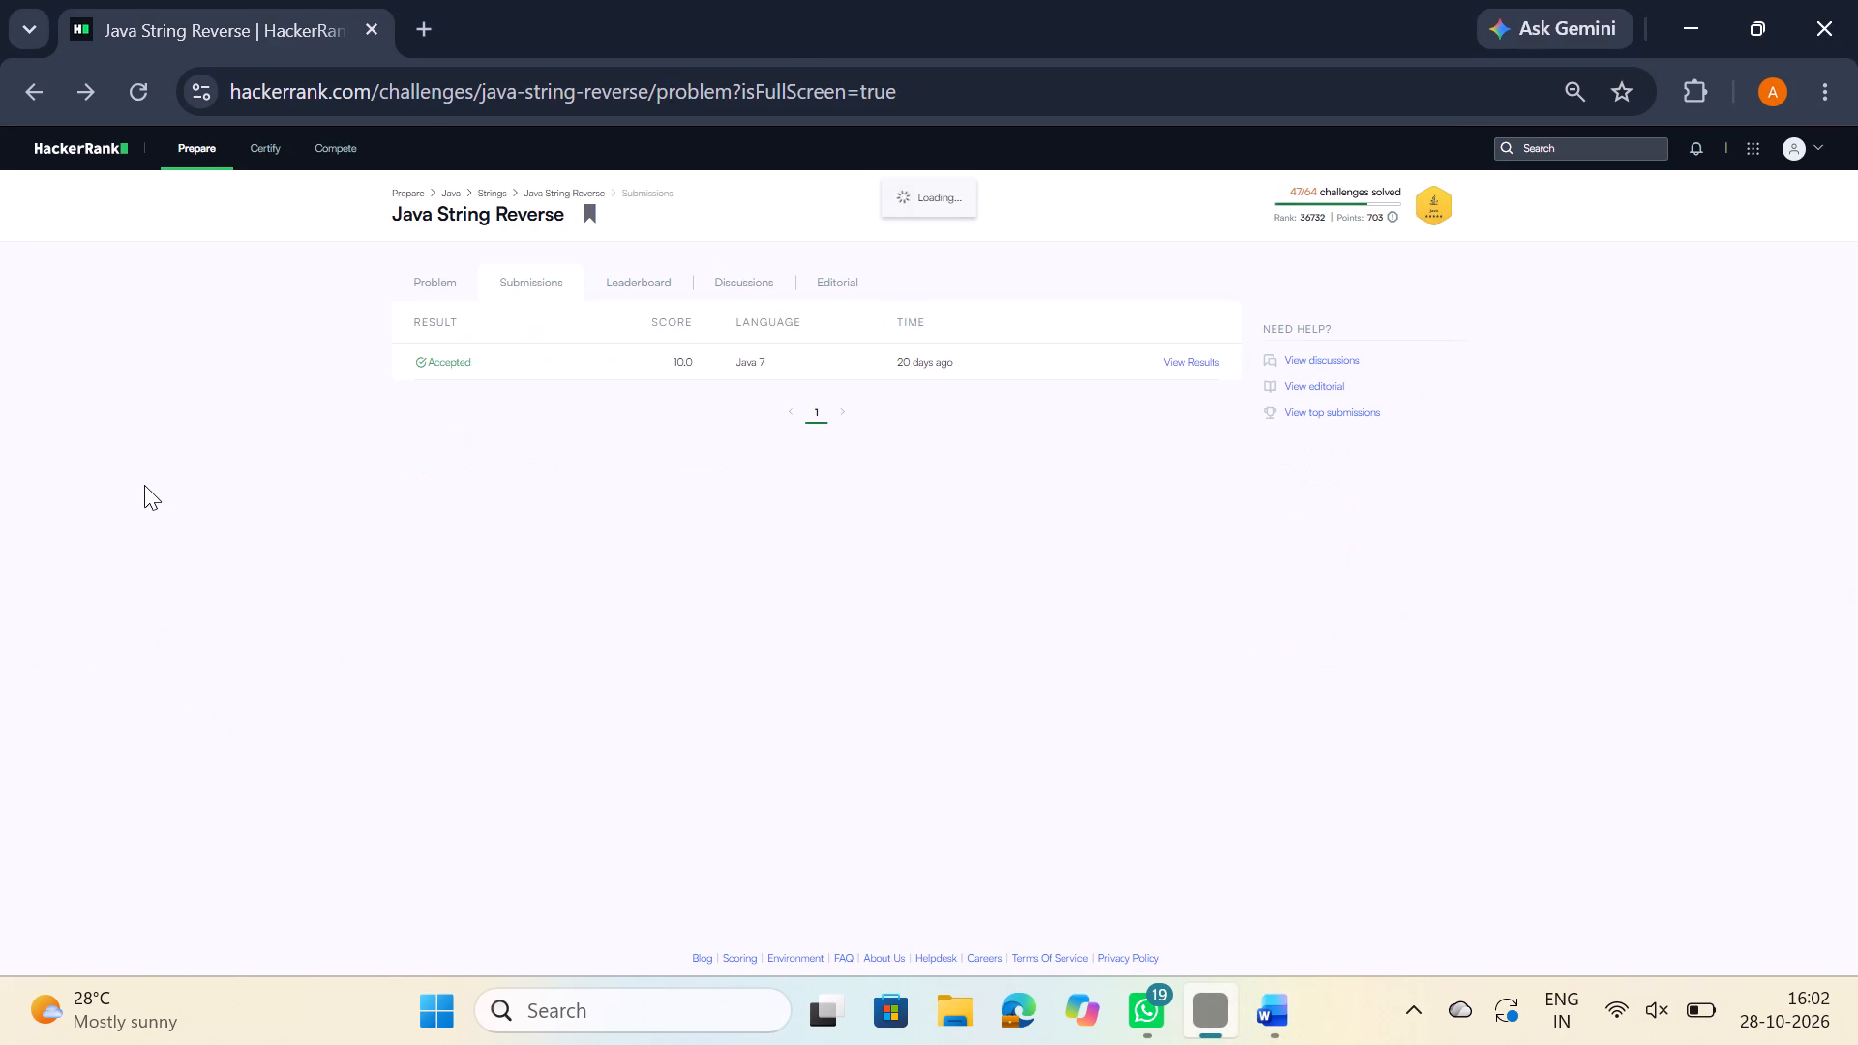
pyautogui.scroll(2, 144, 485)
pyautogui.hscroll(13, 144, 485)
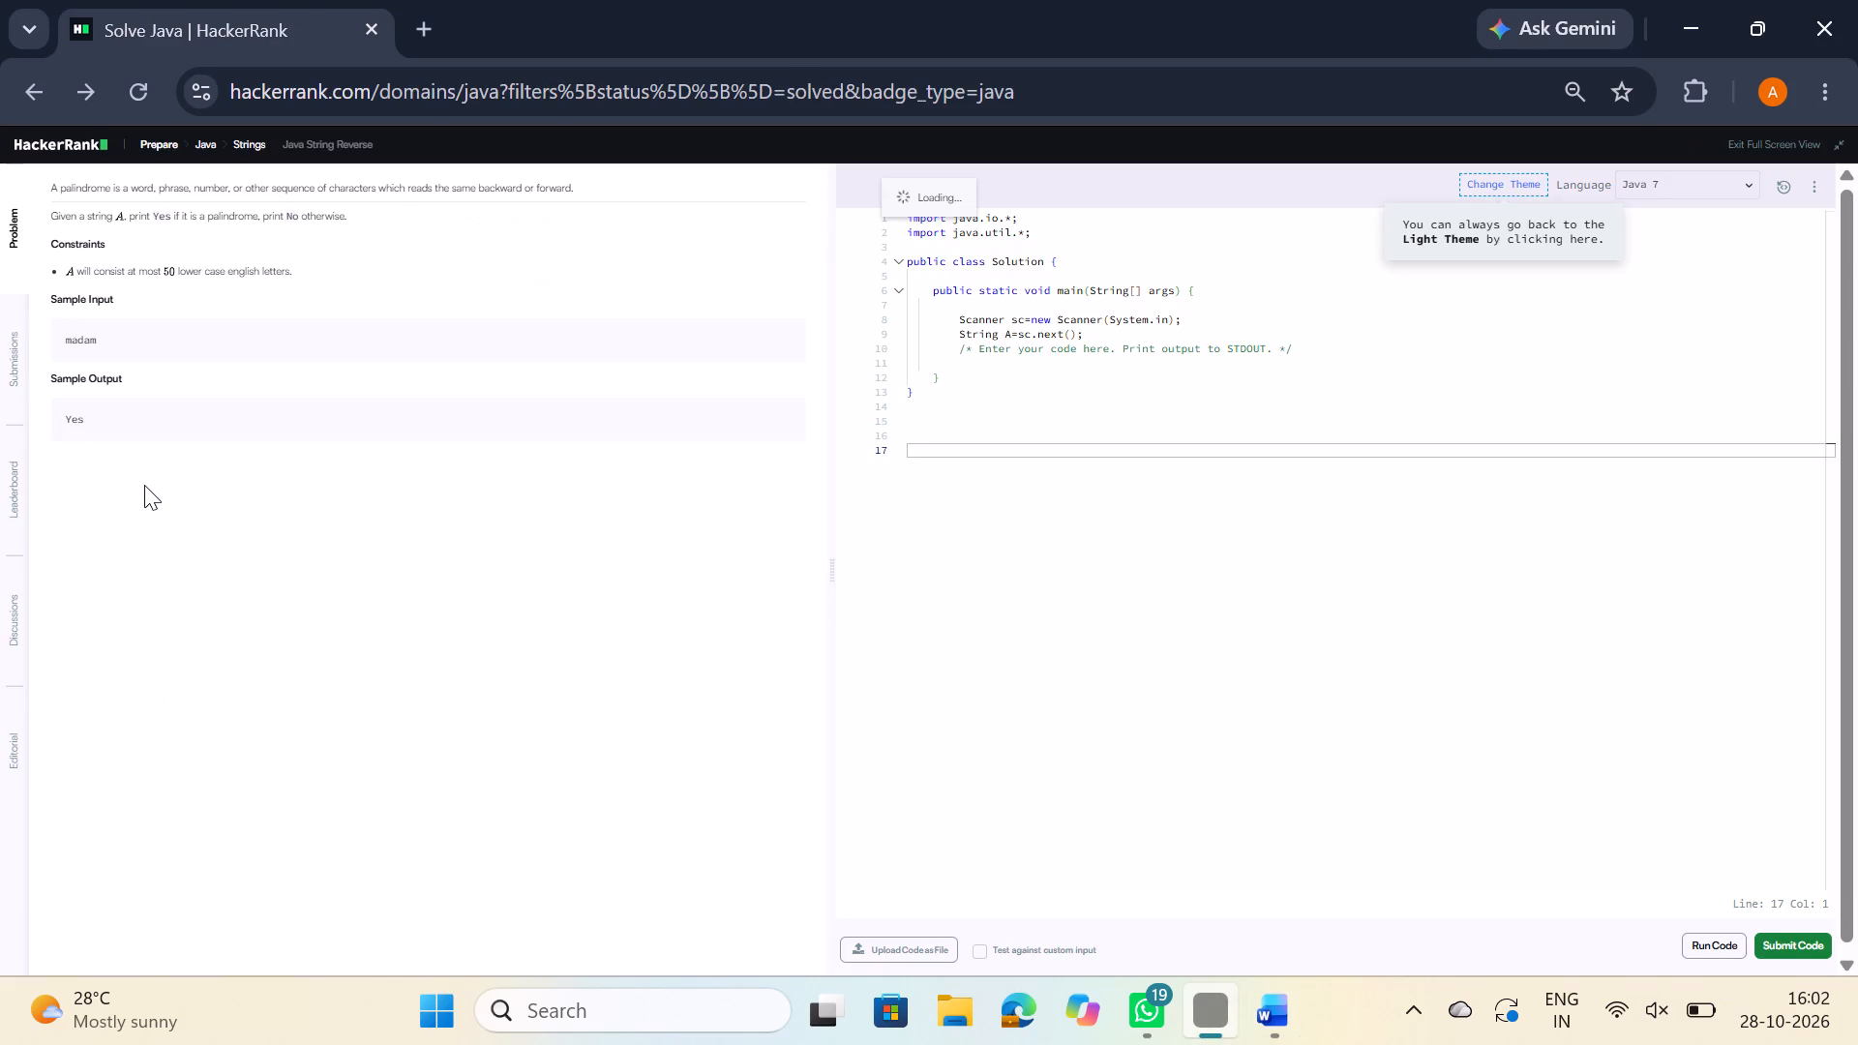
# Open the Java Anagrams challenge from the solved list and view the results of its first listed accepted submission.
pyautogui.scroll(-4, 144, 485)
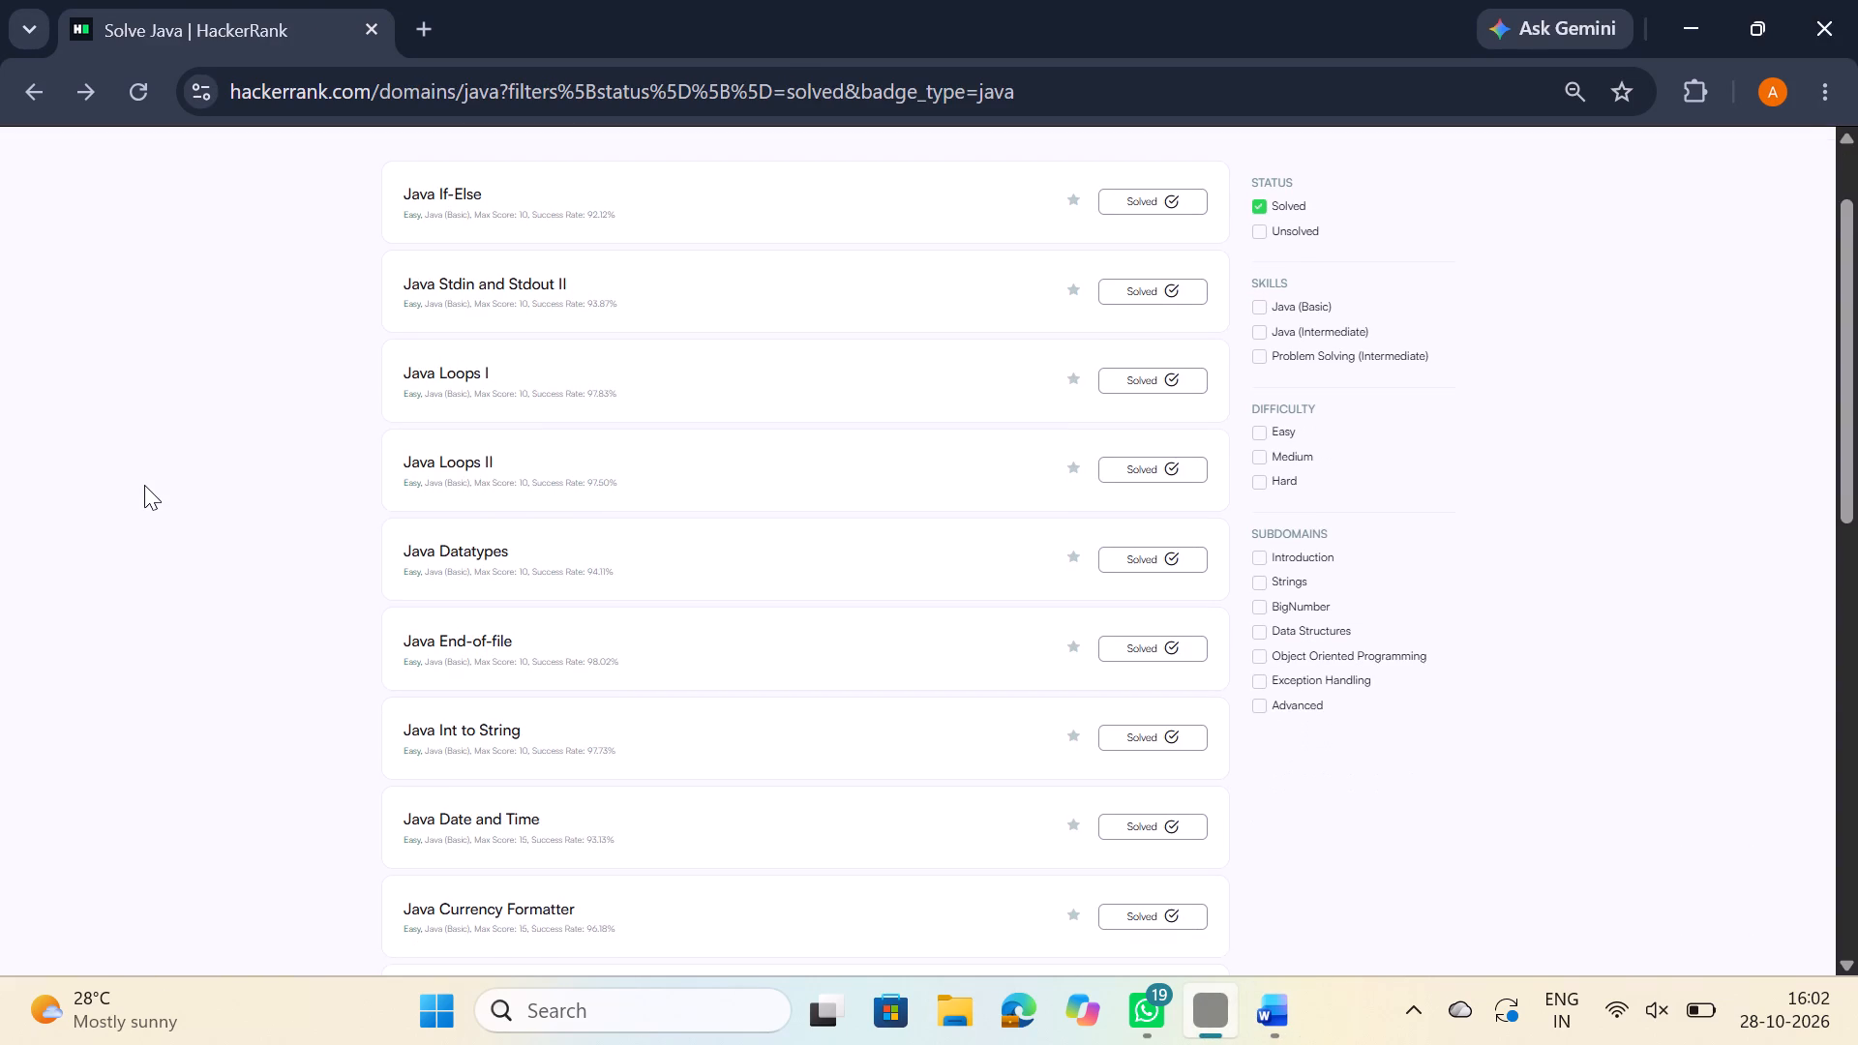
pyautogui.scroll(-5, 665, 679)
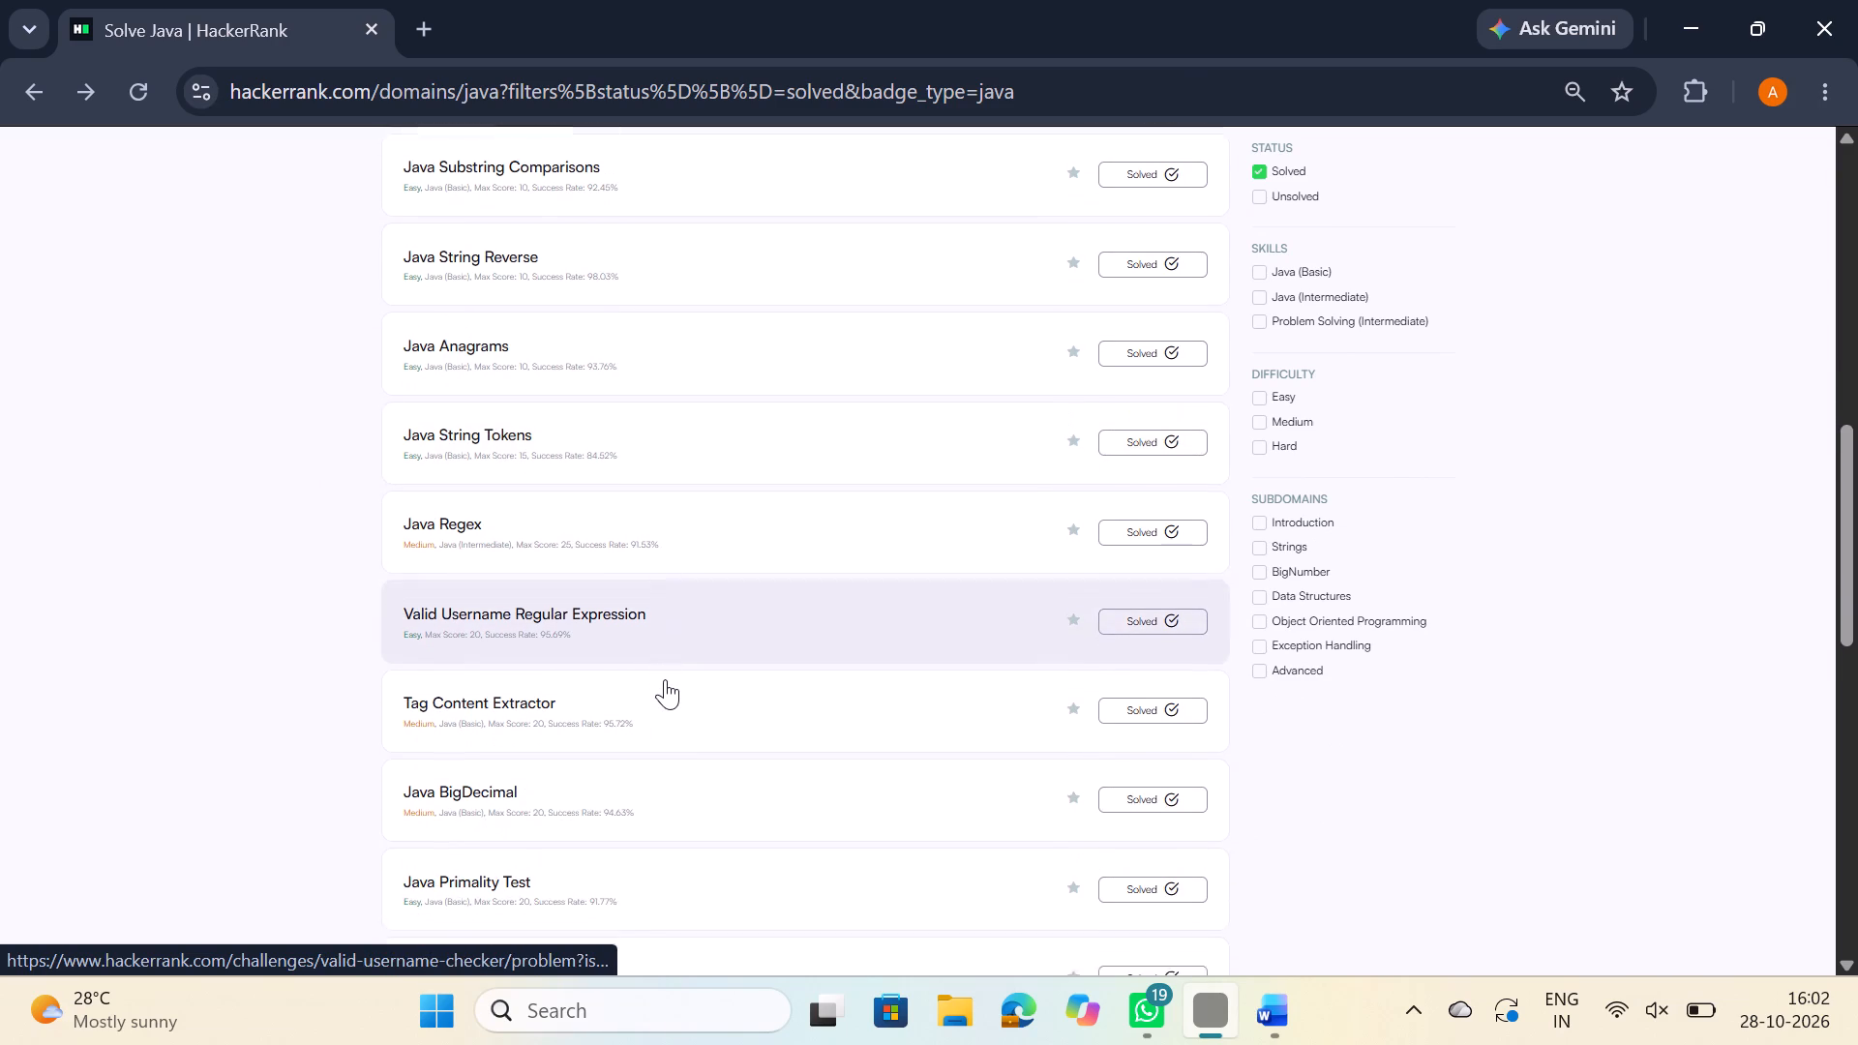
pyautogui.scroll(-1, 665, 679)
pyautogui.scroll(-1, 923, 332)
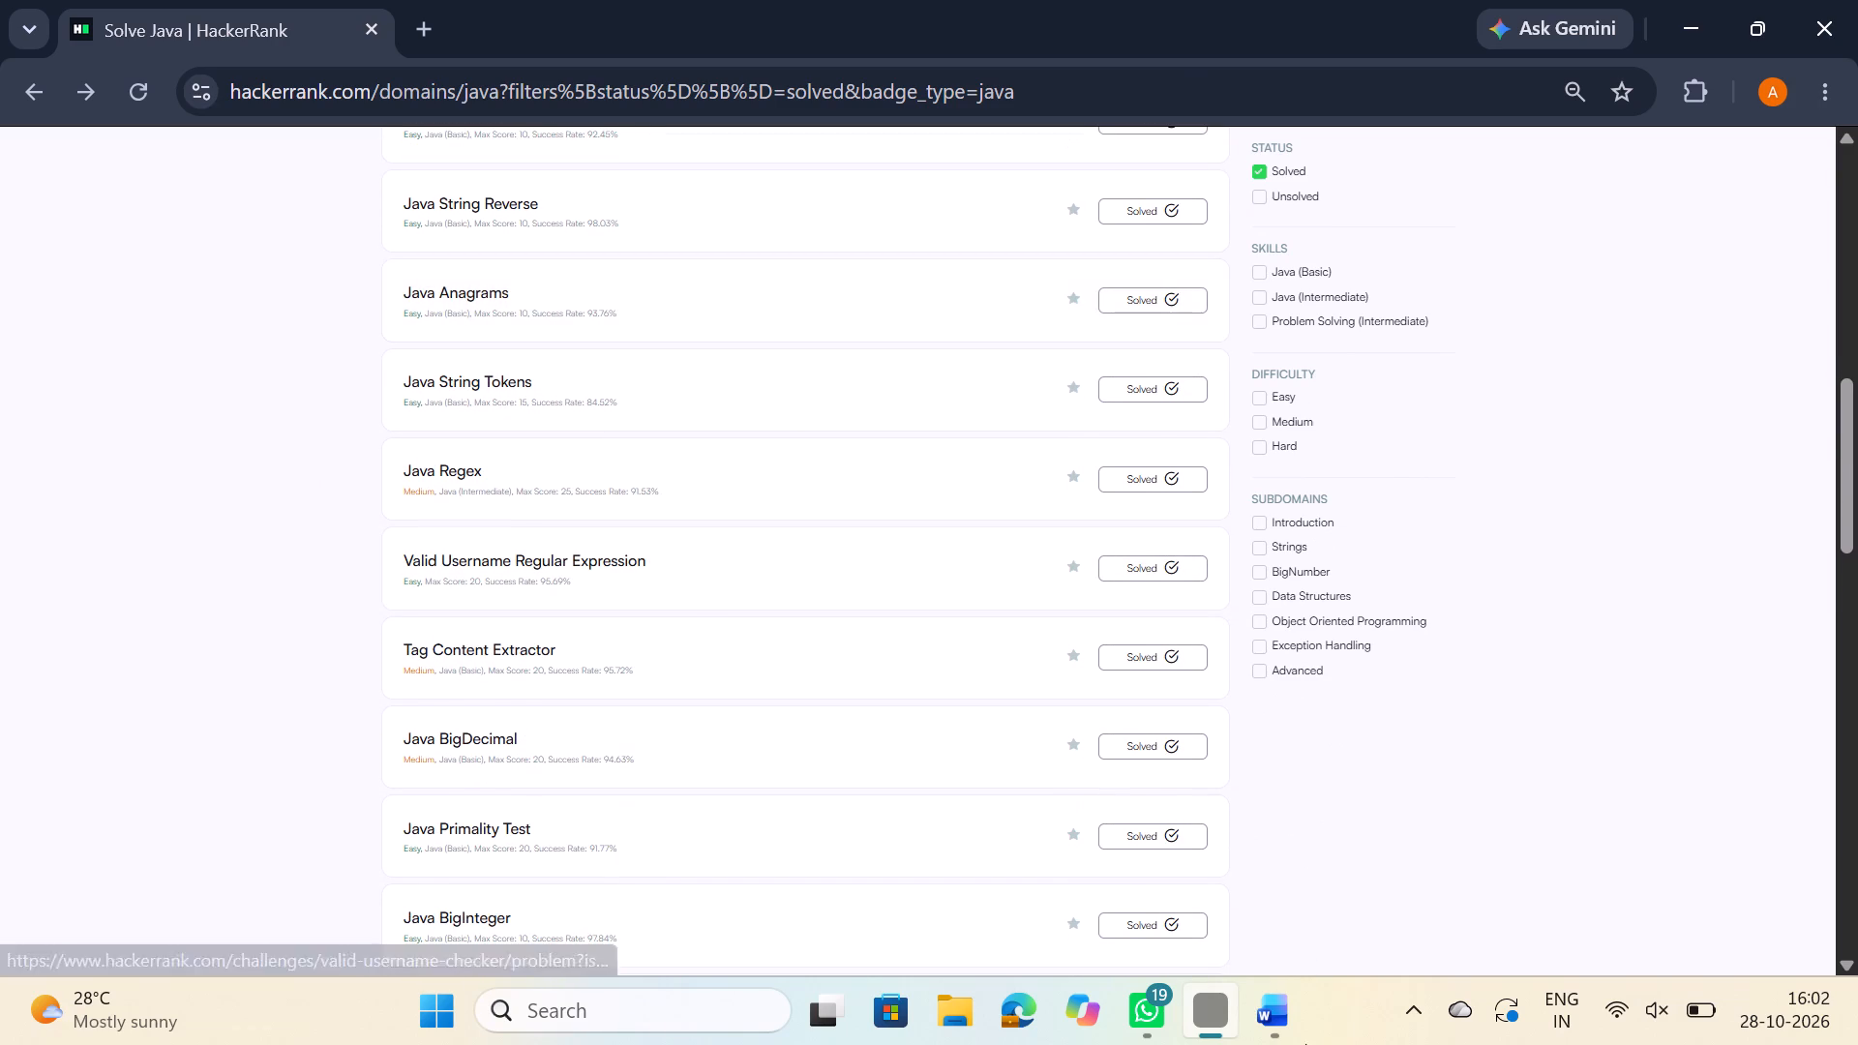
pyautogui.click(1292, 1008)
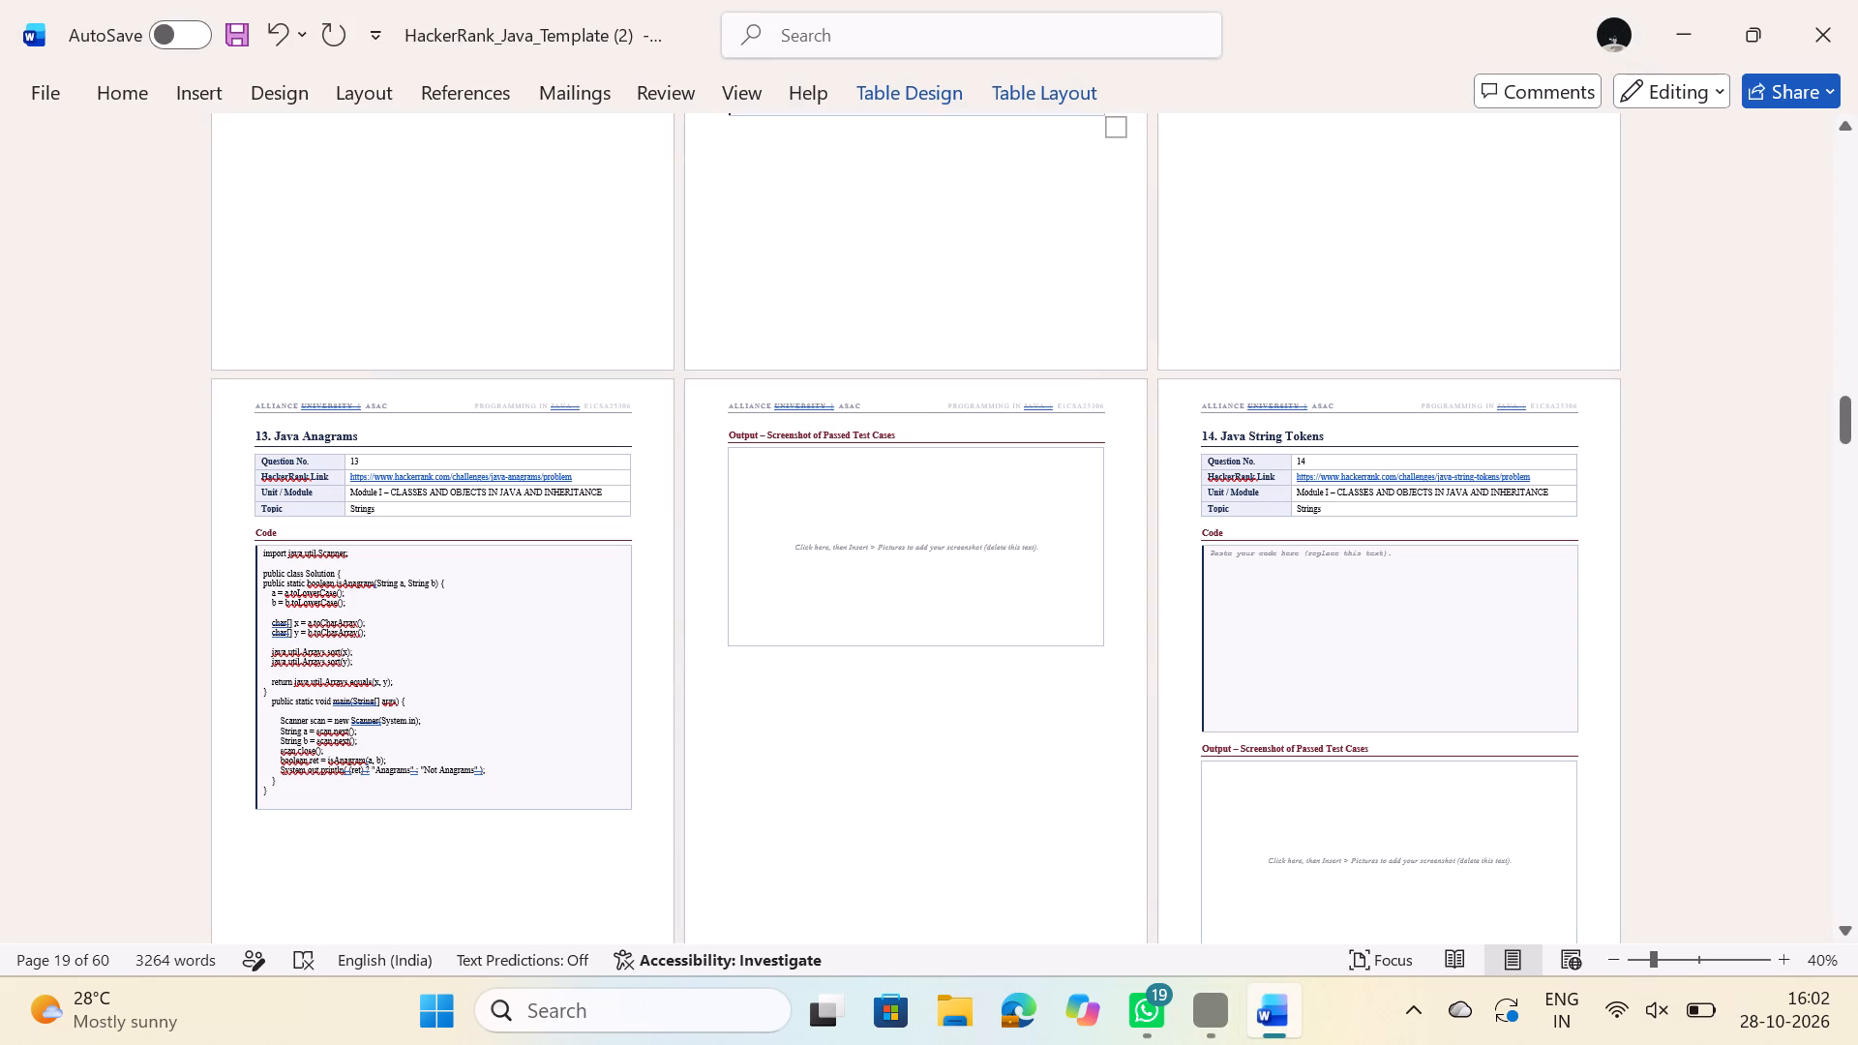
pyautogui.click(1203, 1034)
pyautogui.scroll(-1, 624, 496)
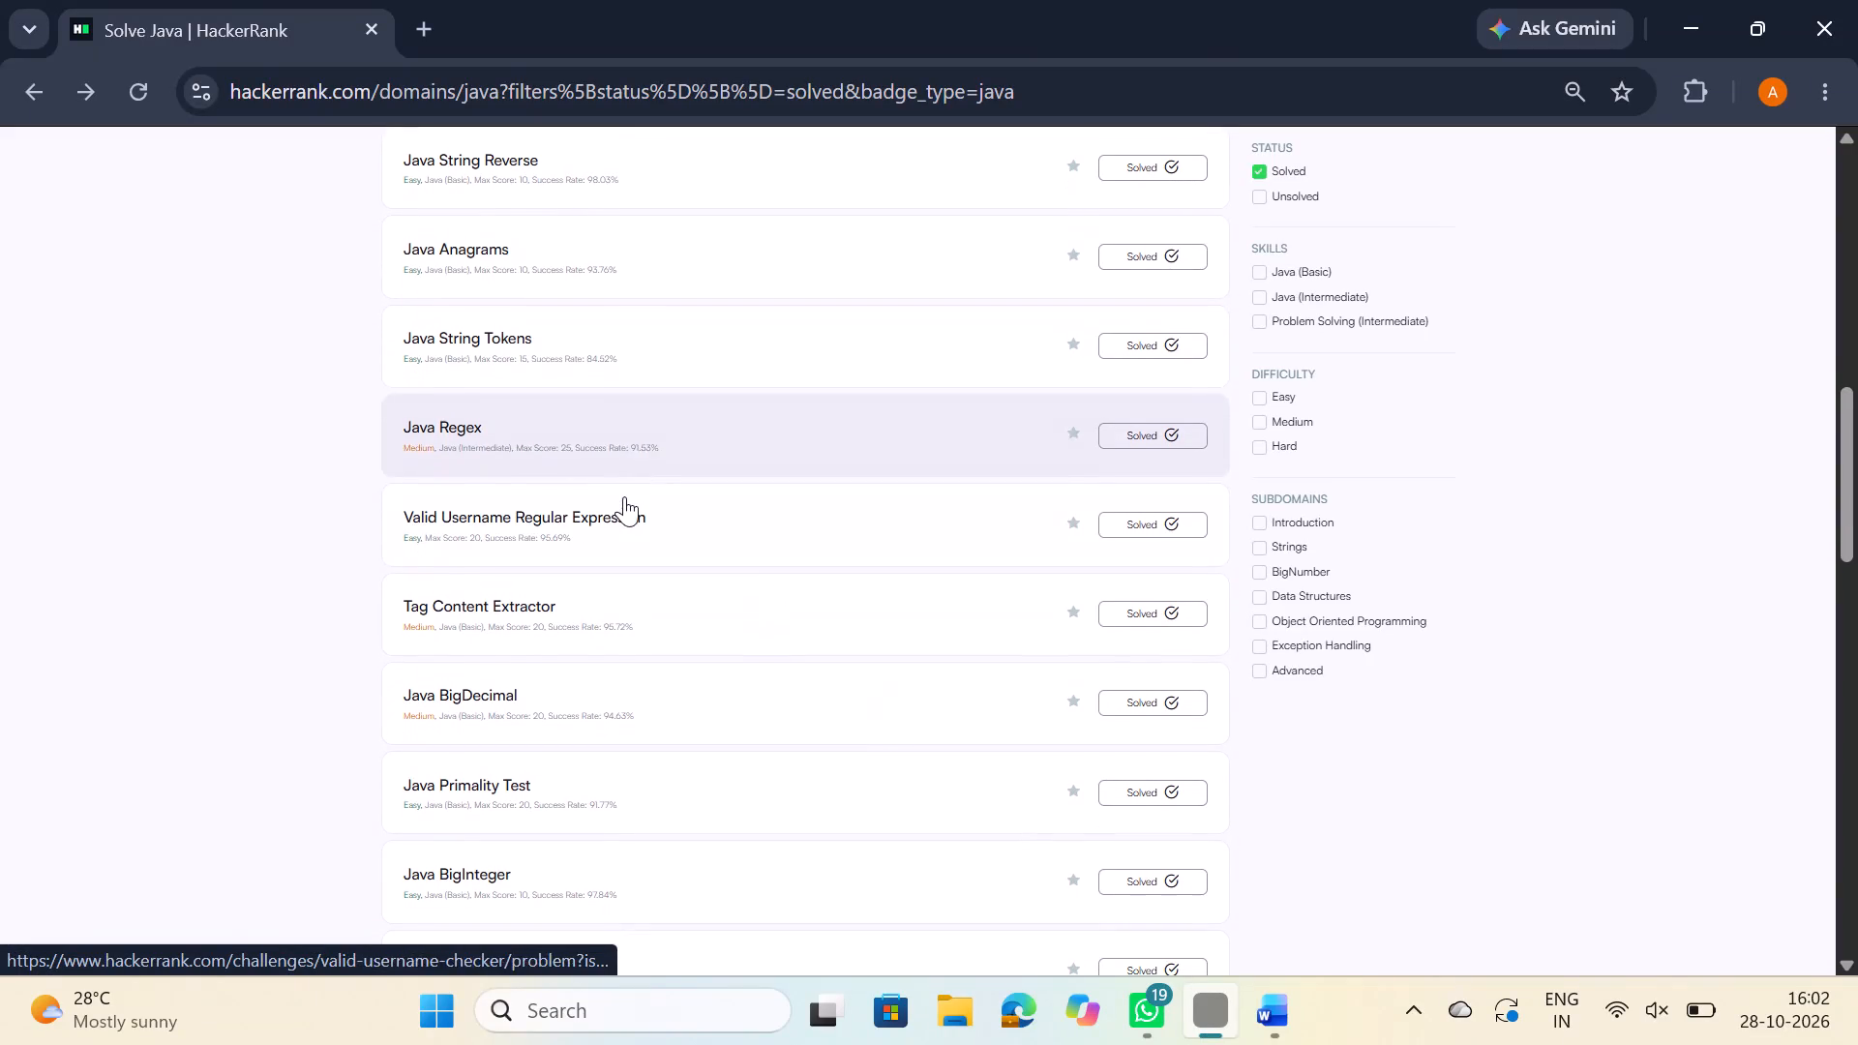
pyautogui.click(1159, 249)
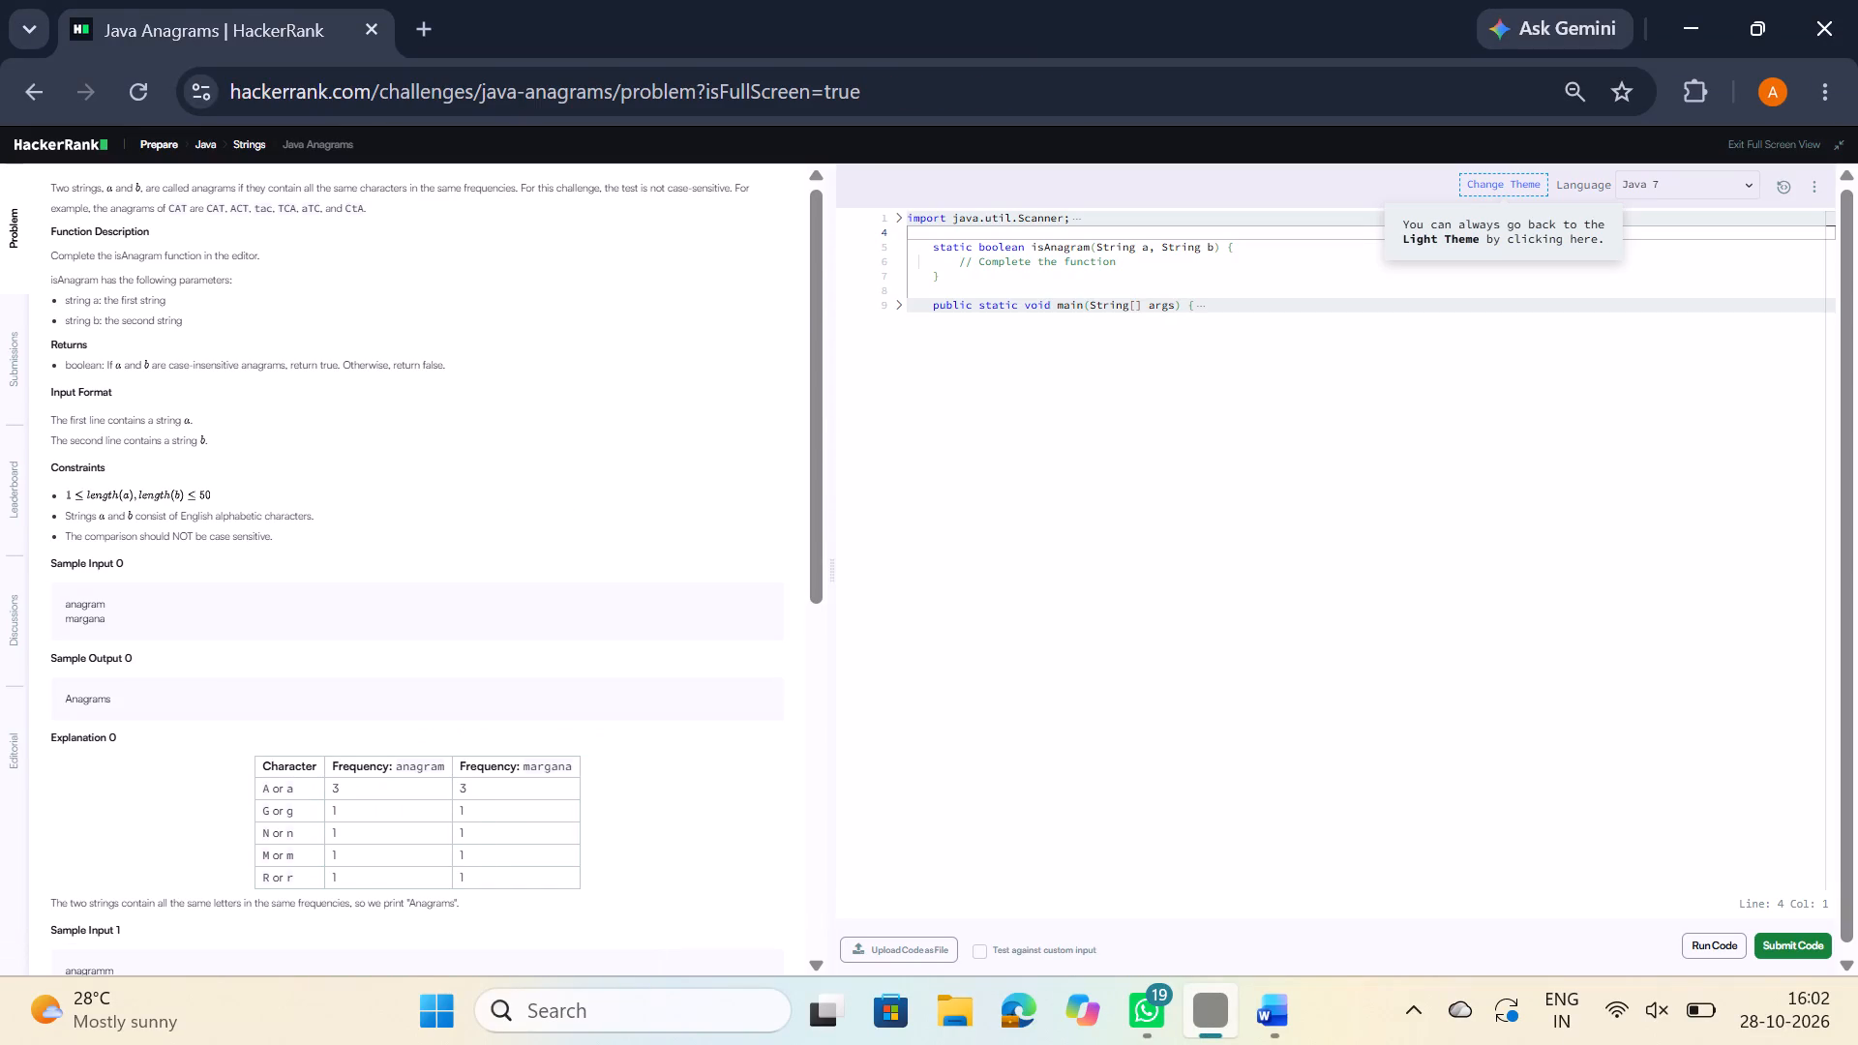
pyautogui.click(21, 371)
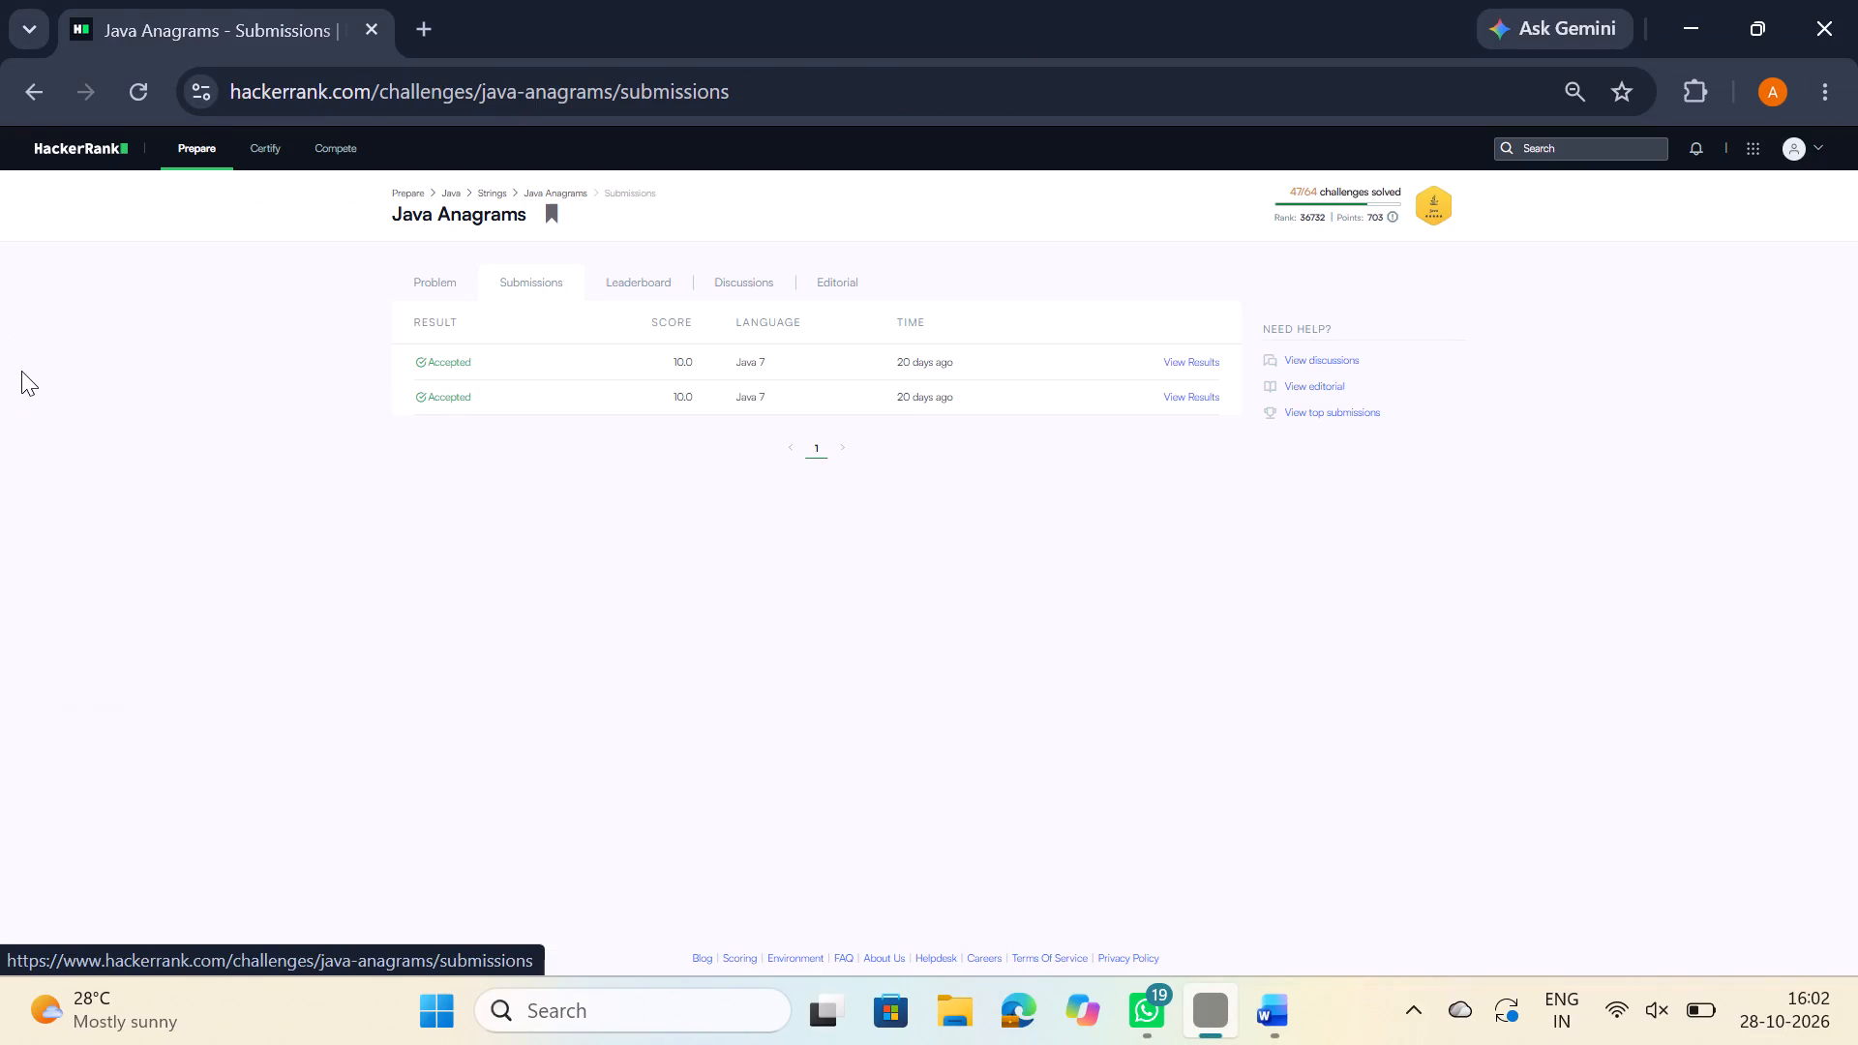
pyautogui.click(1184, 364)
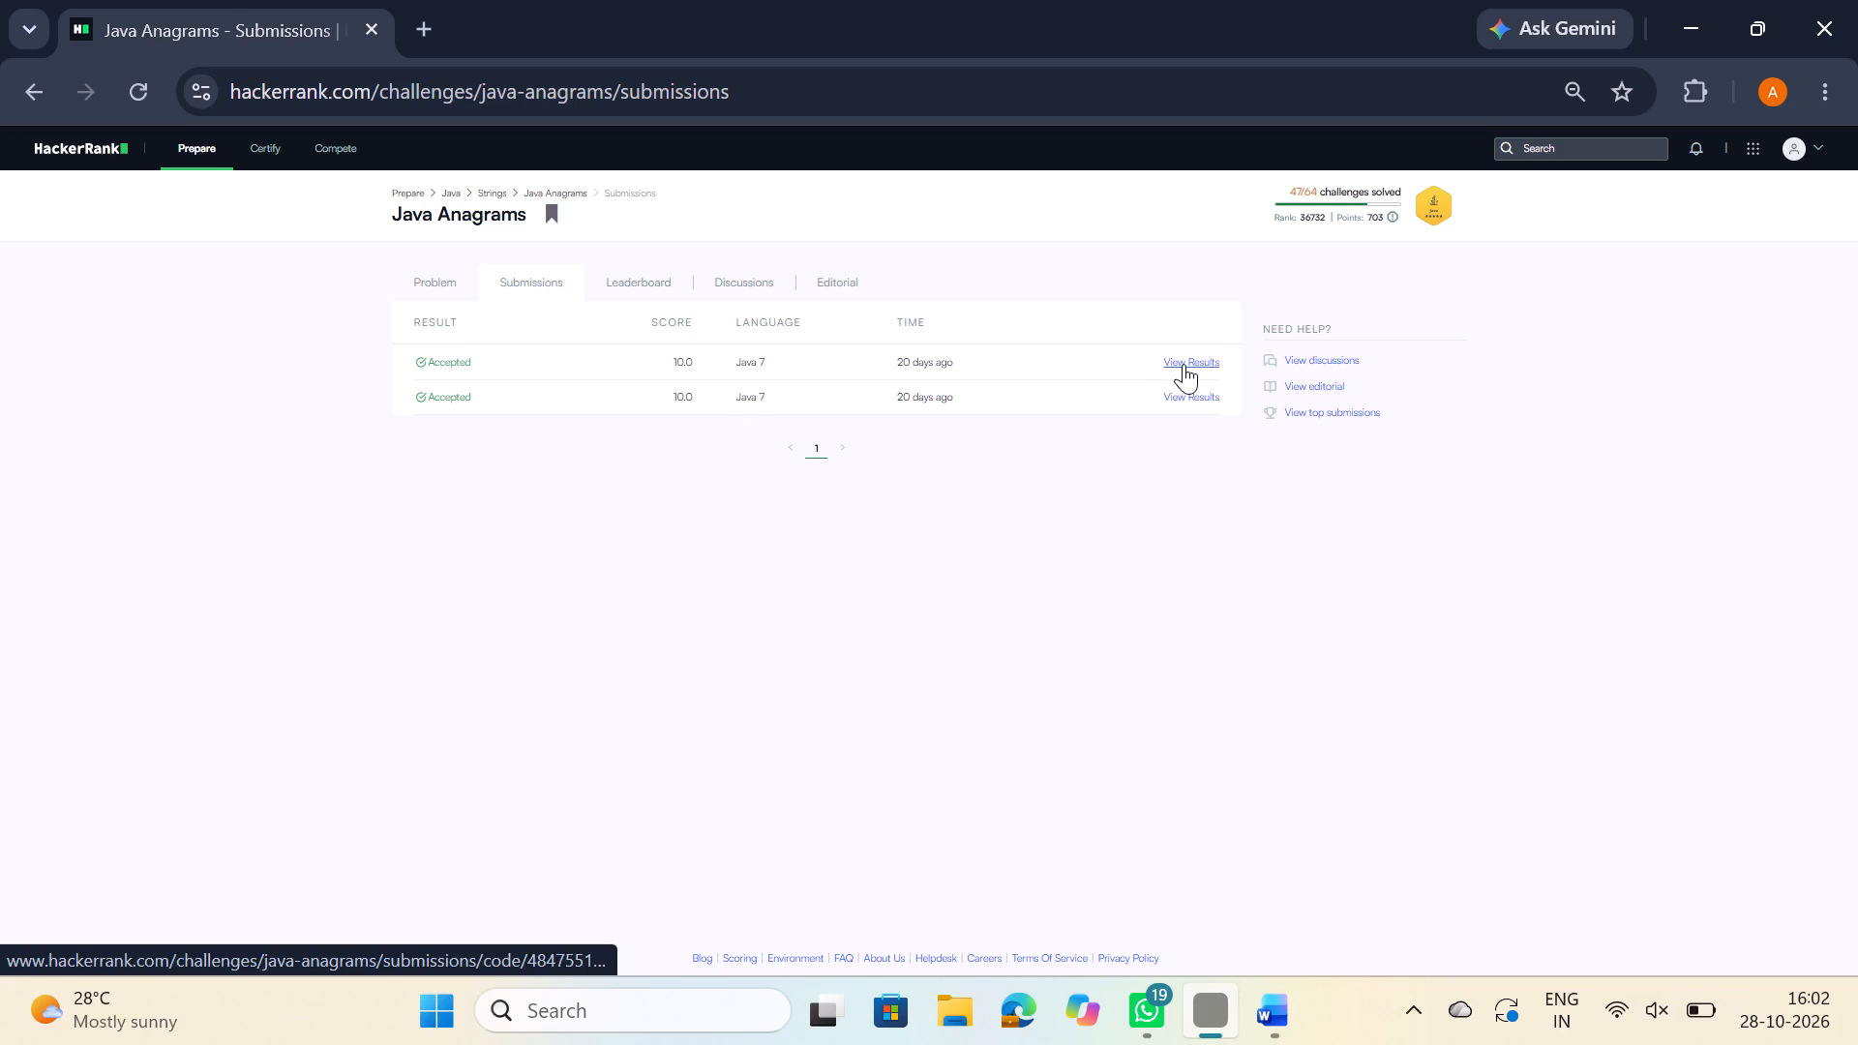
# Capture a rectangular screenshot of the Java Anagrams test case results, covering the test case list, compiler message, input and expected output.
pyautogui.scroll(-11, 803, 688)
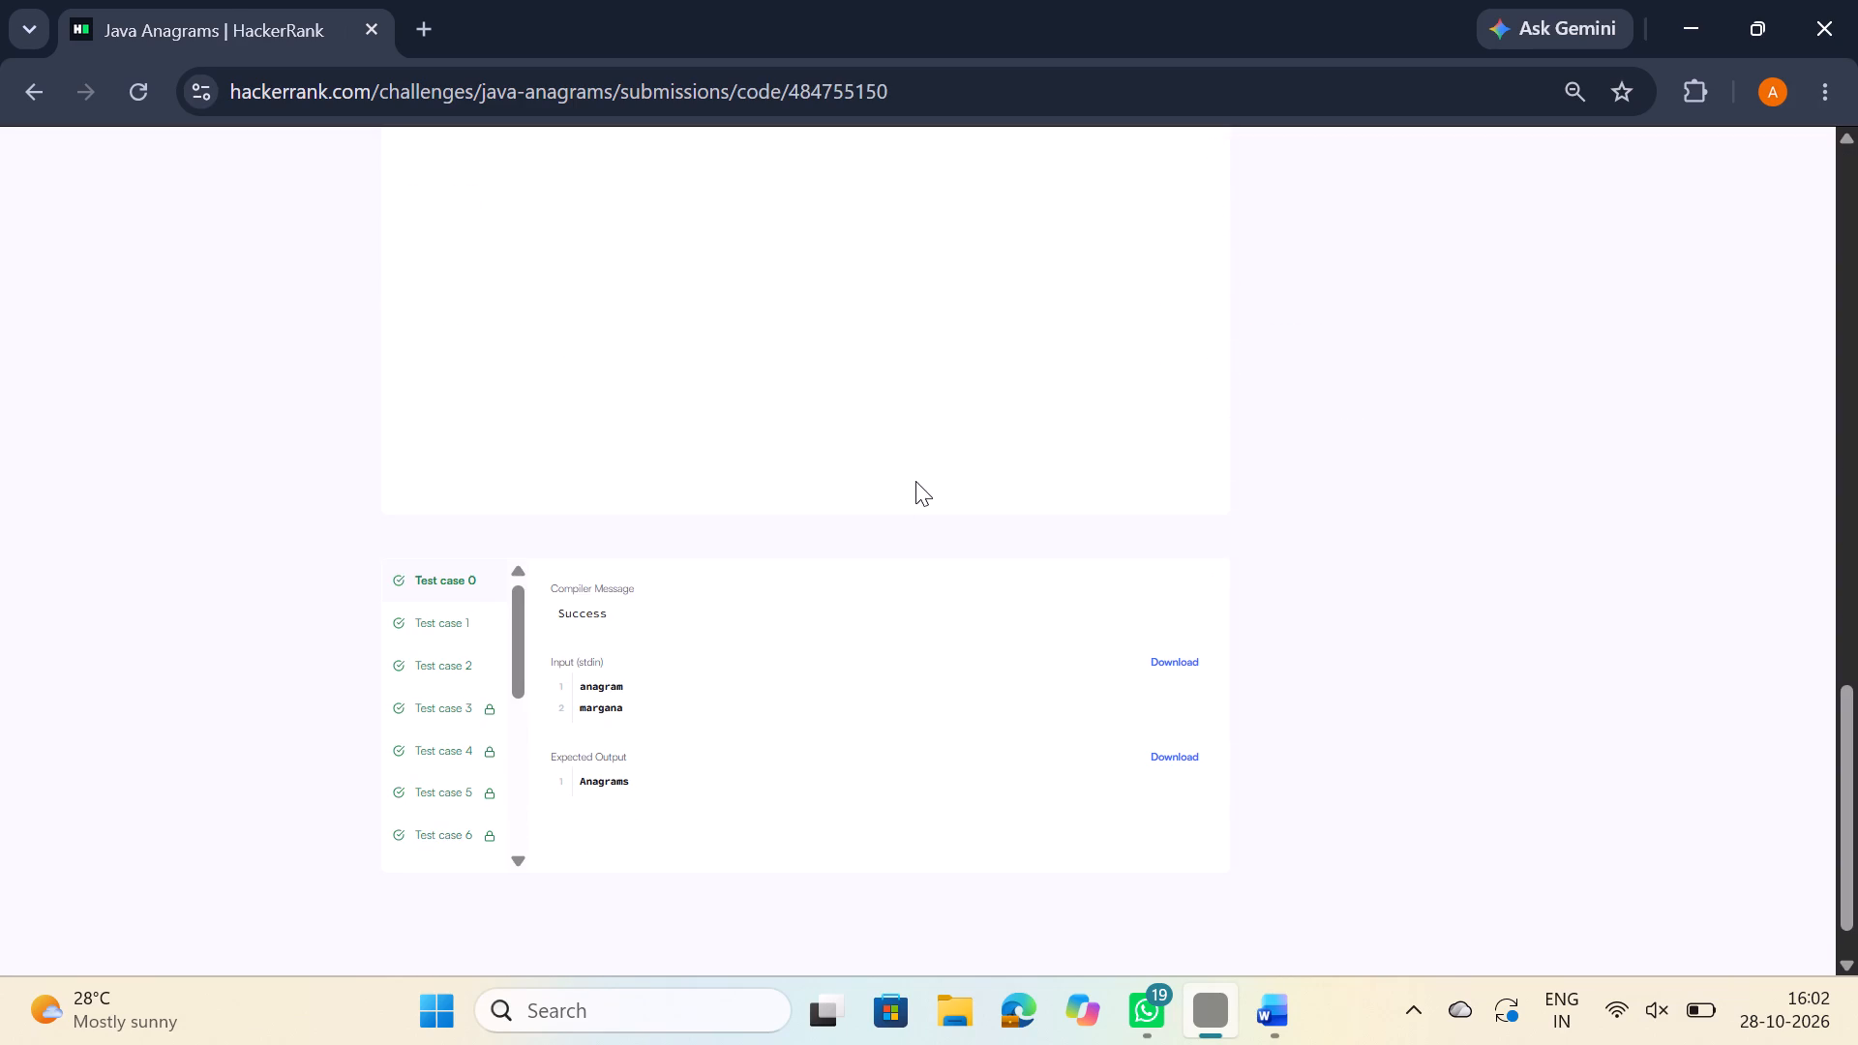
pyautogui.press('Print')
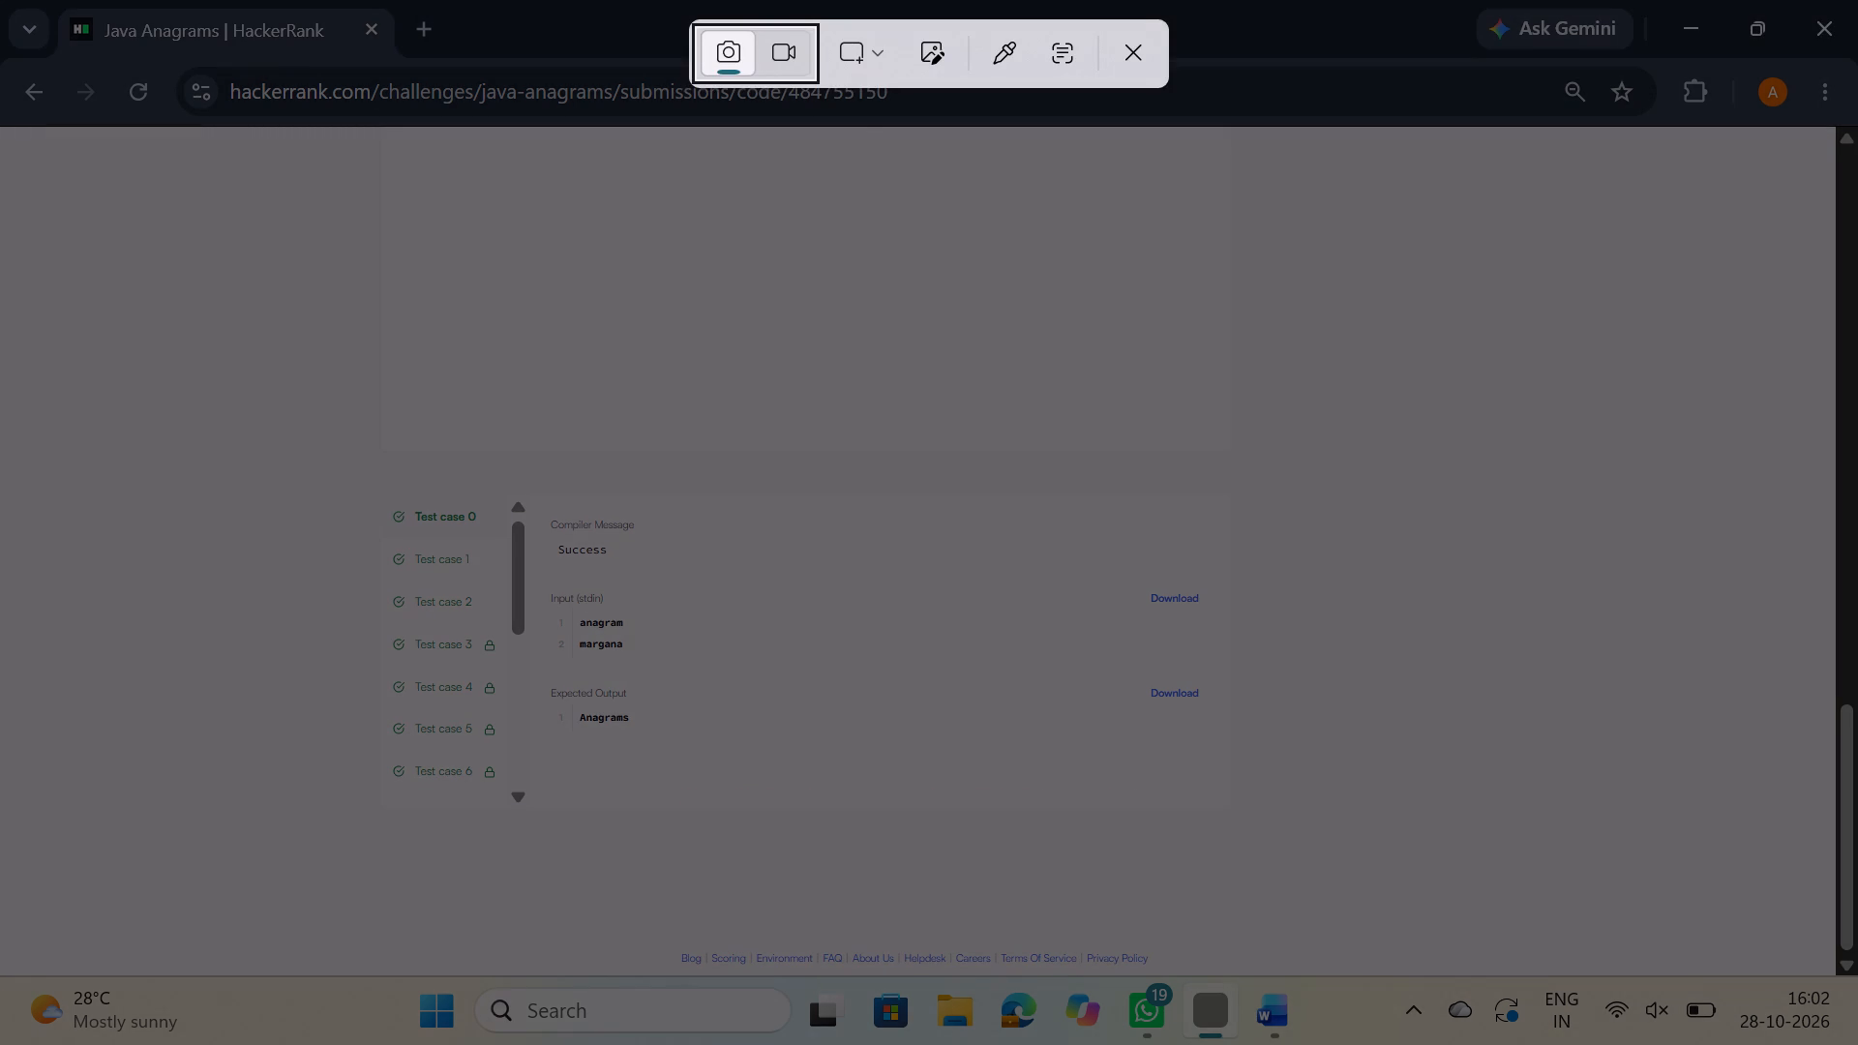
pyautogui.moveTo(376, 496); pyautogui.dragTo(738, 646)
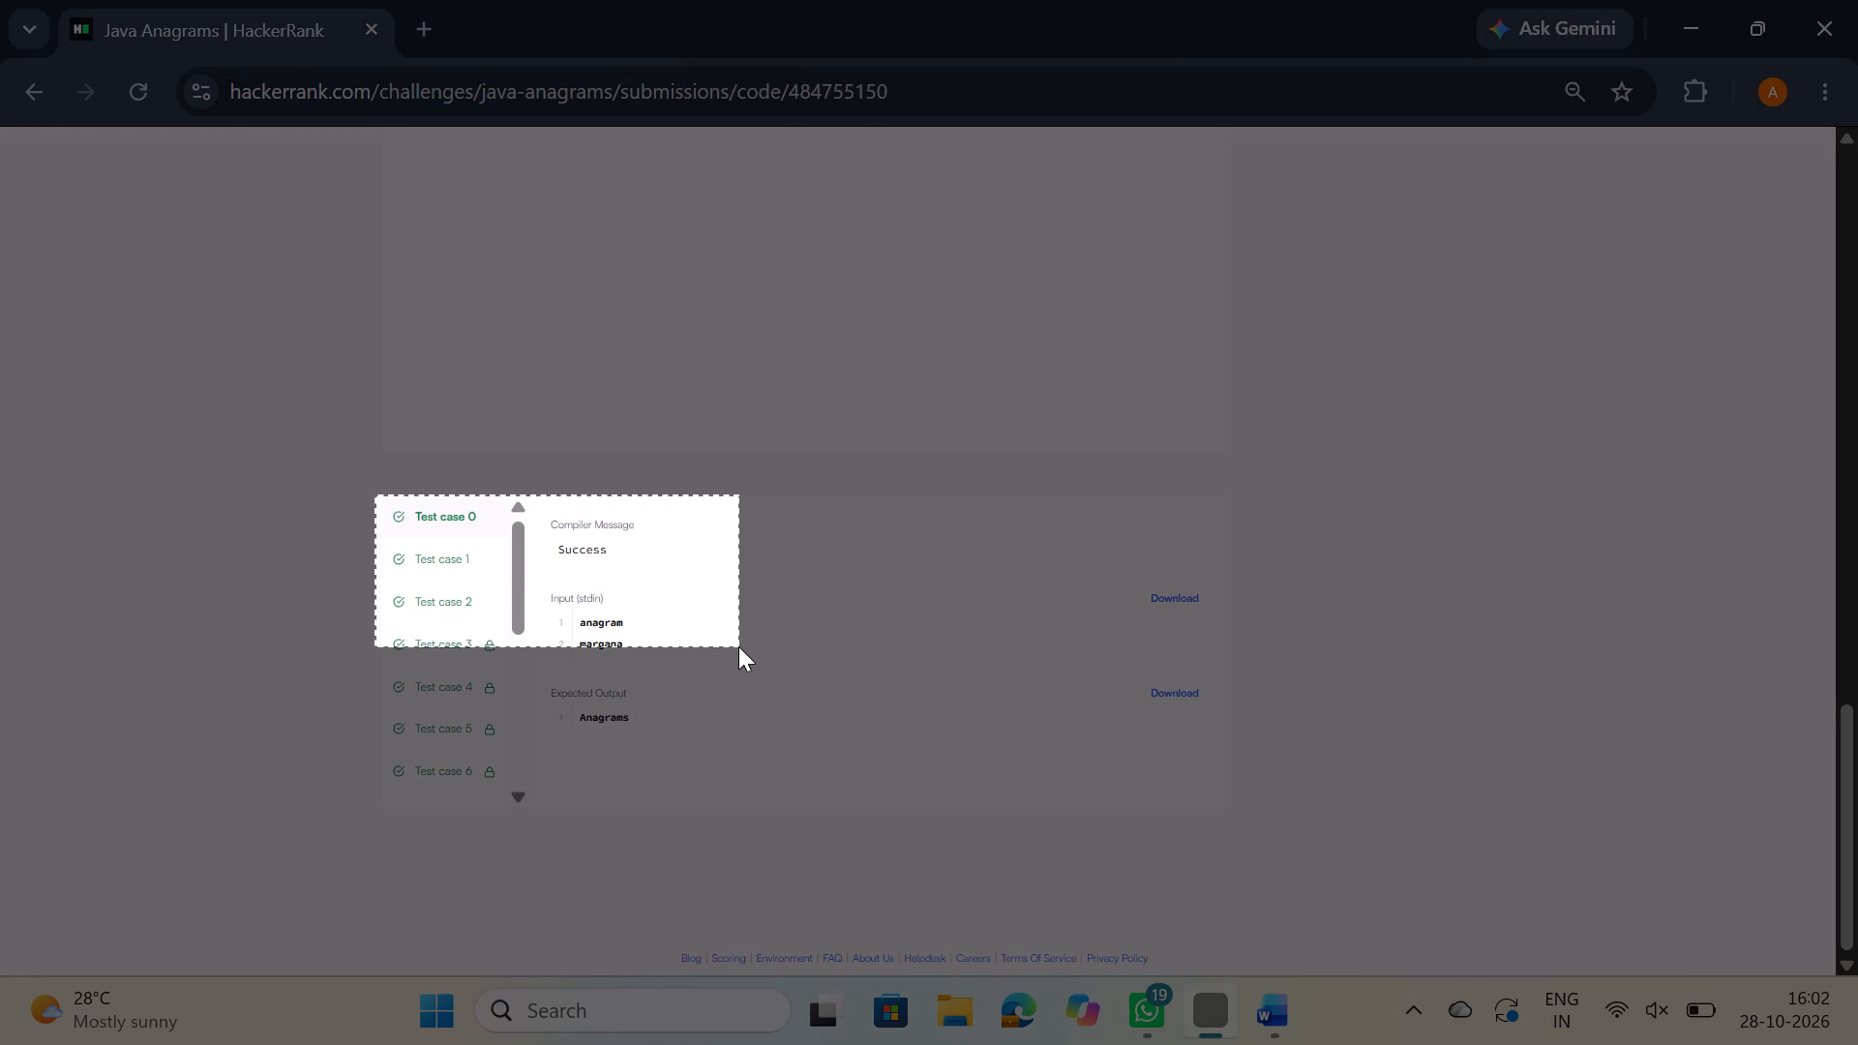
pyautogui.moveTo(738, 646); pyautogui.dragTo(1004, 750)
pyautogui.hscroll(1, 738, 646)
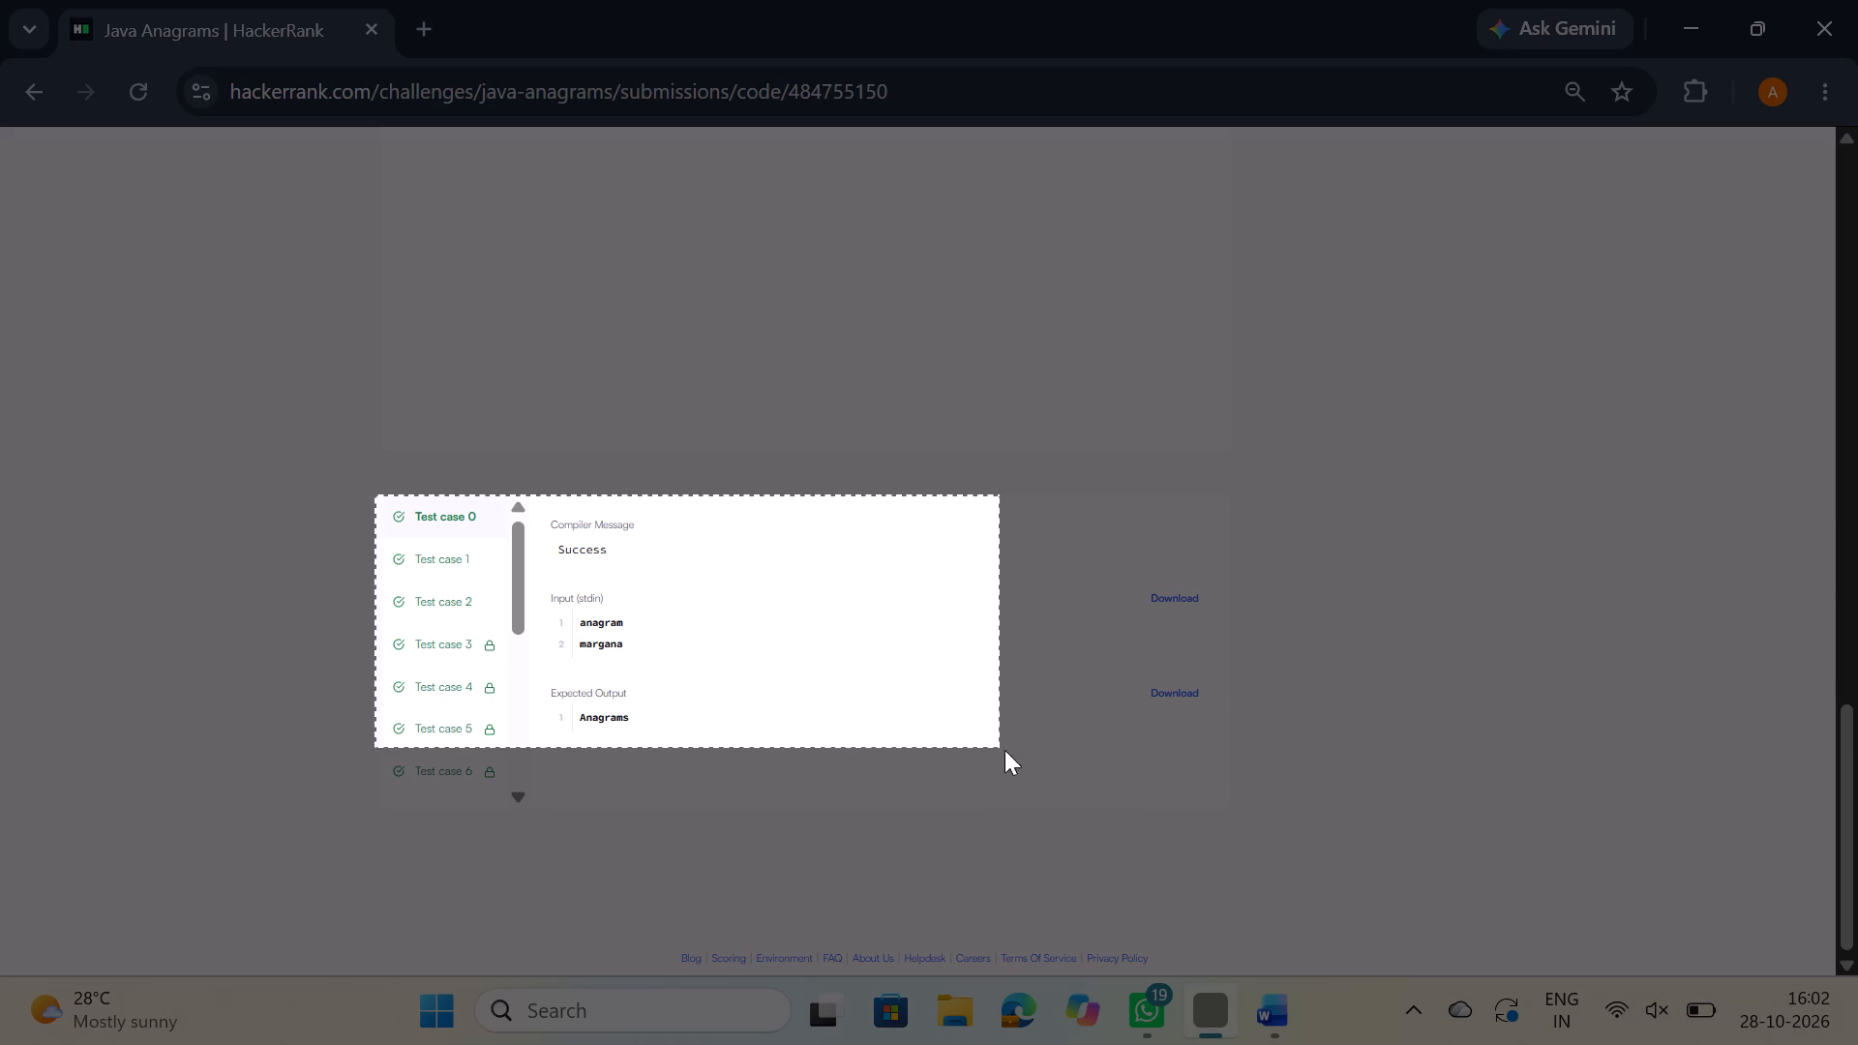
pyautogui.moveTo(1004, 750); pyautogui.dragTo(1093, 800)
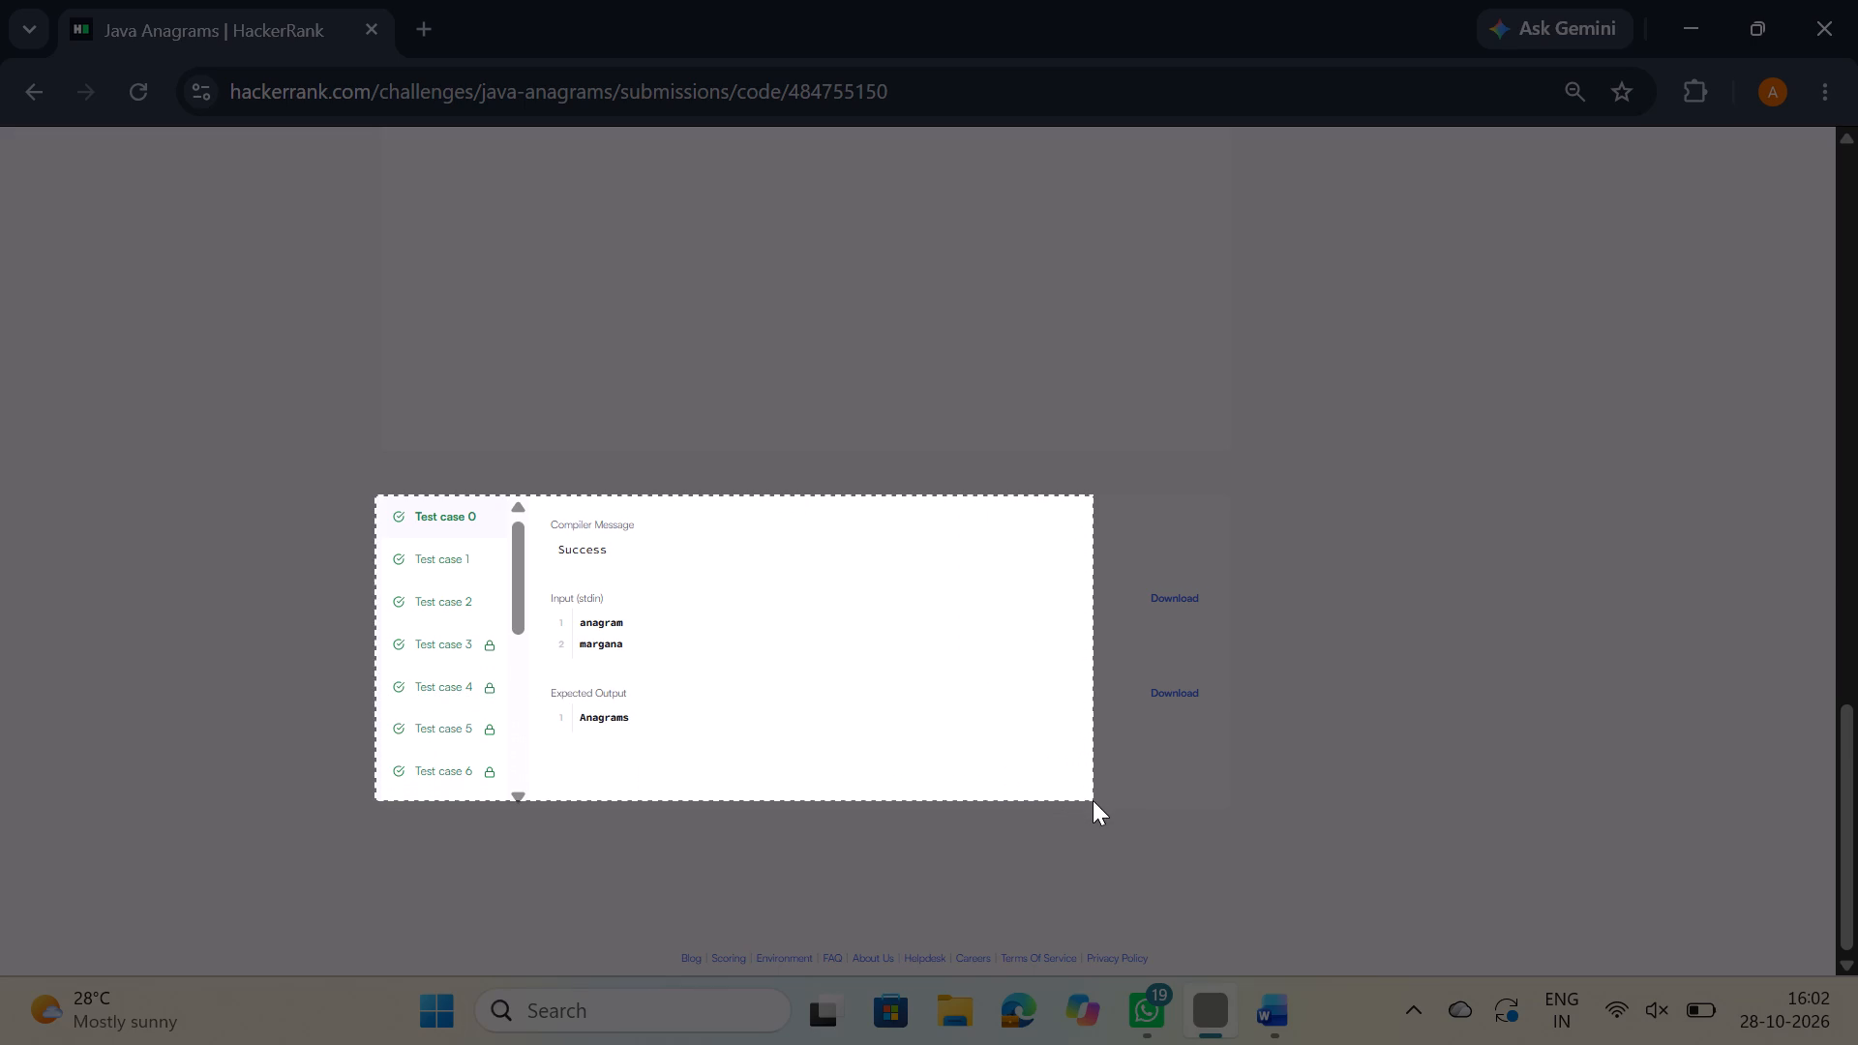
pyautogui.moveTo(1093, 800); pyautogui.dragTo(1213, 808)
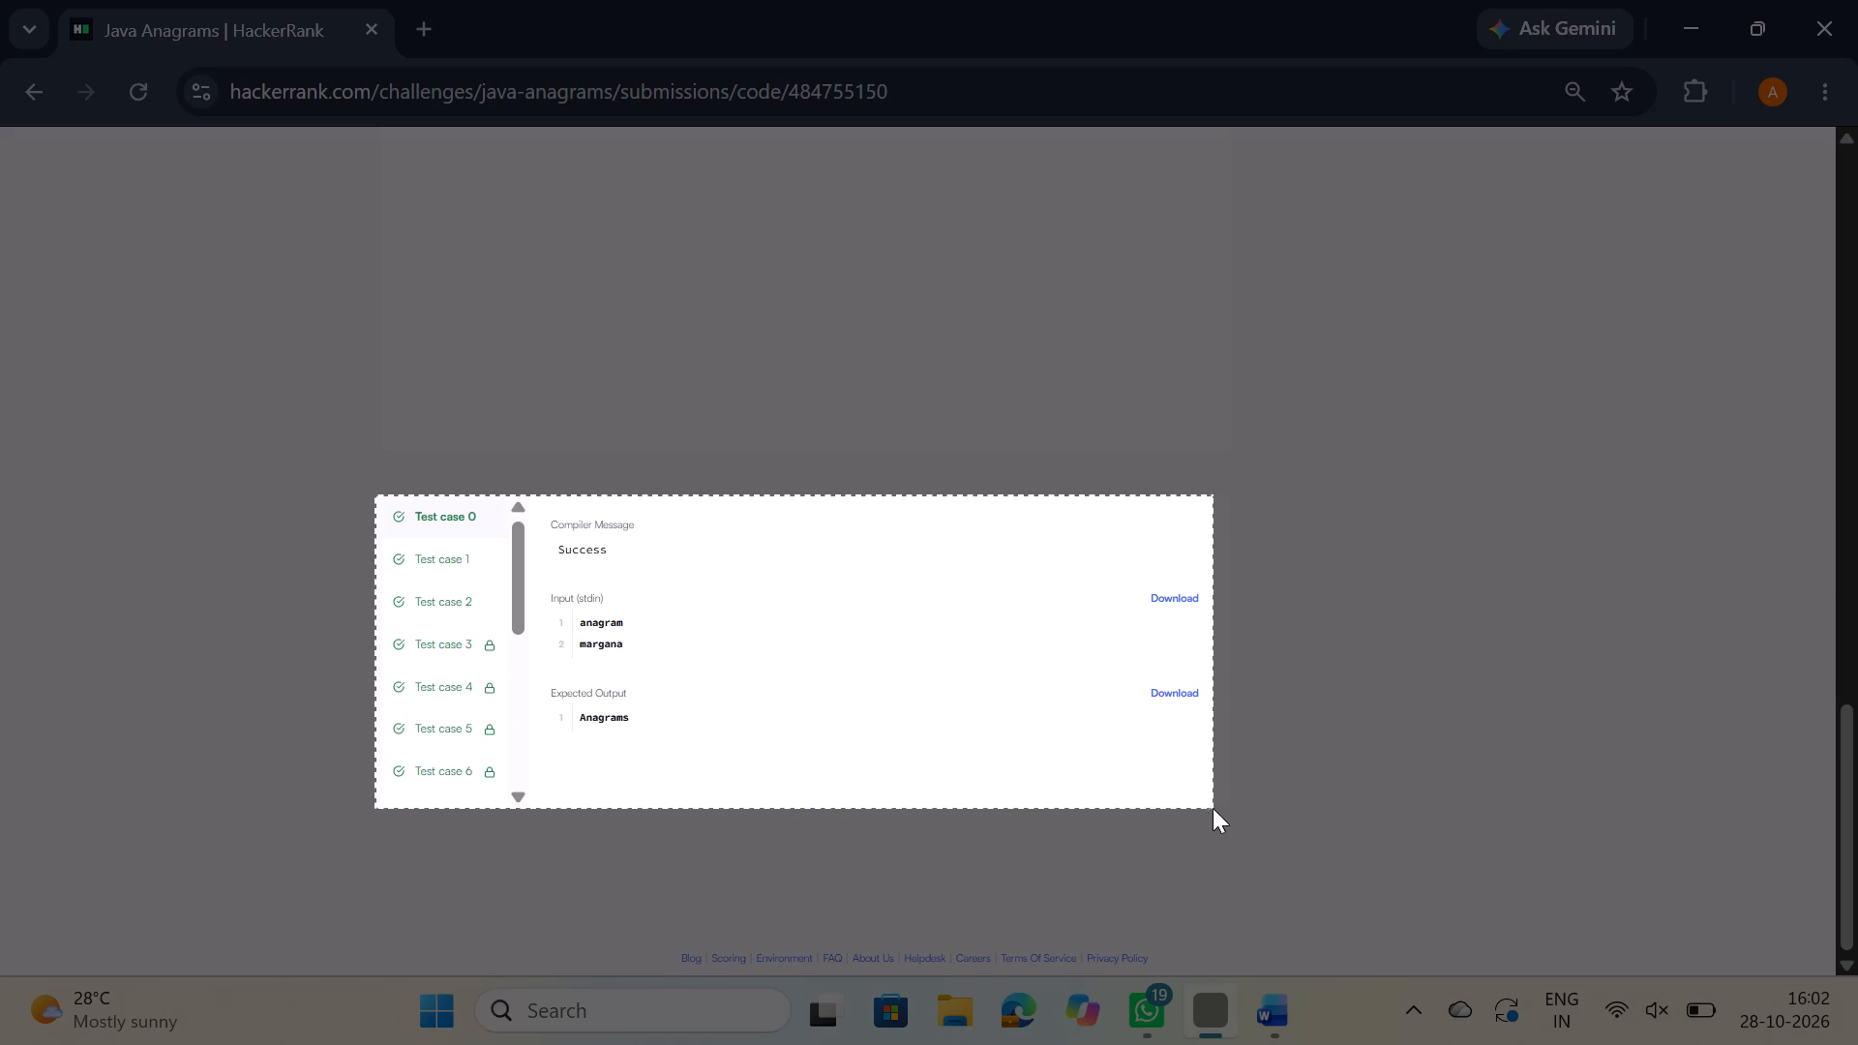
pyautogui.moveTo(1213, 808); pyautogui.dragTo(1226, 803)
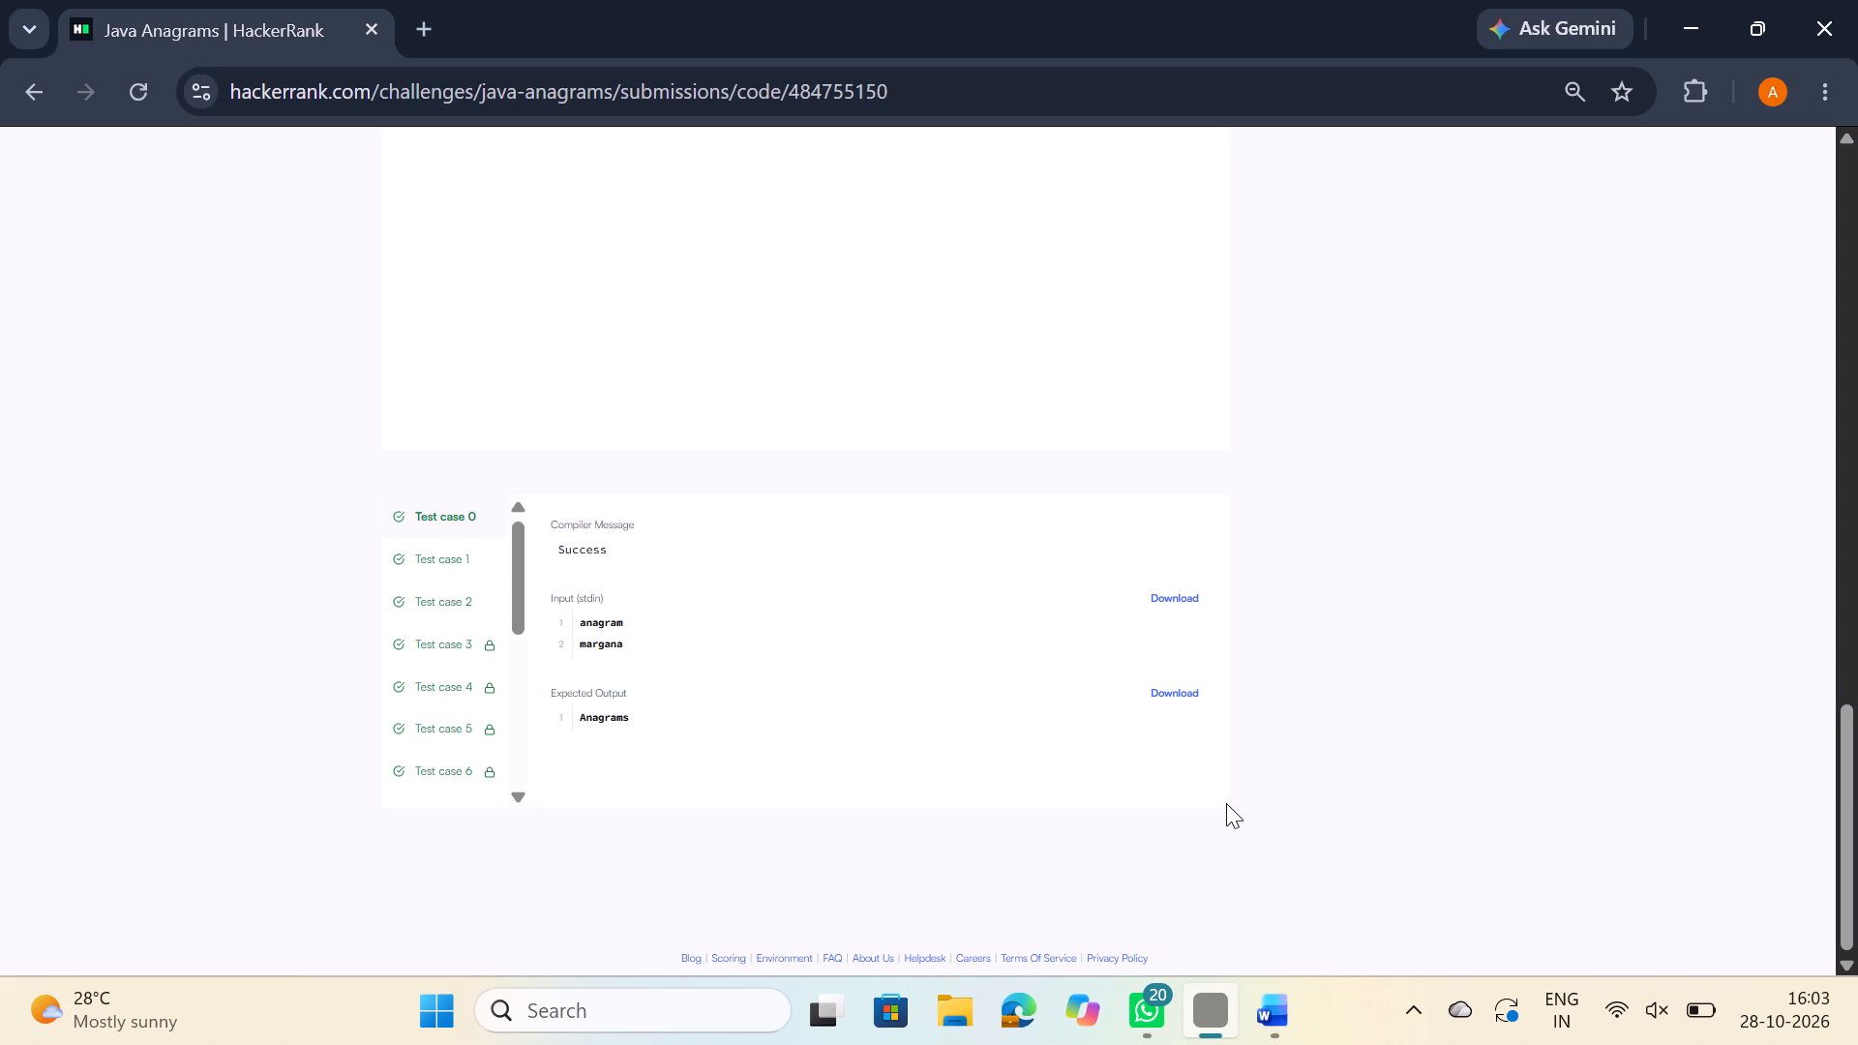
# Switch to Word and delete the placeholder text in the screenshot box for question 13, Java Anagrams.
pyautogui.click(1264, 991)
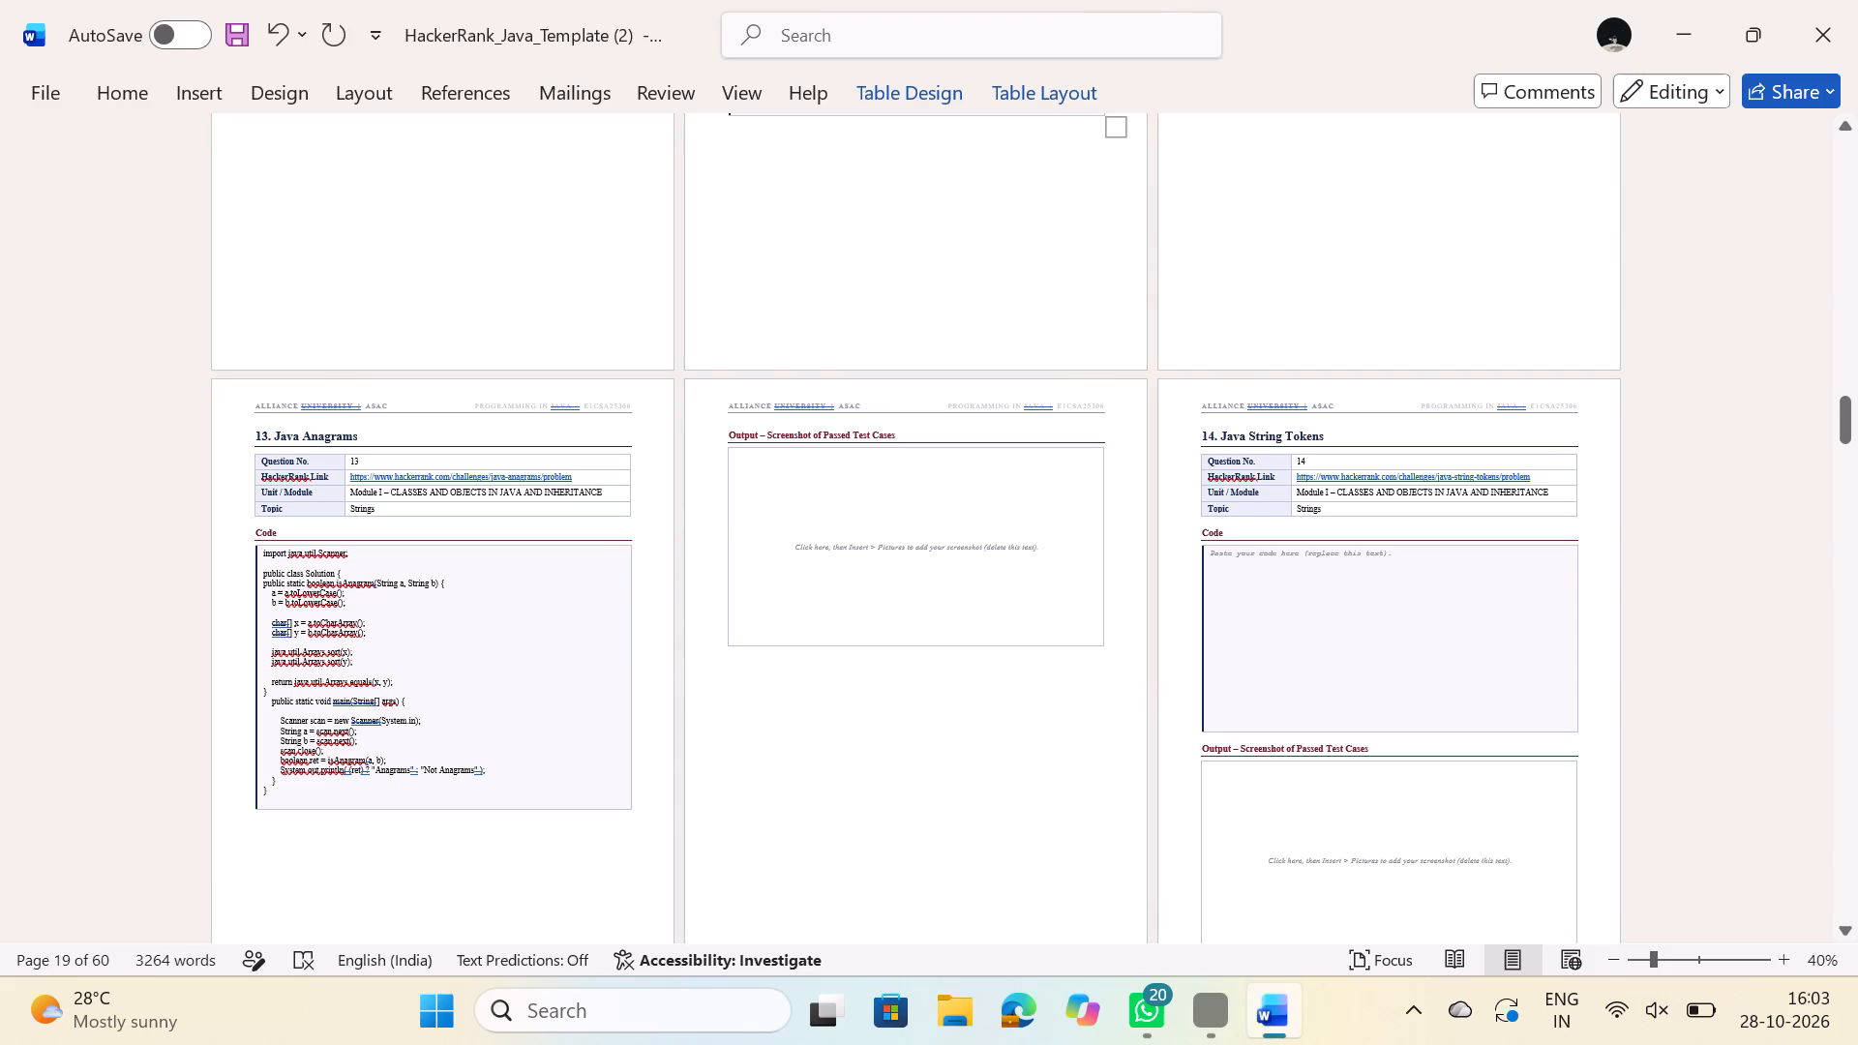
pyautogui.click(850, 492)
pyautogui.moveTo(1052, 559); pyautogui.dragTo(1019, 555)
pyautogui.moveTo(1019, 555); pyautogui.dragTo(794, 534)
pyautogui.press('BackSpace')
pyautogui.press('BackSpace')
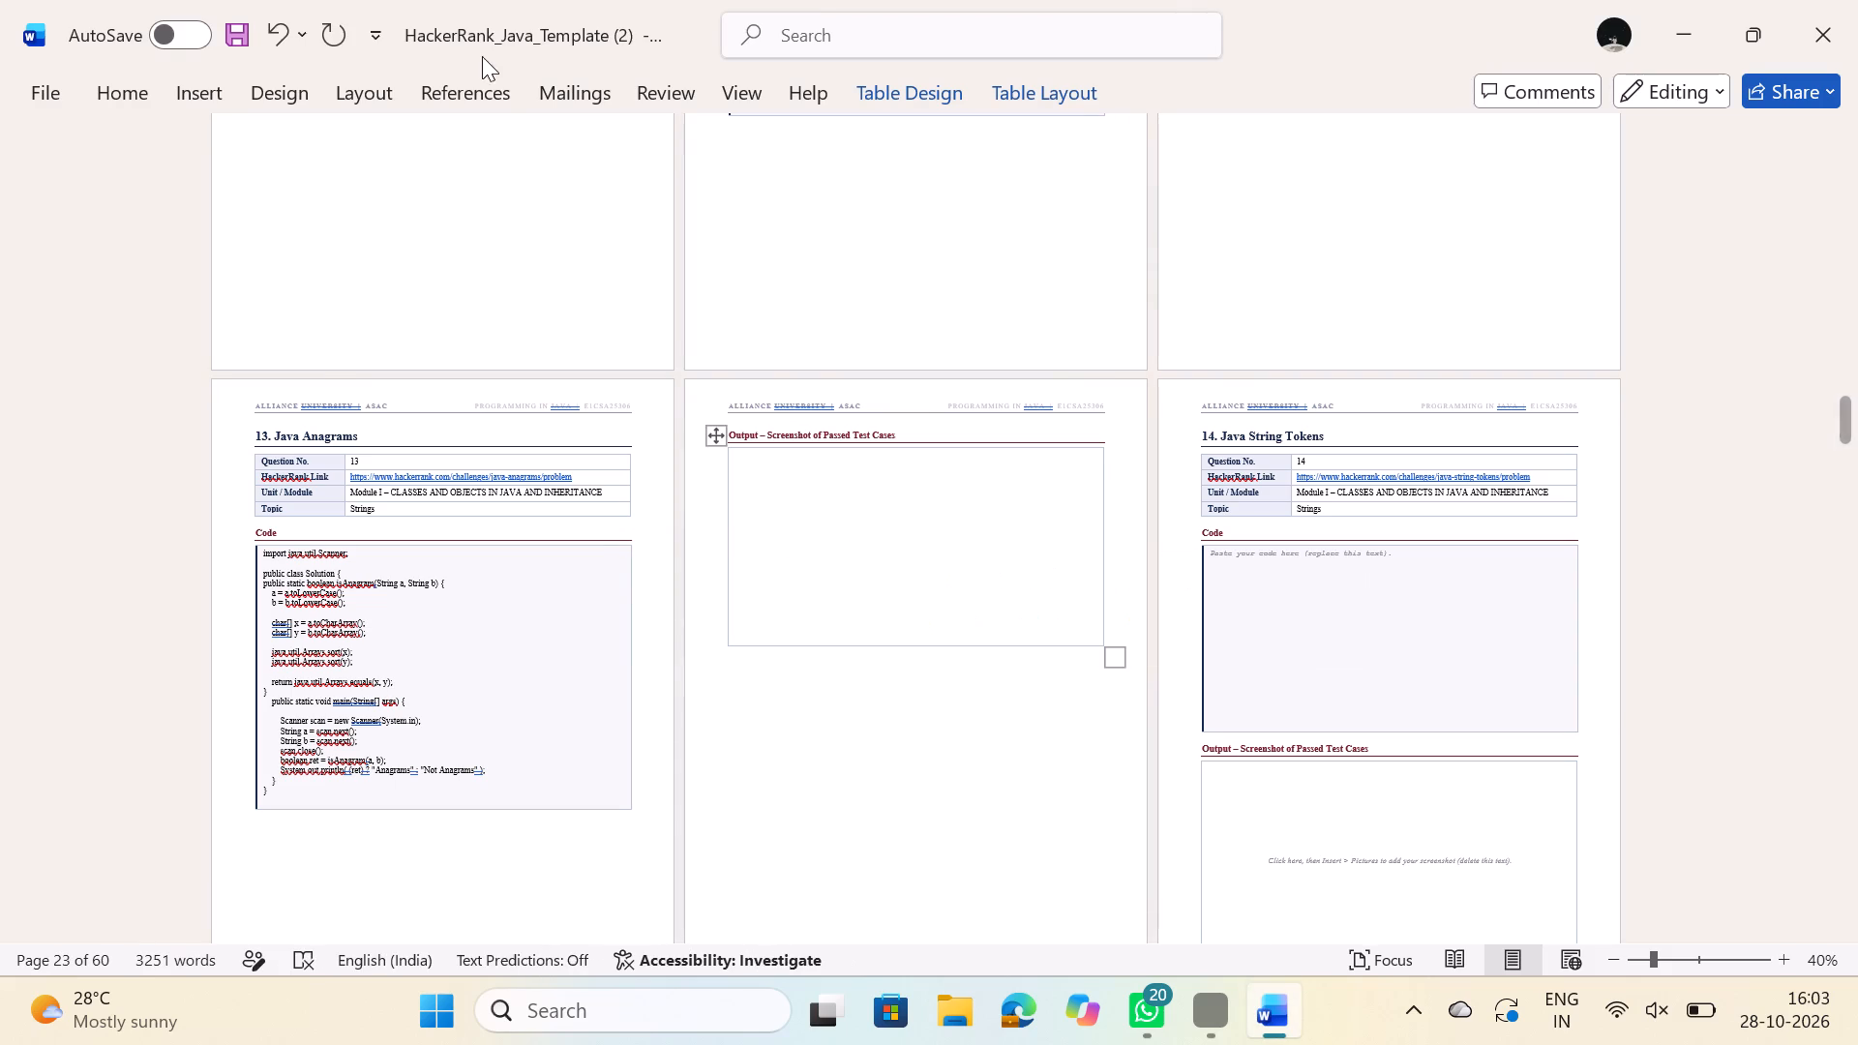